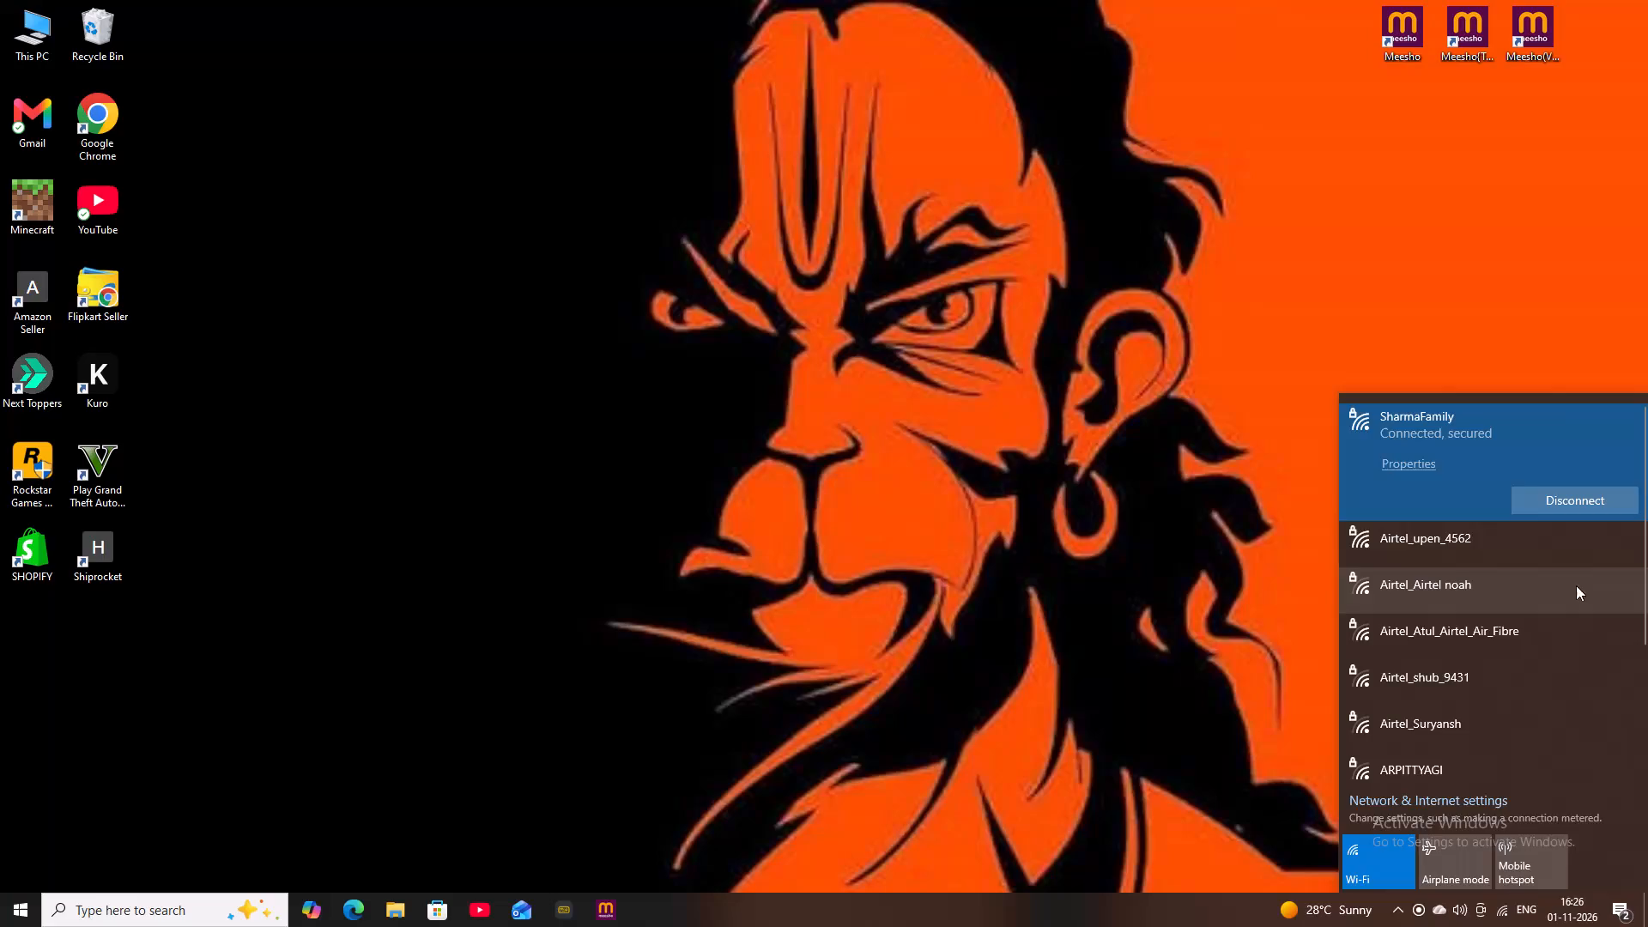
Open the Meesho supplier panel from the desktop.
left_click(1388, 203)
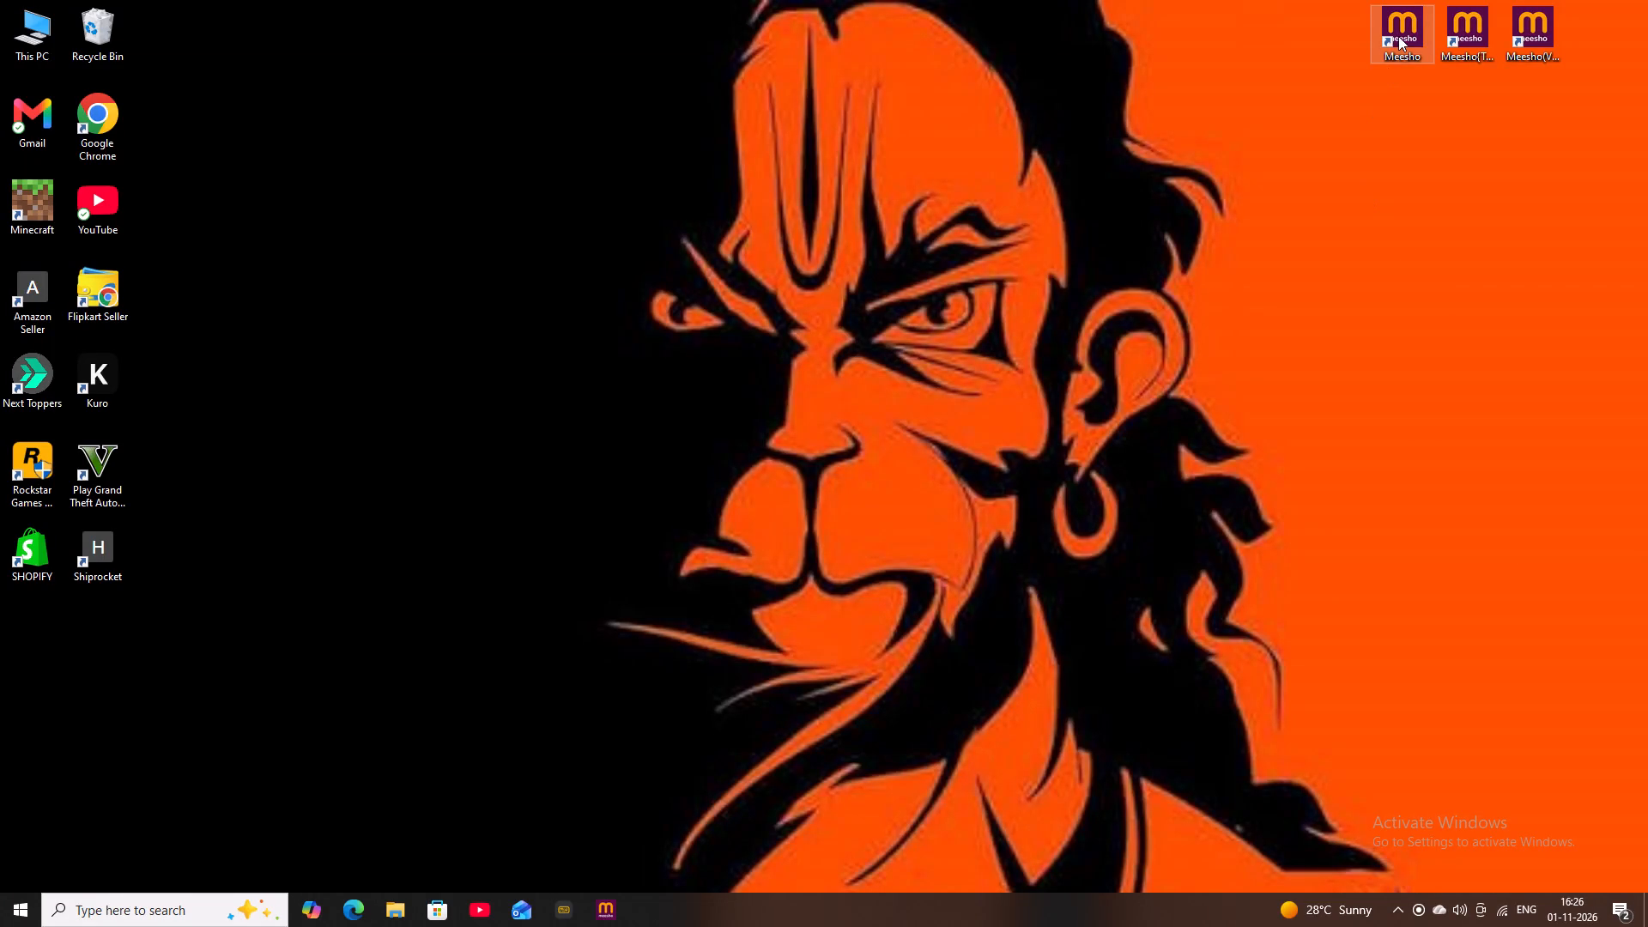
double_click(1403, 19)
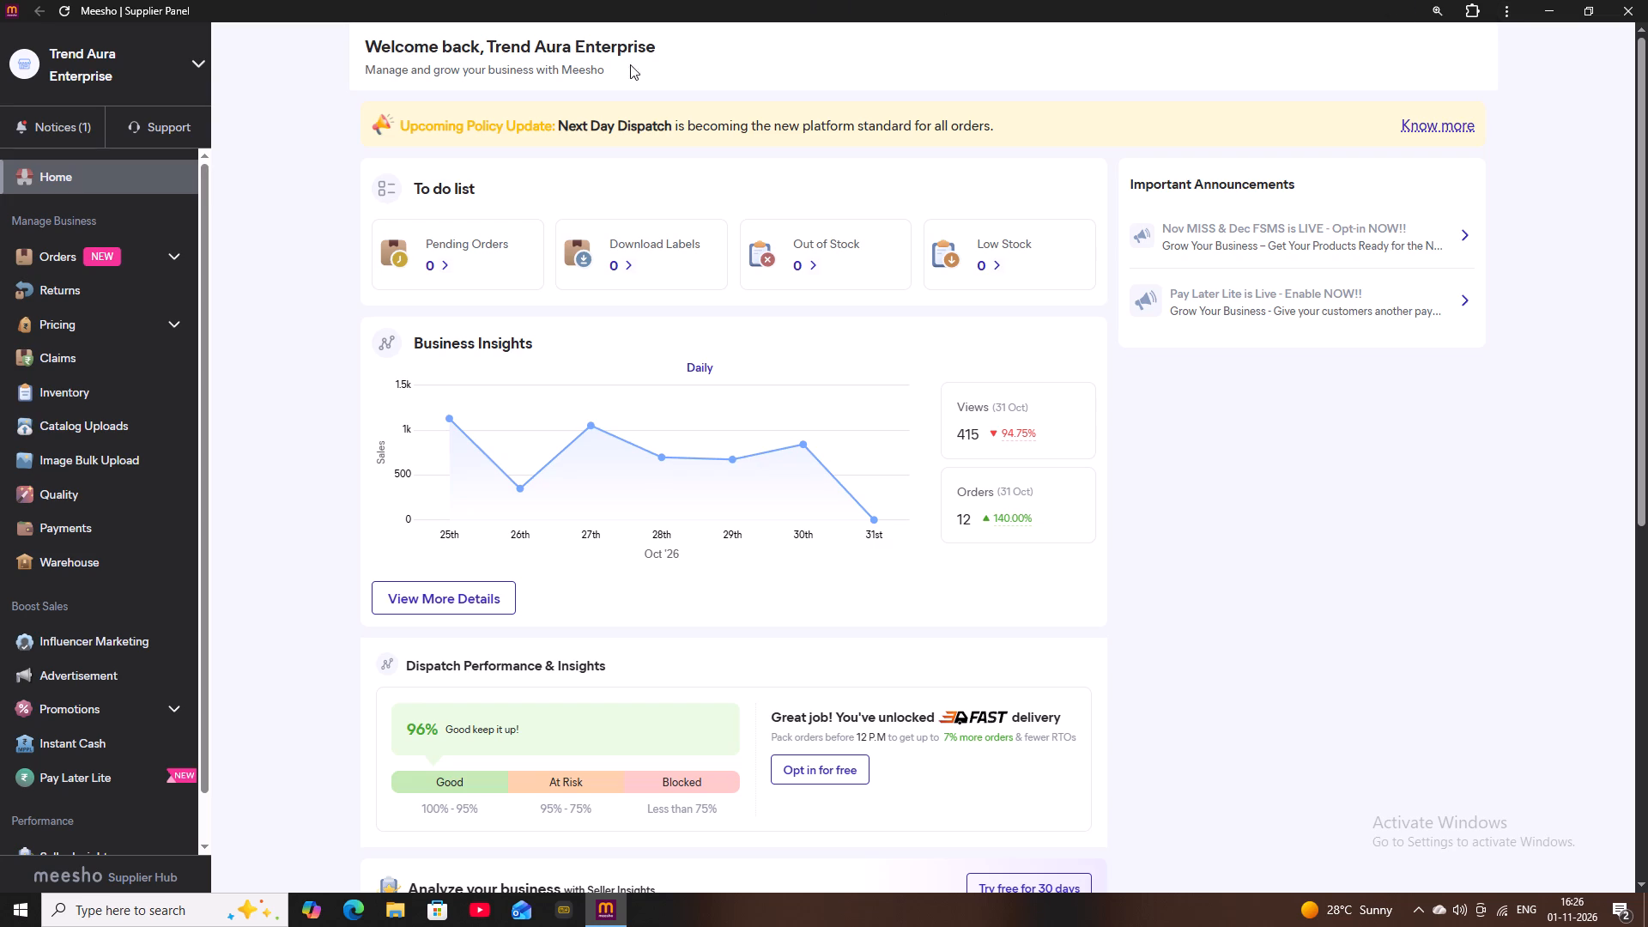
View the On Hold orders in the Orders section.
left_click(58, 257)
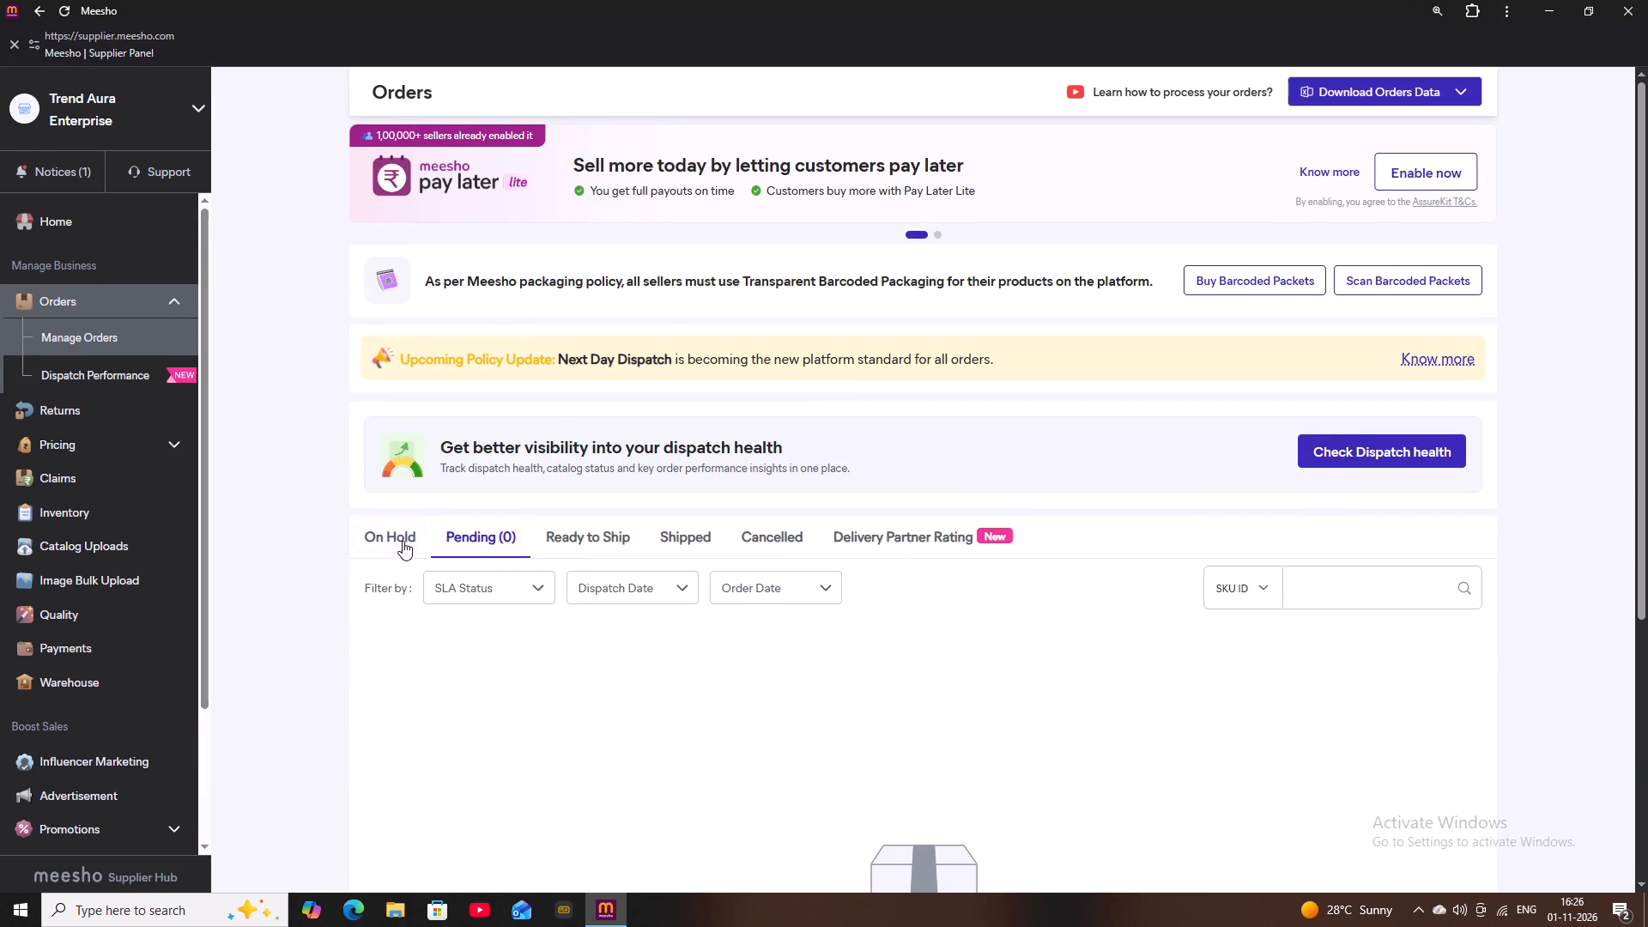
left_click(403, 541)
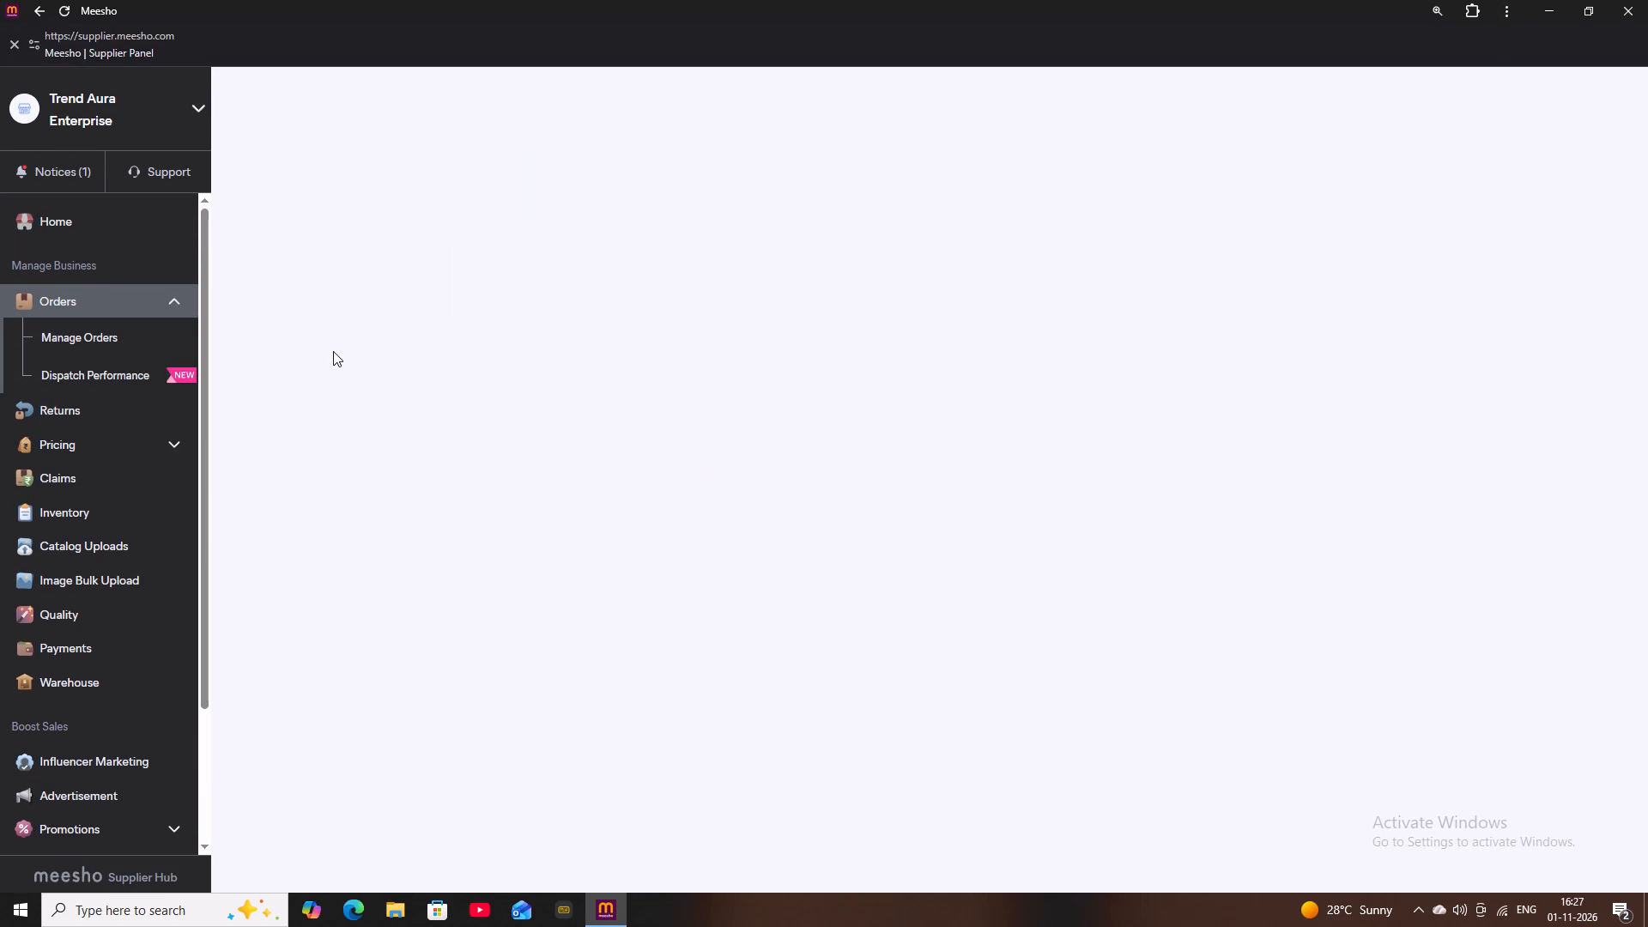
left_click(385, 669)
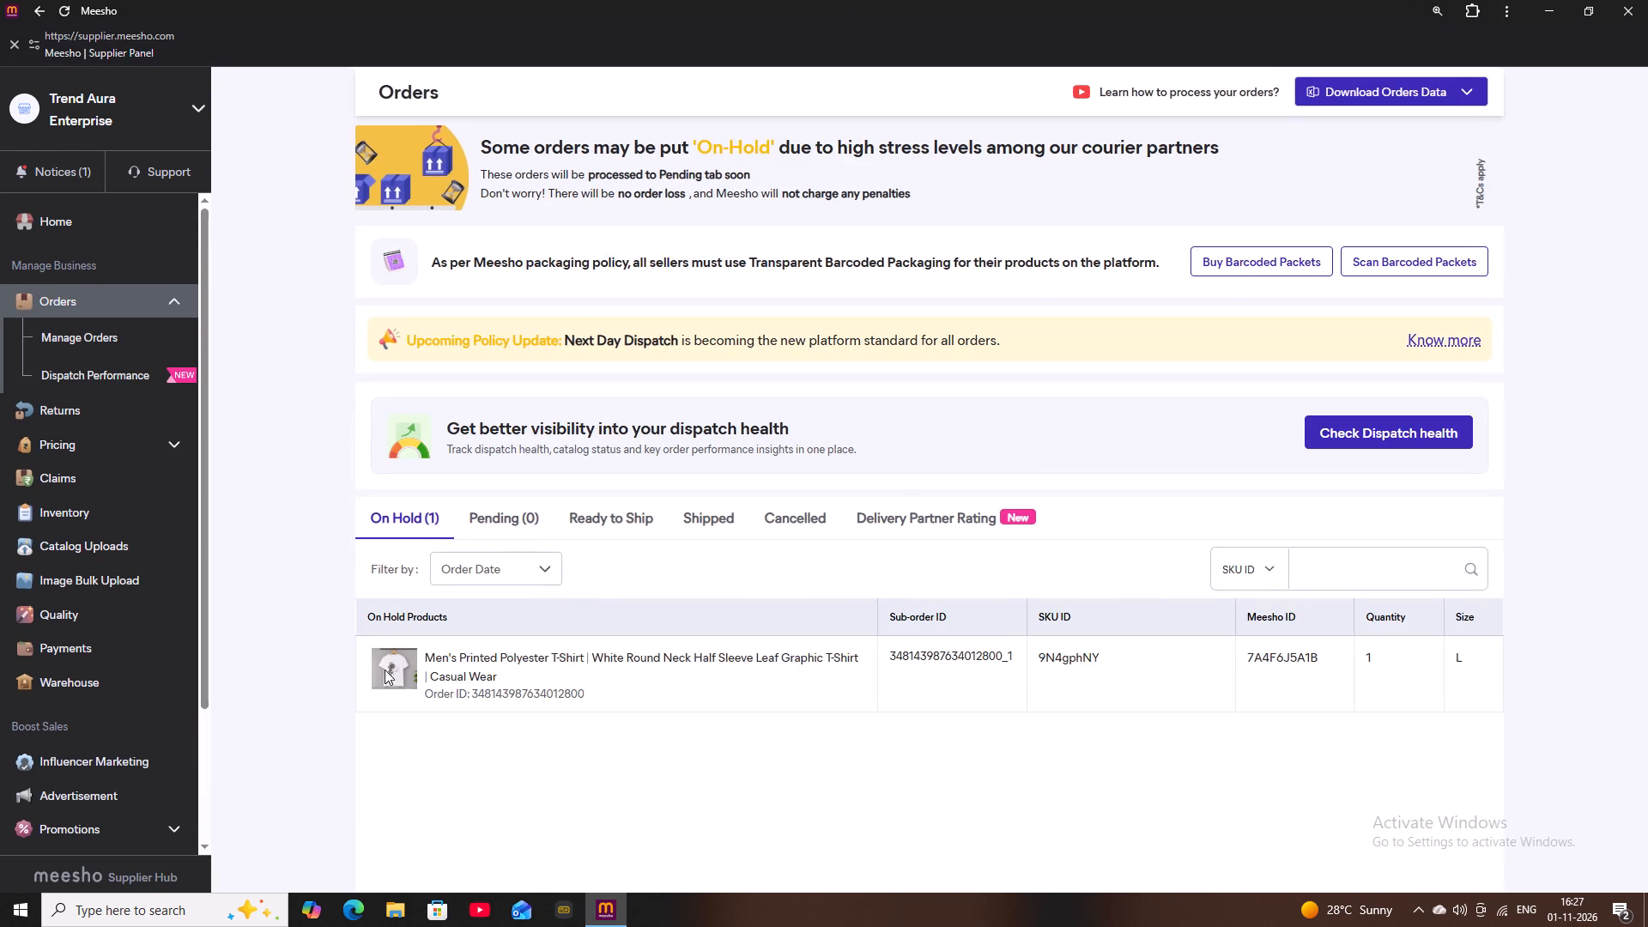
left_click(1059, 226)
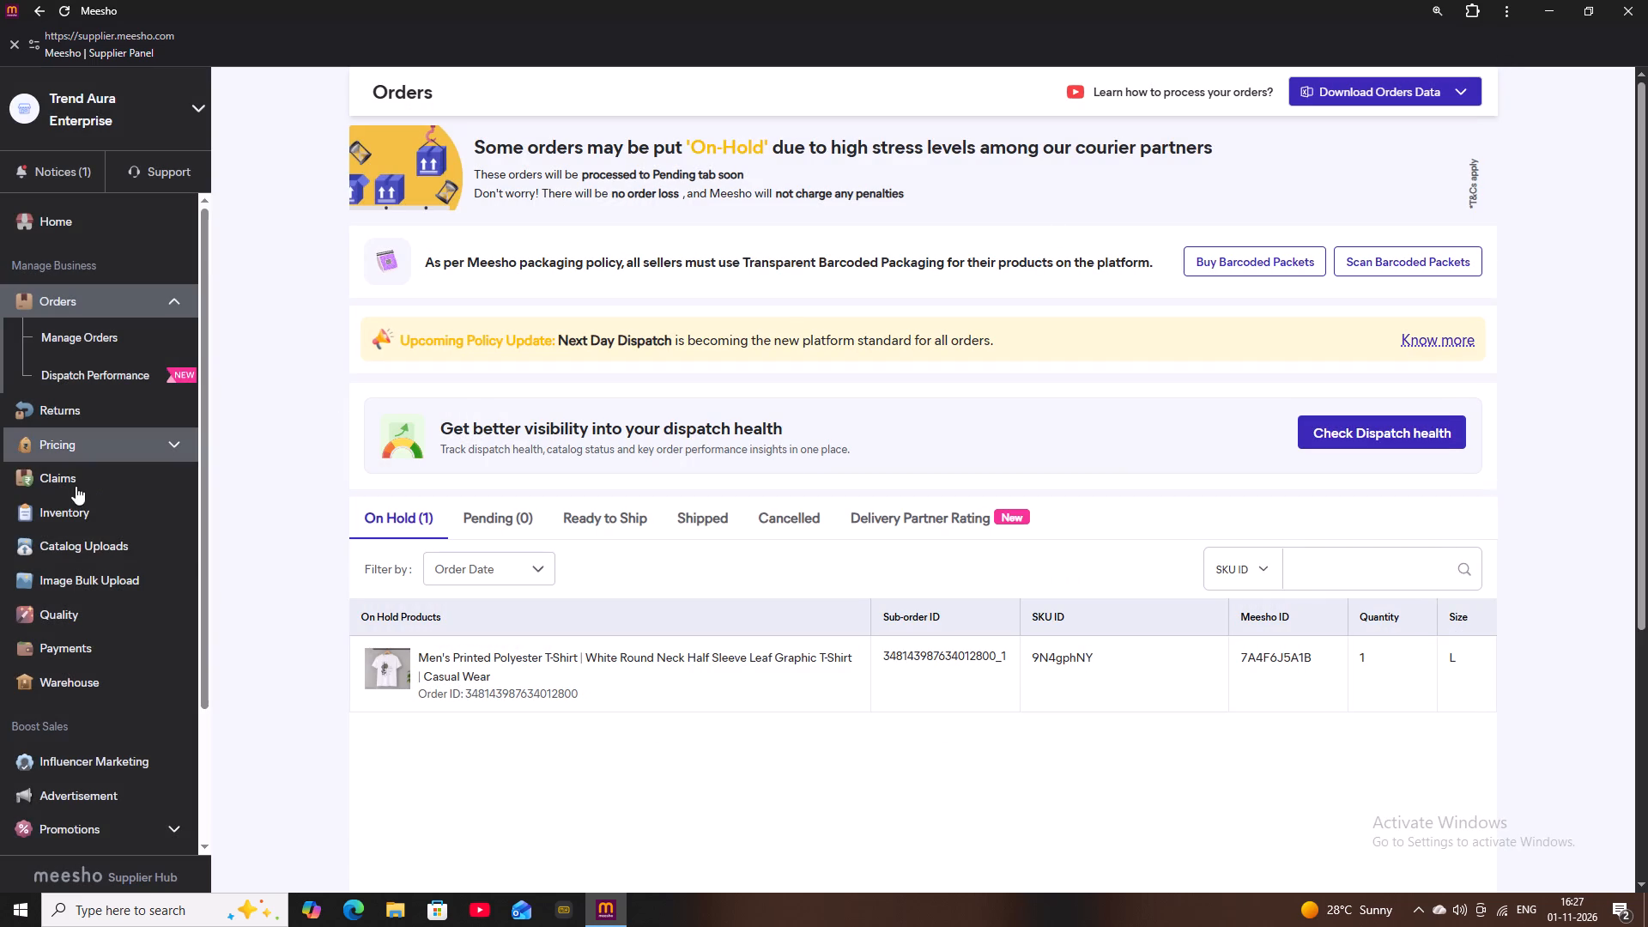
Open Support and read the full last update of the closed "Others" ticket among the recently raised tickets.
scroll(116, 661, "down", 4)
left_click(70, 421)
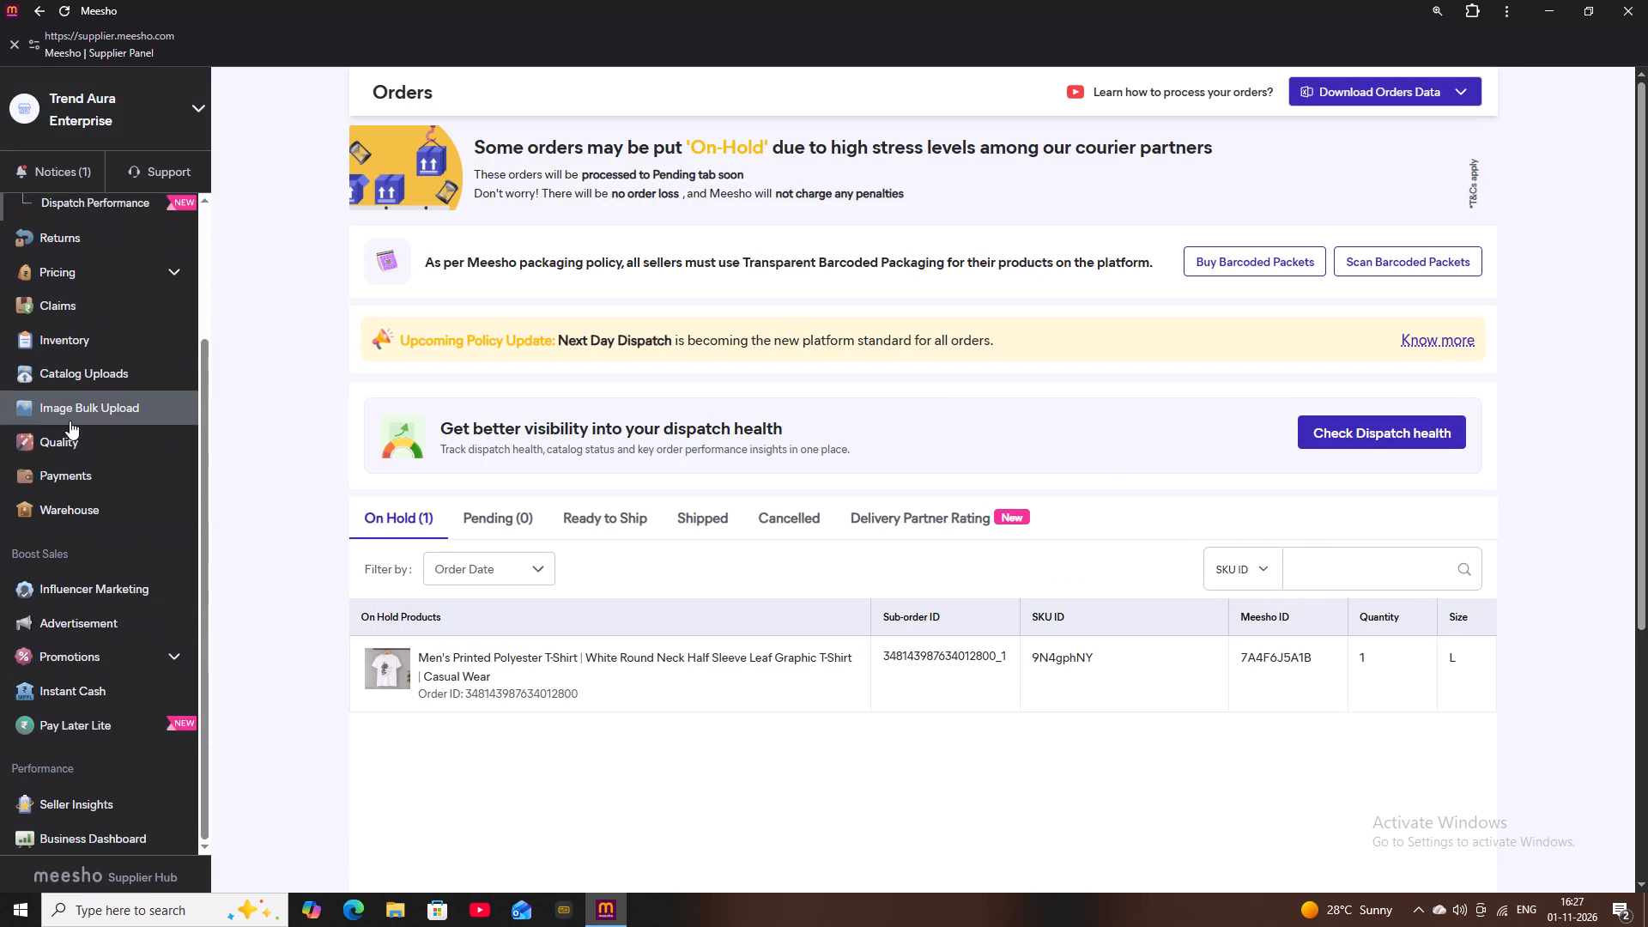
left_click(142, 163)
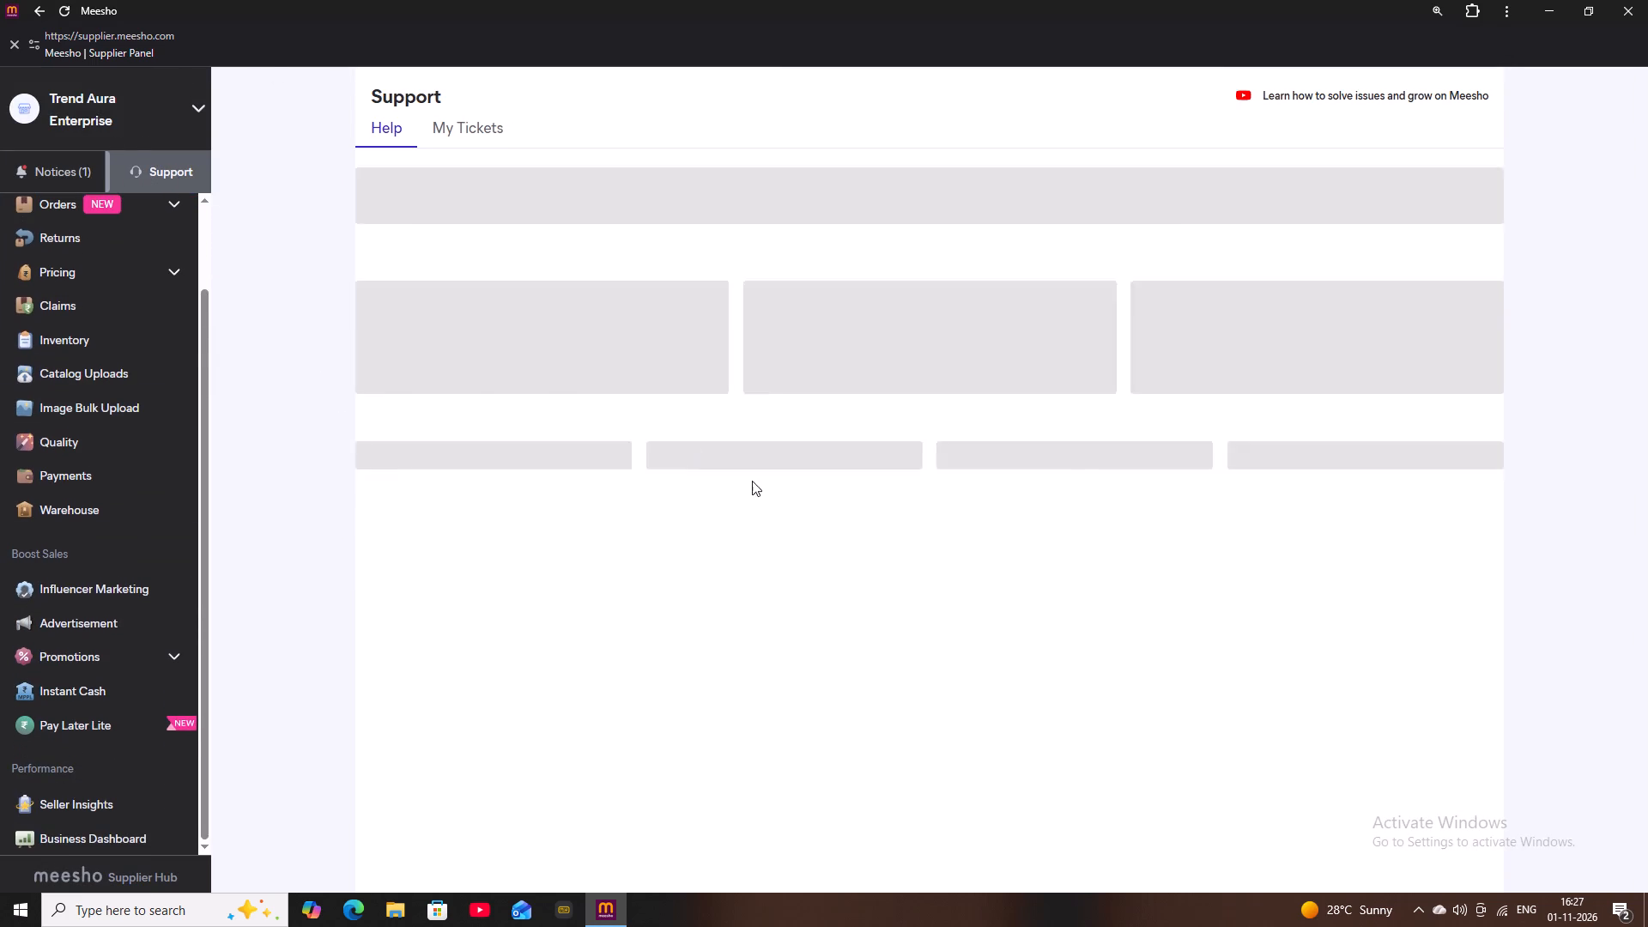
scroll(906, 517, "down", 2)
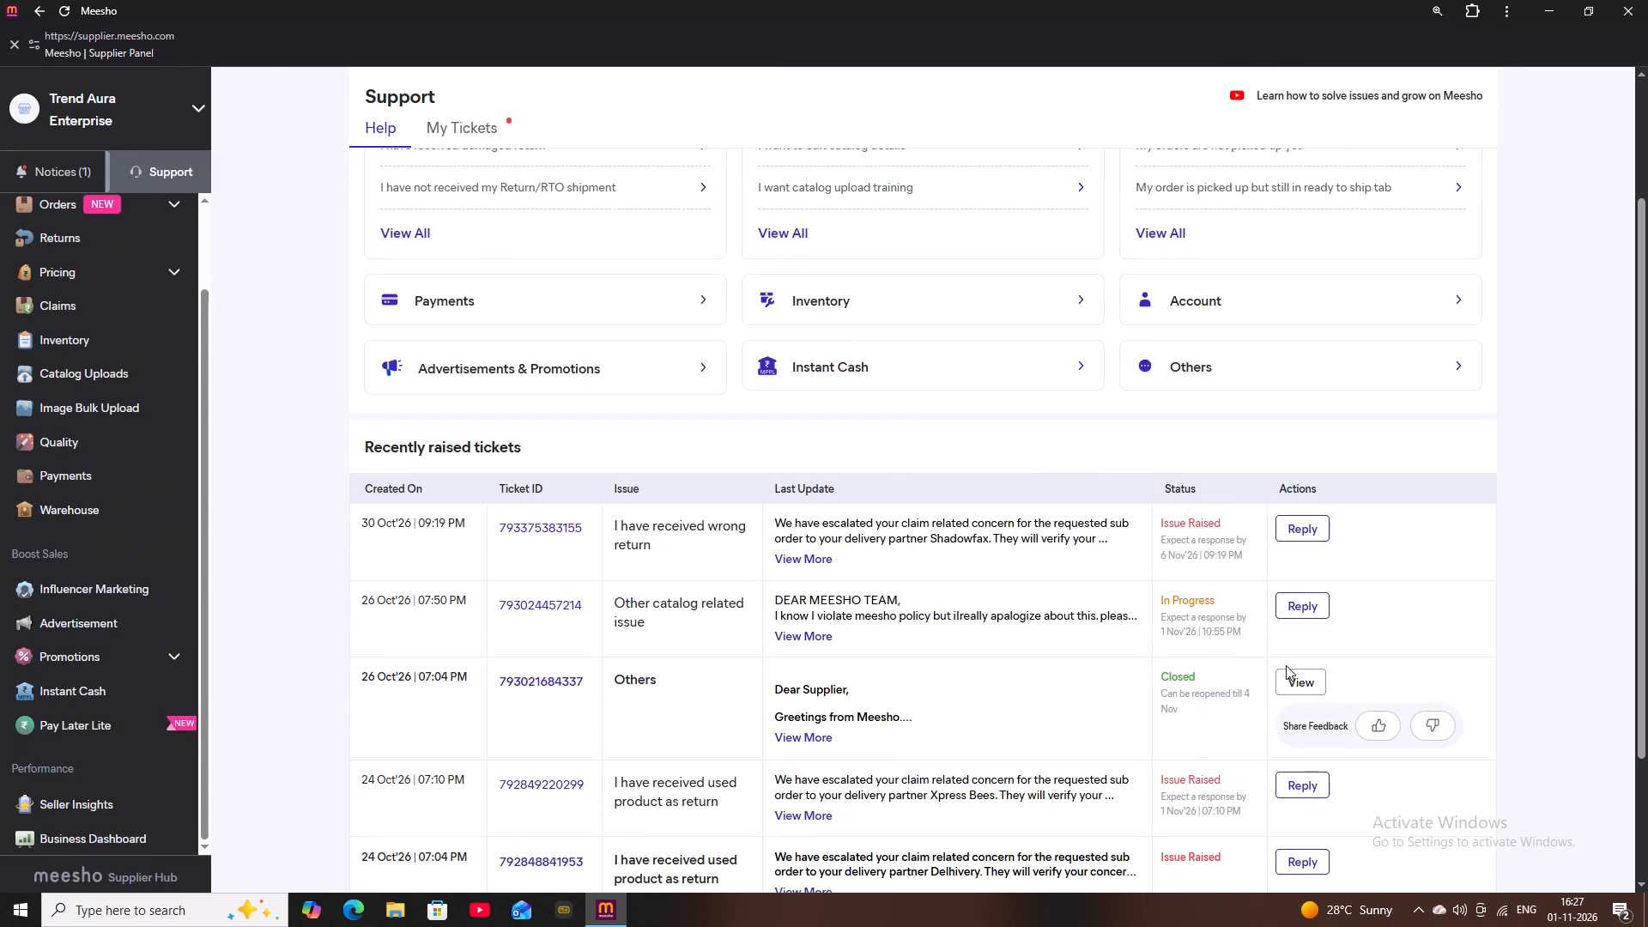
left_click(785, 744)
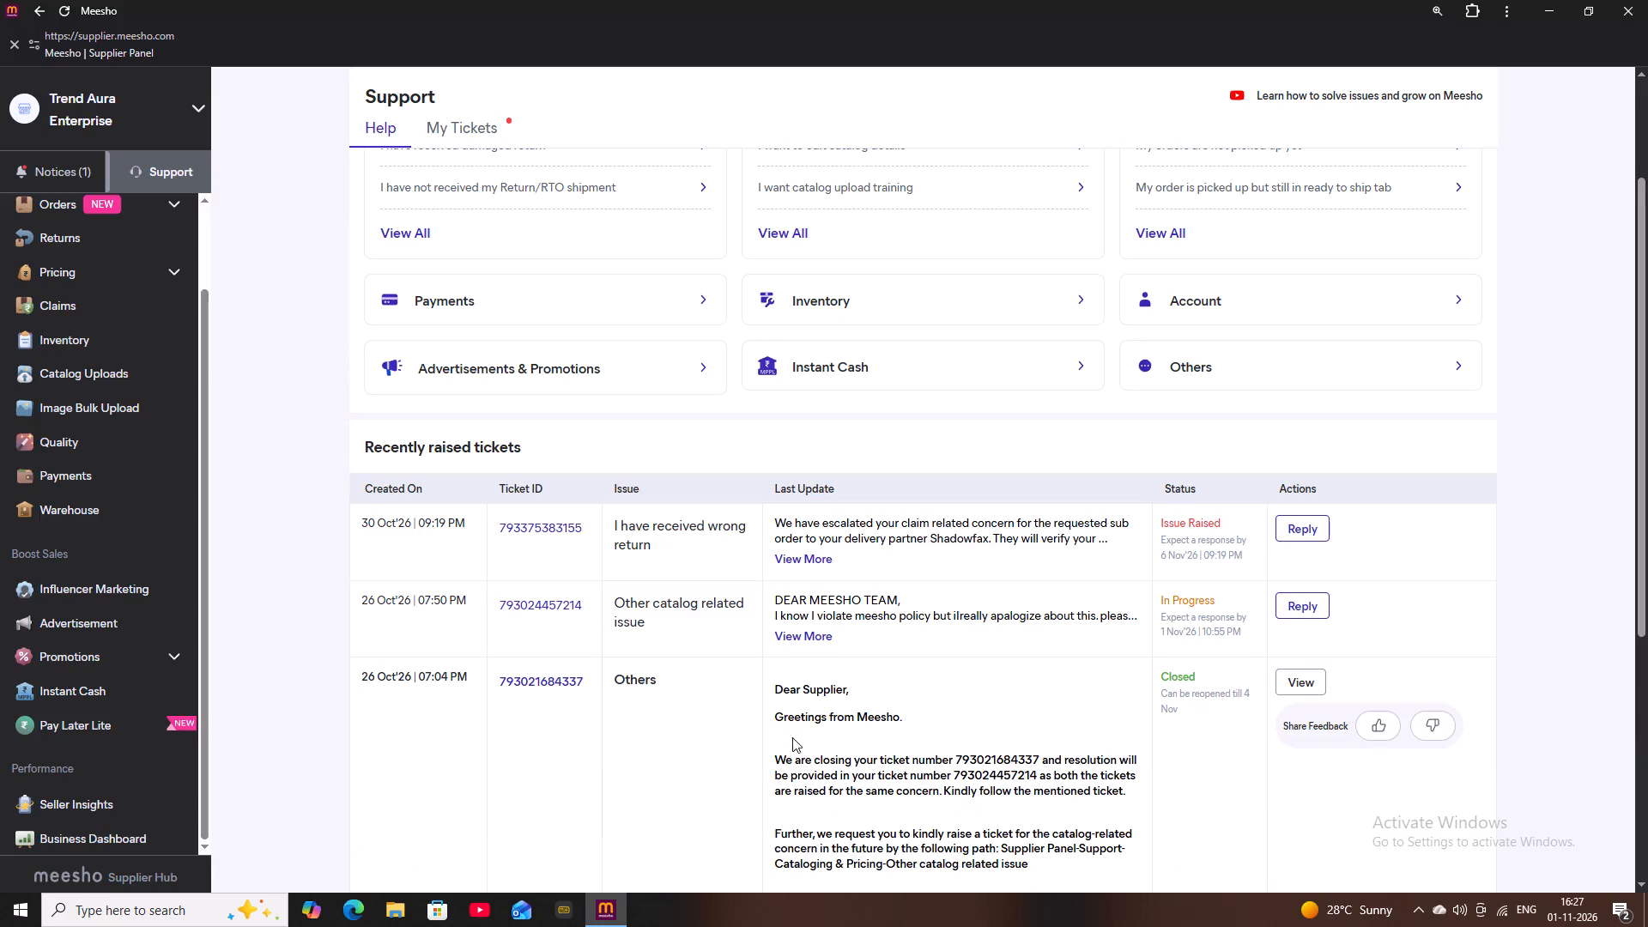
scroll(868, 680, "down", 1)
Open the "I have received wrong return" ticket of 30 Oct and look through its details.
left_click(1299, 445)
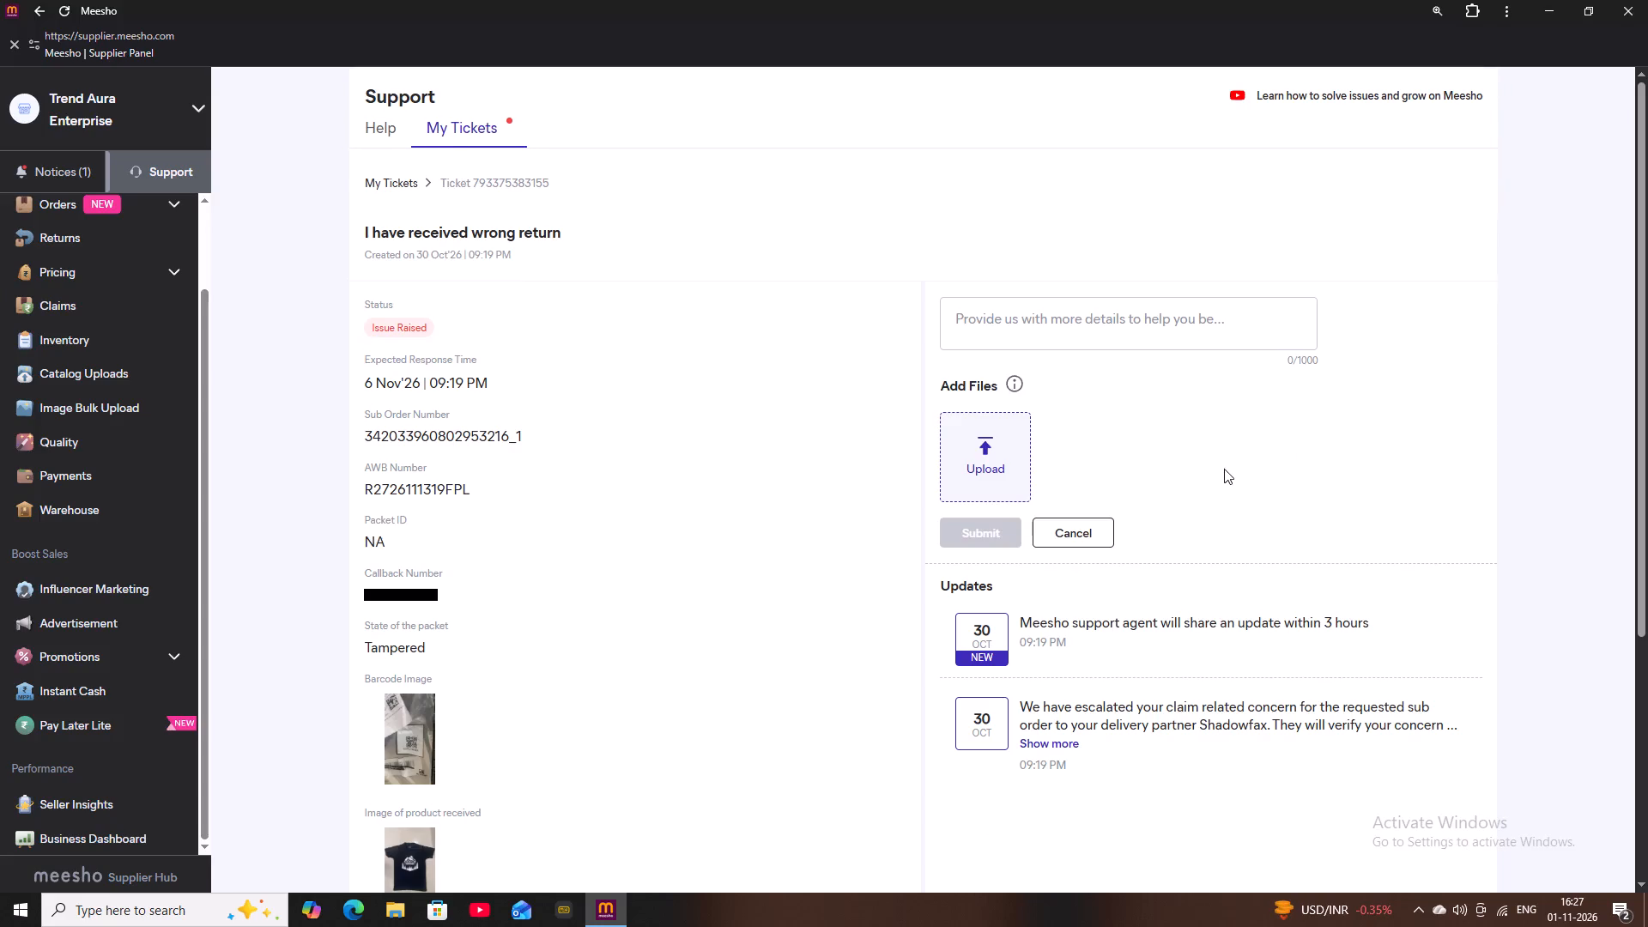
scroll(792, 689, "down", 5)
scroll(771, 672, "up", 5)
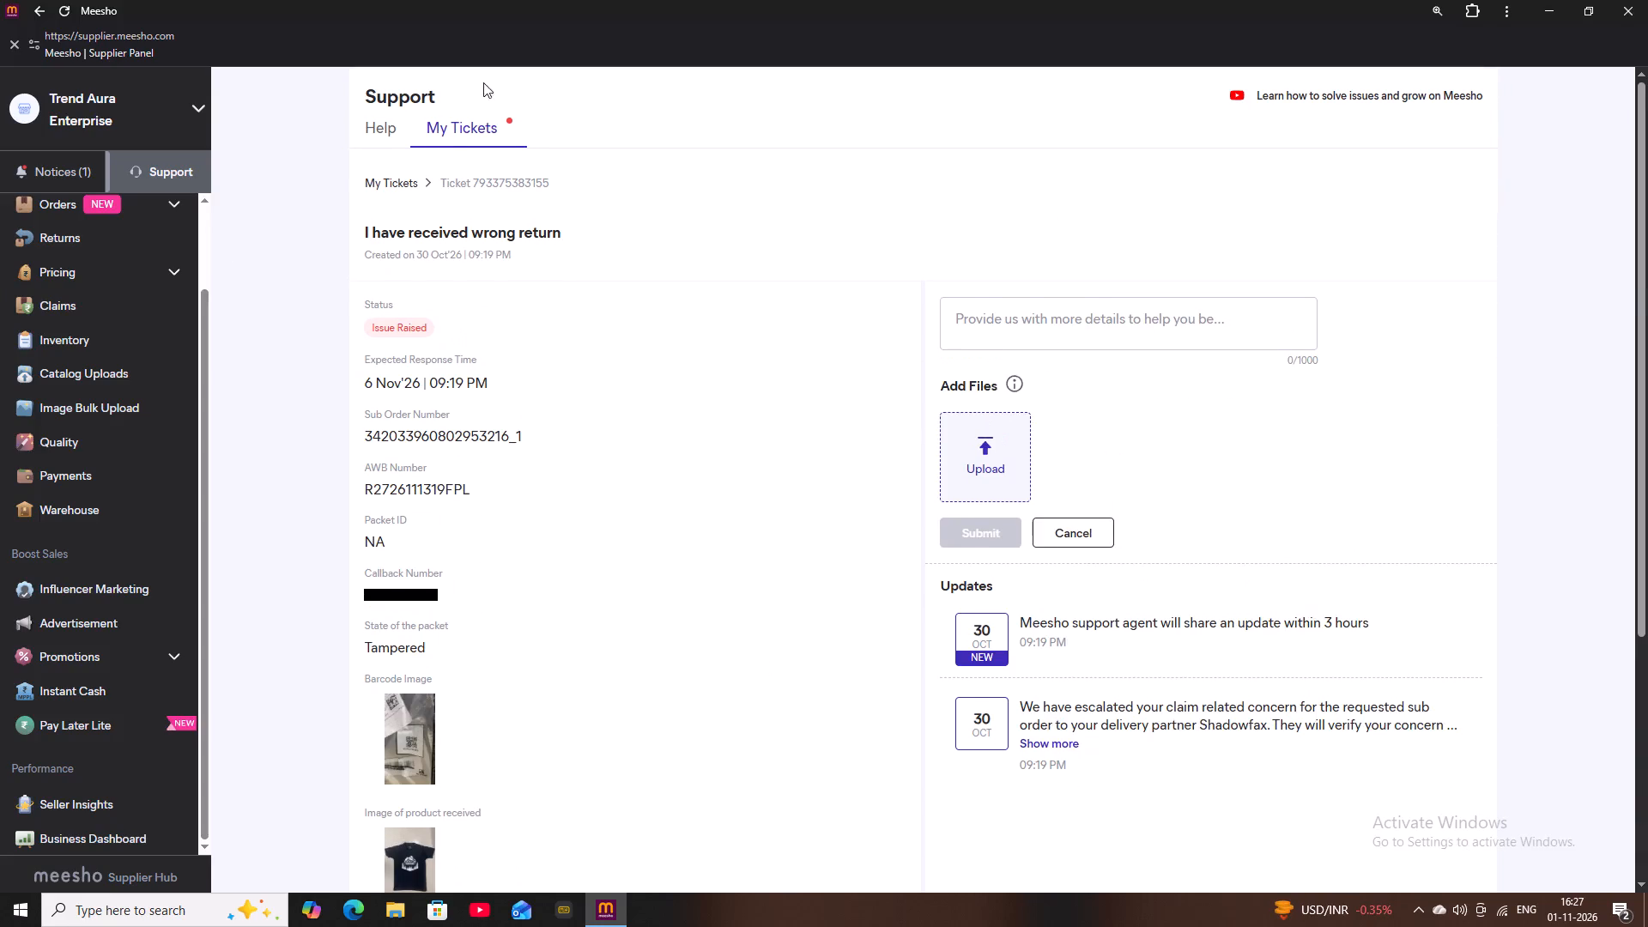
Return to the Support overview, open the "Other catalog related issue" ticket and expand its newest update.
left_click(163, 162)
left_click(1317, 792)
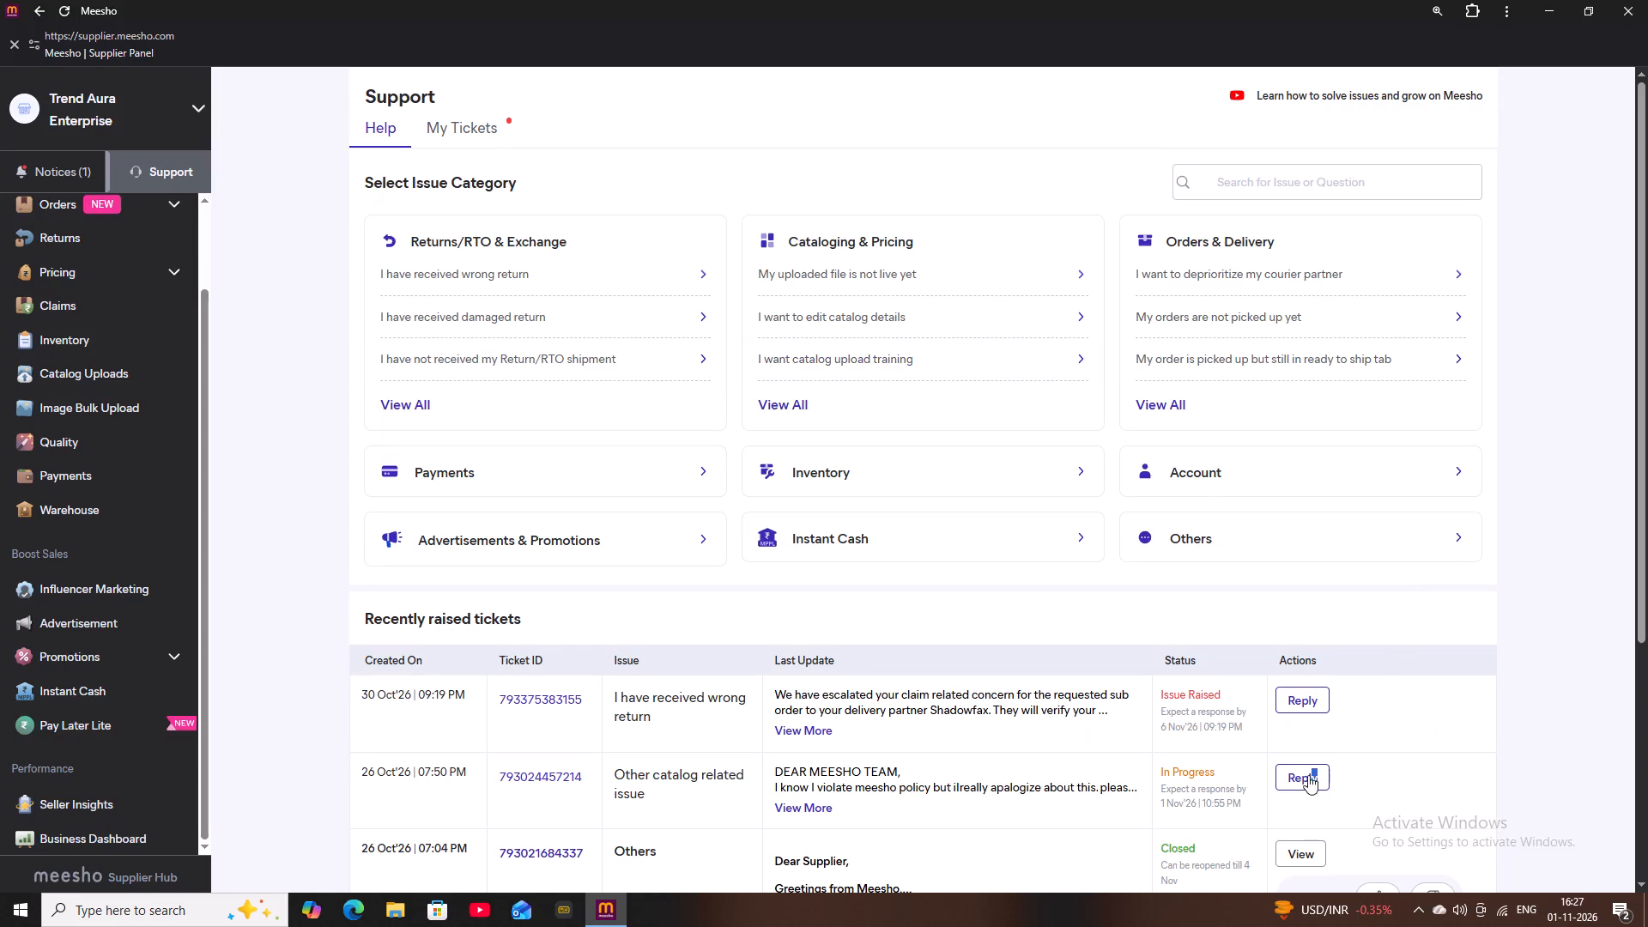
left_click(1308, 775)
left_click(1305, 779)
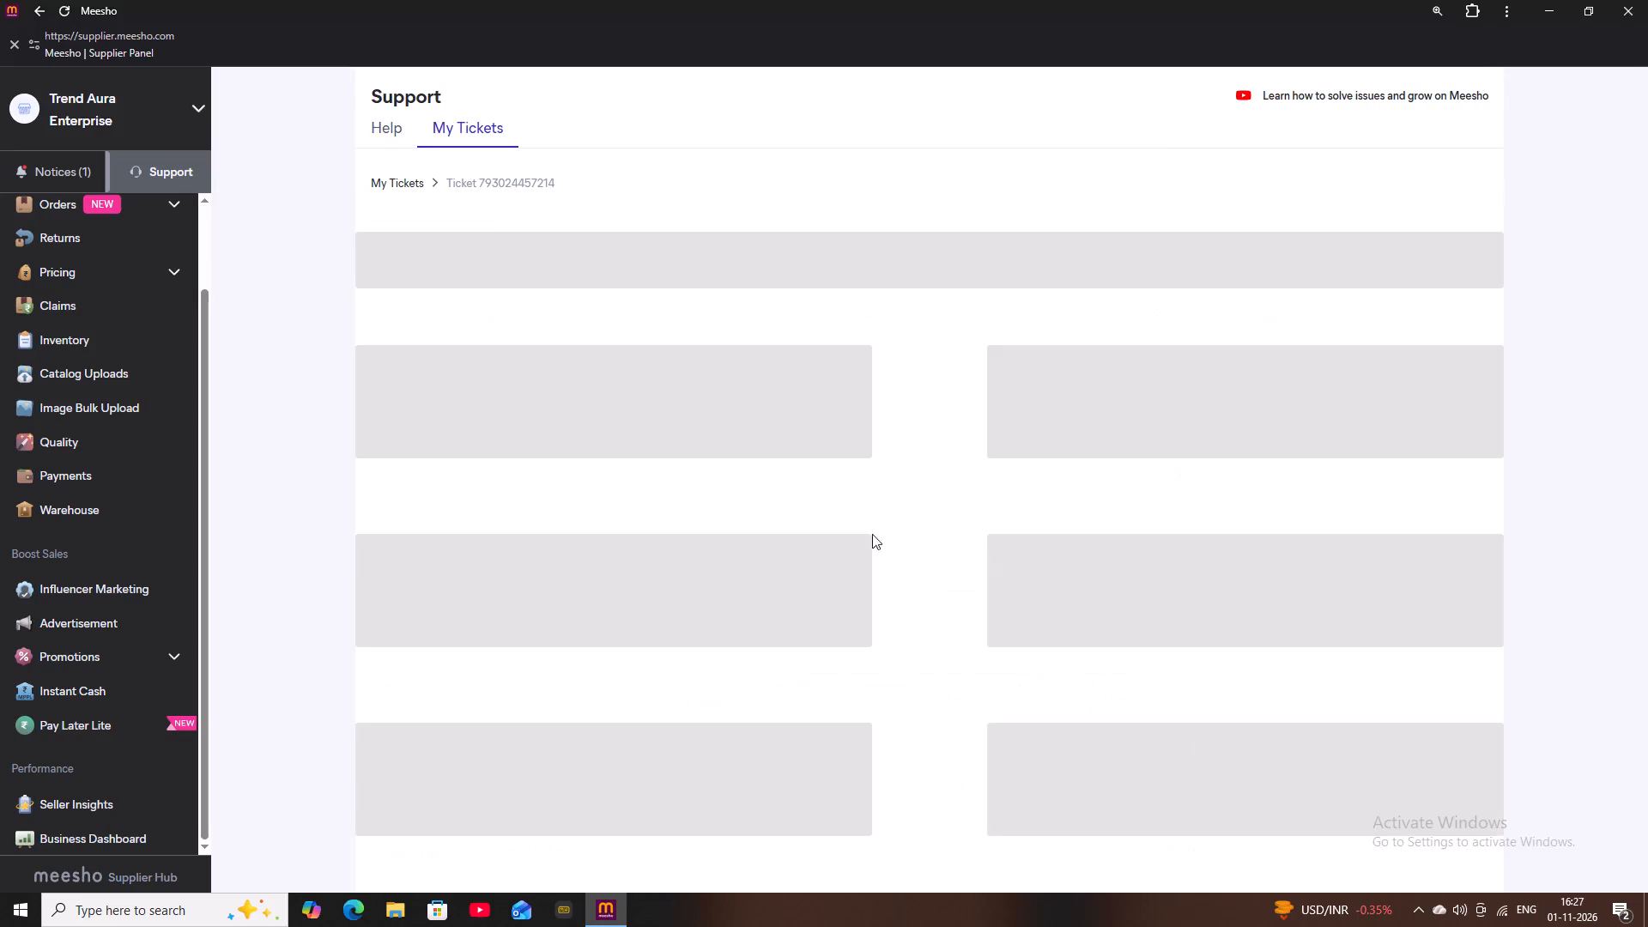
scroll(931, 476, "down", 3)
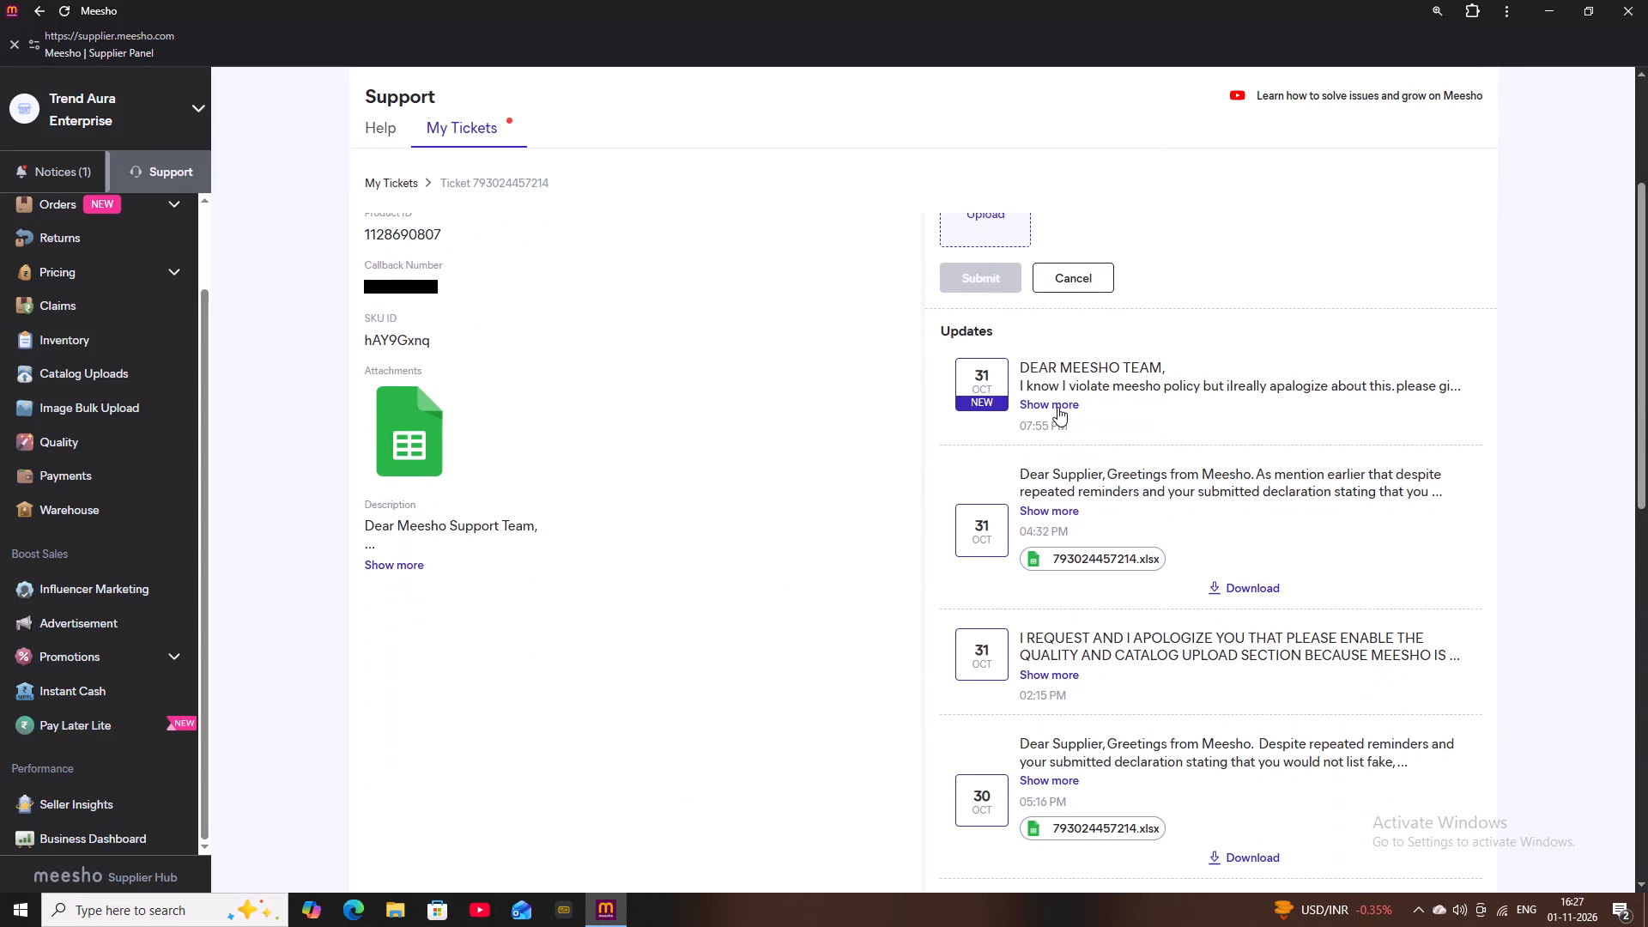
left_click(1057, 407)
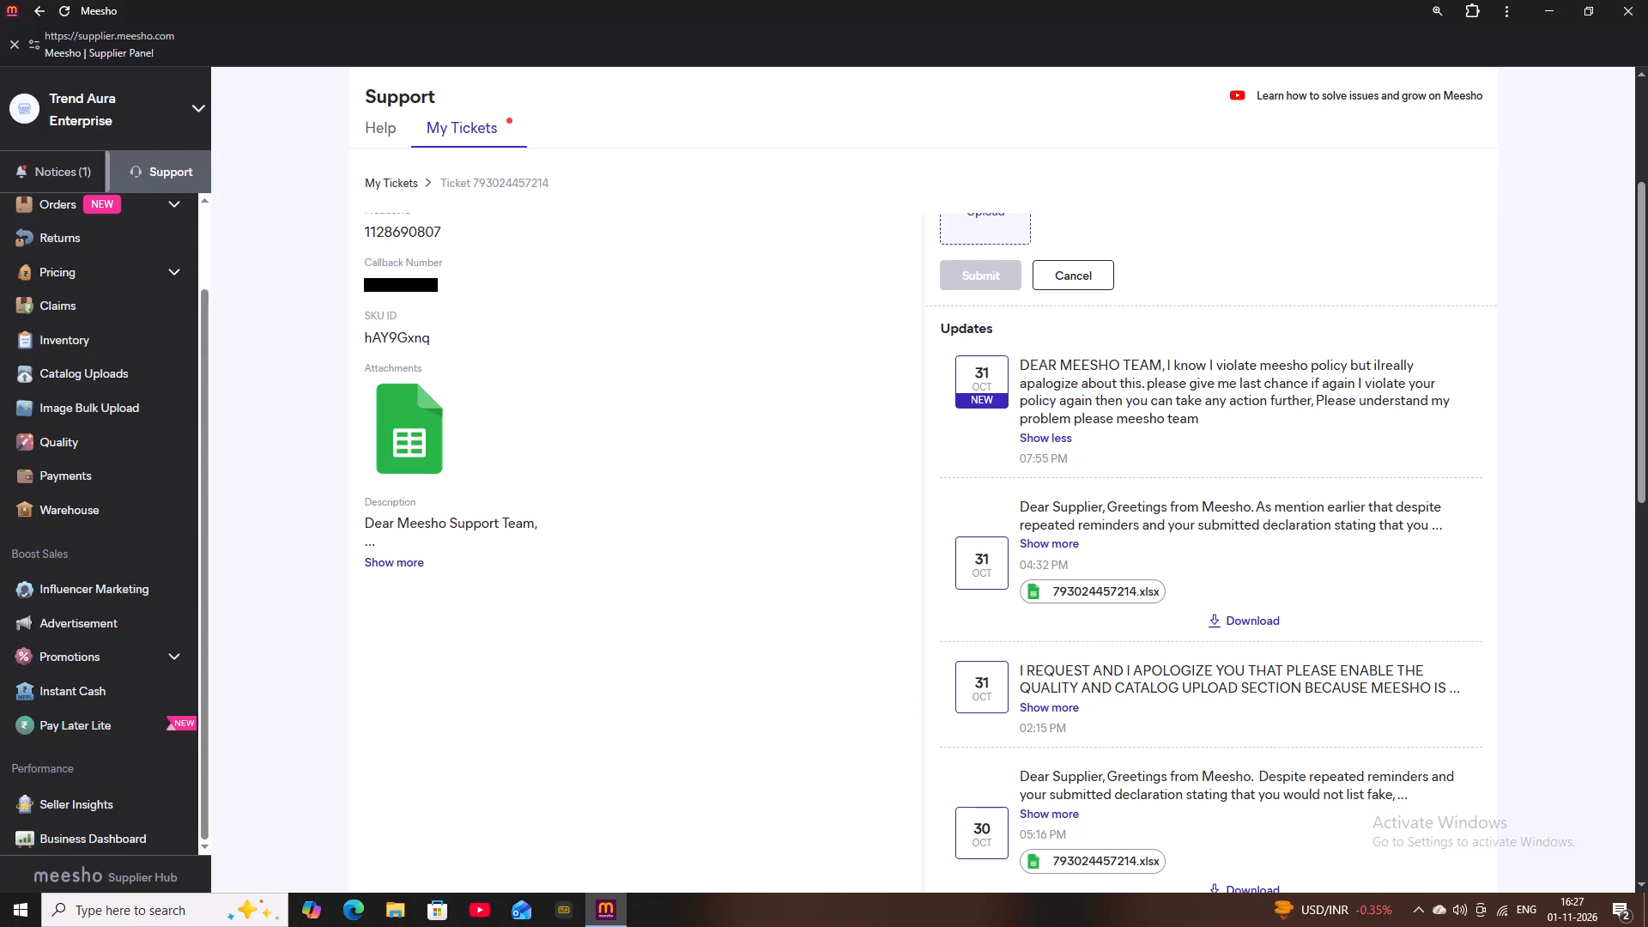
Write a reply in the catalog issue ticket's details field: "please work upon it i promise i will not".
scroll(1129, 546, "up", 3)
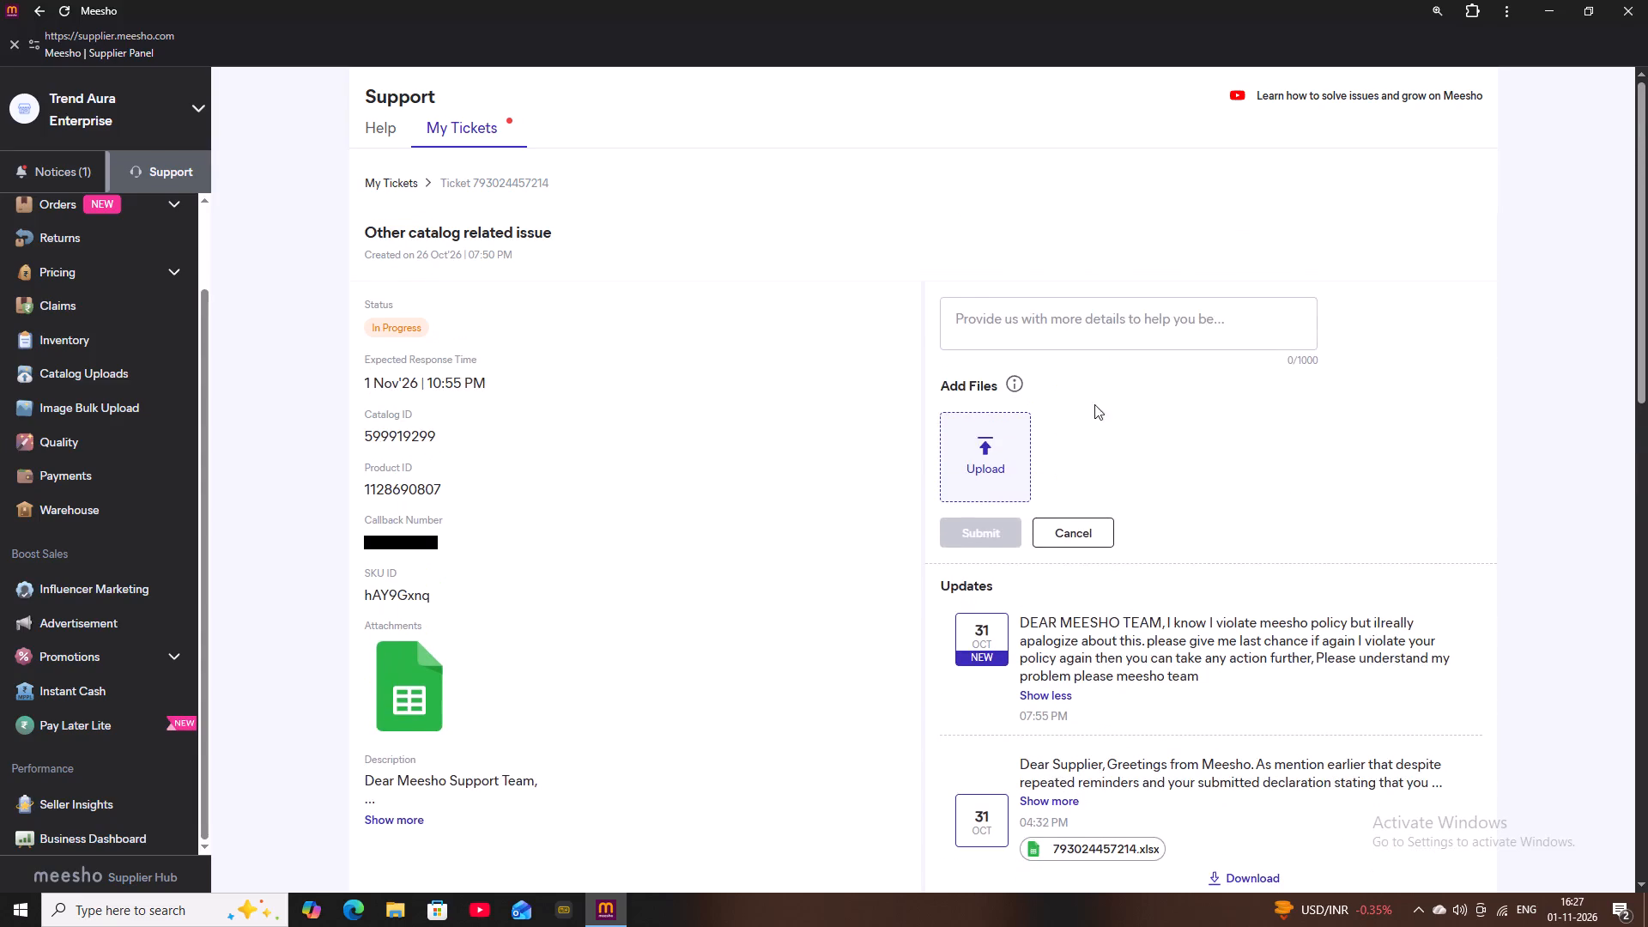
left_click(1086, 344)
type("please e")
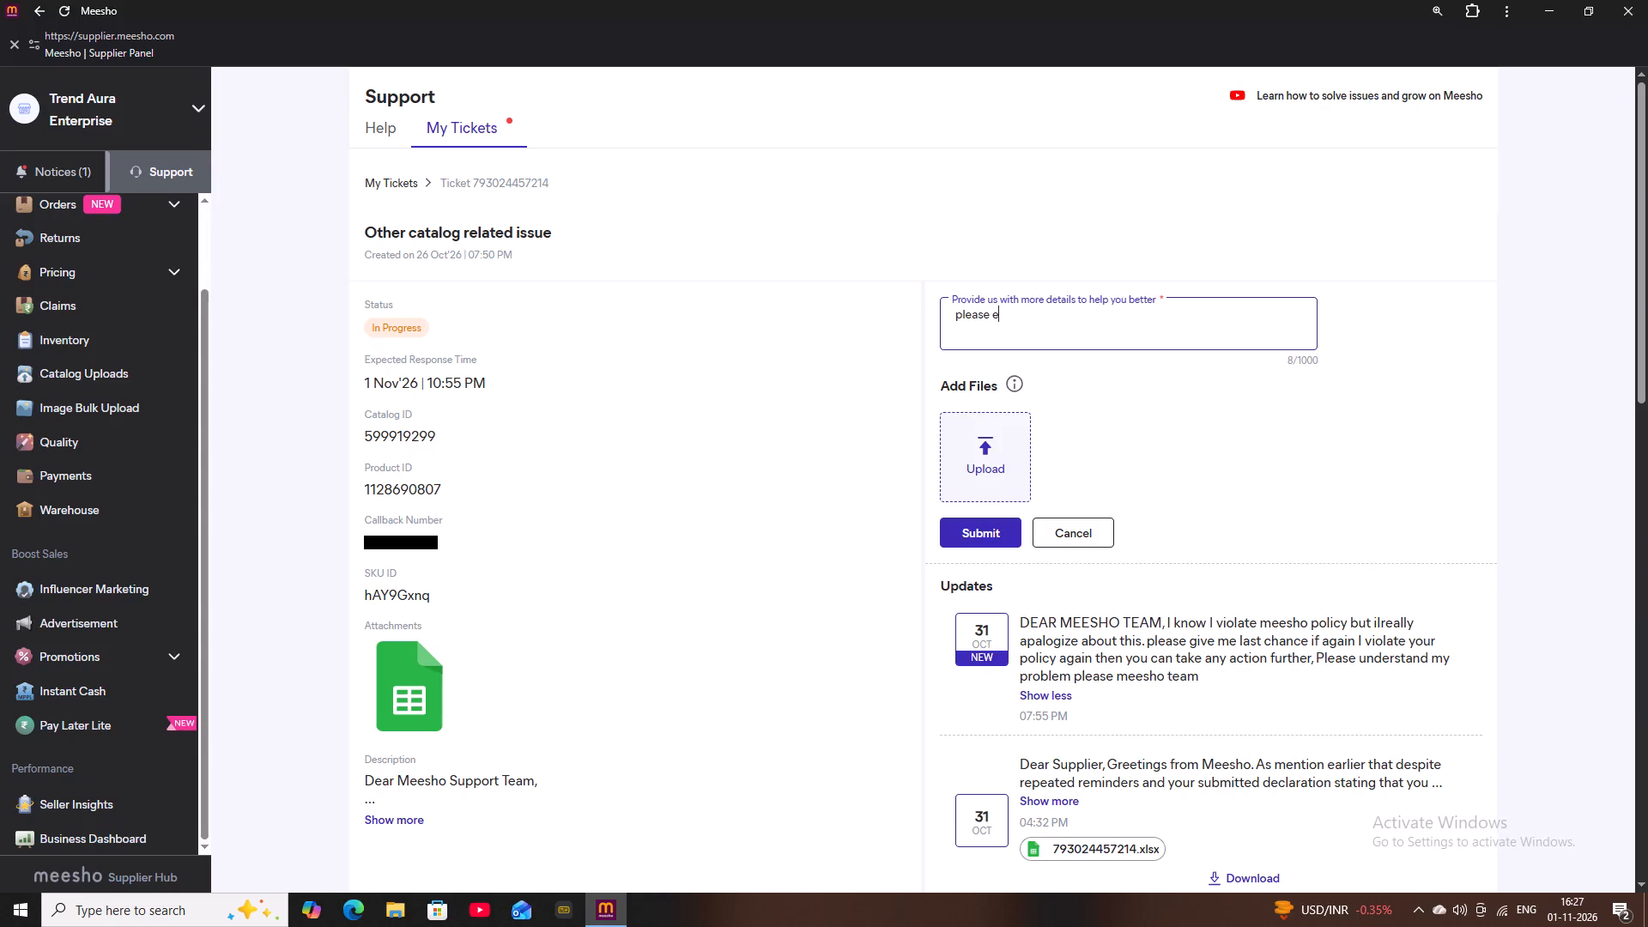
key("BackSpace")
type("work upon it and")
key("space")
key("BackSpace")
key("BackSpace")
key("BackSpace")
key("BackSpace")
type("i promise")
key("space")
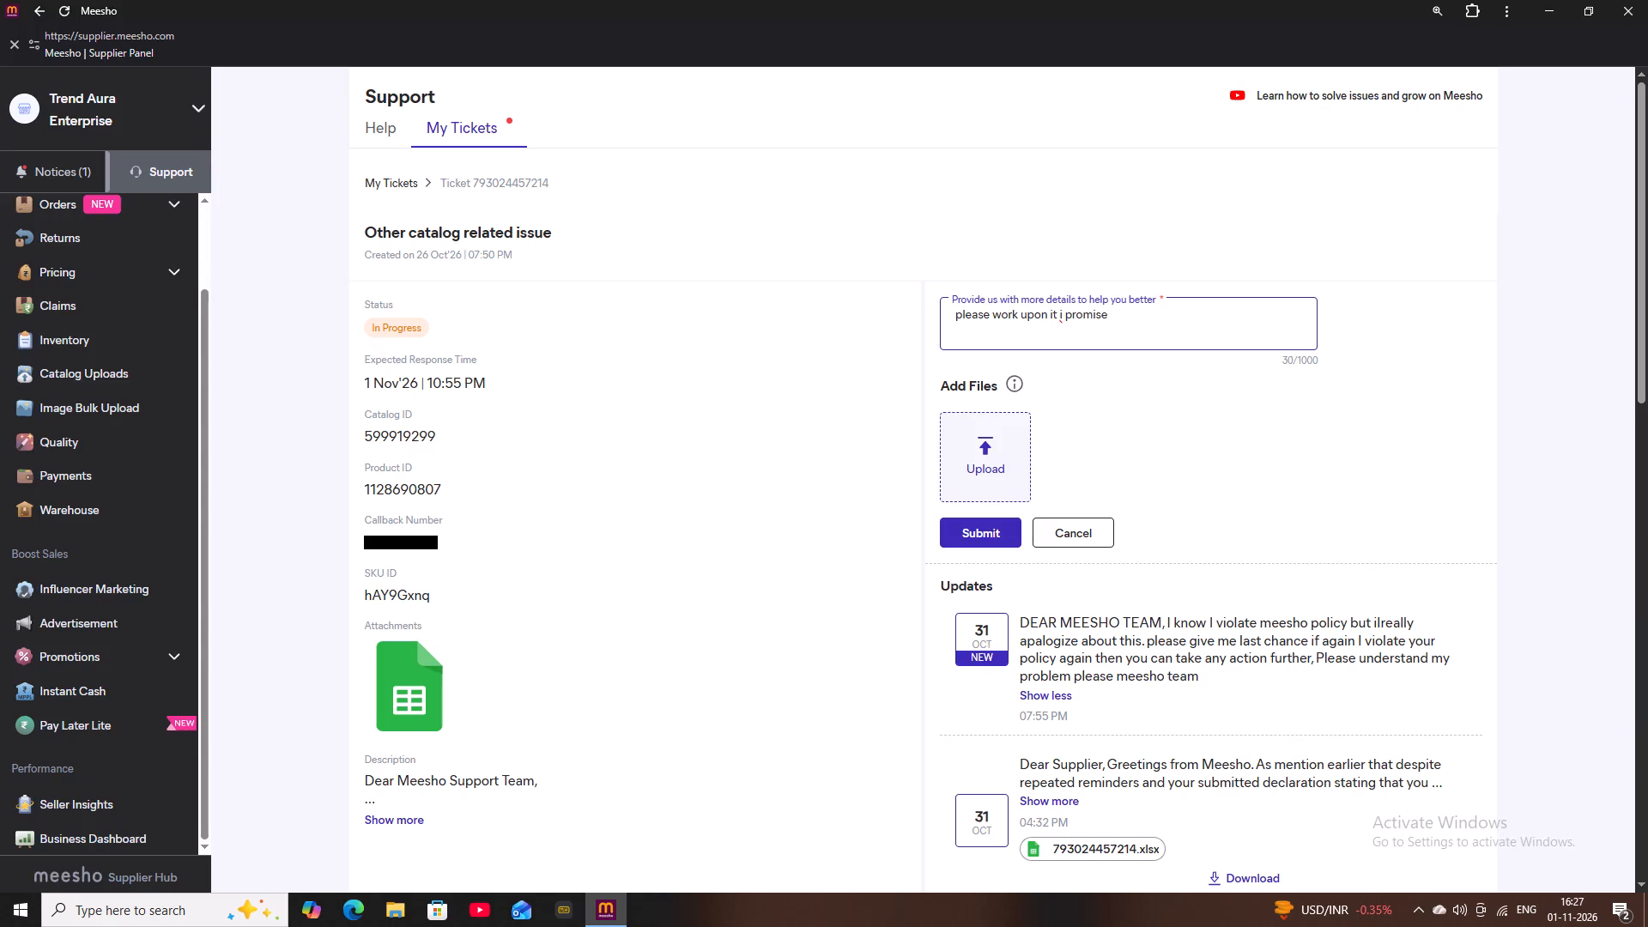
type("i will not")
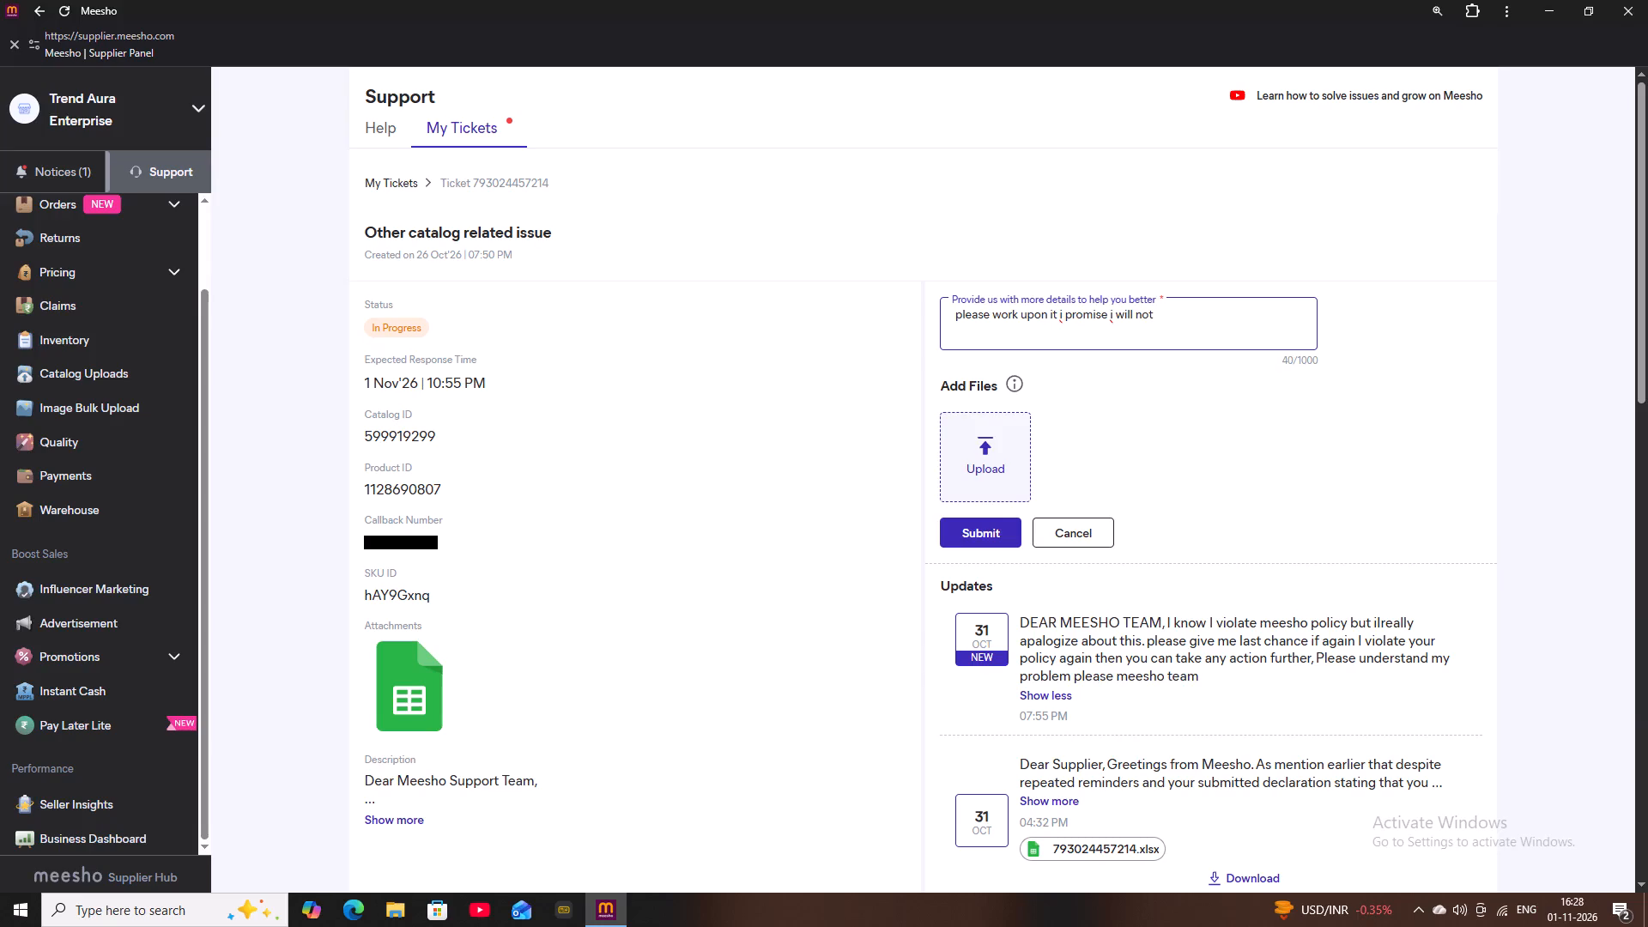
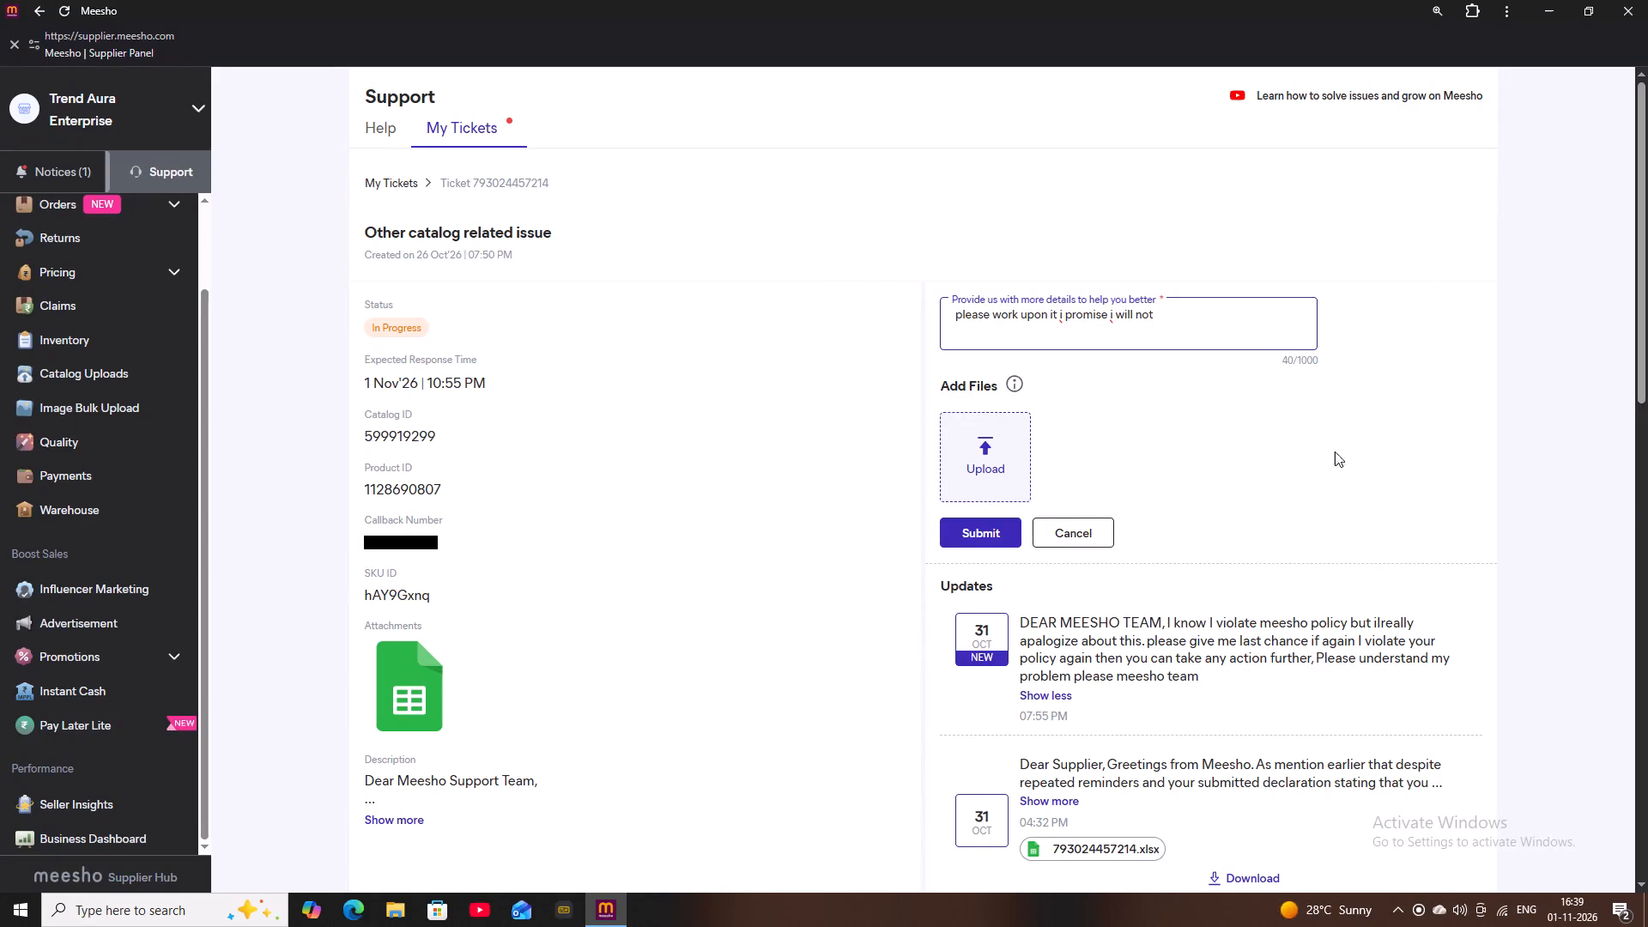
Return to the Support overview and reopen the "Other catalog related issue" ticket with an empty reply.
left_click(142, 174)
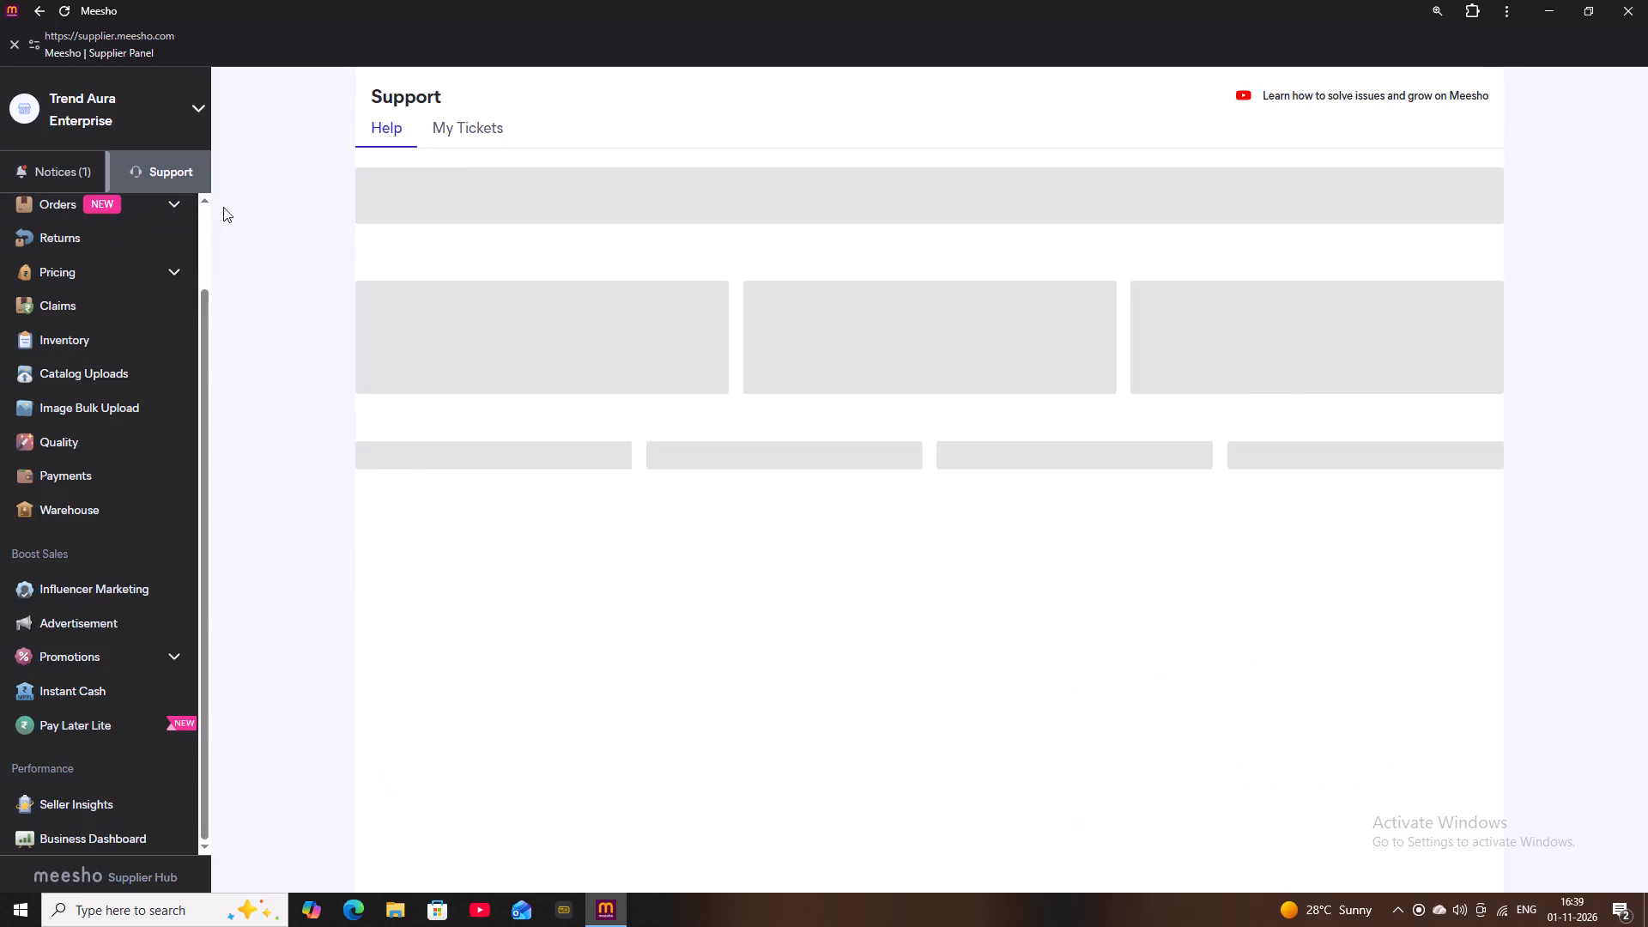
left_click(1300, 783)
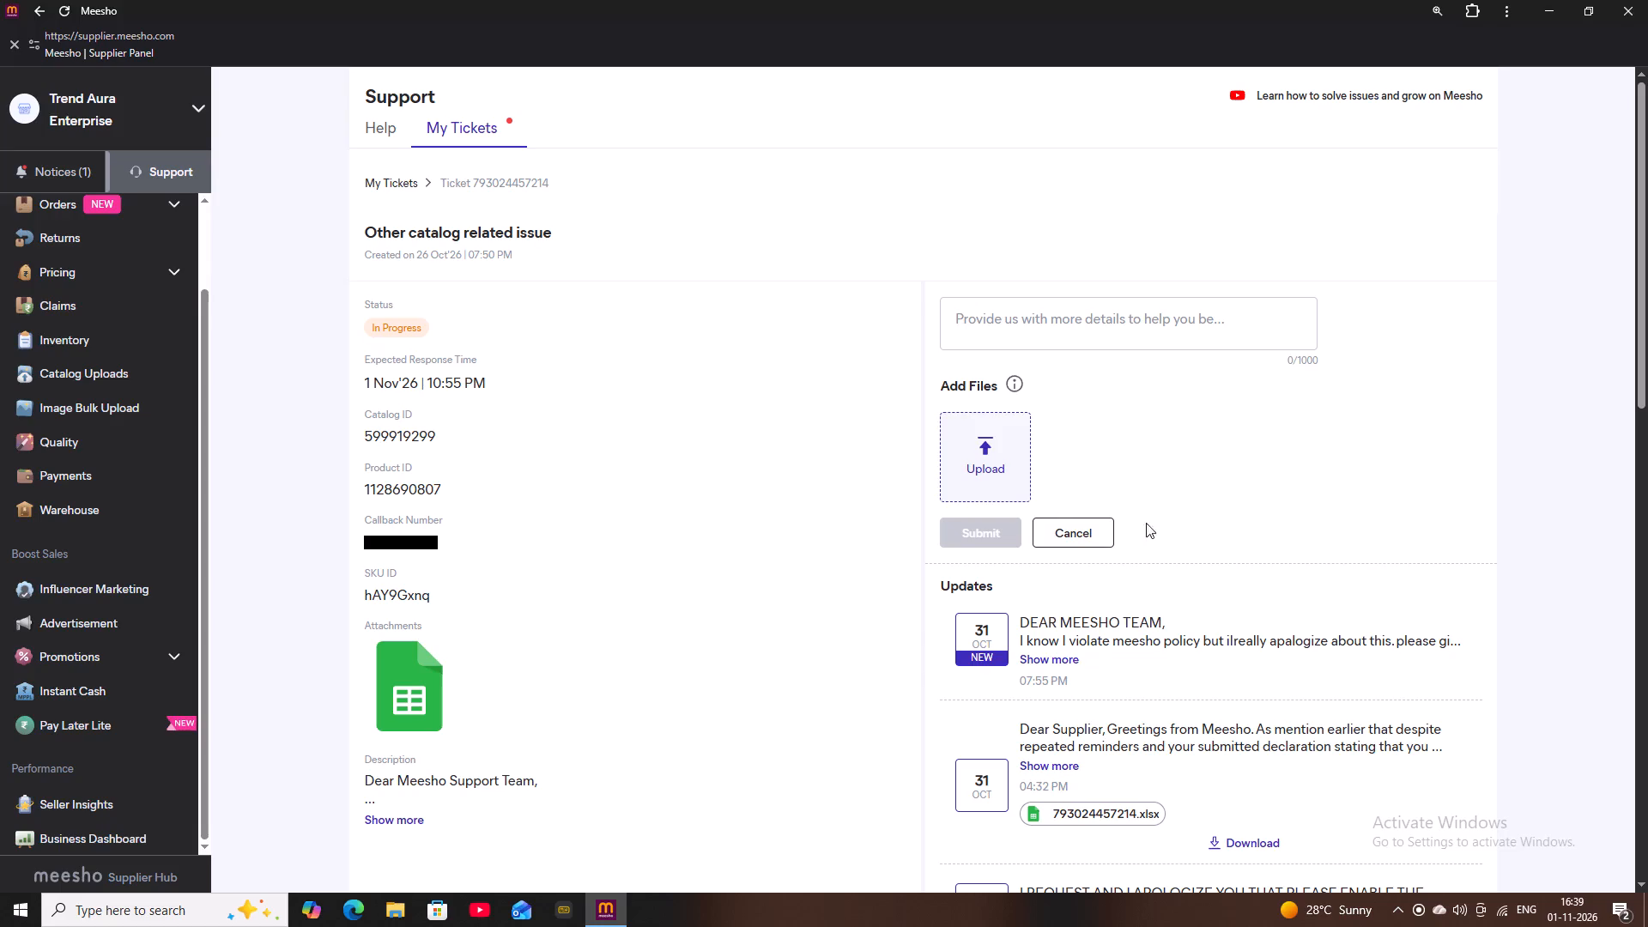
Write "please meesho help me to resolve my problem" in the ticket's details field.
left_click(1071, 309)
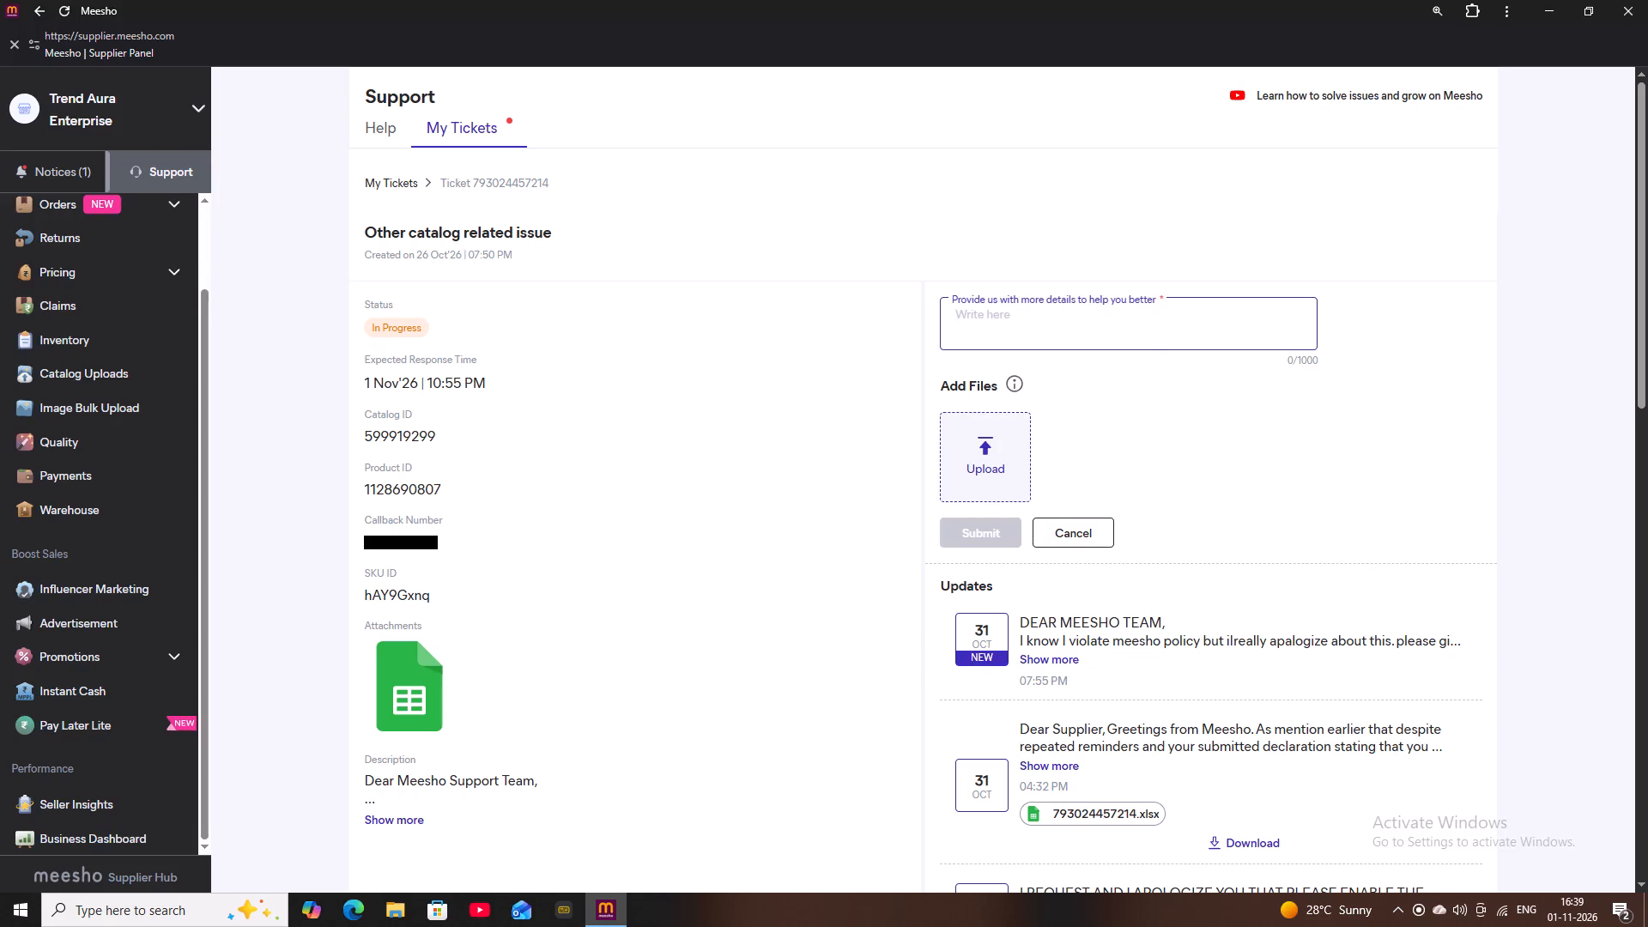
type("plea")
type("se meesho")
key("space")
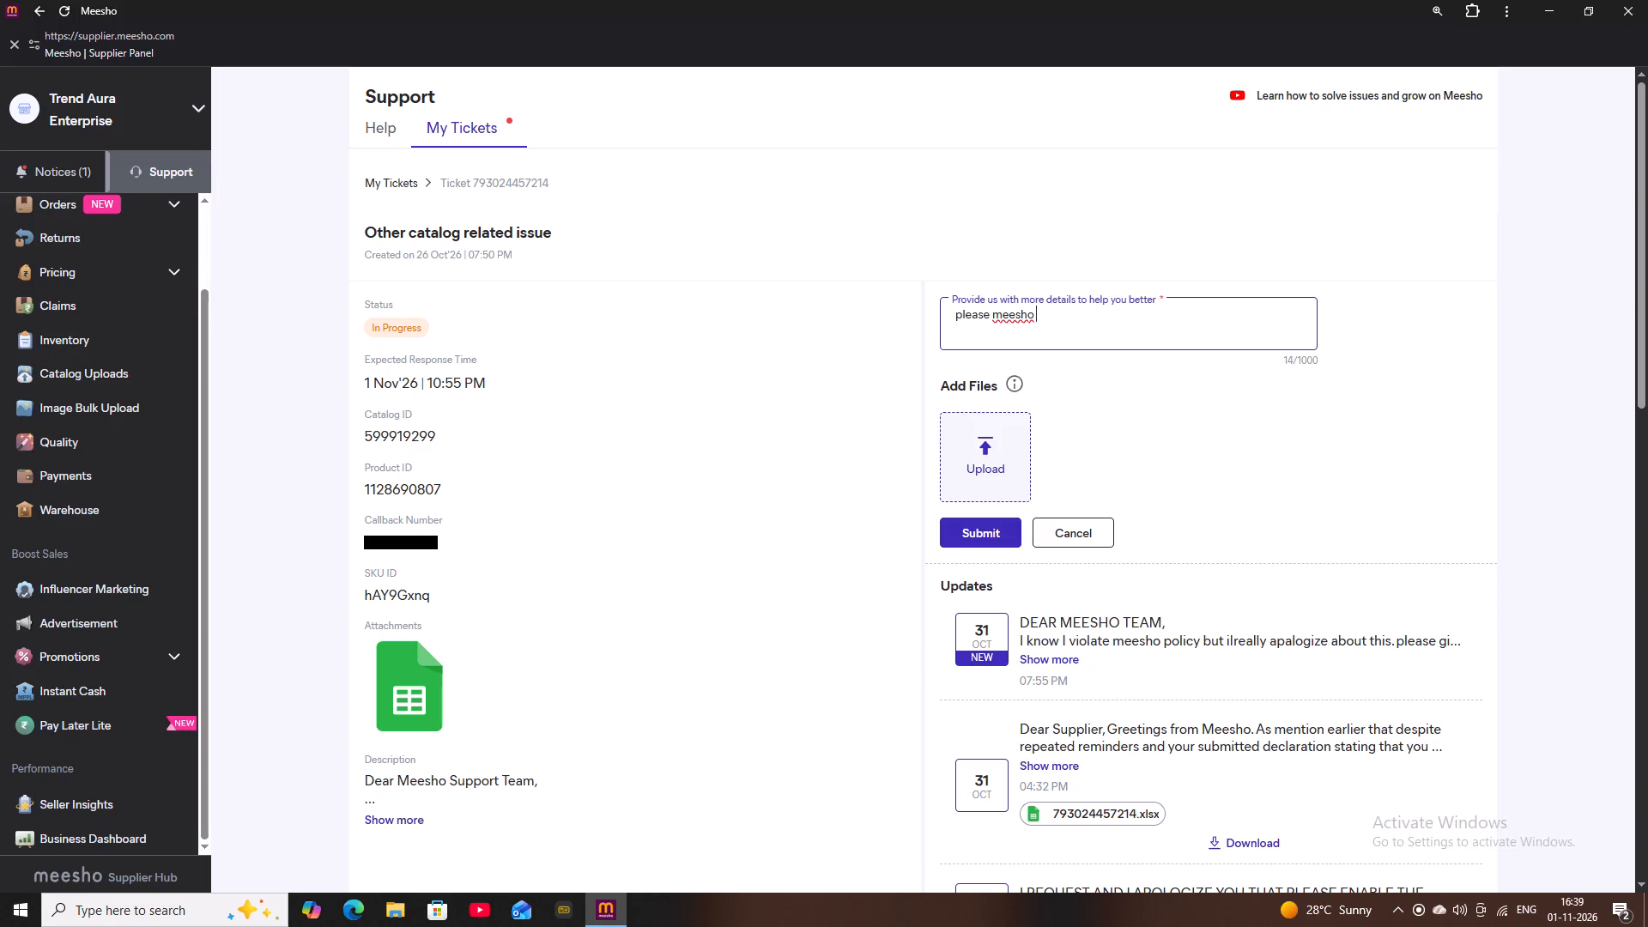
type("help")
key("space")
type("me to res")
type("o9l")
key("Insert")
key("Insert")
key("Insert")
key("BackSpace")
key("BackSpace")
key("BackSpace")
type("olve my pro")
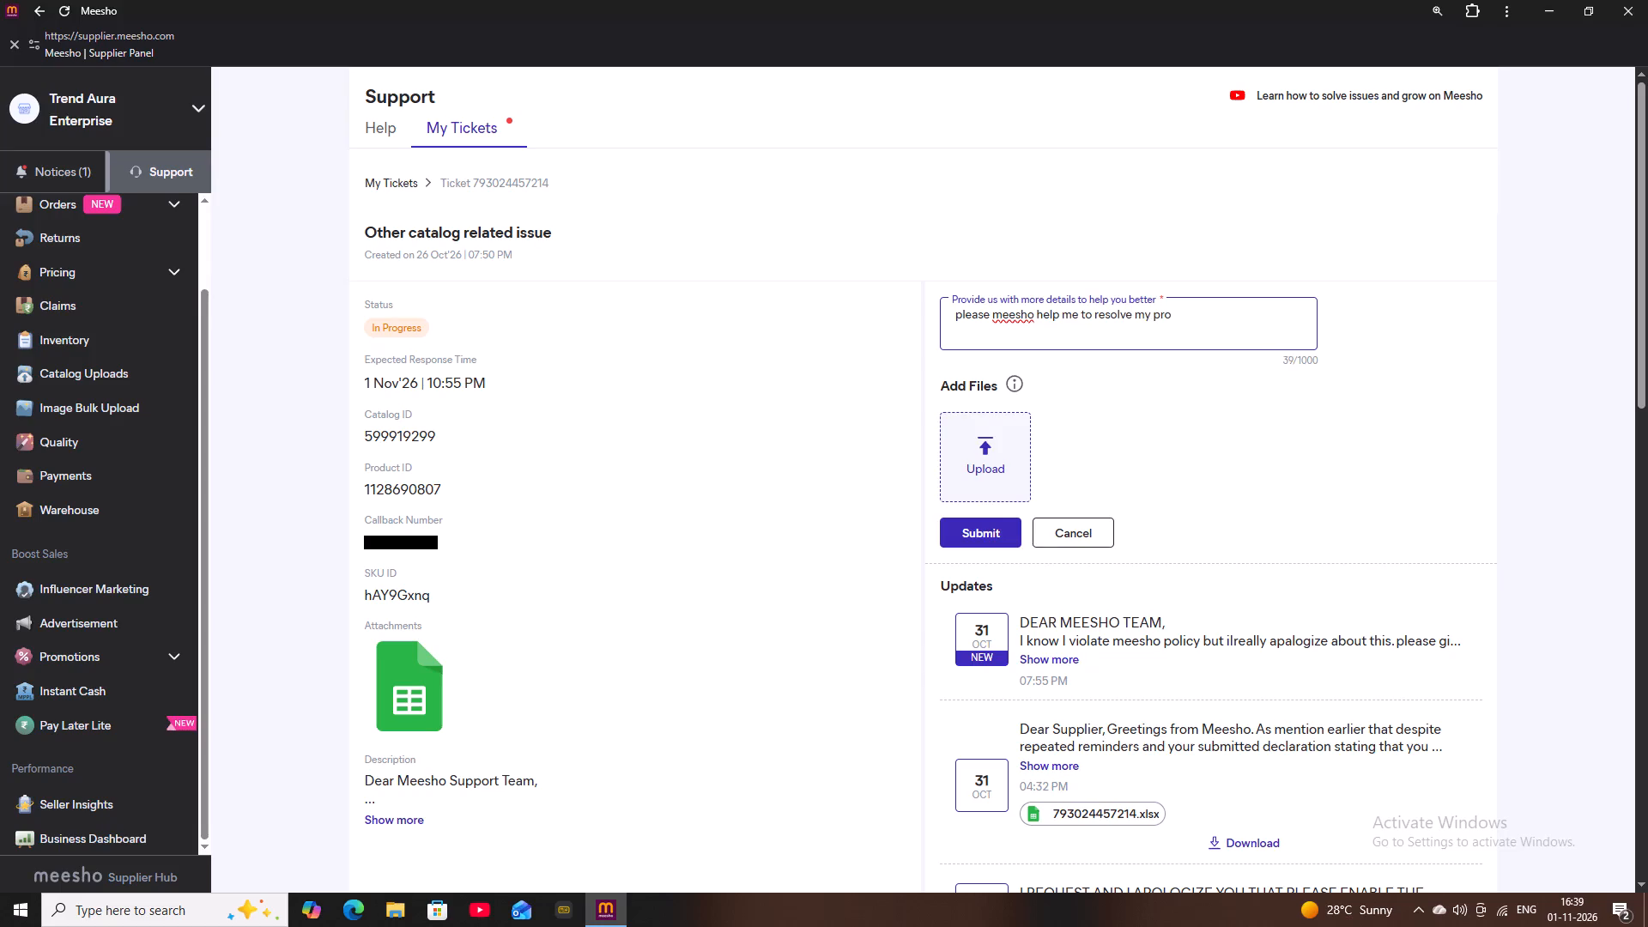
type("blem")
key("space")
type("i")
key("space")
key("BackSpace")
key("BackSpace")
Continue the reply with "its my income source so please reopen the the upload".
type("its my income source")
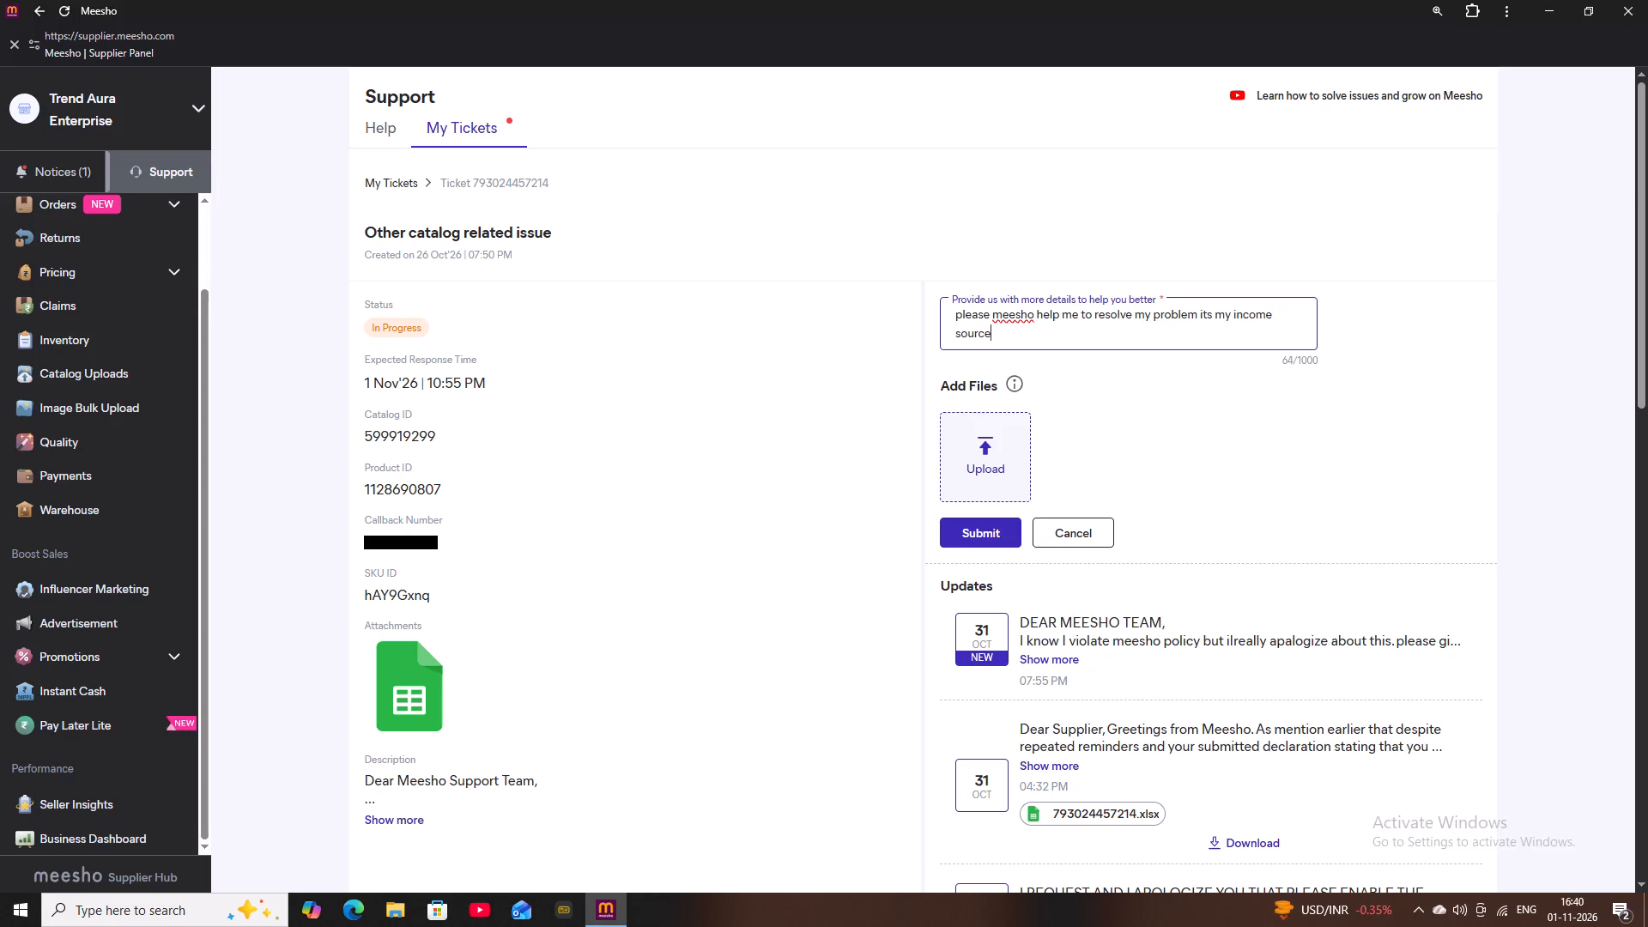
key("space")
type("so please")
key("space")
type("op")
key("BackSpace")
key("BackSpace")
type("reopen the")
key("space")
type("the")
key("space")
type("upload")
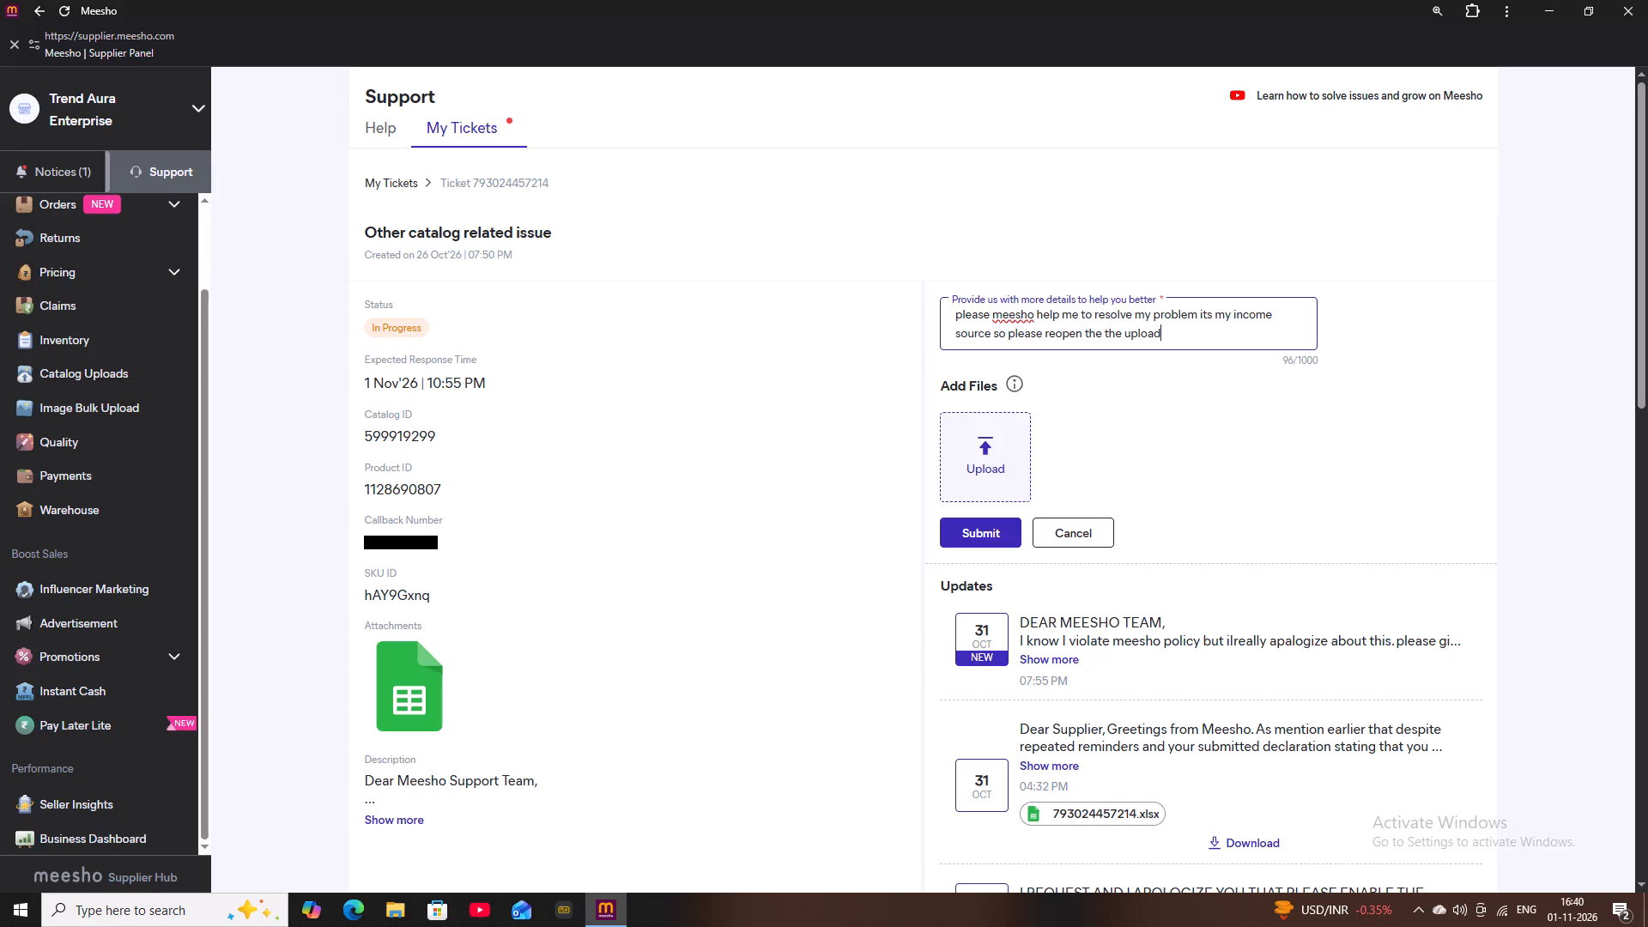
key("space")
Insert "catagory" before "upload" in the reply text.
key("Left")
key("Left")
key("Left")
key("Left")
key("Left")
key("Left")
key("Left")
type("cata")
type("gory")
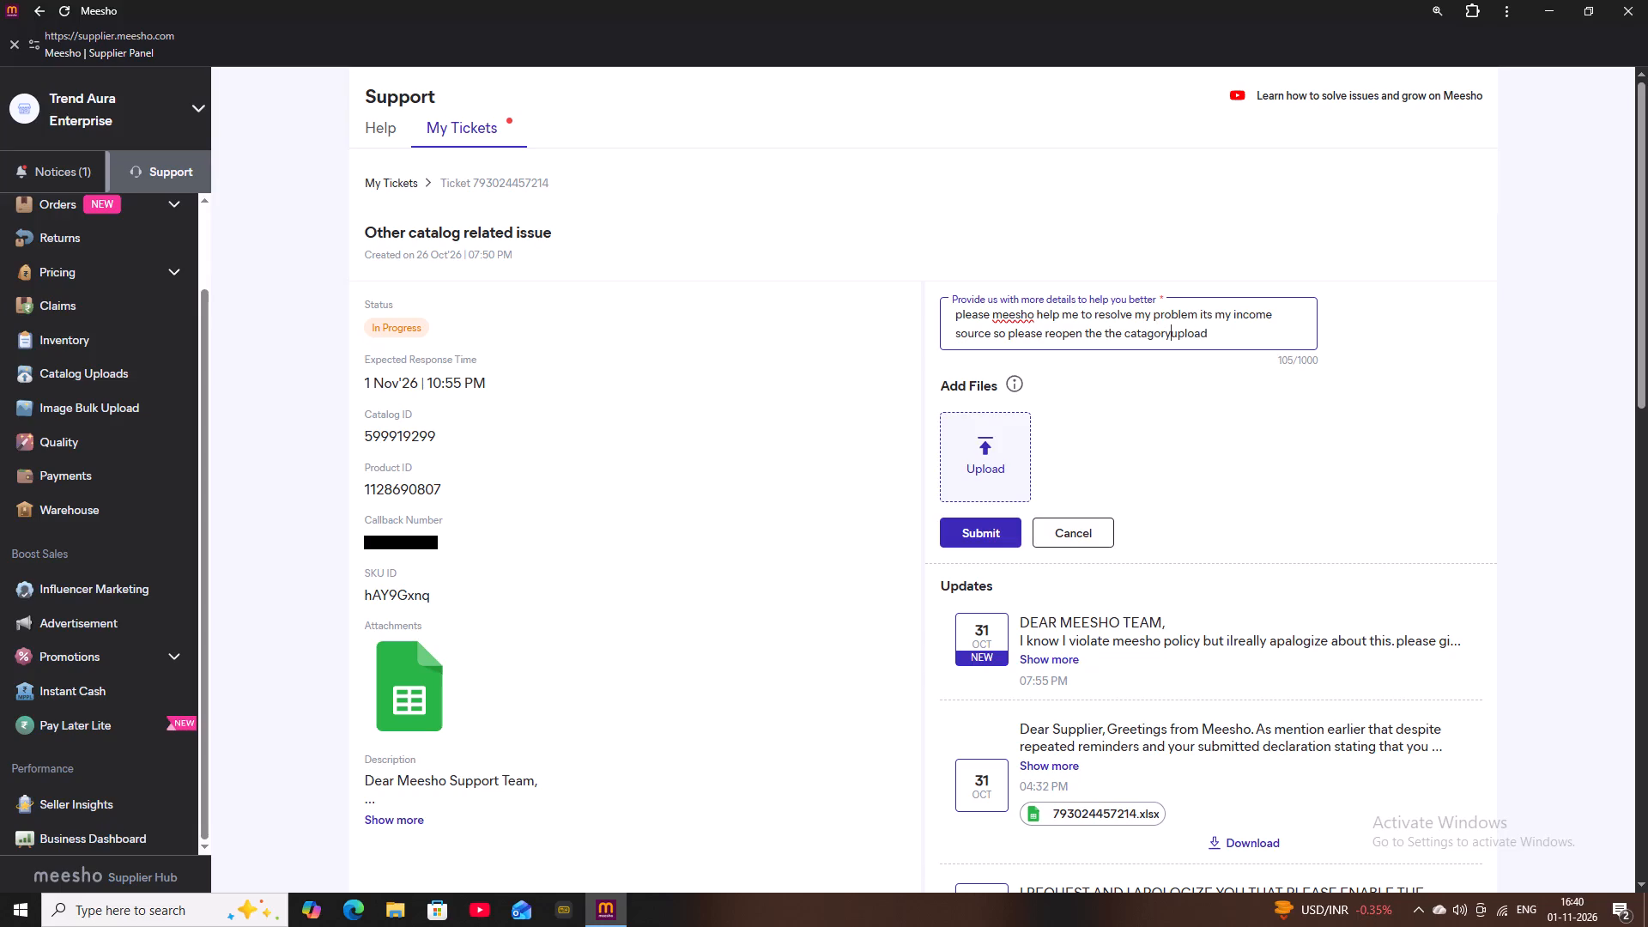
key("space")
End the reply with "section." after "upload" and submit it to the ticket.
key("Right")
key("Right")
key("Right")
key("Right")
key("Right")
key("Right")
key("Right")
type("section")
key("period")
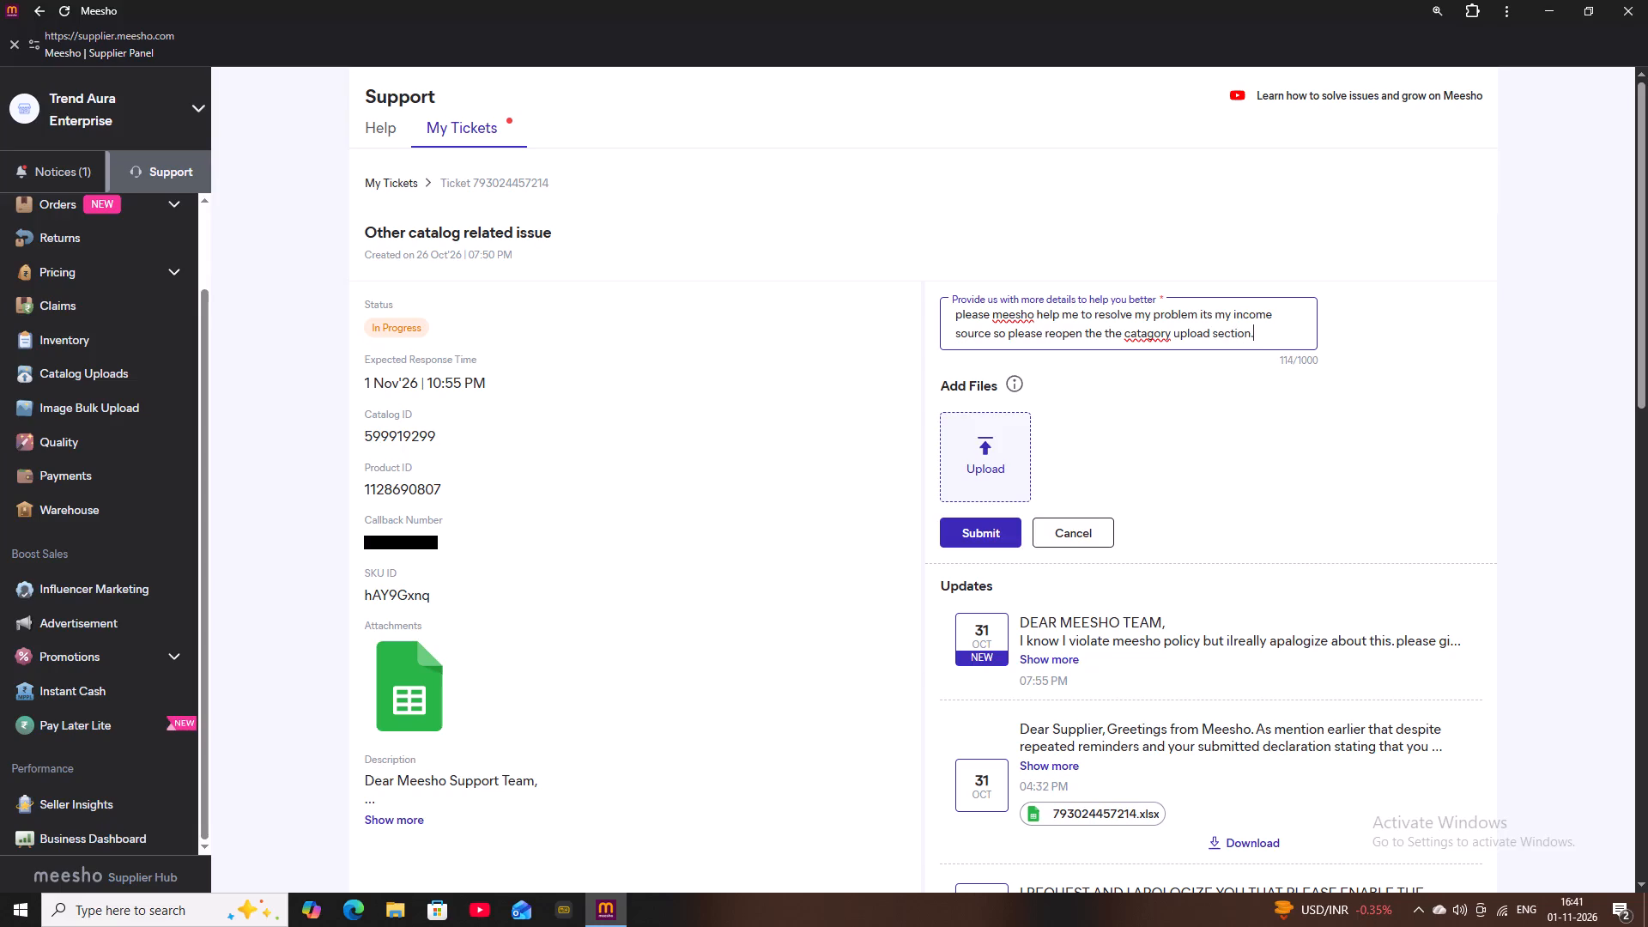
left_click(994, 535)
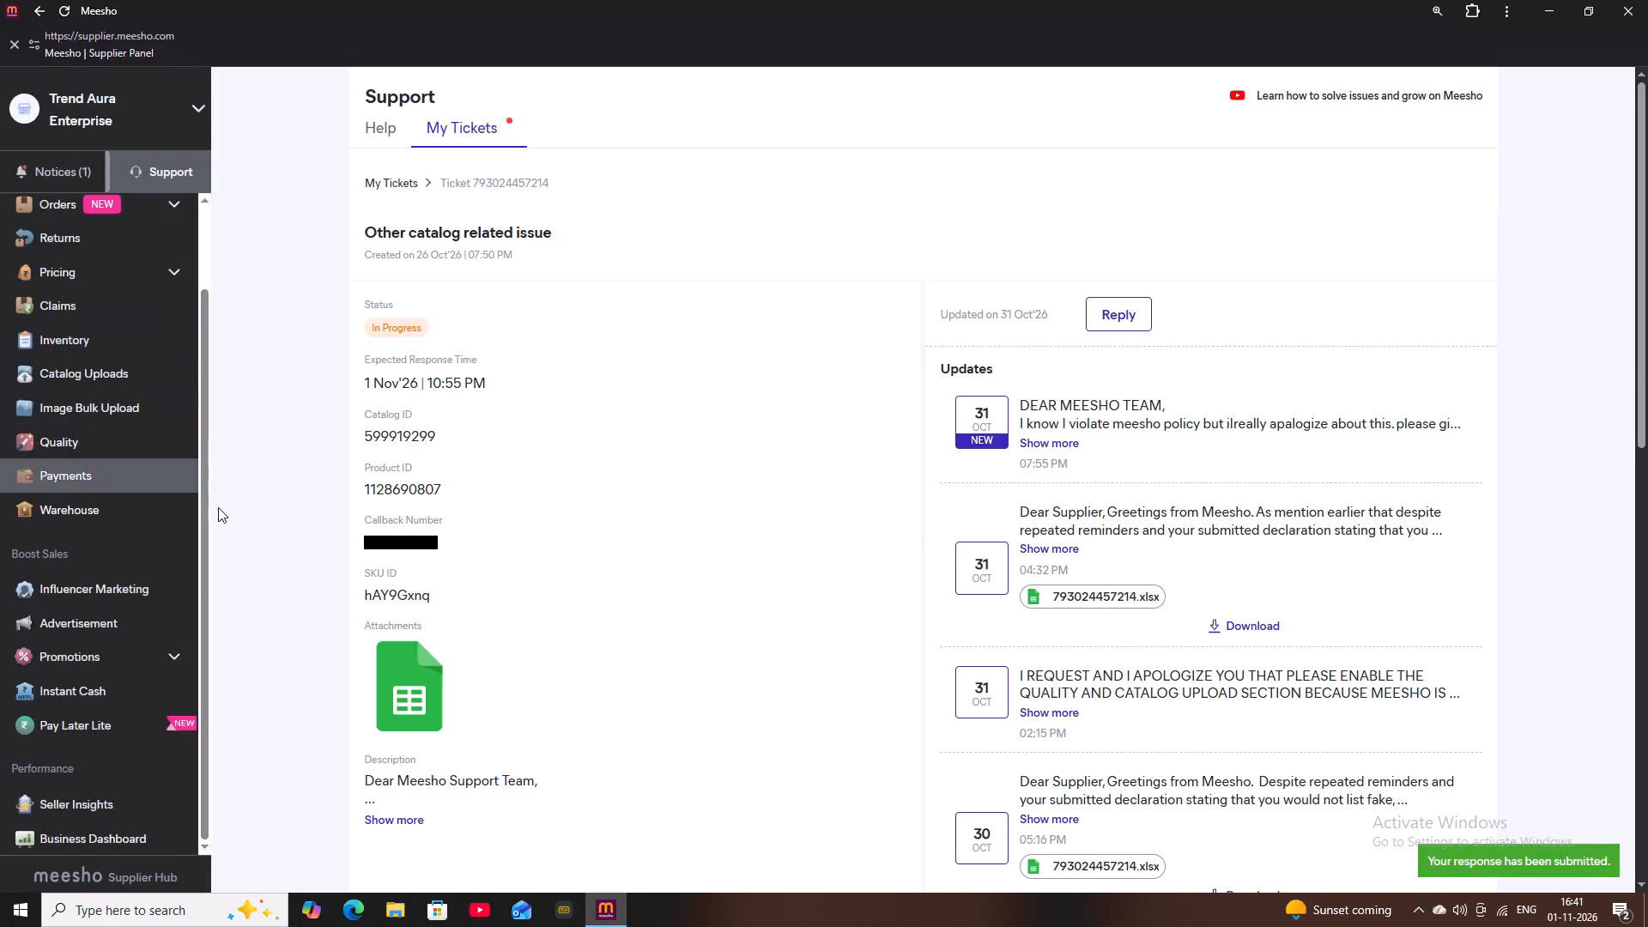
Open the Quality page and read its notice to the supplier.
left_click(133, 450)
scroll(122, 293, "up", 2)
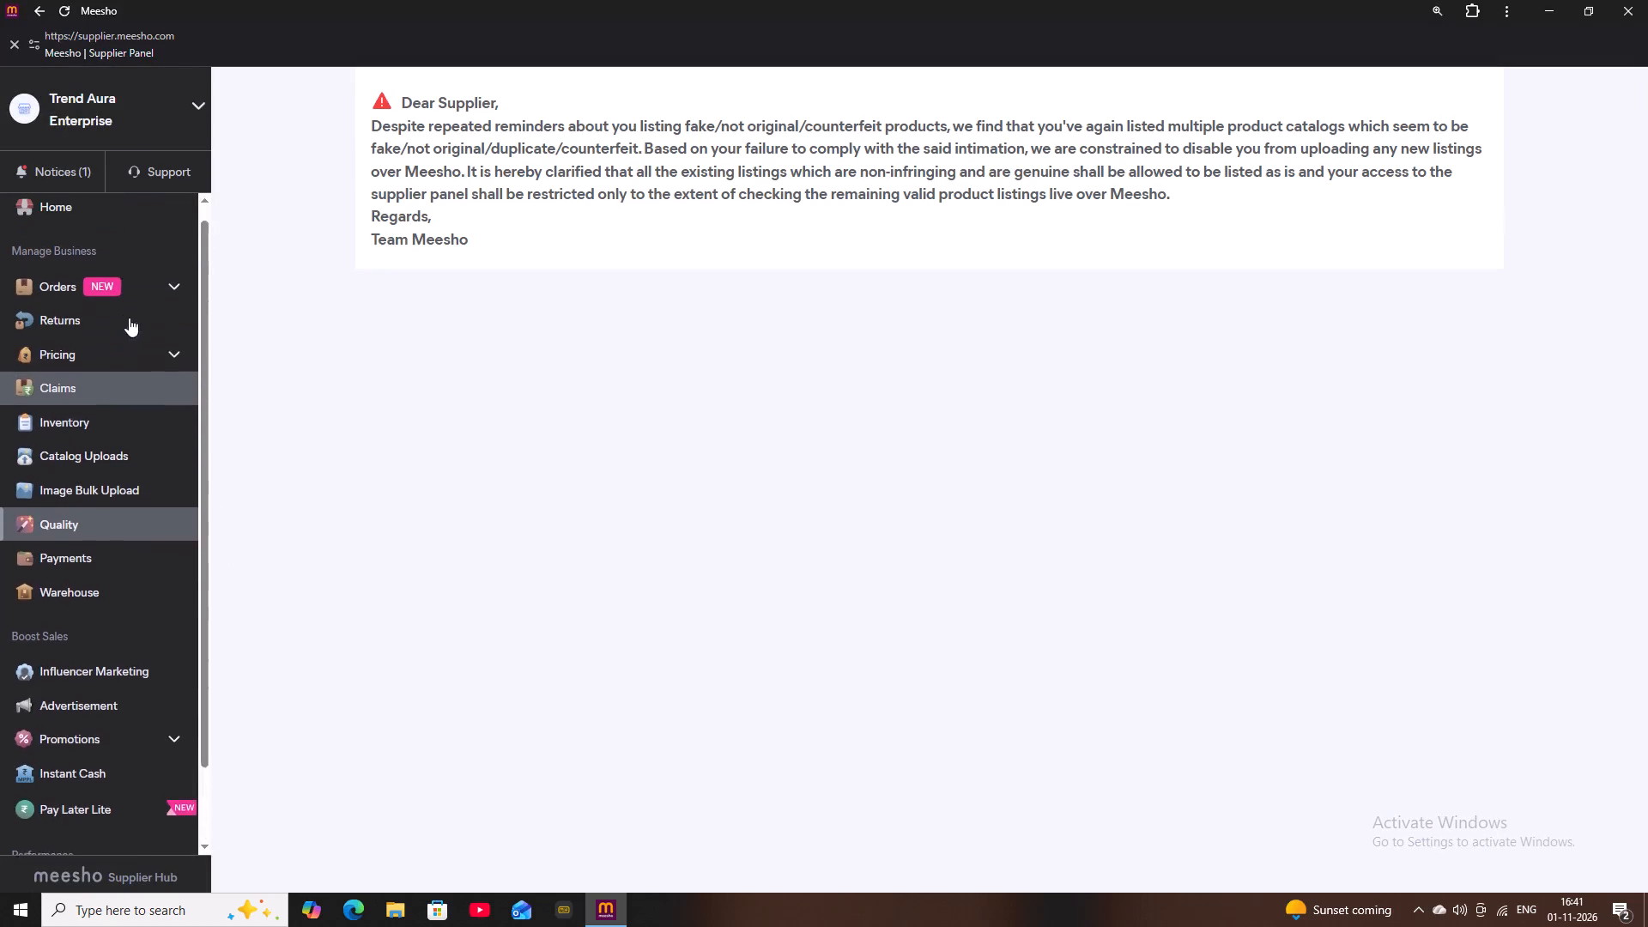
Open the Business Dashboard and review the seven-day order overview and the product performance table.
scroll(122, 672, "down", 3)
left_click(88, 834)
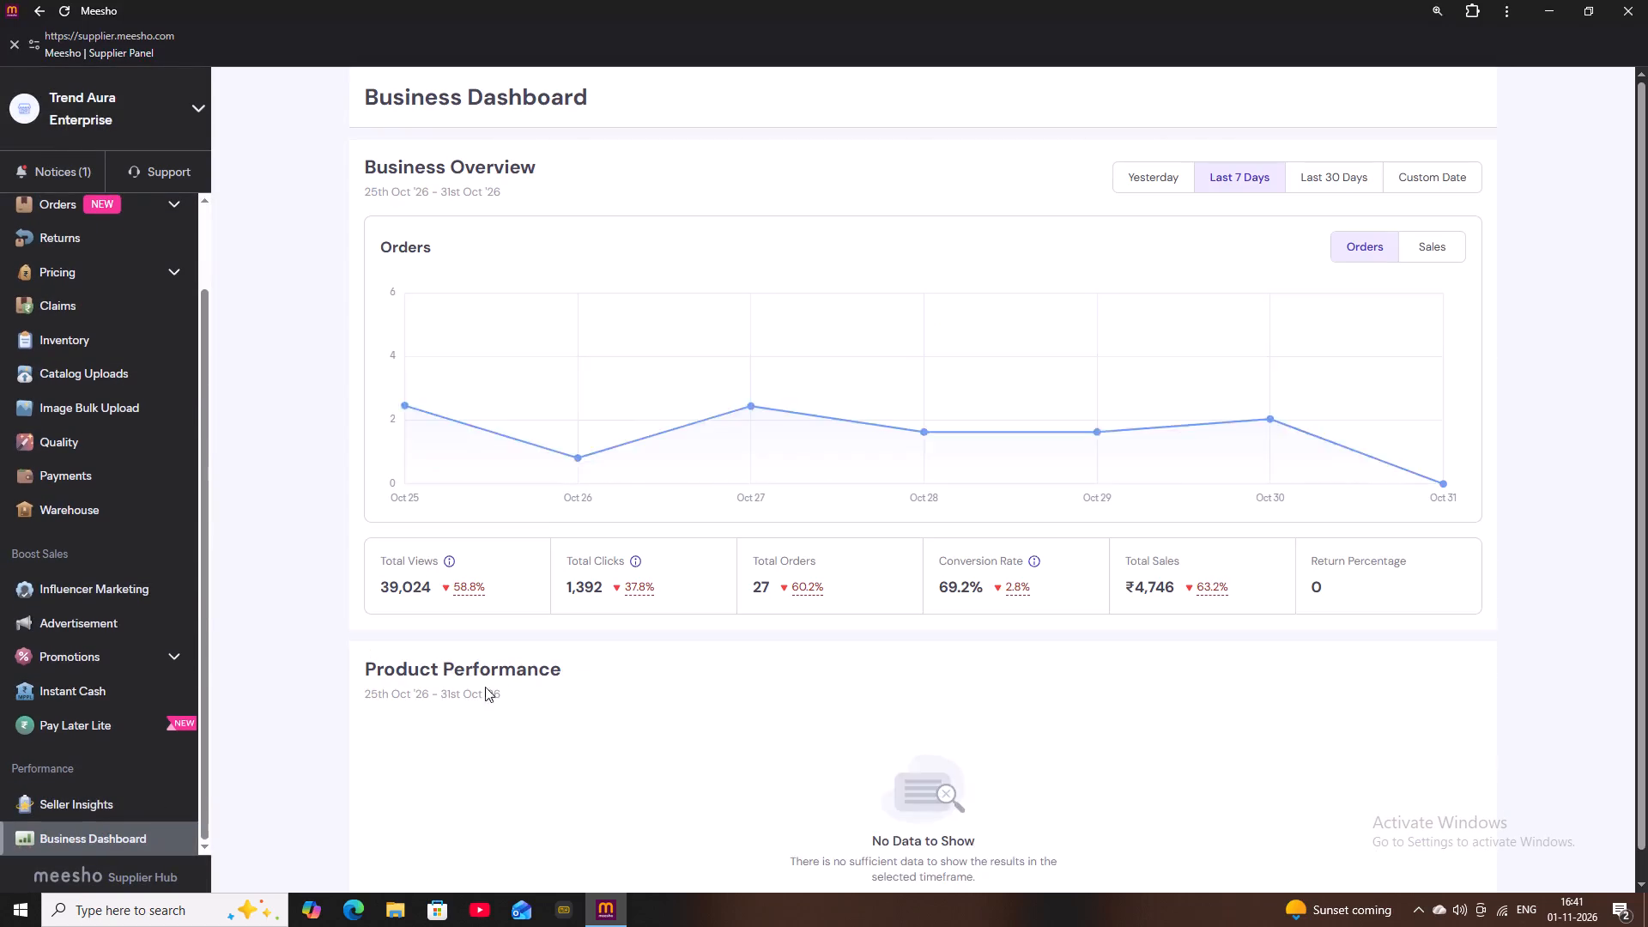
scroll(376, 671, "down", 4)
scroll(523, 555, "down", 4)
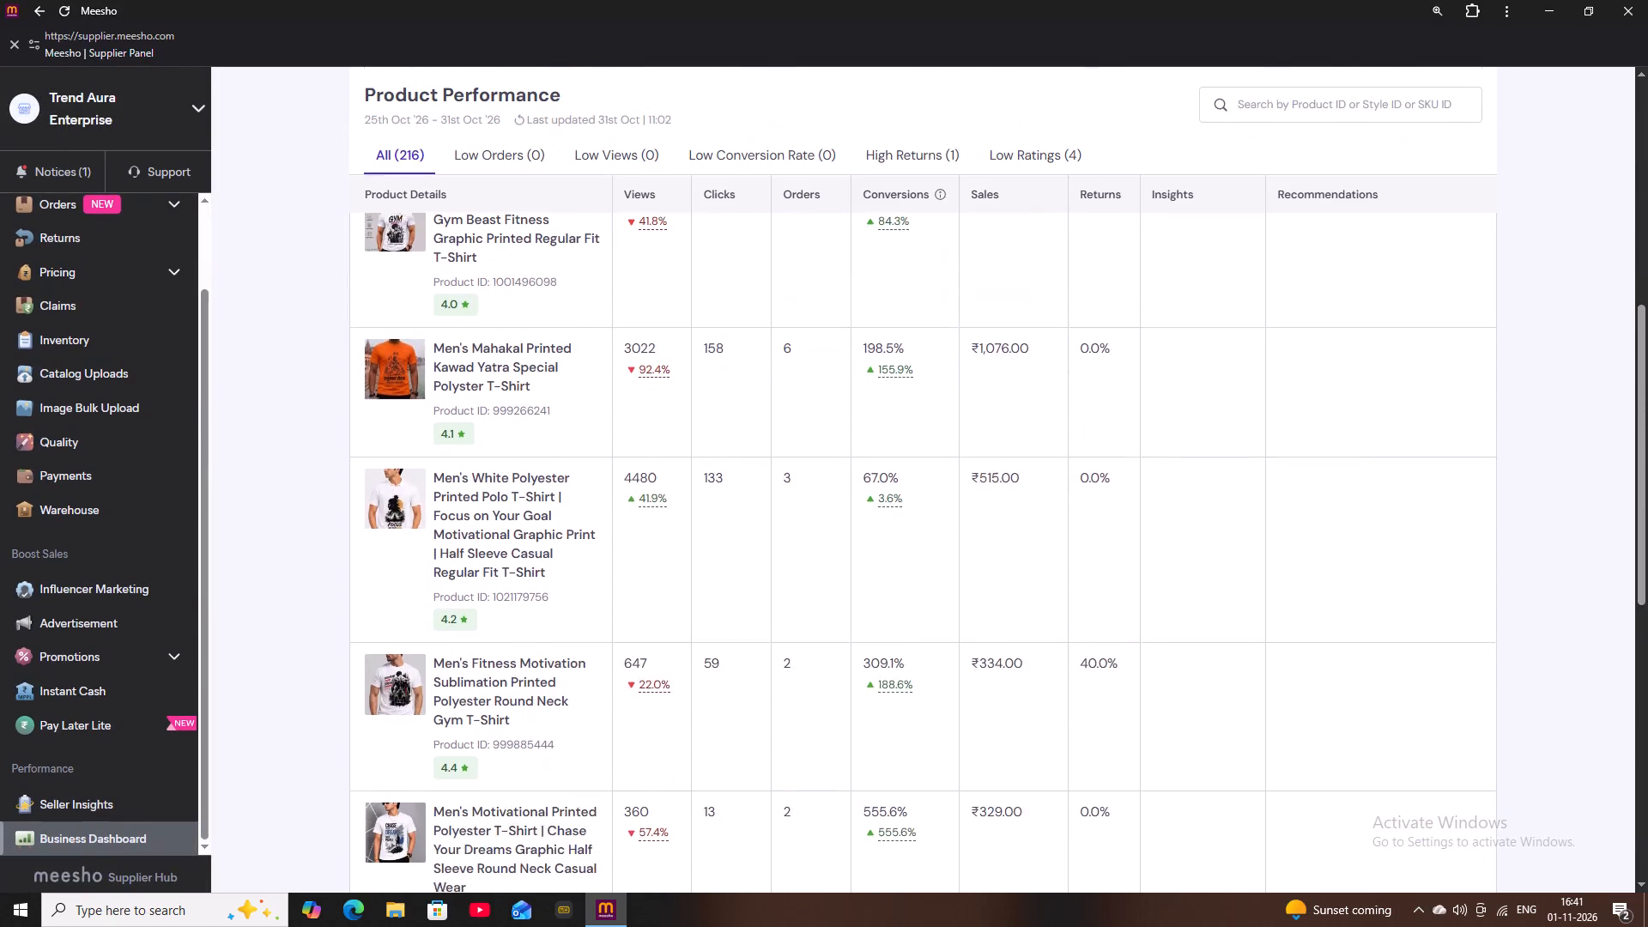
scroll(523, 555, "down", 11)
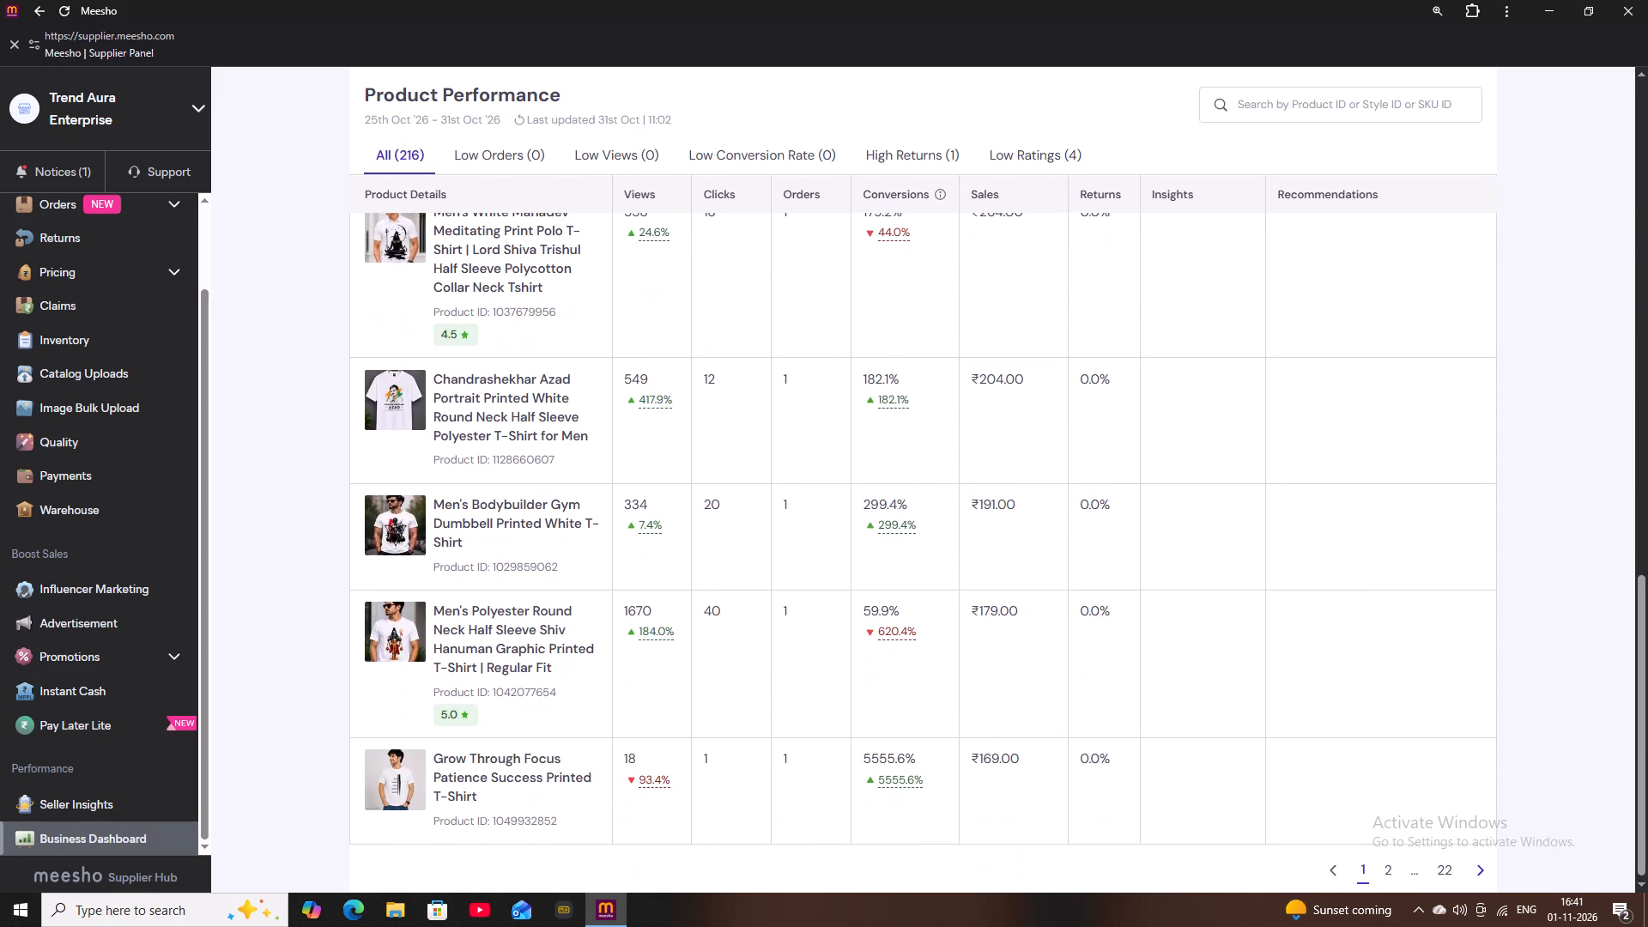
scroll(523, 555, "up", 15)
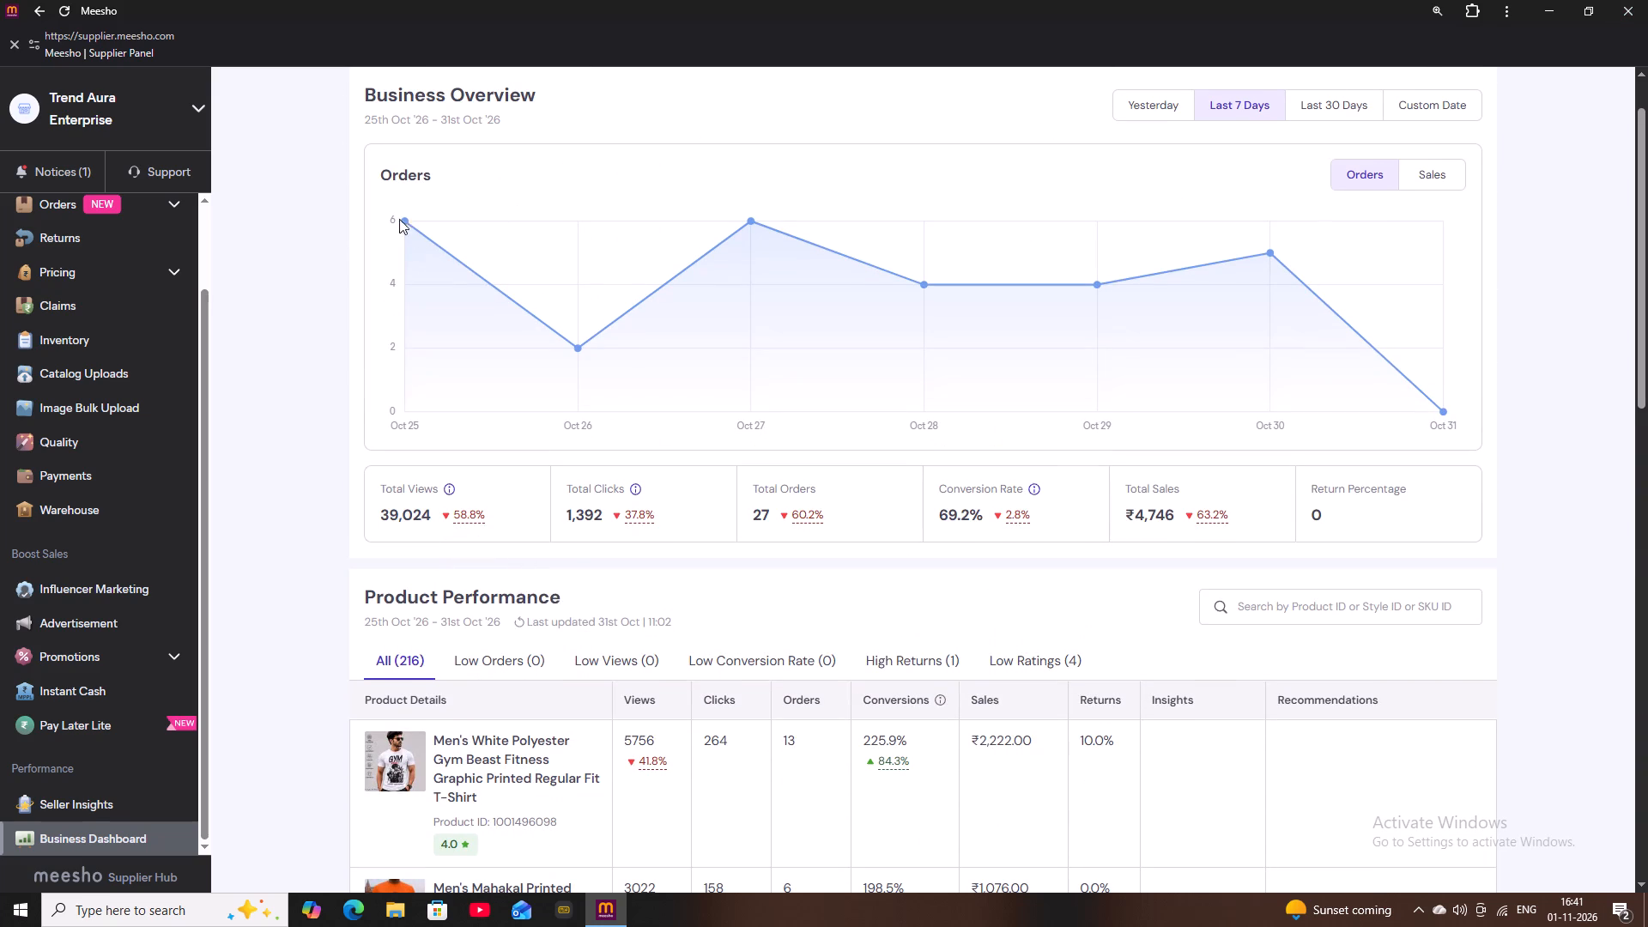
Open Notices and look over the latest announcements.
left_click(80, 162)
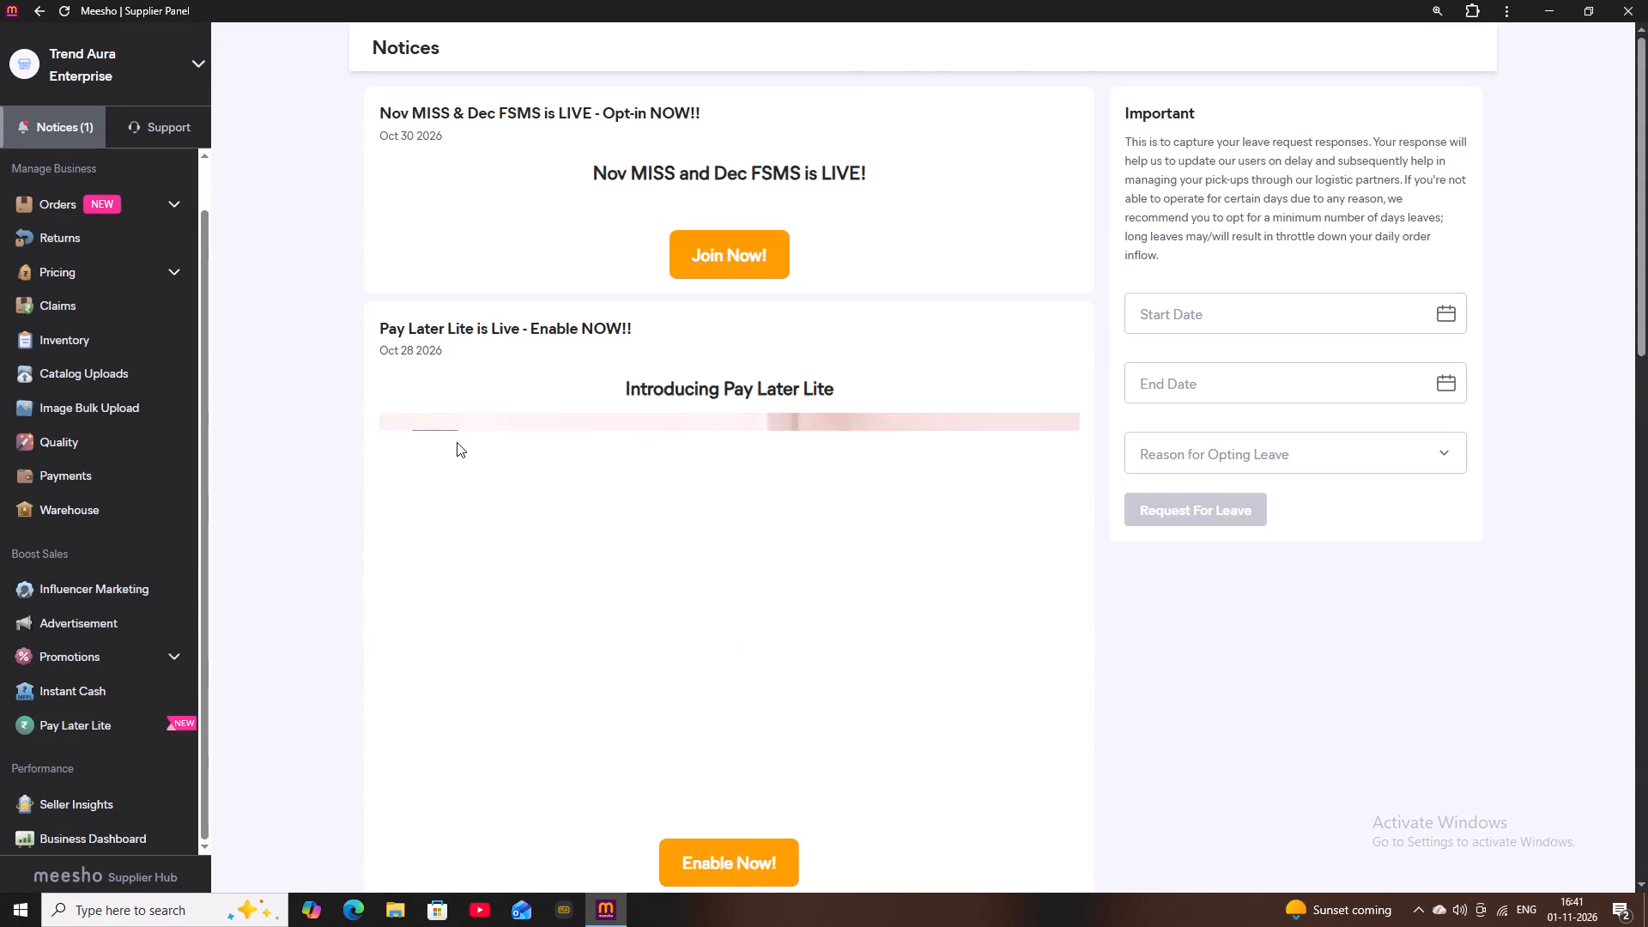
scroll(560, 472, "up", 3)
scroll(46, 197, "up", 1)
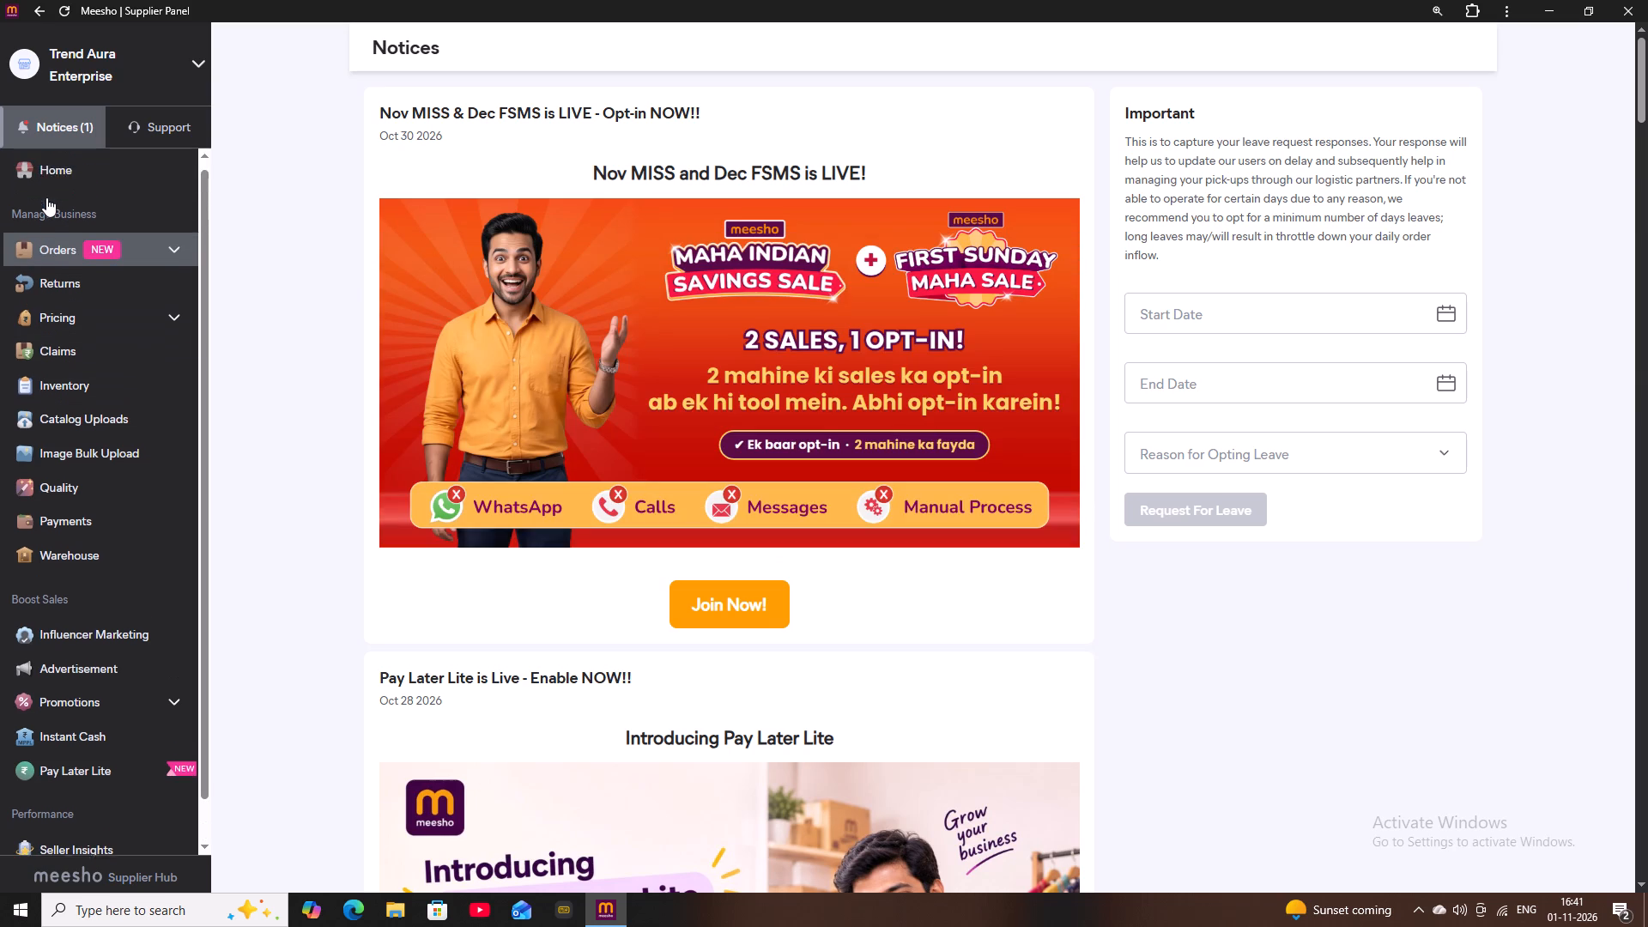
Go to the Home page and look through the to-do list, business insights and dispatch performance.
left_click(83, 188)
scroll(348, 409, "down", 1)
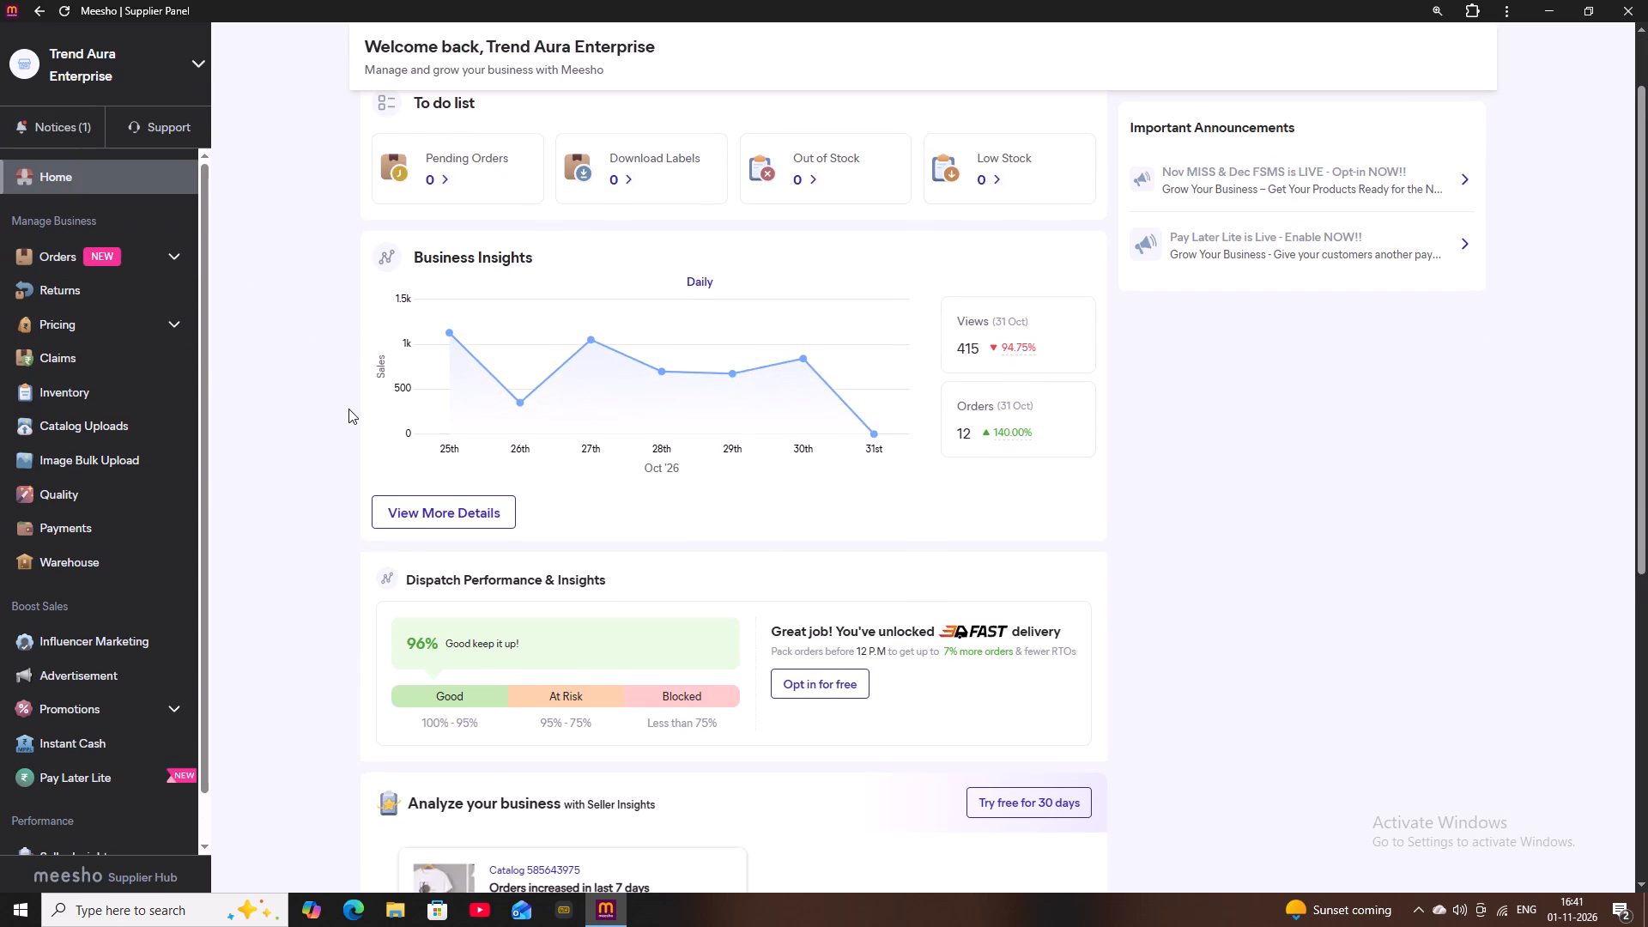
scroll(348, 409, "down", 3)
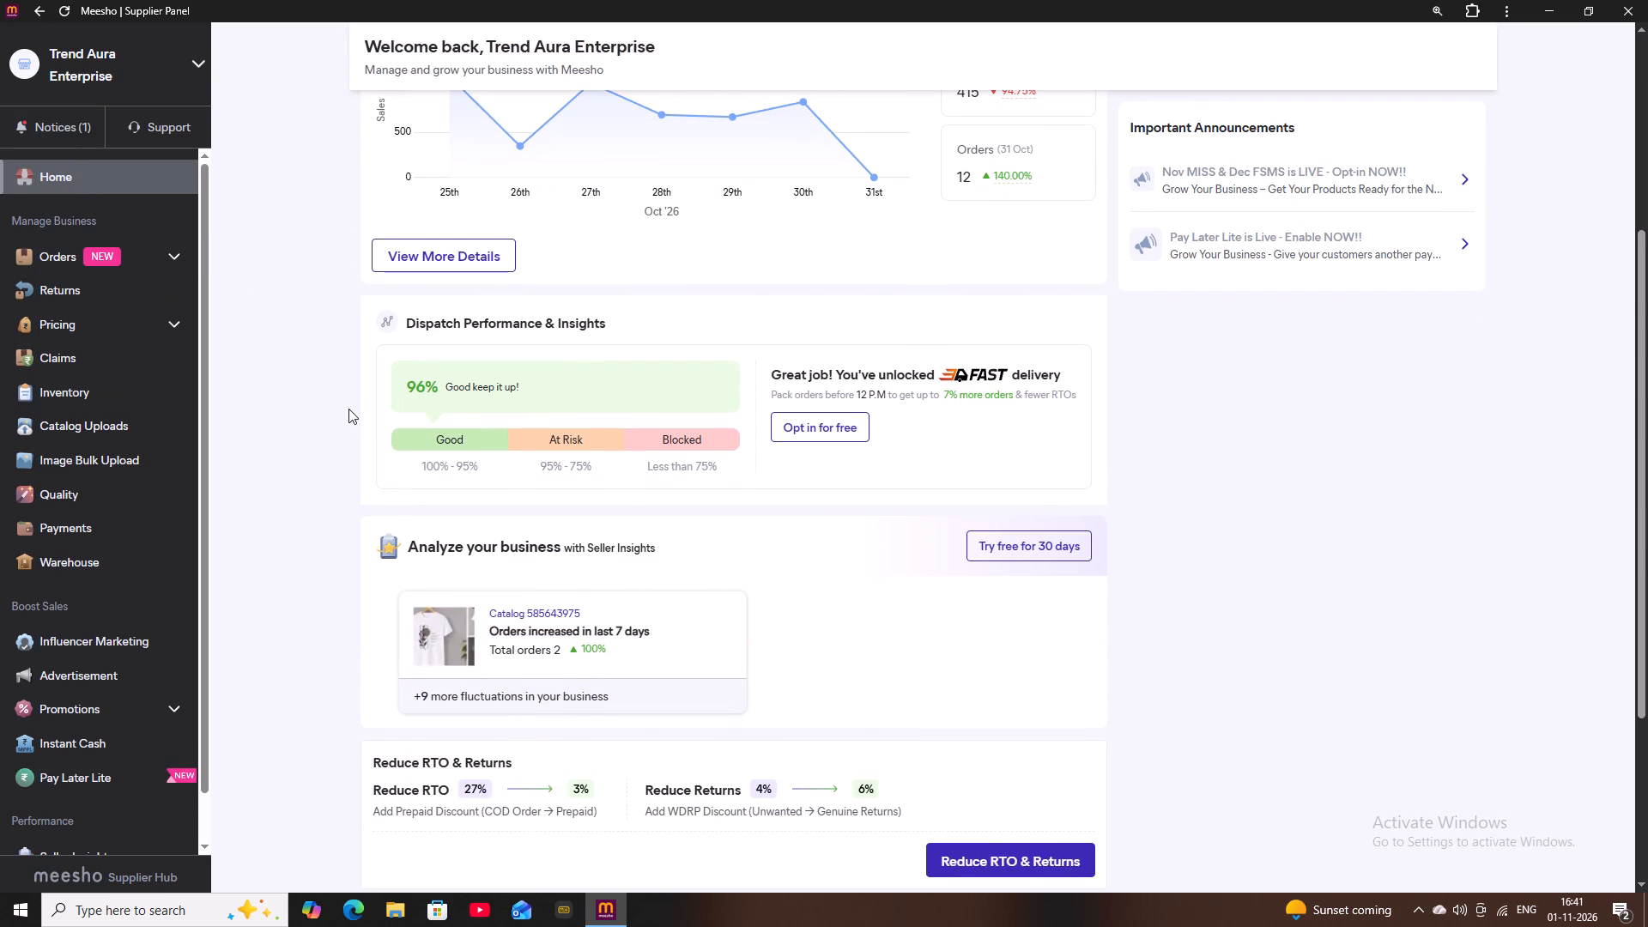
scroll(348, 409, "up", 4)
Close the Meesho supplier panel and refresh the desktop.
left_click(1647, 0)
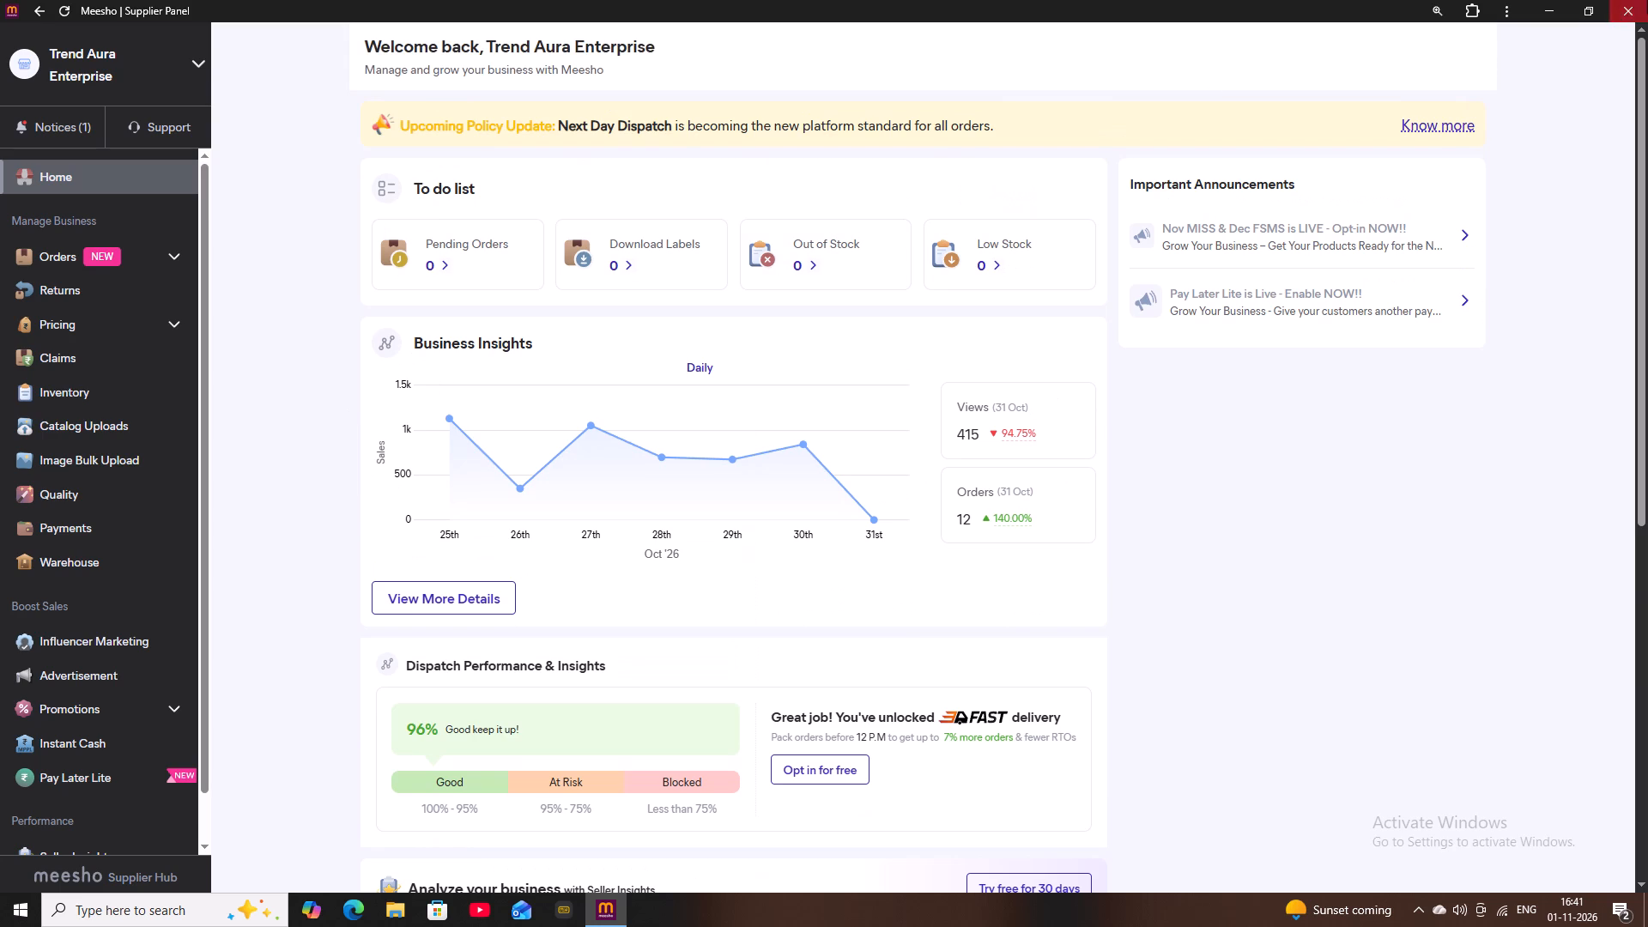
right_click(571, 183)
left_click(592, 220)
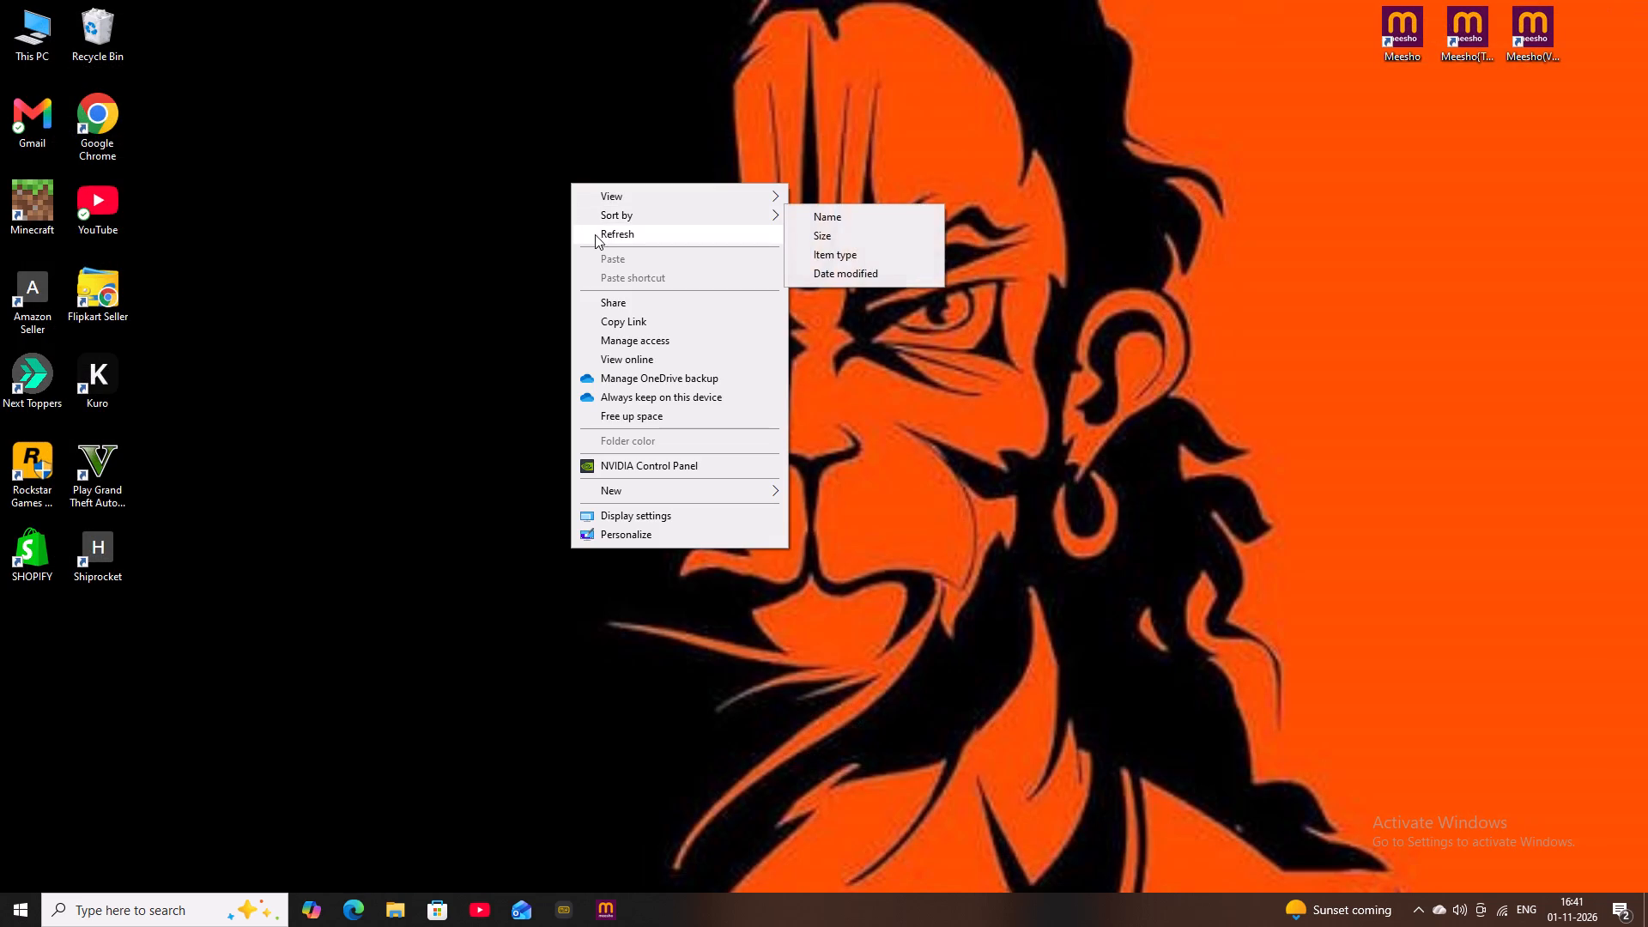
left_click(596, 235)
Launch Kuro from its desktop shortcut.
double_click(89, 364)
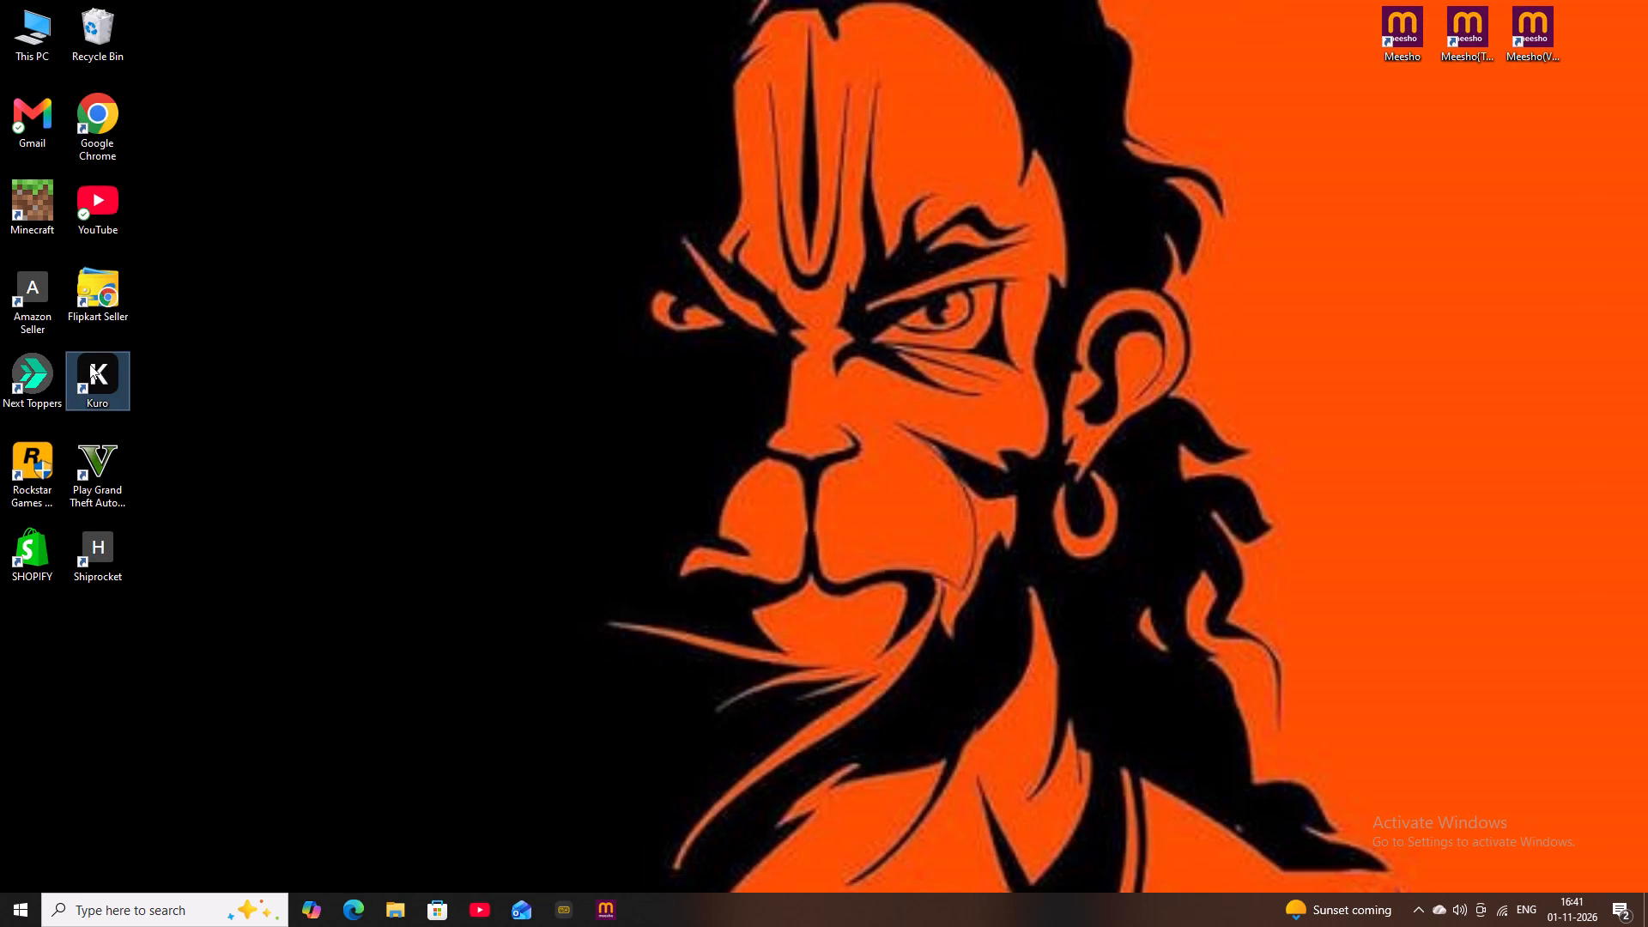
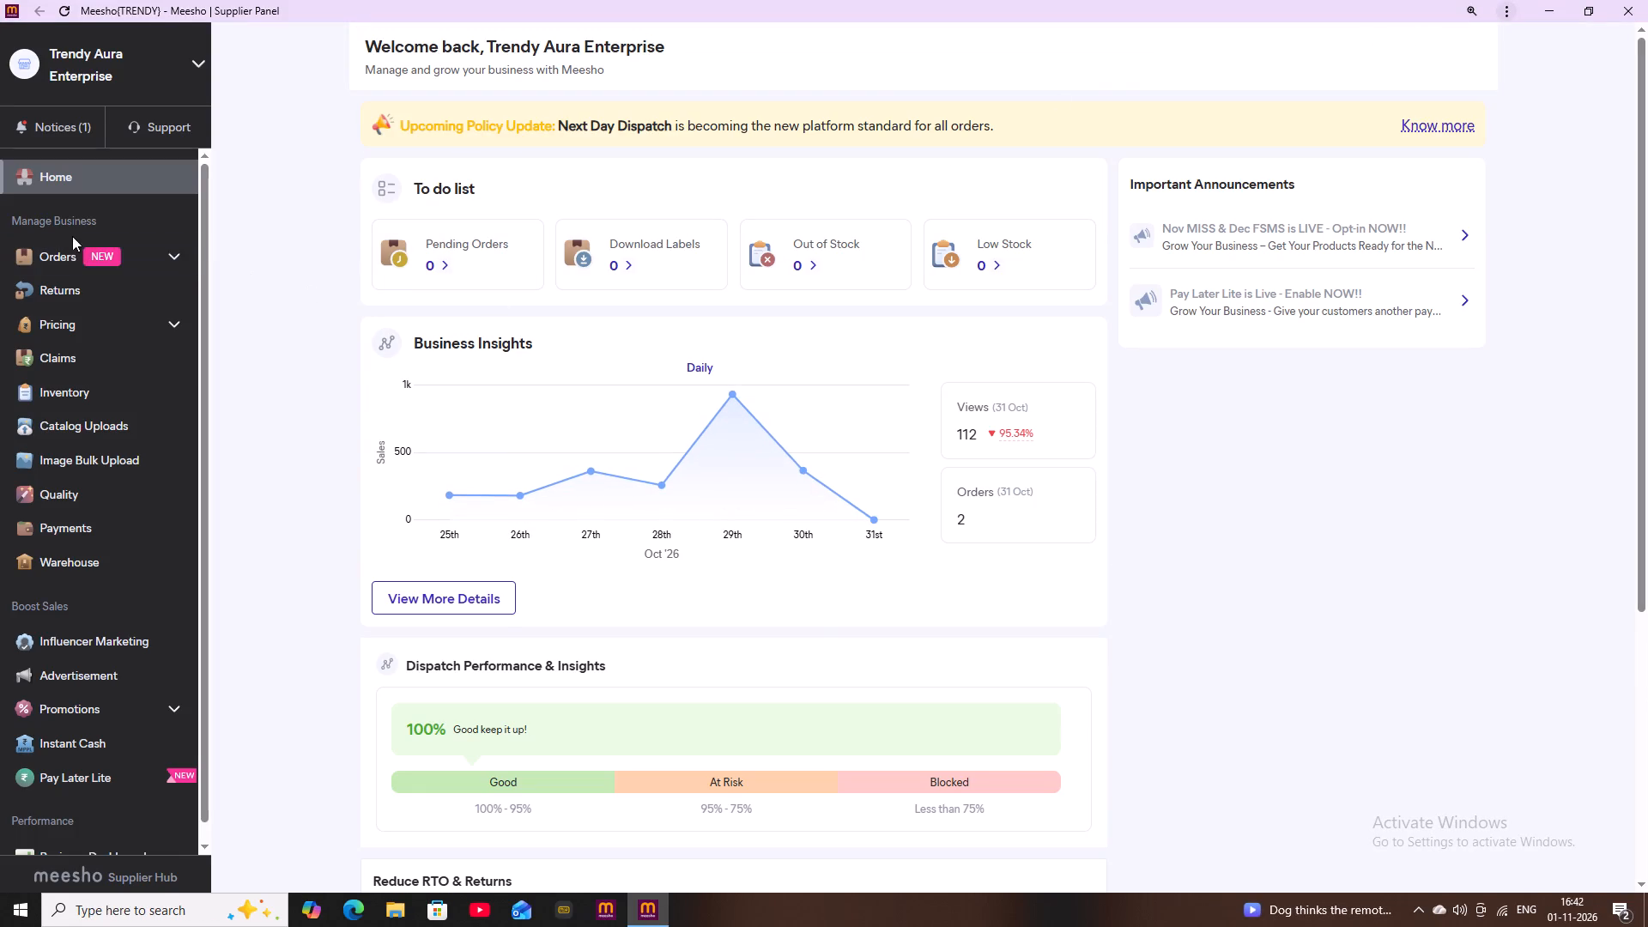
Look through the Orders, Catalog Uploads and Image Bulk Upload pages of the supplier panel.
left_click(59, 243)
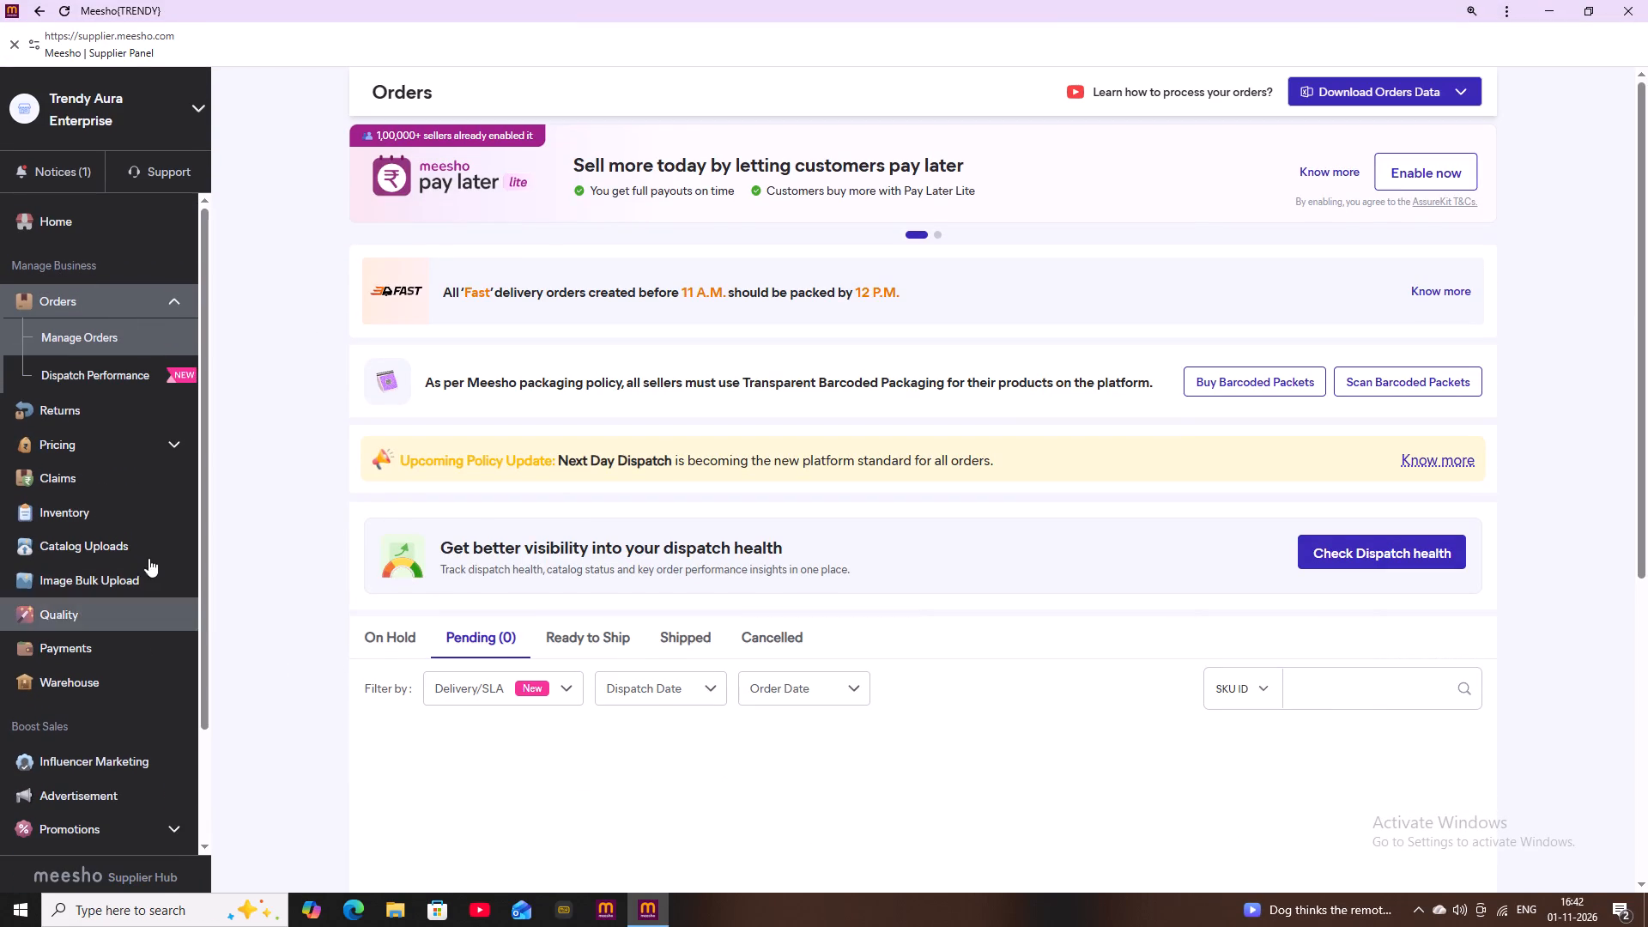
left_click(83, 545)
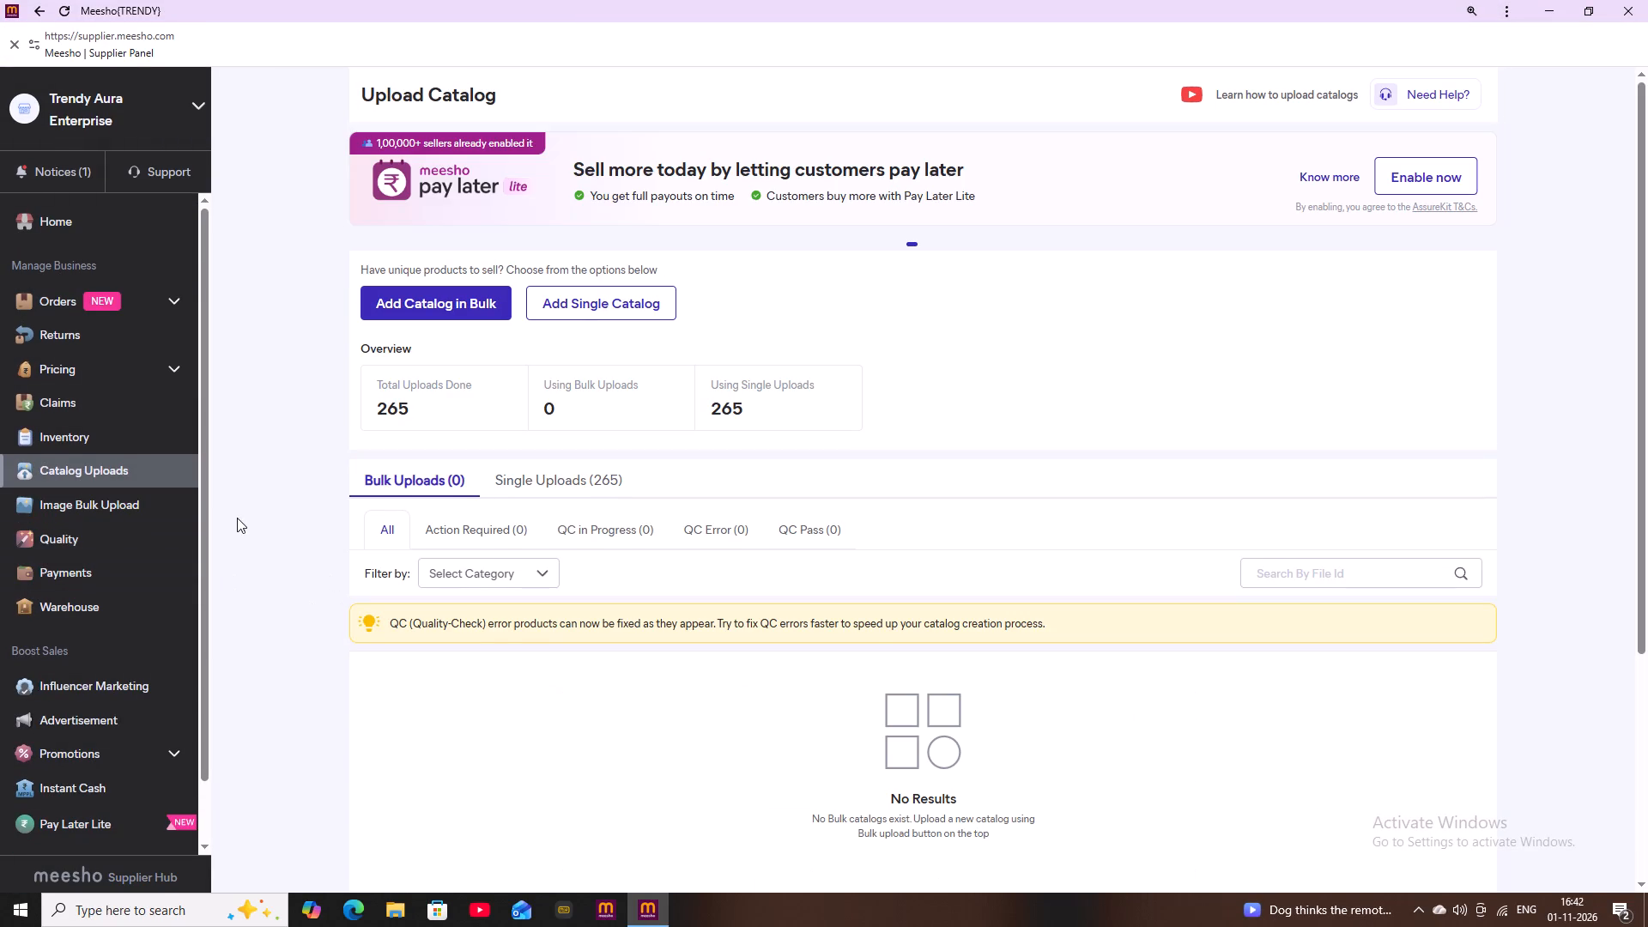
left_click(80, 512)
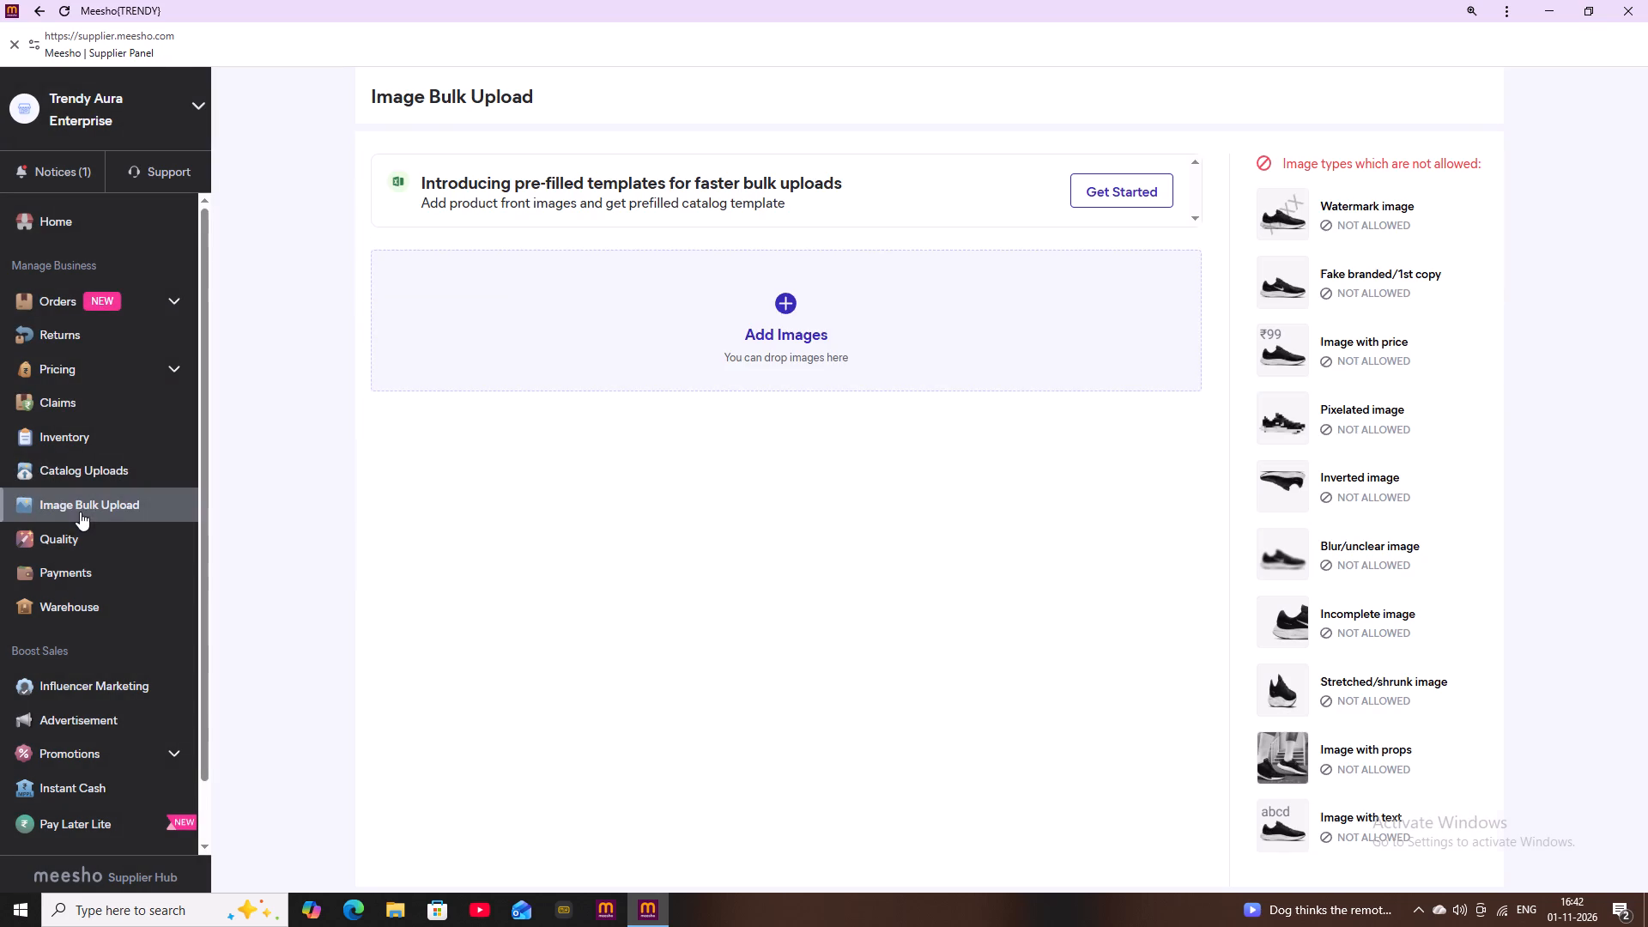
Open the Business Dashboard and review the business overview and the product performance table.
scroll(76, 788, "down", 5)
left_click(85, 840)
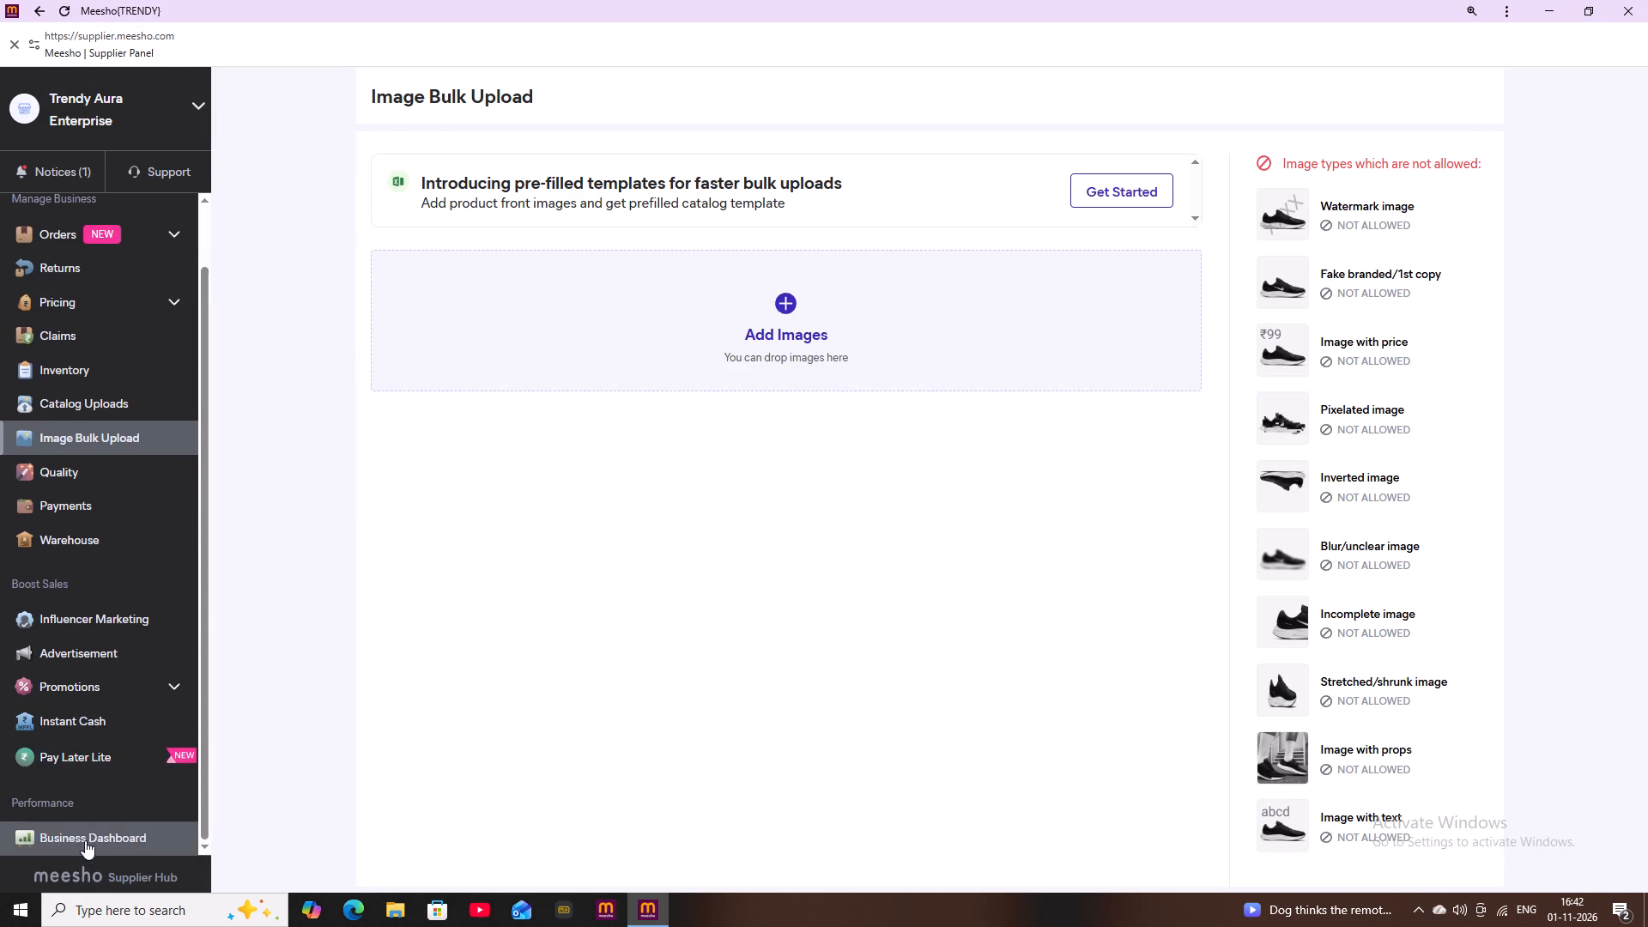
scroll(401, 621, "down", 4)
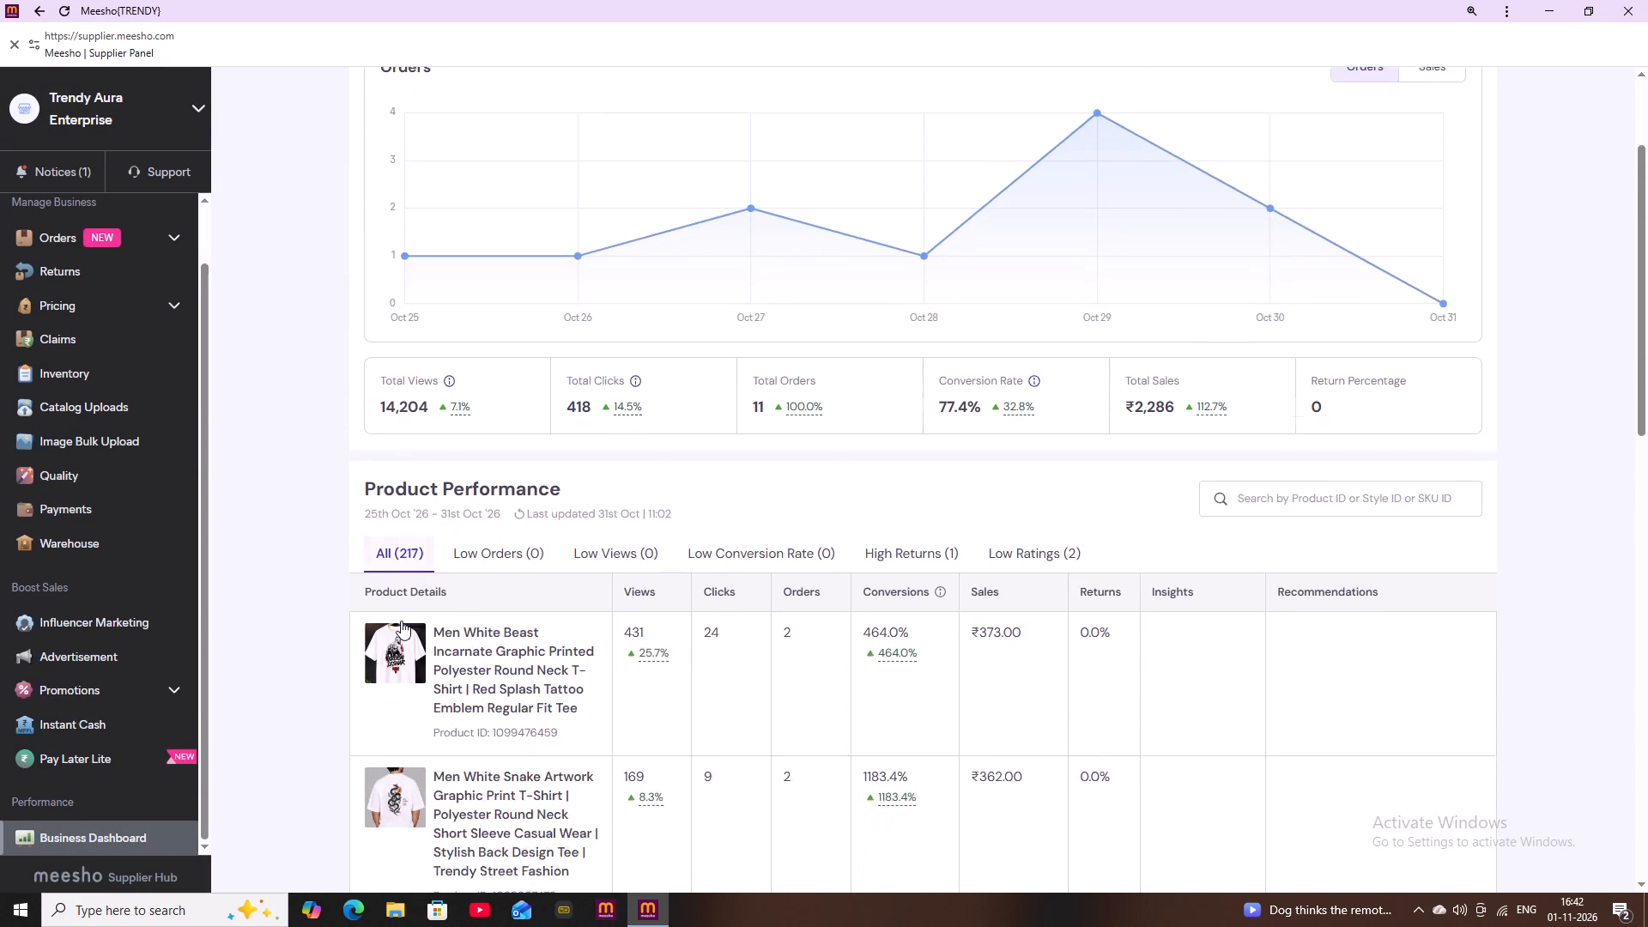
scroll(401, 621, "down", 10)
scroll(401, 621, "up", 13)
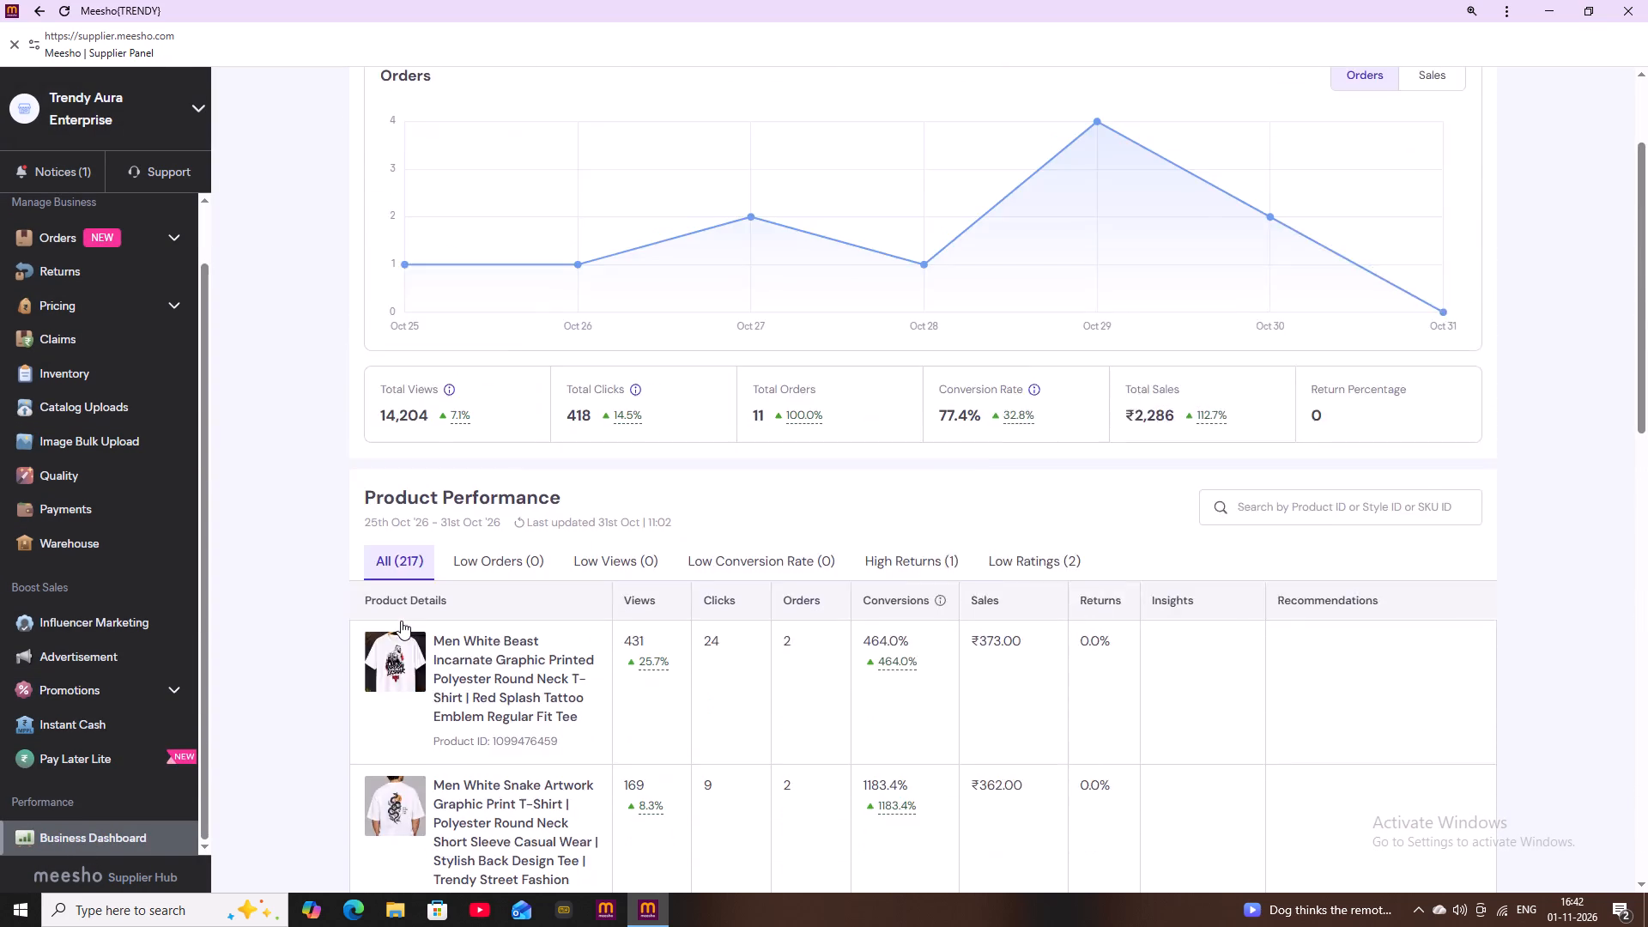
scroll(401, 621, "up", 4)
Open the Inventory page from the Manage Business section.
left_click(97, 354)
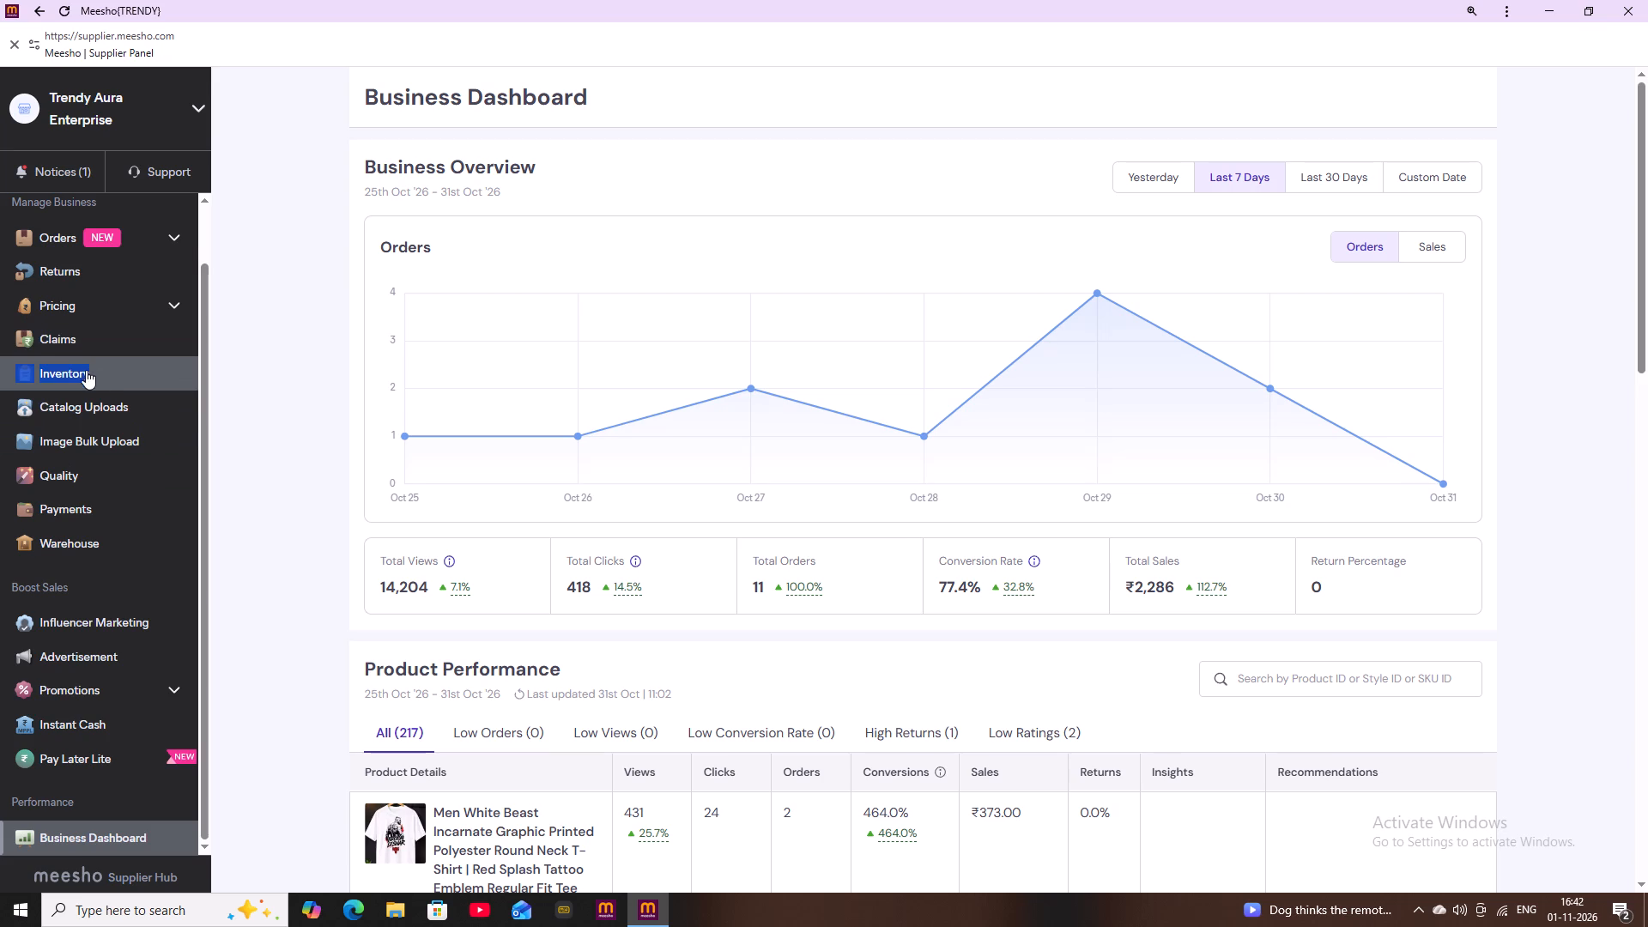
Open the Inventory page of the supplier panel to view the active catalog stock.
left_click(86, 370)
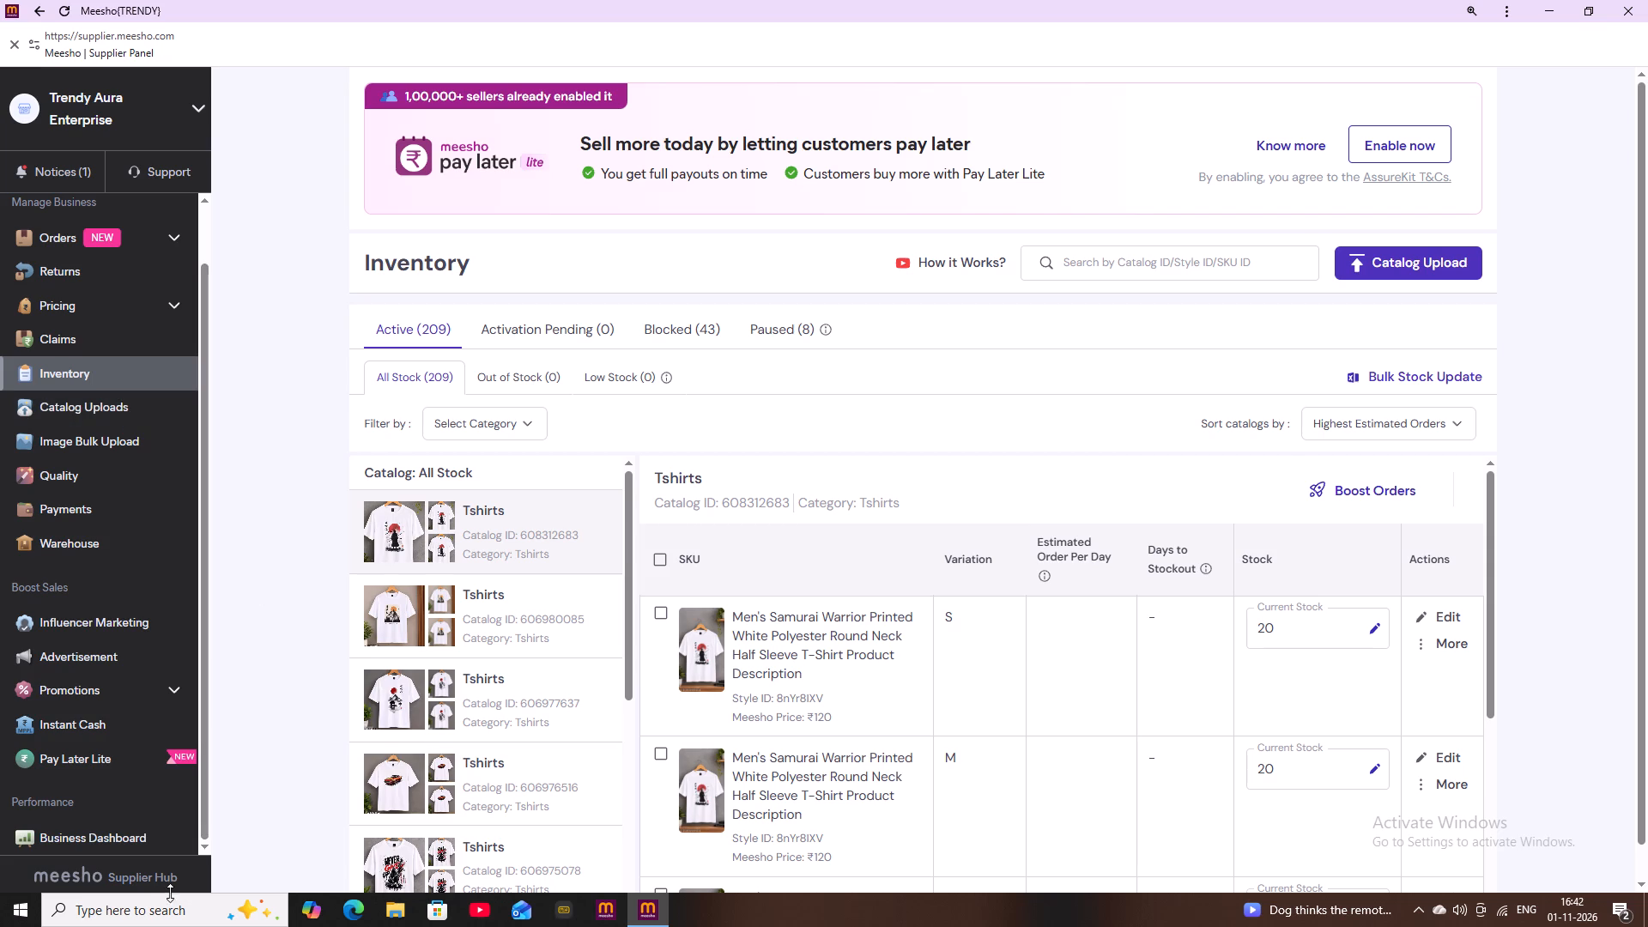
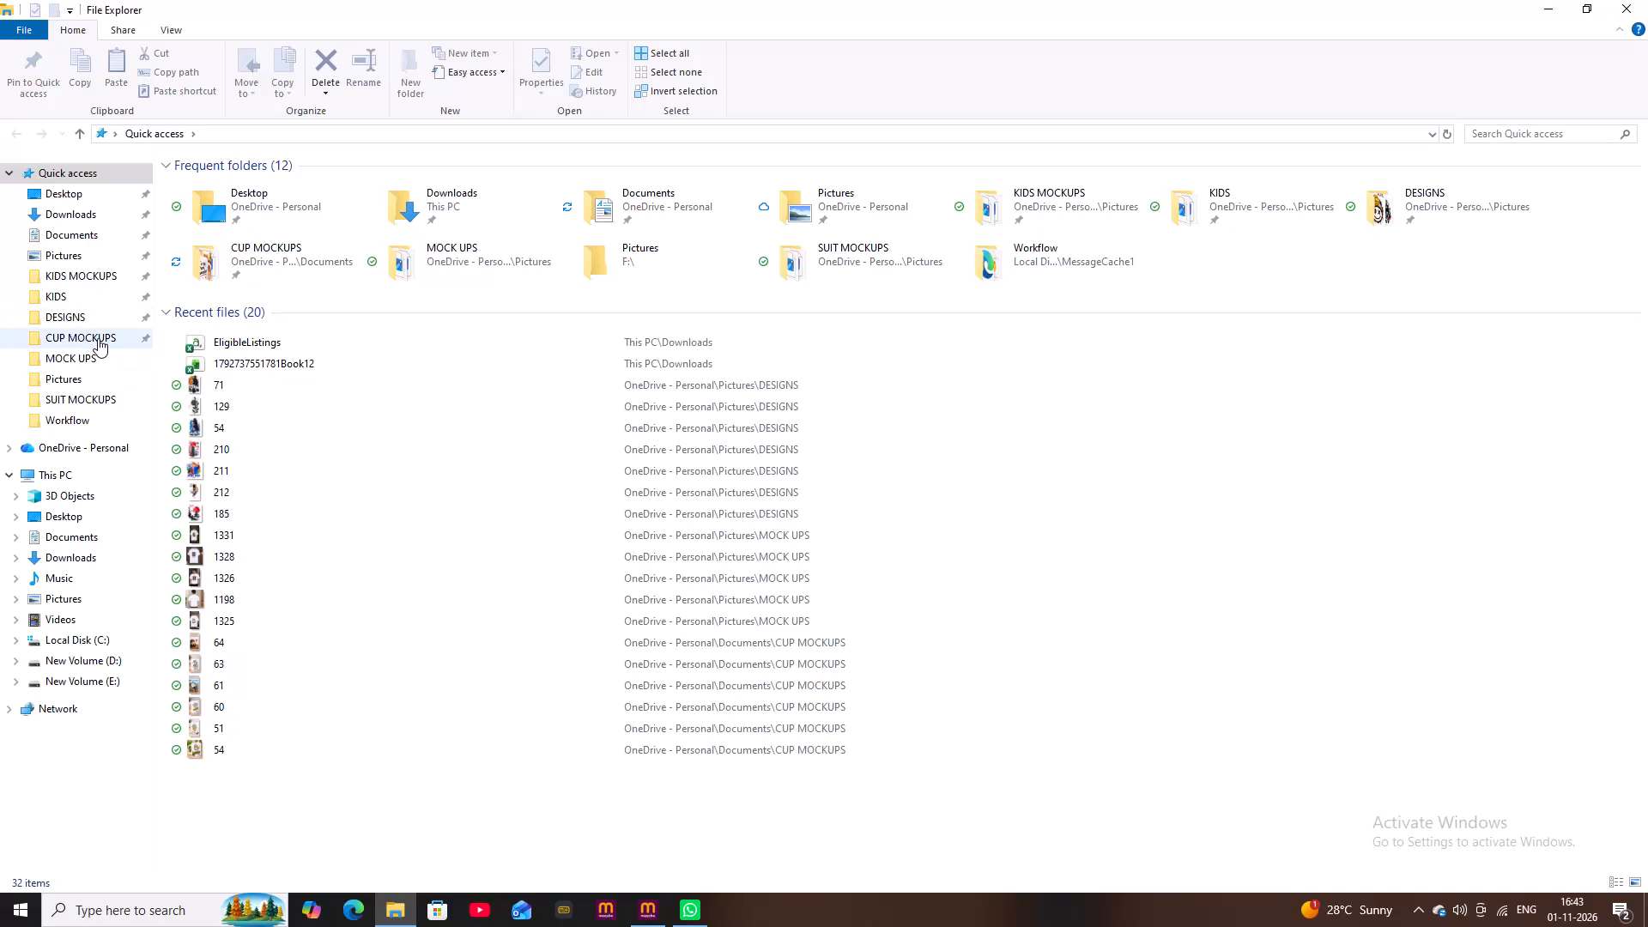
Open the CUP MOCKUPS folder in File Explorer to view the mug mockup images.
left_click(98, 338)
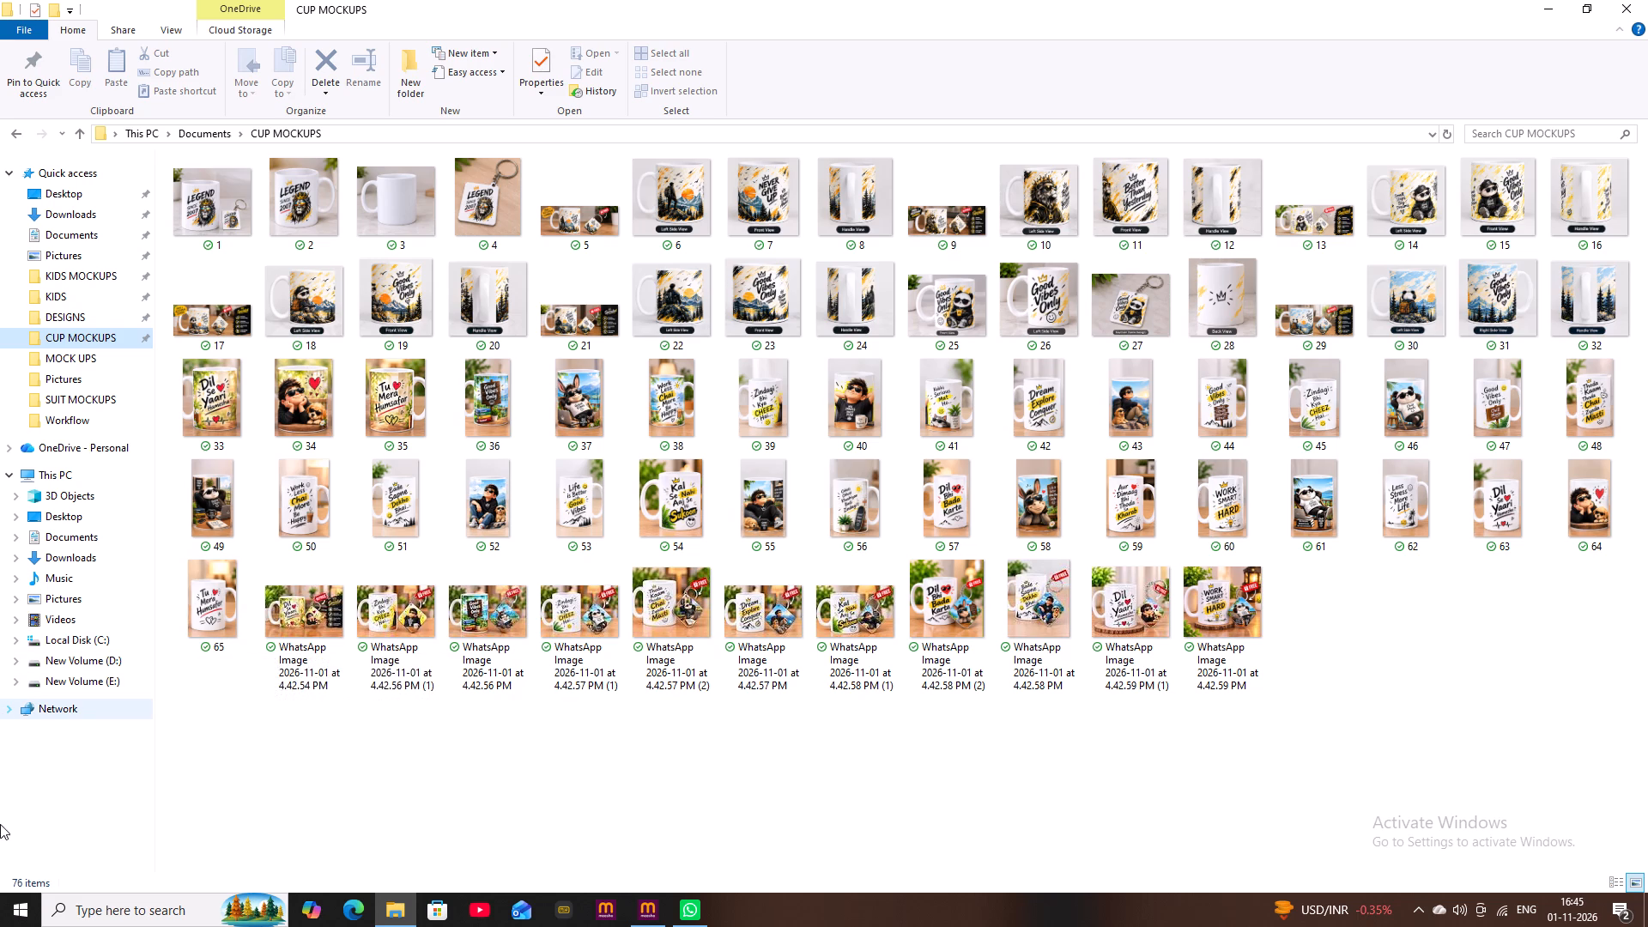
Switch to the Meesho supplier panel and reload the Inventory page.
left_click(645, 916)
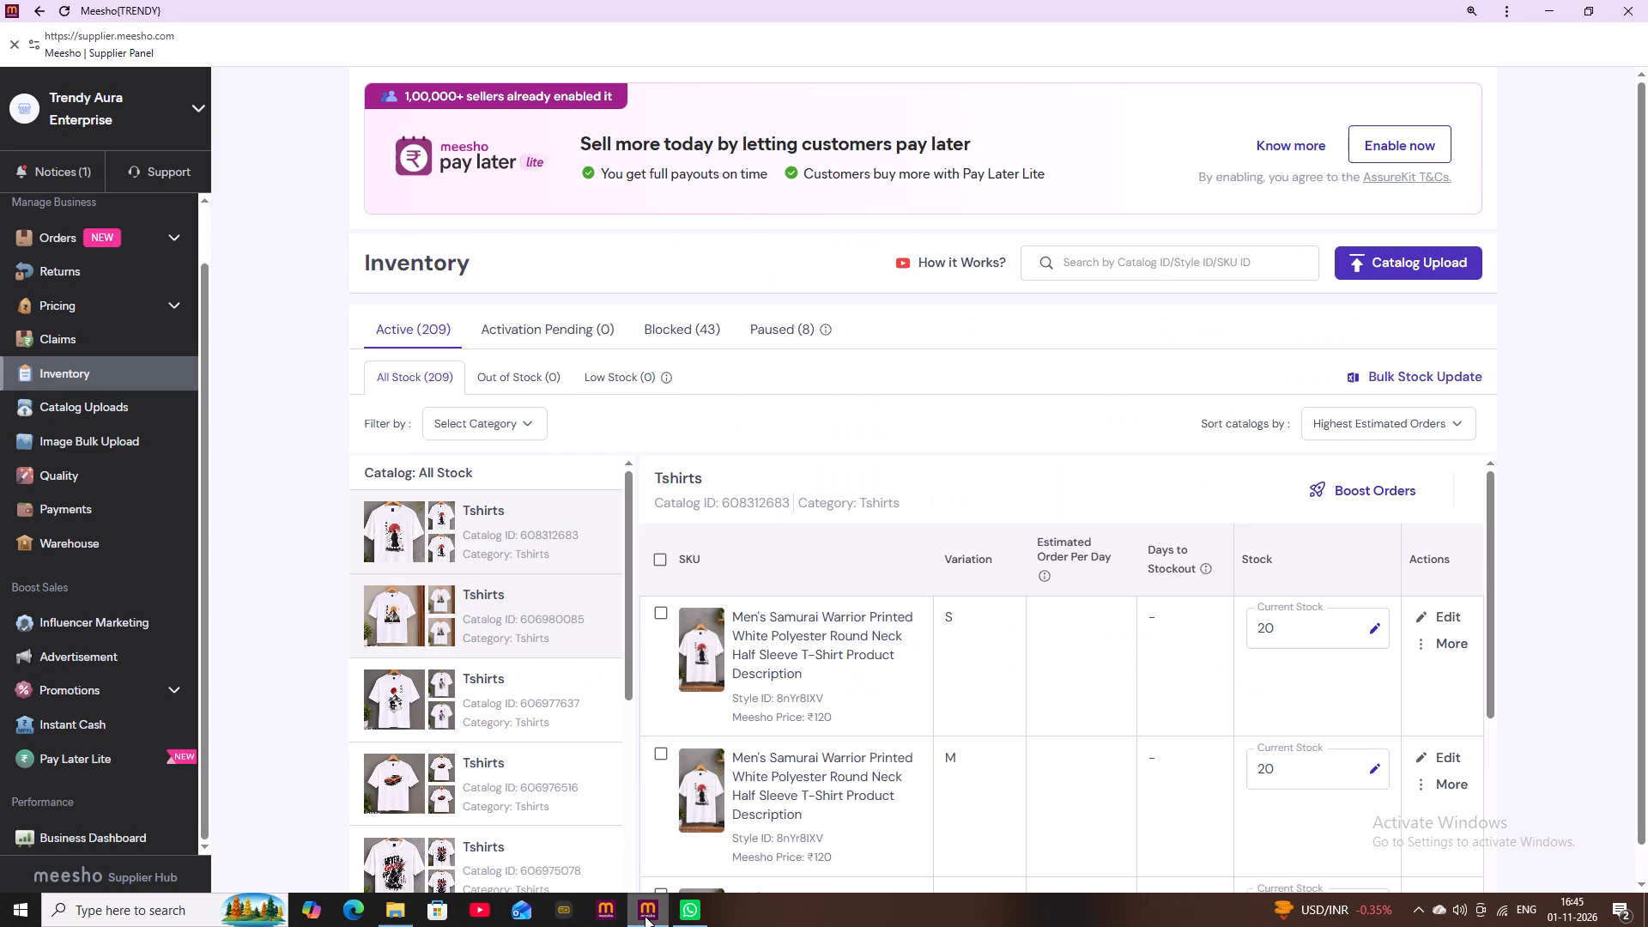
right_click(273, 507)
left_click(312, 590)
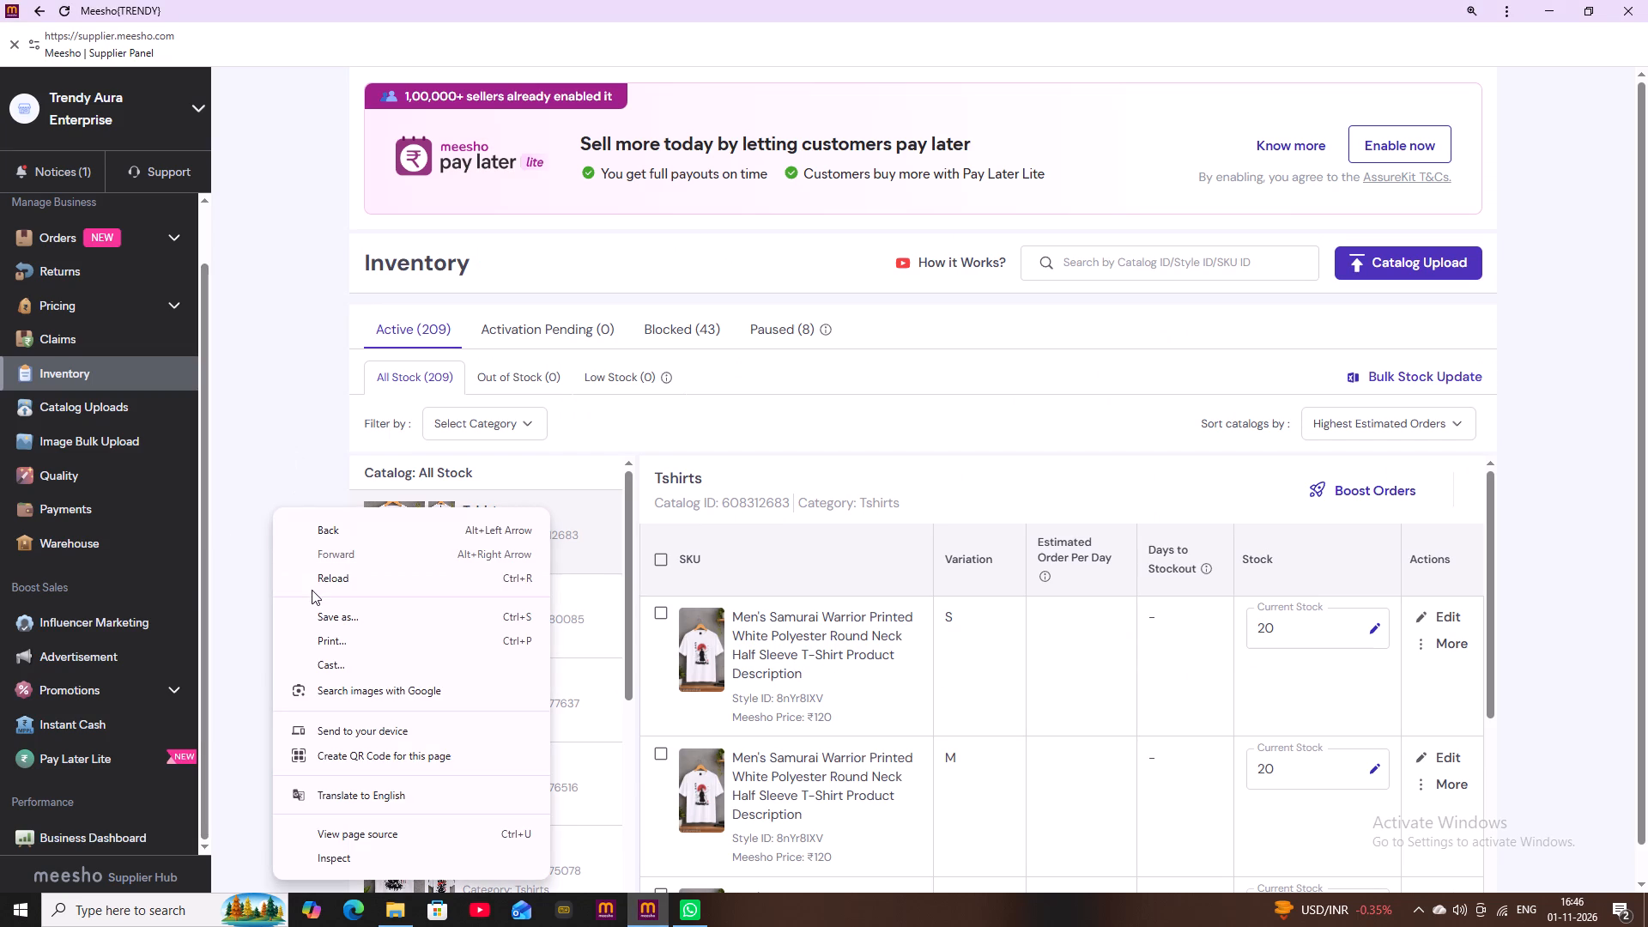
left_click(312, 585)
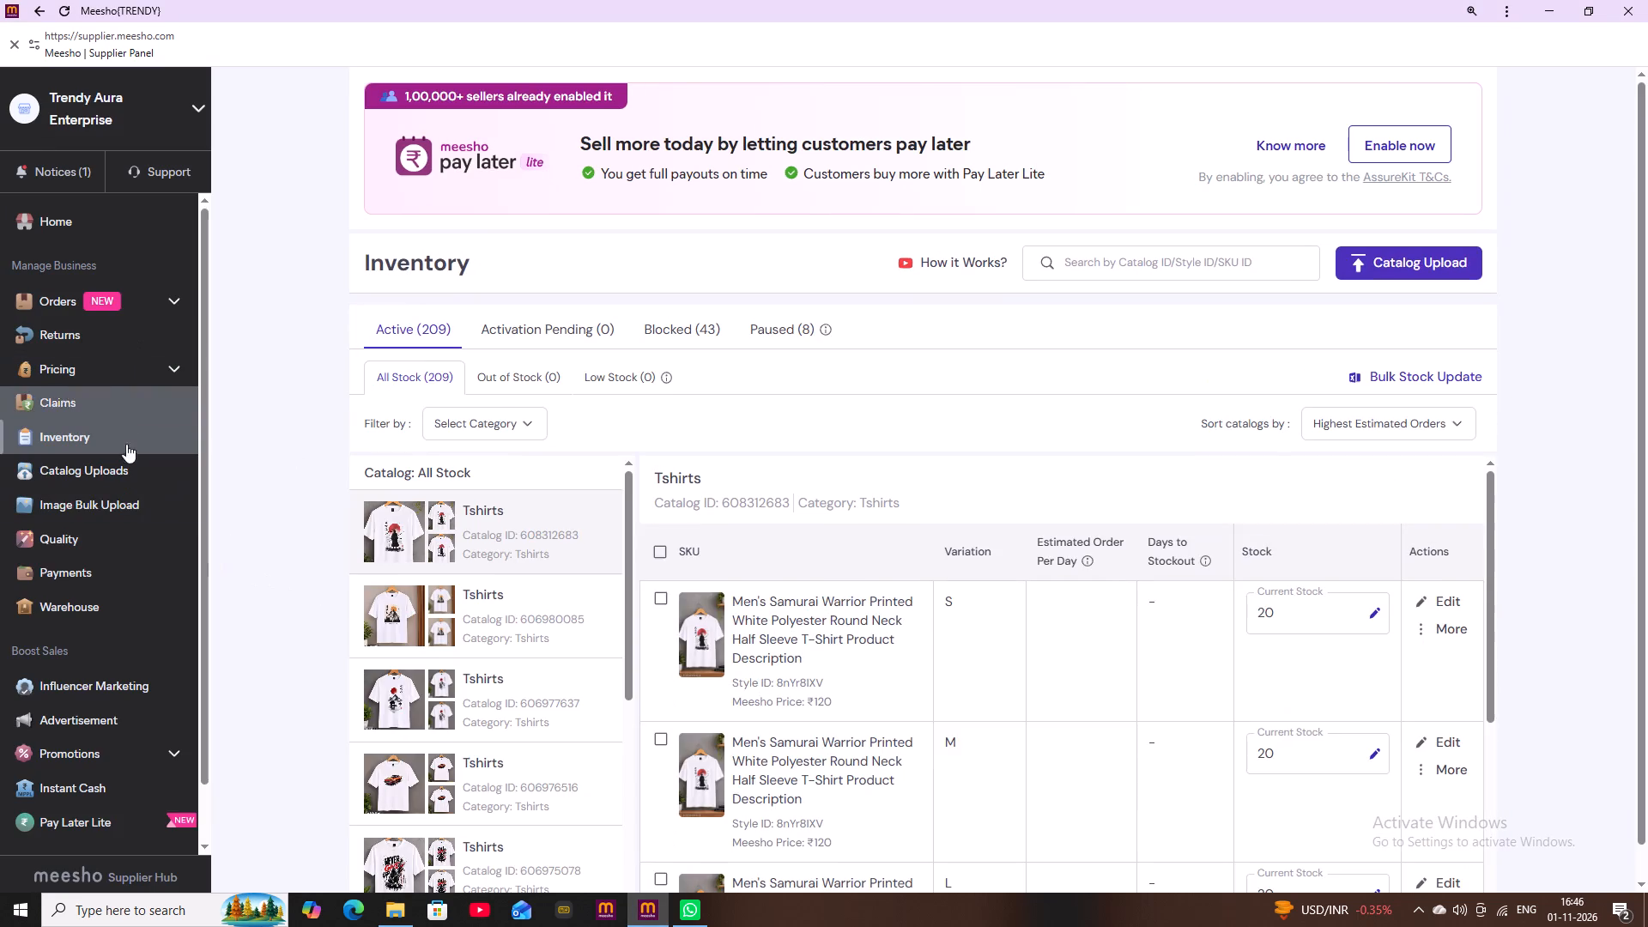
Start a new single catalog from the Catalog Uploads page and choose to proceed to upload.
left_click(126, 470)
left_click(611, 288)
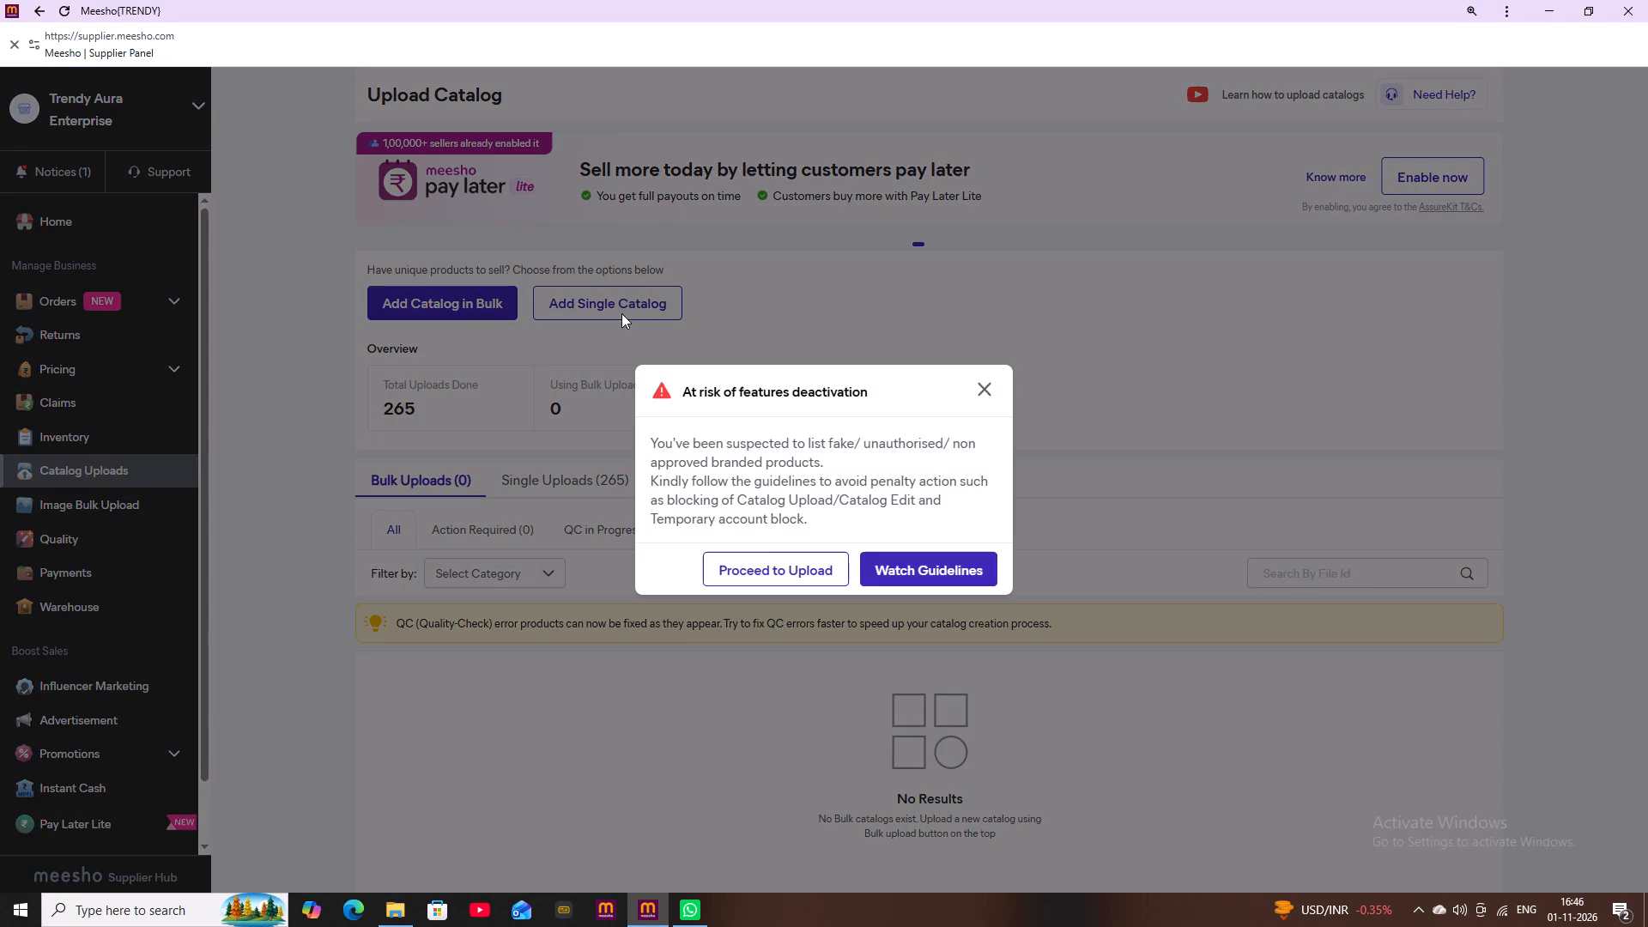
left_click(766, 567)
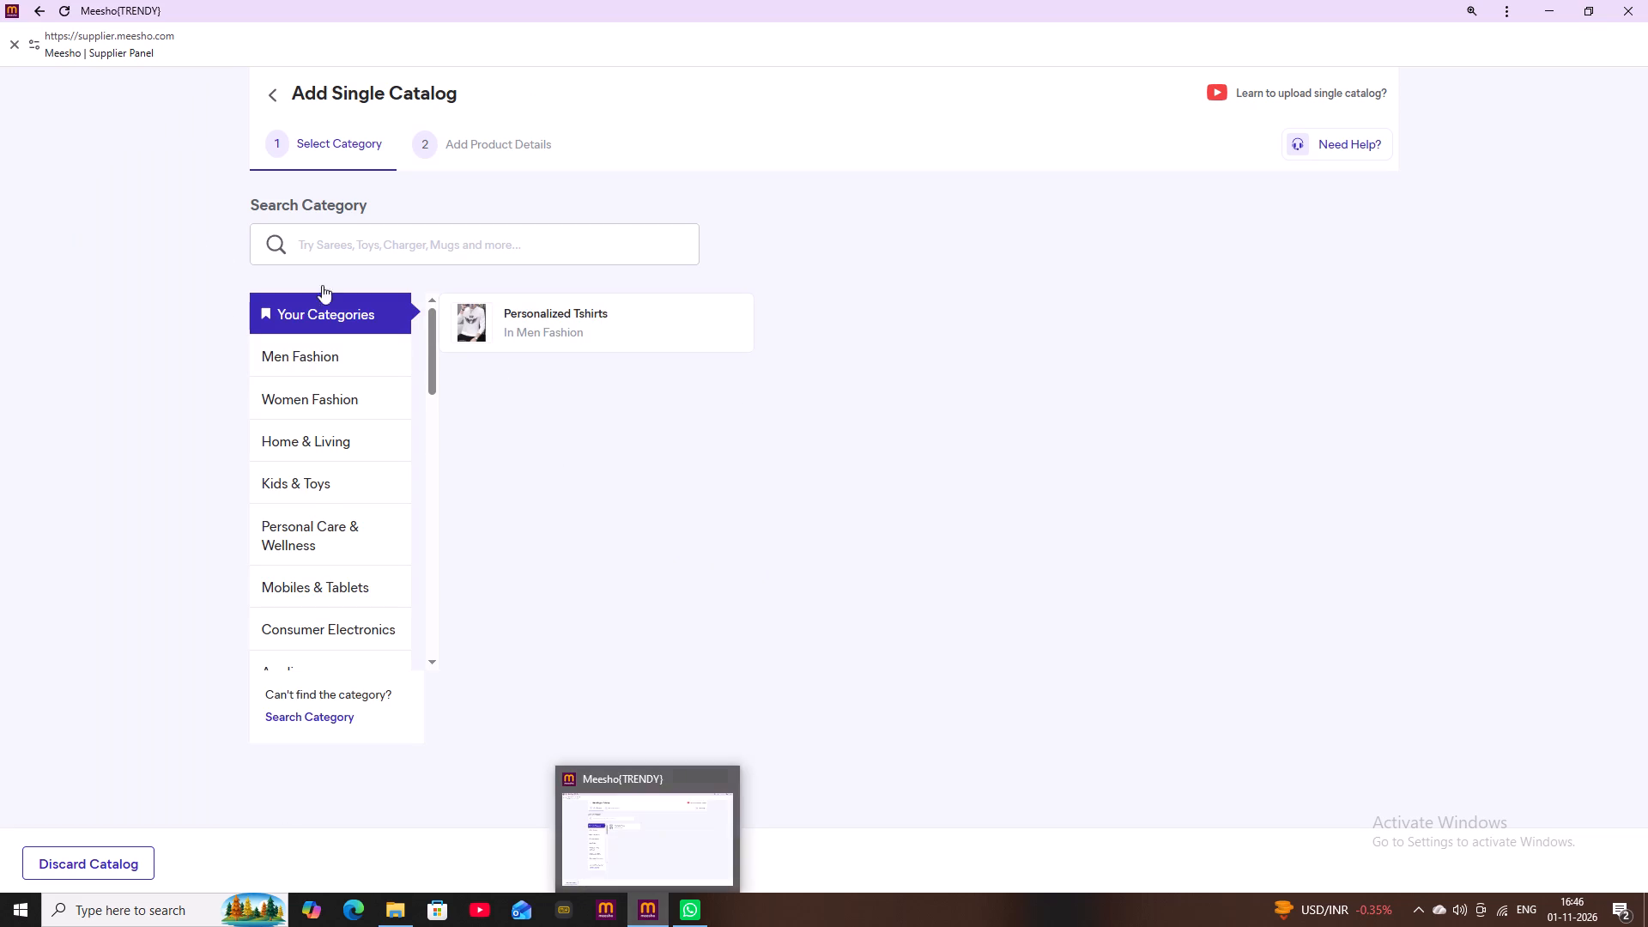
Leave the Add Single Catalog page and open the Others ticket created on 29 Oct from Support's recently raised tickets.
left_click(276, 94)
left_click(161, 170)
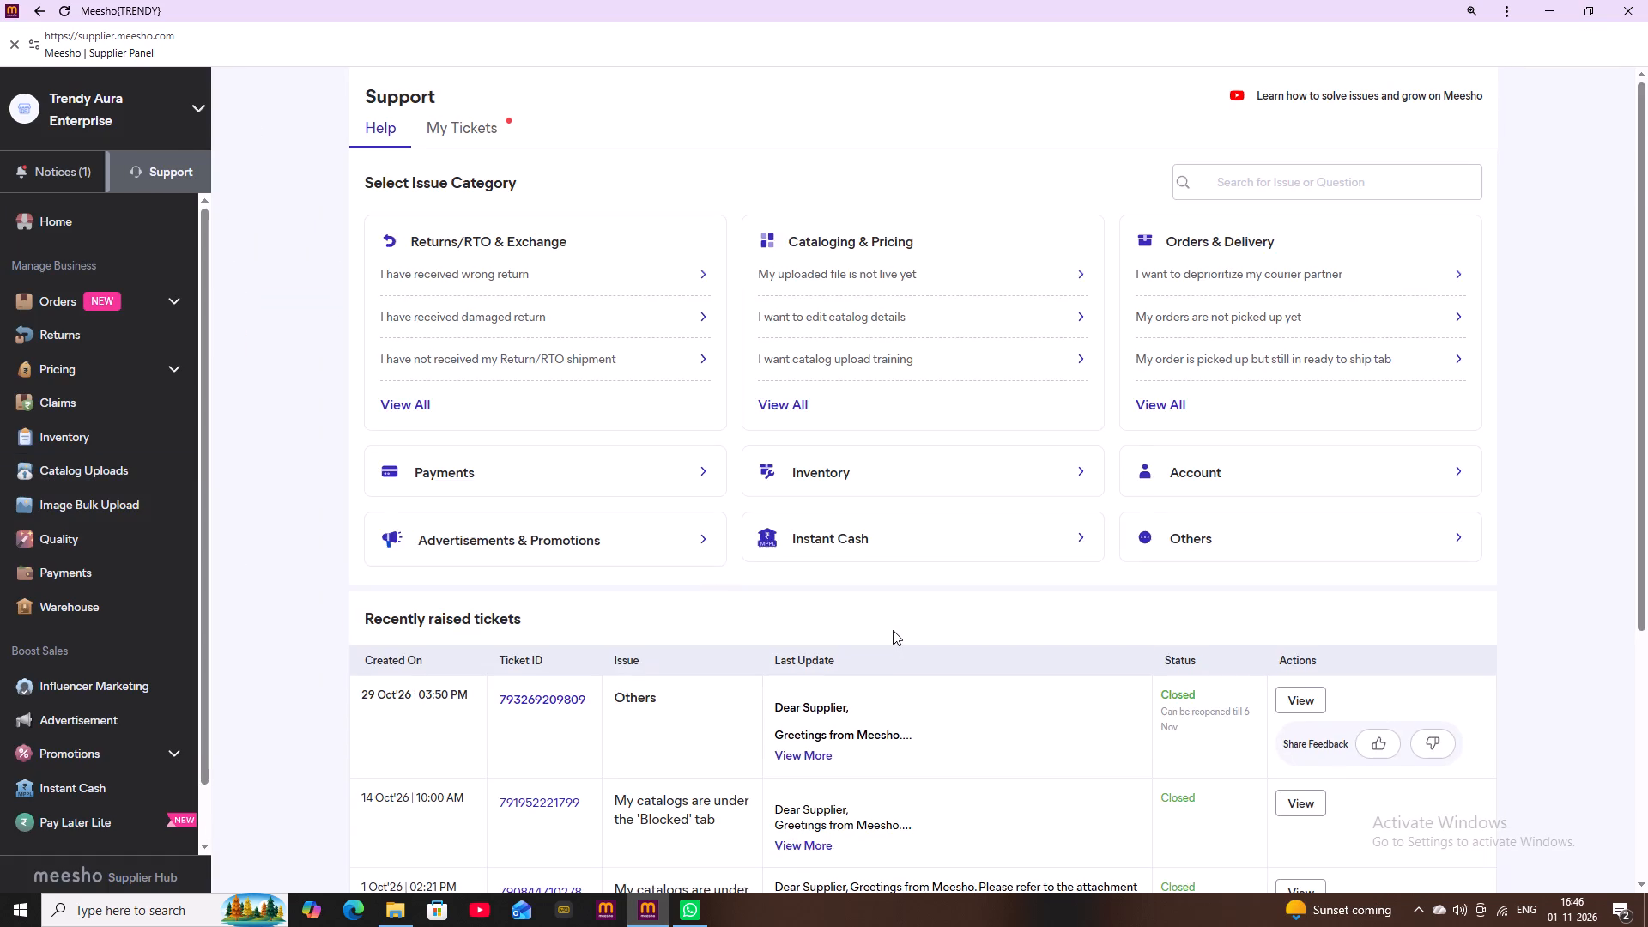
scroll(893, 630, "down", 2)
left_click(813, 587)
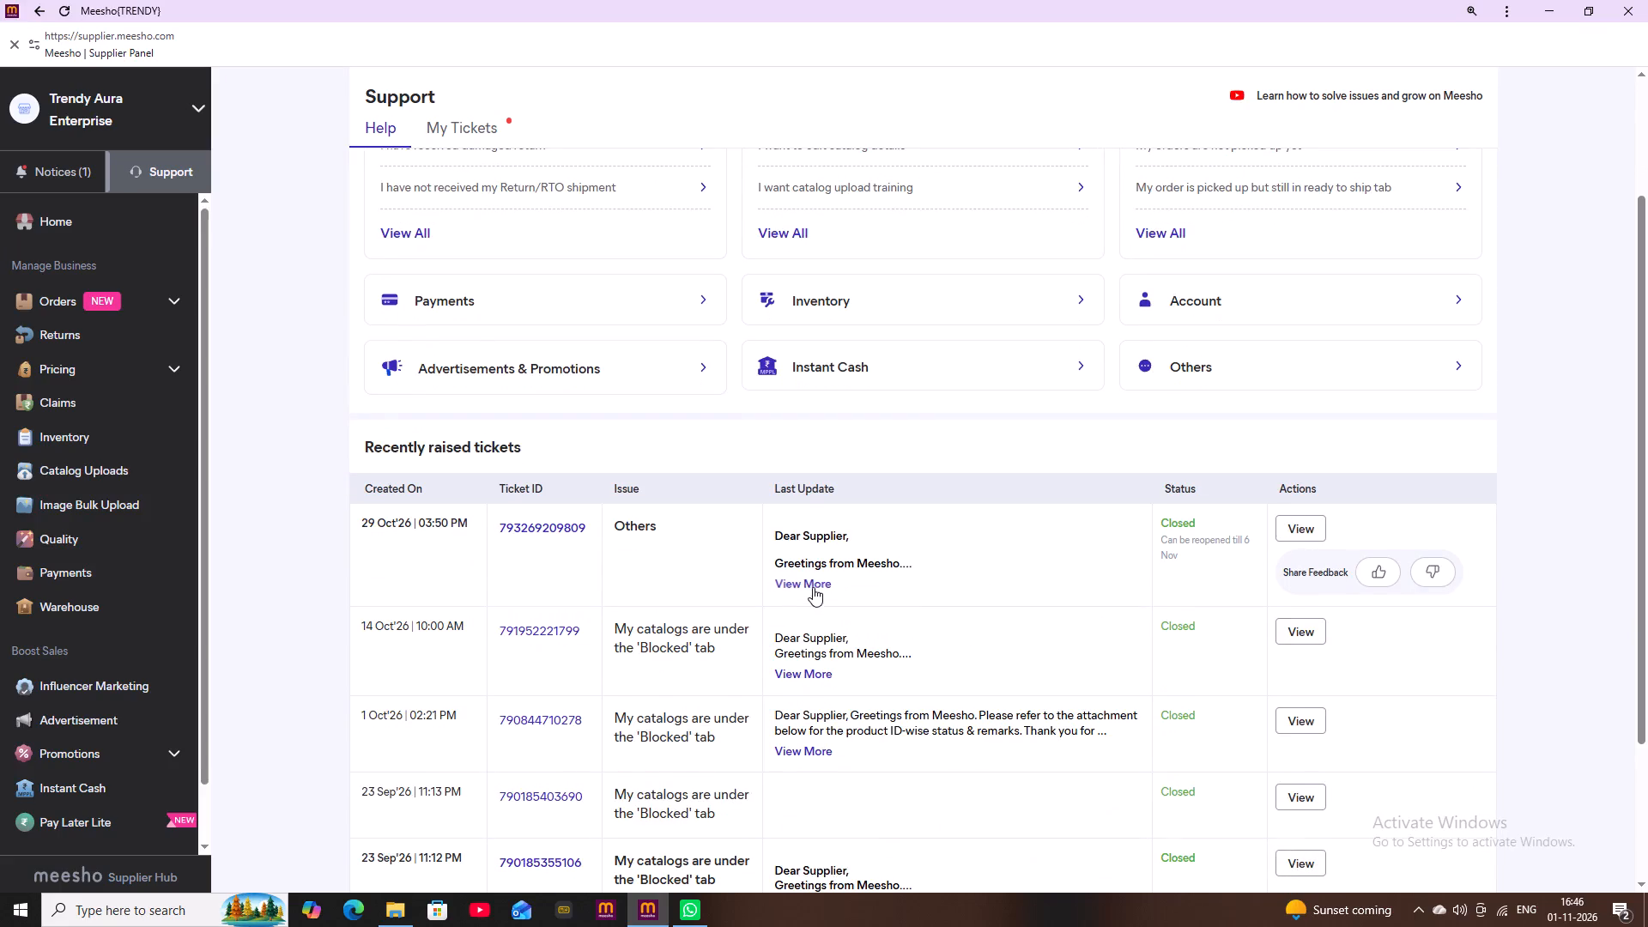
left_click(1297, 526)
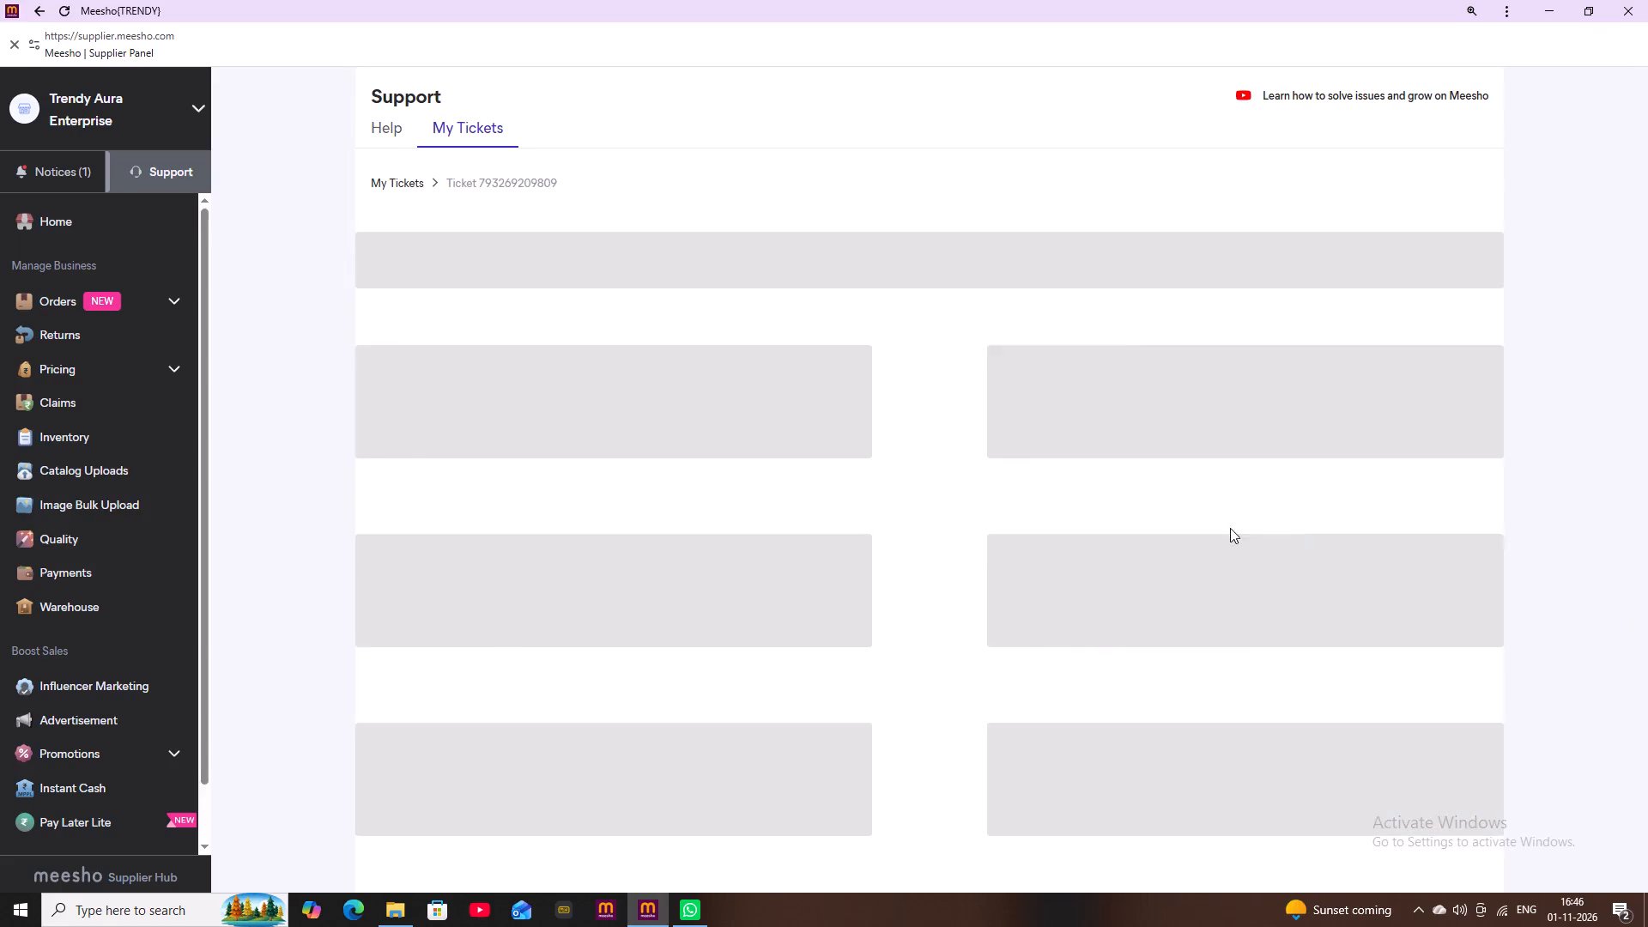
Expand Meesho's 1 Nov update on the ticket and read the full message.
left_click(1065, 550)
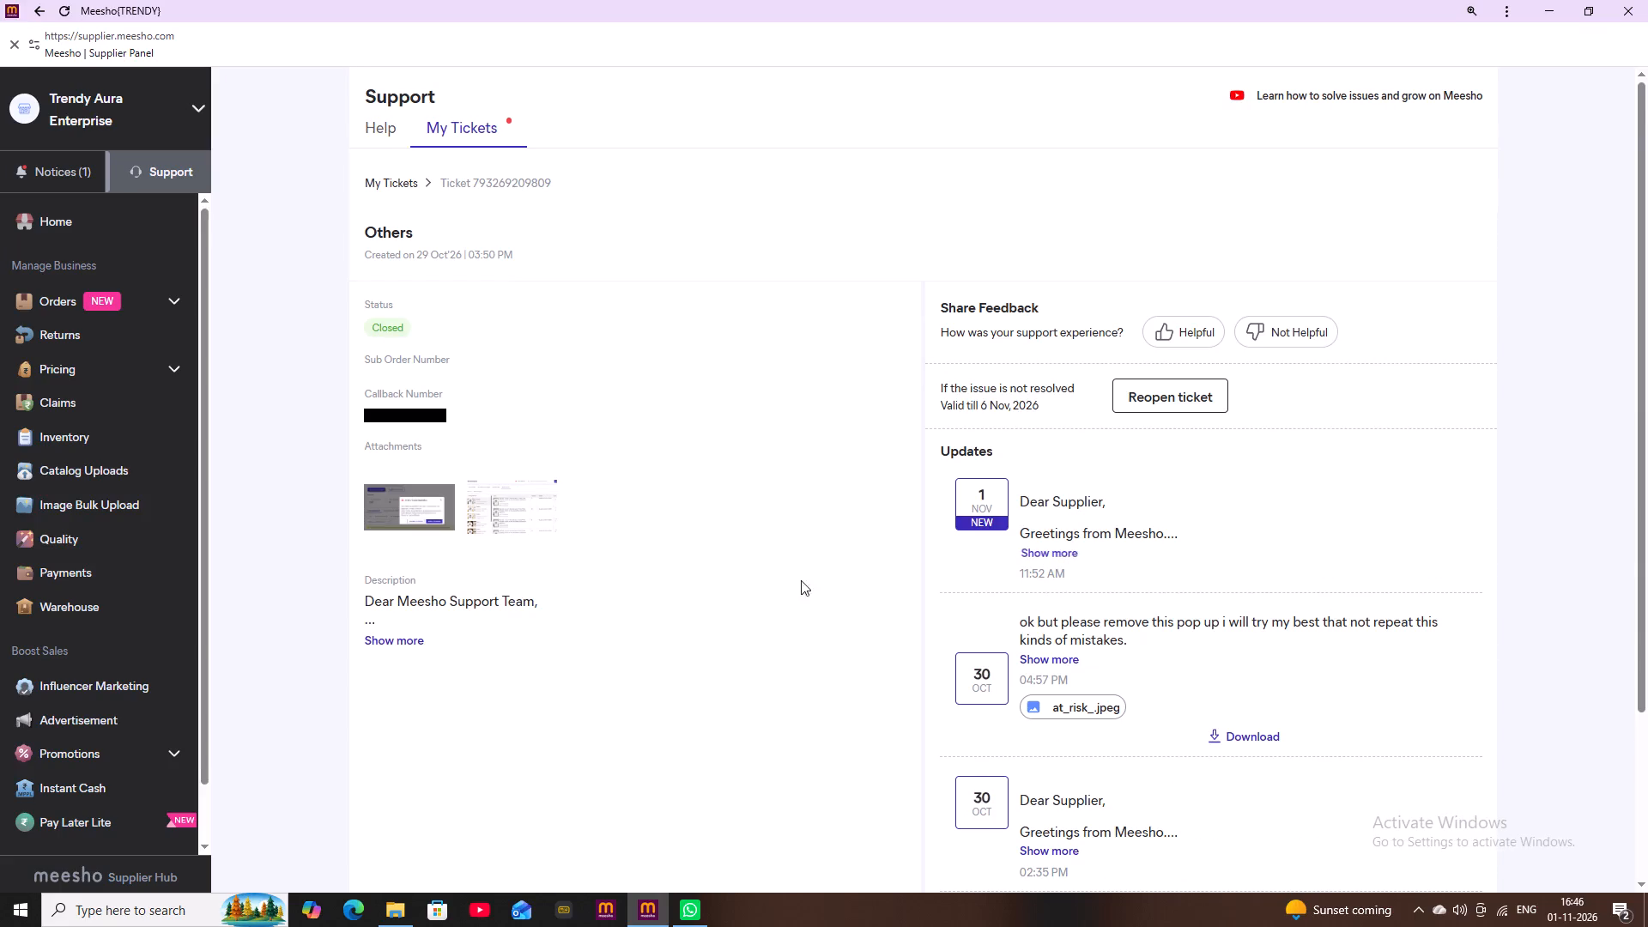
scroll(781, 580, "down", 8)
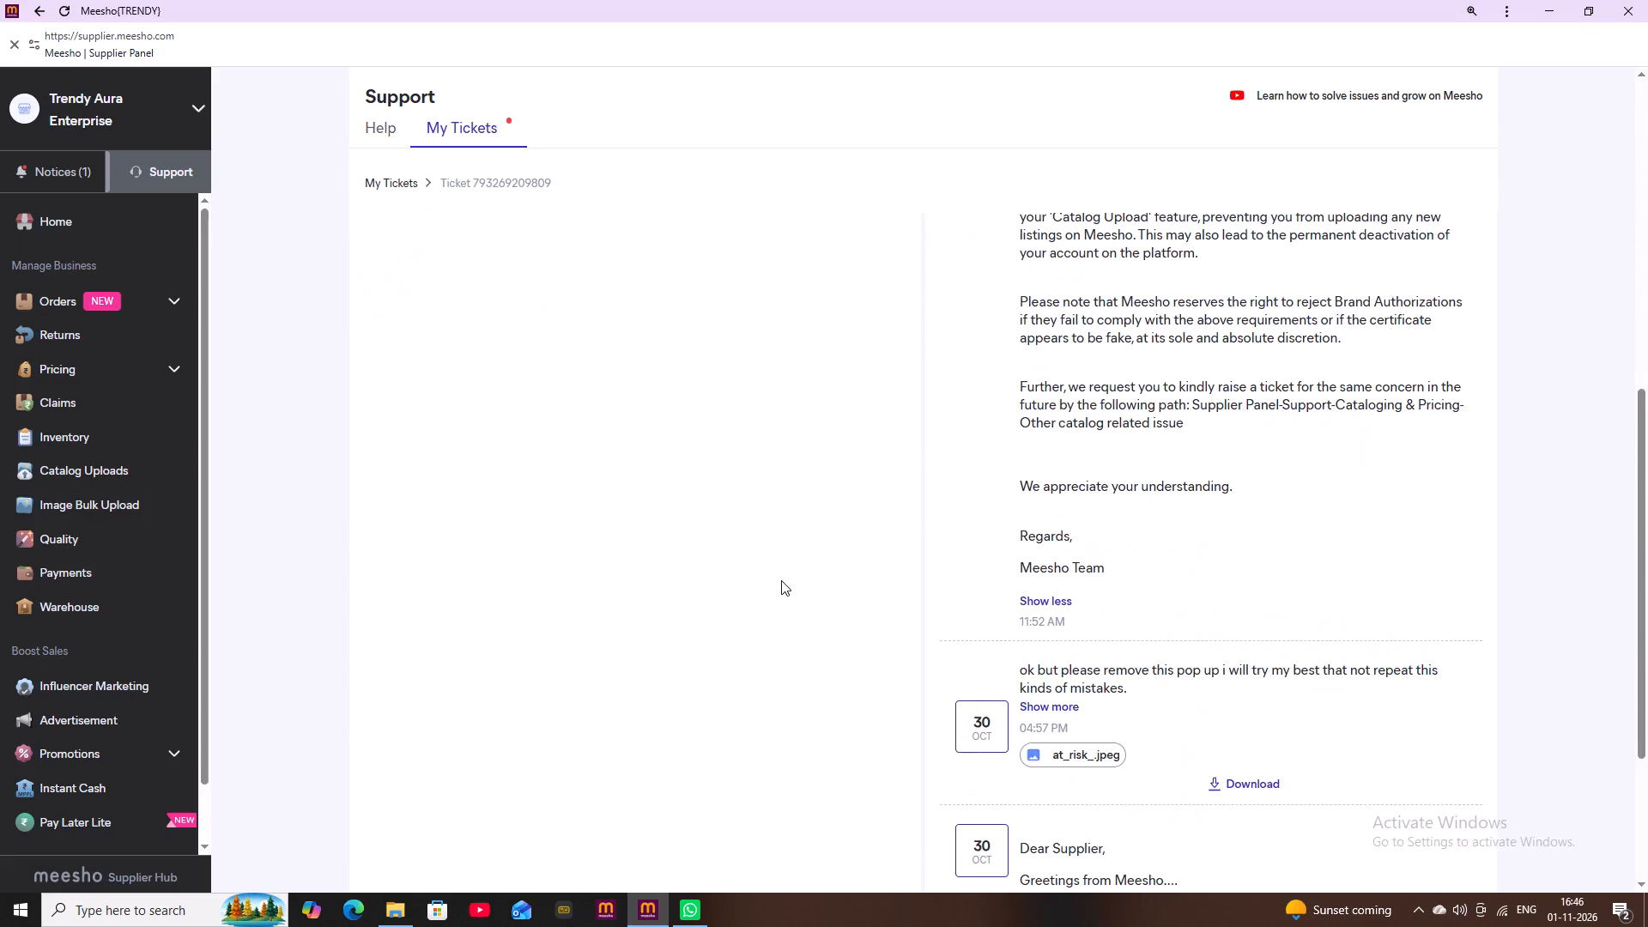
scroll(781, 580, "down", 1)
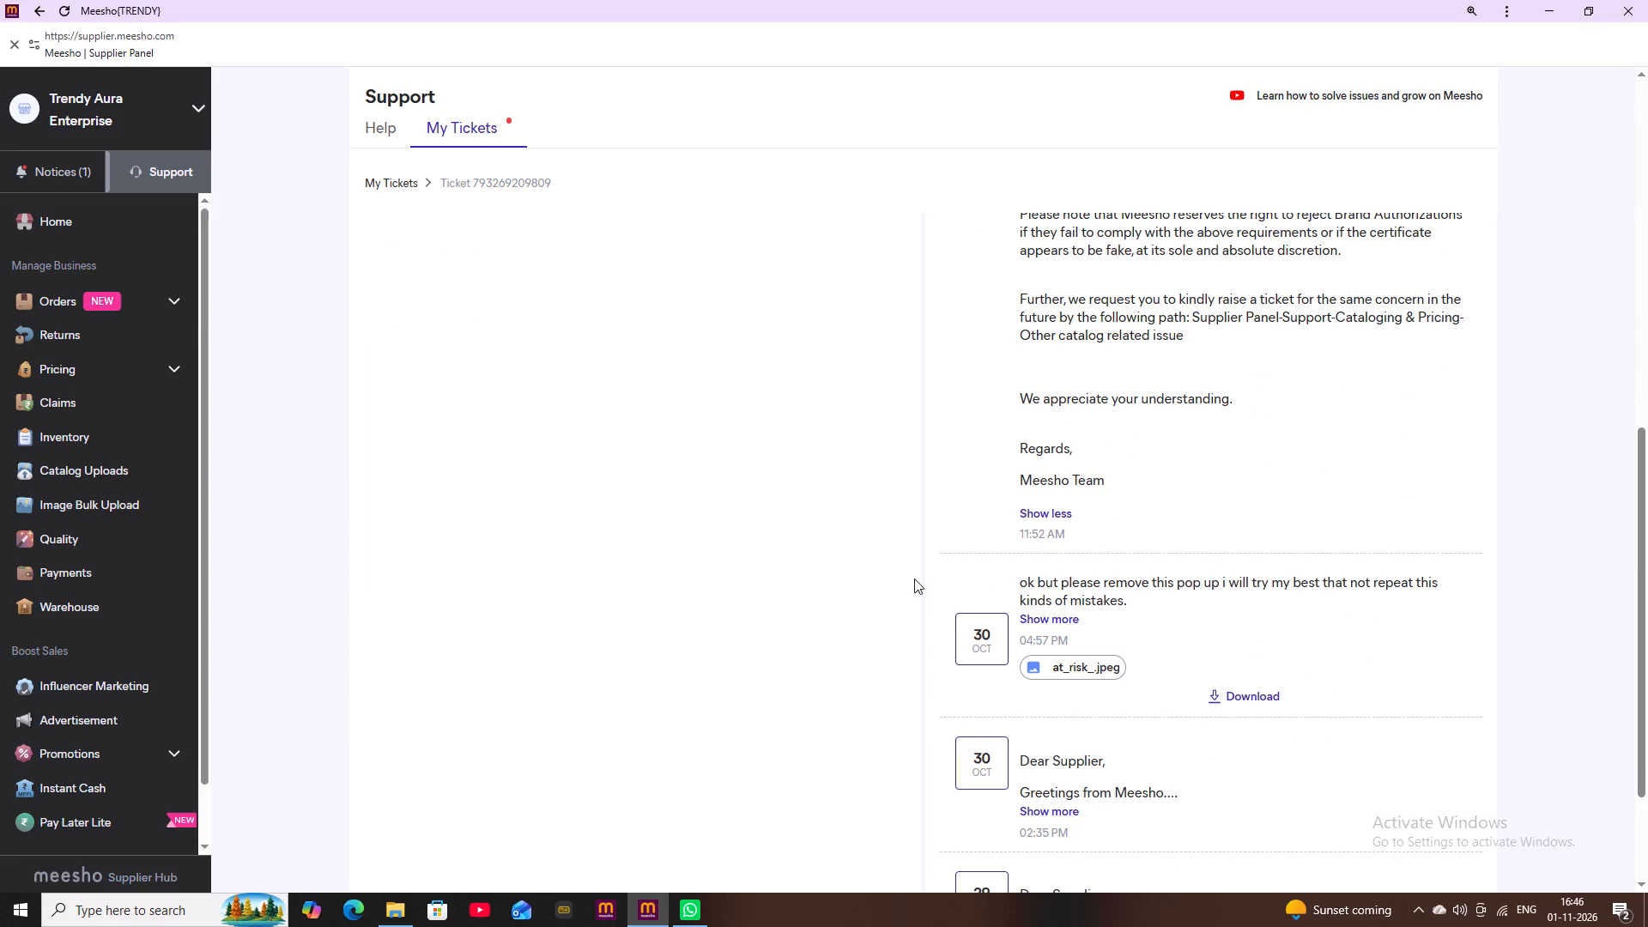
scroll(1009, 563, "up", 5)
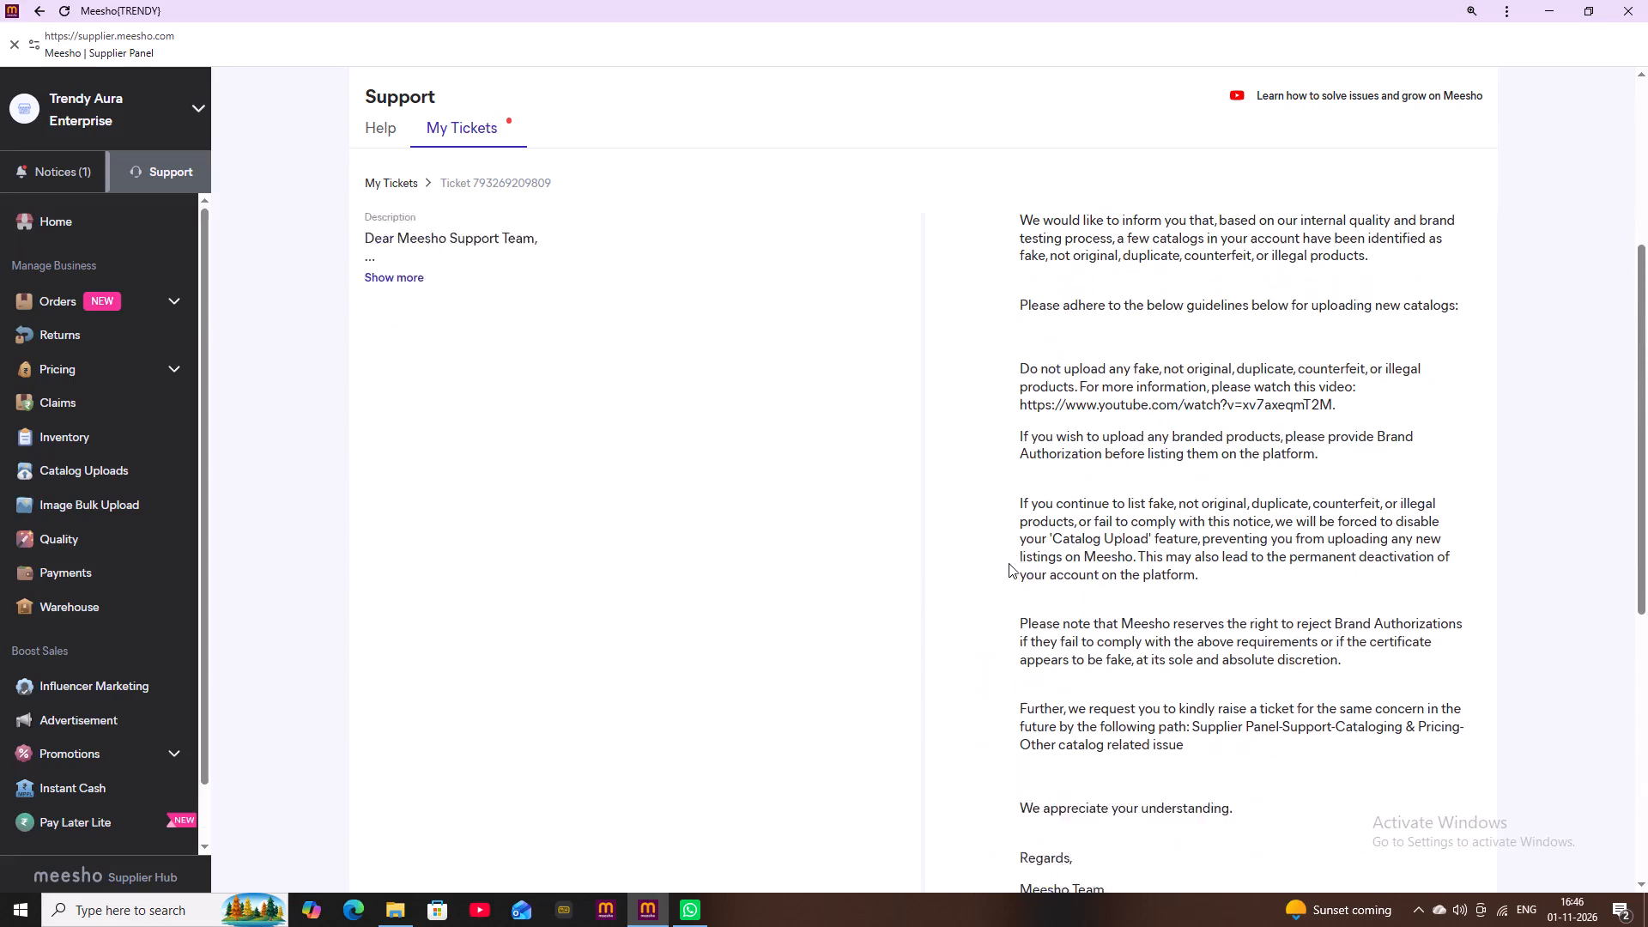
scroll(1009, 563, "up", 4)
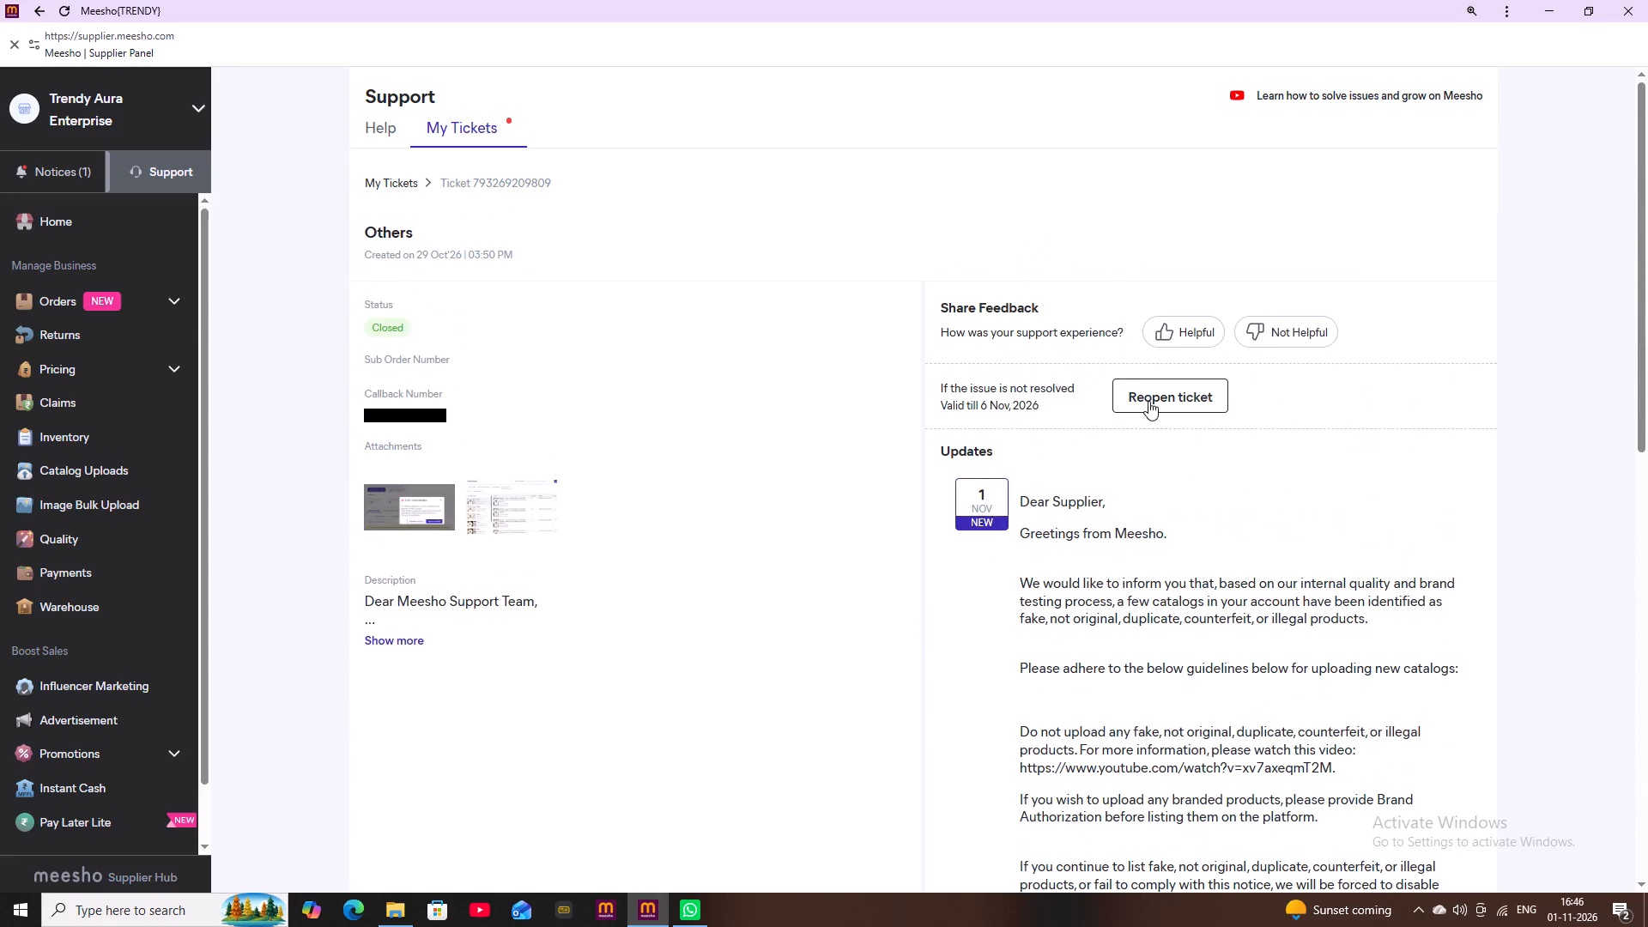
Reopen the ticket and start the reason for reopening with "i understand".
left_click(1148, 401)
left_click(1121, 407)
type("i undersyt")
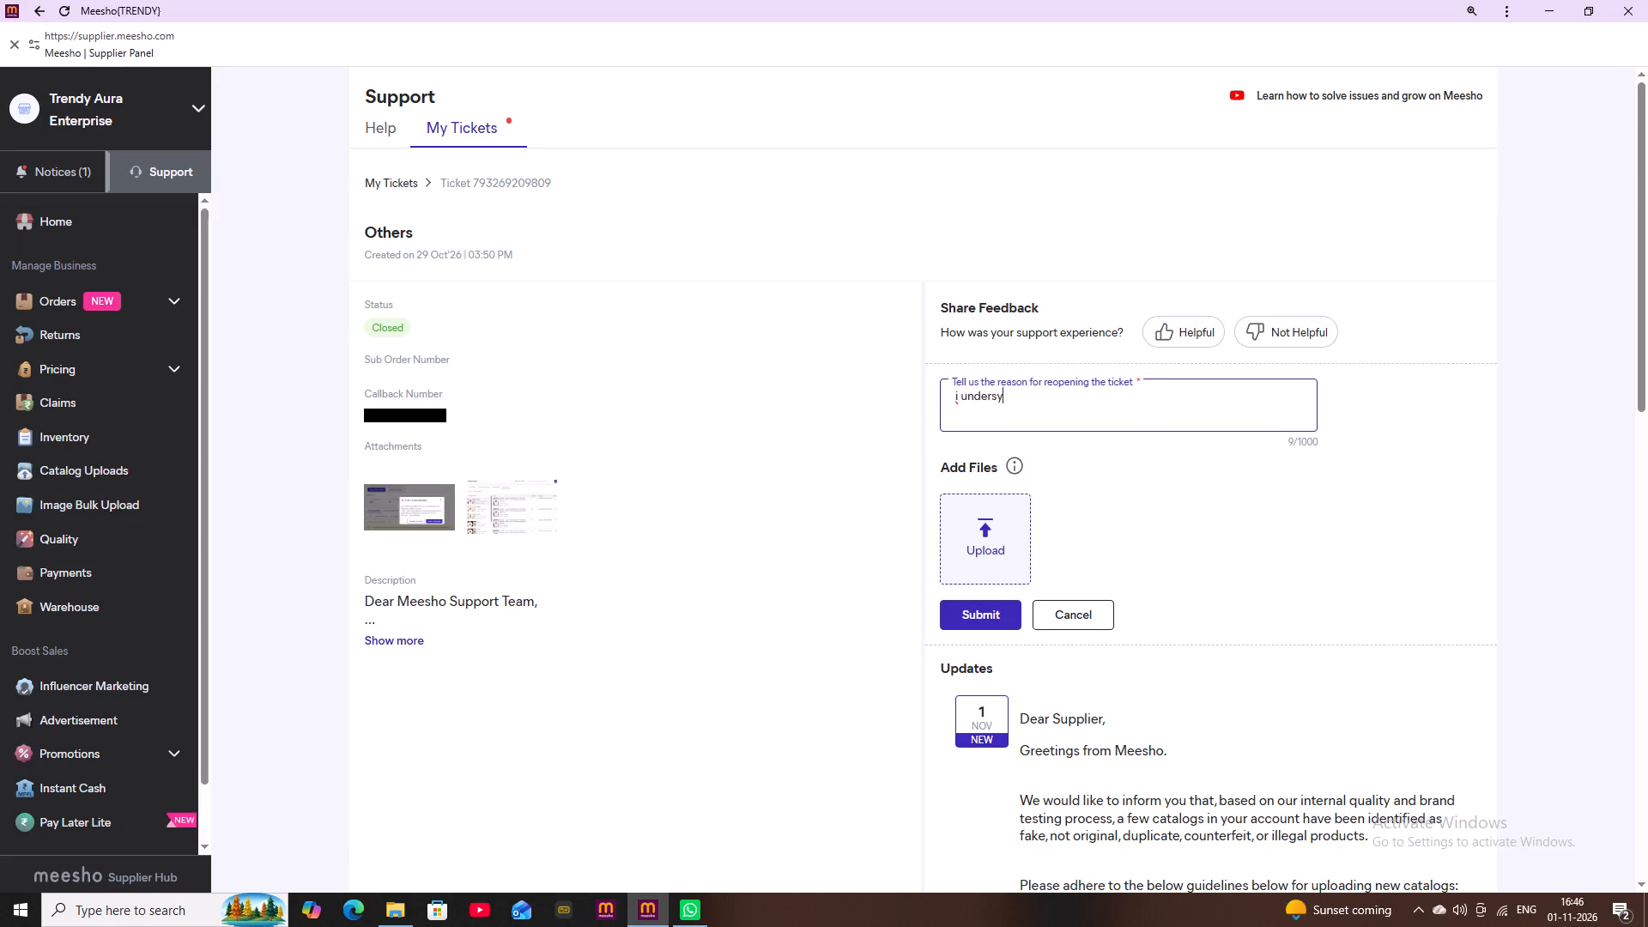
key("BackSpace")
key("BackSpace")
type("tand")
key("space")
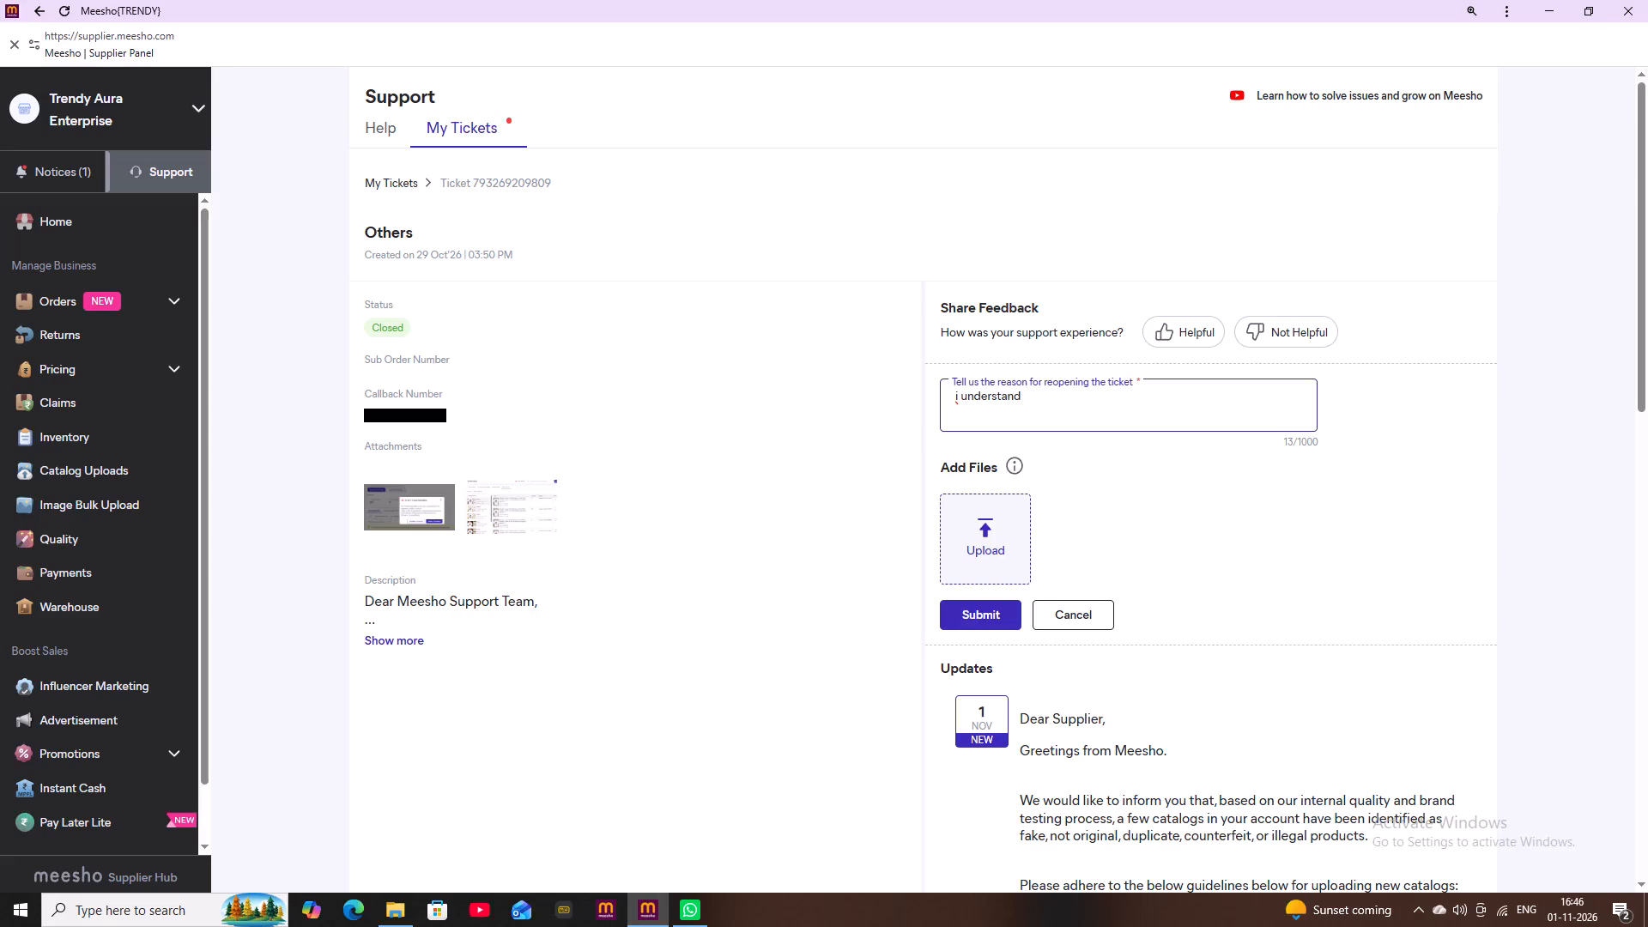
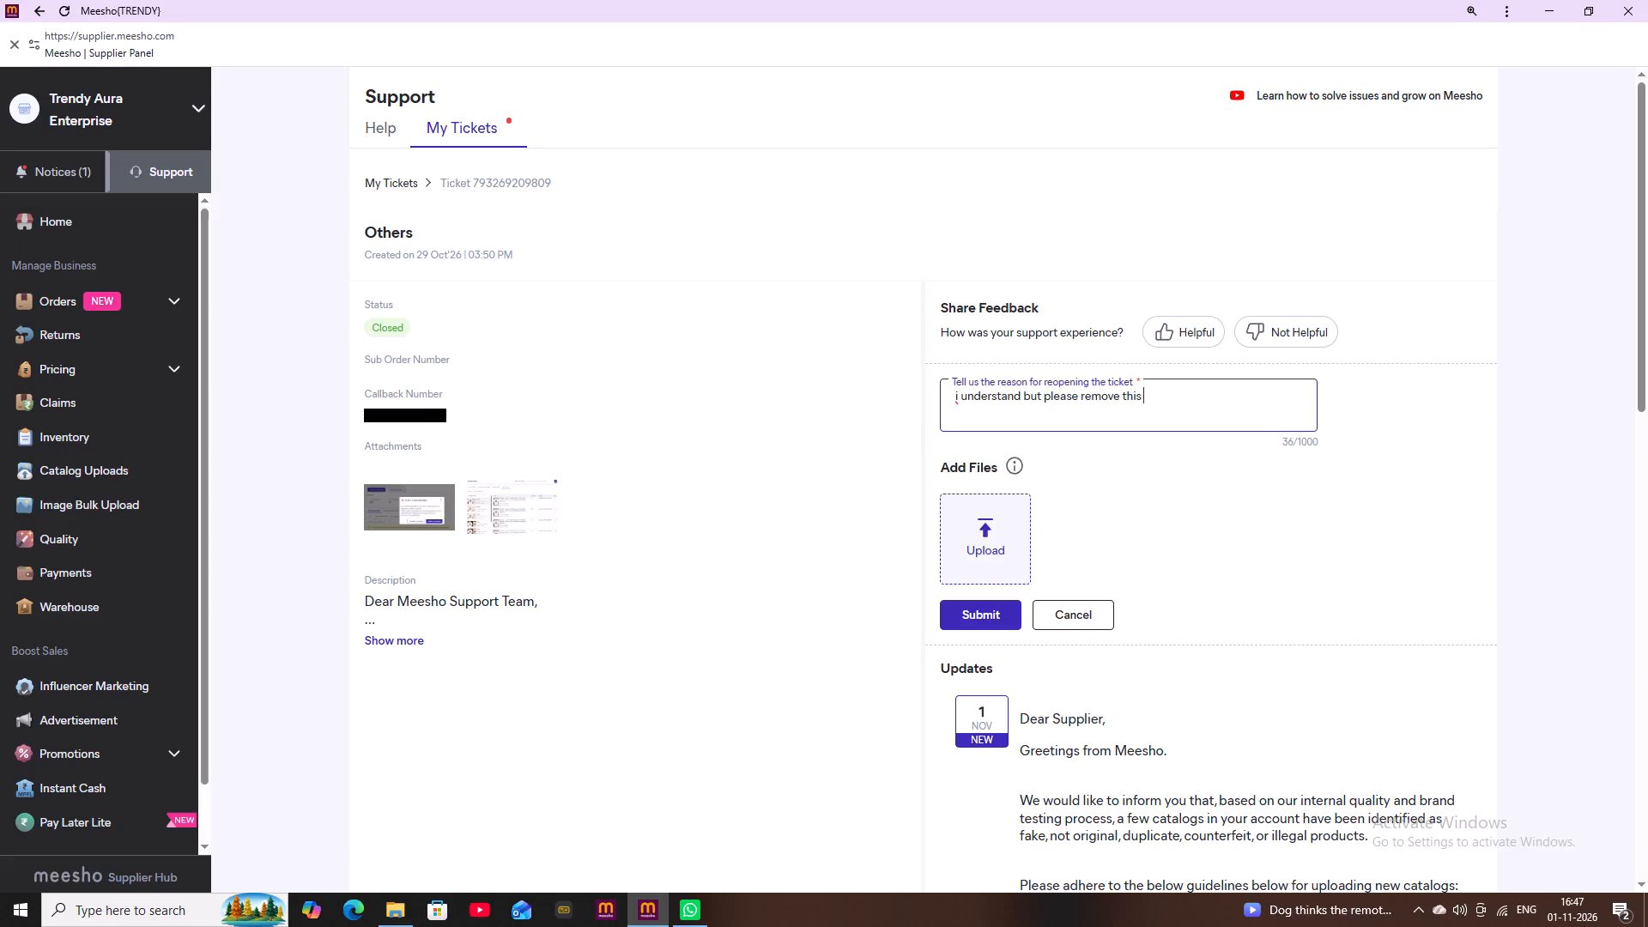
Continue the reopening reason so it reads "i understand but please remove this pop up i am not repeating any kind of mistake".
key("space")
key("o")
key("BackSpace")
type("po")
type("p up a")
key("Return")
key("BackSpace")
key("BackSpace")
type("i am not repeating any kind of")
key("space")
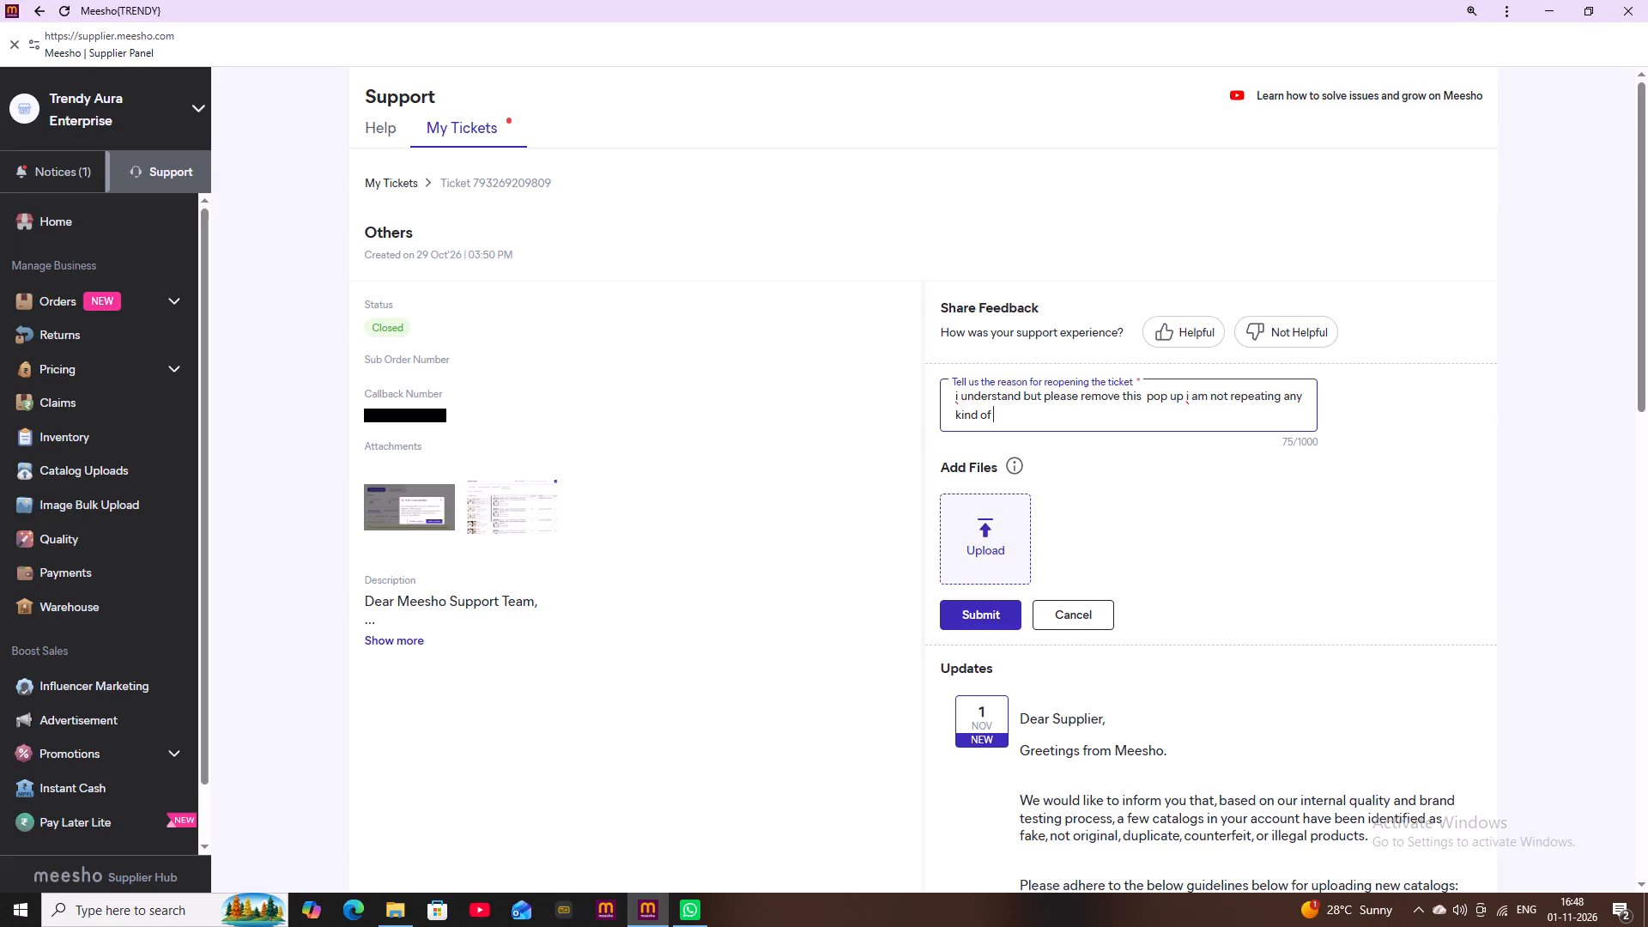
type("mistake")
key("space")
End the reopening reason with "thank you" on a new line and submit it.
key("Return")
type("thank")
key("space")
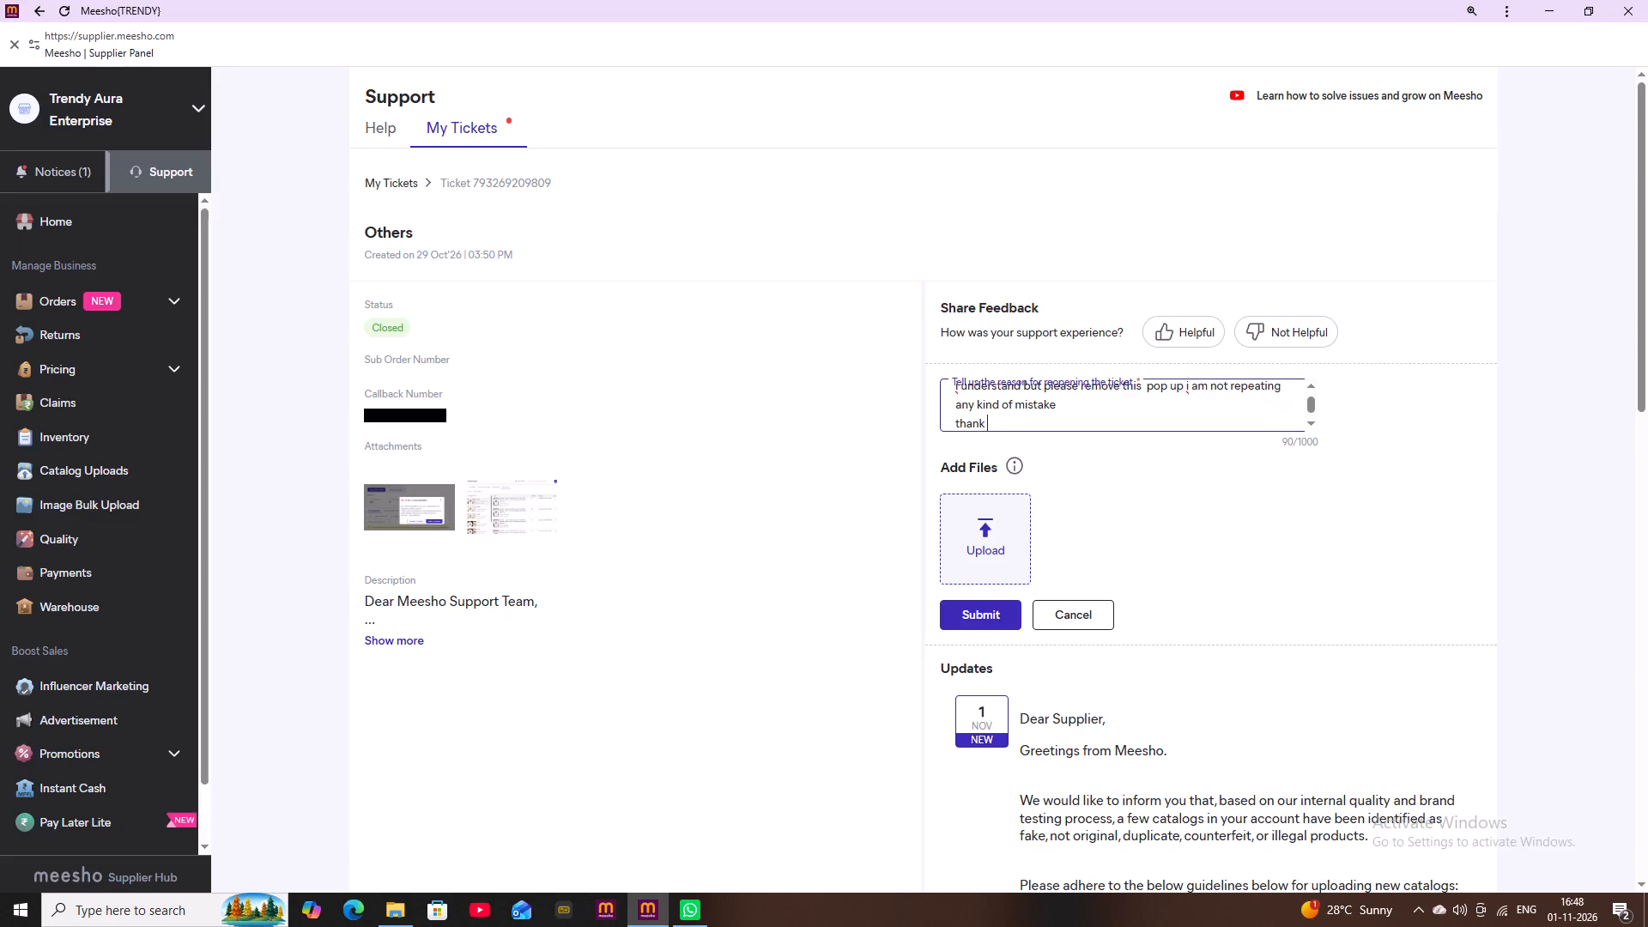
type("you")
key("Return")
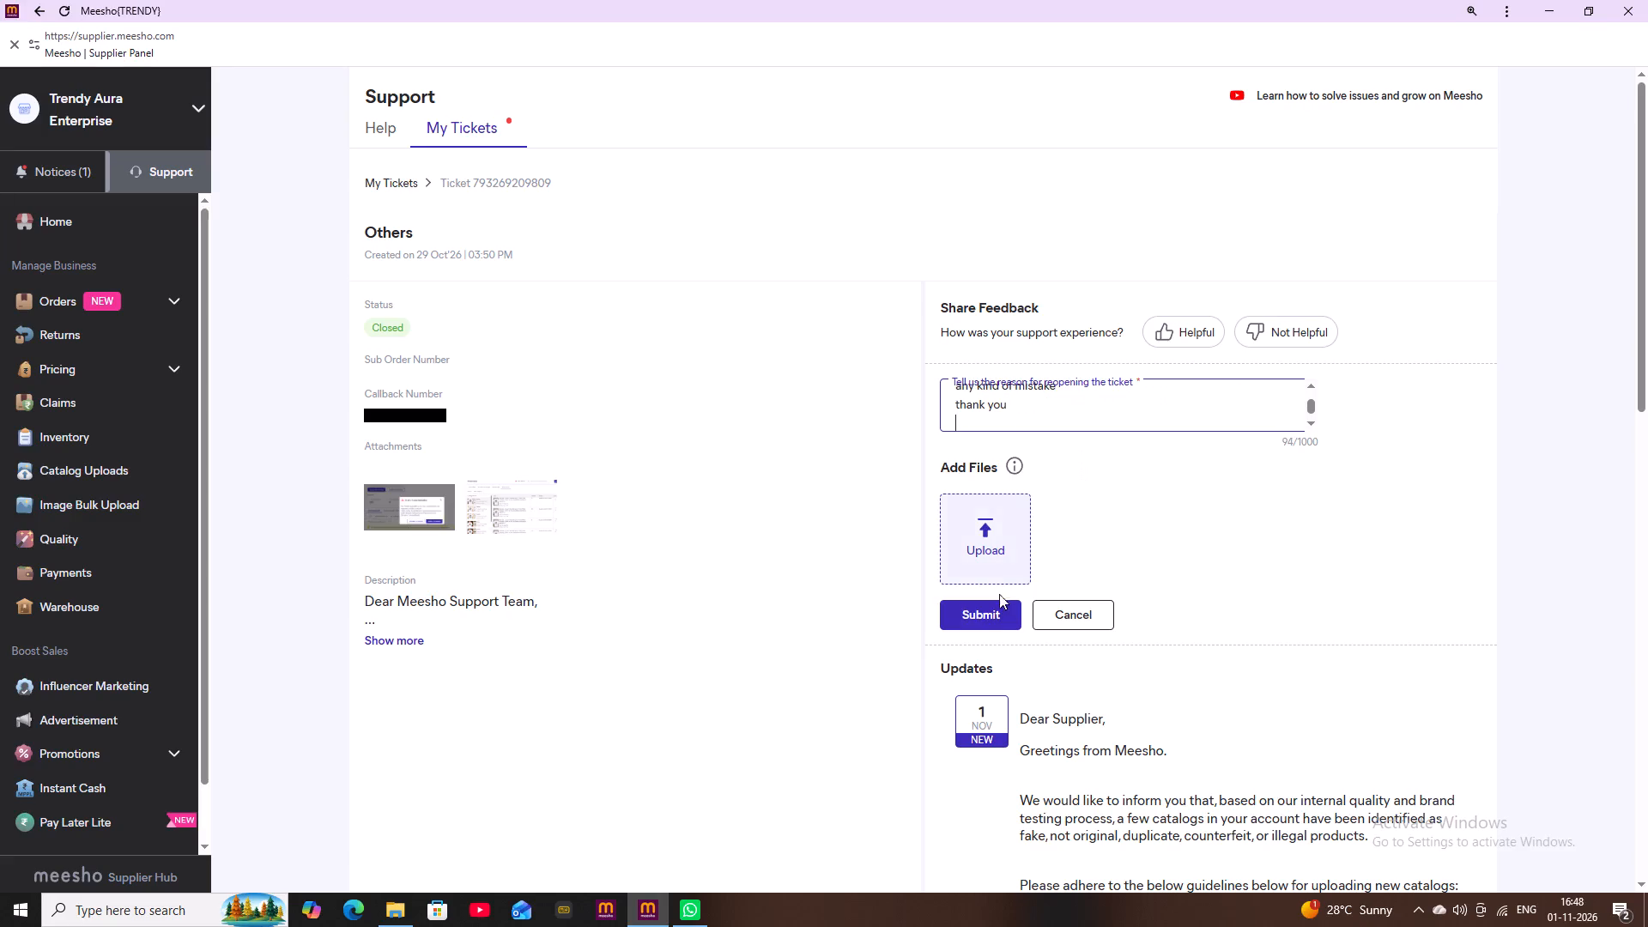
left_click(996, 600)
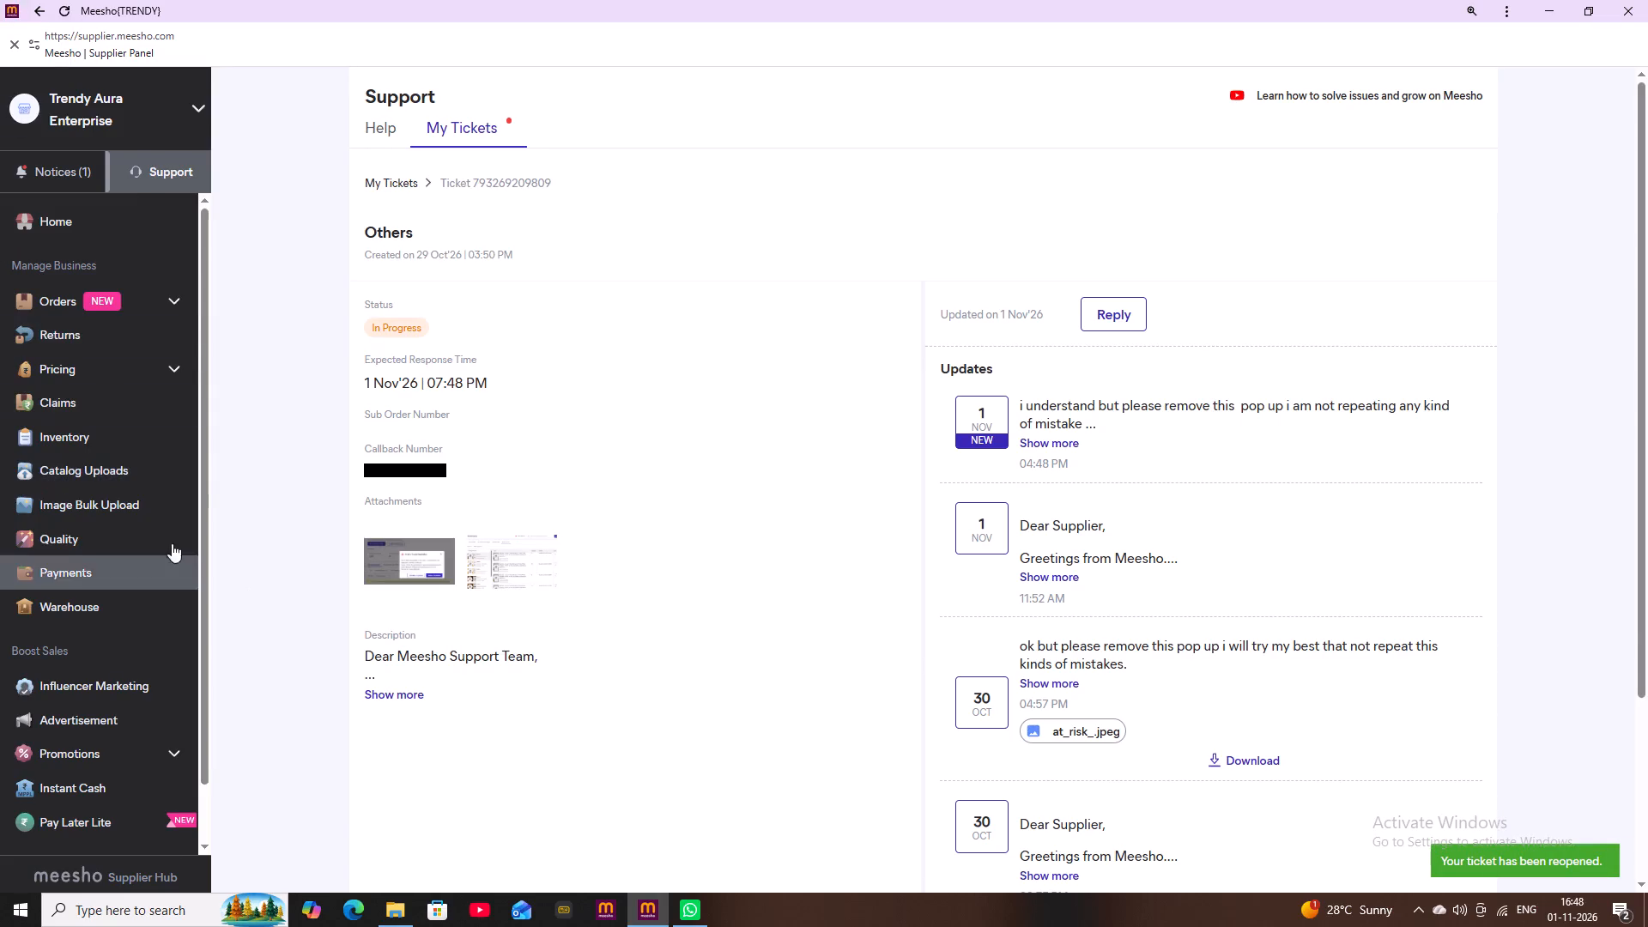
Return to Support's recently raised tickets and expand the last update of the 14 Oct blocked-catalogs ticket.
left_click(142, 173)
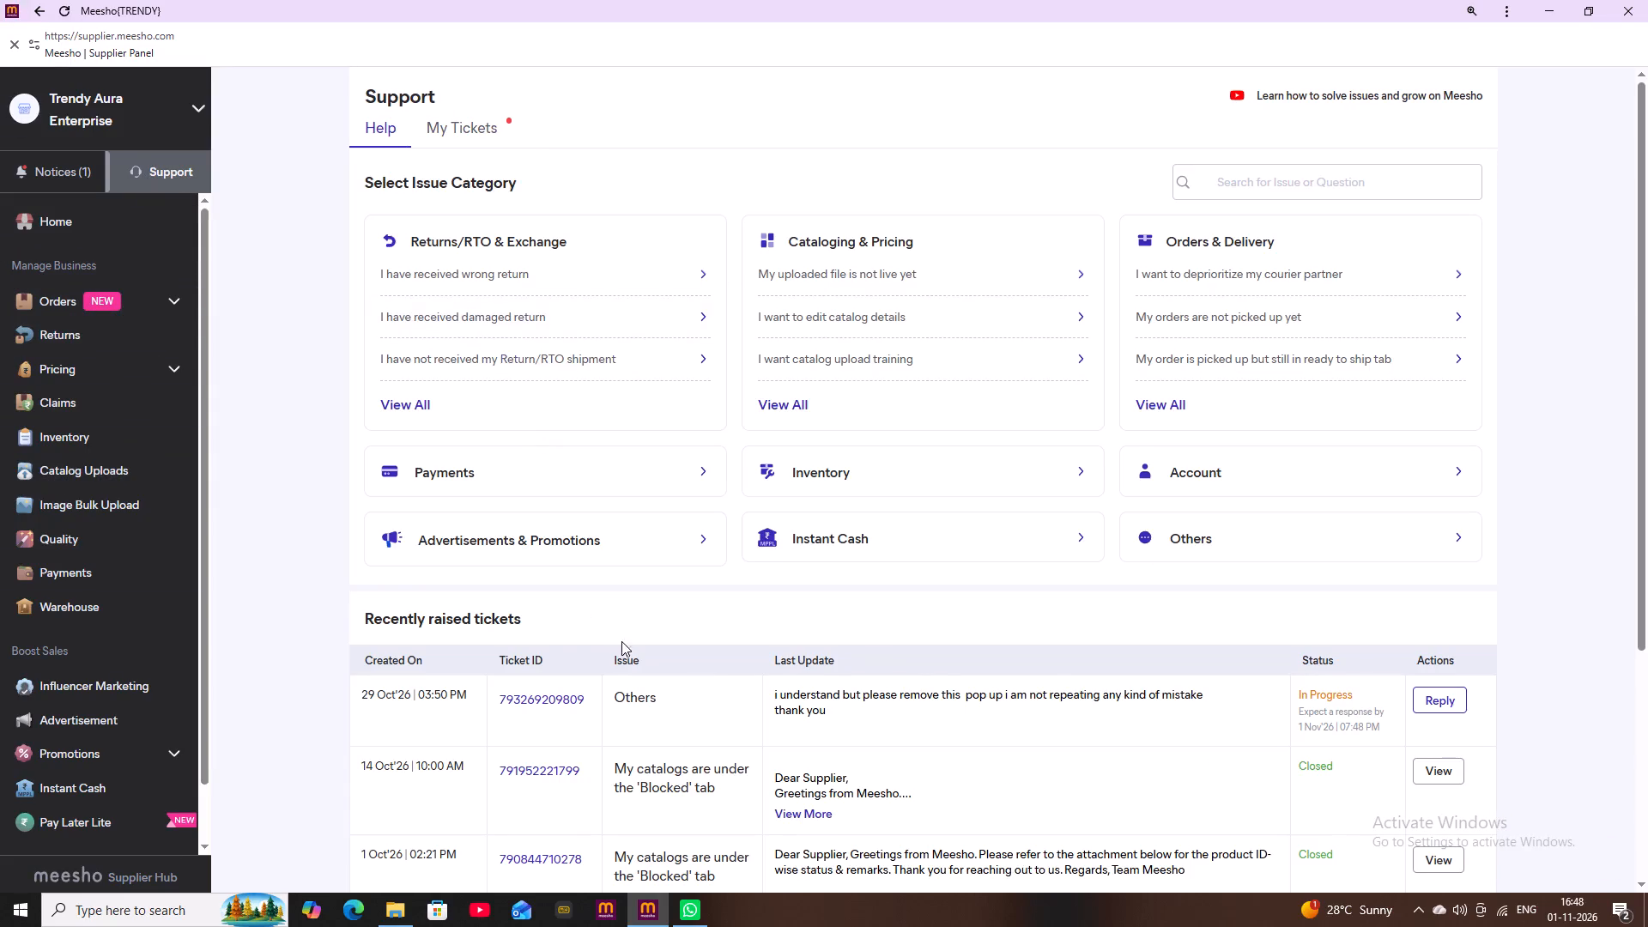
scroll(967, 694, "down", 4)
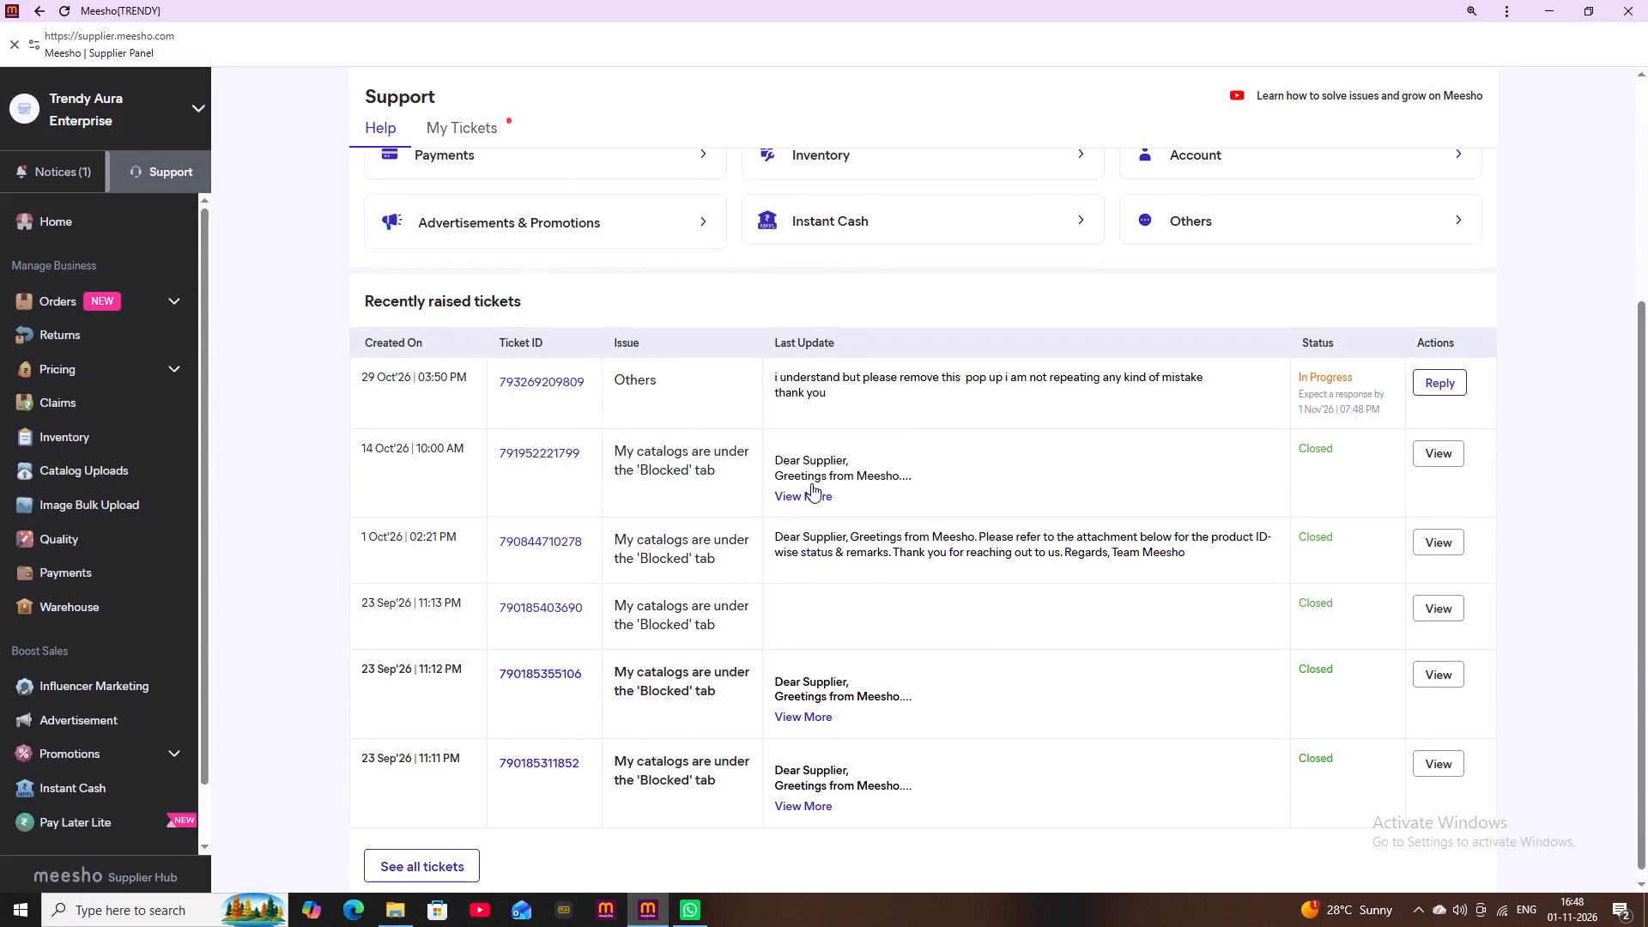
left_click(811, 483)
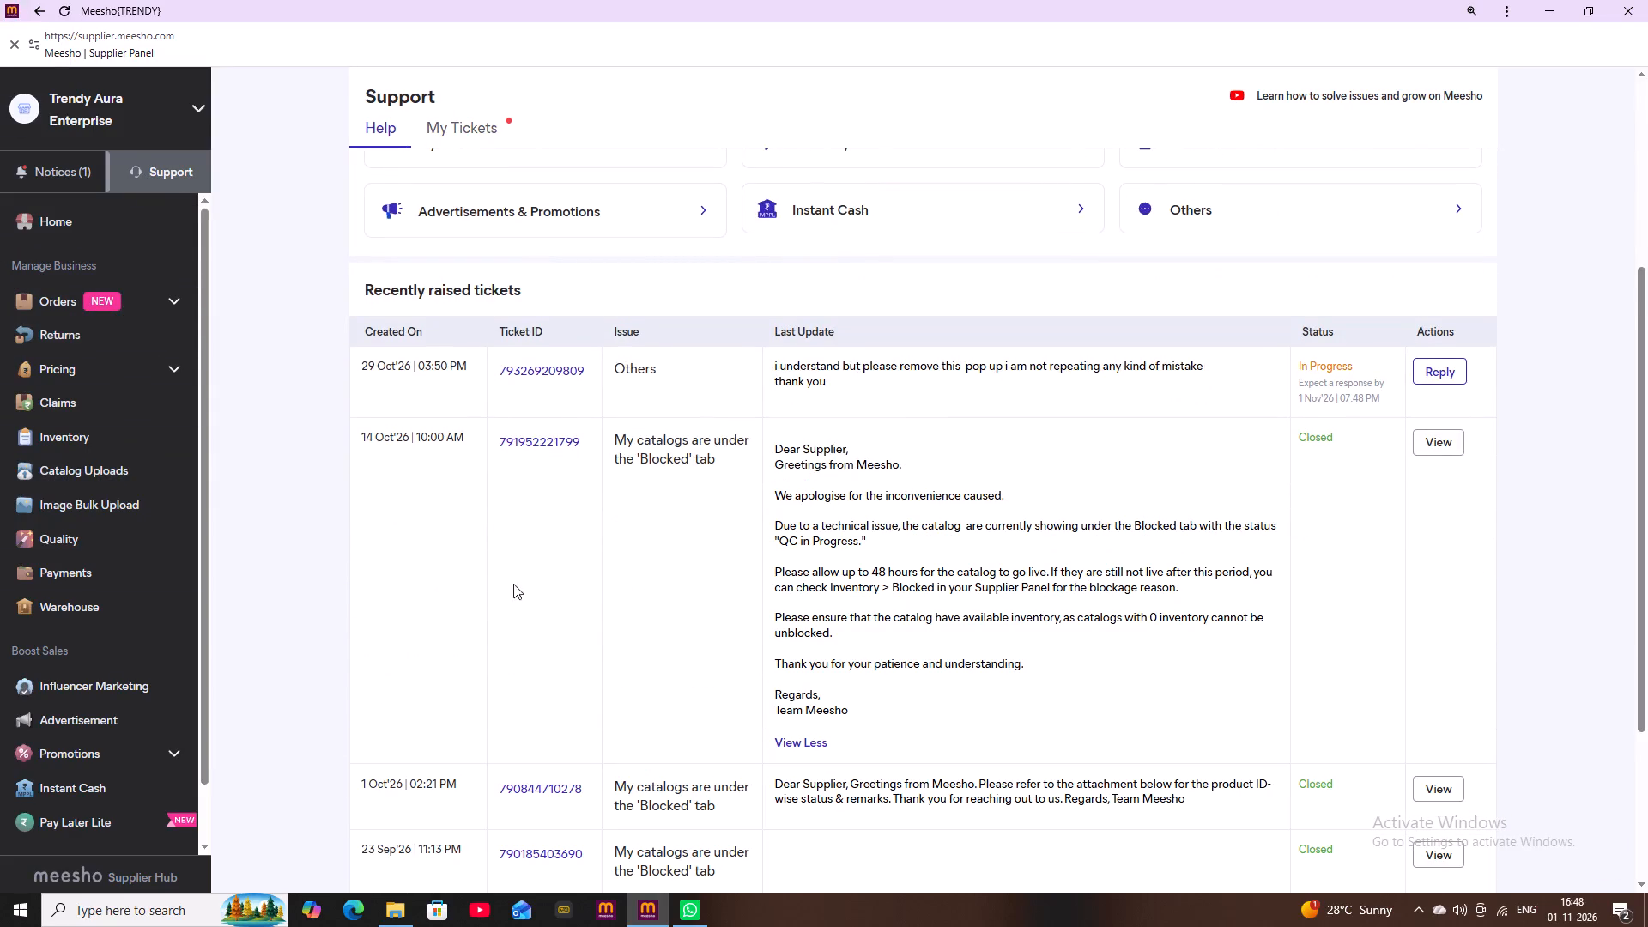
Start a new single catalog from Catalog Uploads in the Personalized Tshirts category under Men Fashion.
left_click(113, 433)
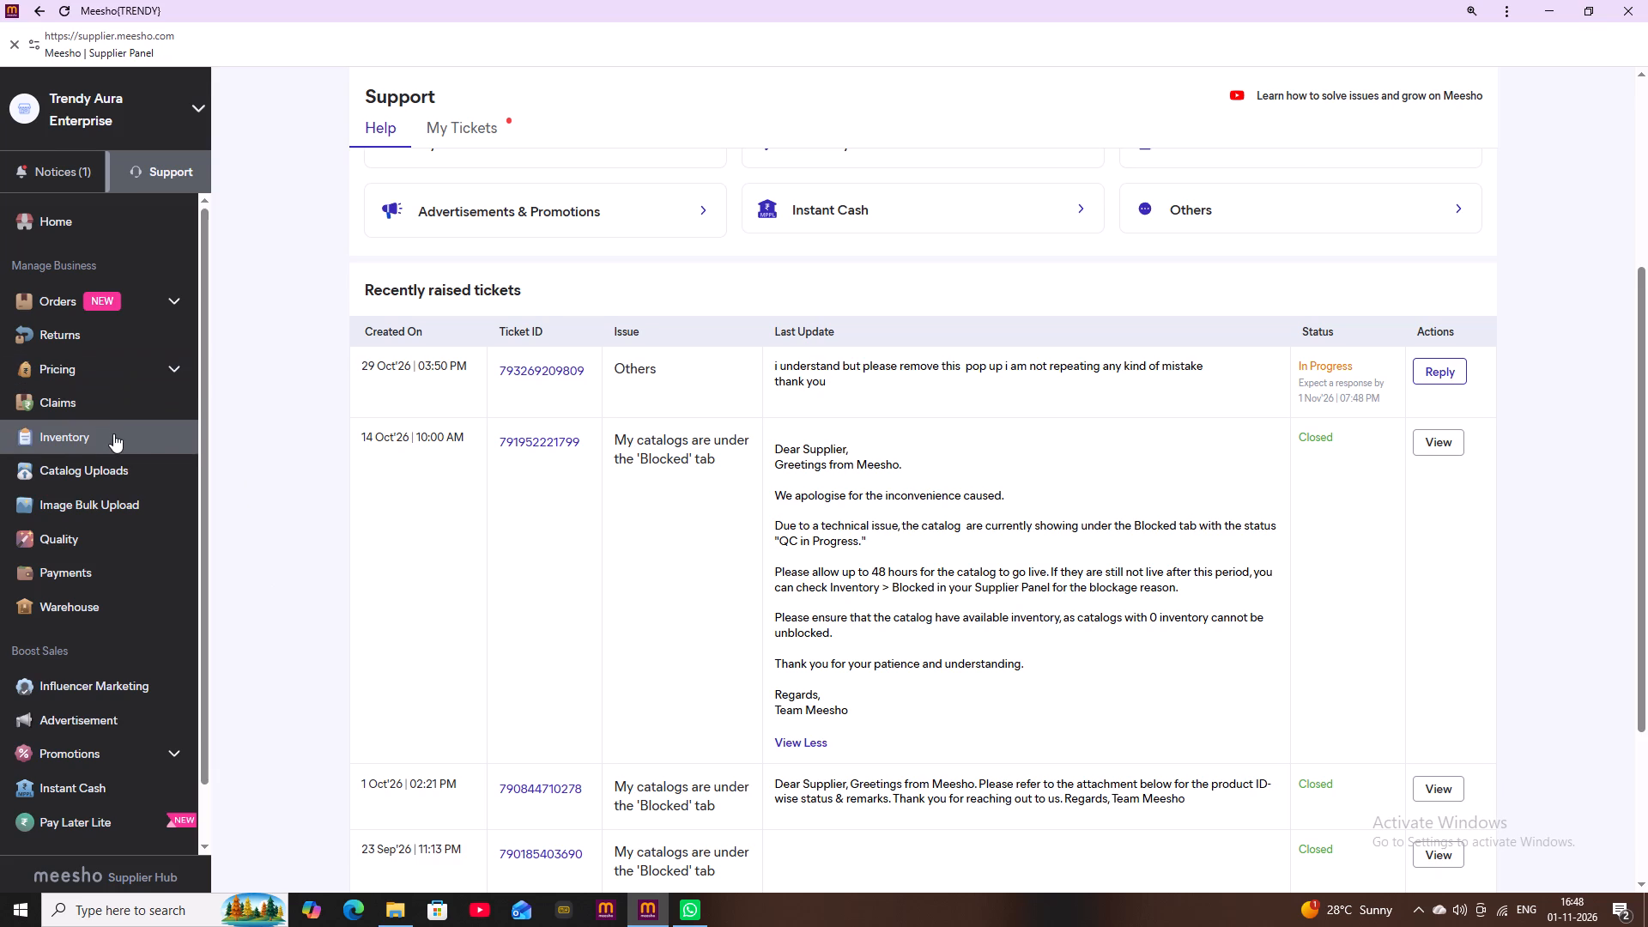
left_click(115, 460)
scroll(577, 152, "up", 2)
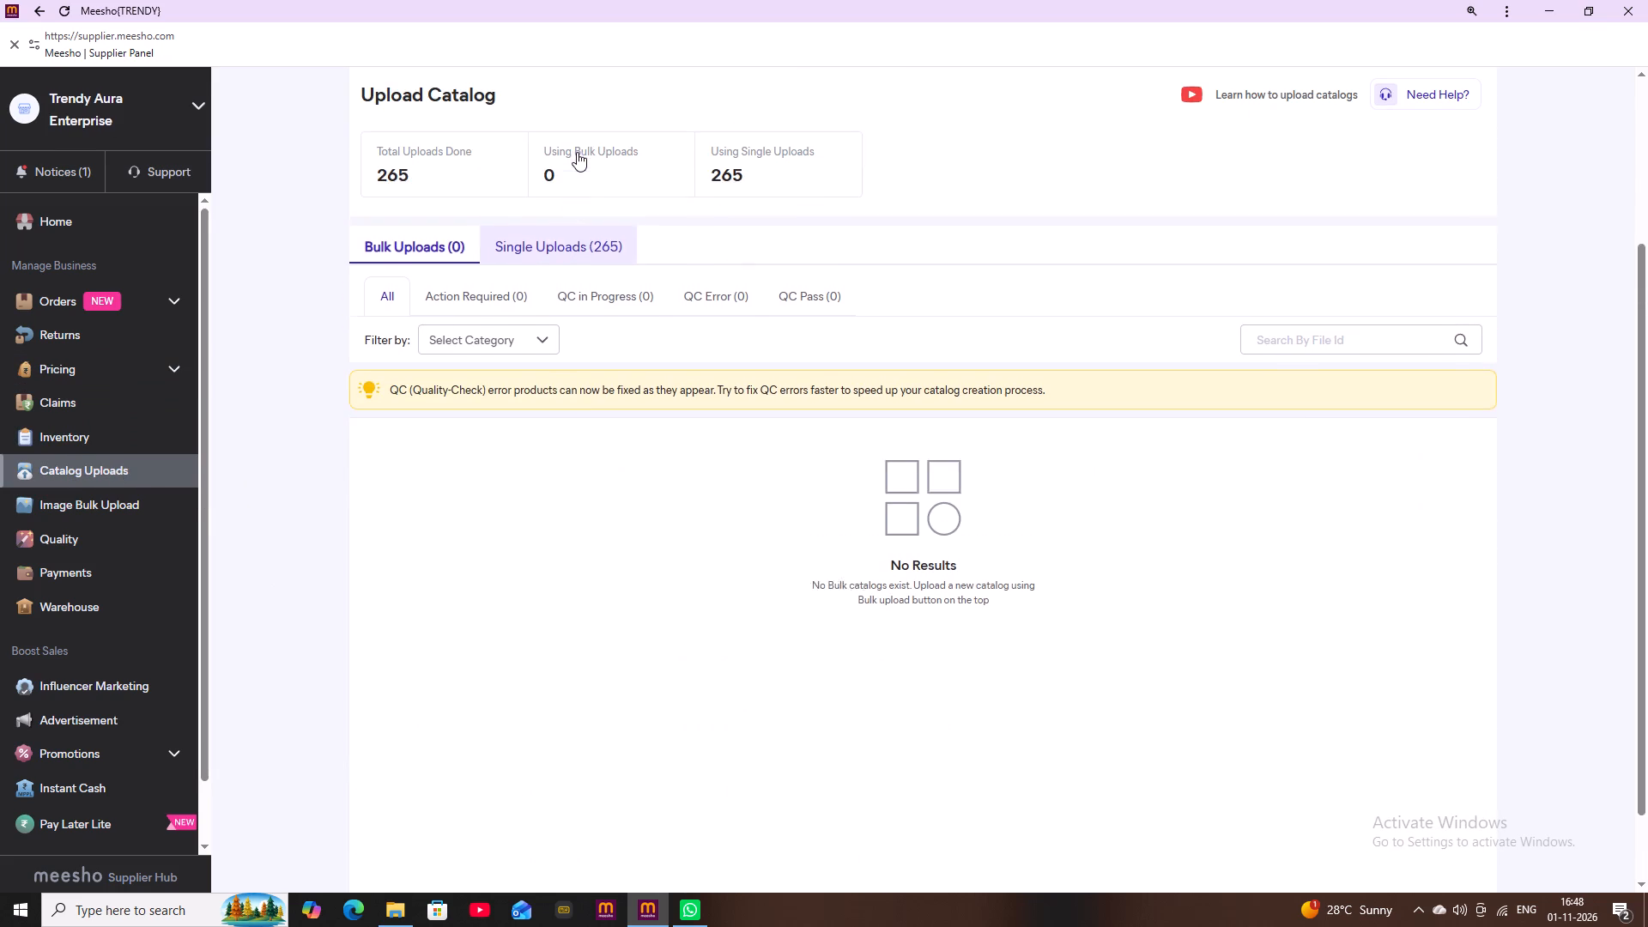
left_click(627, 151)
left_click(759, 569)
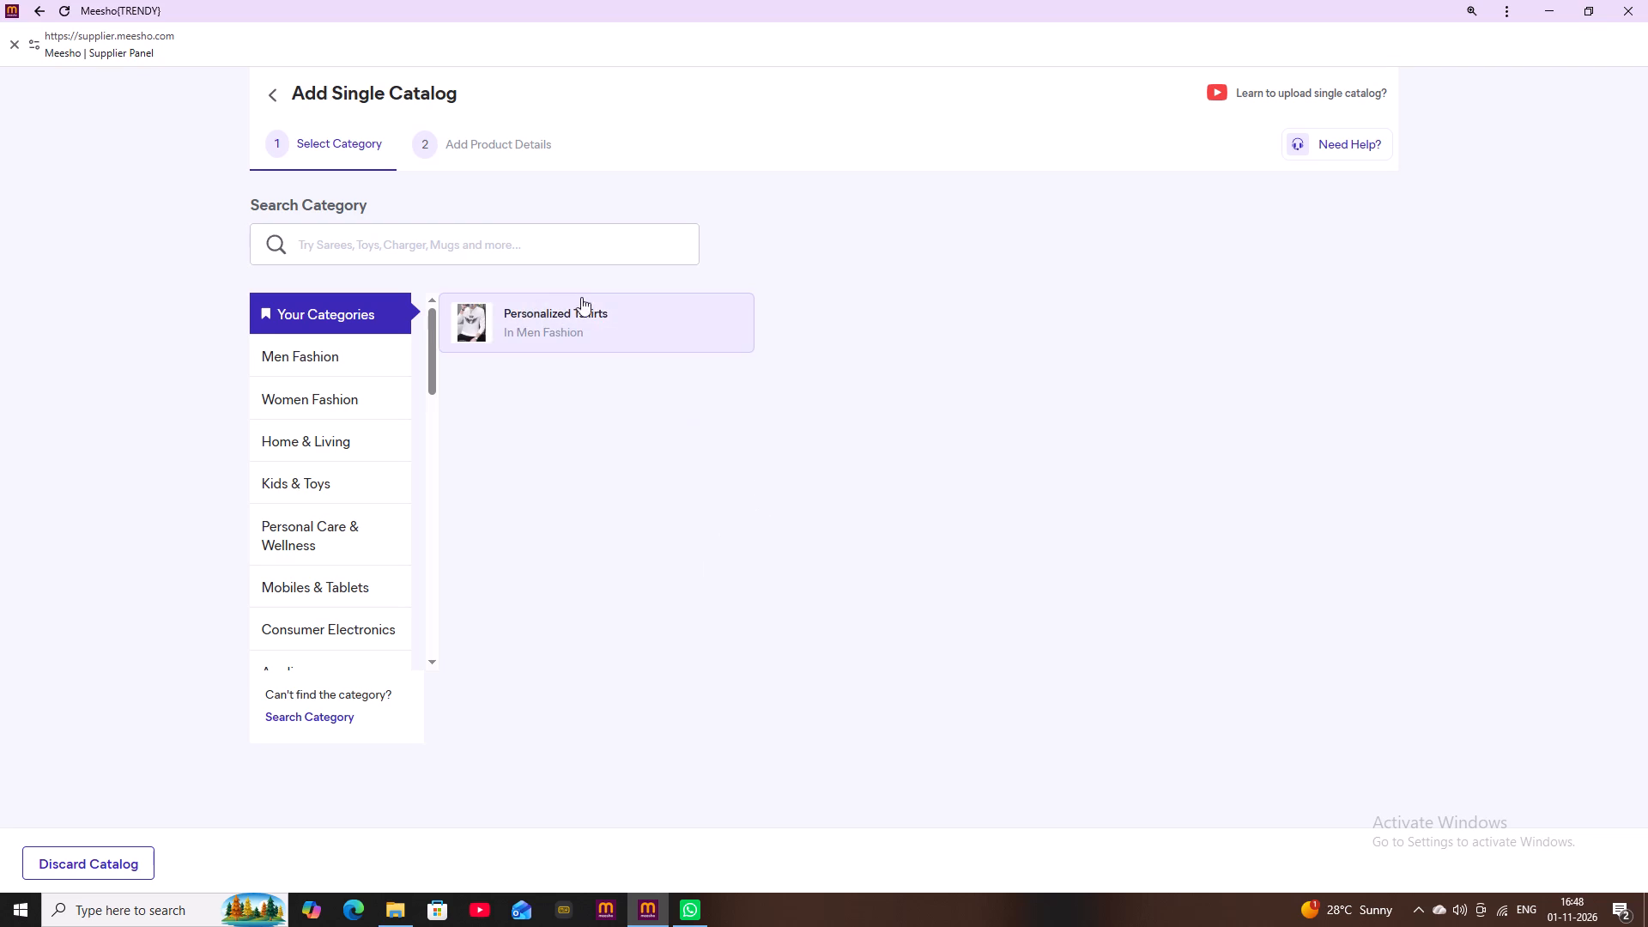
left_click(601, 303)
Add "WhatsApp Image 2026-11-01 at 4.42.54 PM" from the CUP MOCKUPS folder as the product's front image and continue to the product details.
left_click(1161, 680)
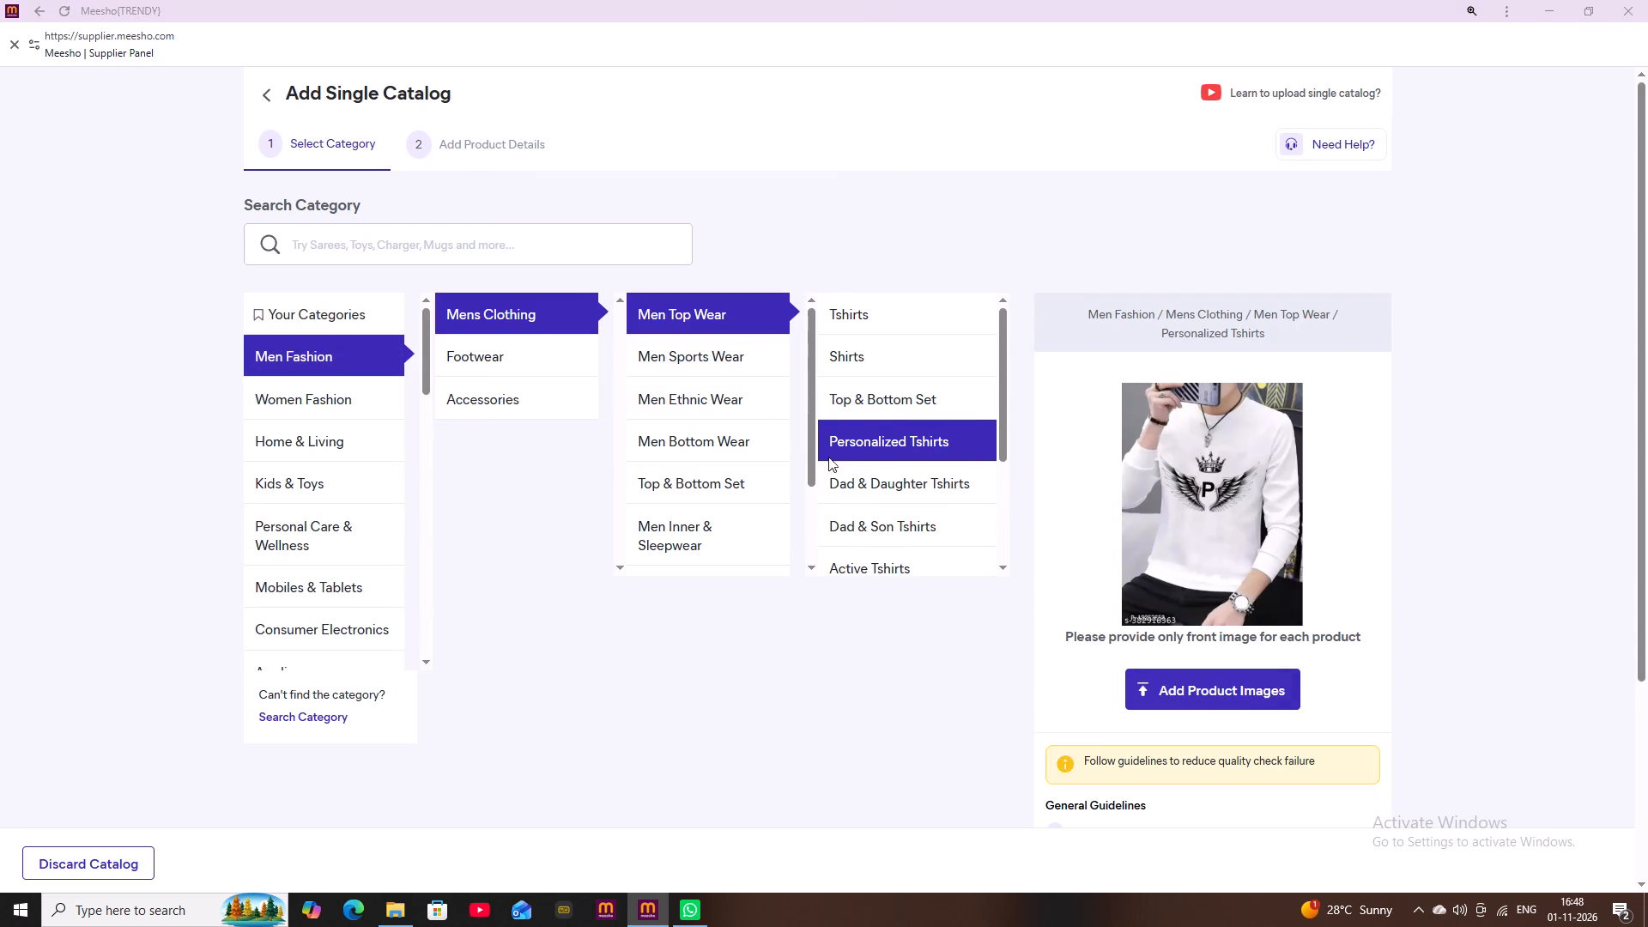
left_click_drag(867, 181, 868, 307)
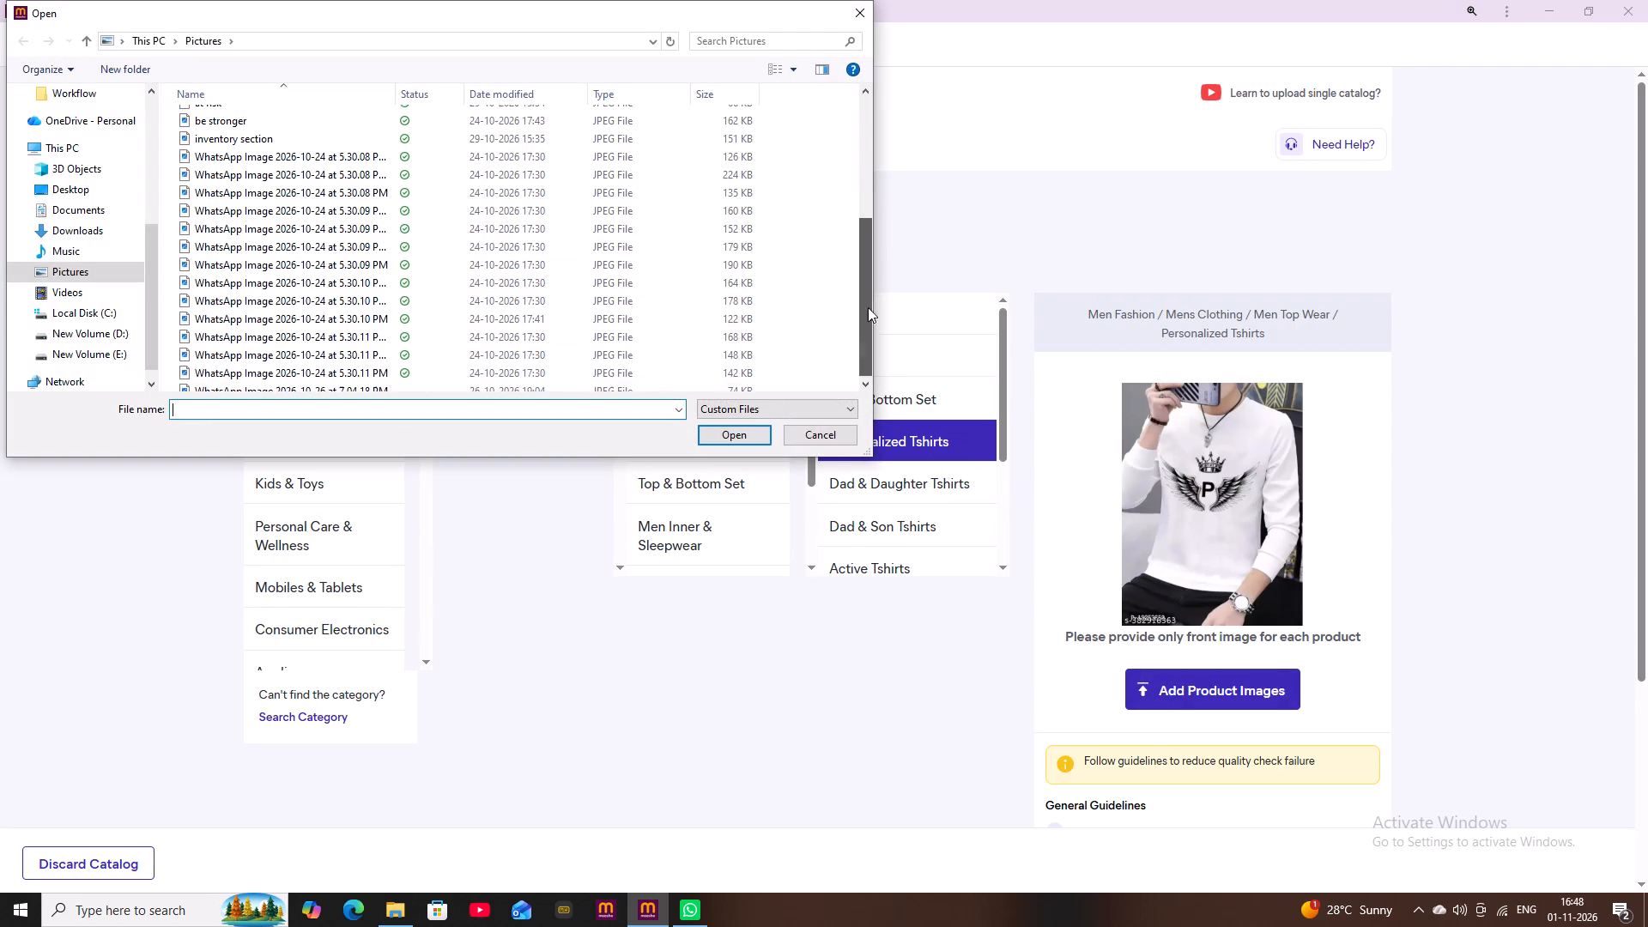
left_click_drag(868, 307, 867, 309)
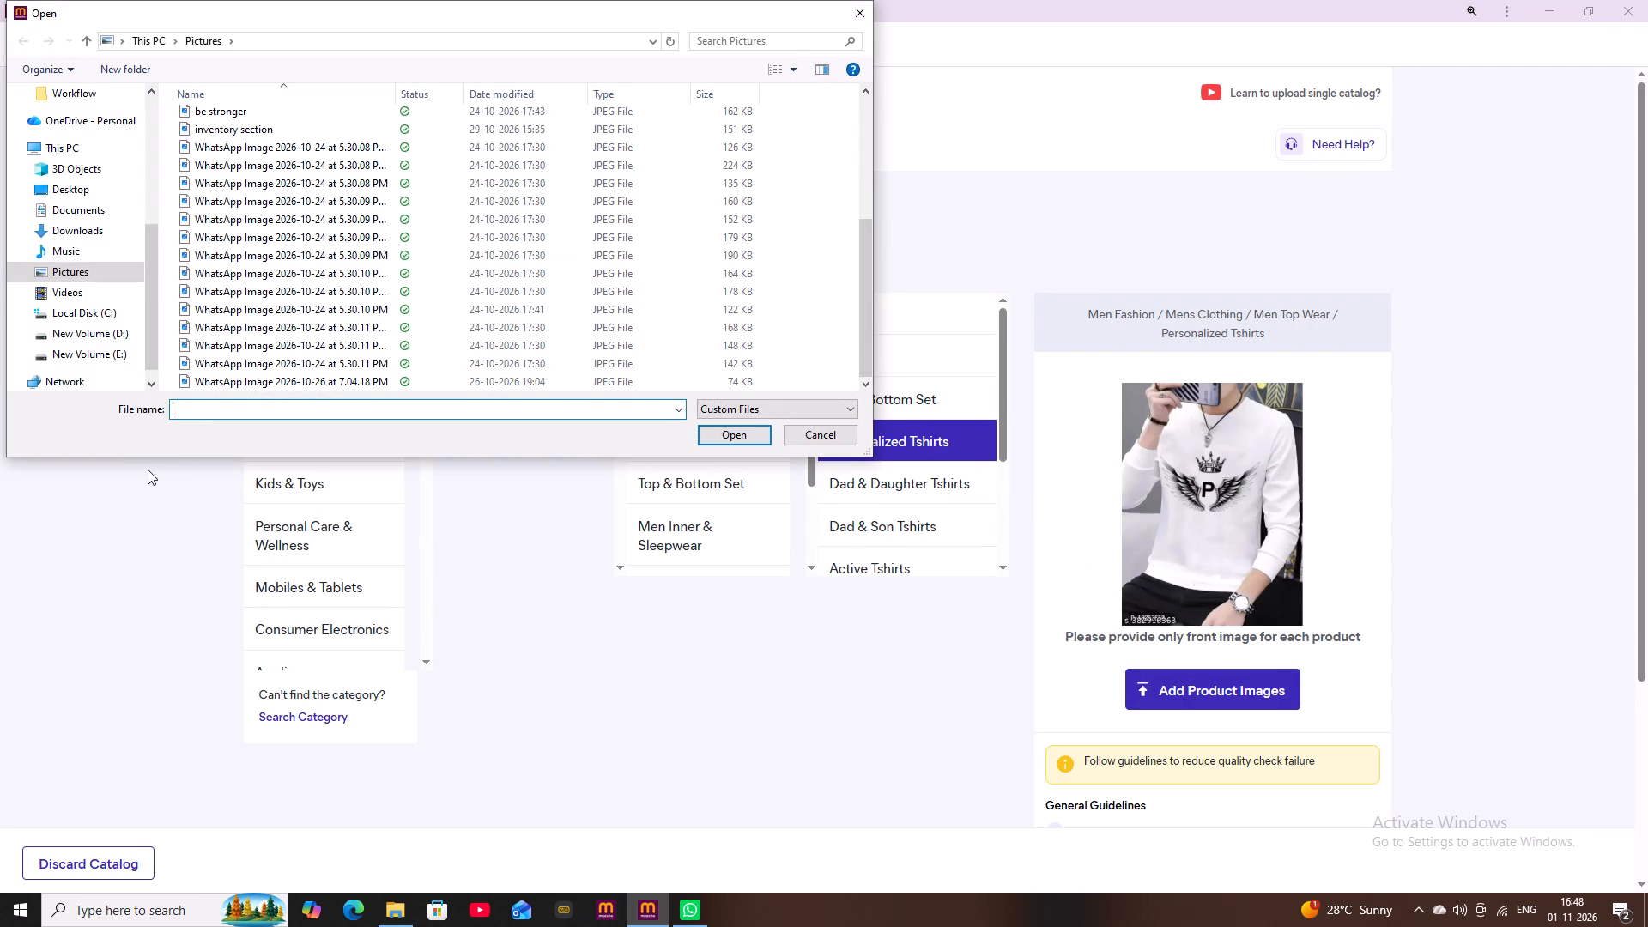
left_click_drag(156, 332, 127, 245)
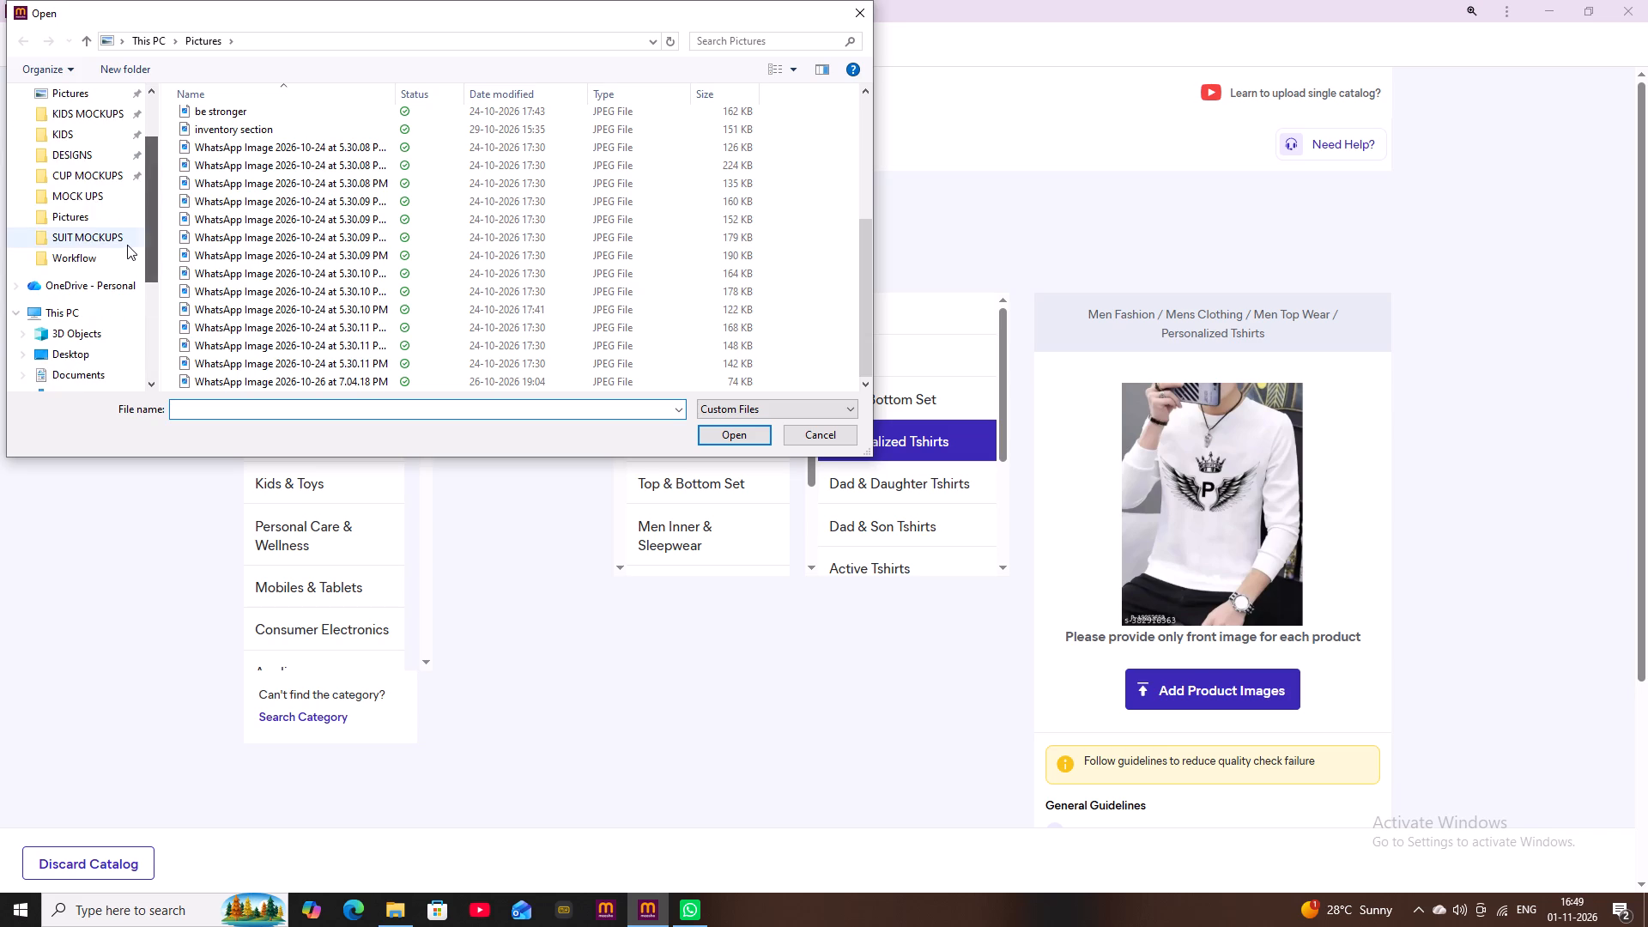
left_click(106, 181)
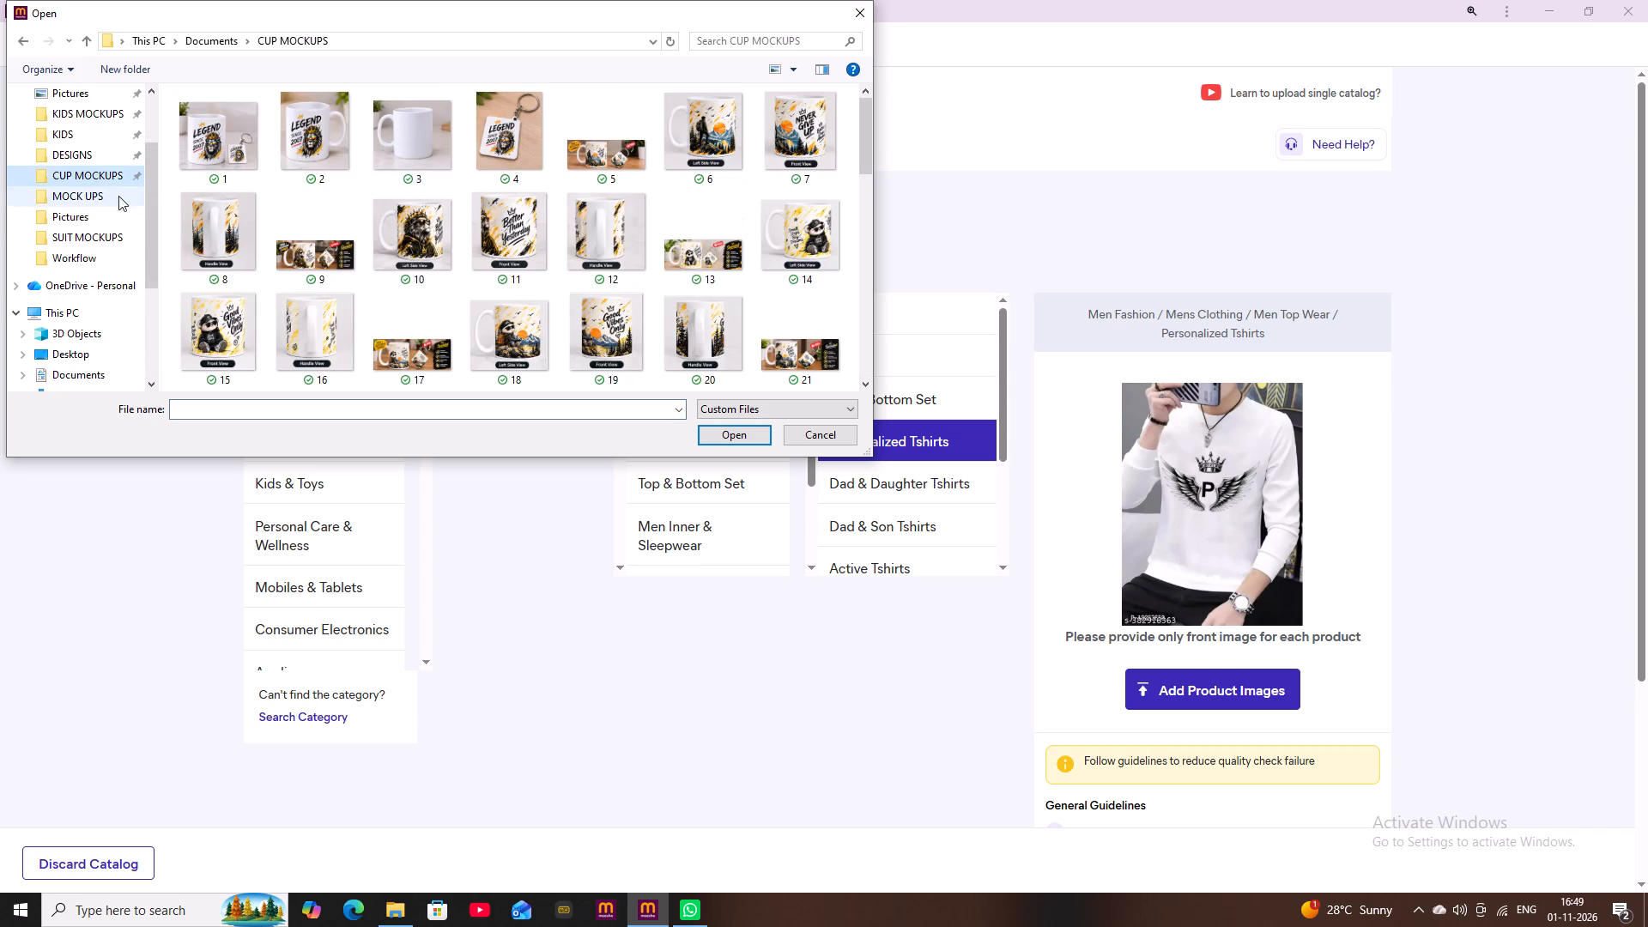
left_click_drag(863, 129, 888, 344)
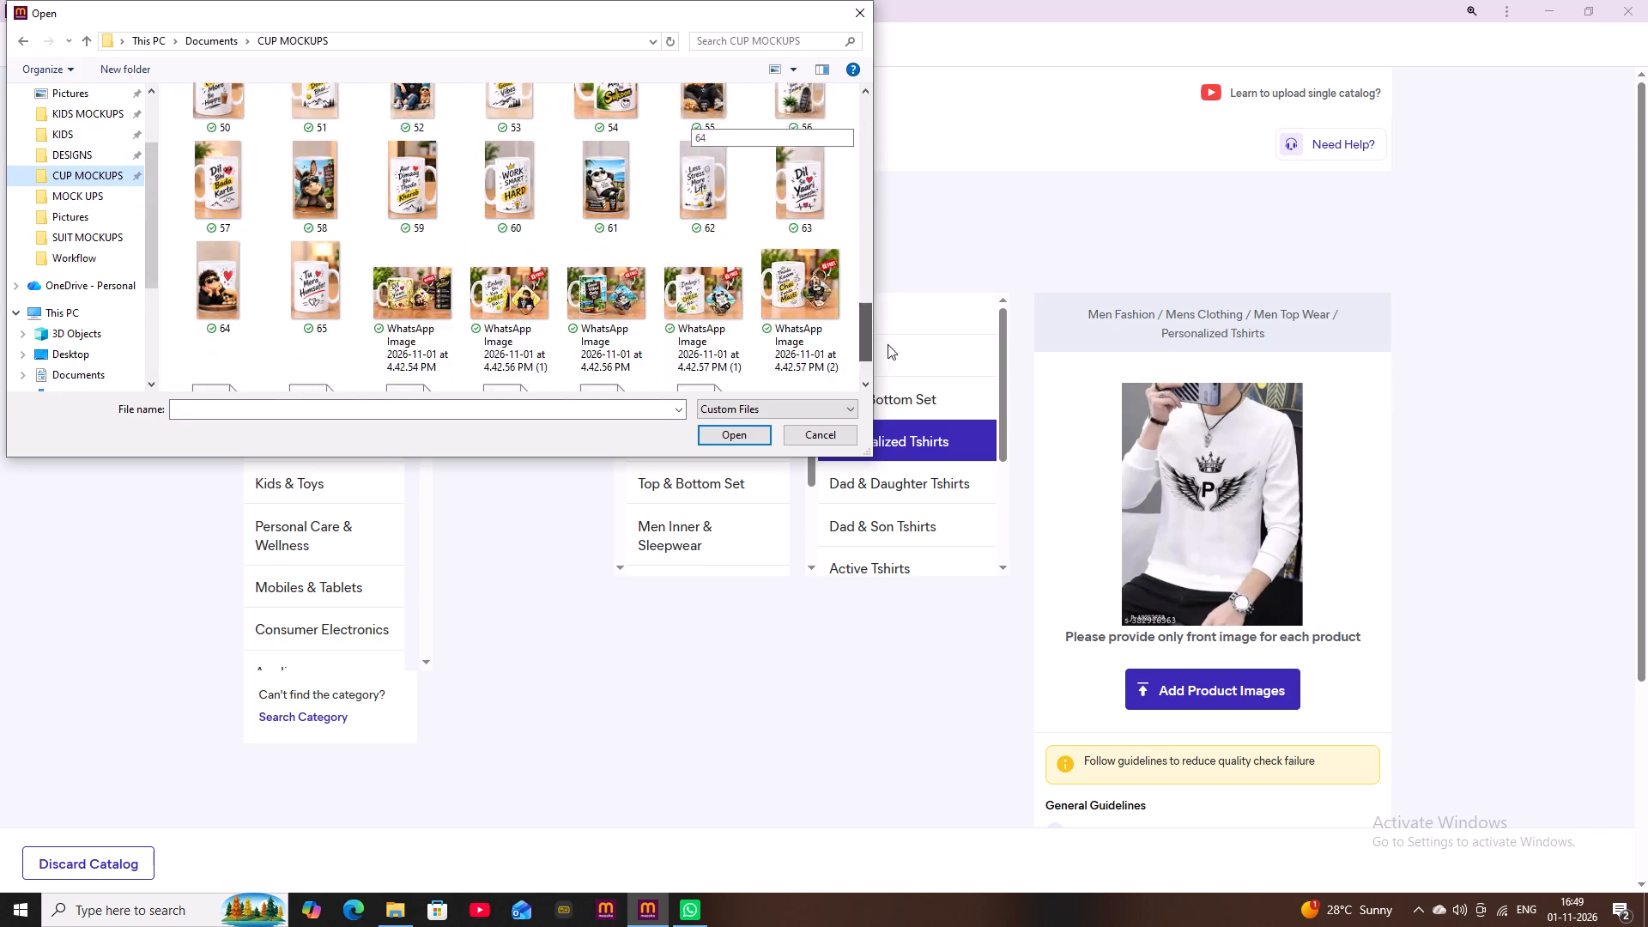
left_click_drag(888, 344, 888, 391)
scroll(494, 343, "up", 1)
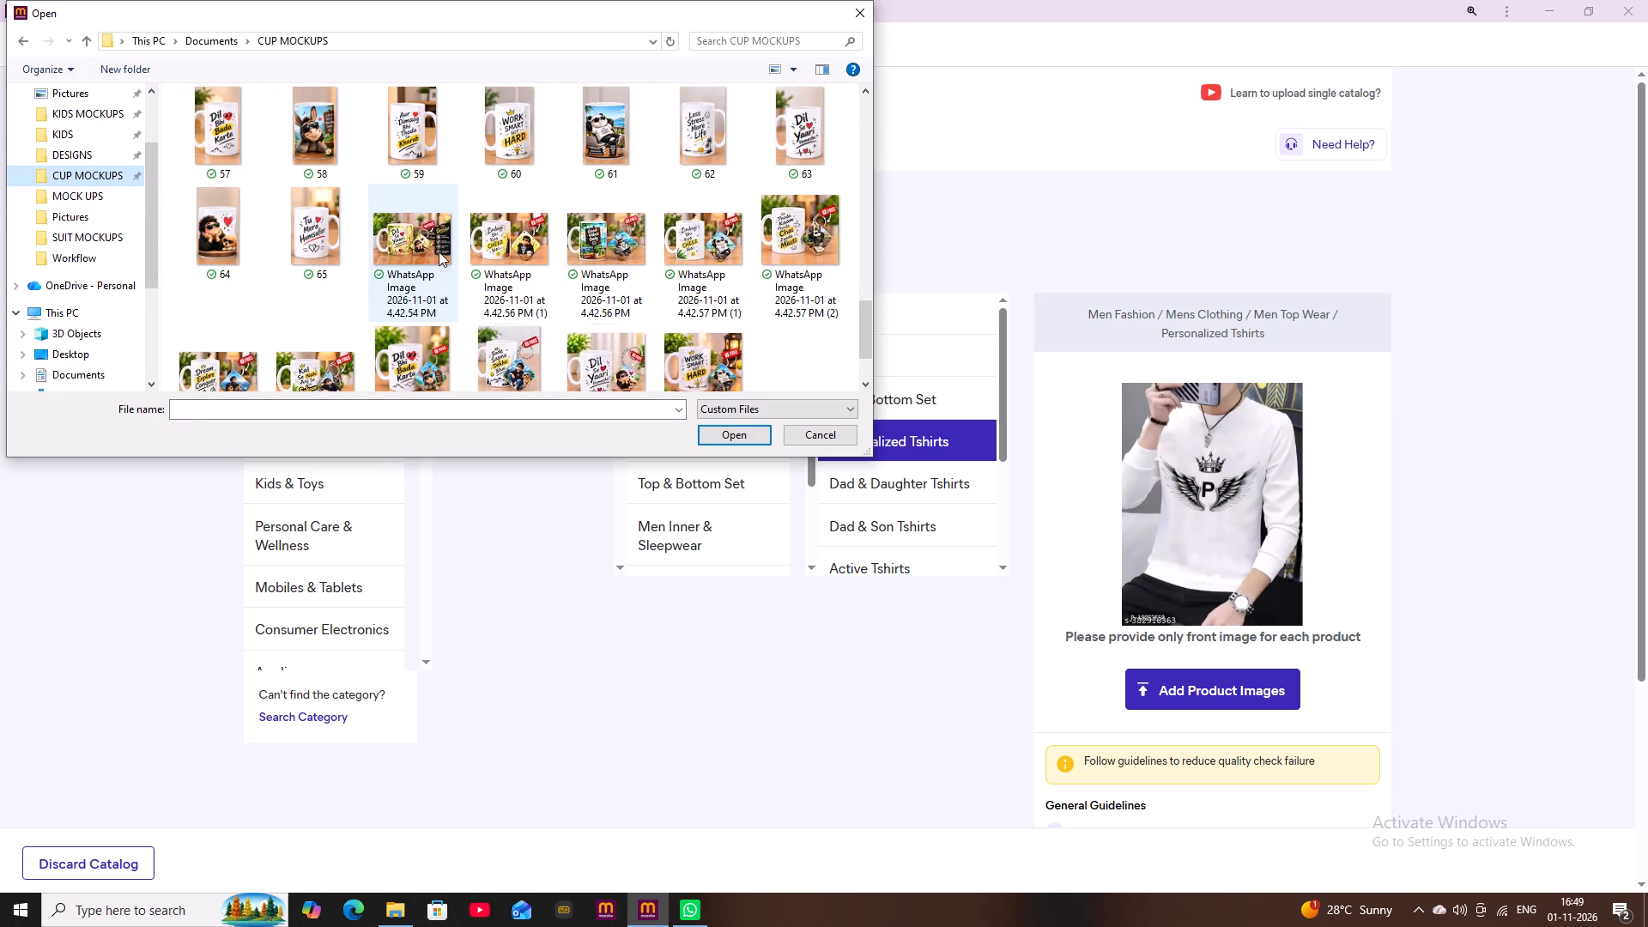
double_click(410, 232)
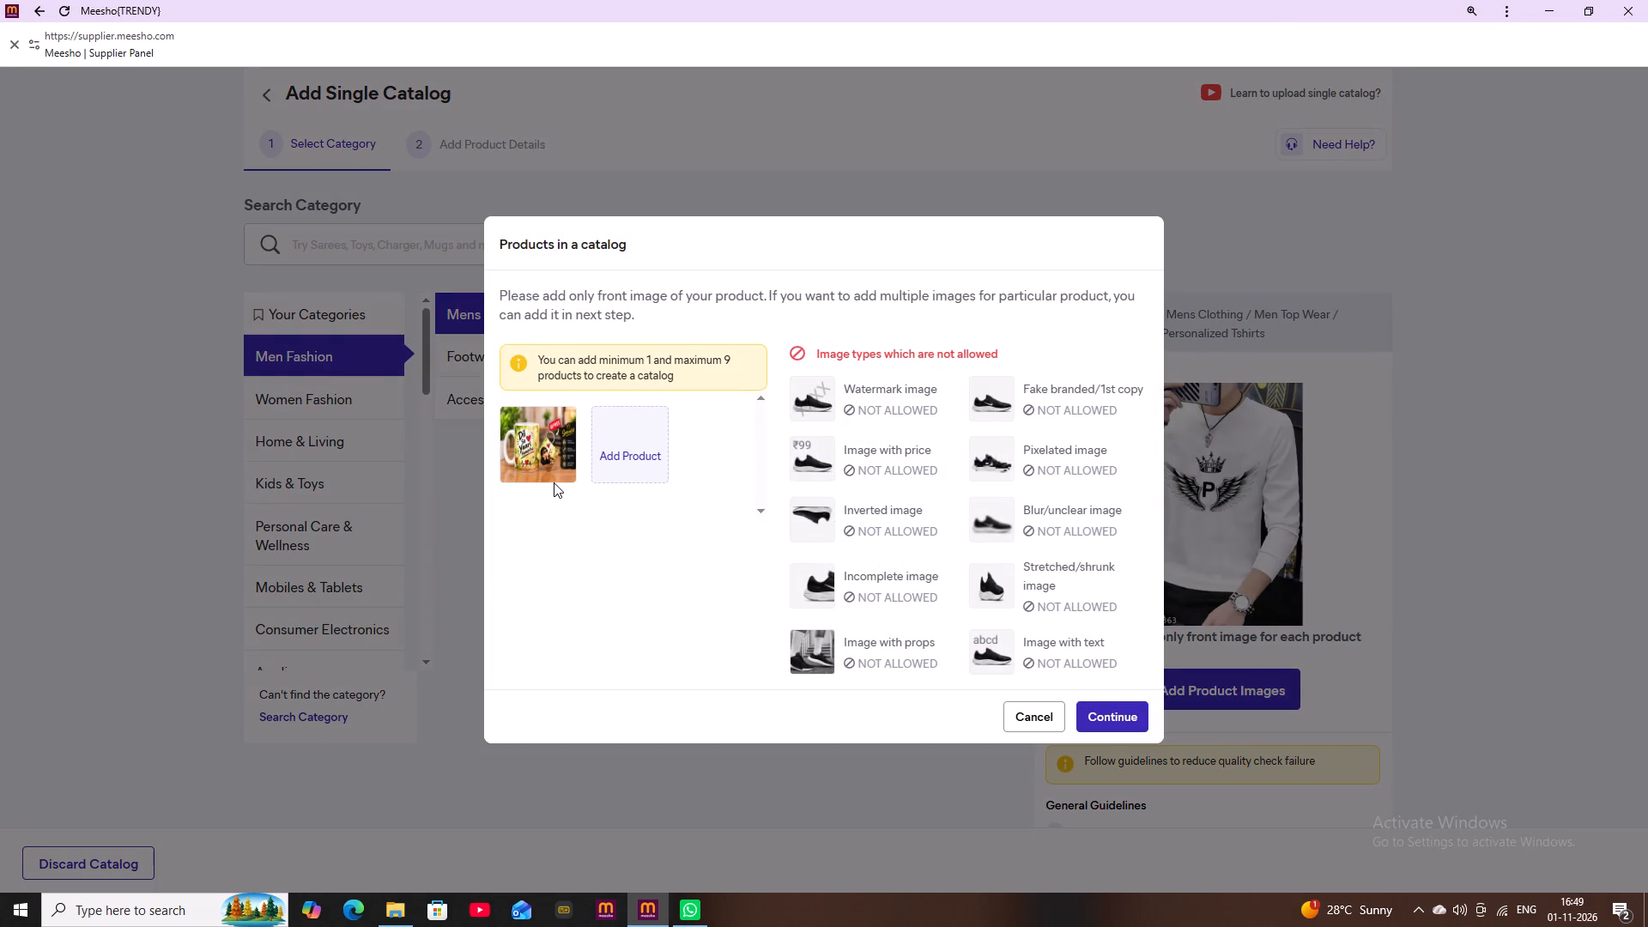
left_click(1109, 720)
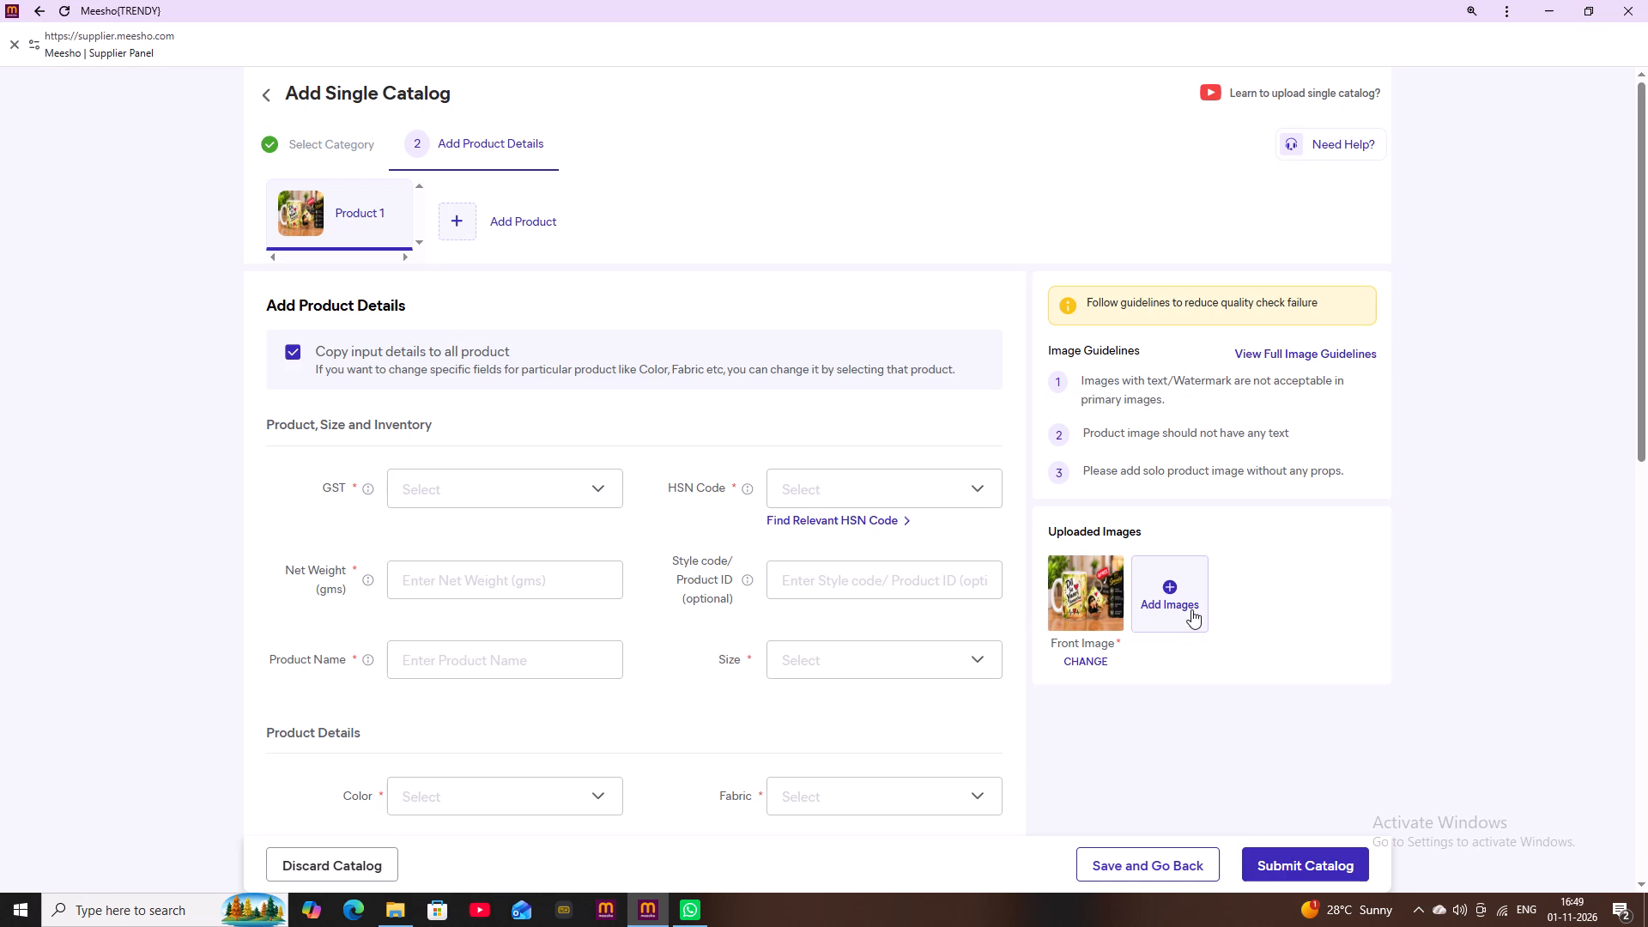
Add mug picture 33 from the CUP MOCKUPS folder as the product's second image.
left_click(1177, 597)
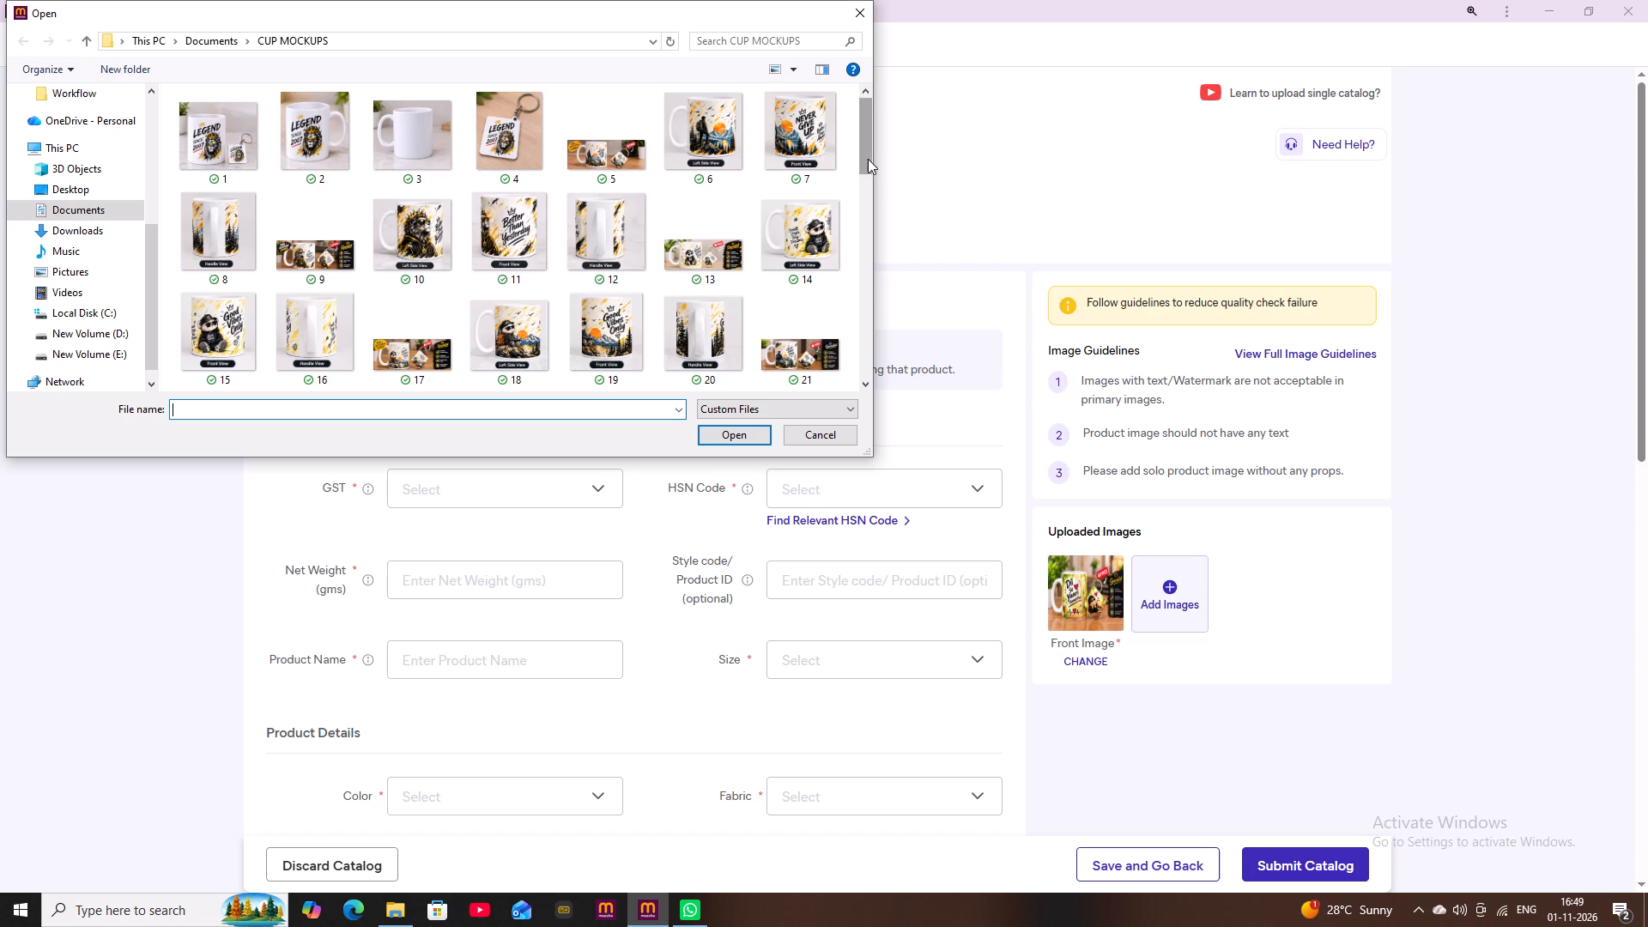
left_click_drag(868, 159, 865, 406)
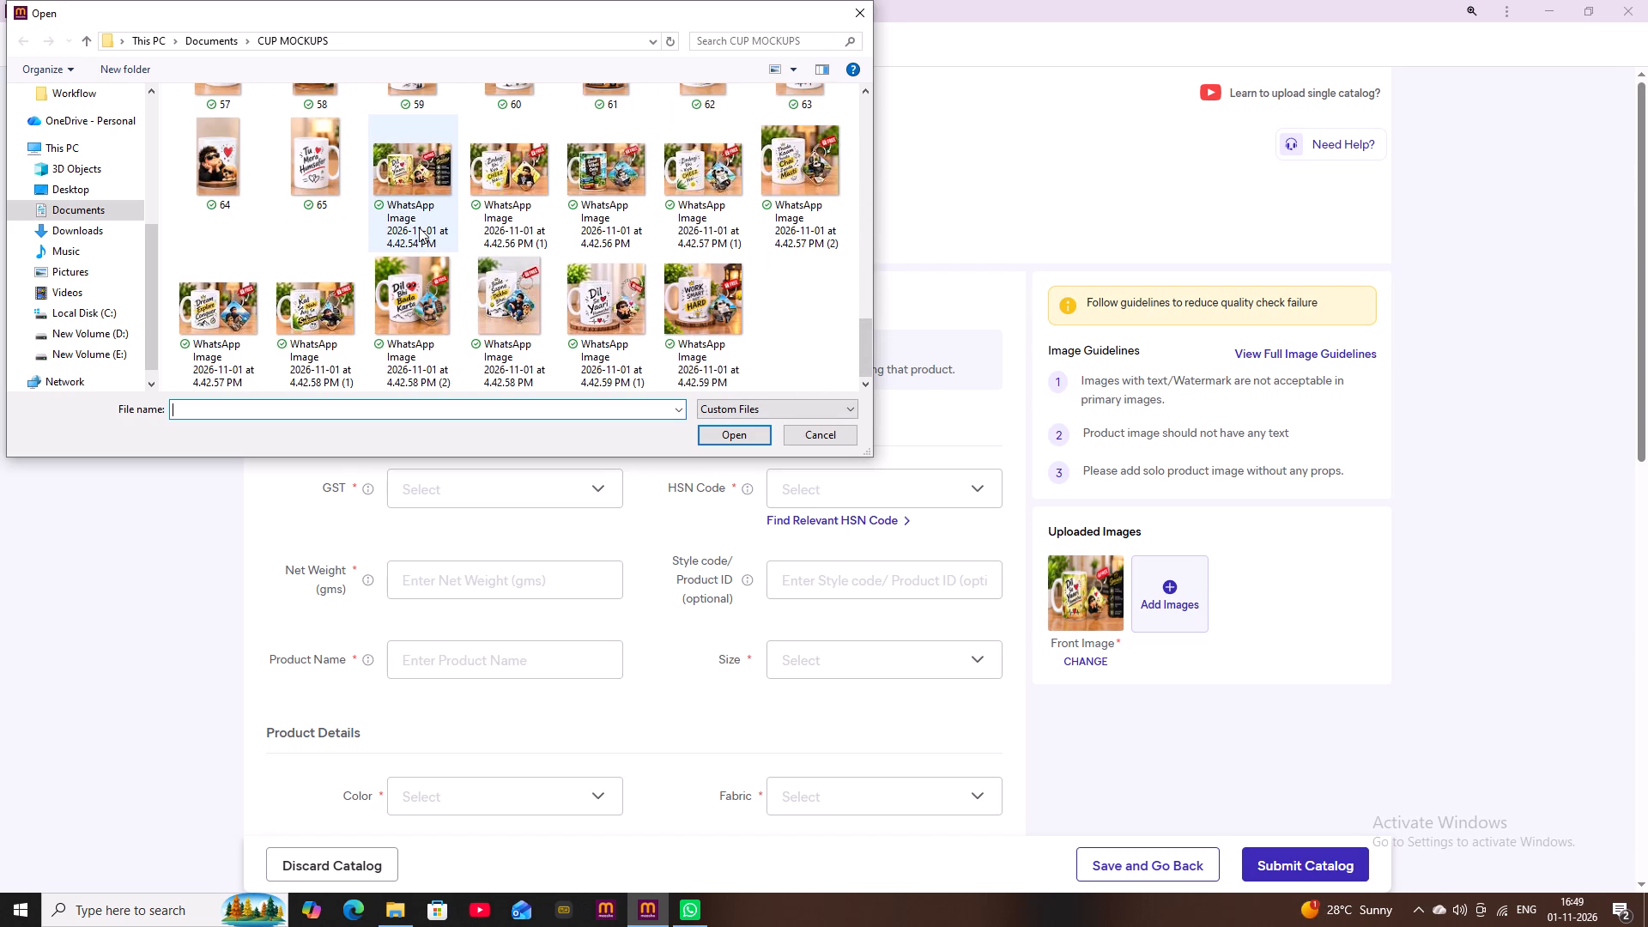
scroll(419, 227, "up", 5)
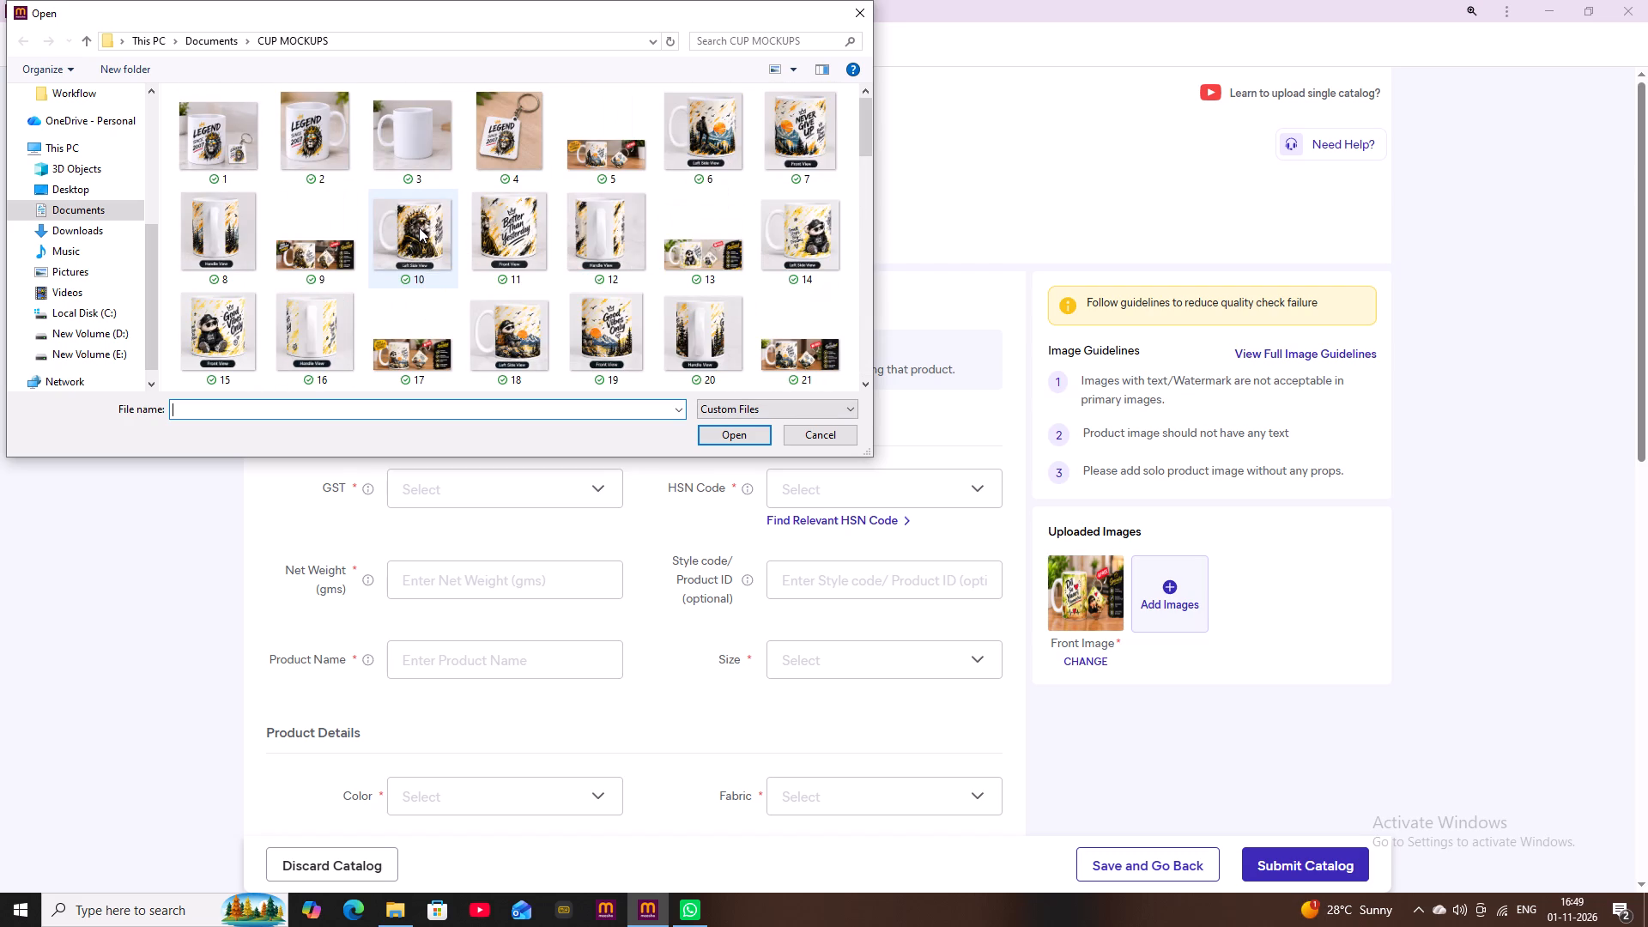
scroll(419, 227, "down", 2)
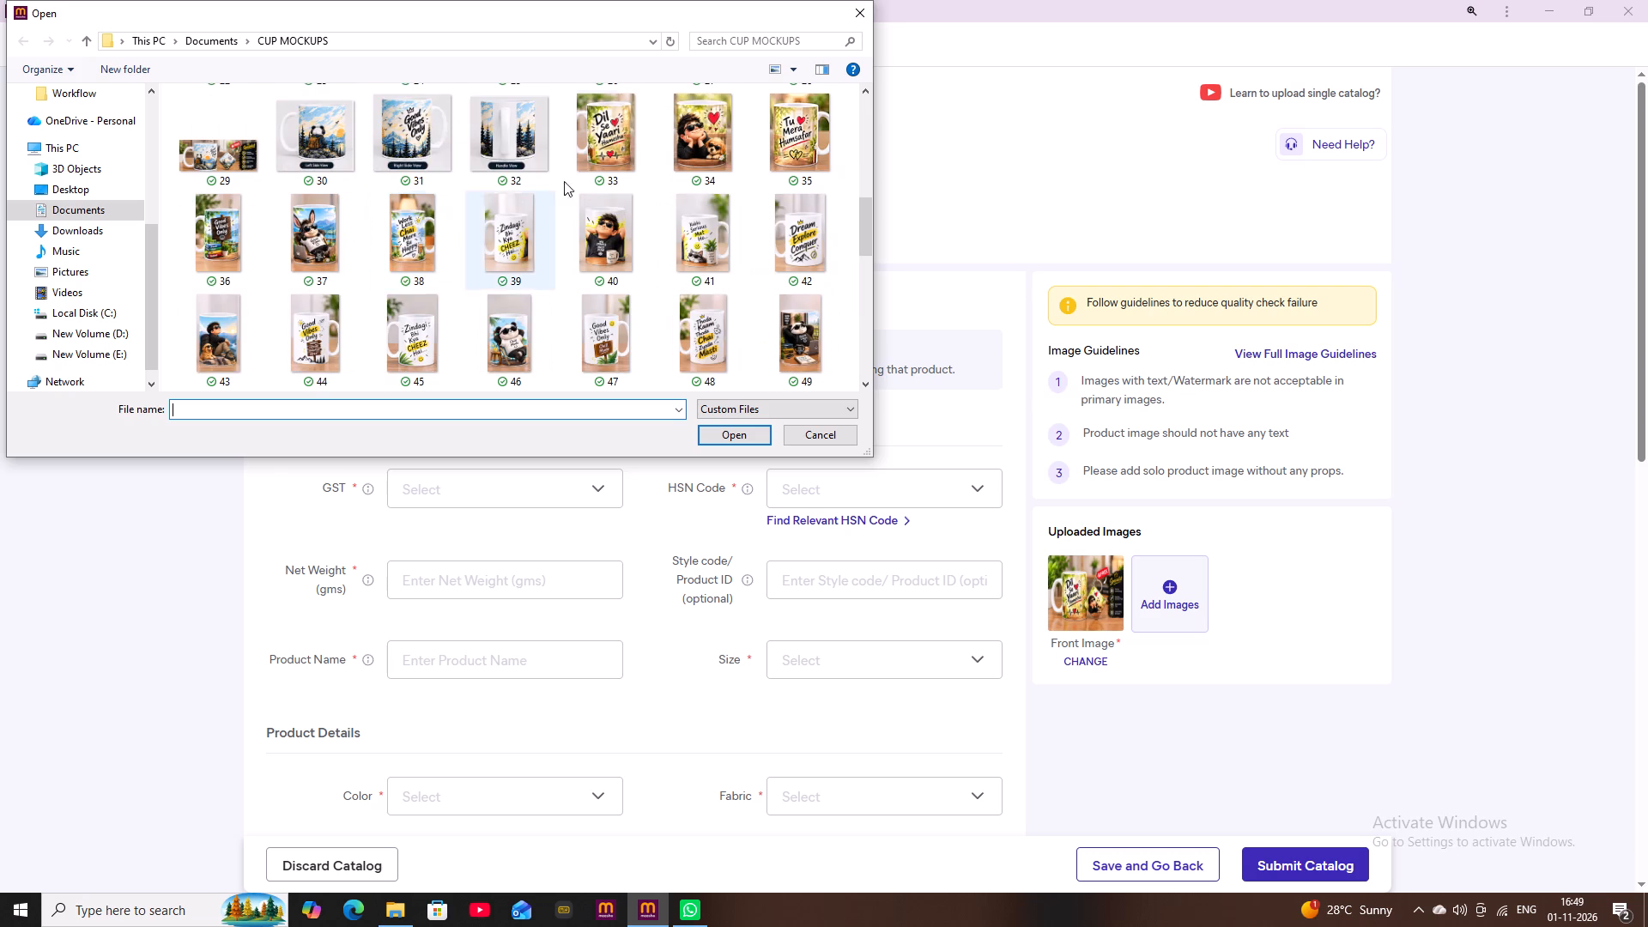
double_click(589, 124)
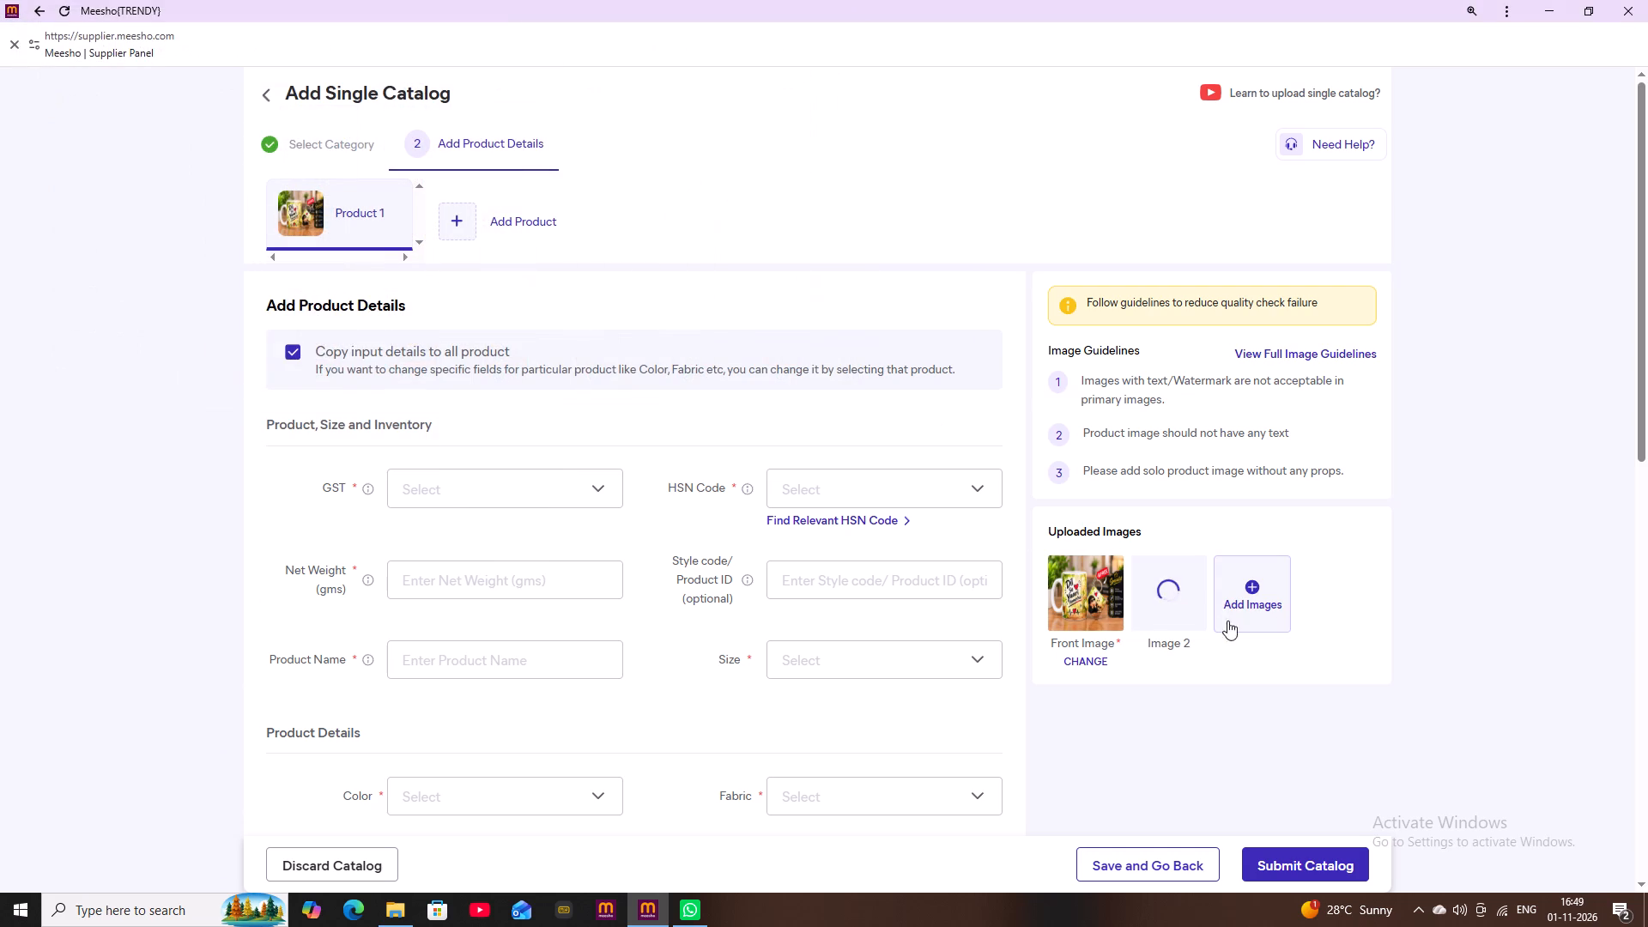
Add mug pictures 34 and 35 from the CUP MOCKUPS folder as the product's third and fourth images.
left_click(1277, 607)
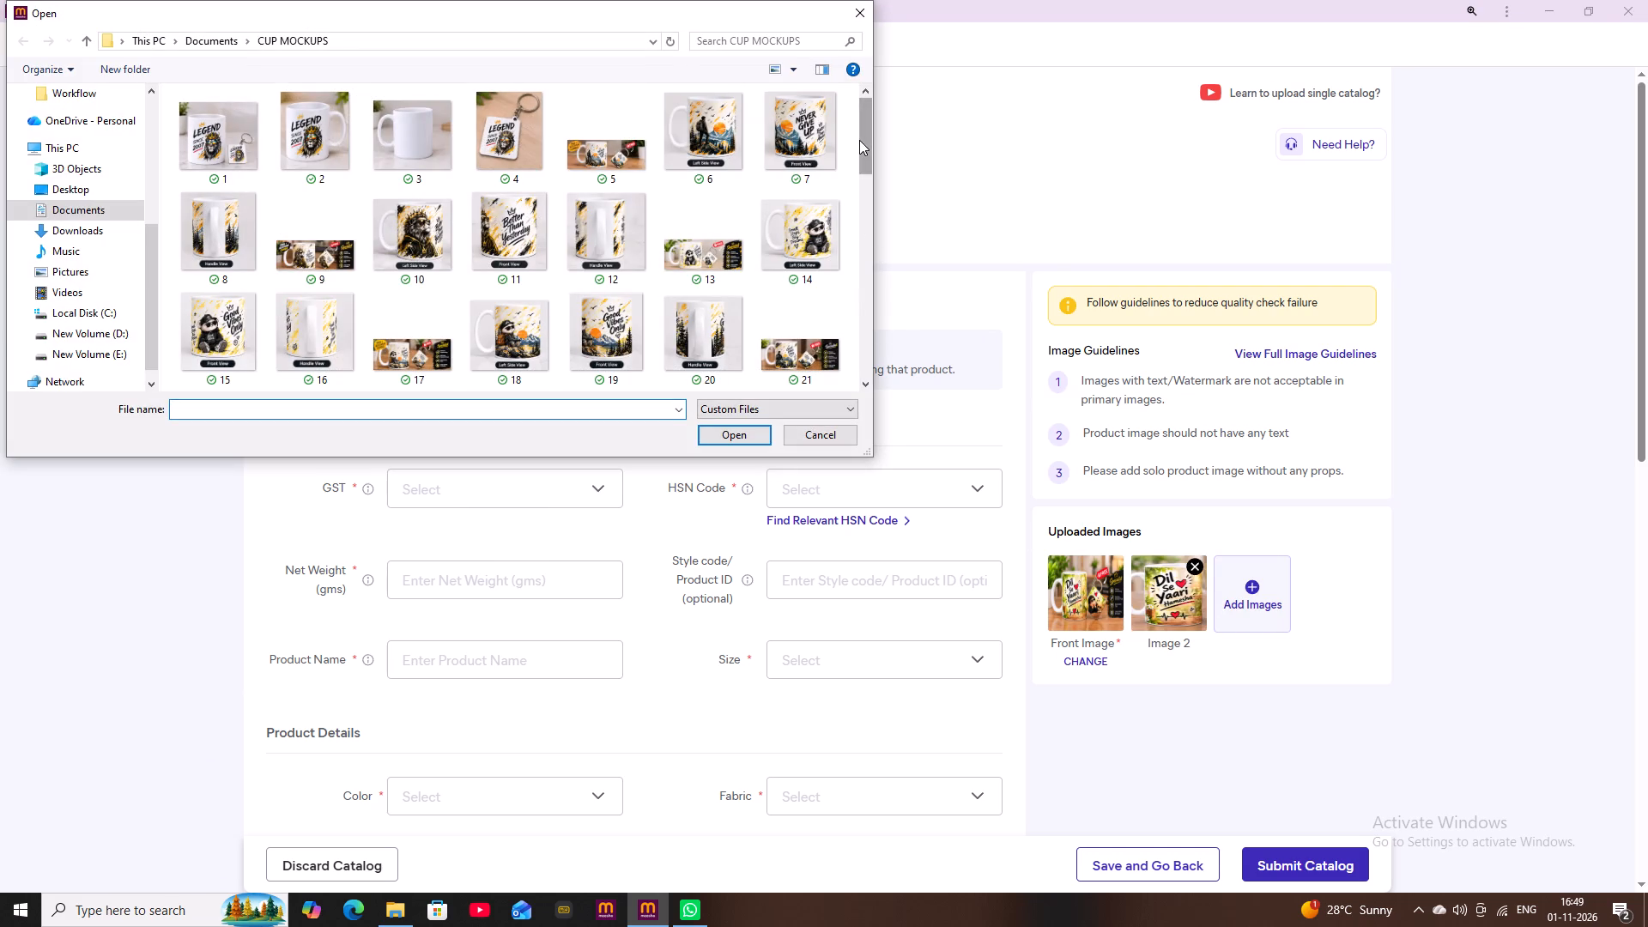
left_click_drag(859, 141, 859, 209)
double_click(726, 244)
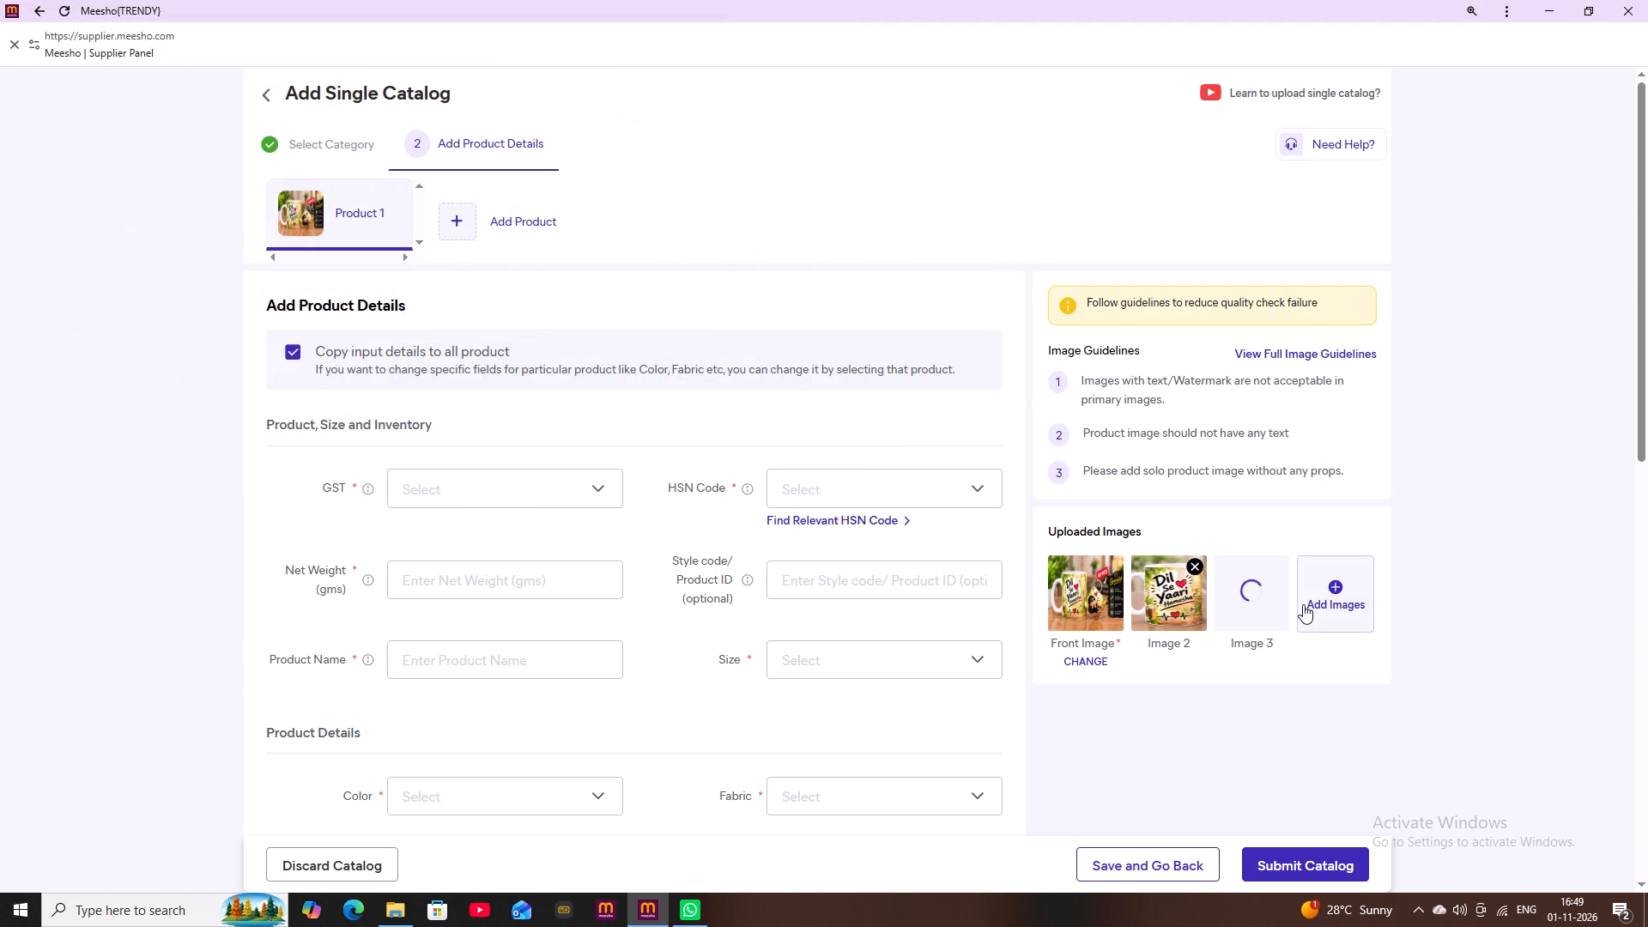
left_click(1346, 605)
left_click_drag(871, 156, 870, 179)
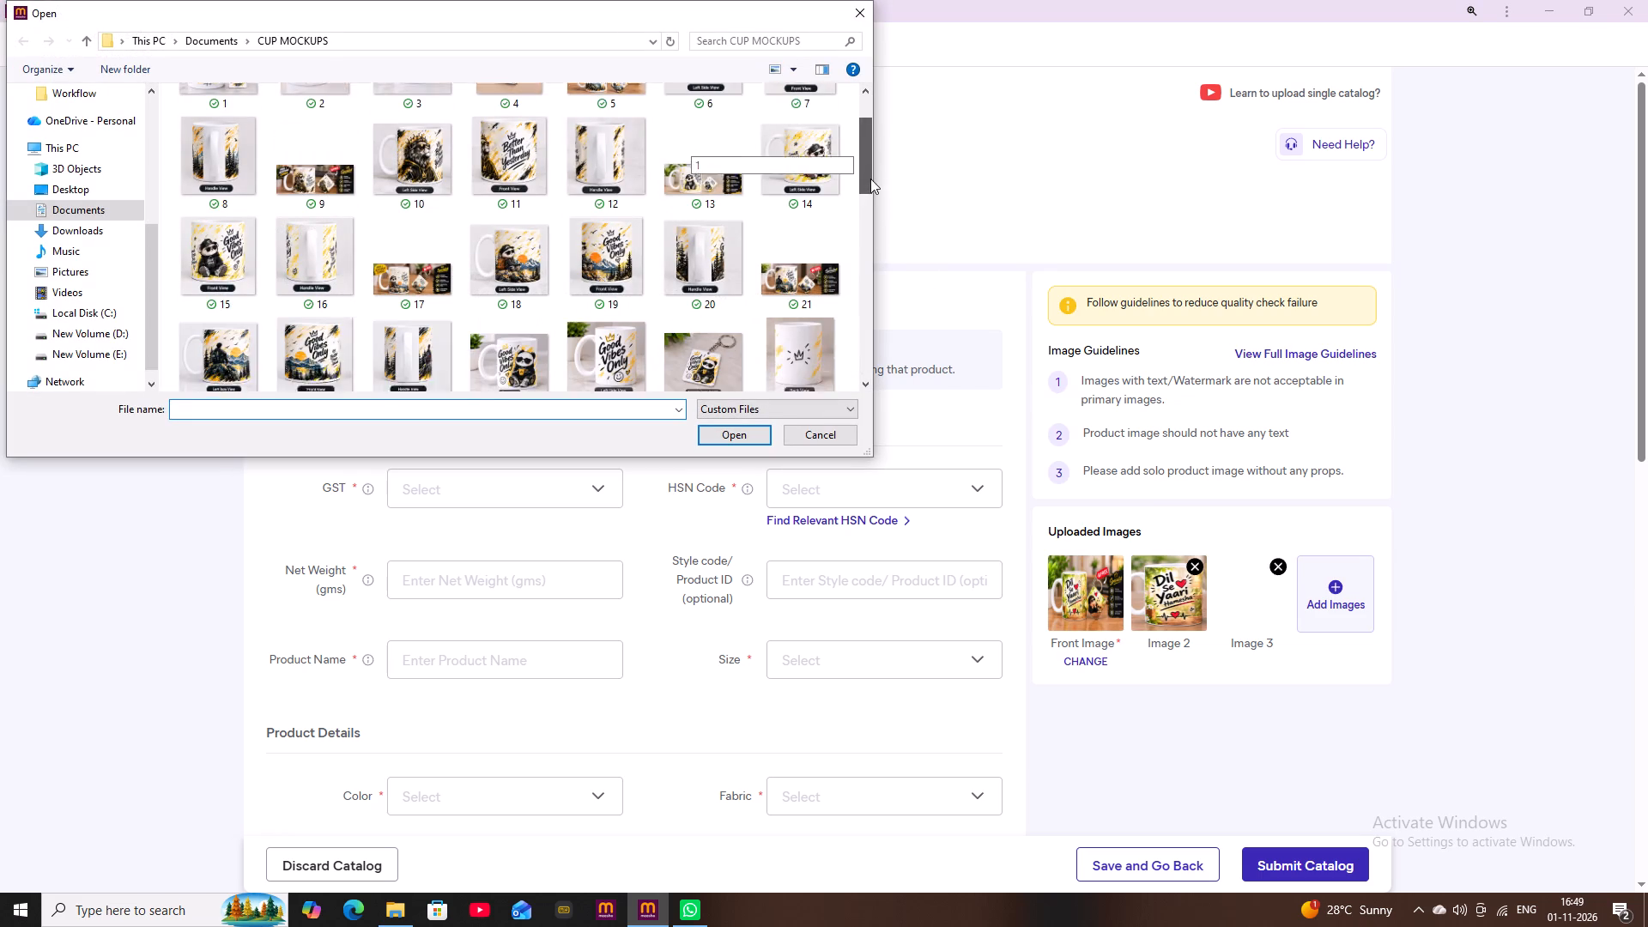
left_click_drag(870, 179, 863, 222)
double_click(804, 245)
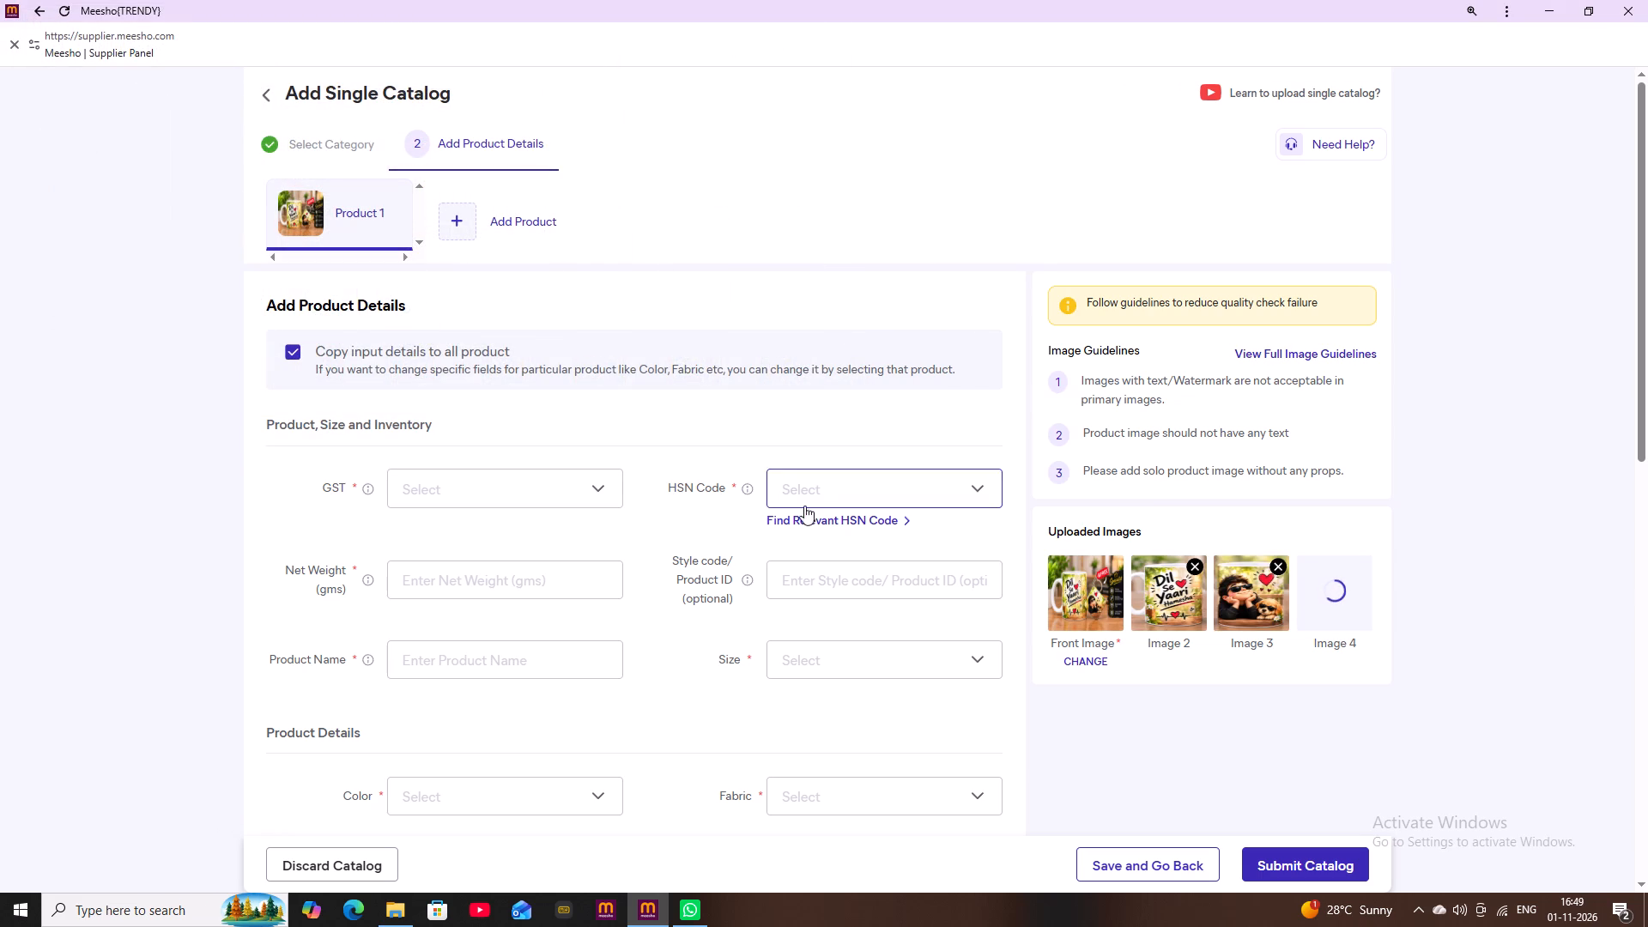
Set the product's GST to 5.
left_click(545, 496)
left_click(522, 554)
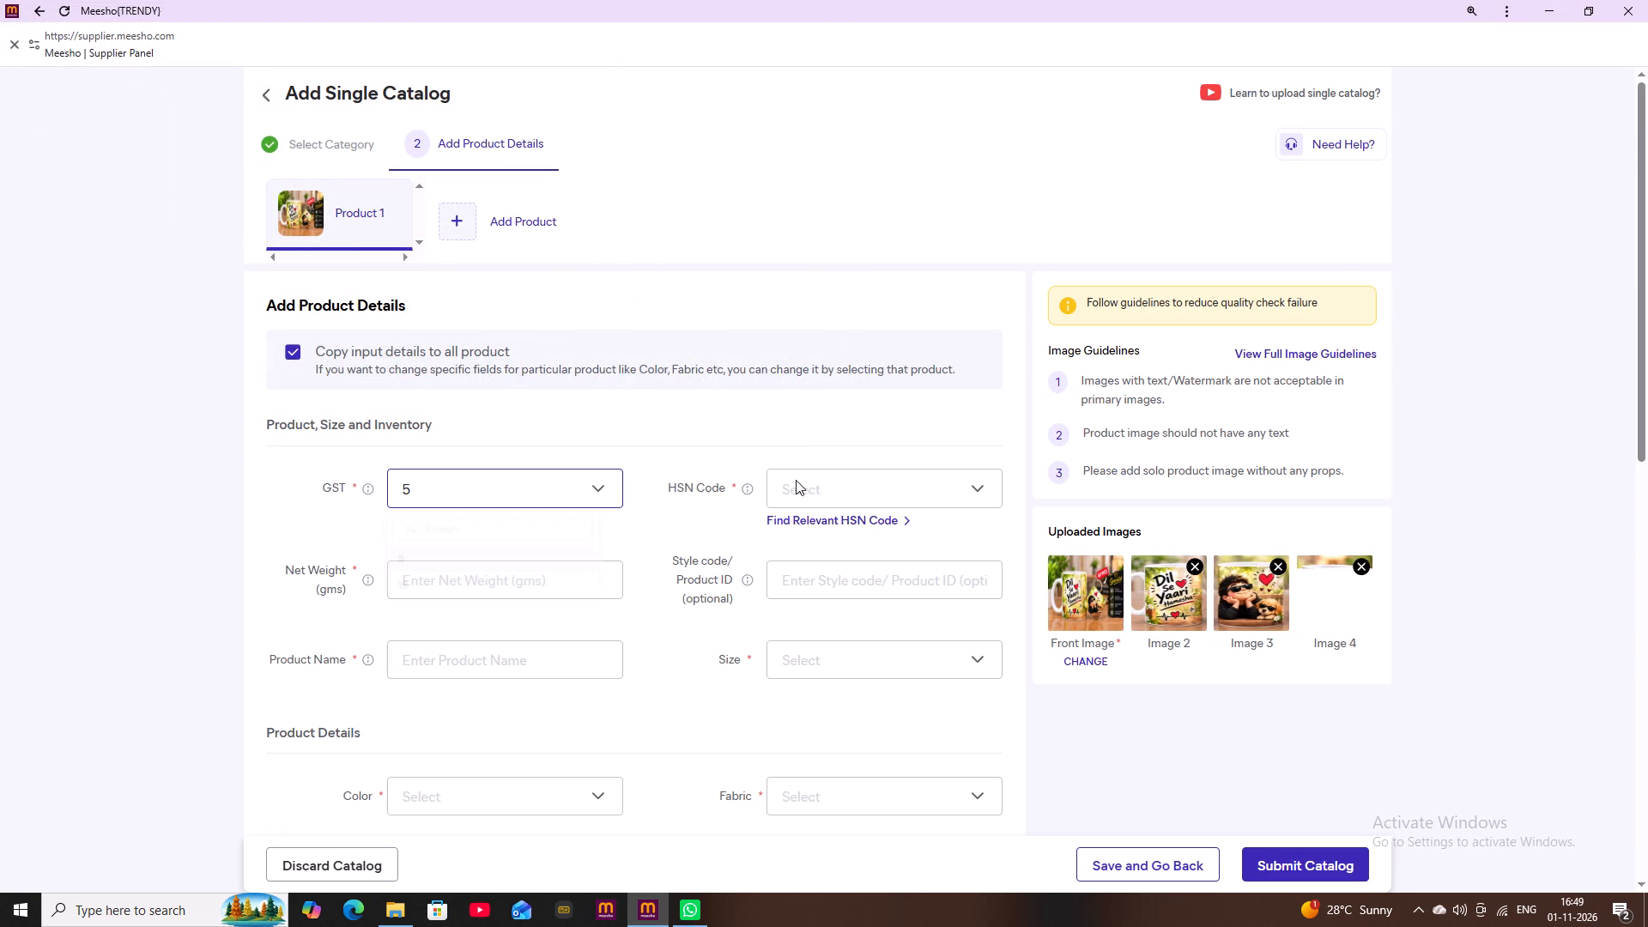
Leave the Personalized Tshirts catalog without finishing its details and start another single catalog upload, proceeding past the guidelines notice.
left_click(806, 480)
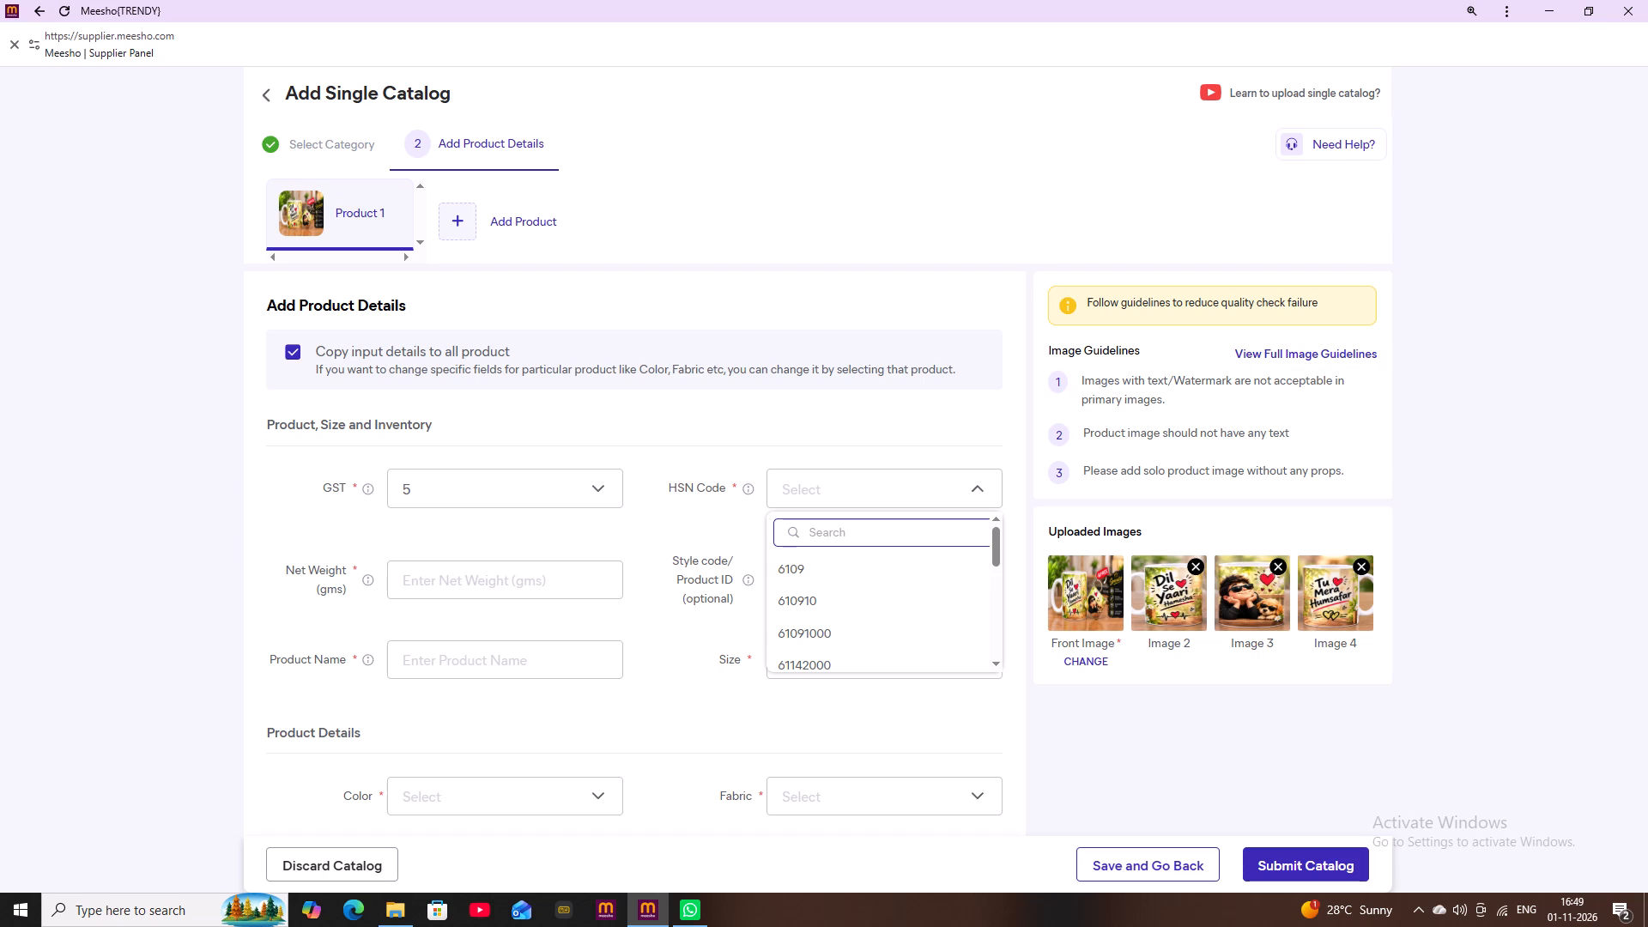
left_click(264, 92)
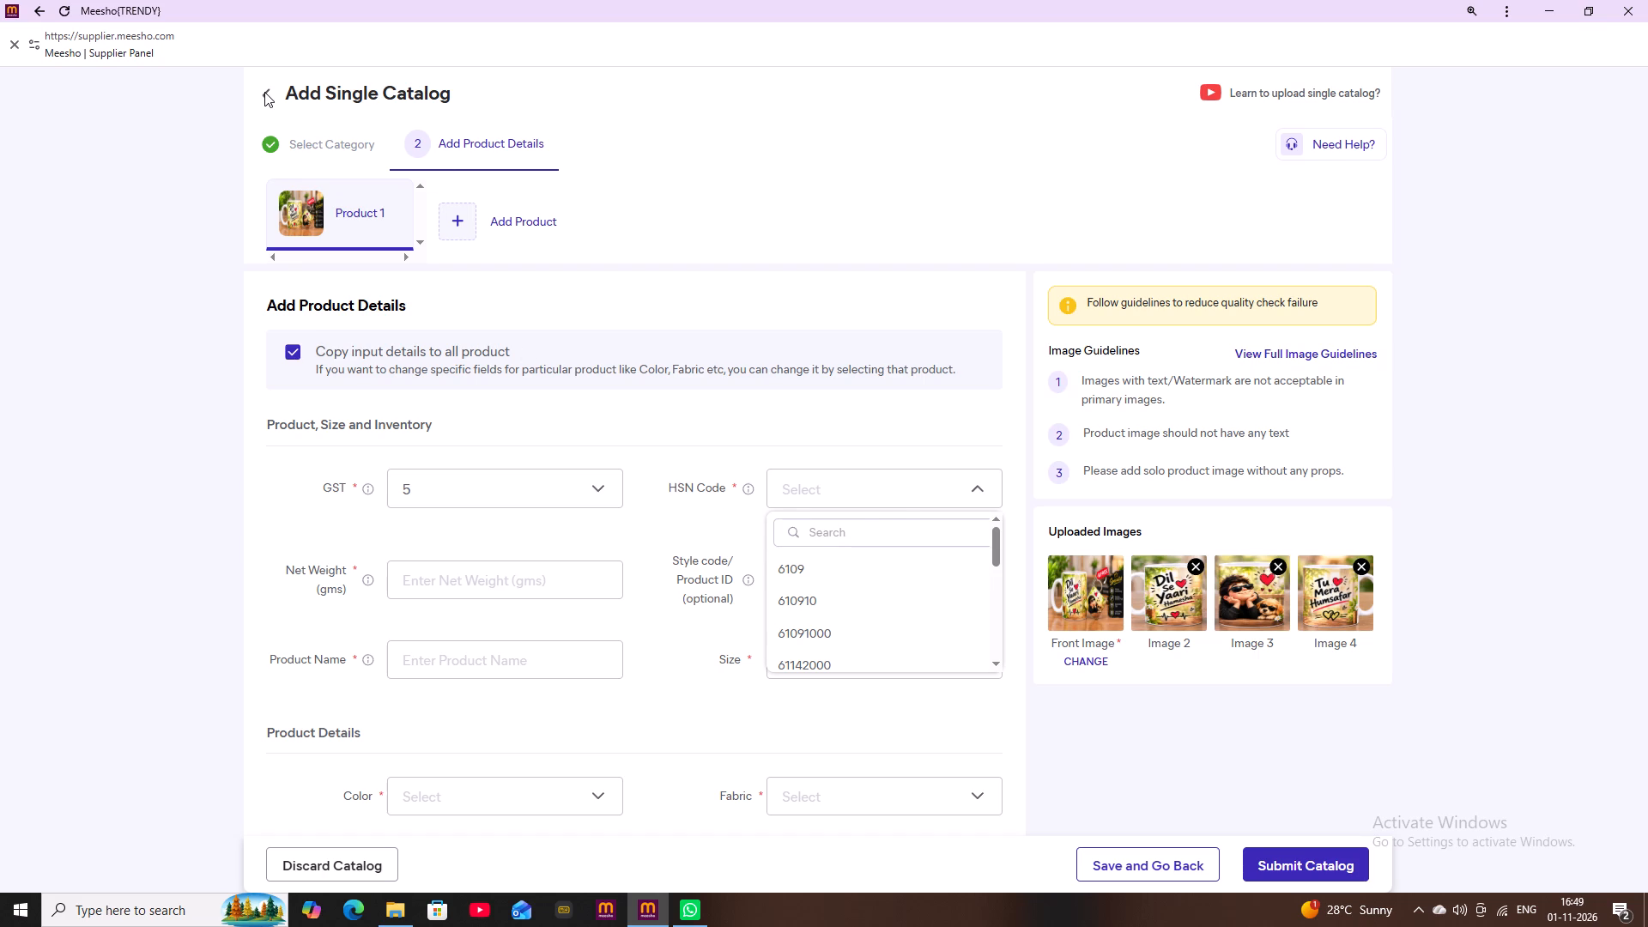
left_click(264, 92)
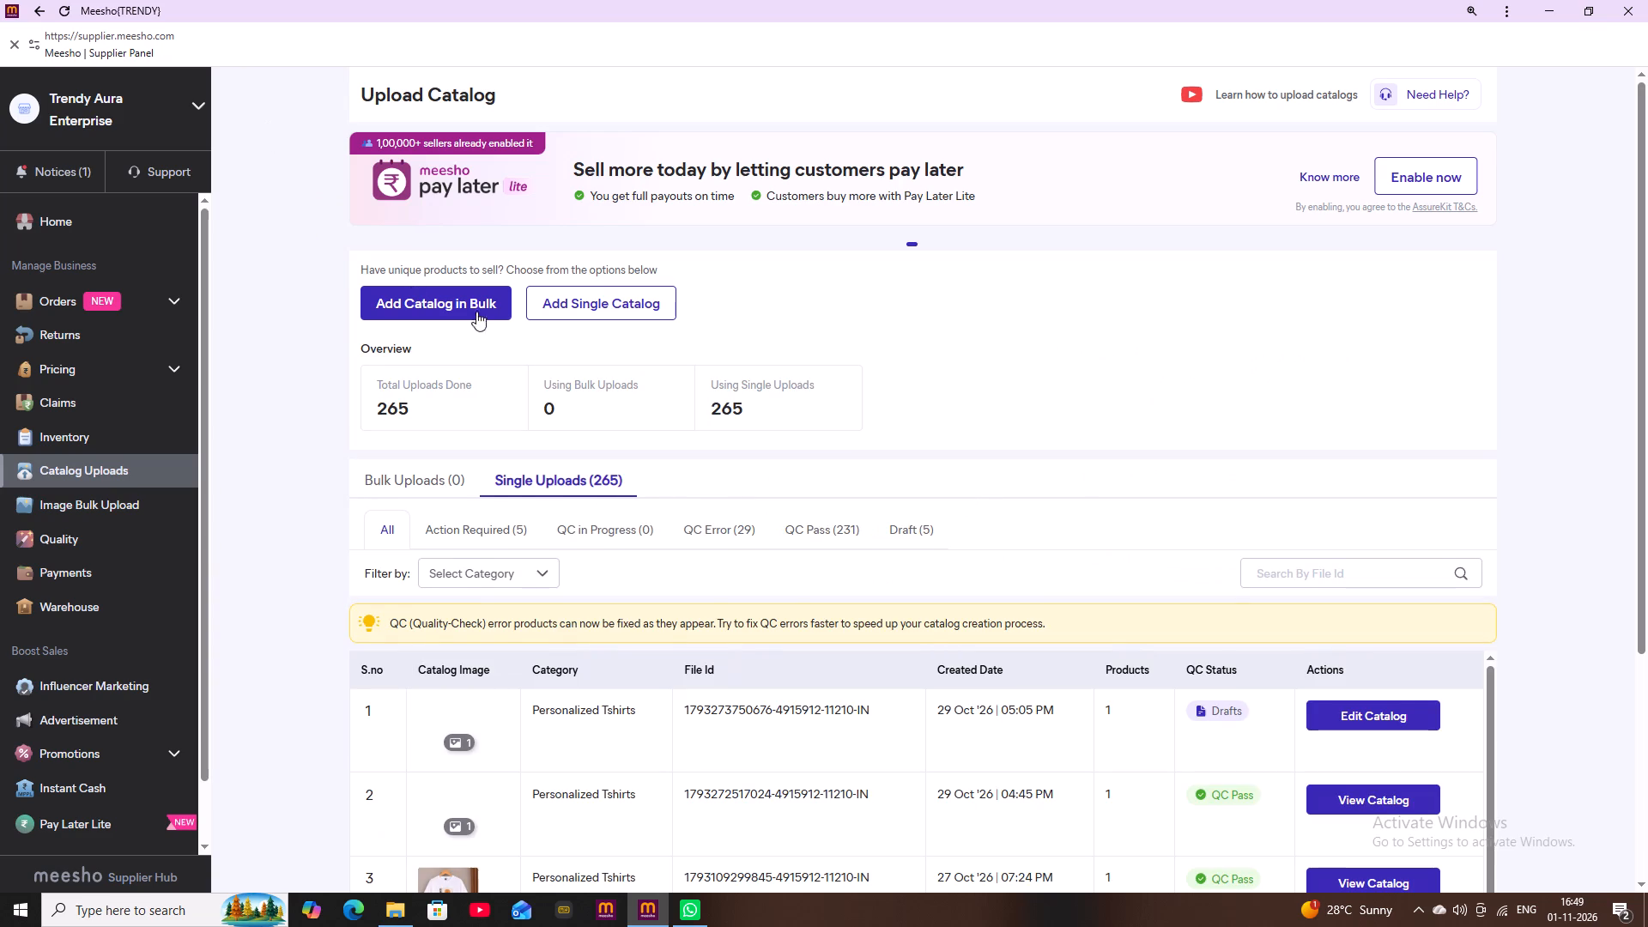
left_click(576, 310)
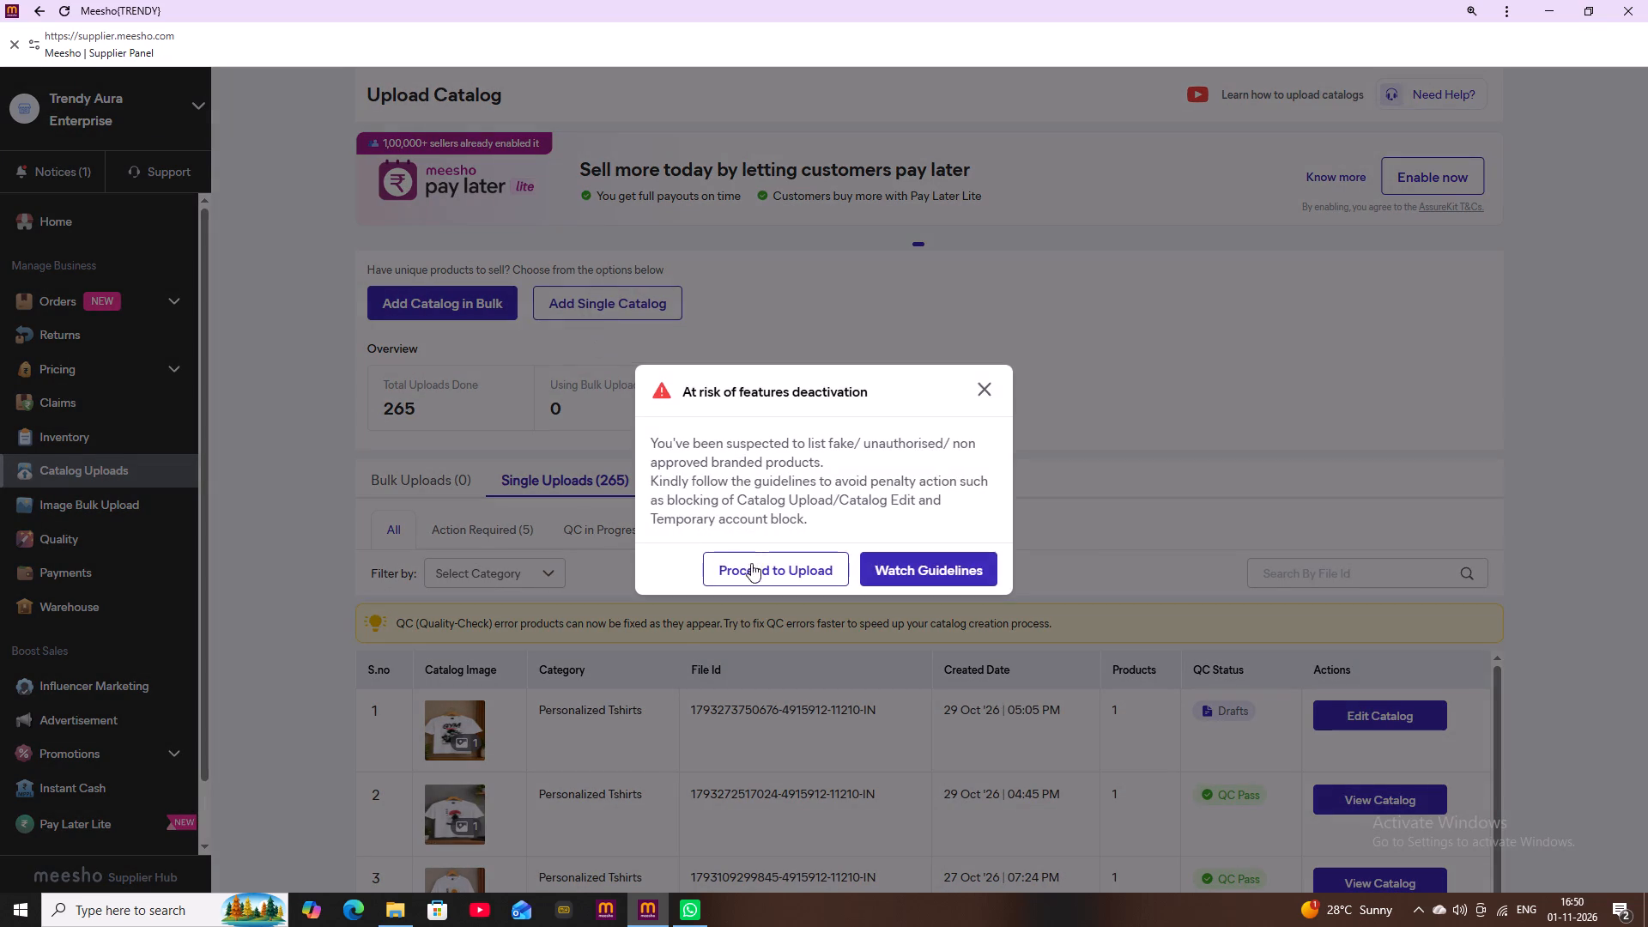
left_click(752, 566)
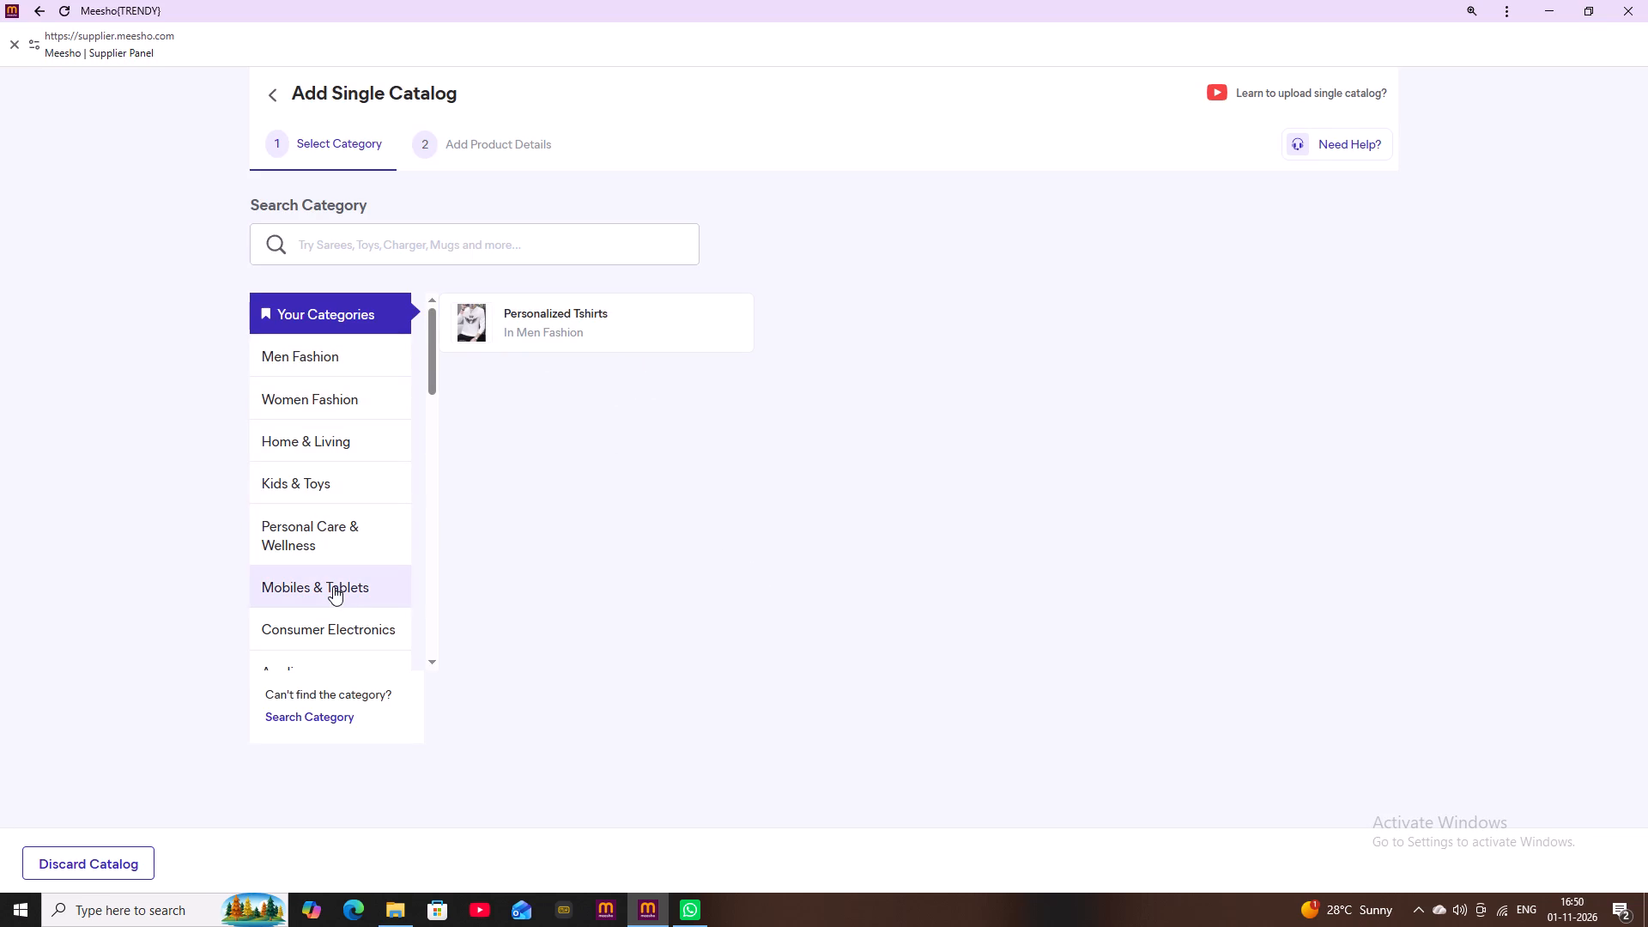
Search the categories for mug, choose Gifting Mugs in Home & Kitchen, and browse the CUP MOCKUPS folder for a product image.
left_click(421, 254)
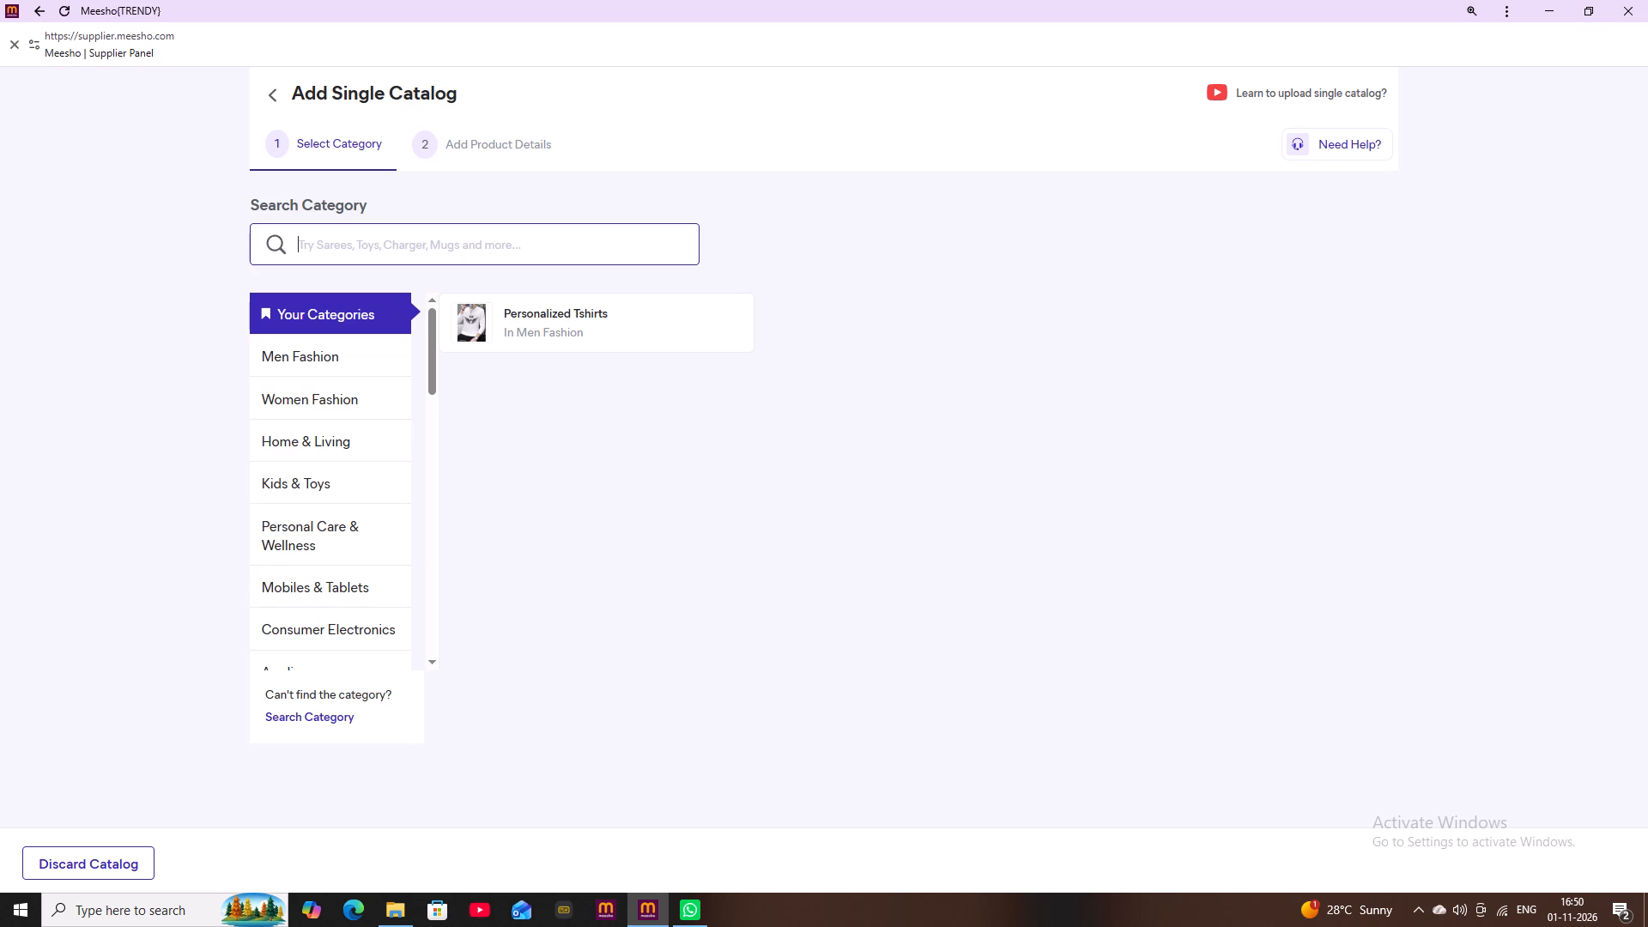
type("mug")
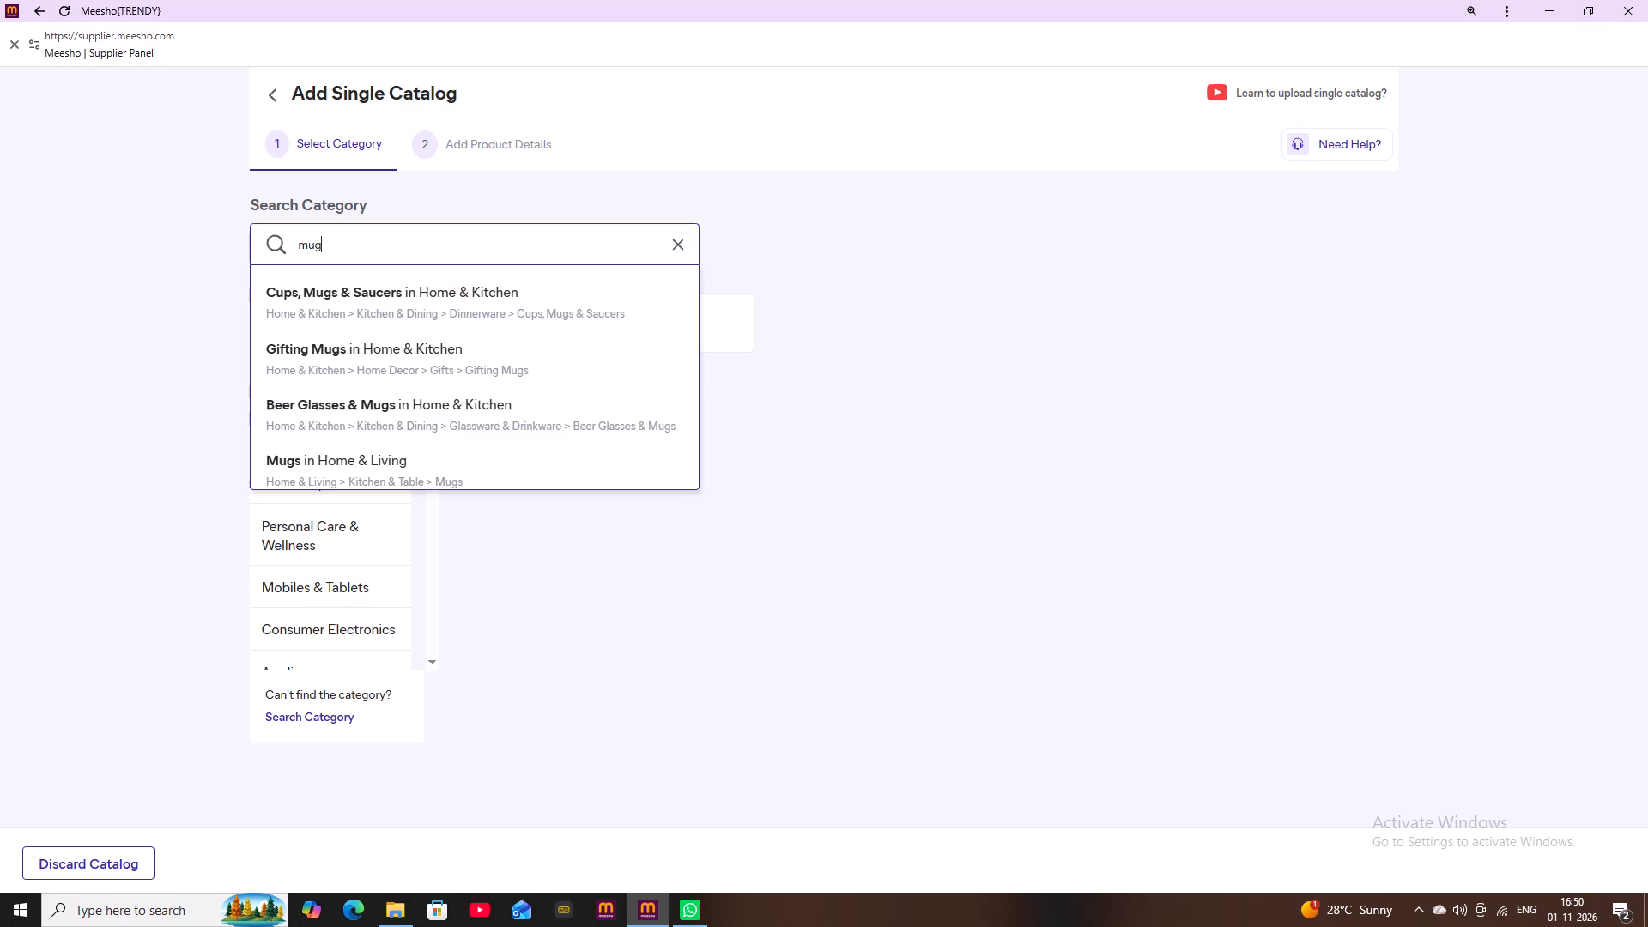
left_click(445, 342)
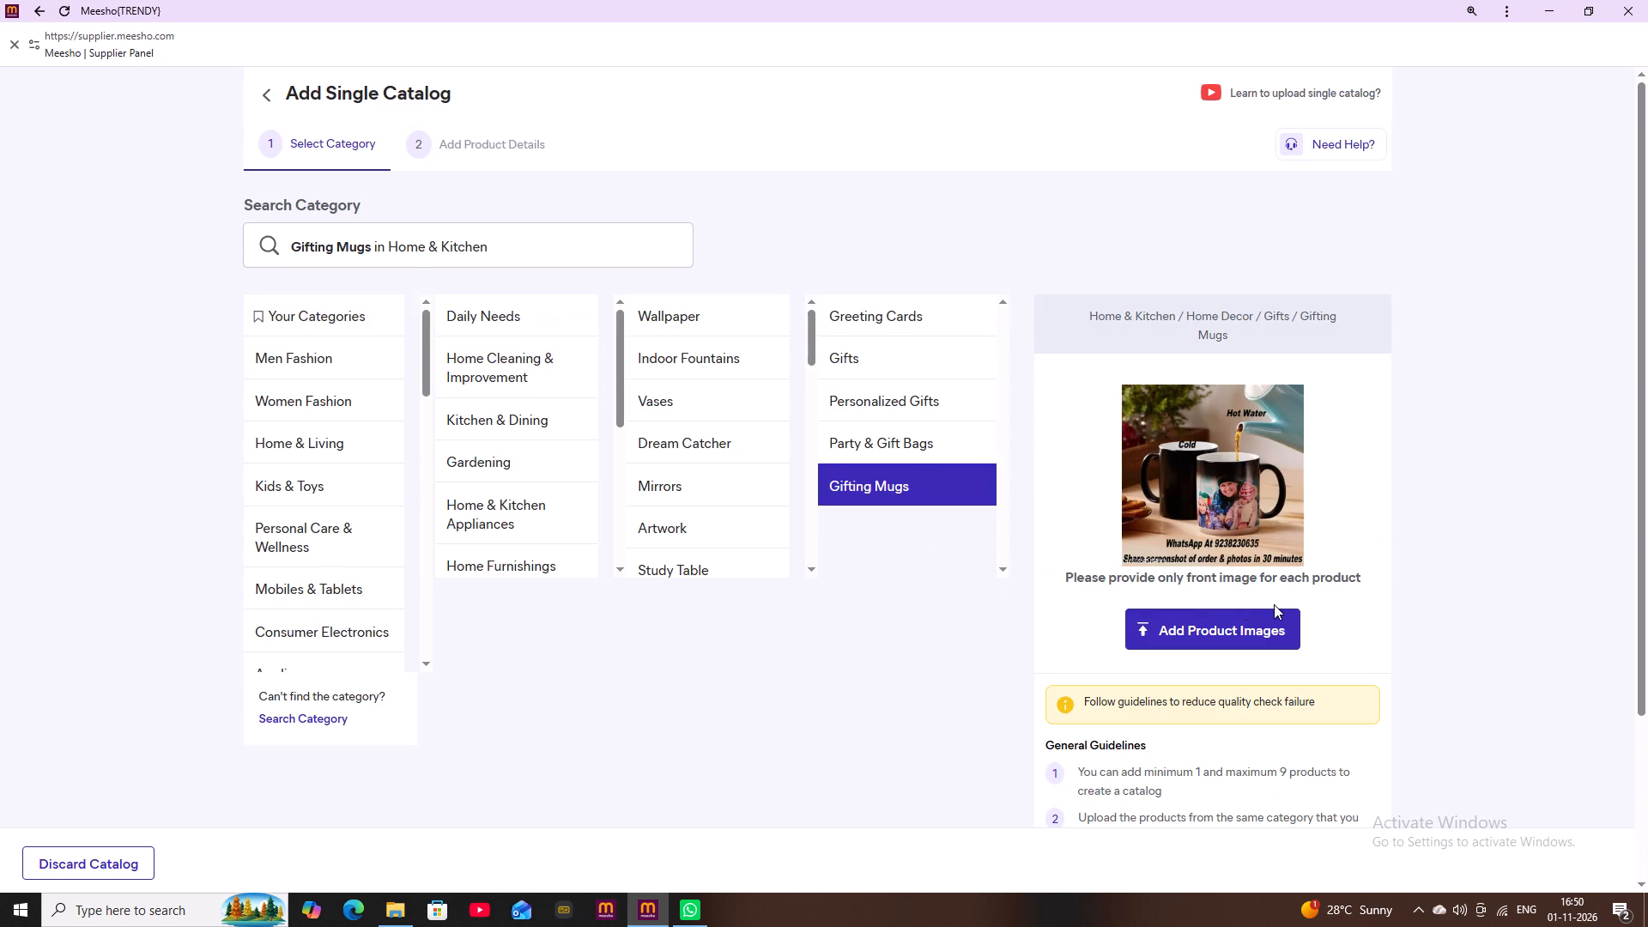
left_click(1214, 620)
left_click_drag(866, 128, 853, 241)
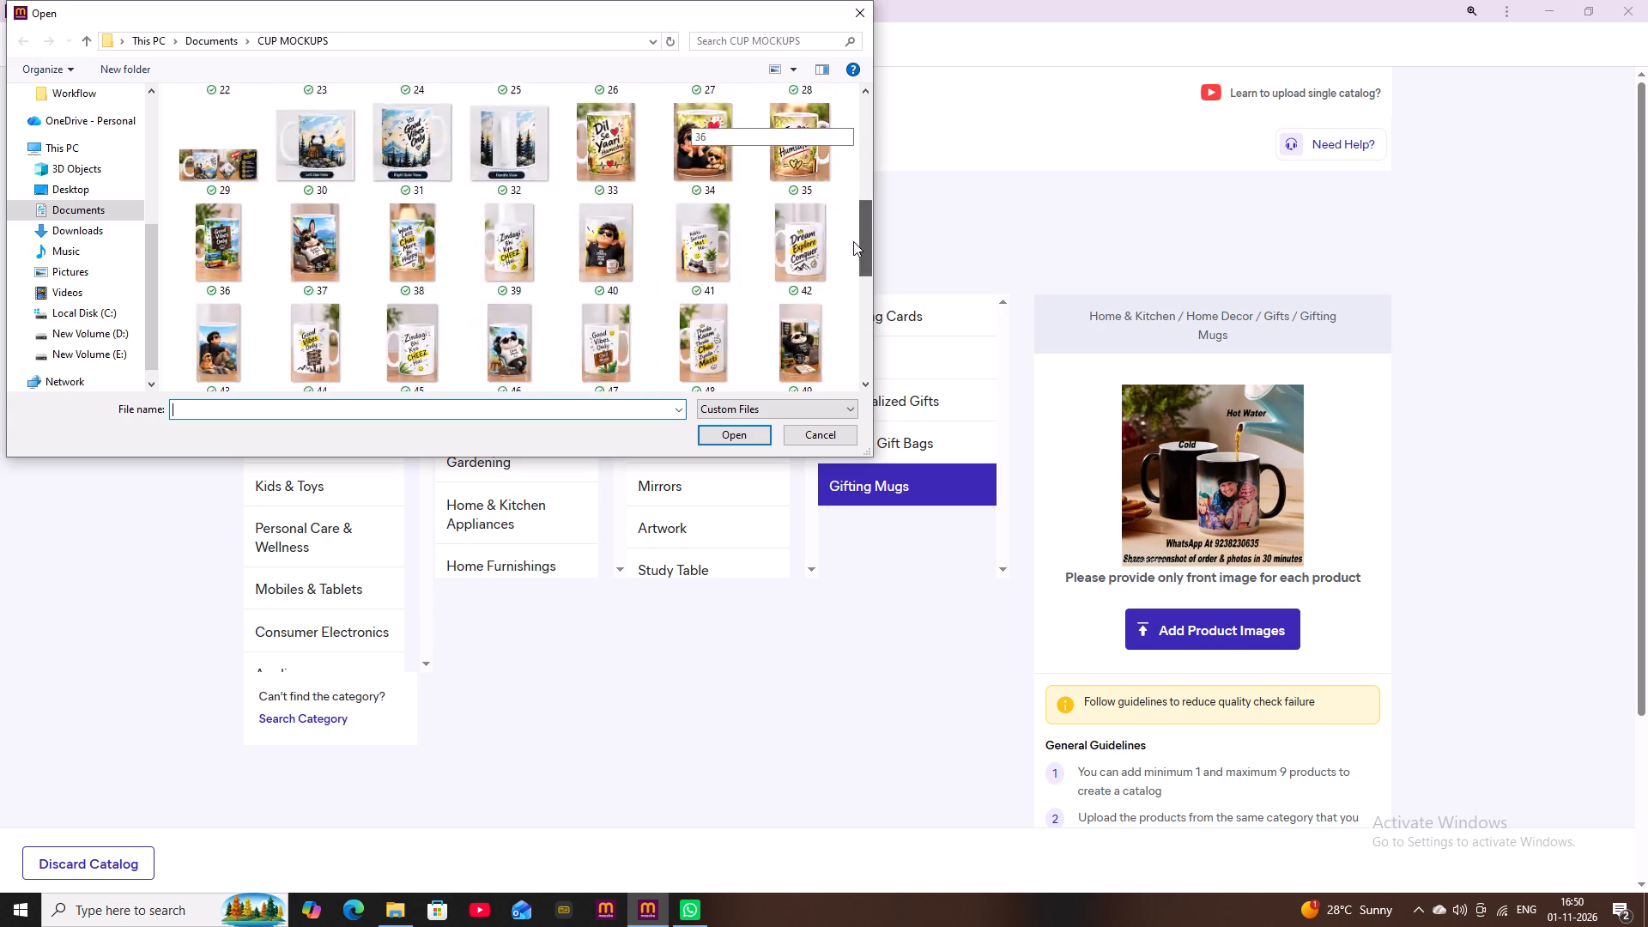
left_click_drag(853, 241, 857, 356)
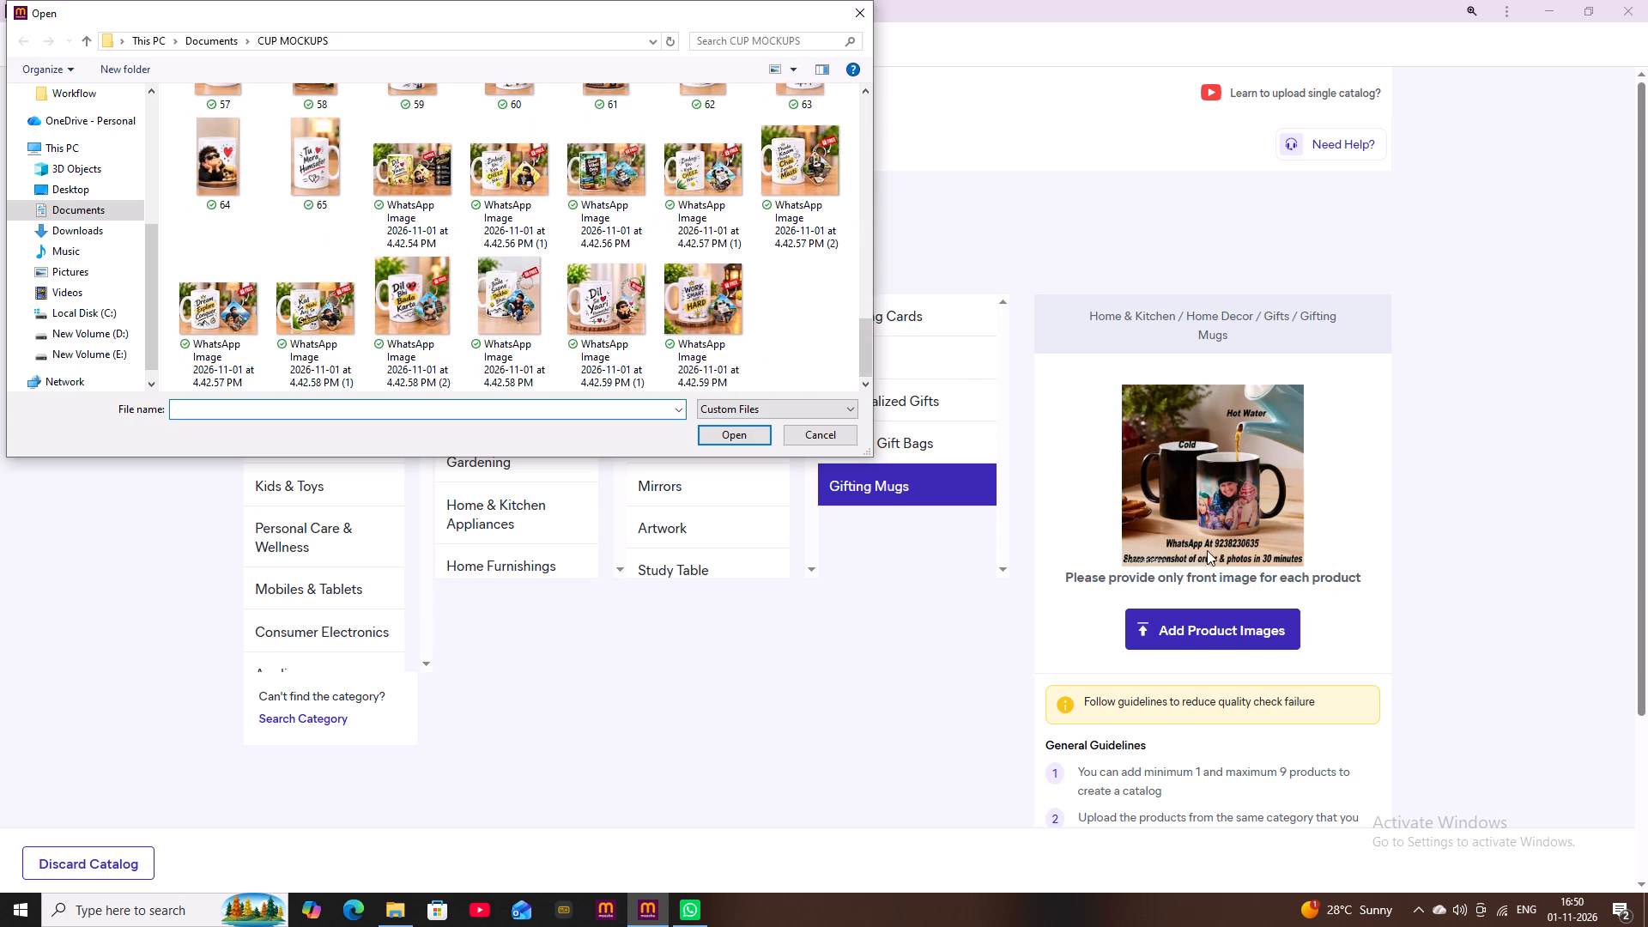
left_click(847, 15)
Search the categories for mug and choose Cups, Mugs & Saucers in Home & Kitchen as the catalog's category.
left_click_drag(503, 239, 328, 242)
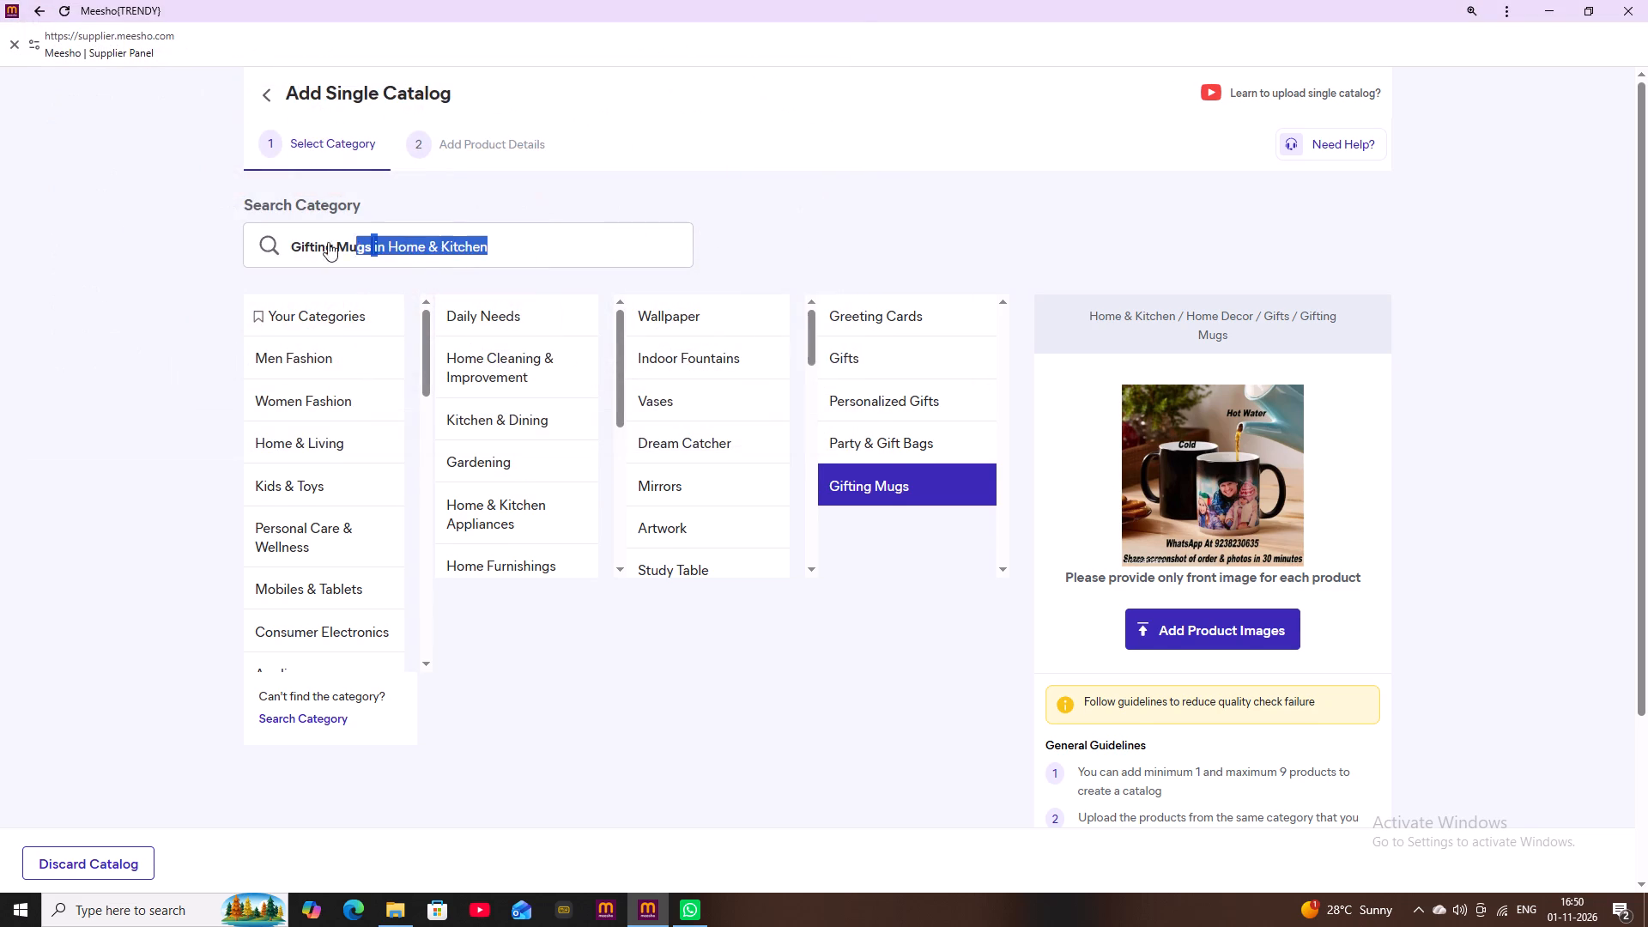
left_click_drag(328, 242, 272, 242)
key("BackSpace")
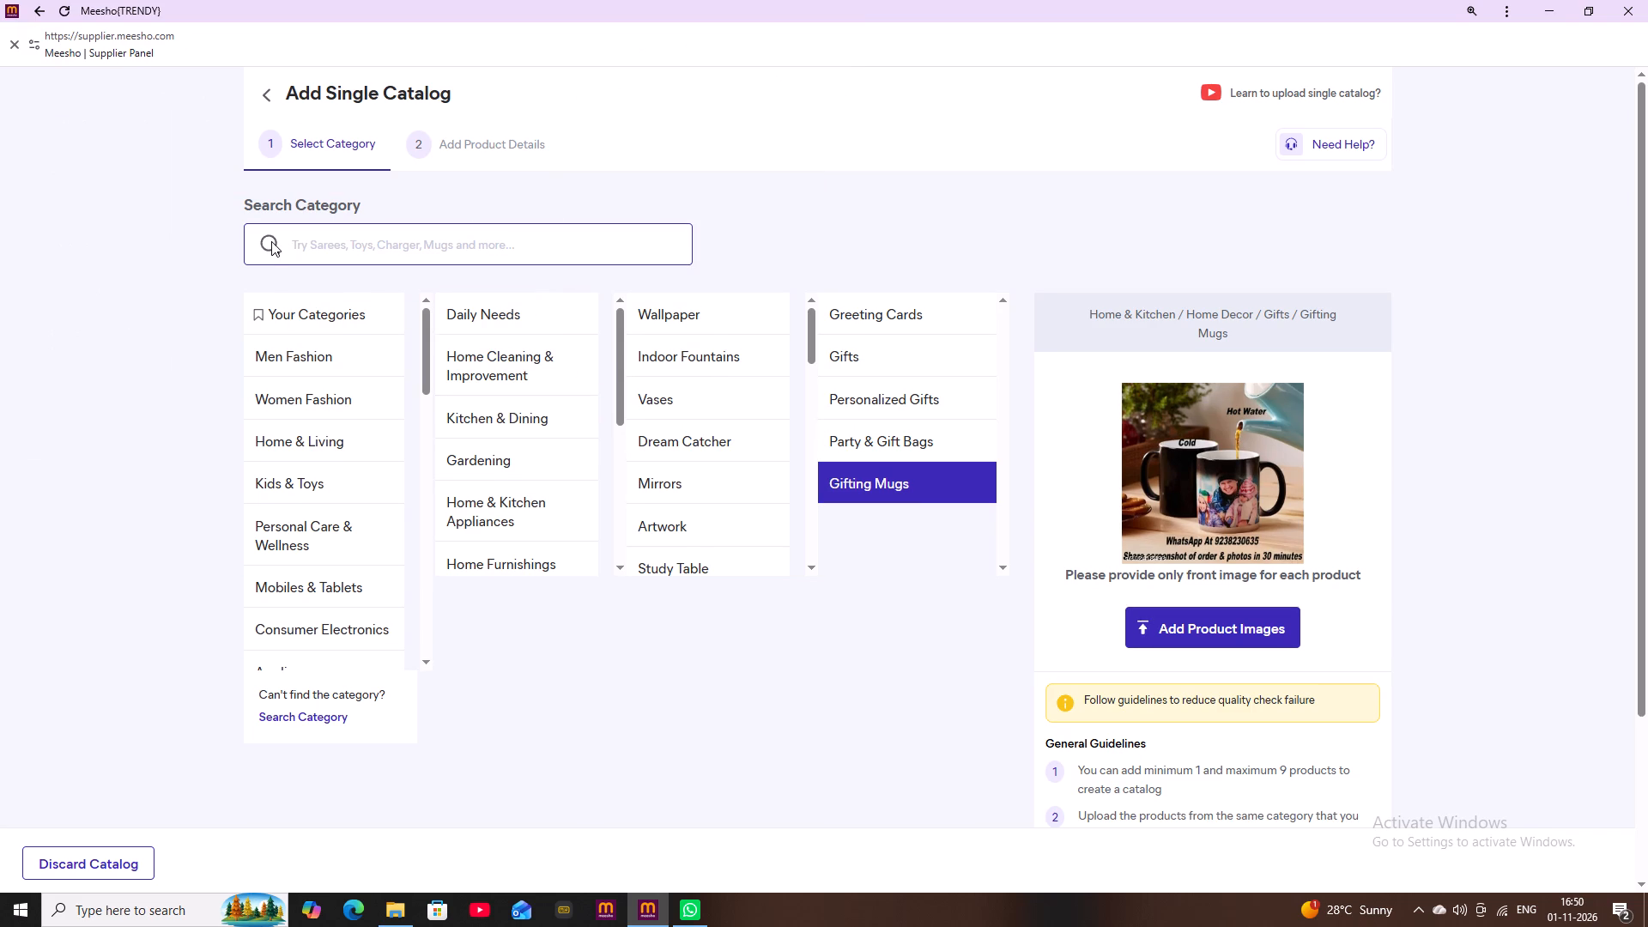
type("muf")
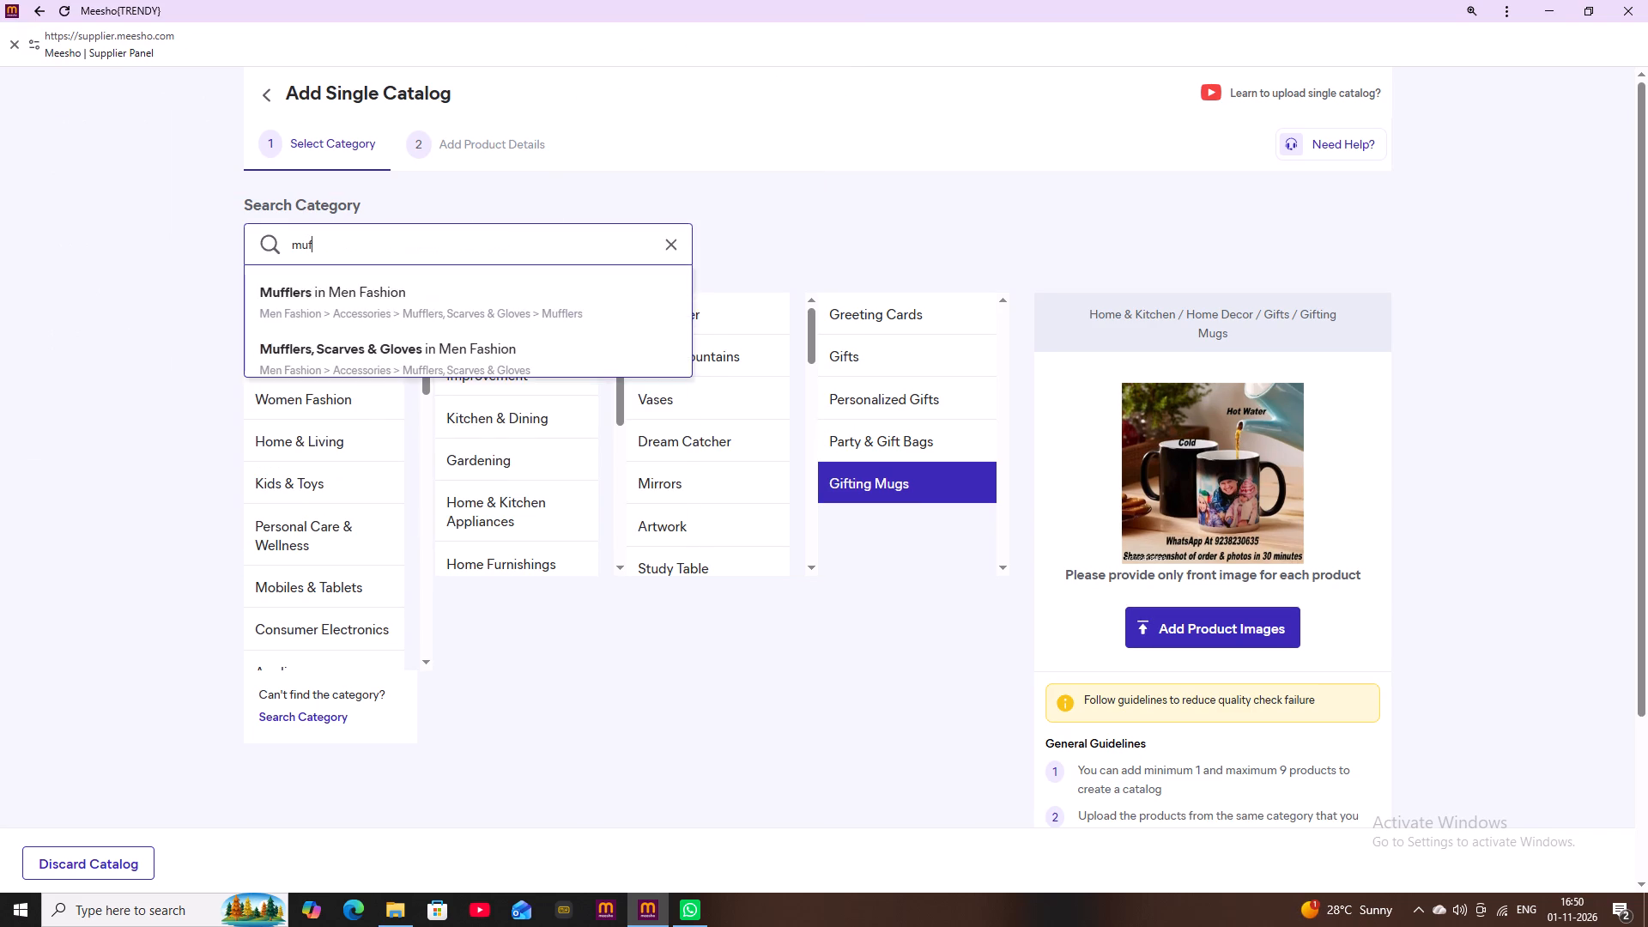
key("BackSpace")
key("g")
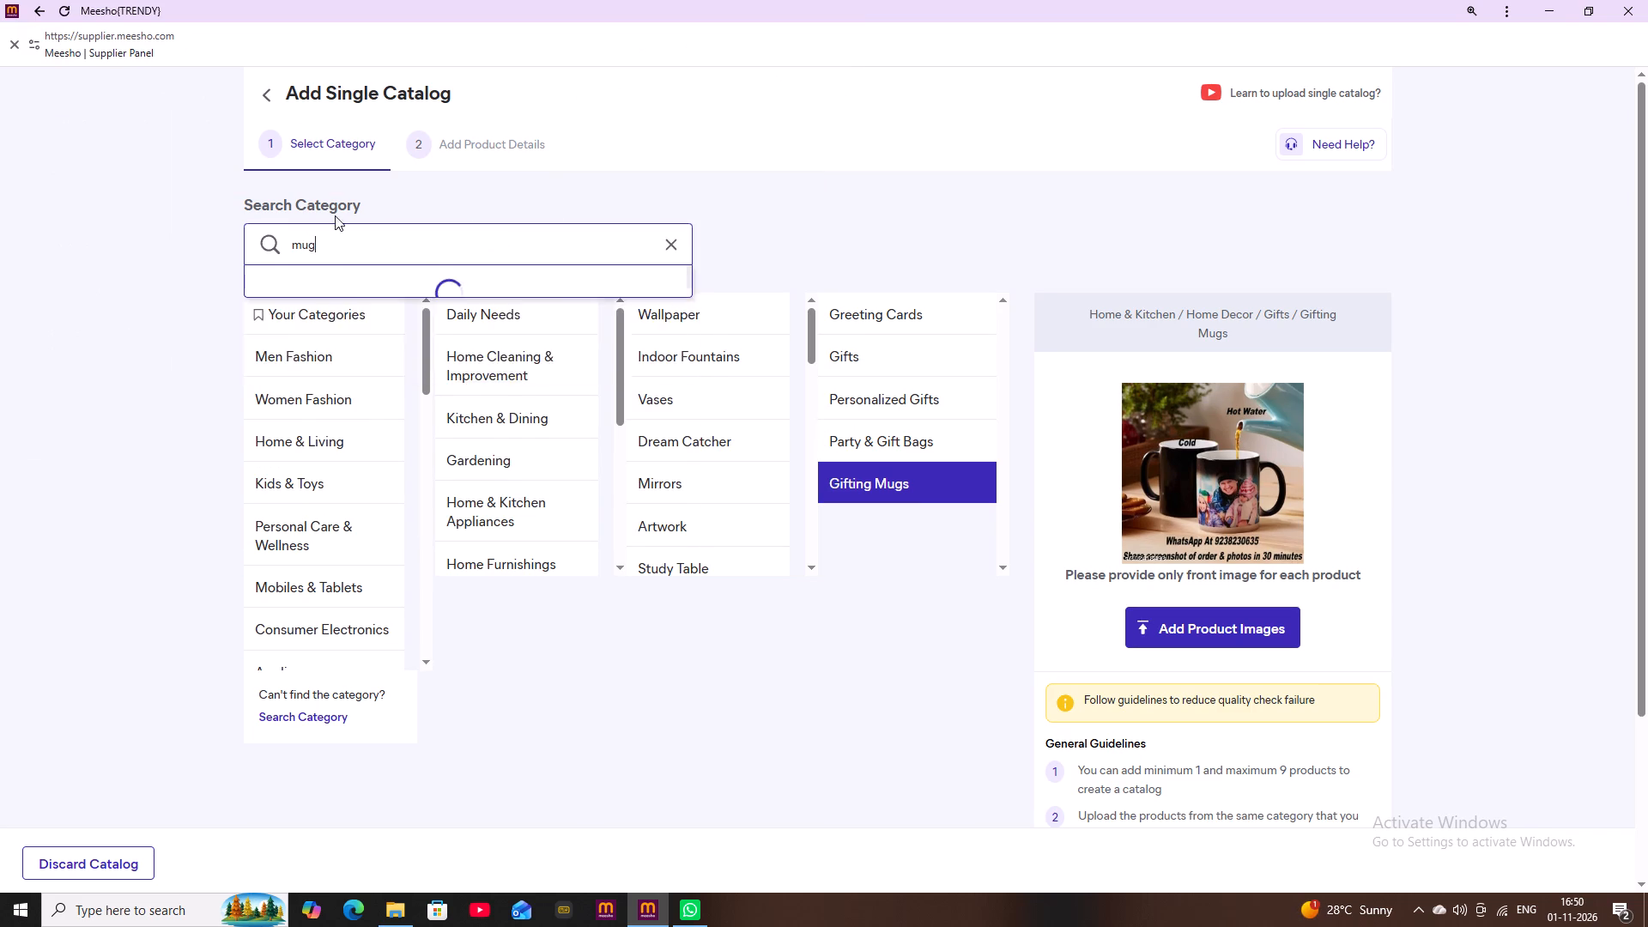
left_click(374, 301)
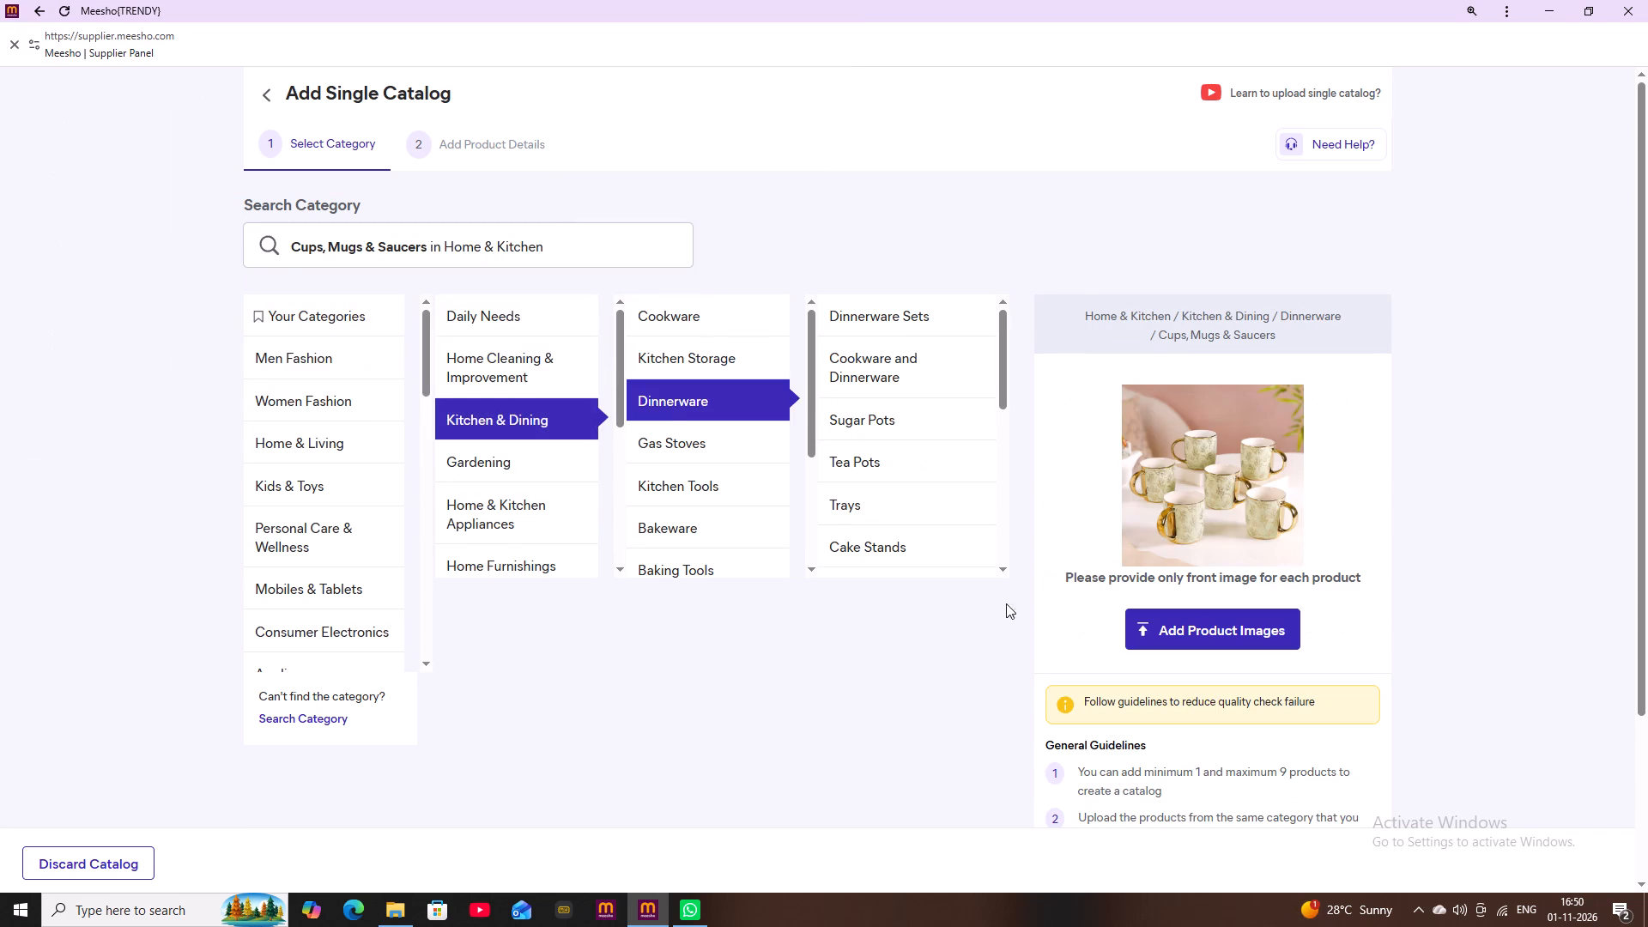
Add "WhatsApp Image 2026-11-01 at 4.42.54 PM" from the CUP MOCKUPS folder as the product's front image and continue to the product details.
left_click(1166, 634)
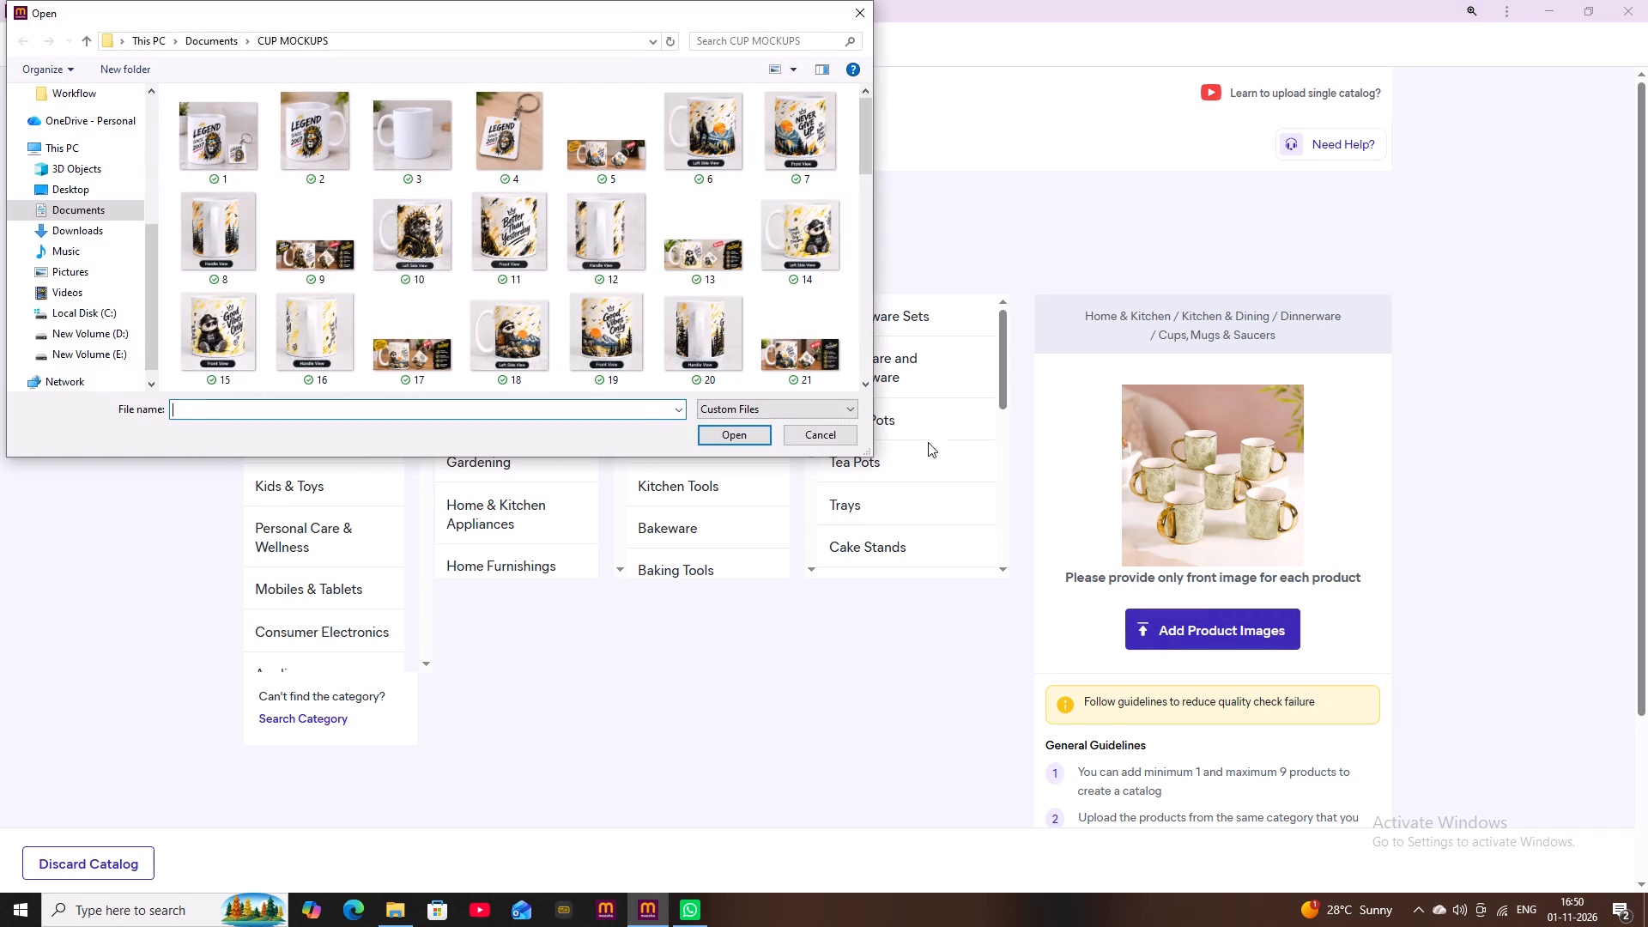
left_click_drag(862, 151, 873, 391)
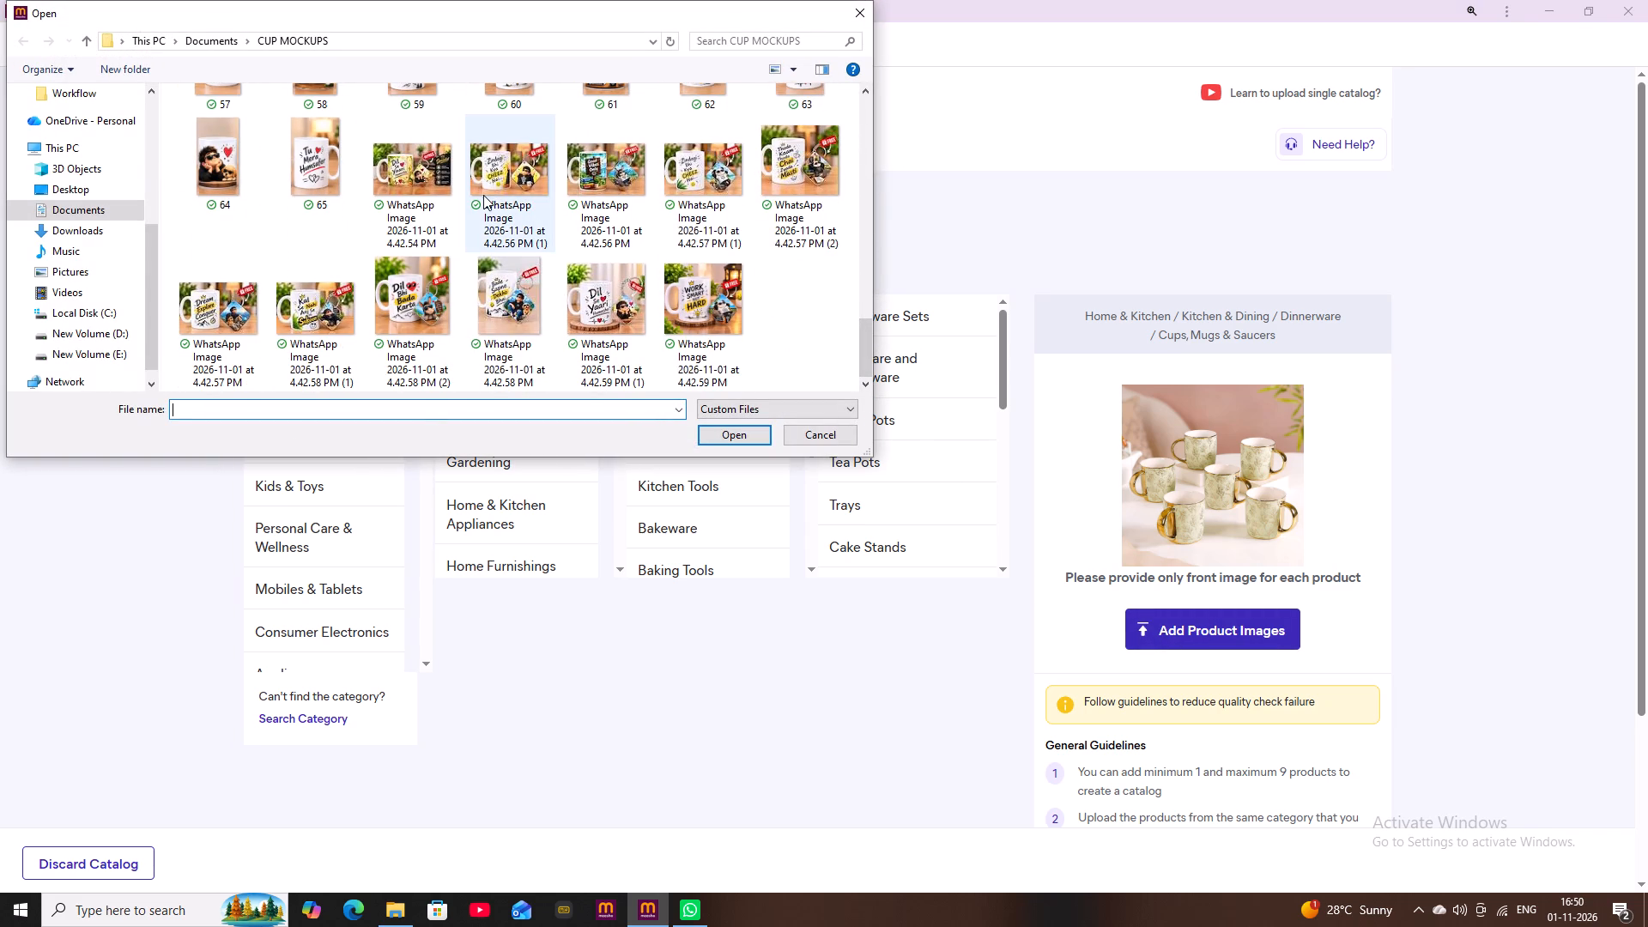
double_click(416, 168)
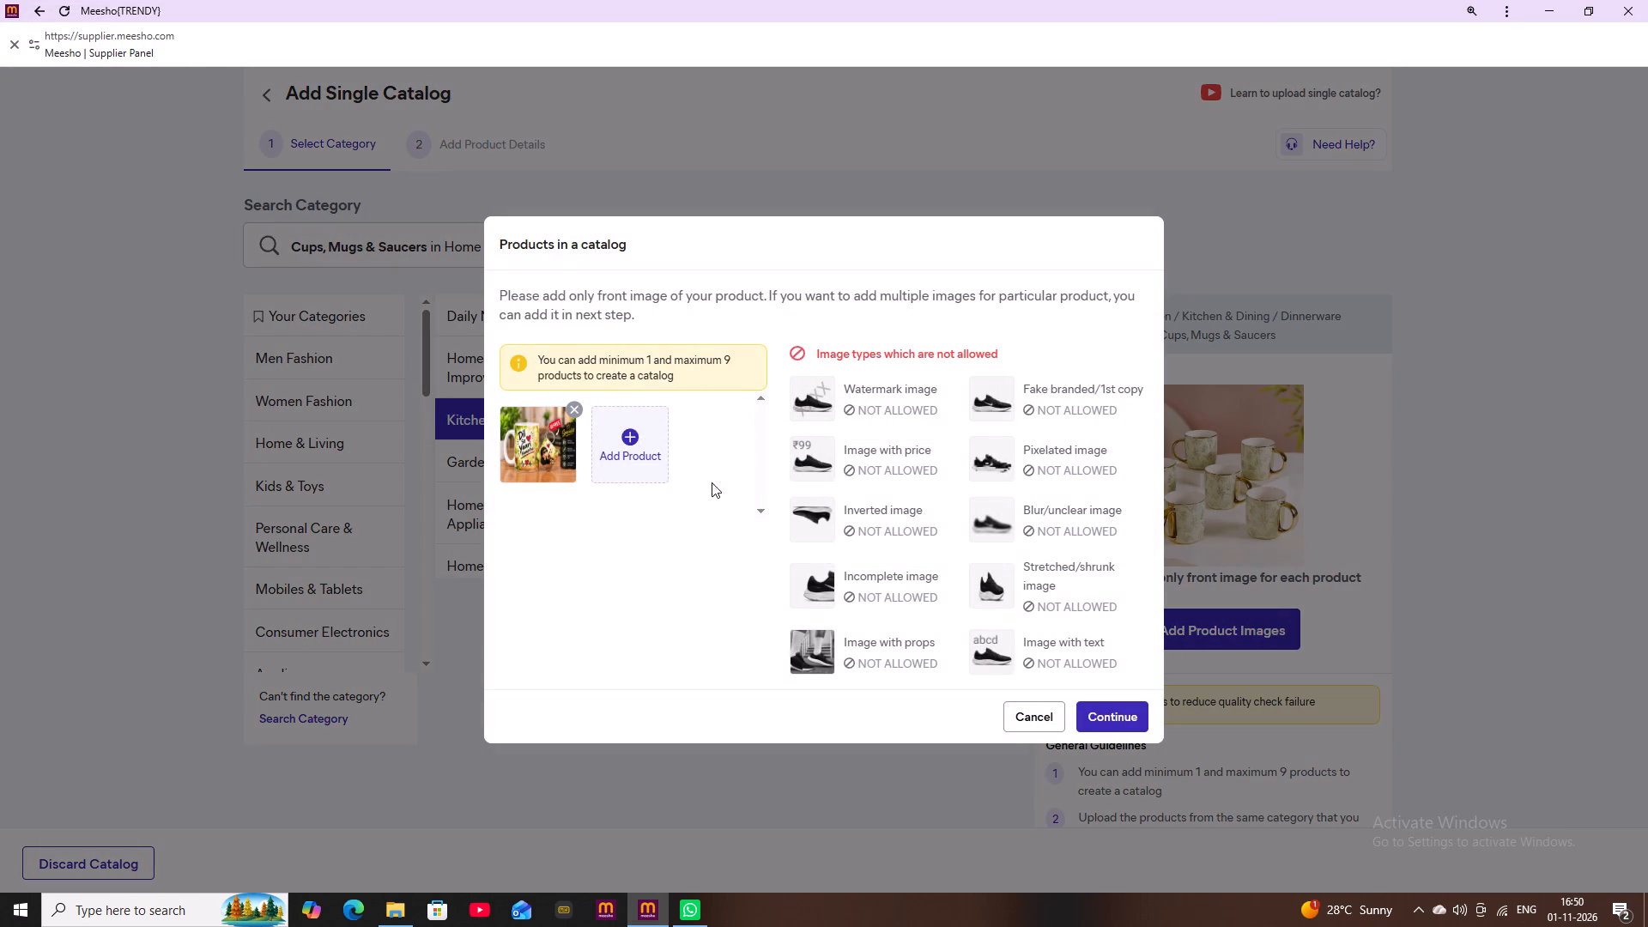
left_click(1101, 713)
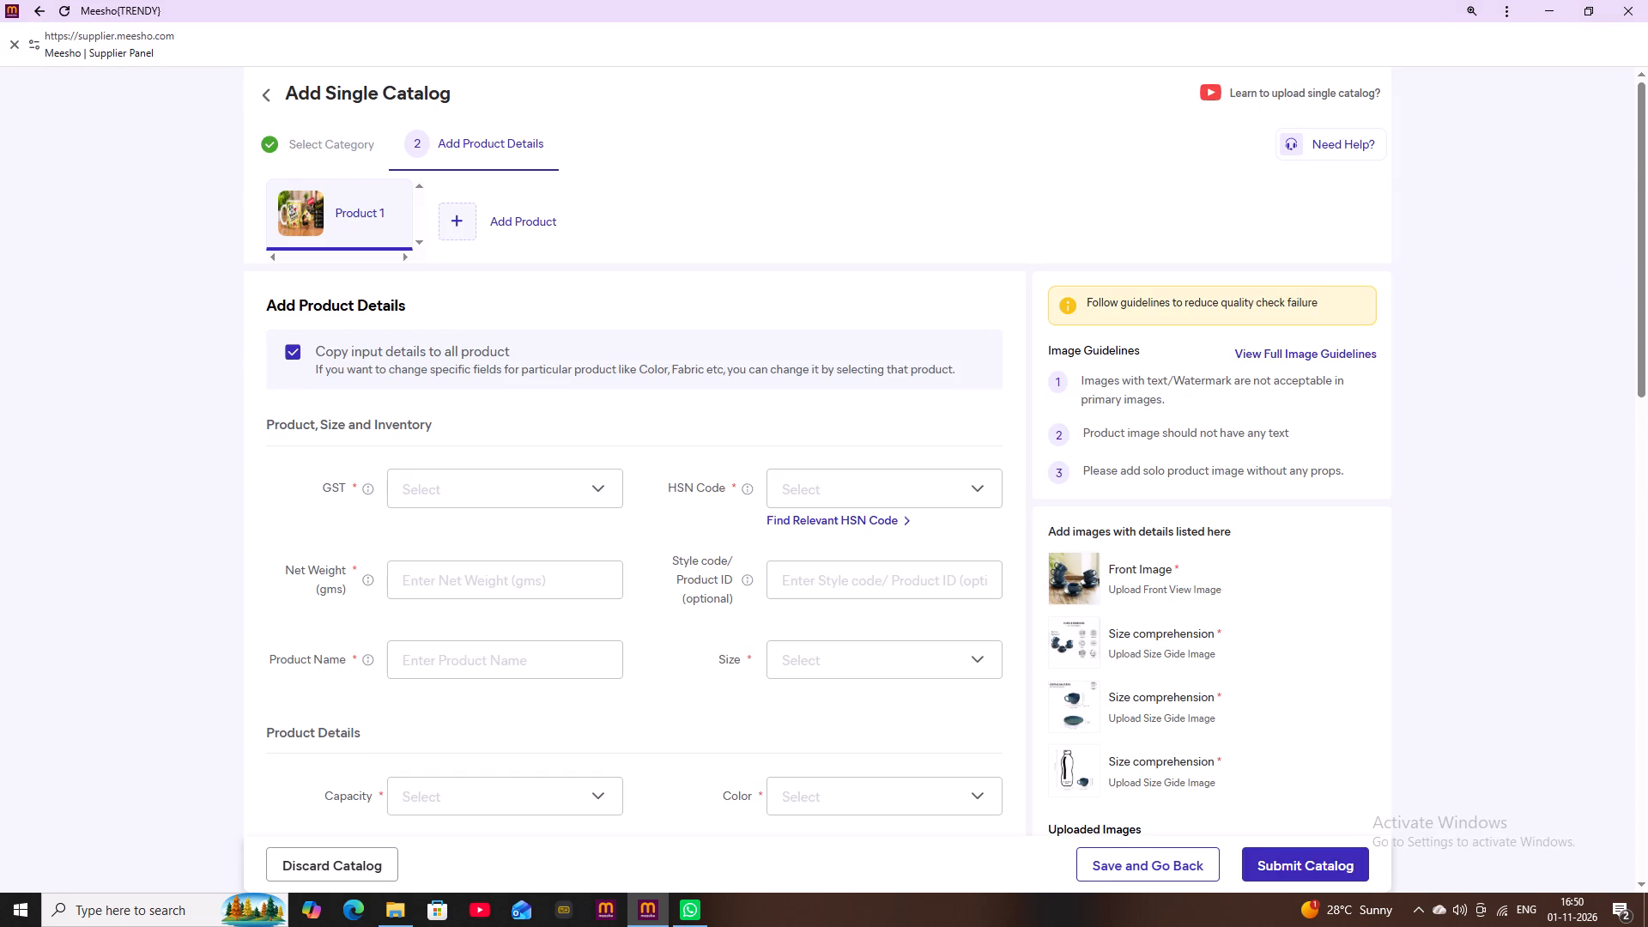
Add mug picture 33 from the CUP MOCKUPS folder as the product's second image.
scroll(1203, 615, "down", 3)
left_click(1169, 624)
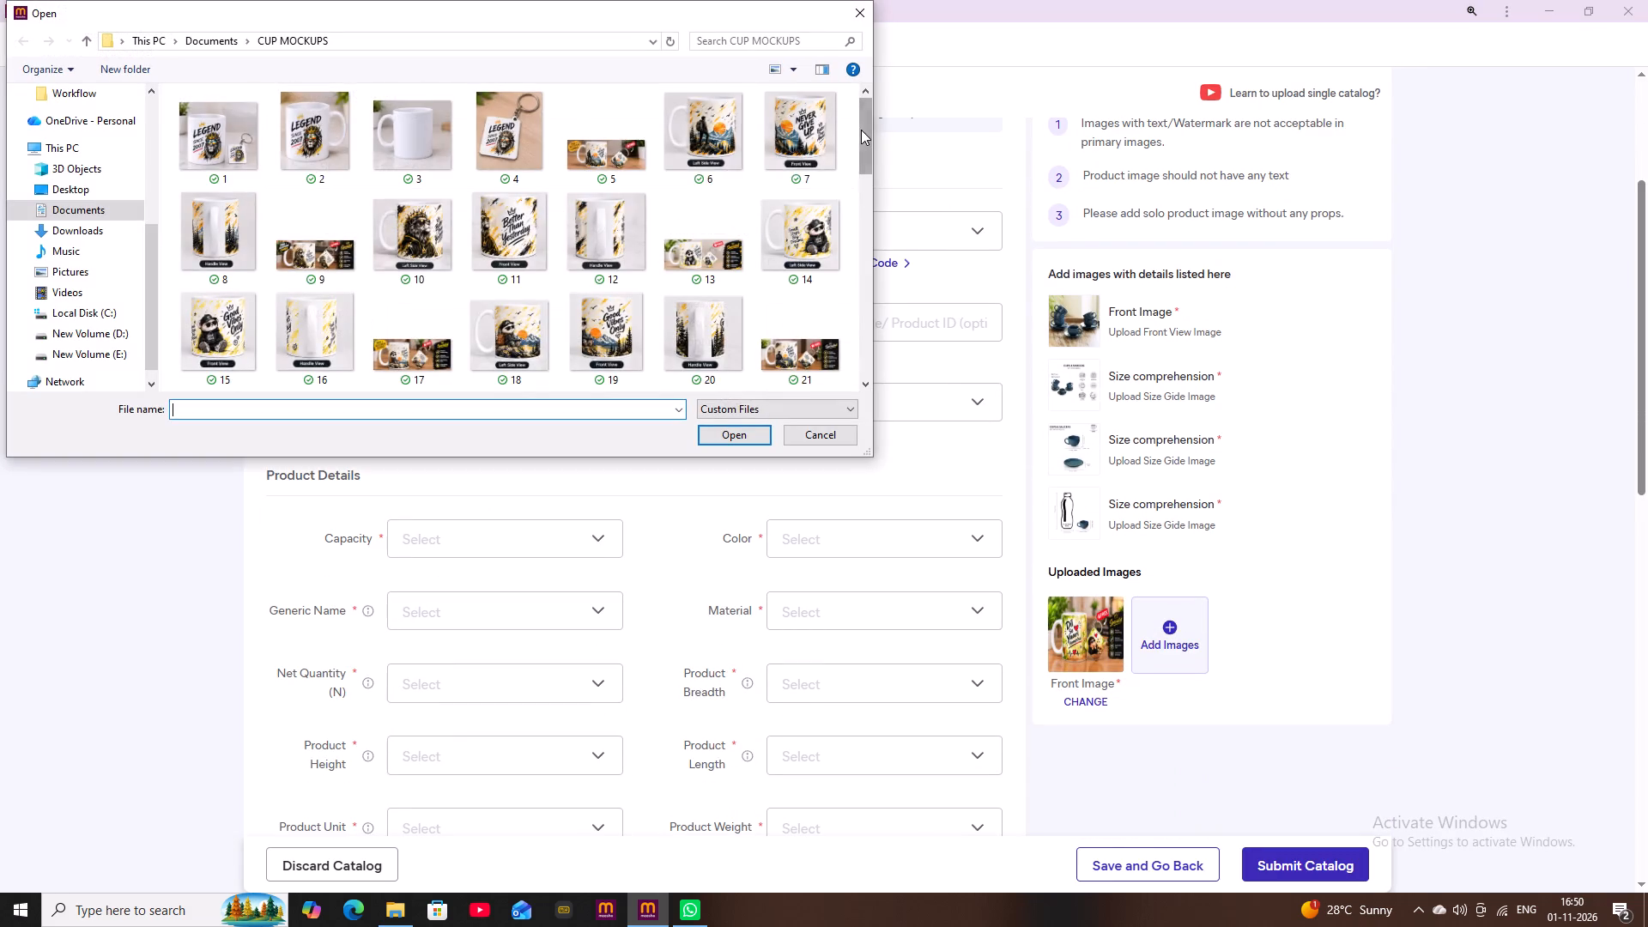
left_click_drag(861, 130, 861, 354)
scroll(713, 292, "up", 3)
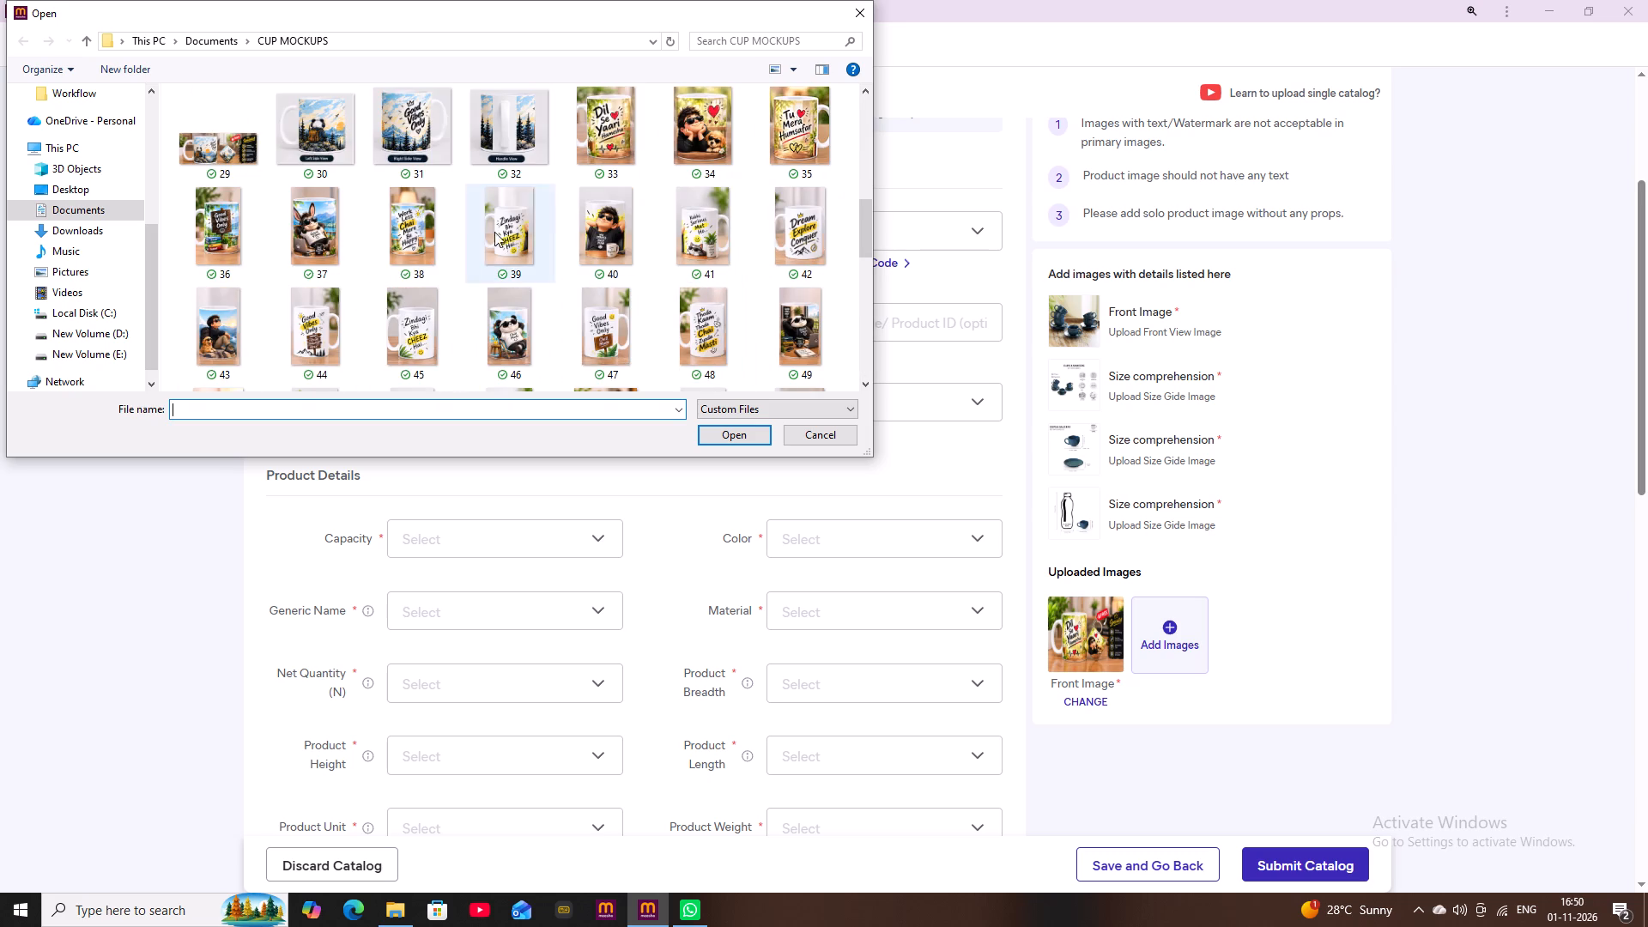
double_click(614, 136)
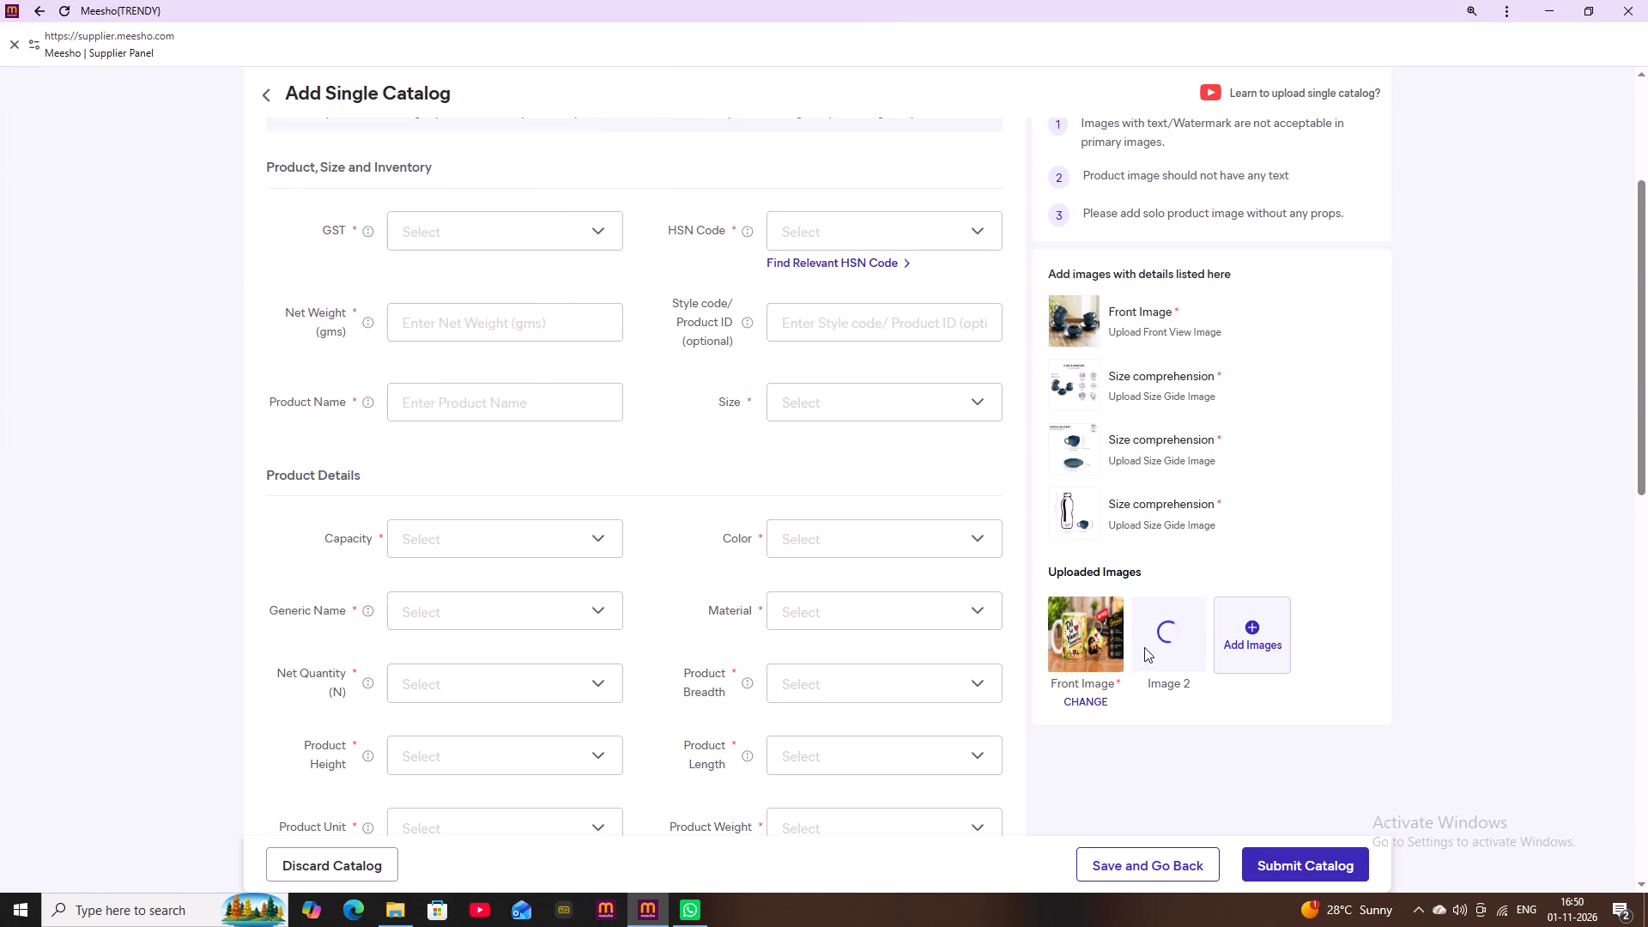
Add mug picture 34 from the CUP MOCKUPS folder as the product's third image.
left_click(1281, 645)
scroll(802, 300, "up", 1)
scroll(796, 303, "down", 3)
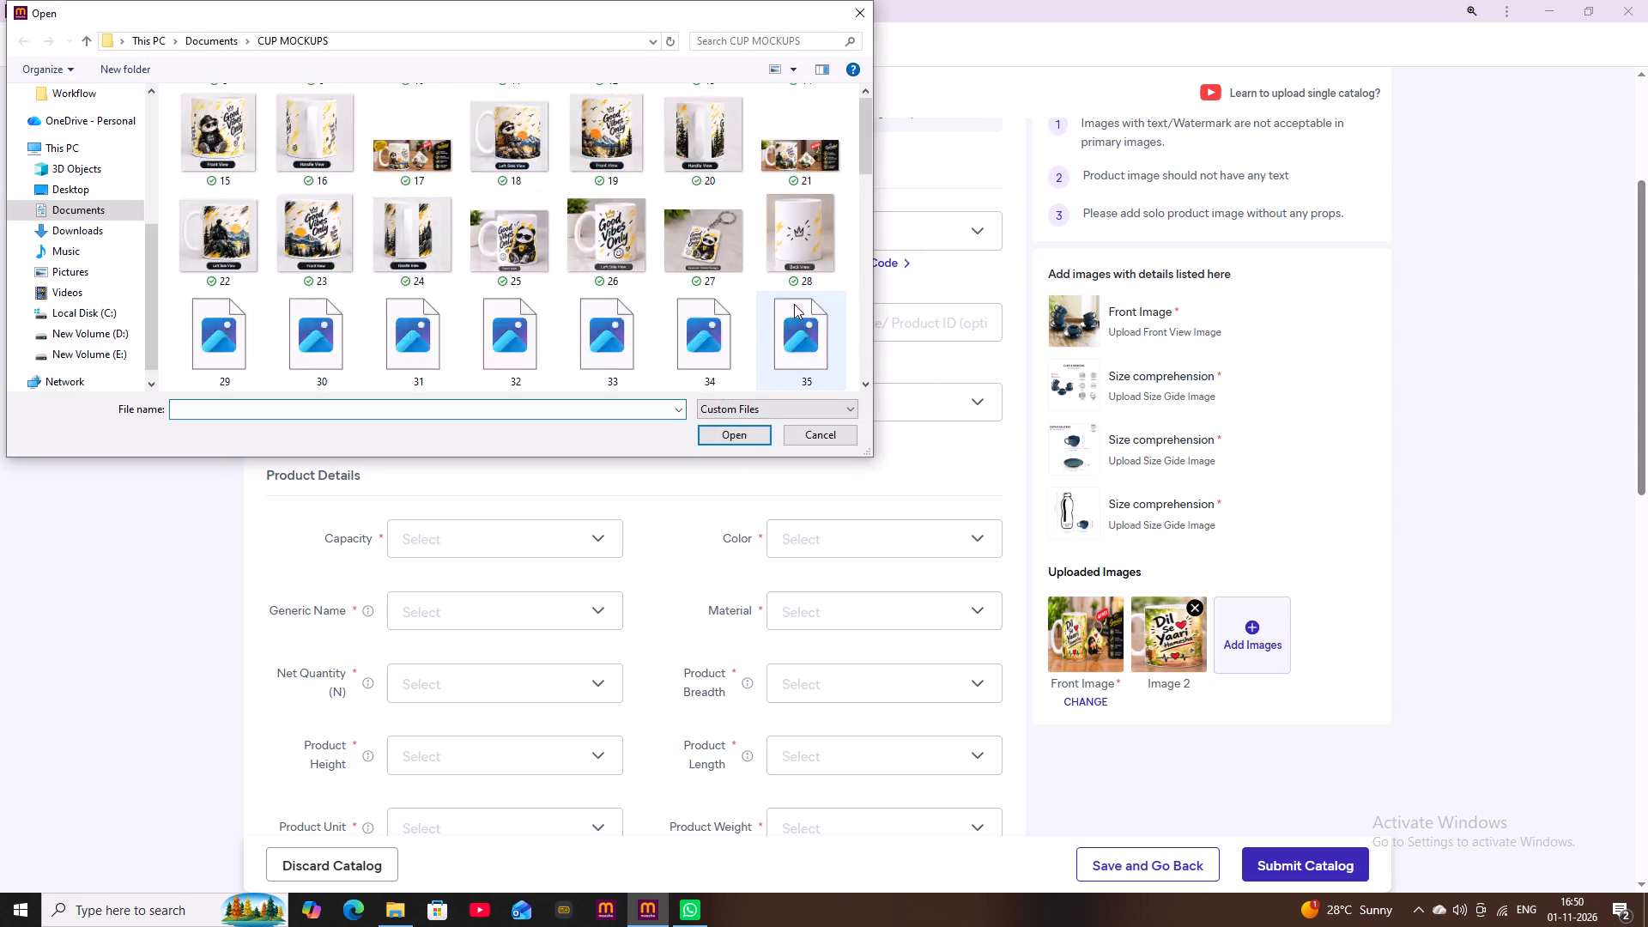
scroll(793, 304, "down", 4)
scroll(793, 304, "up", 3)
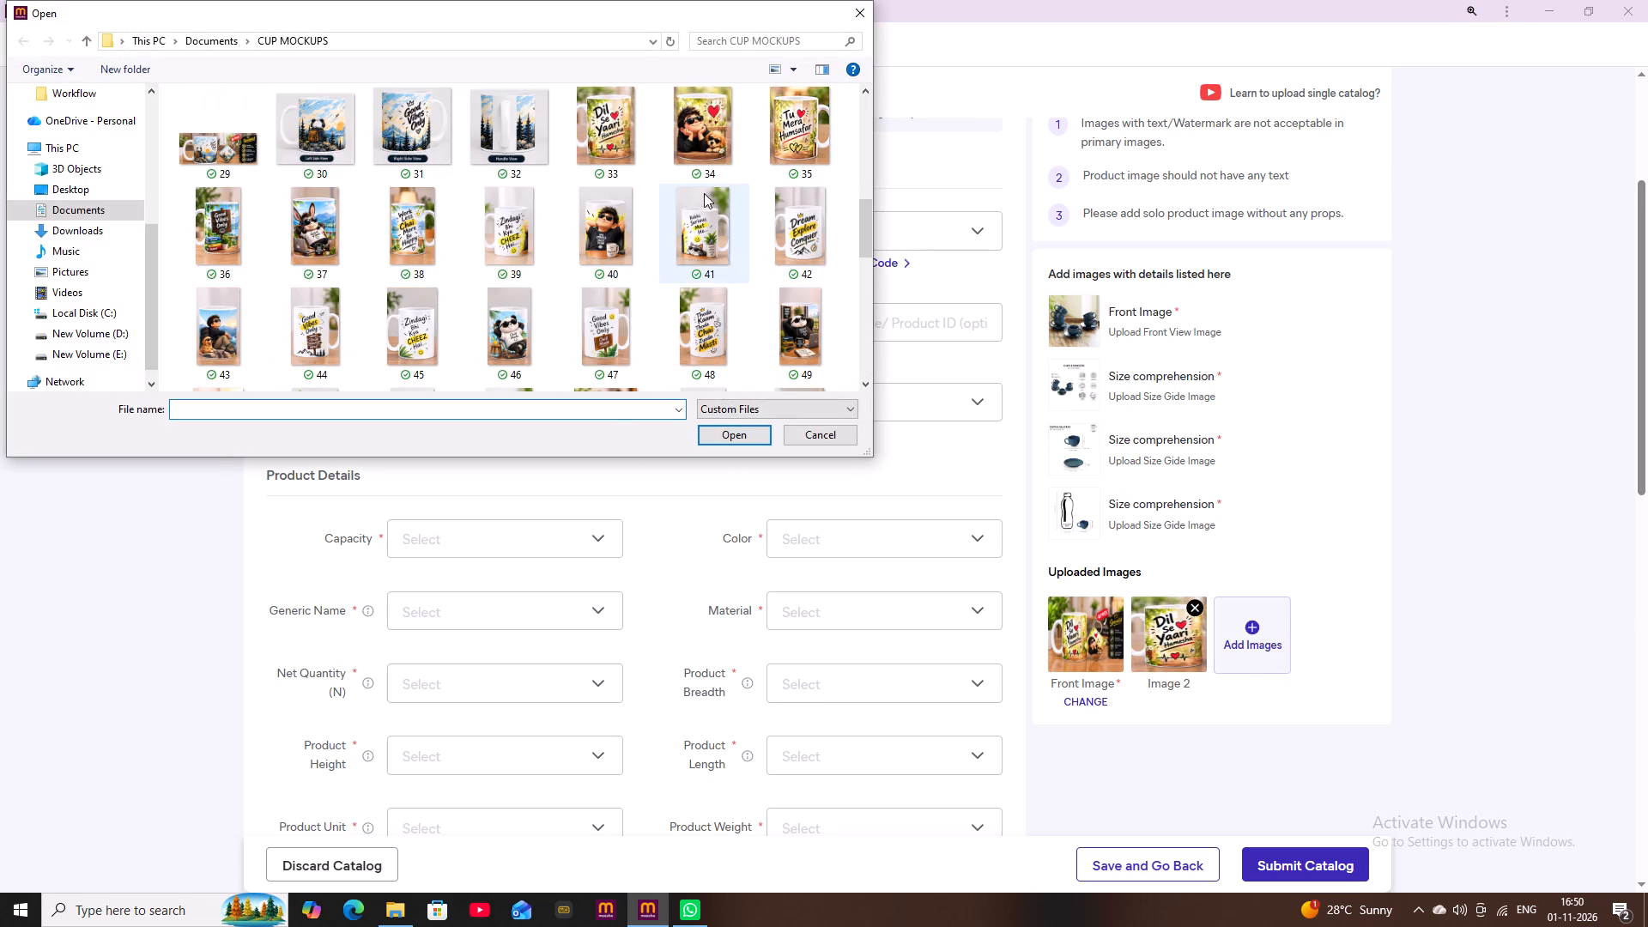
double_click(702, 138)
Add mug picture 35 from the CUP MOCKUPS folder as the product's fourth image.
left_click(1338, 652)
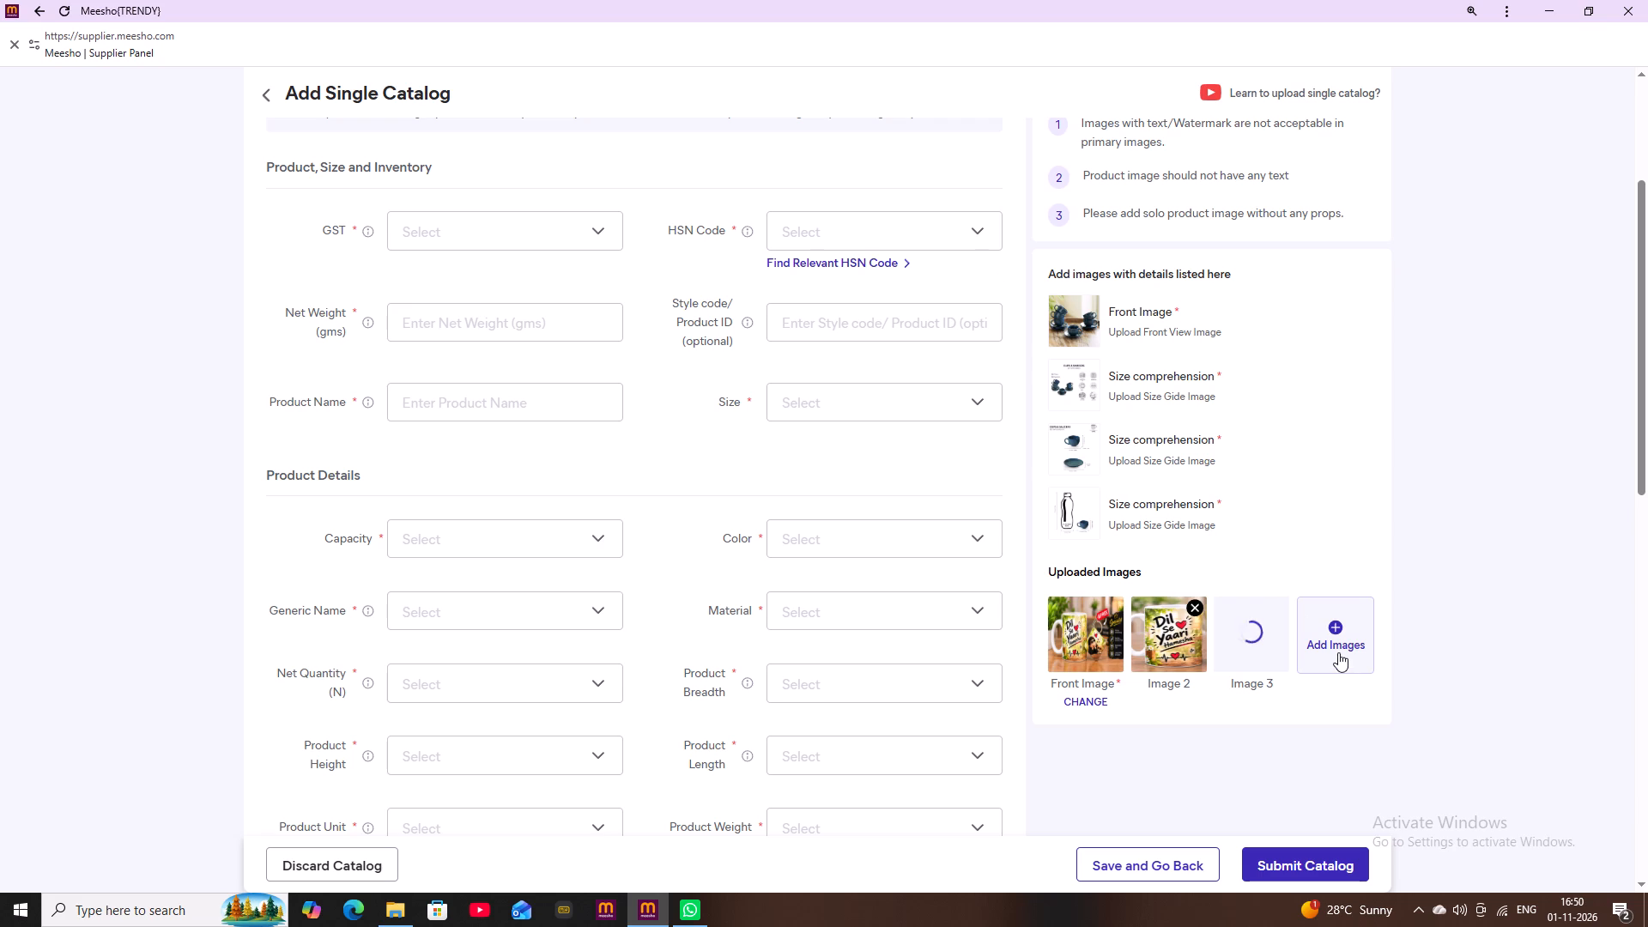
left_click_drag(863, 108, 853, 361)
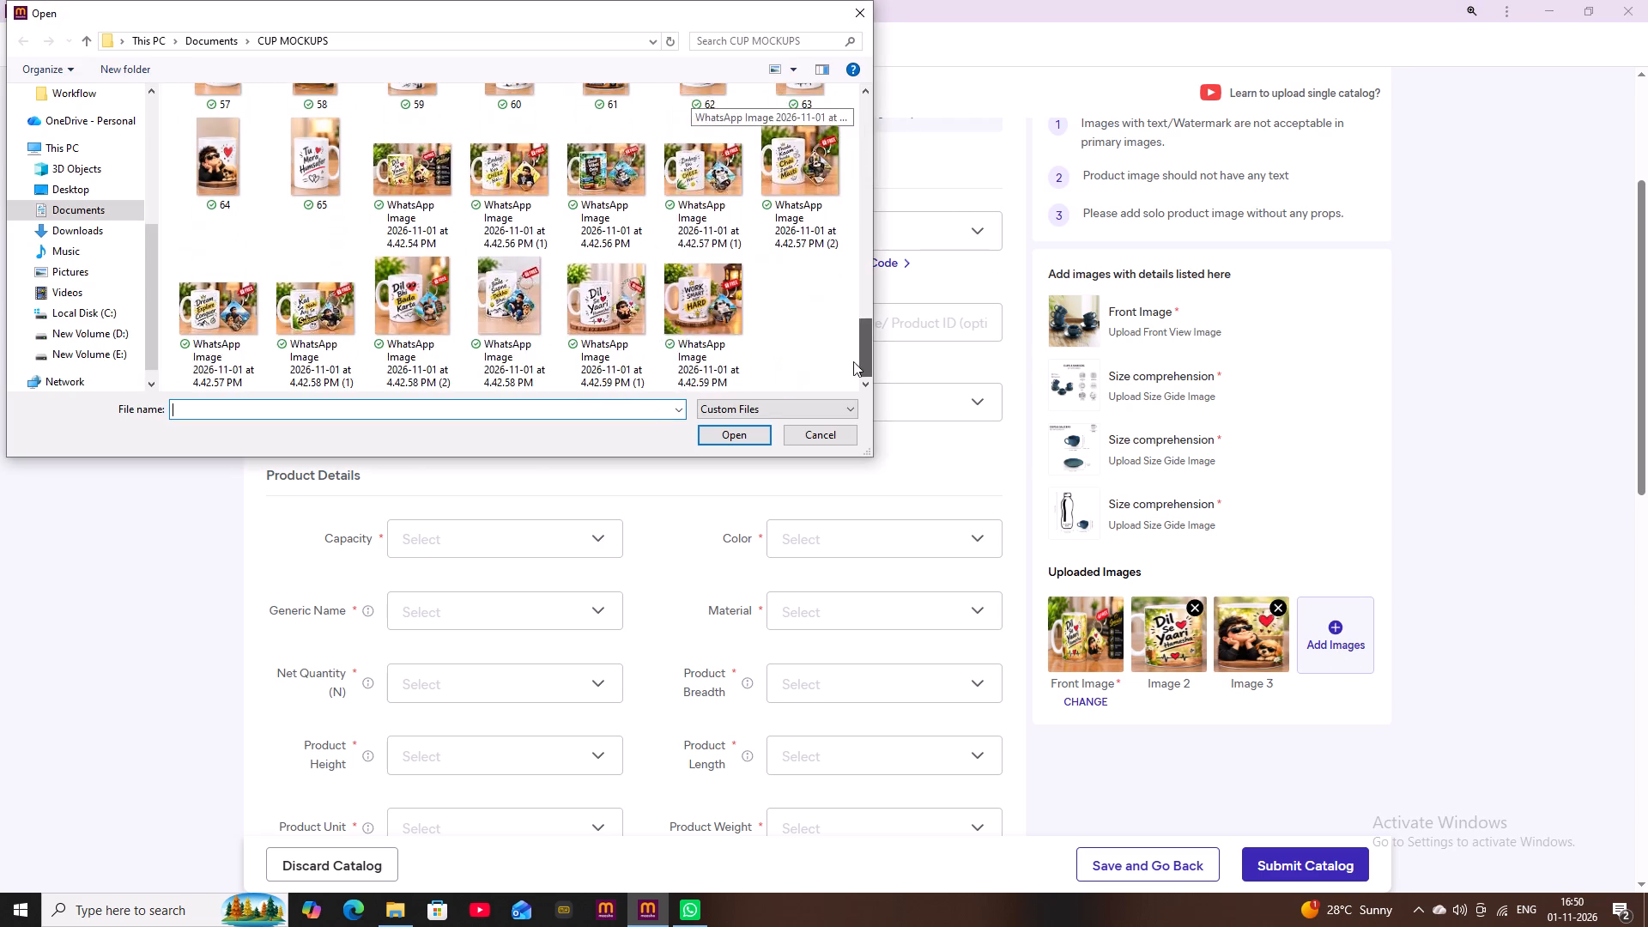
left_click_drag(853, 361, 851, 365)
scroll(801, 345, "up", 3)
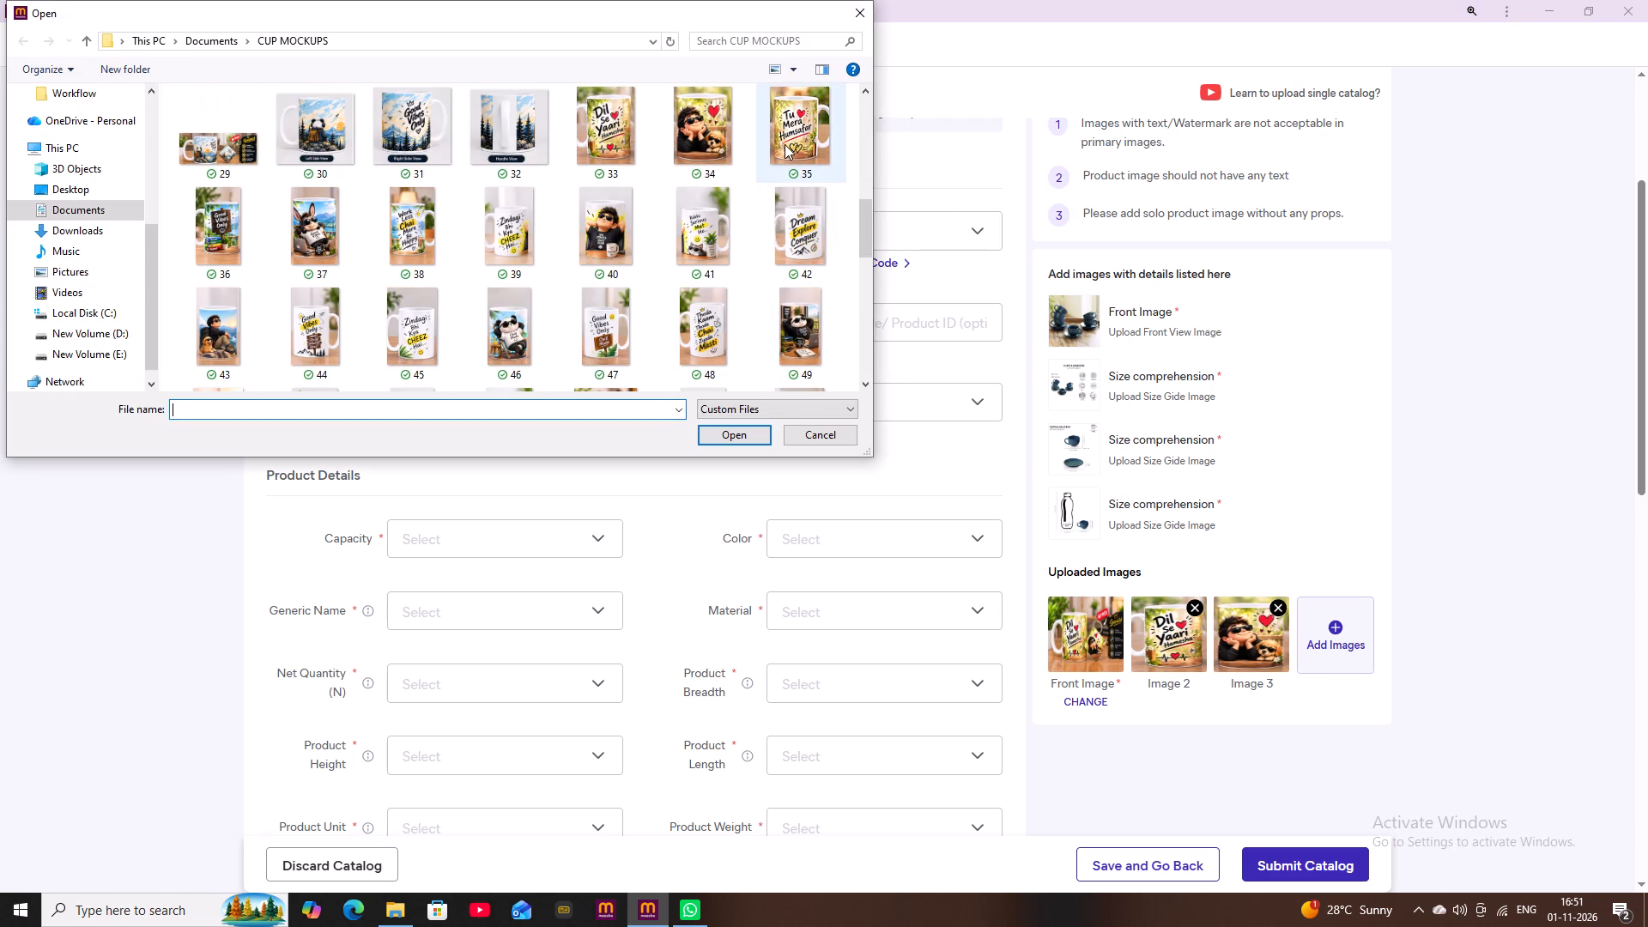
double_click(785, 144)
Set the product's GST to 5 and its HSN code to 69120090.
left_click(521, 233)
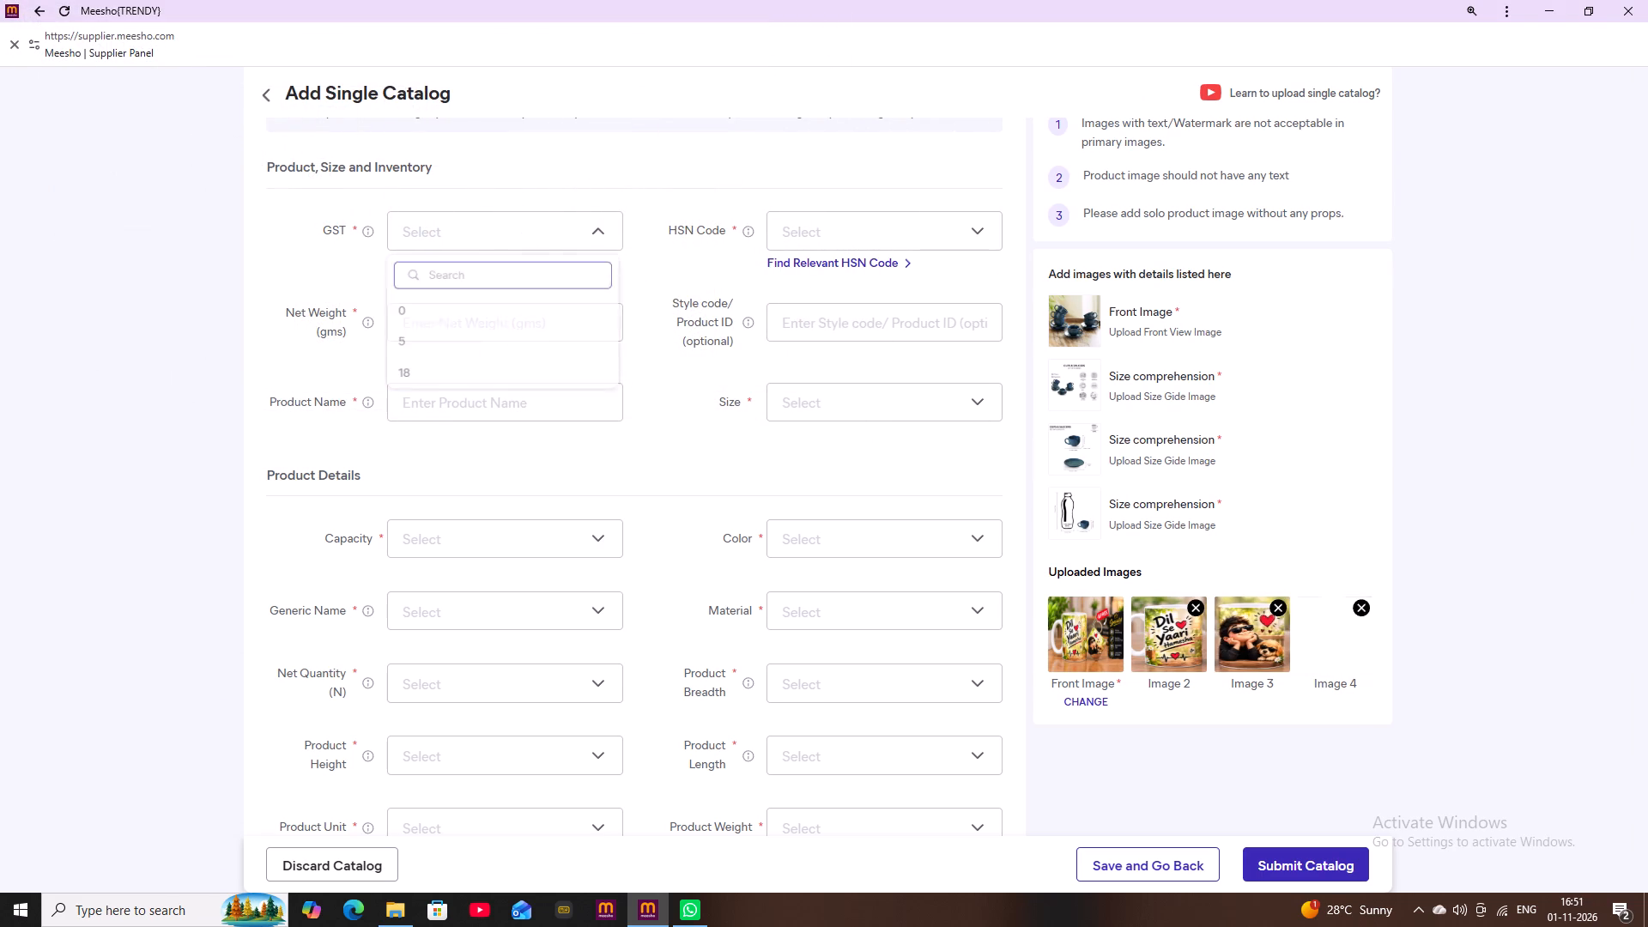
left_click(548, 337)
left_click(862, 239)
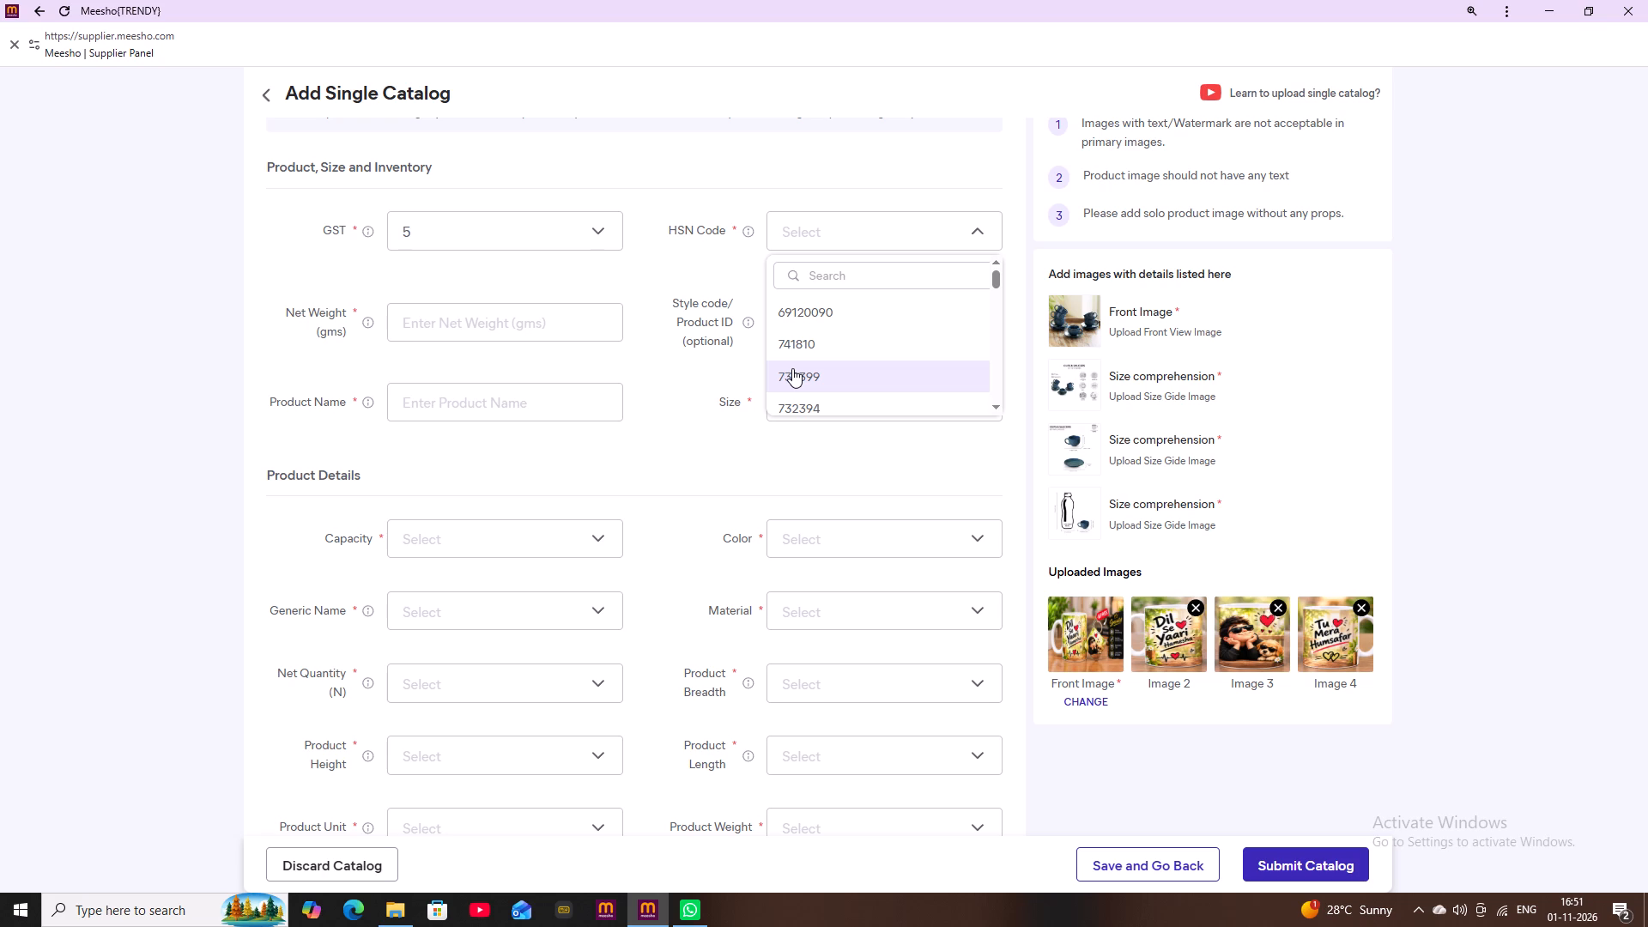
left_click(843, 319)
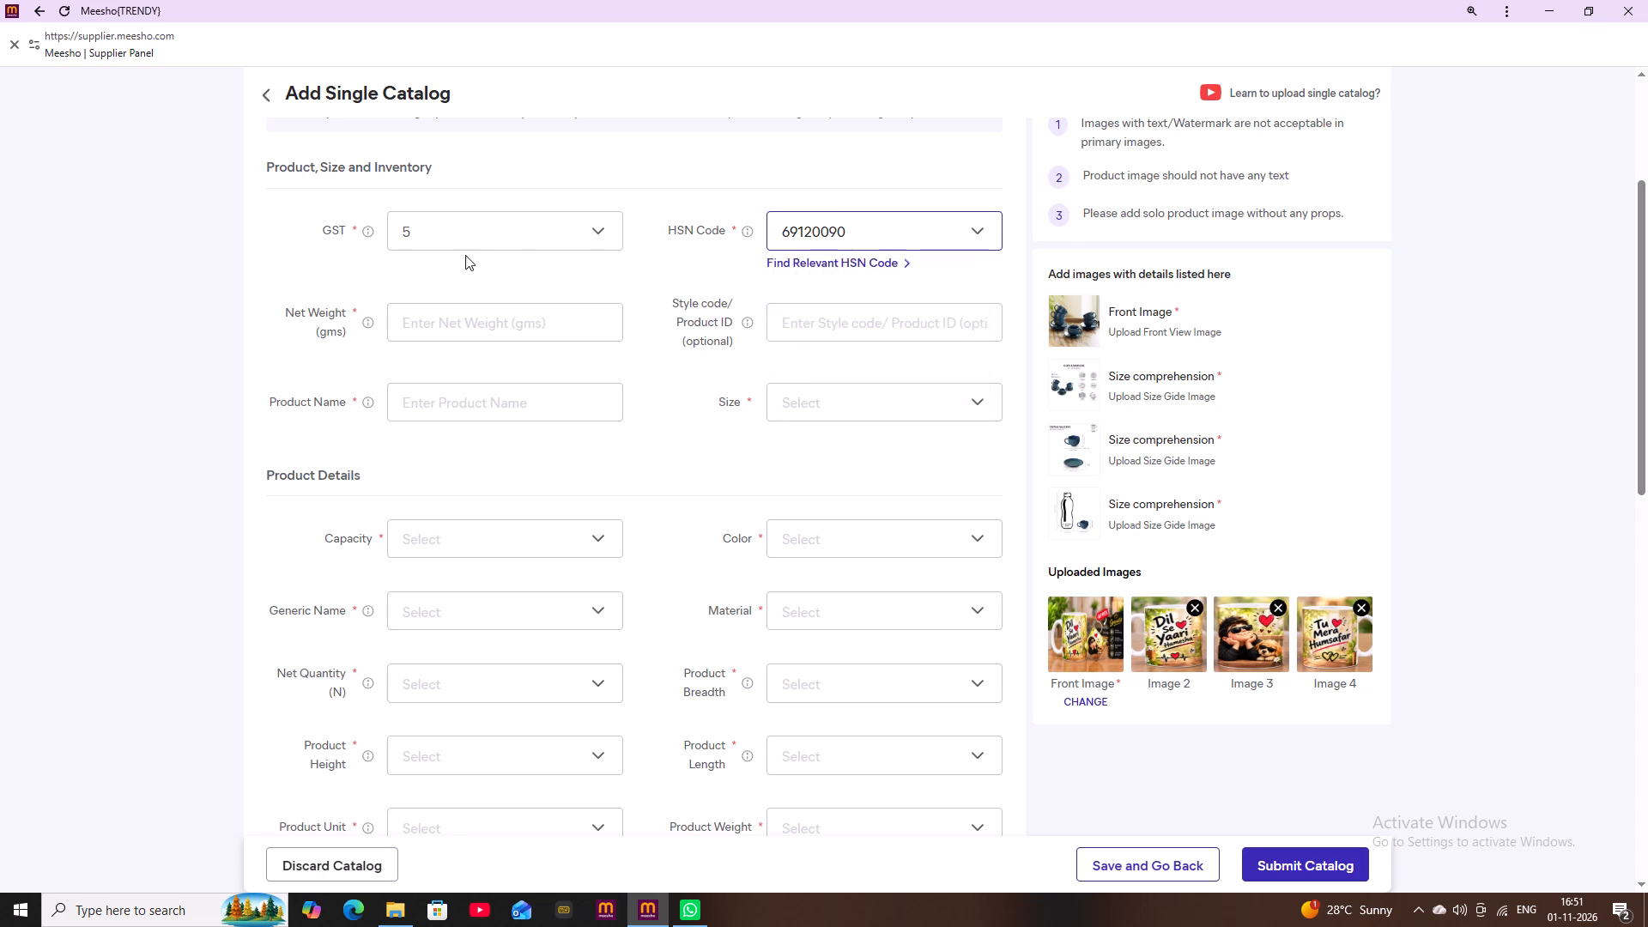
Set the product's net weight to 350 gms and its size to Free Size.
left_click(425, 332)
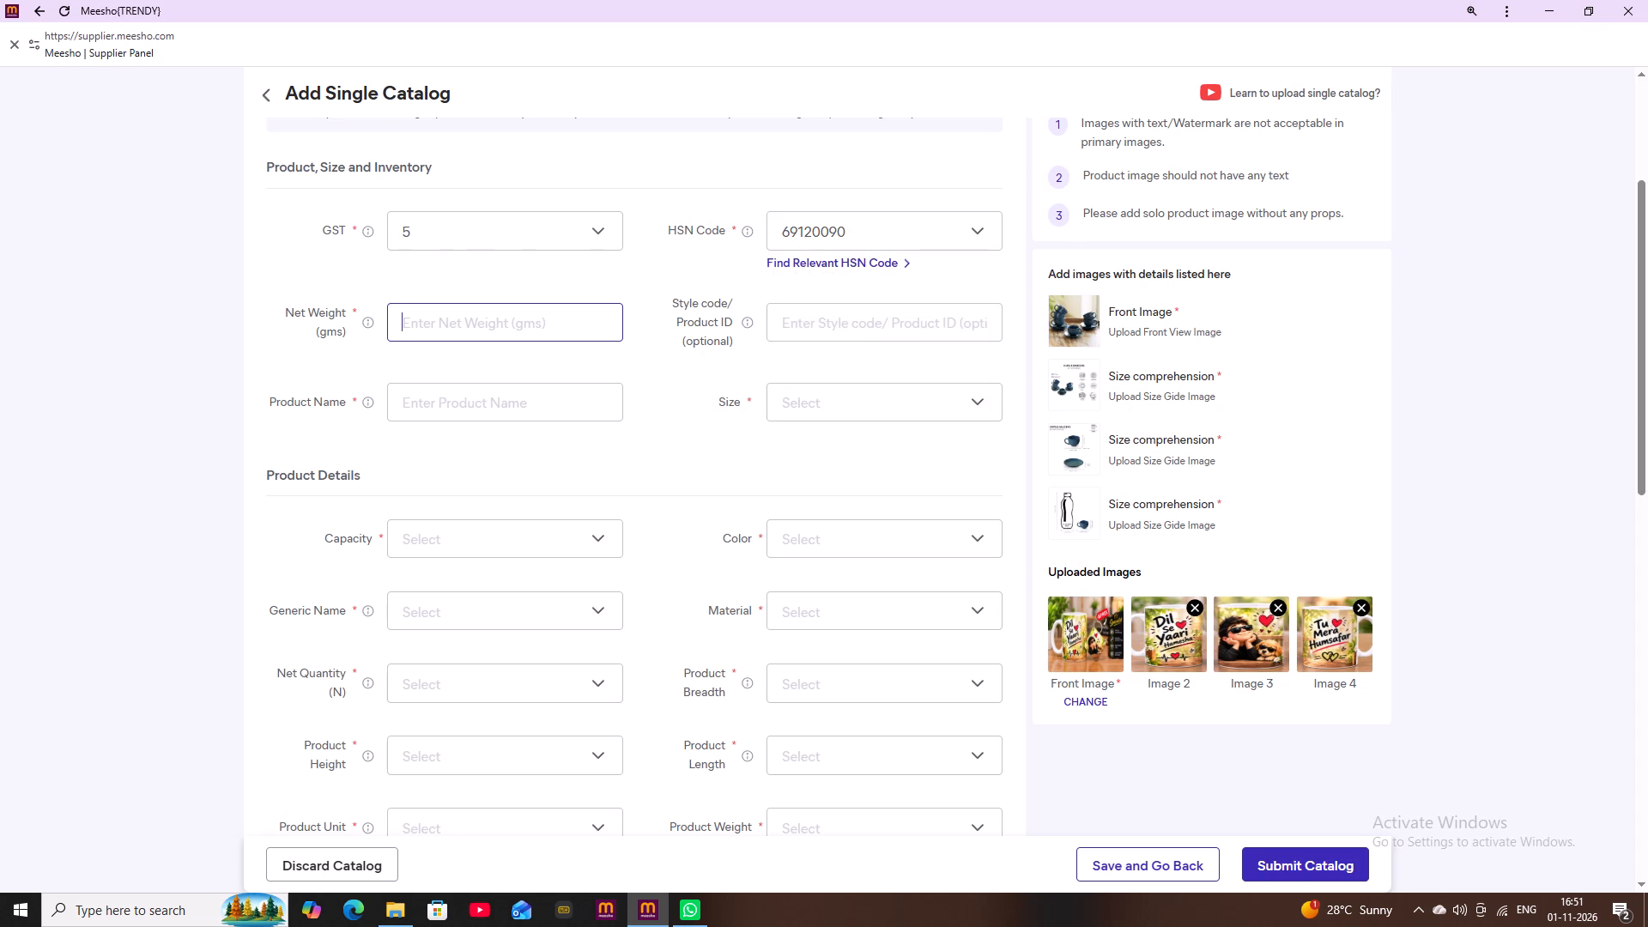
type("350")
left_click(852, 396)
triple_click(800, 446)
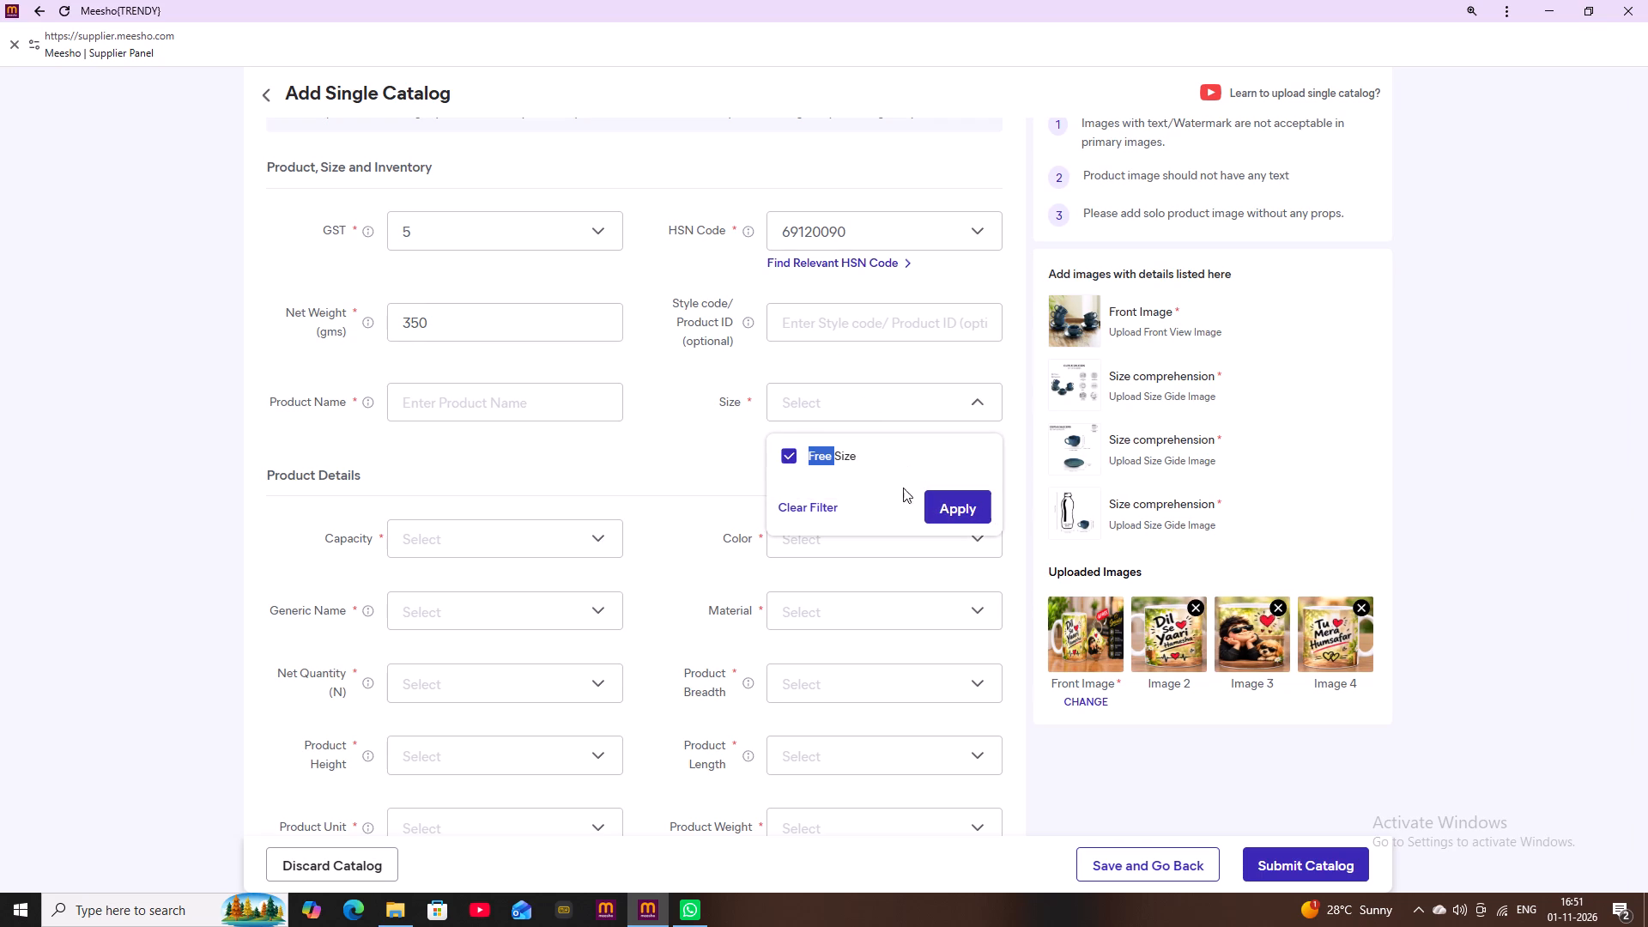
left_click(947, 500)
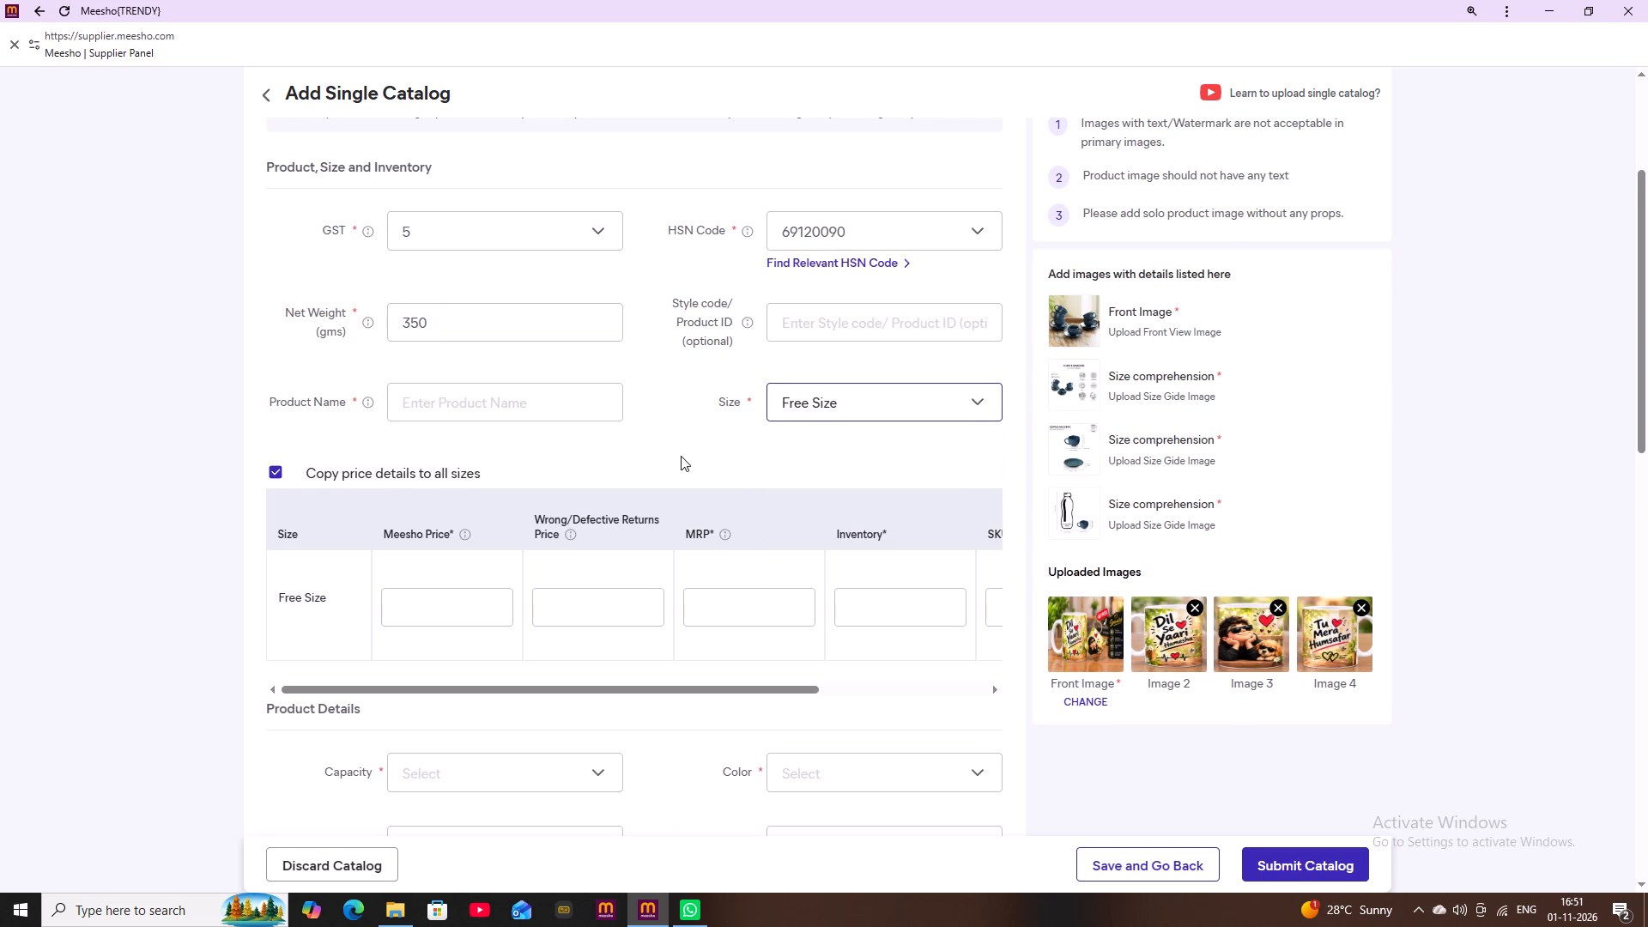
Set the Free Size Meesho price to 110, leave its Wrong/Defective Returns Price empty, and review the price breakdown.
scroll(681, 456, "down", 1)
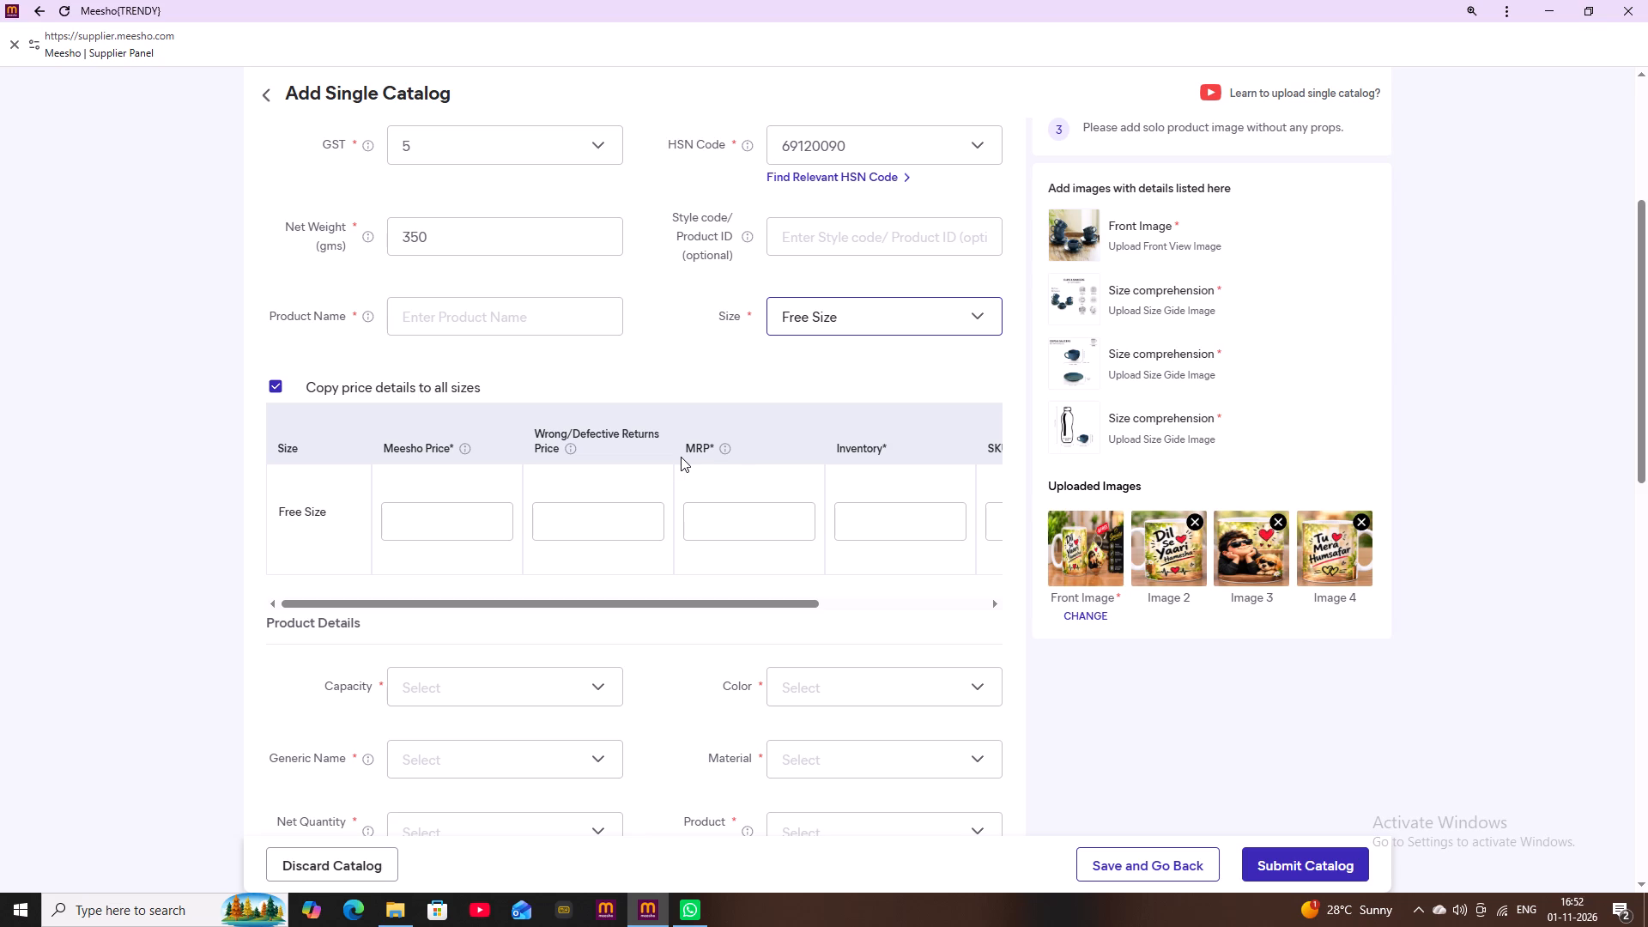
left_click(451, 522)
type("110")
left_click(596, 526)
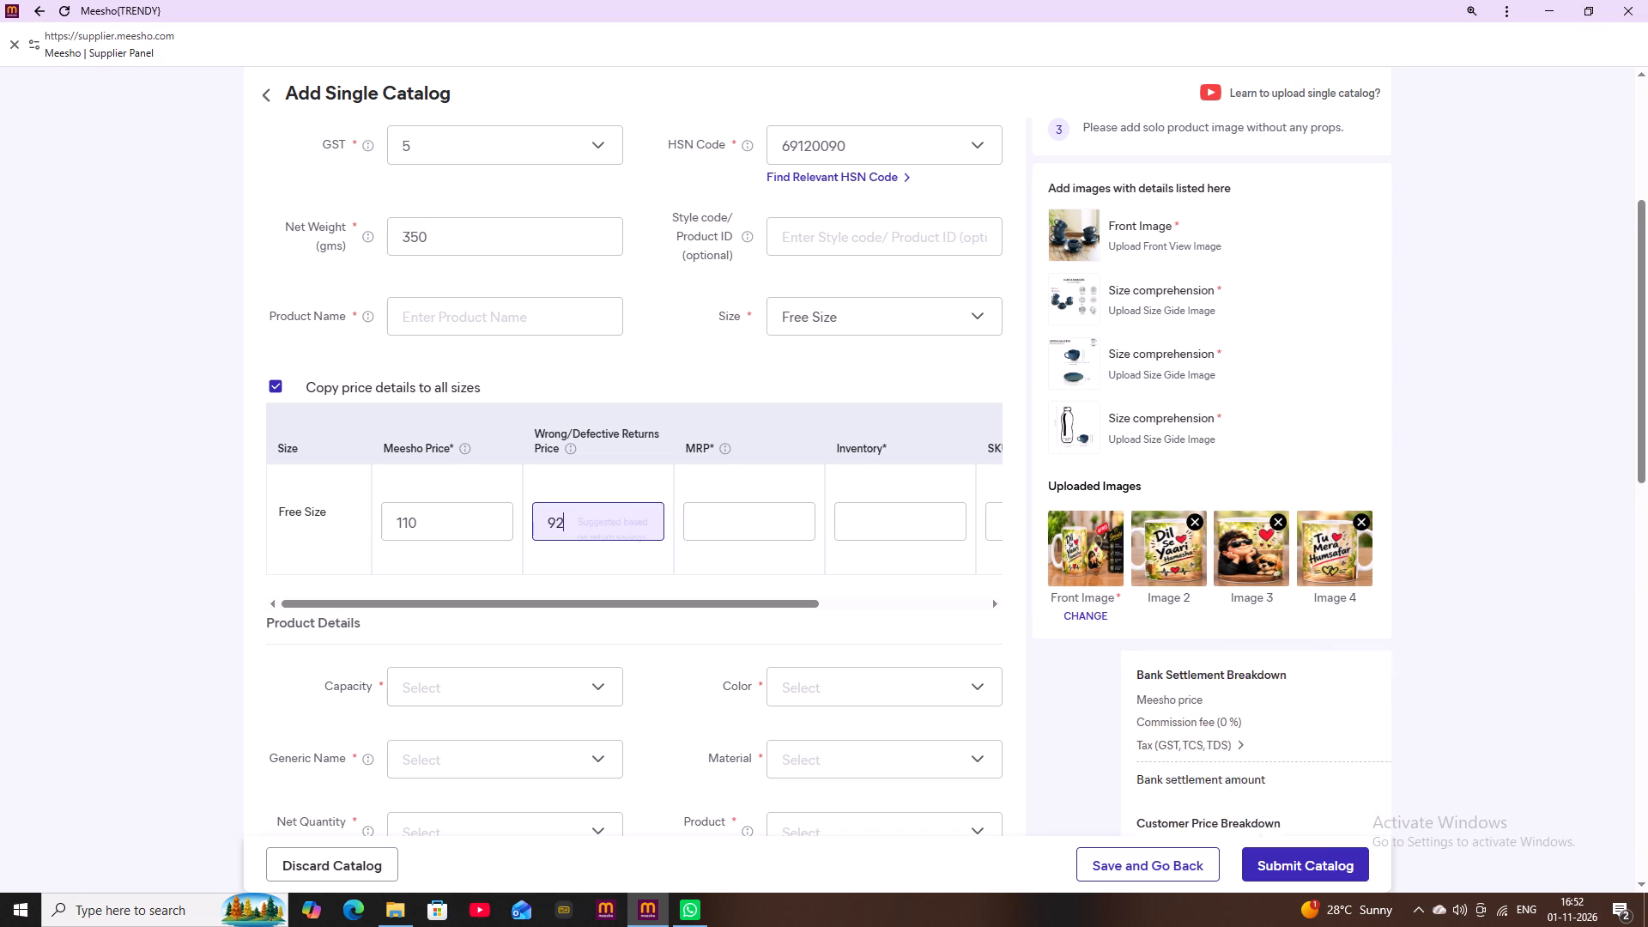
key("BackSpace")
key("BackSpace")
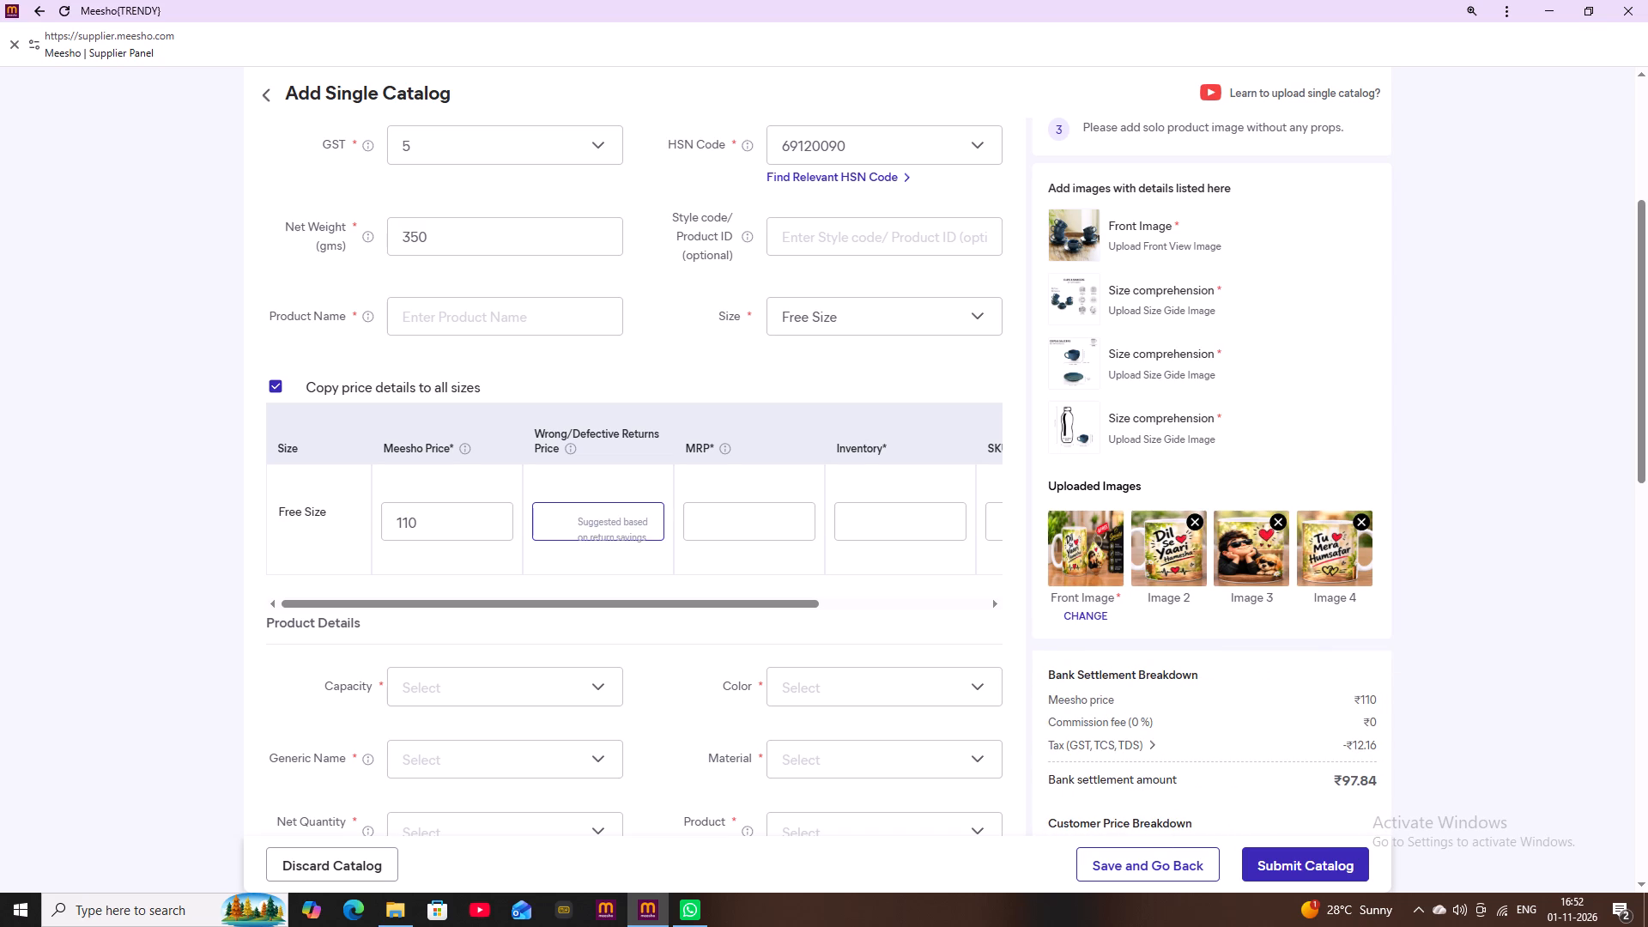
scroll(1568, 585, "down", 2)
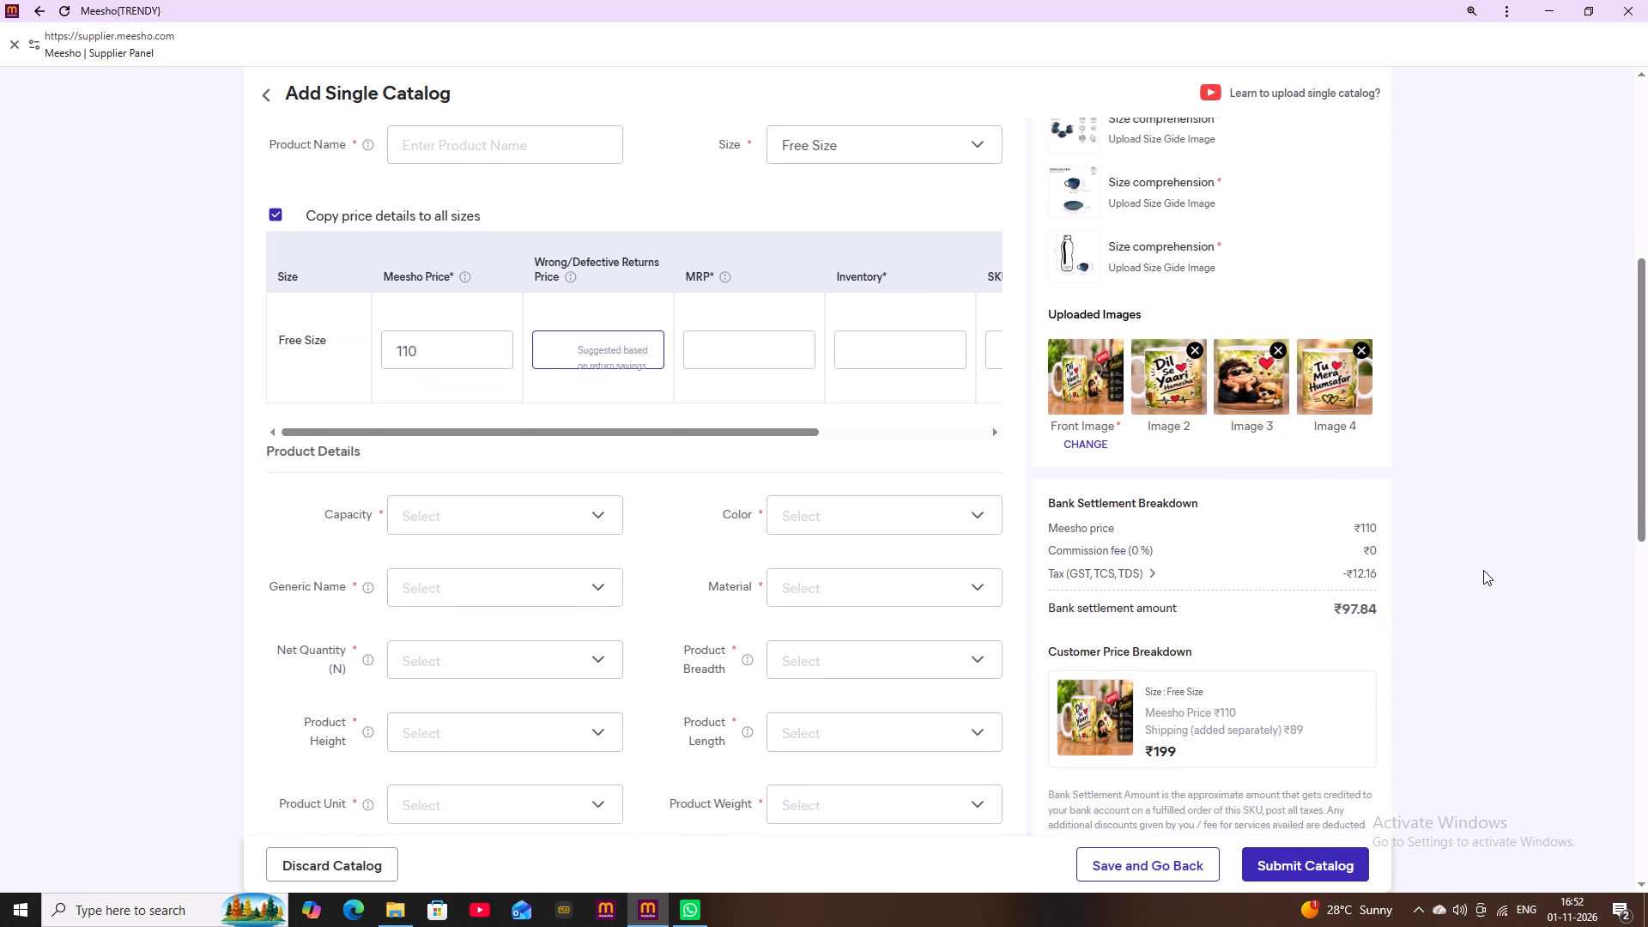
scroll(1453, 571, "up", 3)
scroll(1453, 571, "down", 1)
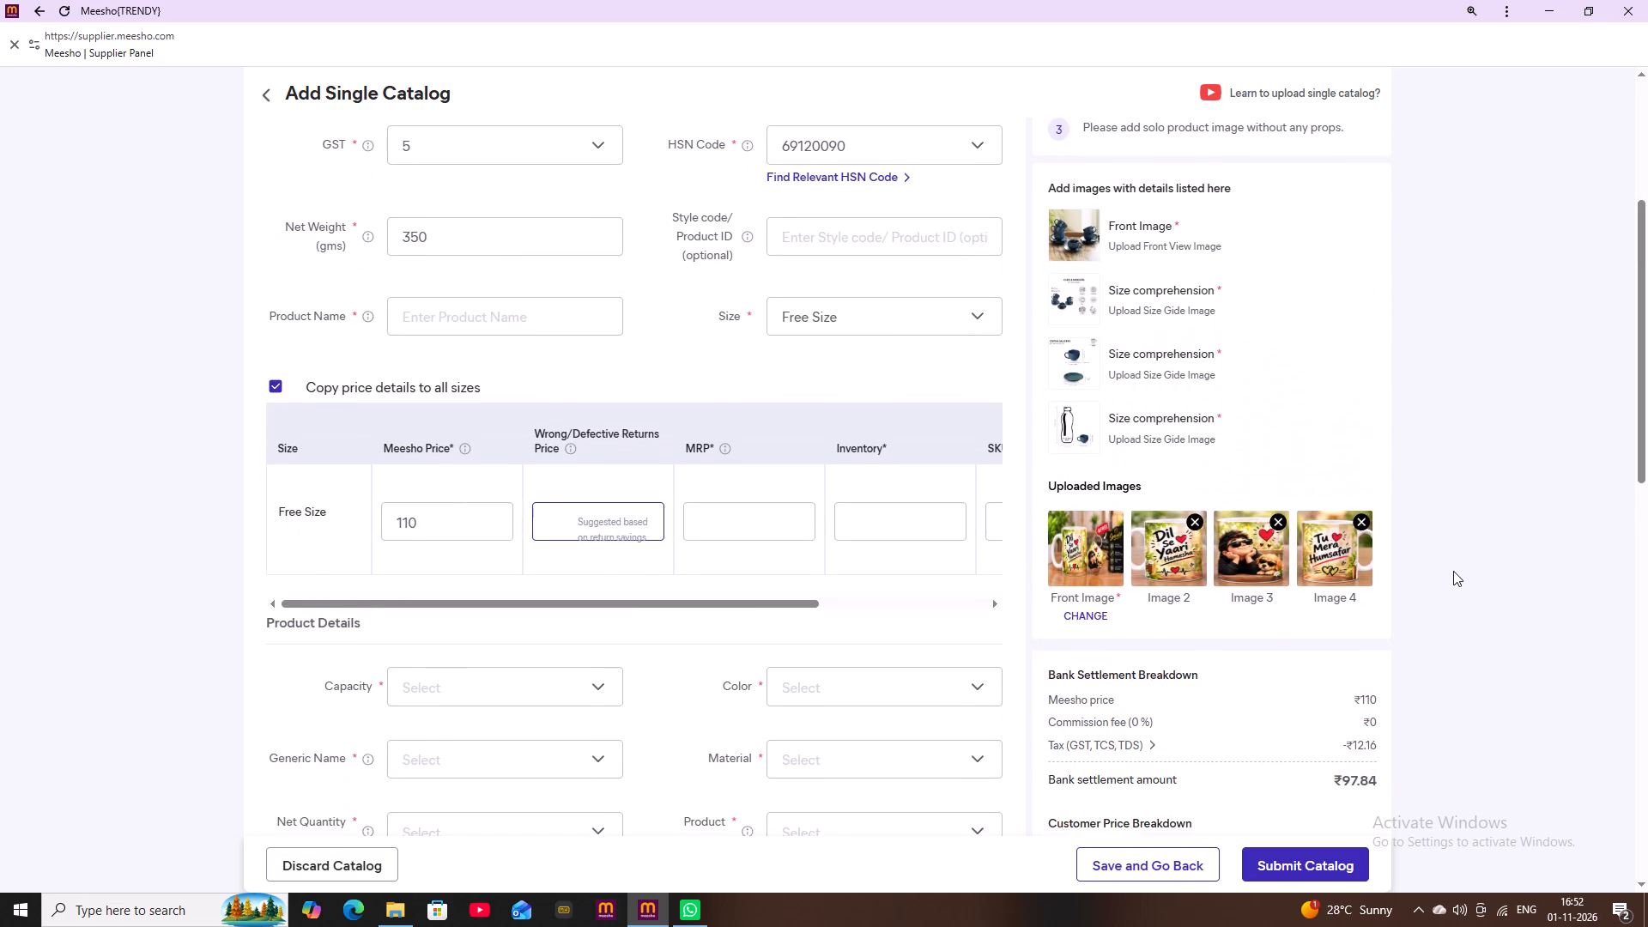
scroll(1453, 571, "up", 3)
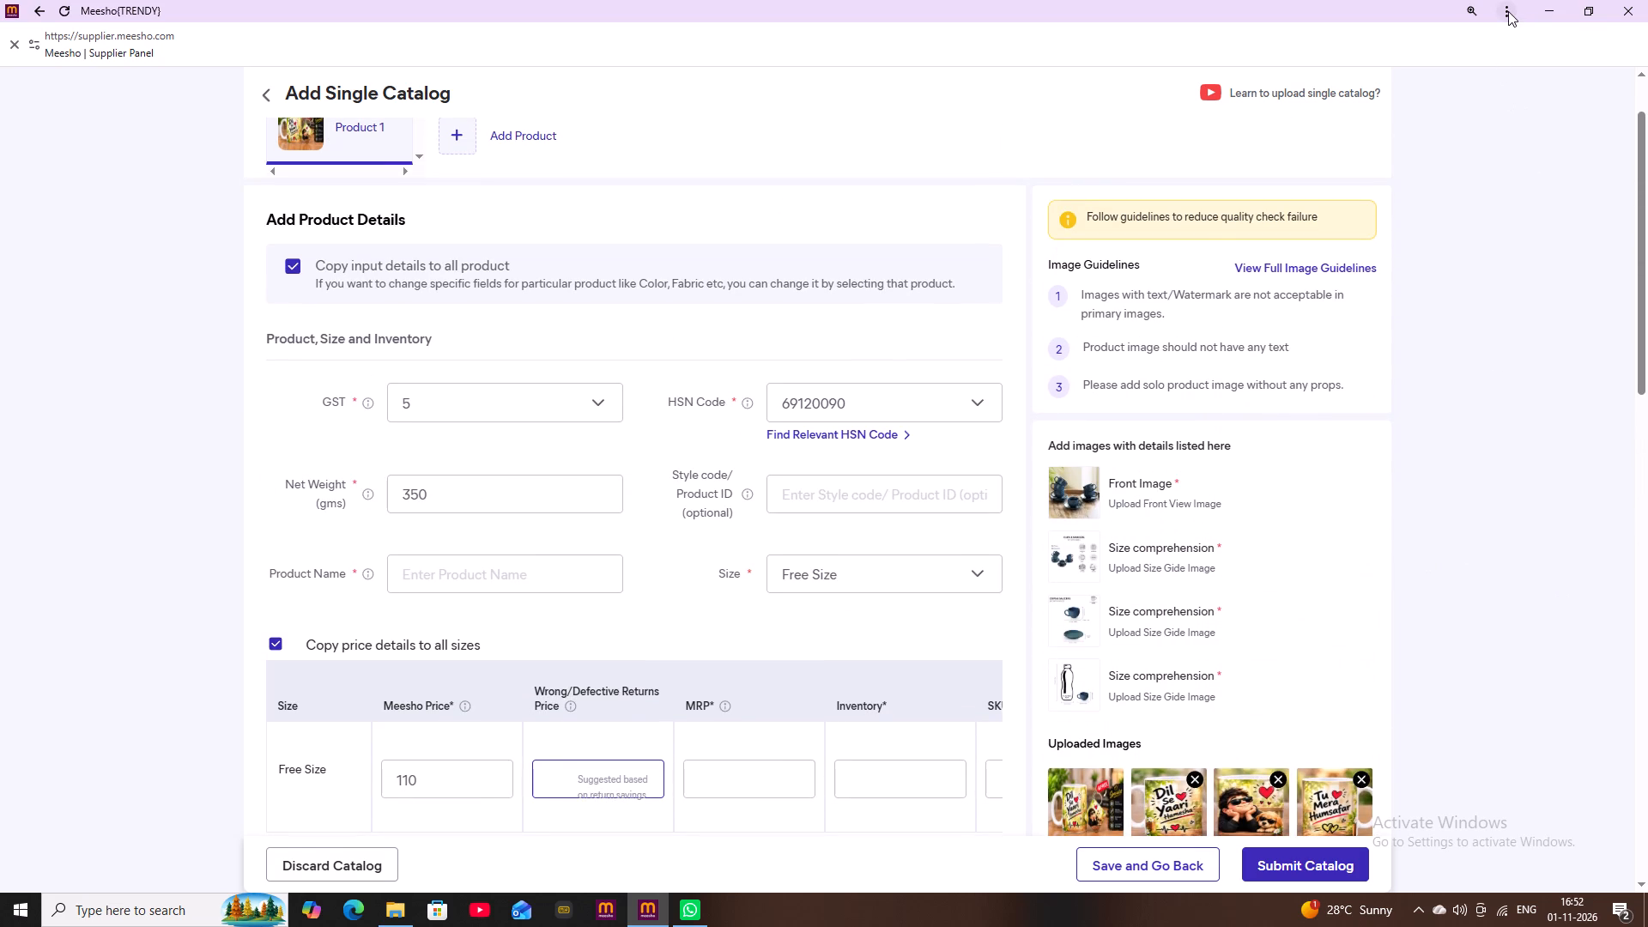
Close the supplier panel window containing the single catalog form.
left_click(1508, 11)
left_click(1576, 462)
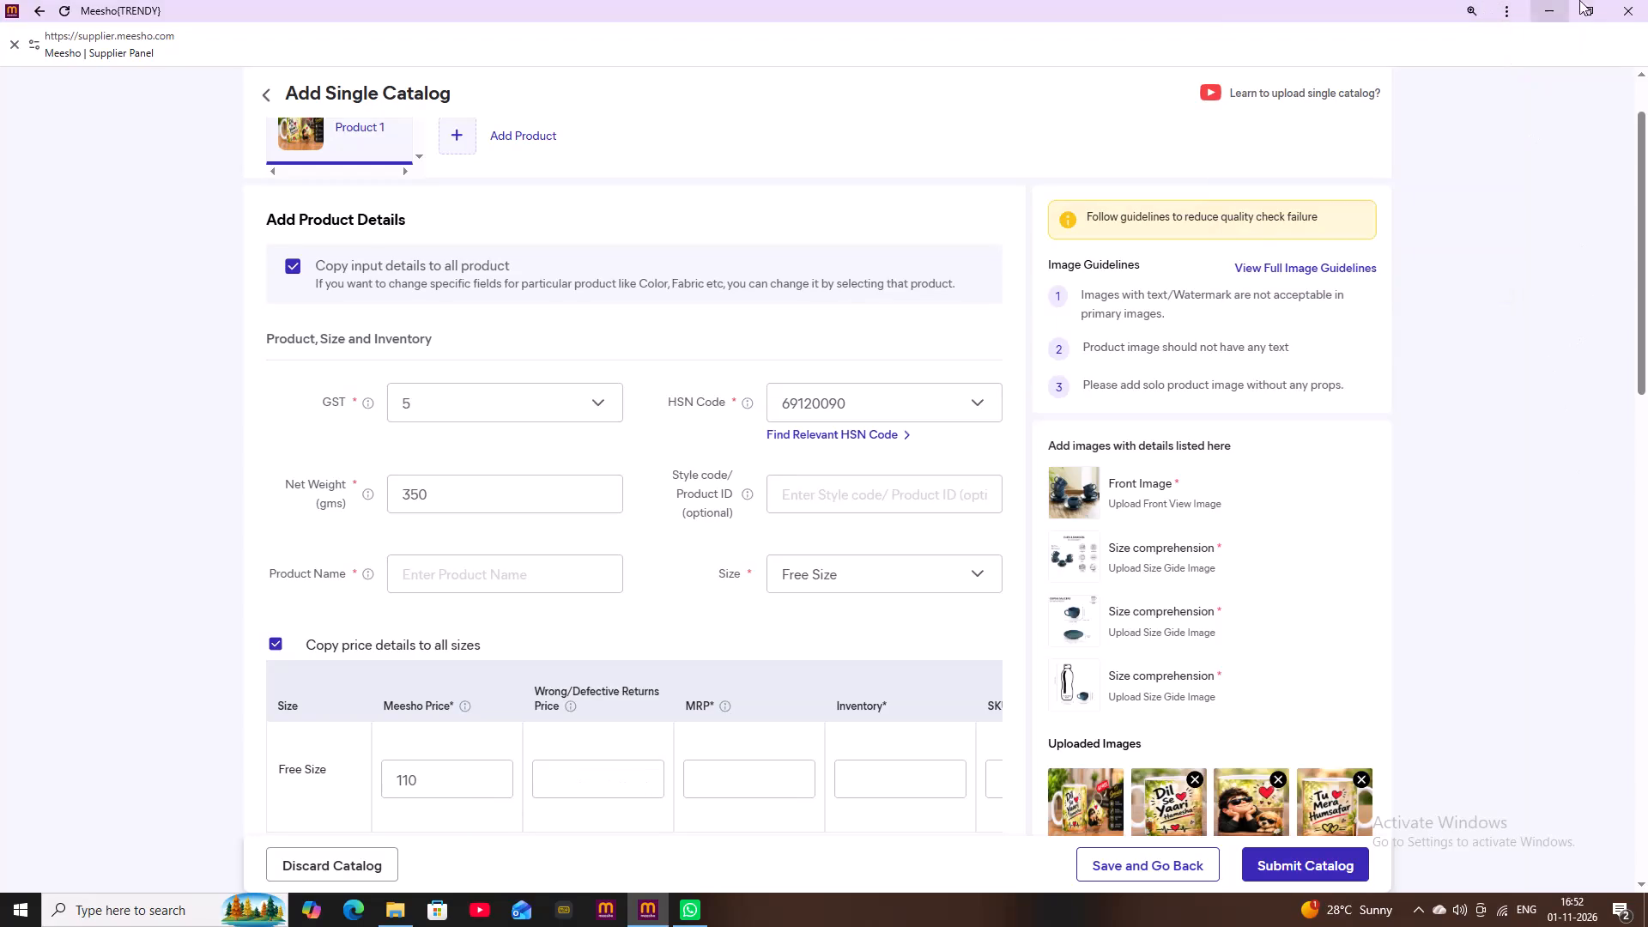
left_click(1647, 0)
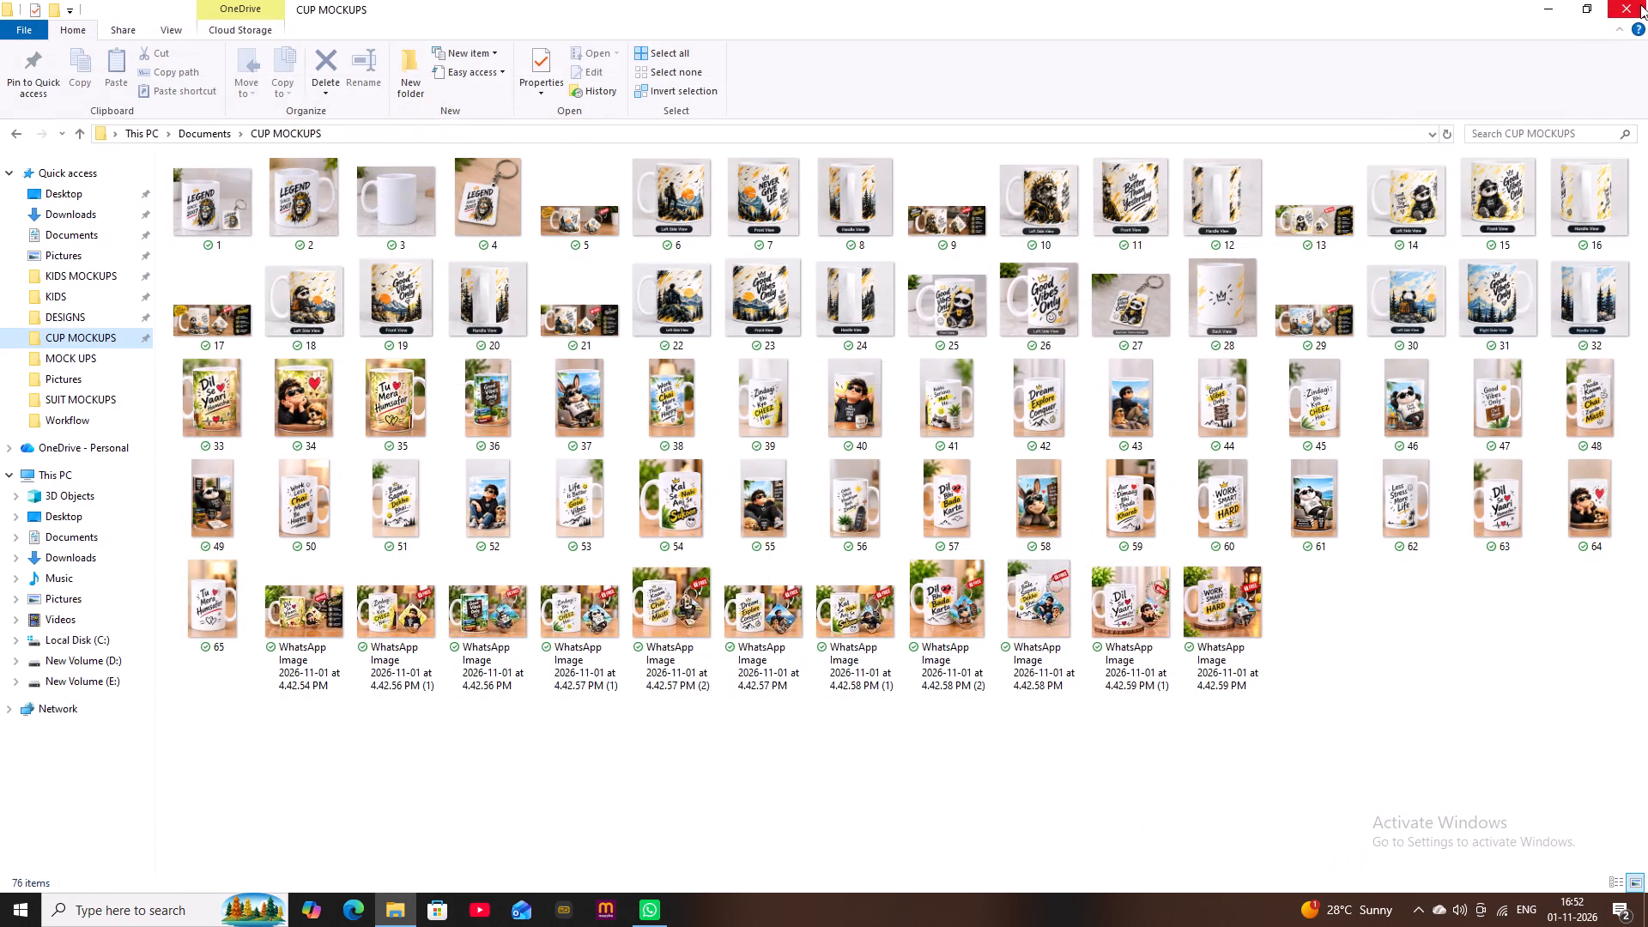
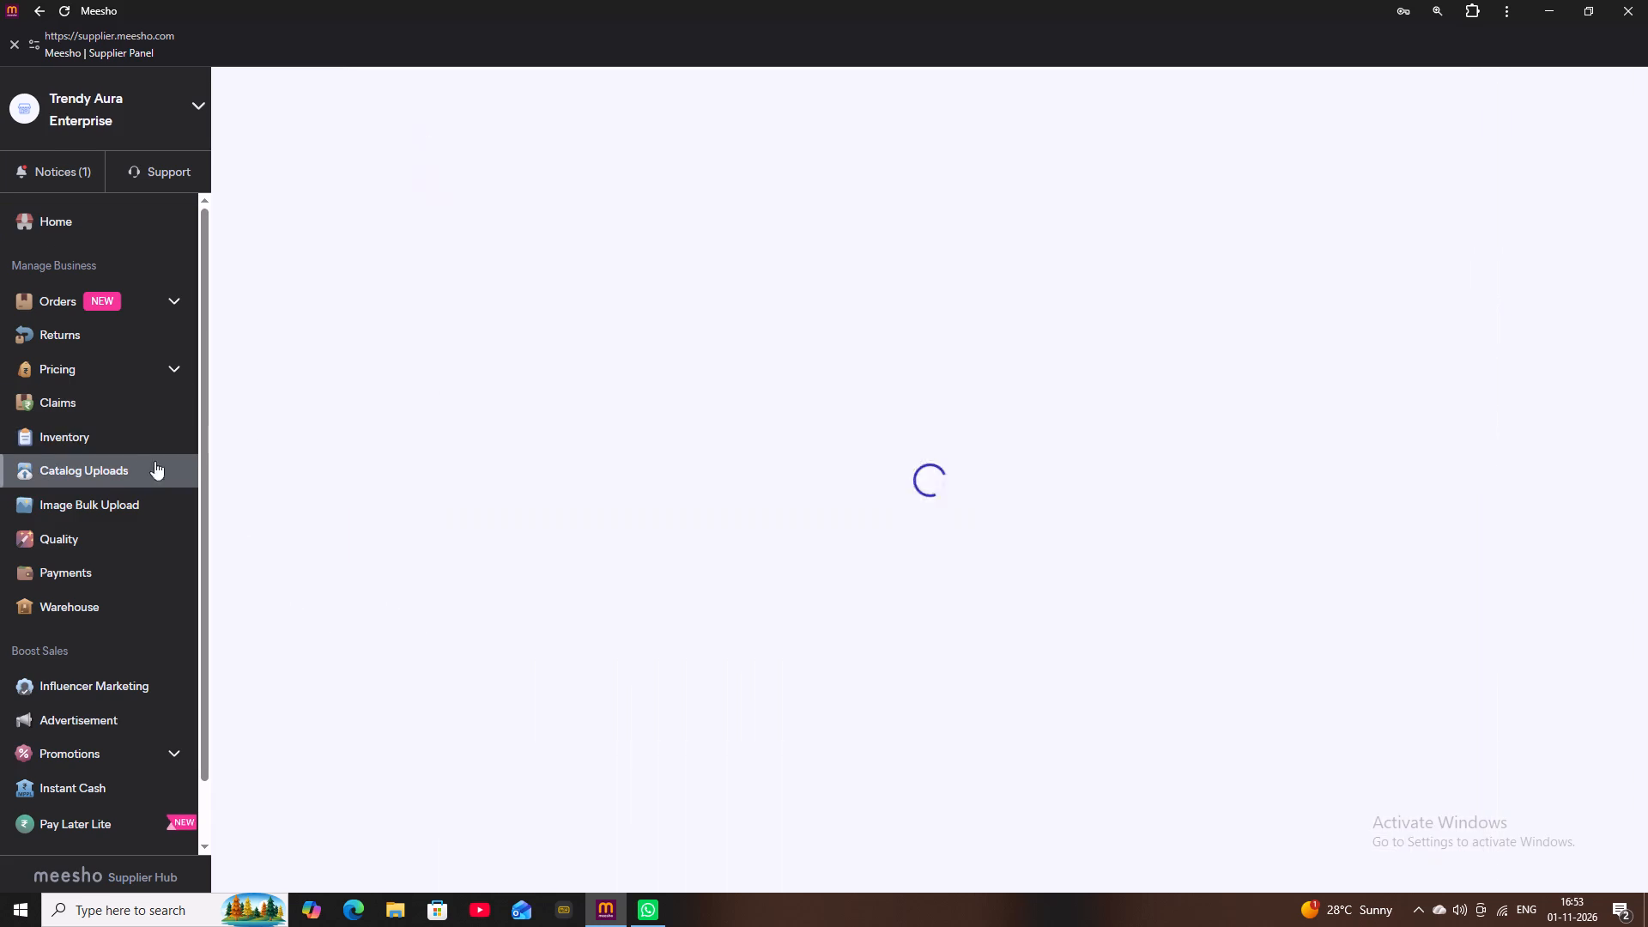
Start a new single catalog, proceeding to upload, and search for mug to choose the Cups, Mugs & Saucers category.
left_click(593, 306)
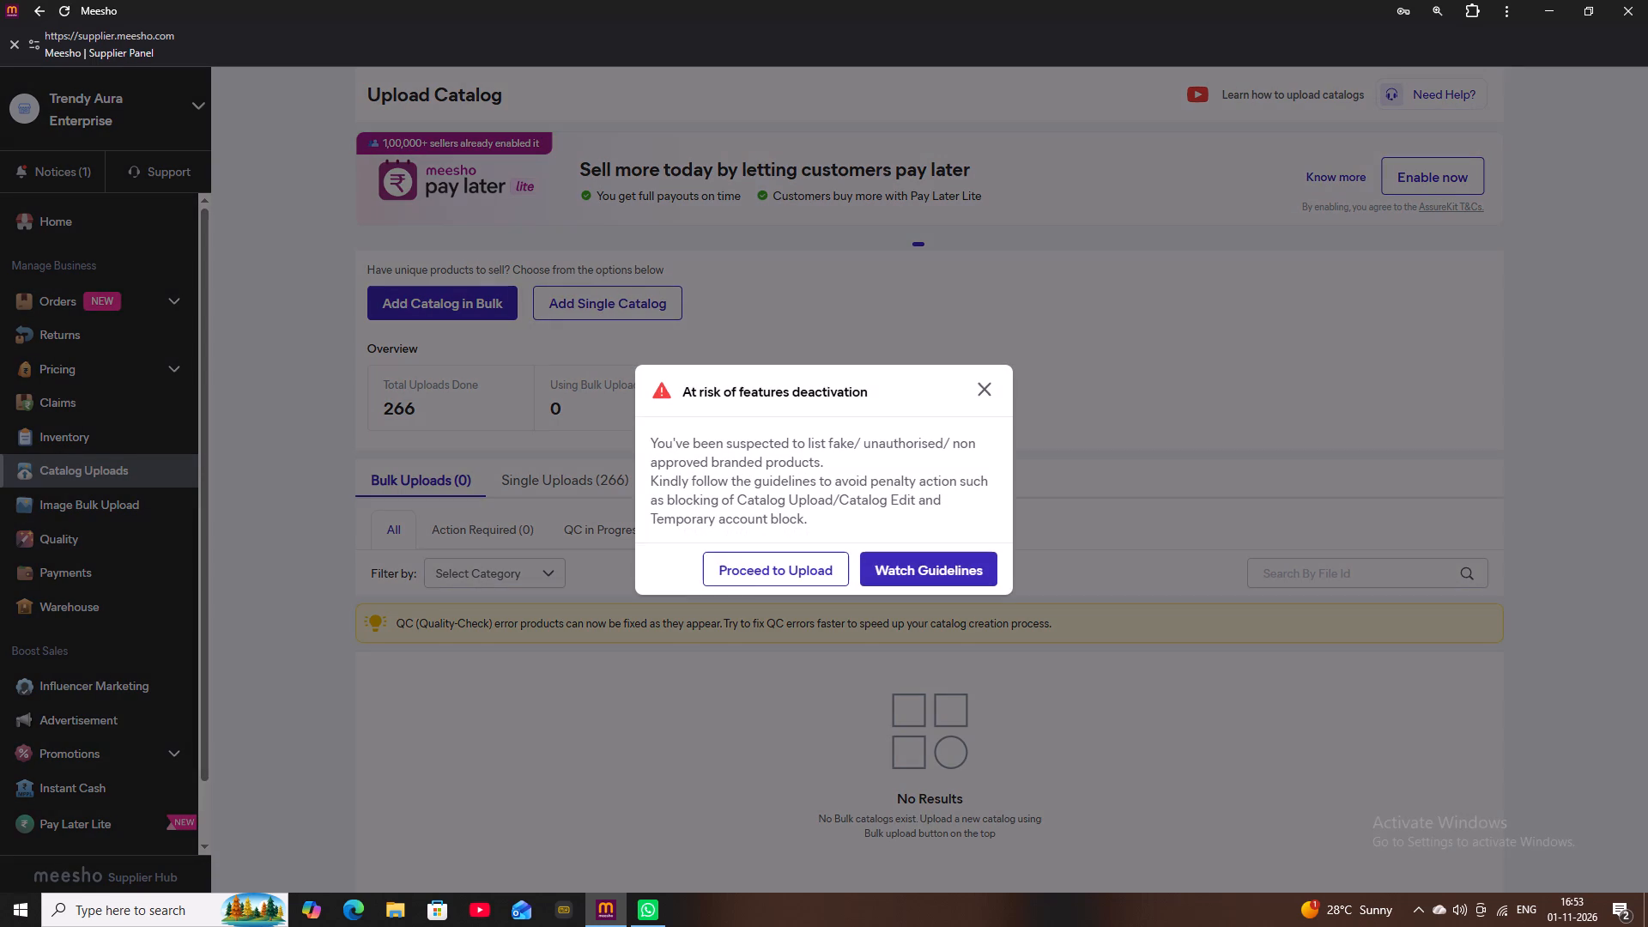
left_click(745, 567)
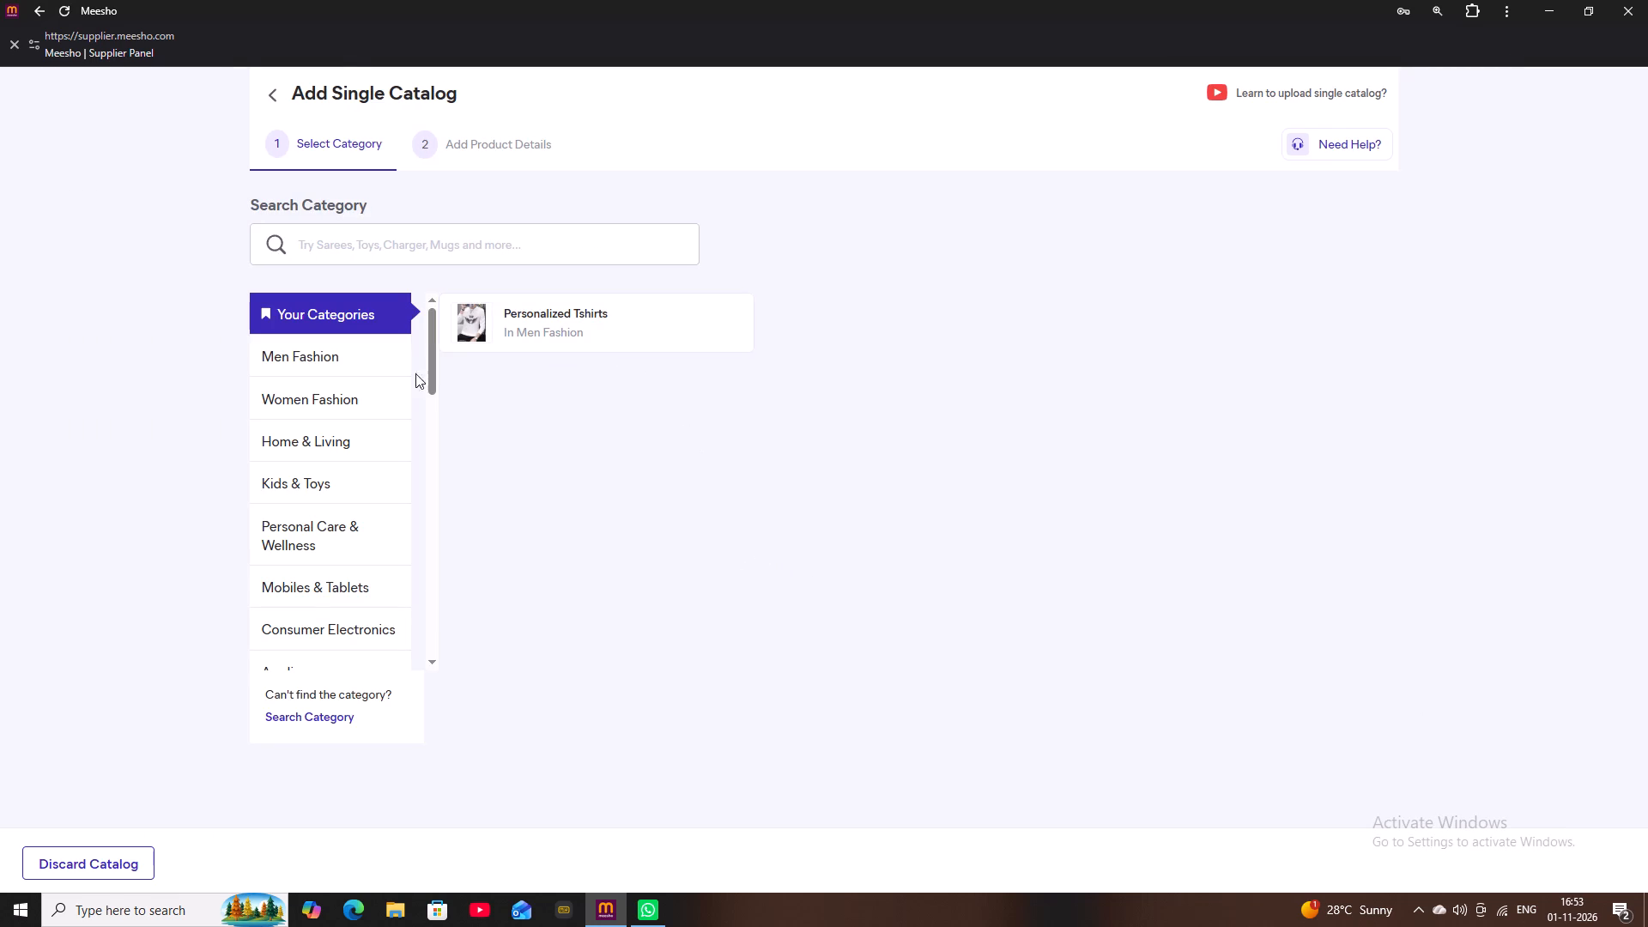
left_click(463, 254)
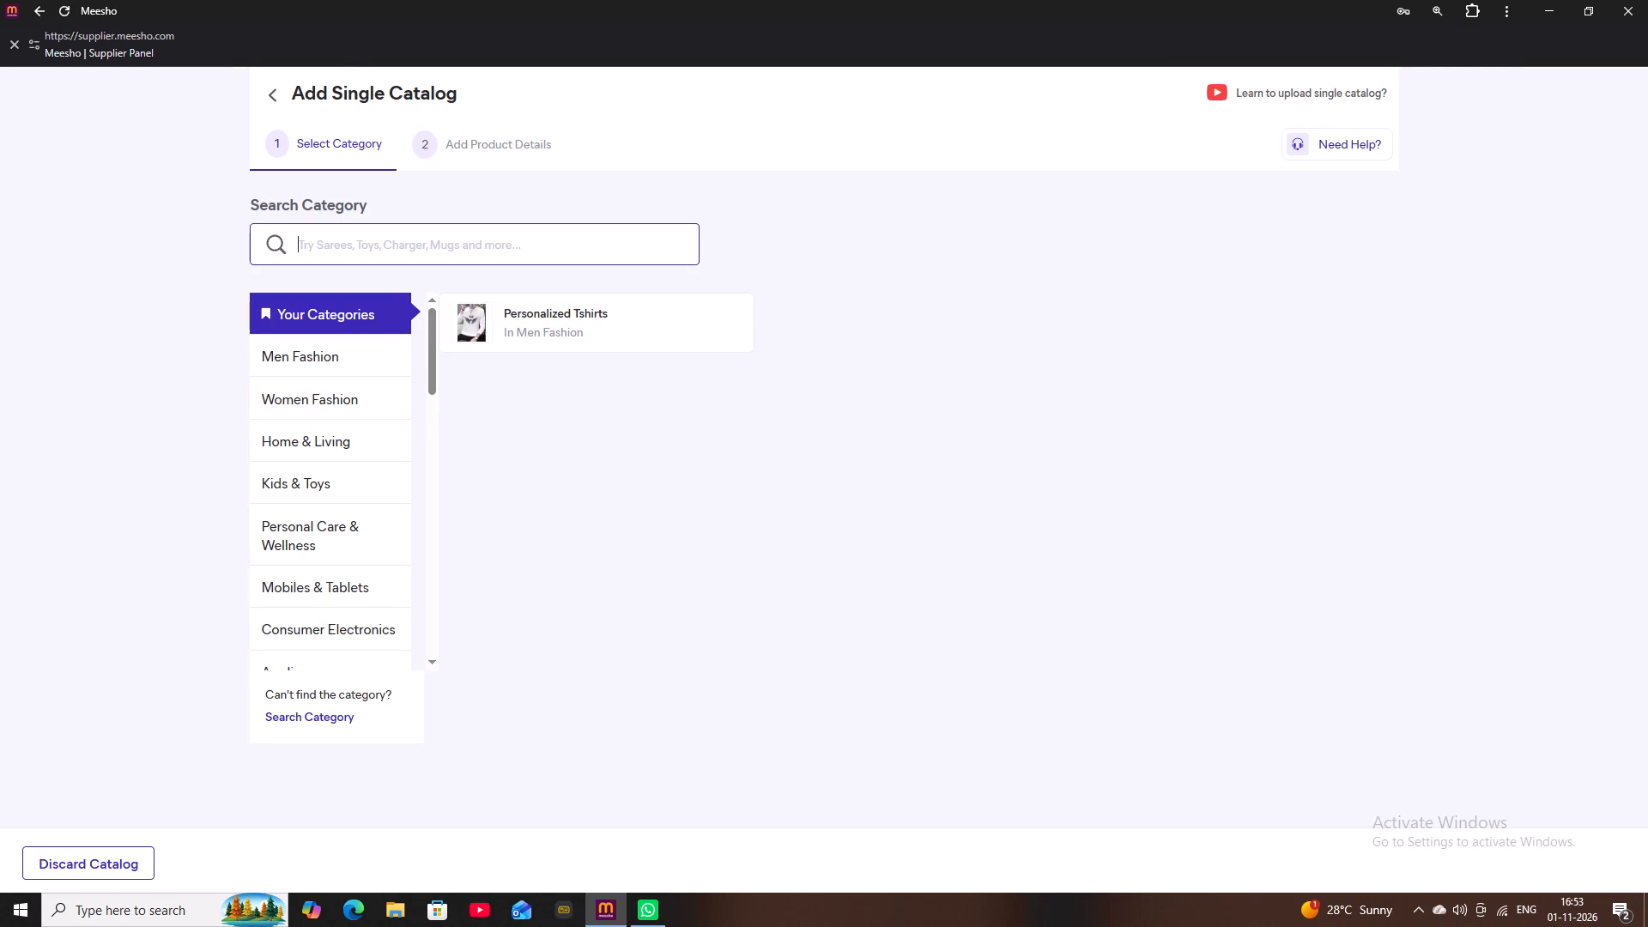
type("mug")
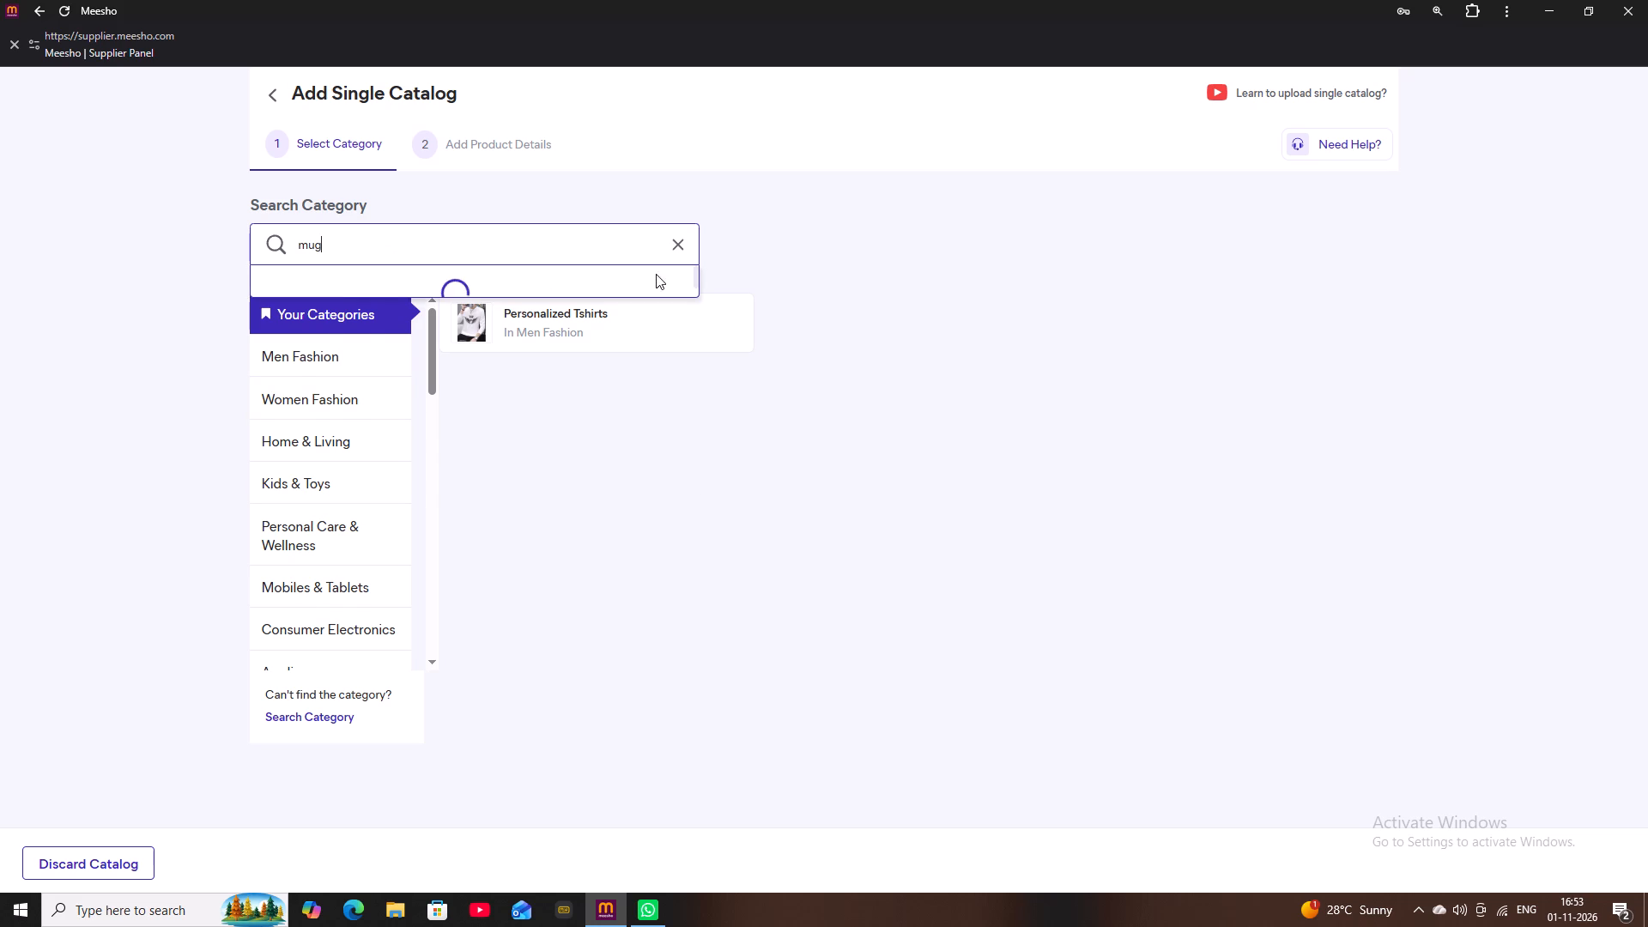
left_click(544, 302)
Add the front product image "WhatsApp Image 2026-11-01 at 4.42.54 PM" from the CUP MOCKUPS folder and continue to the product details.
left_click(1162, 642)
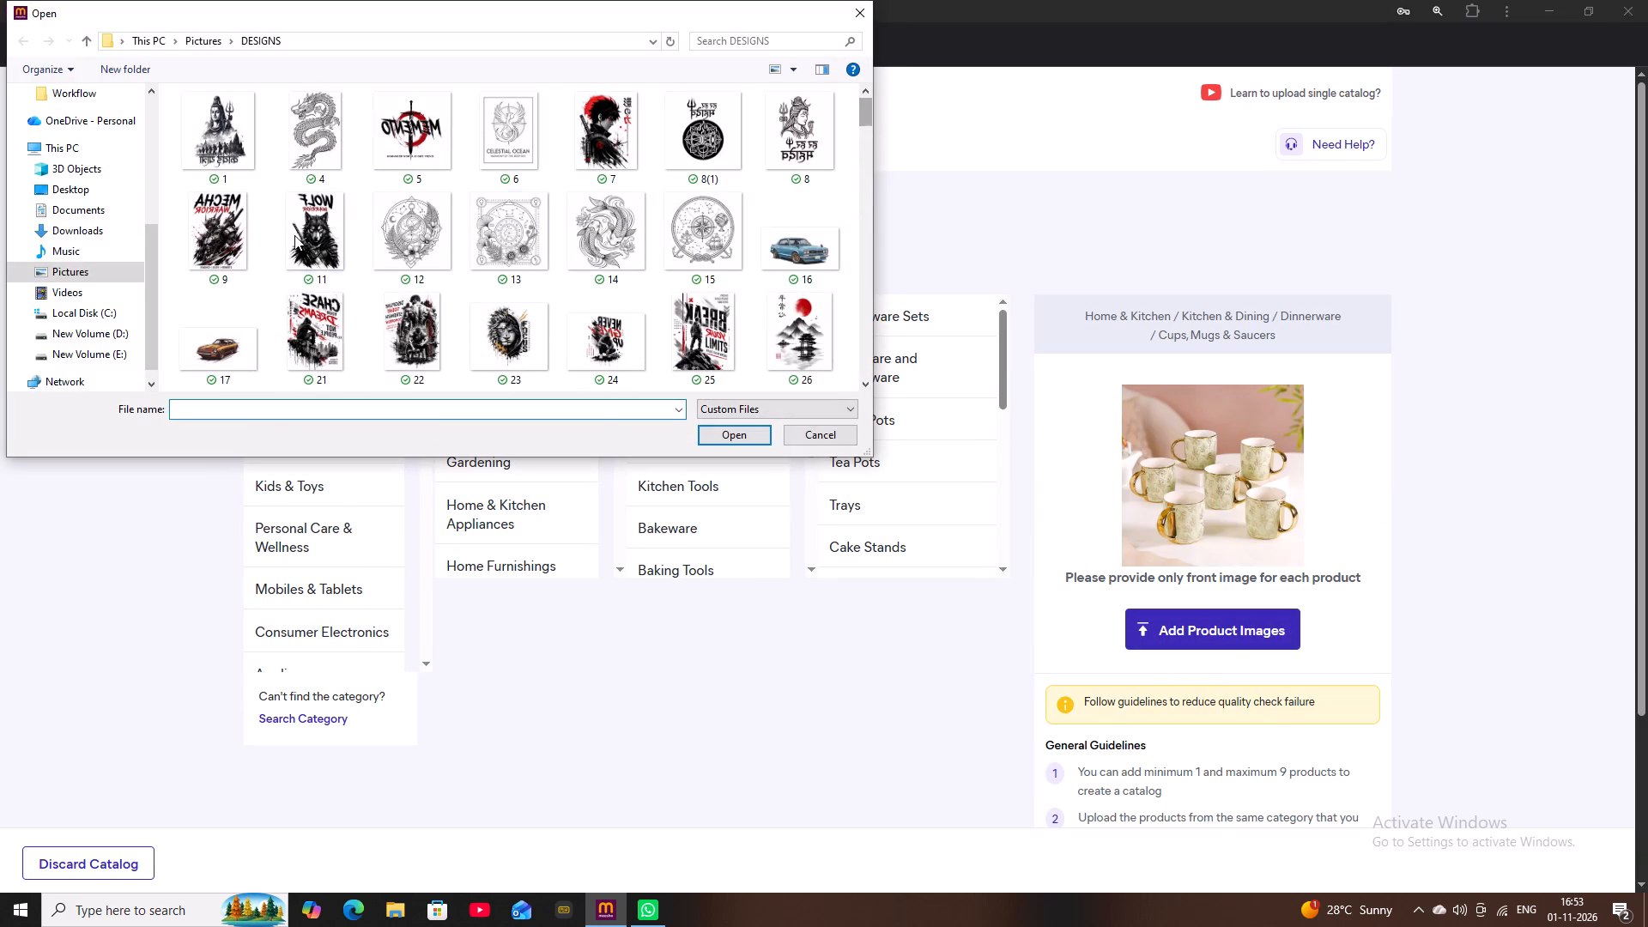
left_click_drag(150, 288, 161, 216)
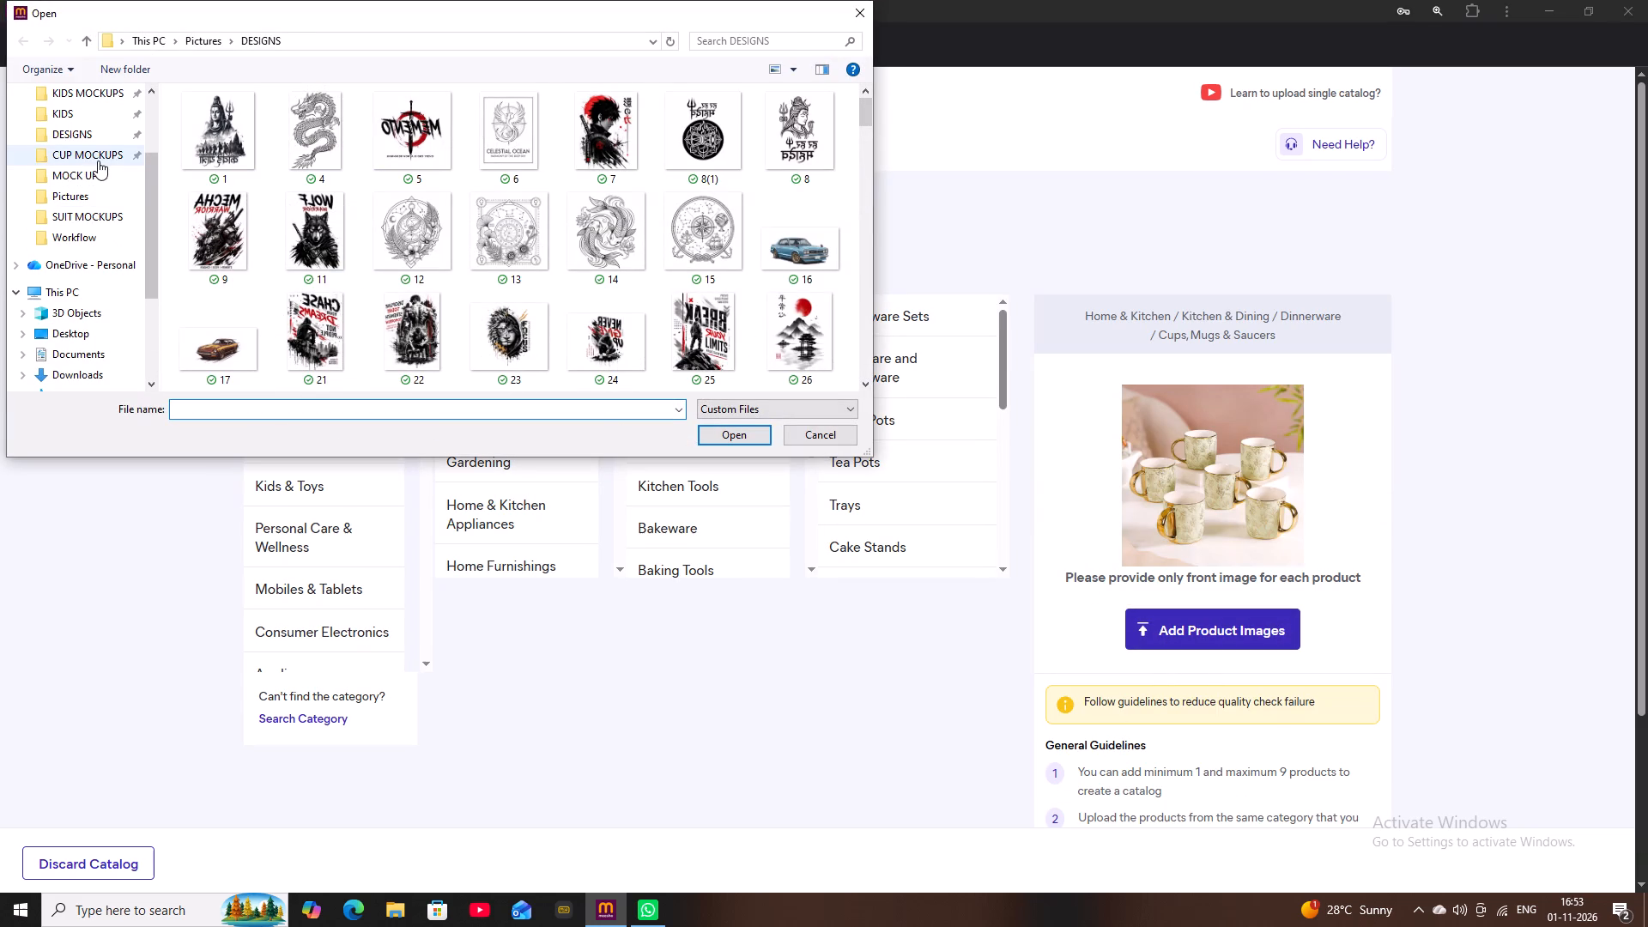
left_click(98, 161)
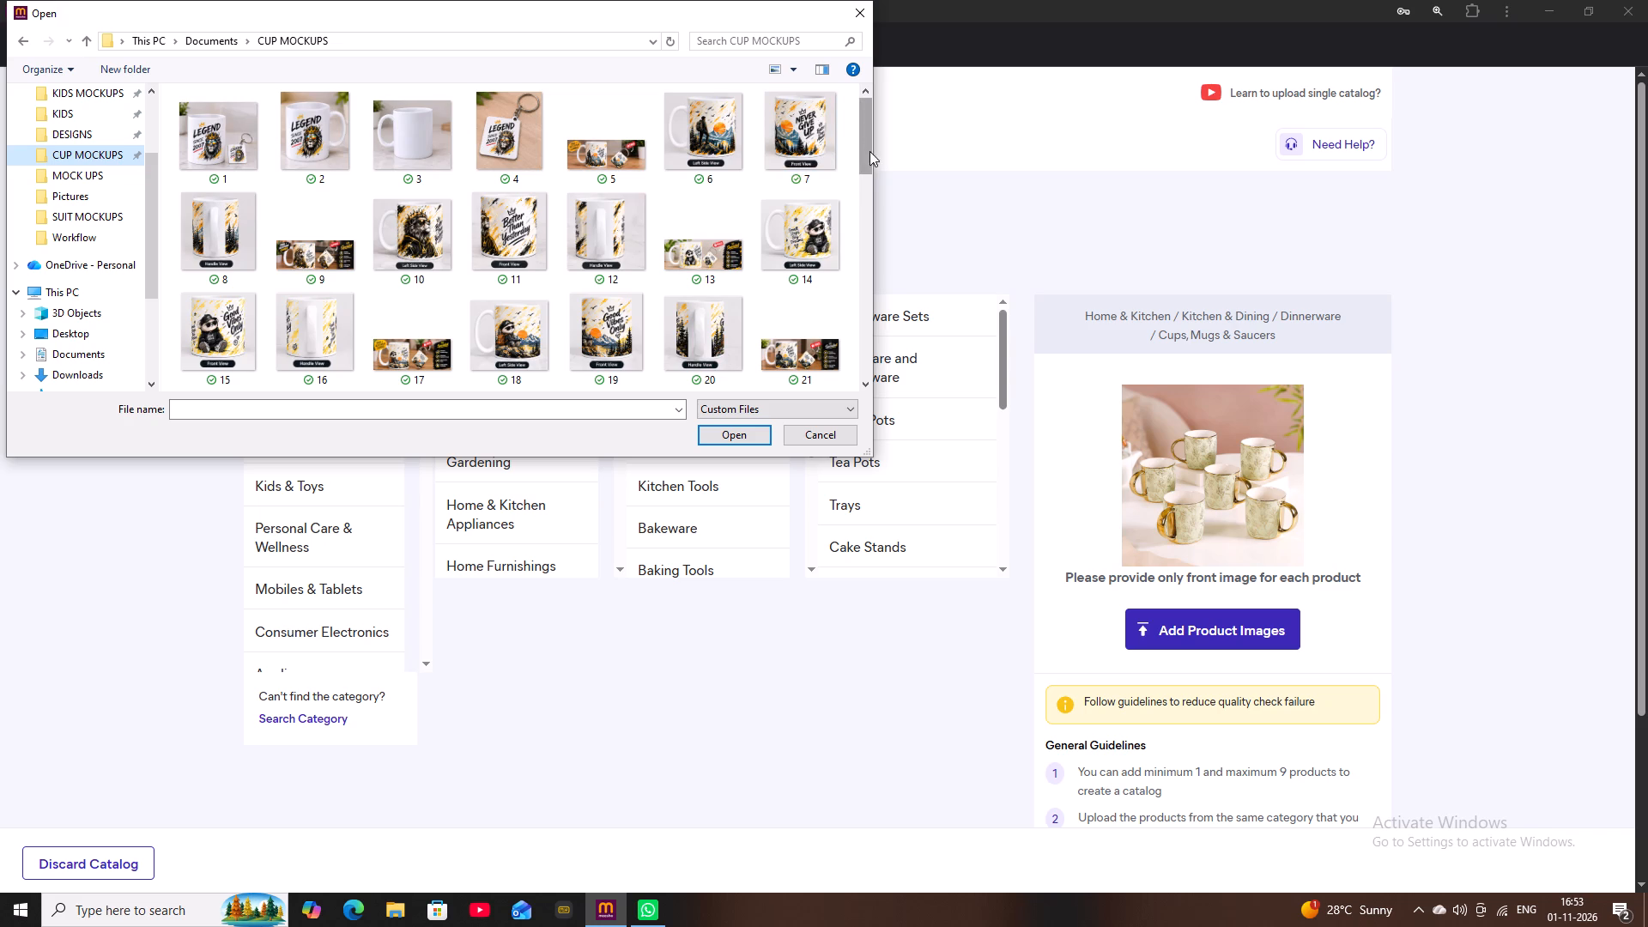
left_click_drag(870, 153, 873, 383)
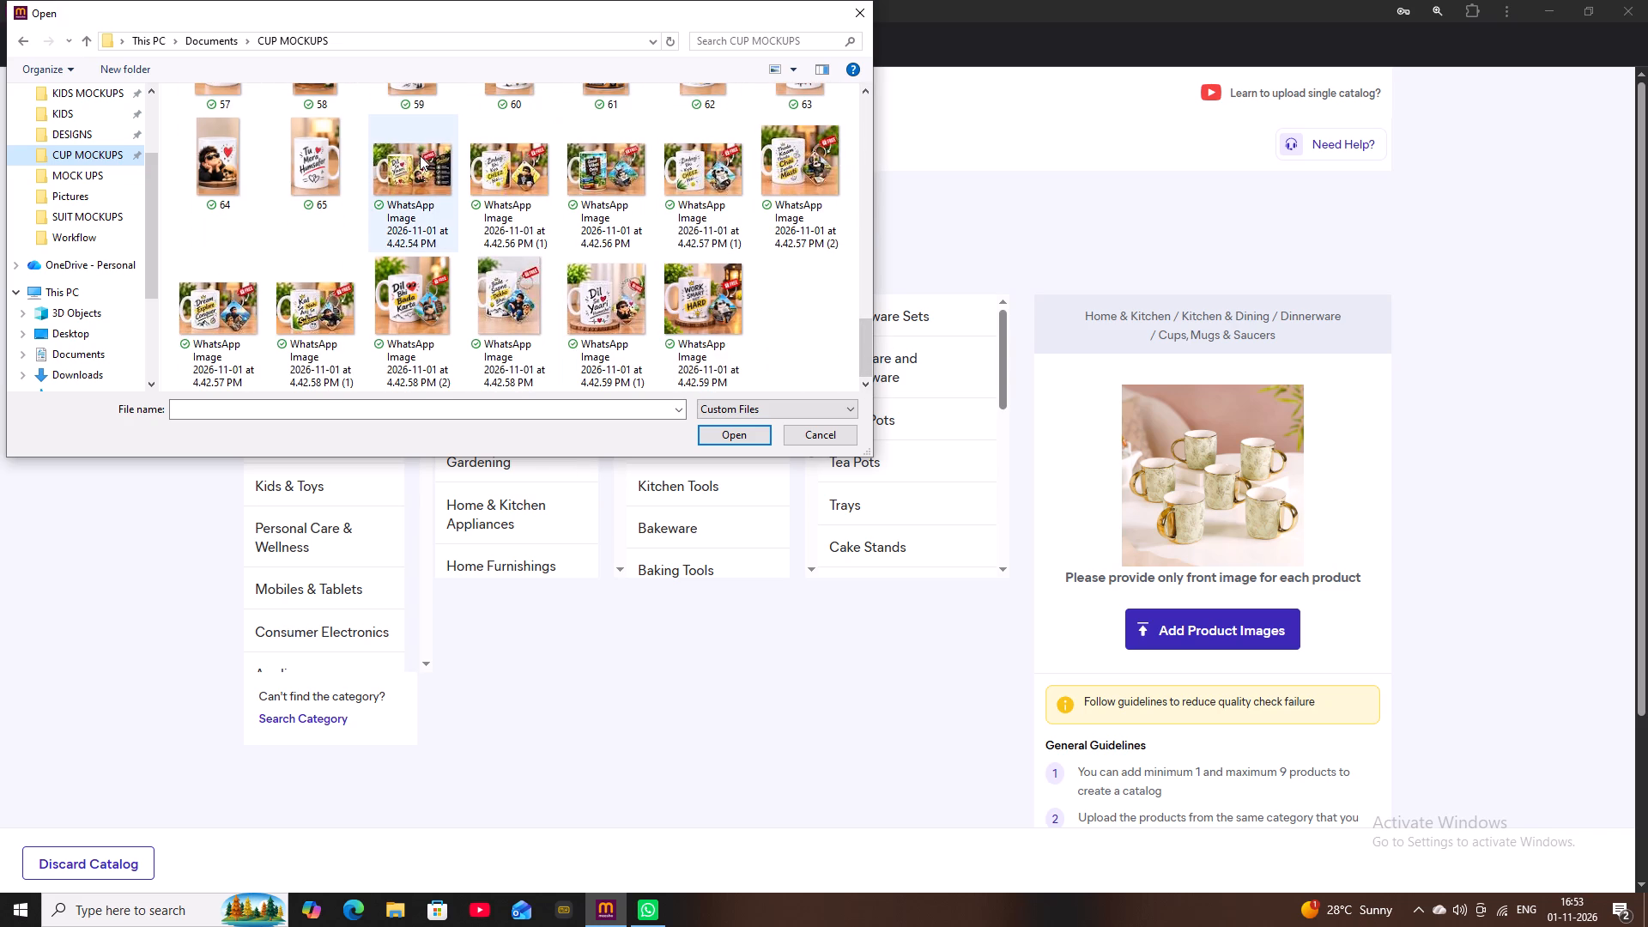
double_click(420, 155)
left_click(1096, 710)
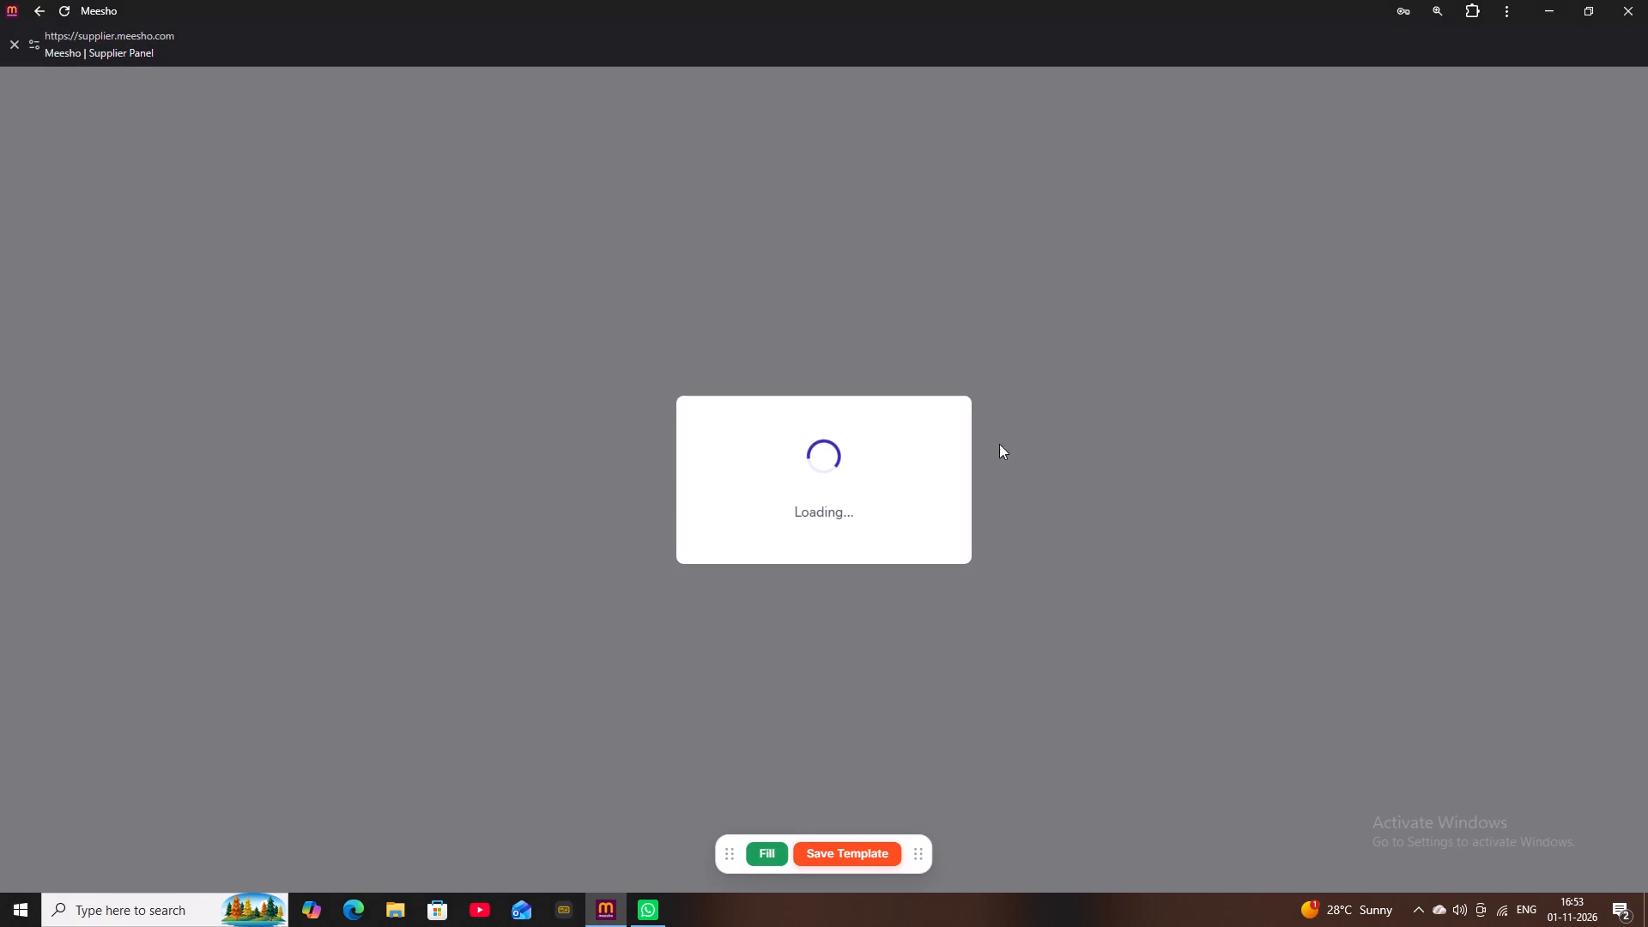
Add image 33 from the CUP MOCKUPS folder as the catalog's second product image.
scroll(1129, 563, "down", 4)
left_click(1184, 566)
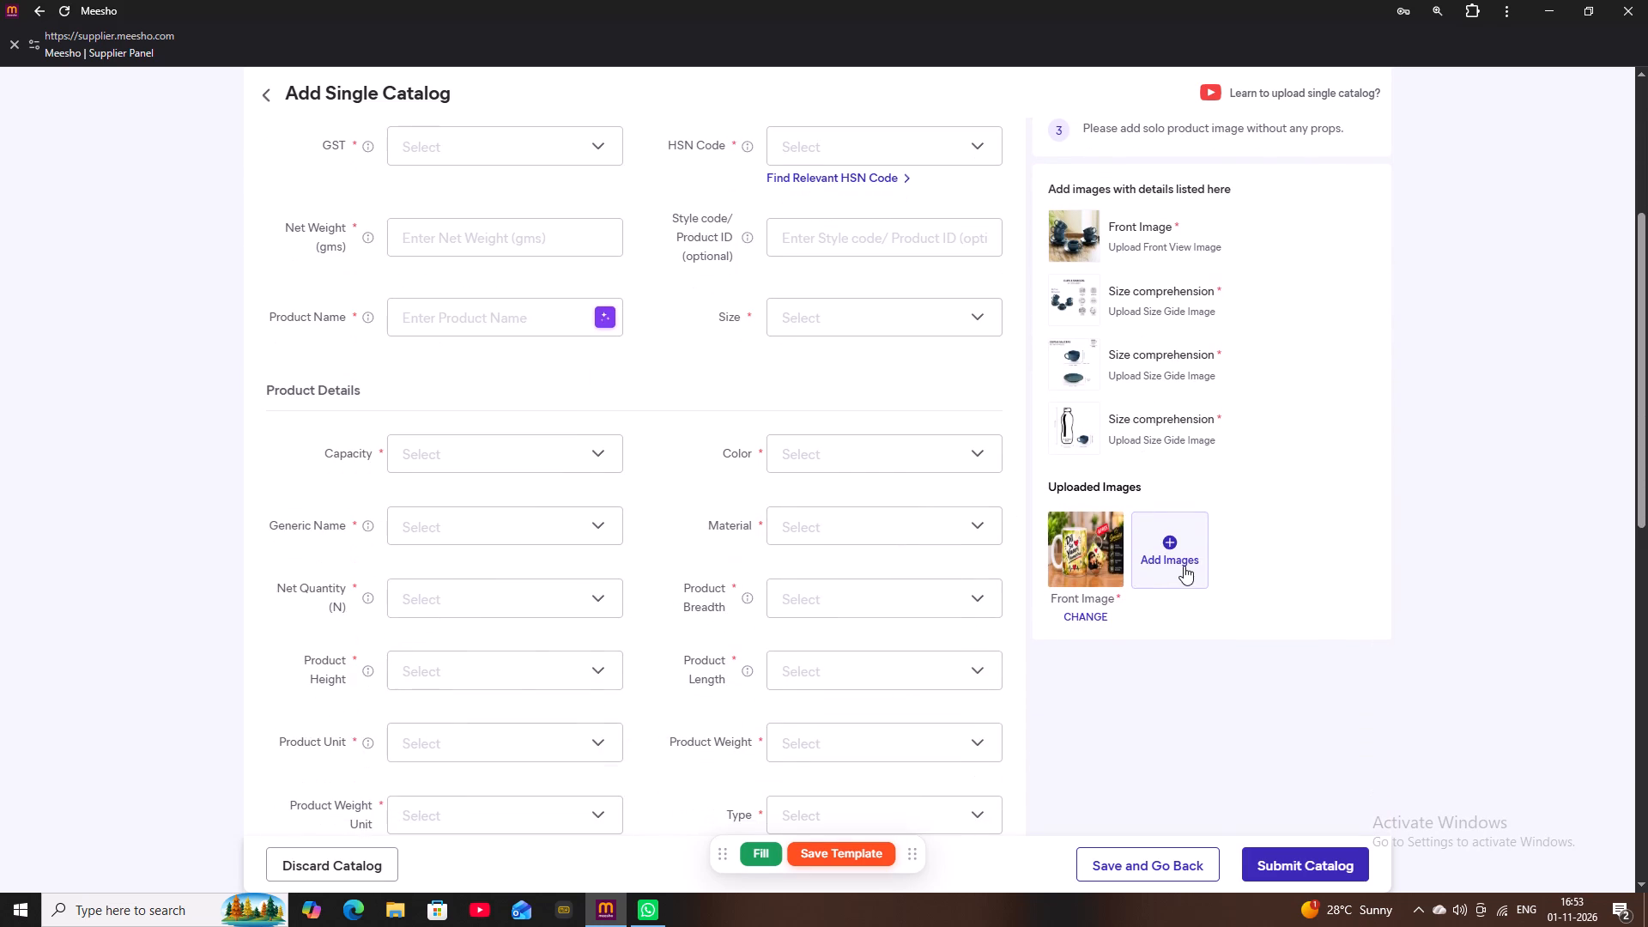
left_click(853, 129)
left_click_drag(868, 134, 860, 221)
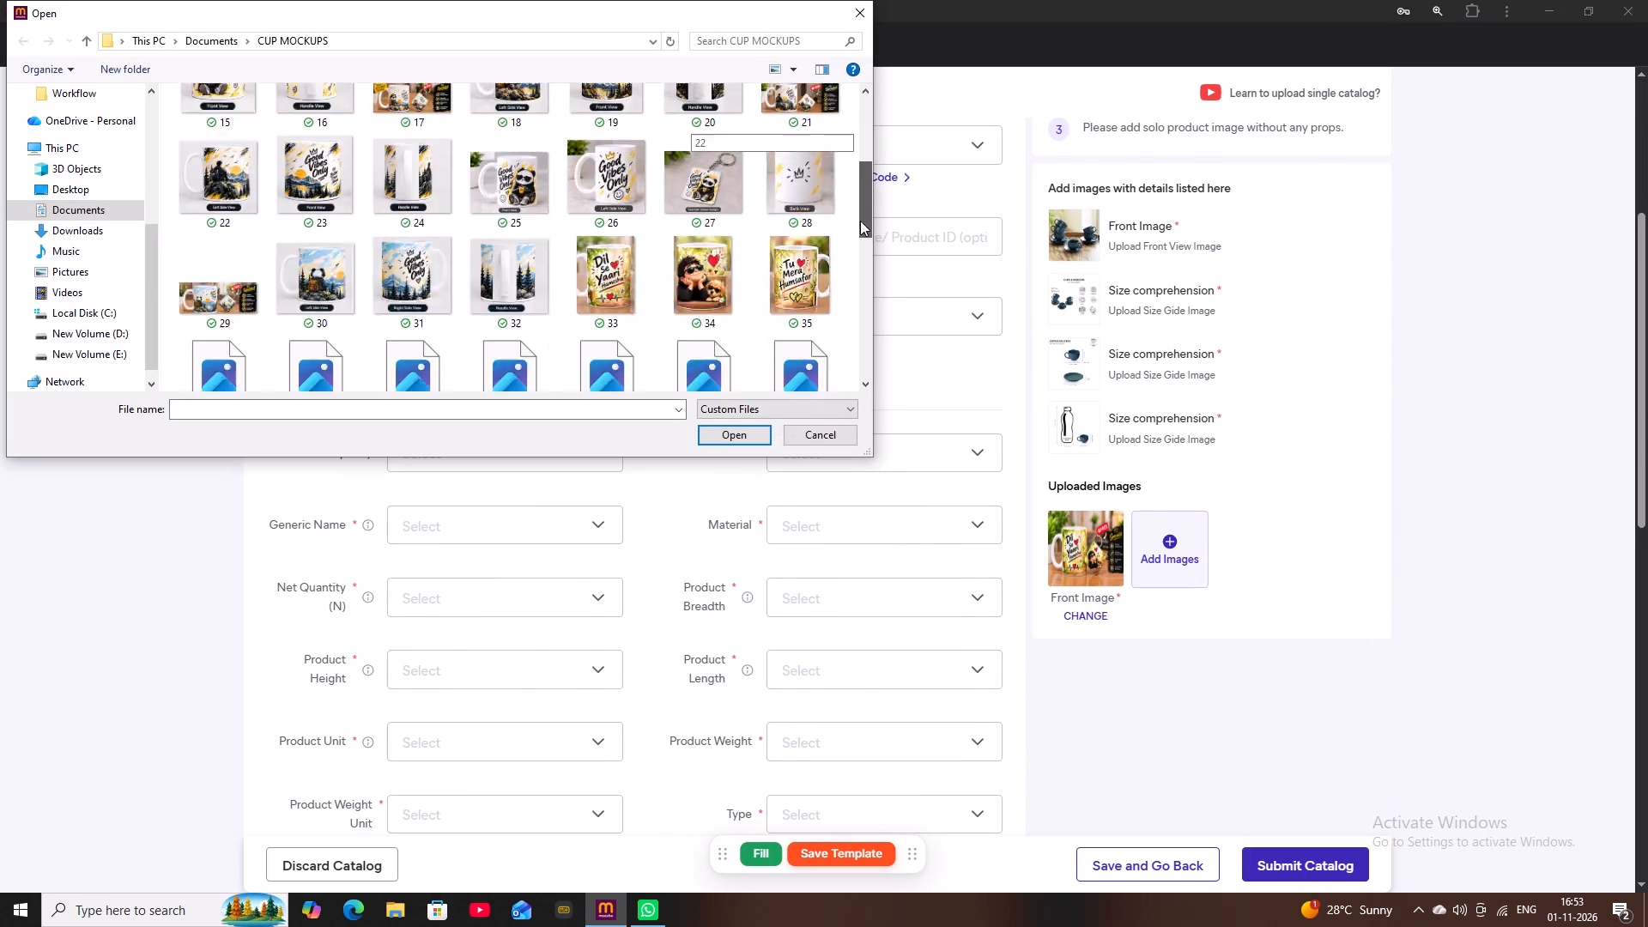
left_click_drag(860, 221, 855, 371)
scroll(766, 350, "up", 3)
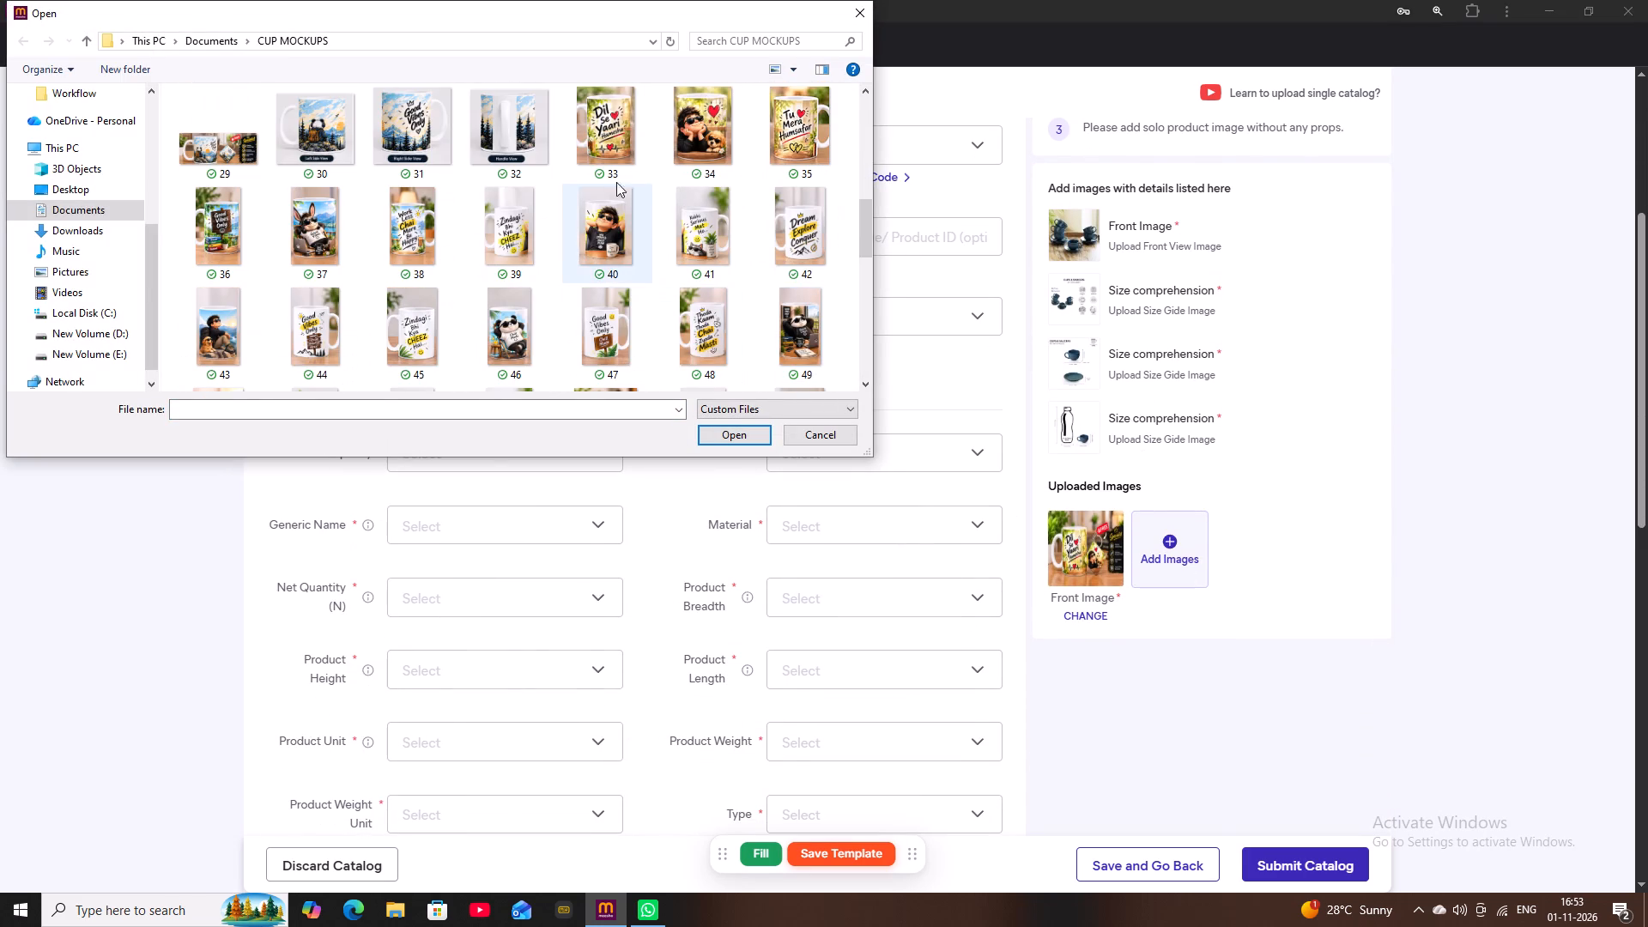
double_click(624, 130)
Add image 34 from the CUP MOCKUPS folder as the third product image.
left_click(1251, 548)
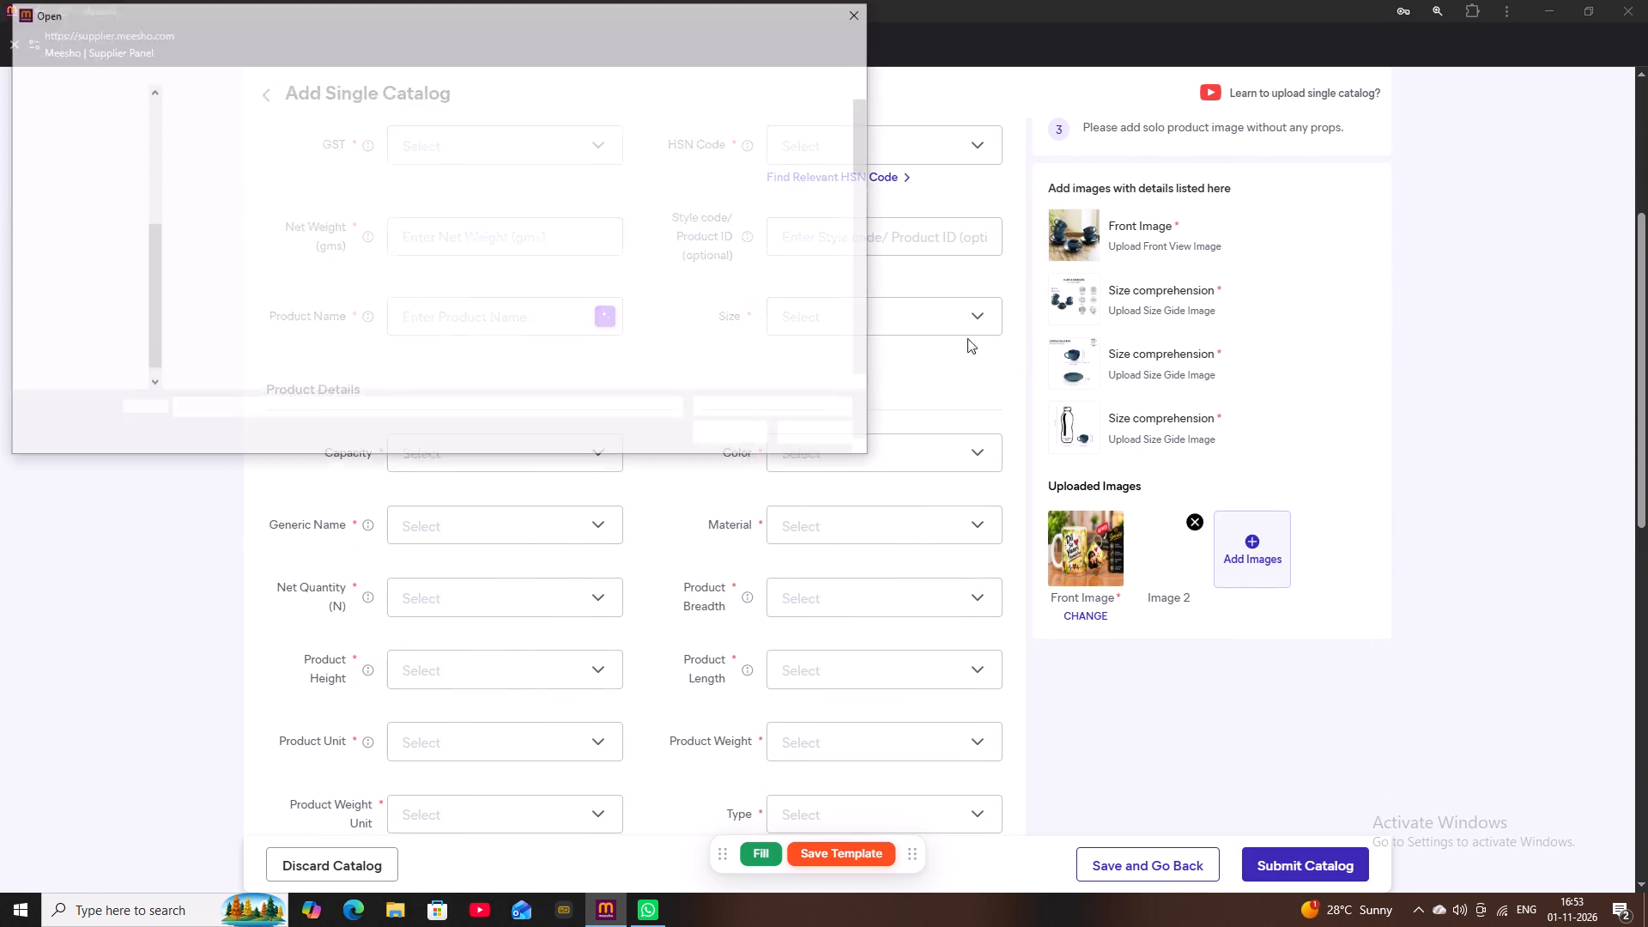
left_click_drag(862, 153, 861, 386)
scroll(799, 342, "up", 1)
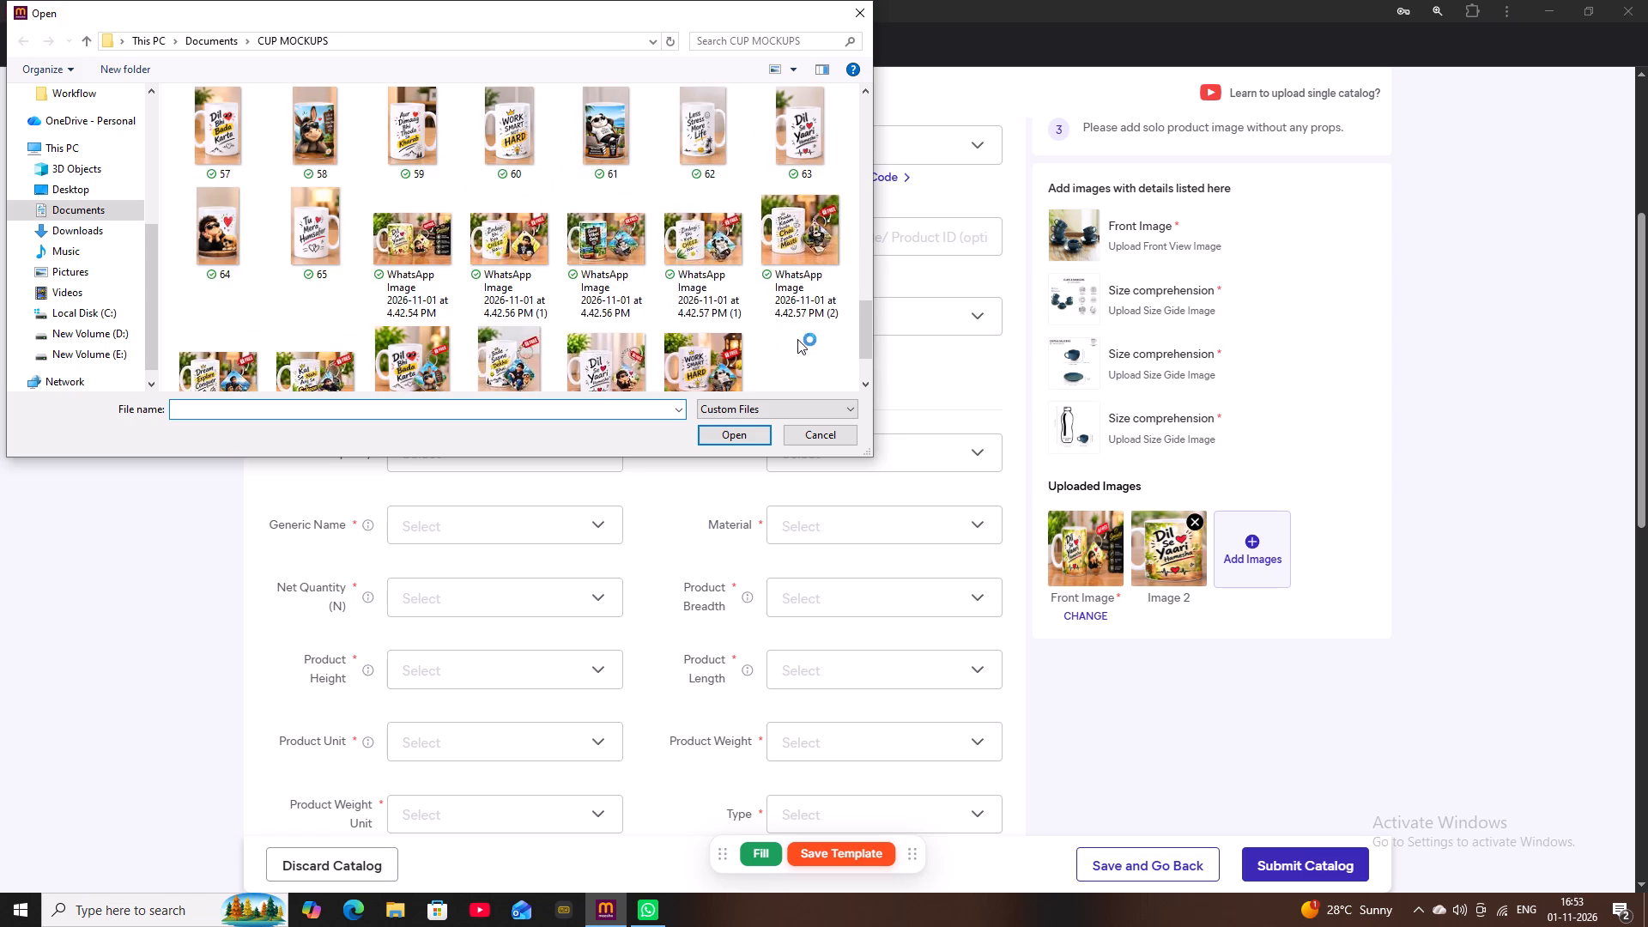
scroll(797, 336, "up", 2)
double_click(685, 136)
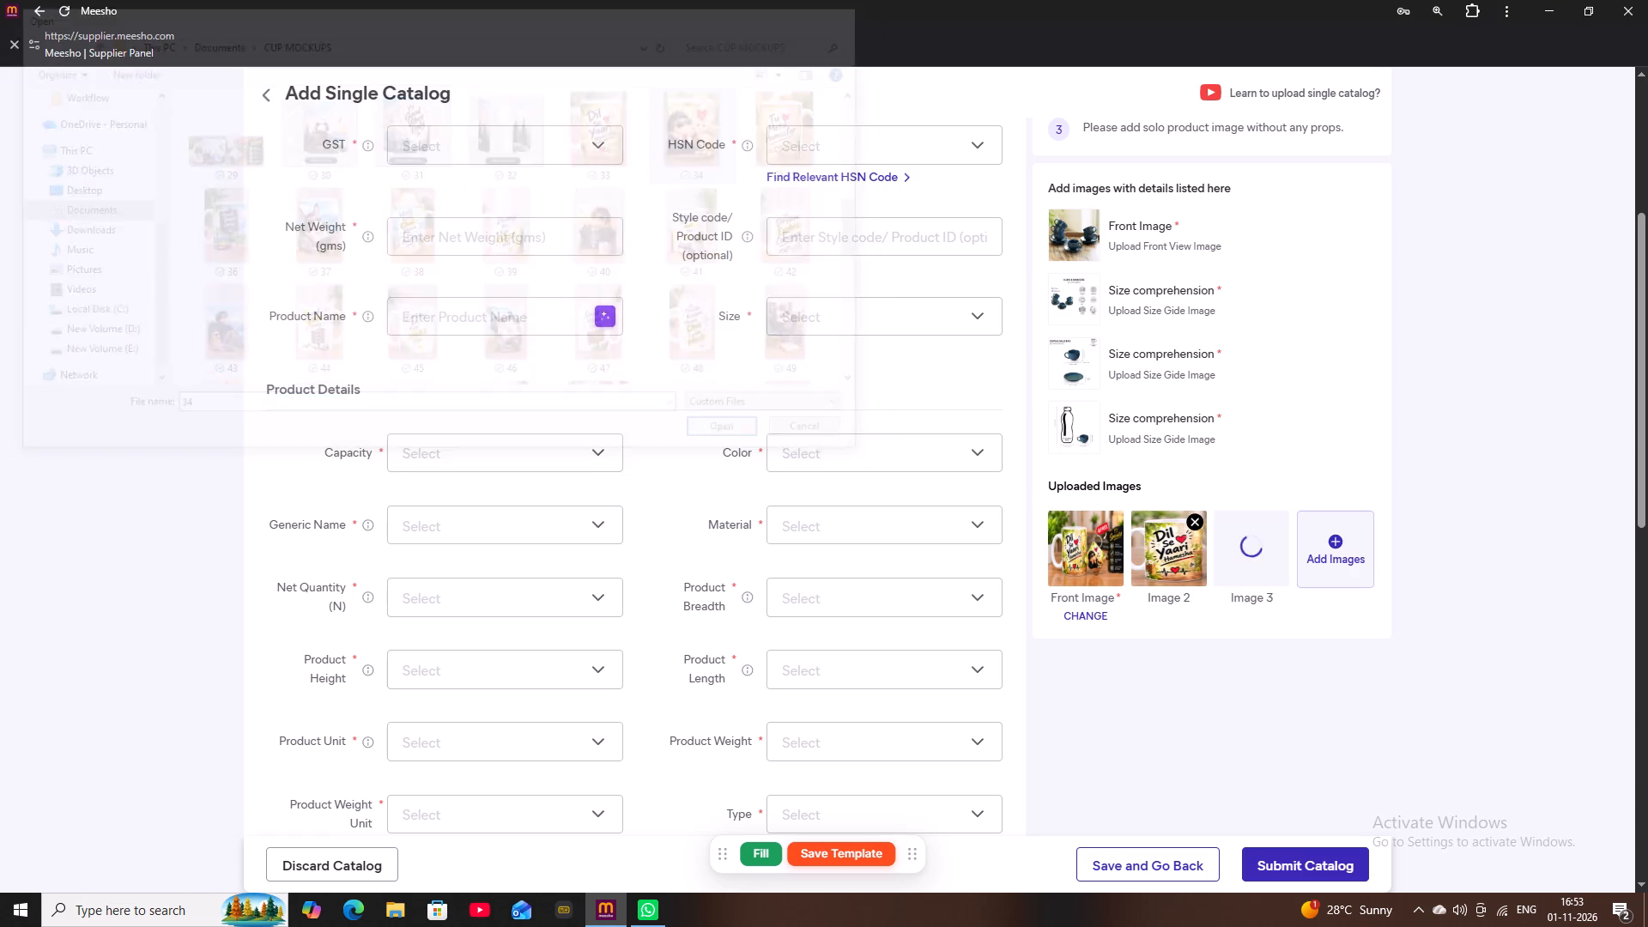
Add image 35 from the CUP MOCKUPS folder as the fourth product image.
left_click(1337, 530)
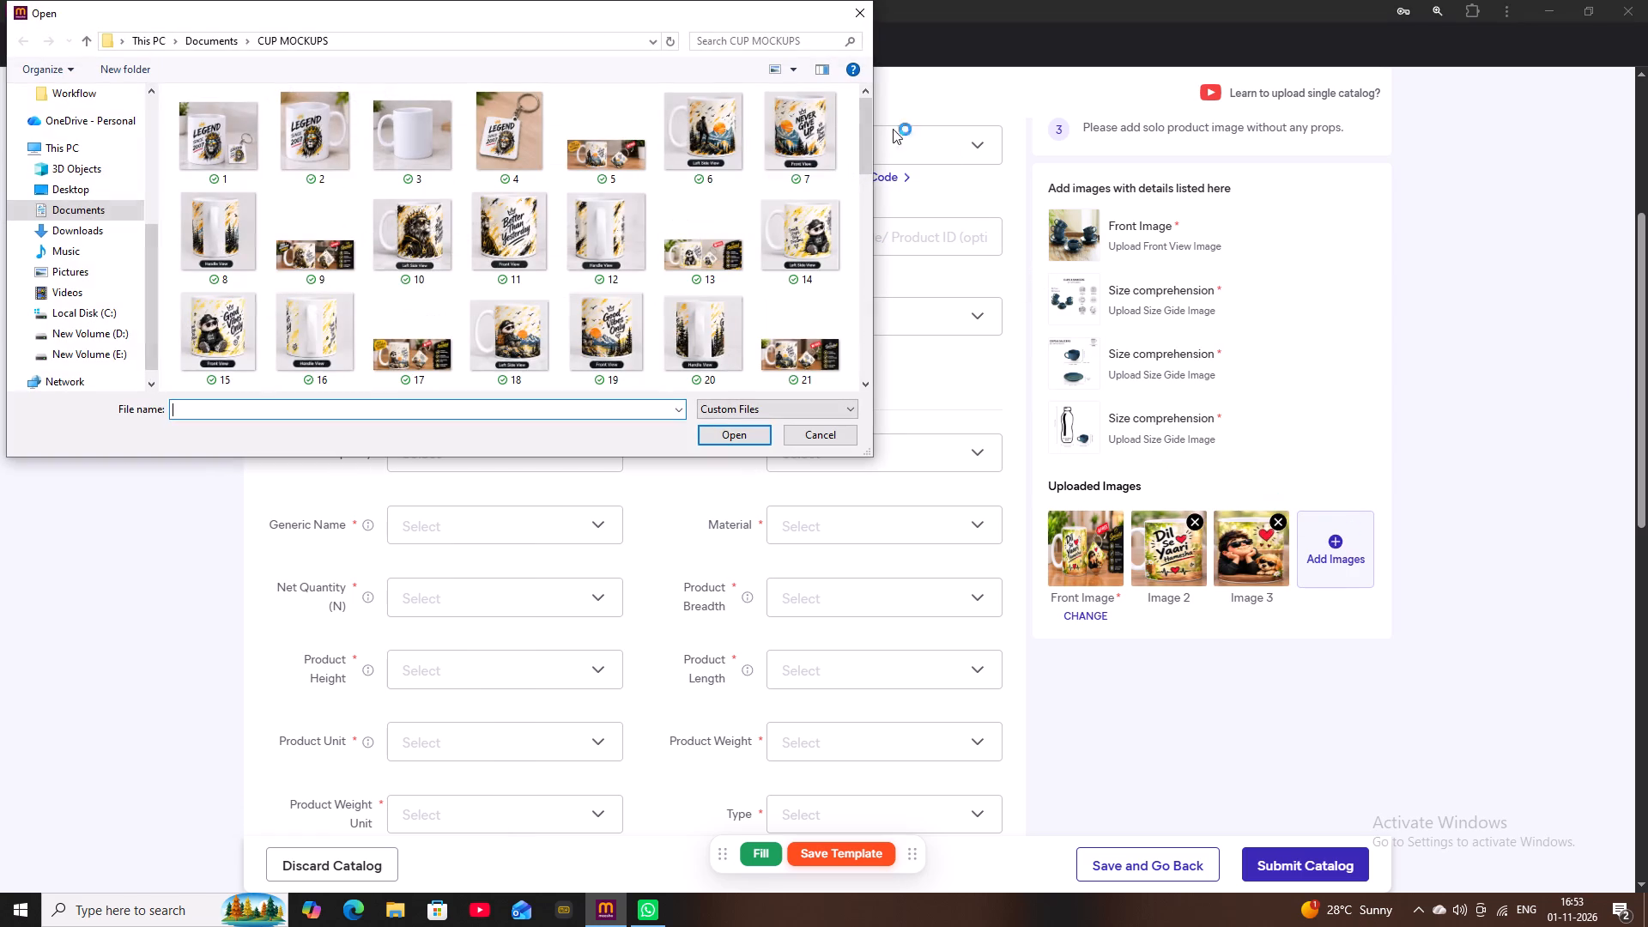
left_click_drag(864, 127, 864, 365)
scroll(814, 344, "up", 2)
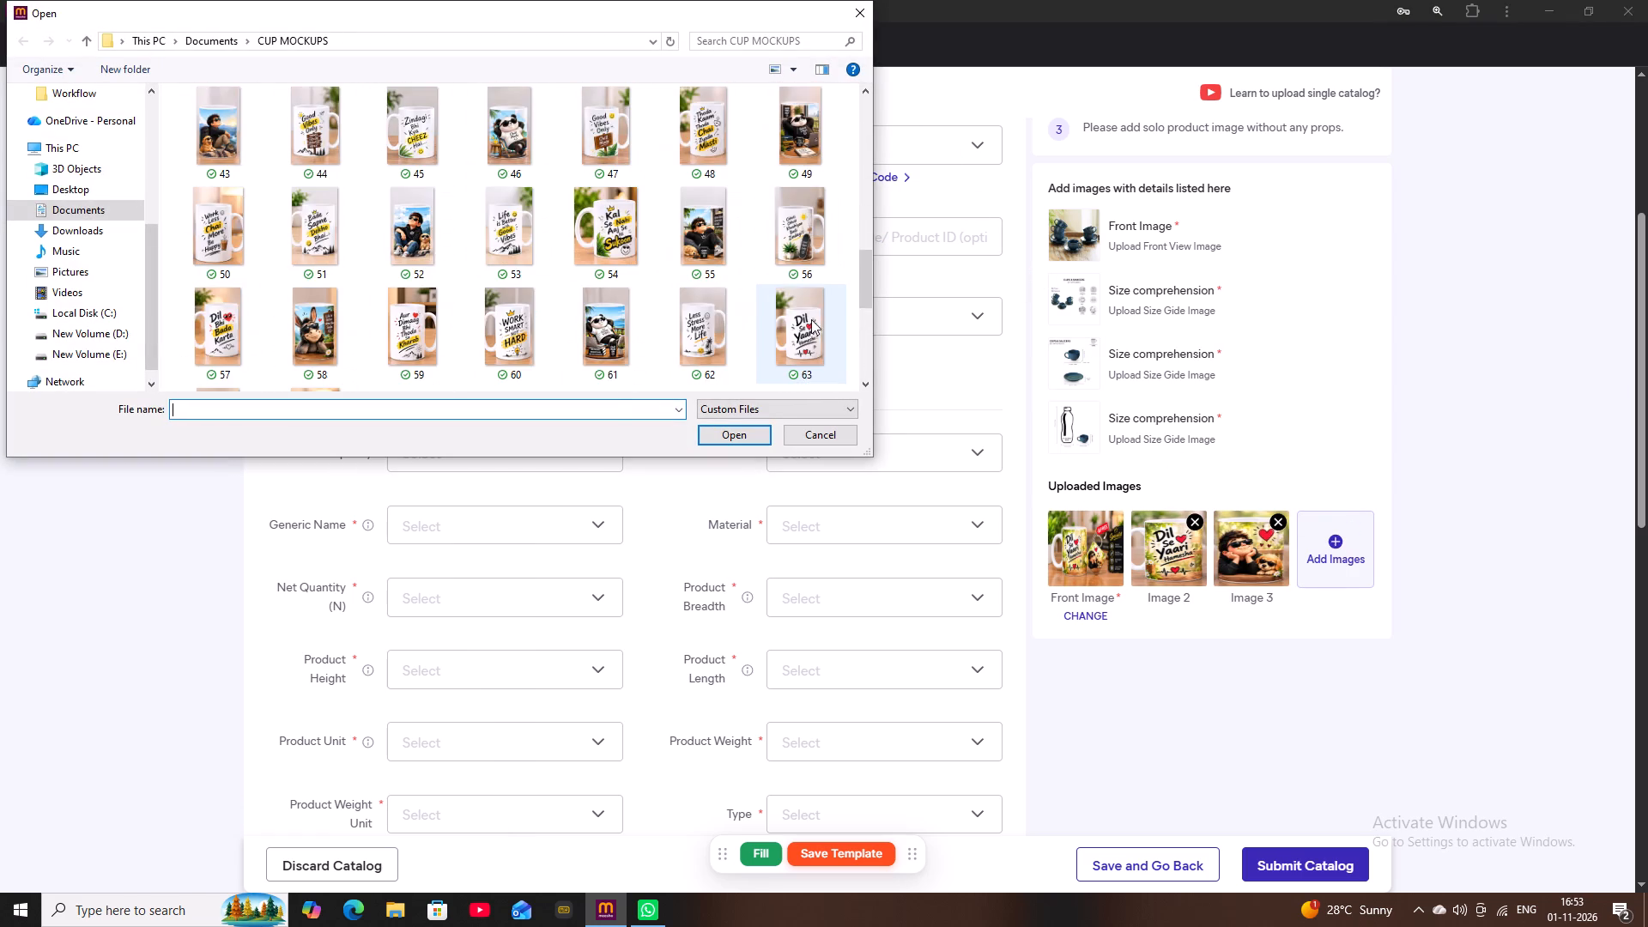
scroll(811, 294, "up", 1)
double_click(806, 150)
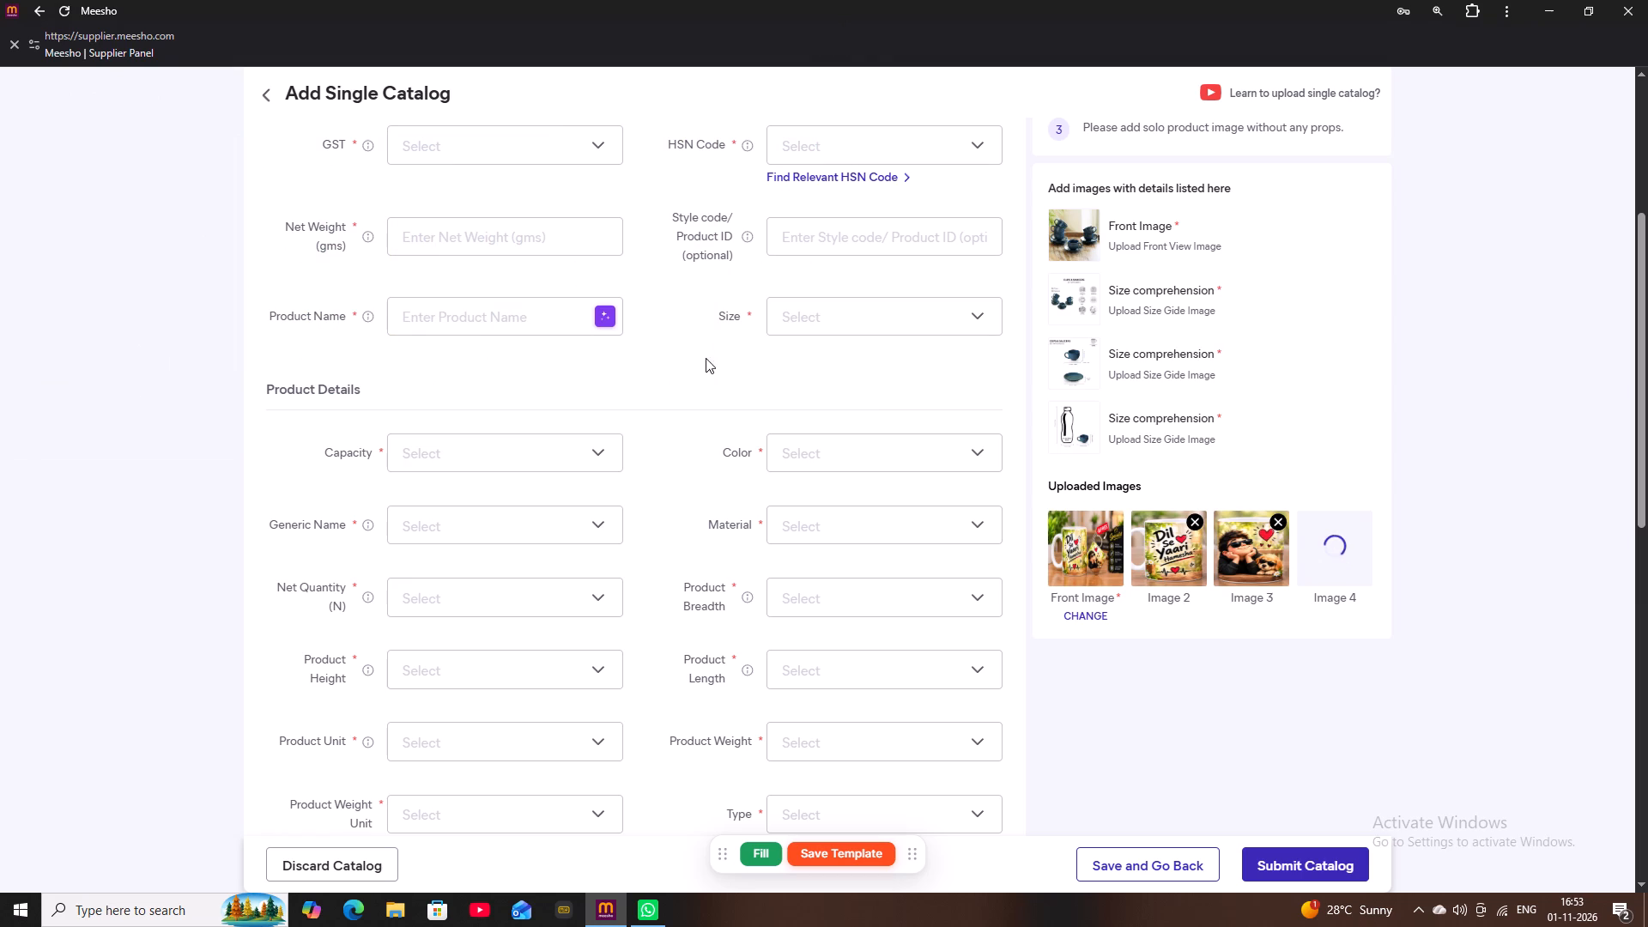
Set the product's GST to 5 and its HSN code to 69120090.
scroll(601, 268, "up", 1)
left_click(548, 237)
left_click(540, 315)
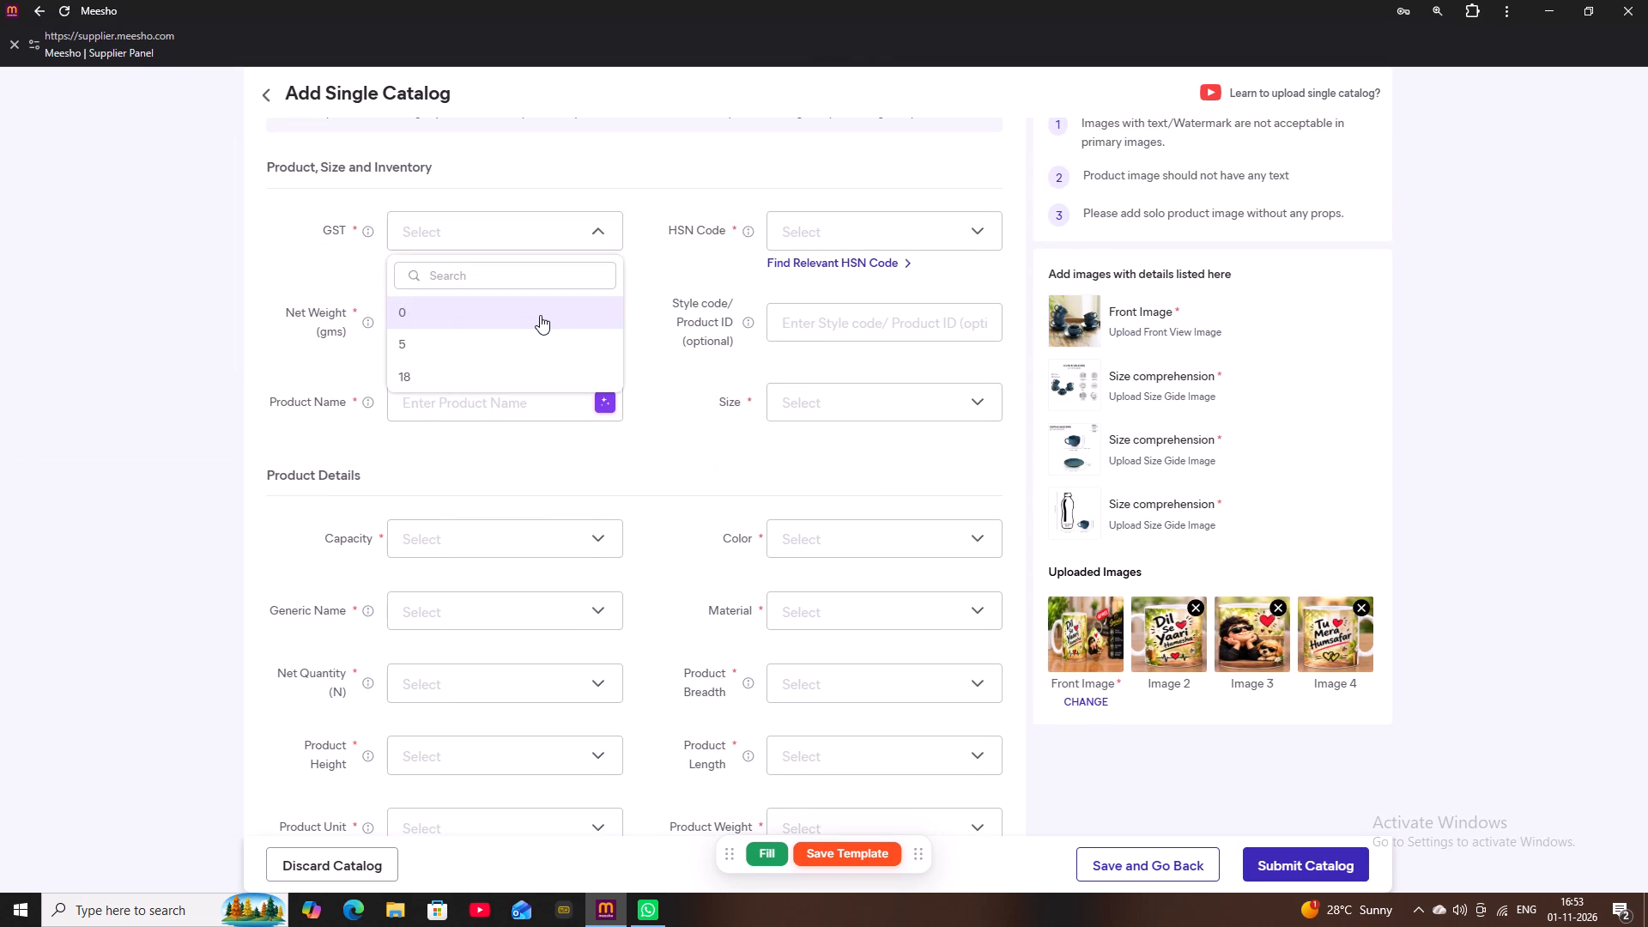
left_click(551, 238)
left_click(542, 347)
left_click(833, 209)
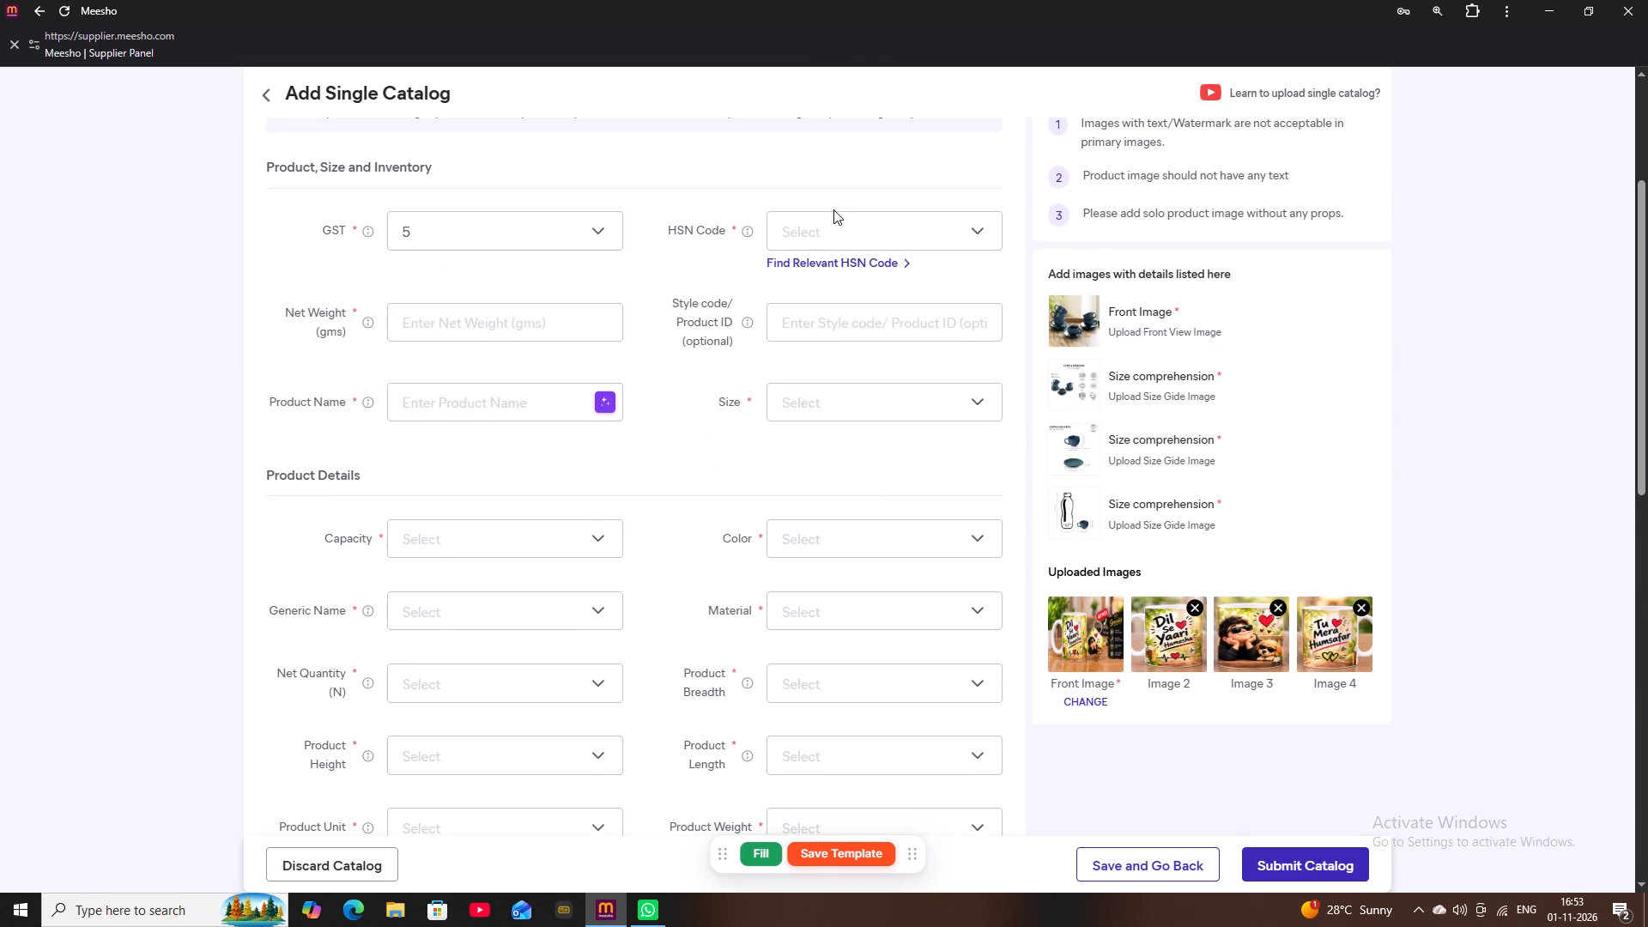
left_click(839, 225)
left_click(857, 302)
Set the product's net weight to 350 gms and its size to Free Size.
left_click(566, 317)
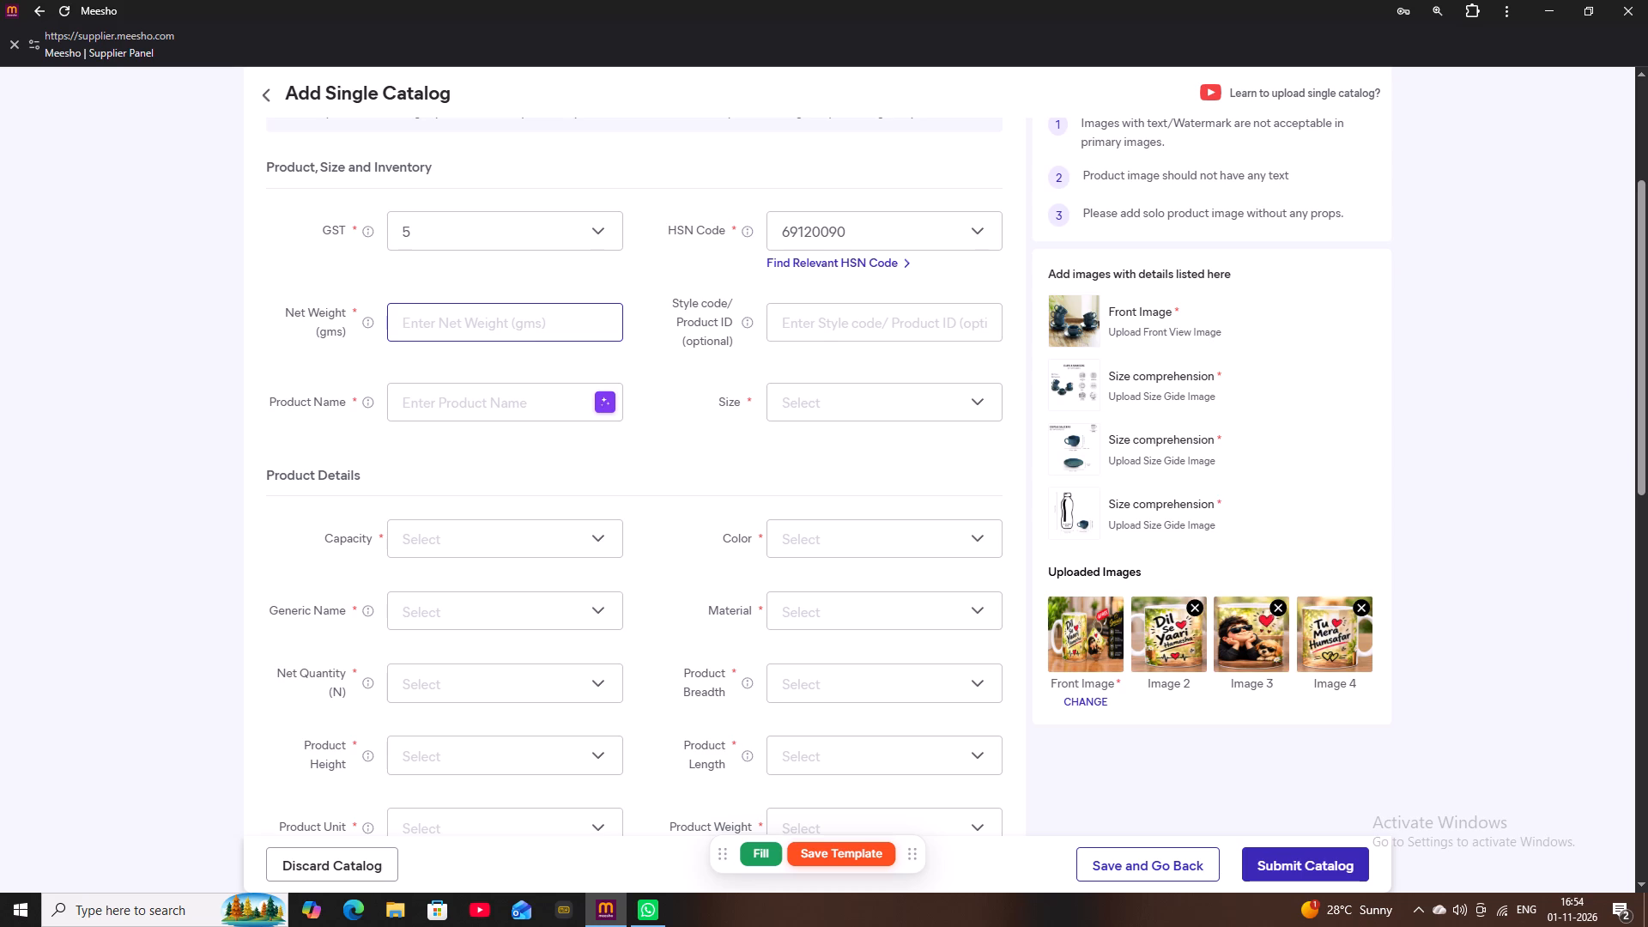
type("350")
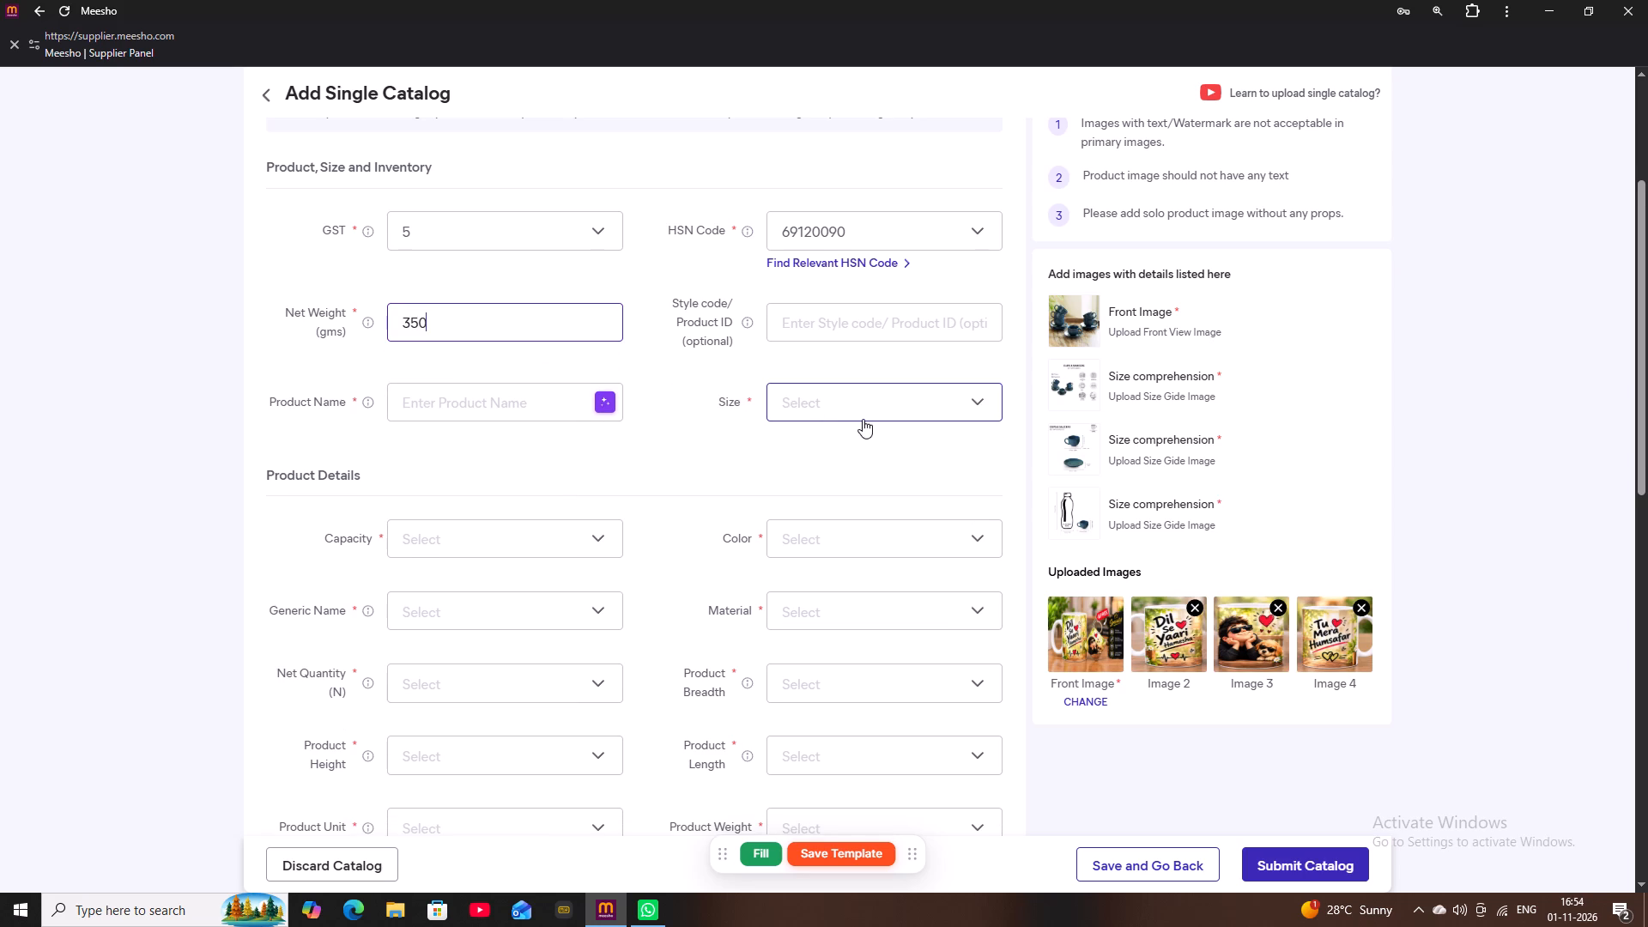
left_click(875, 408)
left_click(789, 452)
left_click(959, 511)
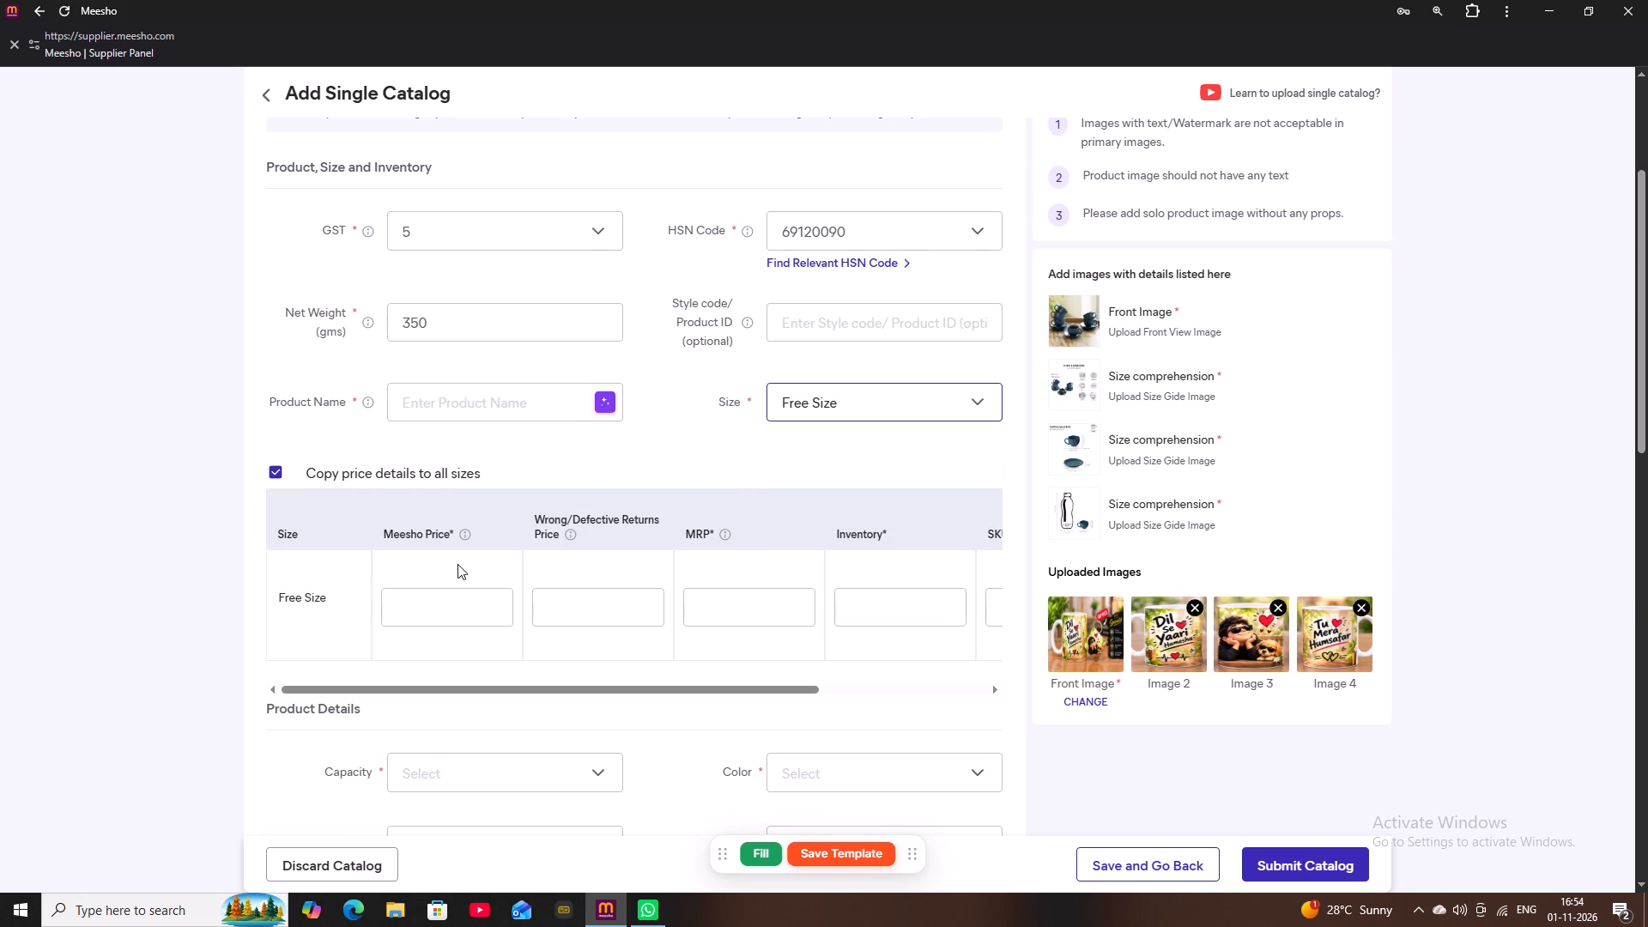
Set the Free Size Meesho price to 110 and its Wrong/Defective Returns Price to 100.
left_click(427, 620)
type("110")
left_click(583, 603)
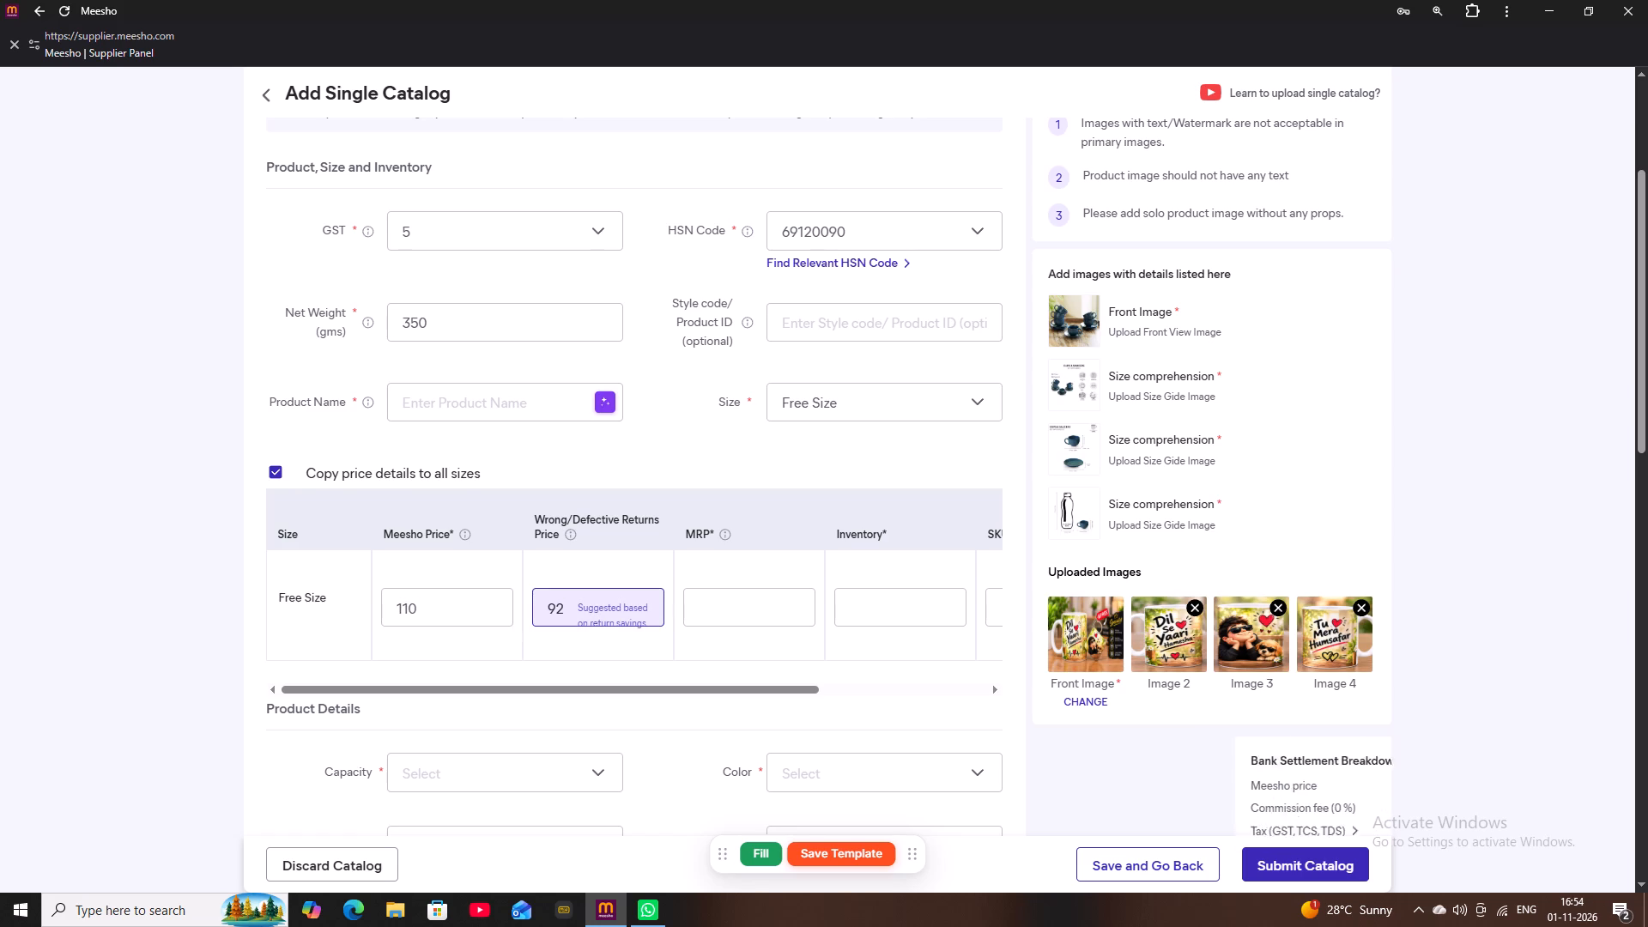
key("BackSpace")
key("BackSpace")
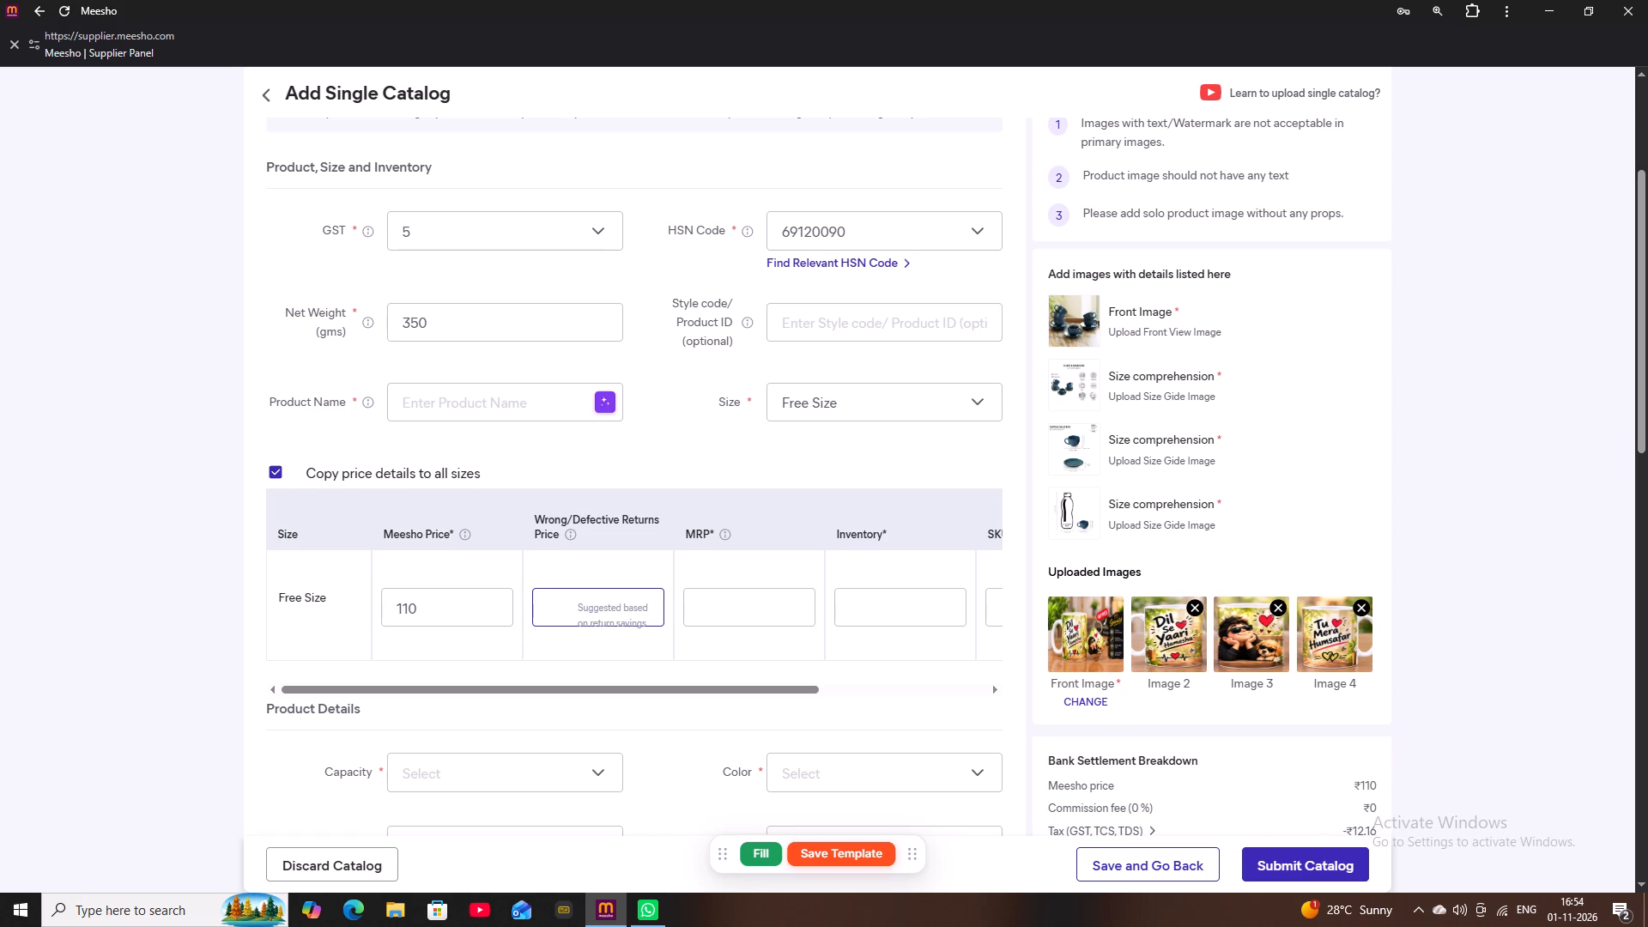
type("100")
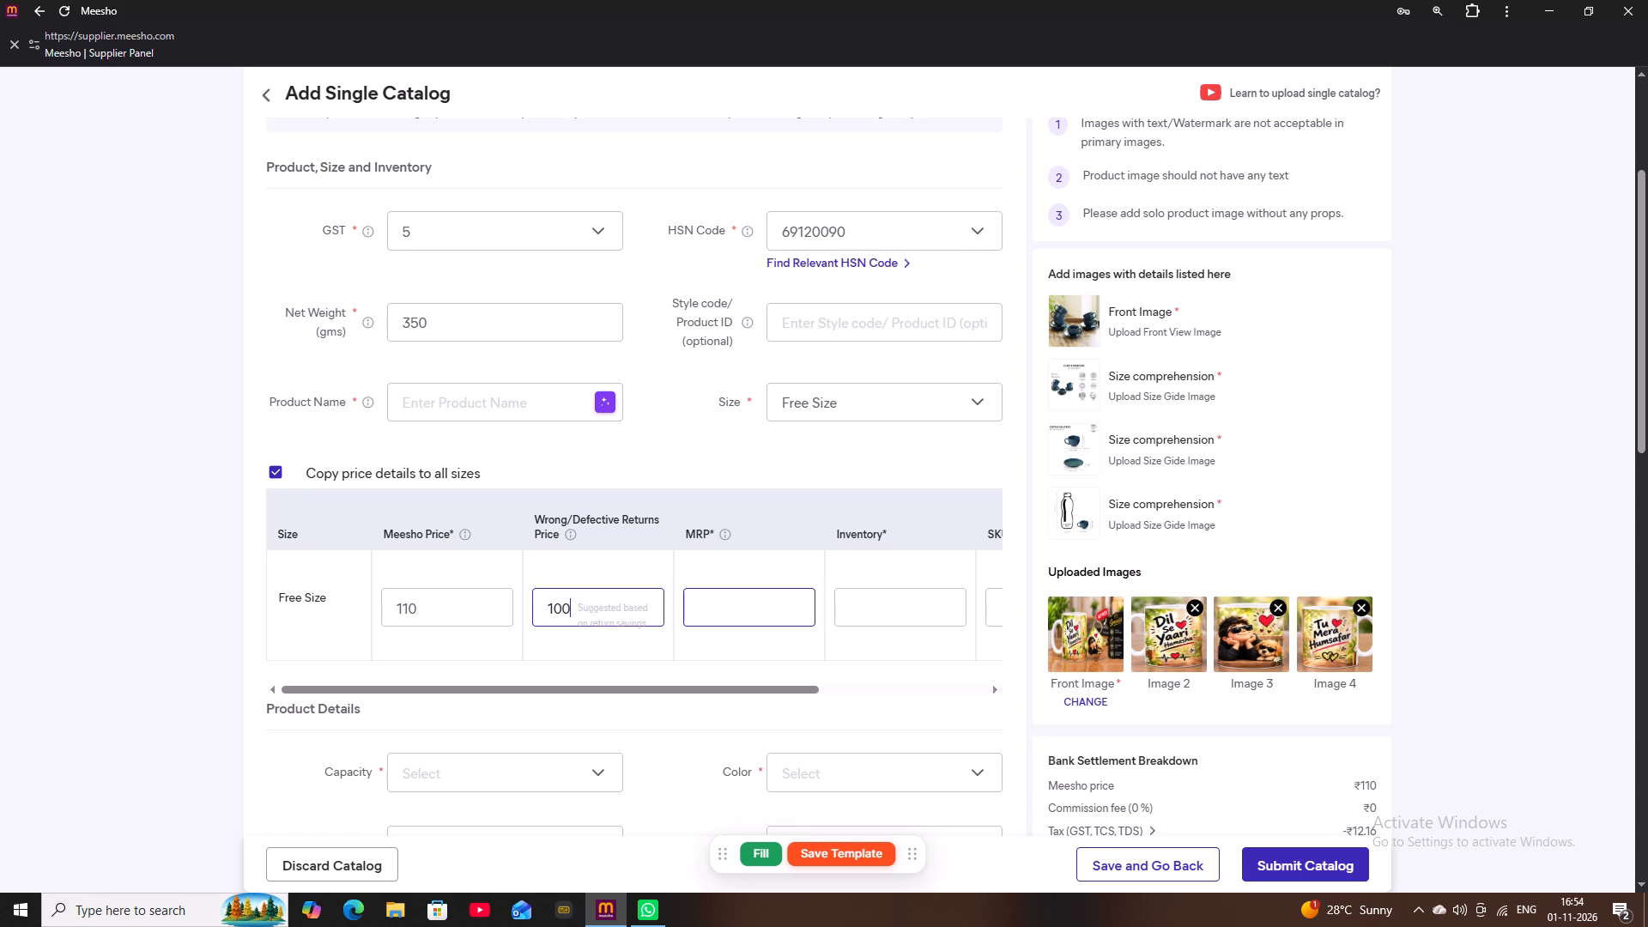
Set the Free Size MRP to 499 and its inventory to 50.
left_click(736, 610)
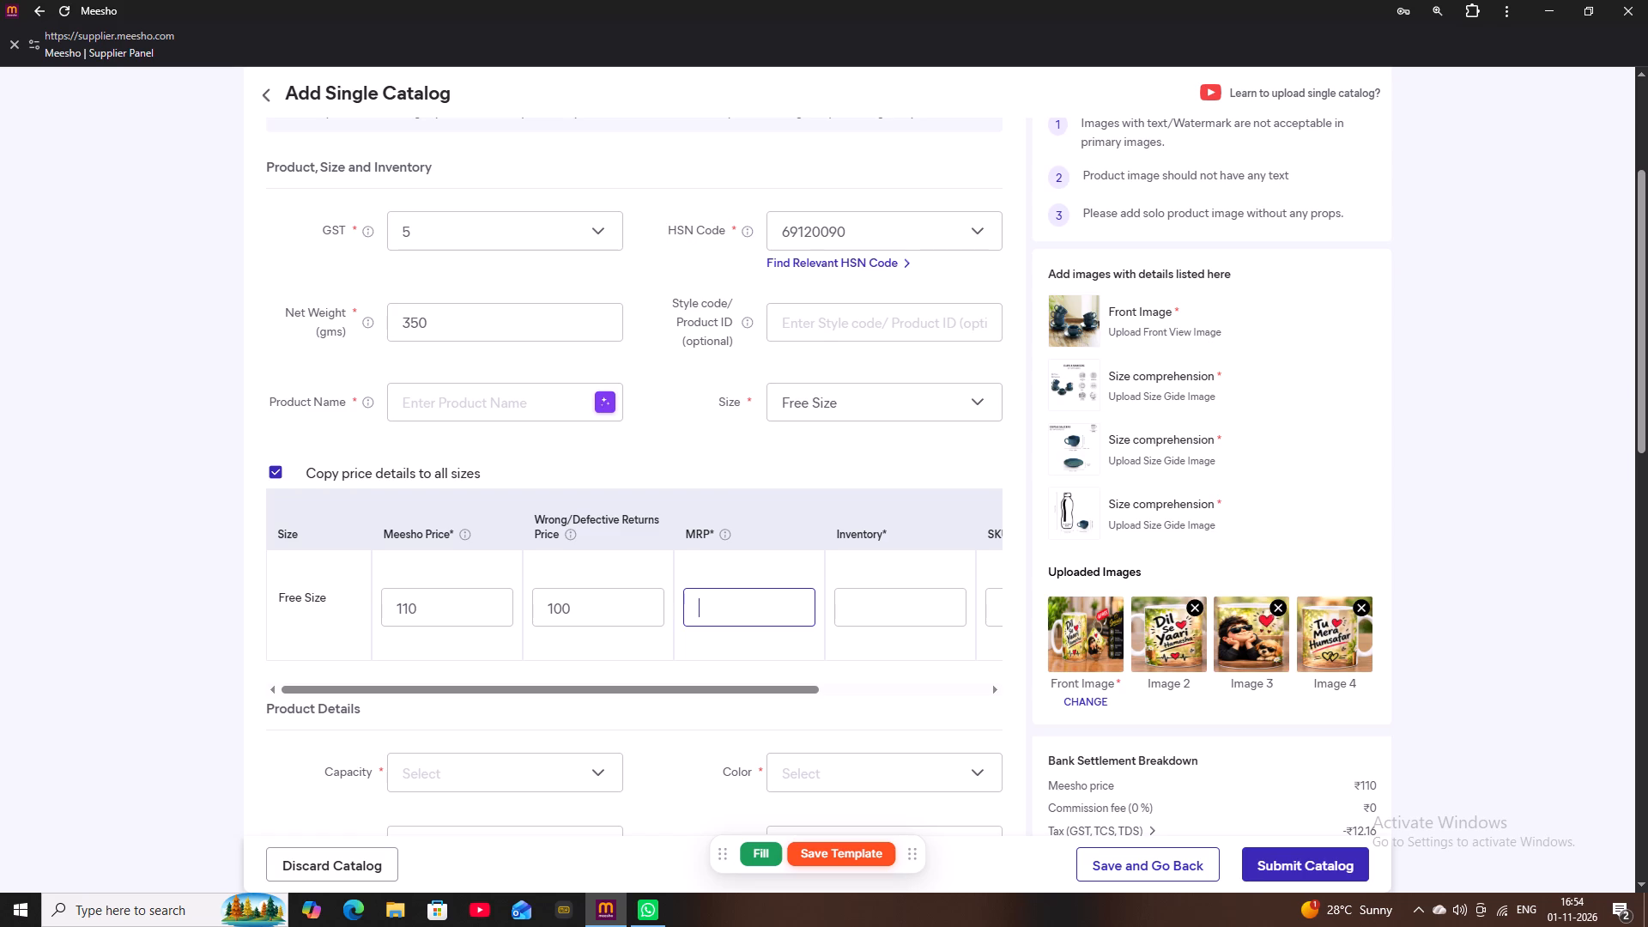
type("499")
left_click_drag(776, 687, 987, 688)
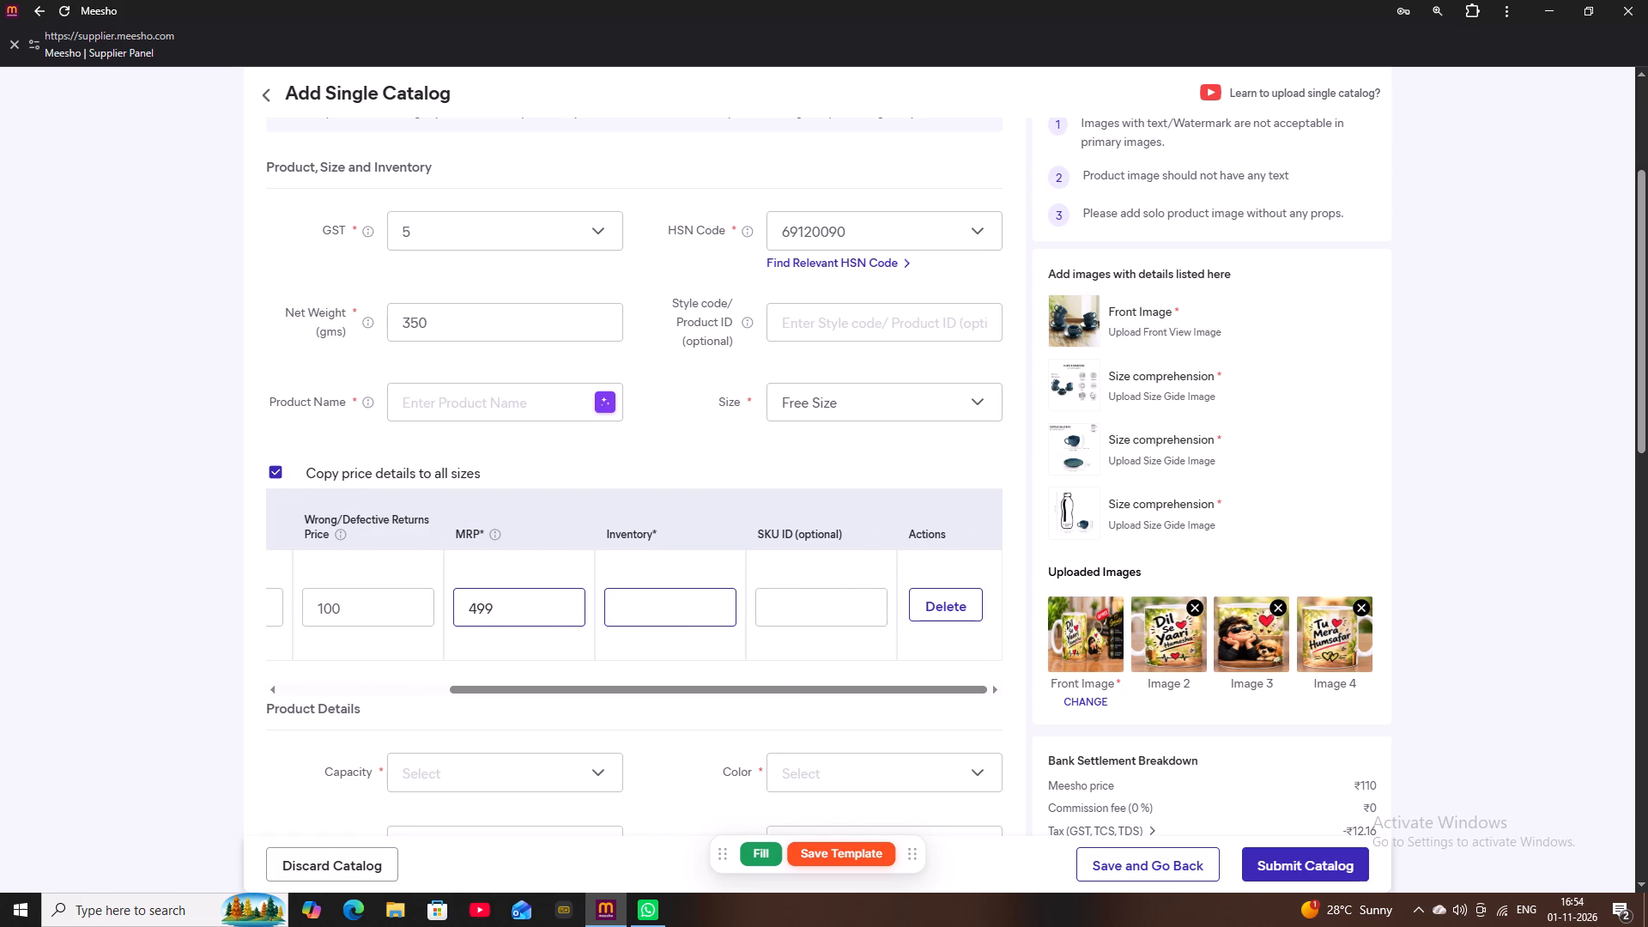
left_click(669, 612)
type("50")
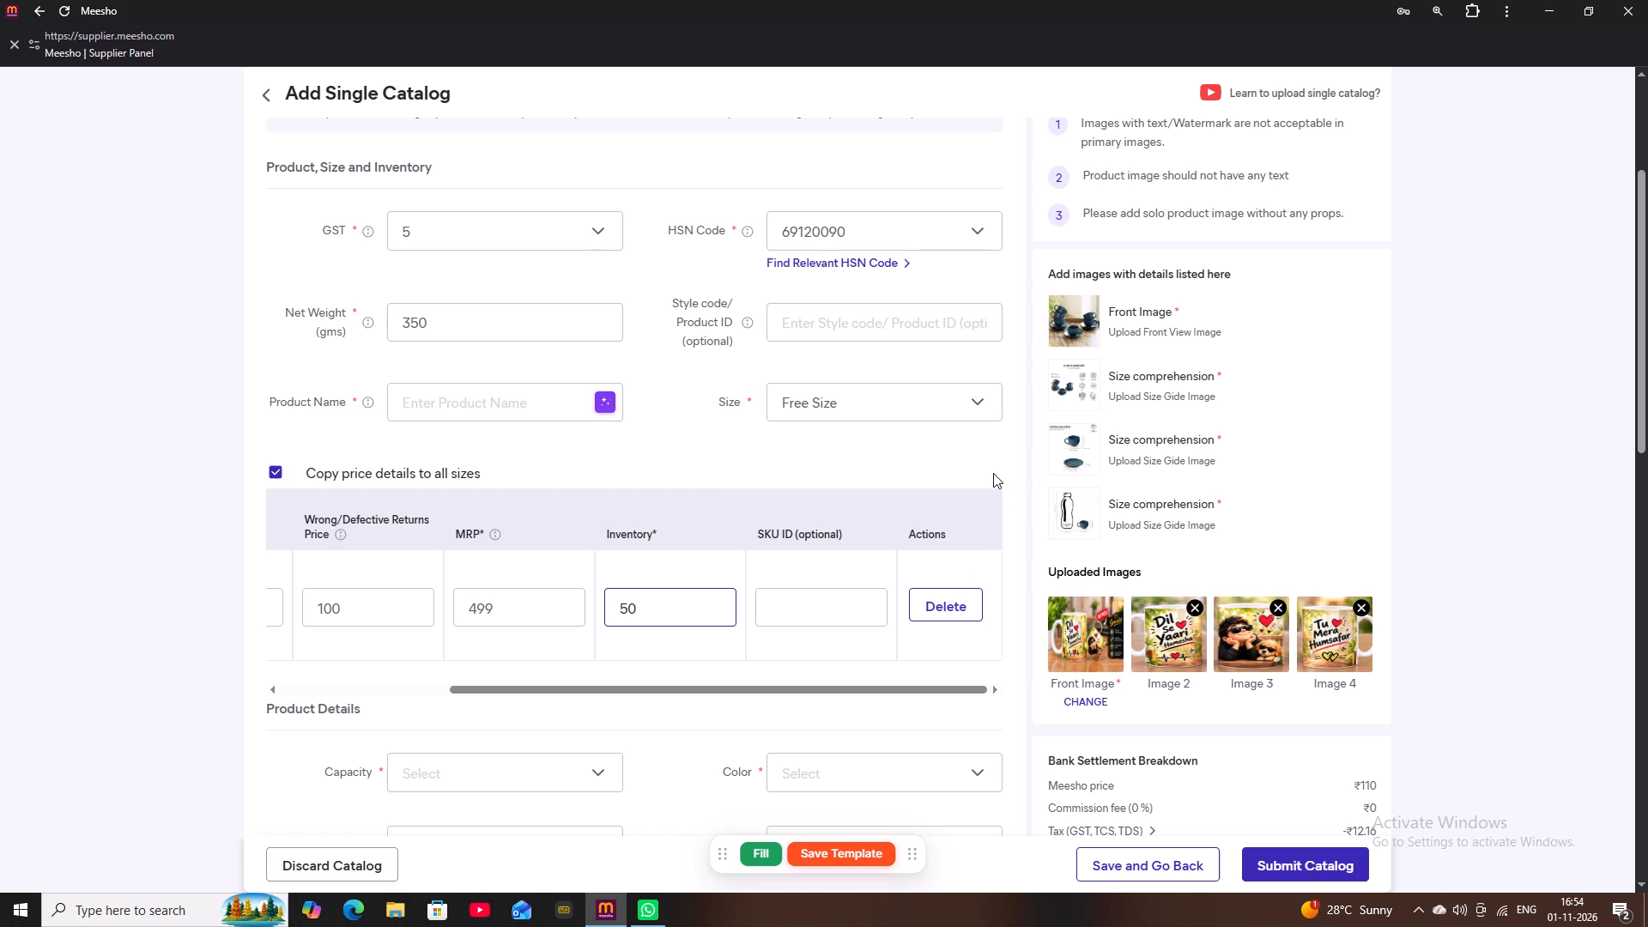
left_click(993, 473)
In Product Details, set the mug's capacity to 300 and its color to White.
scroll(686, 648, "down", 4)
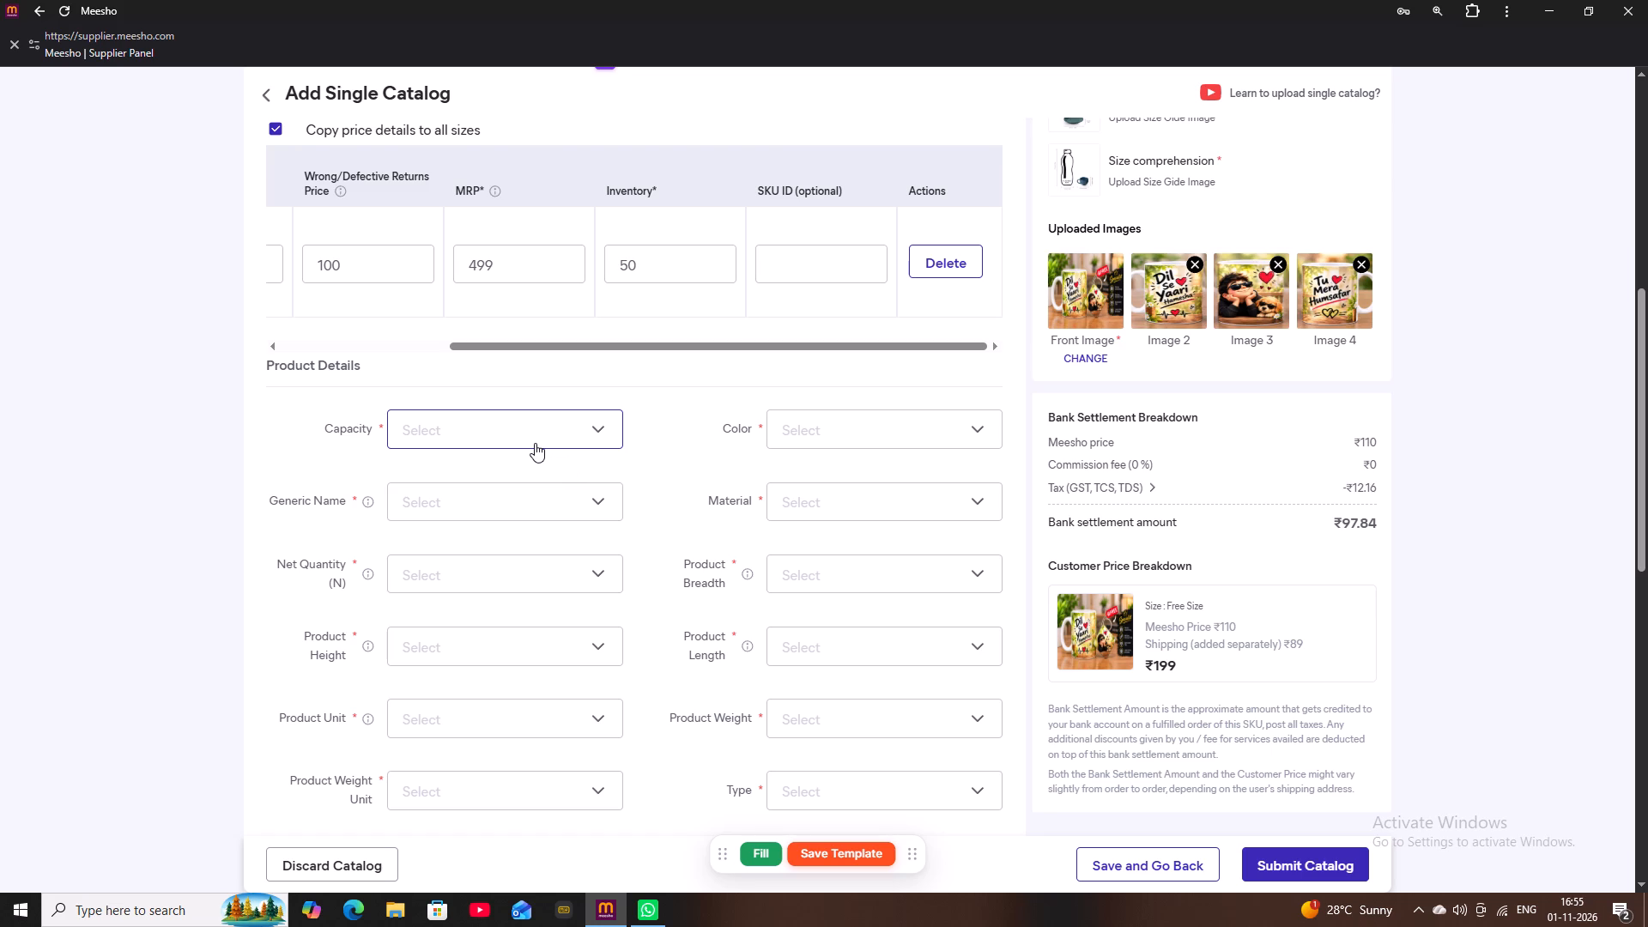
left_click(535, 443)
left_click(524, 479)
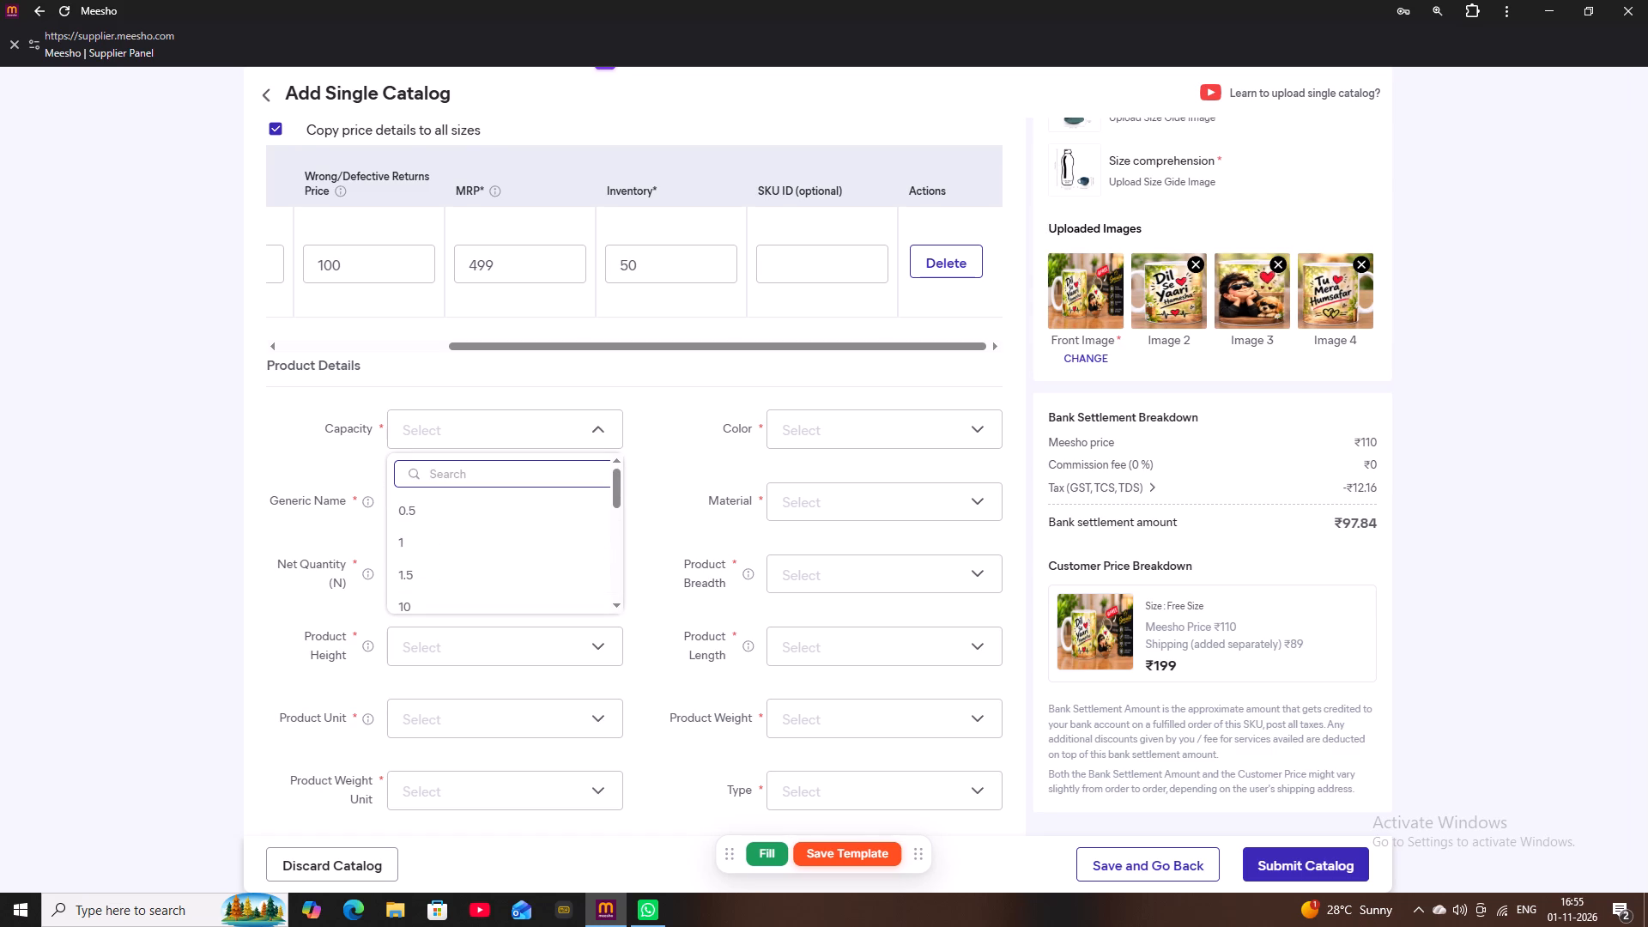
type("300")
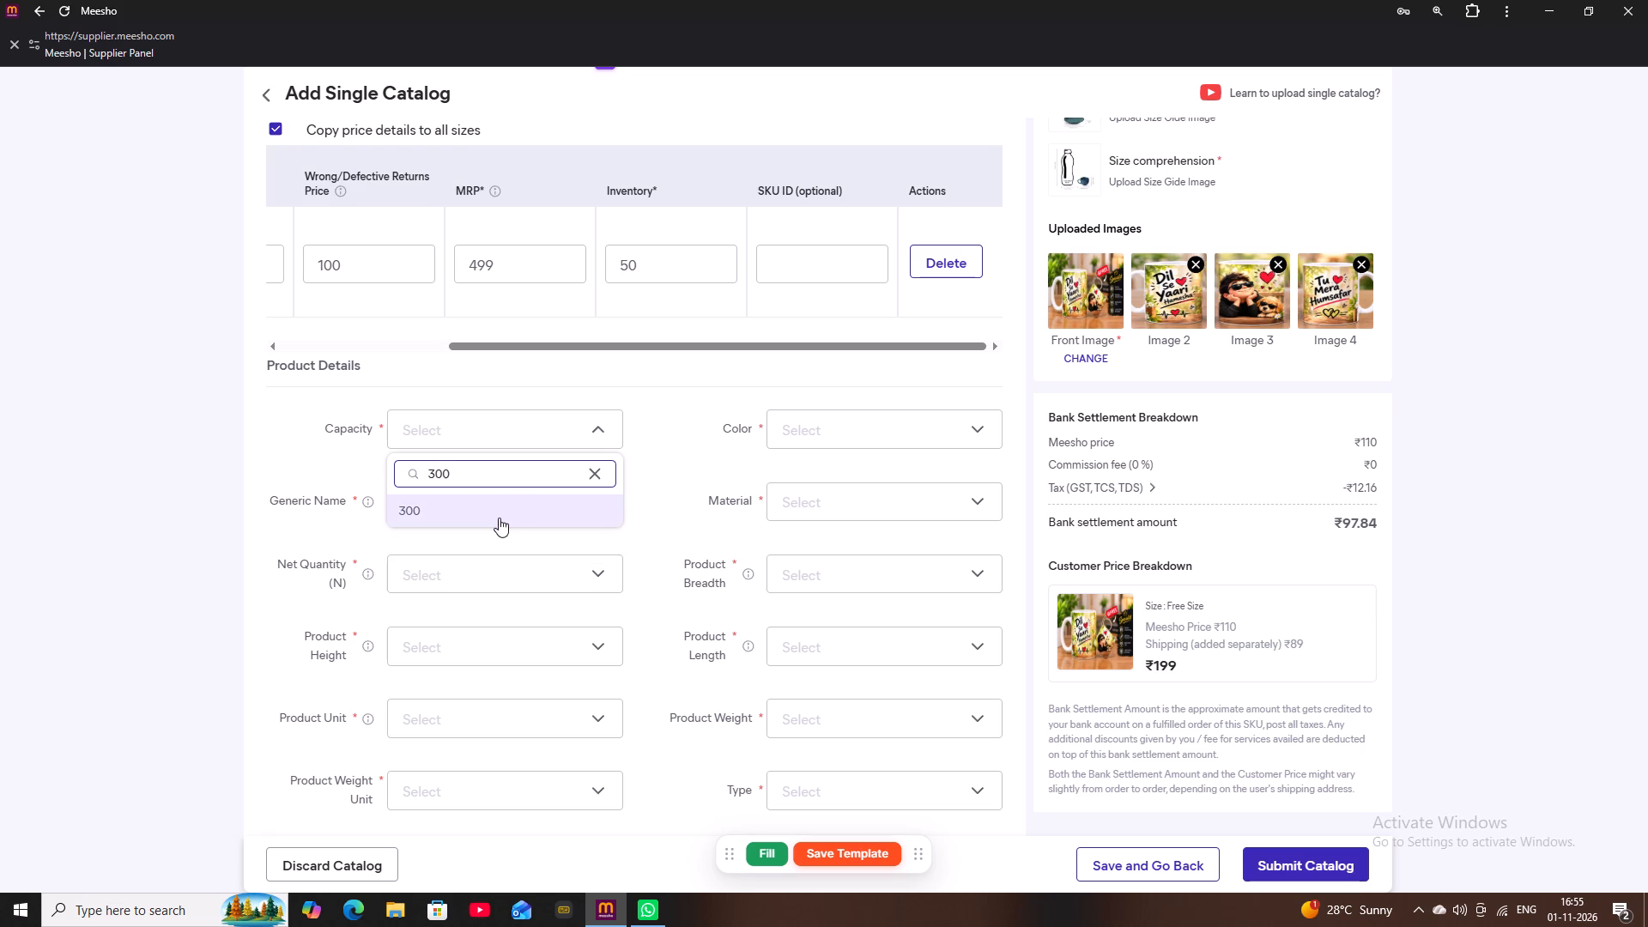
left_click(499, 518)
left_click(850, 427)
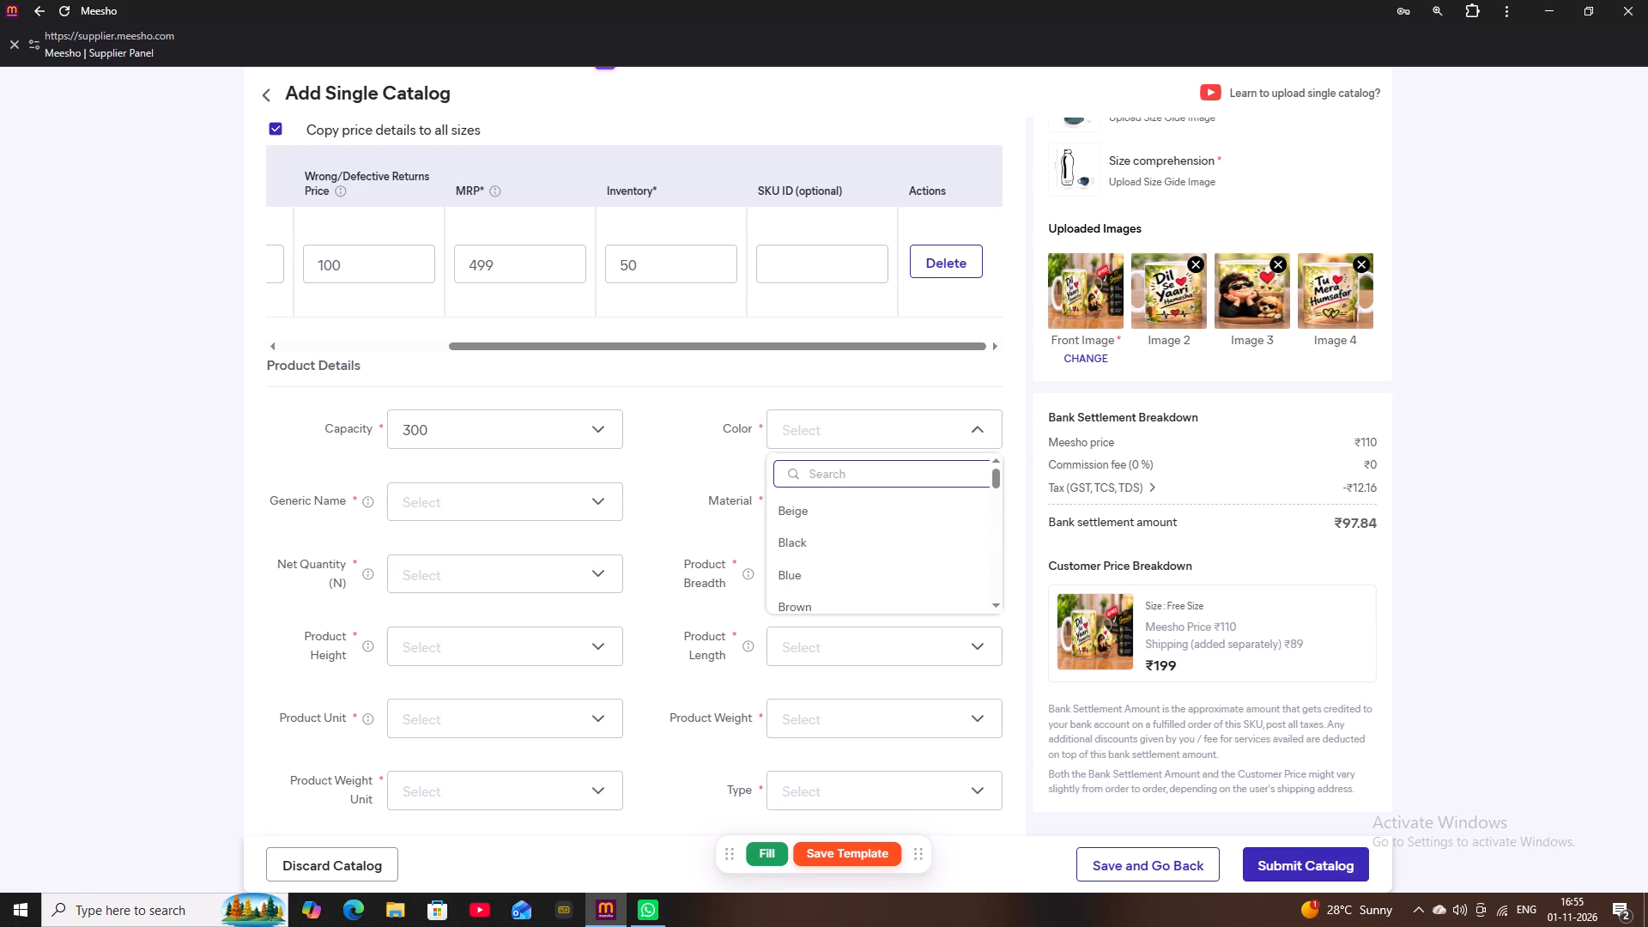
left_click(863, 477)
scroll(858, 528, "down", 15)
left_click(845, 558)
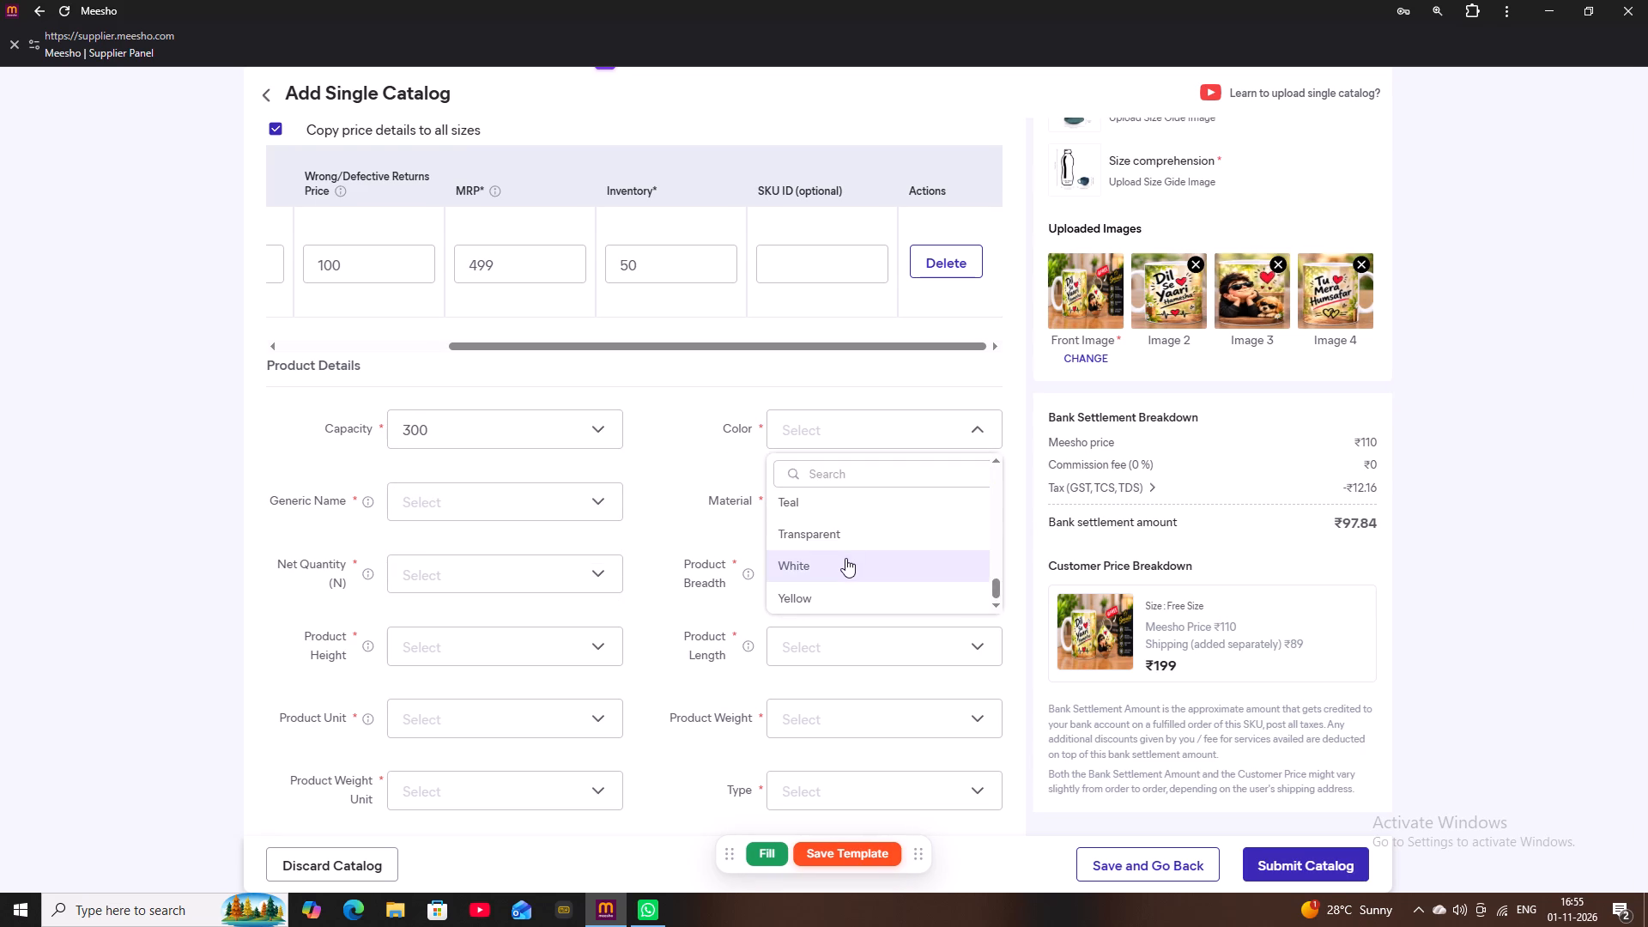
Set the generic name to Cups, Mugs & Saucers and the material to Ceramic.
left_click(491, 489)
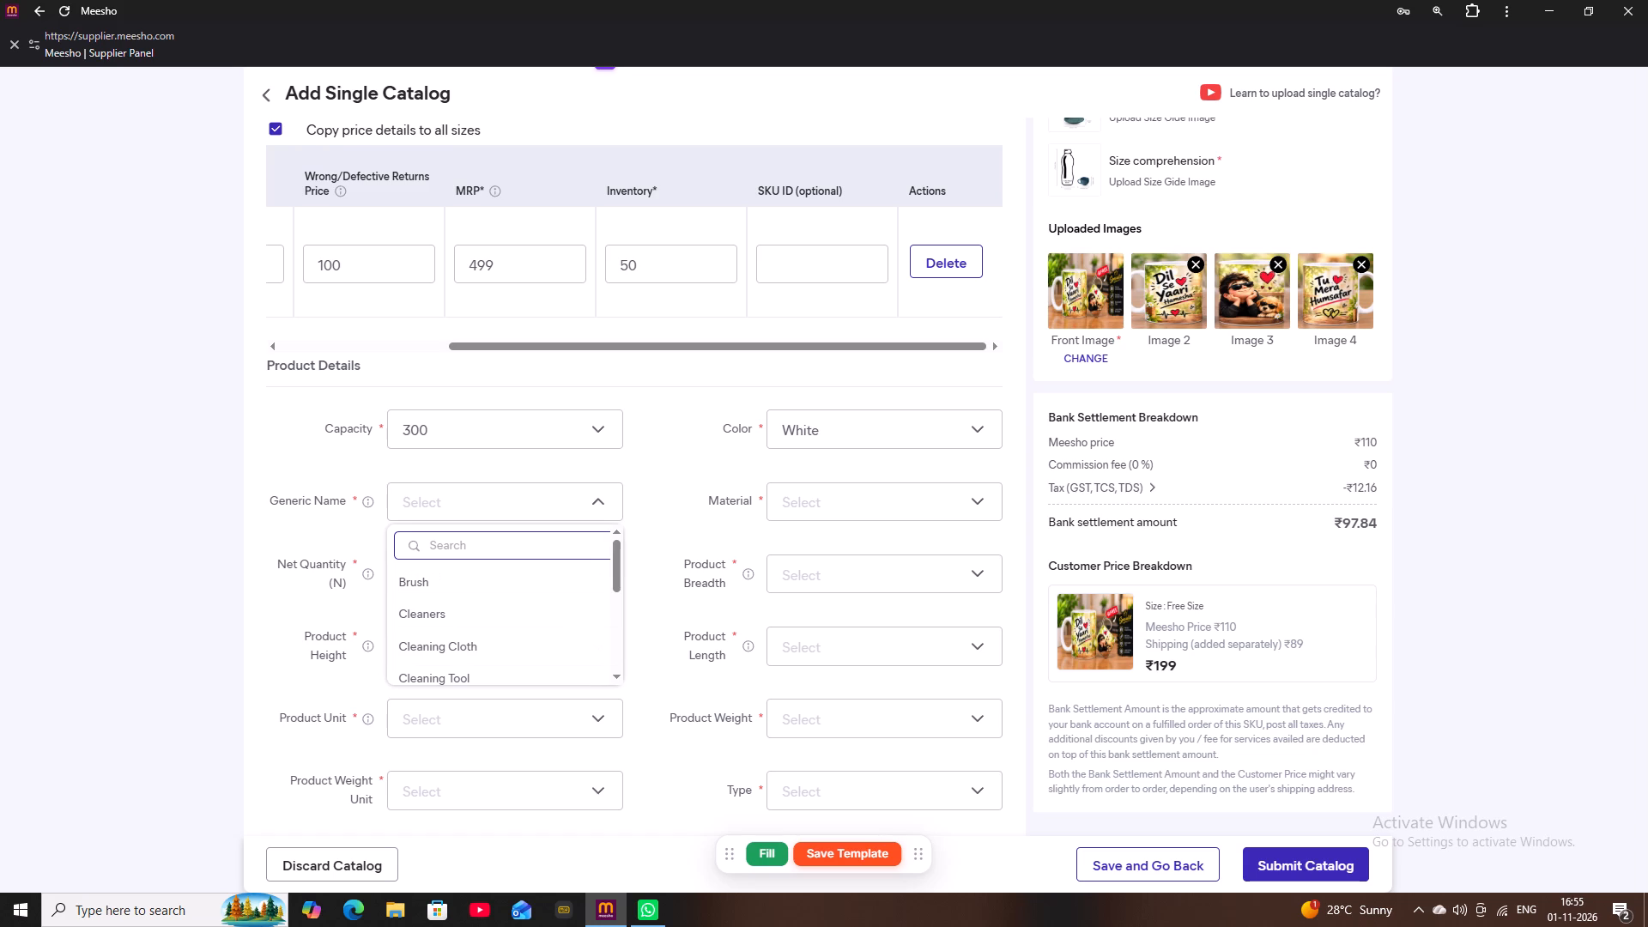
scroll(500, 619, "down", 2)
scroll(500, 620, "up", 1)
left_click(500, 620)
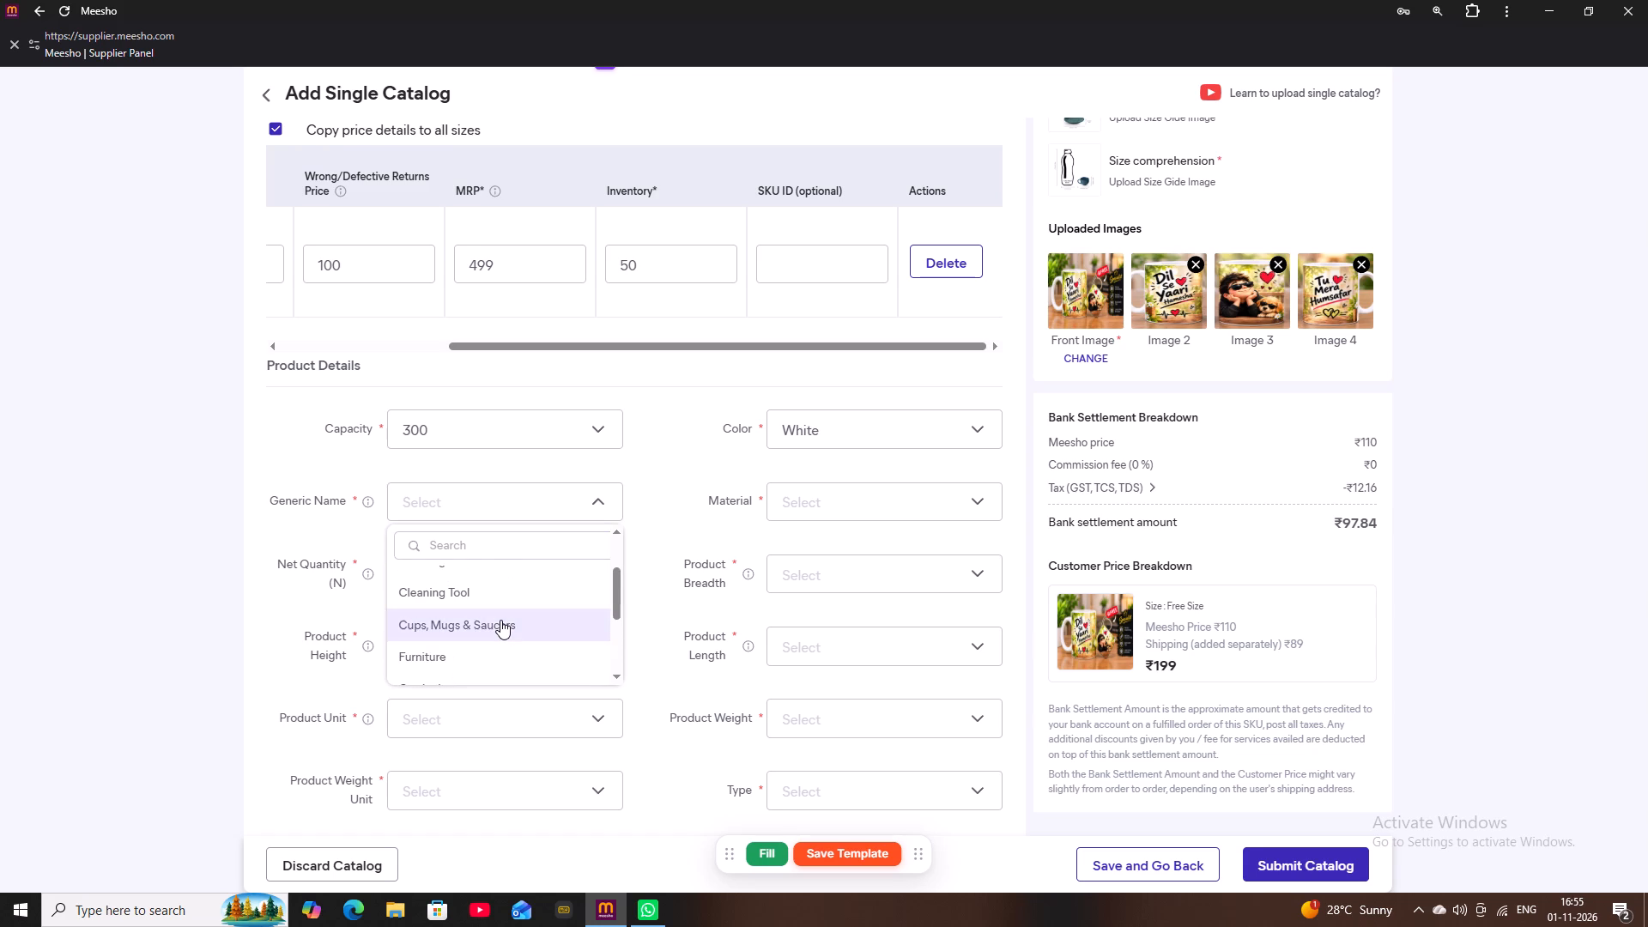
left_click(815, 506)
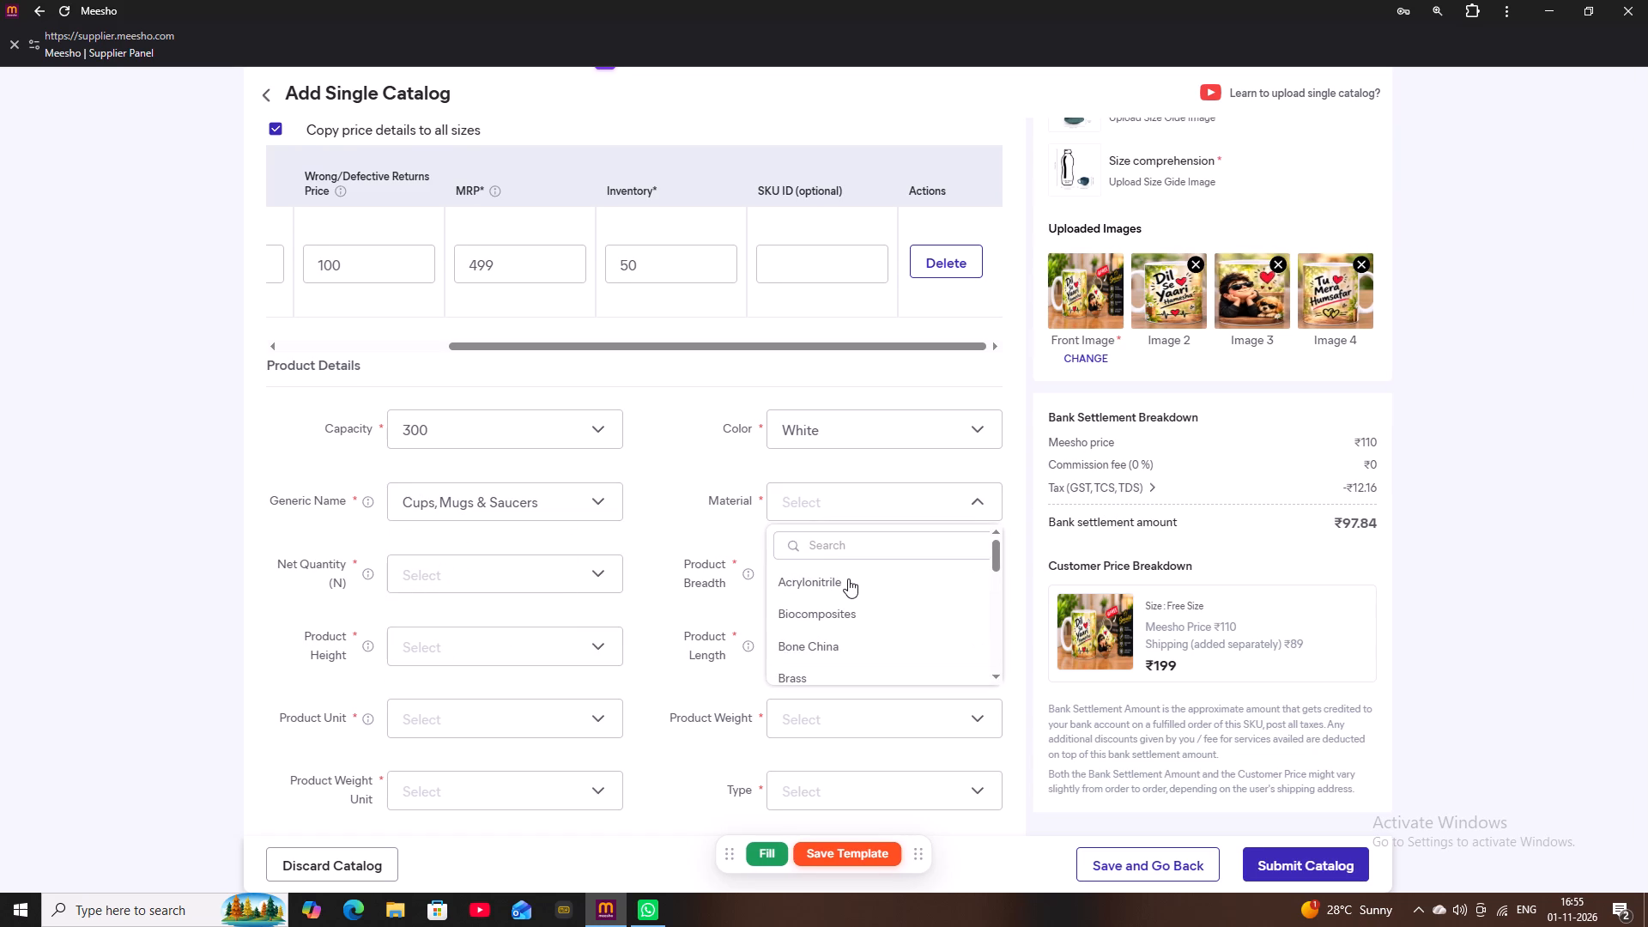
scroll(858, 619, "down", 1)
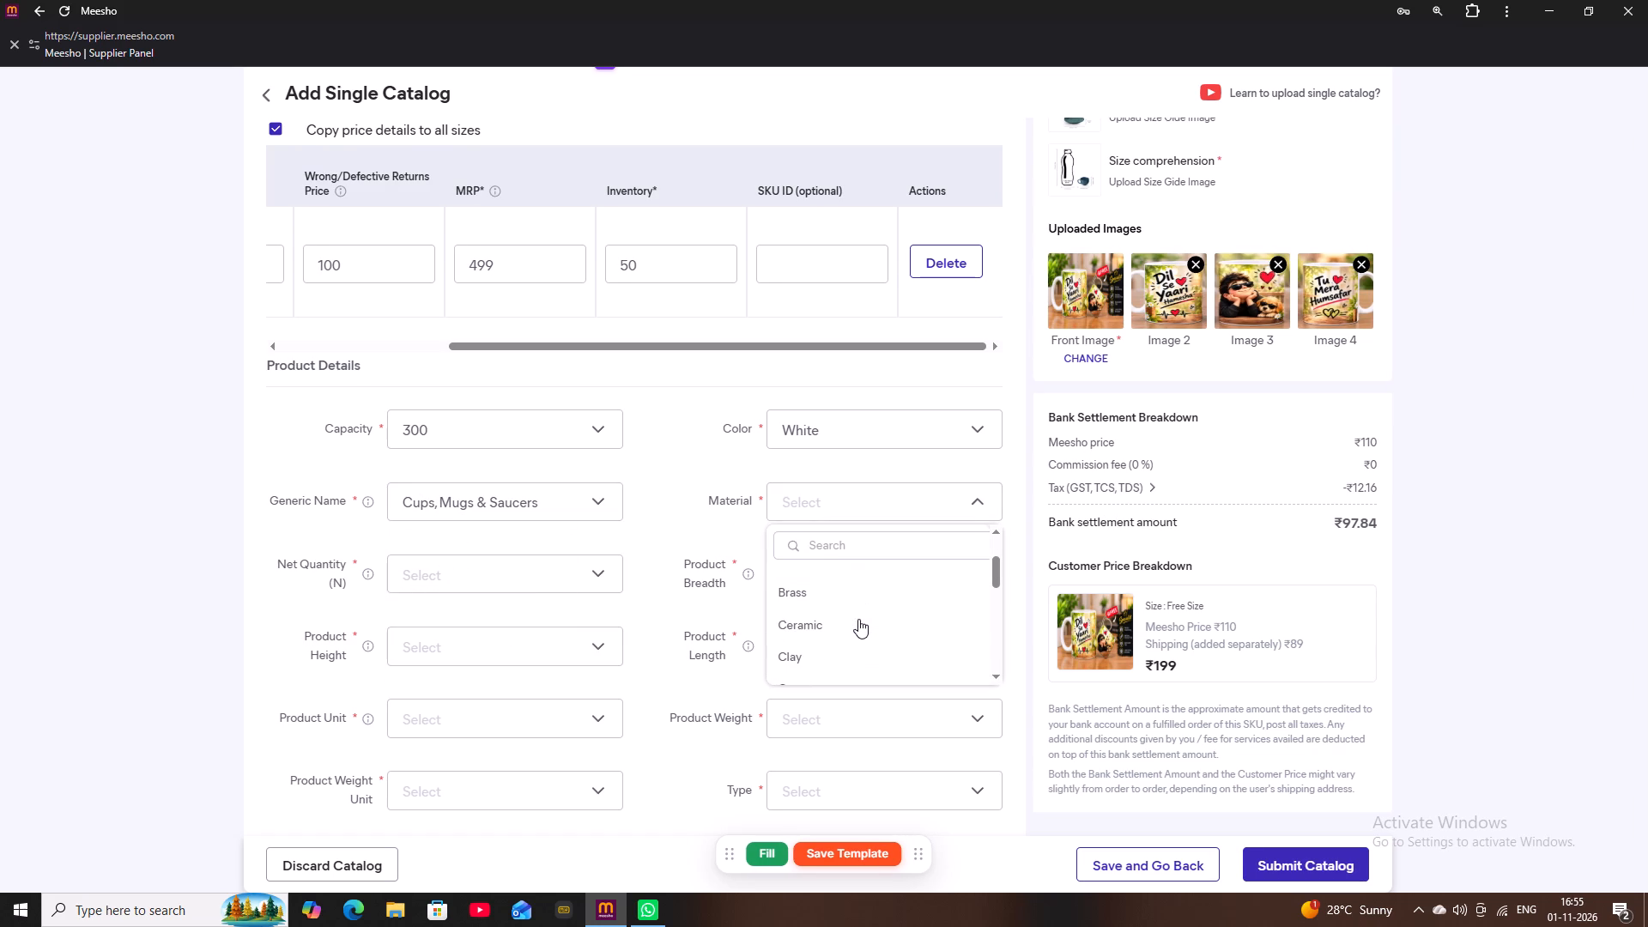
left_click(852, 626)
Set the net quantity to Pack Of 1 and the product breadth to 3.5.
left_click(532, 575)
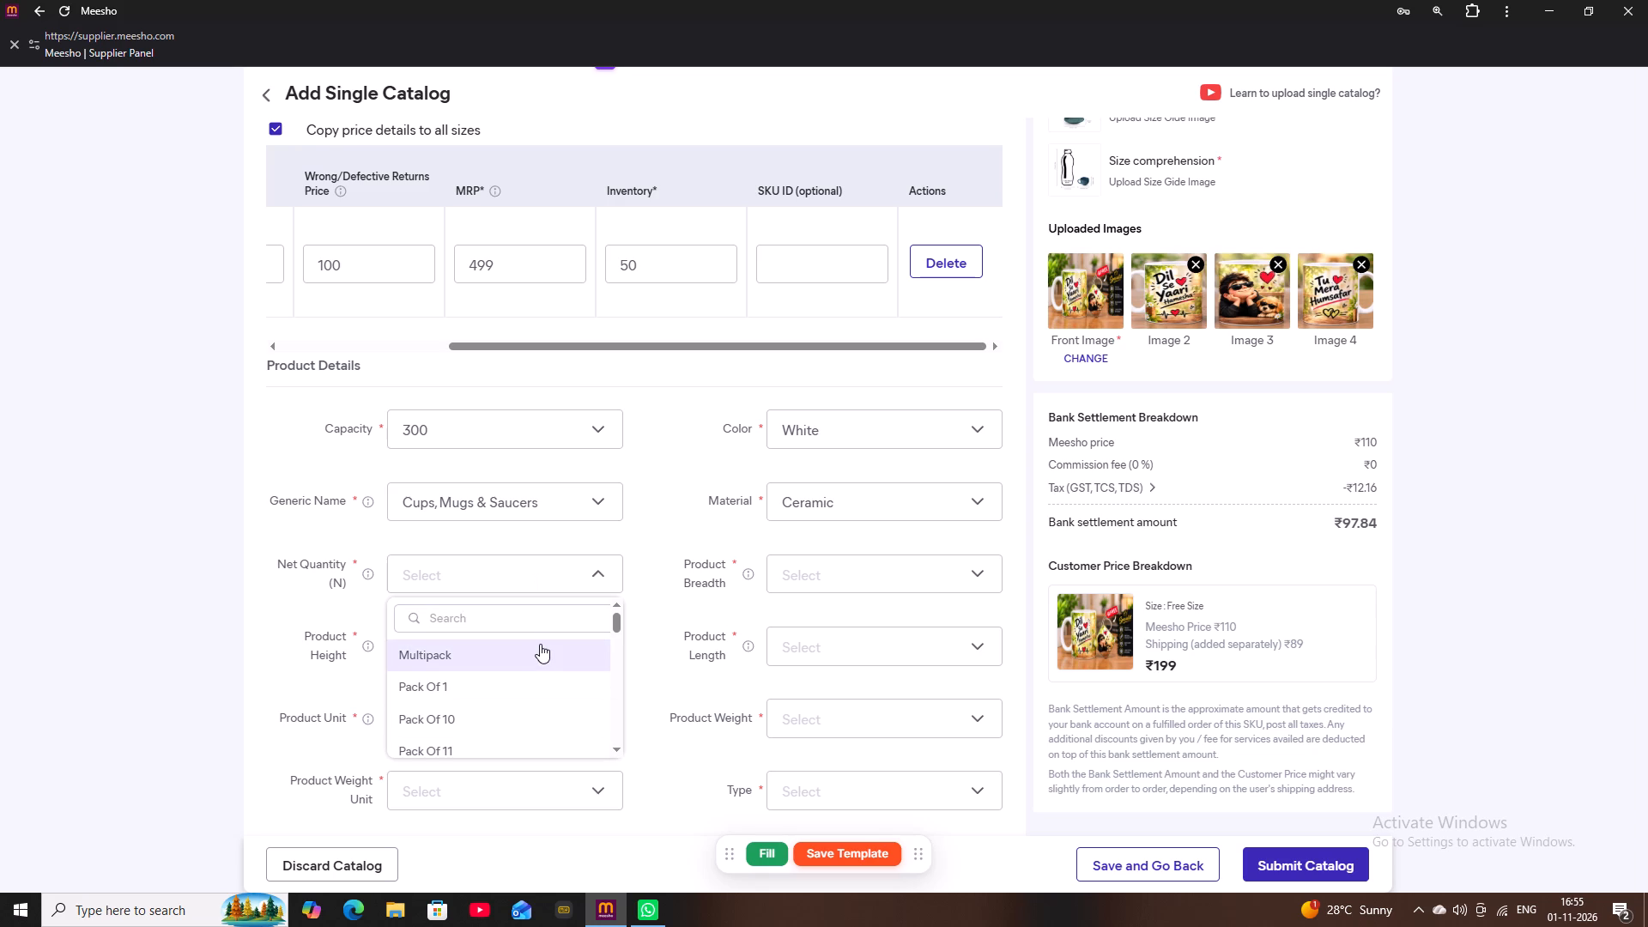
left_click(518, 682)
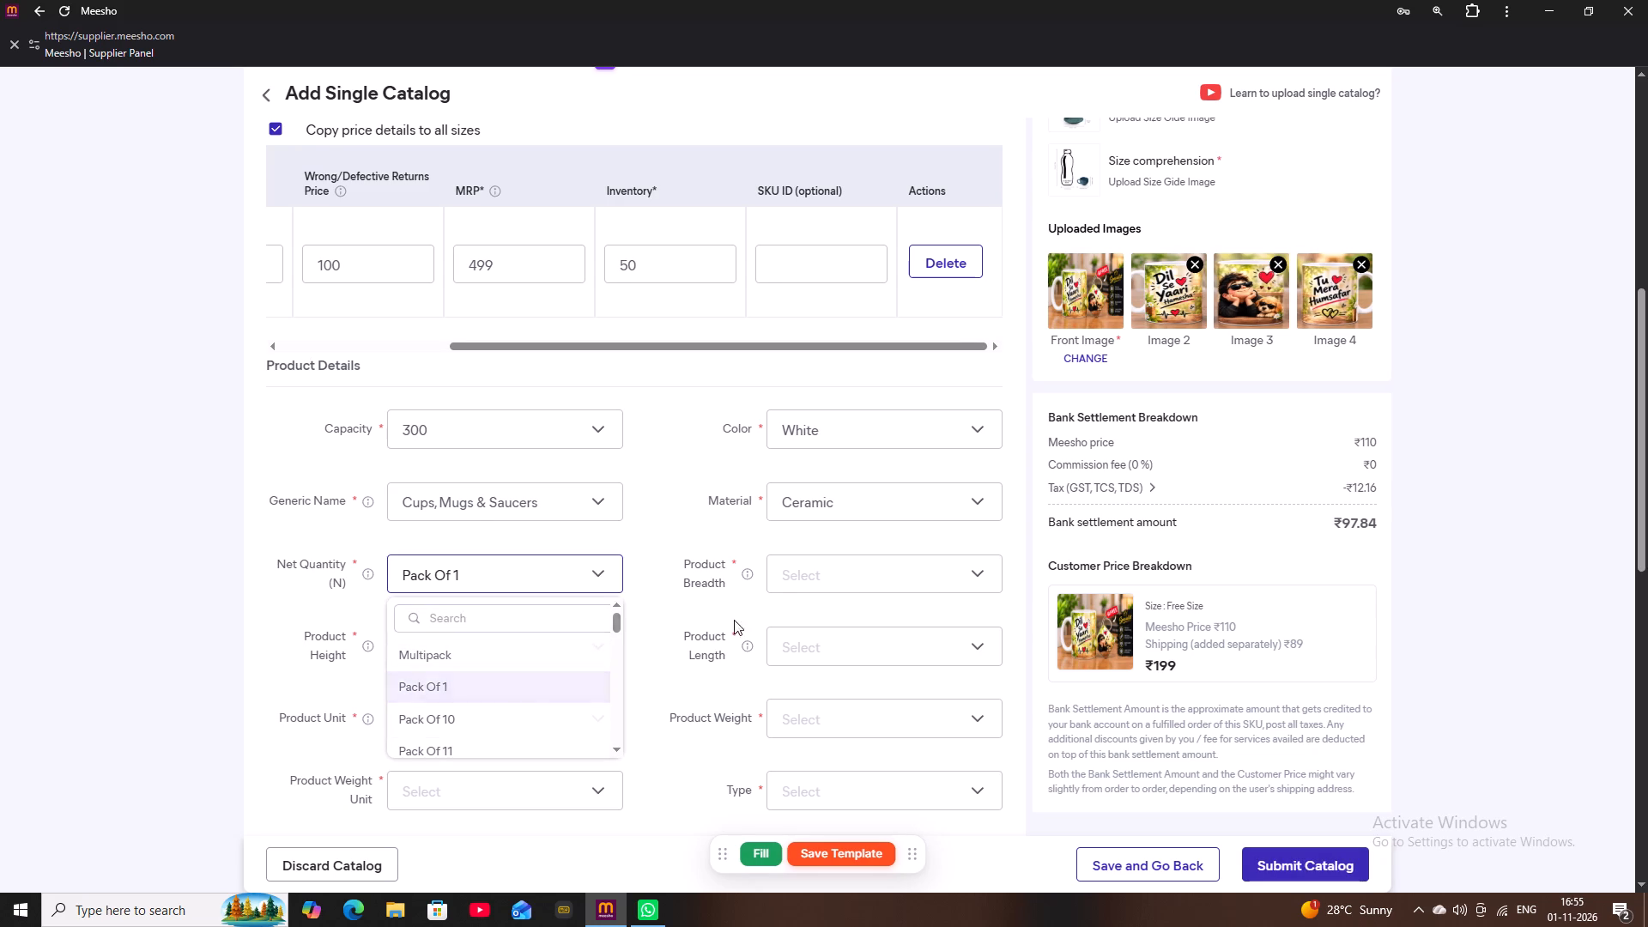
left_click(811, 575)
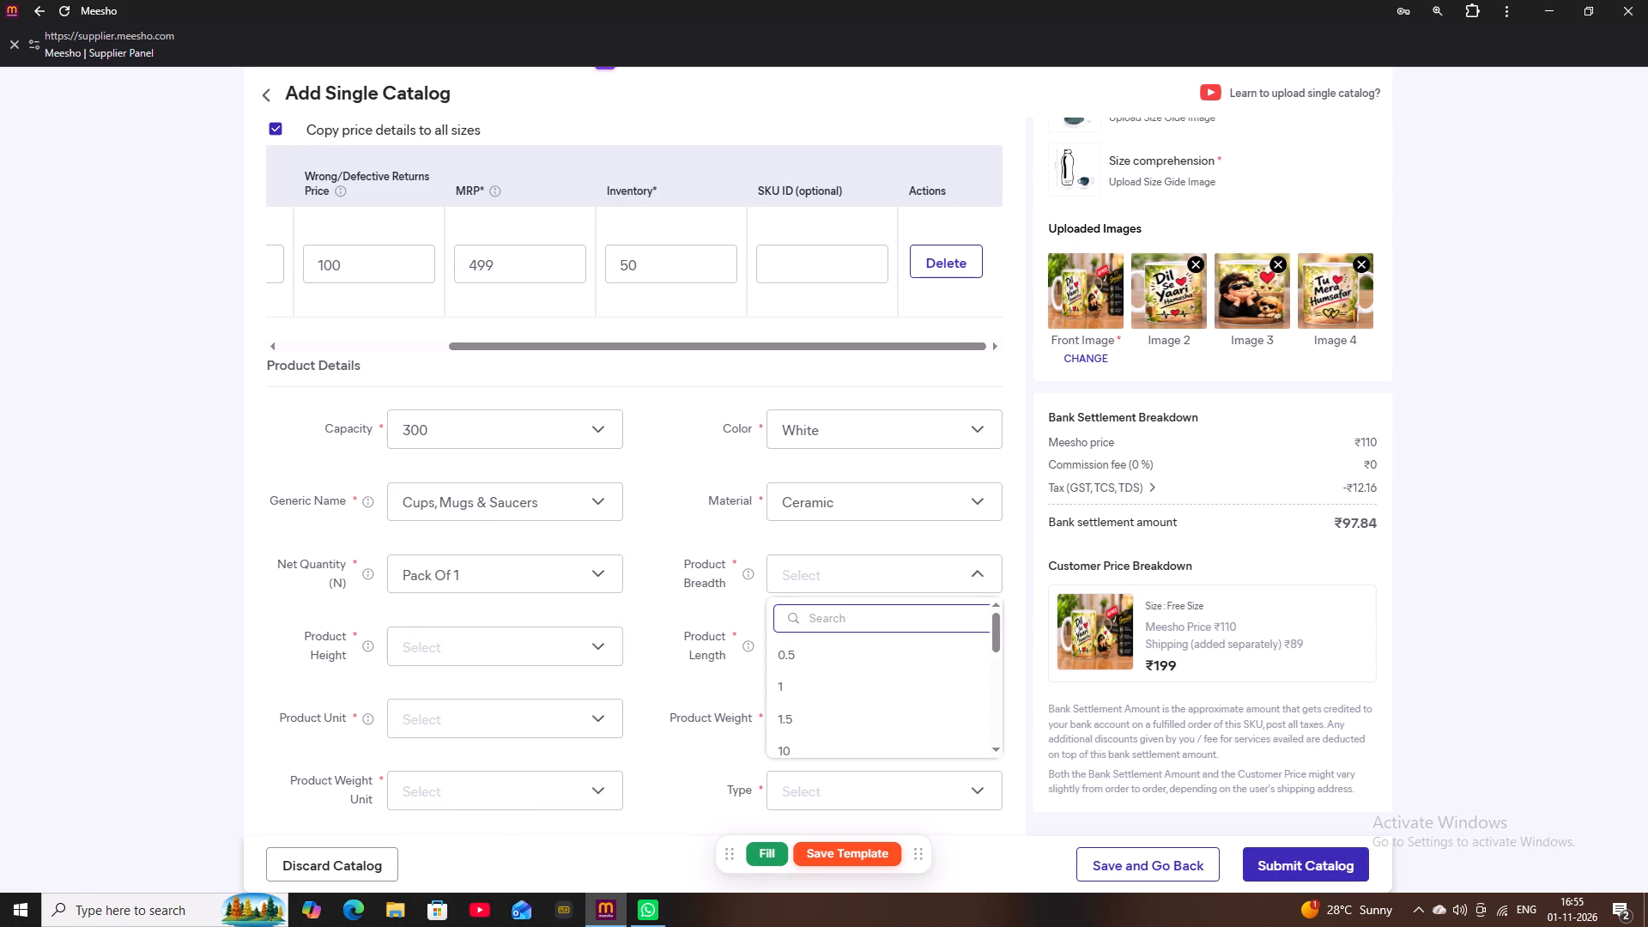
left_click(850, 631)
type("3.5")
left_click(814, 717)
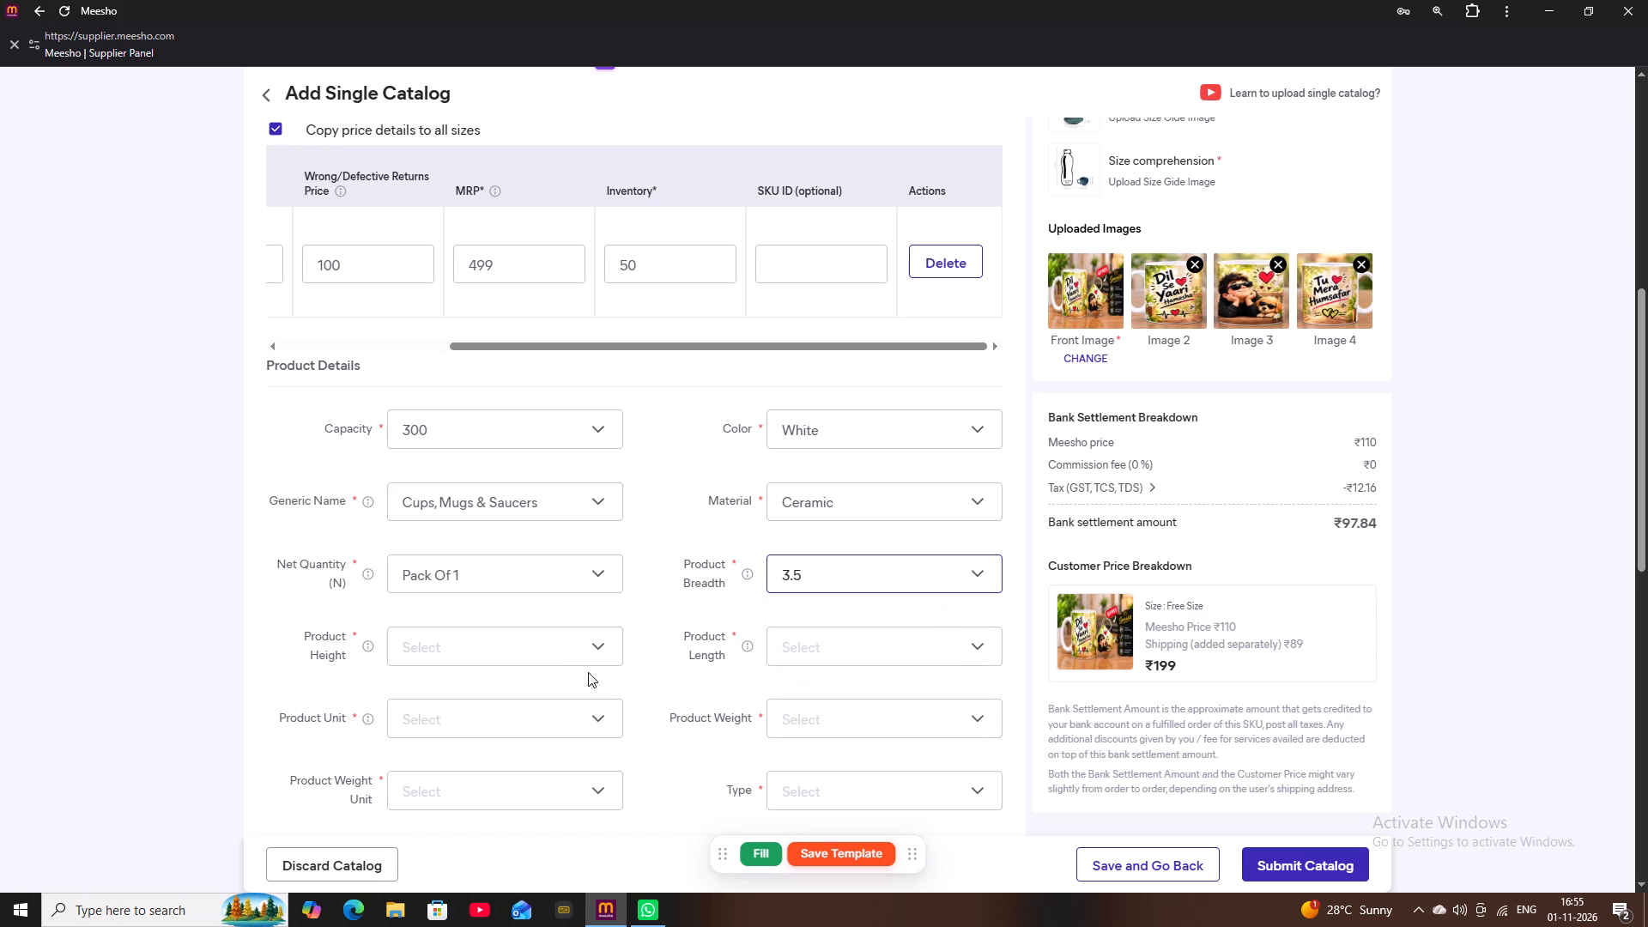
Set the product height to 4 and the product length to 10.
left_click(540, 651)
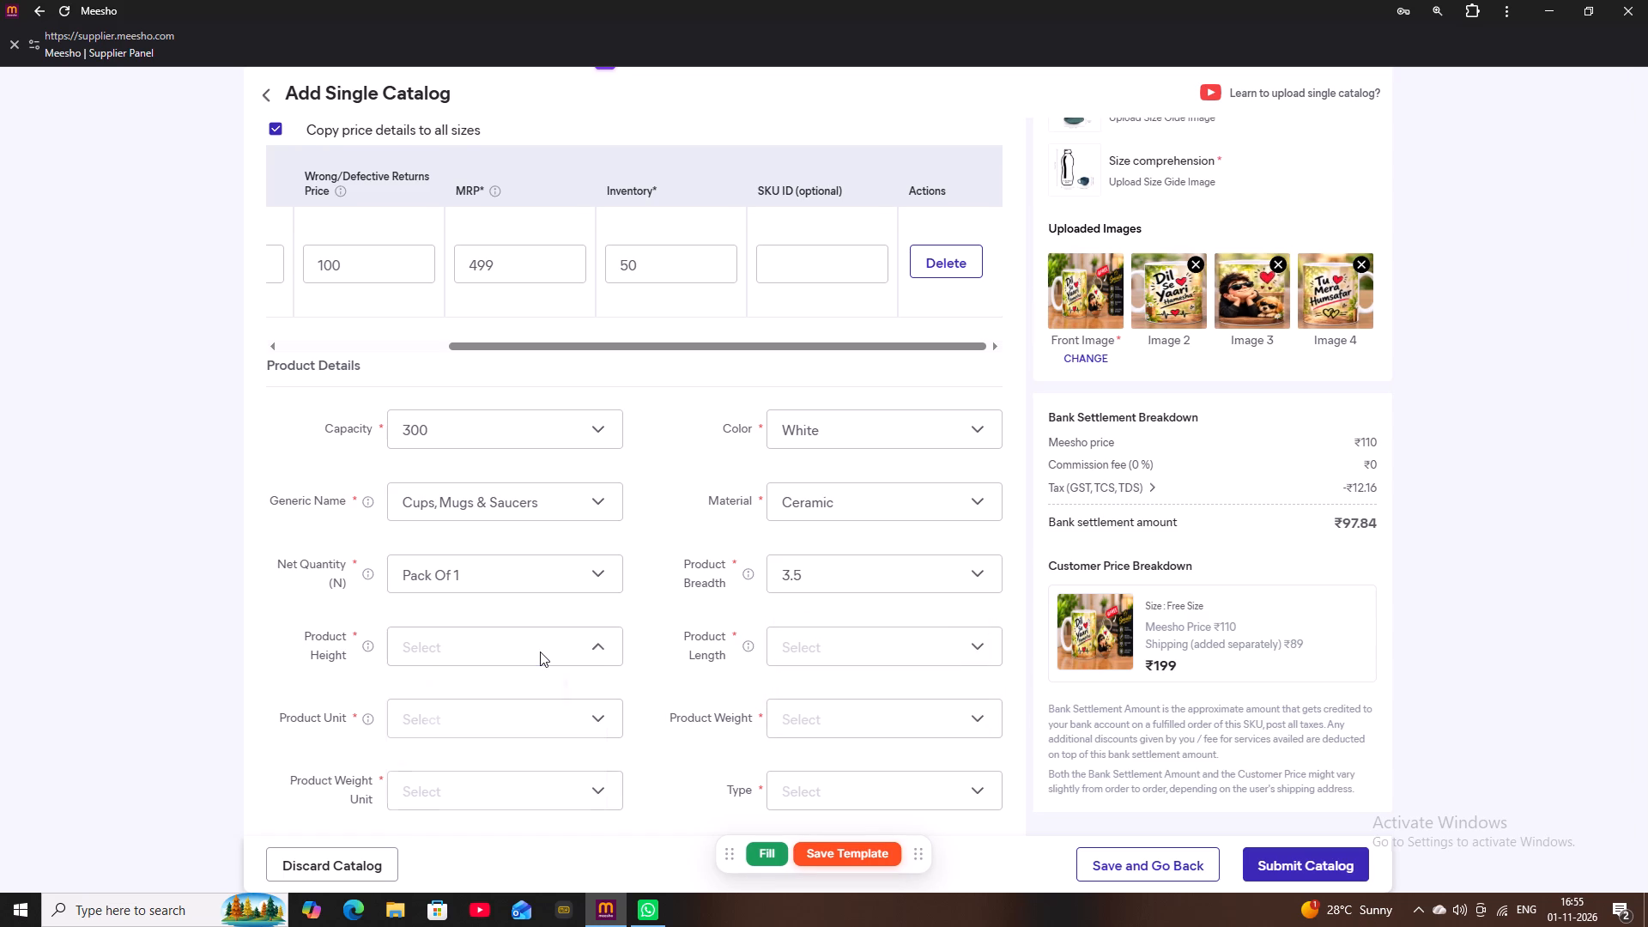
left_click(529, 691)
key("4")
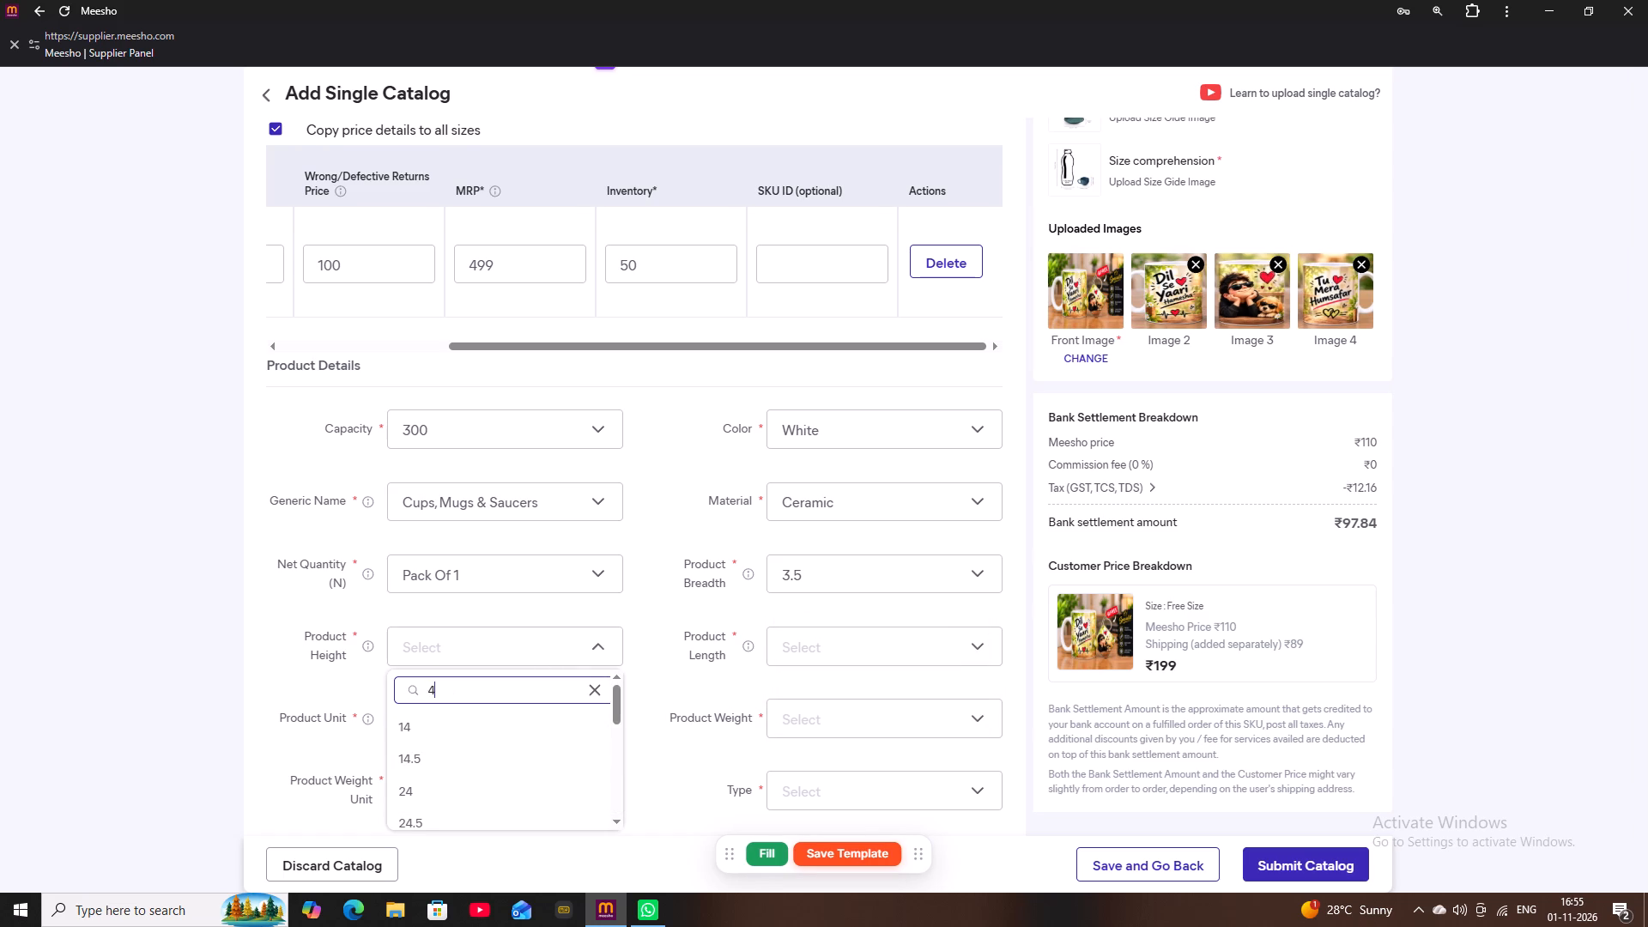
scroll(518, 775, "down", 2)
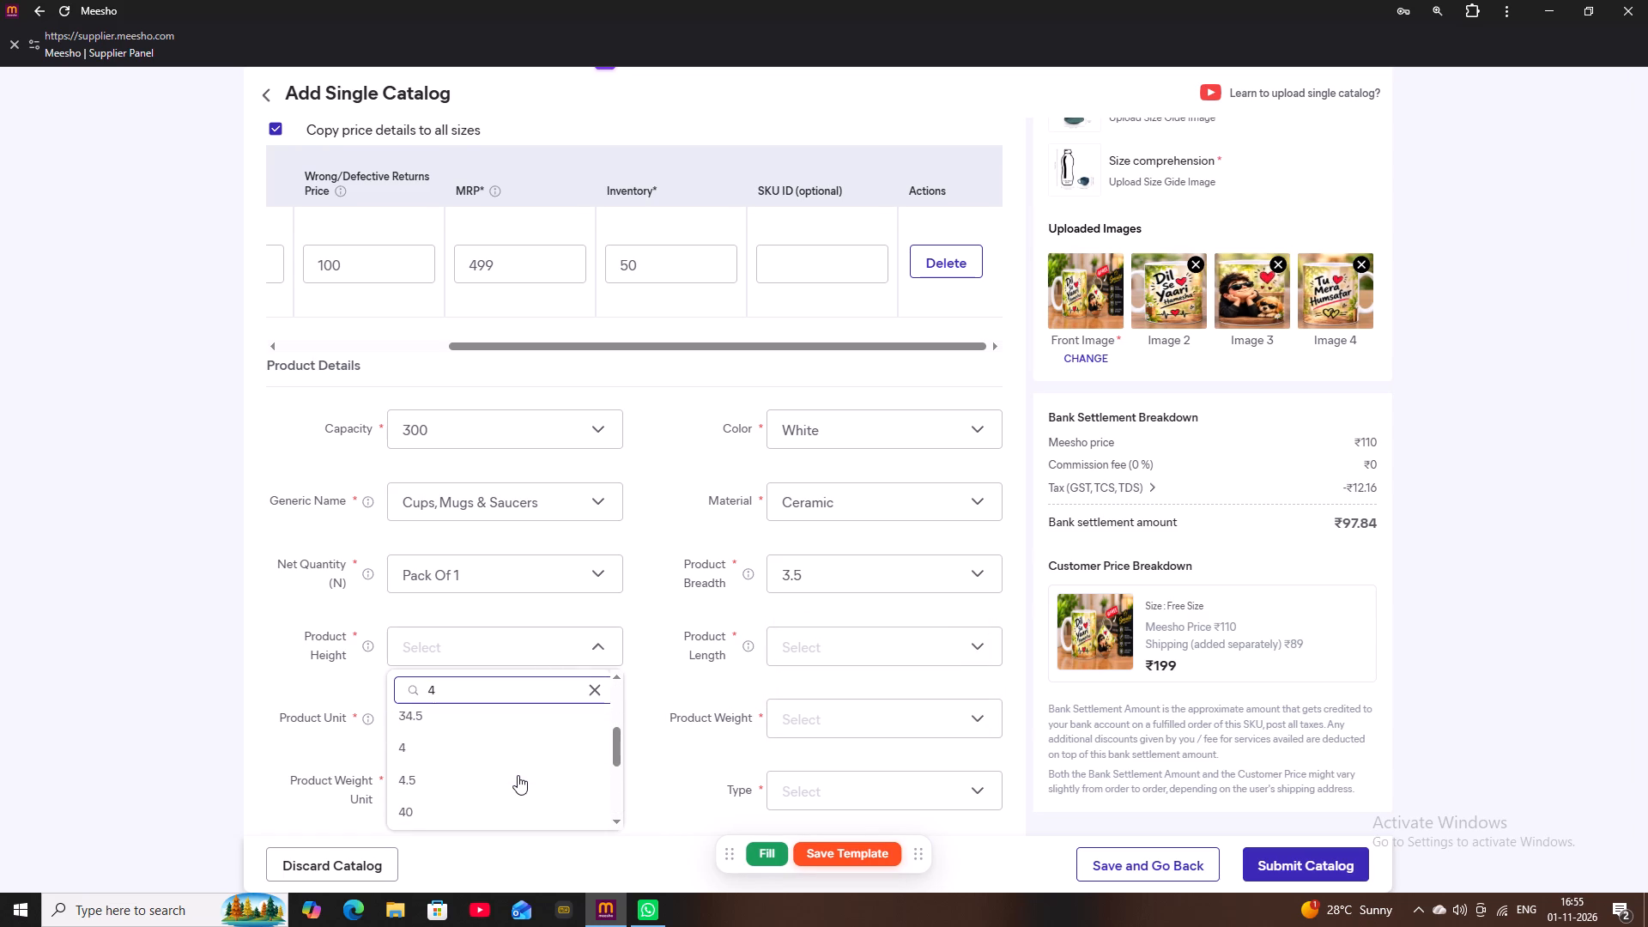
left_click(512, 753)
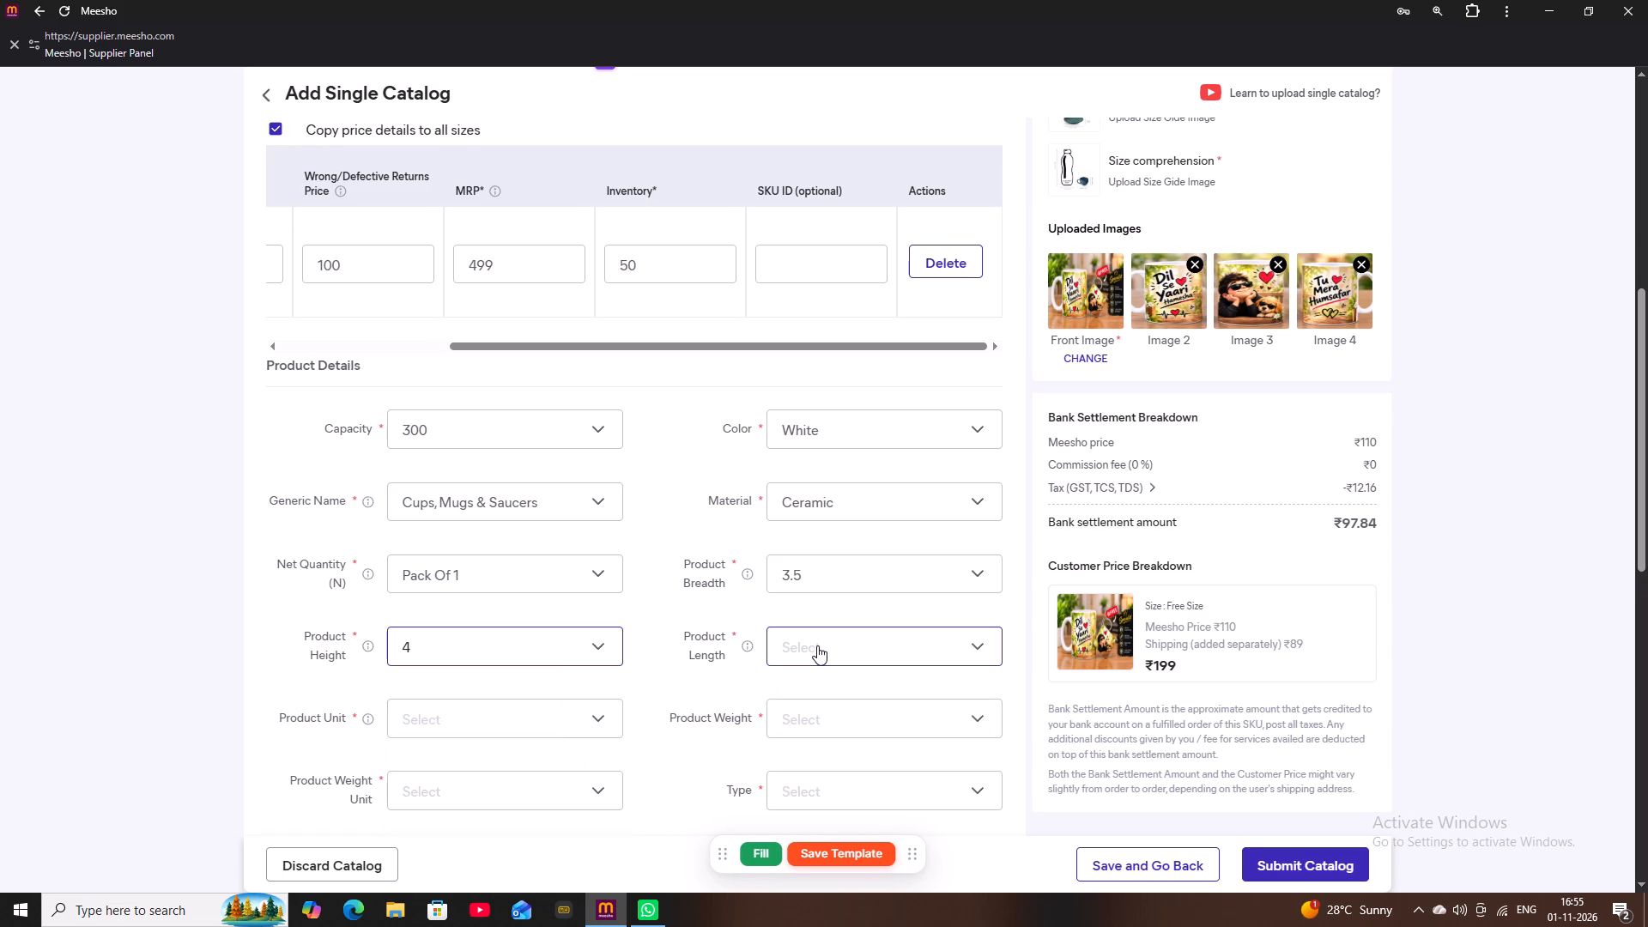
left_click(823, 641)
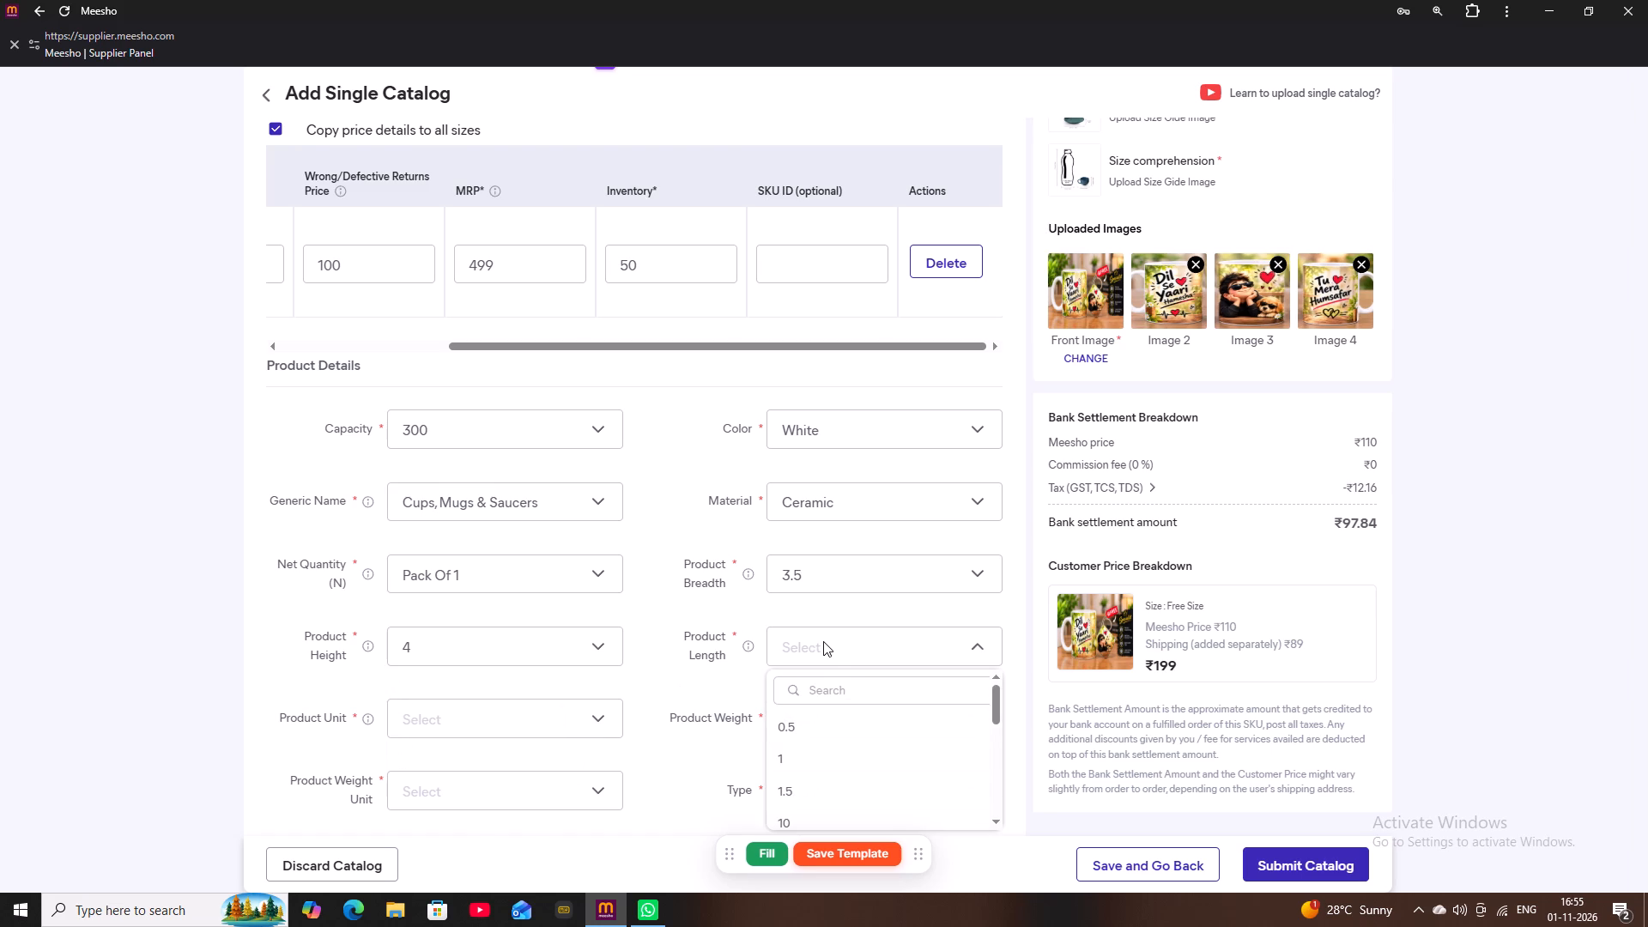
left_click(836, 675)
type("10")
left_click(828, 730)
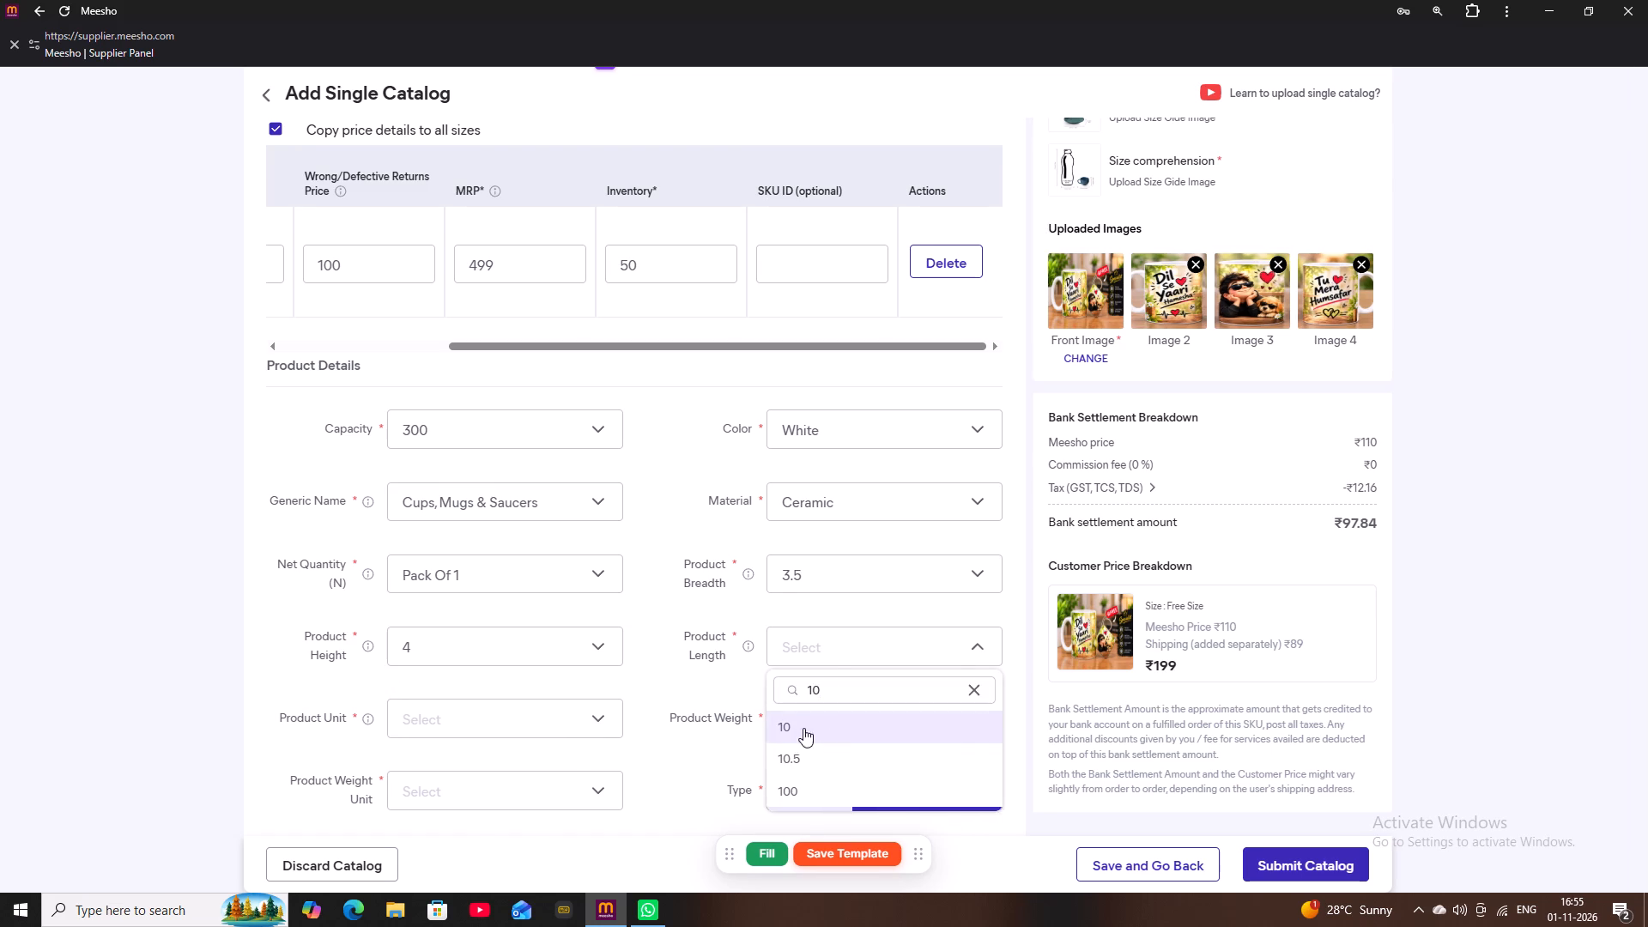
left_click(702, 656)
Set the measurement units: Inch for the product unit, G for the product weight unit and ml for the volume unit.
scroll(702, 656, "down", 3)
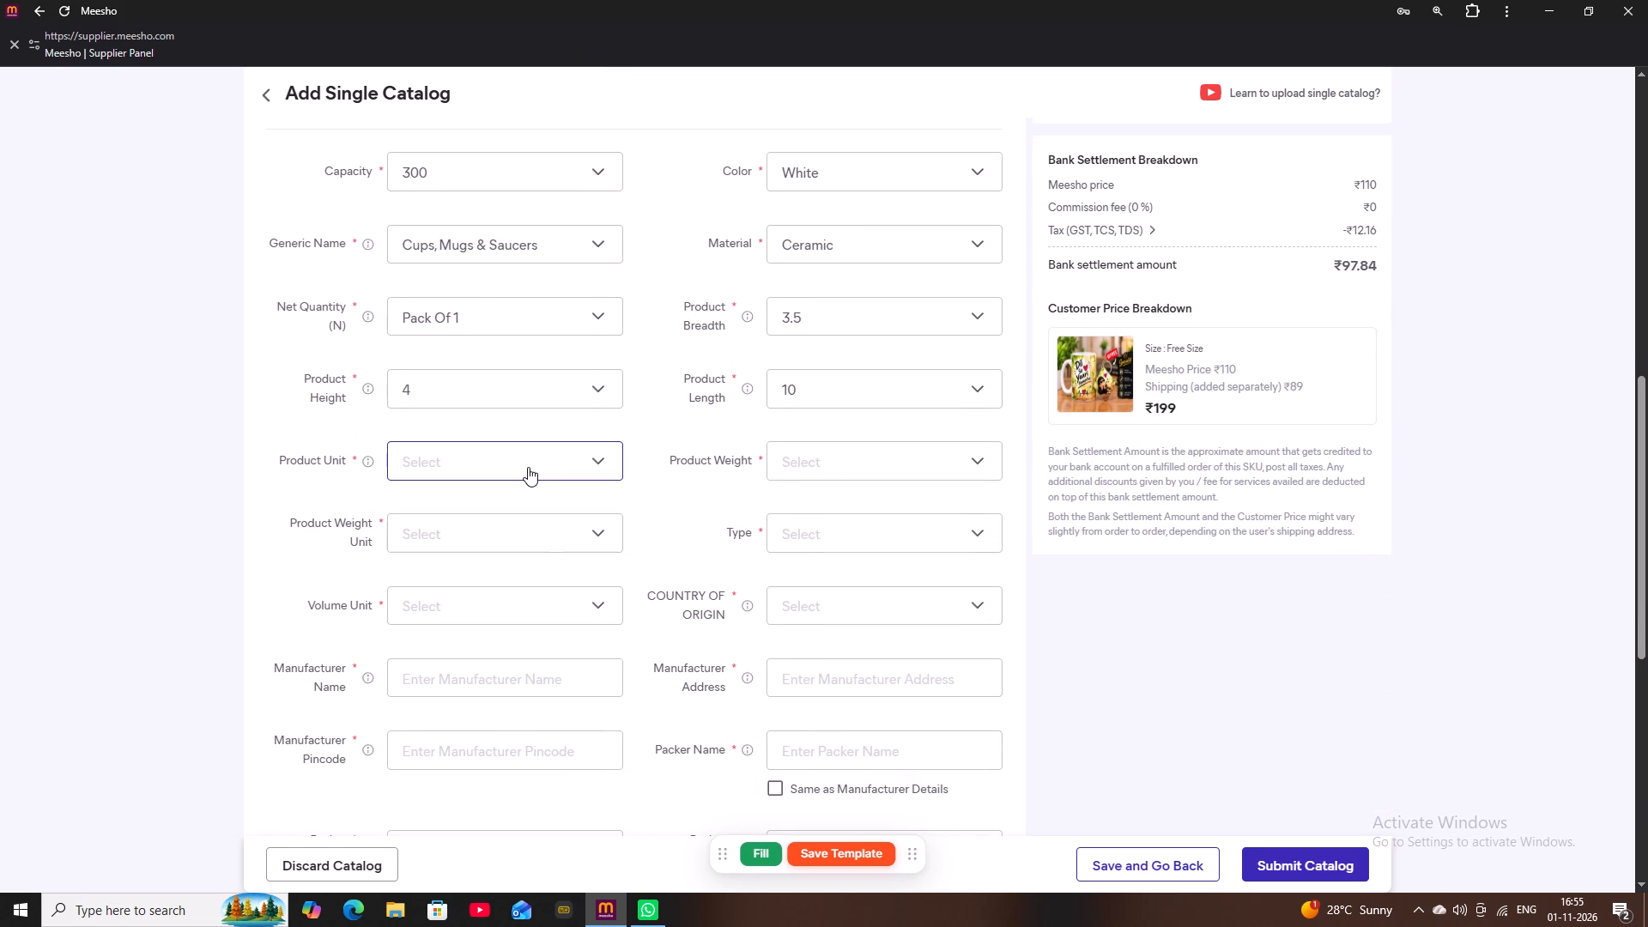
left_click(528, 467)
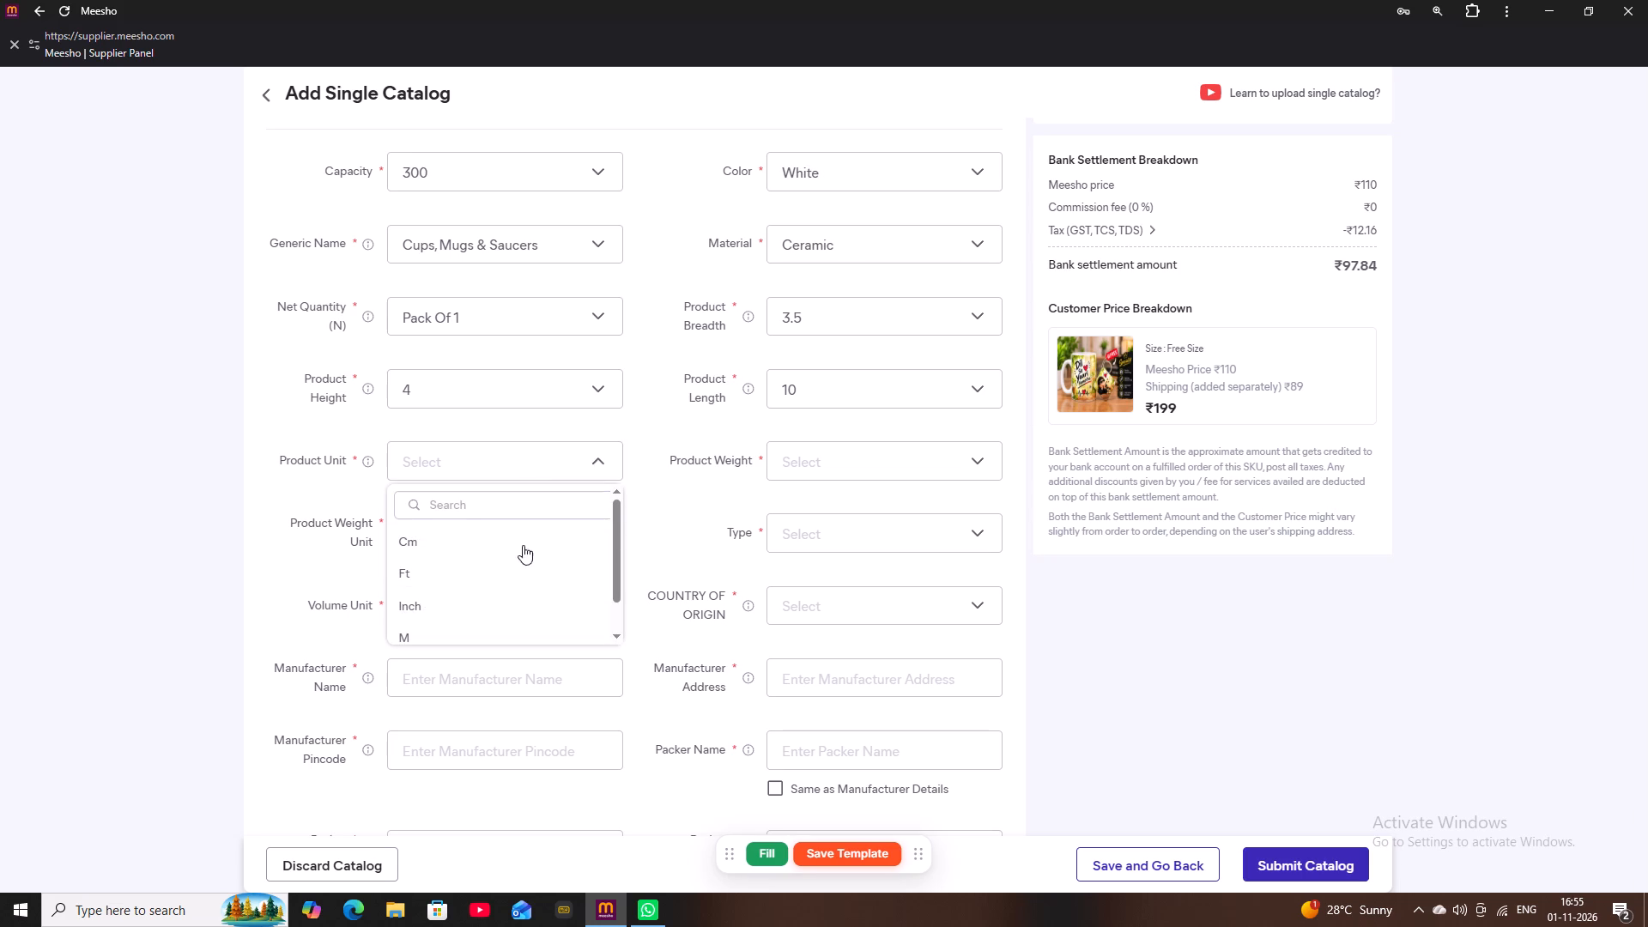
left_click(519, 603)
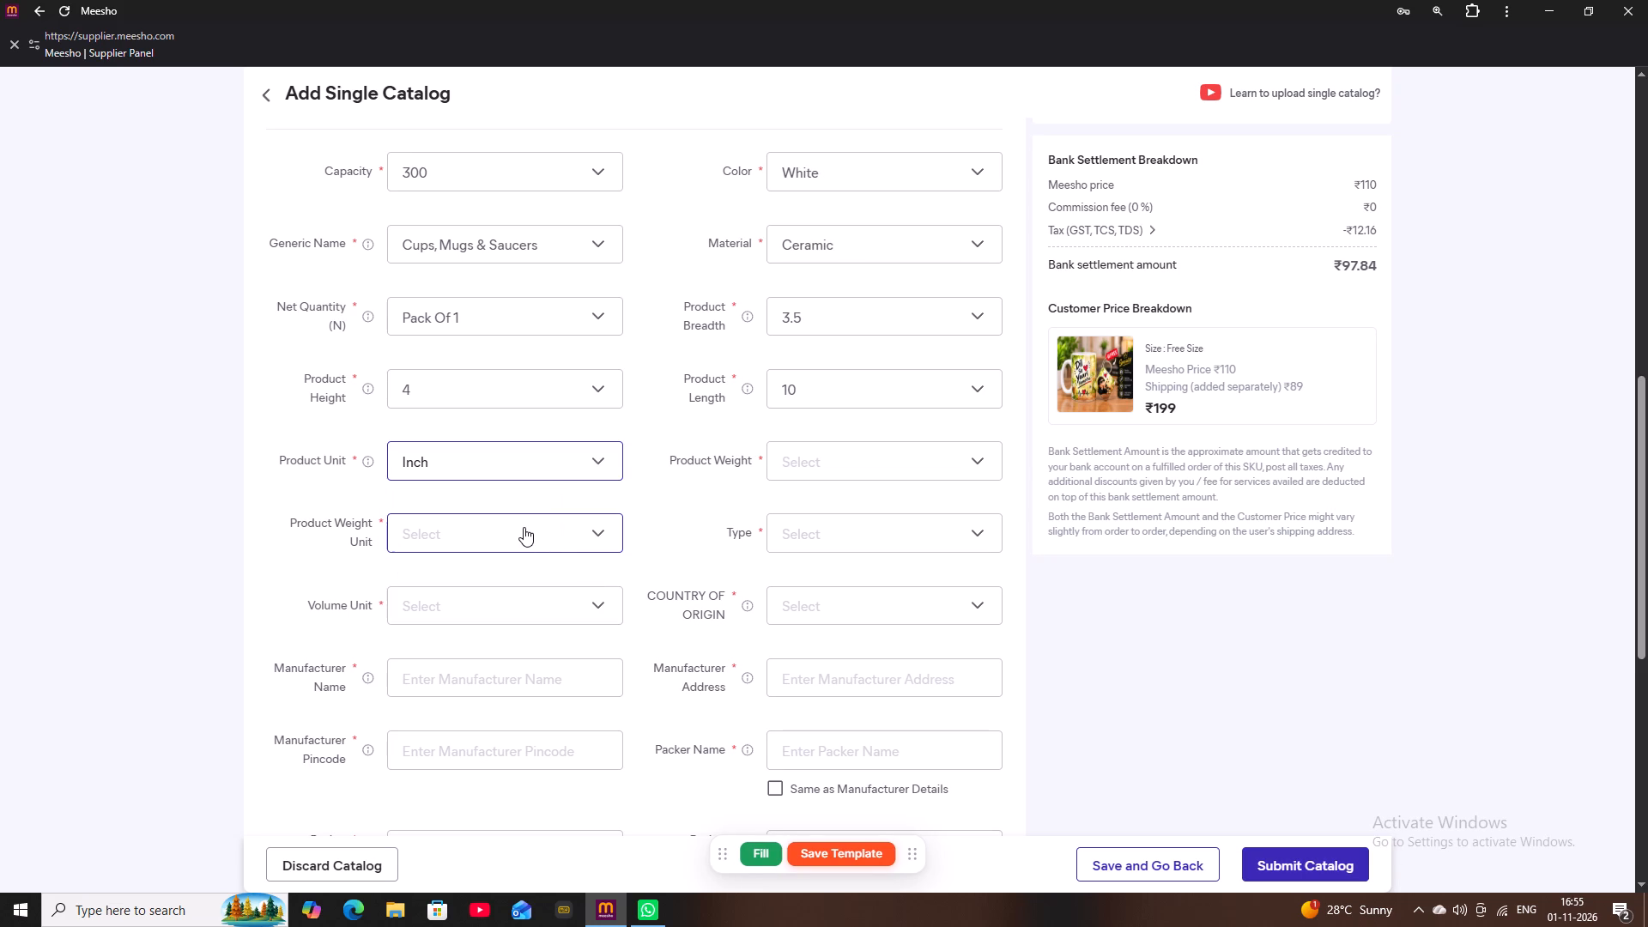
left_click(524, 527)
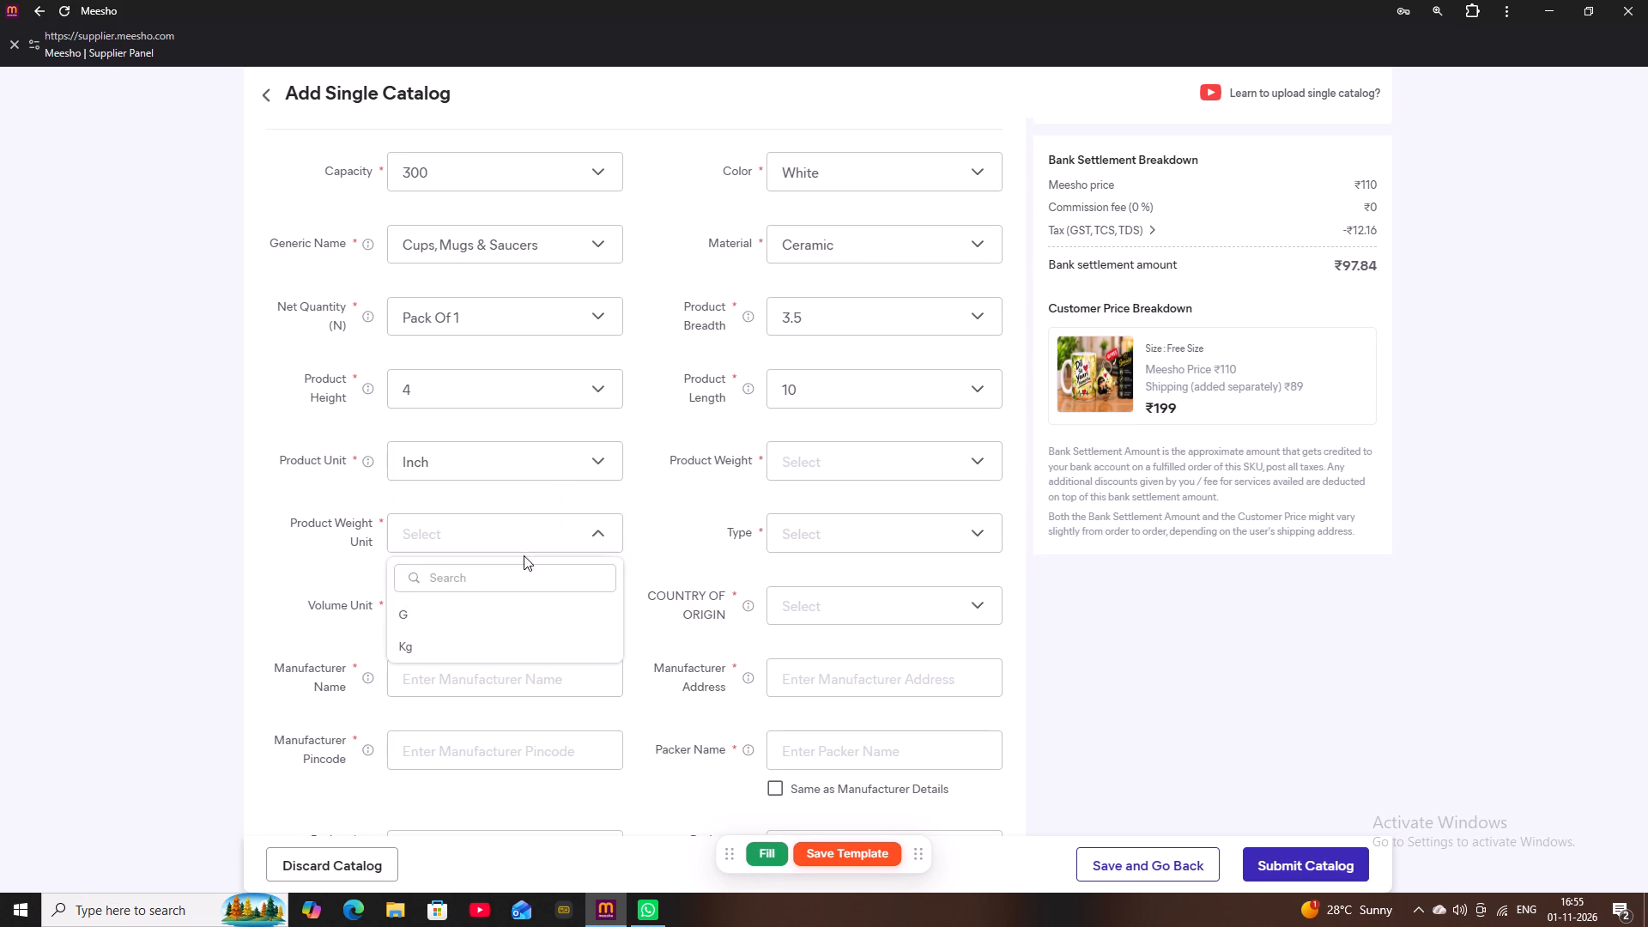
left_click(519, 608)
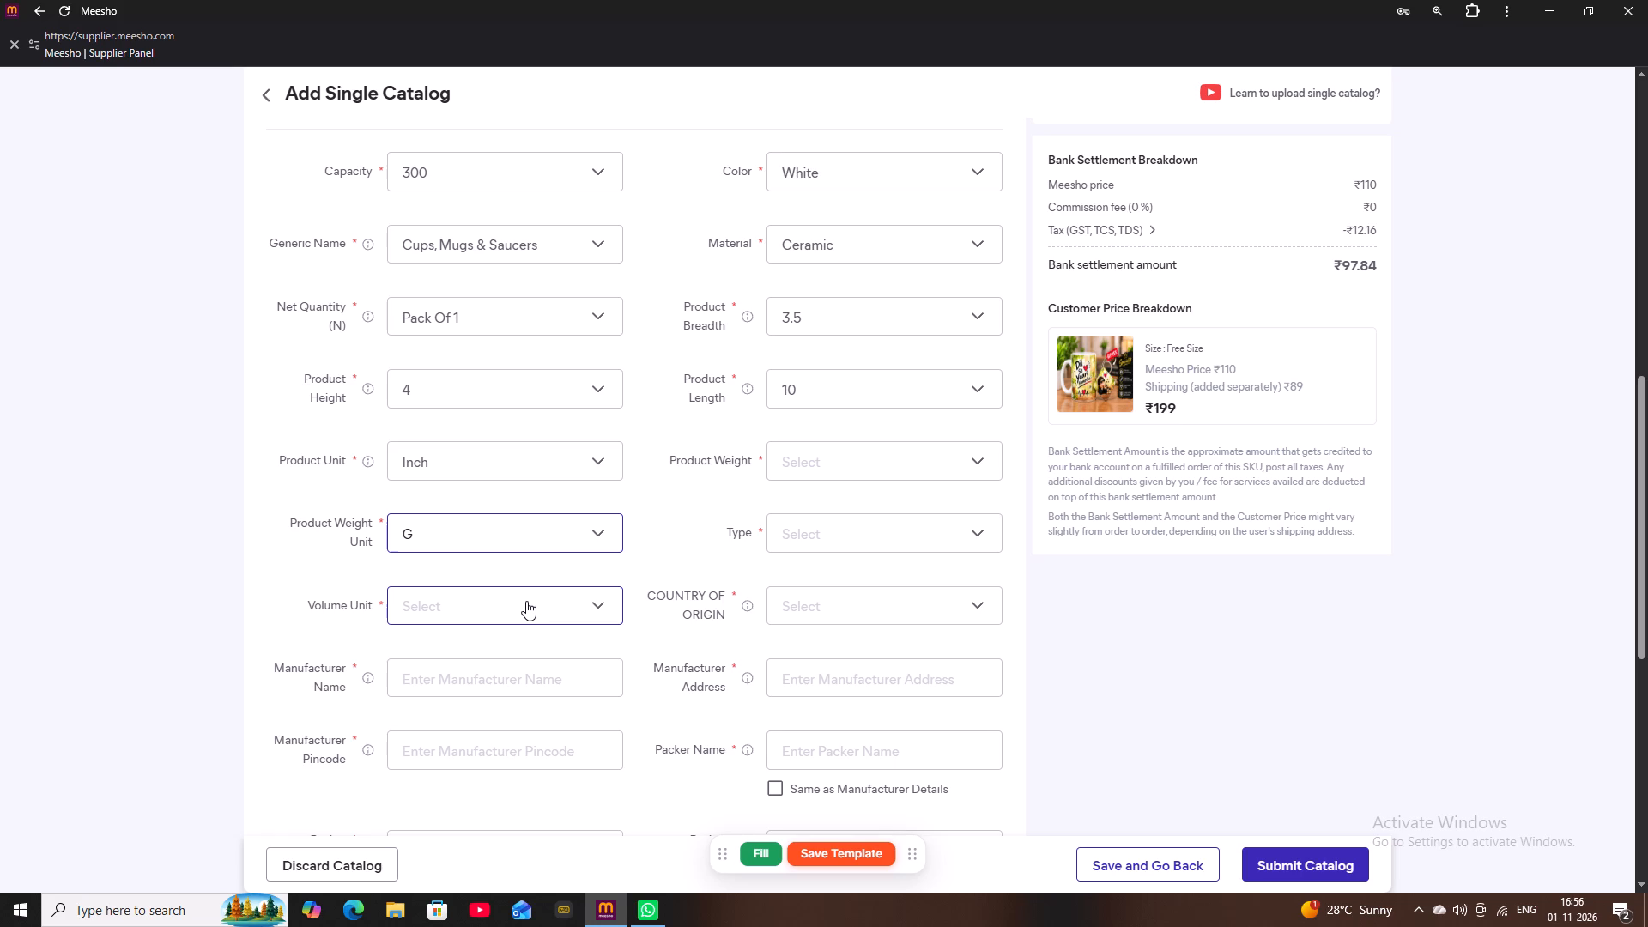
left_click(526, 601)
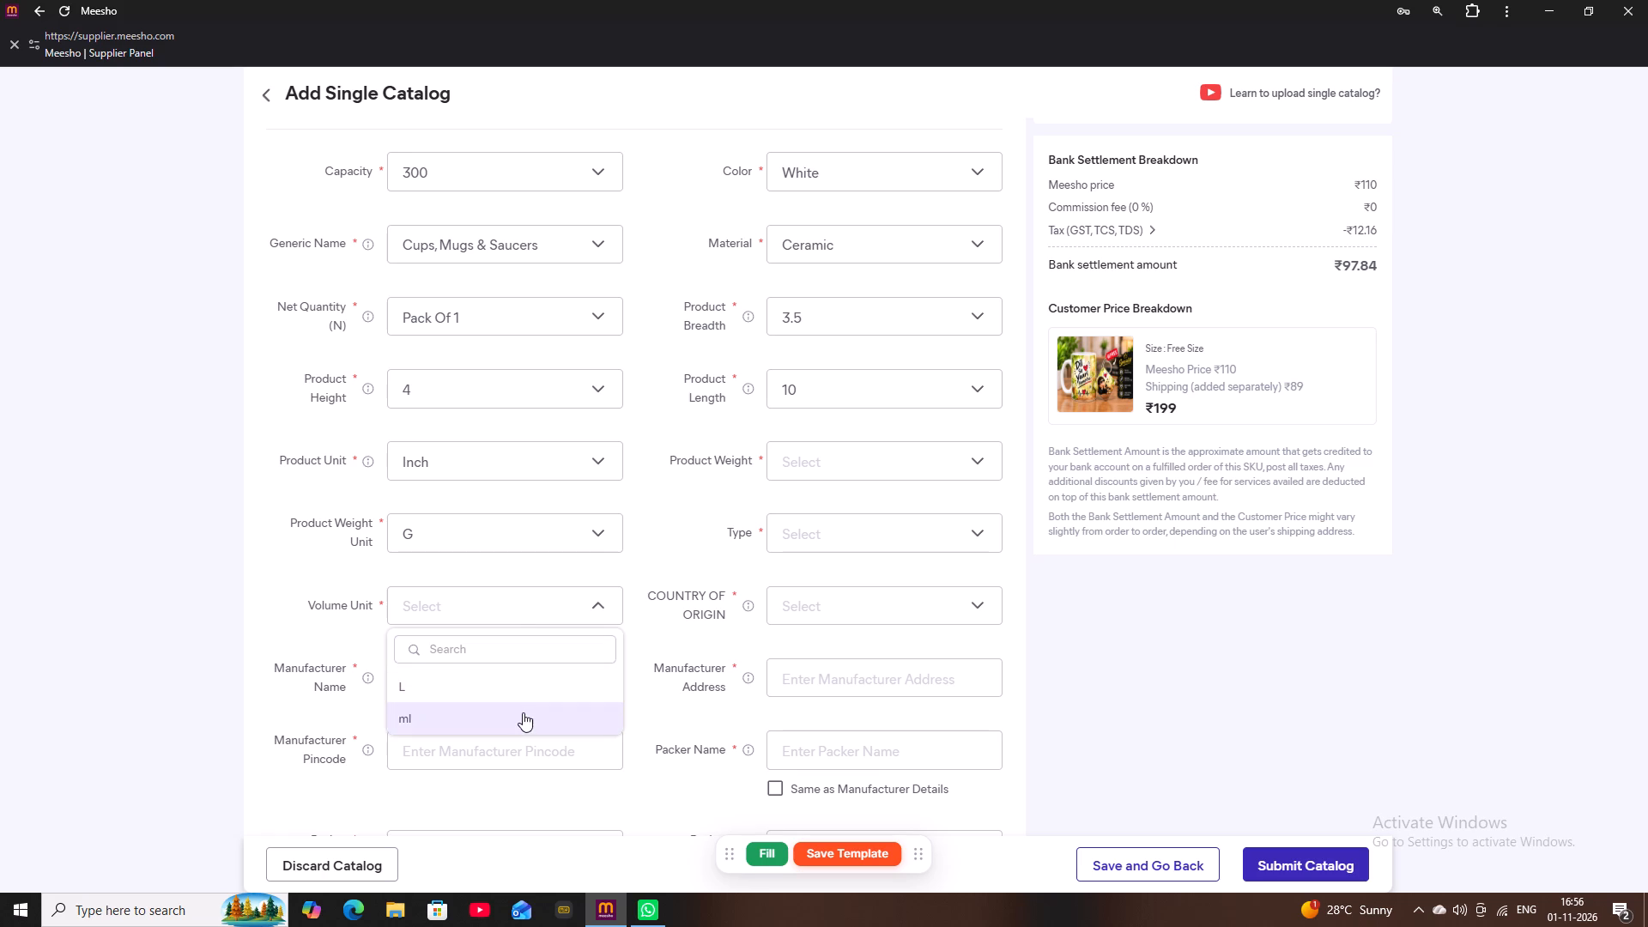
left_click(523, 712)
Enter Trendy Aura Enterprise as the manufacturer name and fill in the manufacturer pincode.
left_click(496, 667)
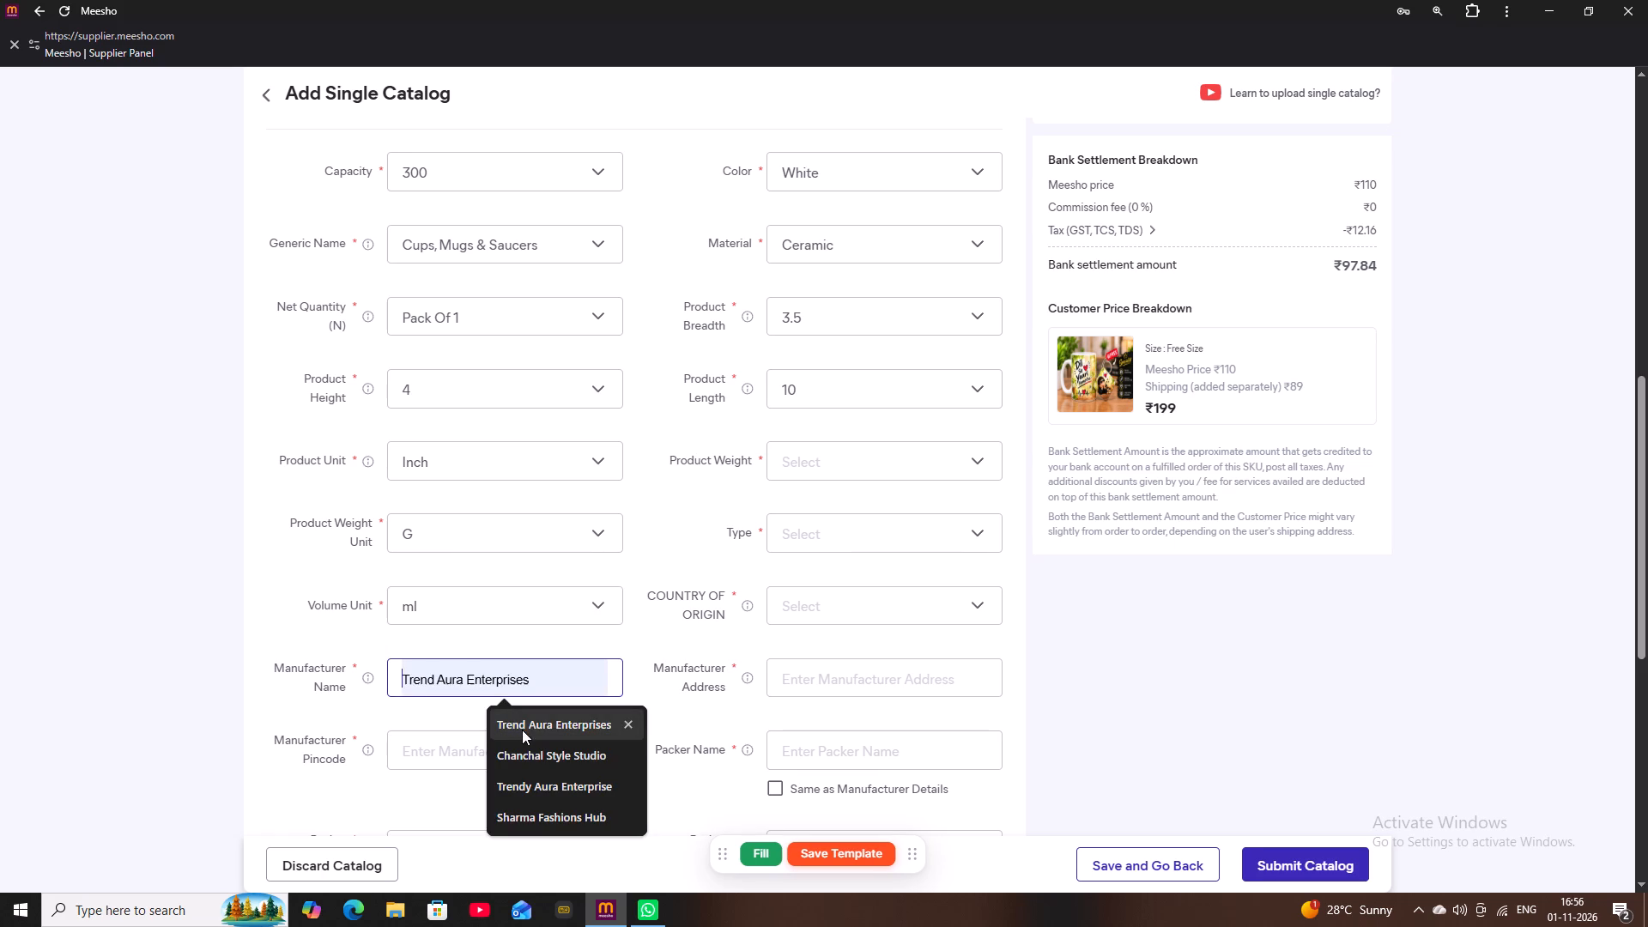
left_click(538, 772)
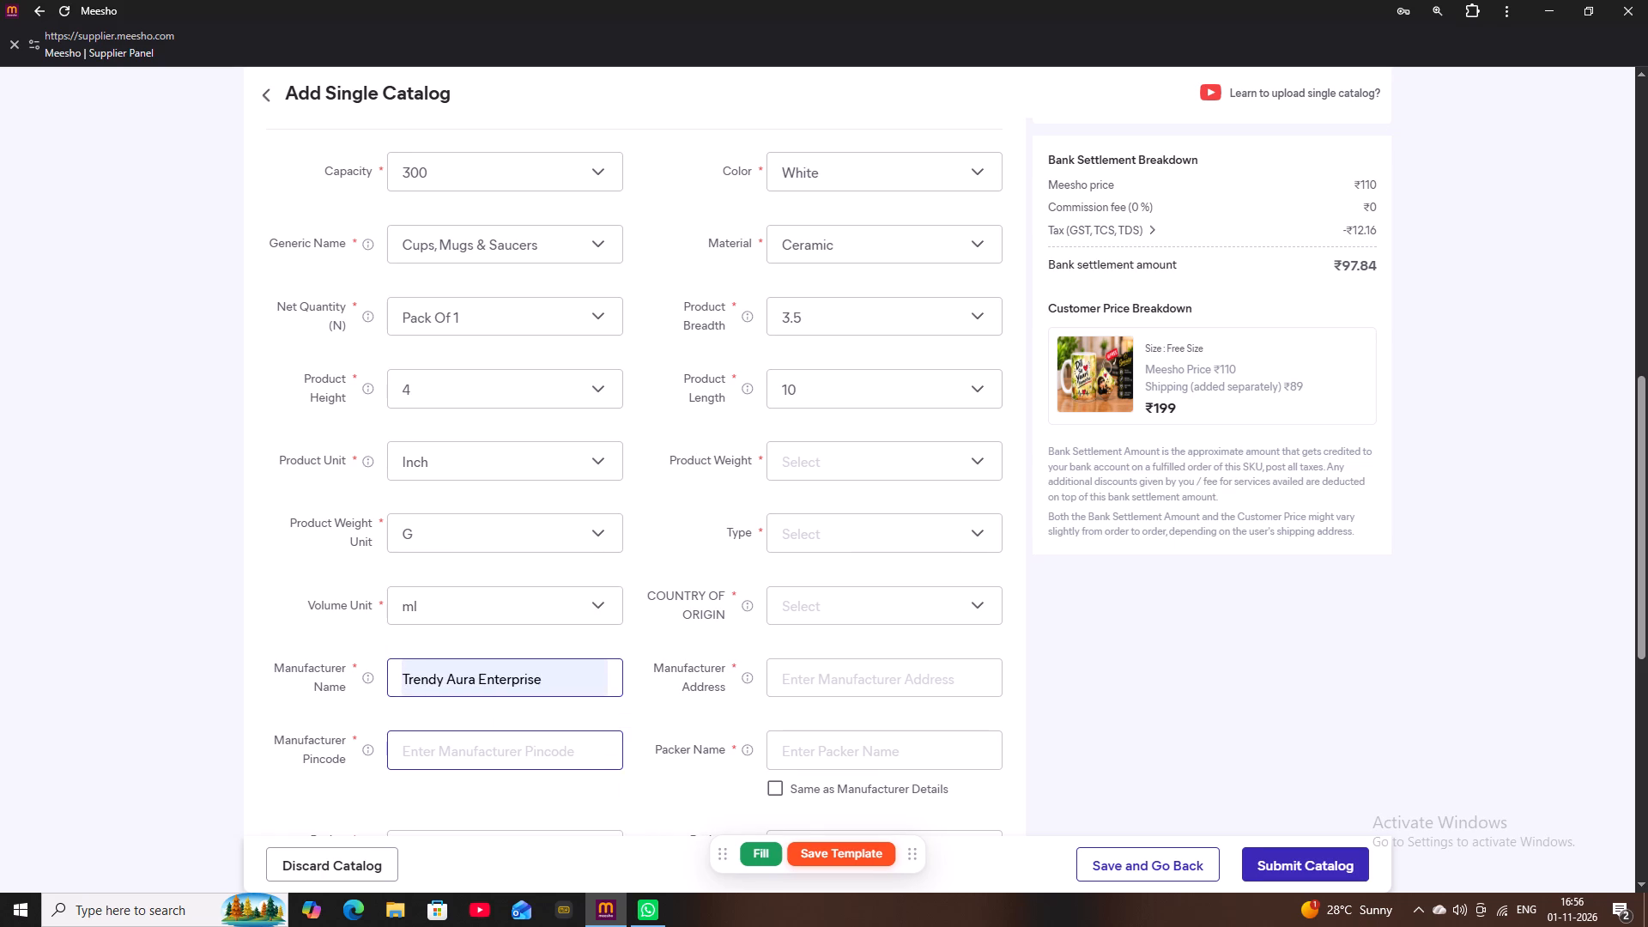
left_click(525, 755)
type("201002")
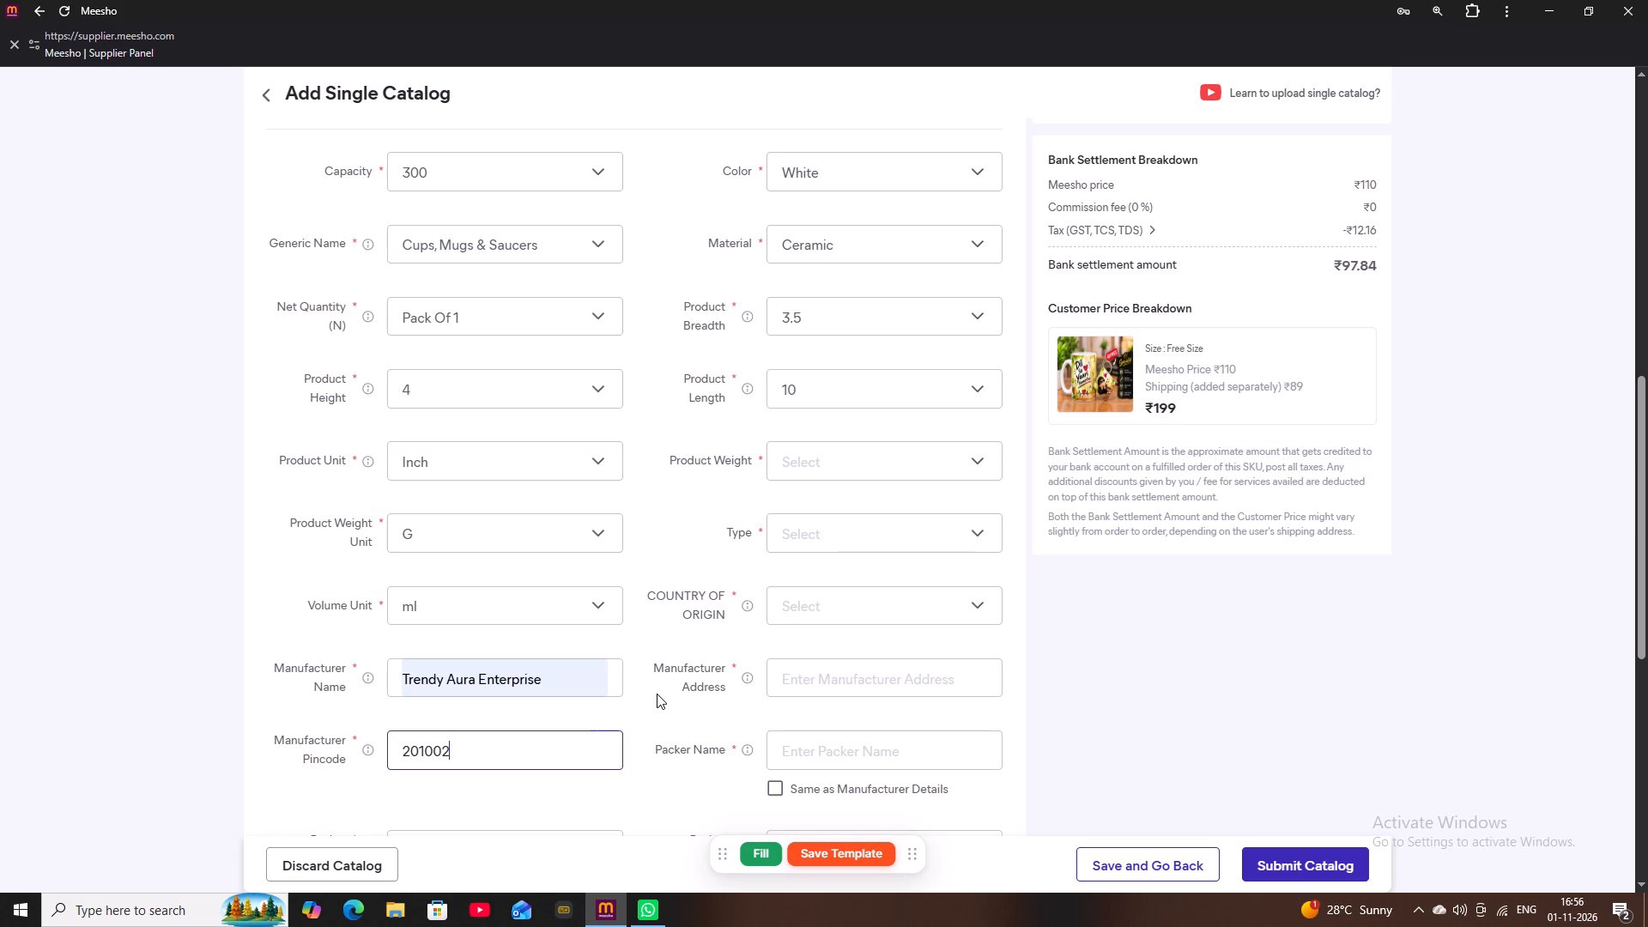
left_click(658, 692)
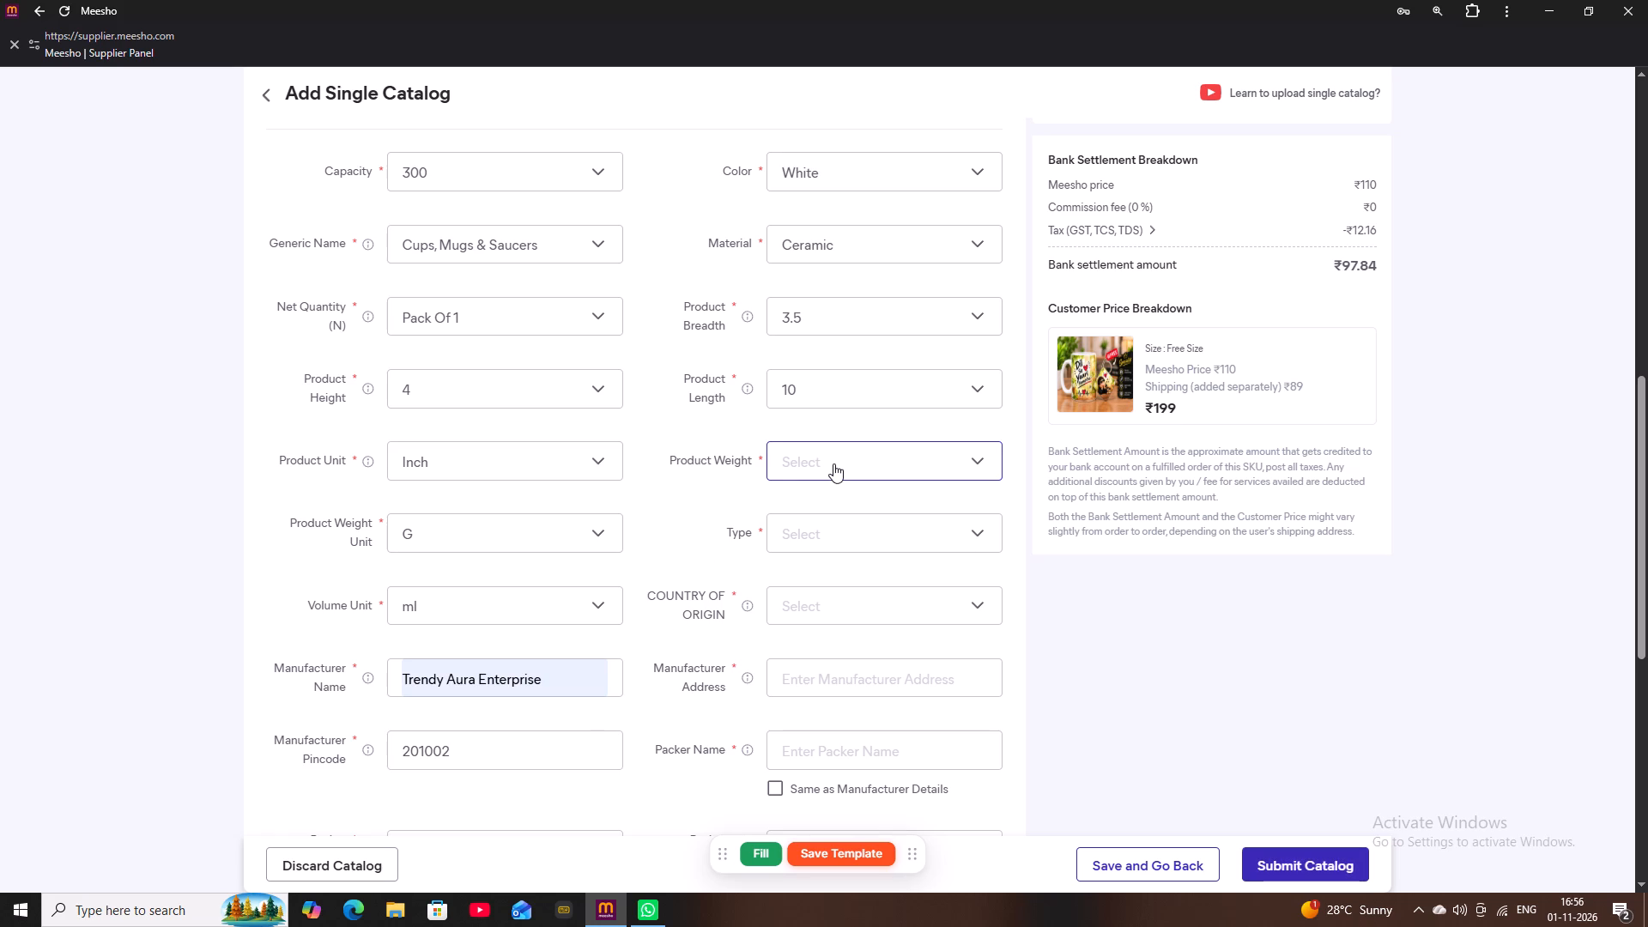
Set the product type to Coffee Mug and the product weight to 10.
left_click(846, 544)
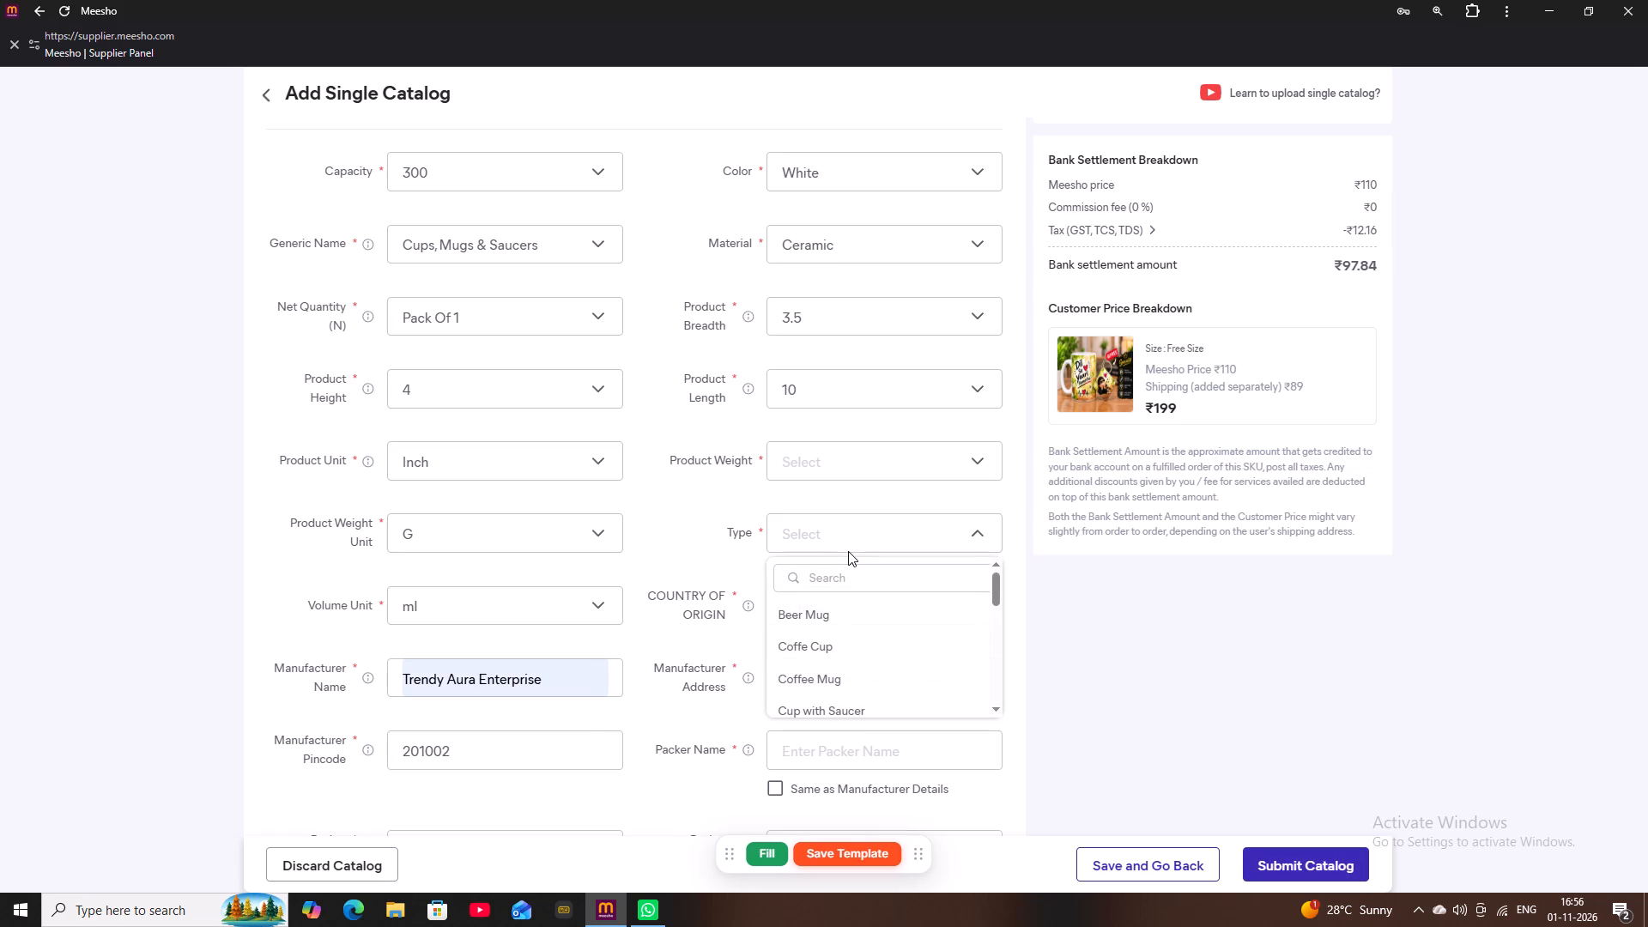
left_click(840, 677)
left_click(884, 476)
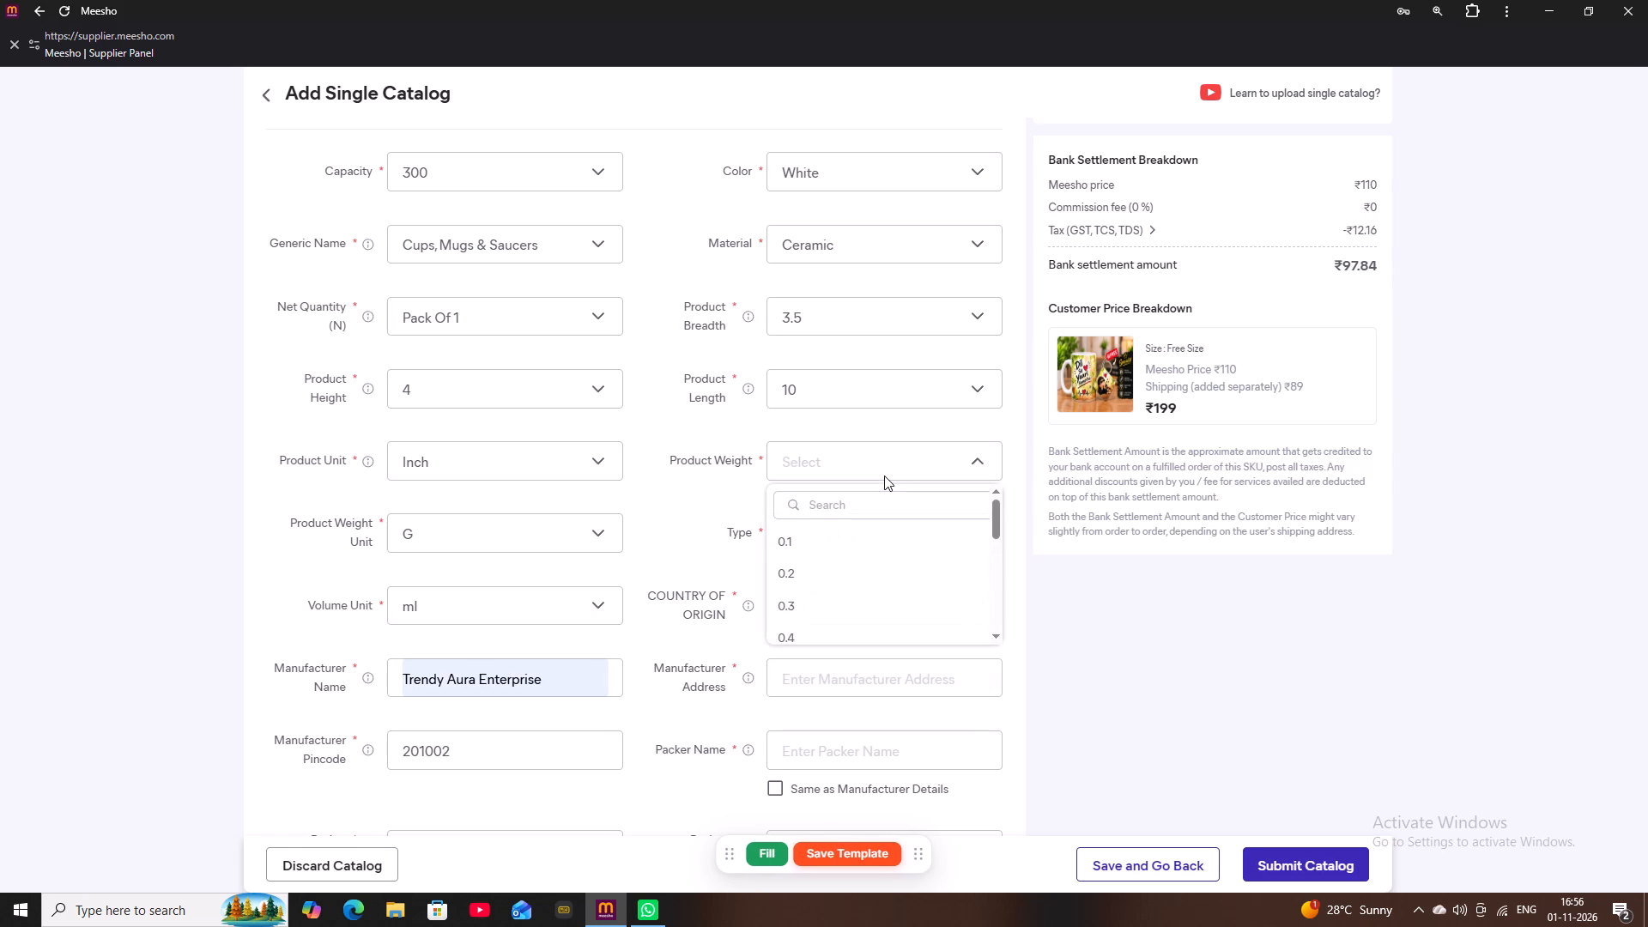
left_click(881, 498)
type("10")
left_click(864, 535)
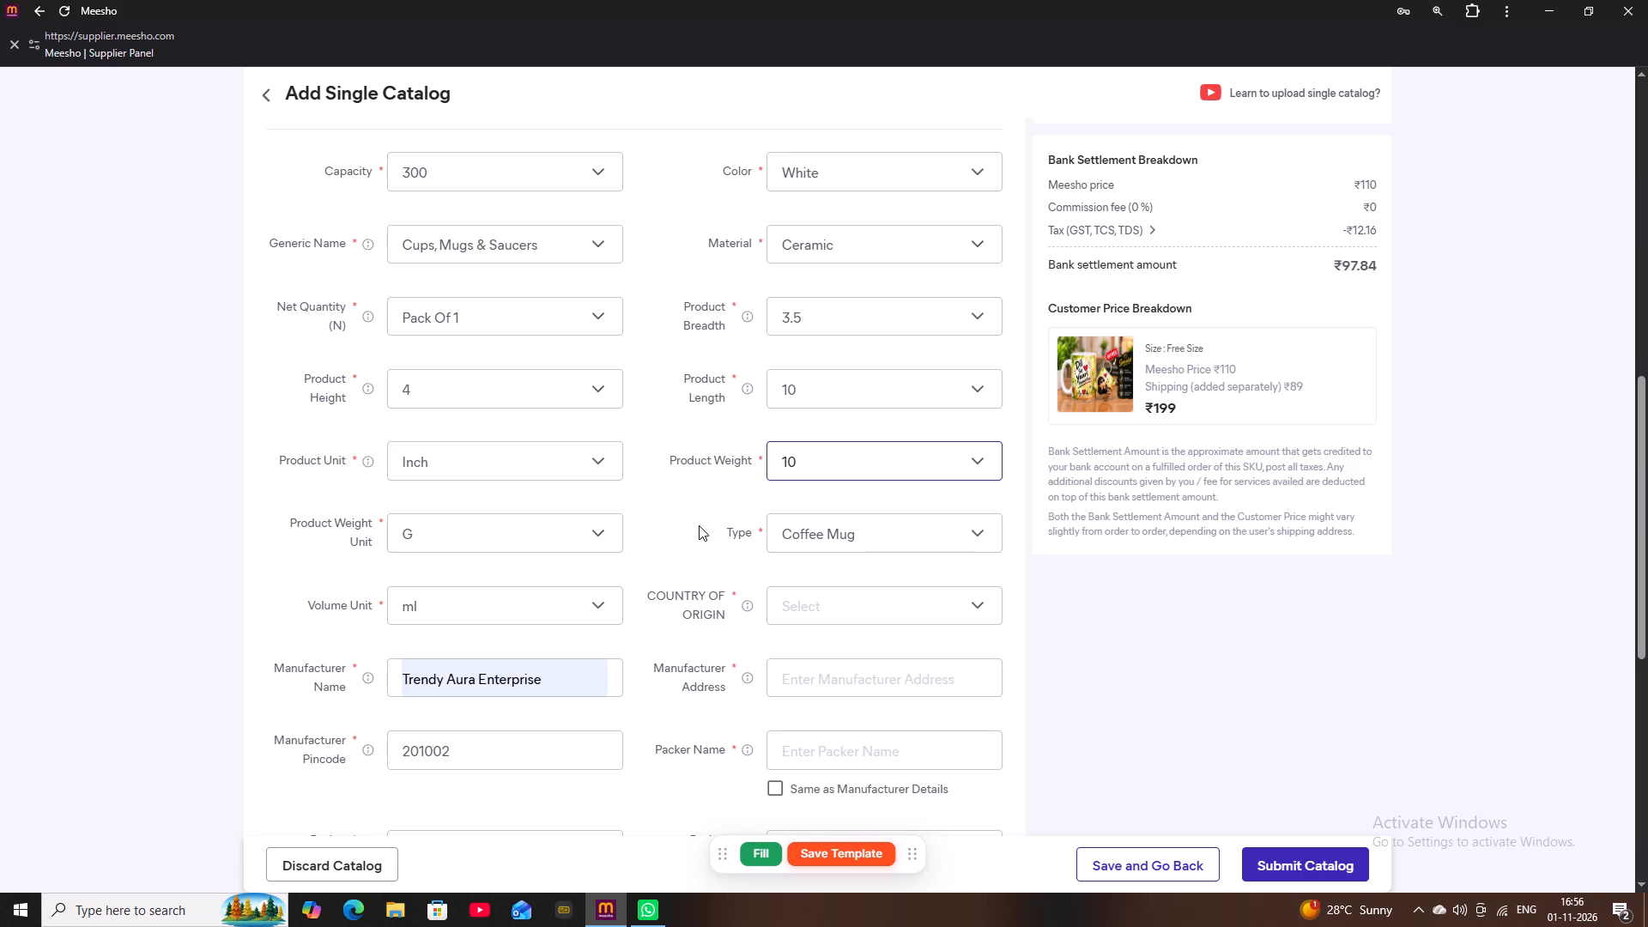
scroll(699, 525, "down", 1)
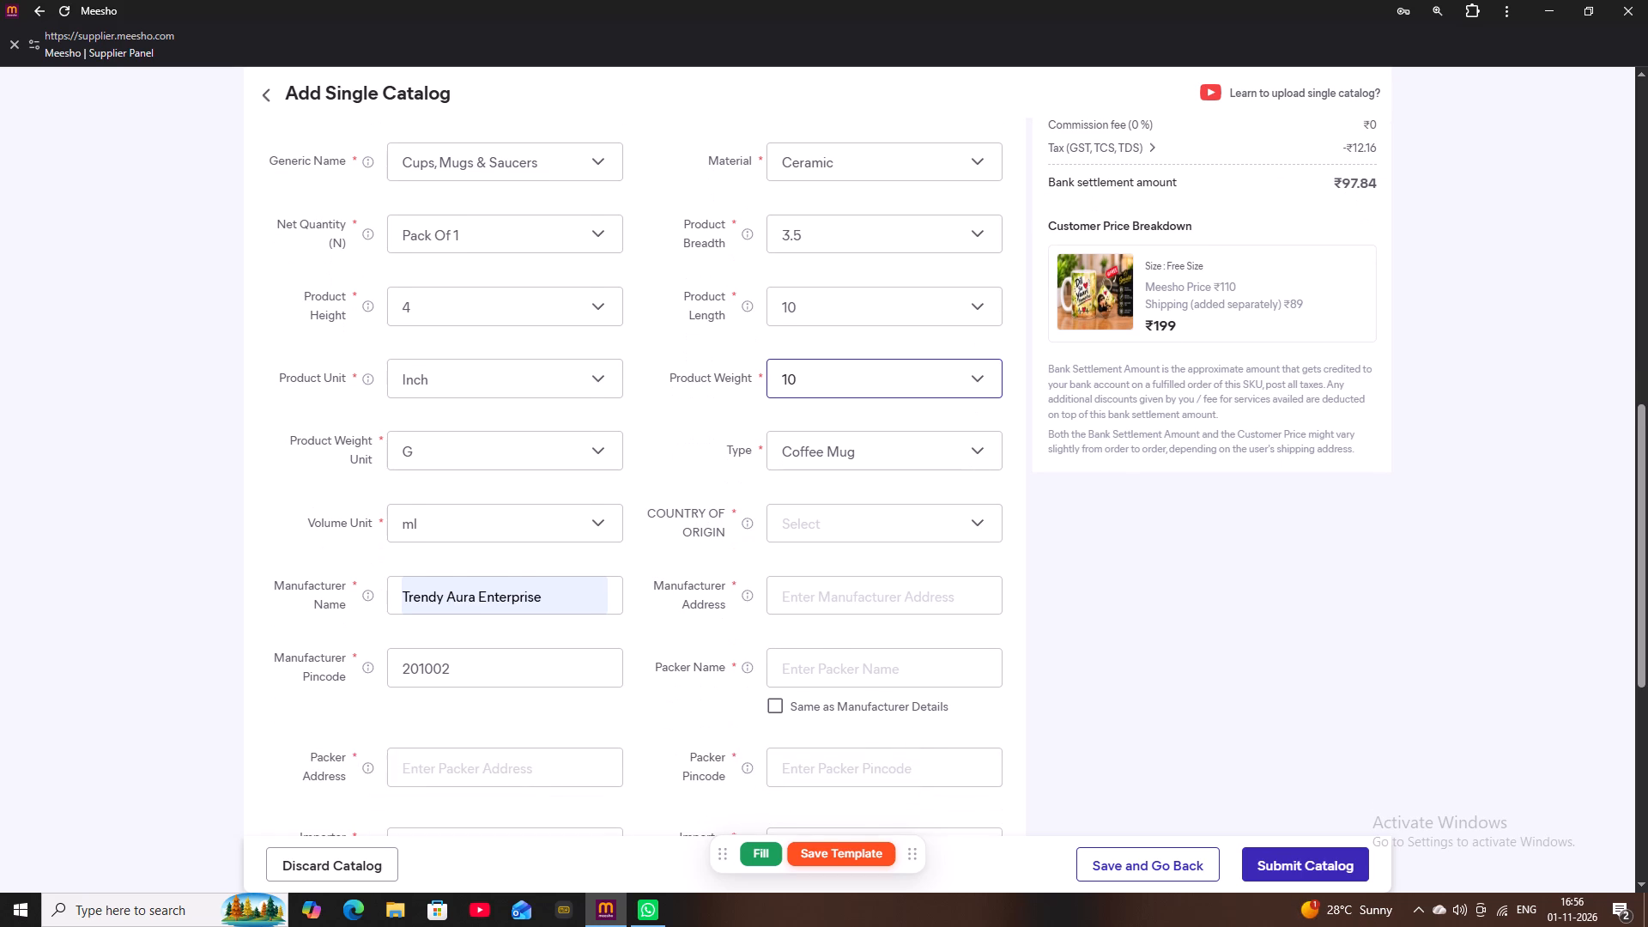
Set the country of origin to India and fill in the manufacturer address.
left_click(830, 517)
left_click(855, 598)
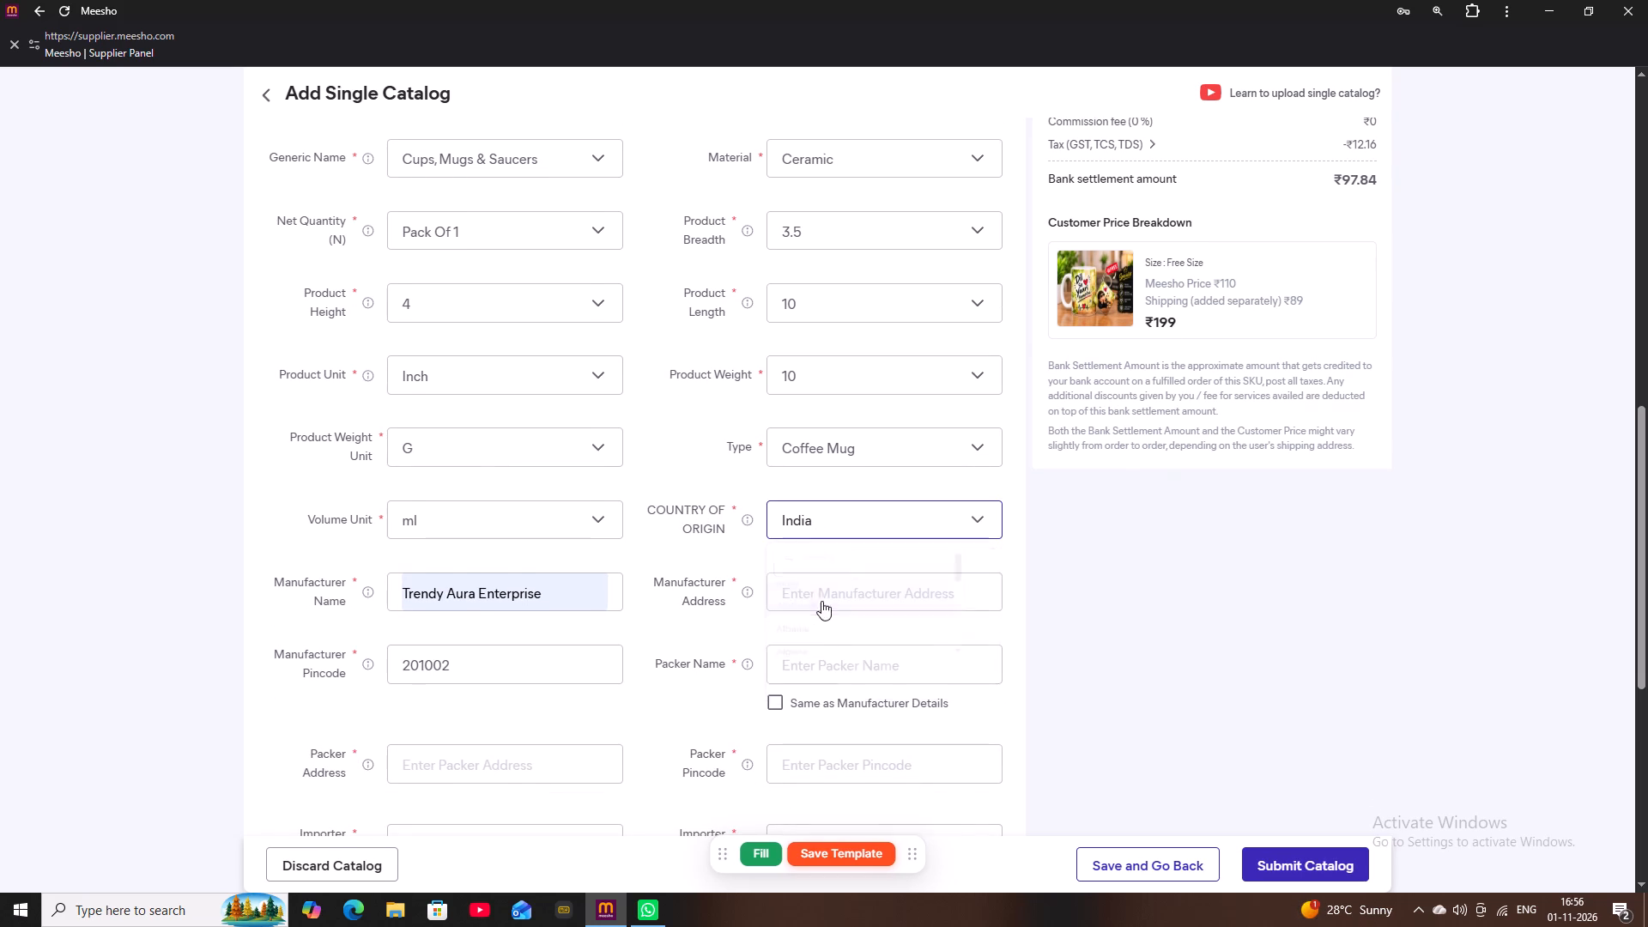
left_click(826, 587)
left_click(904, 630)
Set the packer details to be the same as the manufacturer details.
left_click(855, 658)
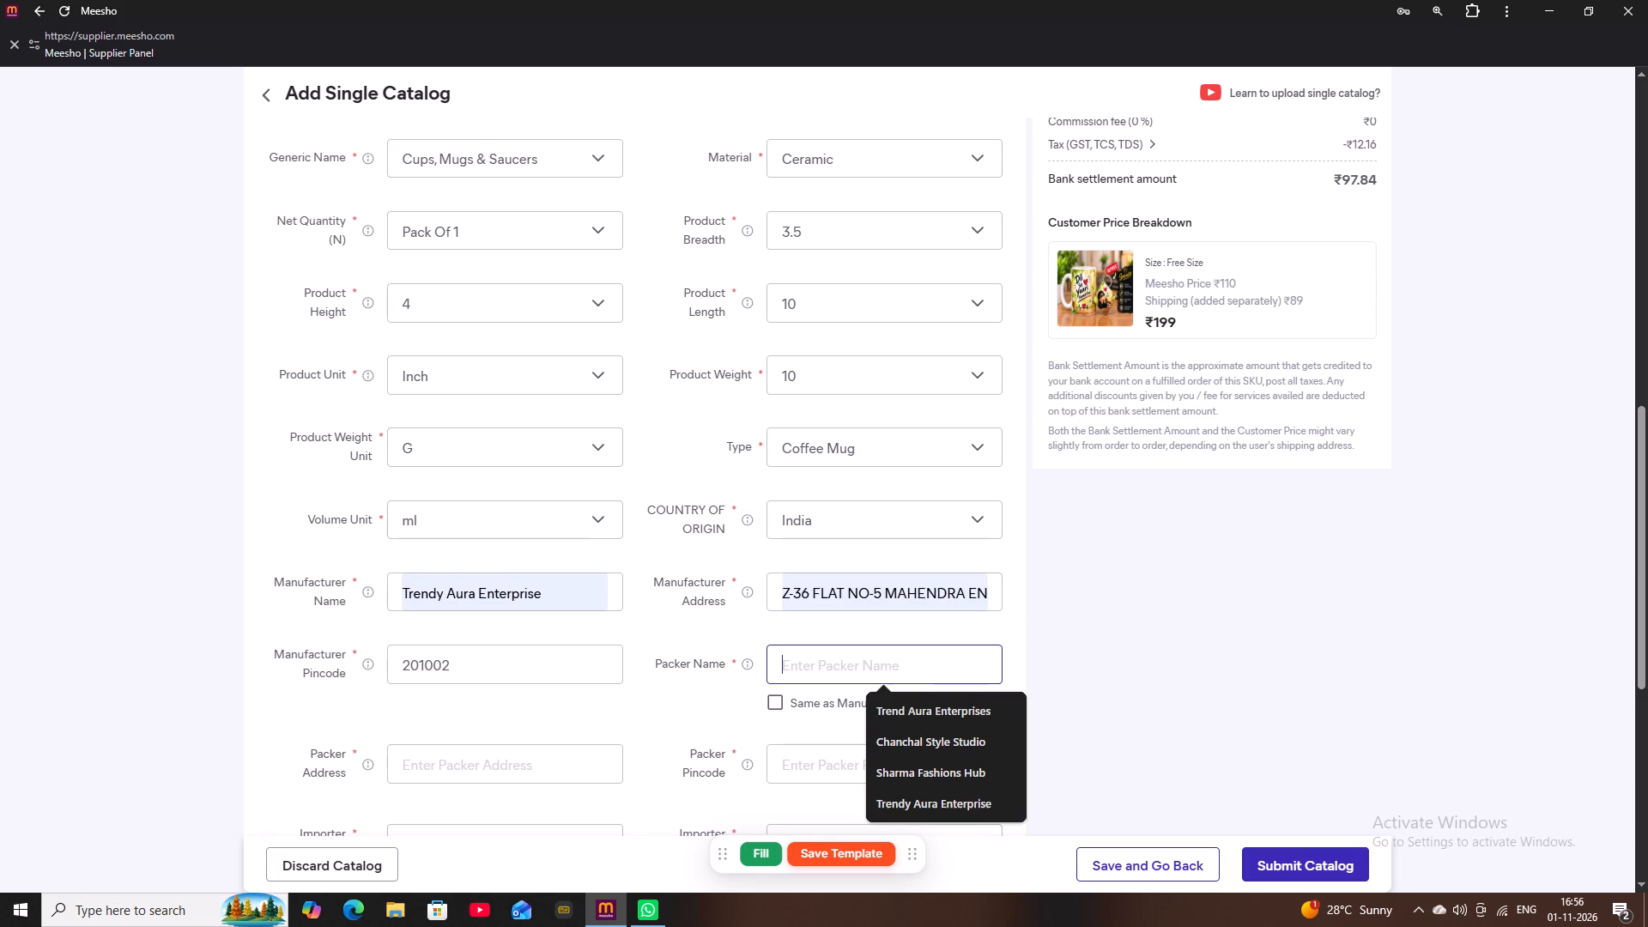
left_click(780, 706)
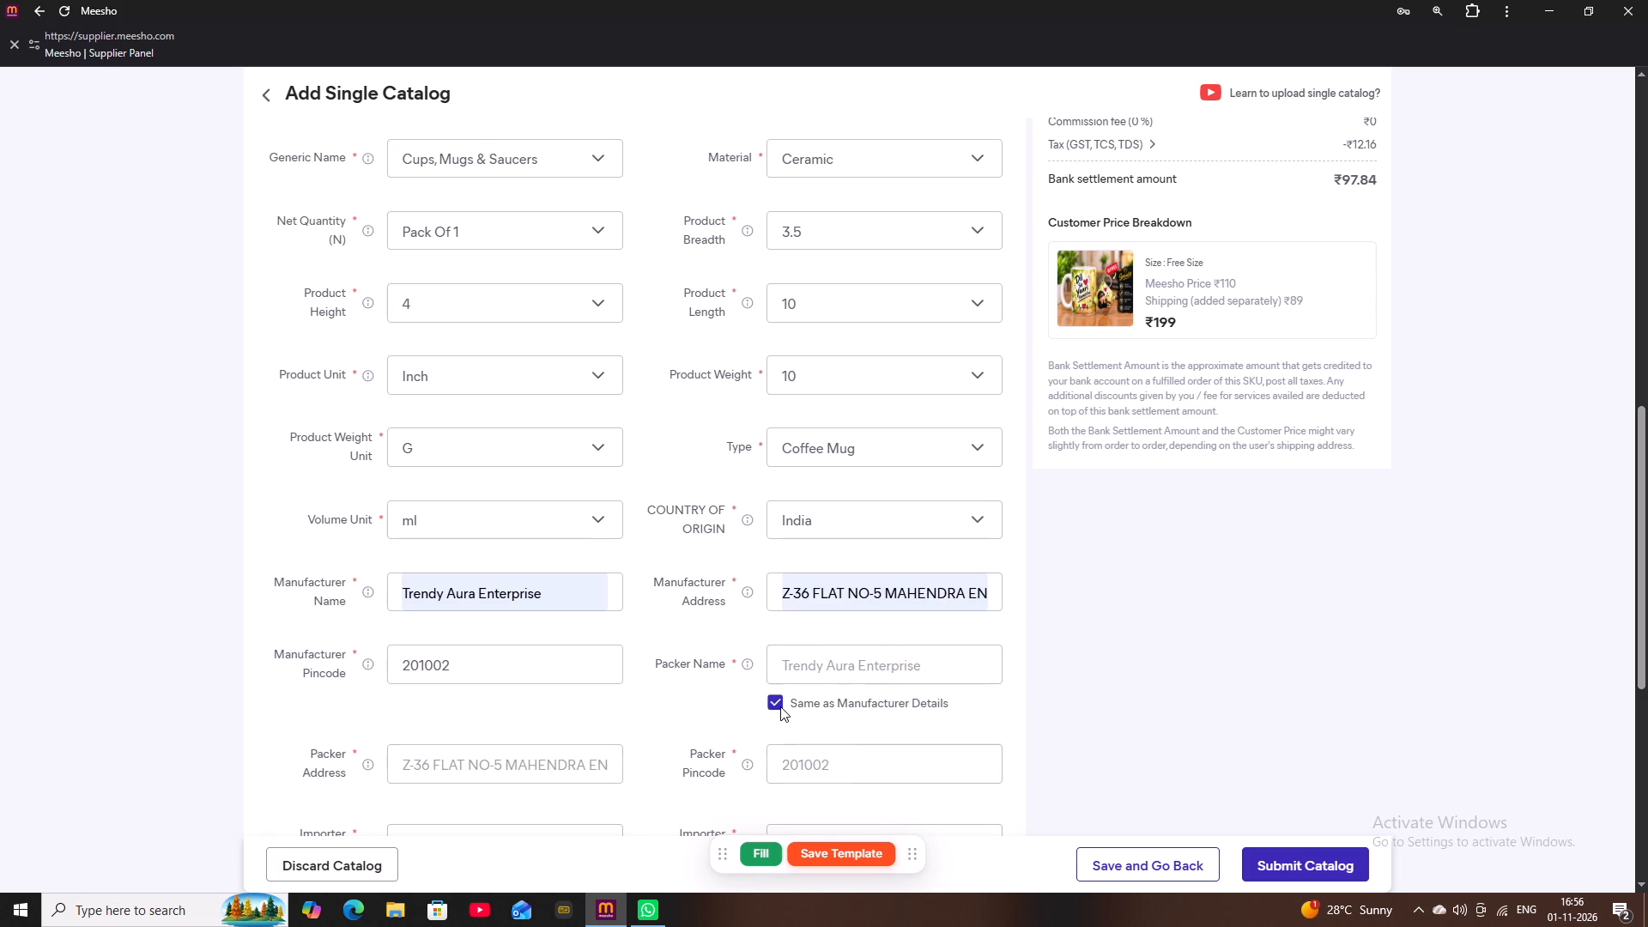
left_click(1010, 686)
Set the Add Ons attribute under Other Attributes to Key Chain.
scroll(1022, 681, "down", 4)
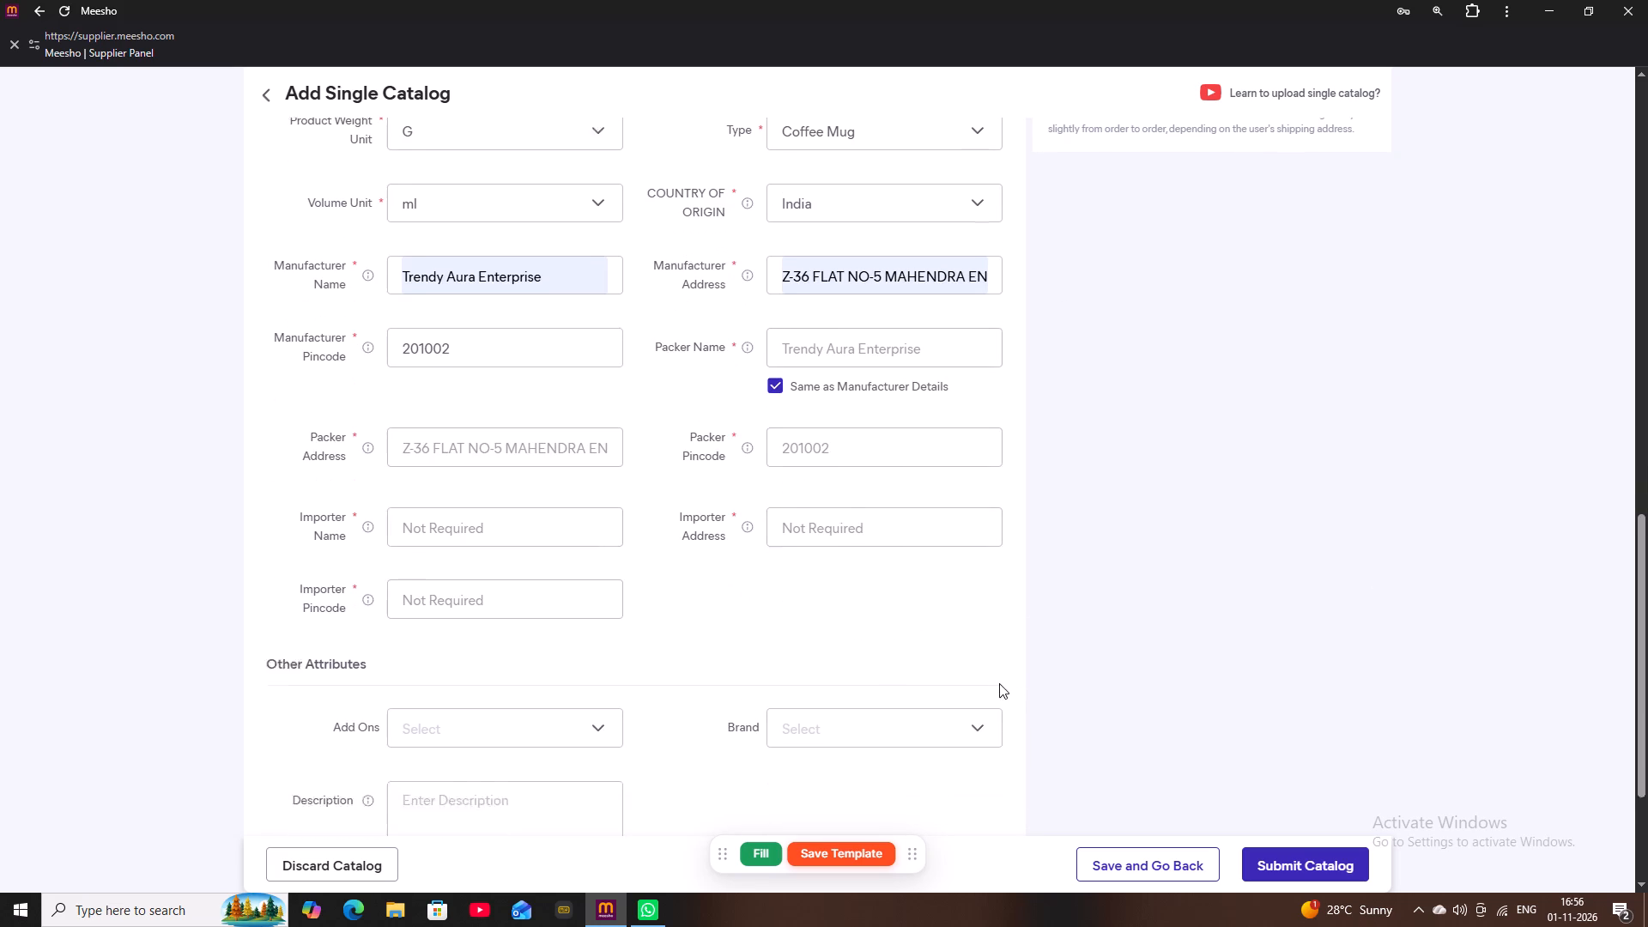
scroll(768, 643, "down", 2)
left_click(561, 530)
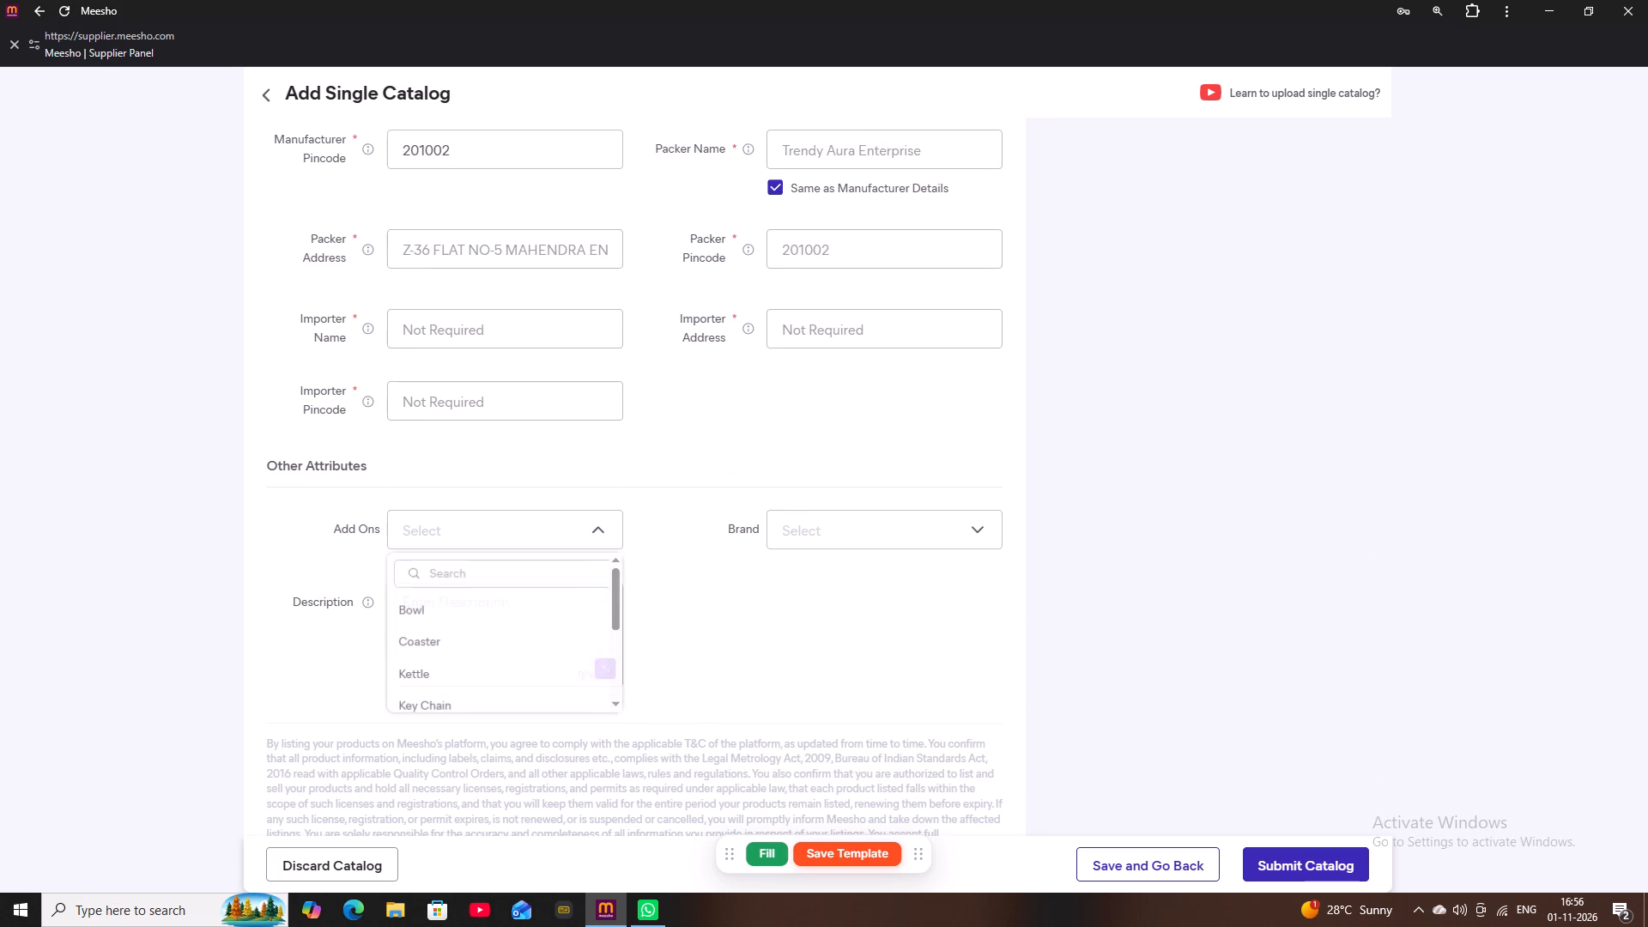
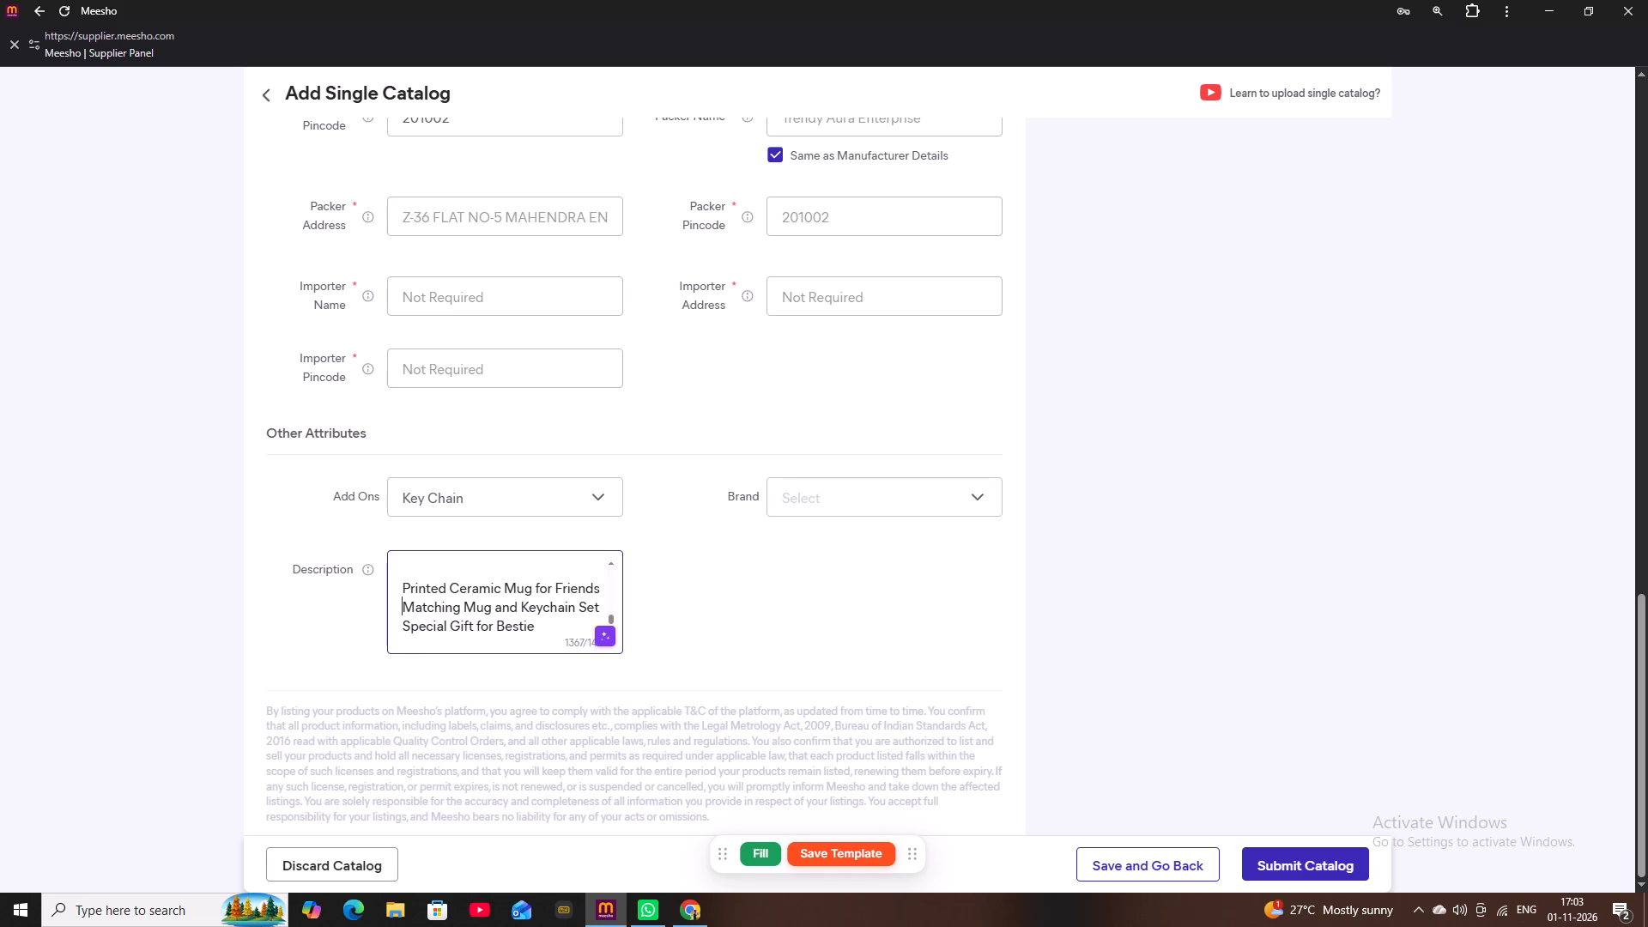
left_click(404, 586)
key("BackSpace")
key("BackSpace")
key("BackSpace")
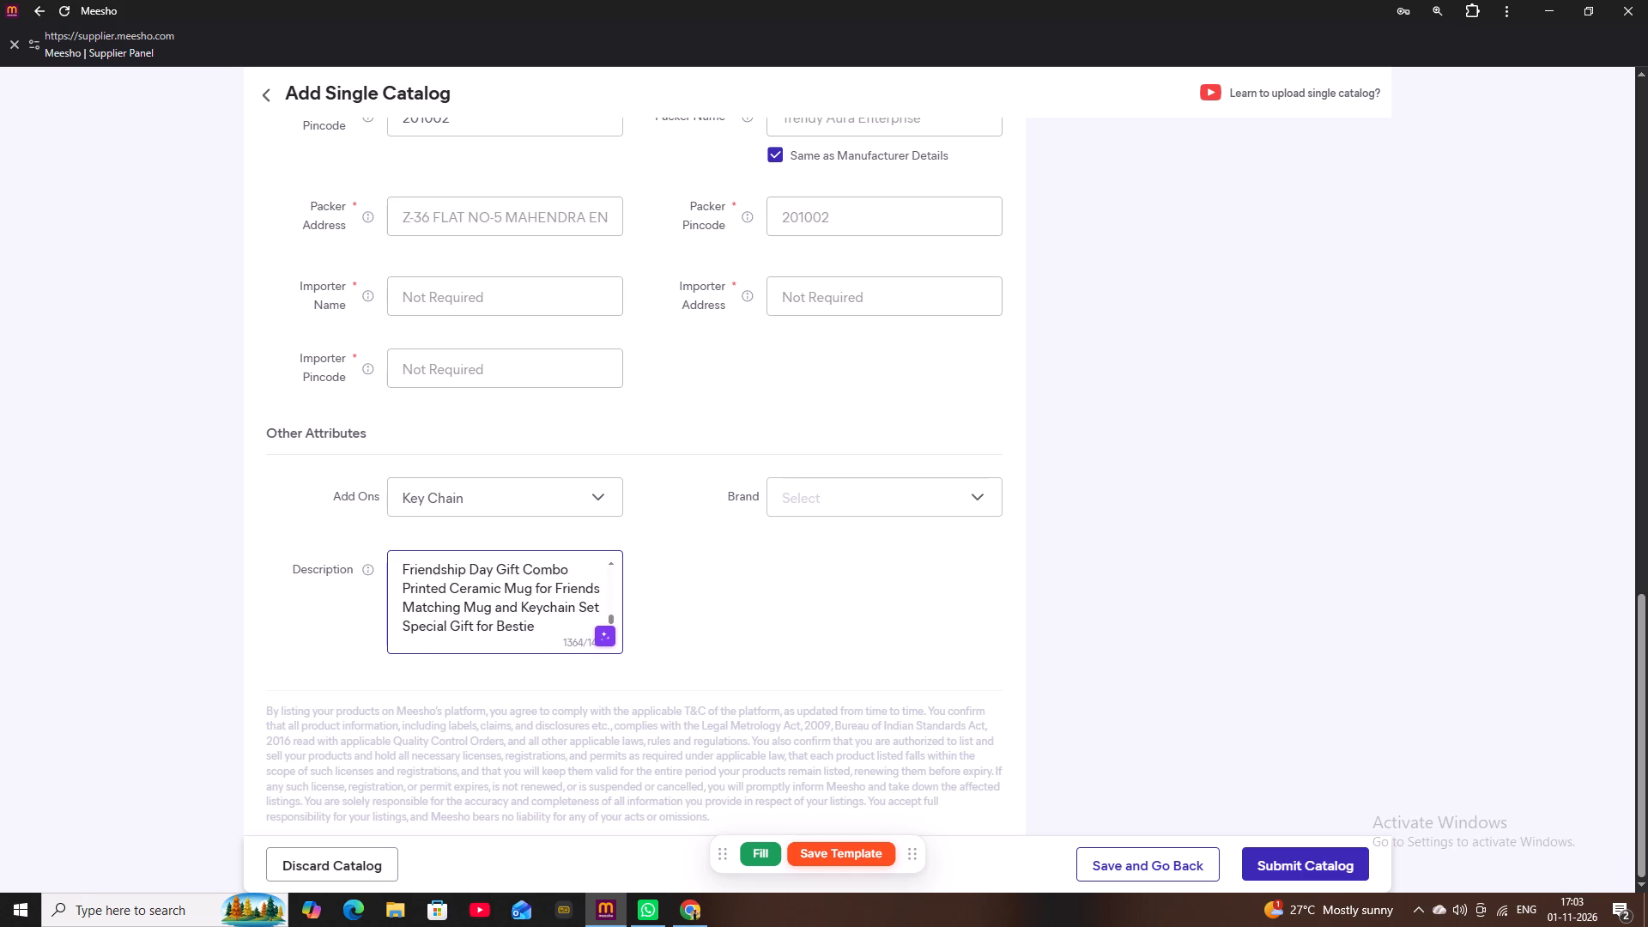
scroll(419, 575, "up", 1)
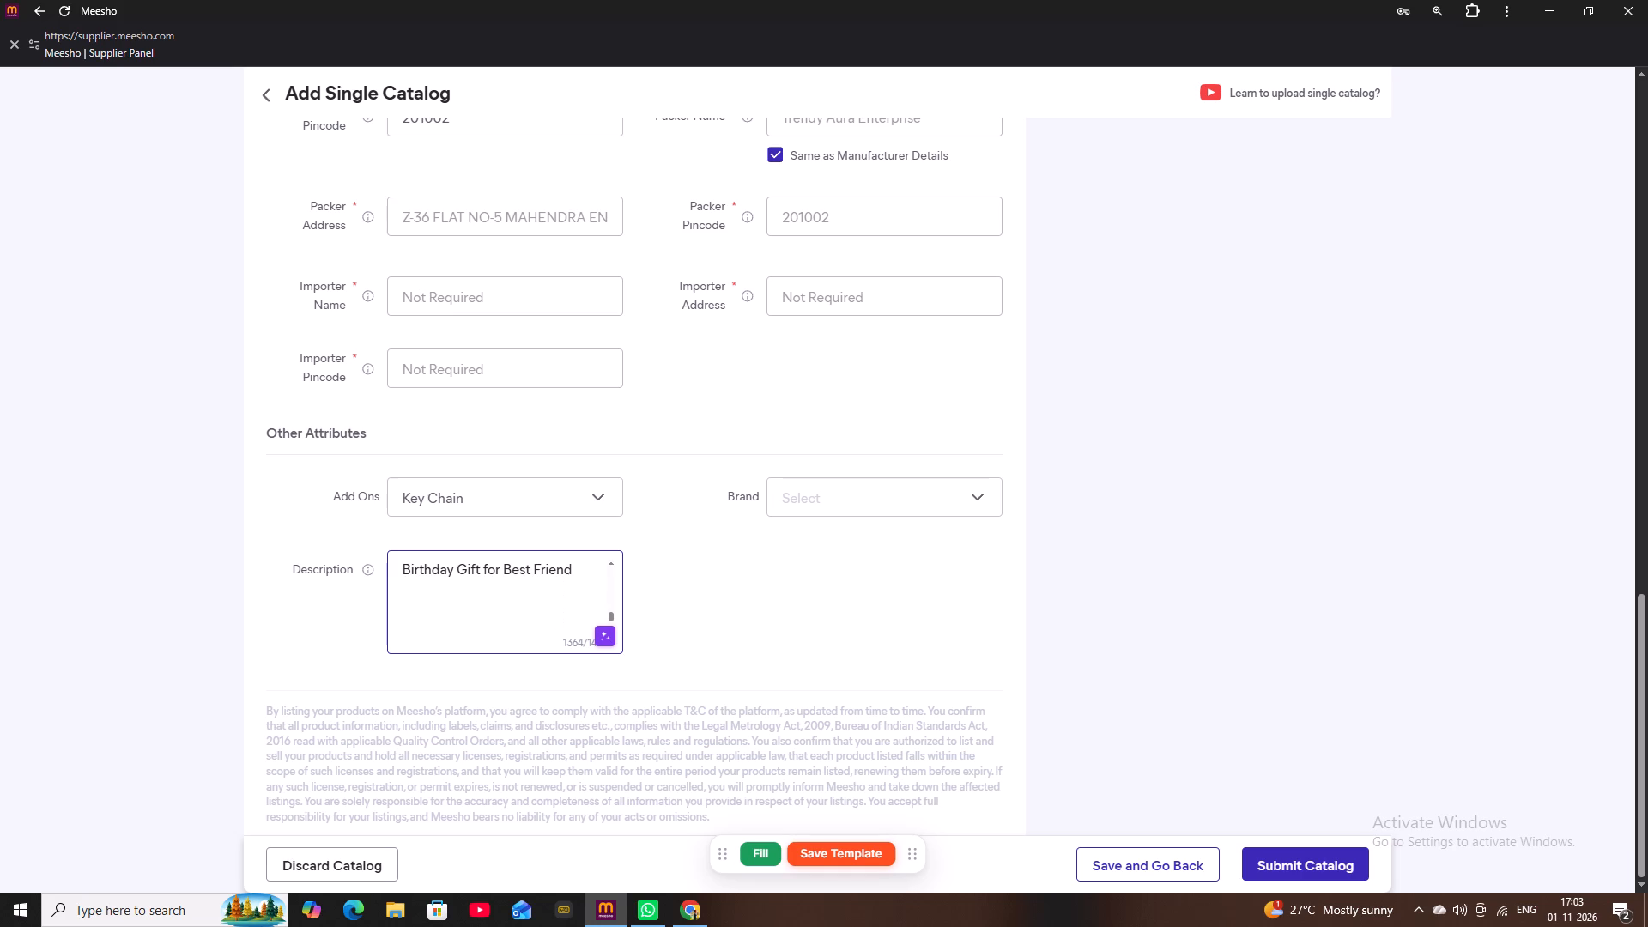
scroll(411, 598, "down", 1)
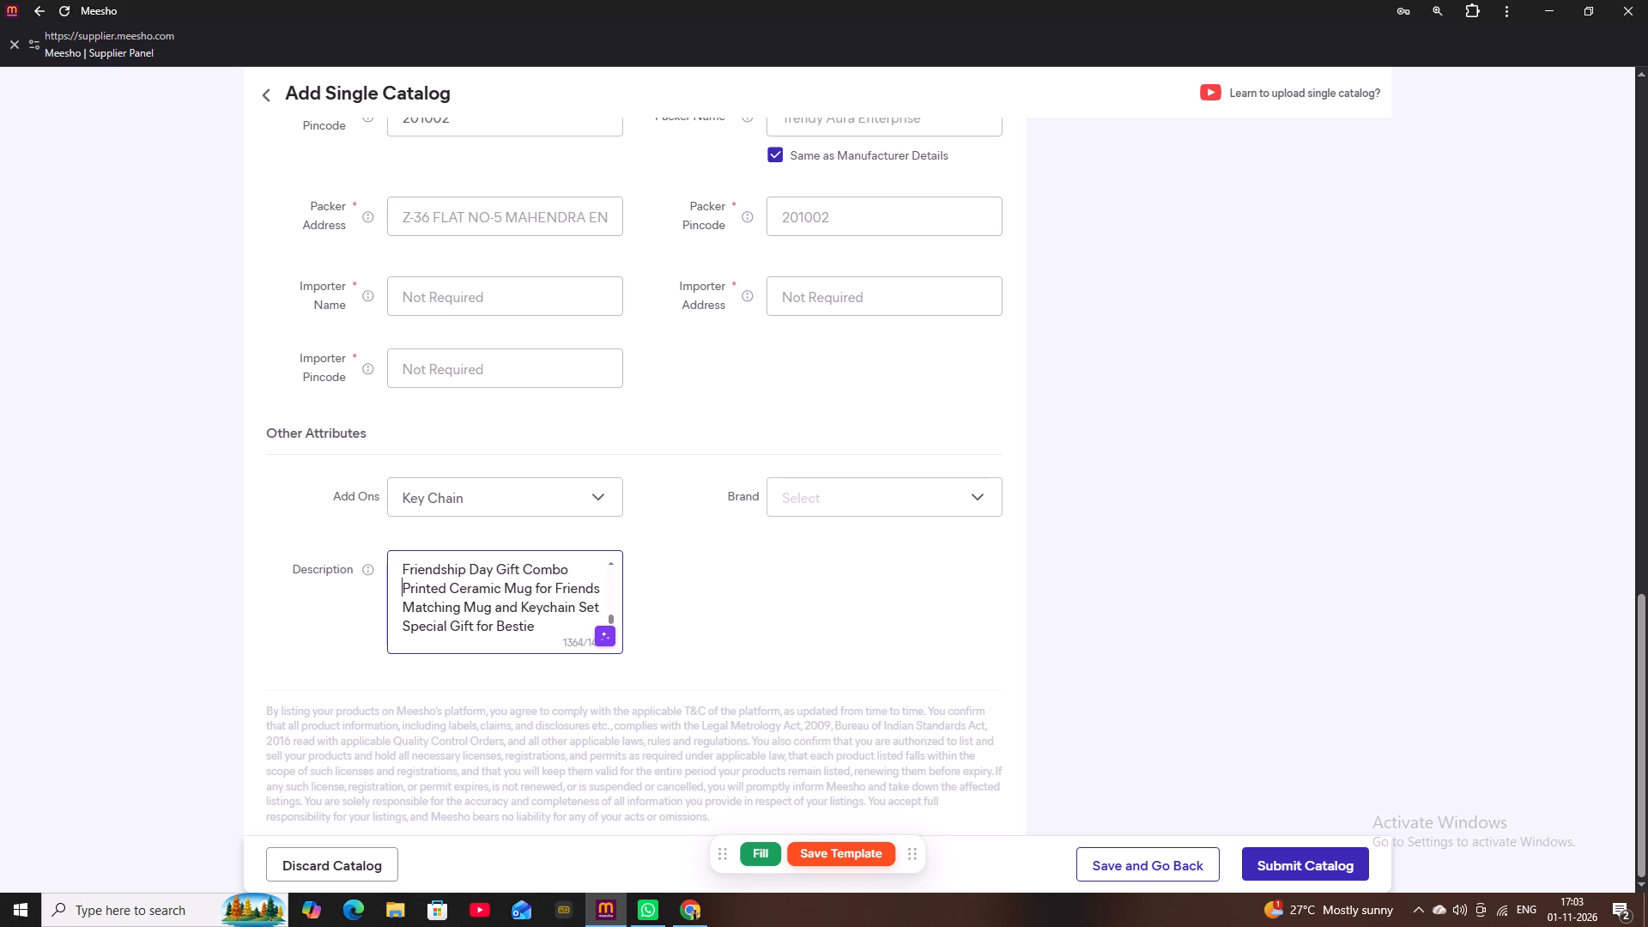
scroll(413, 592, "up", 1)
scroll(413, 597, "down", 1)
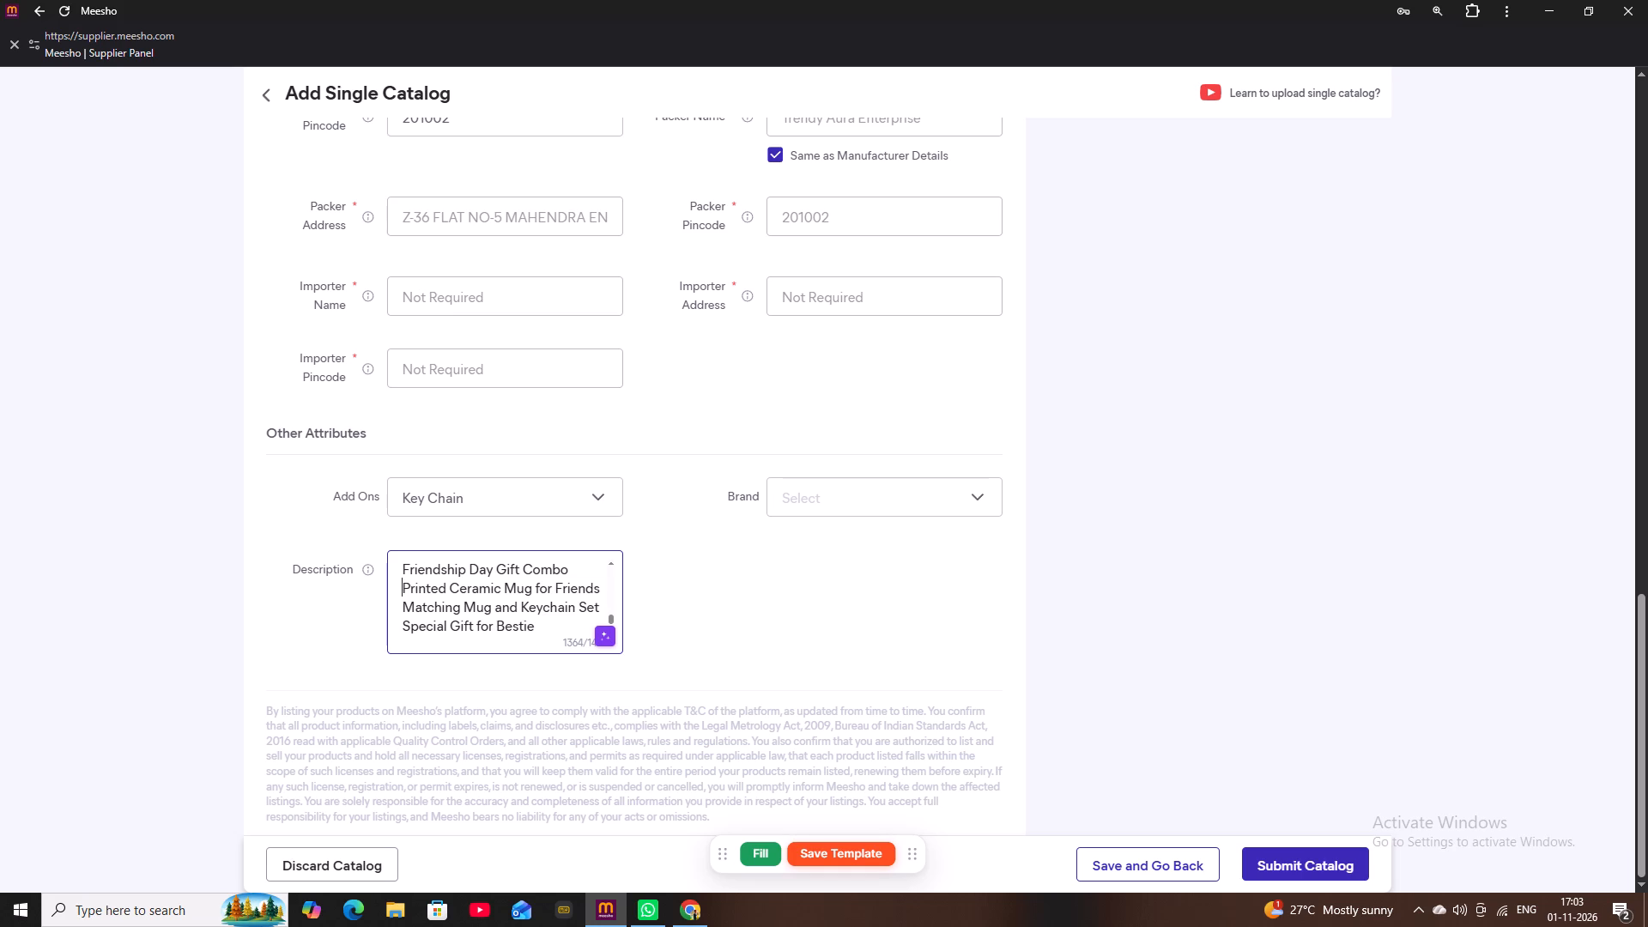
Remove the blank lines between "Birthday Gift for Best Friend" and "Friendship Day Gift Combo" in the Description, keeping each phrase on its own line.
left_click(405, 571)
key("BackSpace")
key("BackSpace")
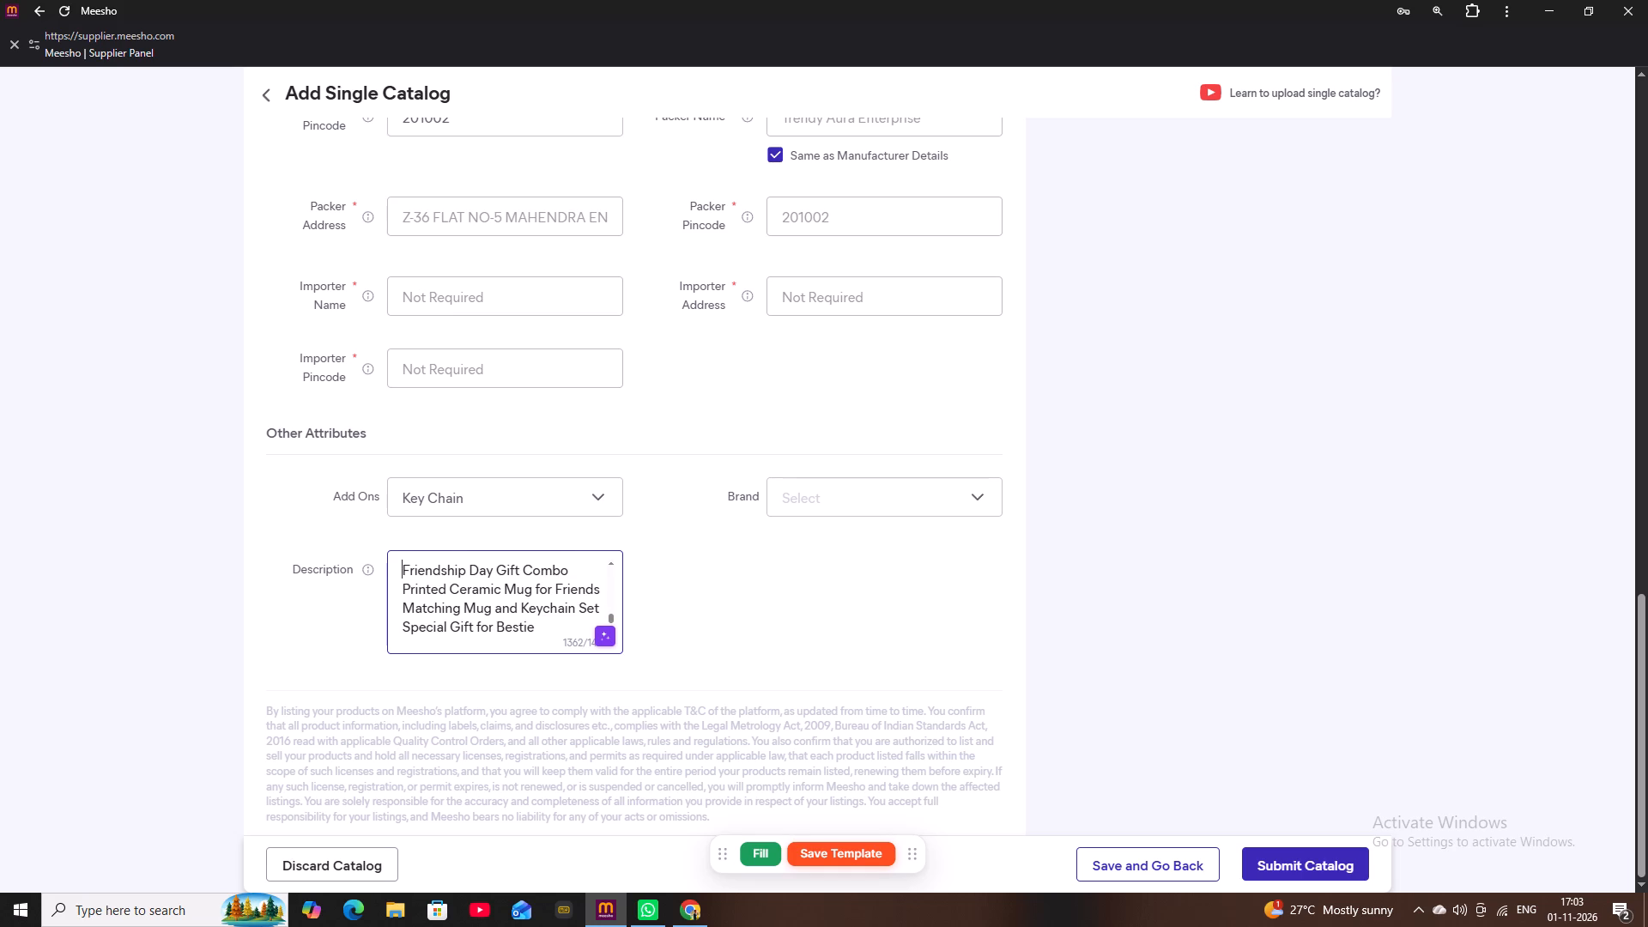
key("BackSpace")
scroll(408, 582, "up", 1)
scroll(410, 594, "down", 1)
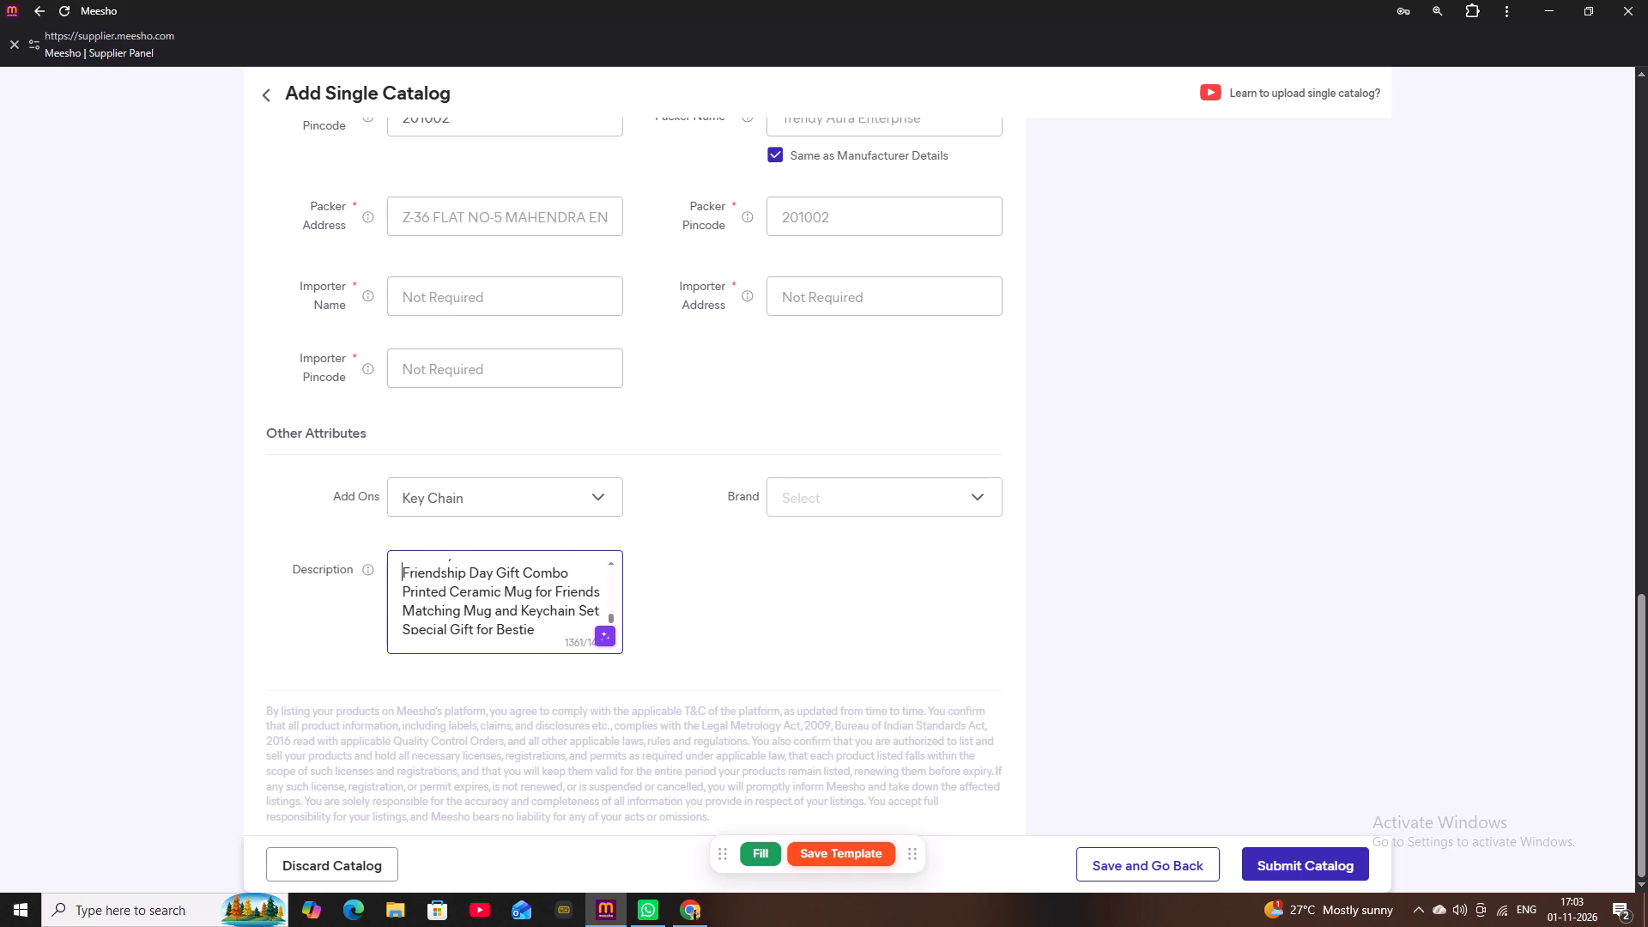
left_click(610, 618)
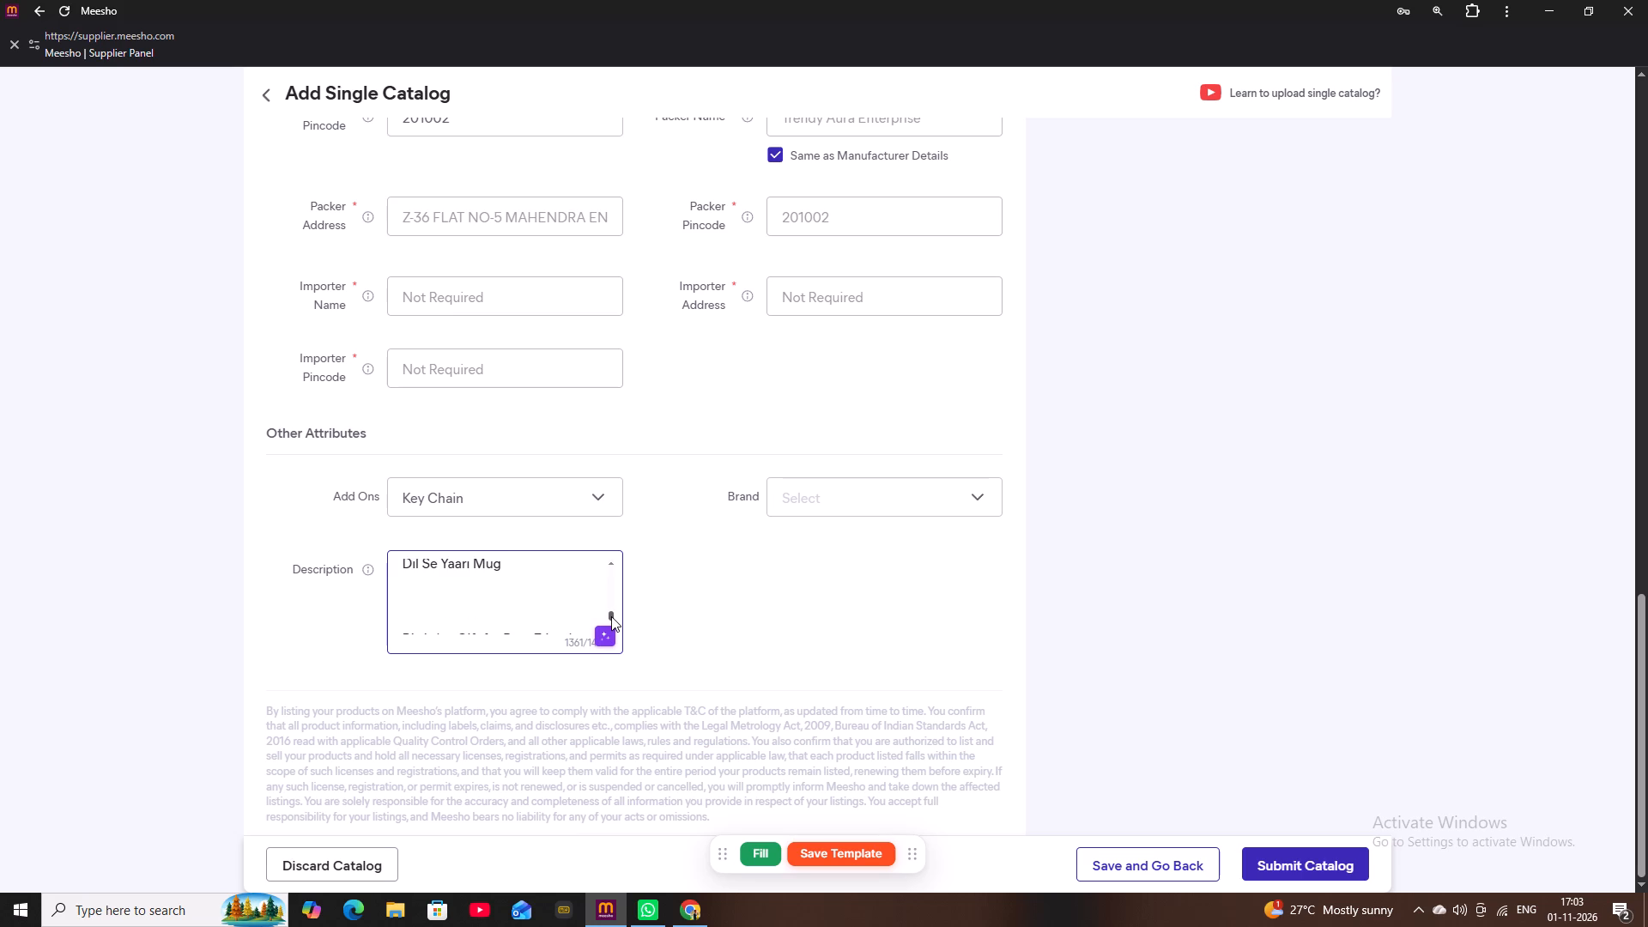
key("BackSpace")
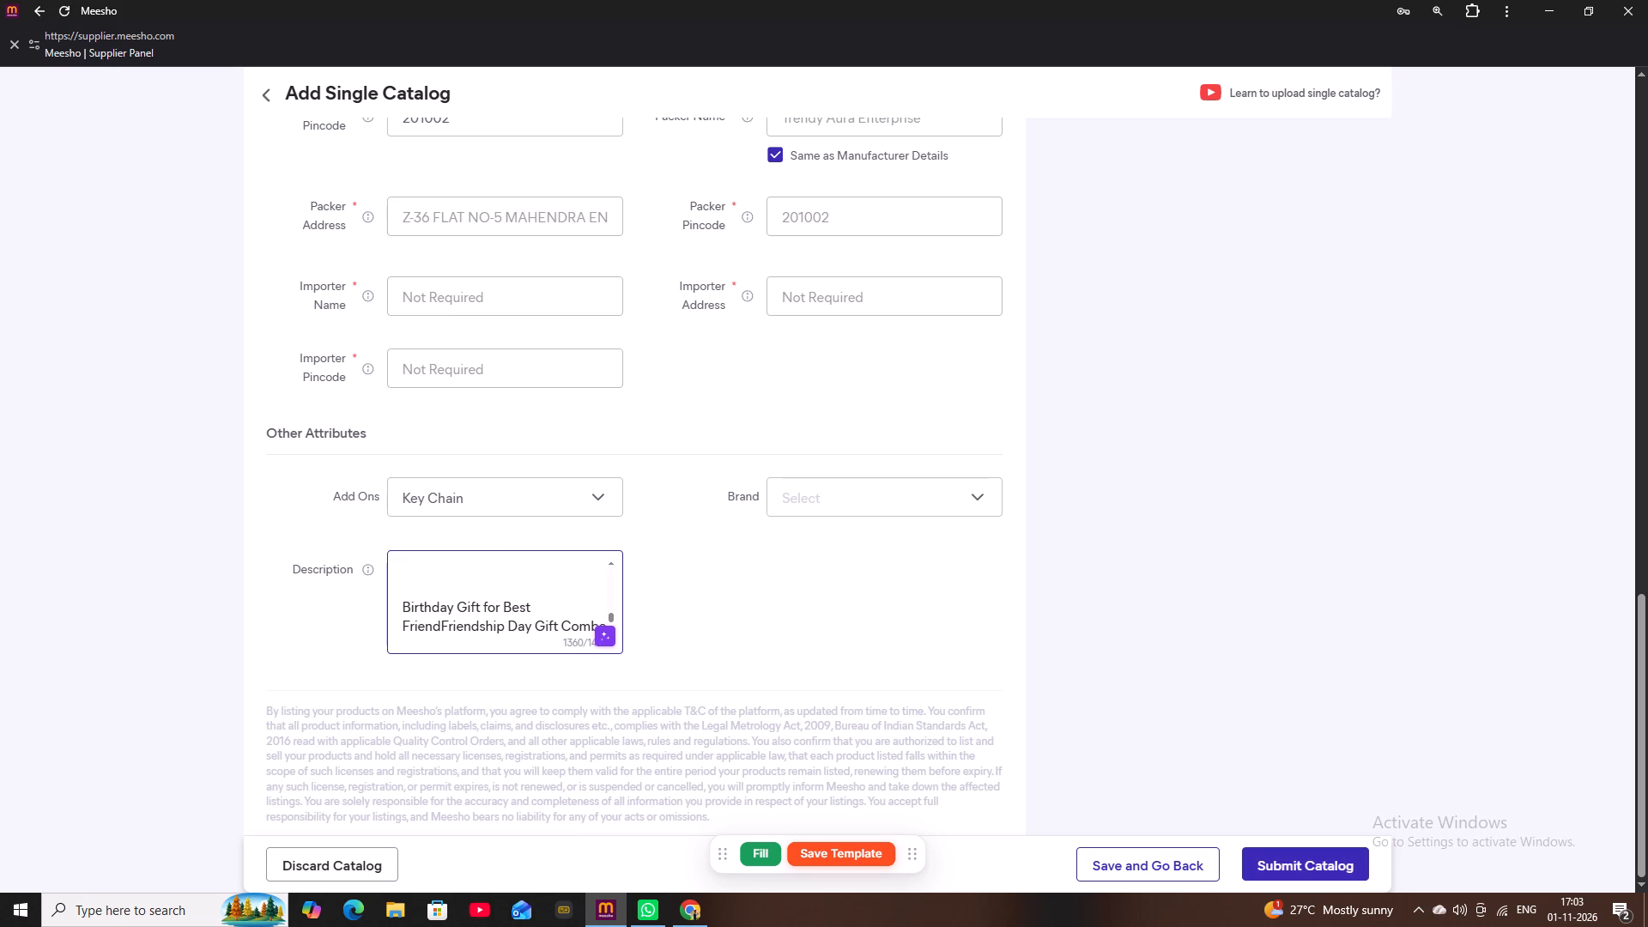
key("Return")
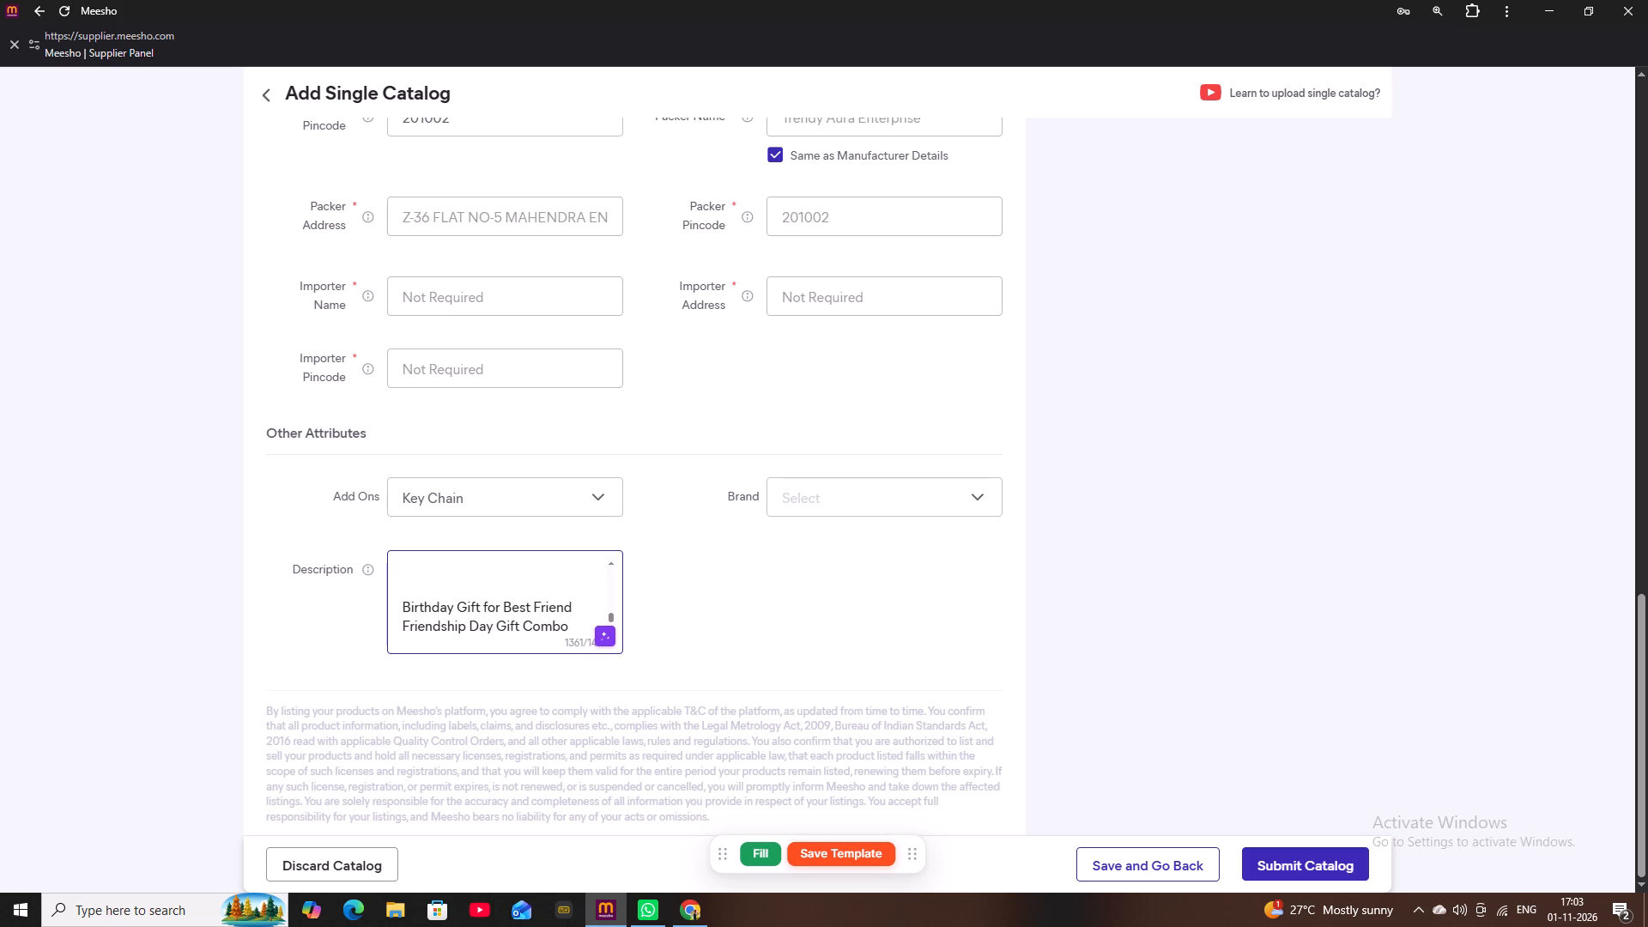
Remove the blank lines between "Dil Se Yaari Mug" and "Birthday Gift for Best Friend" in the Description.
left_click(410, 595)
key("BackSpace")
key("BackSpace")
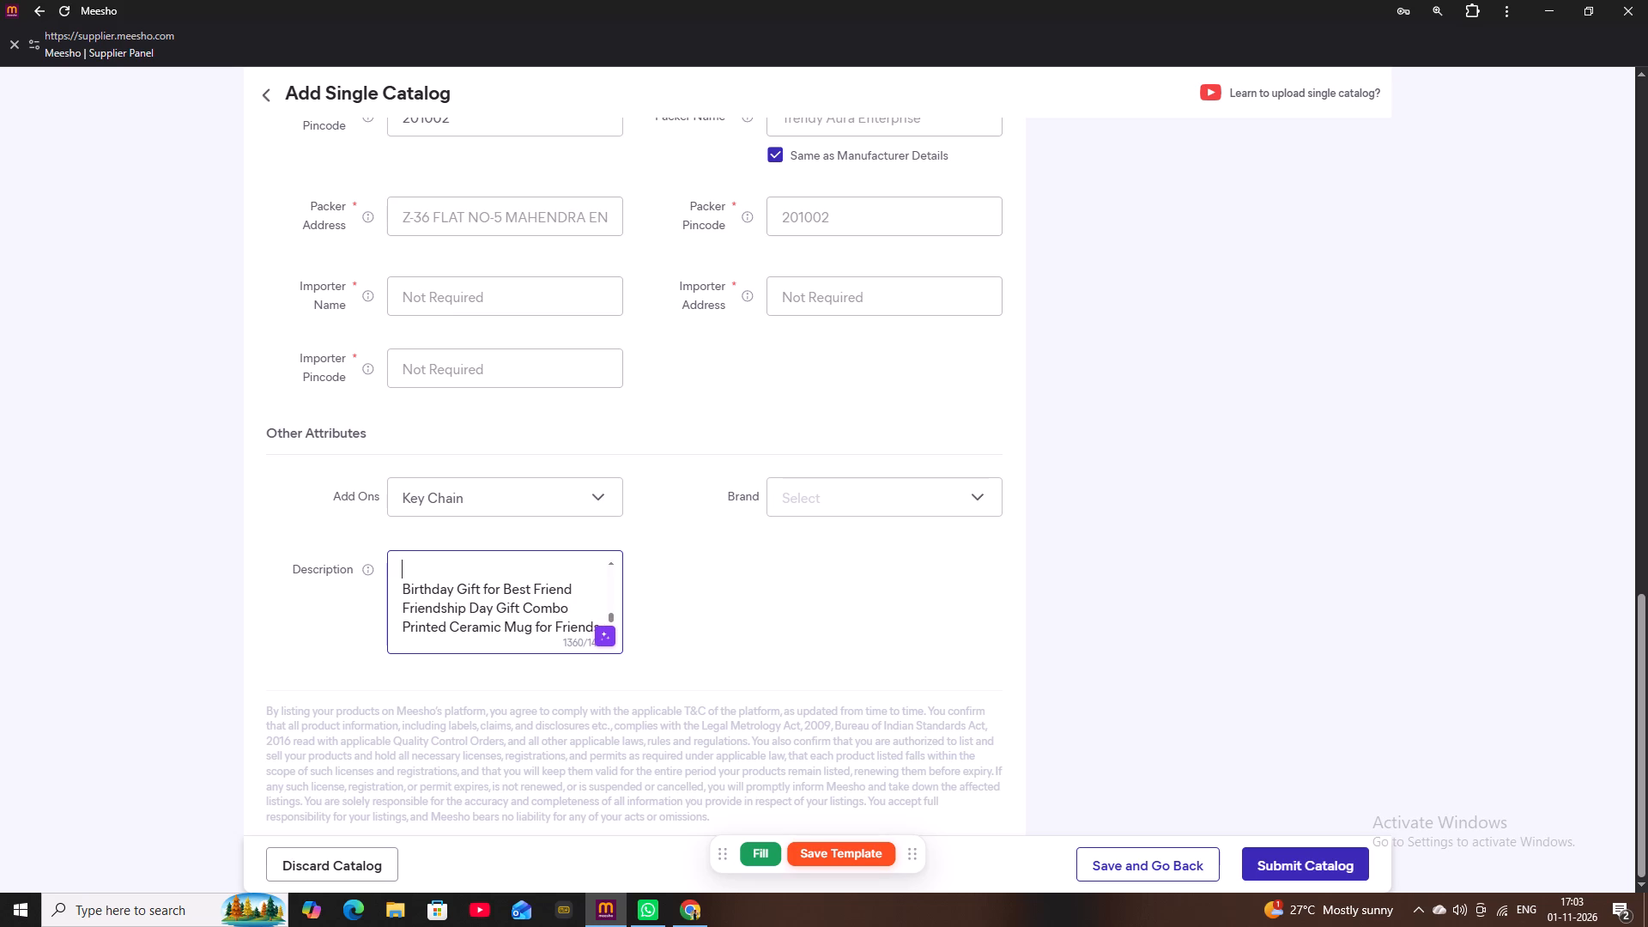
scroll(493, 609, "up", 1)
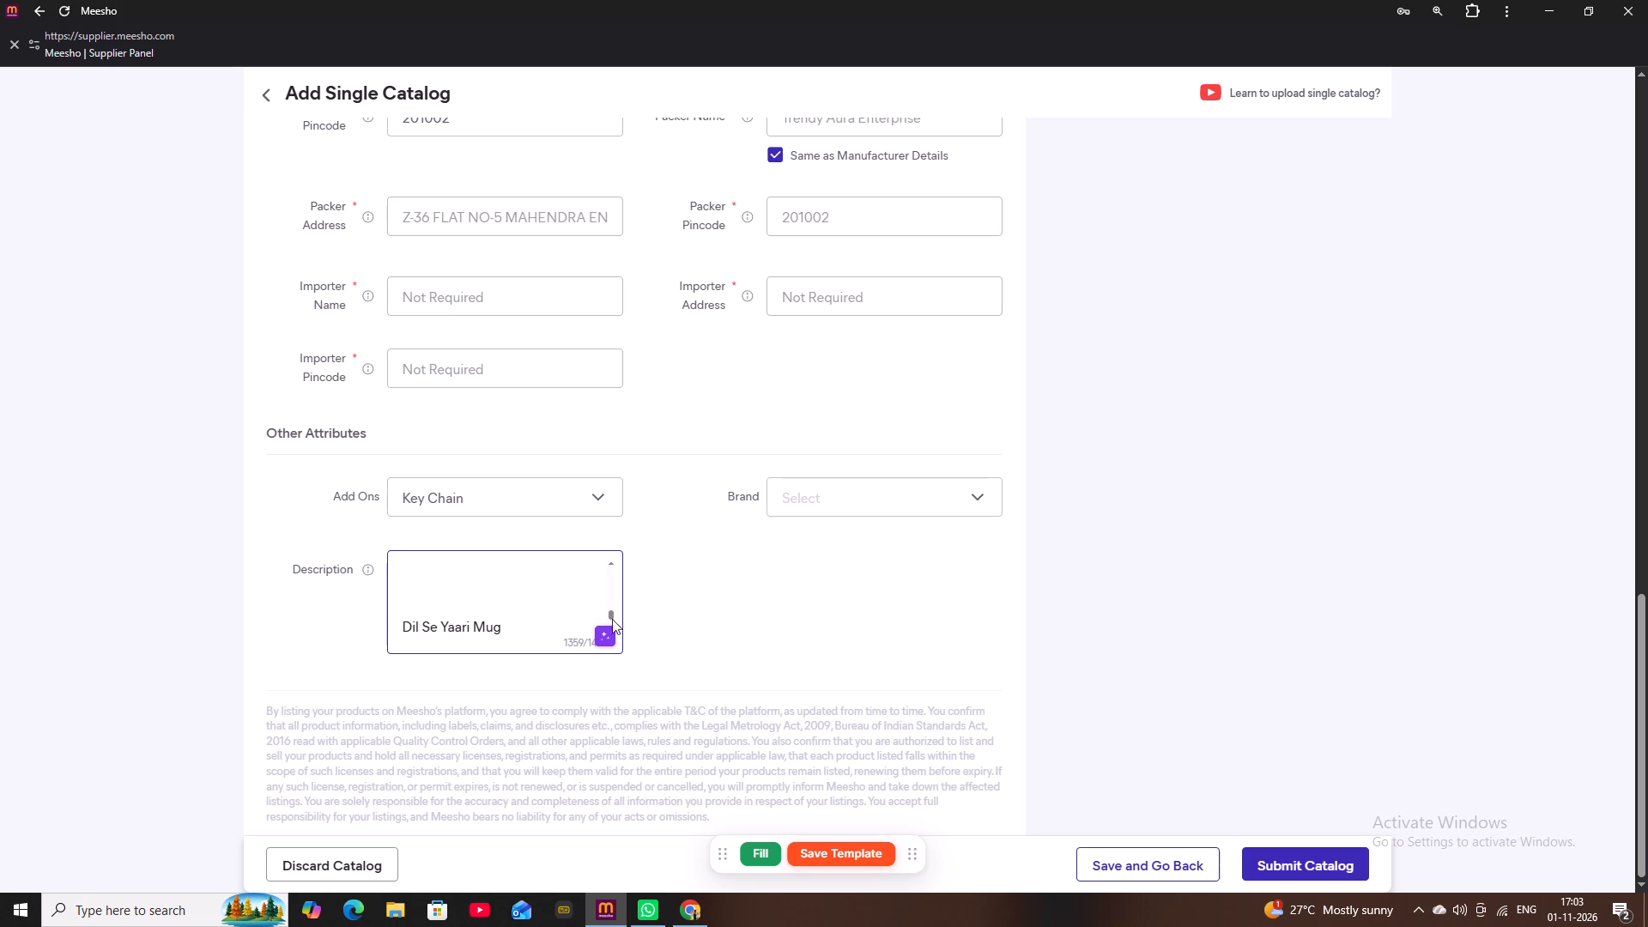
left_click(609, 615)
key("BackSpace")
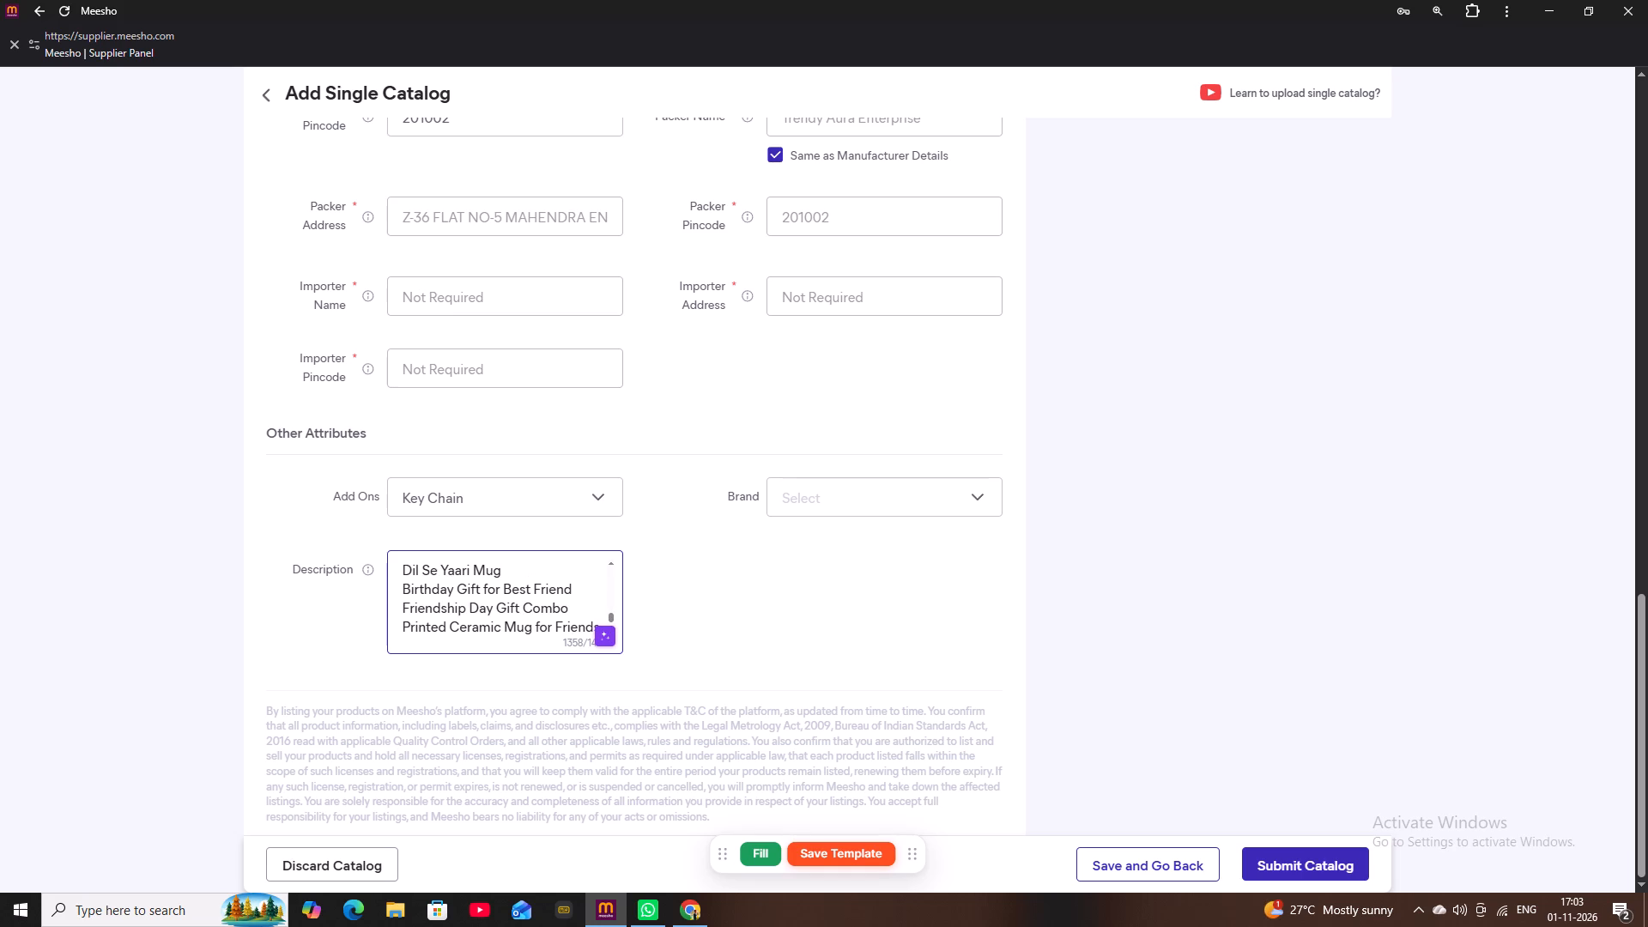
Remove the blank lines between "Cute Bestie Gift Set" and "Dil Se Yaari Mug" in the Description.
left_click(402, 568)
key("BackSpace")
left_click_drag(610, 616, 611, 616)
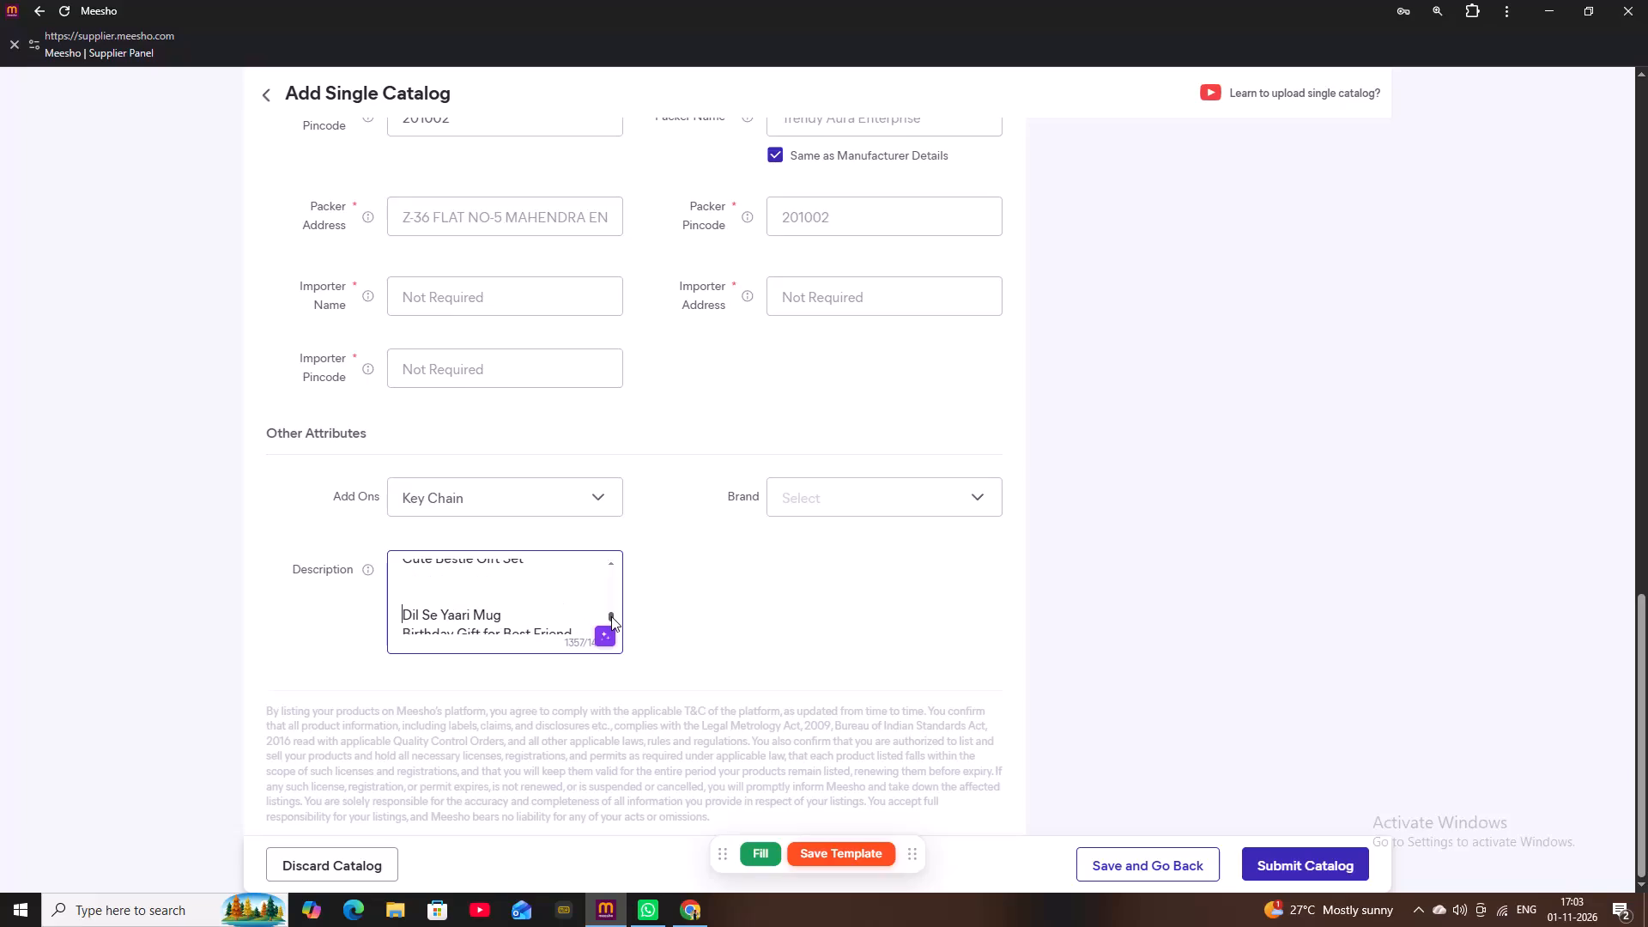
left_click_drag(611, 616, 617, 615)
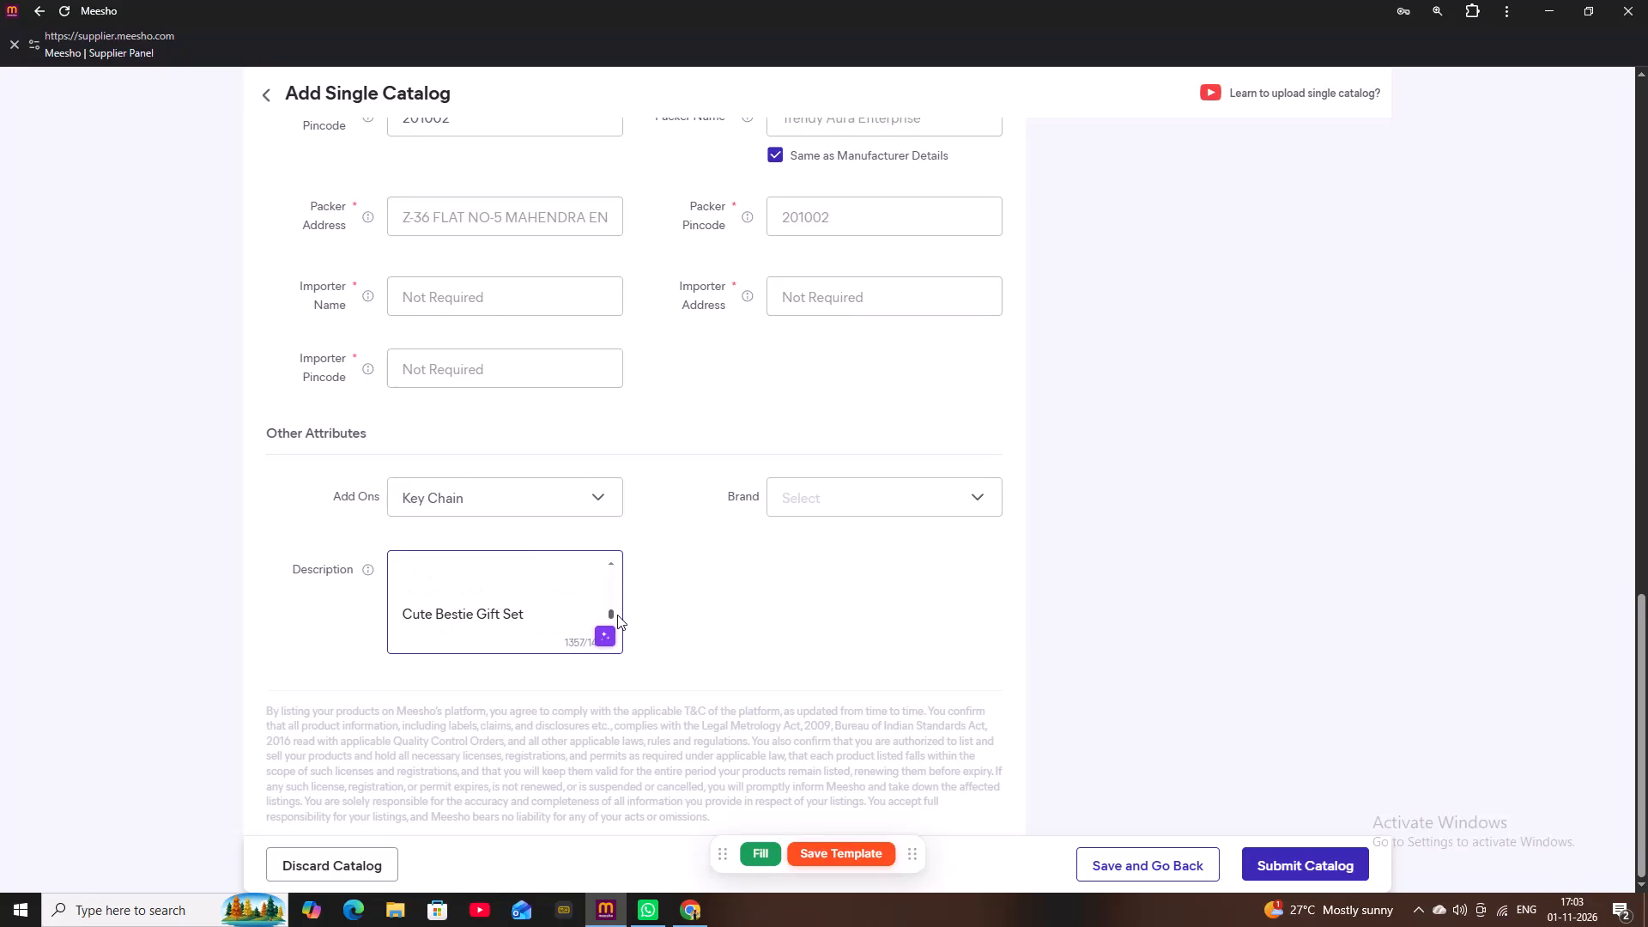
left_click_drag(617, 615, 618, 615)
key("BackSpace")
key("BackSpace")
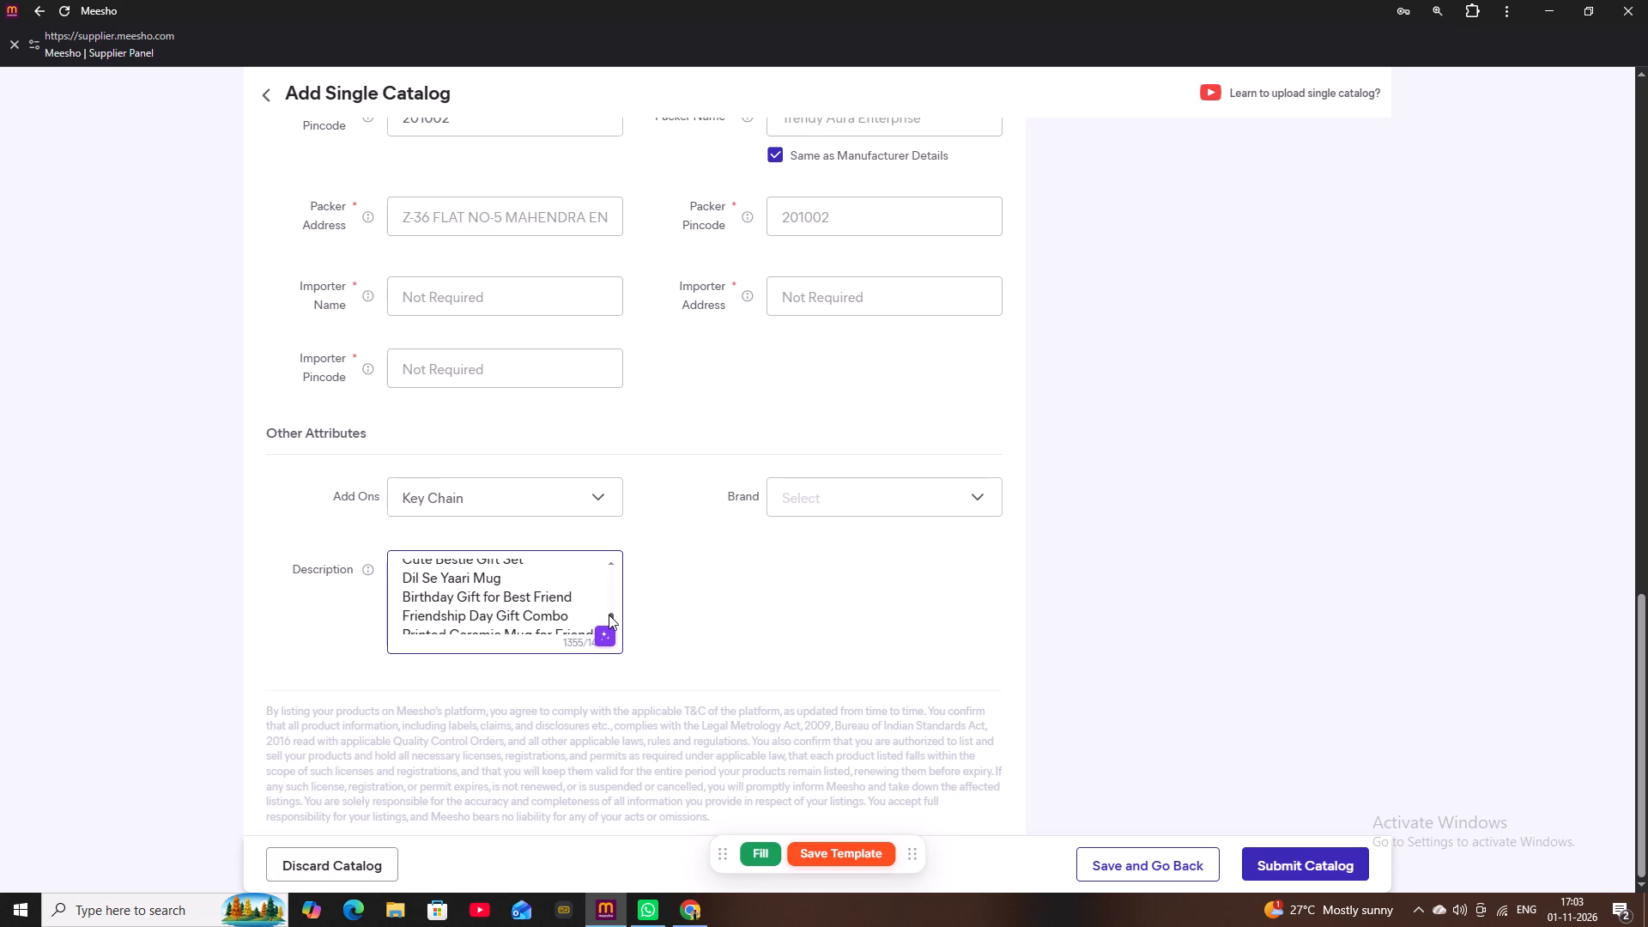
Remove the blank lines between "Yaari Friendship Coffee Mug" and "Cute Bestie Gift Set" in the Description.
left_click(611, 616)
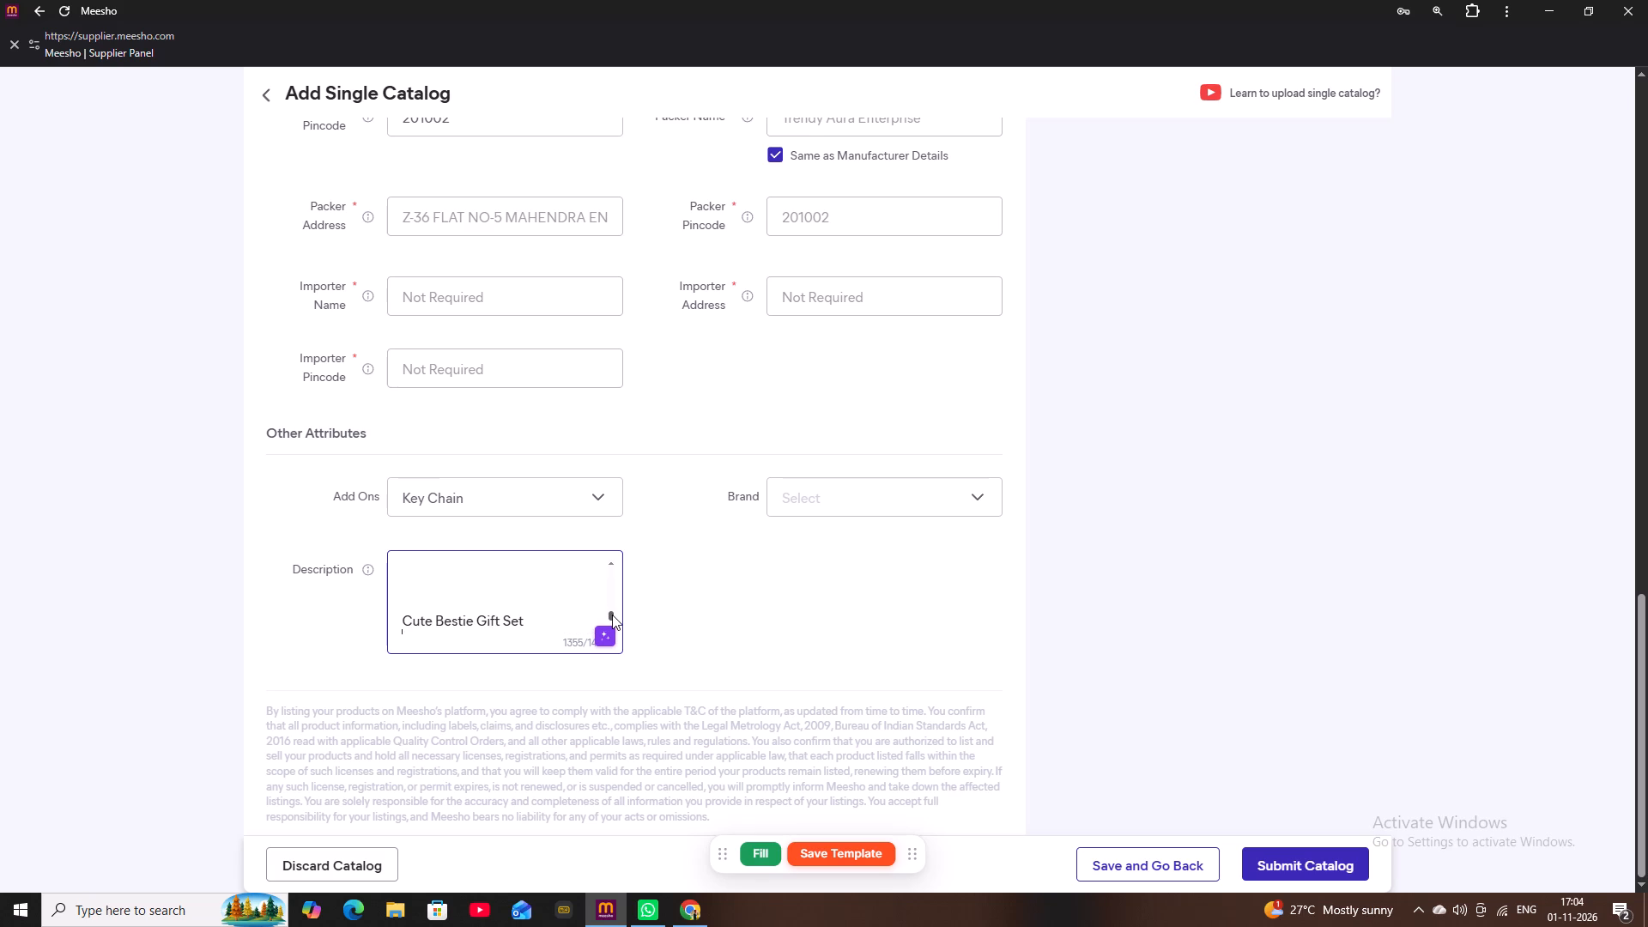
left_click(404, 613)
key("BackSpace")
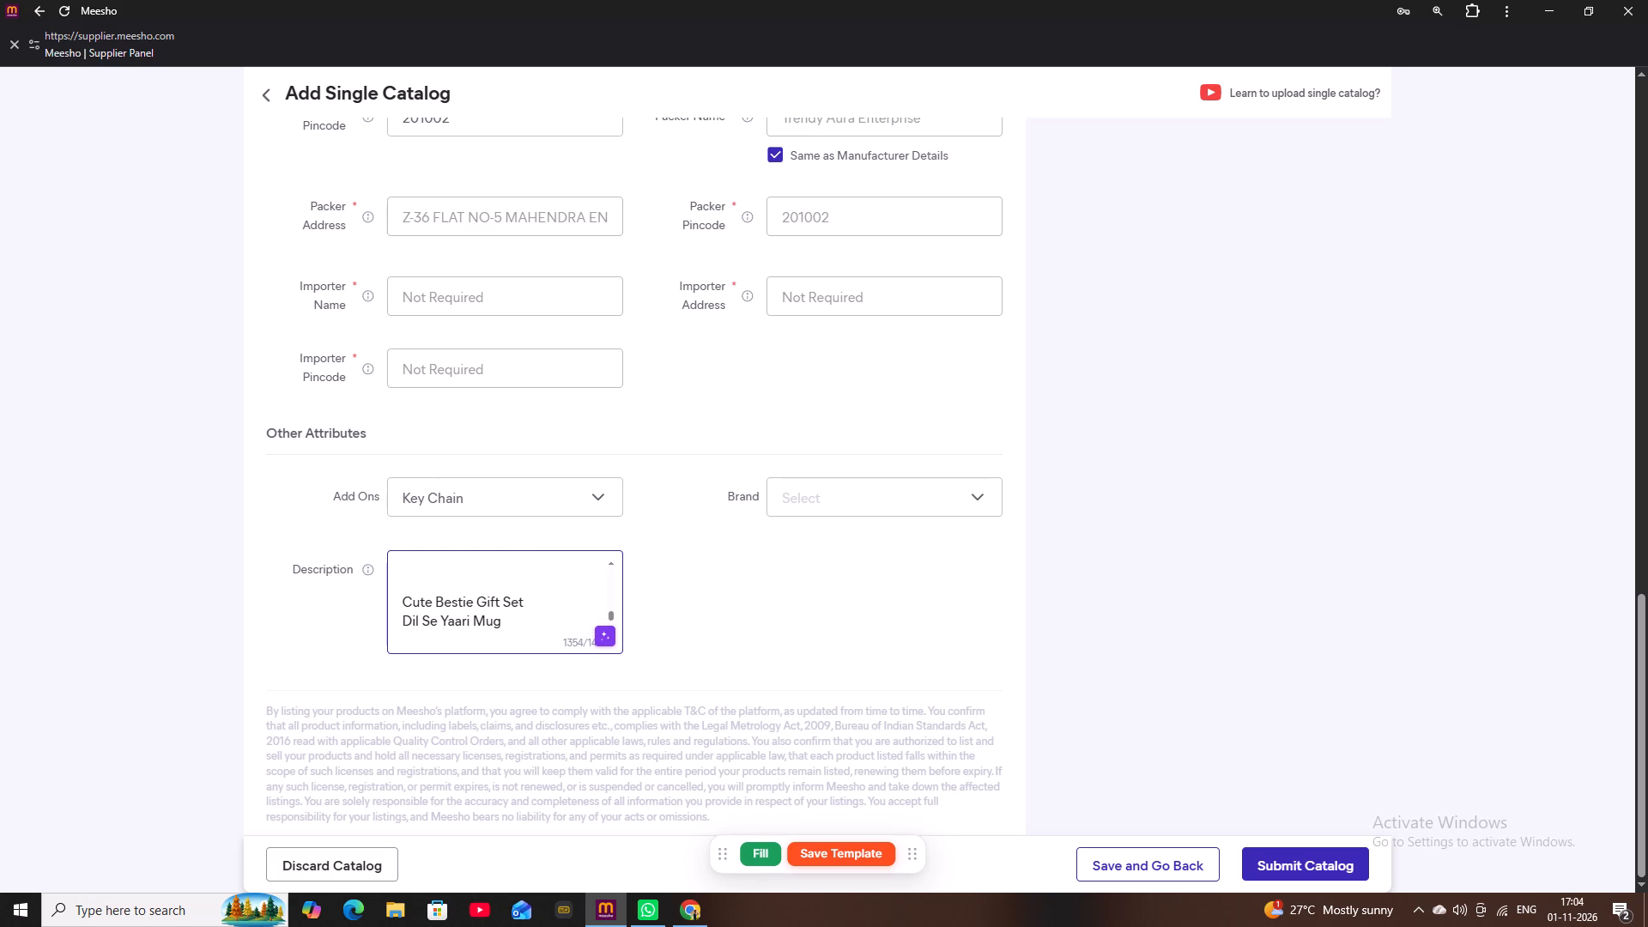
key("BackSpace")
key("BackSpace")
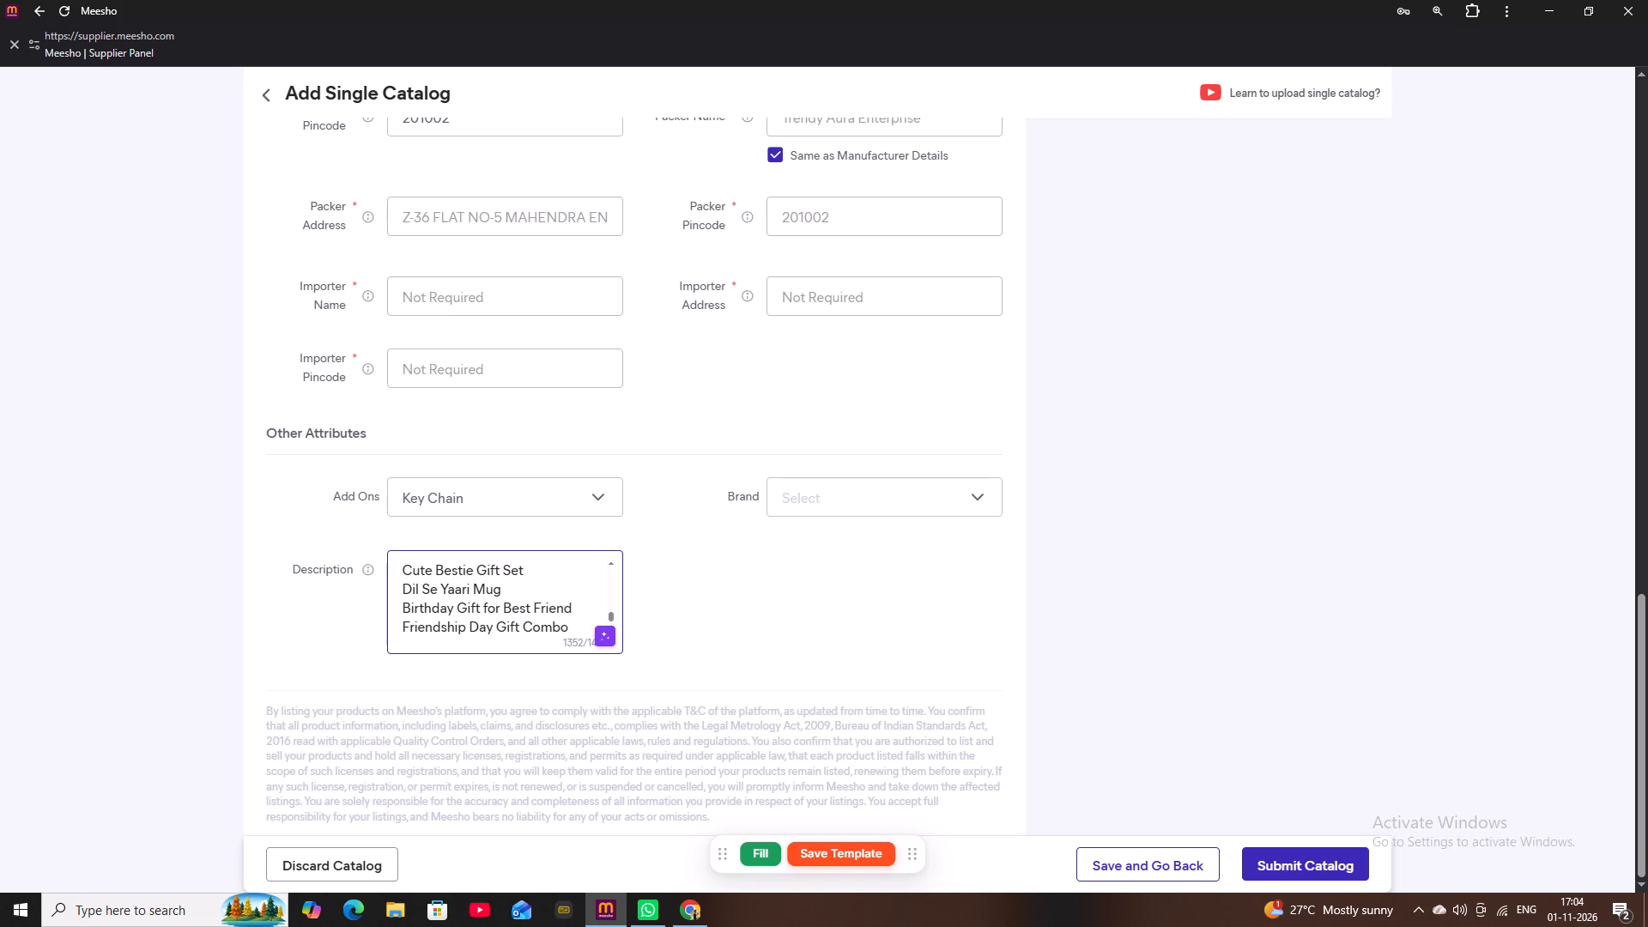
Remove the blank lines between "Friendship Mug with Keychain" and "Yaari Friendship Coffee Mug" in the Description.
left_click(612, 619)
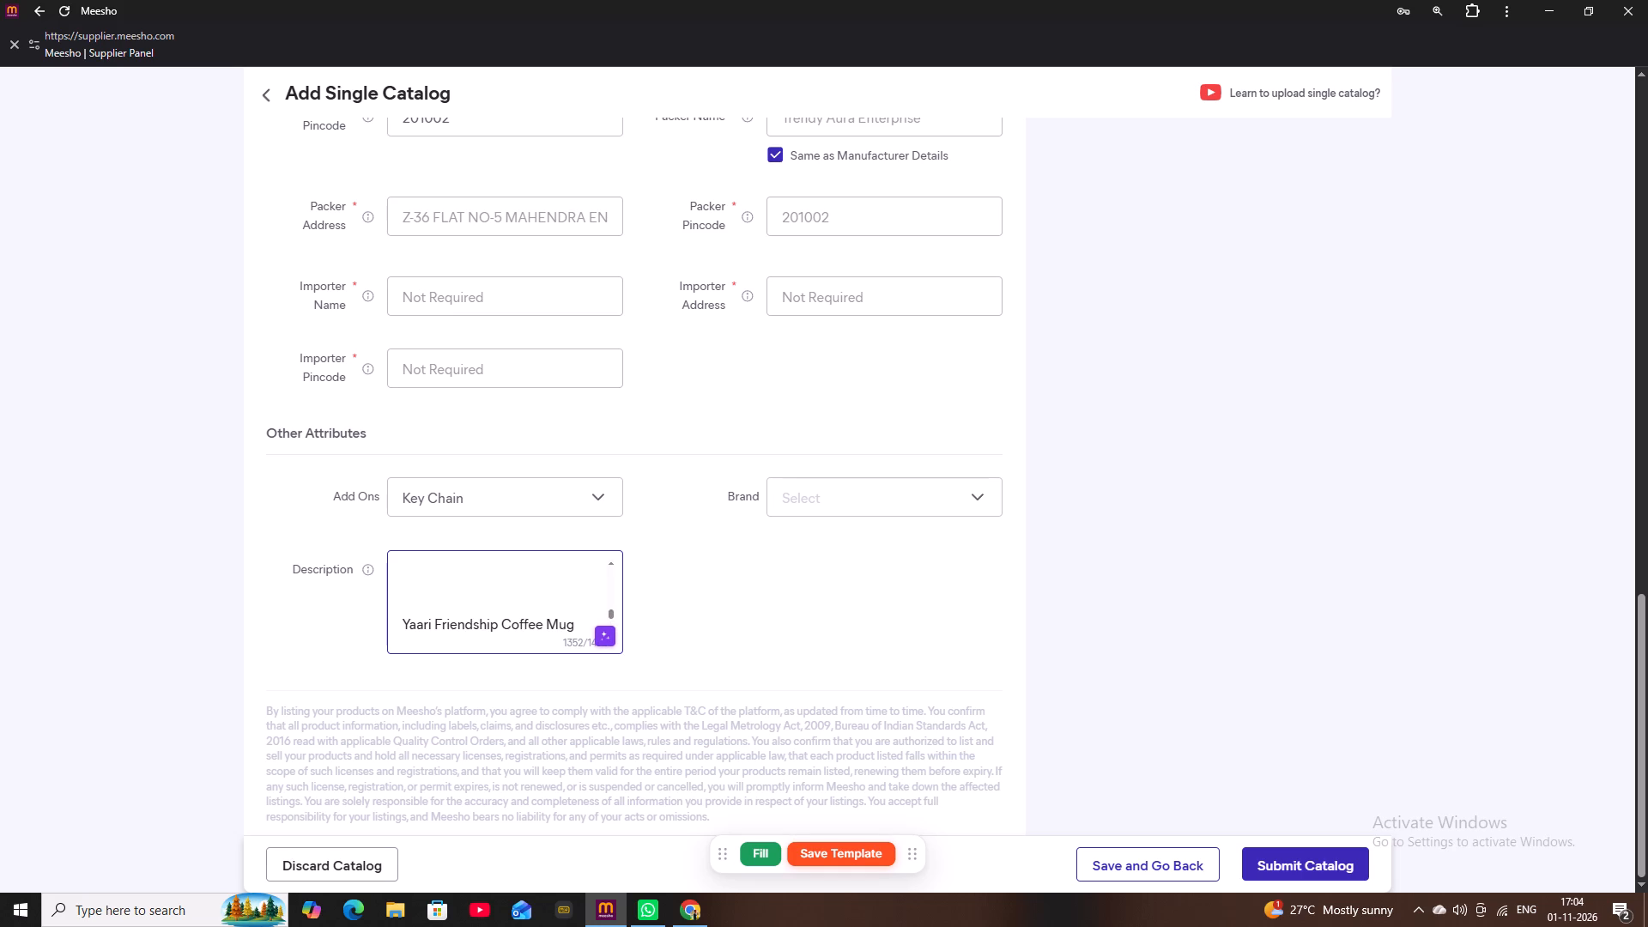
scroll(545, 609, "down", 1)
scroll(545, 609, "up", 1)
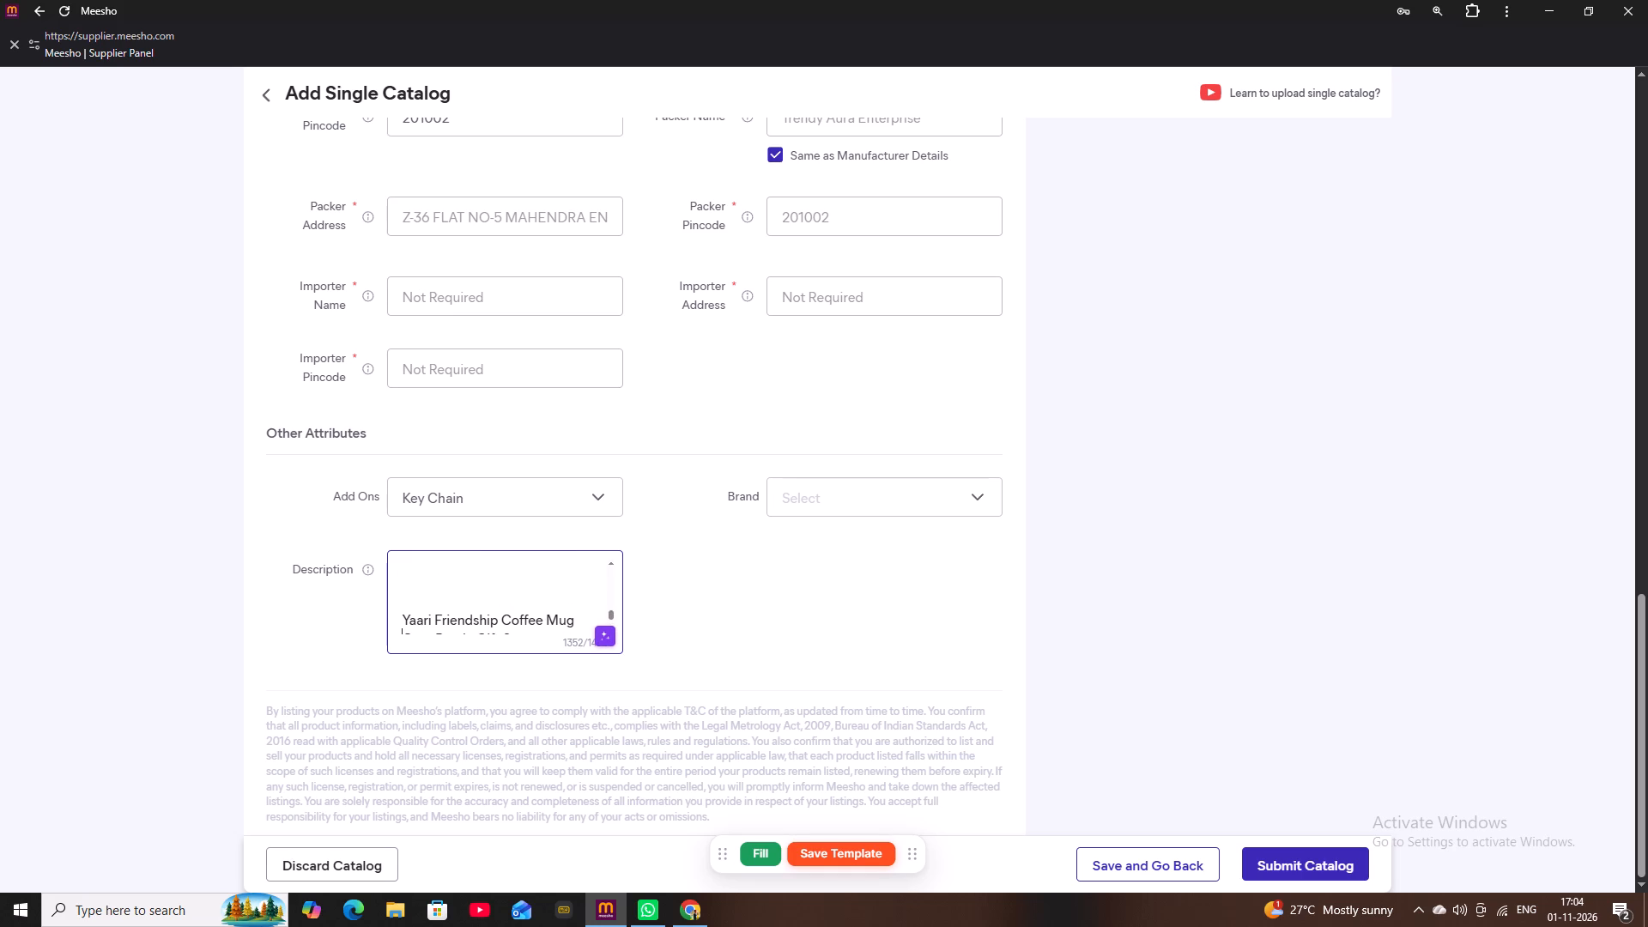
left_click(404, 615)
key("BackSpace")
key("BackSpace")
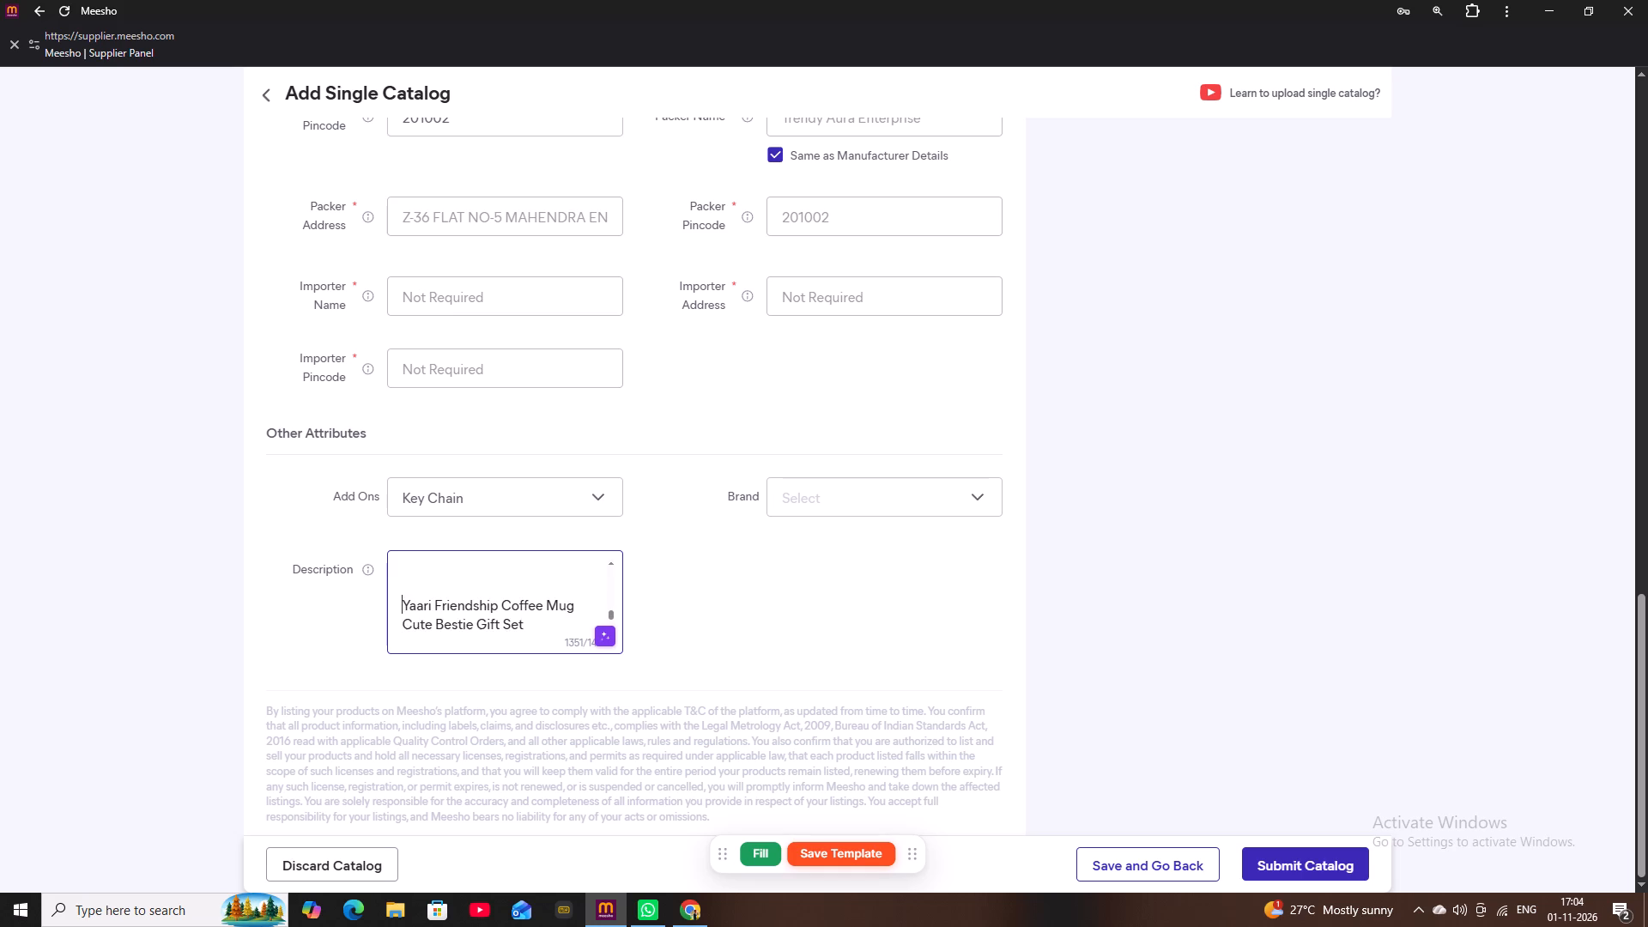
key("BackSpace")
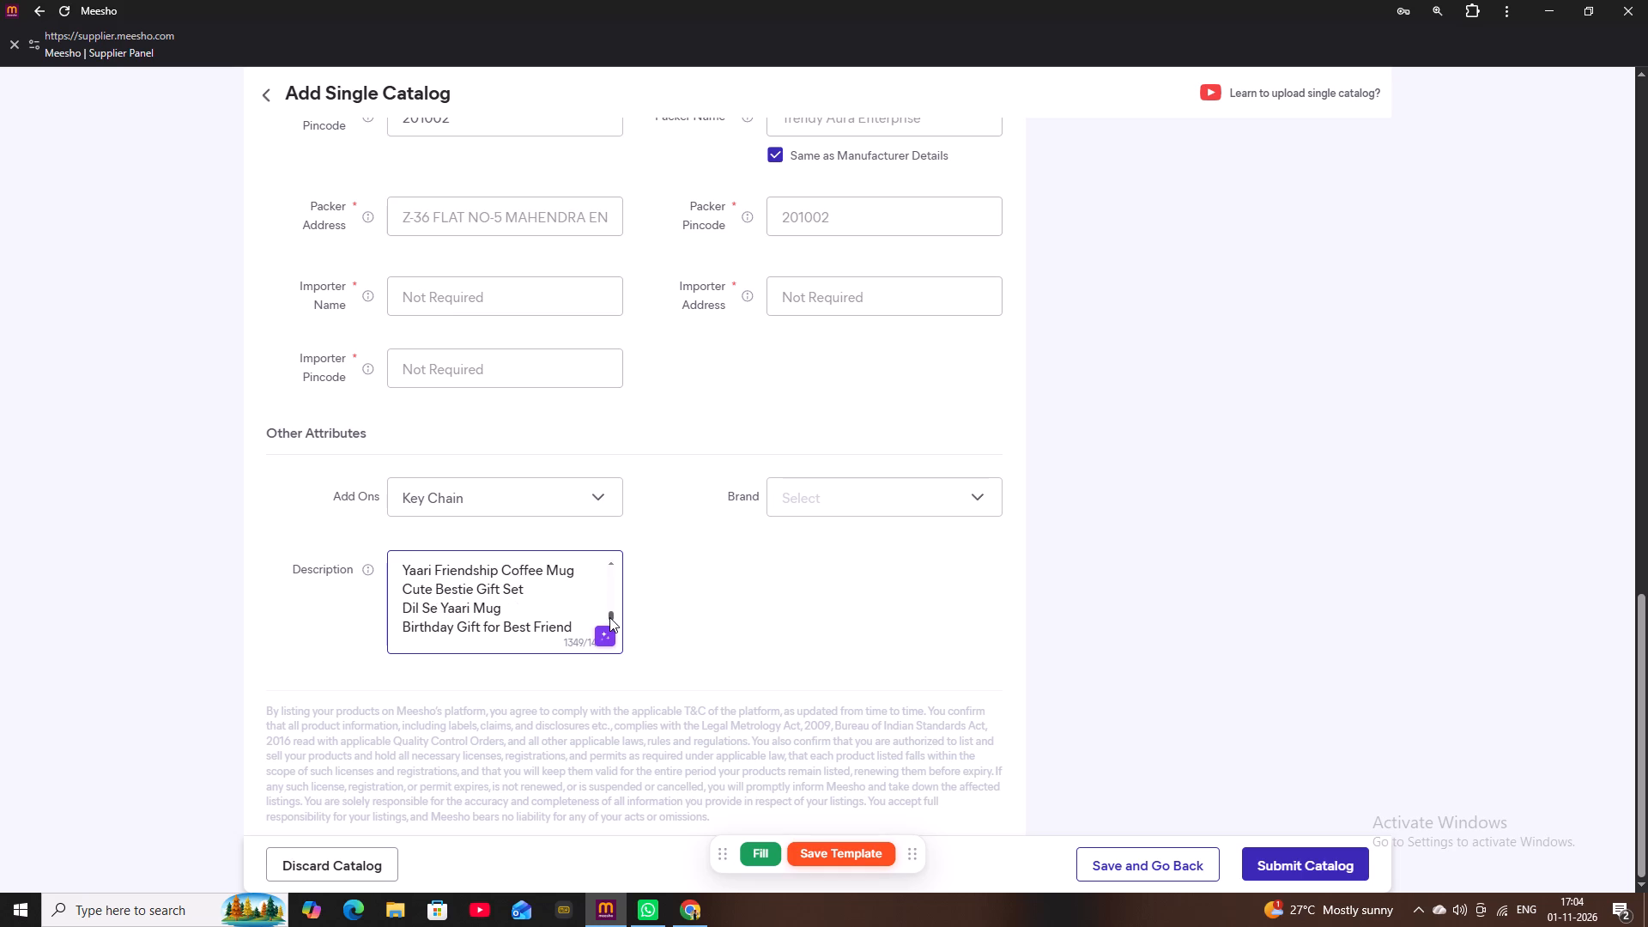
Remove the blank lines directly above "Friendship Mug with Keychain" in the Description.
left_click(609, 615)
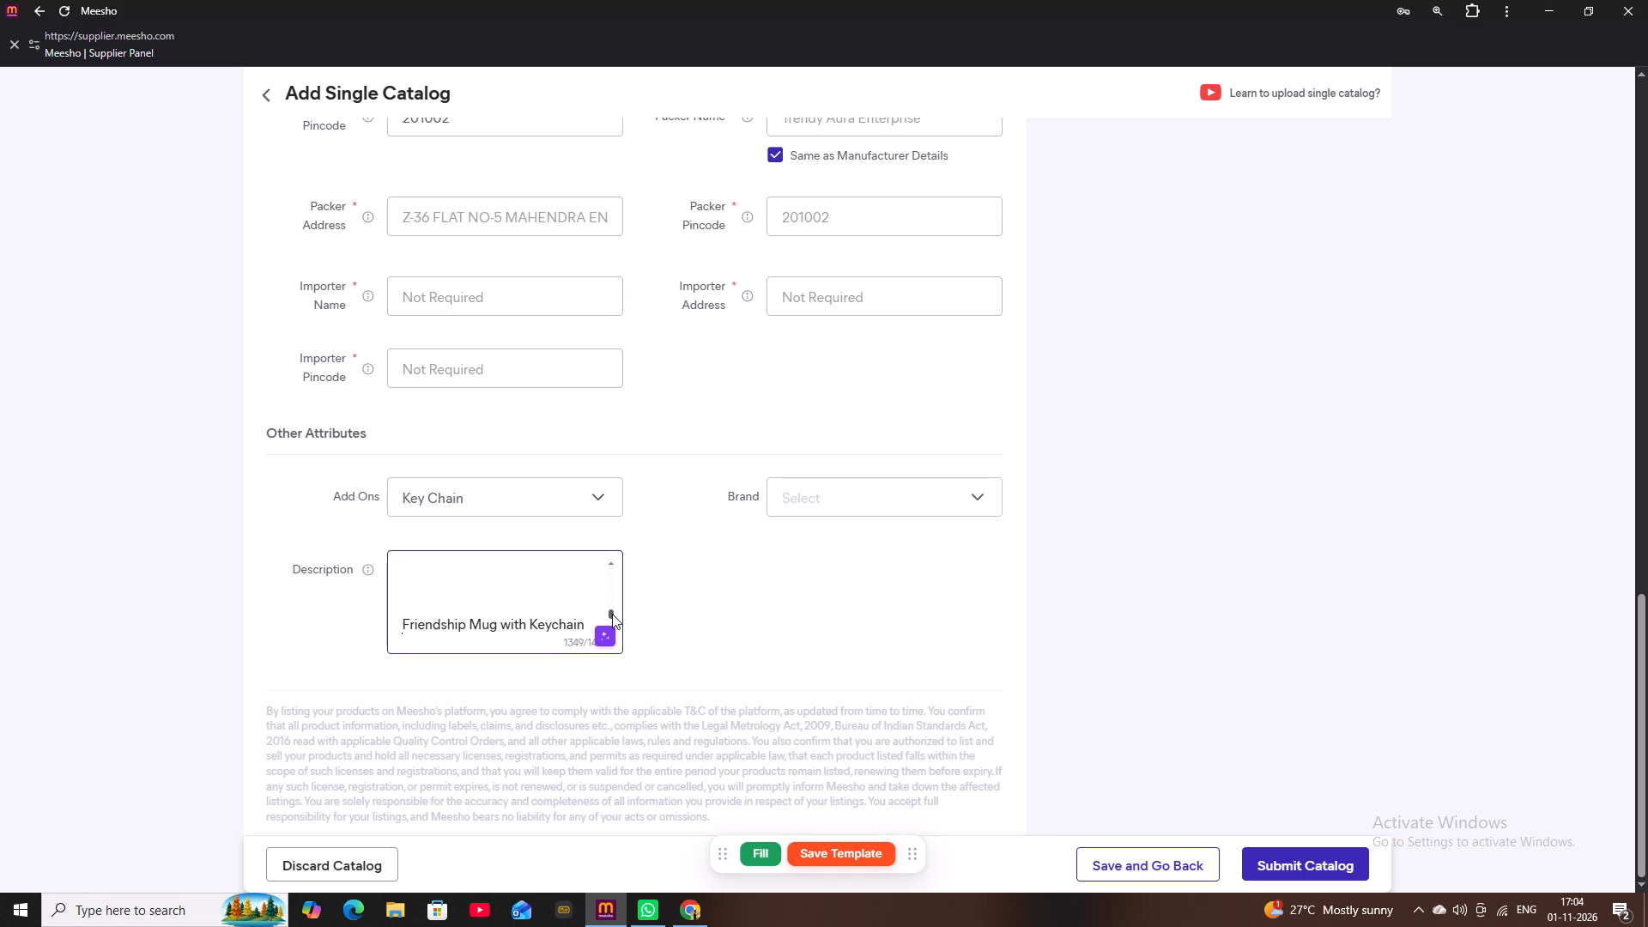
left_click(403, 617)
key("BackSpace")
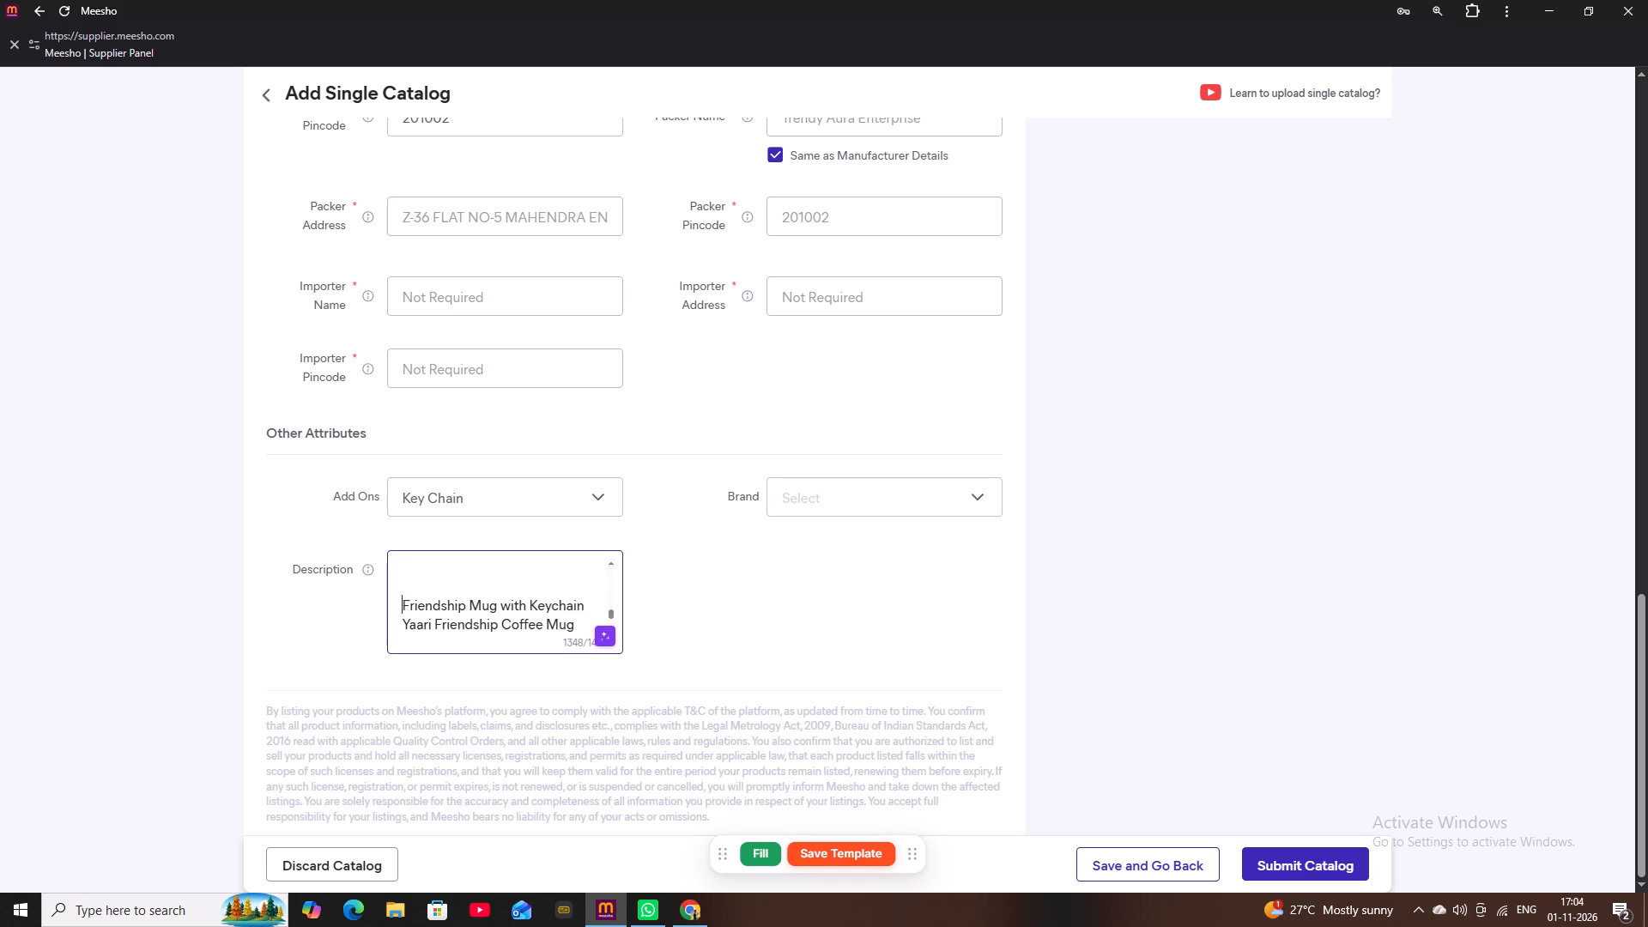
key("BackSpace")
key("BackSpace")
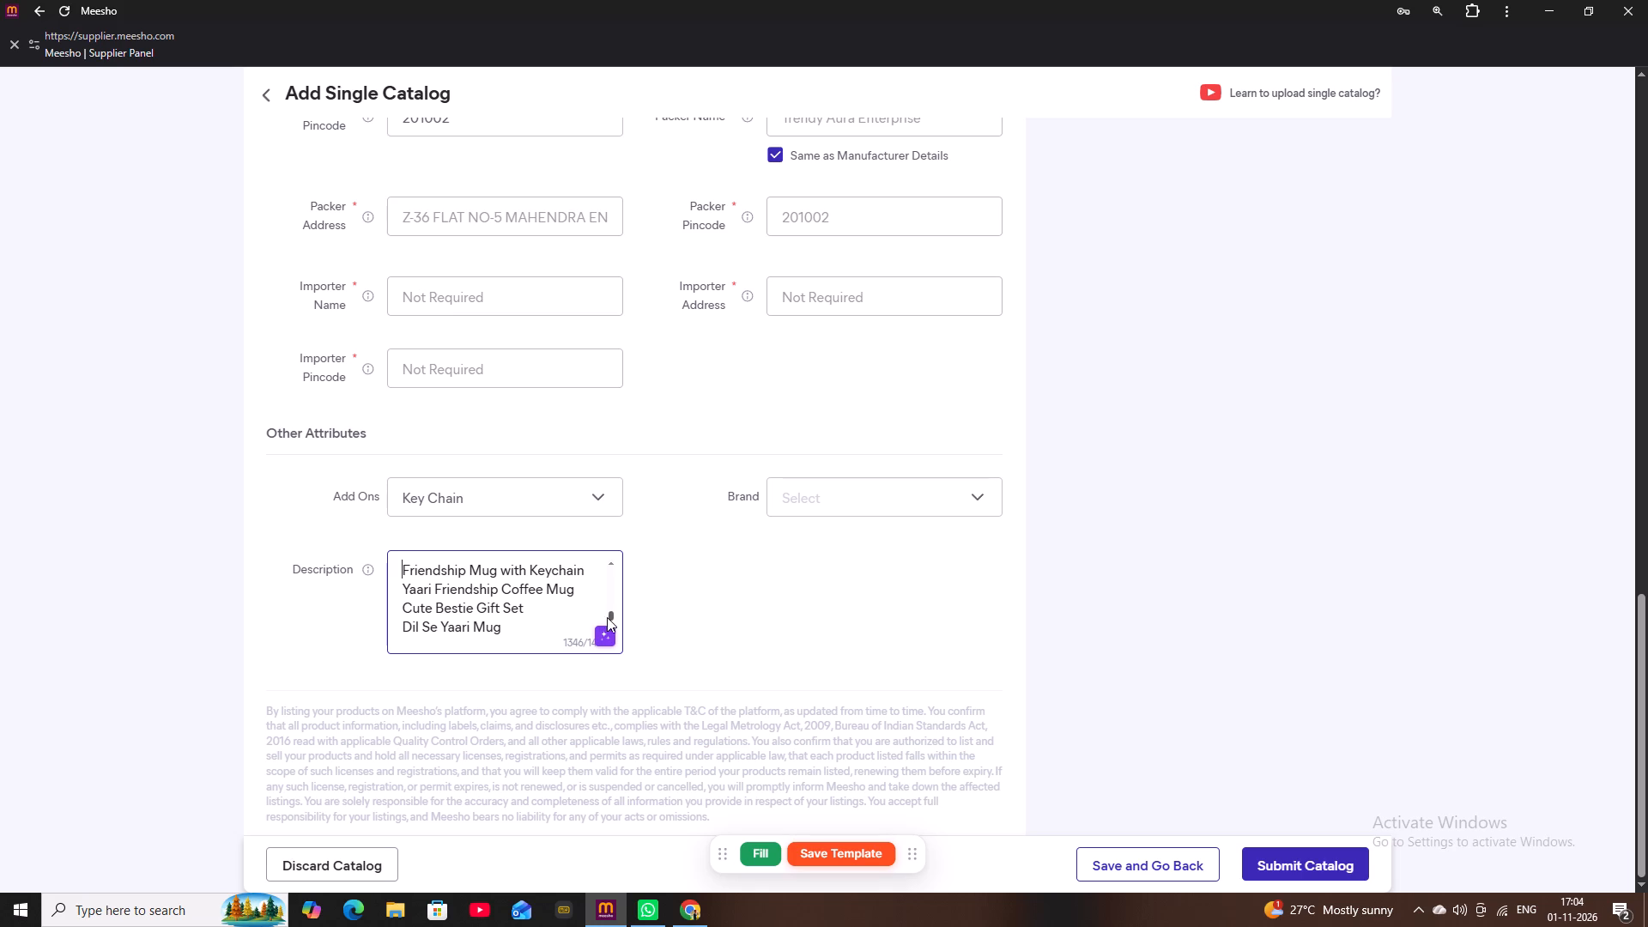
Review the tidied Description from its opening sentences down to the related keywords at the end.
left_click_drag(608, 616, 612, 612)
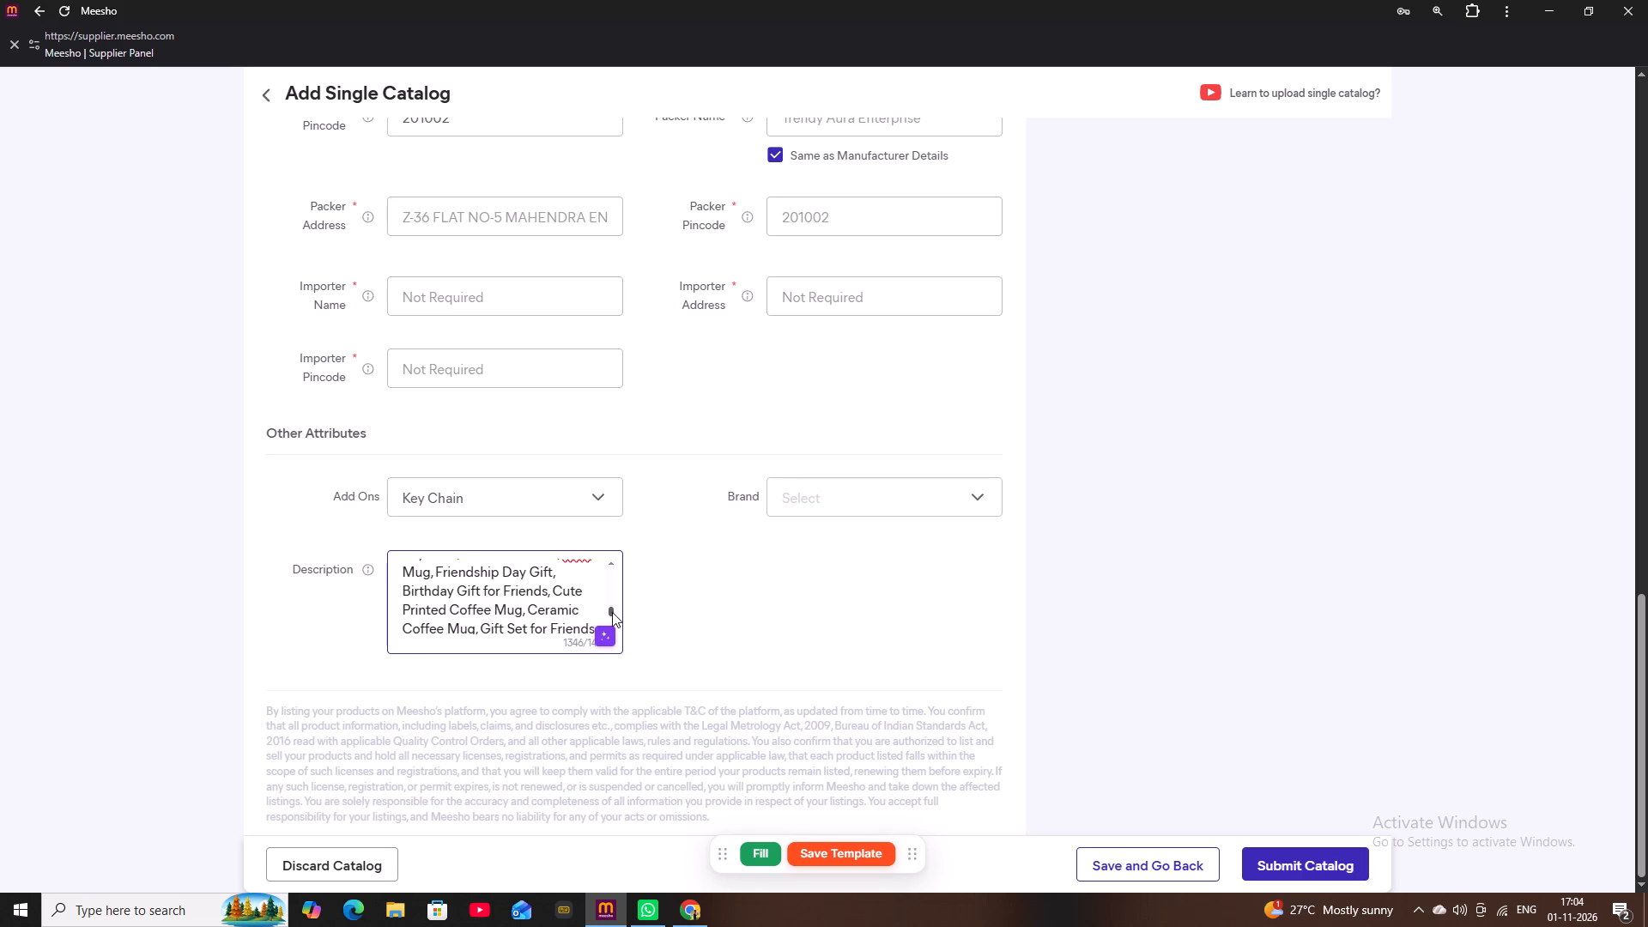
left_click_drag(612, 612, 616, 602)
right_click_drag(616, 602, 625, 575)
left_click_drag(616, 602, 625, 575)
left_click(654, 647)
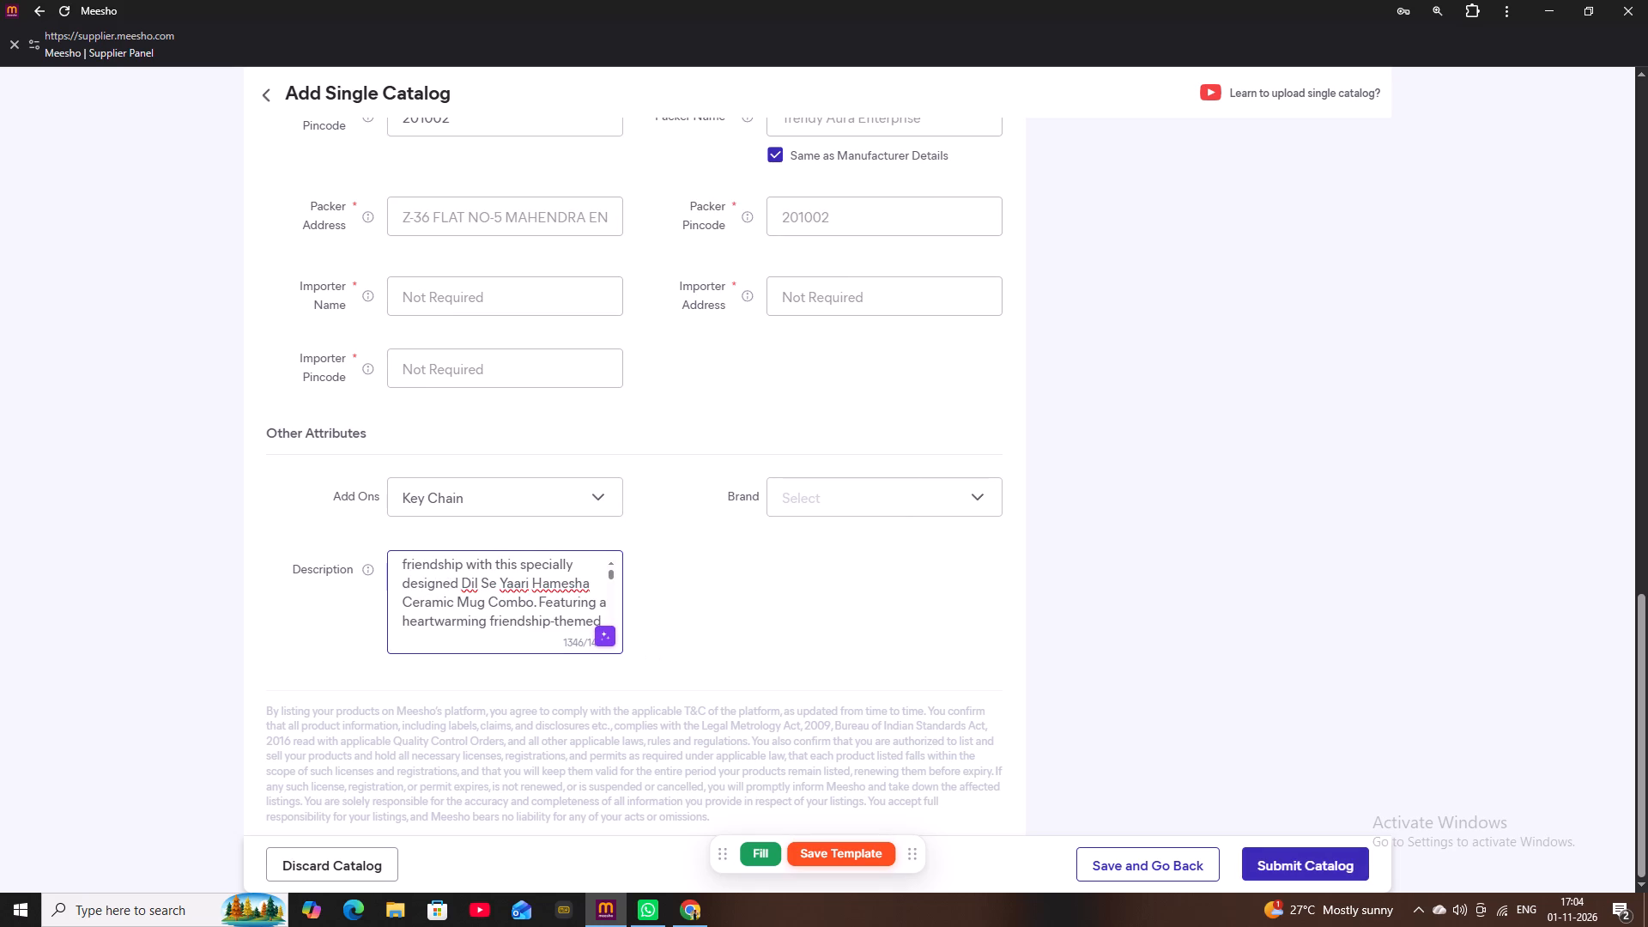
scroll(488, 611, "down", 19)
scroll(494, 606, "down", 5)
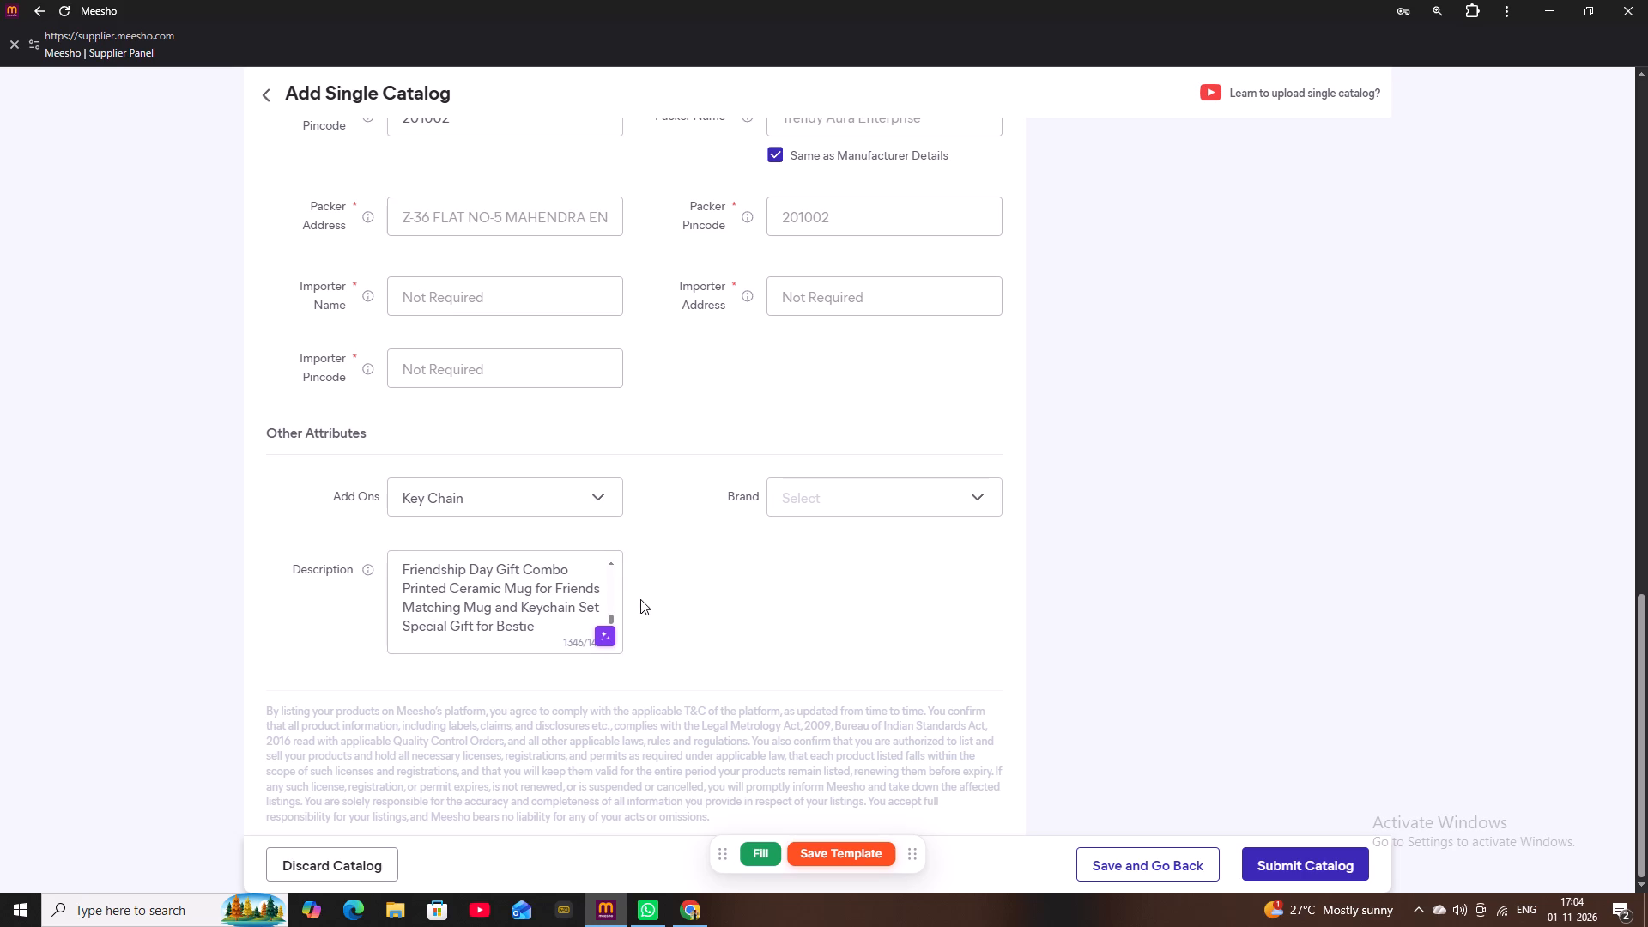
Review the catalog's manufacturer details, product attributes, GST and name fields, and the Free Size row's price, MRP and inventory.
scroll(682, 568, "up", 3)
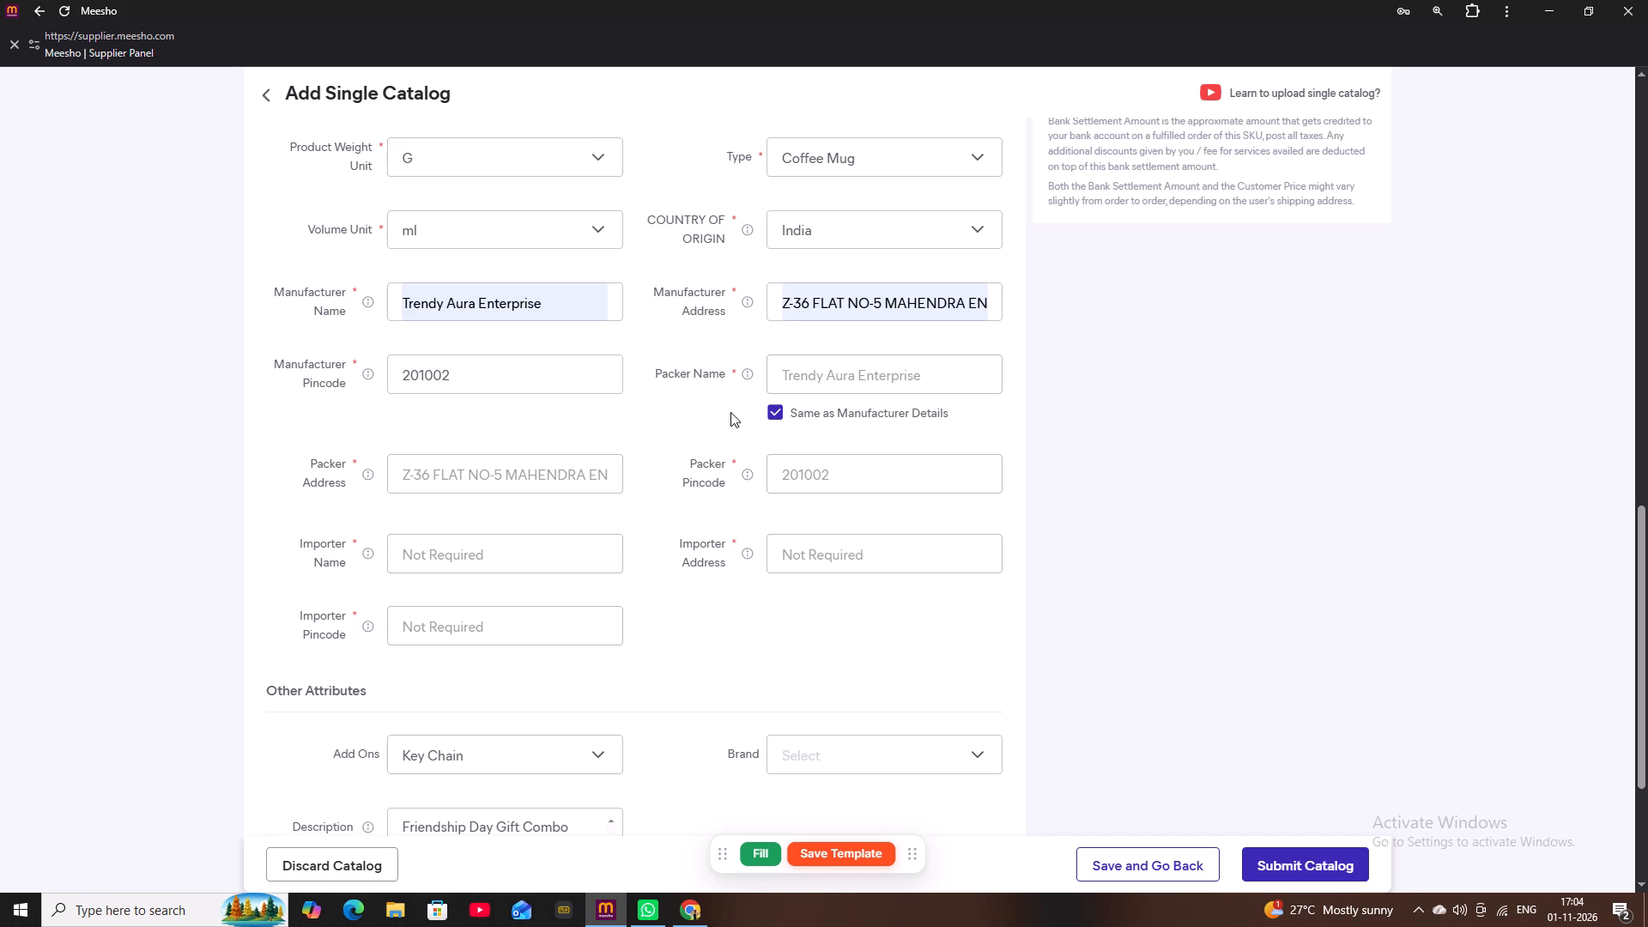
scroll(657, 304, "down", 3)
scroll(658, 304, "up", 4)
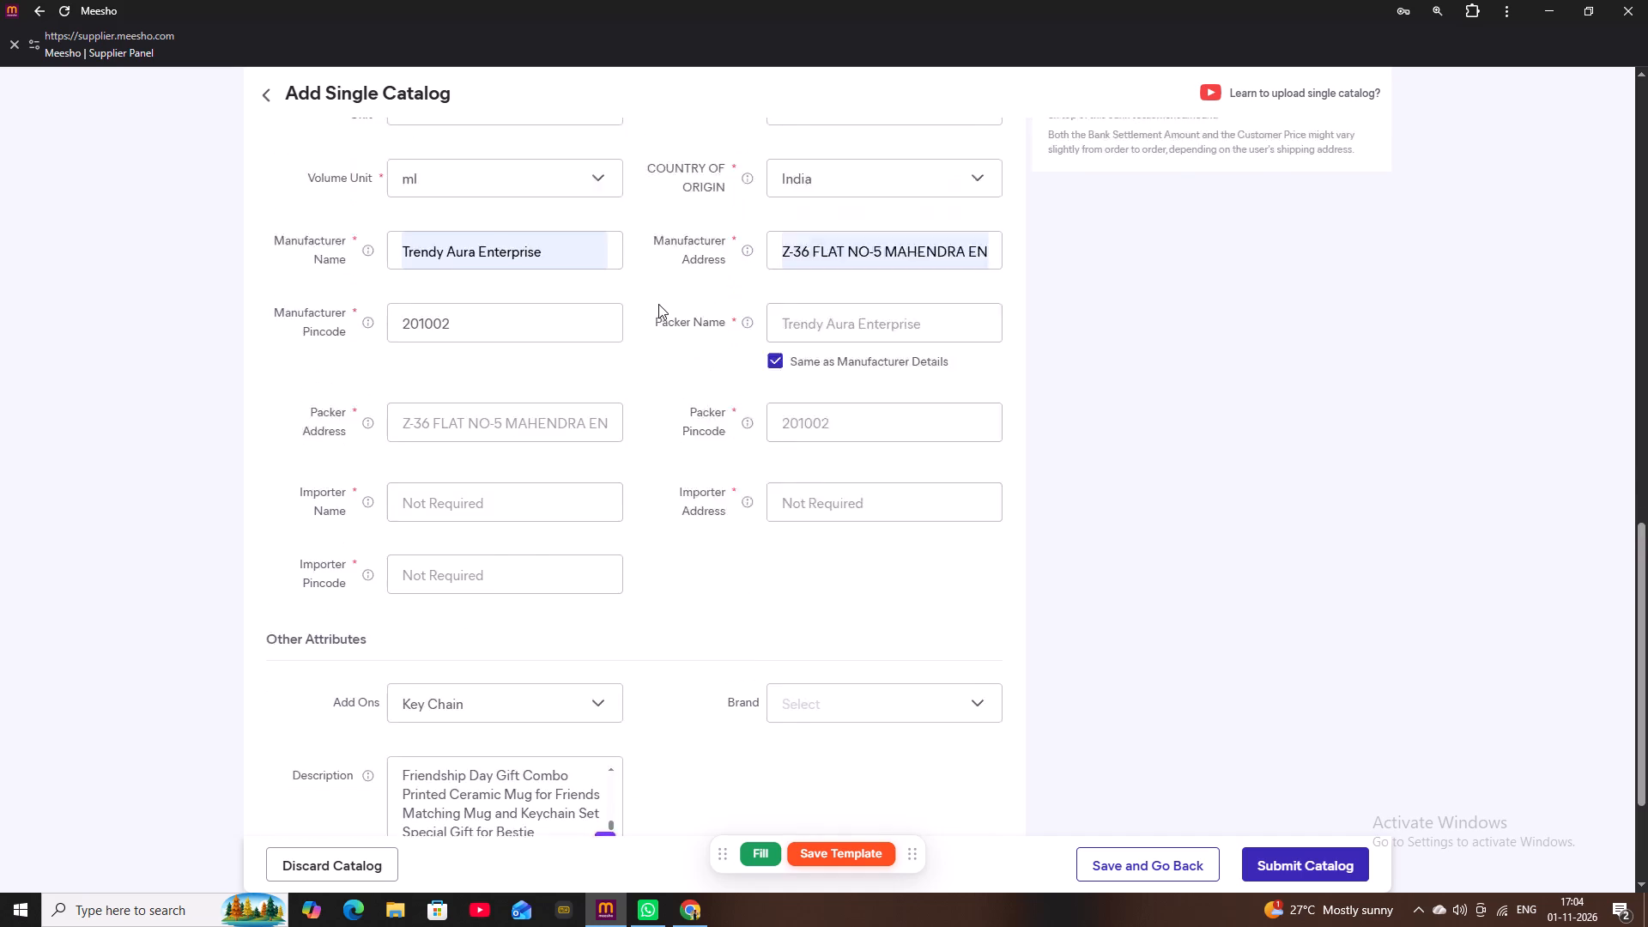
scroll(658, 304, "up", 4)
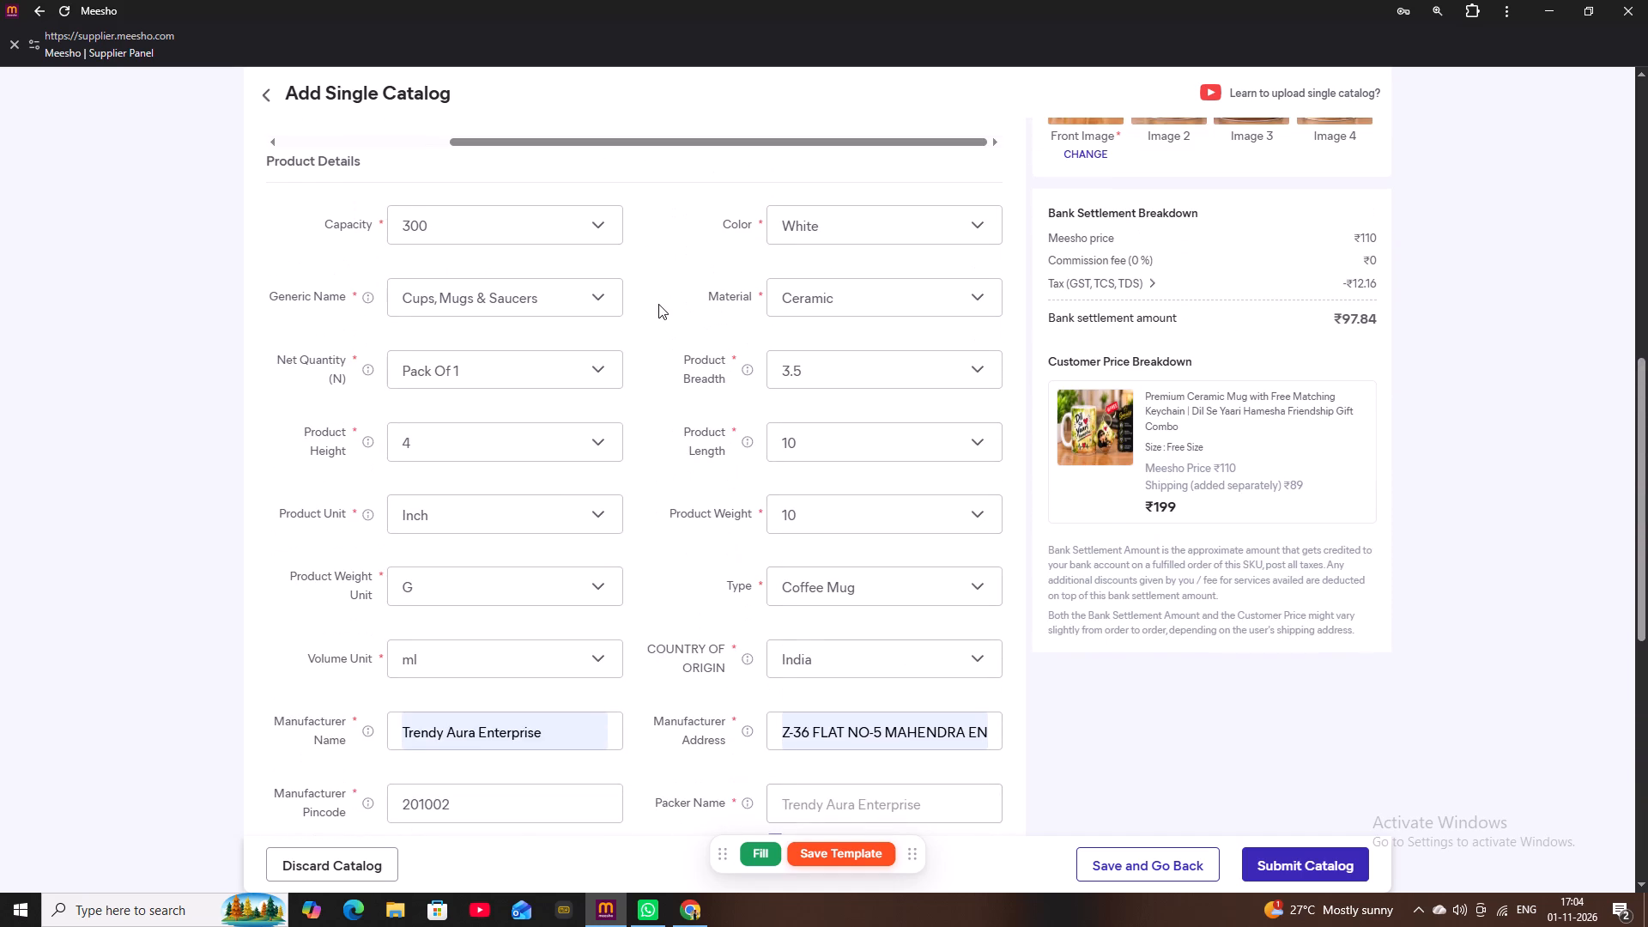
scroll(658, 304, "up", 1)
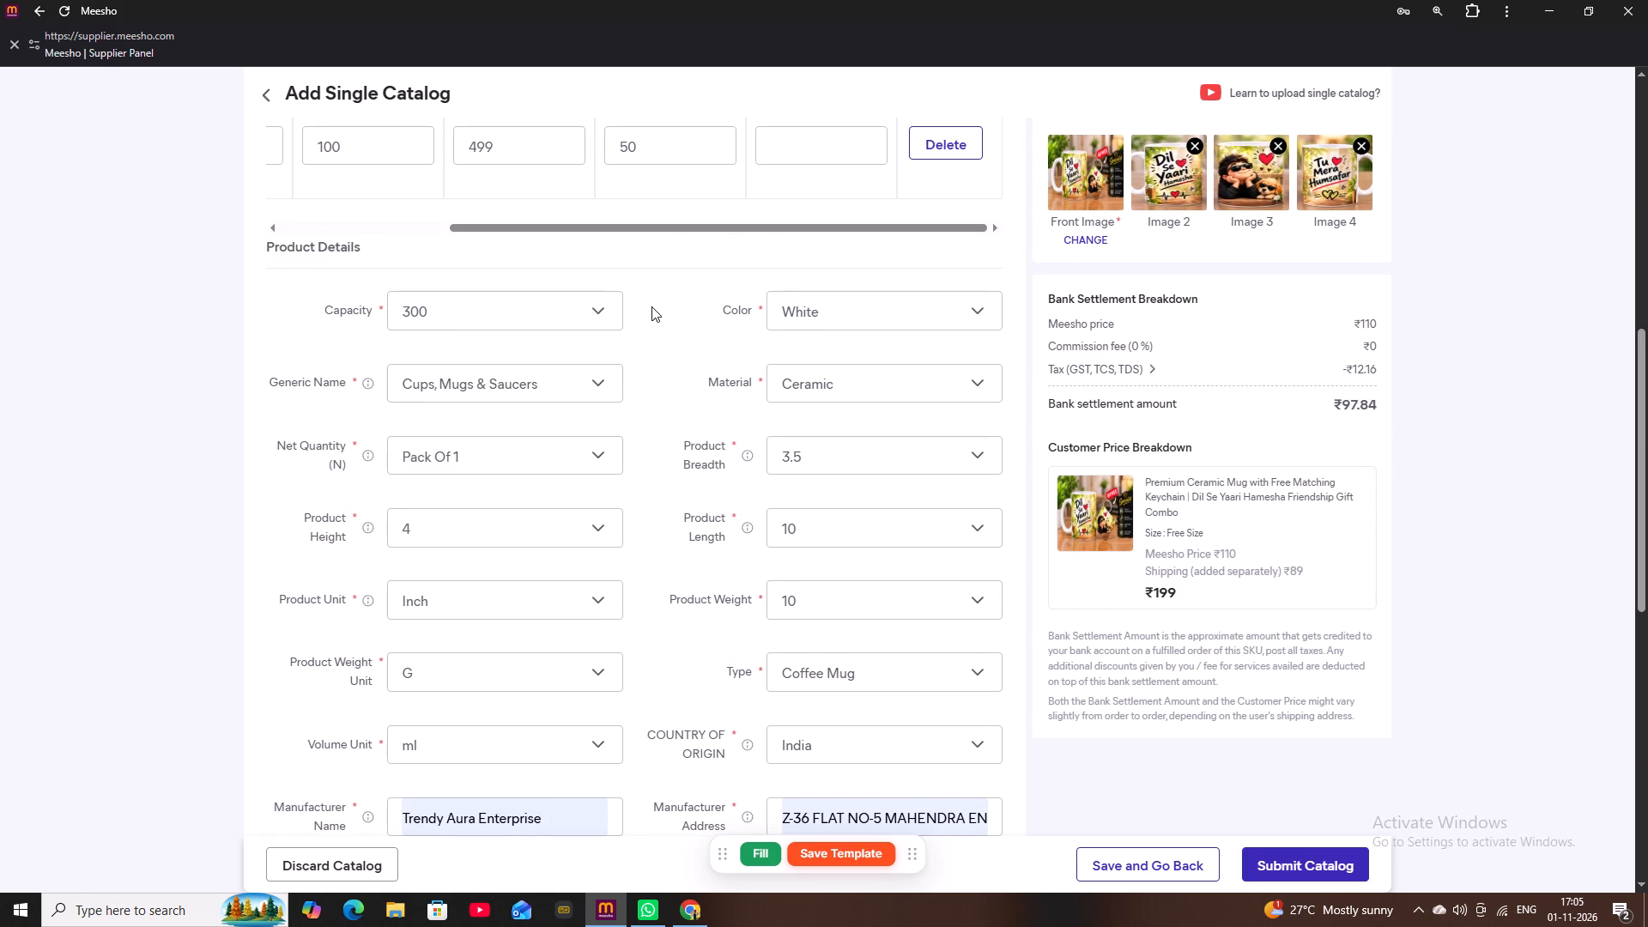
scroll(651, 306, "up", 3)
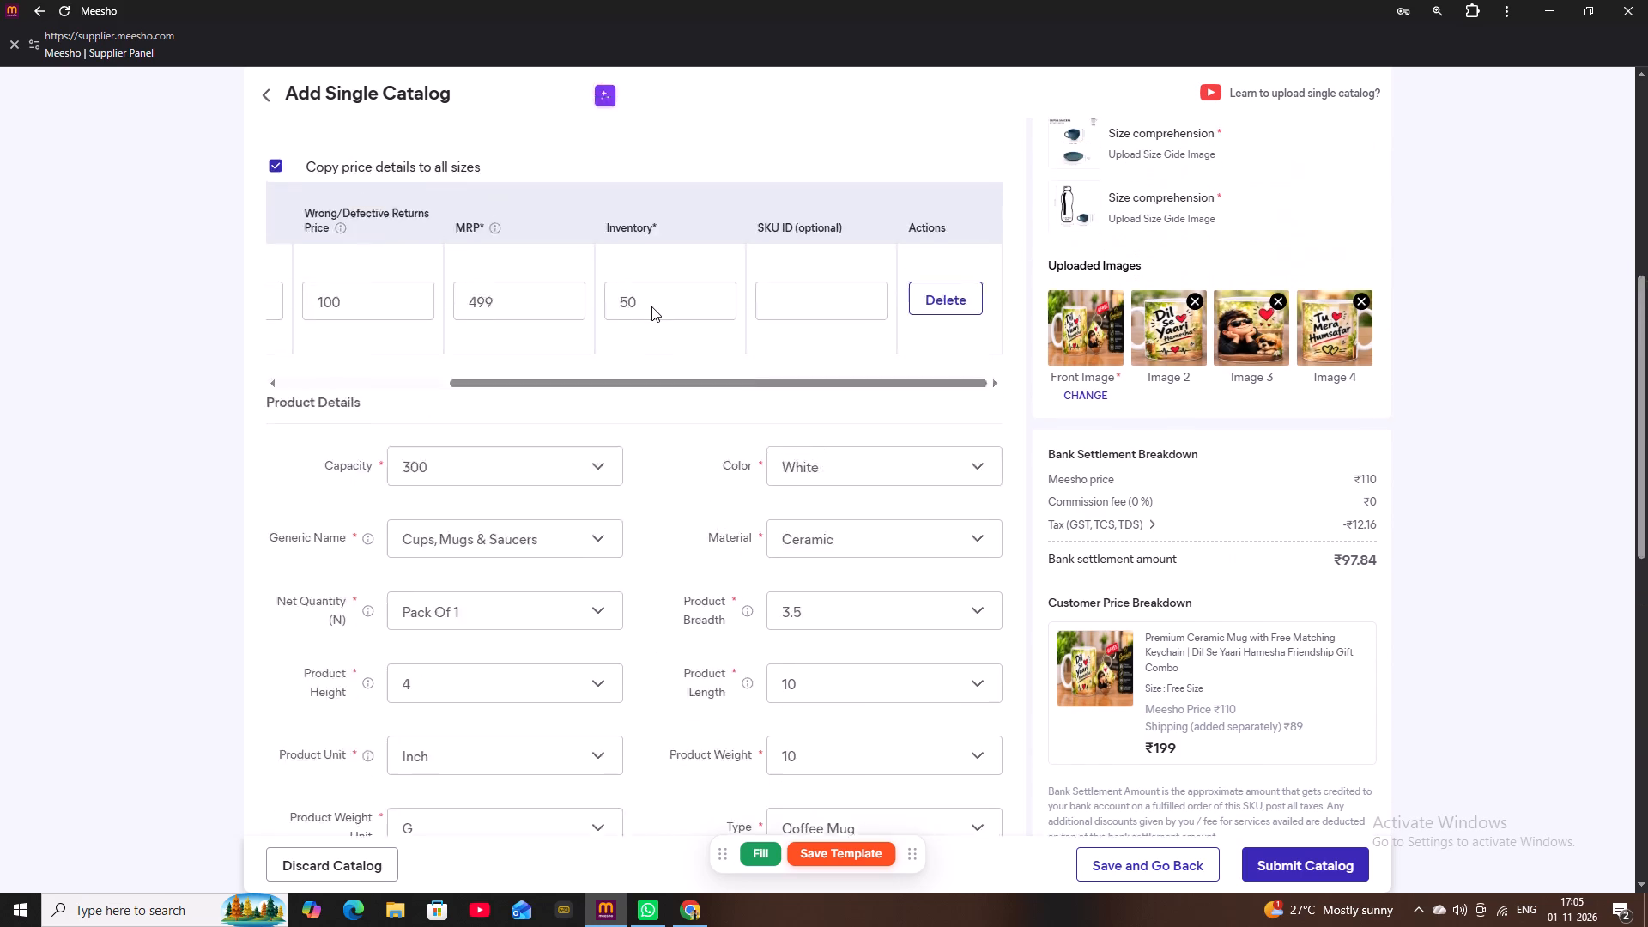
scroll(651, 306, "up", 3)
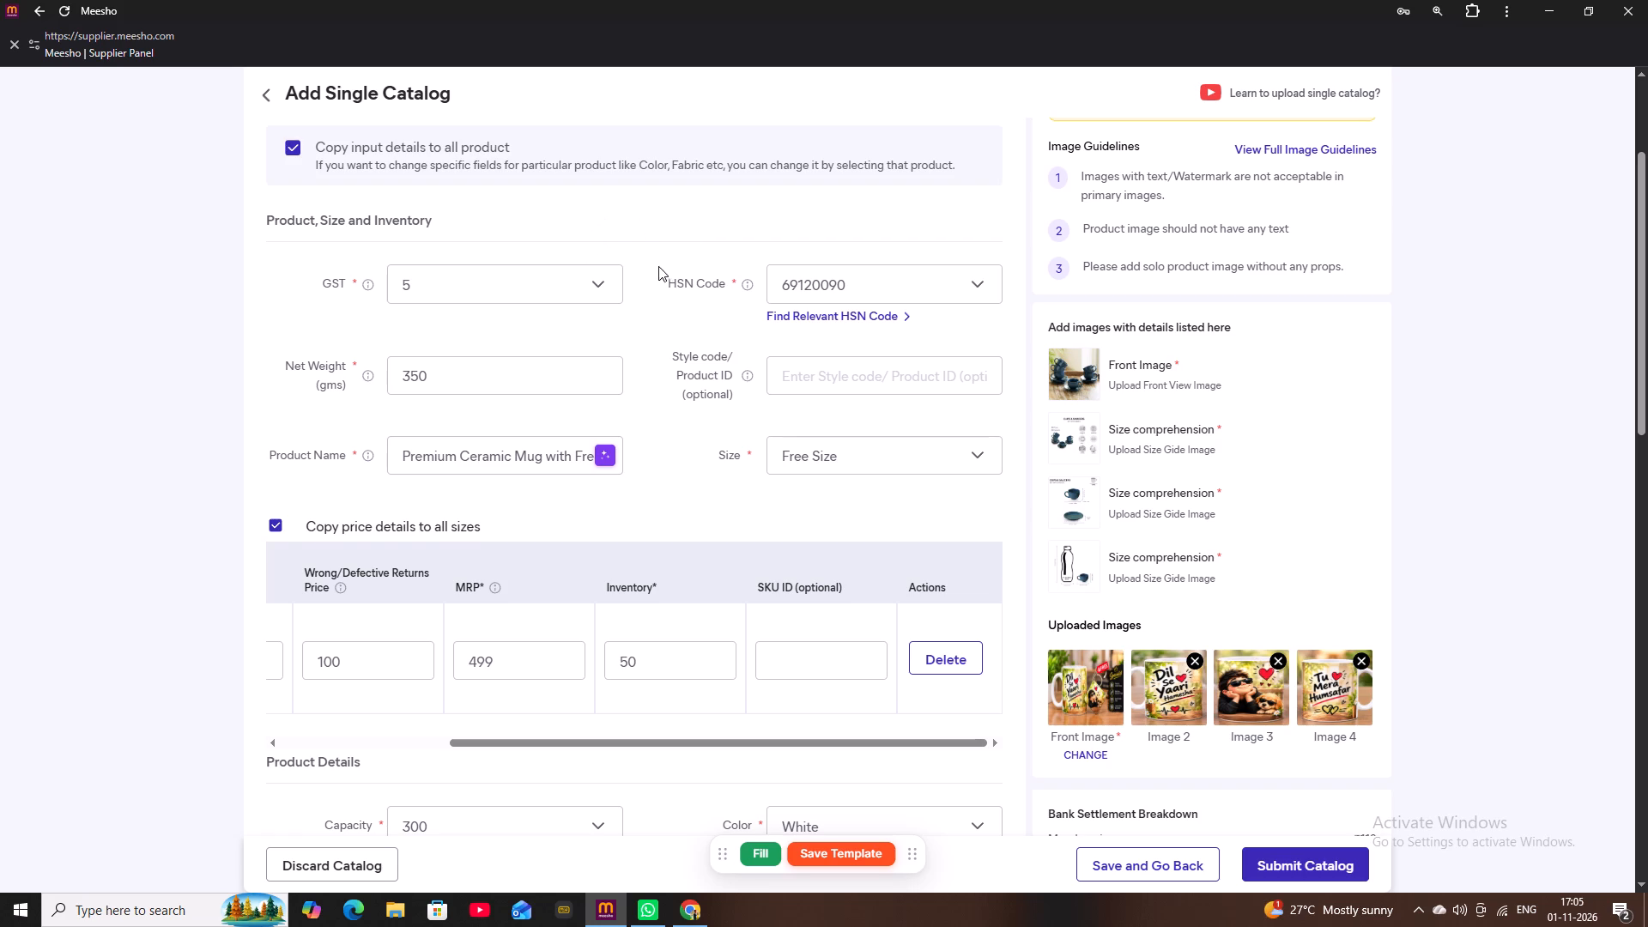
scroll(657, 266, "down", 5)
left_click_drag(665, 314, 507, 318)
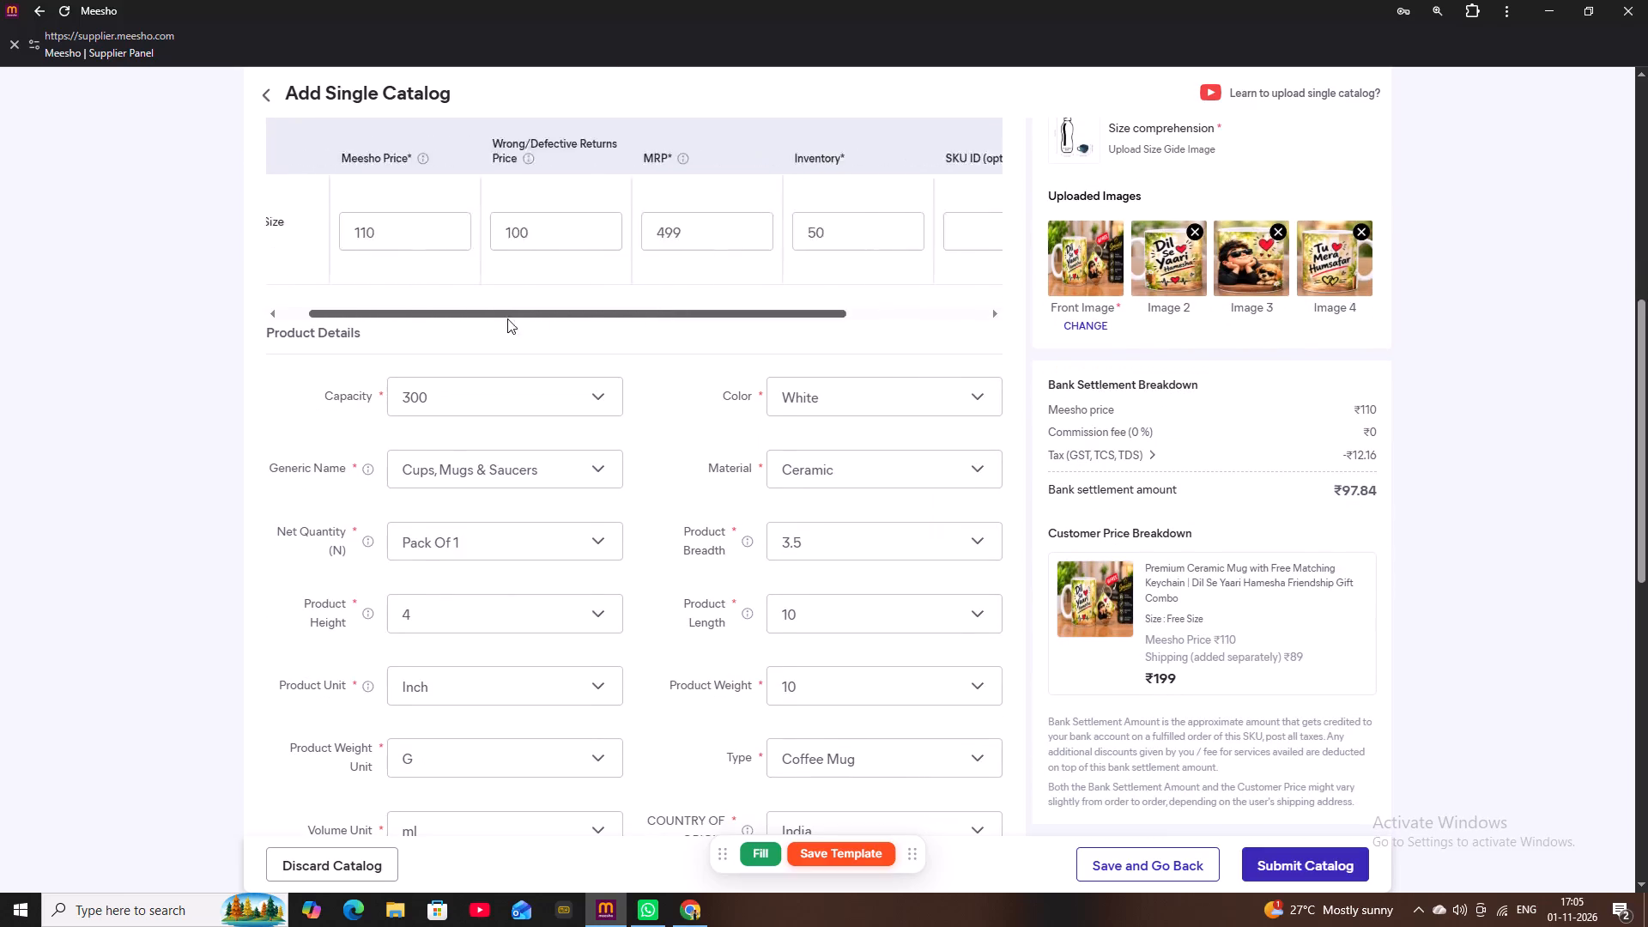
left_click_drag(507, 318, 387, 316)
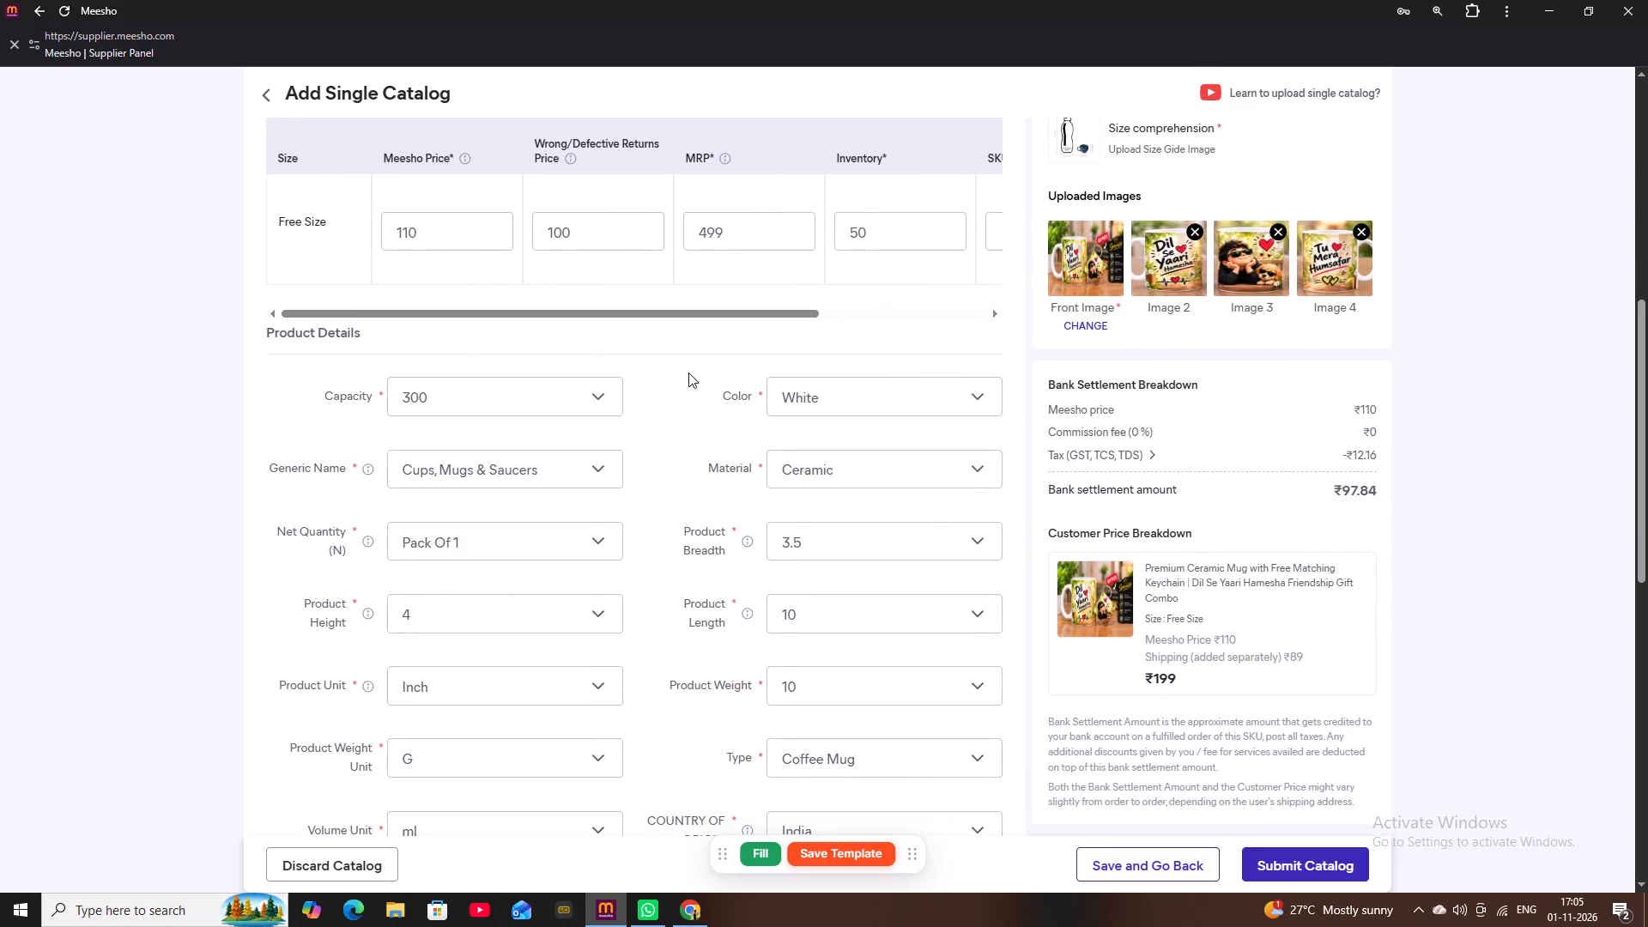
Look through the saved image batches in the Lisstify extension's image library for Meesho.
scroll(697, 370, "up", 3)
scroll(1398, 113, "down", 2)
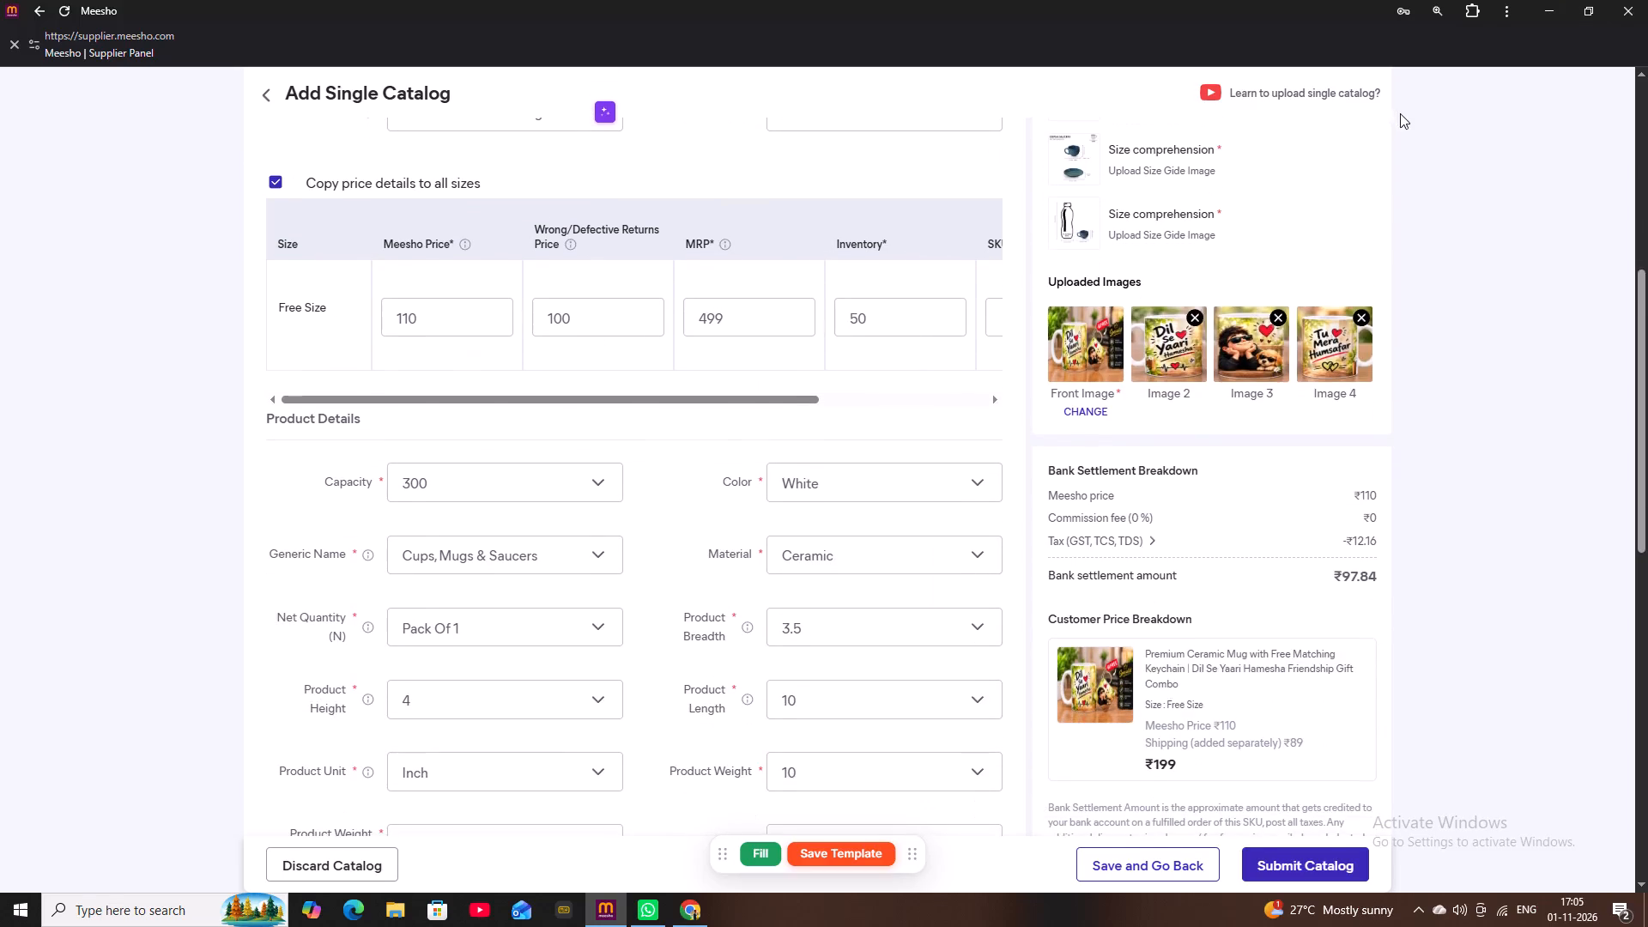
left_click(1476, 5)
left_click(1305, 135)
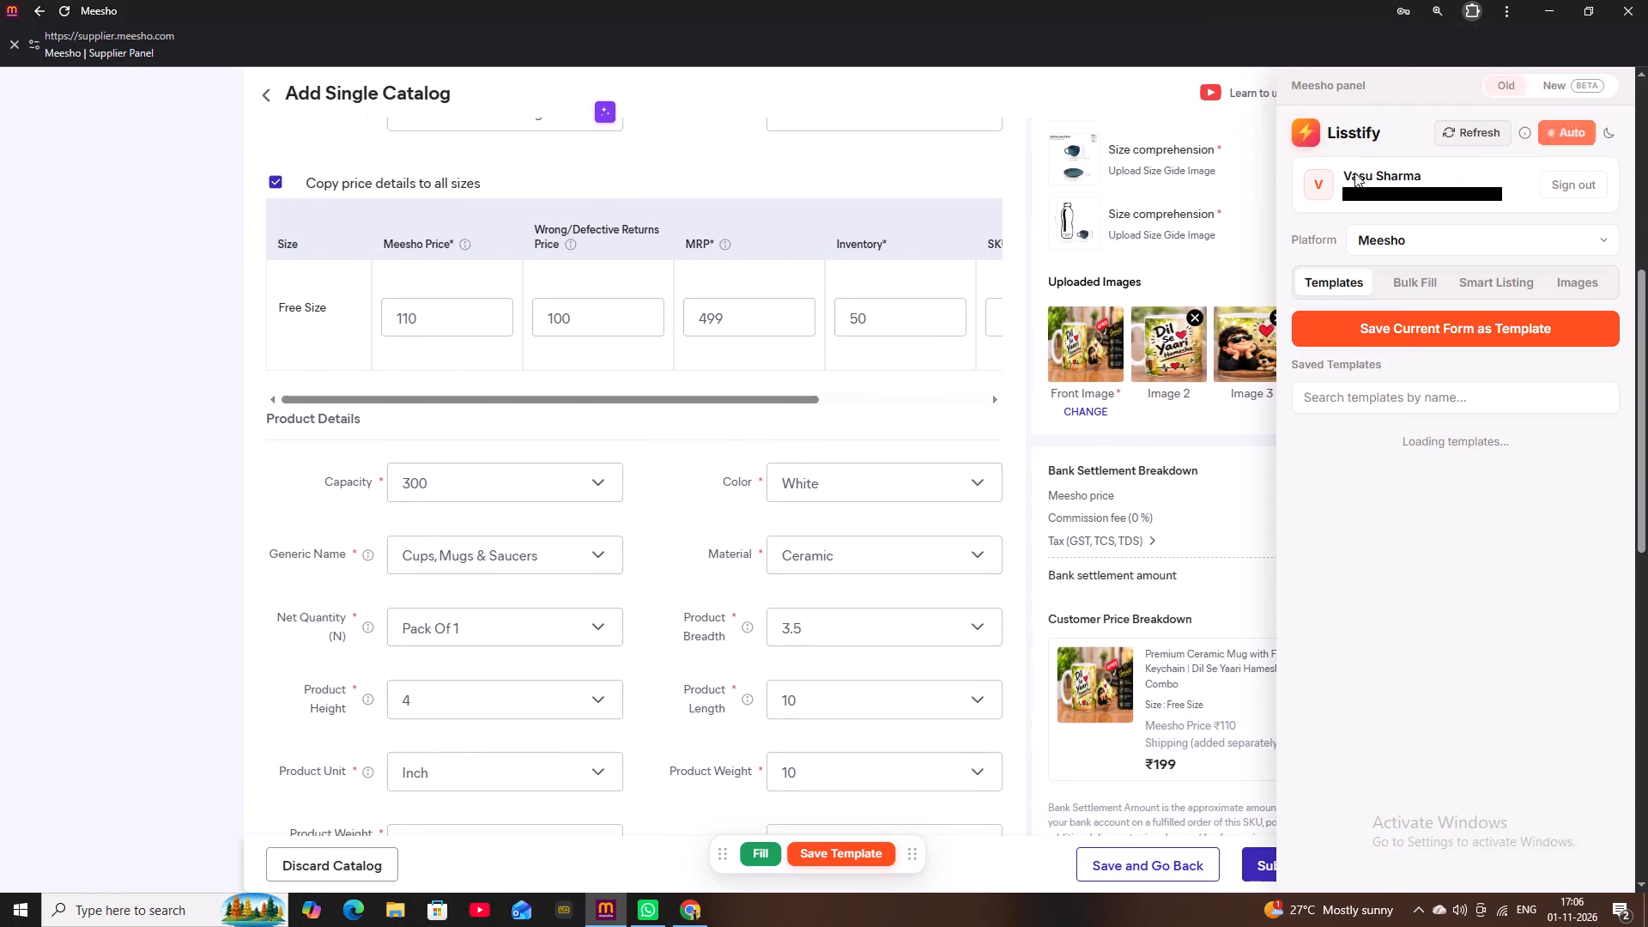
left_click(1554, 282)
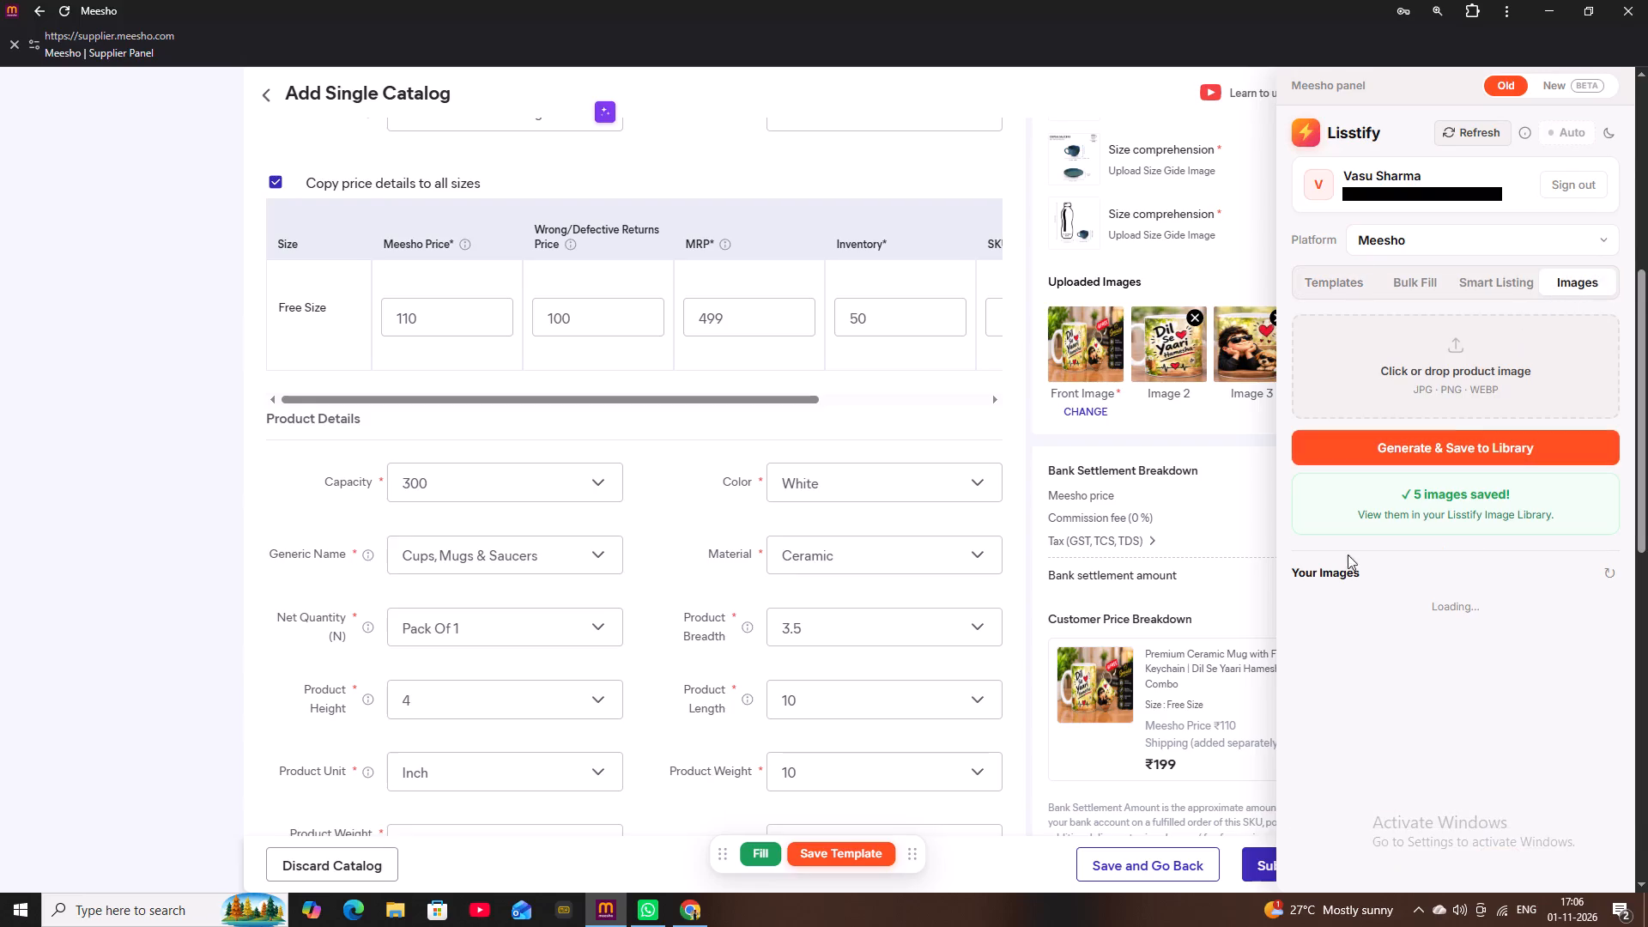
scroll(1387, 576, "down", 1)
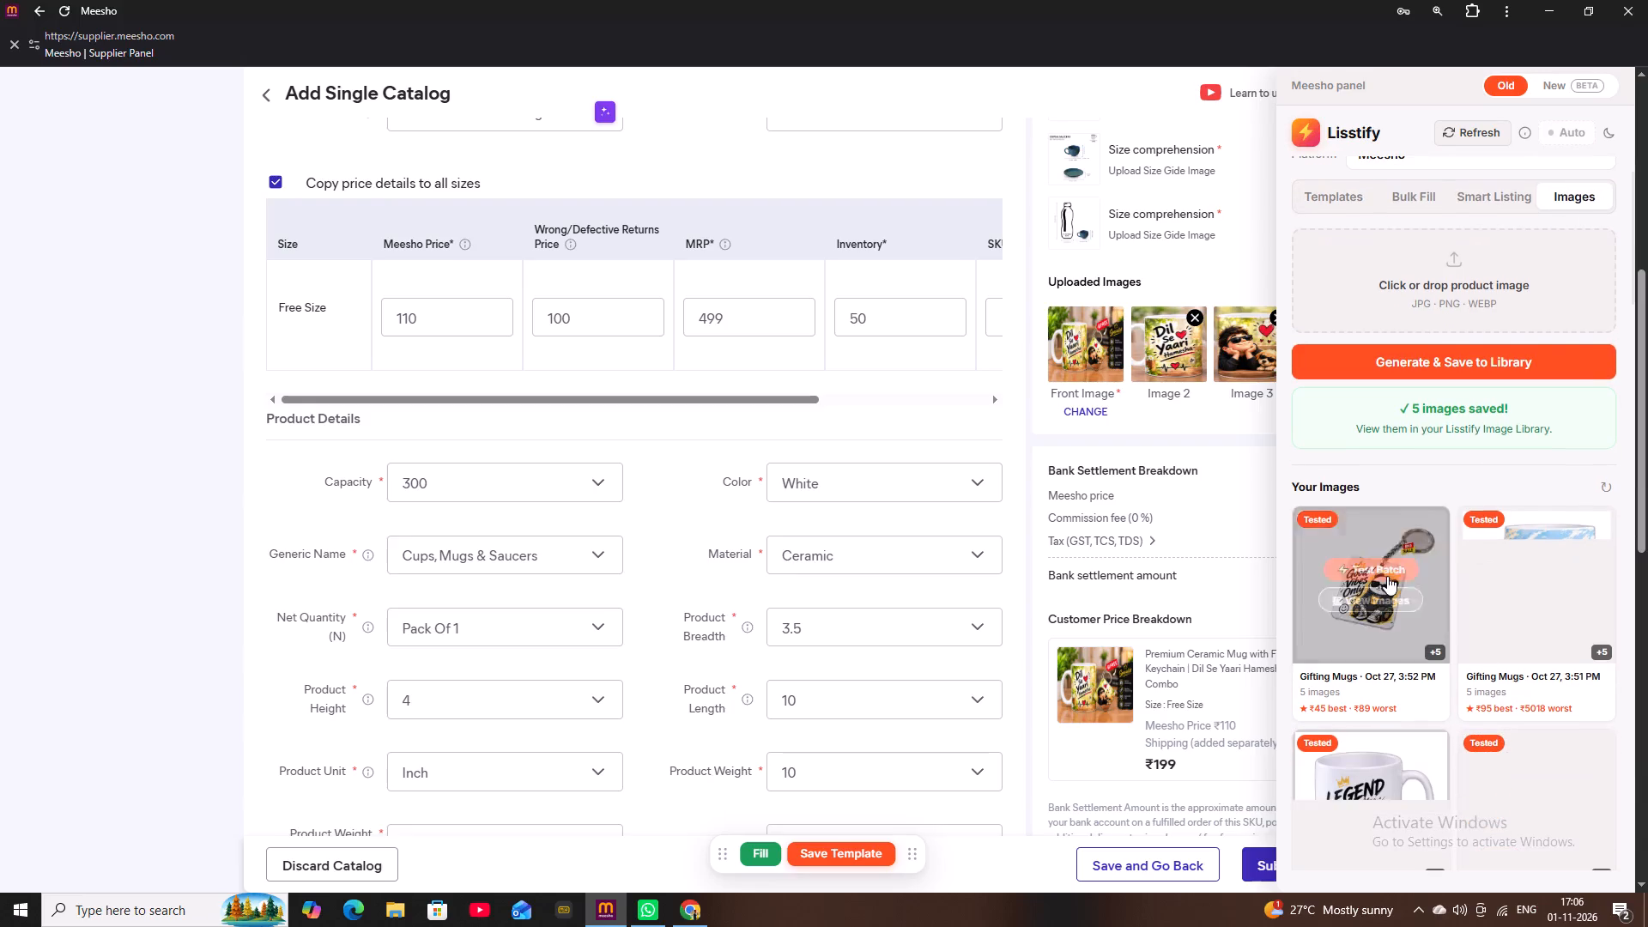
scroll(1428, 600, "down", 2)
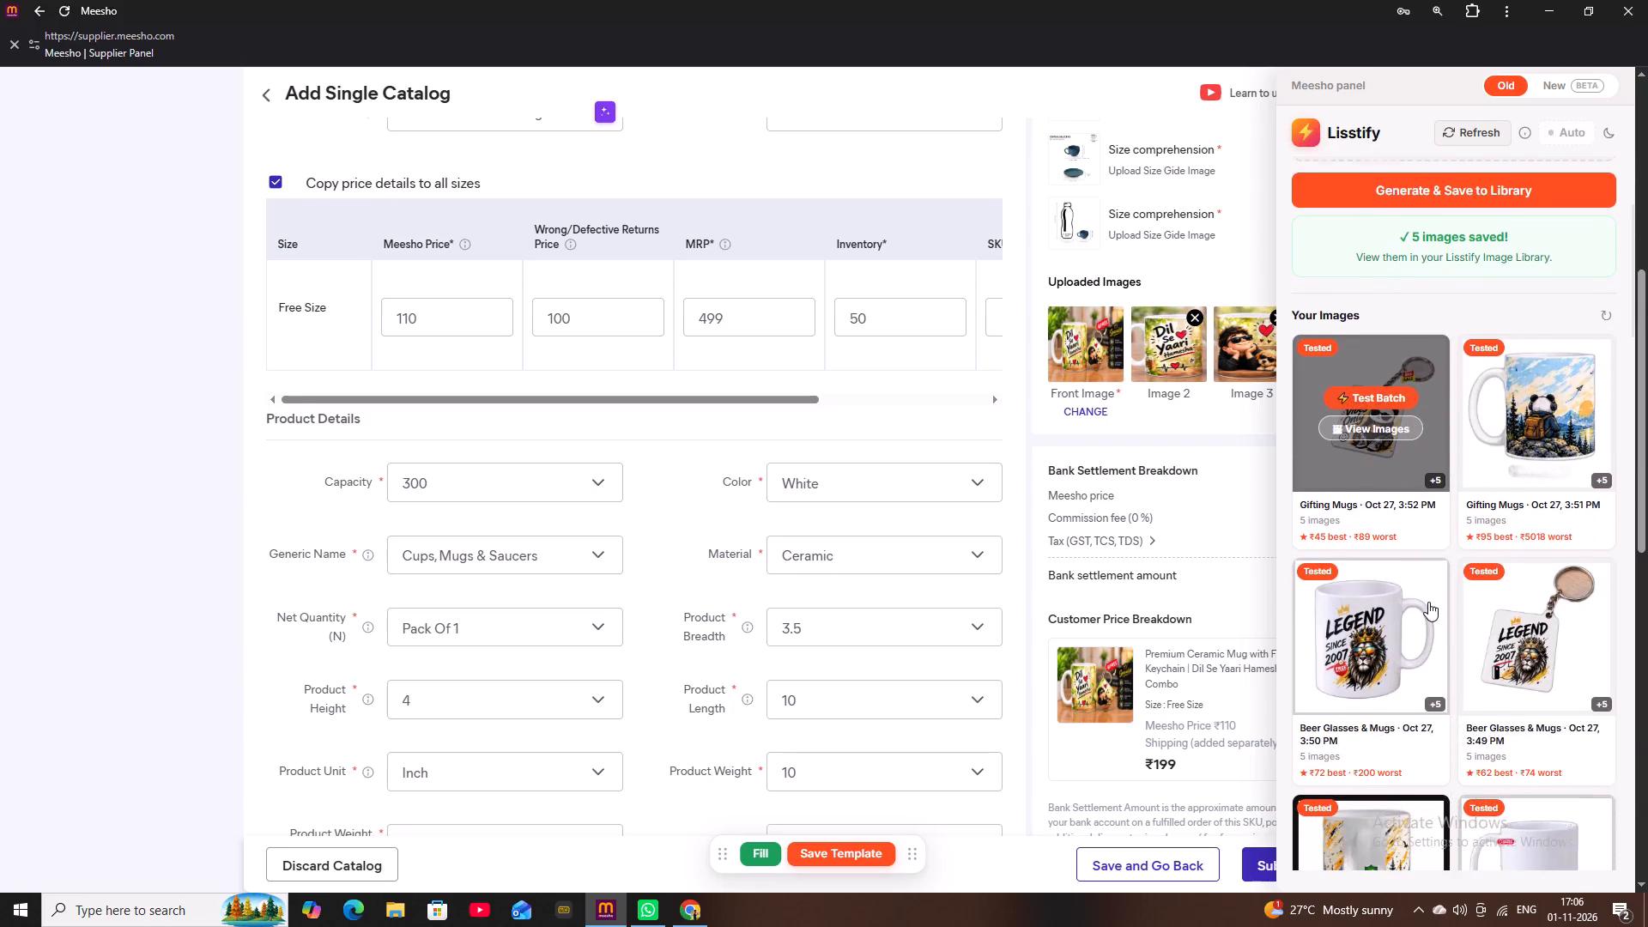
scroll(1428, 602, "down", 11)
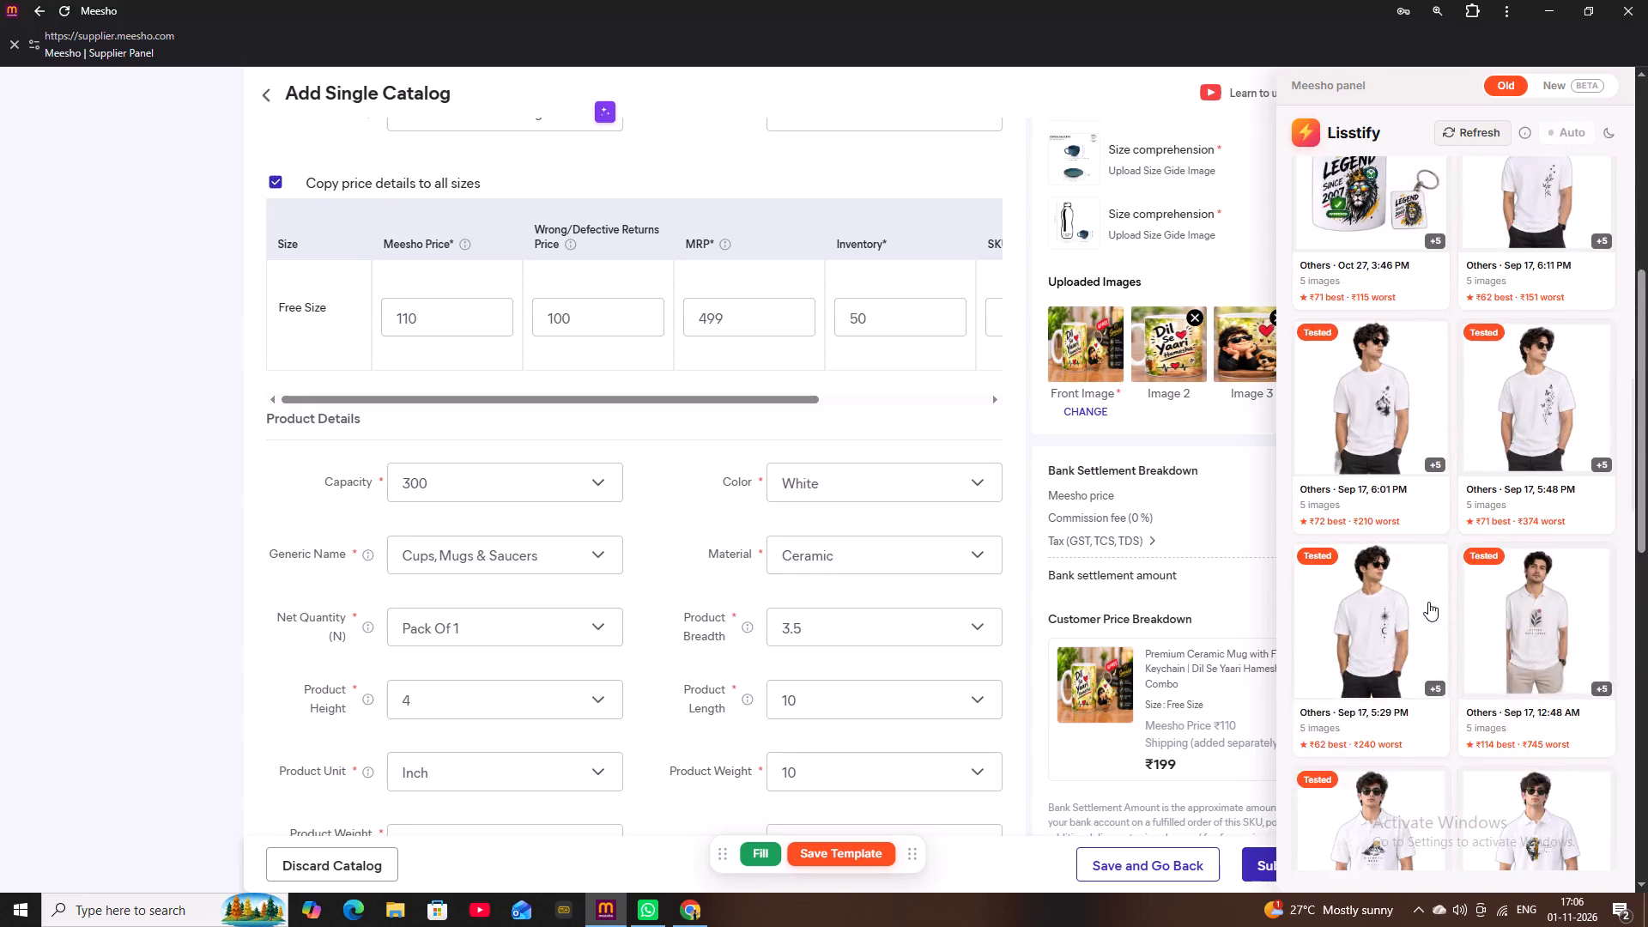
scroll(1428, 602, "up", 5)
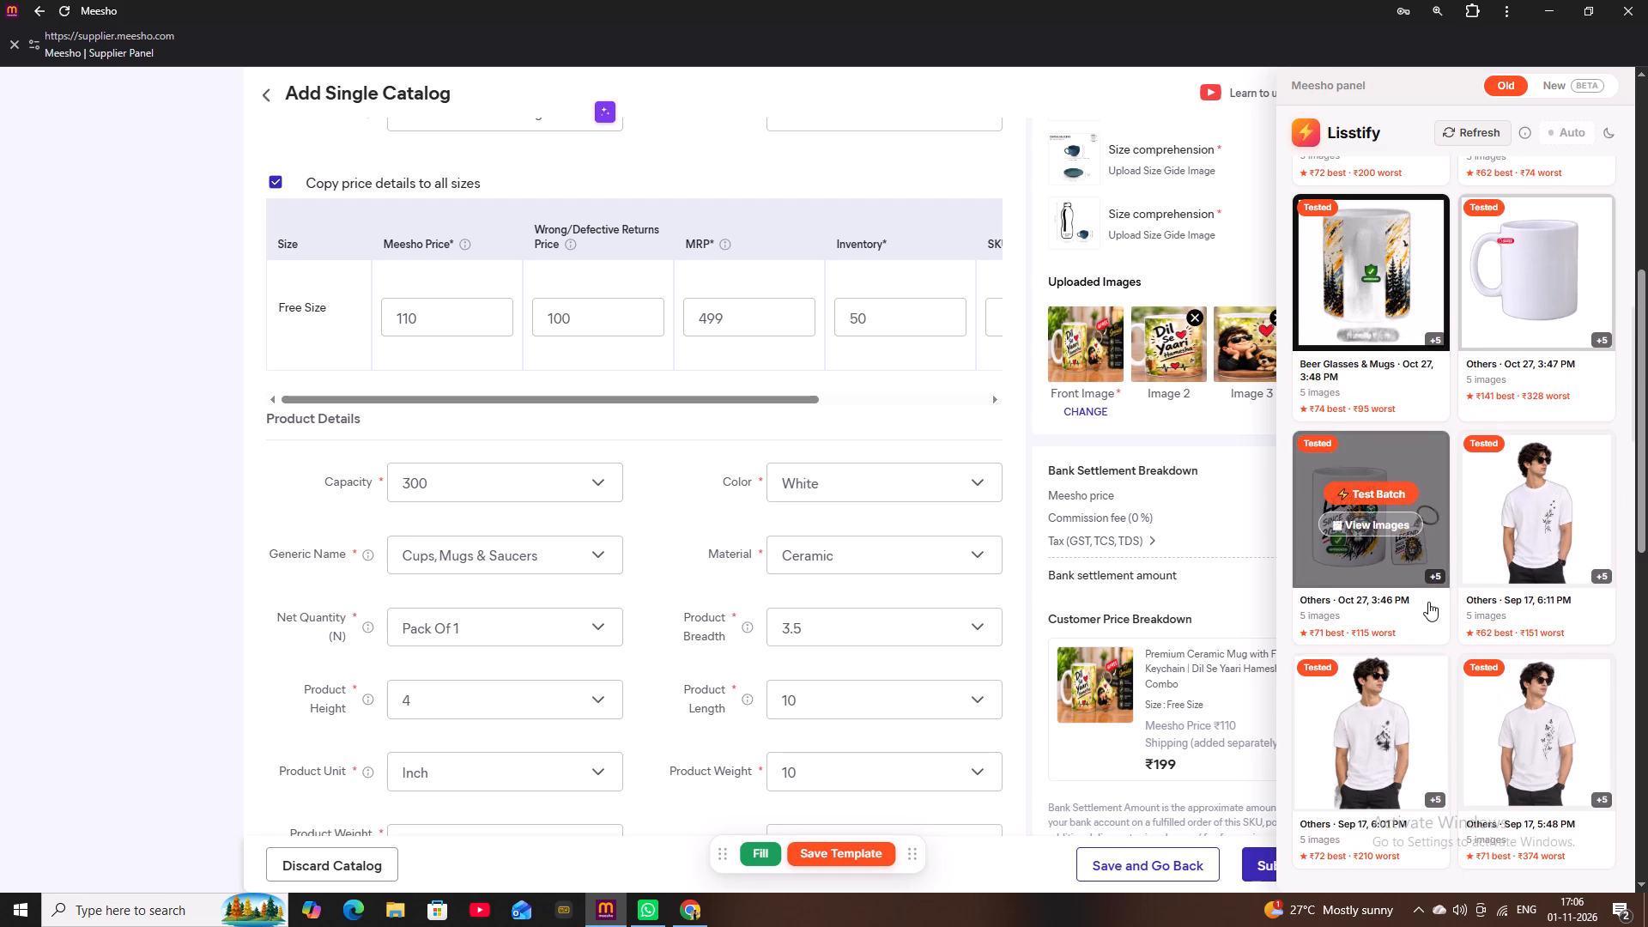
scroll(1428, 602, "up", 5)
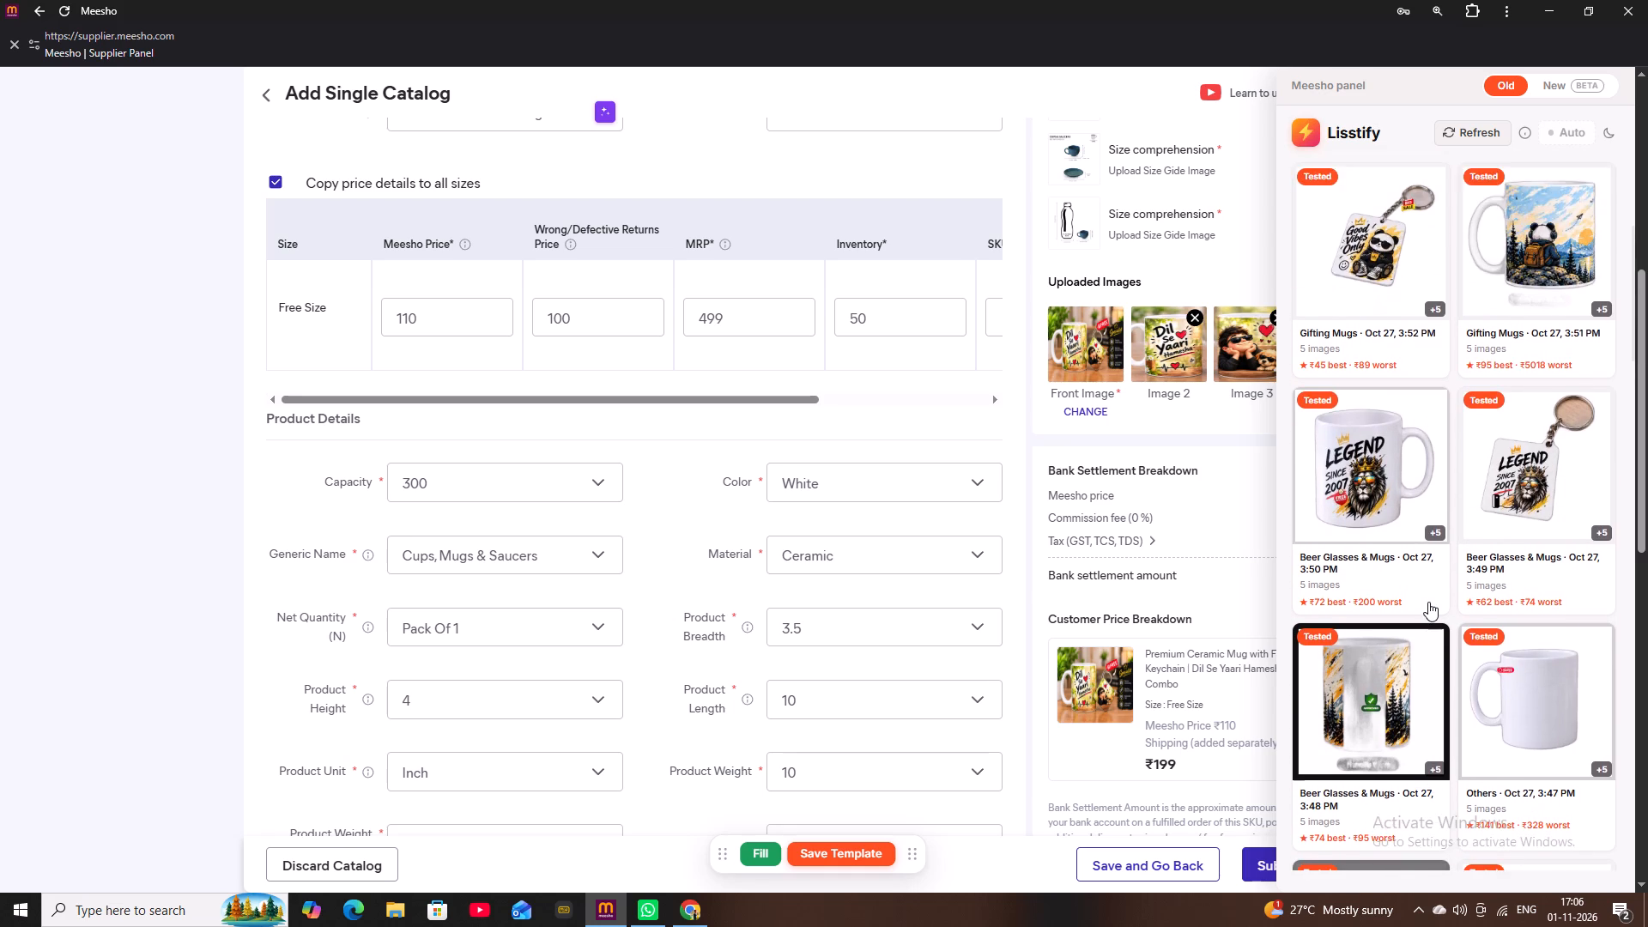
scroll(1428, 602, "down", 10)
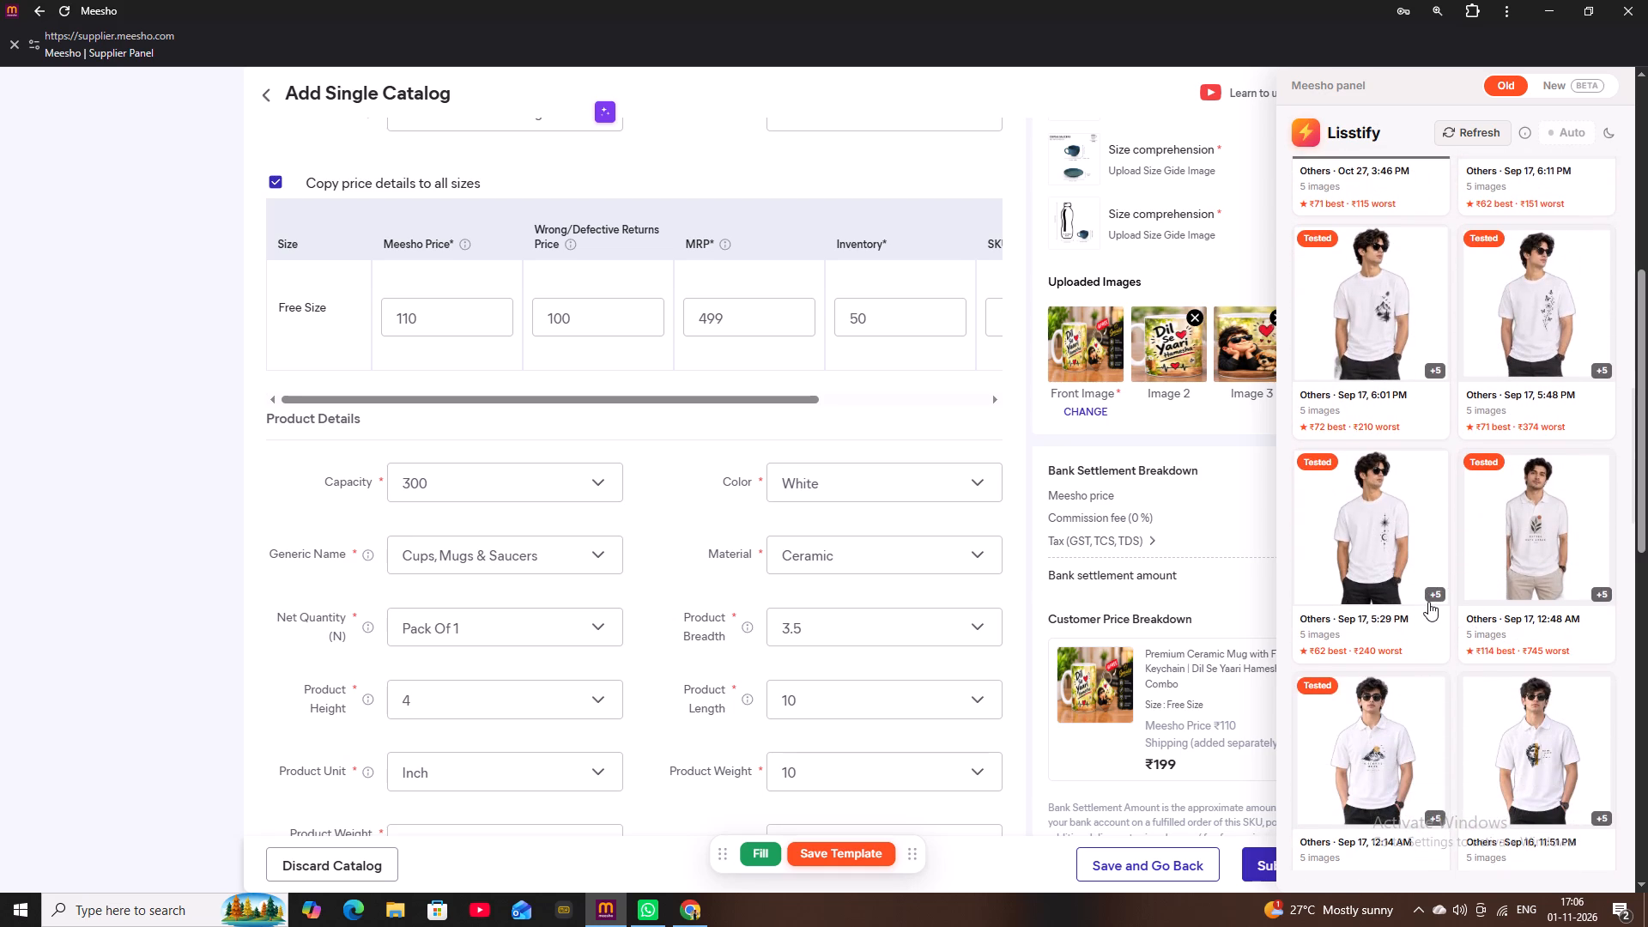
scroll(1428, 602, "down", 4)
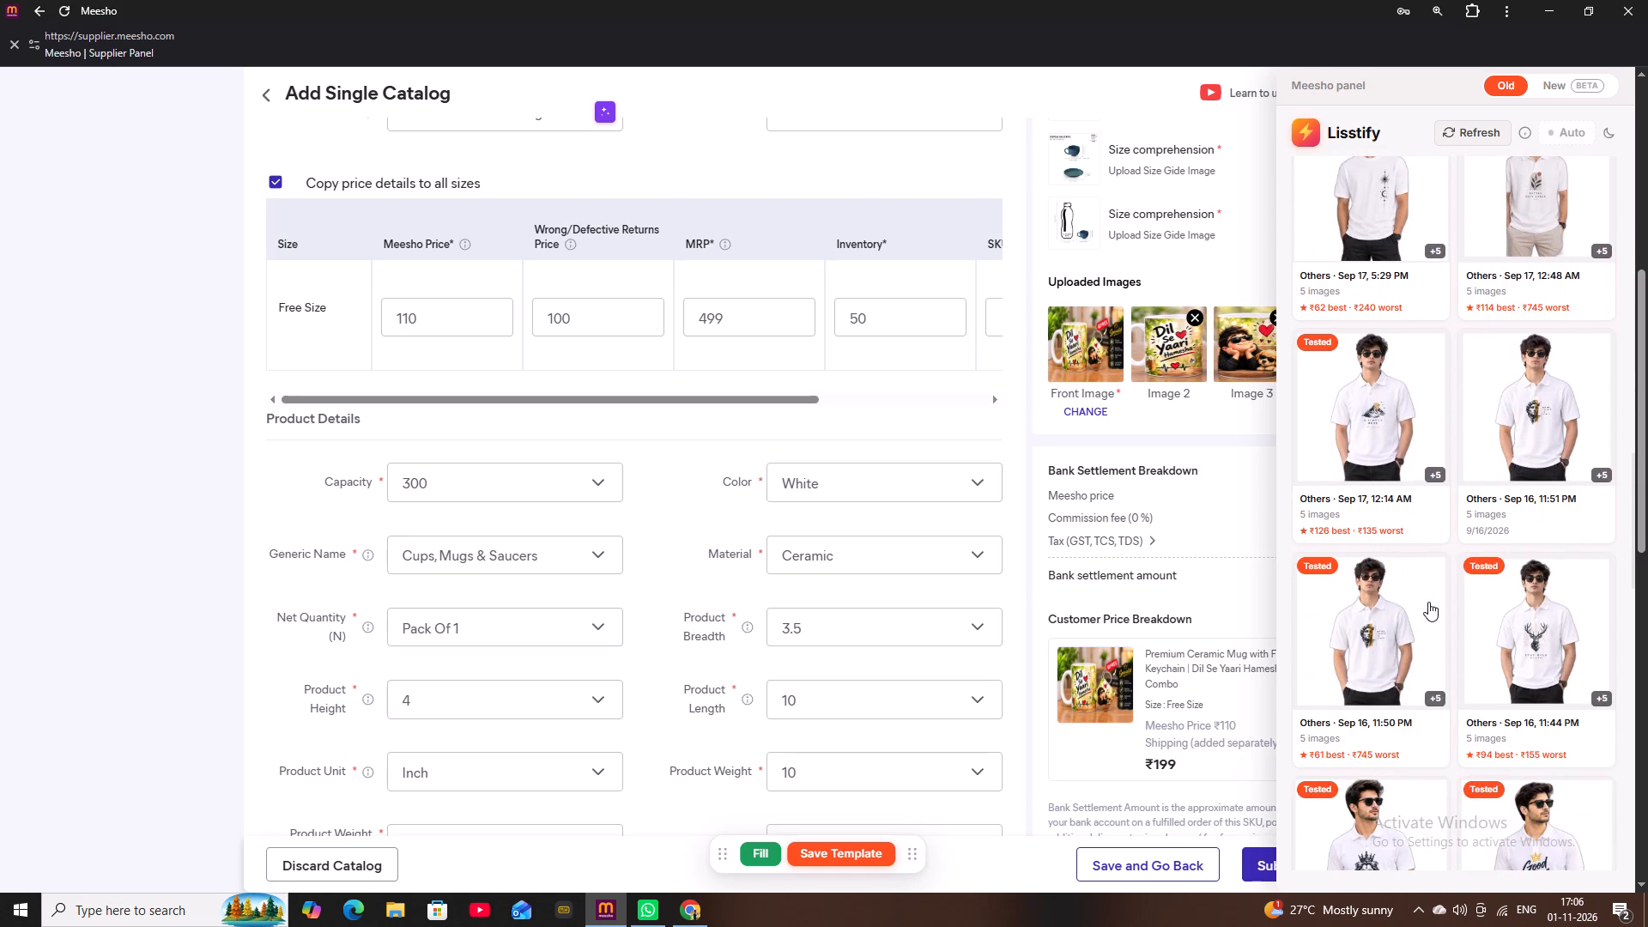
scroll(1428, 602, "down", 3)
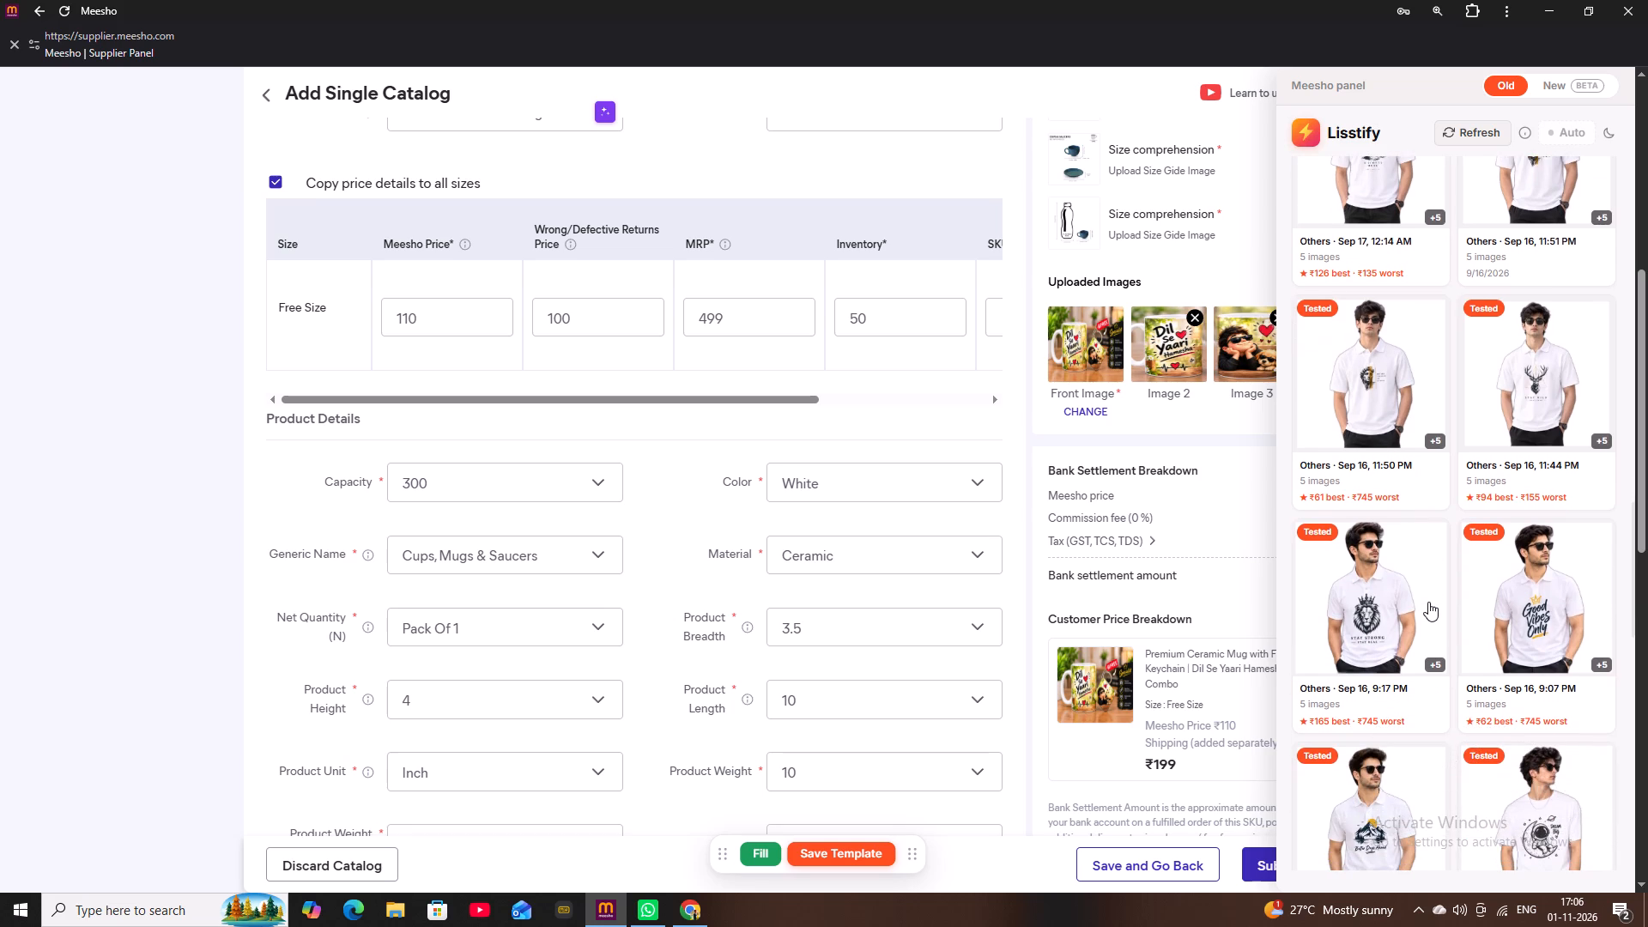
scroll(1428, 602, "down", 5)
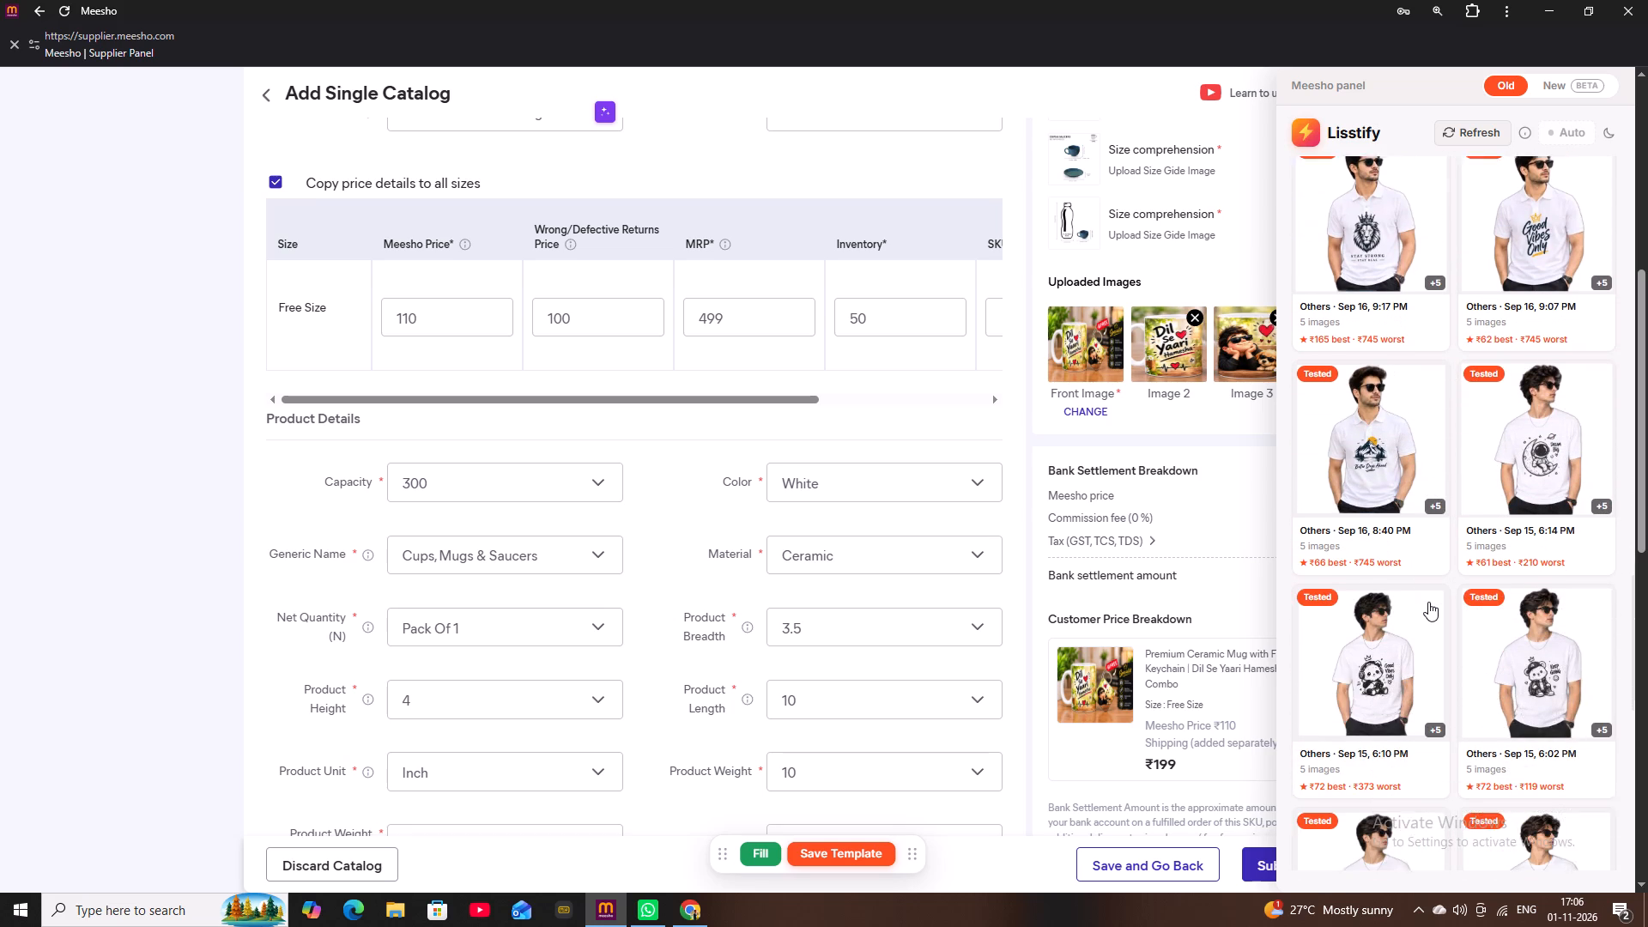
scroll(1428, 602, "down", 6)
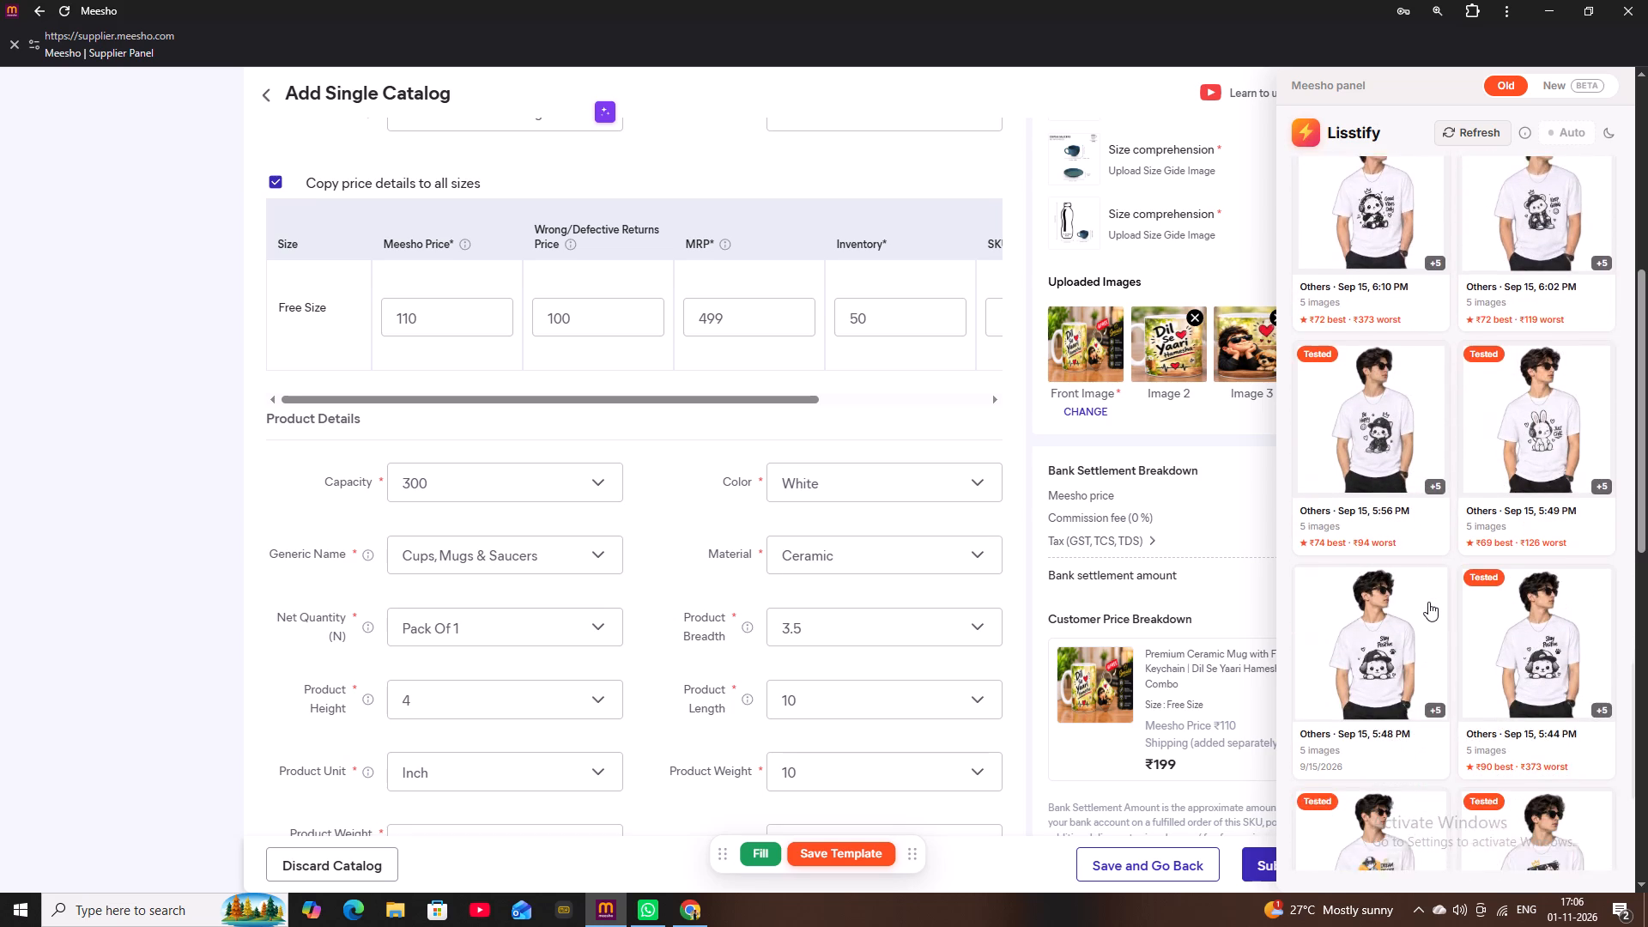
scroll(1428, 602, "down", 1)
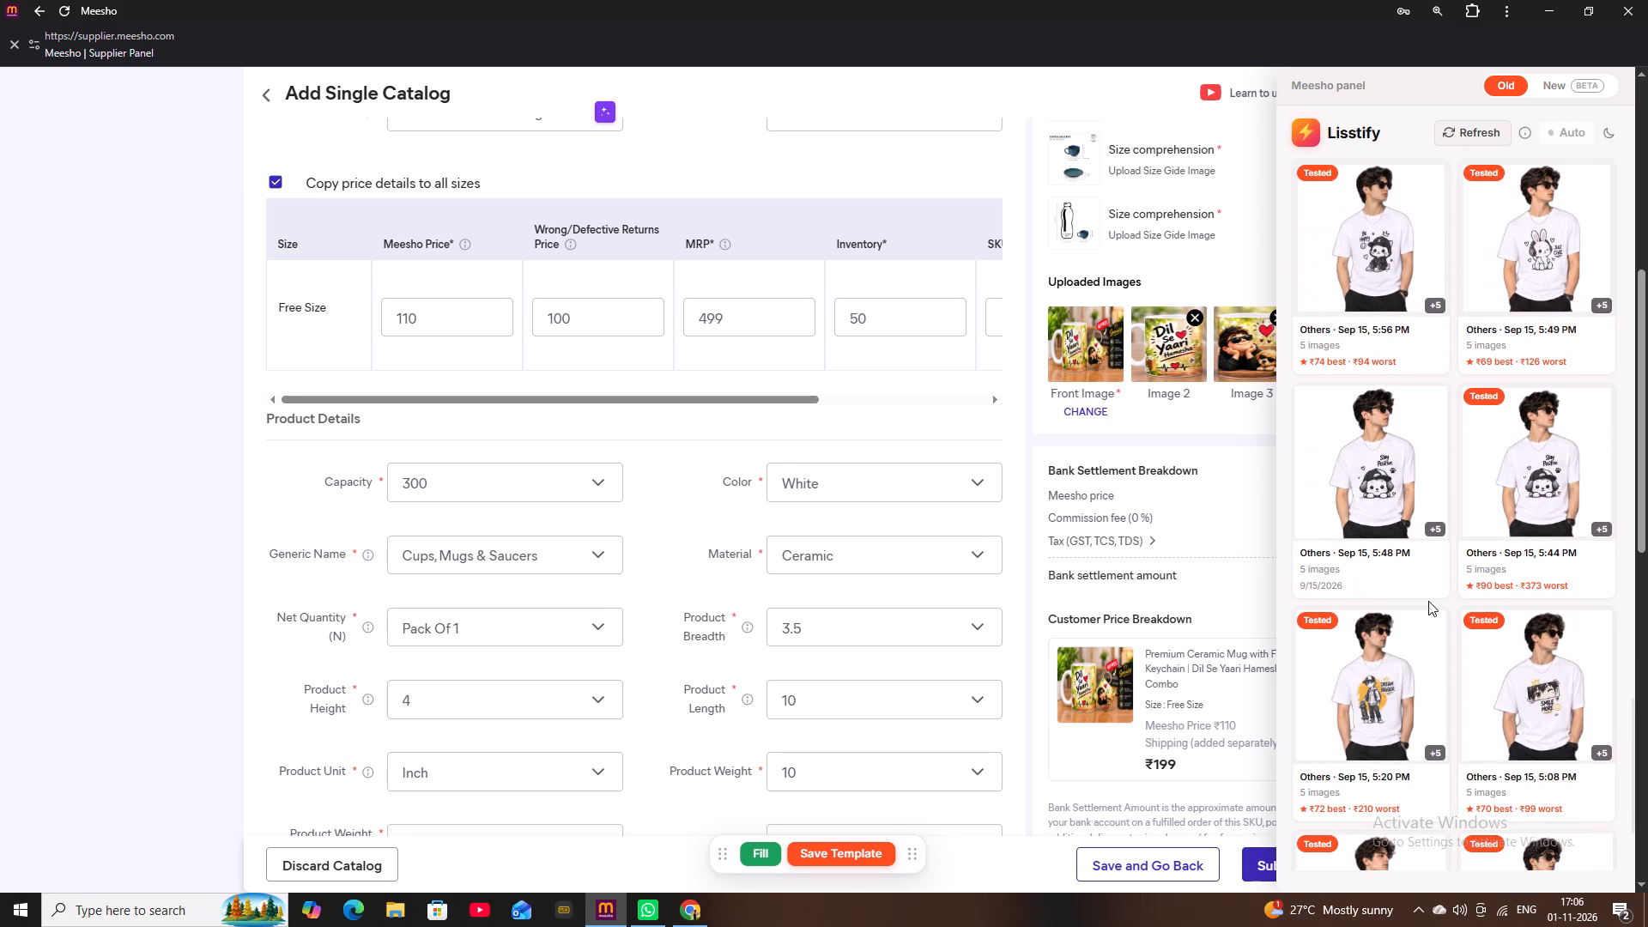
scroll(1429, 597, "up", 16)
scroll(1430, 596, "up", 11)
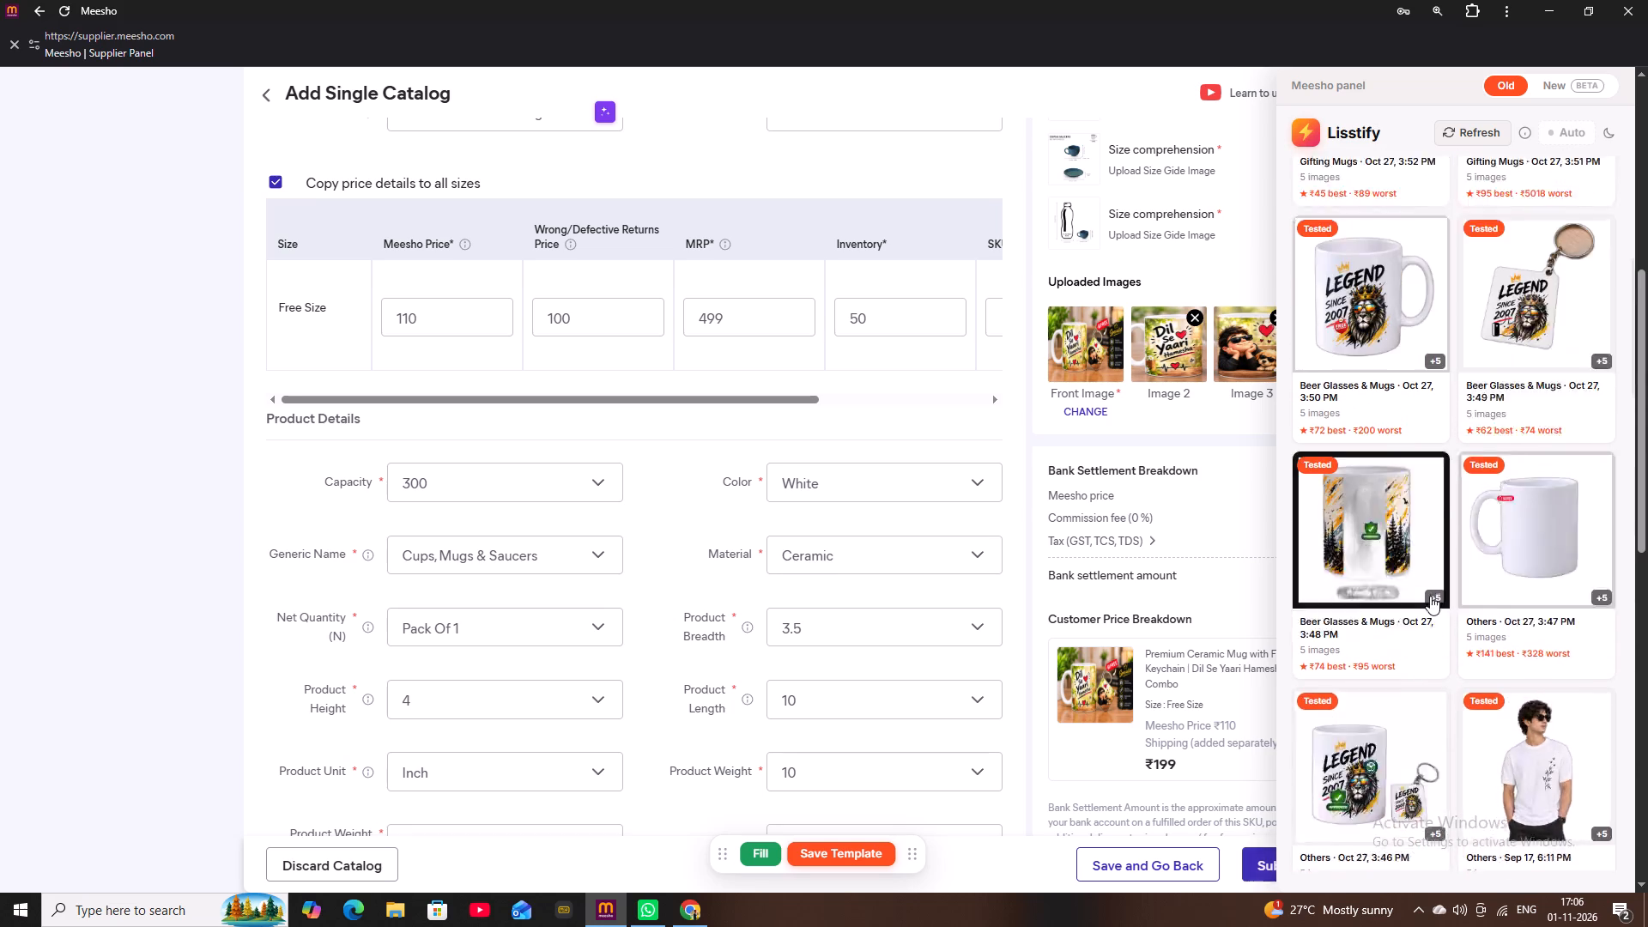
scroll(1430, 596, "up", 8)
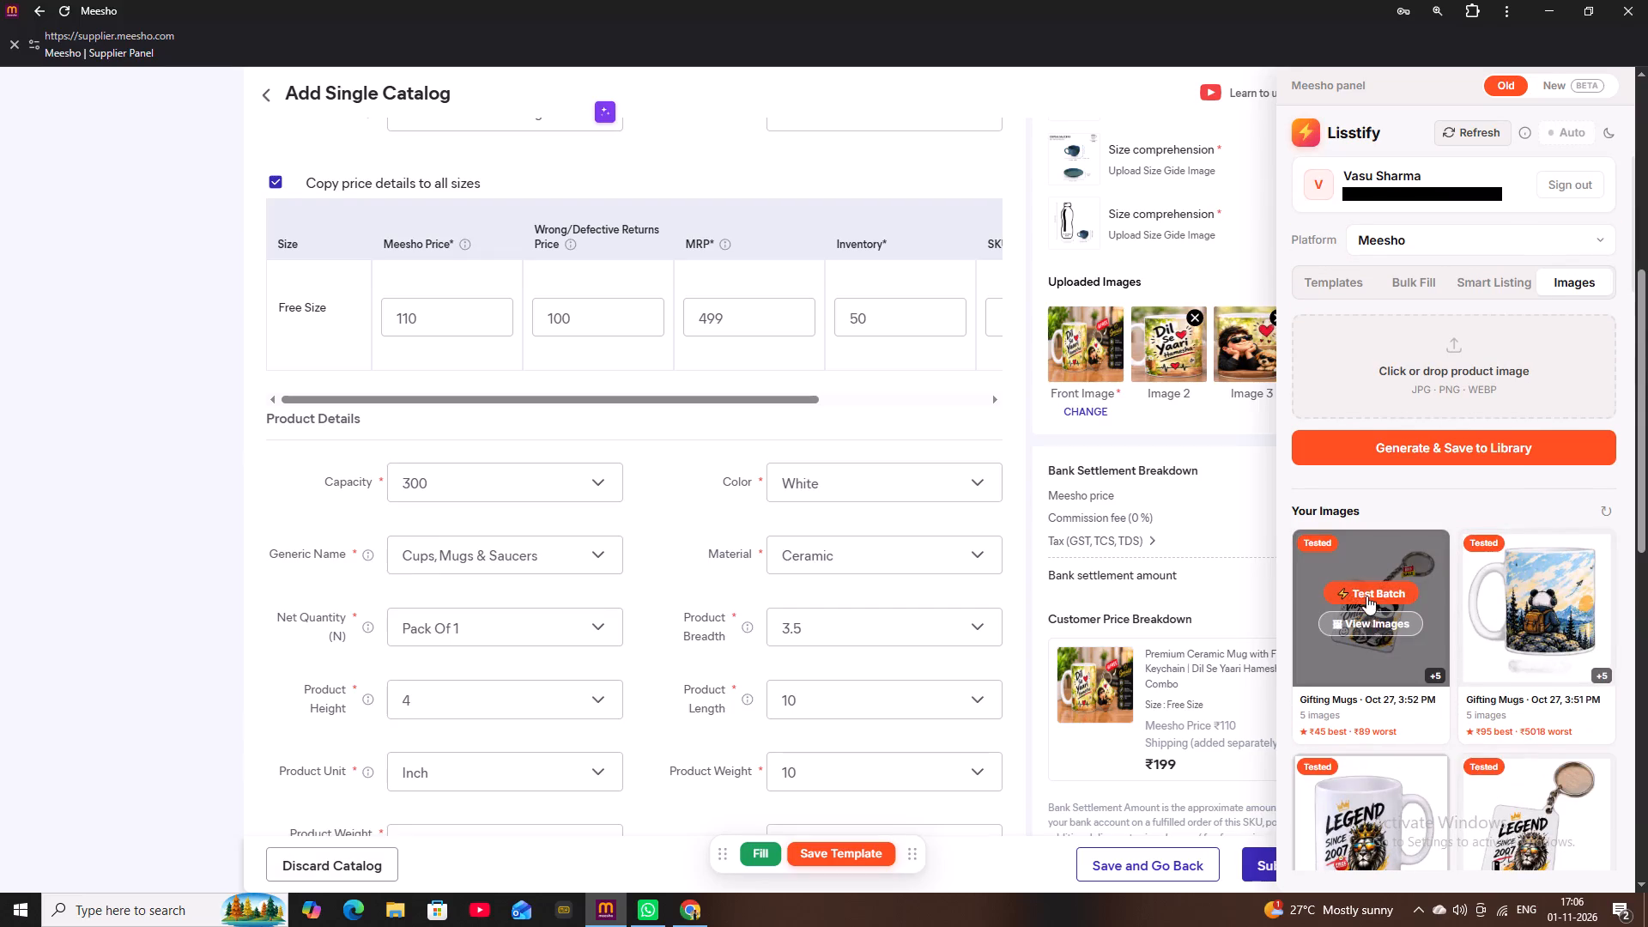
Upload Image 4 from the "Gifting Mugs · Oct 27, 3:52 PM" keychain batch as the catalog's front image.
left_click(1372, 623)
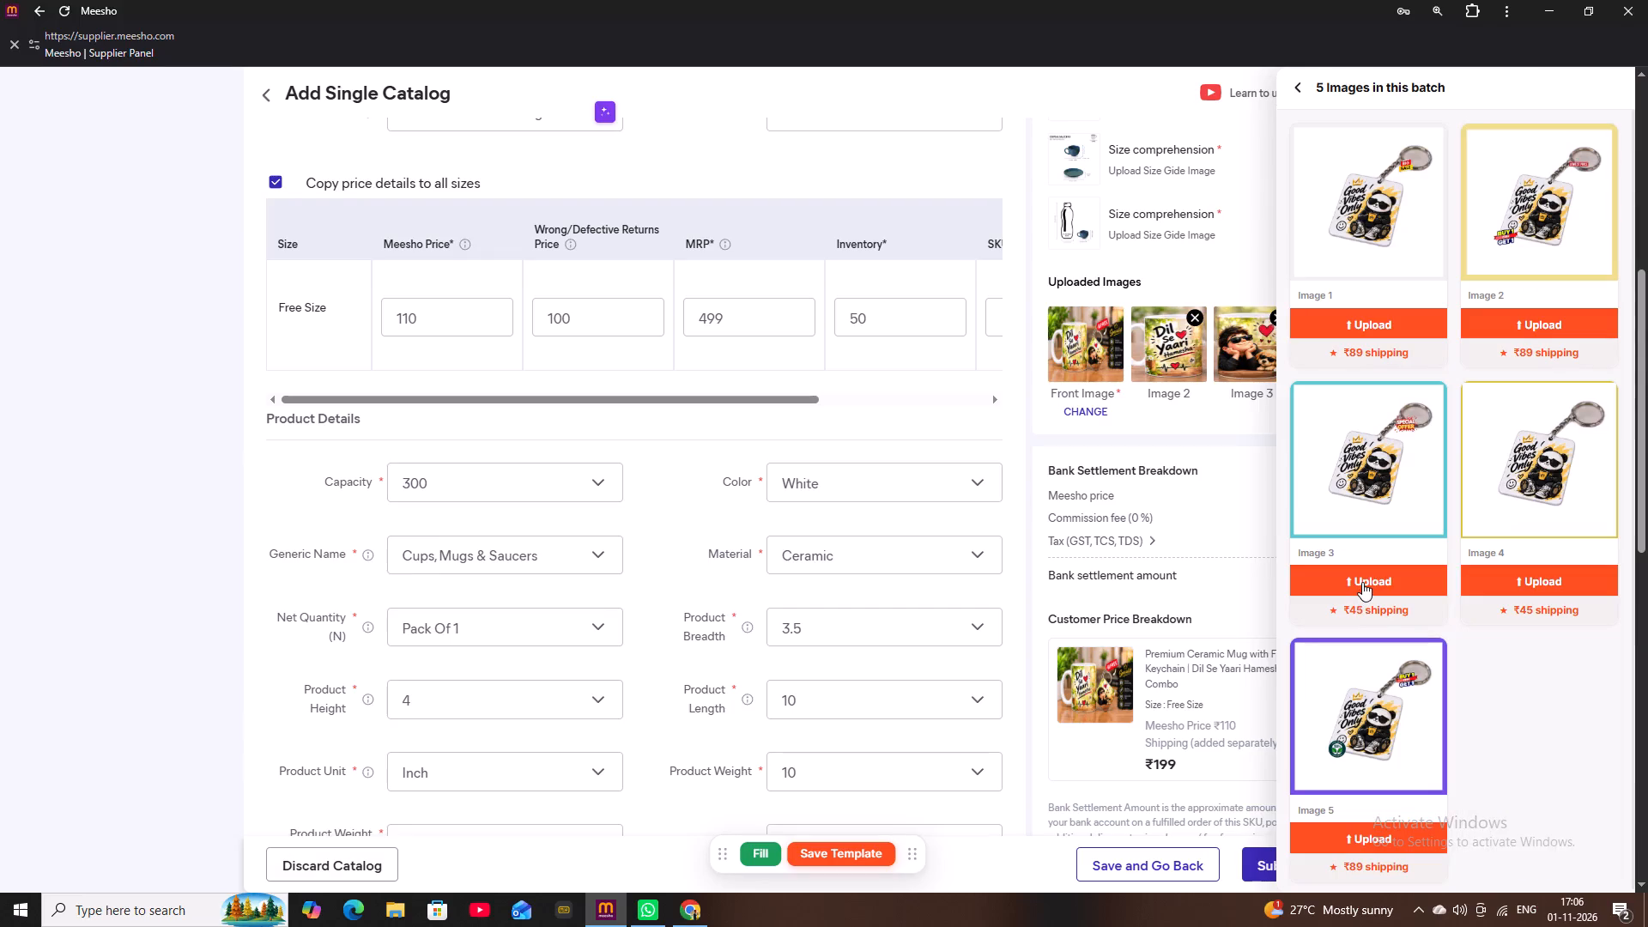
left_click(1512, 576)
left_click(1201, 550)
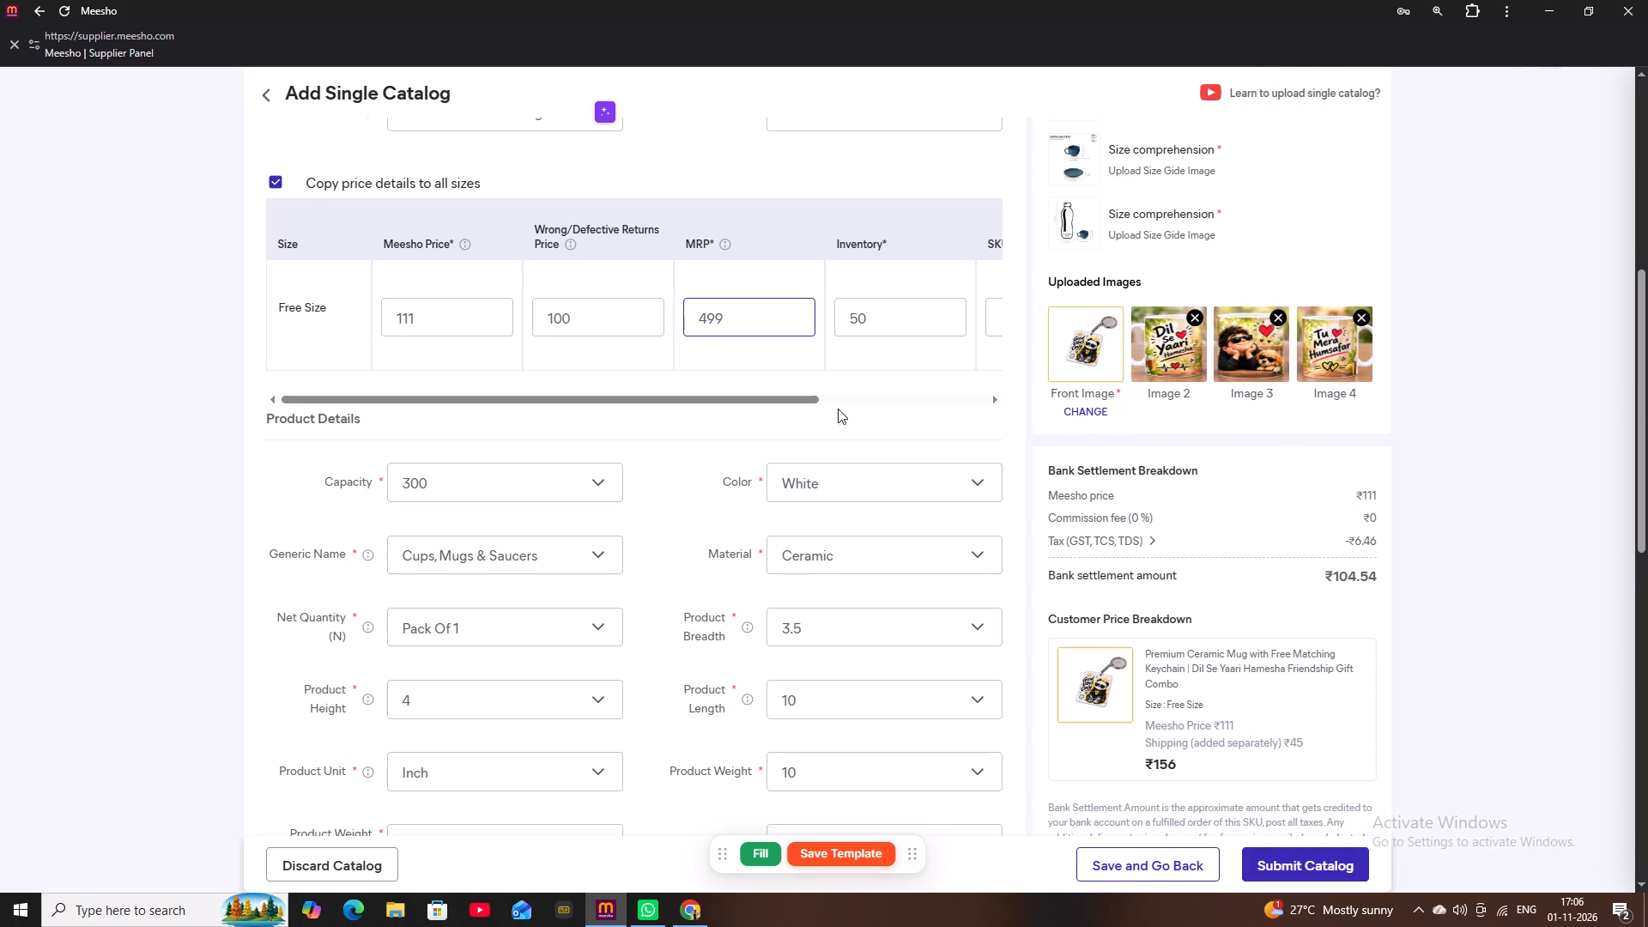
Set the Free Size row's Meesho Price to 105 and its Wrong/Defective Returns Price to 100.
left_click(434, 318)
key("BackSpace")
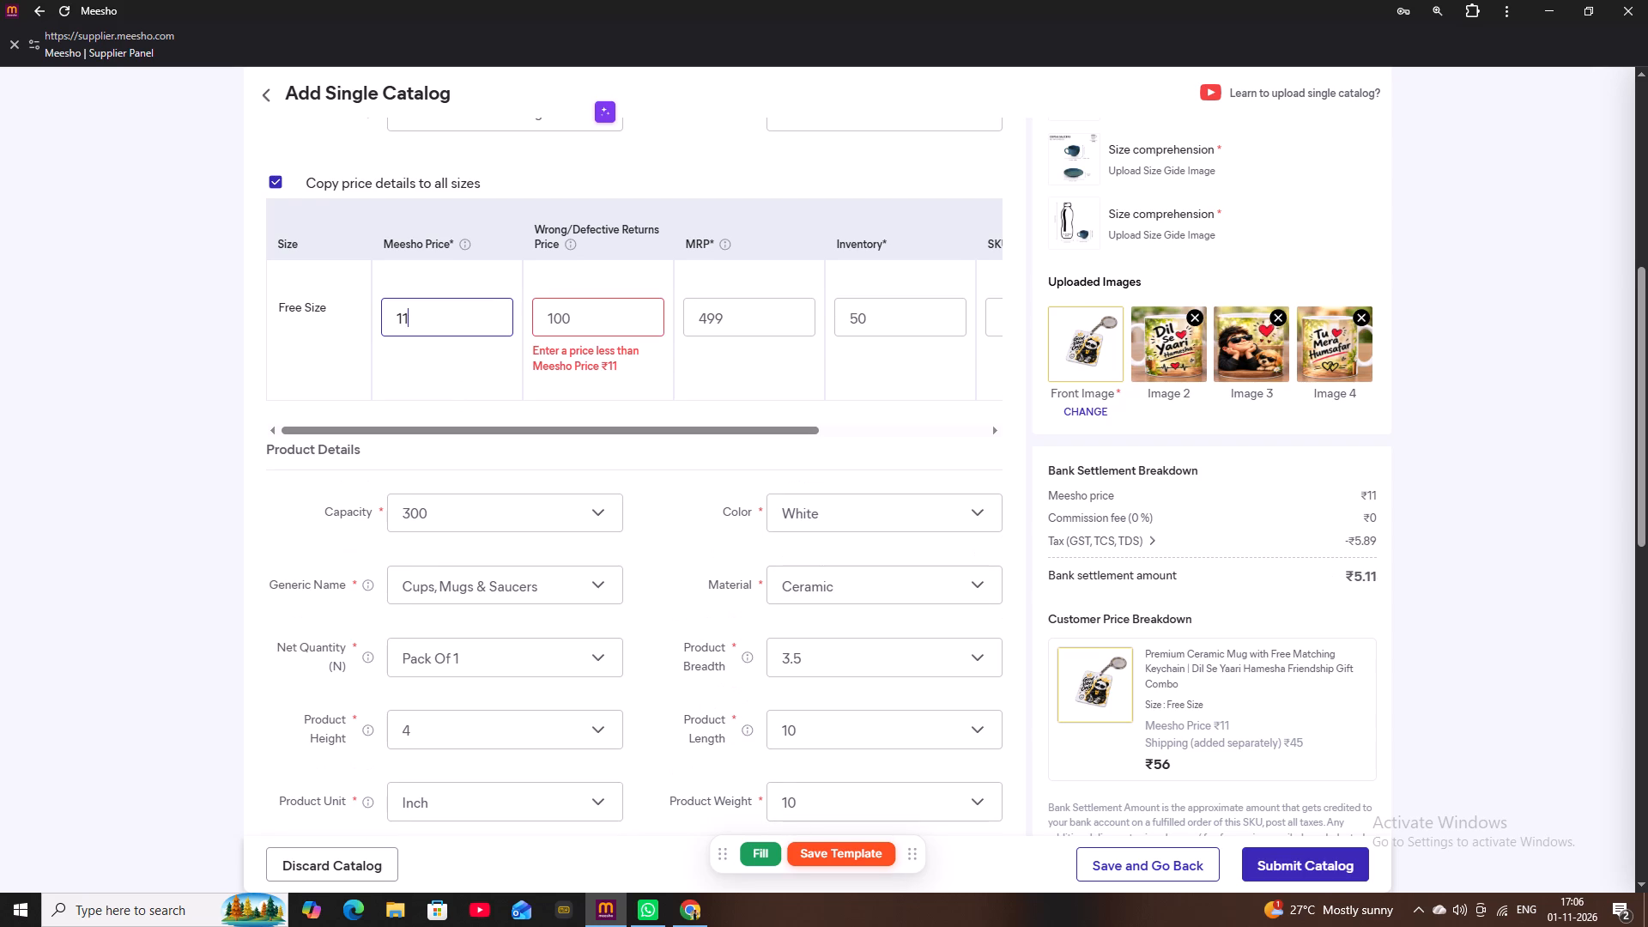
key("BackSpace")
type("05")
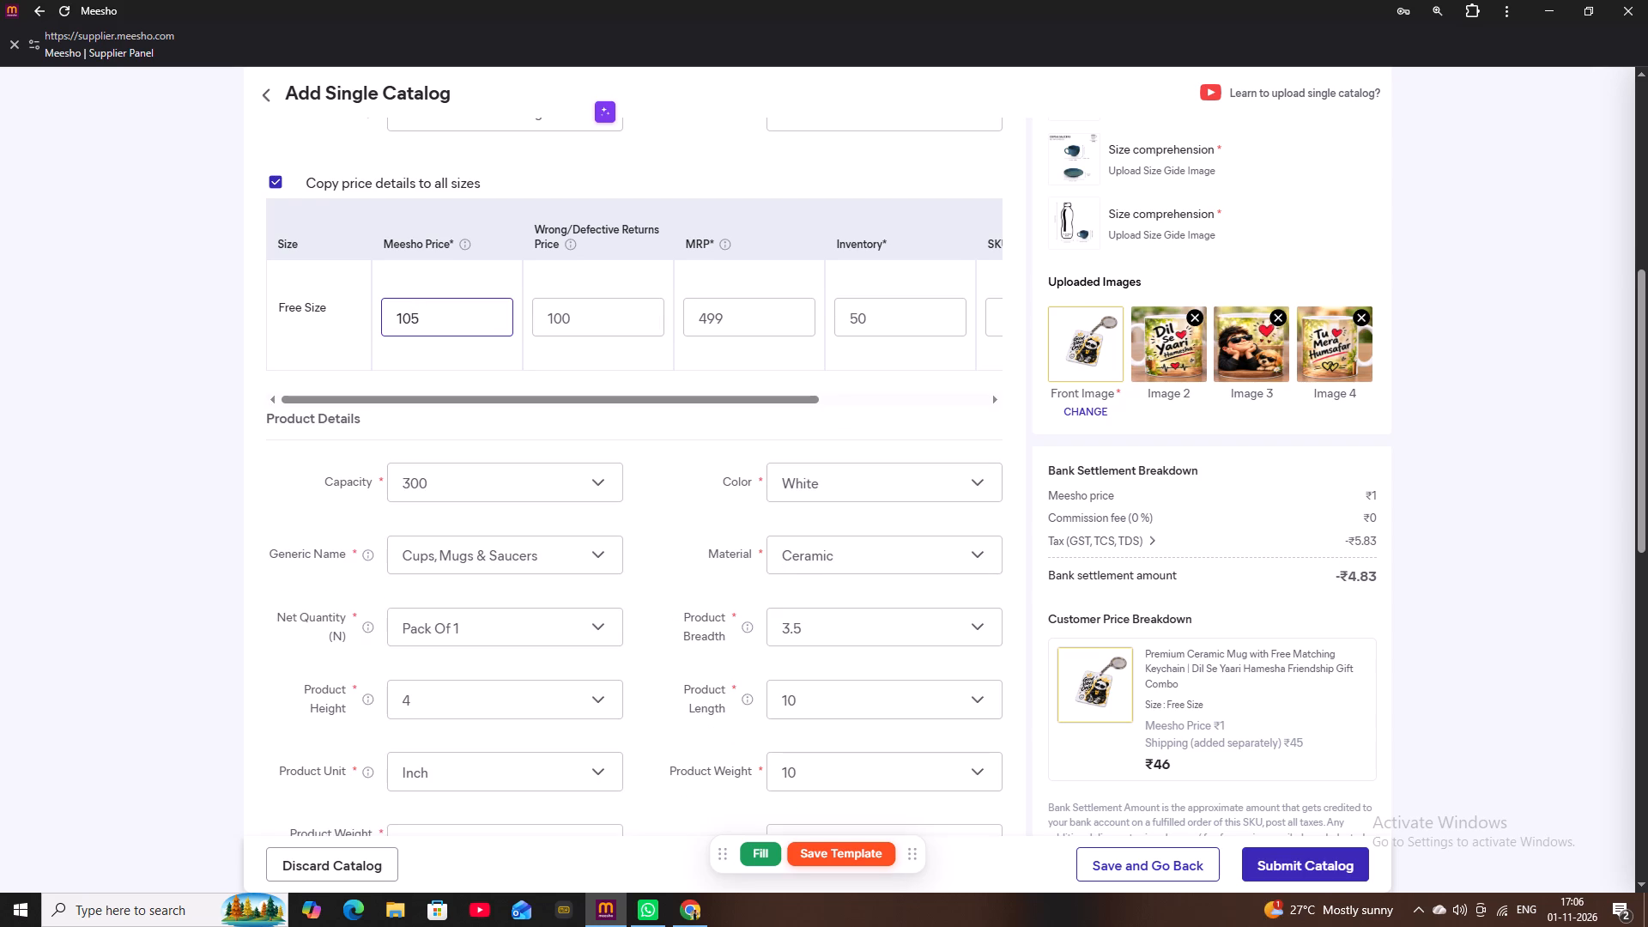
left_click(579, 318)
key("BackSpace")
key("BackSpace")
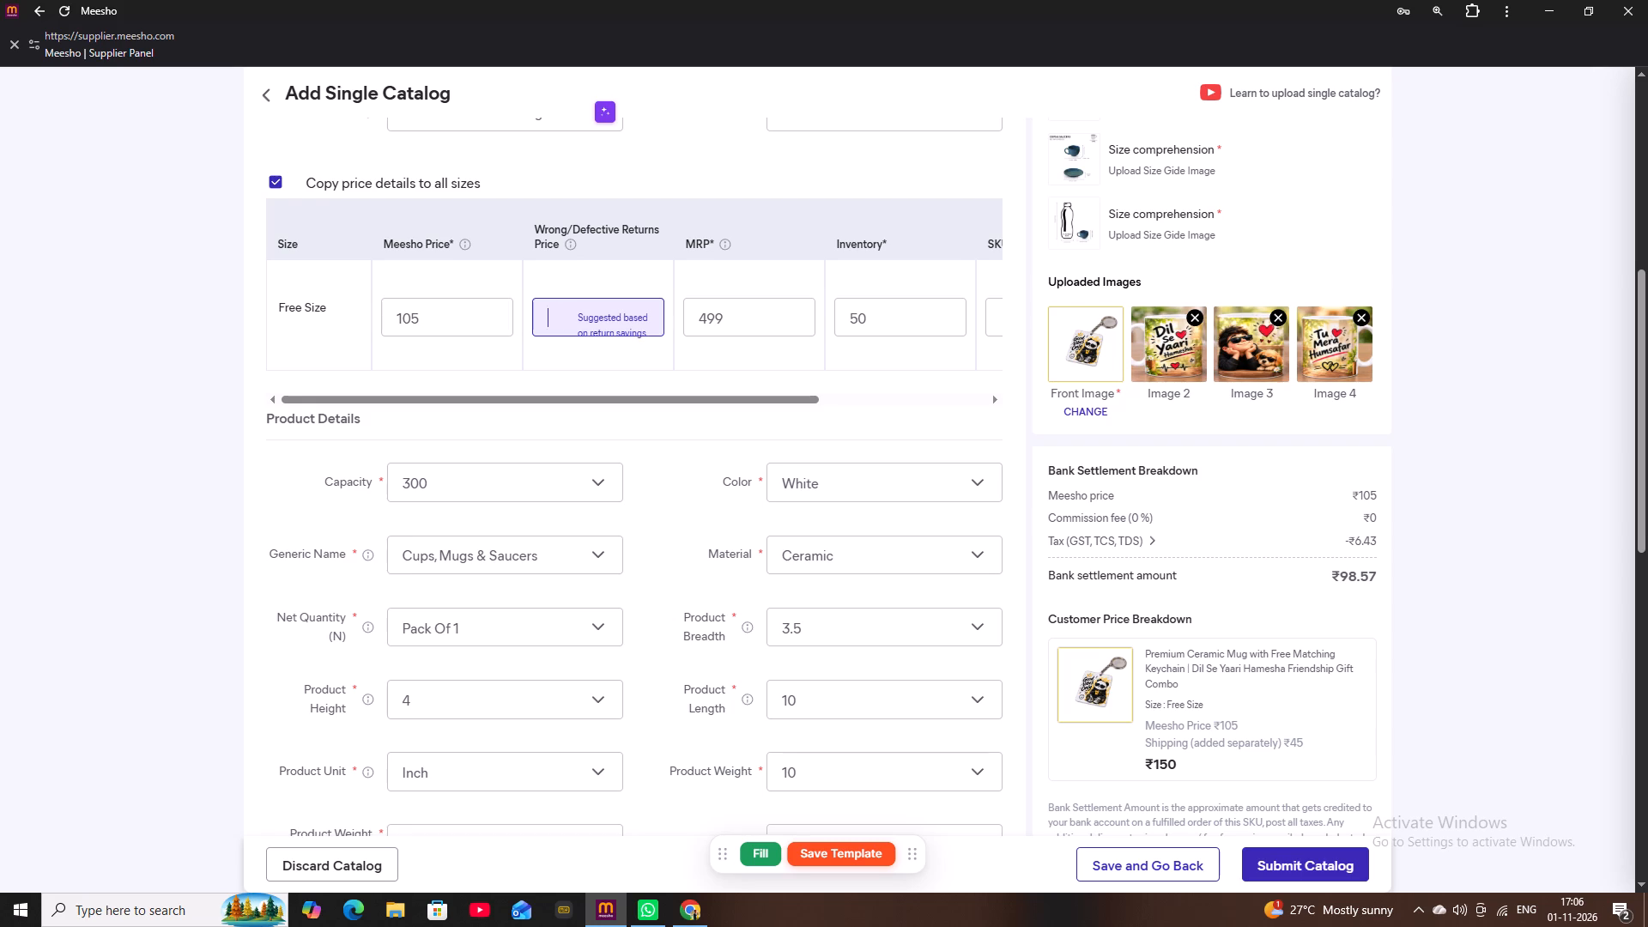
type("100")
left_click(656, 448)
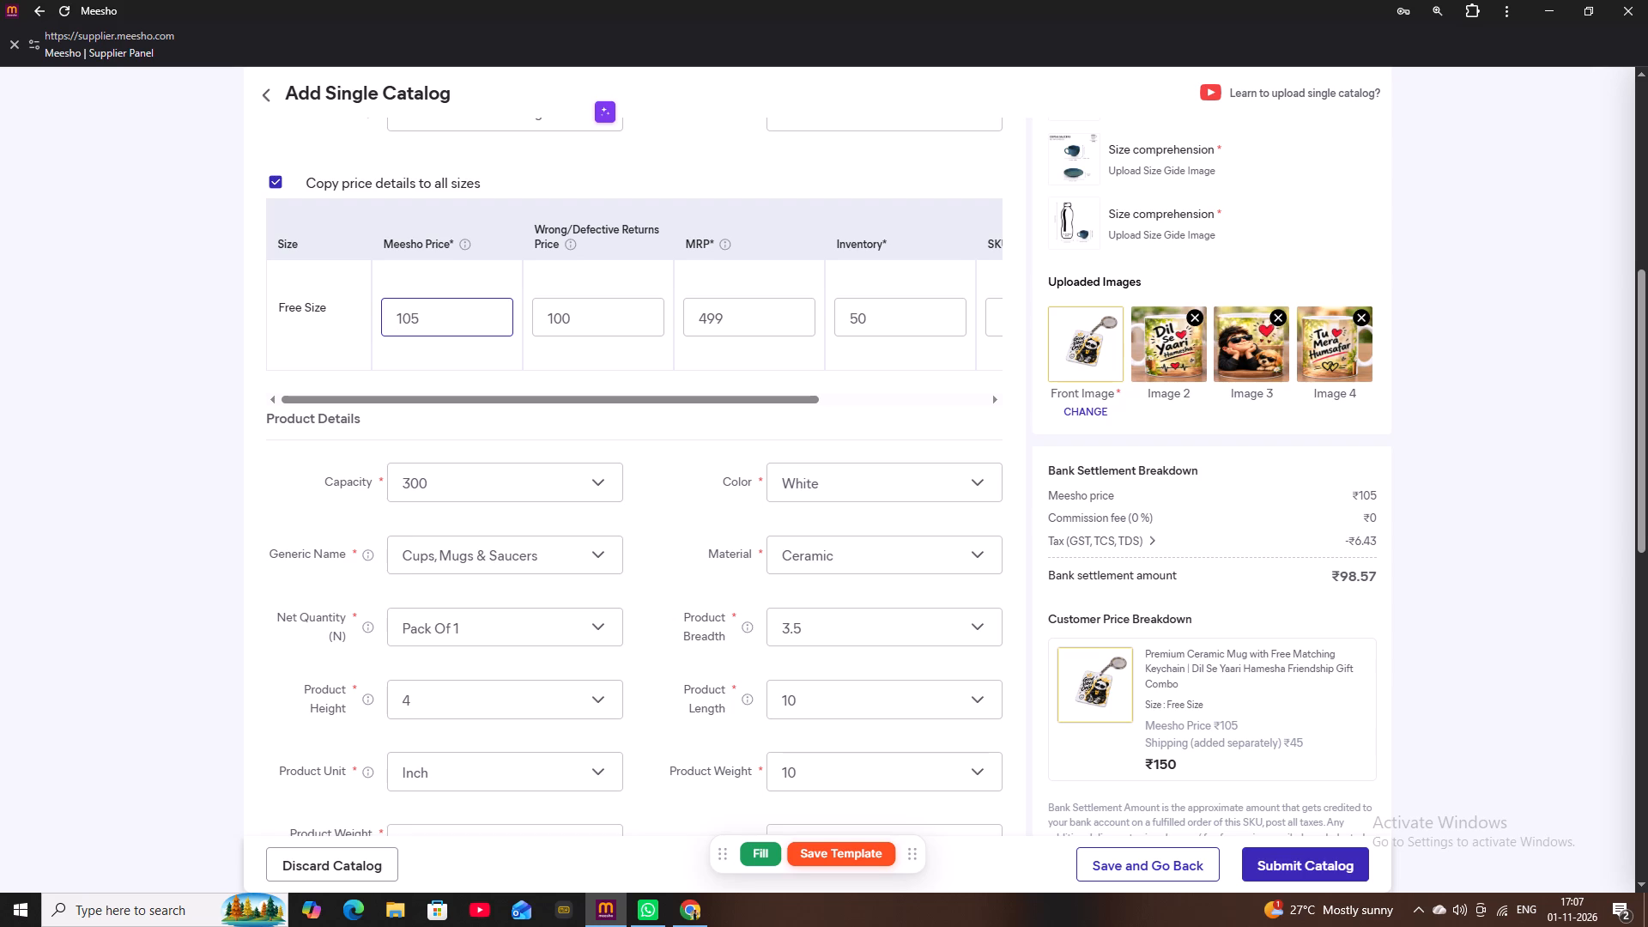
Set the Free Size row's Meesho Price to 110 and its Wrong/Defective Returns Price to 105.
left_click(416, 316)
key("BackSpace")
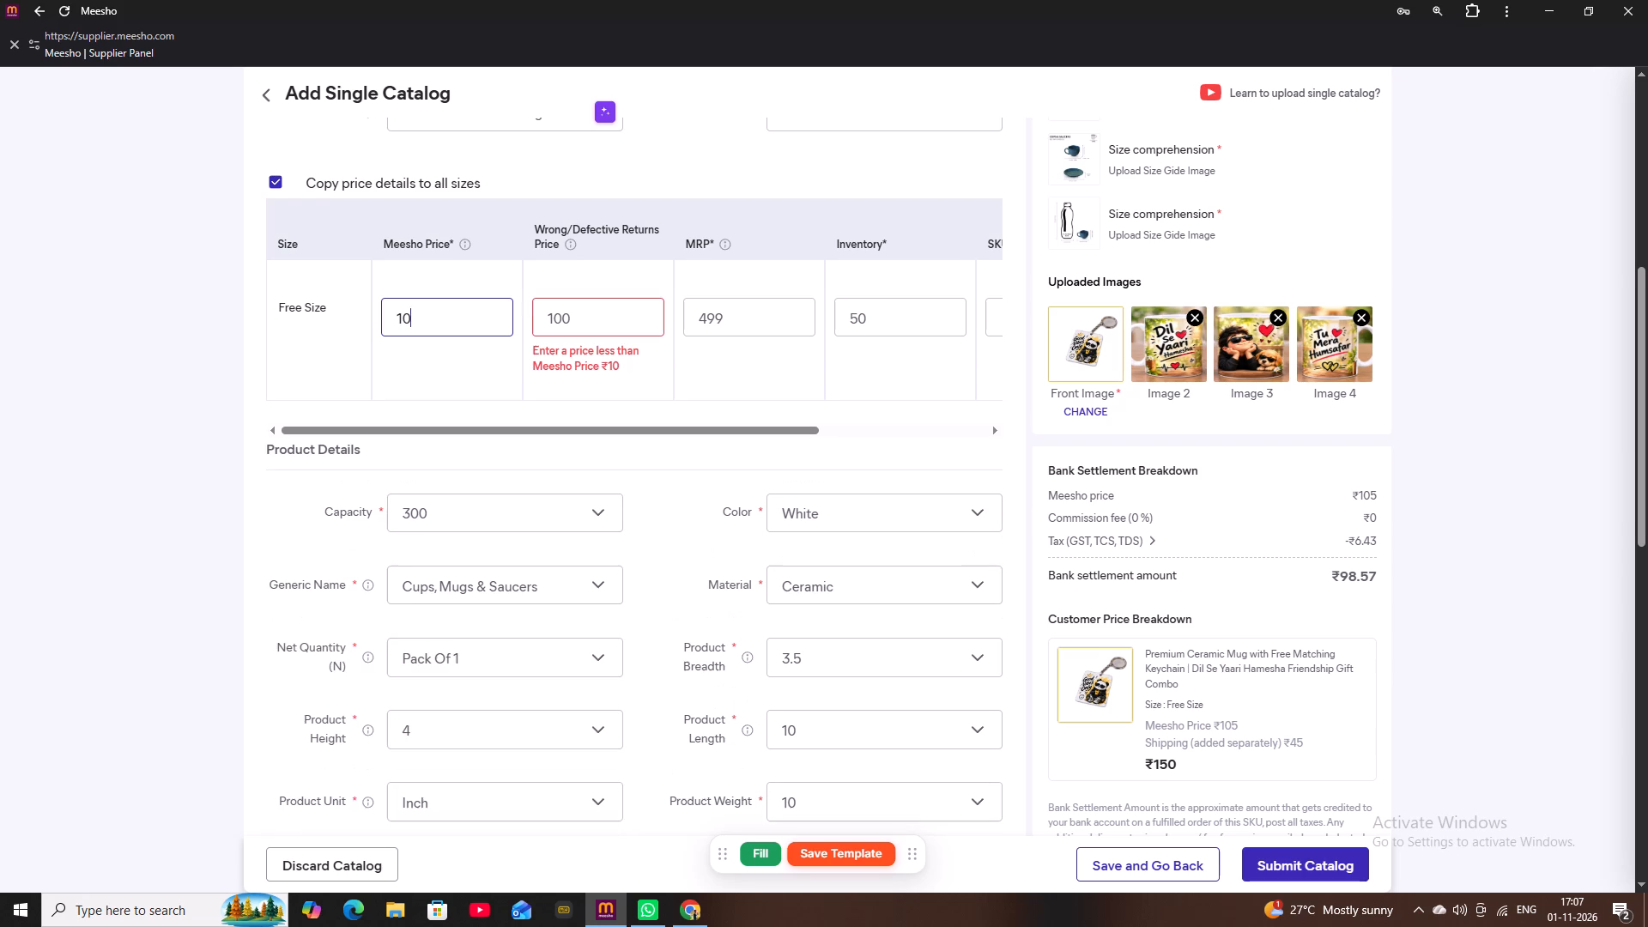
key("BackSpace")
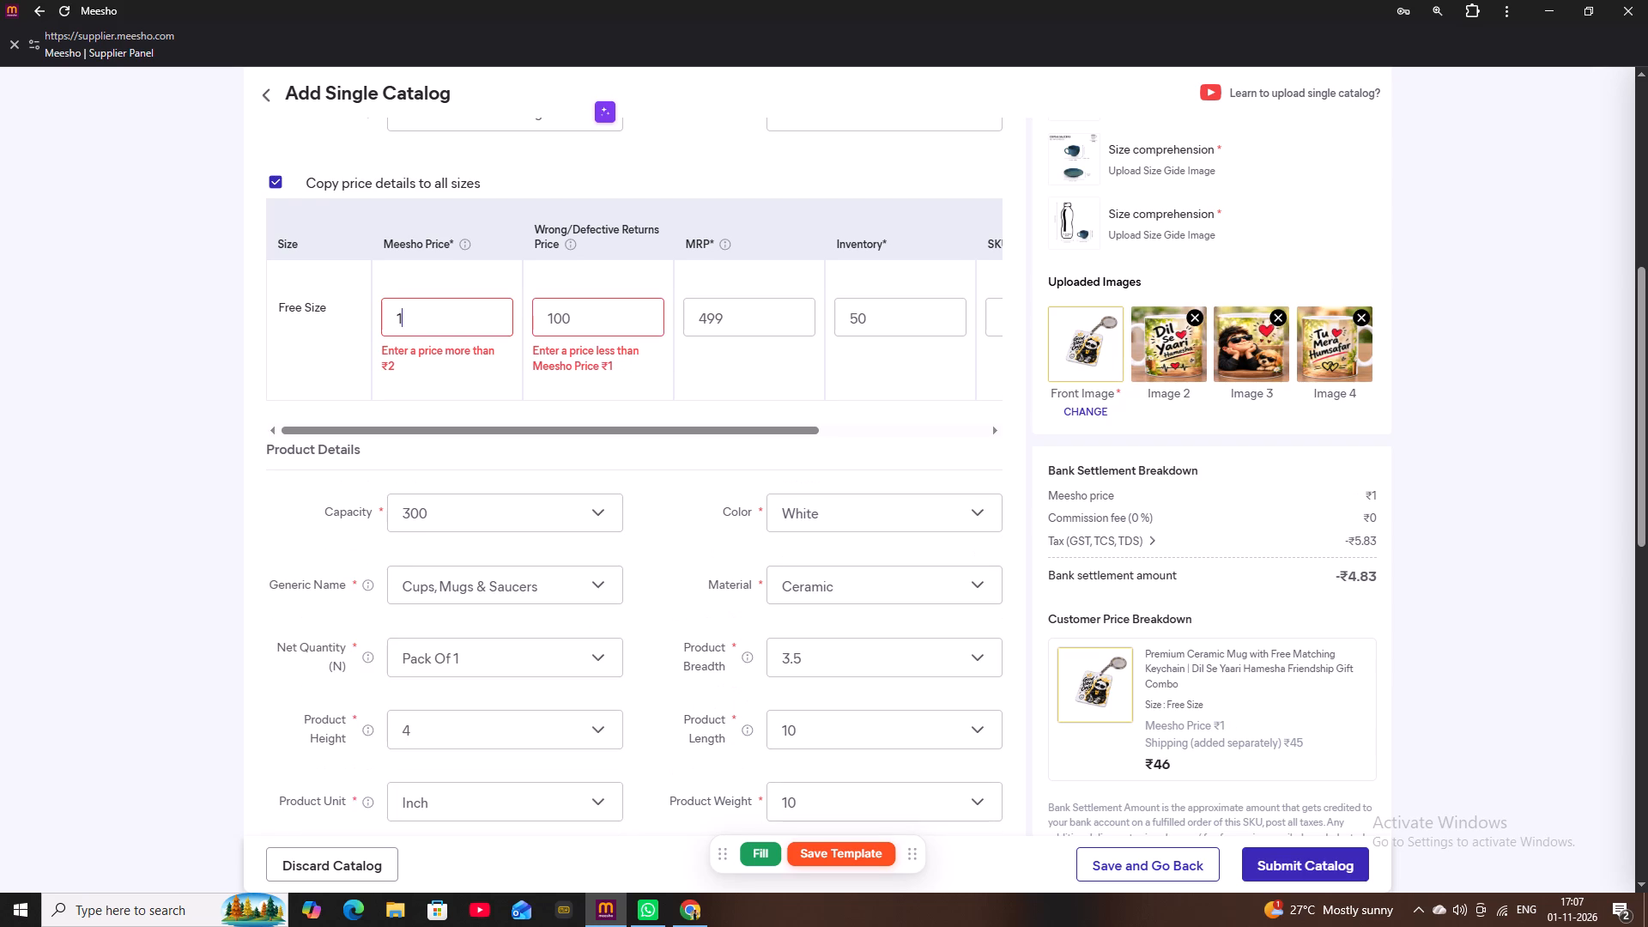
type("10")
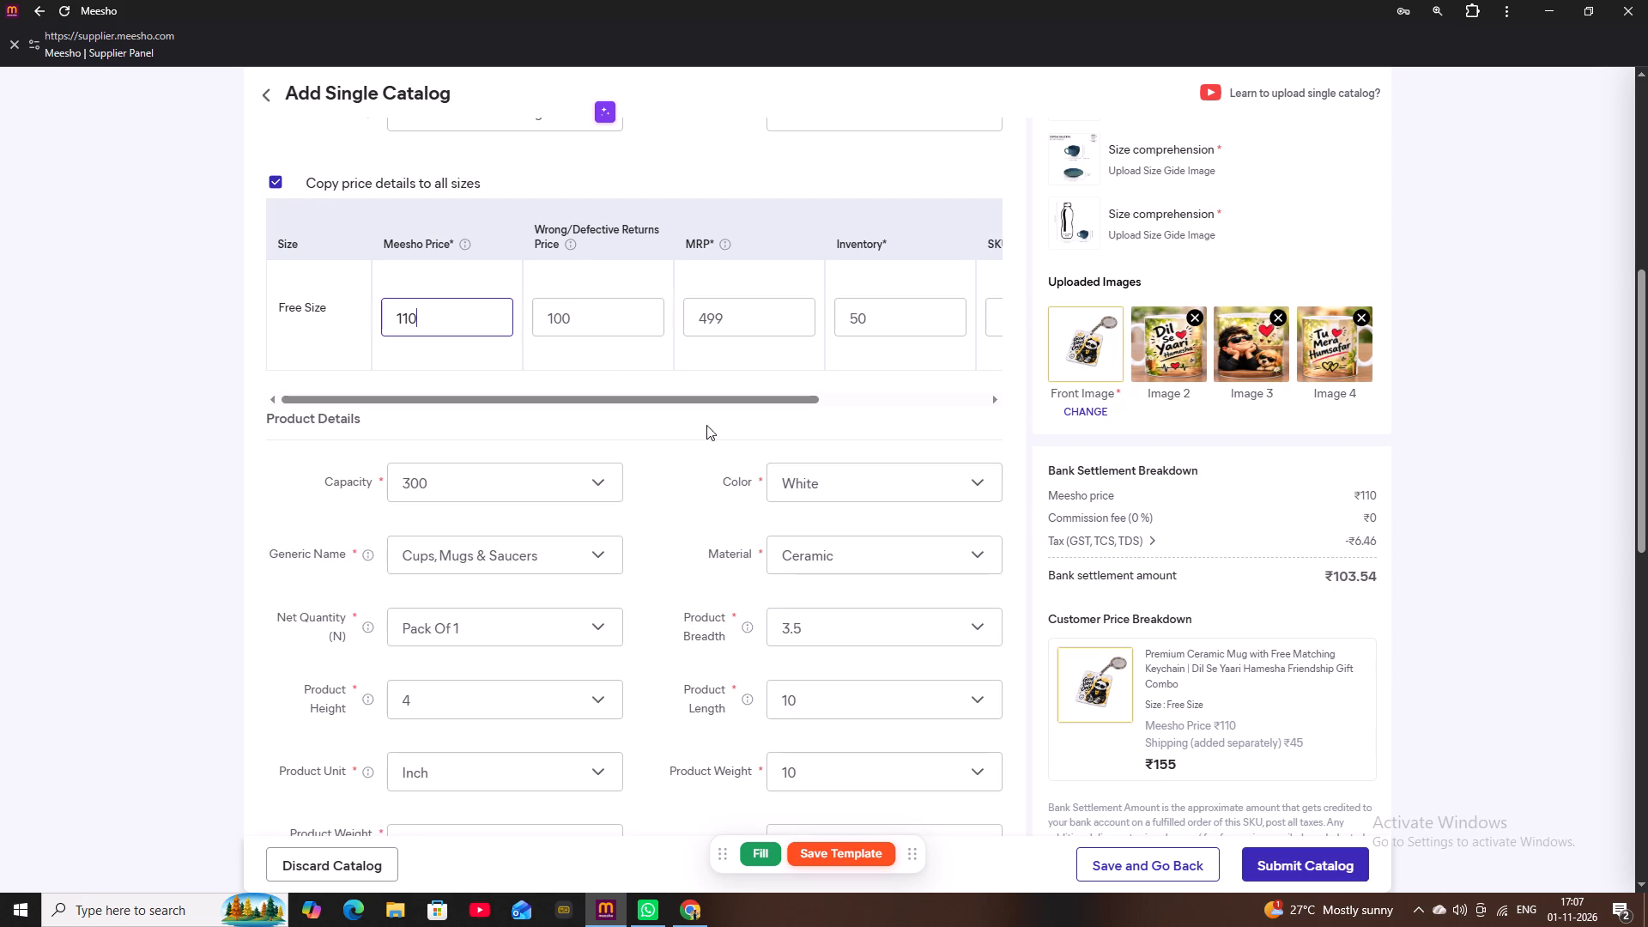
left_click(671, 438)
left_click_drag(566, 316, 545, 318)
key("BackSpace")
type("105")
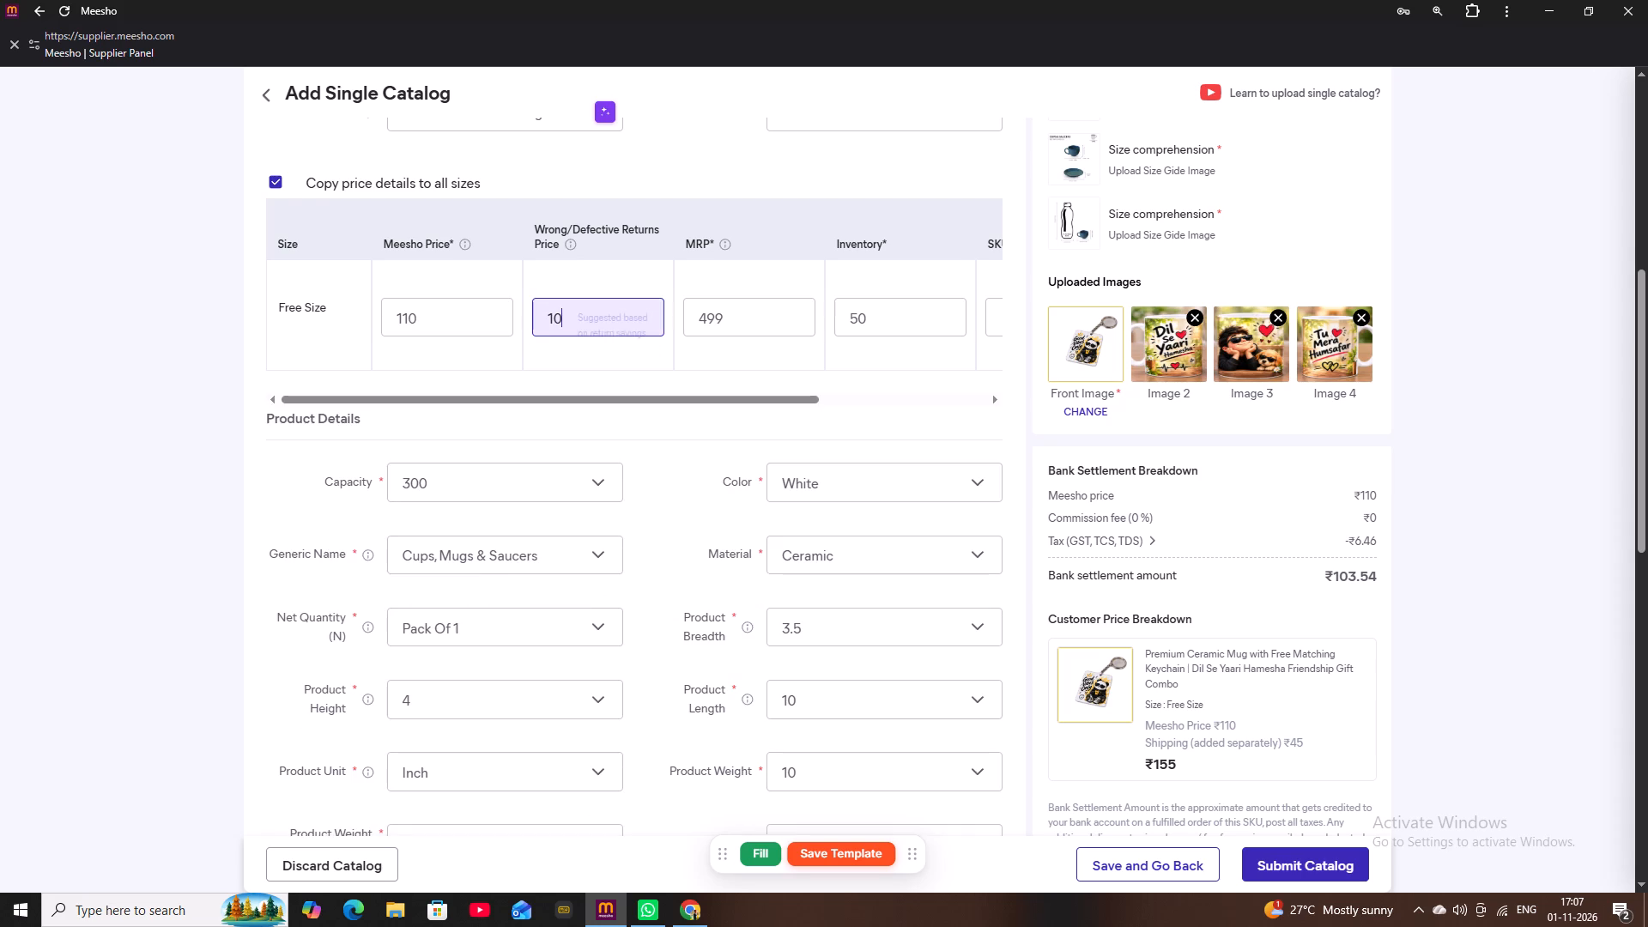
left_click(664, 455)
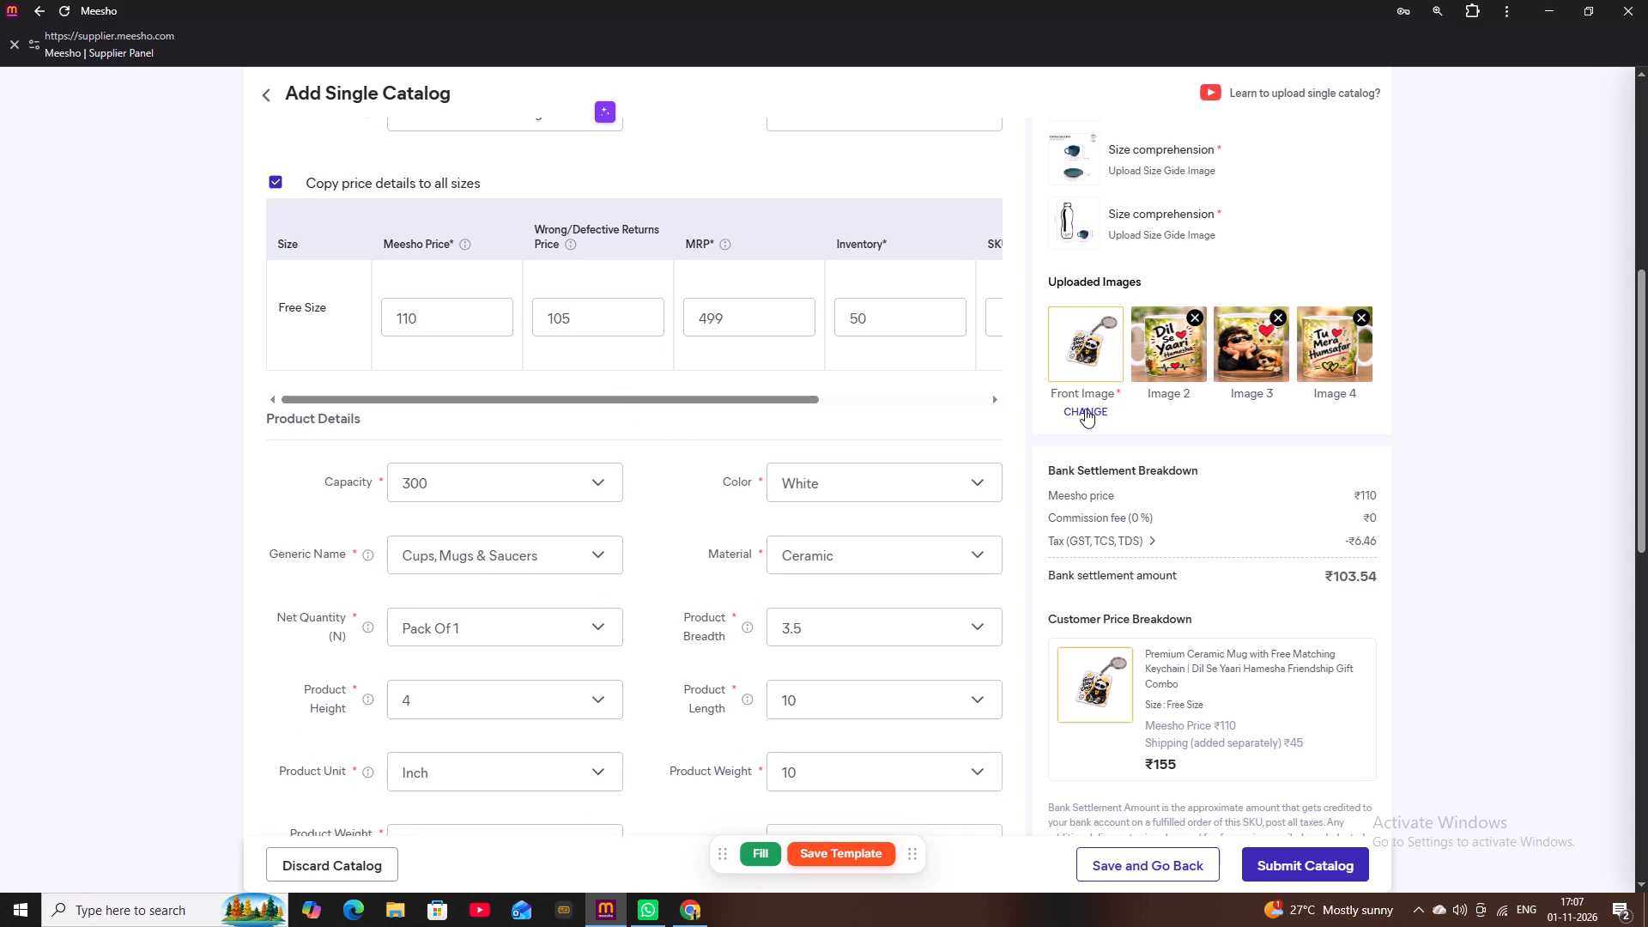
Replace the front image with "WhatsApp Image 2026-11-01 at 4.42.54 PM" from the CUP MOCKUPS folder.
left_click(1085, 409)
left_click_drag(868, 124, 864, 390)
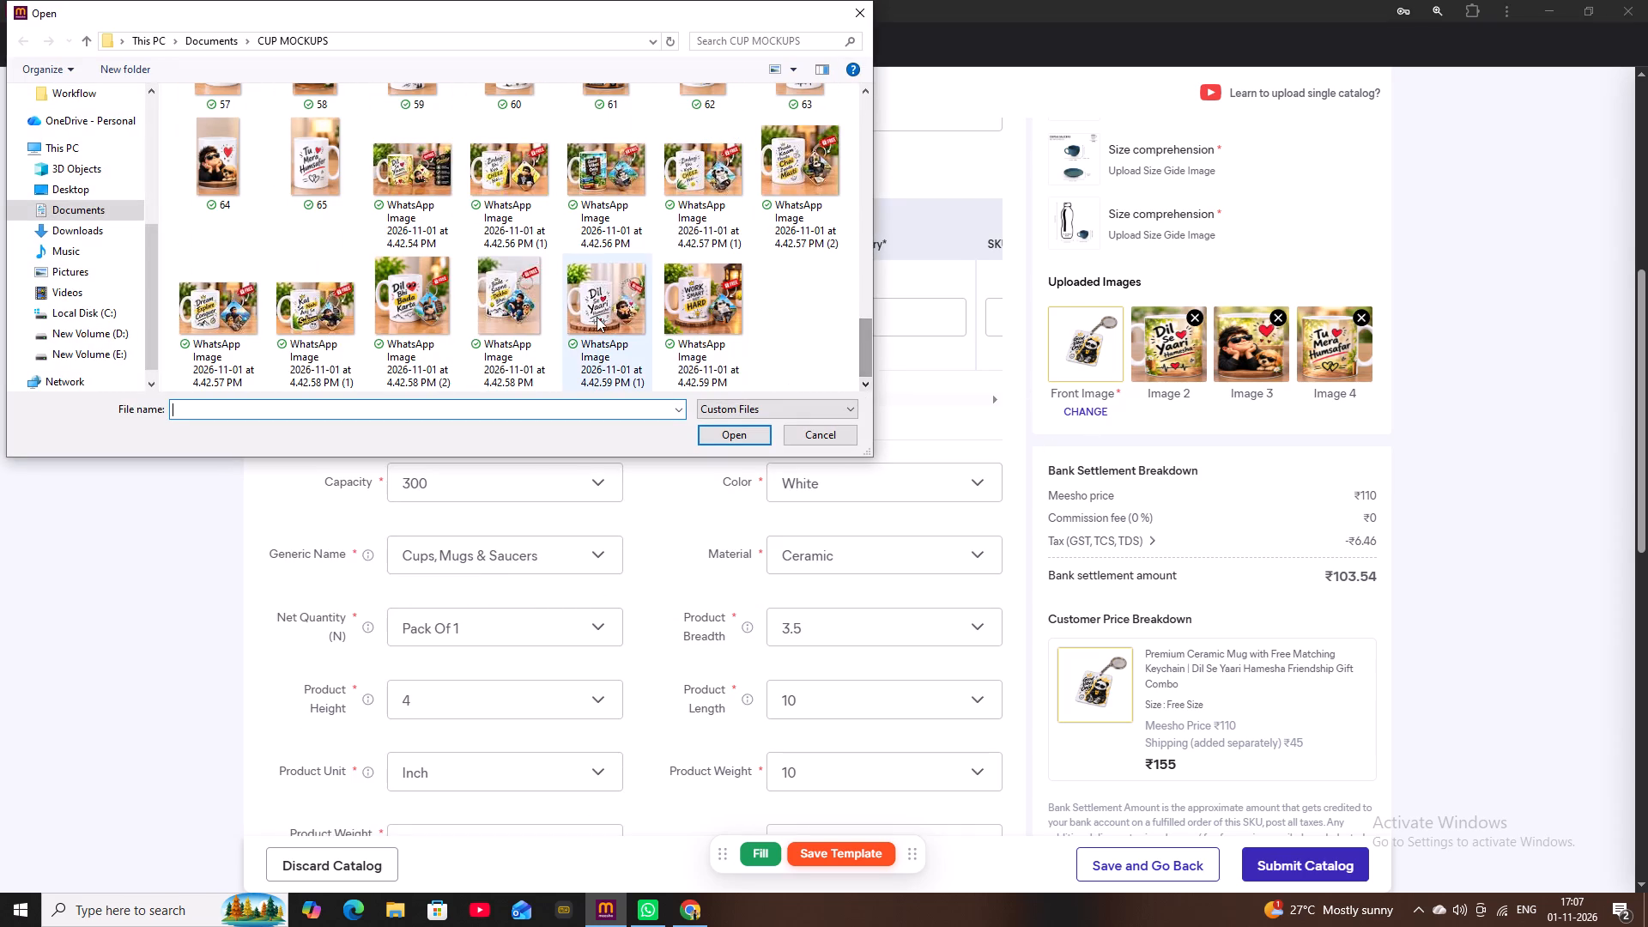
double_click(396, 167)
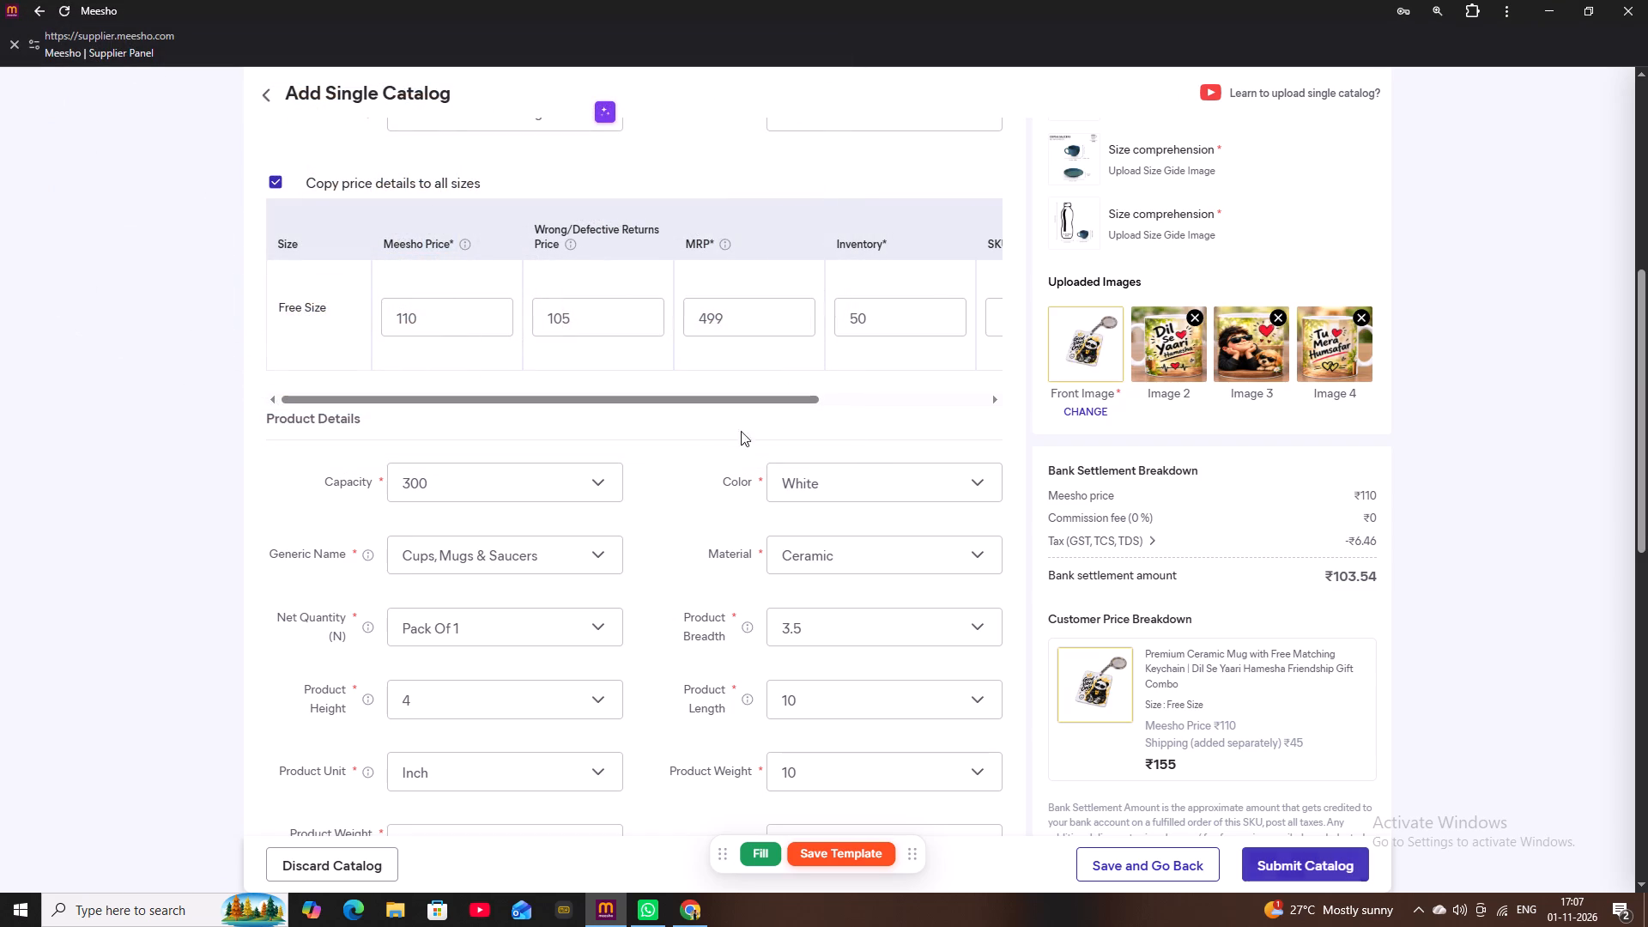
Set the Product Weight to 350 in the Product Details section.
scroll(669, 457, "up", 2)
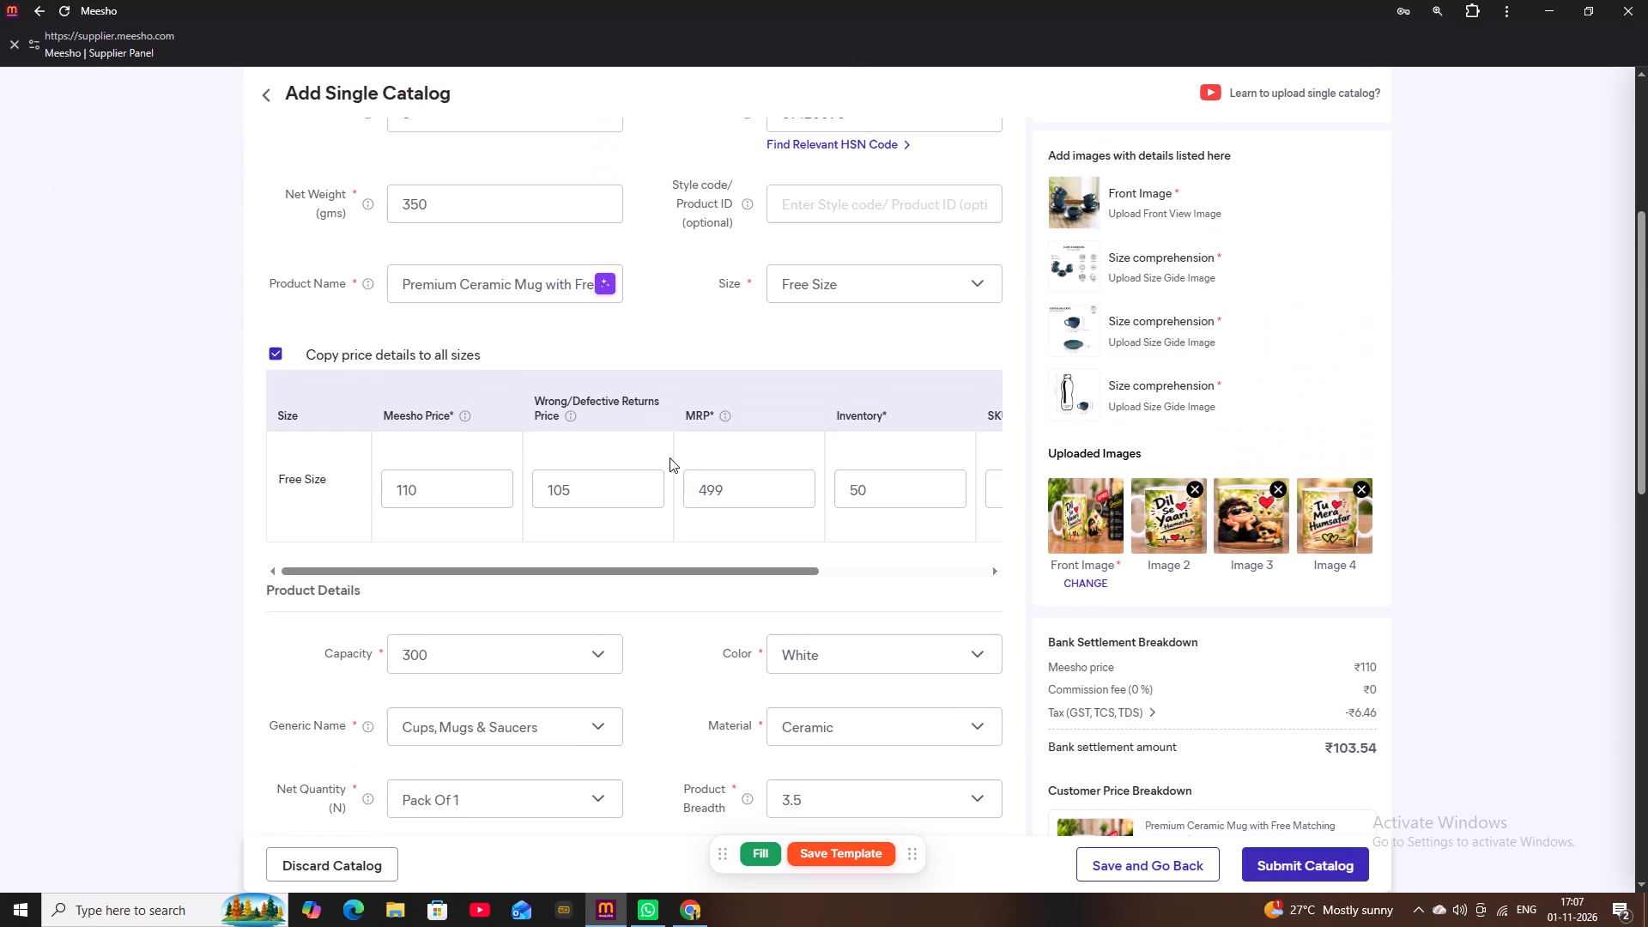
left_click_drag(684, 574, 743, 575)
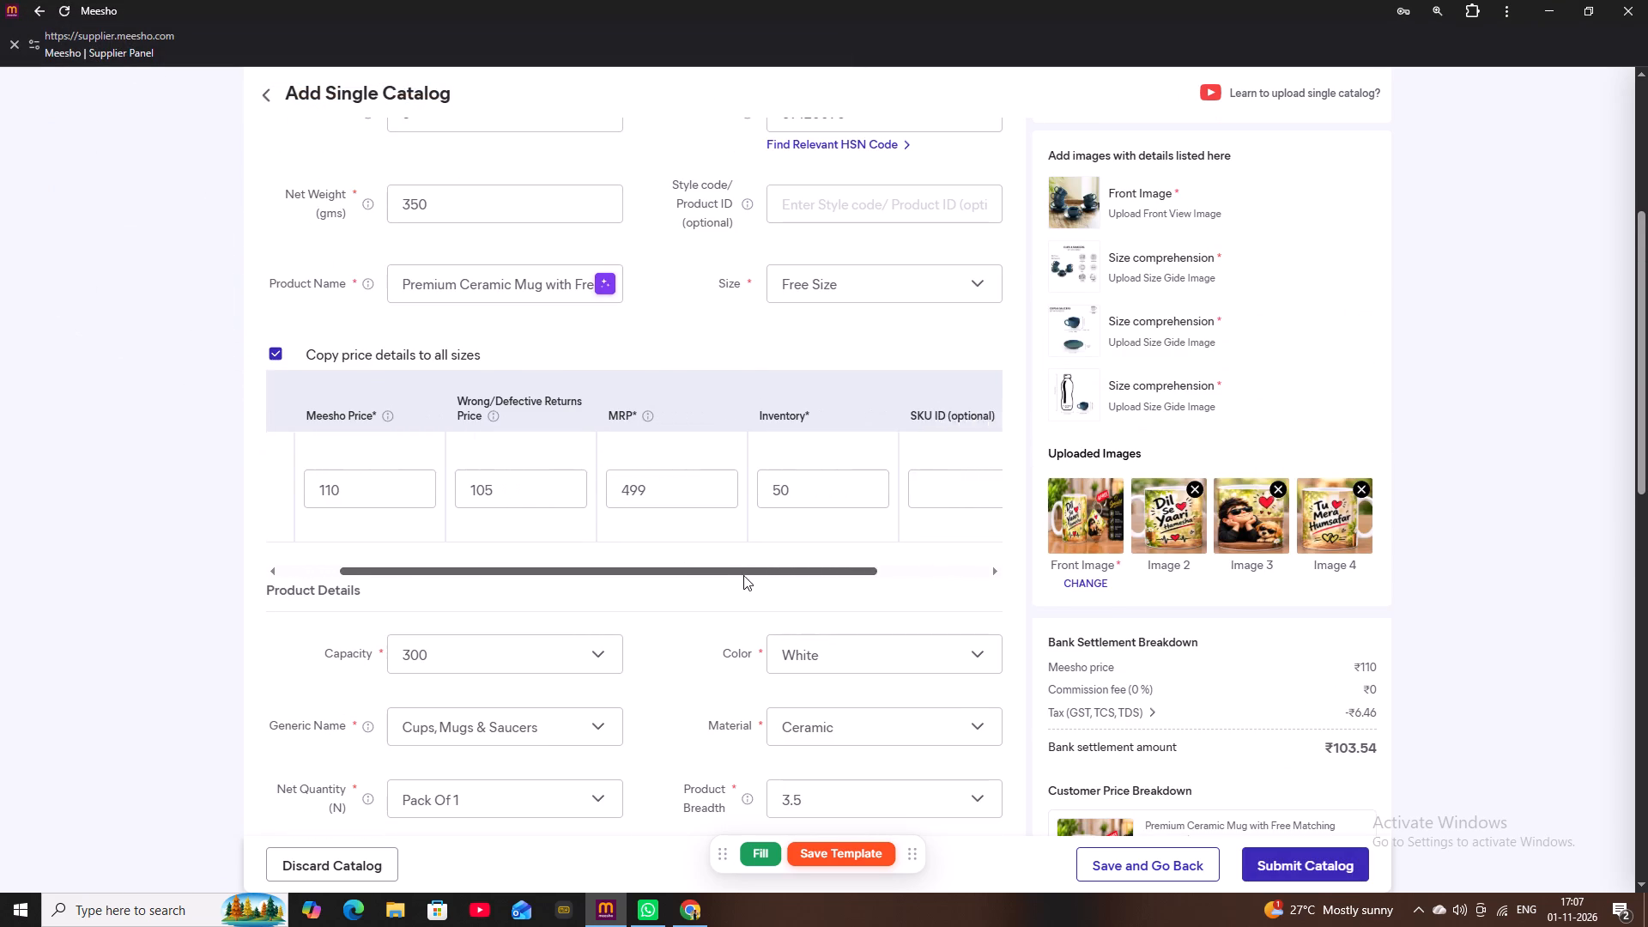
left_click_drag(743, 575, 651, 580)
scroll(700, 609, "down", 1)
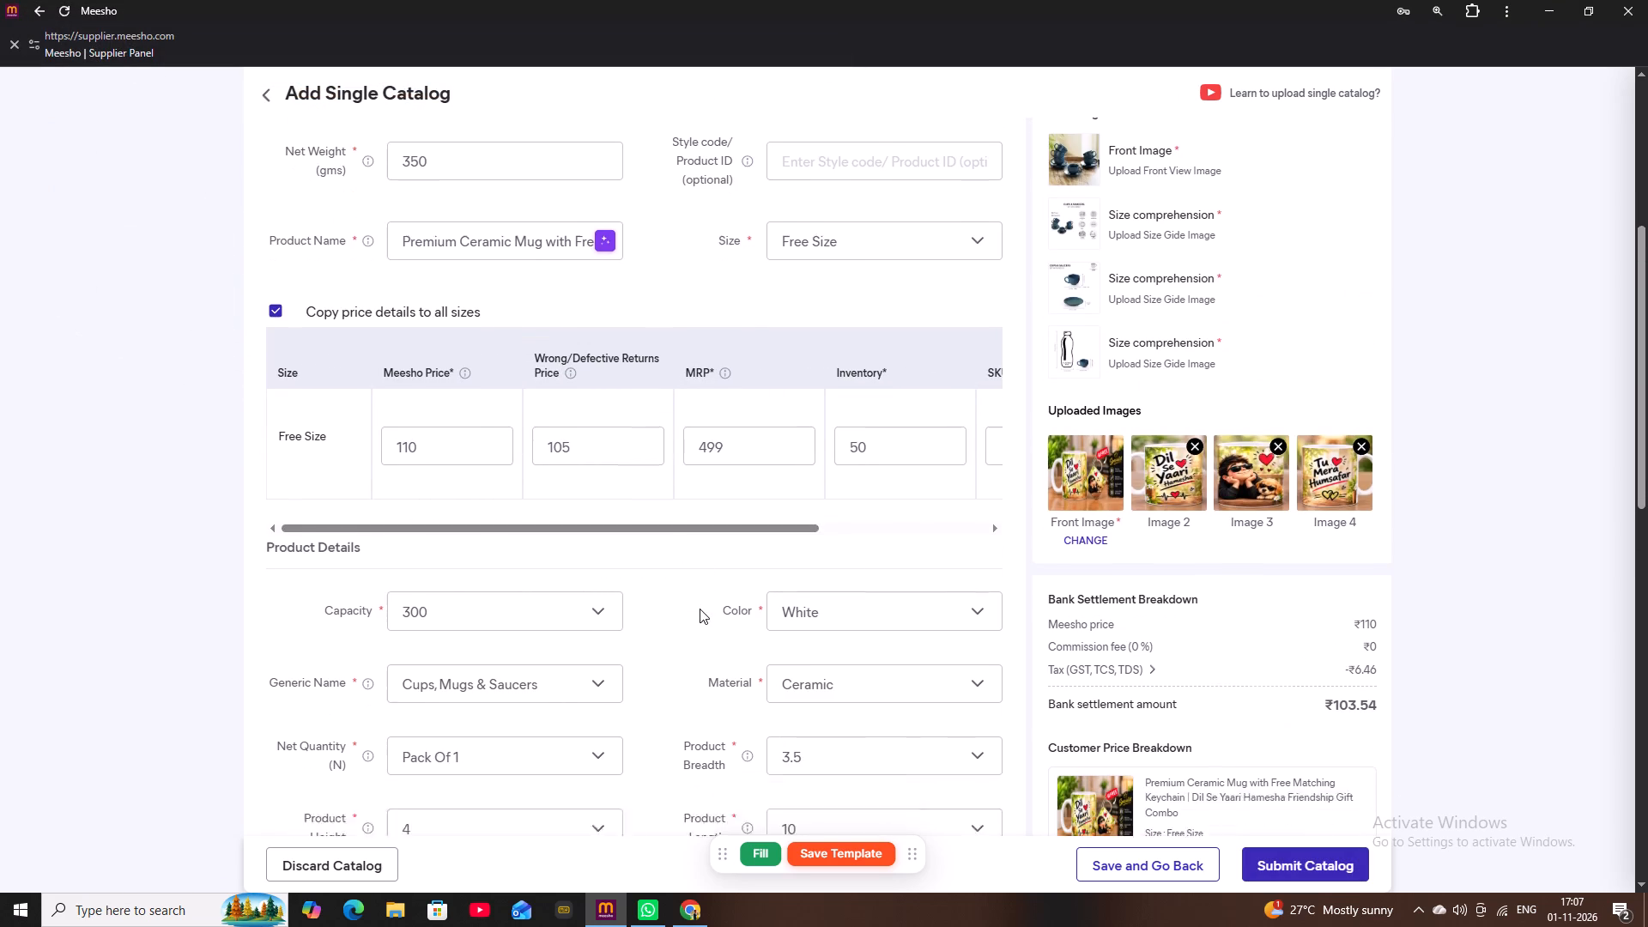
scroll(674, 605, "down", 3)
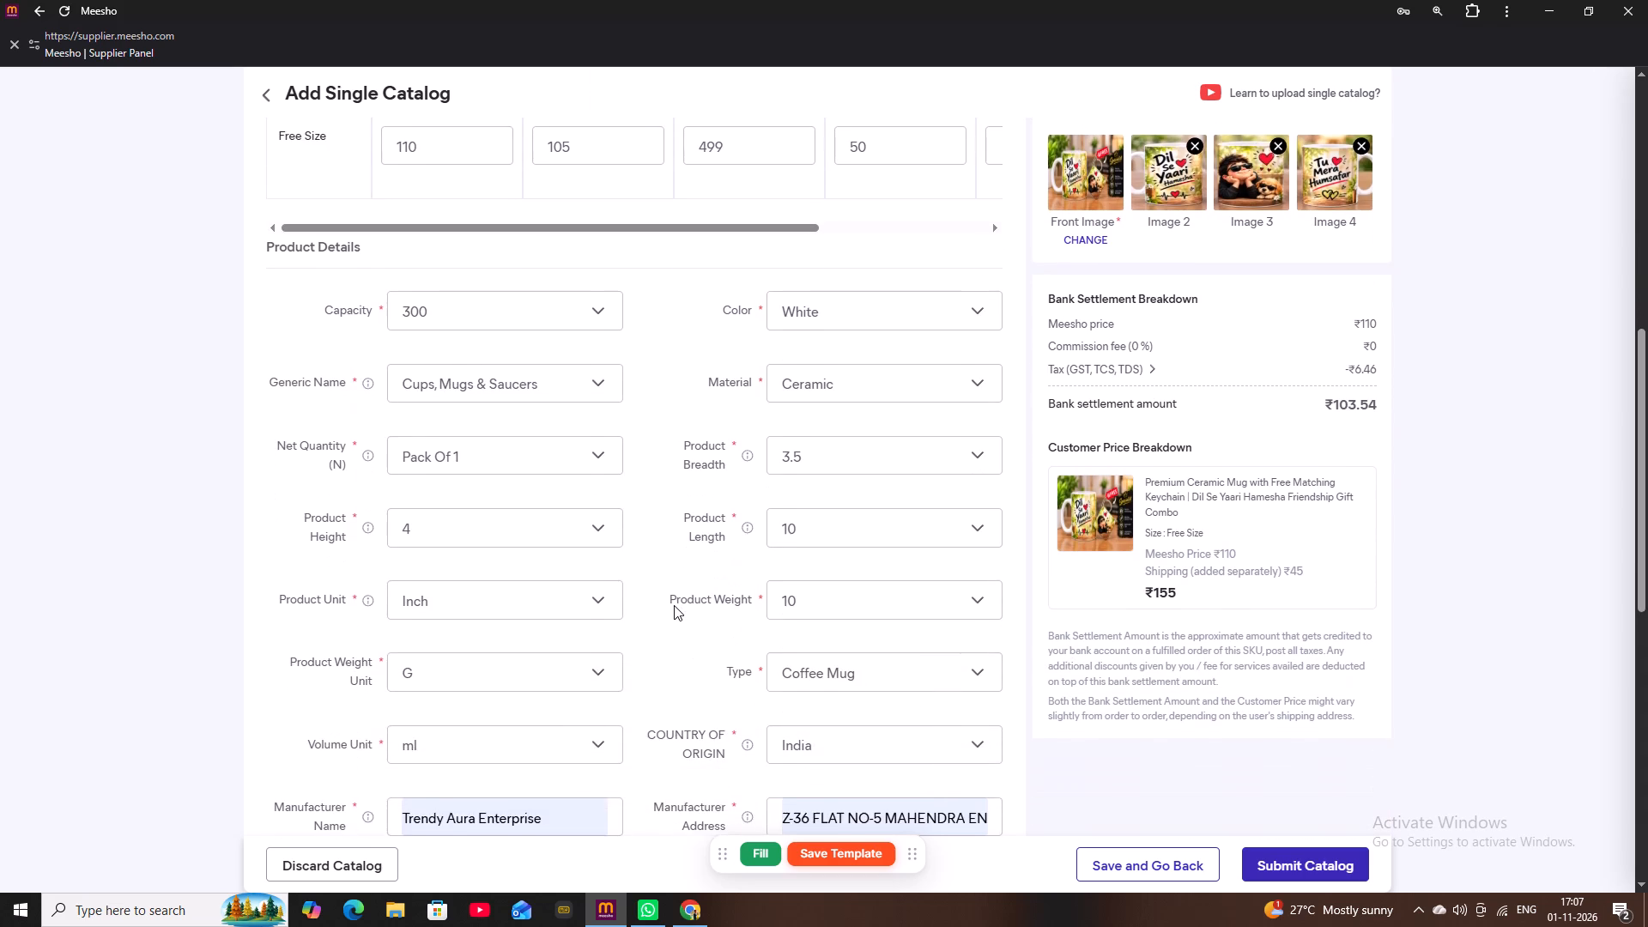
scroll(674, 605, "down", 1)
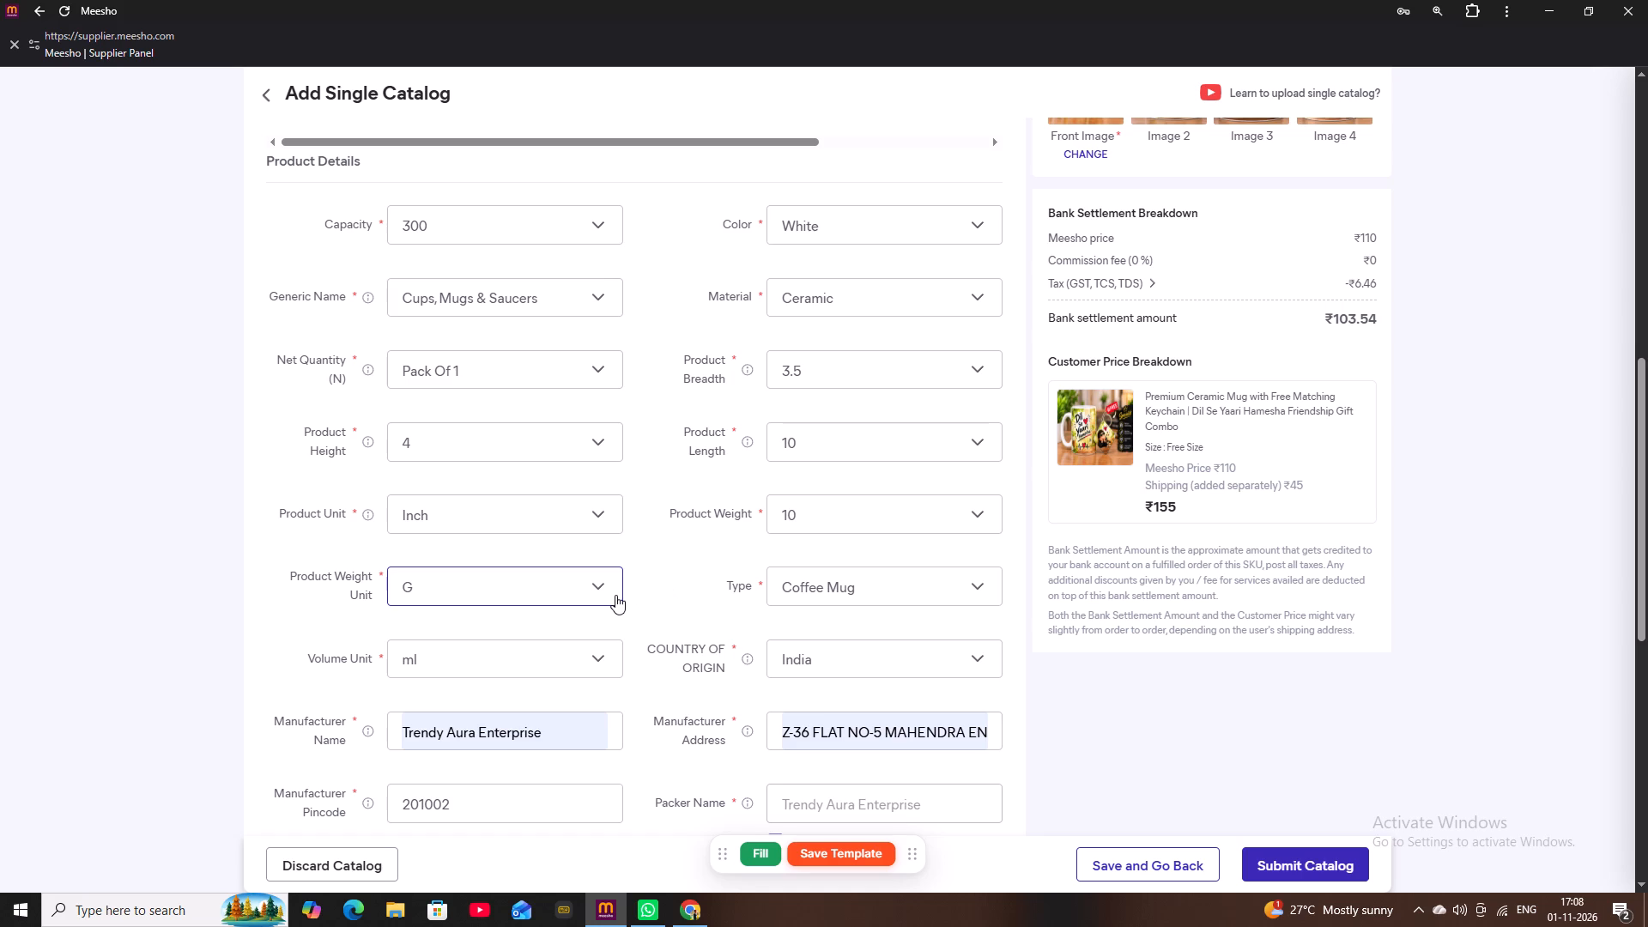
left_click(835, 518)
left_click(847, 563)
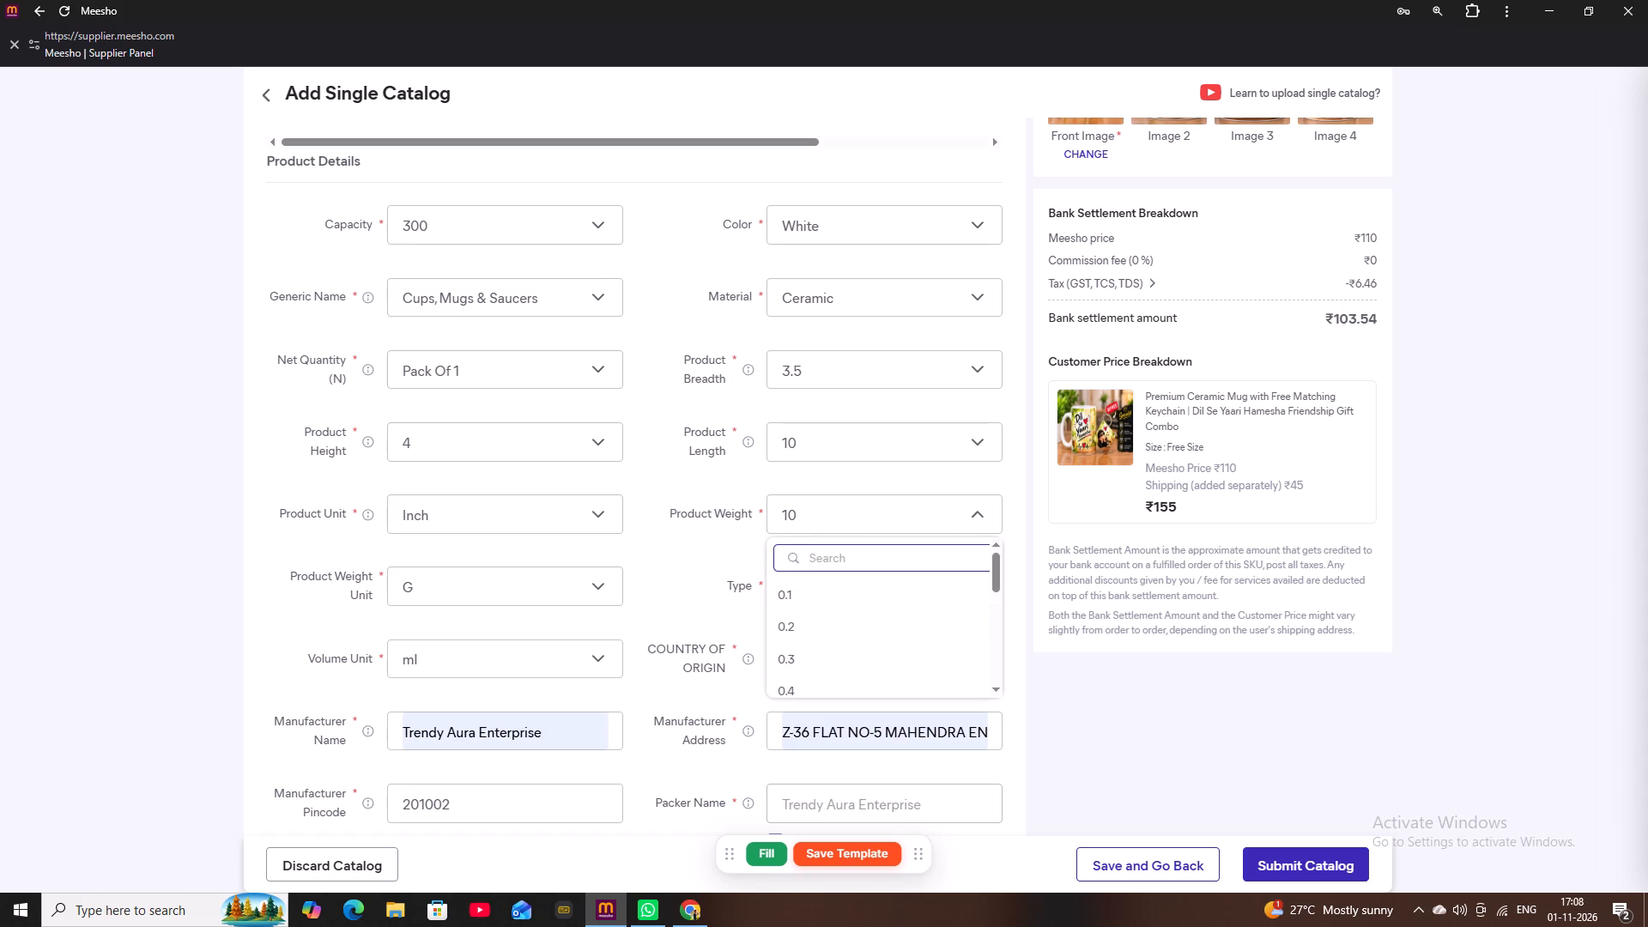
type("354")
key("BackSpace")
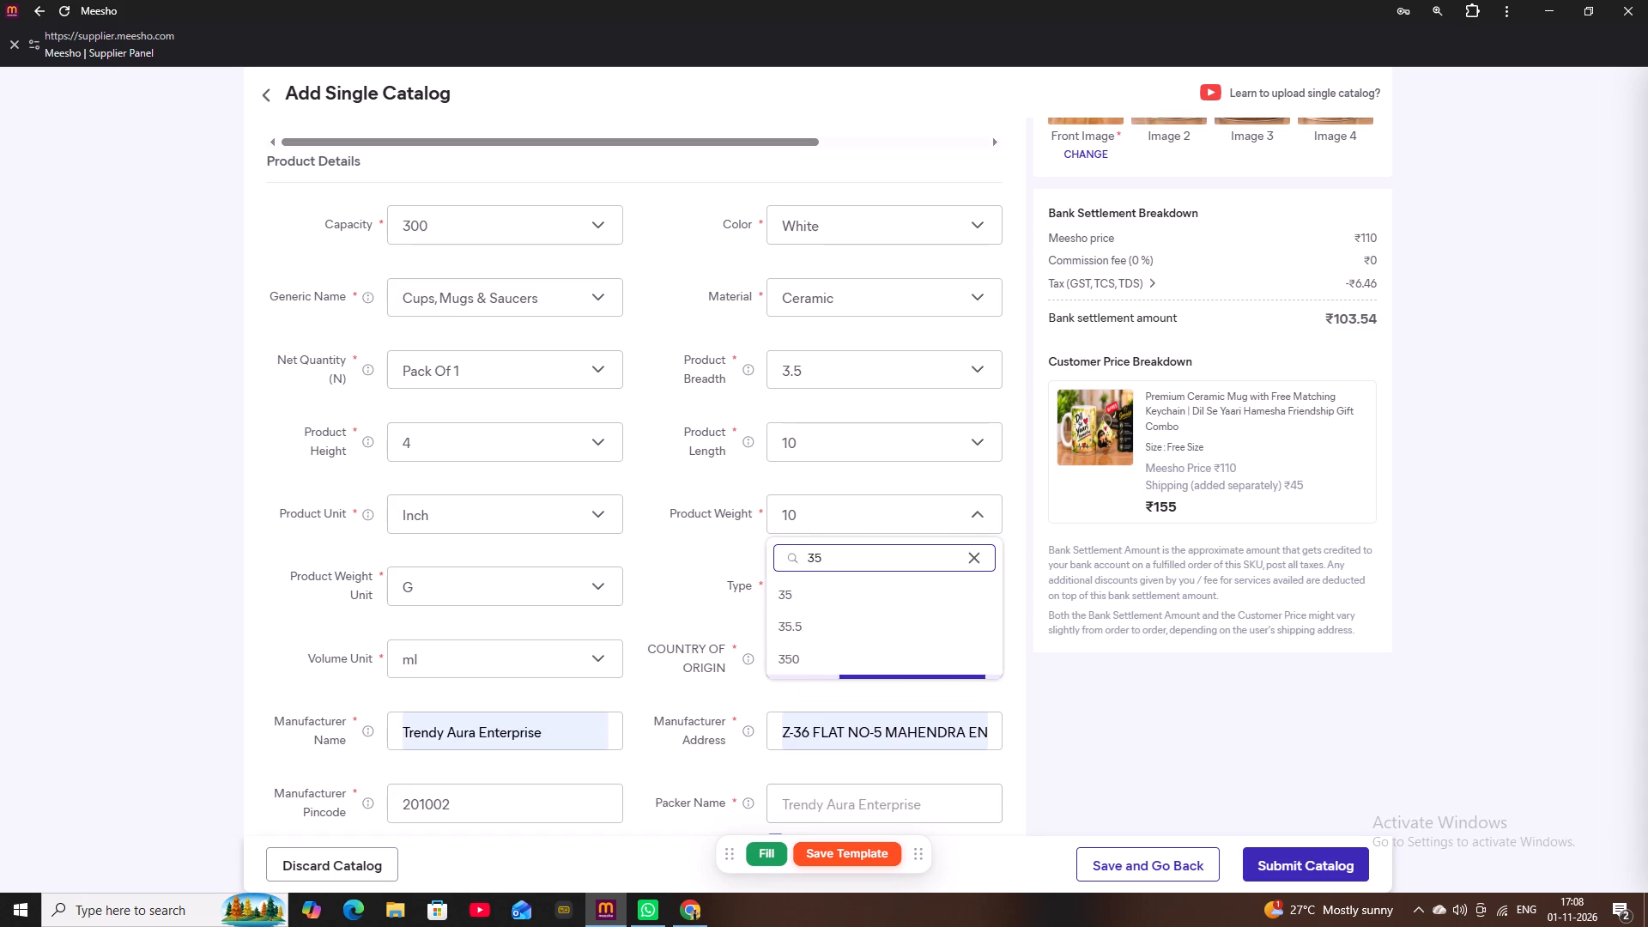
key("0")
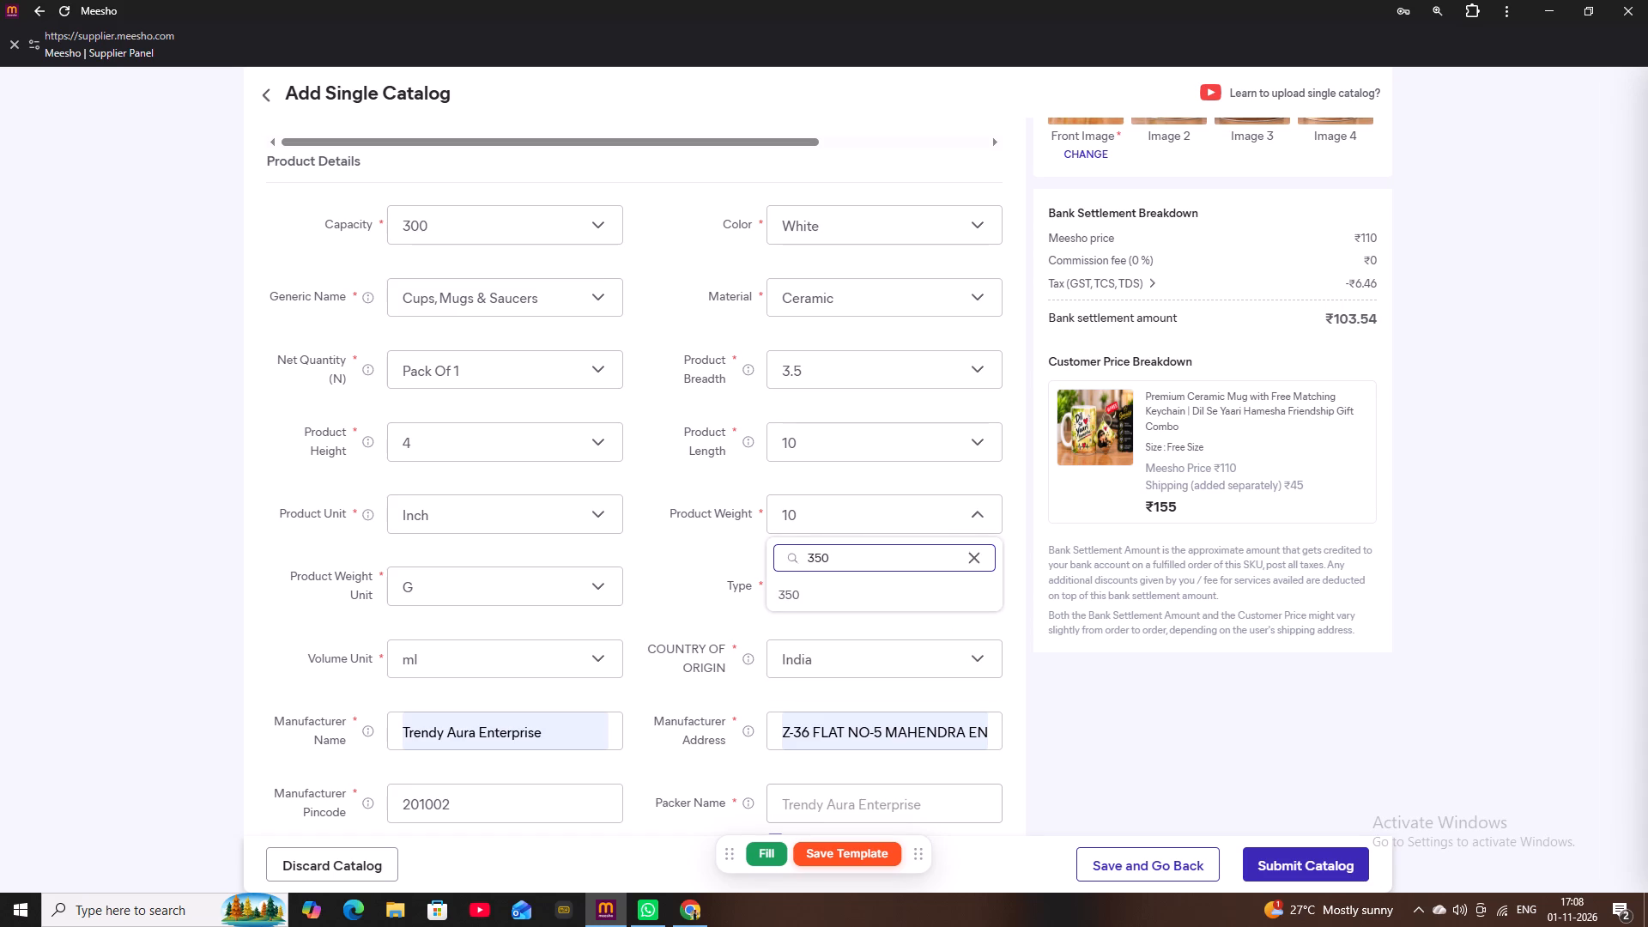
left_click(836, 605)
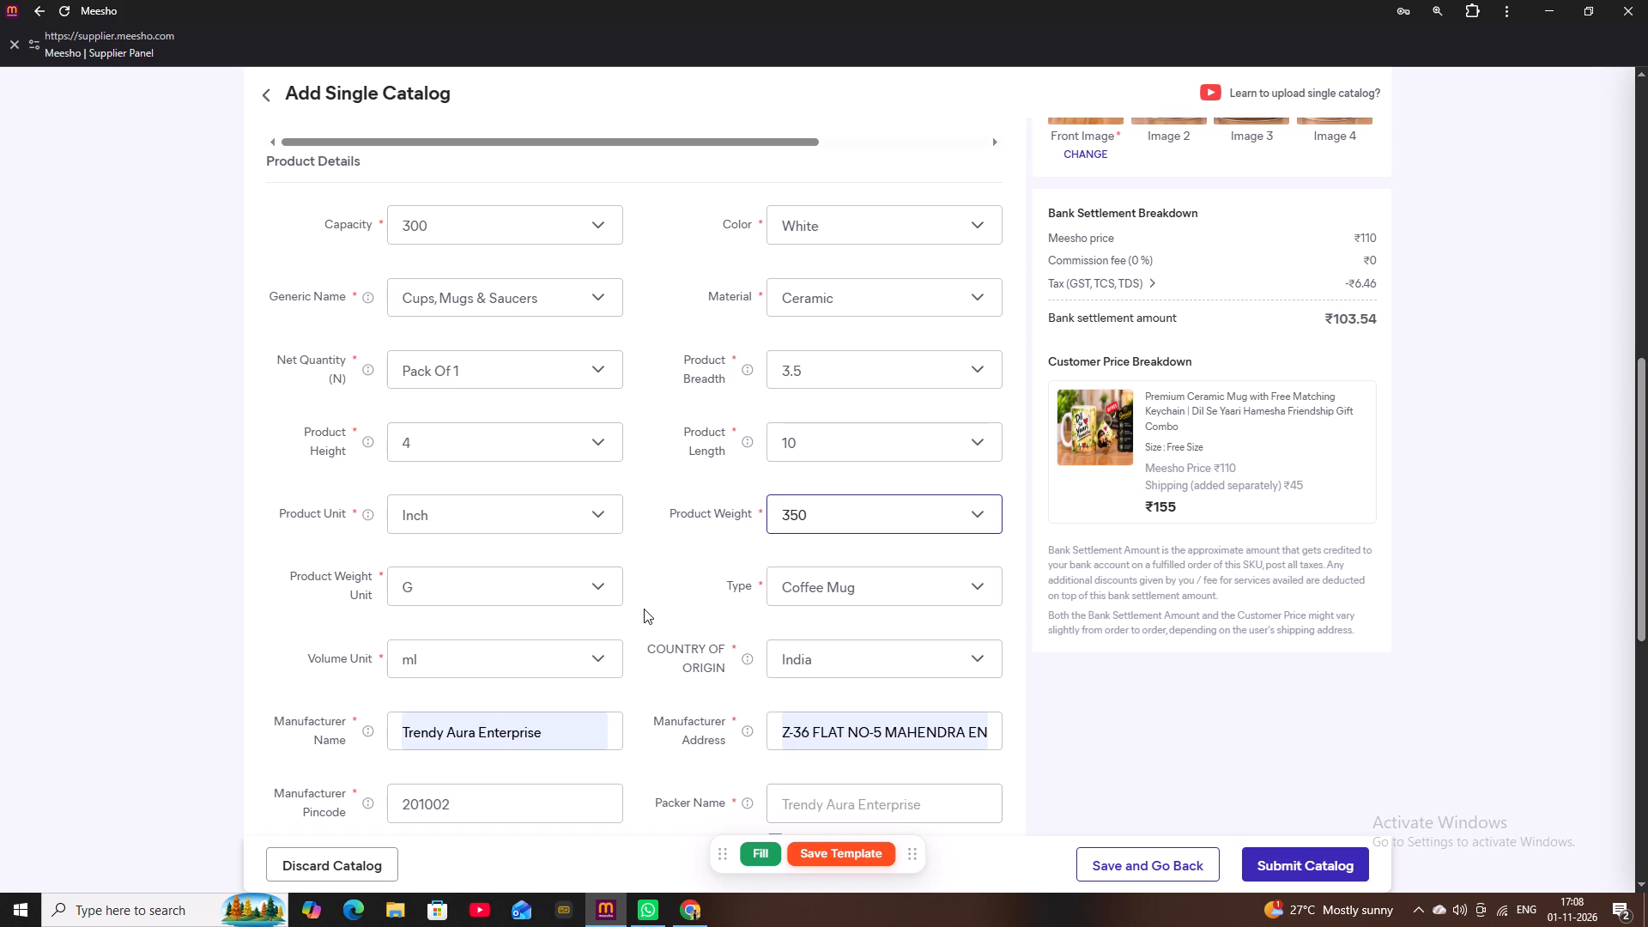
Review the remaining product, manufacturer, packer and other attribute fields, including the description, before submission.
scroll(650, 609, "down", 1)
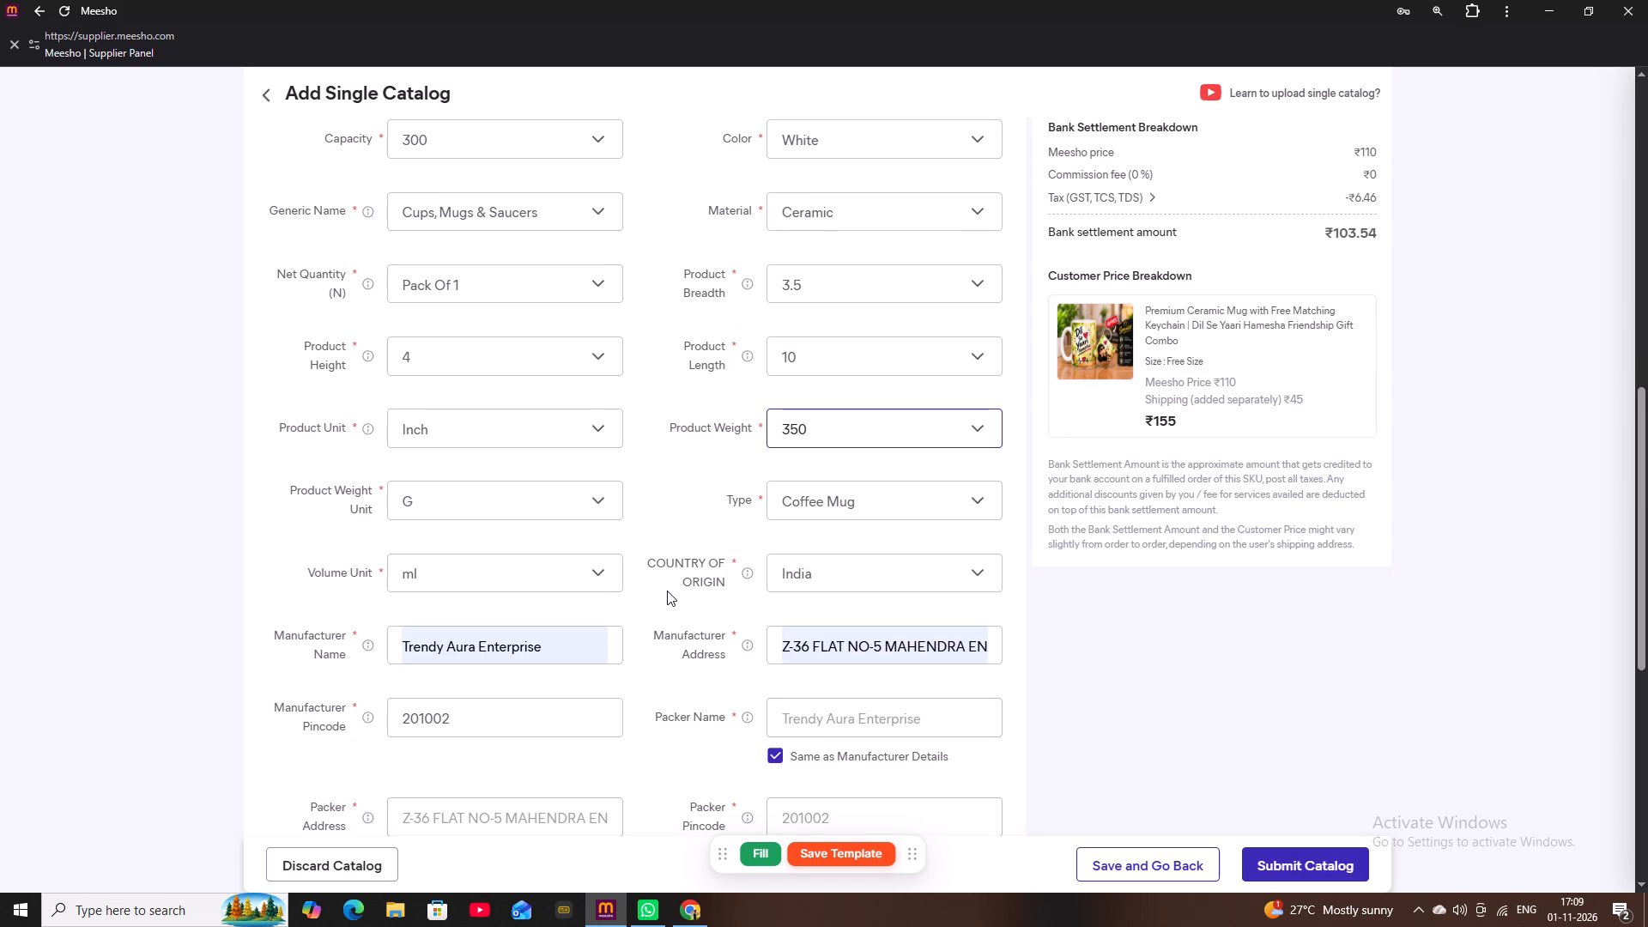
scroll(667, 591, "down", 1)
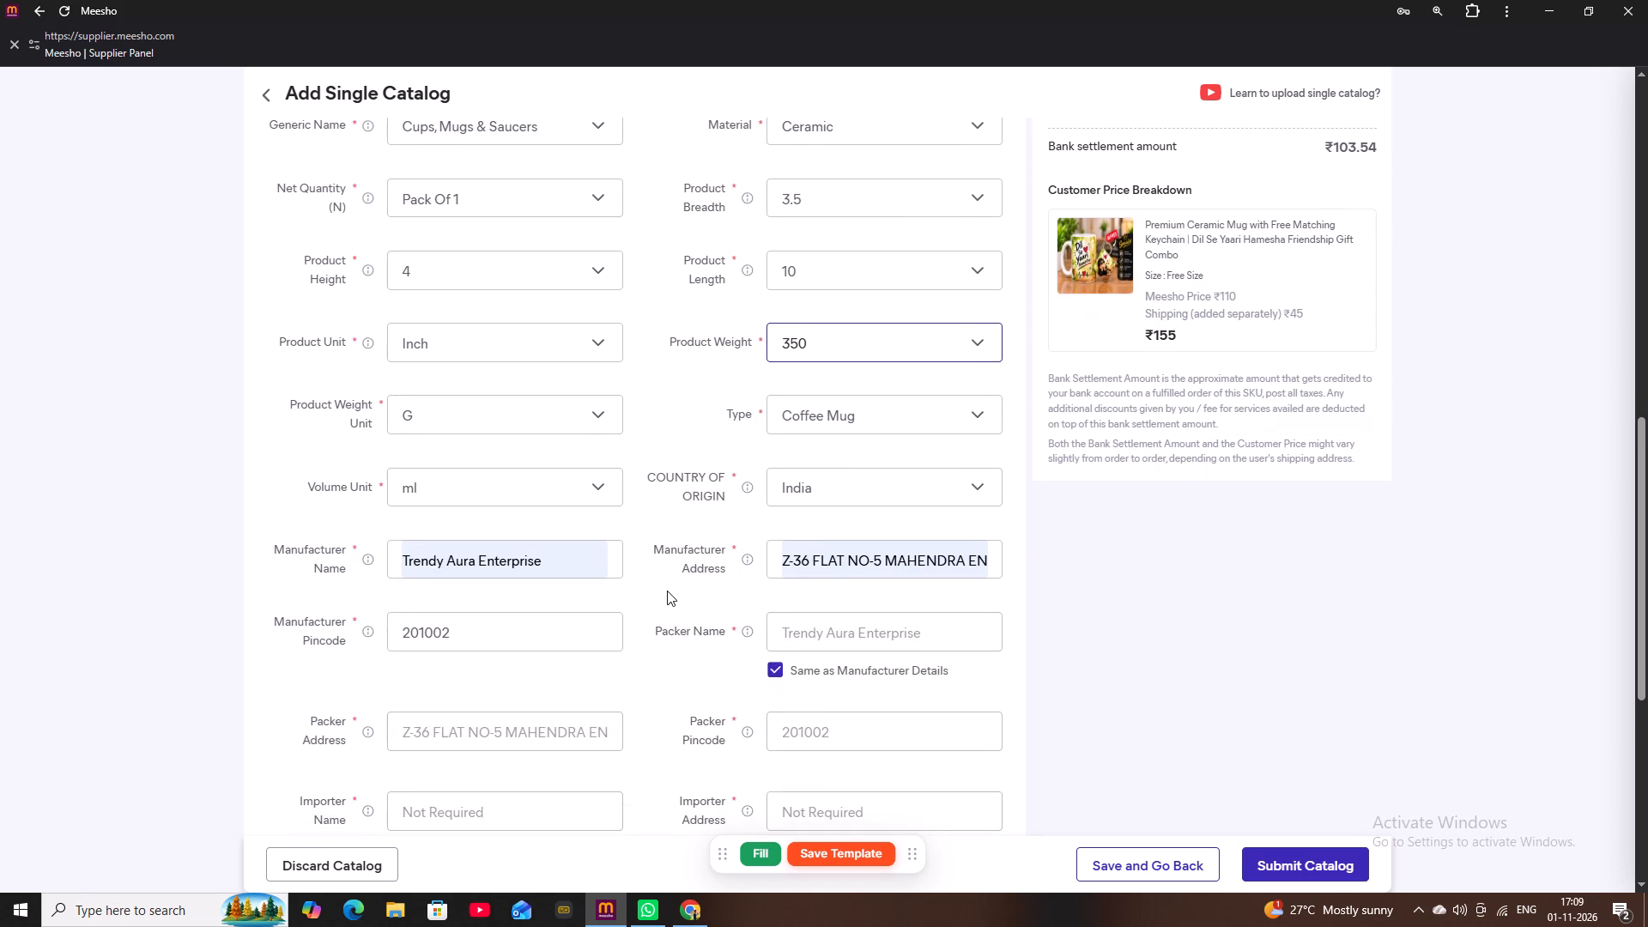
scroll(667, 591, "down", 3)
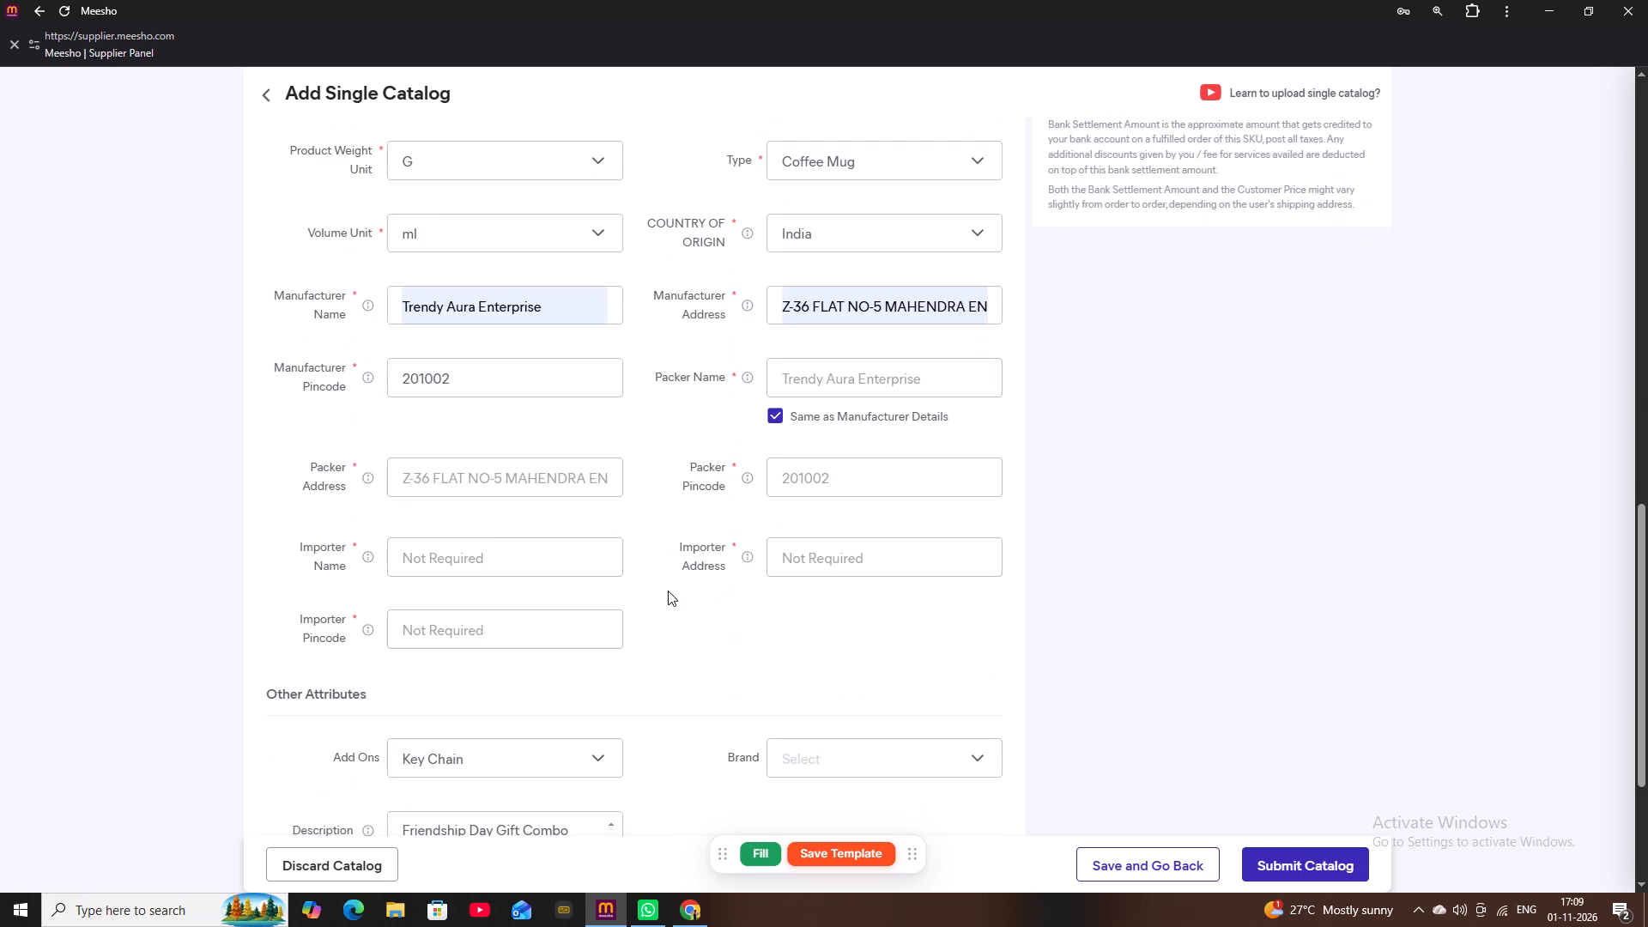
scroll(682, 589, "down", 4)
scroll(682, 589, "up", 4)
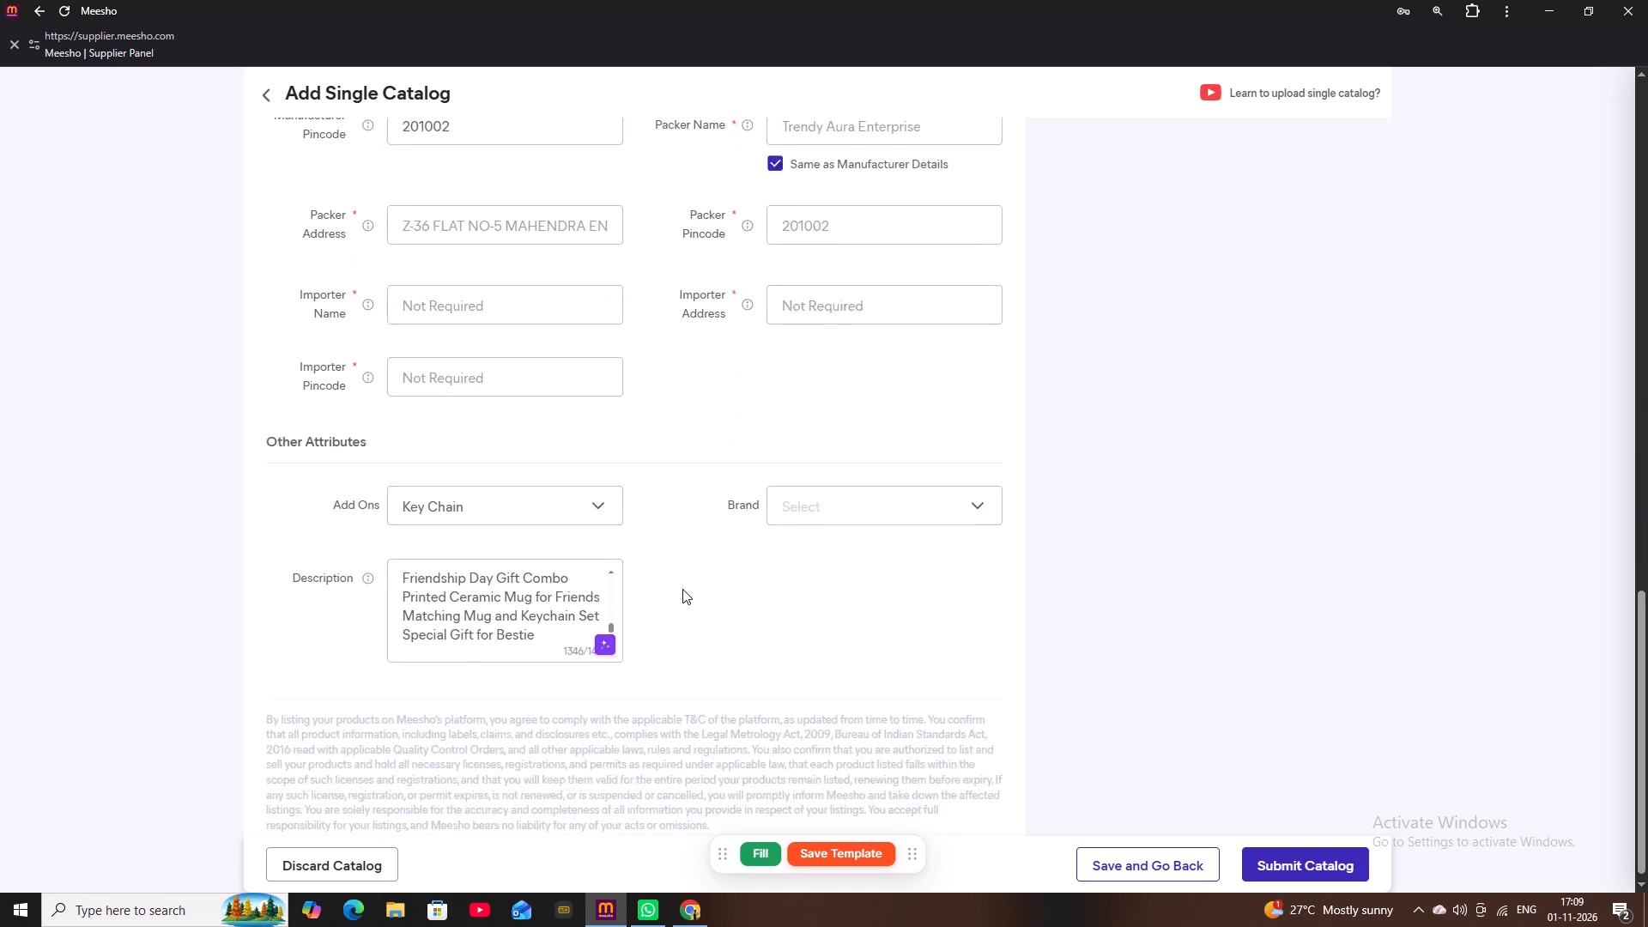
scroll(682, 589, "up", 13)
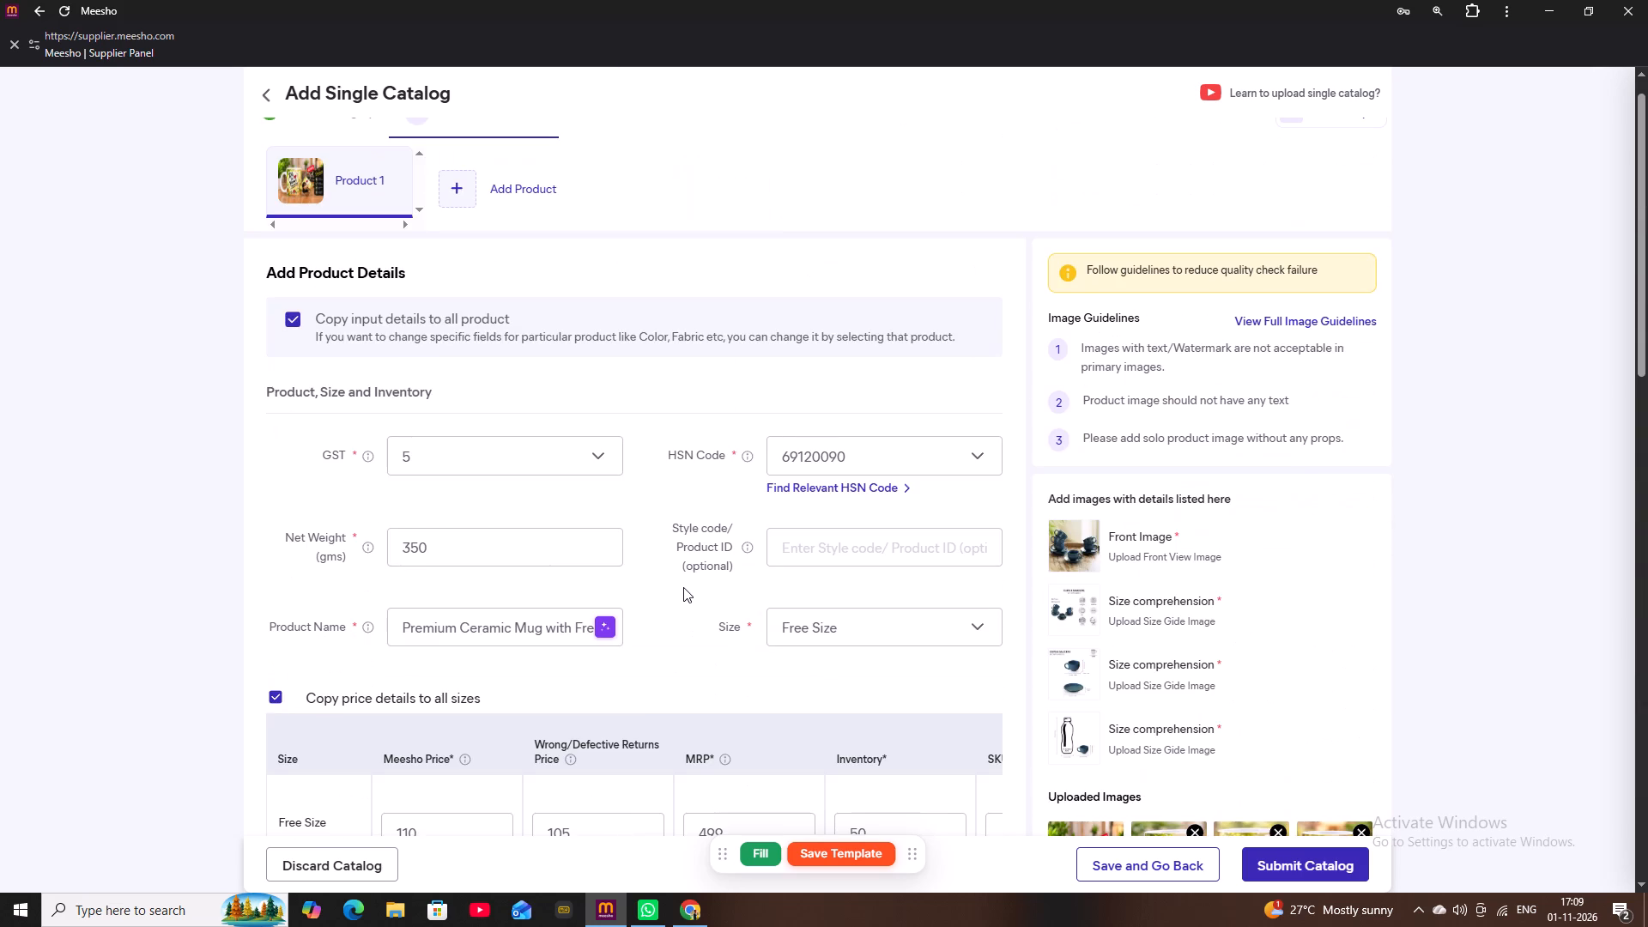
scroll(683, 587, "down", 14)
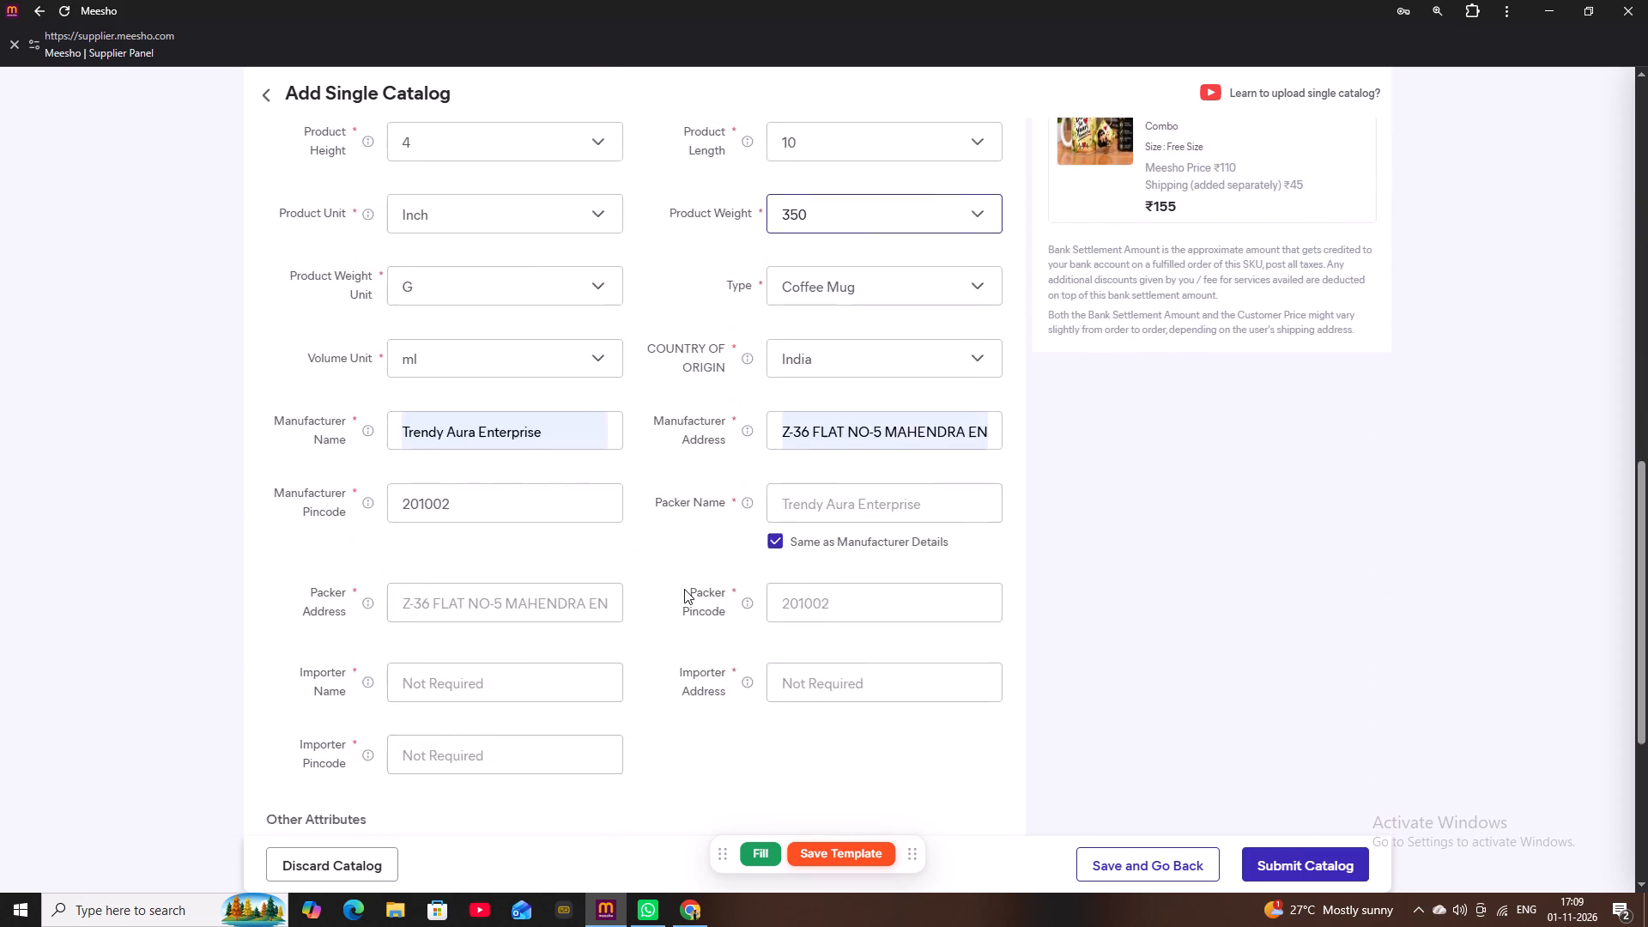
scroll(684, 589, "down", 3)
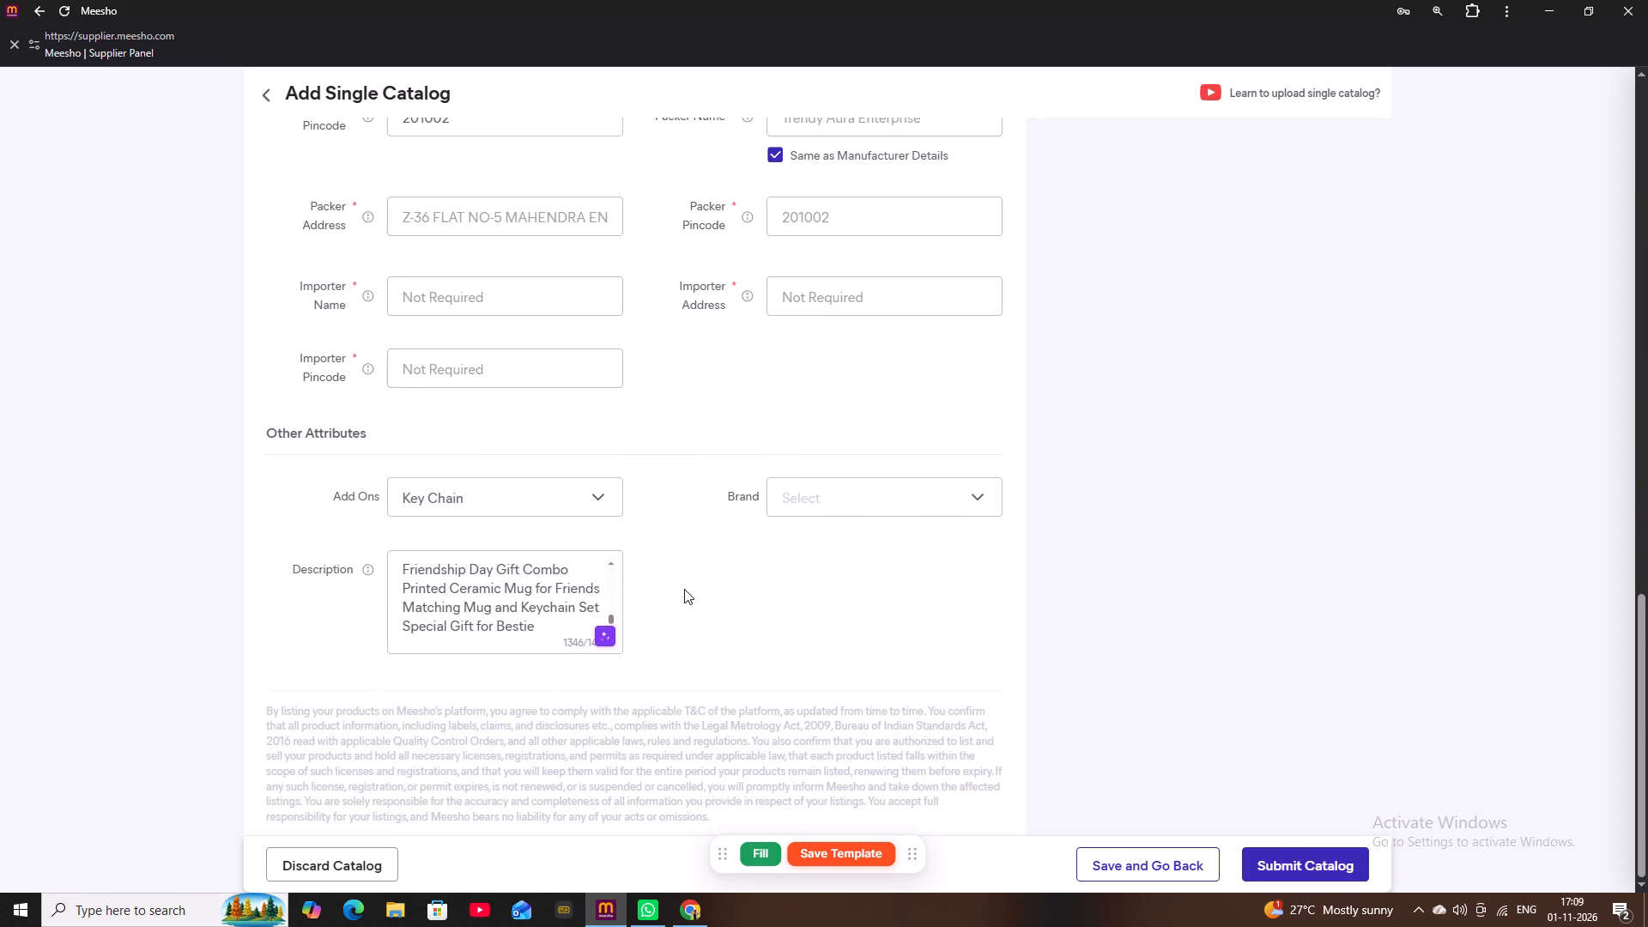
scroll(1130, 658, "up", 10)
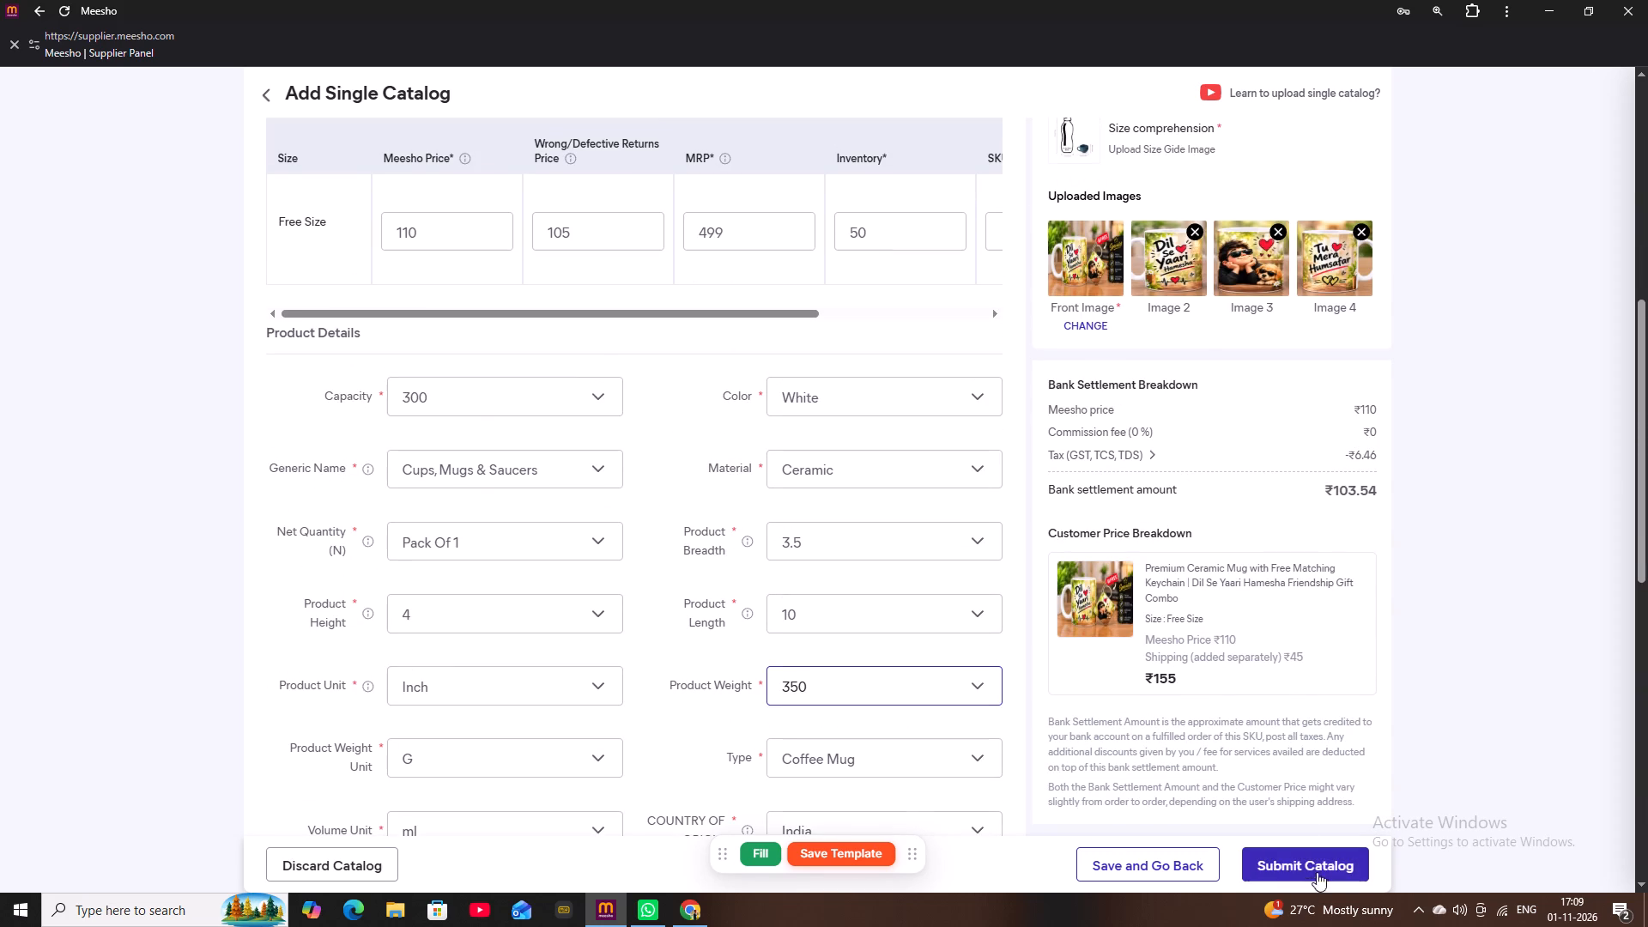
Submit the catalog, declaring that all its products are not branded or illegal to sell, and dismiss the visibility suggestions.
left_click(1311, 872)
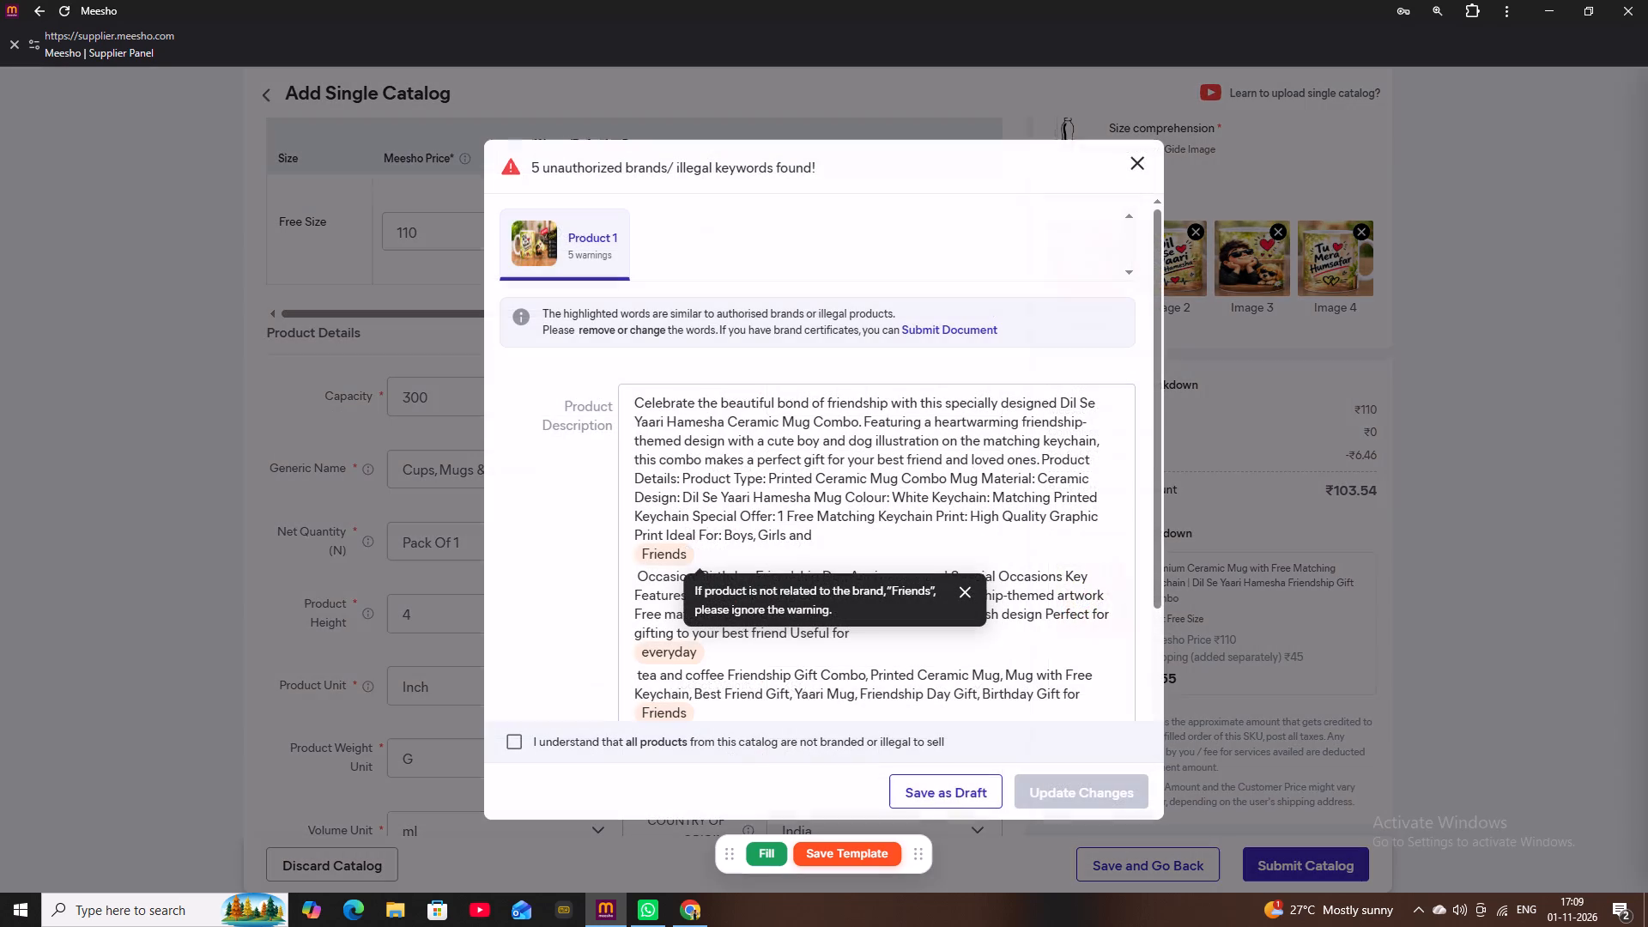
left_click(515, 745)
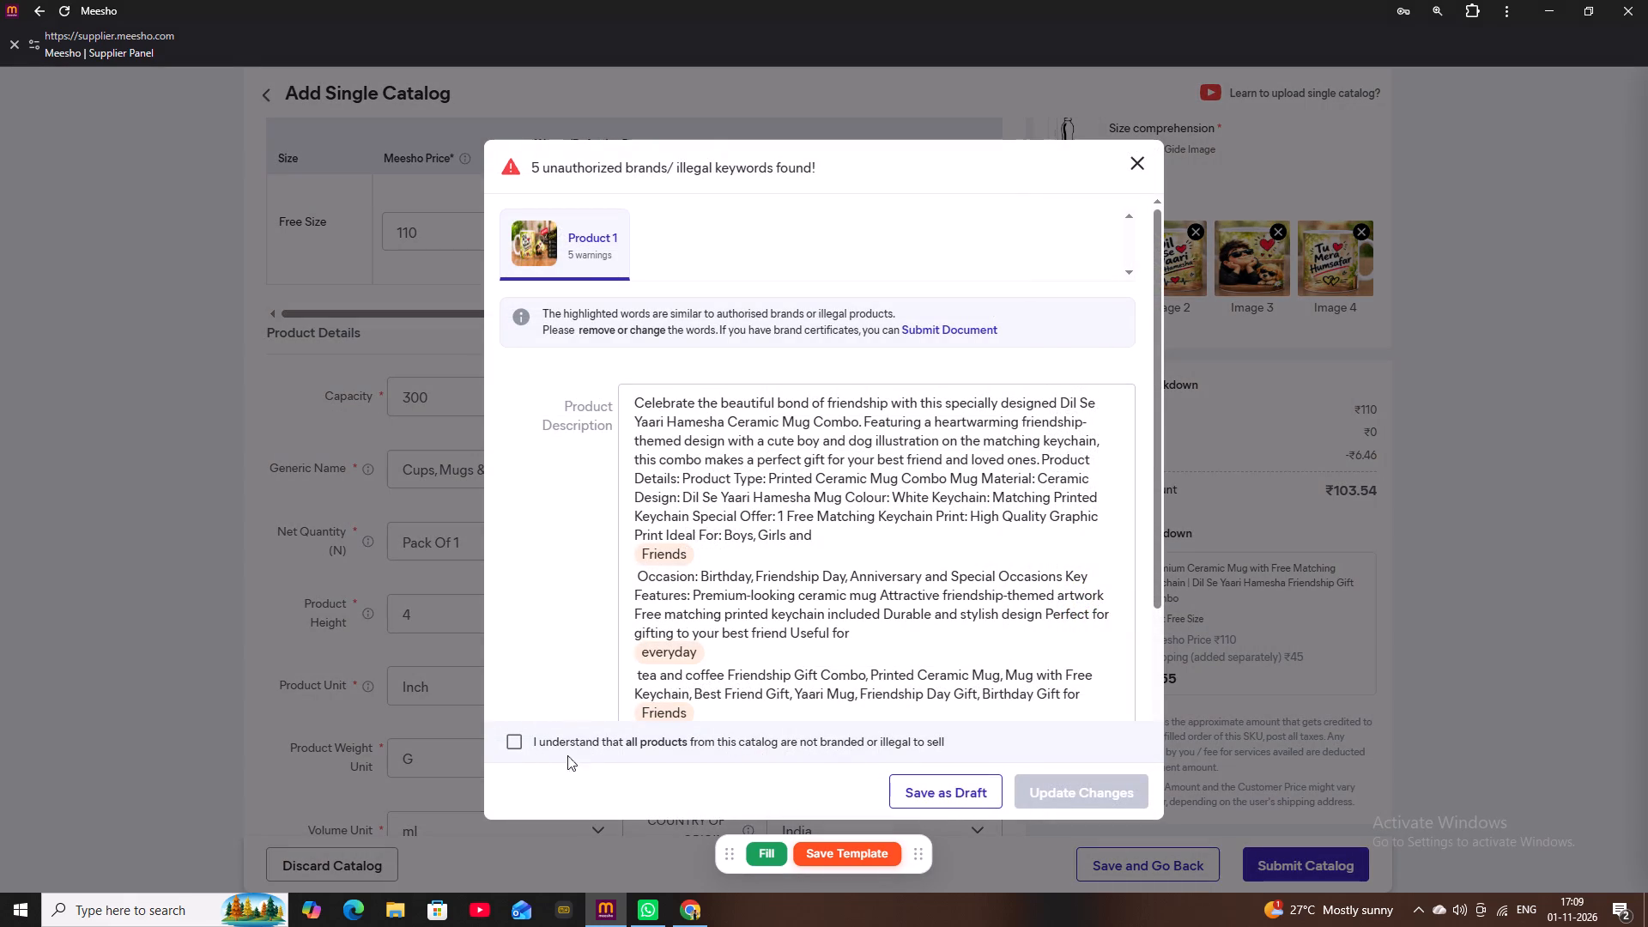
left_click(530, 737)
left_click(518, 740)
left_click(1075, 789)
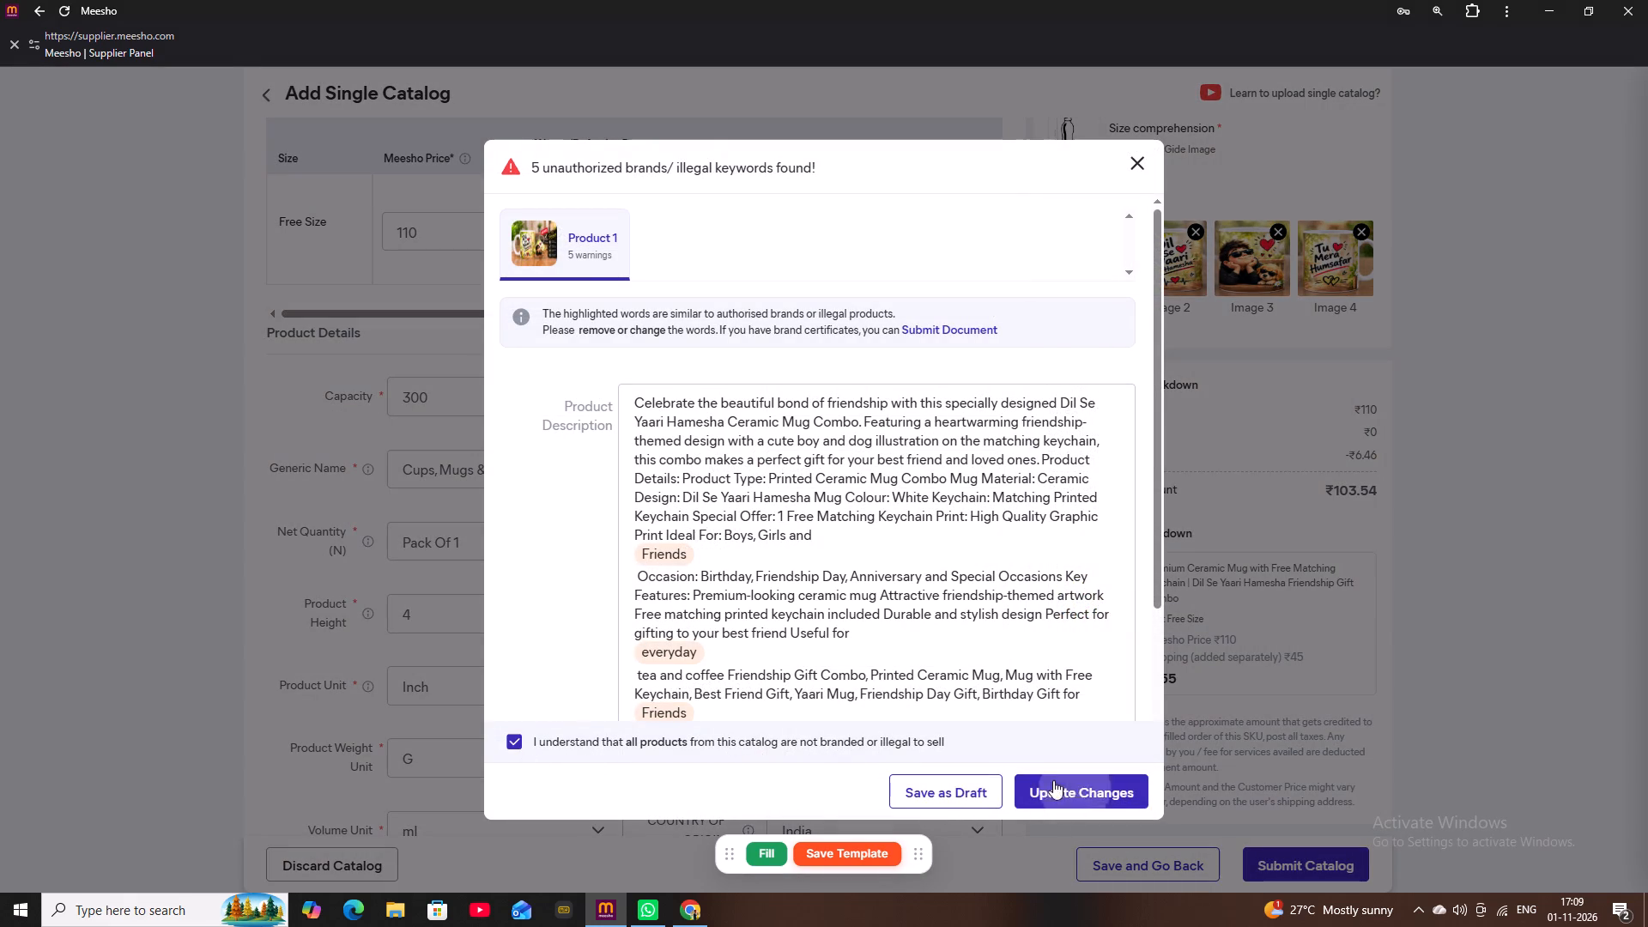
left_click(964, 538)
left_click(966, 522)
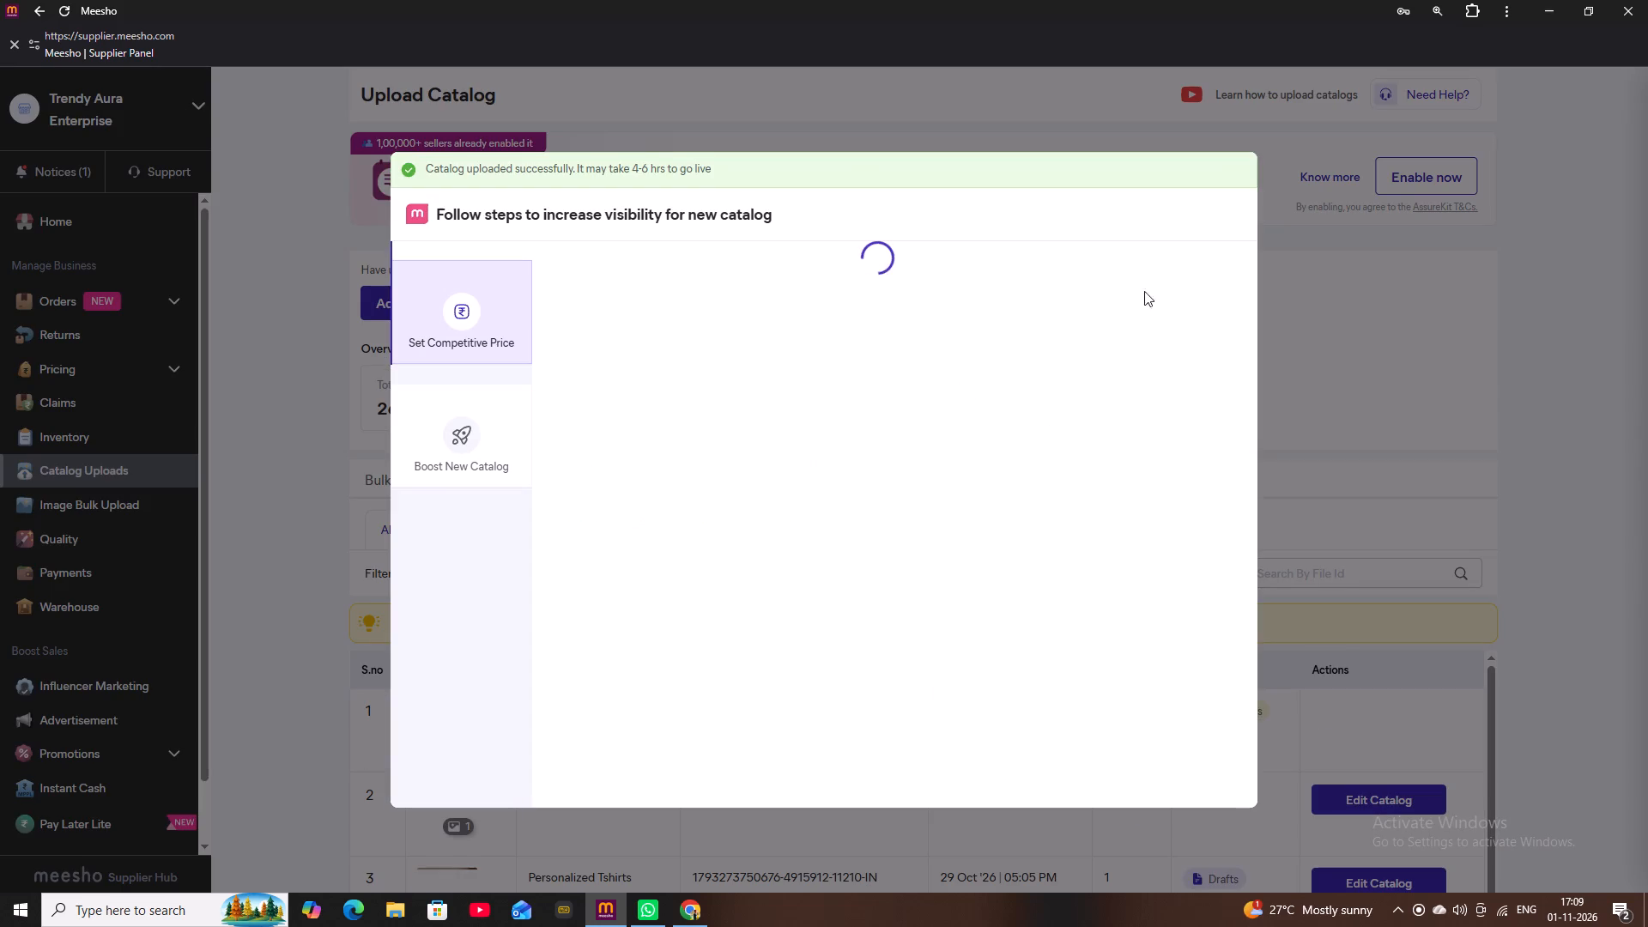
left_click(1230, 211)
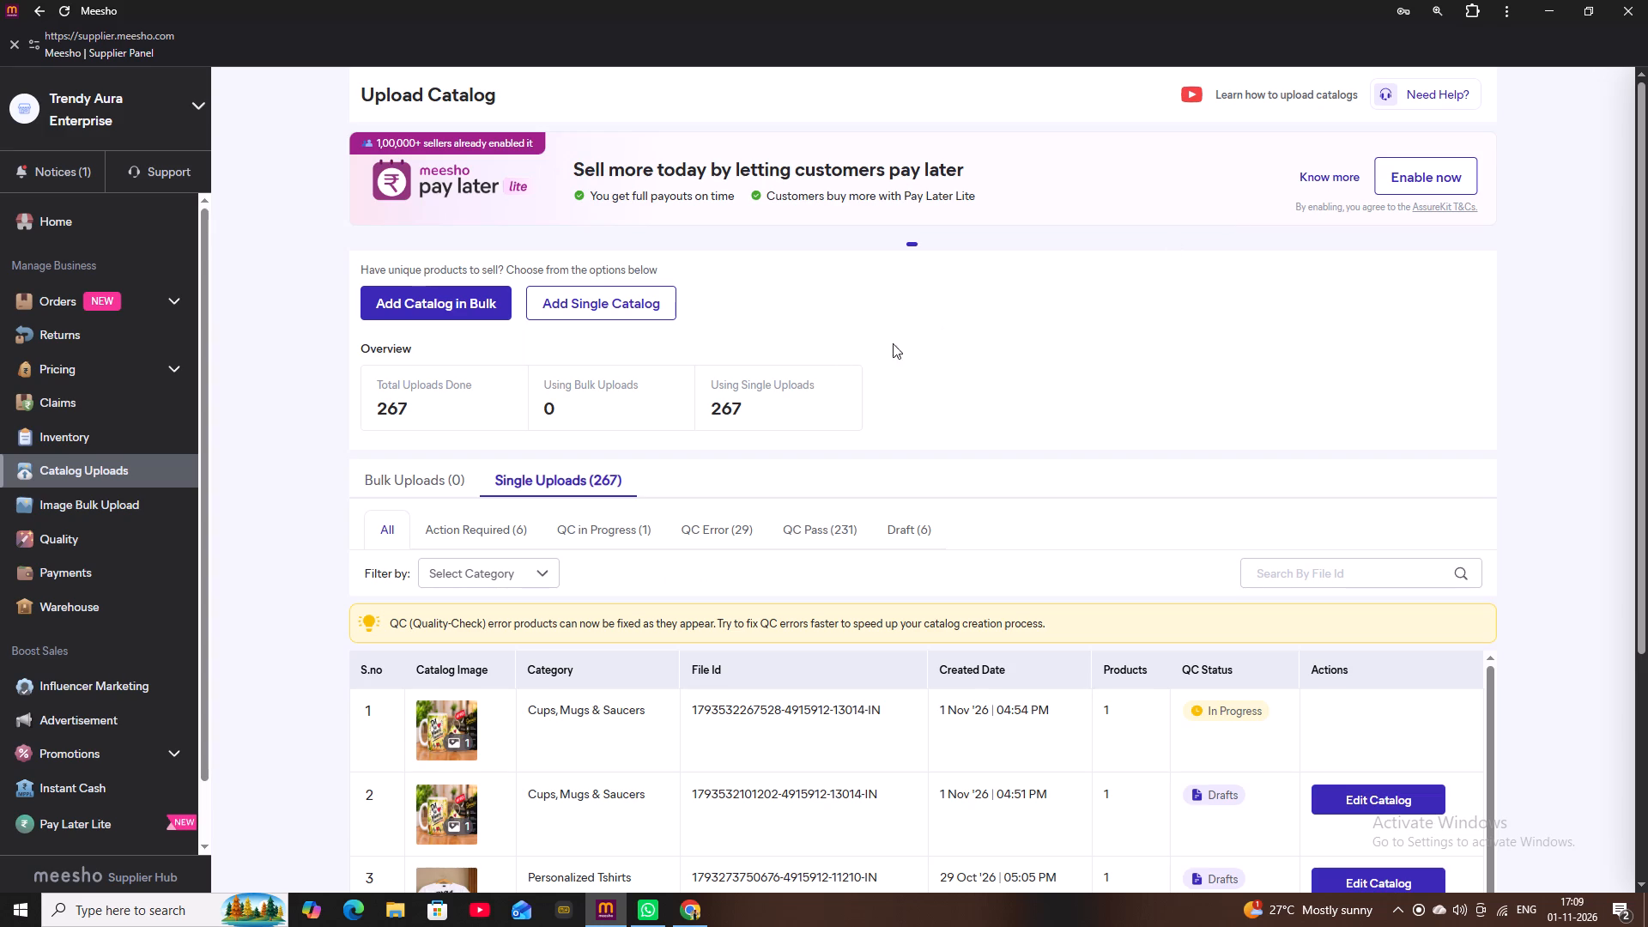
Start a new single catalog in the Cups, Mugs & Saucers category under Home & Kitchen, searching for "mug".
left_click(630, 300)
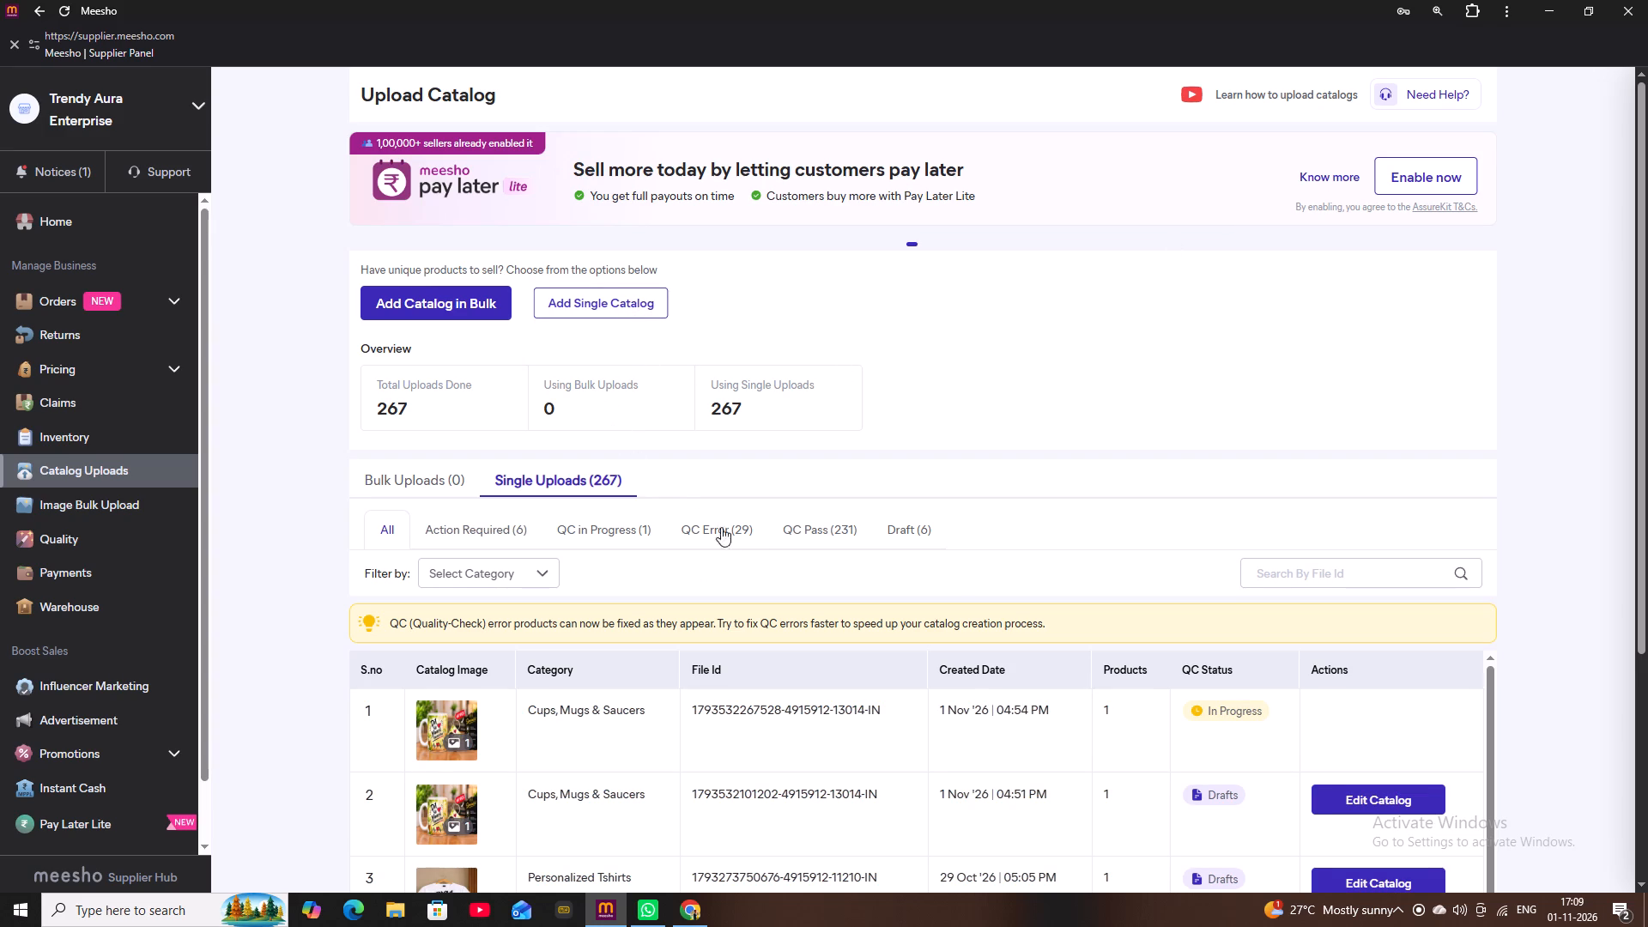
left_click(754, 561)
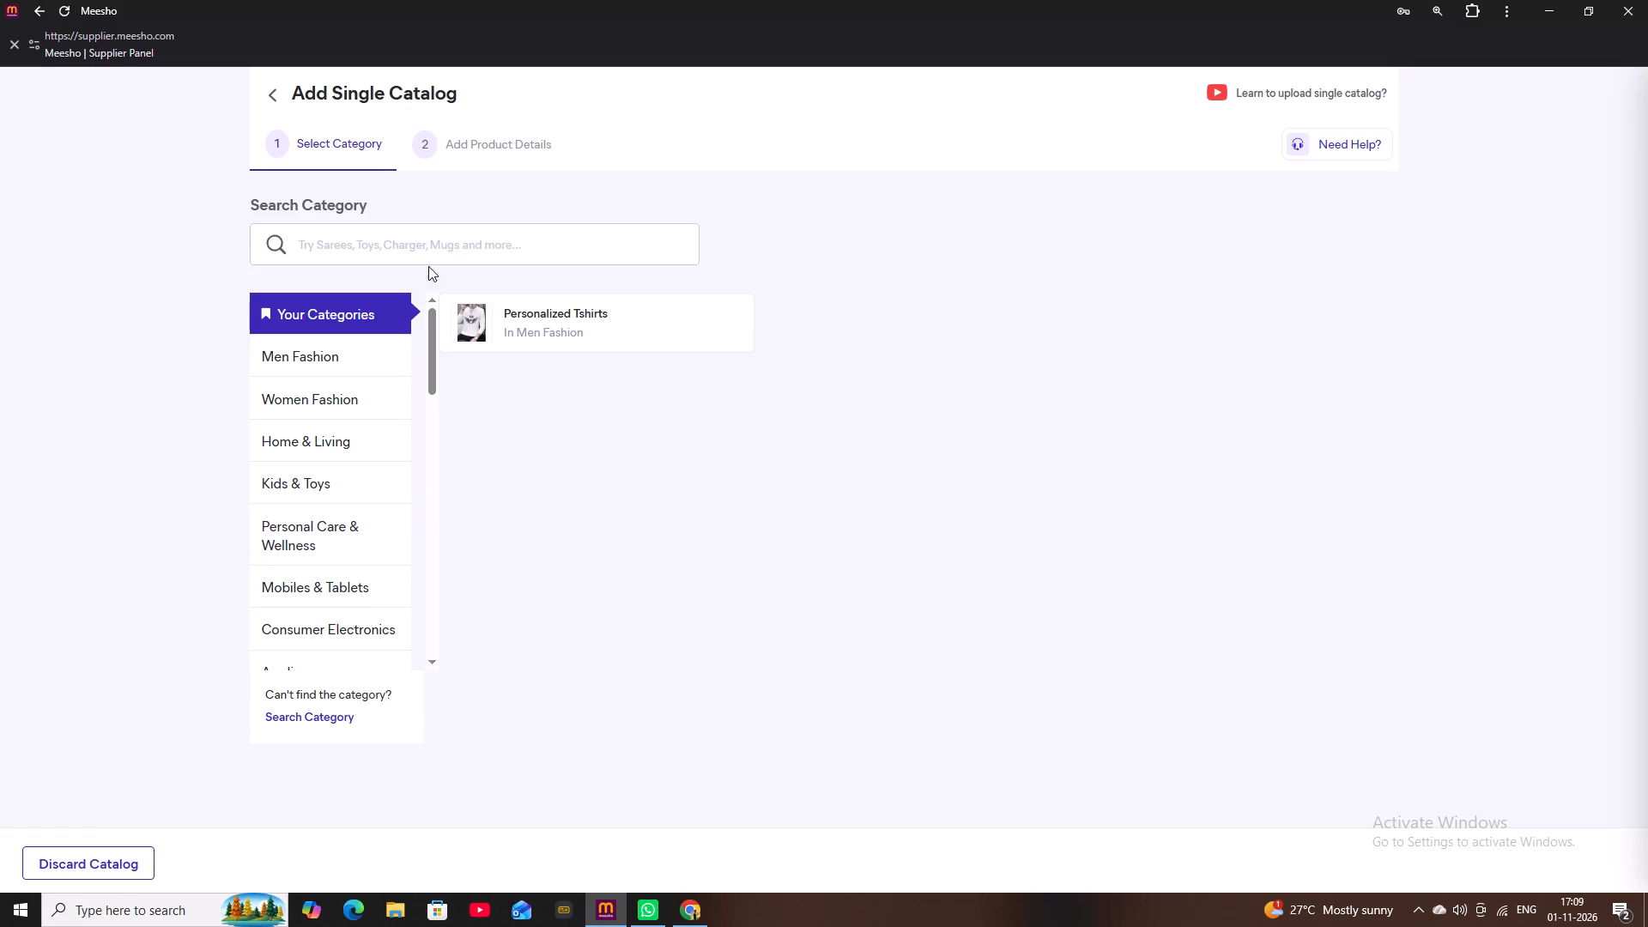
left_click(435, 241)
type("mug")
key("f")
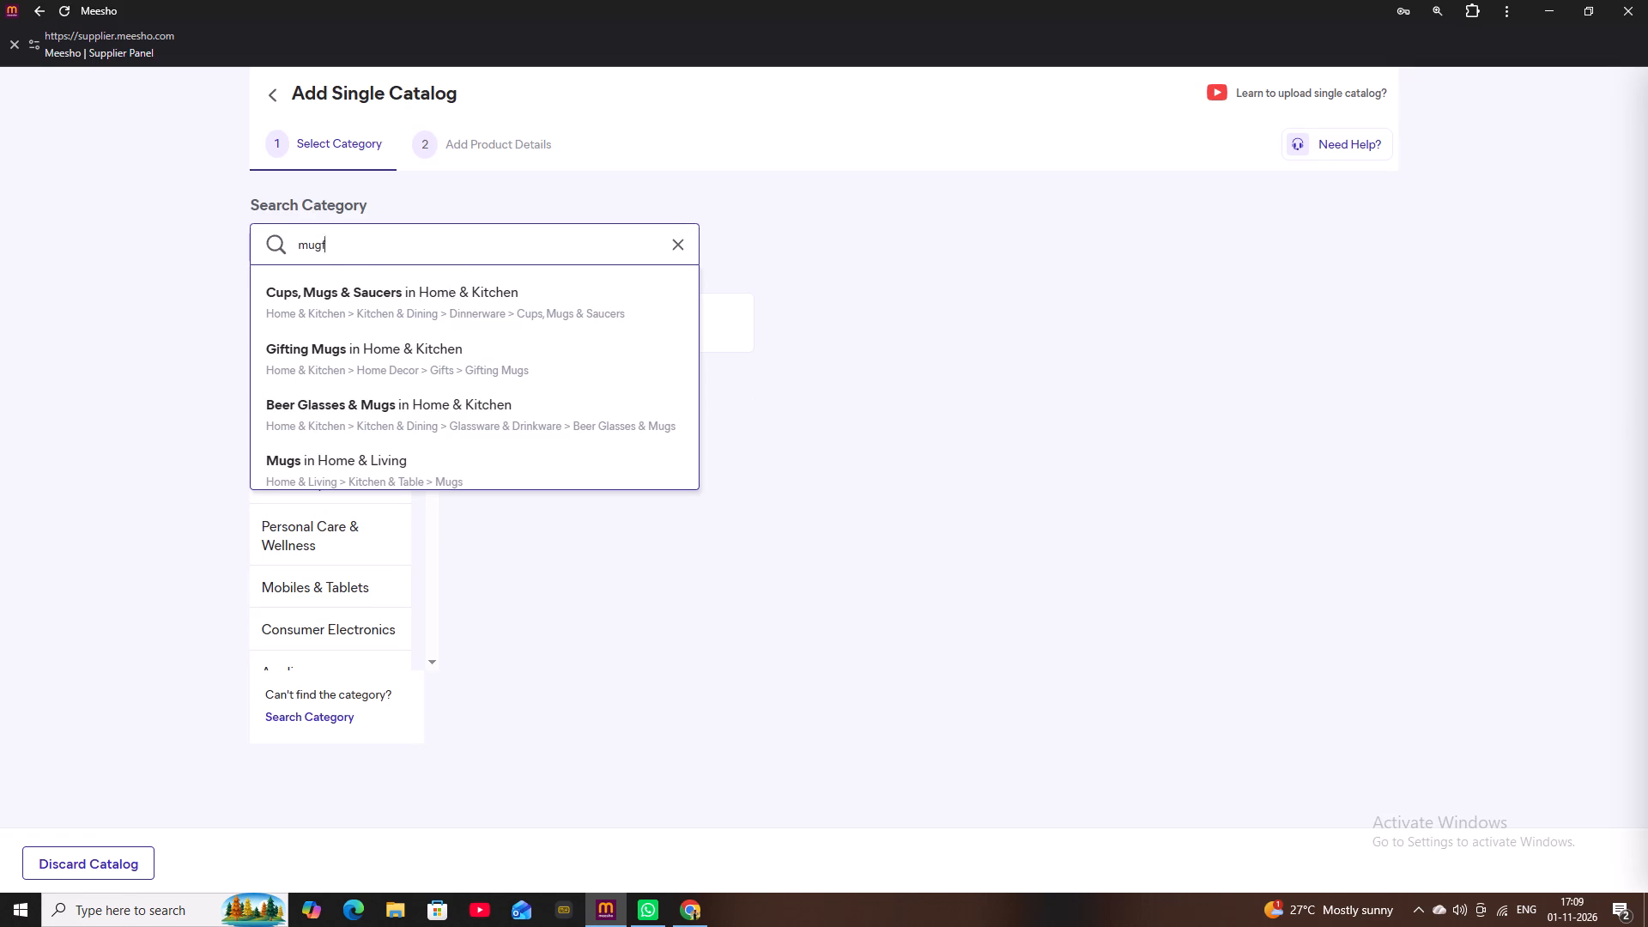
key("BackSpace")
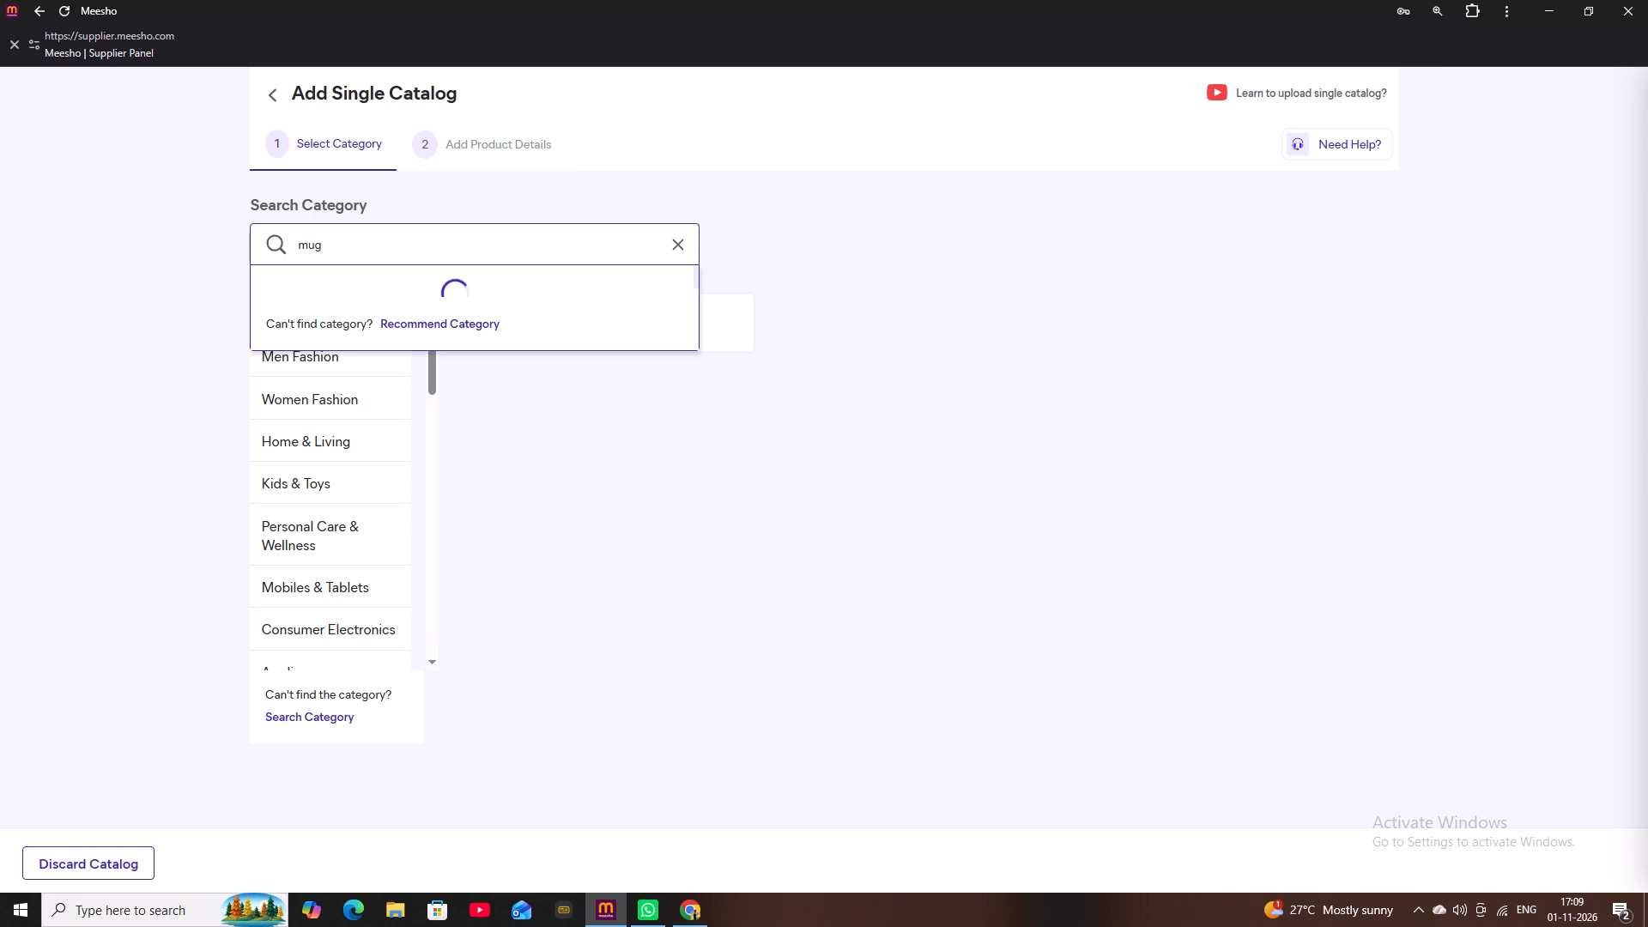
left_click(438, 294)
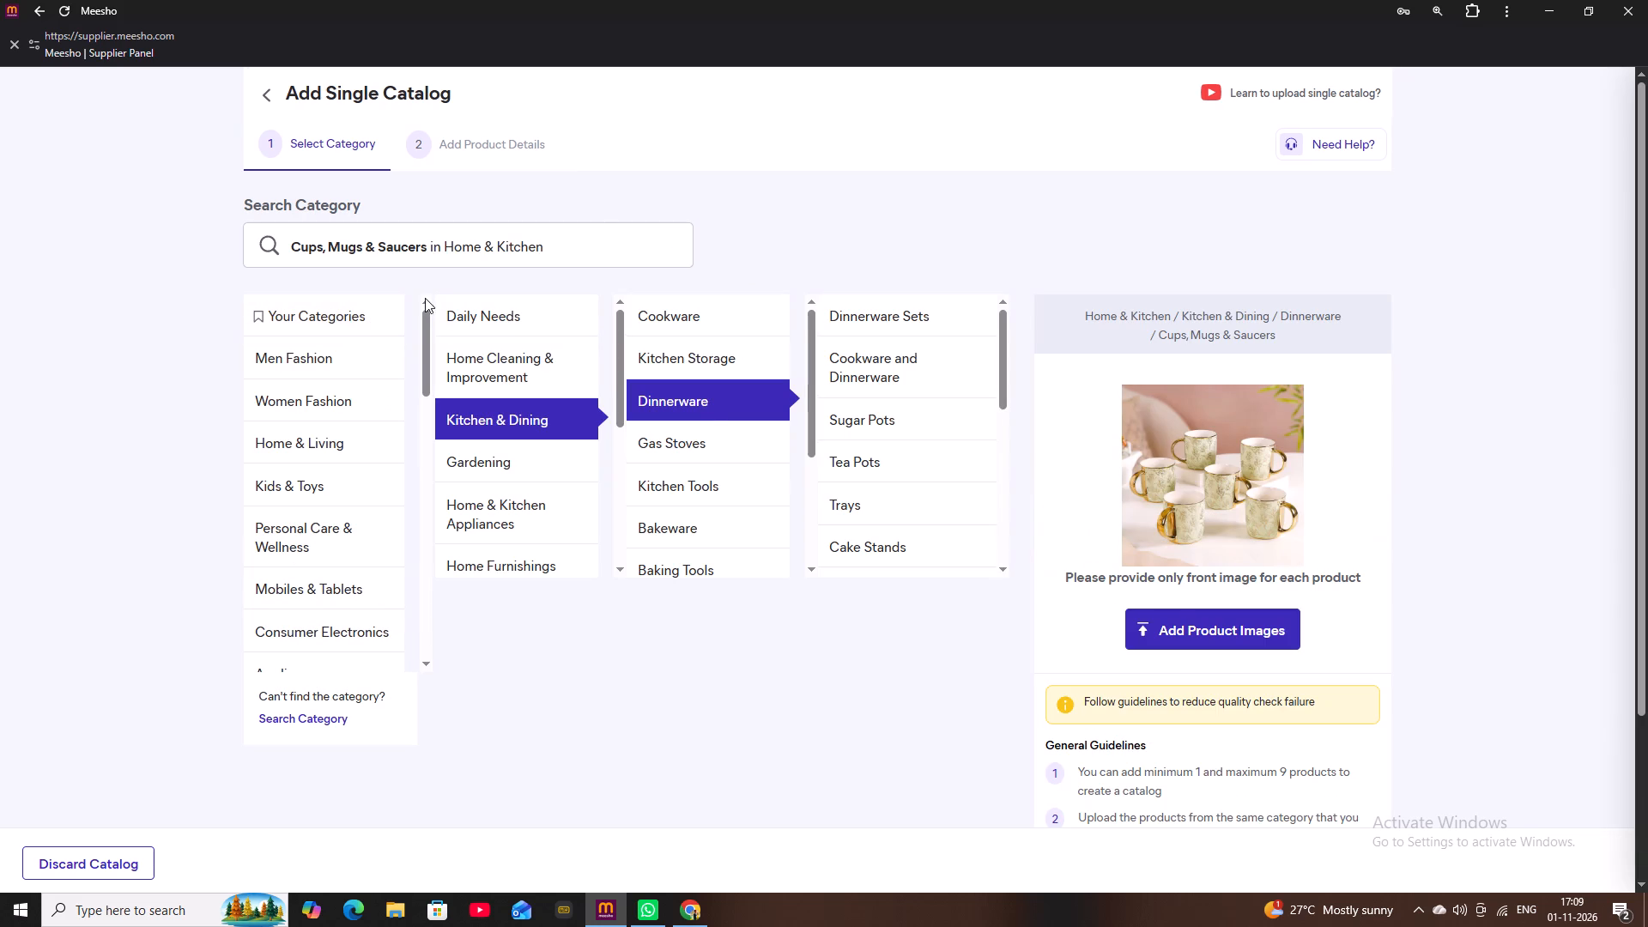
Add "WhatsApp Image 2026-11-01 at 4.42.56 PM" from the CUP MOCKUPS folder as the product's front image and continue to the product details.
left_click(1183, 629)
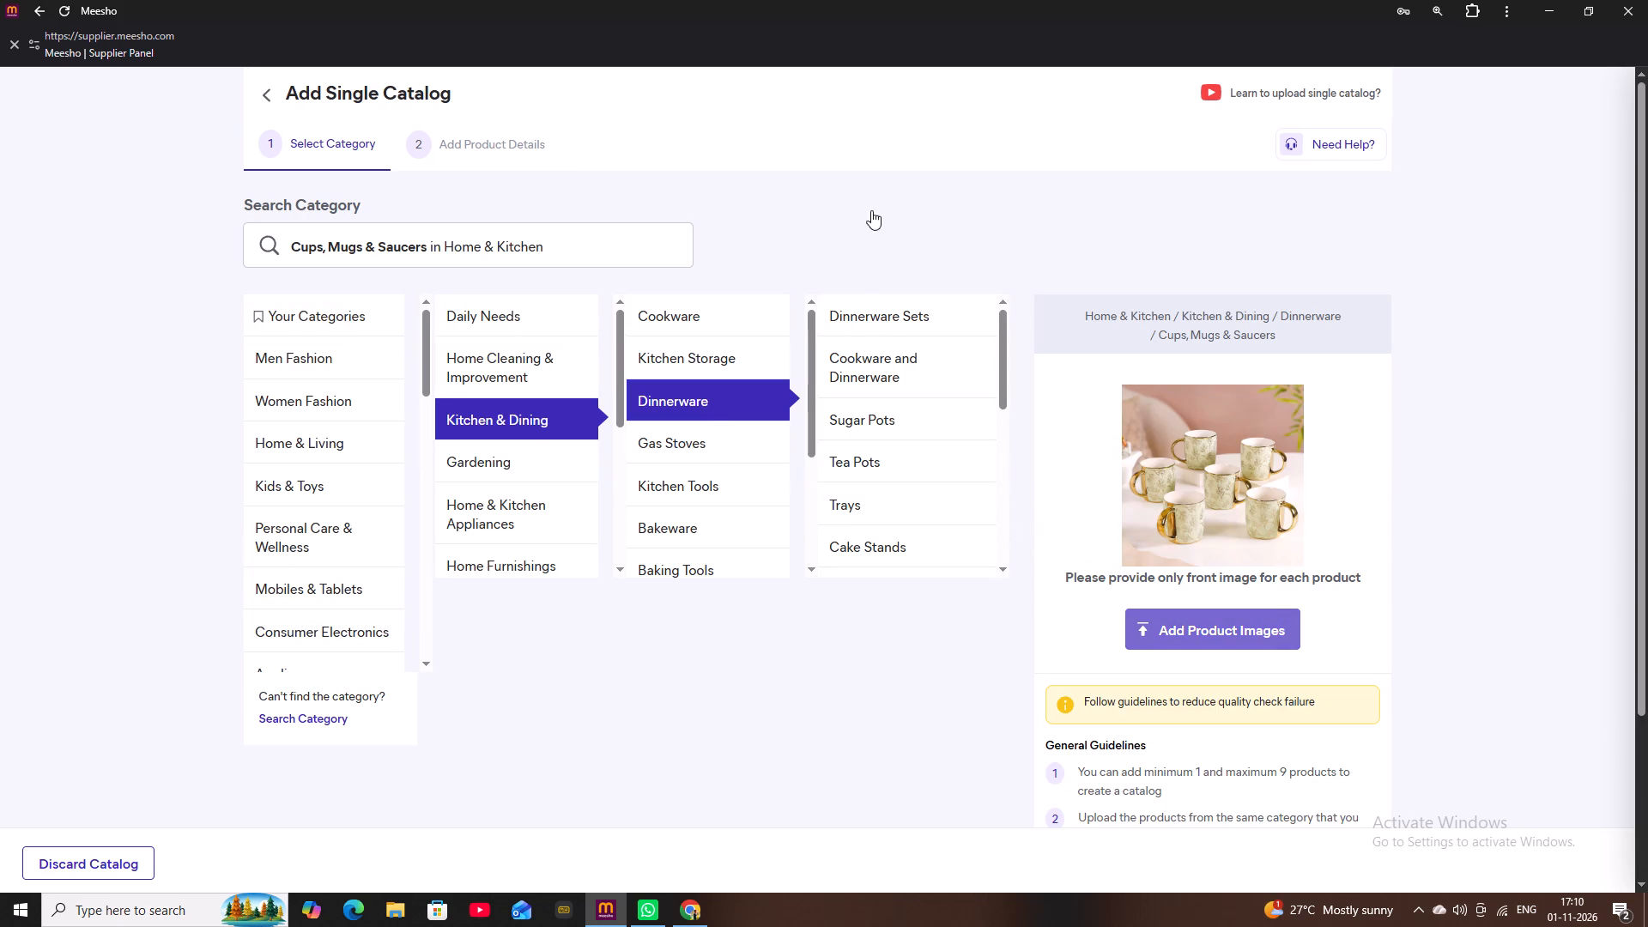
left_click_drag(870, 147, 870, 340)
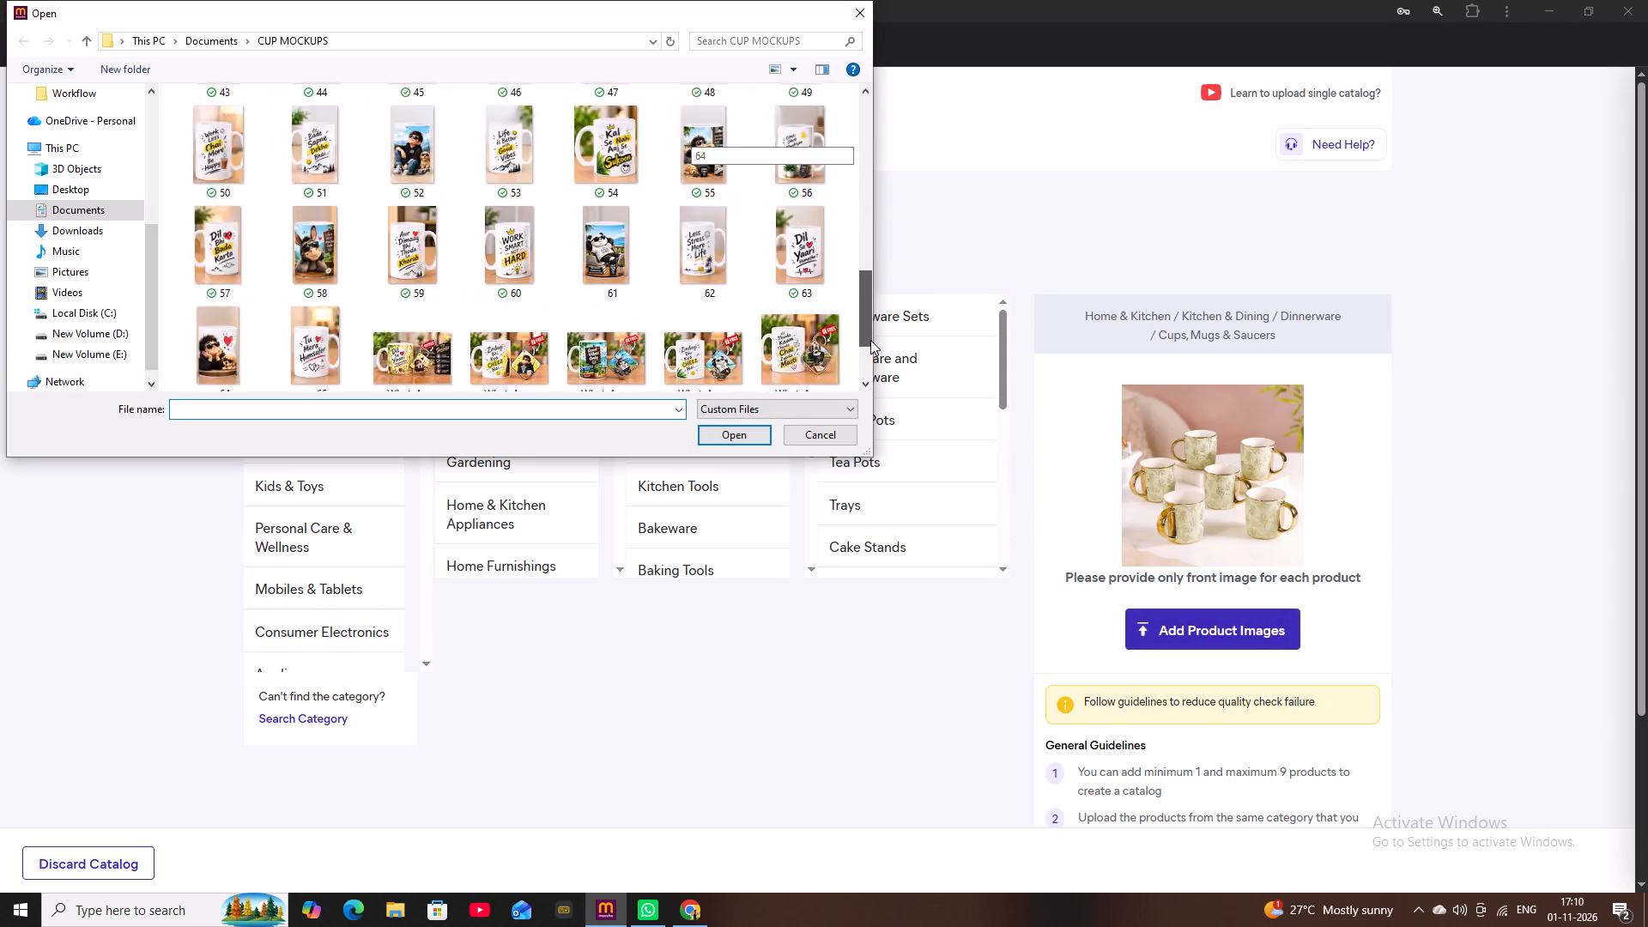
left_click_drag(870, 340, 870, 378)
scroll(612, 233, "up", 2)
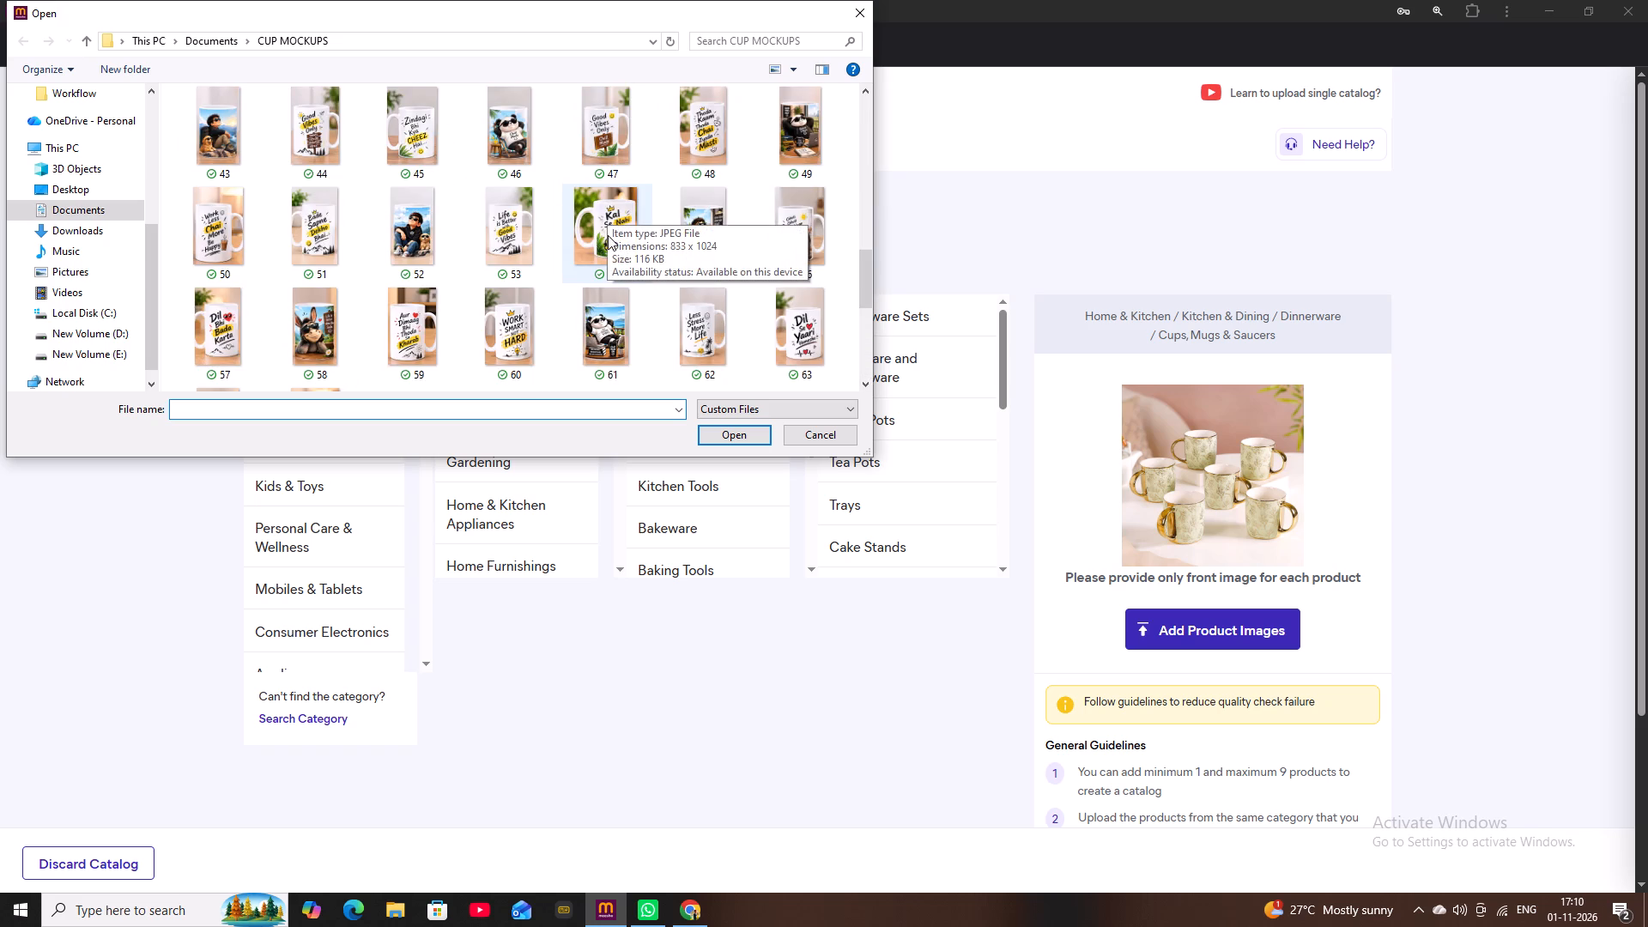
scroll(608, 235, "up", 1)
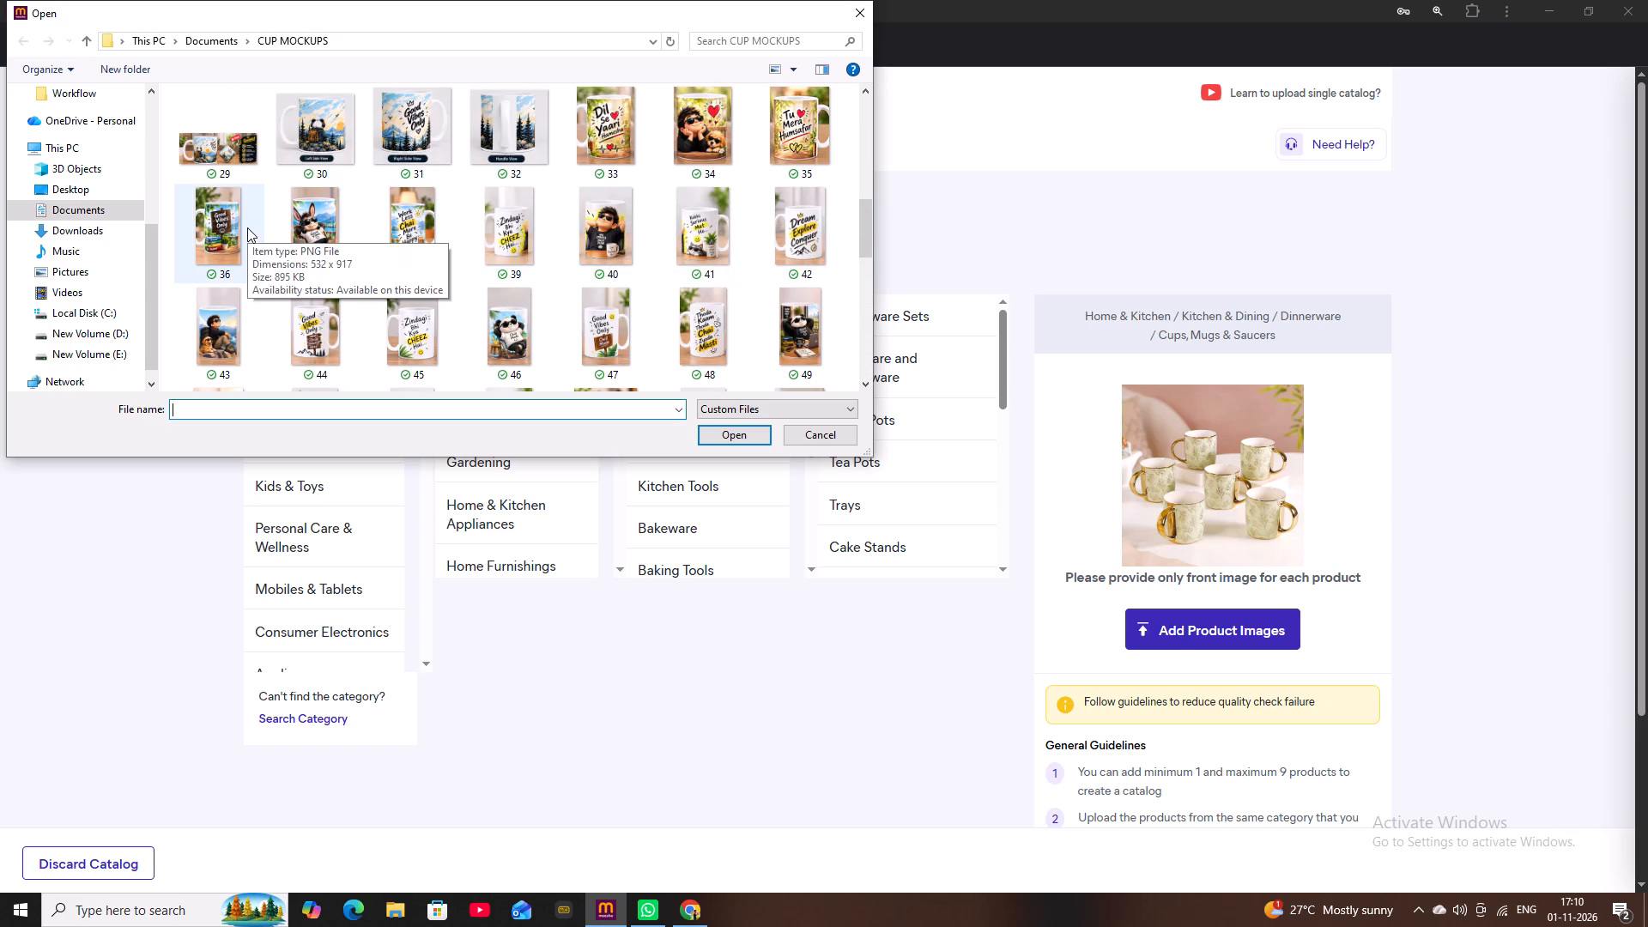
scroll(451, 251, "down", 5)
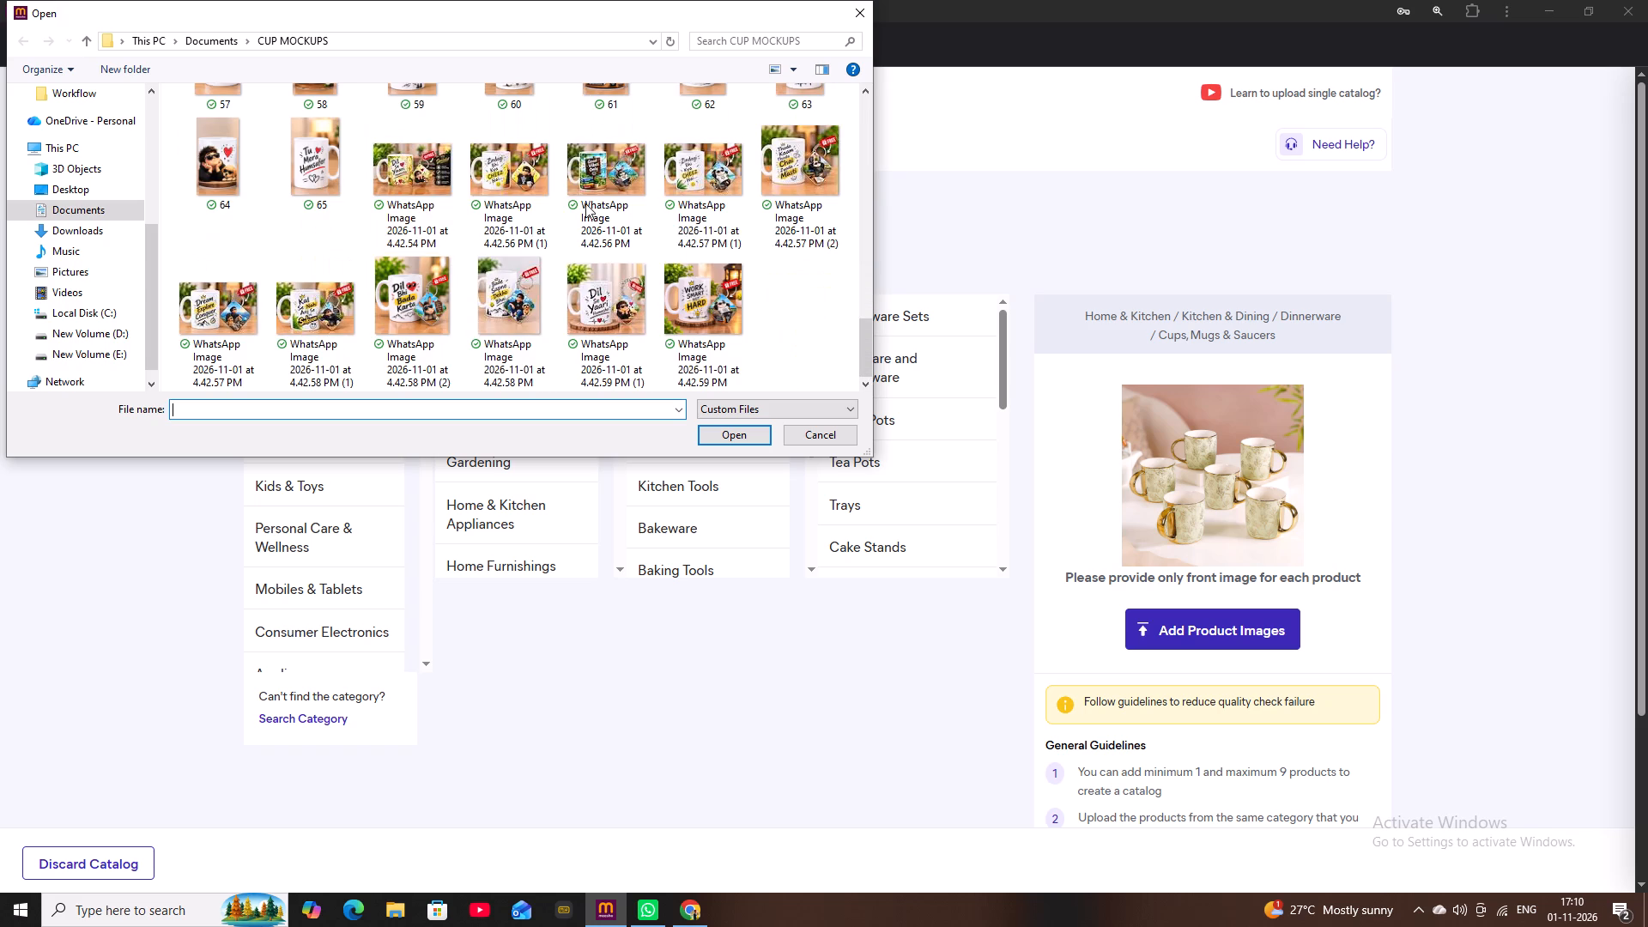
double_click(618, 167)
left_click(1088, 713)
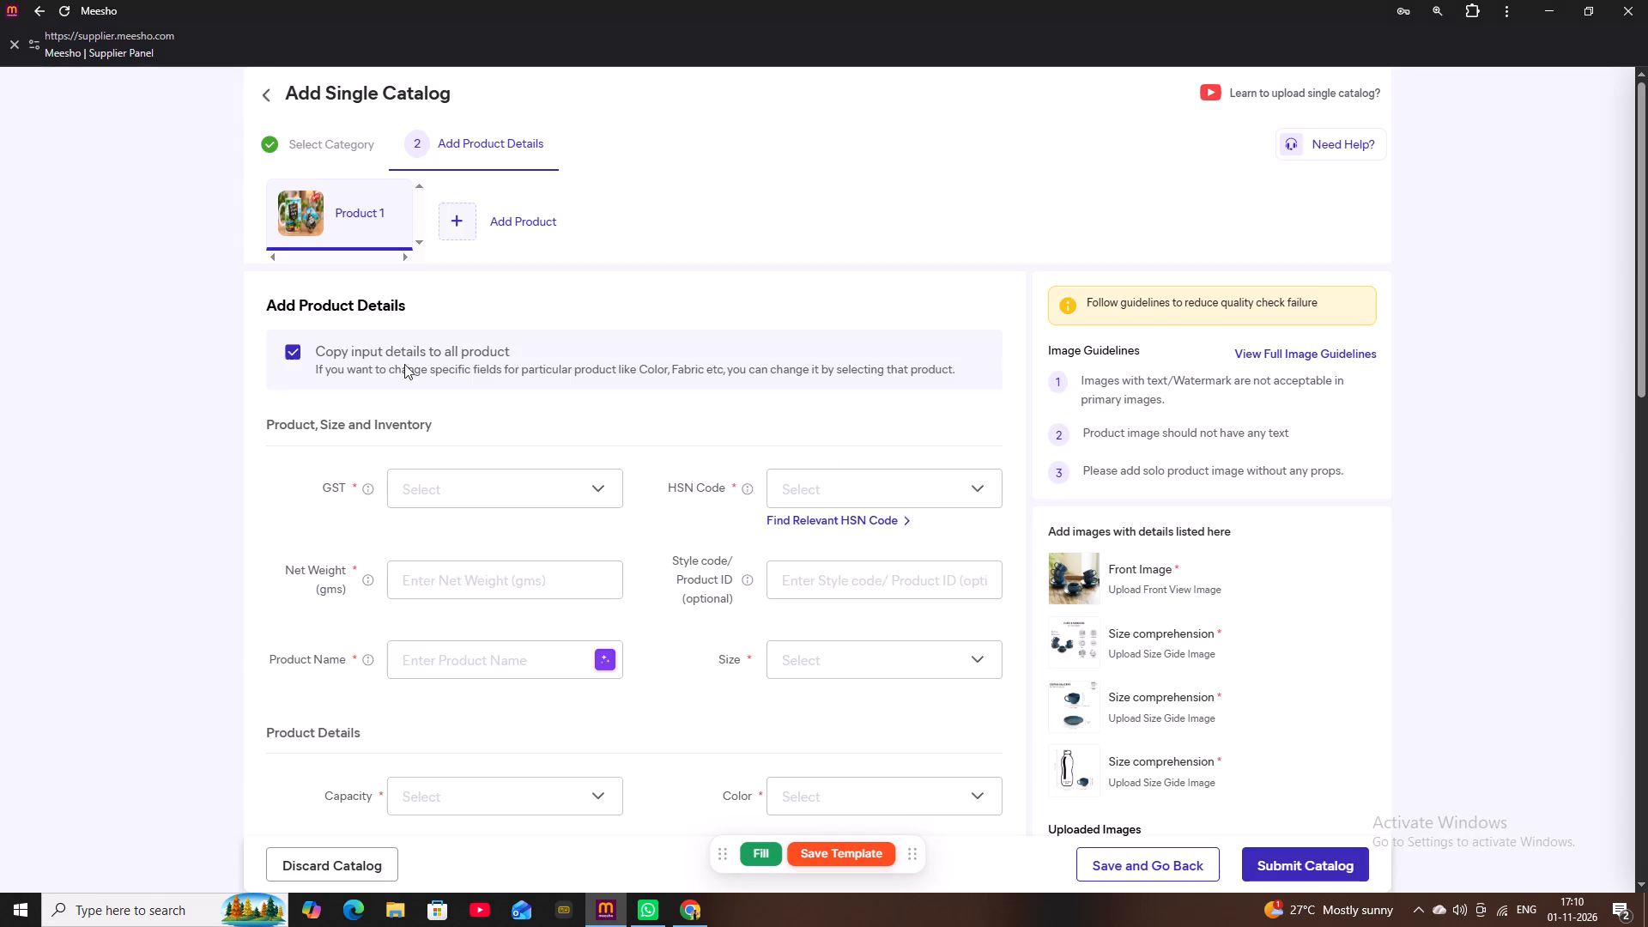
Set the product's GST to 5, HSN code to 69120090, size to Free Size and net weight to 350 grams.
left_click(456, 494)
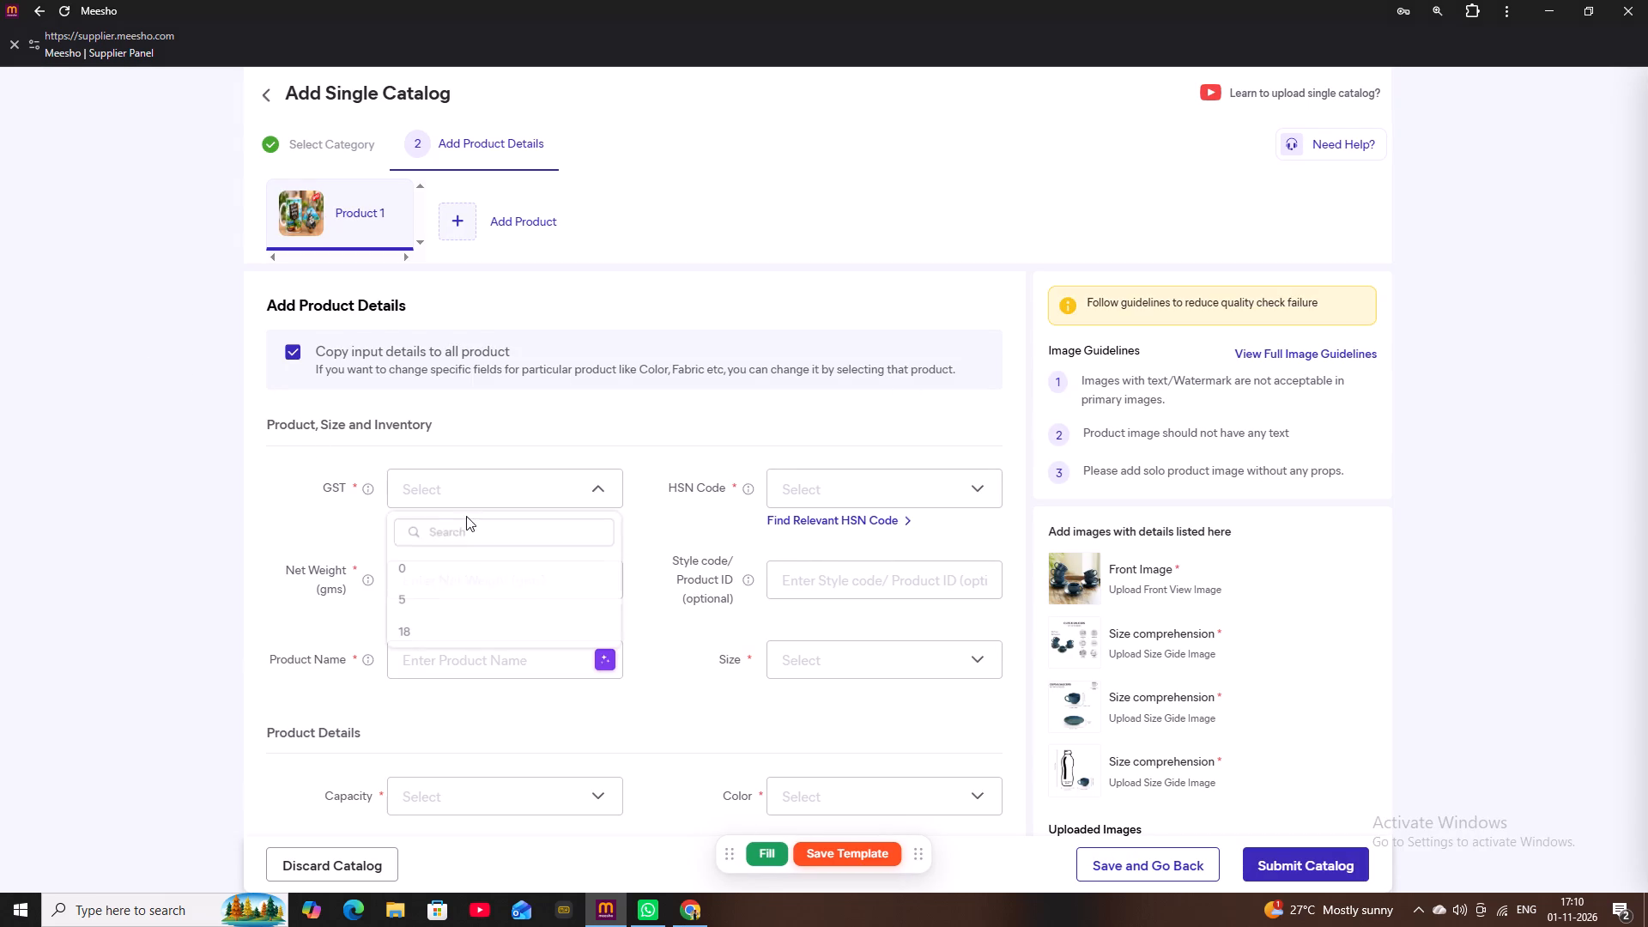
left_click_drag(457, 596, 464, 596)
left_click(860, 495)
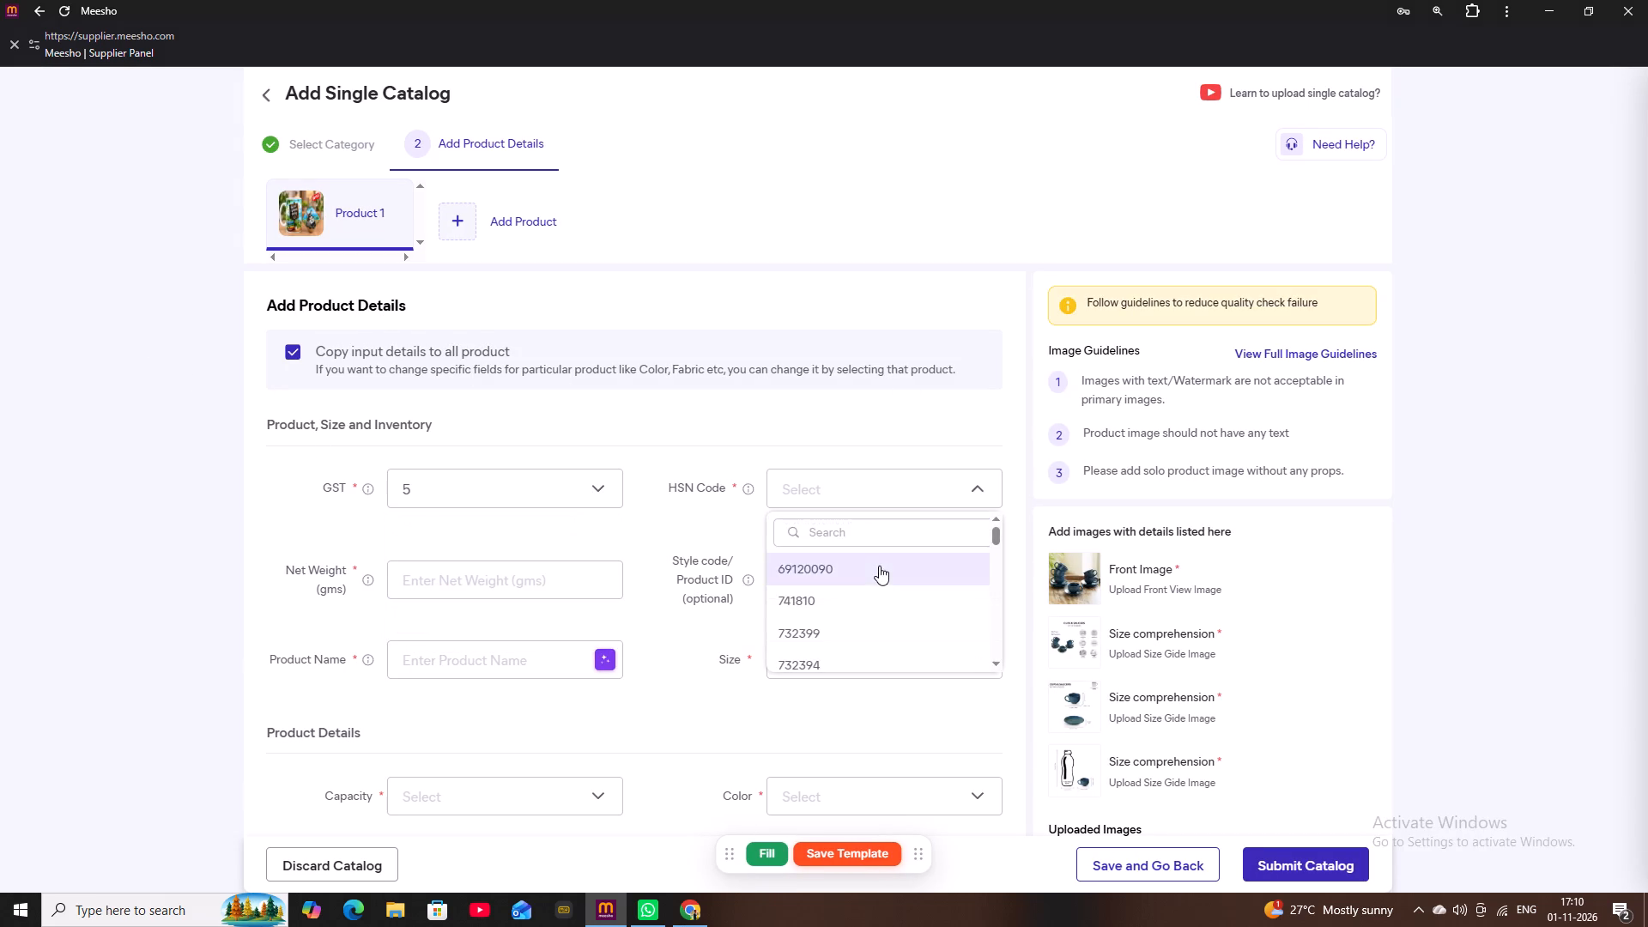
left_click(879, 566)
left_click(828, 575)
left_click(813, 645)
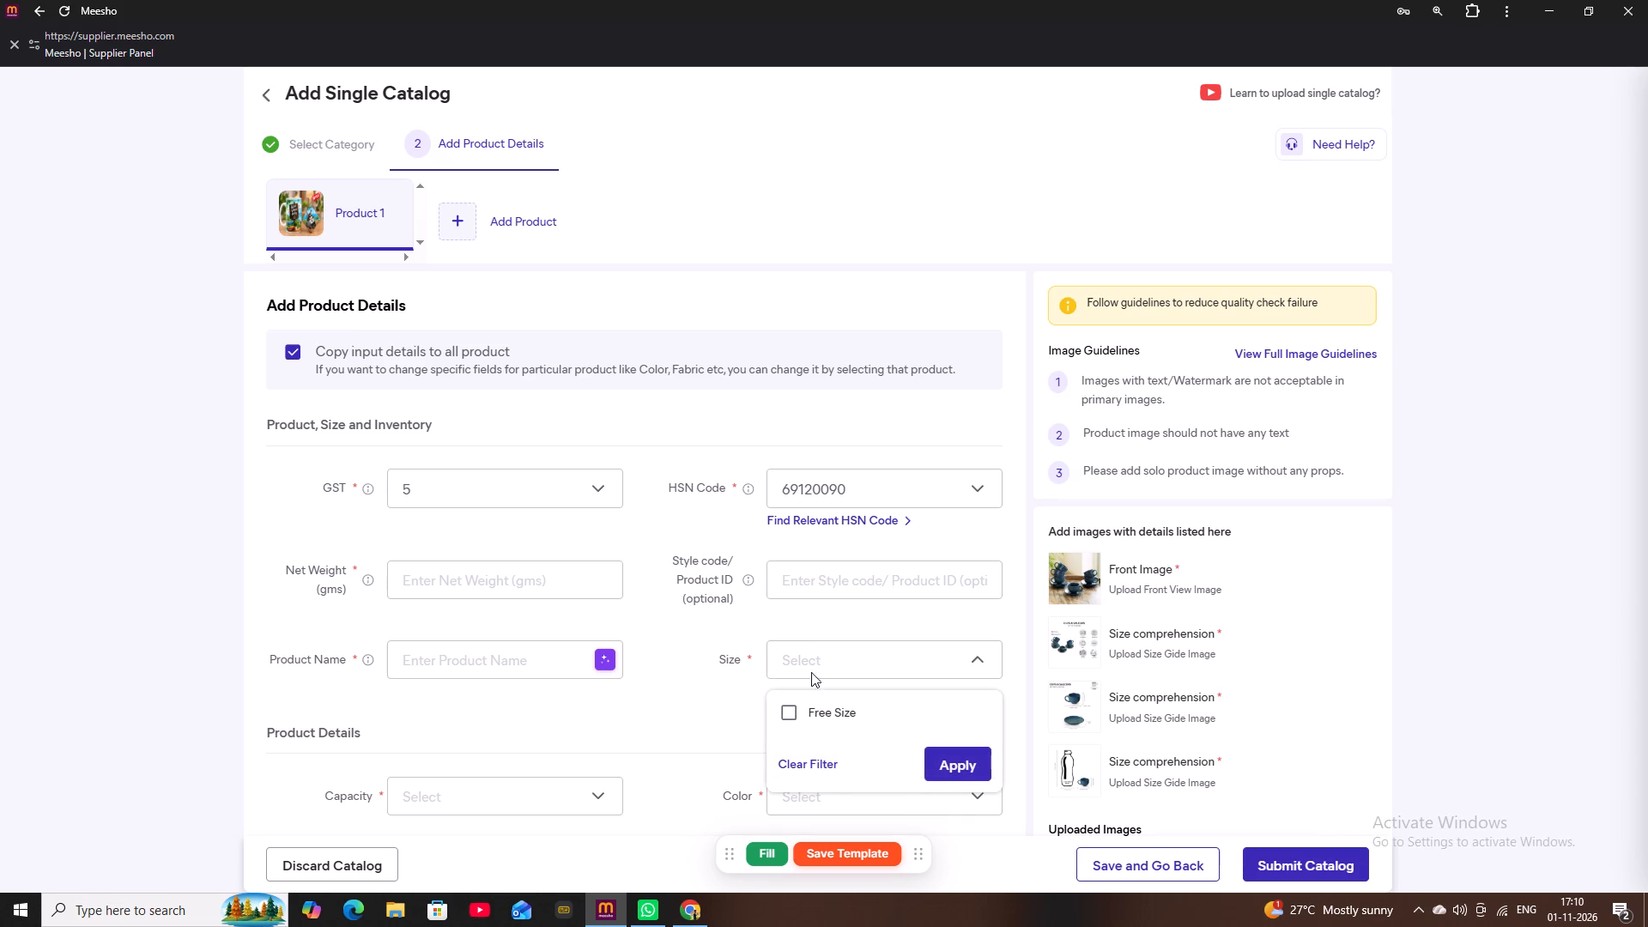
left_click(780, 707)
left_click(949, 758)
left_click(480, 579)
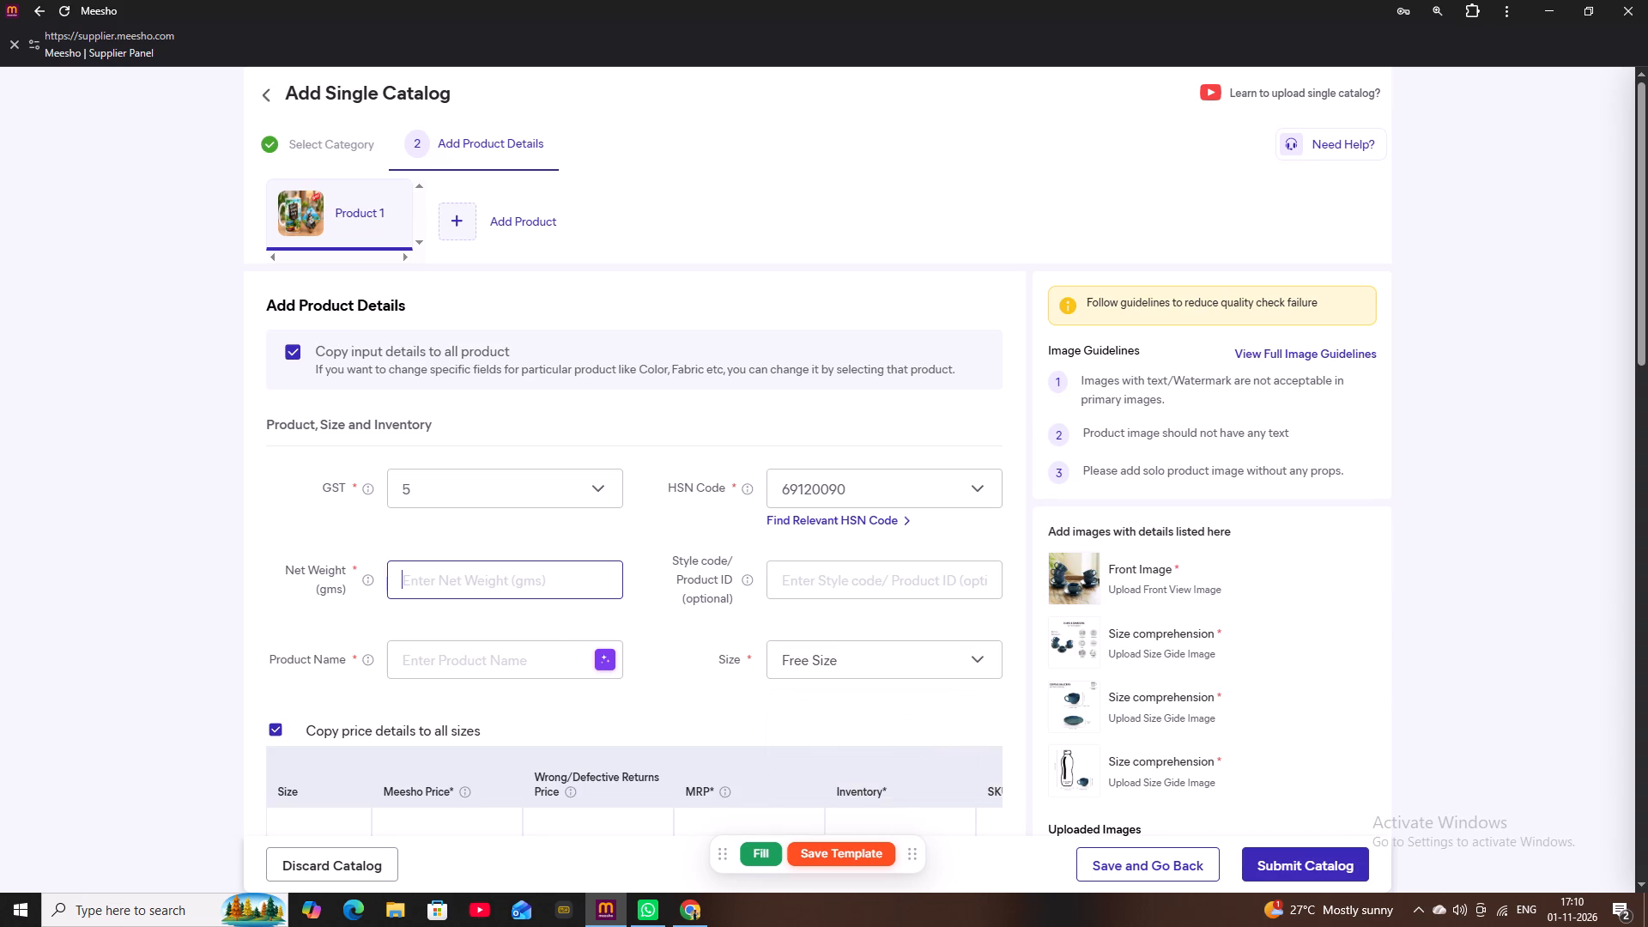
type("350")
left_click(678, 426)
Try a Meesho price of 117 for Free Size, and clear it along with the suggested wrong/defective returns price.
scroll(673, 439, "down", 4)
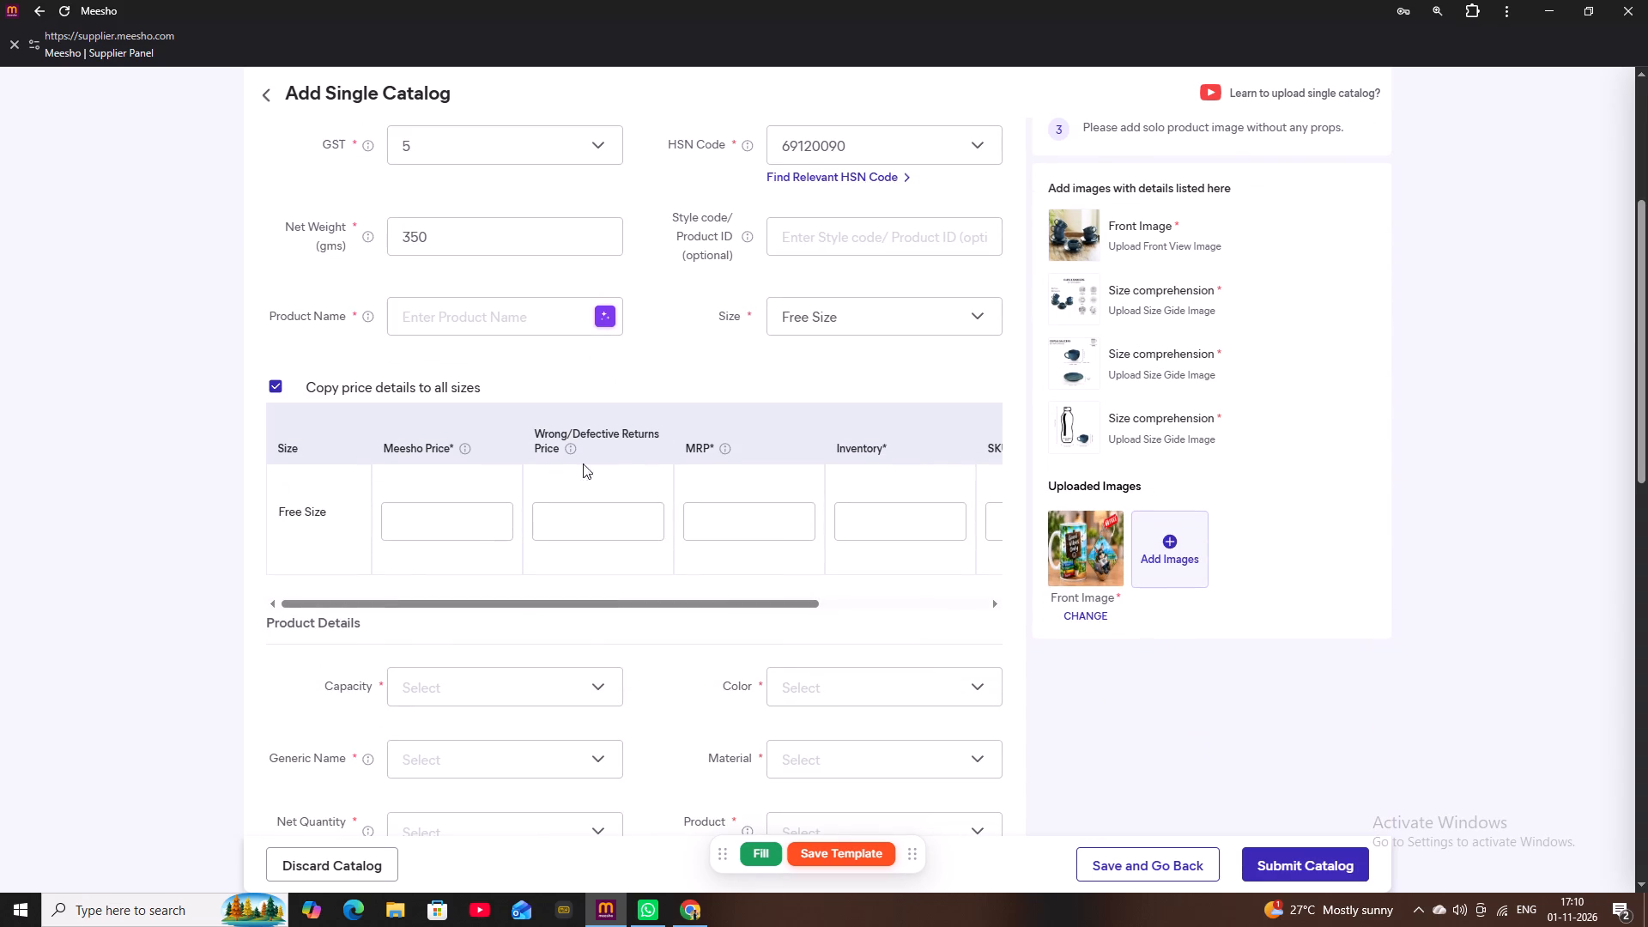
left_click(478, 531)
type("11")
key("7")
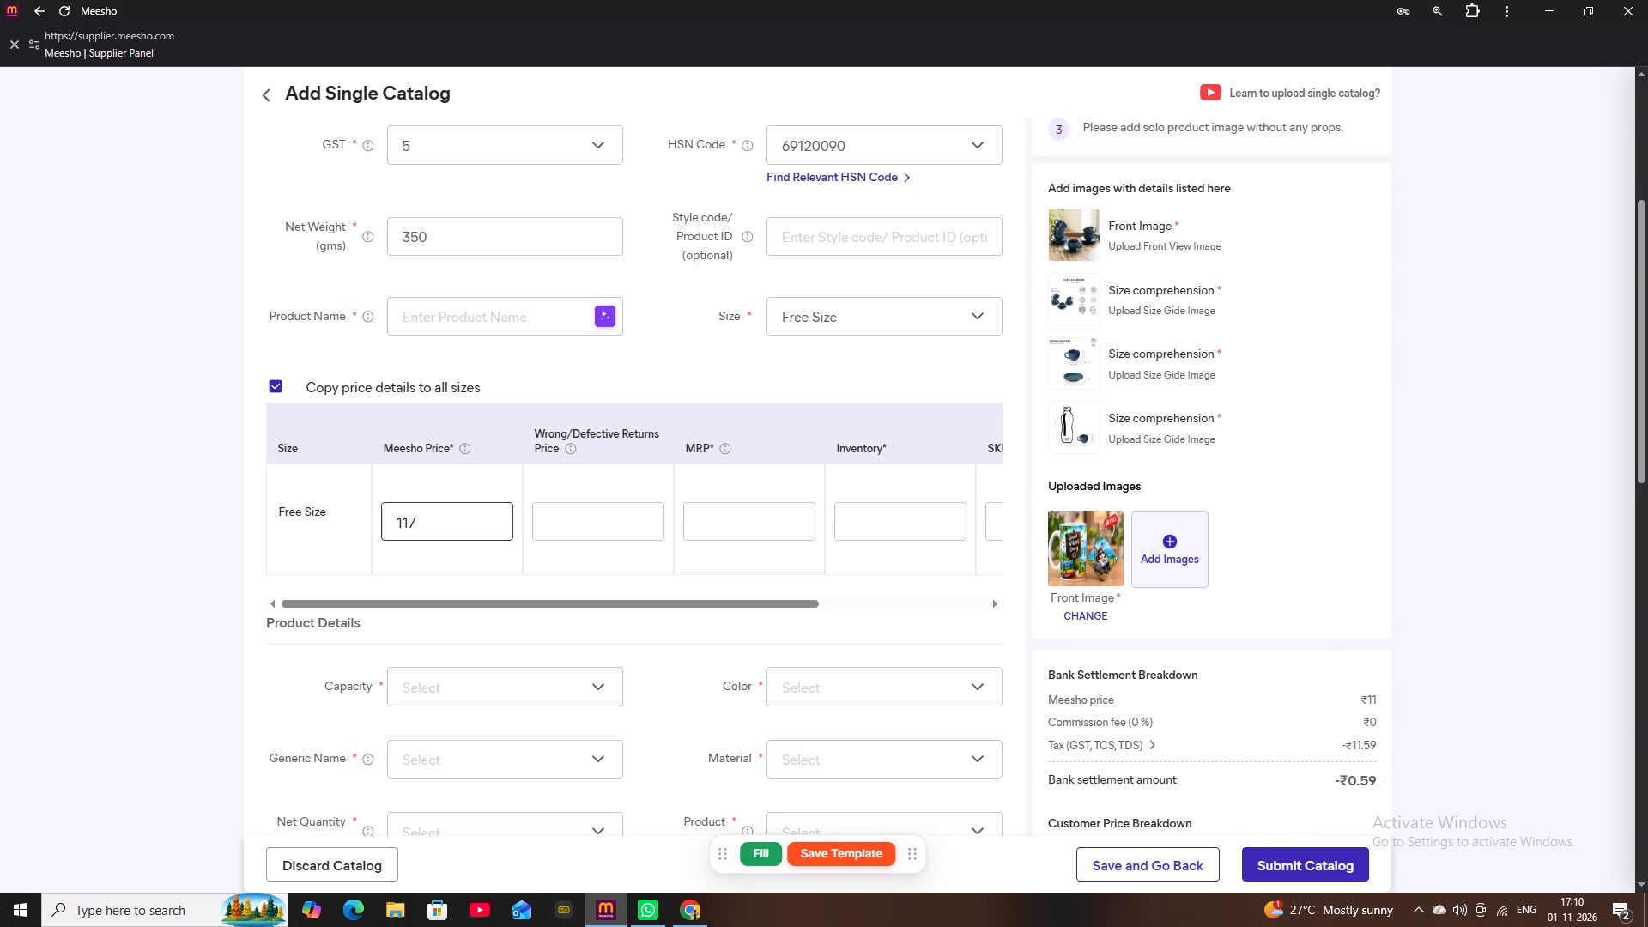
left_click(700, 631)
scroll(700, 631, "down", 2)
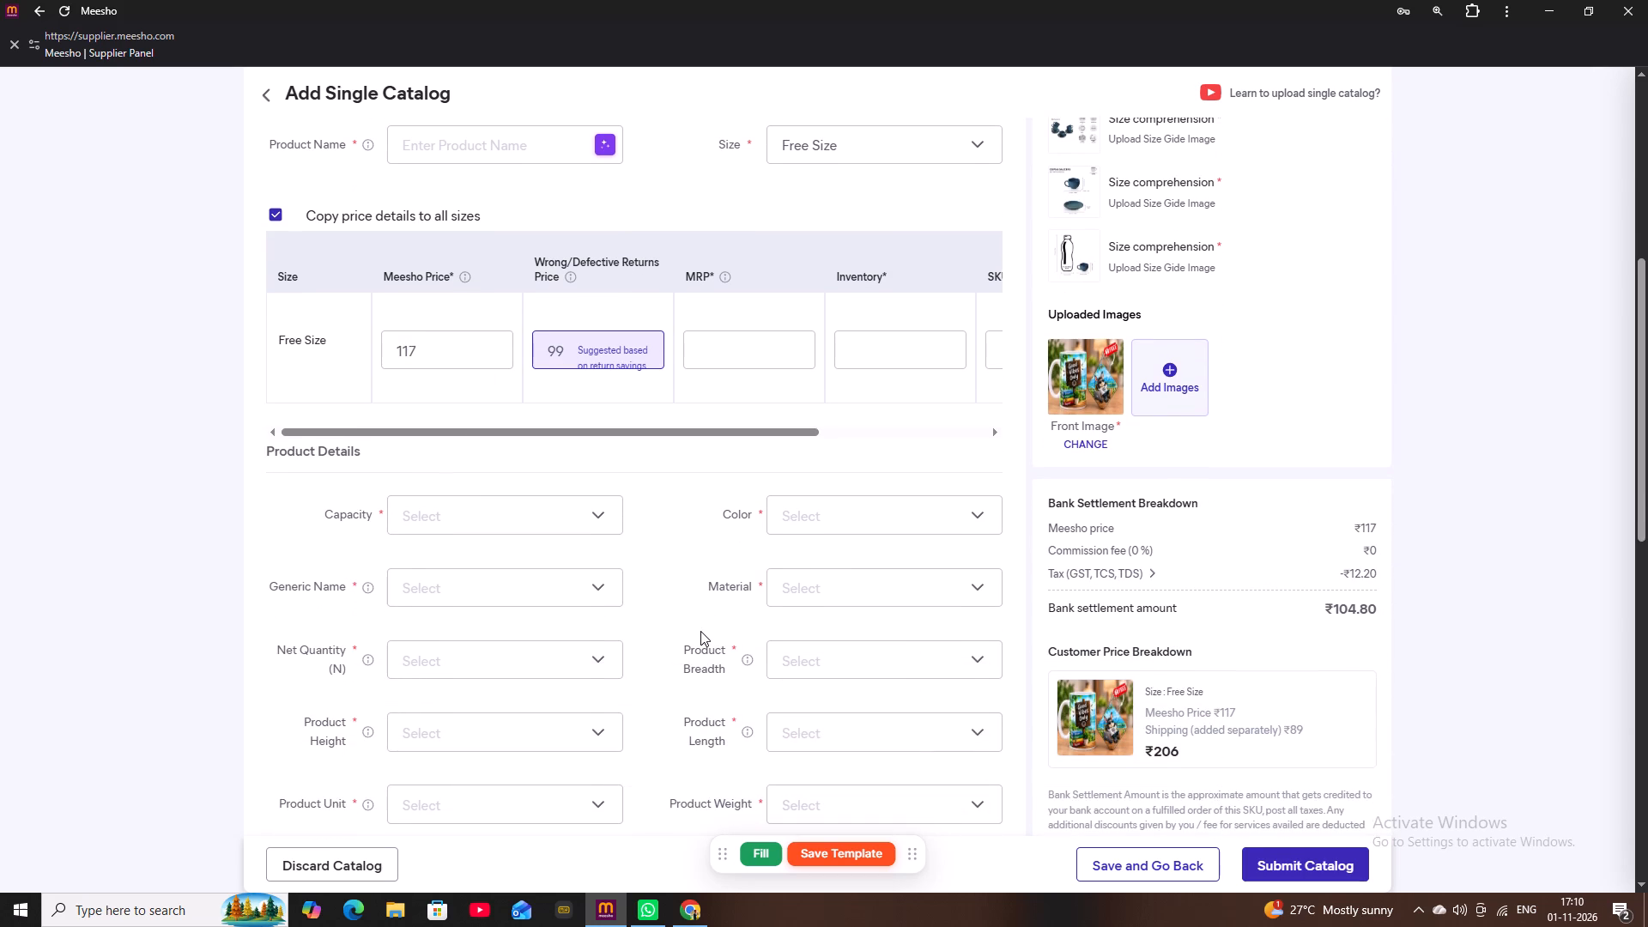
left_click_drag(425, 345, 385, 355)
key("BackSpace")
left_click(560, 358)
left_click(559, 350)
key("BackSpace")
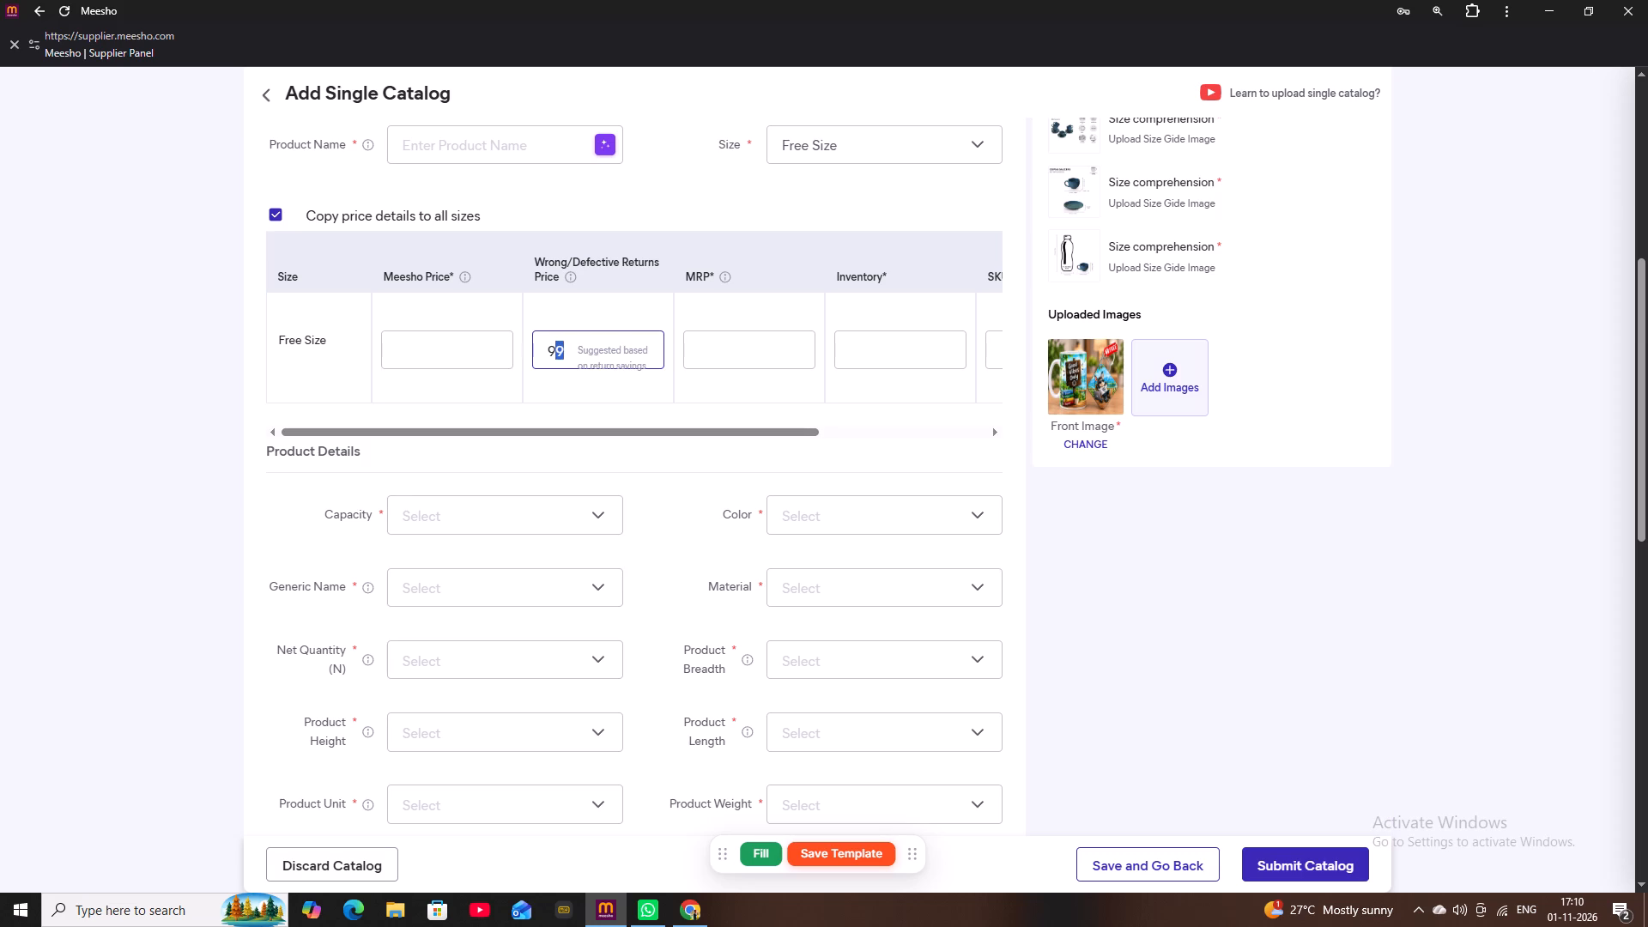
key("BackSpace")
Fill in the Free Size row with Meesho price 111, wrong/defective returns price 110, MRP 499 and inventory 50.
left_click(464, 365)
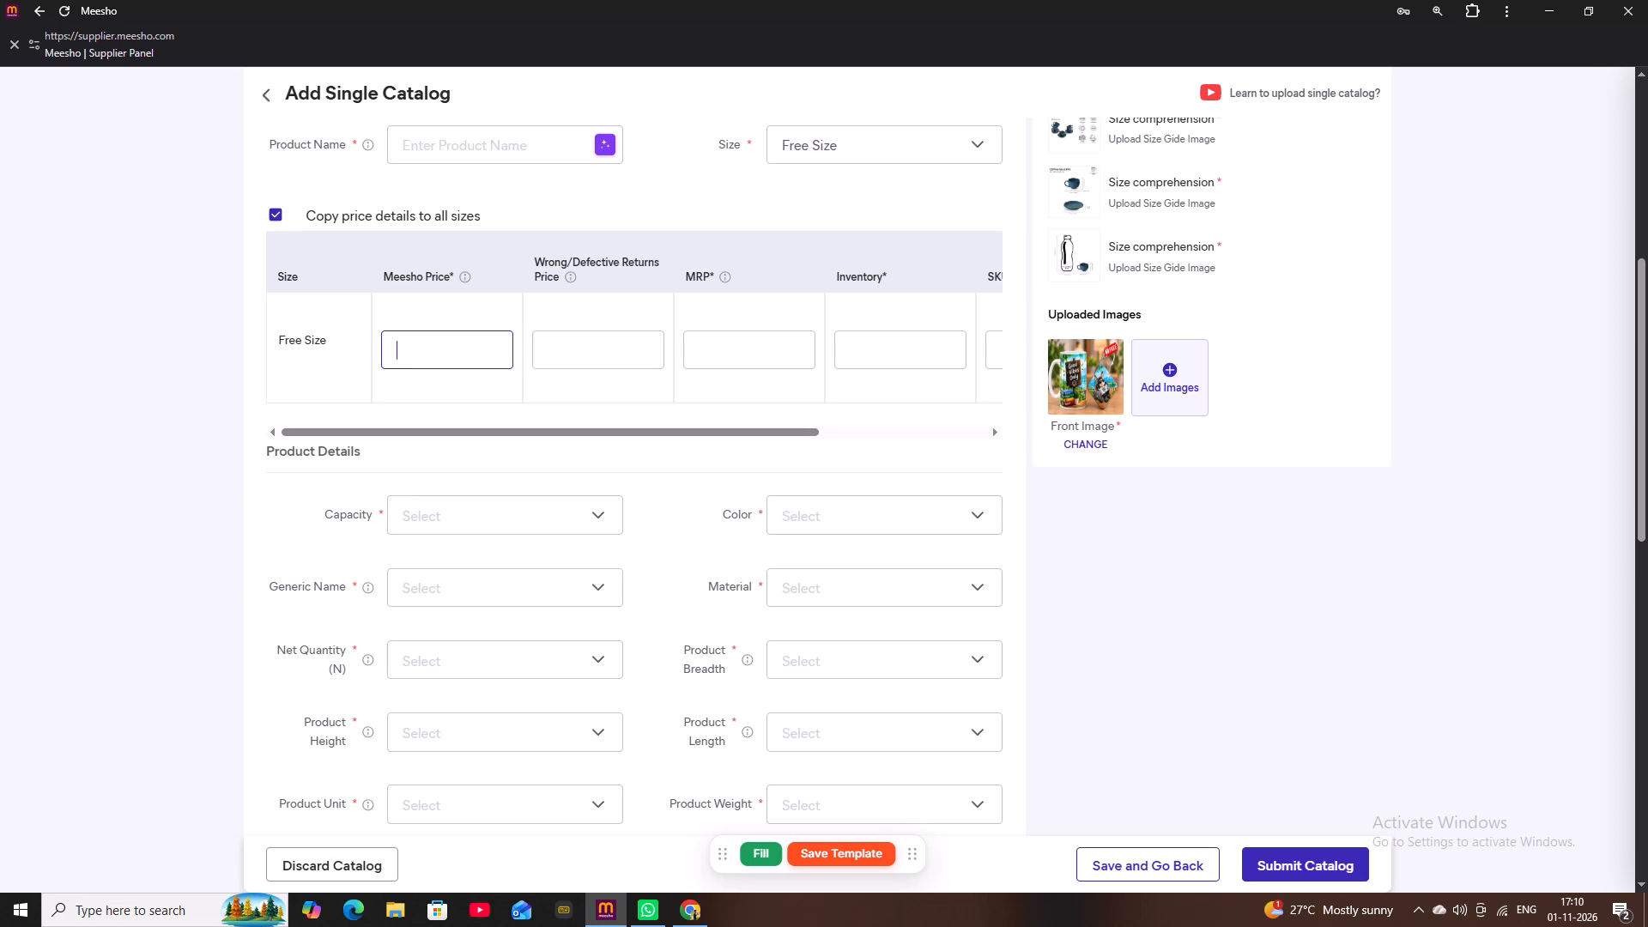
type("11")
key("1")
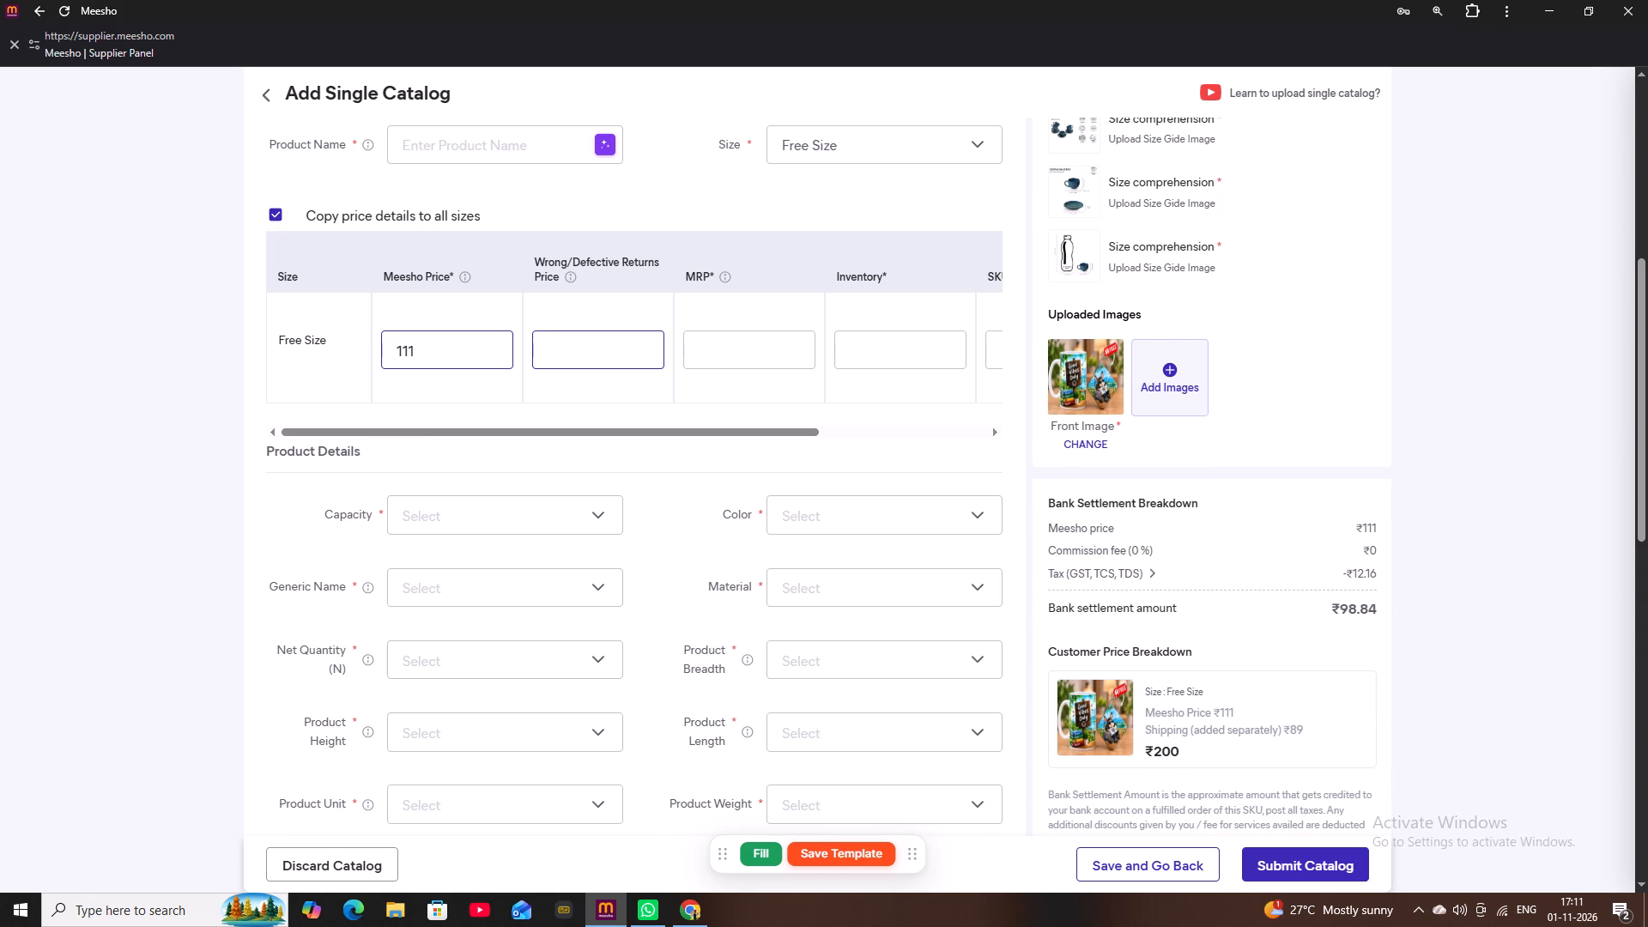
left_click(574, 352)
key("Return")
key("BackSpace")
key("BackSpace")
type("110")
left_click(706, 354)
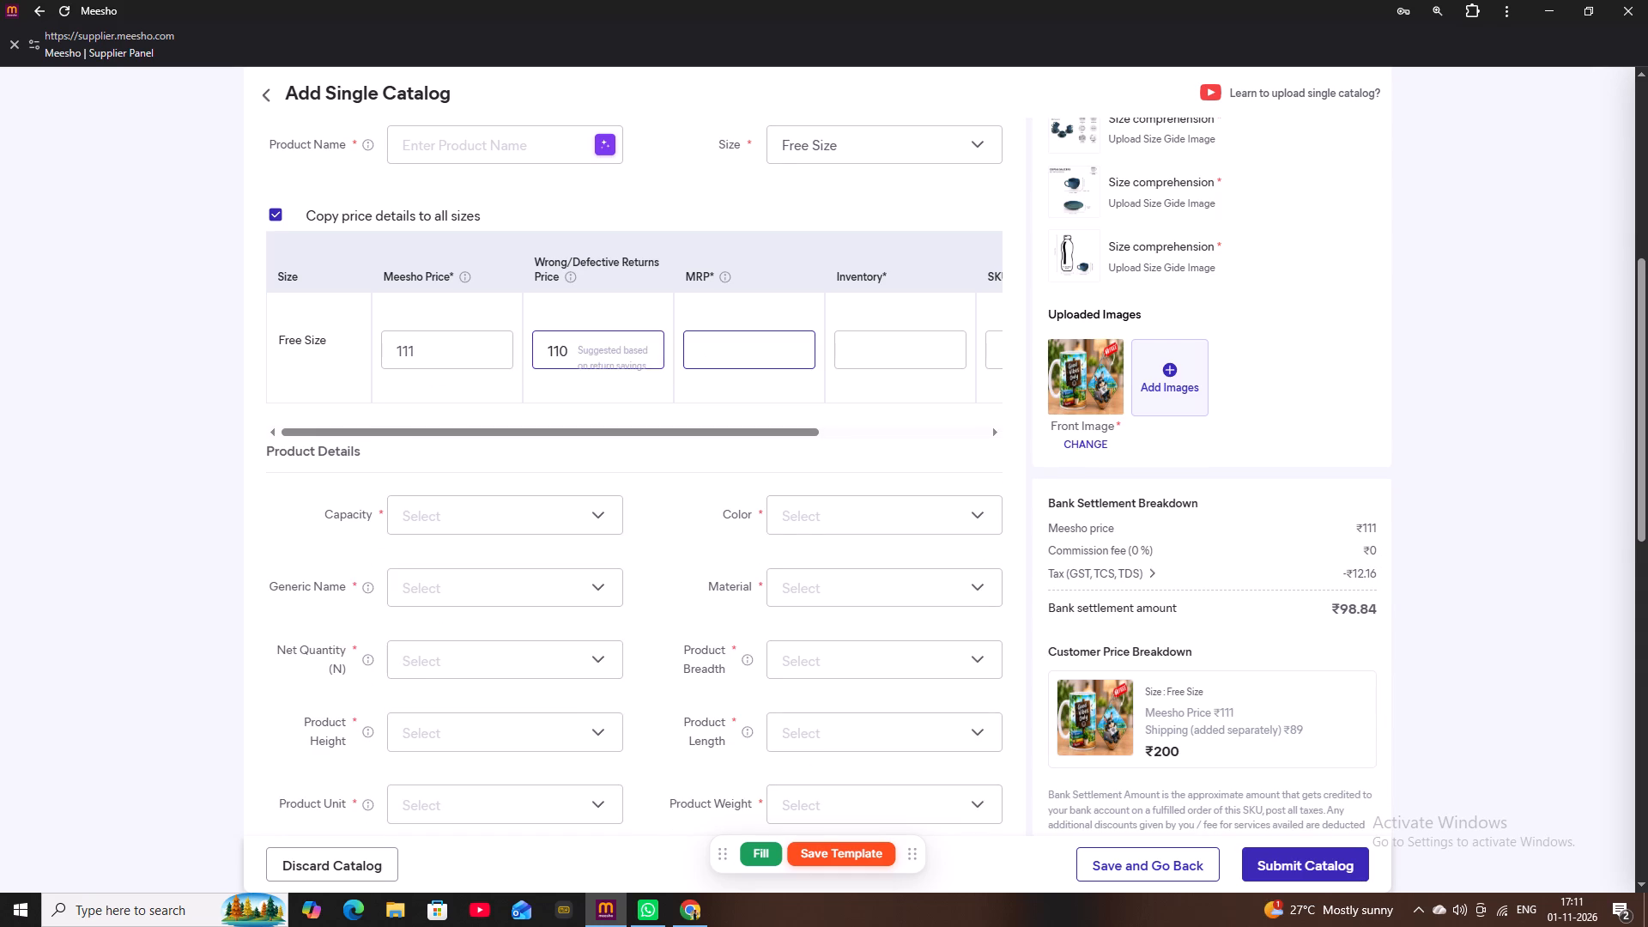
key("4")
type("99")
left_click(877, 342)
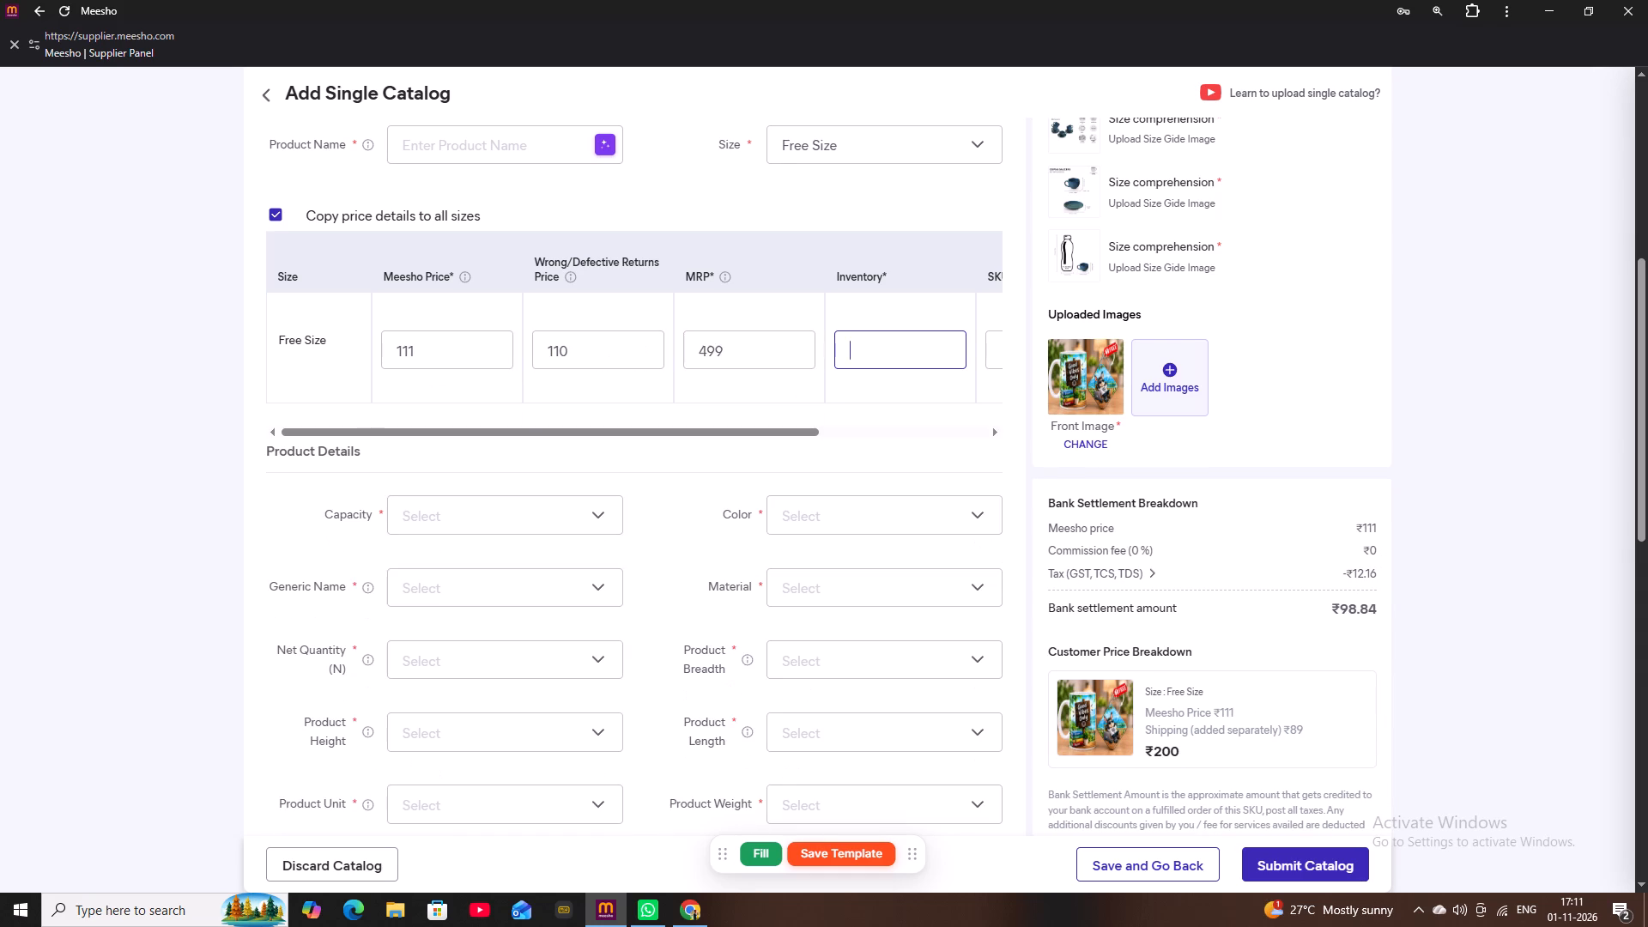
type("50")
left_click(699, 486)
Add image 36 from the CUP MOCKUPS folder as the product's second image.
left_click(1177, 367)
left_click_drag(870, 142, 870, 281)
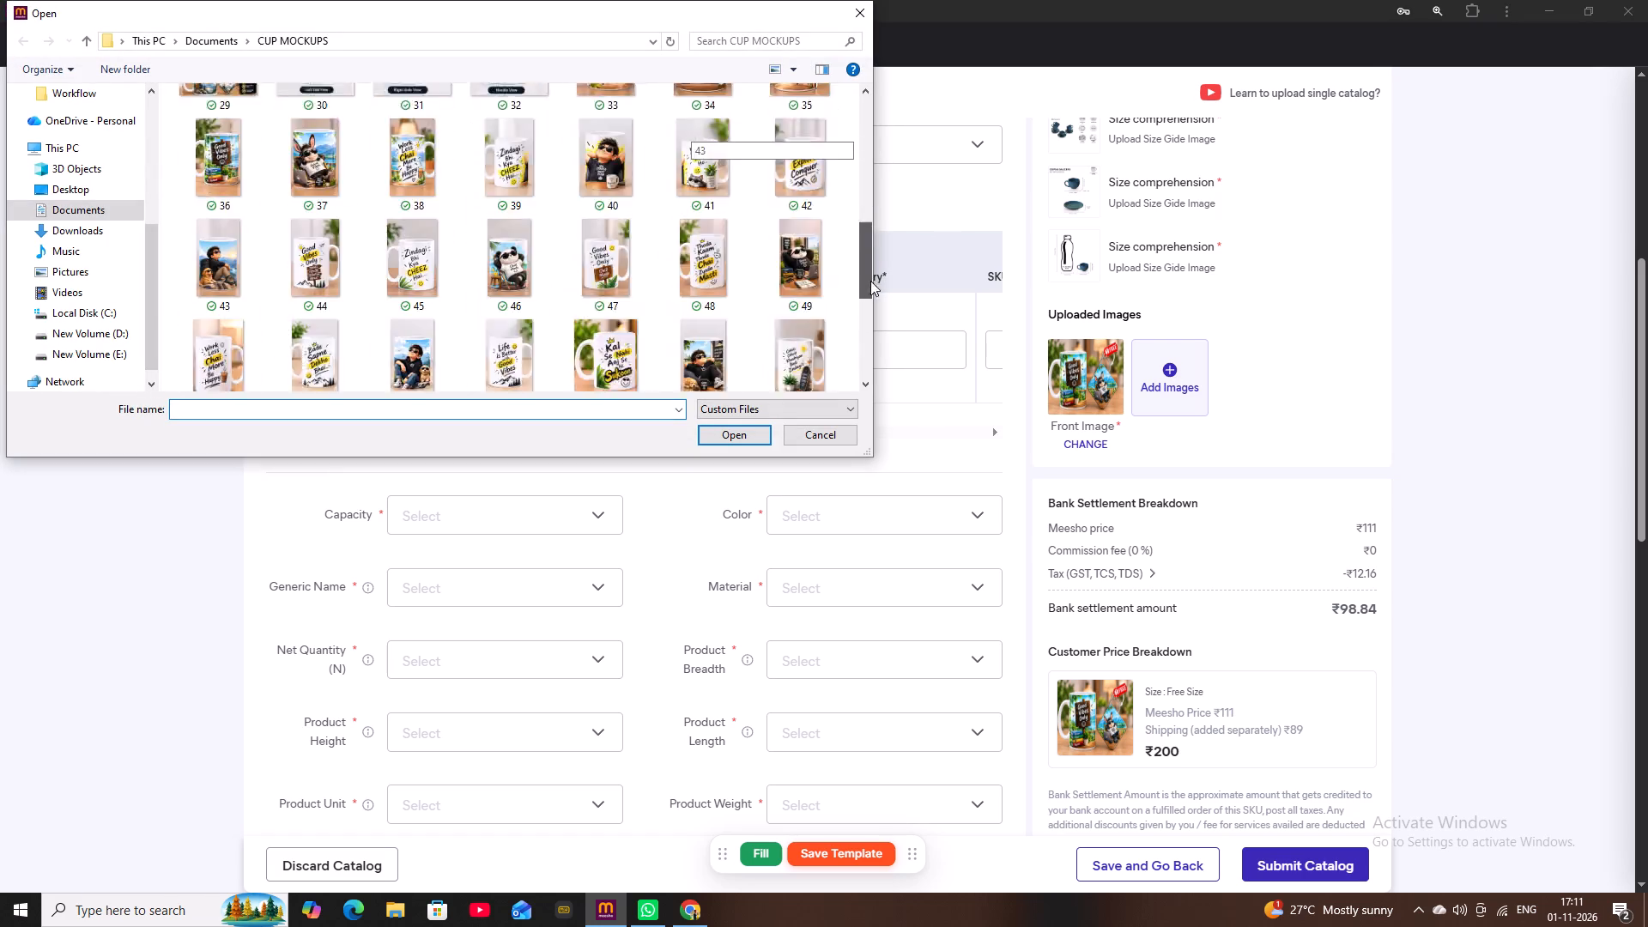
left_click_drag(870, 281, 867, 373)
scroll(614, 257, "up", 1)
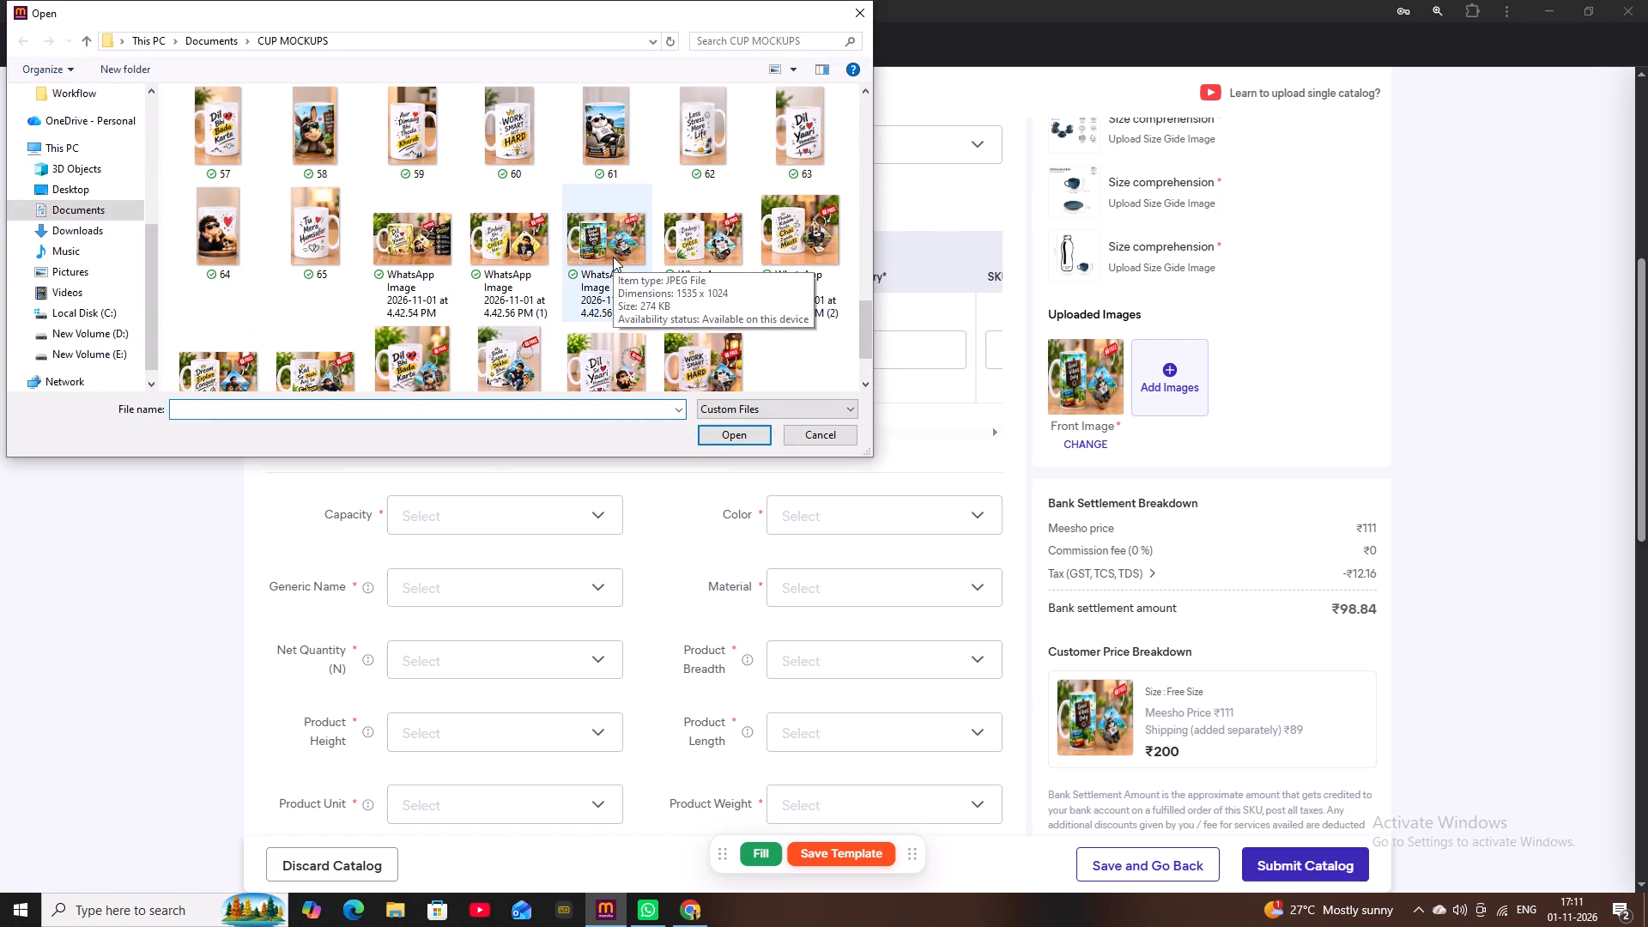
scroll(610, 256, "up", 3)
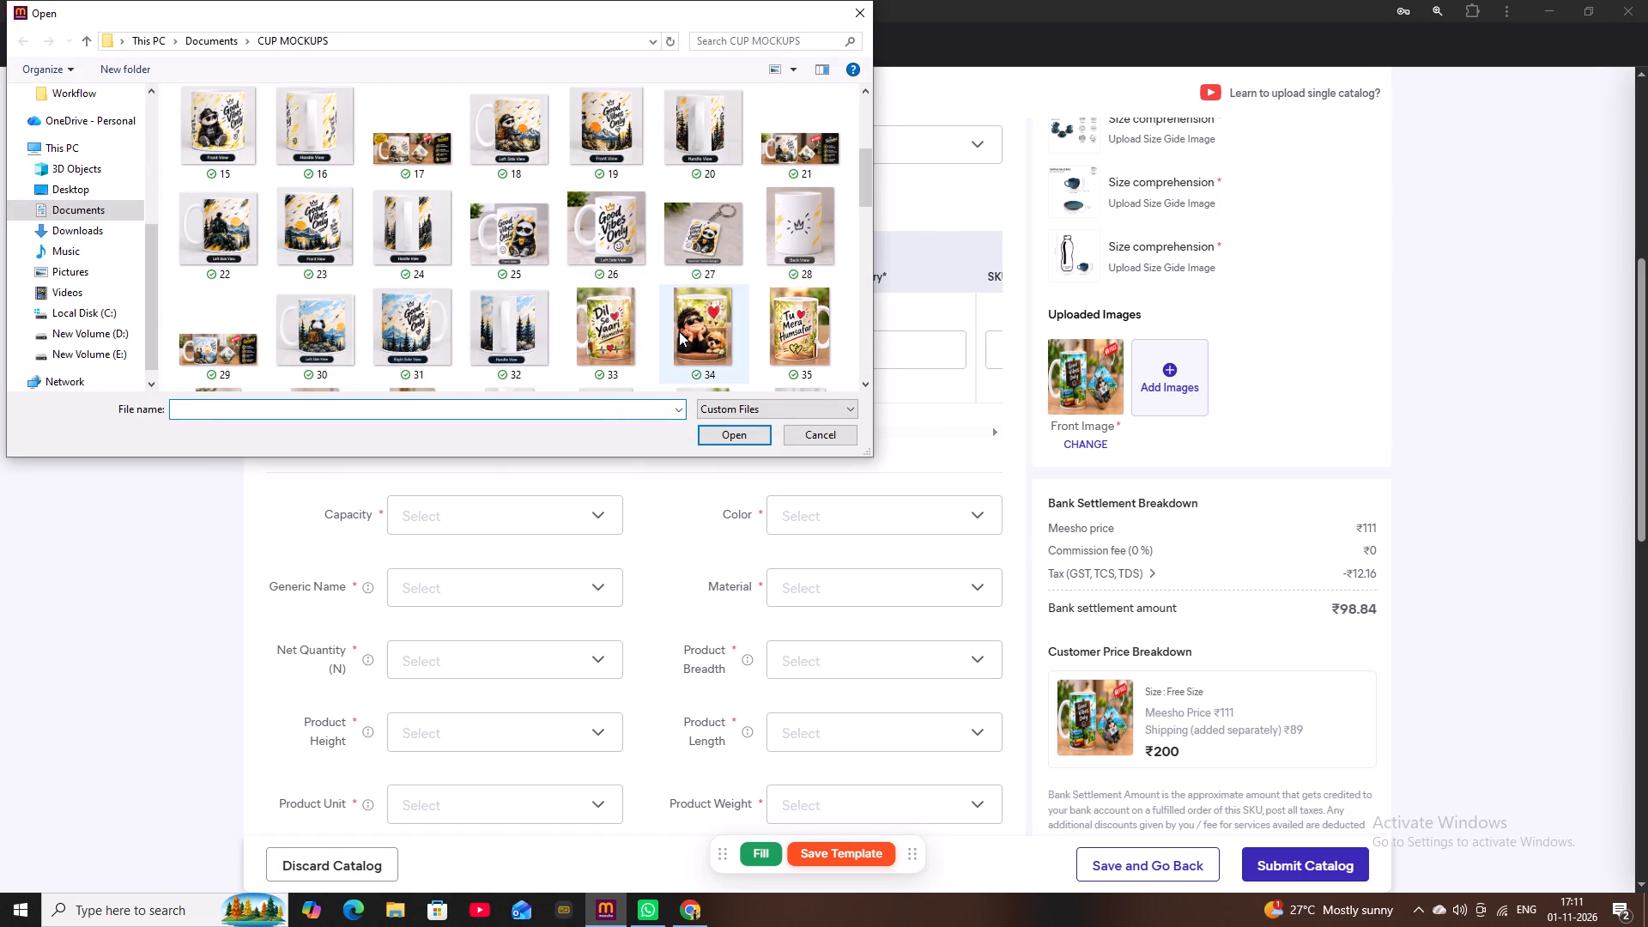
scroll(649, 329, "down", 1)
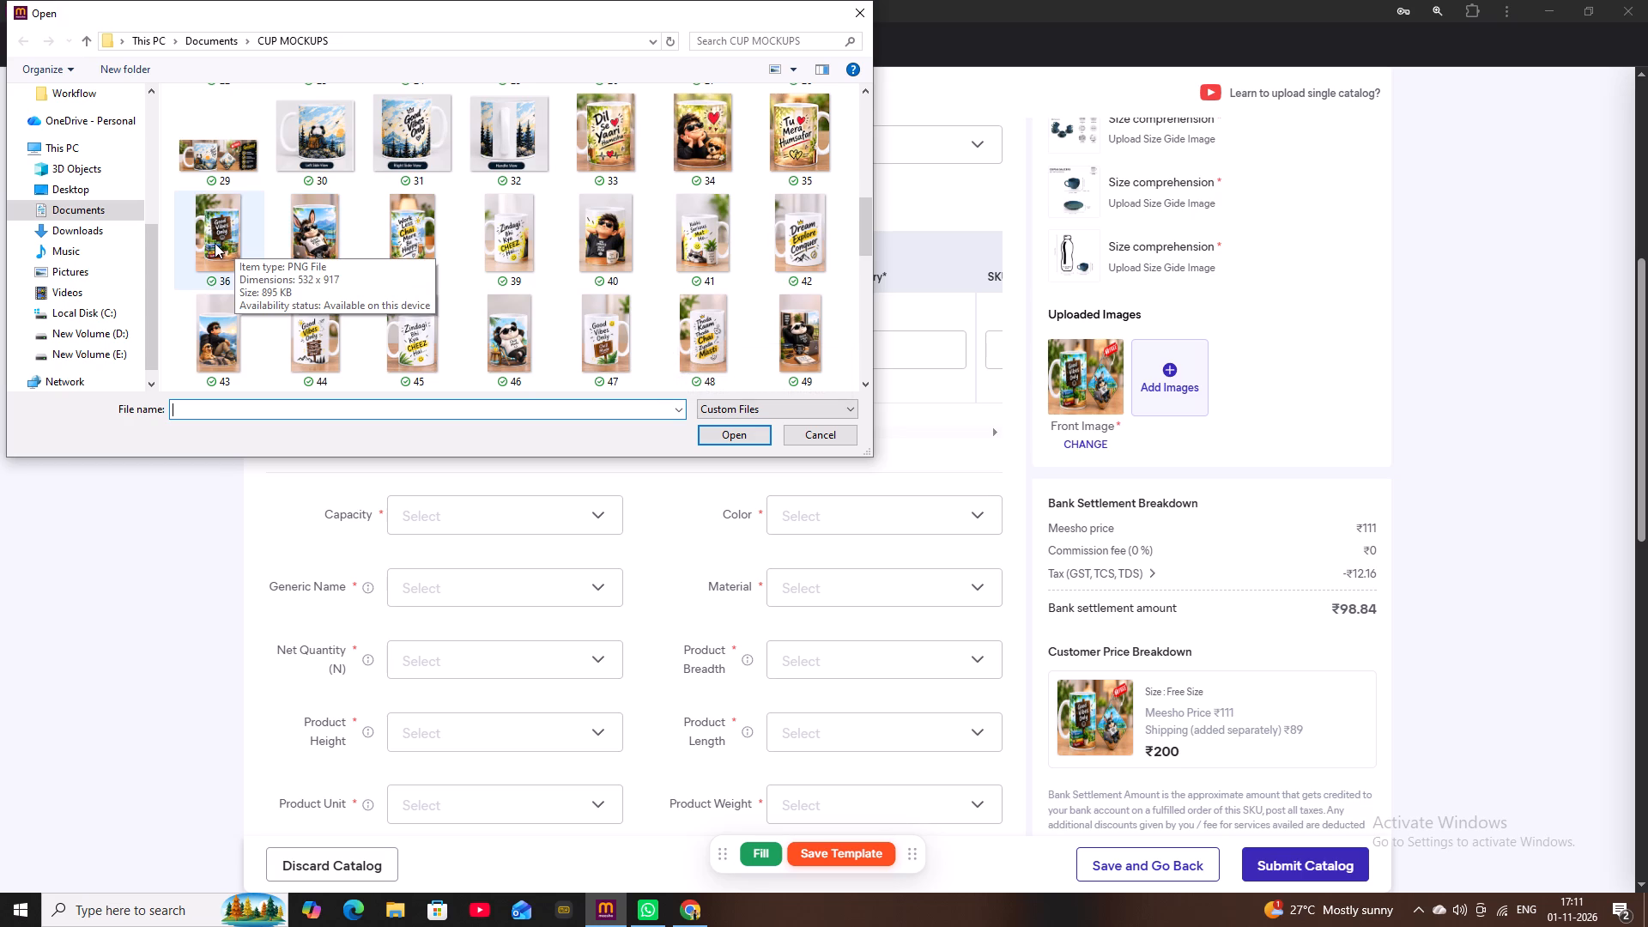
double_click(215, 243)
Add images 37 and 38 from the CUP MOCKUPS folder as the product's third and fourth images.
left_click(1241, 354)
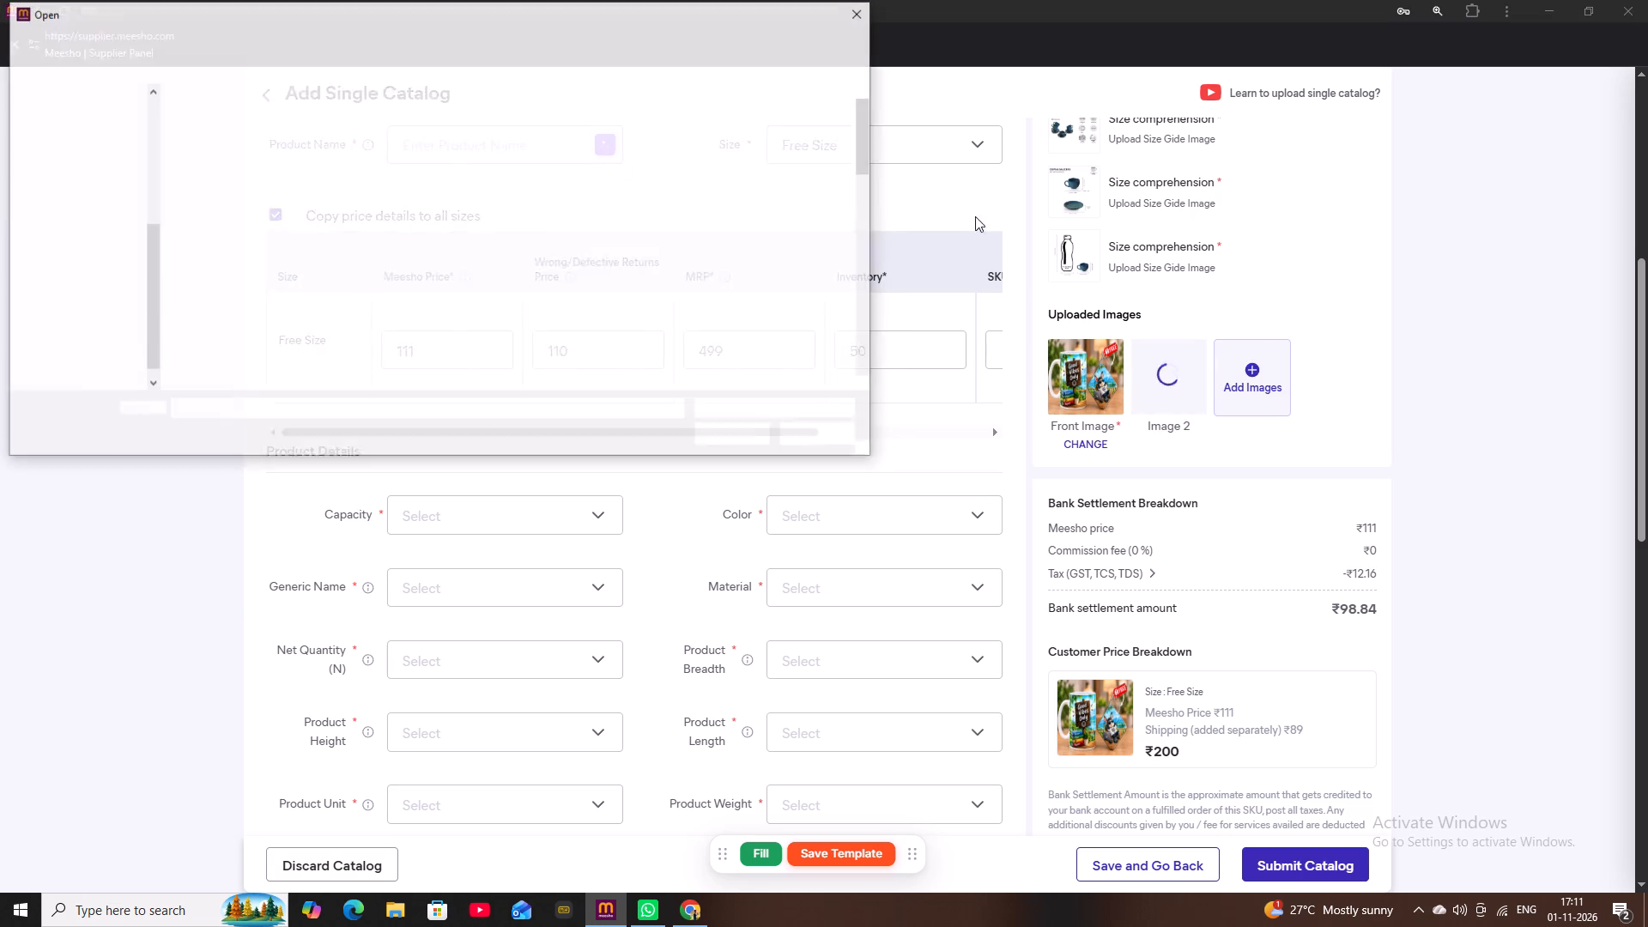
left_click_drag(863, 137, 858, 249)
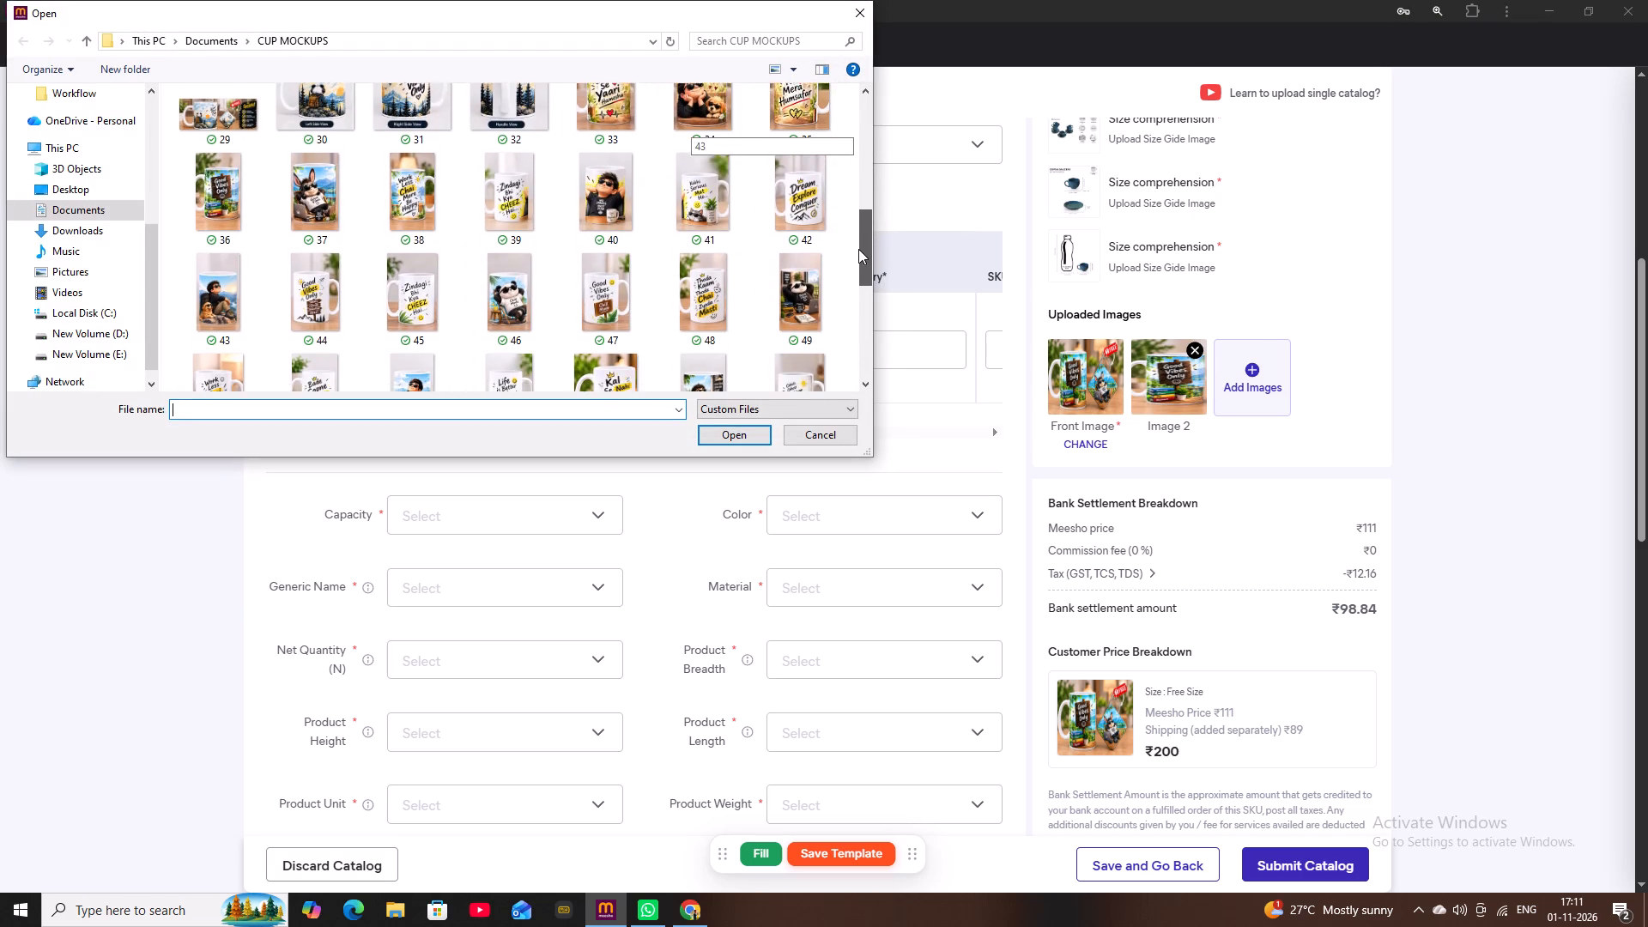
left_click_drag(858, 249, 856, 251)
double_click(314, 190)
left_click(1342, 366)
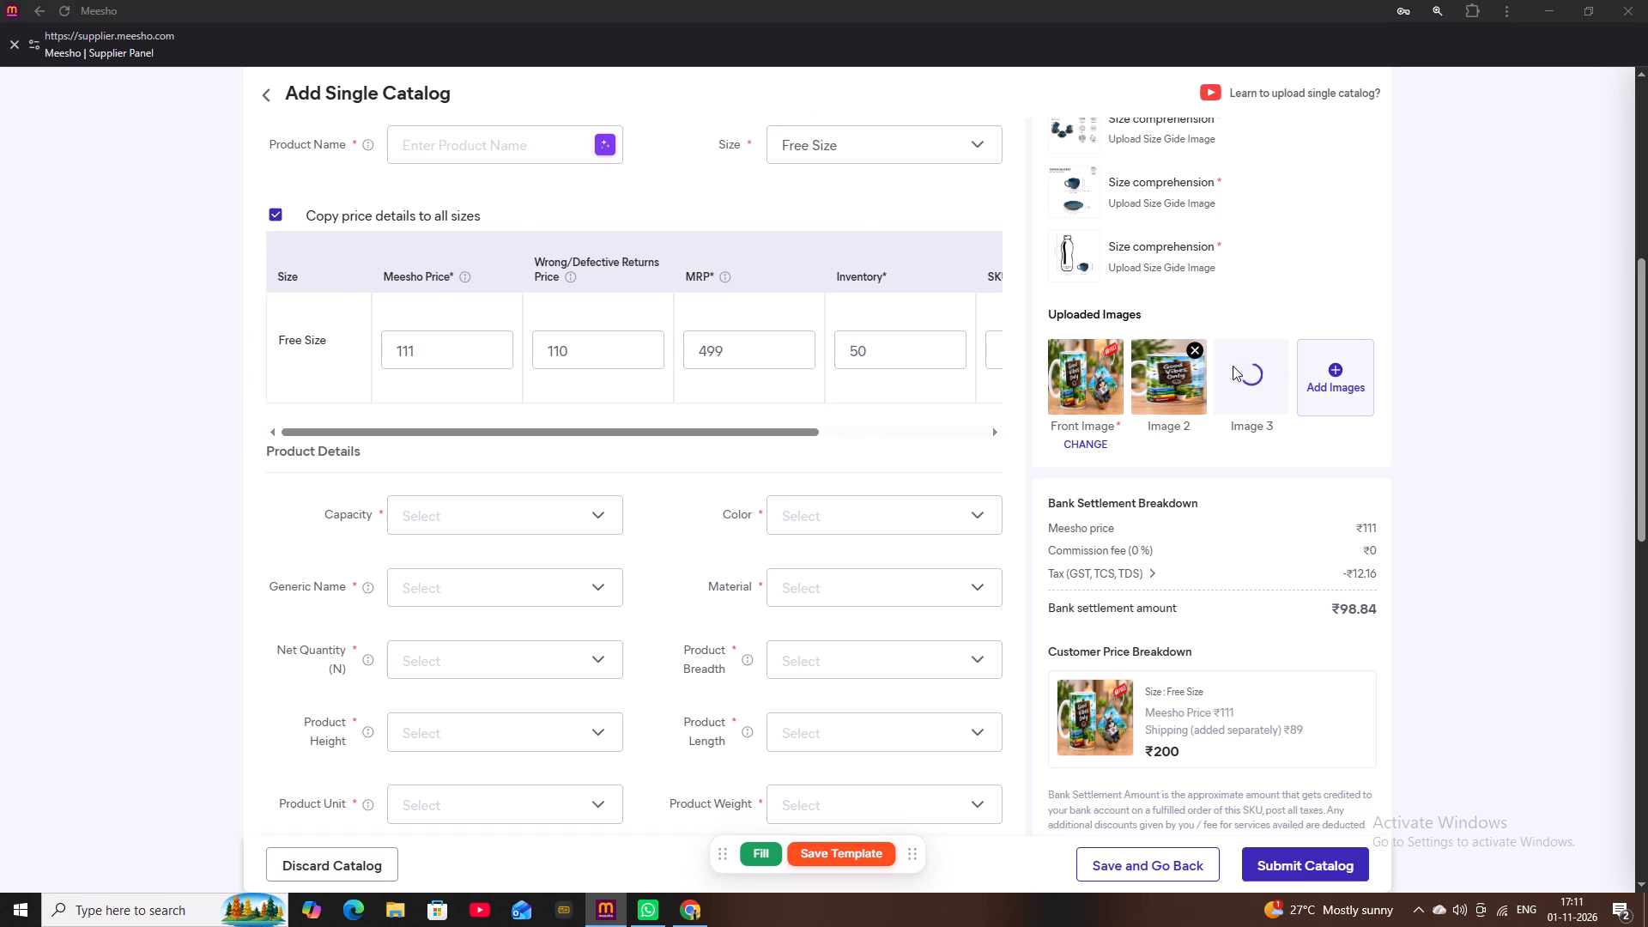
left_click_drag(863, 160, 863, 243)
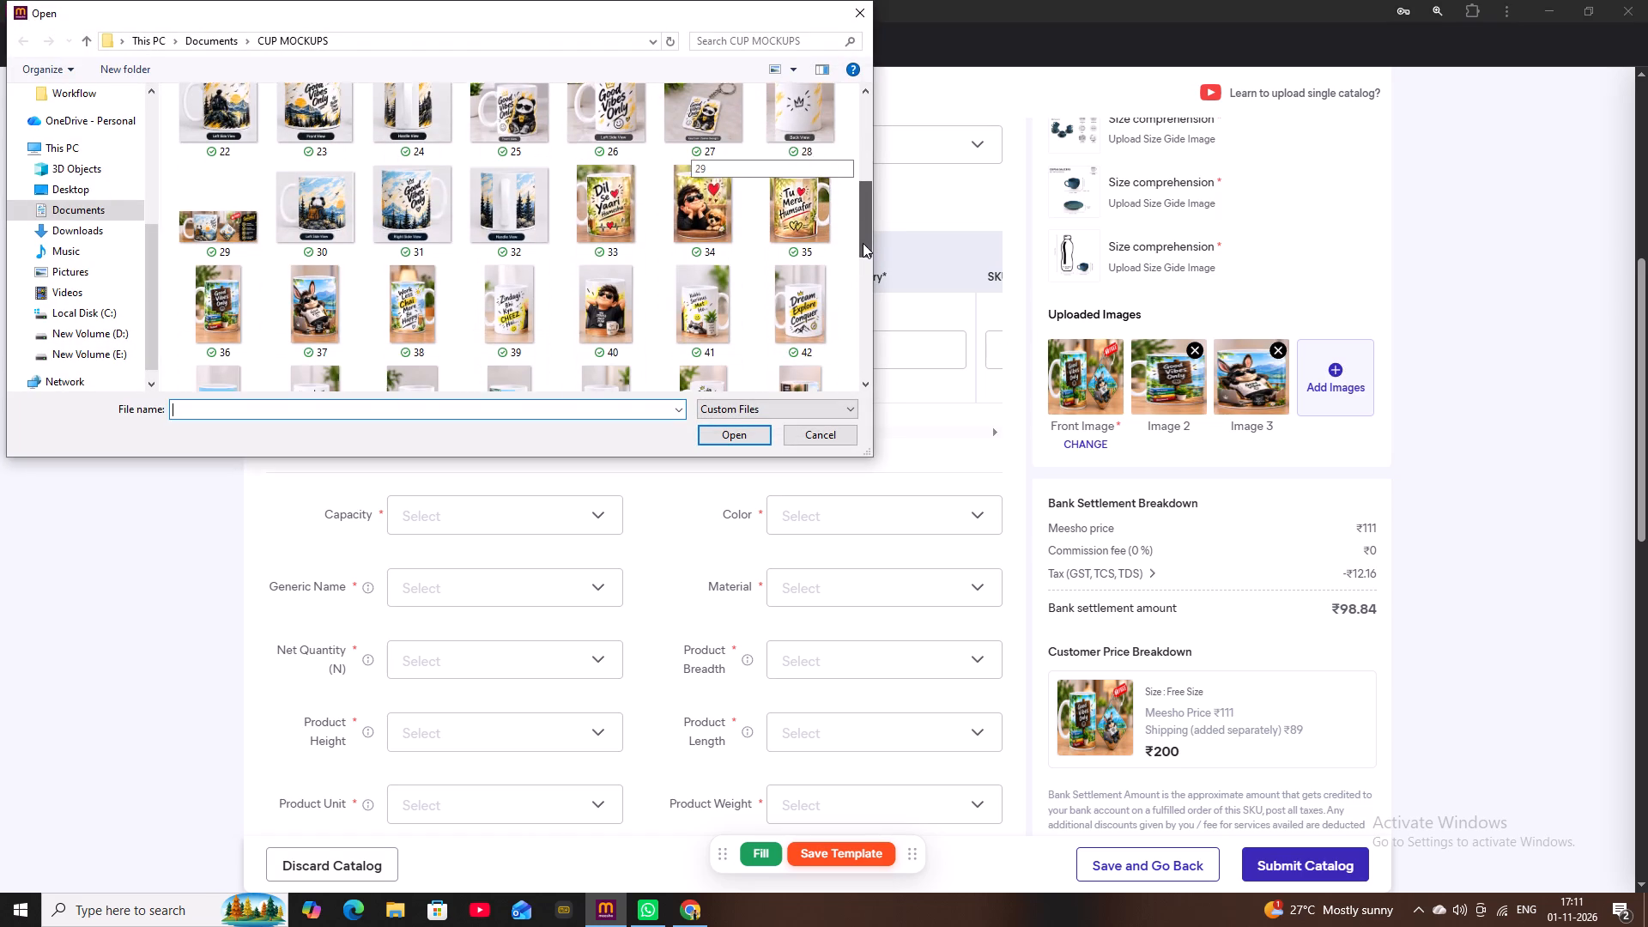
left_click_drag(863, 243, 863, 252)
double_click(427, 272)
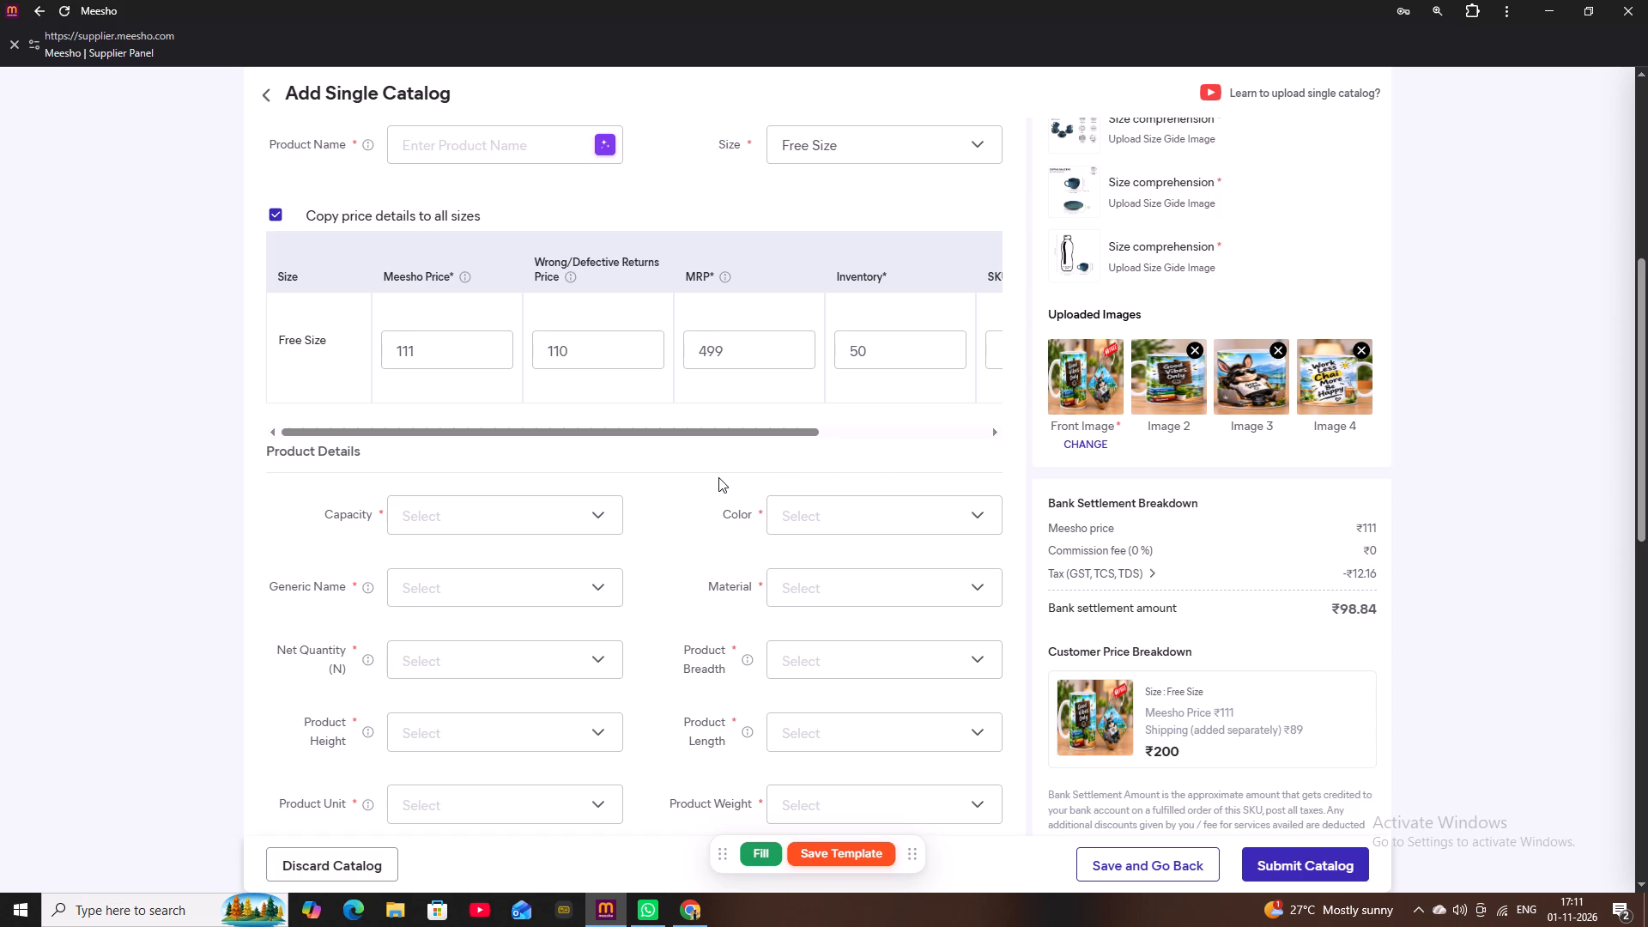
Set the product's capacity to 300 and its color to White.
left_click(516, 517)
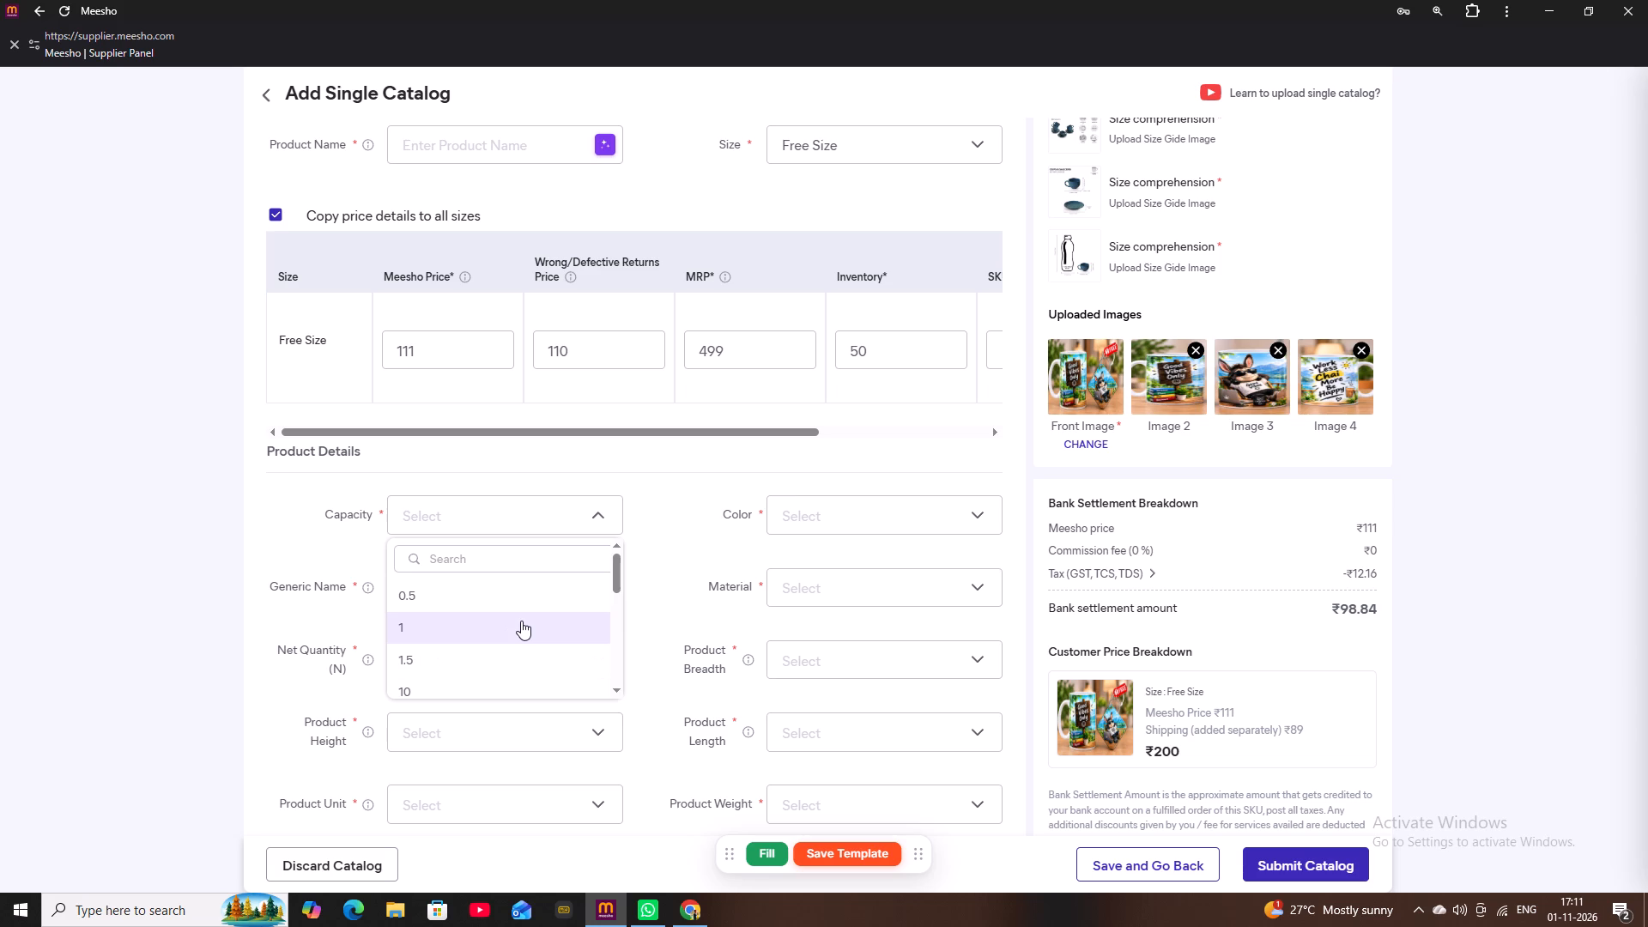
left_click(507, 555)
type("3000")
key("BackSpace")
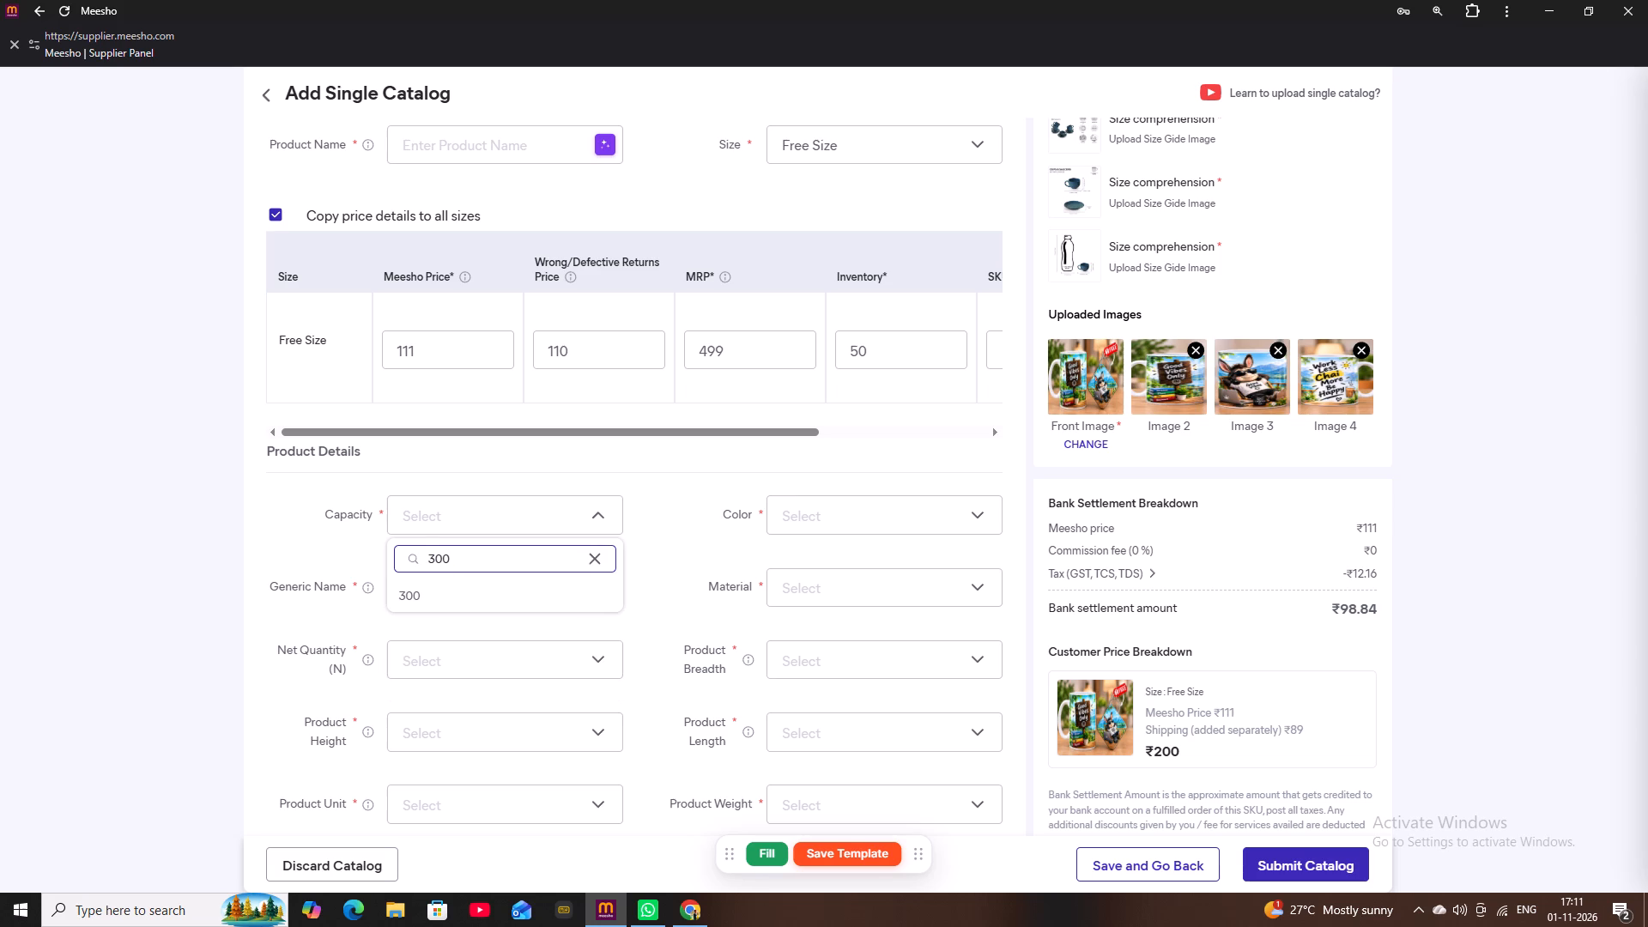
left_click(500, 598)
left_click(794, 512)
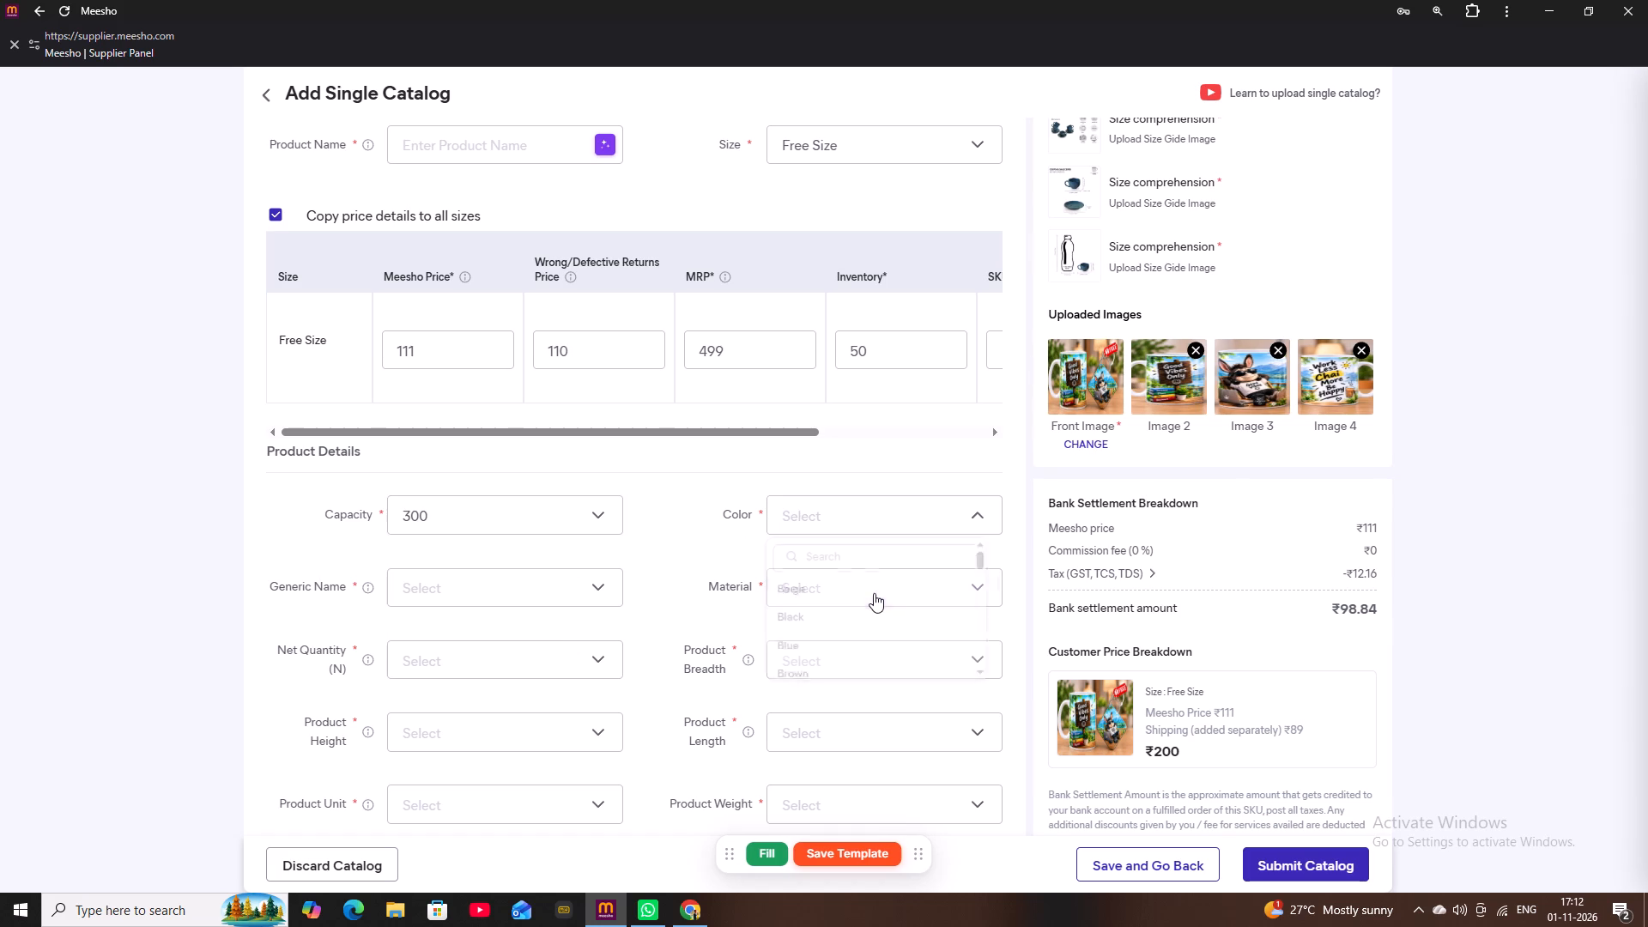
scroll(882, 600, "down", 10)
left_click(857, 666)
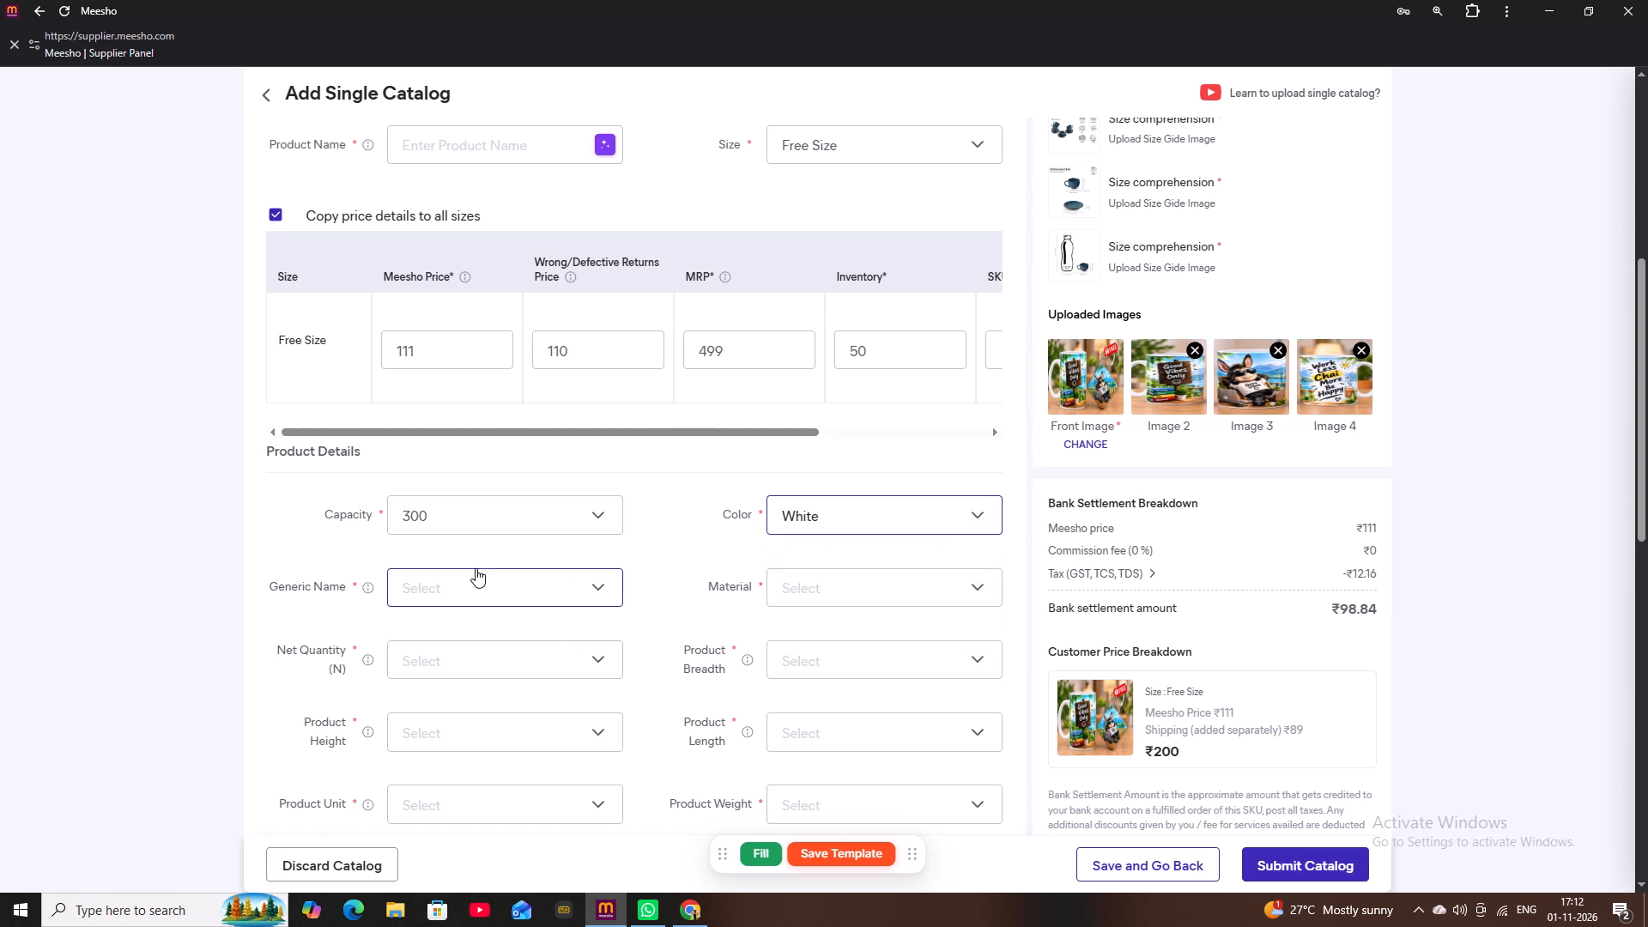
Set the generic name to Cups, Mugs & Saucers and the material to Ceramic.
left_click(476, 568)
scroll(512, 716, "down", 2)
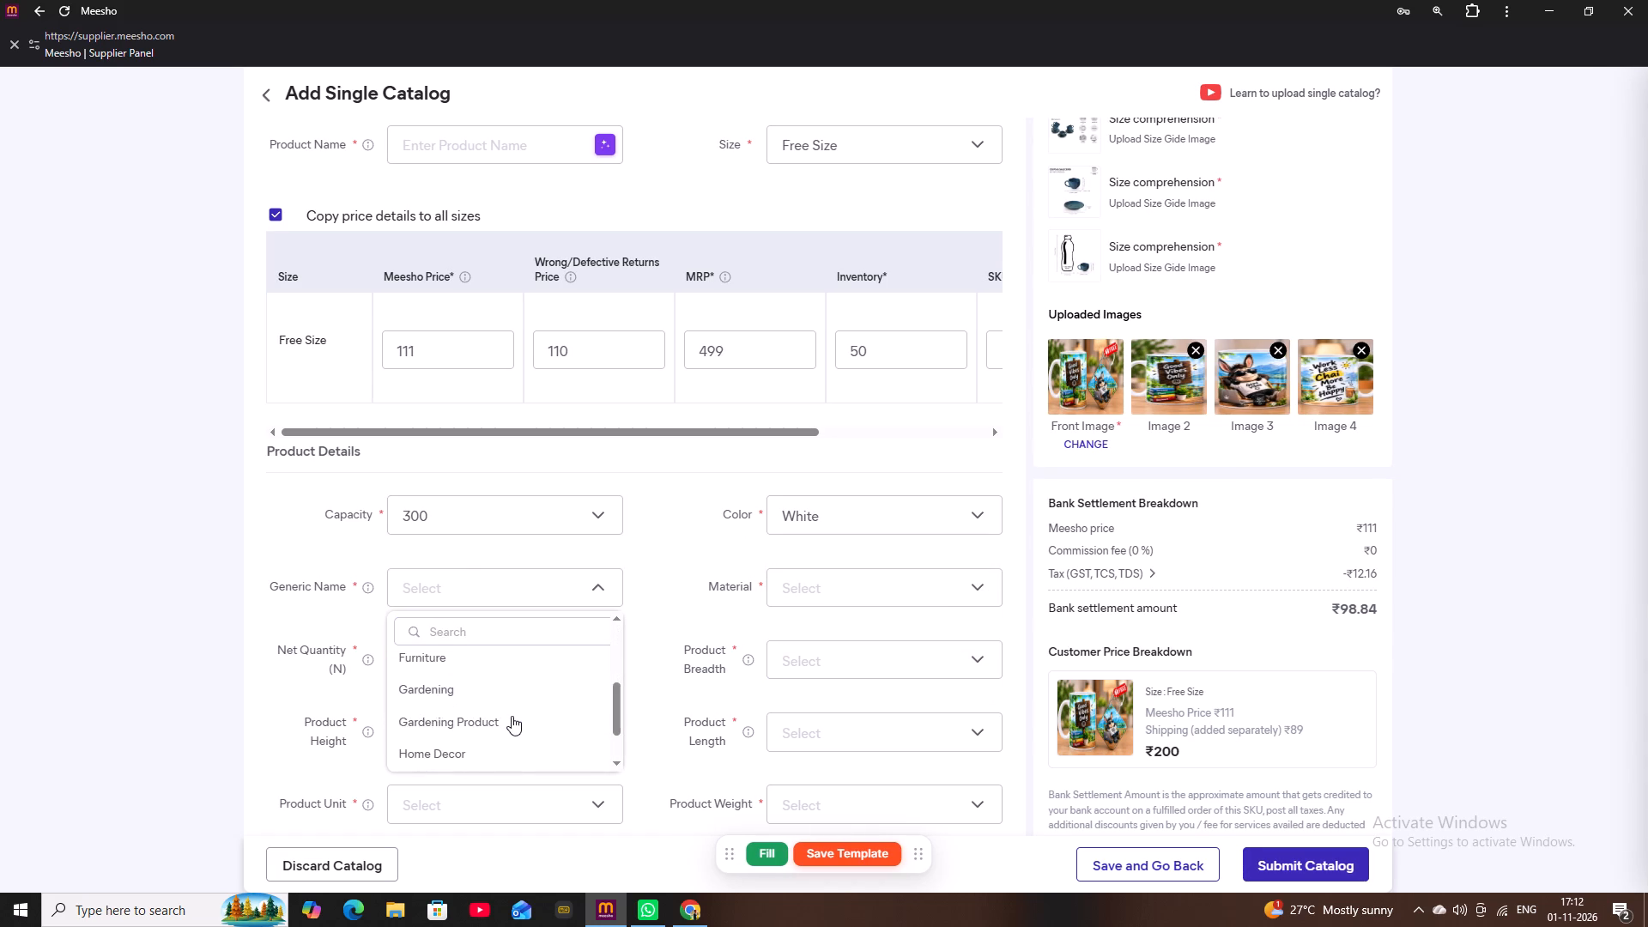
scroll(512, 716, "up", 1)
left_click(512, 708)
left_click(862, 595)
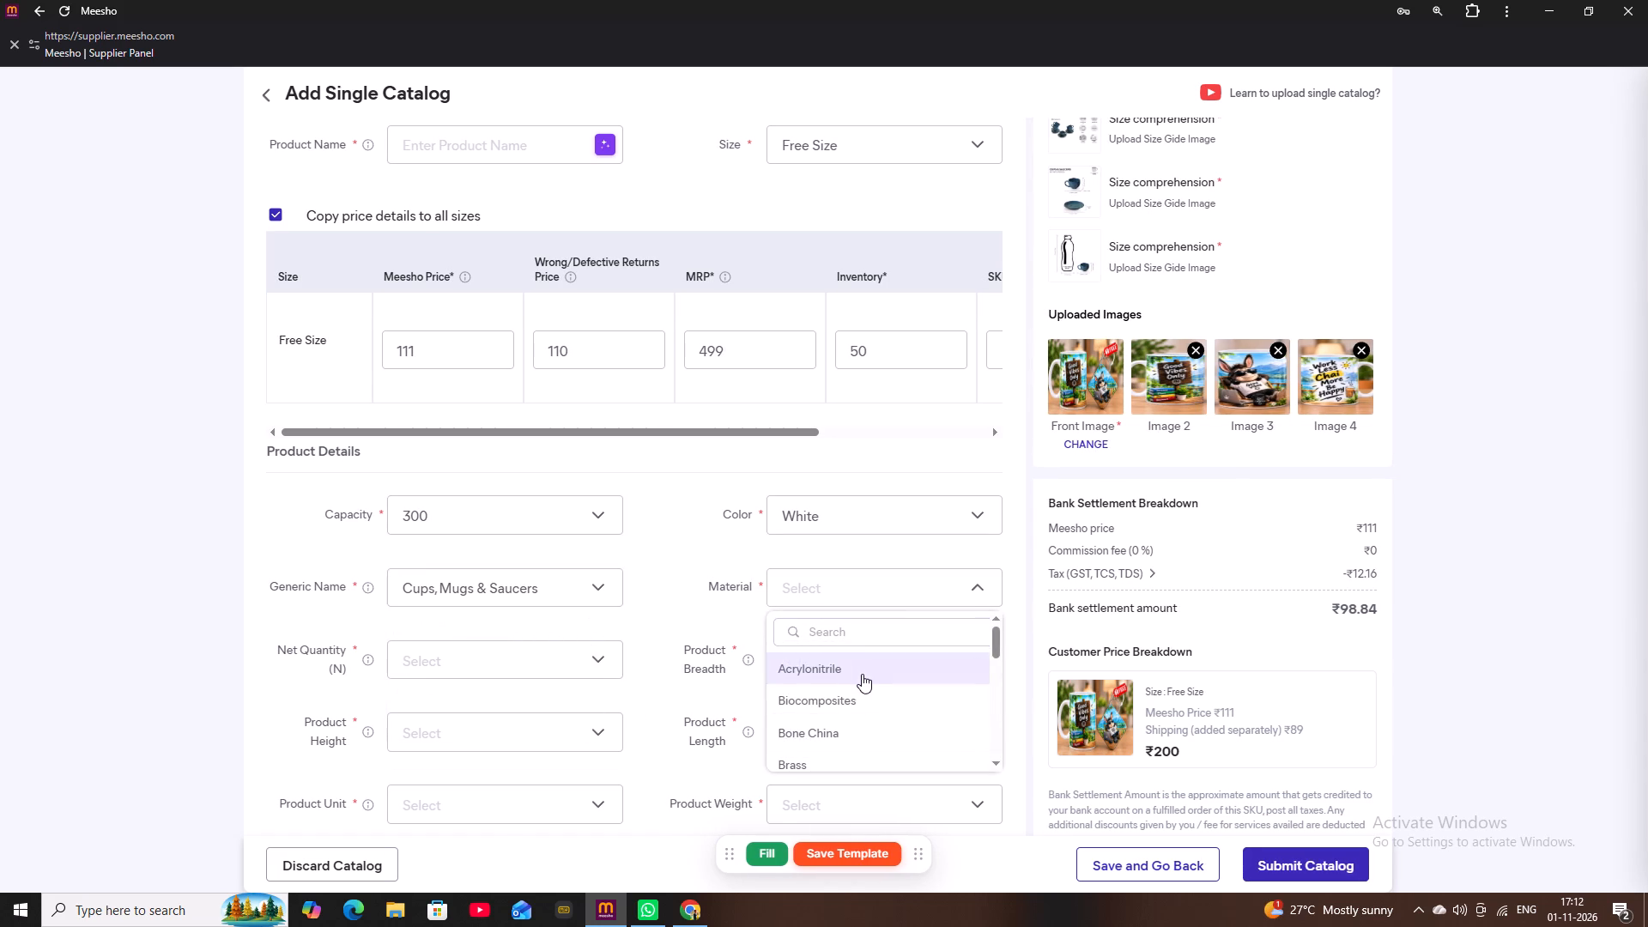
scroll(864, 713, "down", 1)
left_click(864, 713)
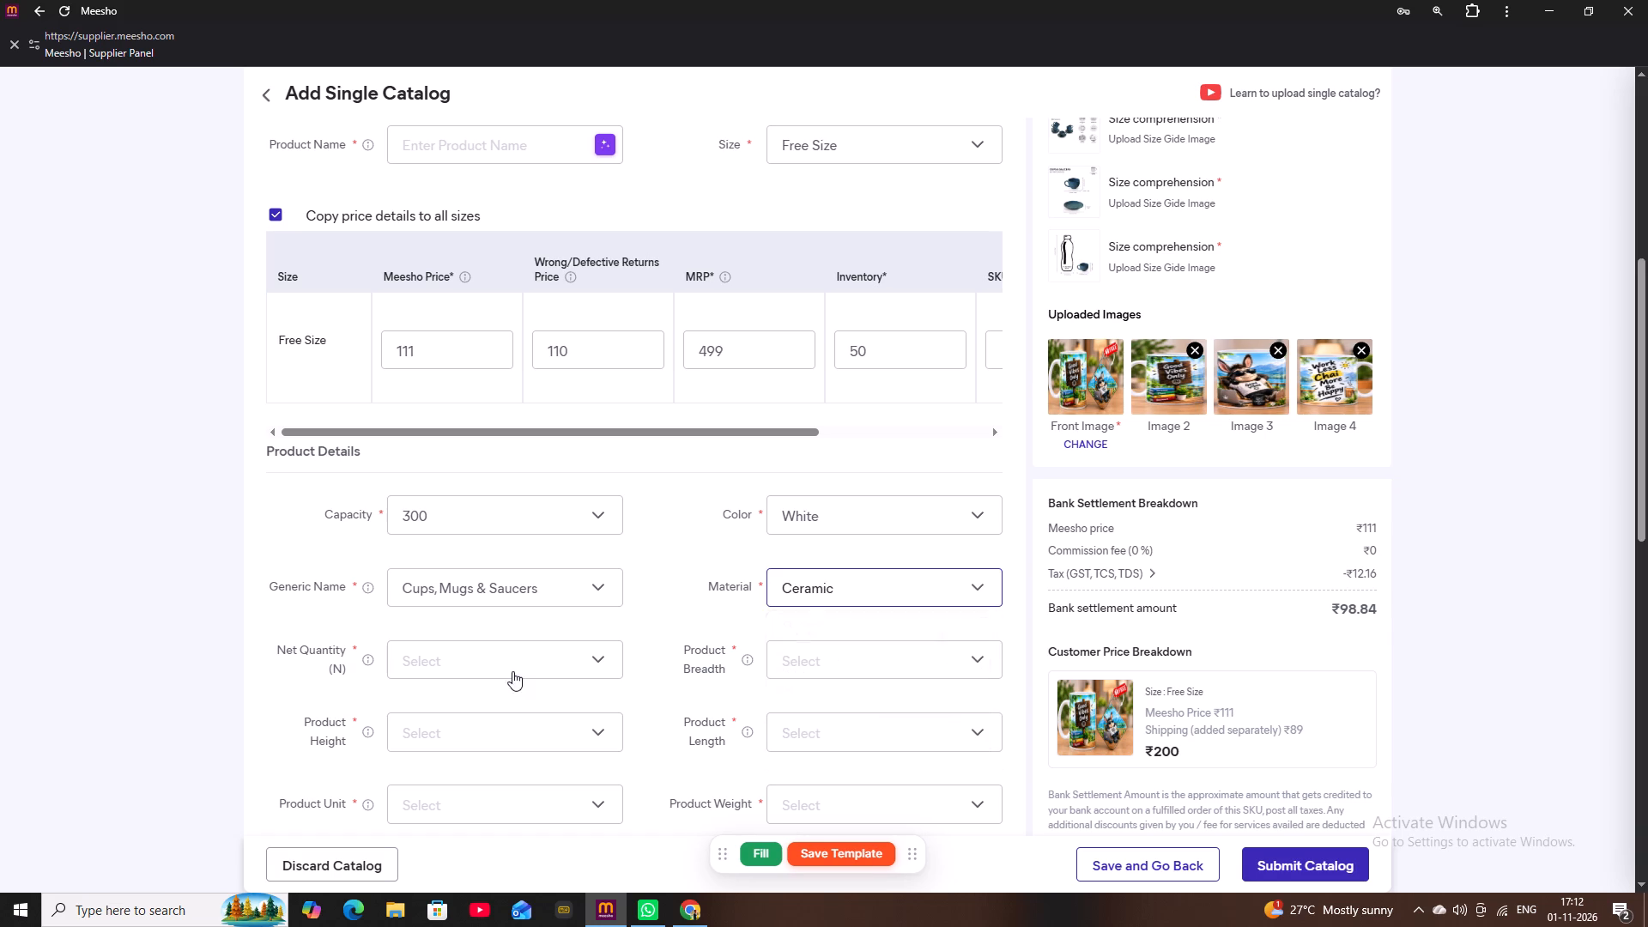
Set the product's net quantity to Pack Of 1 and its breadth to 3.5.
left_click(494, 666)
left_click(507, 767)
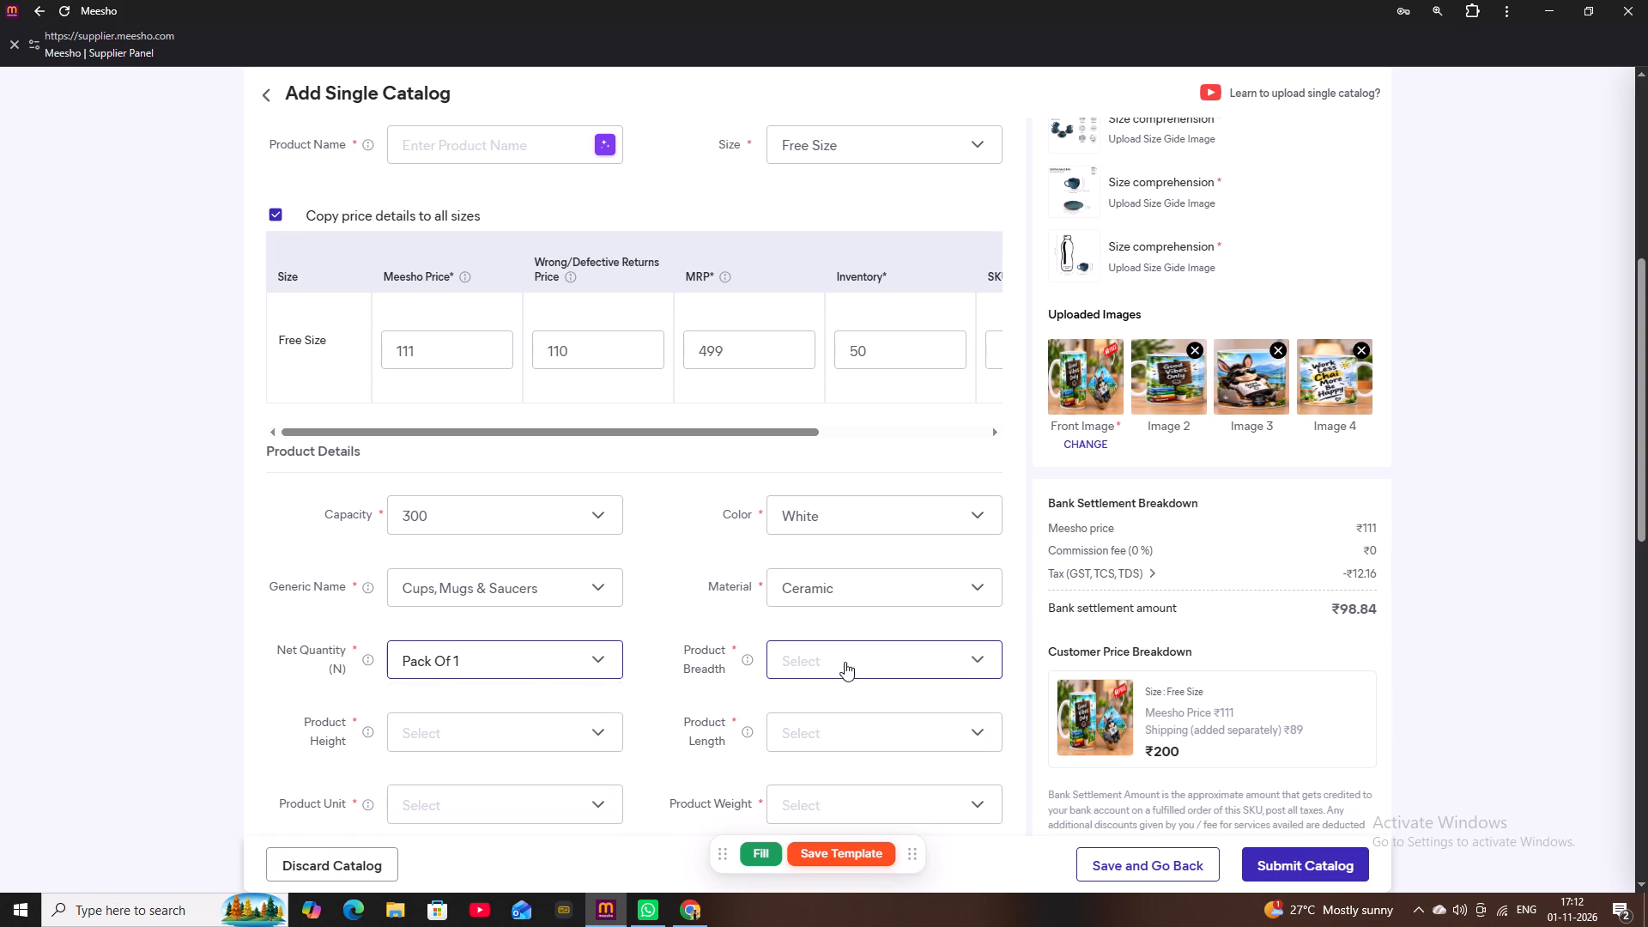
left_click(846, 658)
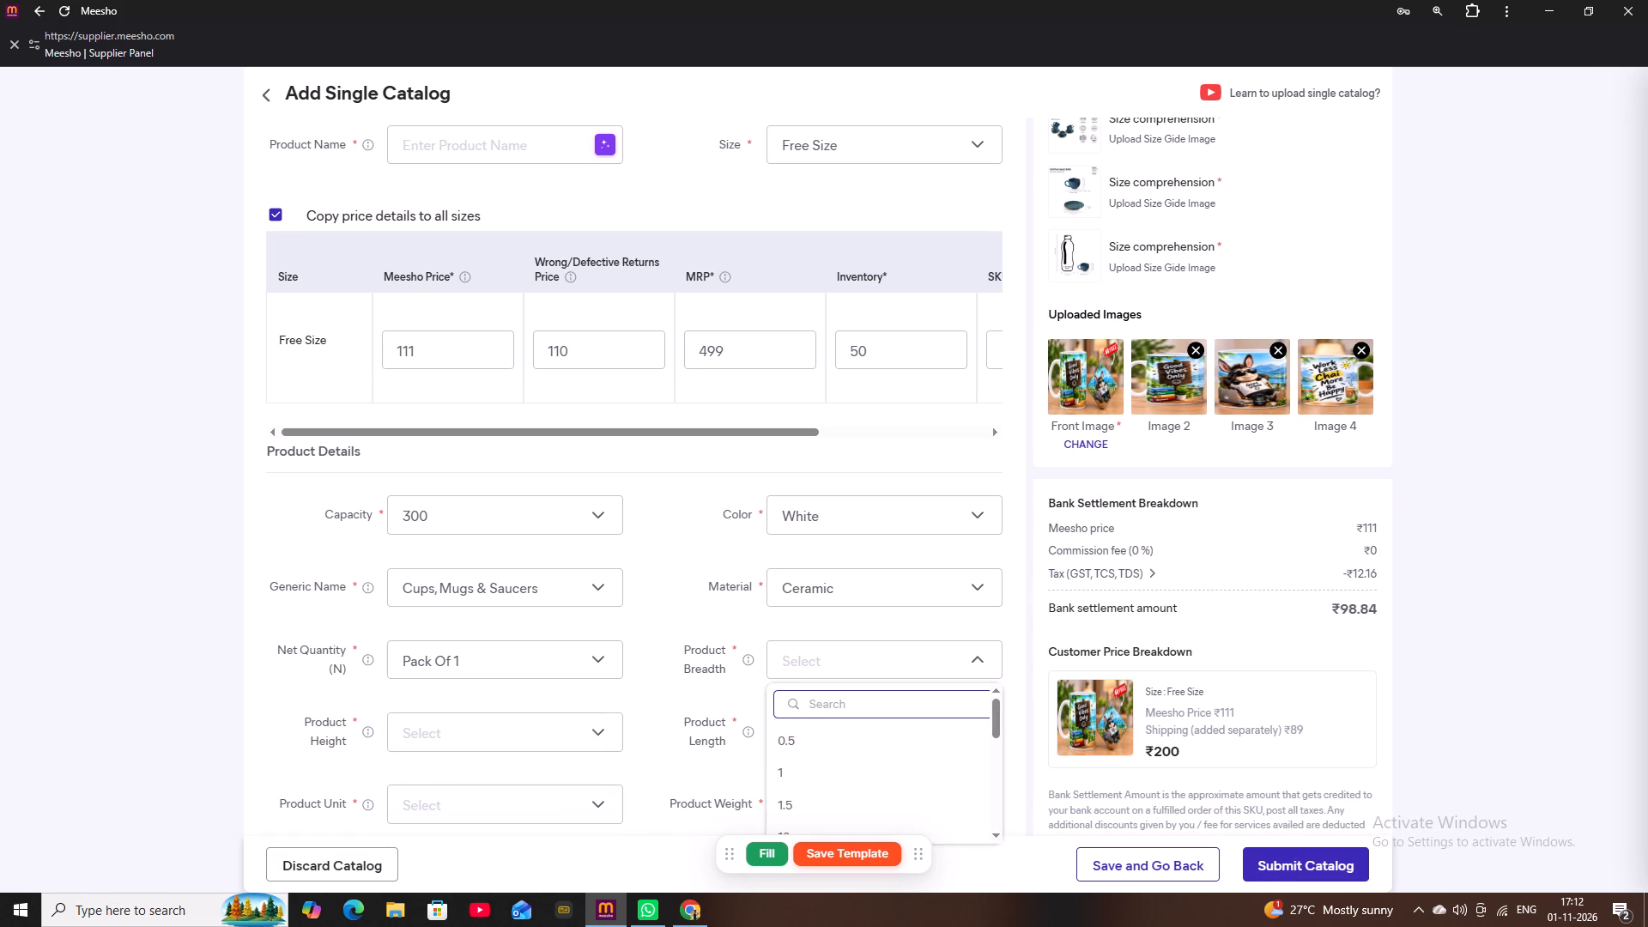
type("3.5")
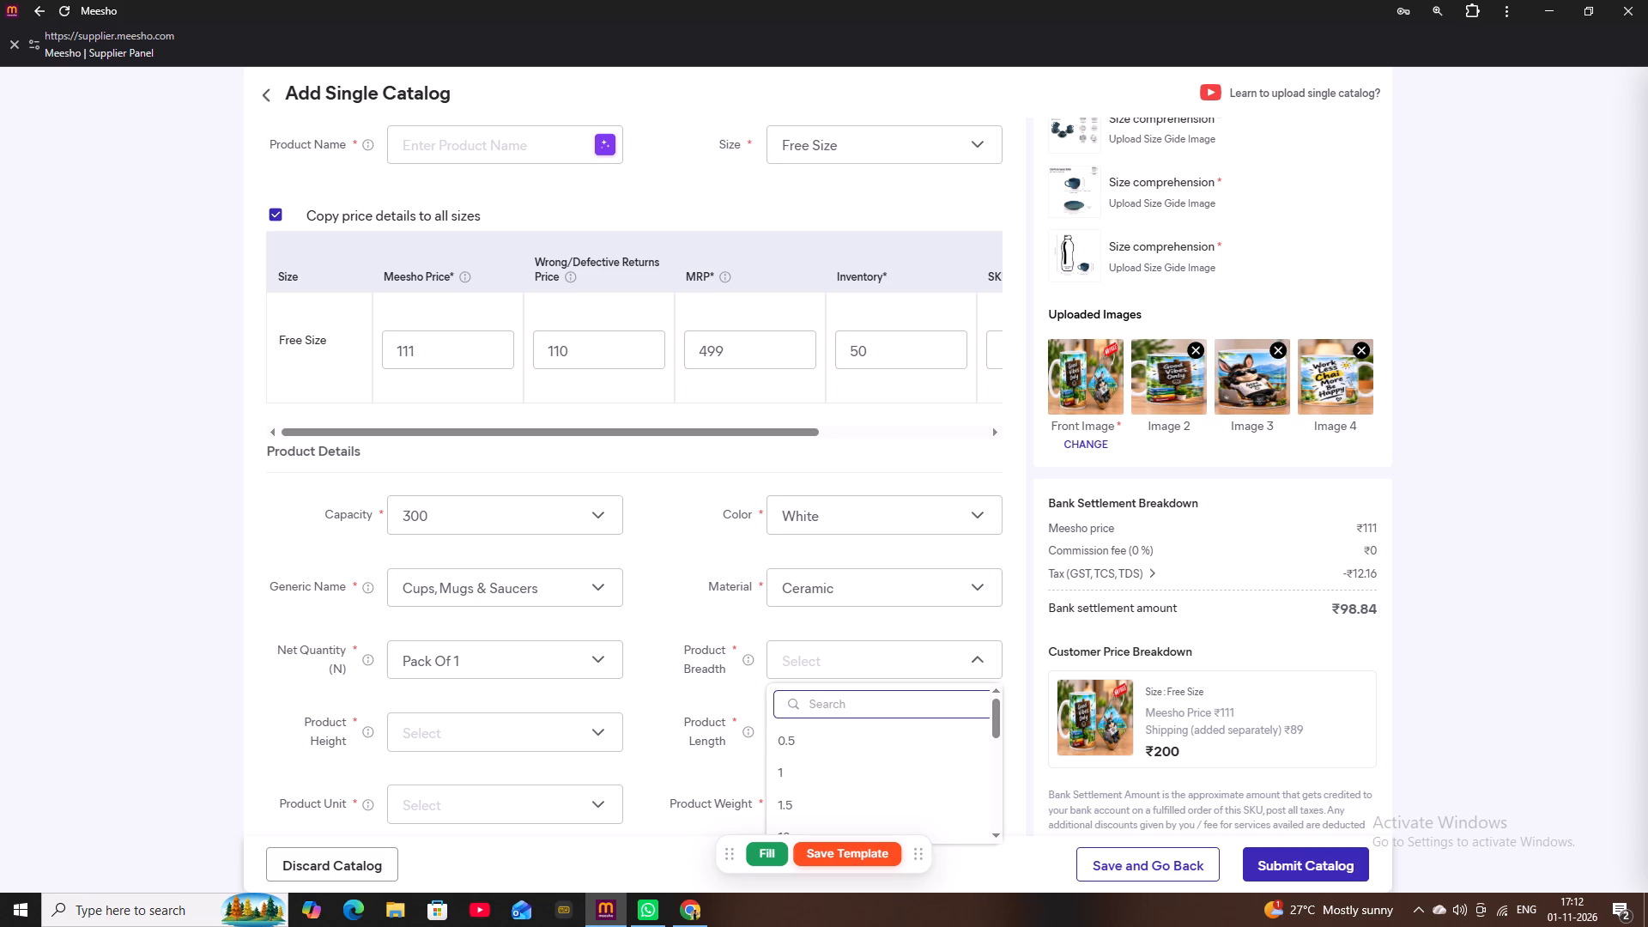
left_click(891, 705)
type("3.5")
left_click(887, 800)
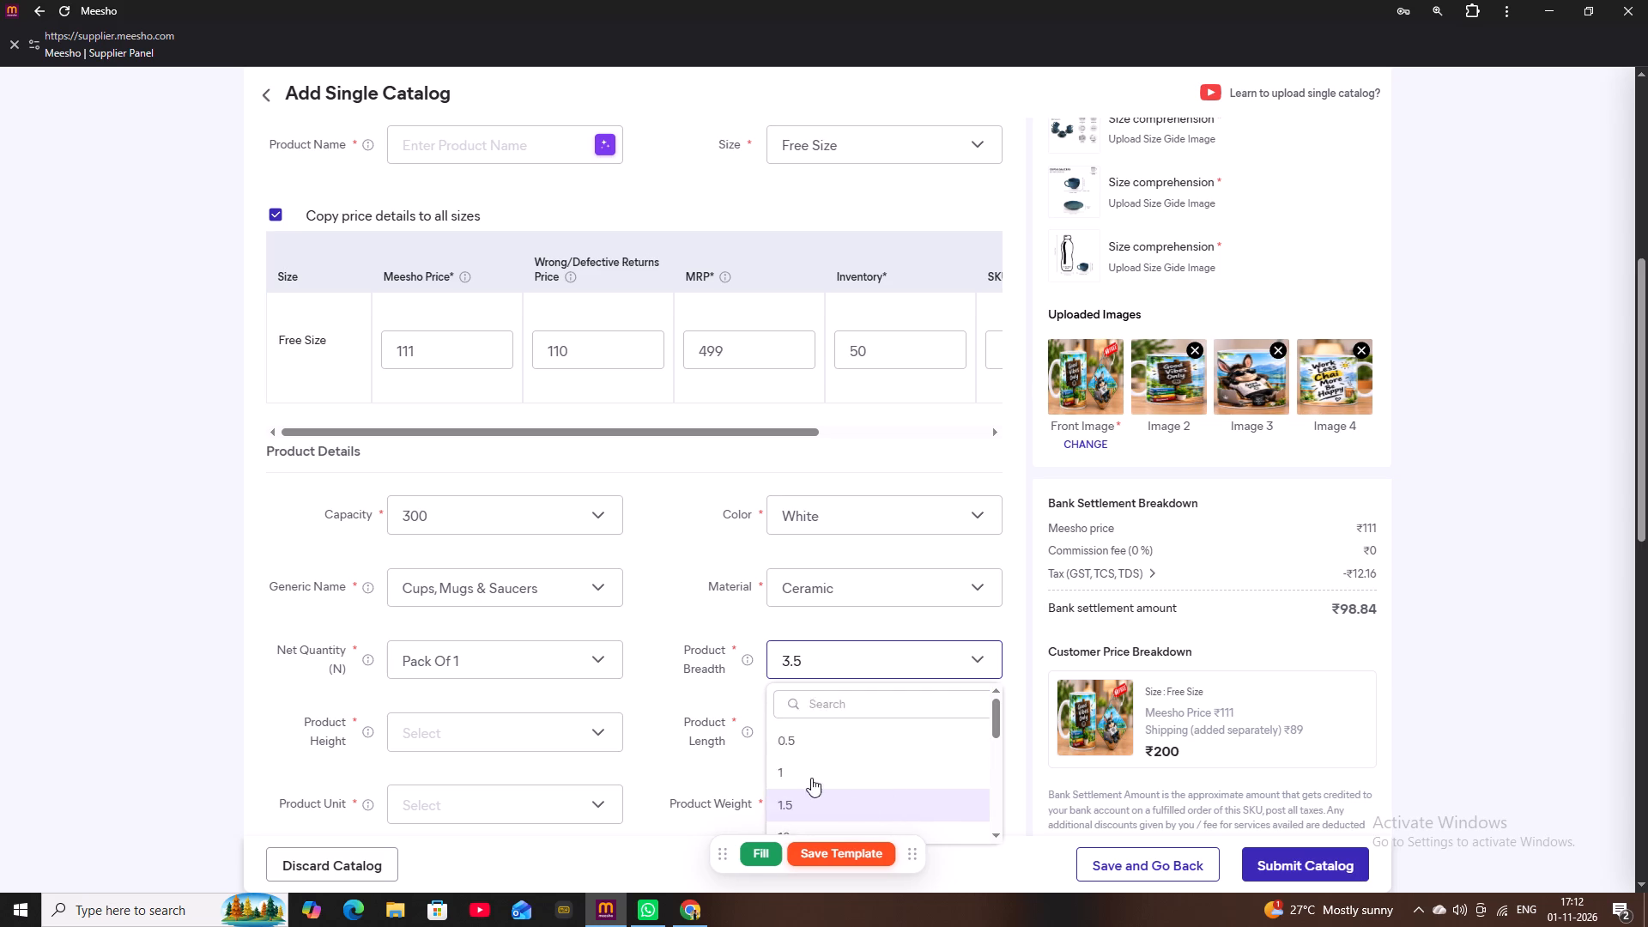
left_click(682, 688)
Set the product's height to 4 and its length to 10.
scroll(682, 688, "down", 2)
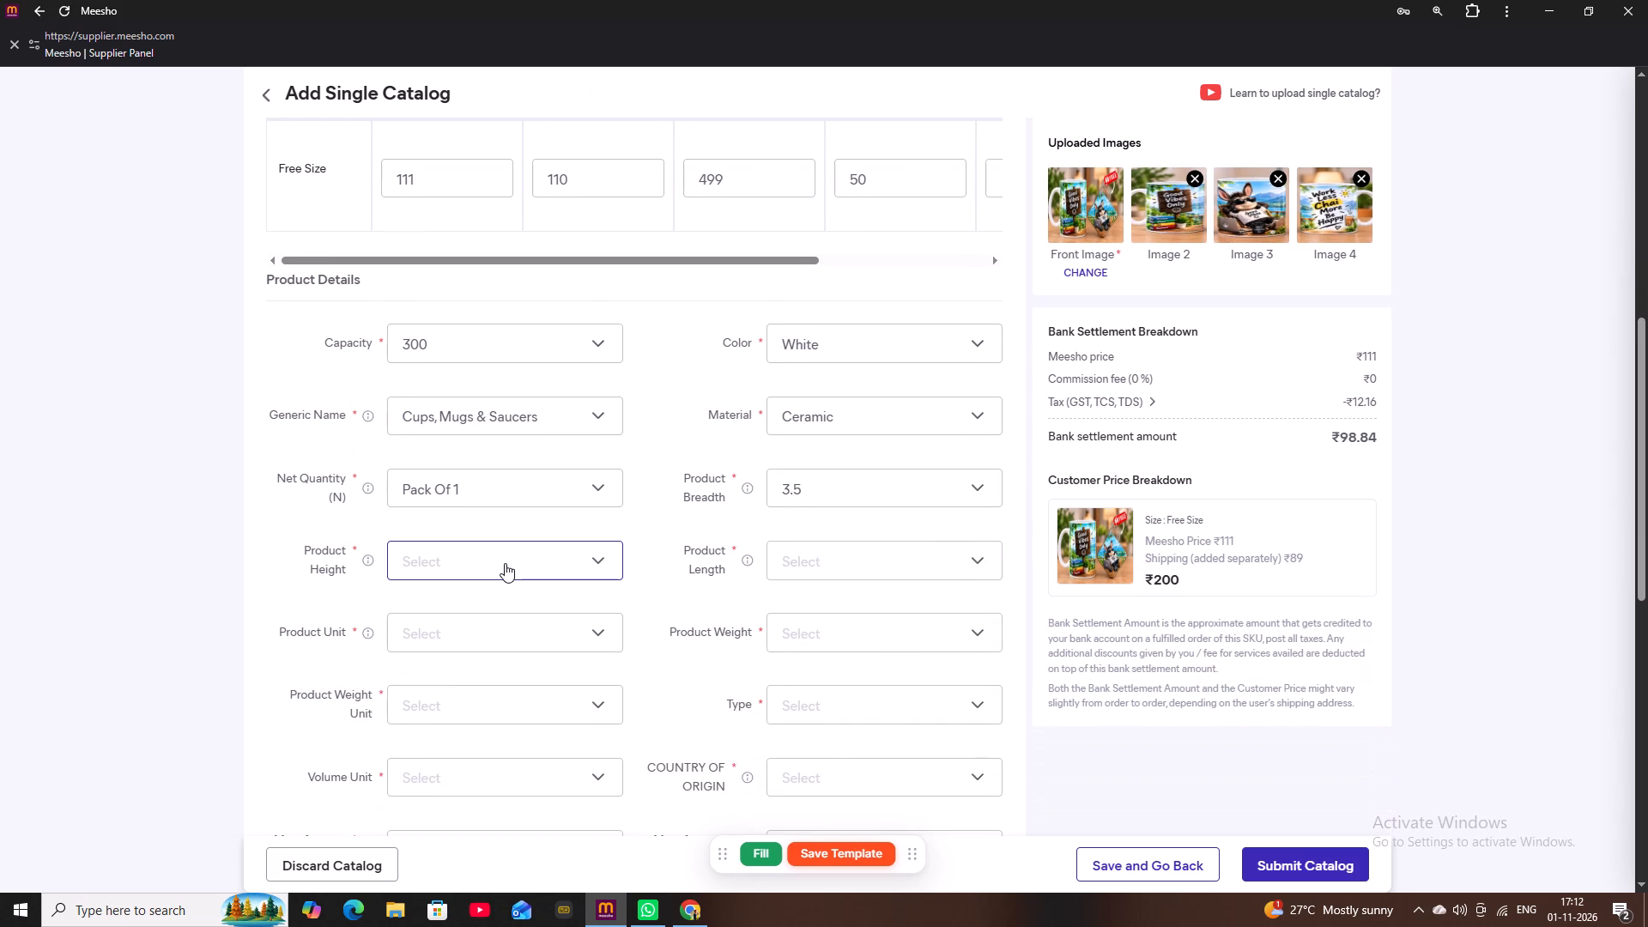
left_click(505, 563)
left_click(523, 620)
key("4")
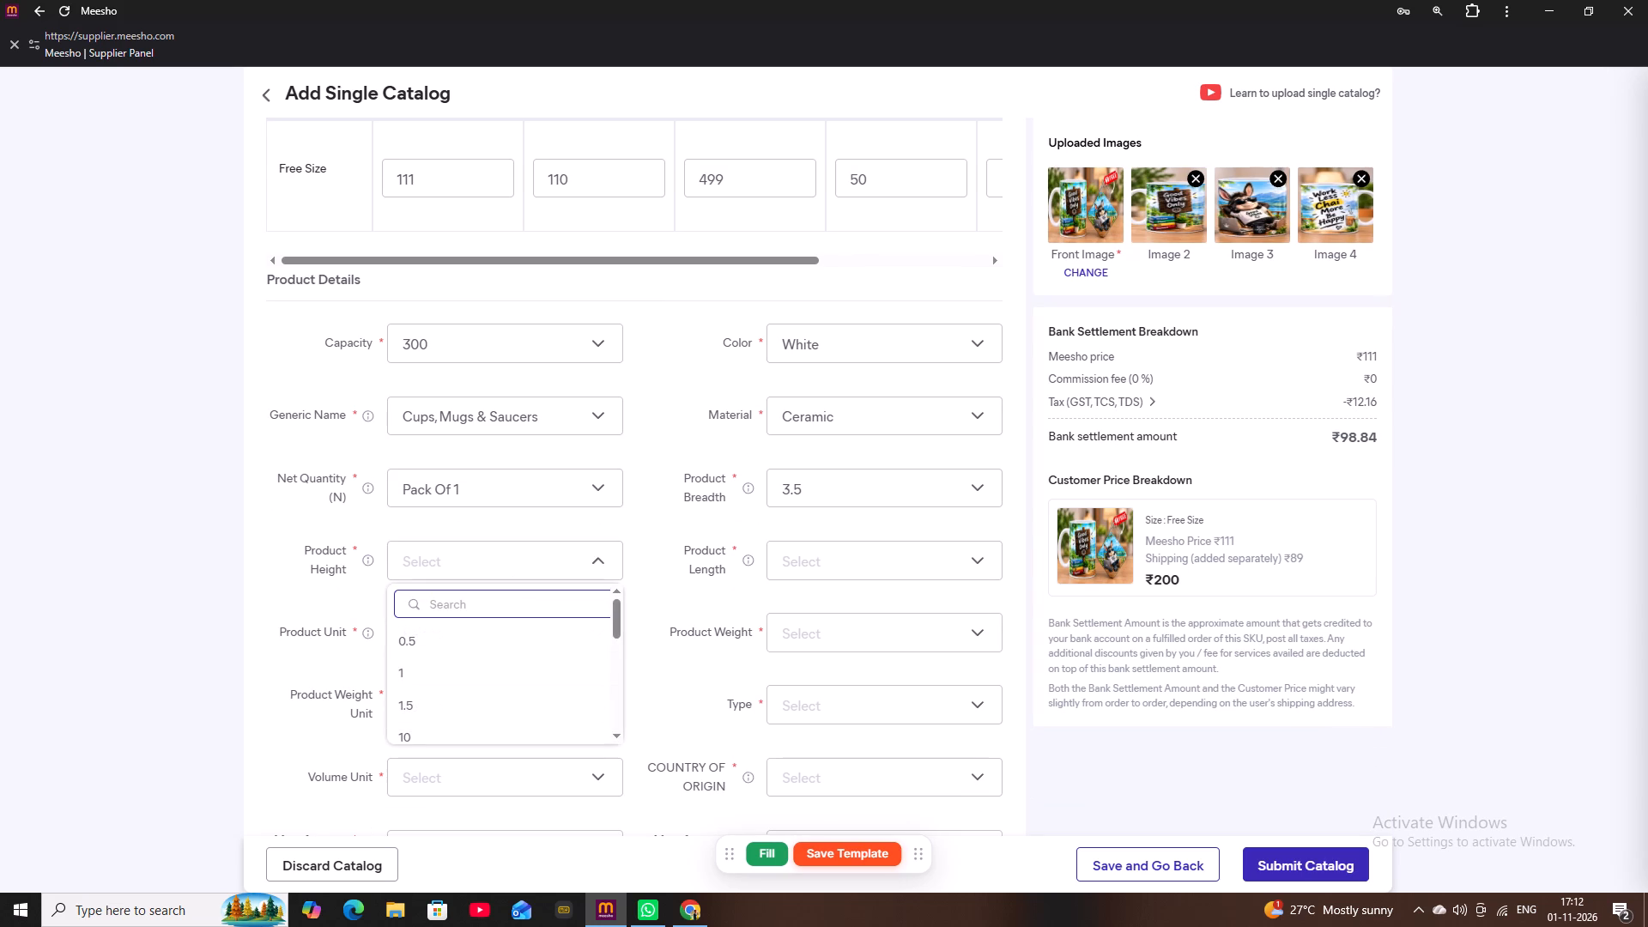
scroll(506, 658, "down", 2)
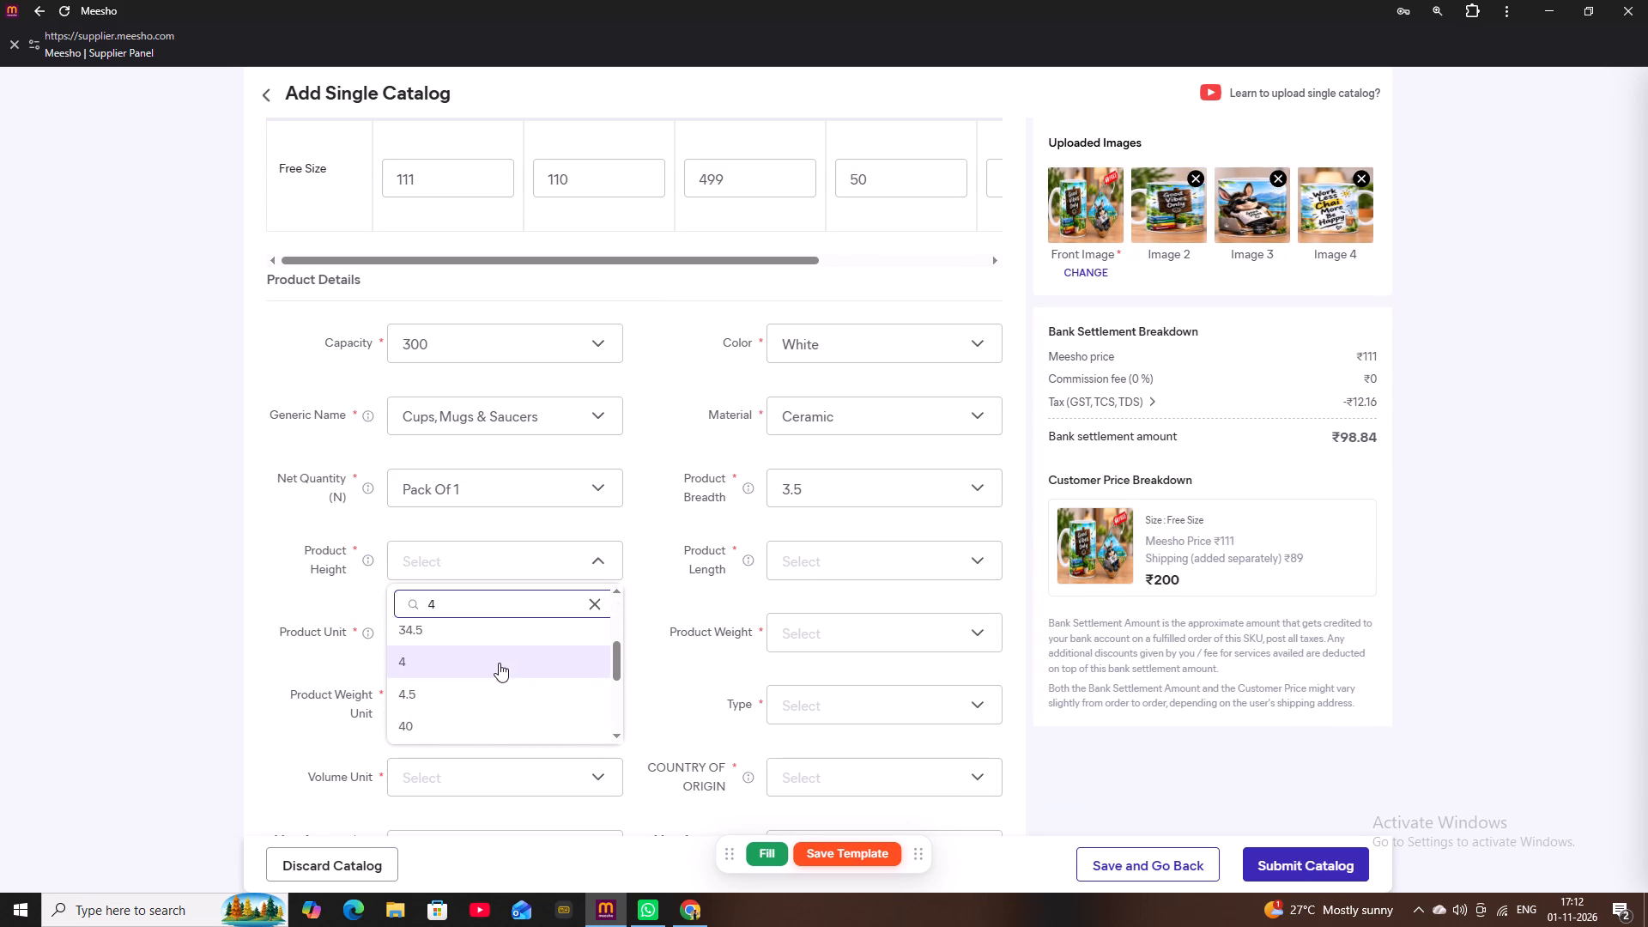
left_click(499, 663)
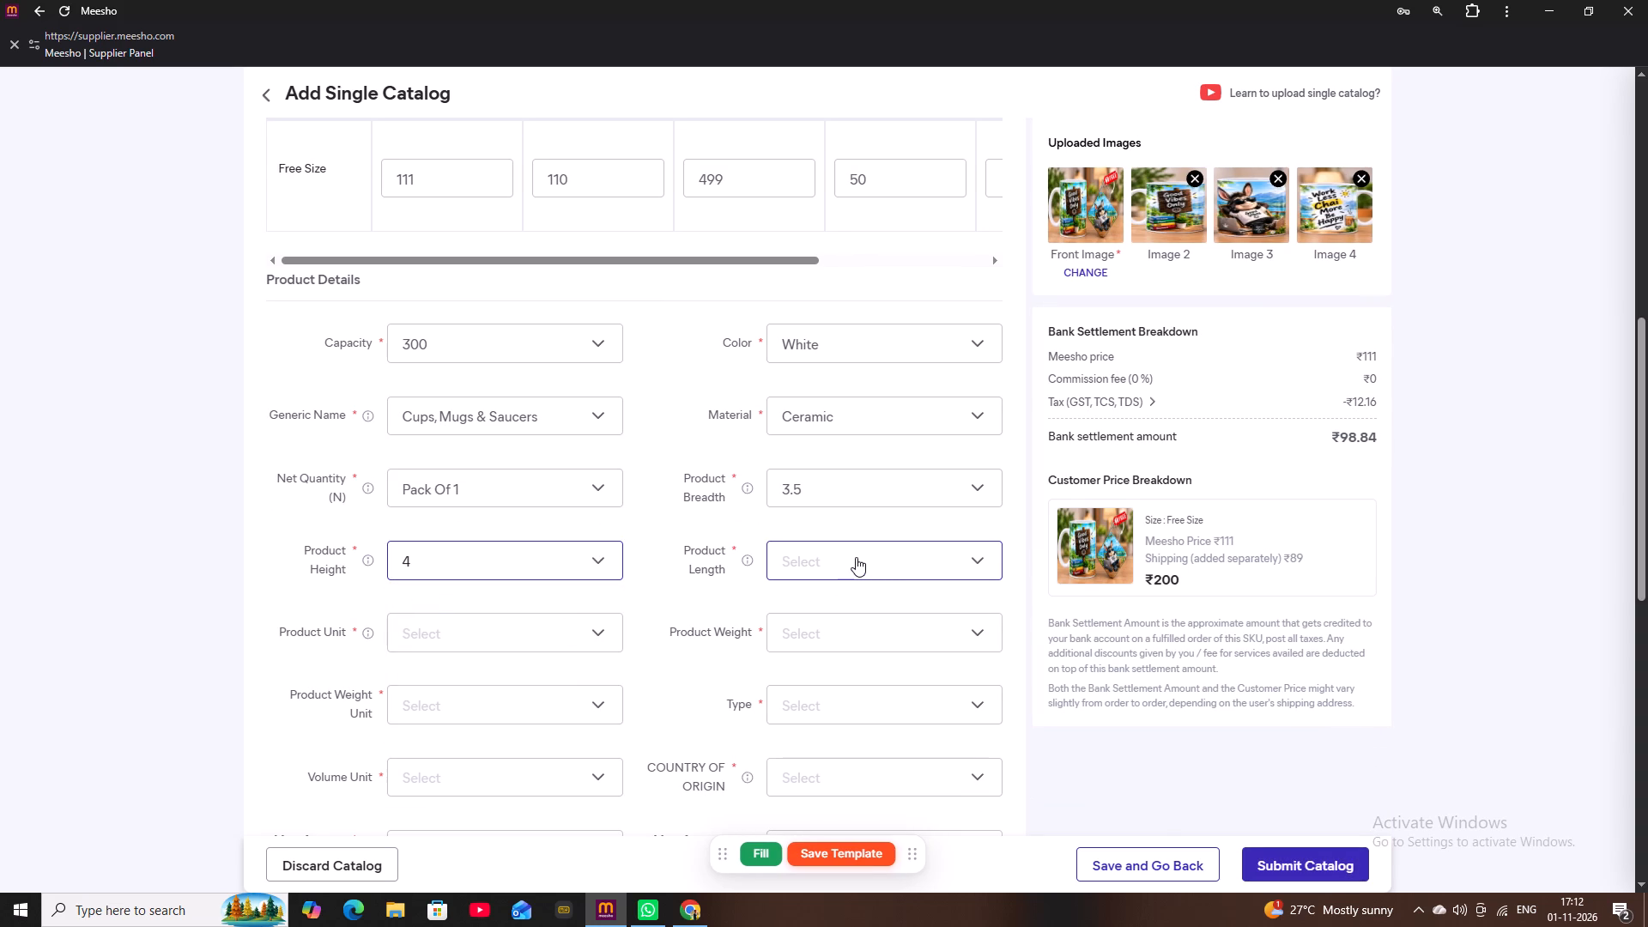
left_click(856, 557)
left_click(856, 608)
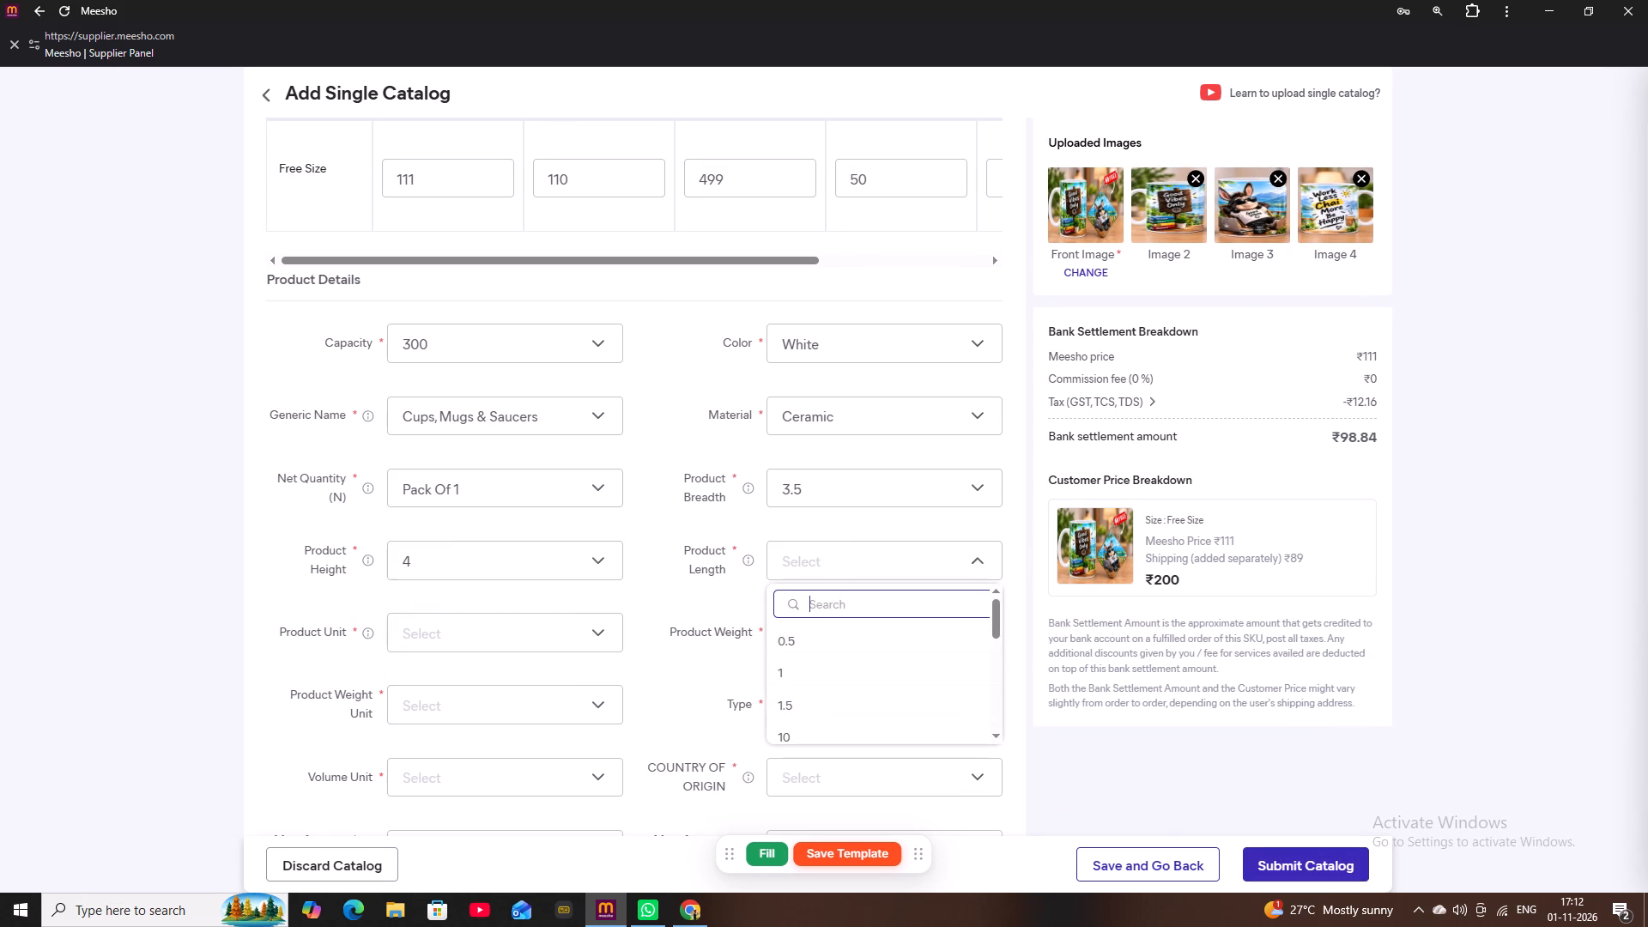
type("10")
left_click(850, 640)
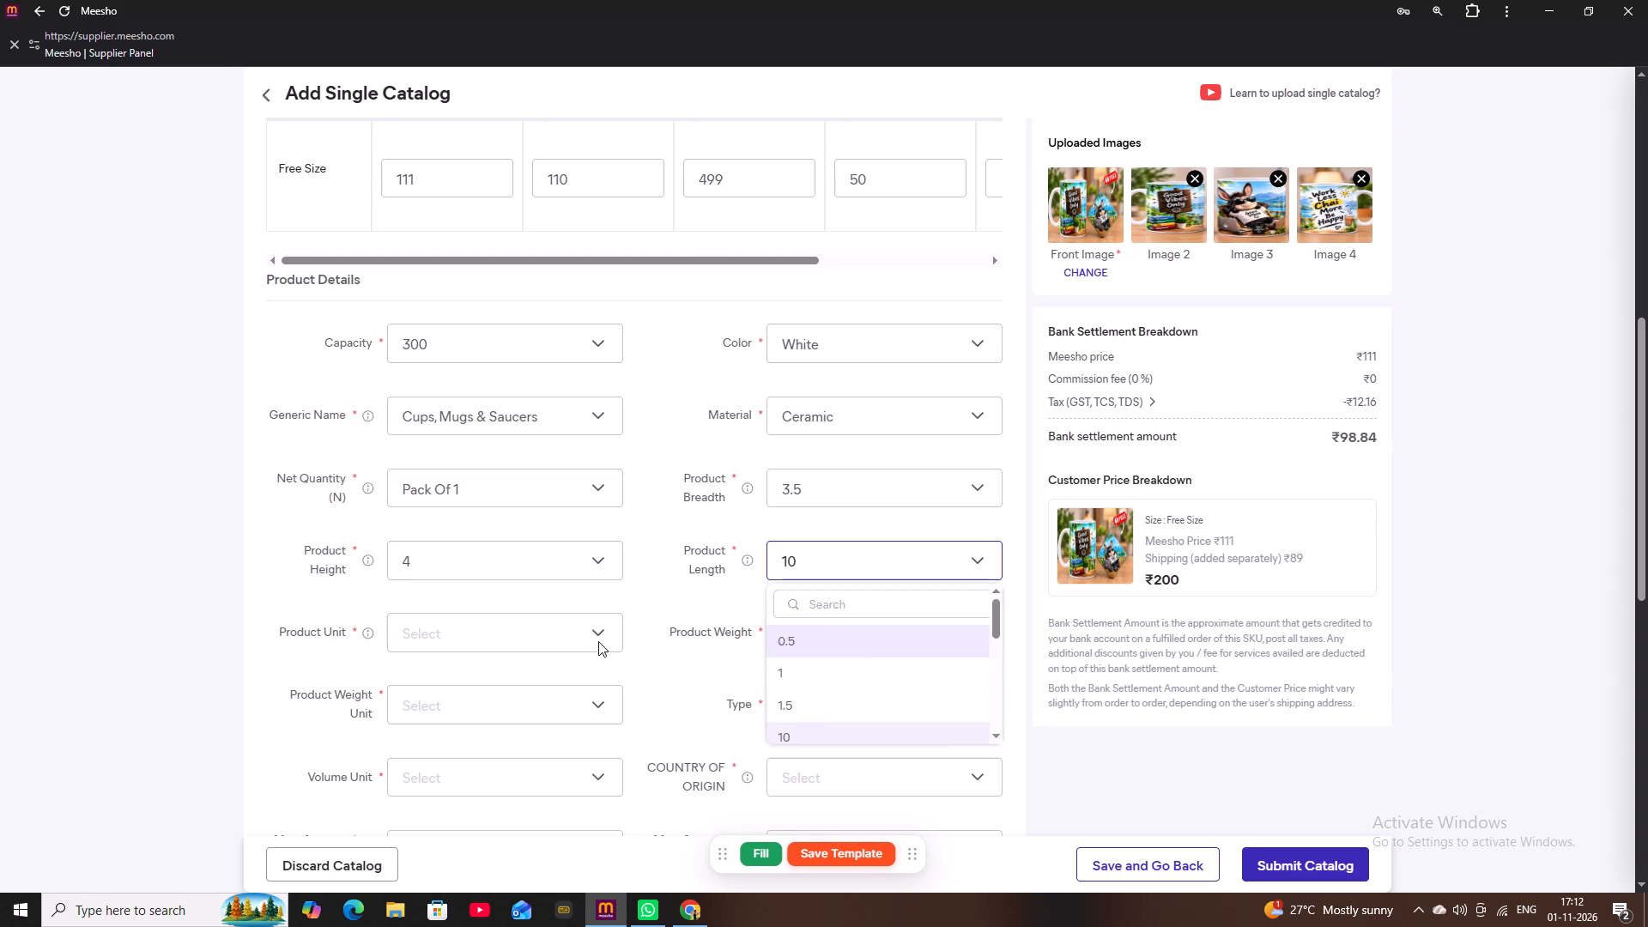
Set the product's units to Inch for dimensions, G for weight and ml for volume.
left_click(479, 635)
left_click(500, 772)
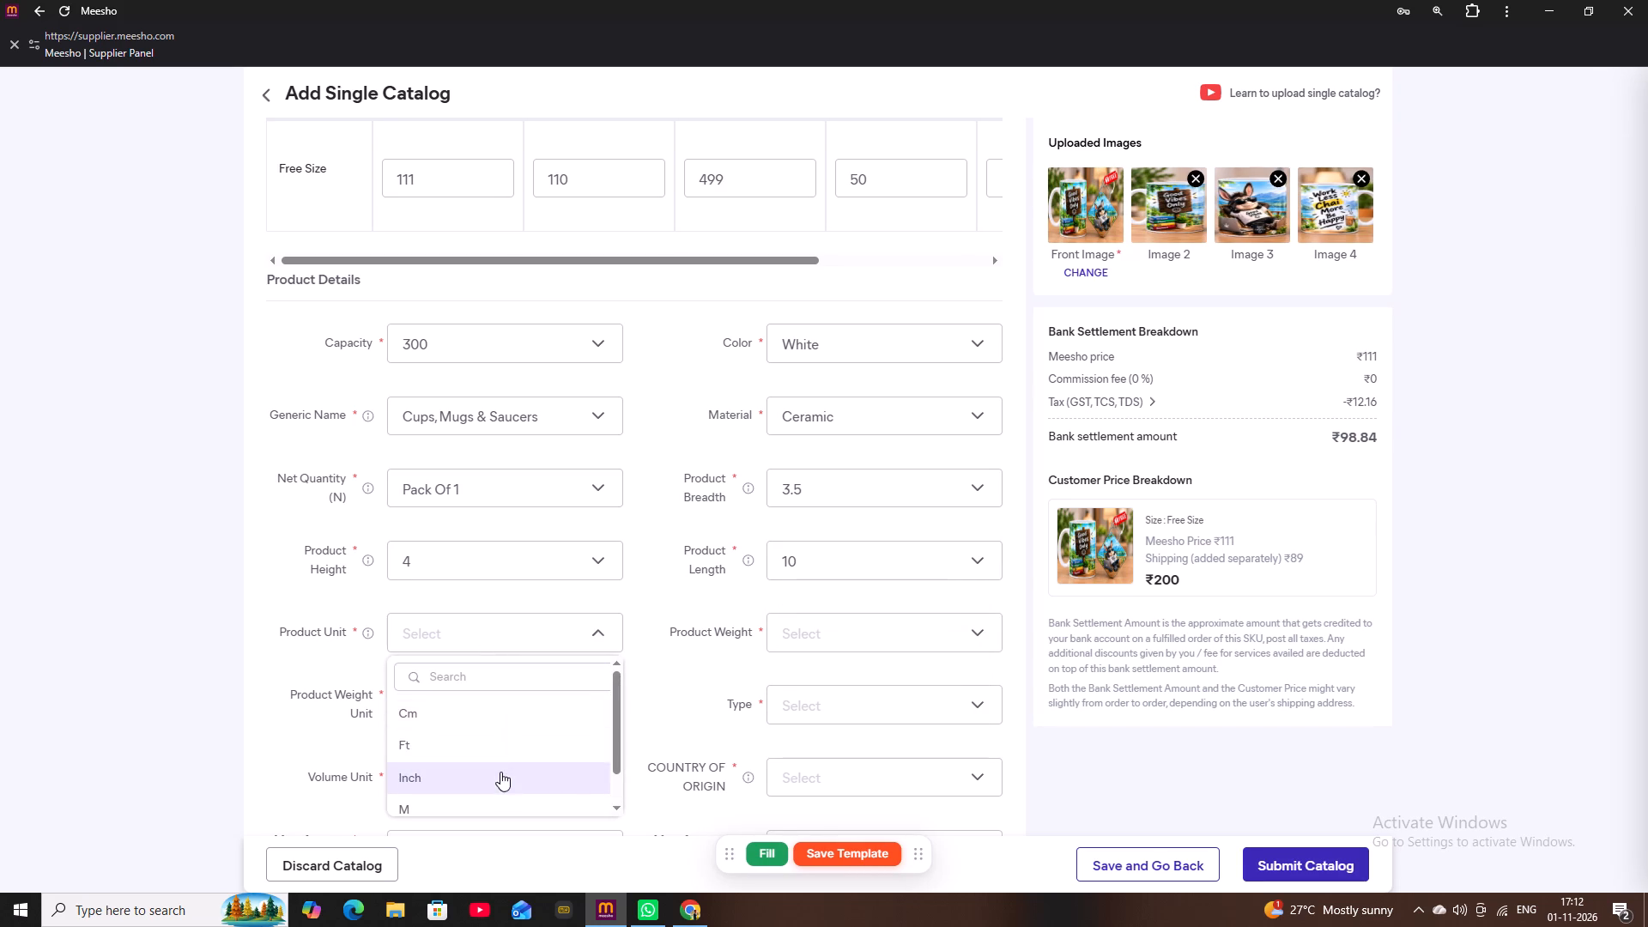
left_click(524, 705)
left_click(493, 809)
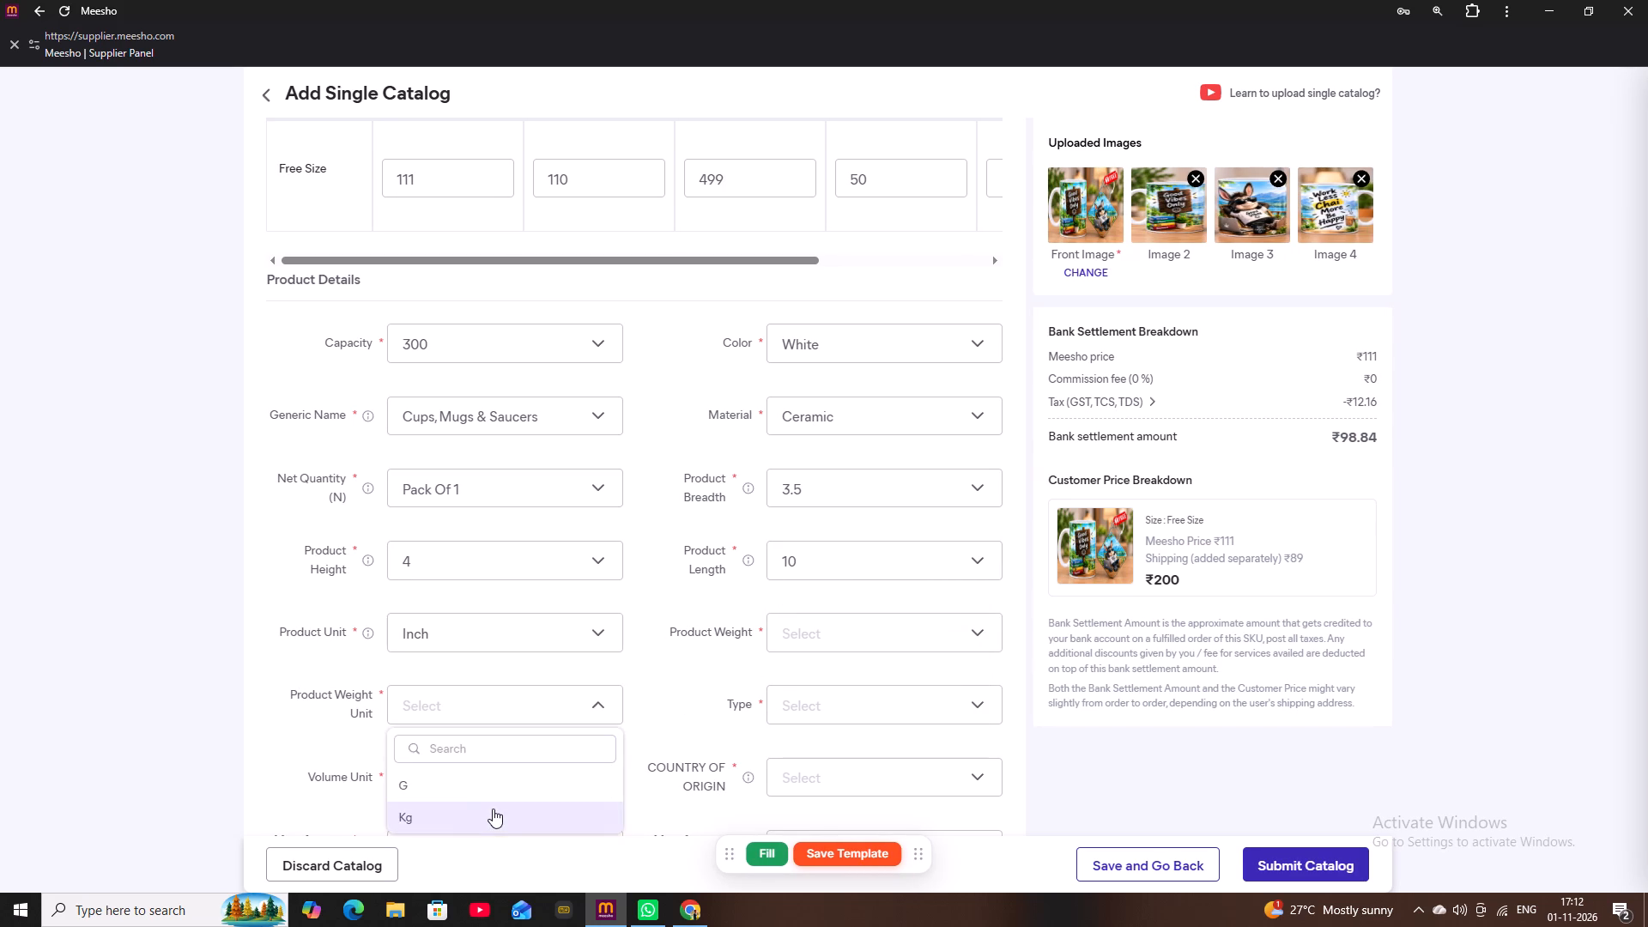
left_click(495, 694)
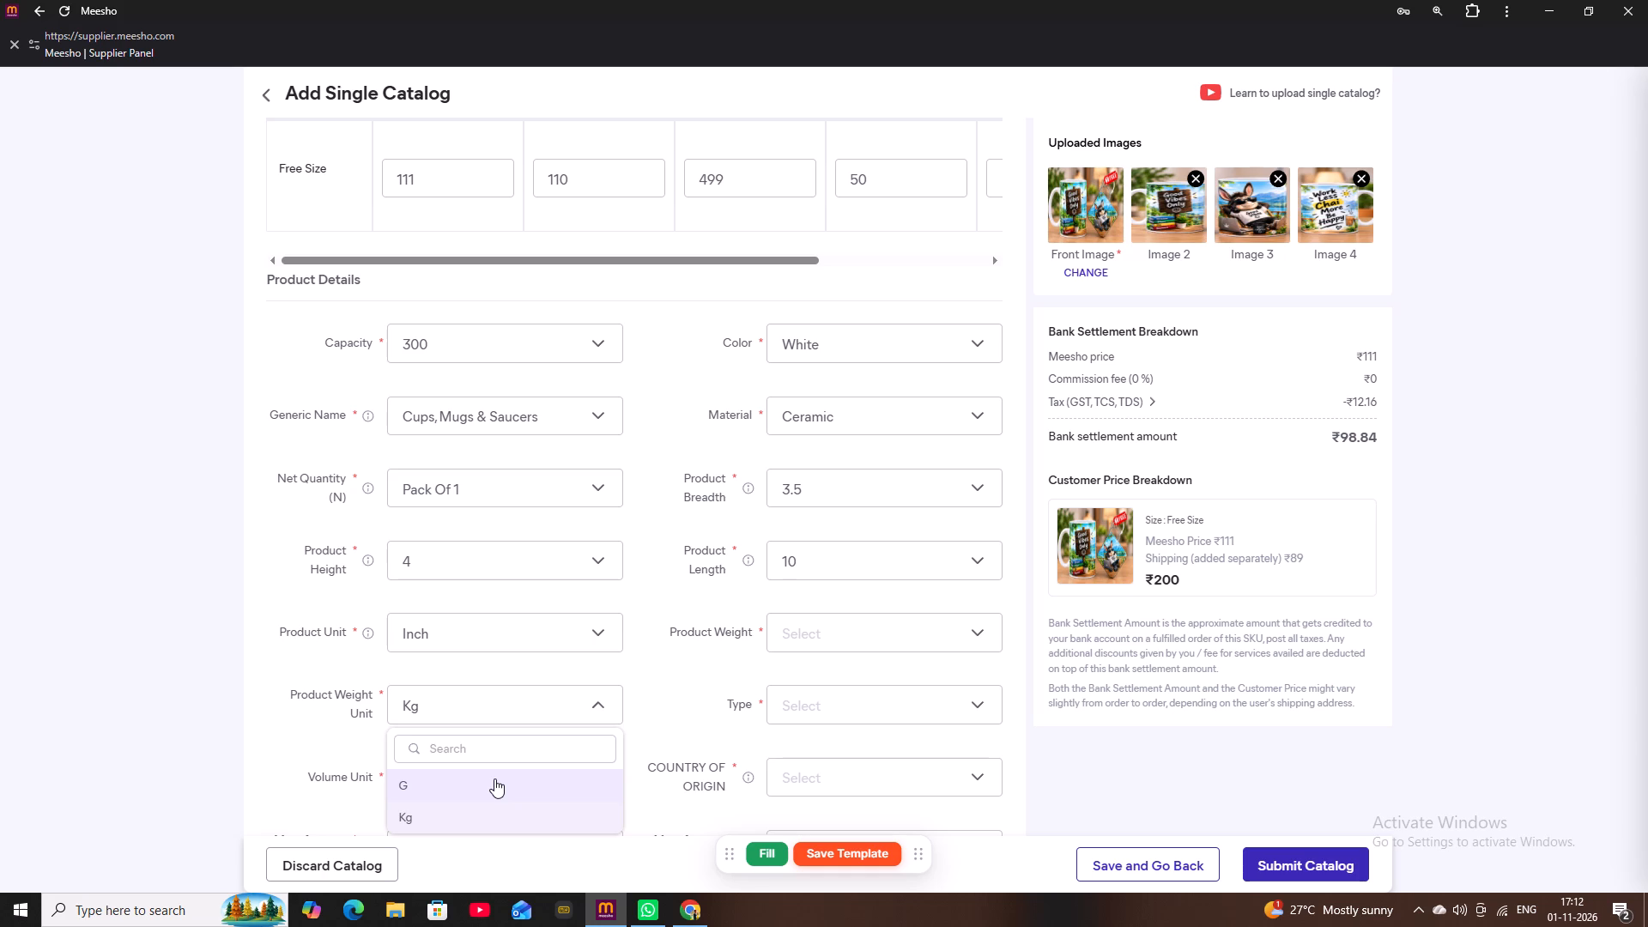
left_click(494, 779)
left_click(476, 779)
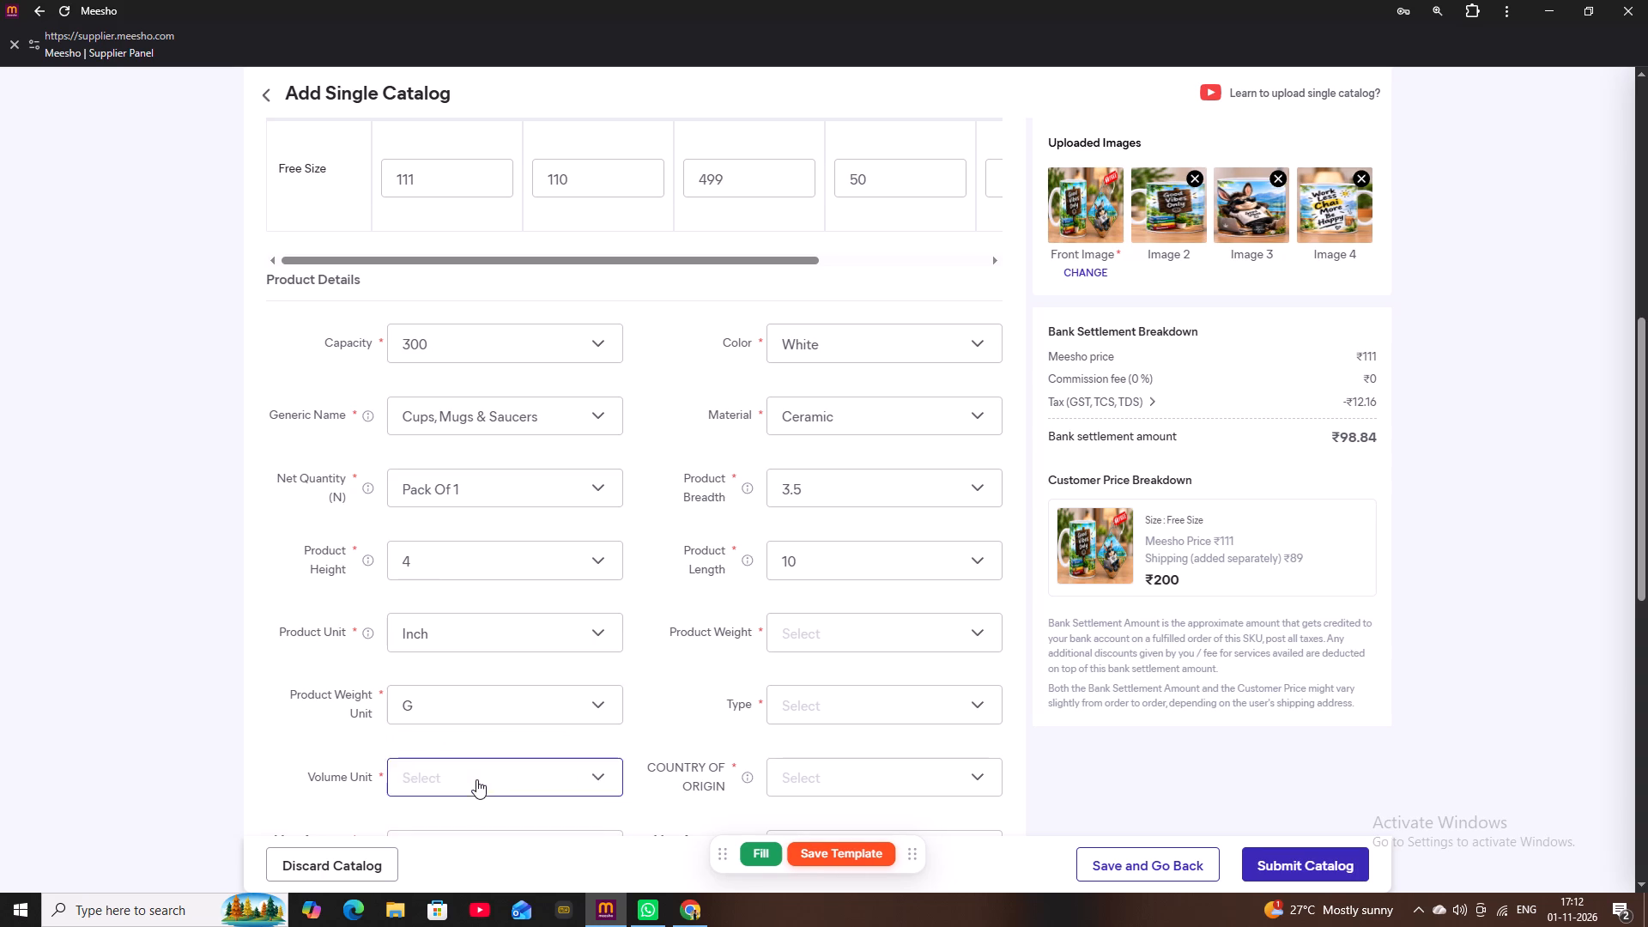
left_click(465, 863)
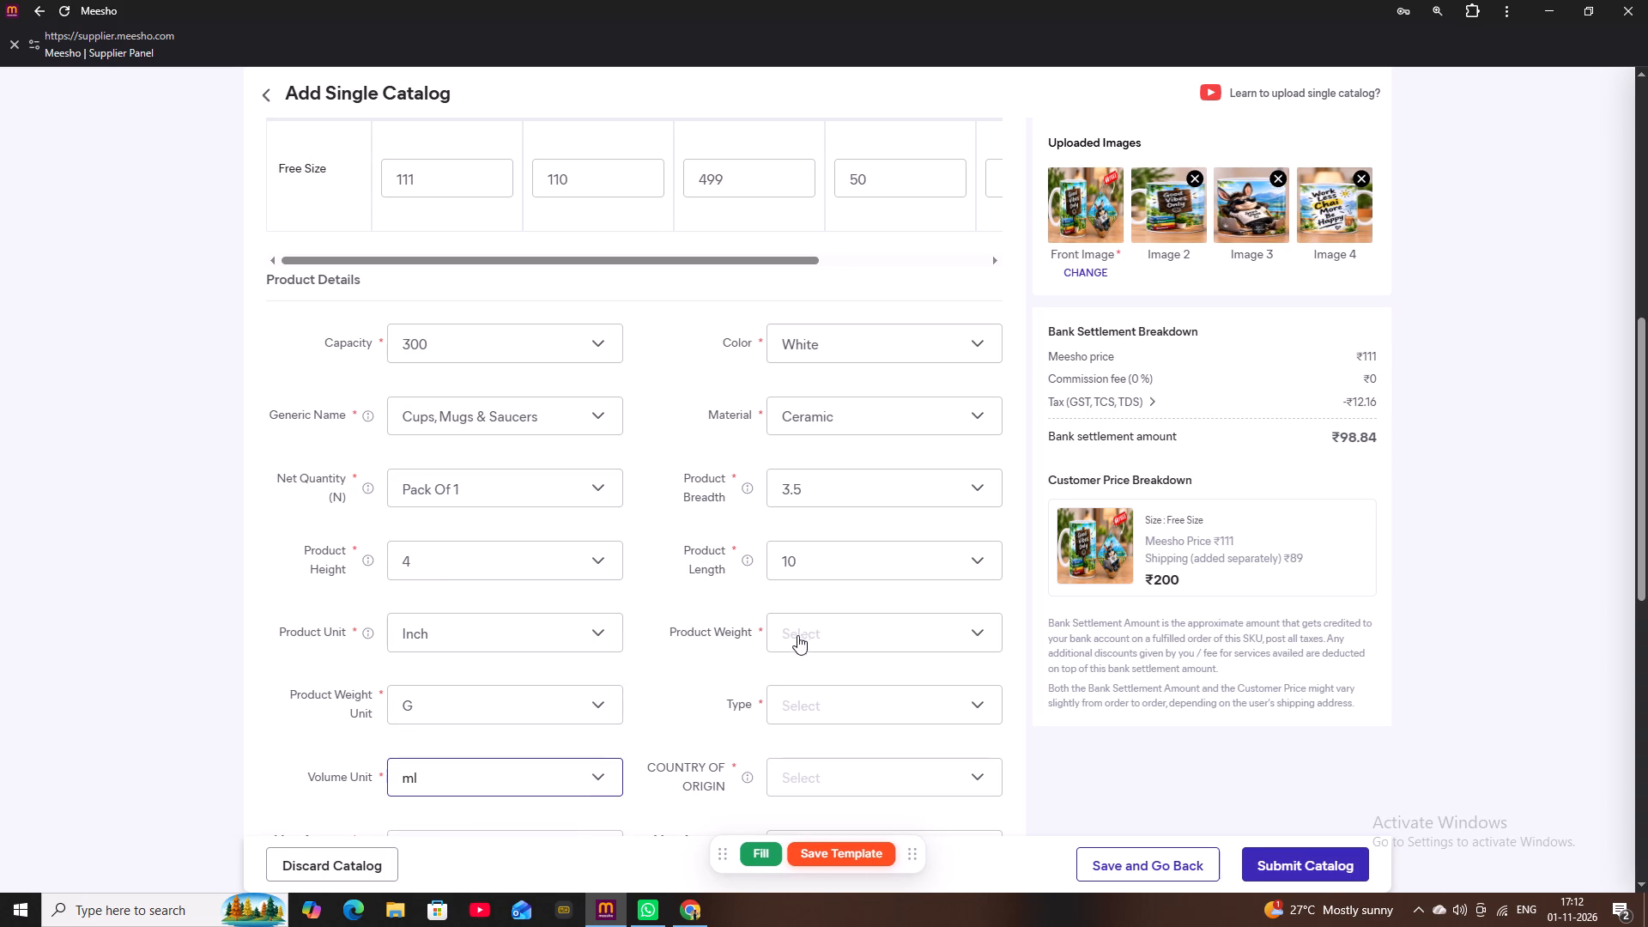
Set the product weight to 350.
left_click(798, 633)
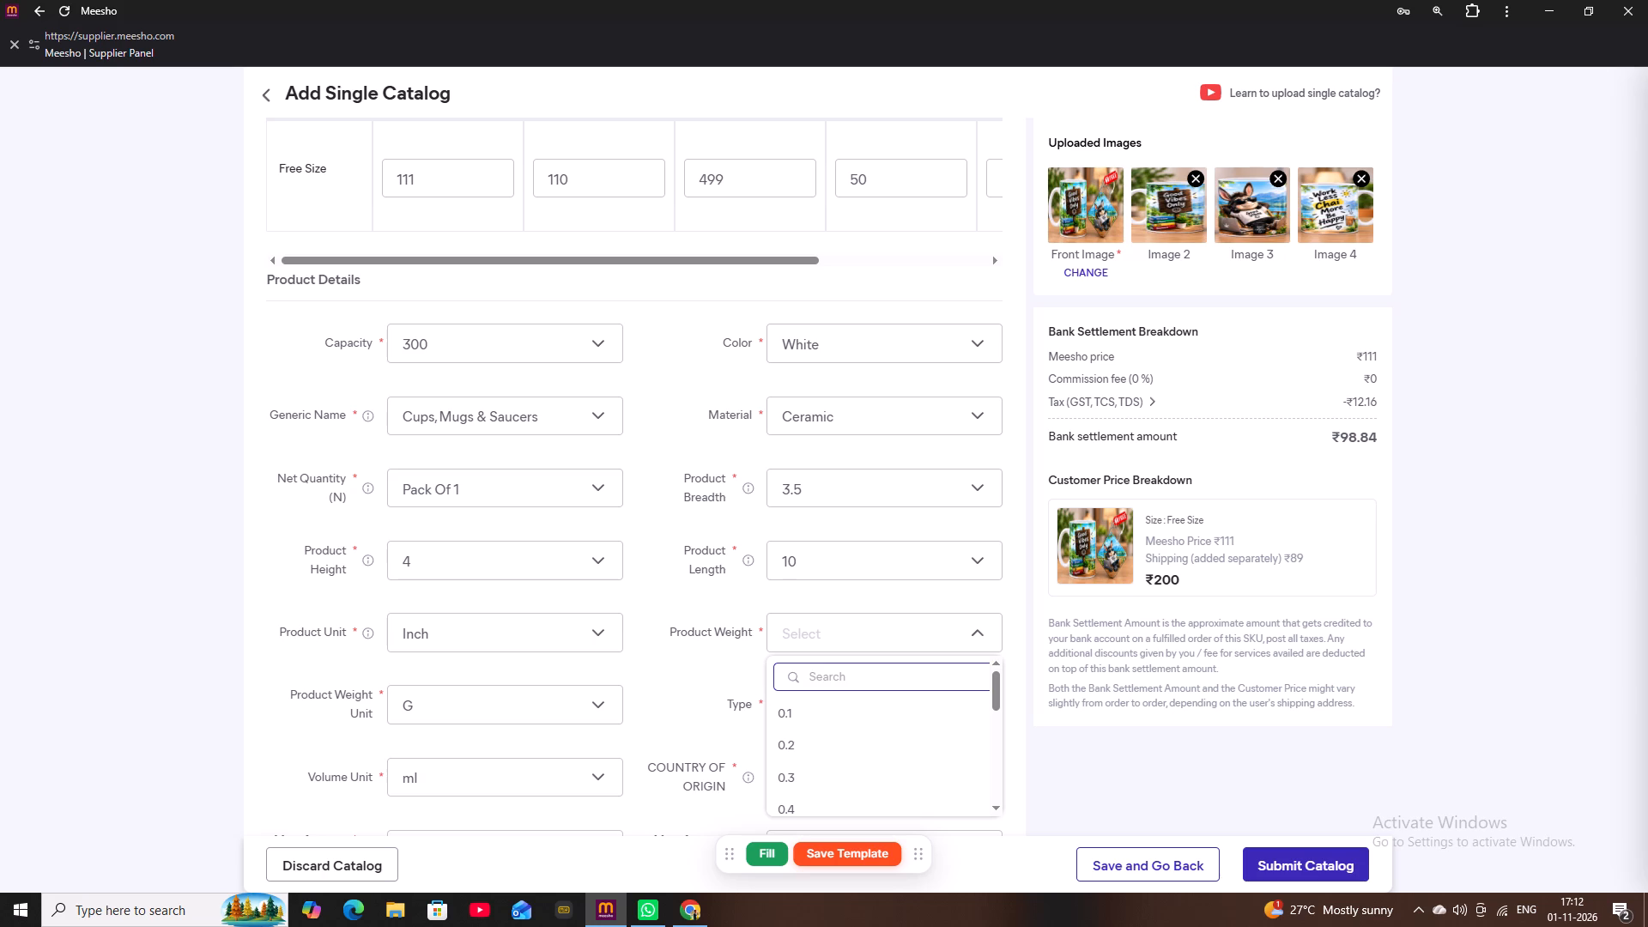
left_click(846, 674)
type("350")
left_click(854, 729)
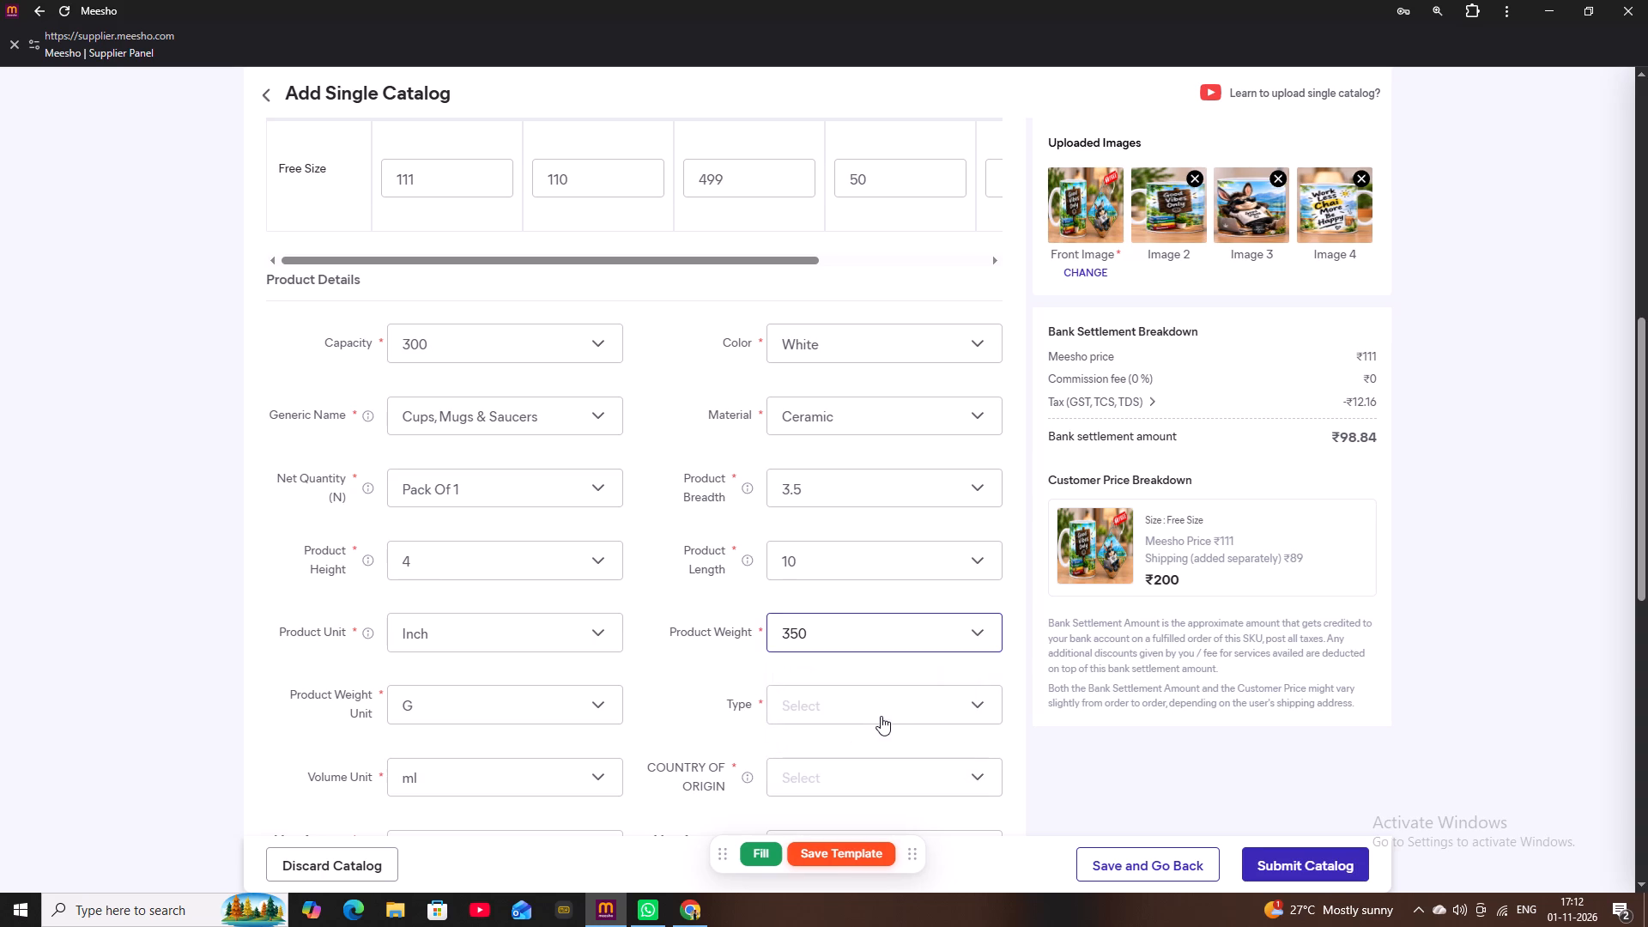
Set the product type to Coffee Mug and the country of origin to India.
left_click(881, 716)
scroll(1061, 736, "down", 2)
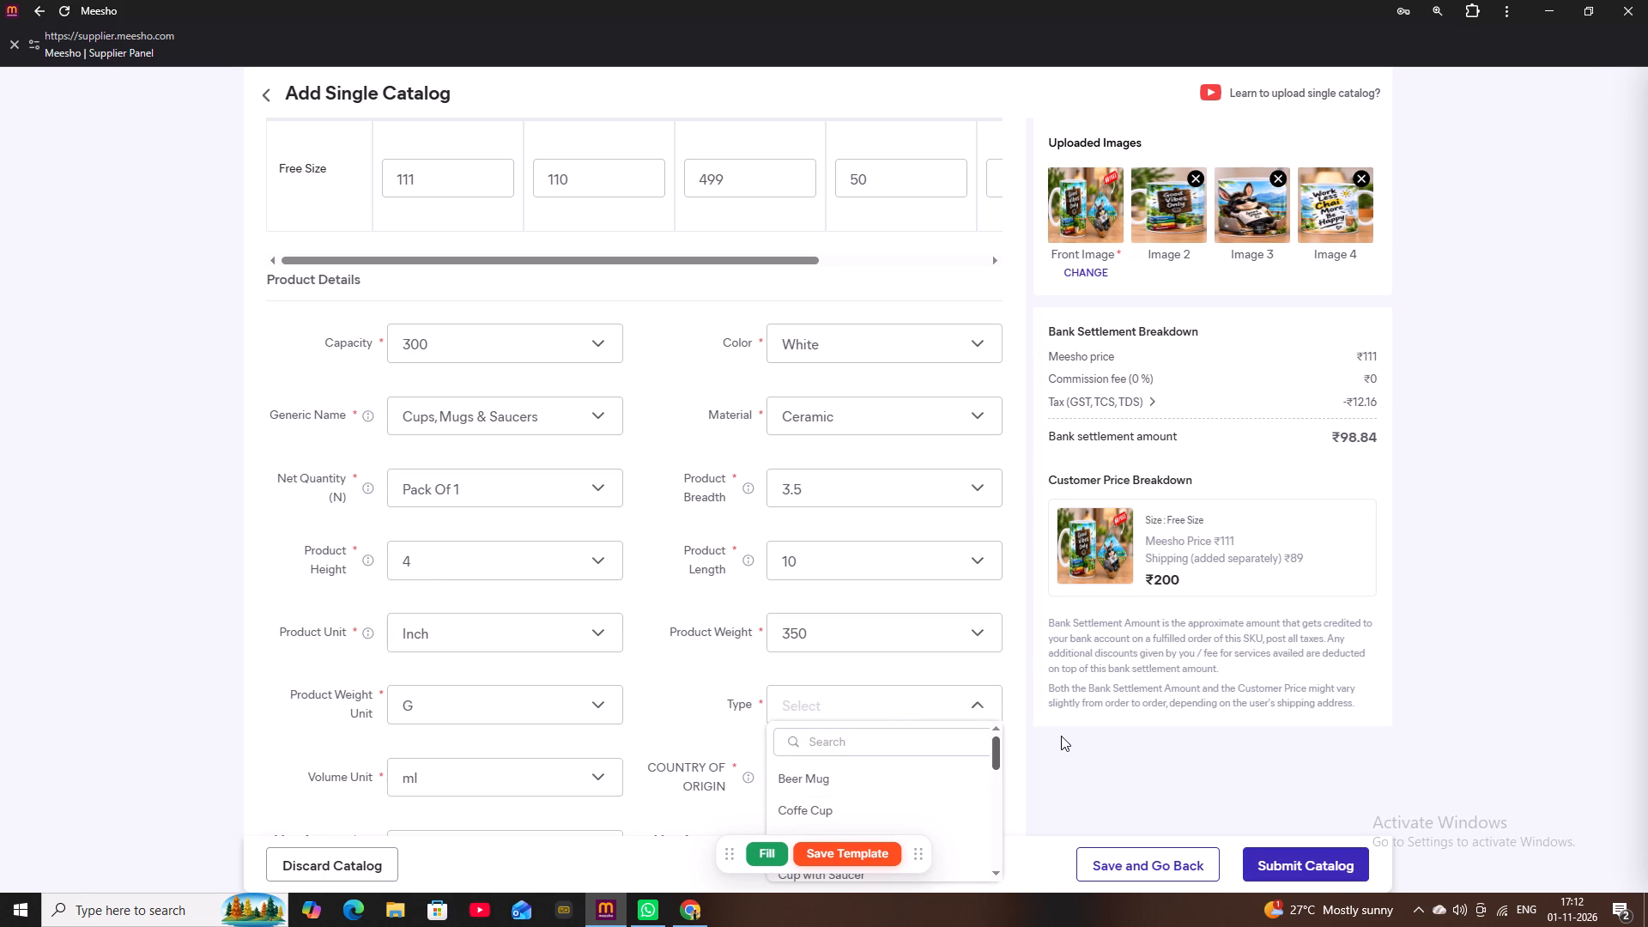
scroll(1048, 695, "down", 1)
left_click(1048, 694)
scroll(1048, 694, "down", 4)
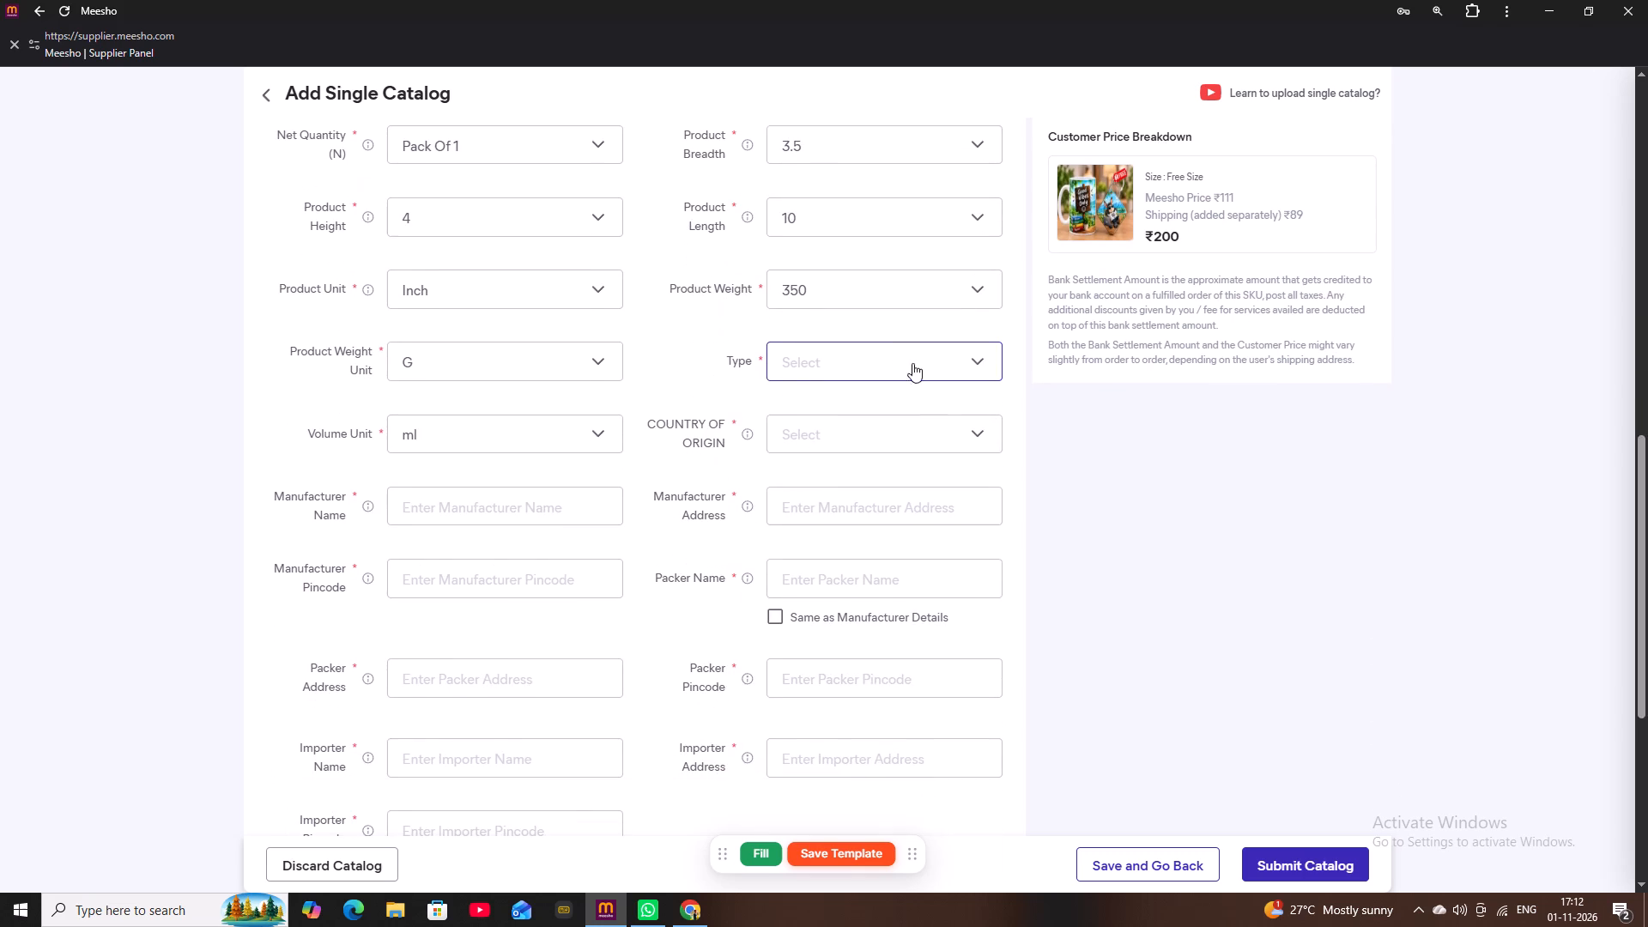
left_click(895, 362)
left_click(881, 501)
left_click(880, 355)
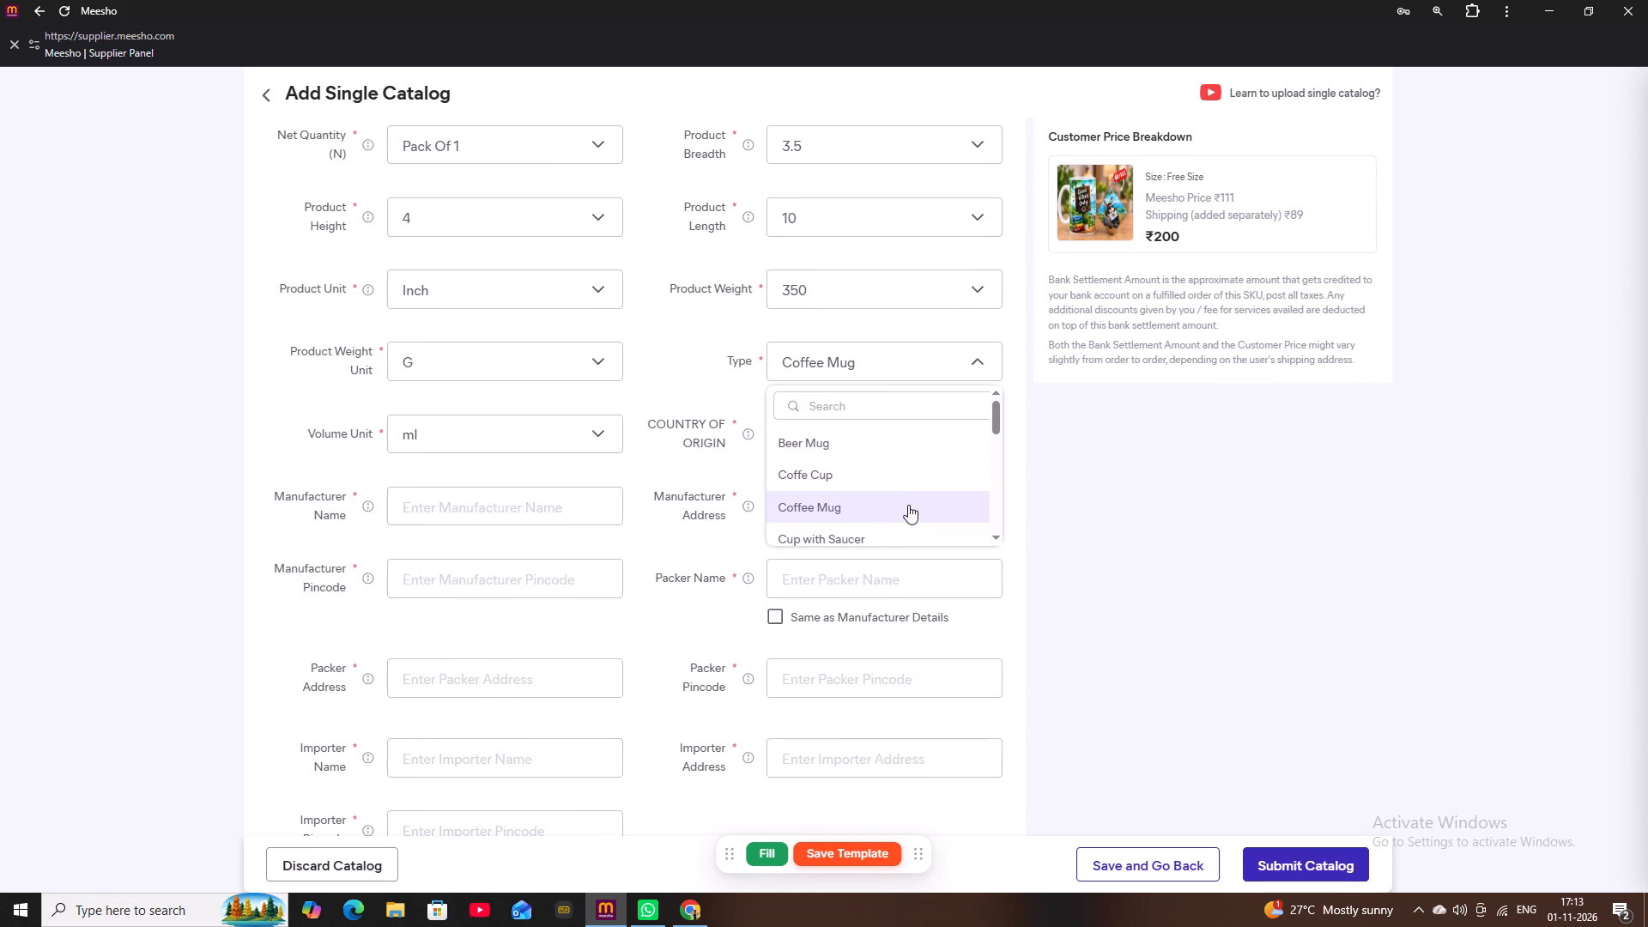
scroll(908, 512, "down", 1)
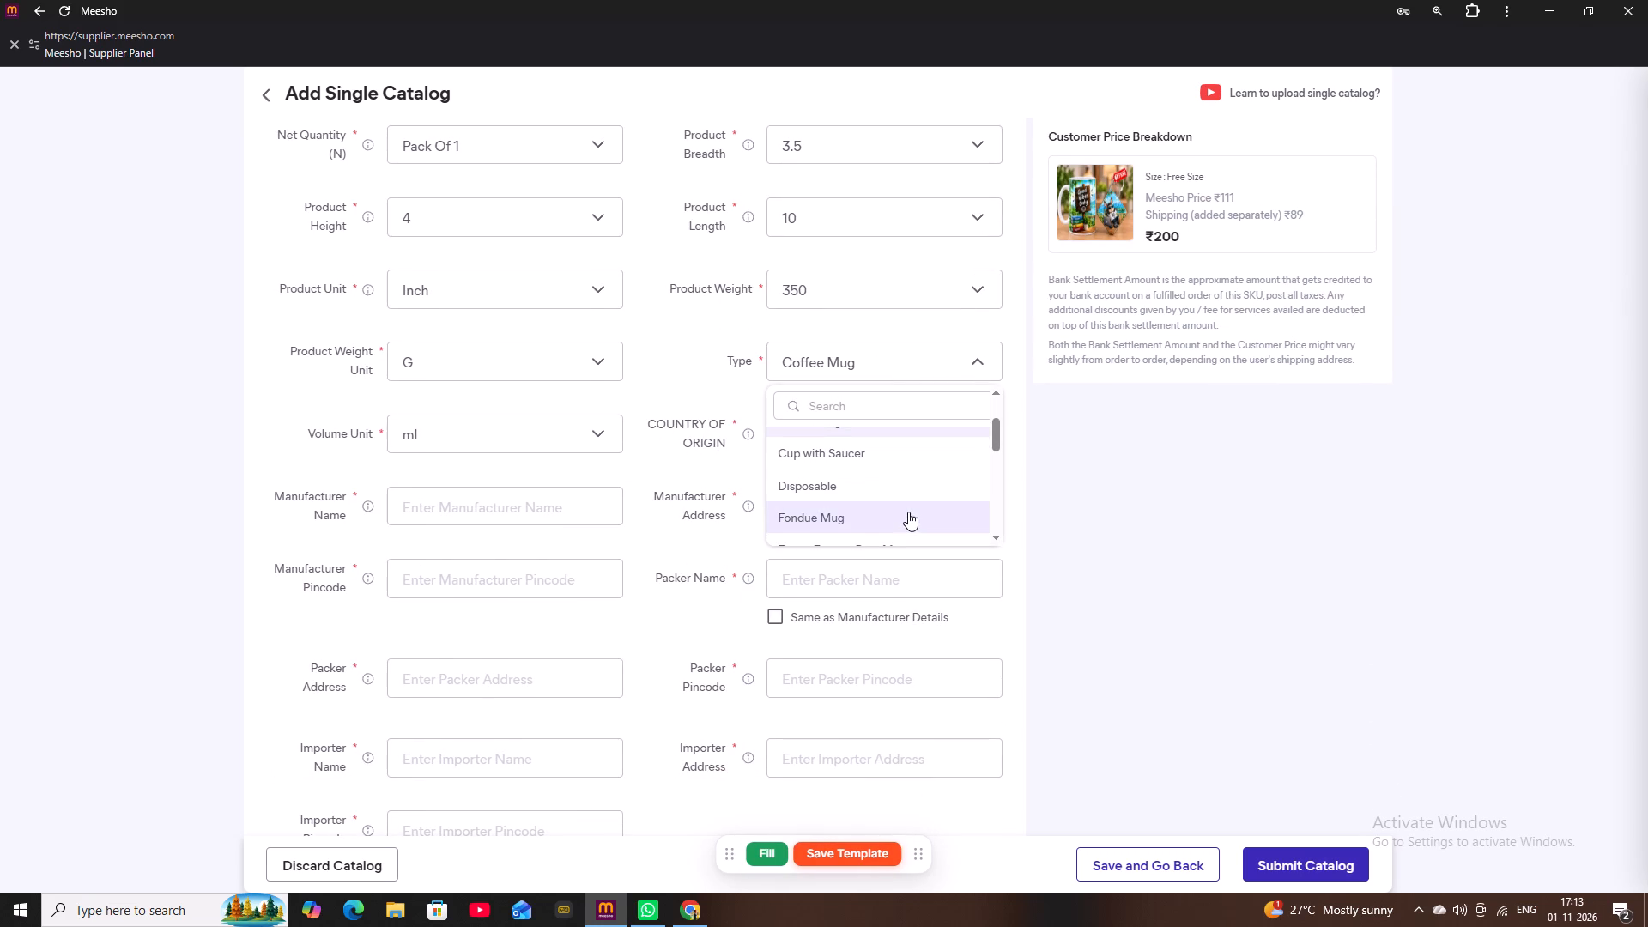
scroll(908, 512, "down", 5)
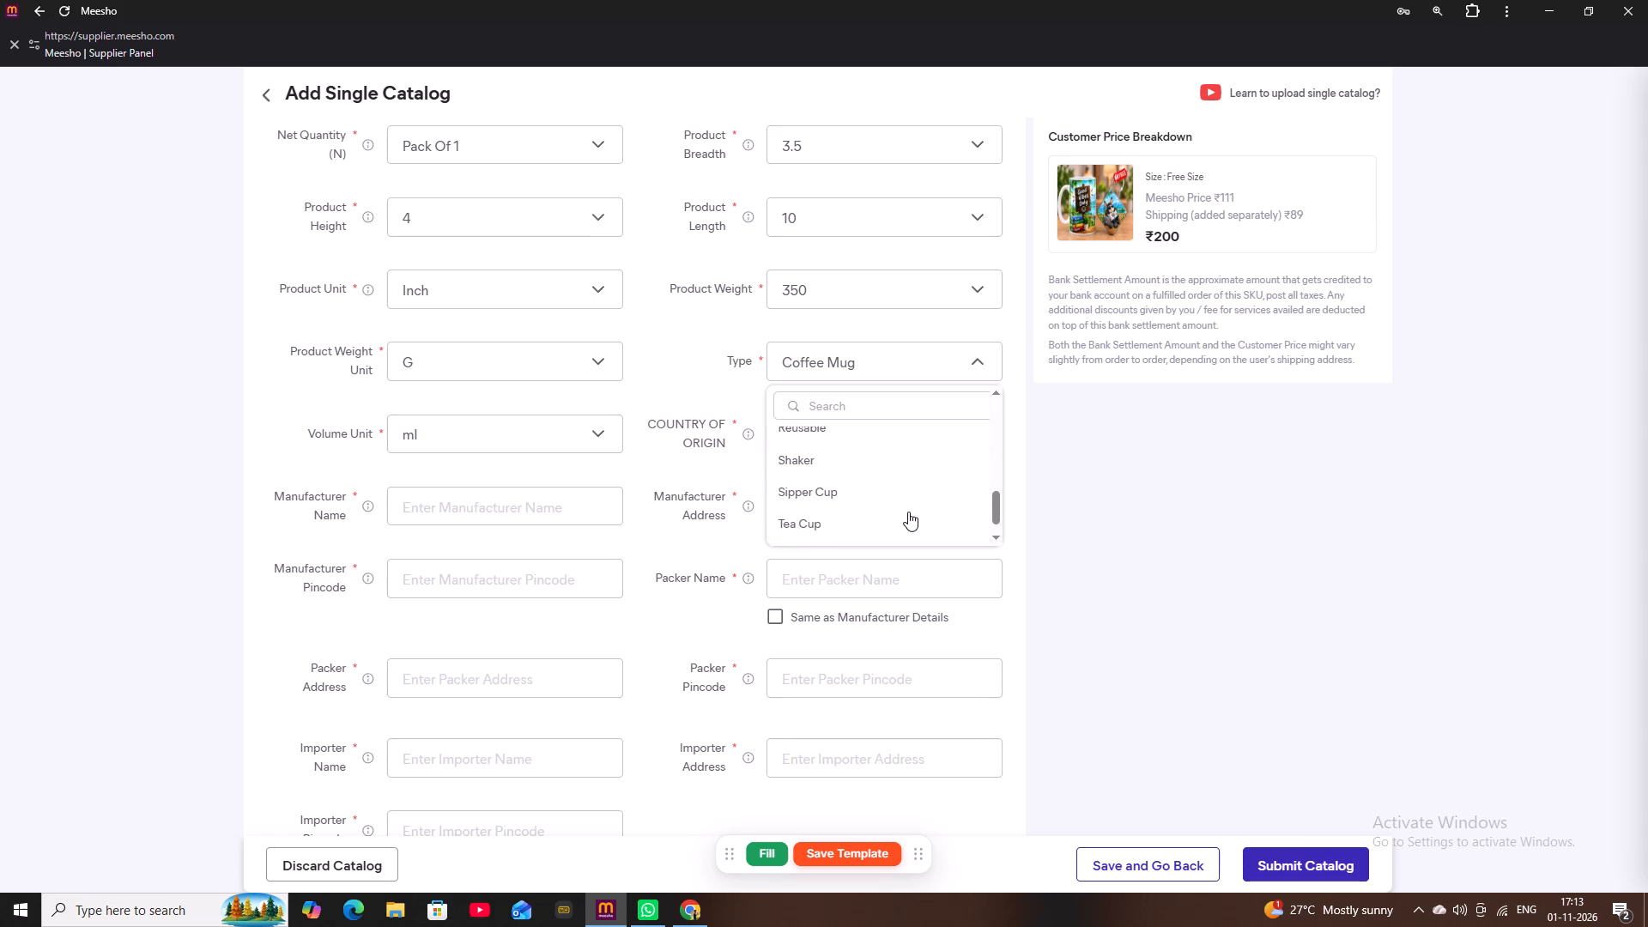
left_click(671, 467)
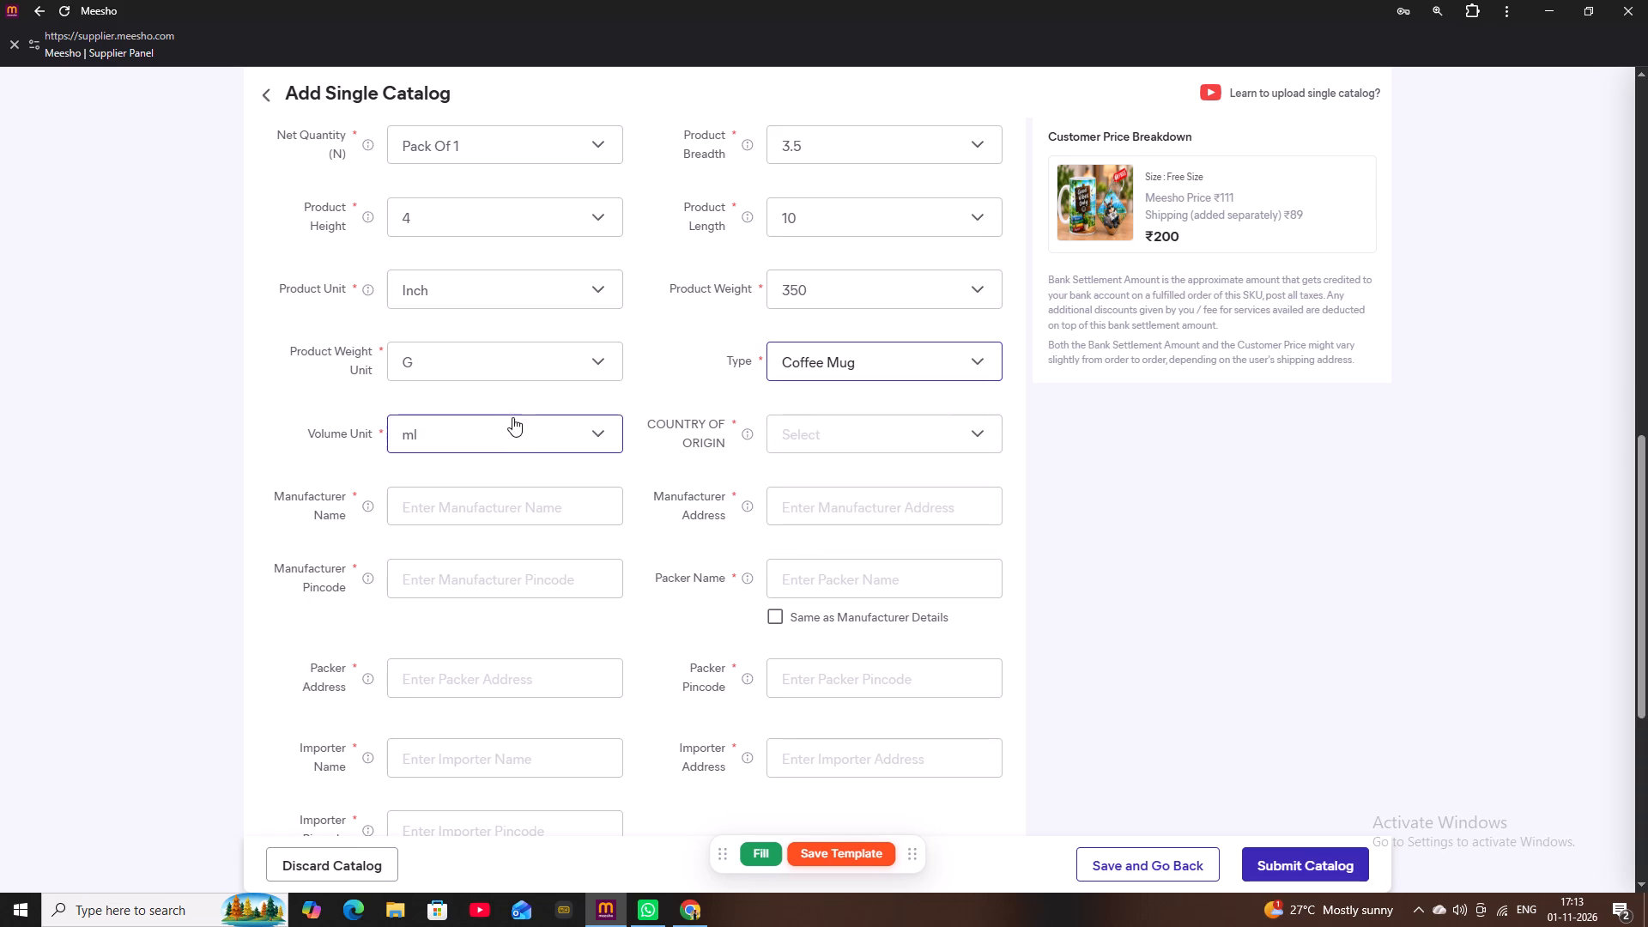
left_click(827, 436)
left_click(856, 511)
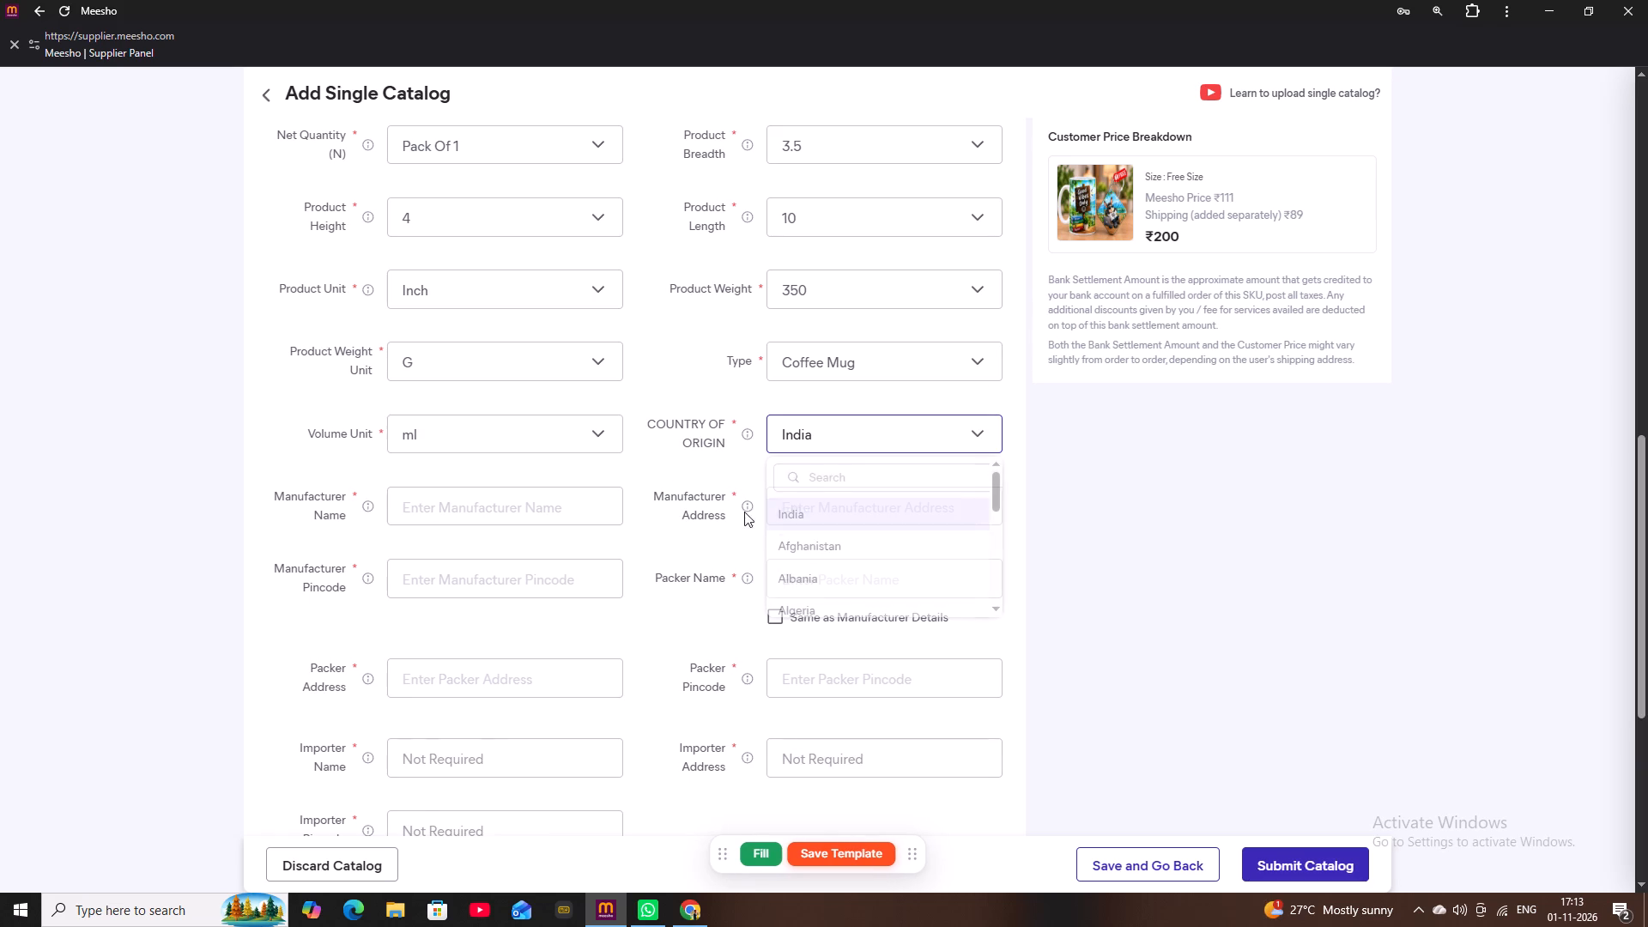
Enter Trendy Aura Enterprise as the manufacturer, with its saved address and pincode.
left_click(489, 508)
left_click(528, 603)
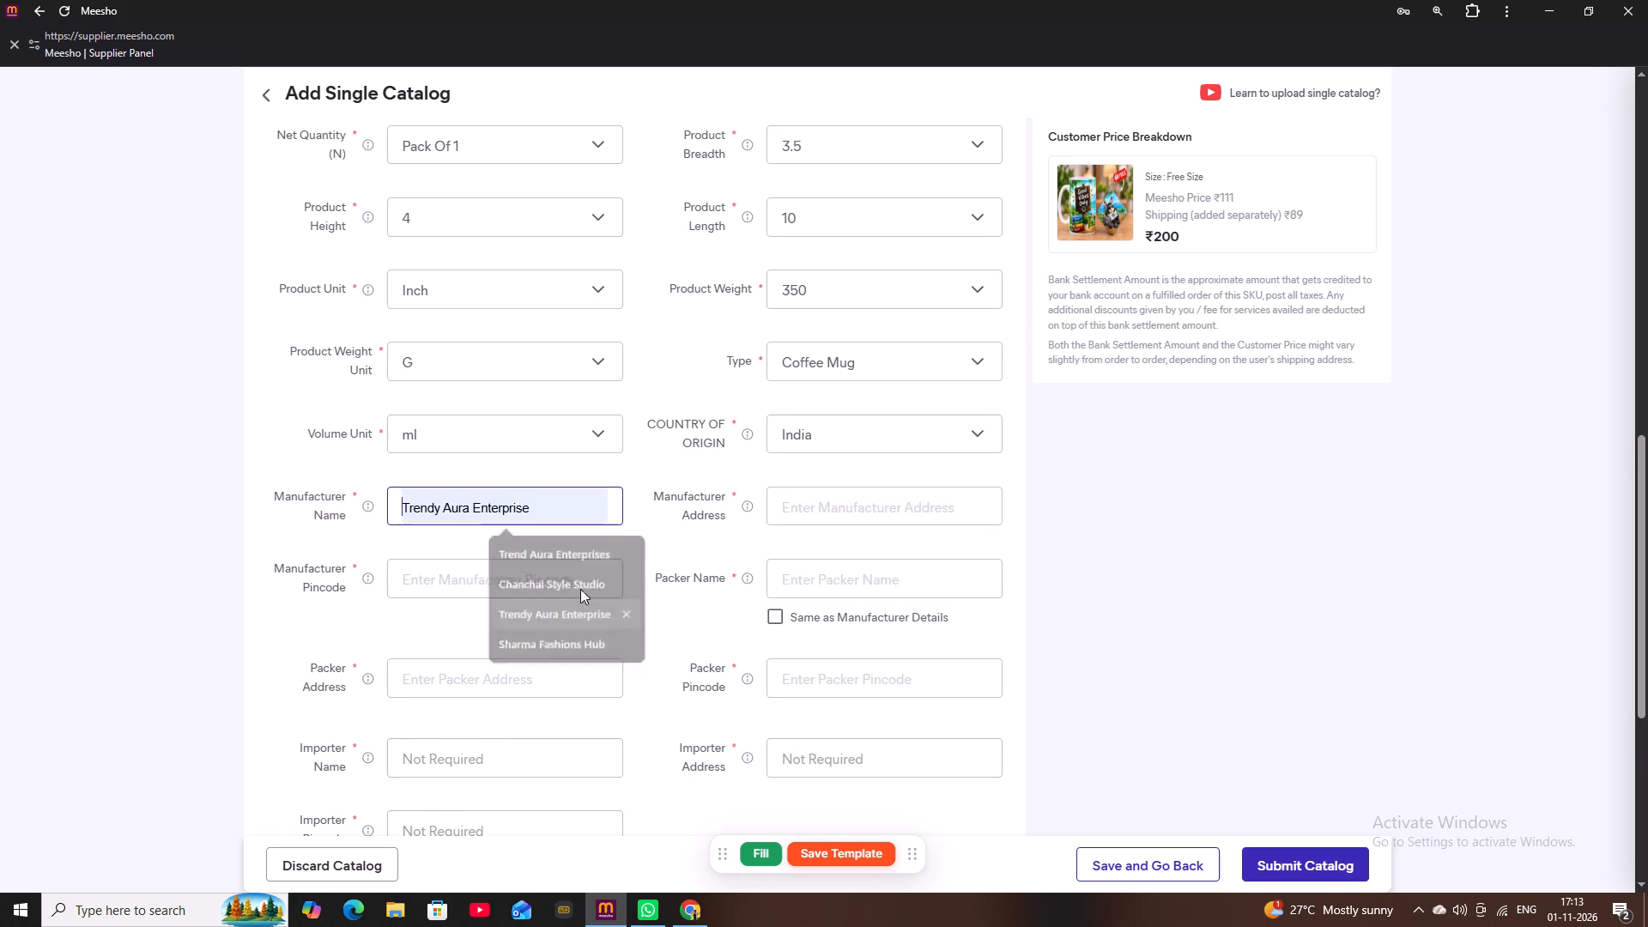
left_click(839, 482)
left_click(845, 505)
left_click(882, 548)
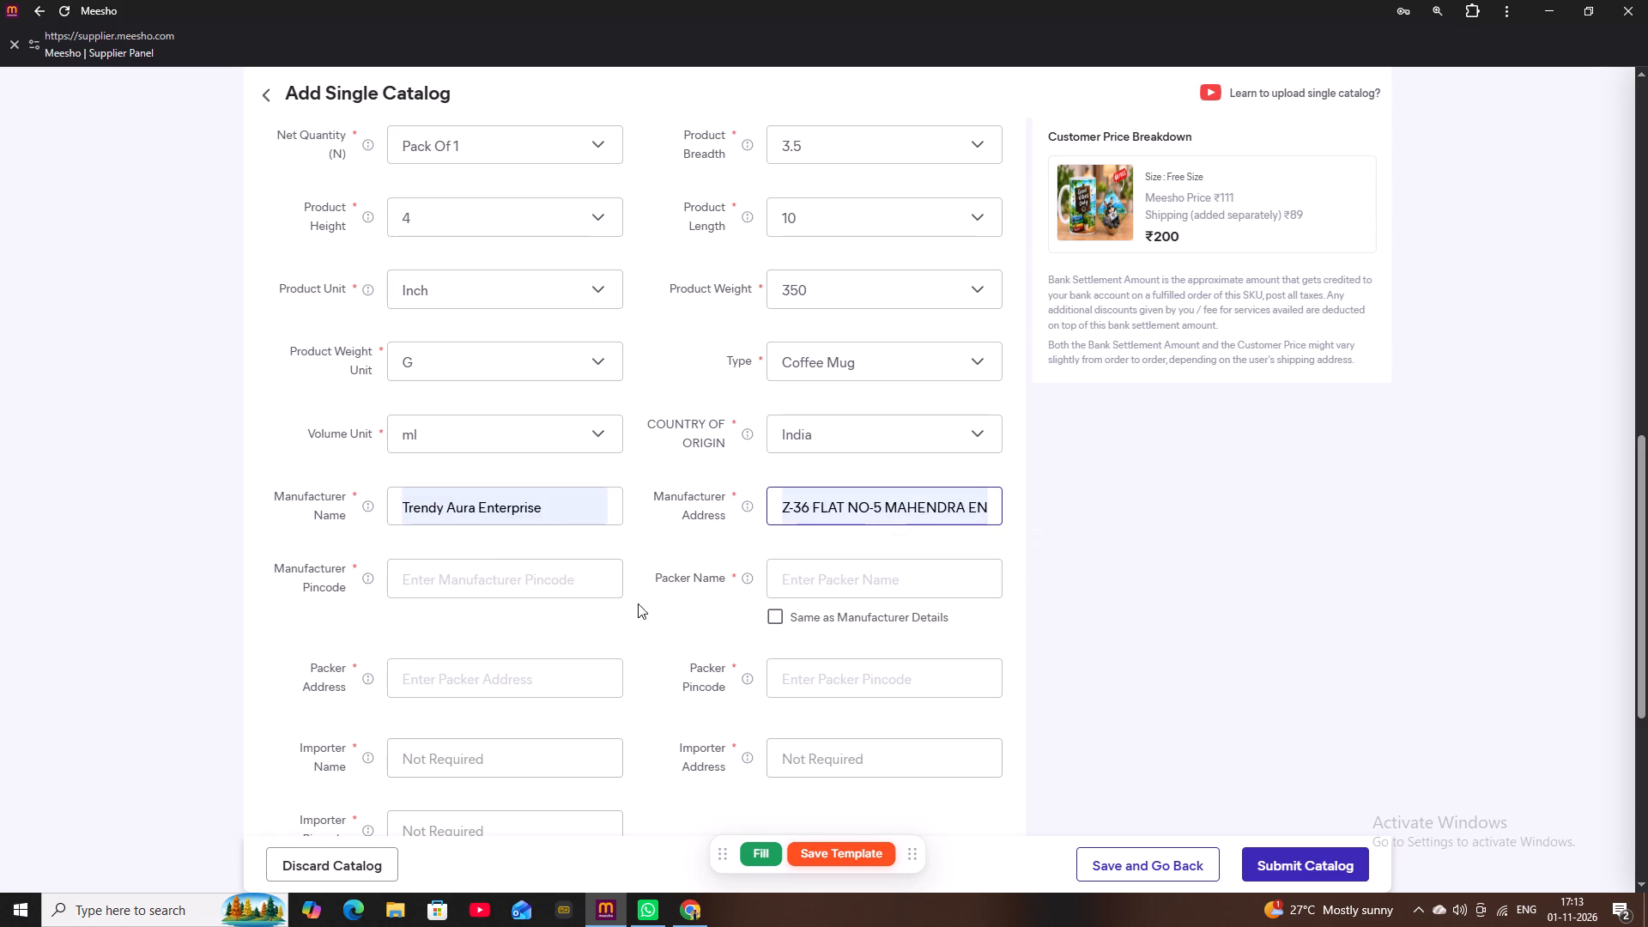
left_click(514, 581)
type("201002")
Set the packer details to be the same as the manufacturer details.
left_click(766, 621)
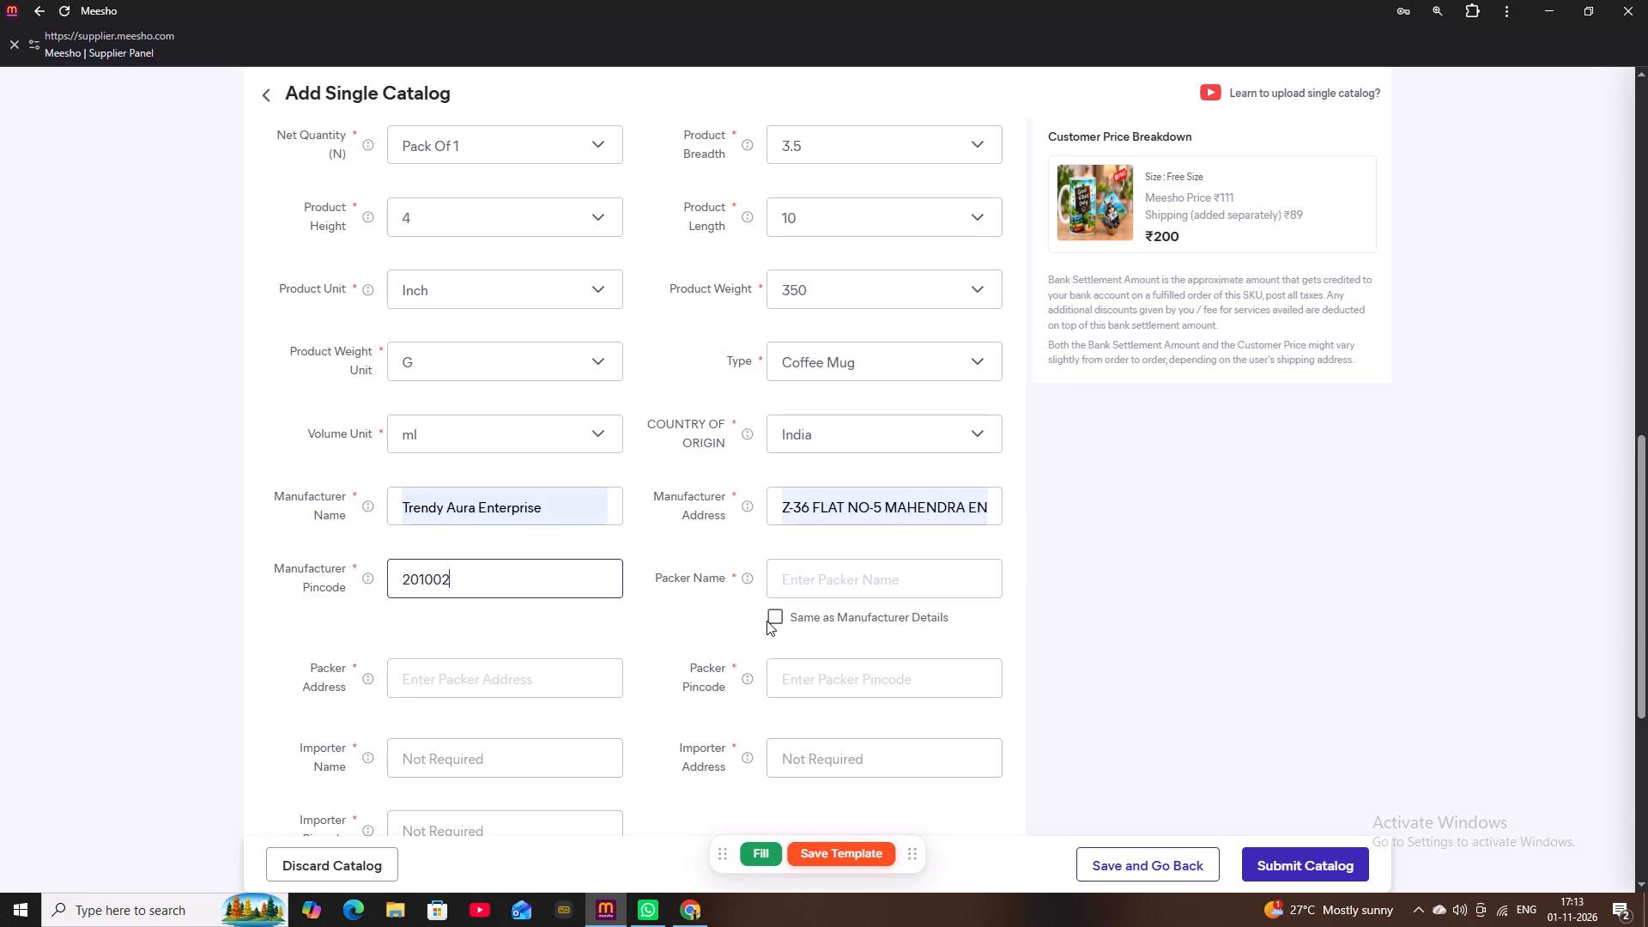
left_click(766, 621)
left_click(682, 622)
Set the product's add-on to Key Chain.
scroll(683, 622, "down", 3)
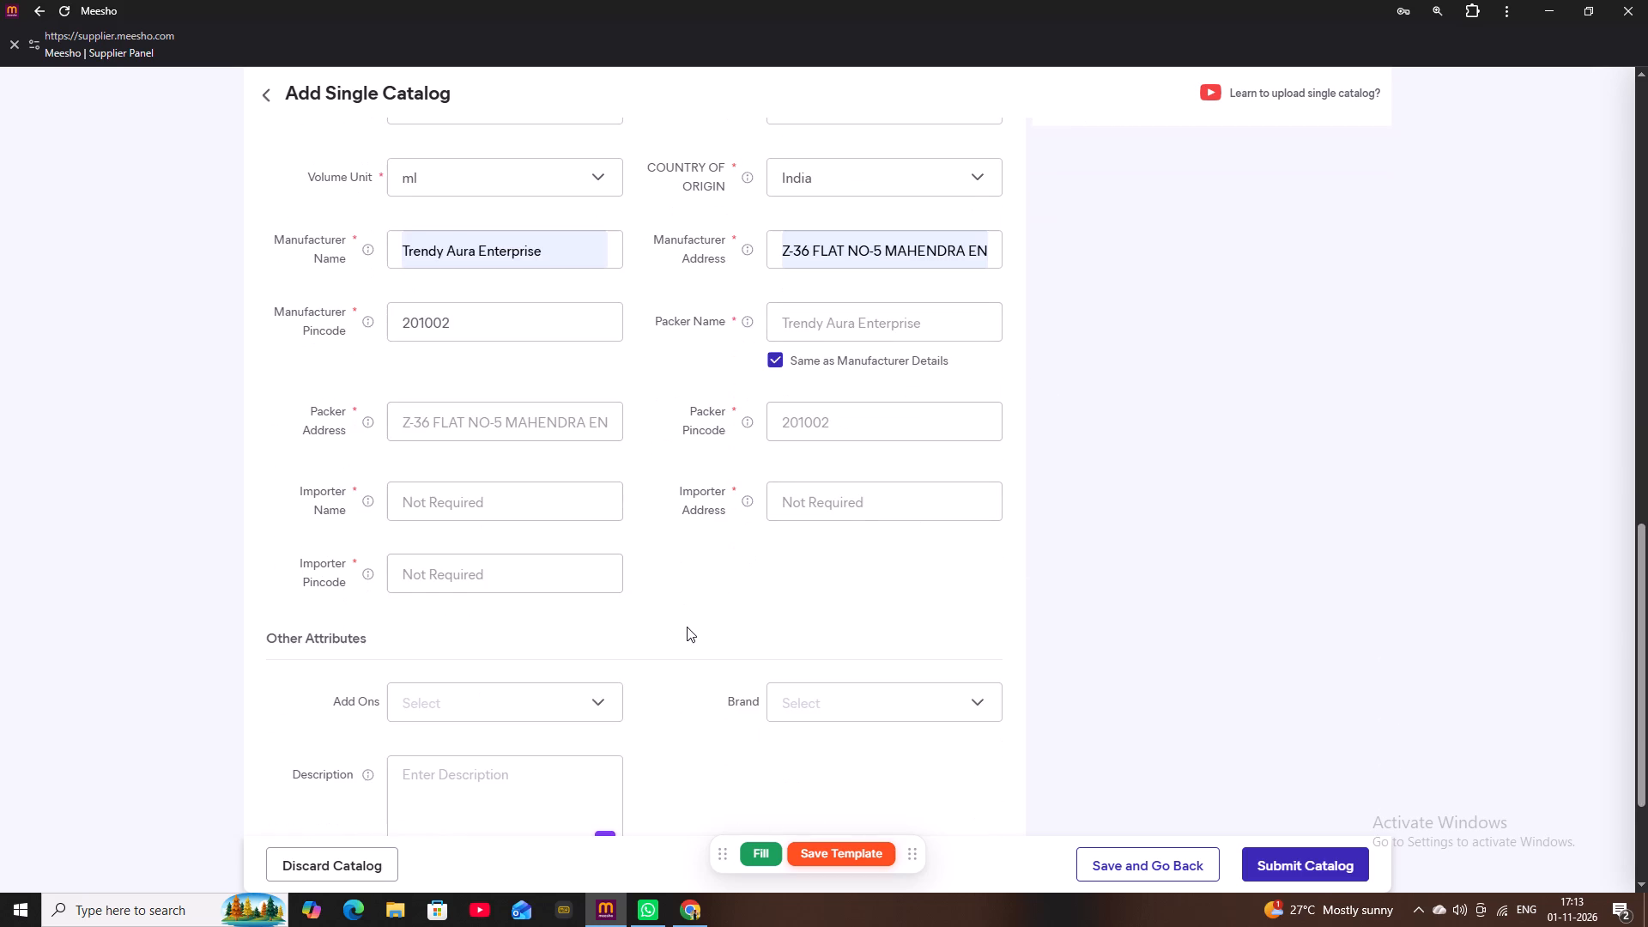
left_click(542, 708)
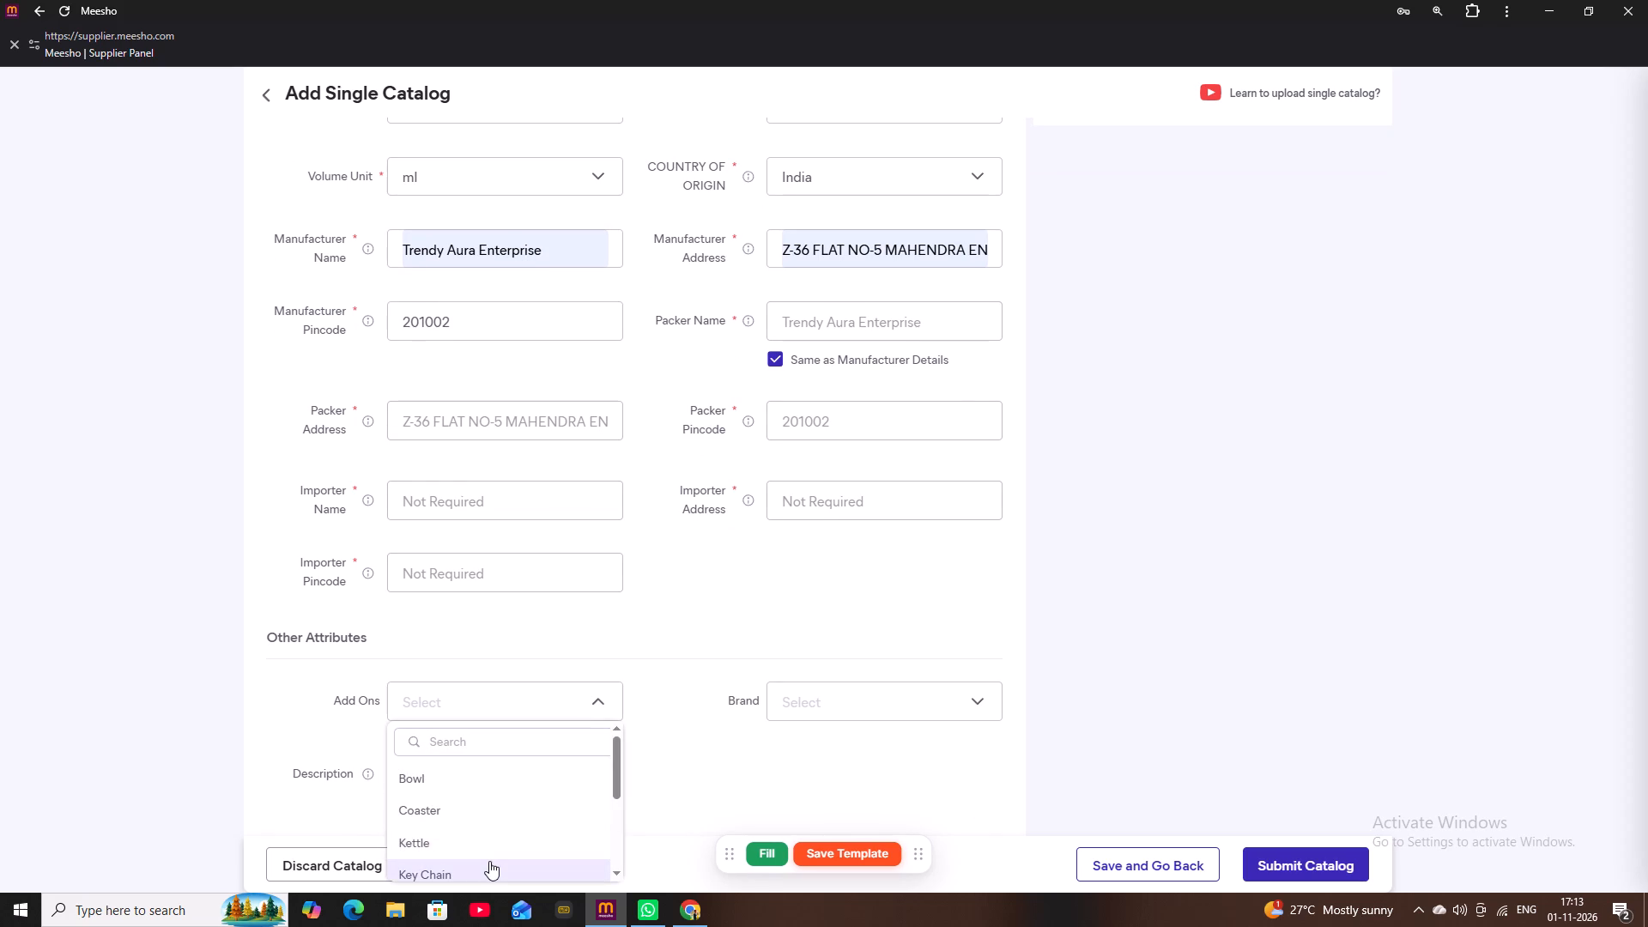
left_click(488, 865)
left_click(659, 649)
Review the filled-in pricing, product details and manufacturer fields of the catalog form.
scroll(659, 648, "down", 1)
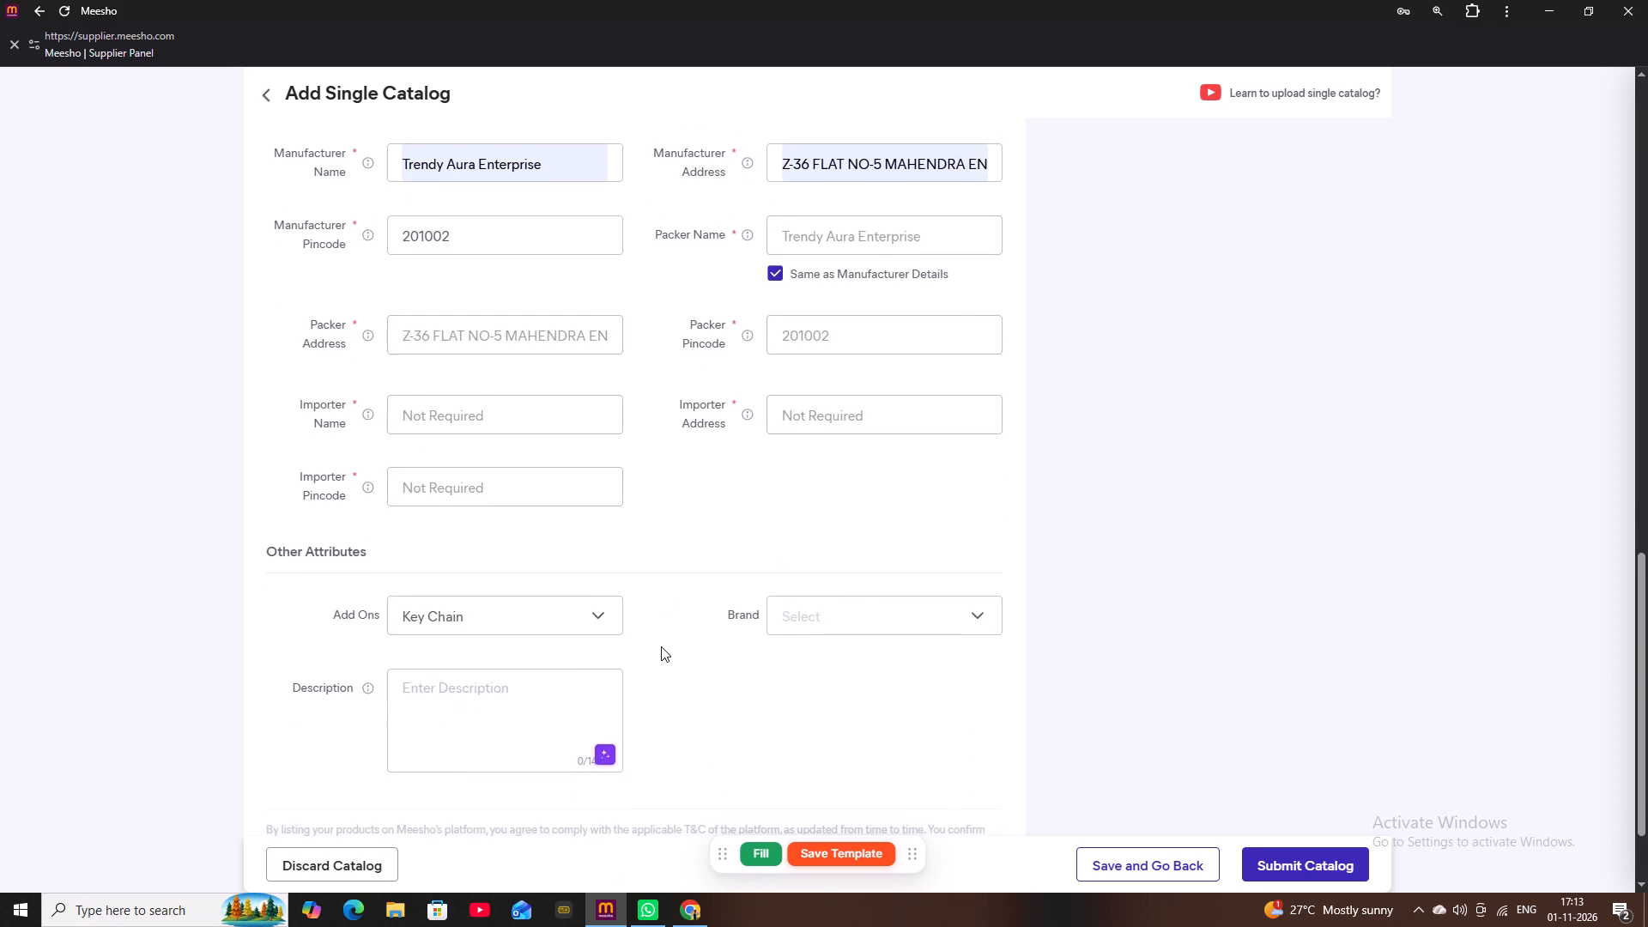
scroll(661, 646, "up", 4)
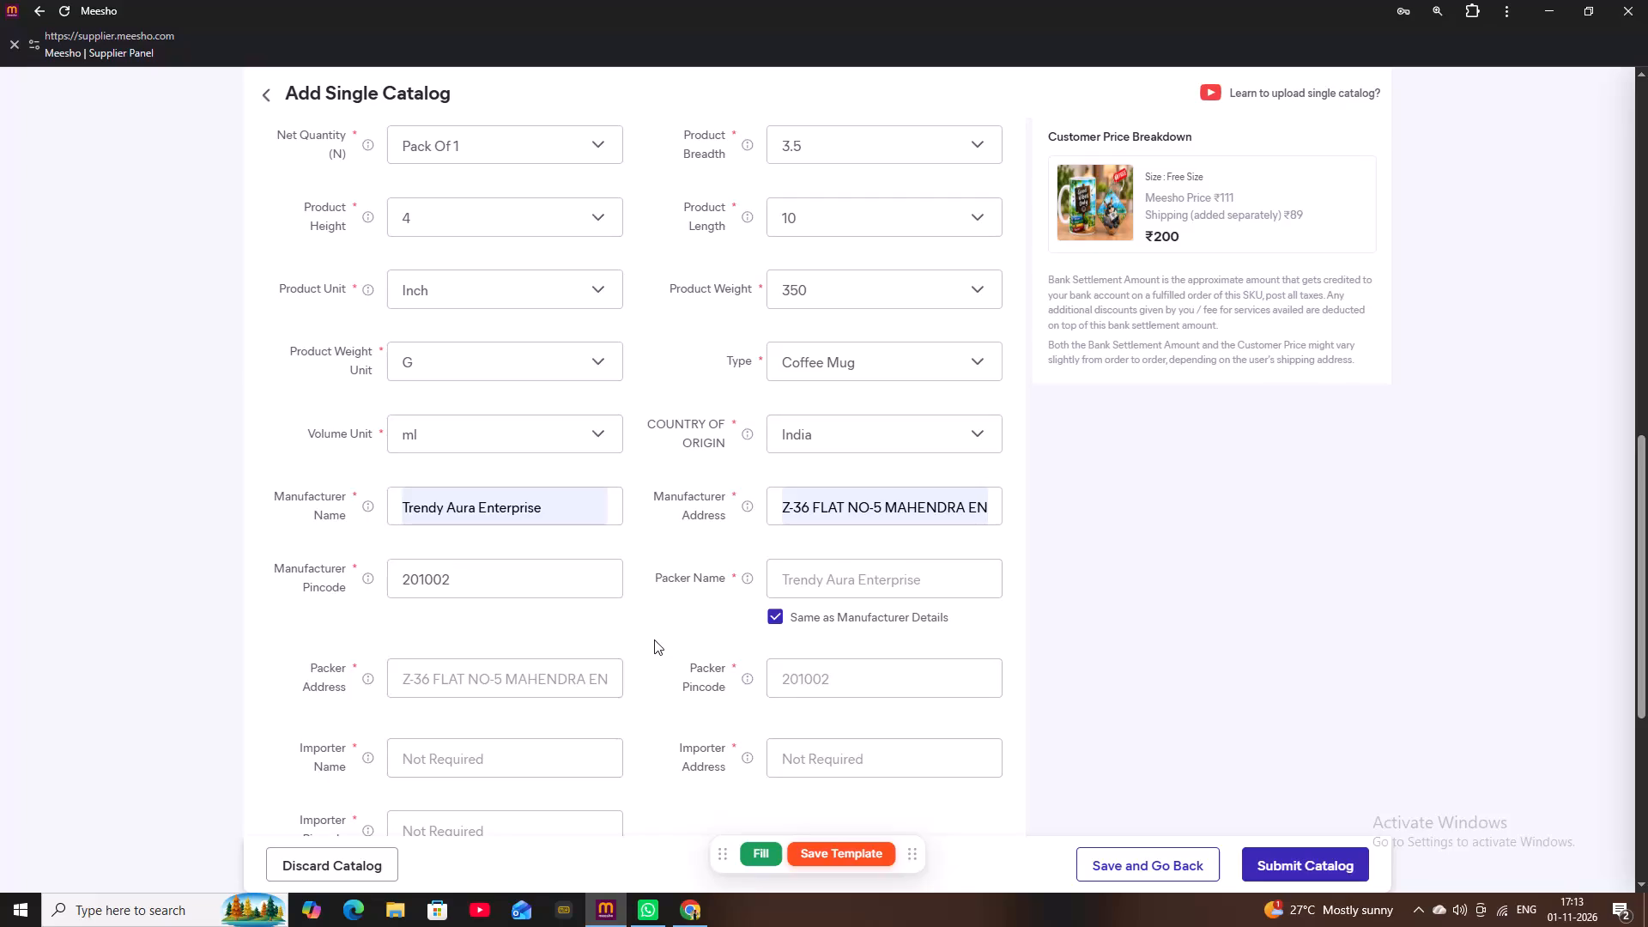
scroll(654, 639, "up", 3)
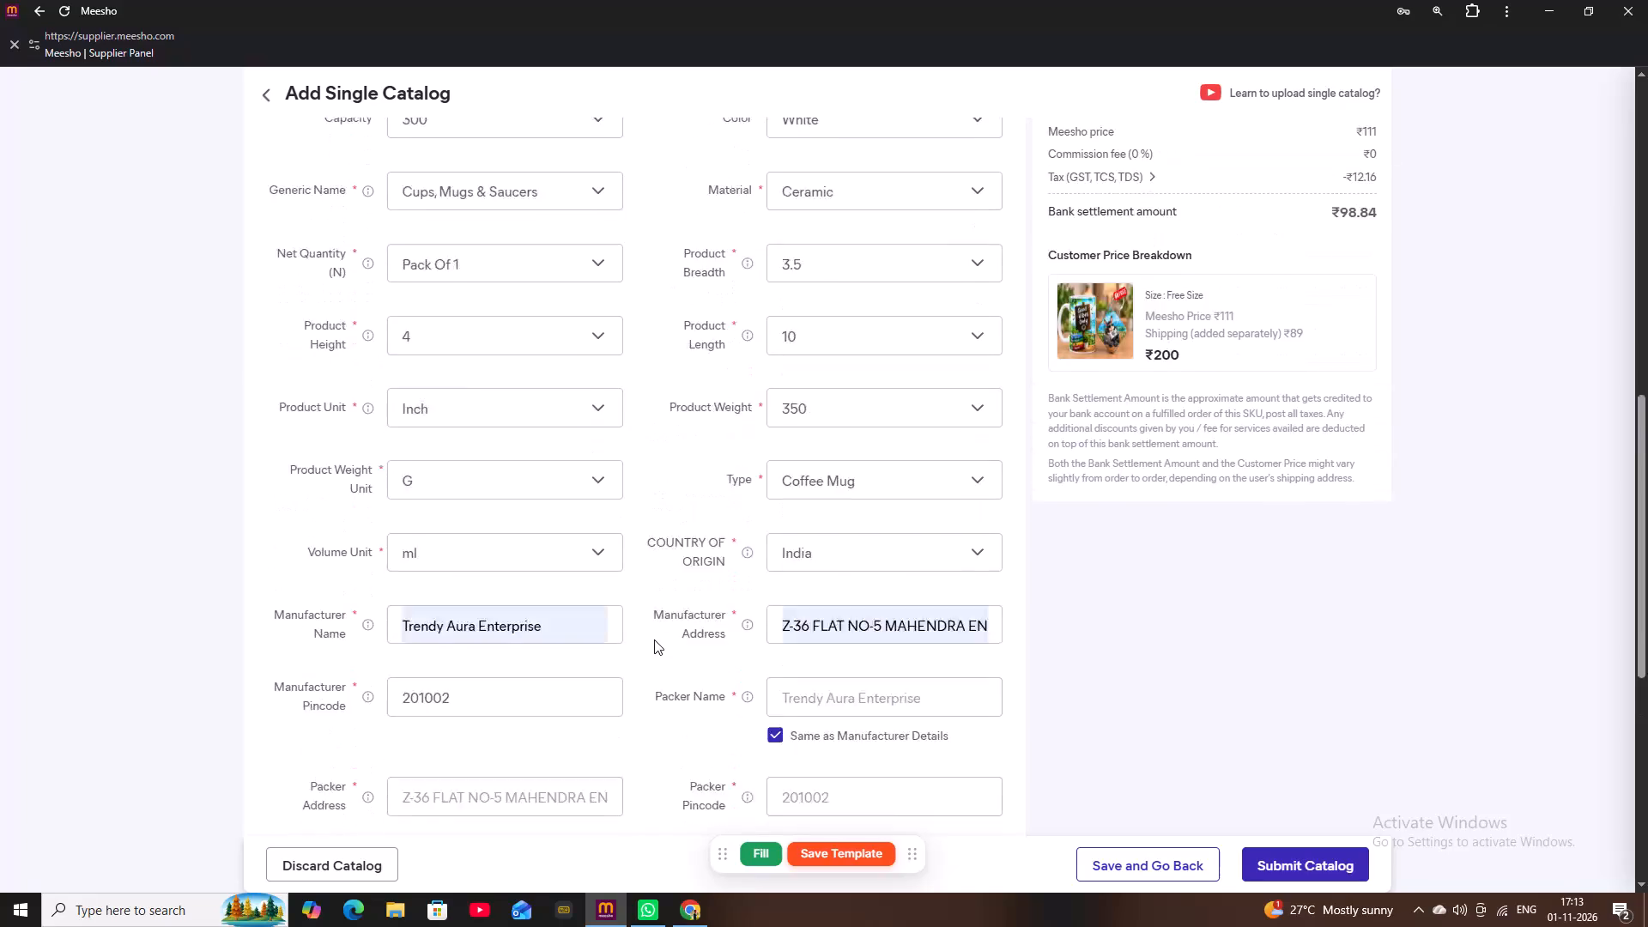
scroll(654, 639, "up", 3)
scroll(654, 639, "down", 2)
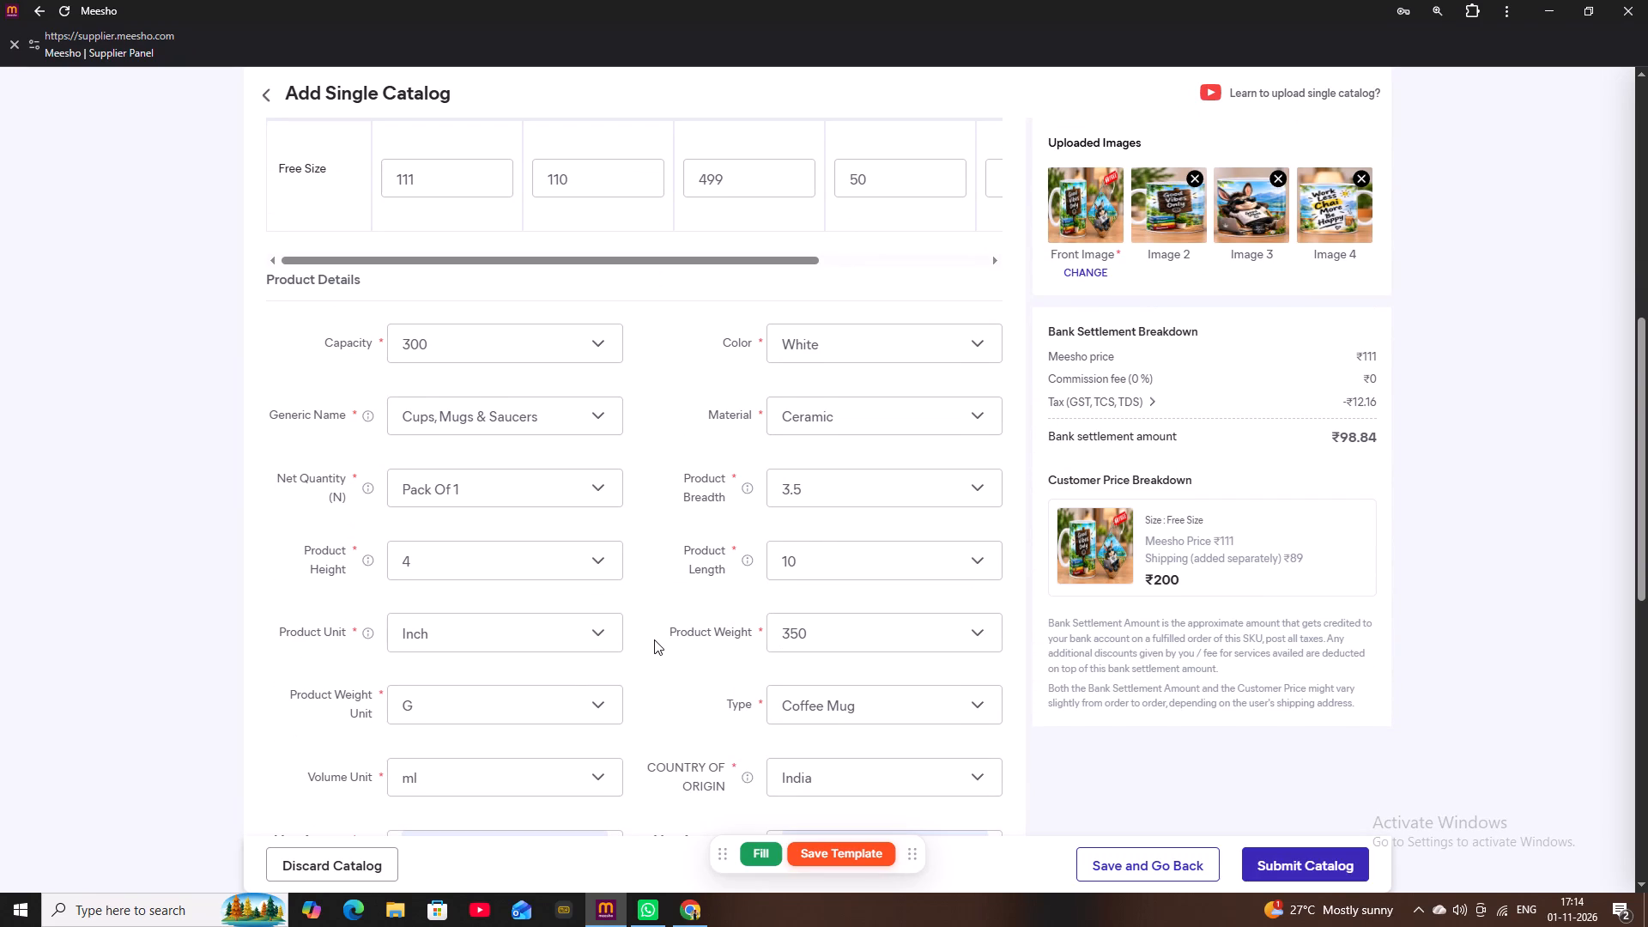
scroll(654, 639, "down", 3)
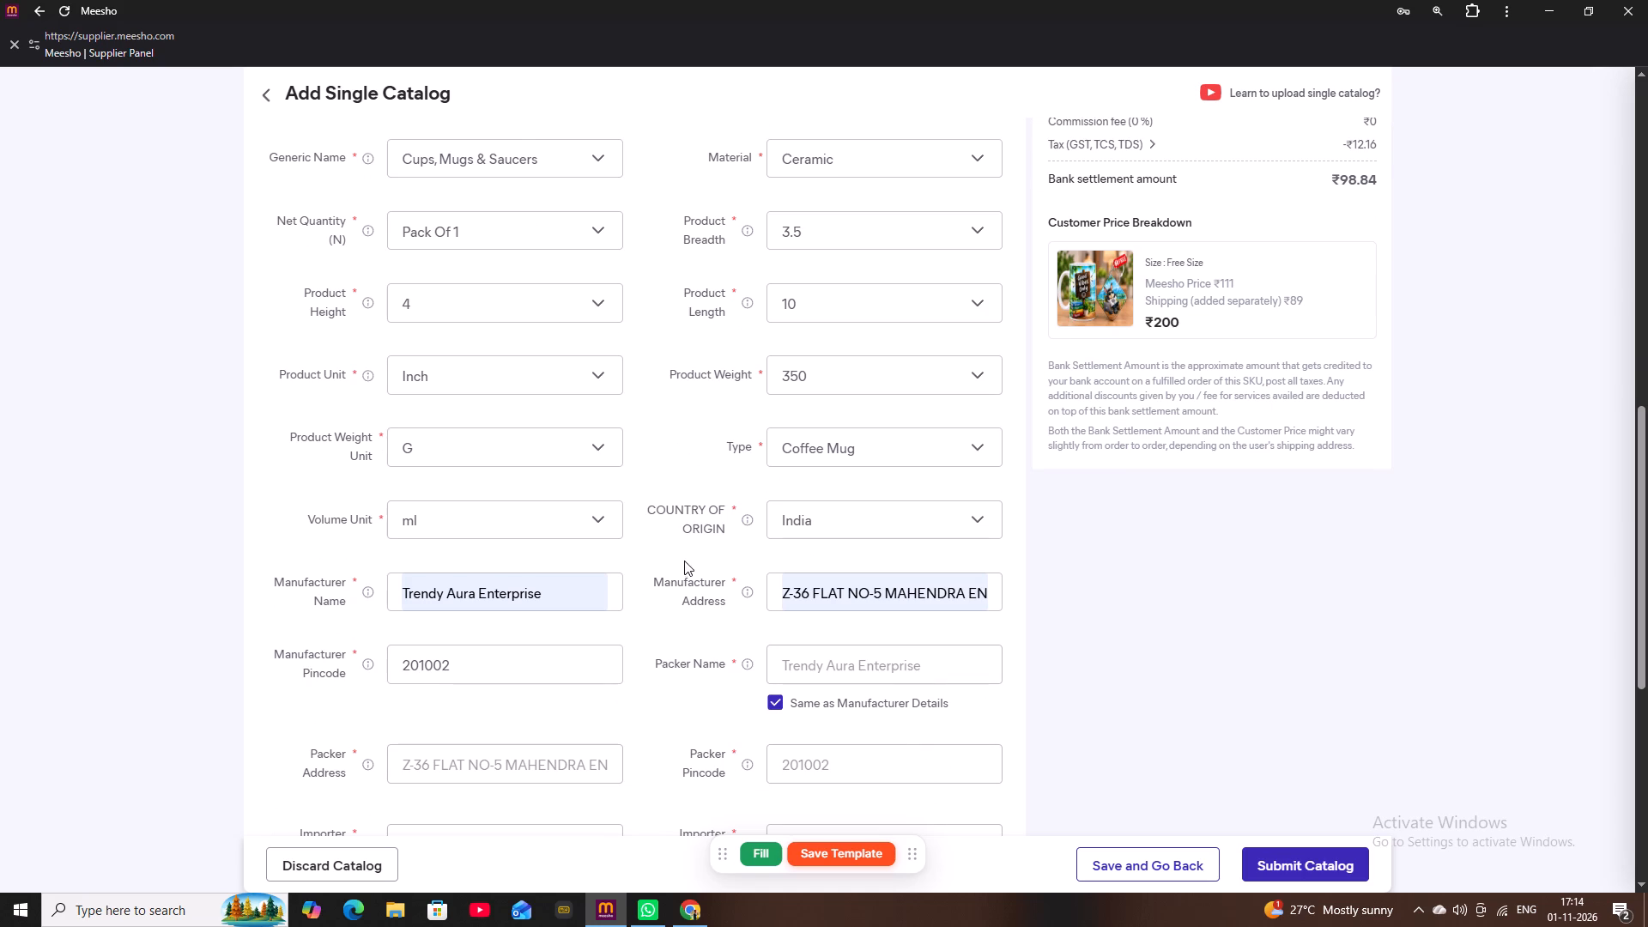
Replace the catalog's front image with Image 3 from the saved keychain image batch, the blue-bordered one with ₹45 shipping.
scroll(1051, 536, "up", 6)
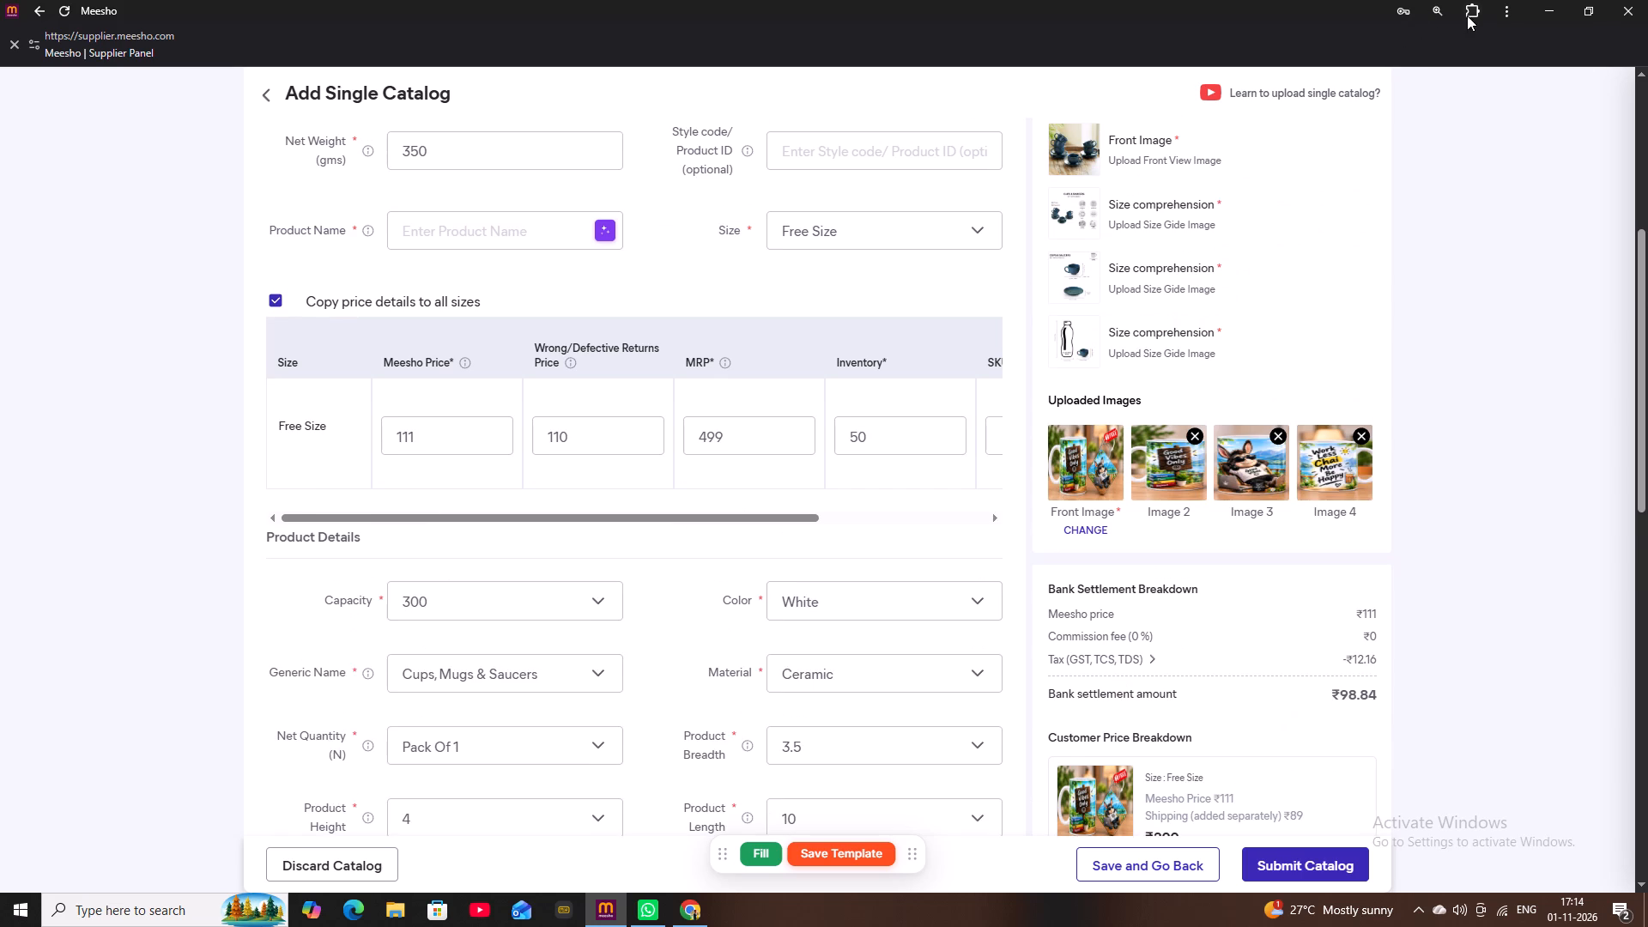
left_click(1468, 15)
left_click(1349, 122)
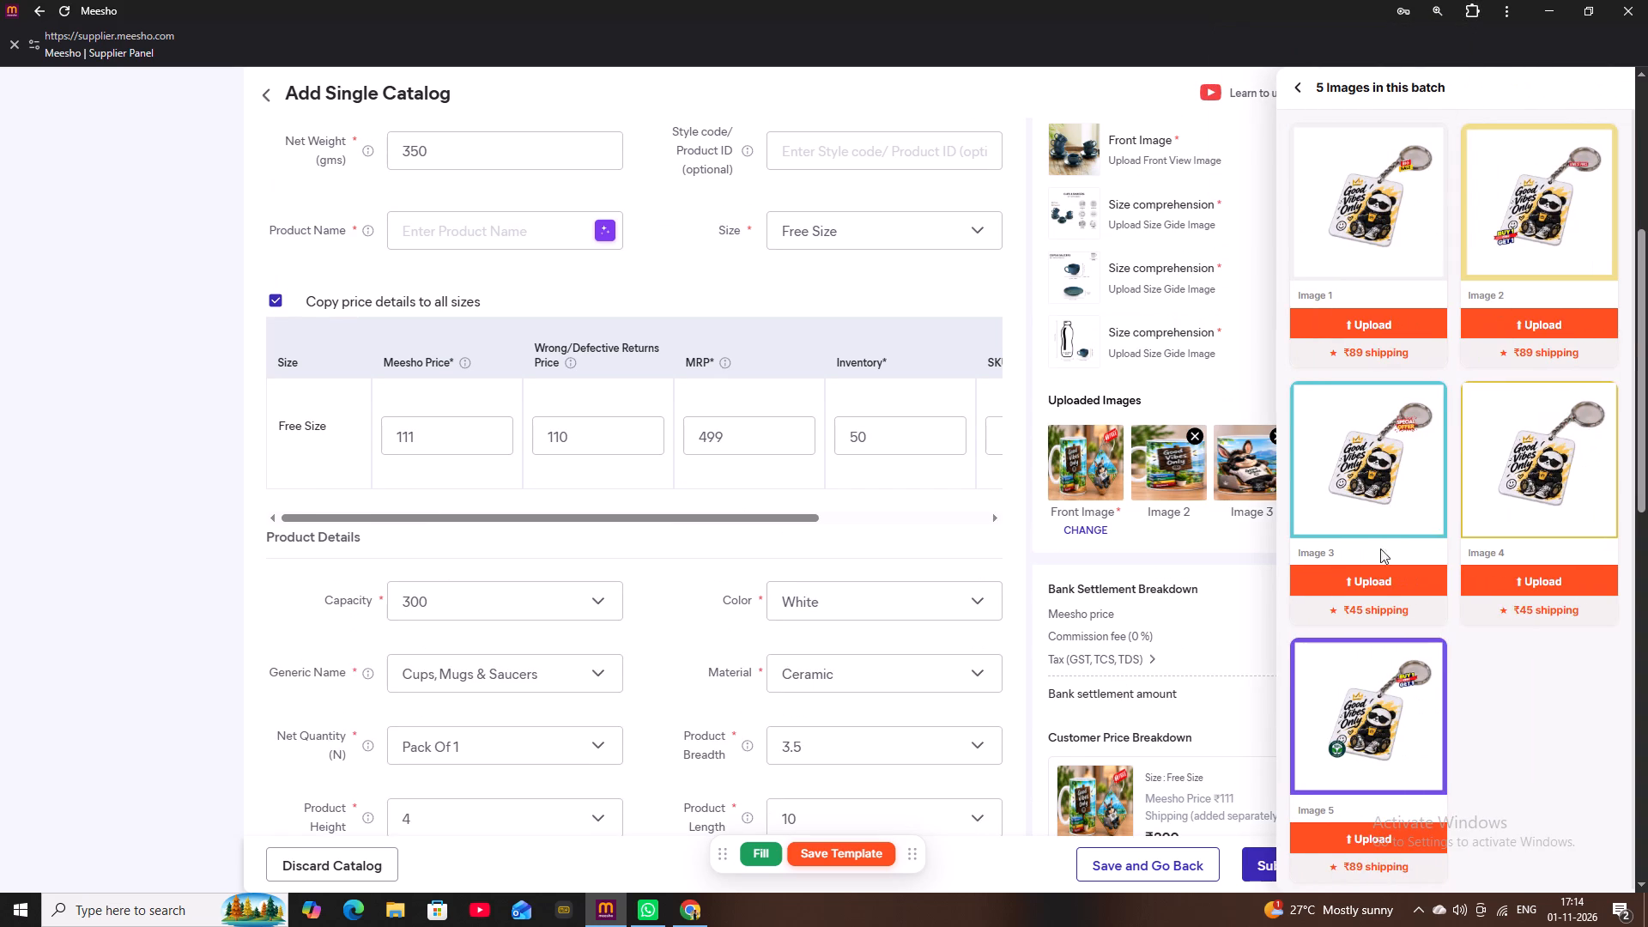
left_click(1379, 576)
left_click(1106, 612)
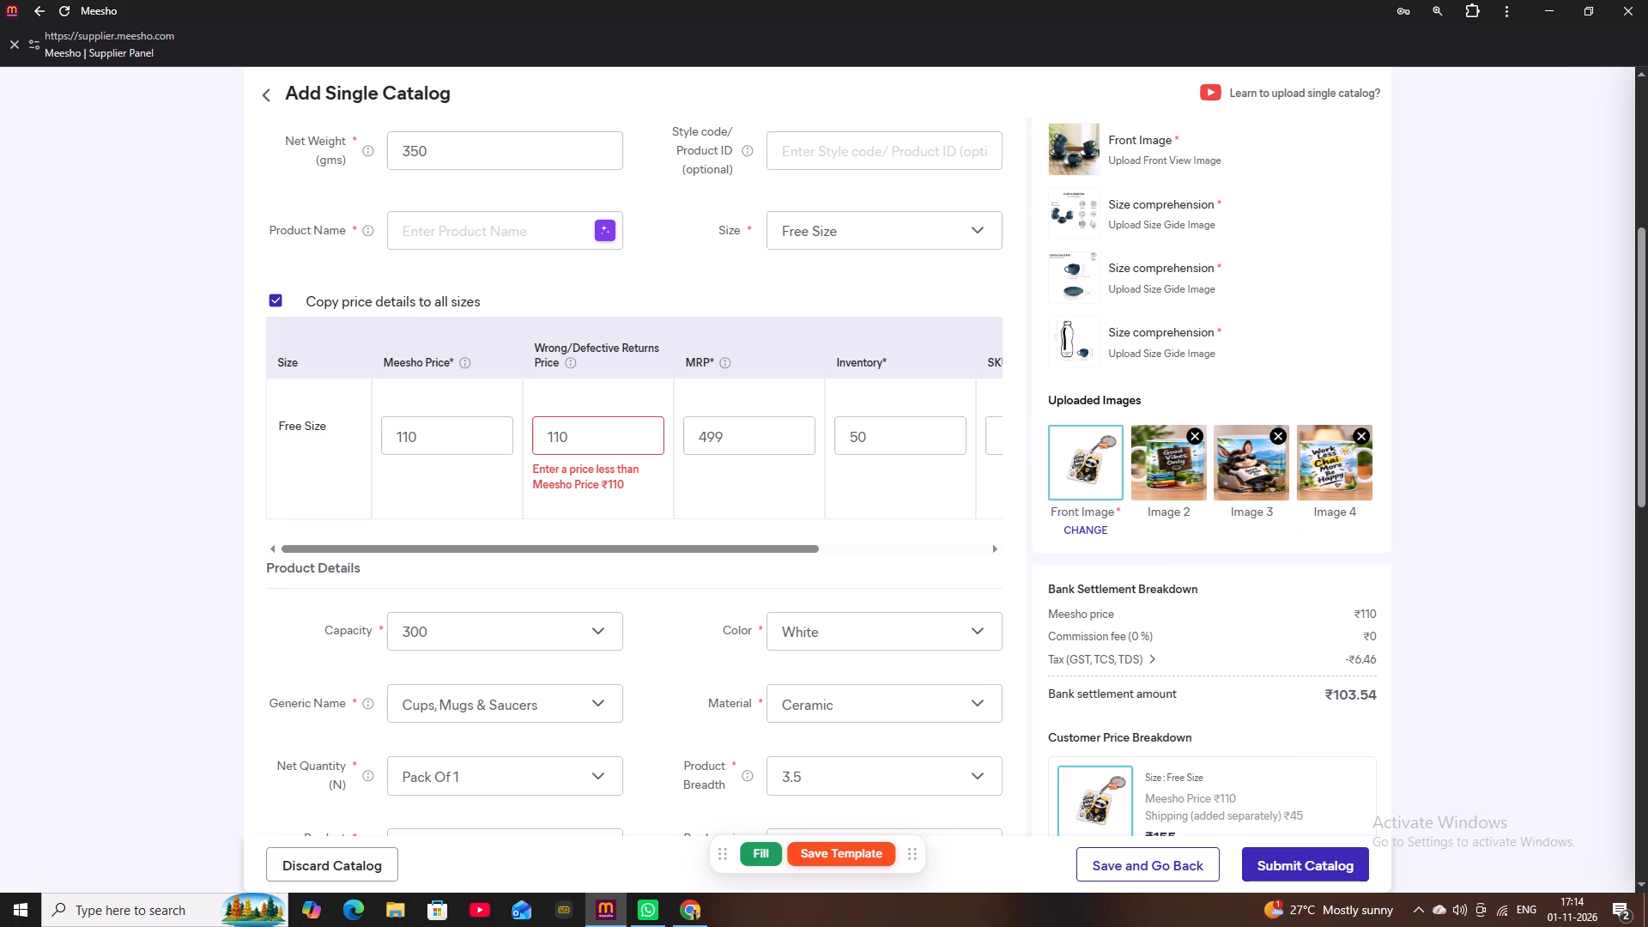
left_click(1018, 563)
Change the front image to the mug and keychain picture WhatsApp Image 2026-11-01 at 4.42.56 PM from the CUP MOCKUPS folder.
scroll(1051, 552, "down", 2)
left_click(1098, 364)
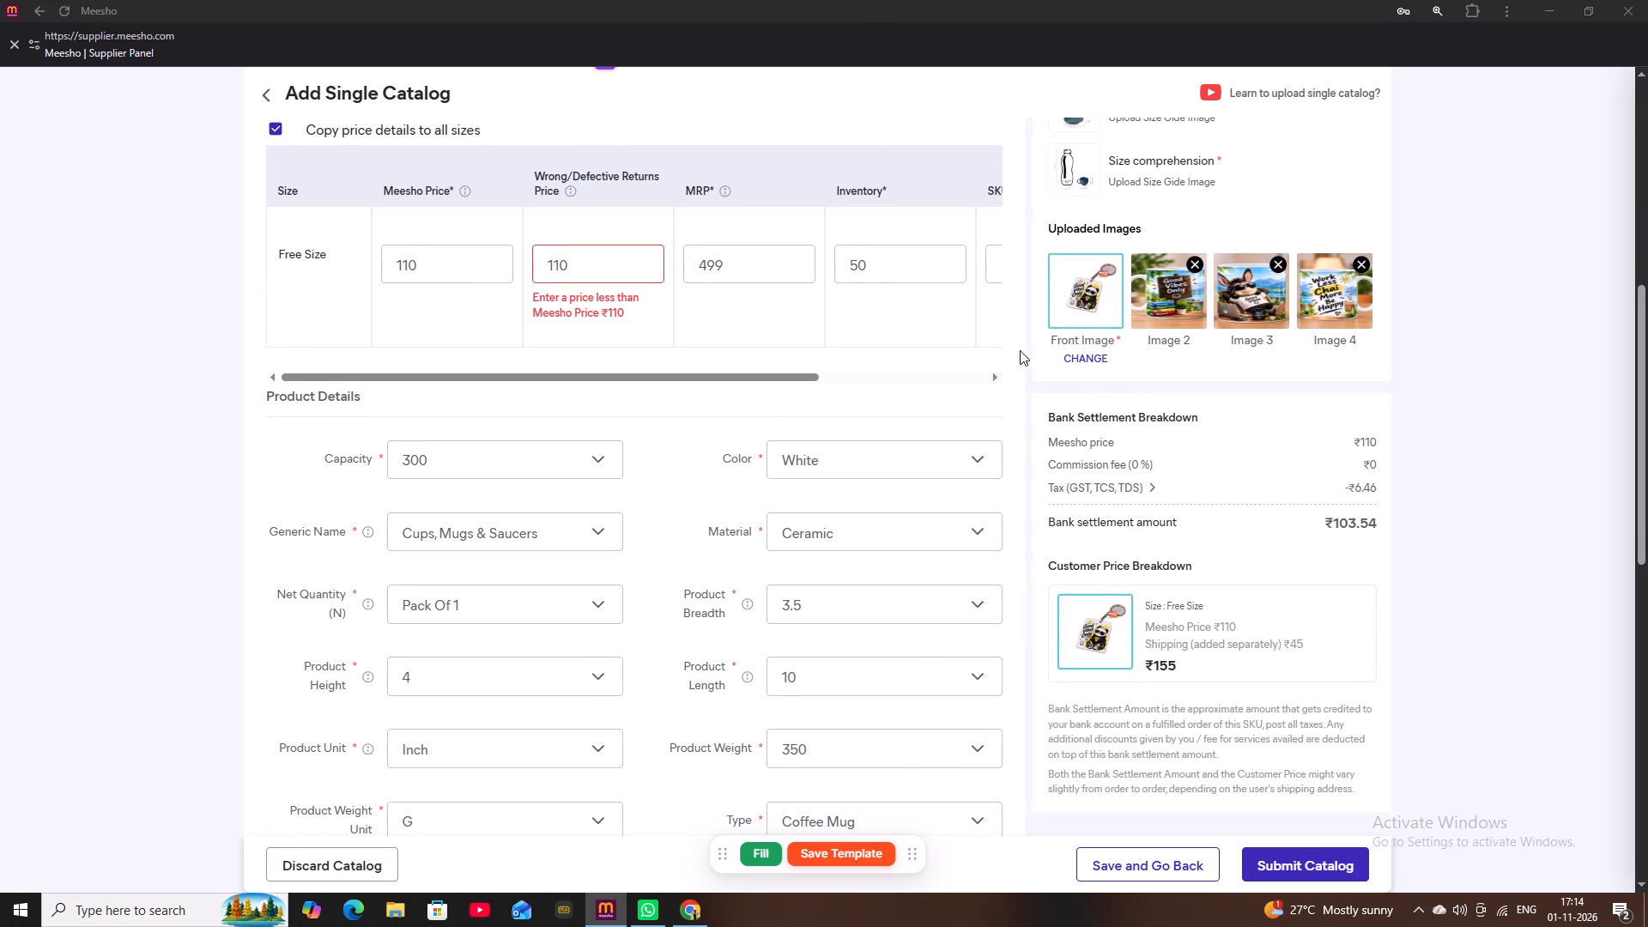
left_click_drag(863, 144, 862, 338)
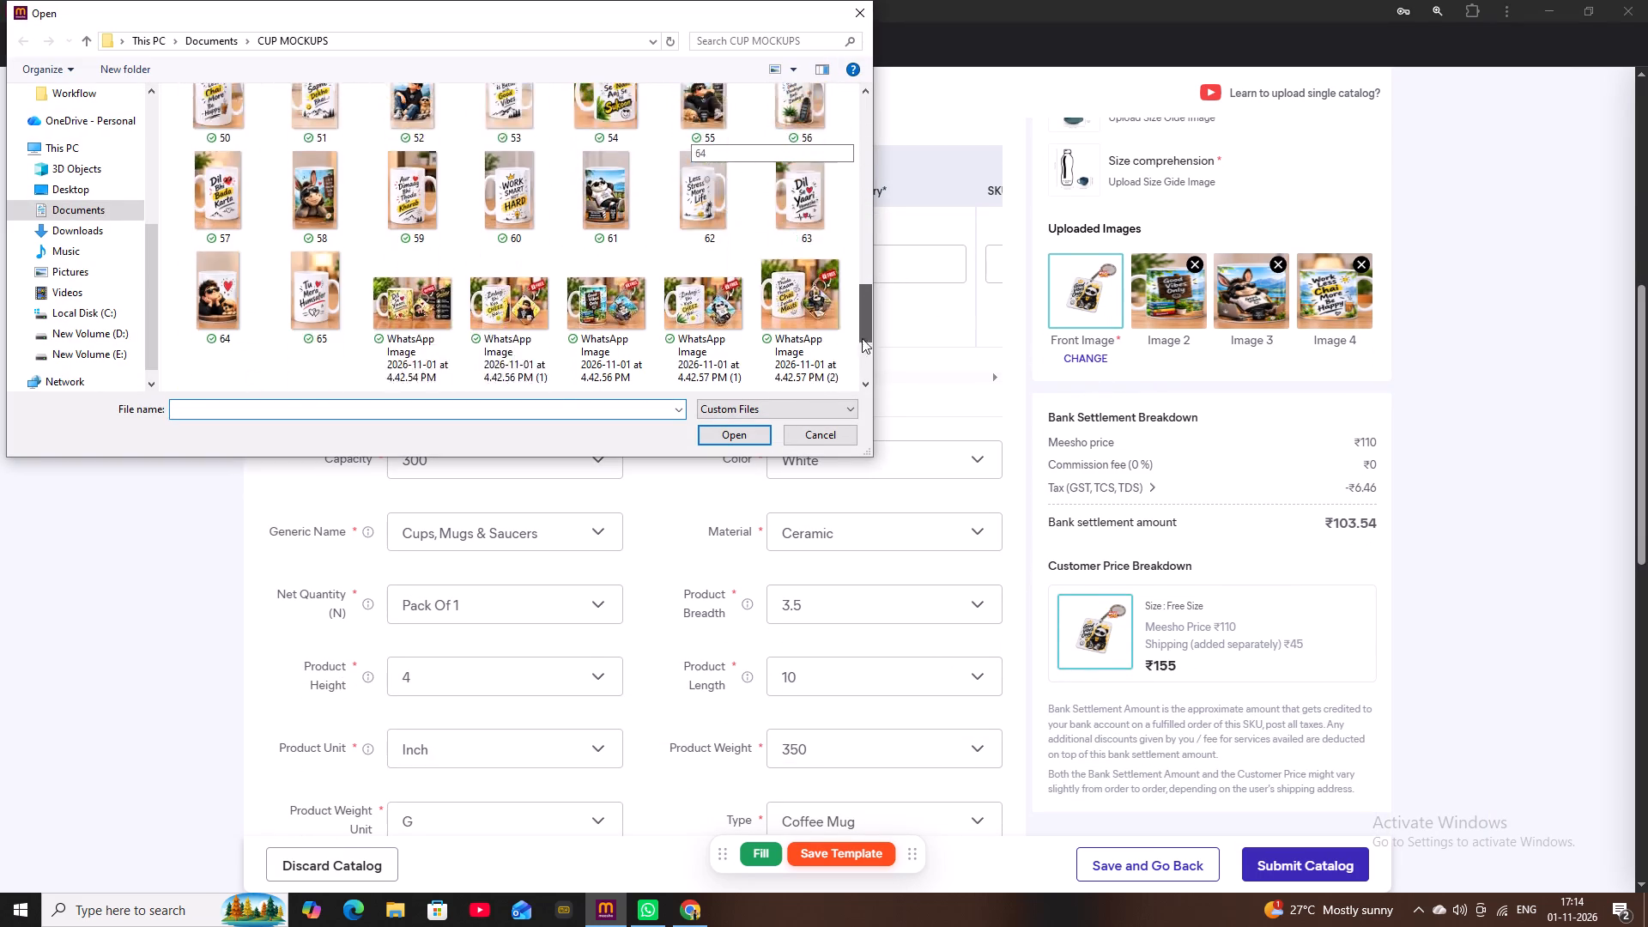
left_click_drag(862, 338, 856, 366)
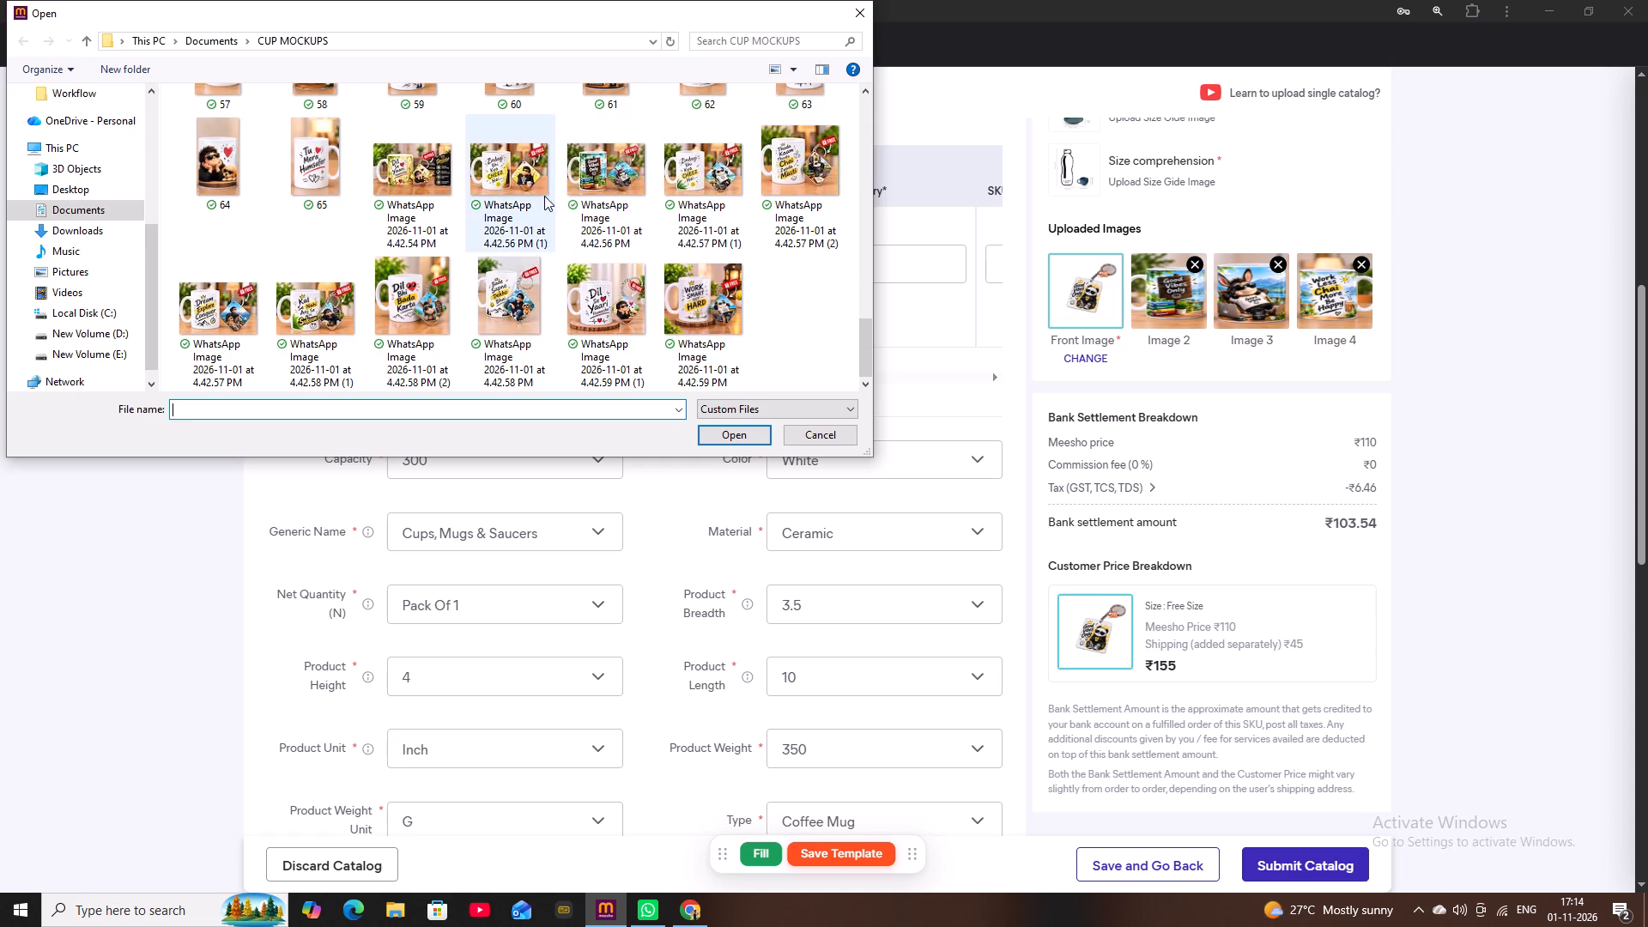
double_click(597, 170)
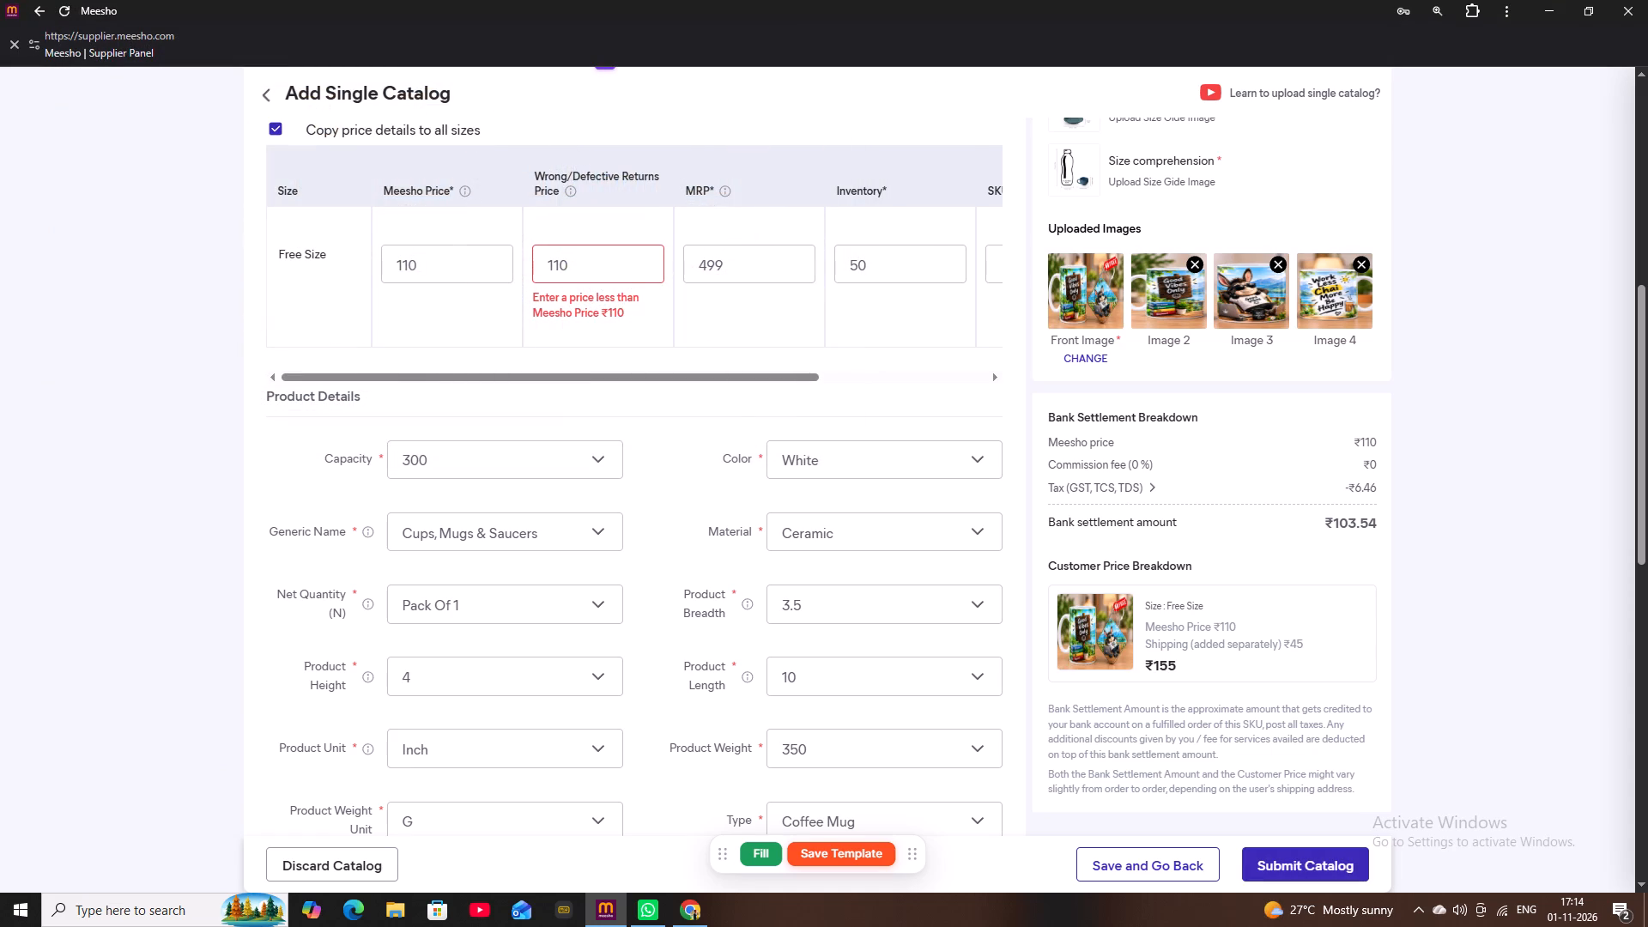
Set the Wrong/Defective Returns Price for Free Size to 100.
left_click_drag(567, 268, 553, 270)
key("BackSpace")
key("BackSpace")
type("00")
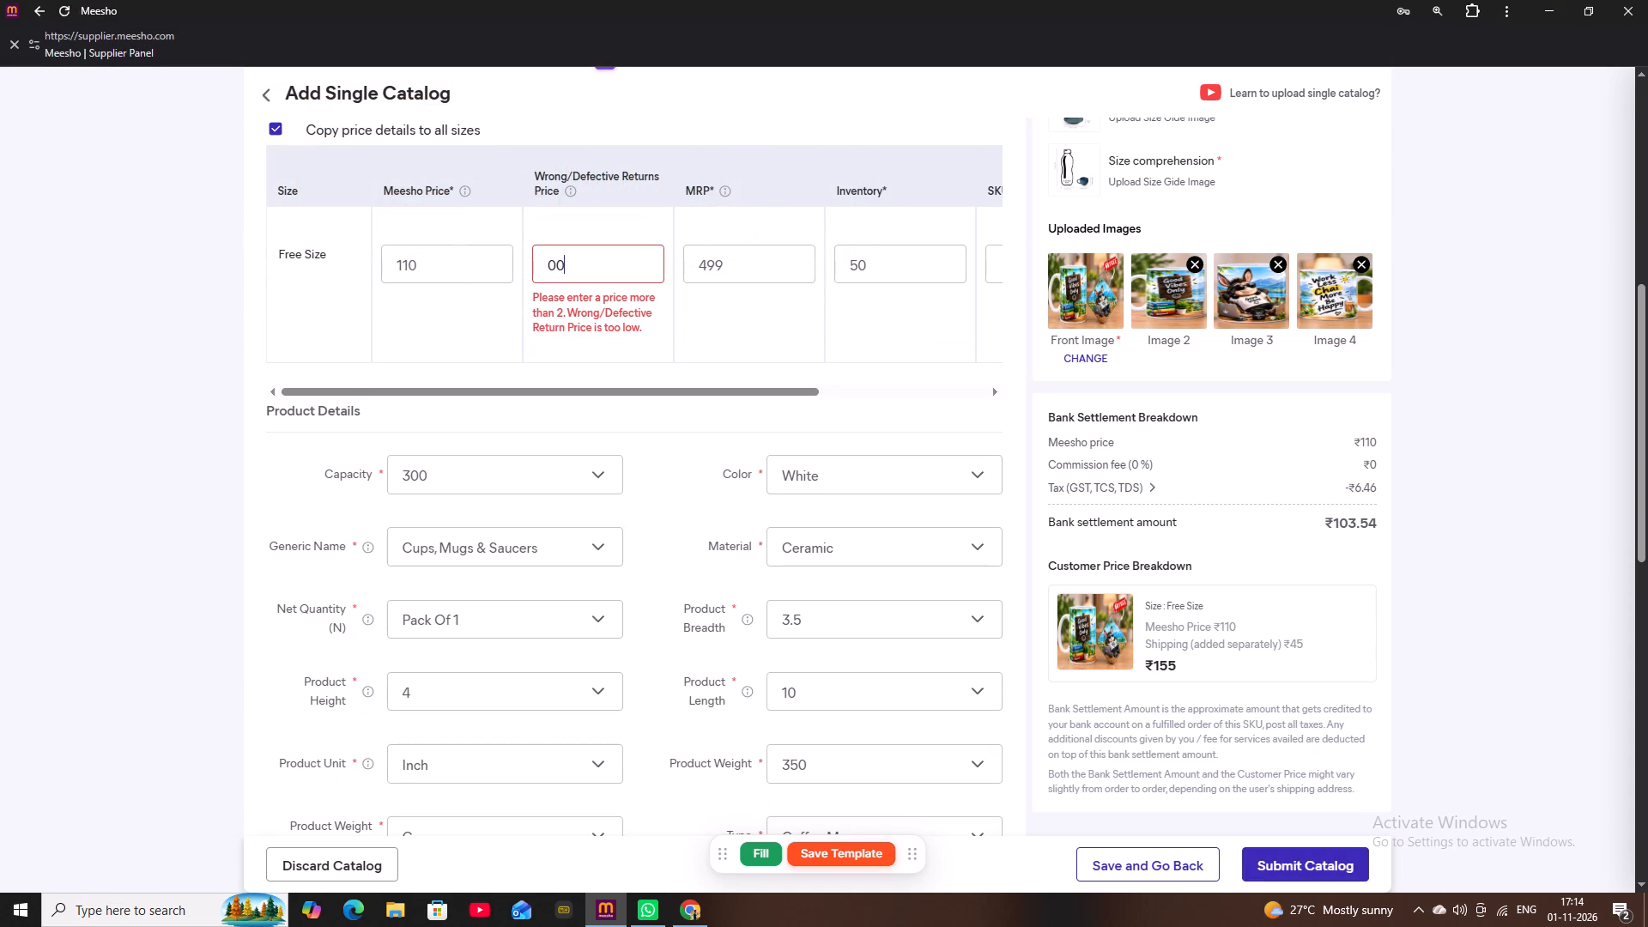
key("BackSpace")
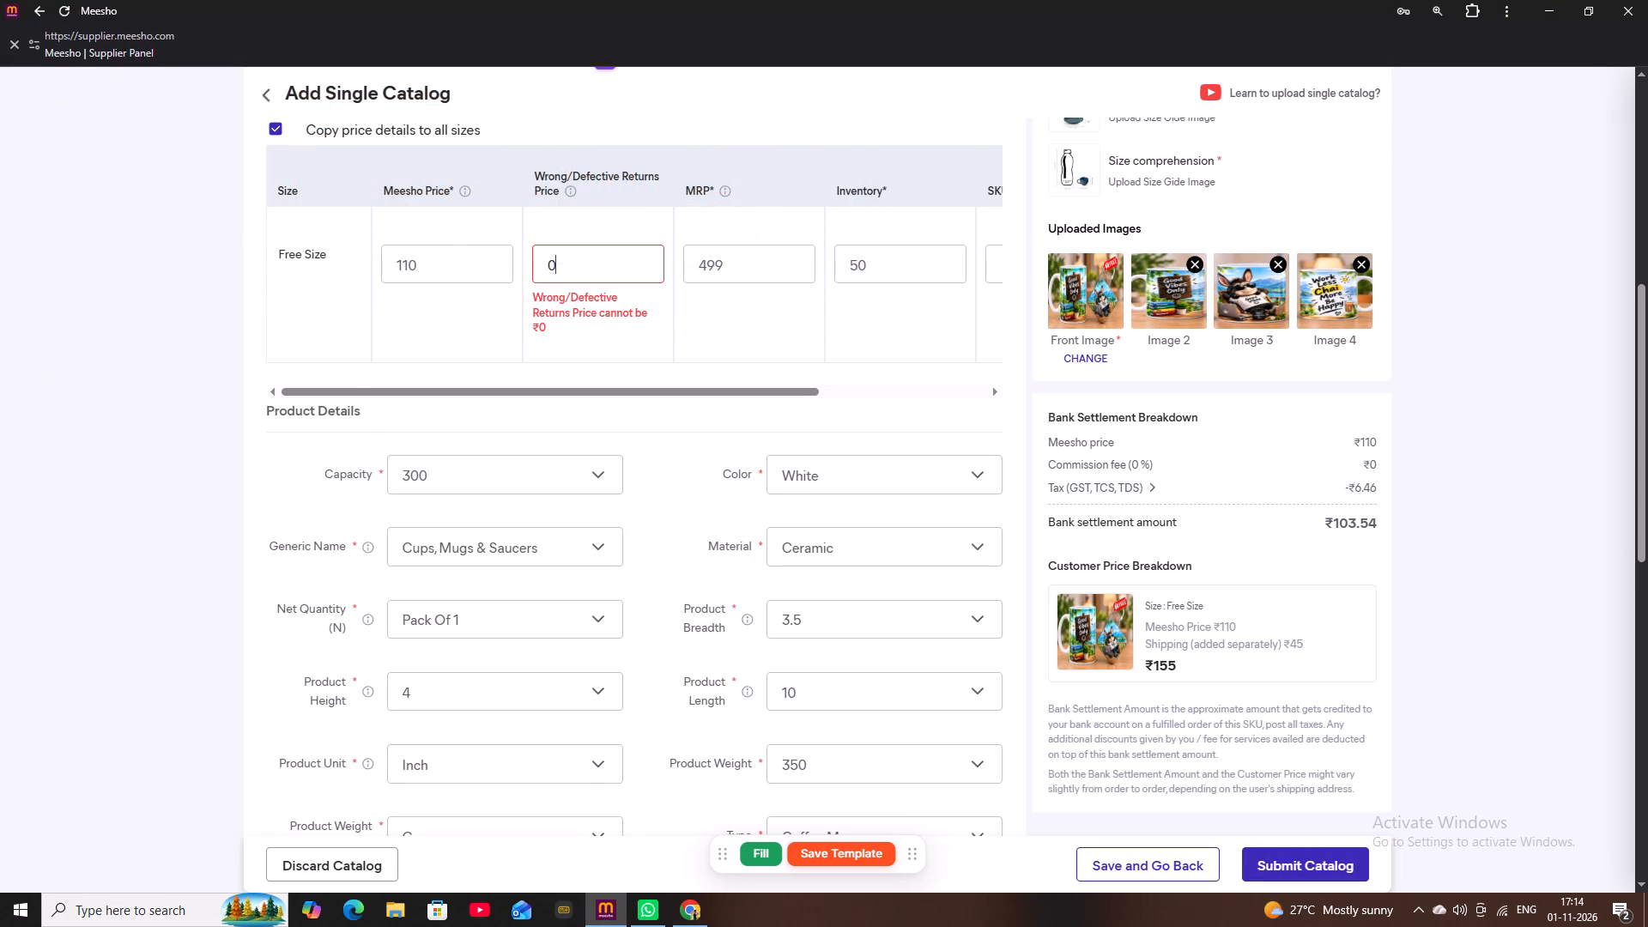
key("BackSpace")
type("100")
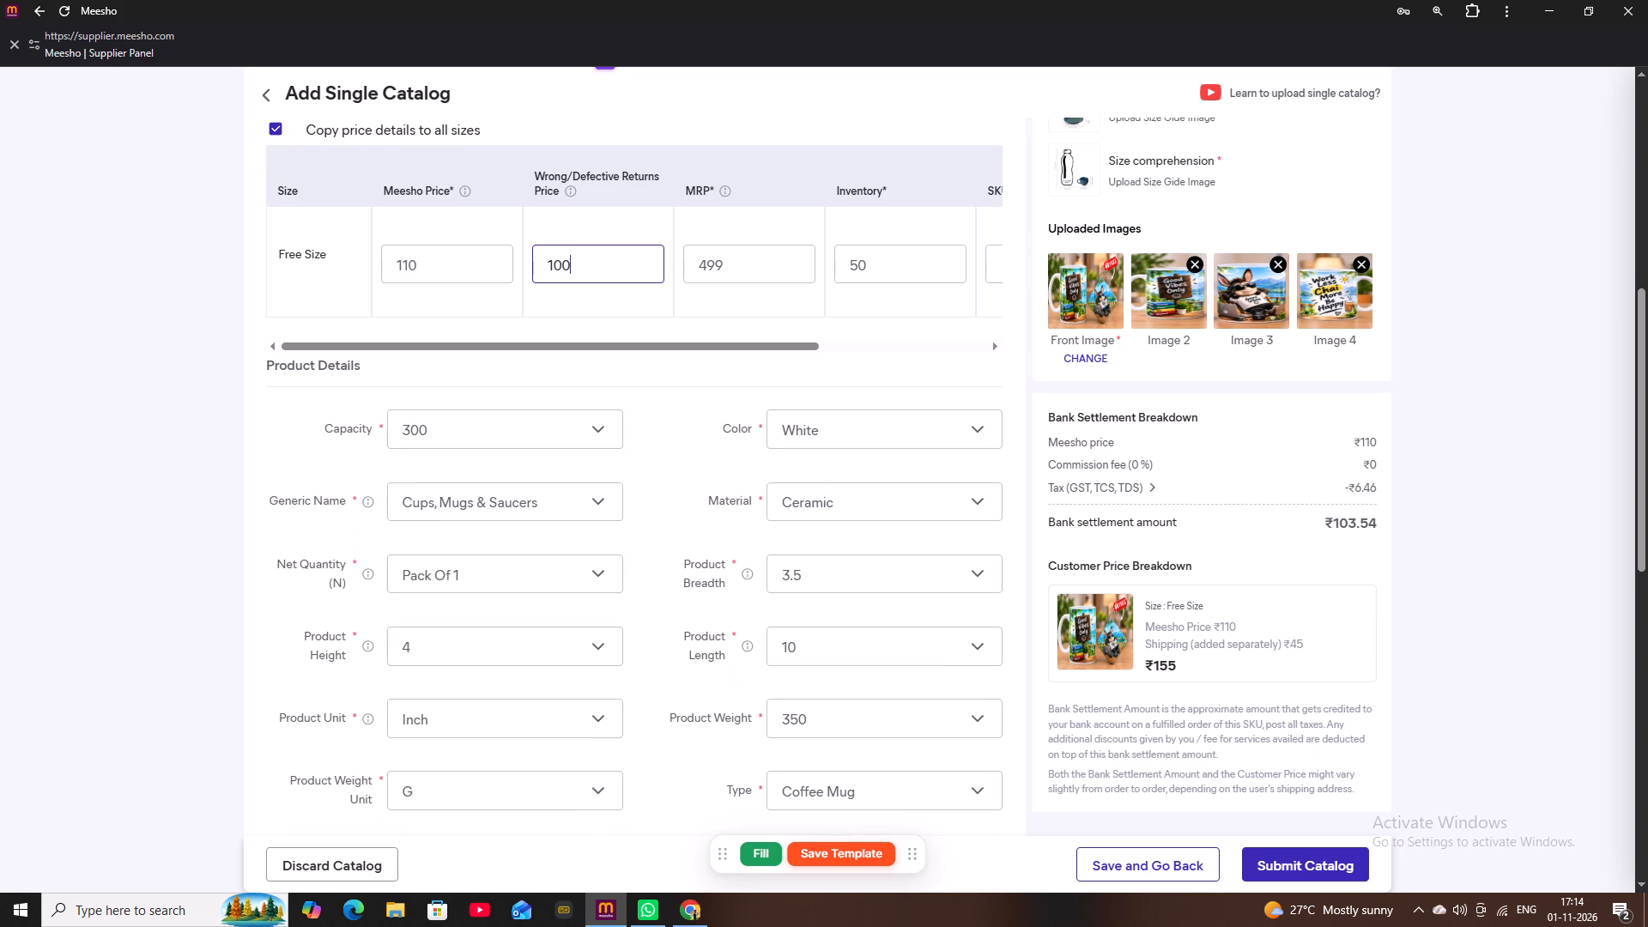
left_click(1406, 338)
scroll(678, 434, "up", 2)
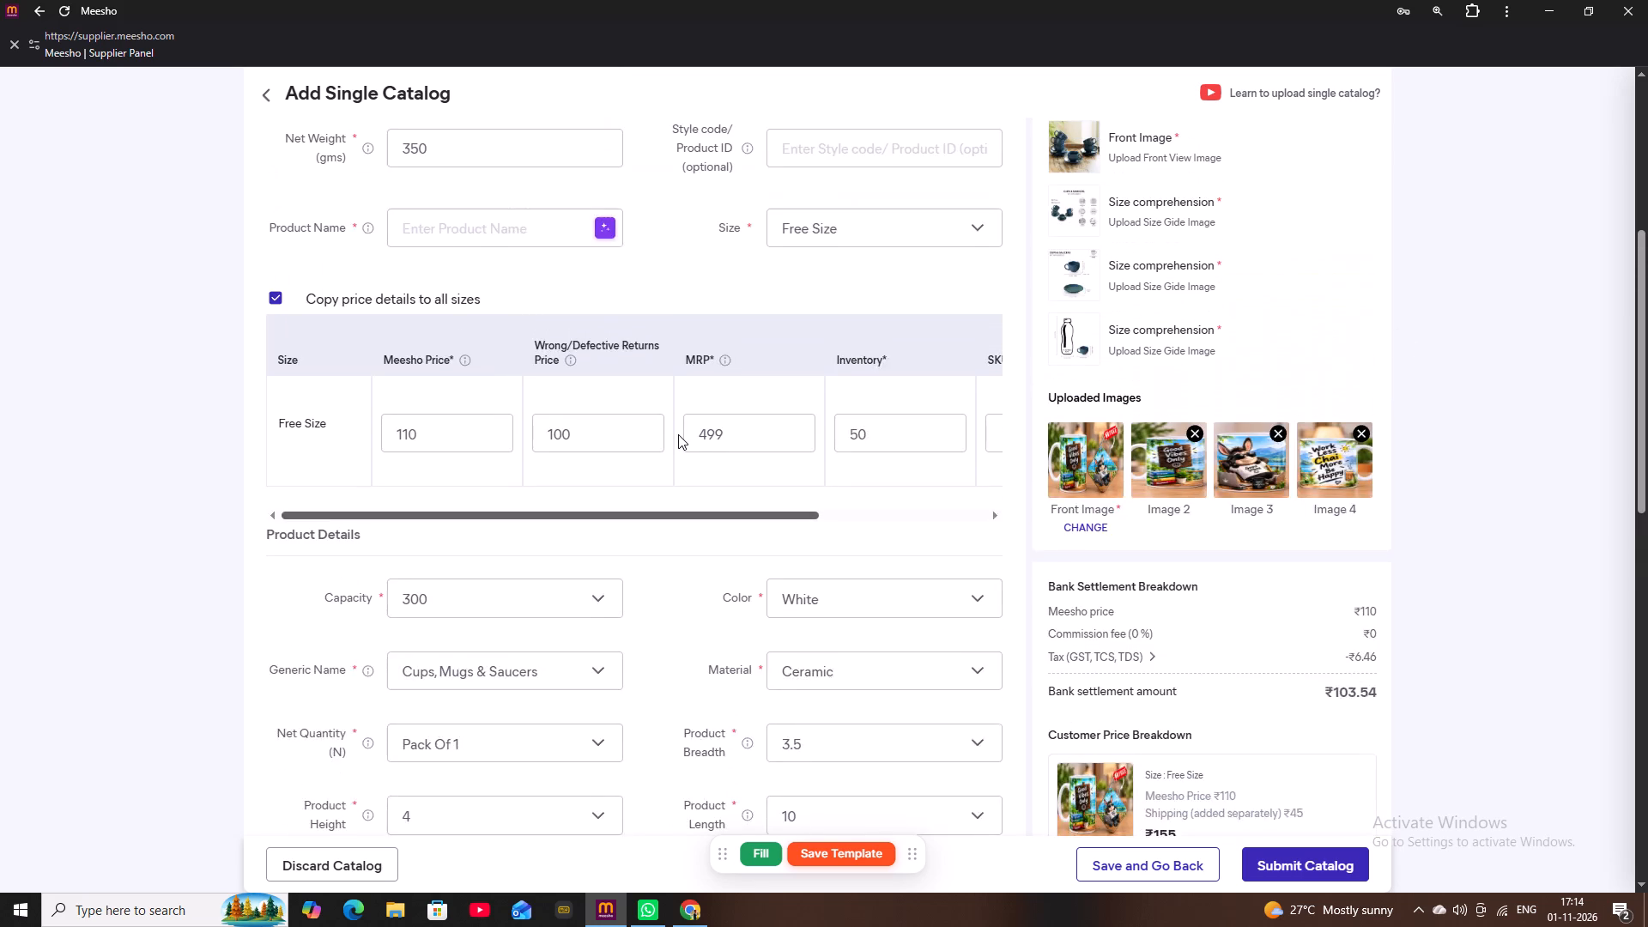
scroll(678, 434, "up", 3)
scroll(678, 434, "down", 2)
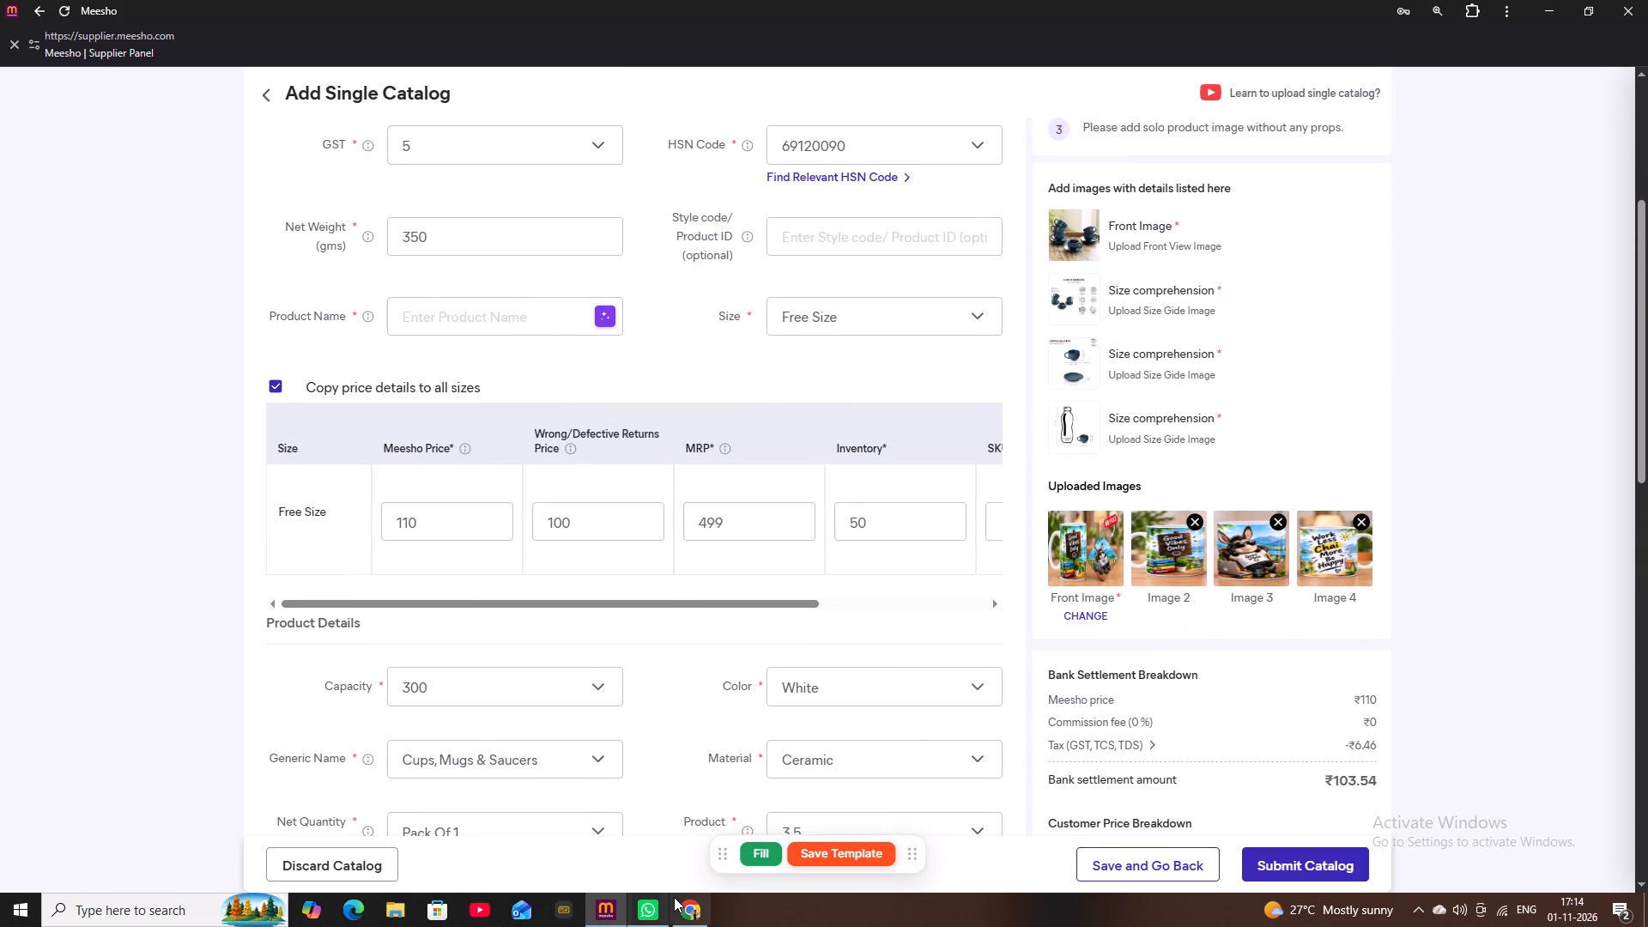
left_click(681, 902)
left_click(652, 845)
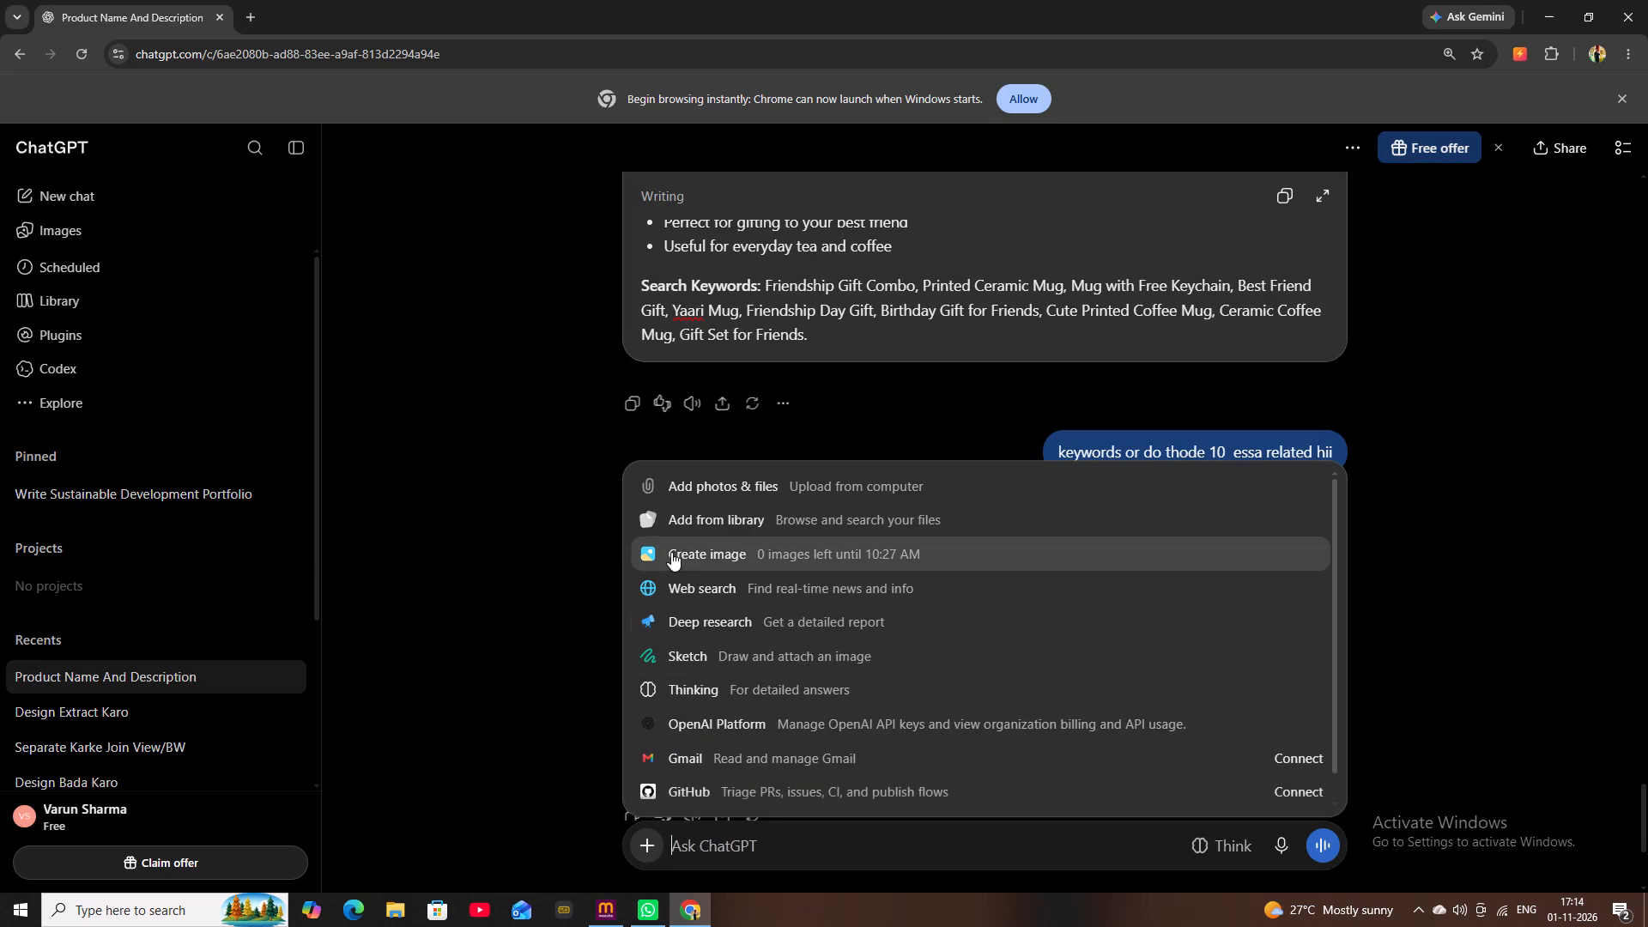
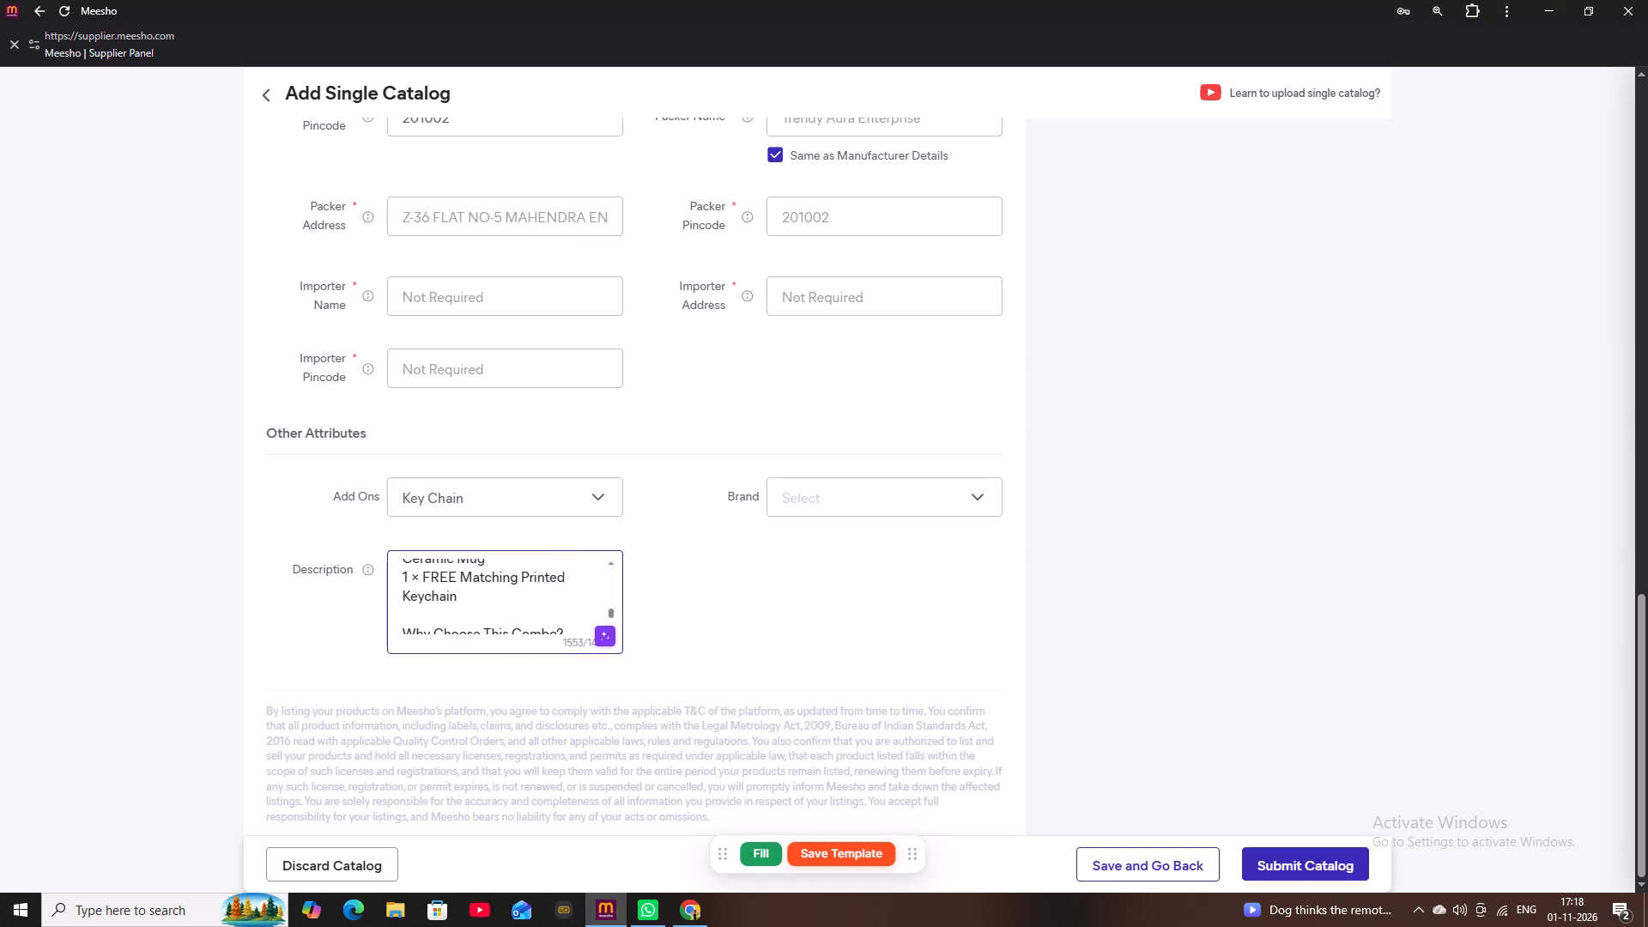
scroll(544, 575, "up", 1)
scroll(544, 575, "down", 2)
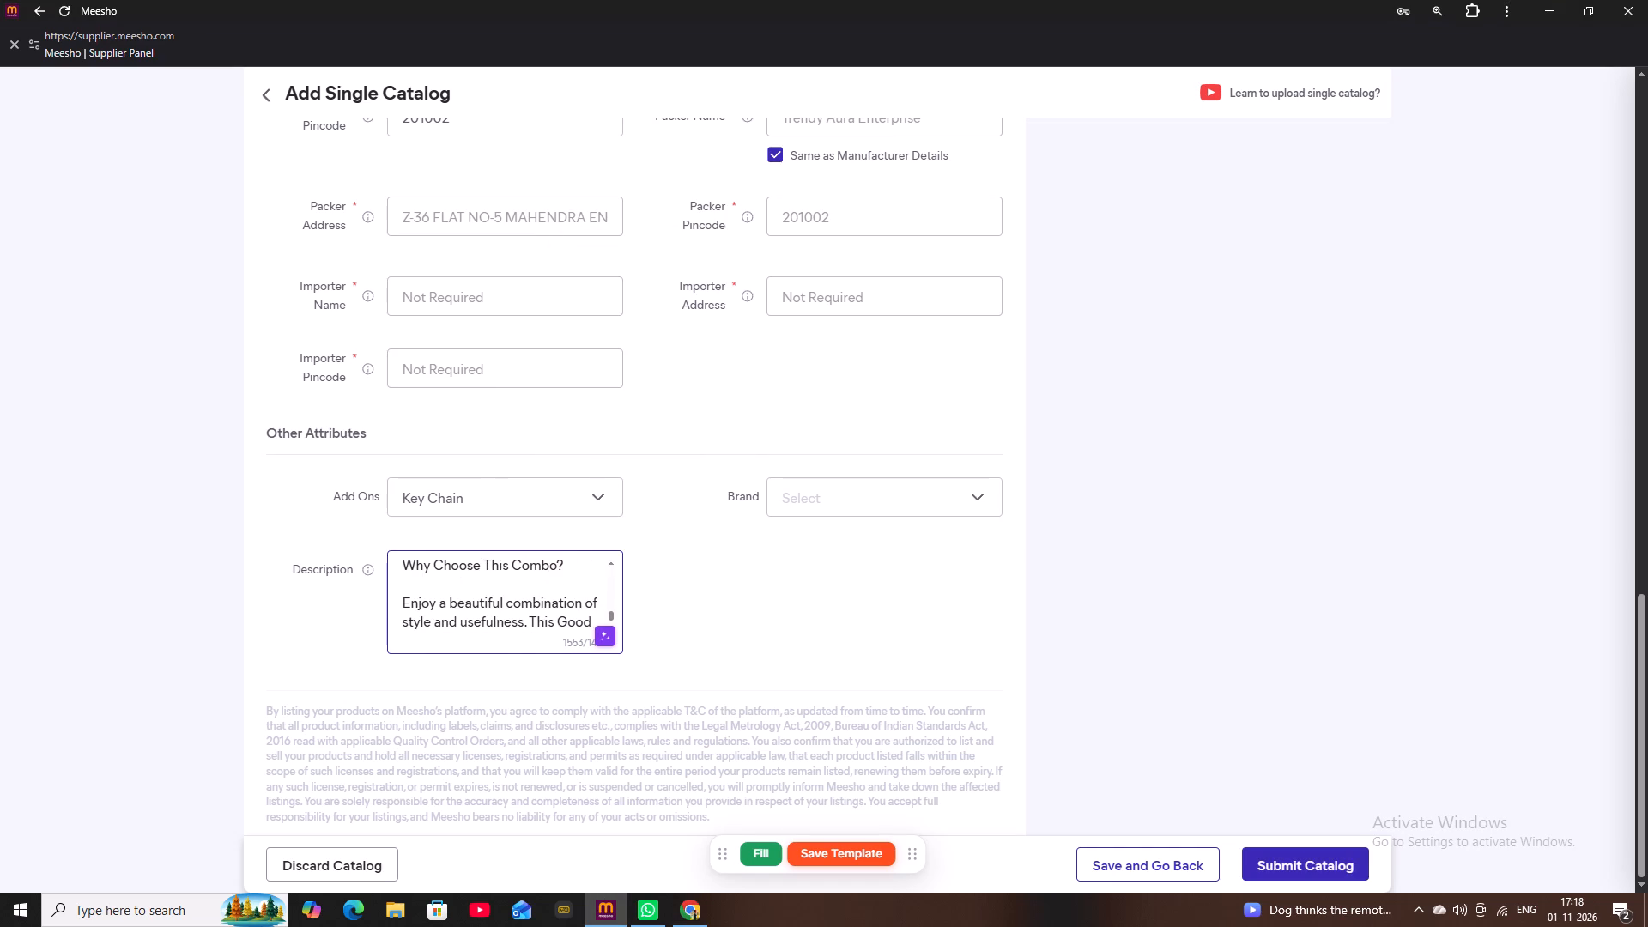
scroll(544, 575, "up", 1)
scroll(544, 575, "down", 1)
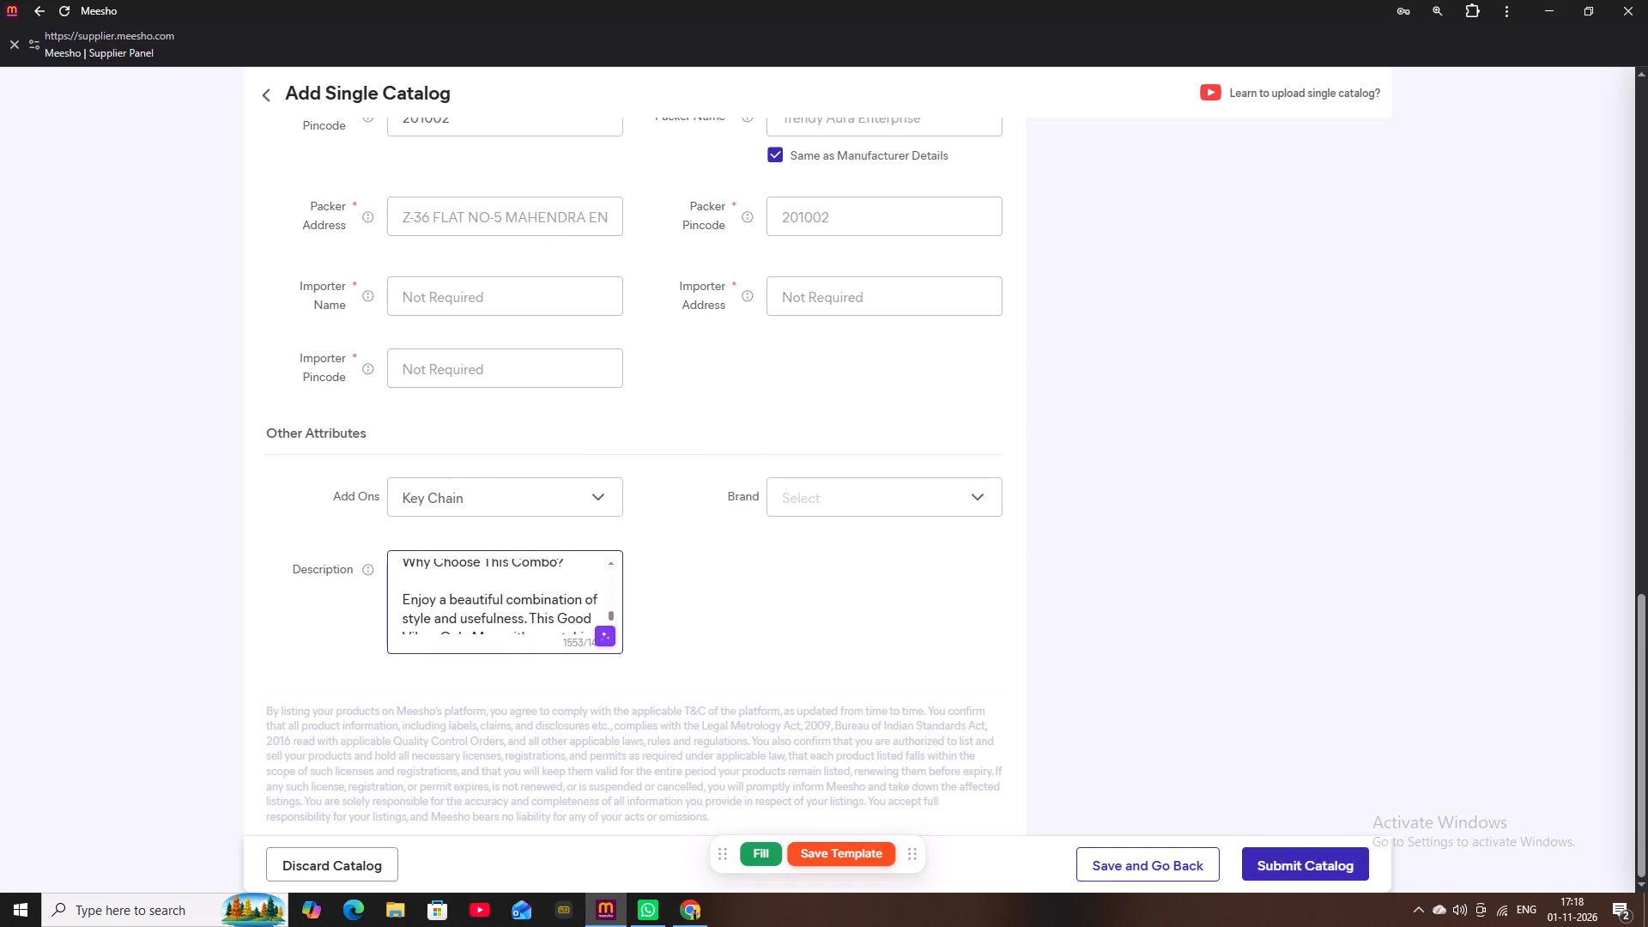
scroll(544, 575, "up", 1)
left_click_drag(407, 615, 433, 634)
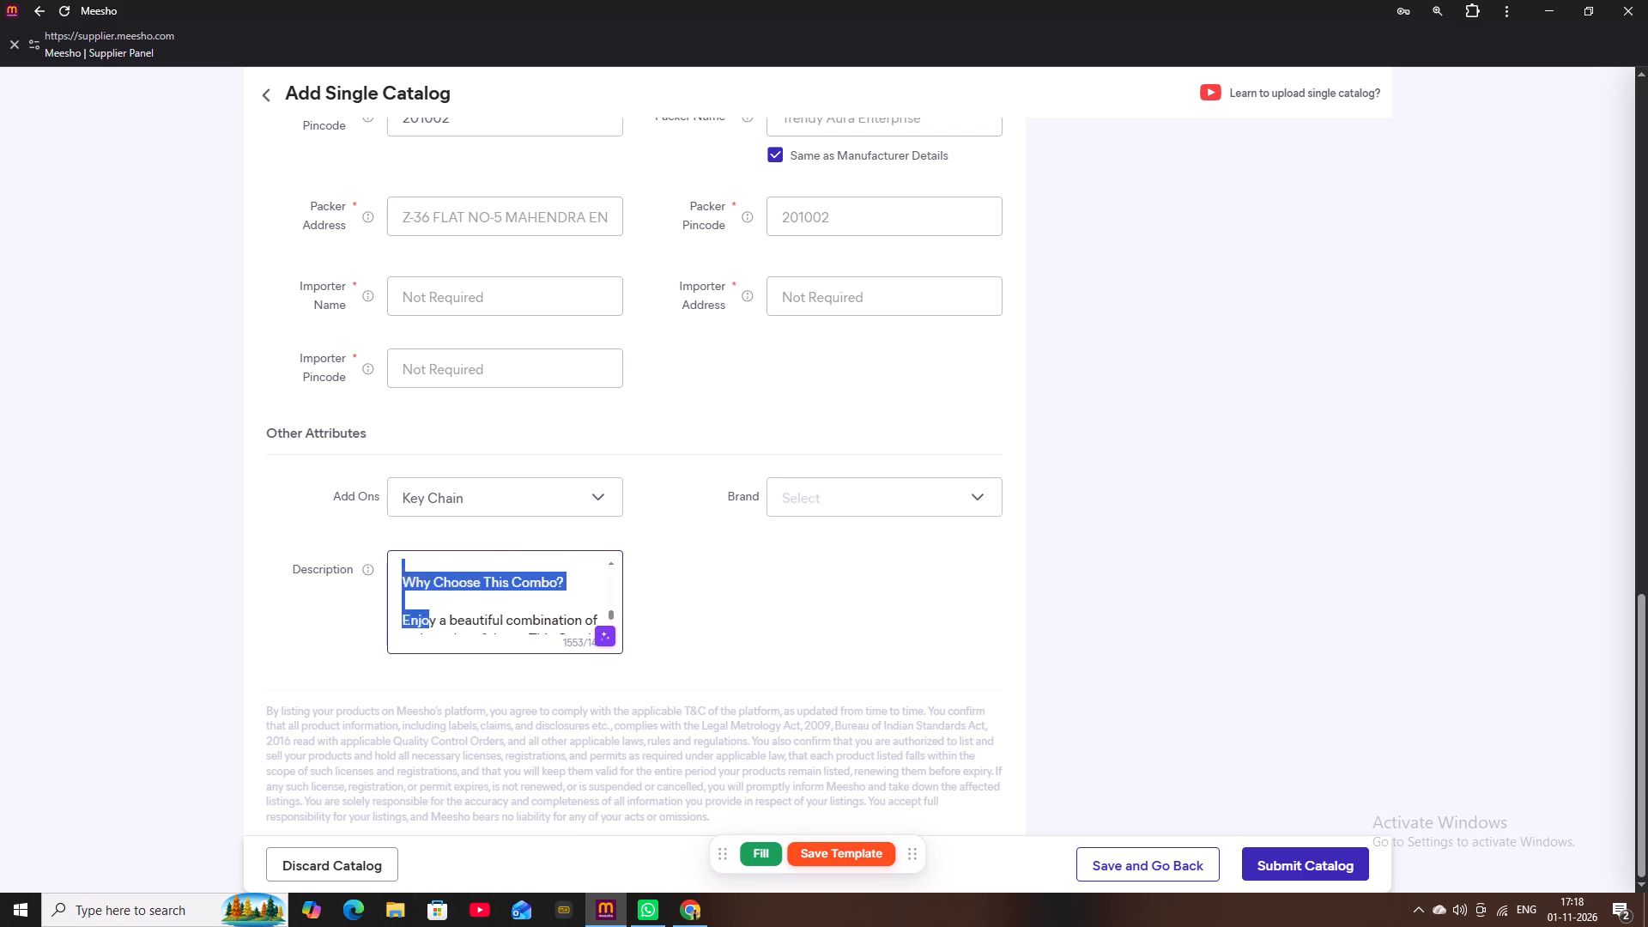
left_click_drag(433, 634, 603, 757)
key("BackSpace")
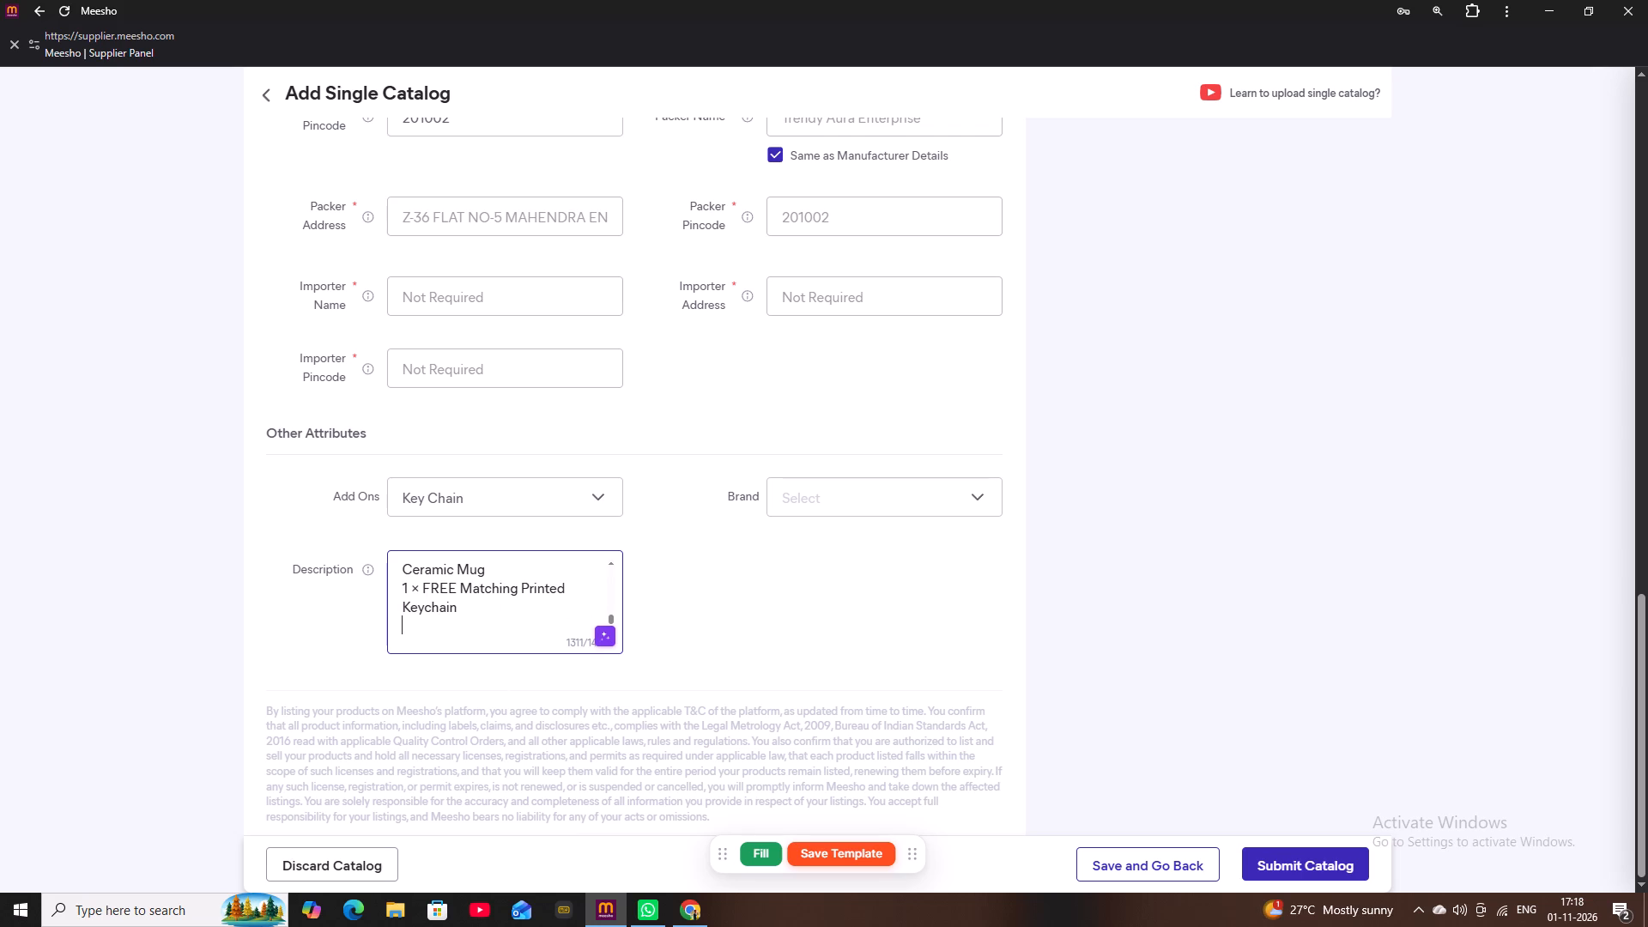
Remove the sparkle emoji and leading space before "Product Features:" in the Description, keeping one blank line above the heading.
scroll(476, 642, "up", 1)
scroll(520, 705, "up", 2)
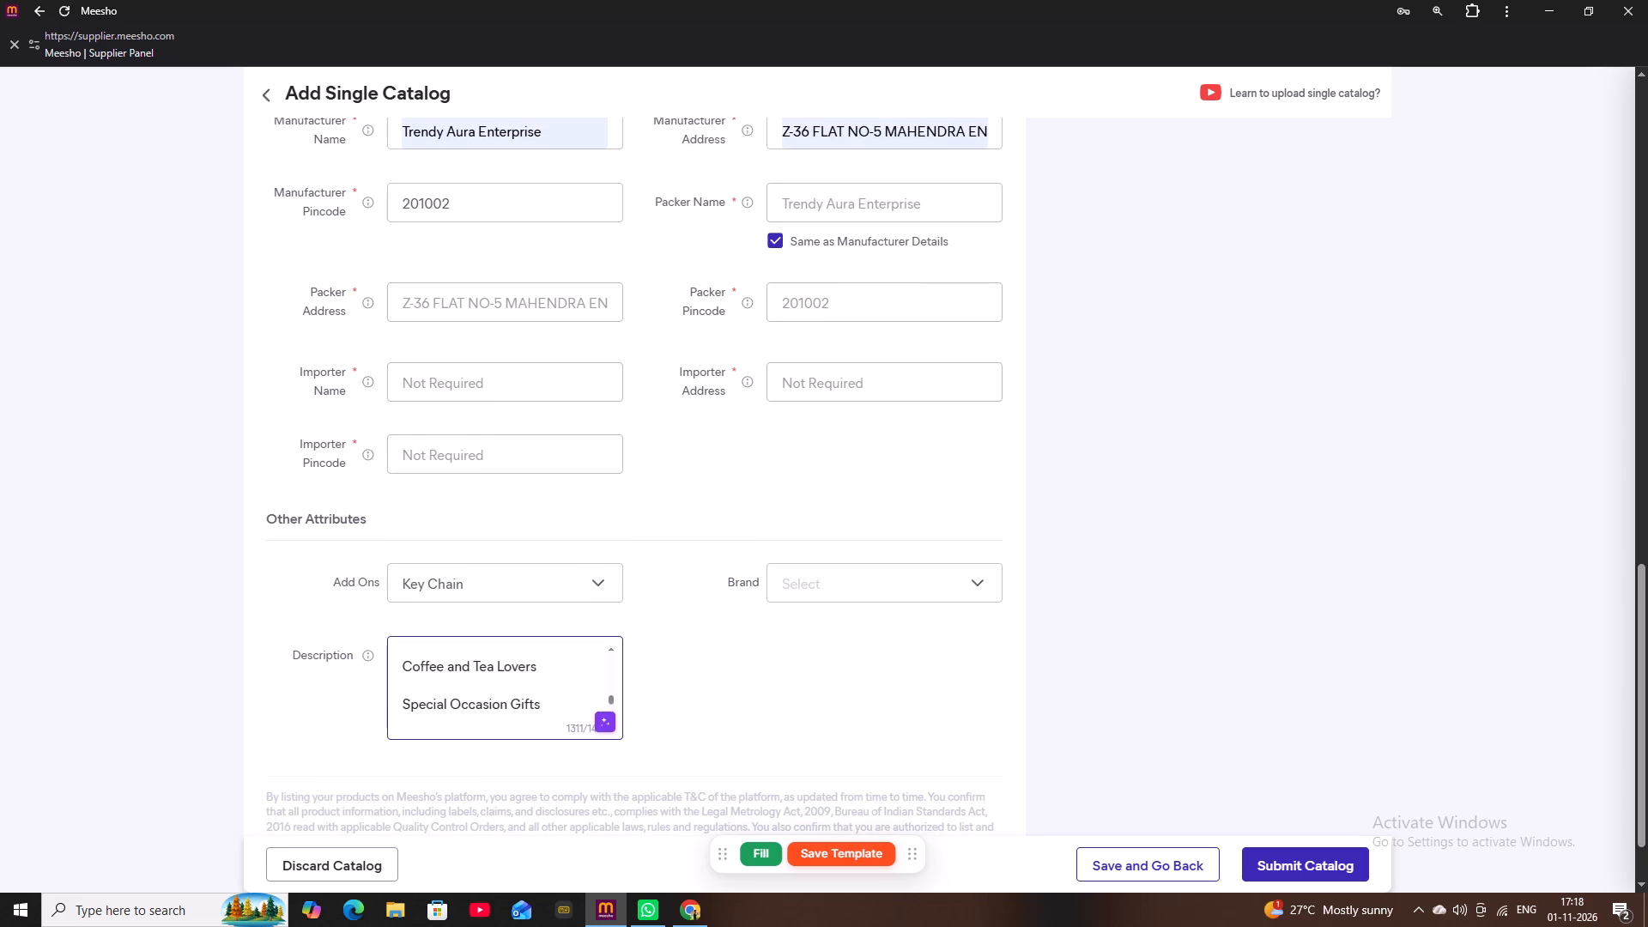
scroll(520, 705, "up", 9)
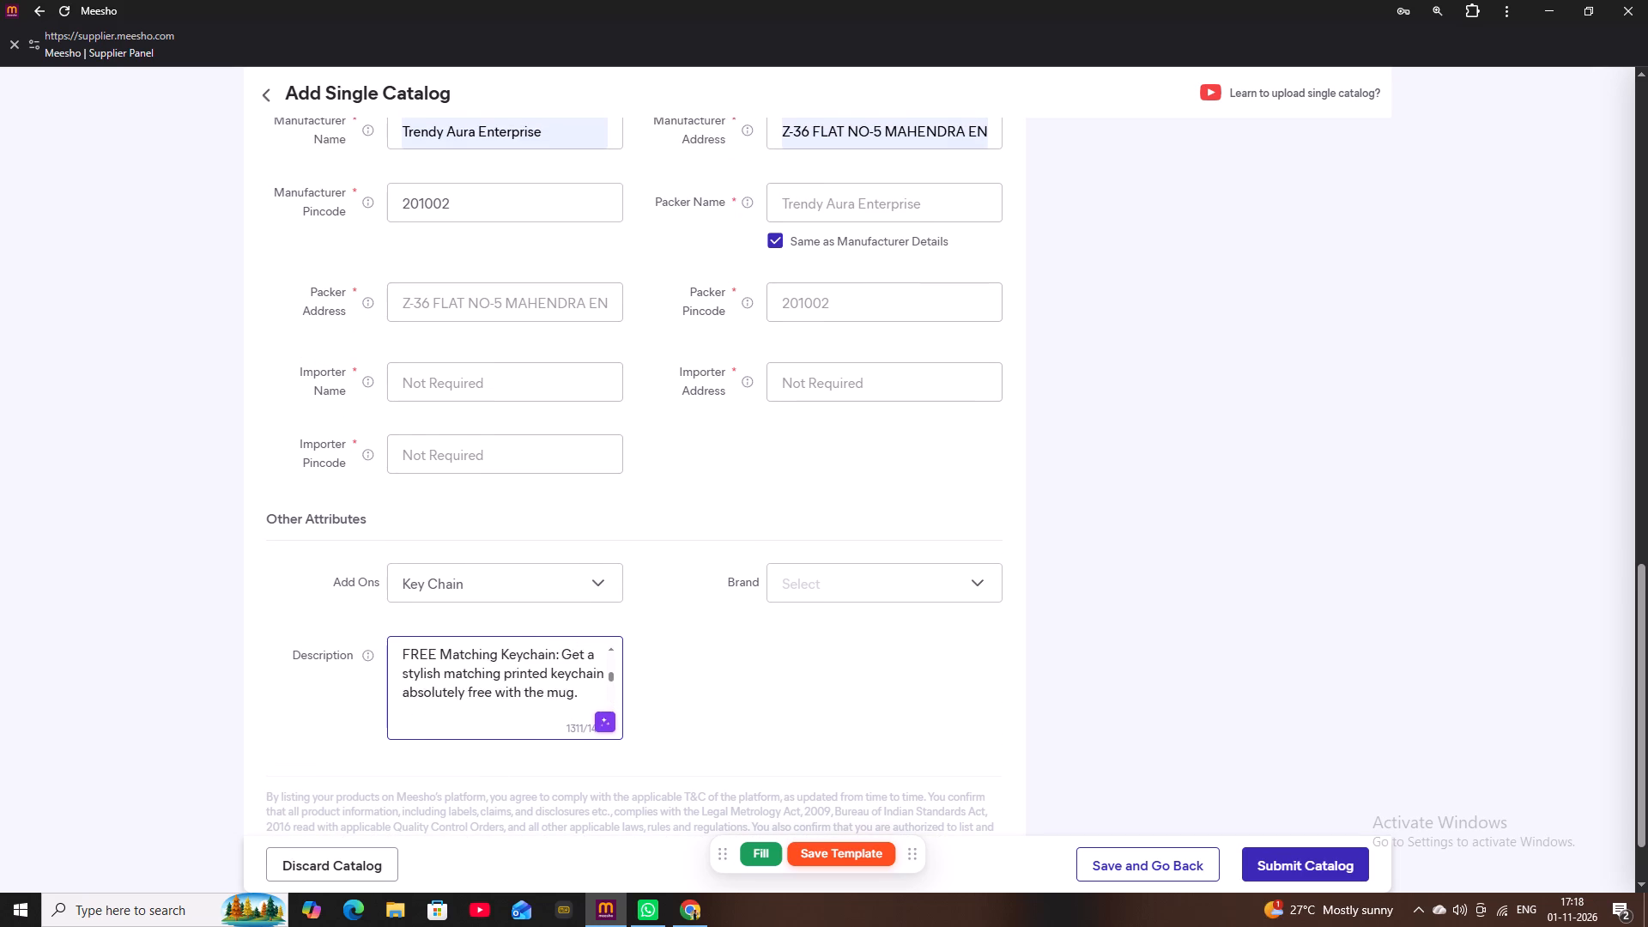
scroll(524, 705, "up", 11)
scroll(524, 705, "down", 3)
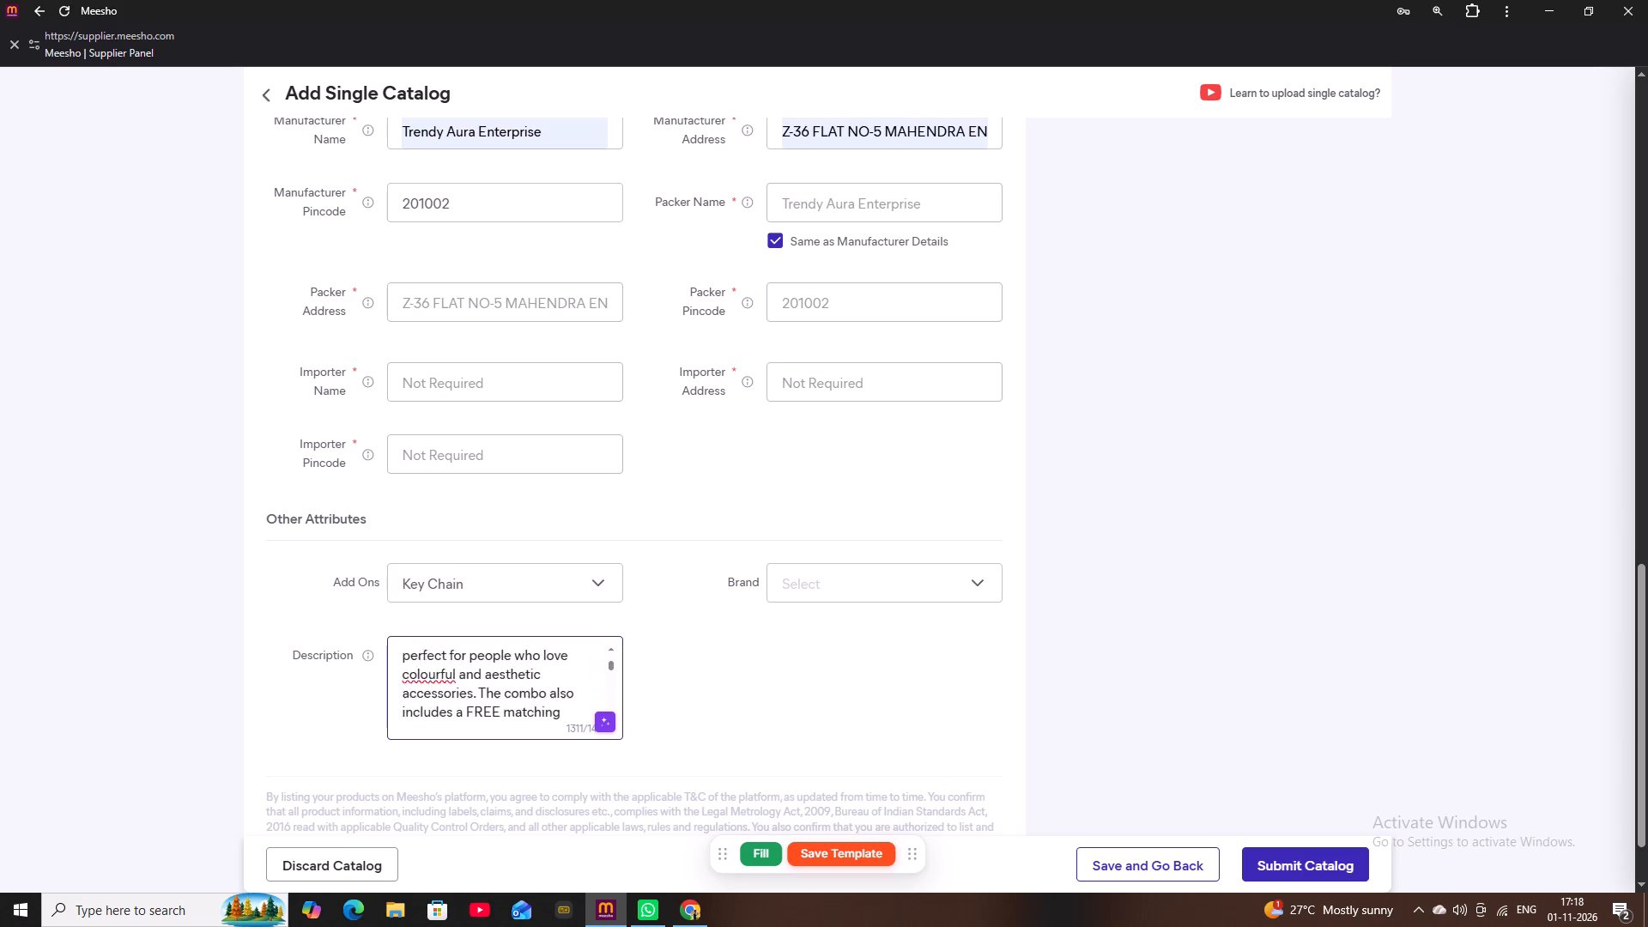
scroll(524, 705, "down", 2)
scroll(524, 705, "up", 2)
left_click(431, 698)
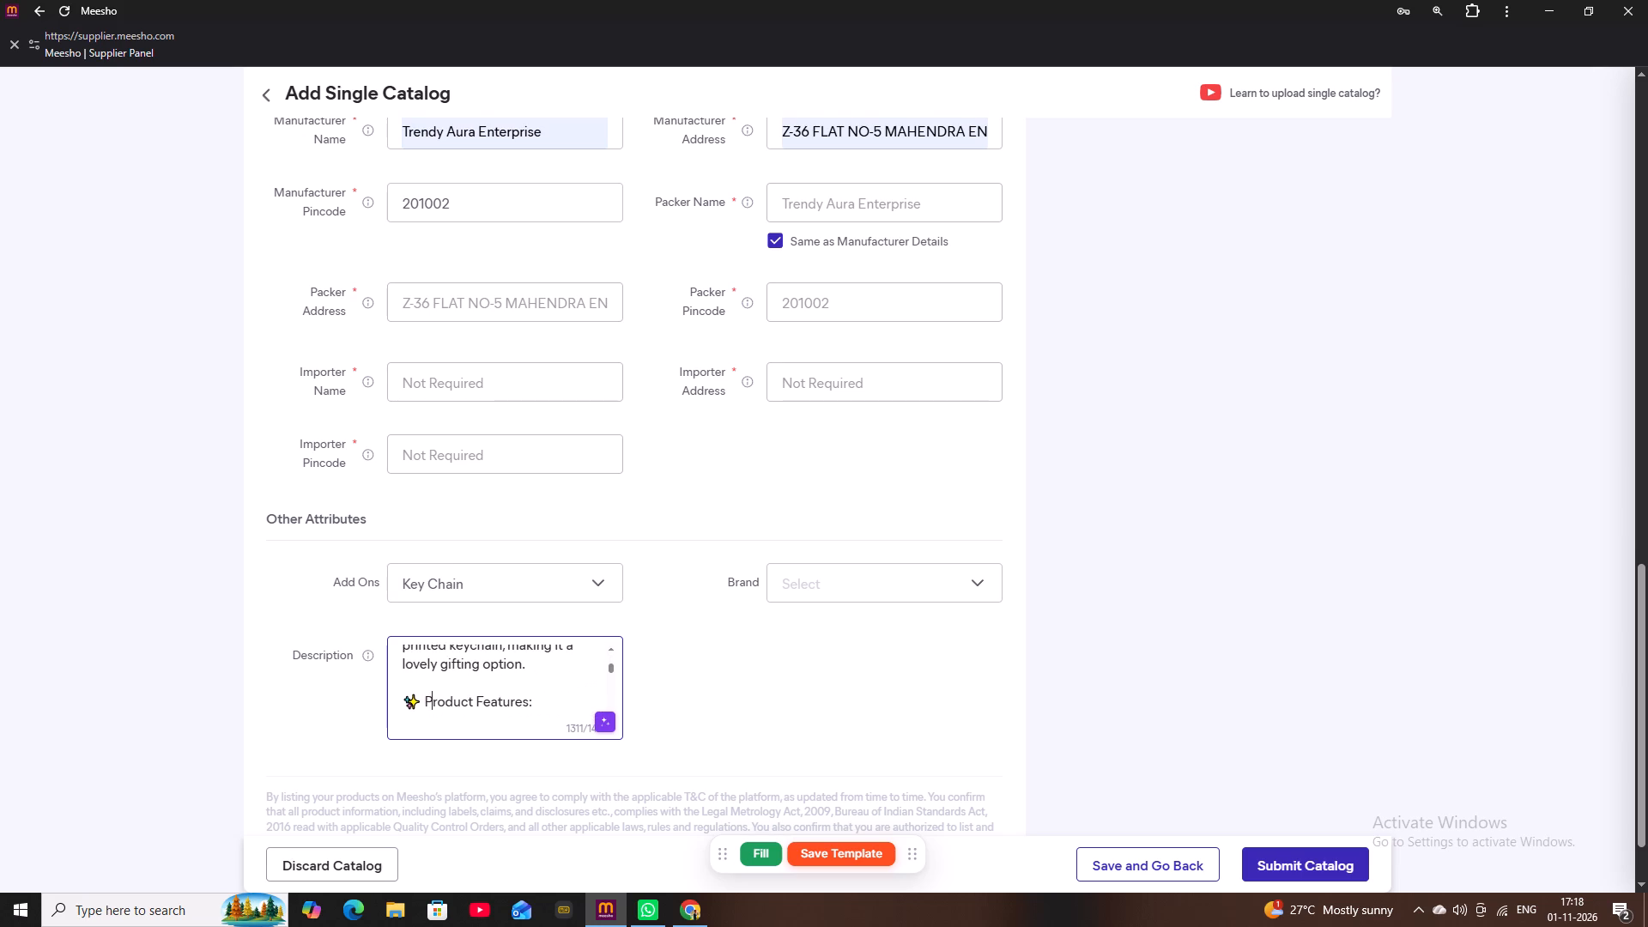
left_click(420, 705)
key("BackSpace")
left_click(477, 720)
key("BackSpace")
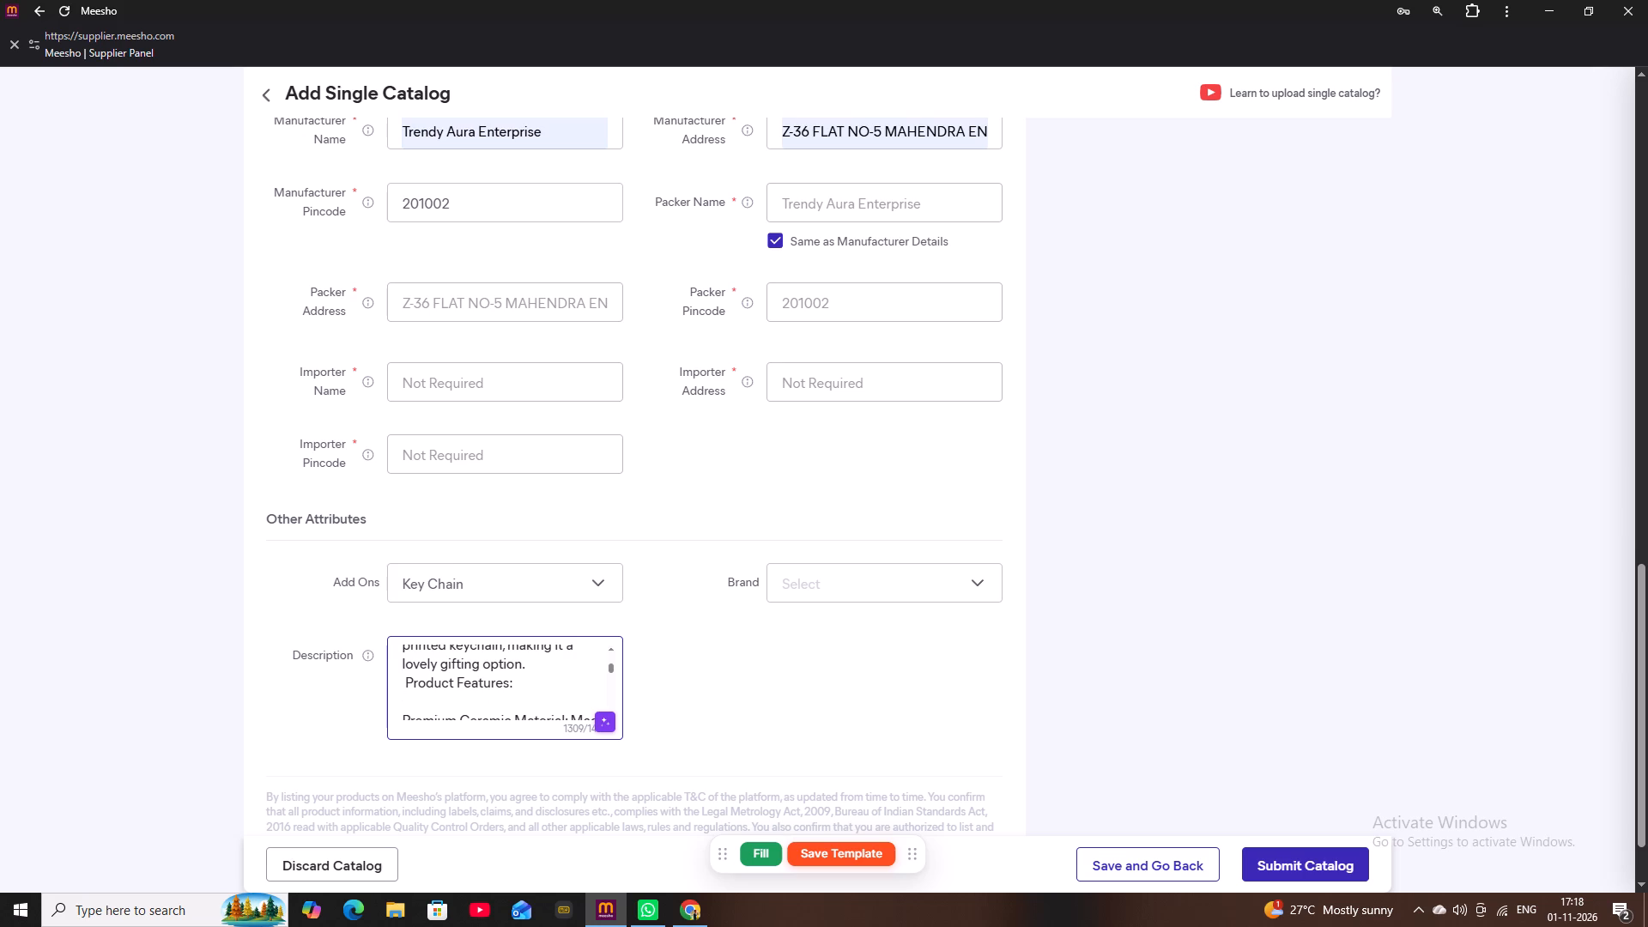
key("Return")
key("Right")
key("BackSpace")
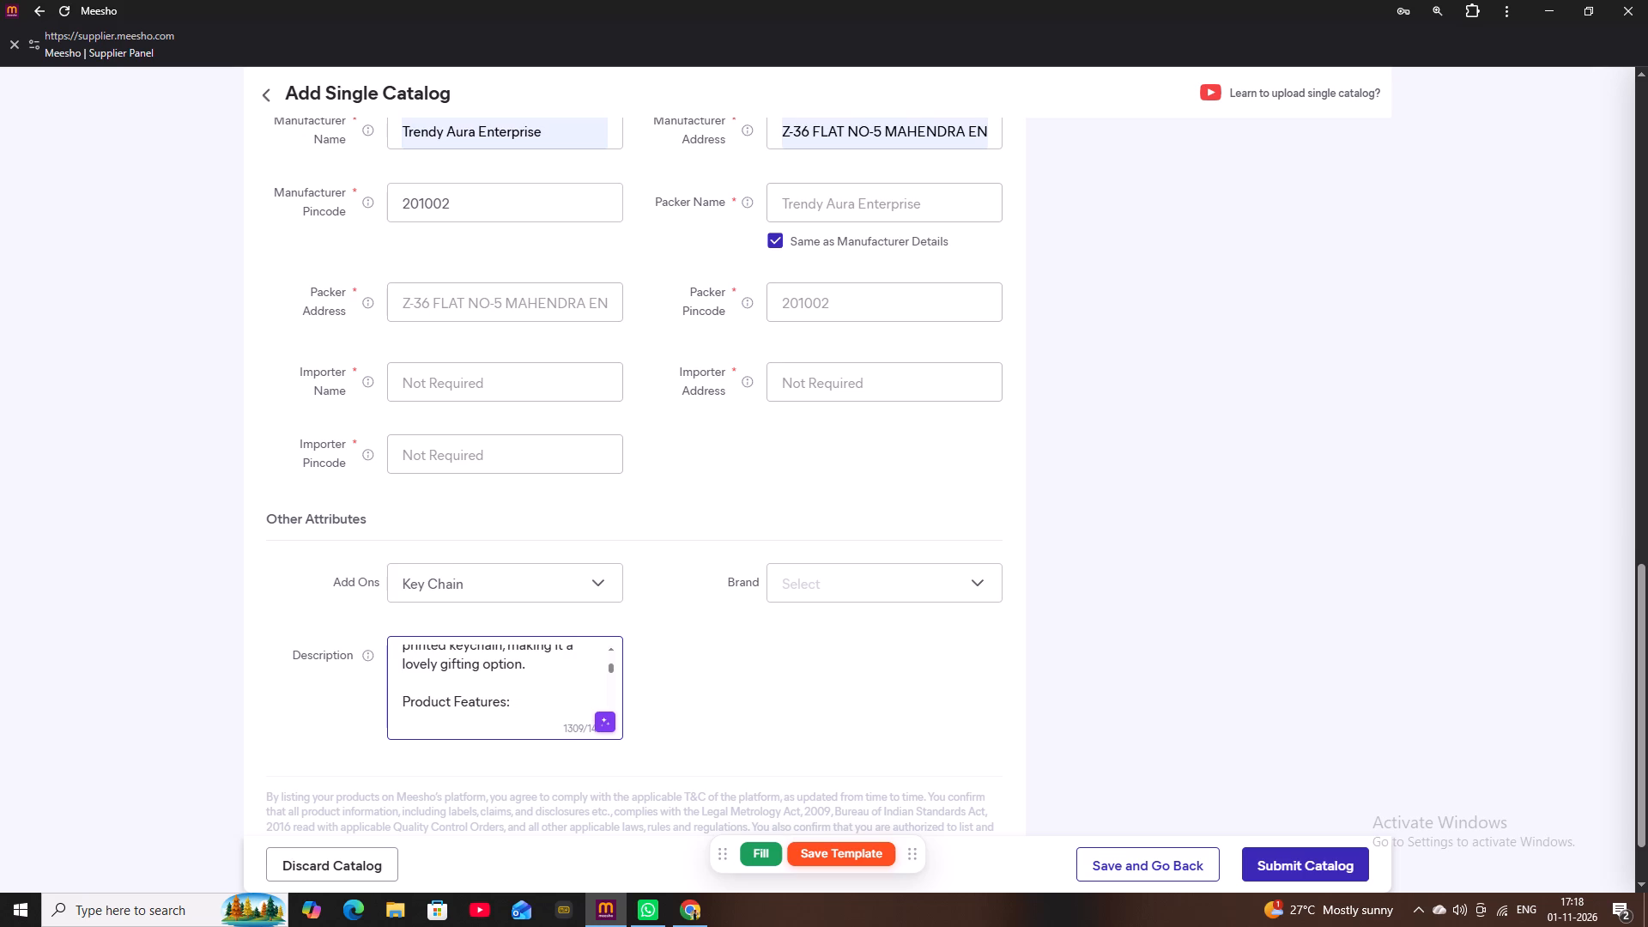
Remove the blank lines above the Premium Ceramic Material, Unique Printed Design and FREE Matching Keychain features in the Description.
key("Down")
key("Down")
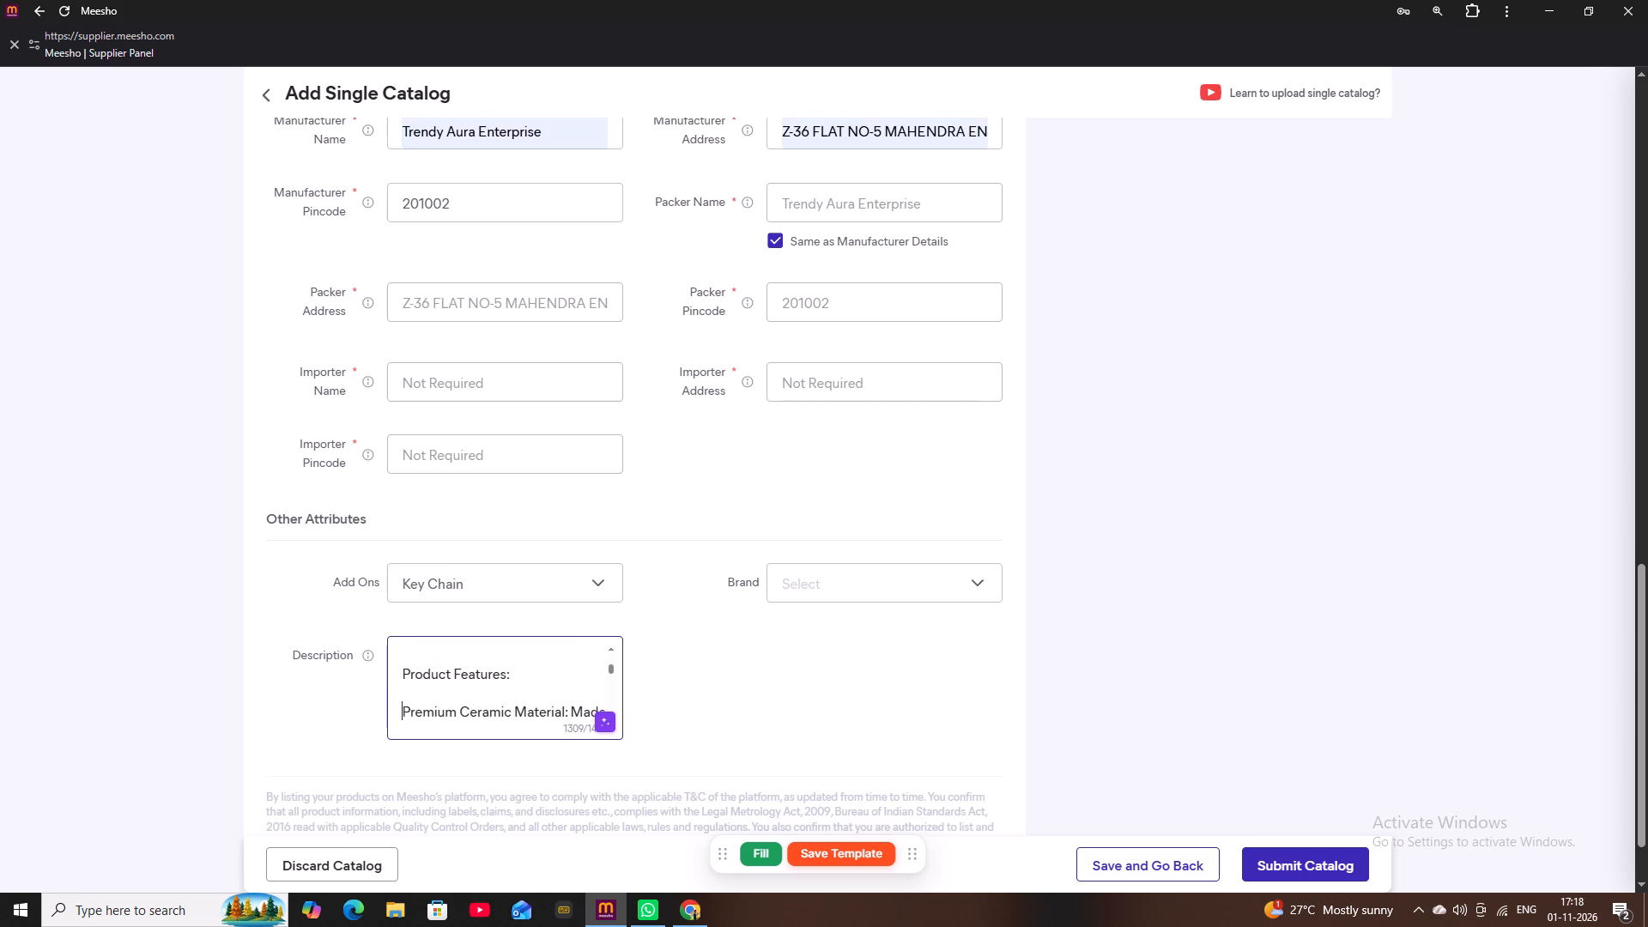
key("BackSpace")
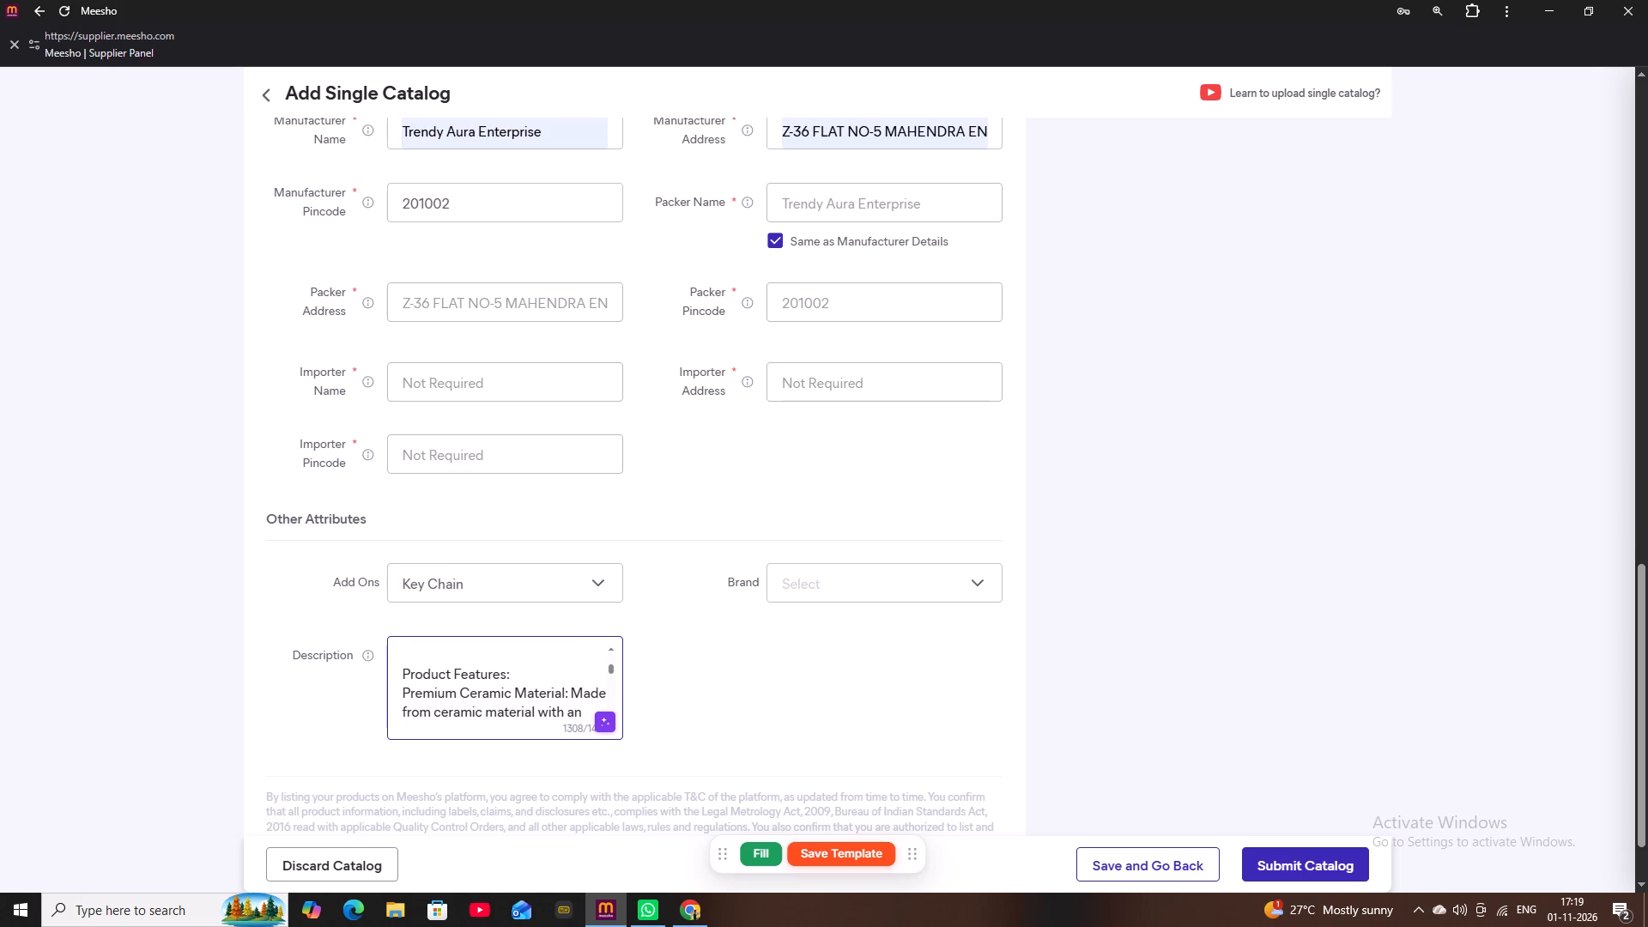
key("Down")
key("Down")
key("Down")
key("Down")
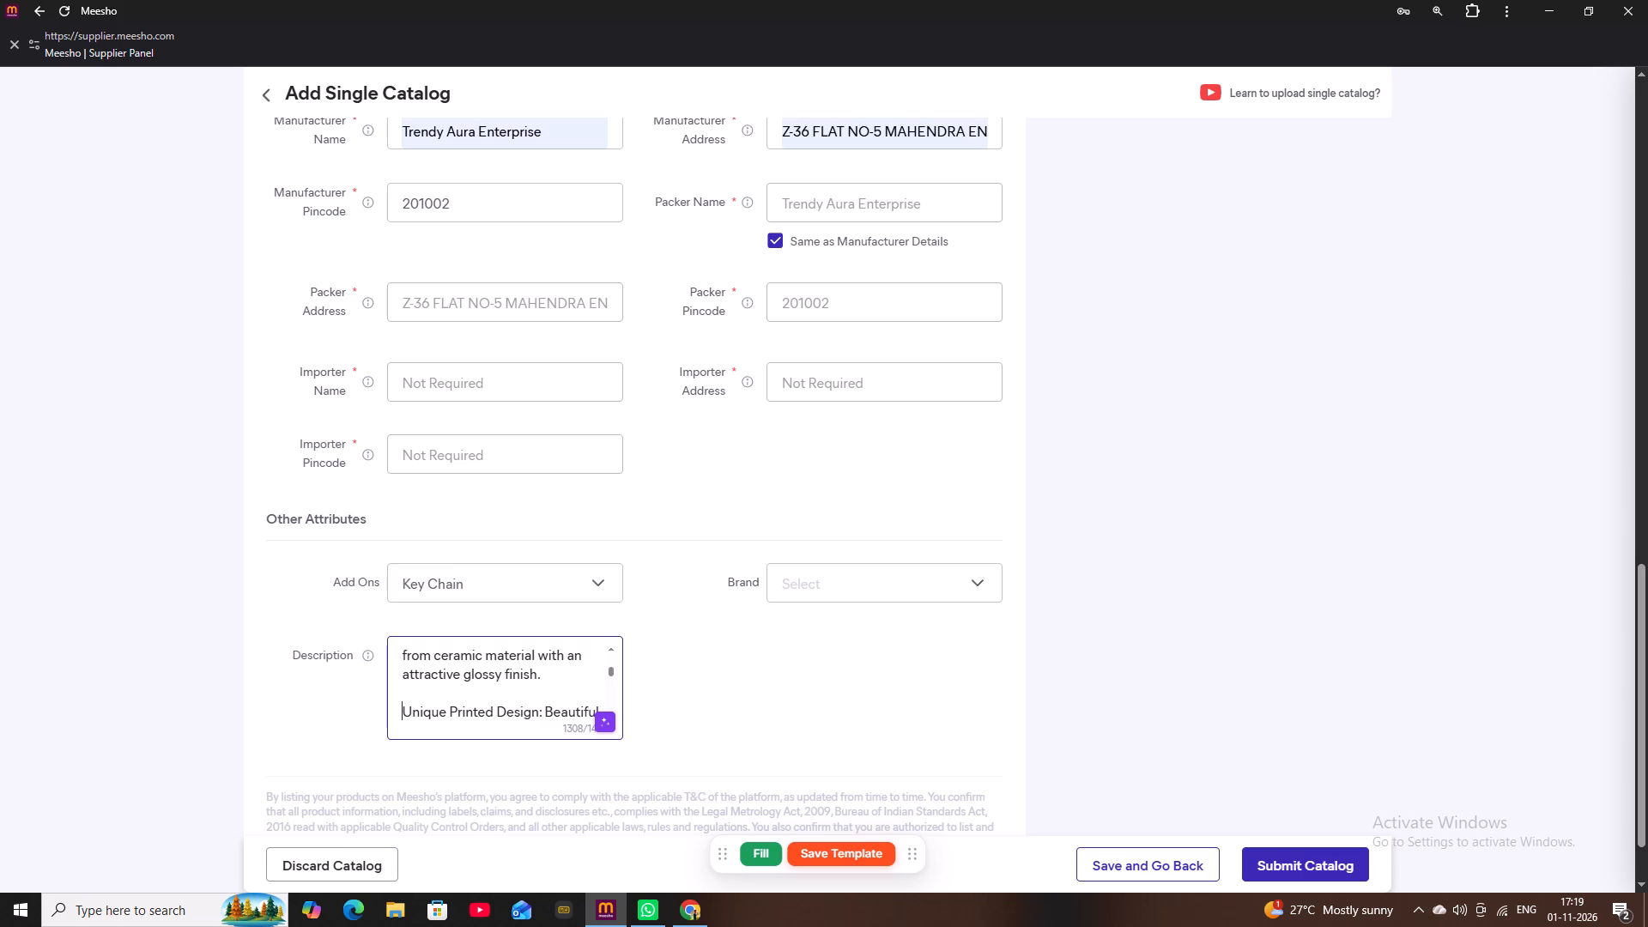
key("BackSpace")
key("Down")
key("Down")
key("Down")
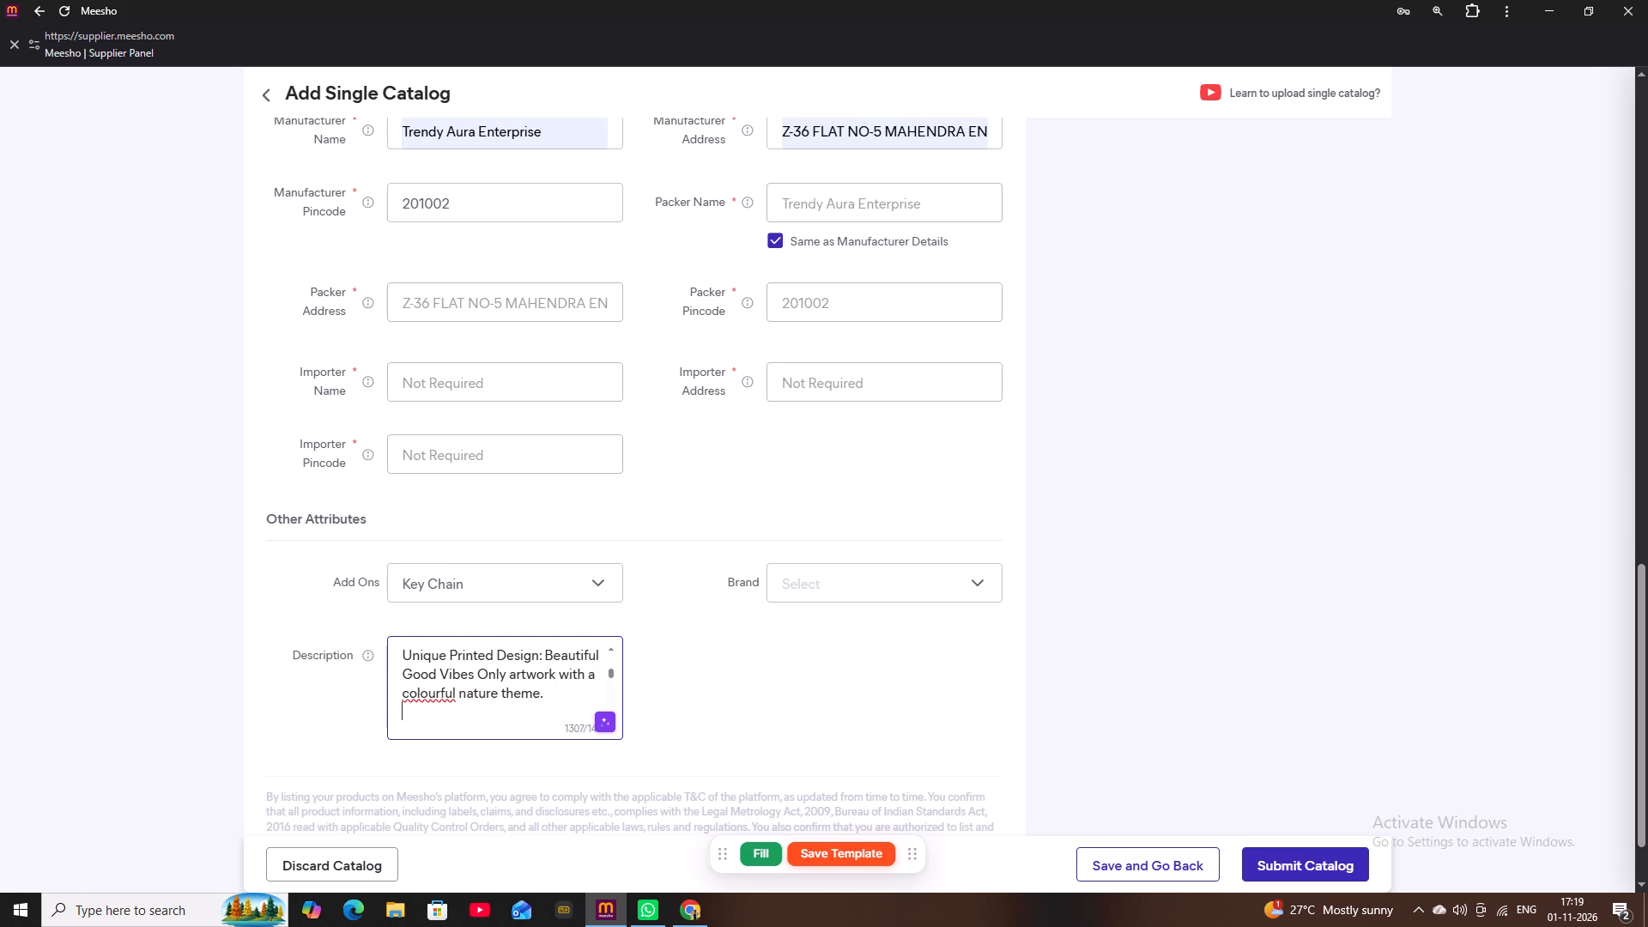
key("Down")
key("Return")
key("BackSpace")
key("BackSpace")
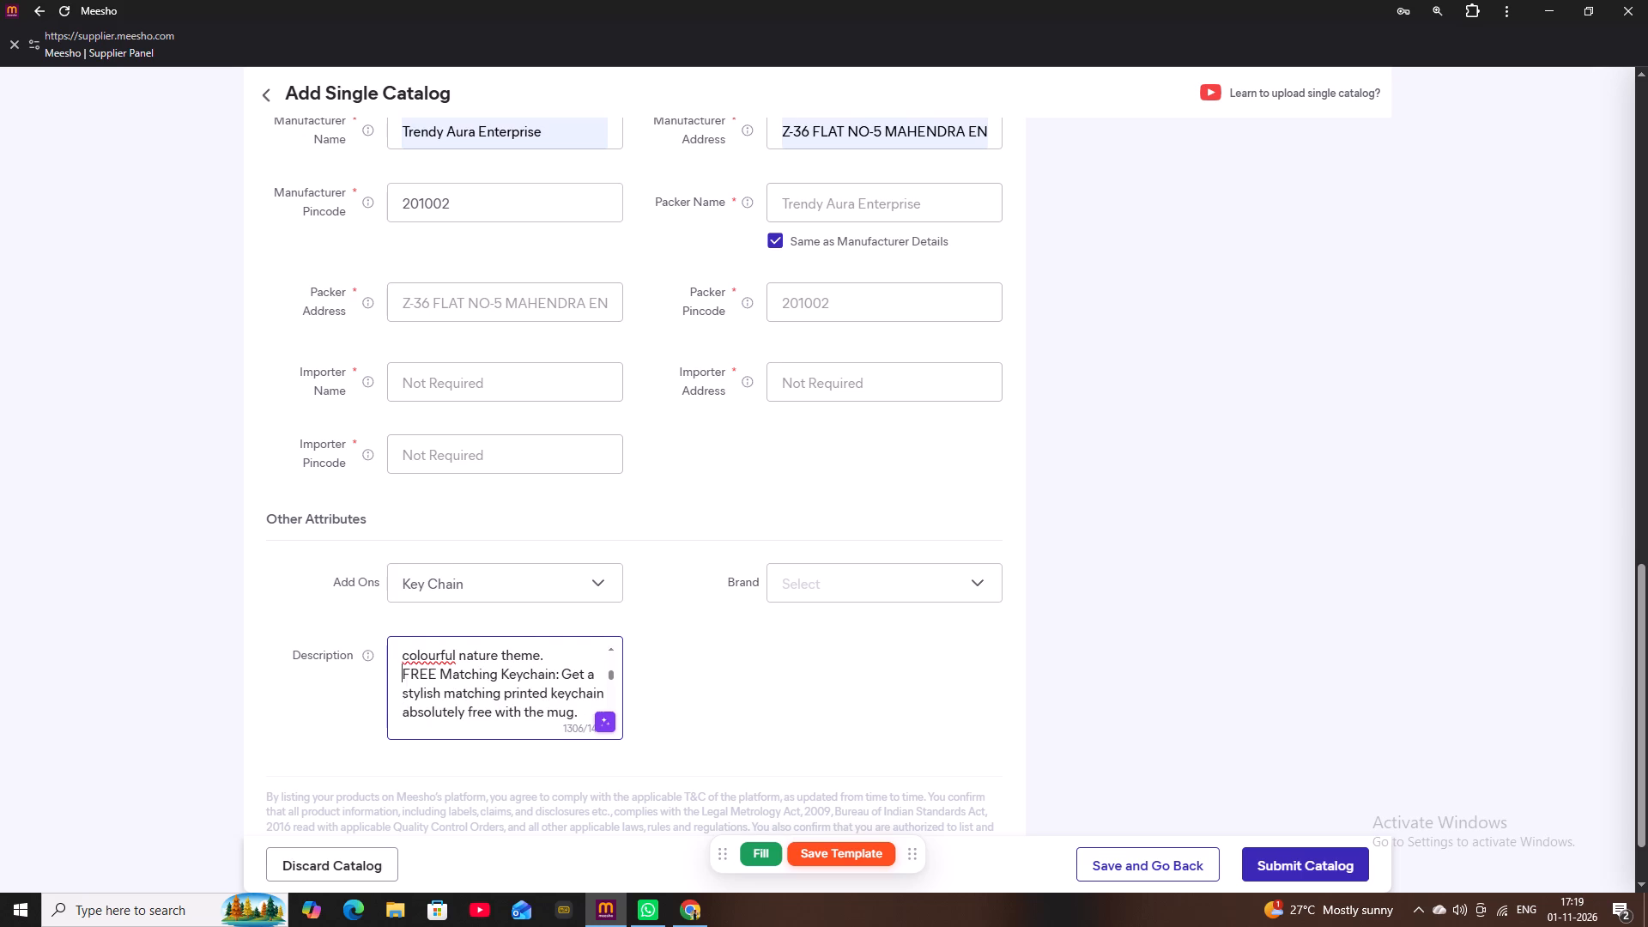
Remove the blank lines above the Attractive Appearance, Multipurpose Use and Daily Use features in the Description.
key("Down")
key("Down")
key("Down")
key("Down")
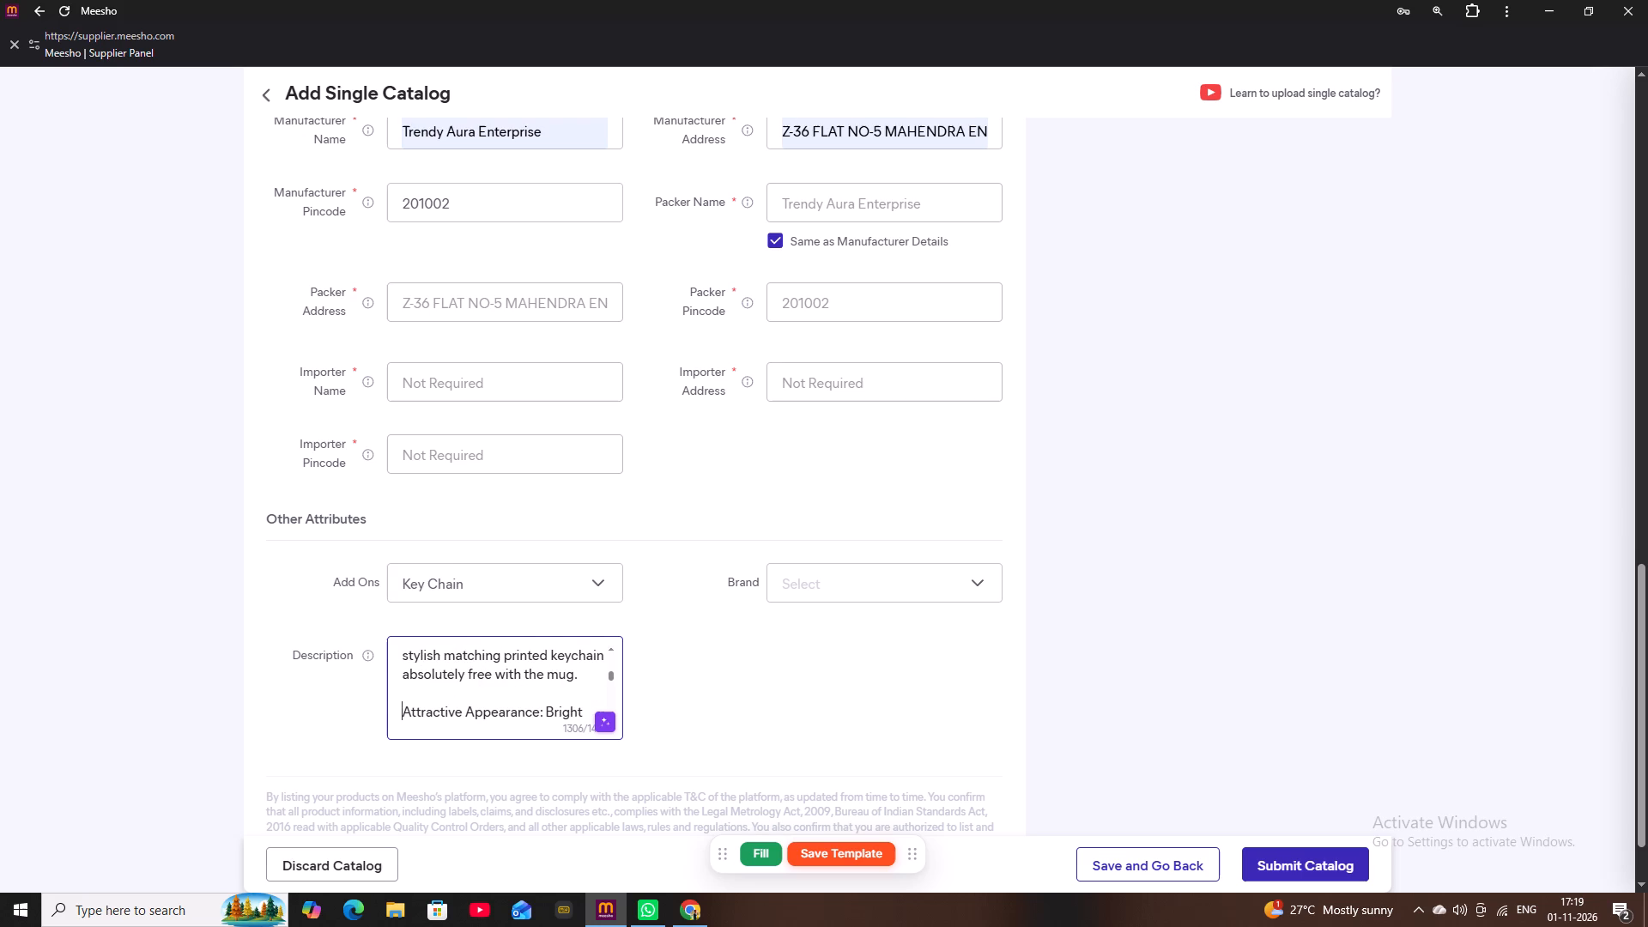
key("BackSpace")
key("Down")
key("Down")
key("Down")
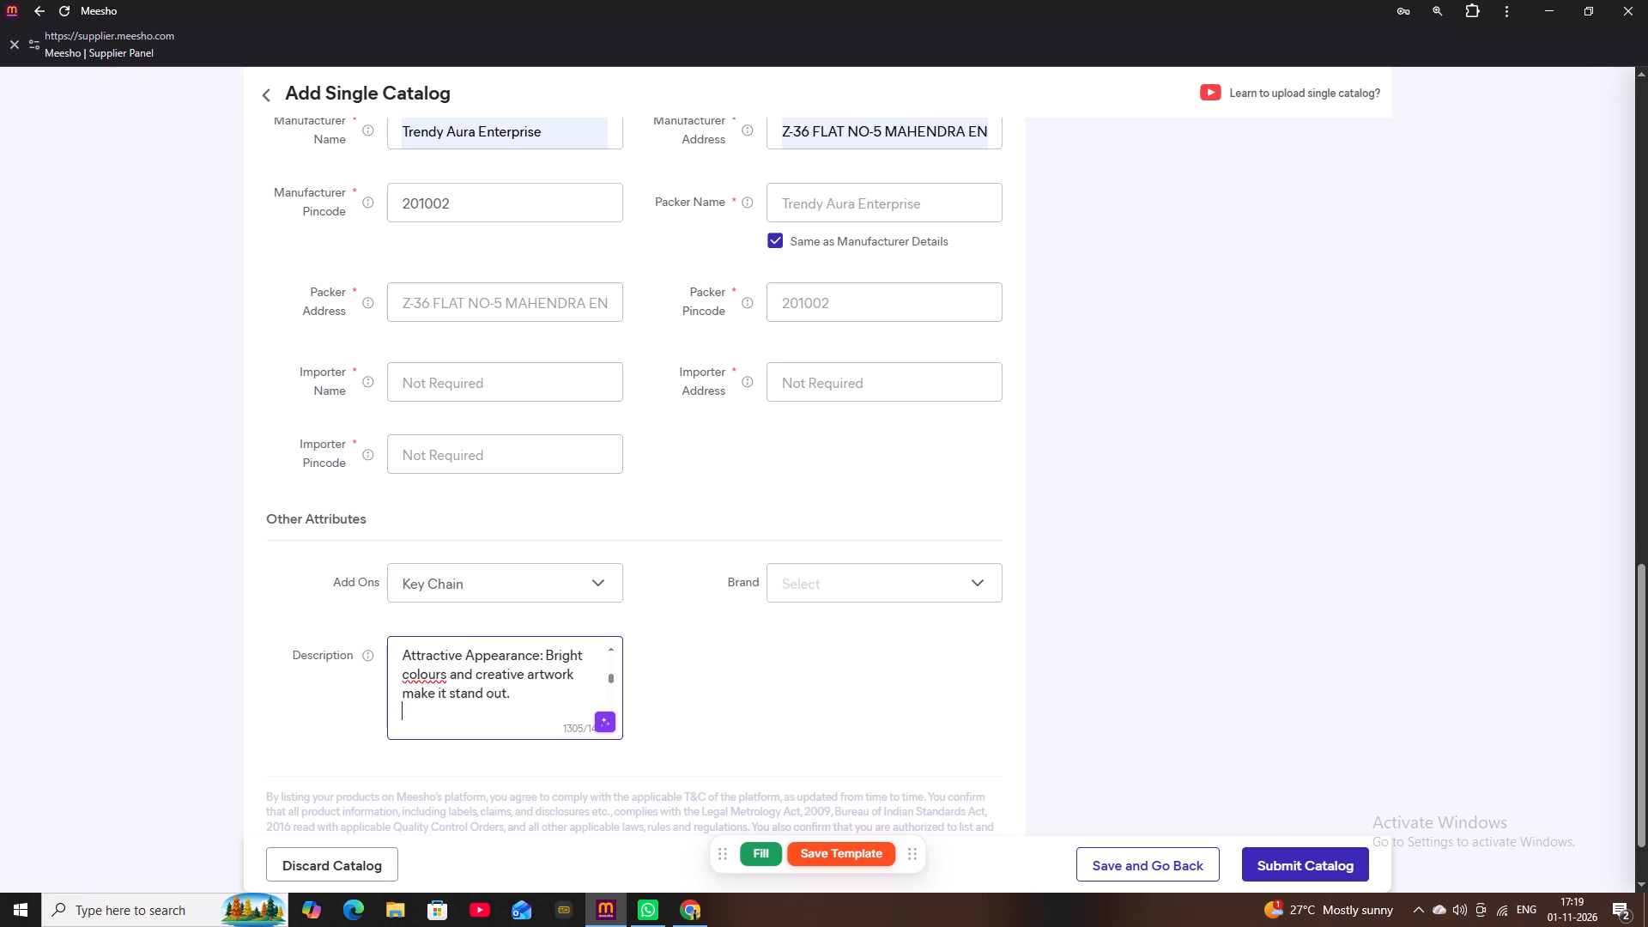
key("Down")
key("BackSpace")
key("Down")
key("Down")
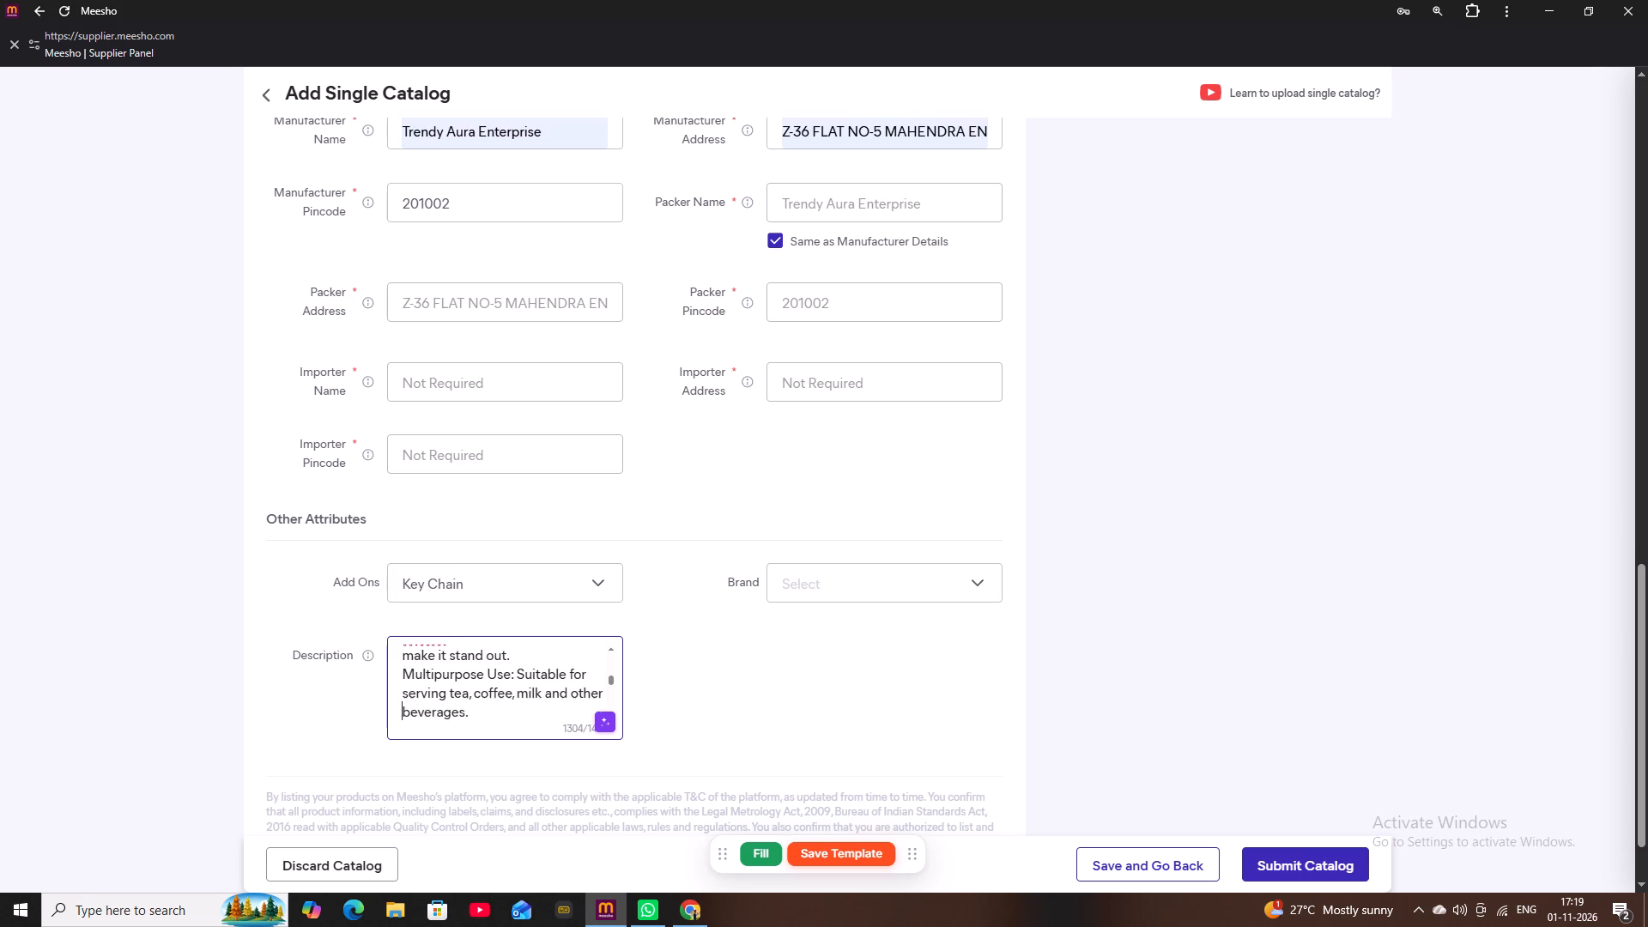
key("Down")
key("Down")
key("BackSpace")
Remove the blank lines above the Gift-Worthy Combo and Easy to Maintain features in the Description.
key("Down")
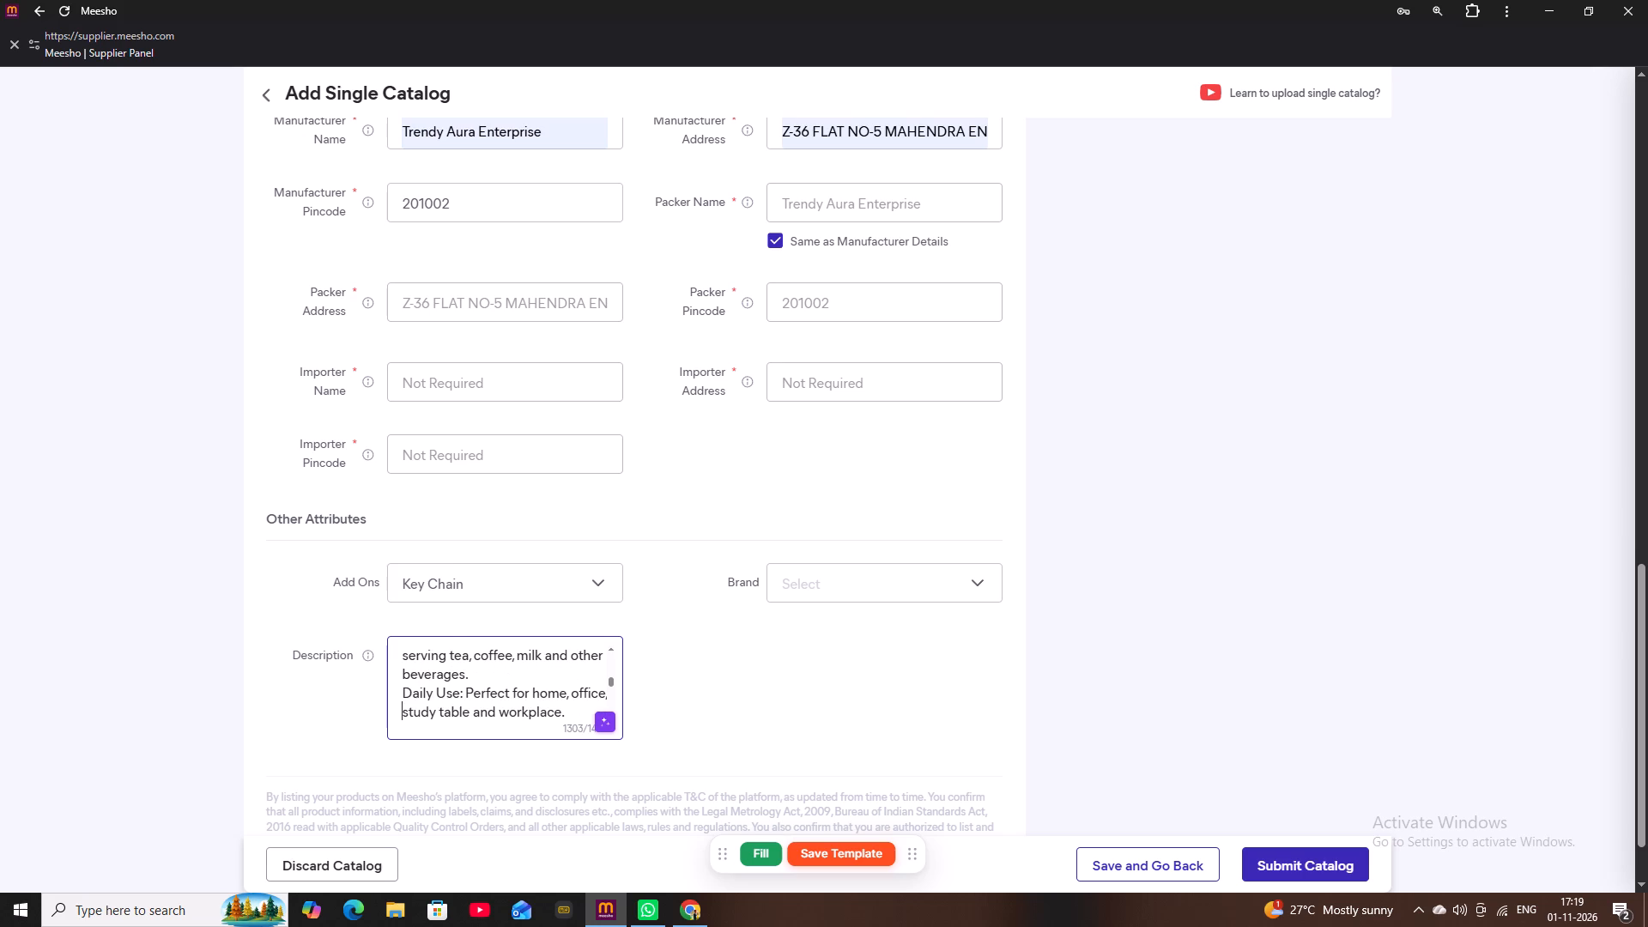
key("Down")
key("Down")
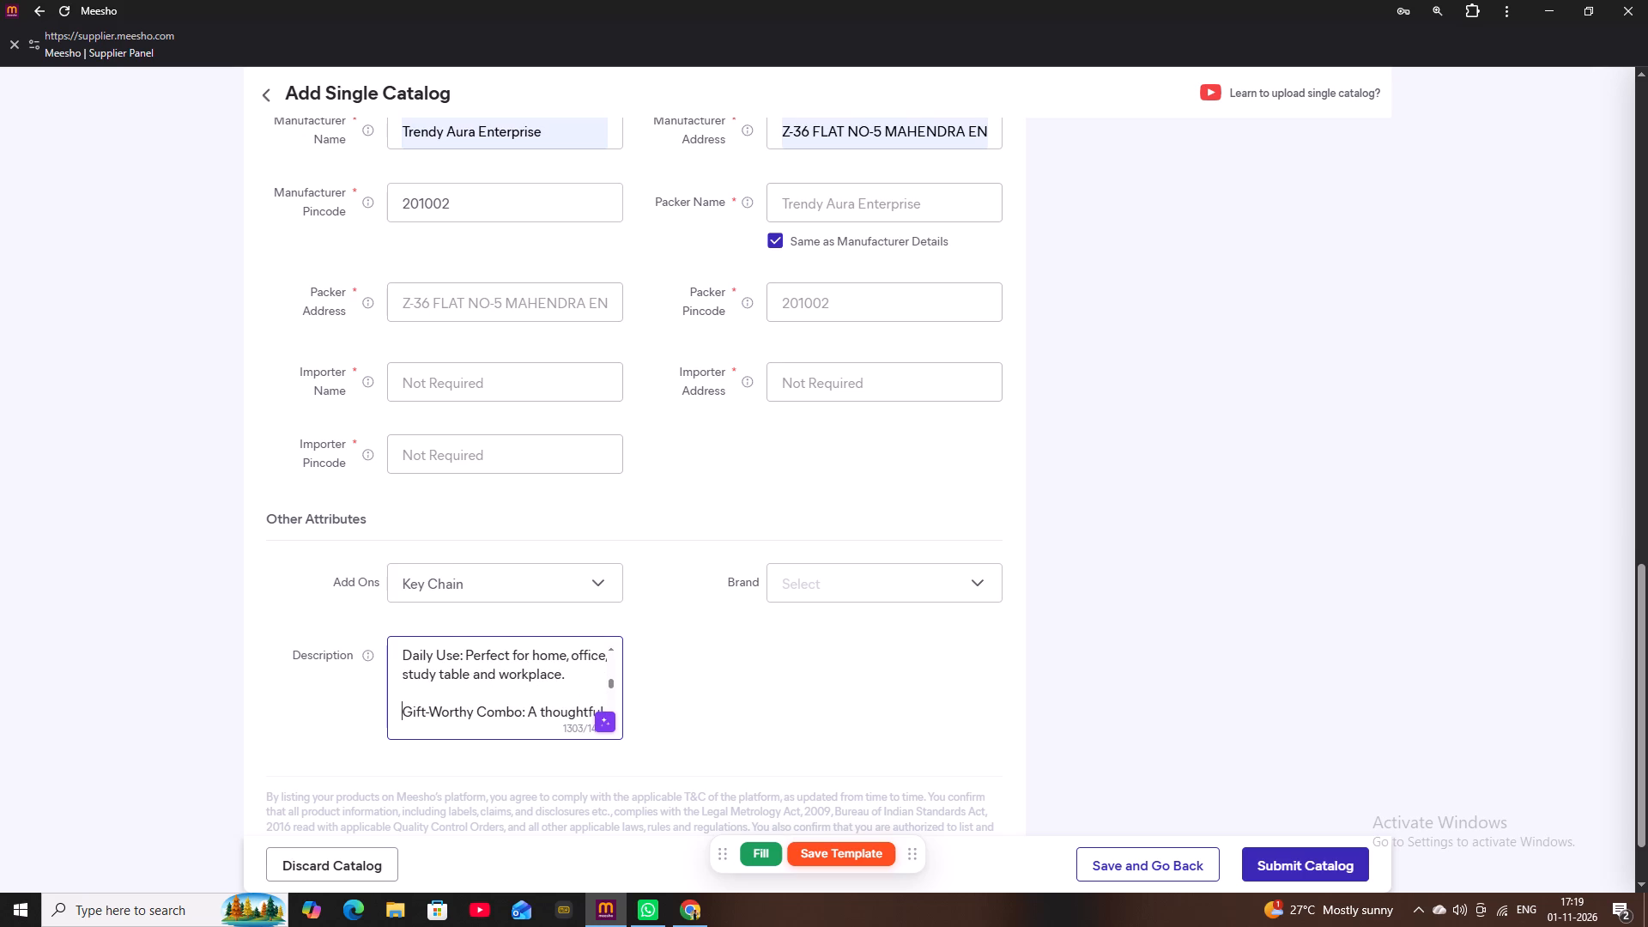
key("BackSpace")
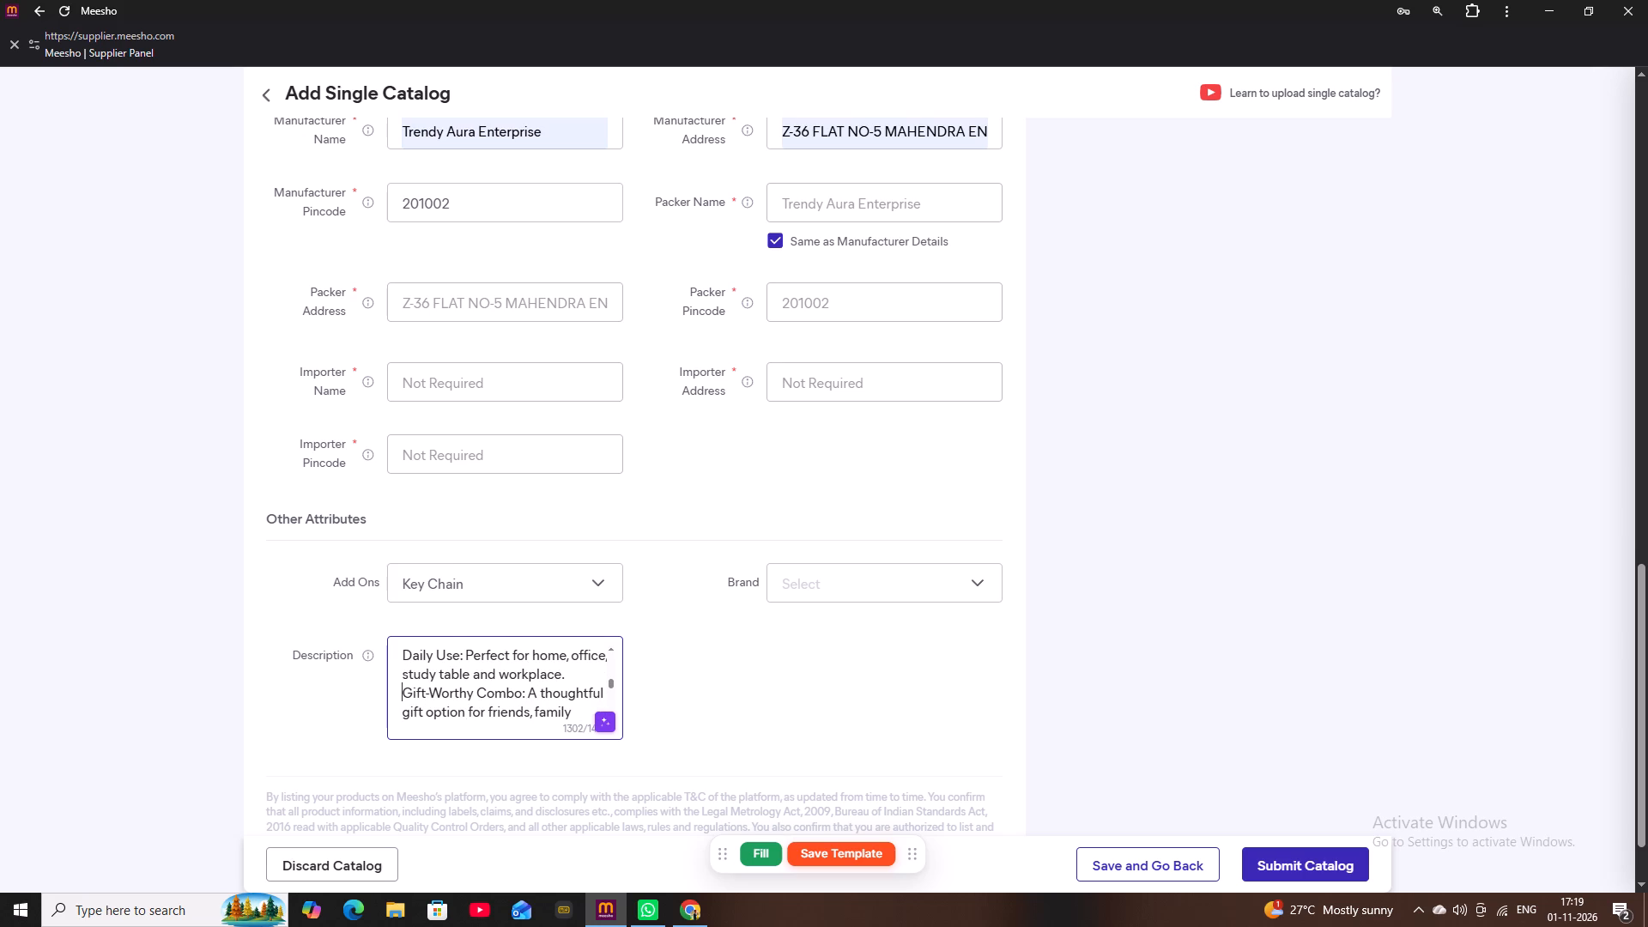
key("Down")
key("Down")
key("Down")
key("Down")
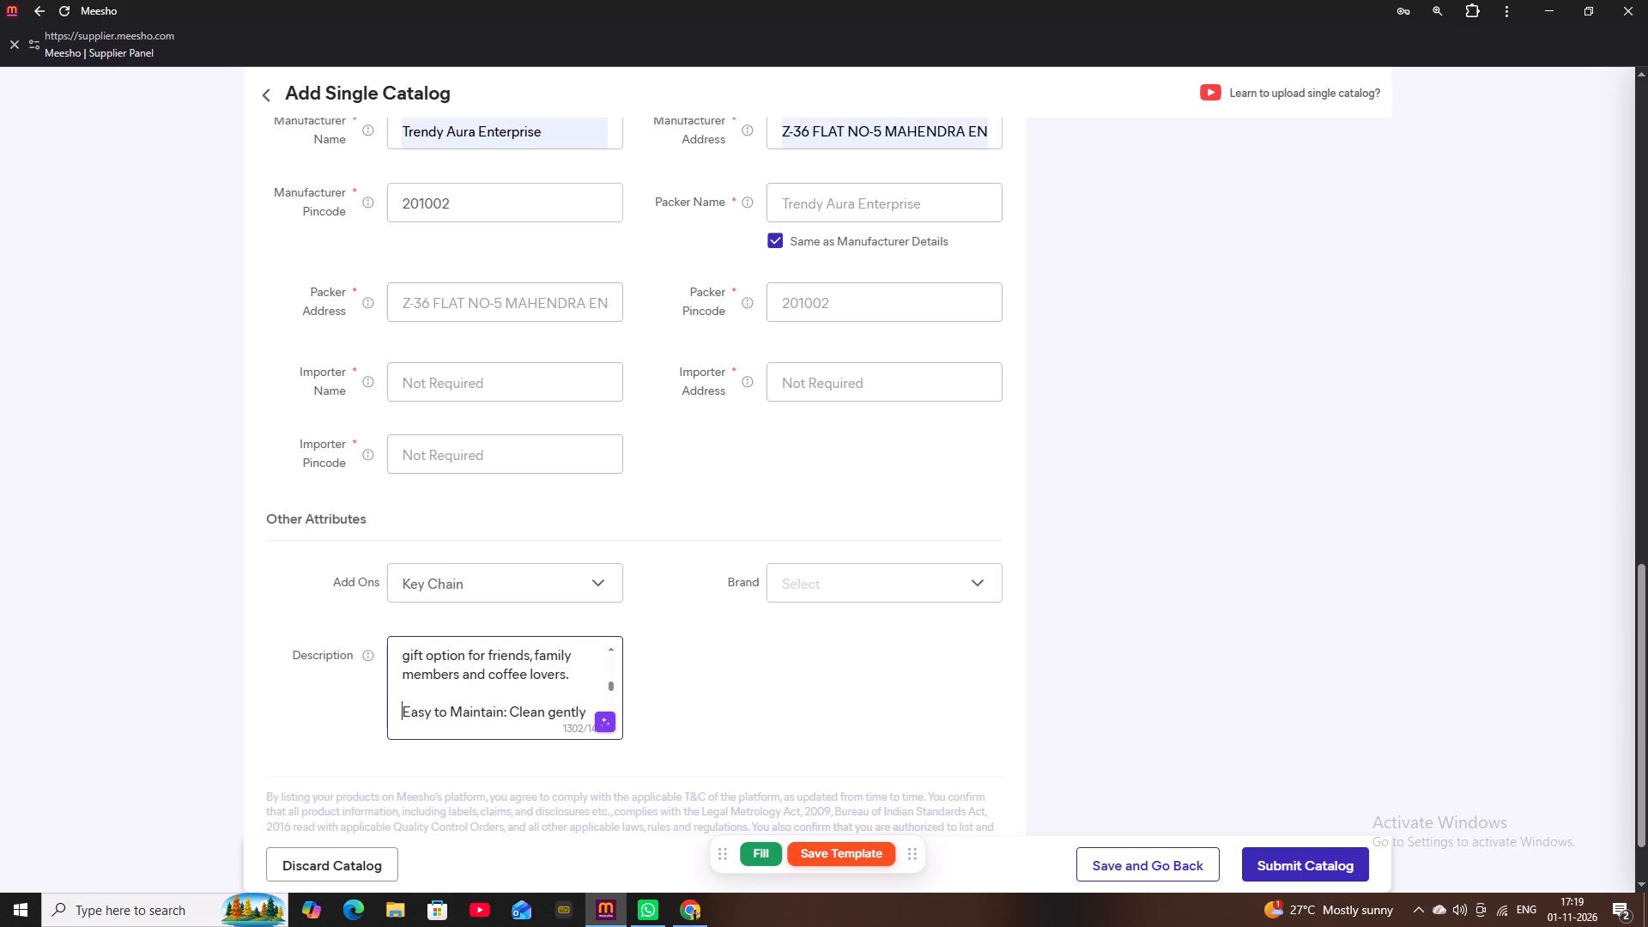
key("BackSpace")
Remove the gift emoji and leading space before "Perfect For:" in the Description, keeping one blank line above the heading.
key("Down")
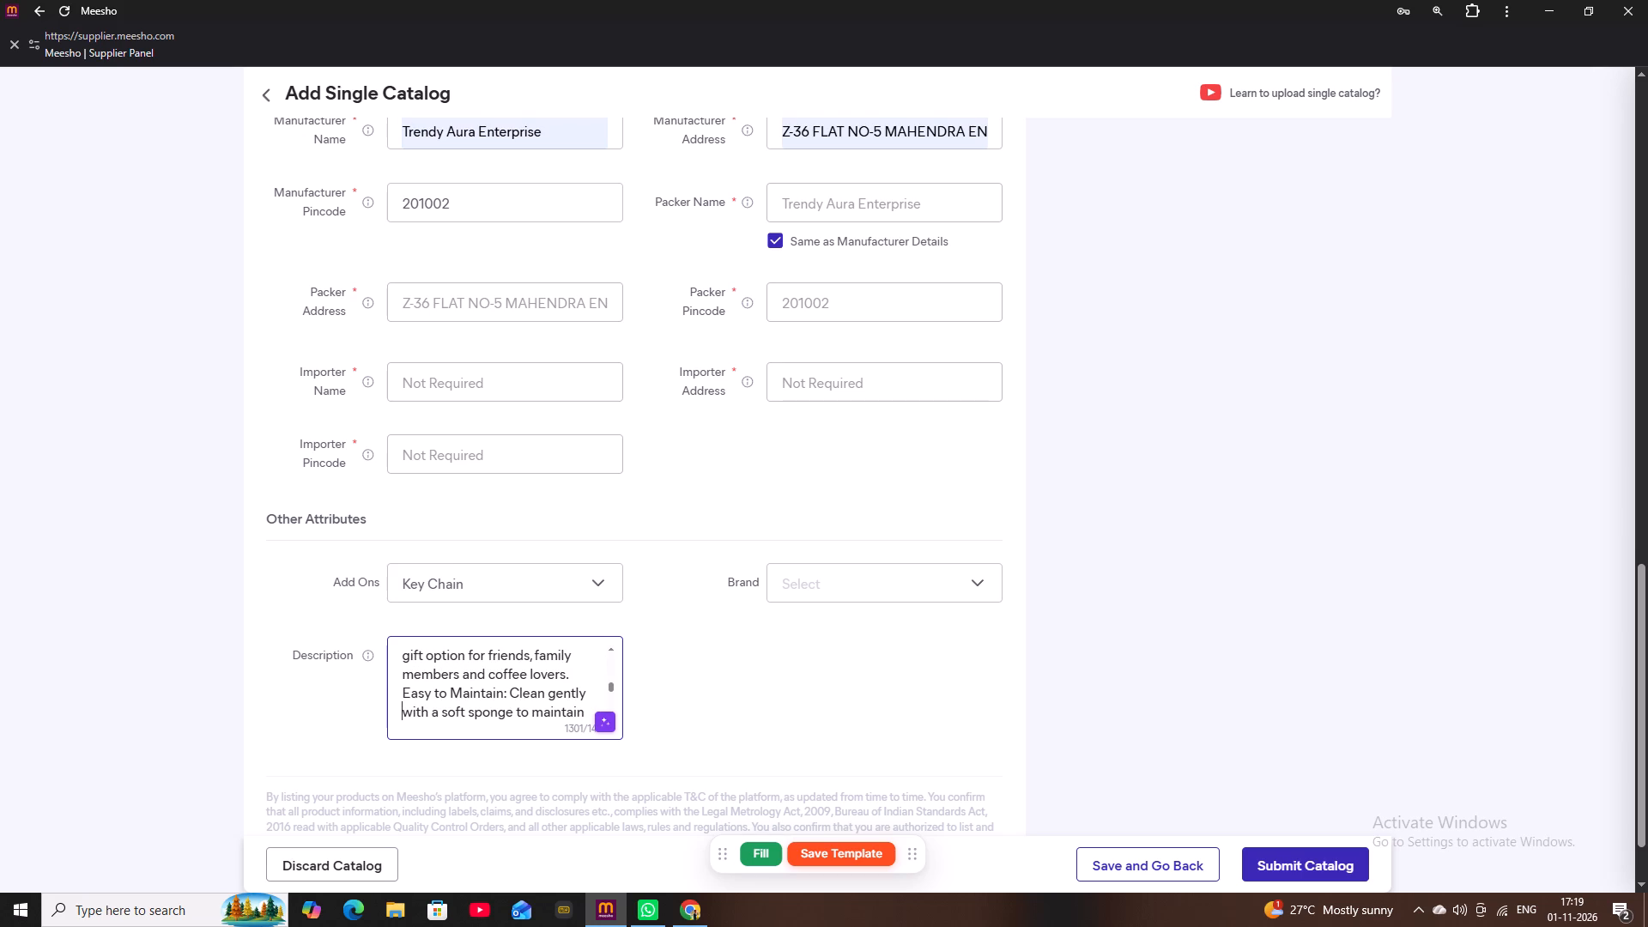
key("Down")
key("Down")
key("Down")
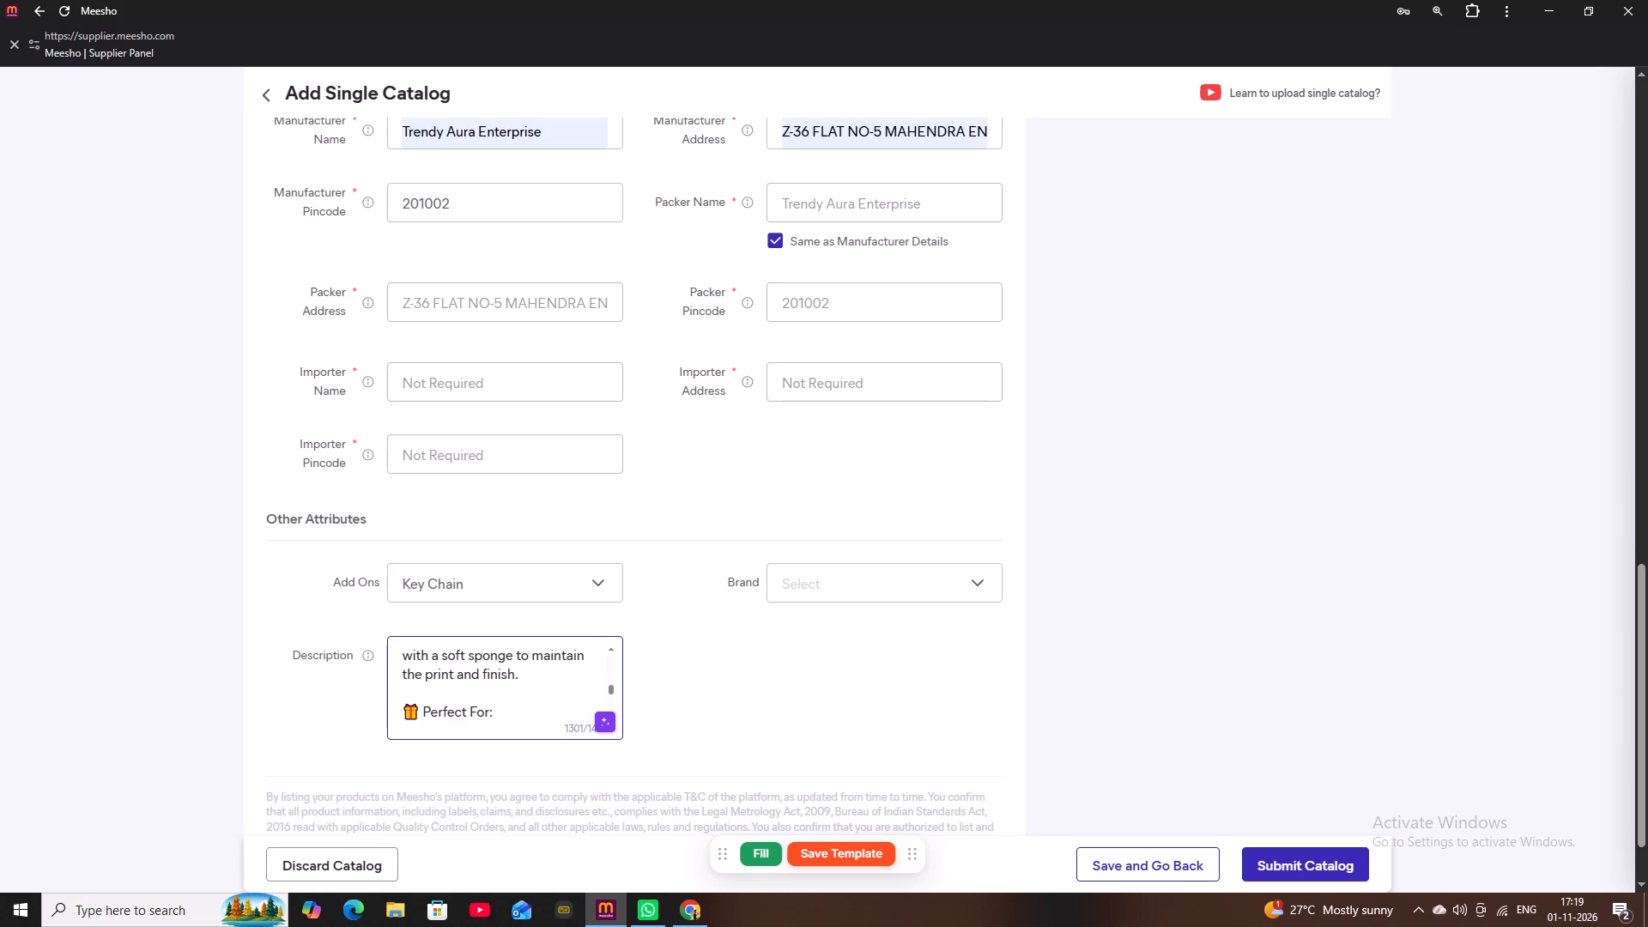
key("Right")
key("BackSpace")
key("BackSpace")
key("Right")
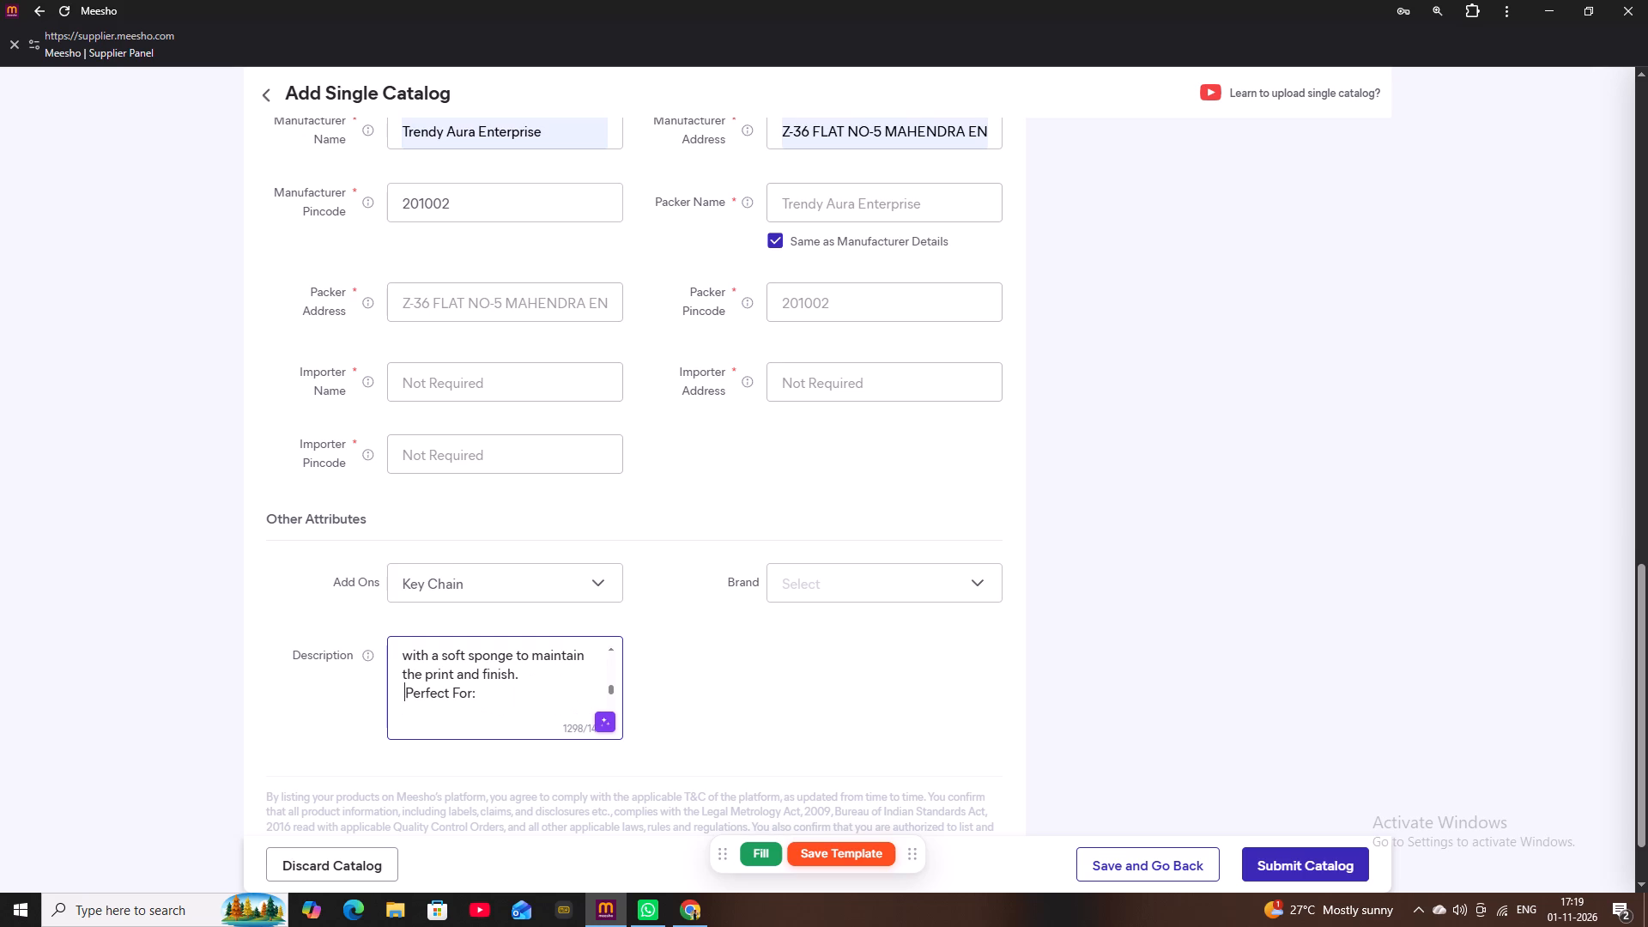
key("BackSpace")
key("Return")
Remove the blank lines above Birthday Gifts, Friendship Gifts and Return Gifts in the Description's Perfect For list.
key("Down")
key("Down")
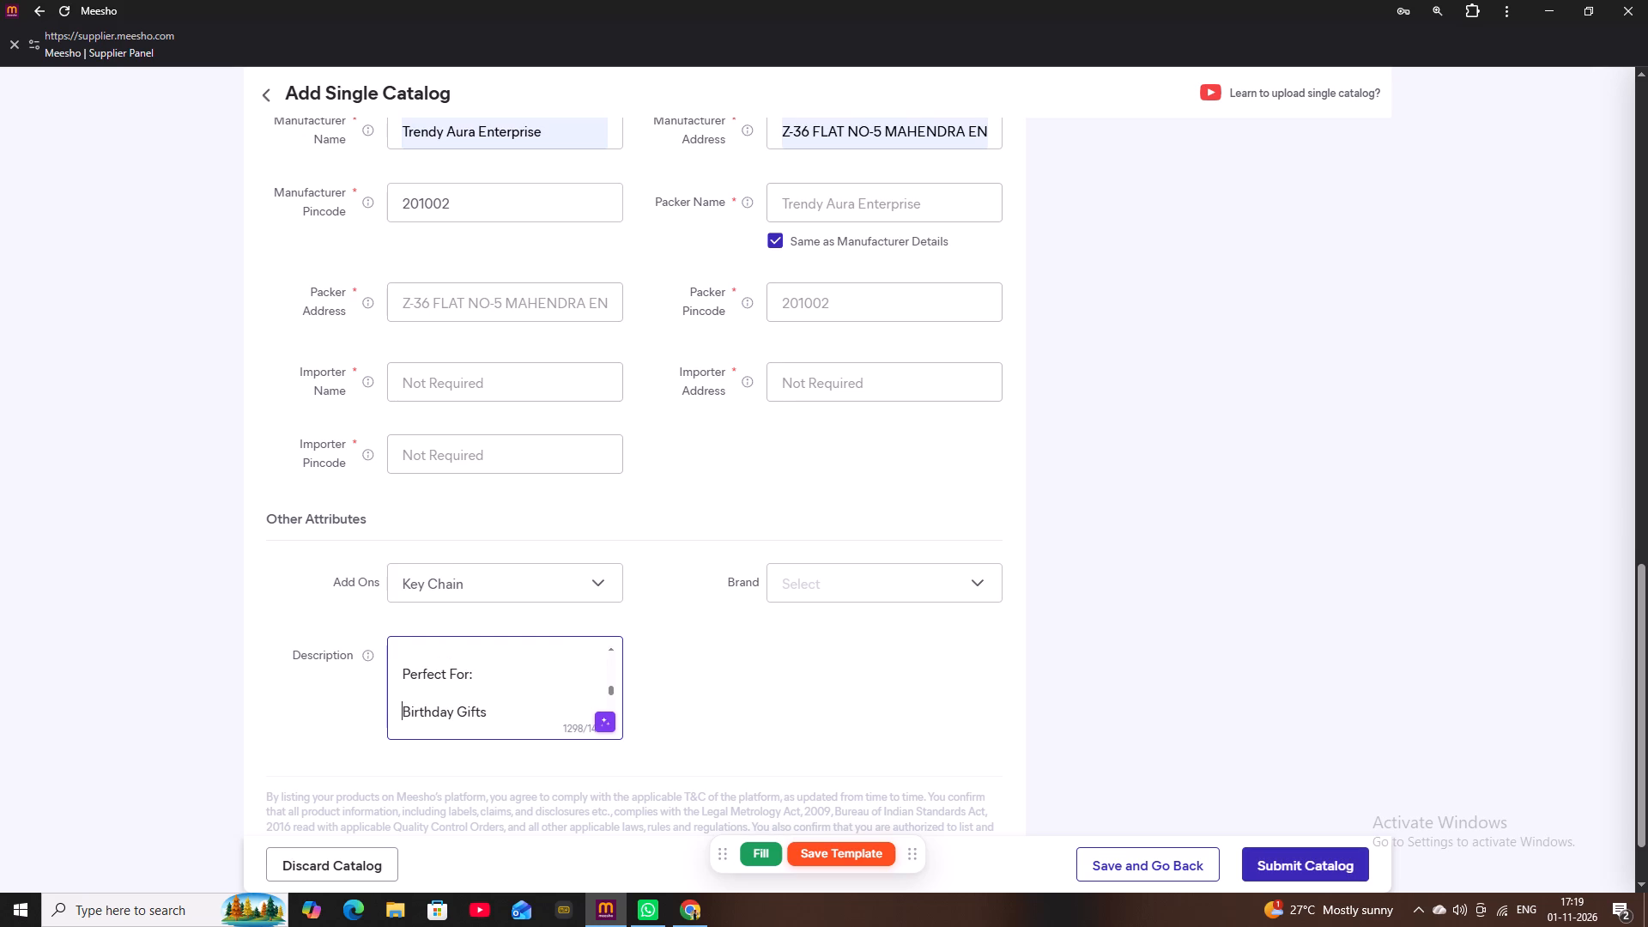
key("BackSpace")
key("Down")
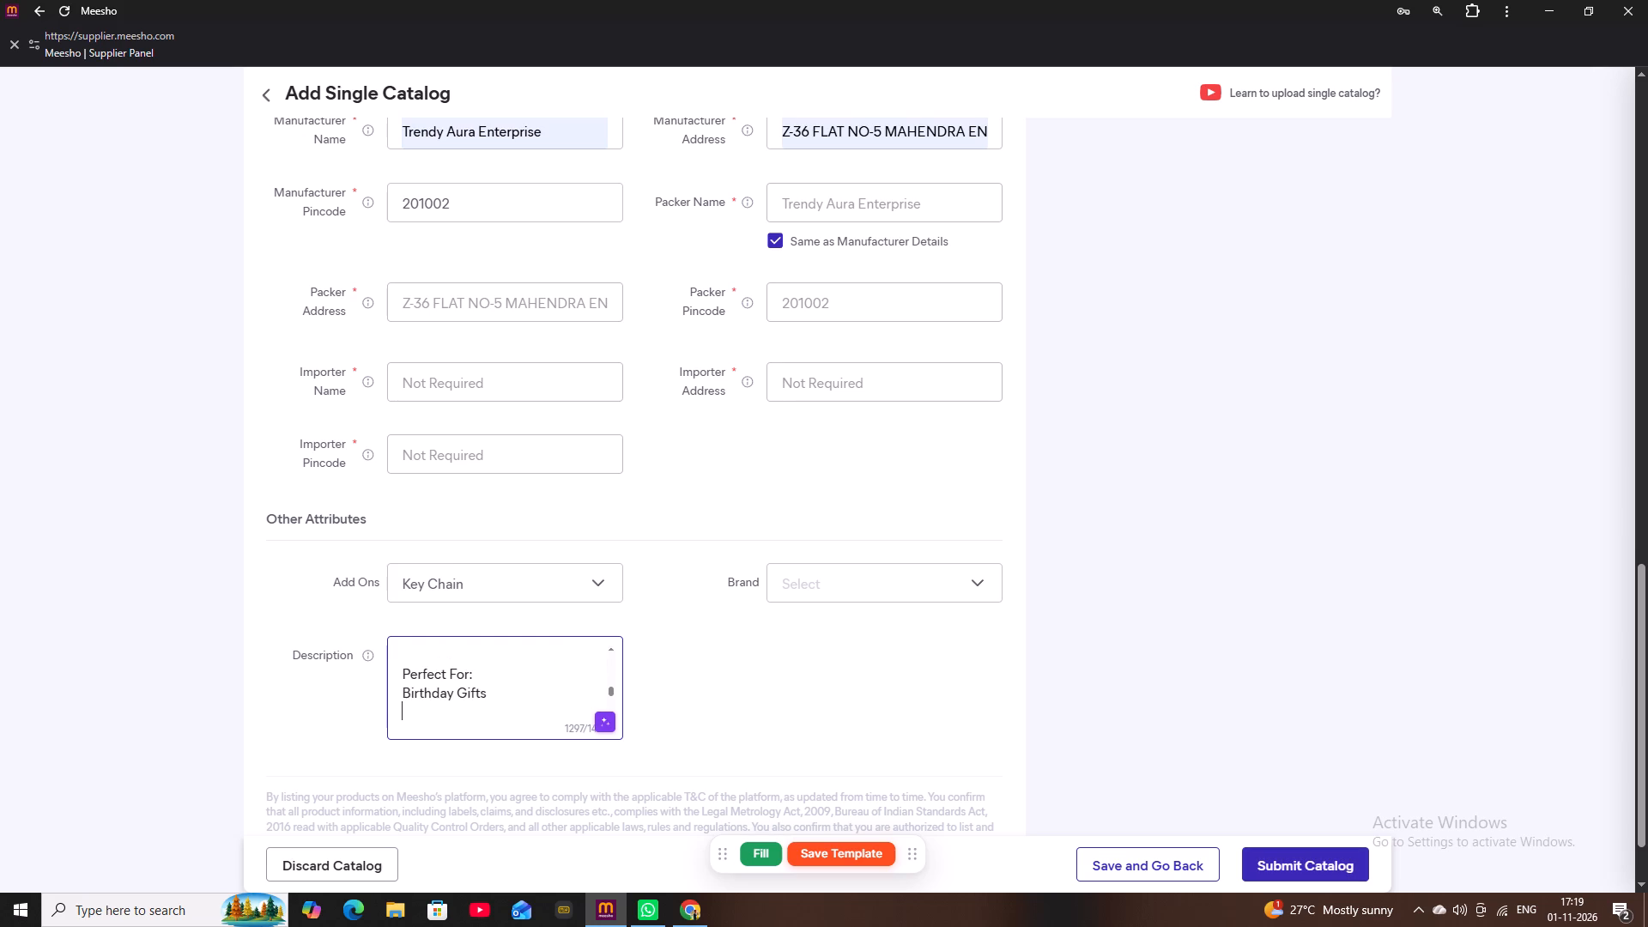
key("BackSpace")
key("Down")
key("Down")
key("Down")
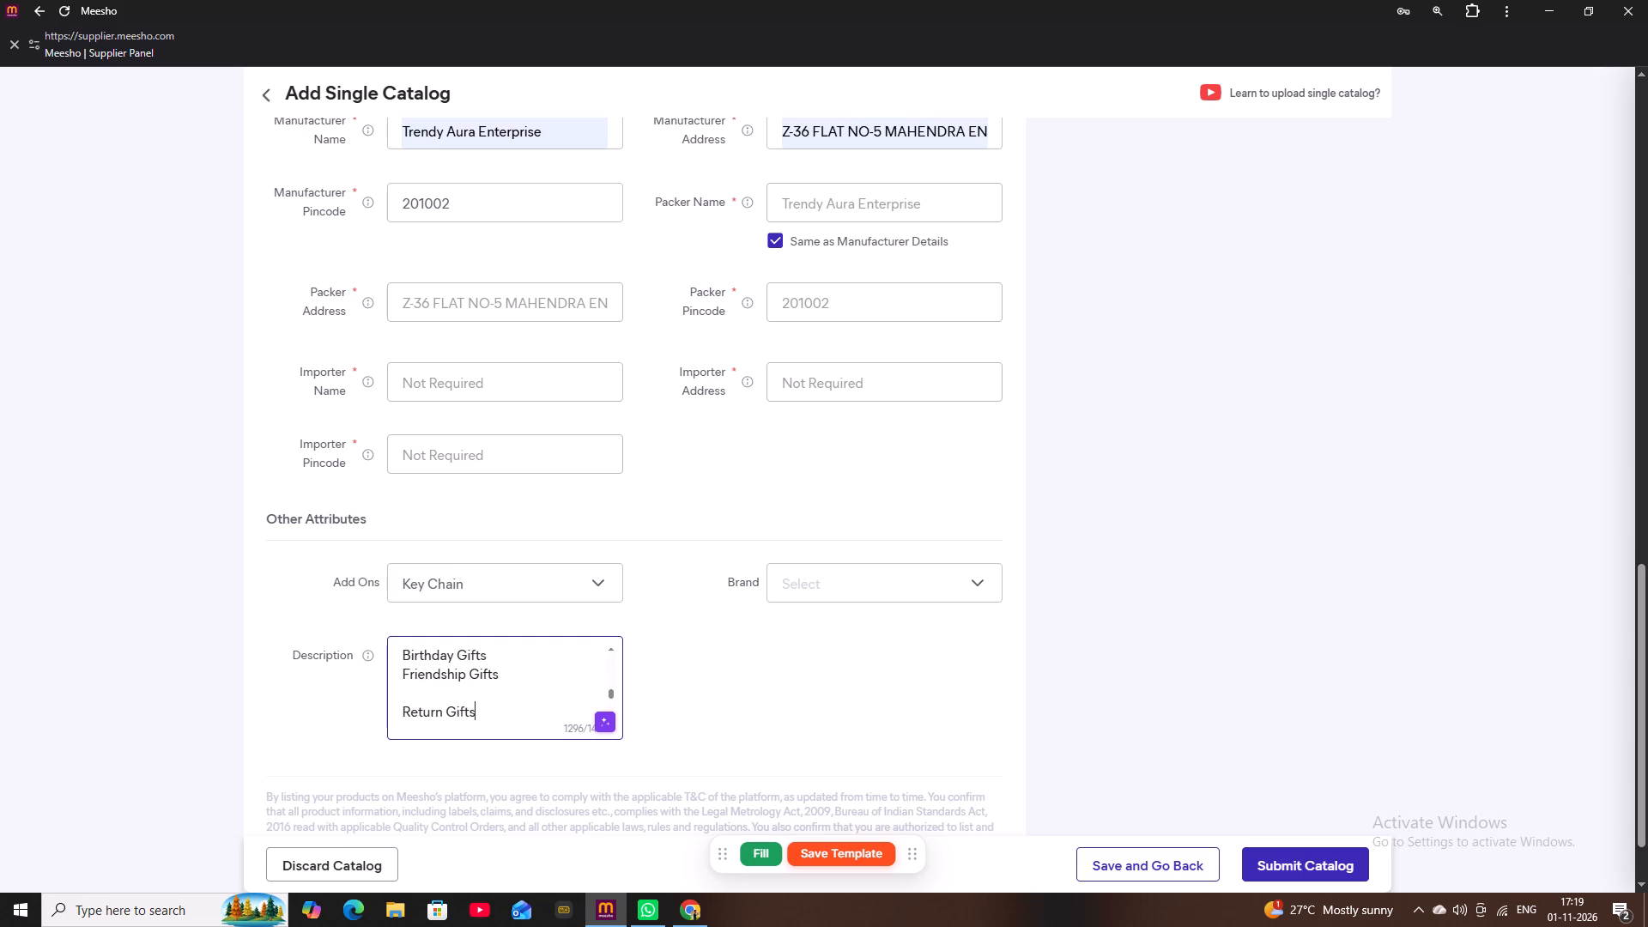
key("Left")
key("Up")
key("BackSpace")
Remove the blank lines above Office Gift Ideas, Coffee and Tea Lovers and Special Occasion Gifts in the Description.
key("Down")
key("Down")
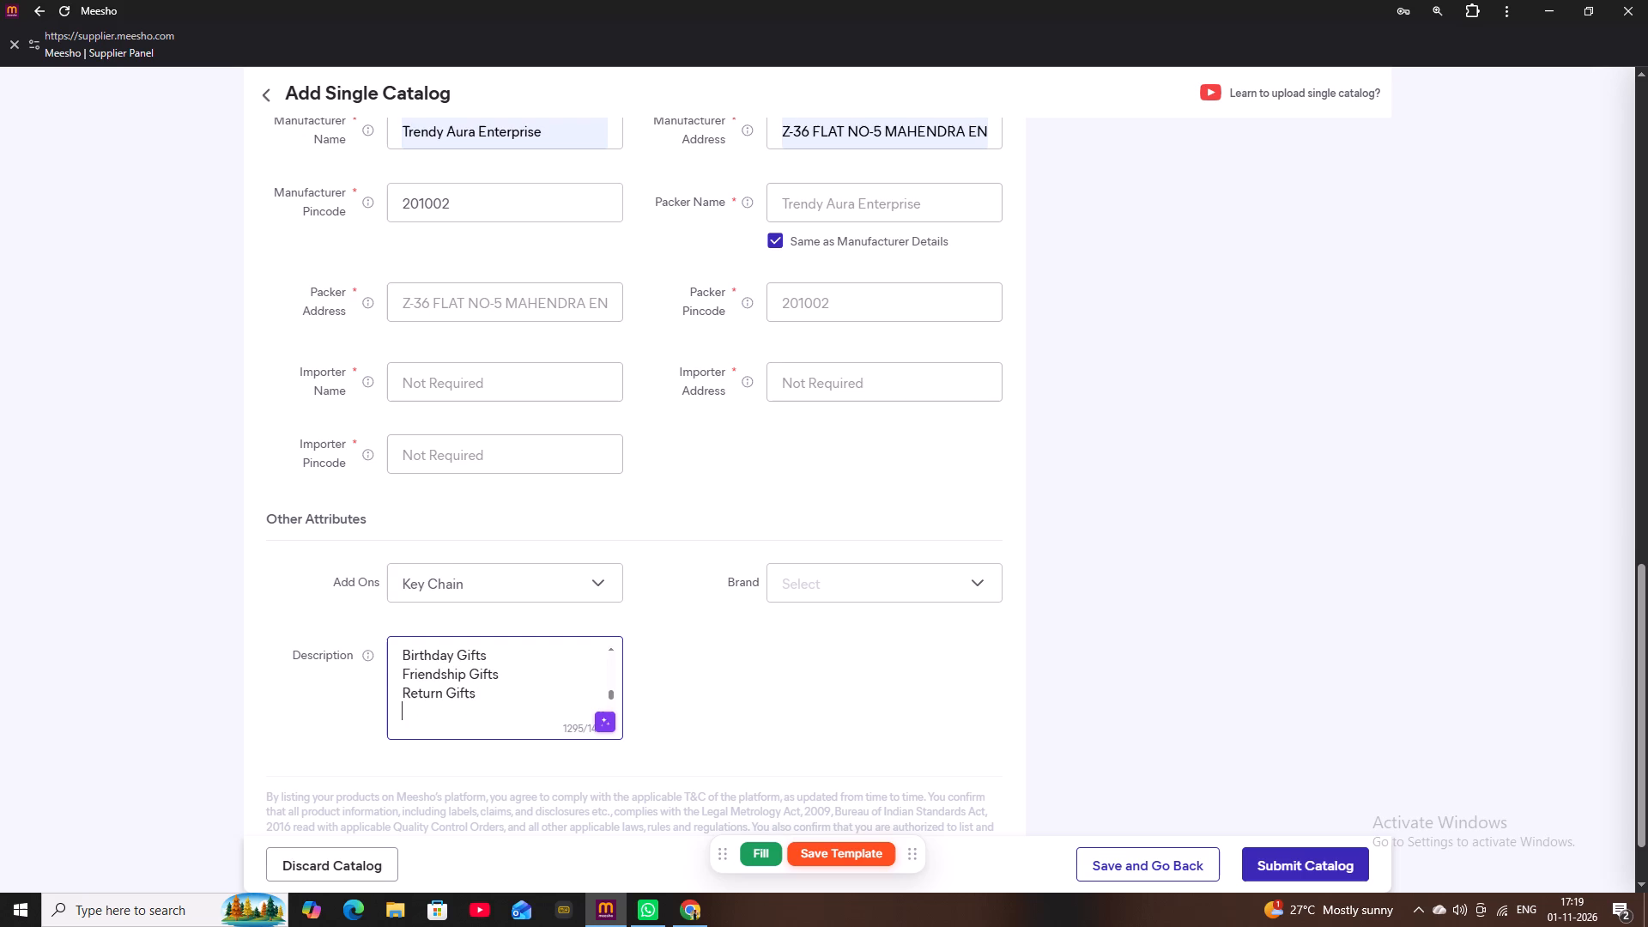
key("BackSpace")
key("Down")
key("Down")
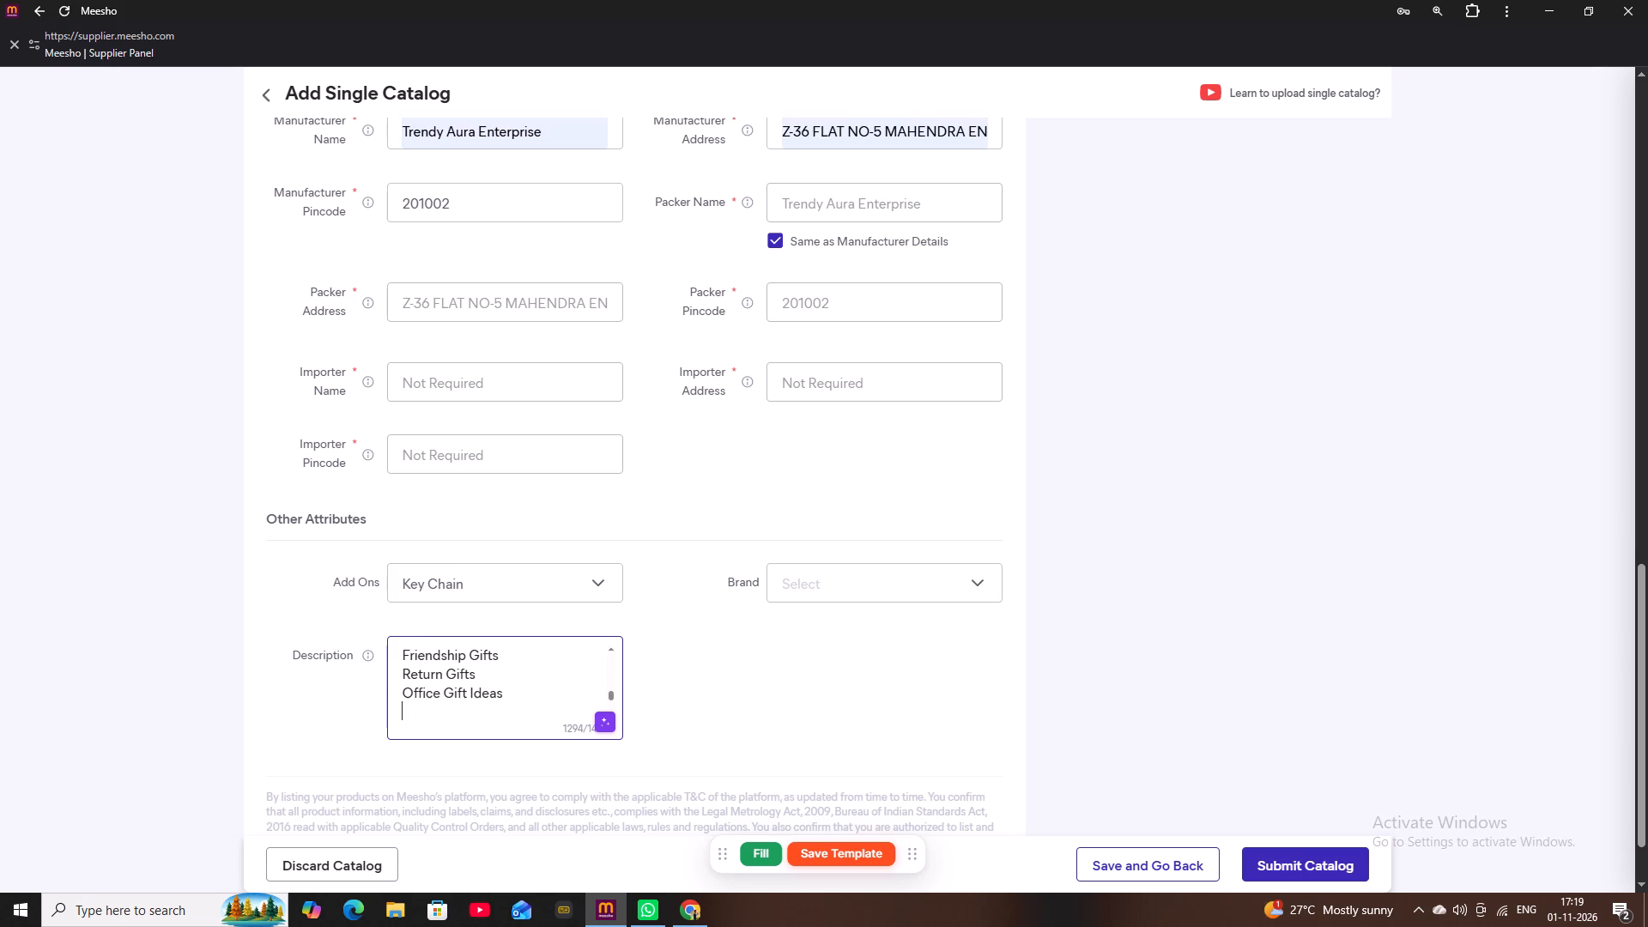
key("BackSpace")
key("Down")
key("Down")
key("BackSpace")
key("Down")
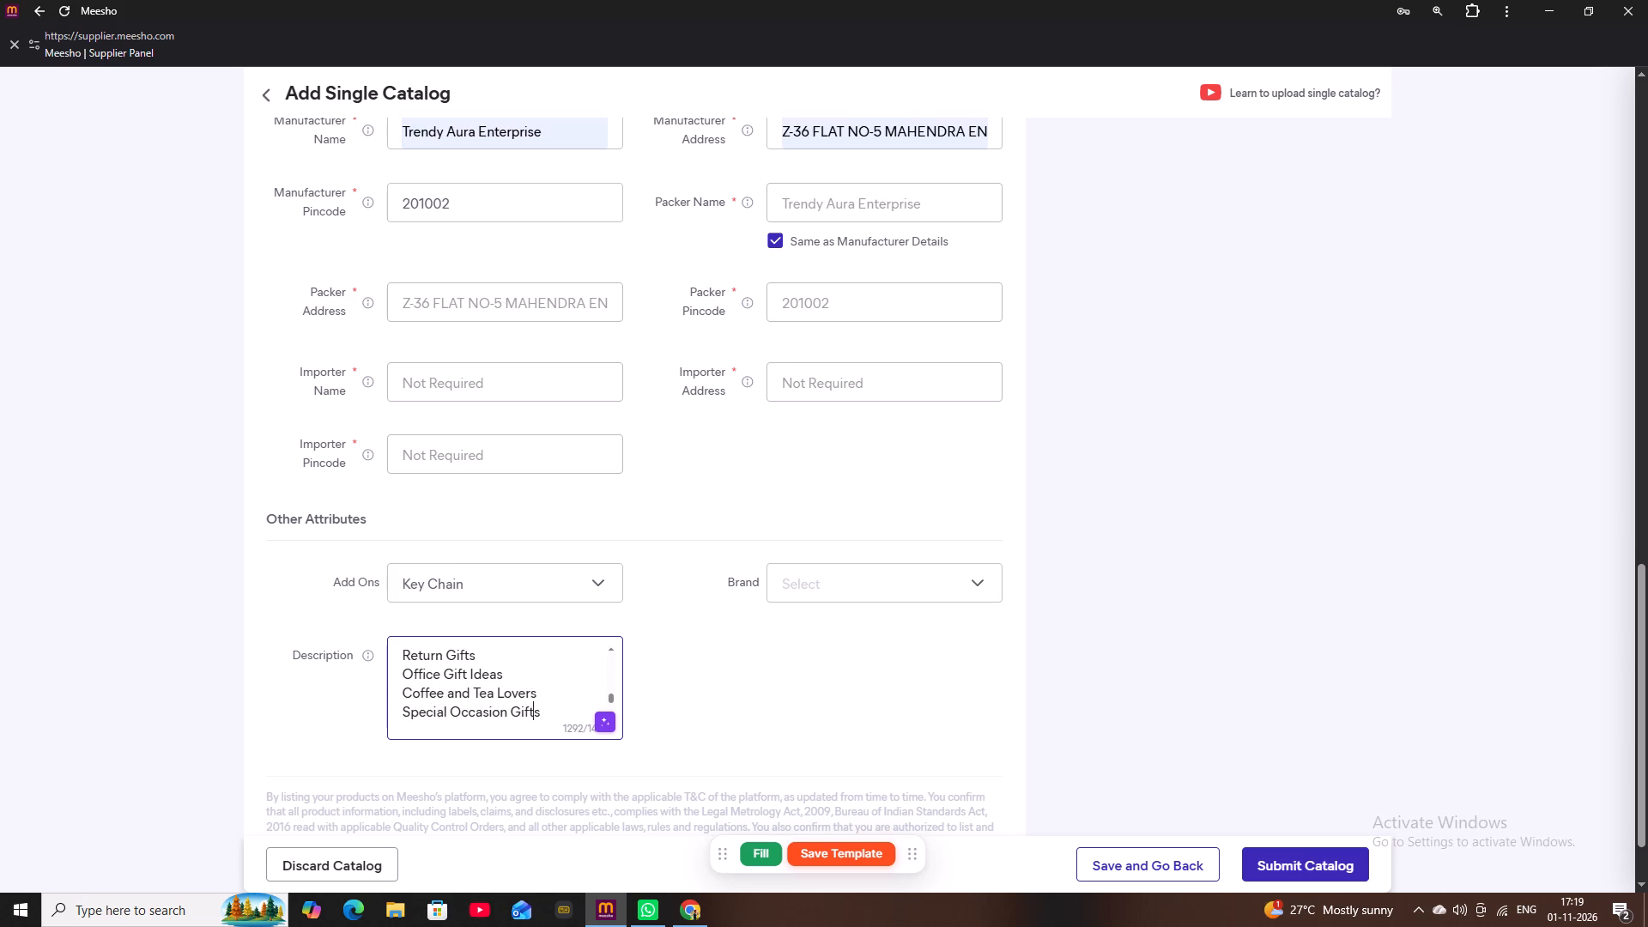
Remove the blank line, the box emoji and the leading space before "Package Contents:" in the Description.
key("Down")
key("BackSpace")
key("Down")
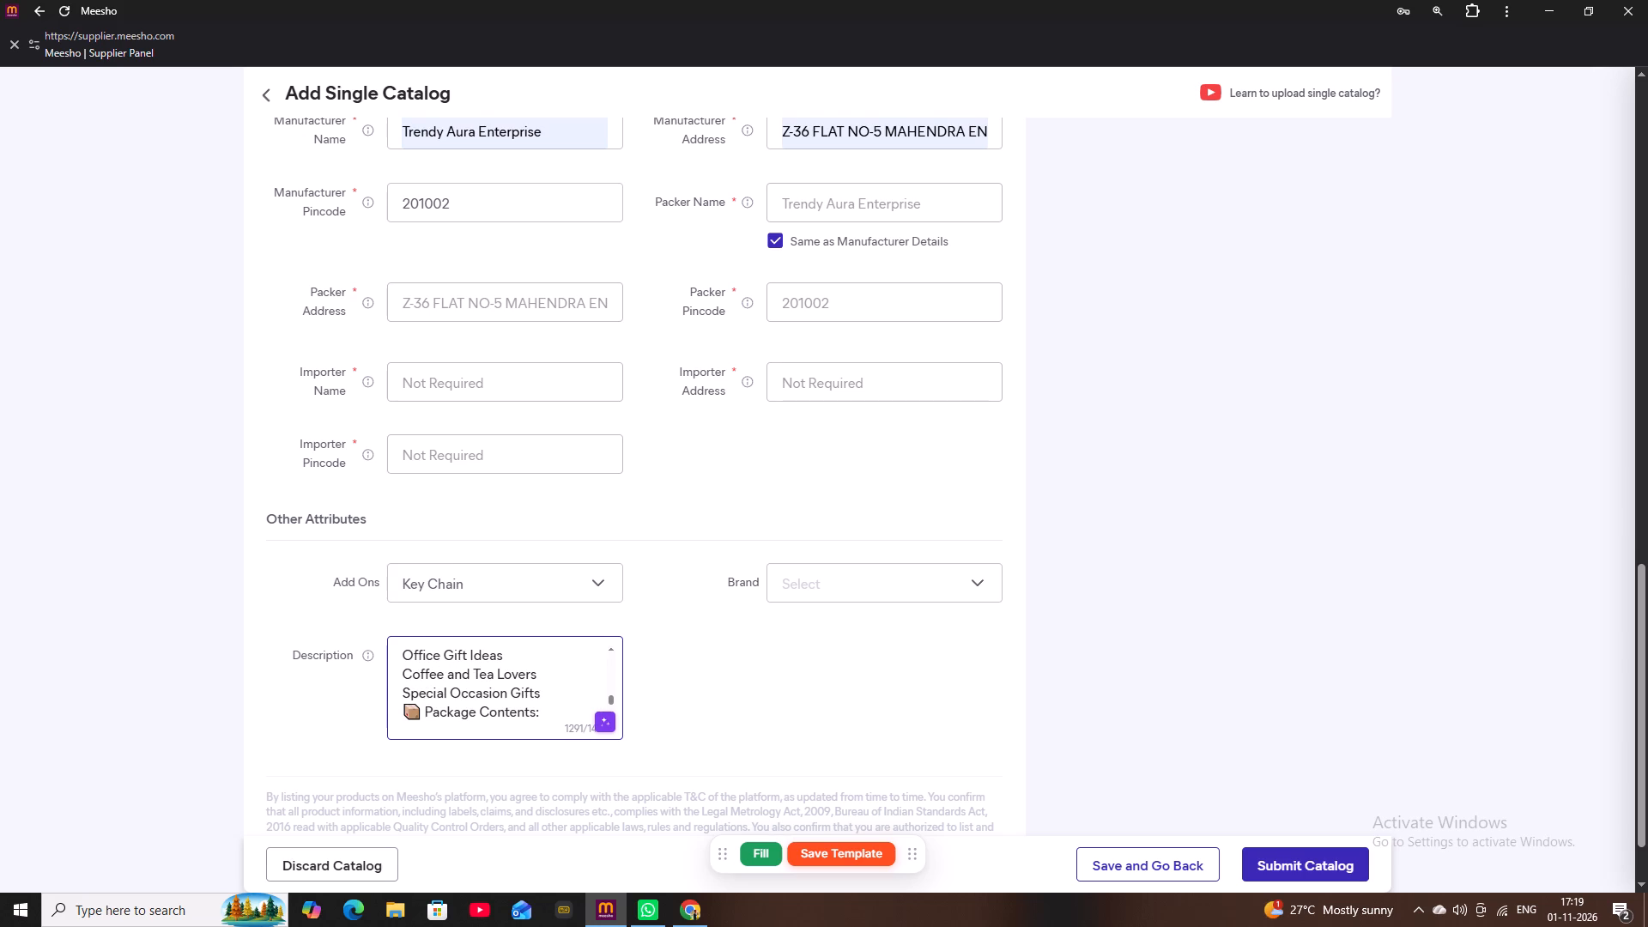
key("Left")
key("Left")
key("Left")
key("Left")
key("Left")
key("Left")
key("Left")
key("Left")
key("Left")
key("Left")
key("Left")
key("Left")
key("Left")
key("Left")
key("Left")
key("Left")
key("Left")
key("Left")
key("Left")
key("Left")
key("Down")
key("Left")
key("Left")
key("Left")
key("Left")
key("Left")
key("Left")
key("Left")
key("Left")
key("Left")
key("Left")
key("Left")
key("Left")
key("Left")
key("Left")
key("Left")
key("Left")
key("Left")
key("BackSpace")
key("BackSpace")
key("Down")
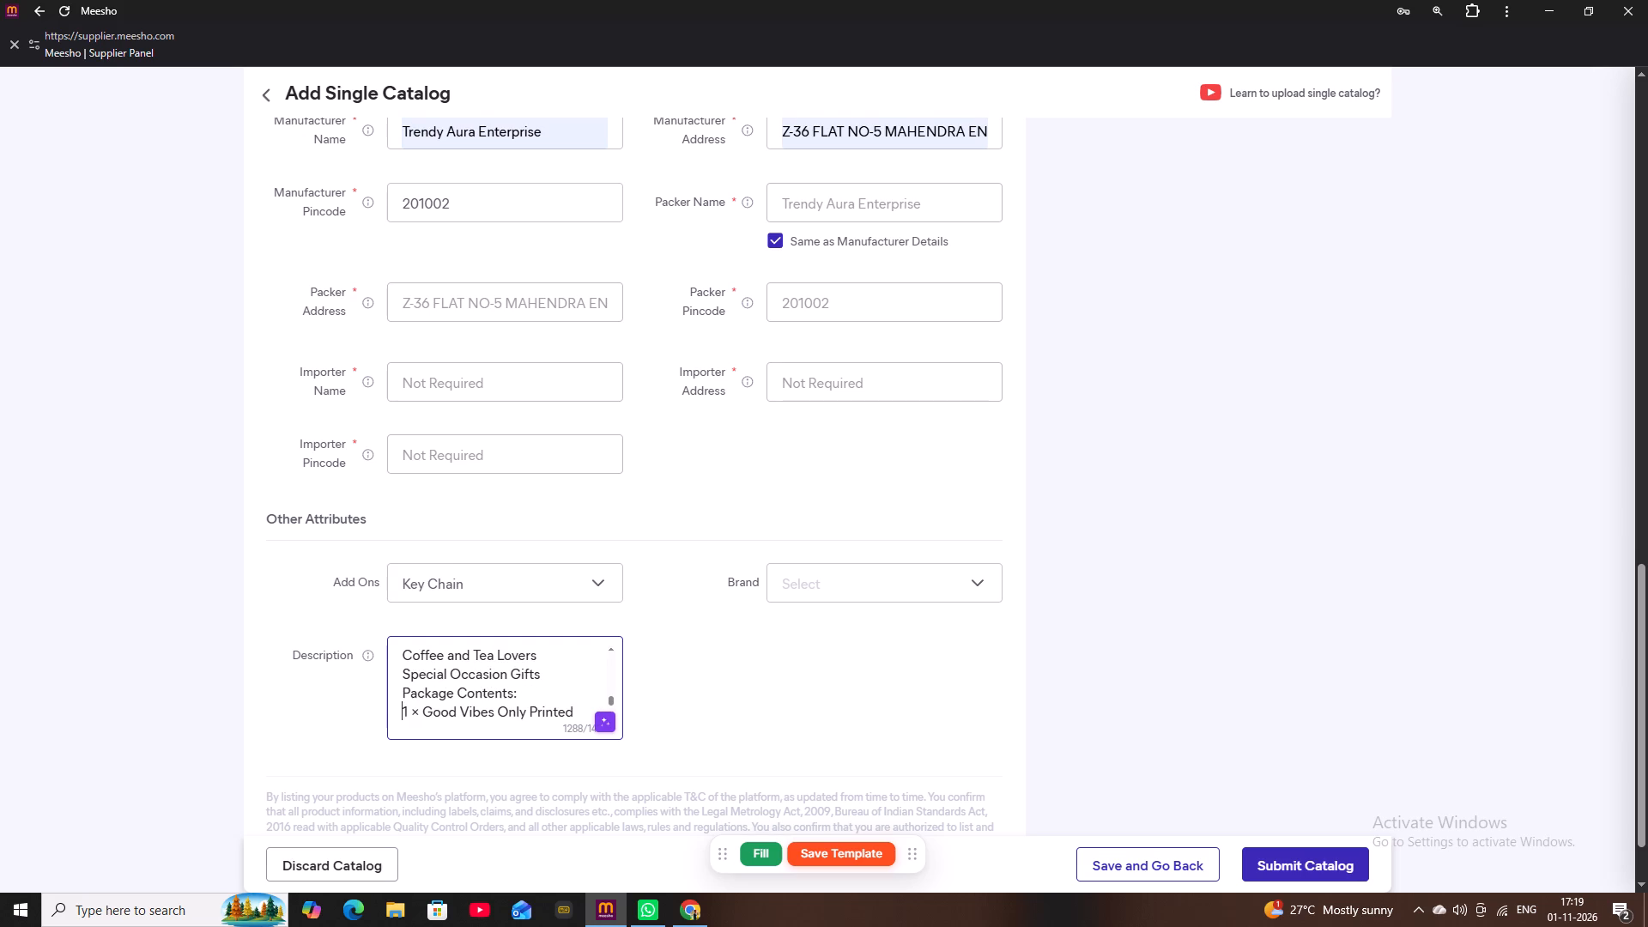
key("Down")
key("Down")
key("Down")
key("Down")
key("Down")
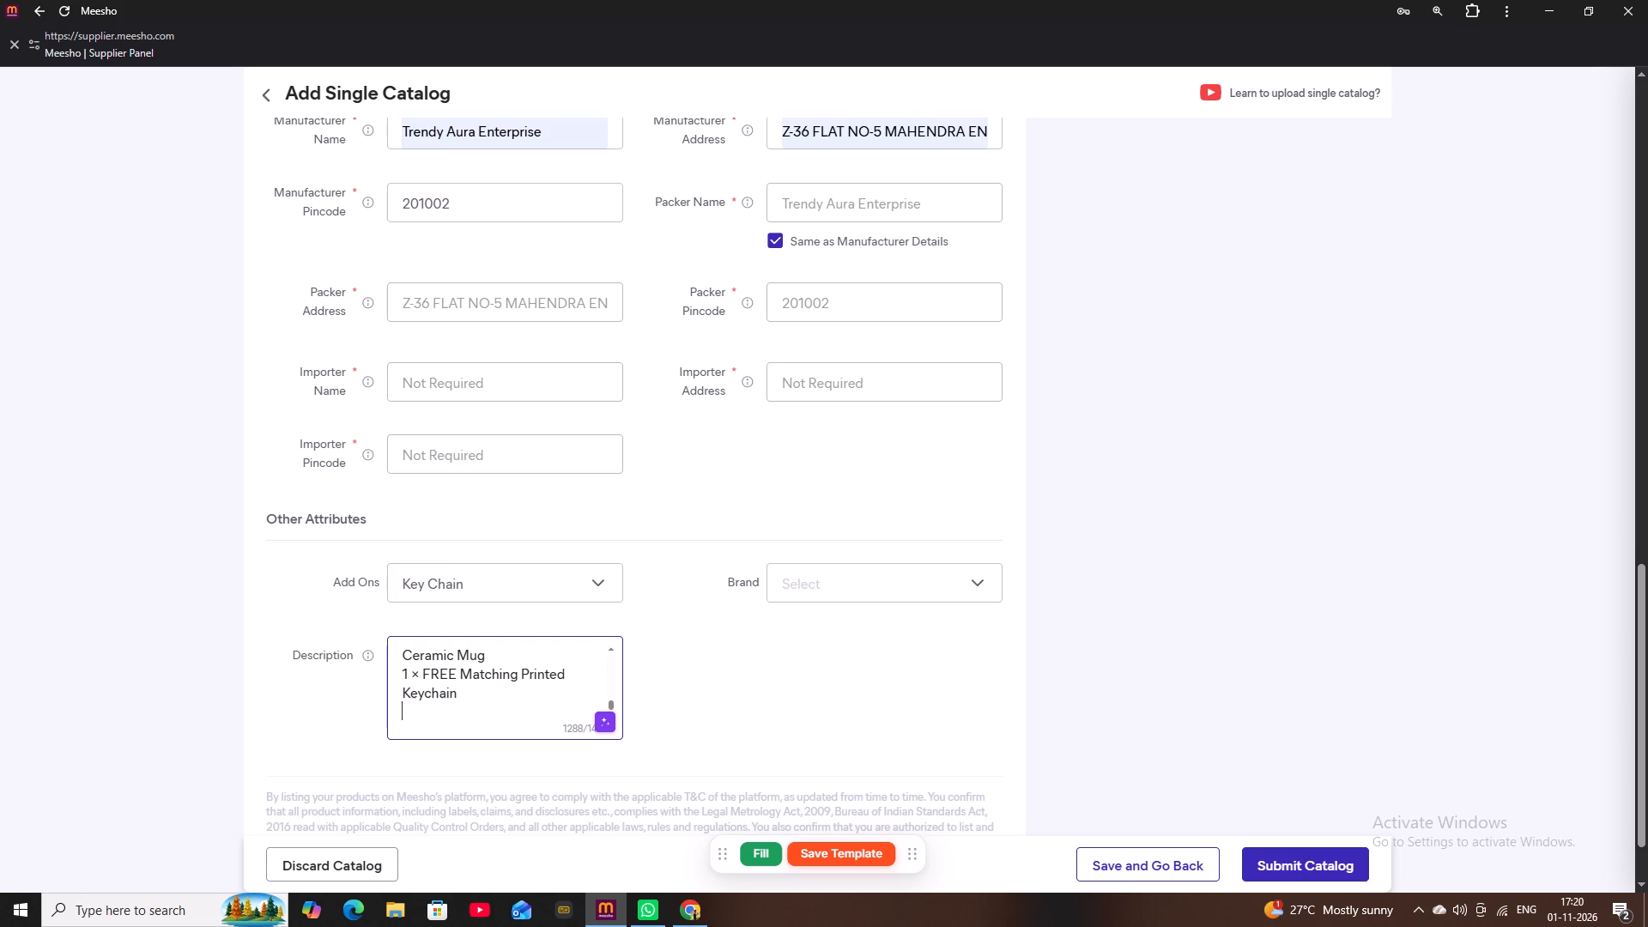
key("Down")
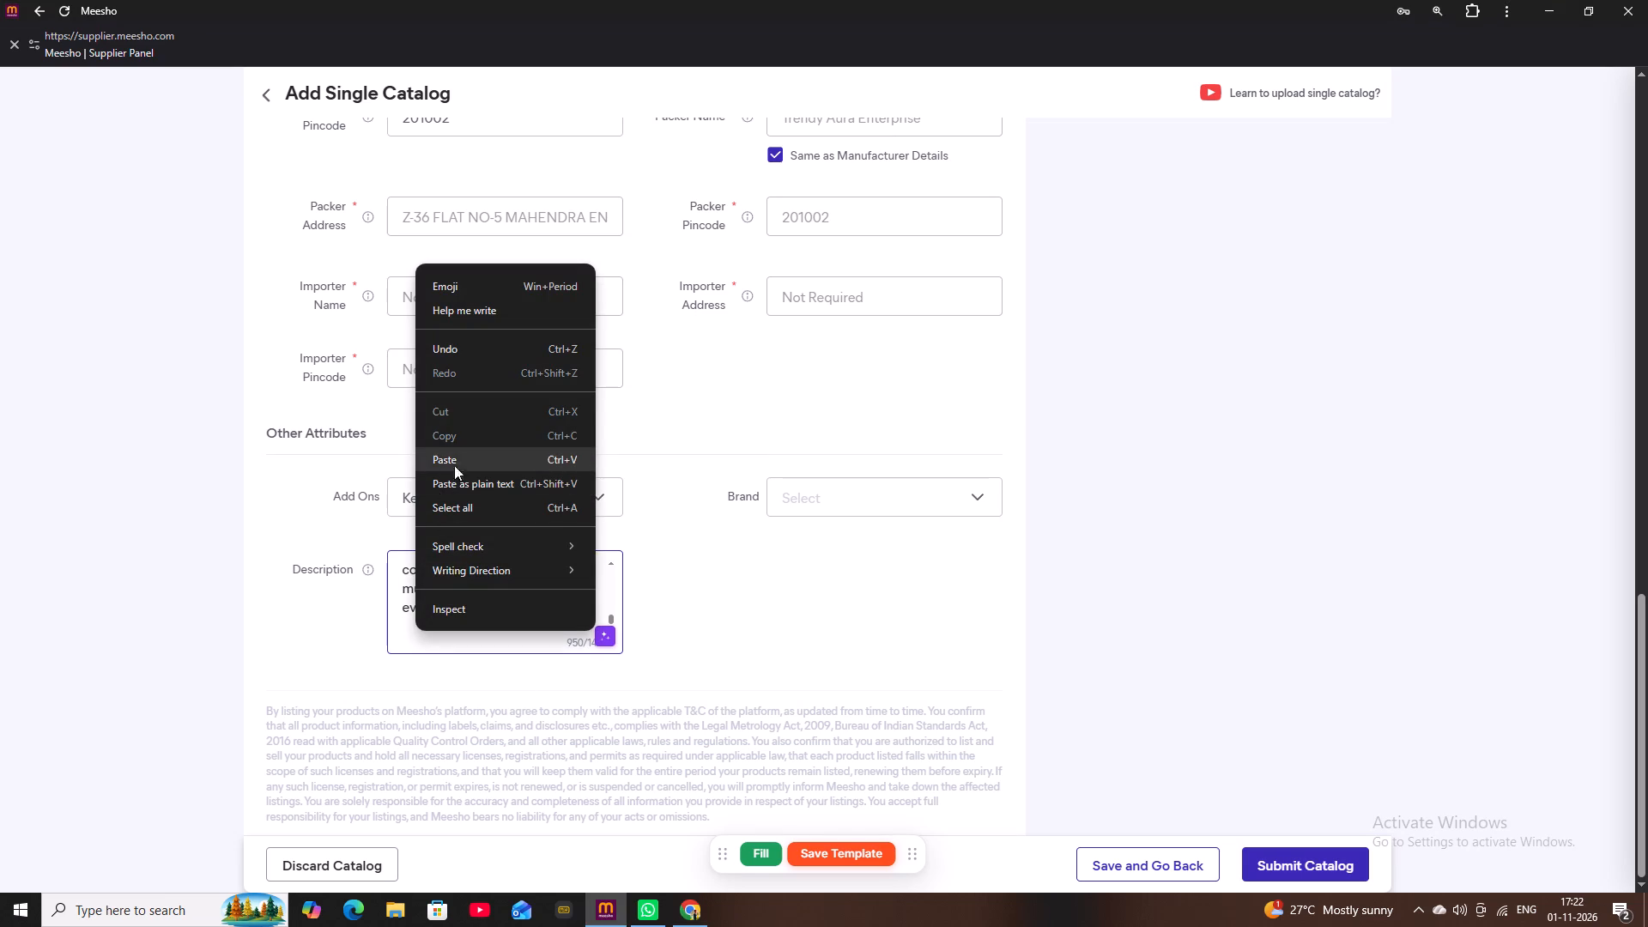
key("Return")
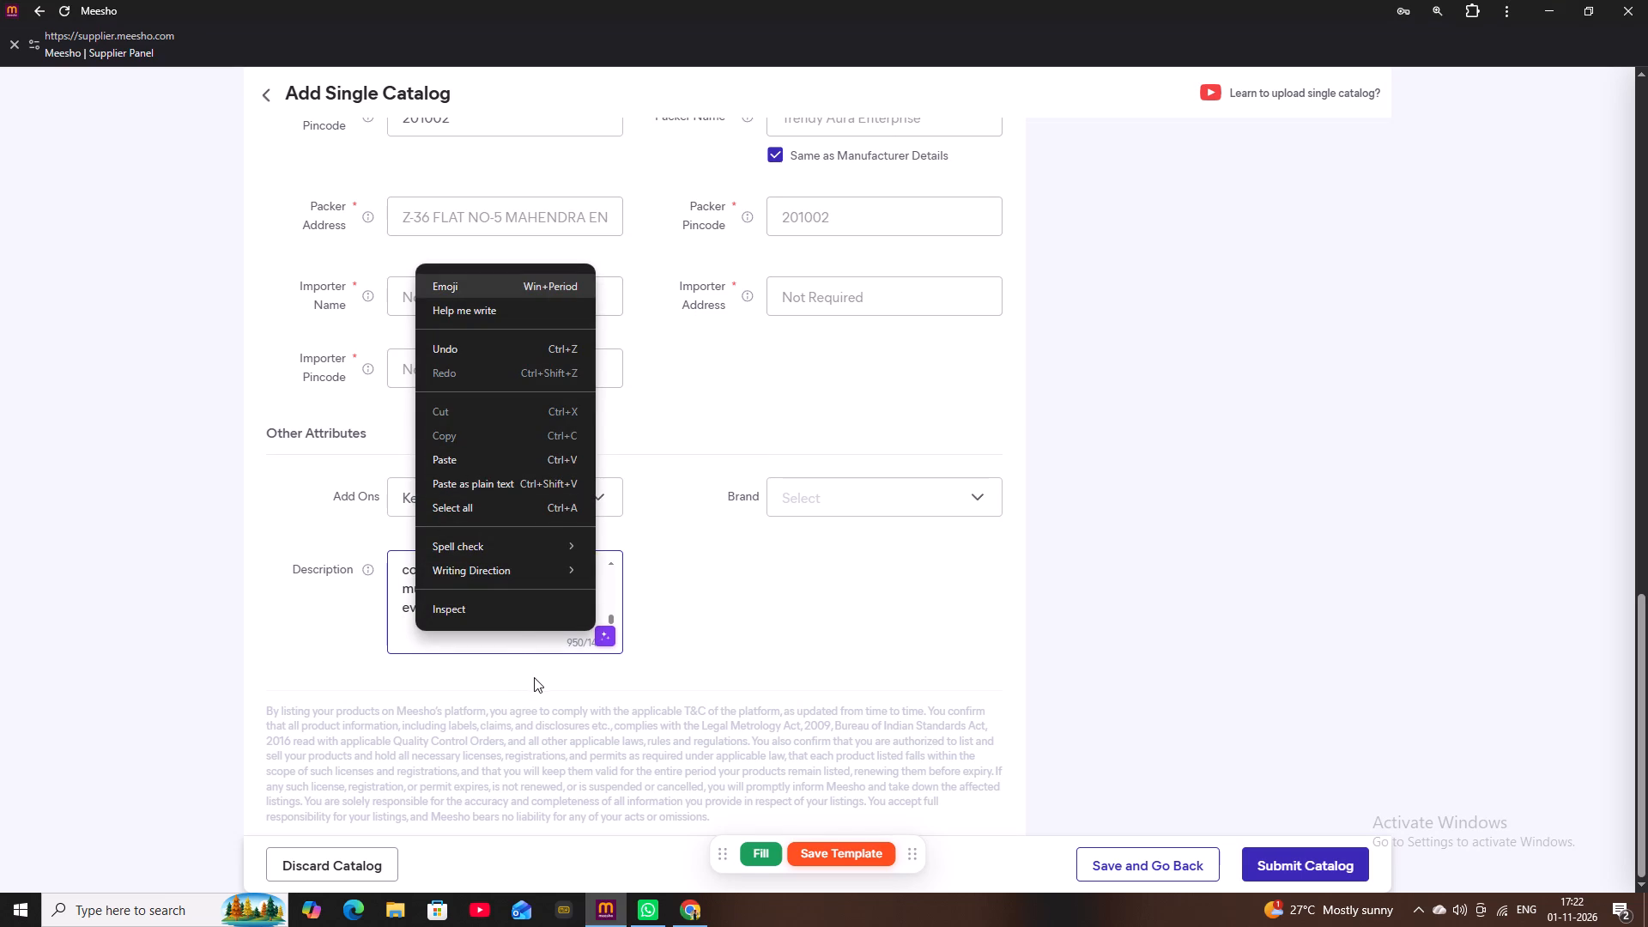
left_click(450, 644)
key("Return")
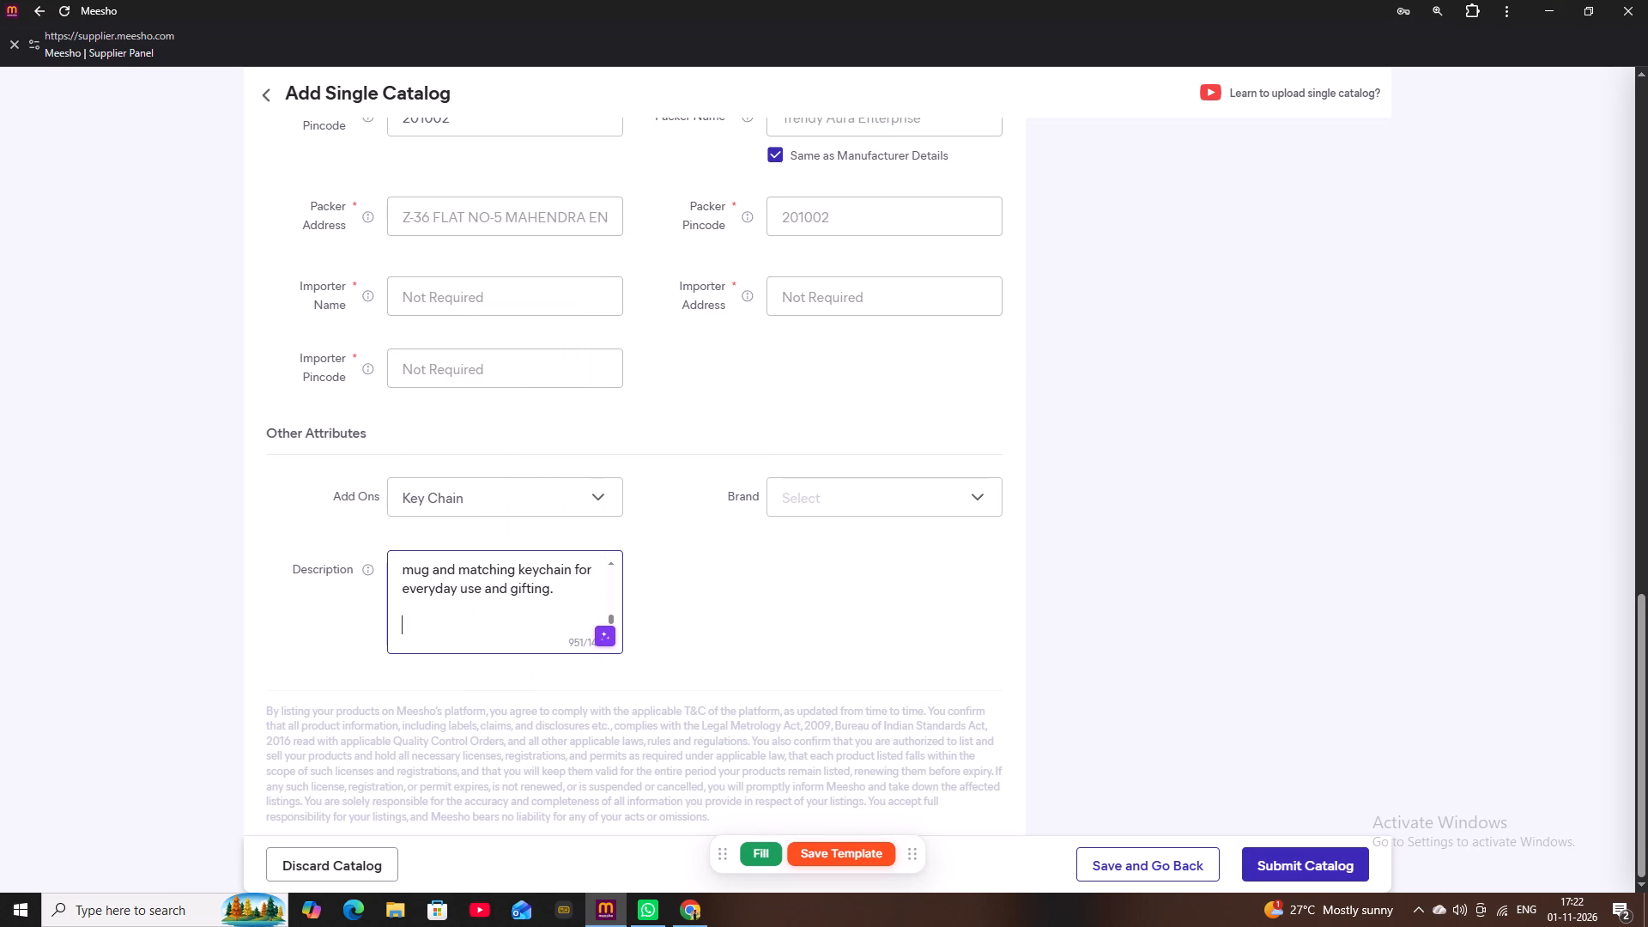
right_click(448, 624)
left_click(499, 453)
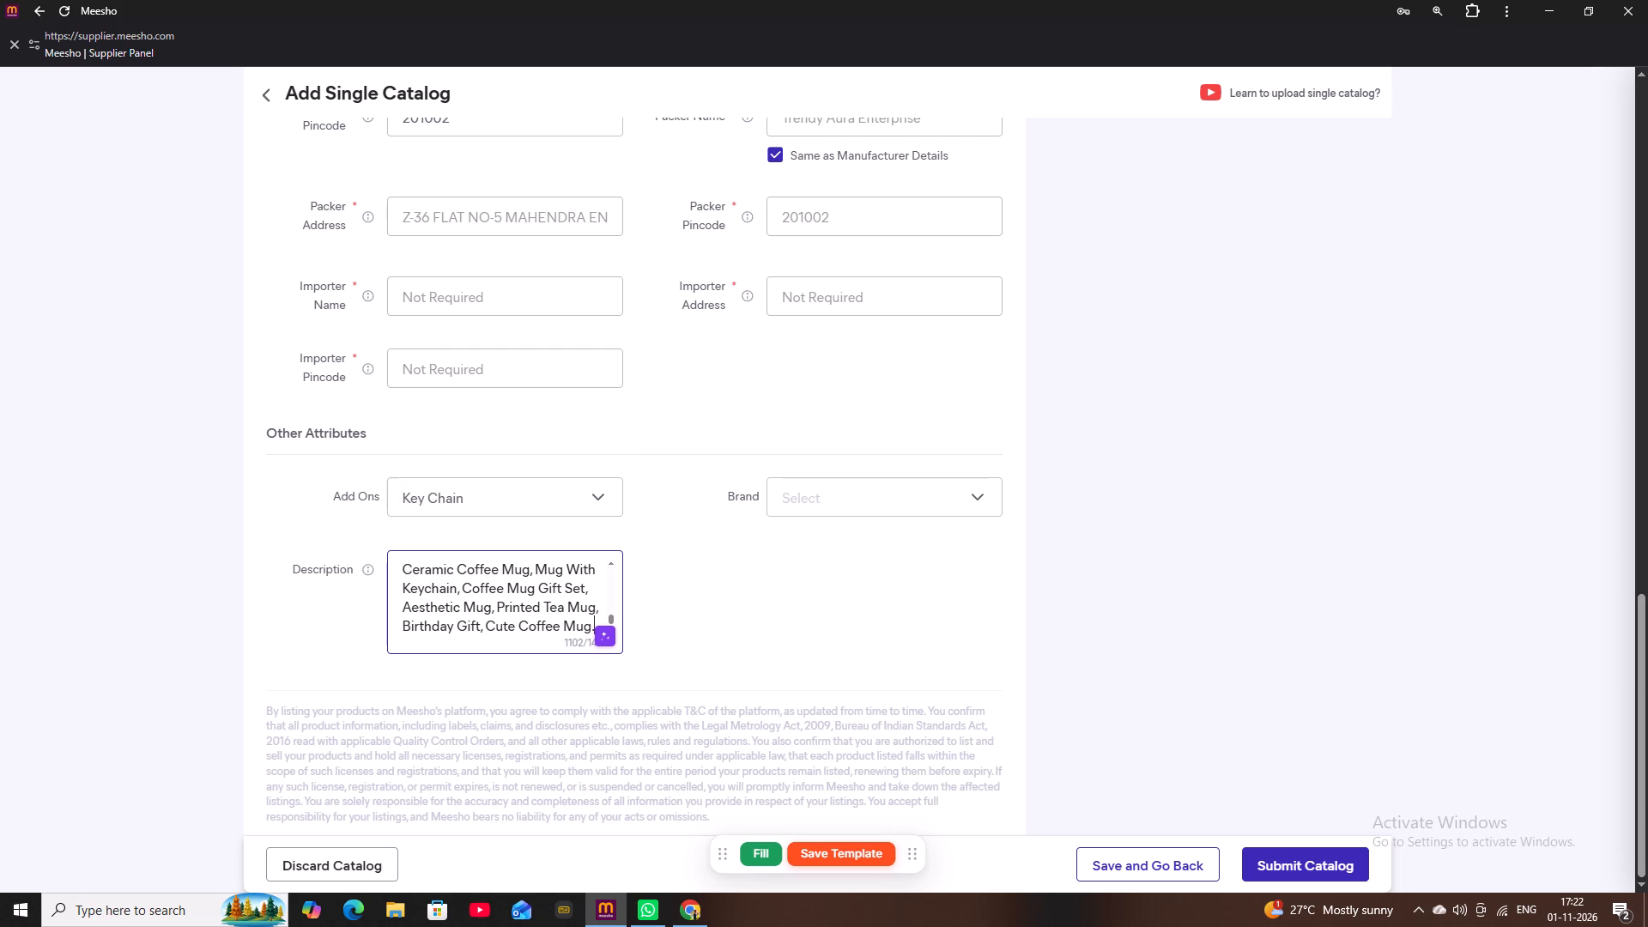
key("BackSpace")
left_click_drag(766, 651, 758, 651)
Review the filled-in Good Vibes Only mug catalog, from the other attributes back up to the product, size and inventory fields.
scroll(665, 657, "up", 2)
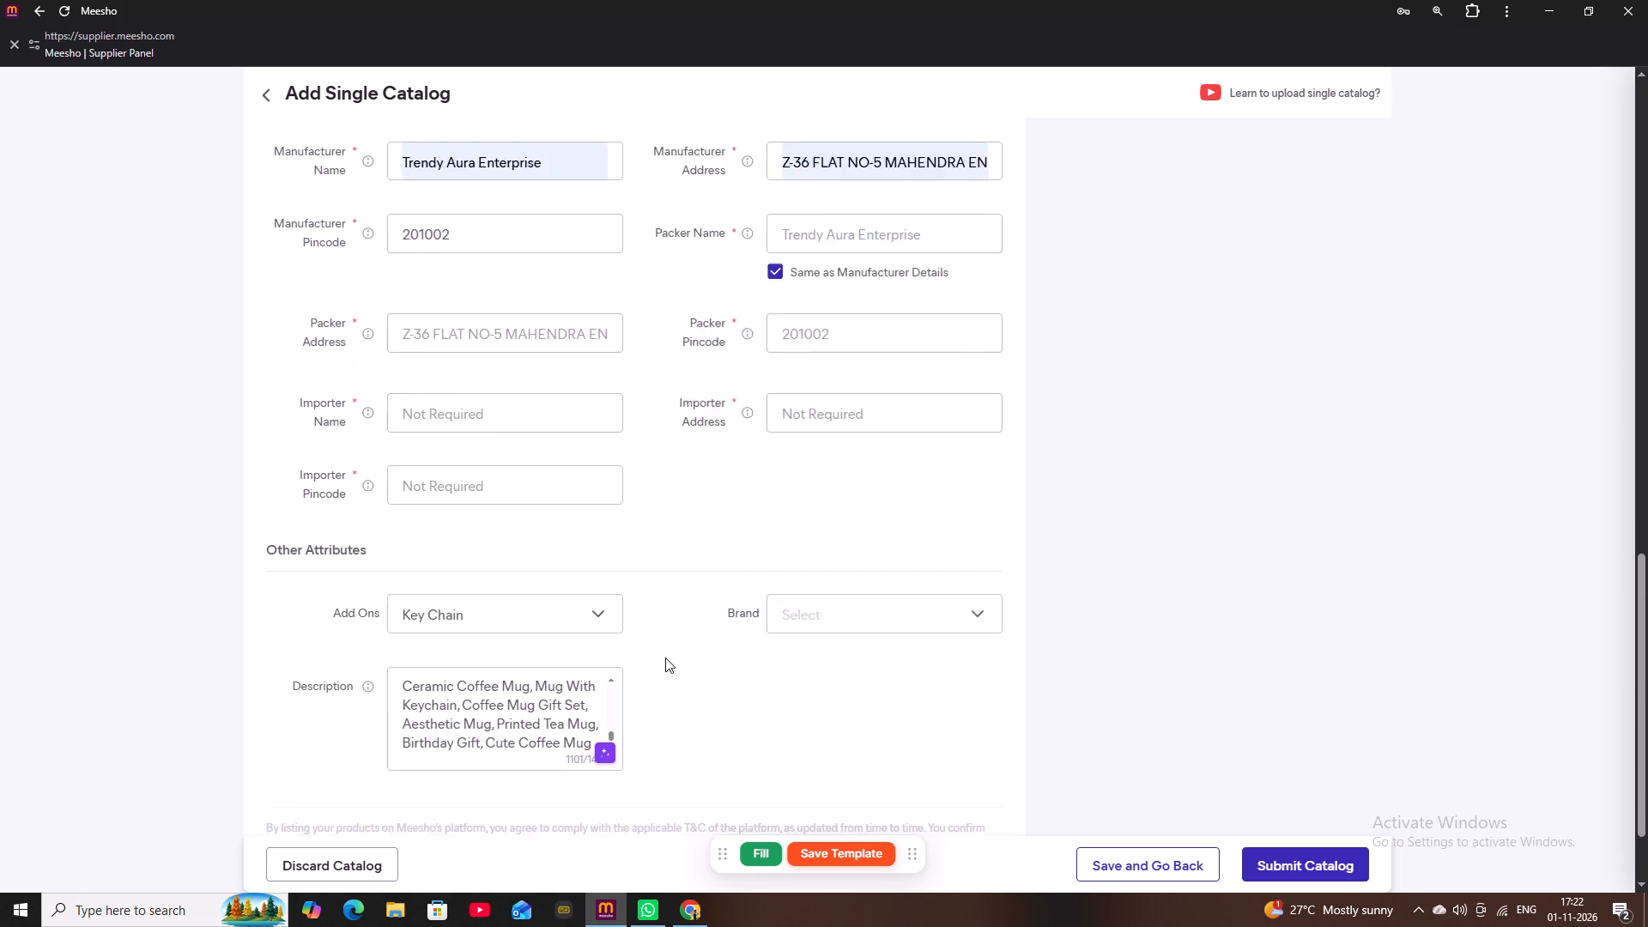
scroll(665, 657, "up", 2)
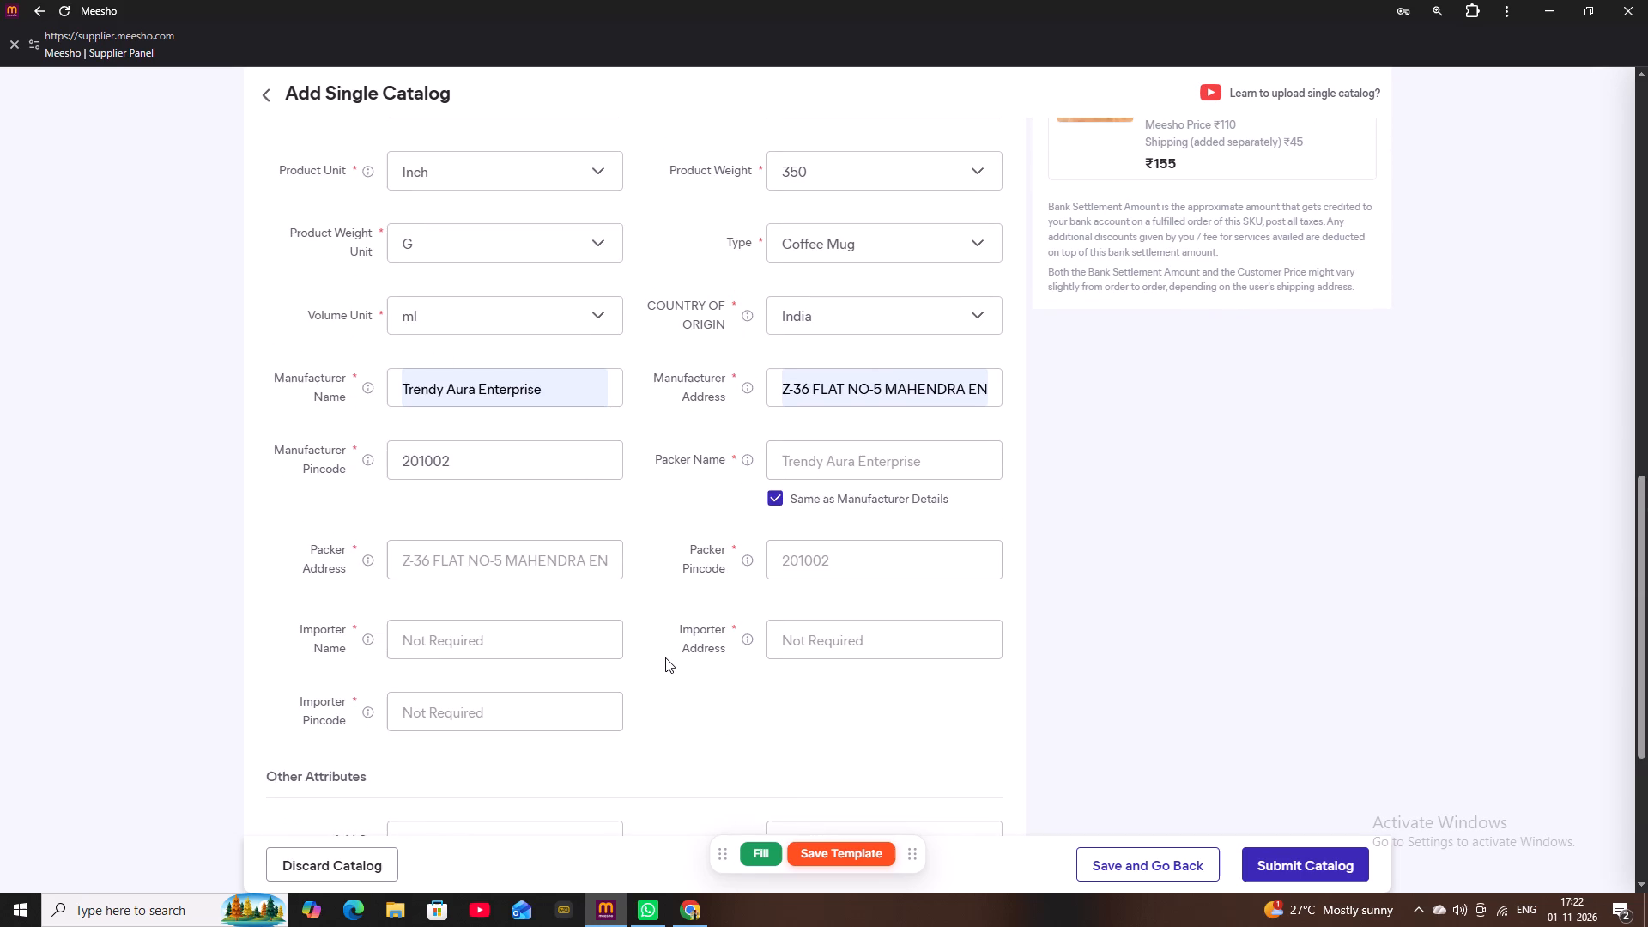
scroll(665, 657, "up", 2)
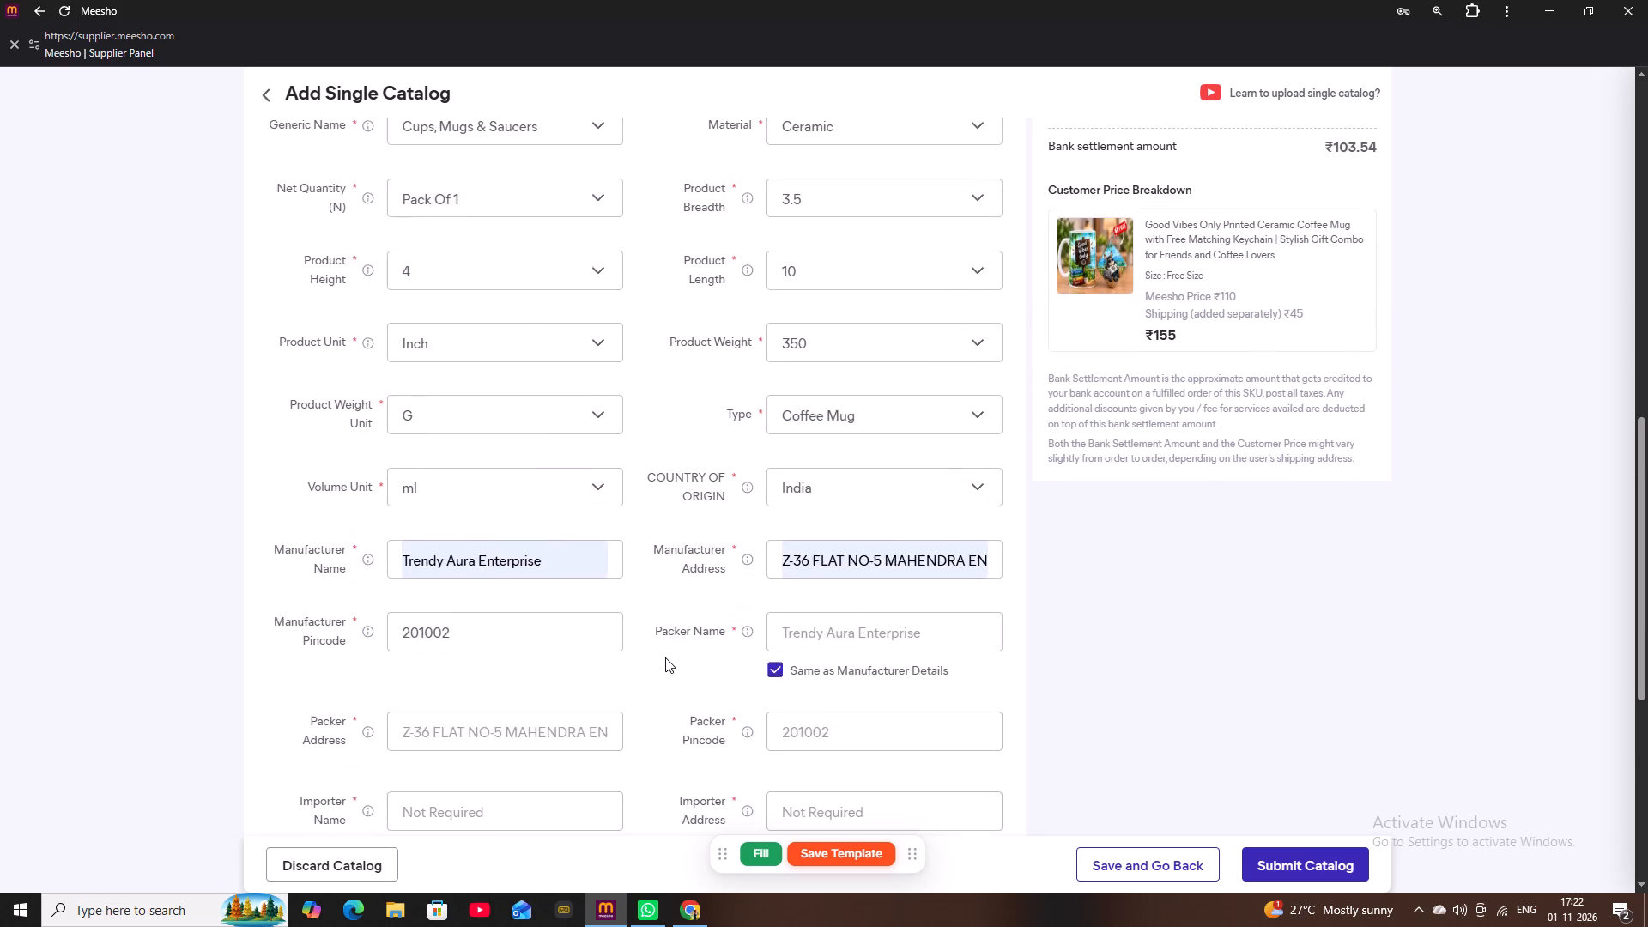
scroll(665, 657, "up", 4)
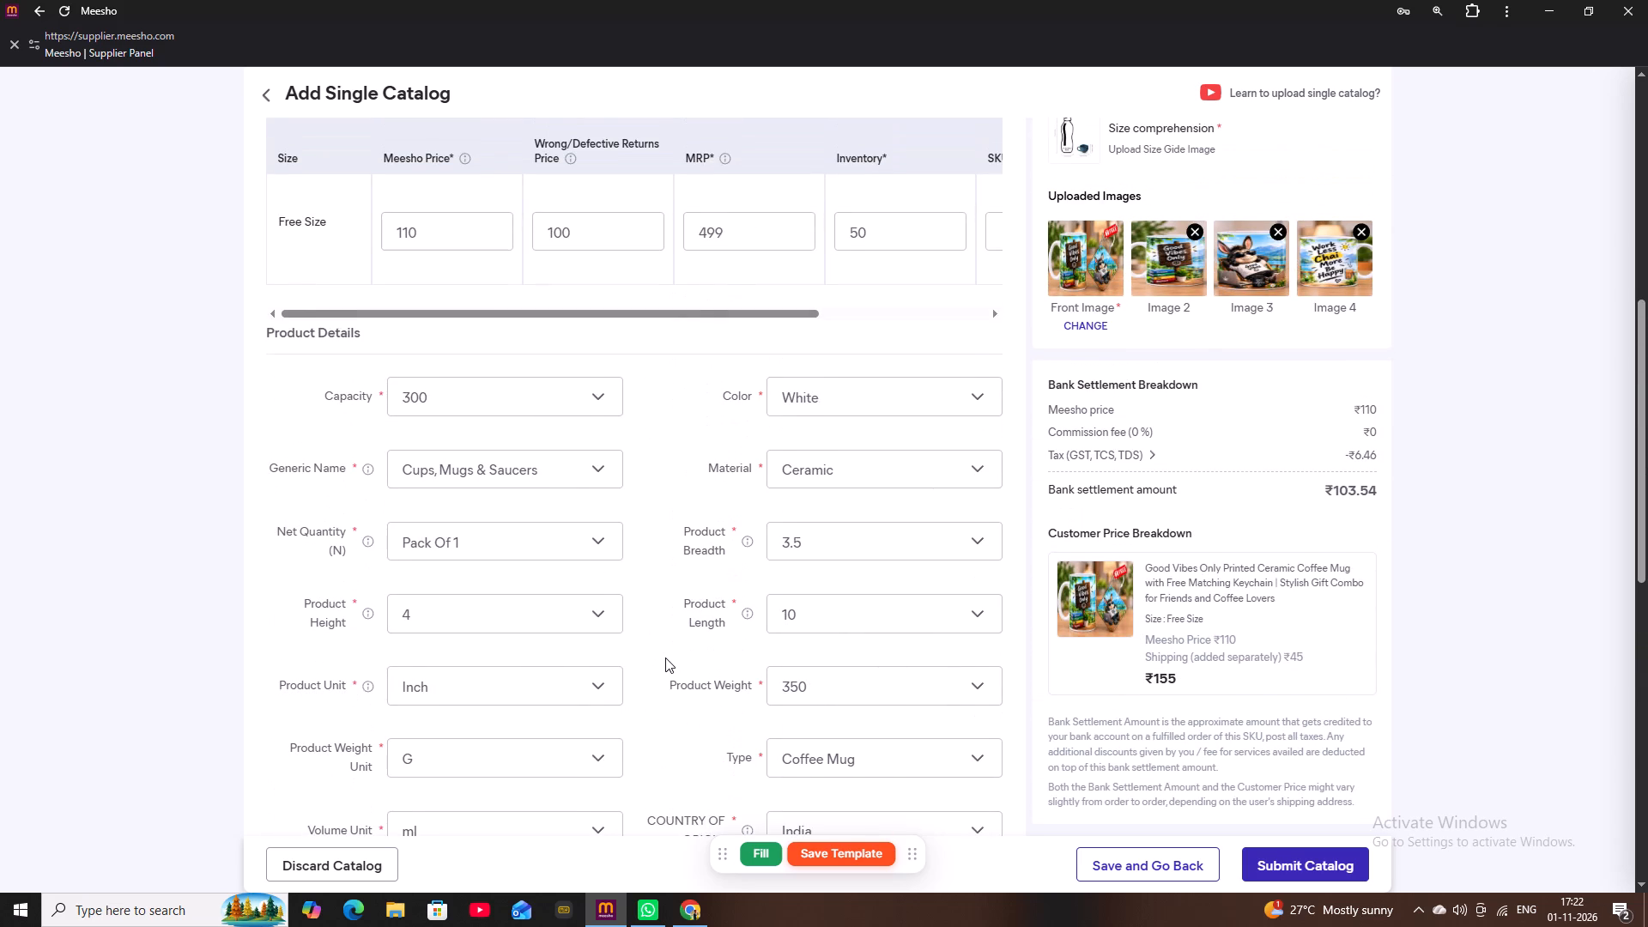
scroll(665, 657, "up", 1)
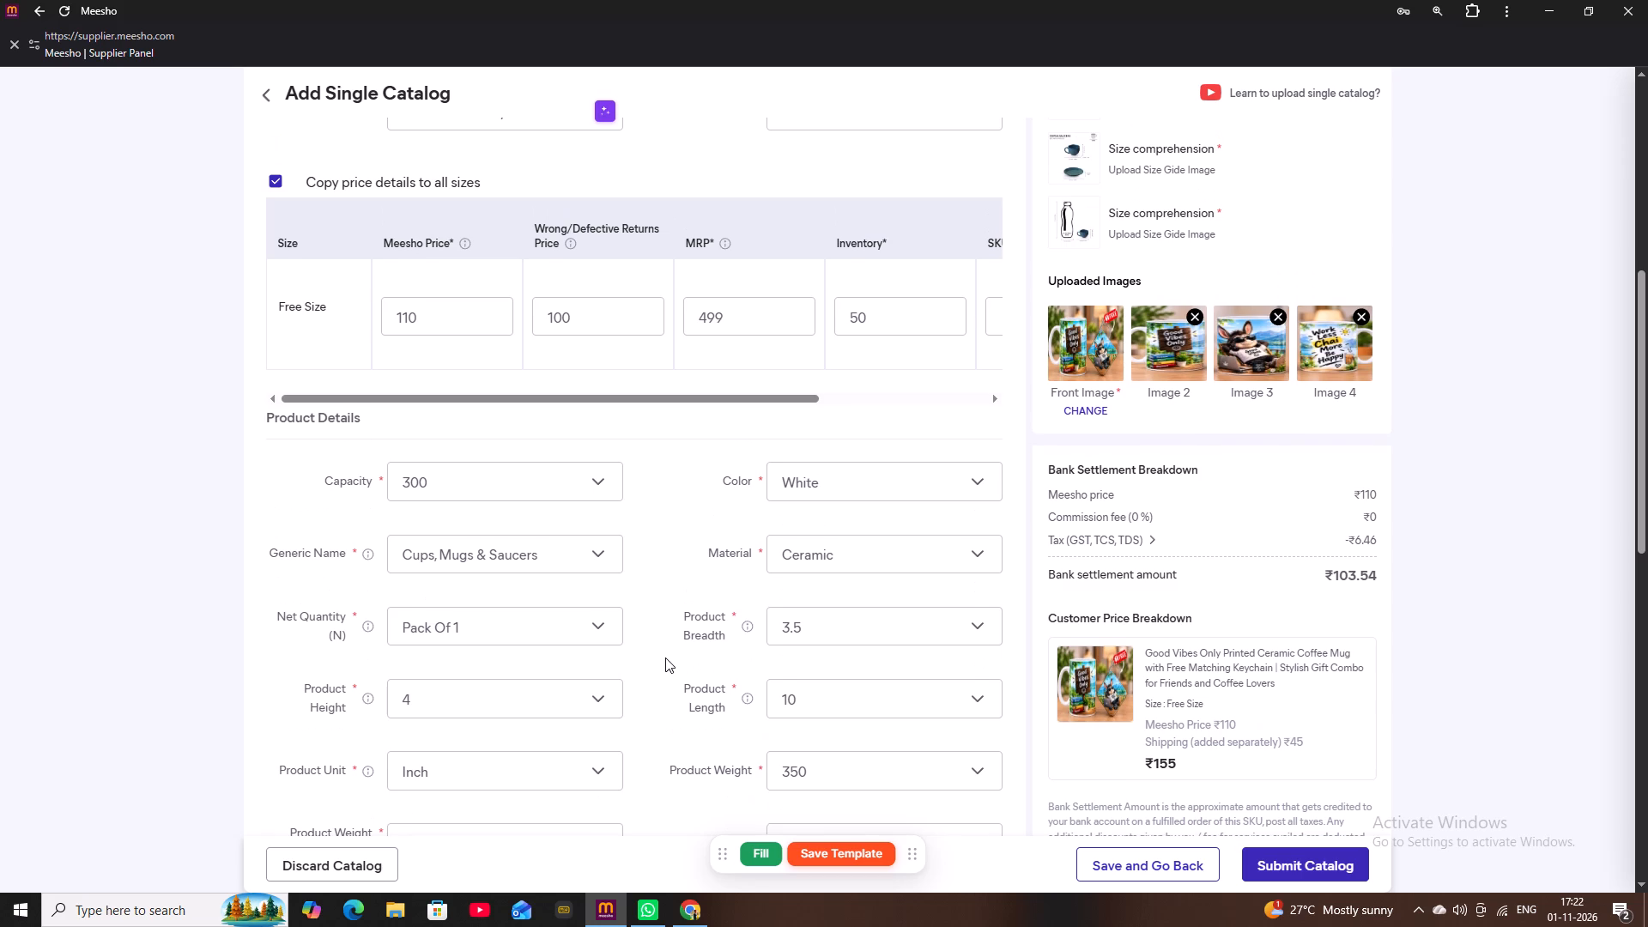
scroll(665, 657, "up", 4)
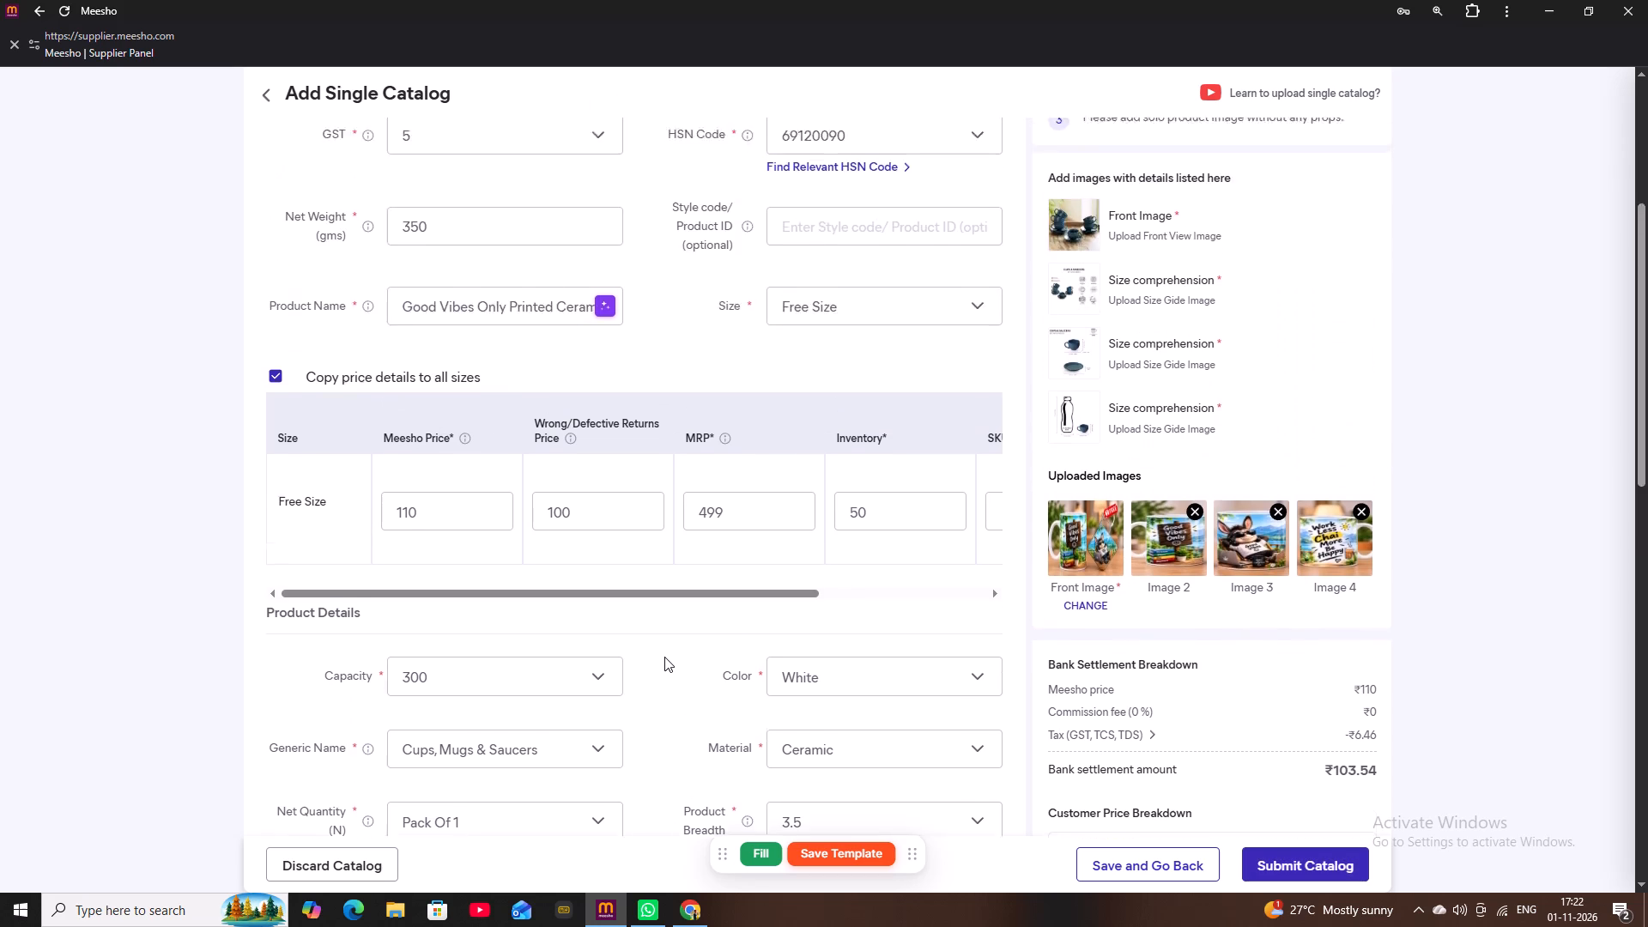
scroll(664, 657, "up", 1)
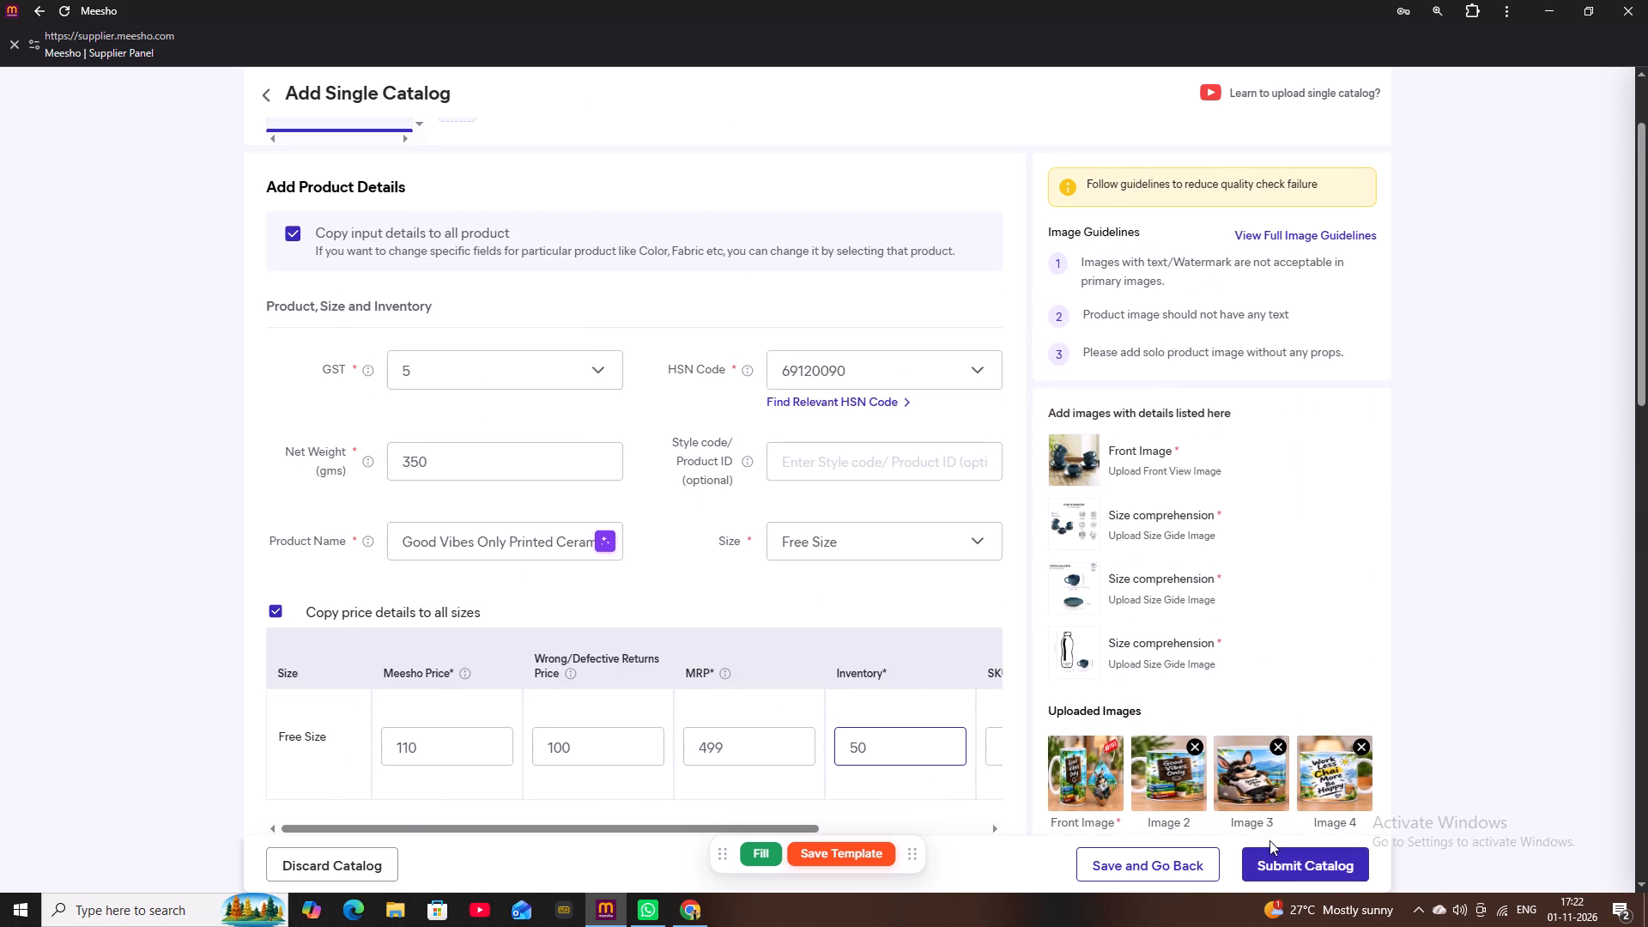
Submit the Good Vibes Only catalog for quality check, declaring all products not branded or illegal, and close the visibility suggestions.
left_click(1284, 861)
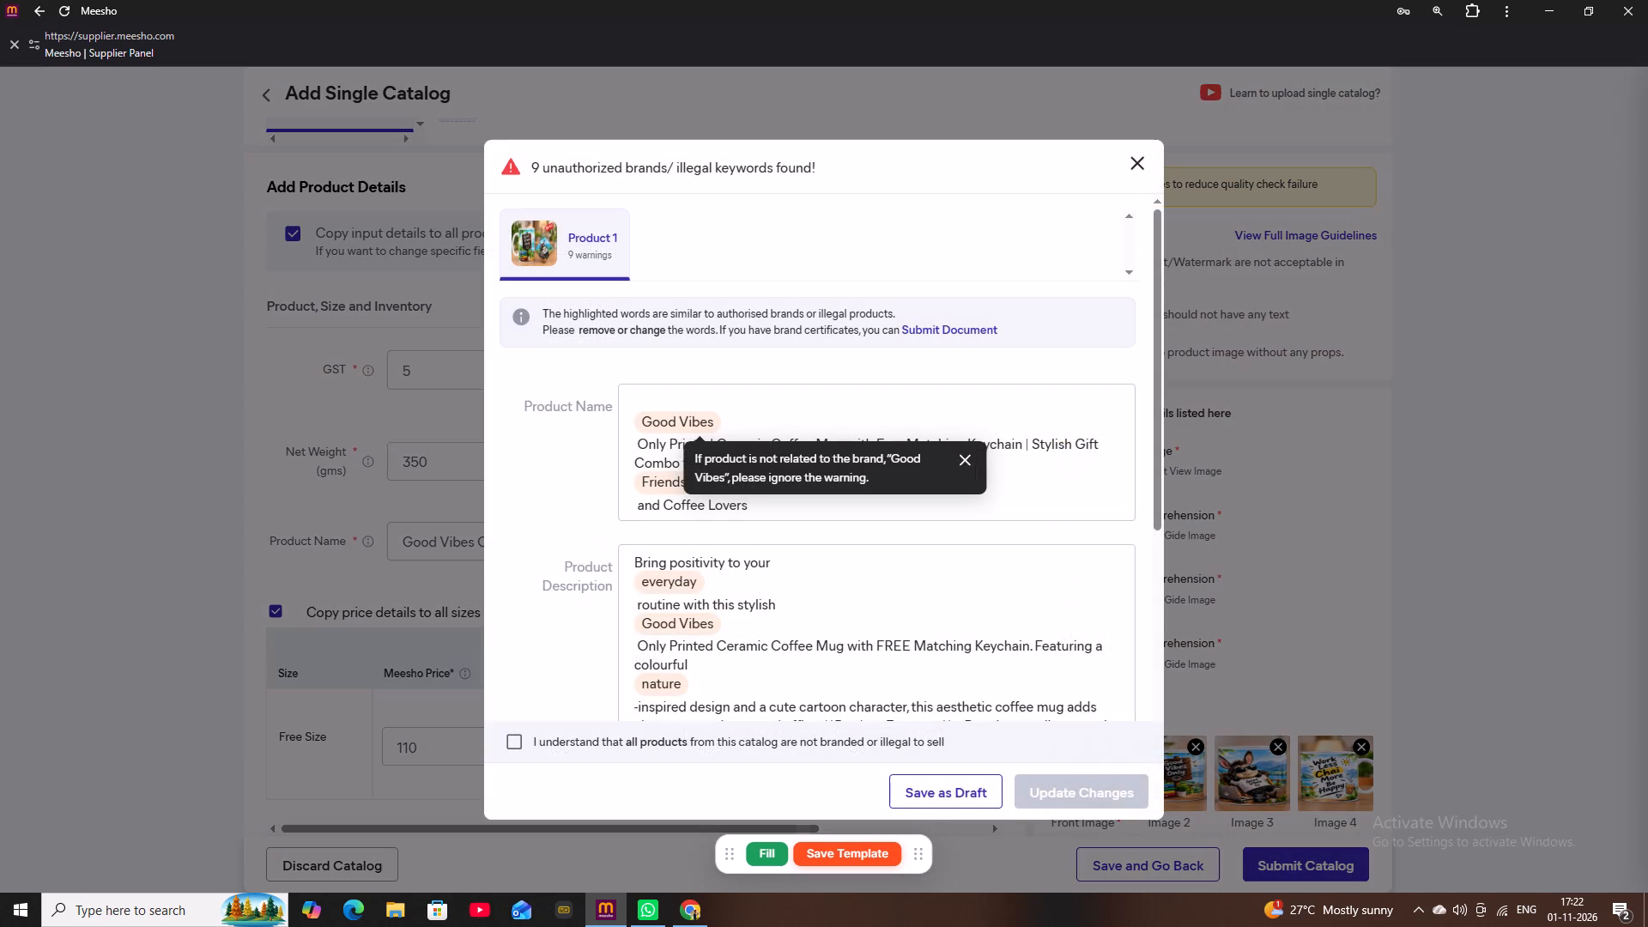
left_click(511, 739)
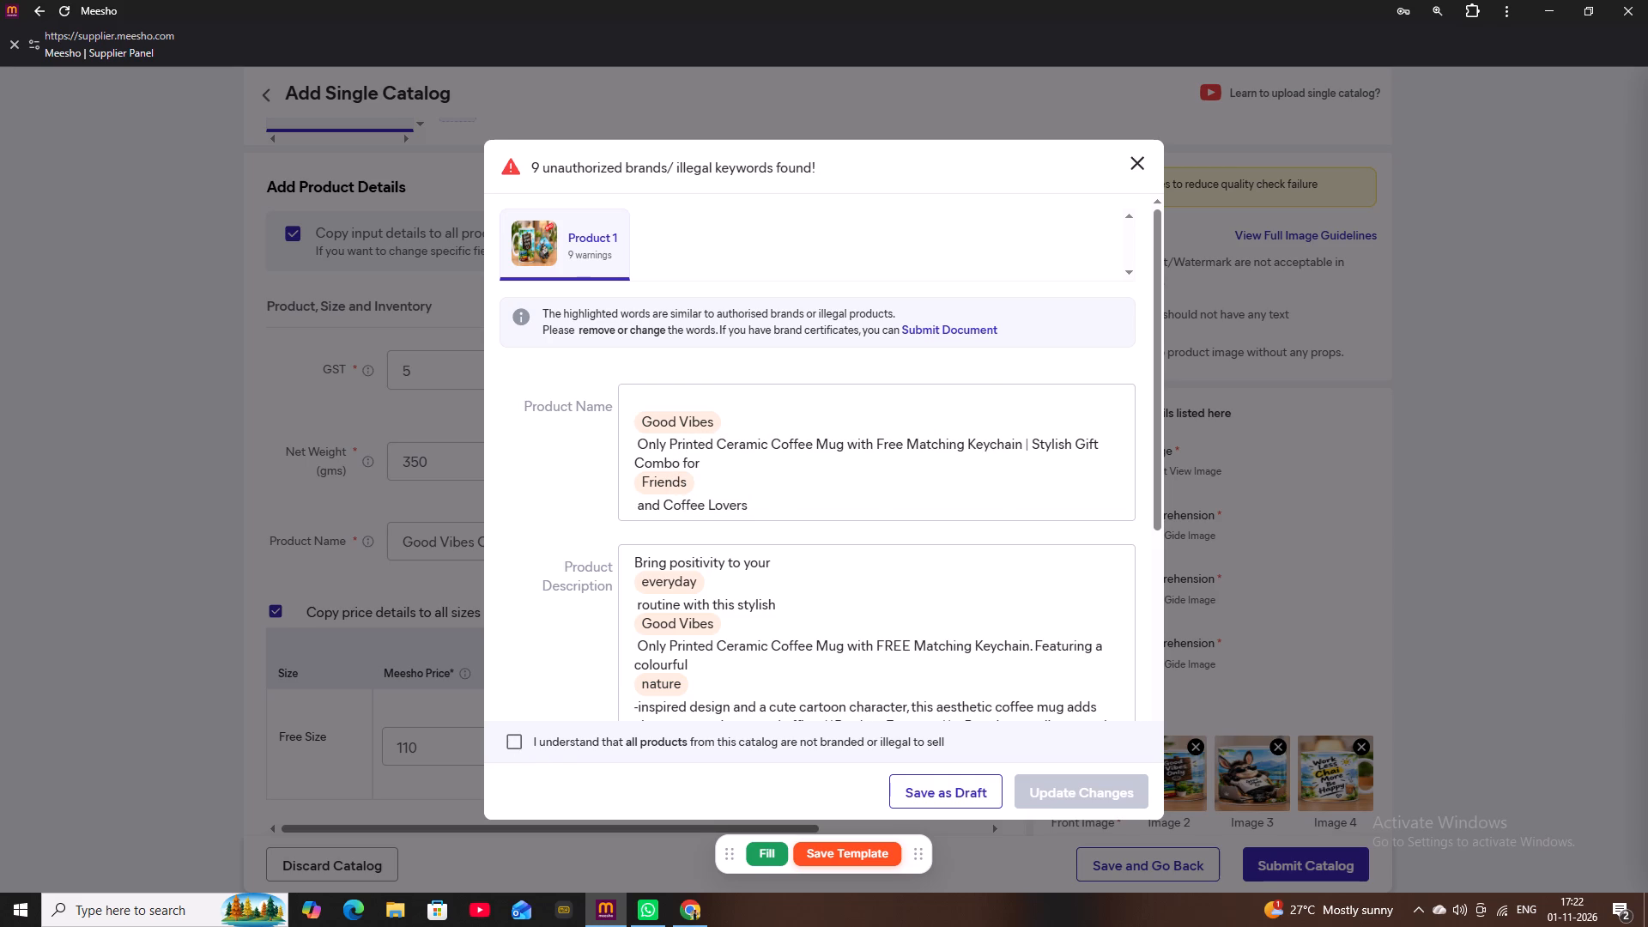
left_click(507, 743)
left_click(1032, 772)
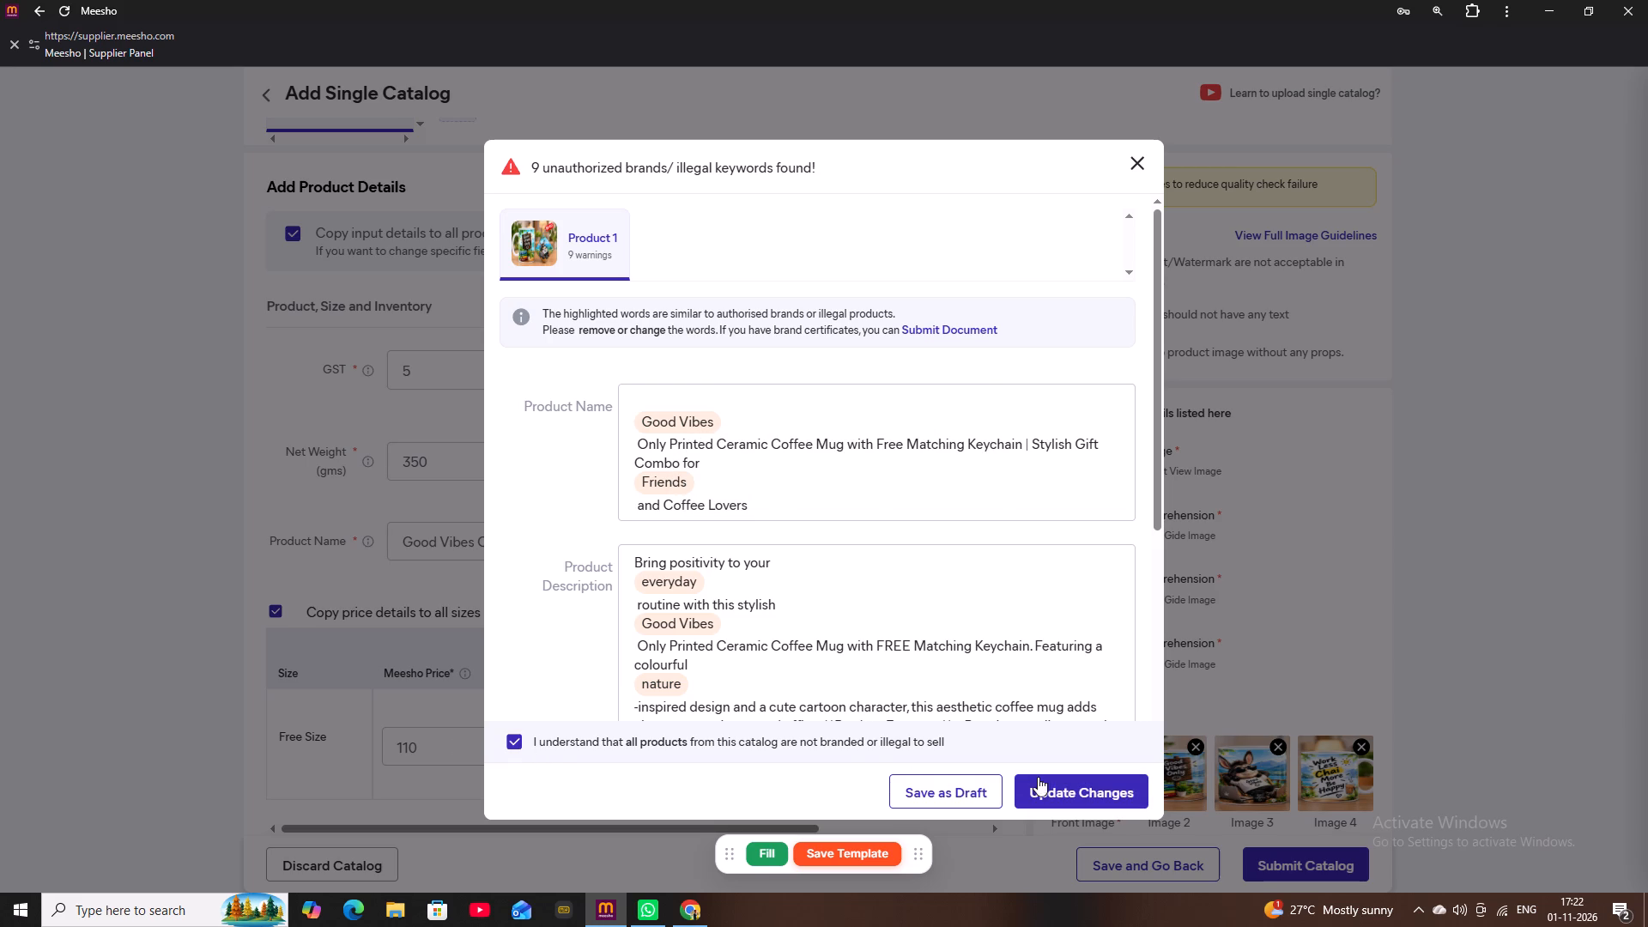
left_click(1041, 782)
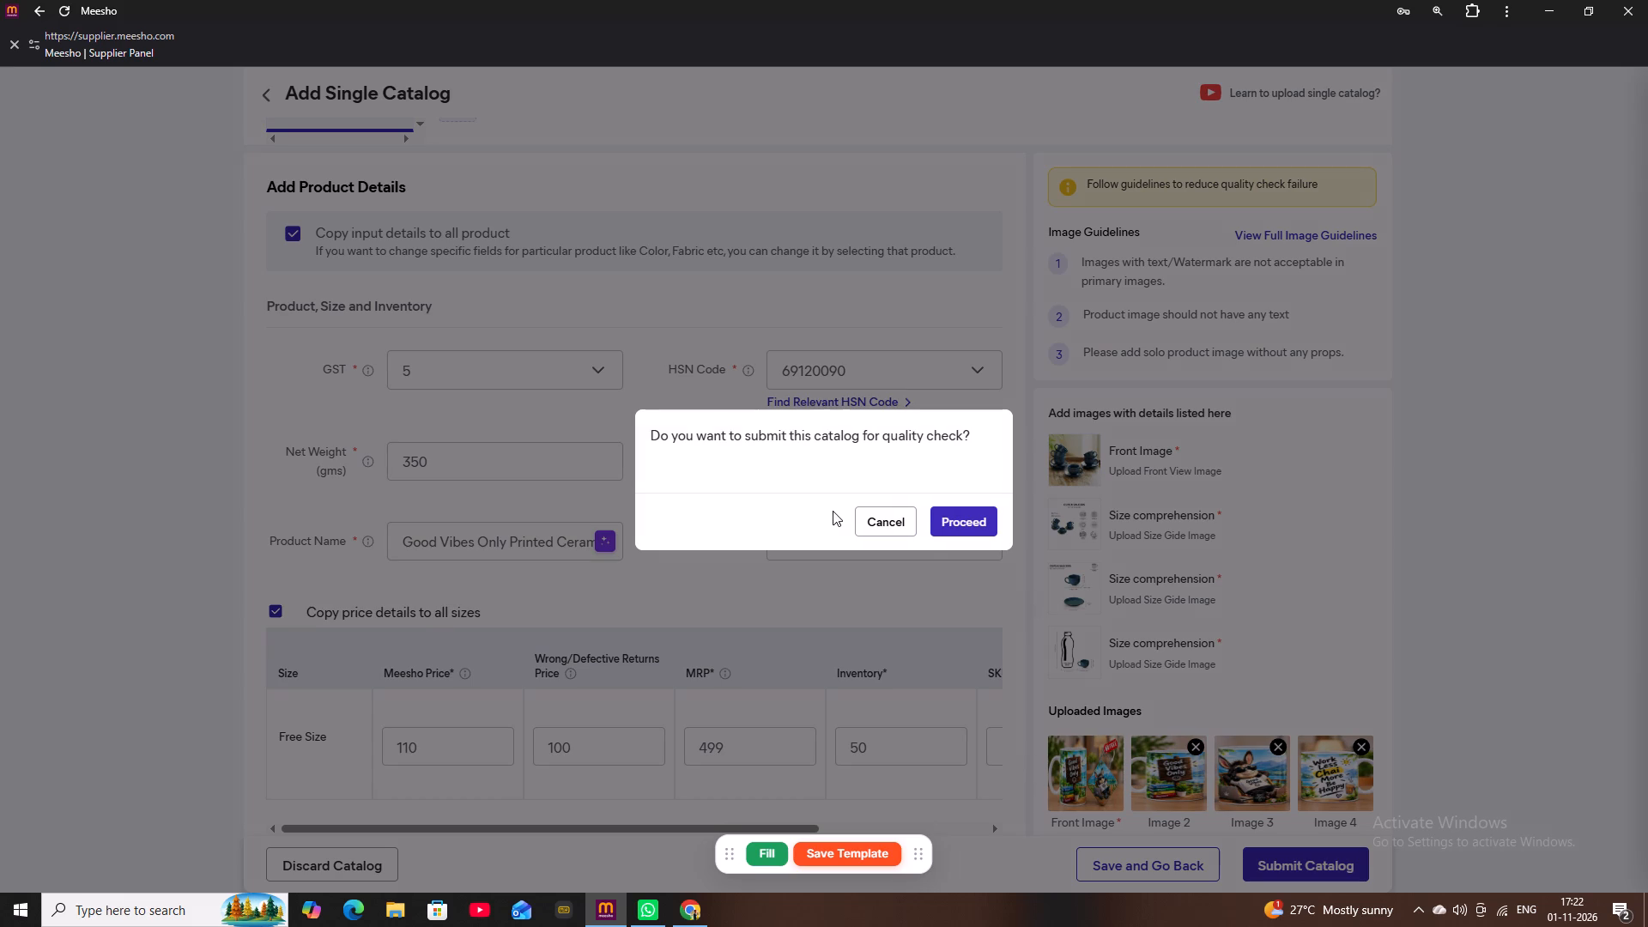
left_click(959, 524)
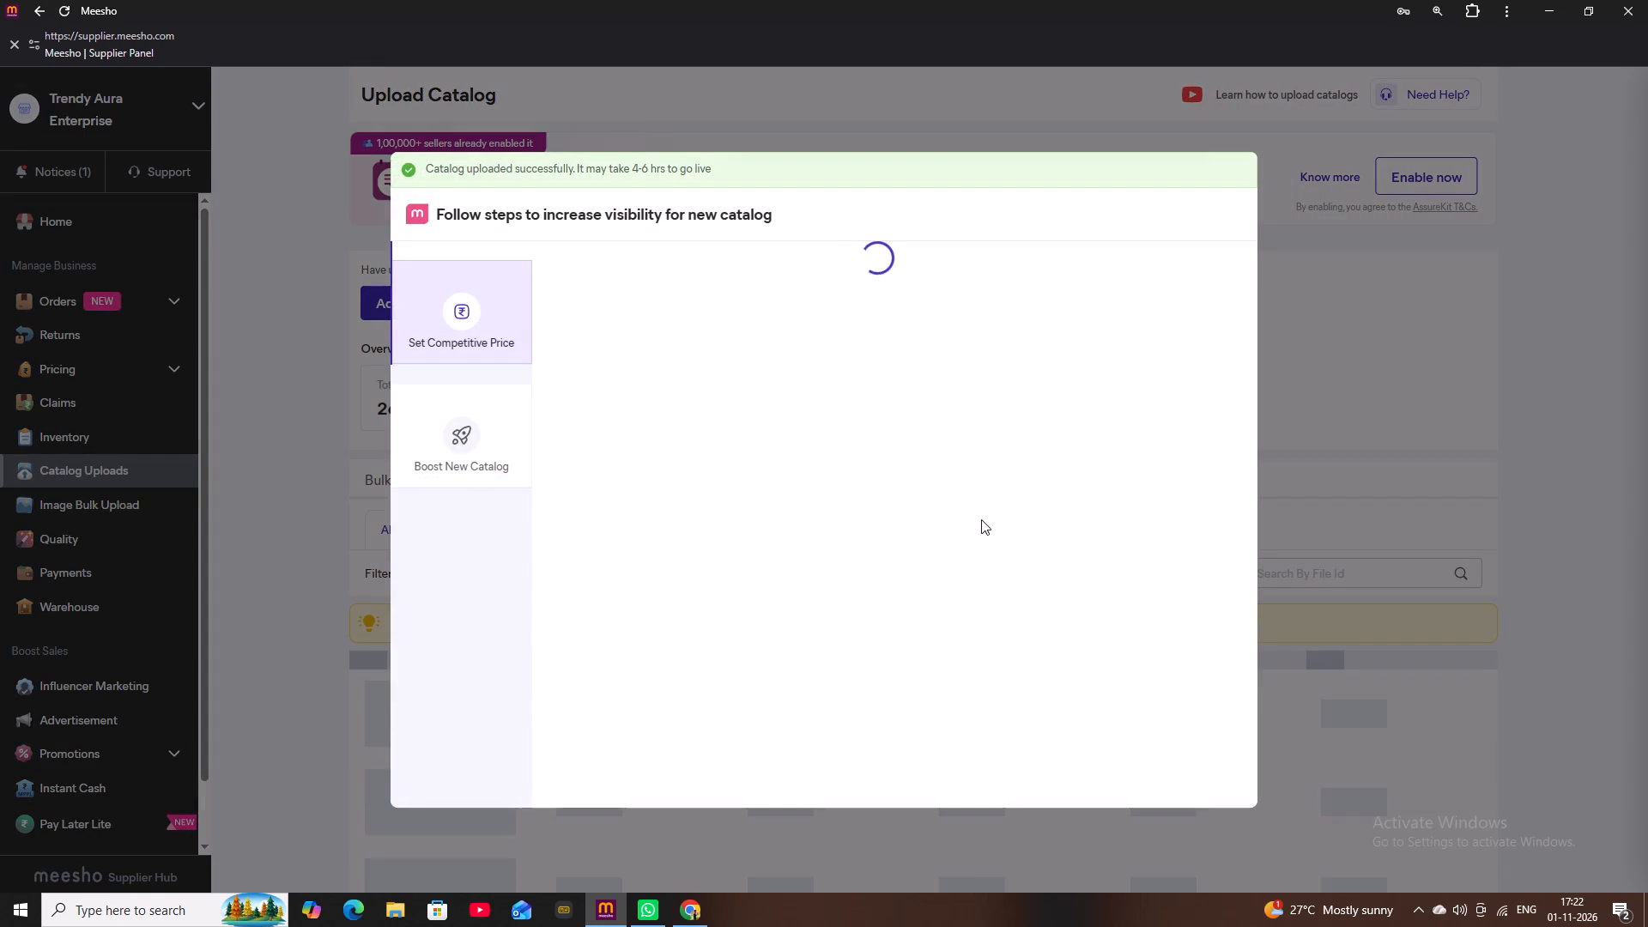
left_click(1226, 215)
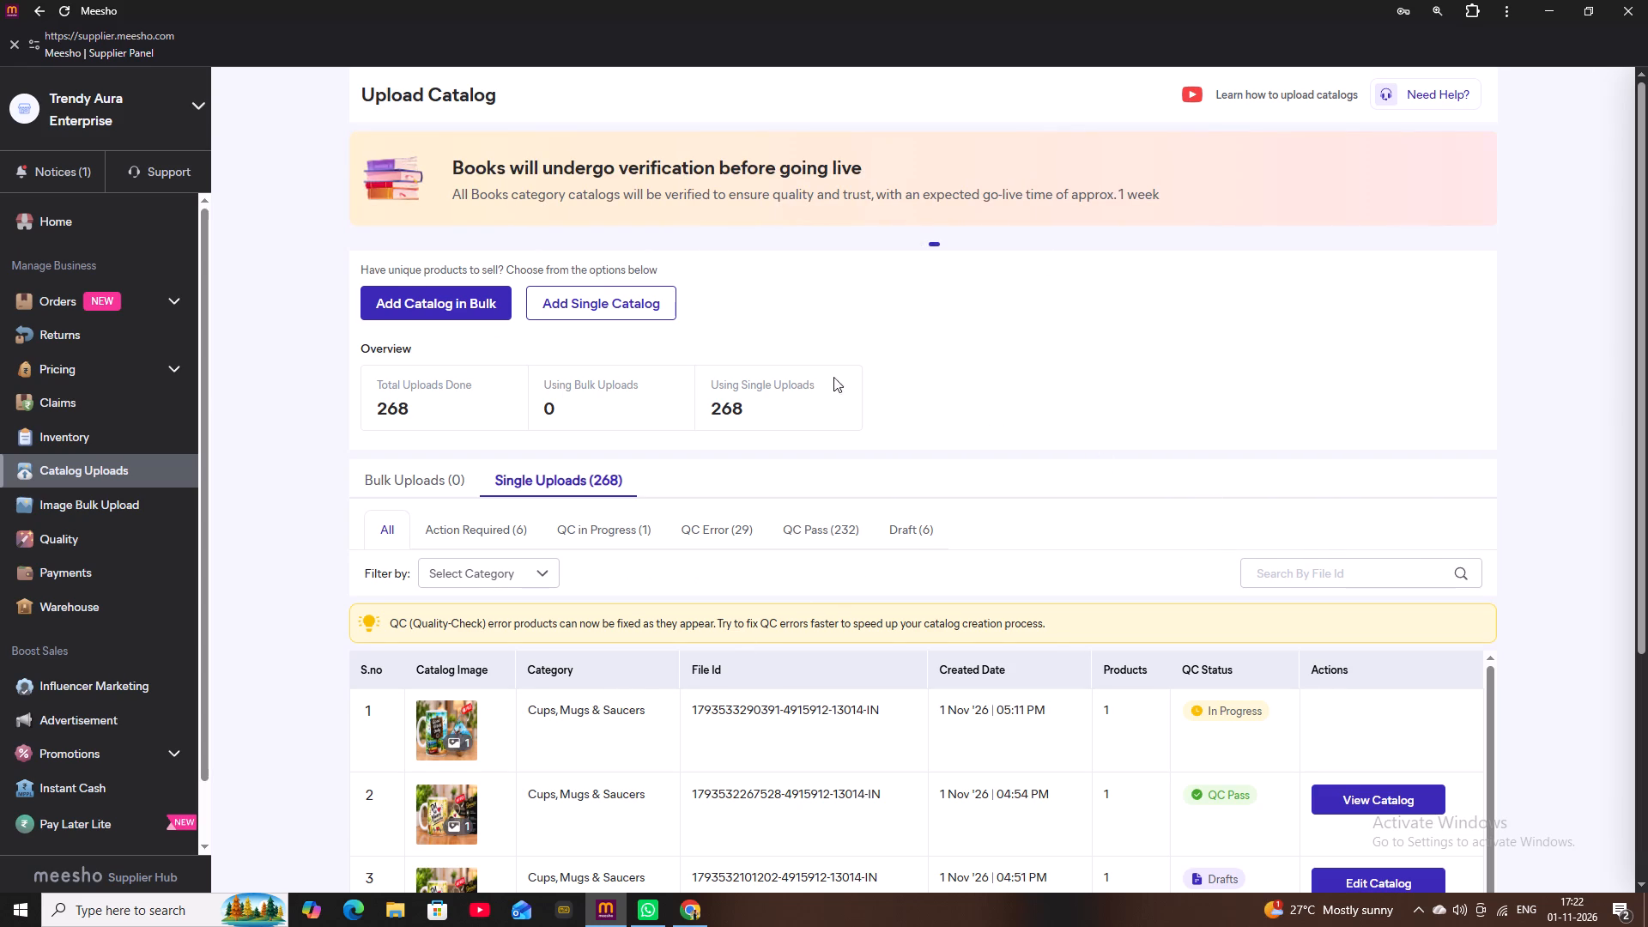
Reload the upload page, start a new single catalog past the deactivation-risk notice, and choose the Cups, Mugs & Saucers category.
left_click(644, 308)
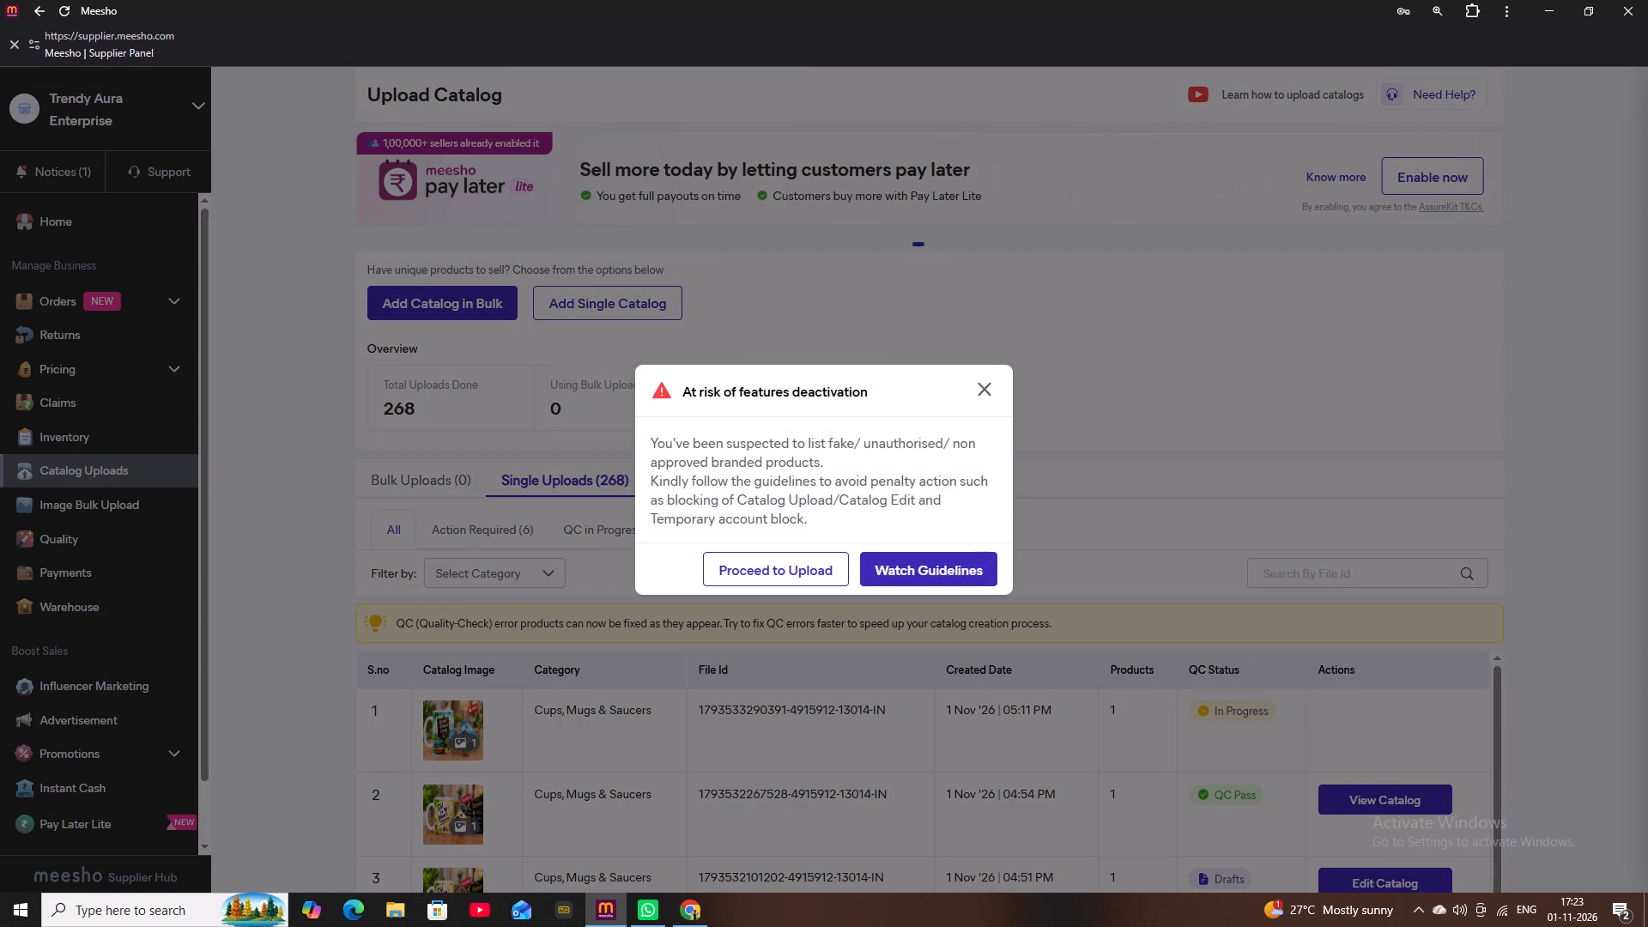
right_click(1110, 290)
left_click(1144, 358)
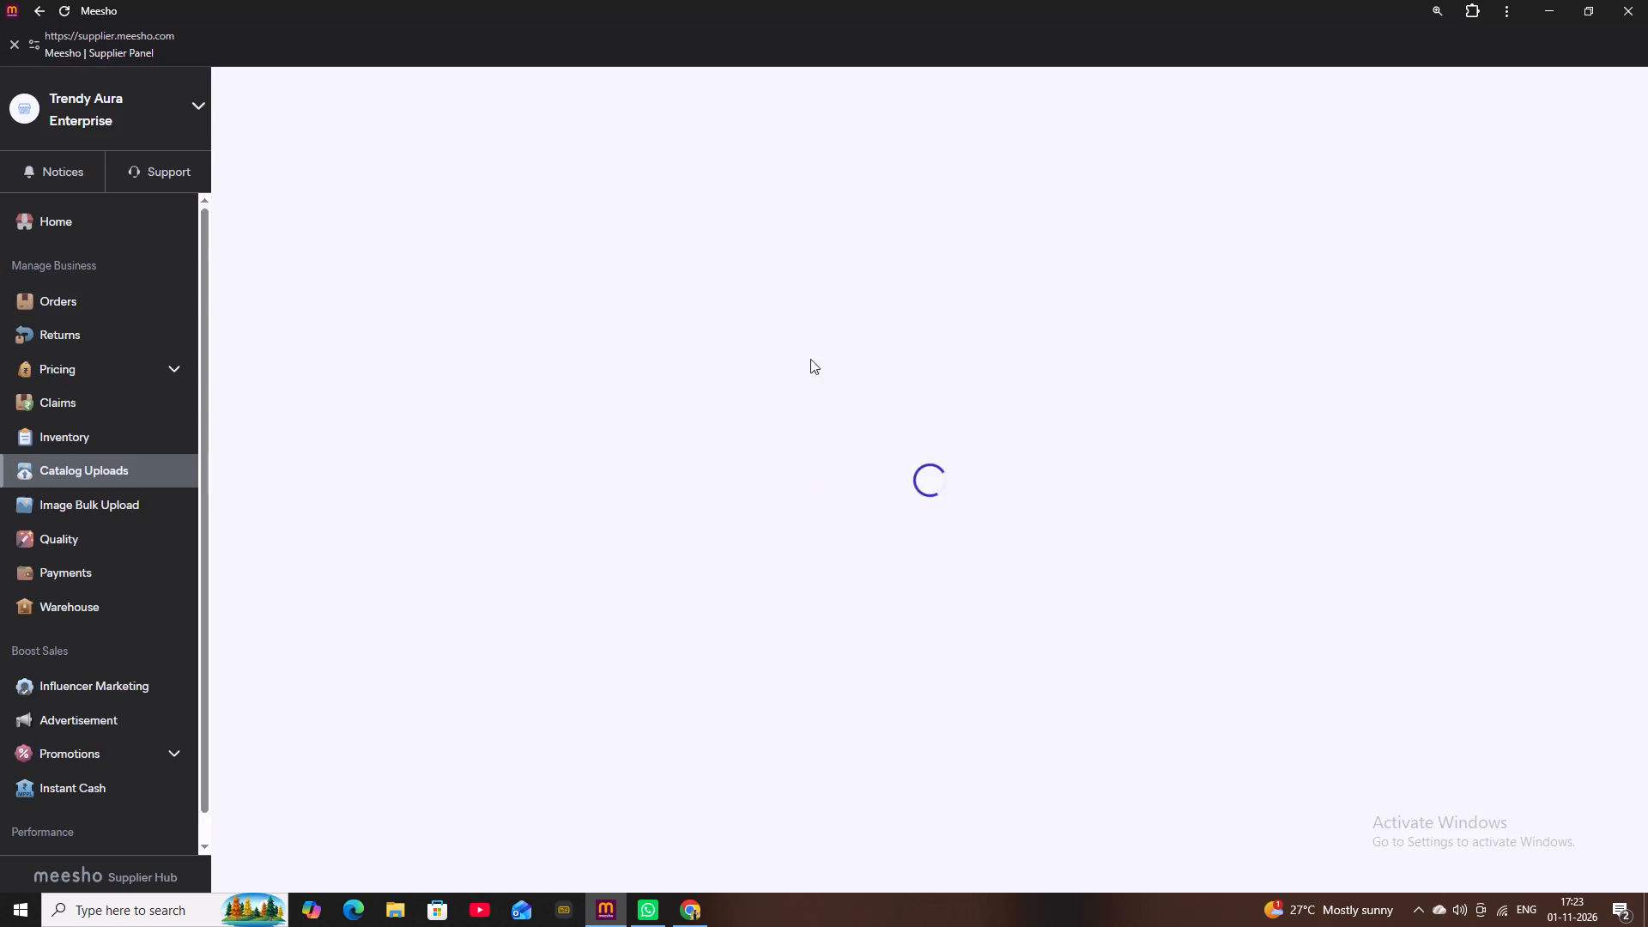
left_click(621, 324)
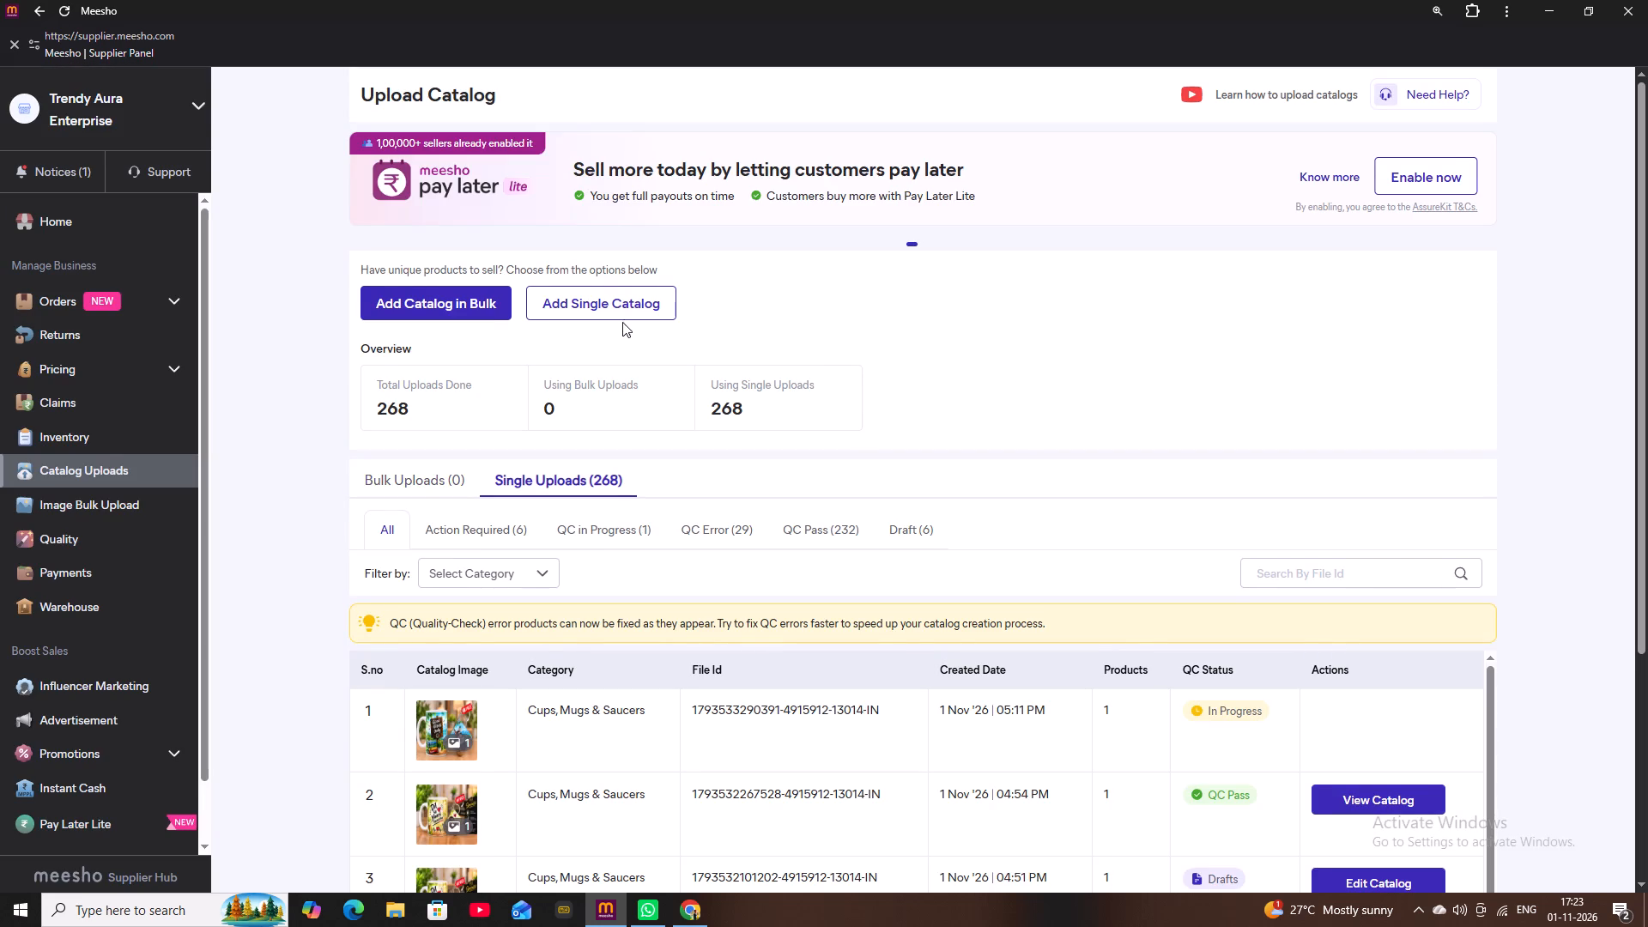
left_click(626, 318)
left_click(755, 579)
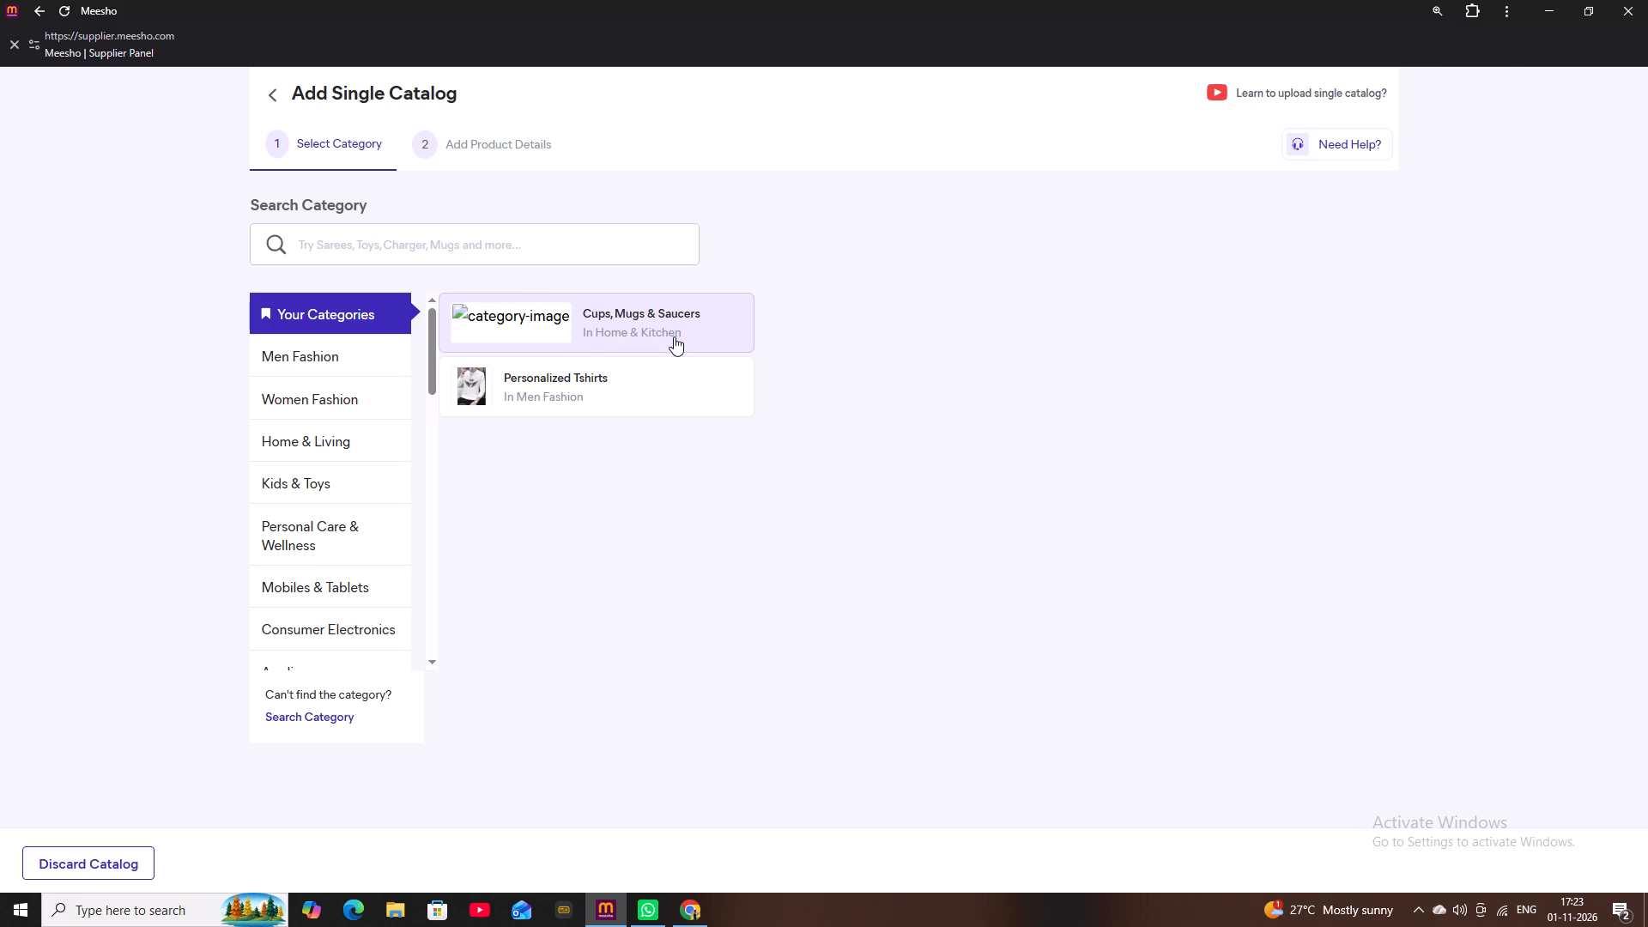
left_click(674, 336)
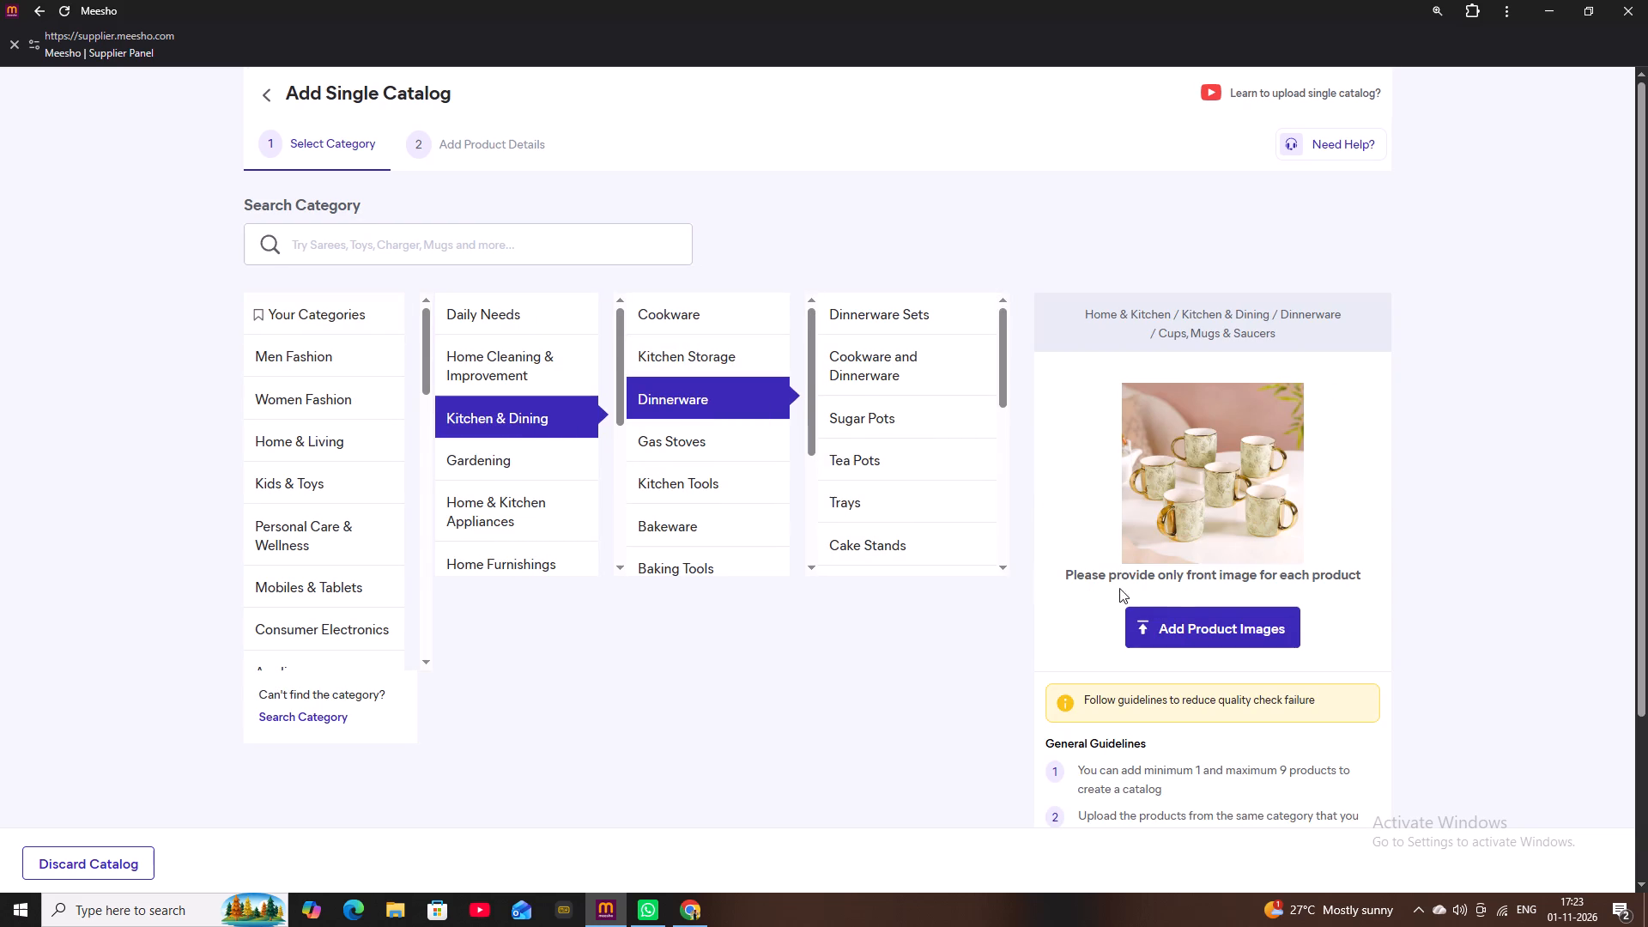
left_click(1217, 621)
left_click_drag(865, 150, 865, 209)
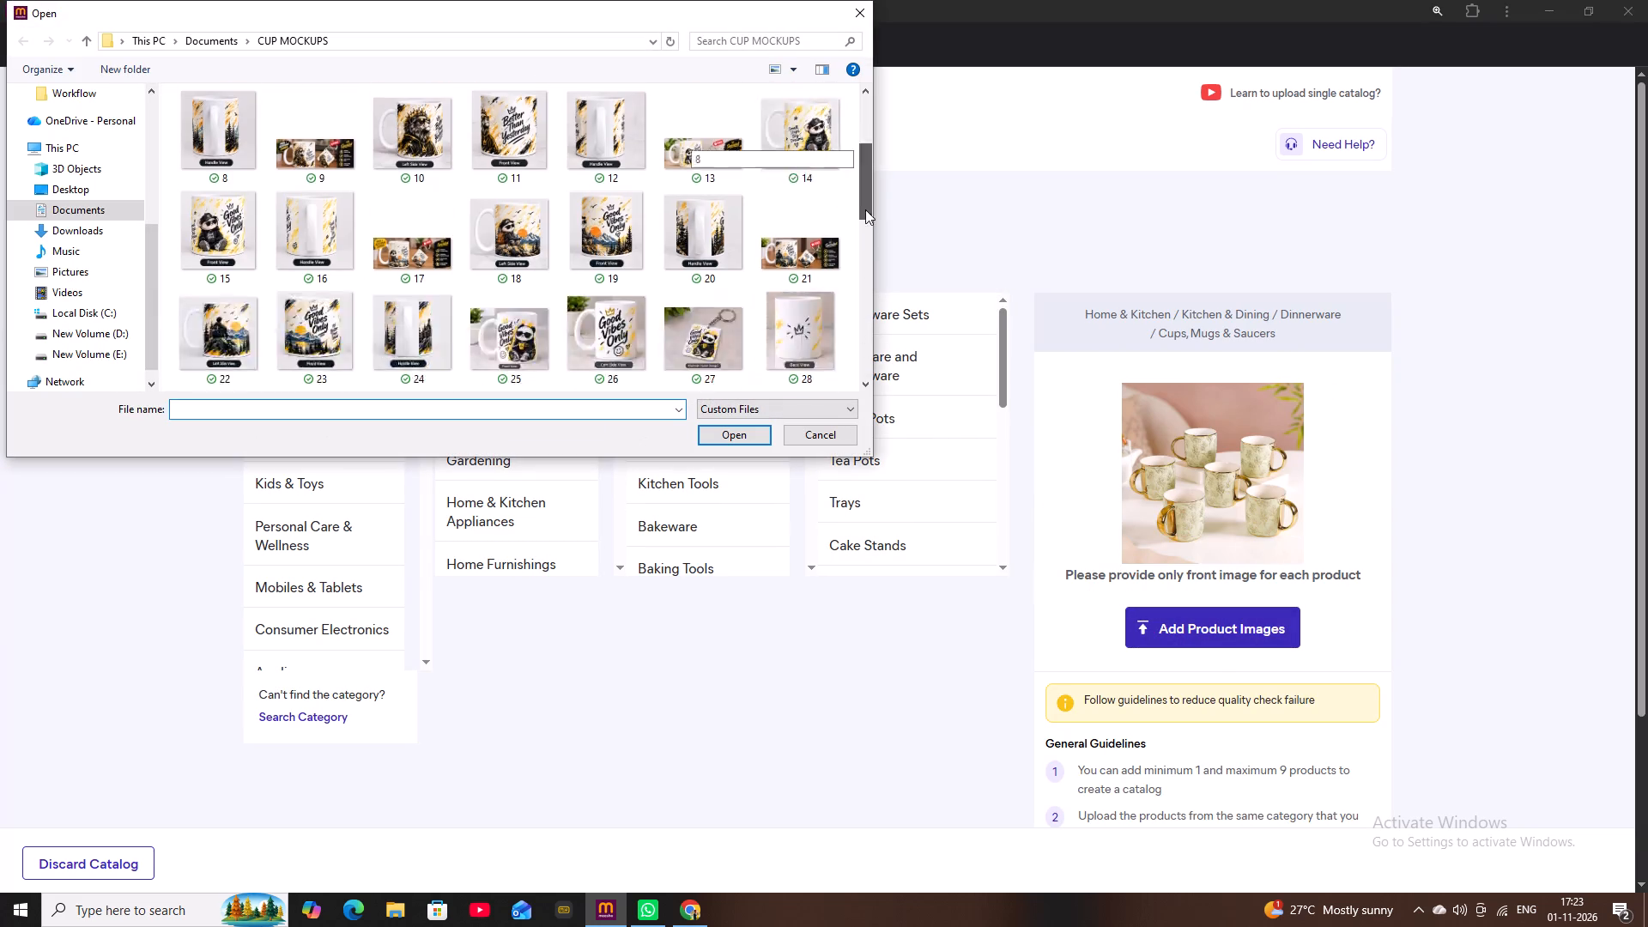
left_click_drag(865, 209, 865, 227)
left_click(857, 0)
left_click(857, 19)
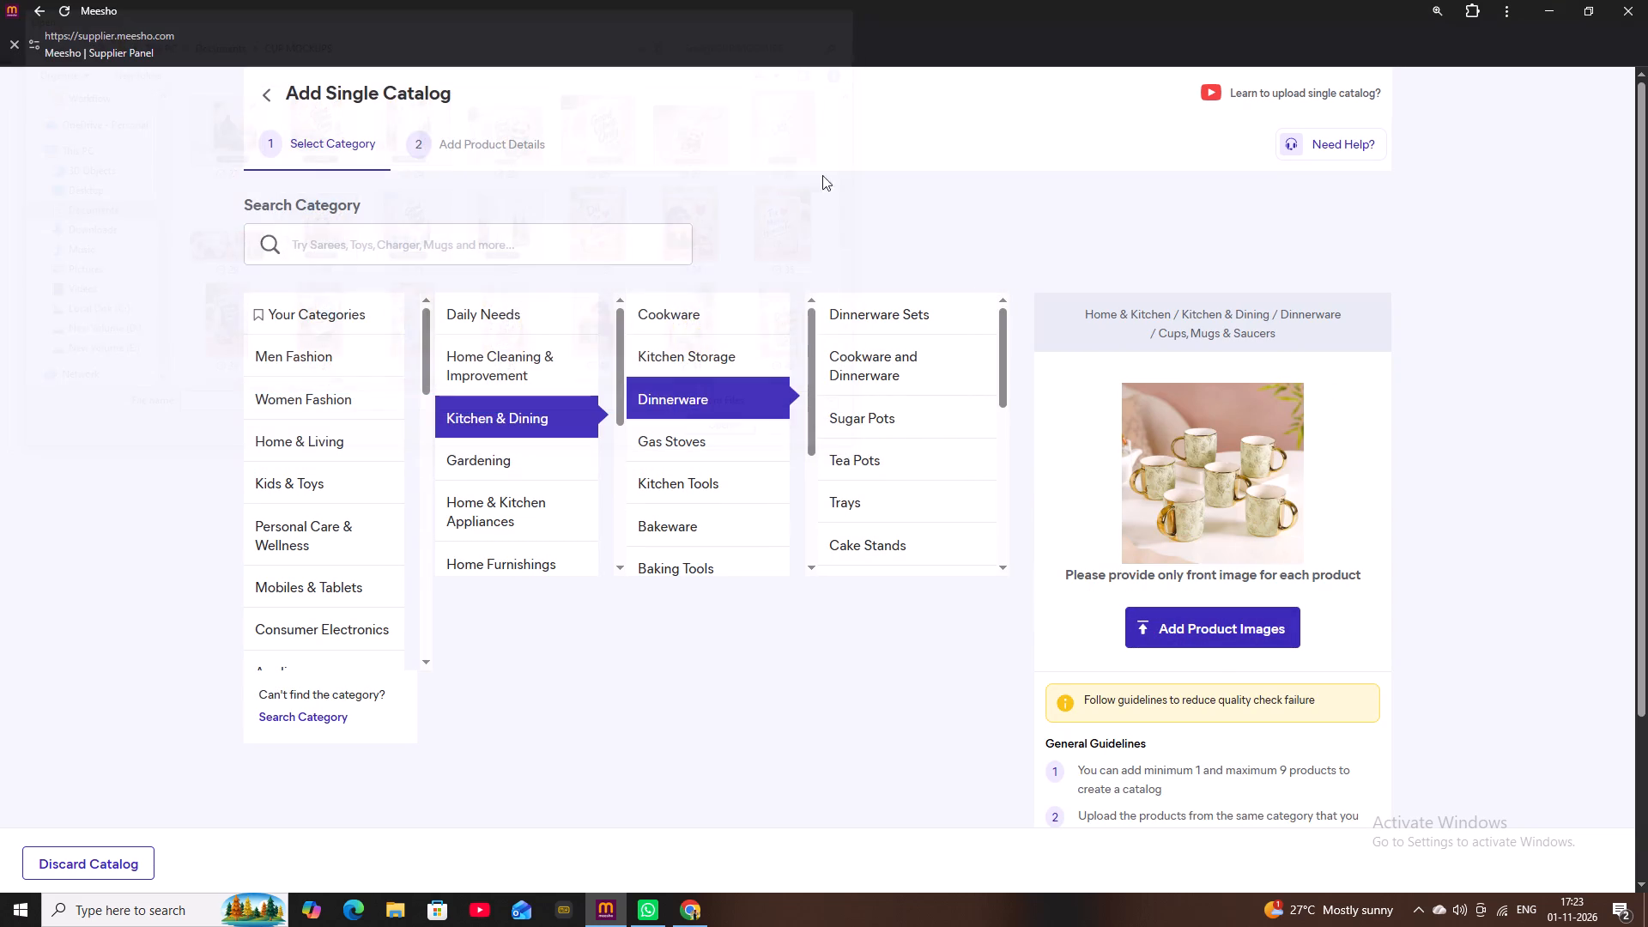
Check the Kitchen Storage and Gas Stoves categories within Kitchen & Dining, and return to Dinnerware.
scroll(728, 371, "down", 2)
scroll(728, 371, "up", 2)
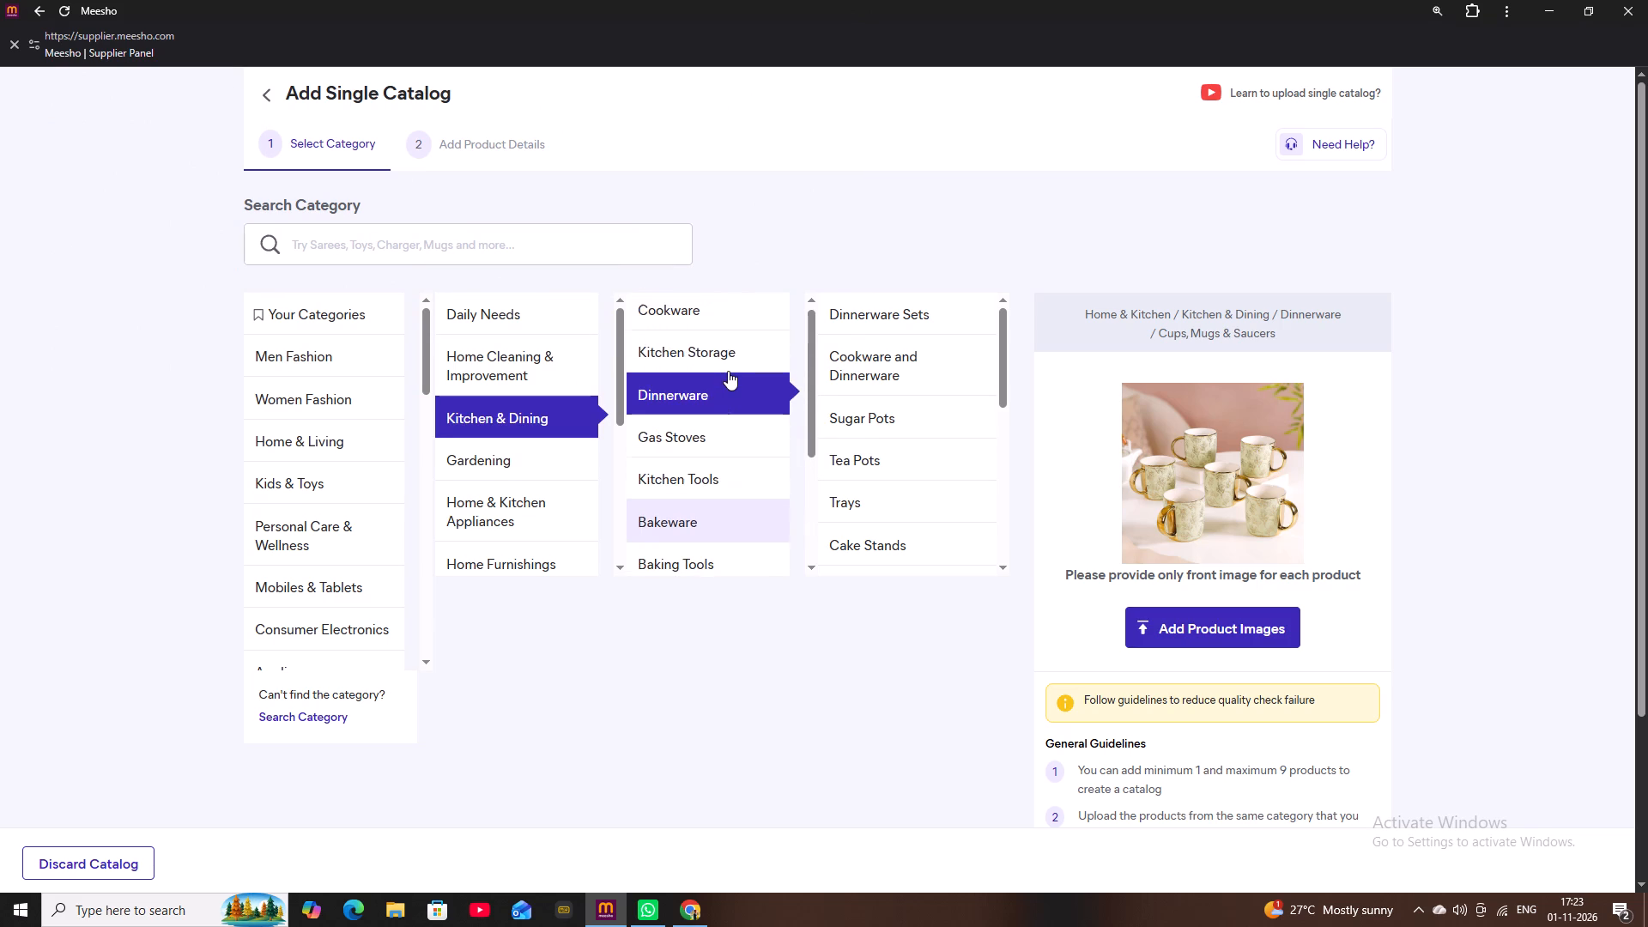
left_click(735, 358)
left_click(741, 387)
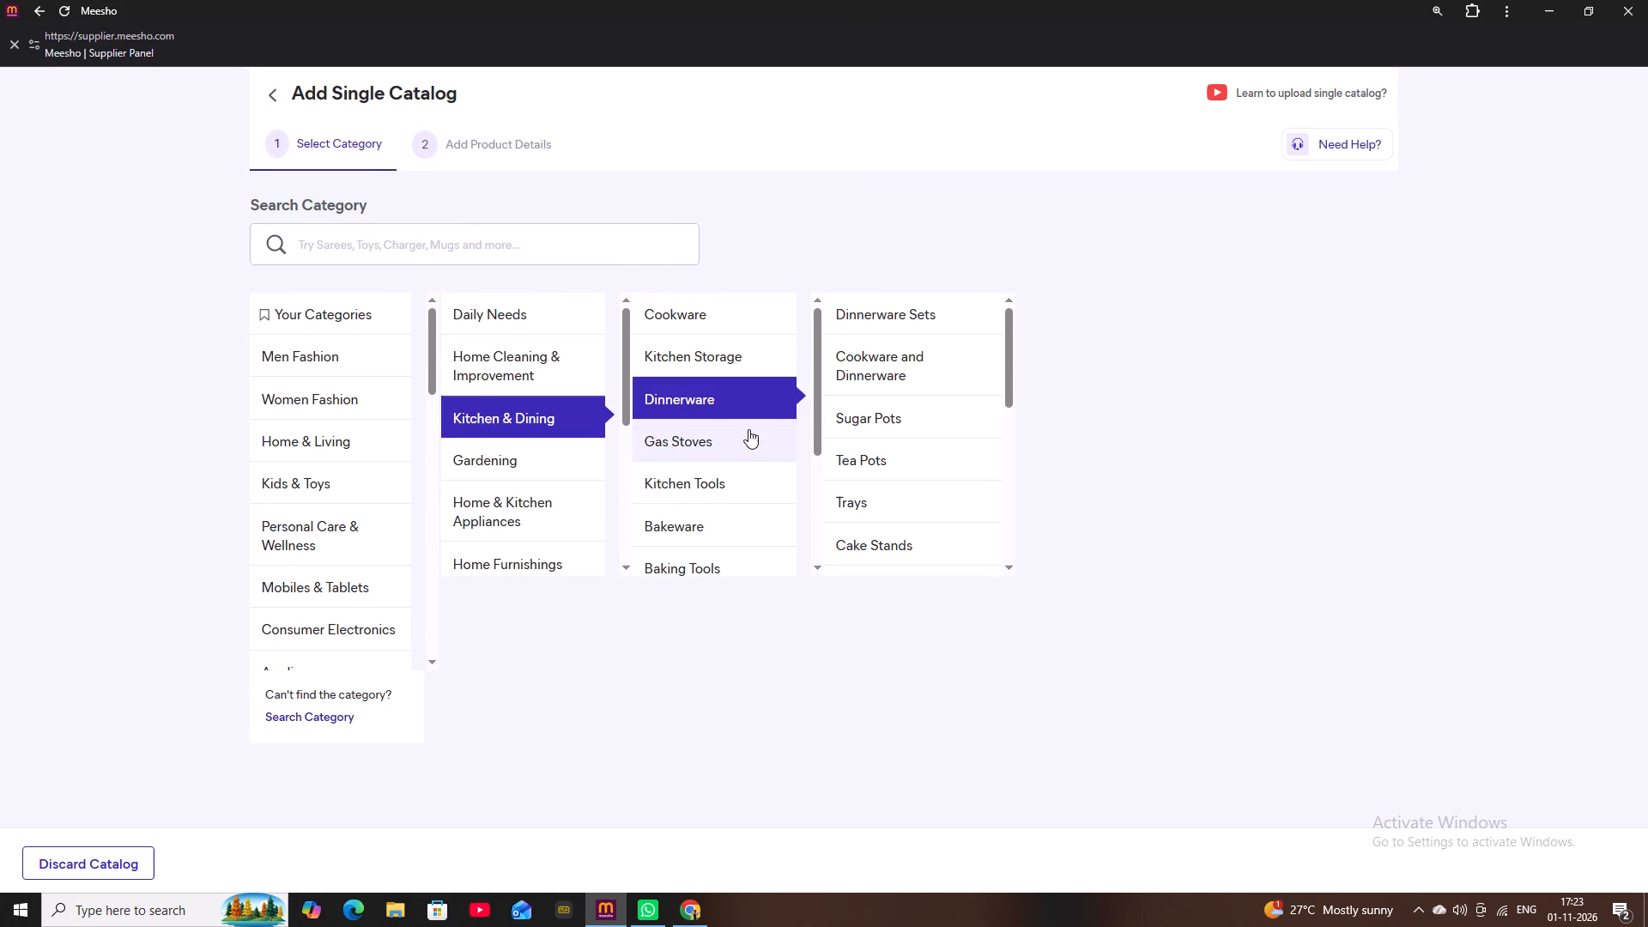
left_click(748, 429)
left_click(743, 399)
Browse the Dinnerware subcategories one by one, from Dinnerware Sets through Serving Casseroles & Tureens, examining their sample images.
scroll(927, 433, "down", 4)
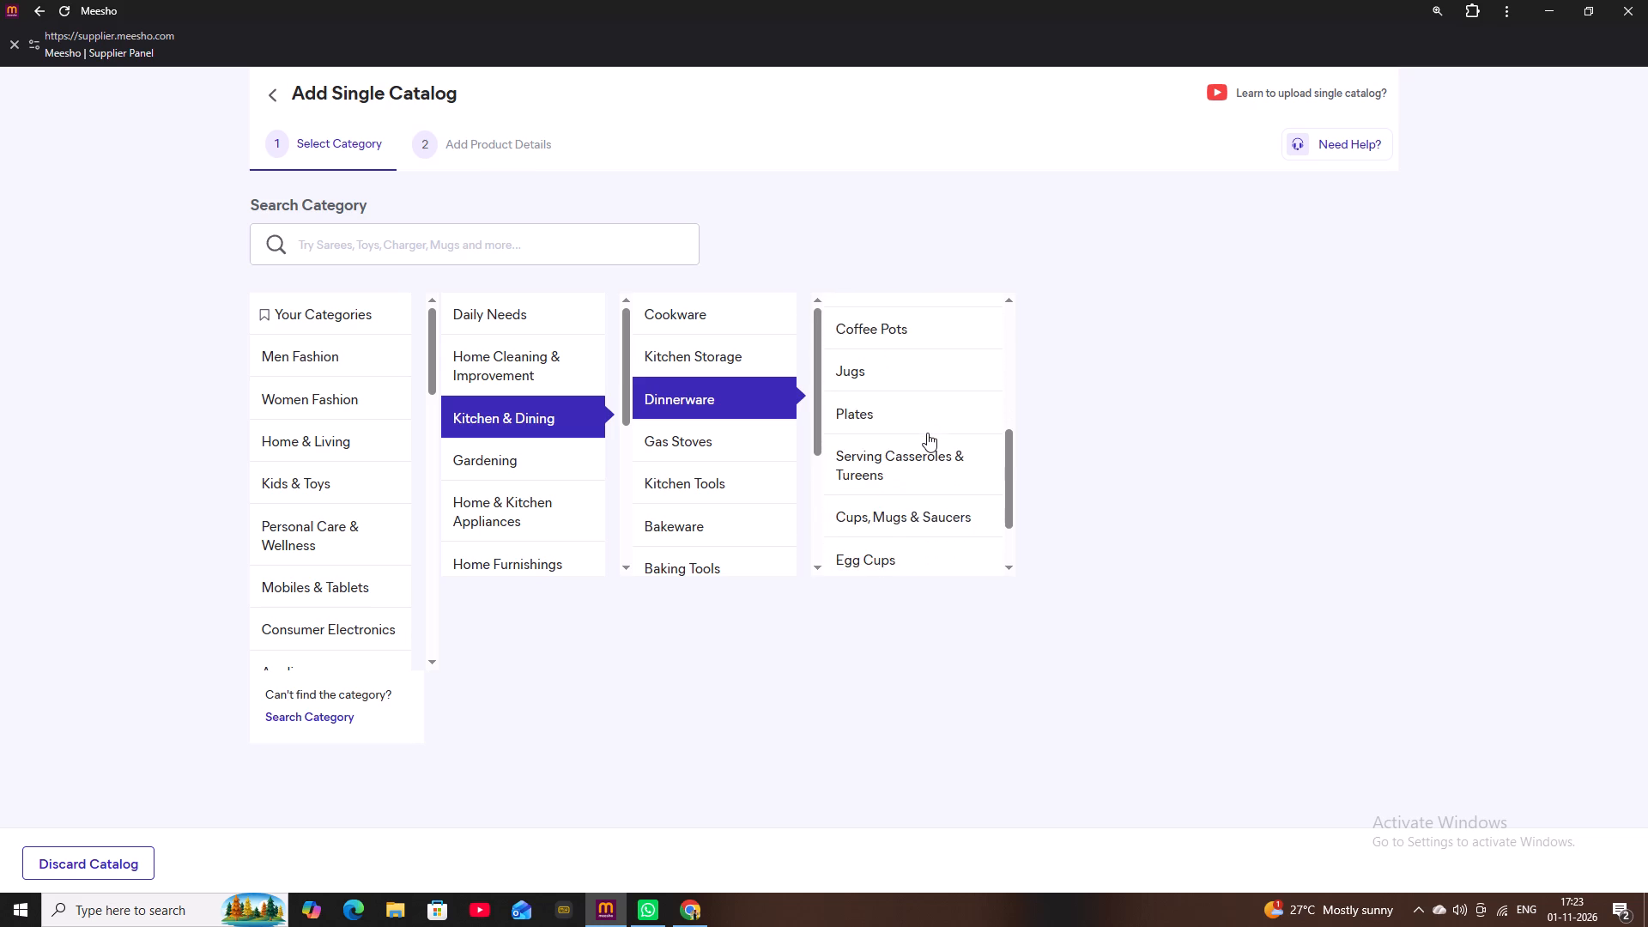
scroll(927, 433, "up", 6)
left_click(893, 299)
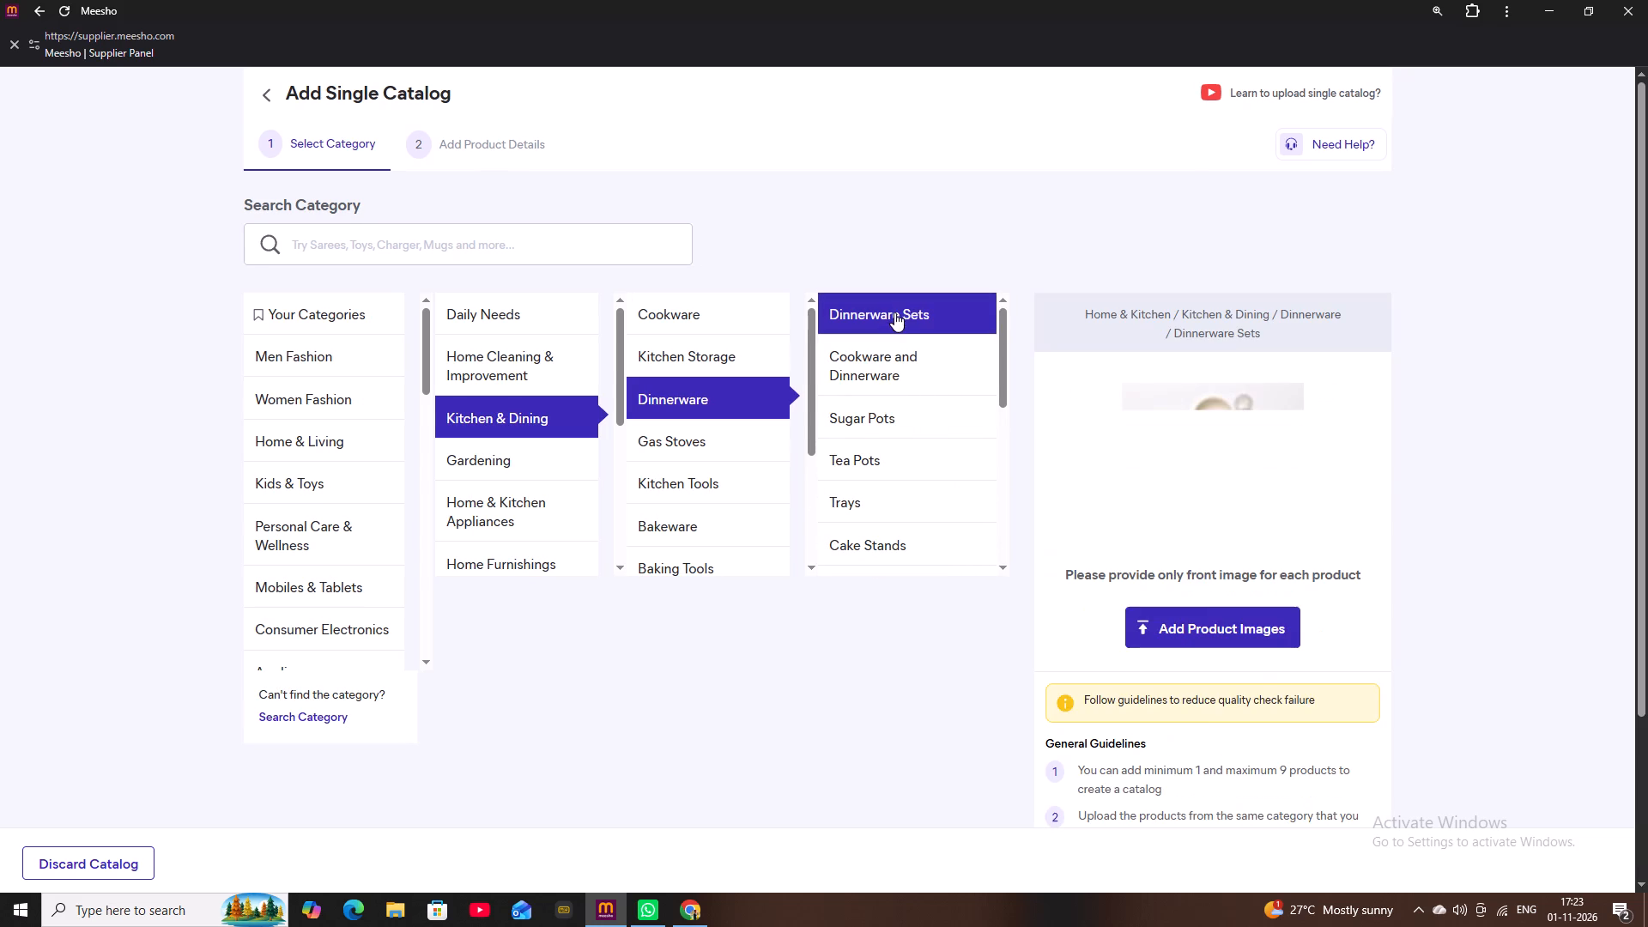
left_click(905, 338)
left_click(904, 415)
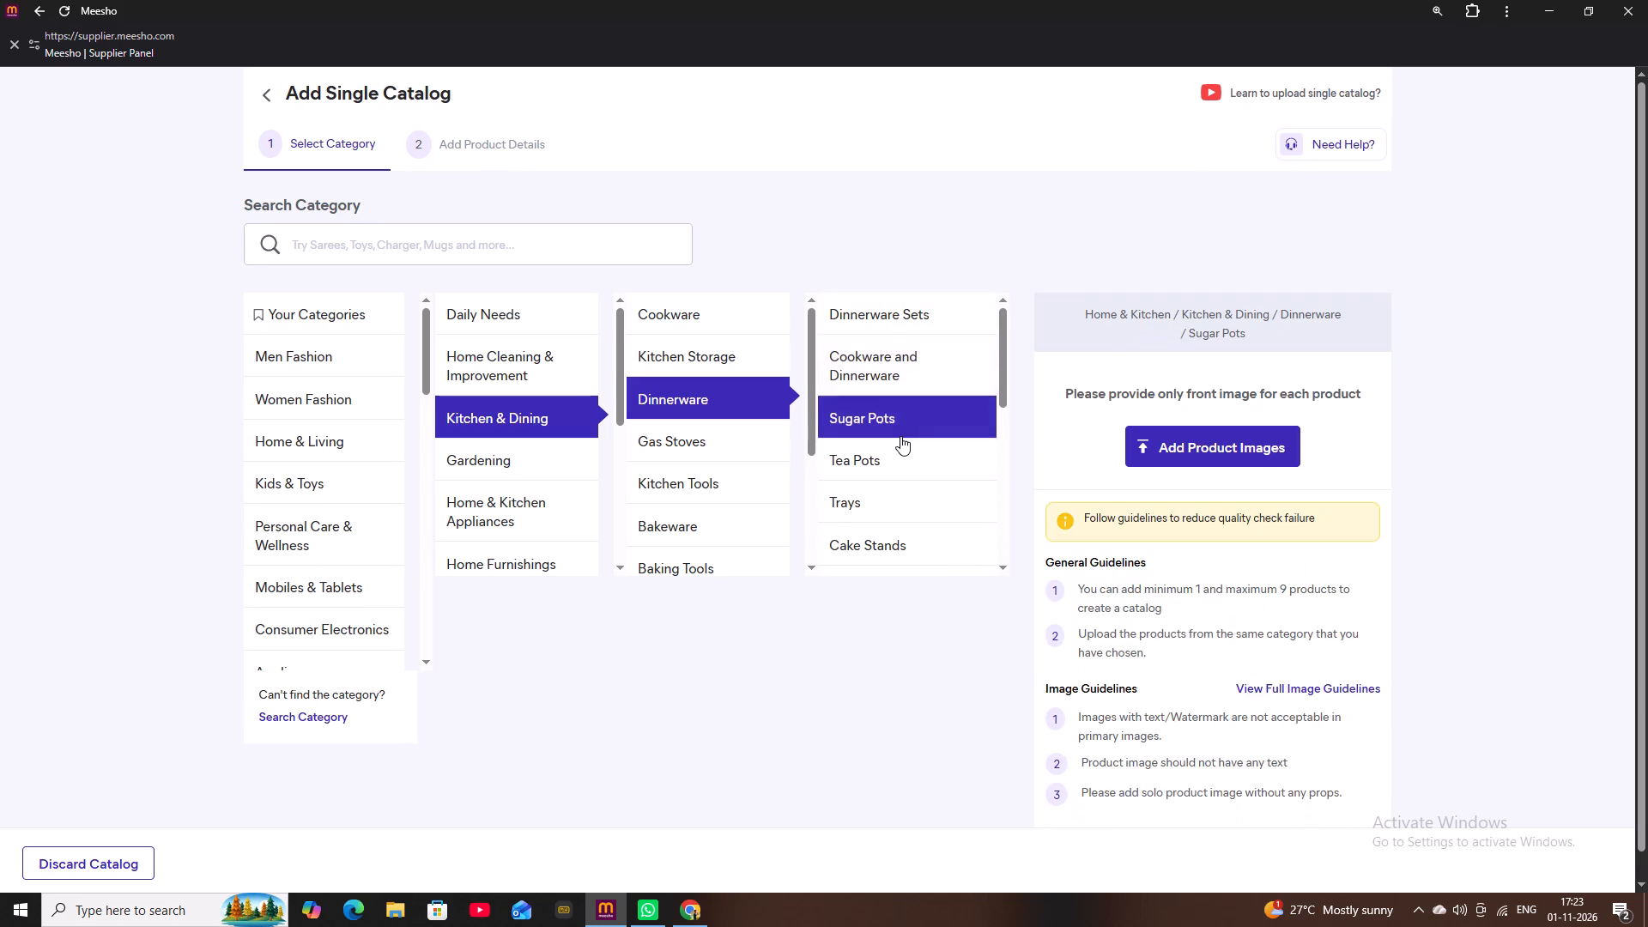
scroll(900, 436, "down", 1)
left_click(898, 367)
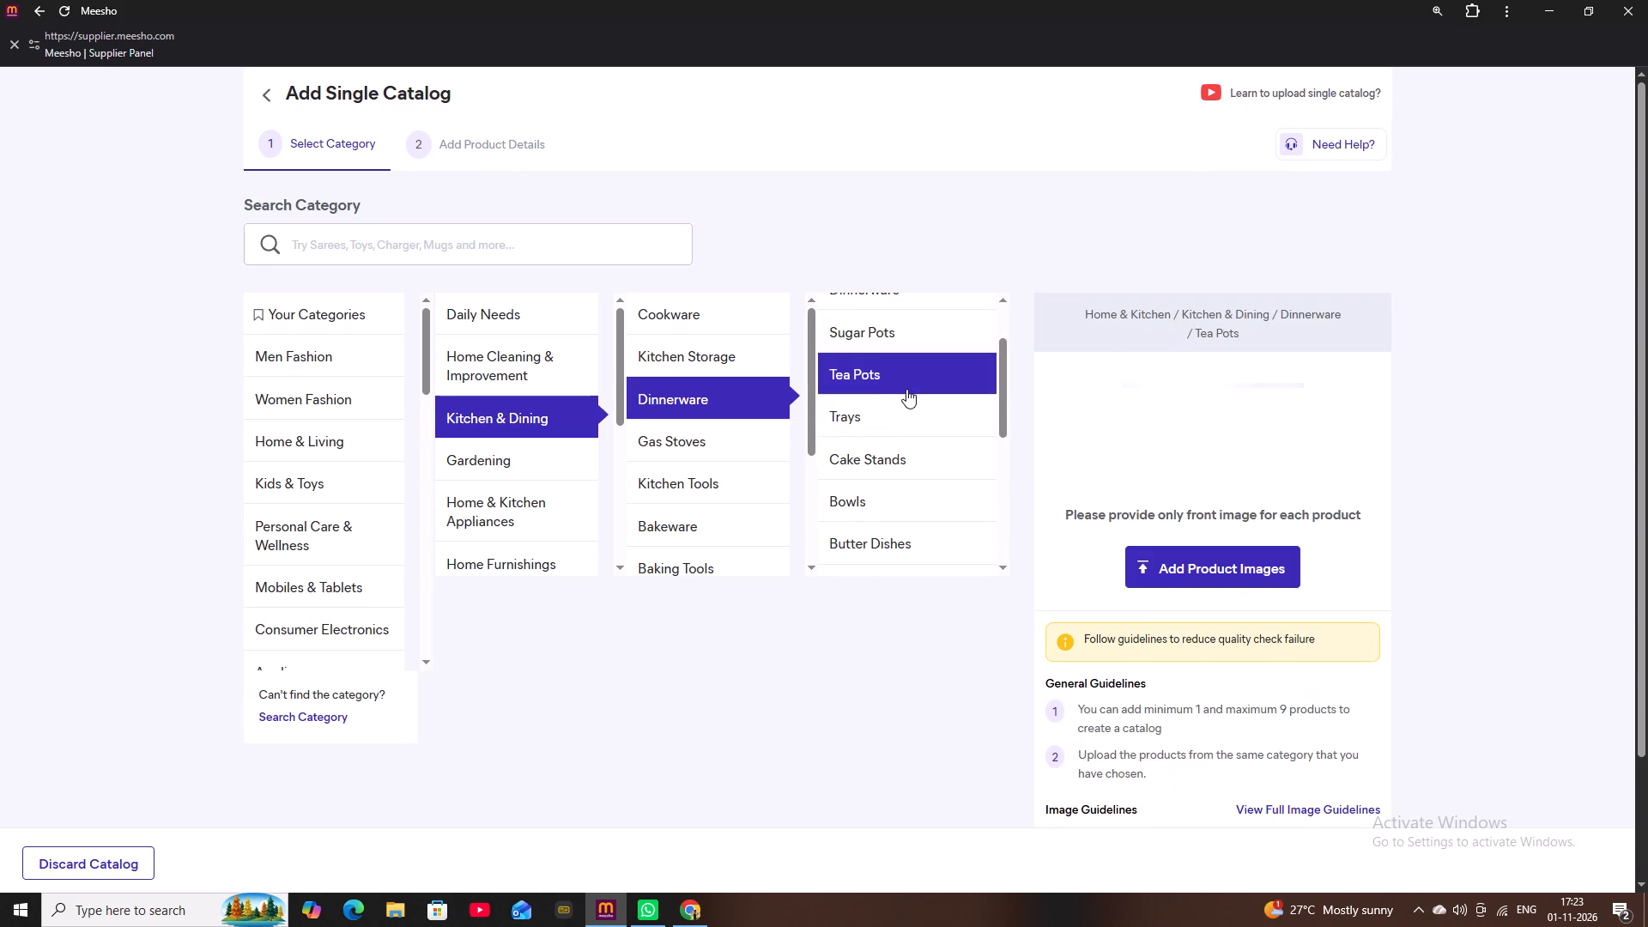
left_click(908, 393)
left_click(914, 438)
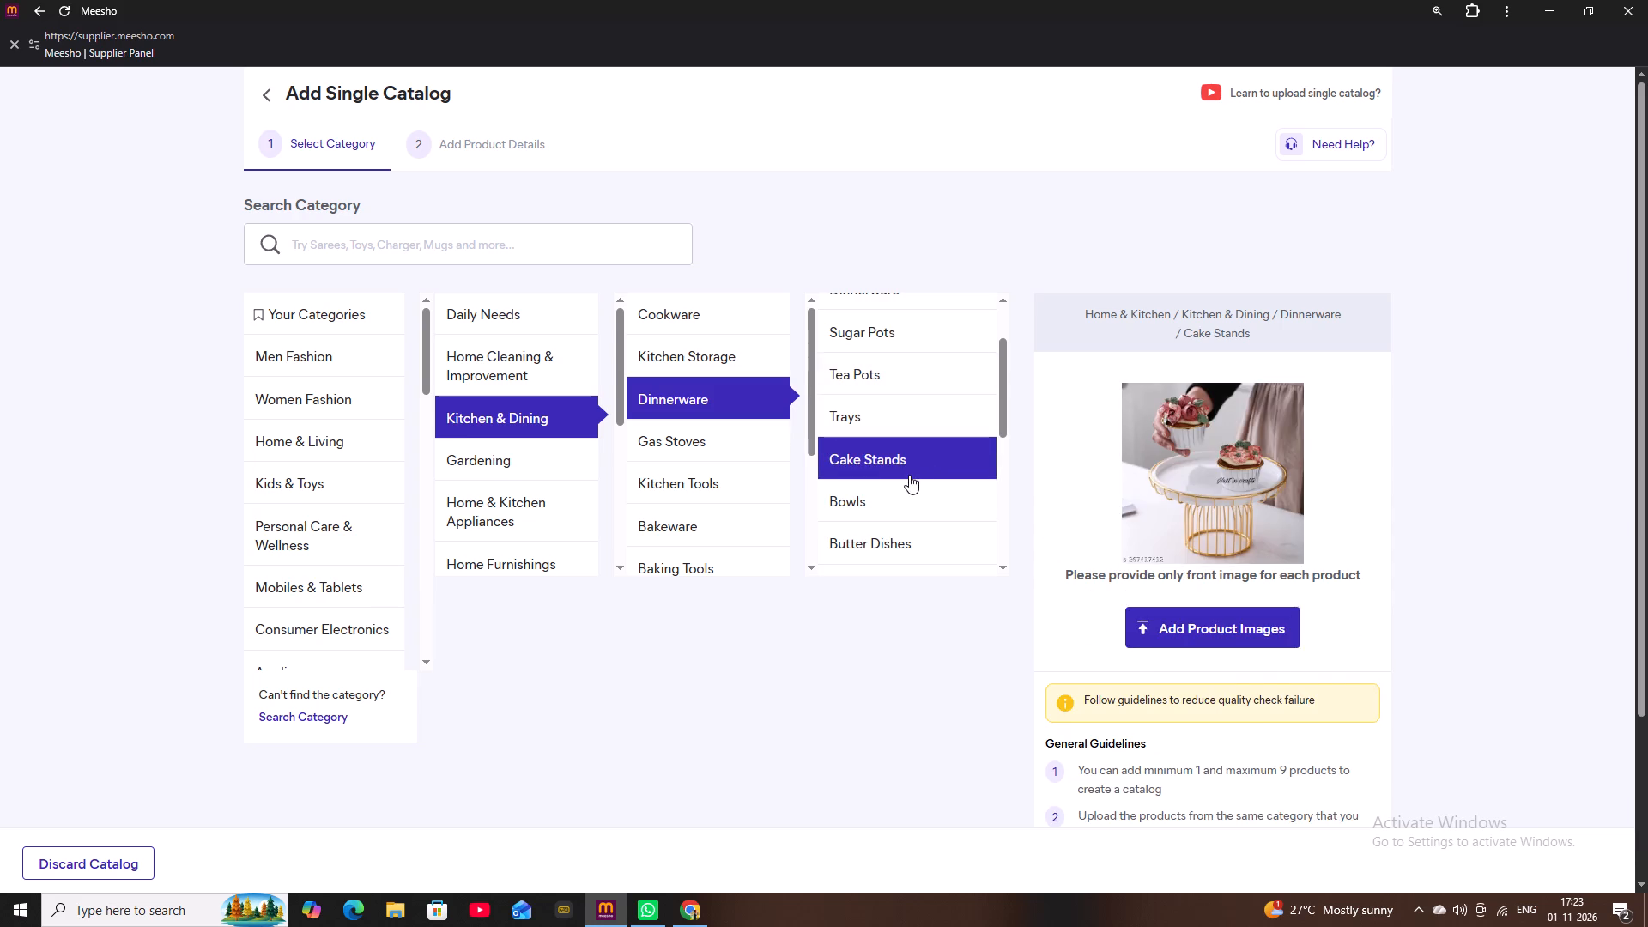
left_click(909, 475)
scroll(894, 478, "down", 1)
left_click(881, 410)
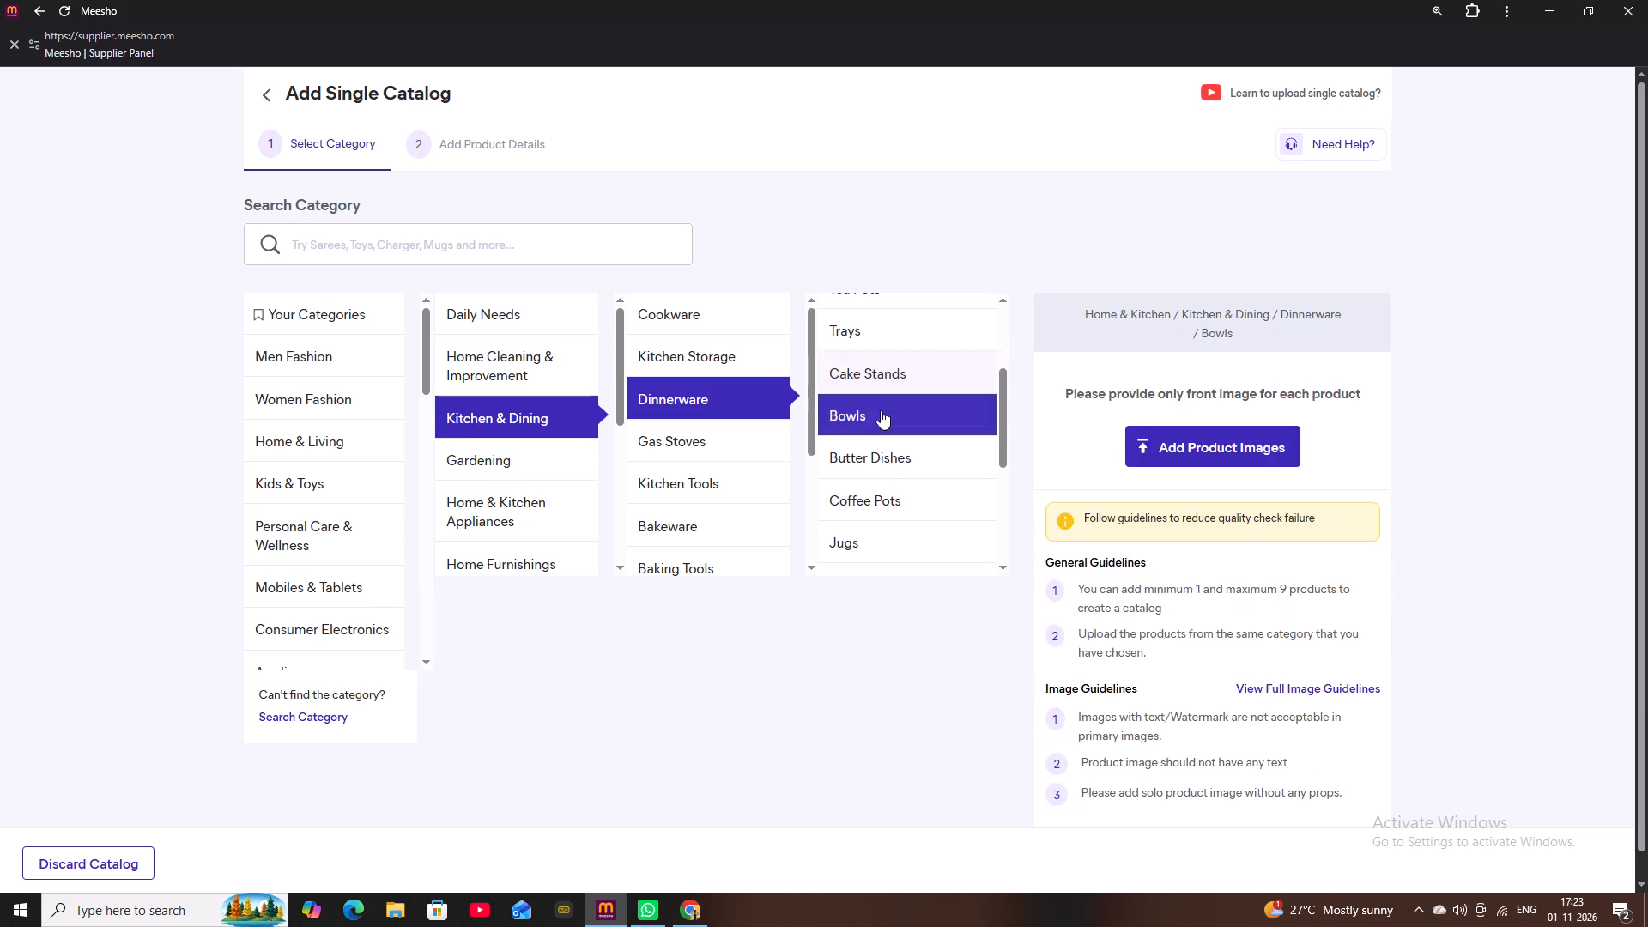
left_click(892, 452)
left_click(899, 500)
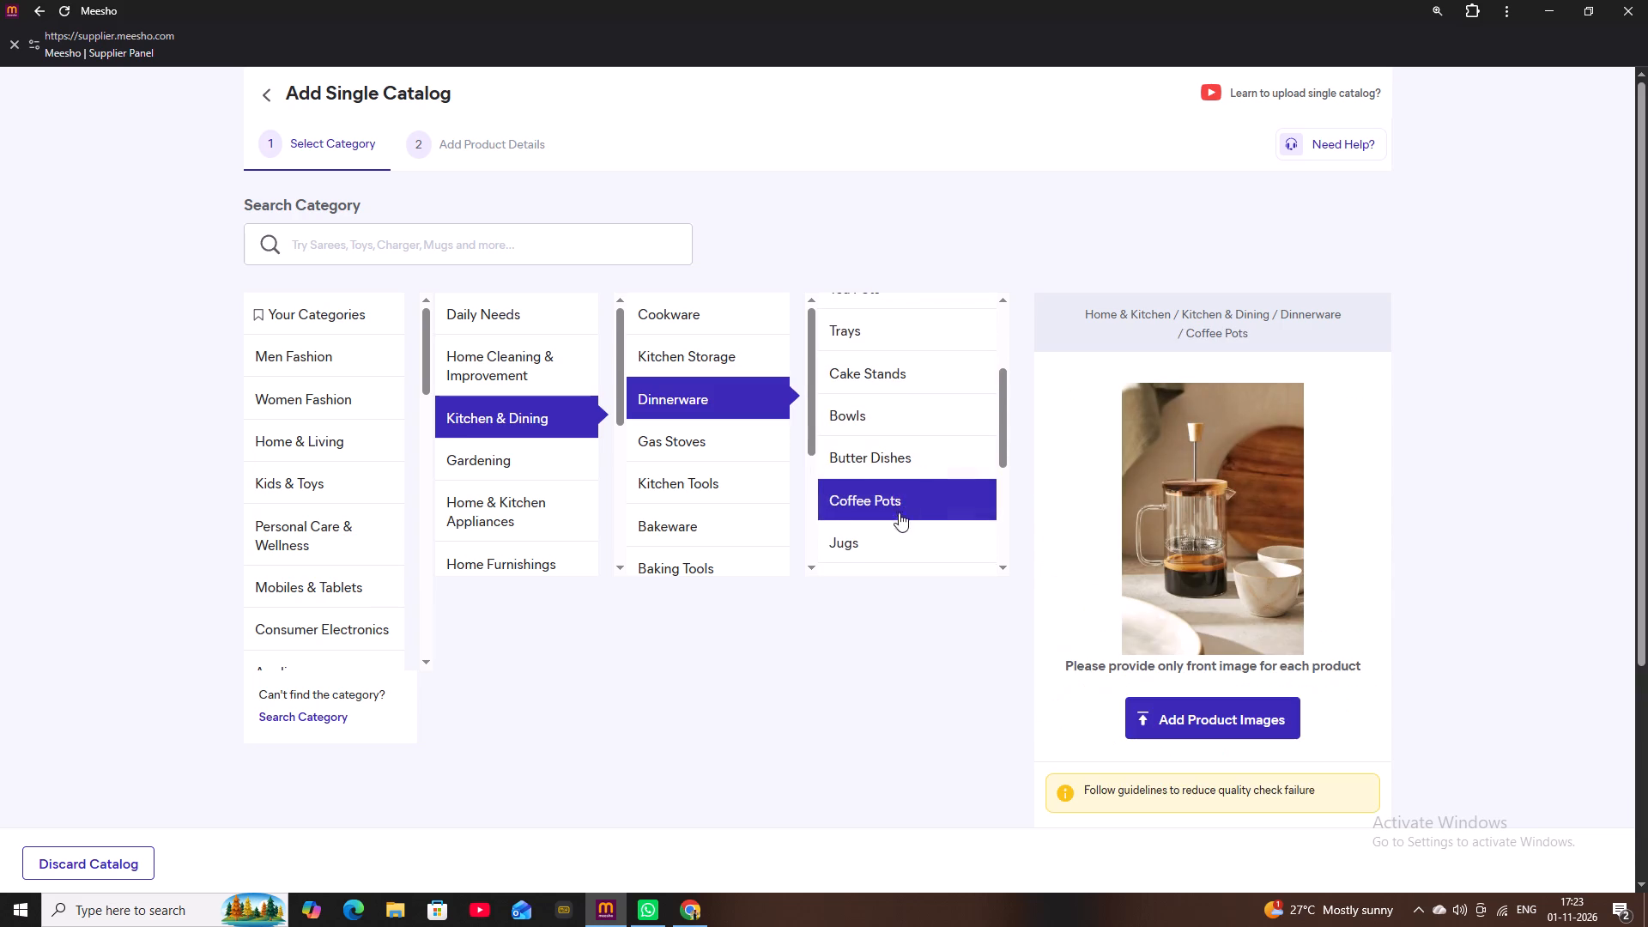
scroll(898, 525, "down", 1)
left_click(907, 472)
left_click(909, 495)
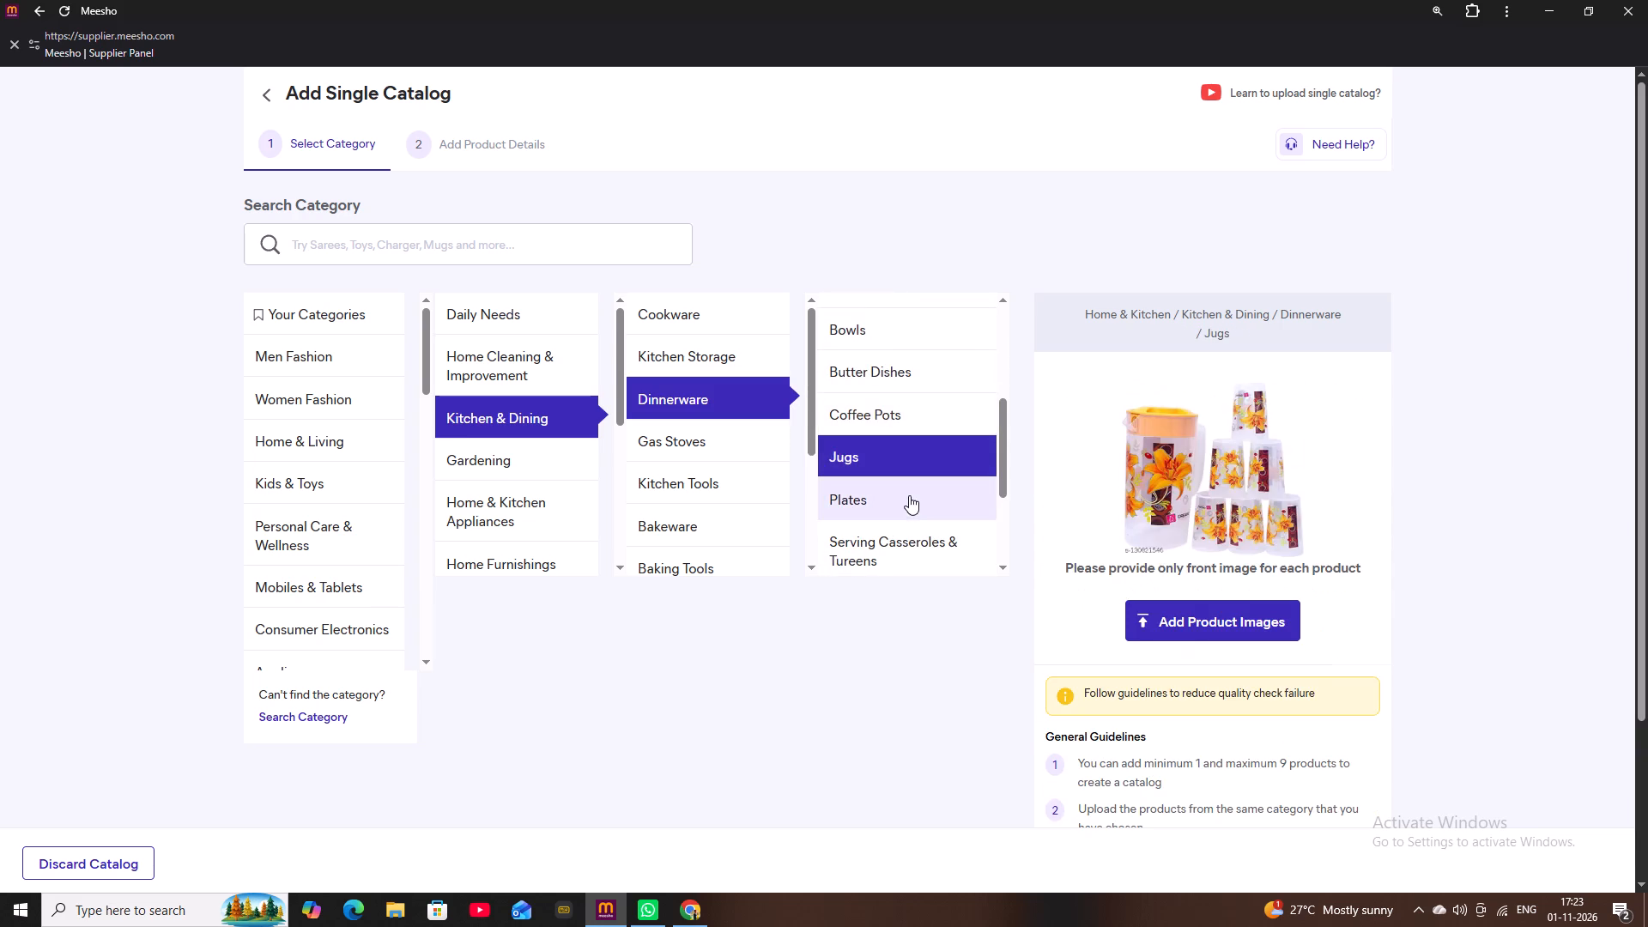
left_click(909, 528)
scroll(916, 525, "down", 1)
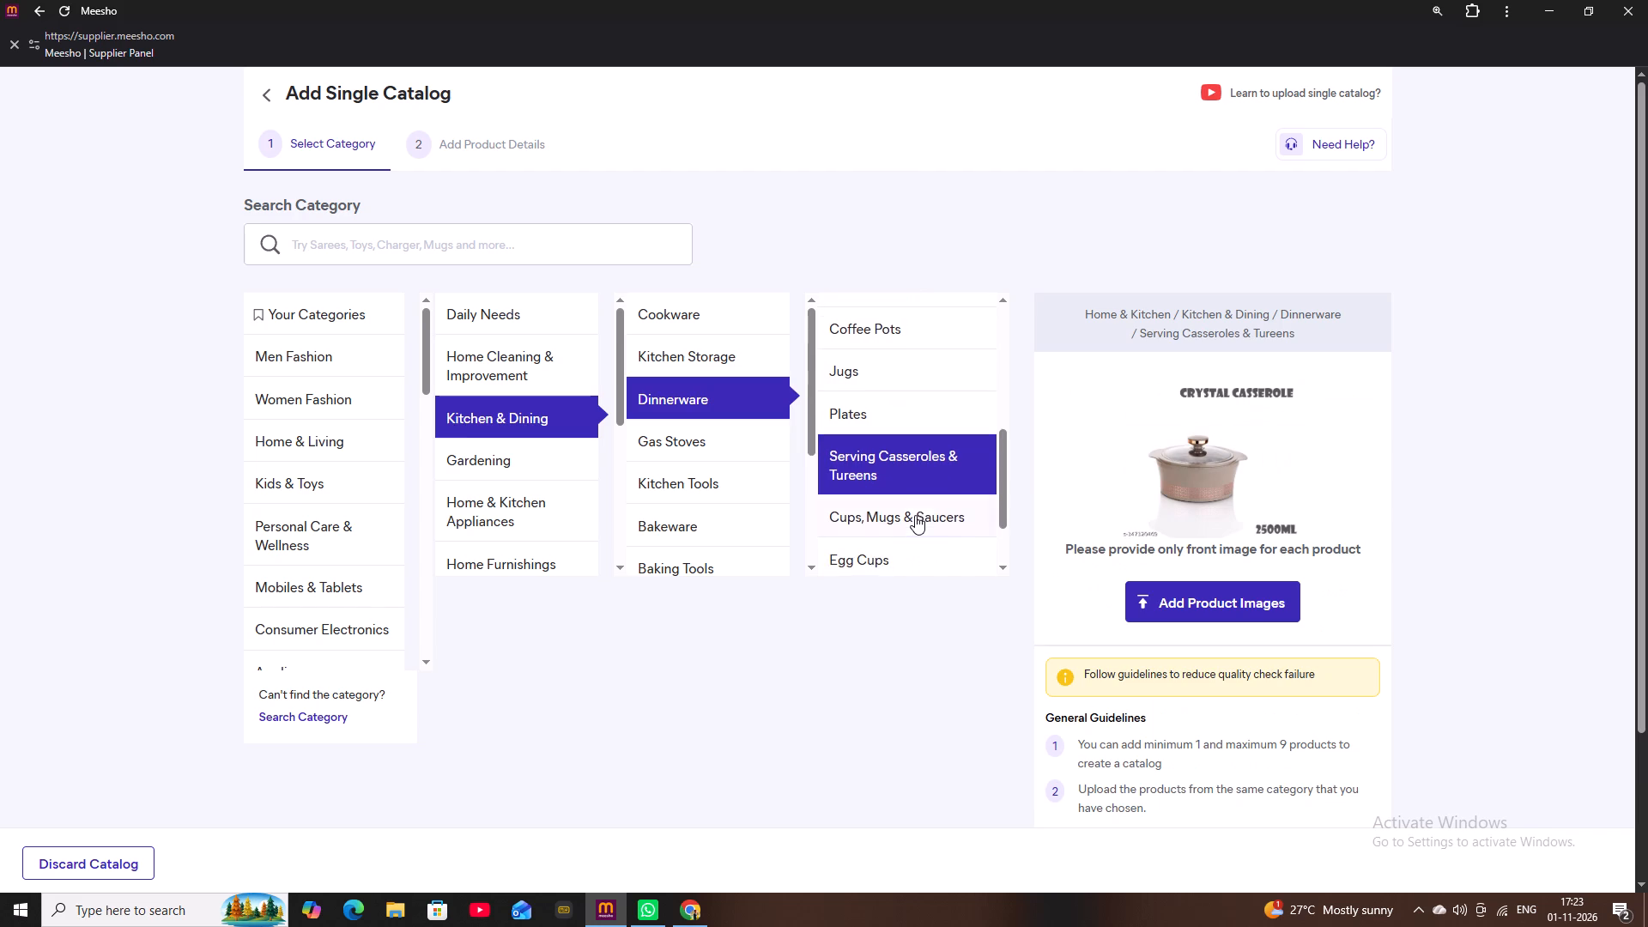
Select Cups, Mugs & Saucers under Dinnerware as the new catalog's category.
left_click(914, 513)
left_click(916, 536)
left_click(916, 545)
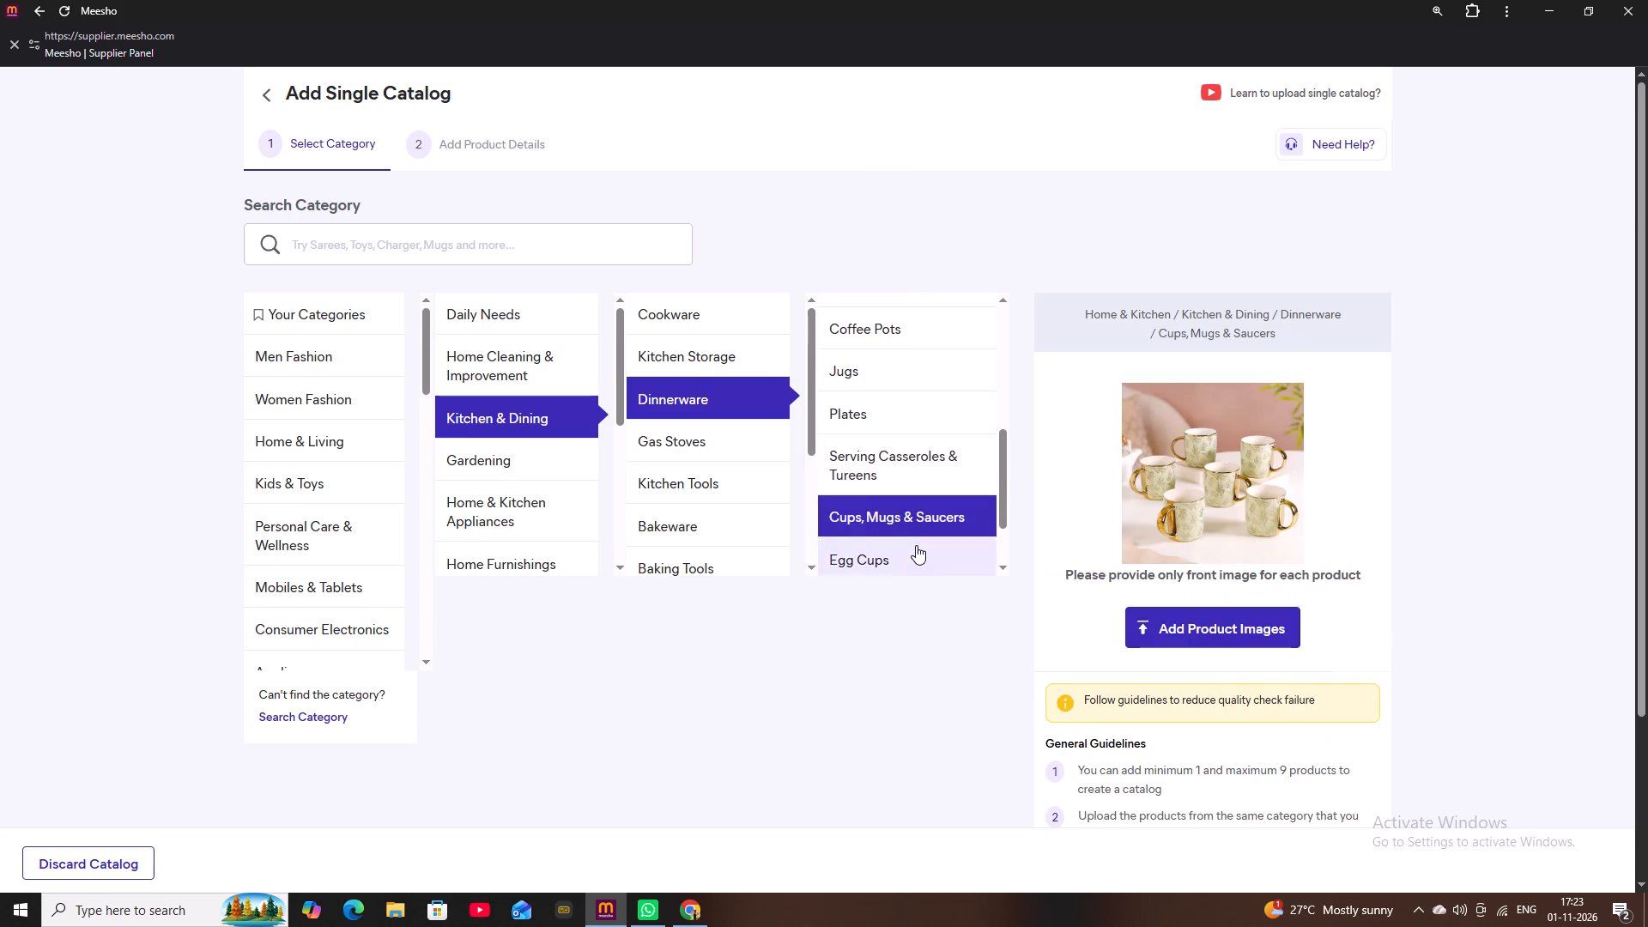
left_click(923, 519)
Add "WhatsApp Image 2026-11-01 at 4.42.56 PM (1)" from the CUP MOCKUPS folder as the product's front image and continue to the product details.
left_click(1177, 639)
left_click_drag(865, 153, 865, 173)
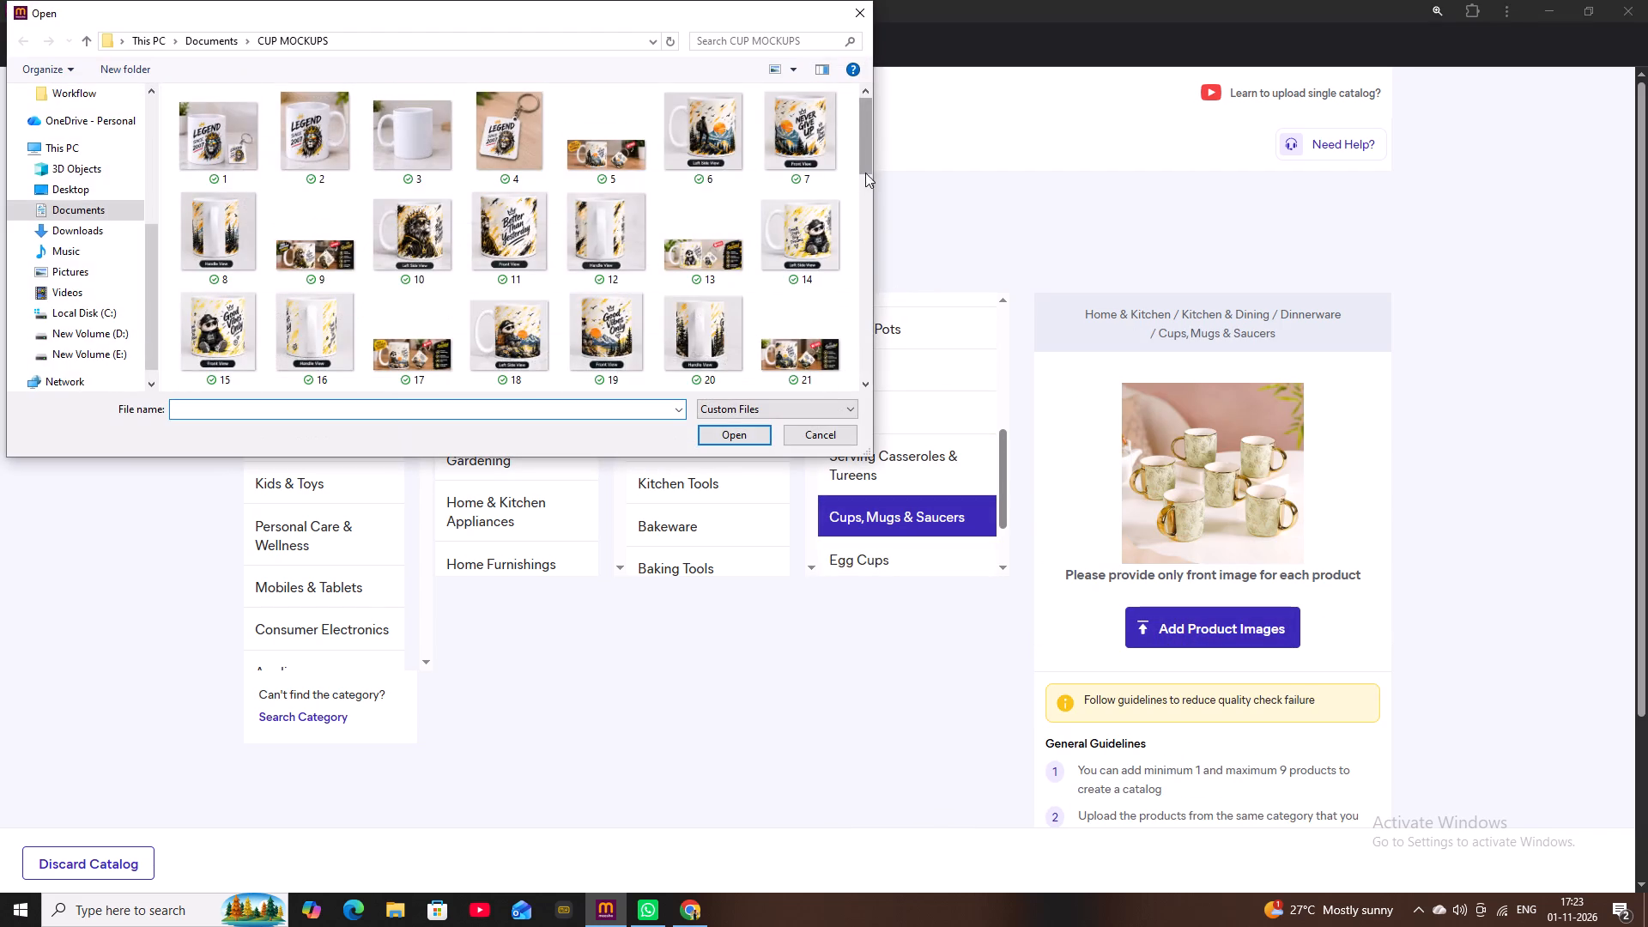
left_click_drag(865, 173, 871, 423)
scroll(724, 301, "up", 2)
scroll(724, 301, "down", 8)
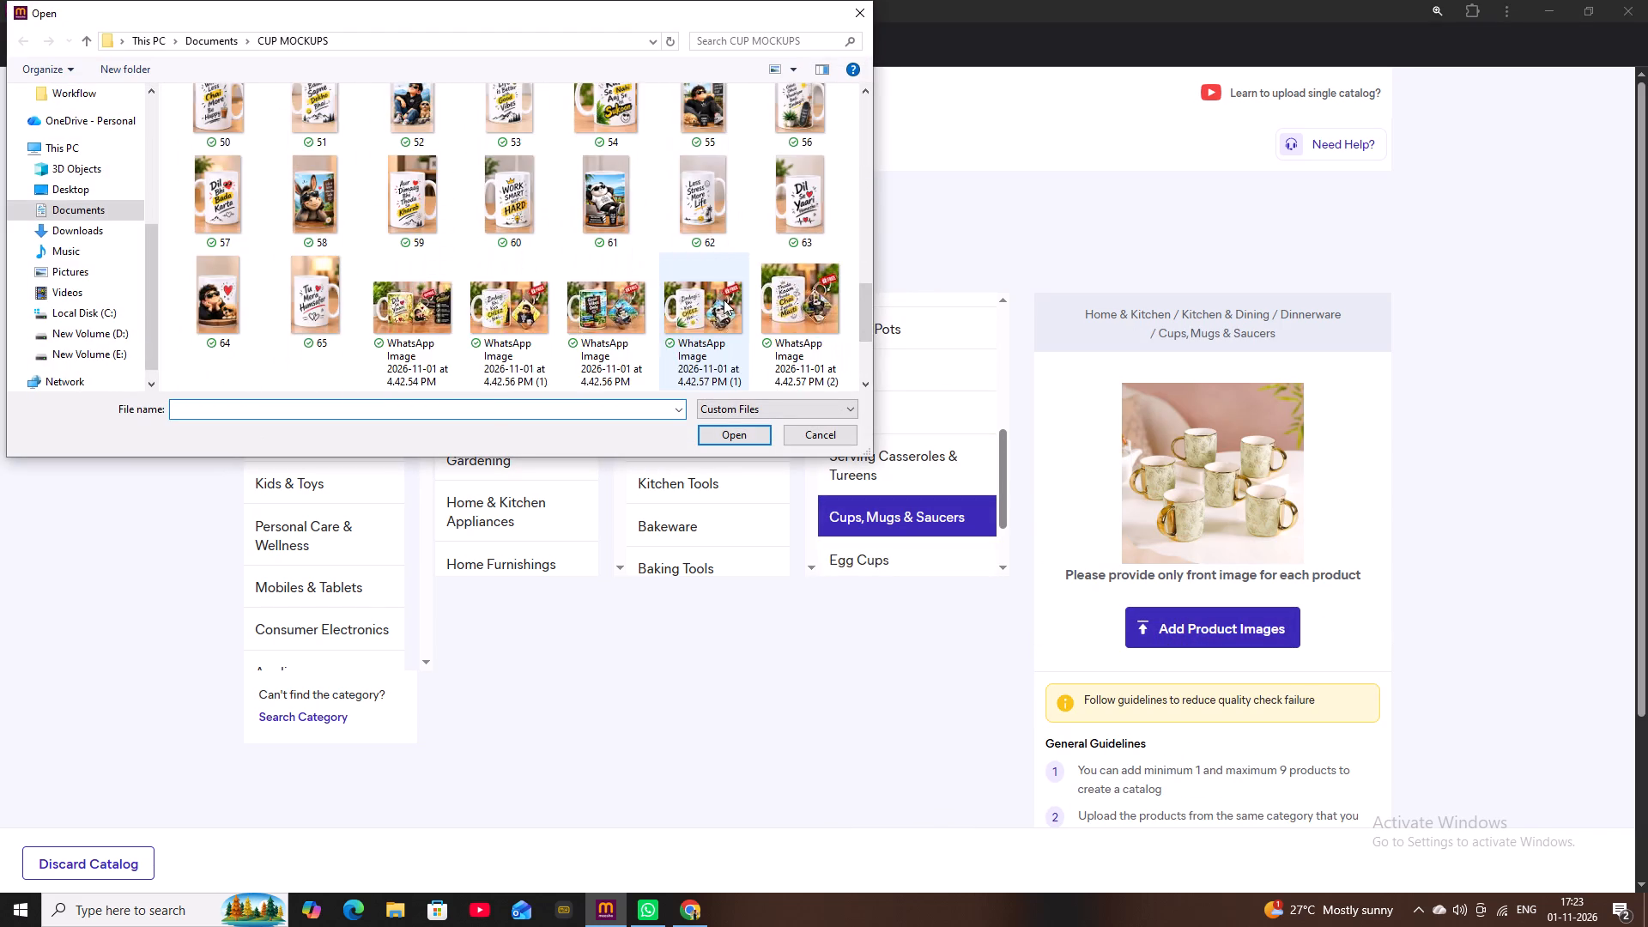
scroll(724, 300, "up", 4)
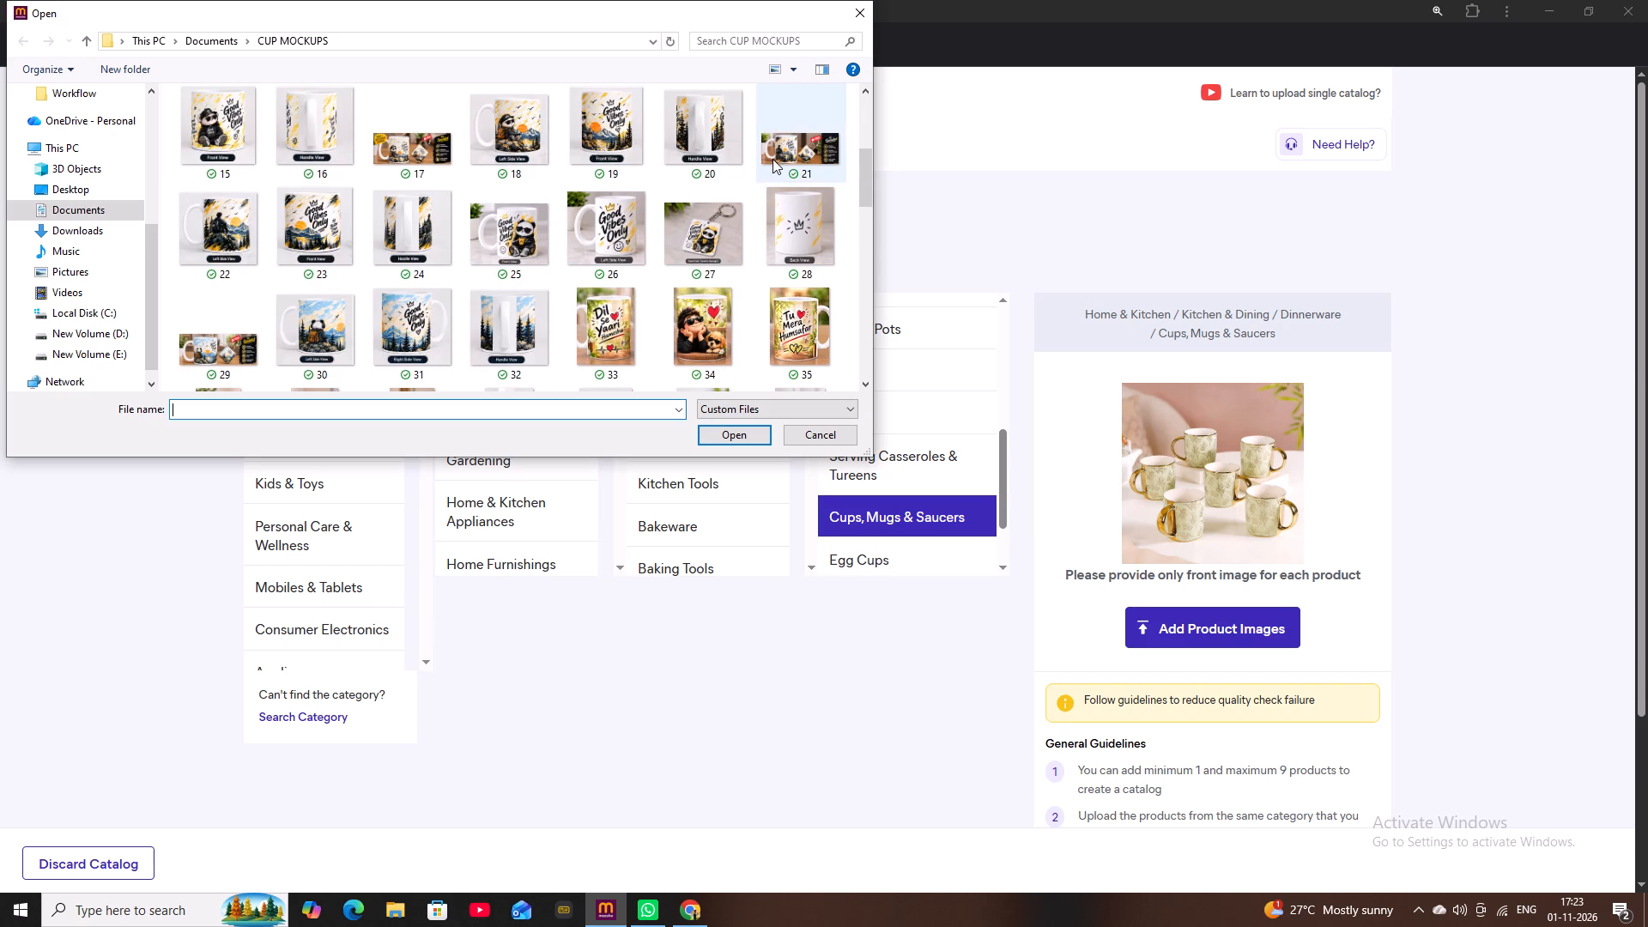
scroll(772, 159, "up", 1)
scroll(769, 165, "down", 2)
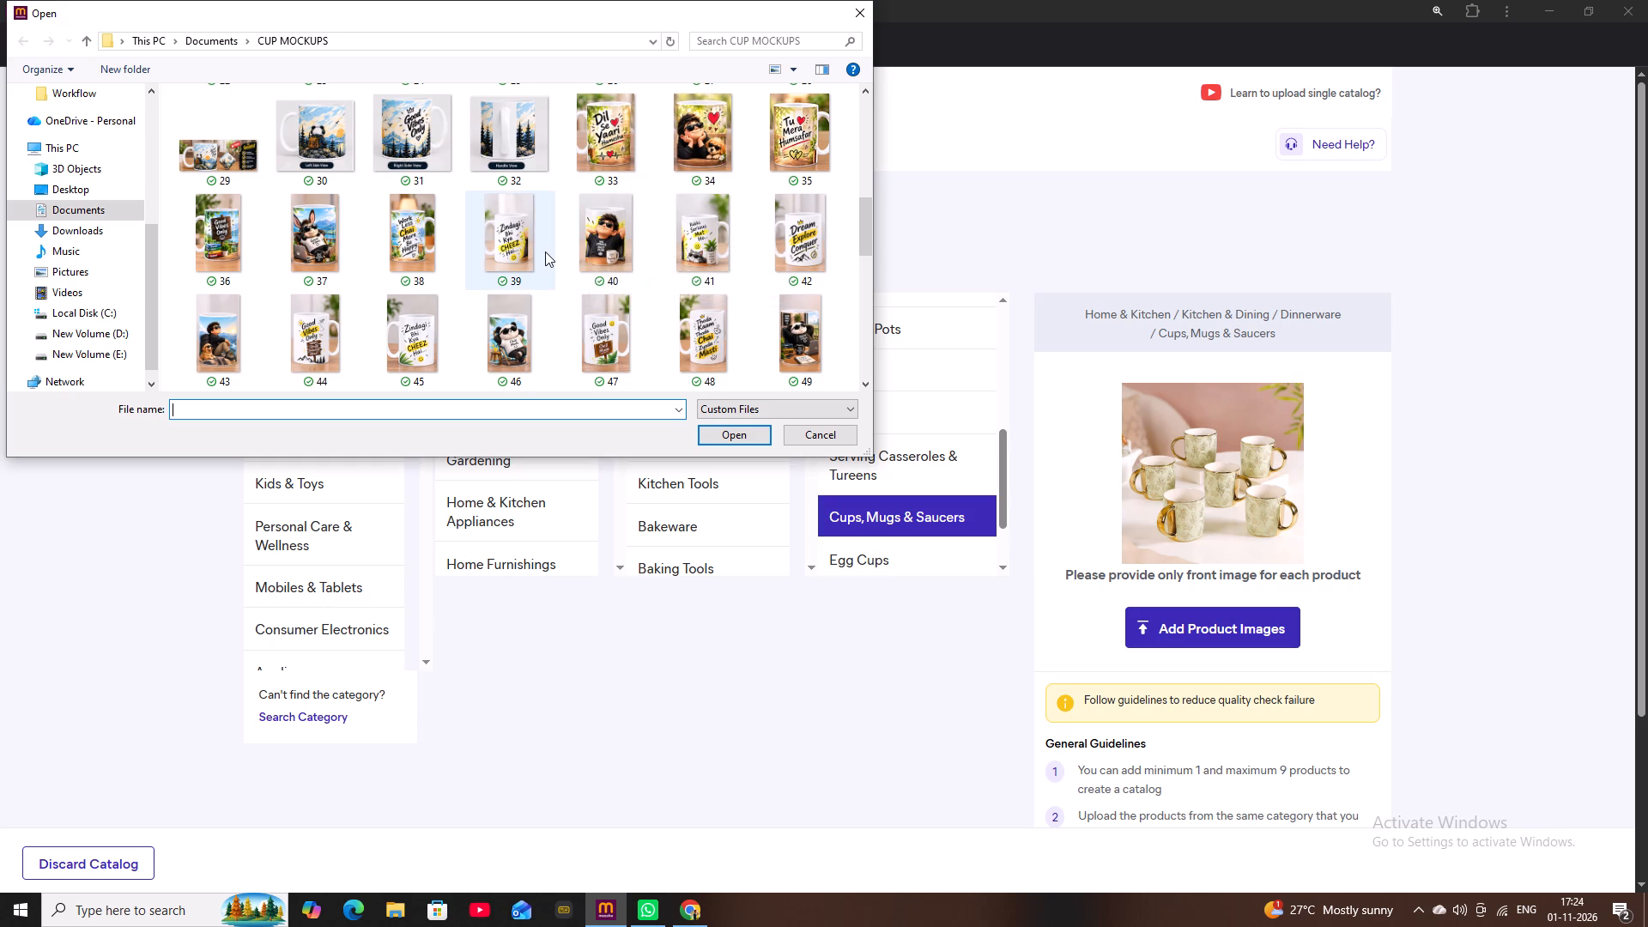
scroll(545, 251, "down", 5)
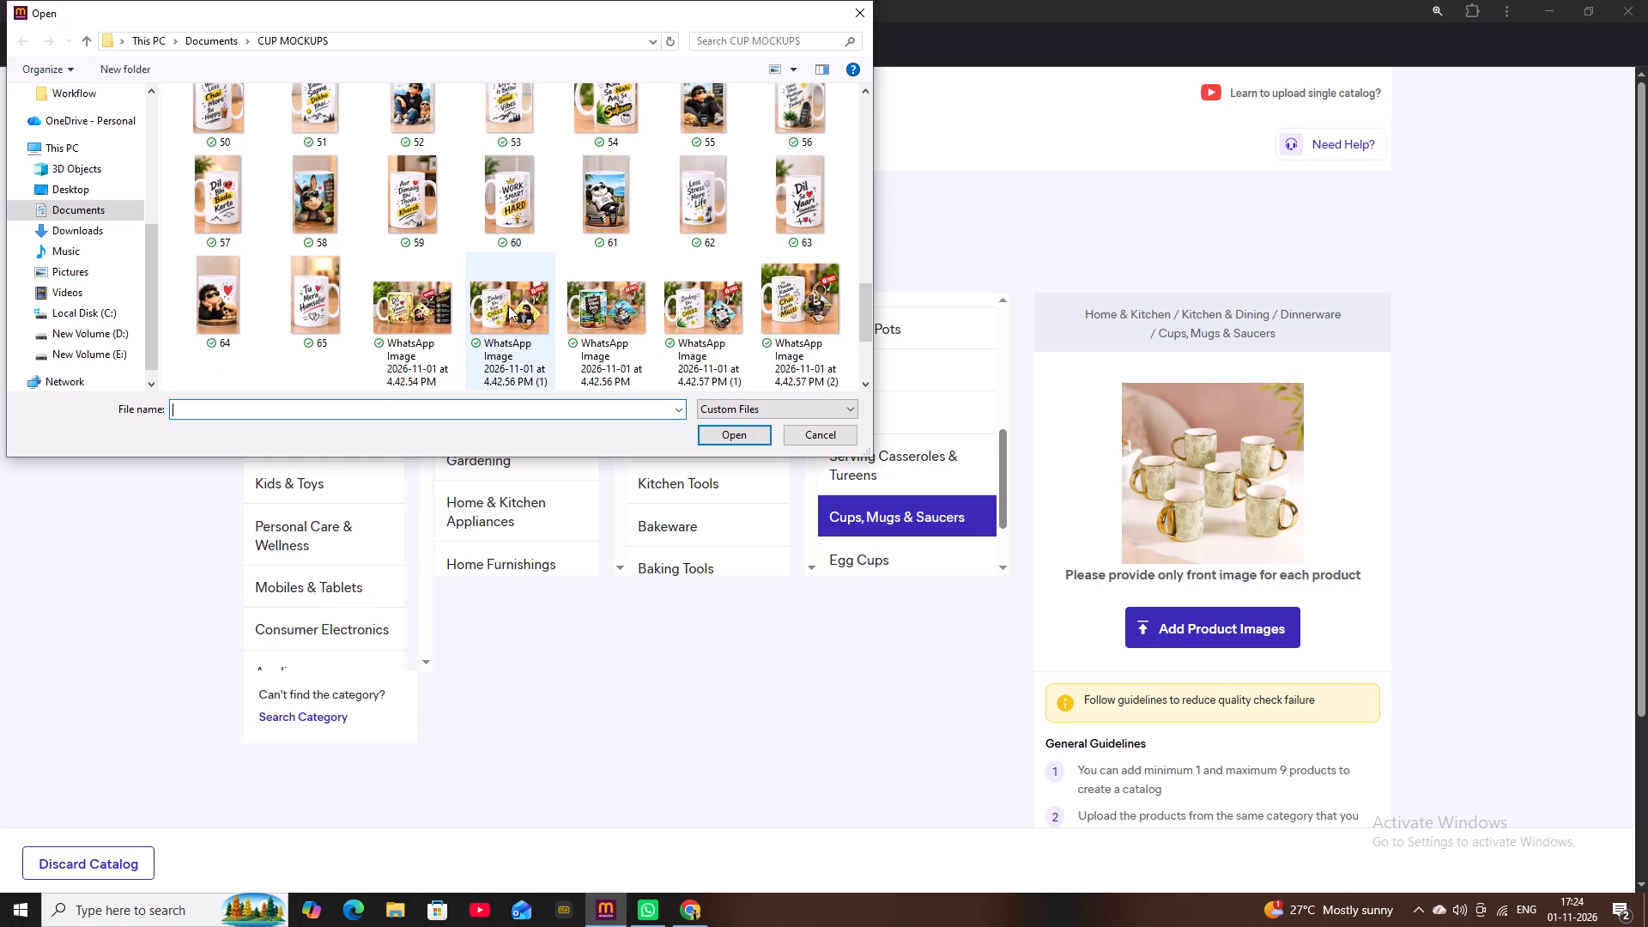
double_click(508, 306)
left_click(1106, 718)
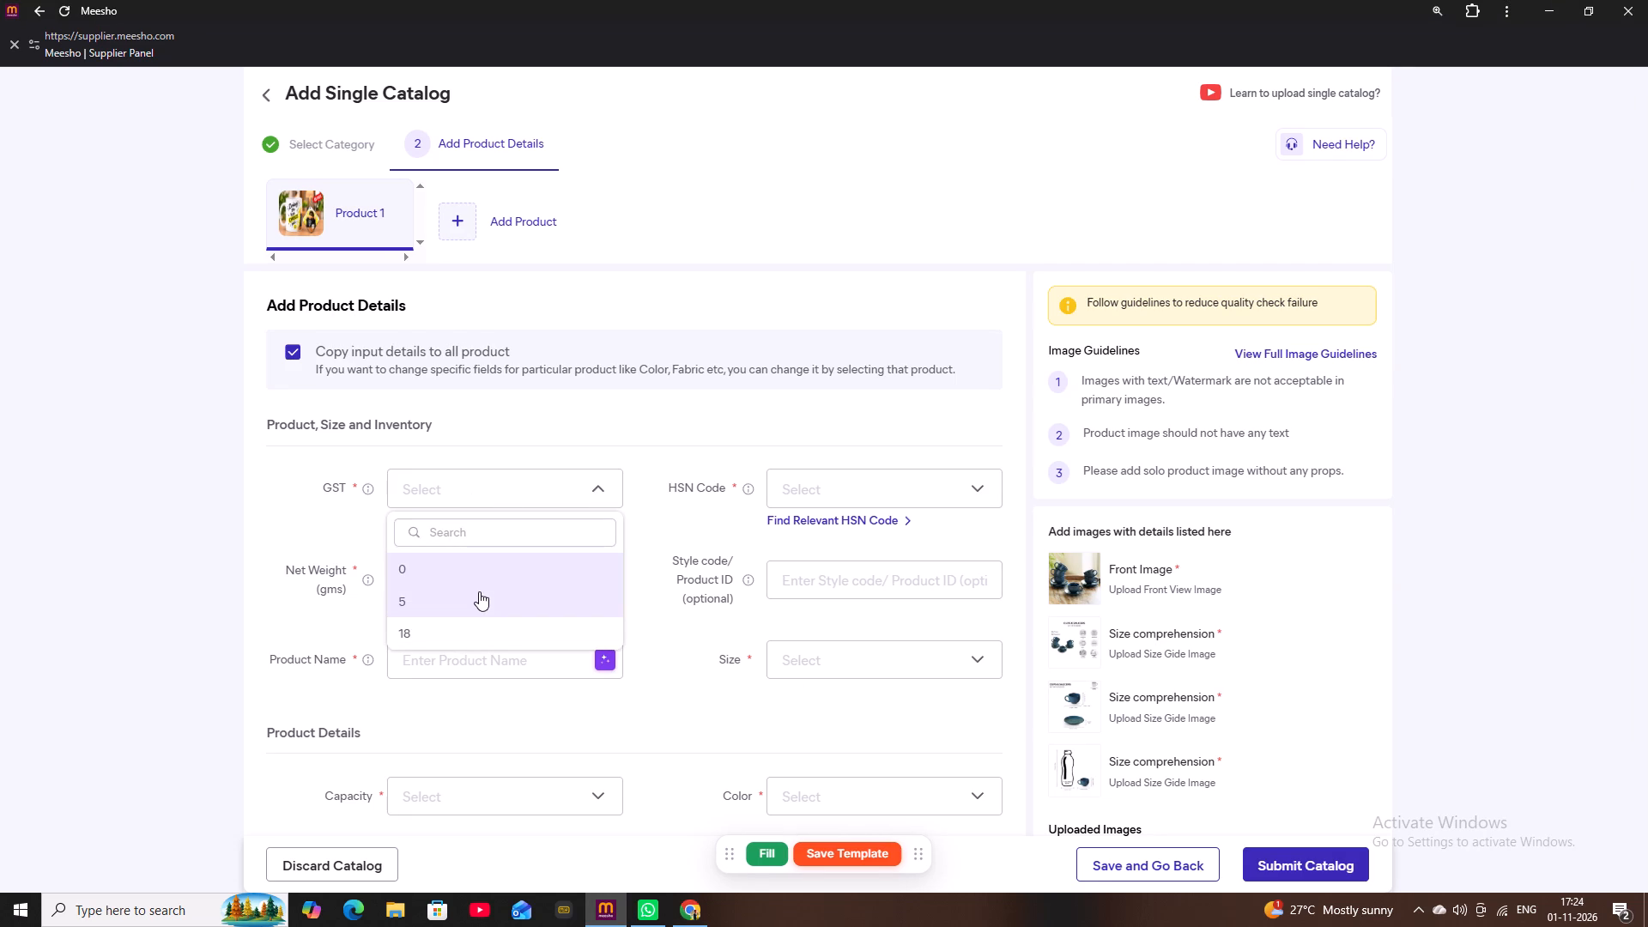
left_click(852, 493)
left_click(853, 556)
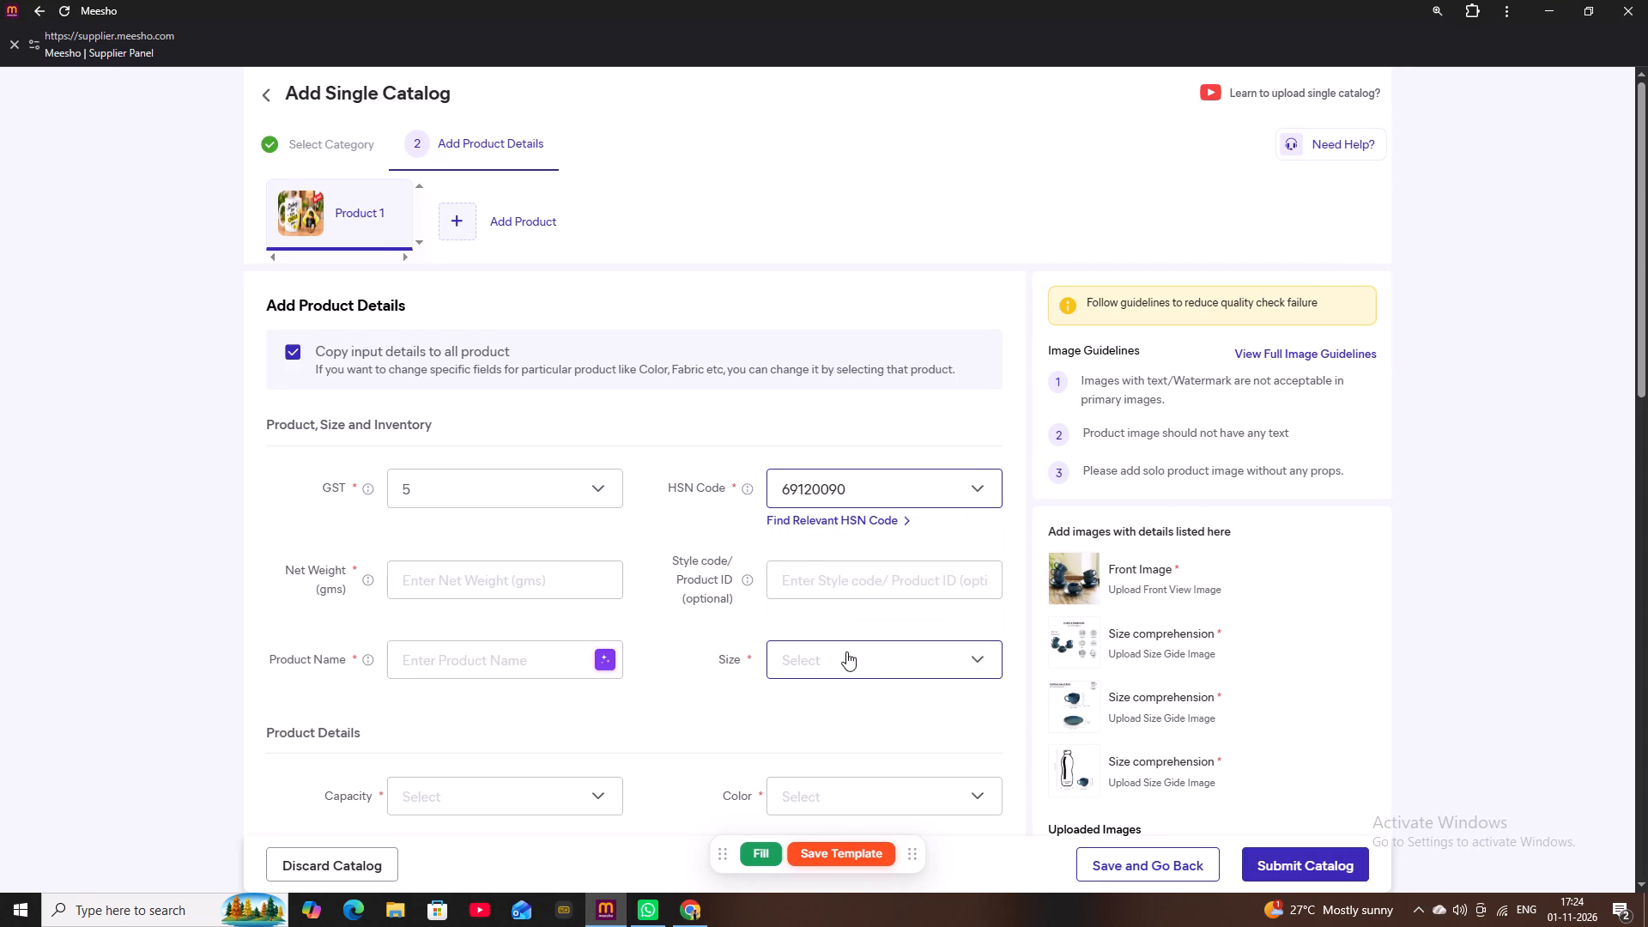
left_click(849, 656)
left_click(786, 723)
left_click(990, 776)
left_click(965, 768)
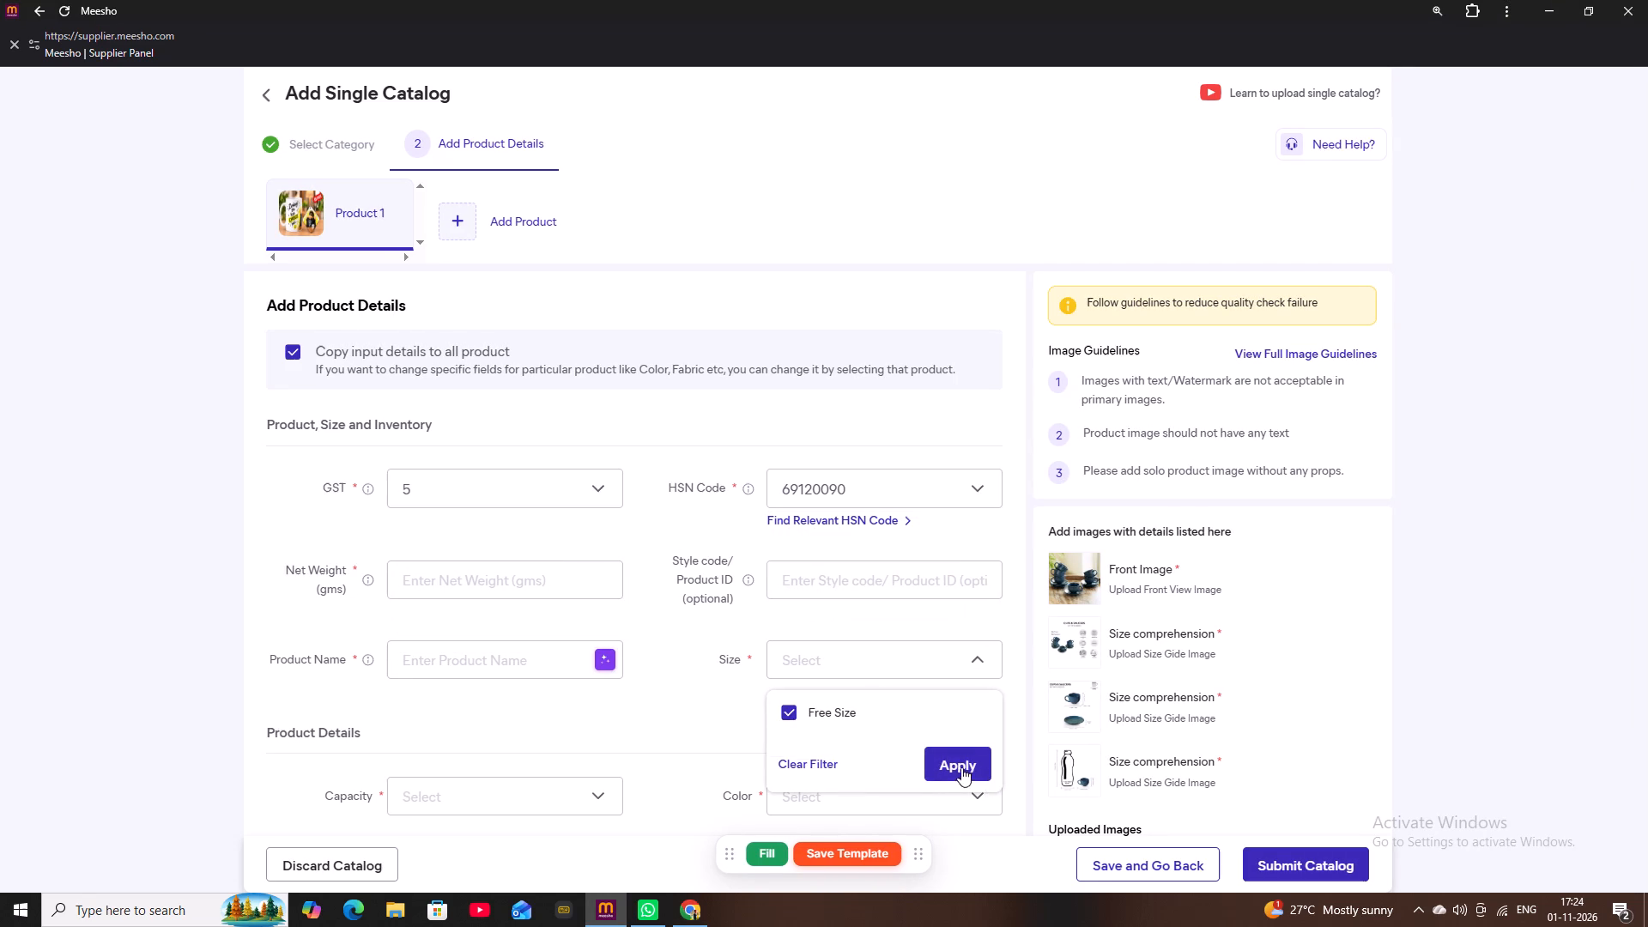
left_click(492, 584)
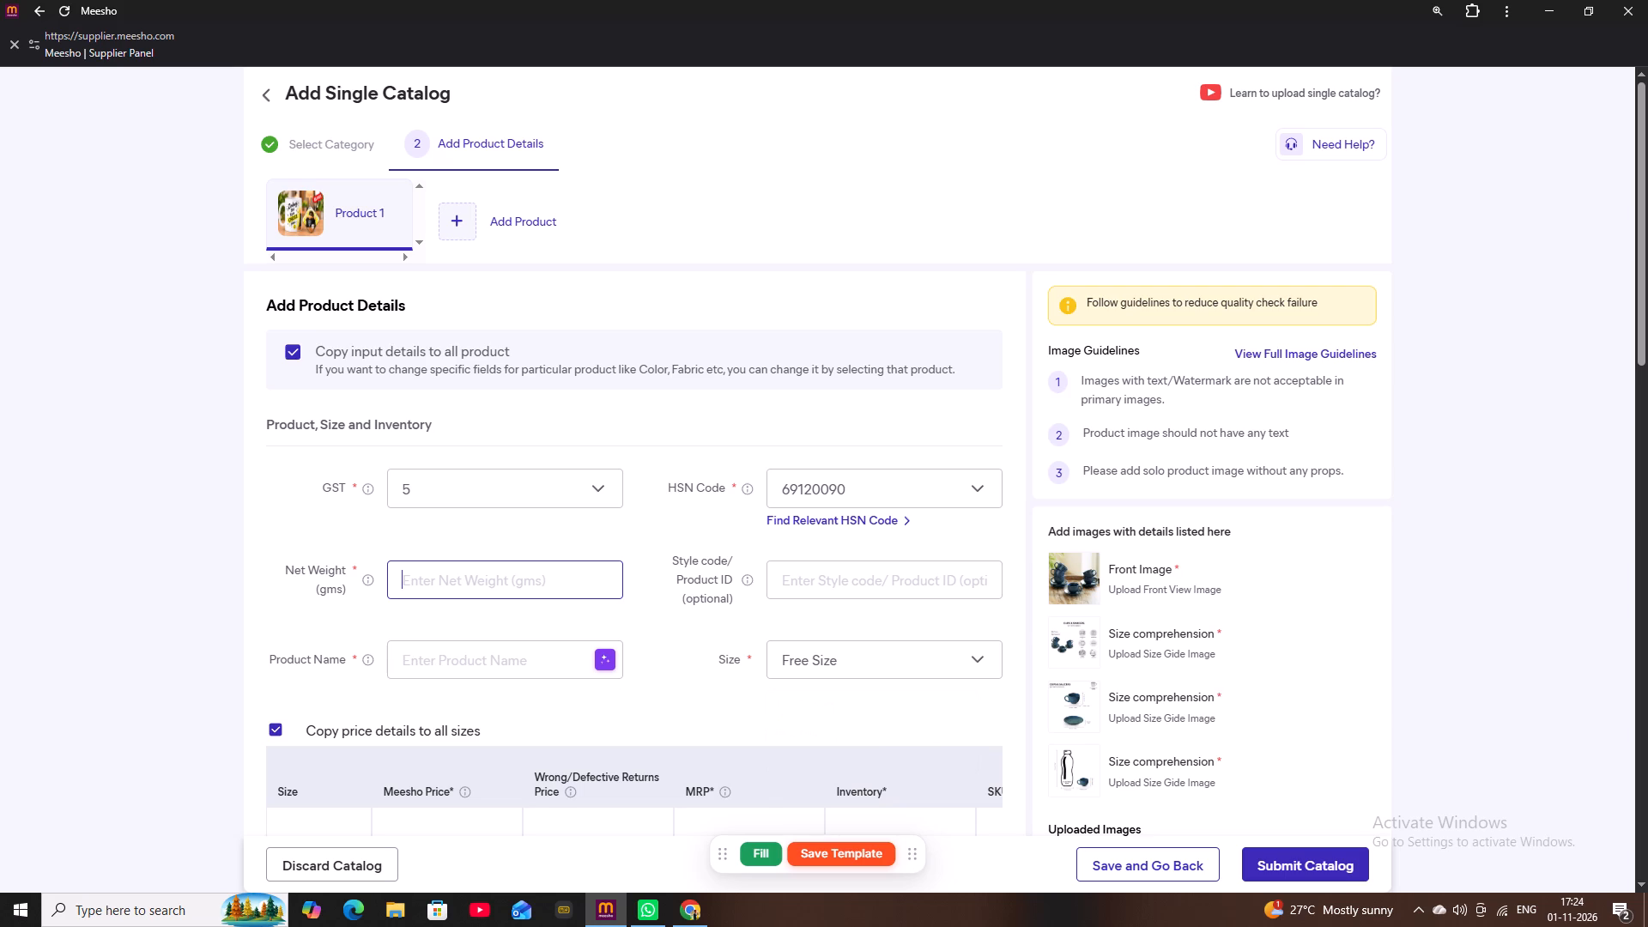
type("350")
left_click(659, 428)
Enter Free Size pricing: Meesho price 110, wrong/defective returns price 105, MRP 499 and inventory 50.
scroll(659, 428, "down", 3)
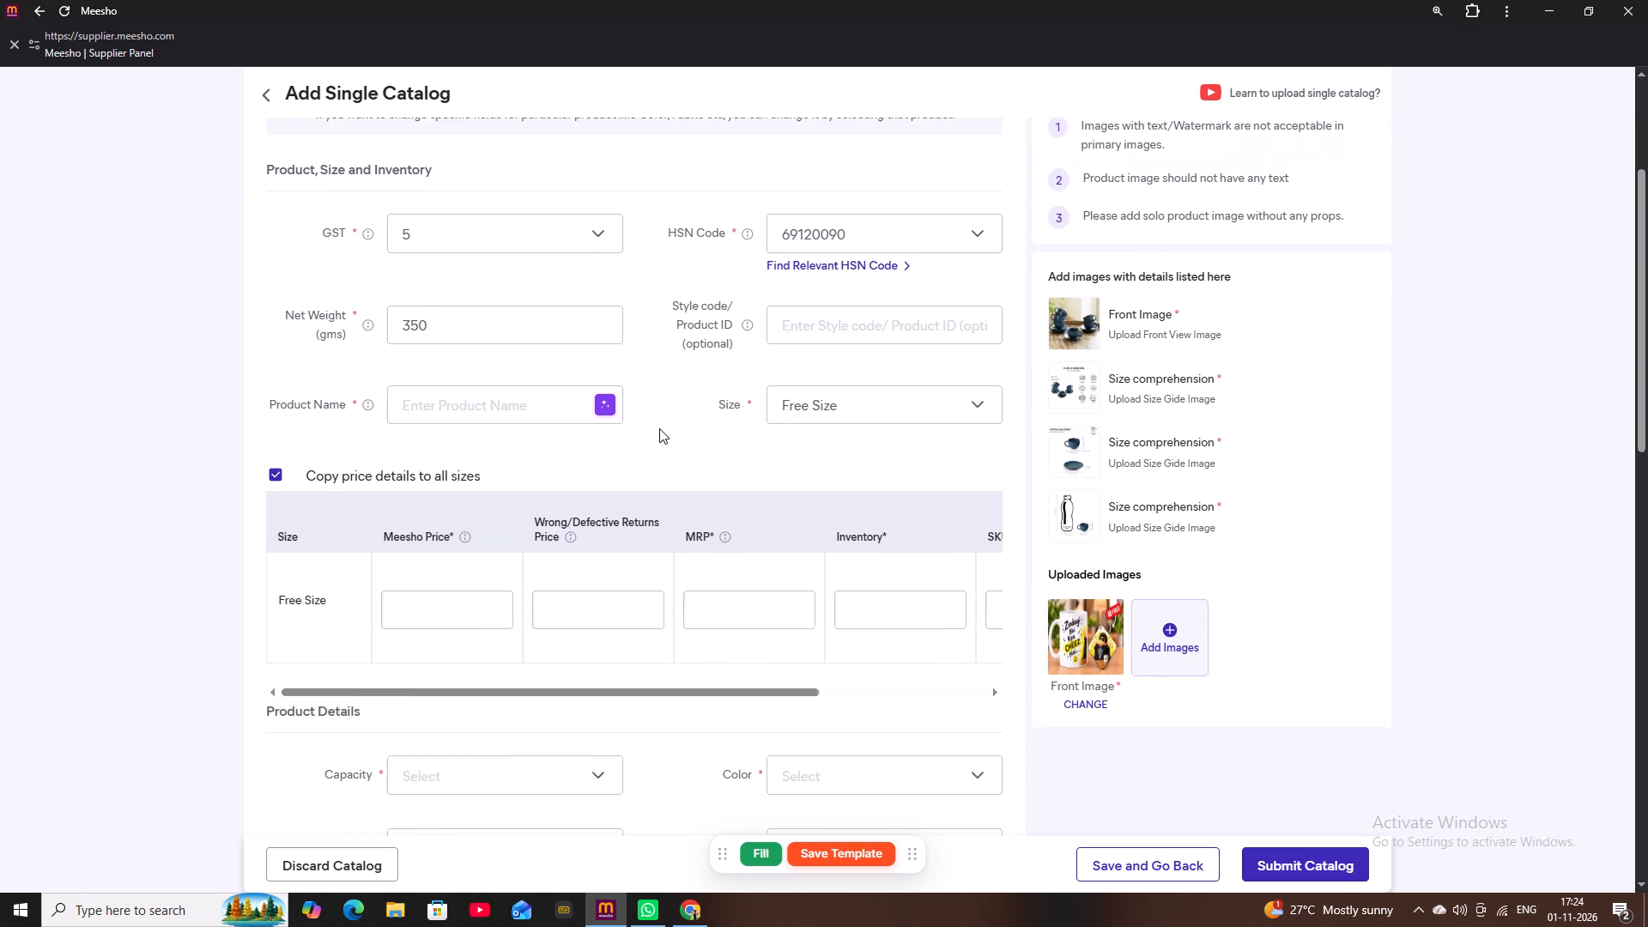
scroll(659, 428, "down", 1)
left_click(445, 536)
type("110")
left_click(588, 517)
key("BackSpace")
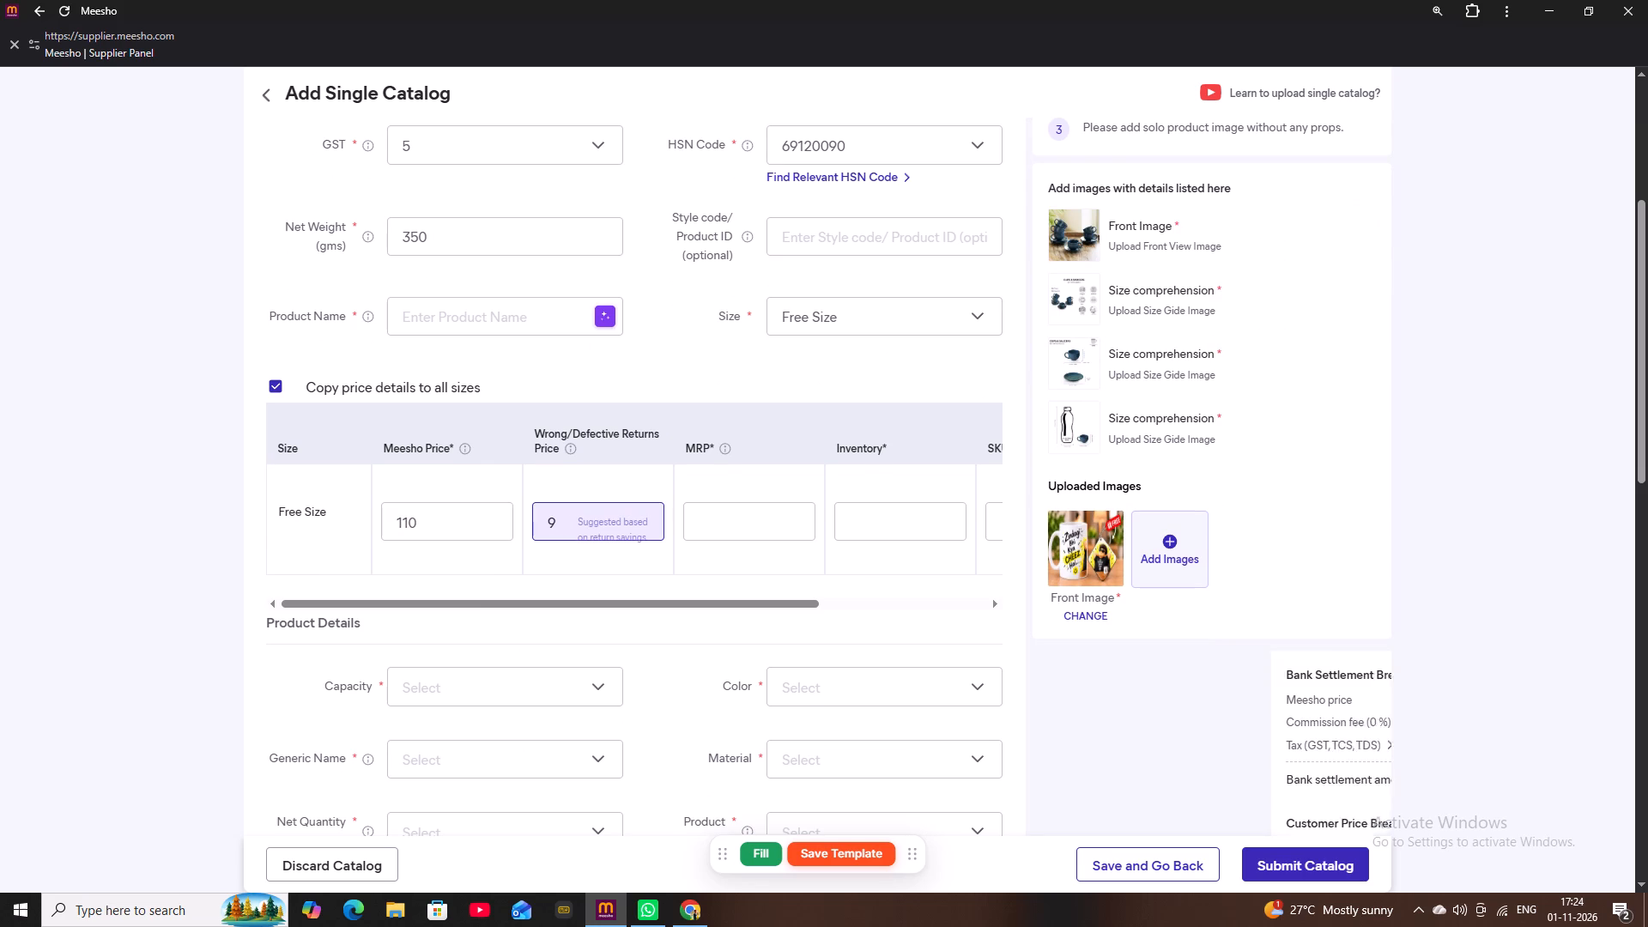
key("BackSpace")
type("105")
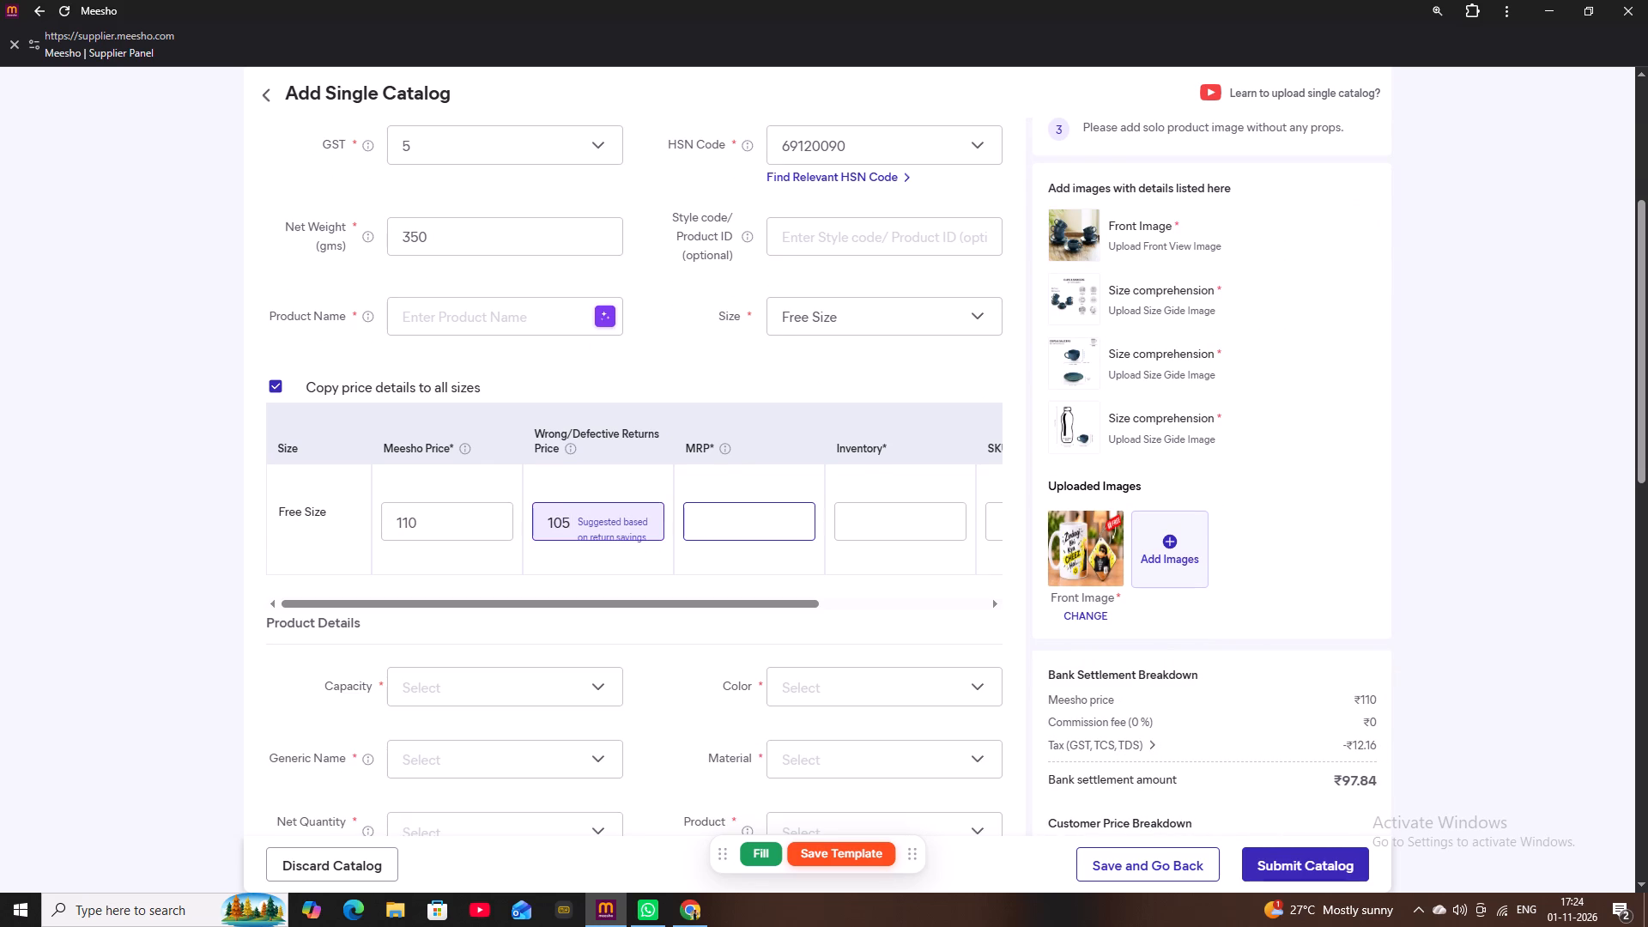
left_click(724, 522)
type("499")
left_click(867, 513)
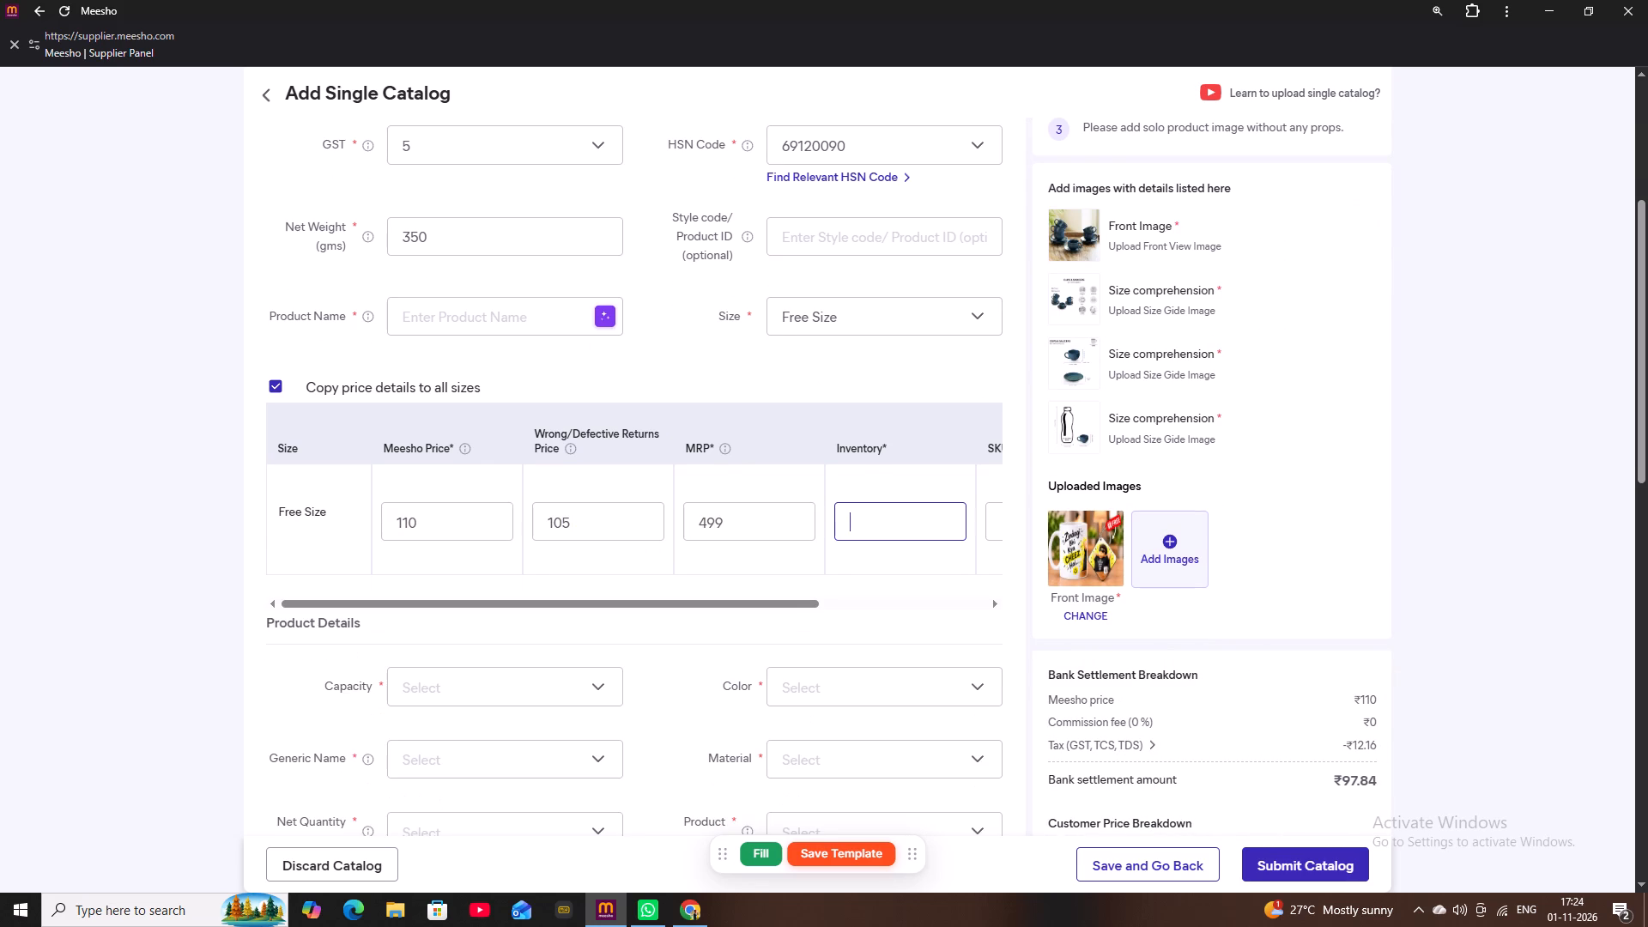
type("50")
left_click(883, 387)
In the product details, set the capacity to 300, the color to White and the material to Ceramic.
scroll(883, 387, "down", 3)
left_click(488, 424)
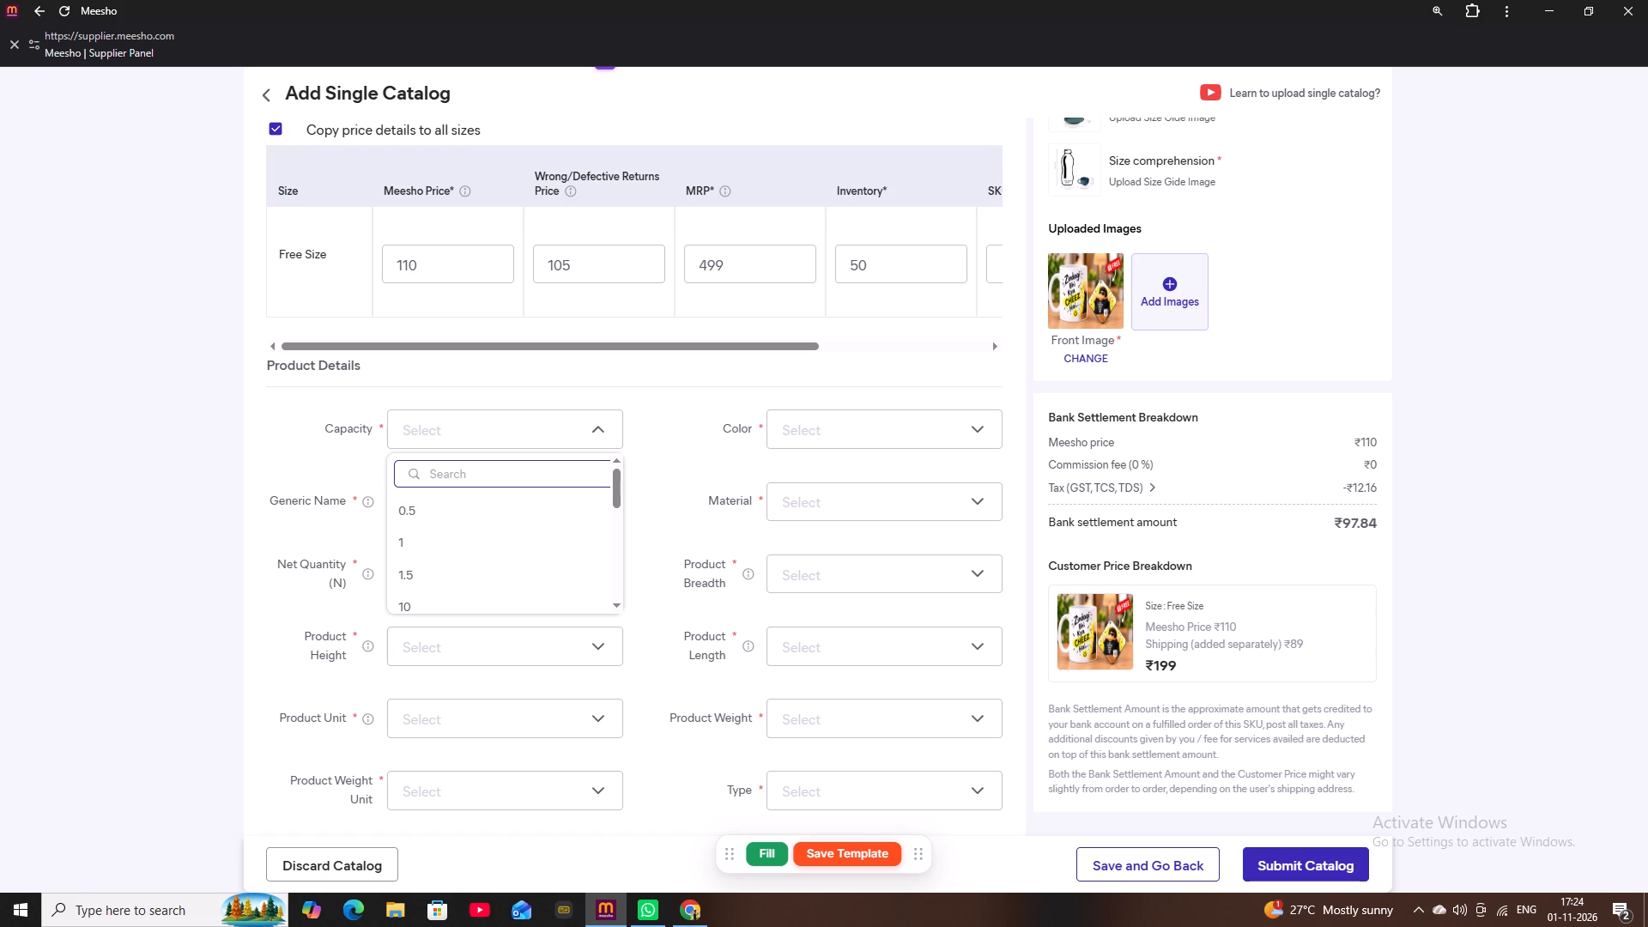
left_click(500, 474)
type("300")
left_click(502, 503)
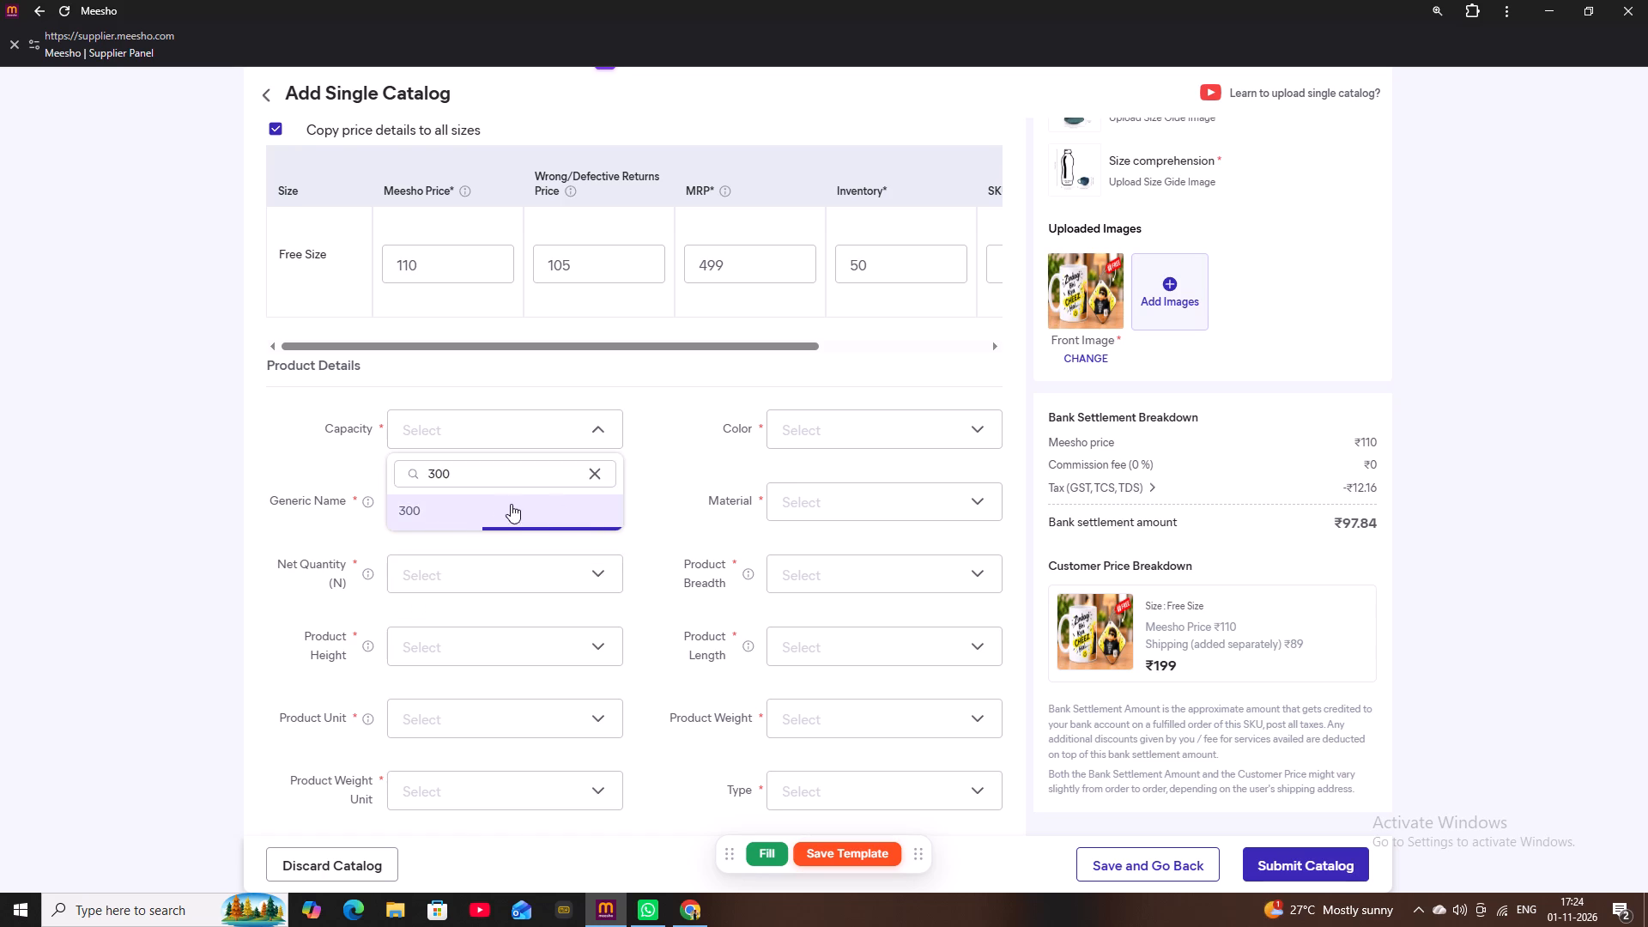
left_click(886, 413)
scroll(855, 524, "down", 14)
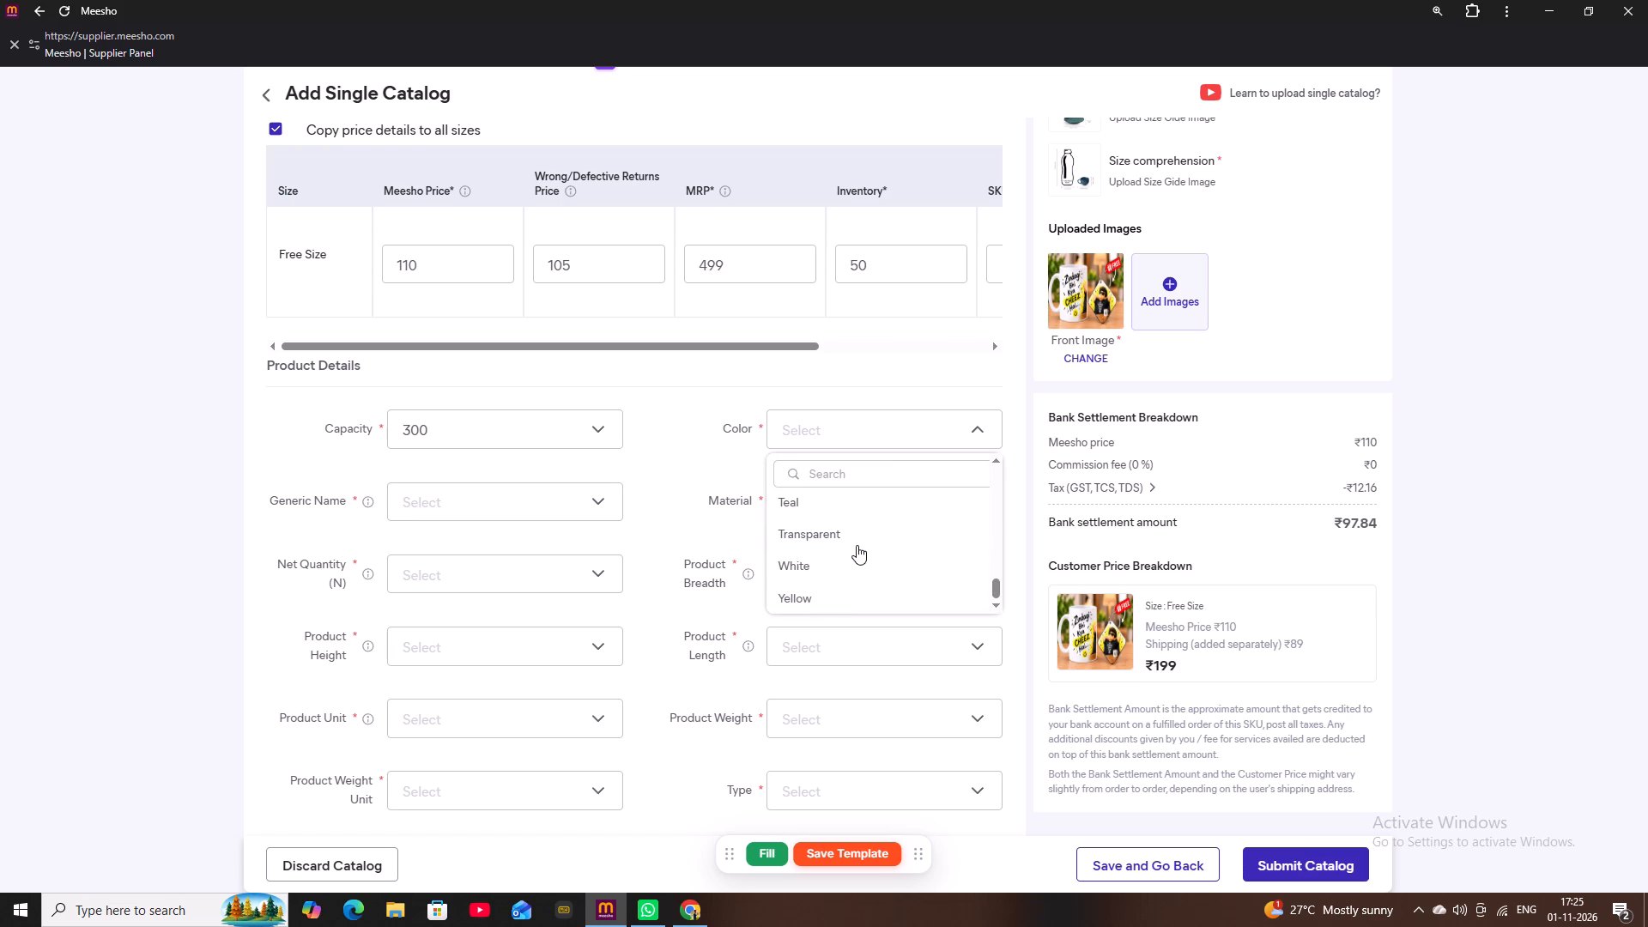
left_click(843, 557)
left_click(861, 509)
scroll(861, 606, "down", 1)
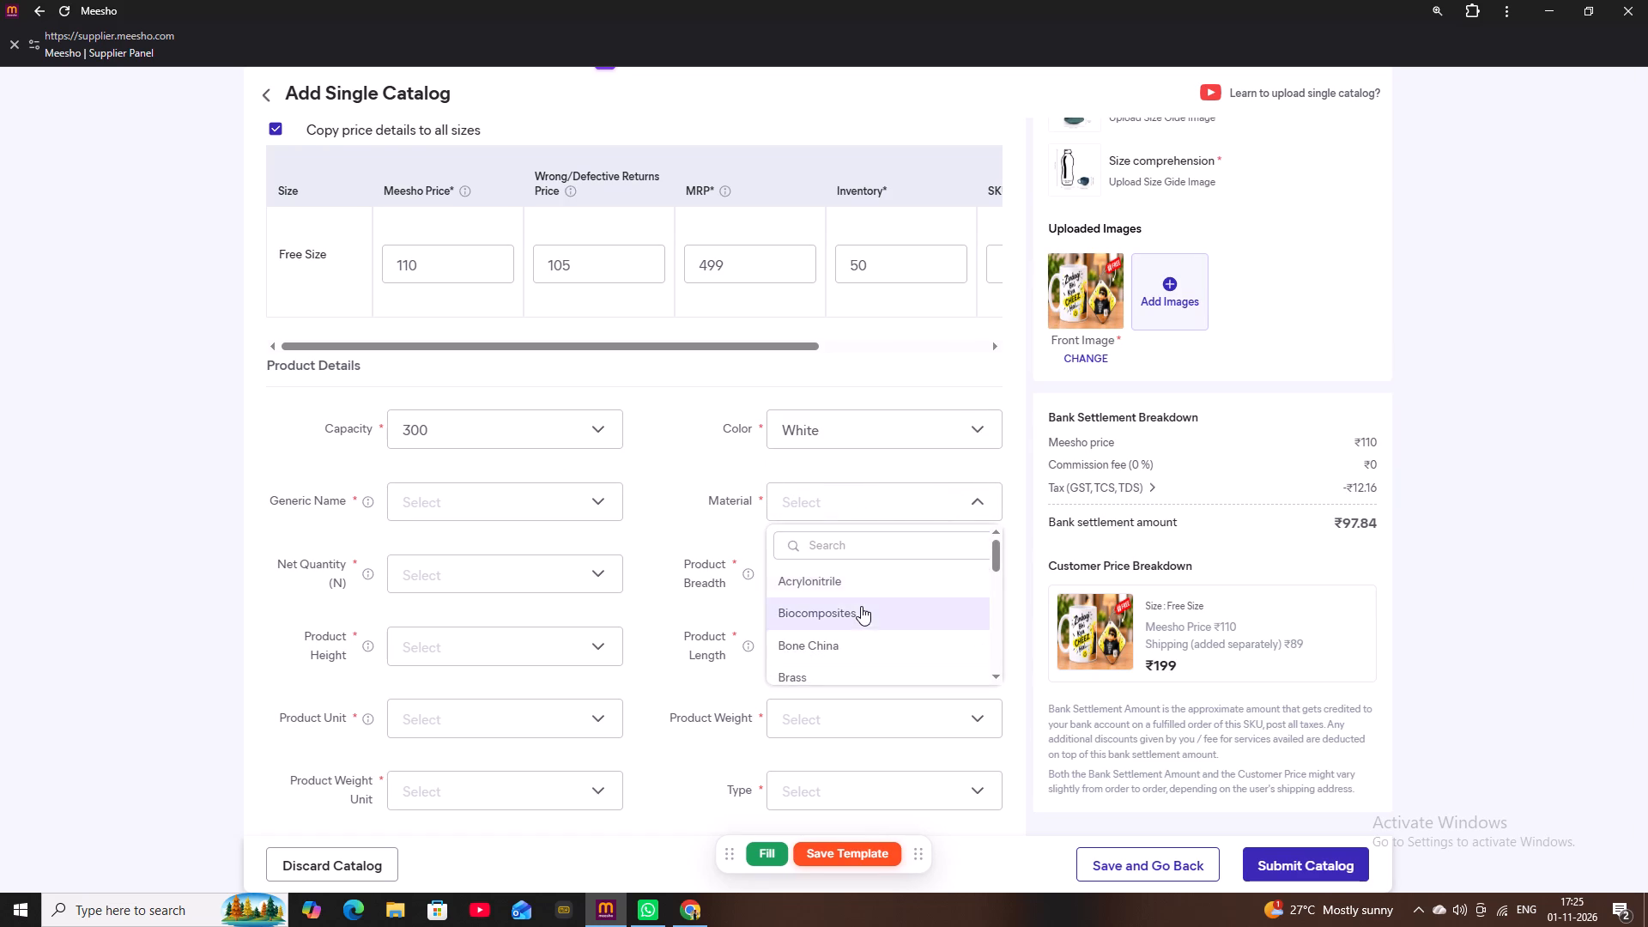
left_click(850, 627)
Set the generic name to Cups, Mugs & Saucers and the net quantity to Pack Of 1.
left_click(530, 501)
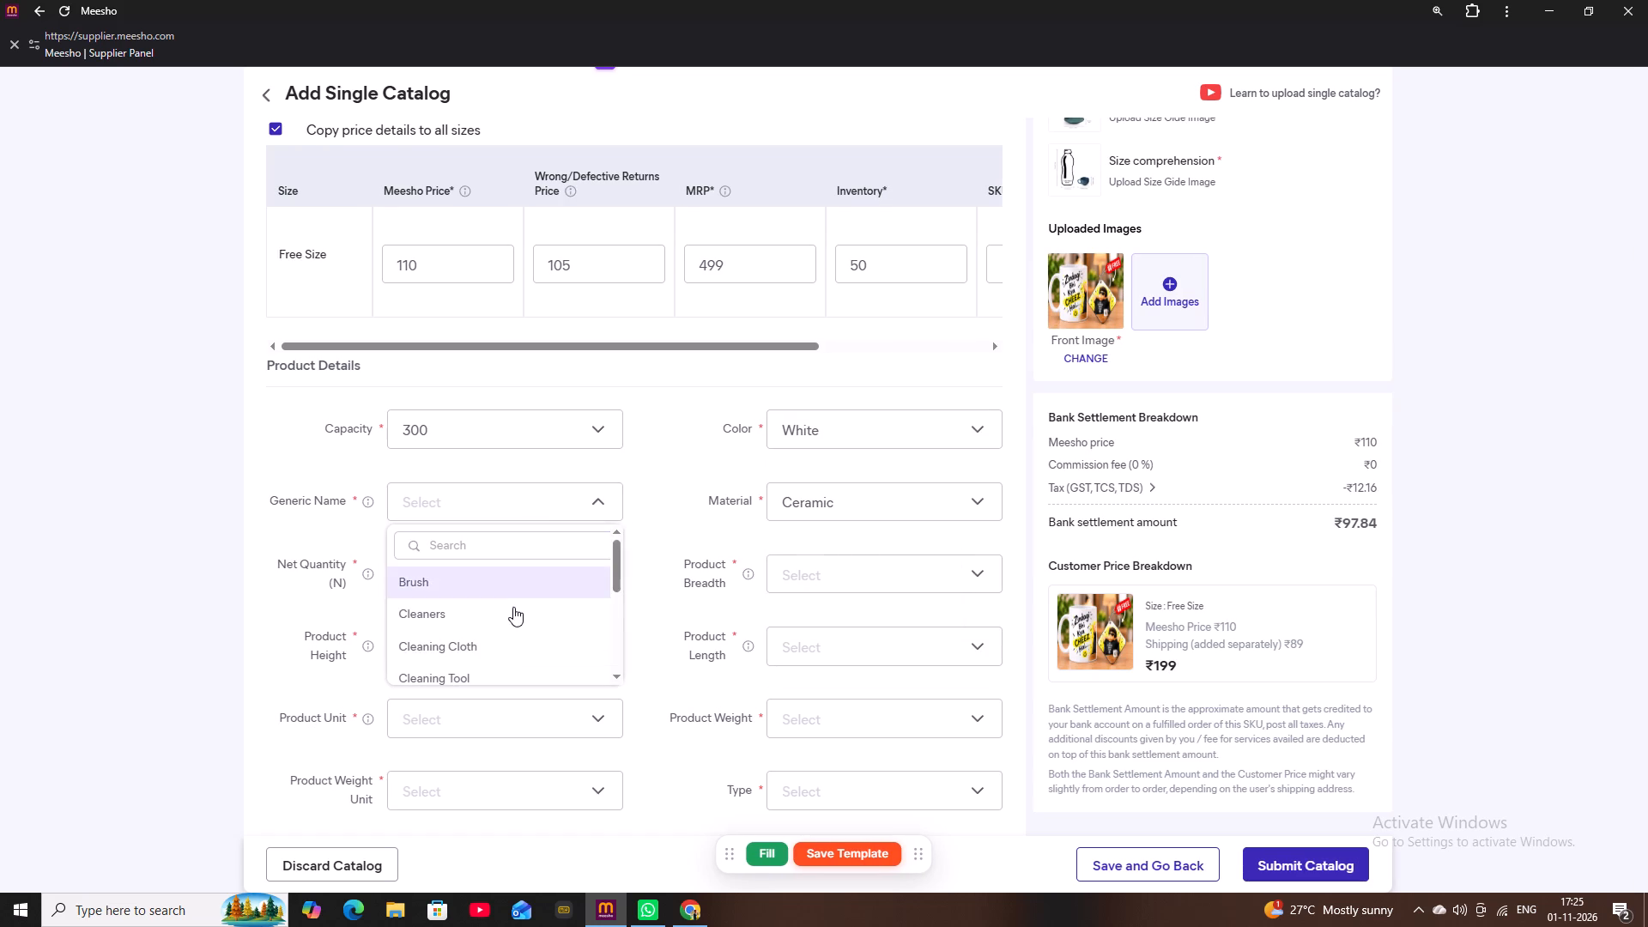
scroll(516, 648, "down", 1)
left_click(516, 627)
left_click(454, 587)
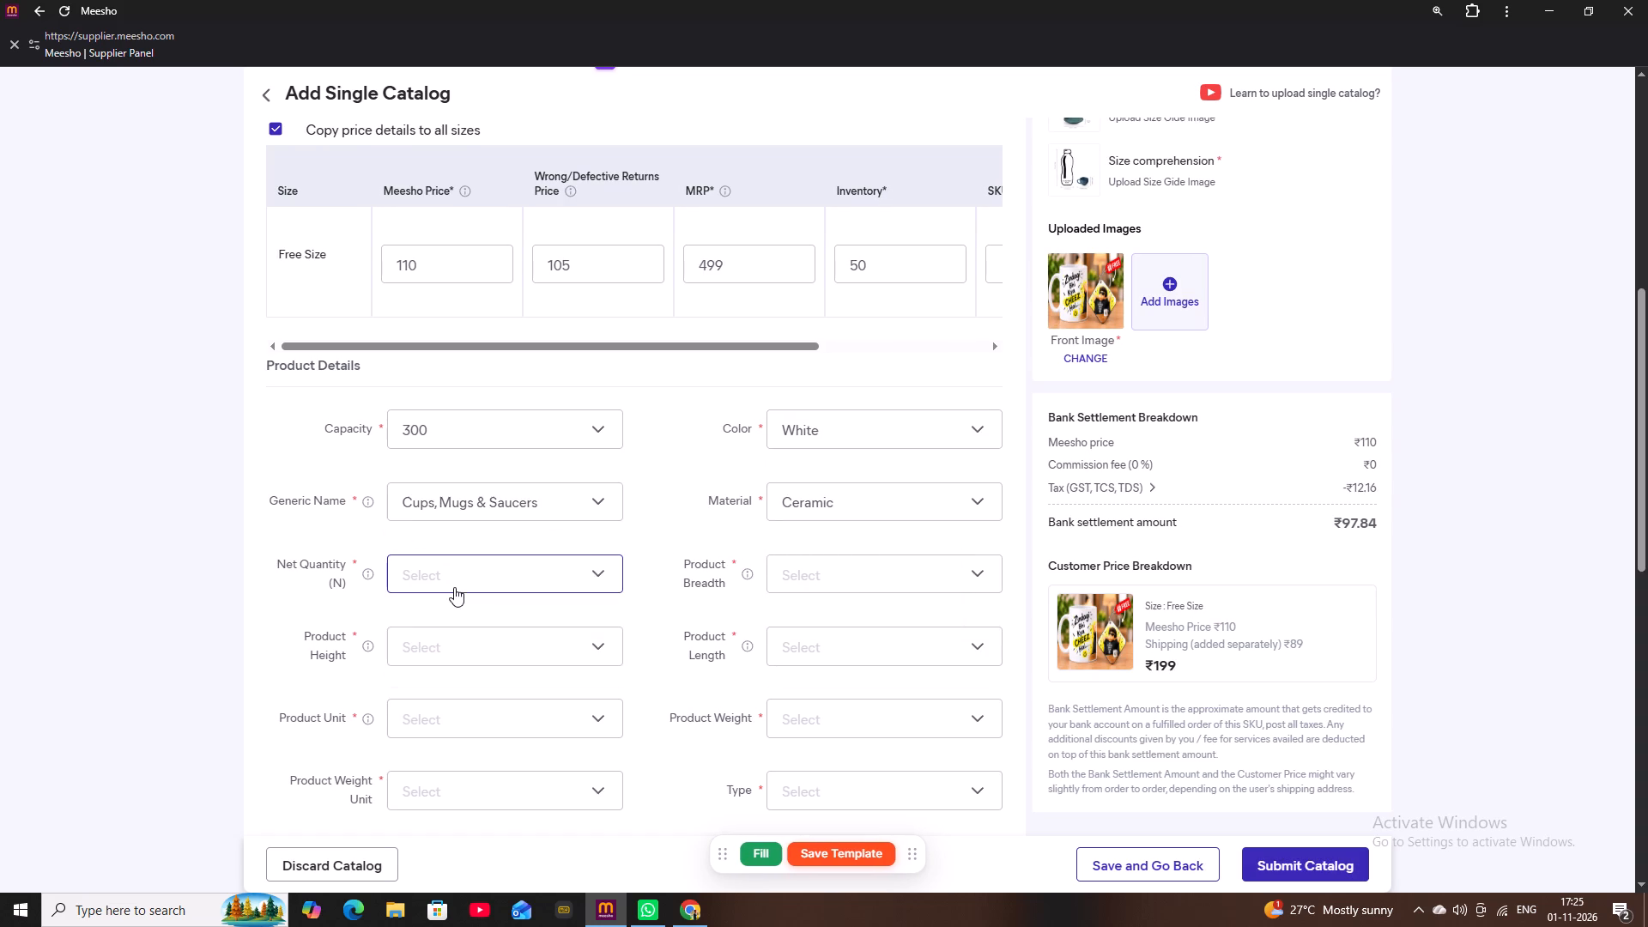
left_click(479, 682)
Set the product breadth to 3.5 and the product height to 4.
left_click(861, 589)
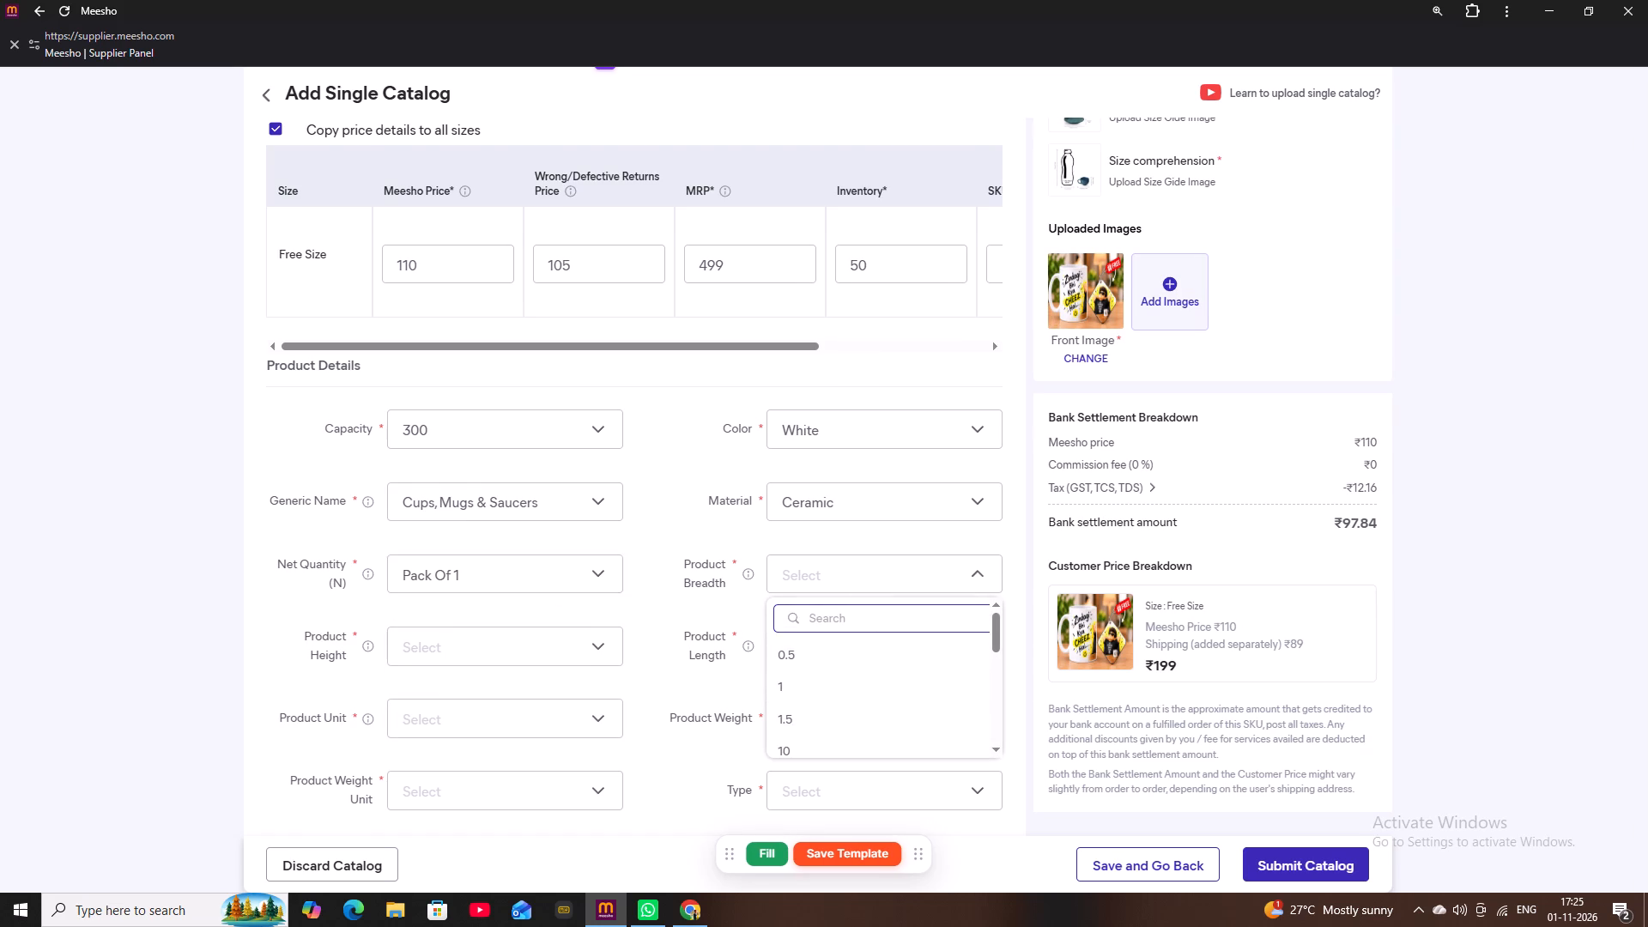
left_click(875, 619)
type("3.5")
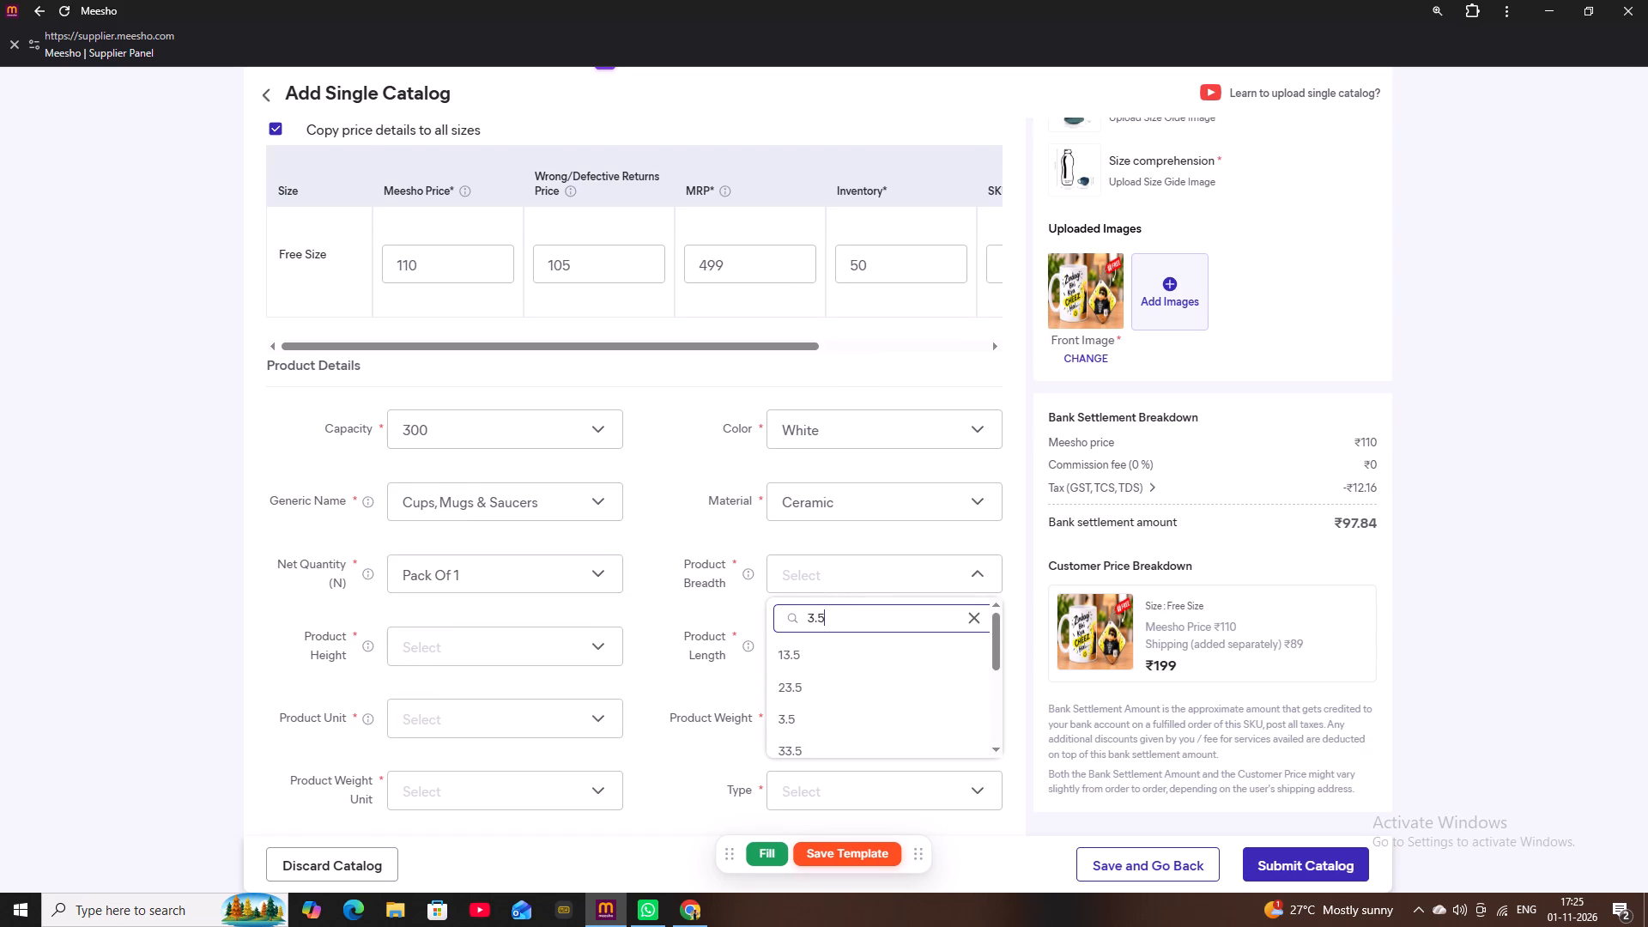
left_click(840, 716)
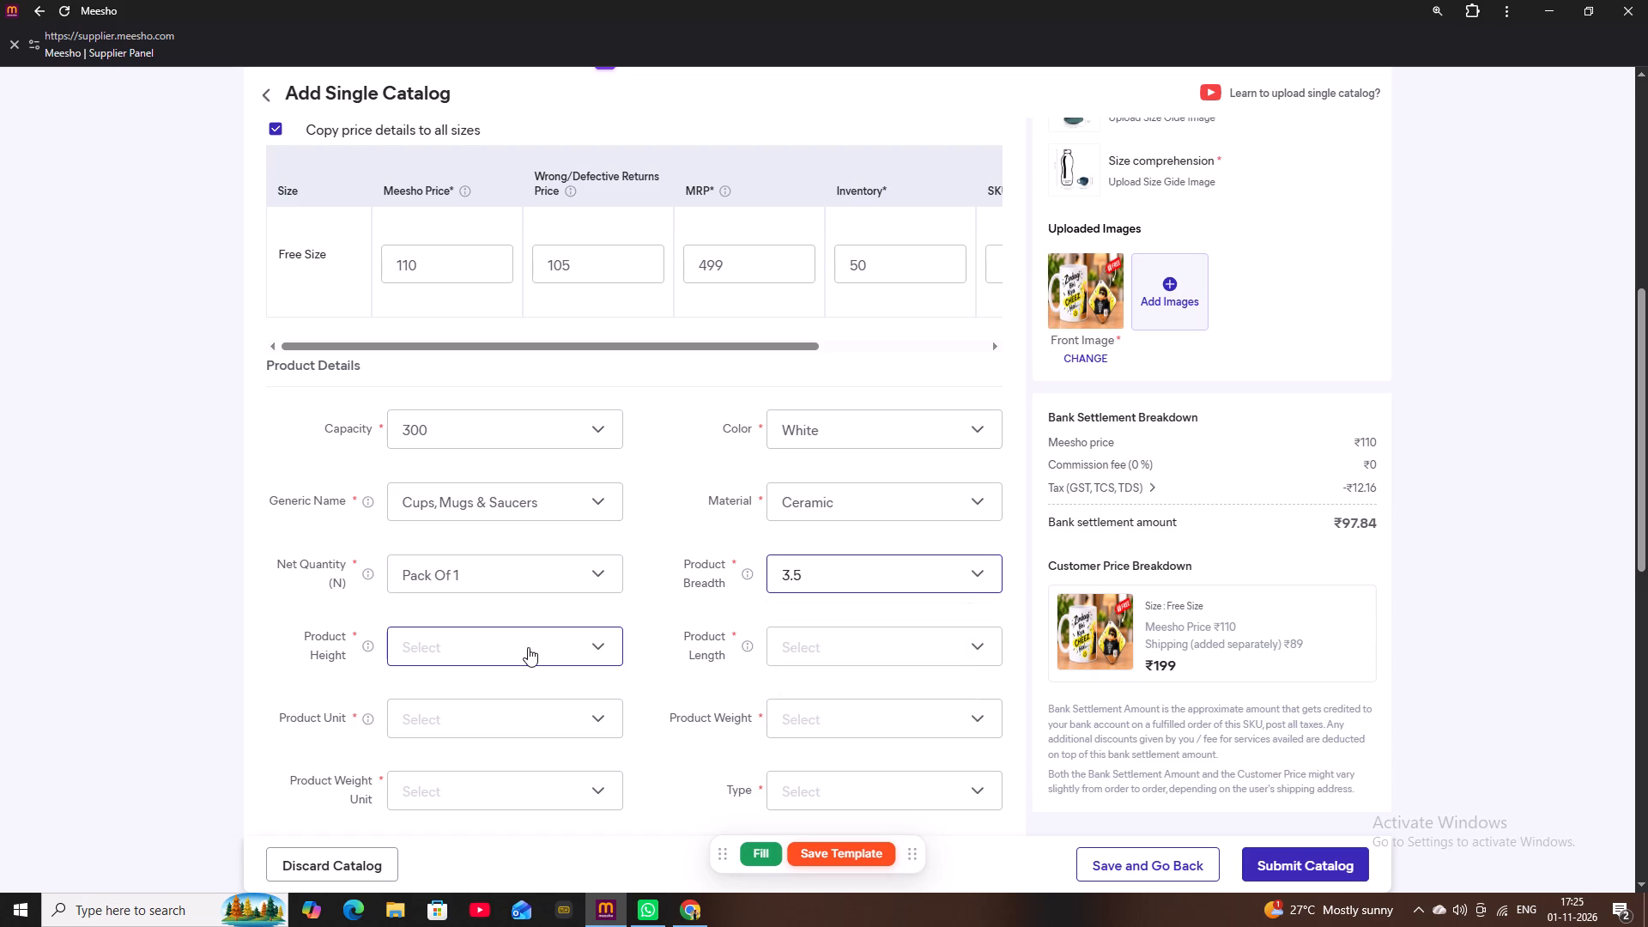
left_click(528, 647)
left_click(530, 682)
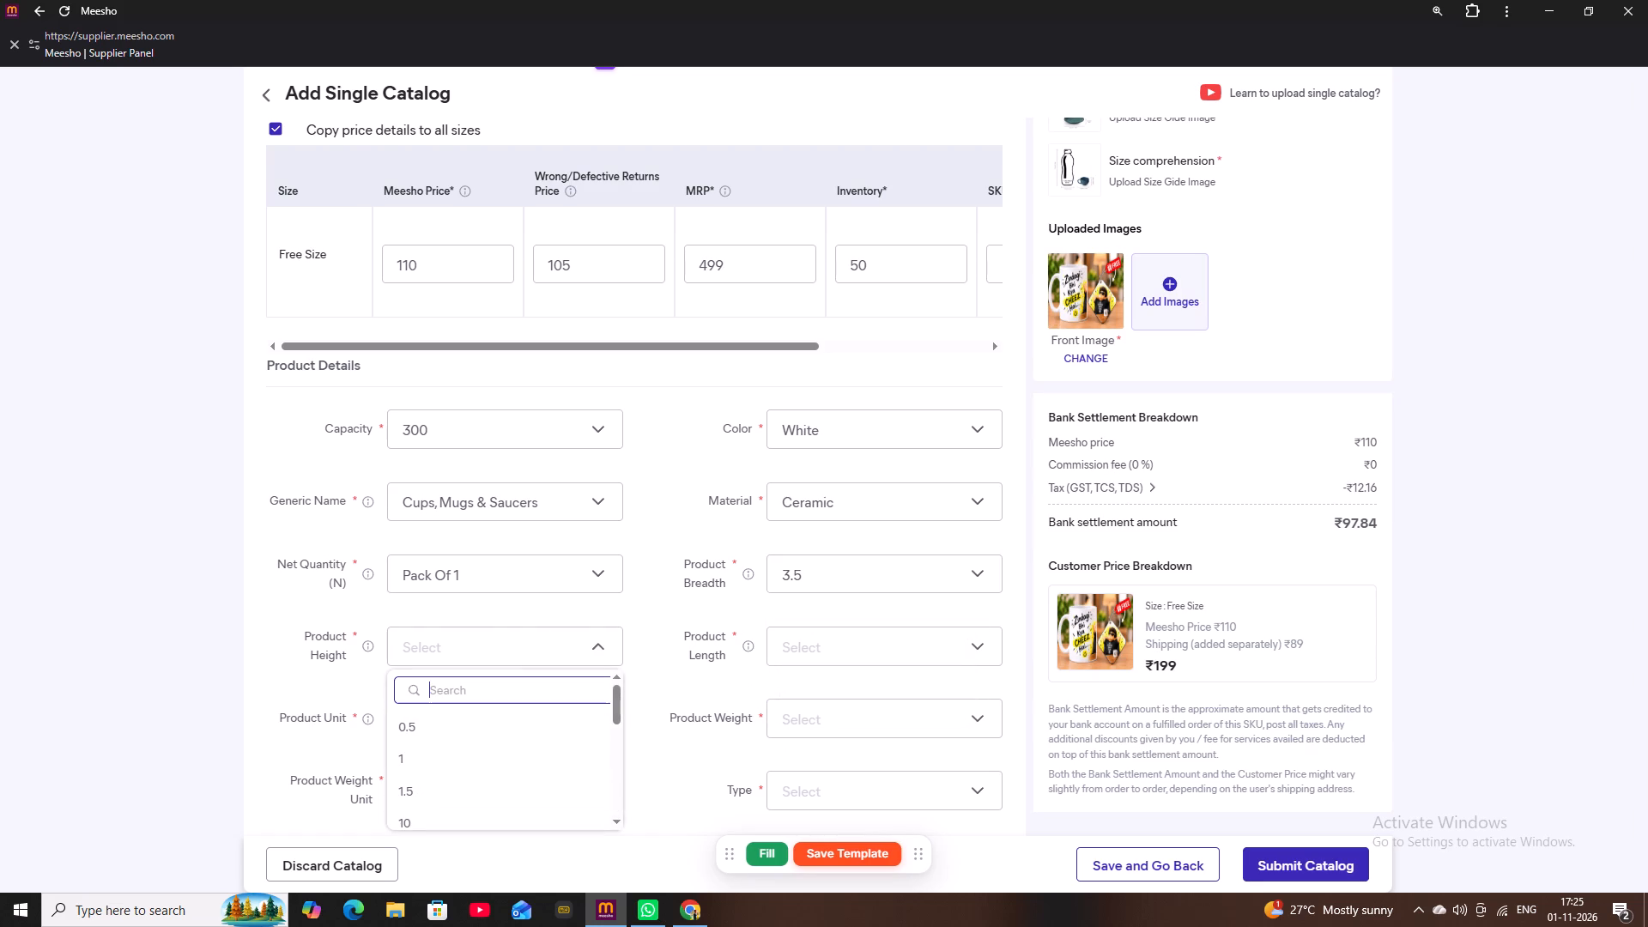
key("4")
scroll(530, 730, "down", 1)
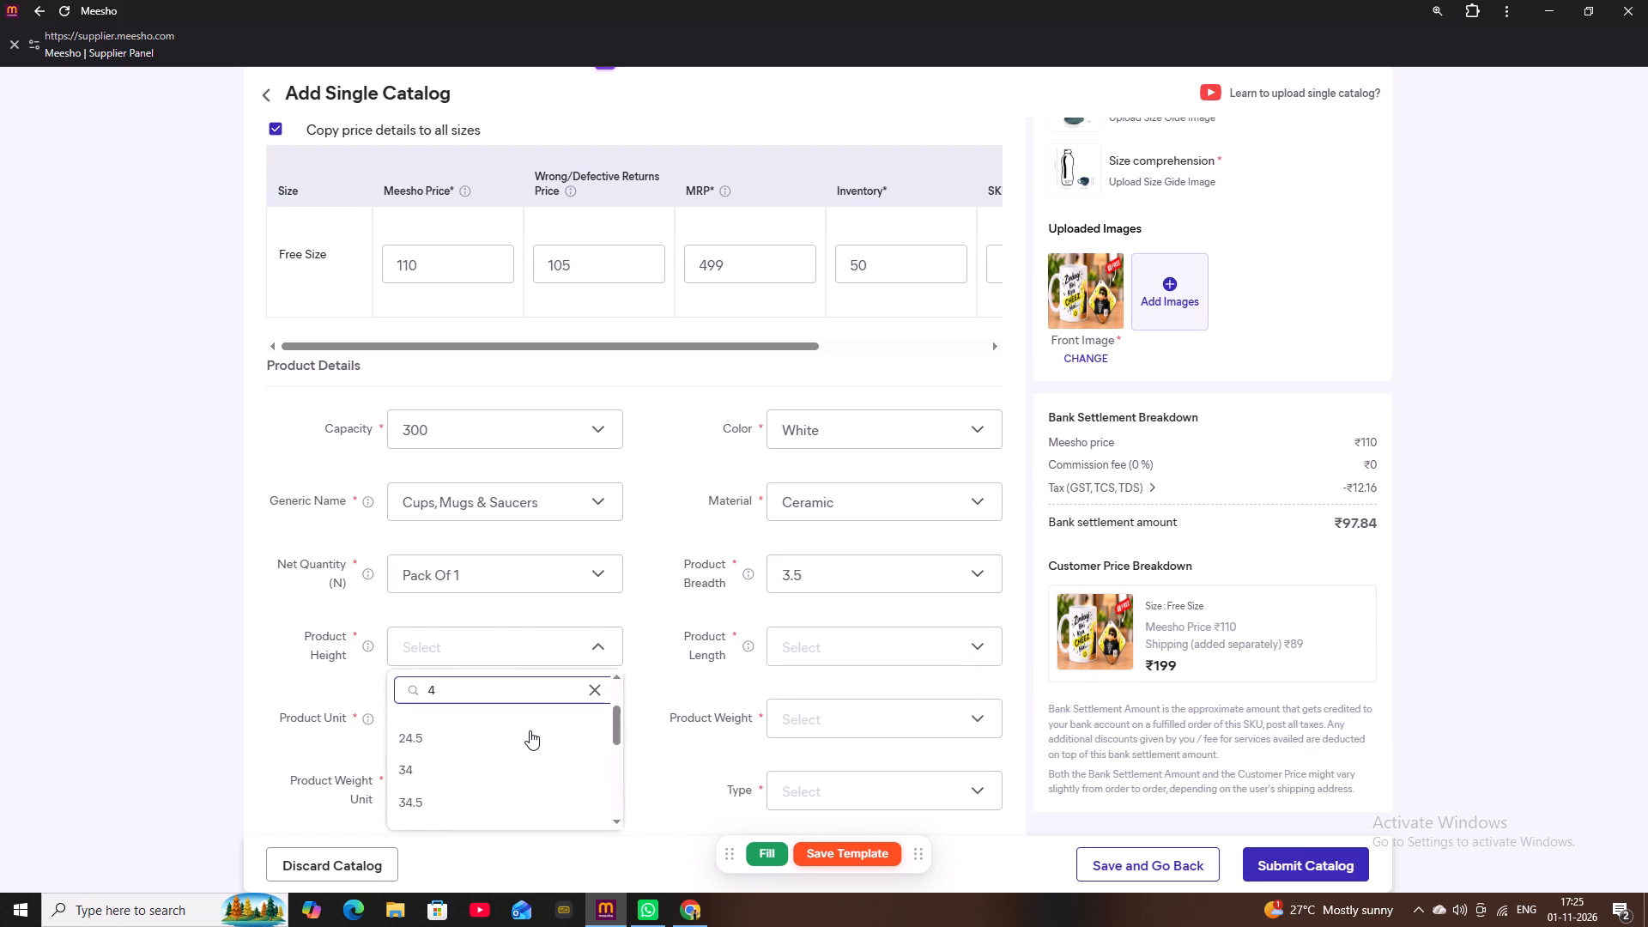
scroll(504, 781, "down", 1)
left_click(504, 748)
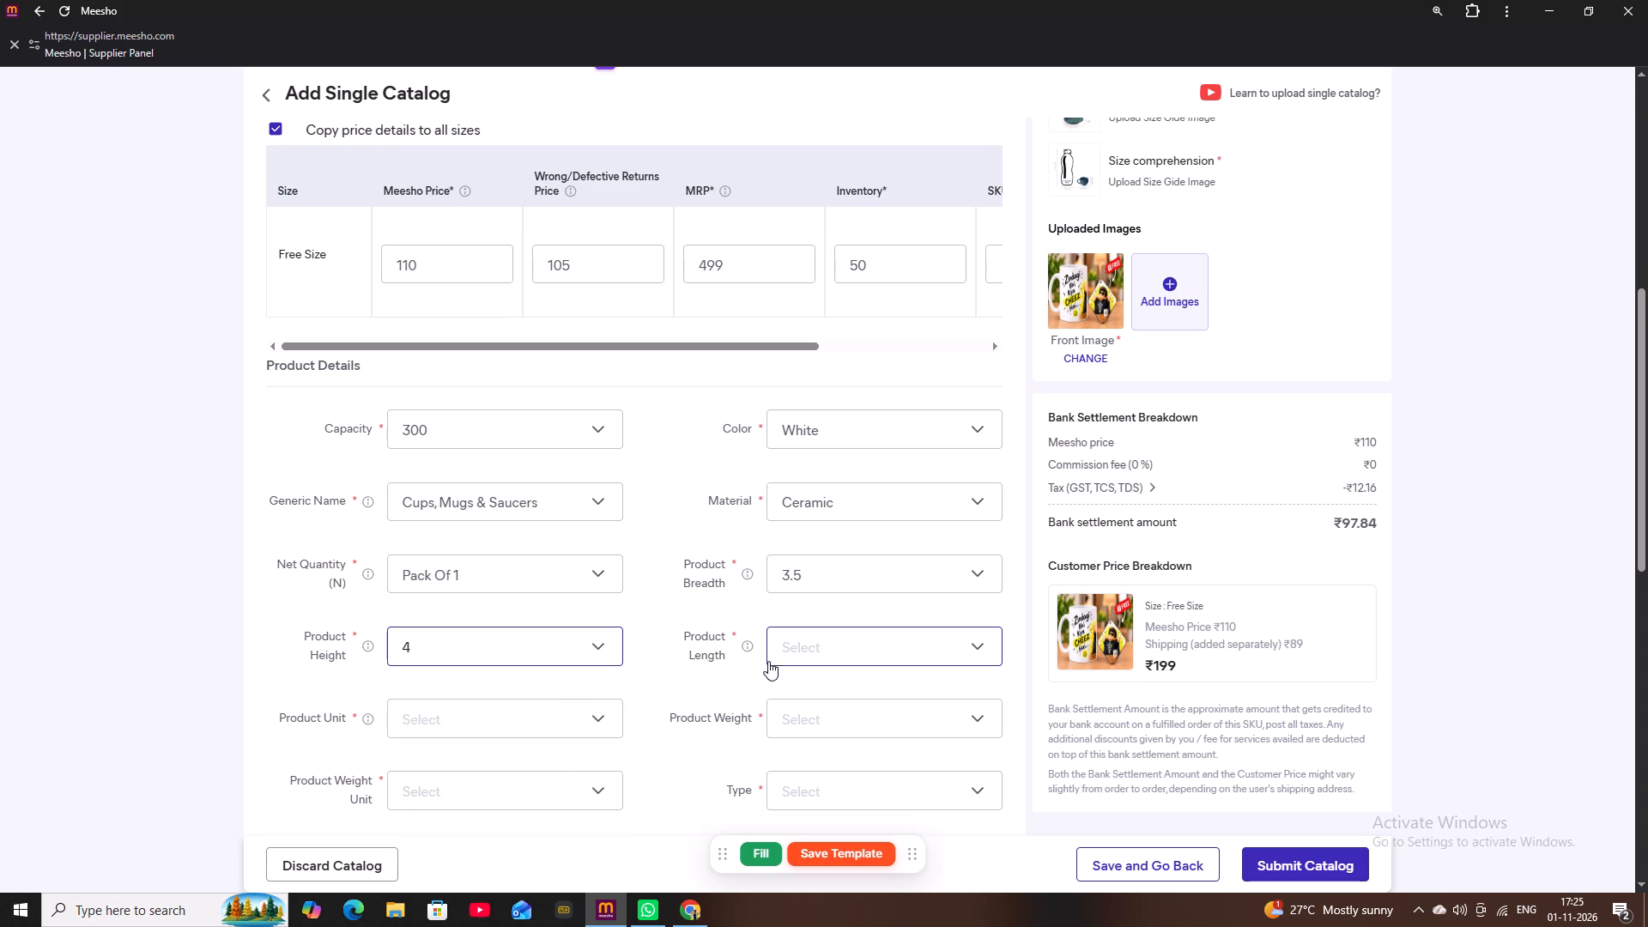
Set the product length to 10 and the product unit to Inch.
left_click(869, 636)
left_click(890, 692)
type("10")
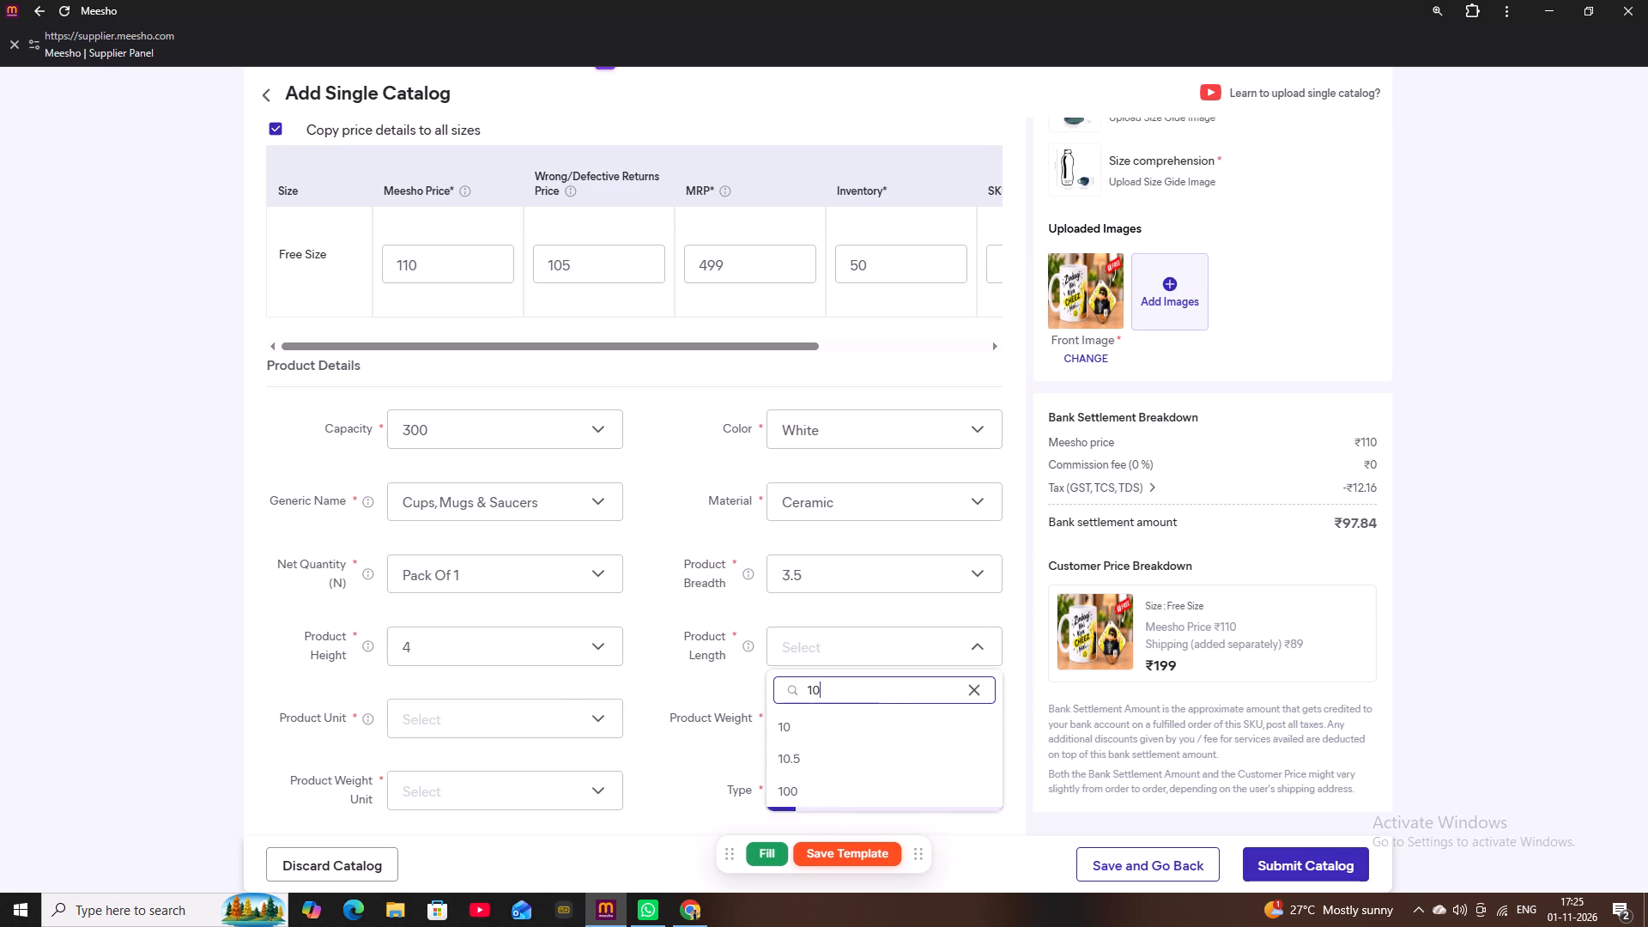
left_click(890, 716)
left_click(692, 662)
scroll(694, 654, "down", 2)
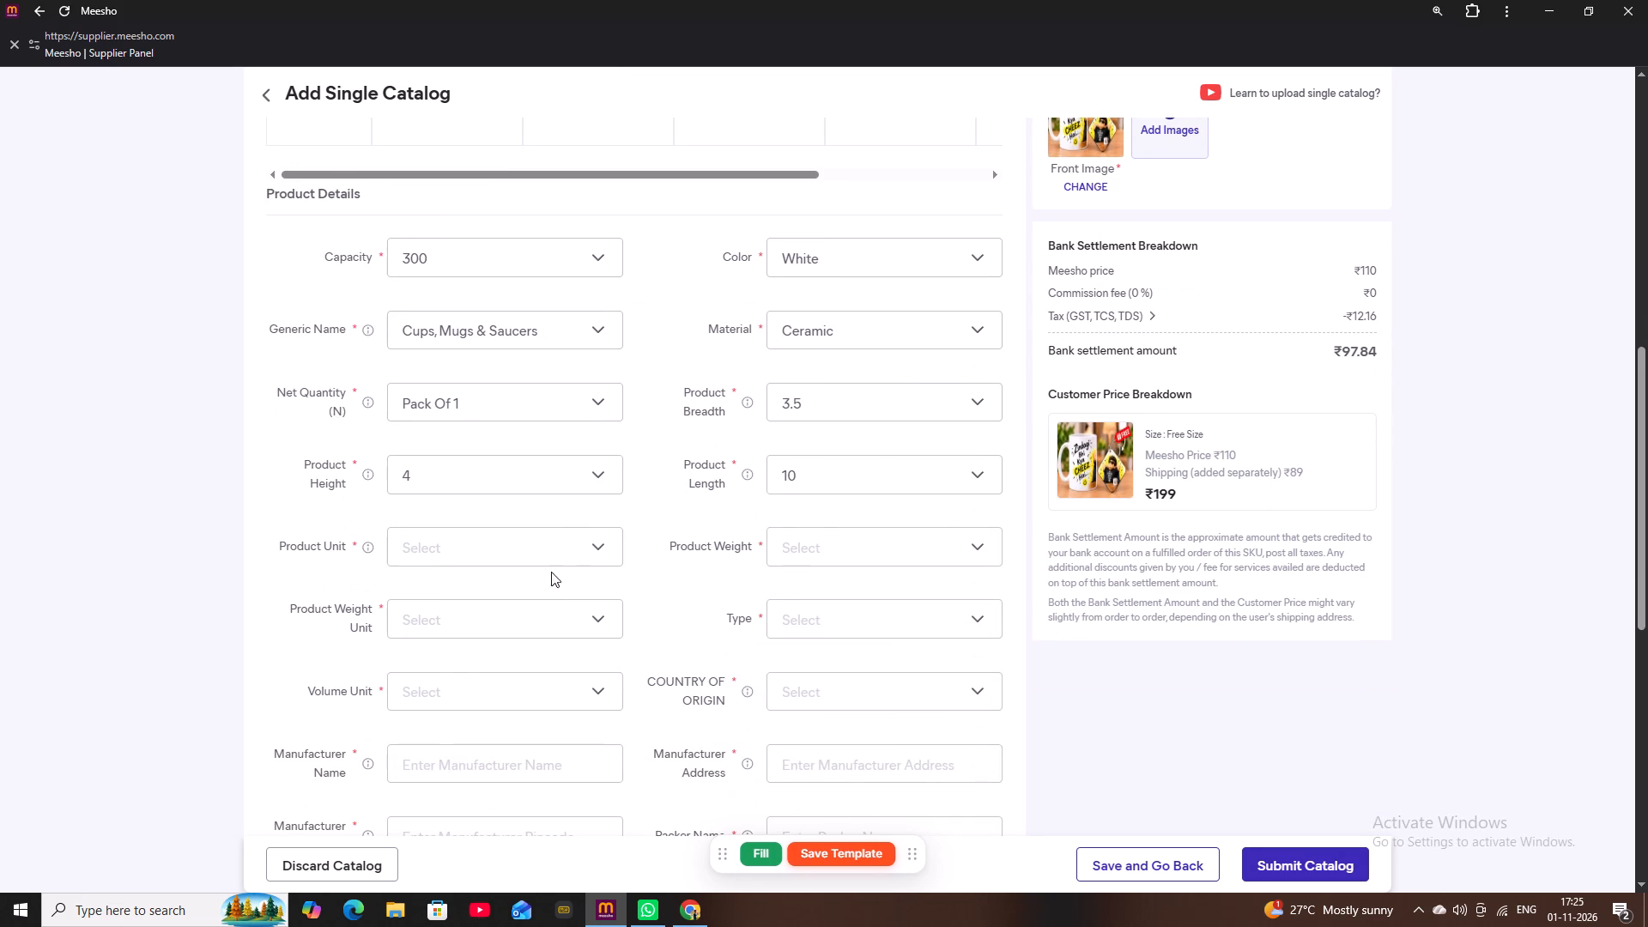
left_click(487, 551)
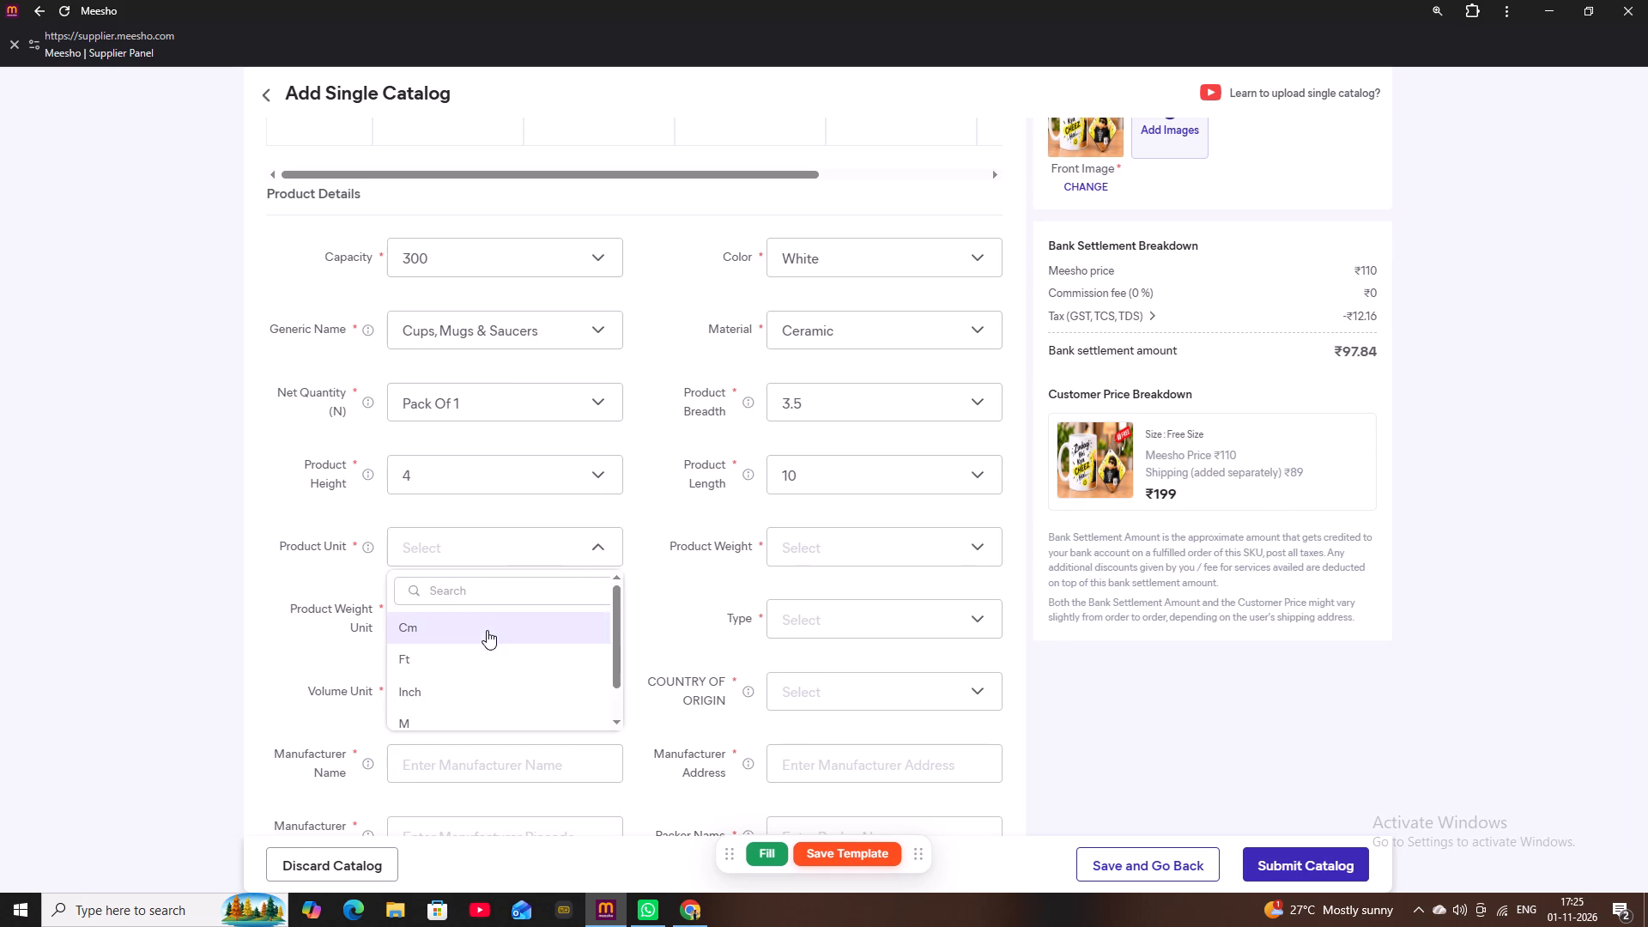
left_click(491, 677)
Set the product weight unit to G and the product weight to 350.
left_click(487, 621)
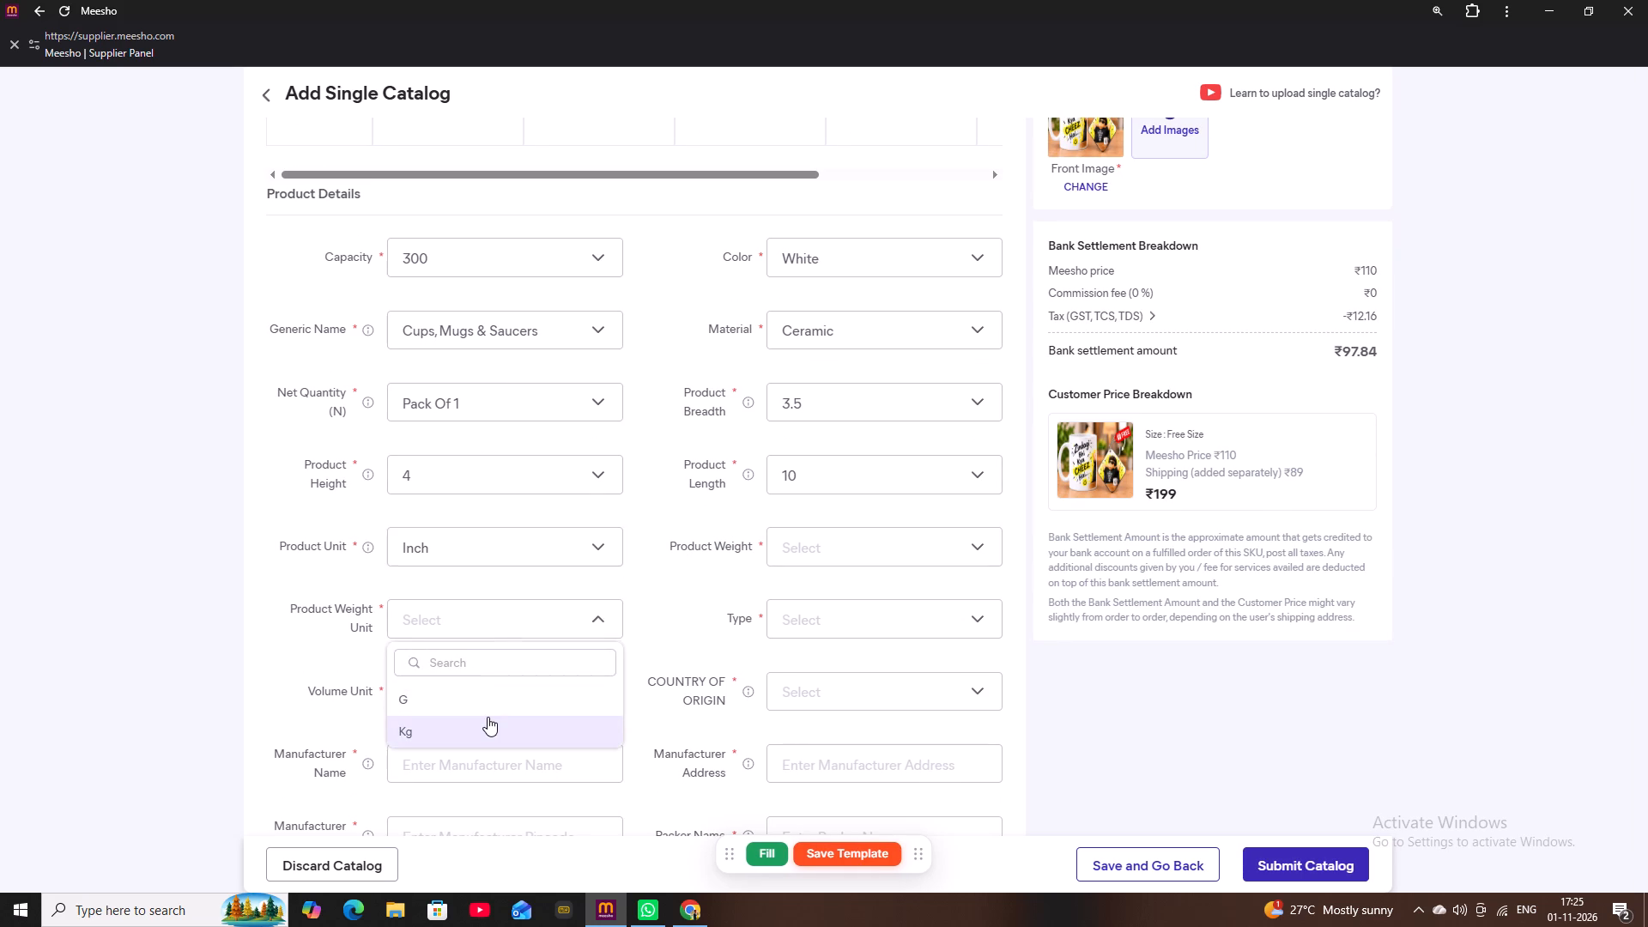
left_click(484, 688)
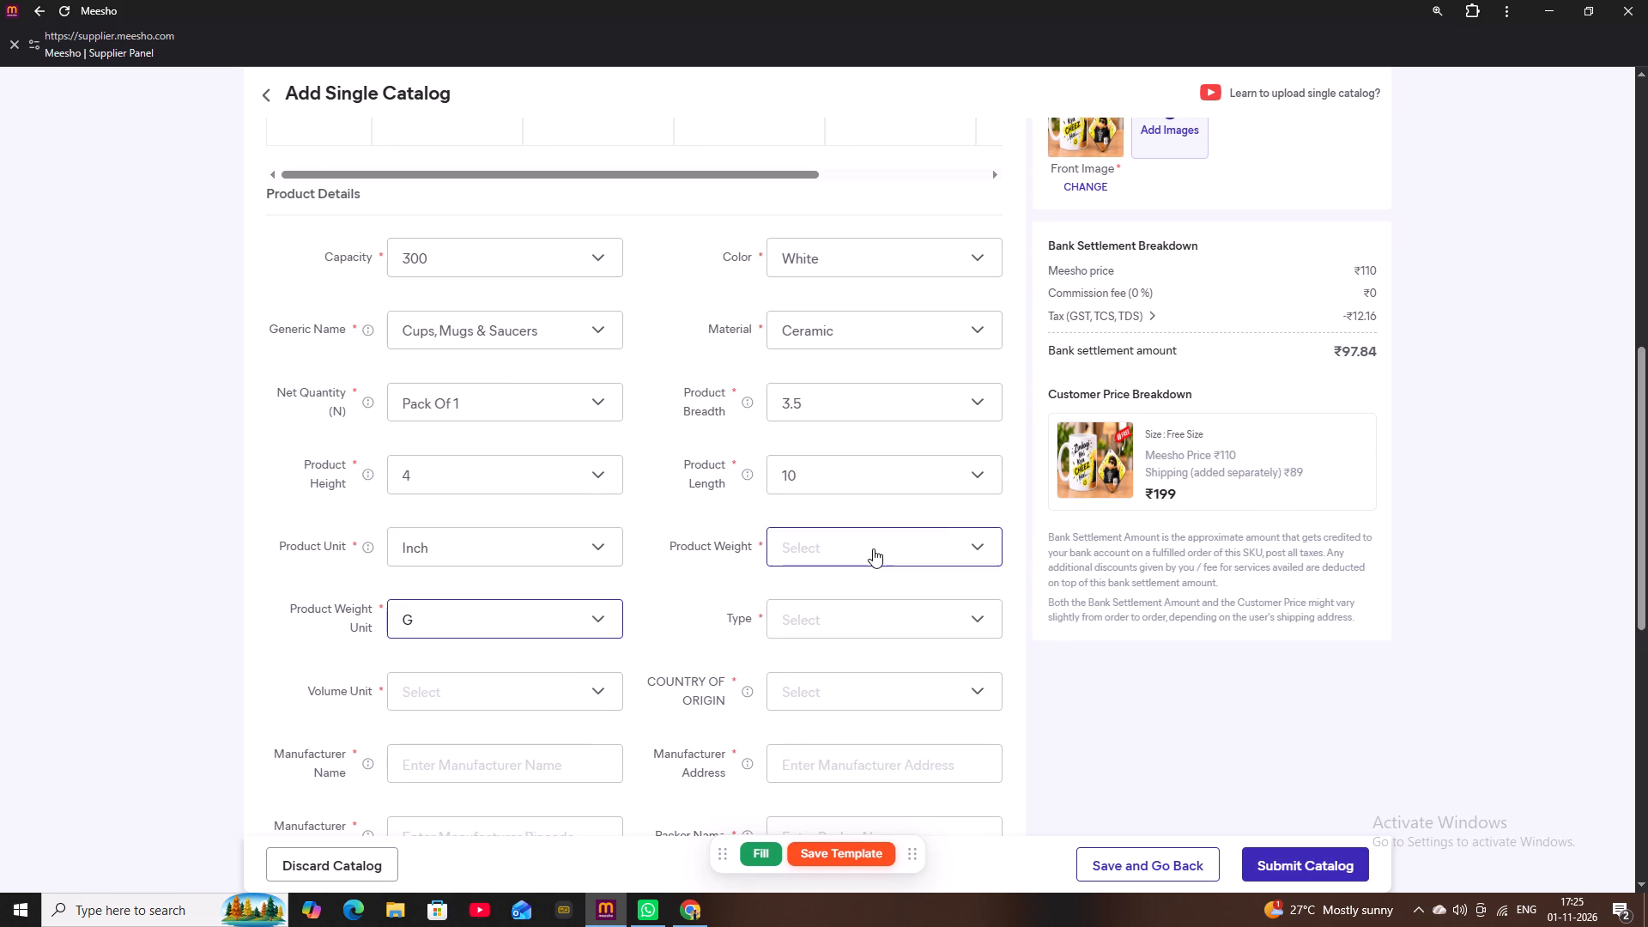
left_click(873, 548)
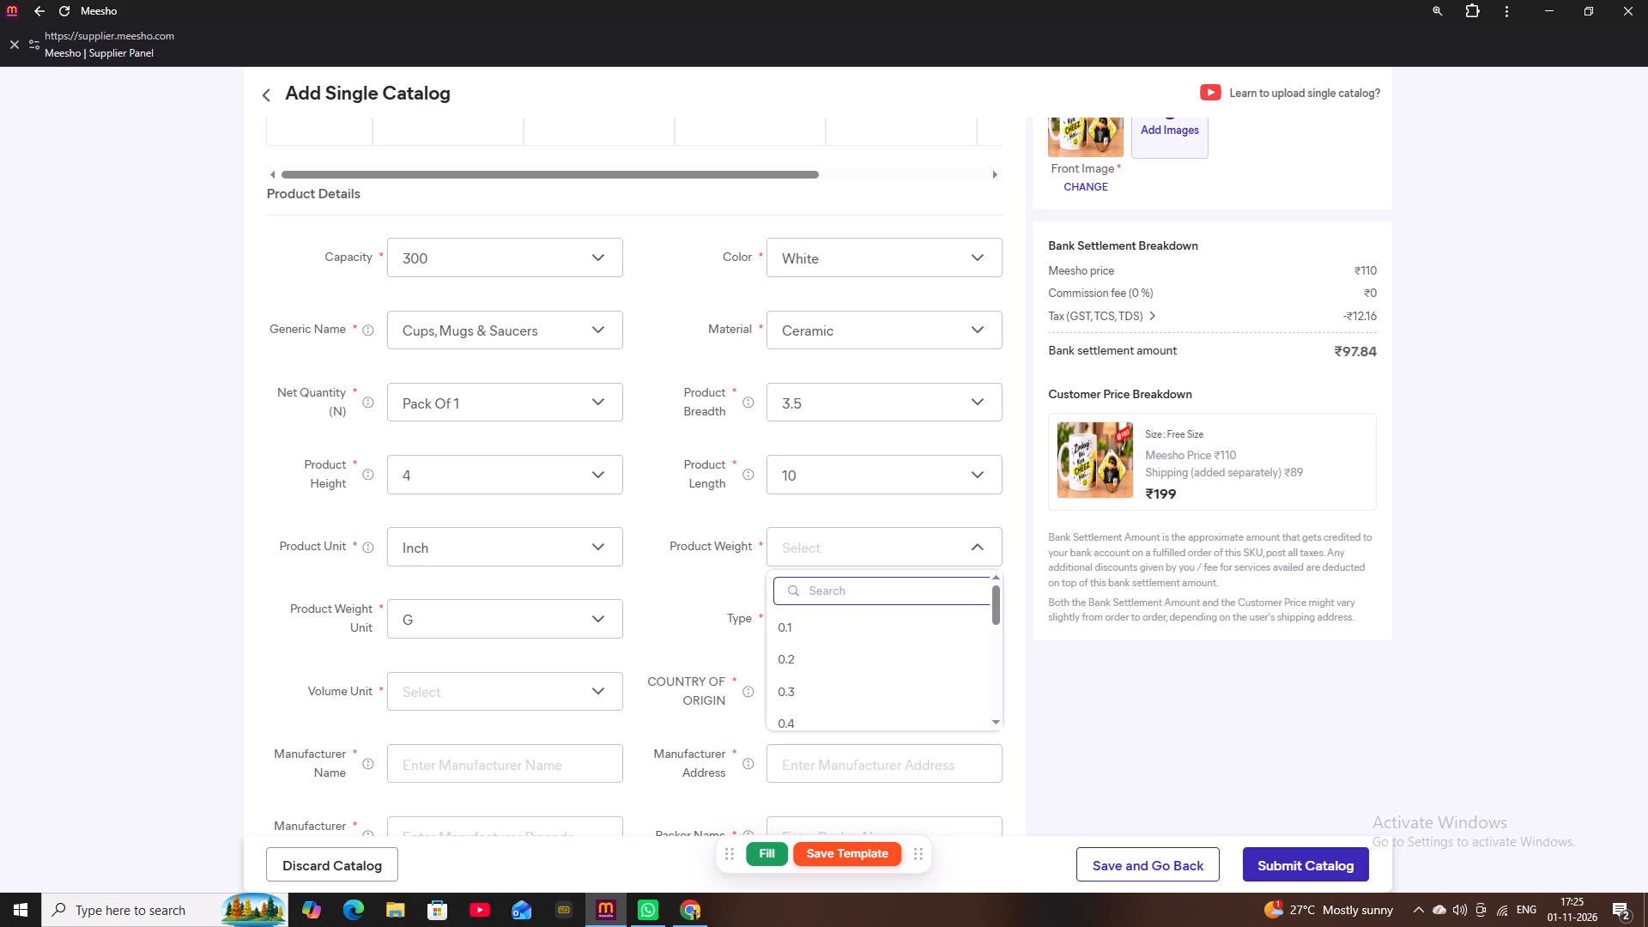
left_click(866, 582)
type("350")
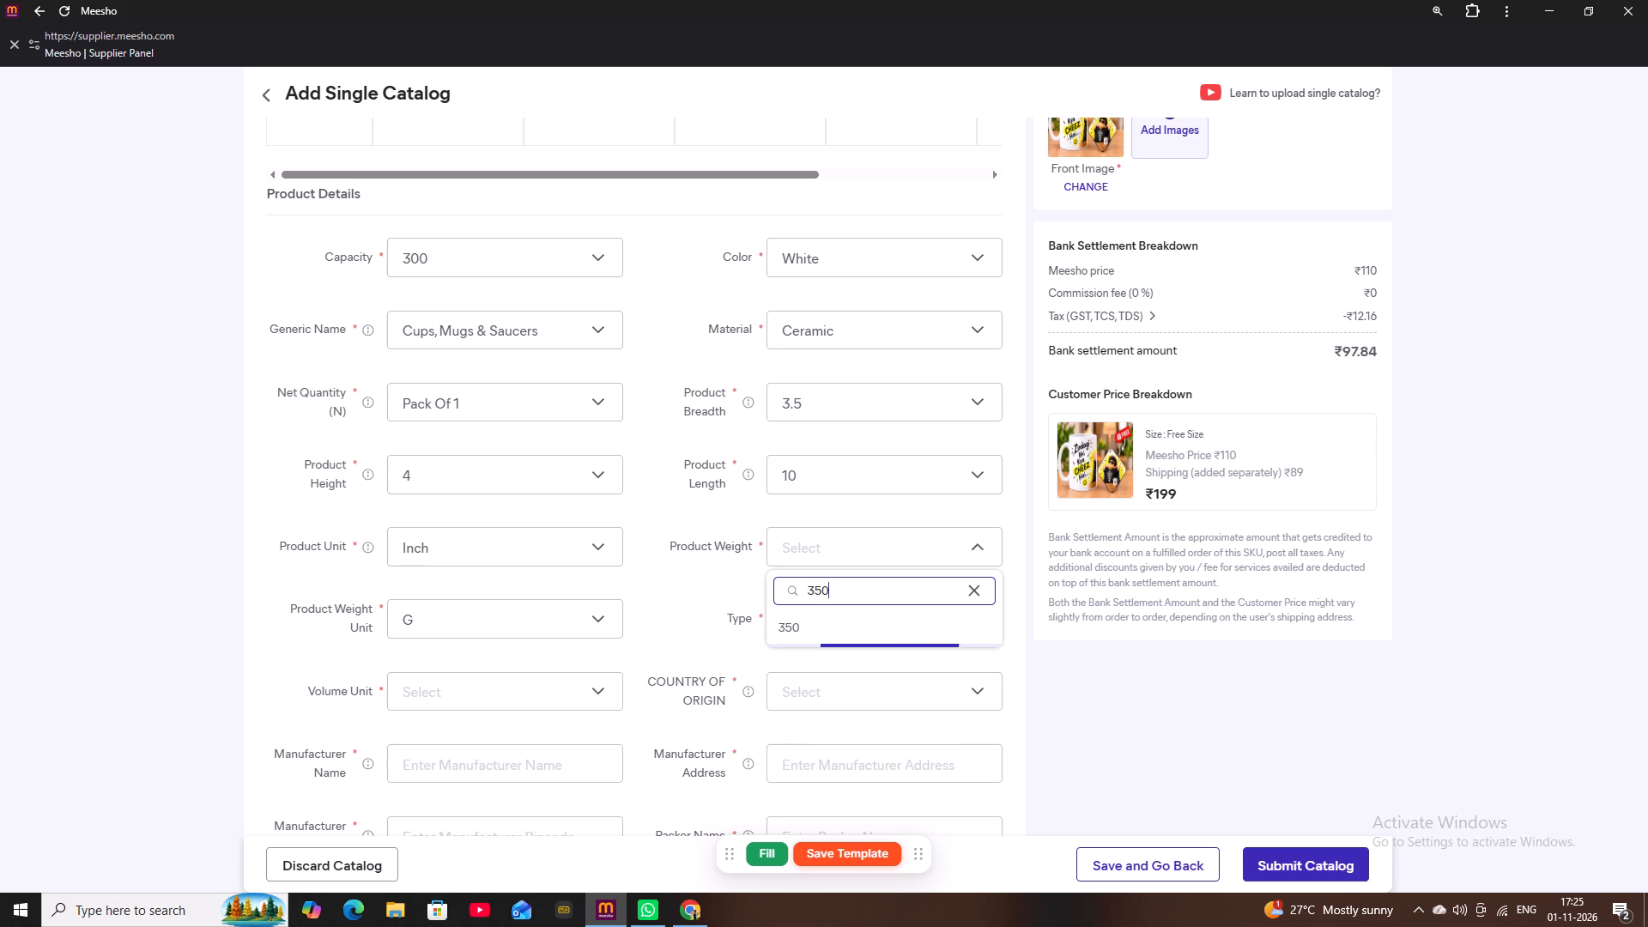
left_click(869, 613)
Set the type to Coffee Mug, the volume unit to ml and the country of origin to India.
left_click(842, 612)
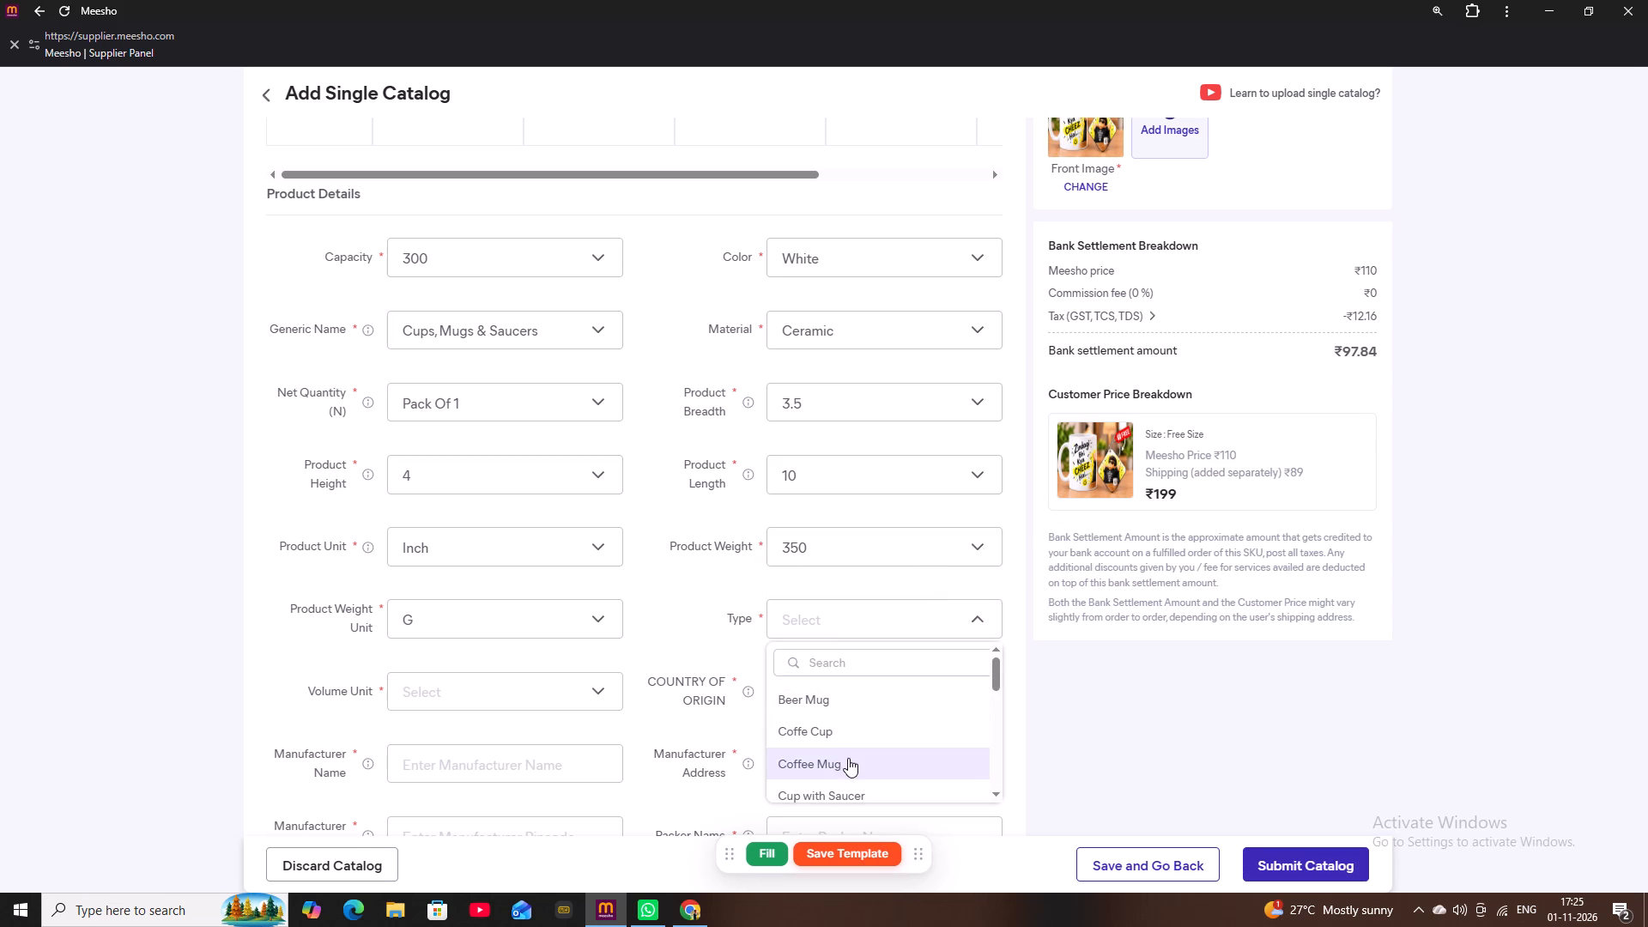
left_click(848, 758)
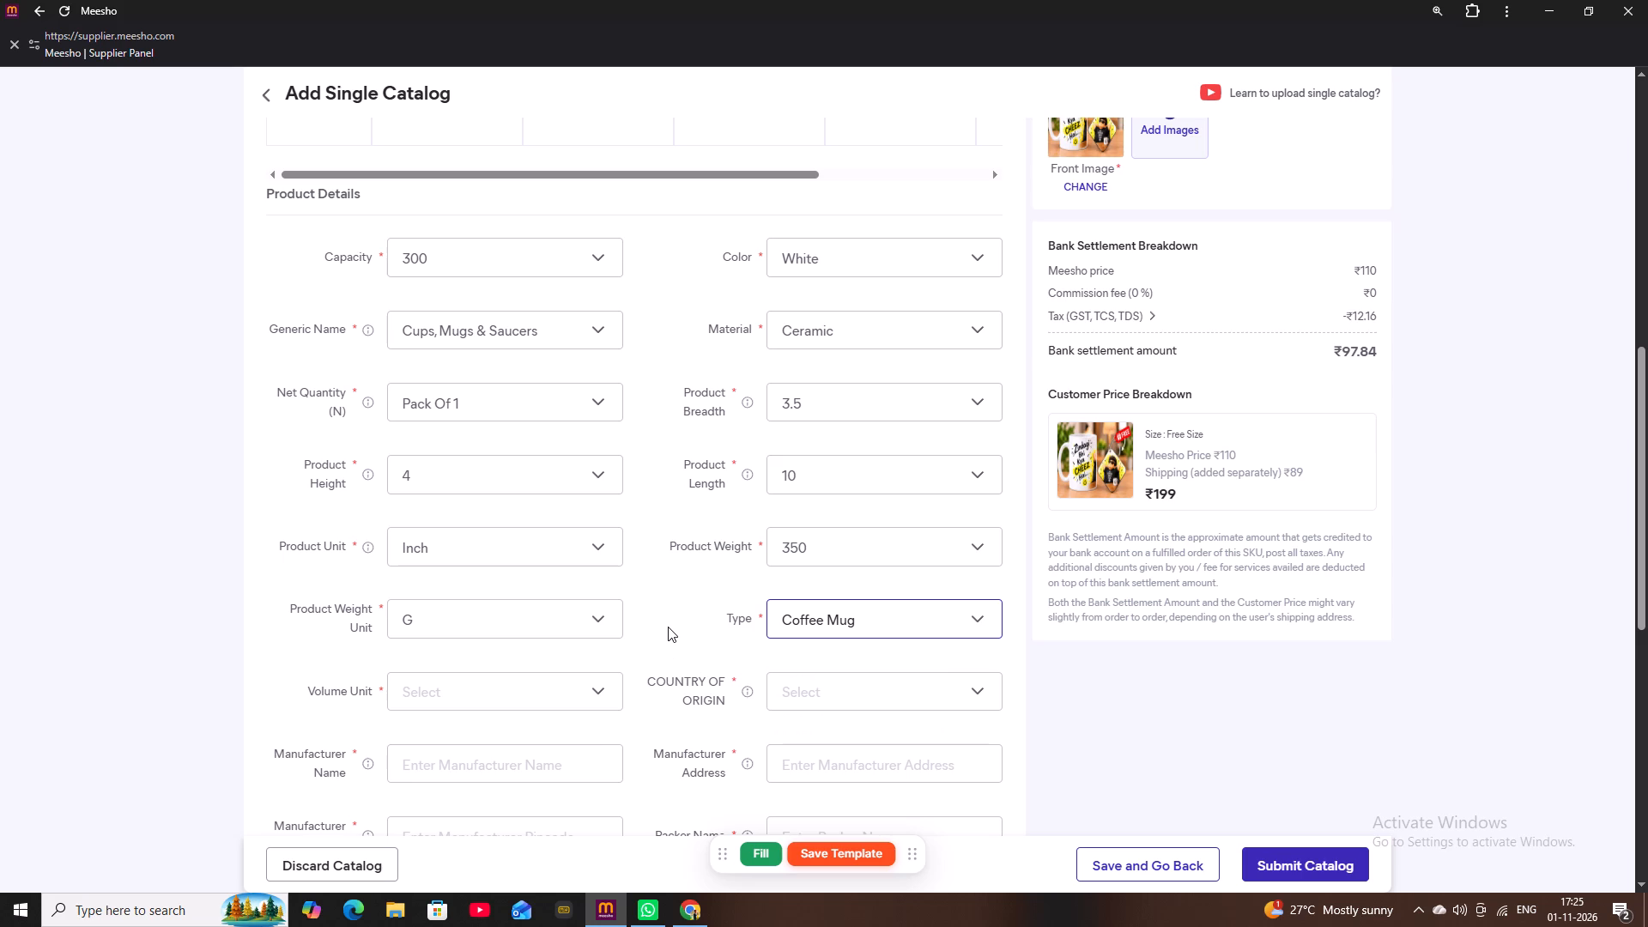
left_click(668, 627)
scroll(668, 627, "down", 2)
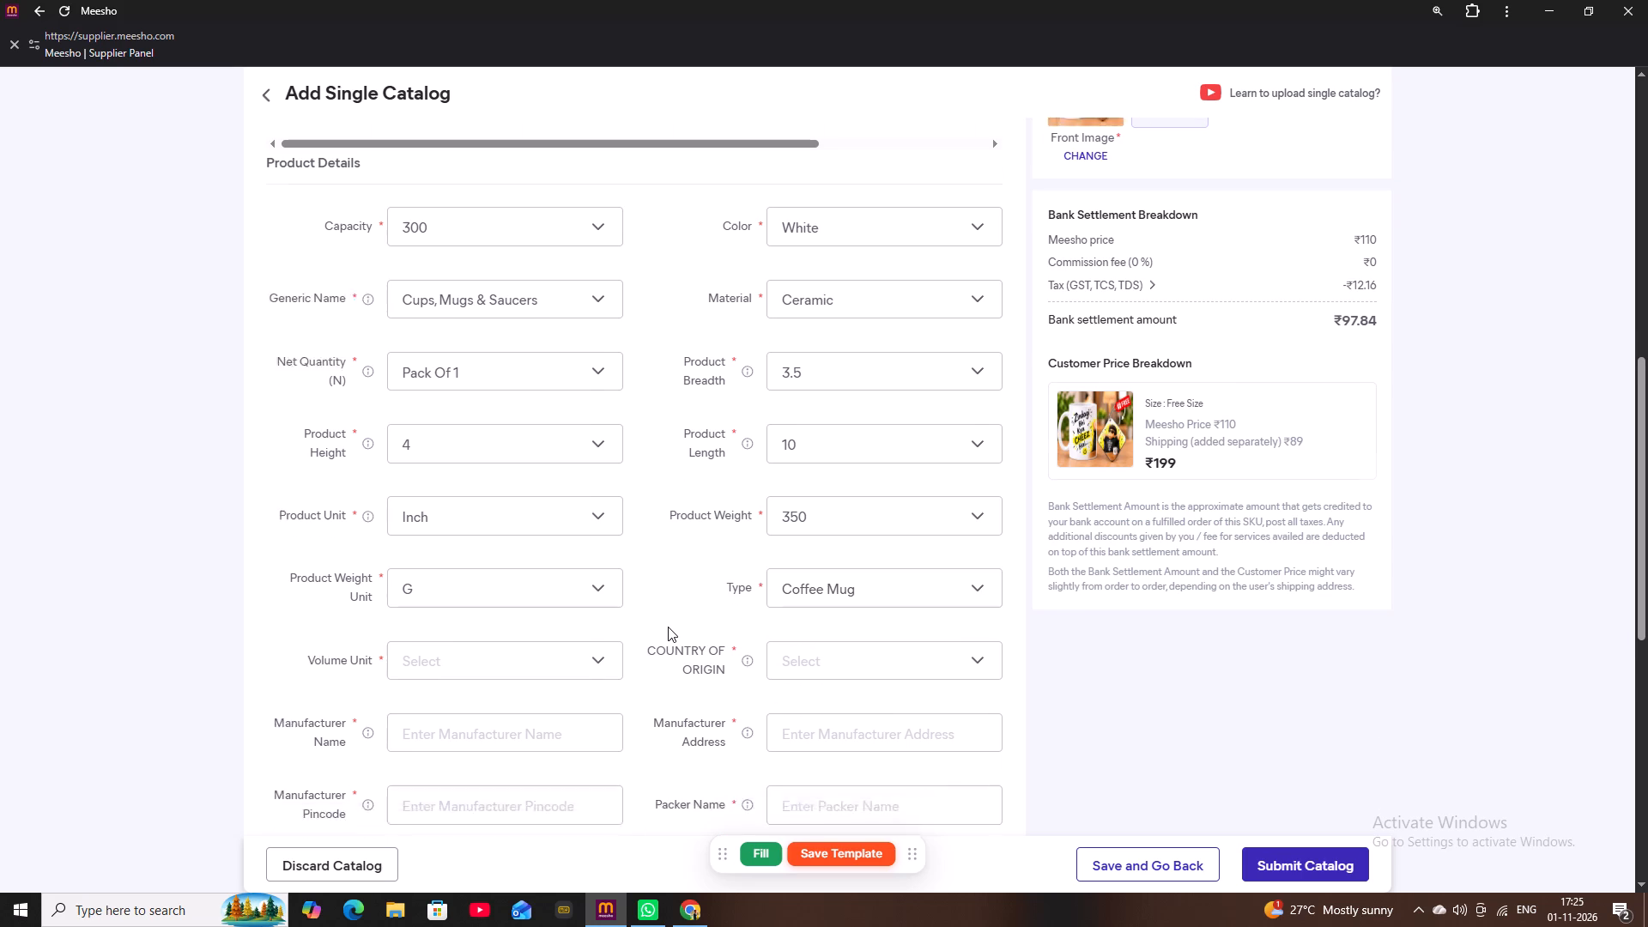
left_click(525, 508)
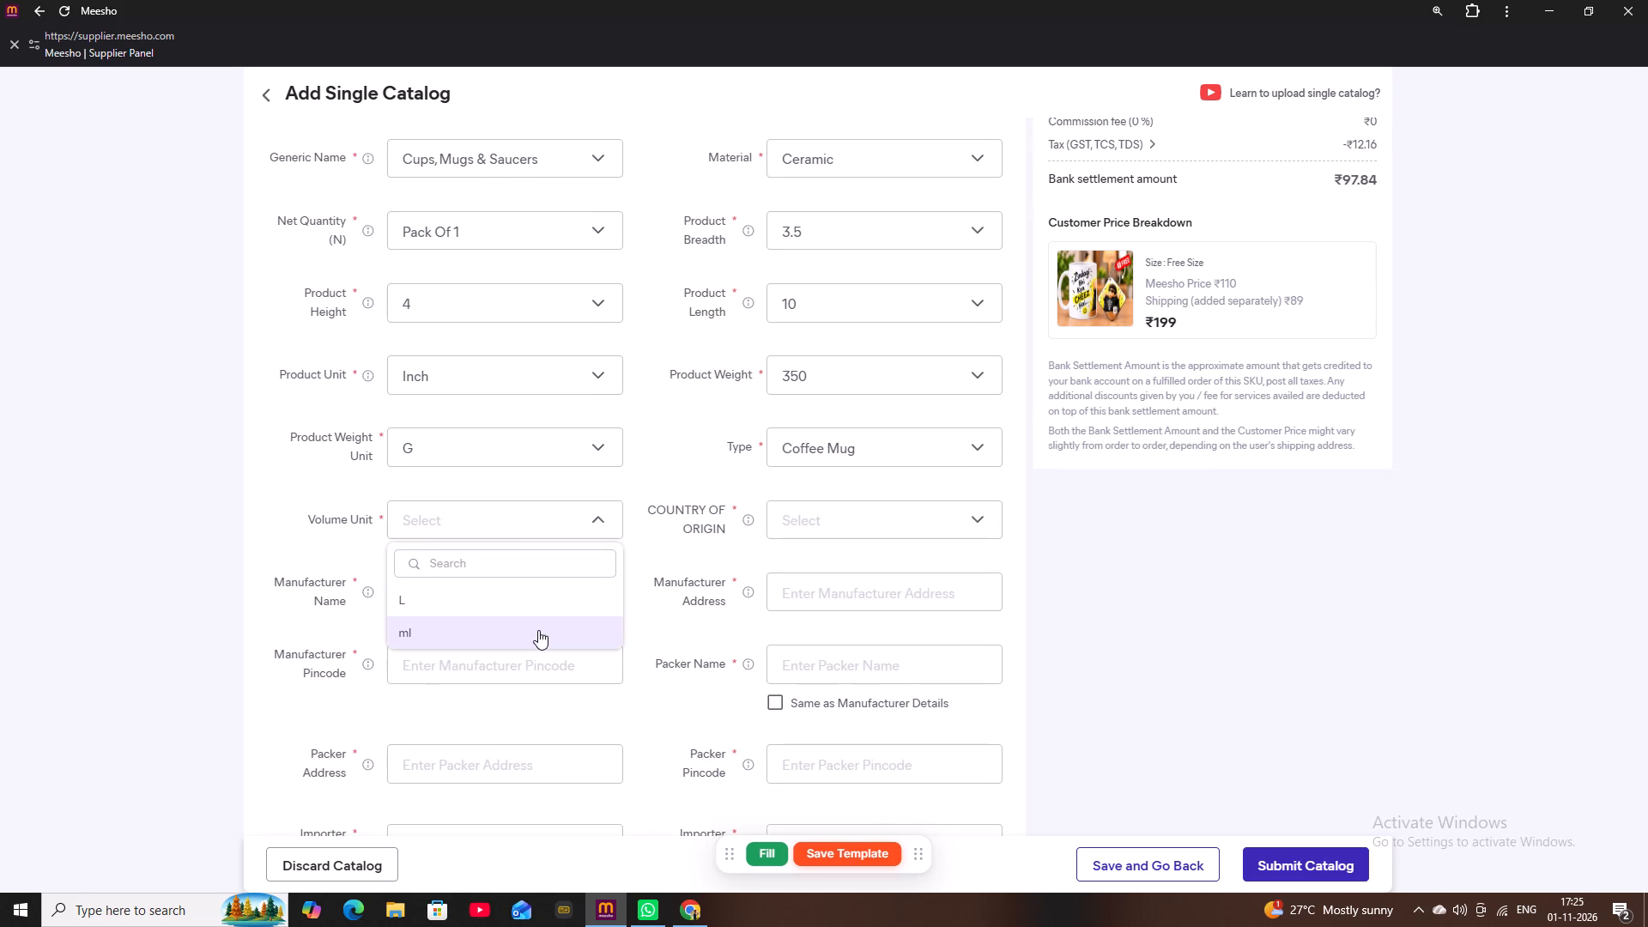
left_click(538, 630)
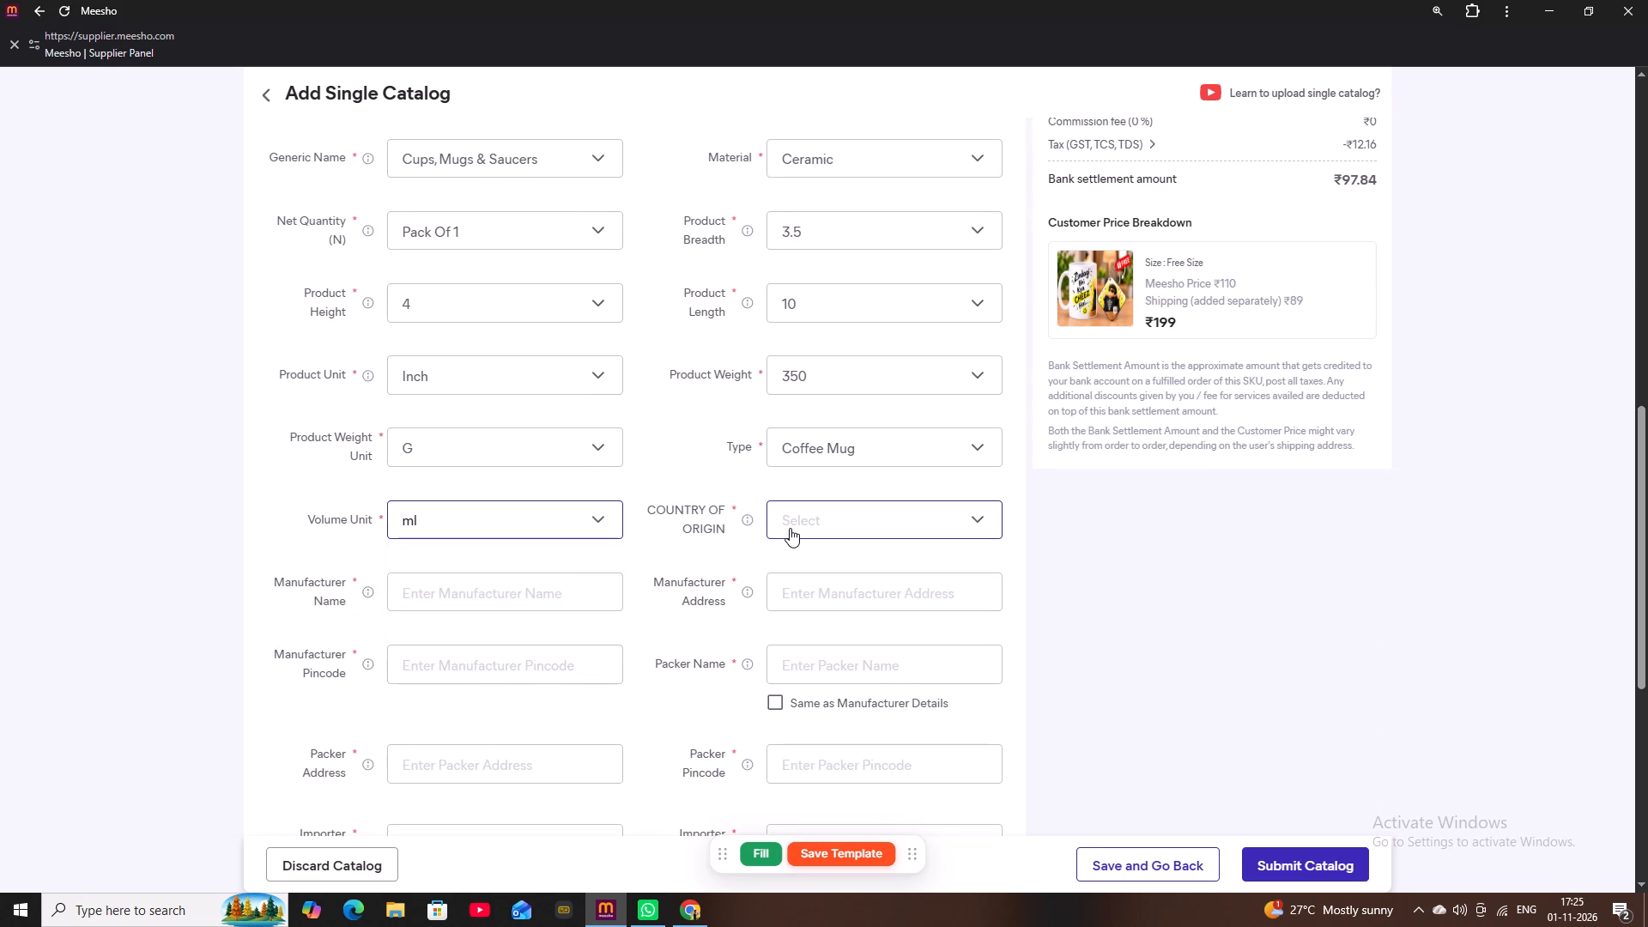
left_click(790, 528)
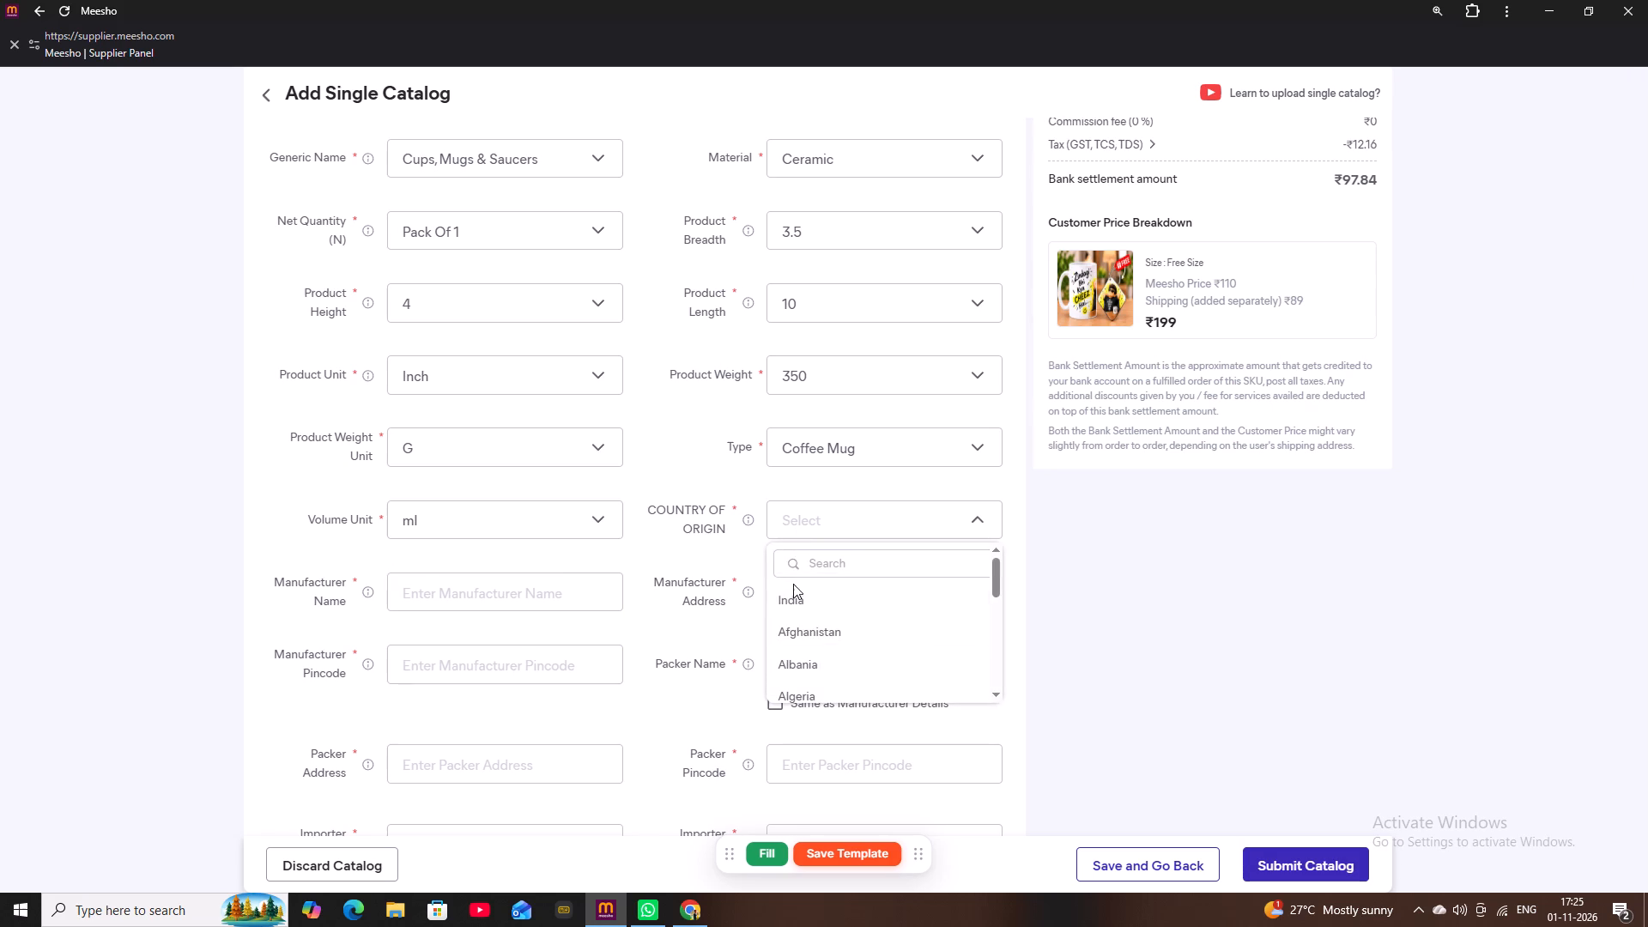
left_click(793, 597)
Fill in the manufacturer details with the name Trendy Aura Enterprise, its saved address and the manufacturer pincode.
left_click(520, 585)
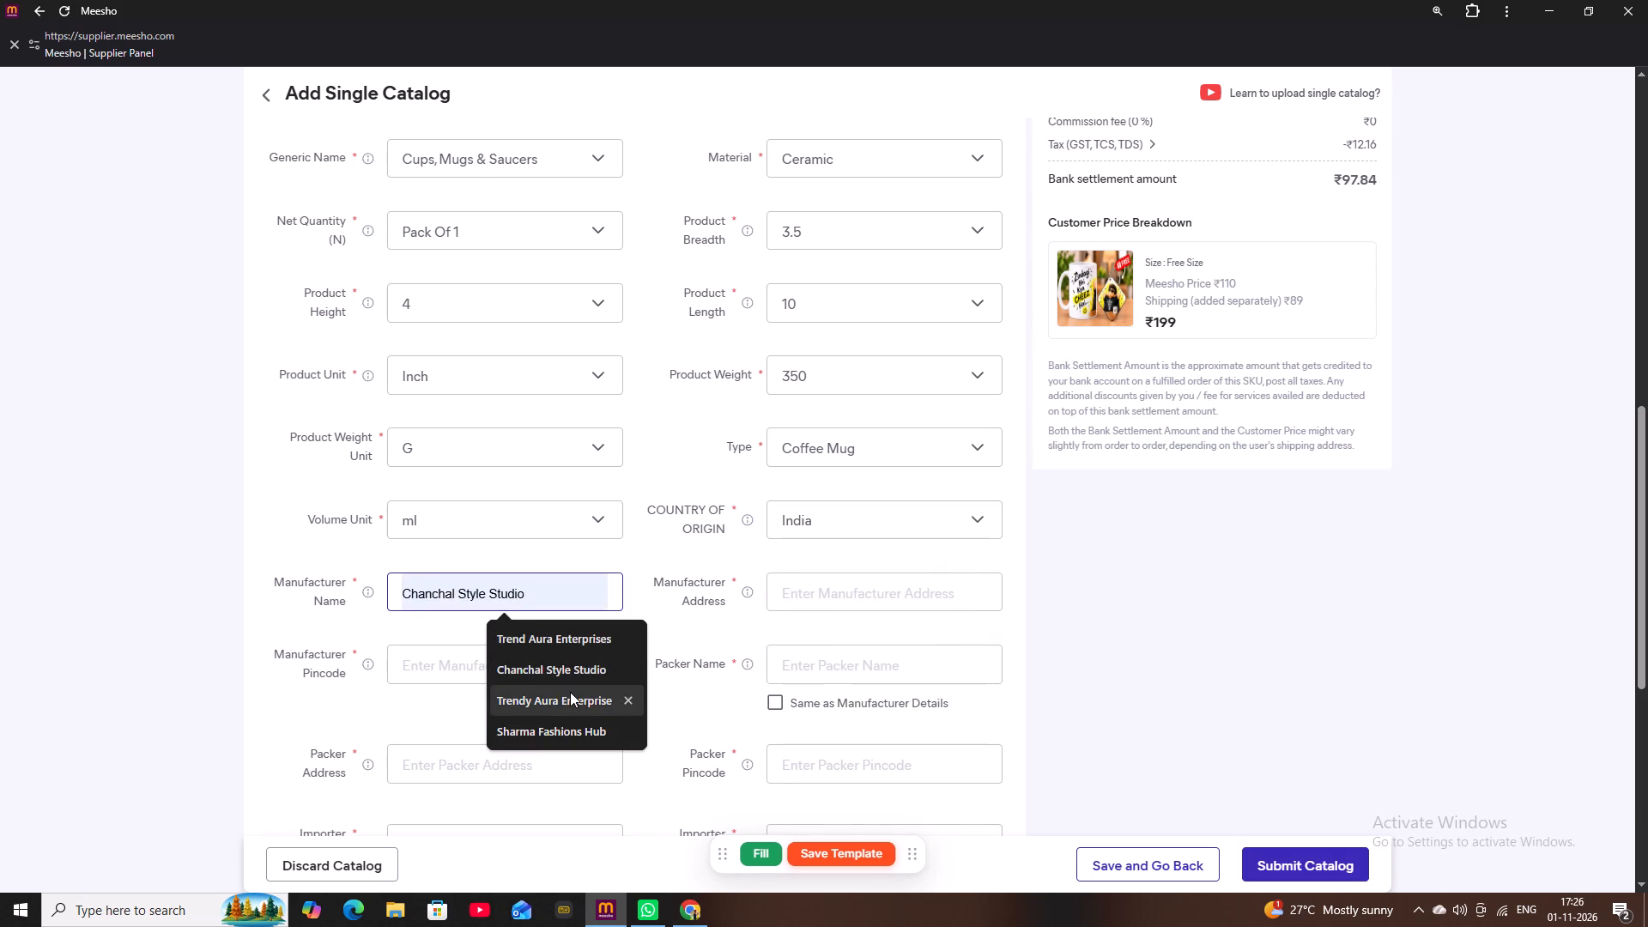
left_click(570, 692)
left_click(789, 591)
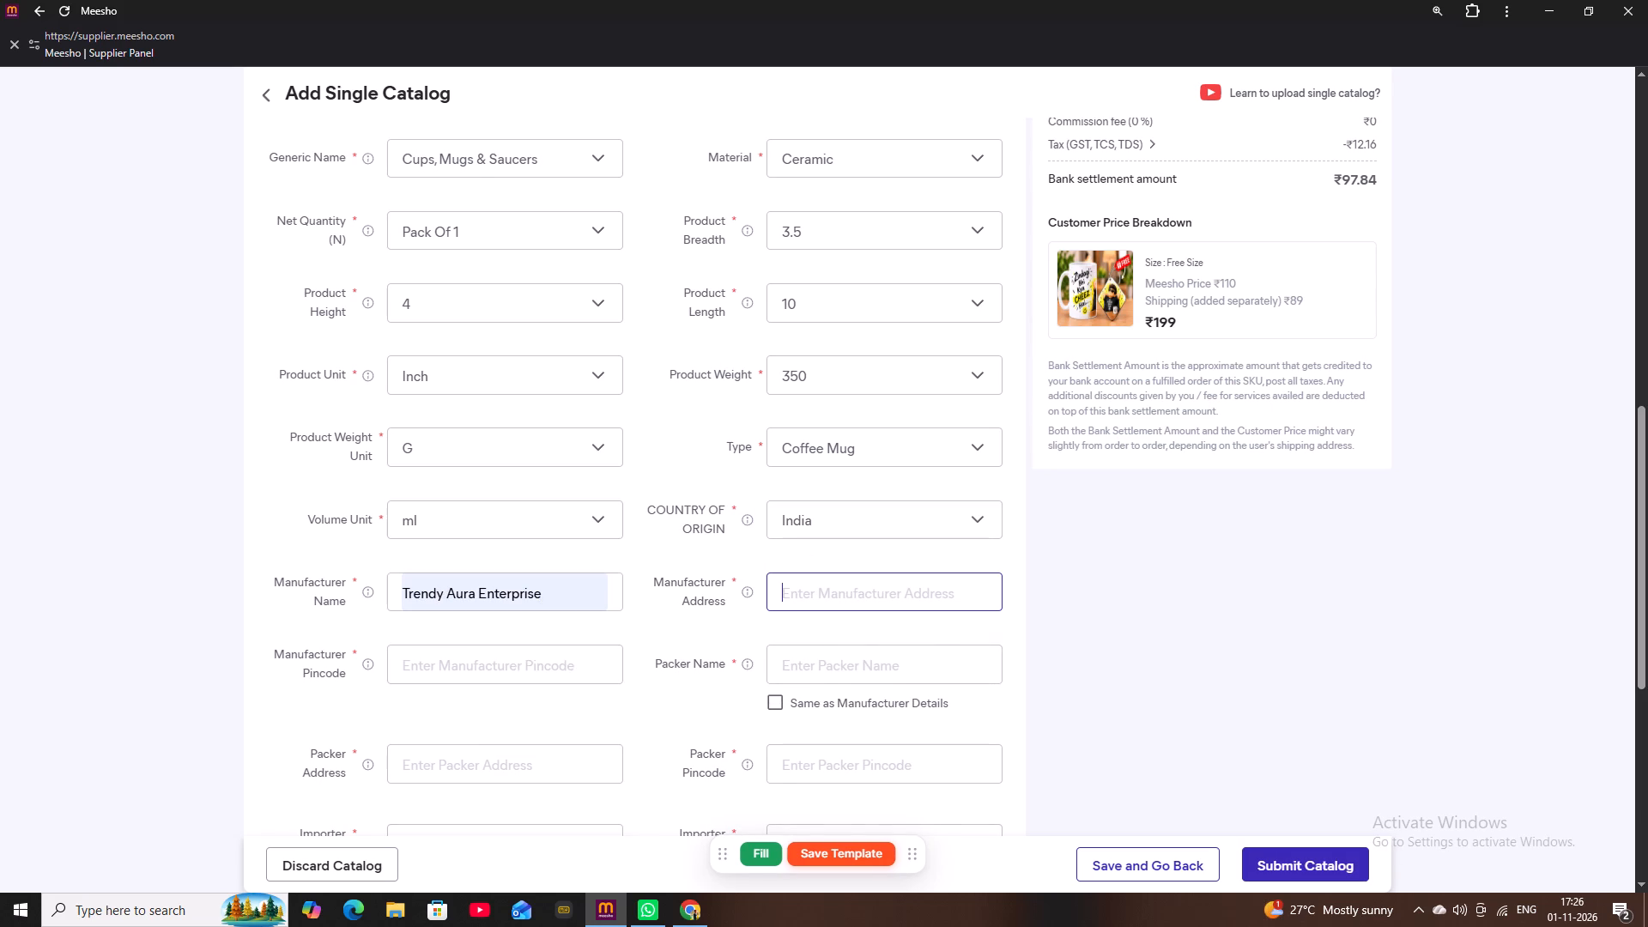
left_click(924, 636)
left_click(510, 660)
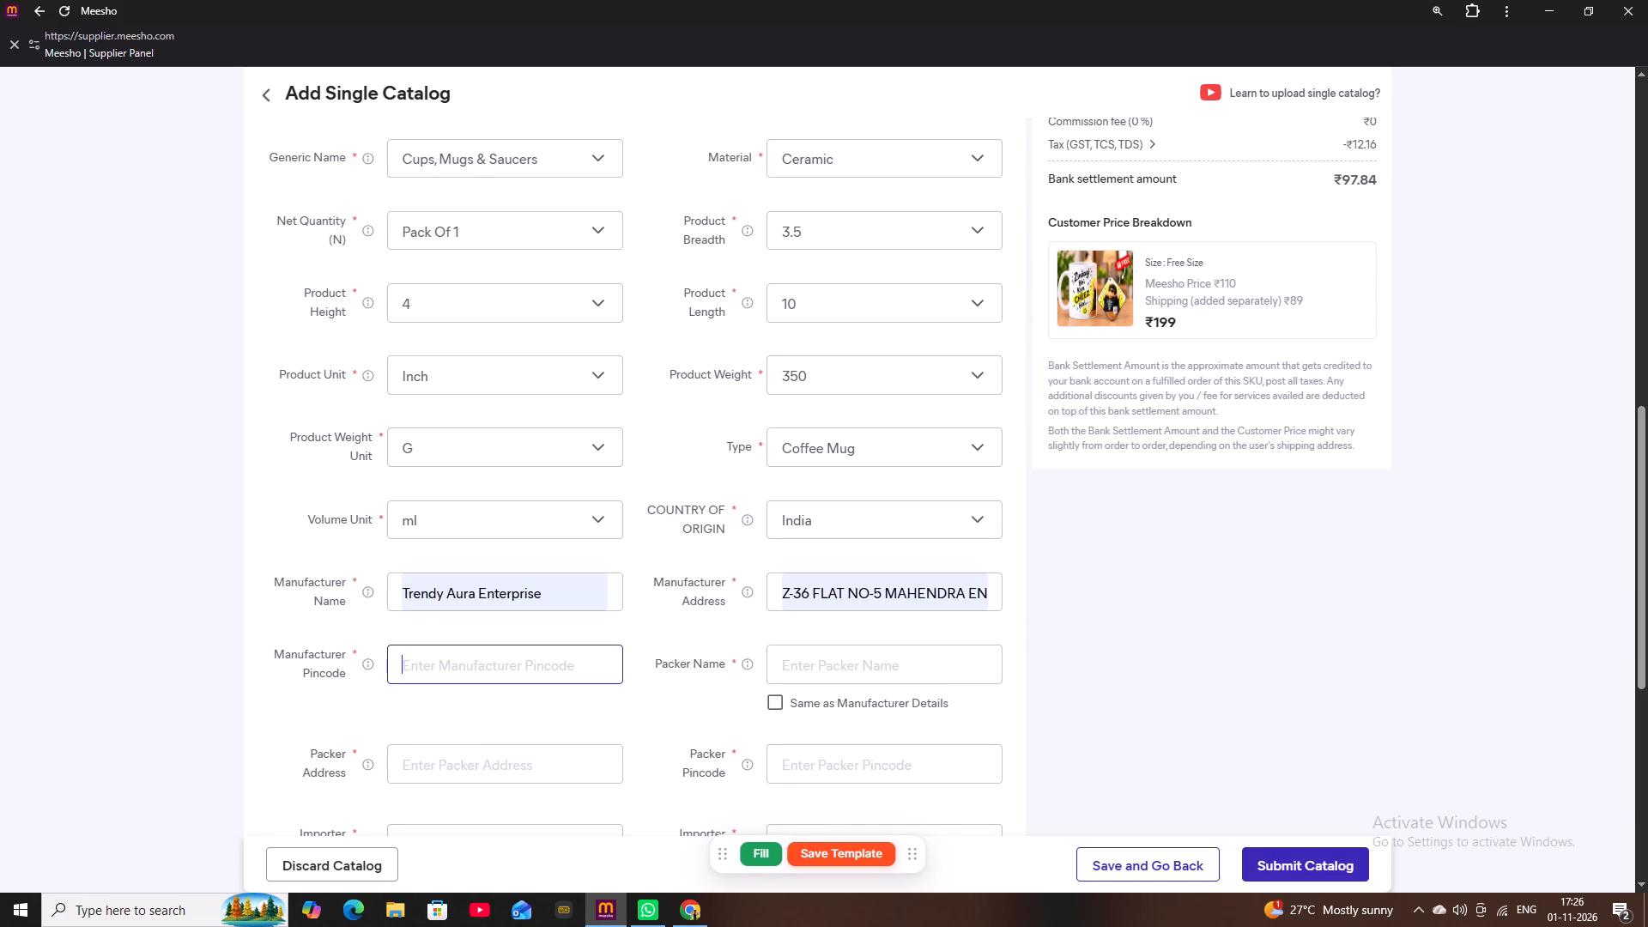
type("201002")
left_click(662, 661)
Make the packer details the same as the manufacturer details.
scroll(662, 661, "down", 2)
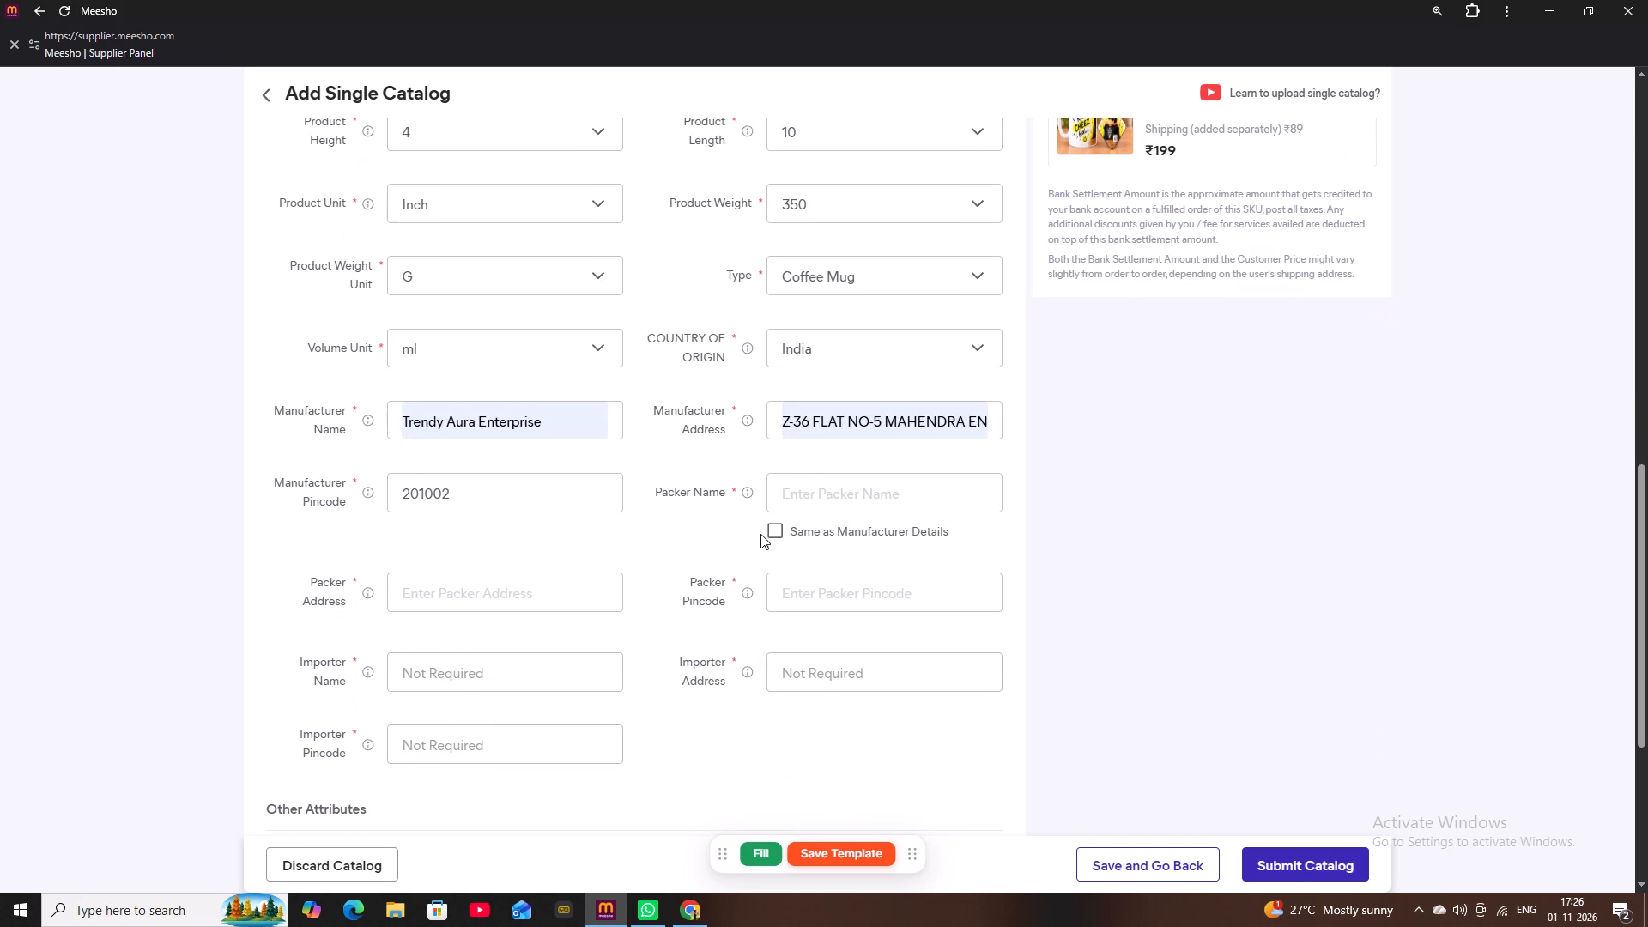
left_click(791, 533)
left_click(784, 535)
left_click(651, 556)
Under Other Attributes, set Add Ons to Key Chain.
scroll(651, 556, "down", 3)
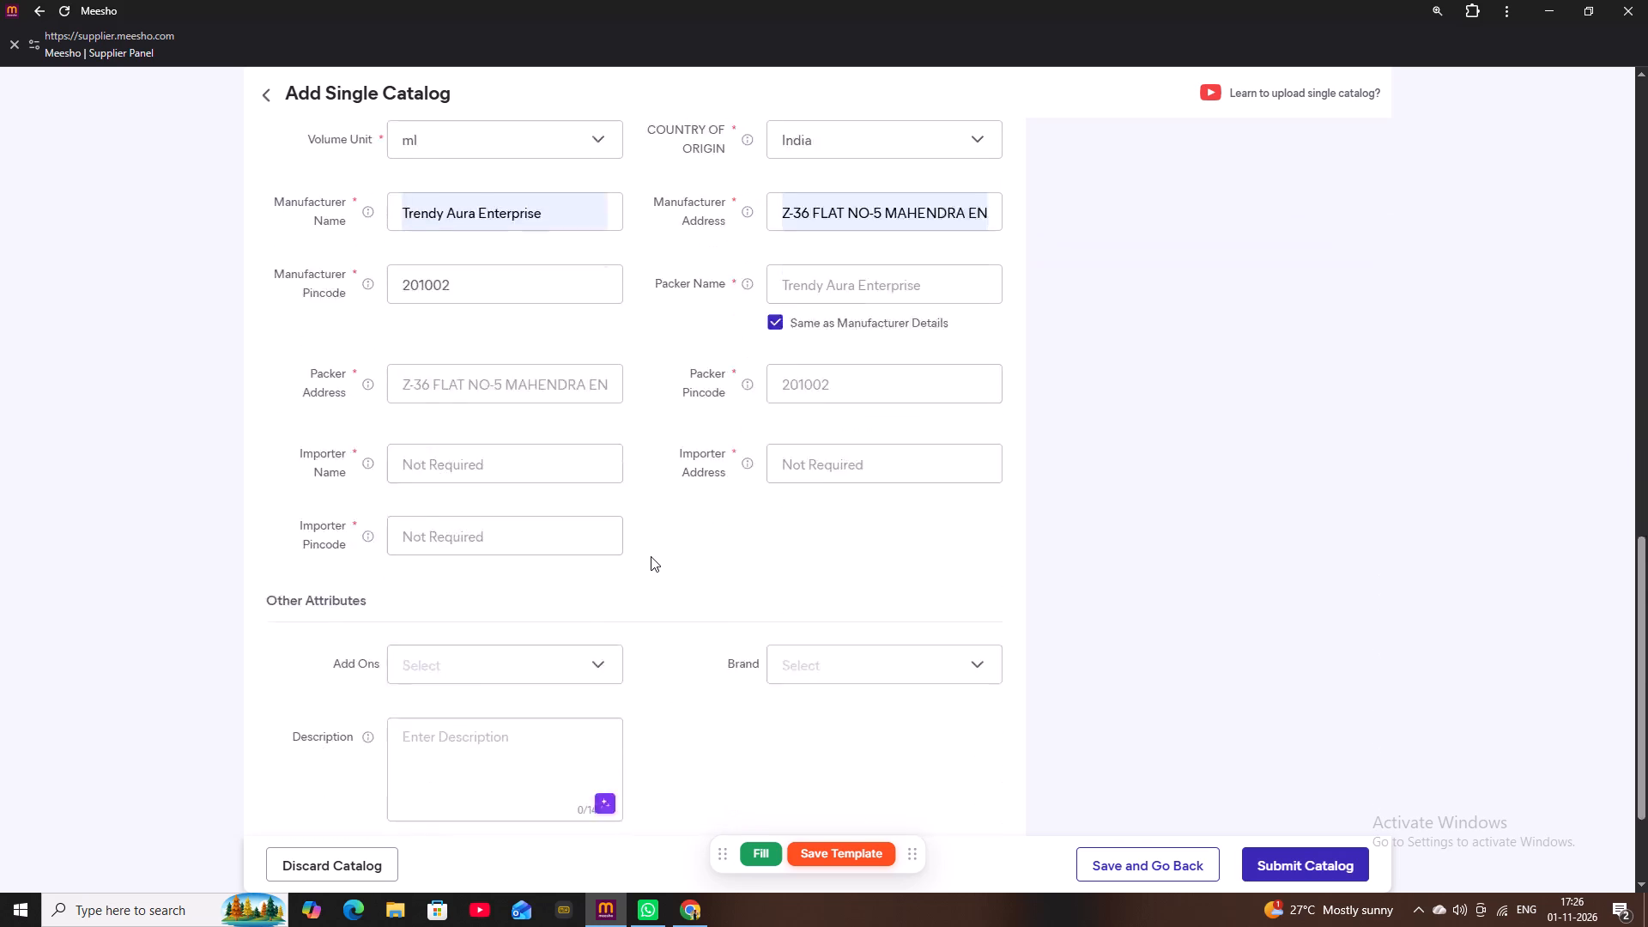
scroll(651, 556, "down", 2)
left_click(543, 485)
left_click(524, 666)
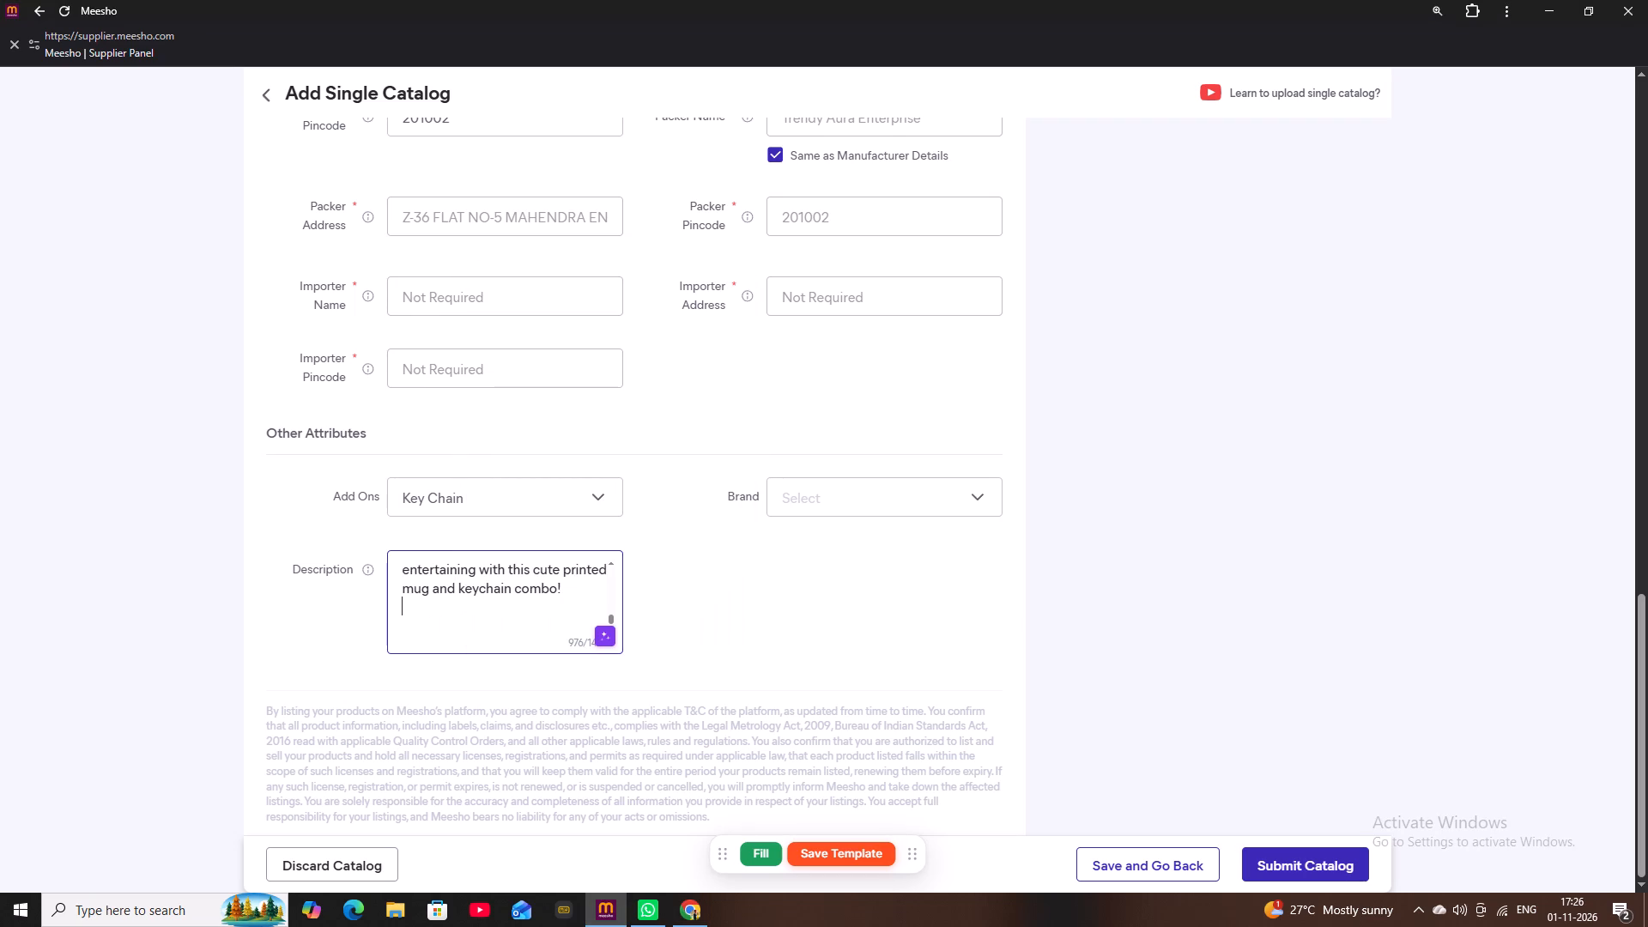
key("Return")
right_click(420, 627)
left_click(453, 457)
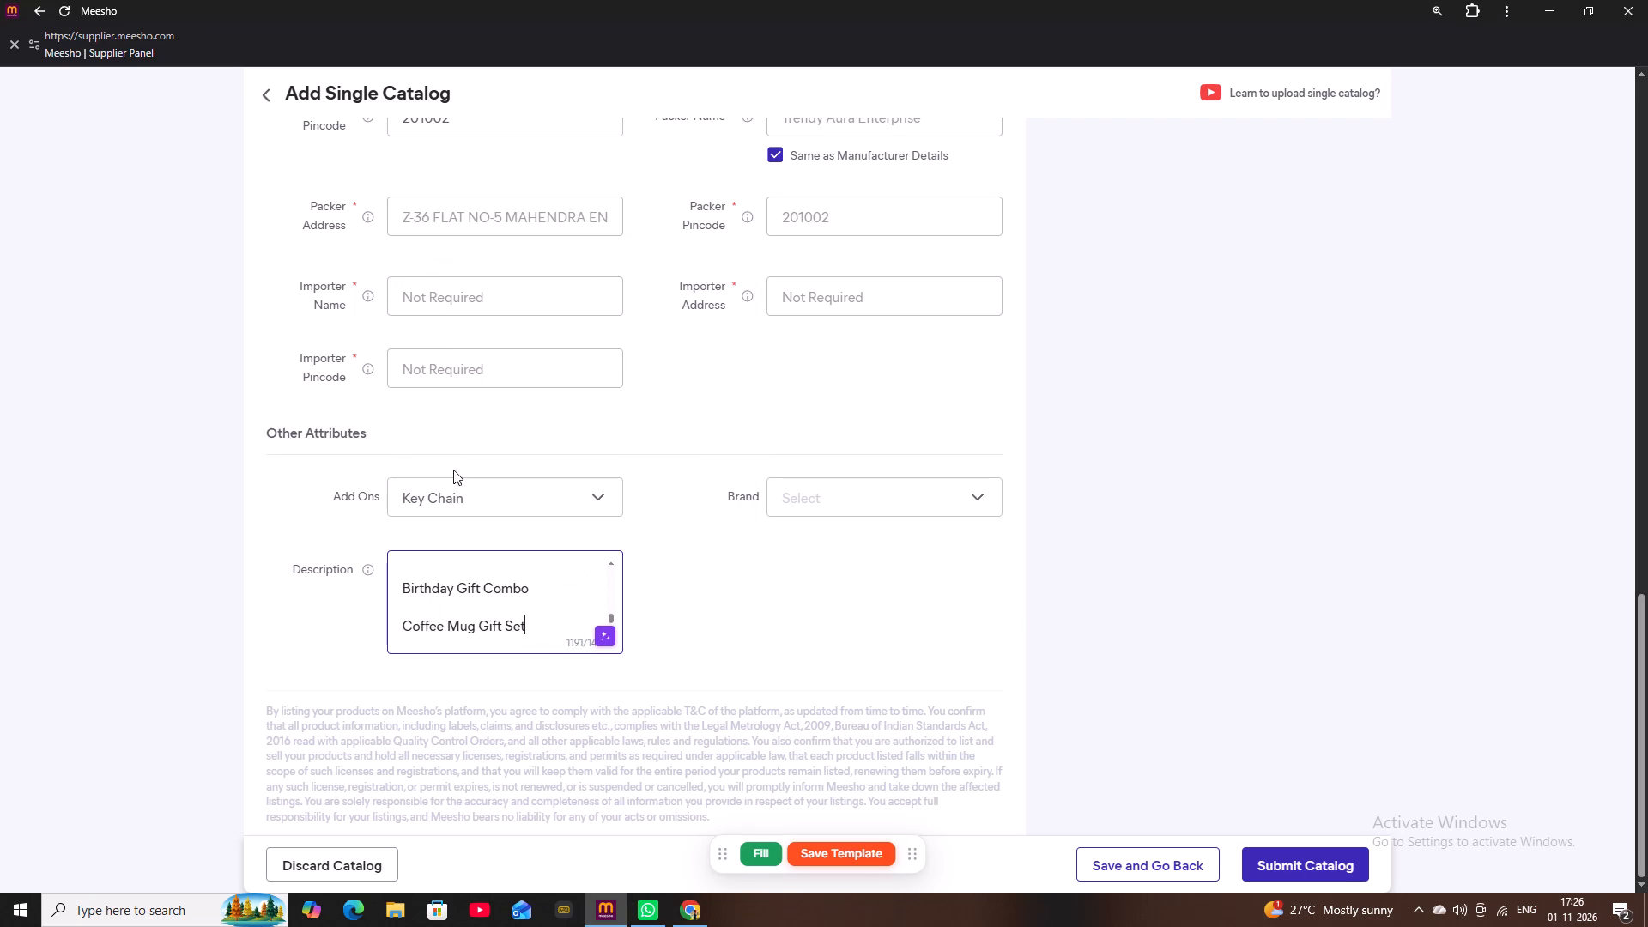
In the description, remove the blank lines between the keywords from "Unique Coffee Mug" through "Coffee Mug Gift Set".
left_click(409, 618)
left_click(415, 605)
key("Return")
key("BackSpace")
key("BackSpace")
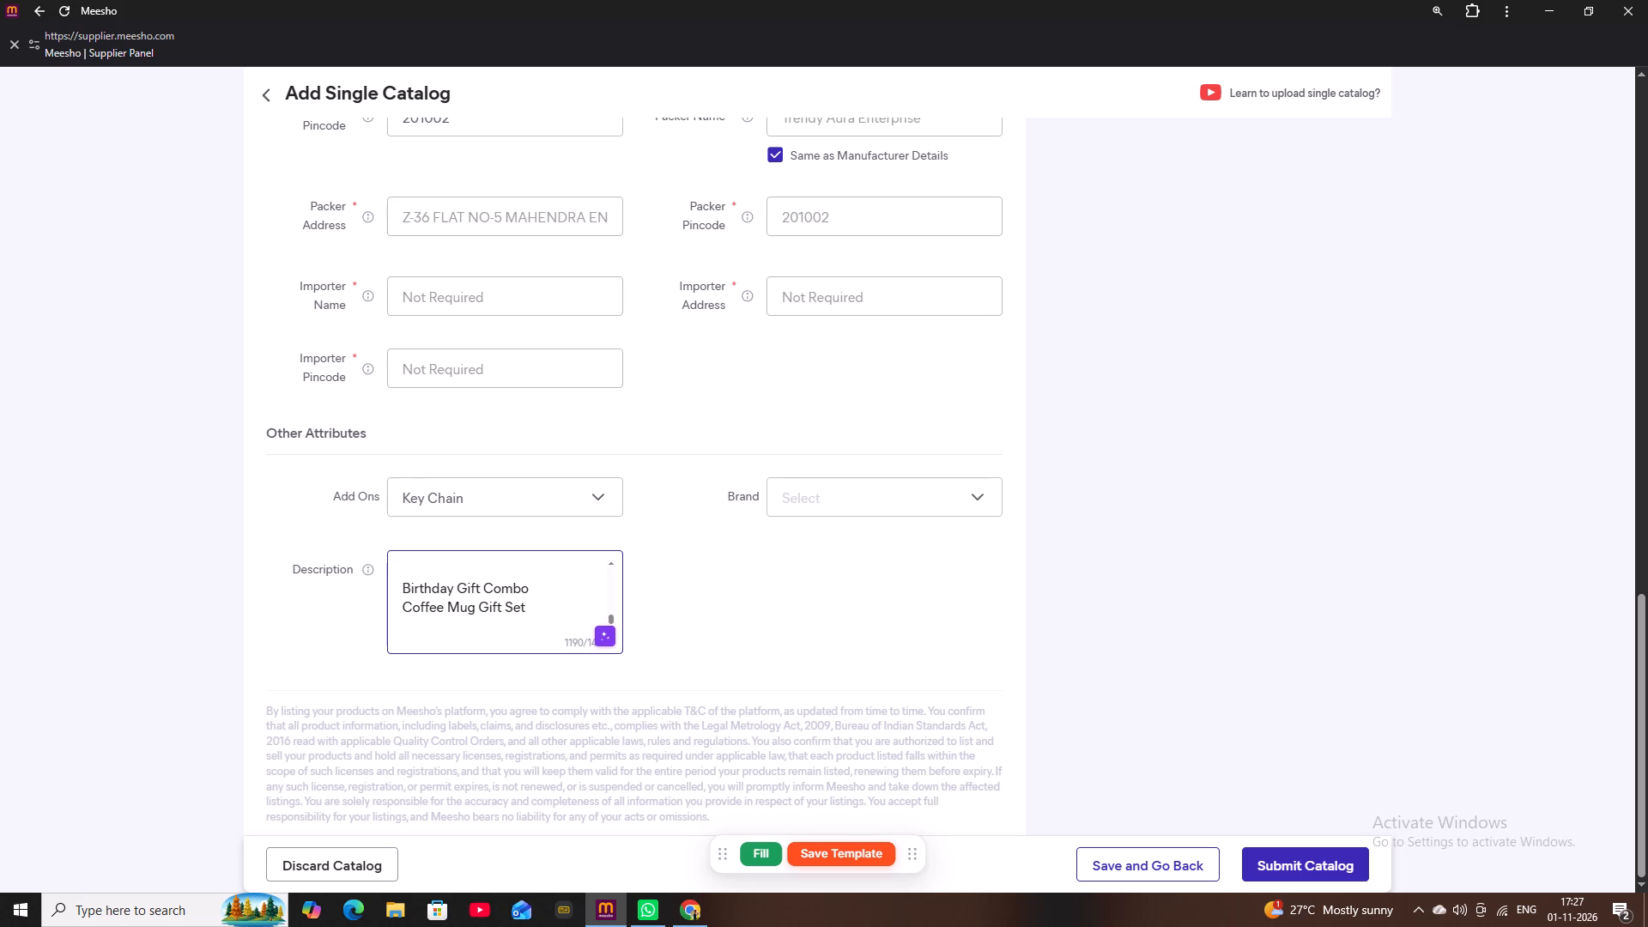
key("BackSpace")
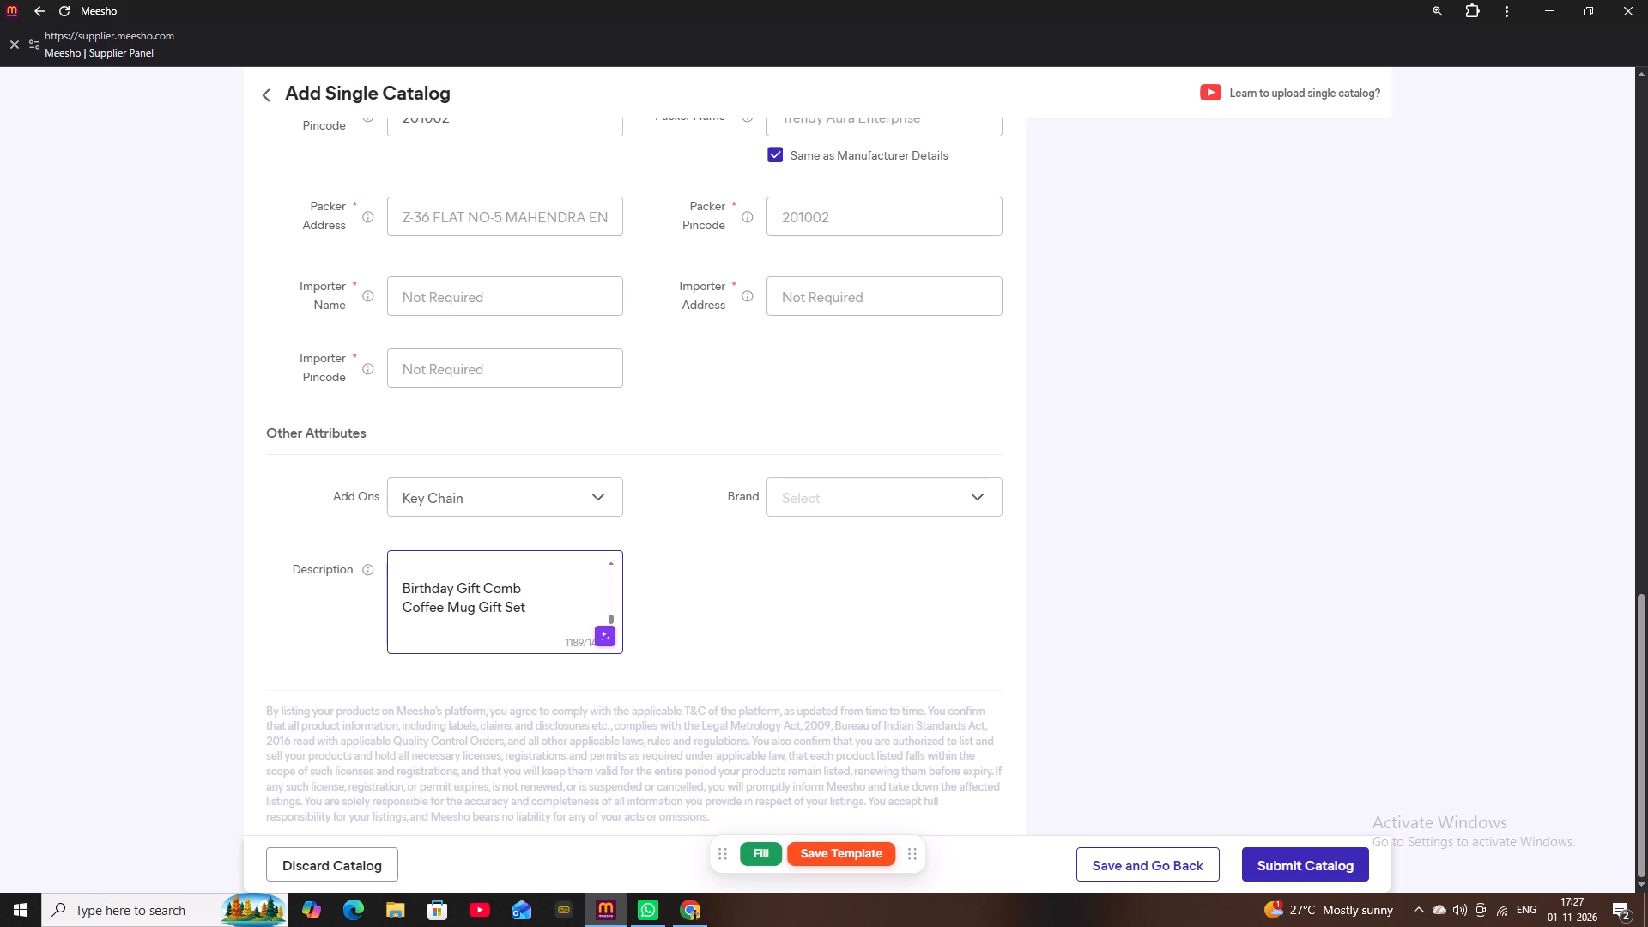
key("o")
left_click(409, 579)
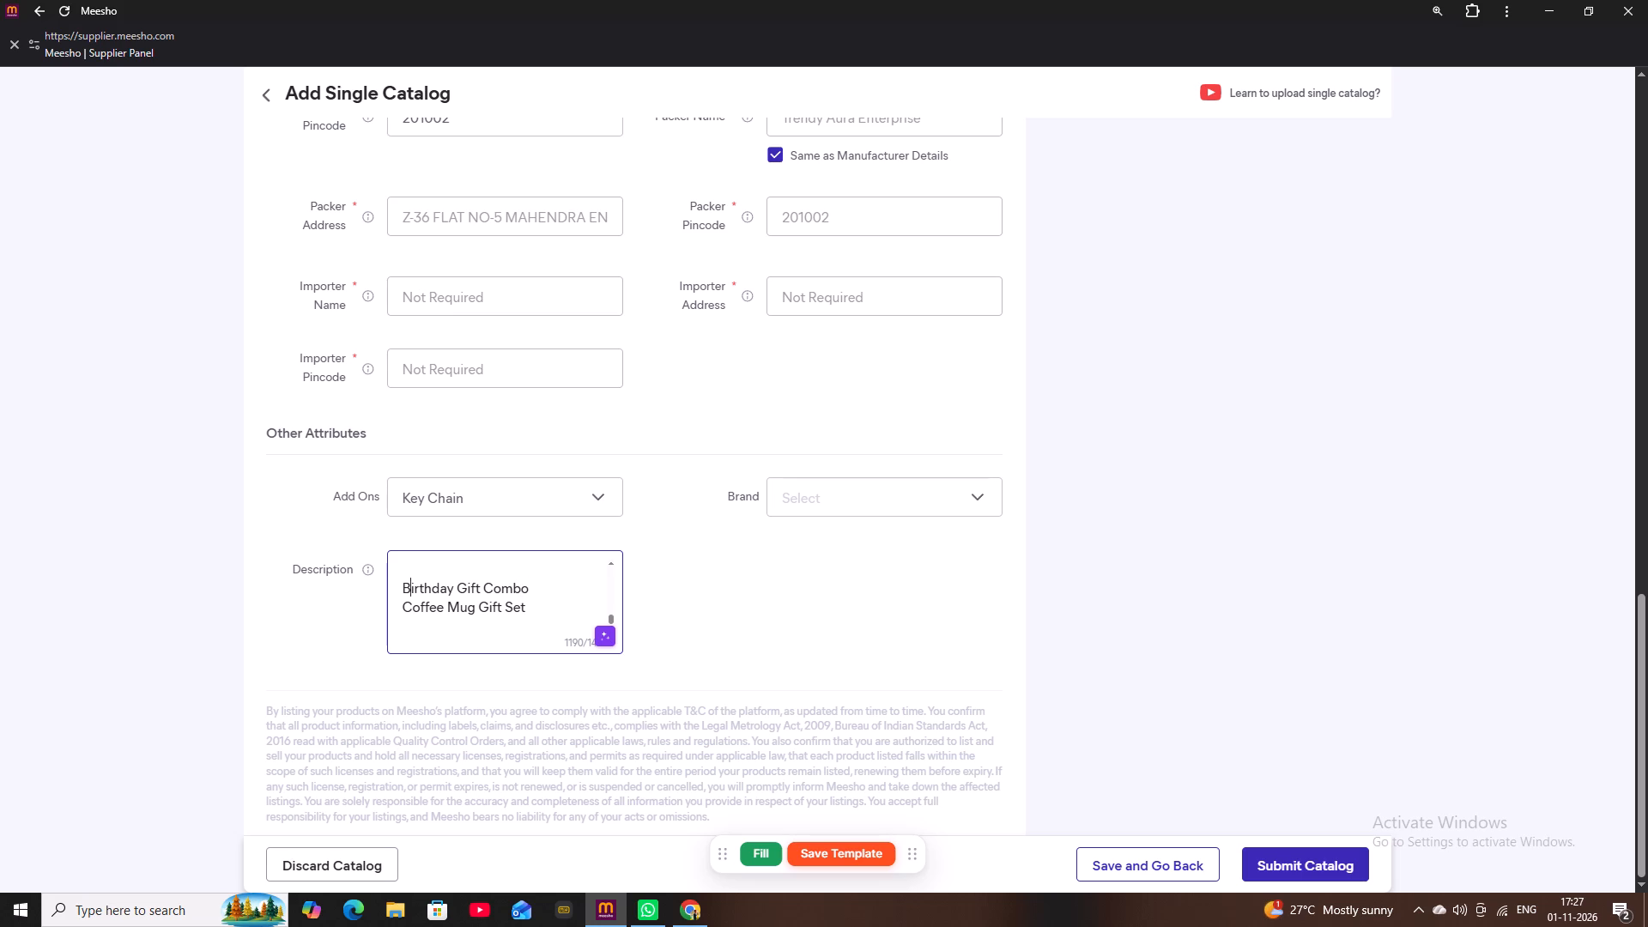
left_click(411, 569)
key("BackSpace")
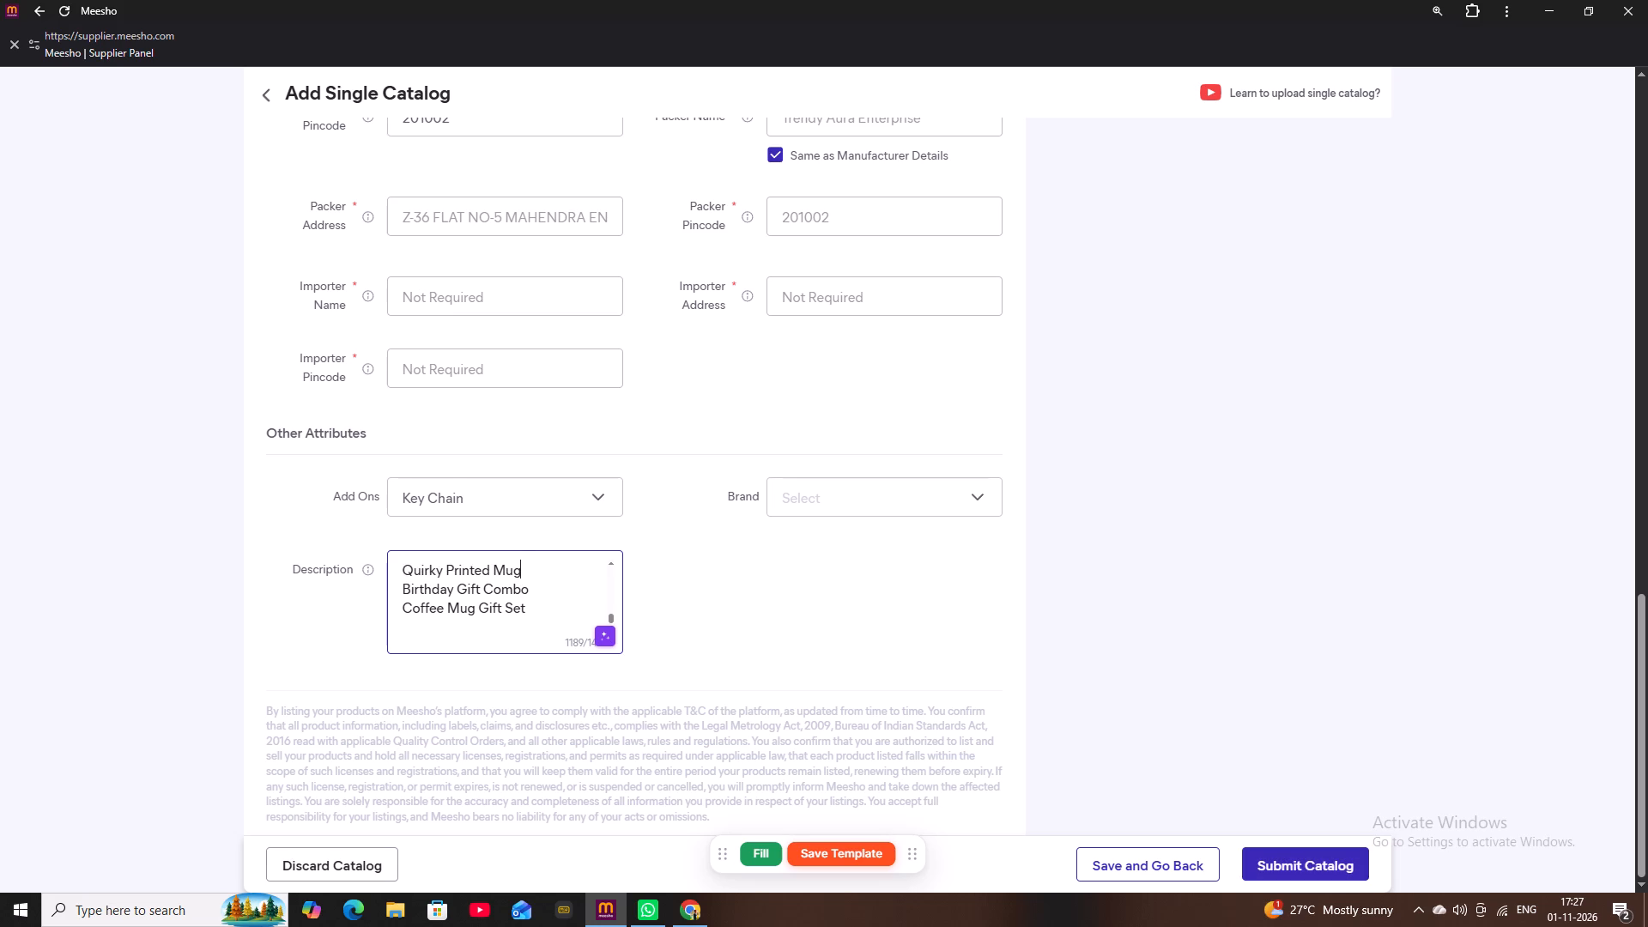
scroll(424, 601, "up", 1)
left_click(409, 632)
key("BackSpace")
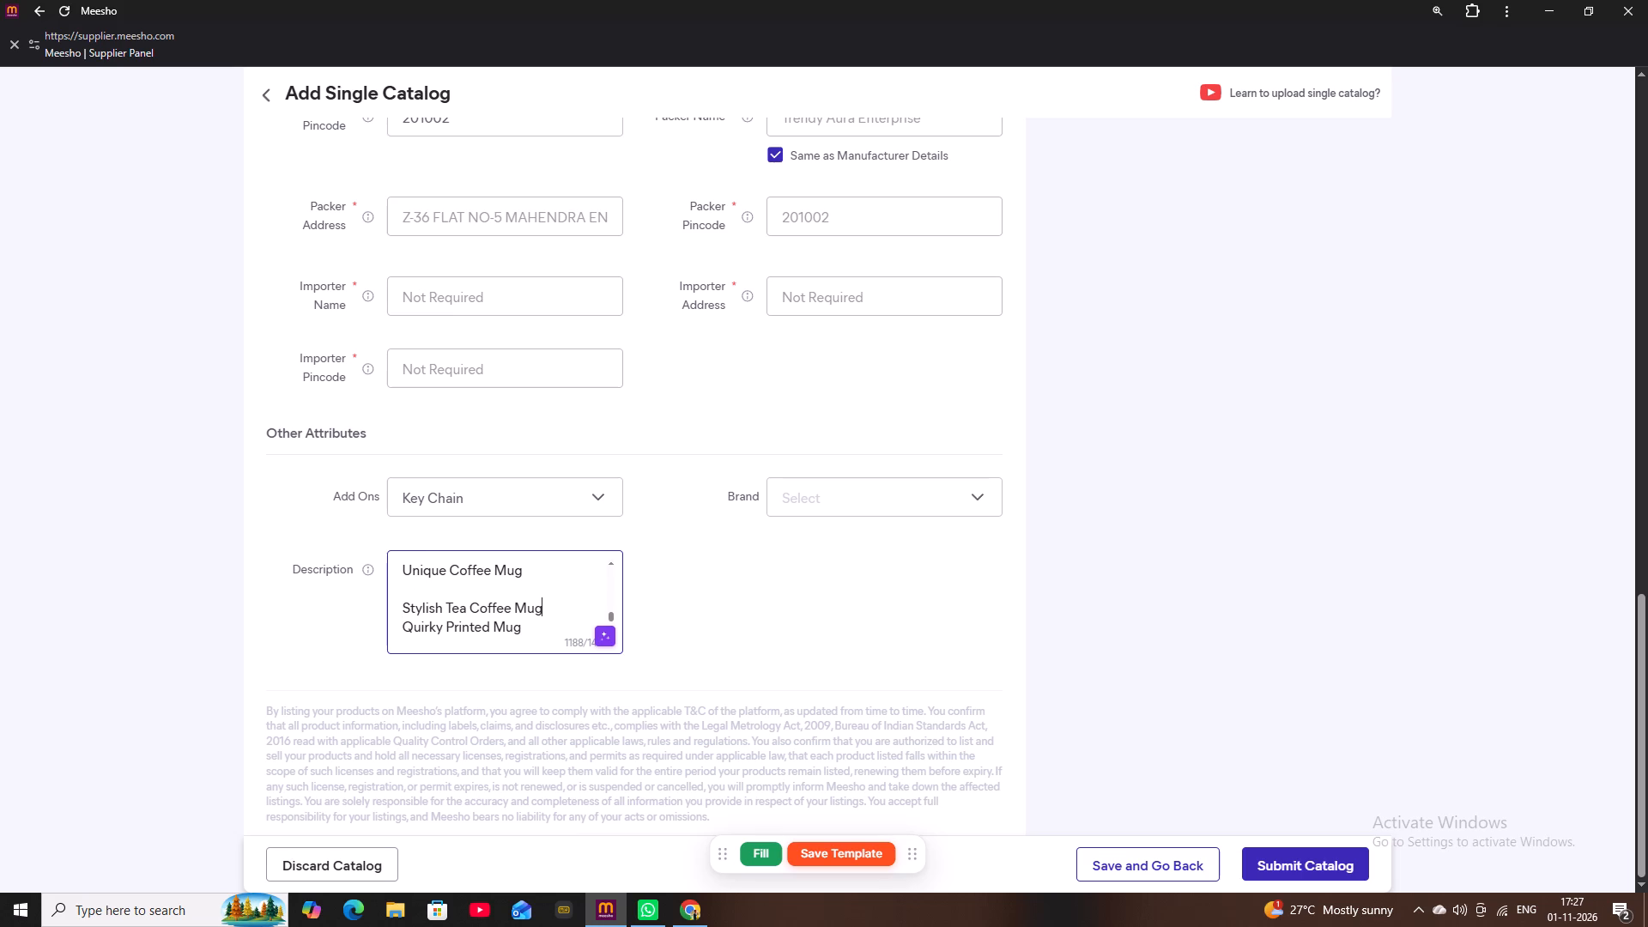
left_click(409, 584)
key("BackSpace")
Remove the remaining blank lines between the description's closing sentence and the keywords from "Funny Coffee Mug" through "Unique Coffee Mug".
scroll(409, 584, "up", 1)
left_click(413, 625)
key("BackSpace")
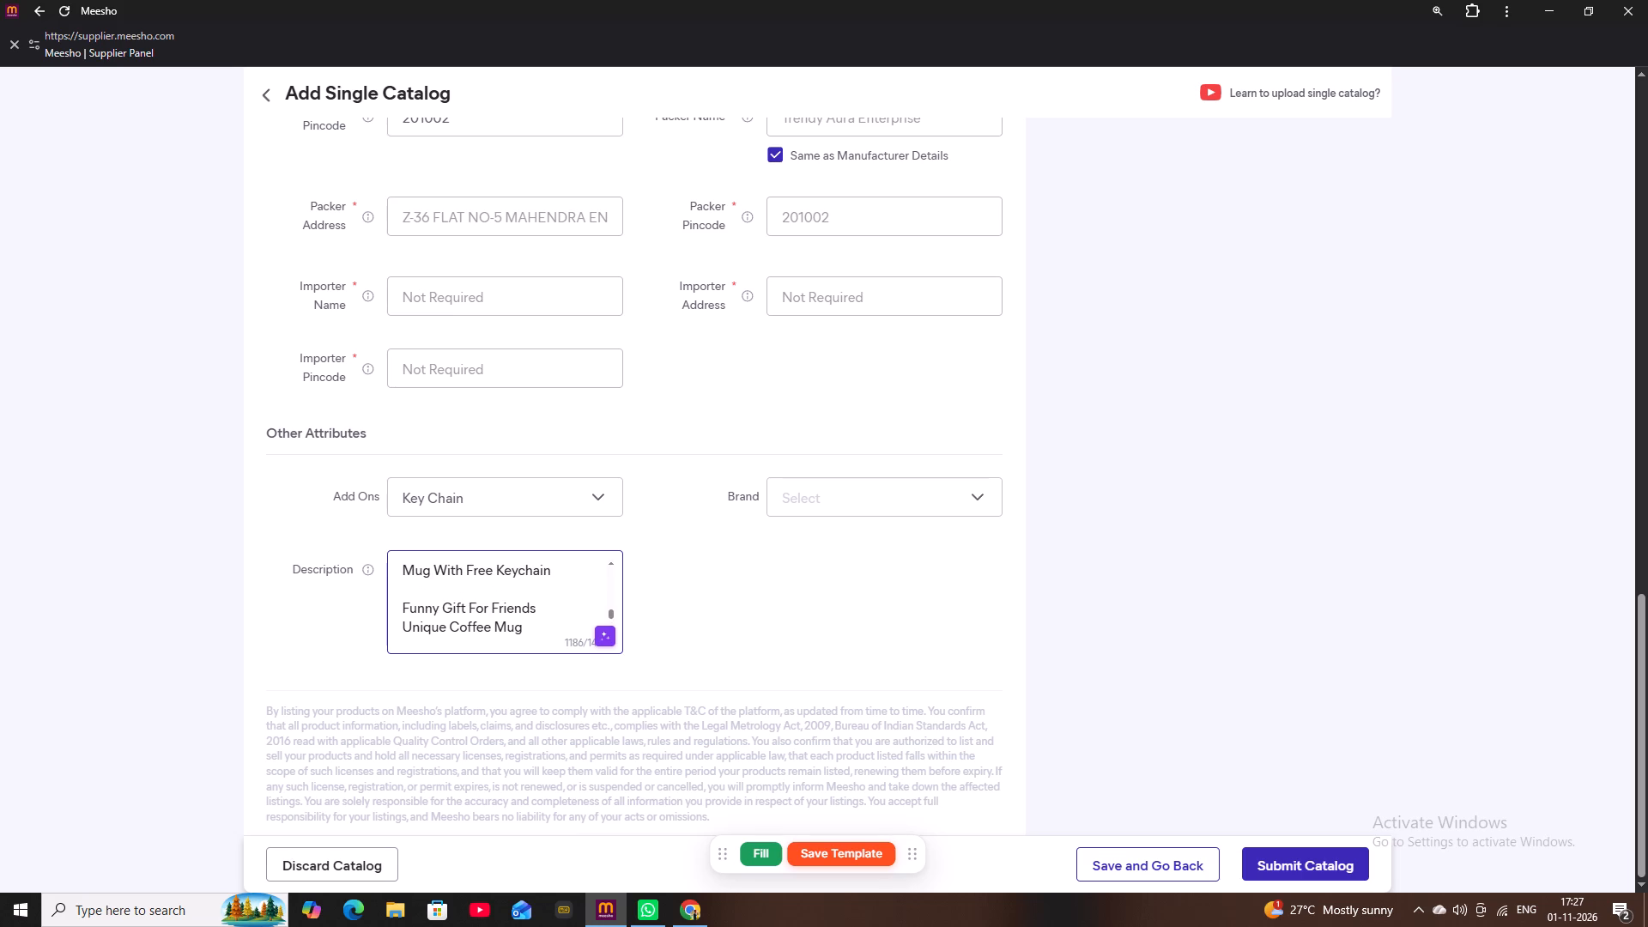
left_click(403, 593)
key("BackSpace")
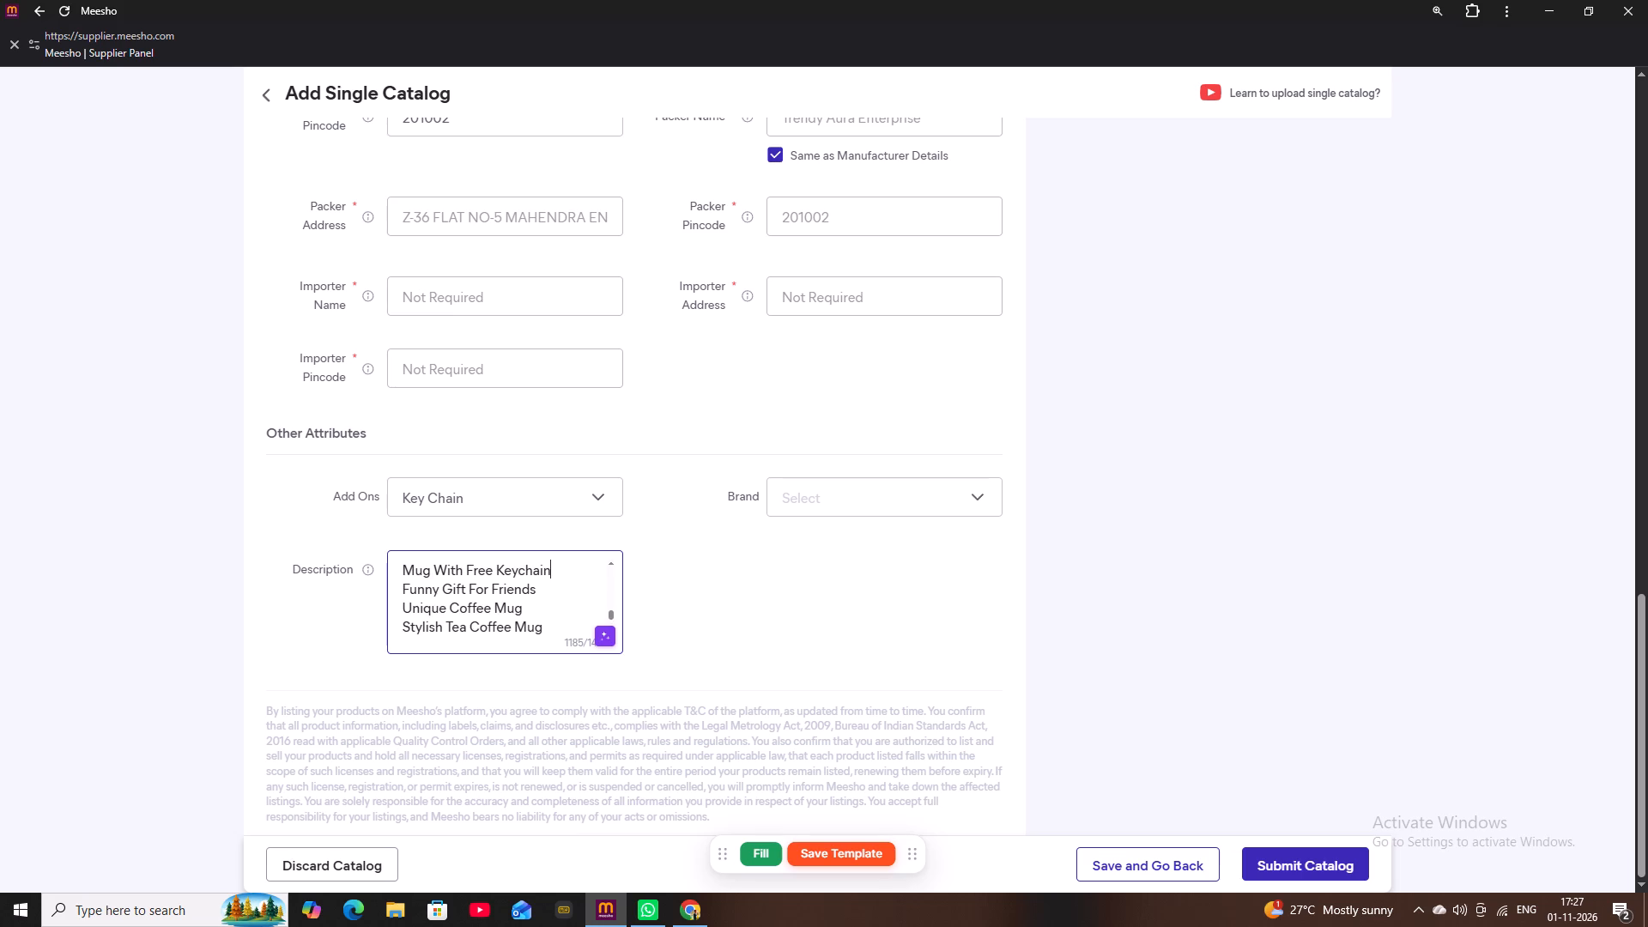
scroll(421, 597, "up", 1)
left_click(417, 629)
key("BackSpace")
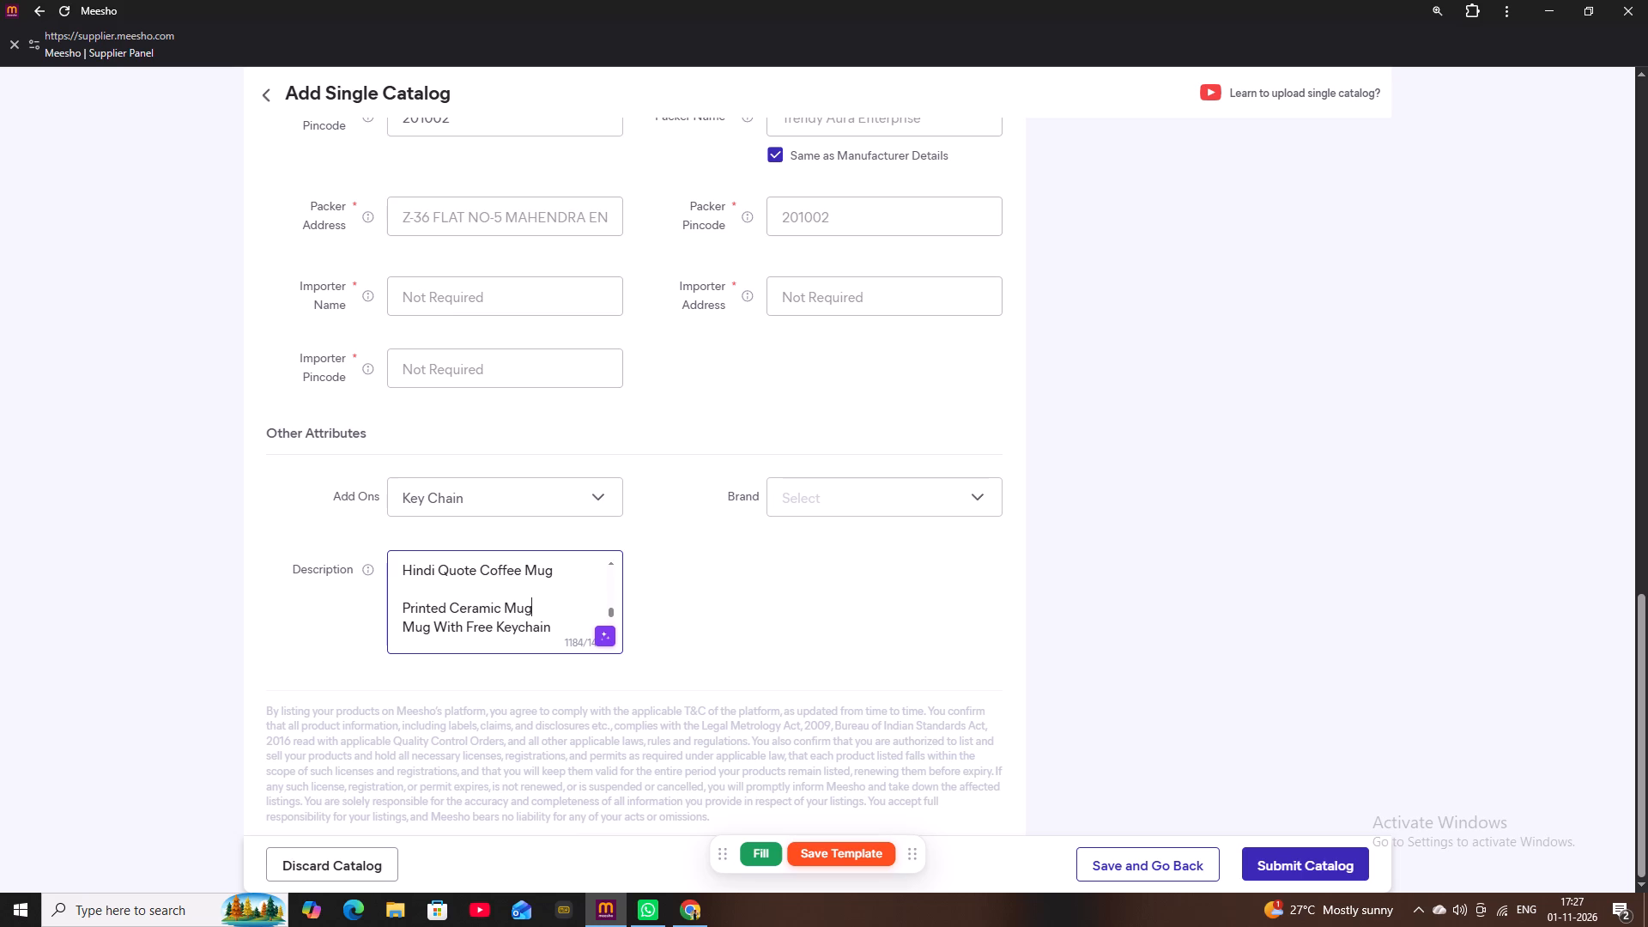
left_click(402, 588)
key("BackSpace")
scroll(417, 596, "up", 1)
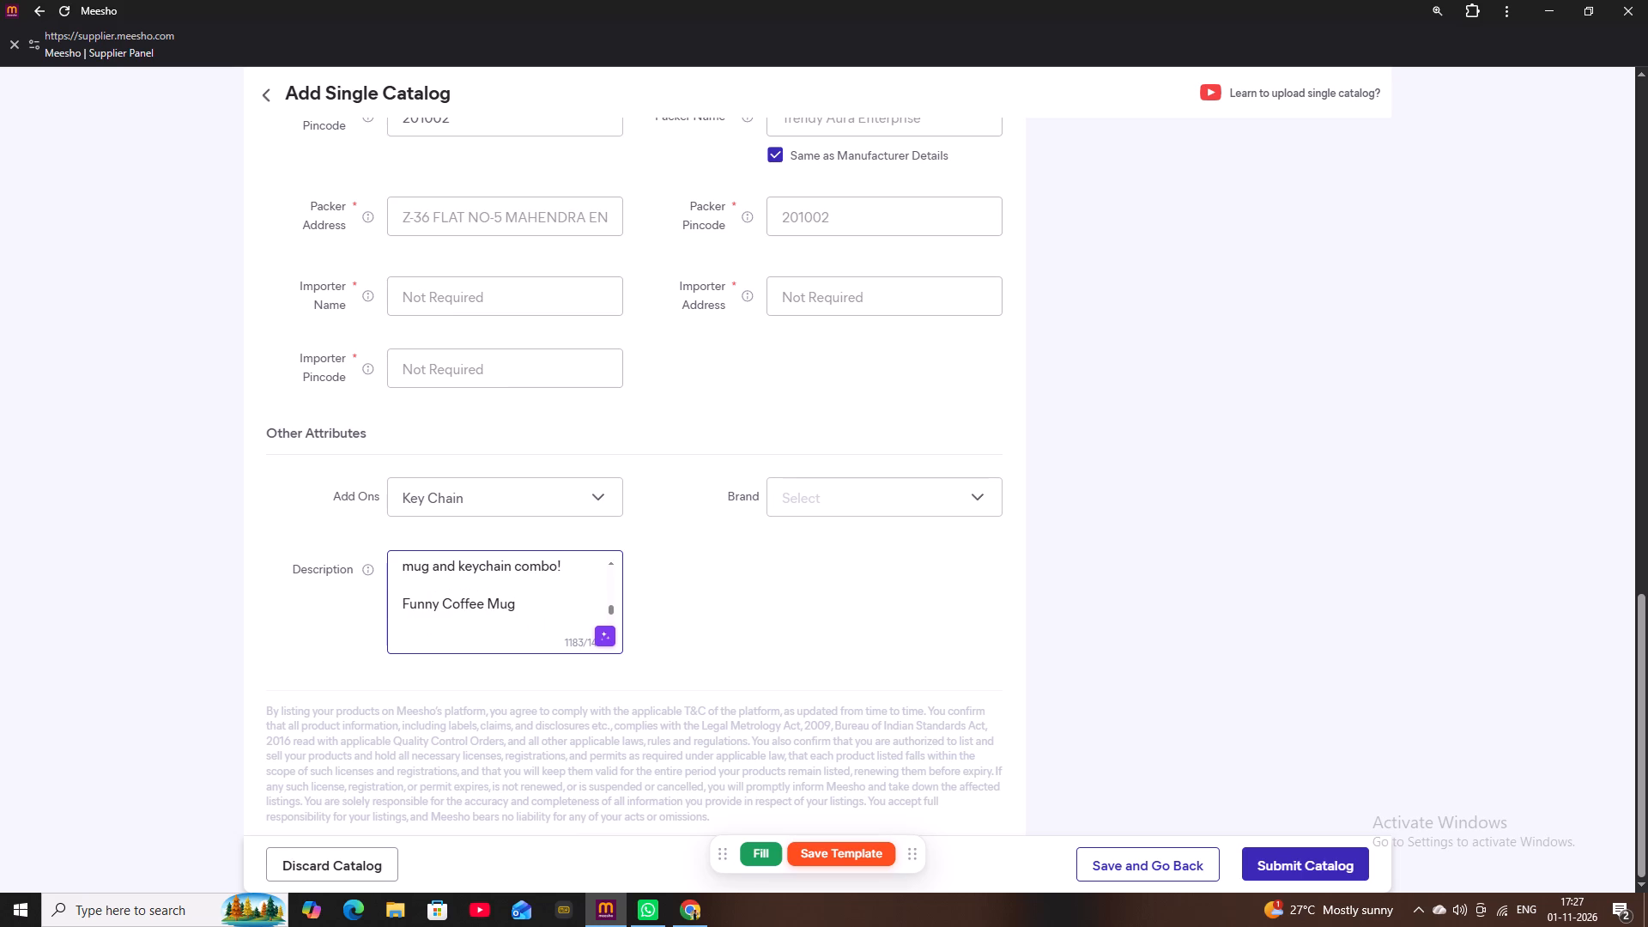
left_click(421, 628)
key("BackSpace")
left_click(415, 589)
key("BackSpace")
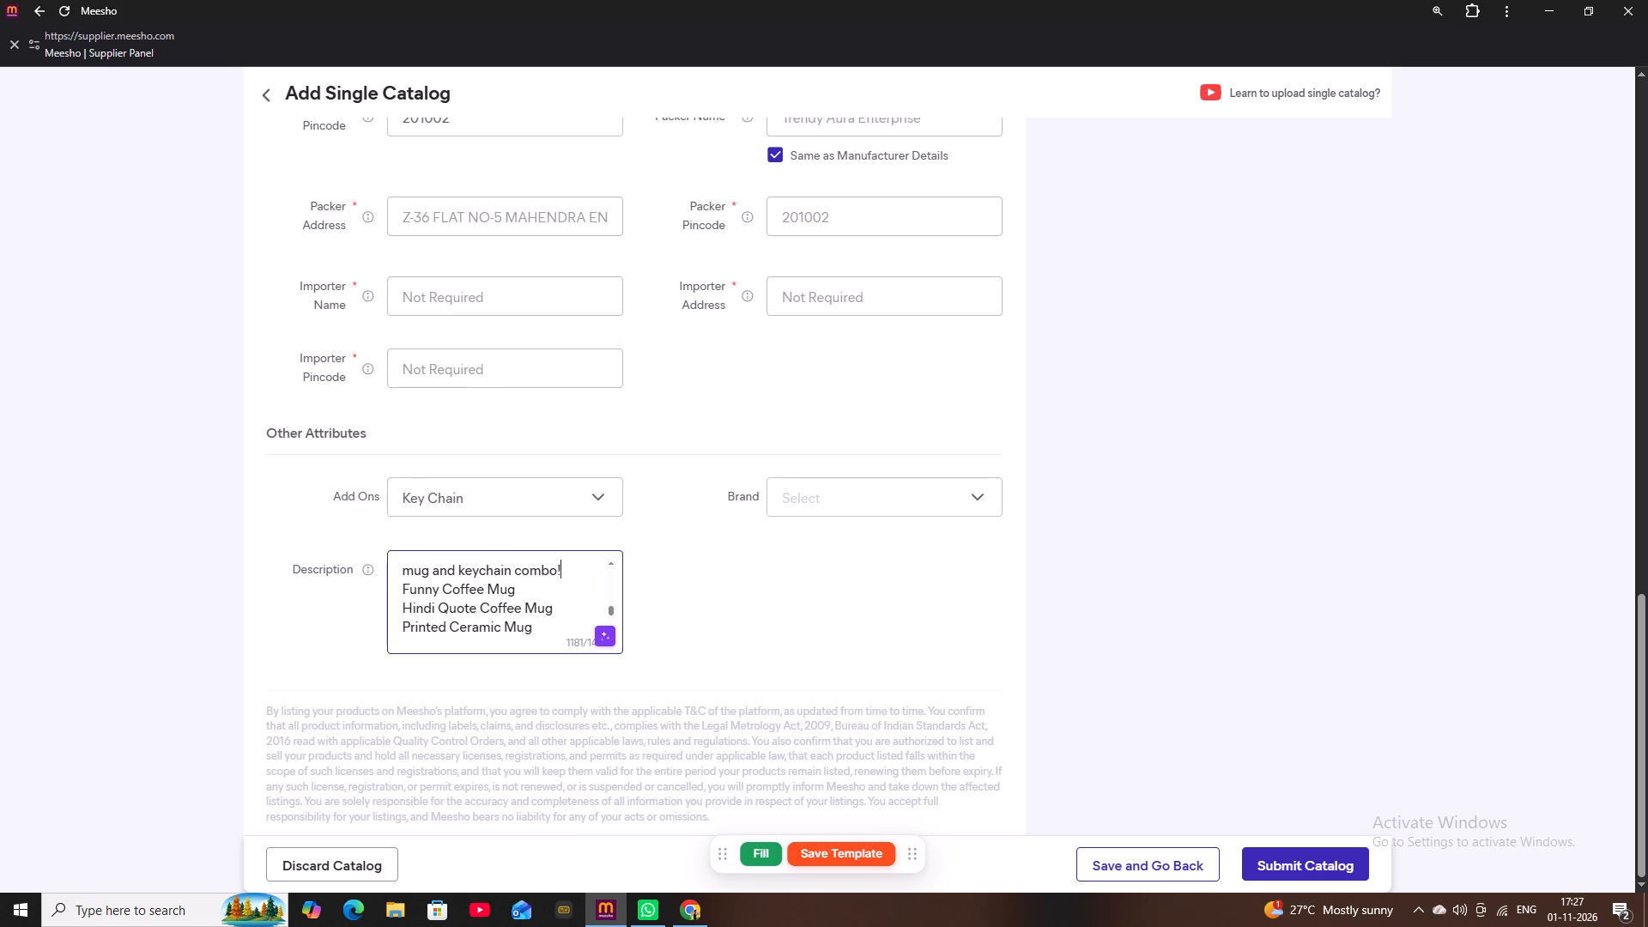
Review the description text from its opening paragraph down to the last keyword.
scroll(415, 589, "up", 1)
scroll(418, 620, "down", 1)
scroll(418, 620, "up", 1)
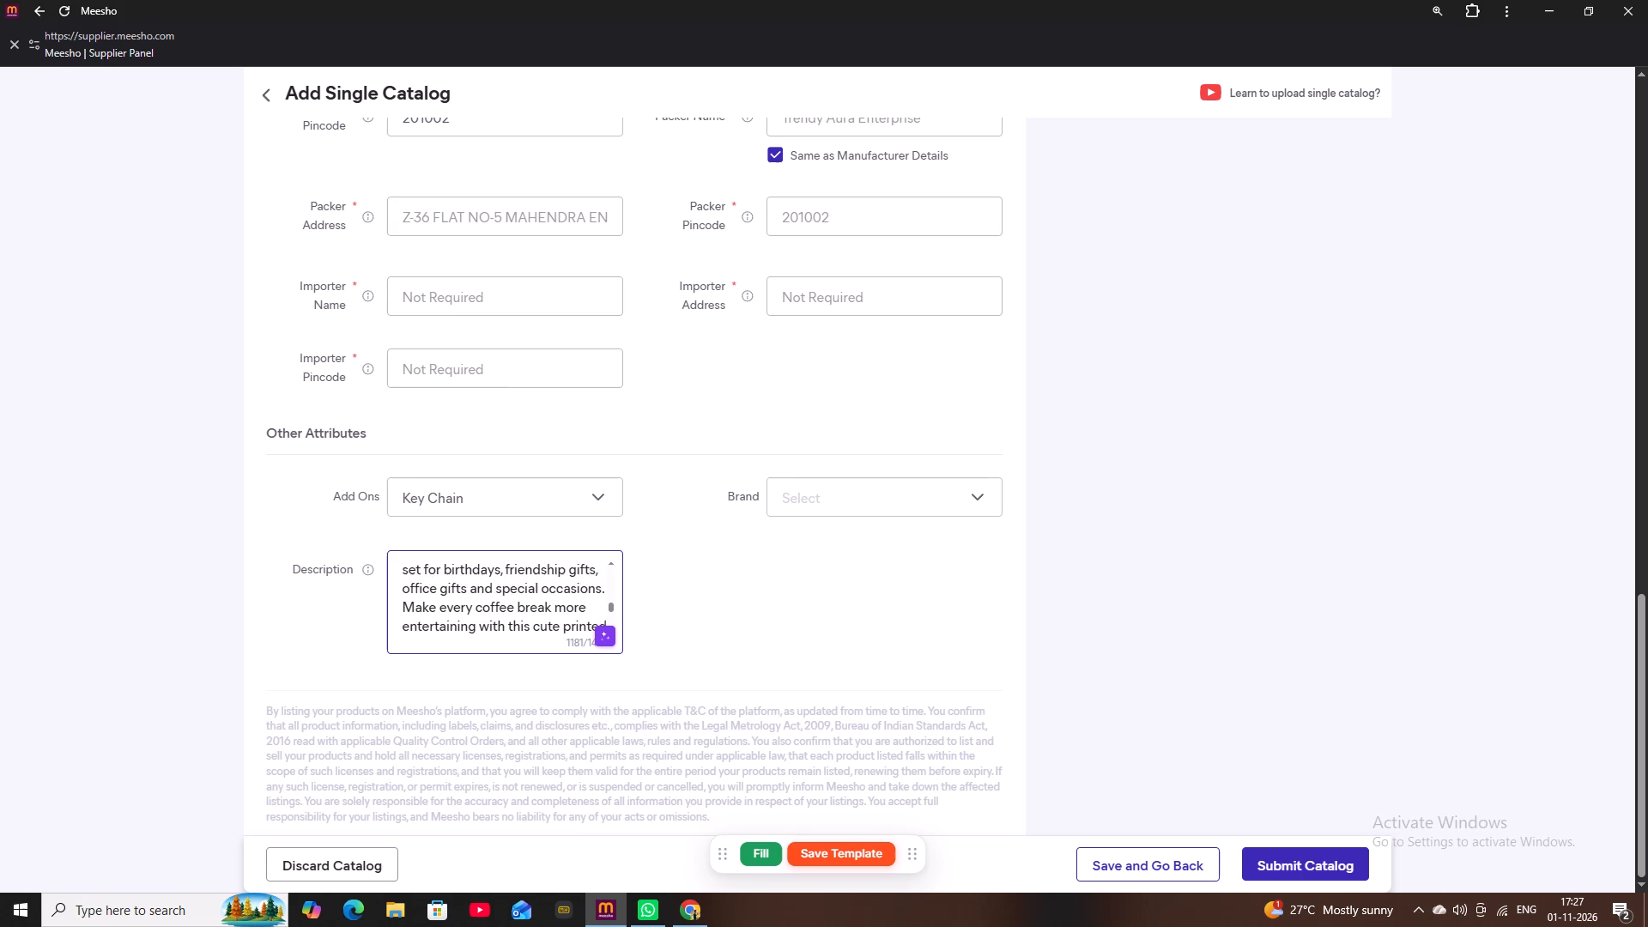
scroll(418, 620, "up", 8)
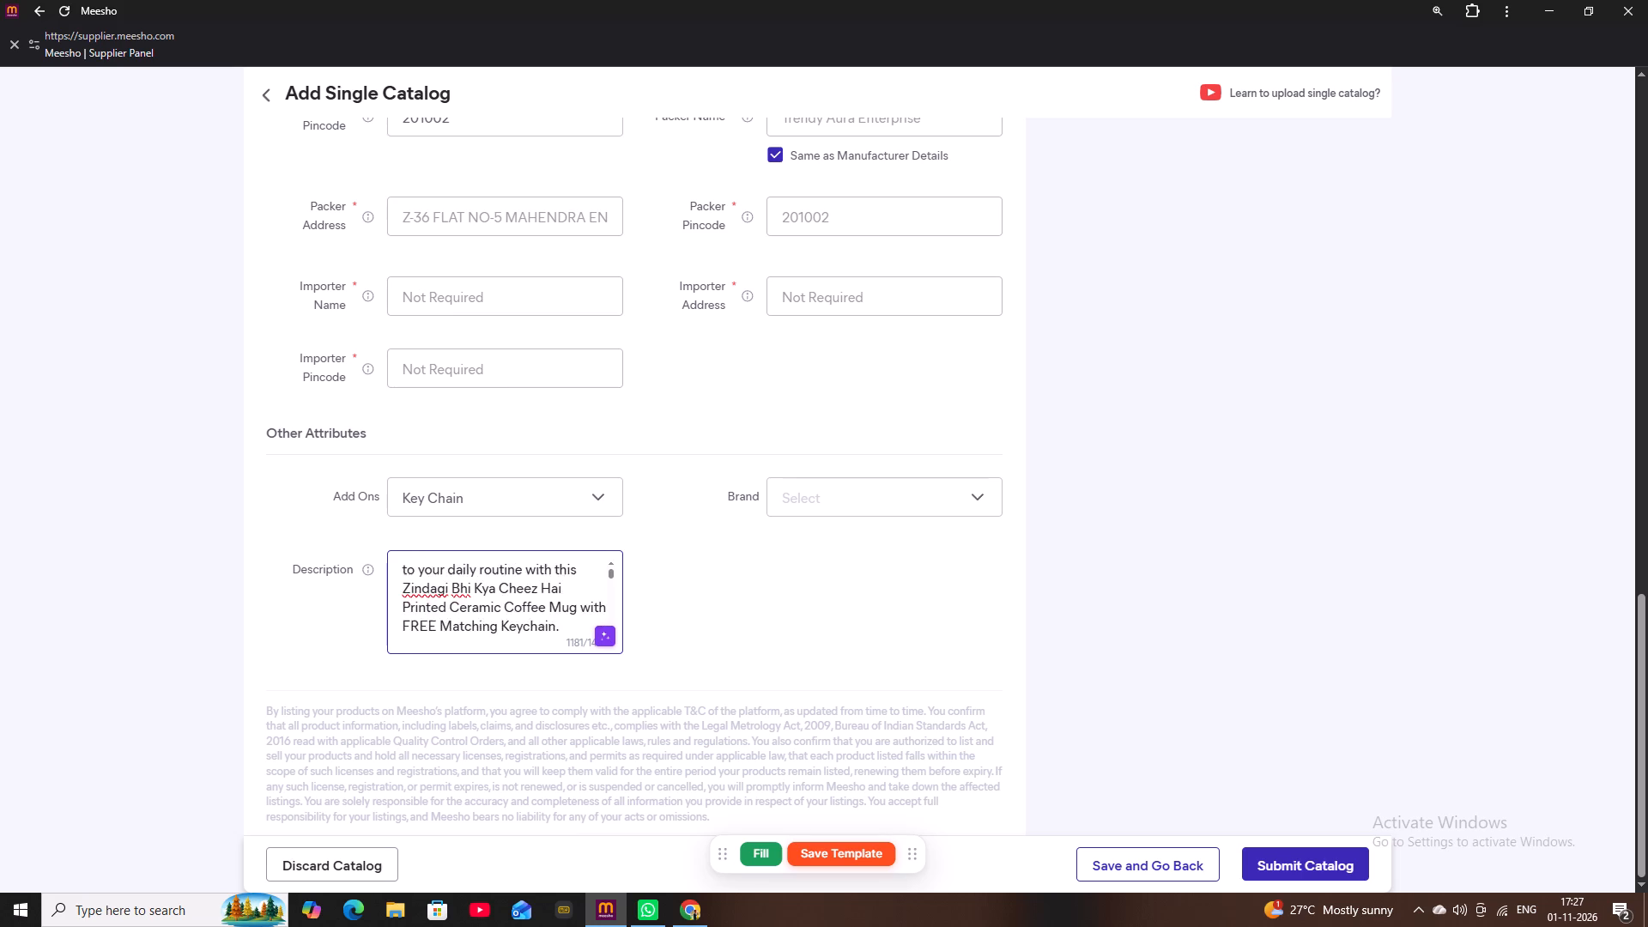
scroll(418, 620, "down", 14)
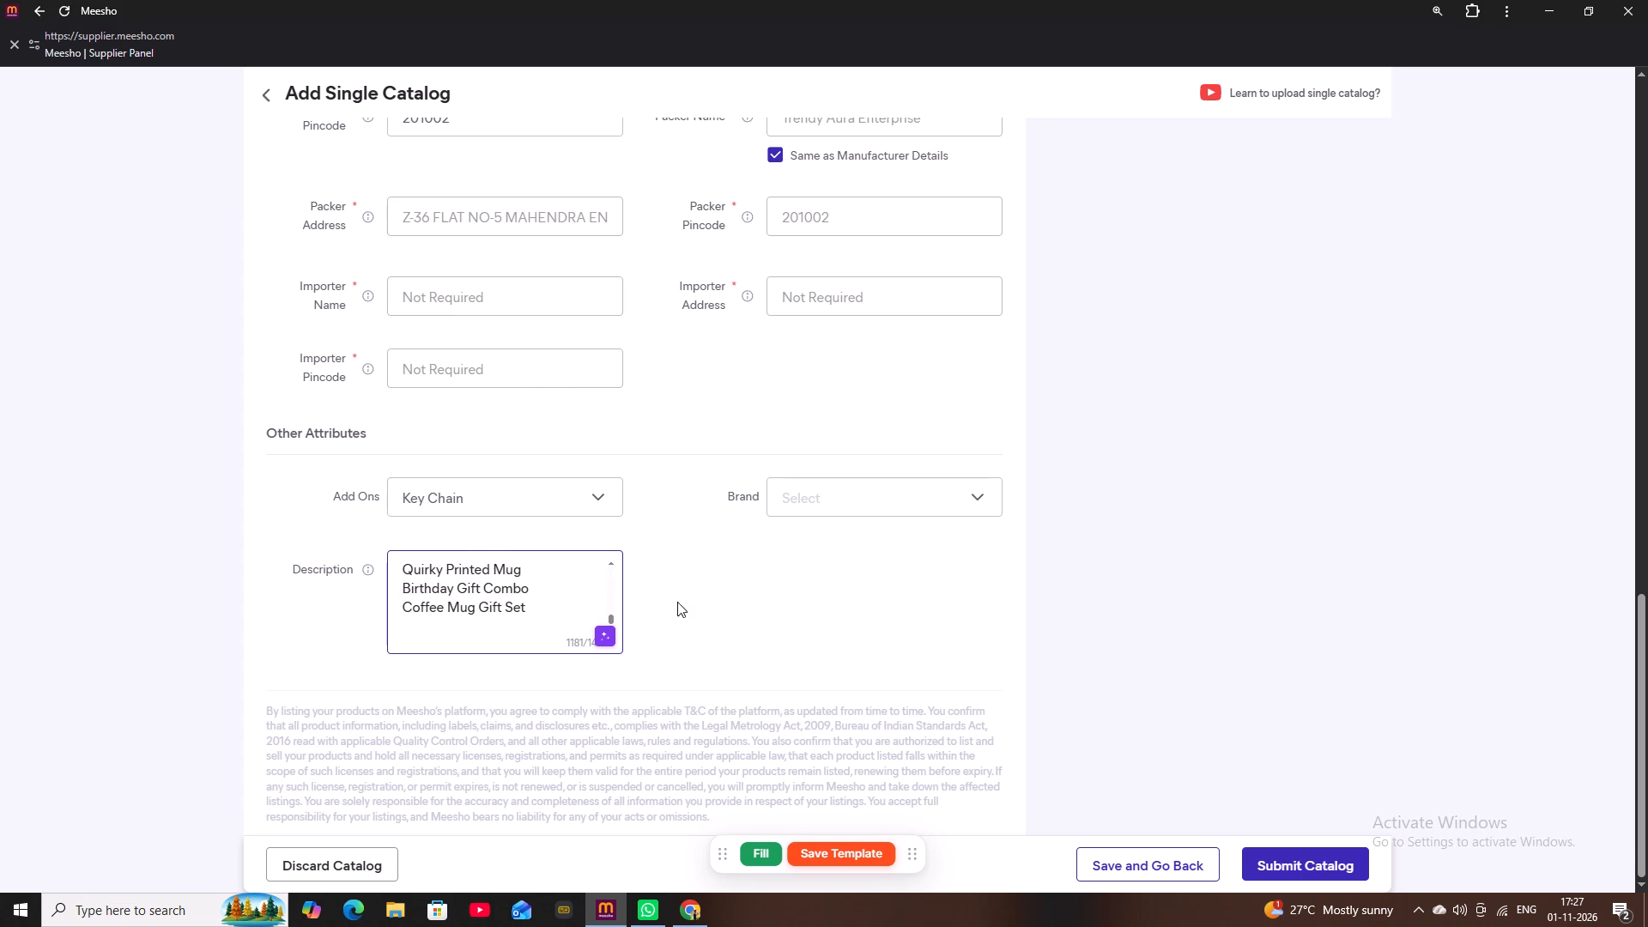
left_click(691, 602)
Add mockup 39 from the CUP MOCKUPS folder as the catalog's second product image.
scroll(655, 596, "up", 3)
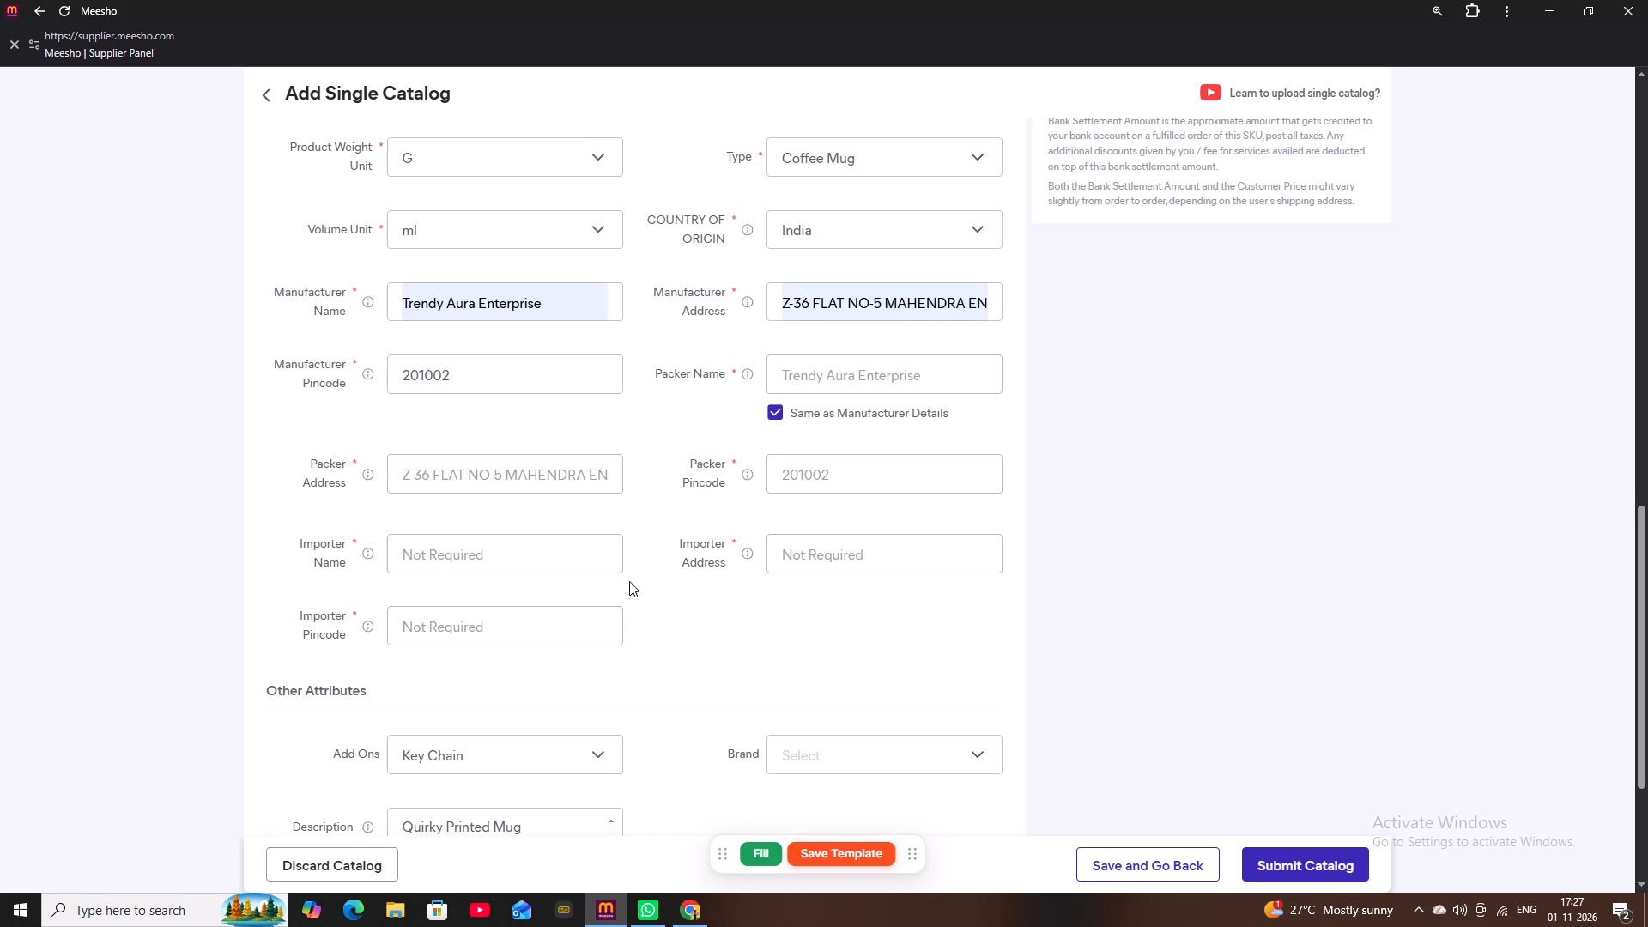
scroll(668, 585, "up", 1)
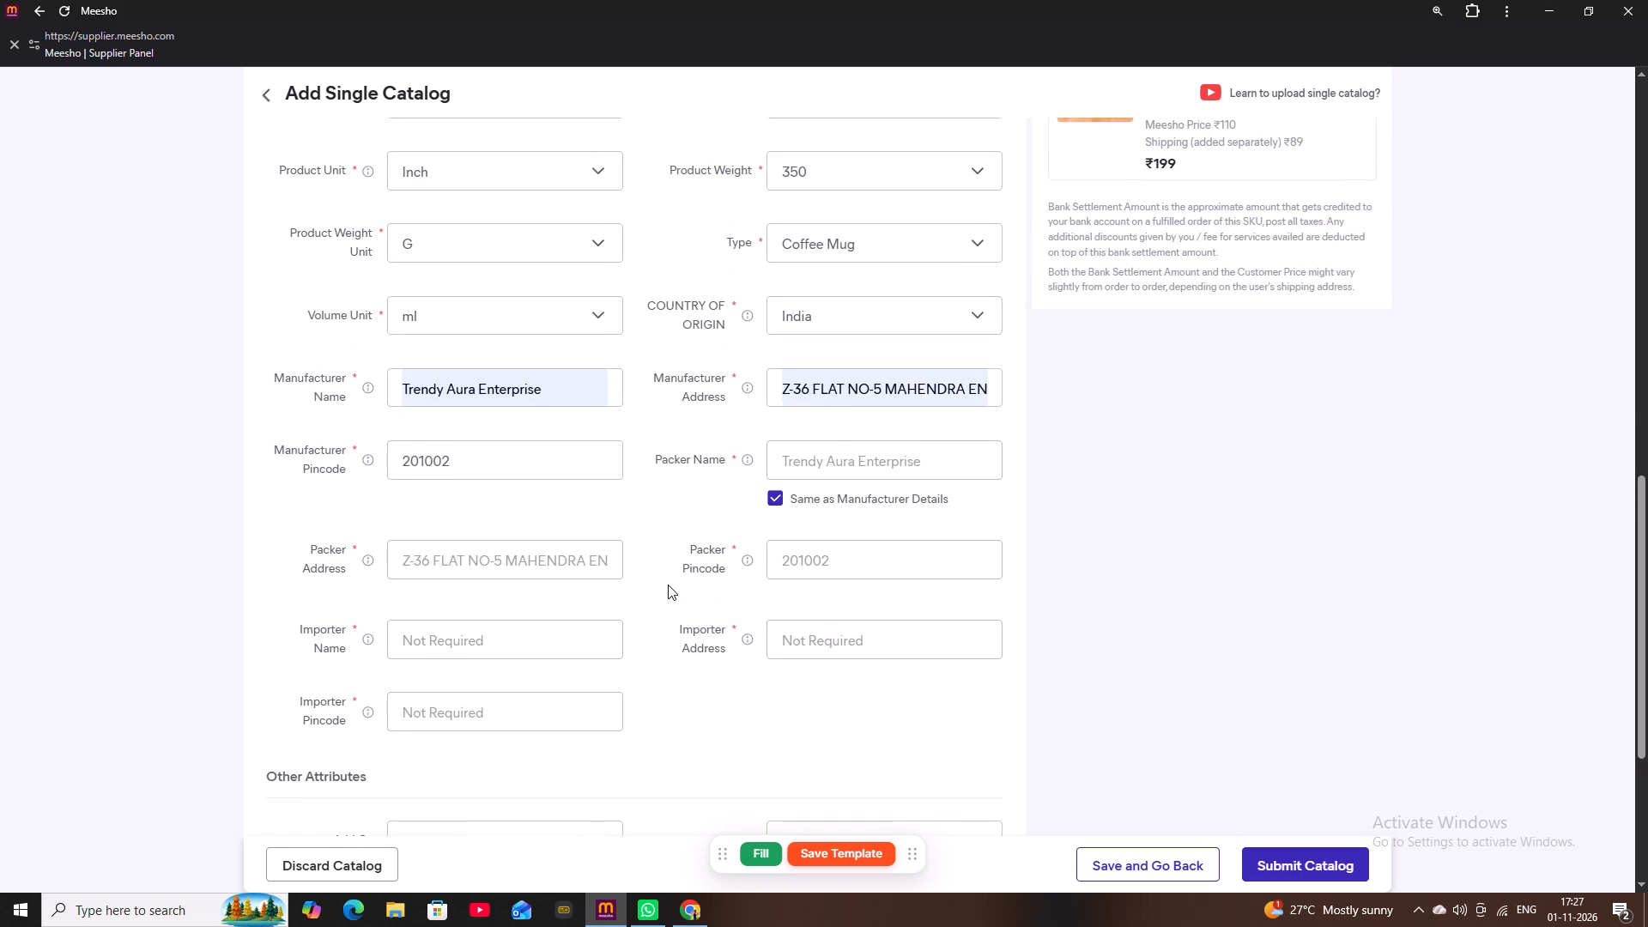
scroll(668, 585, "up", 7)
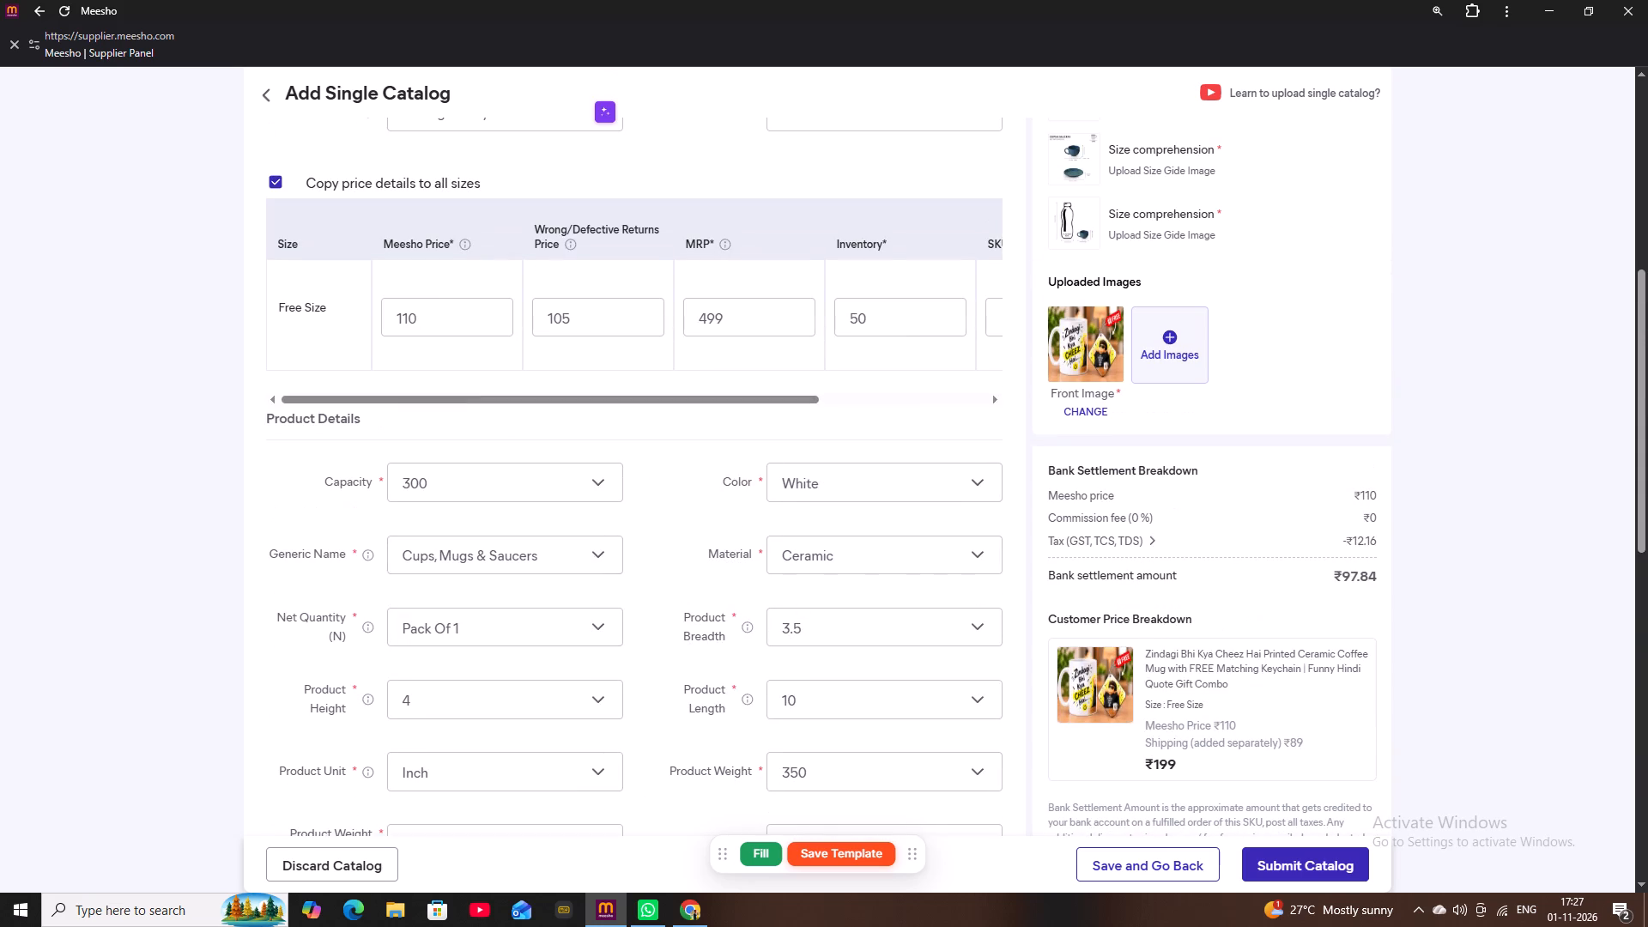
left_click(1147, 383)
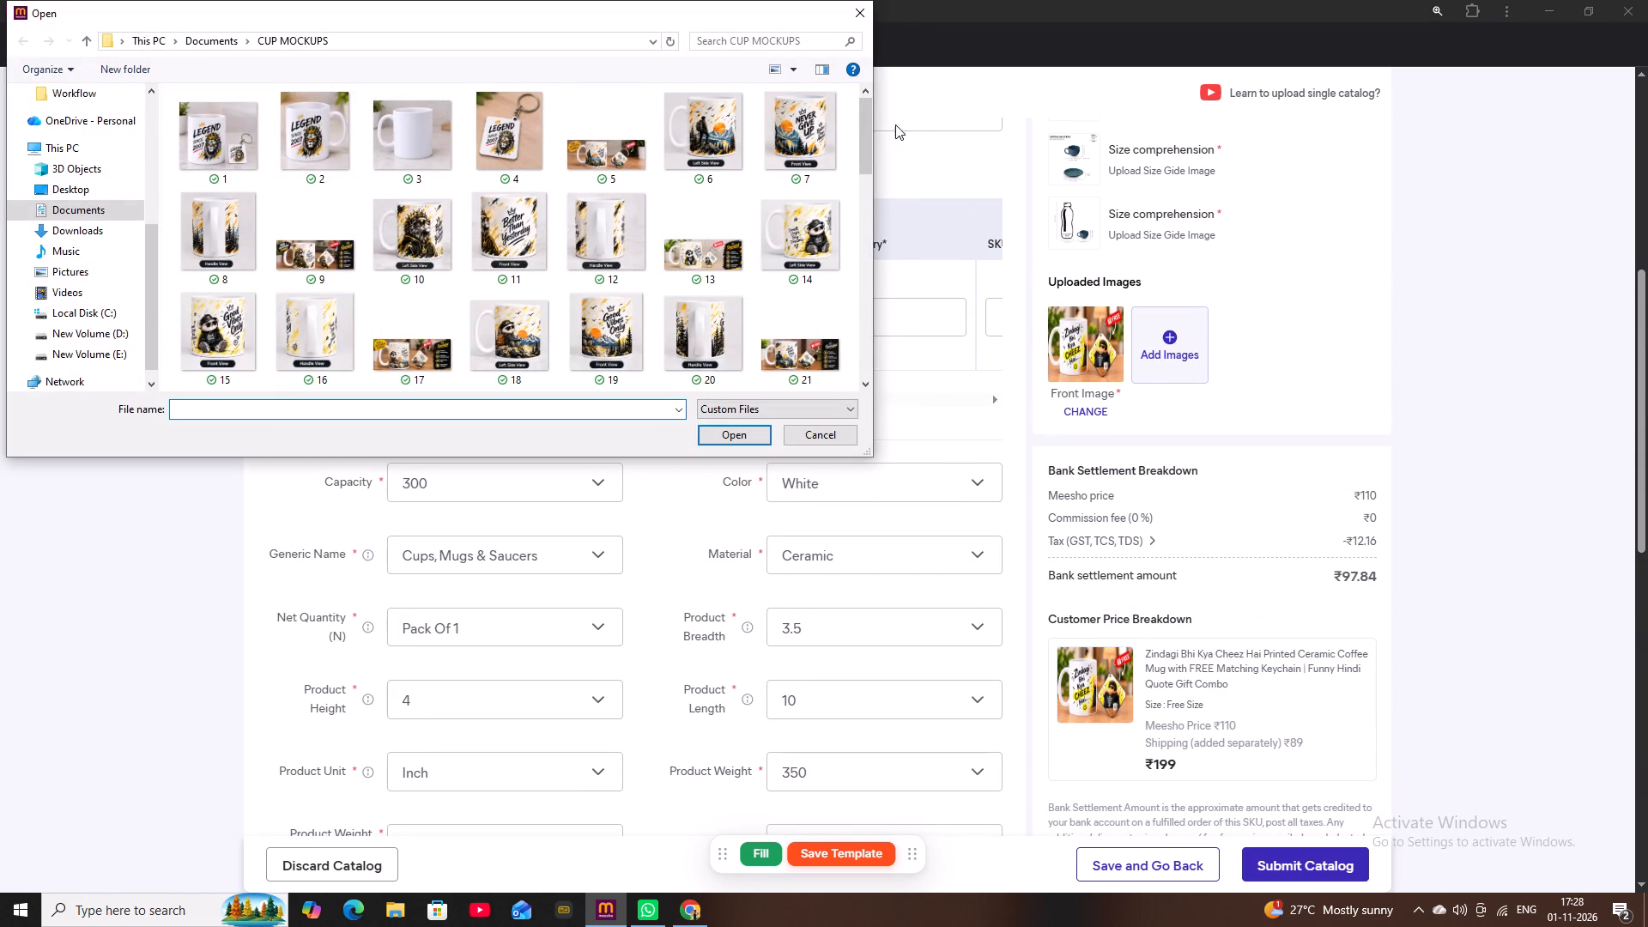
left_click_drag(863, 145, 861, 222)
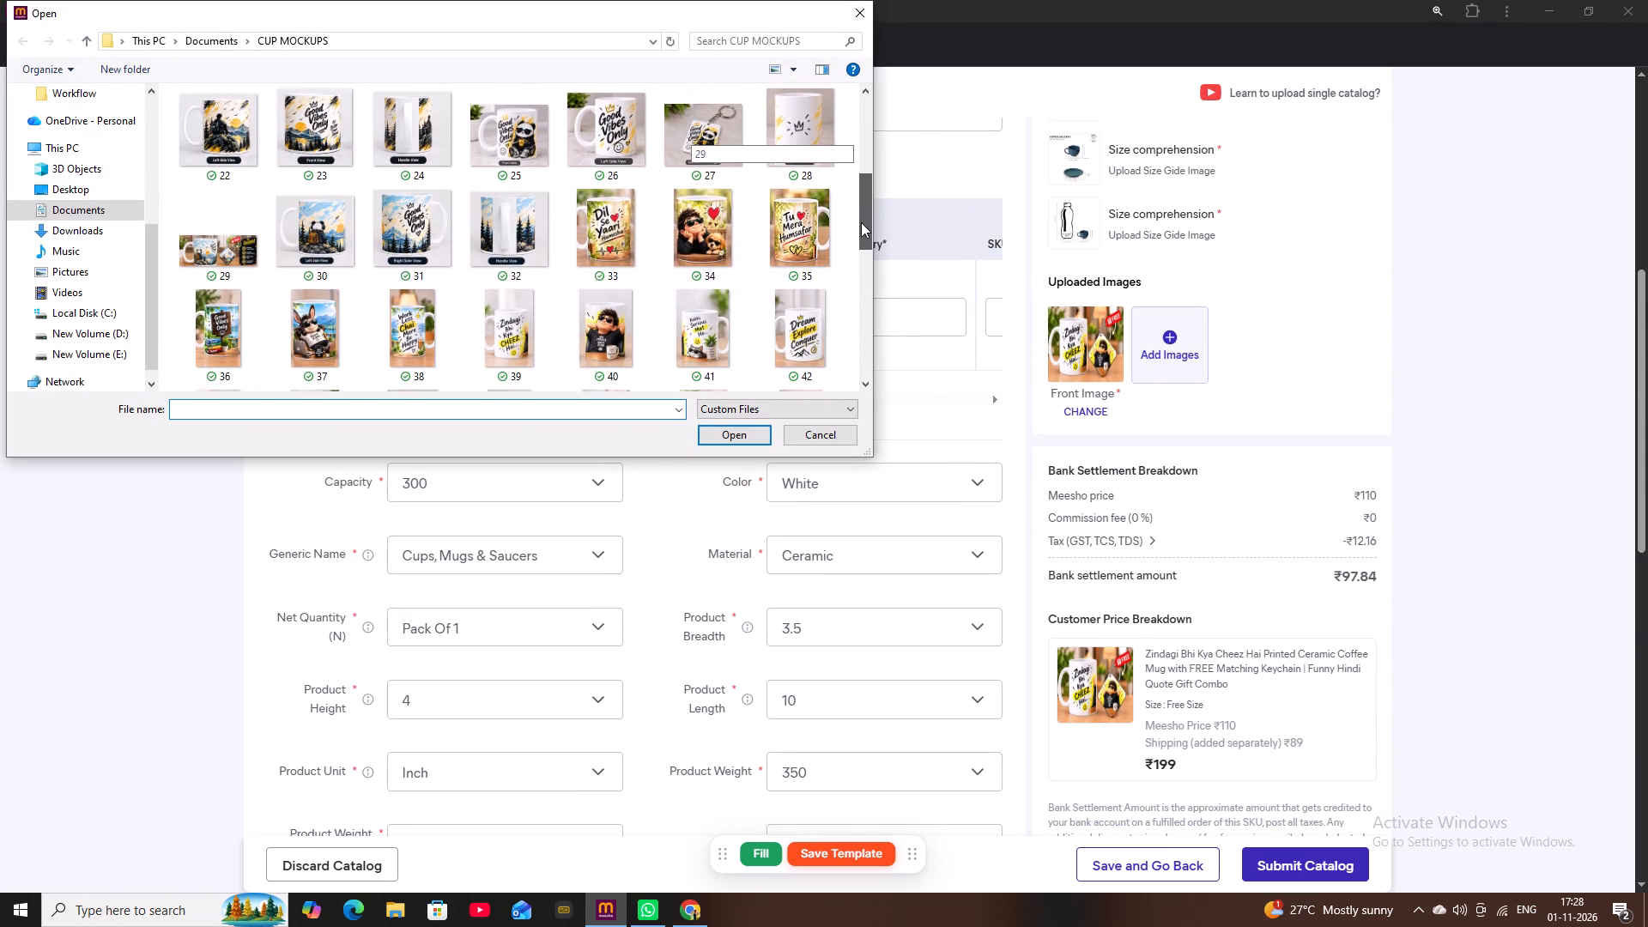
left_click_drag(861, 222, 861, 238)
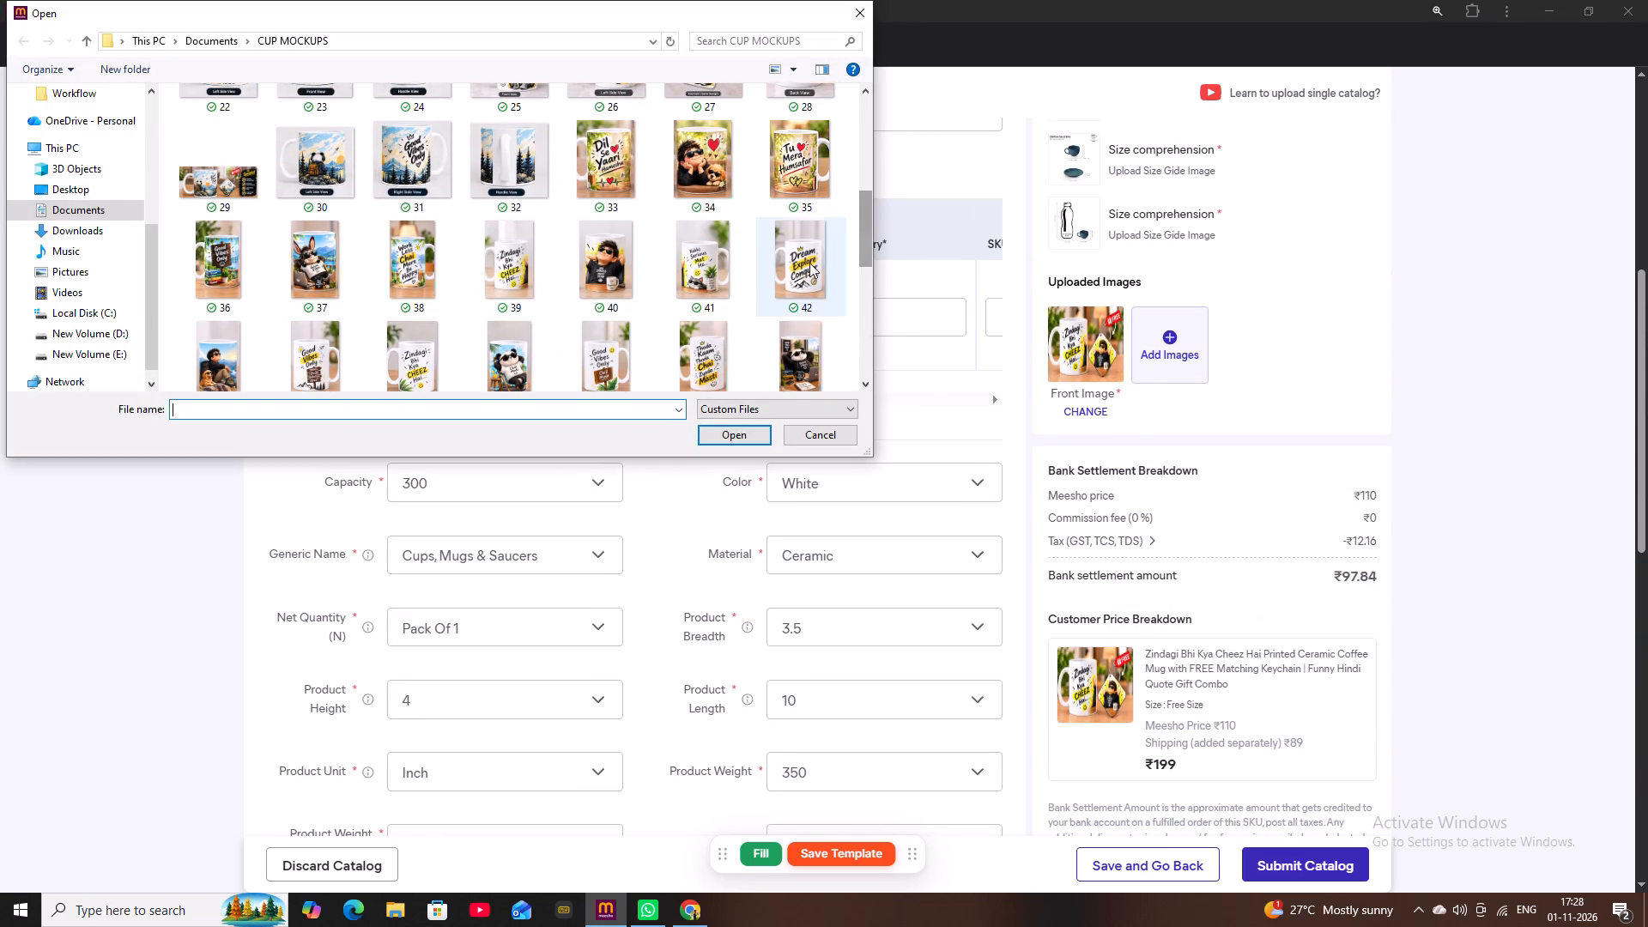
double_click(495, 282)
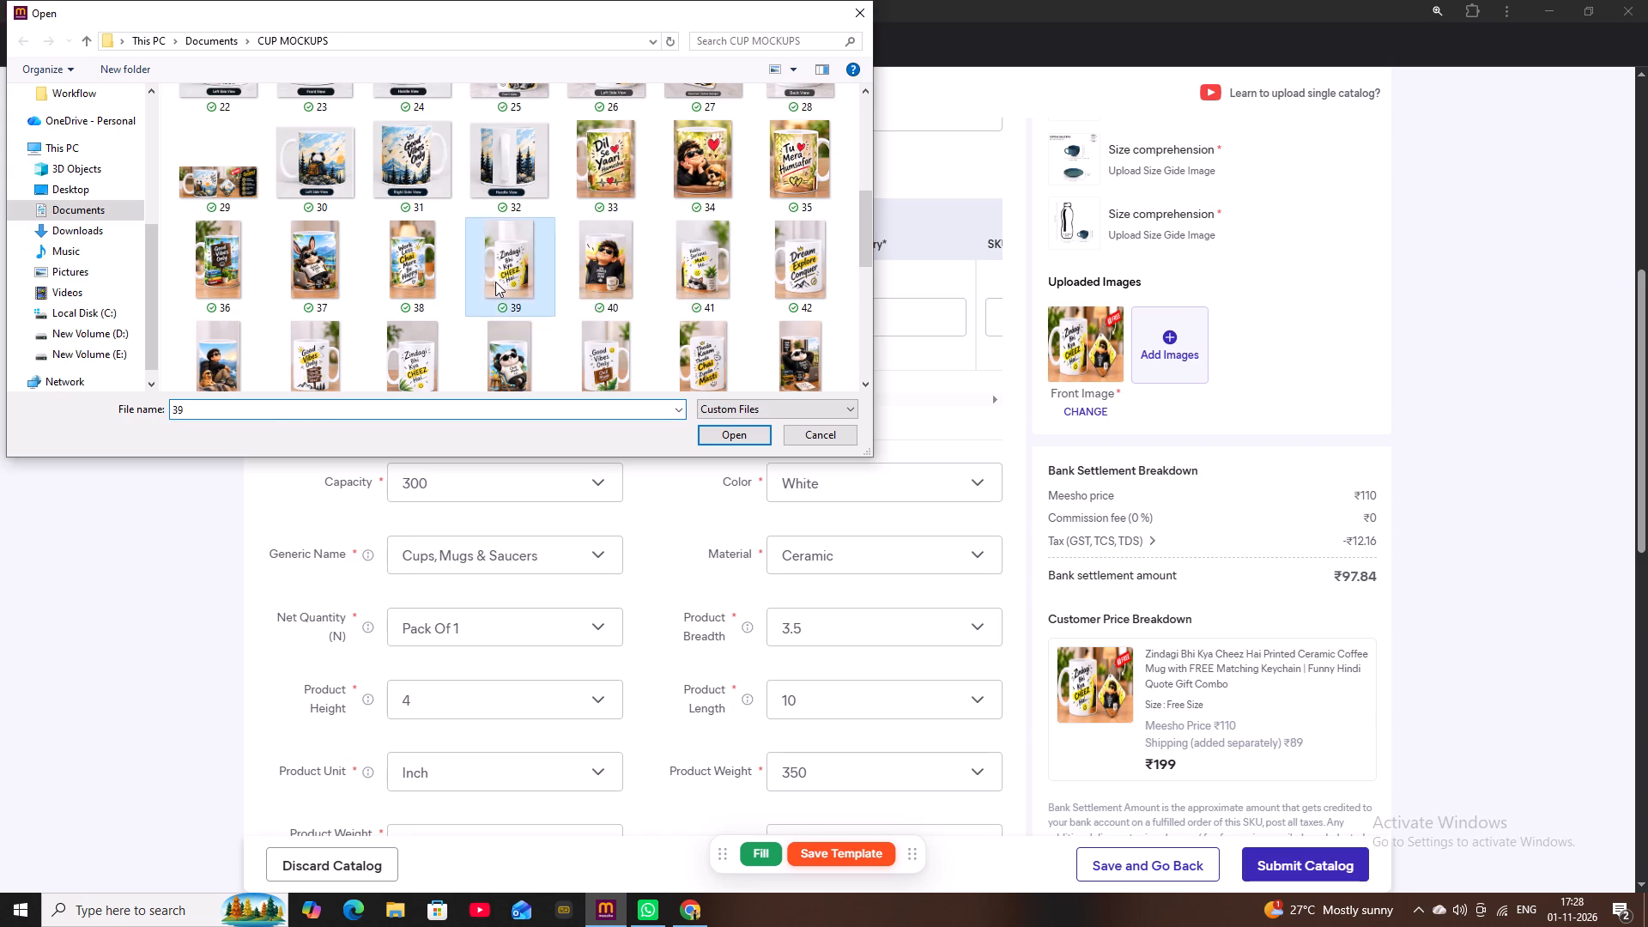
Add mockup 40 from the CUP MOCKUPS folder as the third product image.
left_click(1248, 316)
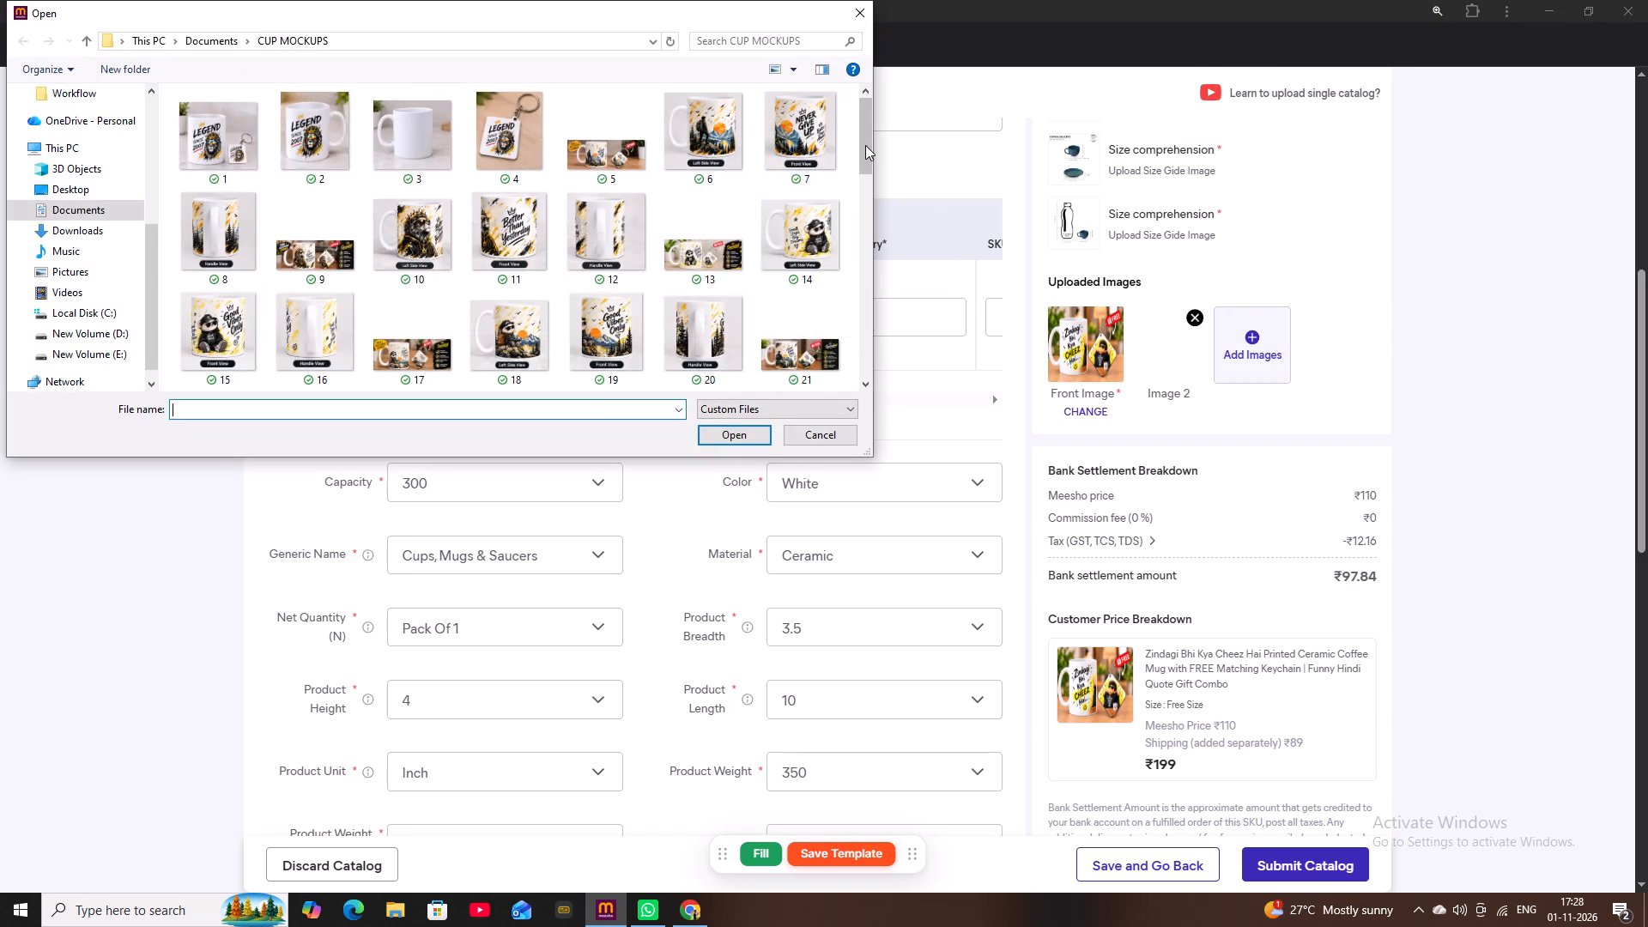
left_click_drag(865, 145, 865, 212)
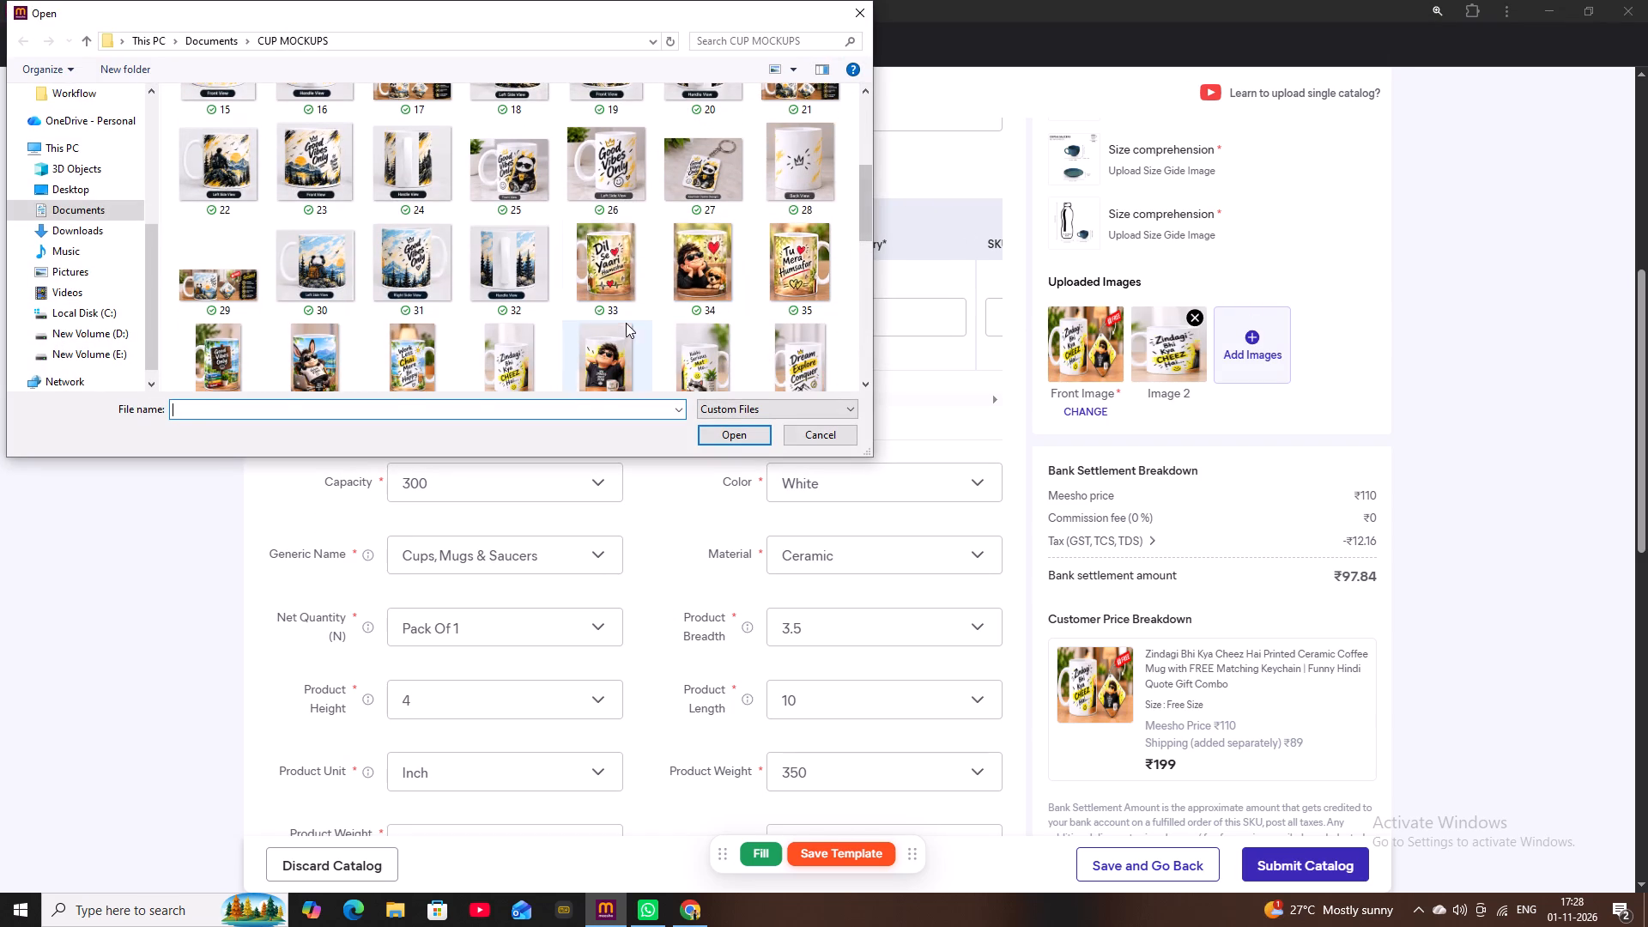
double_click(621, 331)
Add mockup 41 from the CUP MOCKUPS folder as the fourth product image.
left_click(1352, 318)
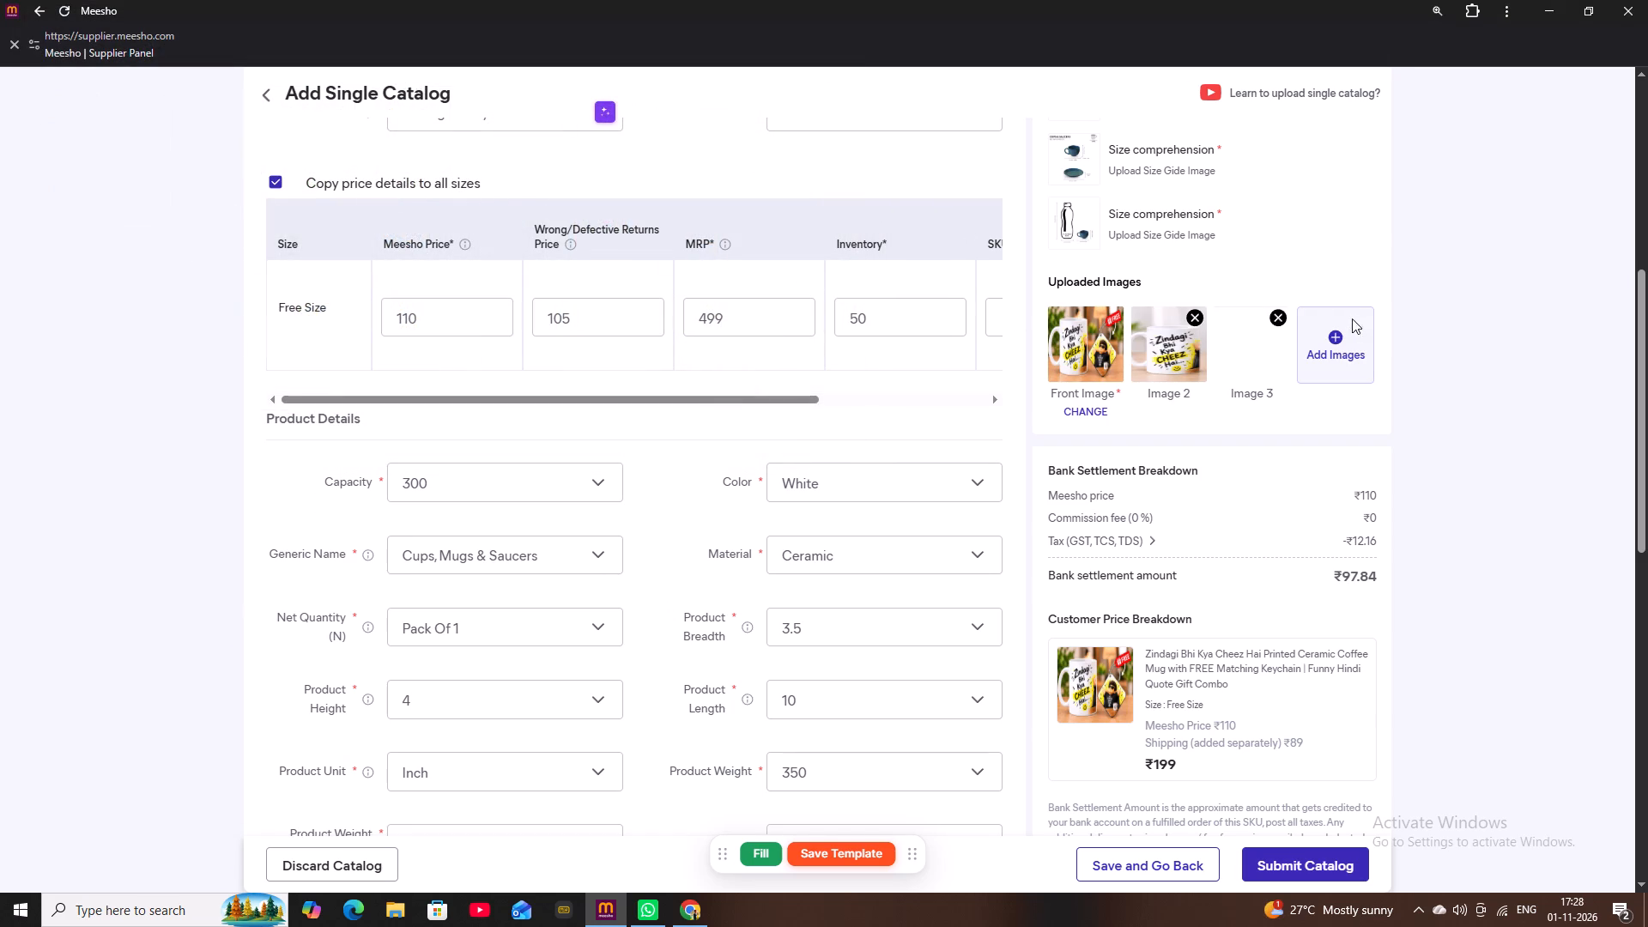
left_click(874, 142)
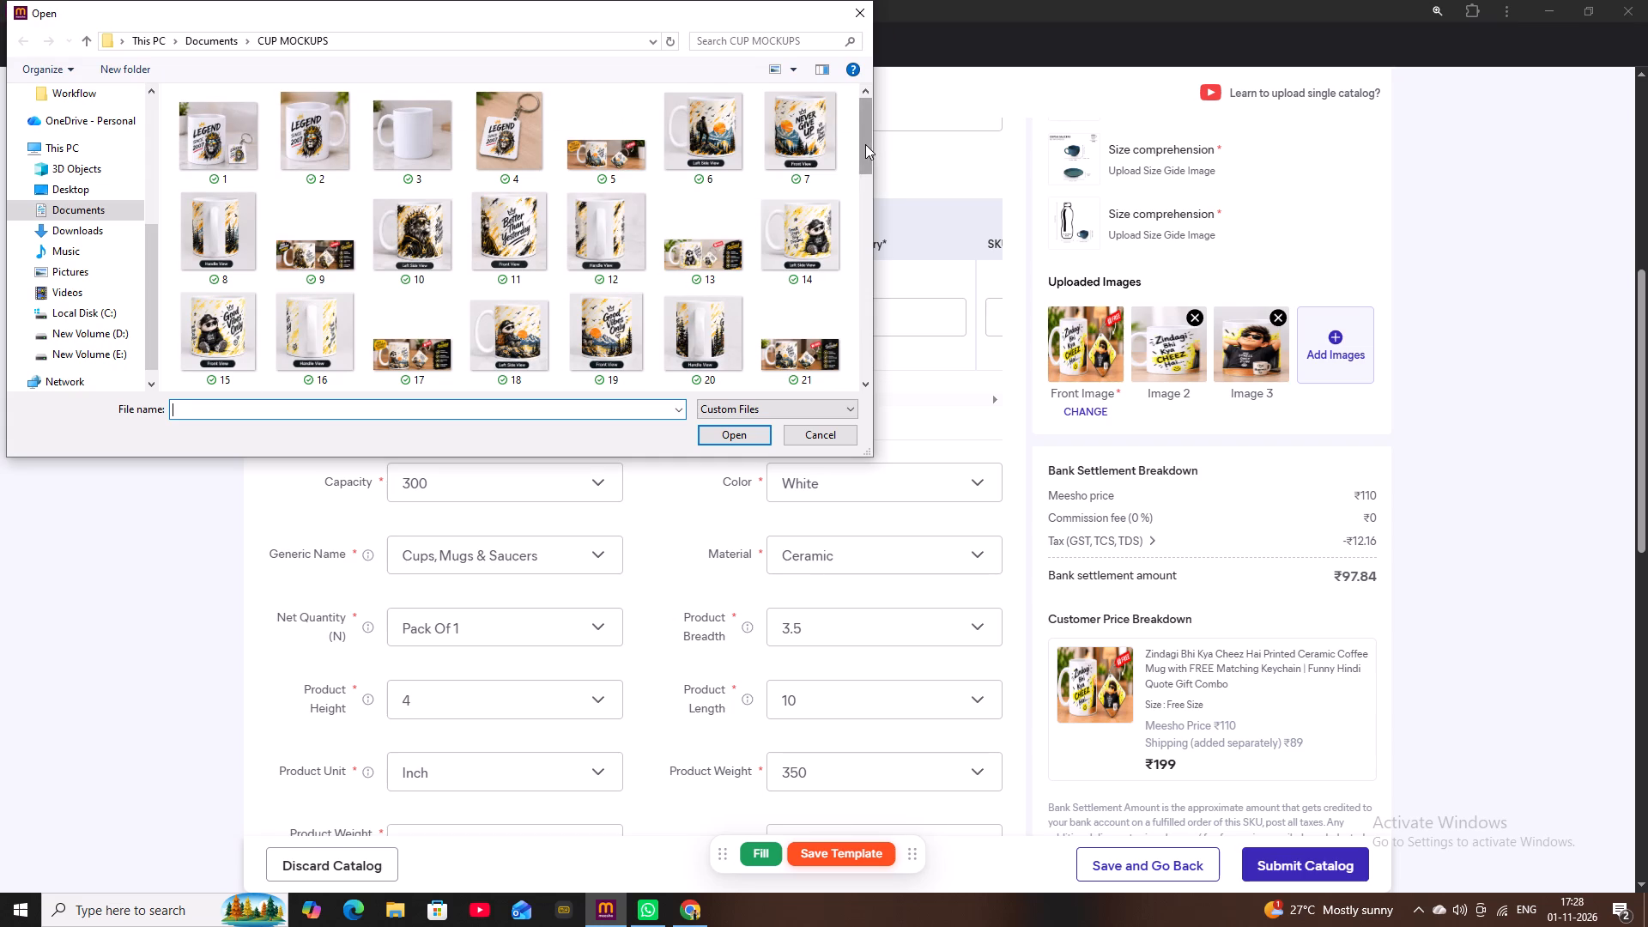
left_click_drag(865, 144, 864, 216)
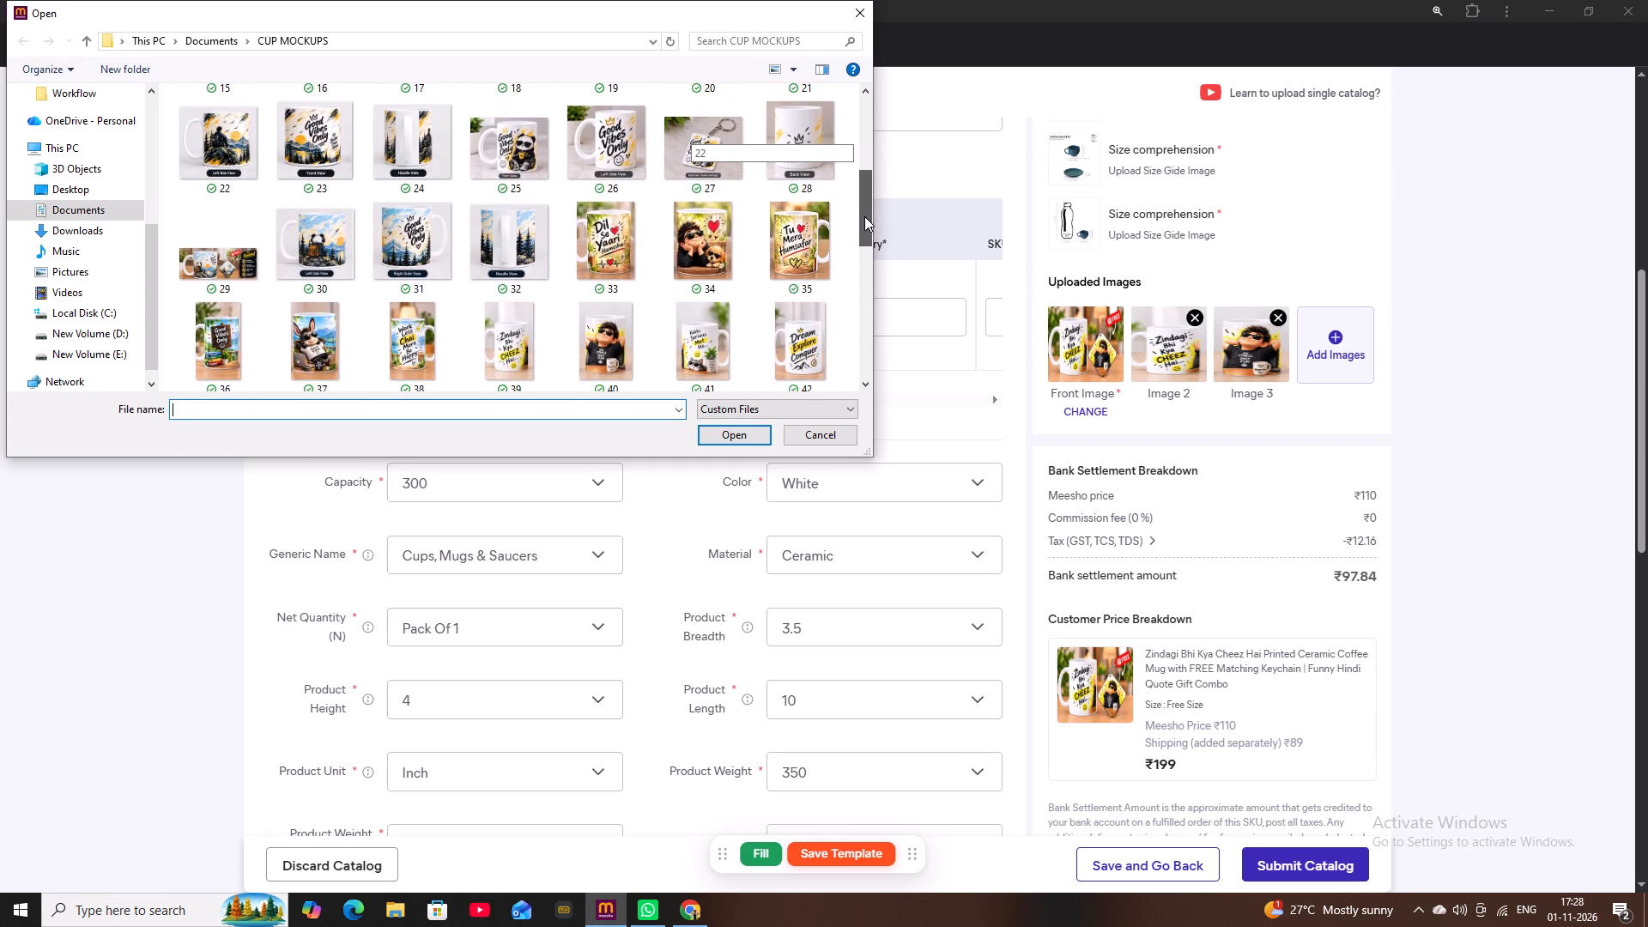
left_click_drag(864, 216, 865, 227)
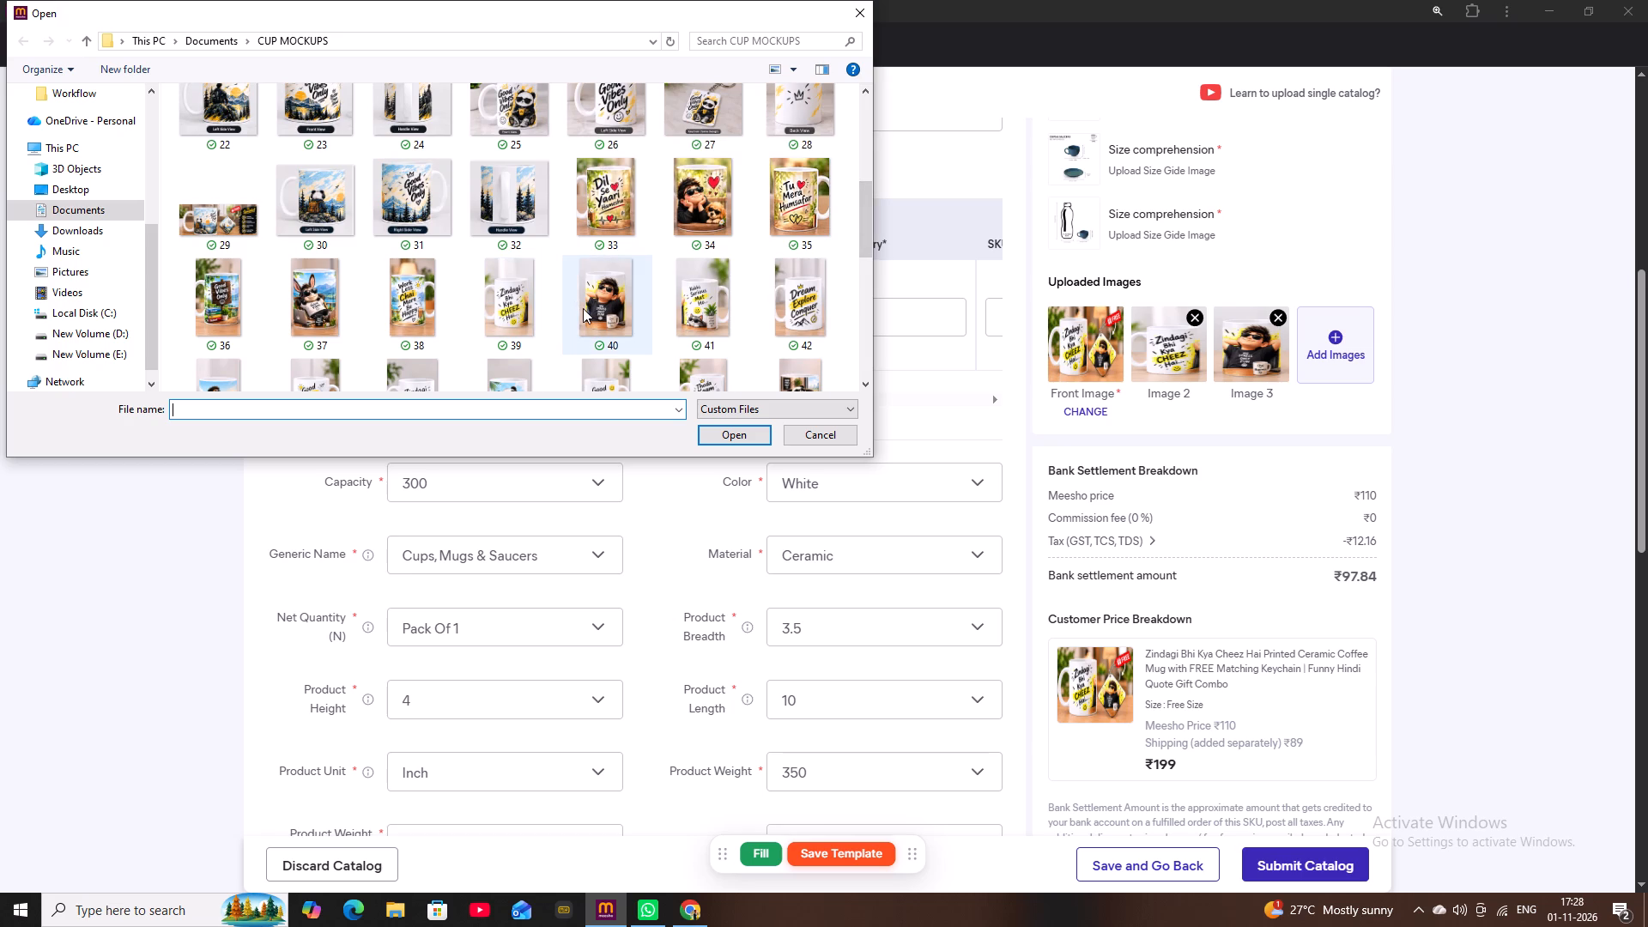
double_click(698, 303)
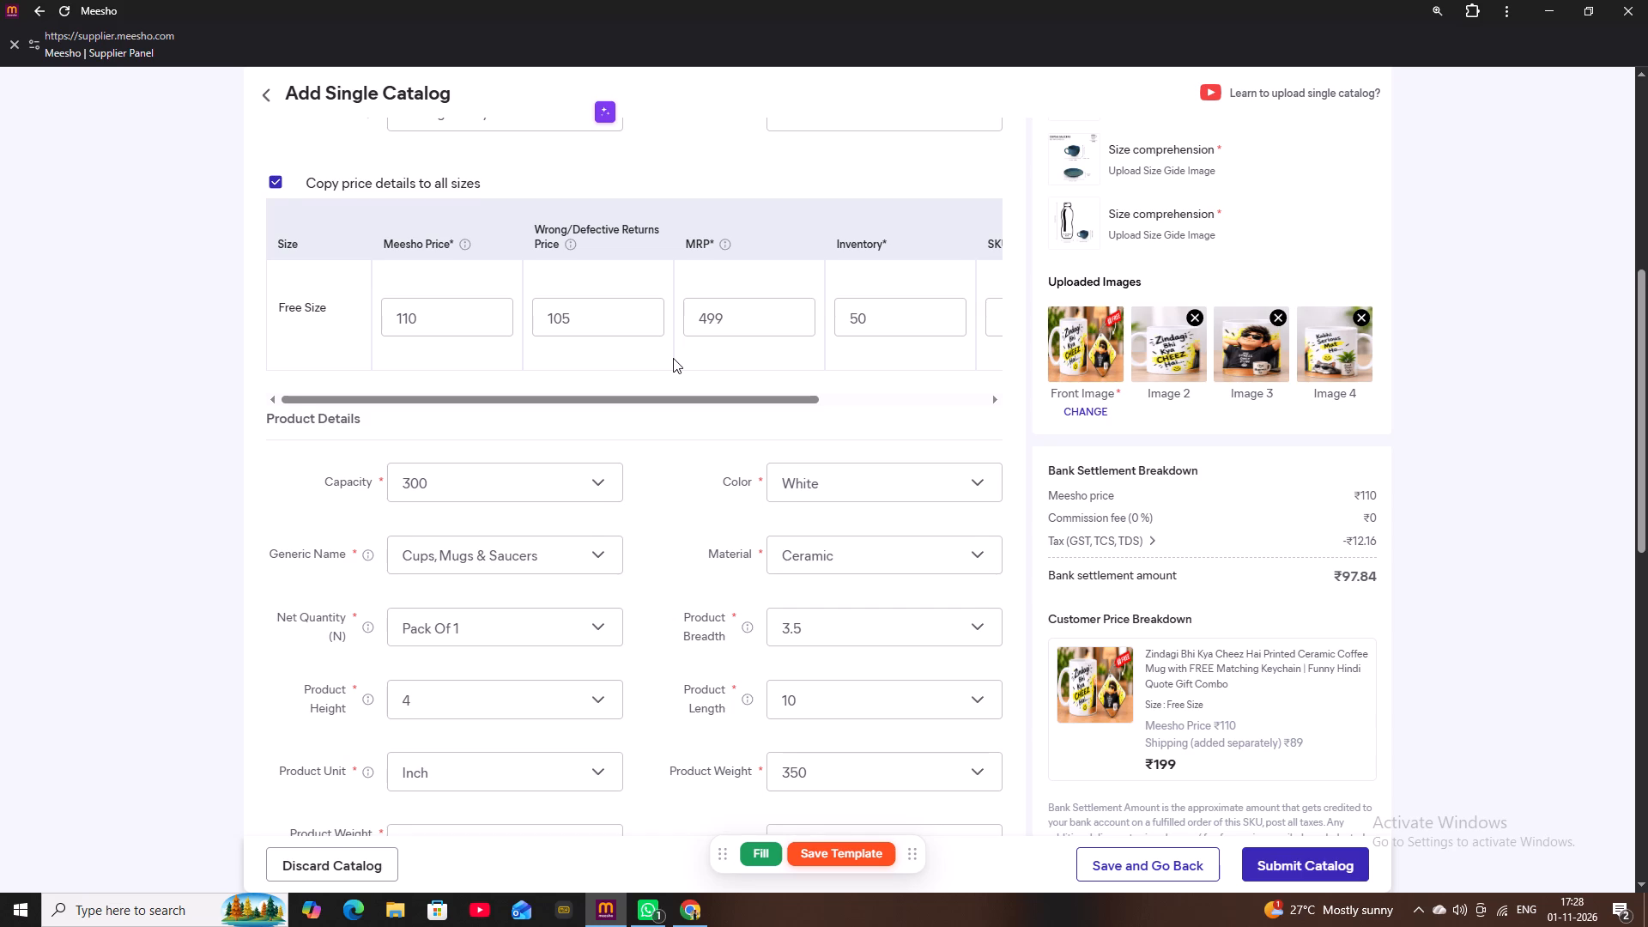
Check the catalog's price, product details, manufacturer, packer and importer fields before submission.
scroll(673, 358, "down", 1)
left_click_drag(700, 308, 784, 321)
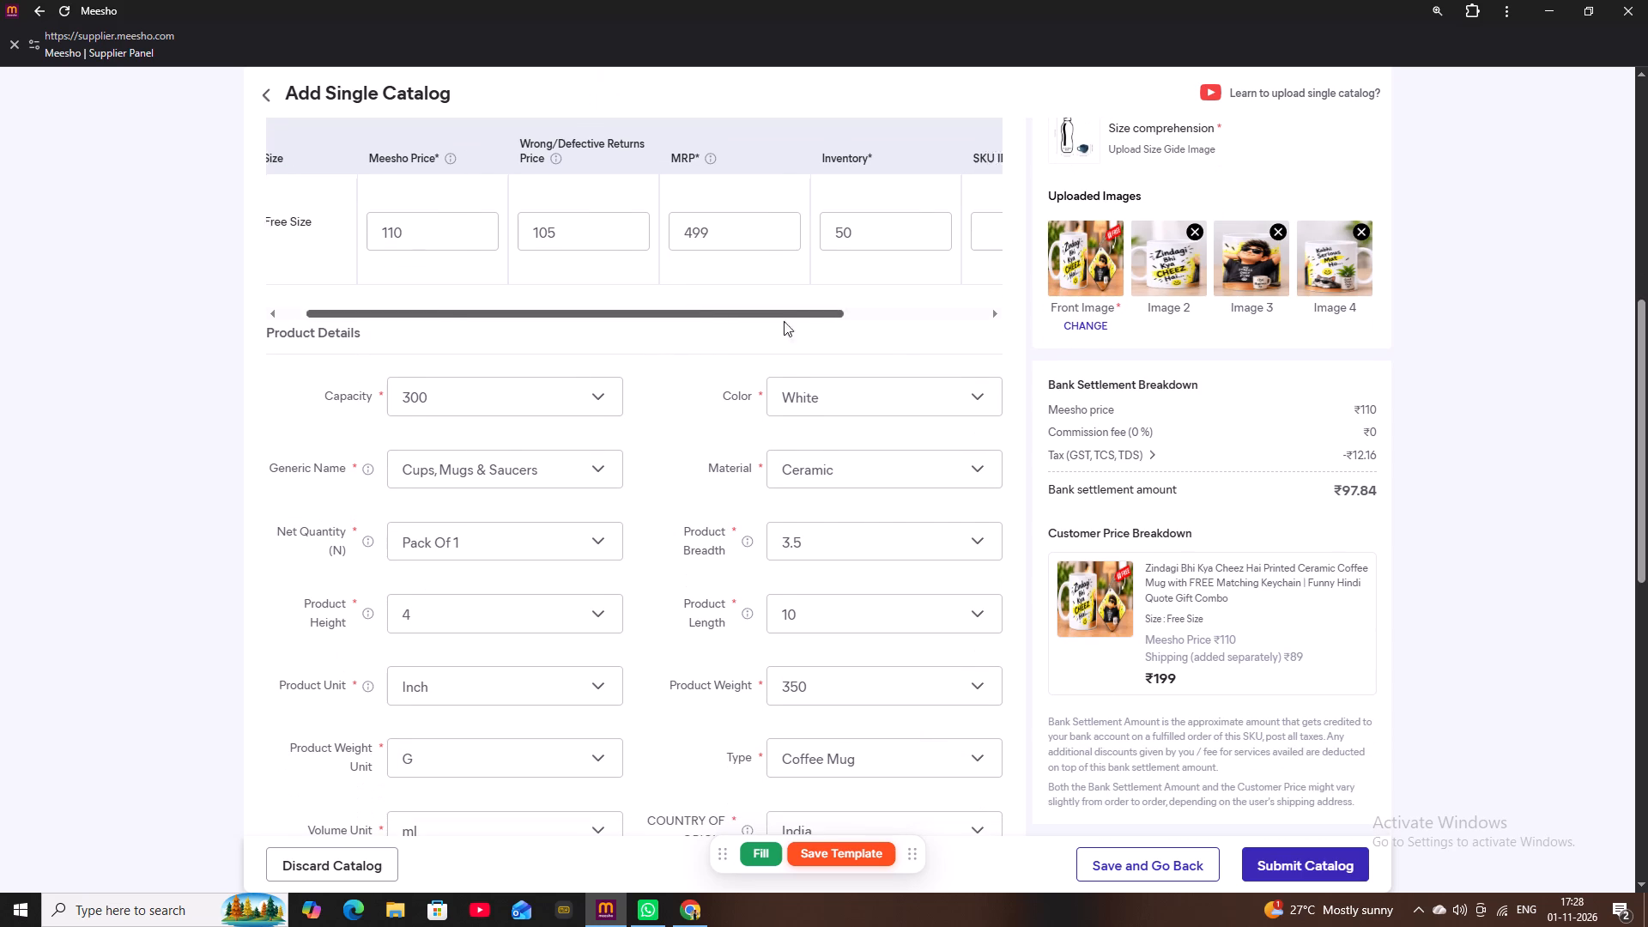
left_click_drag(784, 321, 640, 347)
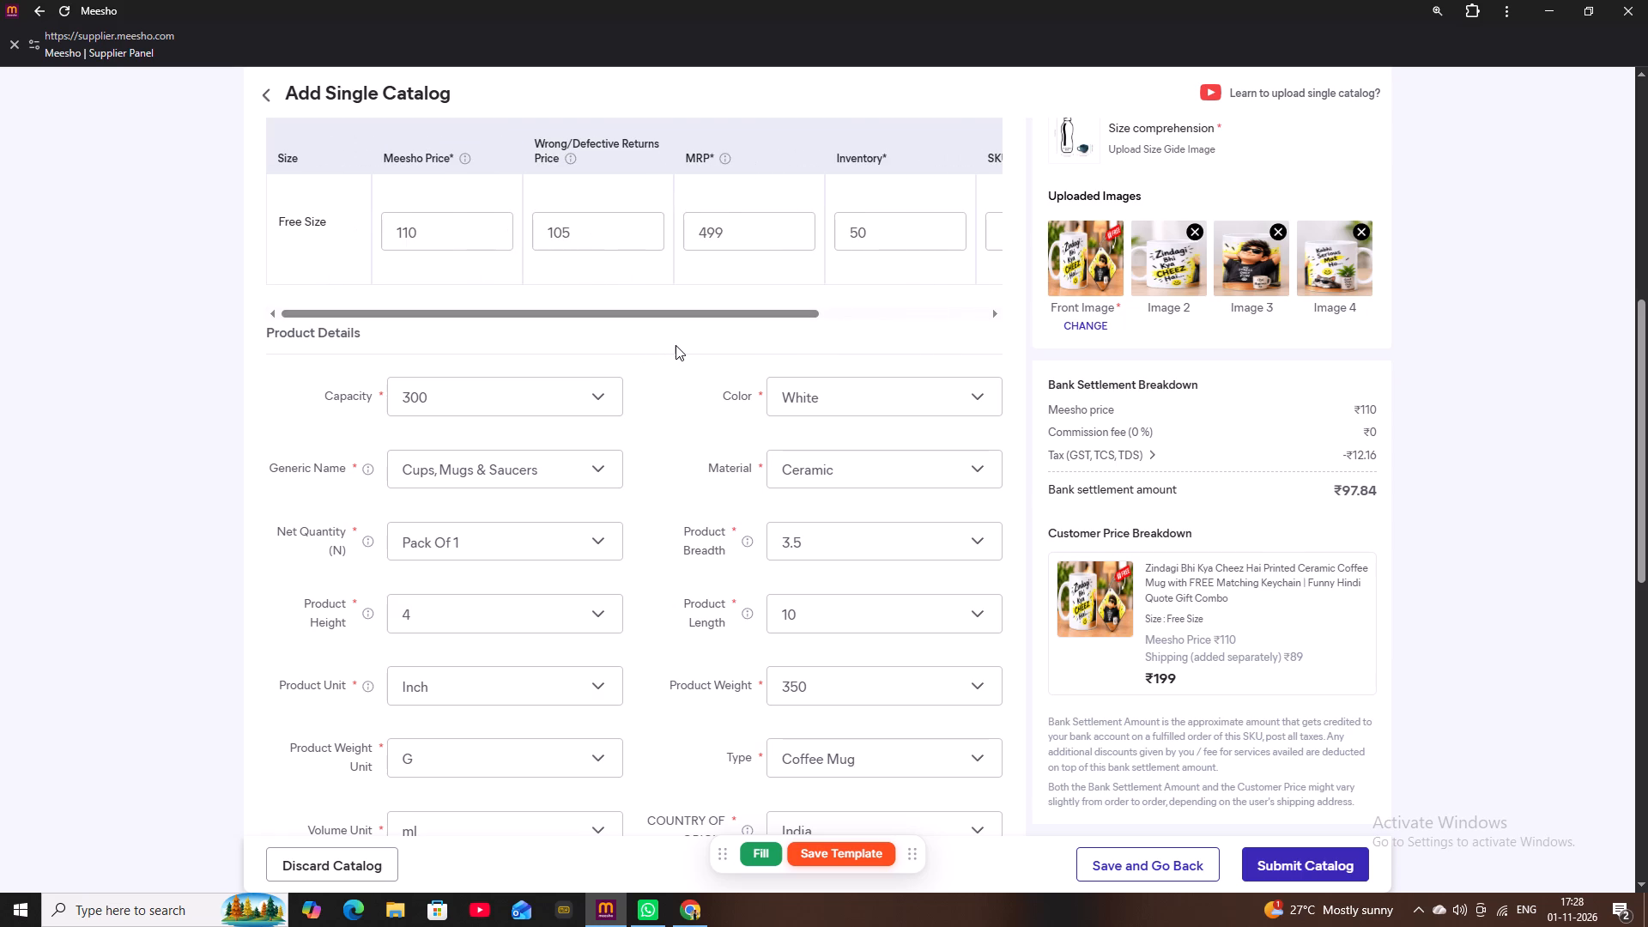
scroll(664, 353, "down", 1)
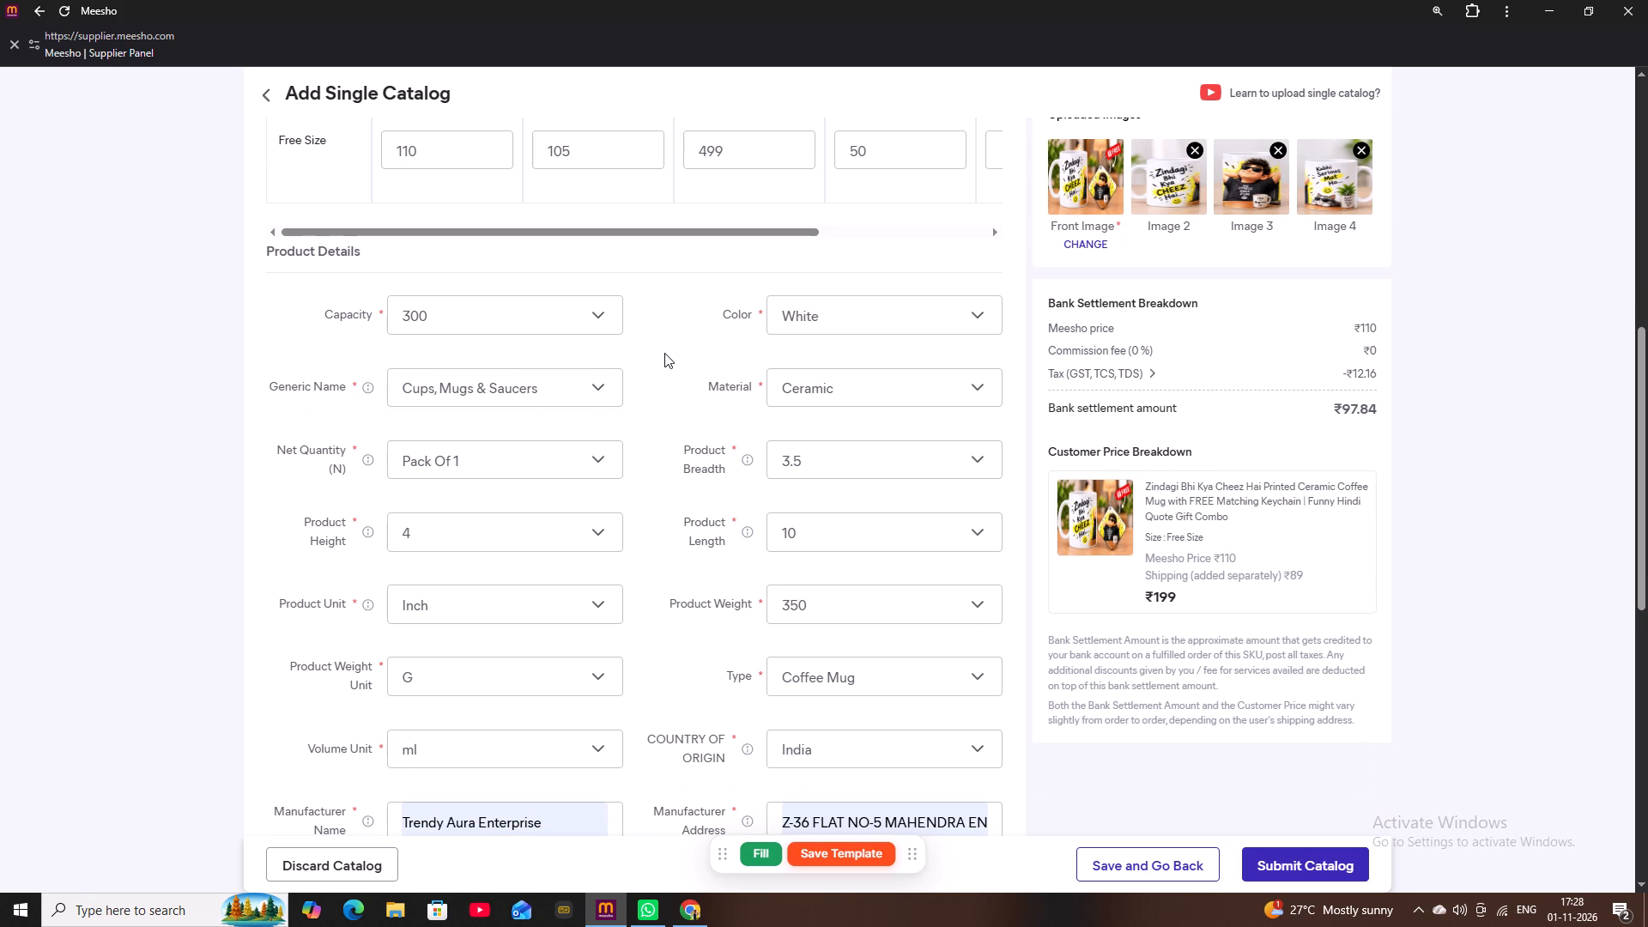
scroll(664, 353, "down", 1)
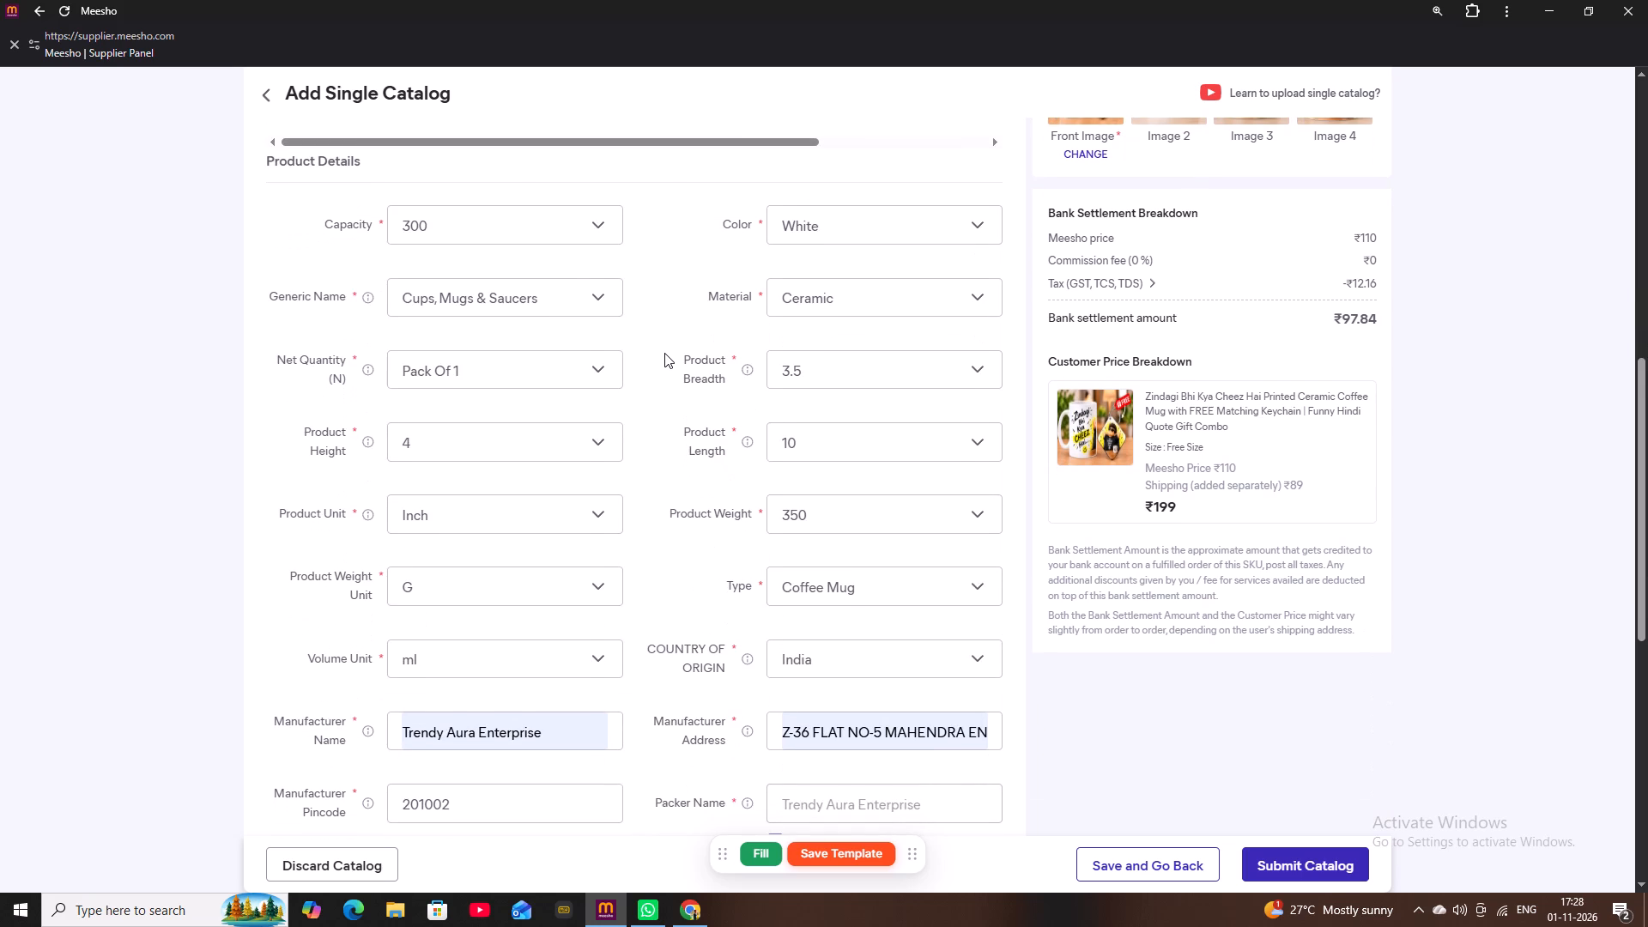
scroll(664, 353, "down", 4)
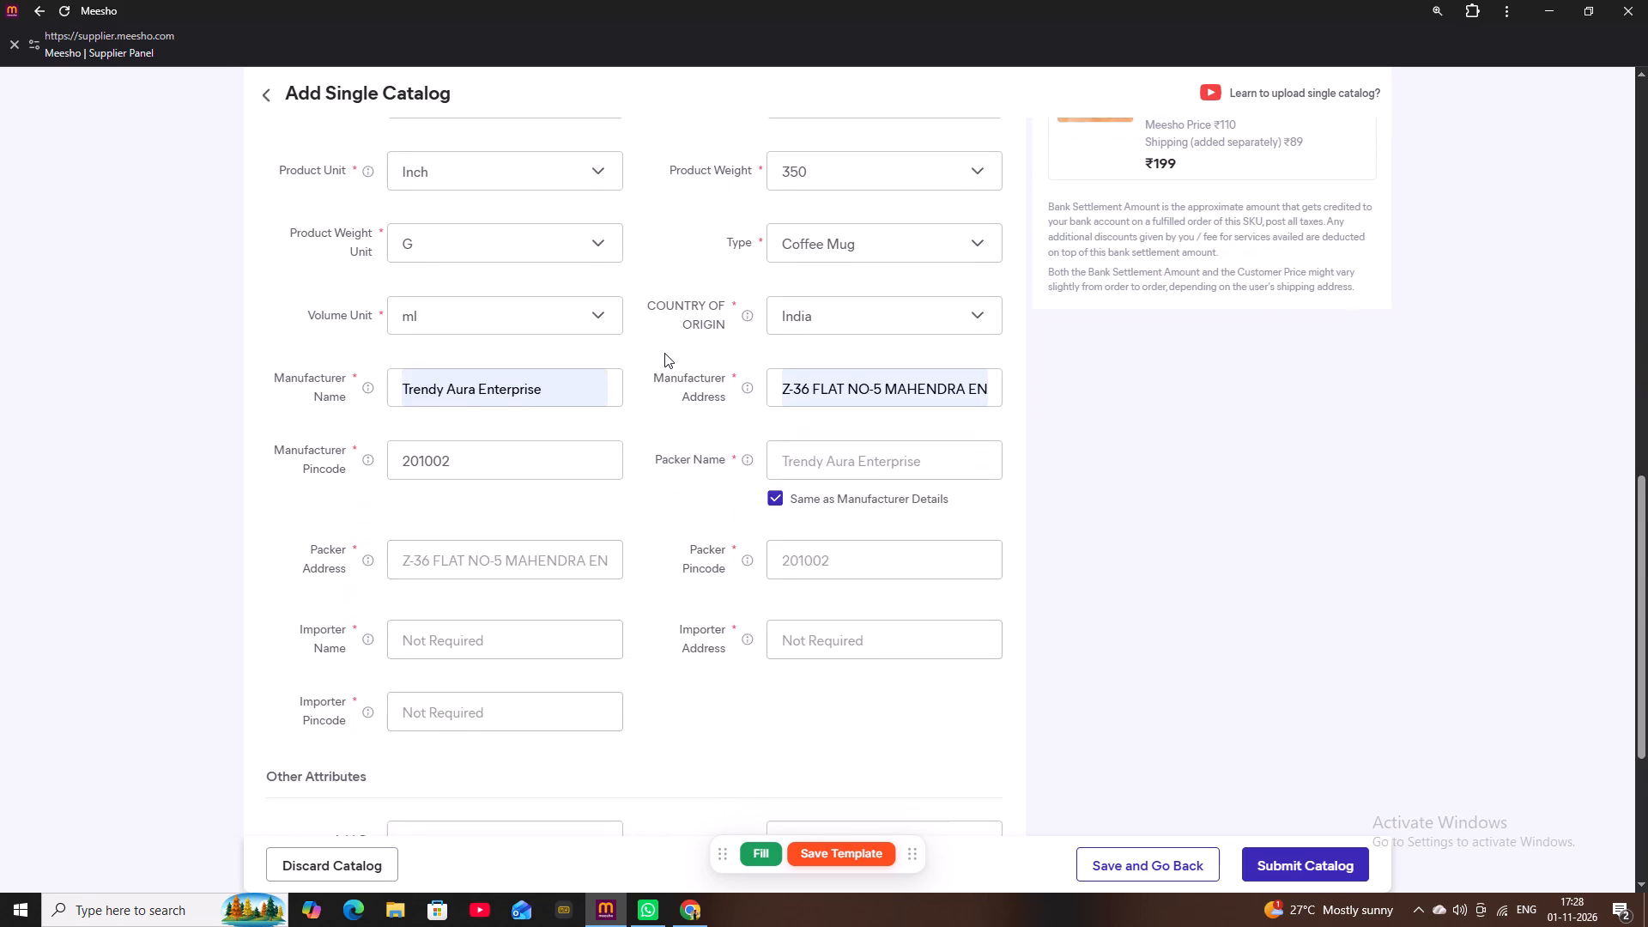
scroll(664, 353, "down", 1)
scroll(664, 353, "up", 8)
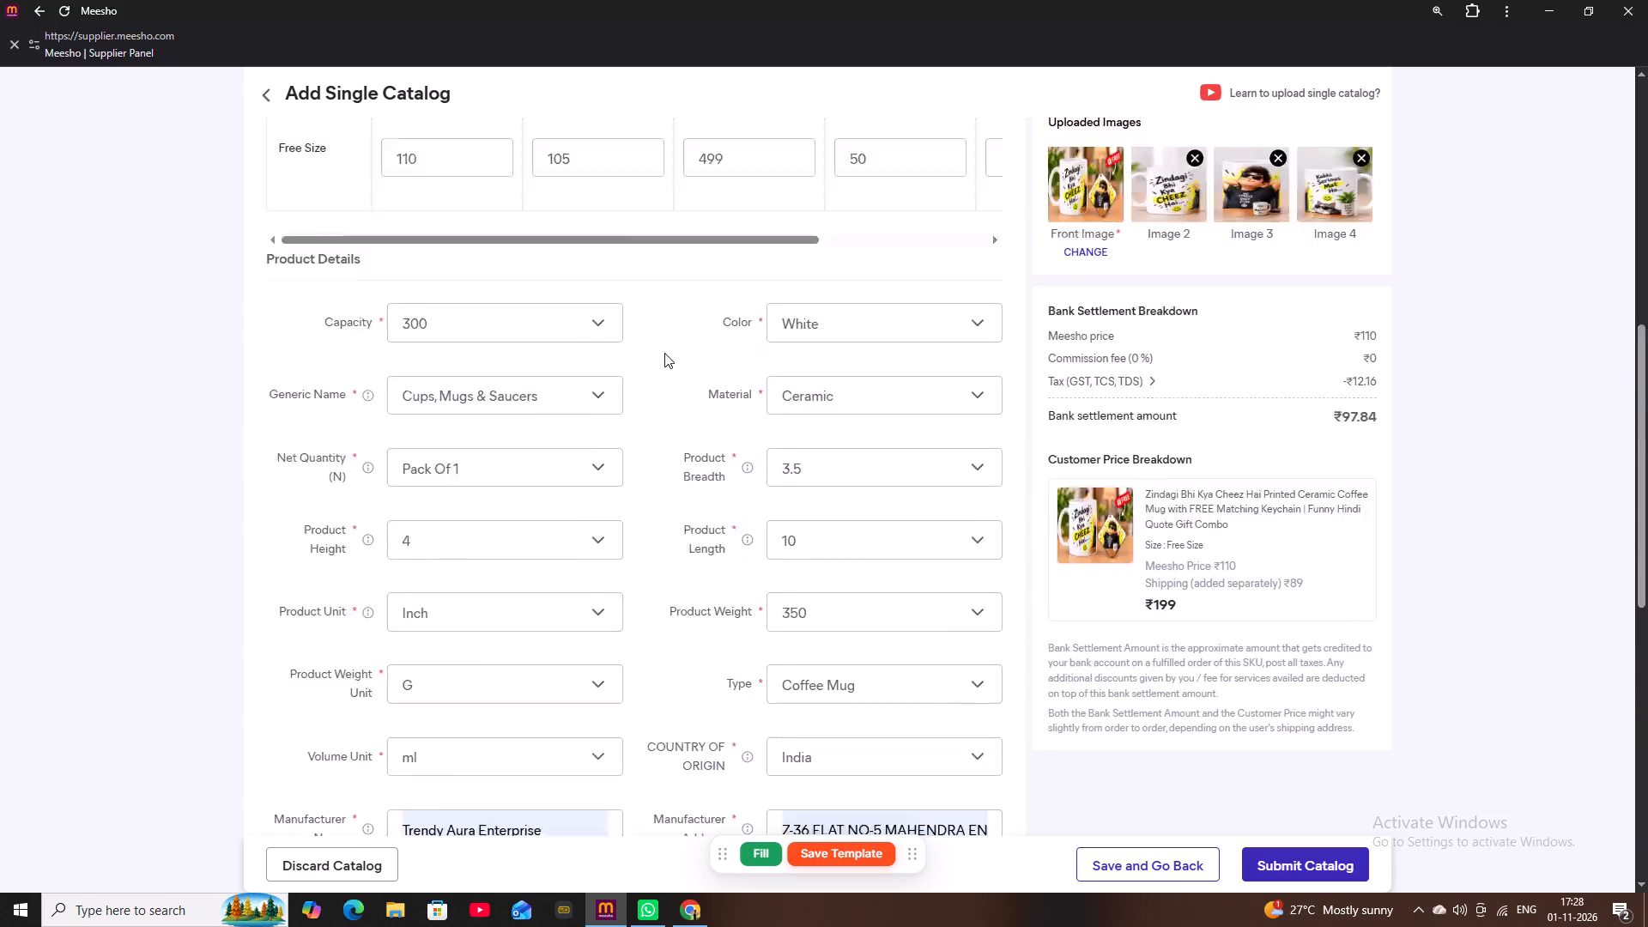
Upload Image 3 of the "Good Vibes Only" keychain batch from the Lisstify image library as the catalog's front image.
left_click(1469, 18)
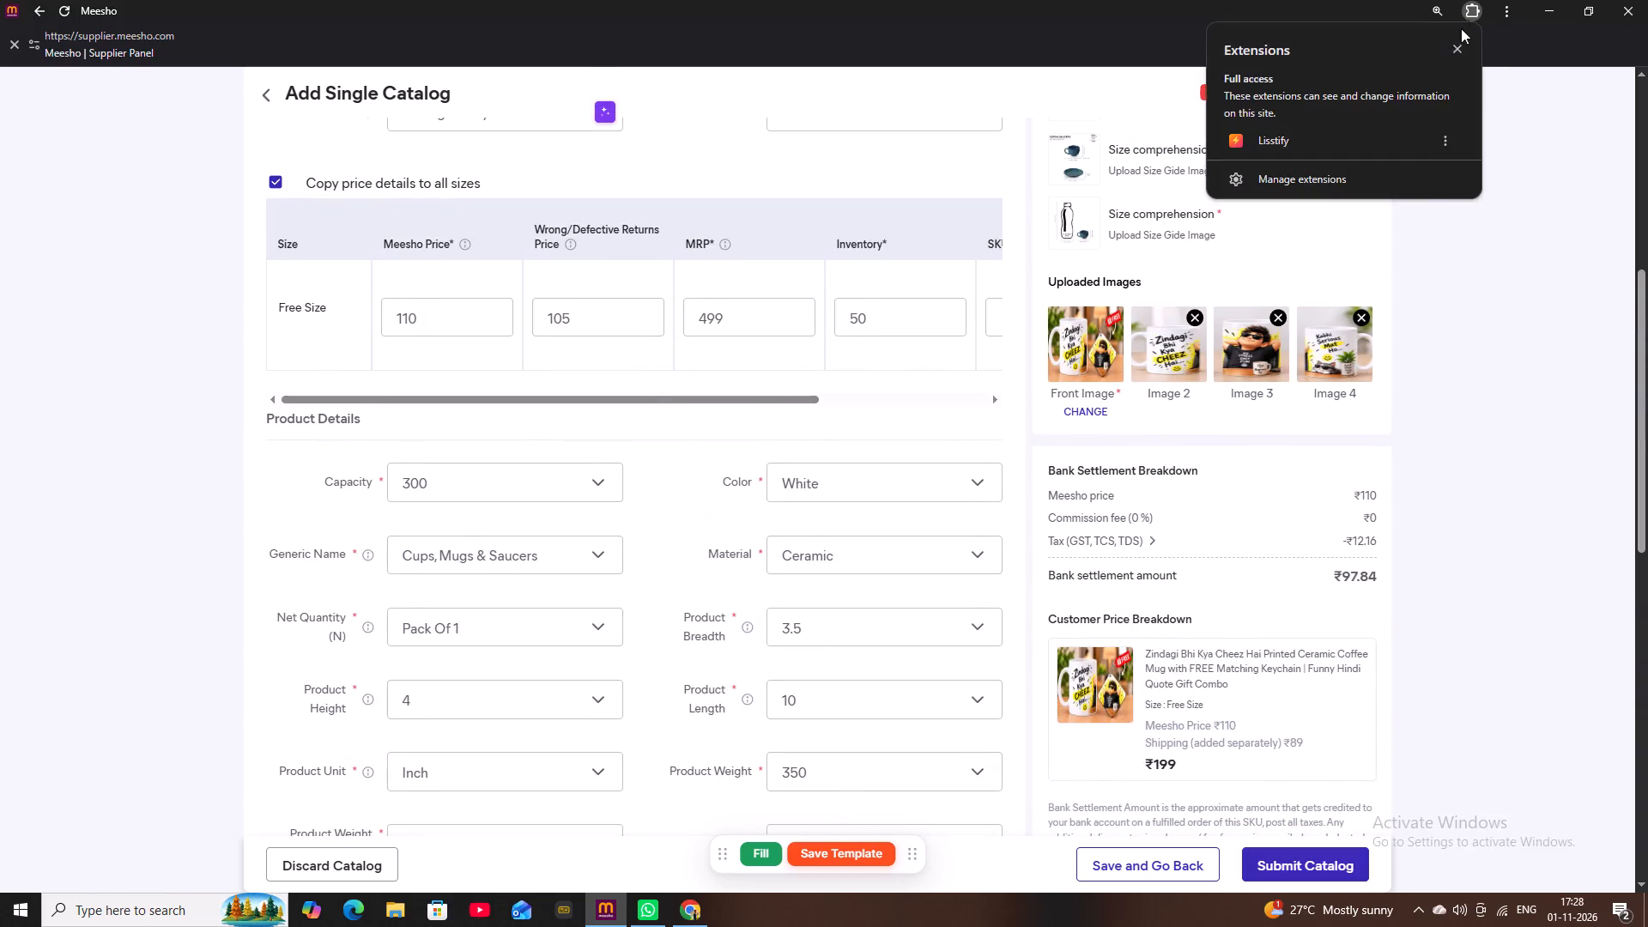
left_click(1312, 133)
left_click(1585, 287)
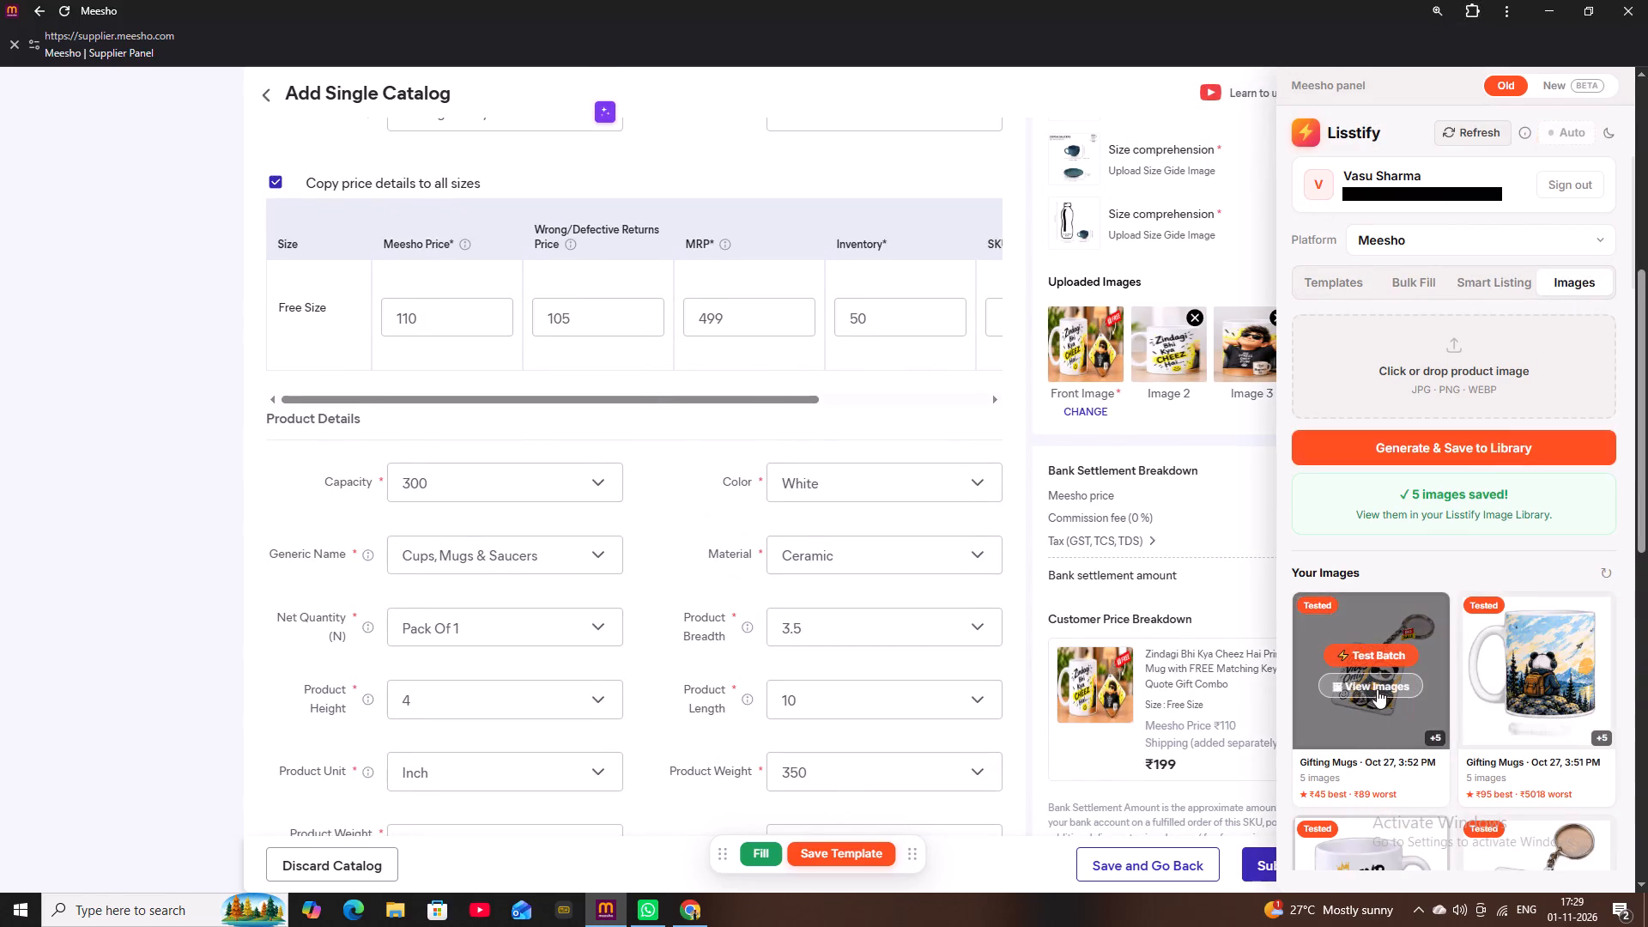
left_click(1377, 688)
left_click(1423, 583)
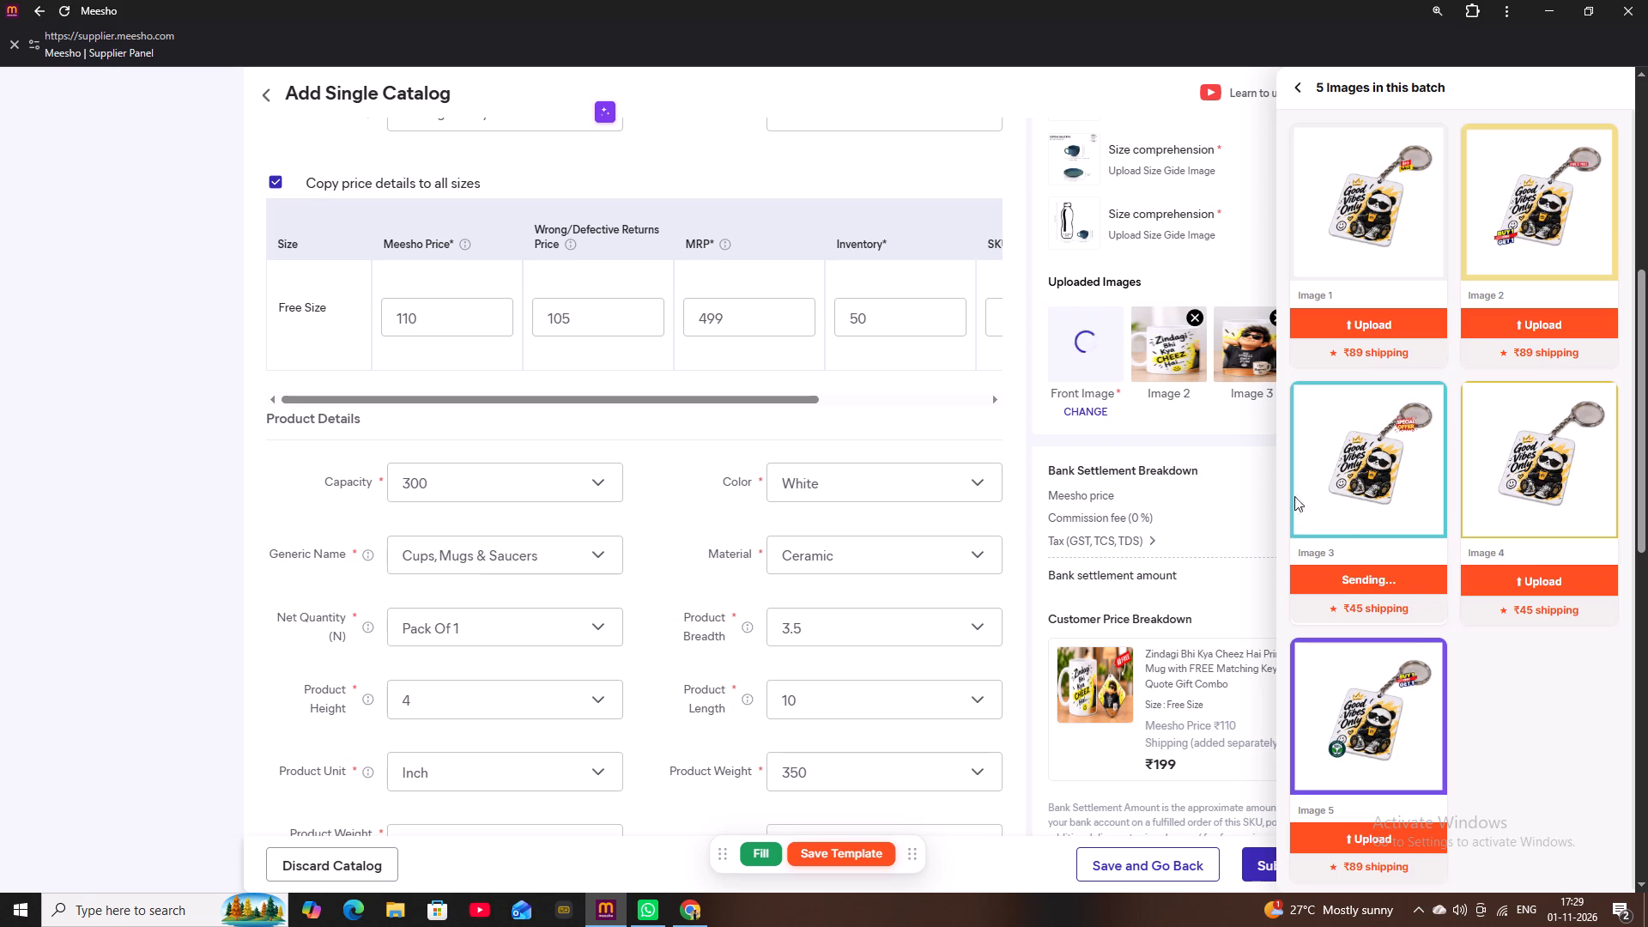
left_click(1225, 501)
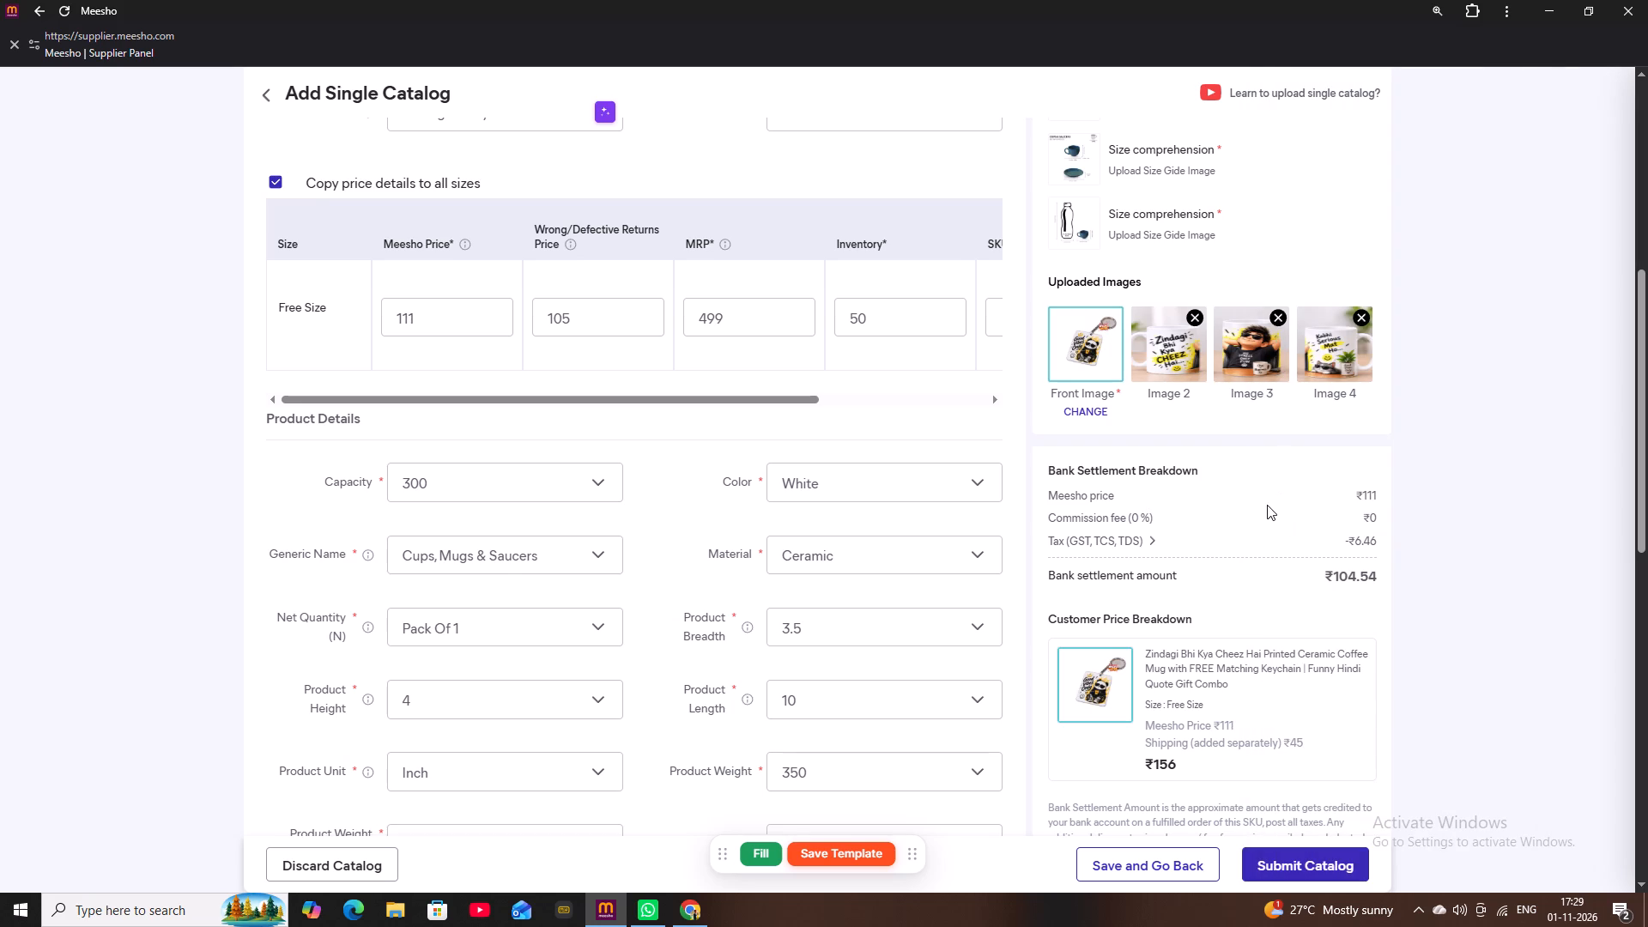
Replace the front image with "WhatsApp Image 2026-11-01 at 4.42.56 PM (1)" from the CUP MOCKUPS folder.
left_click(1095, 414)
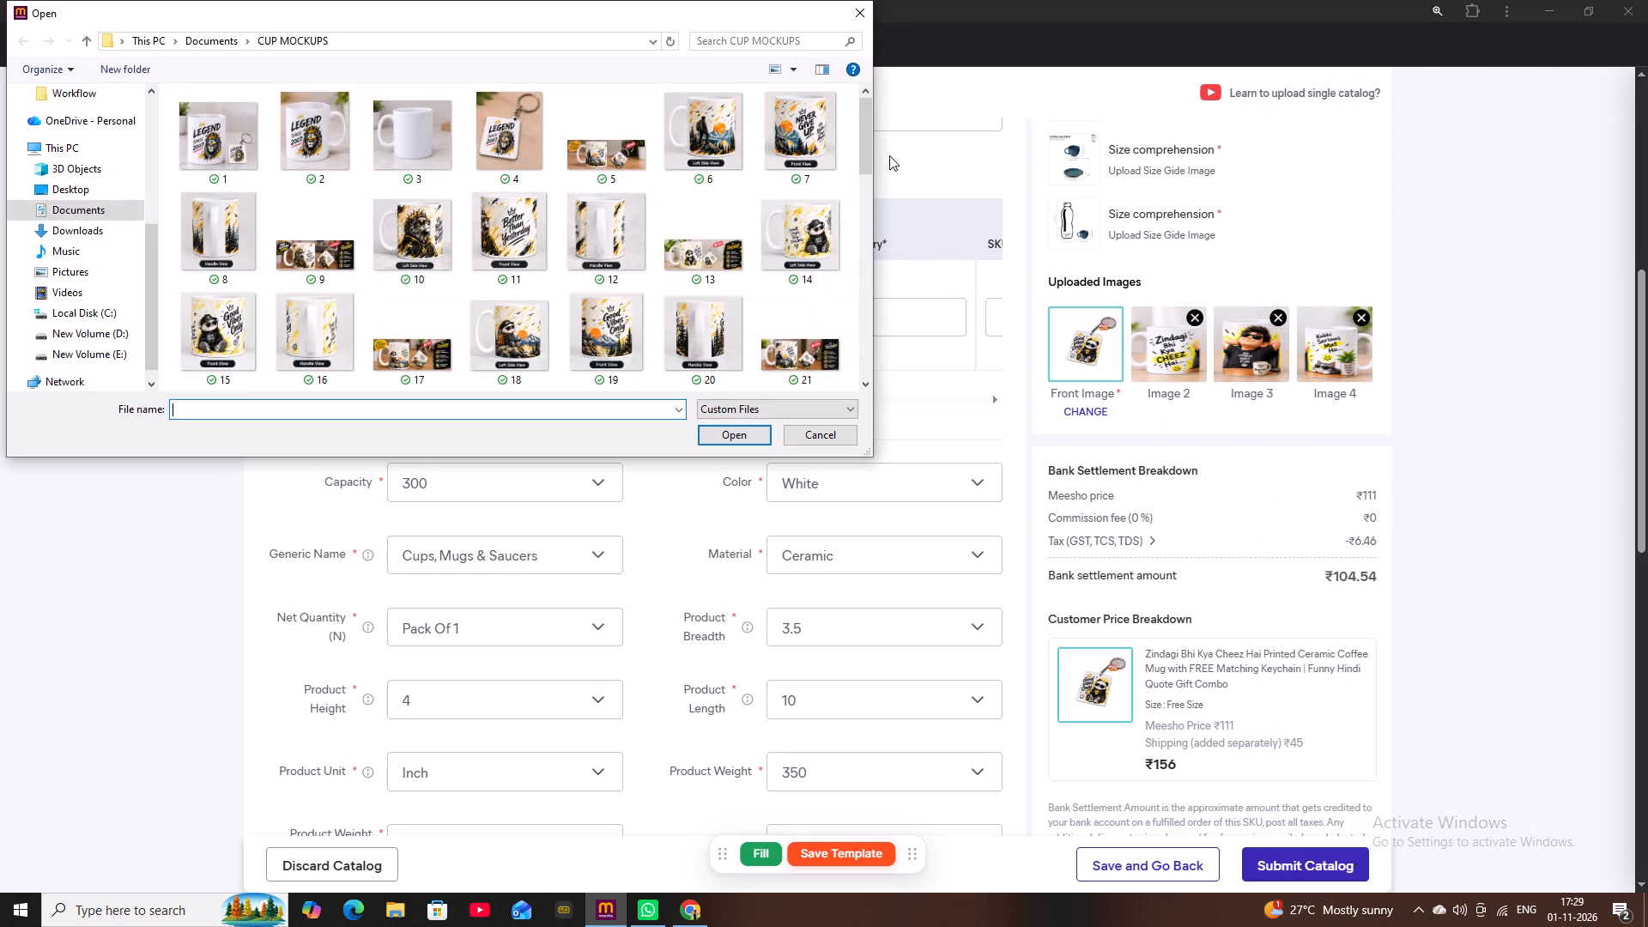
left_click_drag(865, 121, 872, 273)
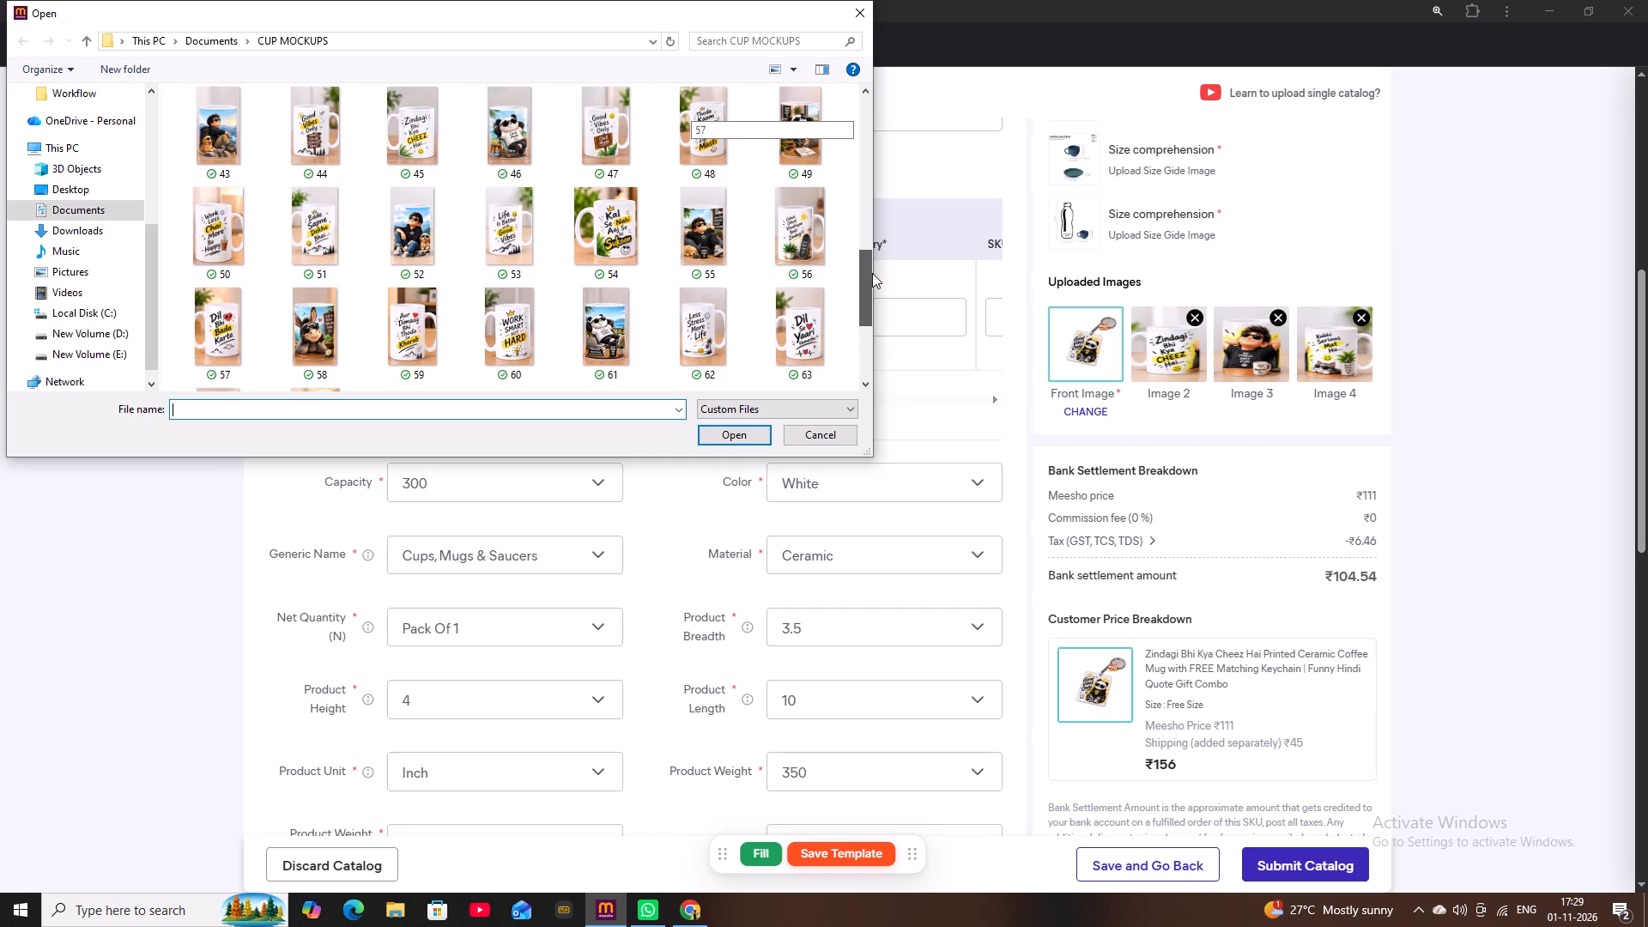
left_click_drag(872, 273, 870, 333)
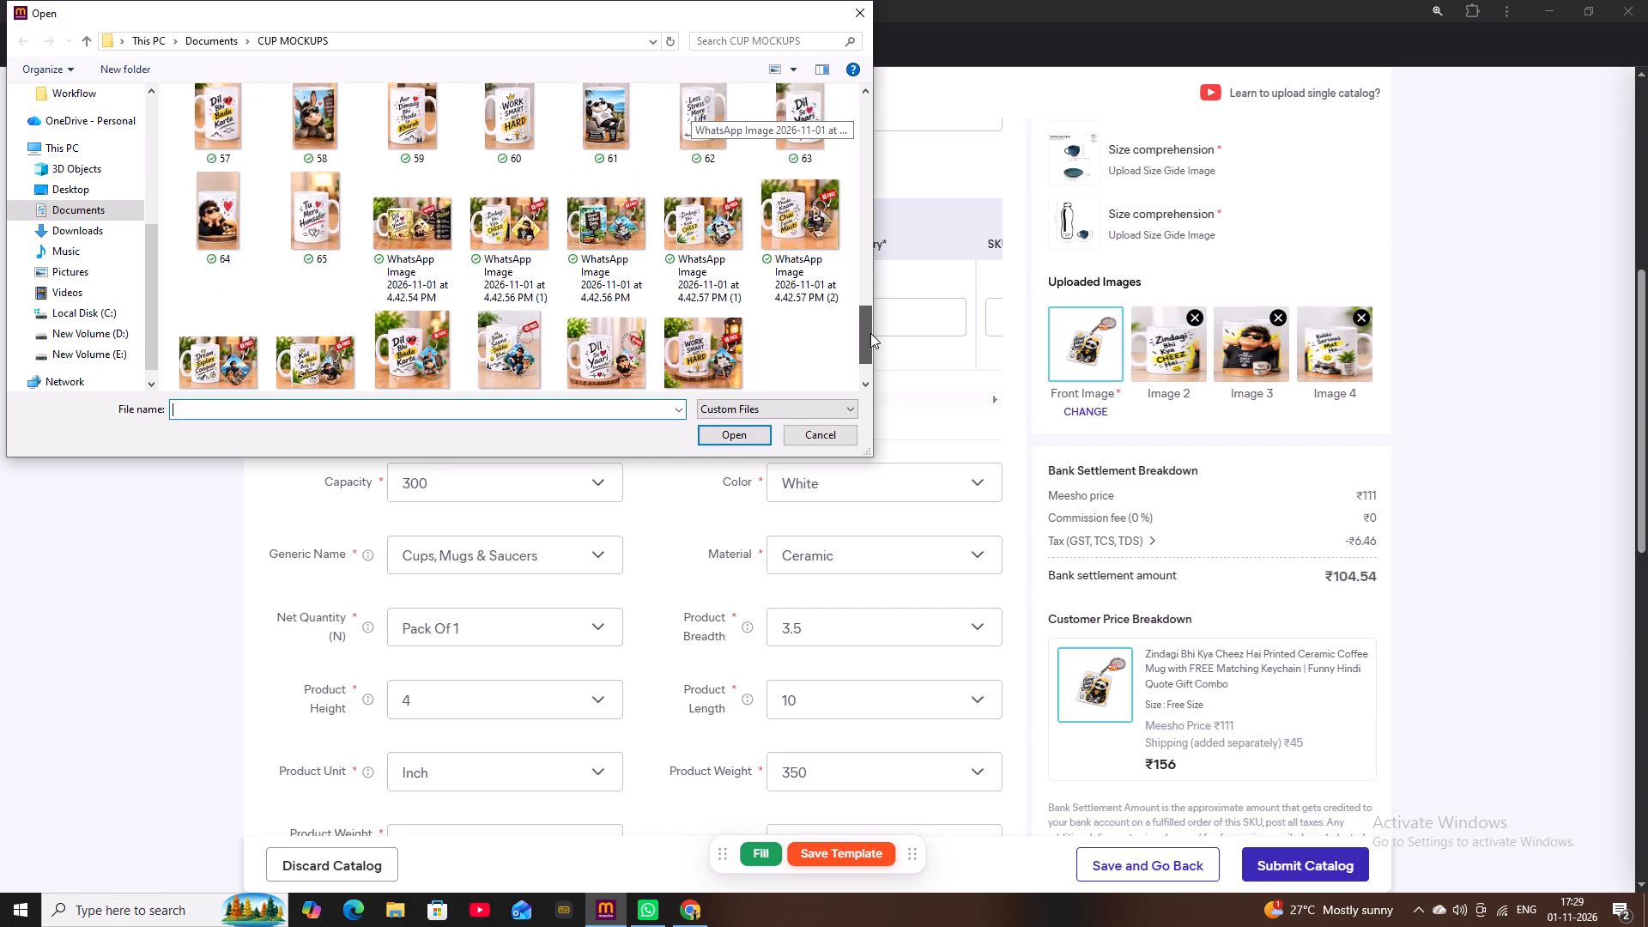
left_click_drag(870, 333, 870, 367)
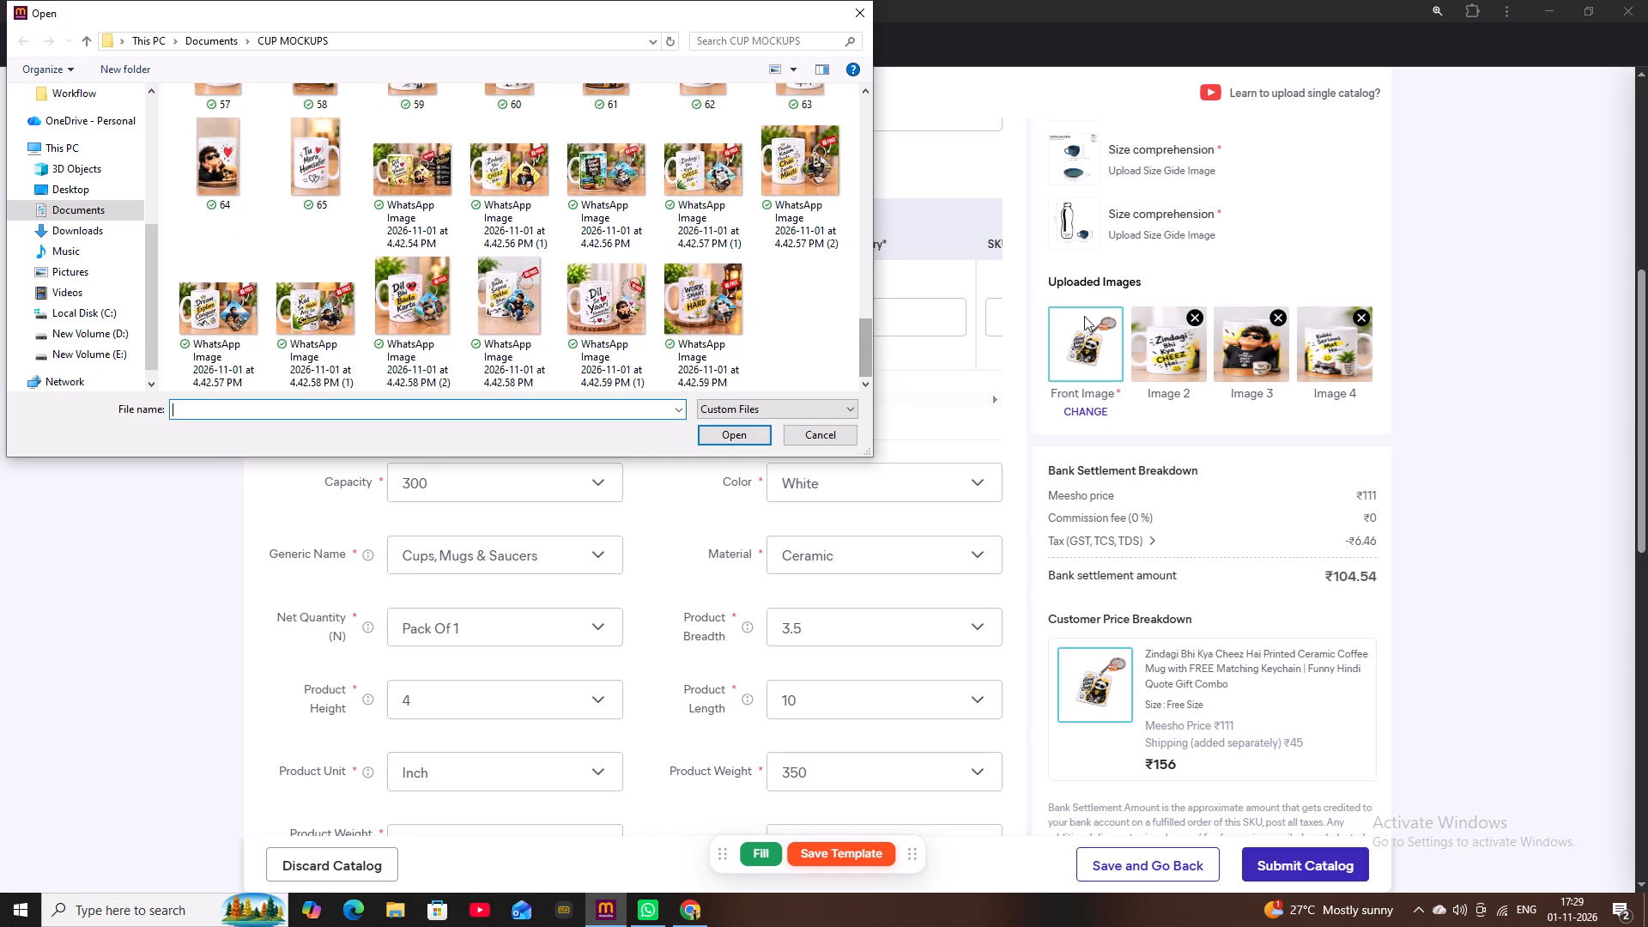
double_click(505, 167)
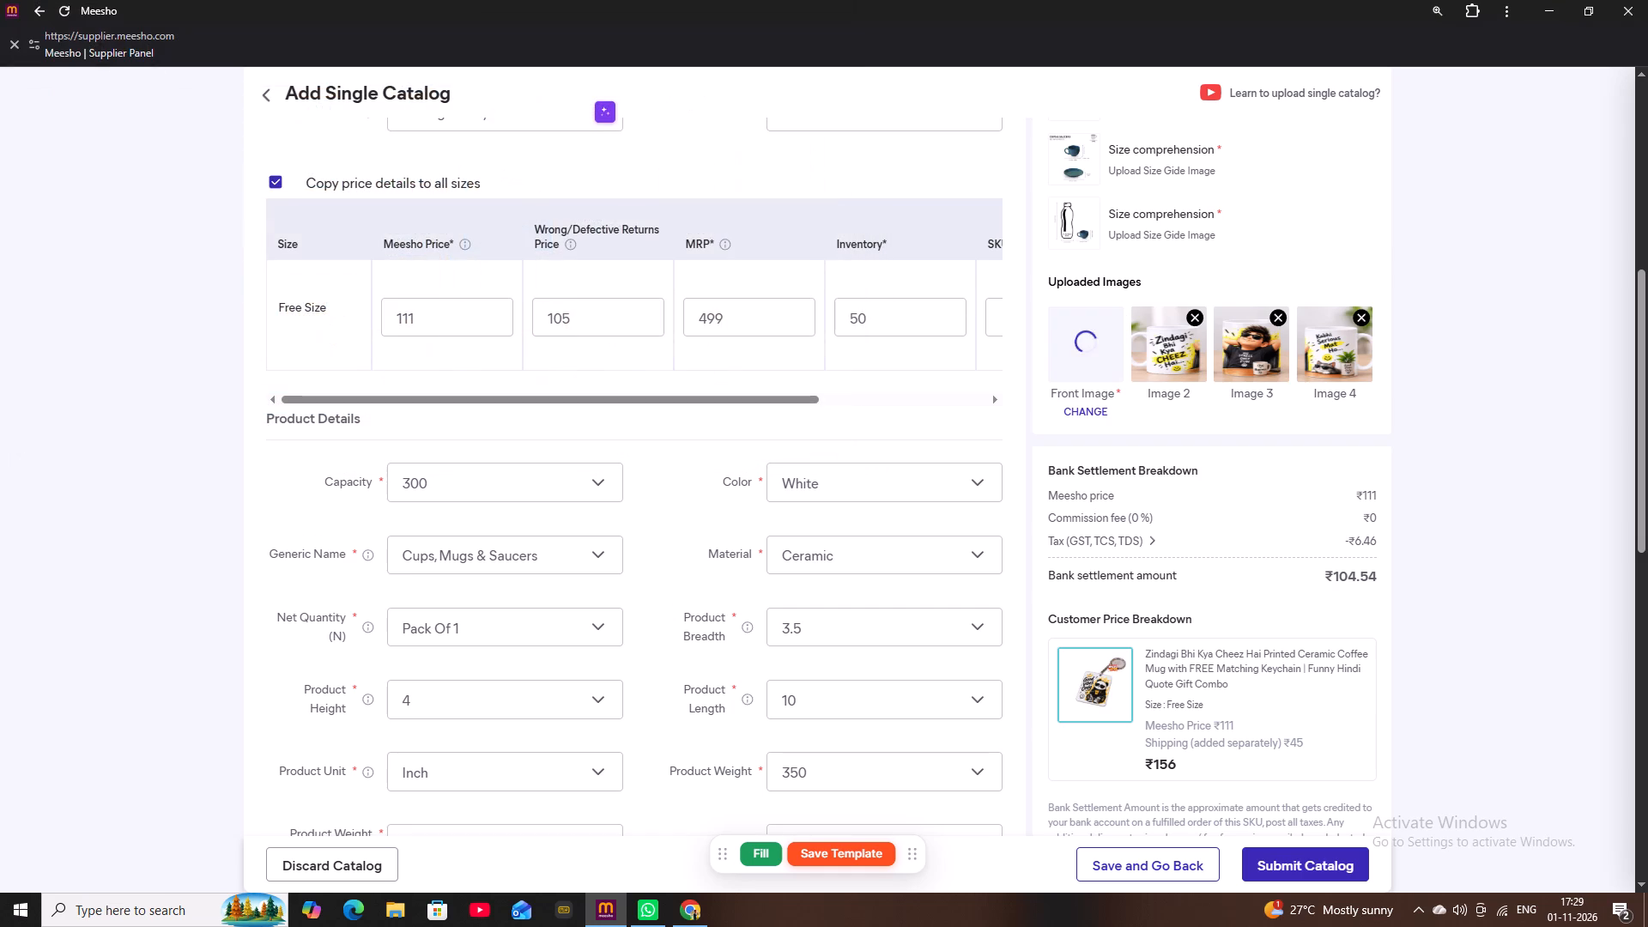
Review the whole catalog form, from GST and pricing through the product details down to the add-ons and description.
scroll(677, 366, "up", 3)
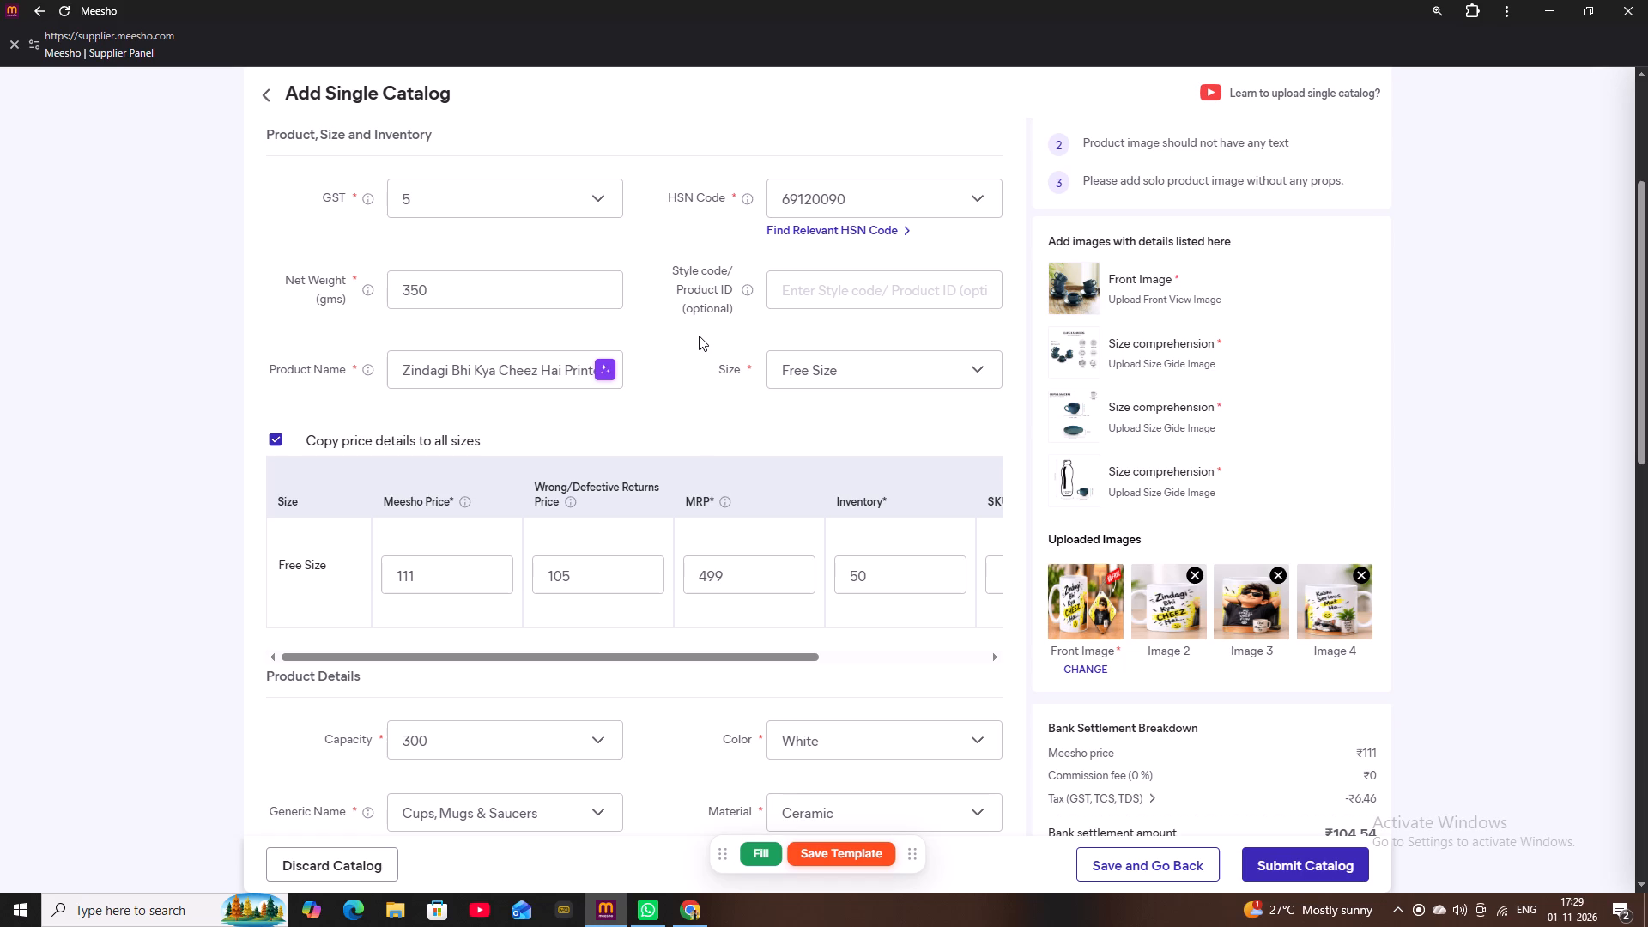
scroll(688, 329, "down", 1)
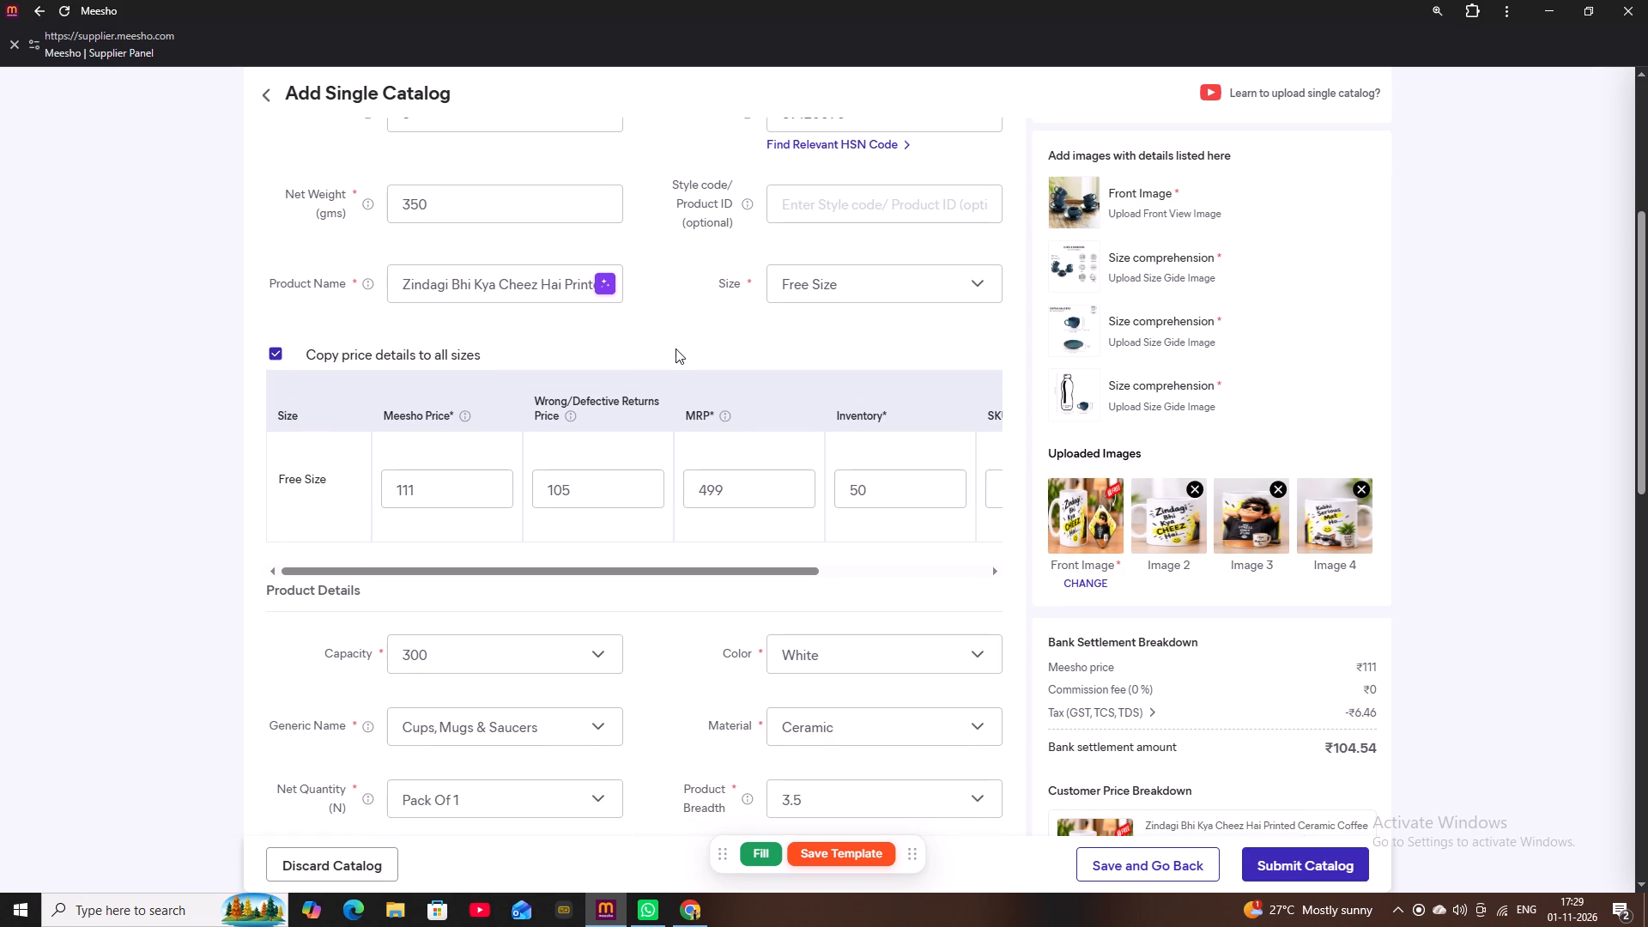
scroll(676, 348, "up", 1)
scroll(676, 348, "down", 2)
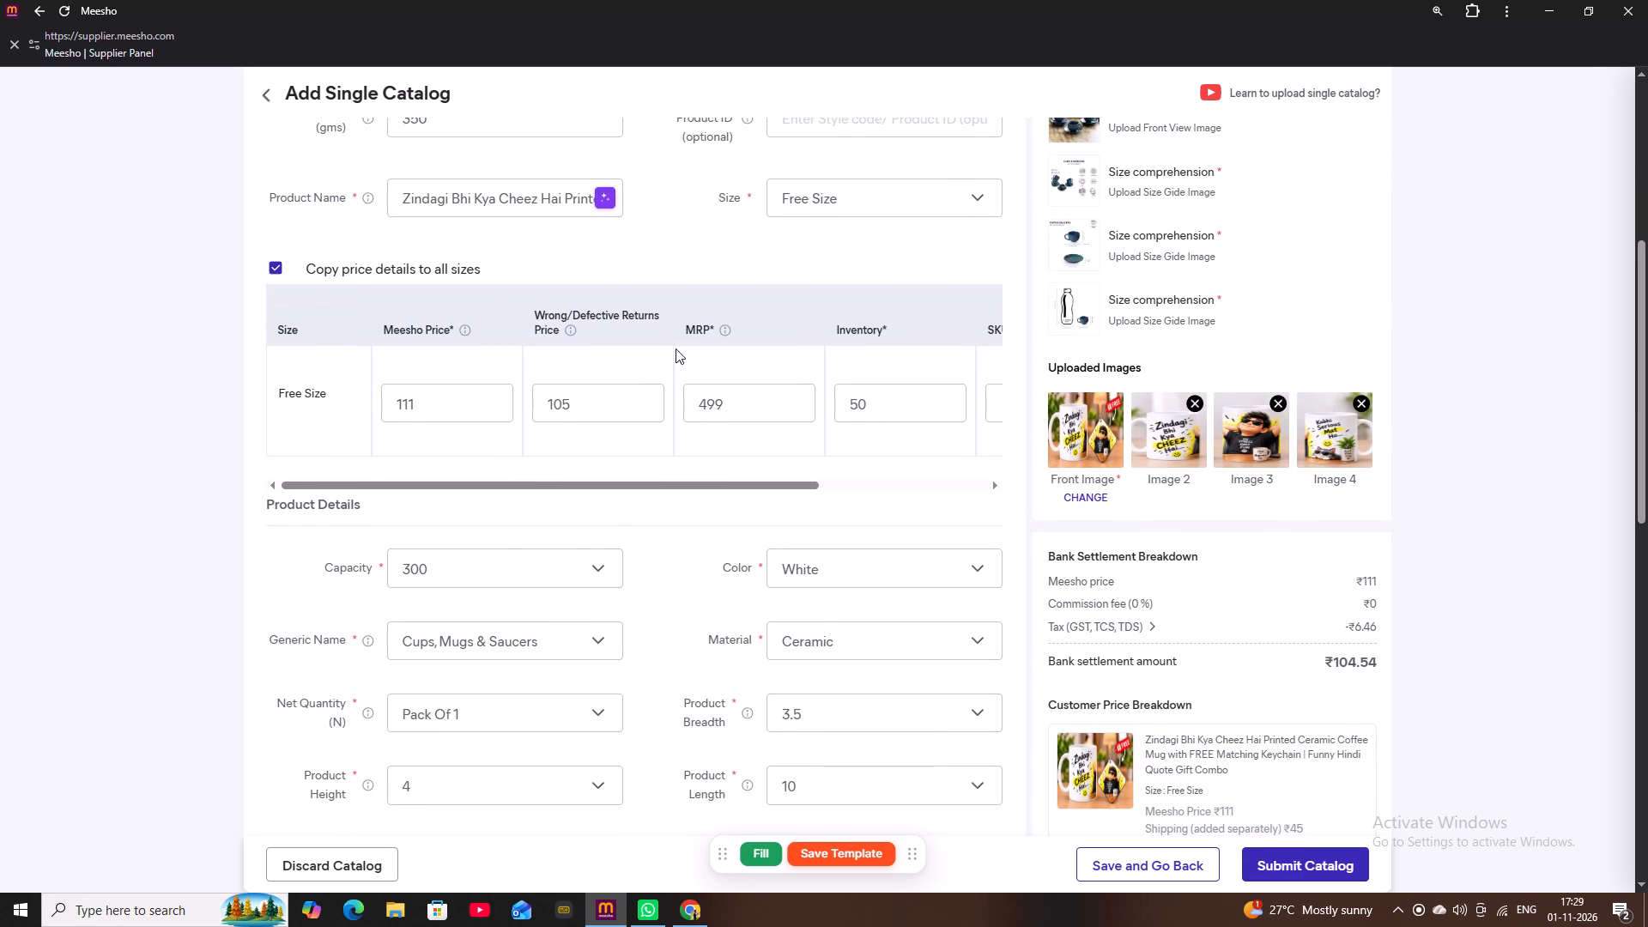
scroll(676, 348, "down", 1)
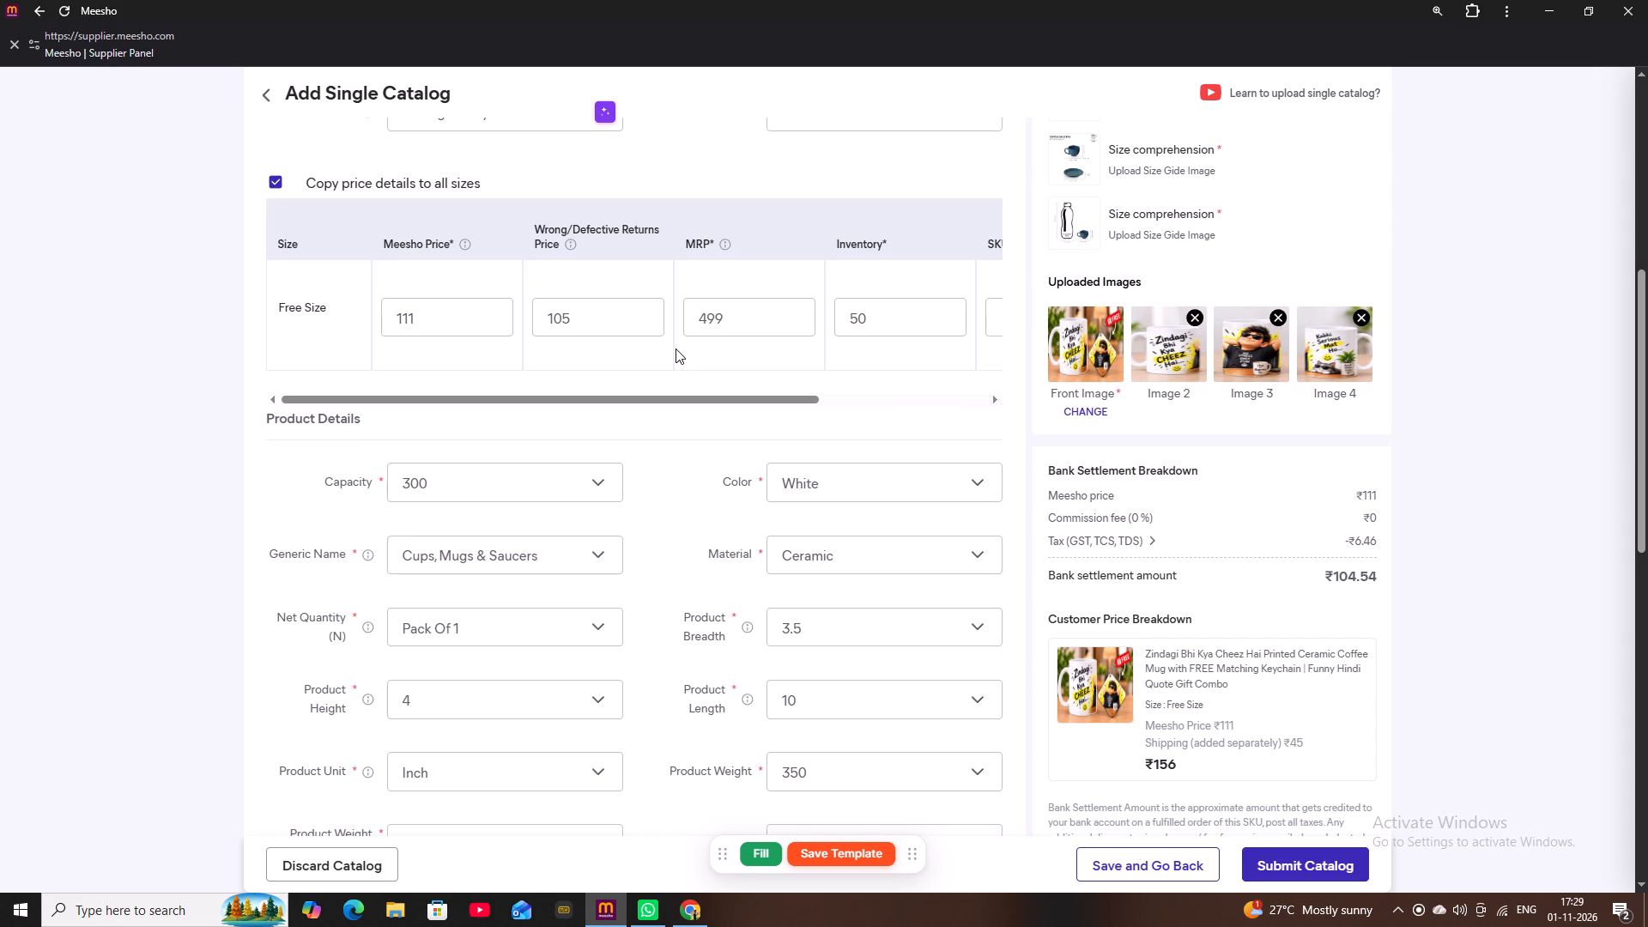
scroll(676, 348, "down", 1)
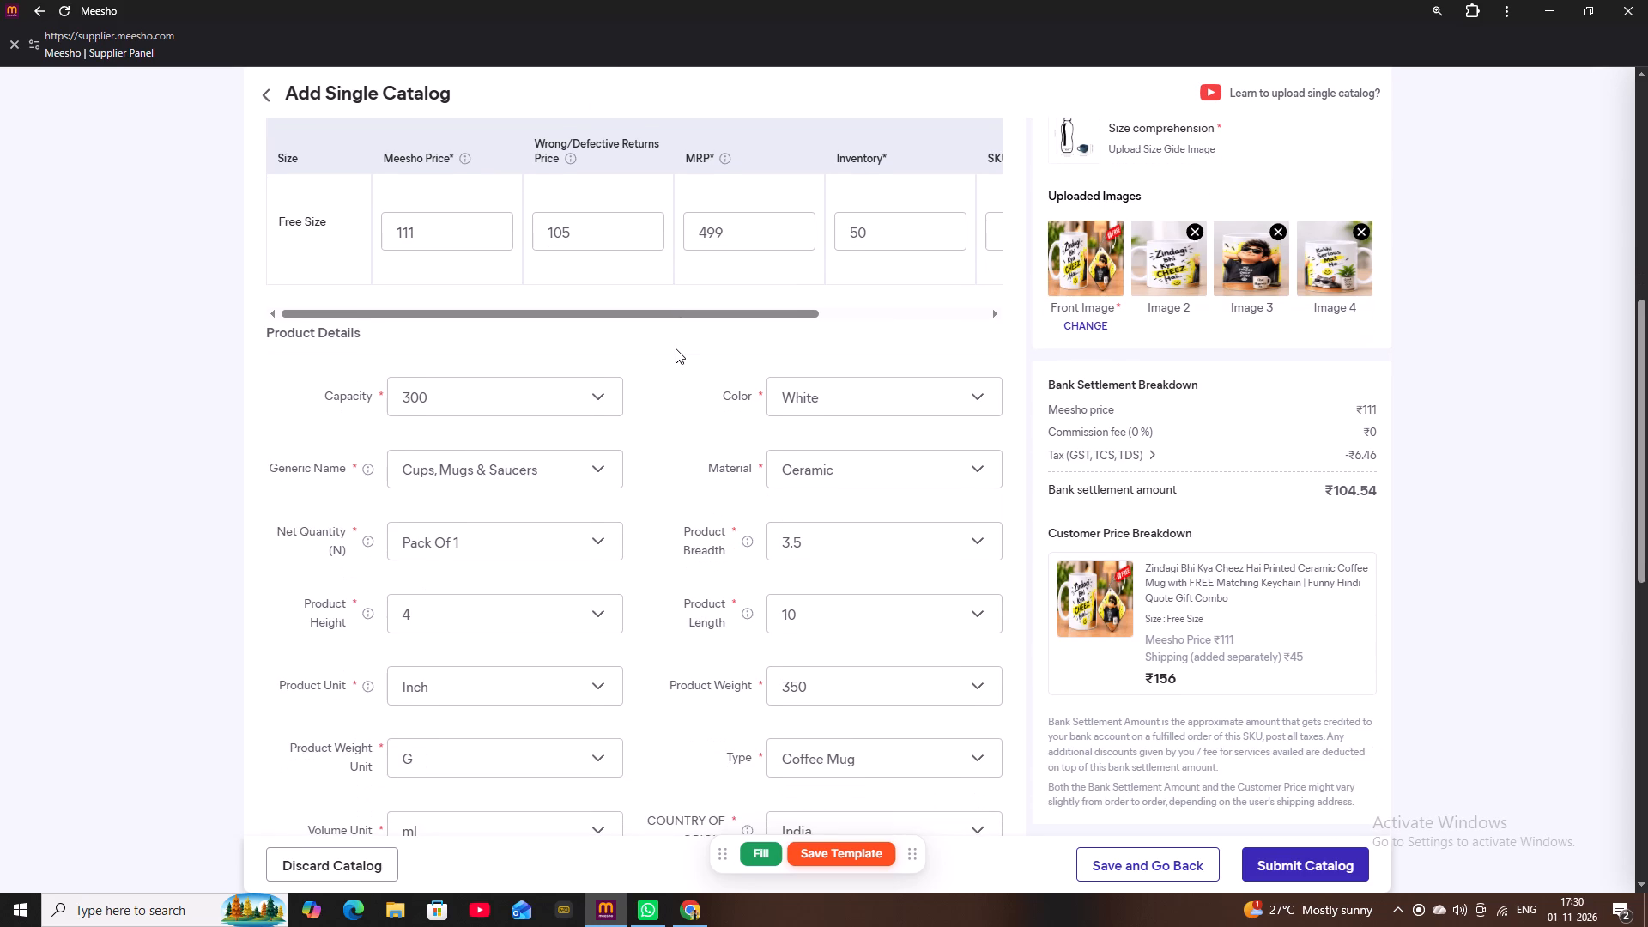
scroll(676, 348, "down", 1)
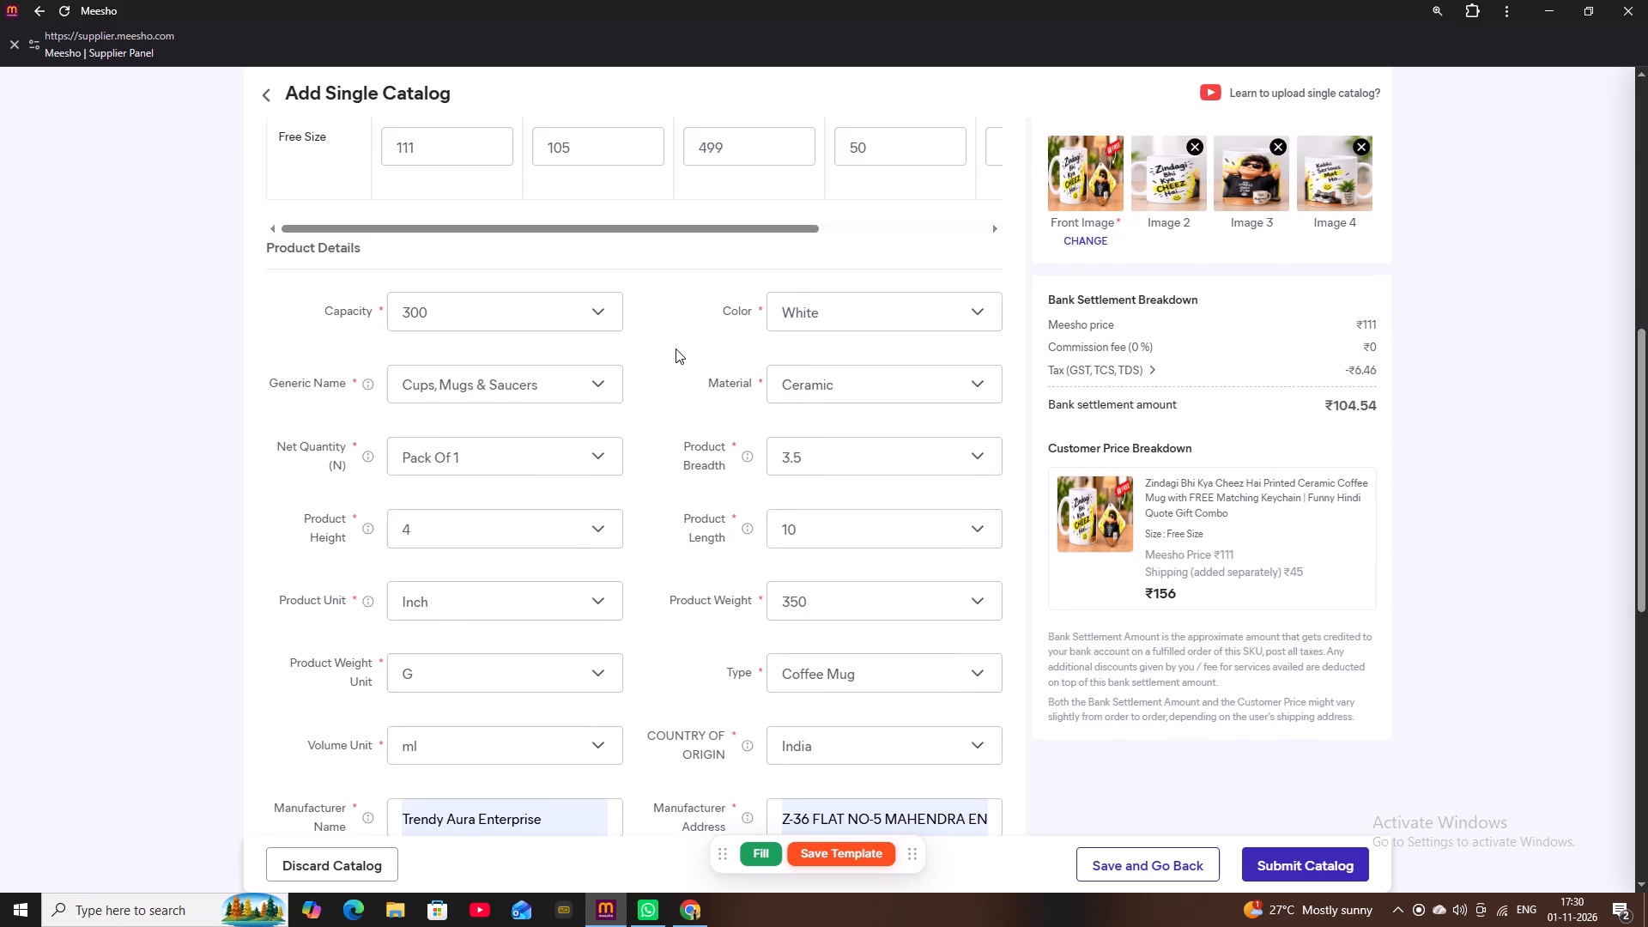
scroll(676, 348, "down", 4)
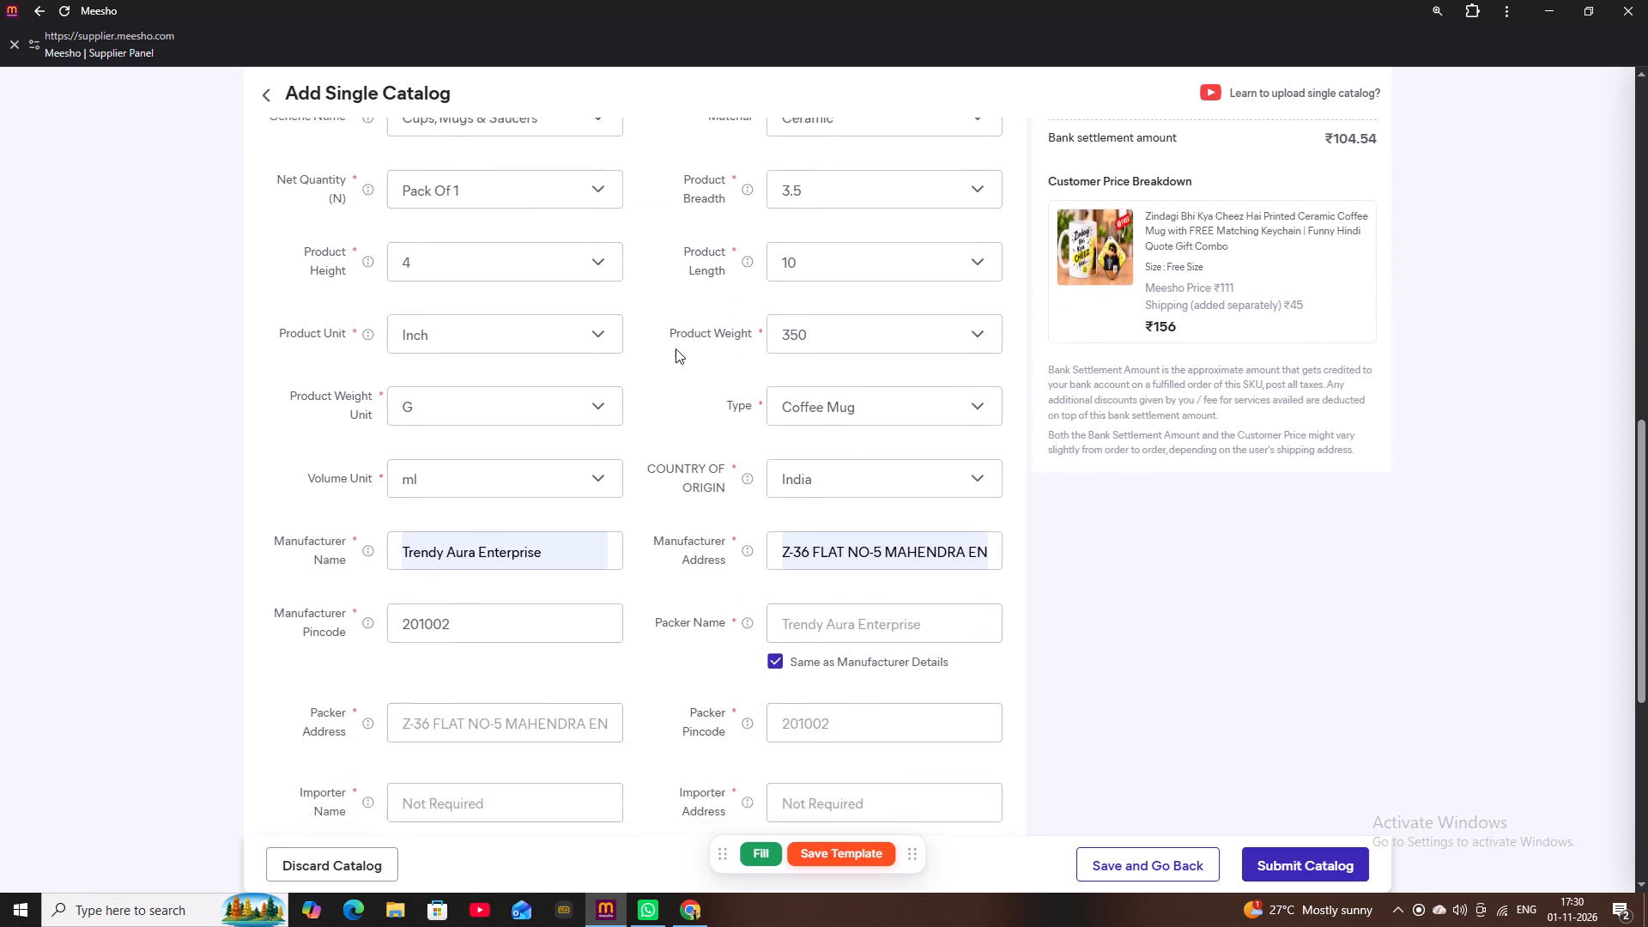
scroll(676, 348, "down", 5)
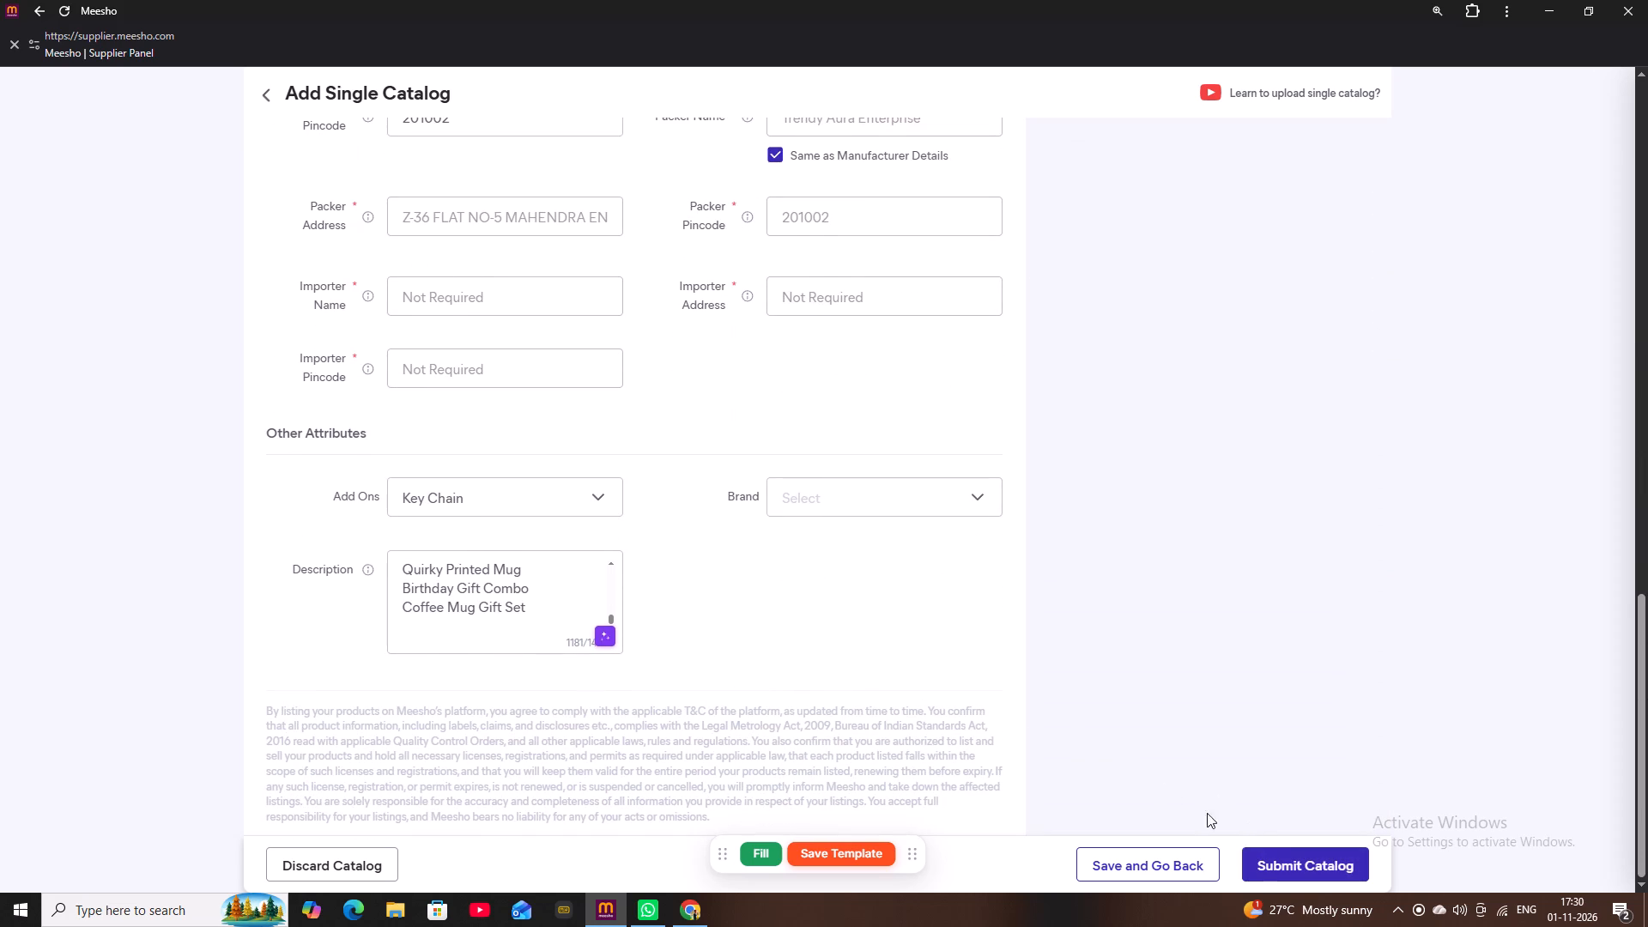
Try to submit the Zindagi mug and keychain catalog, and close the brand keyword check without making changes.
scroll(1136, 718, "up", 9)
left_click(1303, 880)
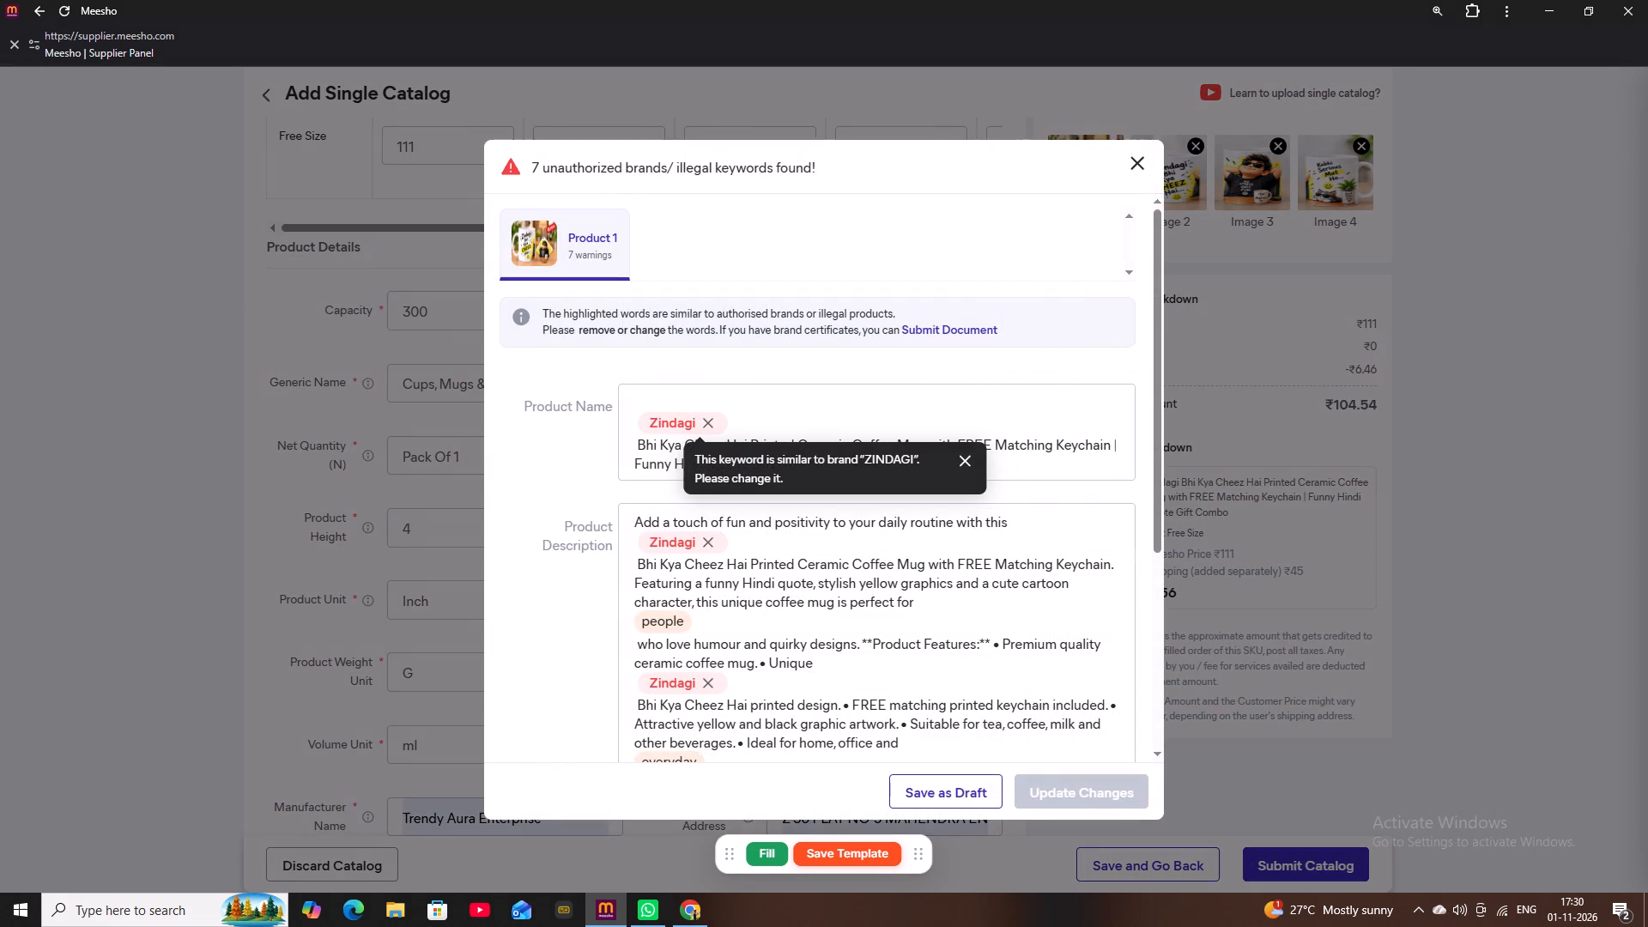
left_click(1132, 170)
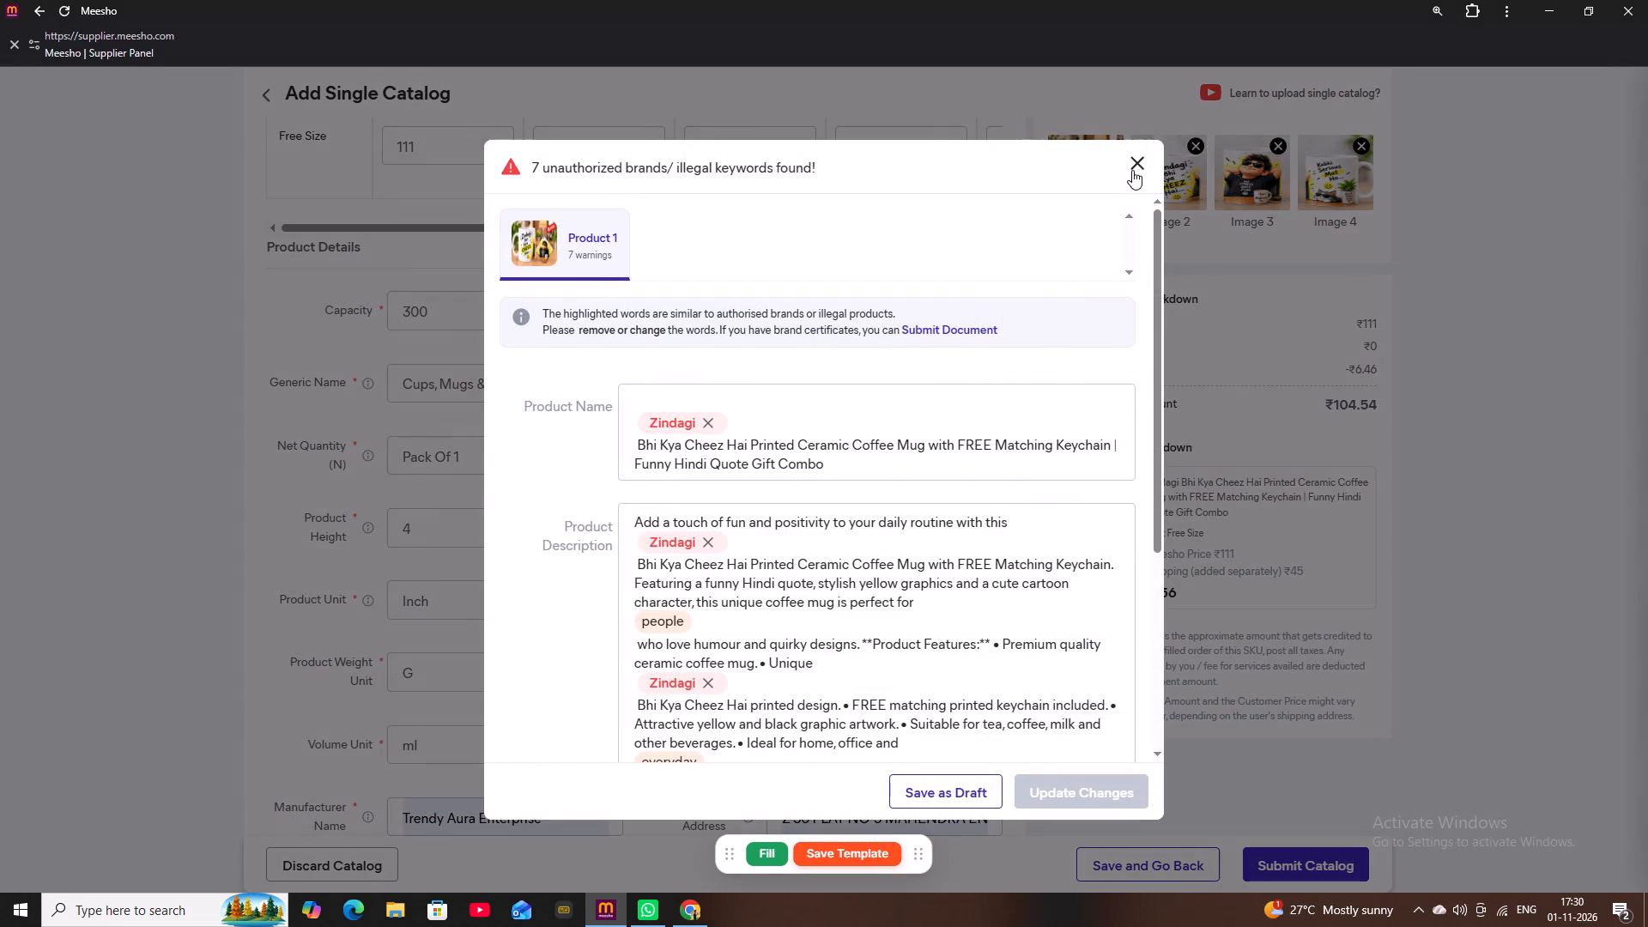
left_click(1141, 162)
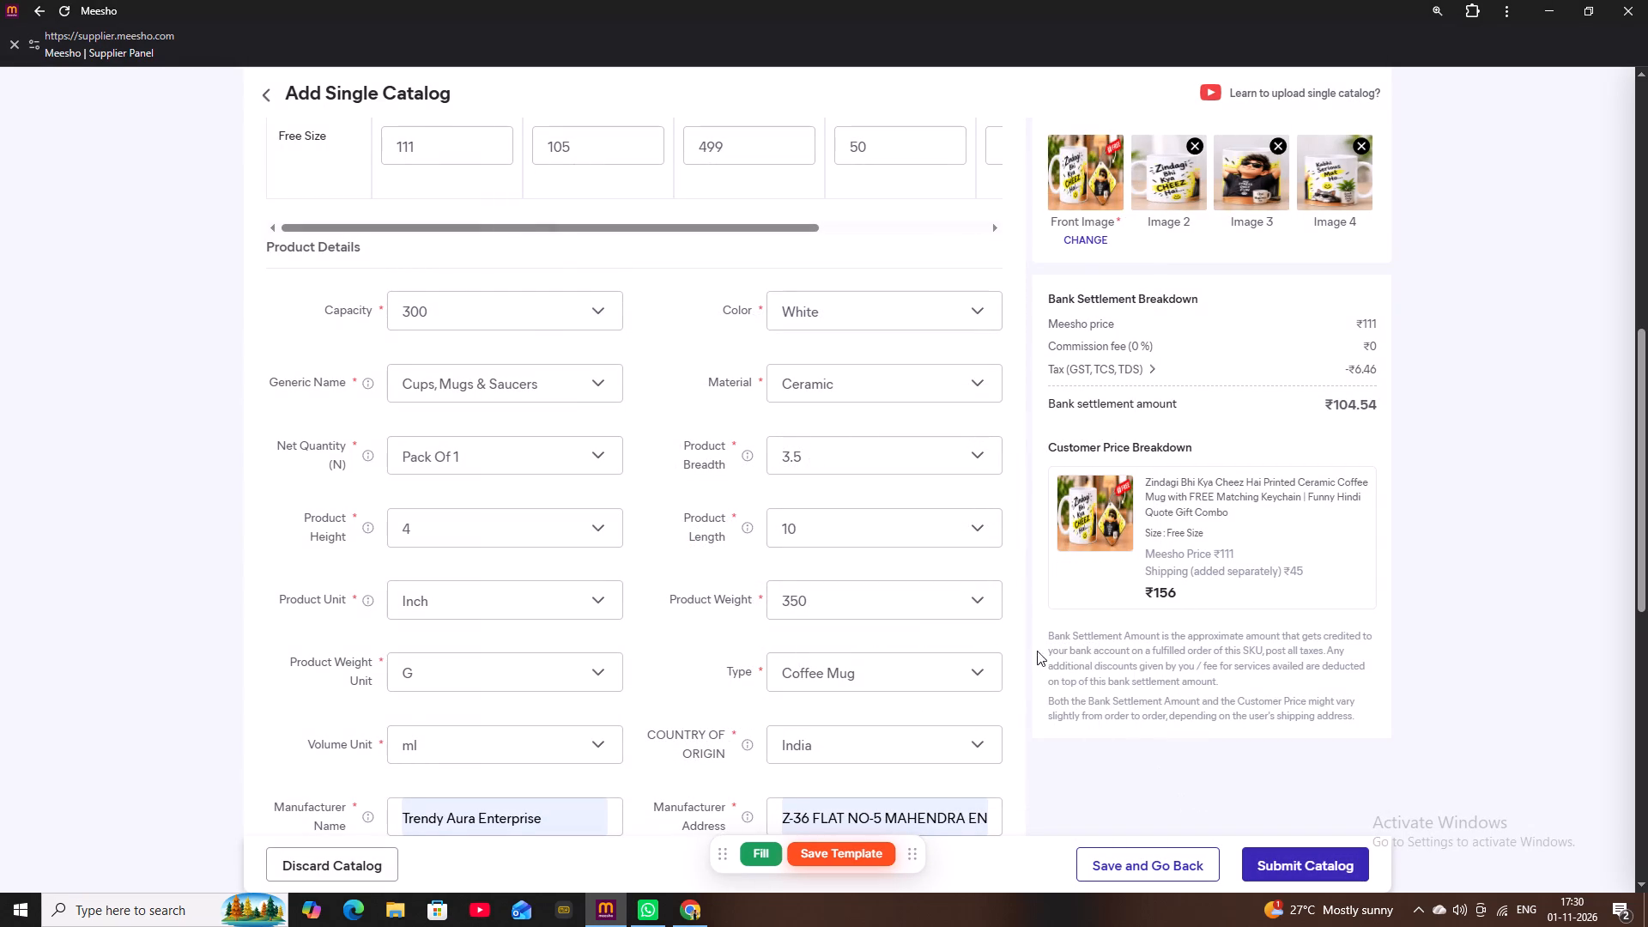
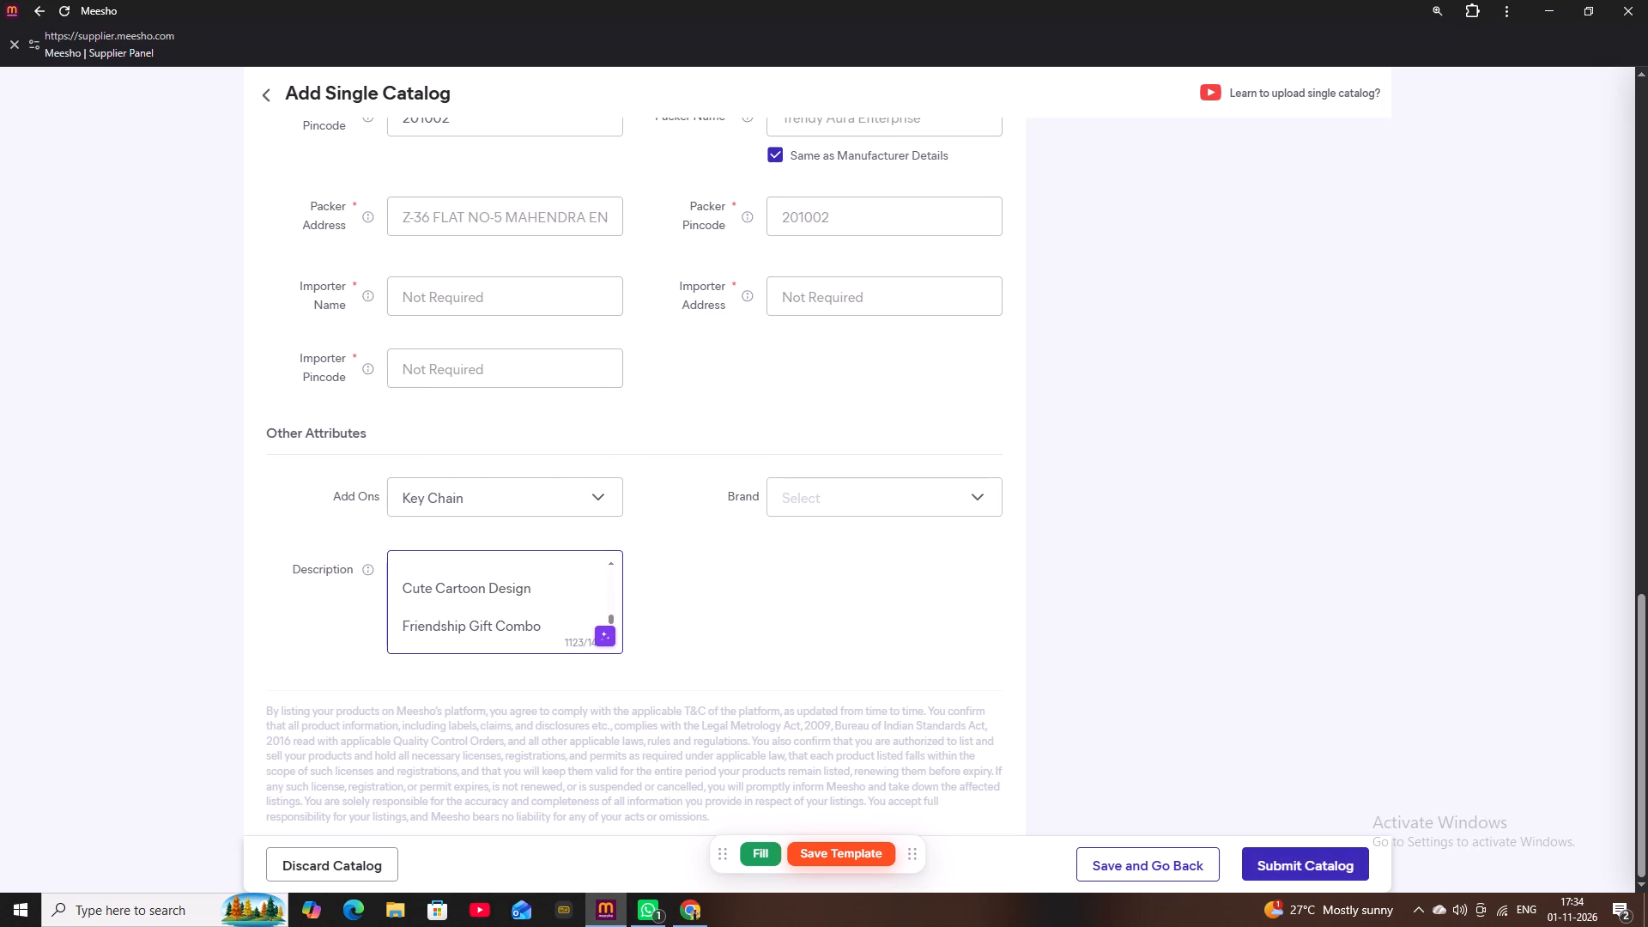
Remove the blank lines between the description's keywords from Friendship Gift Combo up to Keychain Gift Combo.
left_click(422, 609)
key("BackSpace")
left_click(450, 580)
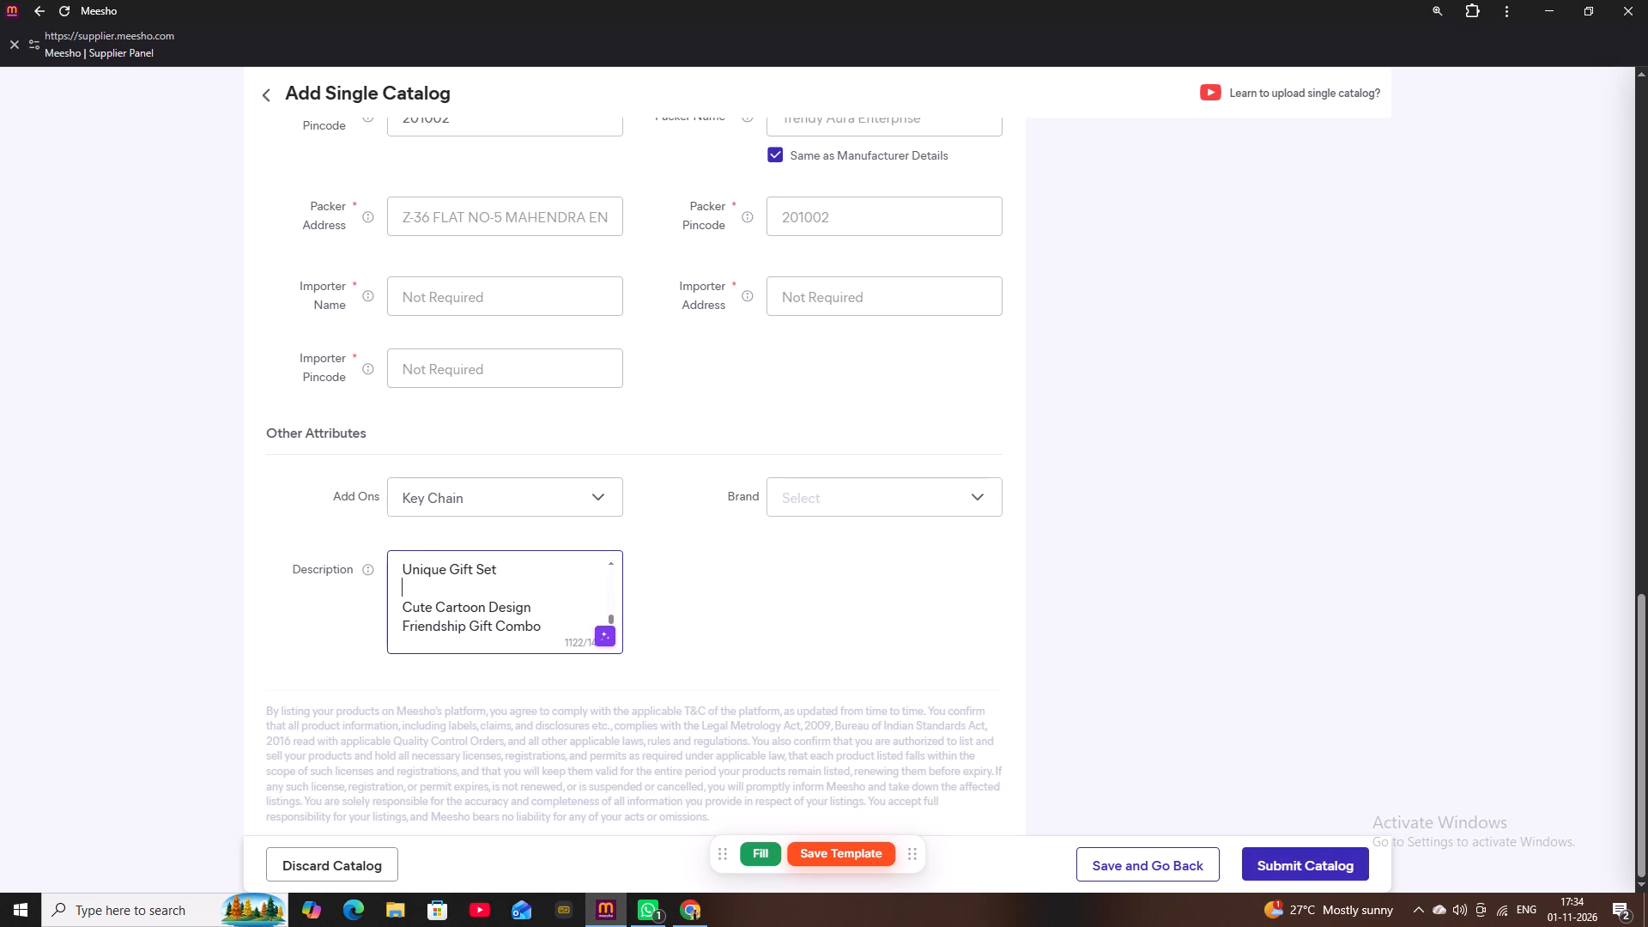
key("BackSpace")
left_click(420, 570)
key("BackSpace")
scroll(463, 601, "up", 1)
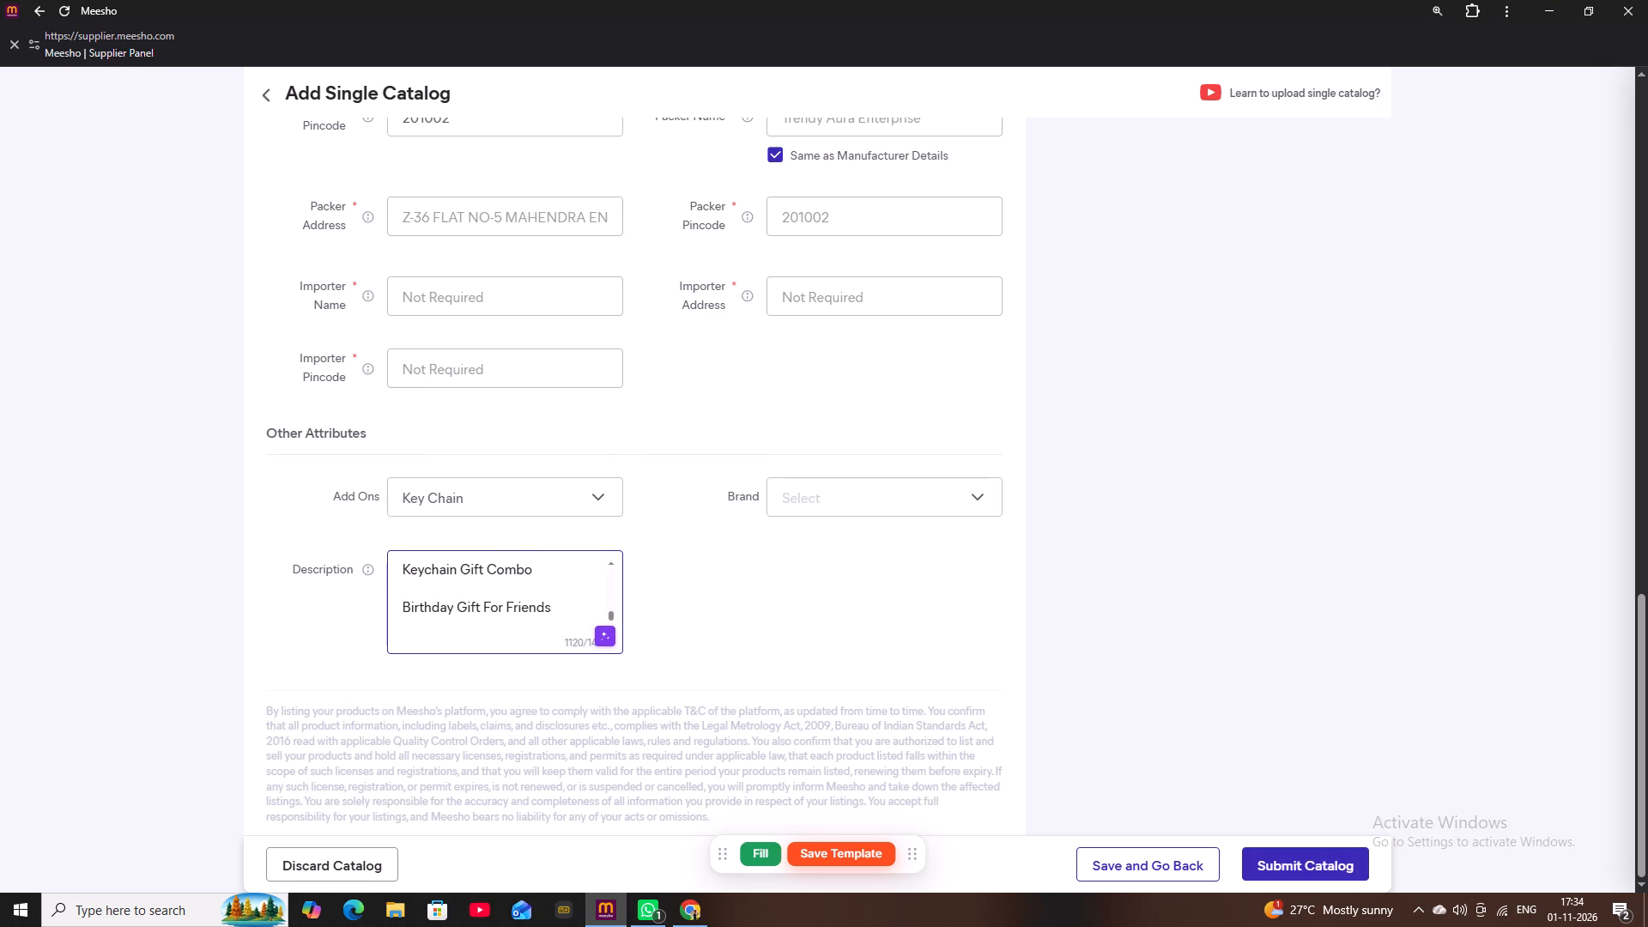
left_click(445, 633)
key("BackSpace")
left_click(435, 586)
key("BackSpace")
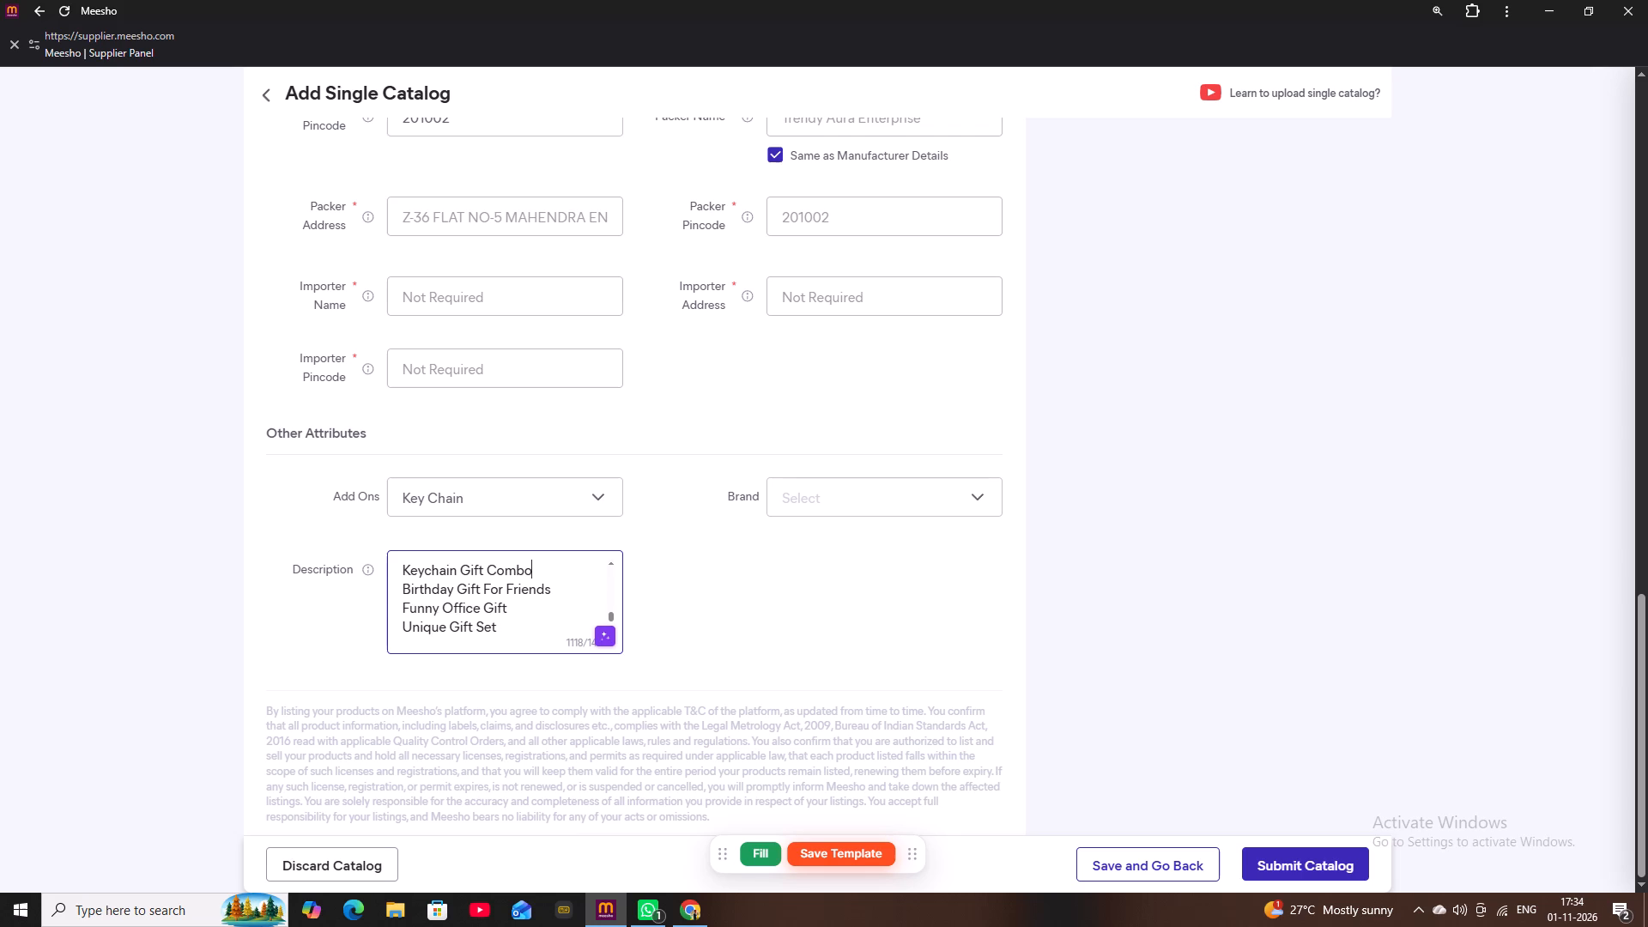
Remove the remaining blank lines from Keychain Gift Combo up through Funny Gift Set and the sentence ending in "accessories.".
scroll(431, 583, "up", 1)
left_click(426, 632)
key("BackSpace")
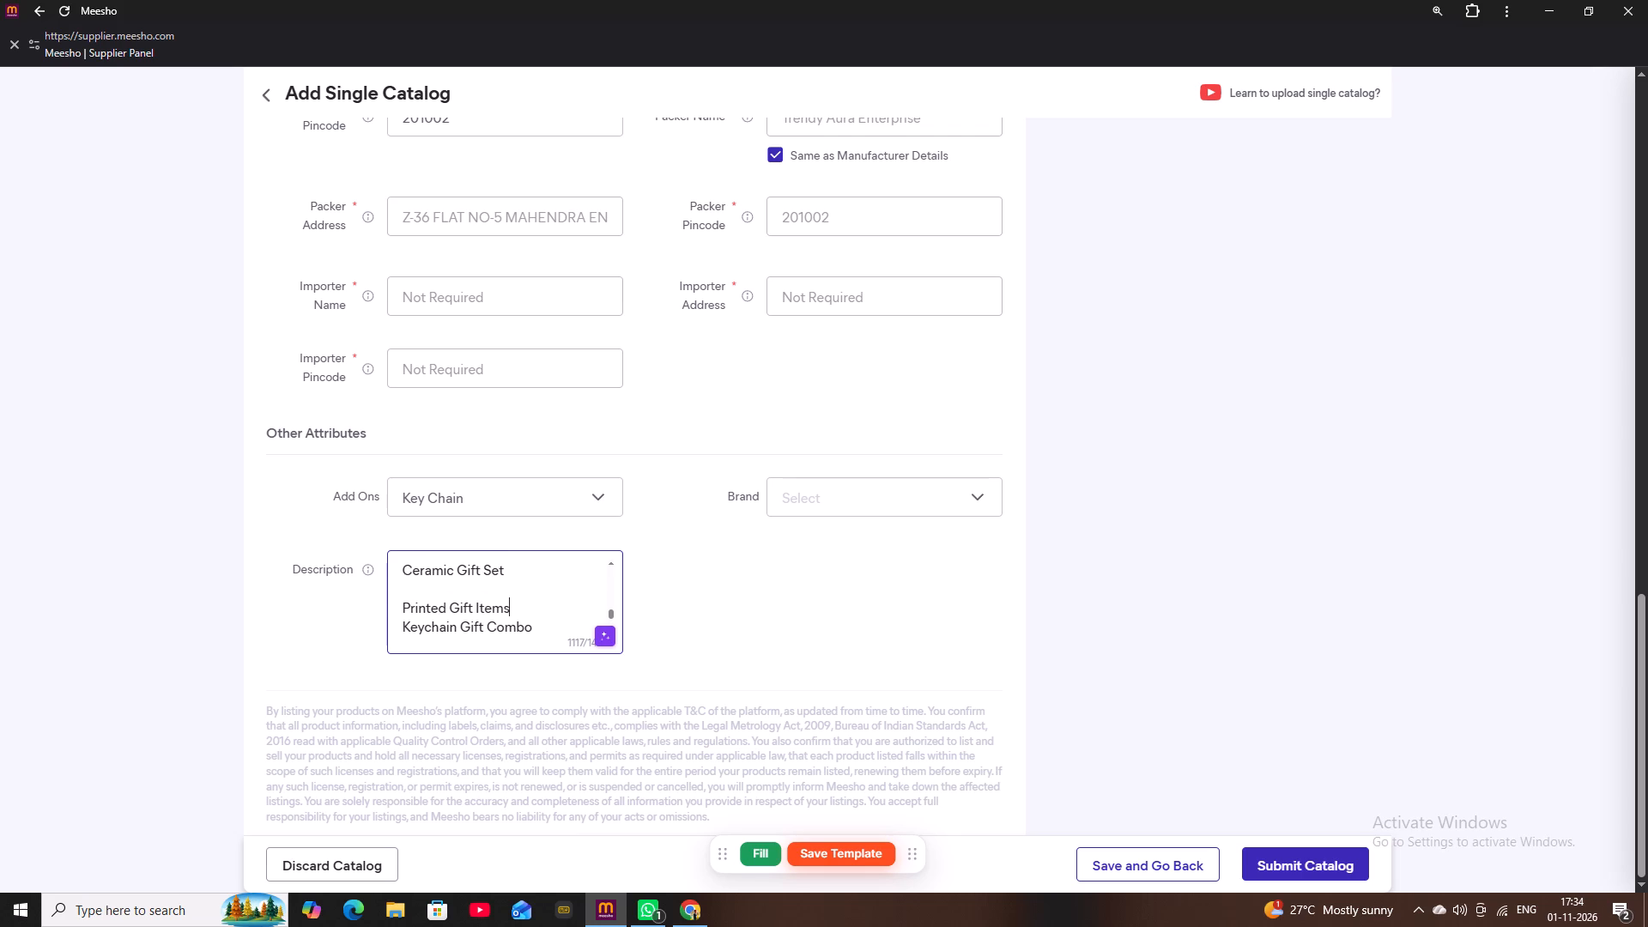
left_click(422, 582)
key("BackSpace")
scroll(442, 609, "up", 1)
left_click(441, 628)
key("BackSpace")
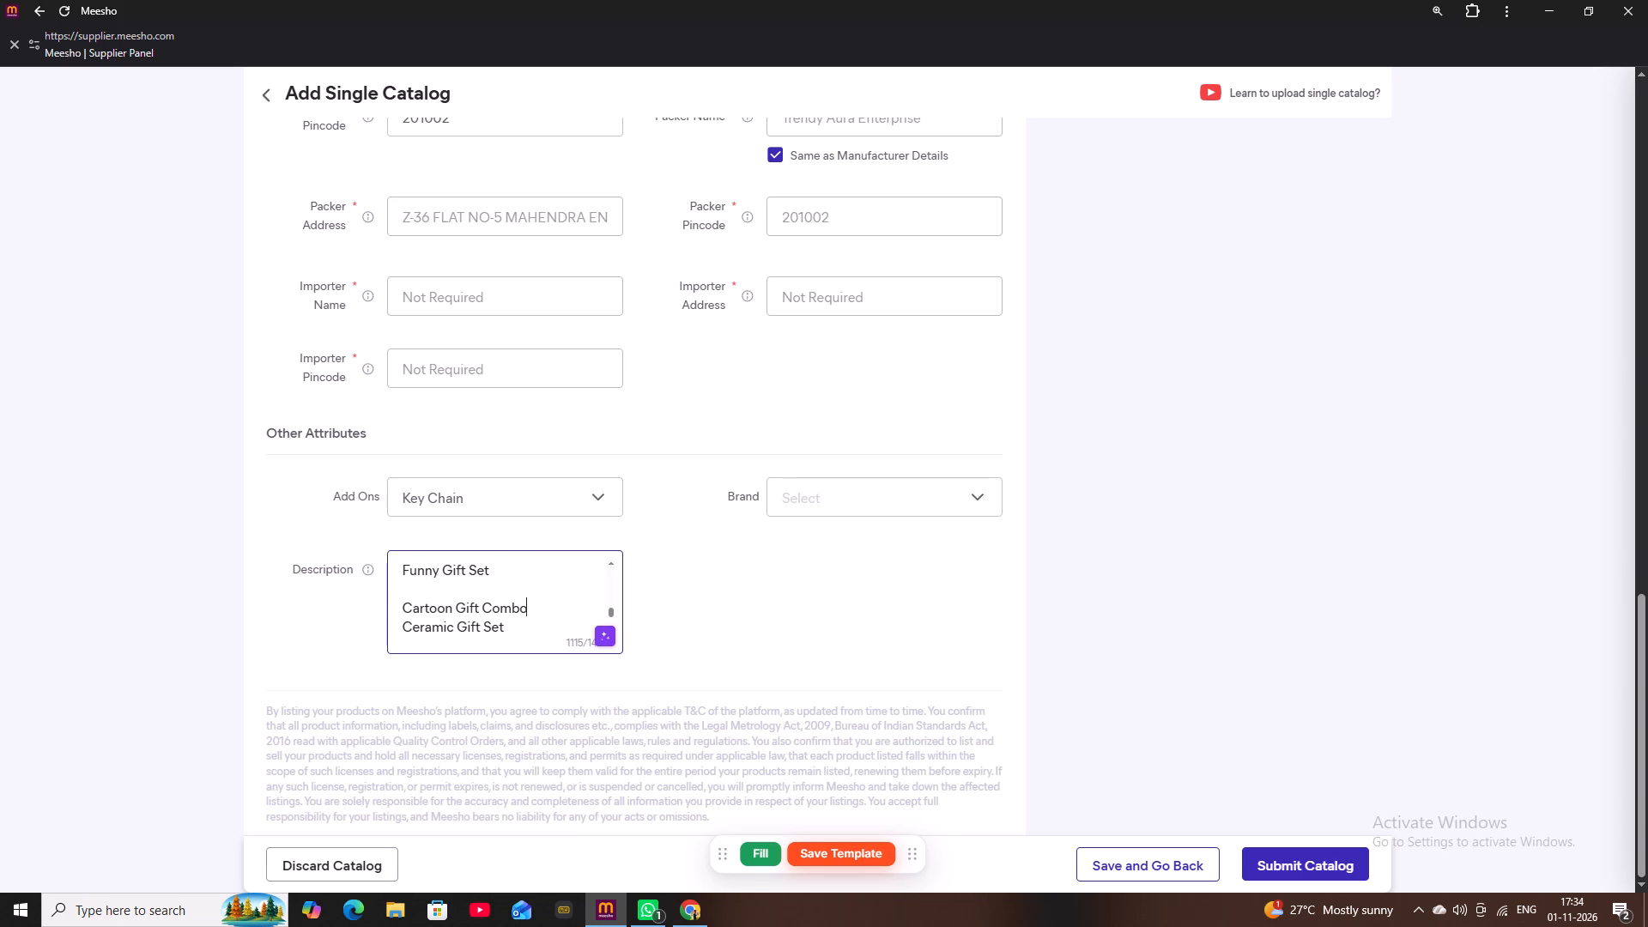
left_click(415, 590)
key("BackSpace")
scroll(419, 589, "up", 1)
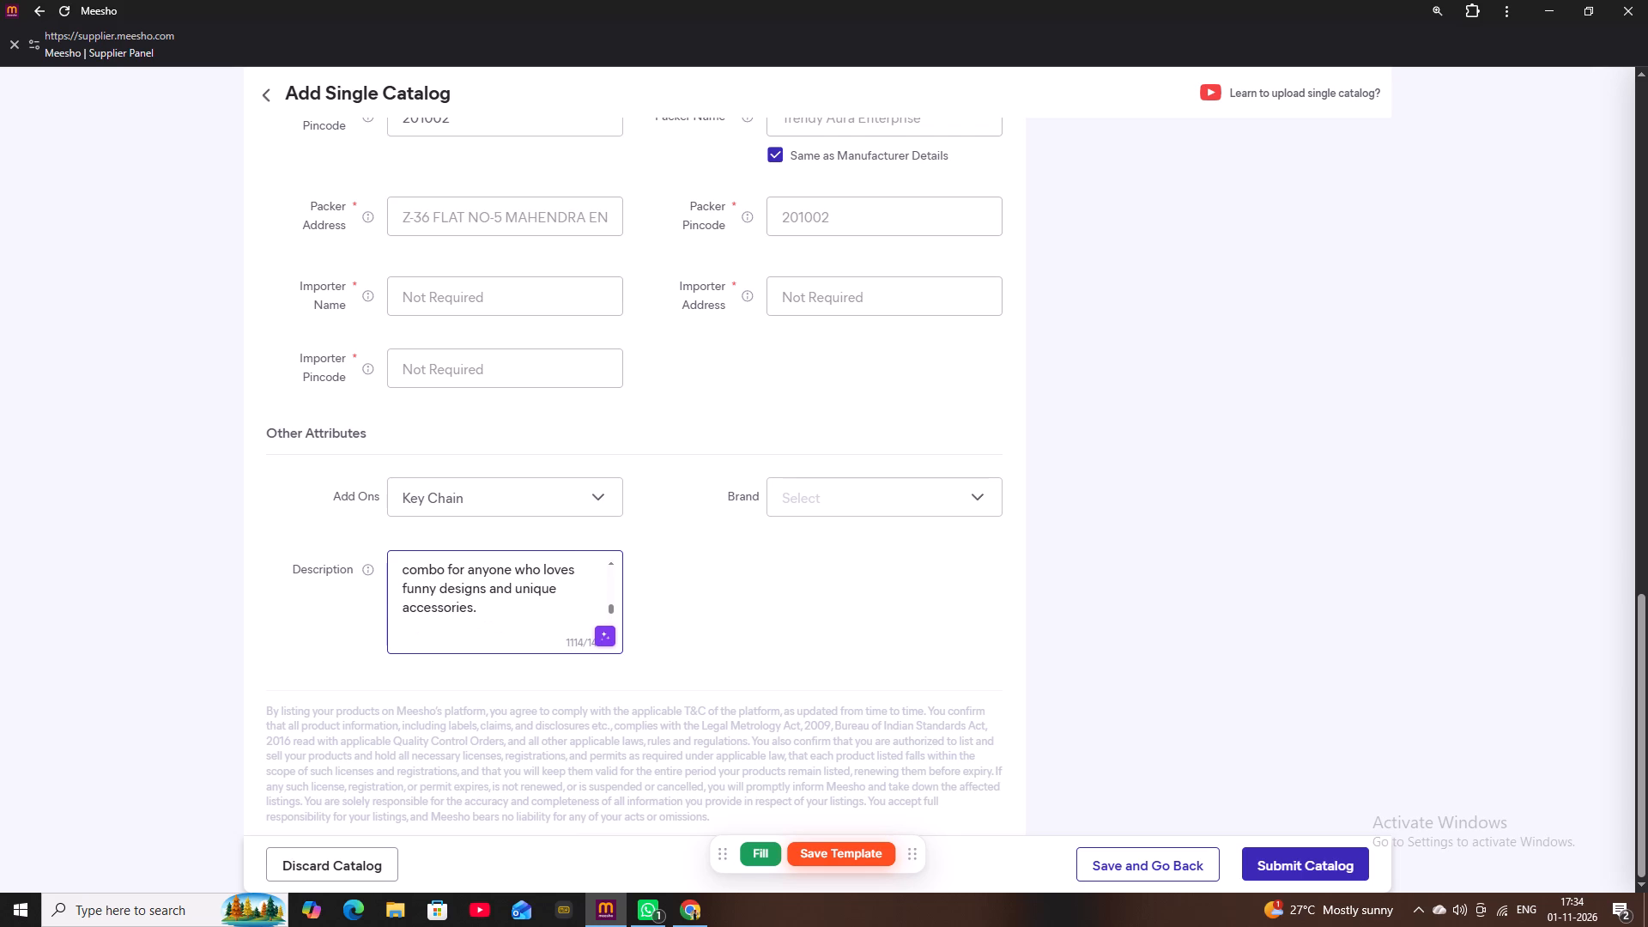
left_click(420, 621)
key("BackSpace")
Review the full description text and the catalog form's fields from bottom to top.
scroll(452, 635, "up", 1)
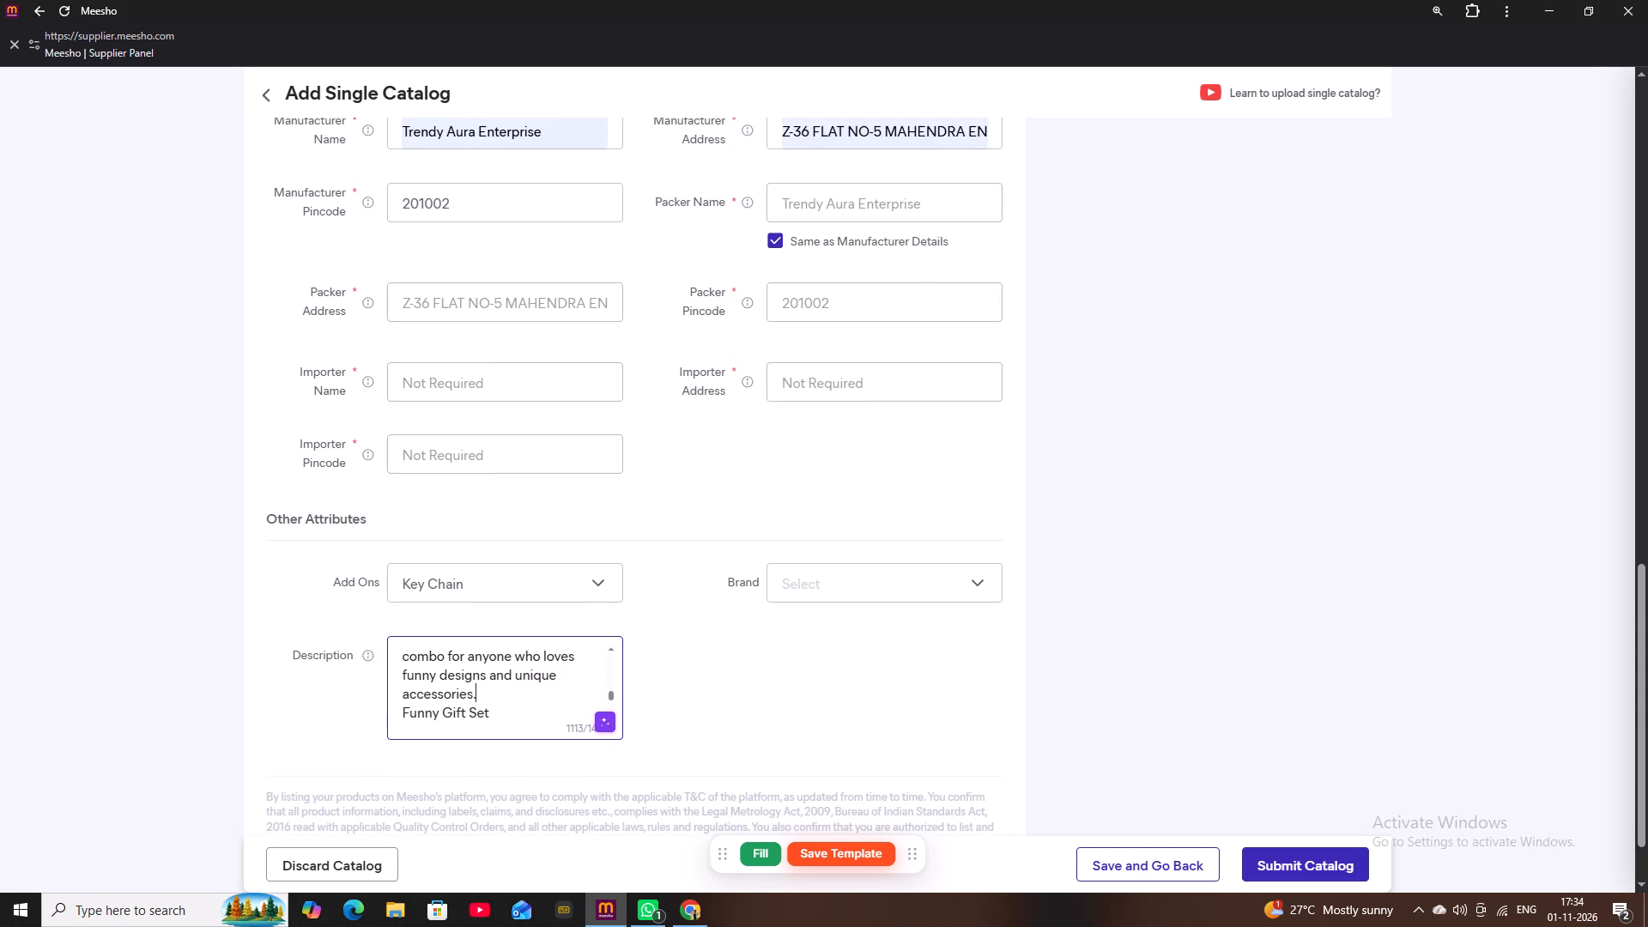
scroll(509, 676, "up", 3)
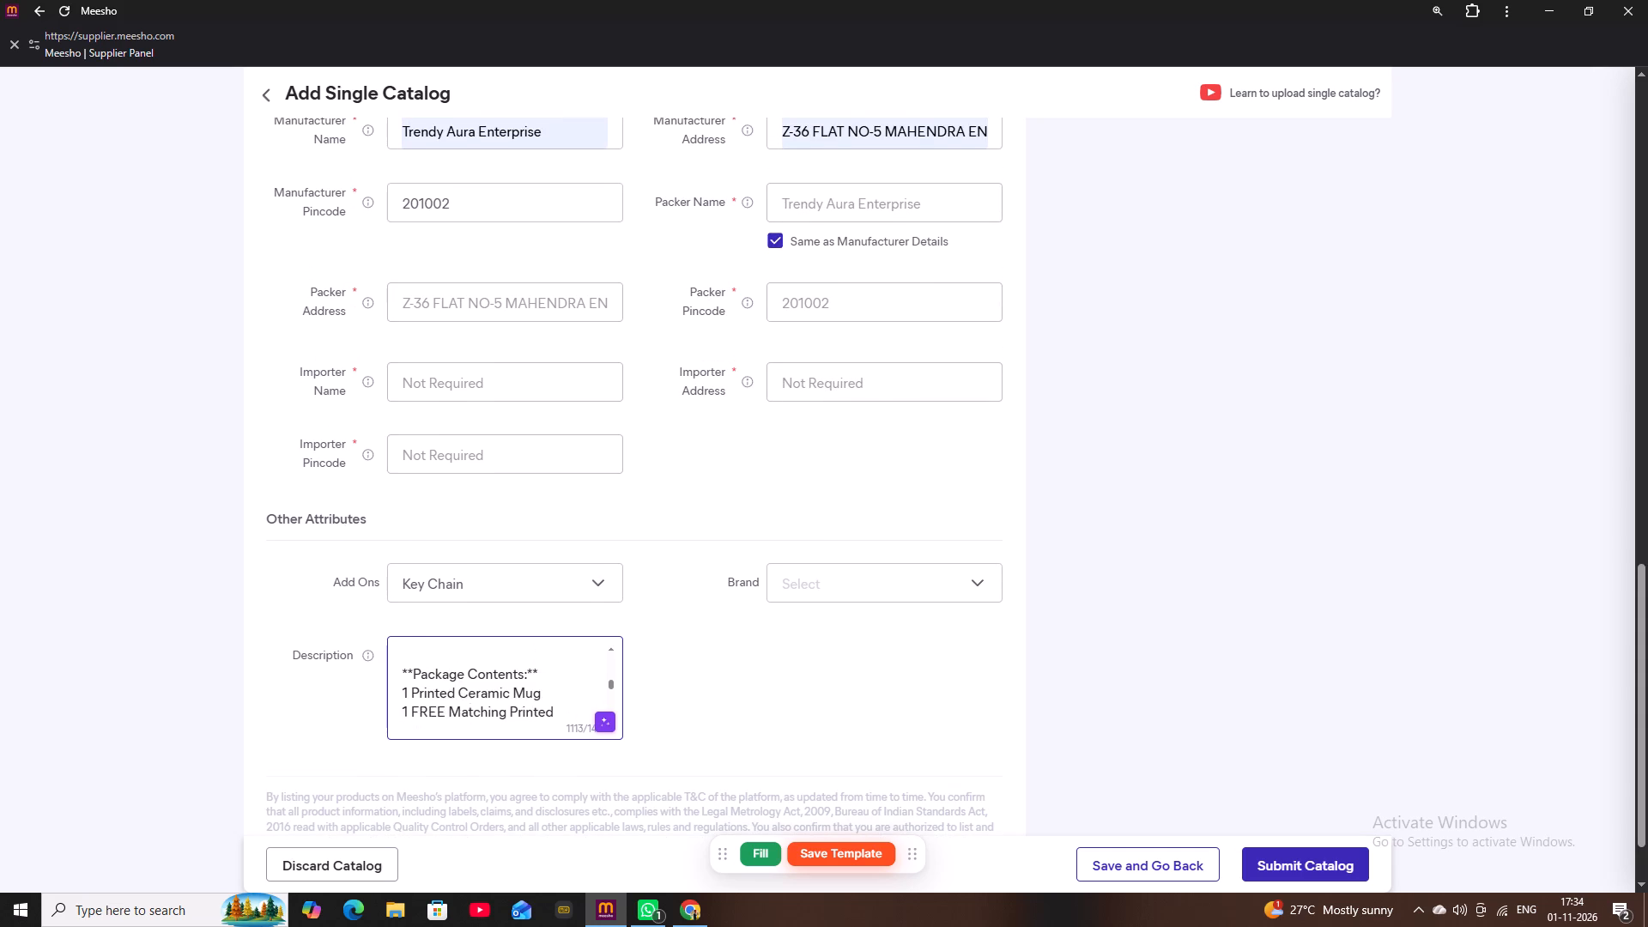
scroll(509, 676, "up", 10)
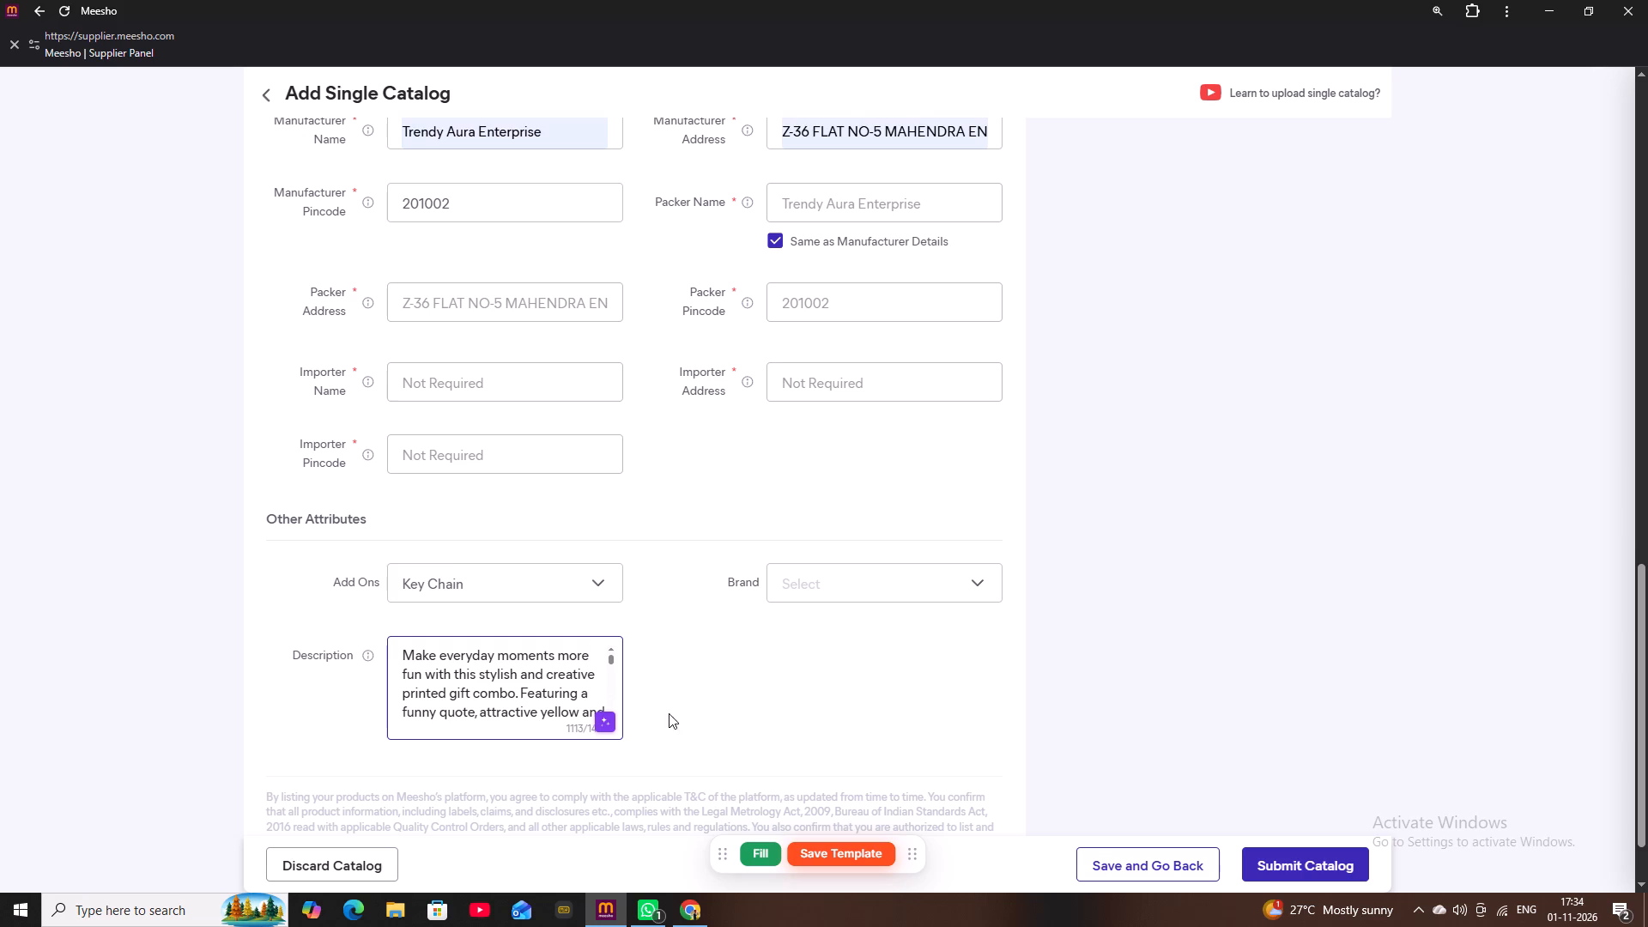
scroll(660, 706, "up", 3)
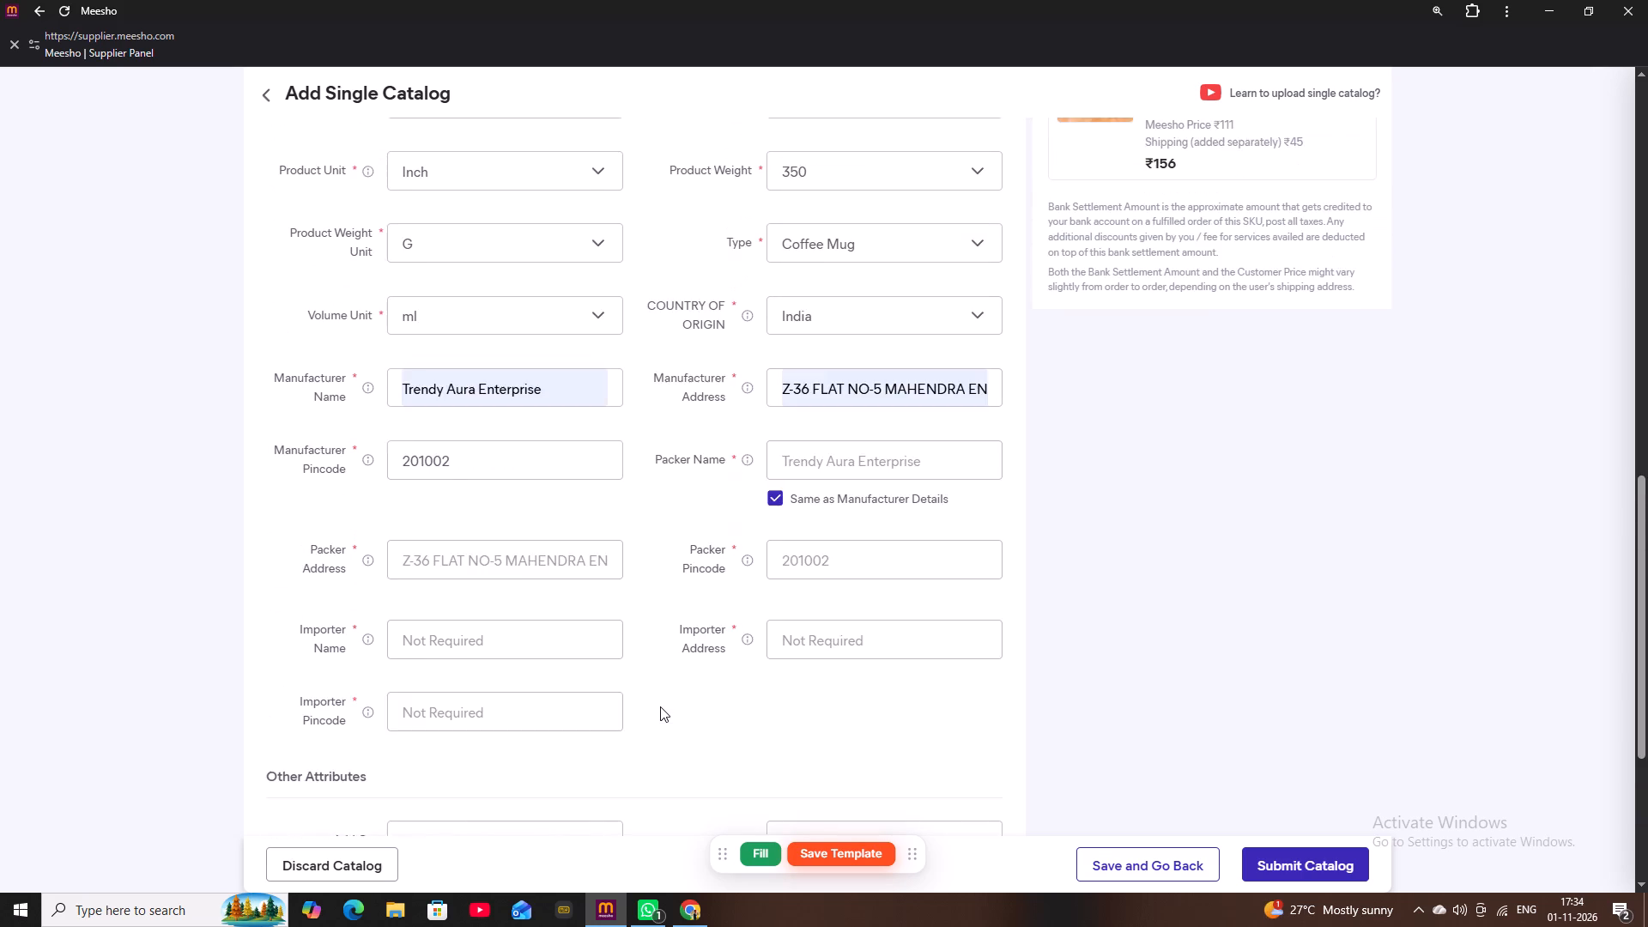
scroll(660, 706, "up", 5)
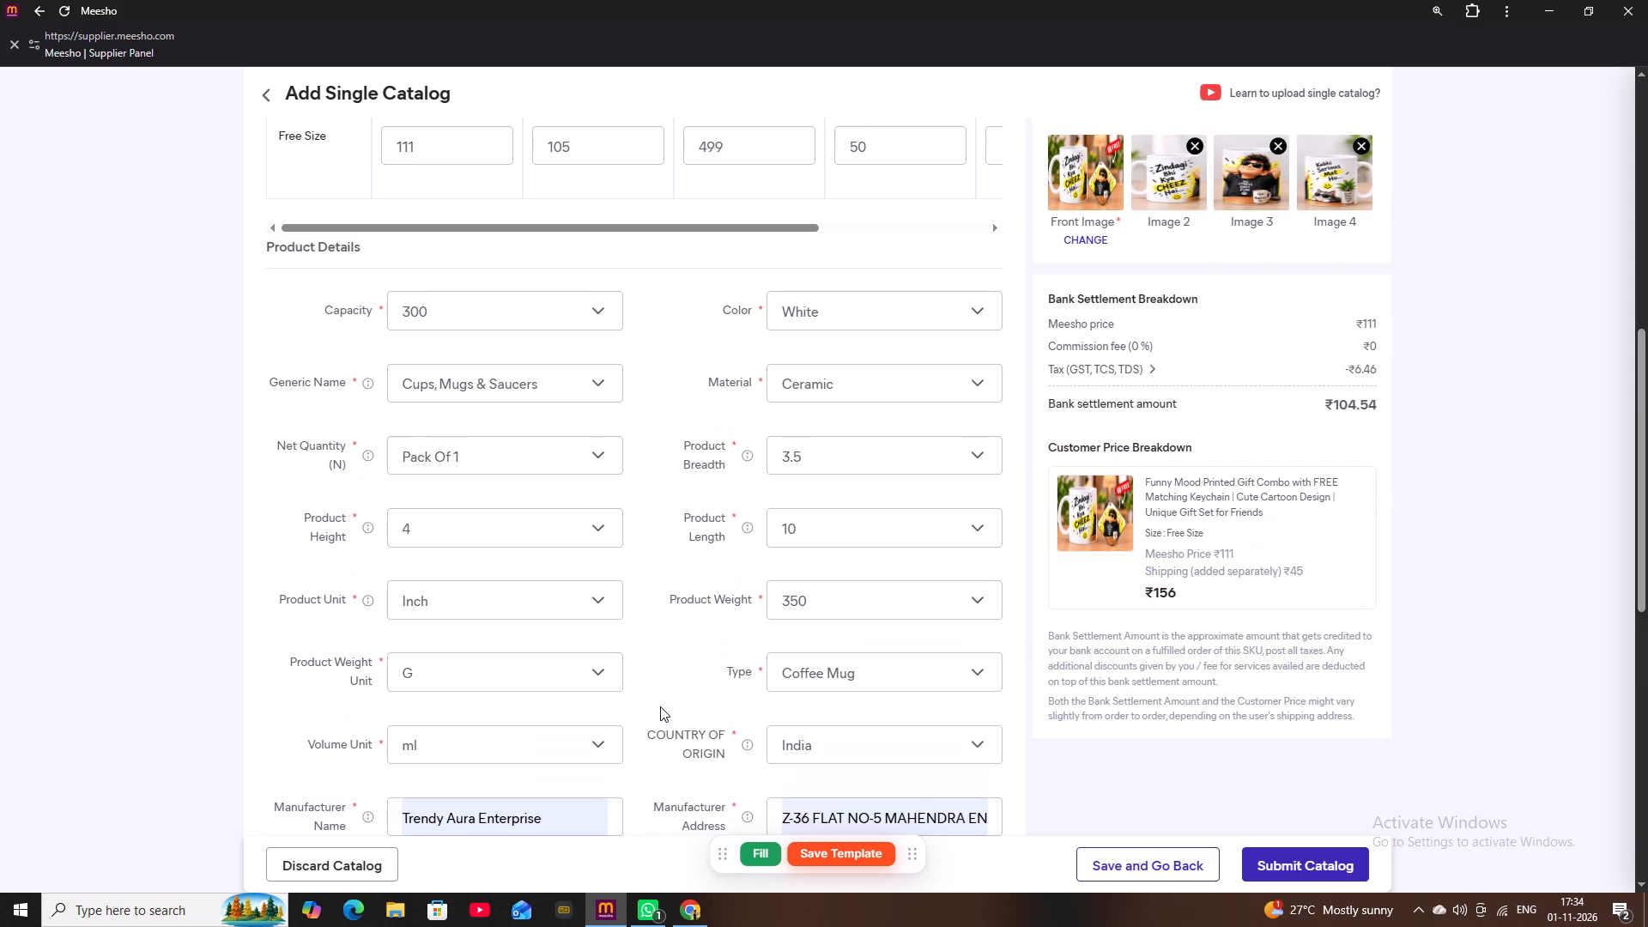
scroll(660, 706, "up", 5)
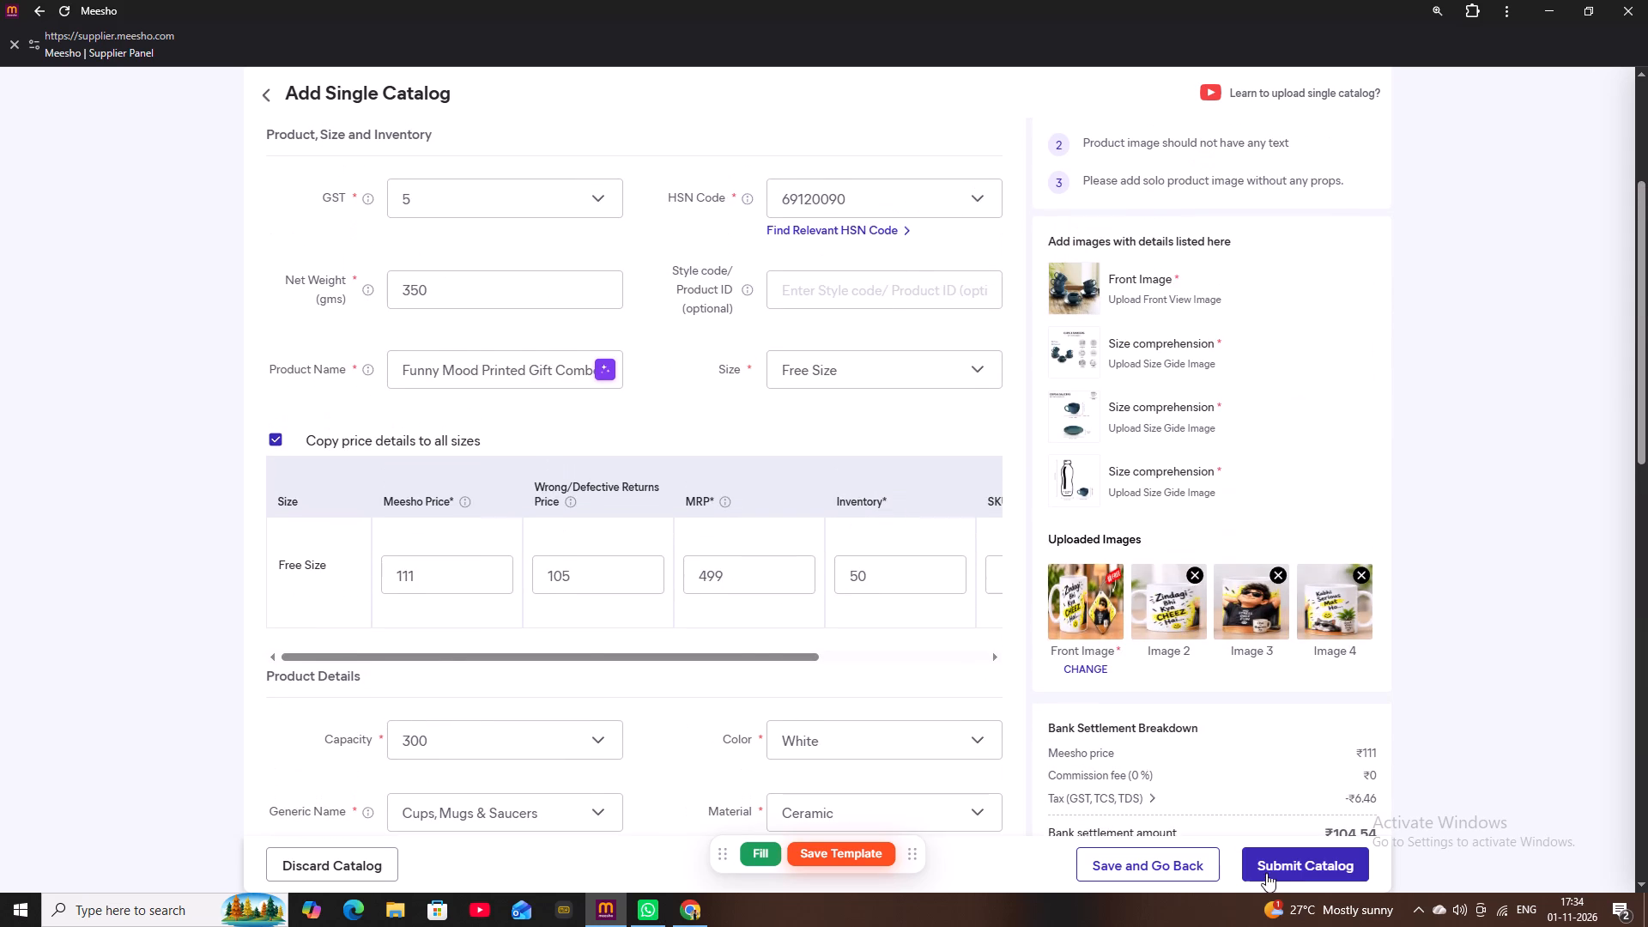
Try to submit the catalog.
left_click(1286, 871)
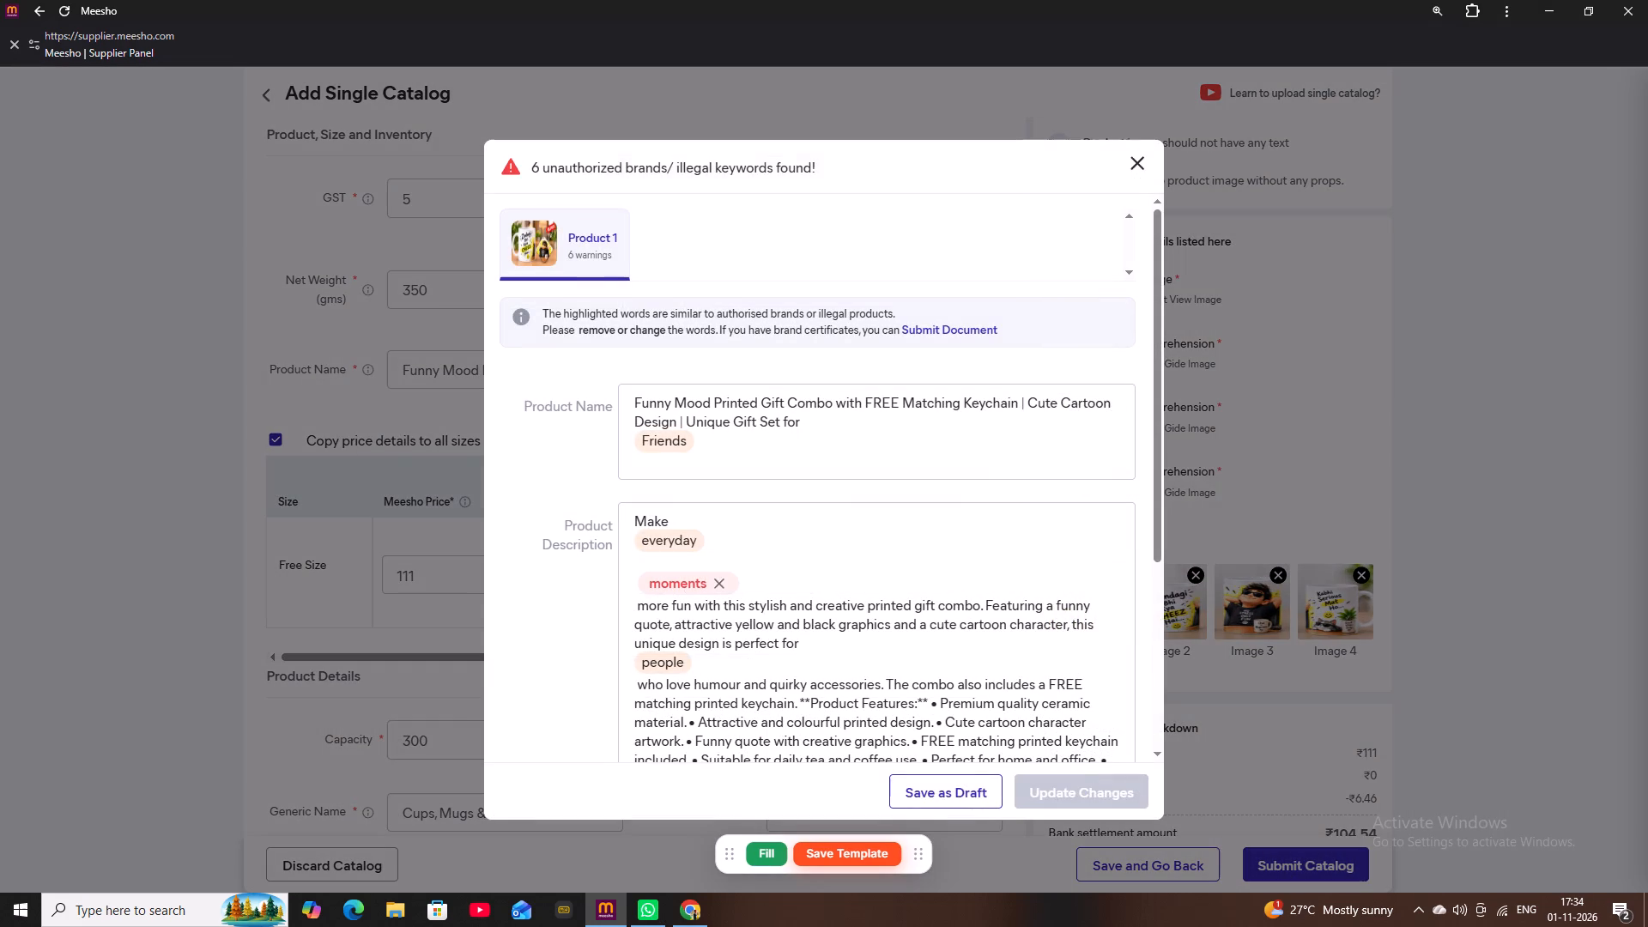
Remove the flagged word "moments" from the product description, submit the catalog with the update, and dismiss the ad campaign offer.
left_click(716, 591)
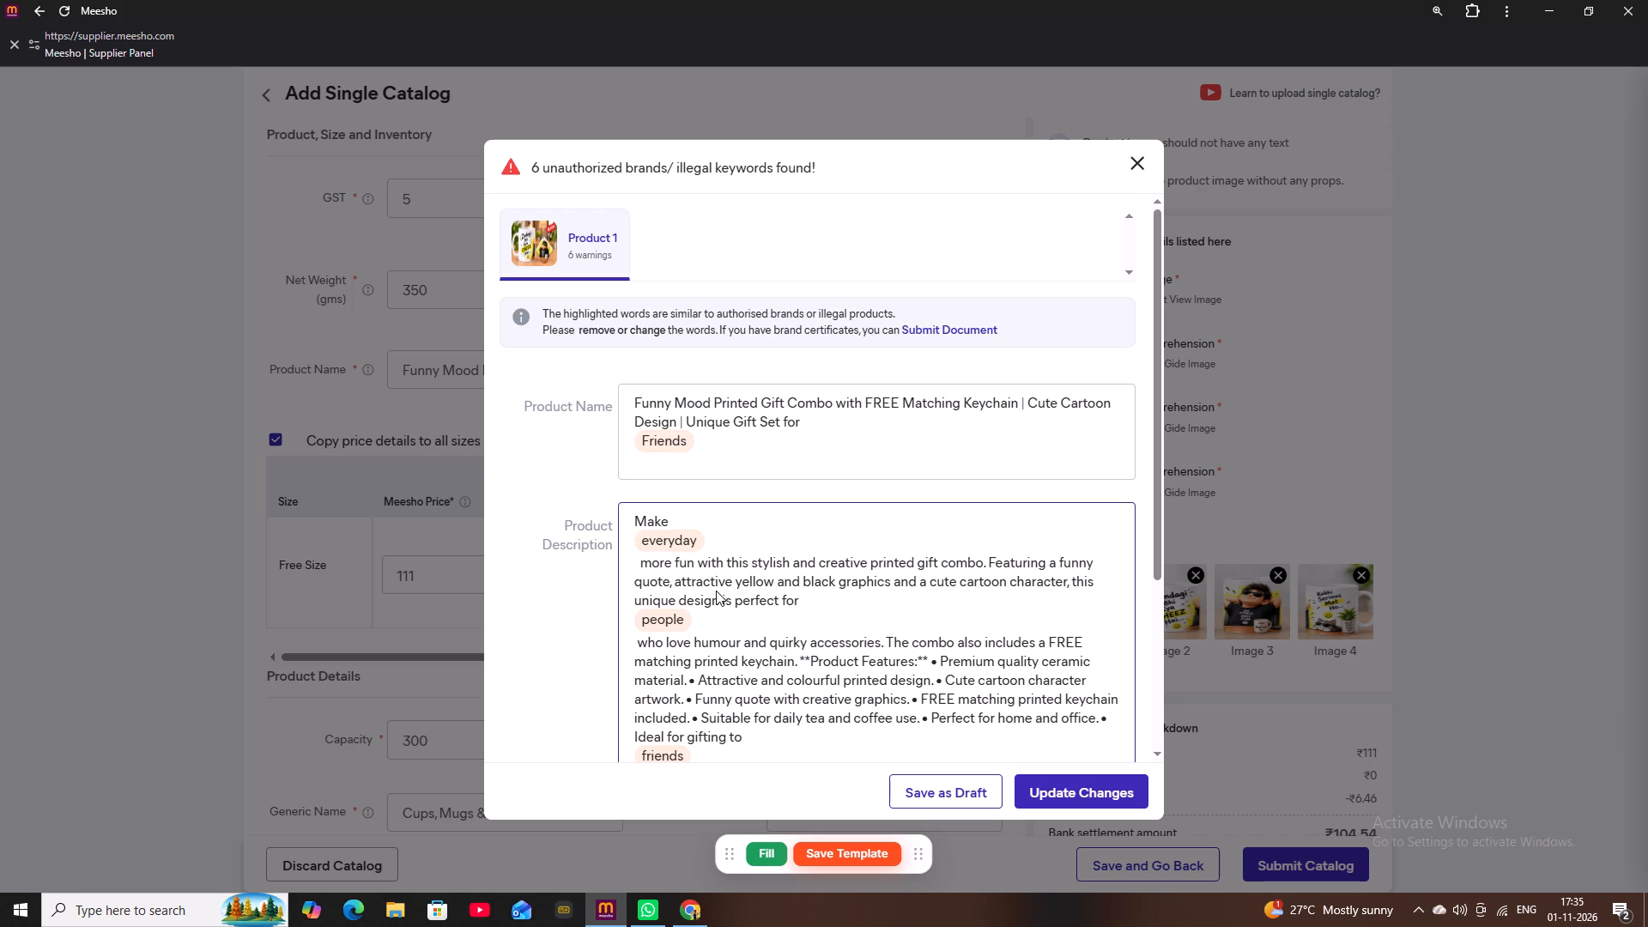
scroll(791, 628, "down", 6)
left_click(1100, 791)
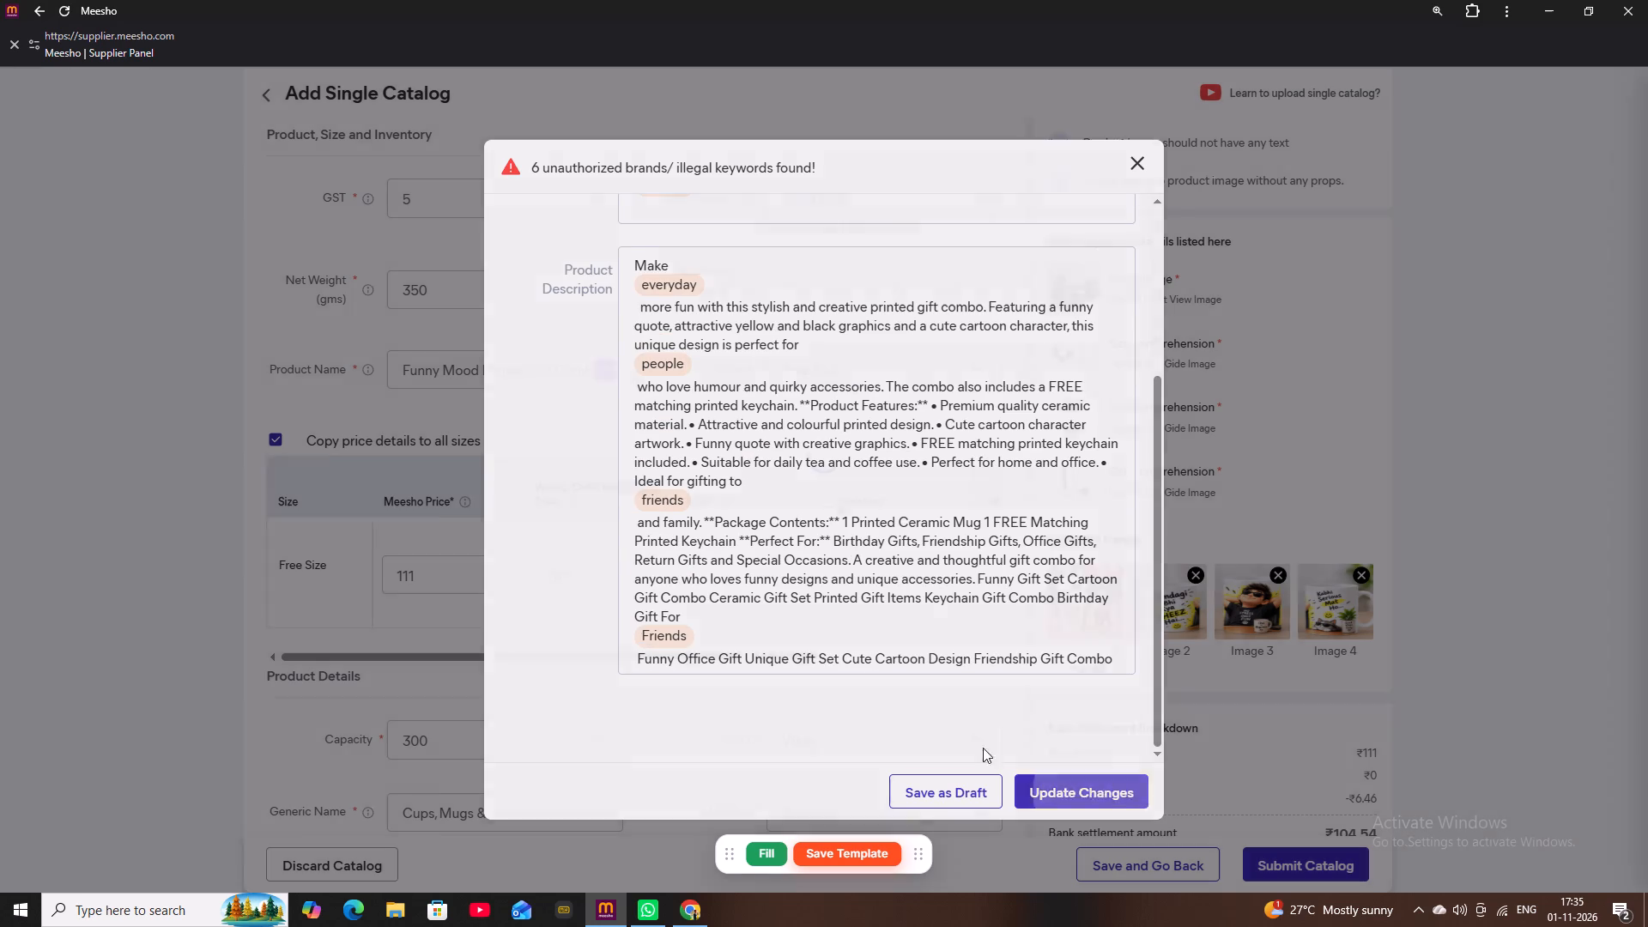
left_click(971, 522)
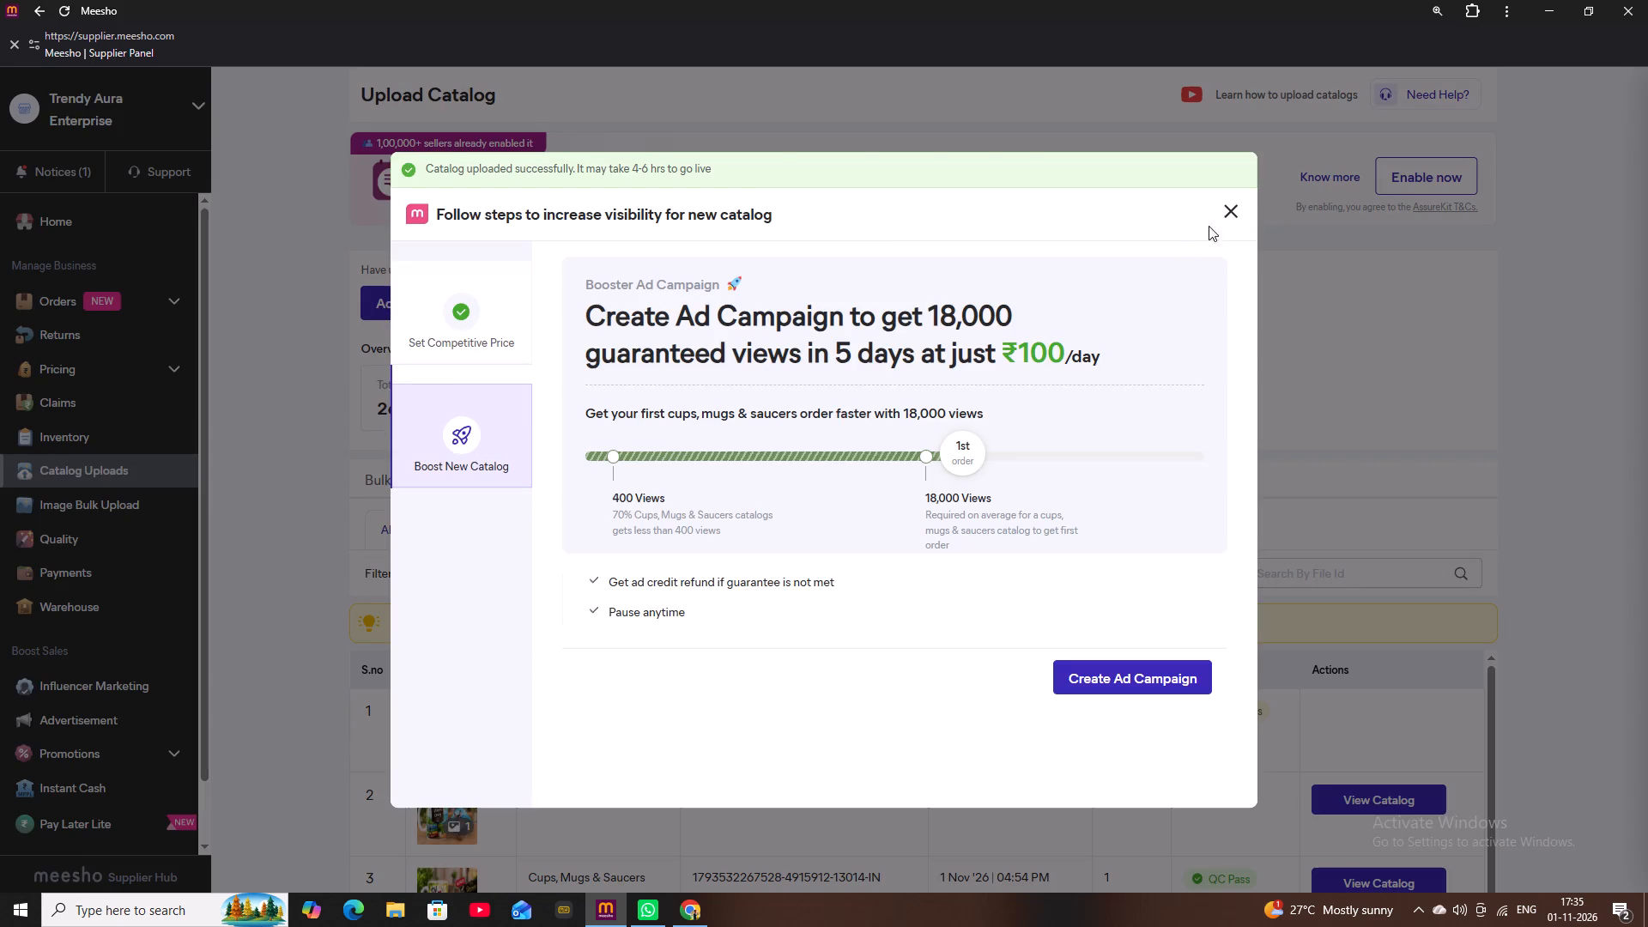
left_click(1221, 217)
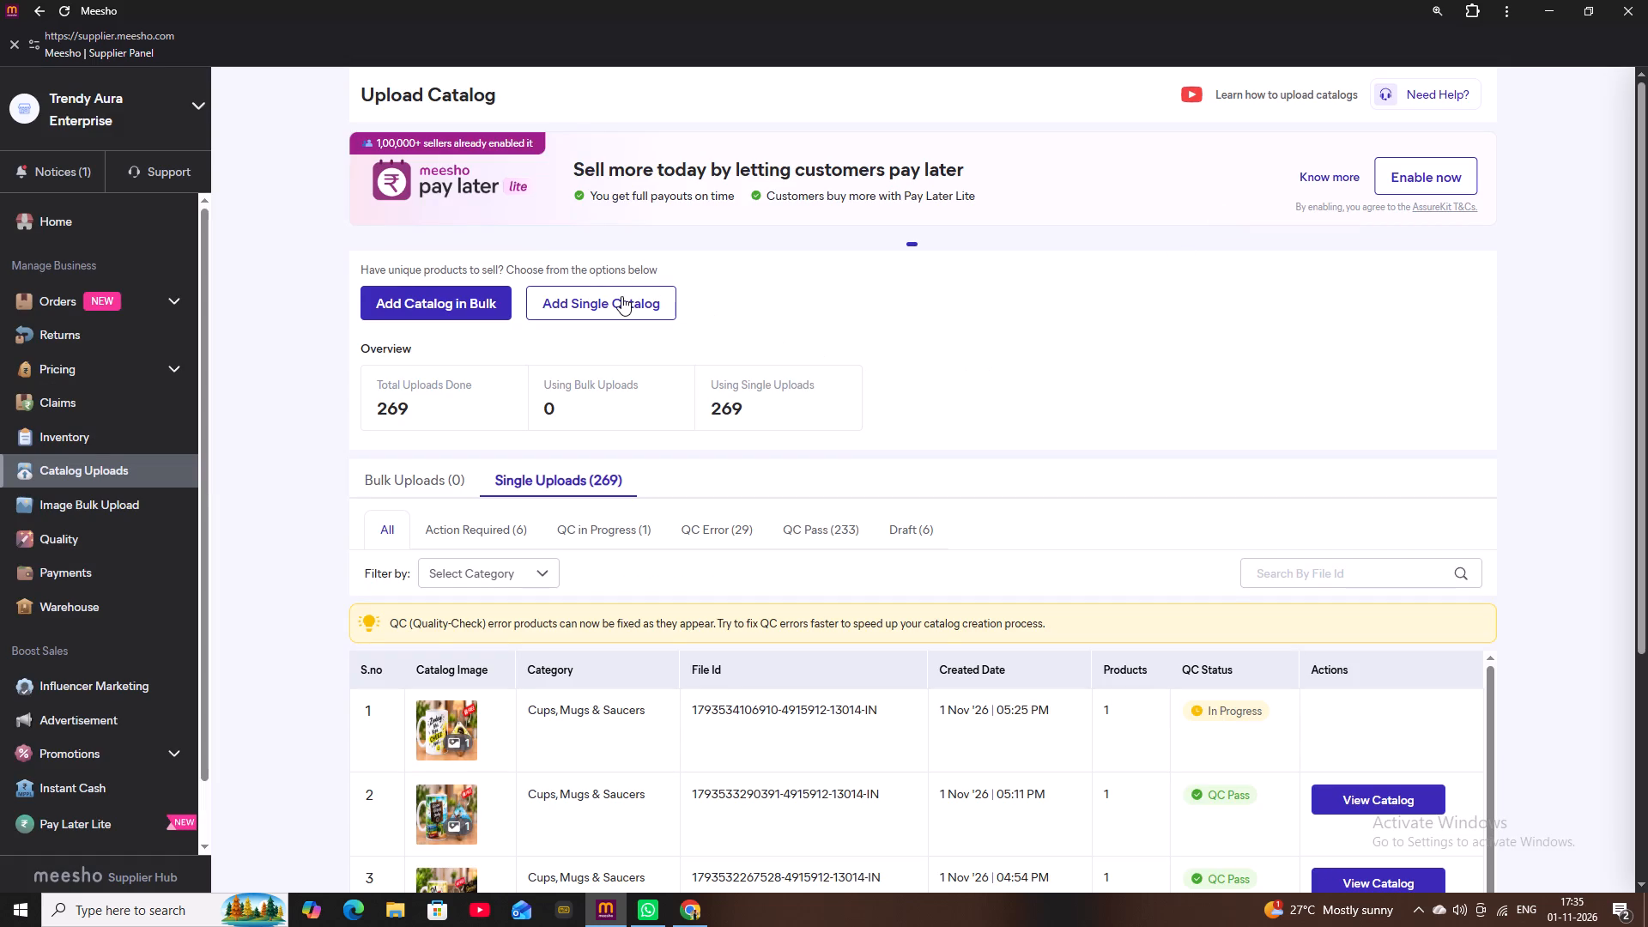
Start a new single catalog in the Cups, Mugs & Saucers category, reloading the uploads page and proceeding with the upload.
left_click(621, 296)
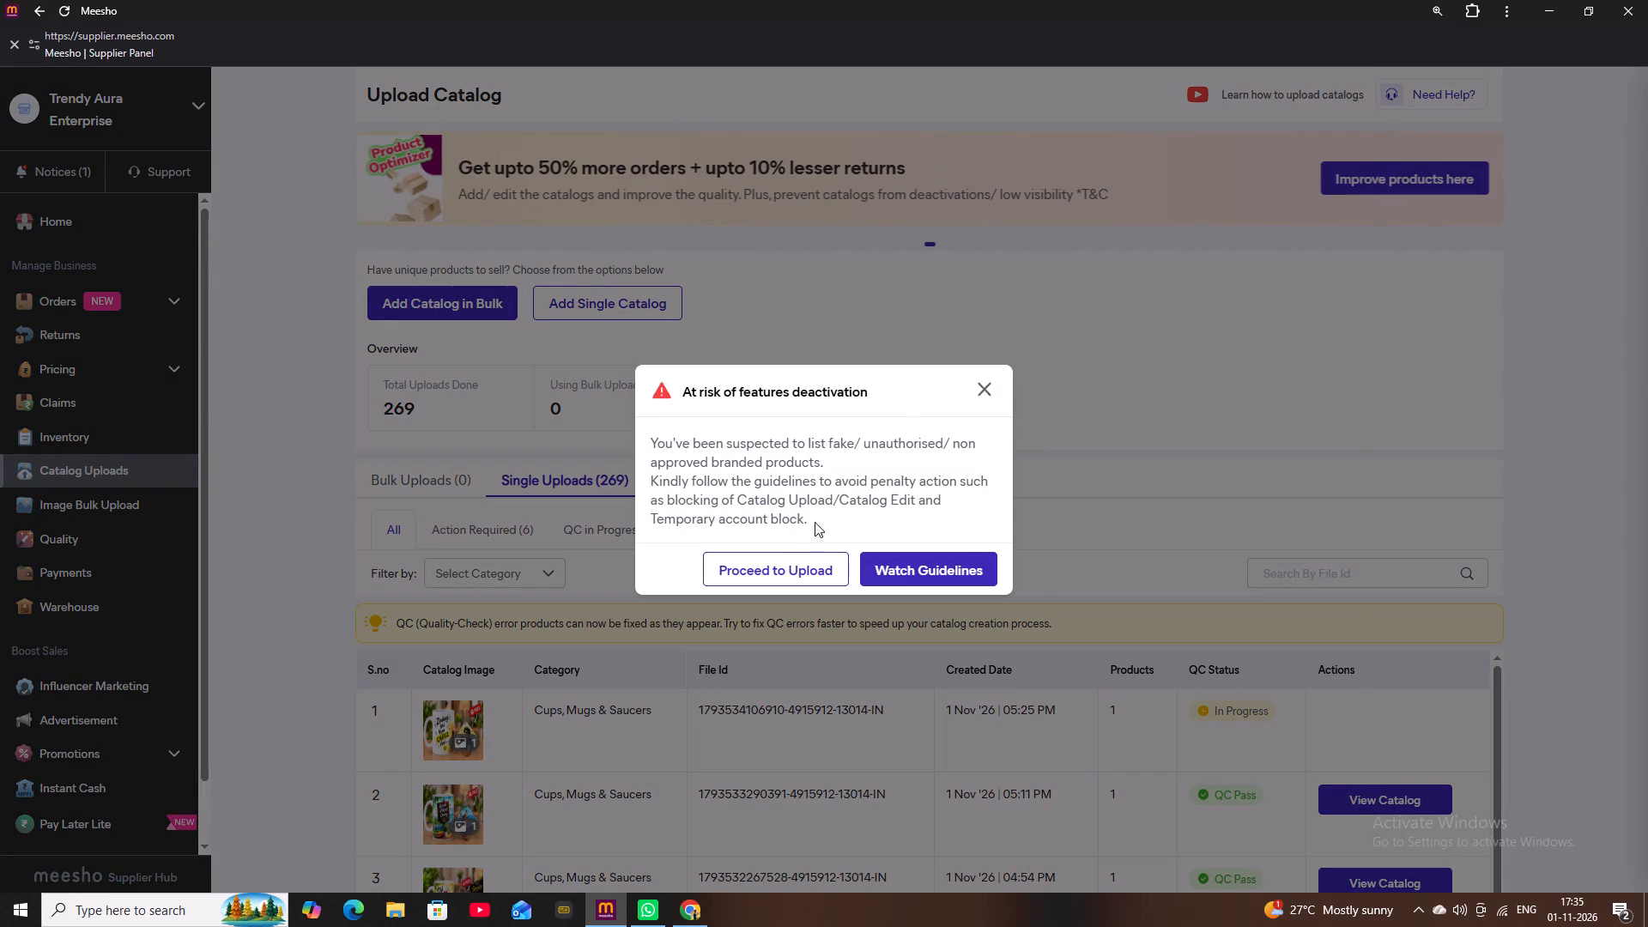
right_click(1117, 342)
left_click(1136, 421)
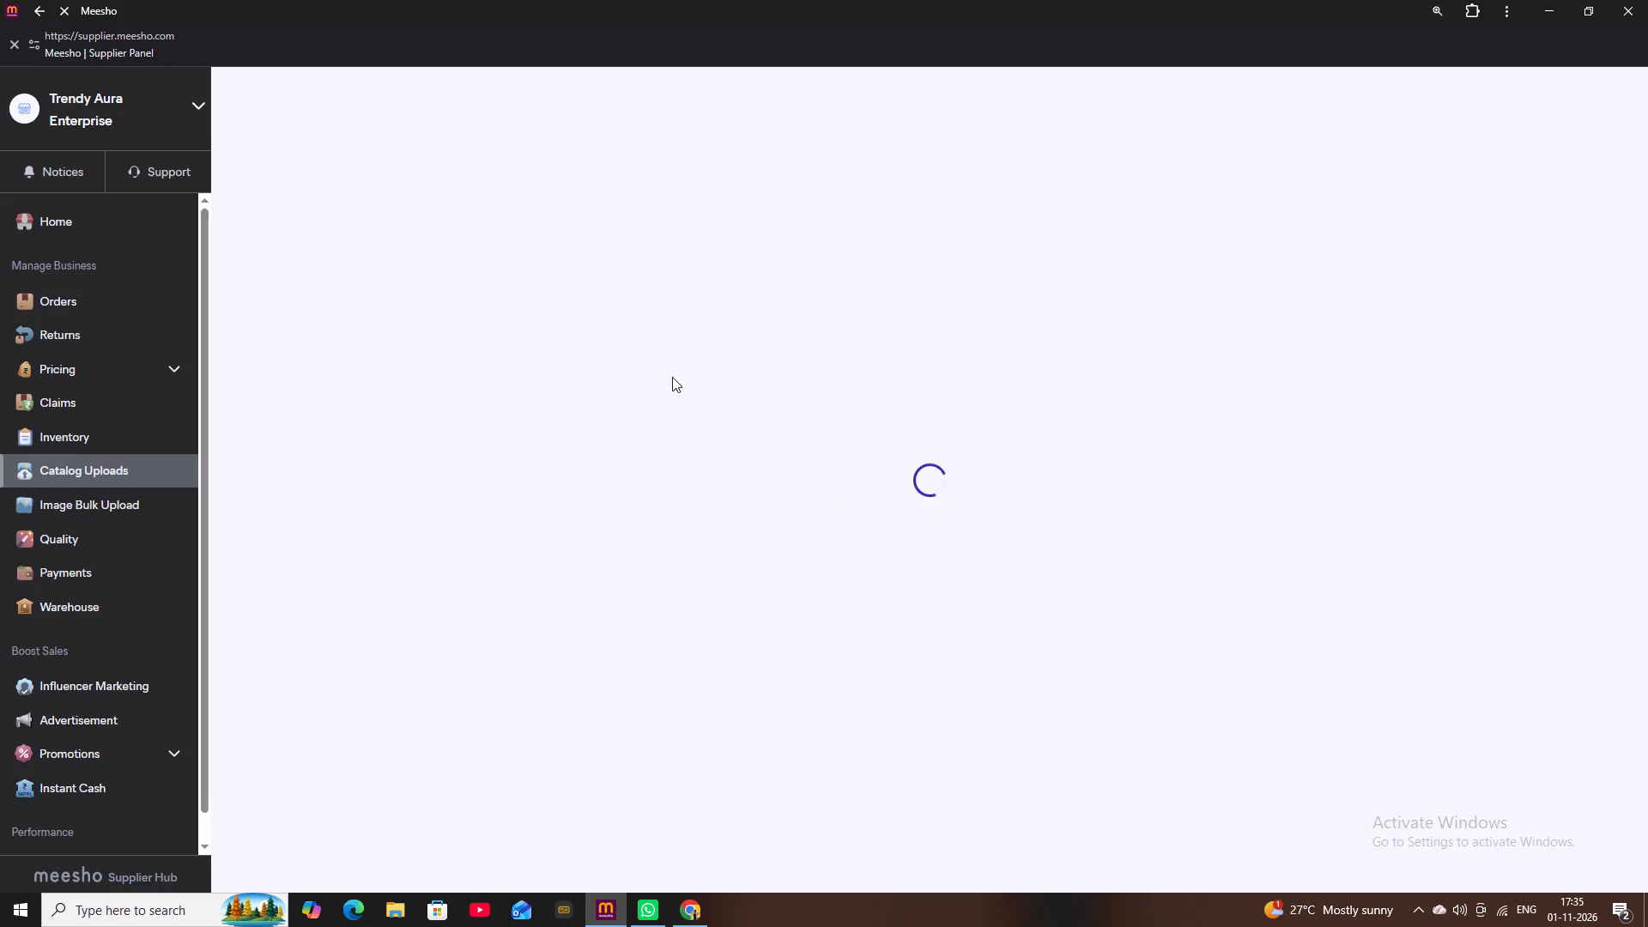
left_click(593, 303)
left_click(785, 574)
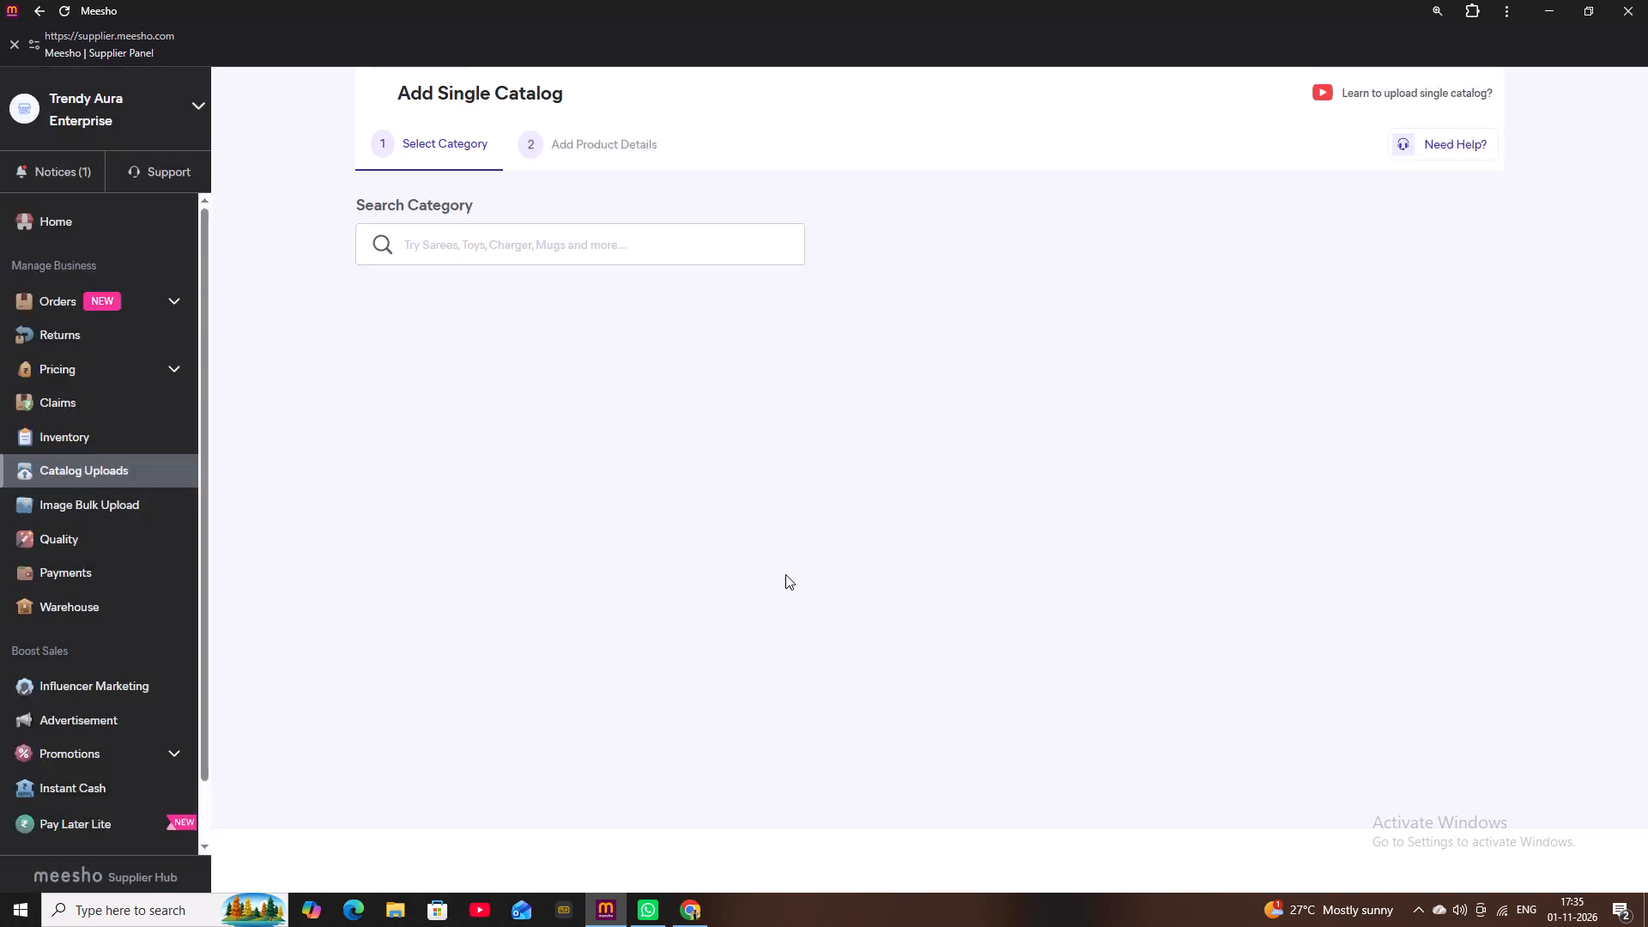
left_click(633, 342)
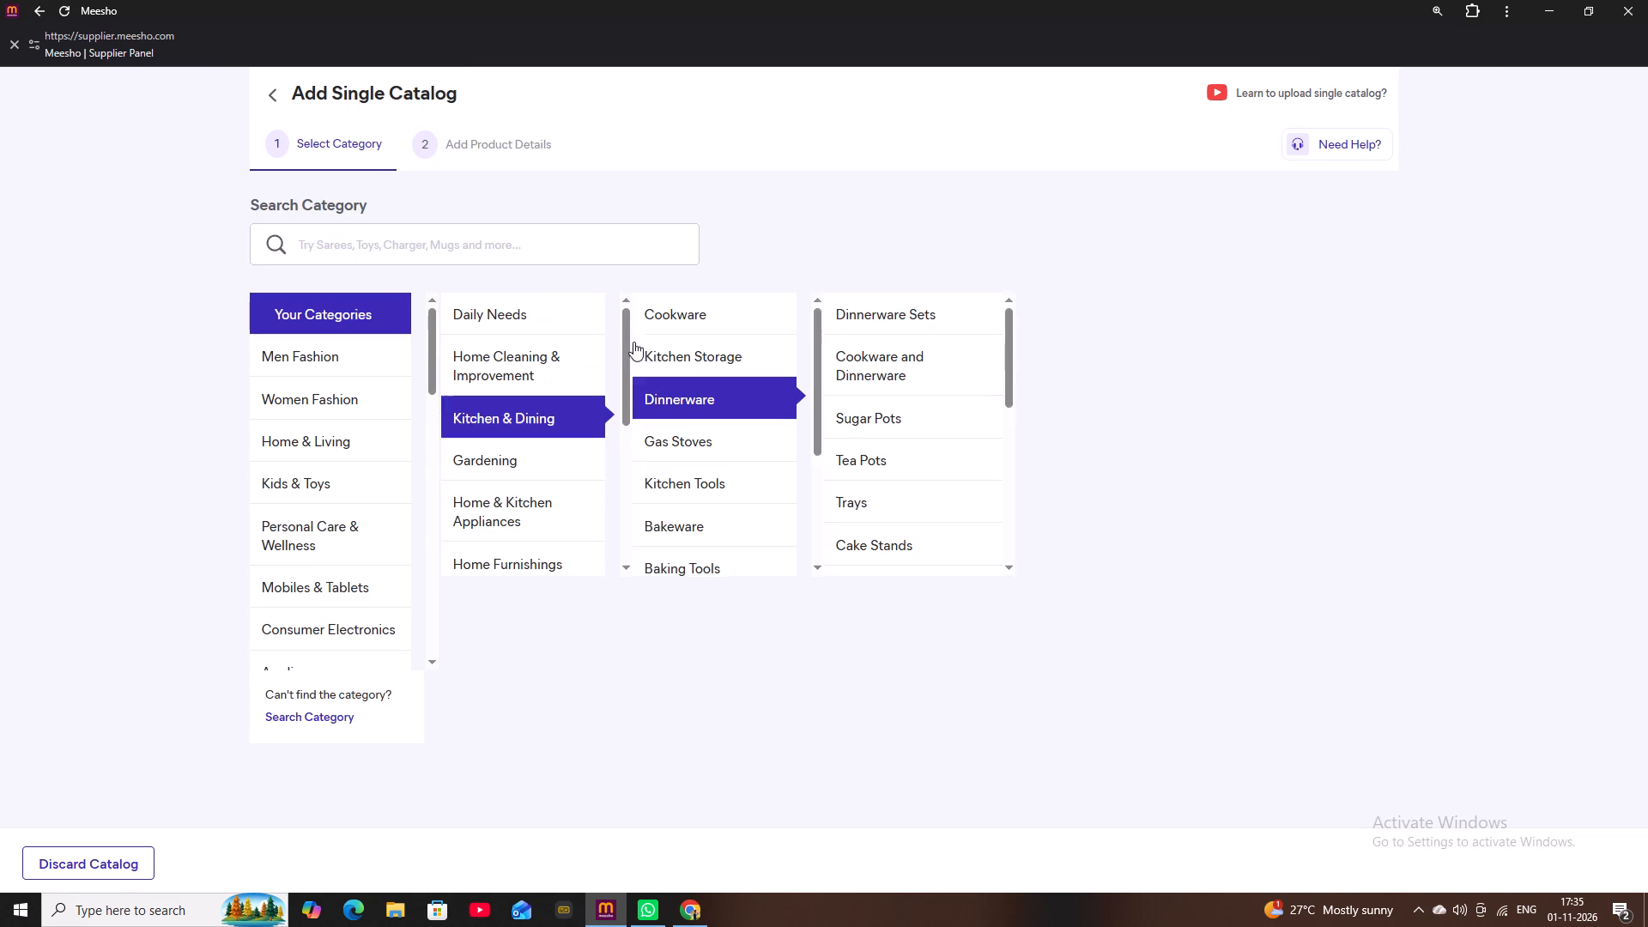
Add "WhatsApp Image 2026-11-01 at 4.42.57 PM" from CUP MOCKUPS, the Dream Explore Conquer combo, as front image and continue to product details.
left_click(1144, 626)
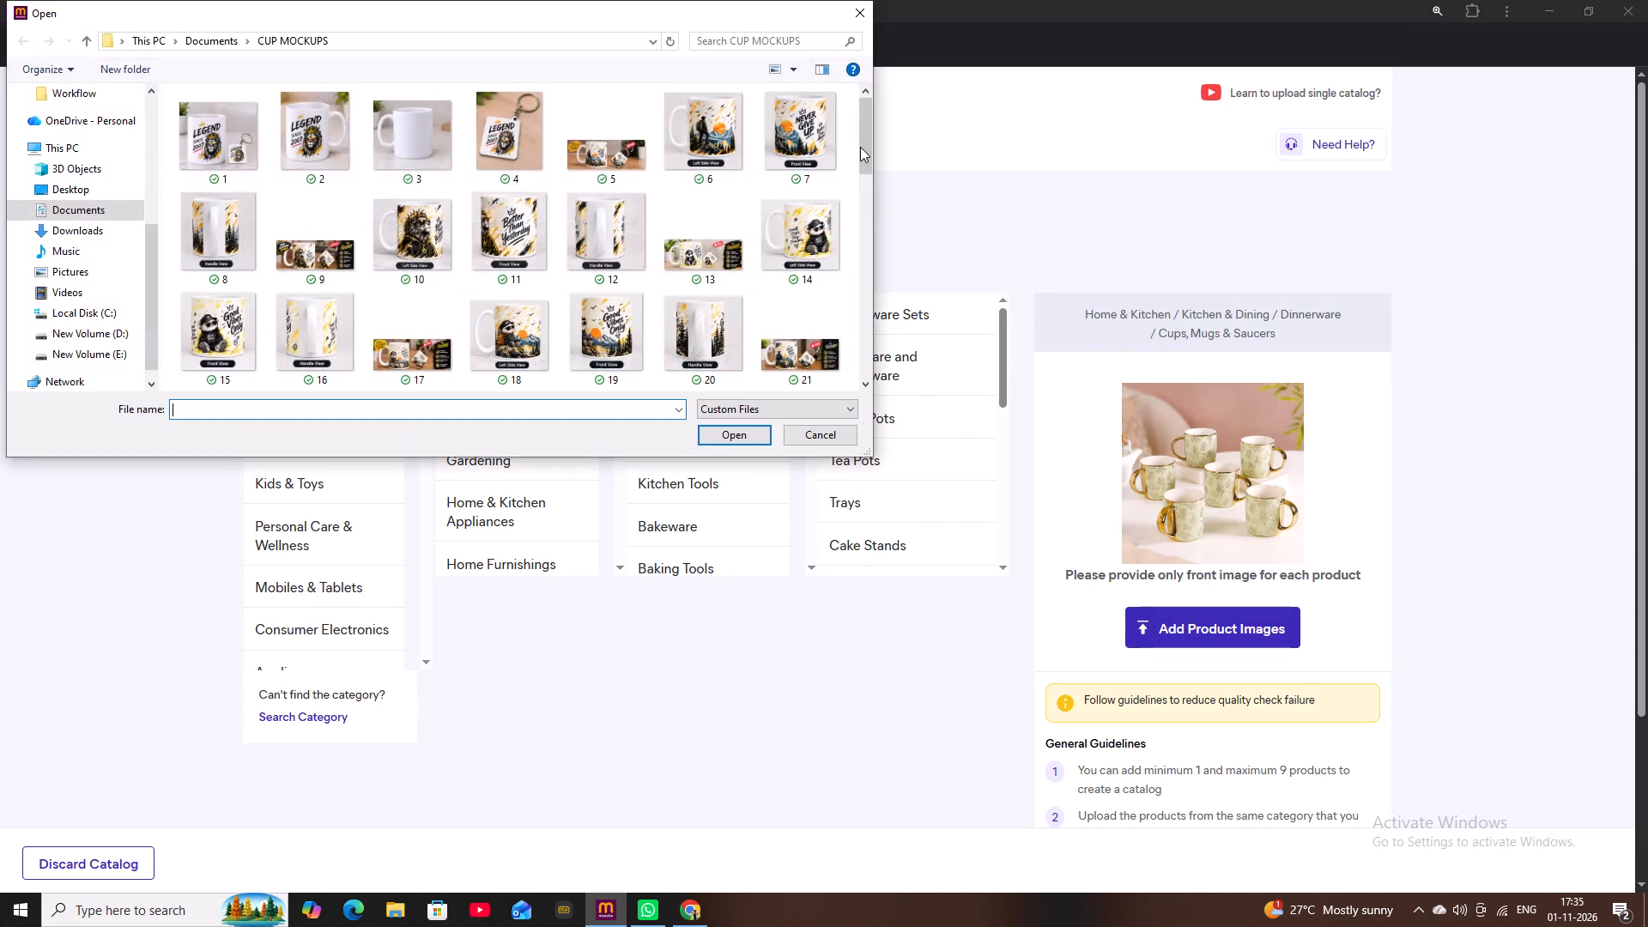
left_click_drag(860, 147, 862, 262)
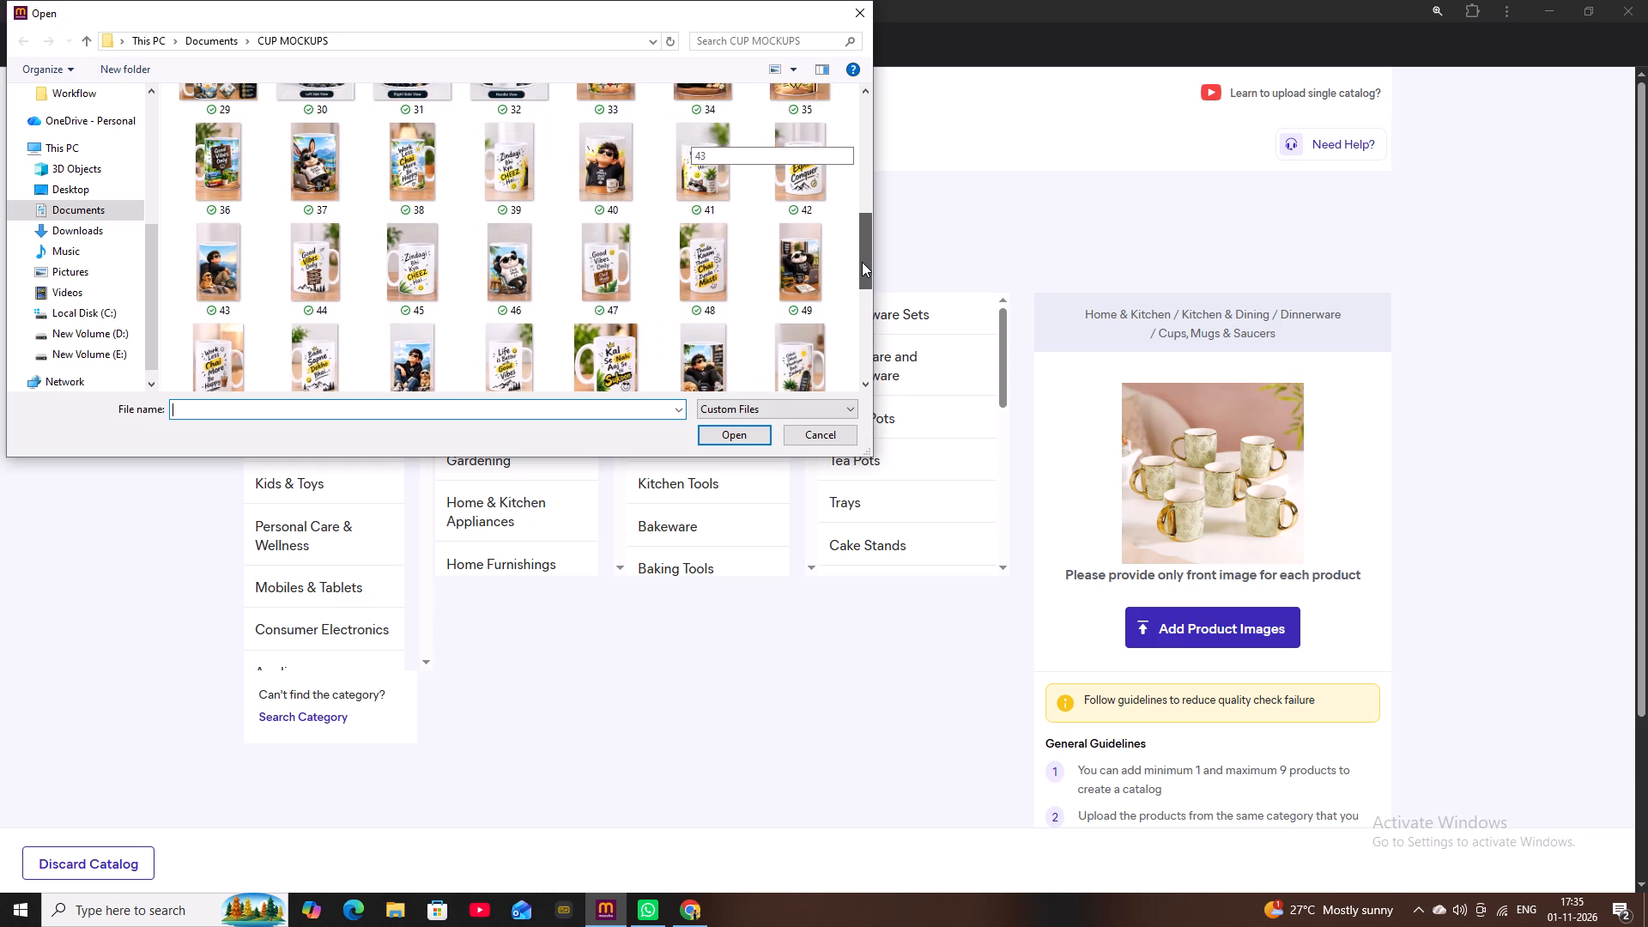
left_click_drag(862, 262, 864, 245)
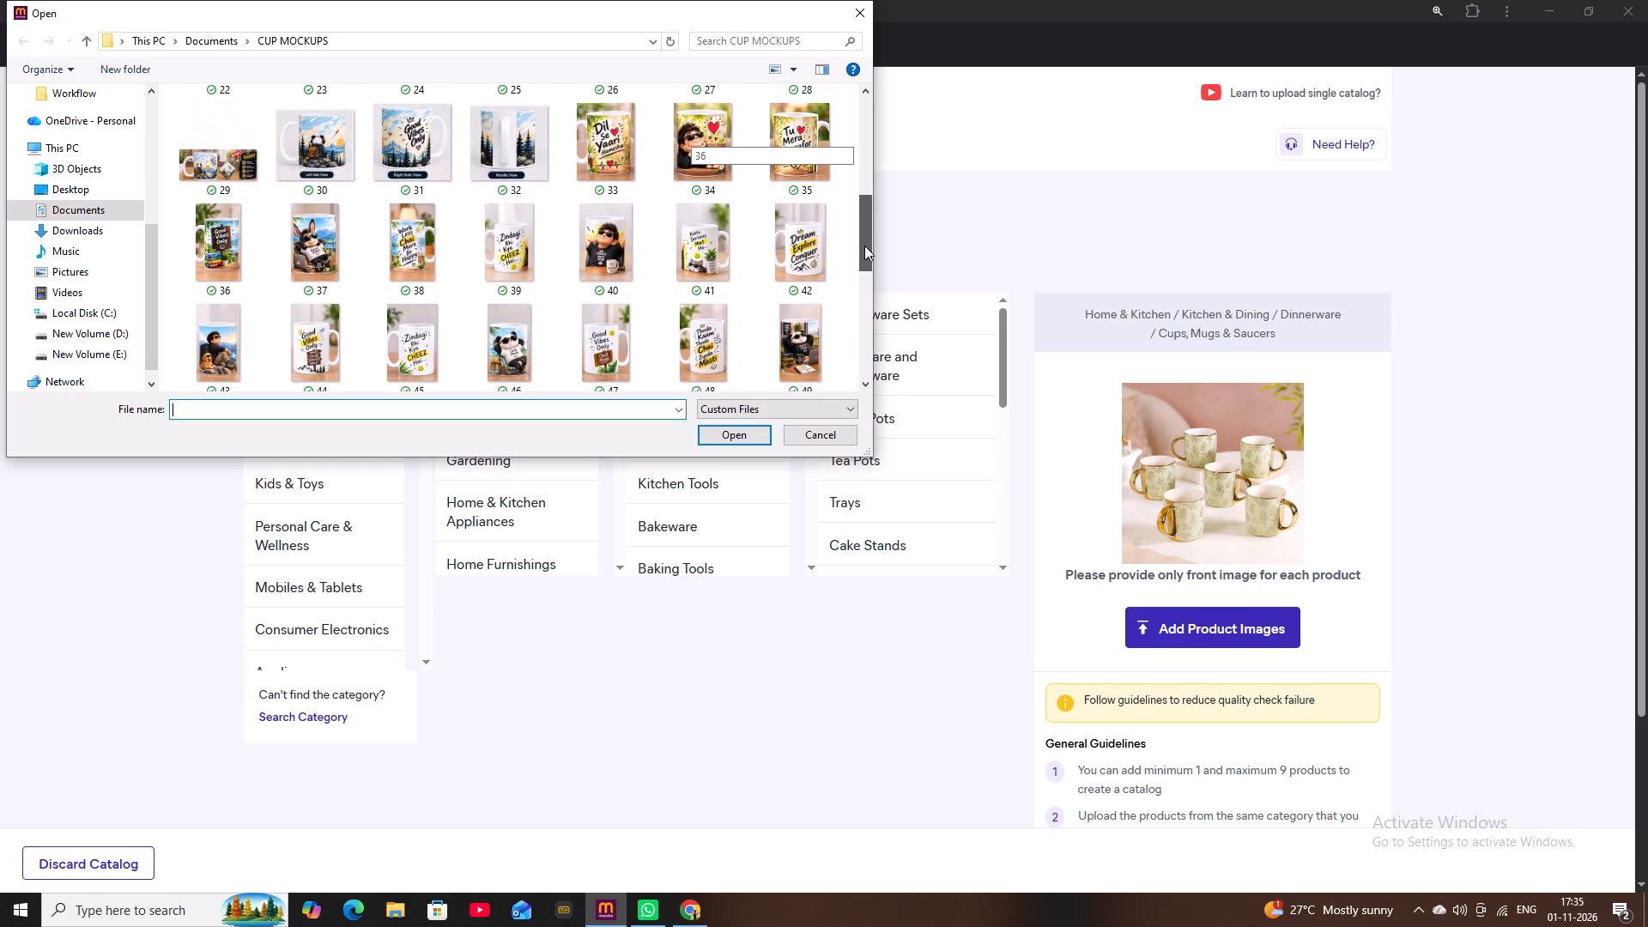
left_click_drag(864, 245, 865, 246)
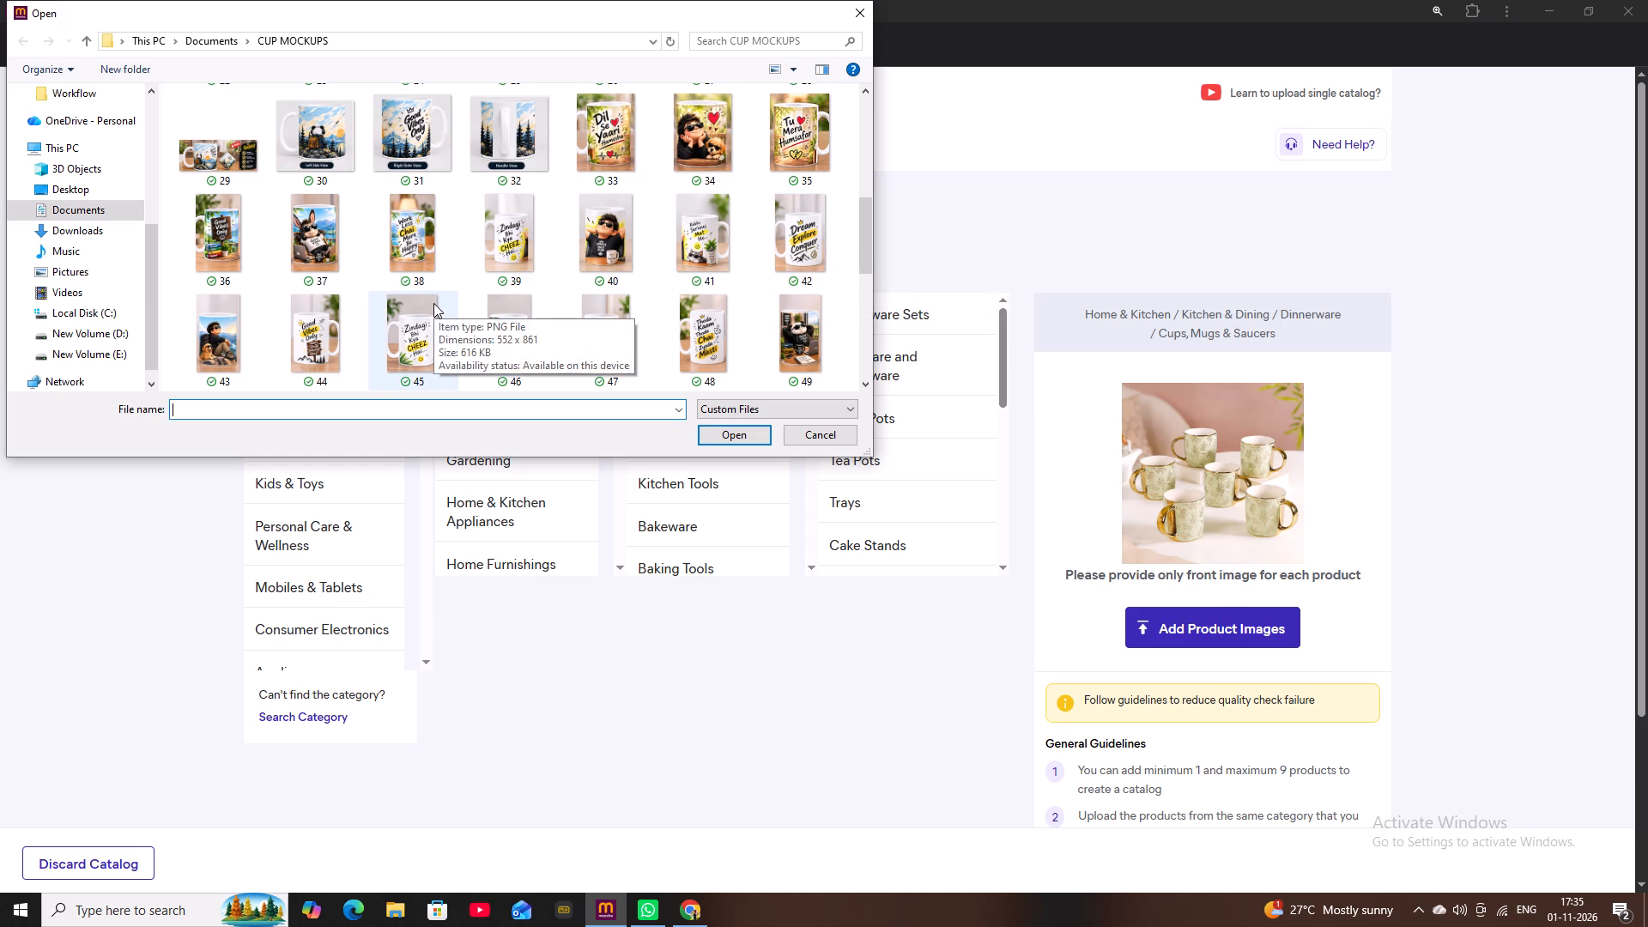
scroll(433, 303, "down", 3)
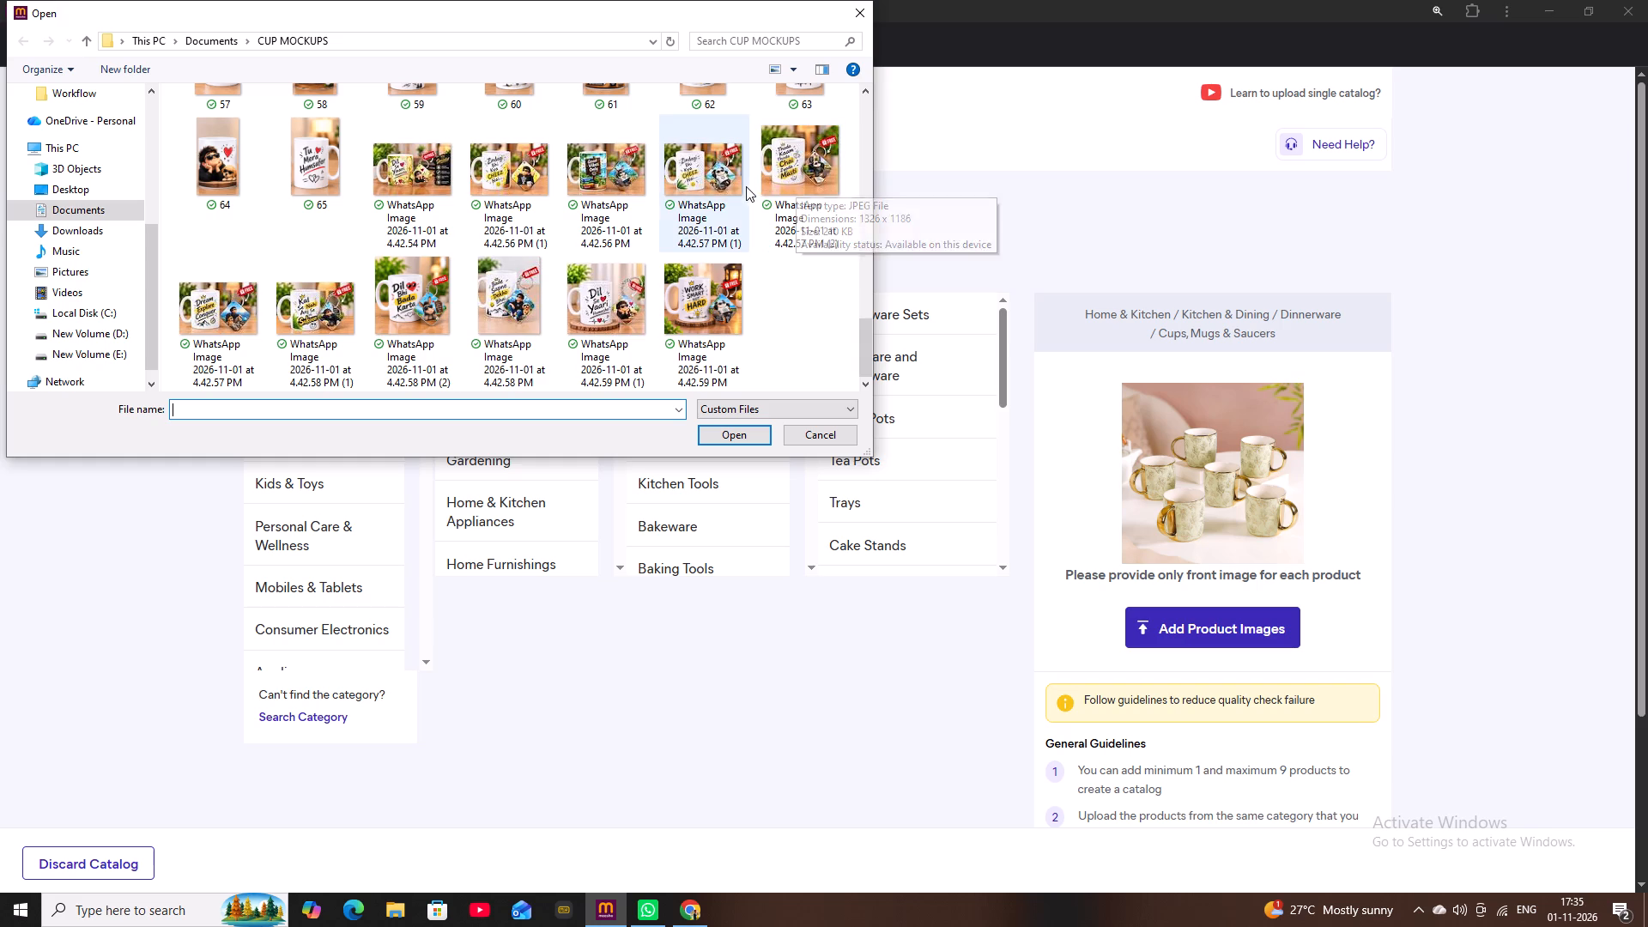
double_click(232, 307)
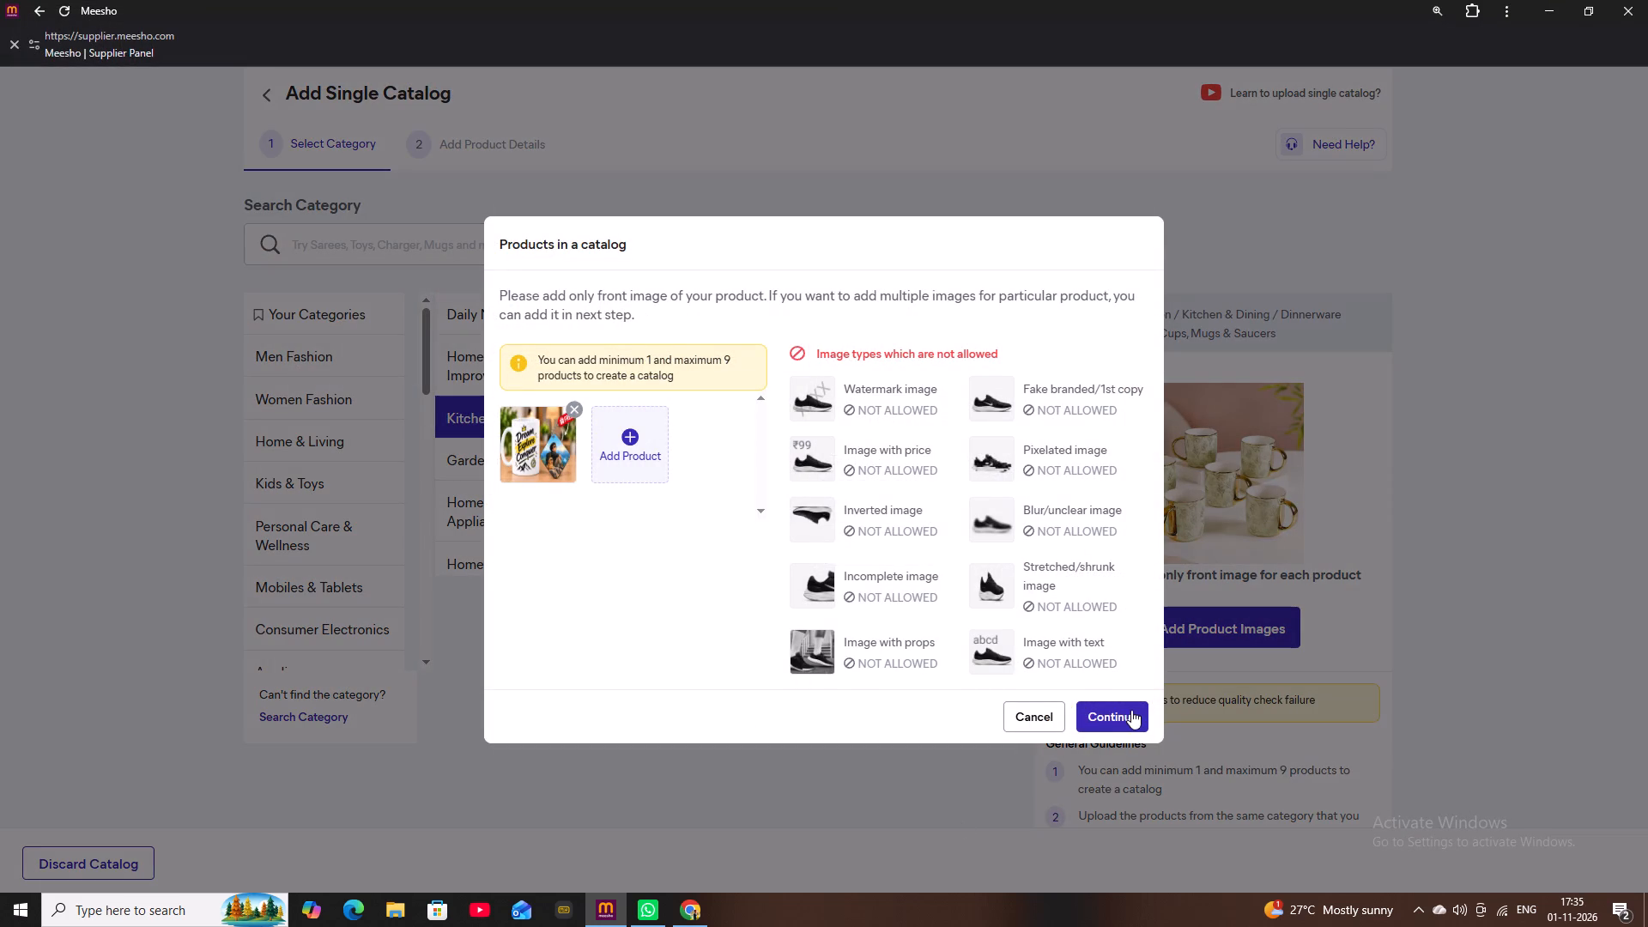
left_click(1131, 710)
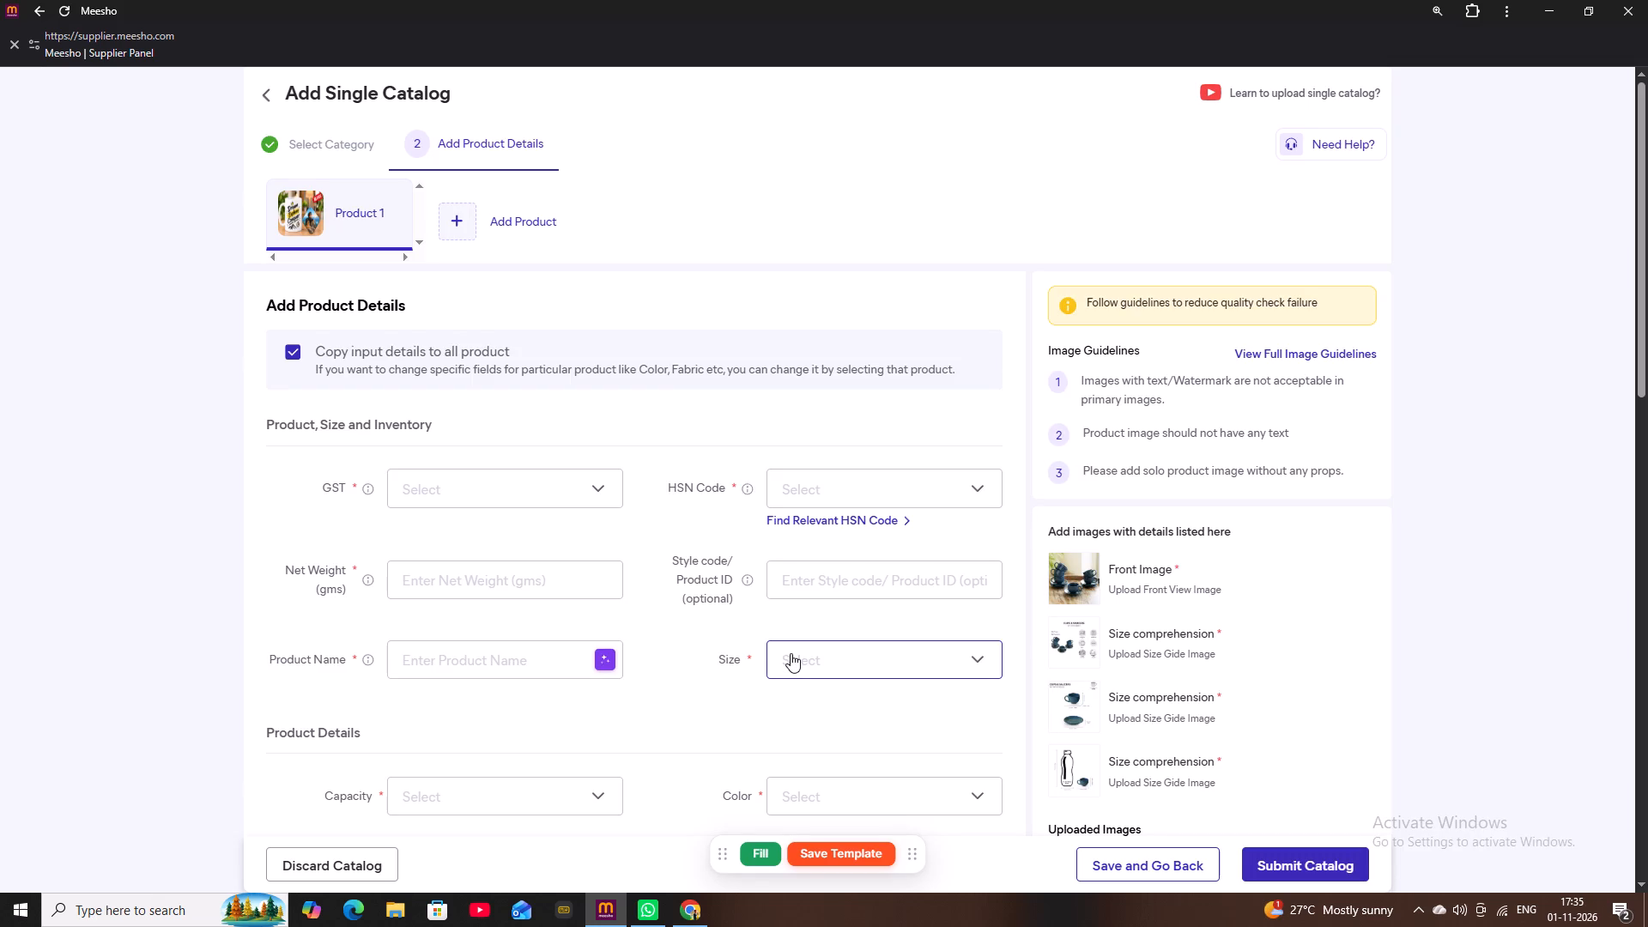
left_click(689, 926)
left_click(651, 844)
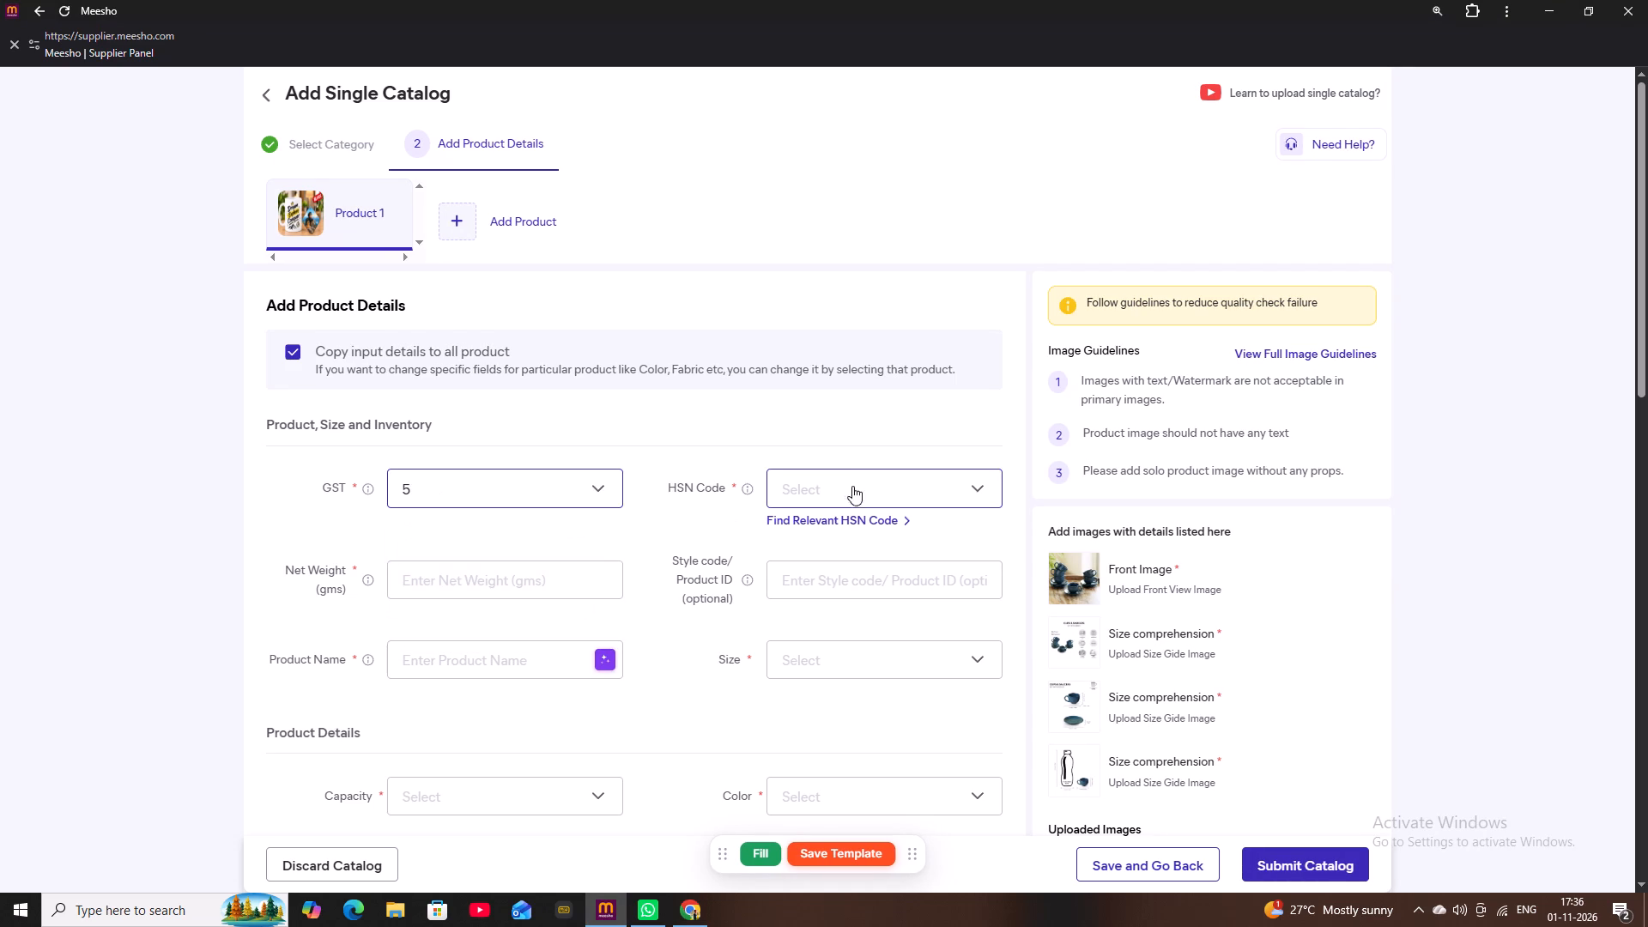
left_click(852, 488)
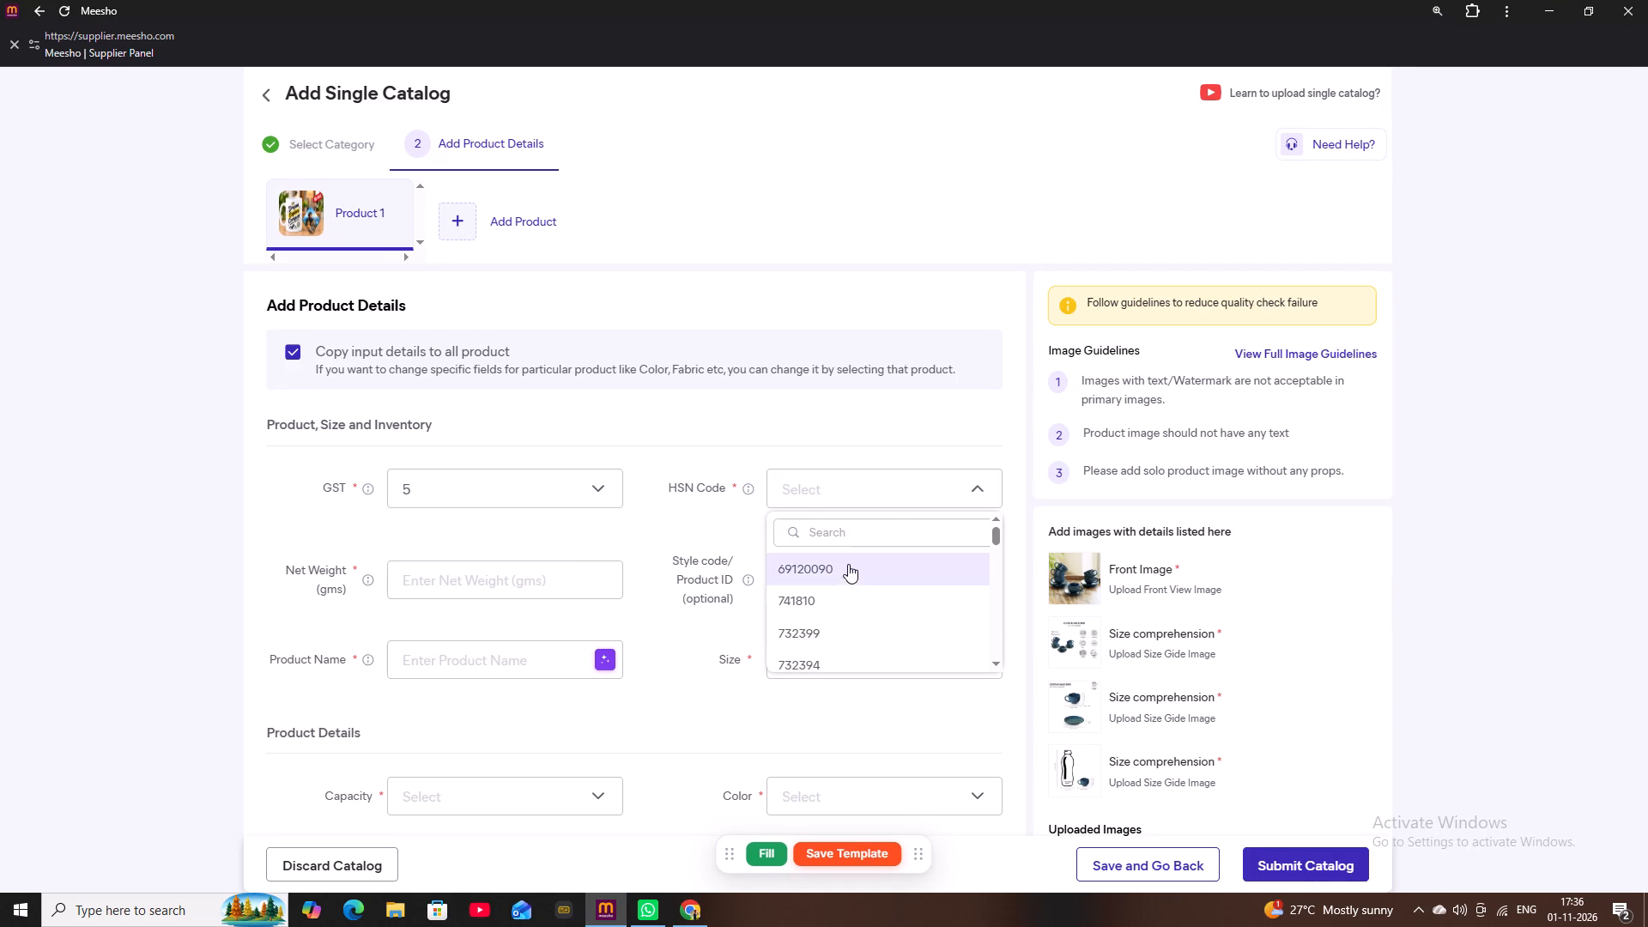
left_click(848, 573)
left_click(848, 650)
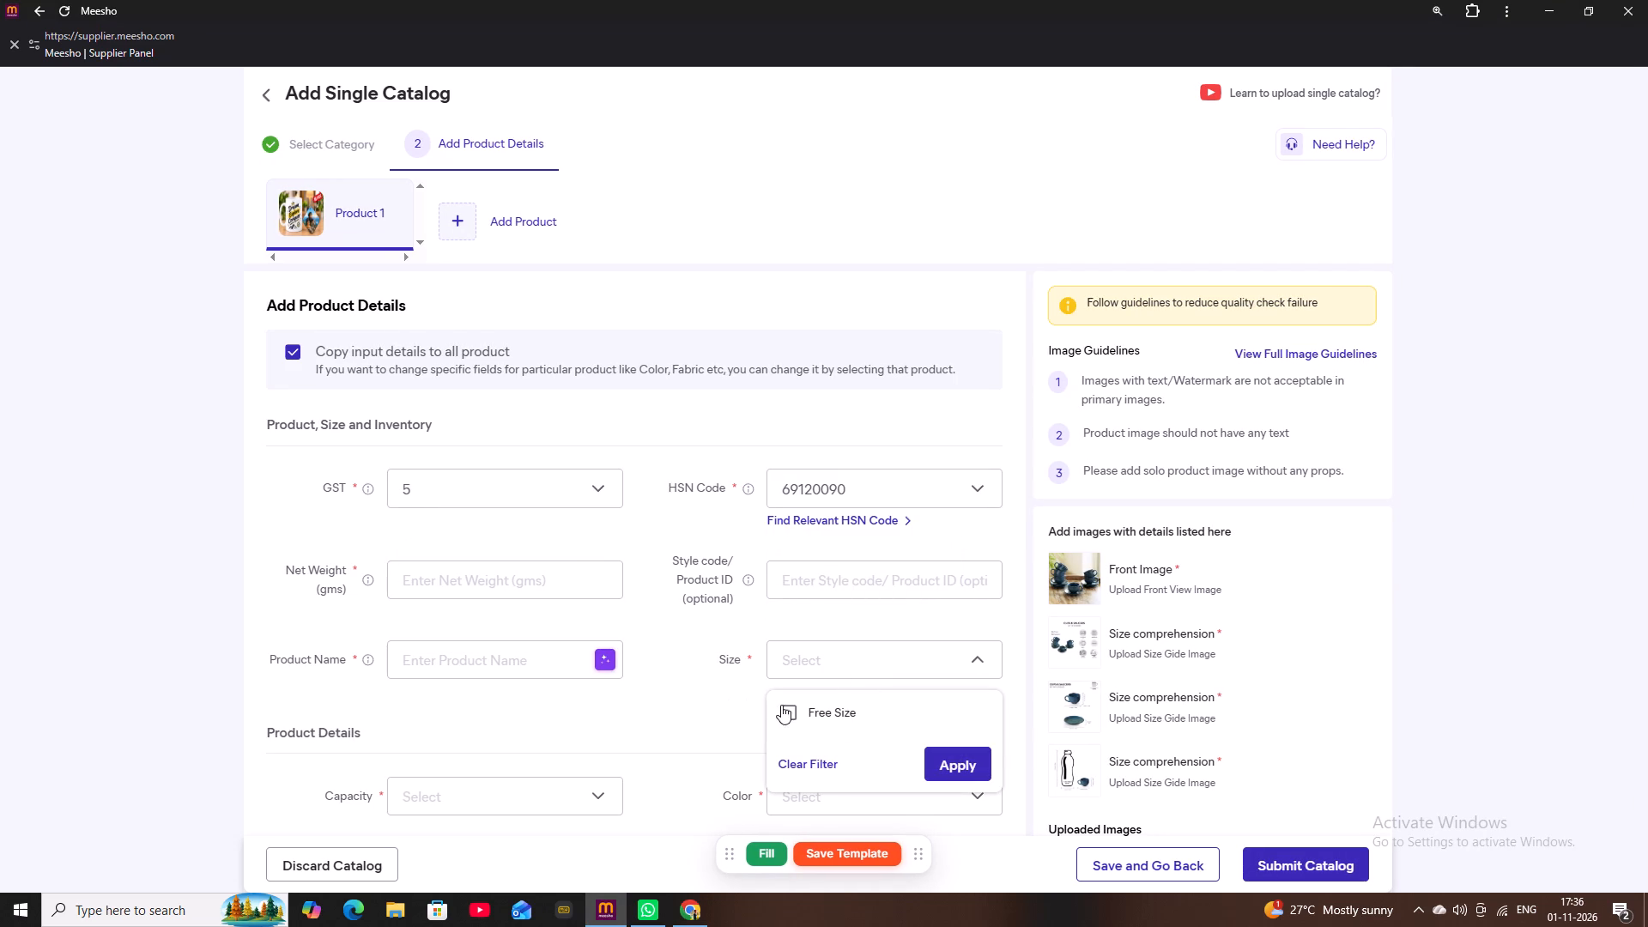
left_click(787, 706)
left_click(930, 761)
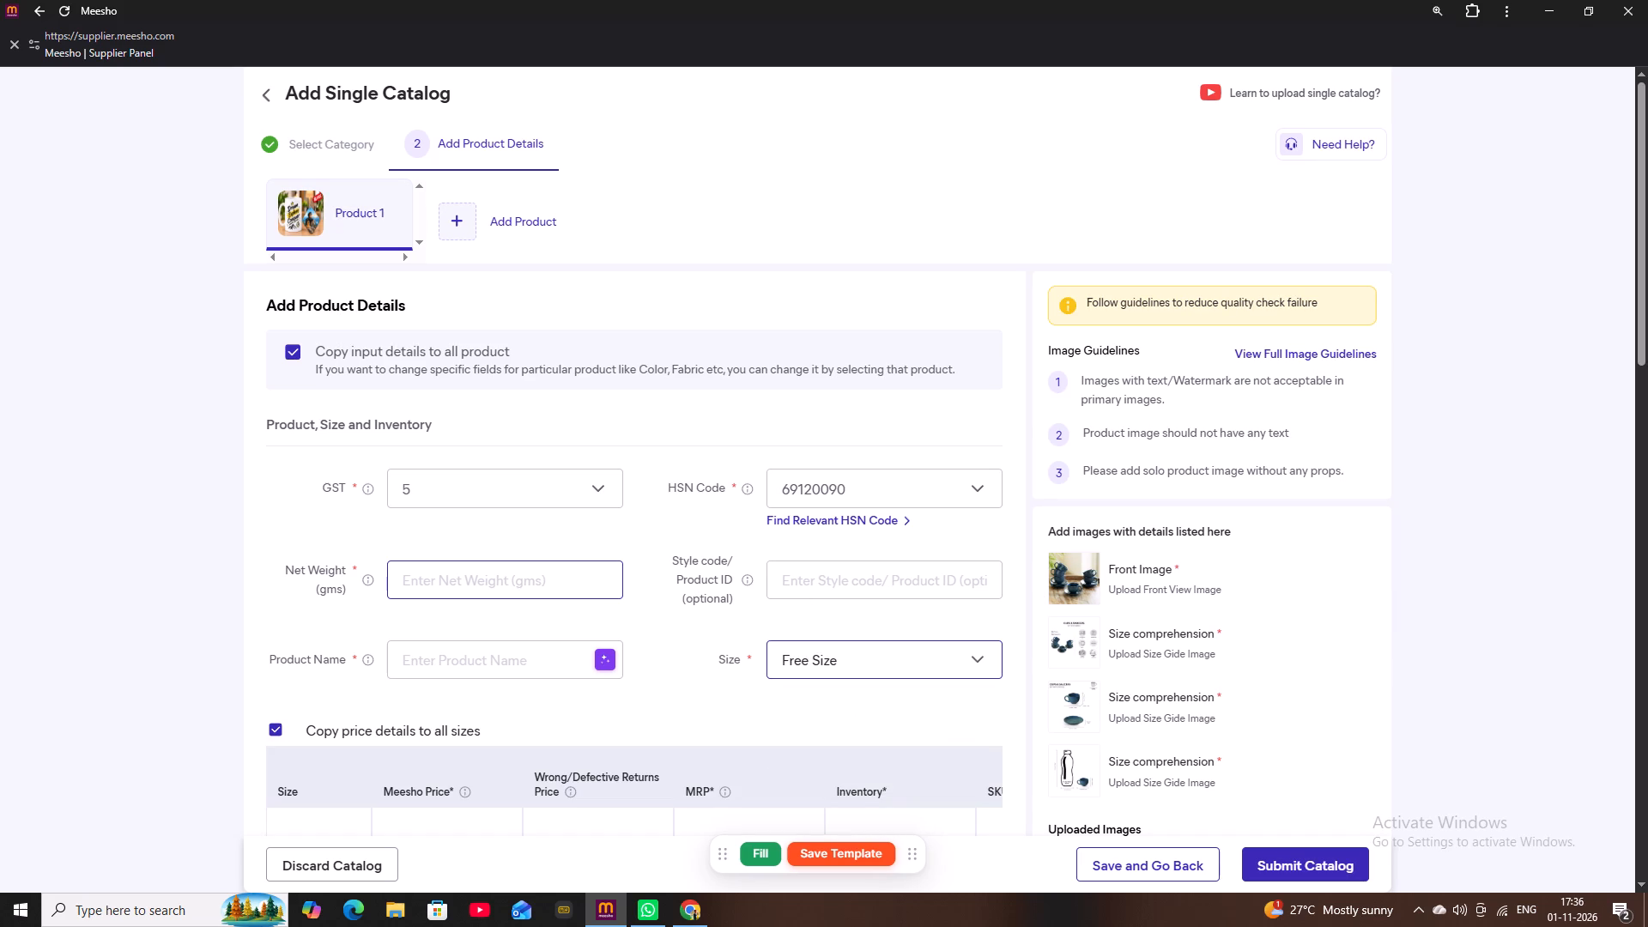
left_click(537, 592)
type("350")
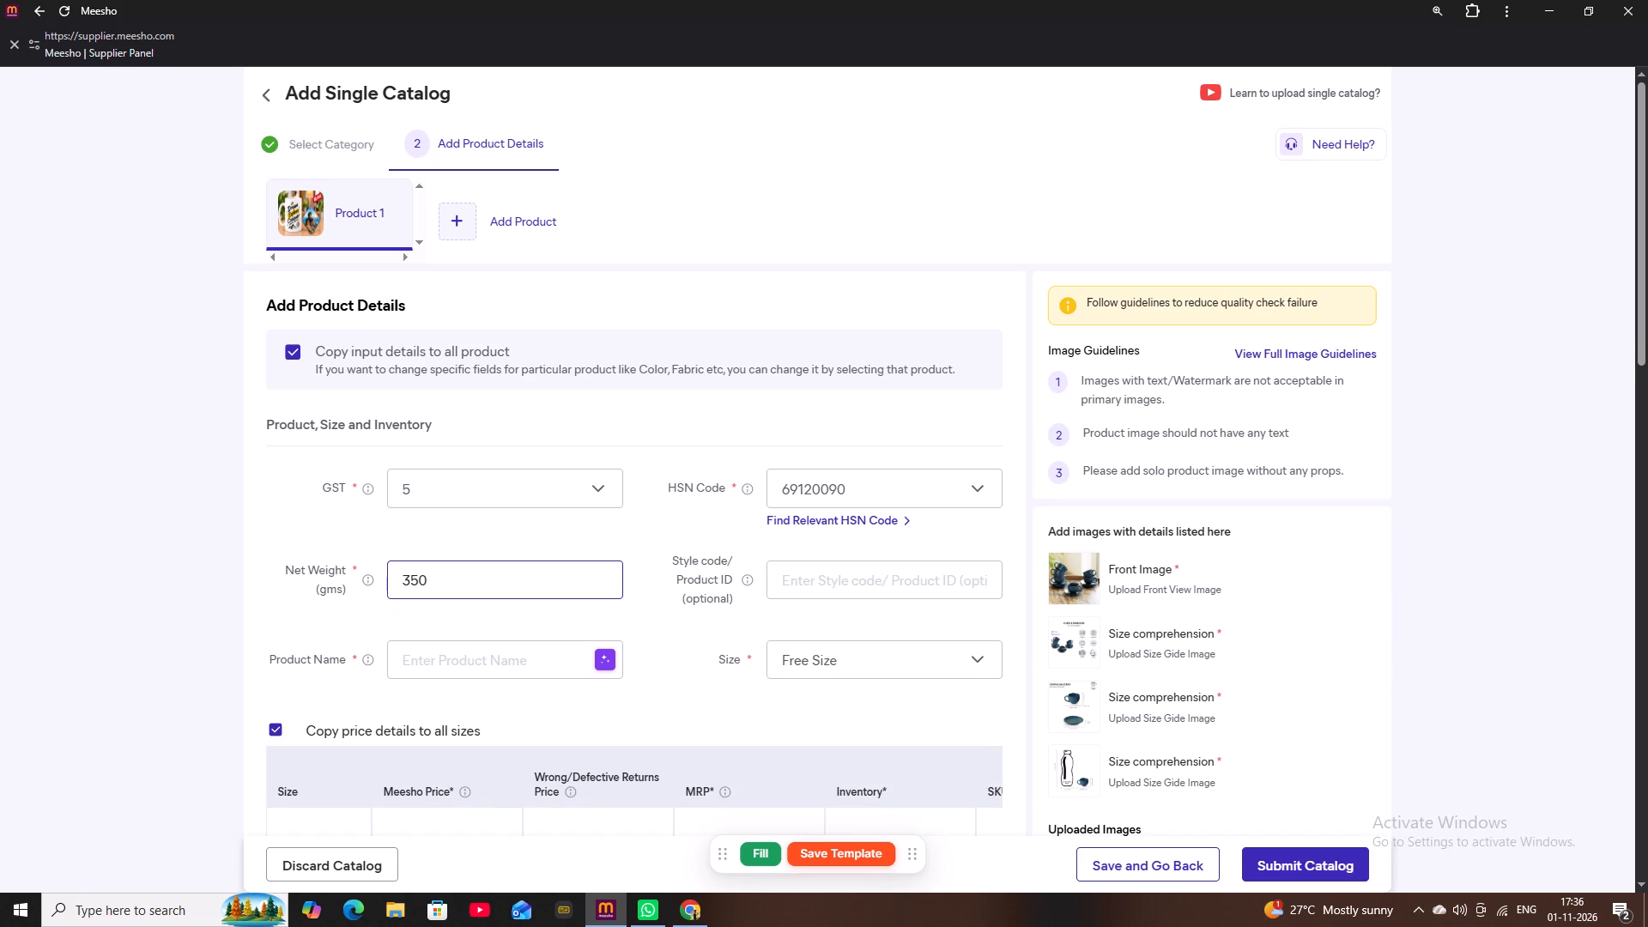
left_click(719, 617)
For Free Size, set the Meesho price to 112, MRP to 499, inventory to 50 and wrong/defective returns price to 110.
scroll(671, 615, "down", 3)
left_click(437, 615)
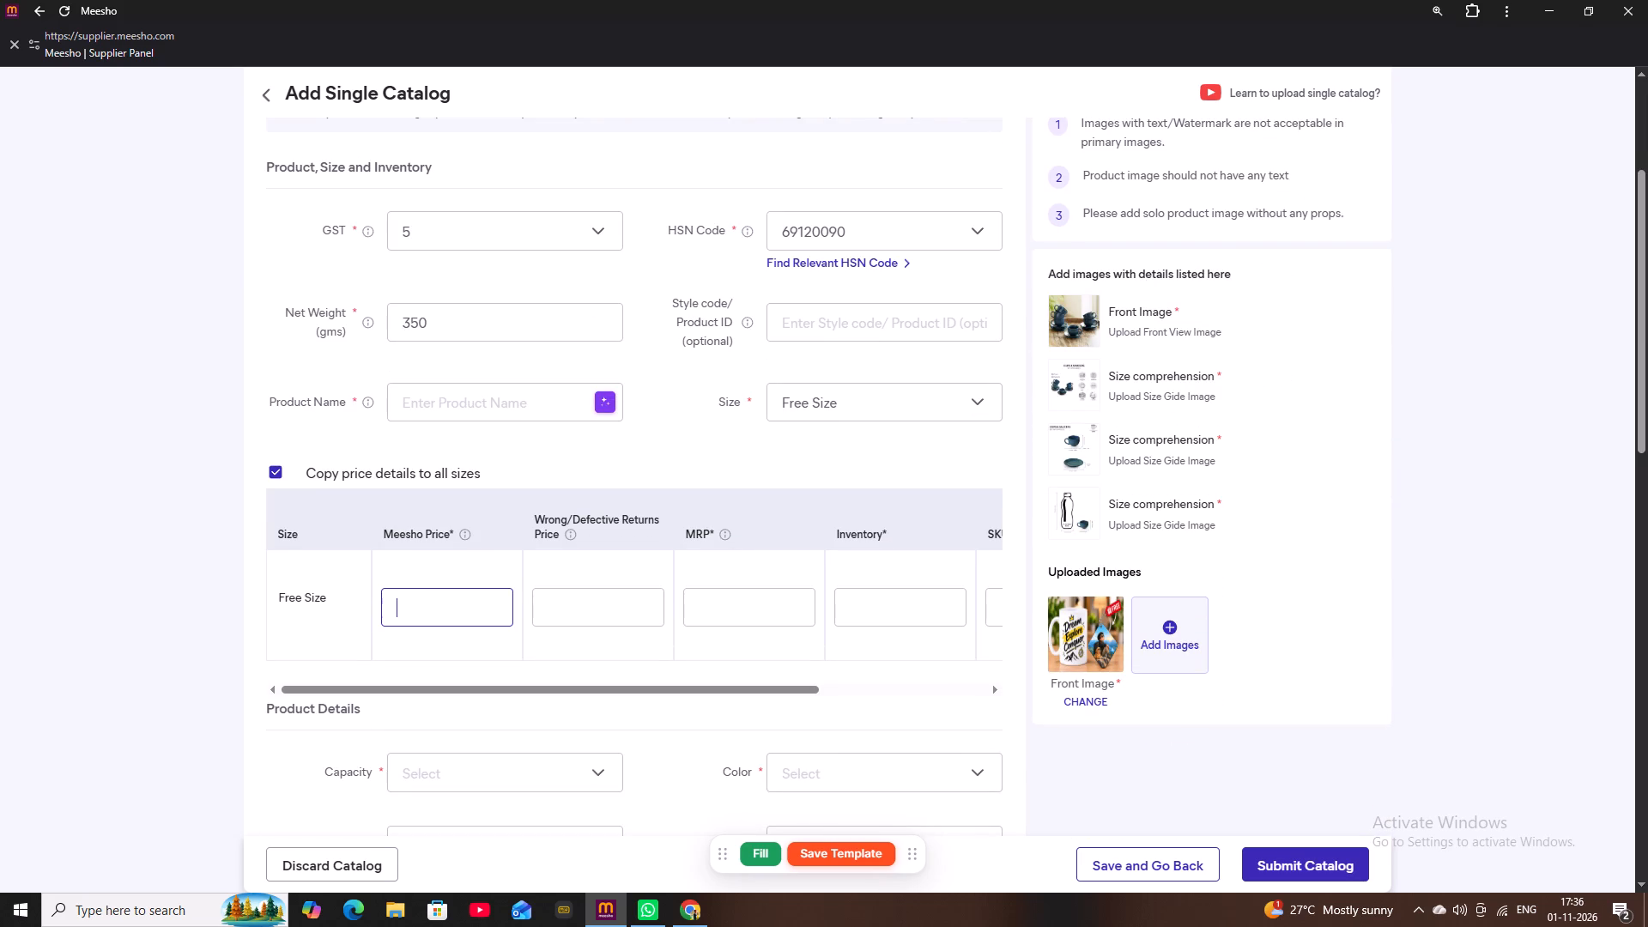
type("11")
key("2")
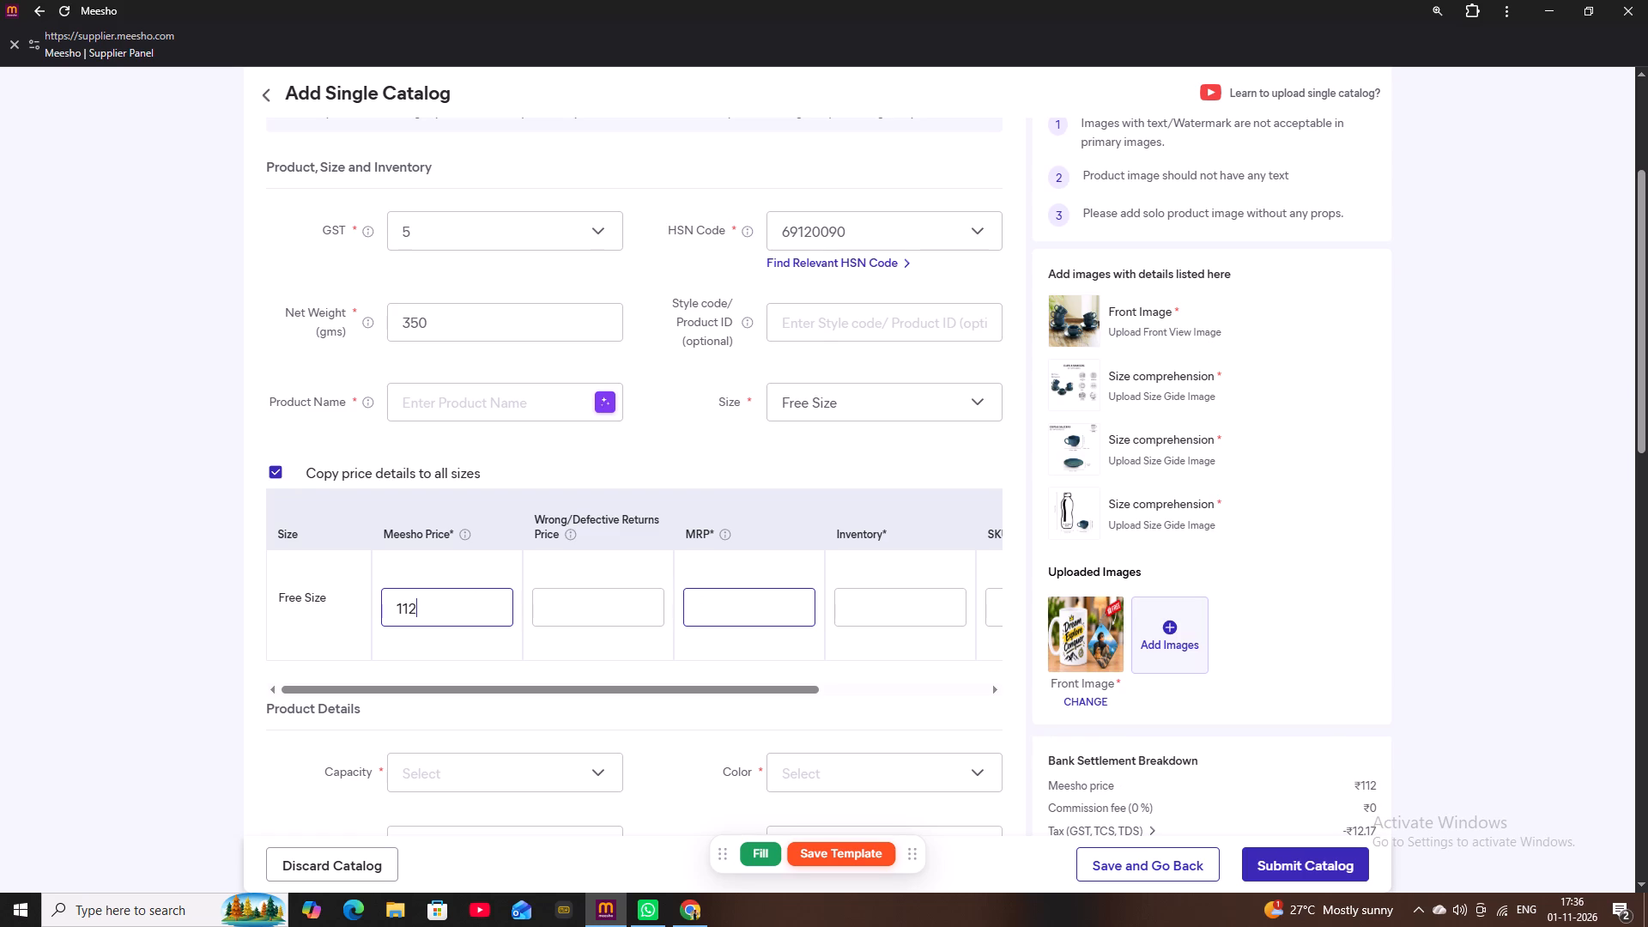
left_click(761, 597)
type("499")
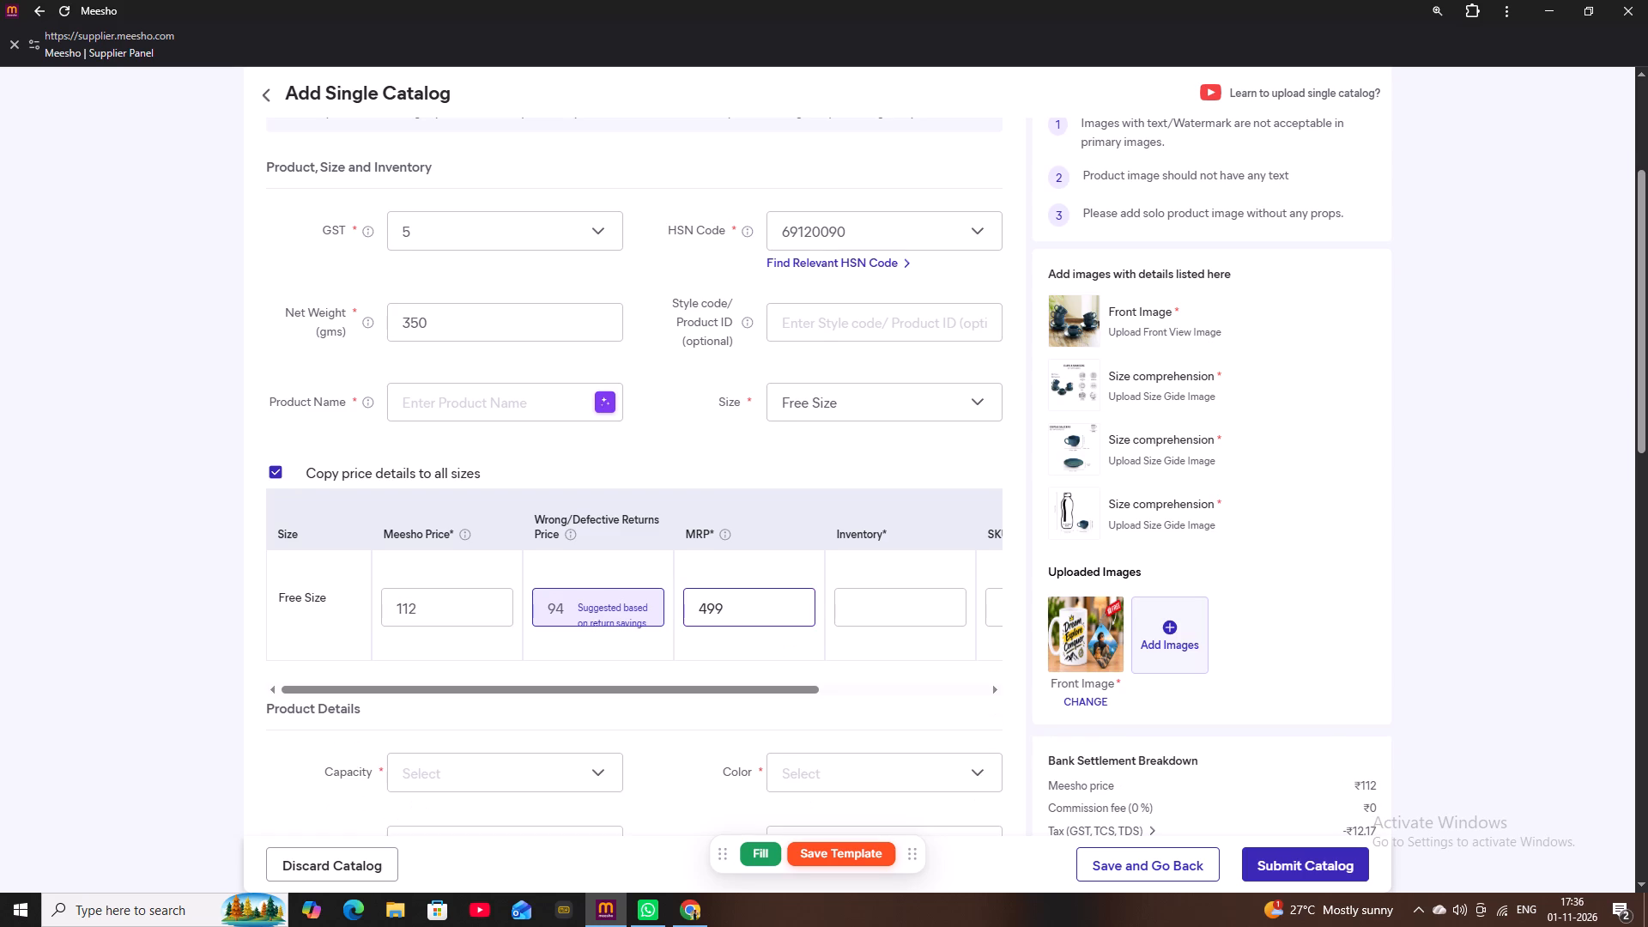
left_click(919, 612)
type("50")
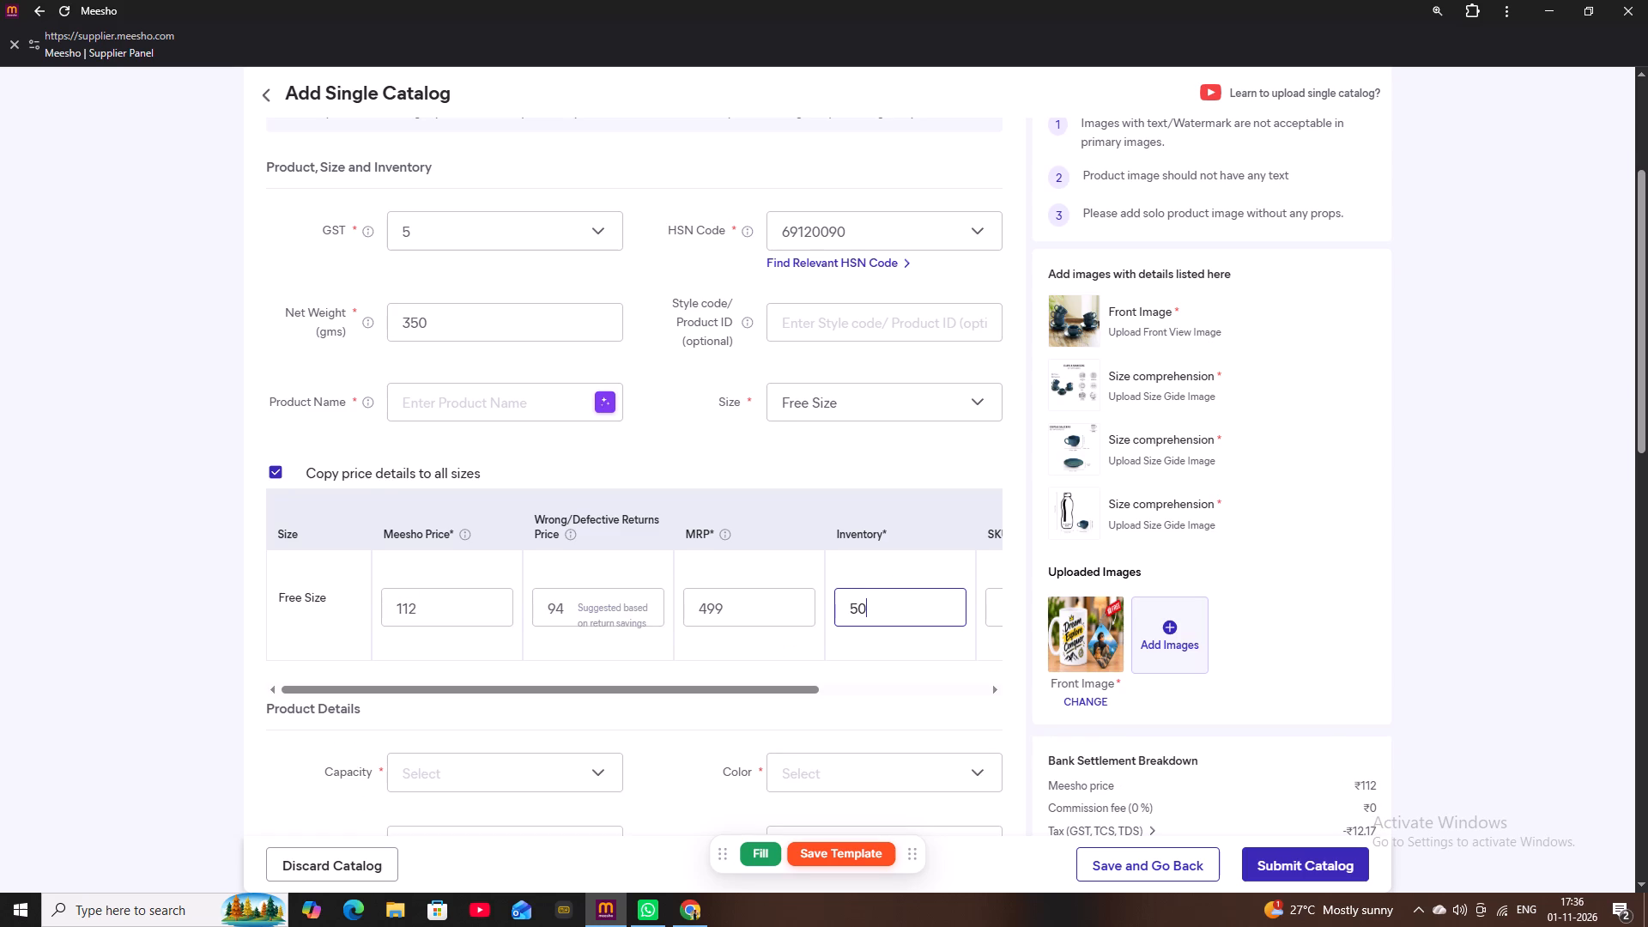
left_click(785, 487)
scroll(785, 501, "down", 3)
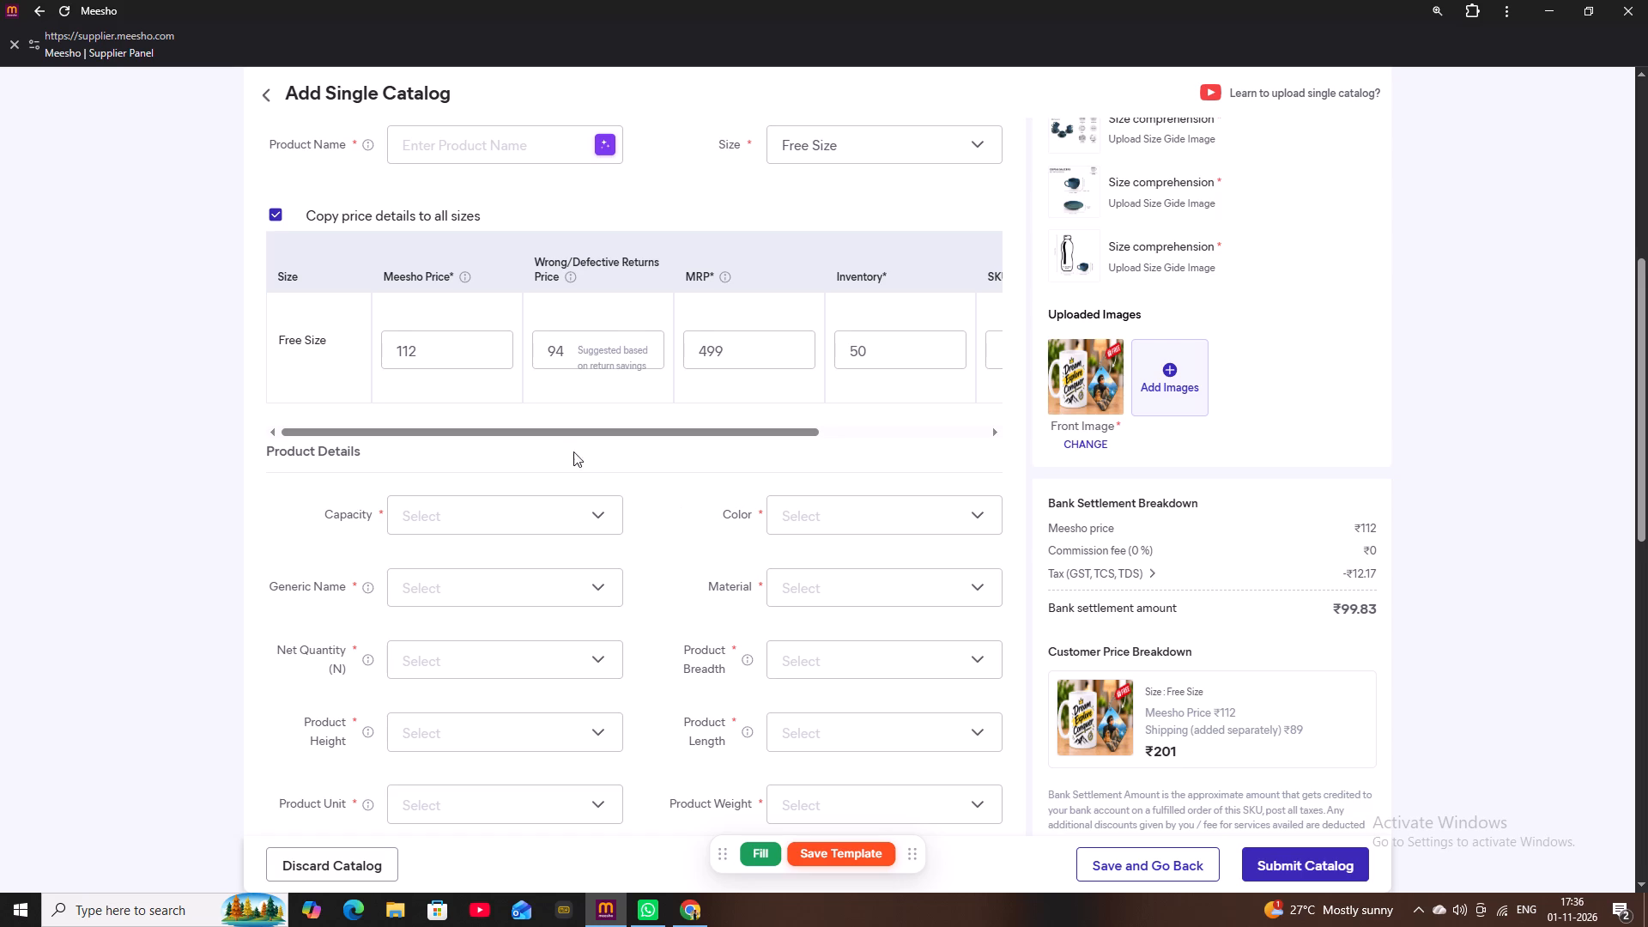
left_click_drag(566, 348, 527, 350)
key("BackSpace")
type("110")
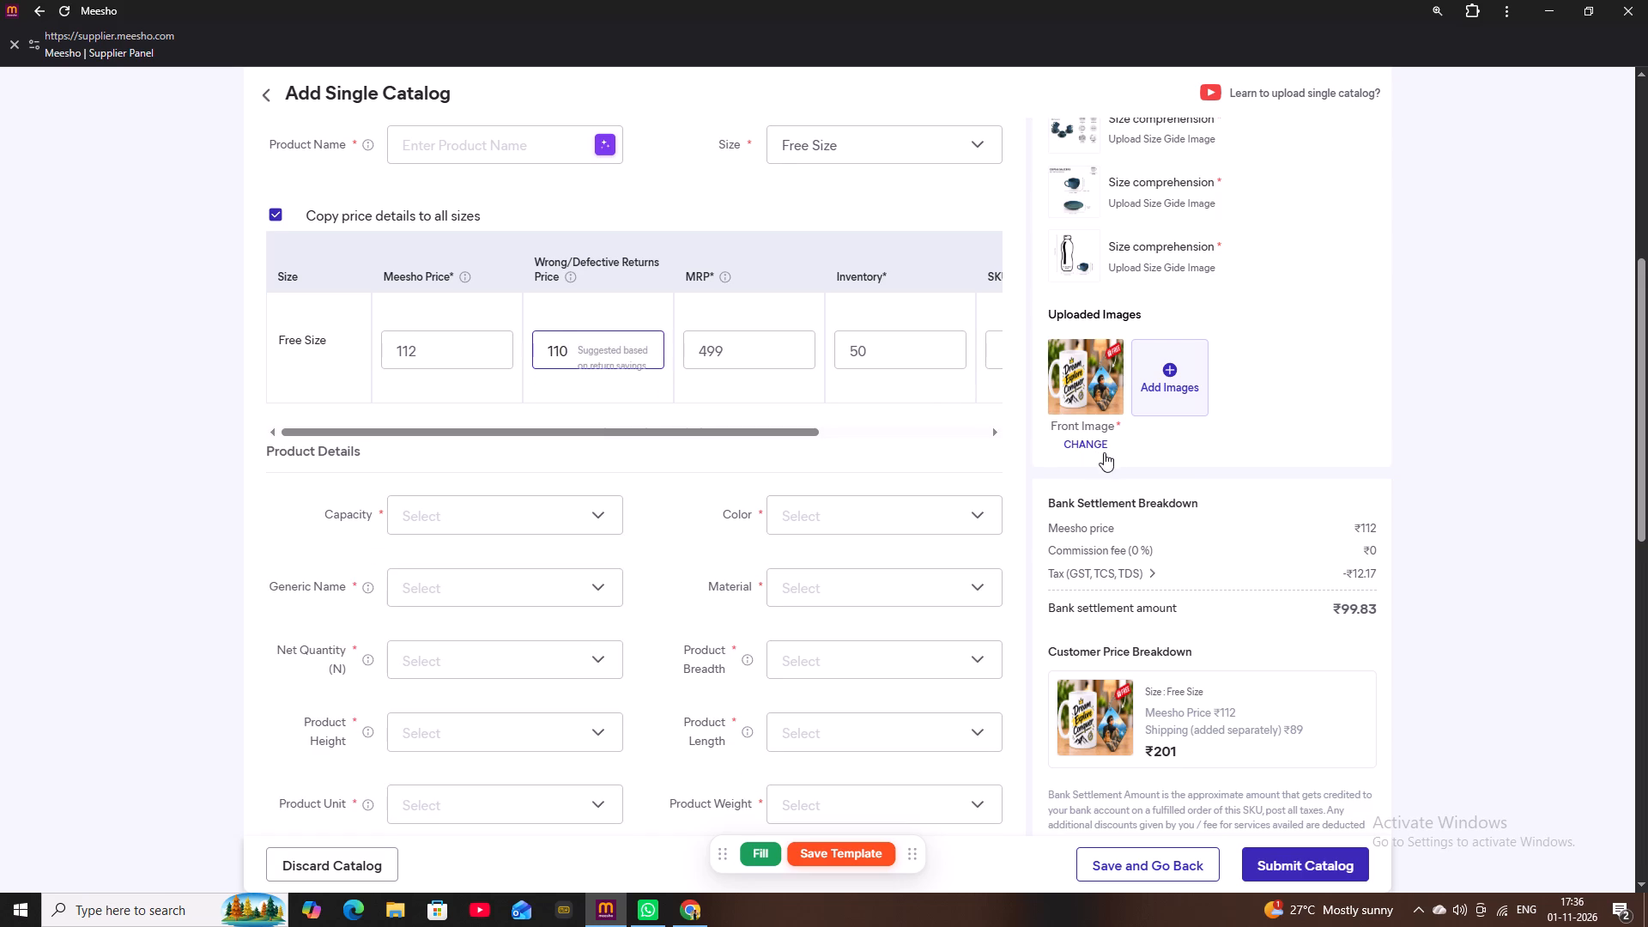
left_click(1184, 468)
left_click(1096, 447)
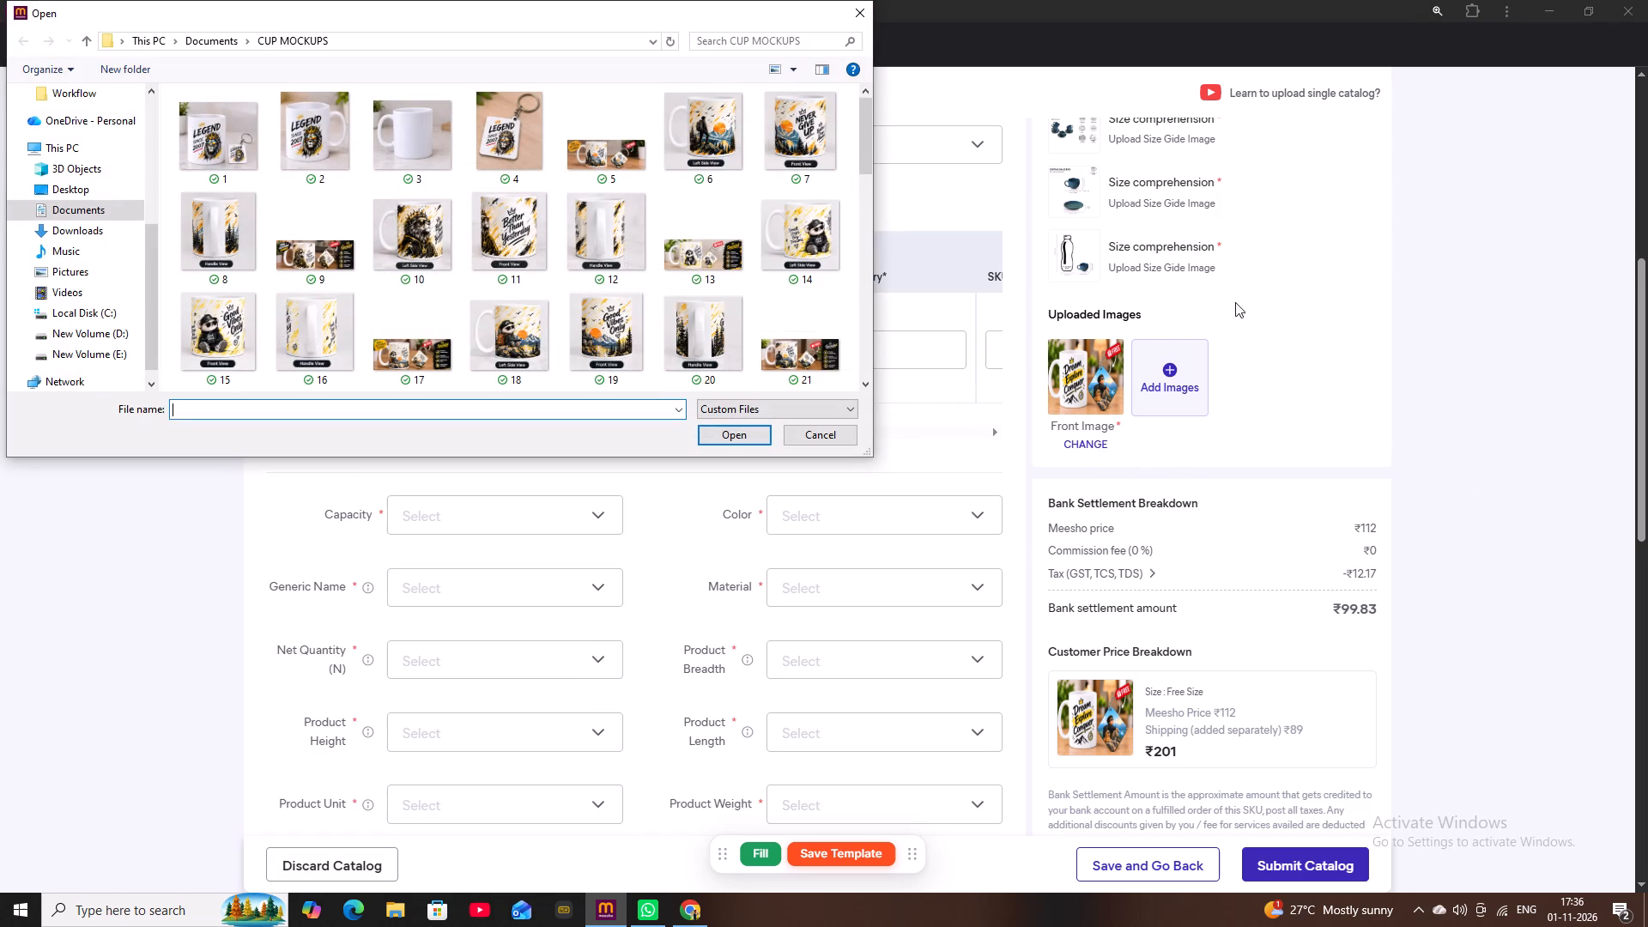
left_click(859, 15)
Add image 42, the Dream Explore Conquer mug, from CUP MOCKUPS as the catalog's second product image.
left_click(1182, 386)
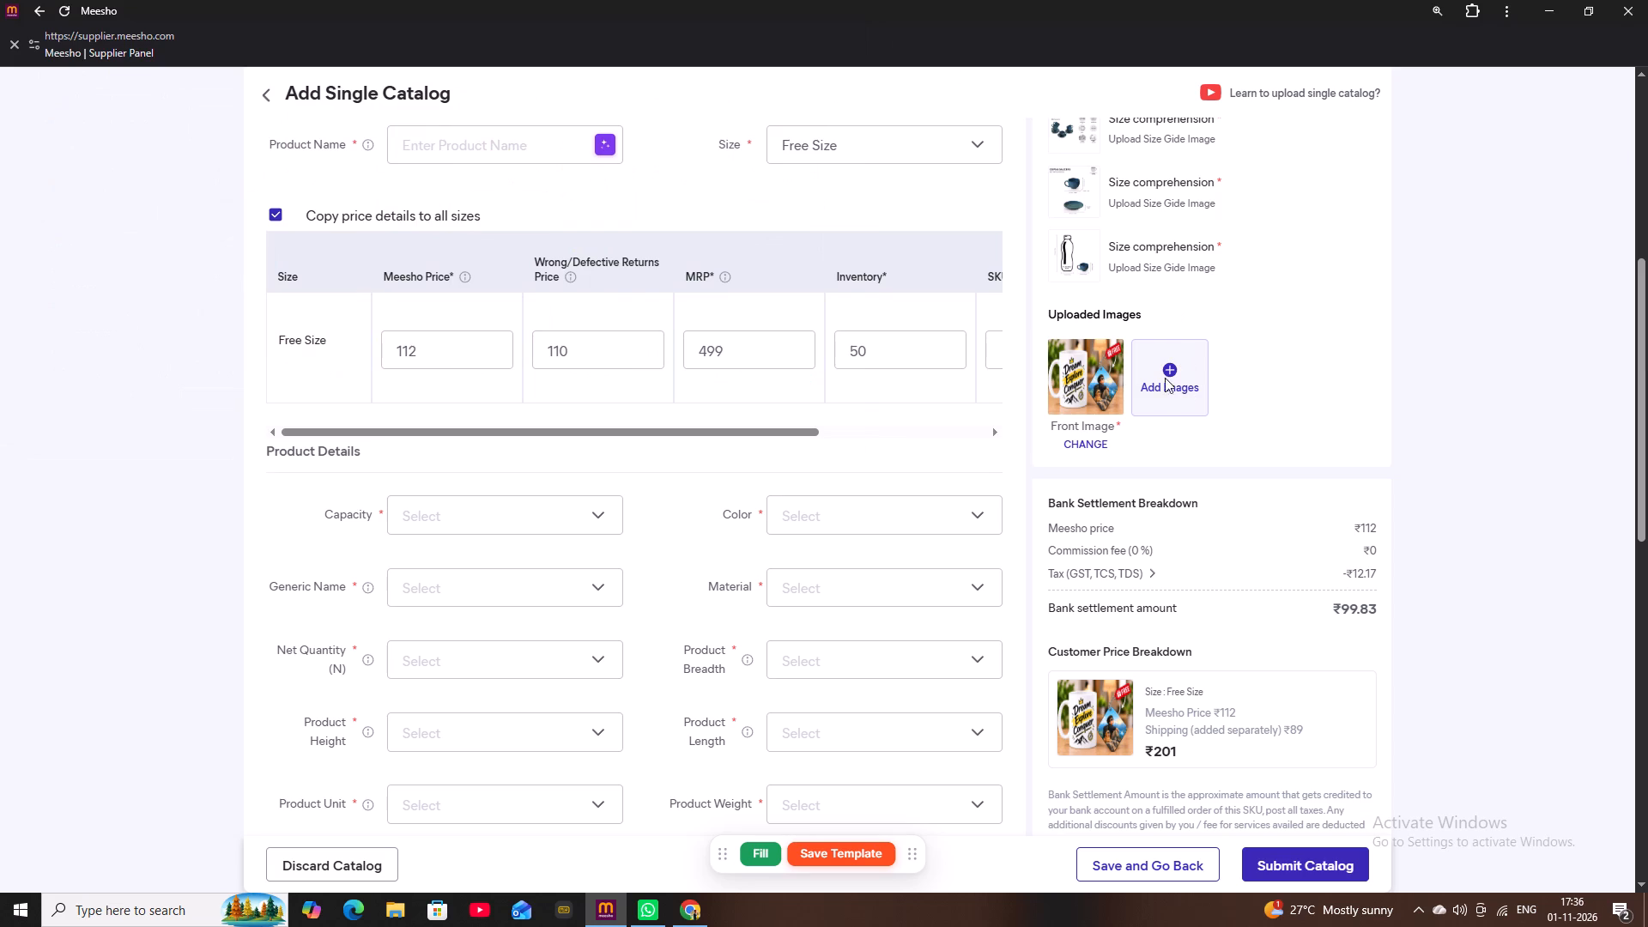
left_click_drag(865, 111, 880, 252)
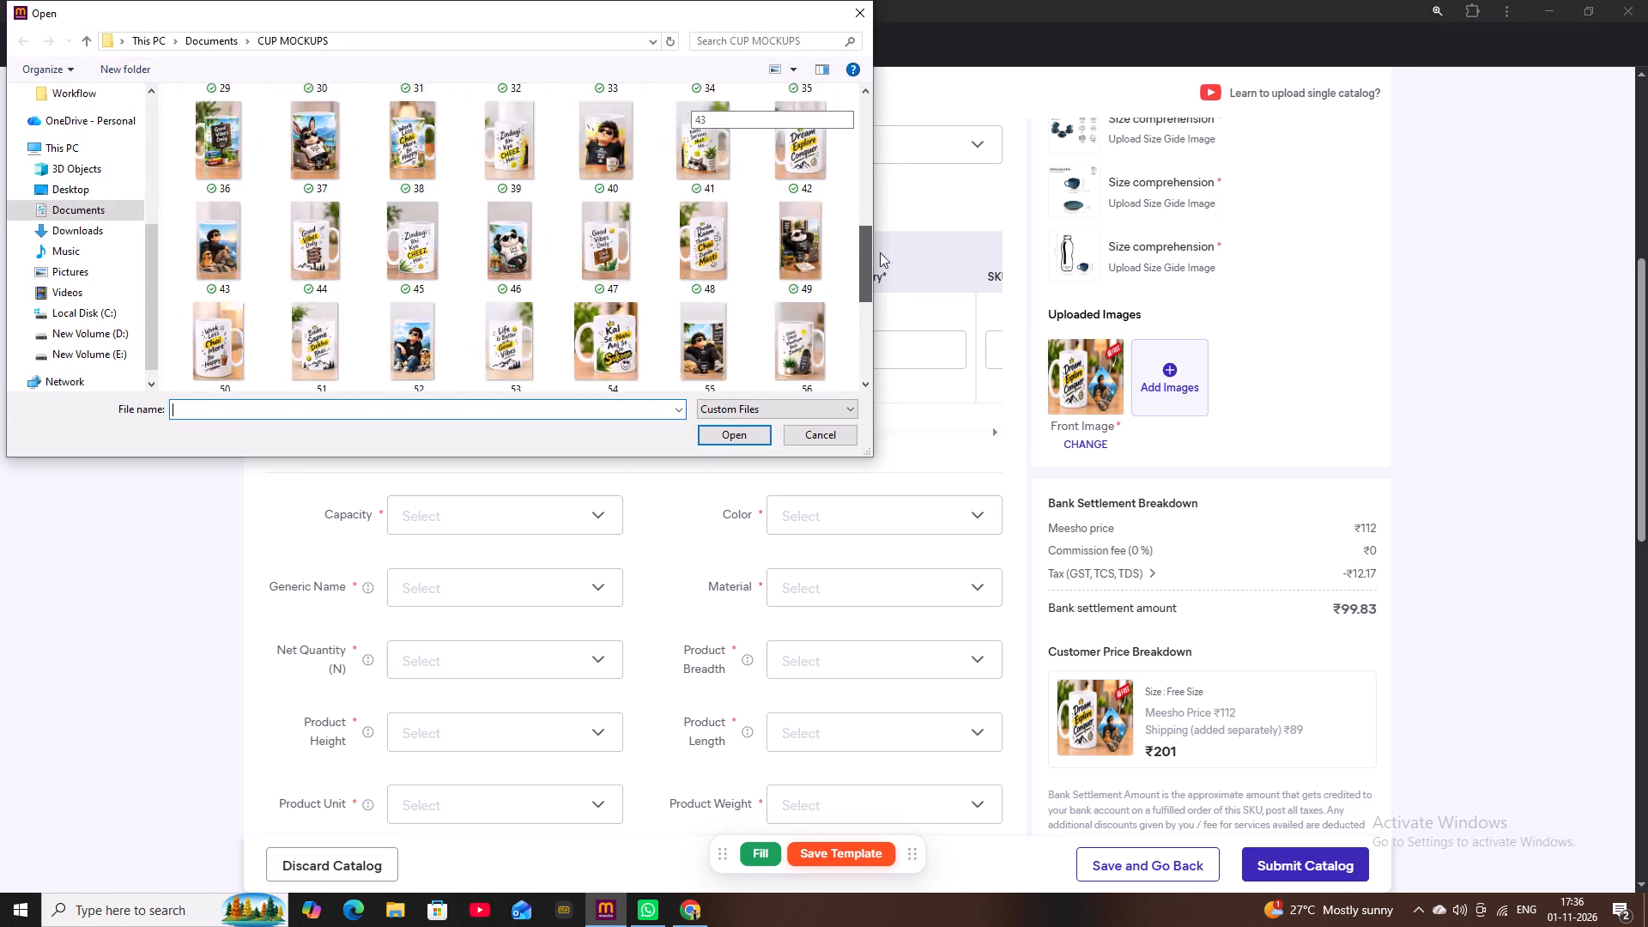
left_click_drag(880, 252, 891, 344)
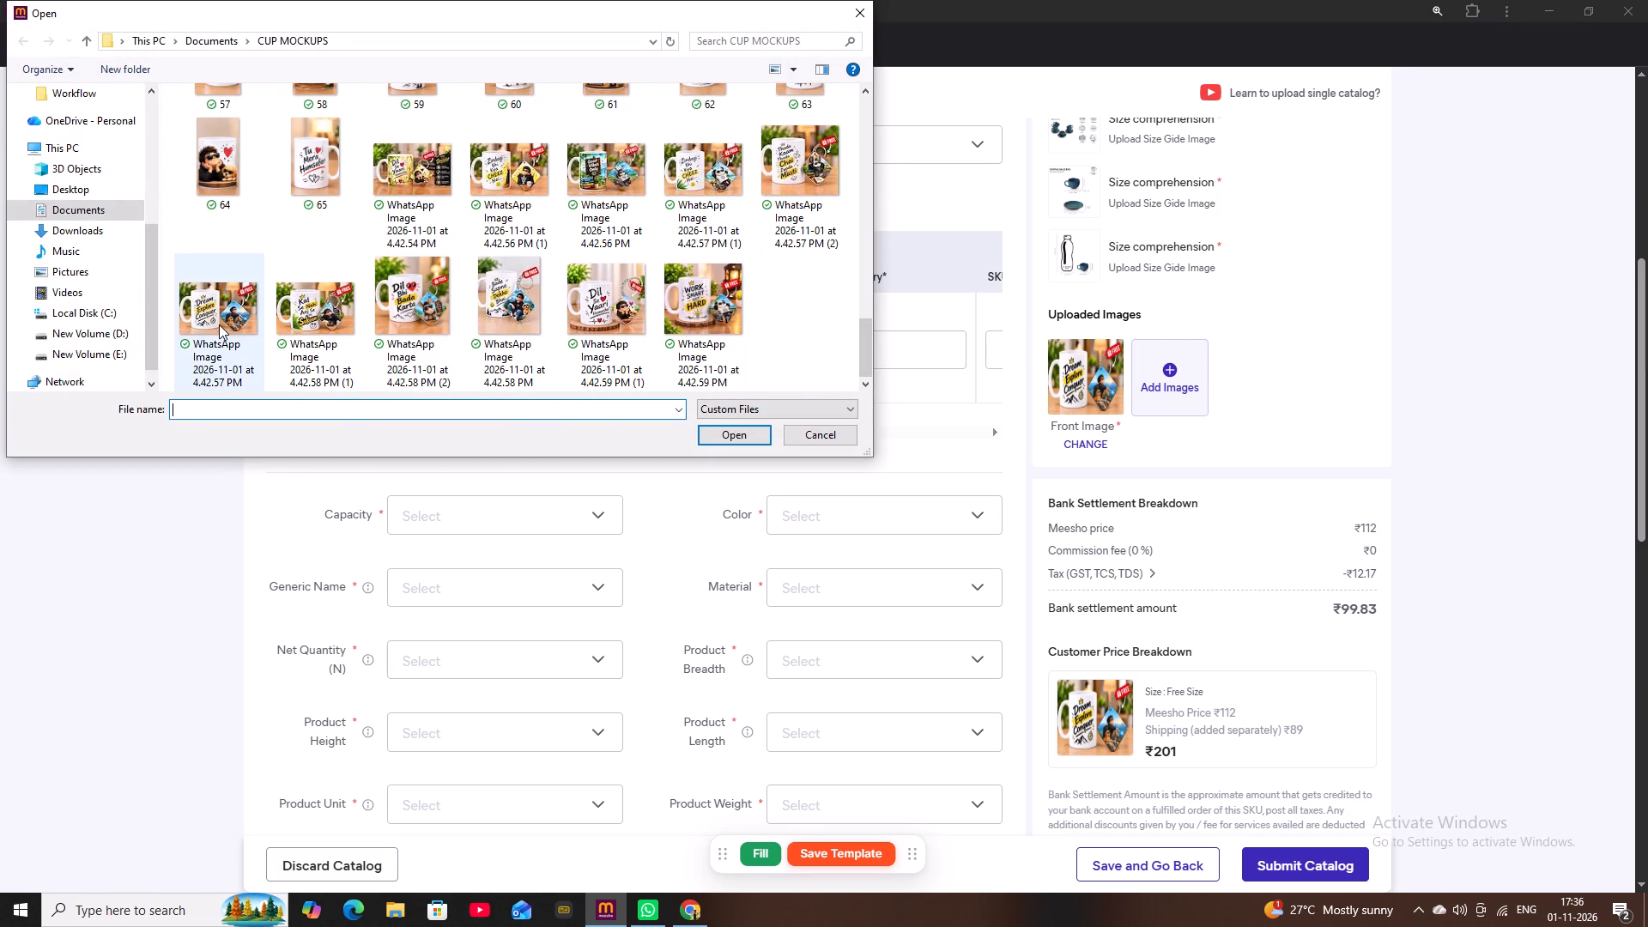
scroll(386, 298, "up", 1)
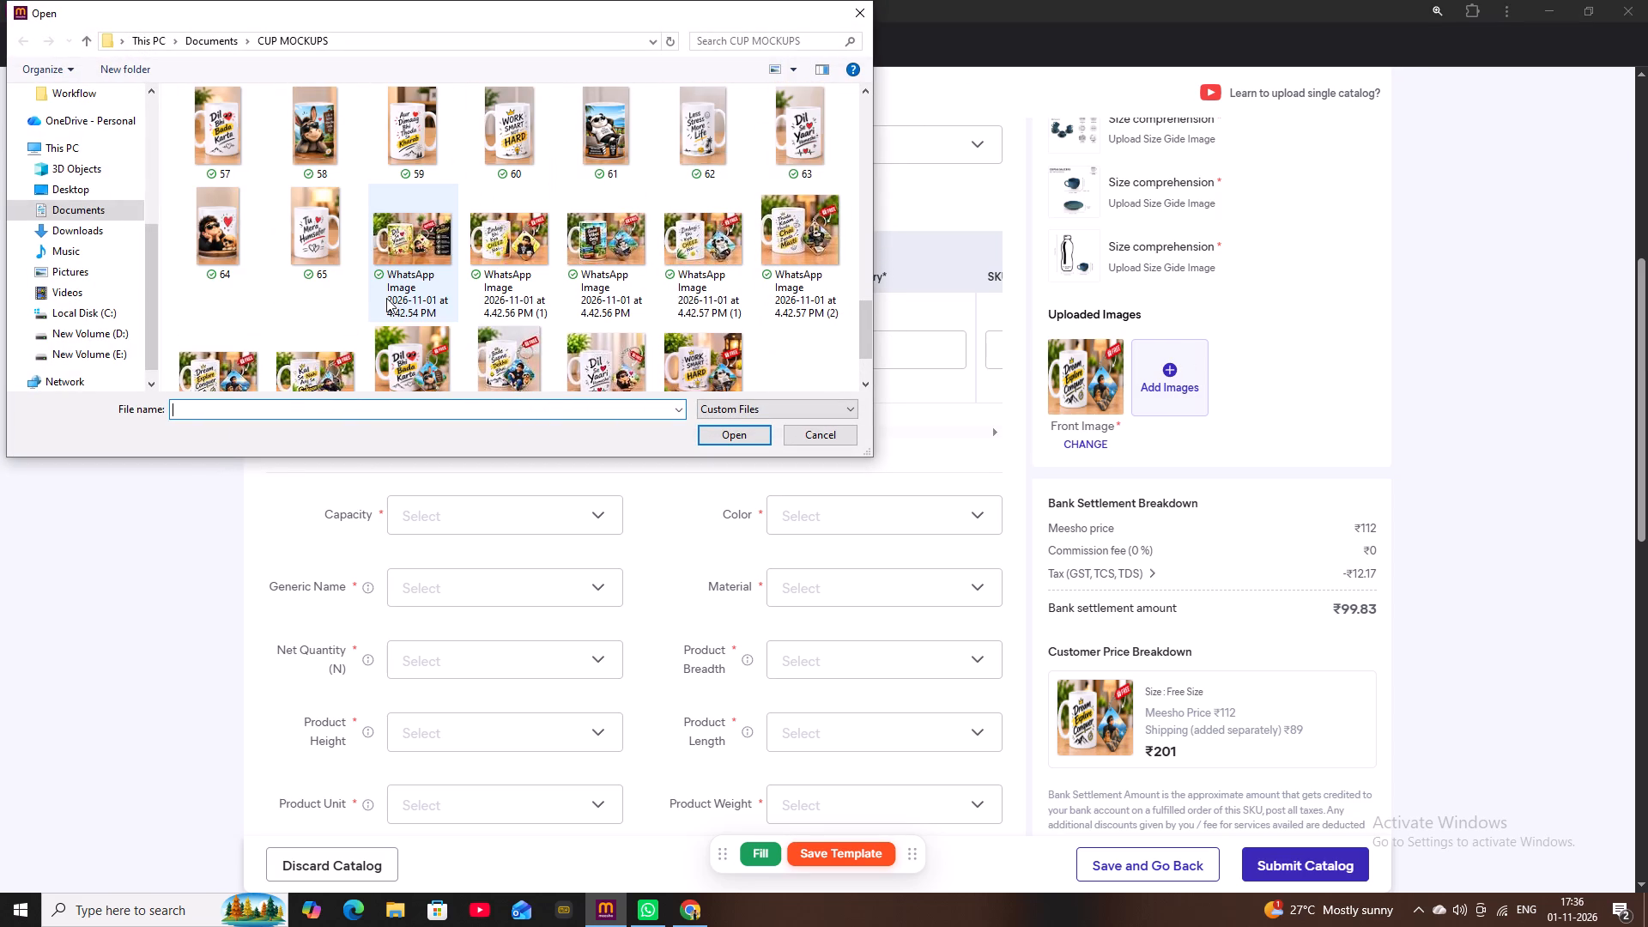
scroll(389, 295, "up", 2)
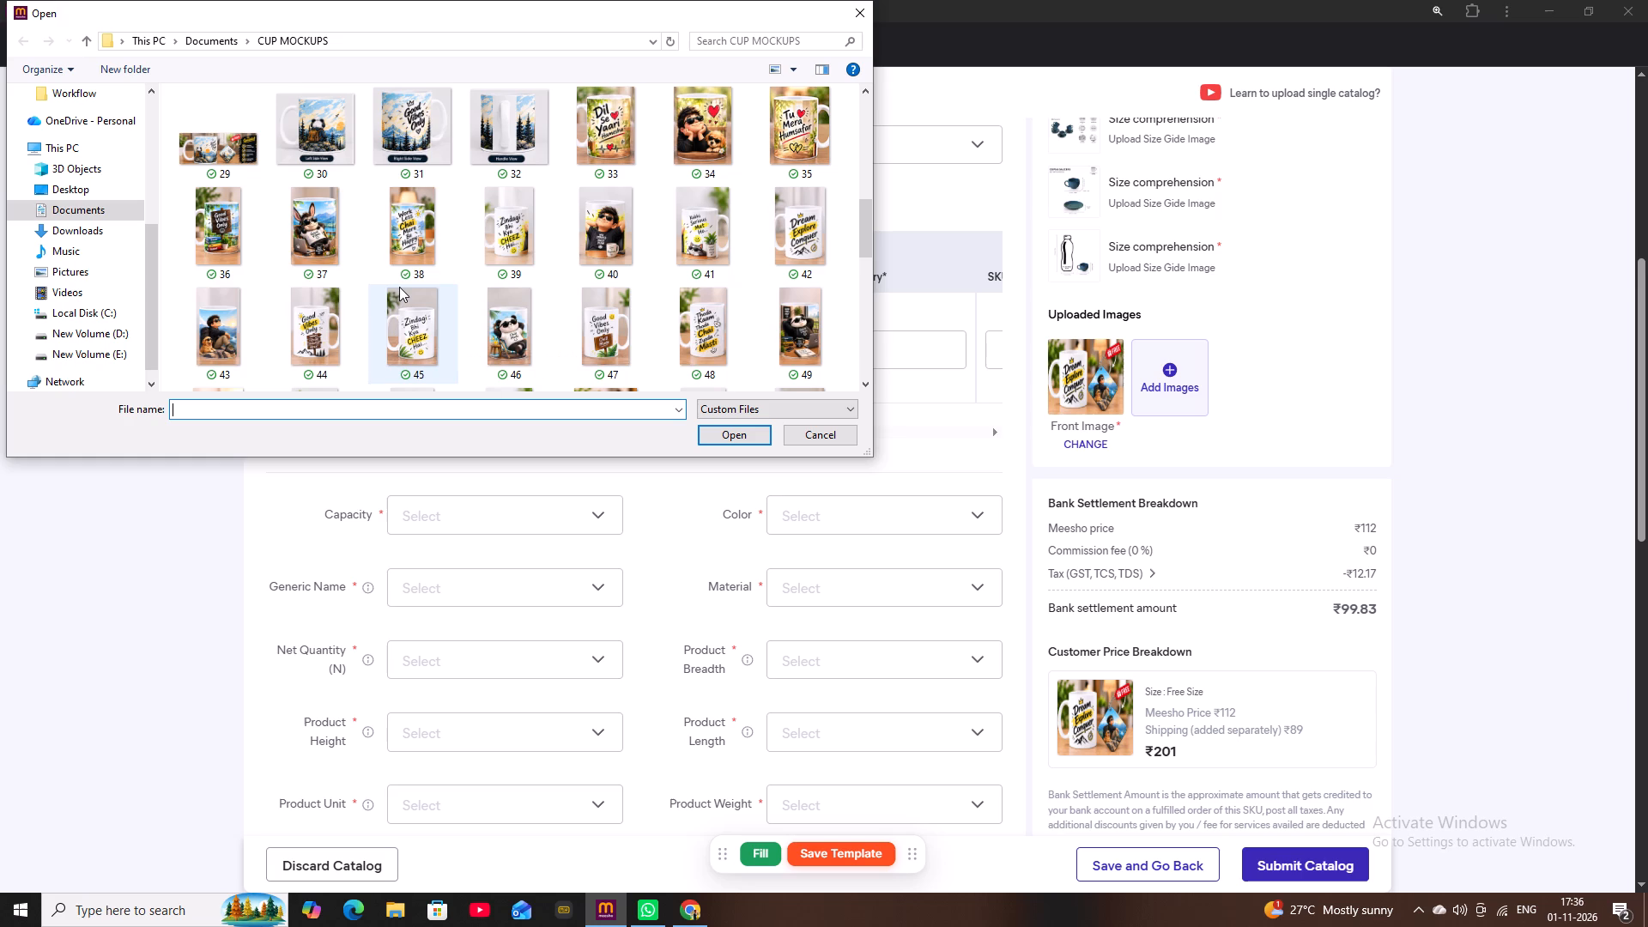
double_click(788, 213)
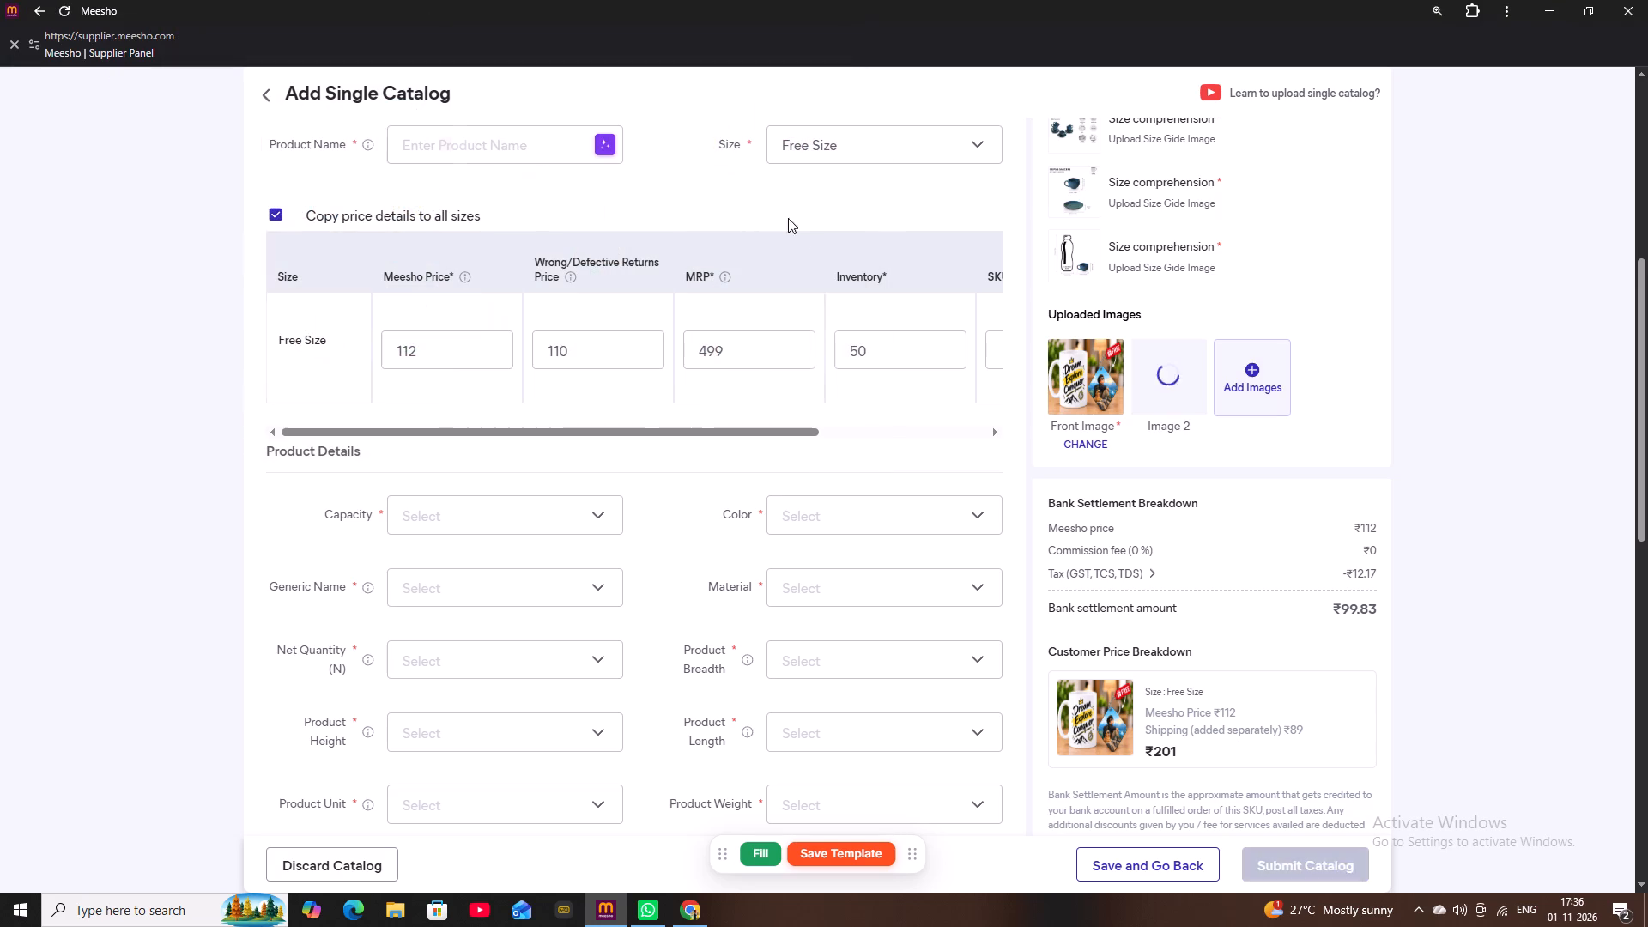
Add image 43 from CUP MOCKUPS as the catalog's third product image.
left_click(1262, 367)
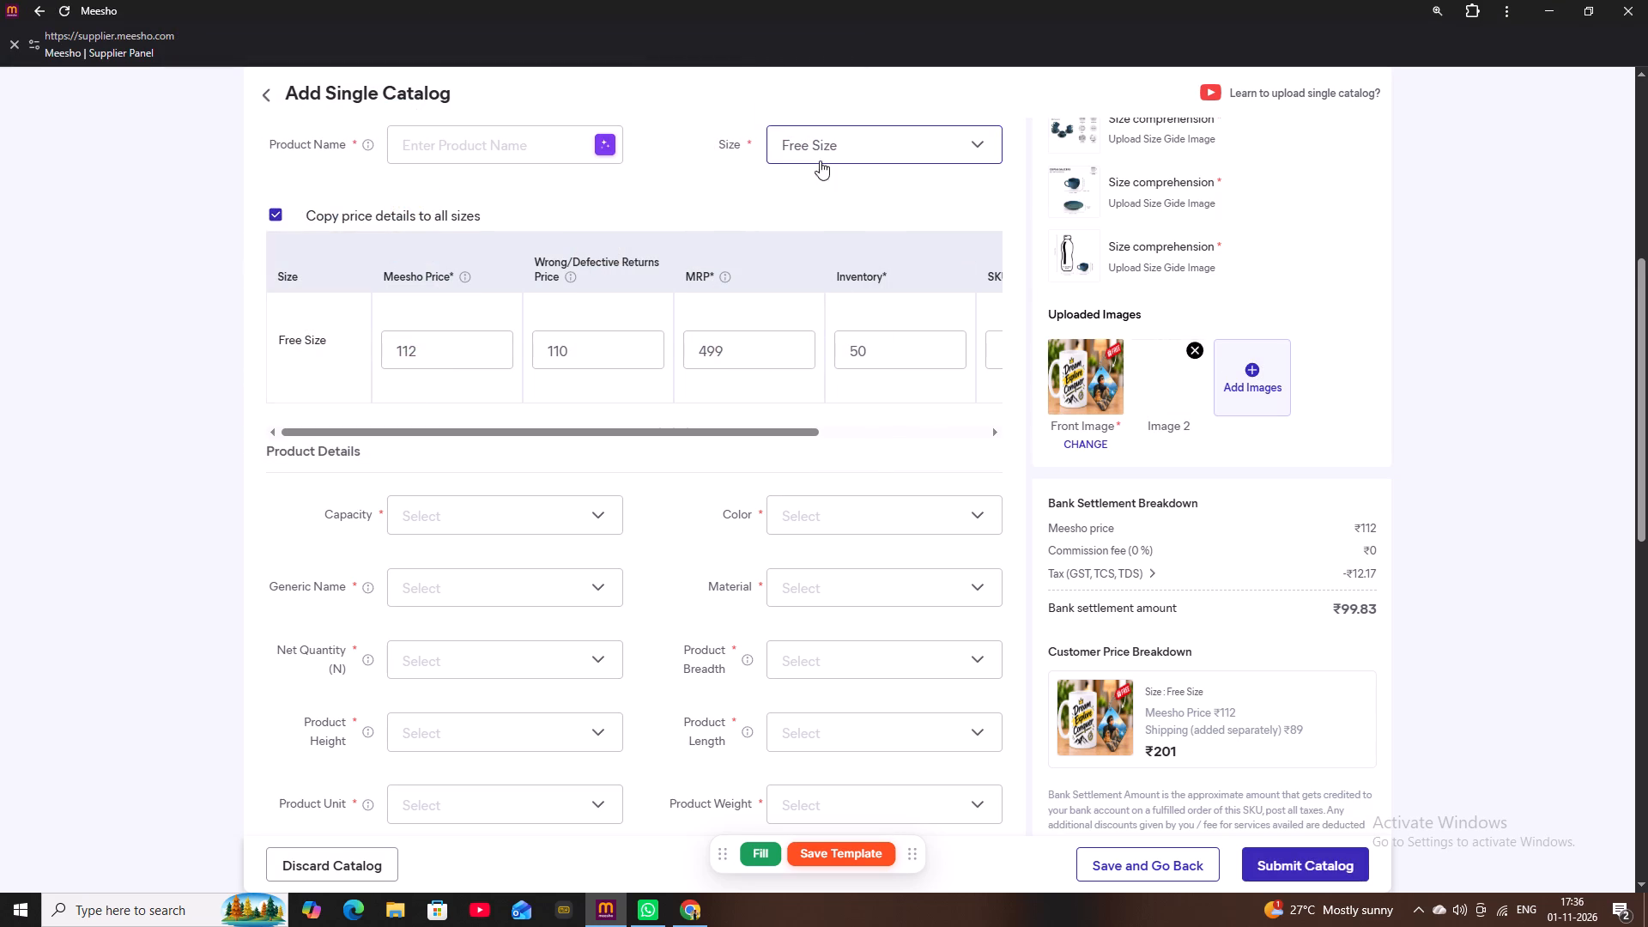
left_click(1298, 376)
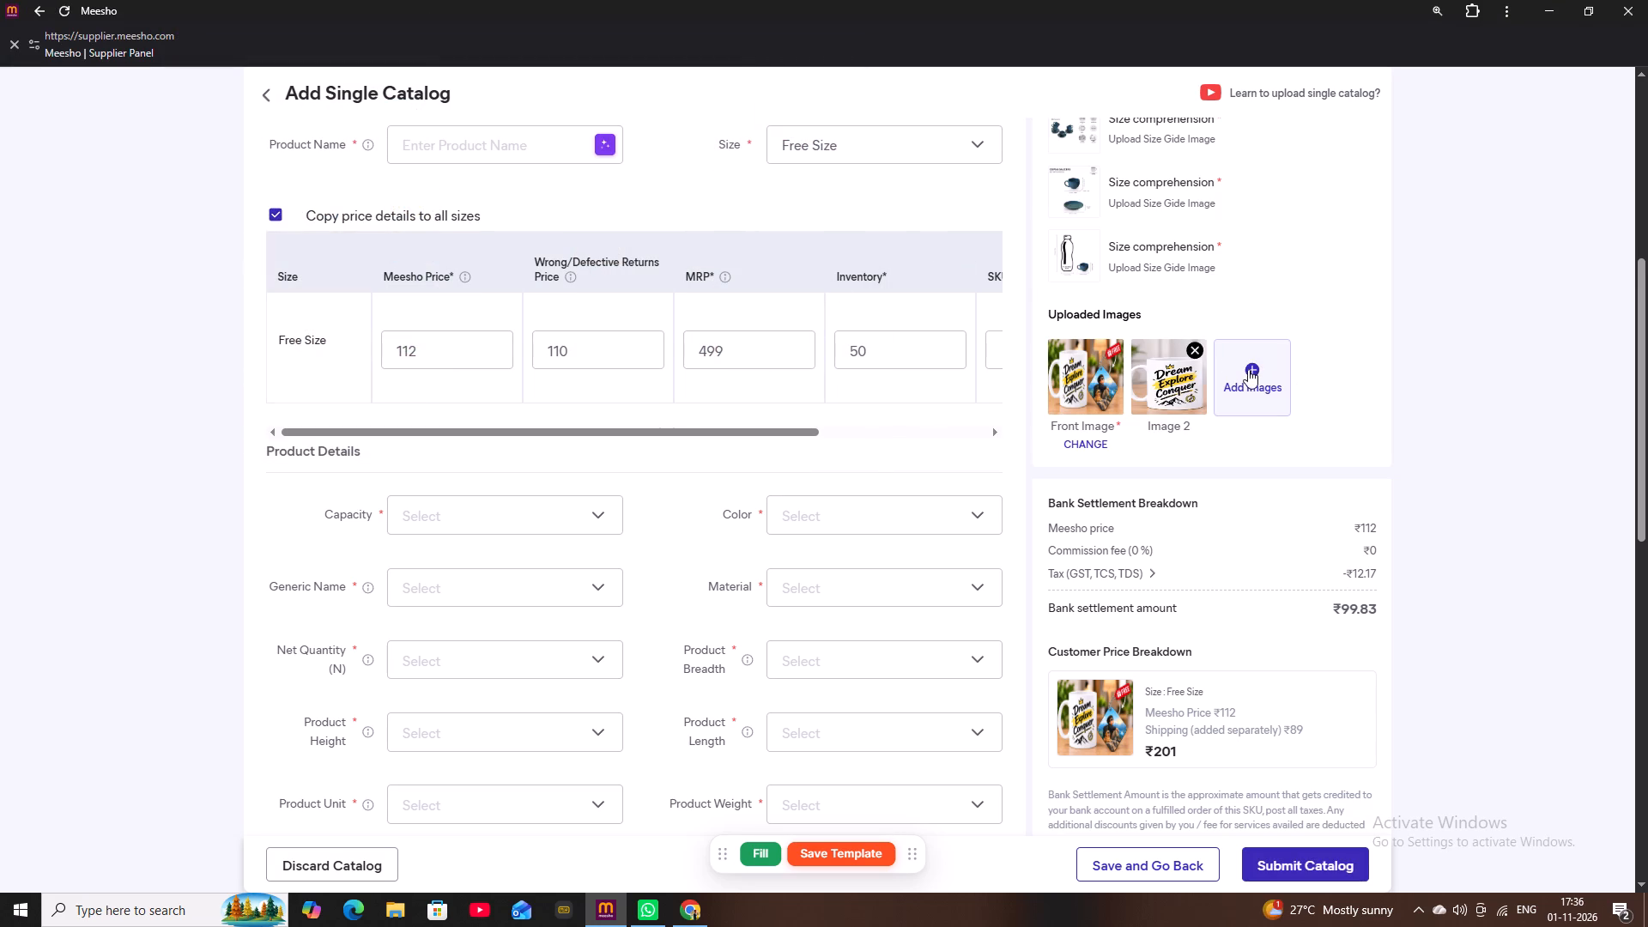
left_click(1248, 369)
left_click_drag(863, 163, 863, 215)
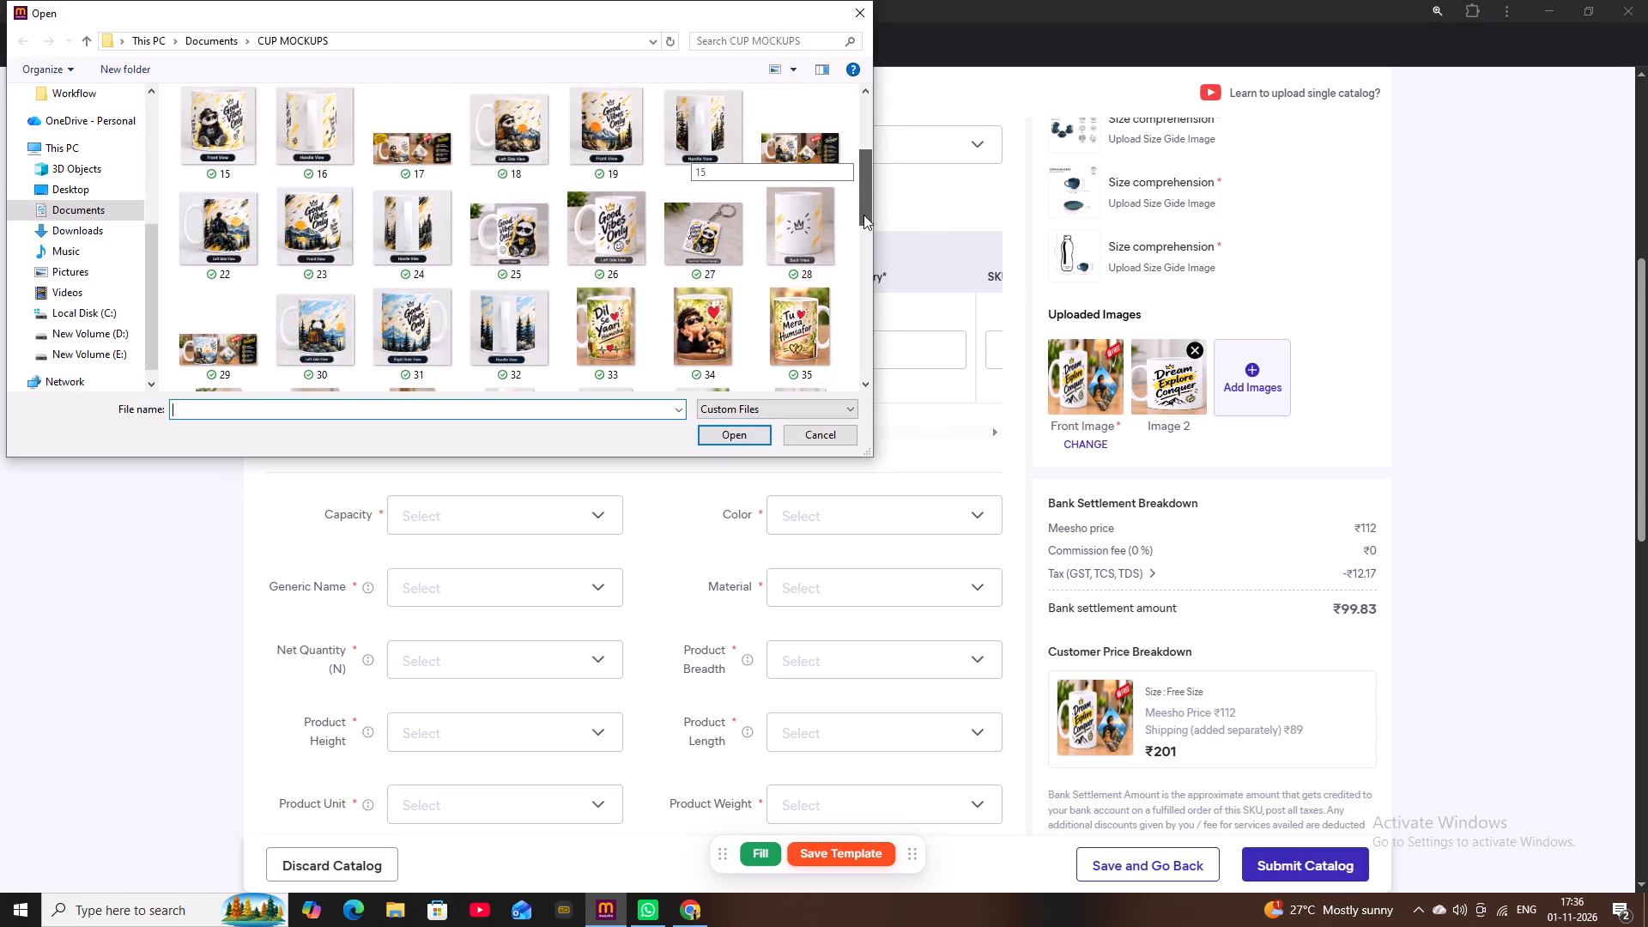
left_click_drag(863, 215, 871, 273)
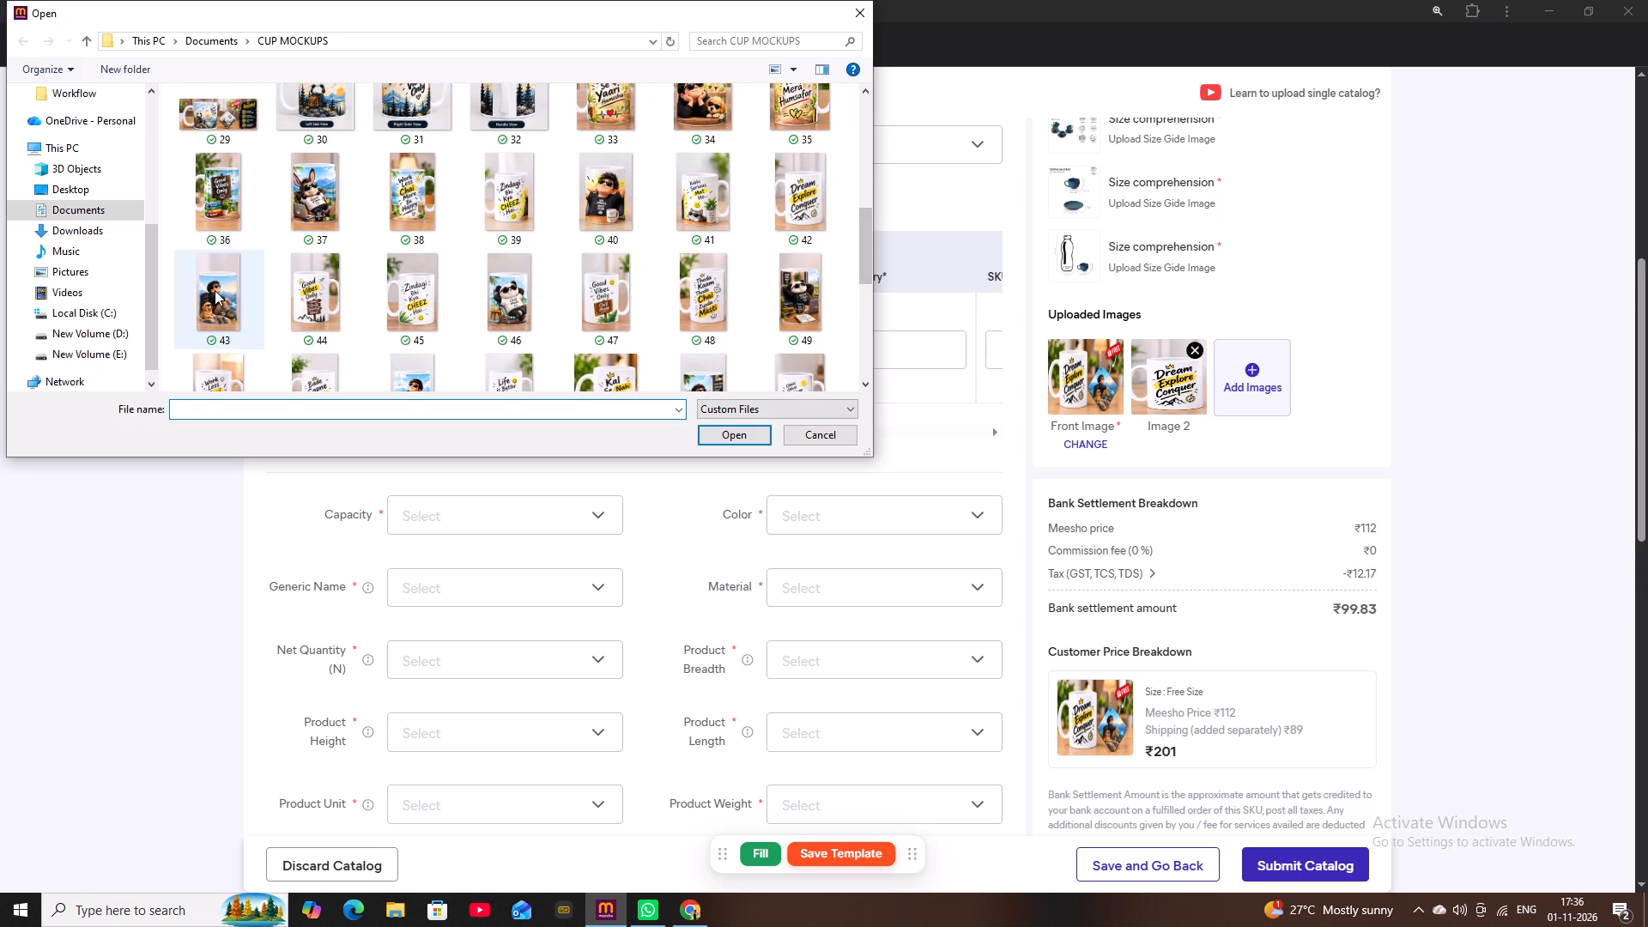
double_click(215, 290)
Add image 44, the Good Vibes Only mug, from CUP MOCKUPS as the catalog's fourth product image.
left_click(1363, 364)
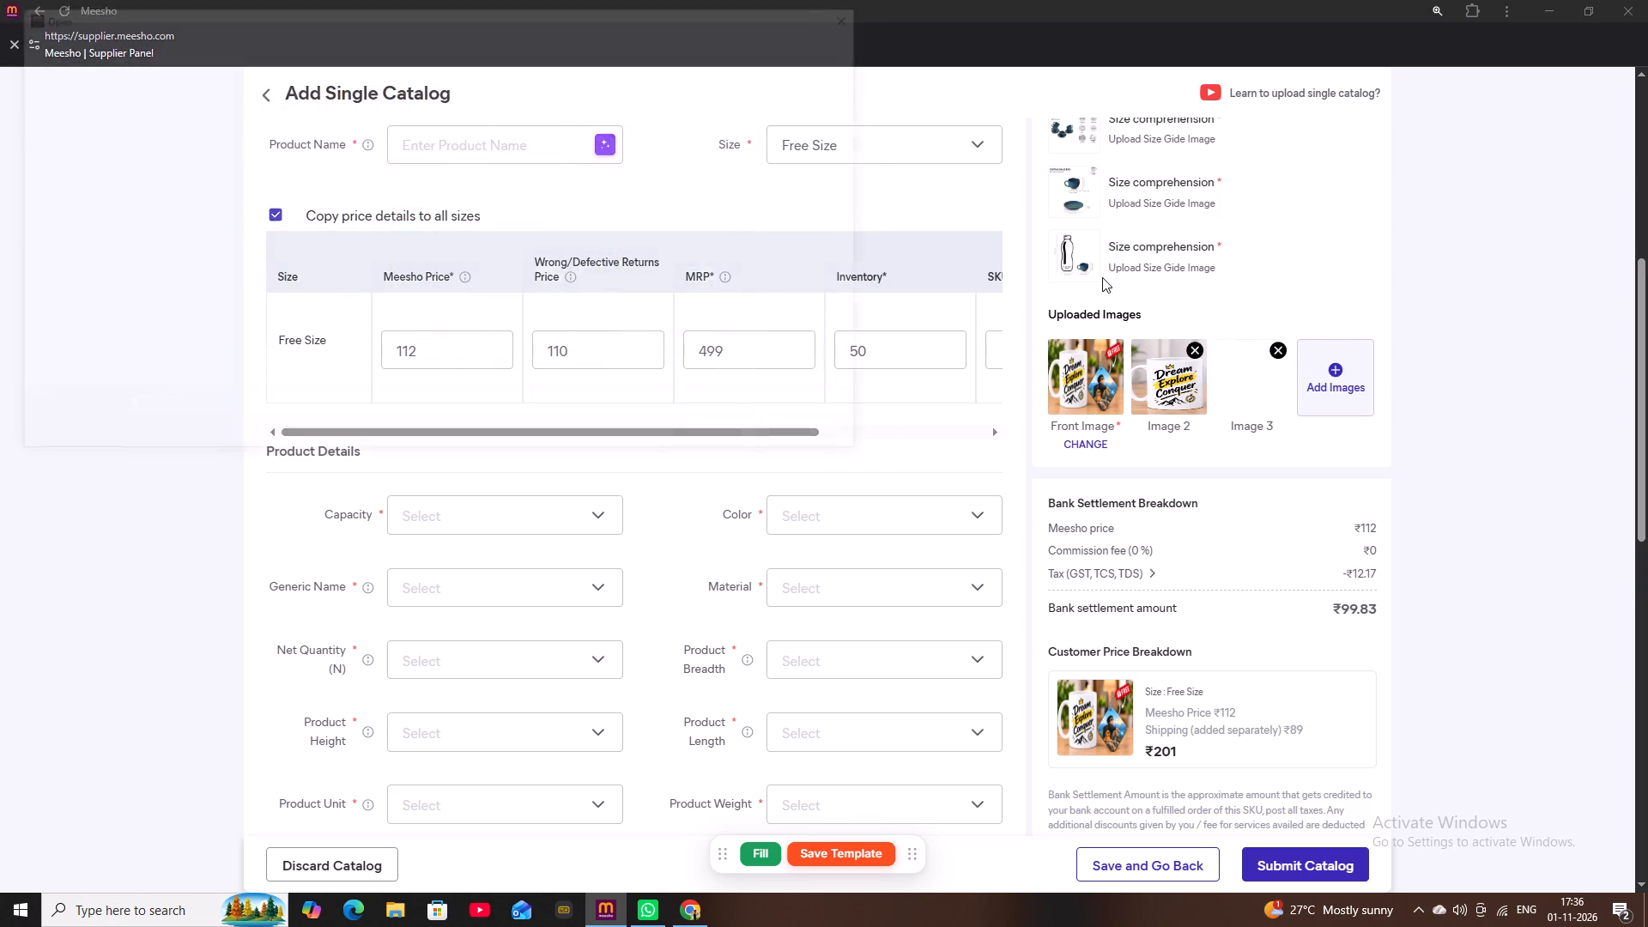
left_click_drag(863, 118, 877, 235)
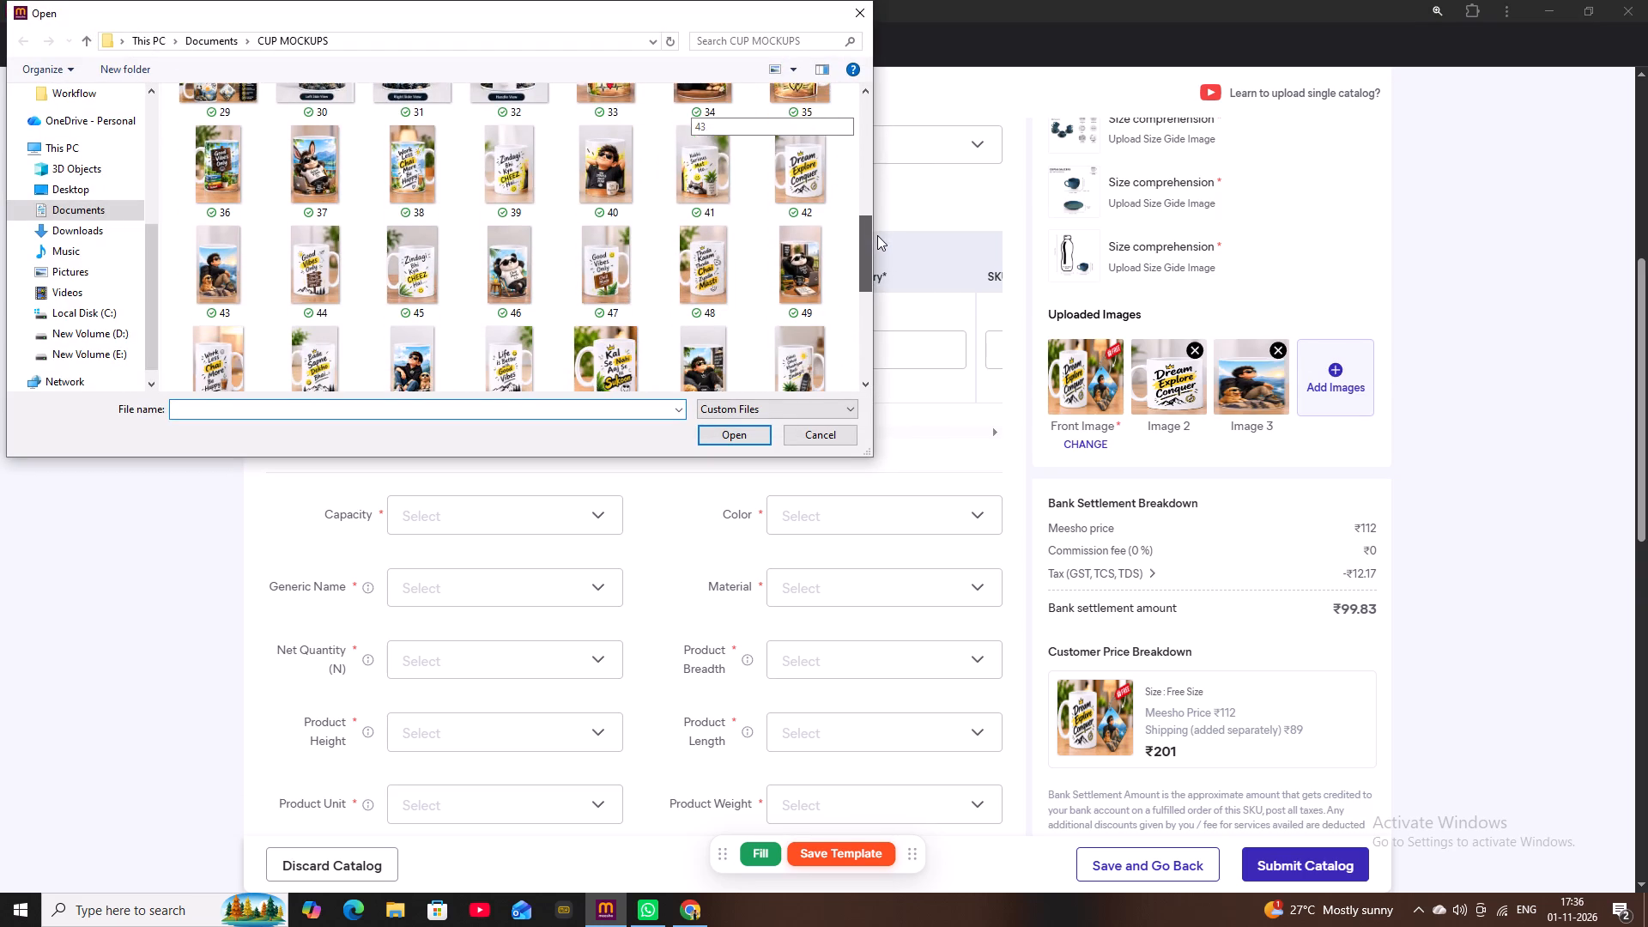
left_click_drag(877, 235, 876, 236)
left_click(309, 260)
left_click(309, 260)
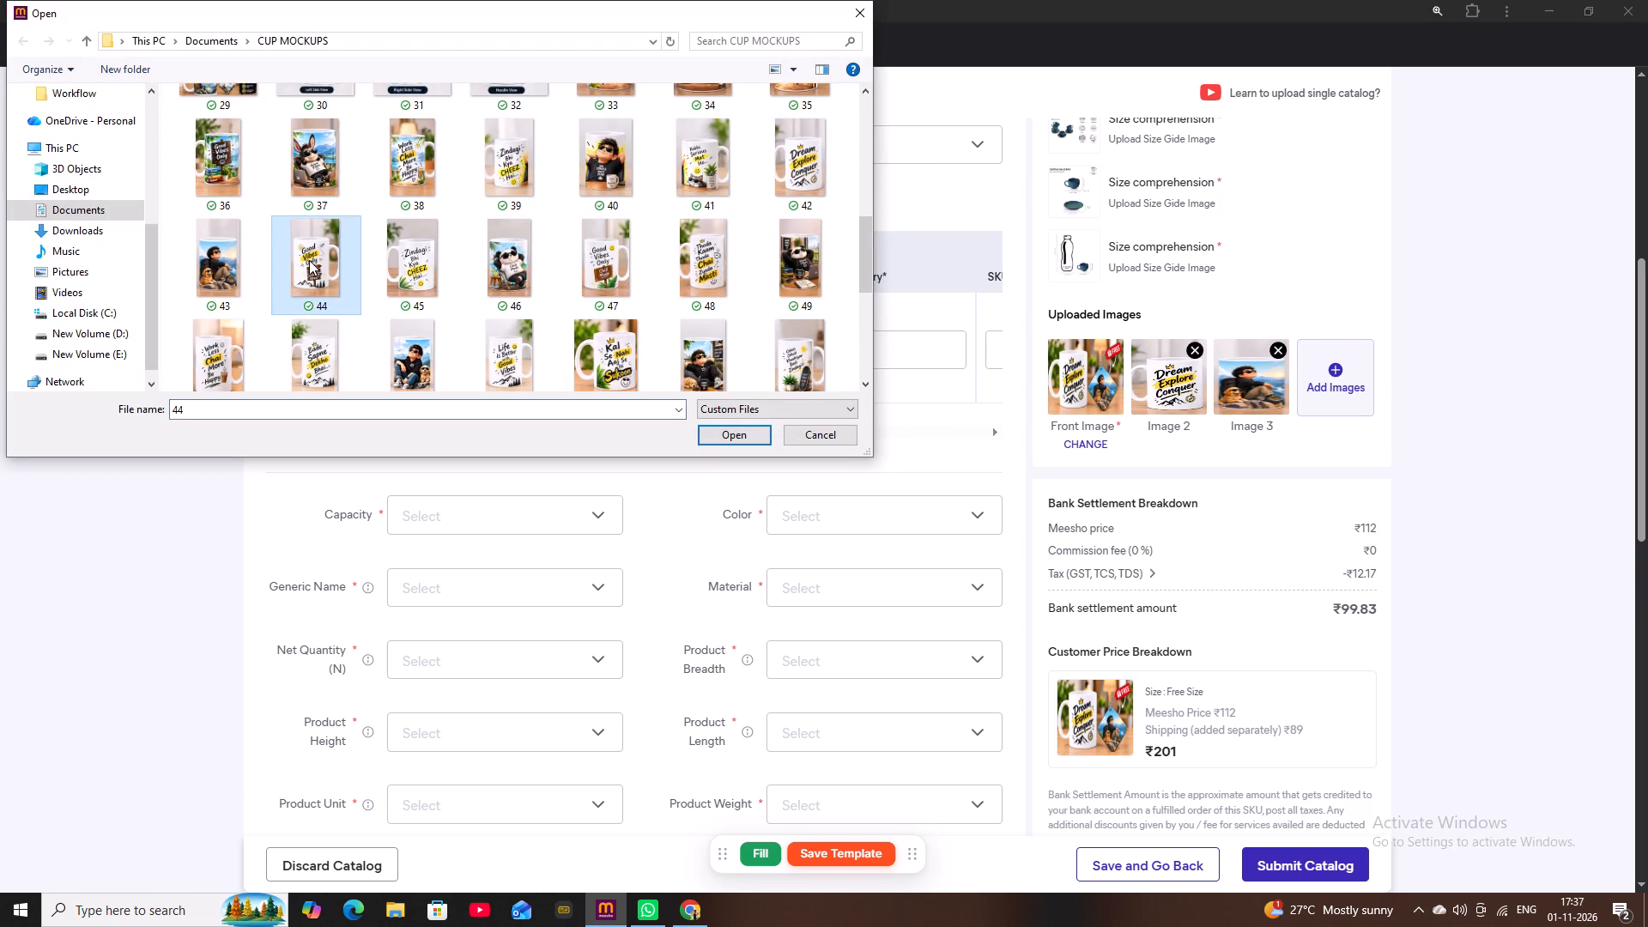
double_click(309, 260)
In the product details, set the capacity to 300 and the color to White.
left_click(539, 505)
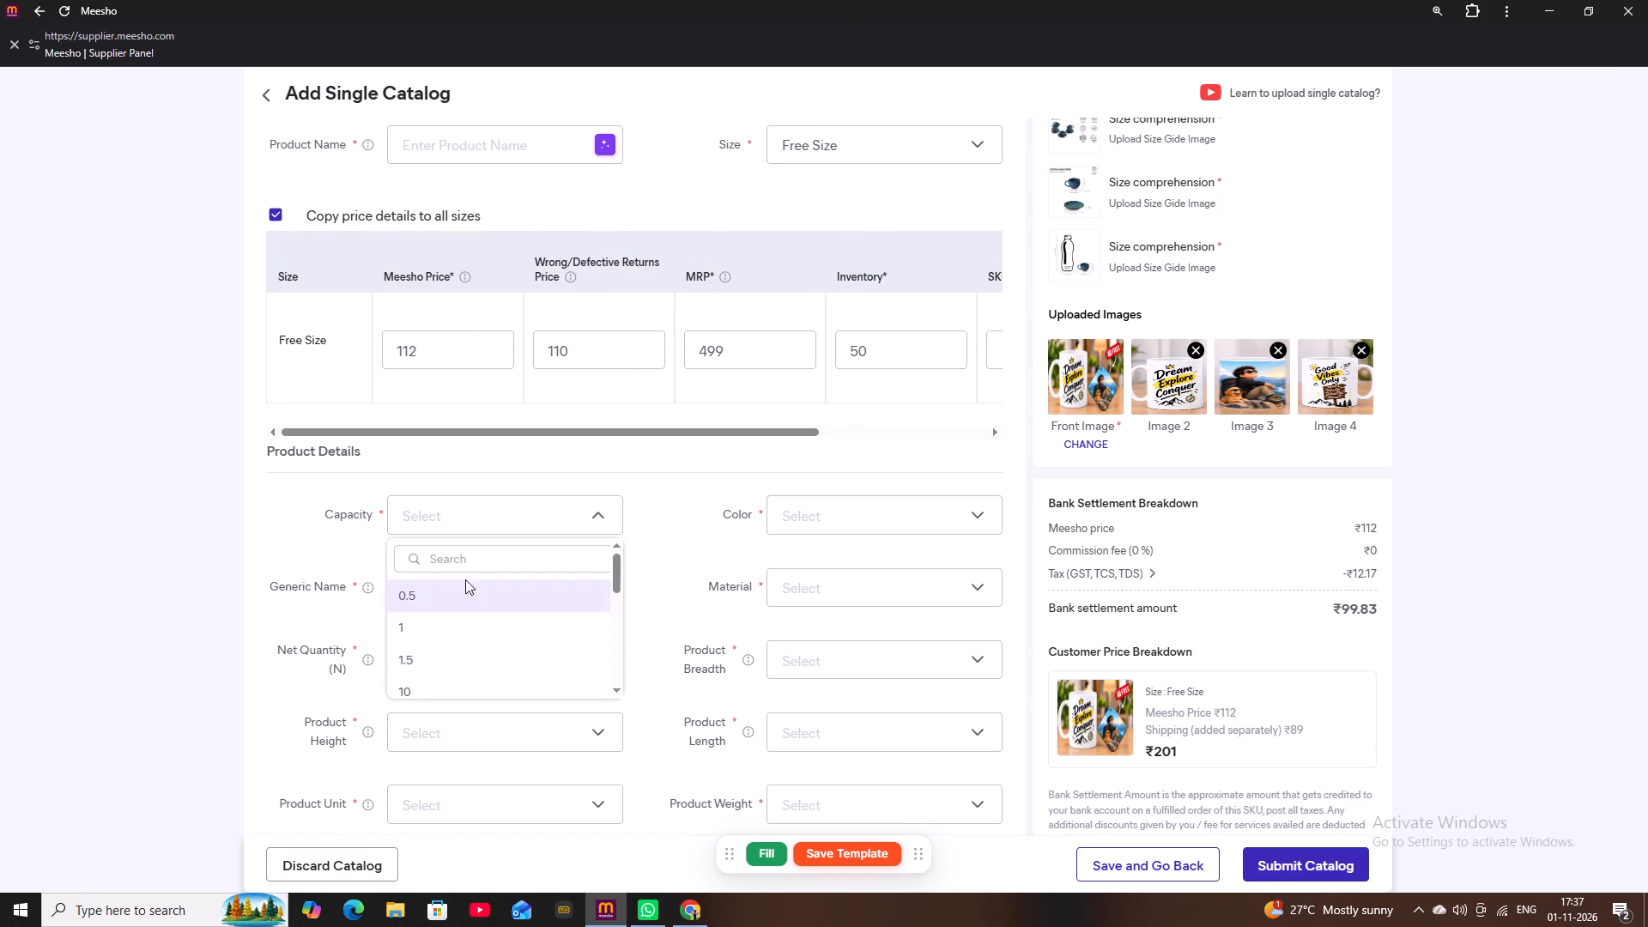
left_click(520, 558)
type("300")
left_click(521, 594)
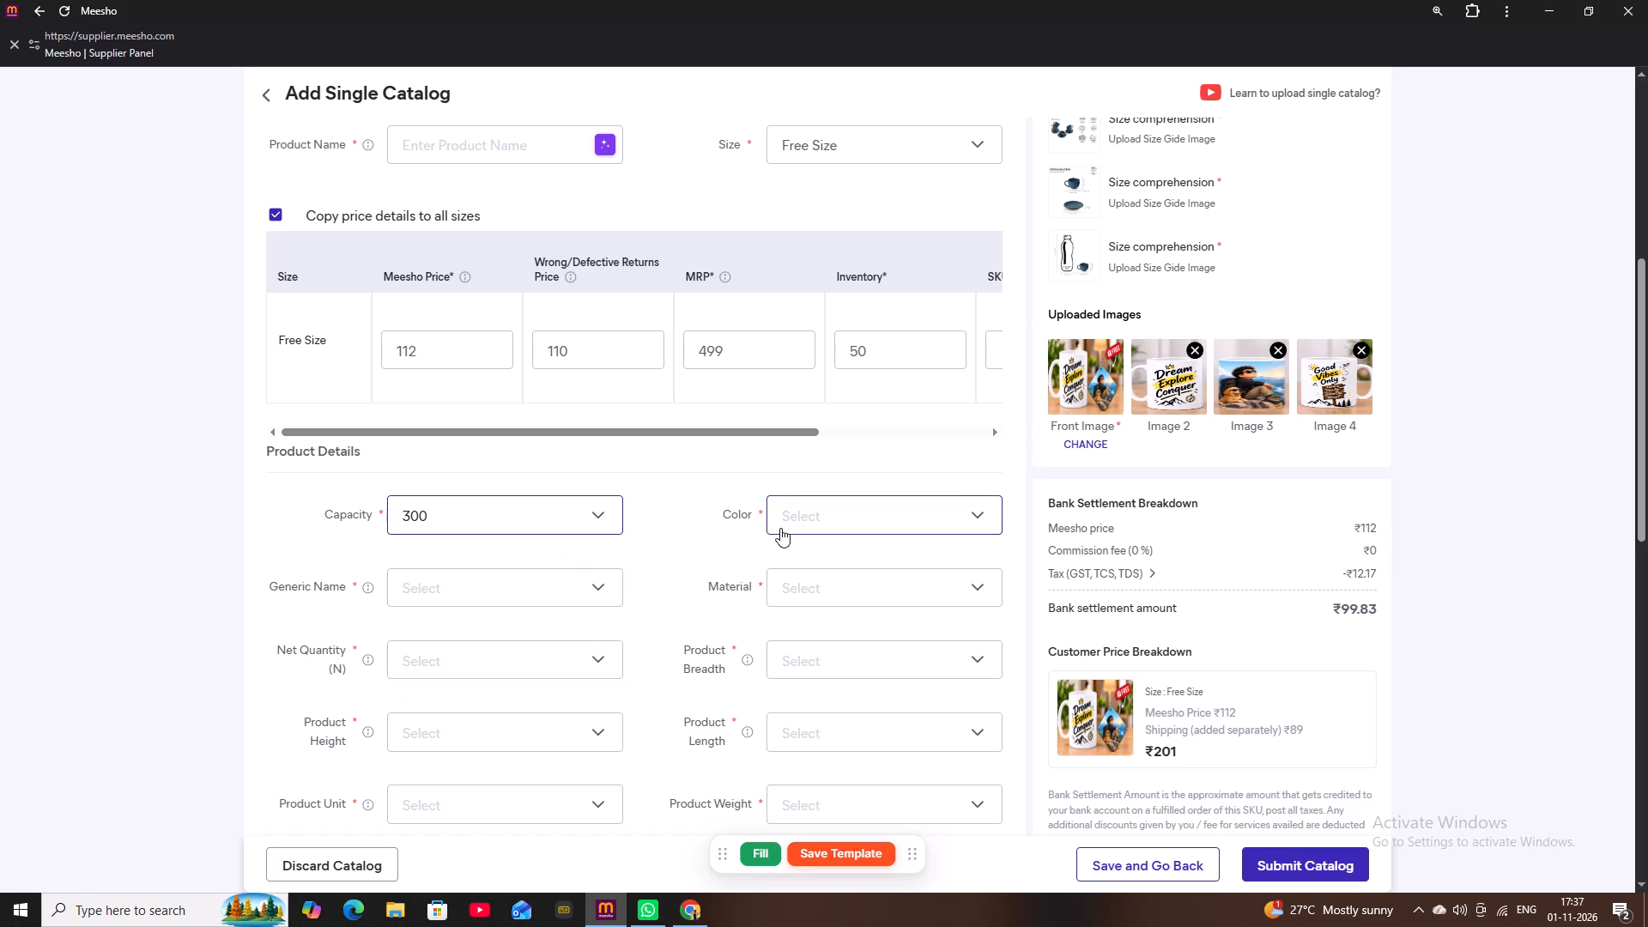
left_click(780, 528)
scroll(840, 657, "down", 12)
left_click(839, 652)
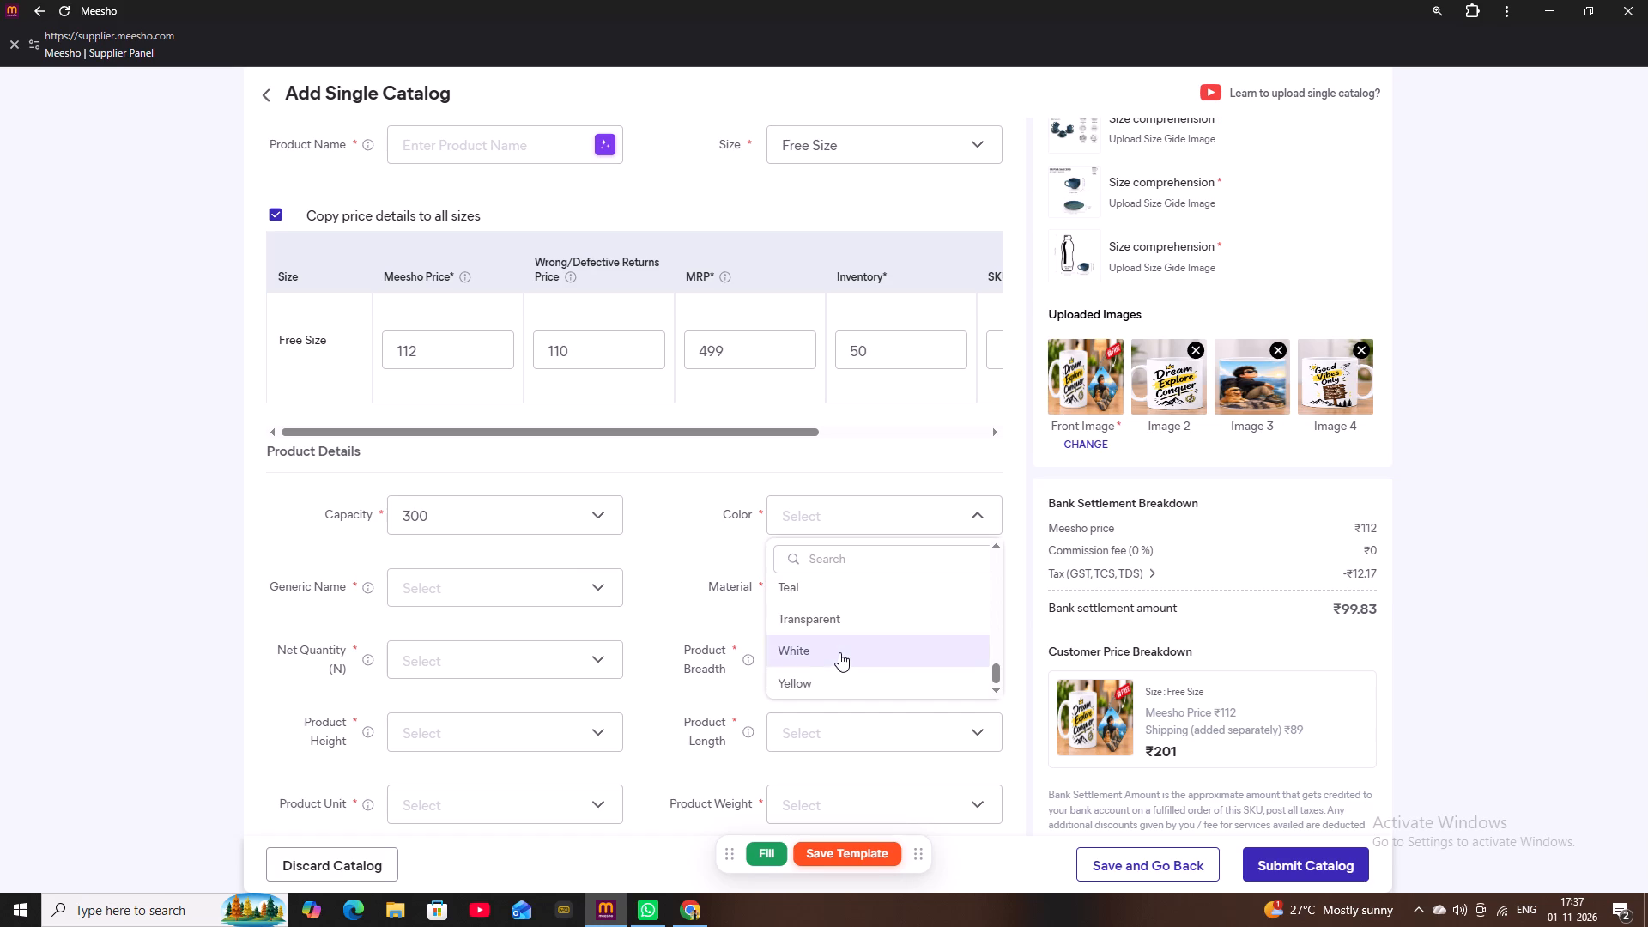
Set the generic name to Cups, Mugs & Saucers, the material to Ceramic and the net quantity to Pack Of 1.
left_click(463, 602)
scroll(481, 677, "down", 1)
left_click(479, 699)
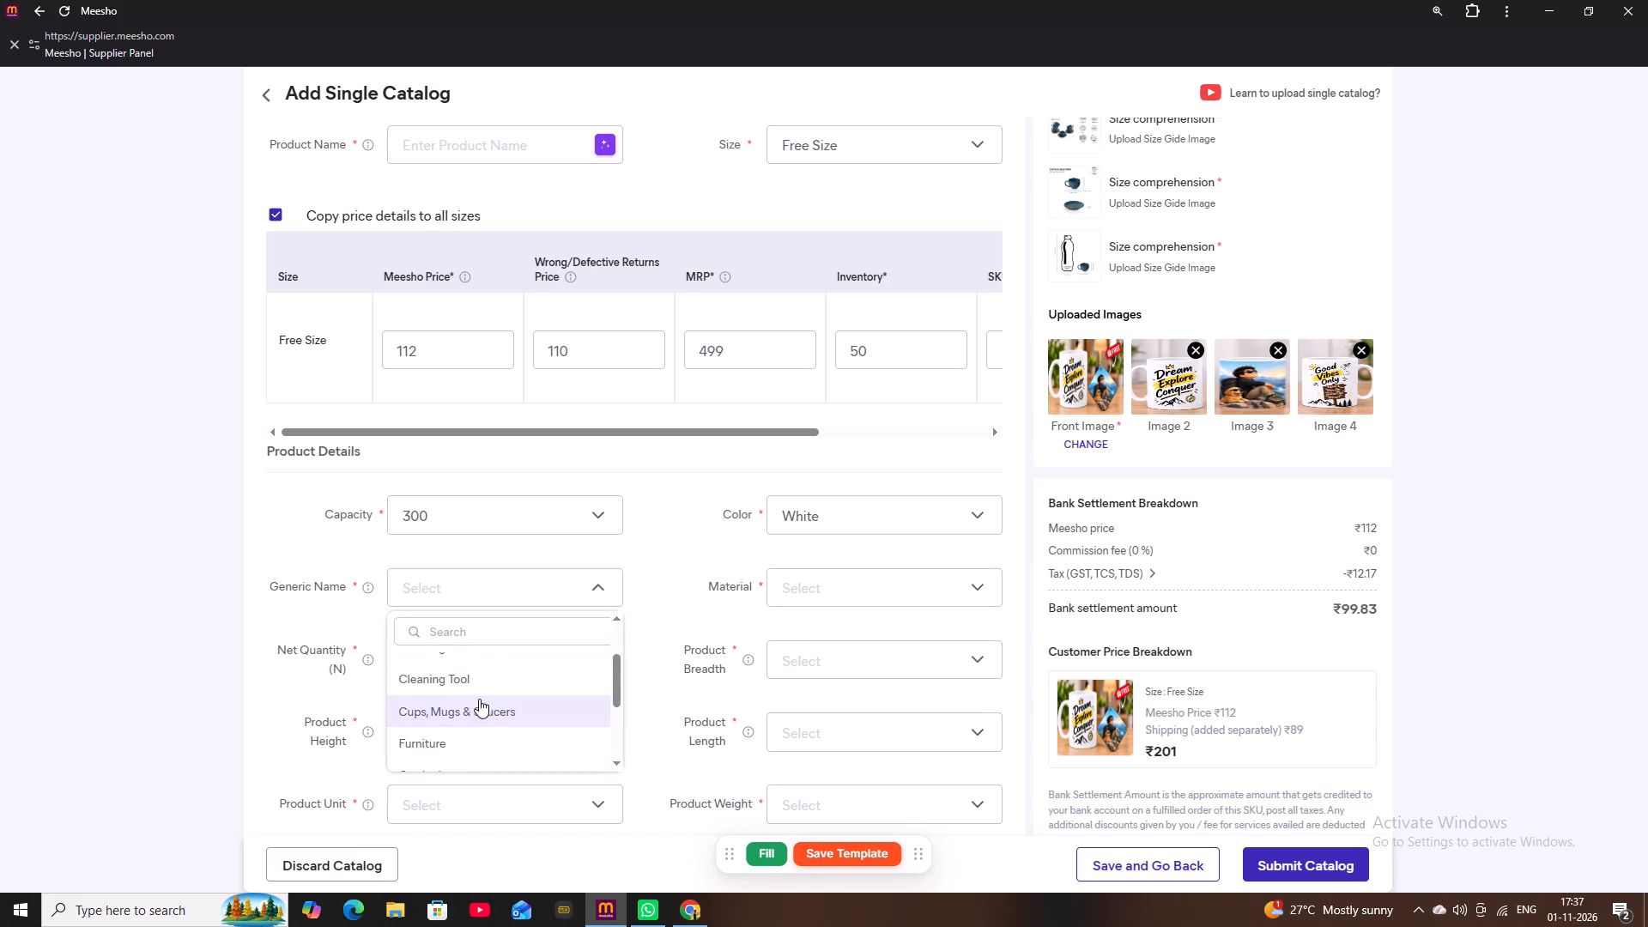
left_click(841, 579)
scroll(856, 713, "down", 1)
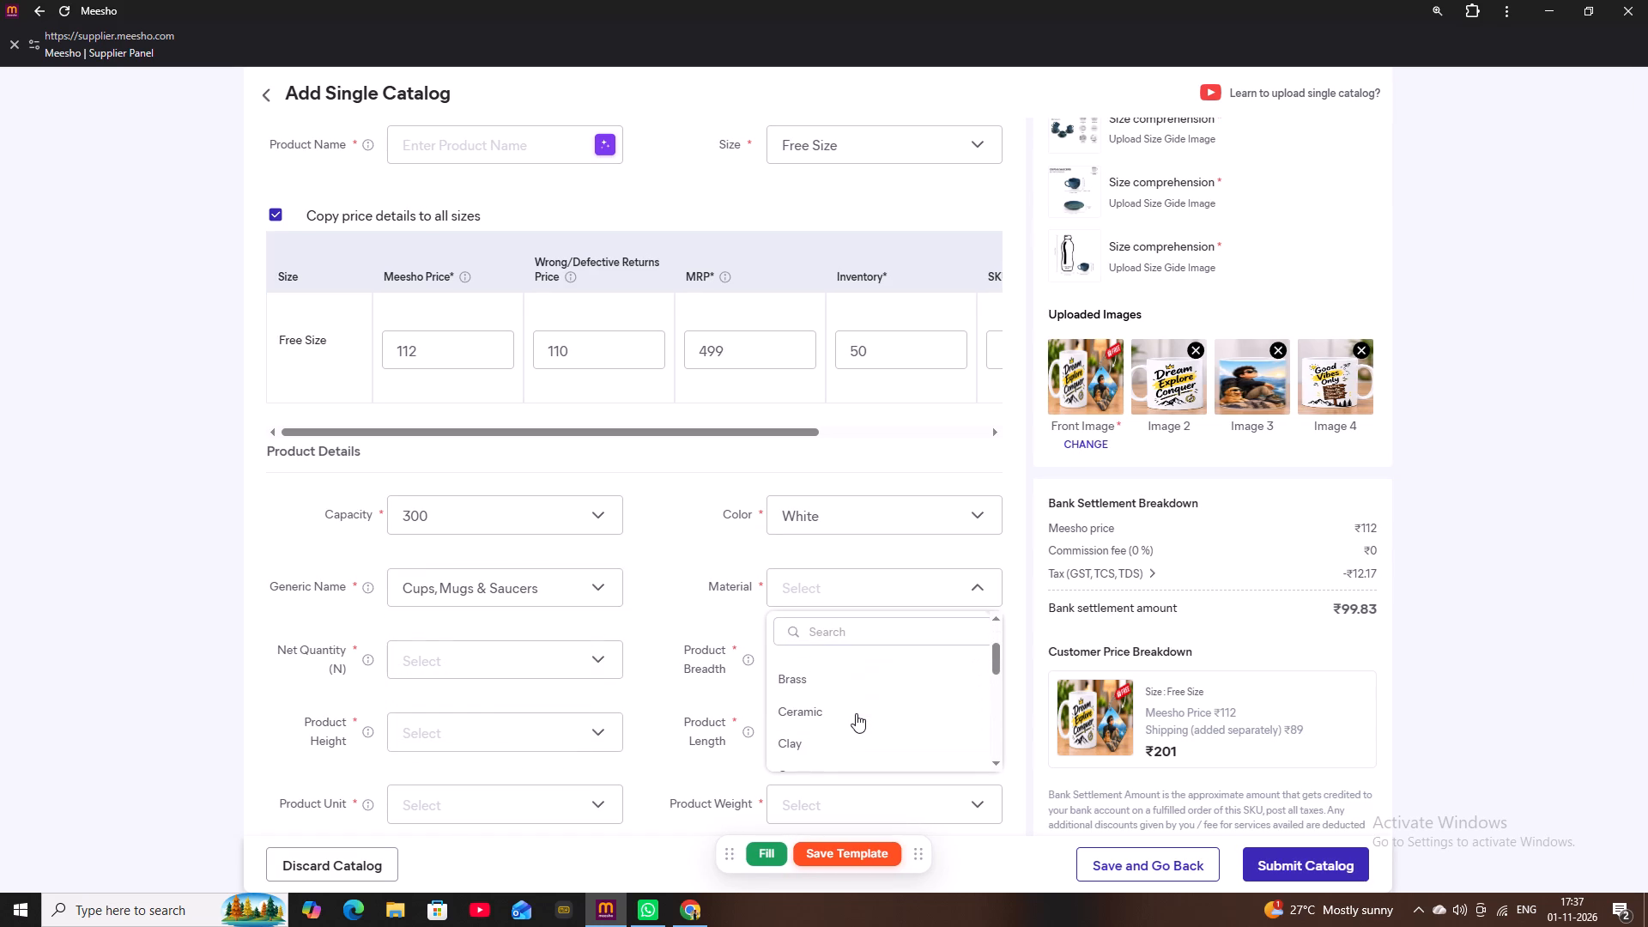
left_click(856, 713)
left_click(425, 664)
left_click(495, 779)
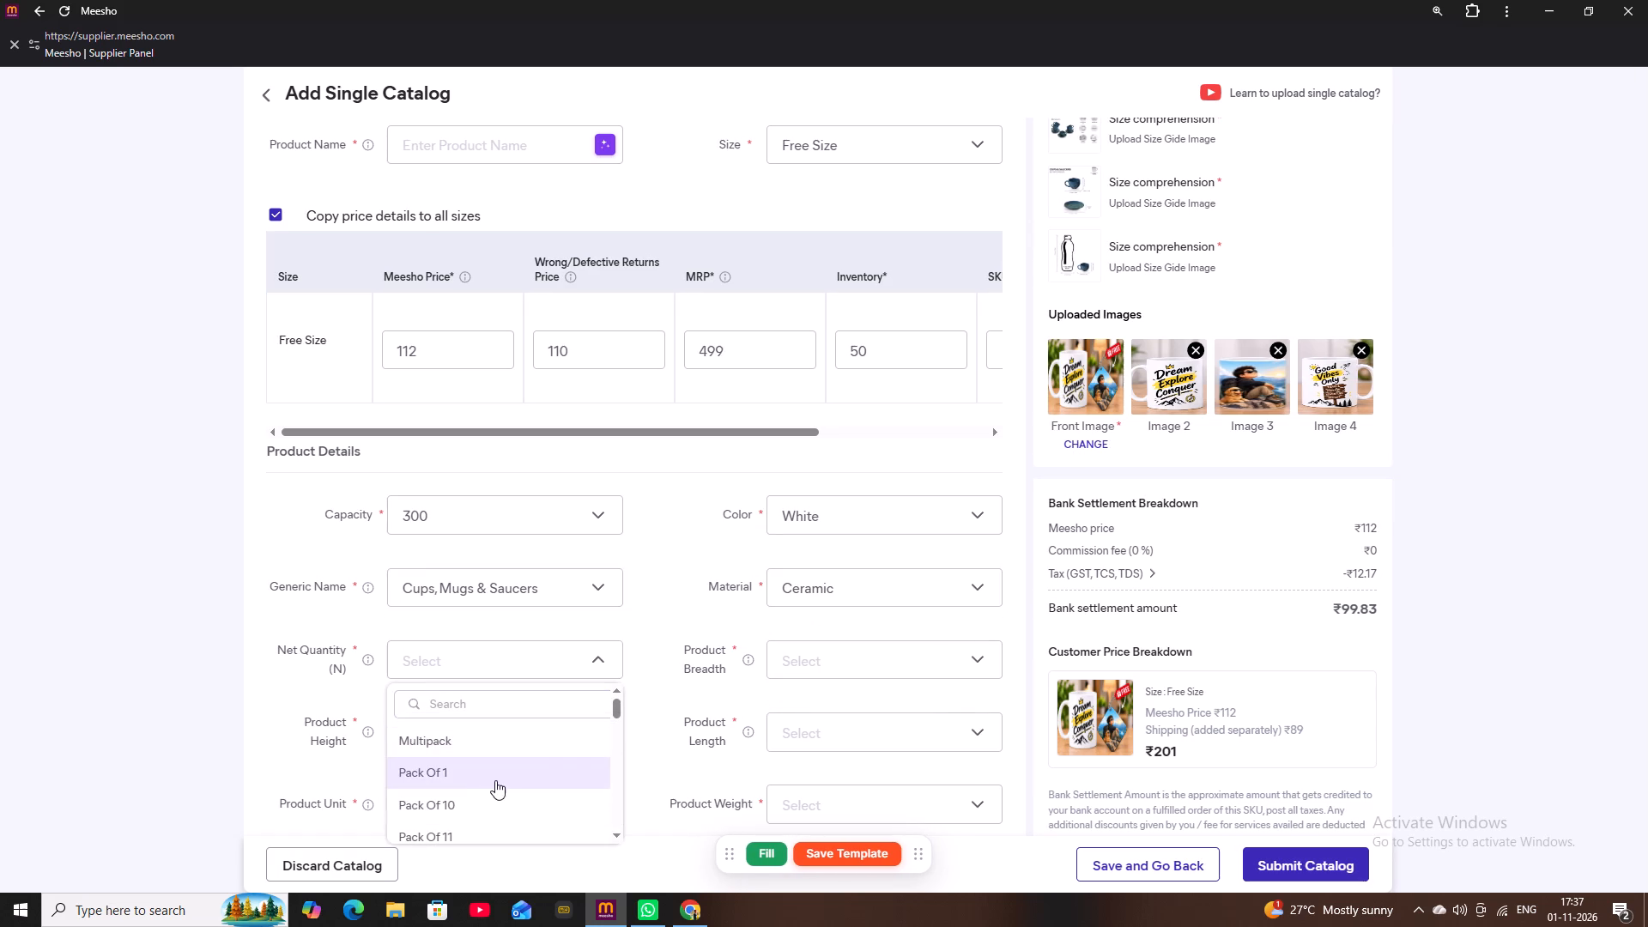
Set the product breadth to 3.5 and the product height to 4.
left_click(803, 657)
left_click(855, 705)
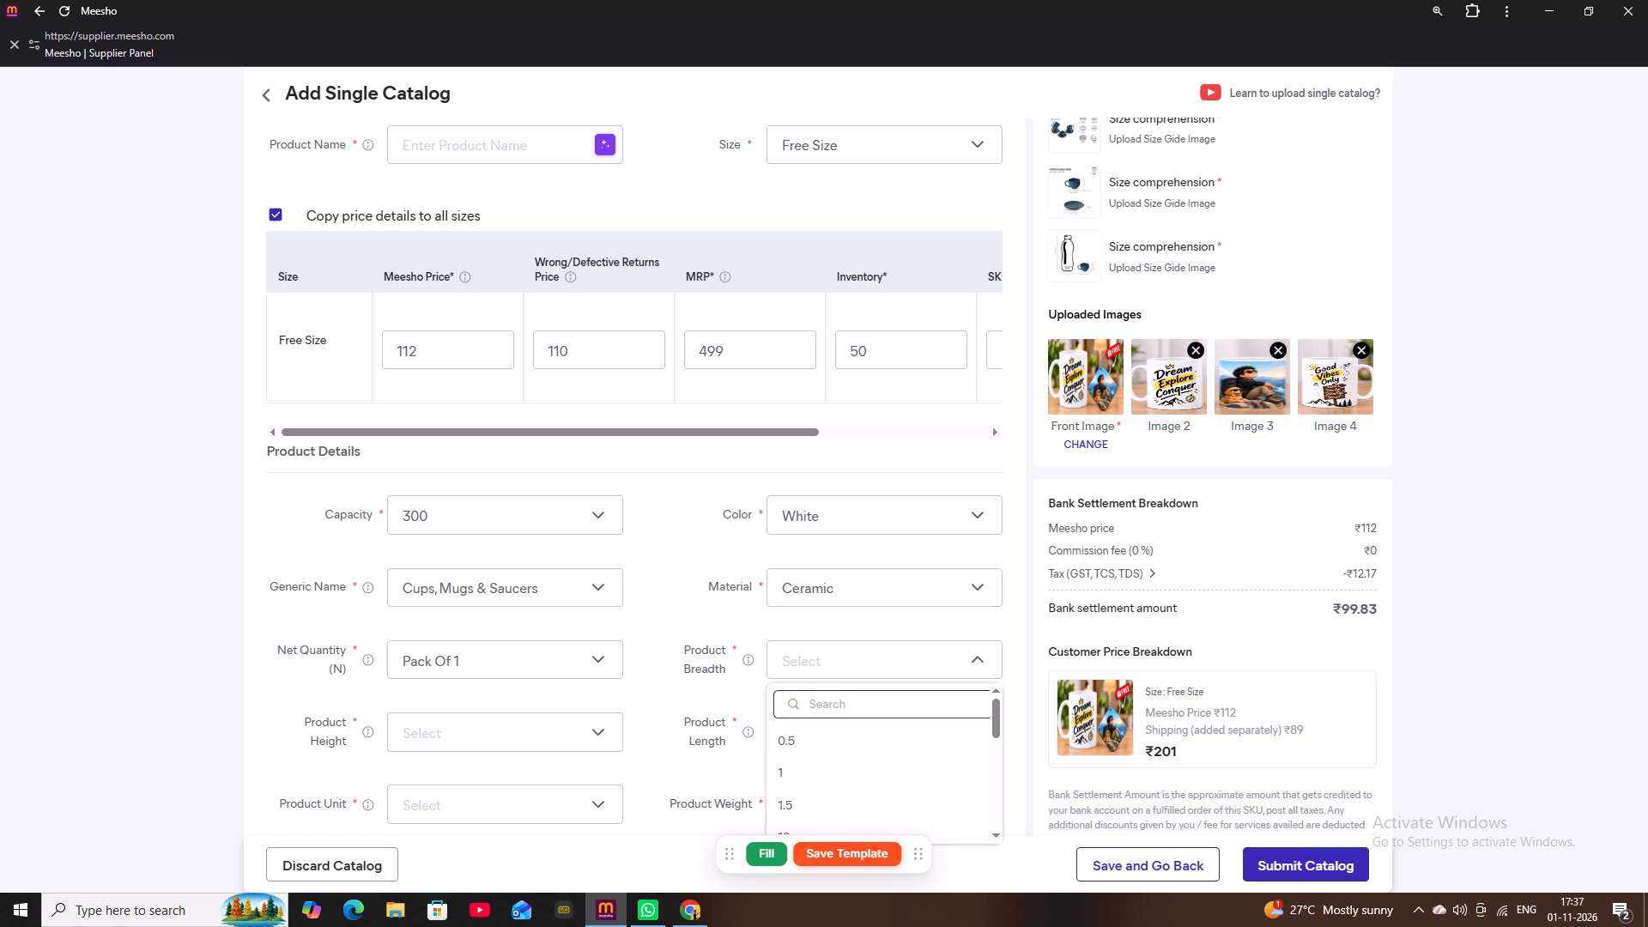
type("3.5")
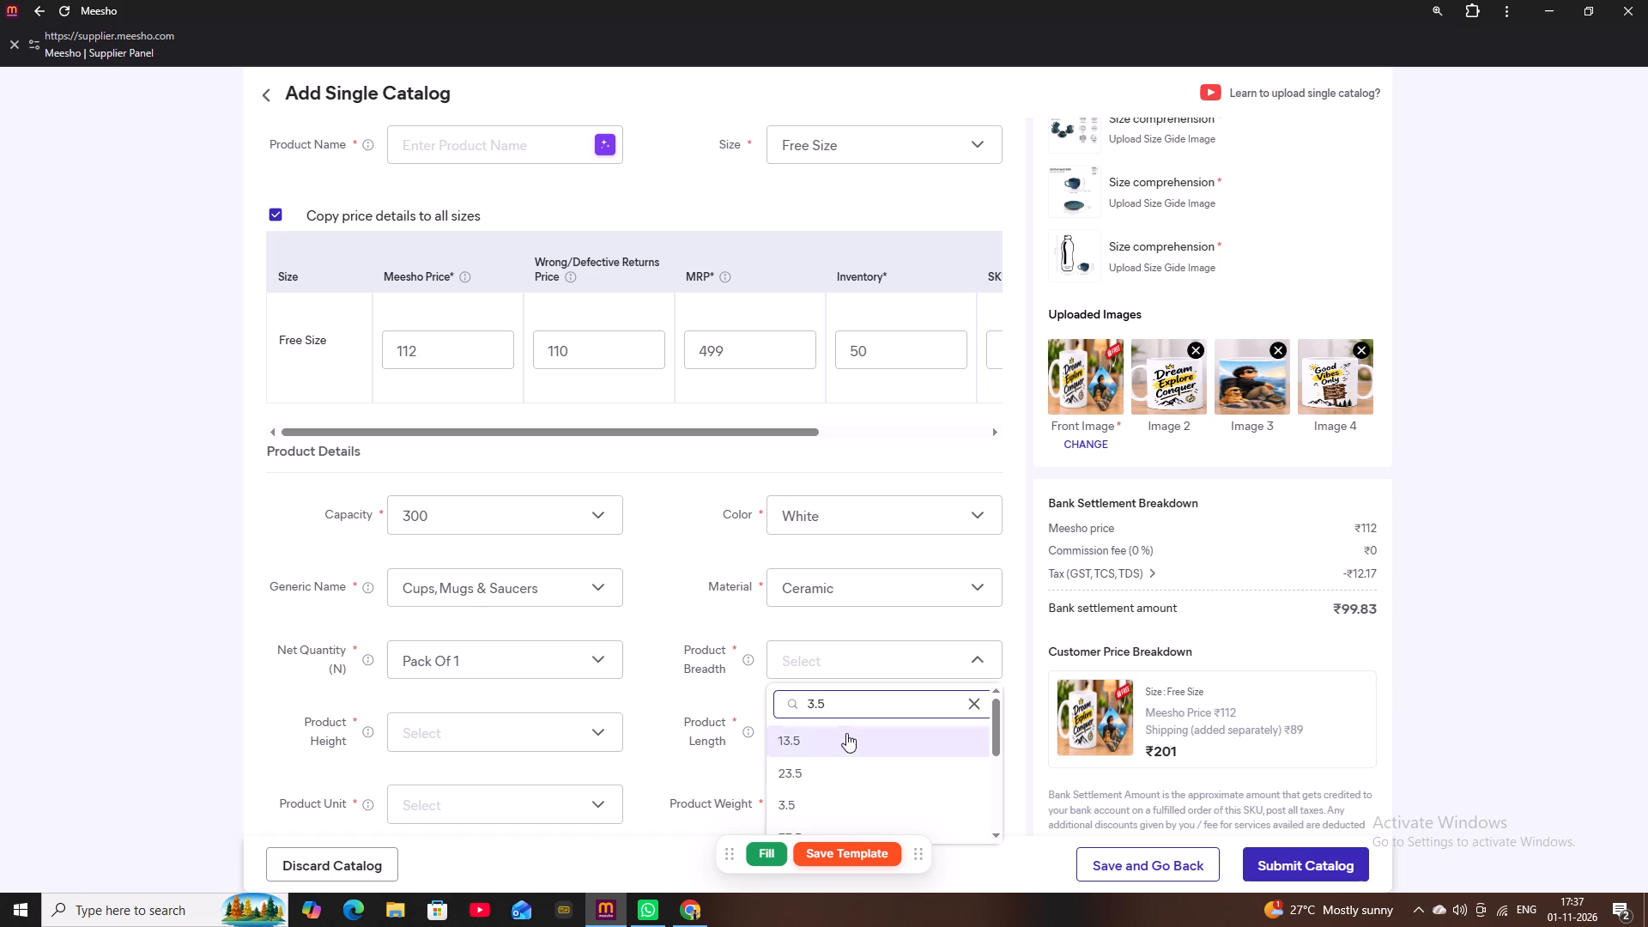
left_click(817, 806)
left_click(507, 721)
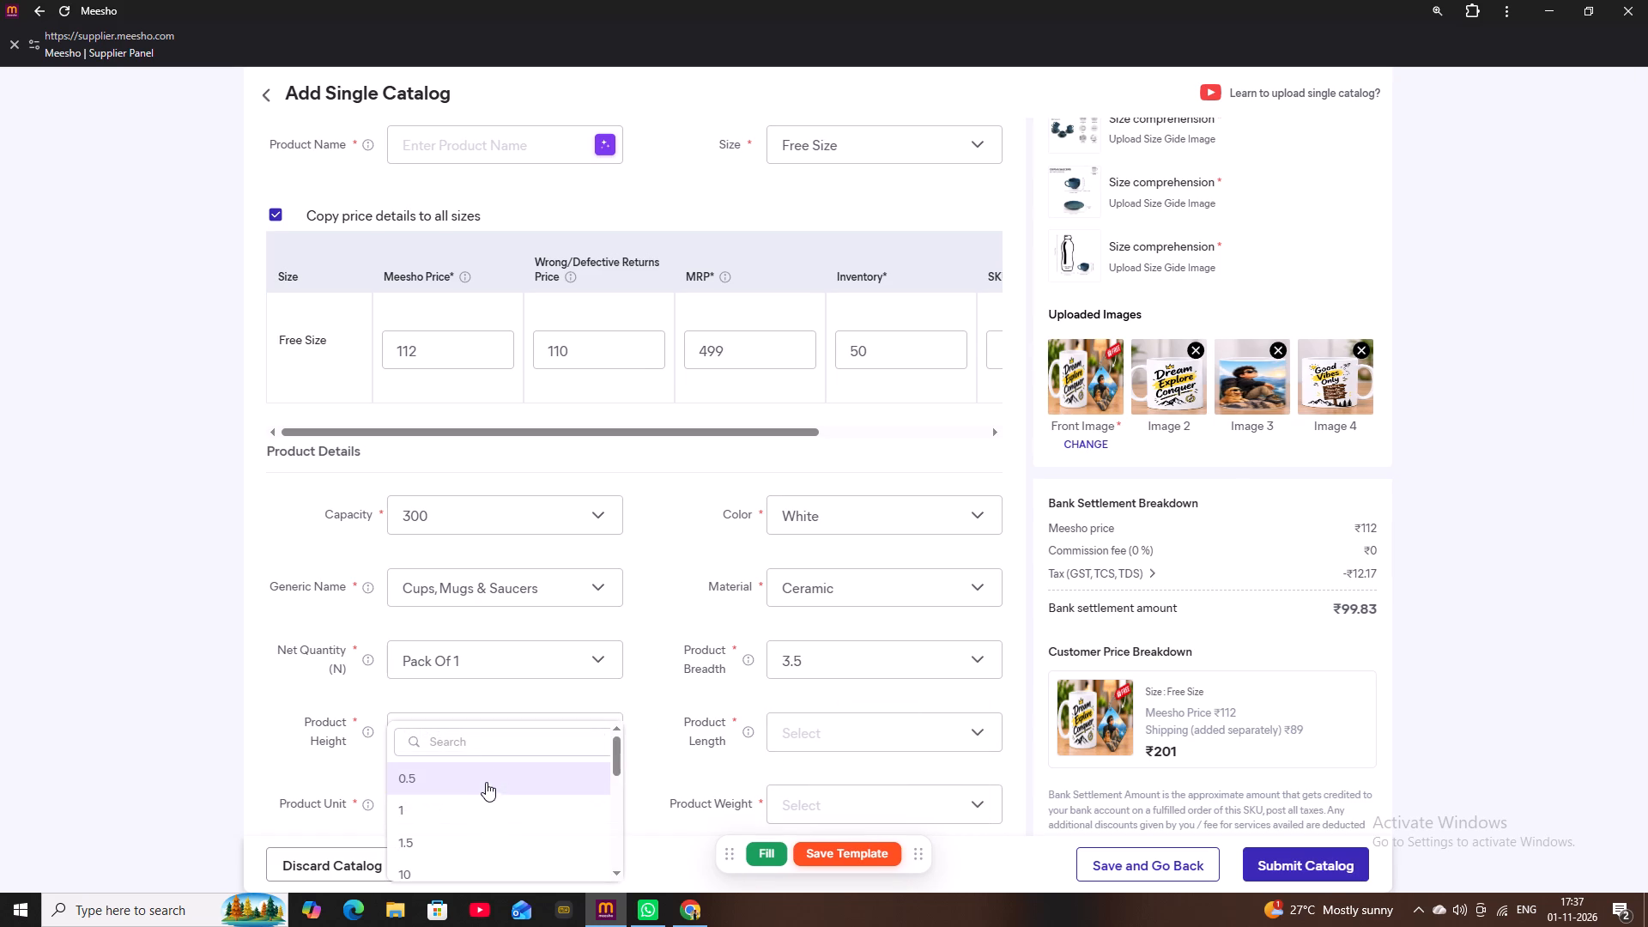
left_click(494, 743)
key("4")
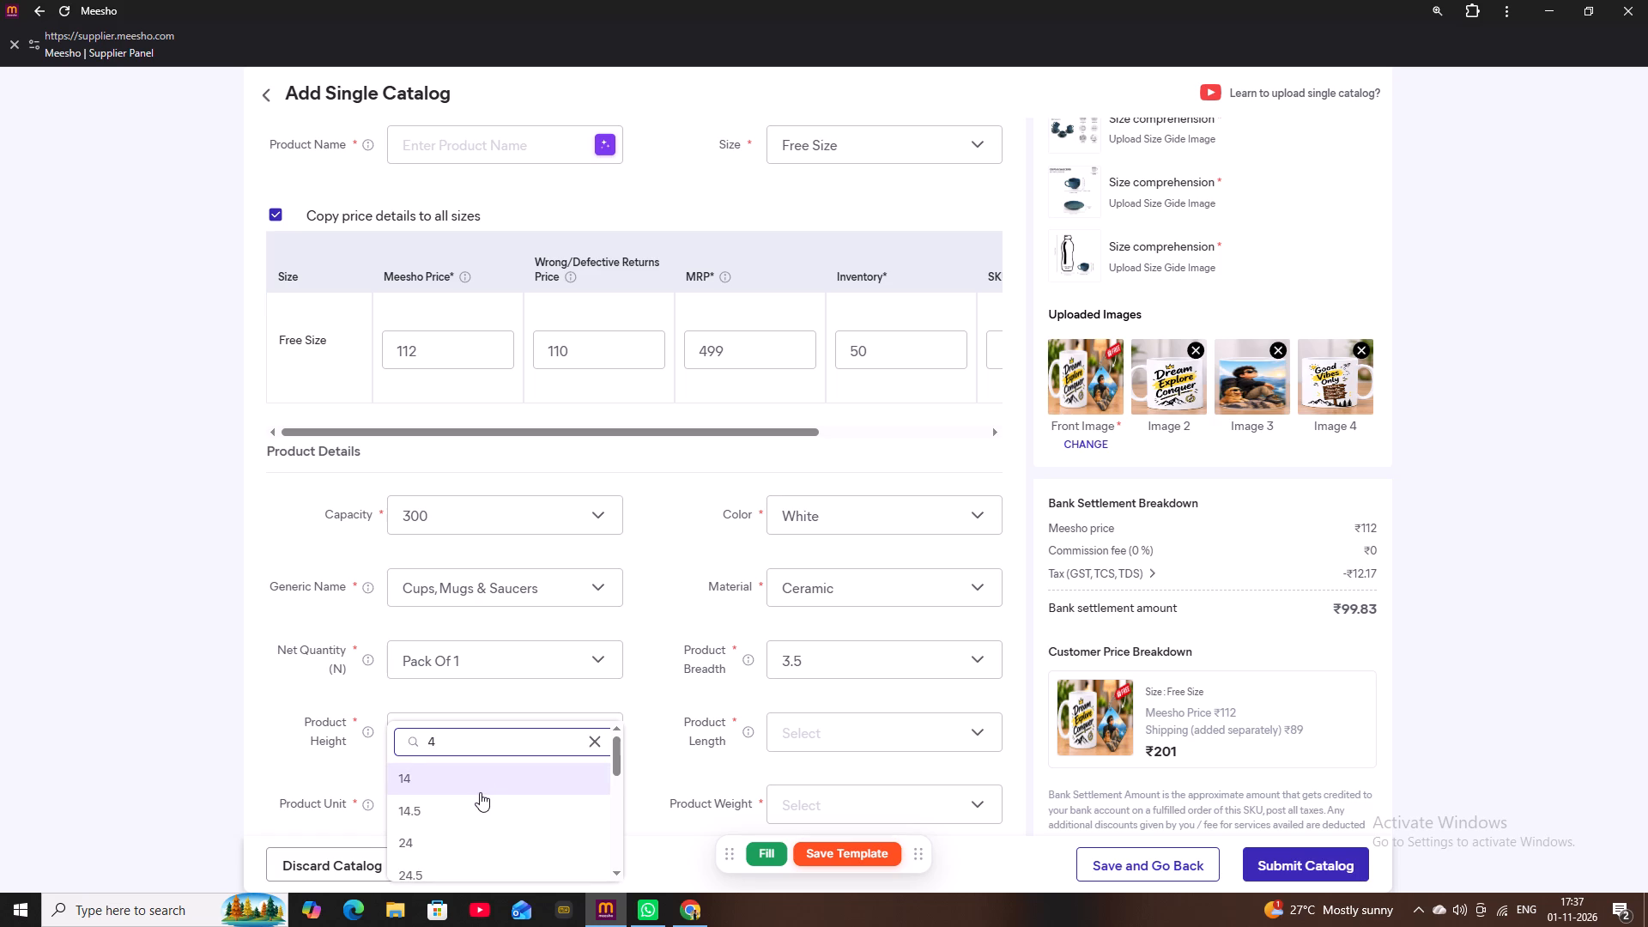
scroll(480, 792, "down", 2)
left_click(465, 800)
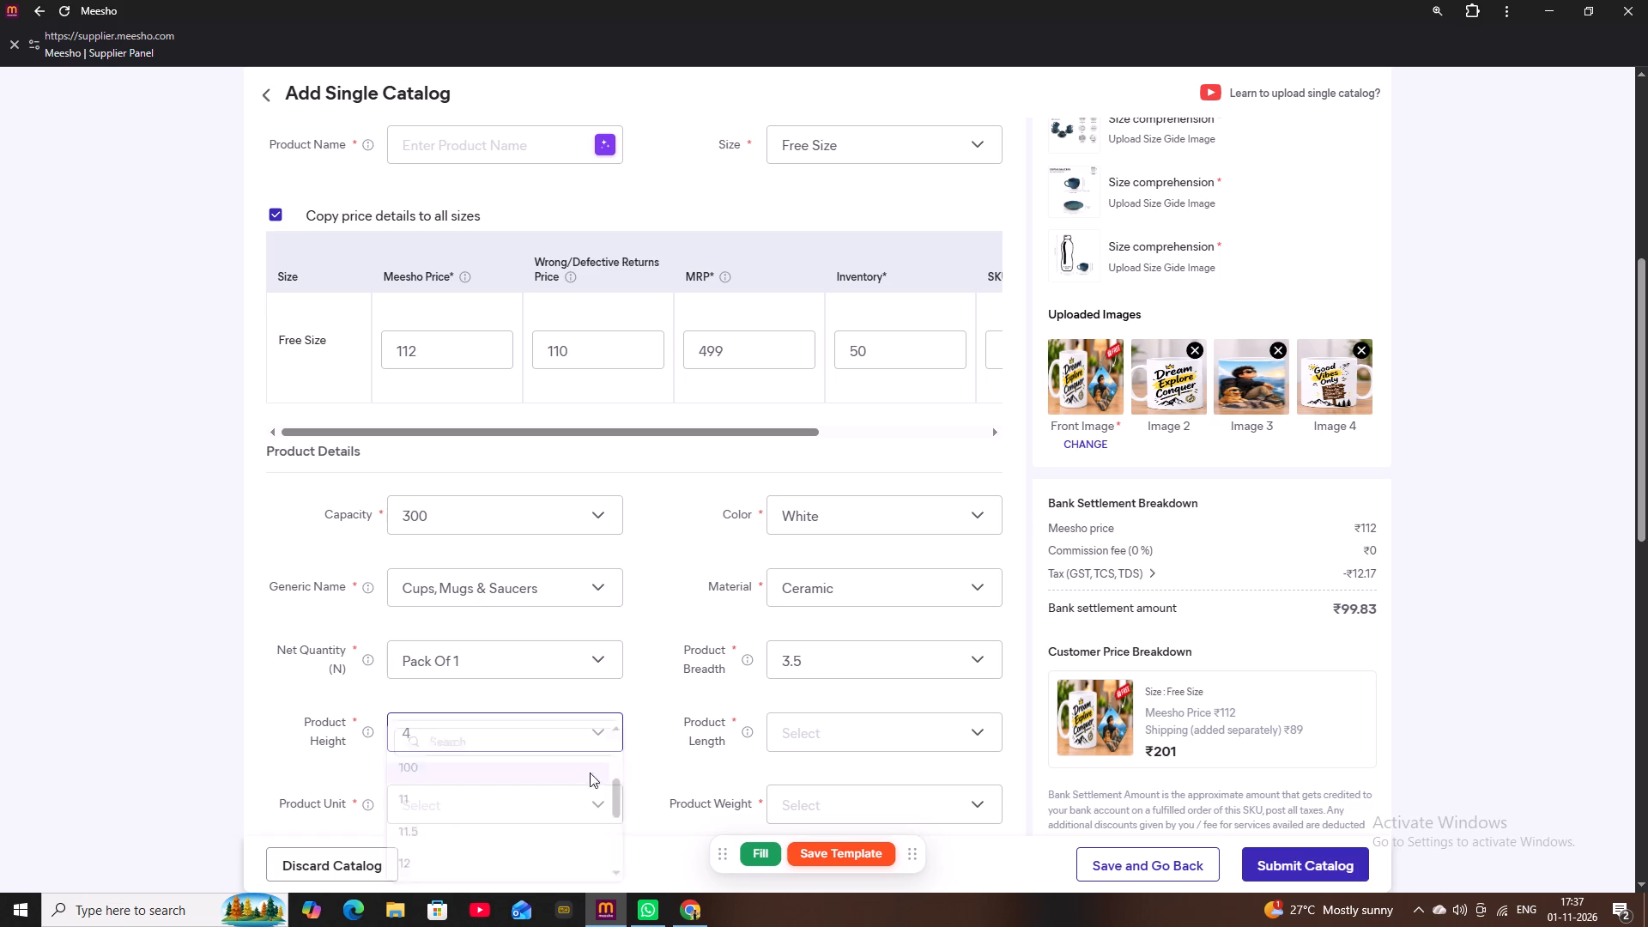
Set the product length to 10 and the product unit to Inch.
left_click(803, 739)
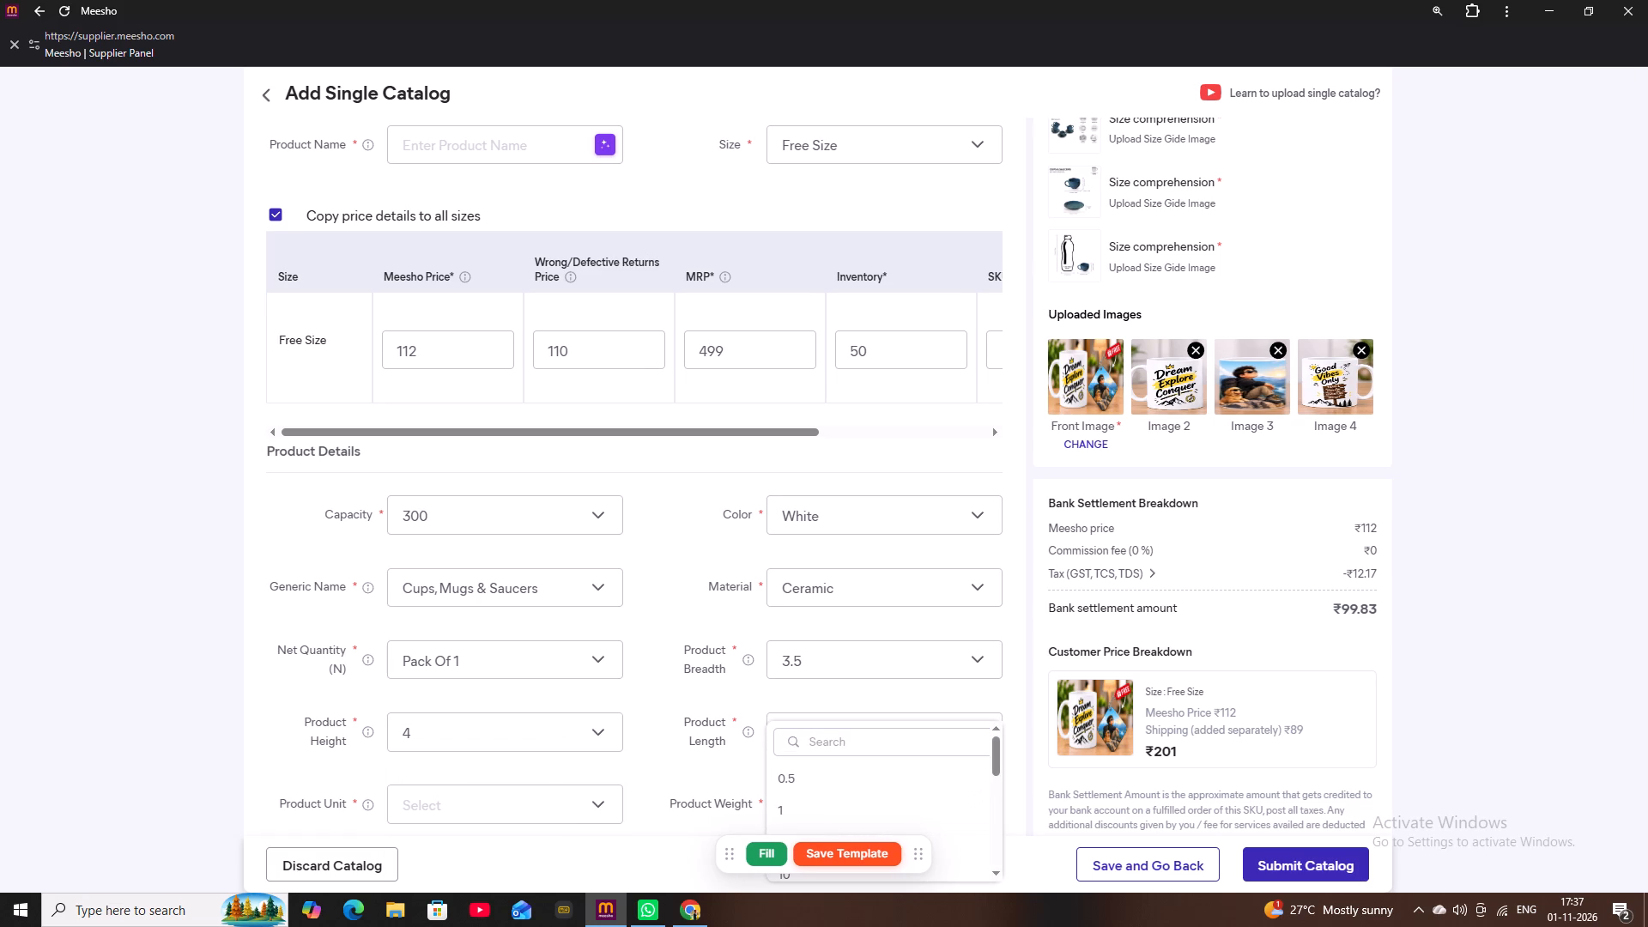
left_click(845, 749)
type("10")
left_click(849, 792)
left_click(663, 694)
scroll(663, 694, "down", 2)
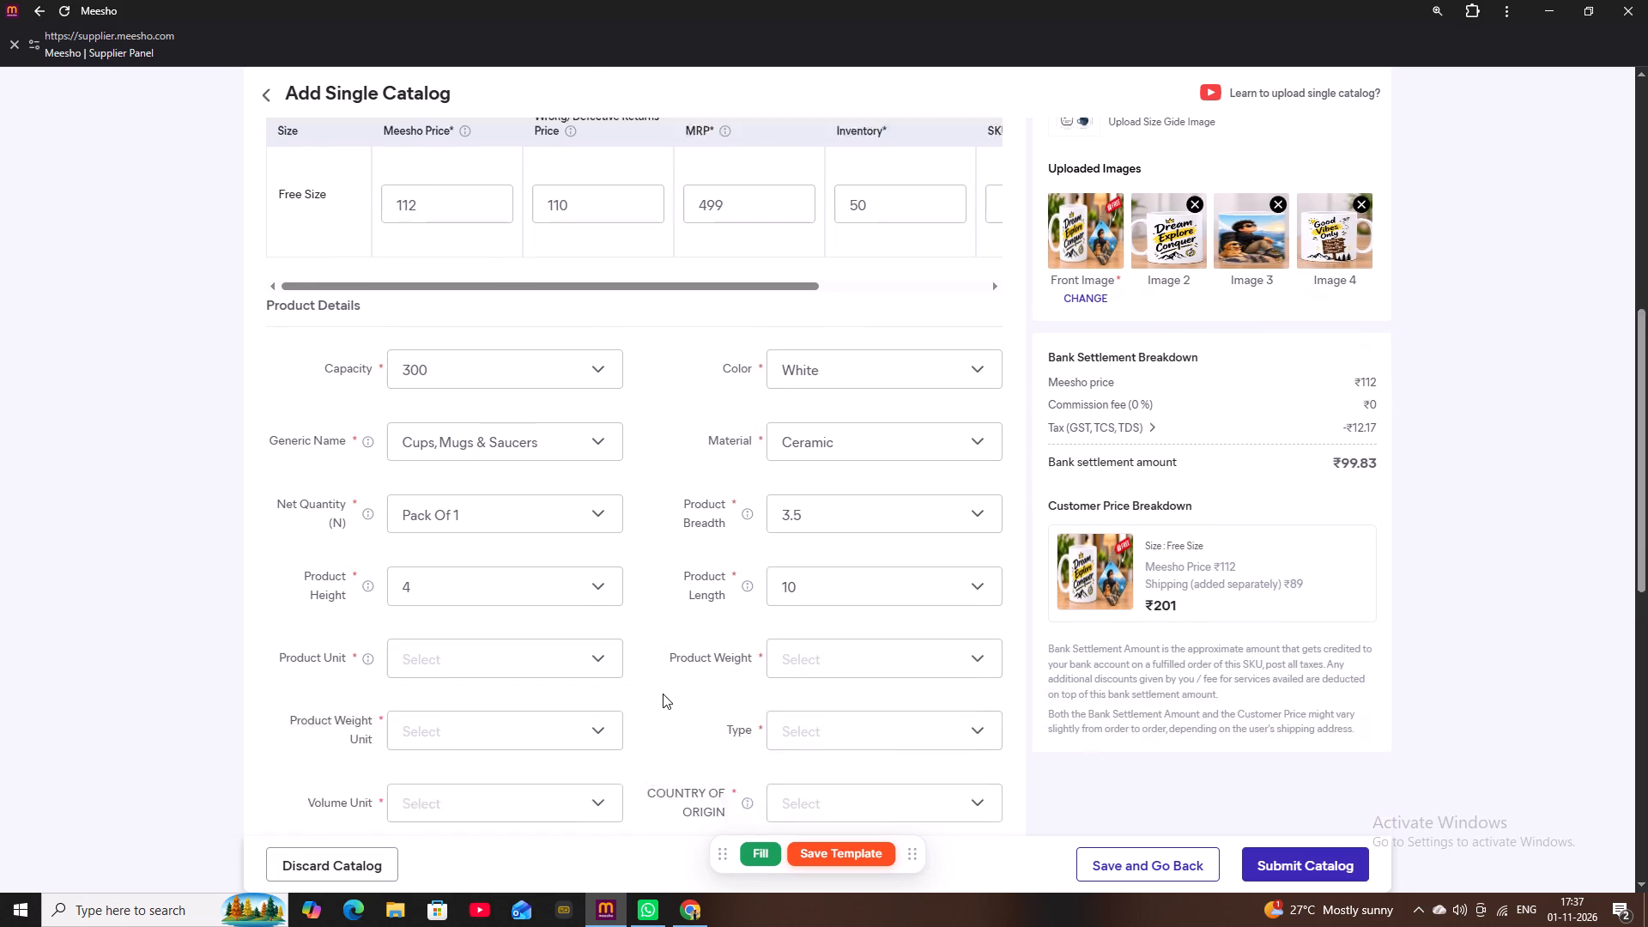
left_click(503, 633)
left_click(496, 767)
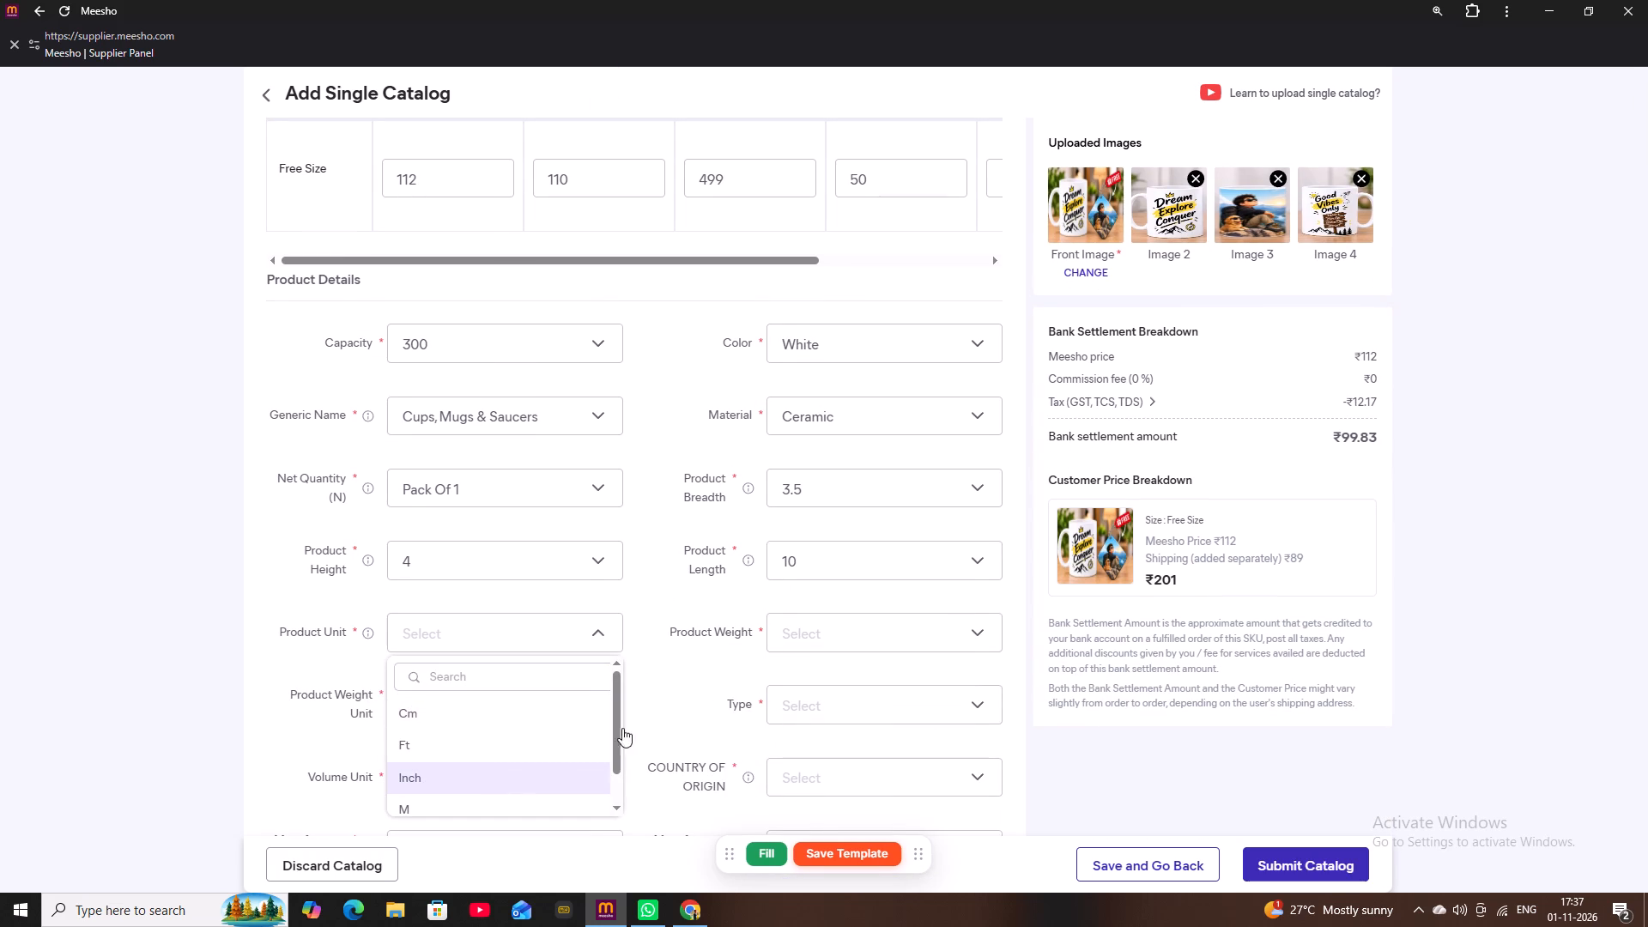
Set the product weight to 350 and the product type to Coffee Mug.
left_click(821, 647)
left_click(830, 678)
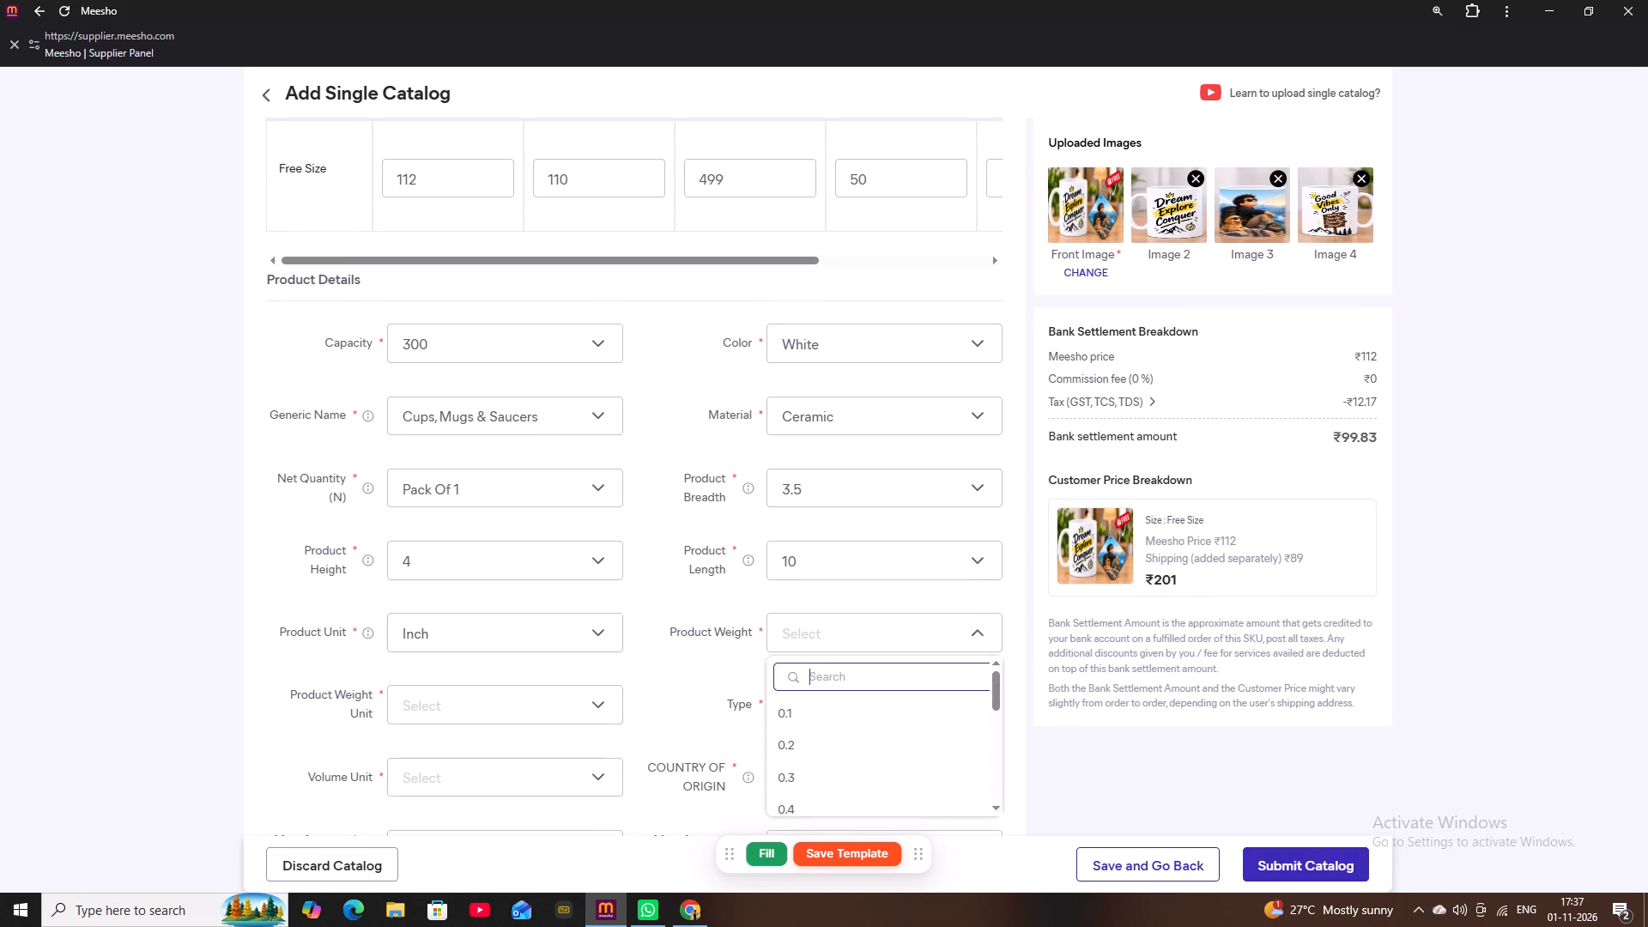
type("350")
left_click(827, 706)
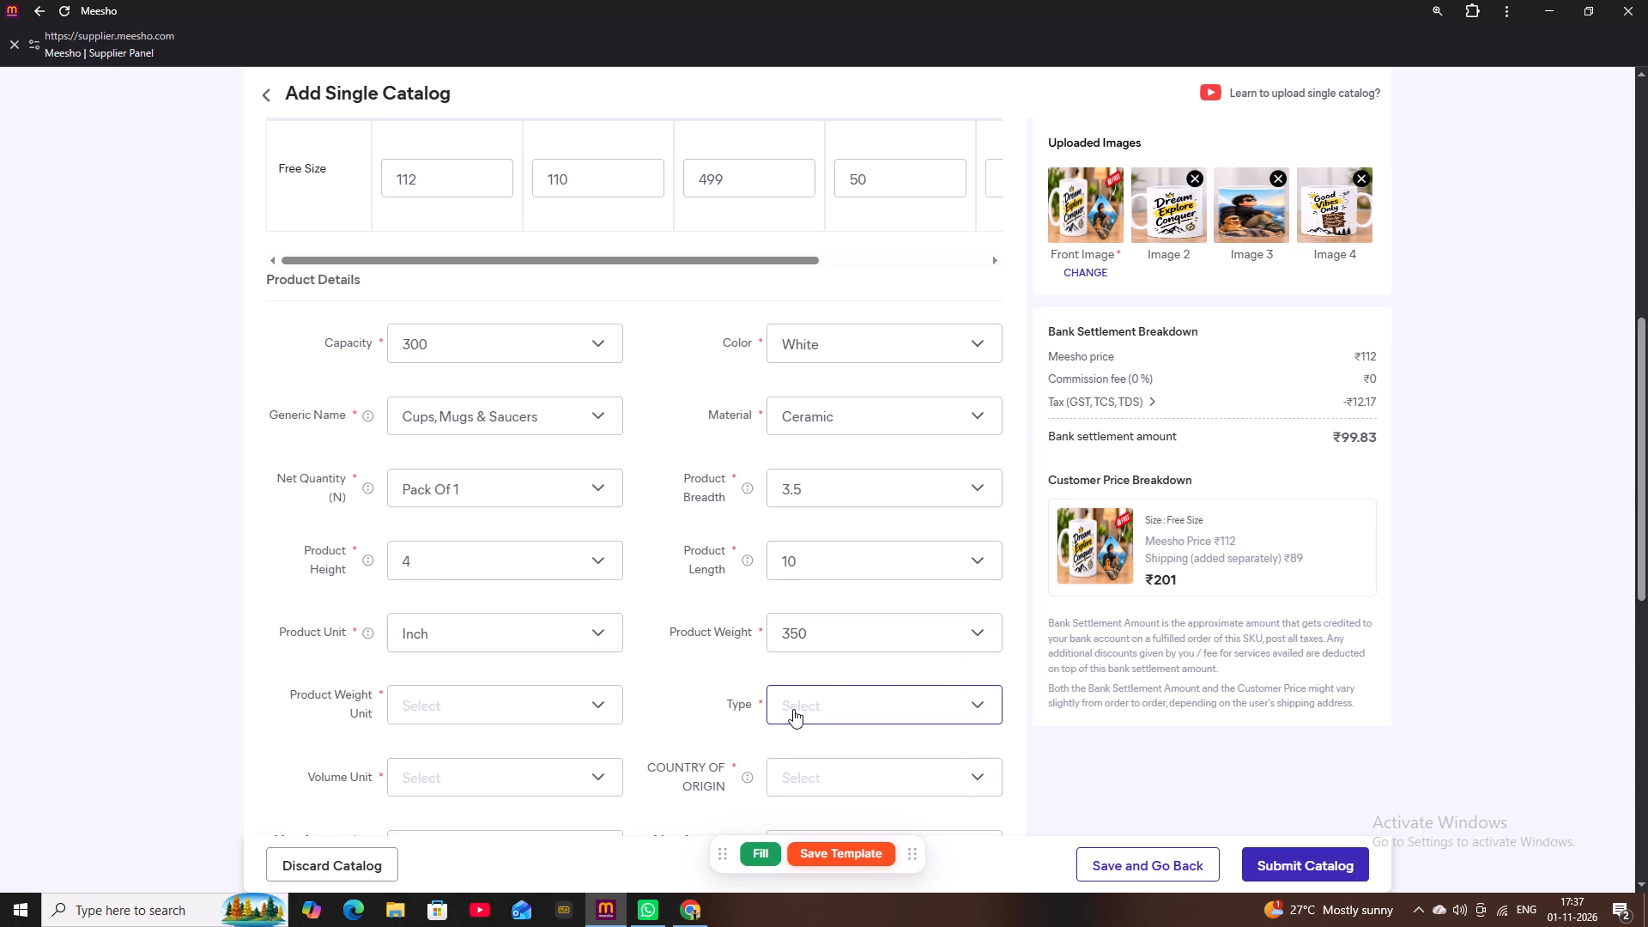
left_click(793, 709)
left_click(842, 823)
scroll(1113, 761, "down", 3)
left_click(843, 414)
left_click(867, 447)
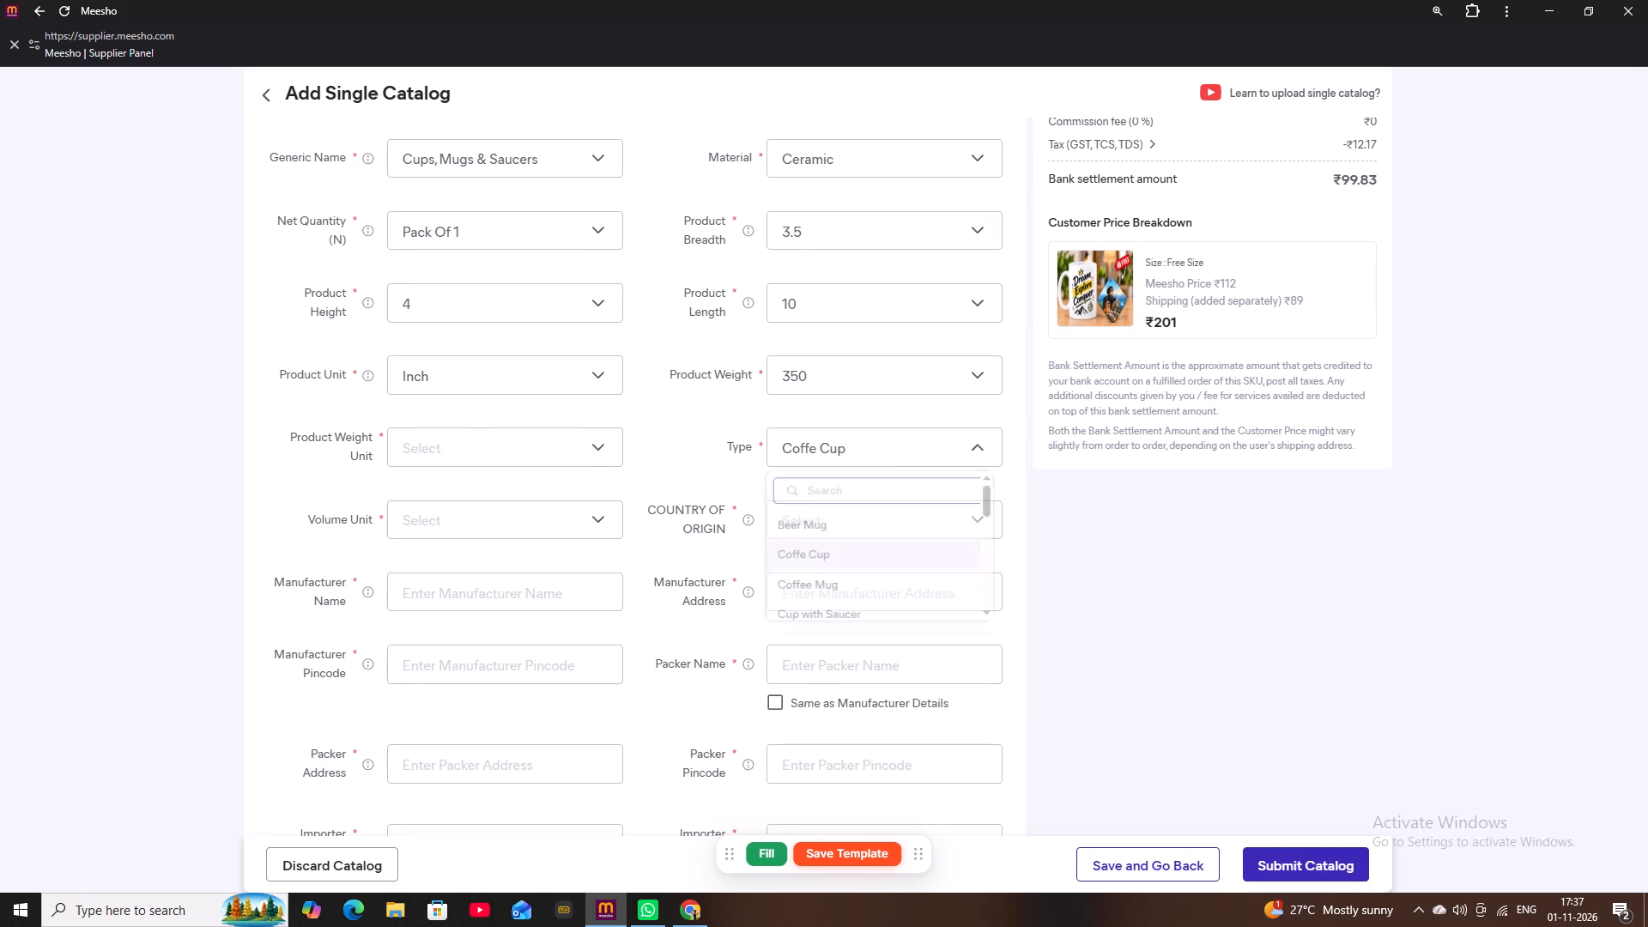
left_click(880, 591)
Set the product weight unit to G, the volume unit to ml and the country of origin to India.
left_click(513, 450)
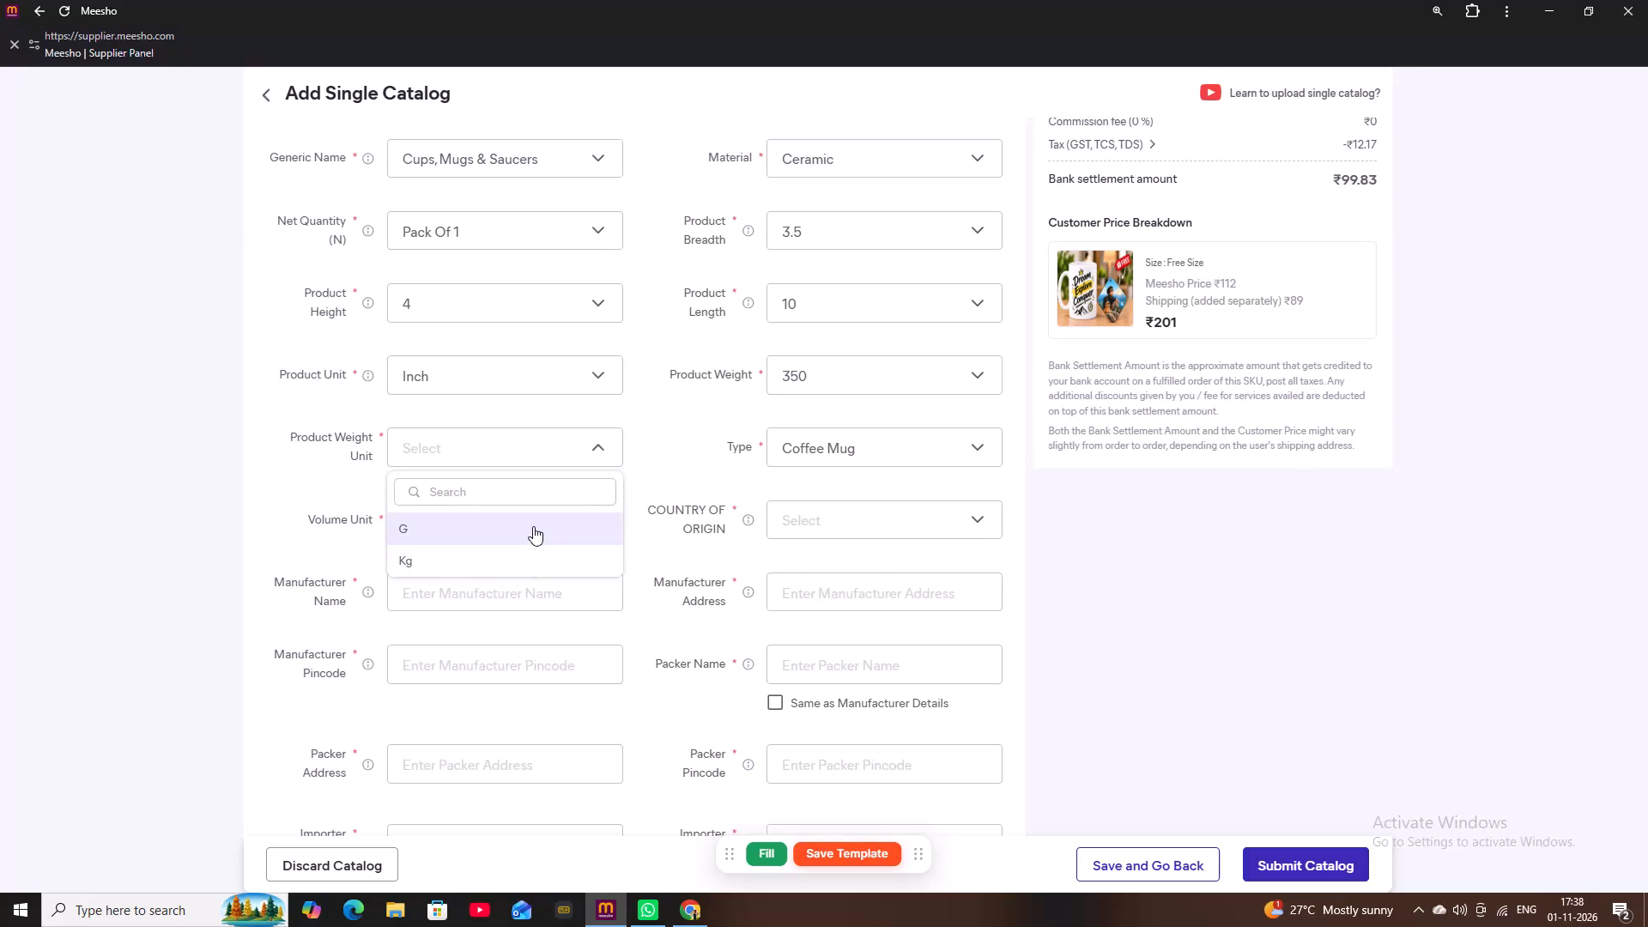
left_click(533, 526)
left_click(532, 525)
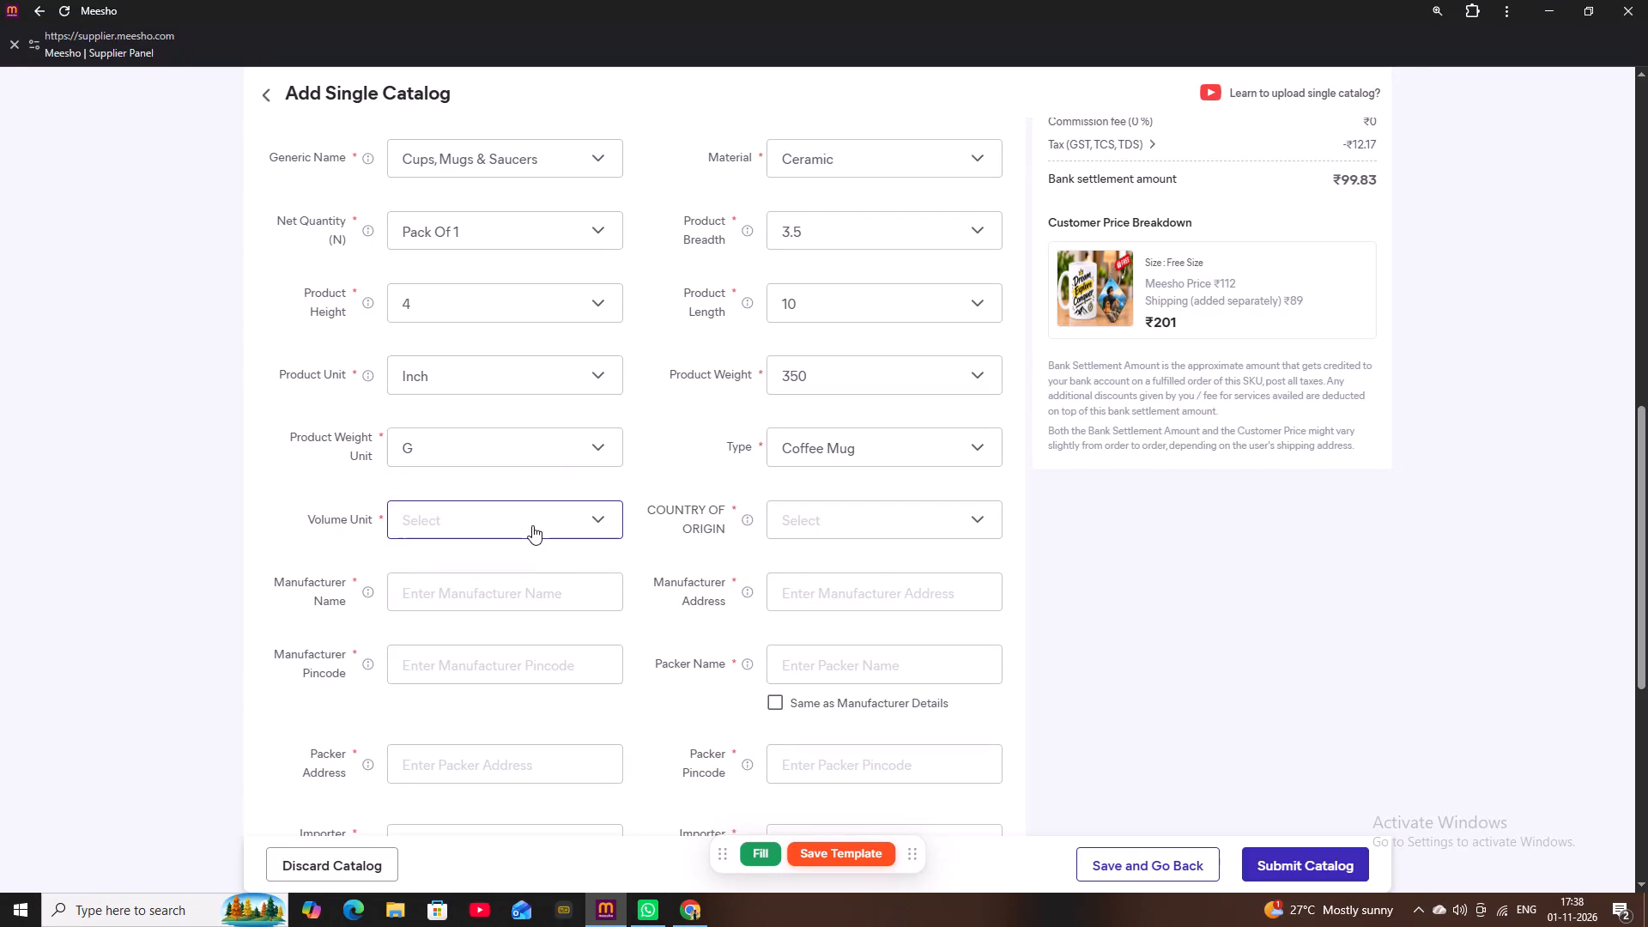
left_click(526, 621)
left_click(779, 535)
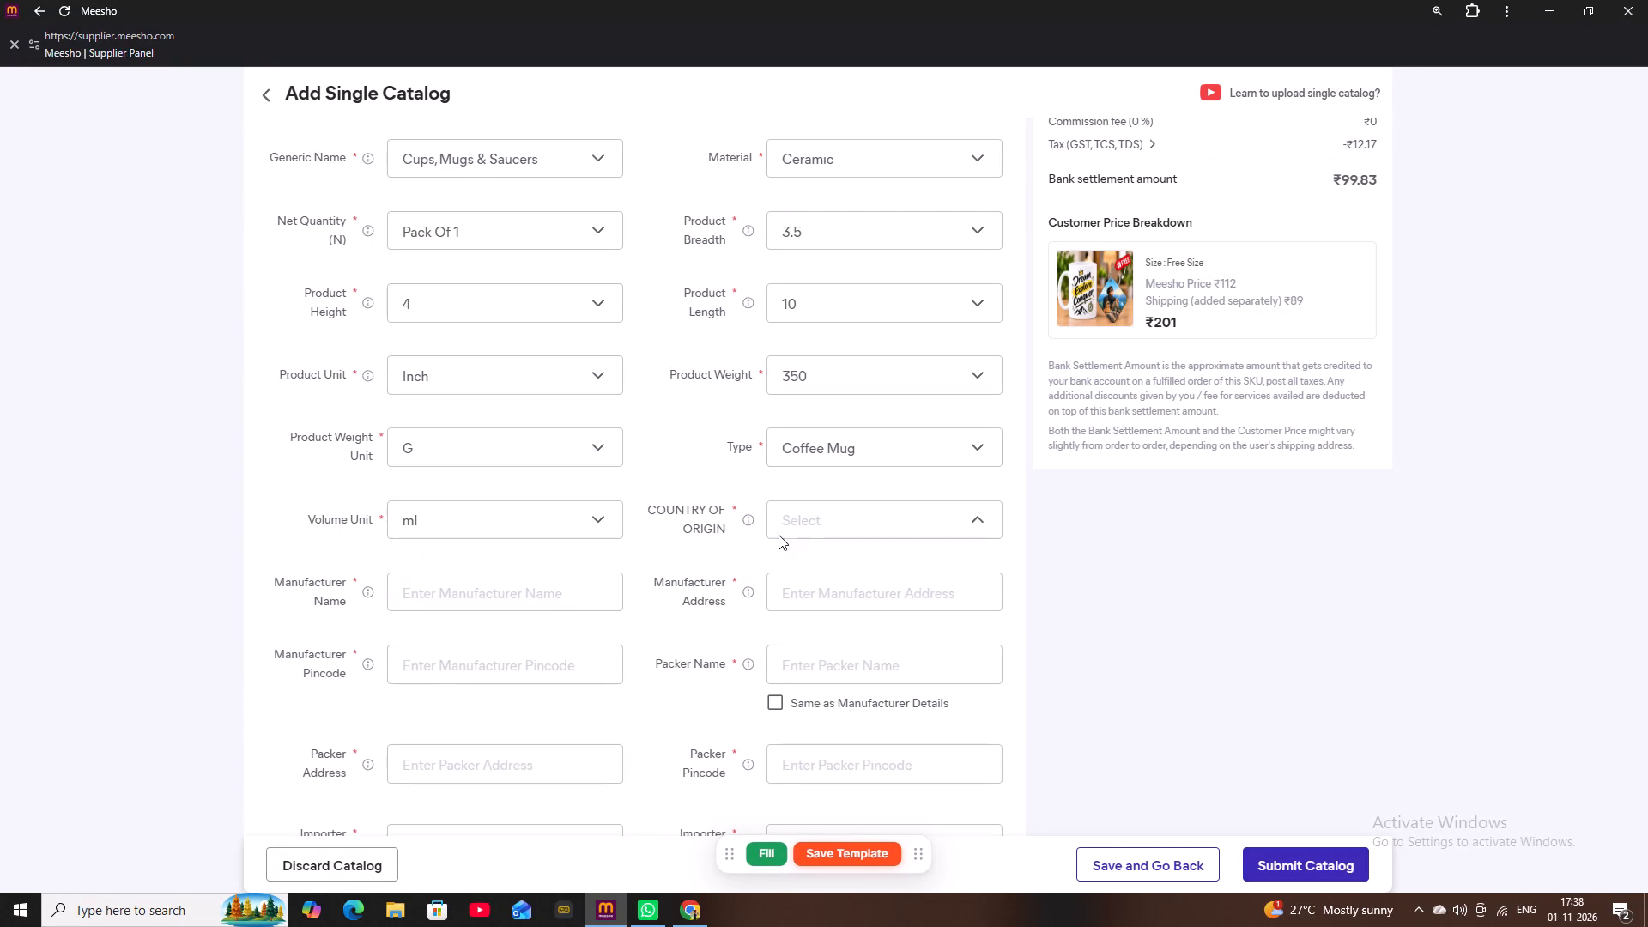
left_click(818, 608)
Fill in the manufacturer name Trendy Aura Enterprise, its saved manufacturer address and the manufacturer pincode.
left_click(464, 586)
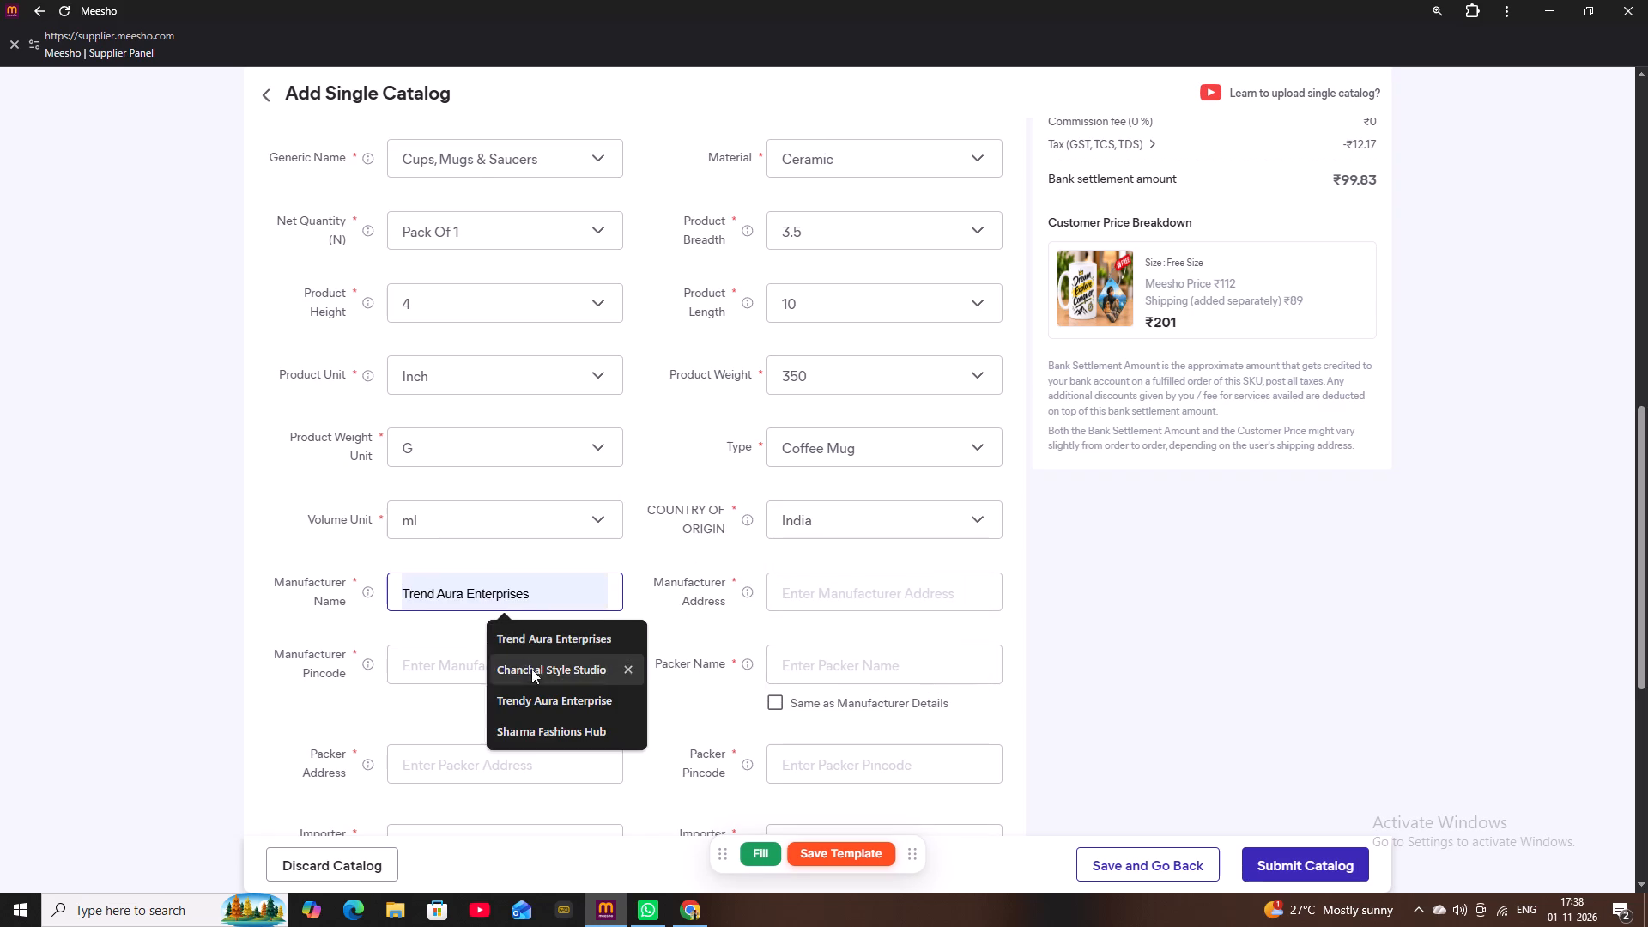
left_click(541, 693)
left_click(827, 583)
left_click(895, 638)
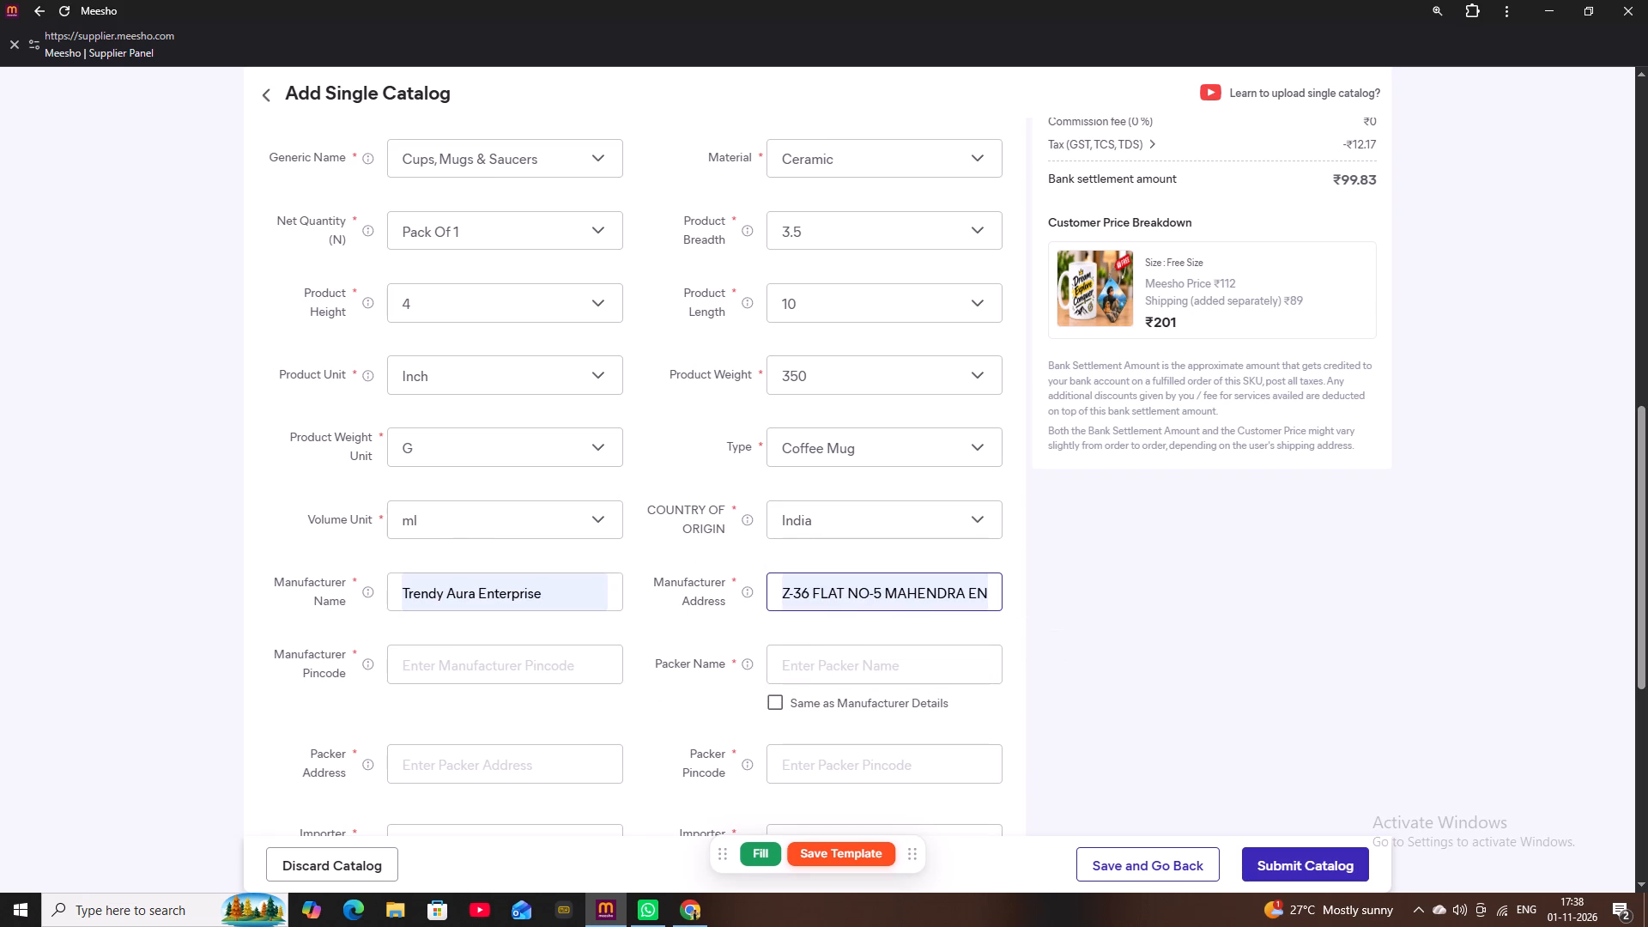
left_click(517, 672)
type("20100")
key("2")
Make the packer details the same as the manufacturer details.
left_click(775, 705)
left_click(775, 705)
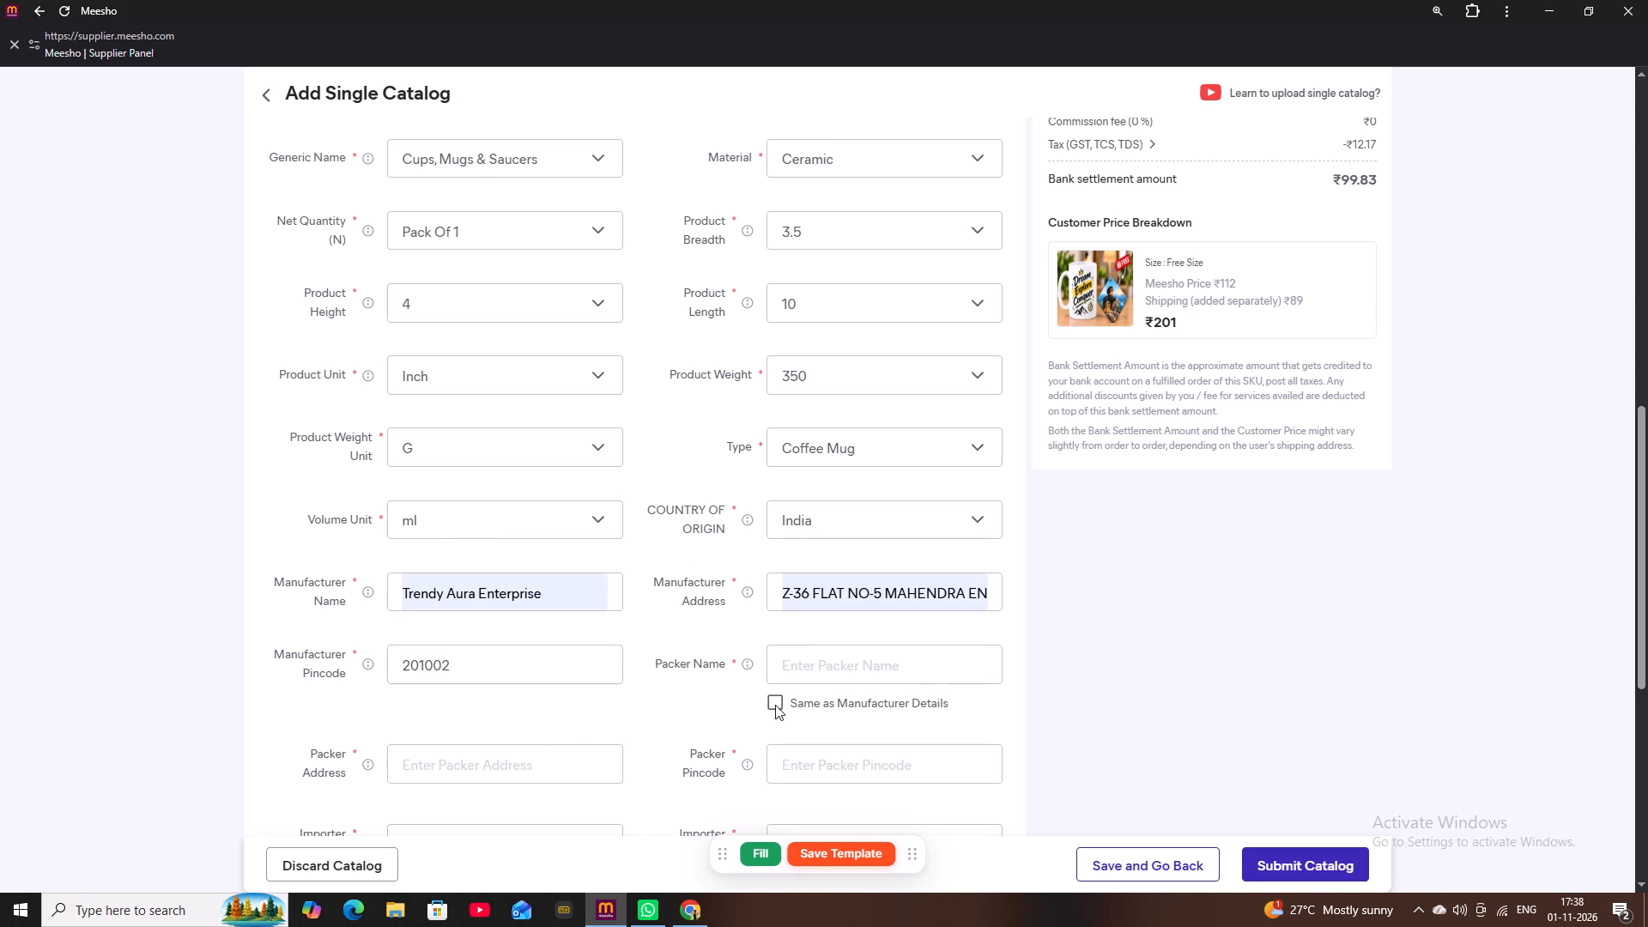
left_click(701, 634)
Set Add Ons to Key Chain under Other Attributes.
scroll(701, 634, "down", 5)
left_click(499, 600)
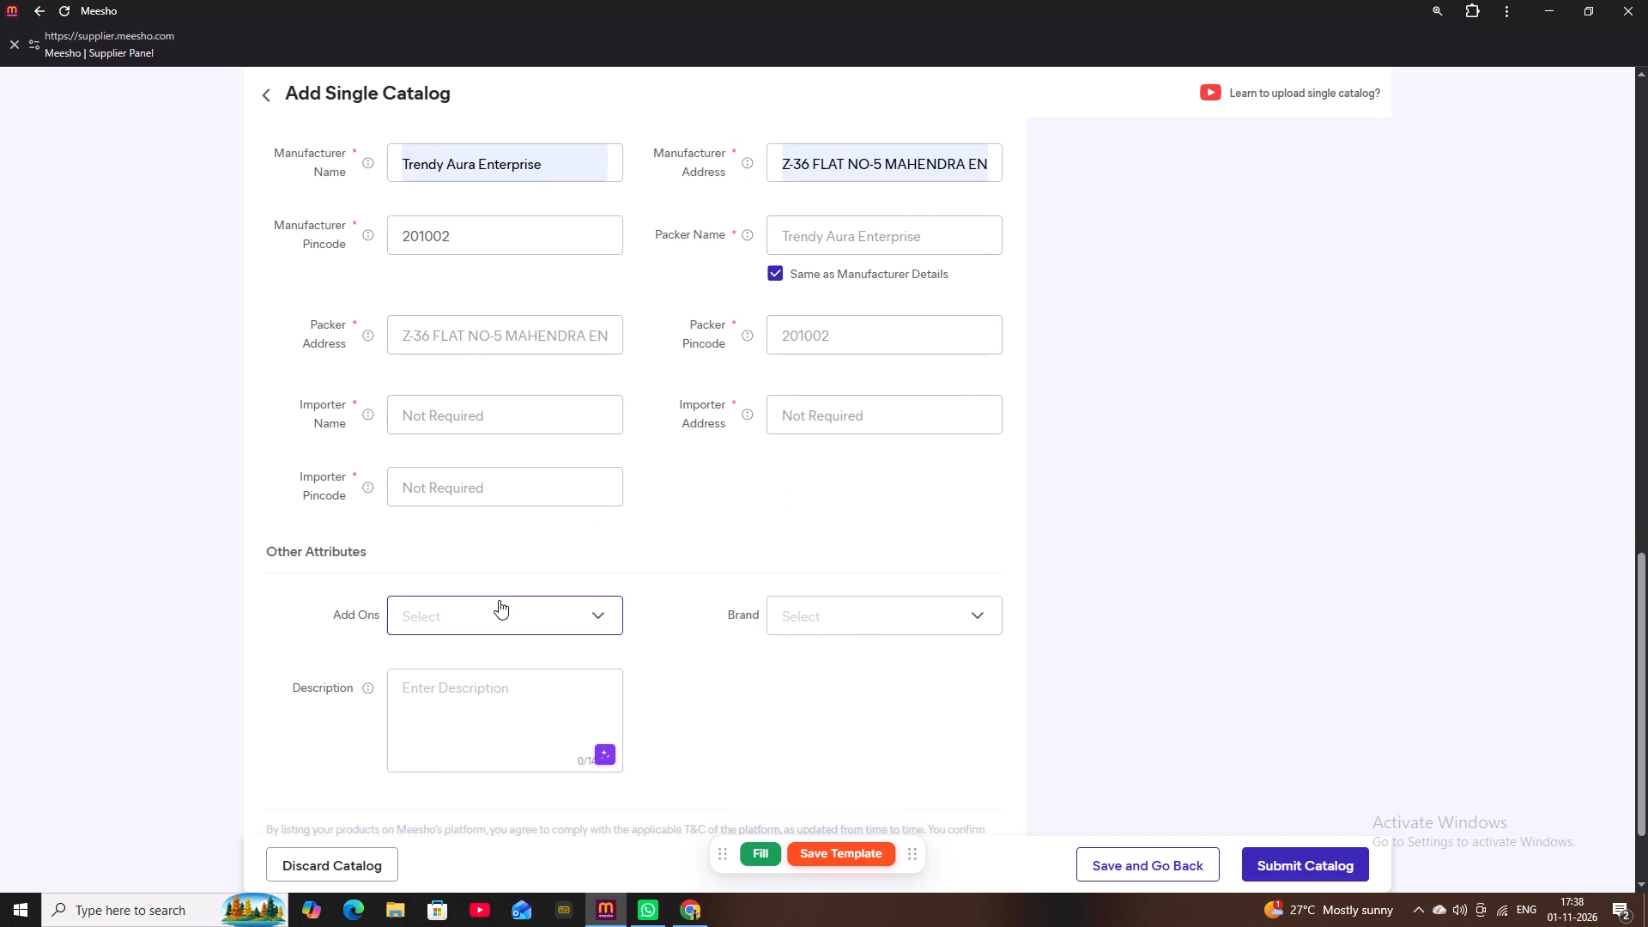
left_click(515, 791)
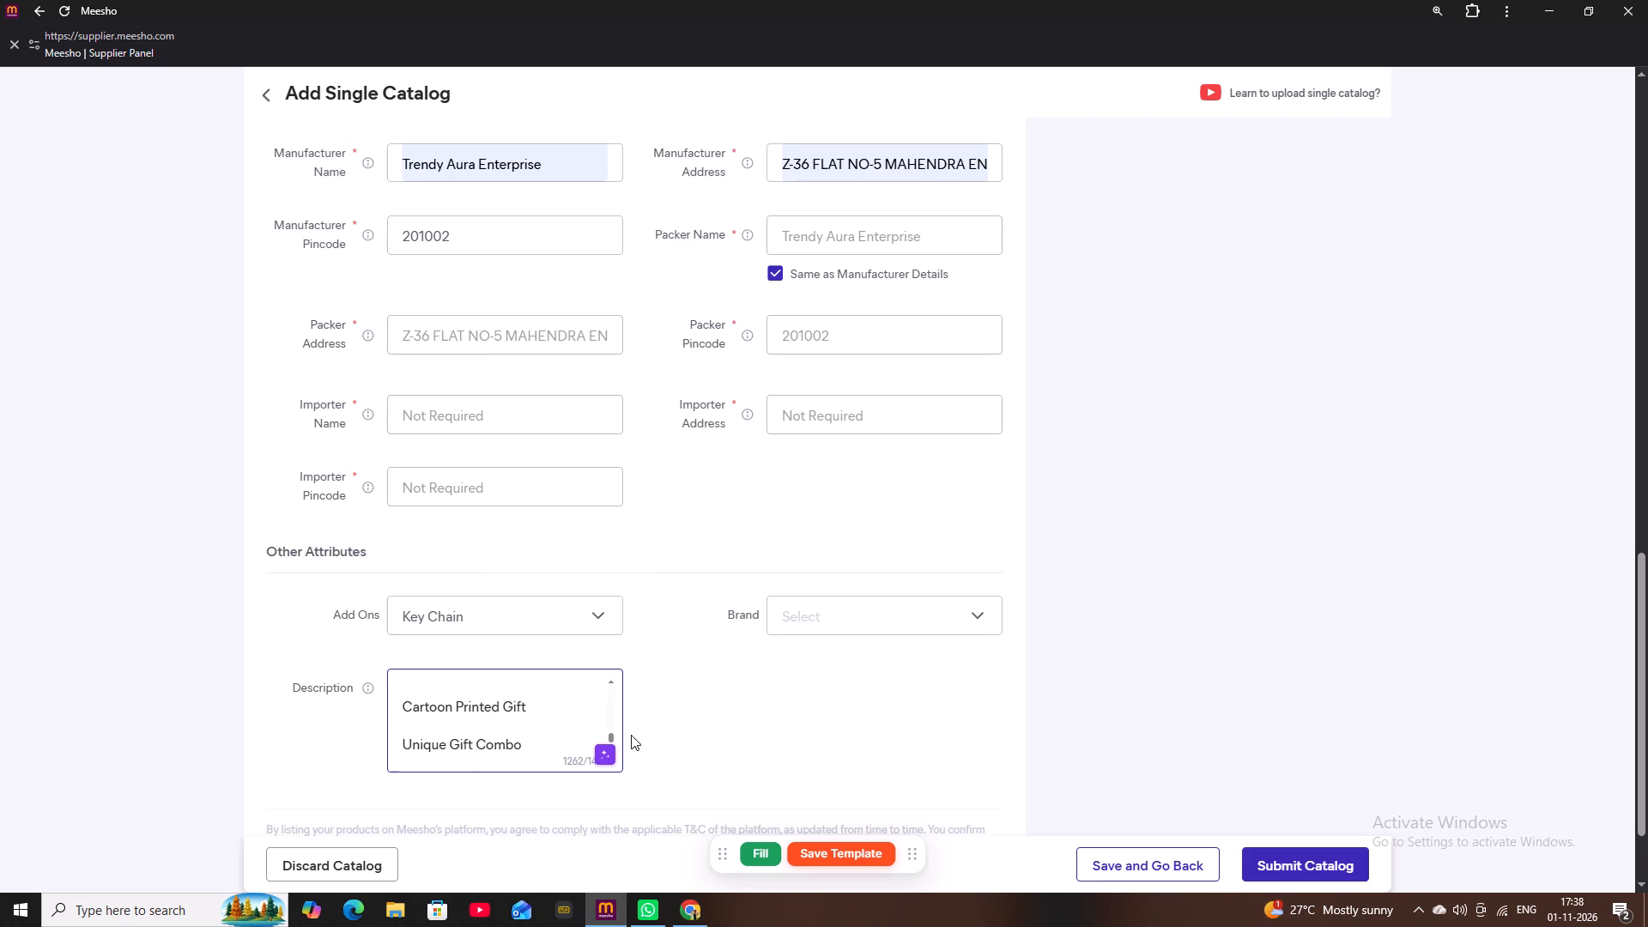
Remove the blank lines between the description's last keywords, from Mug With Free Keychain down to Unique Gift Combo.
left_click(460, 713)
left_click(455, 723)
key("Return")
key("BackSpace")
key("BackSpace")
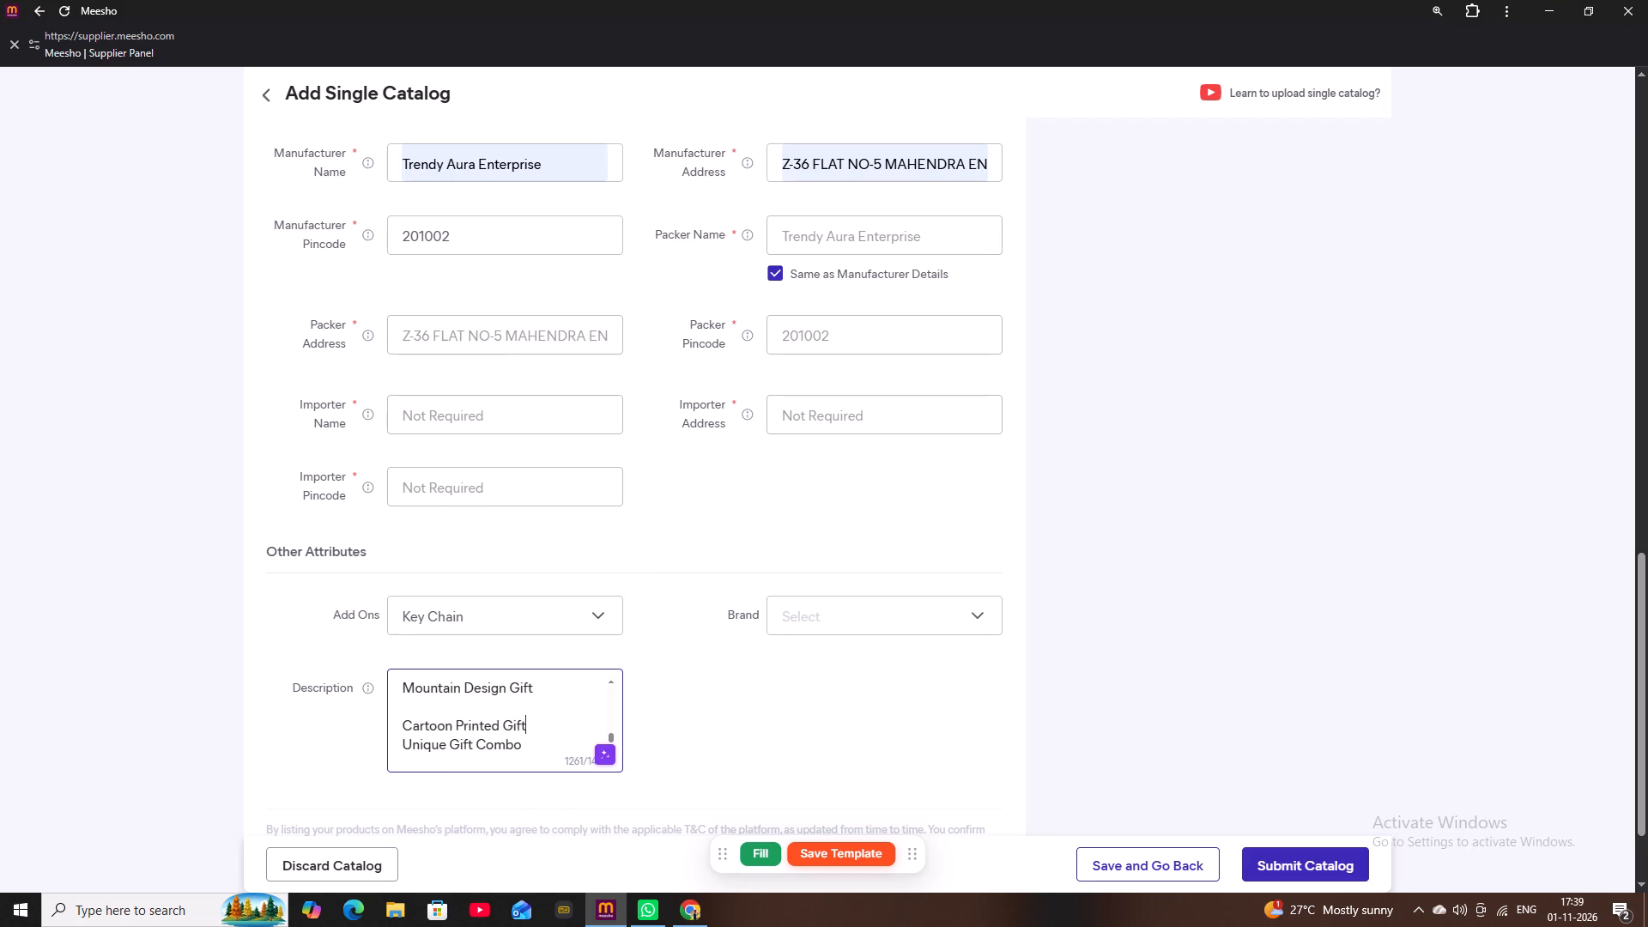
scroll(445, 715, "up", 1)
left_click(445, 743)
key("BackSpace")
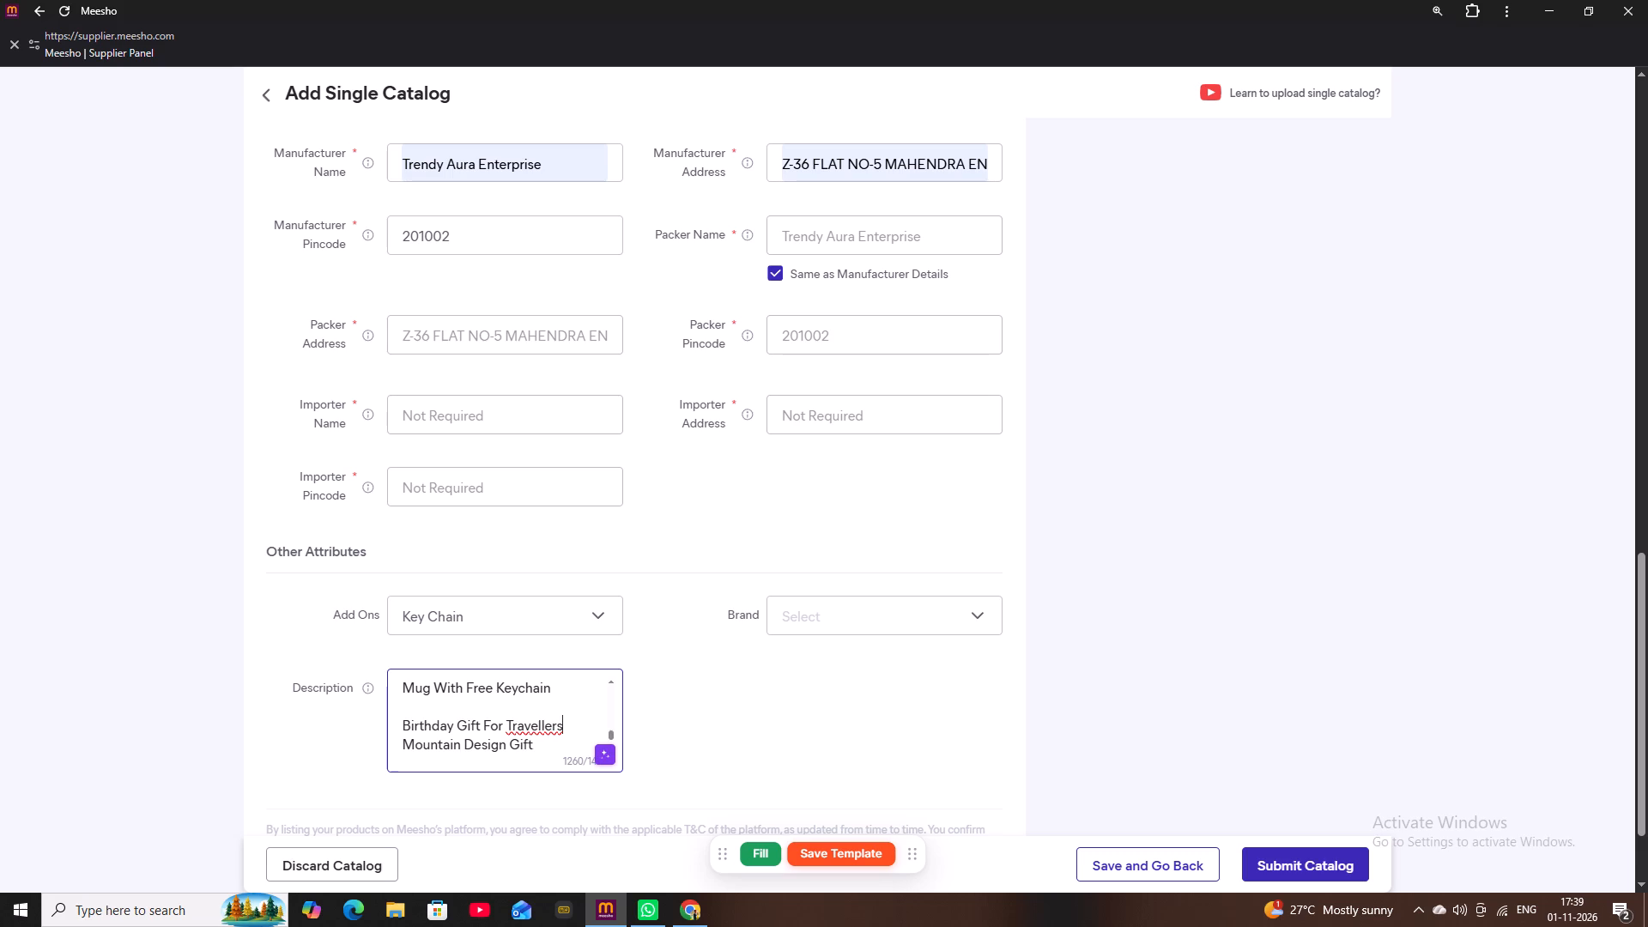
left_click(440, 712)
key("BackSpace")
left_click(438, 750)
key("BackSpace")
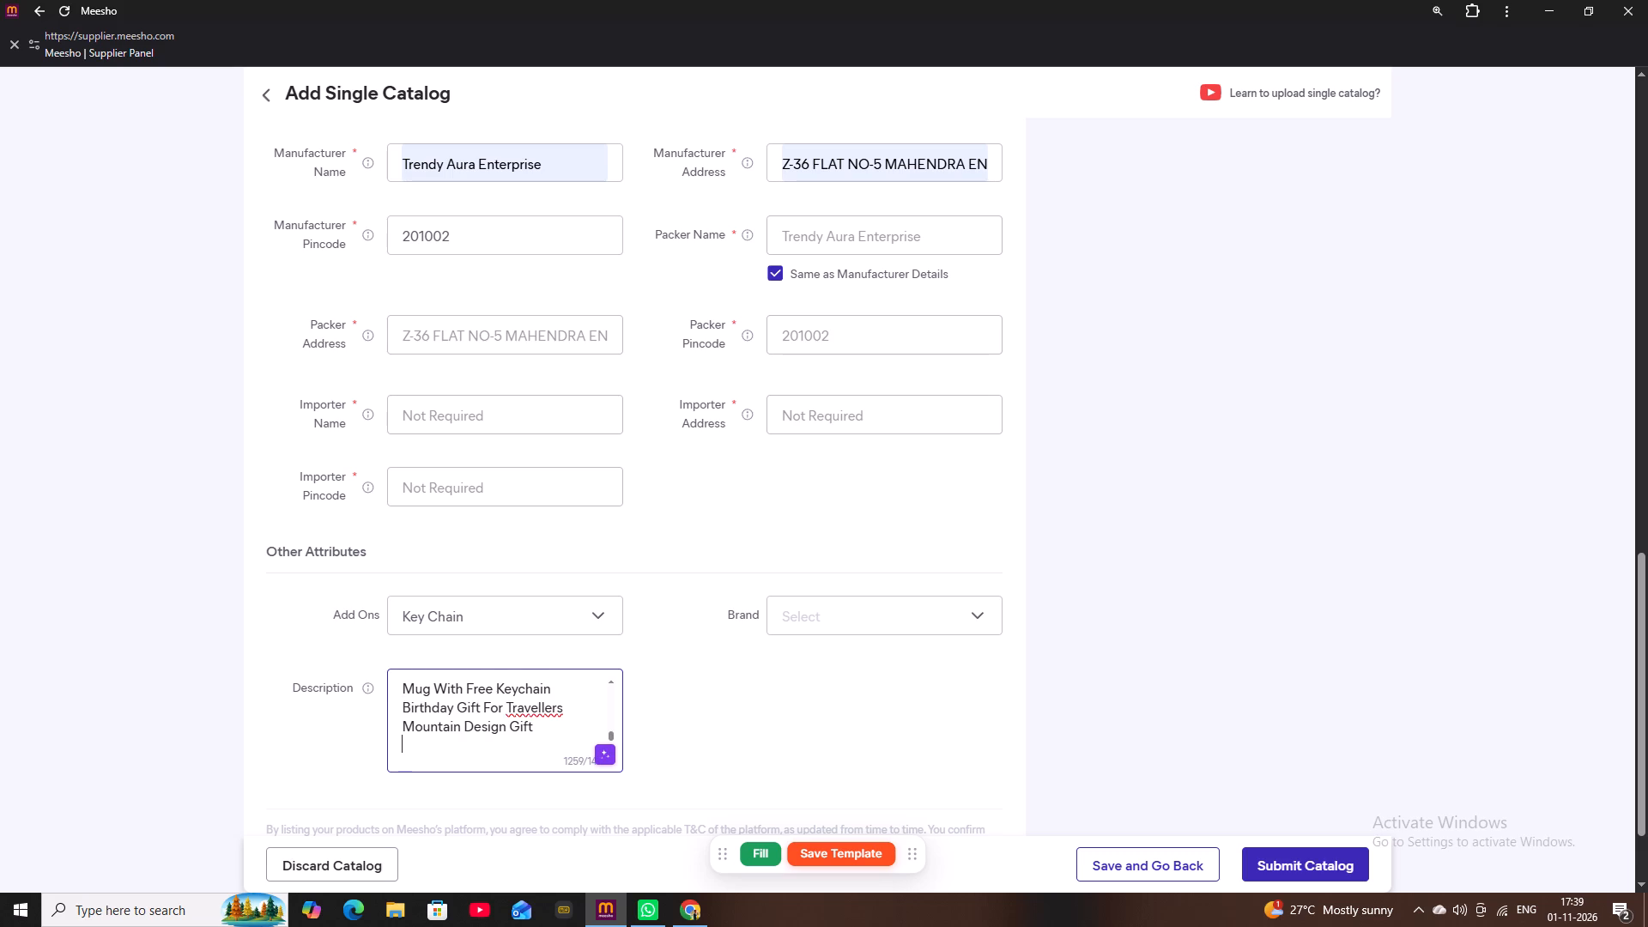
Remove the blank lines between the keywords above Mug With Free Keychain and one blank line before Travel Lover Gift.
scroll(438, 748, "up", 1)
left_click(438, 748)
key("BackSpace")
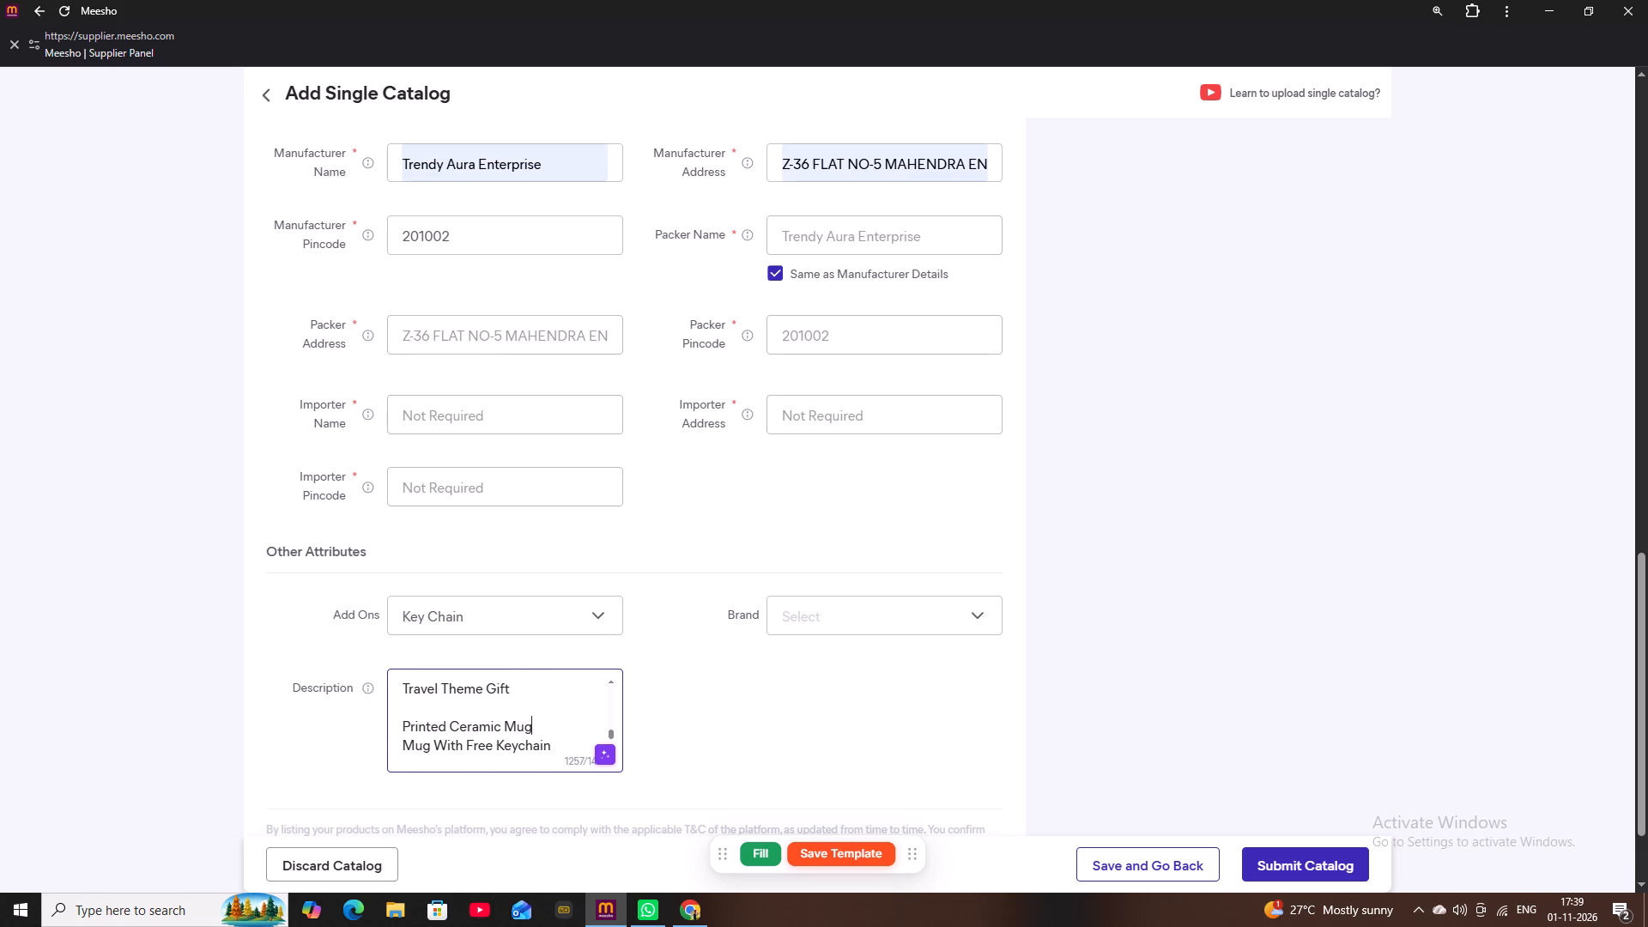
left_click(434, 708)
key("BackSpace")
scroll(434, 708, "up", 1)
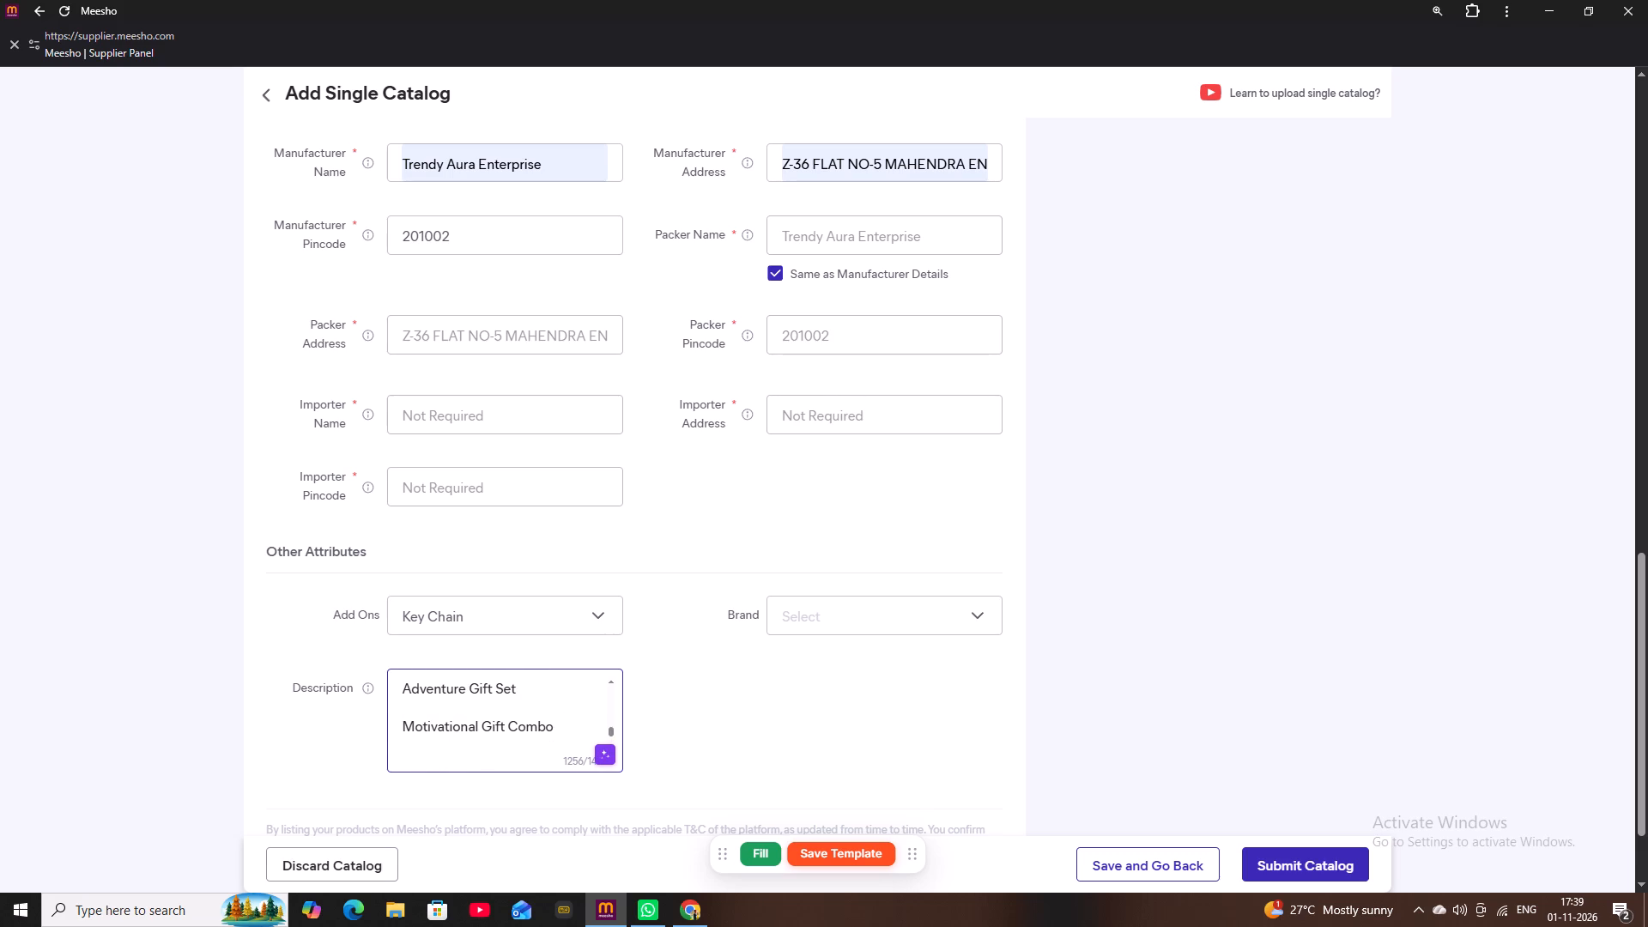
left_click(429, 752)
key("BackSpace")
left_click(427, 706)
key("BackSpace")
scroll(427, 706, "up", 1)
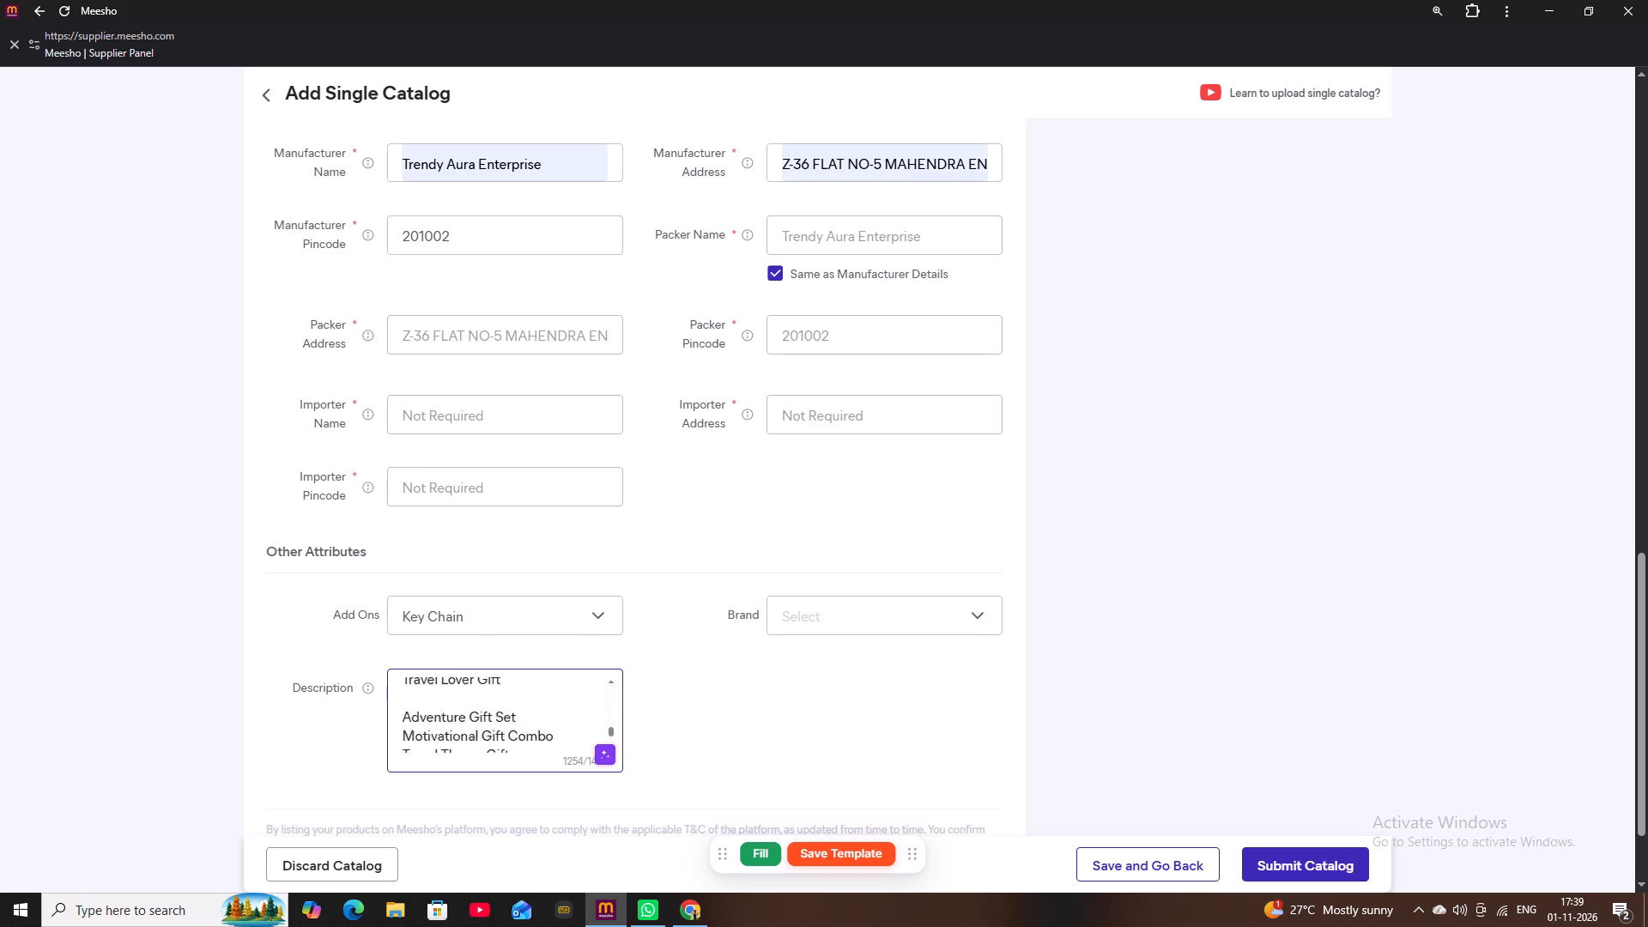
left_click(433, 747)
key("BackSpace")
left_click(427, 709)
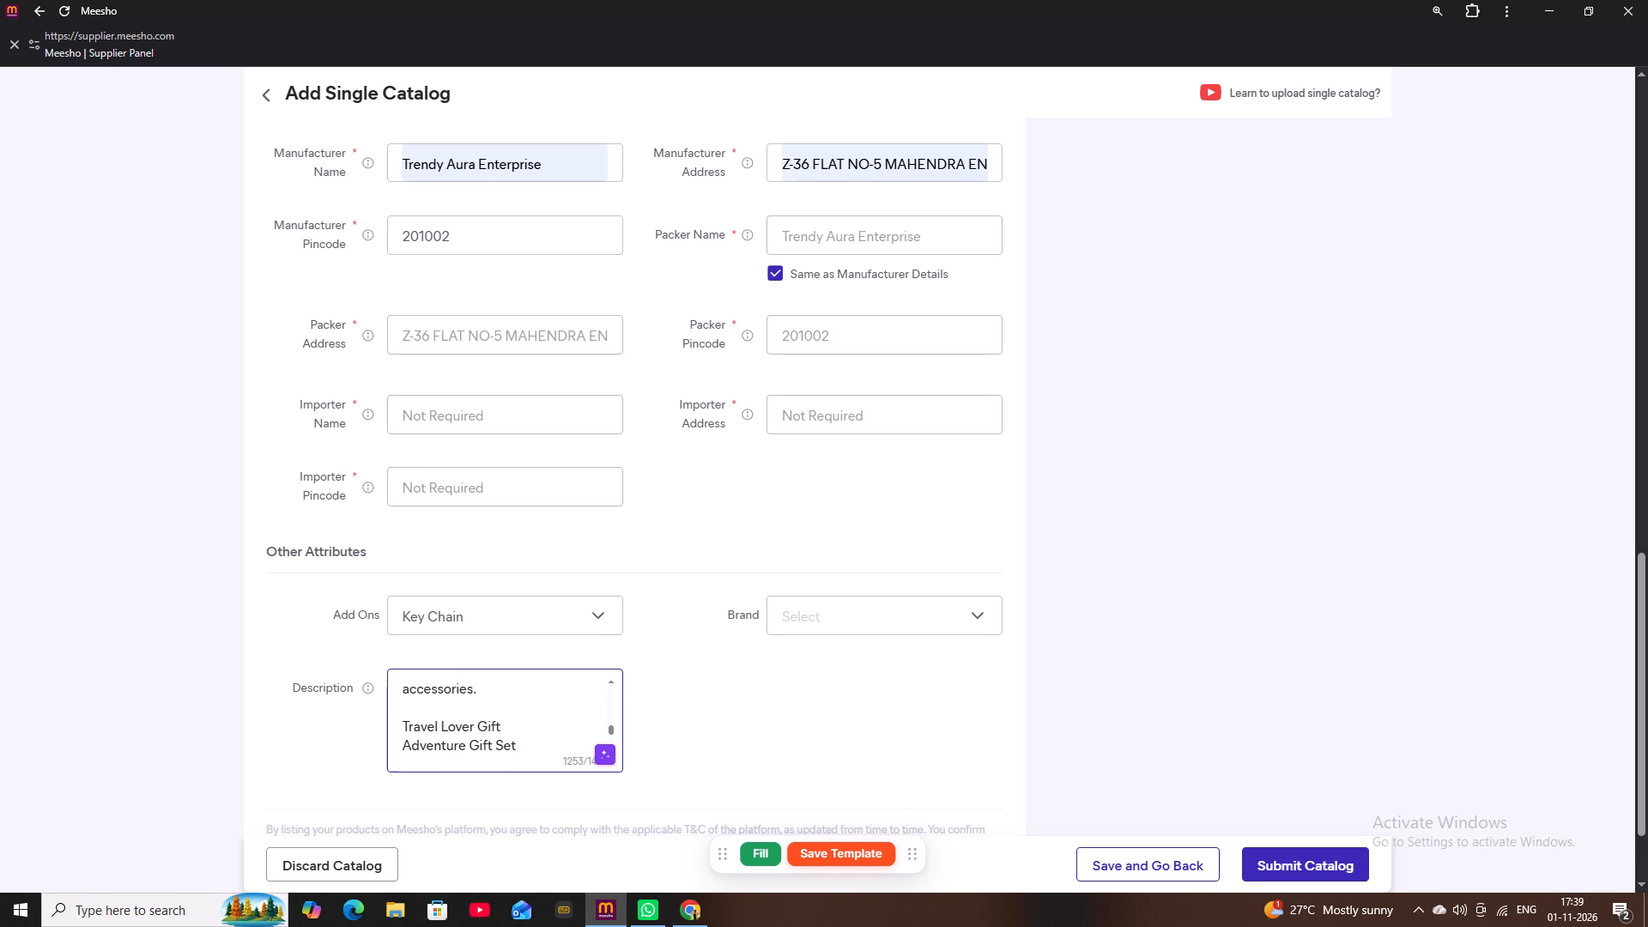
key("BackSpace")
scroll(439, 734, "up", 1)
left_click(695, 781)
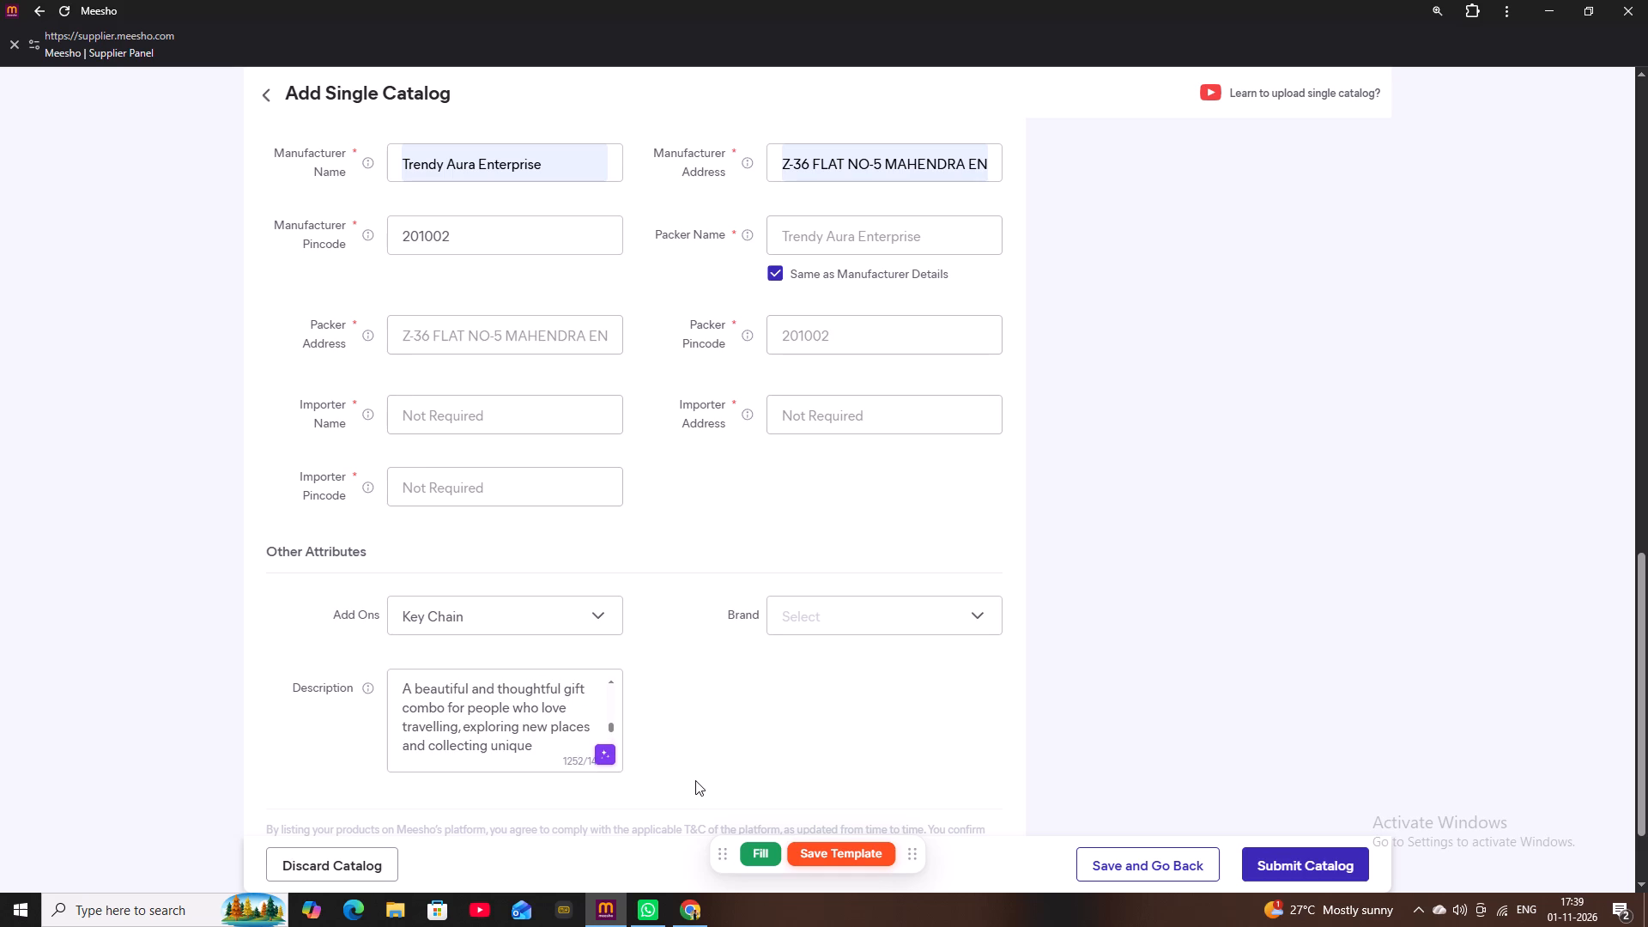
Review the Dream Explore Conquer catalog form, from the manufacturer details up through product attributes, prices and uploaded images.
scroll(634, 738, "up", 2)
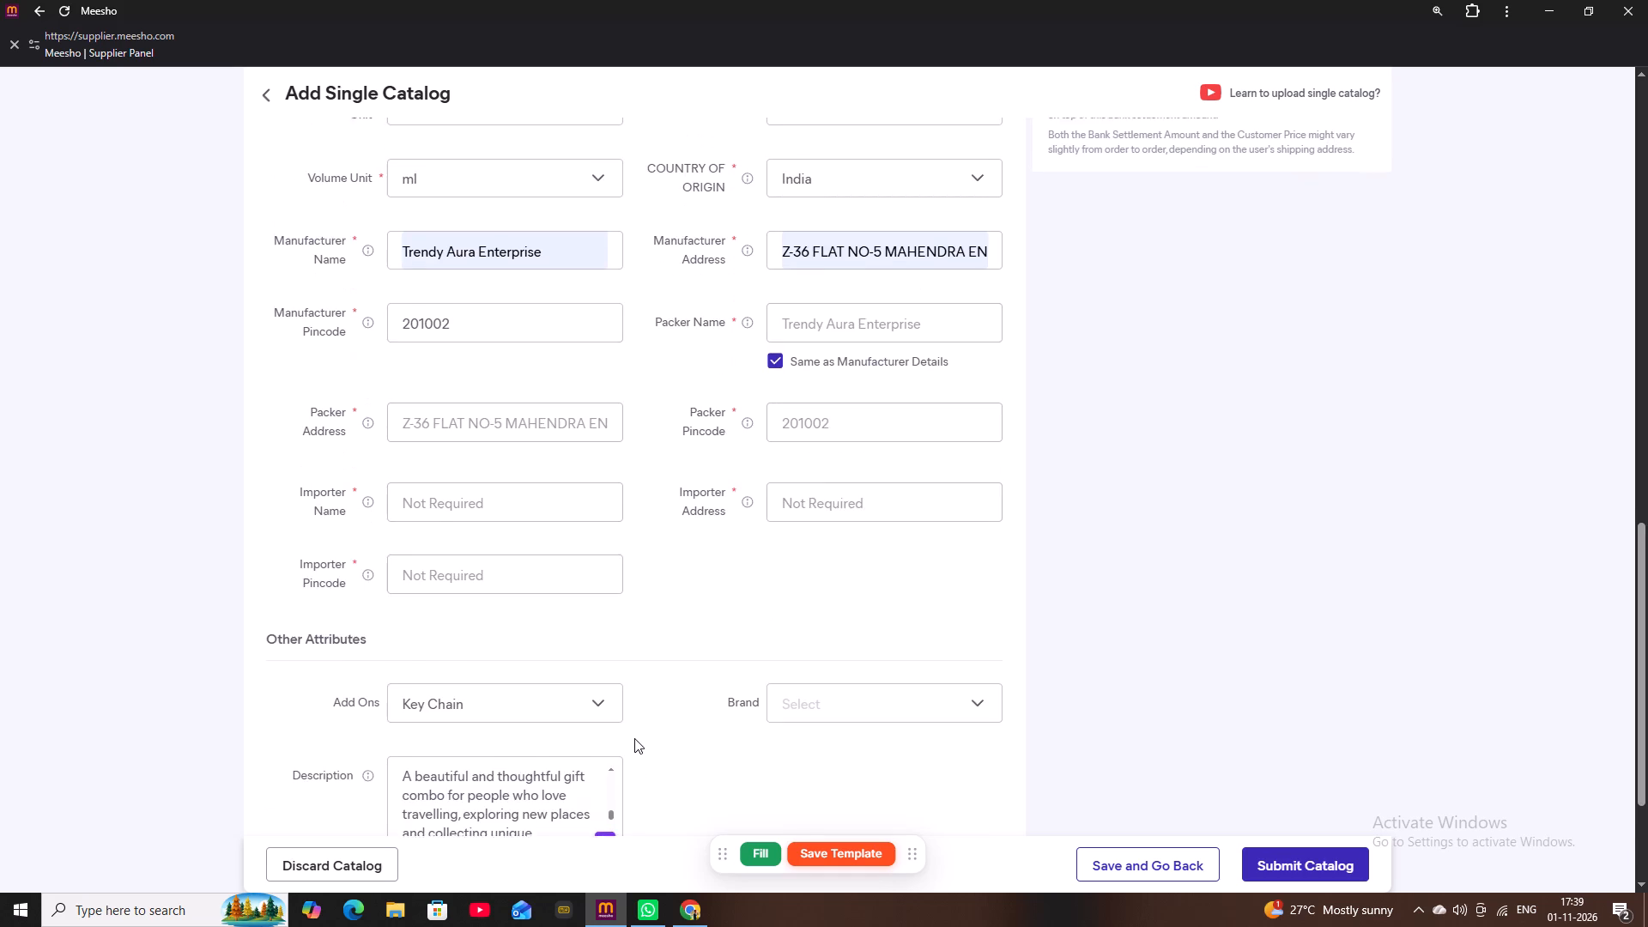
scroll(634, 738, "up", 3)
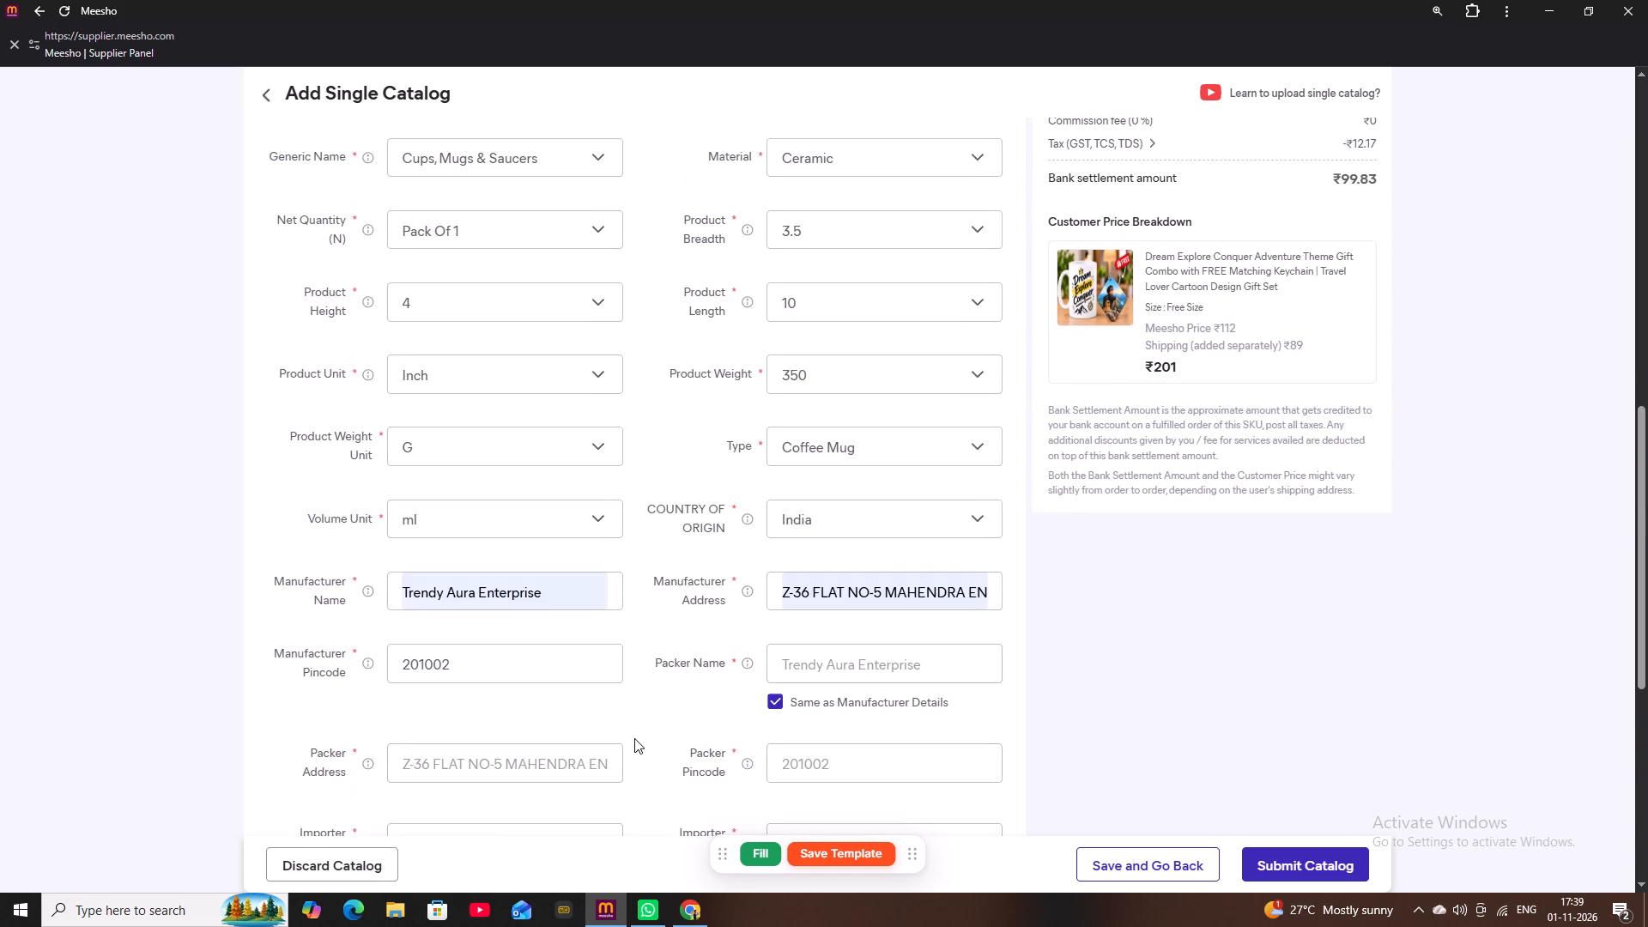
scroll(634, 738, "up", 4)
scroll(634, 738, "down", 3)
scroll(634, 738, "up", 2)
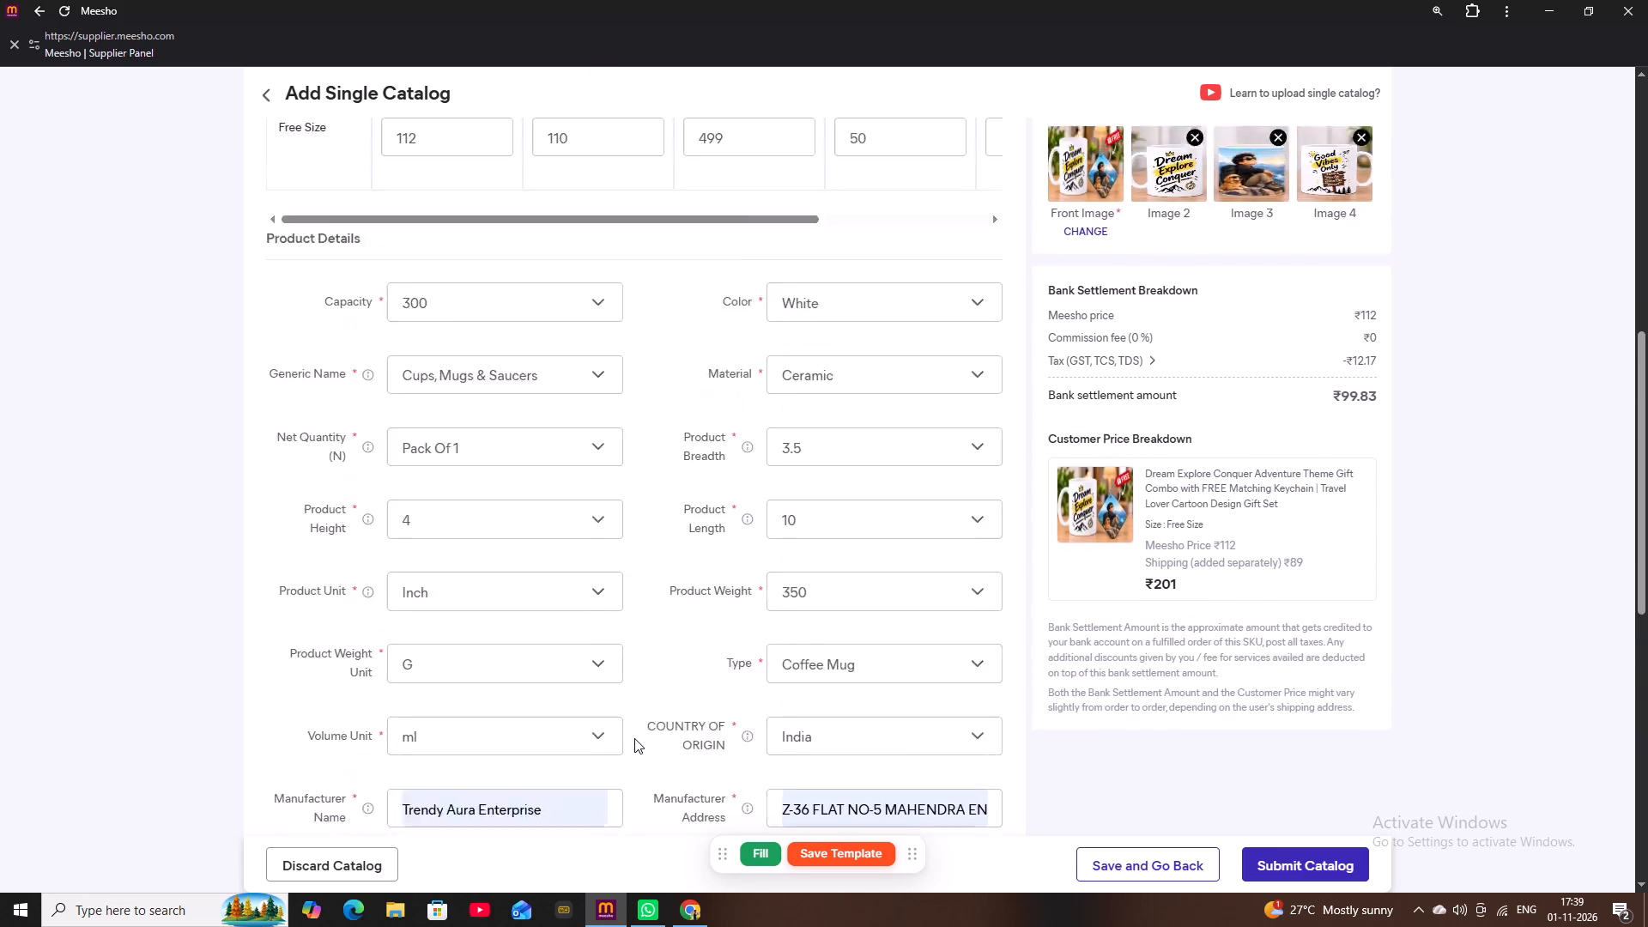
scroll(634, 738, "up", 5)
scroll(634, 738, "down", 1)
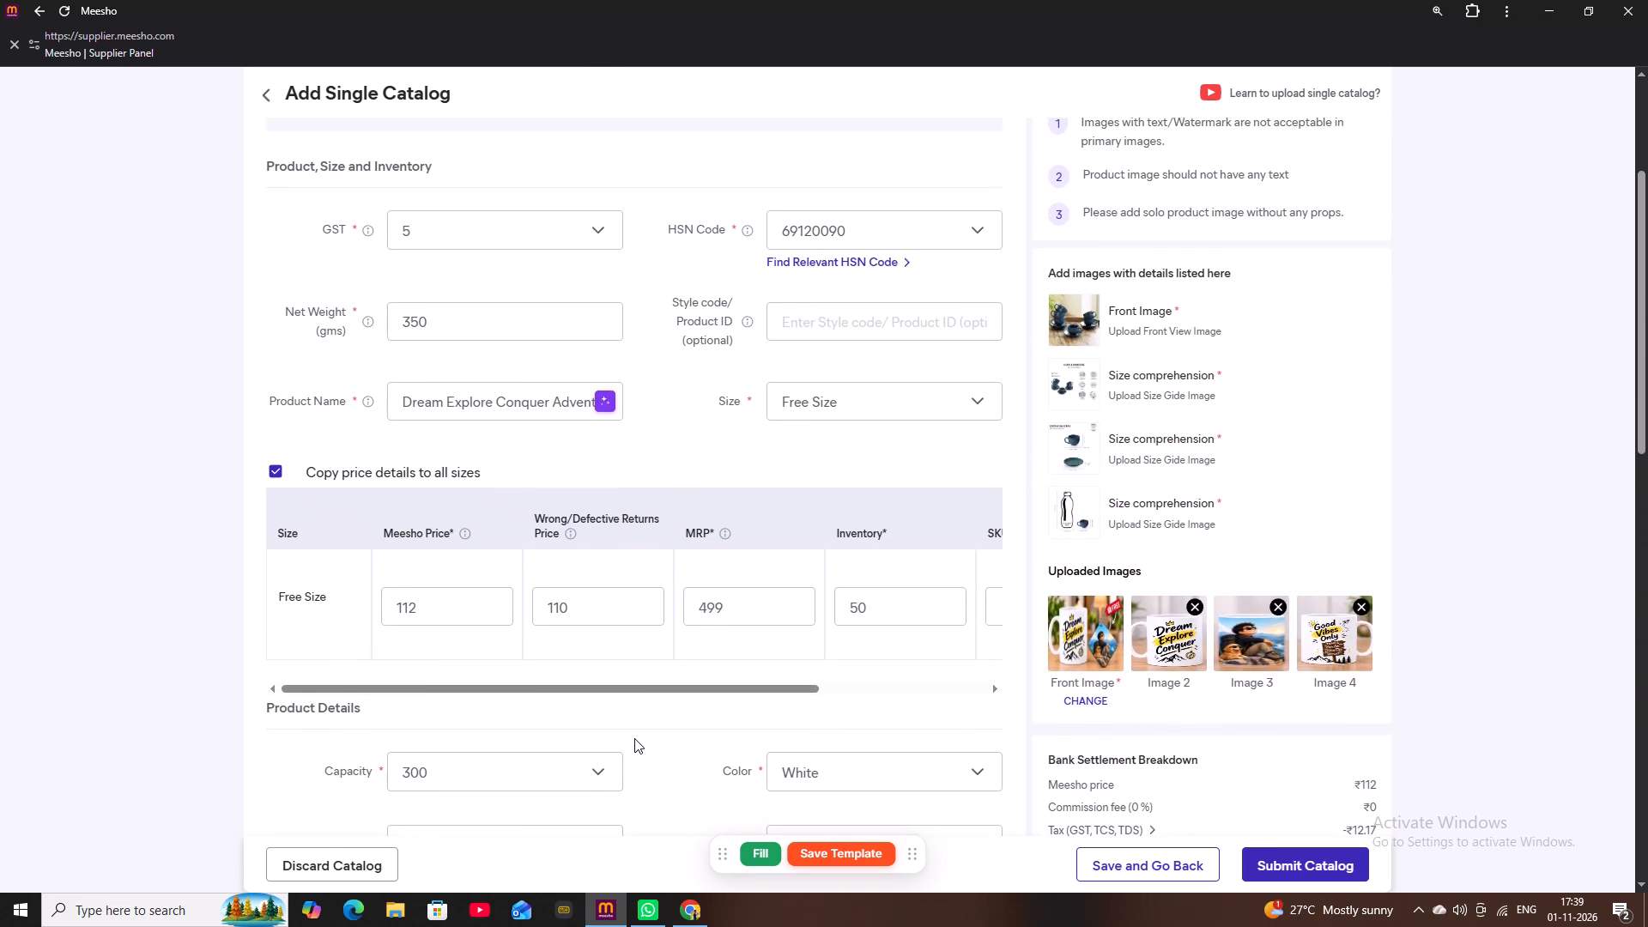
scroll(634, 738, "down", 2)
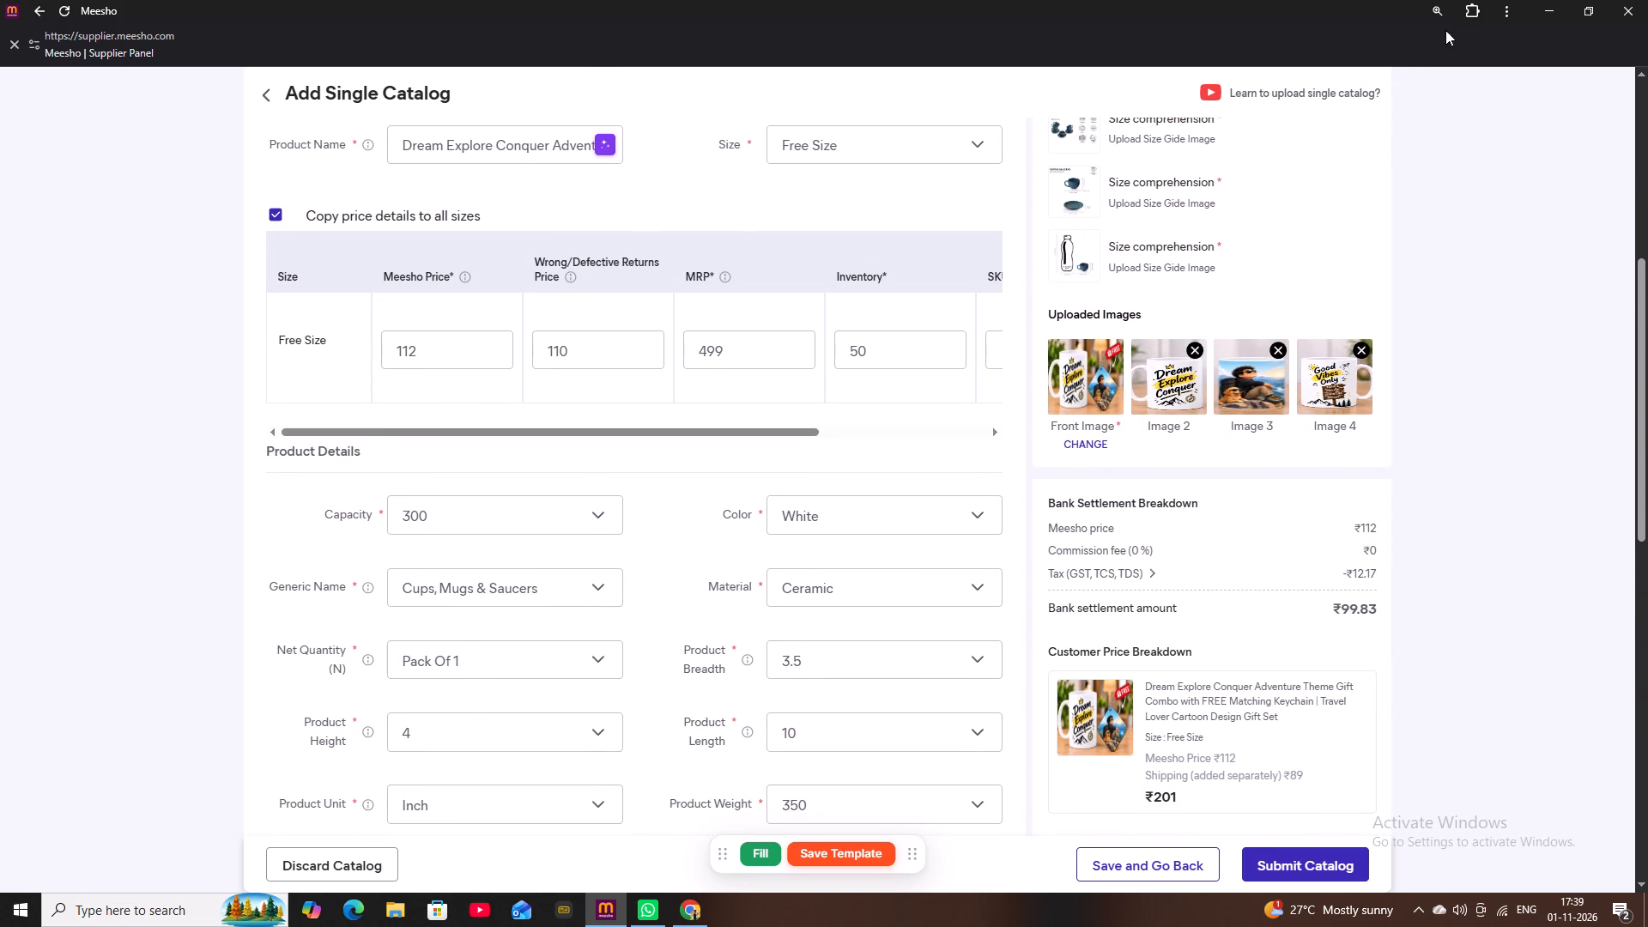
Upload Image 4 of the Good Vibes Only panda keychain batch, marked ₹45 shipping, from the Lisstify library as the front image.
left_click(1477, 16)
left_click(1413, 136)
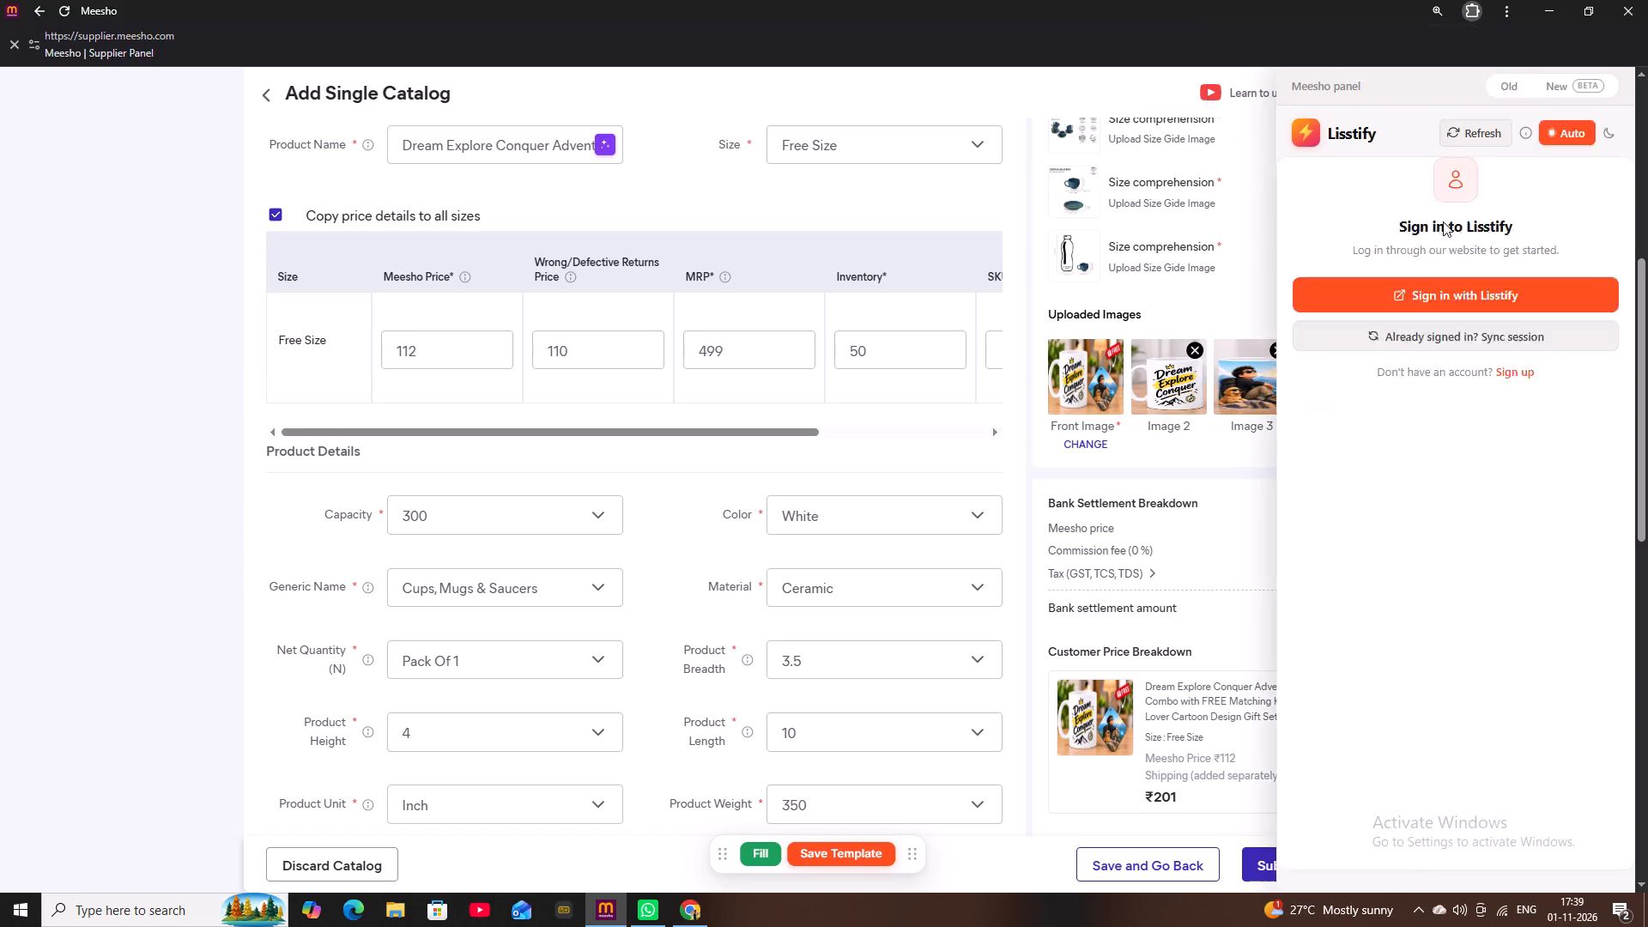
left_click(1582, 278)
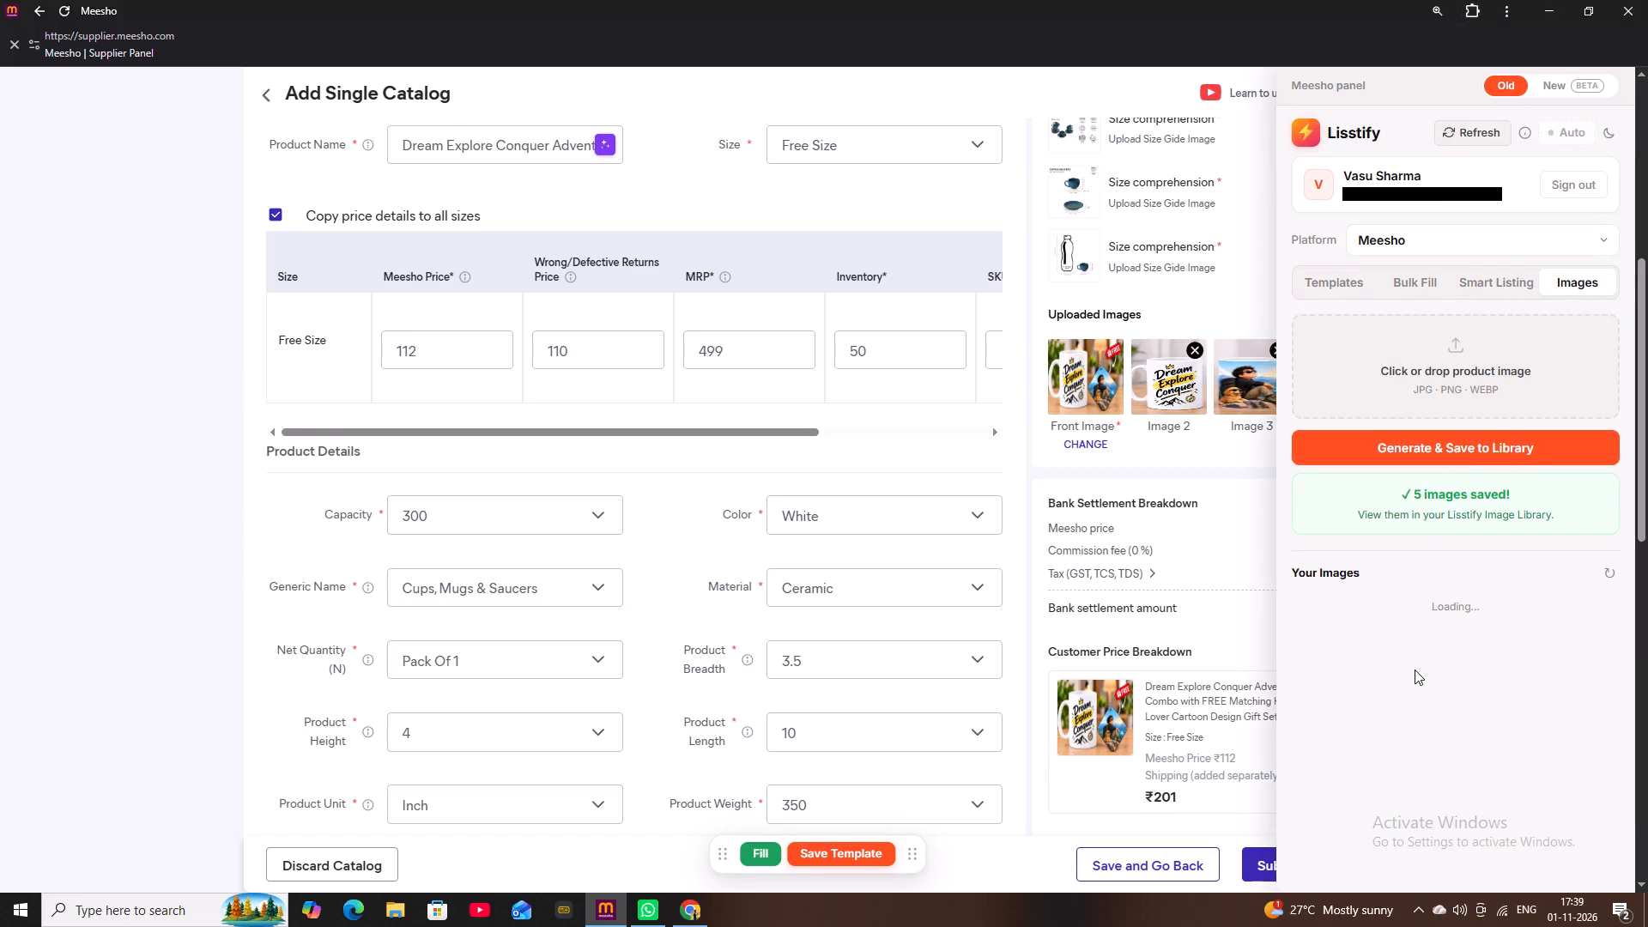
left_click(1366, 685)
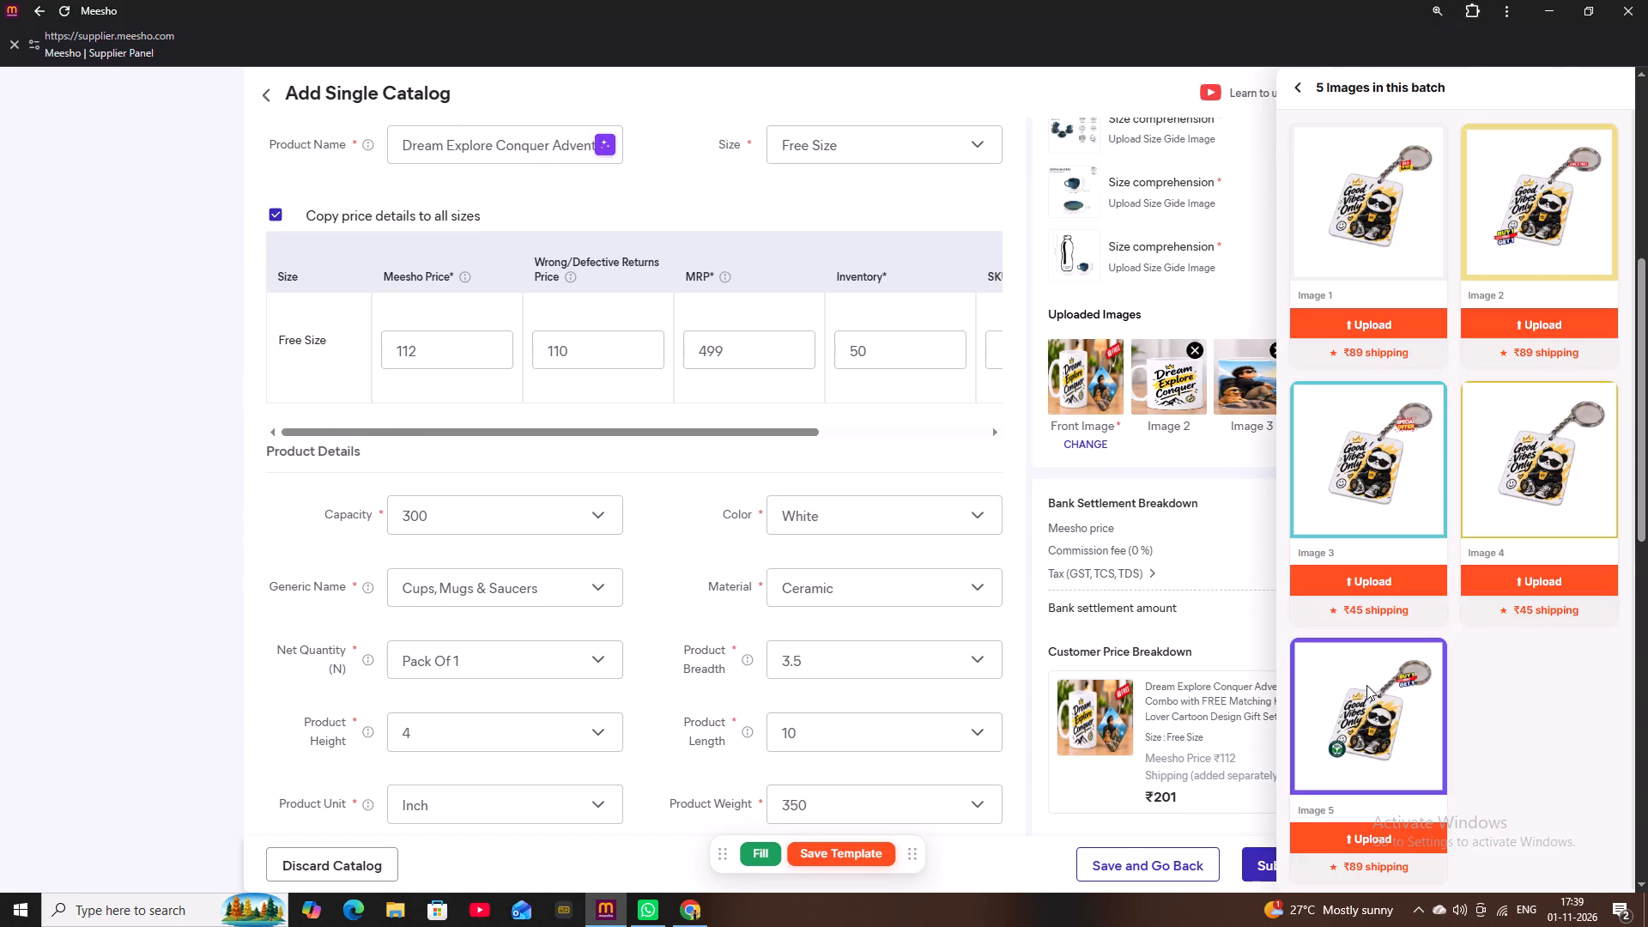
left_click(1559, 561)
left_click(1558, 585)
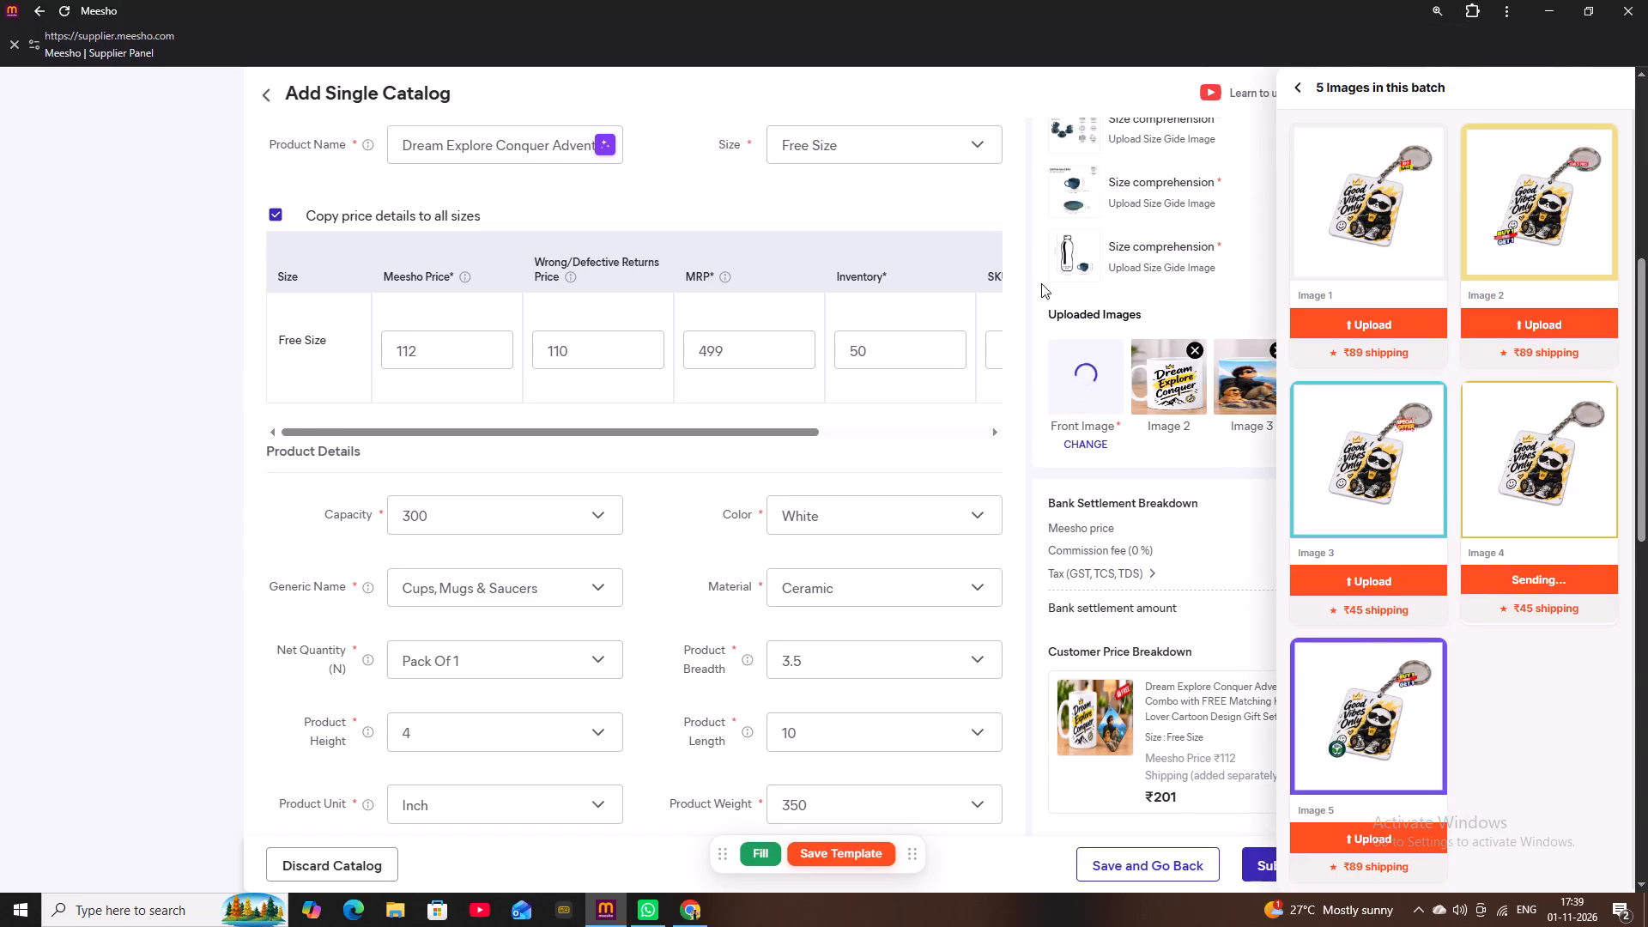
left_click(1192, 512)
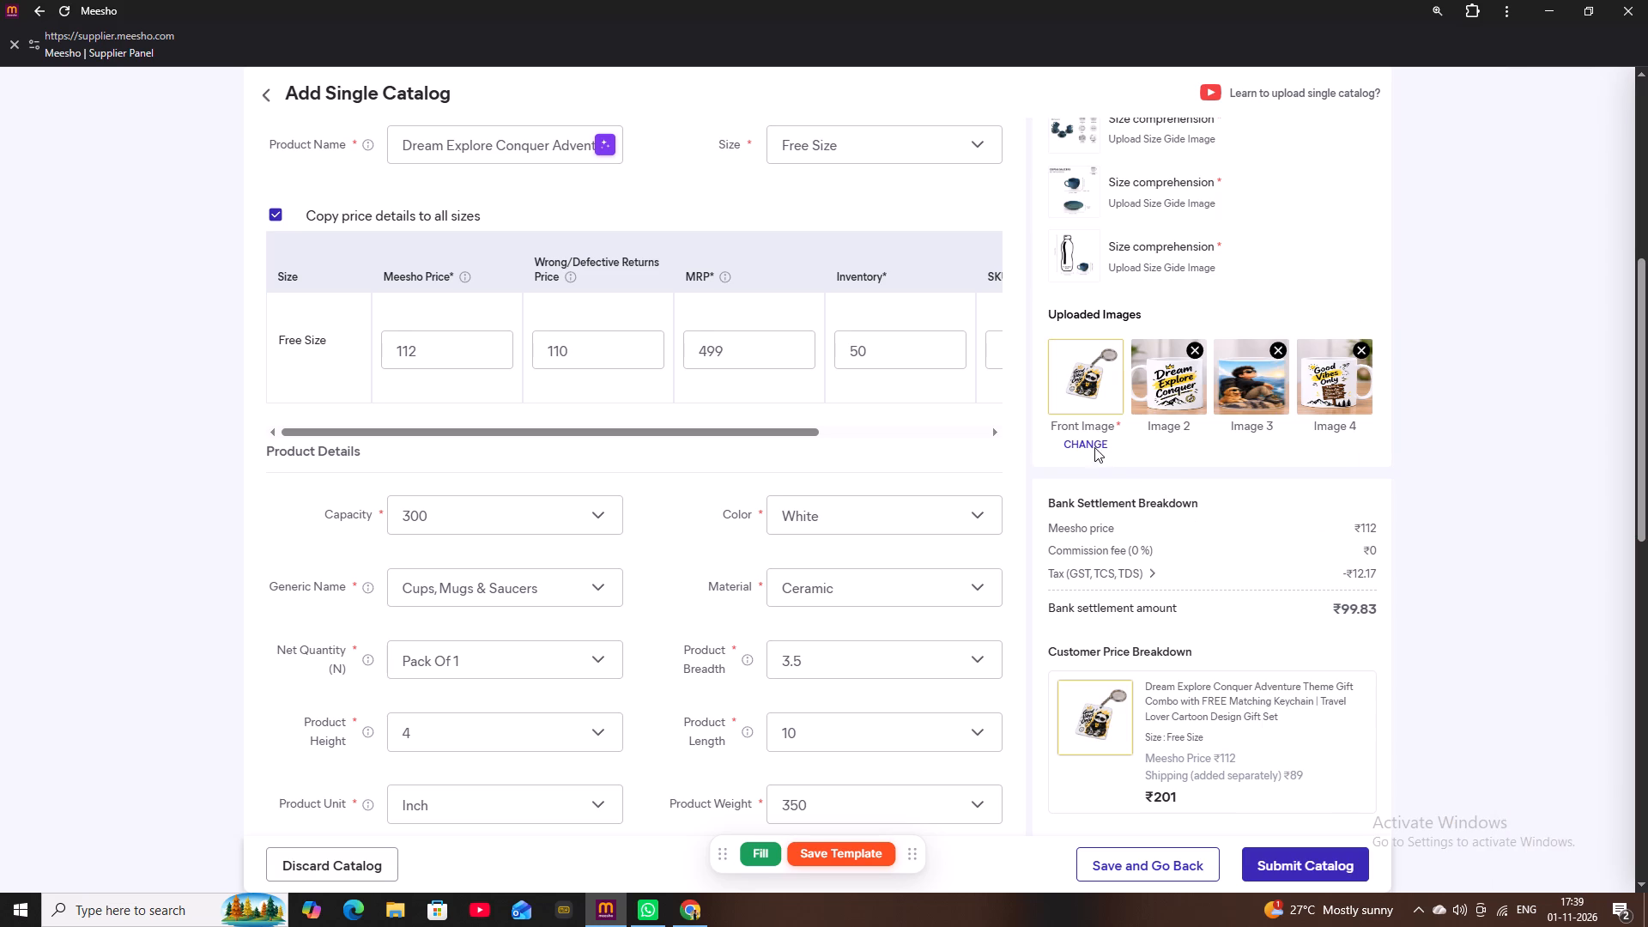
Change the front image back to the Dream Explore Conquer mug and keychain mockup from the CUP MOCKUPS folder.
left_click(1094, 446)
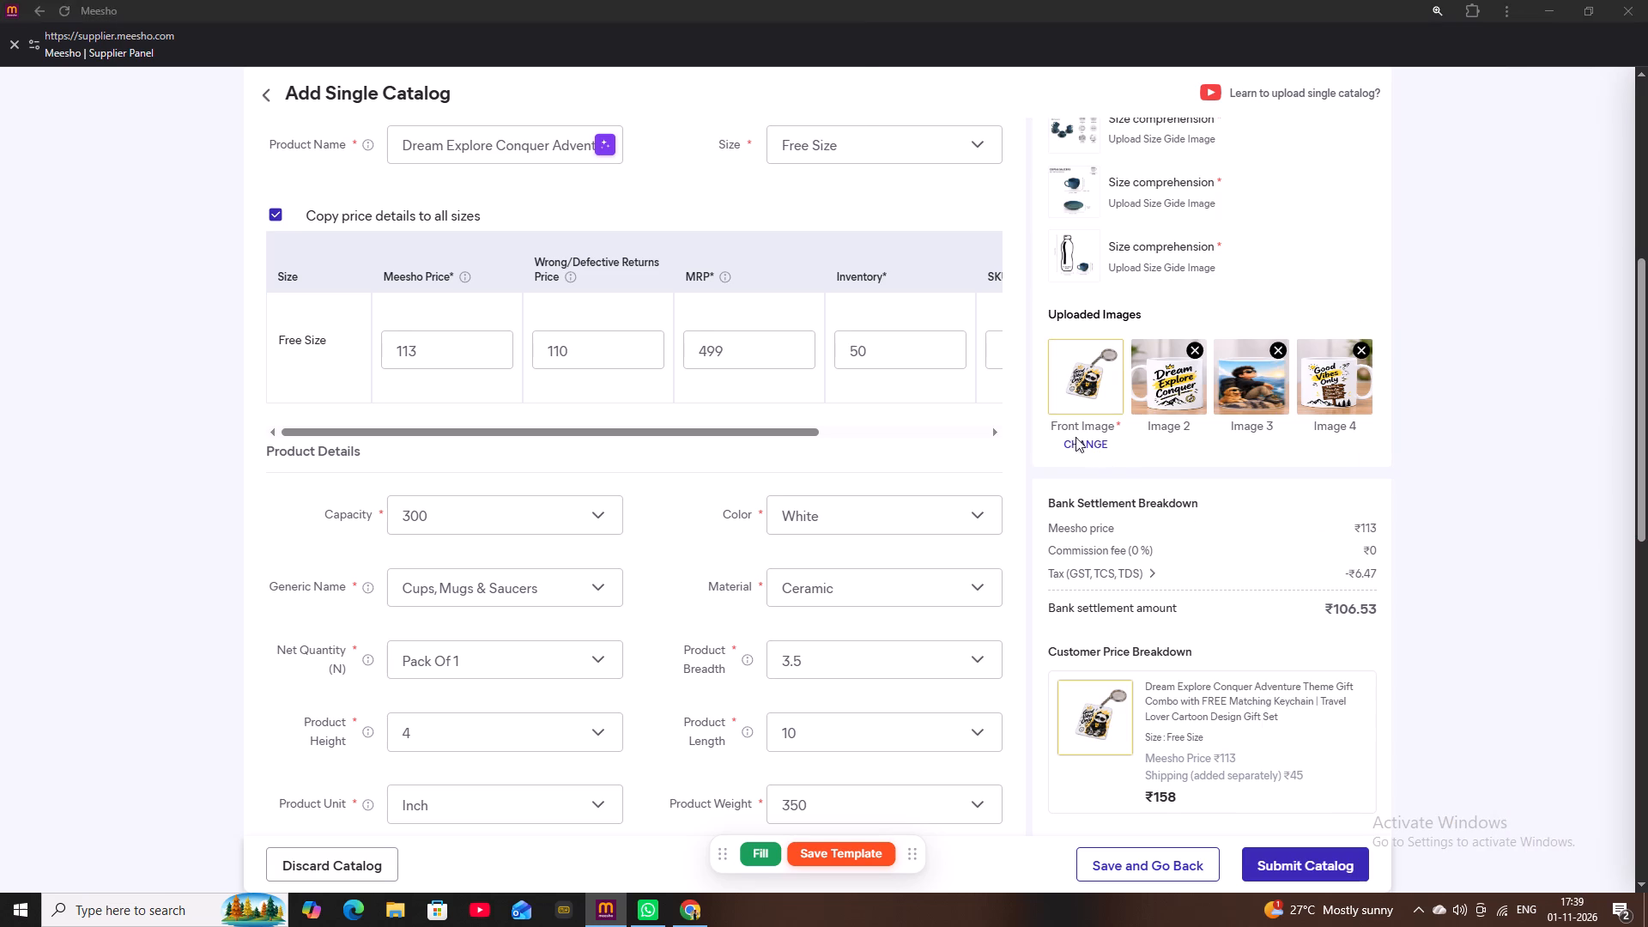
left_click_drag(869, 135, 889, 367)
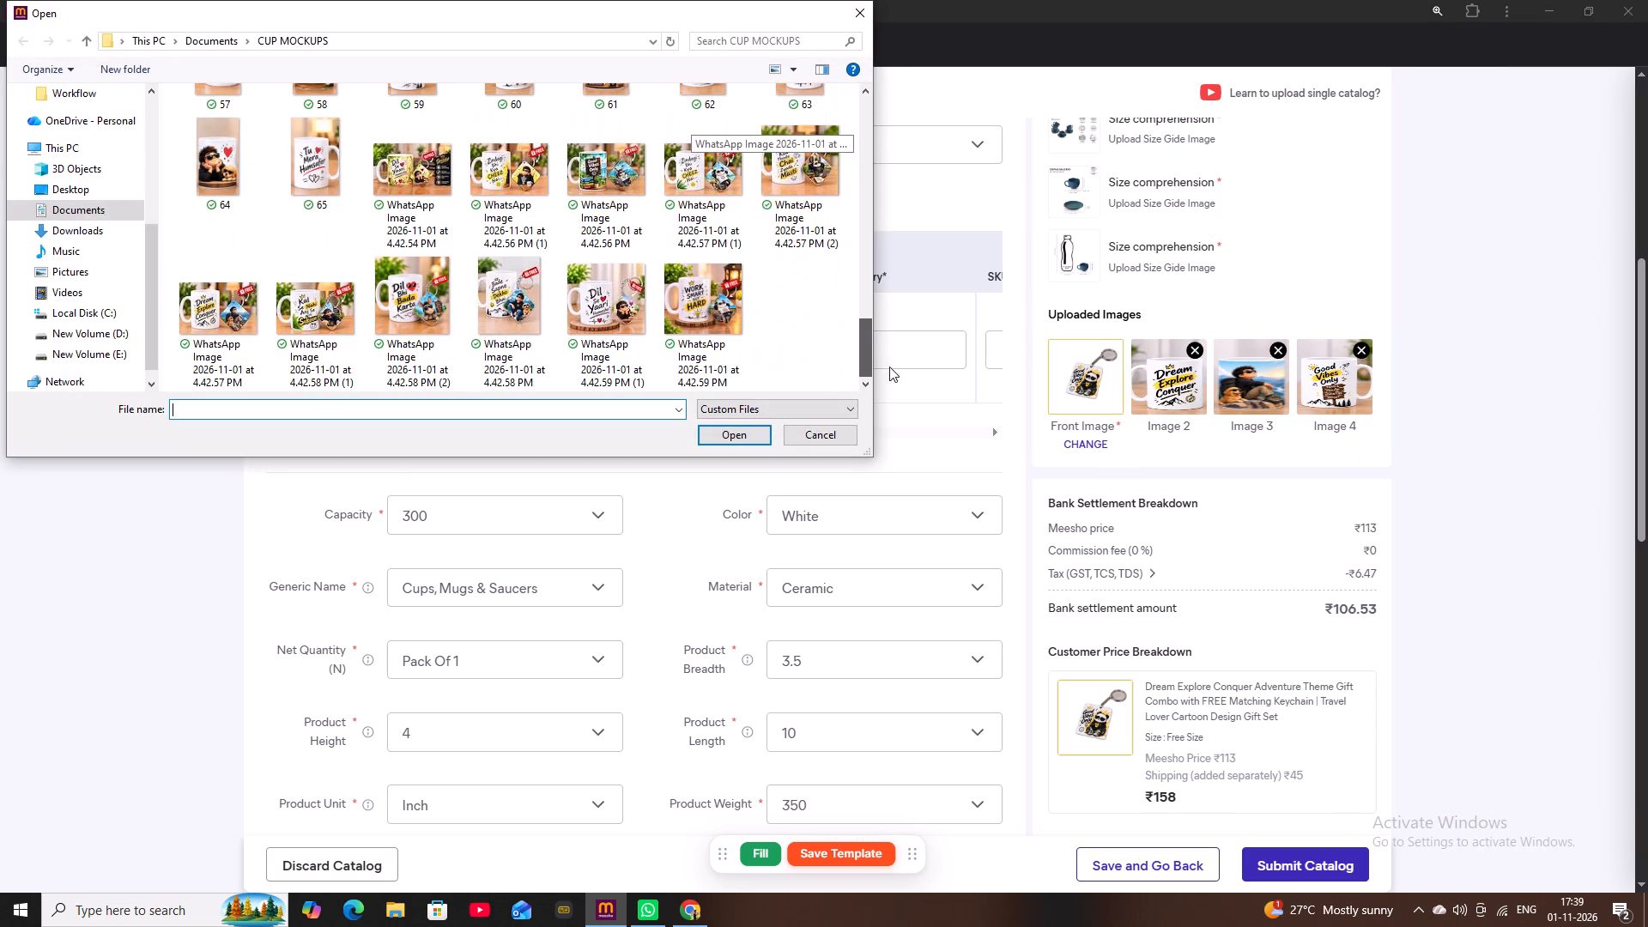
left_click_drag(889, 367, 888, 378)
double_click(197, 286)
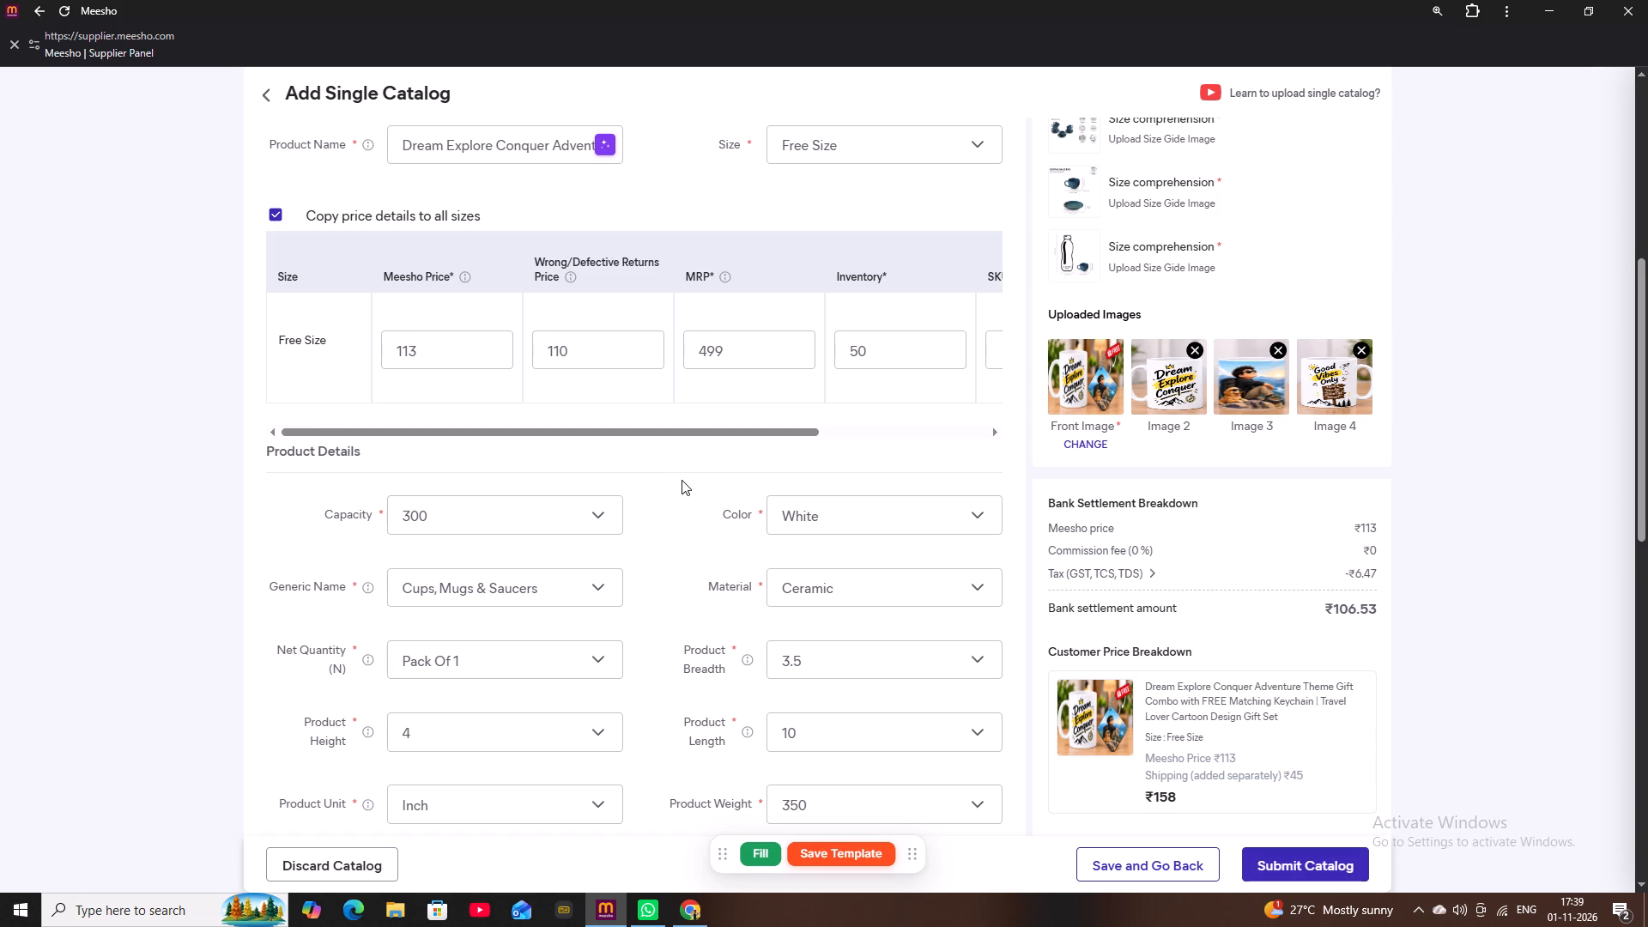
Check the whole catalog form once more, including product details, price row, manufacturer fields, description and settlement breakdown.
scroll(682, 480, "up", 4)
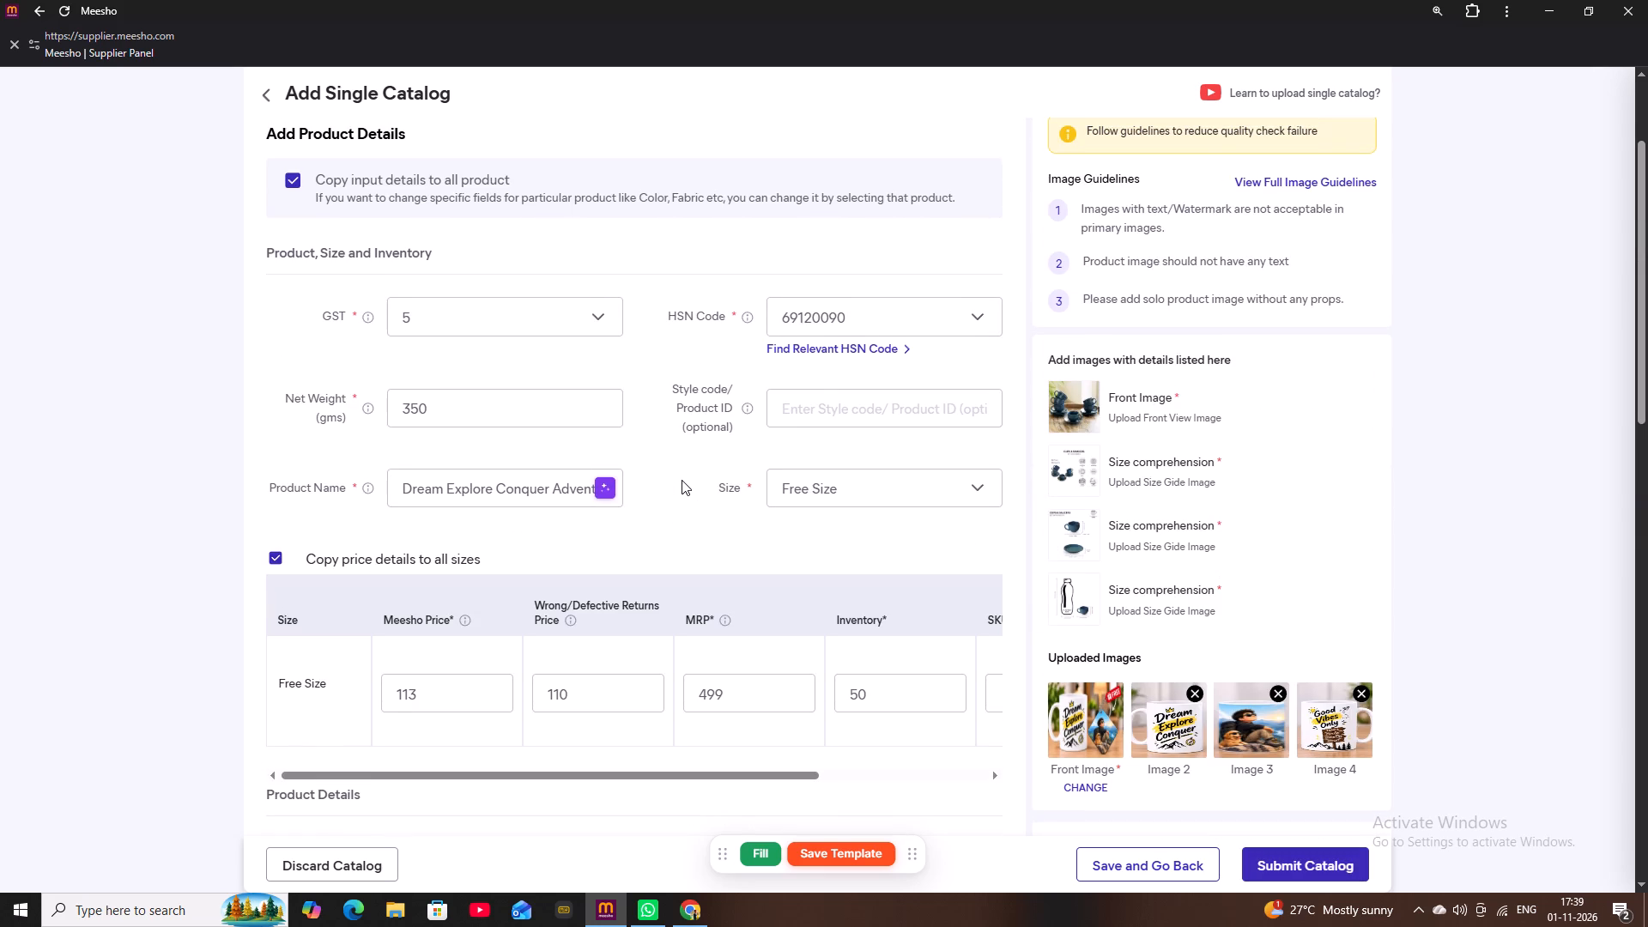
scroll(682, 480, "down", 7)
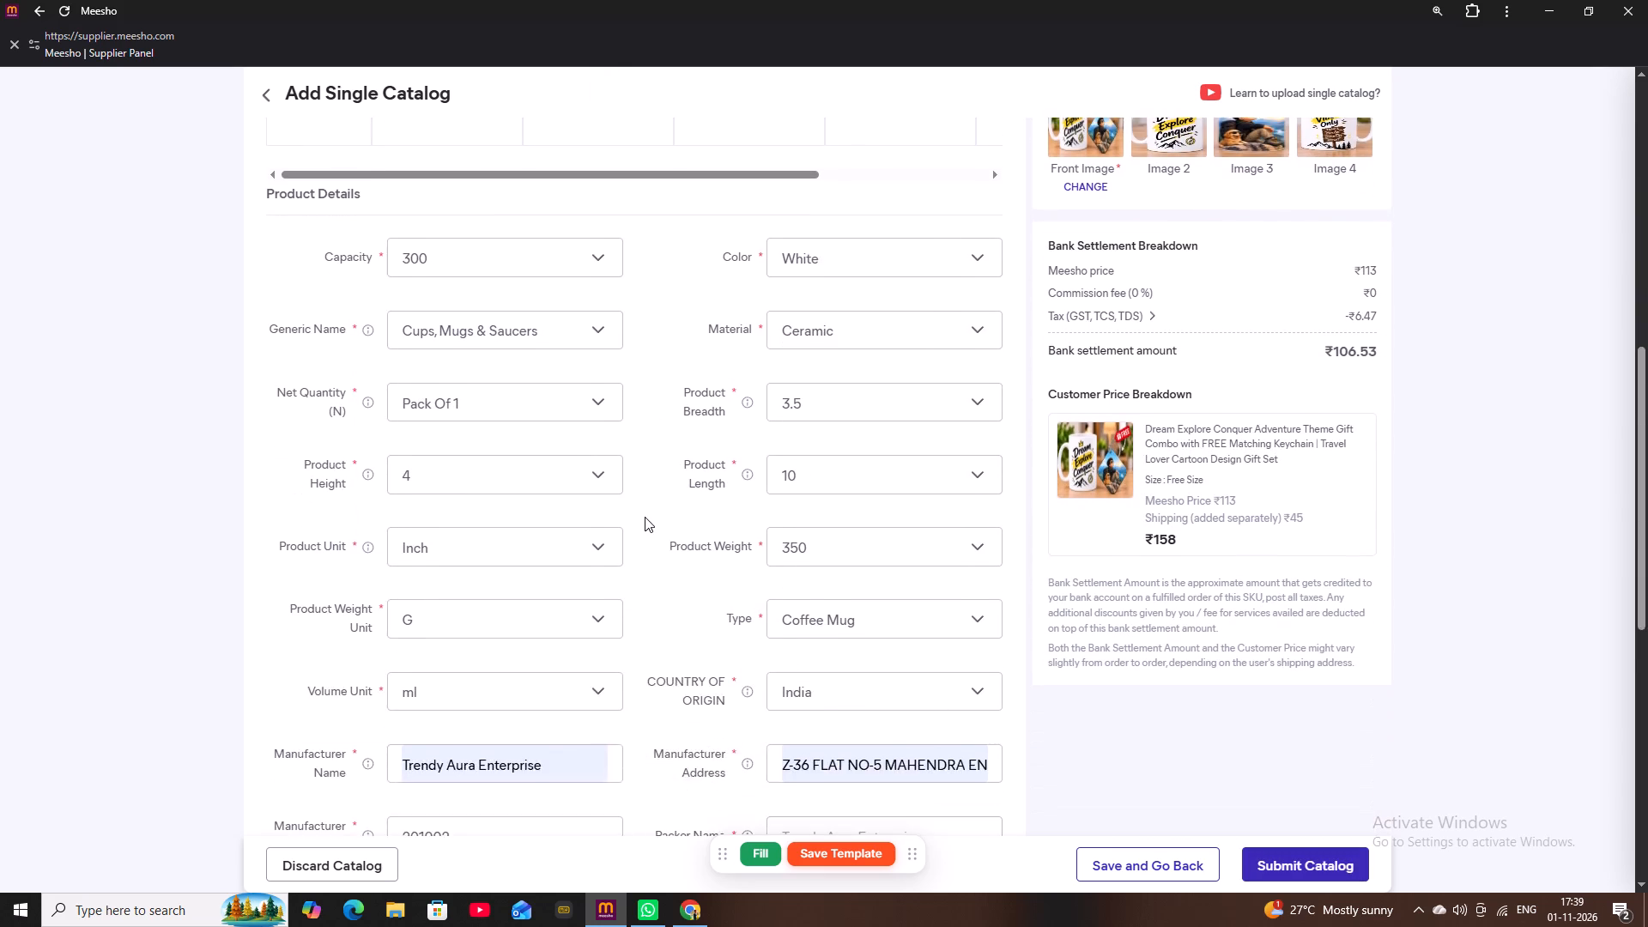
scroll(645, 517, "down", 4)
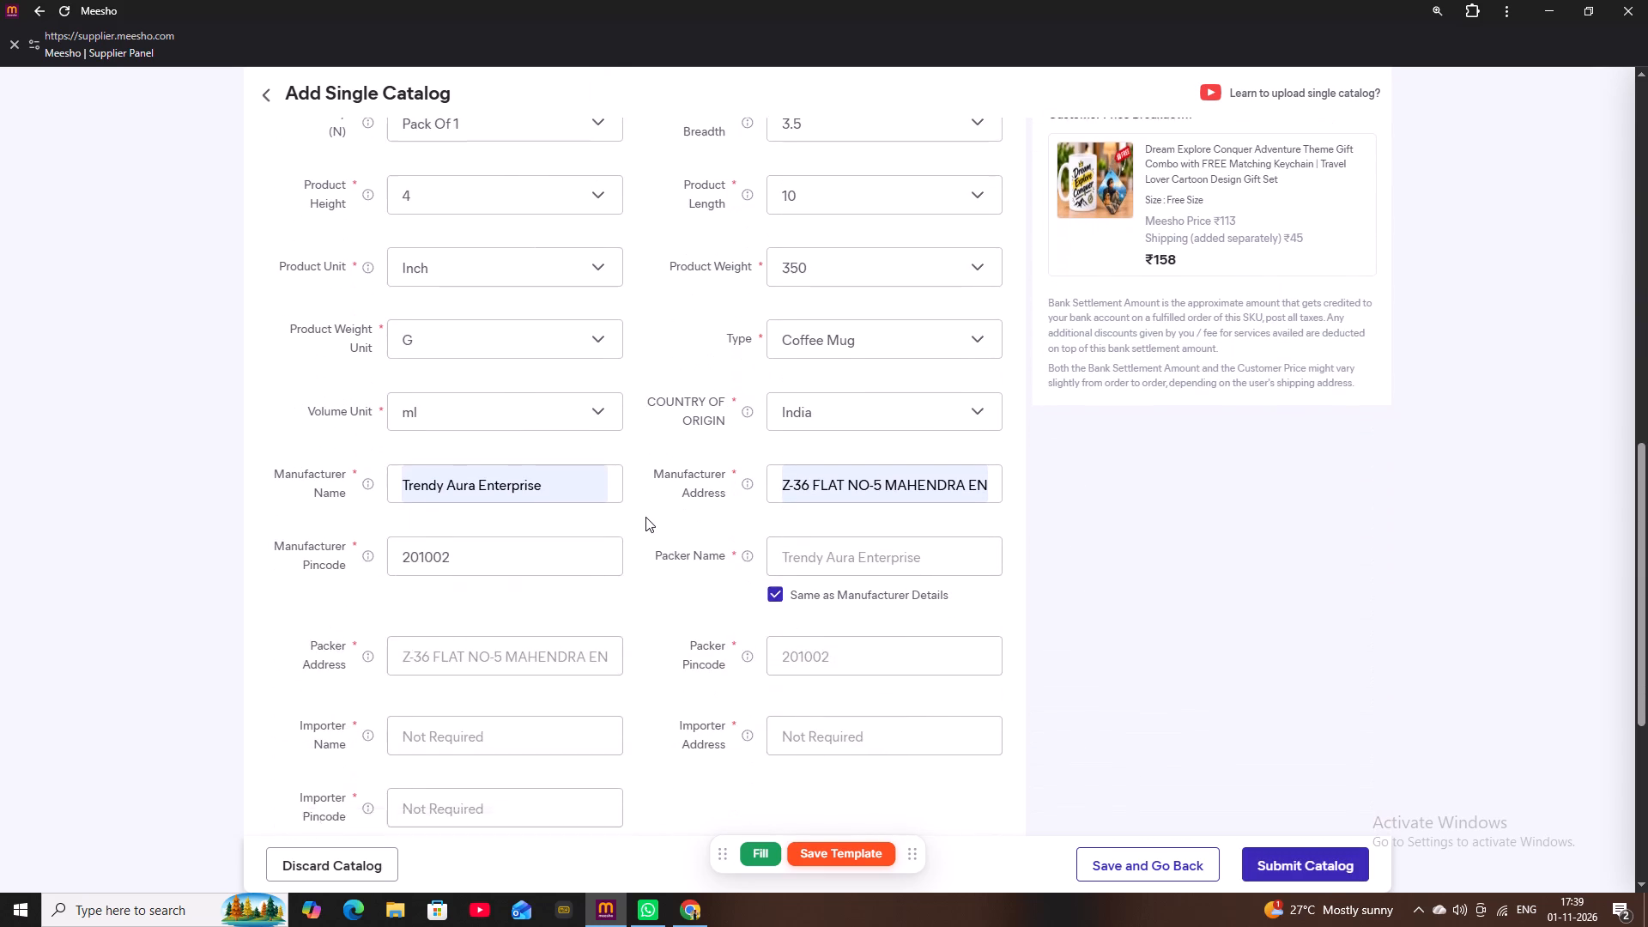
scroll(645, 517, "down", 4)
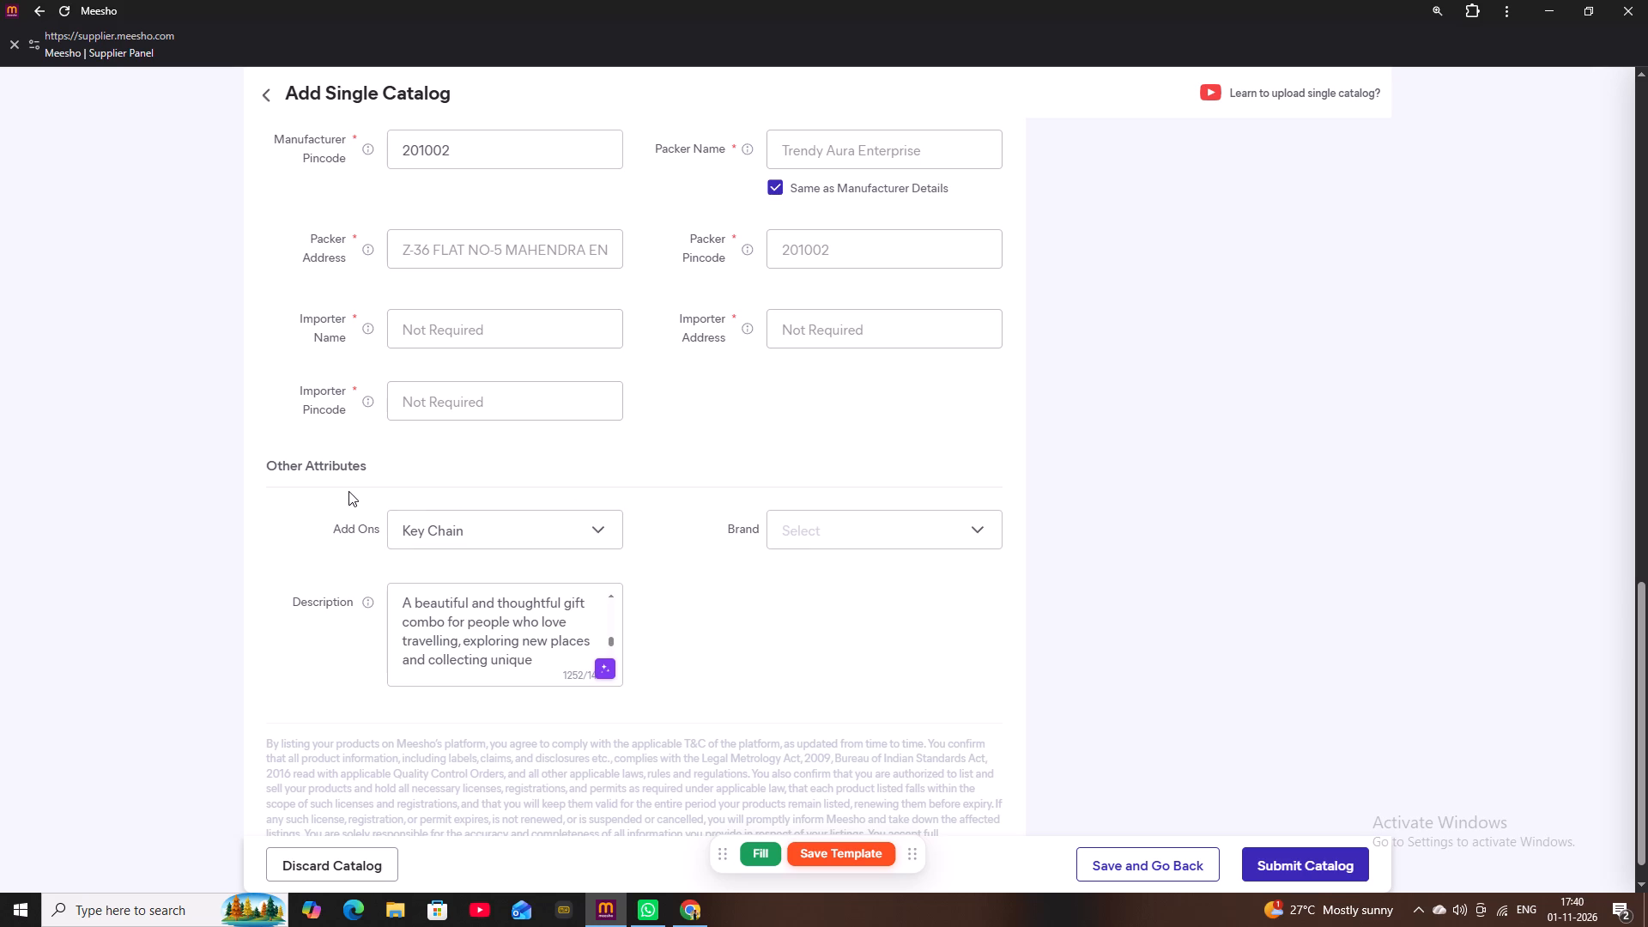
left_click(615, 480)
scroll(615, 480, "up", 3)
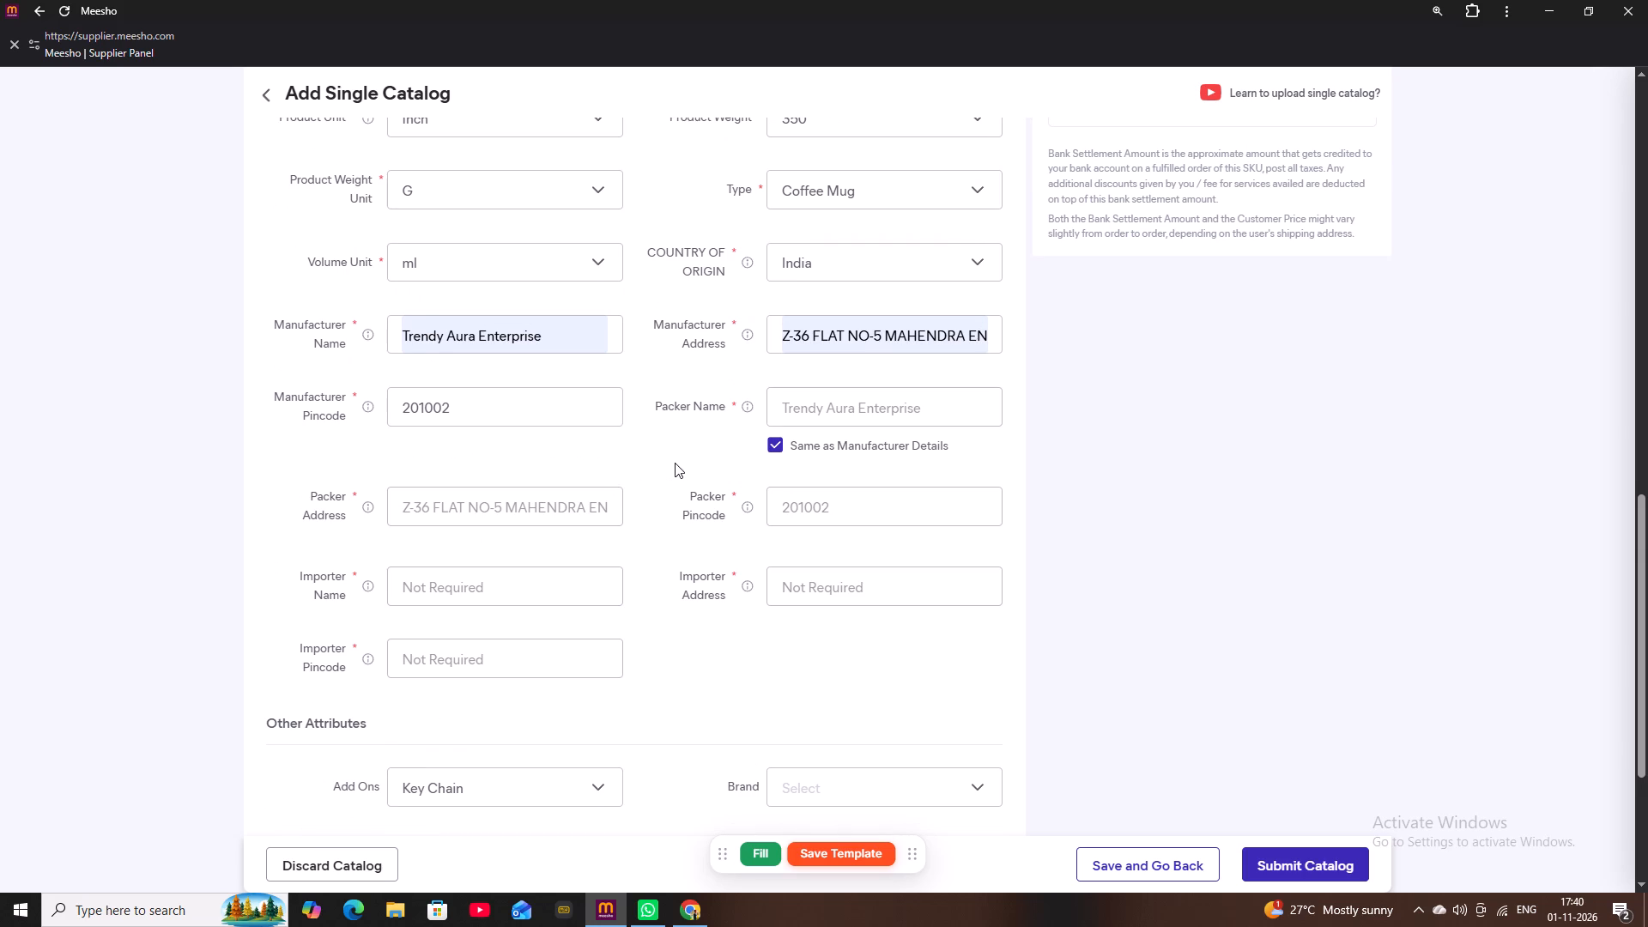
scroll(673, 464, "up", 3)
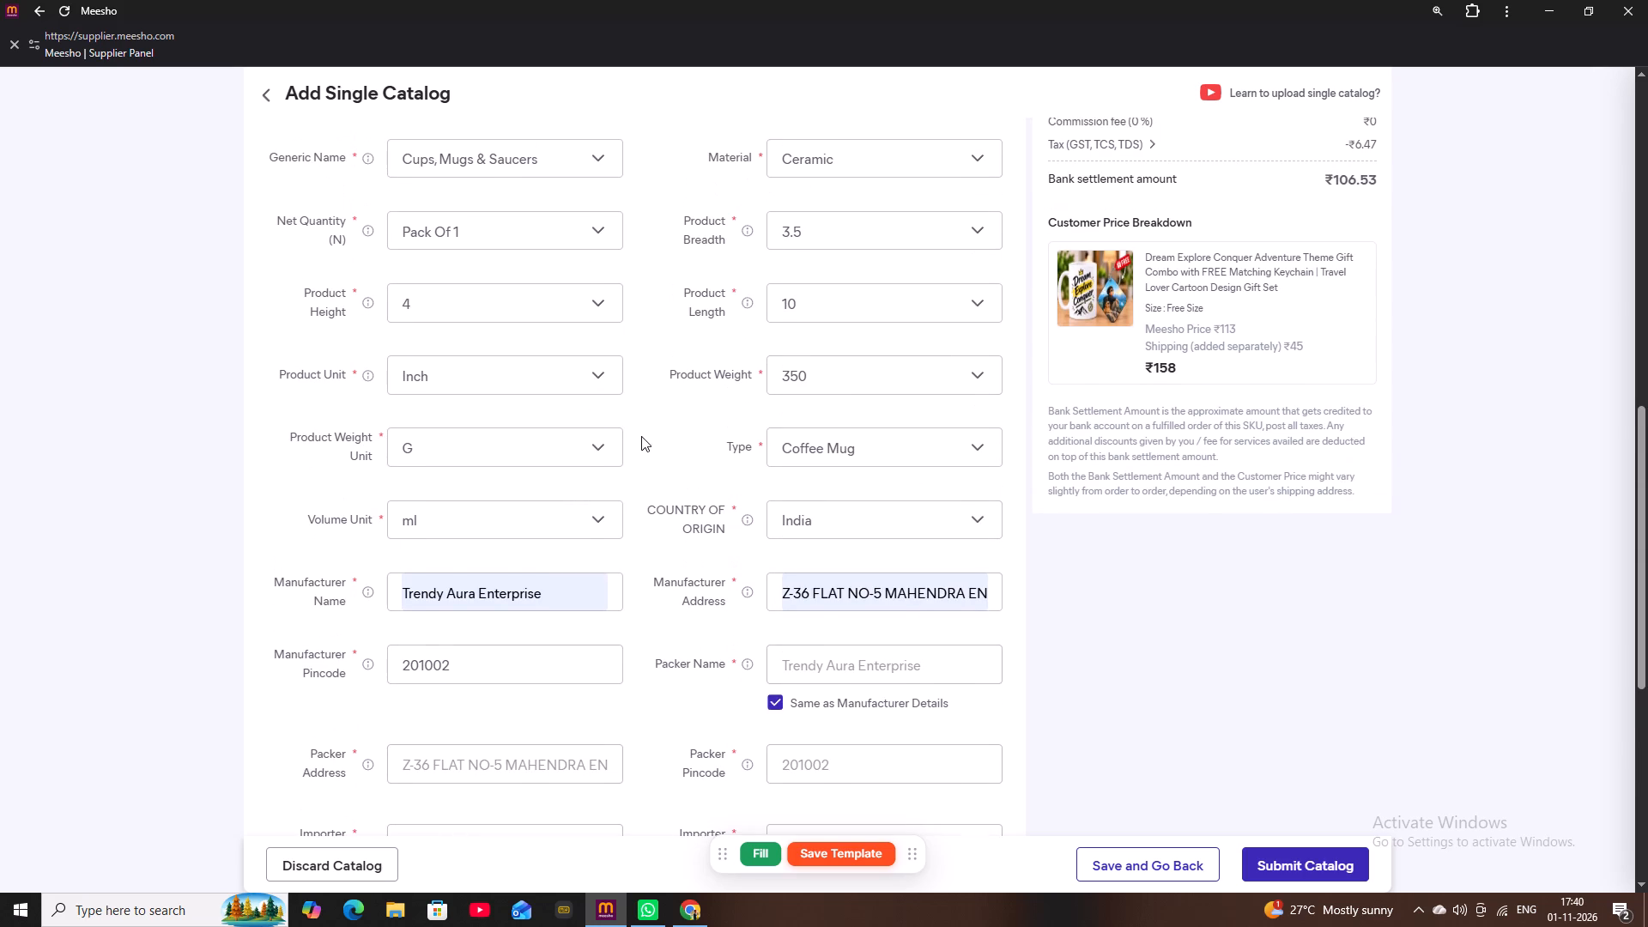
scroll(641, 436, "up", 3)
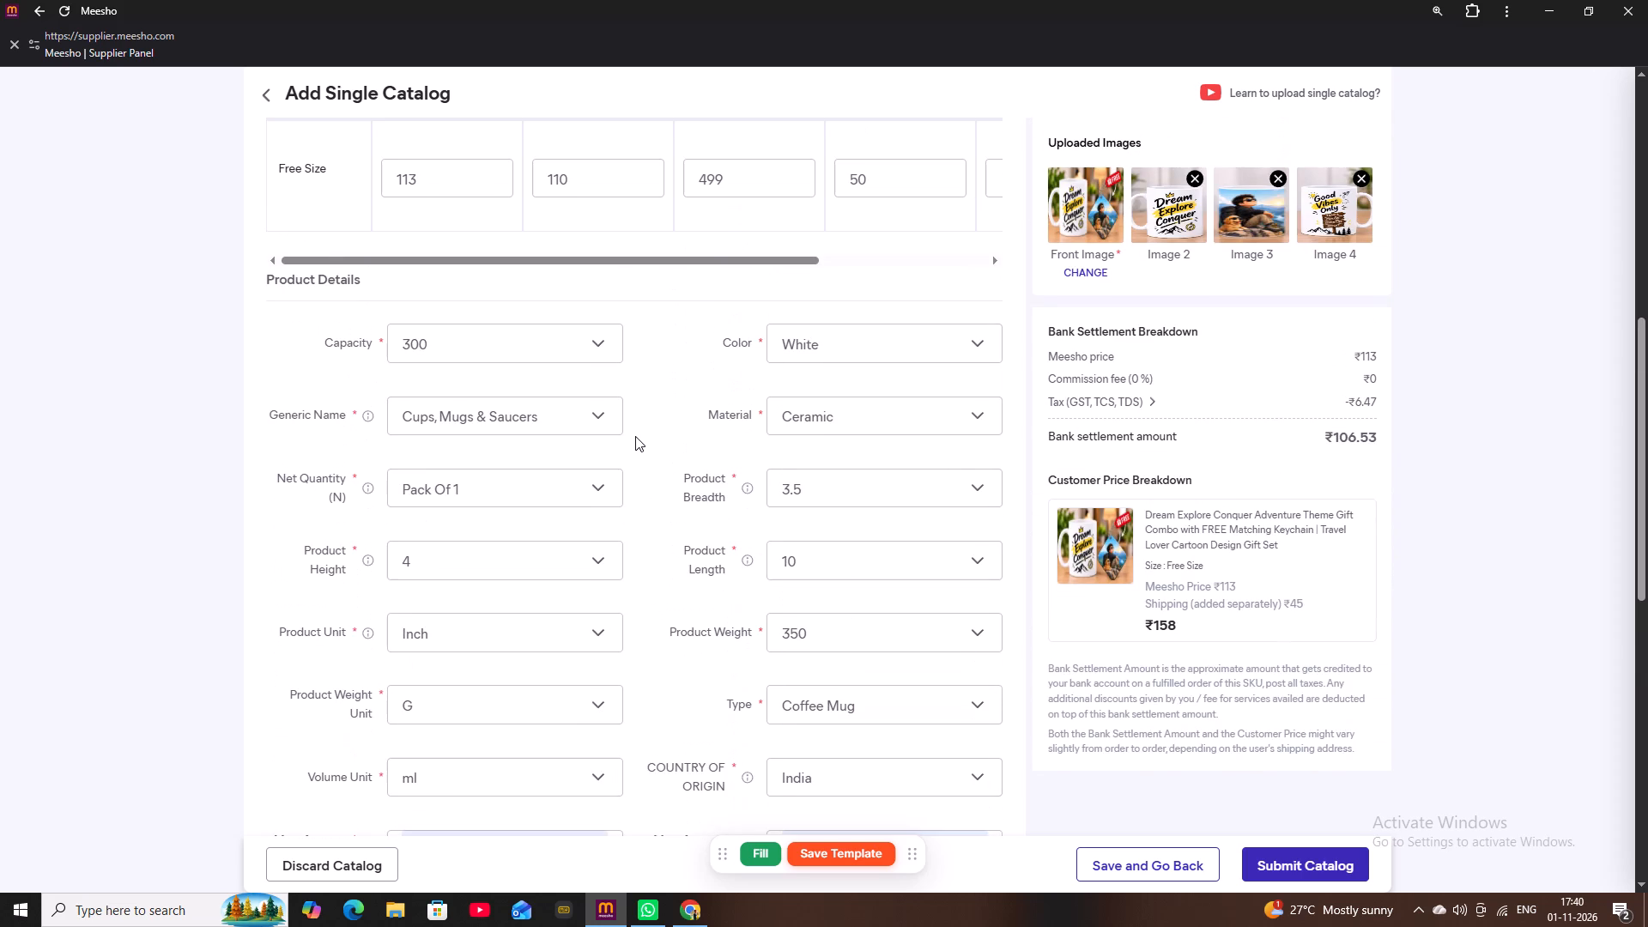
scroll(635, 436, "up", 4)
scroll(700, 428, "down", 2)
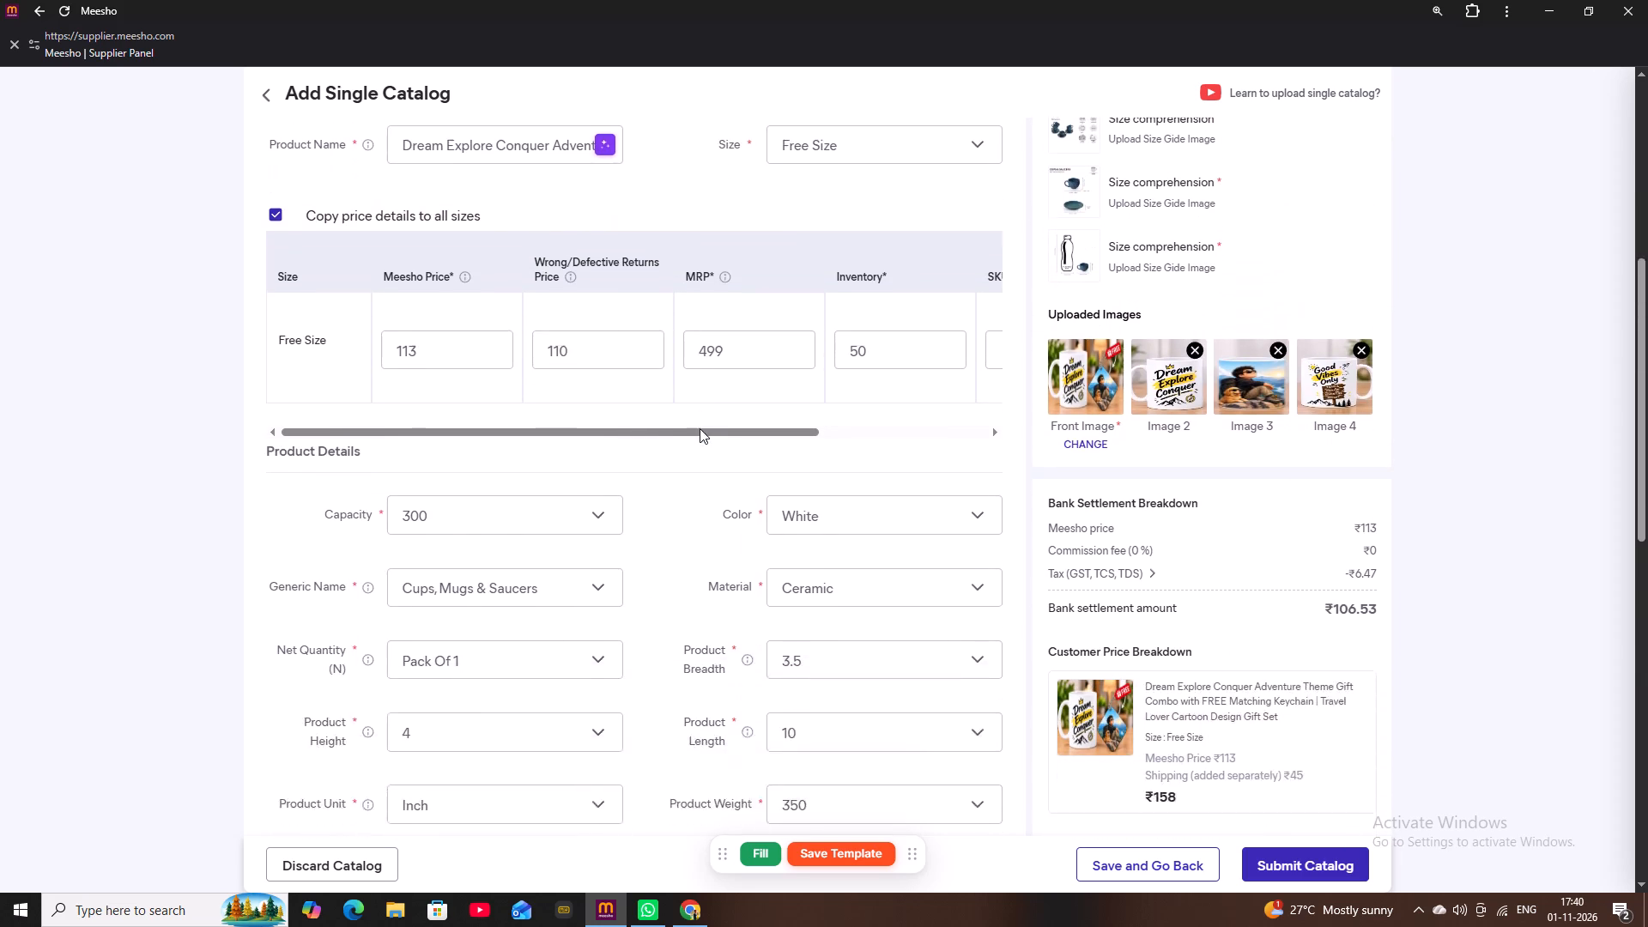
scroll(700, 428, "down", 8)
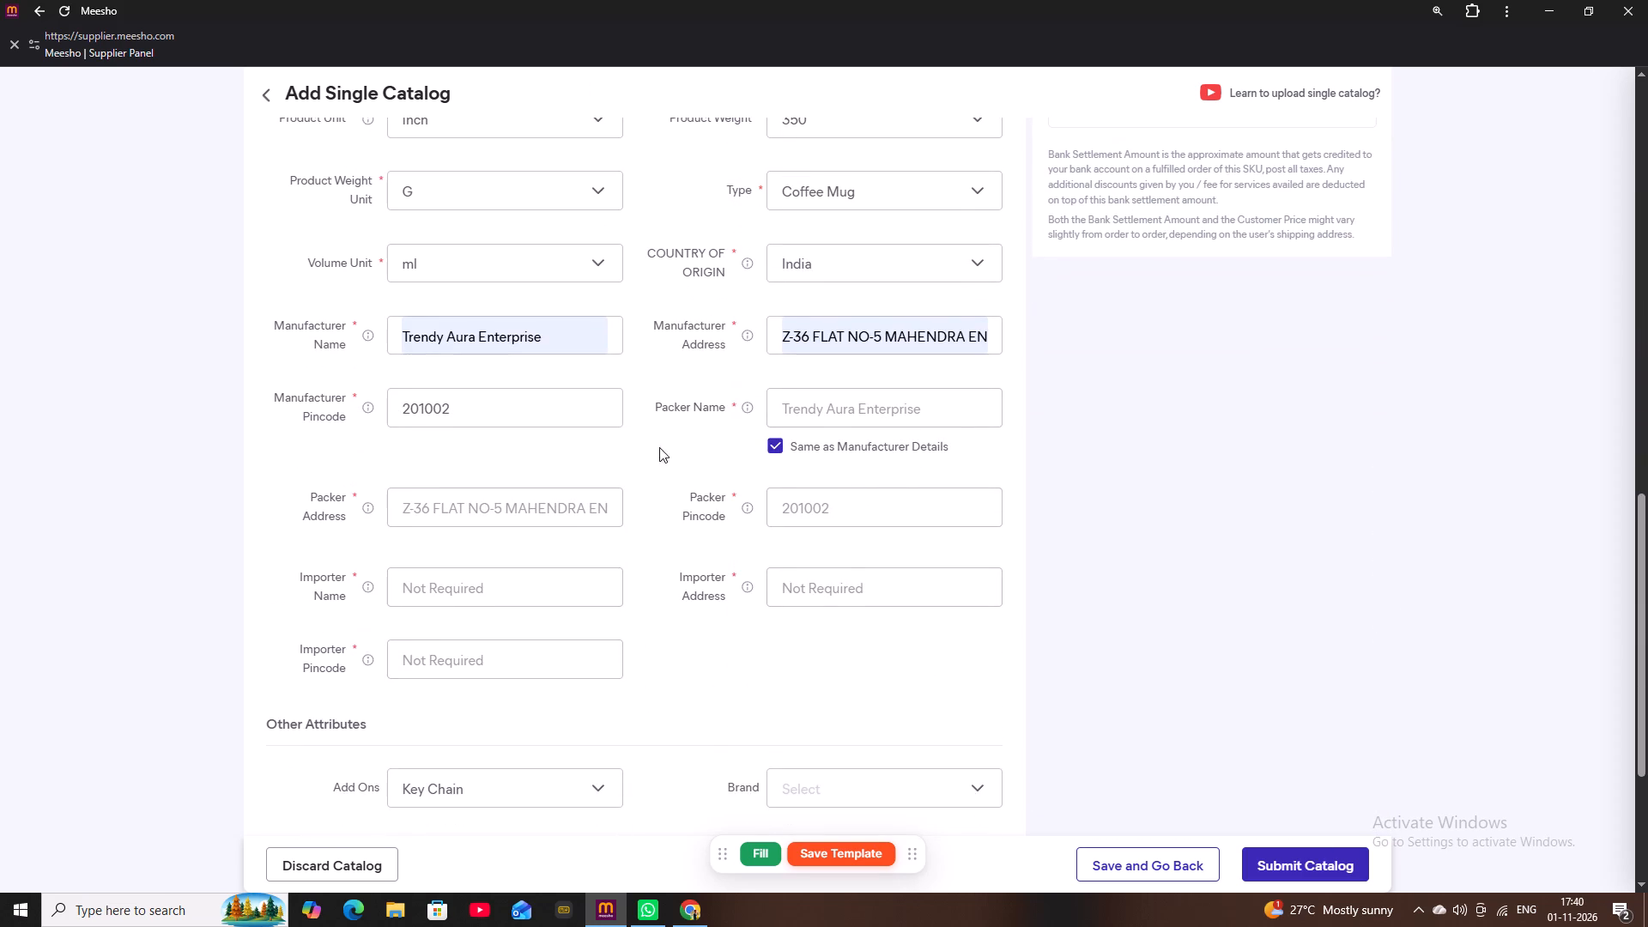
scroll(656, 538, "down", 3)
scroll(656, 538, "up", 3)
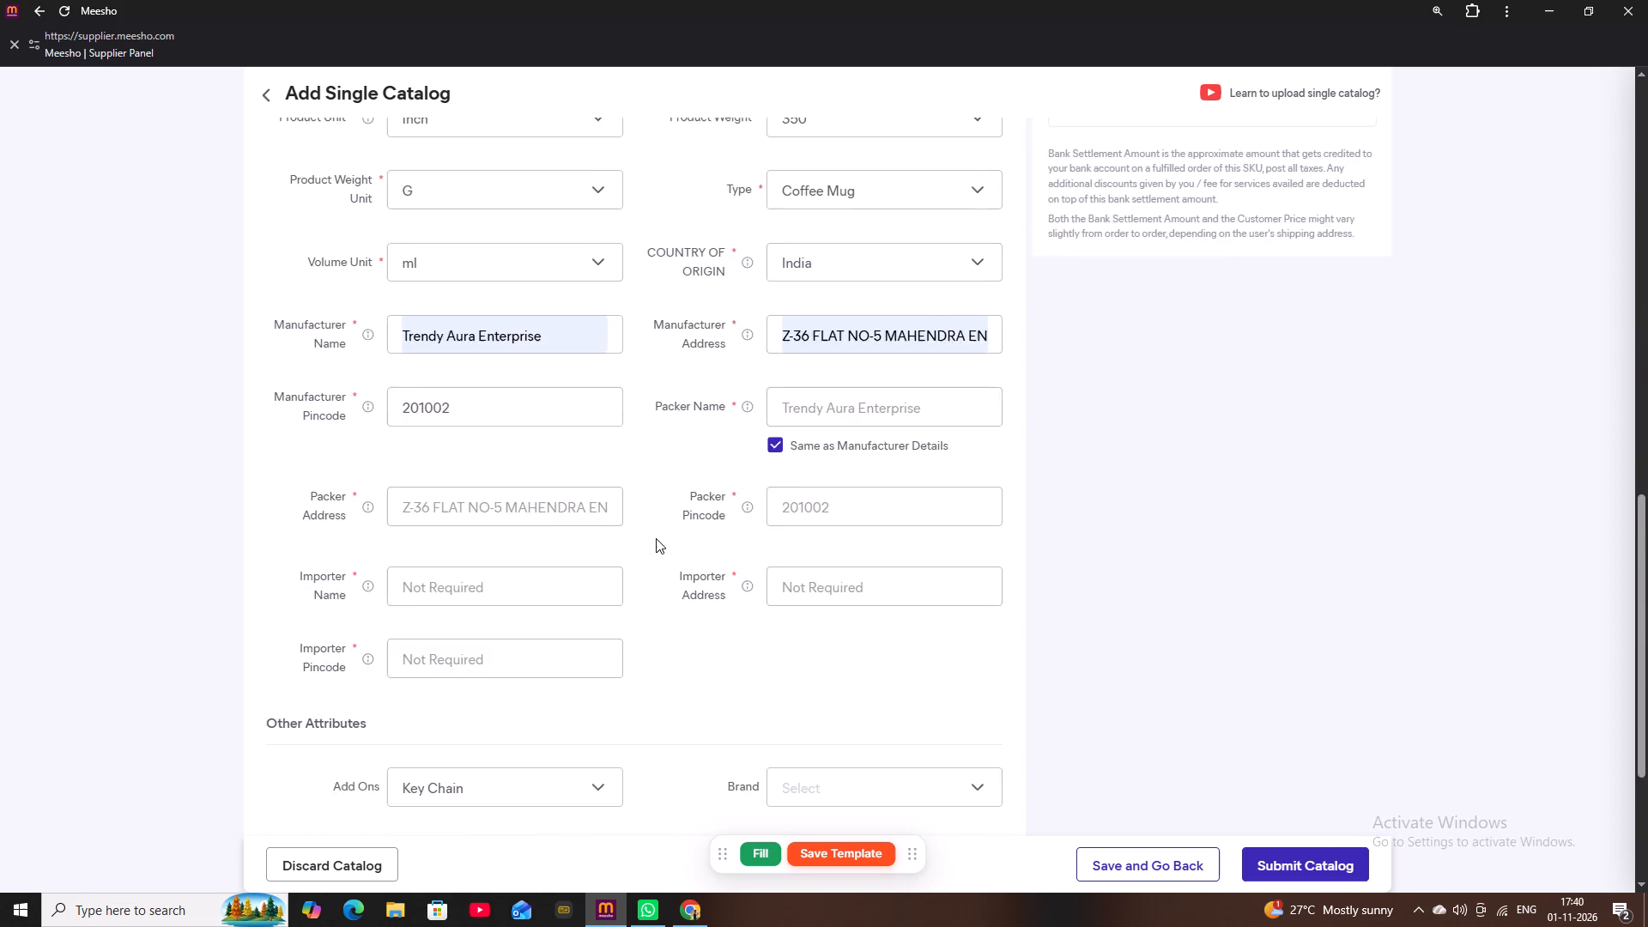
scroll(656, 538, "up", 9)
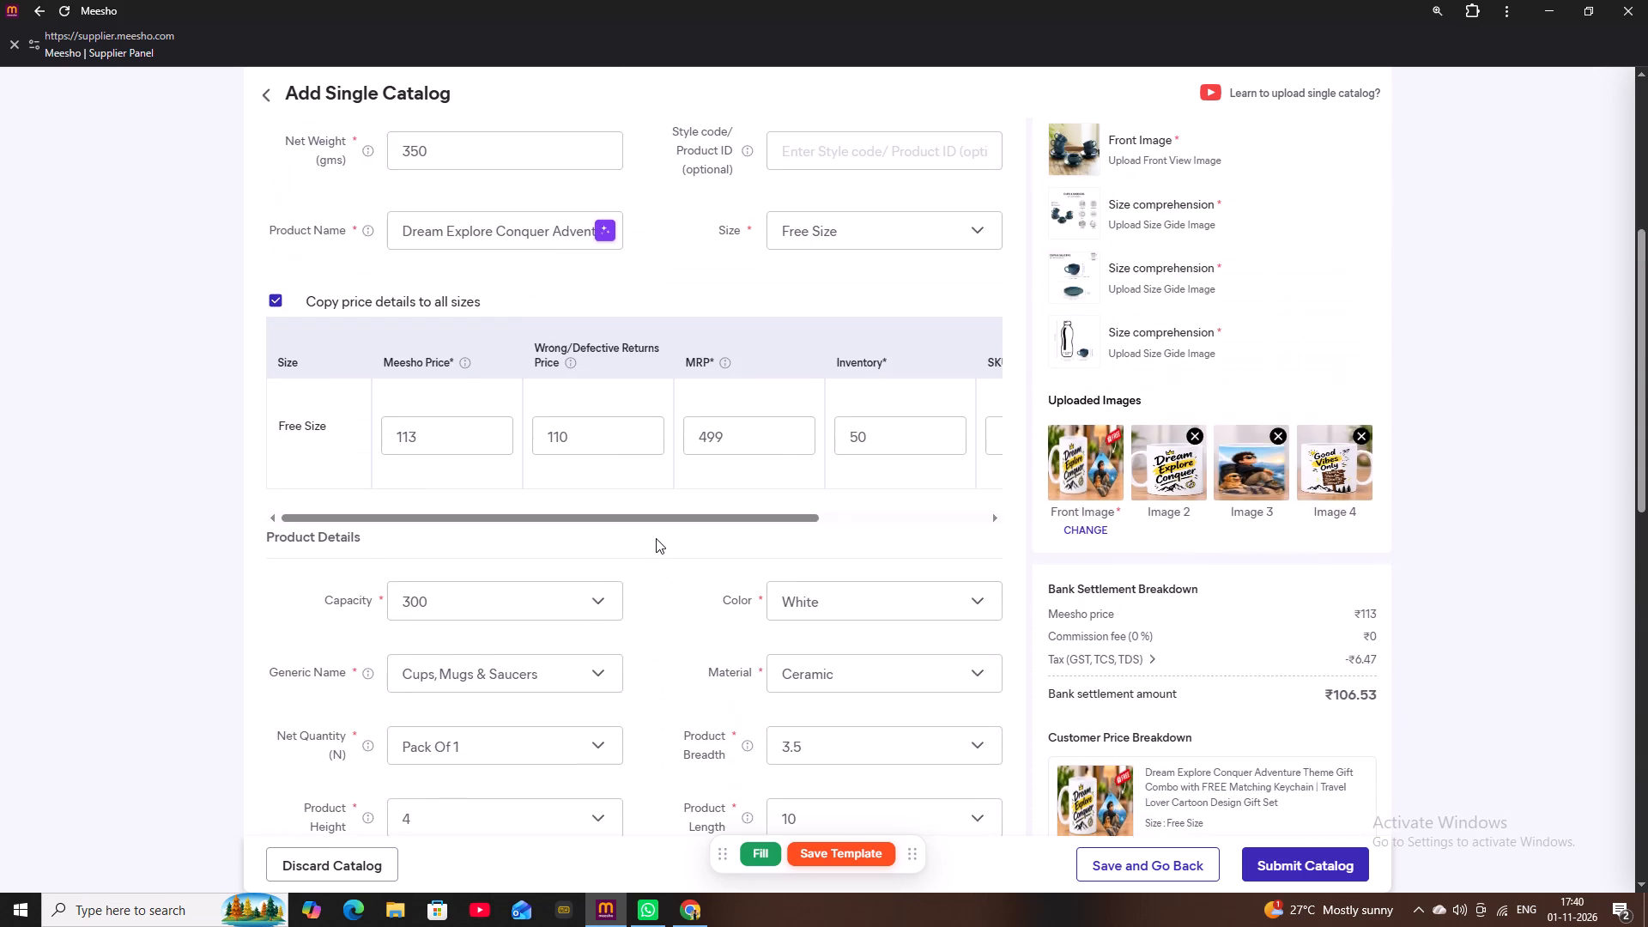
scroll(657, 537, "up", 2)
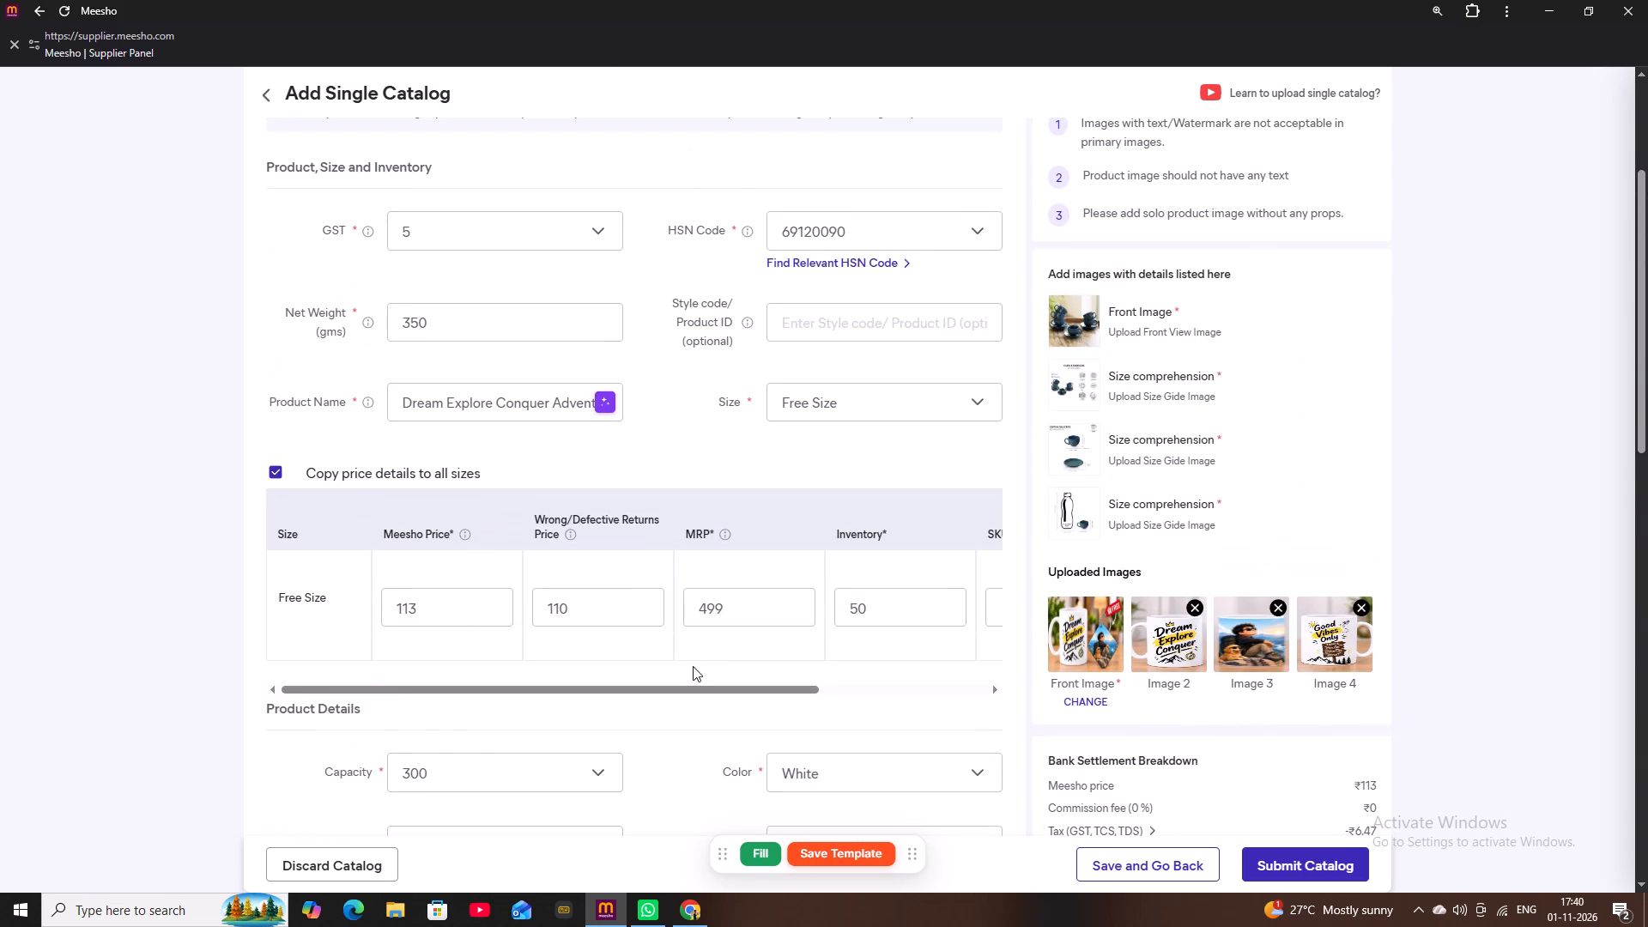
left_click_drag(680, 690, 516, 635)
scroll(662, 626, "up", 3)
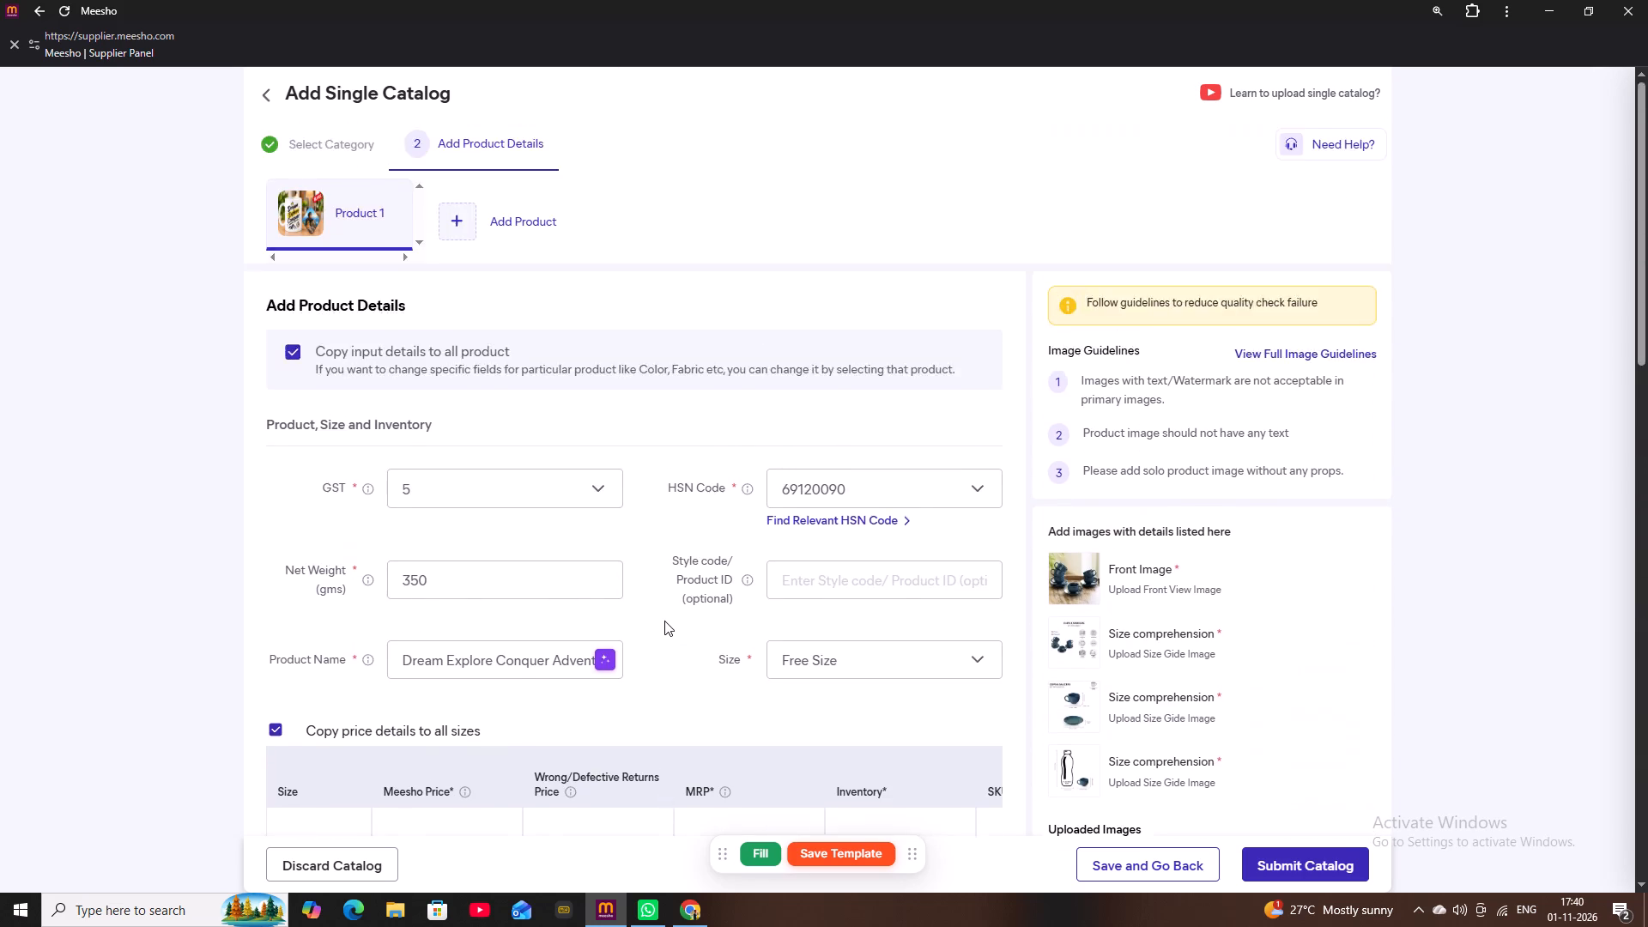
scroll(665, 621, "down", 8)
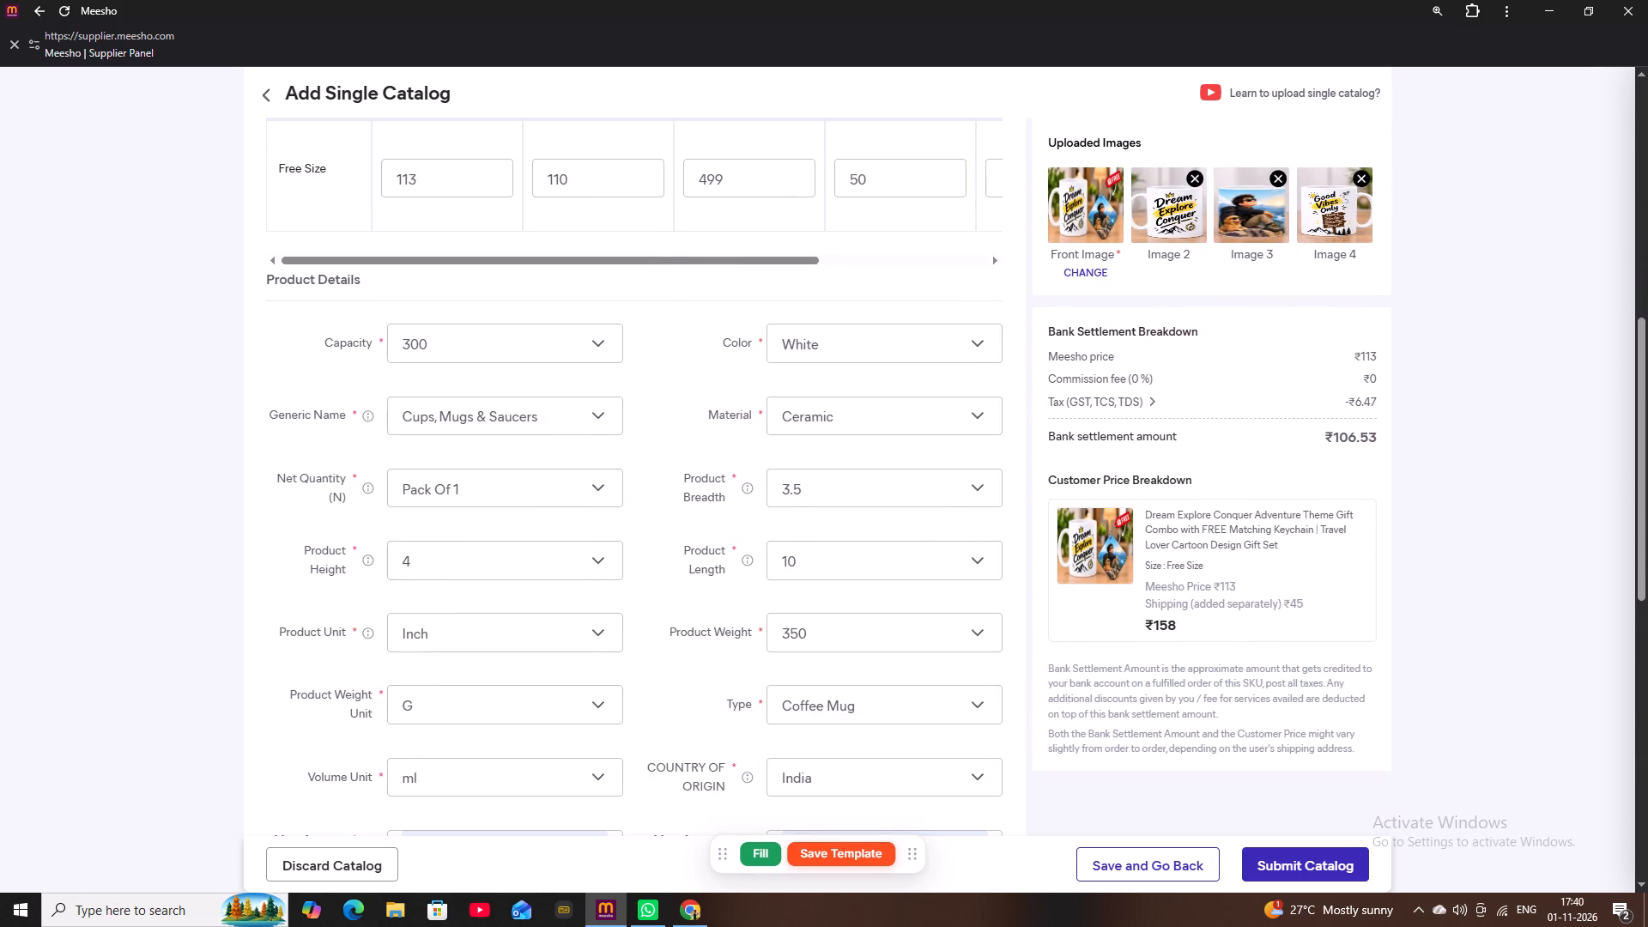
Submit the Dream Explore Conquer catalog.
left_click(1294, 865)
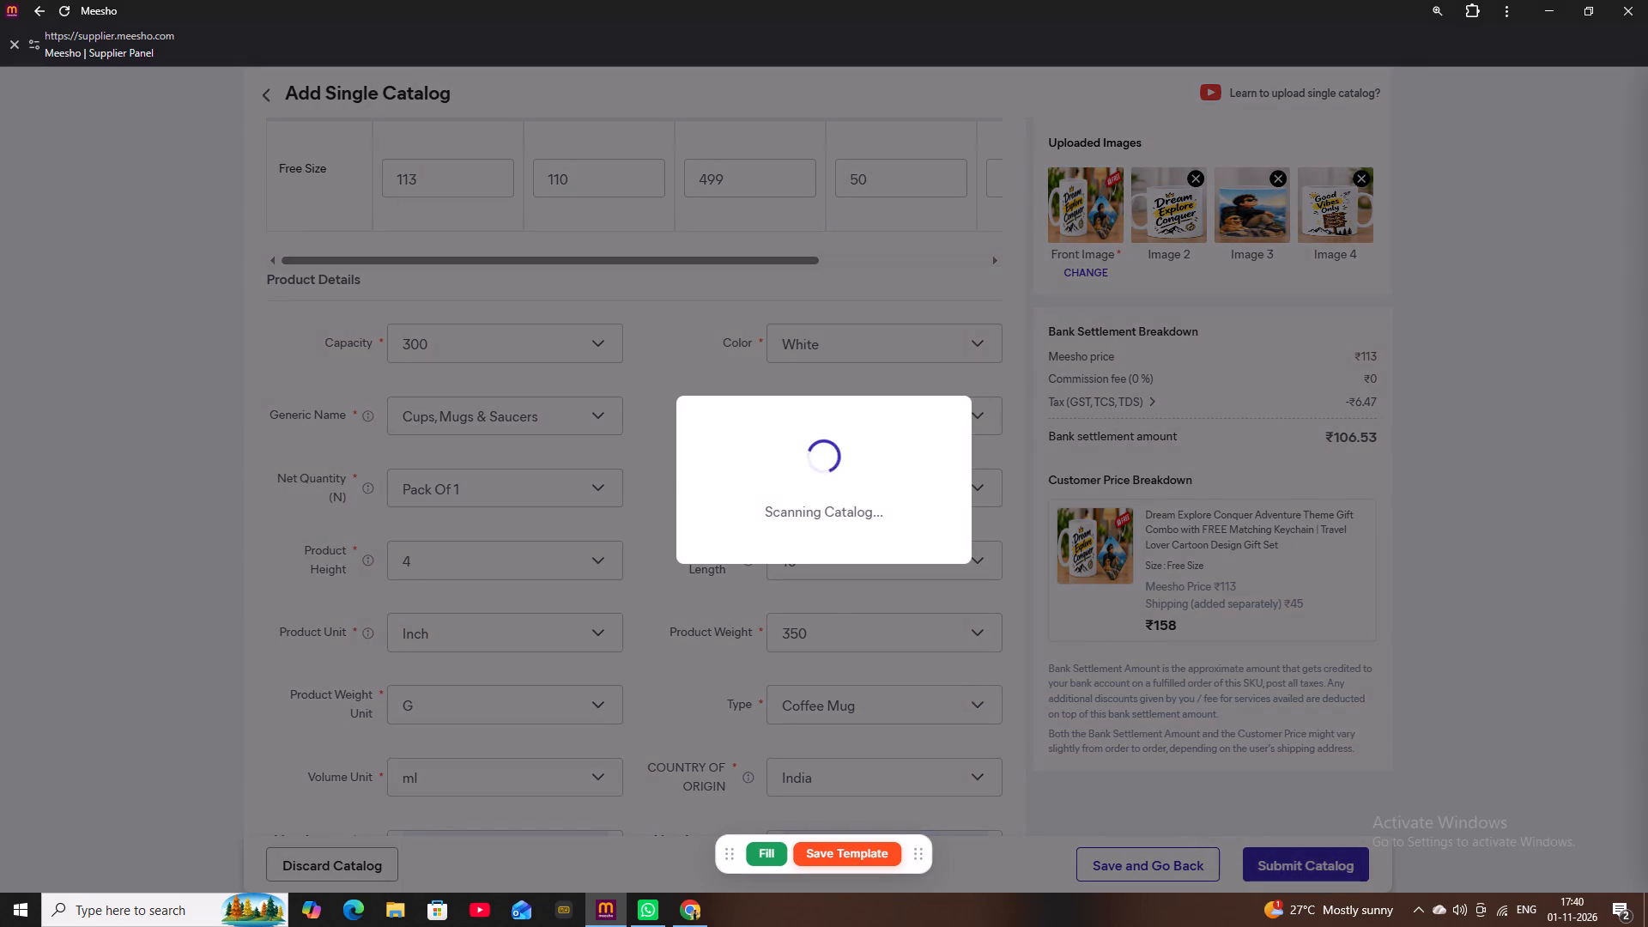
left_click(956, 458)
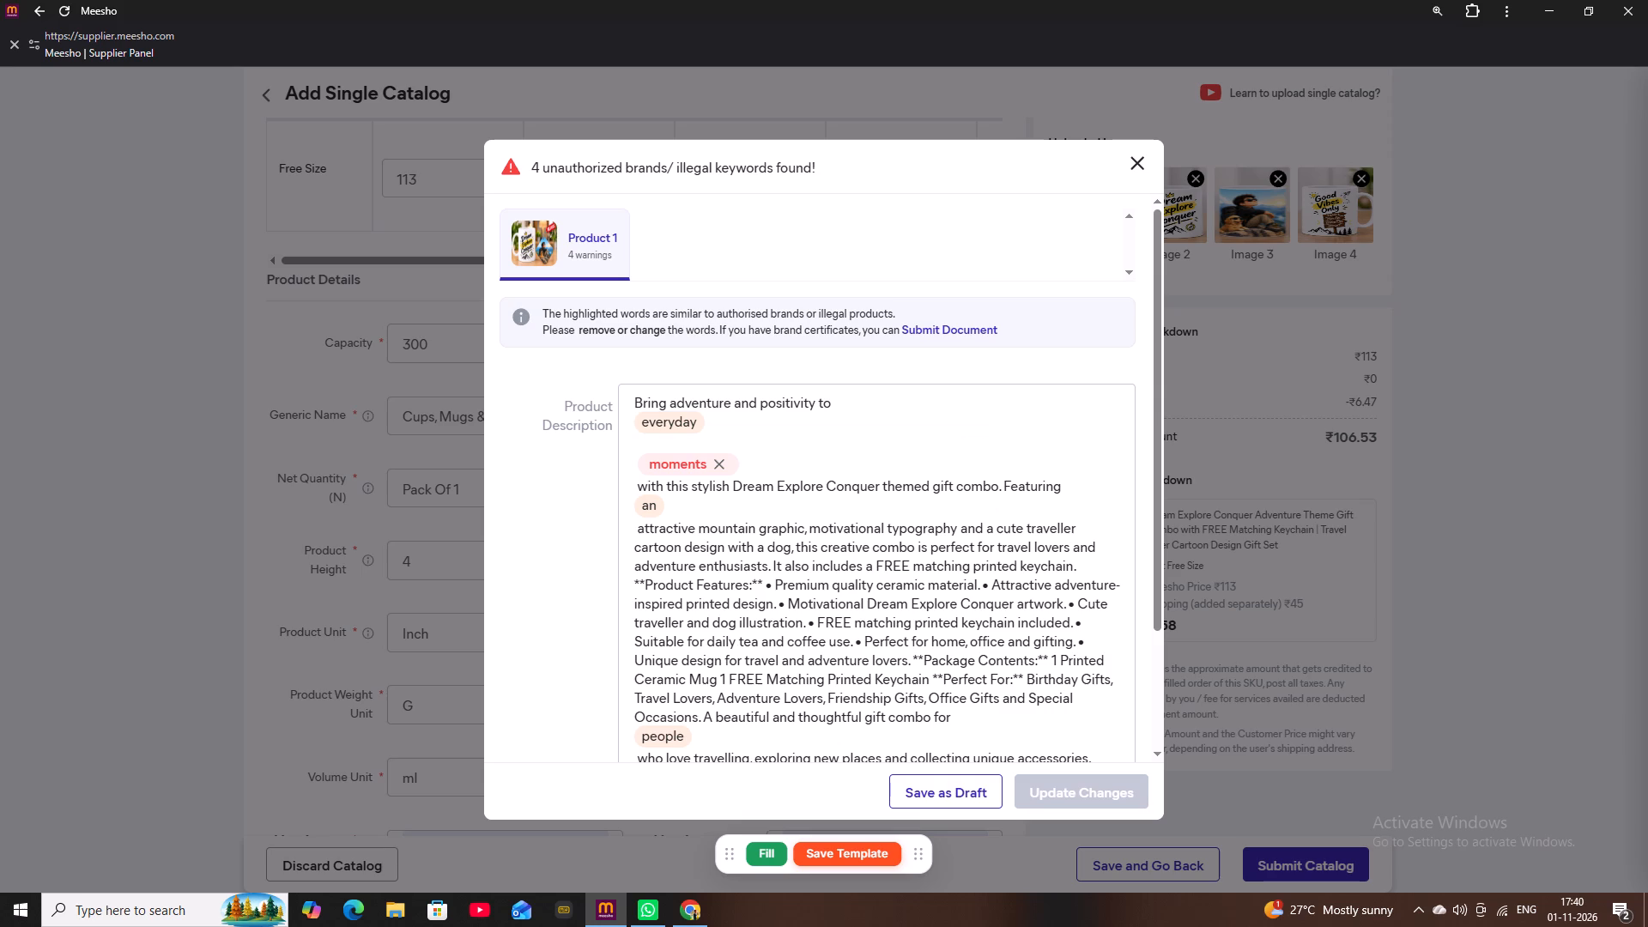
Remove the flagged word "moments" from the product description, update the changes and complete the catalog submission.
left_click(720, 474)
left_click(720, 464)
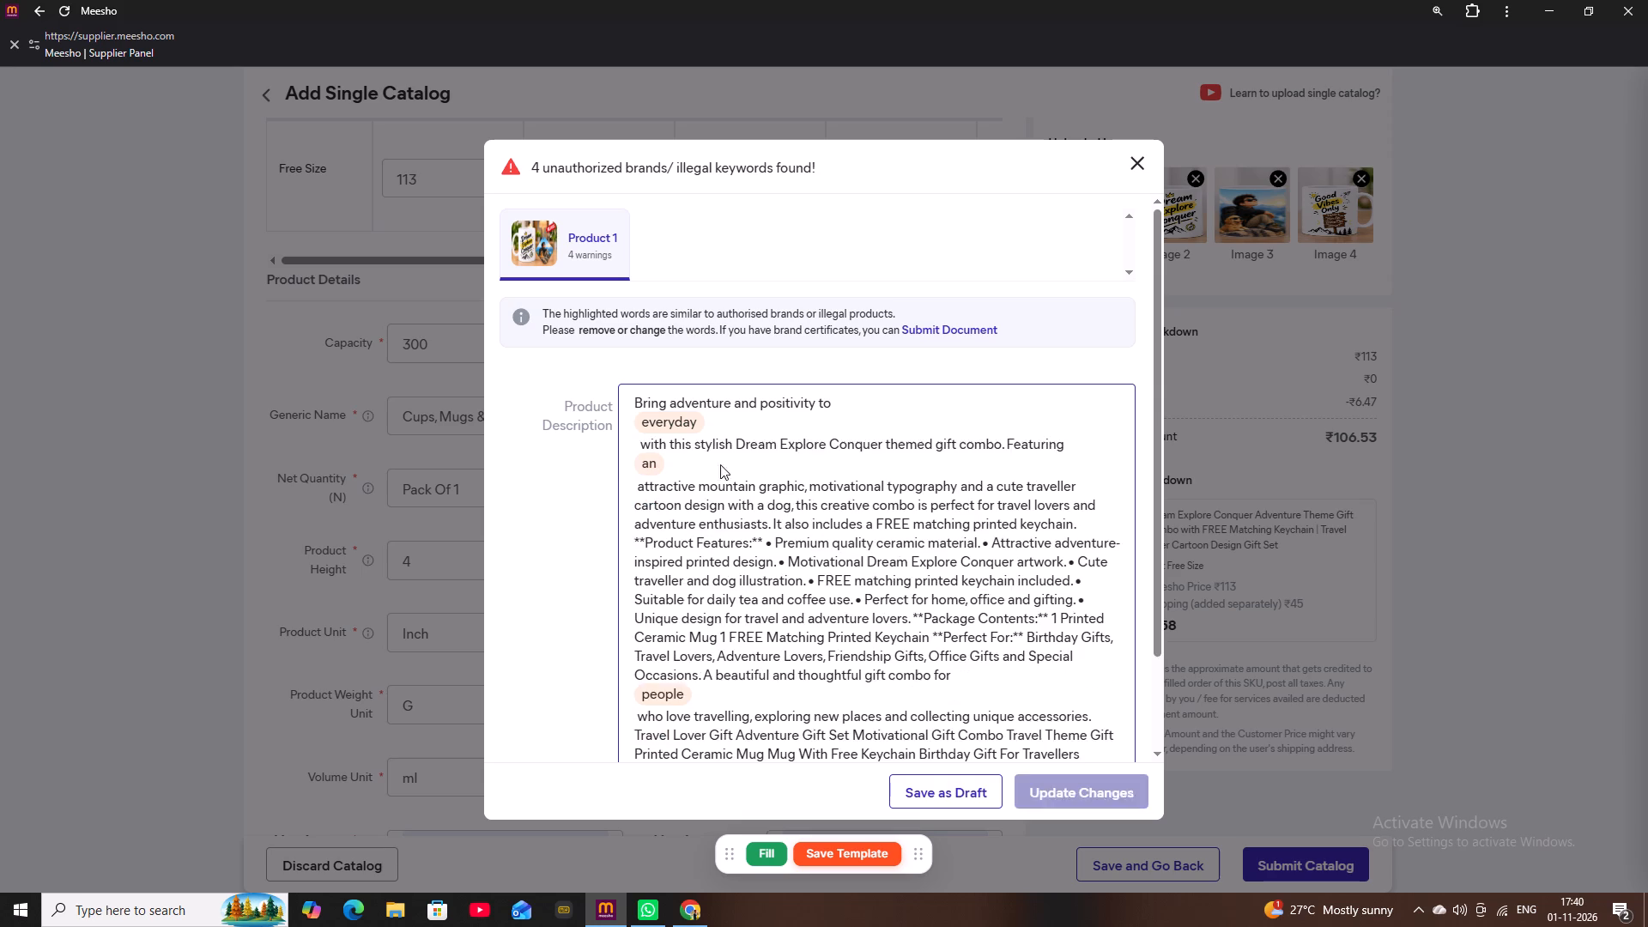
scroll(768, 558, "down", 4)
left_click(1084, 785)
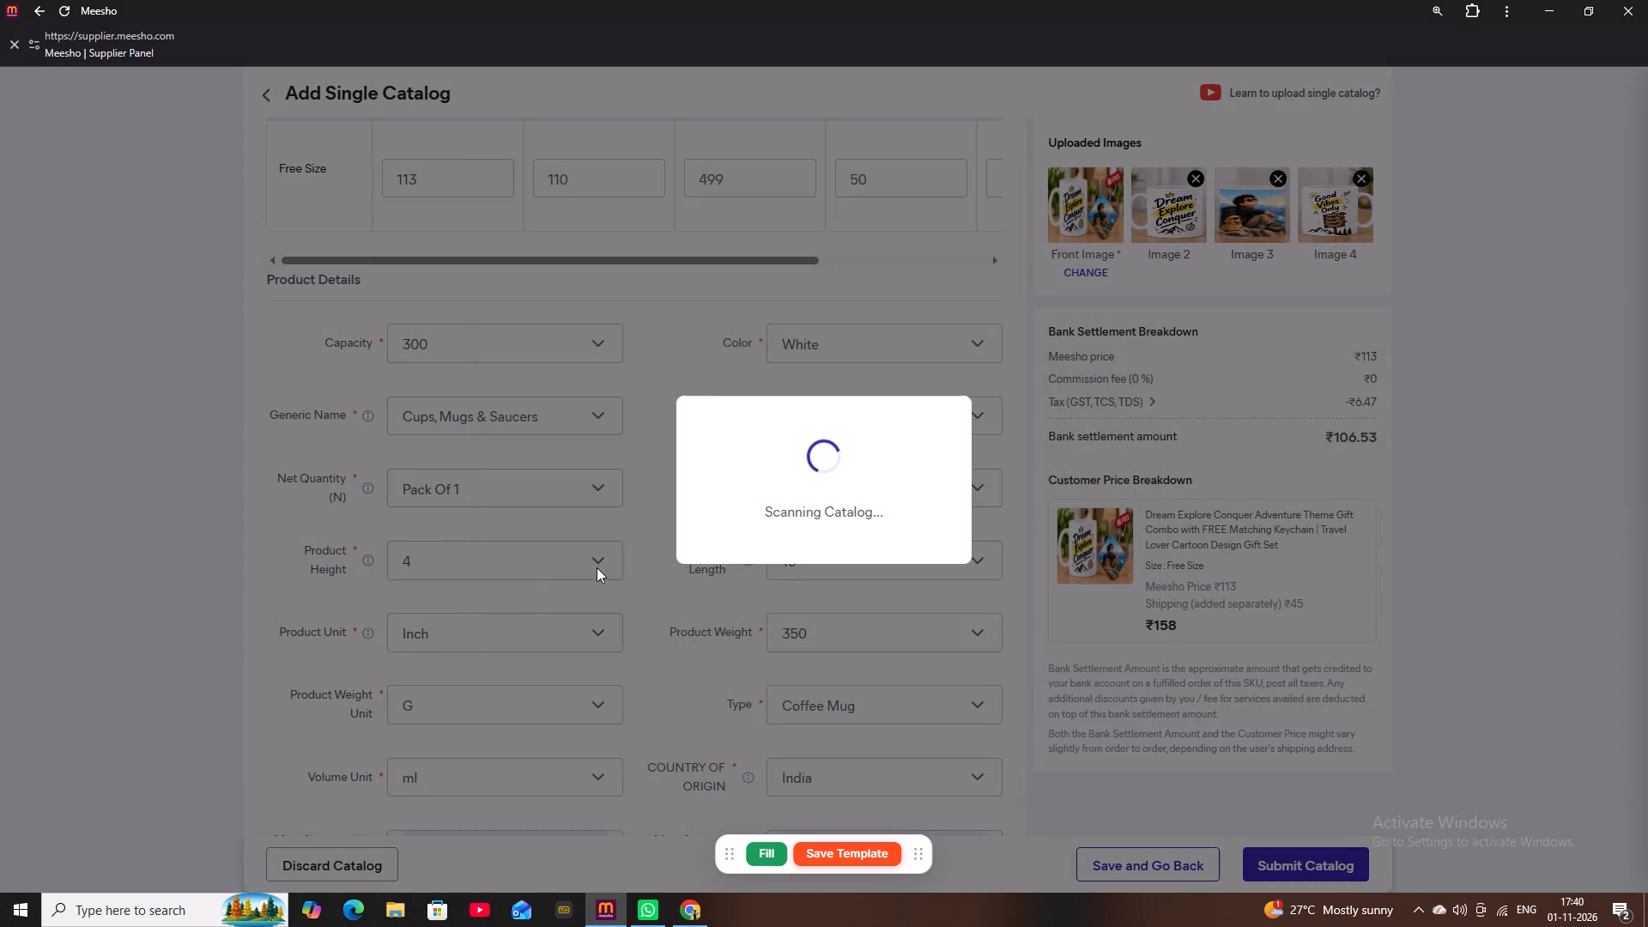
left_click(958, 529)
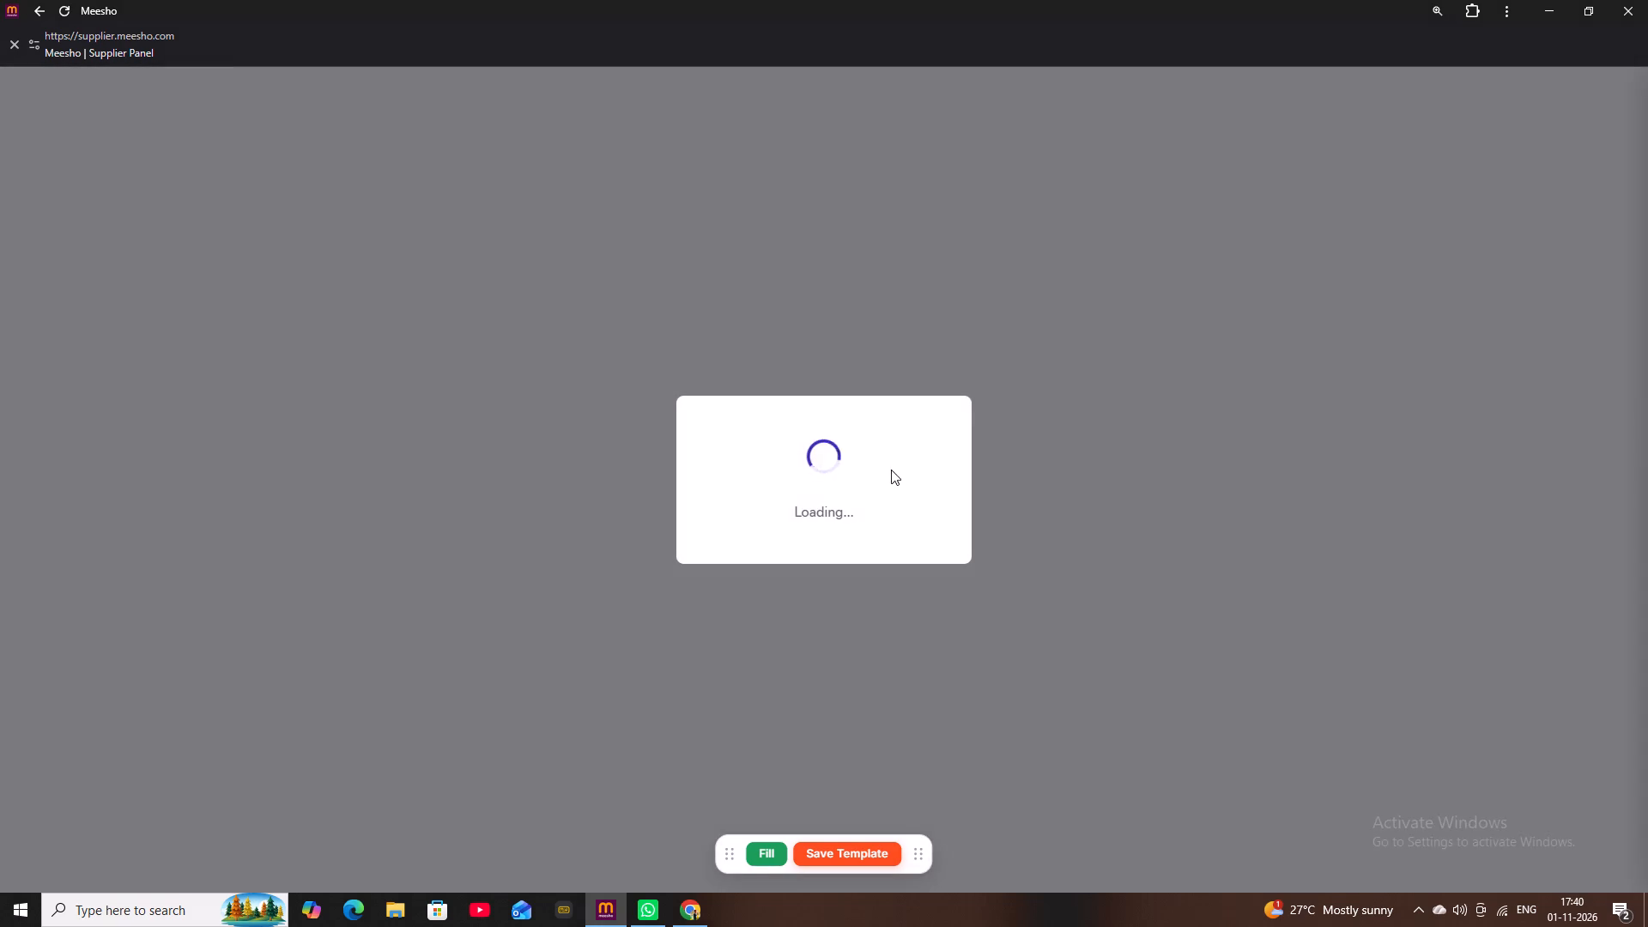
left_click(1241, 209)
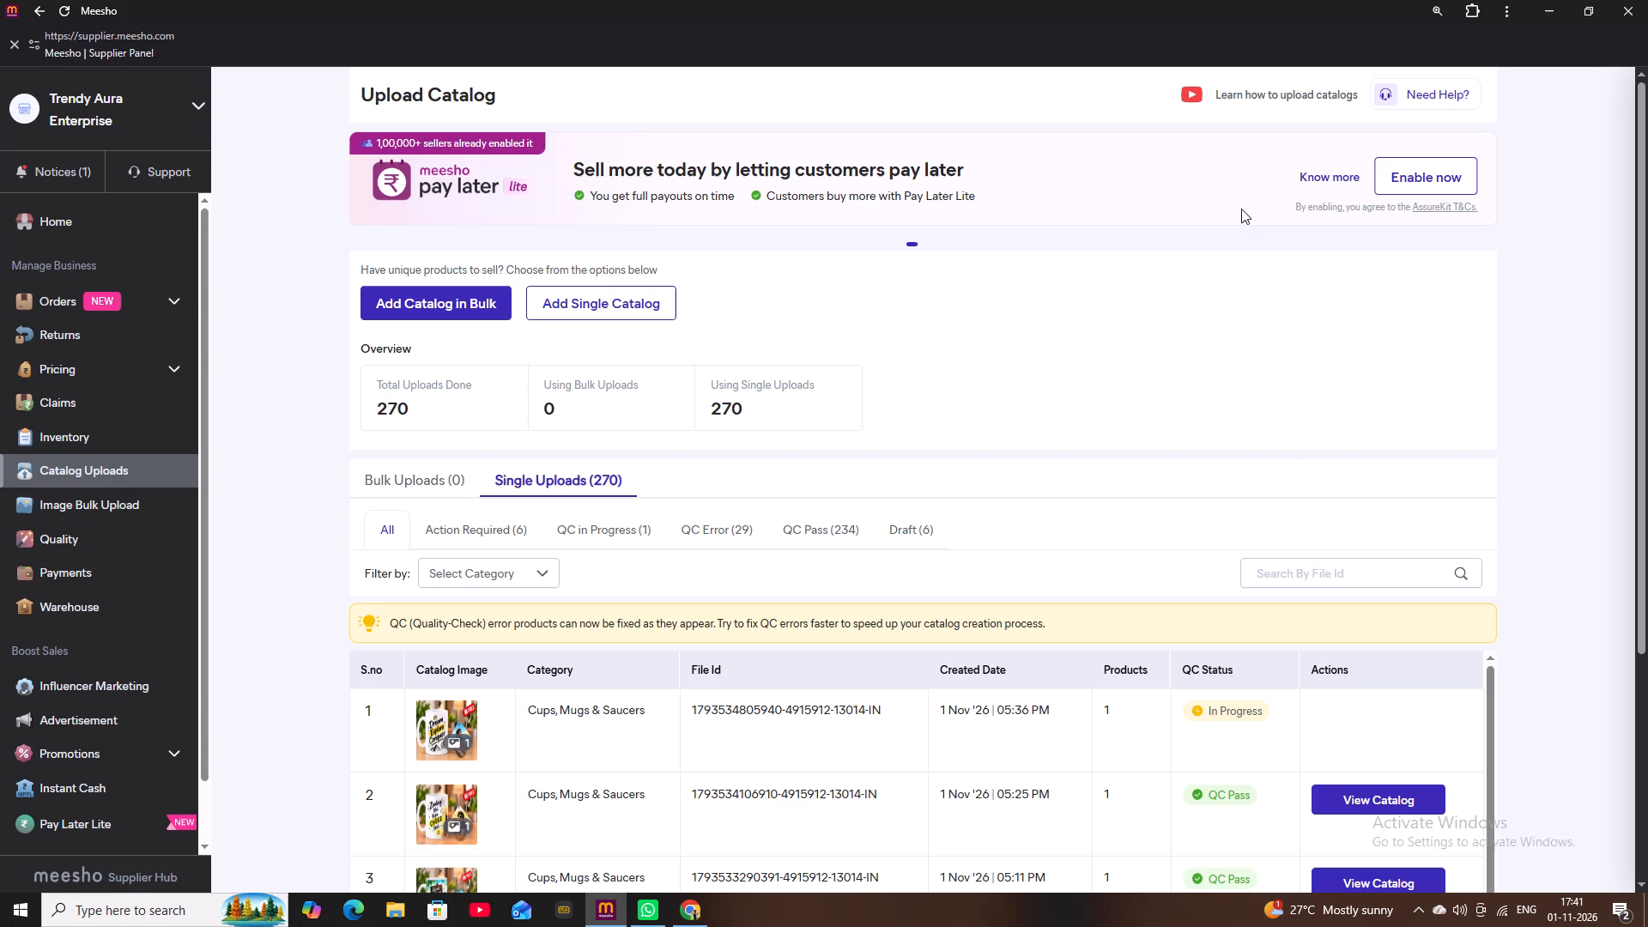
Reload the Catalog Uploads page.
right_click(1009, 296)
left_click(1040, 356)
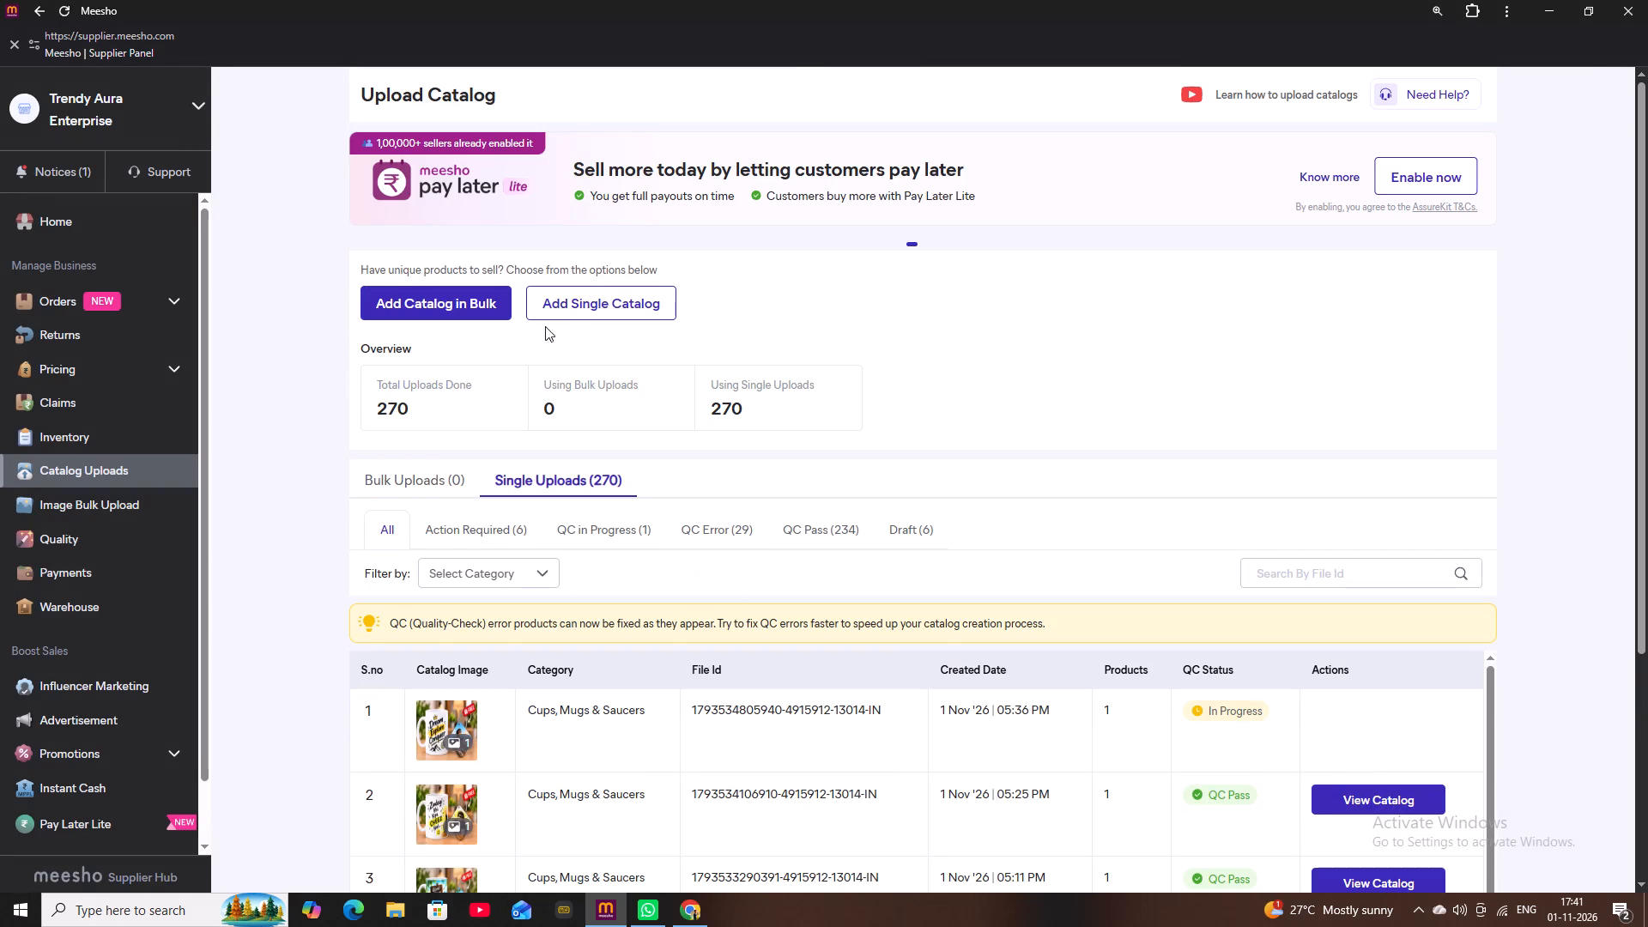
Start a new single catalog in the Cups, Mugs & Saucers category.
left_click(566, 308)
left_click(765, 566)
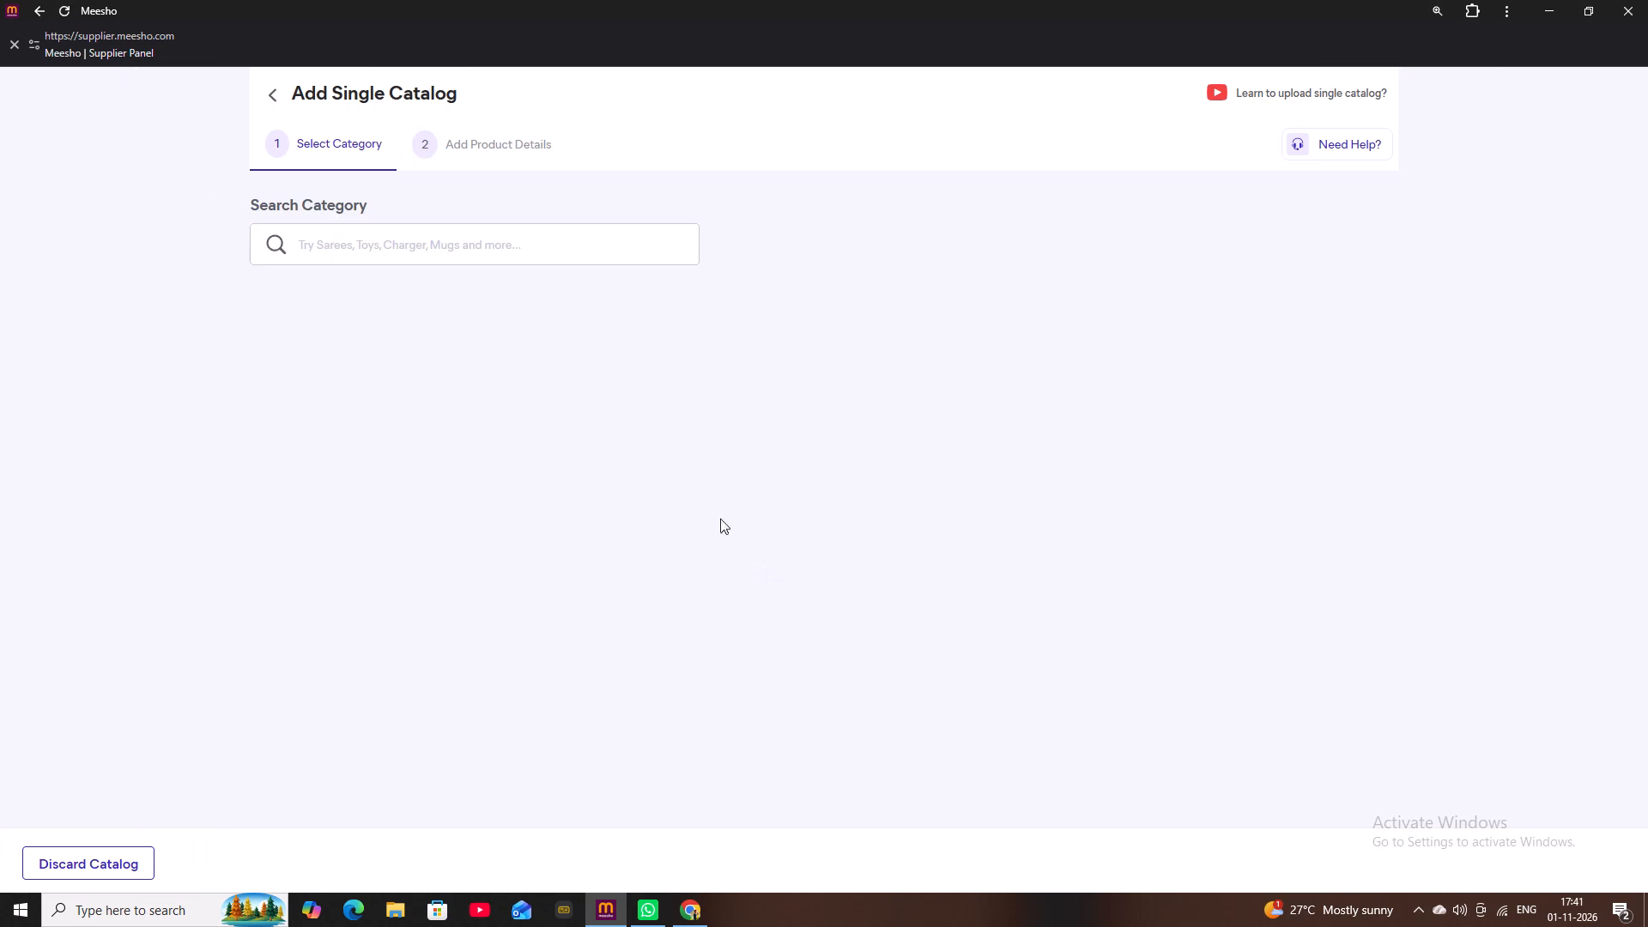
left_click(586, 320)
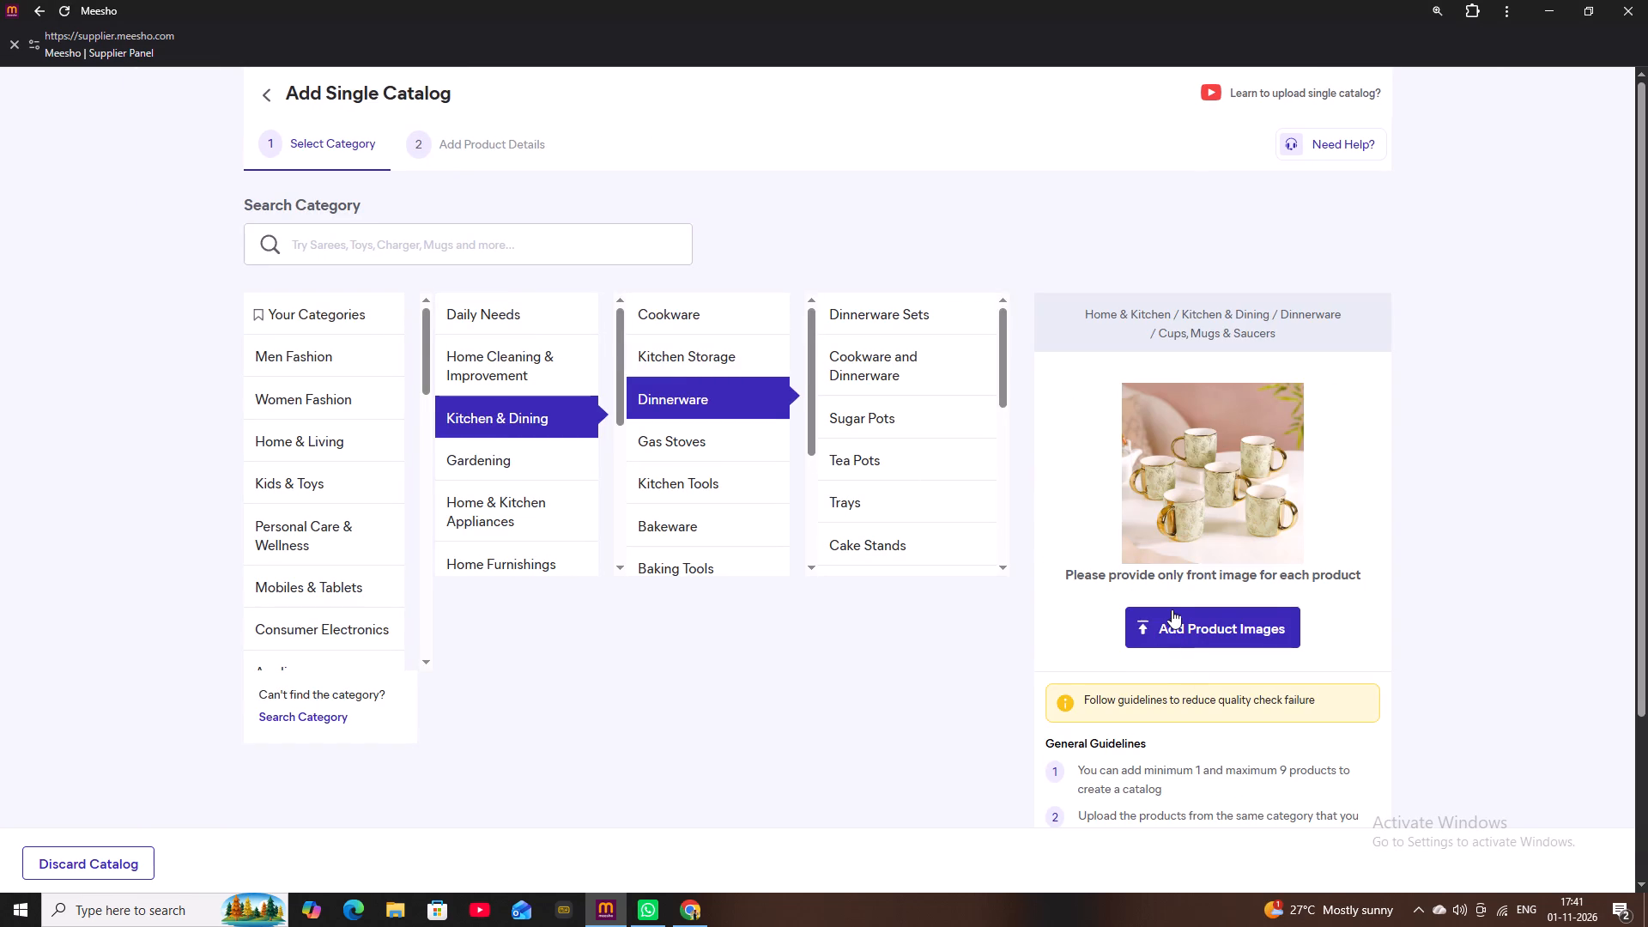
Add WhatsApp Image 2026-11-01 at 4.42.57 PM (1) from CUP MOCKUPS as the front image and continue to the product details.
left_click(1172, 609)
left_click_drag(869, 142, 868, 212)
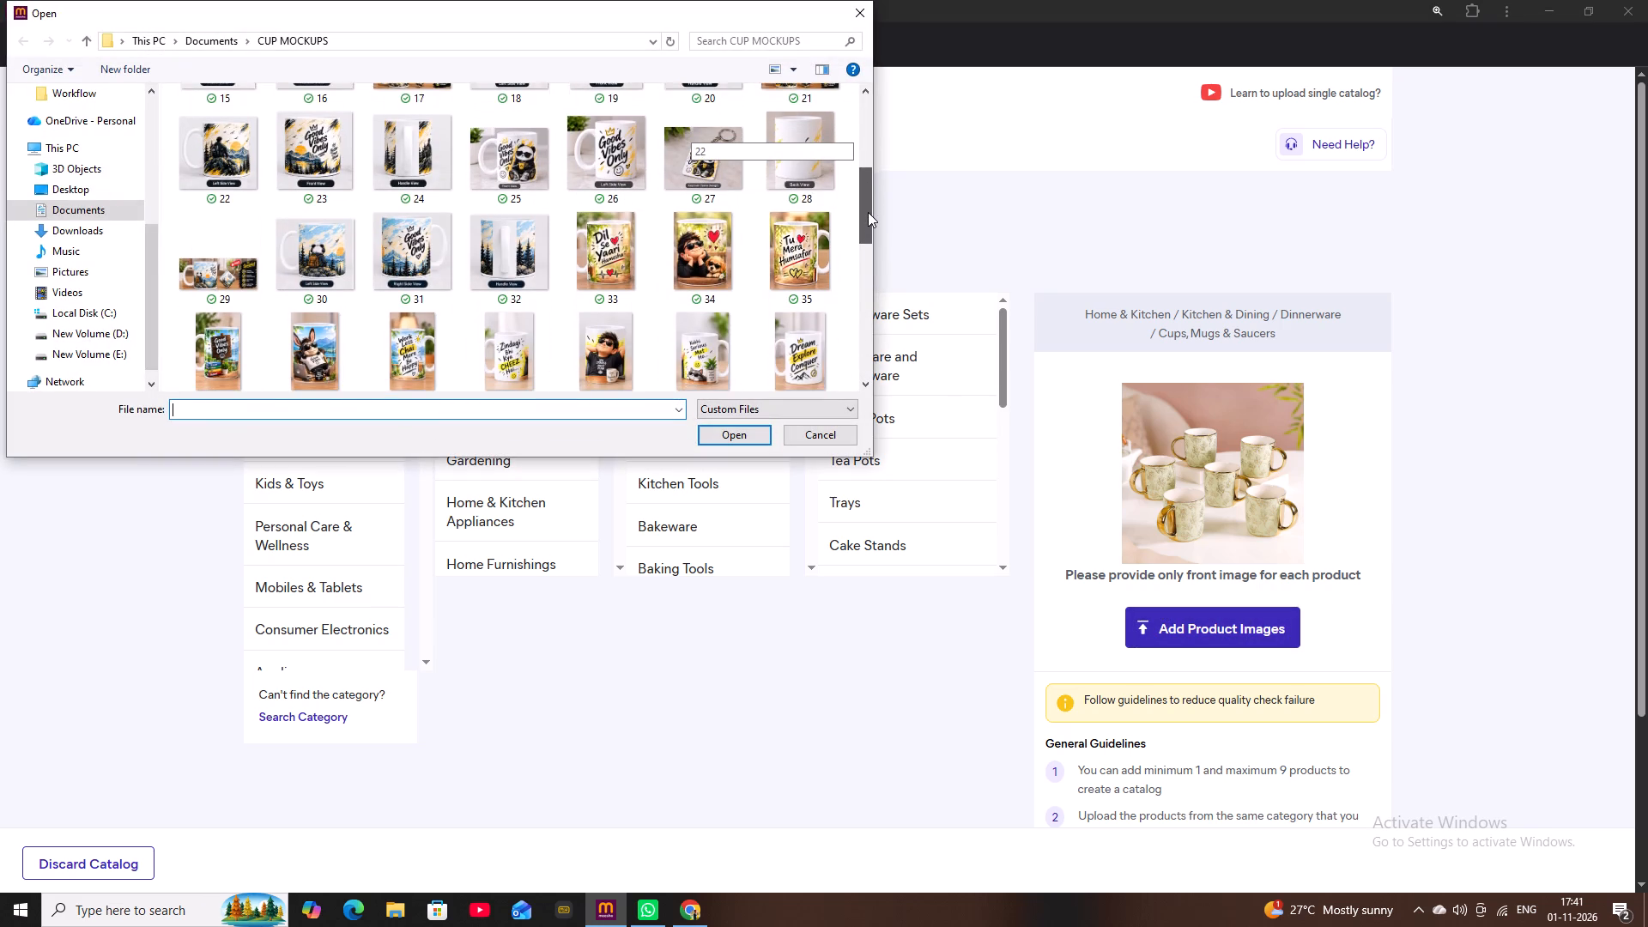
left_click_drag(868, 212, 868, 255)
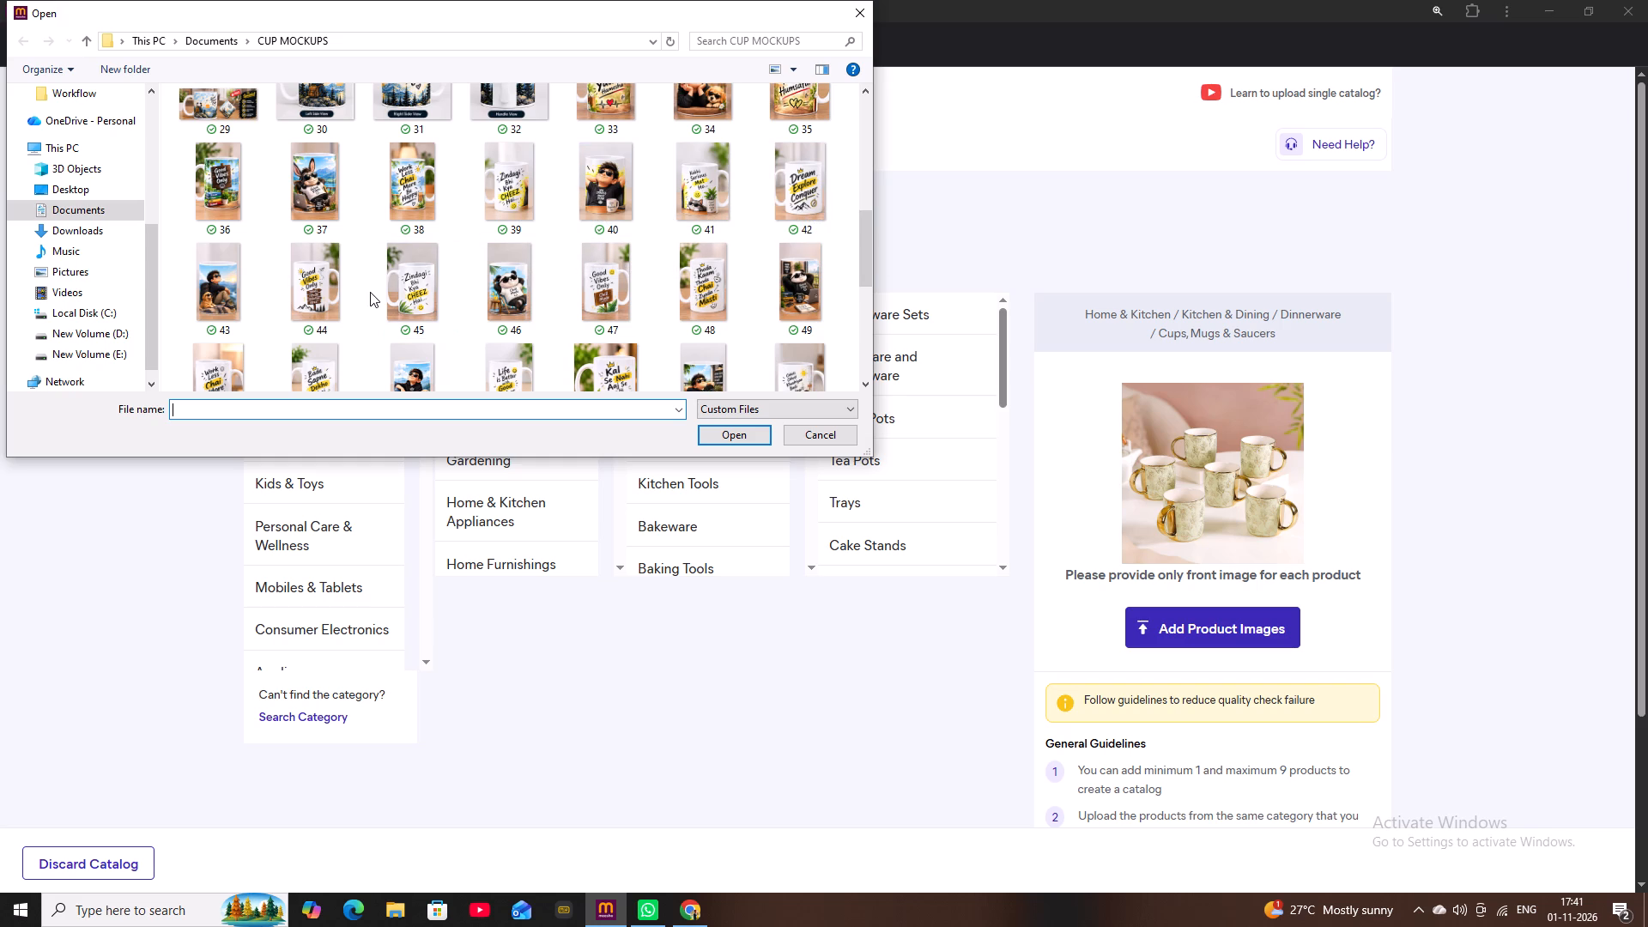
scroll(371, 292, "down", 3)
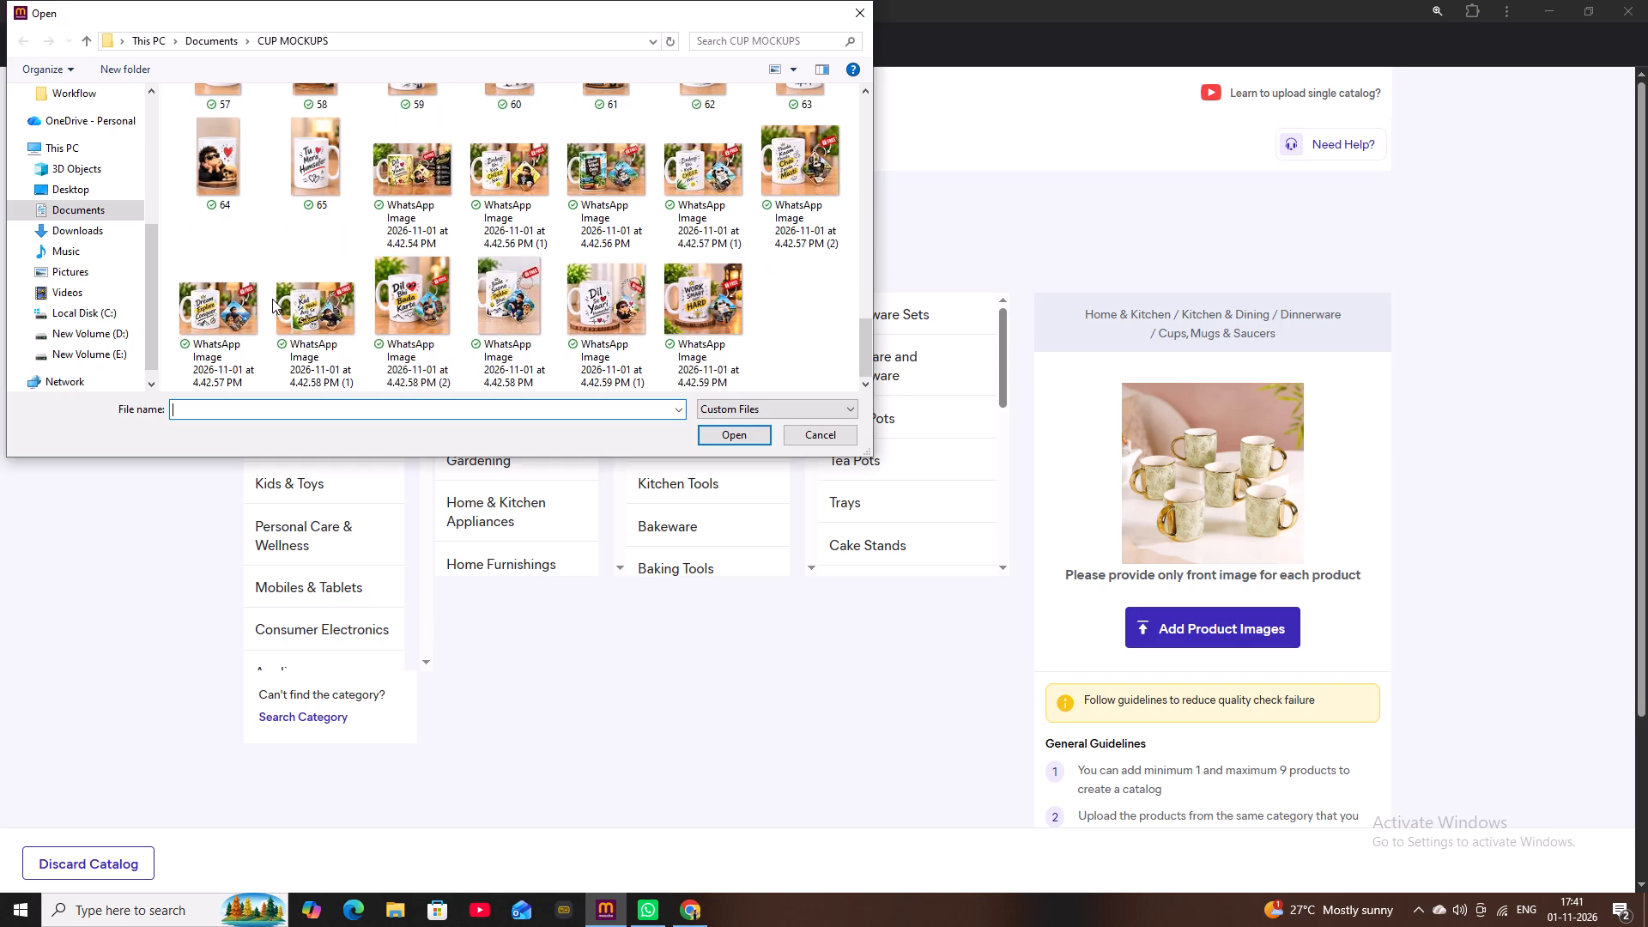
scroll(272, 299, "up", 2)
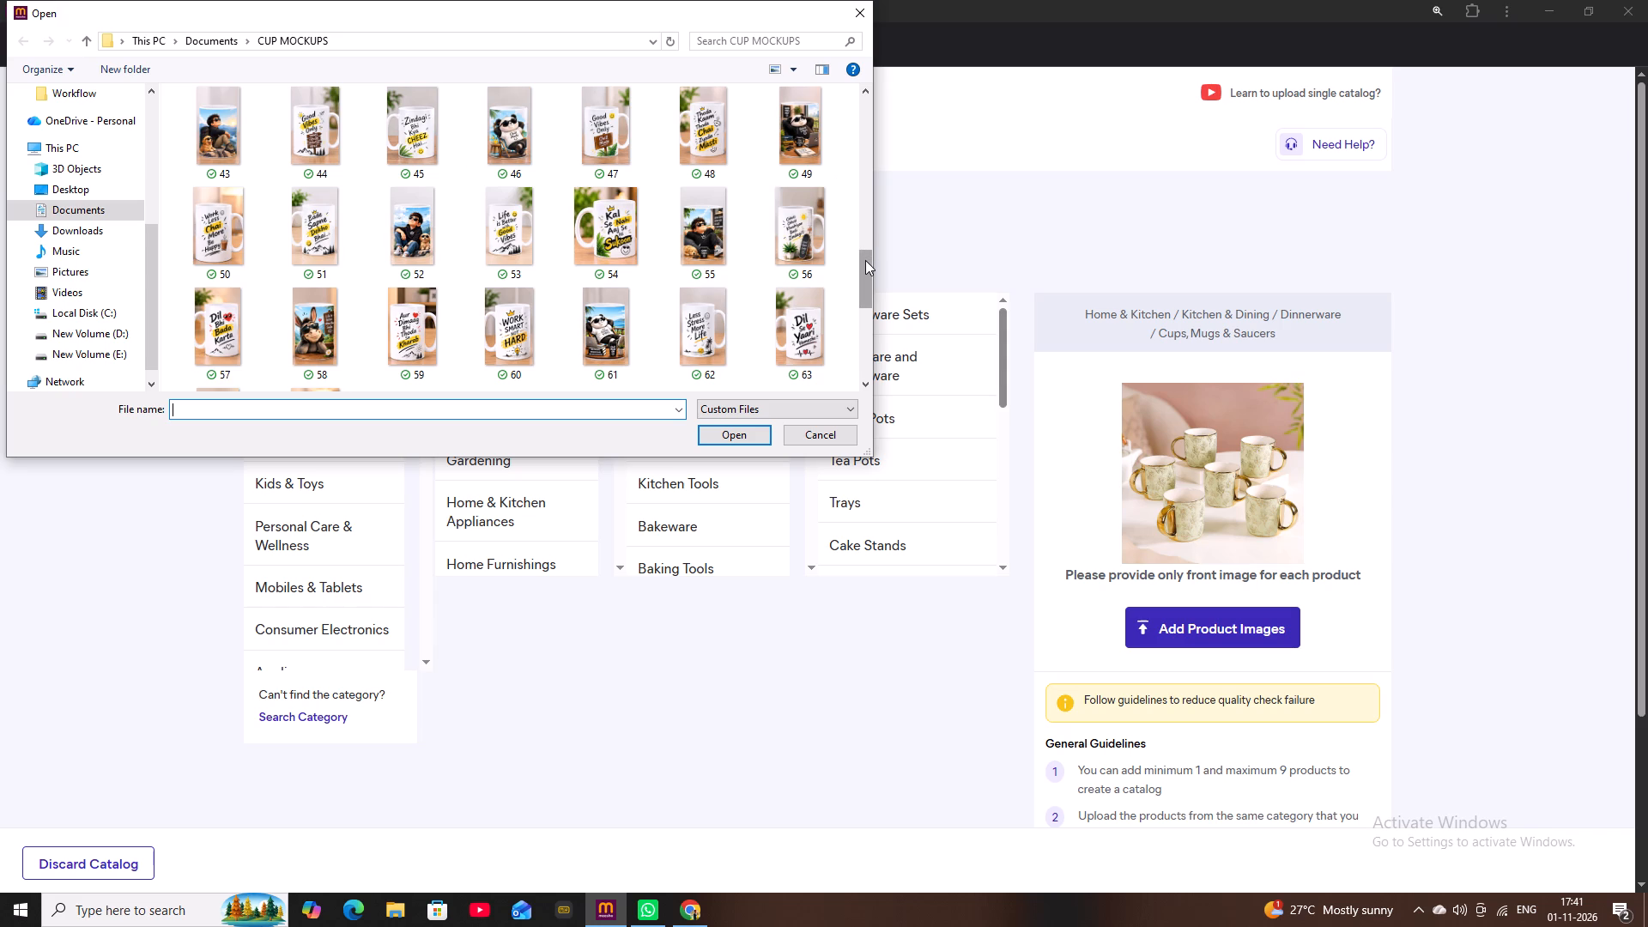
left_click_drag(865, 260, 877, 370)
double_click(682, 137)
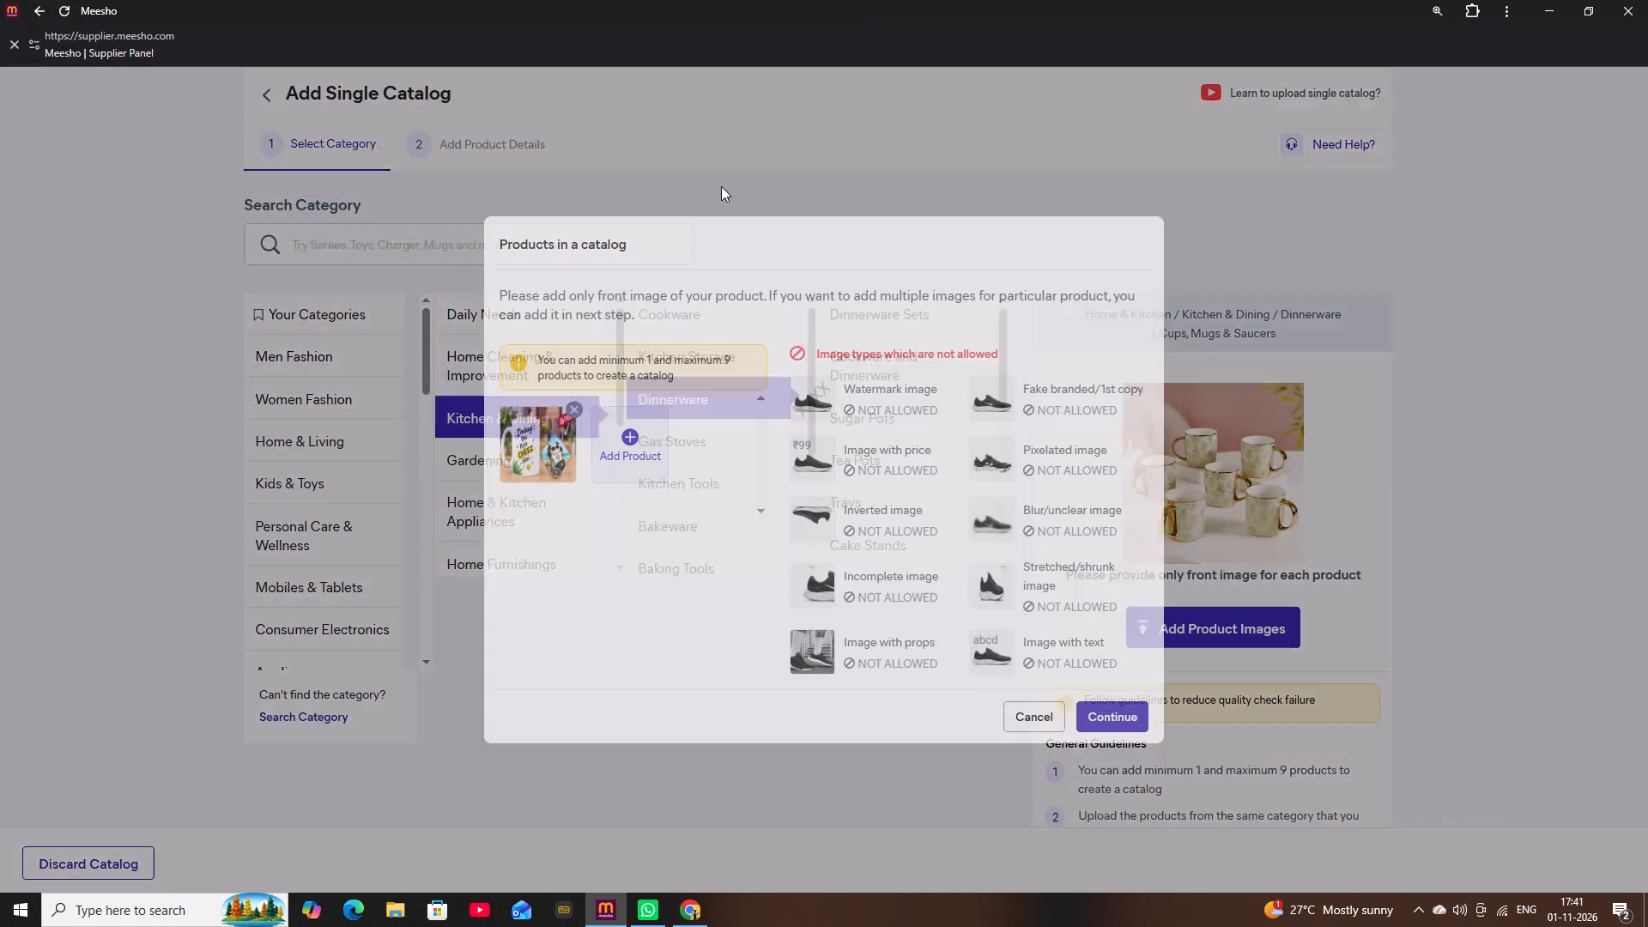
left_click(1137, 724)
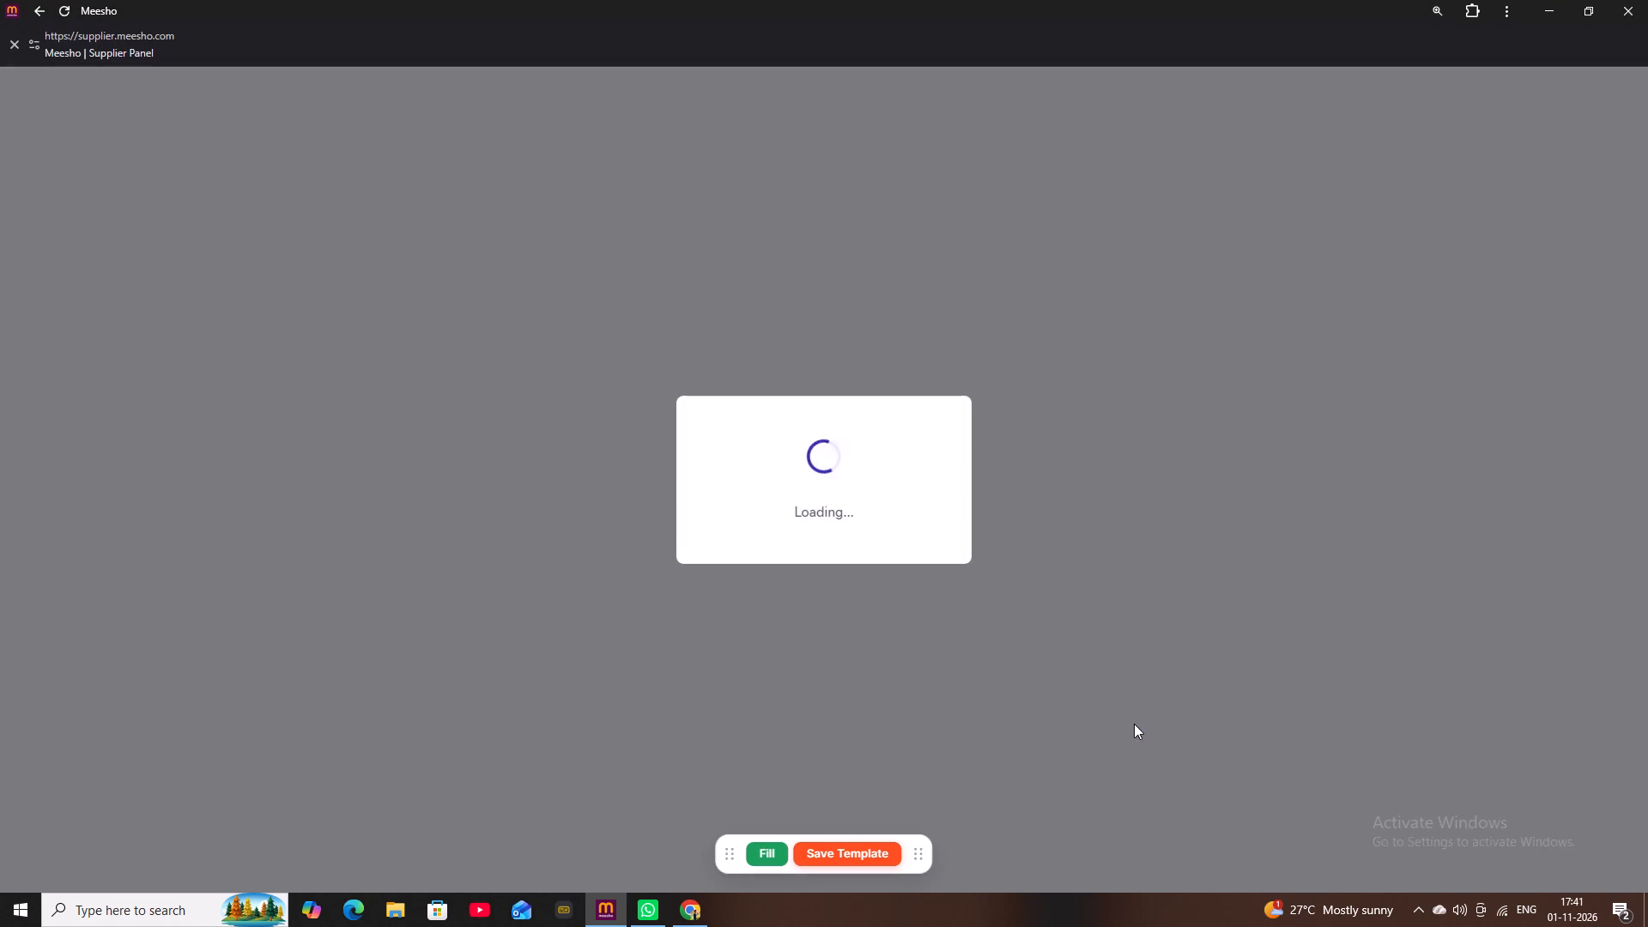
Set GST to 5 and the net weight to 350 gms.
left_click(484, 486)
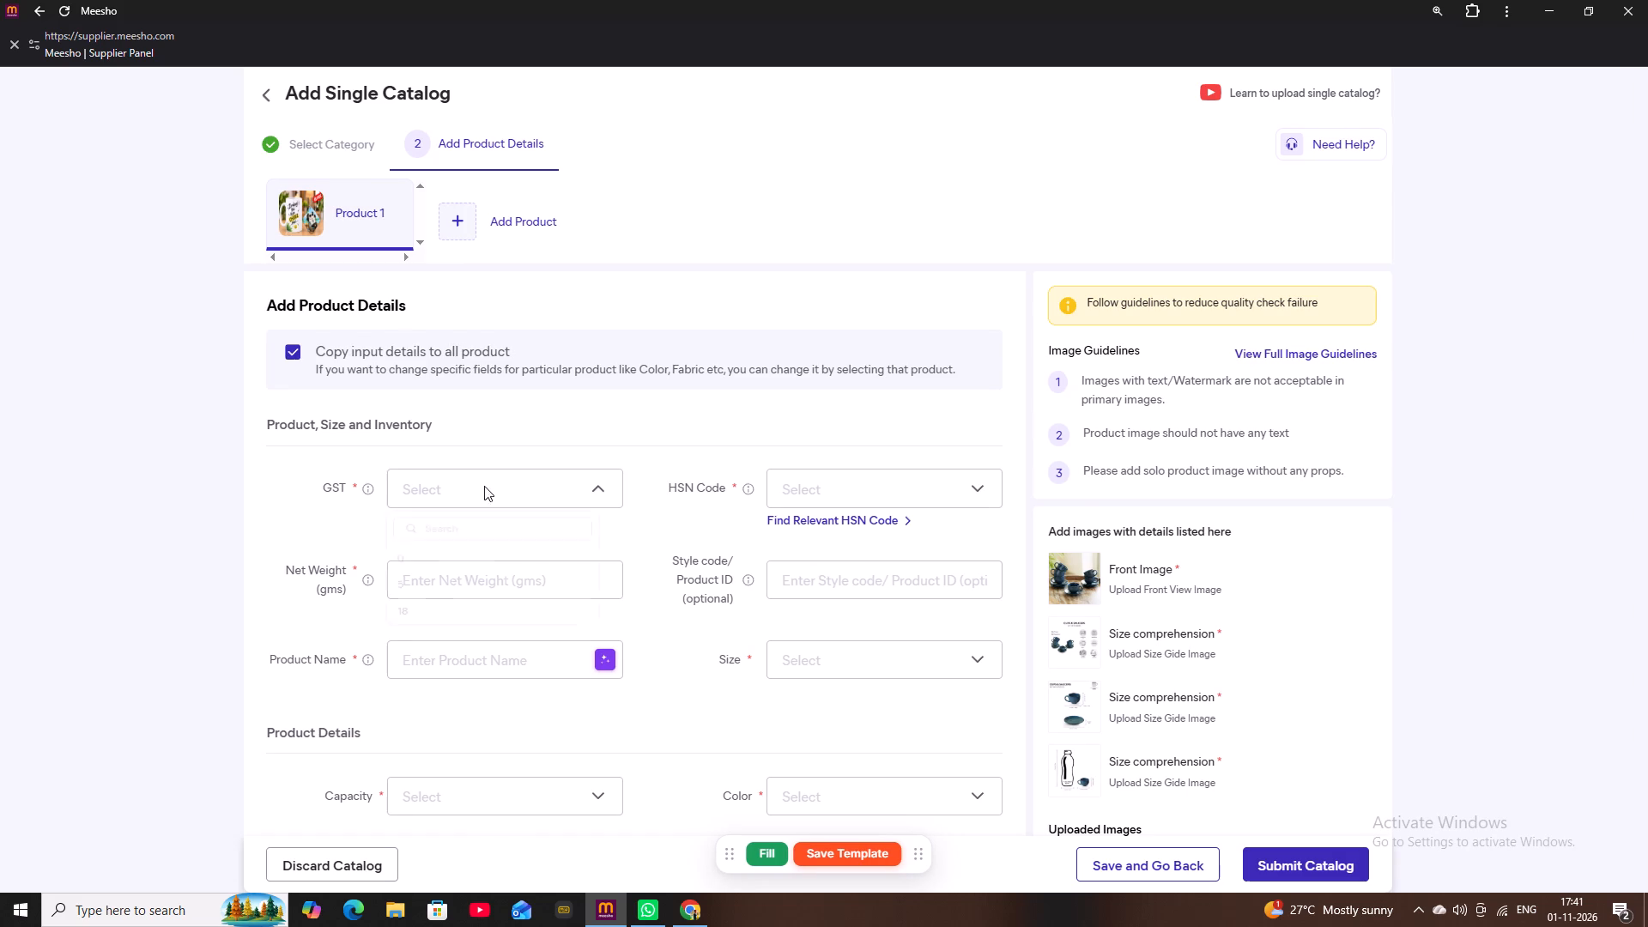
left_click(511, 593)
left_click(509, 571)
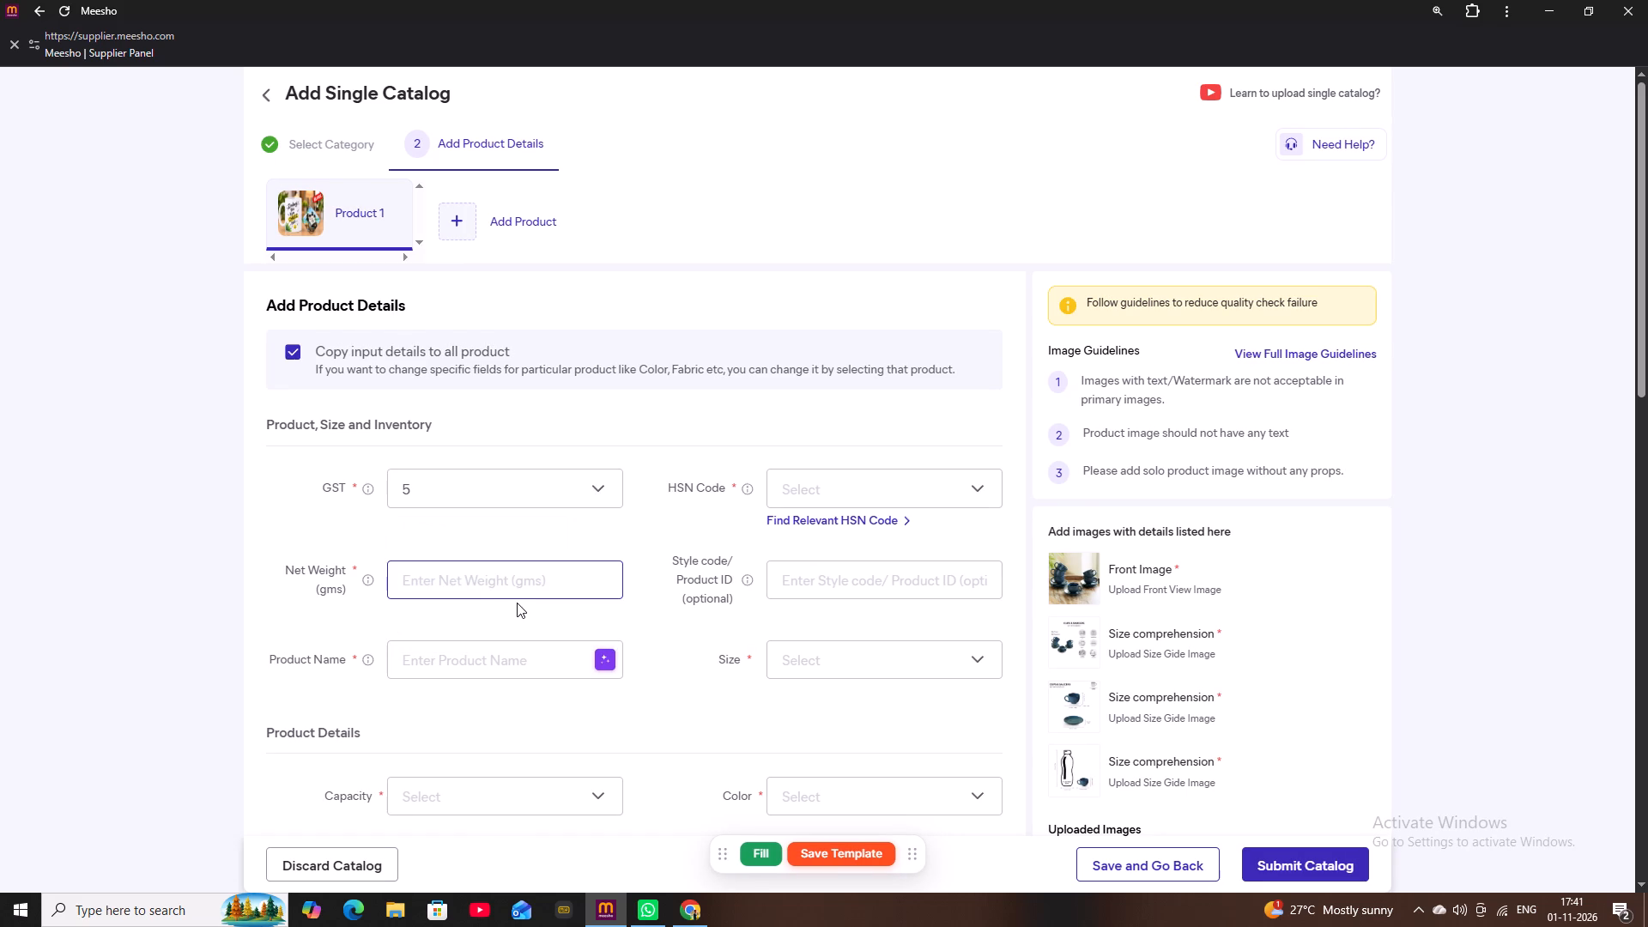
type("635")
key("BackSpace")
key("BackSpace")
key("BackSpace")
type("350")
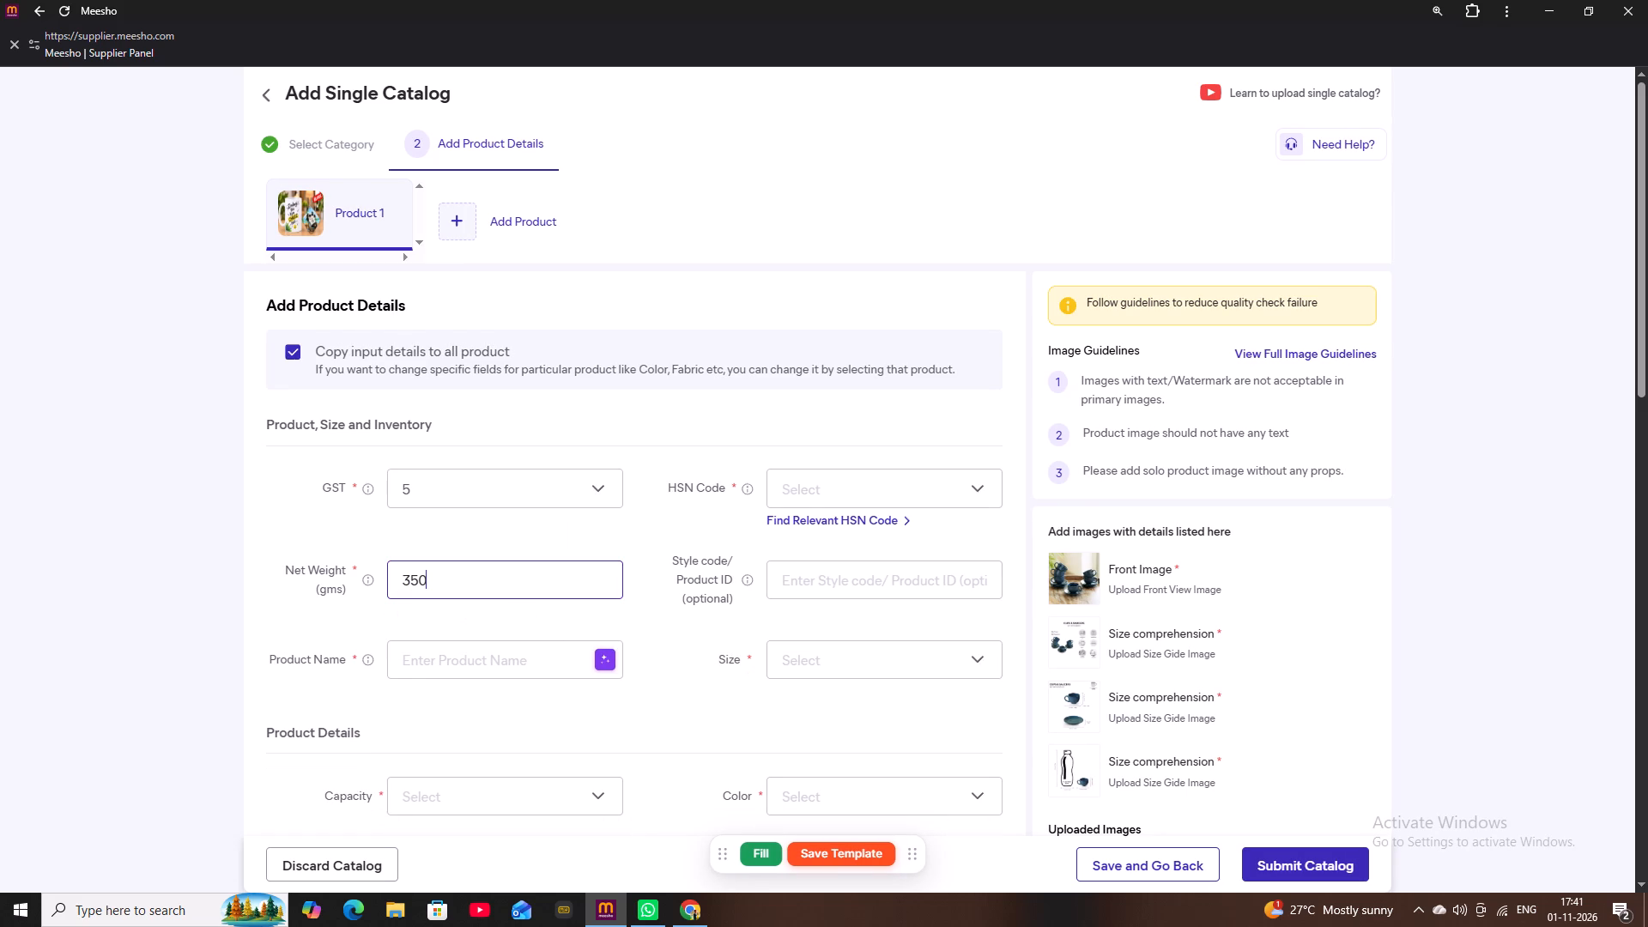
Choose Free Size as the product size and 69120090 as the HSN code.
left_click(553, 654)
left_click(837, 573)
left_click(793, 667)
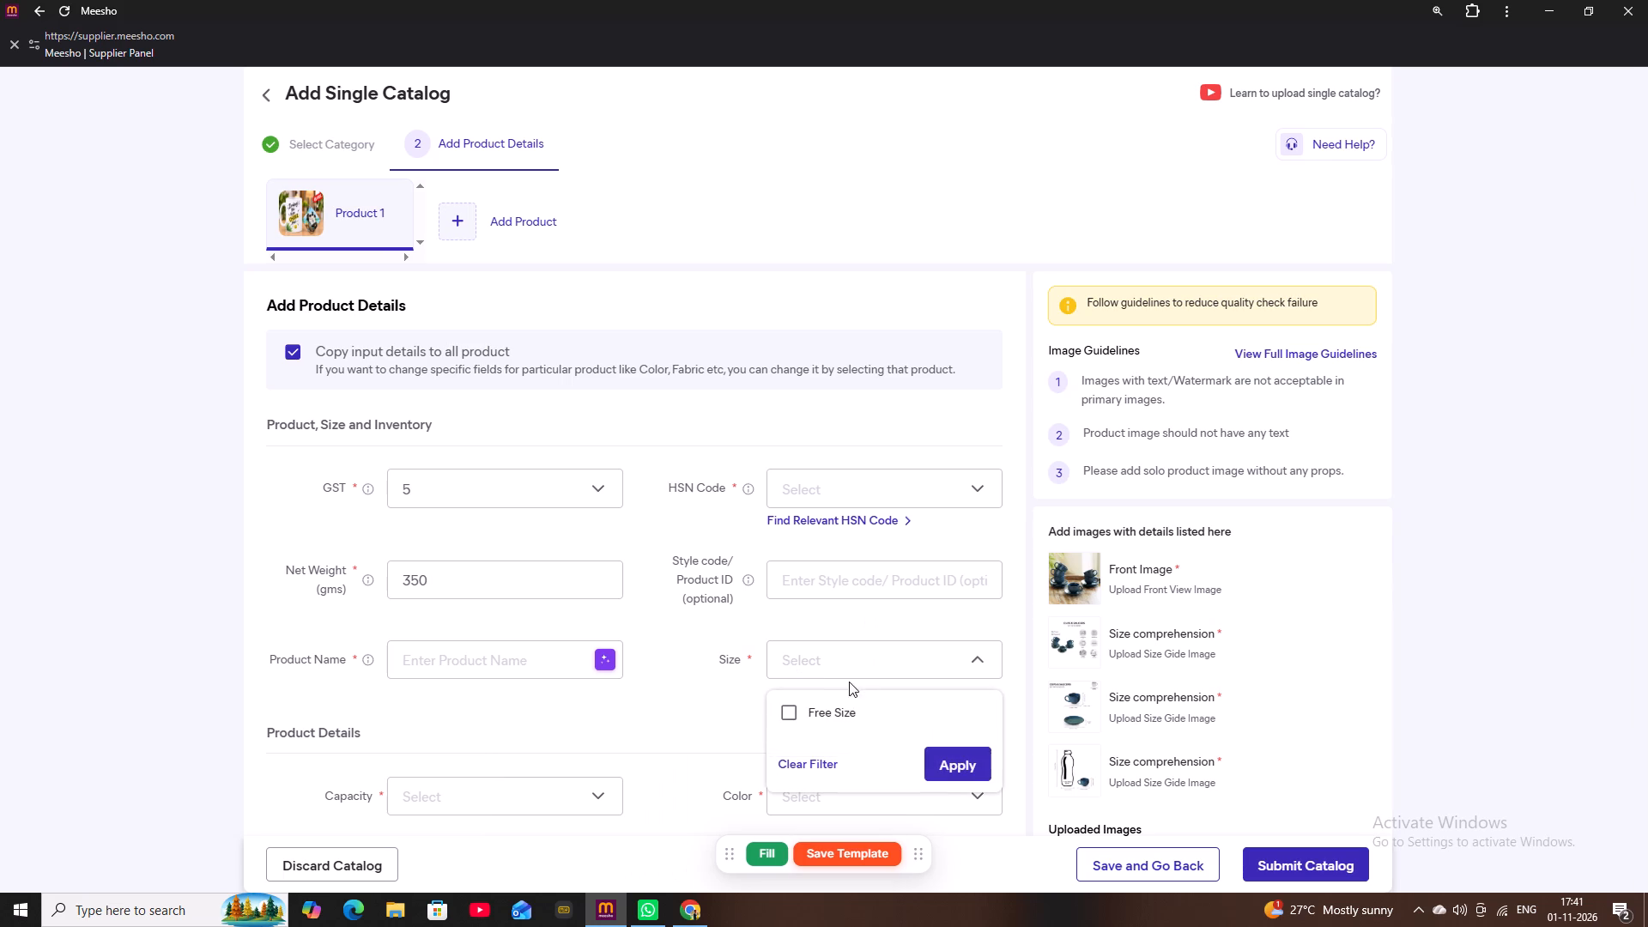
left_click(803, 711)
left_click(792, 711)
left_click(965, 763)
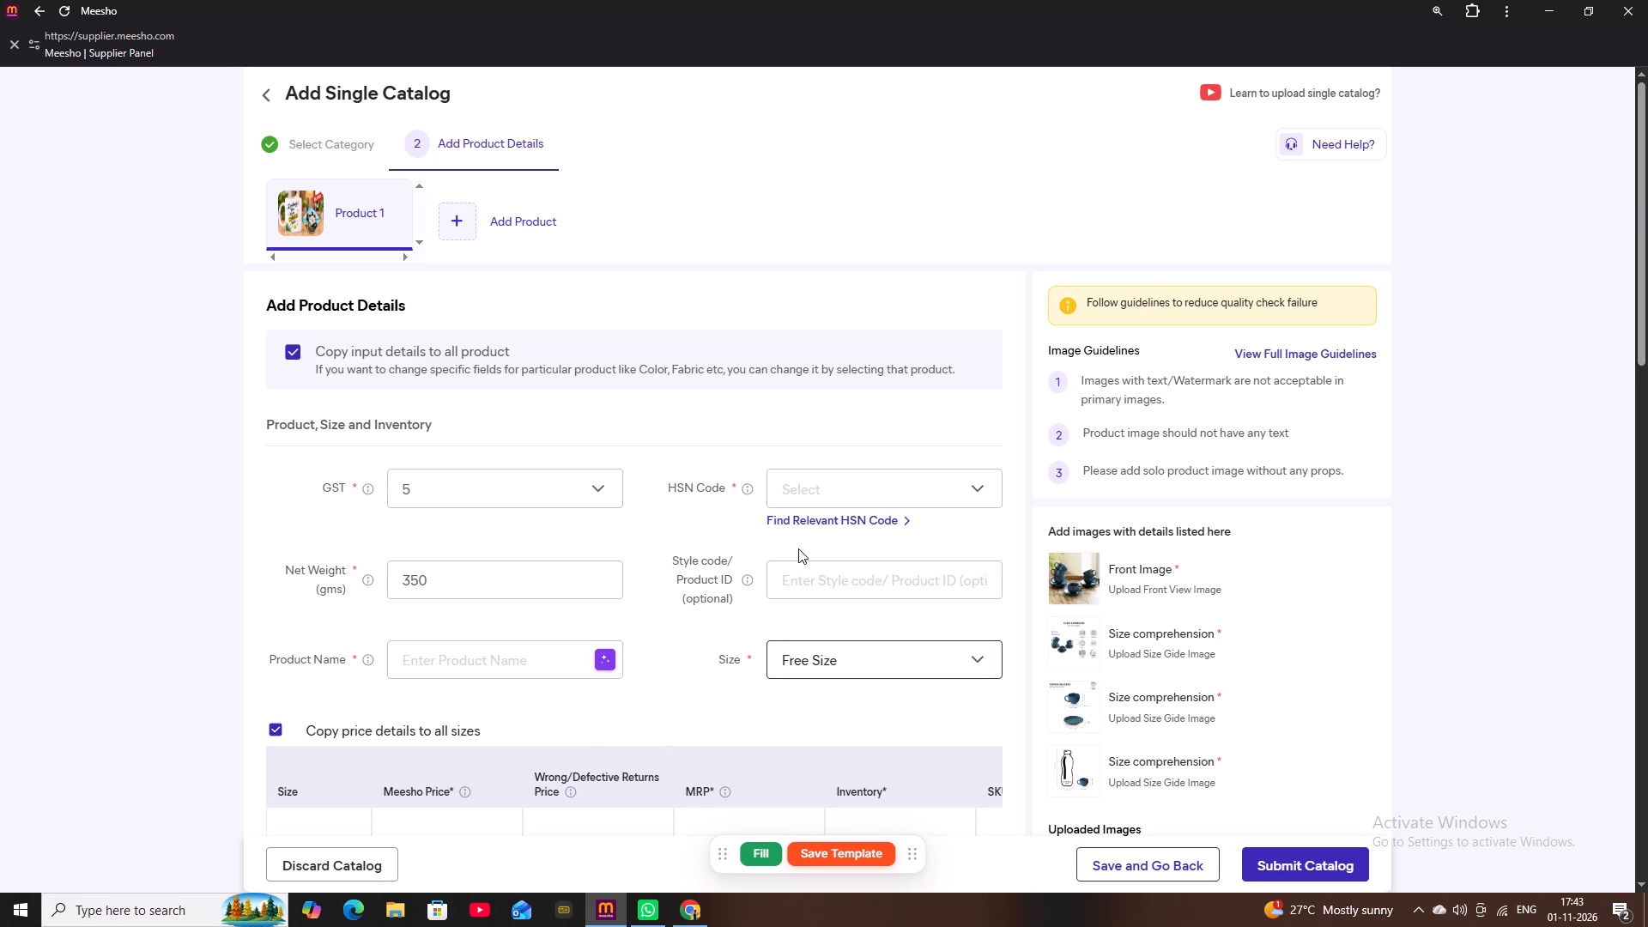
left_click(852, 481)
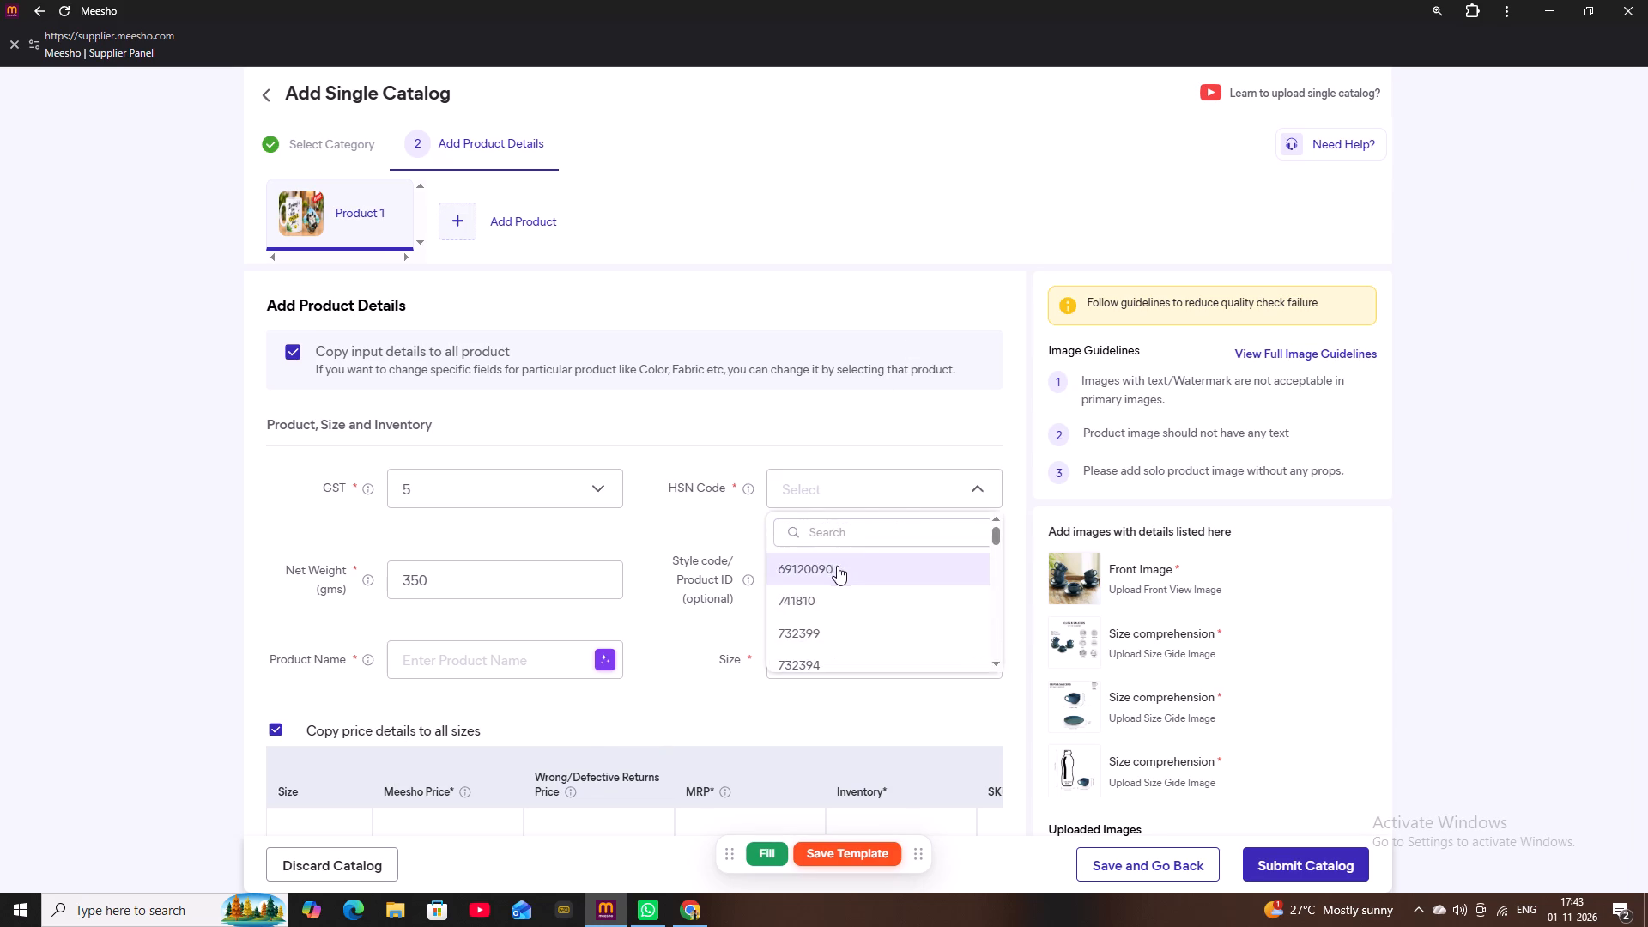
left_click(837, 565)
left_click(666, 444)
Fill the Free Size price row with Meesho price 115, MRP 499 and inventory 50.
scroll(662, 448, "down", 5)
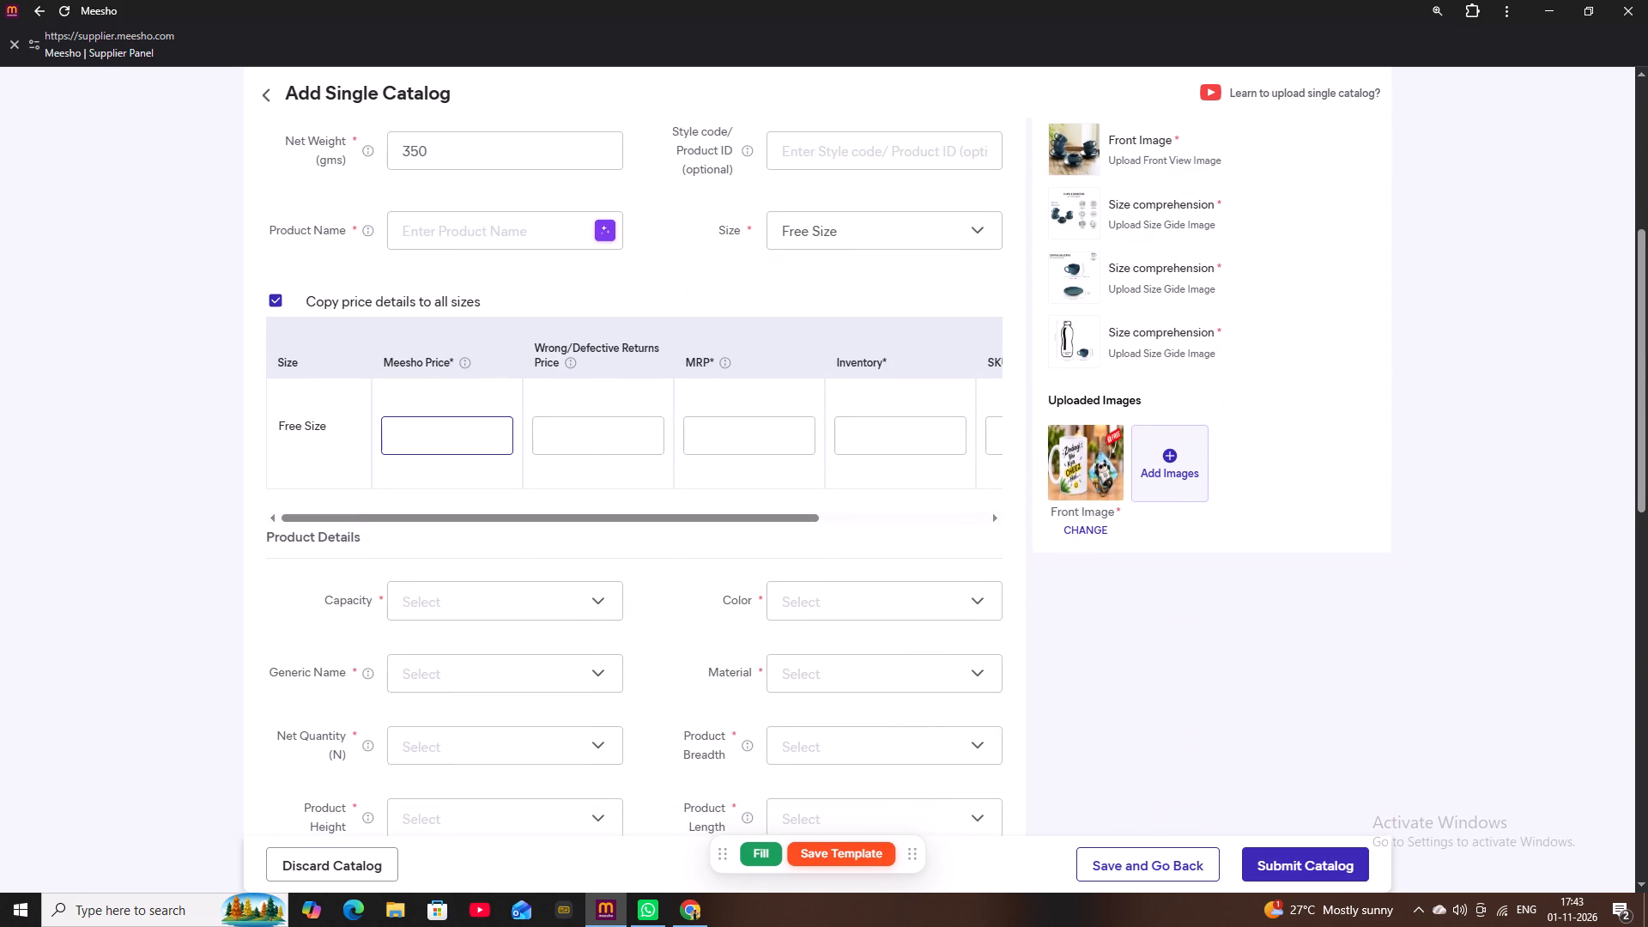
left_click(448, 435)
type("115")
left_click(754, 428)
type("499")
left_click(898, 431)
type("50")
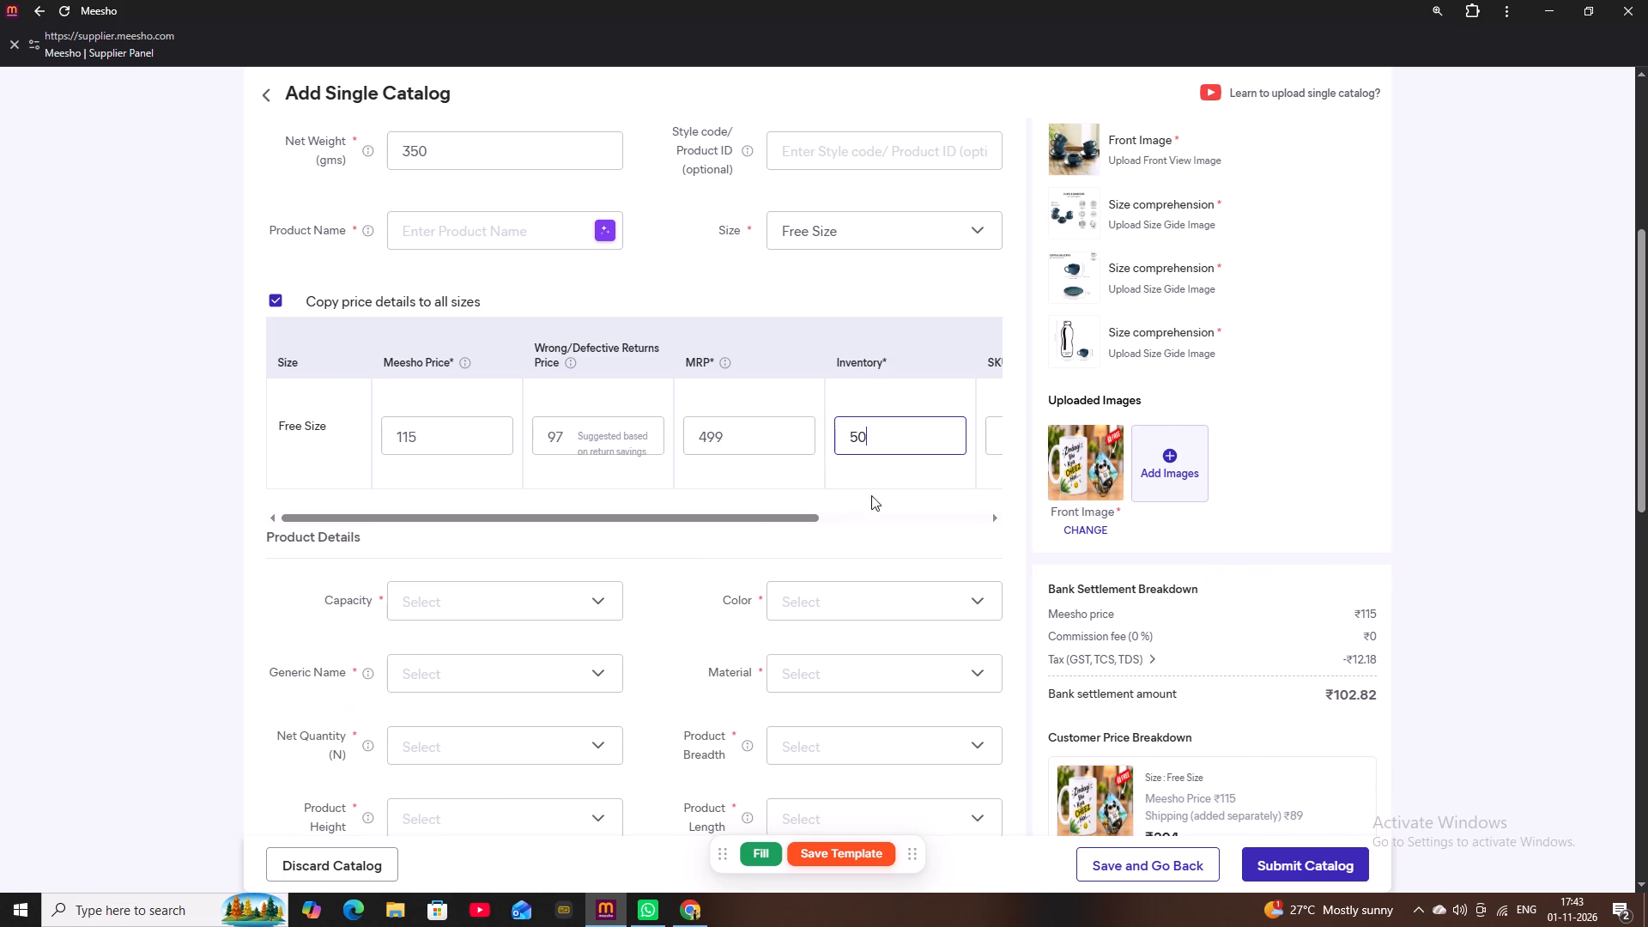
left_click(709, 566)
Set the product capacity to 350 and the color to White.
scroll(609, 595, "down", 2)
left_click(409, 437)
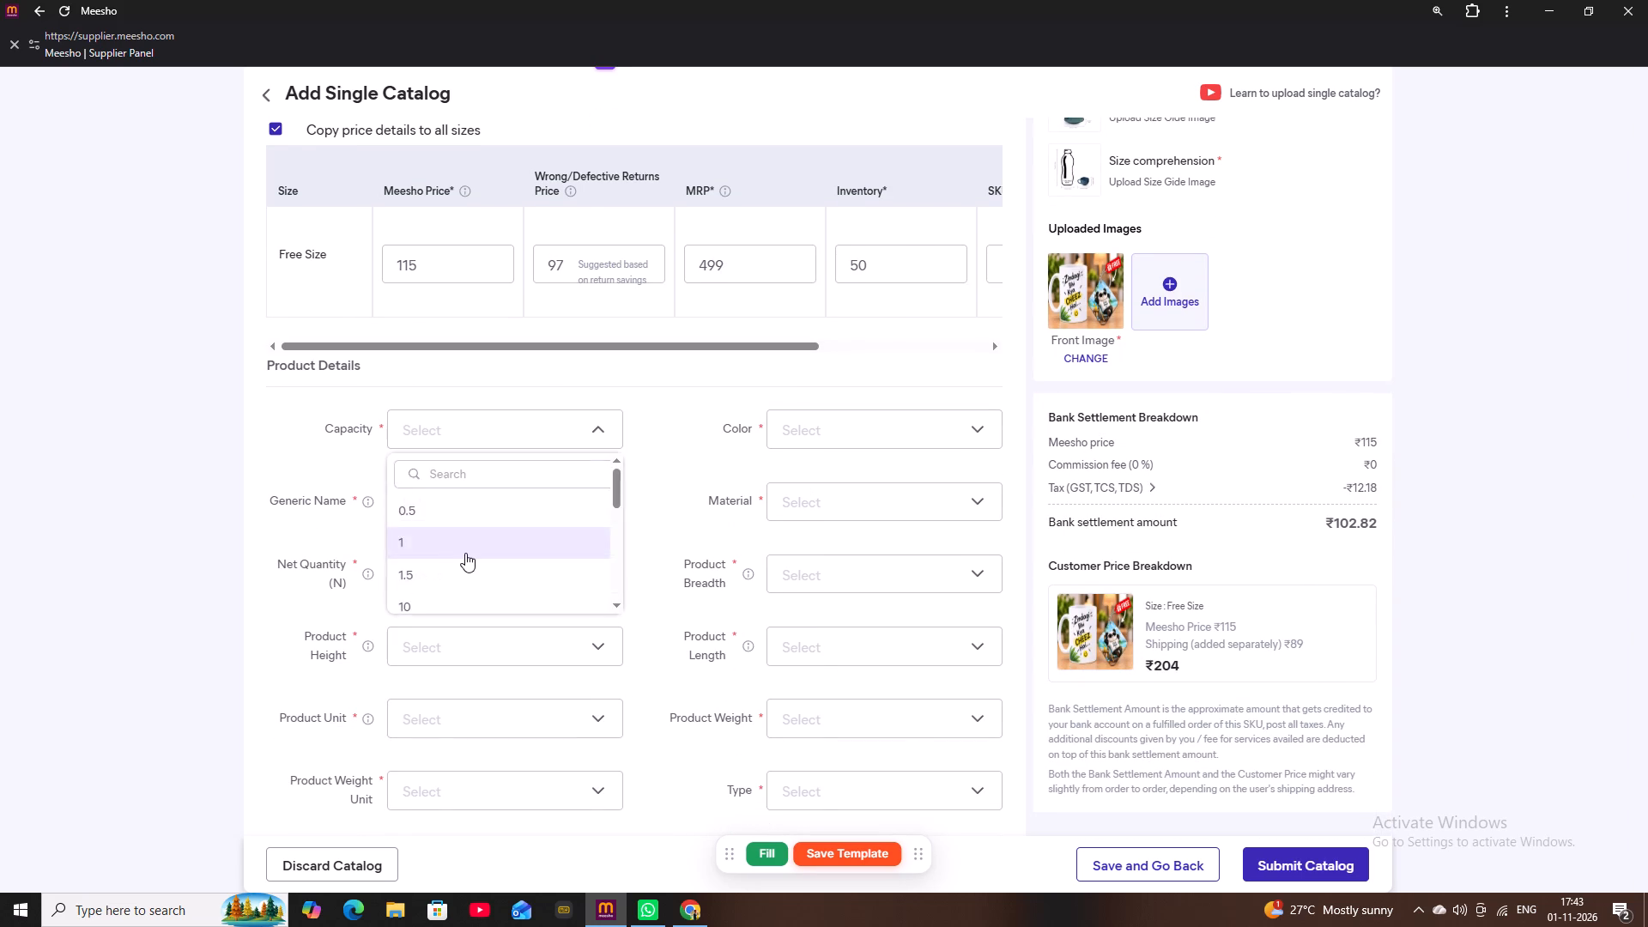
scroll(466, 554, "down", 1)
scroll(466, 554, "up", 2)
left_click(505, 460)
type("35")
key("0")
left_click(503, 515)
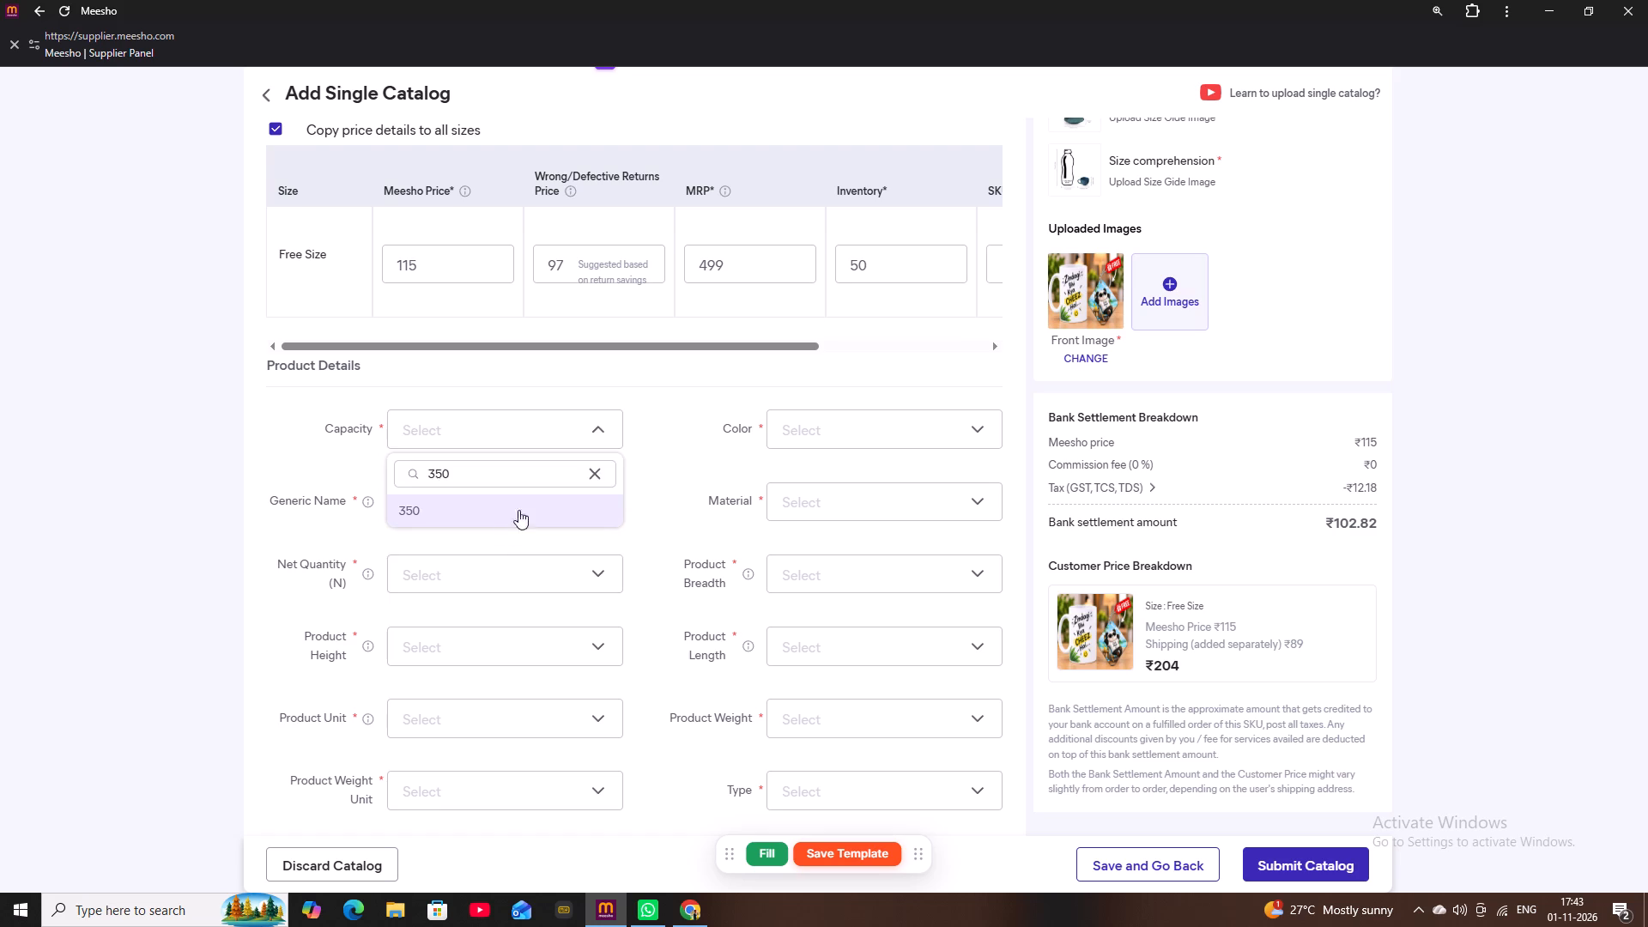
left_click(786, 432)
scroll(839, 578, "down", 7)
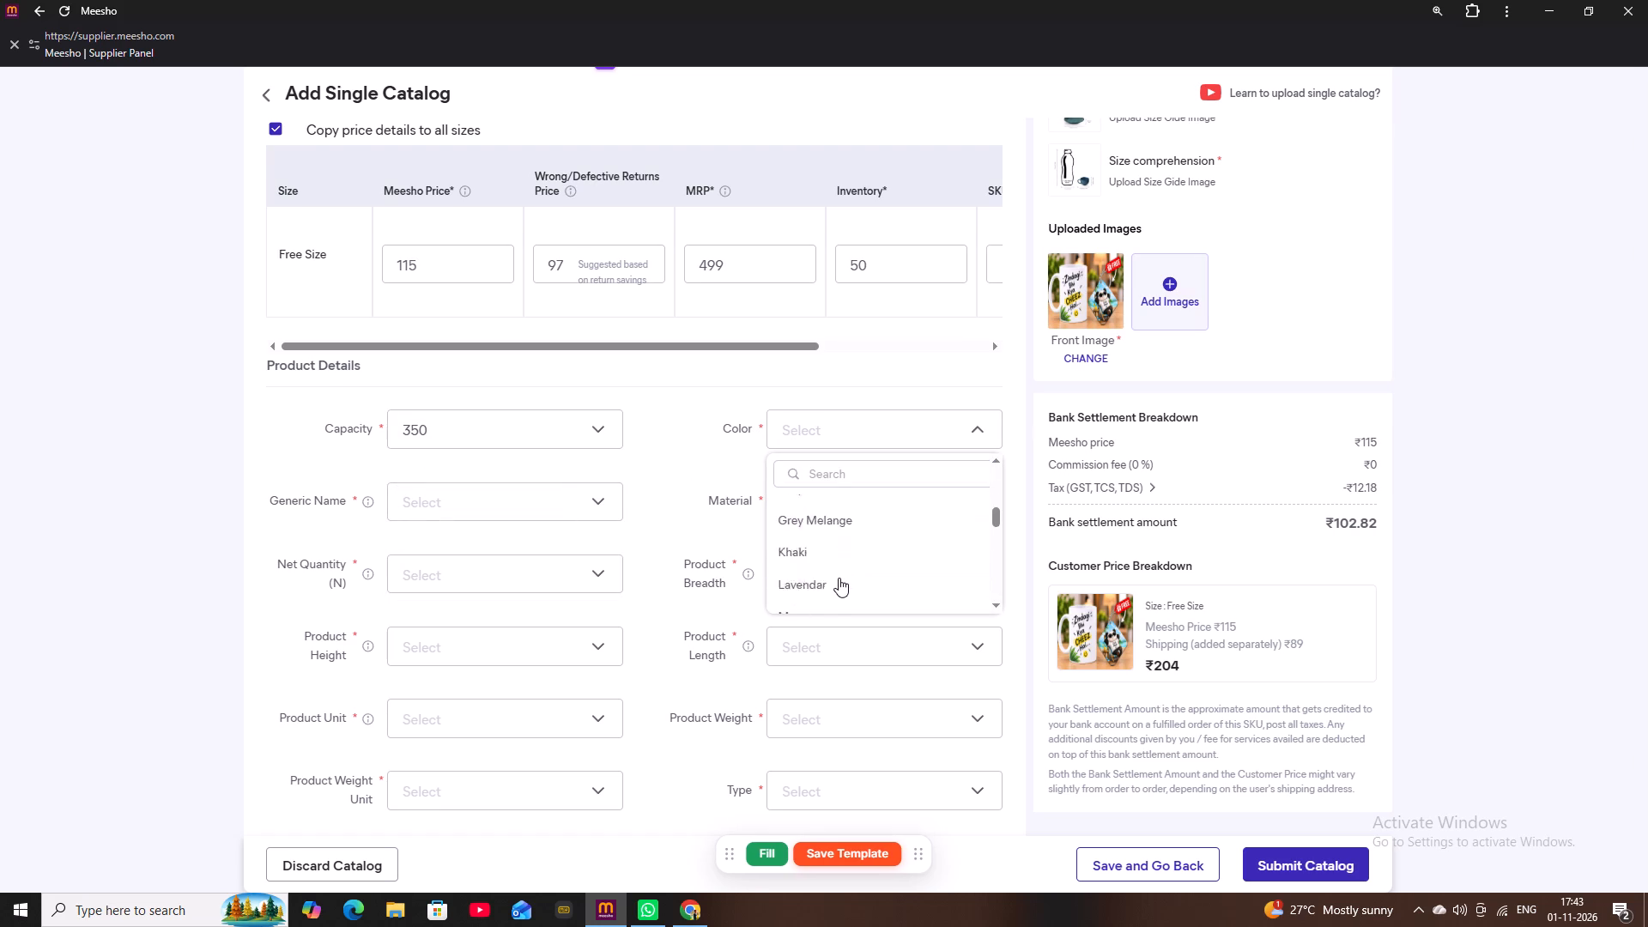
scroll(839, 578, "down", 5)
left_click(838, 566)
Choose Cups, Mugs & Saucers as generic name, Ceramic as material and Pack Of 1 as net quantity.
left_click(505, 501)
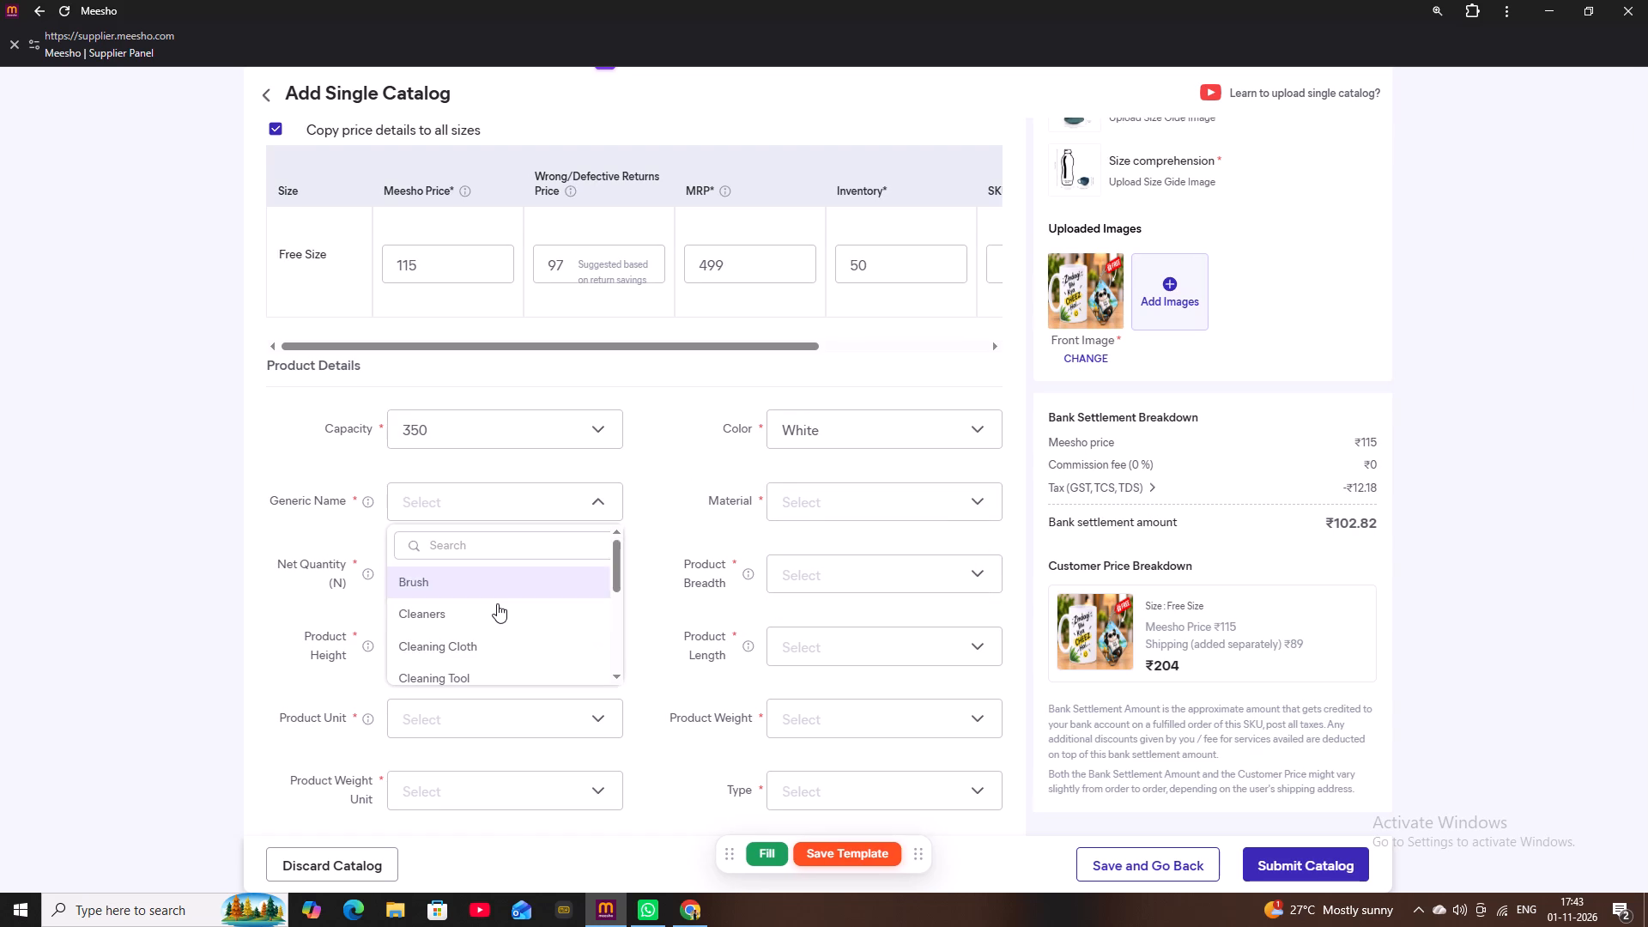
scroll(497, 603, "down", 2)
scroll(497, 601, "up", 1)
left_click(494, 628)
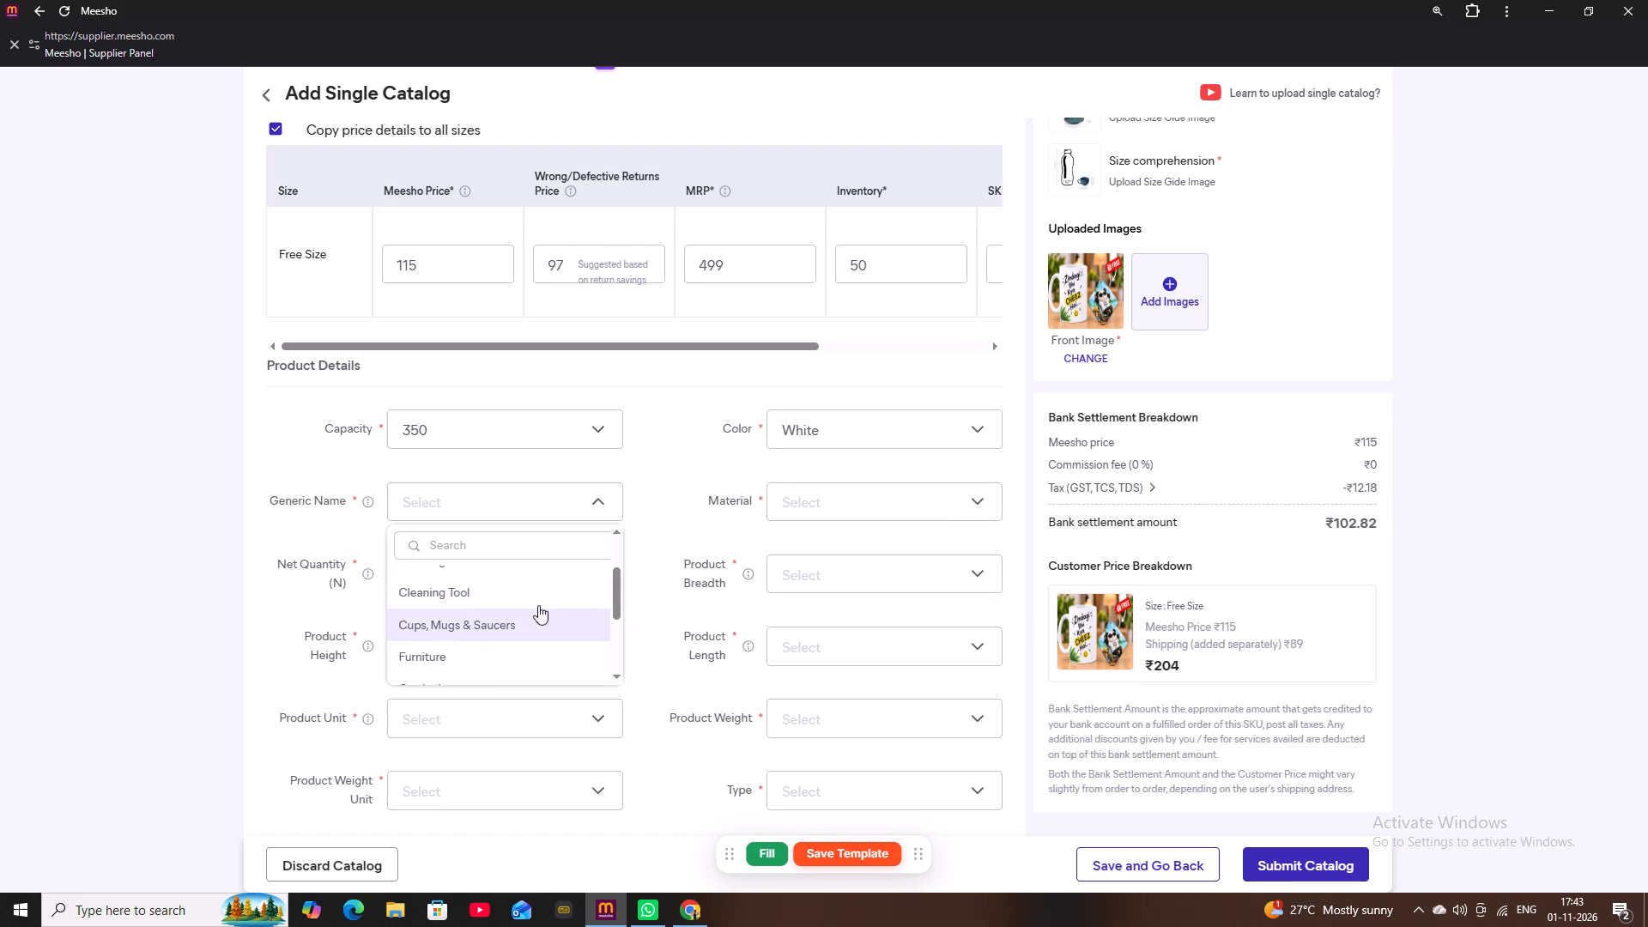
left_click(856, 517)
scroll(856, 603, "down", 1)
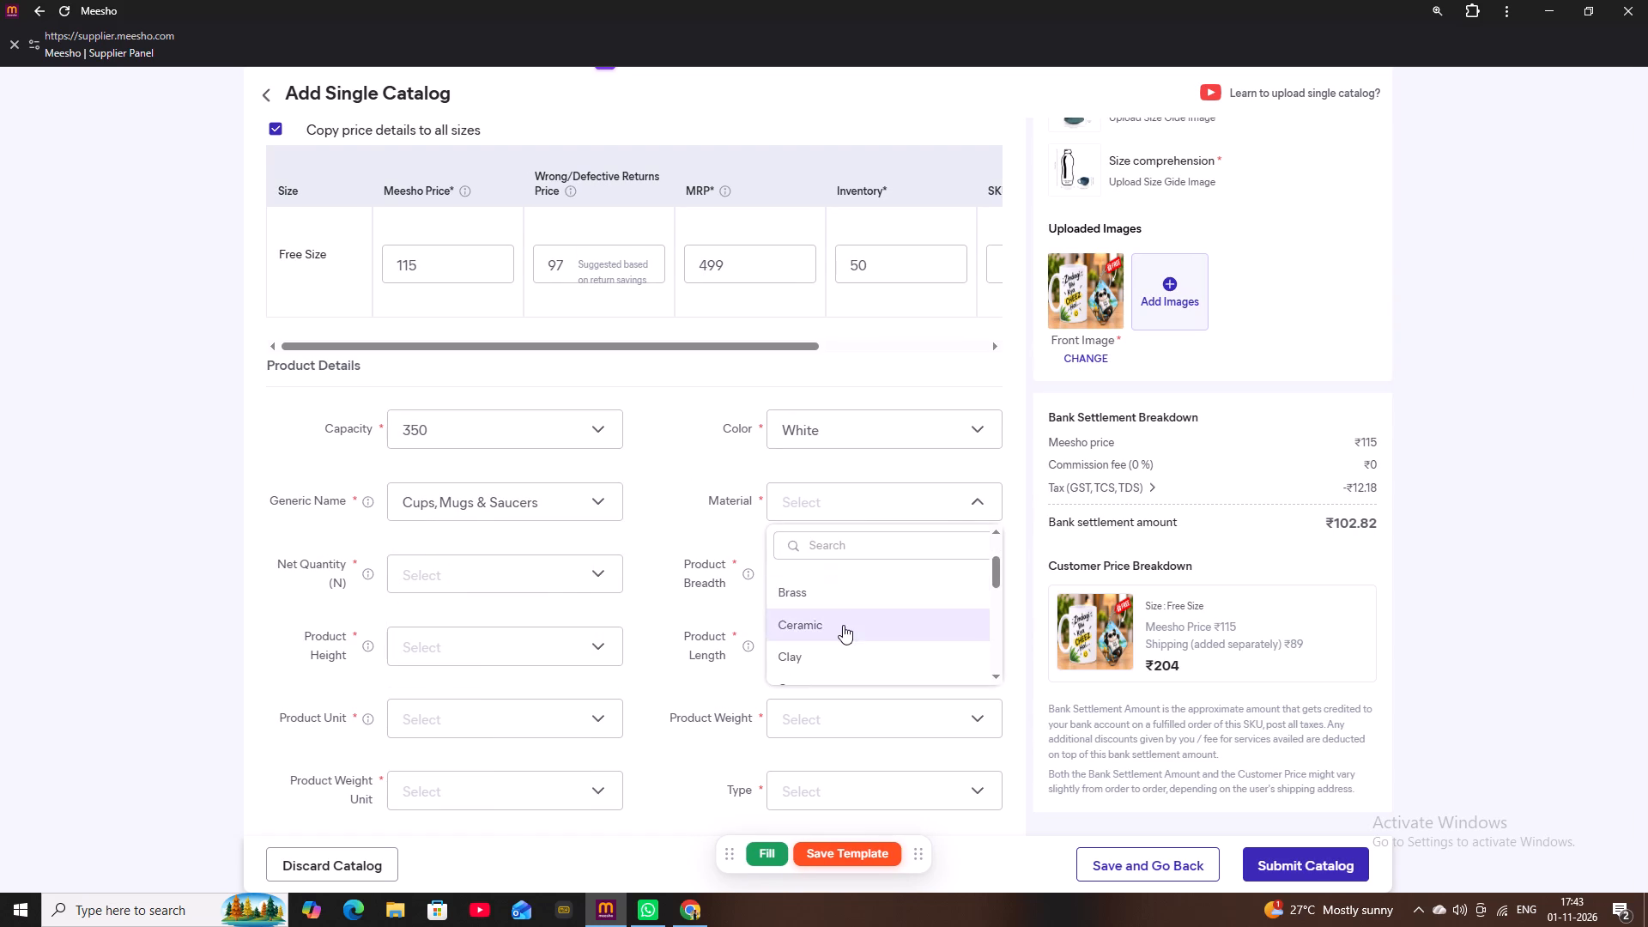
left_click(843, 625)
left_click(500, 566)
left_click(517, 677)
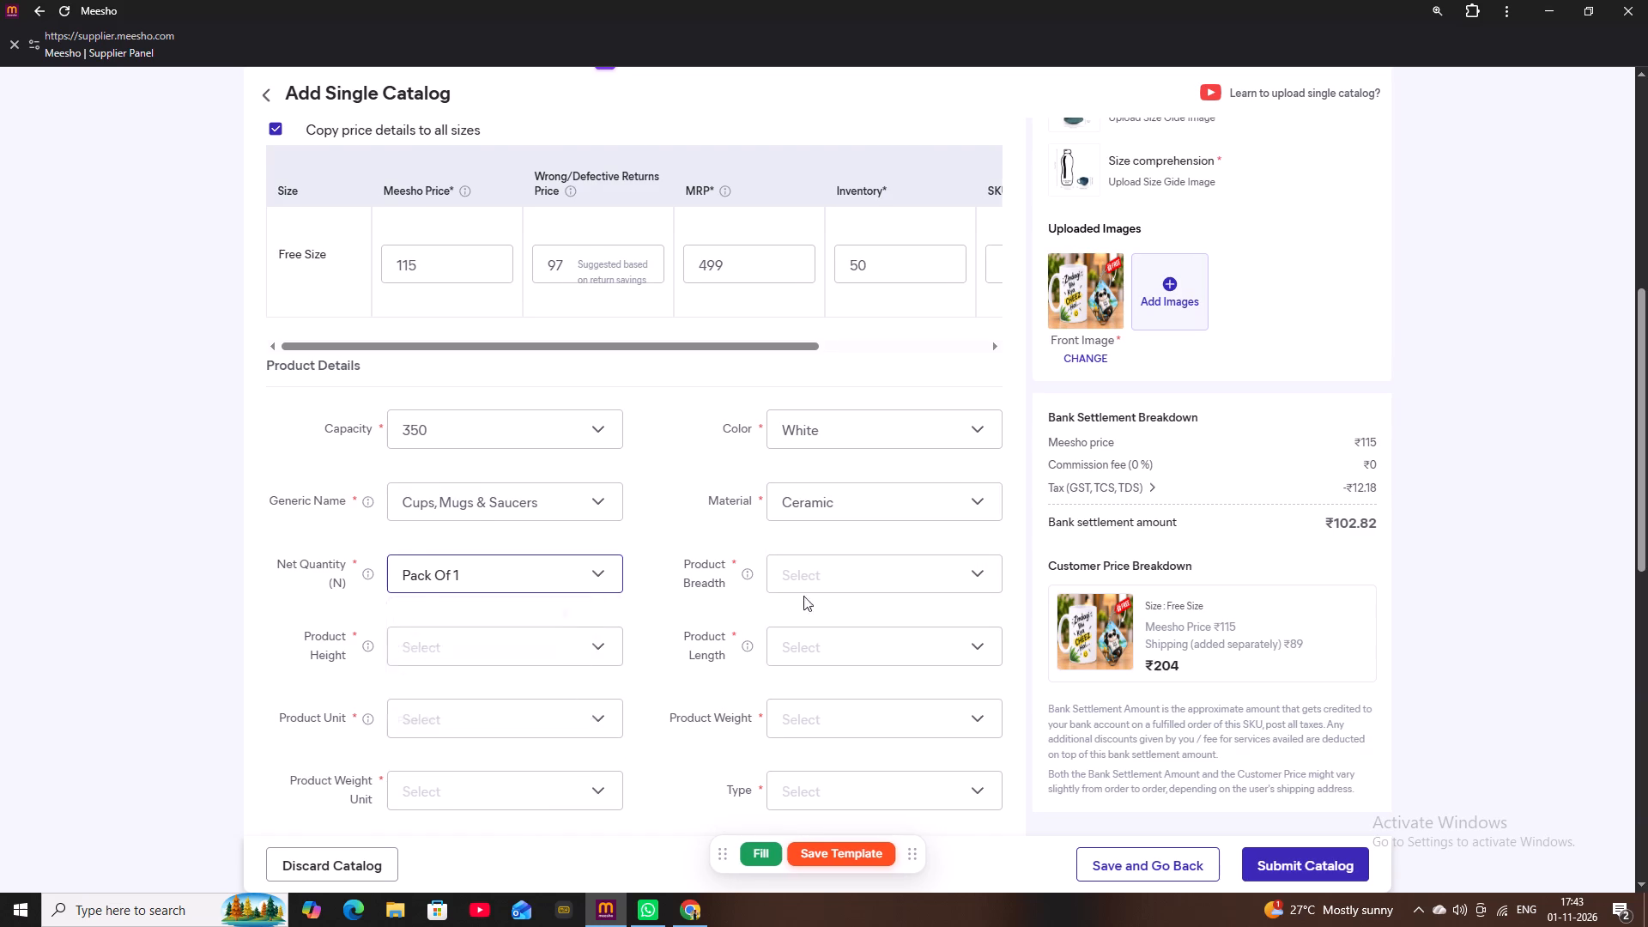
Set the product breadth to 3.5.
left_click(847, 572)
left_click(861, 621)
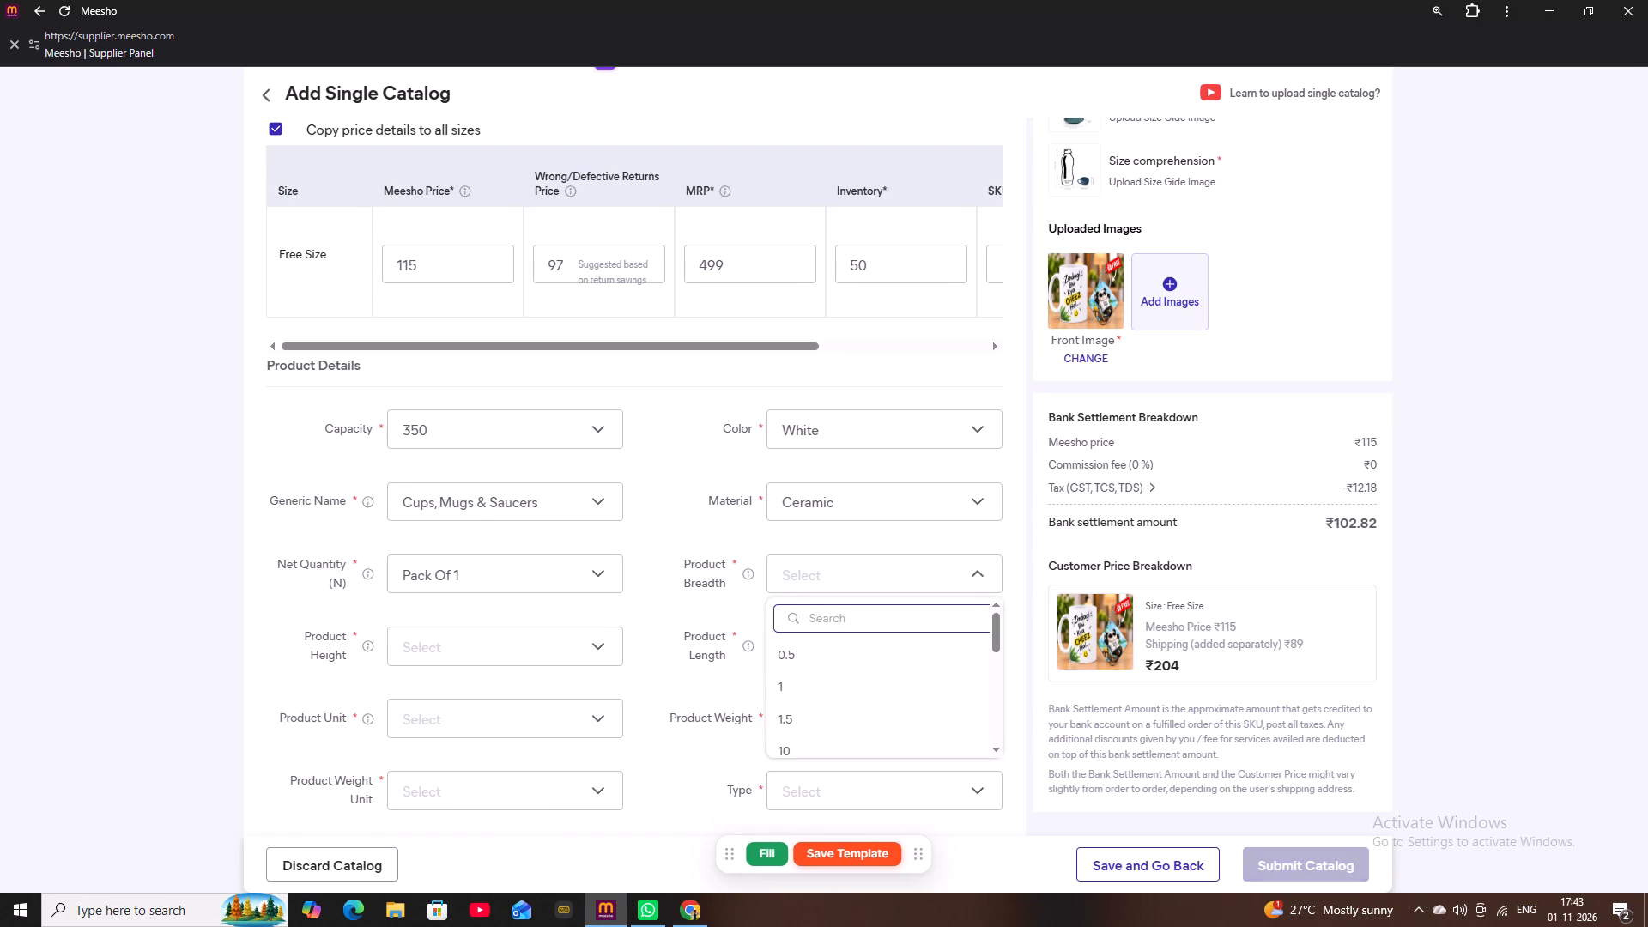
type("3.5")
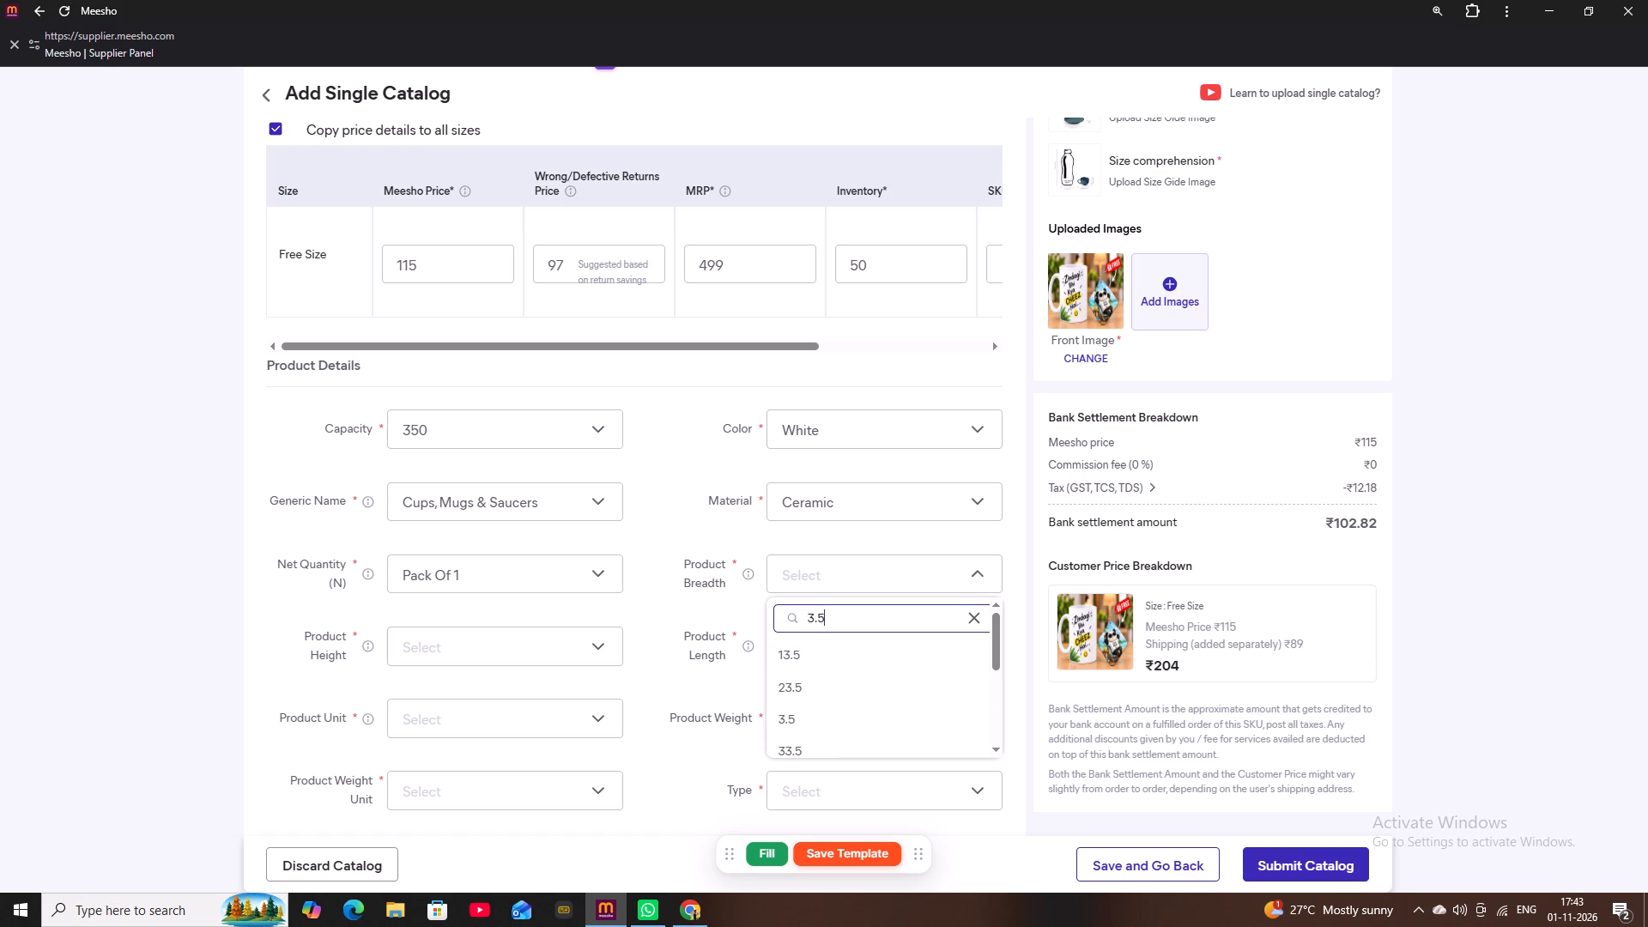
left_click(827, 713)
Set the product height to 4.
left_click(515, 634)
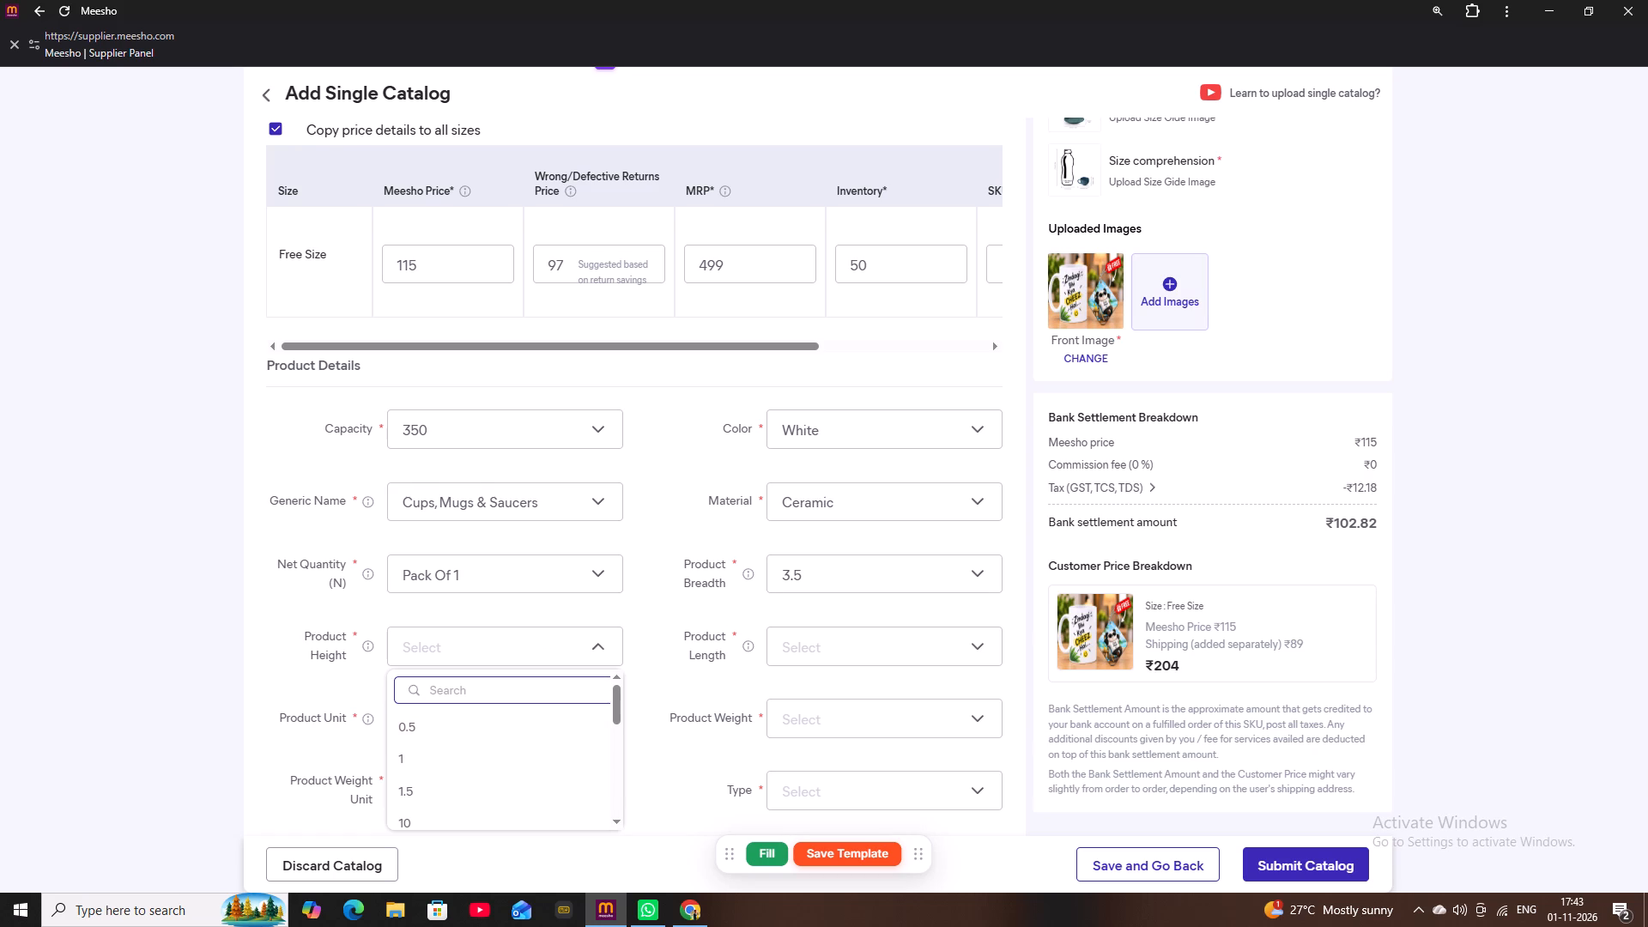
left_click(522, 693)
key("4")
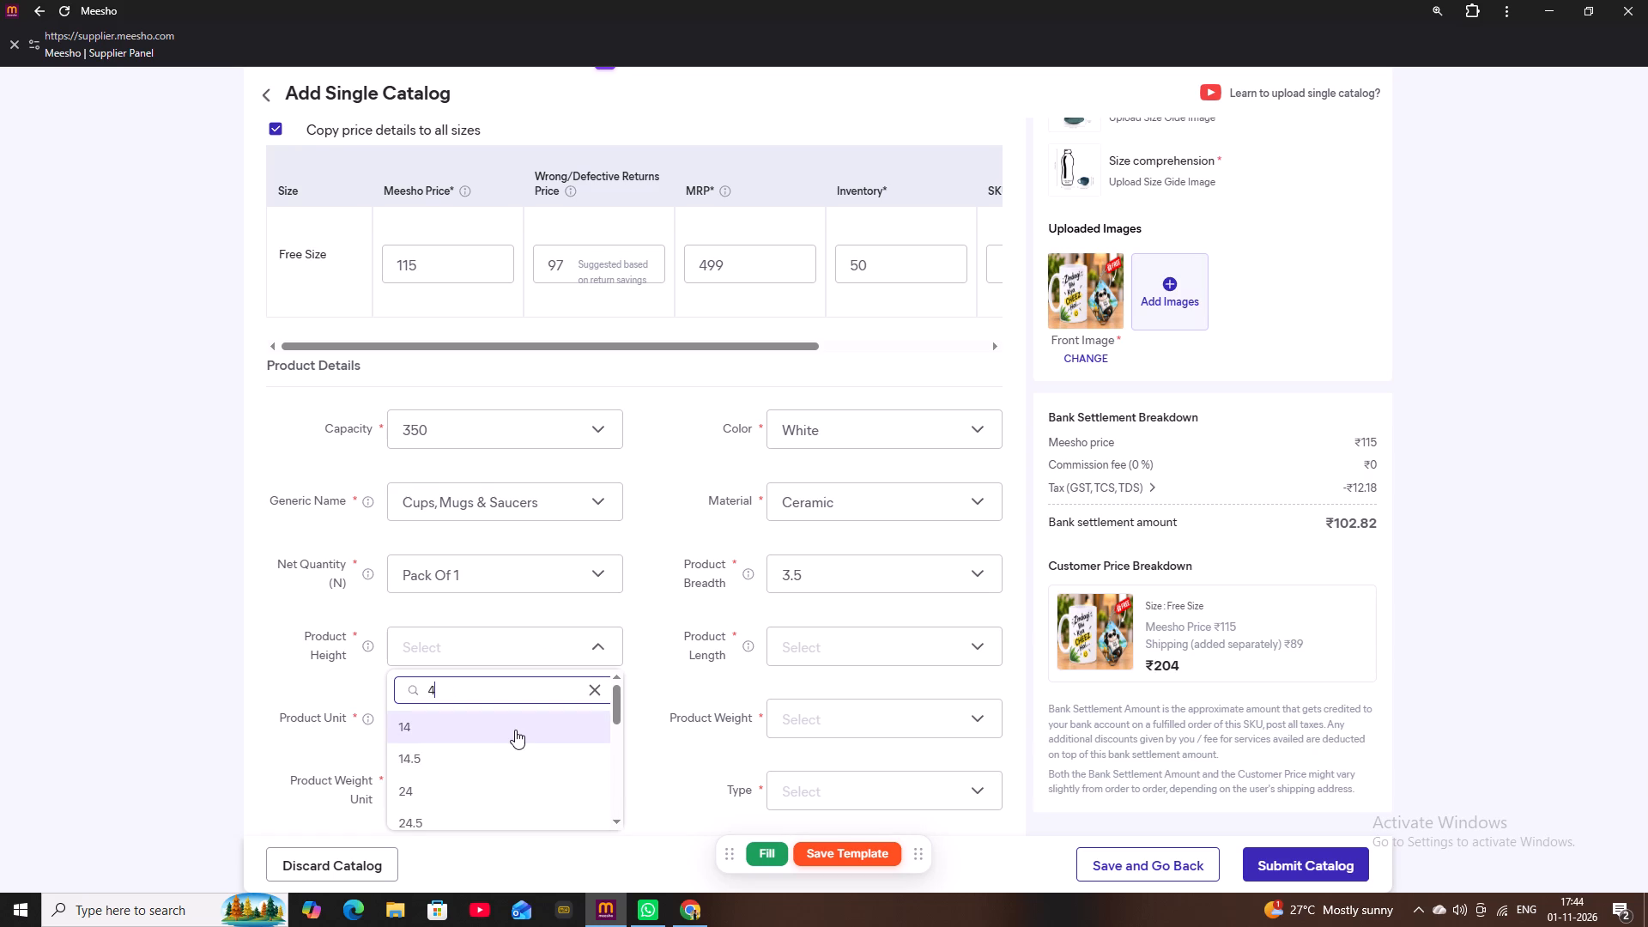
scroll(515, 730, "down", 2)
left_click(500, 730)
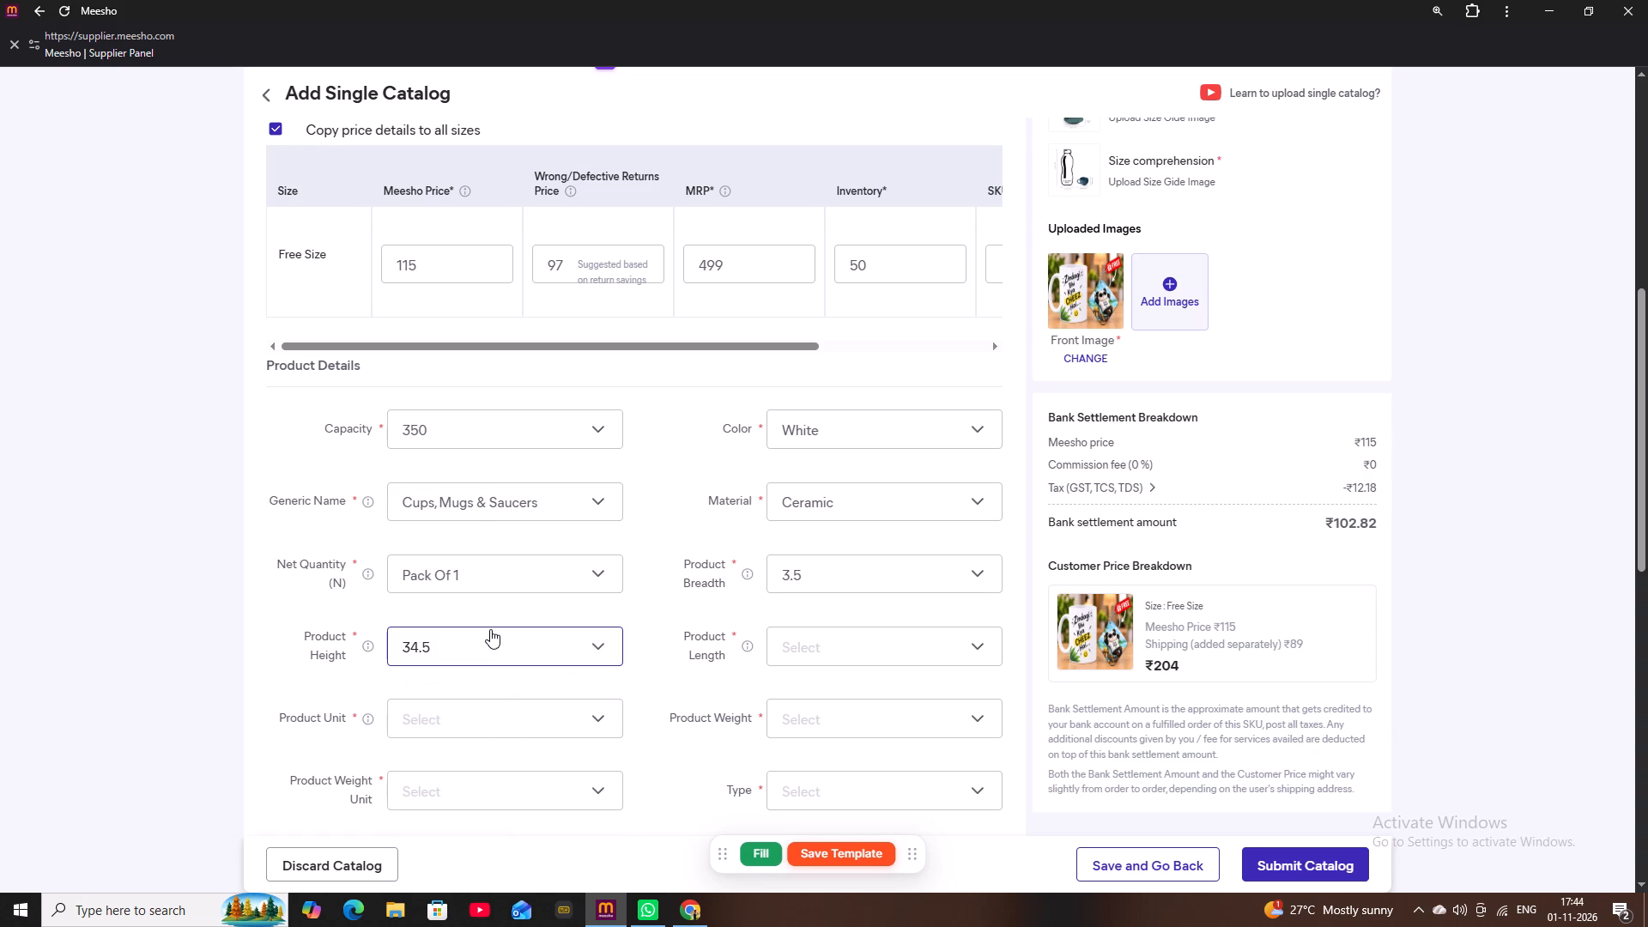
left_click(490, 629)
left_click(490, 693)
key("4")
scroll(427, 789, "down", 1)
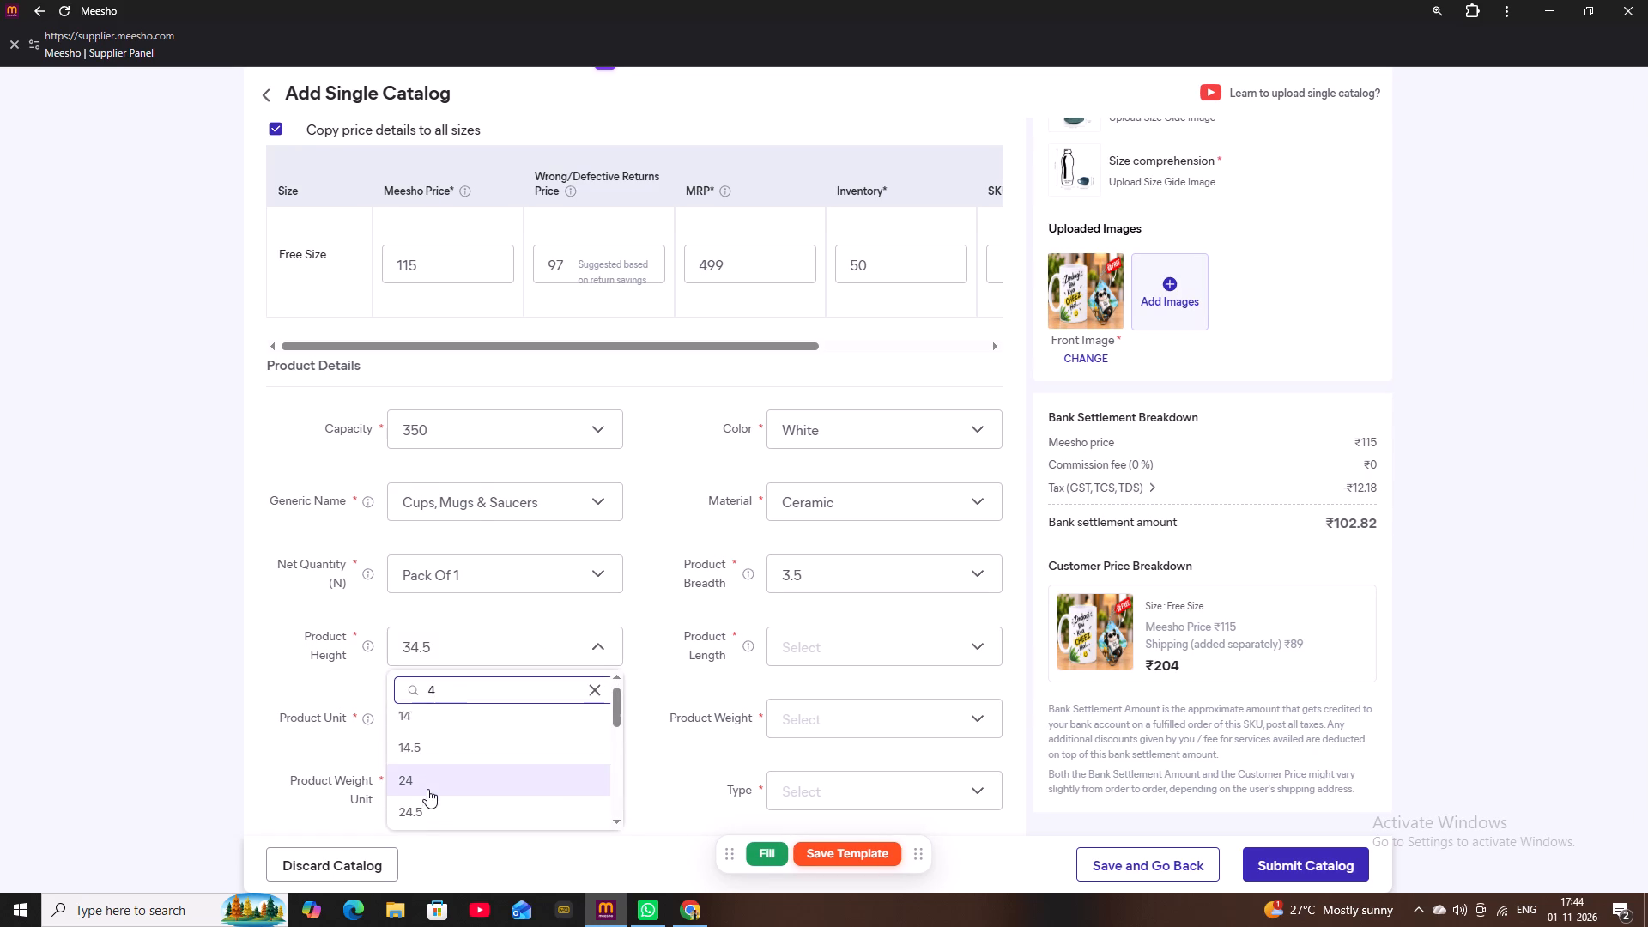
scroll(427, 789, "down", 1)
left_click(441, 754)
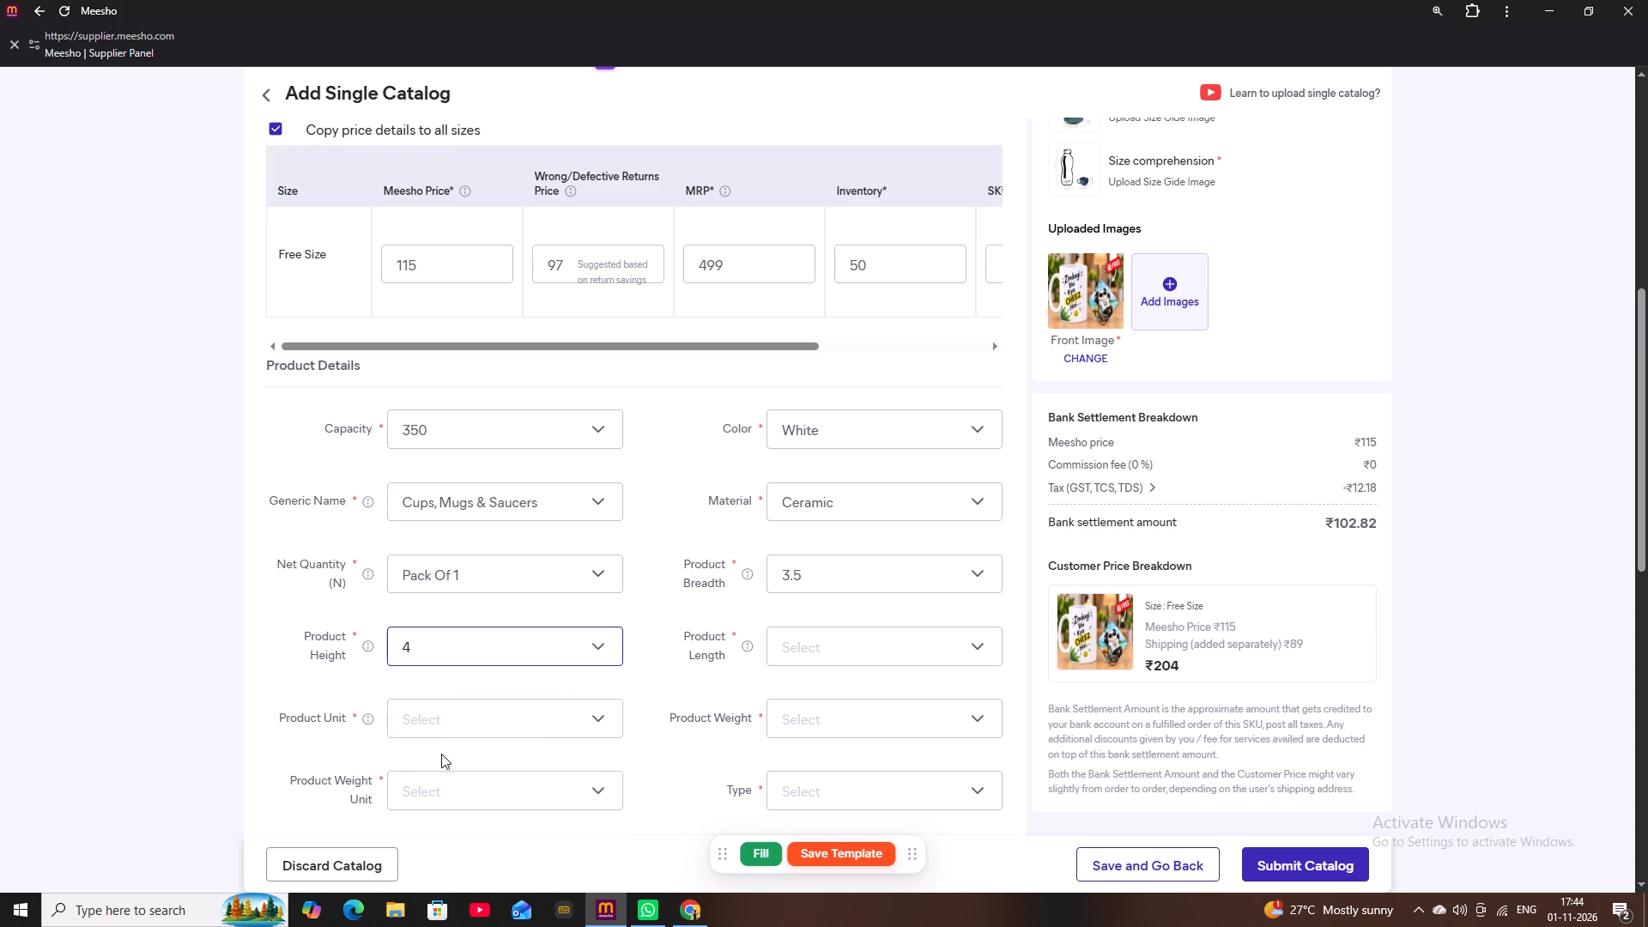
Set the product length to 10 and the product unit to Inch.
left_click(842, 644)
left_click(859, 676)
type("10")
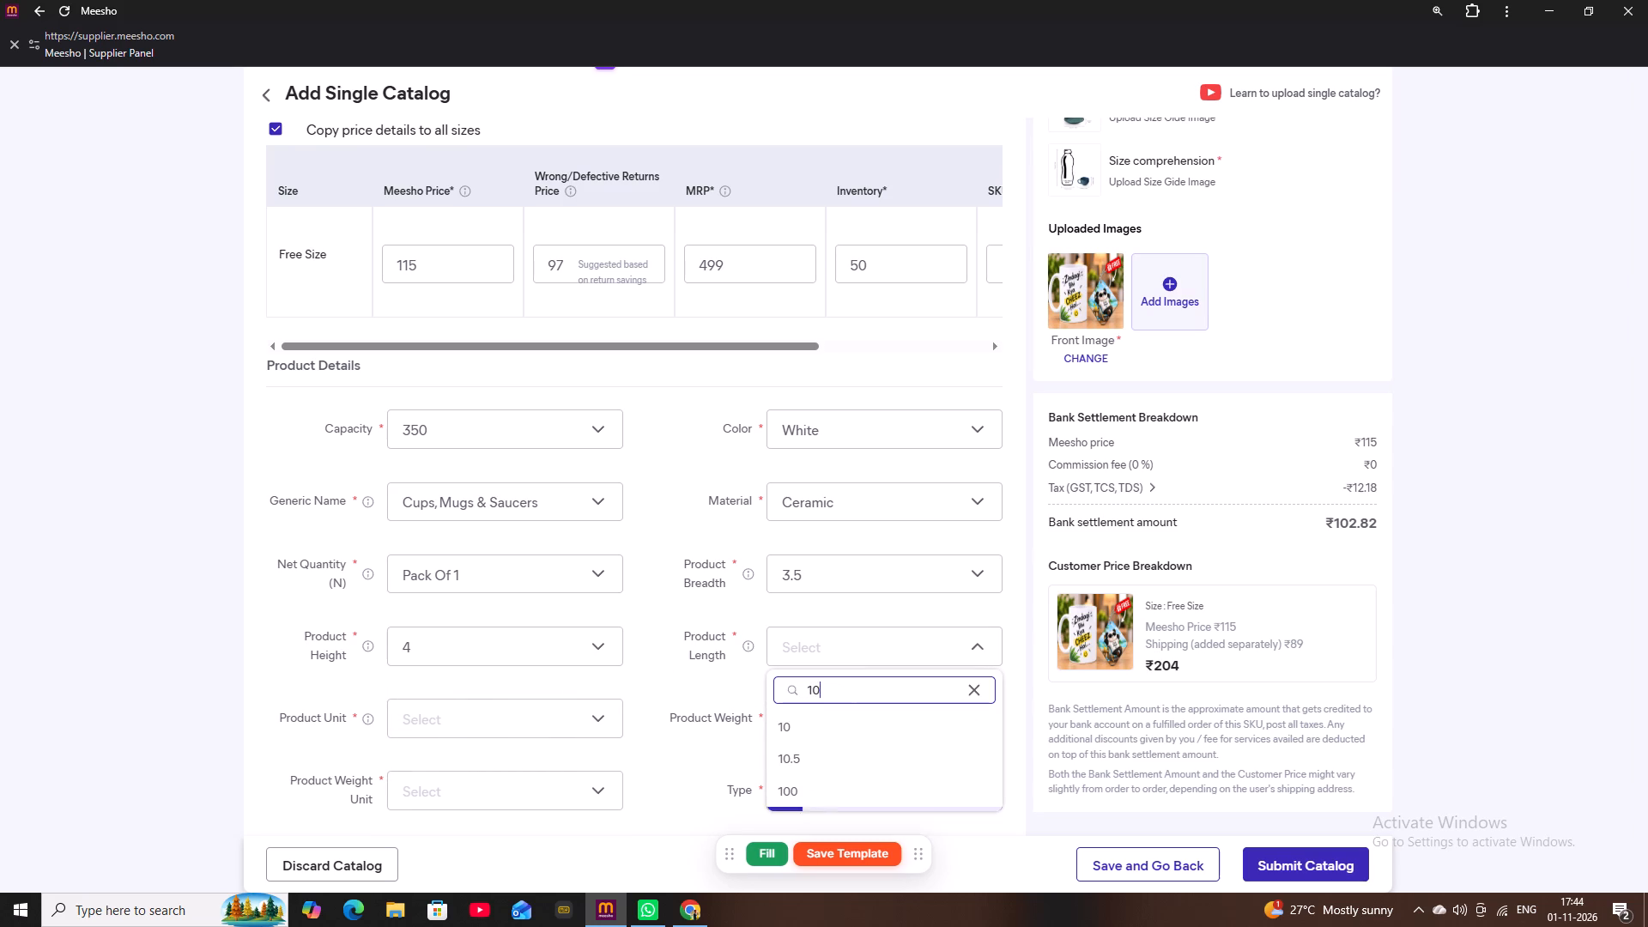
left_click(859, 713)
left_click(518, 712)
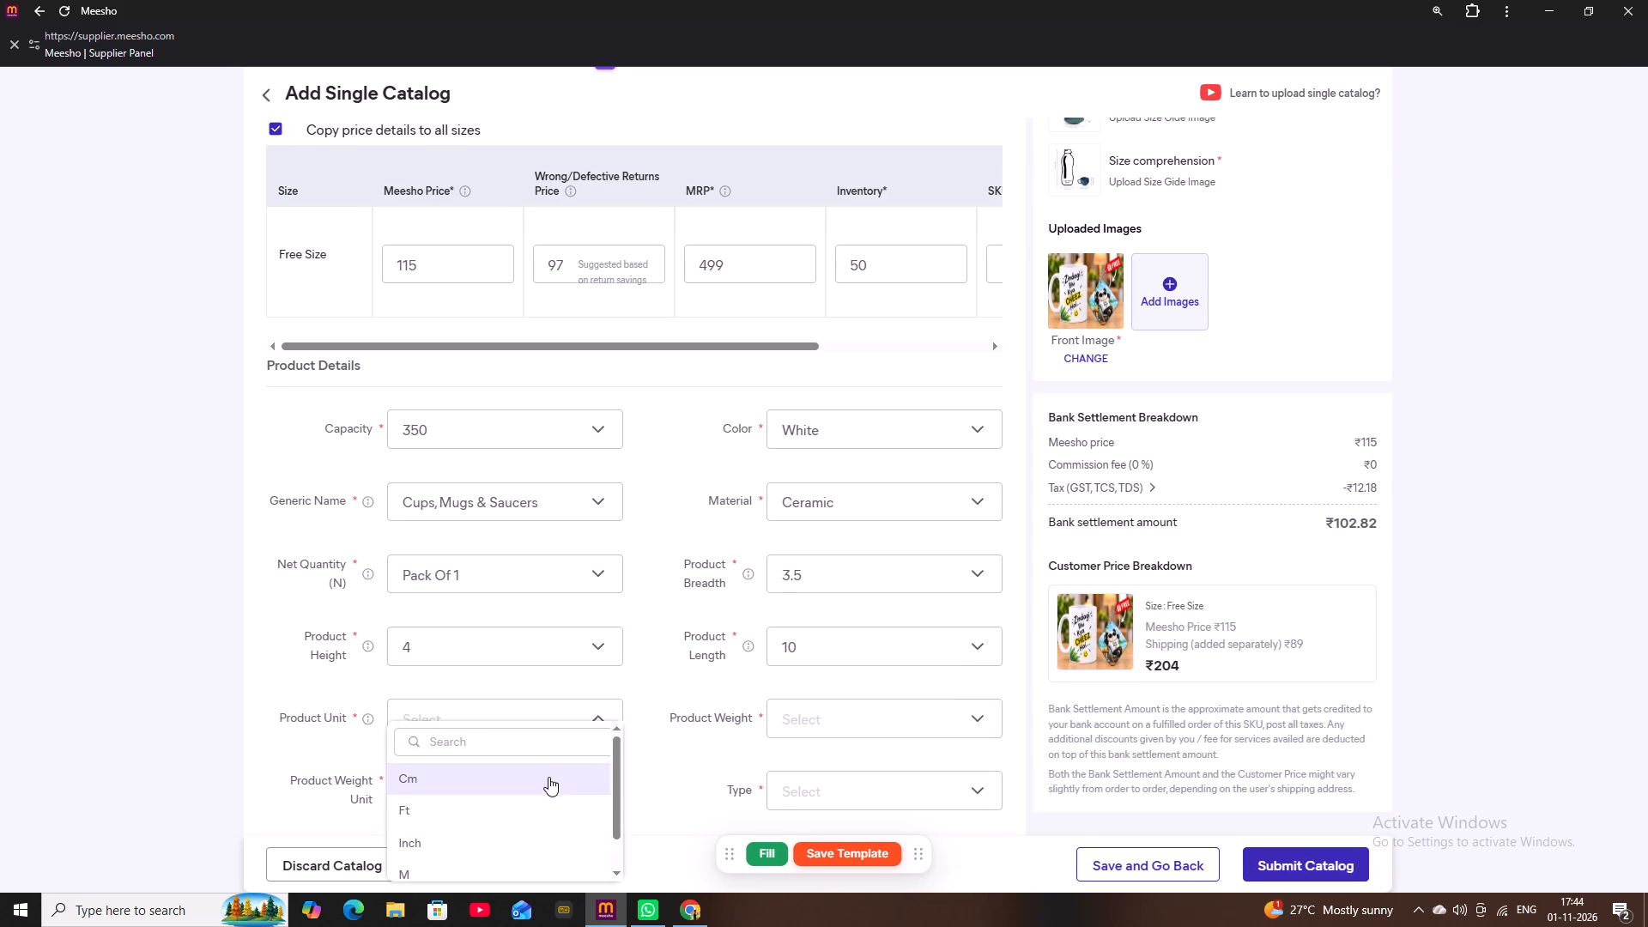
left_click(539, 830)
left_click(681, 730)
scroll(681, 724, "down", 3)
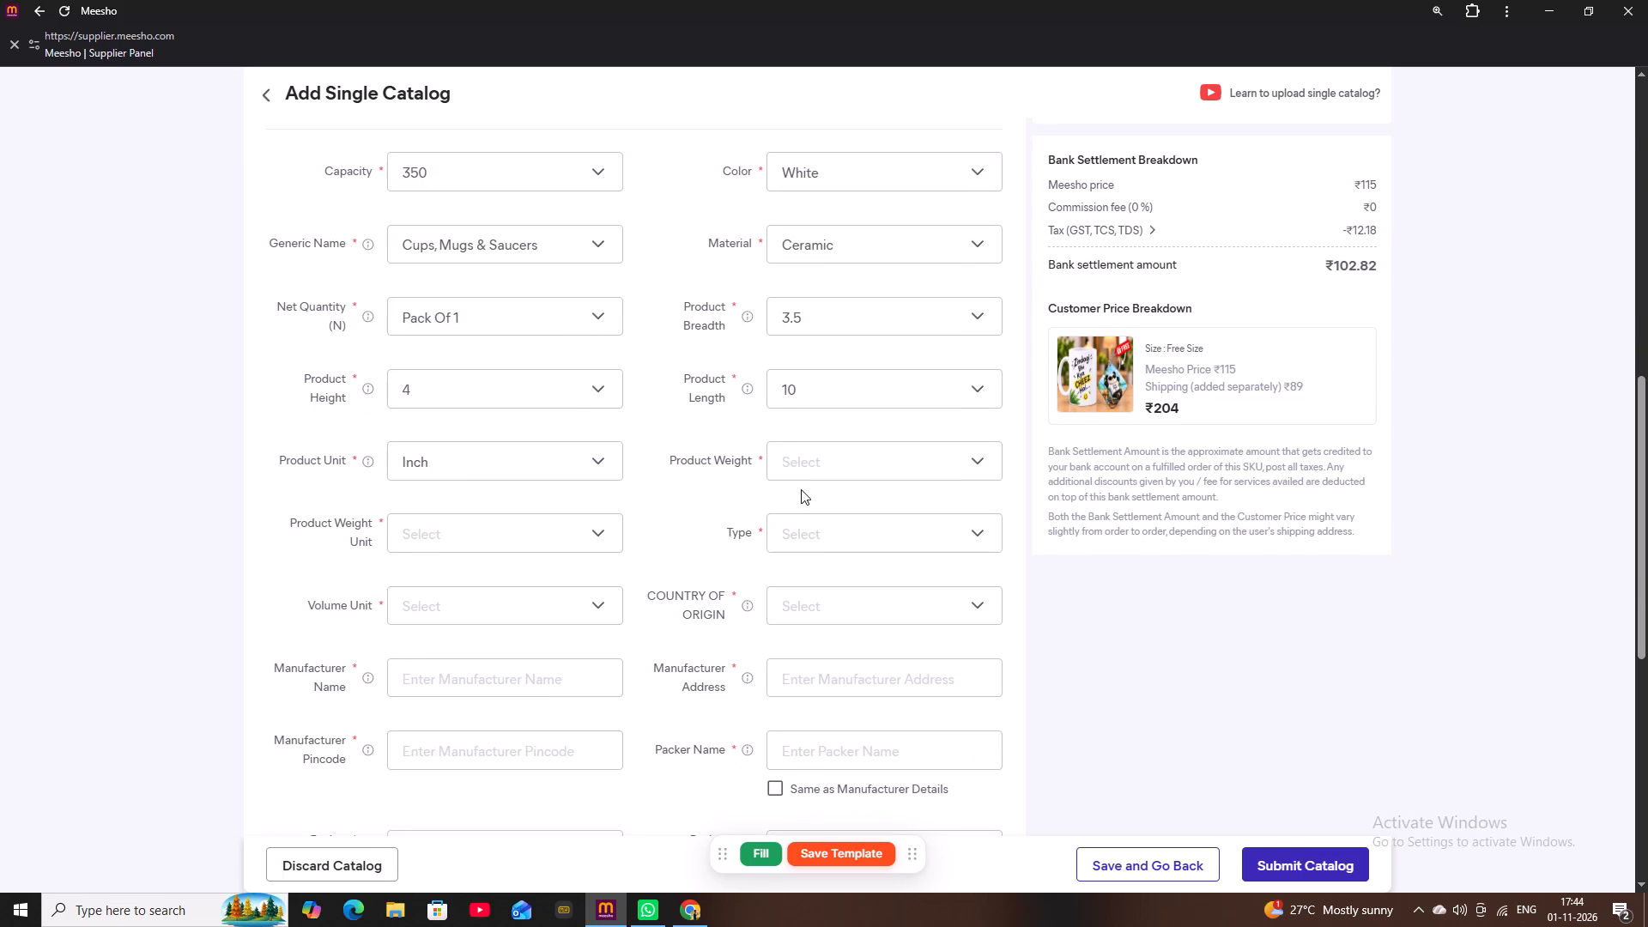
Set the product weight to 350 with G as the weight unit.
left_click(814, 459)
left_click(828, 506)
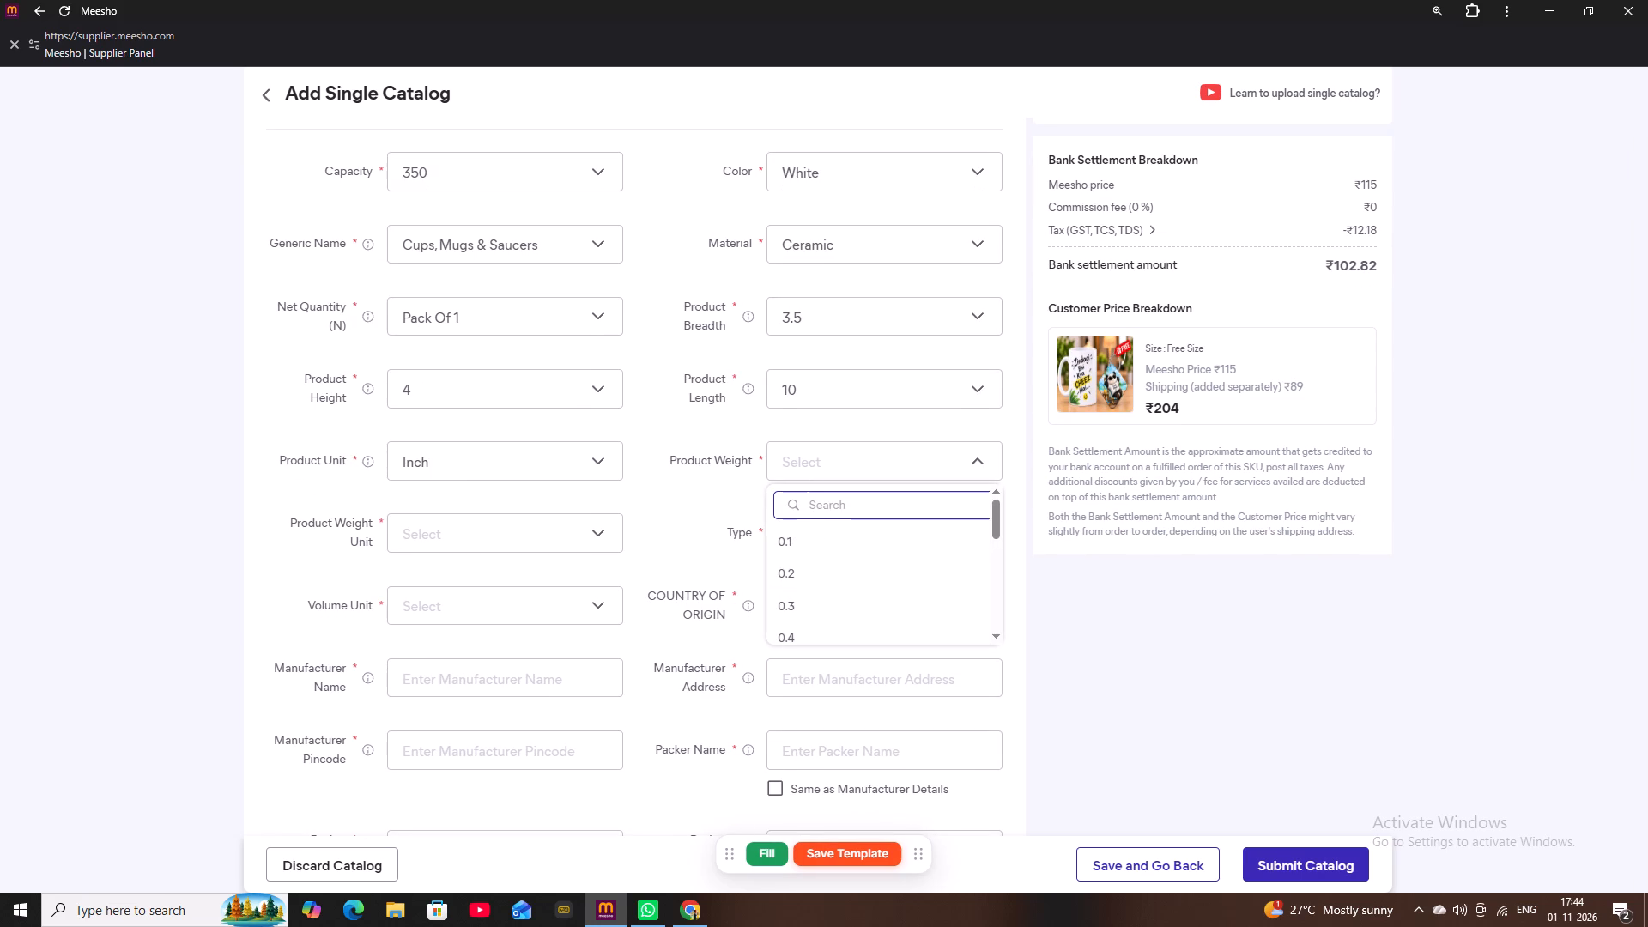
type("350")
left_click(828, 532)
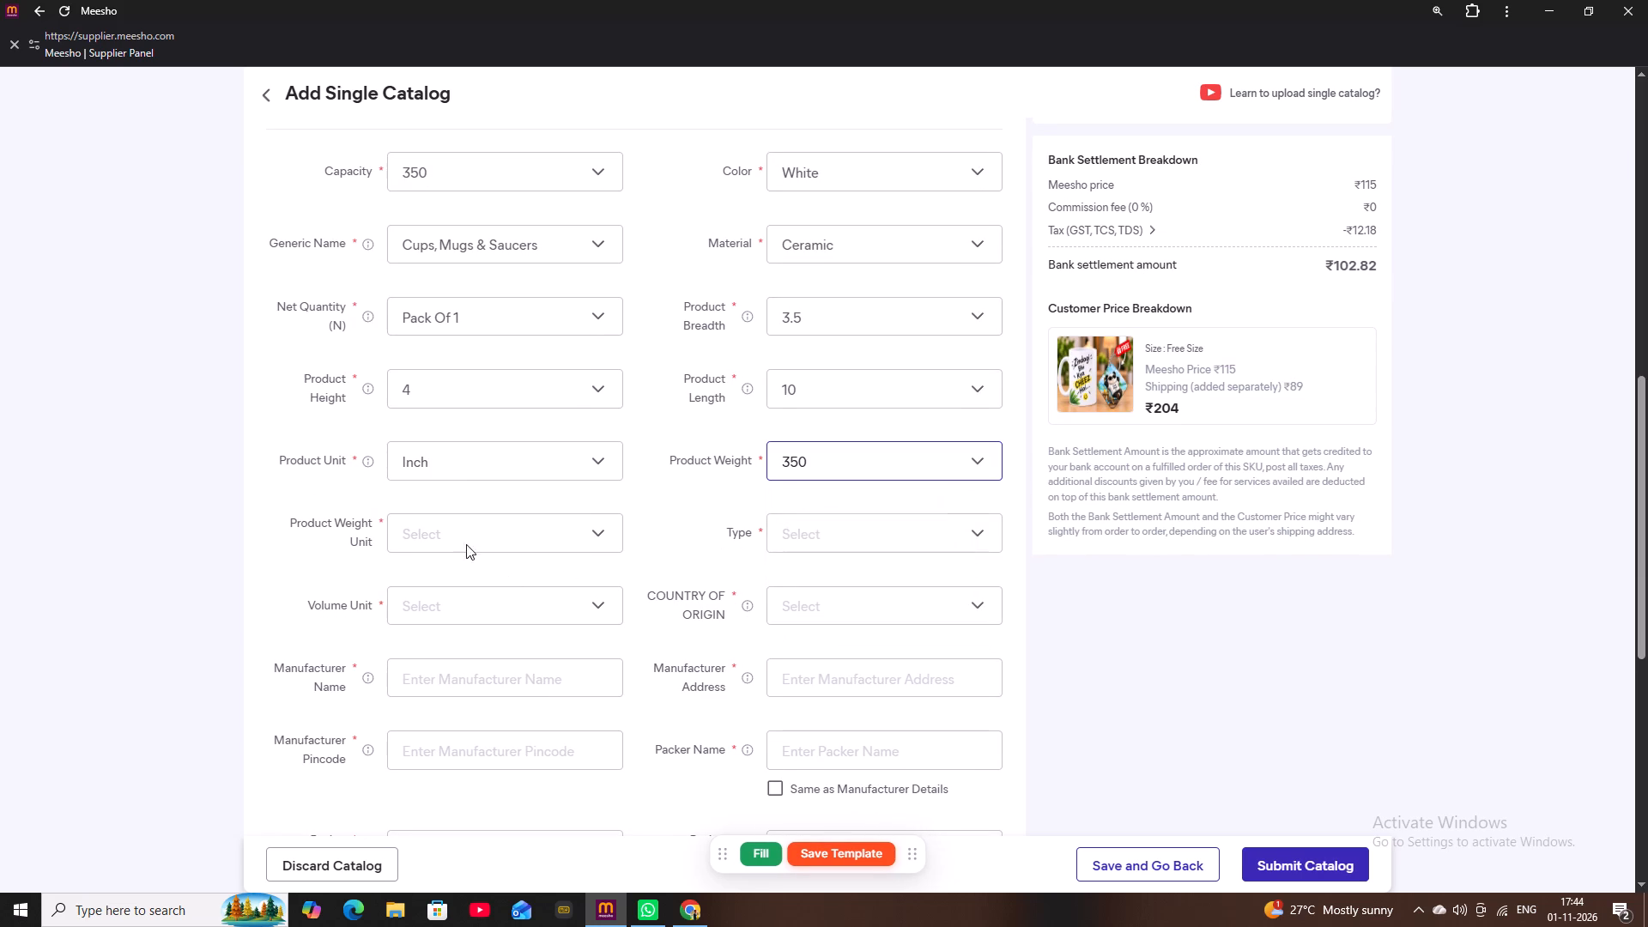
left_click(454, 525)
left_click(489, 612)
Choose Coffee Mug as the type, ml as the volume unit and India as the country of origin.
left_click(816, 518)
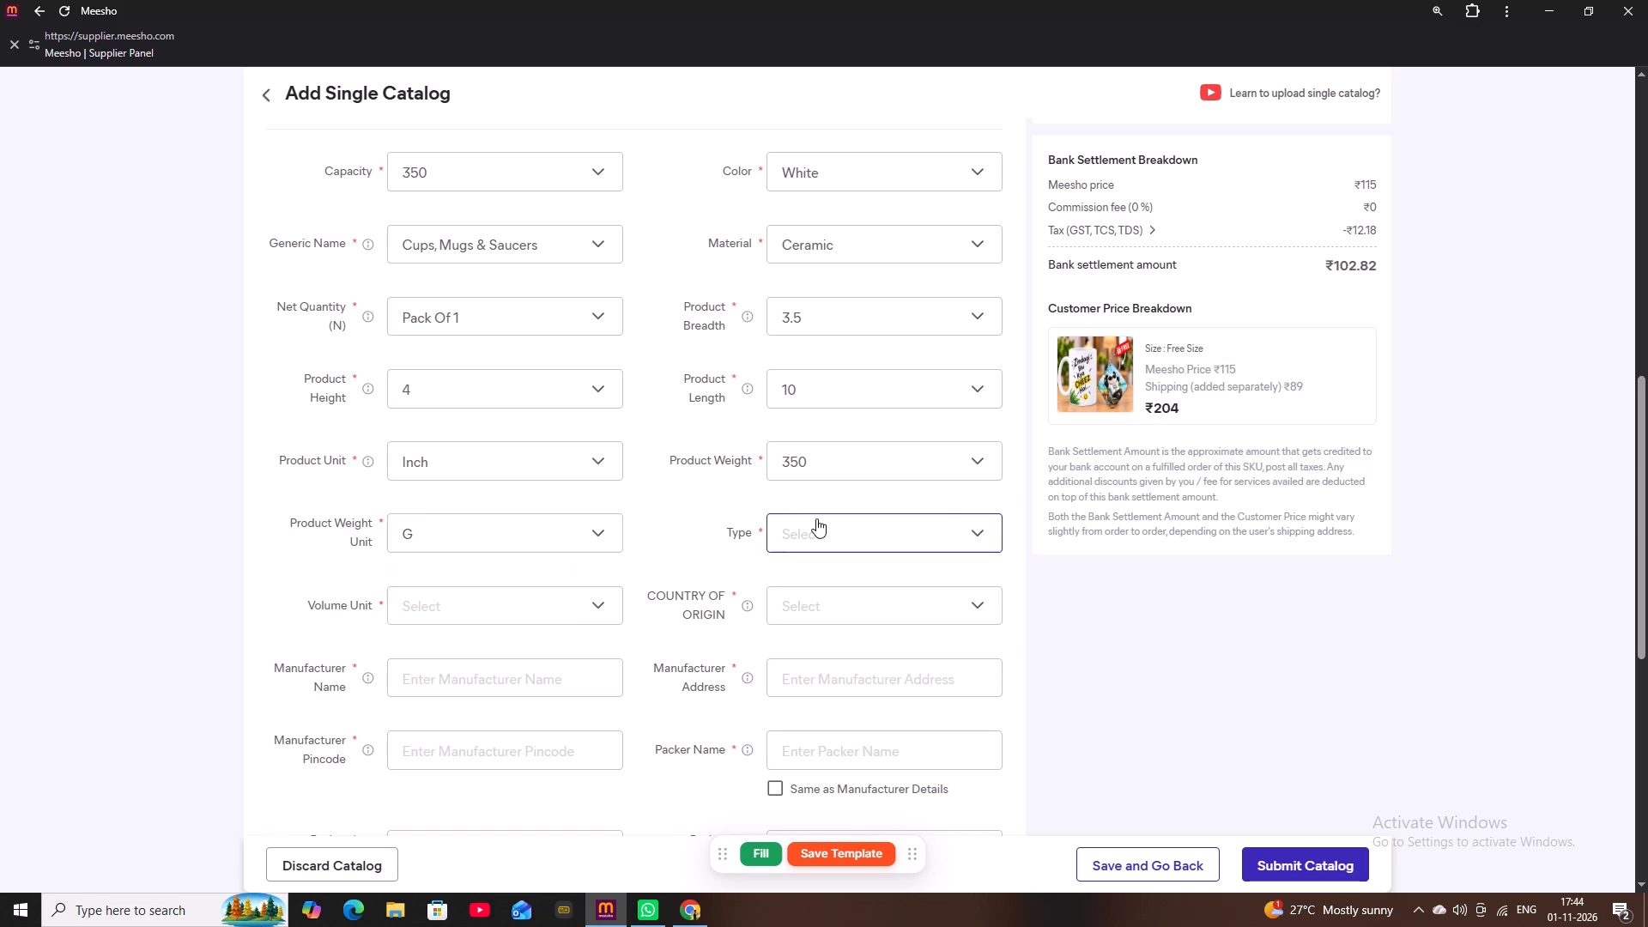
left_click(839, 679)
left_click(493, 603)
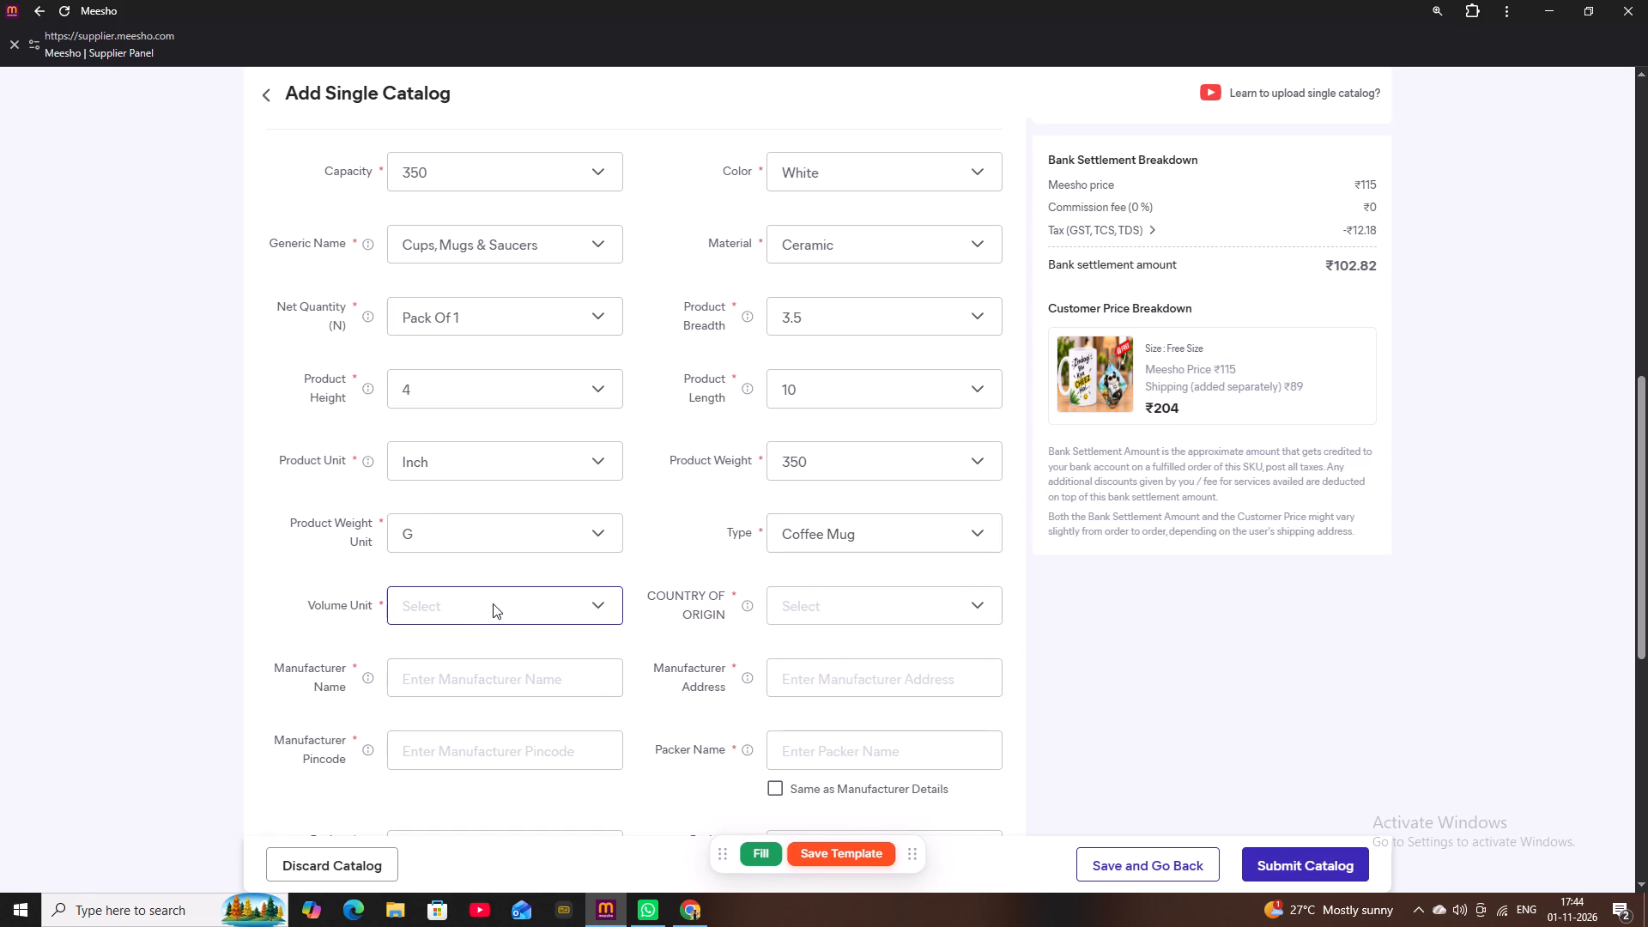
left_click(504, 717)
left_click(809, 585)
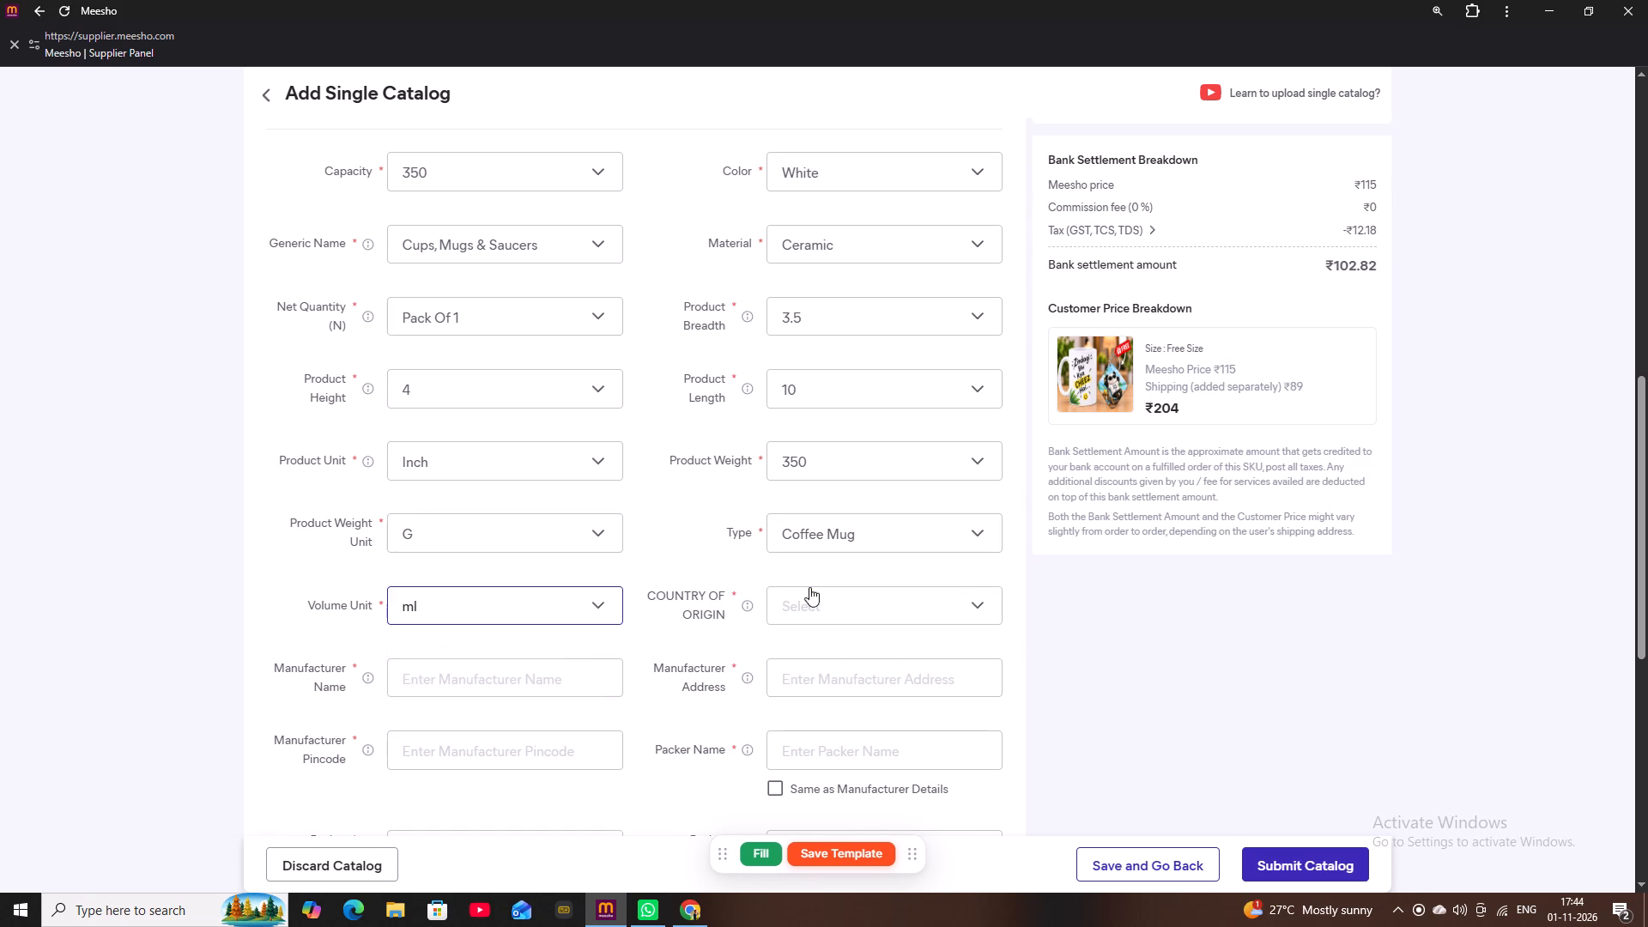
left_click(826, 621)
left_click(832, 690)
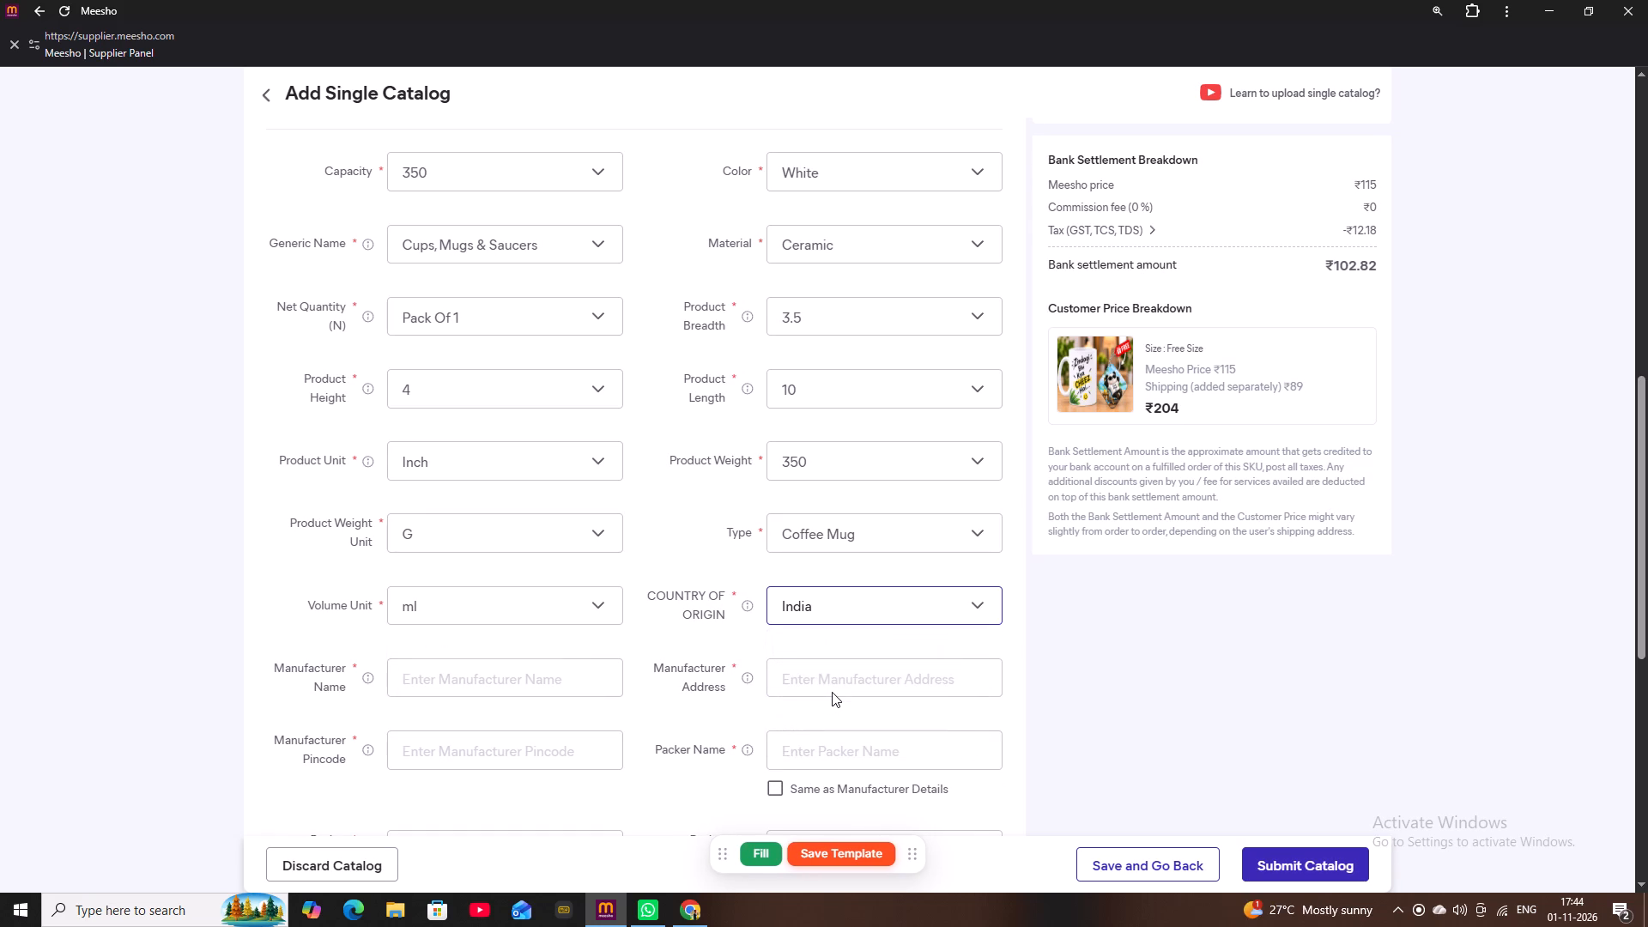
Fill in the manufacturer details with Trendy Aura Enterprise as the name, plus its saved address and pincode.
left_click(543, 688)
left_click(554, 783)
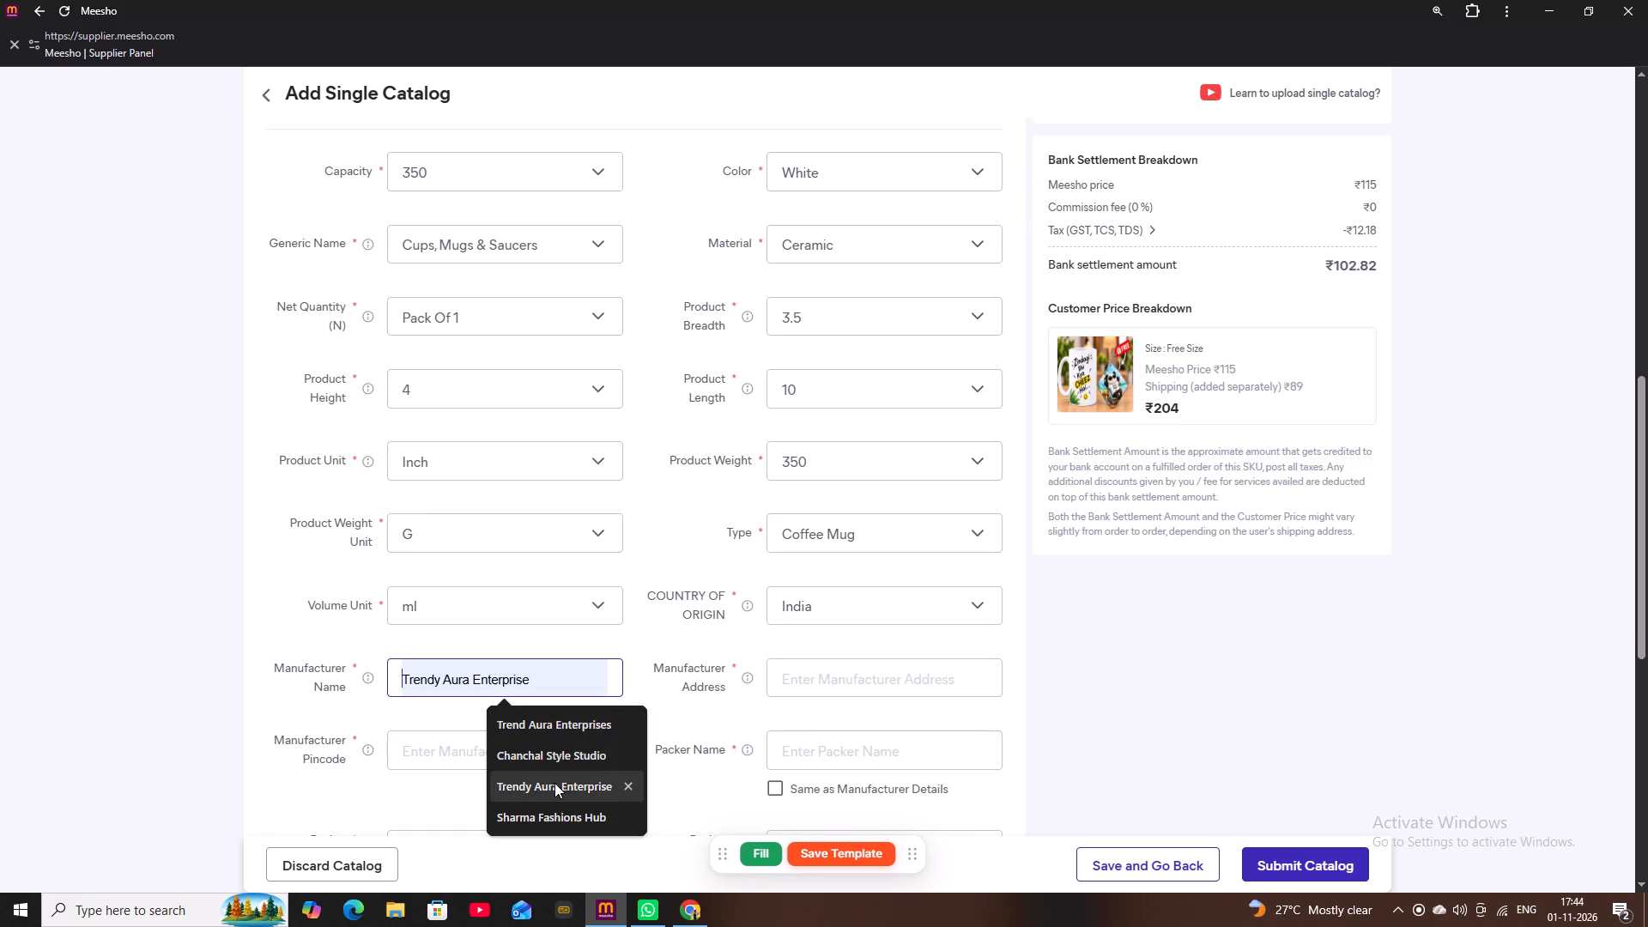
left_click(809, 662)
left_click(889, 730)
left_click(546, 736)
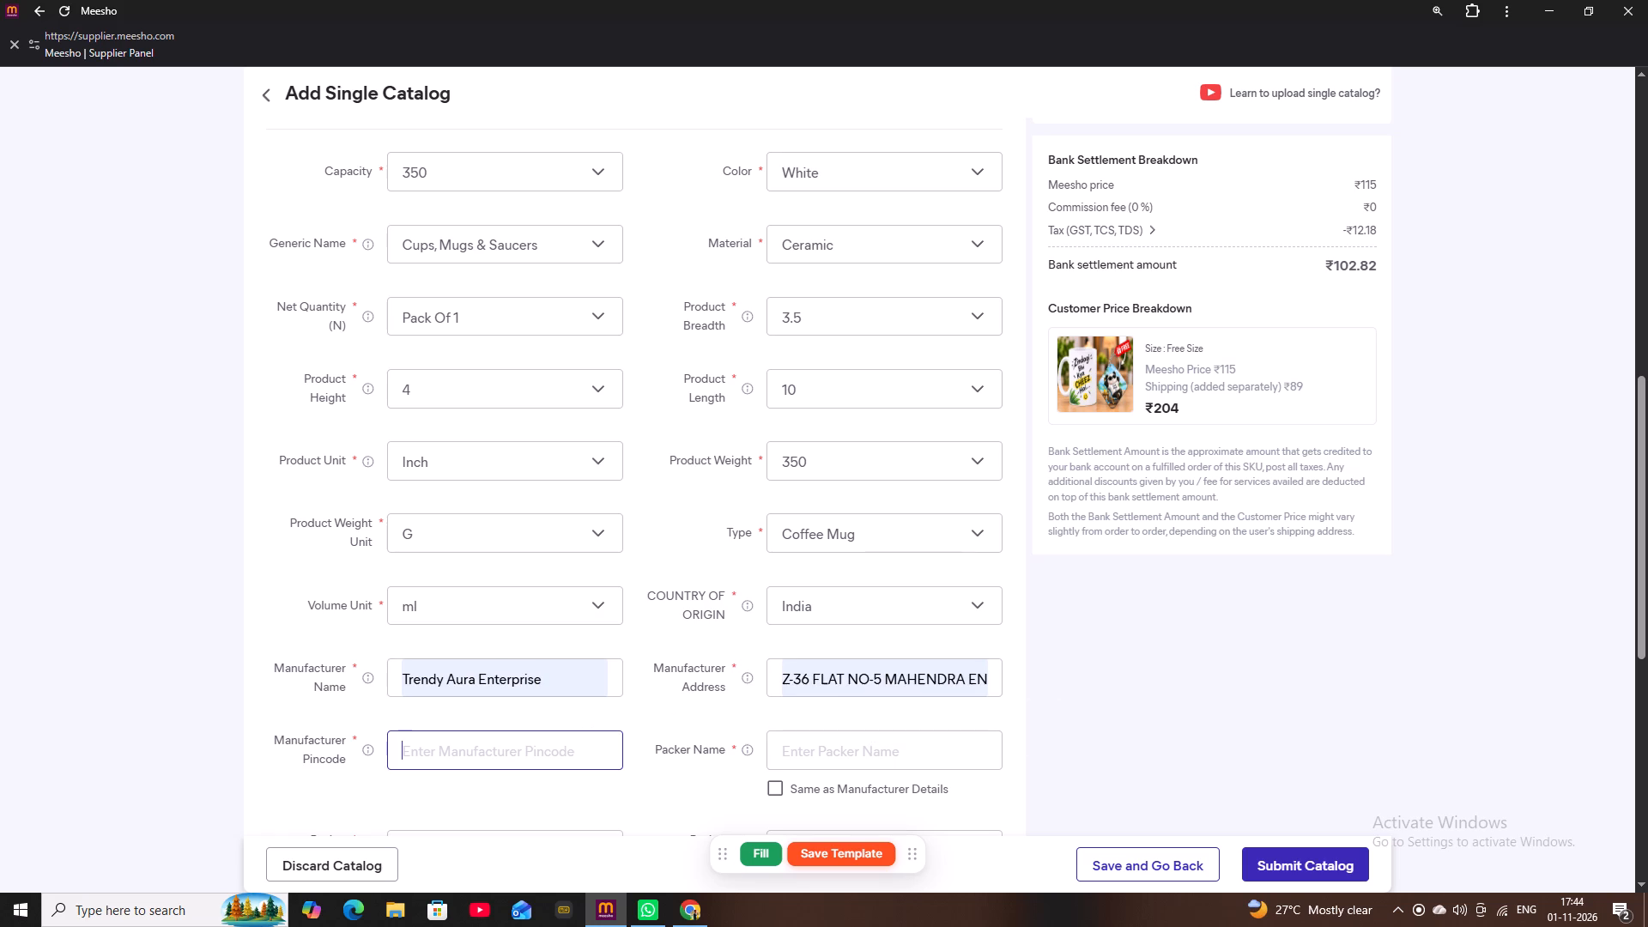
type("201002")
left_click(661, 688)
Set the packer details to be the same as the manufacturer details.
scroll(663, 682, "down", 4)
left_click(772, 445)
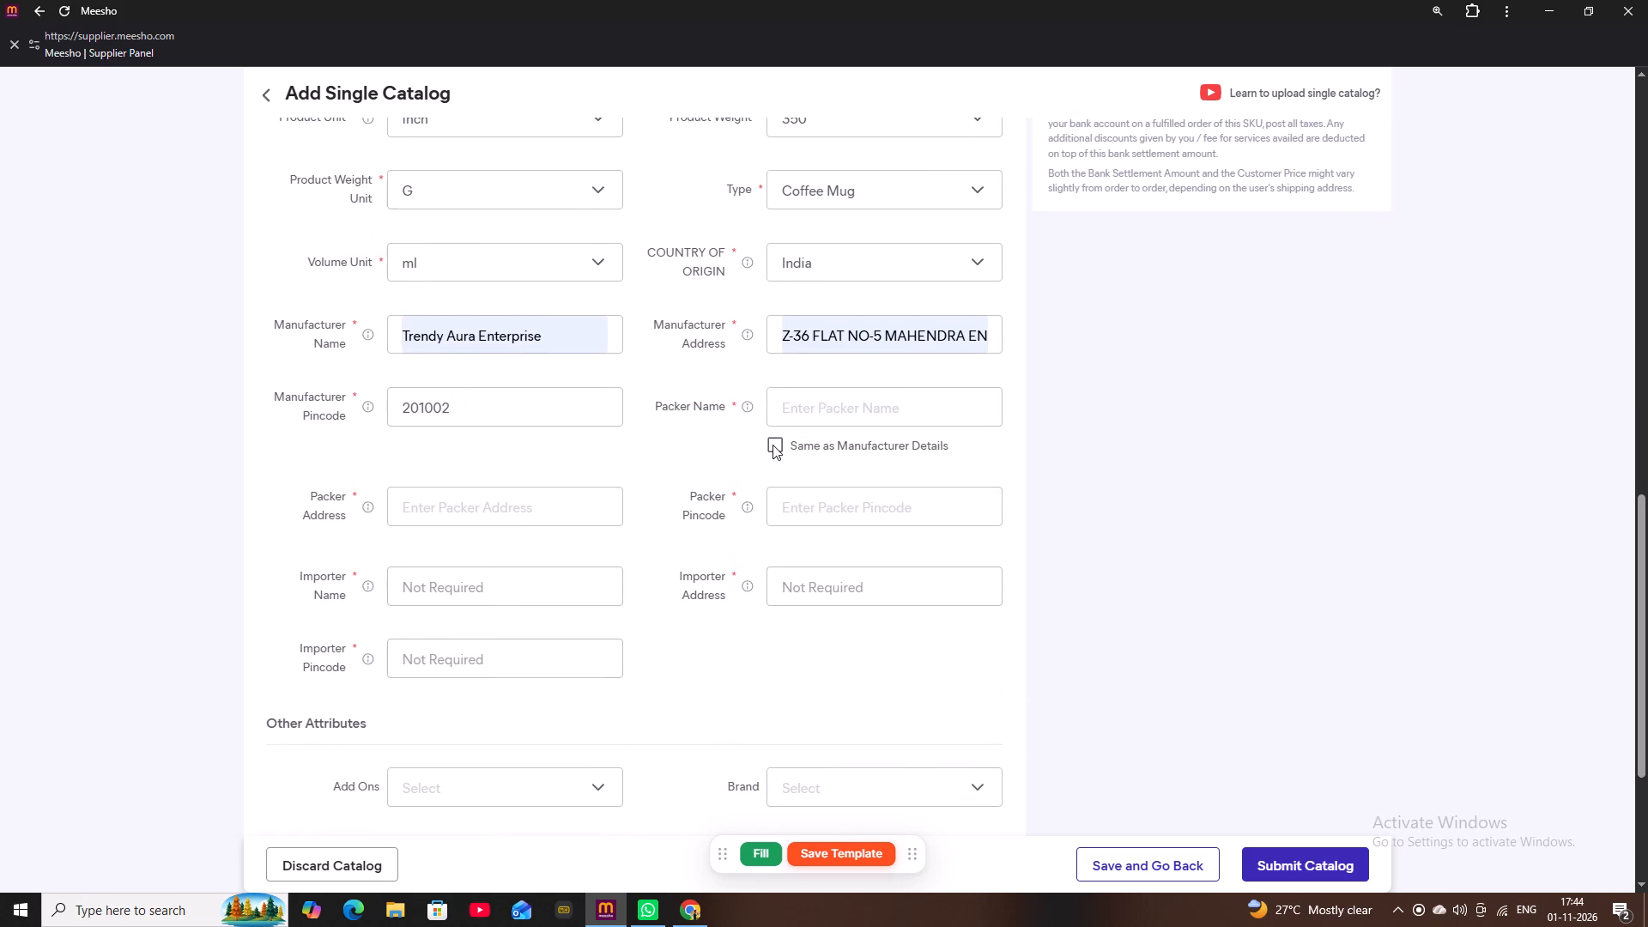
left_click(669, 488)
Choose Key Chain as the add-on under Other Attributes.
scroll(660, 503, "down", 3)
left_click(564, 546)
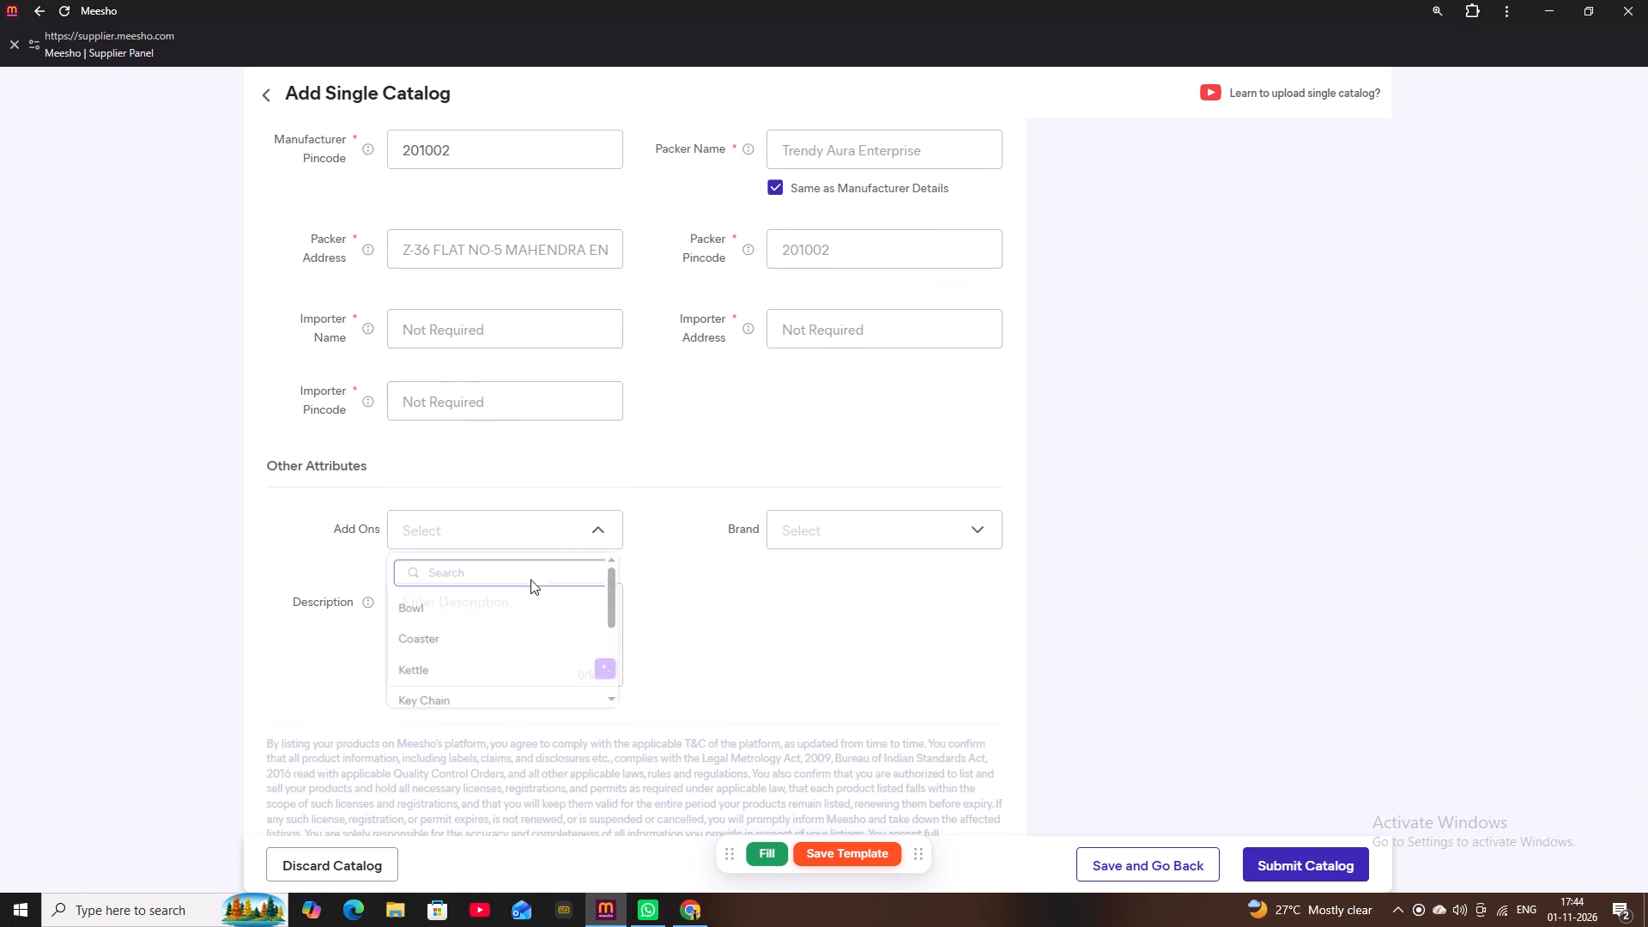
left_click(488, 694)
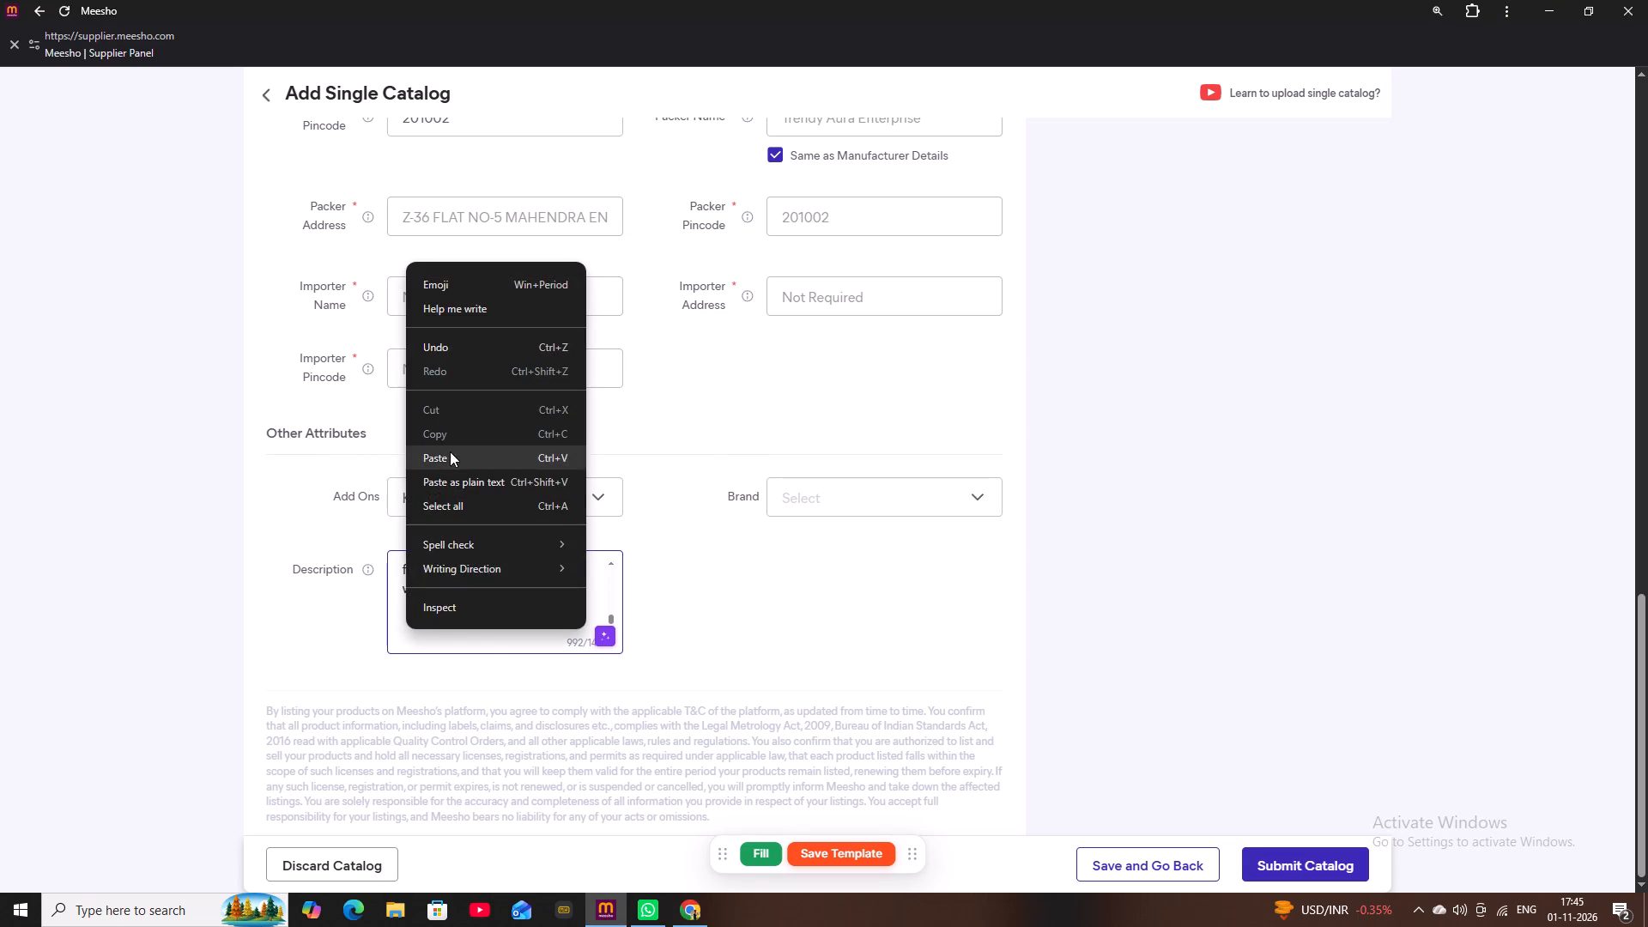
left_click(450, 456)
scroll(496, 615, "up", 1)
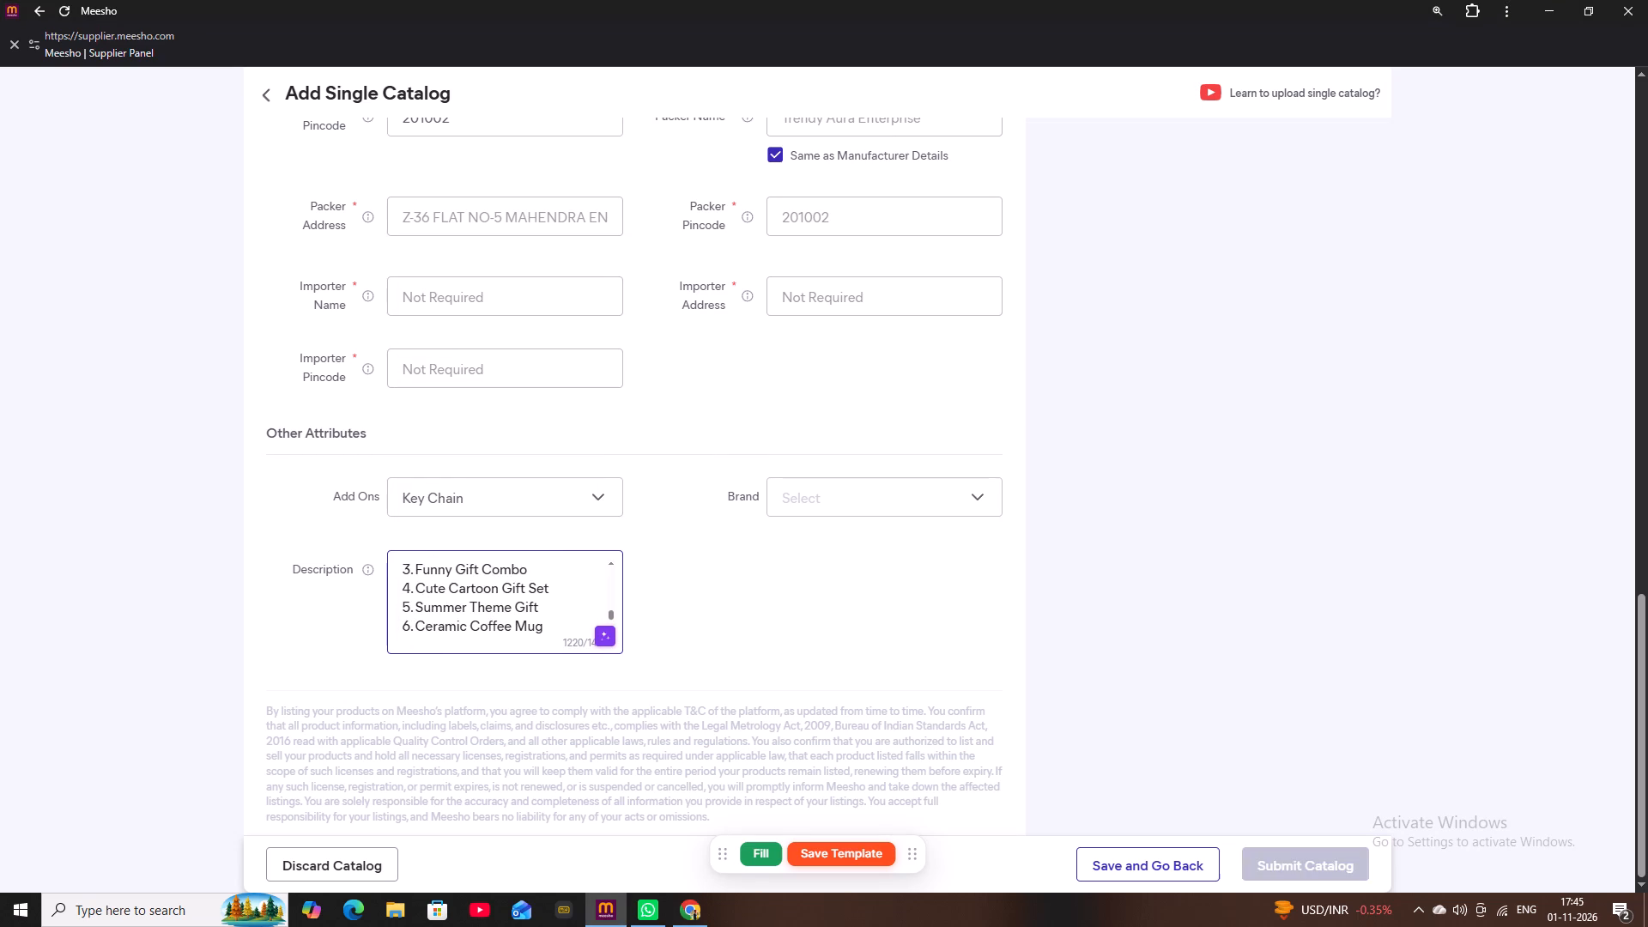
scroll(493, 615, "up", 1)
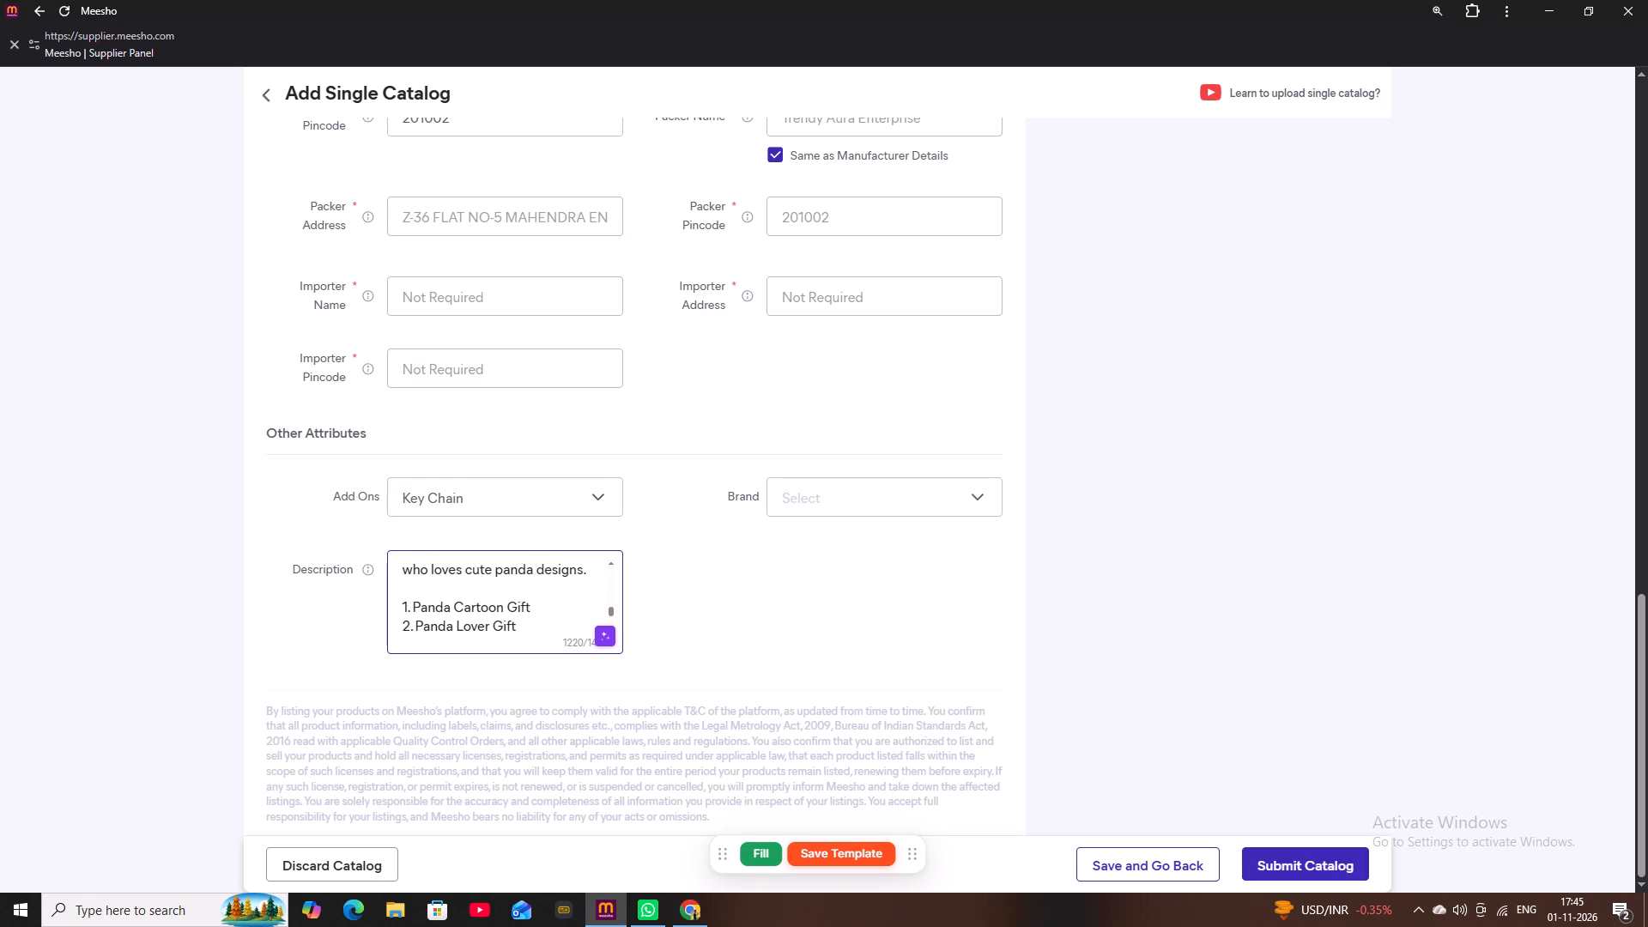
Review the keyword list ending the description and the catalog's filled-in manufacturer, packer and product details.
left_click_drag(412, 607, 413, 635)
left_click(559, 613)
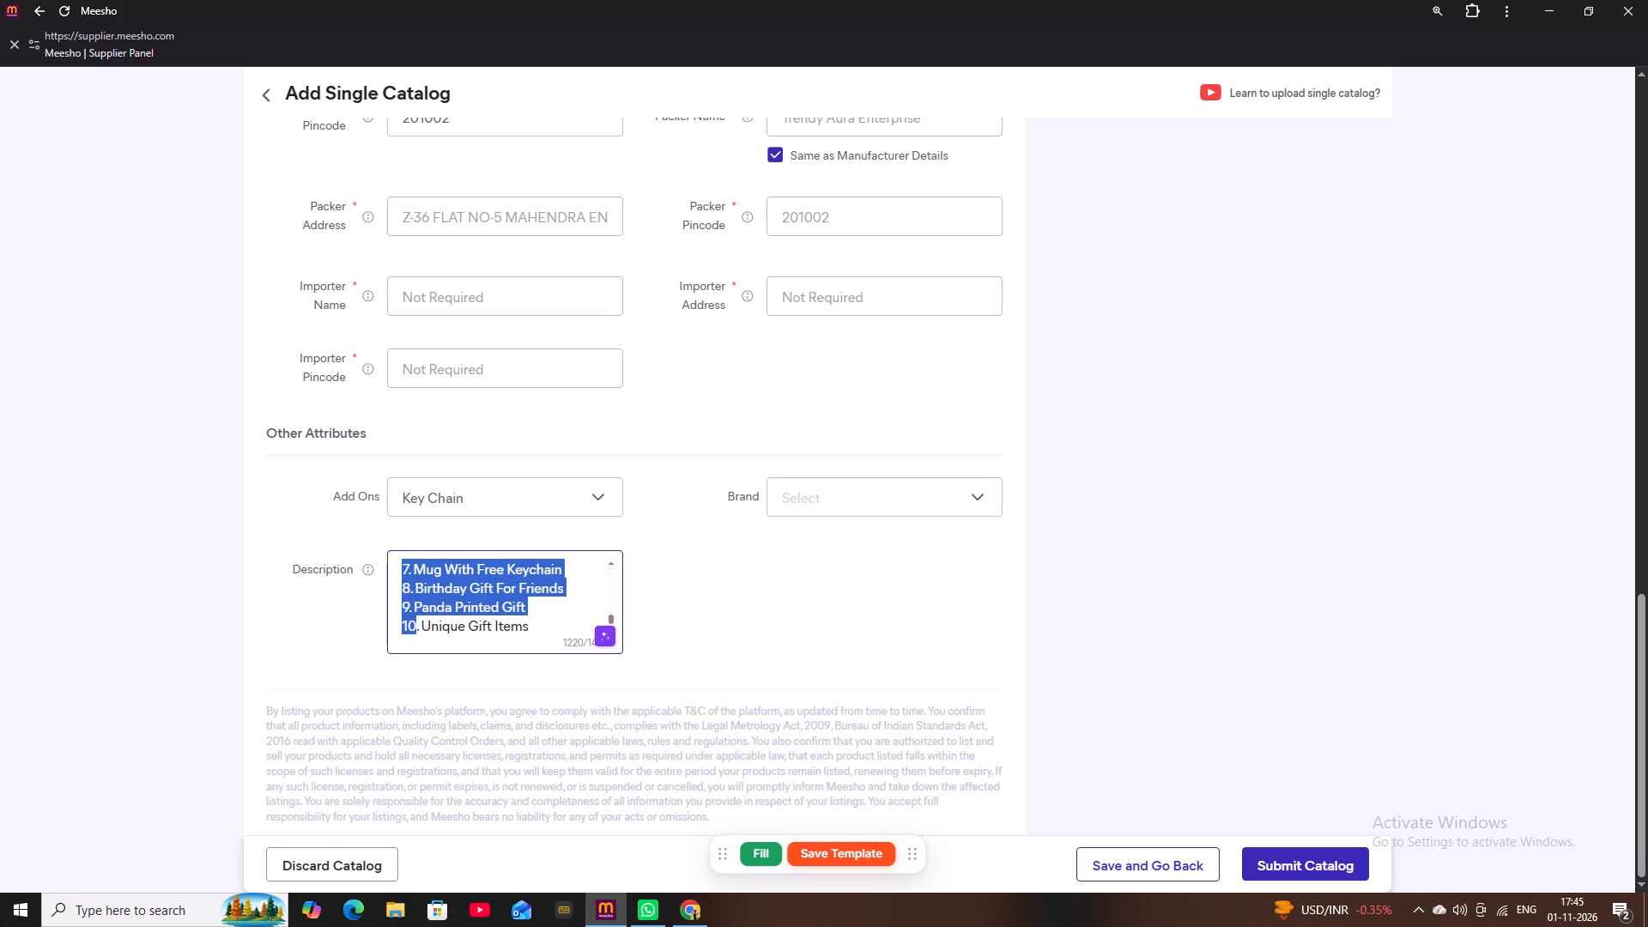
left_click(724, 631)
scroll(654, 613, "up", 1)
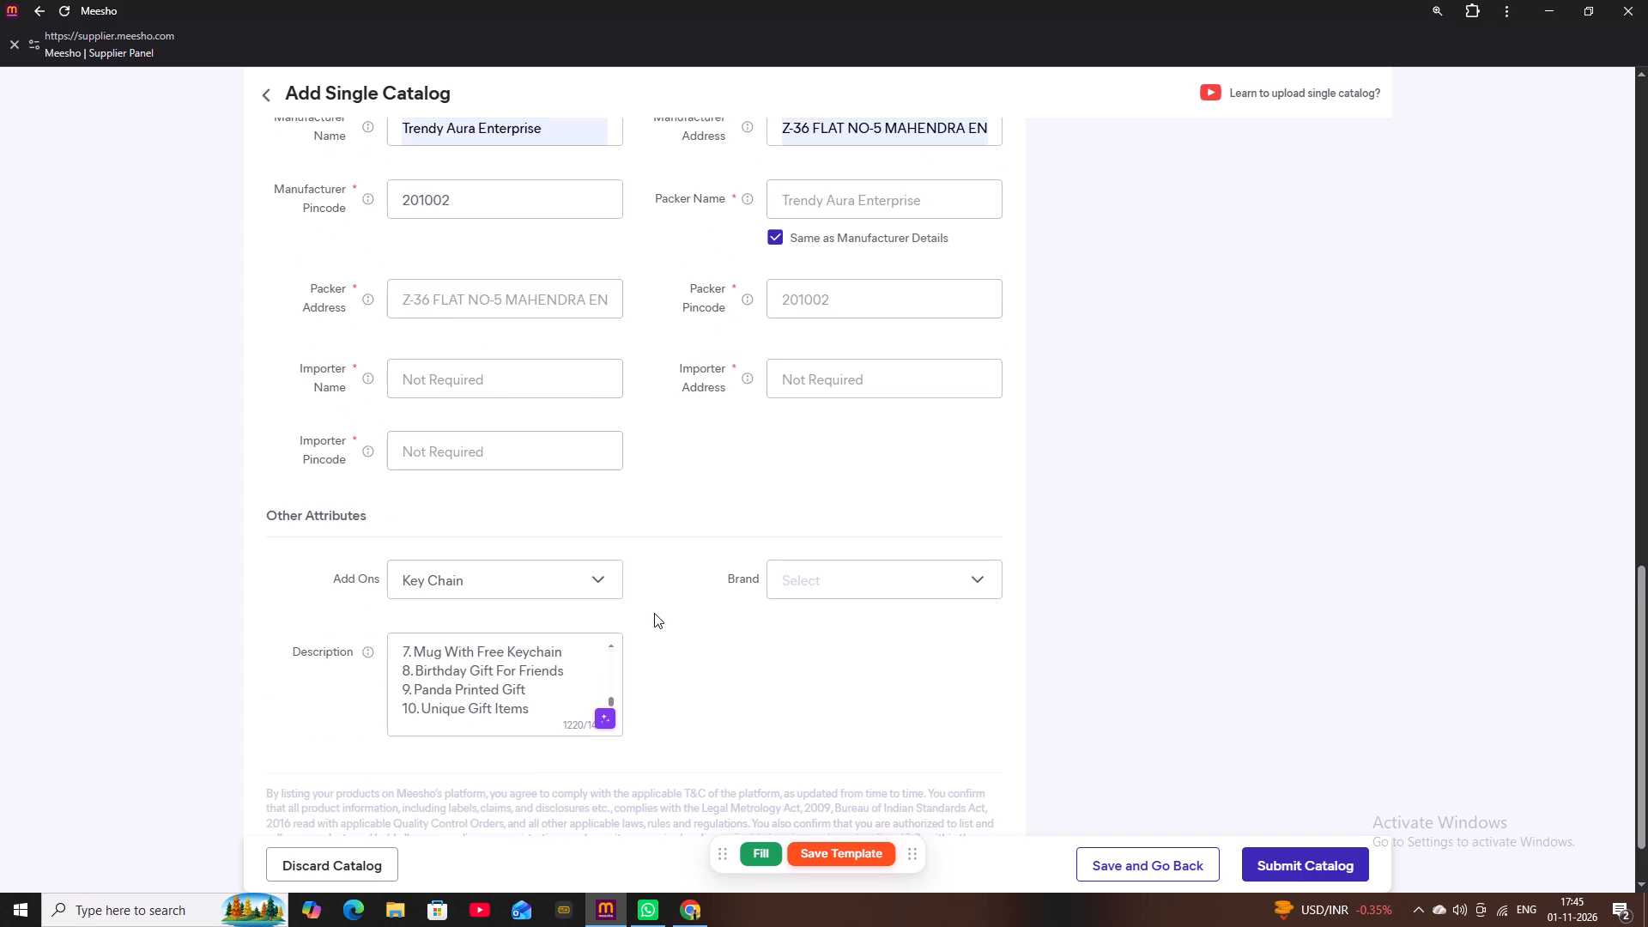
scroll(622, 564, "up", 2)
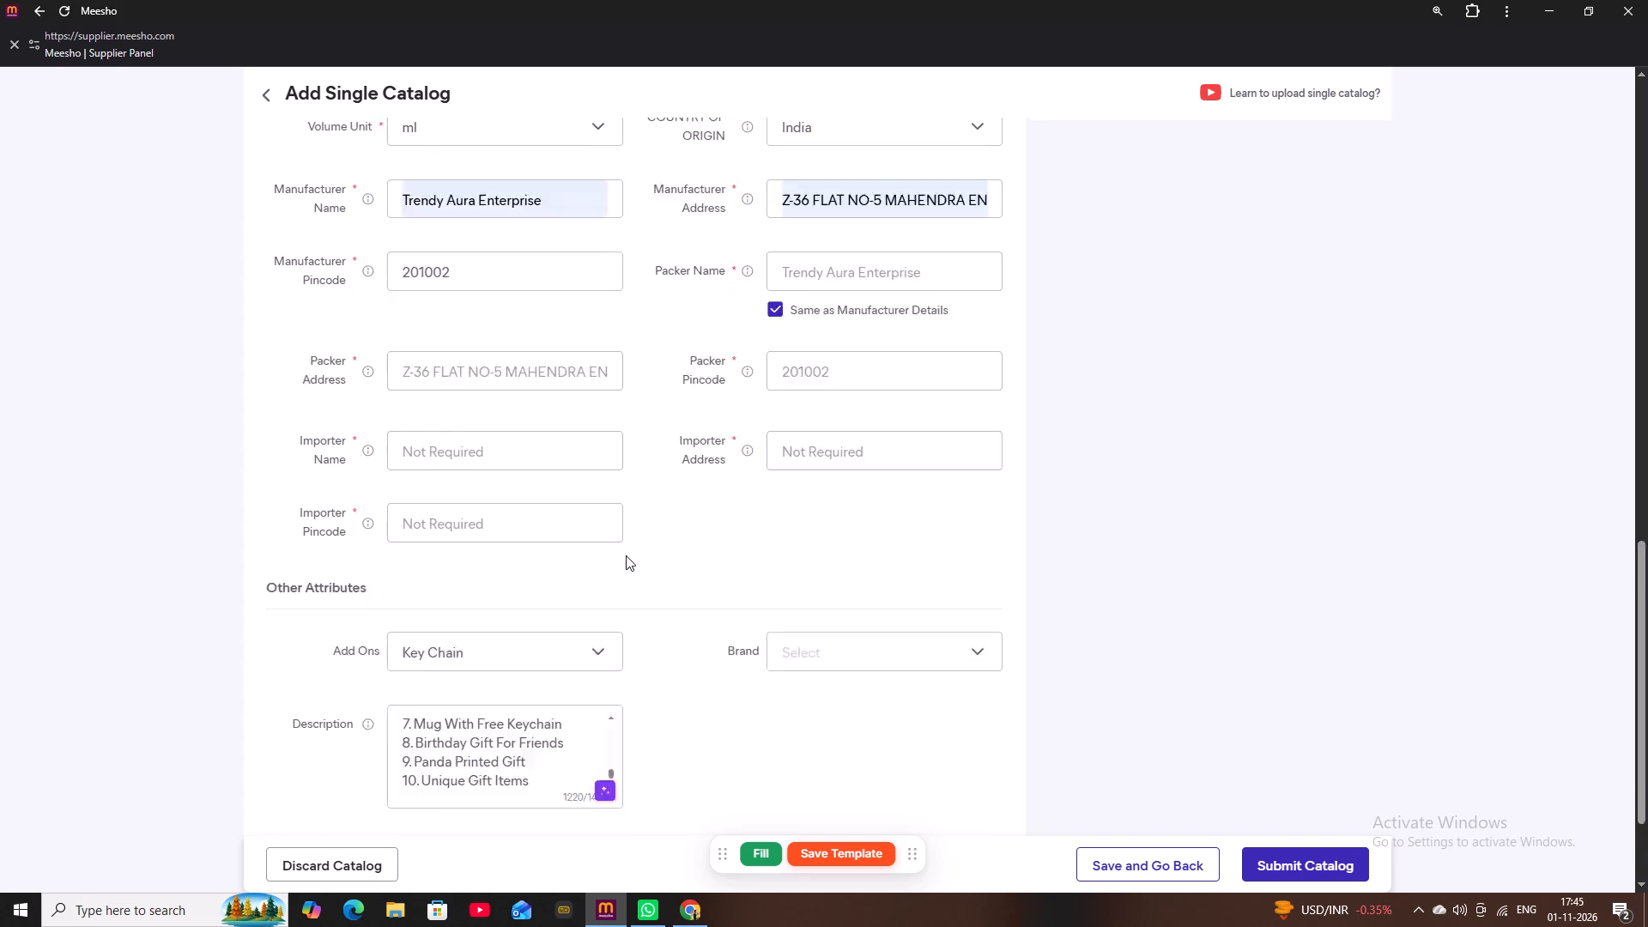
scroll(629, 552, "up", 2)
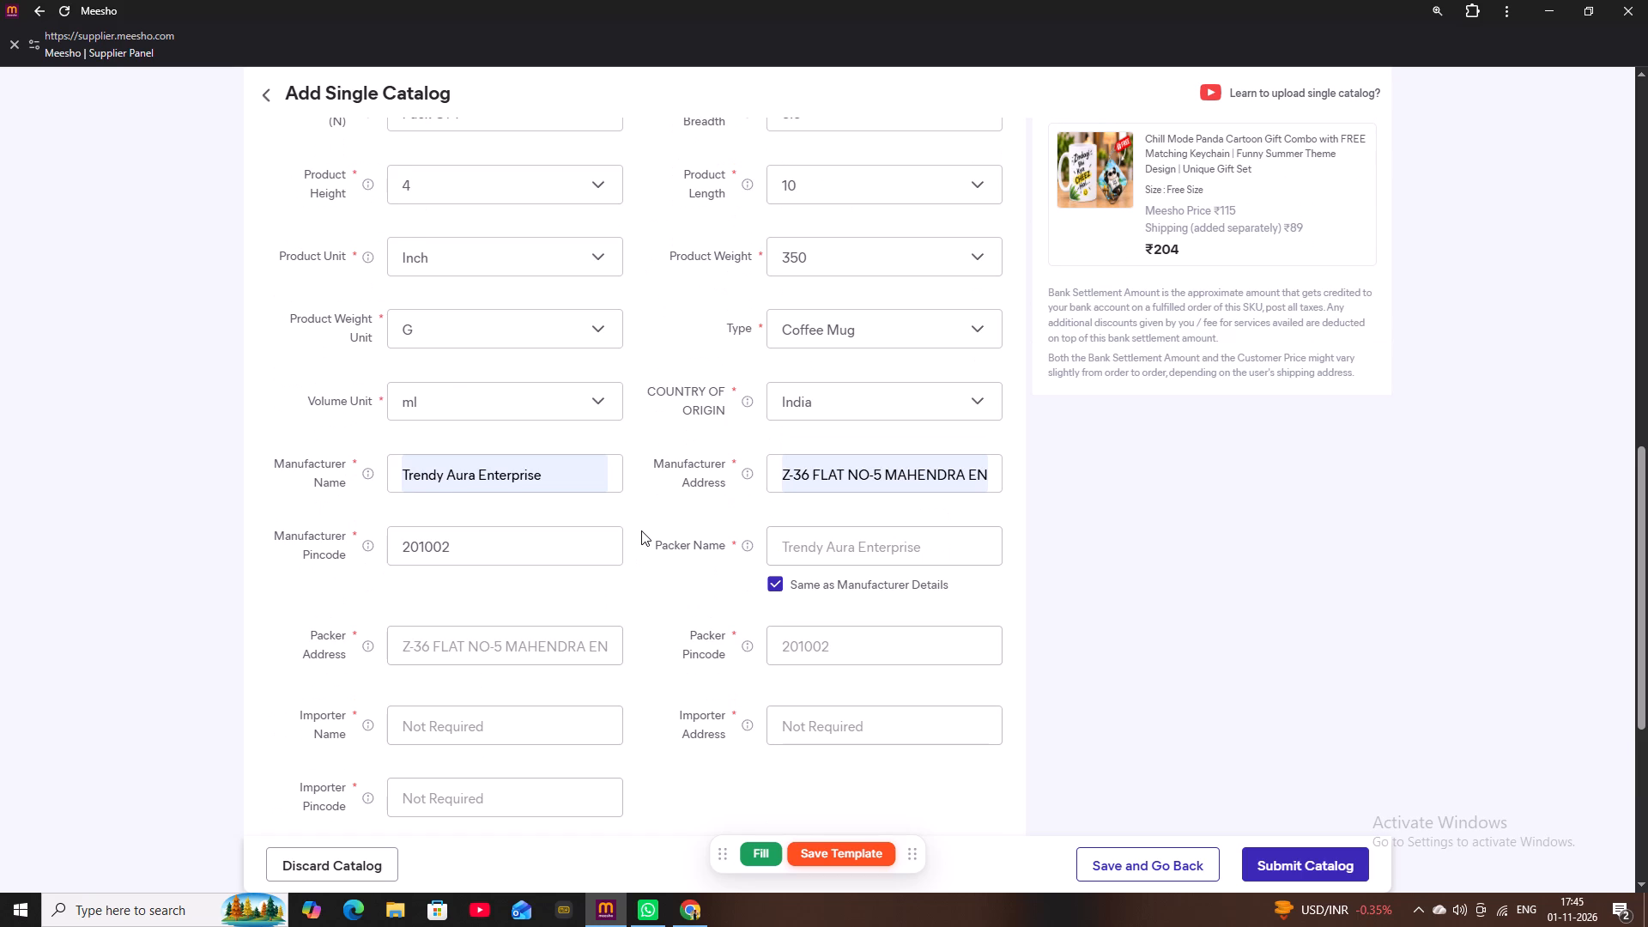
scroll(641, 530, "up", 2)
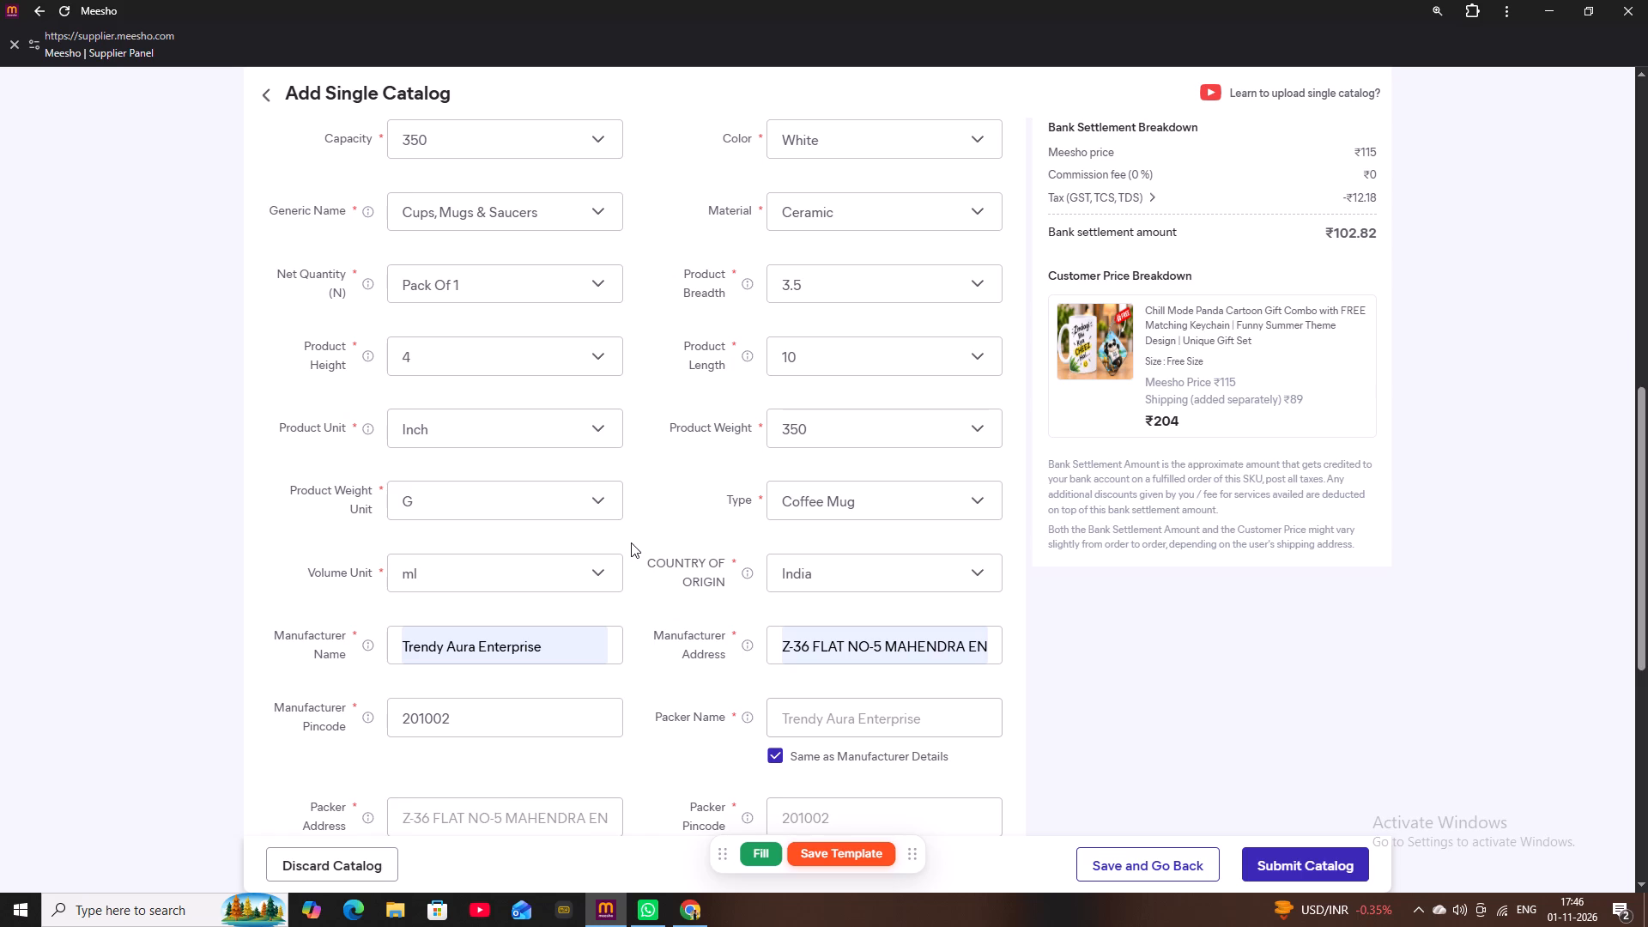
scroll(1201, 611, "up", 2)
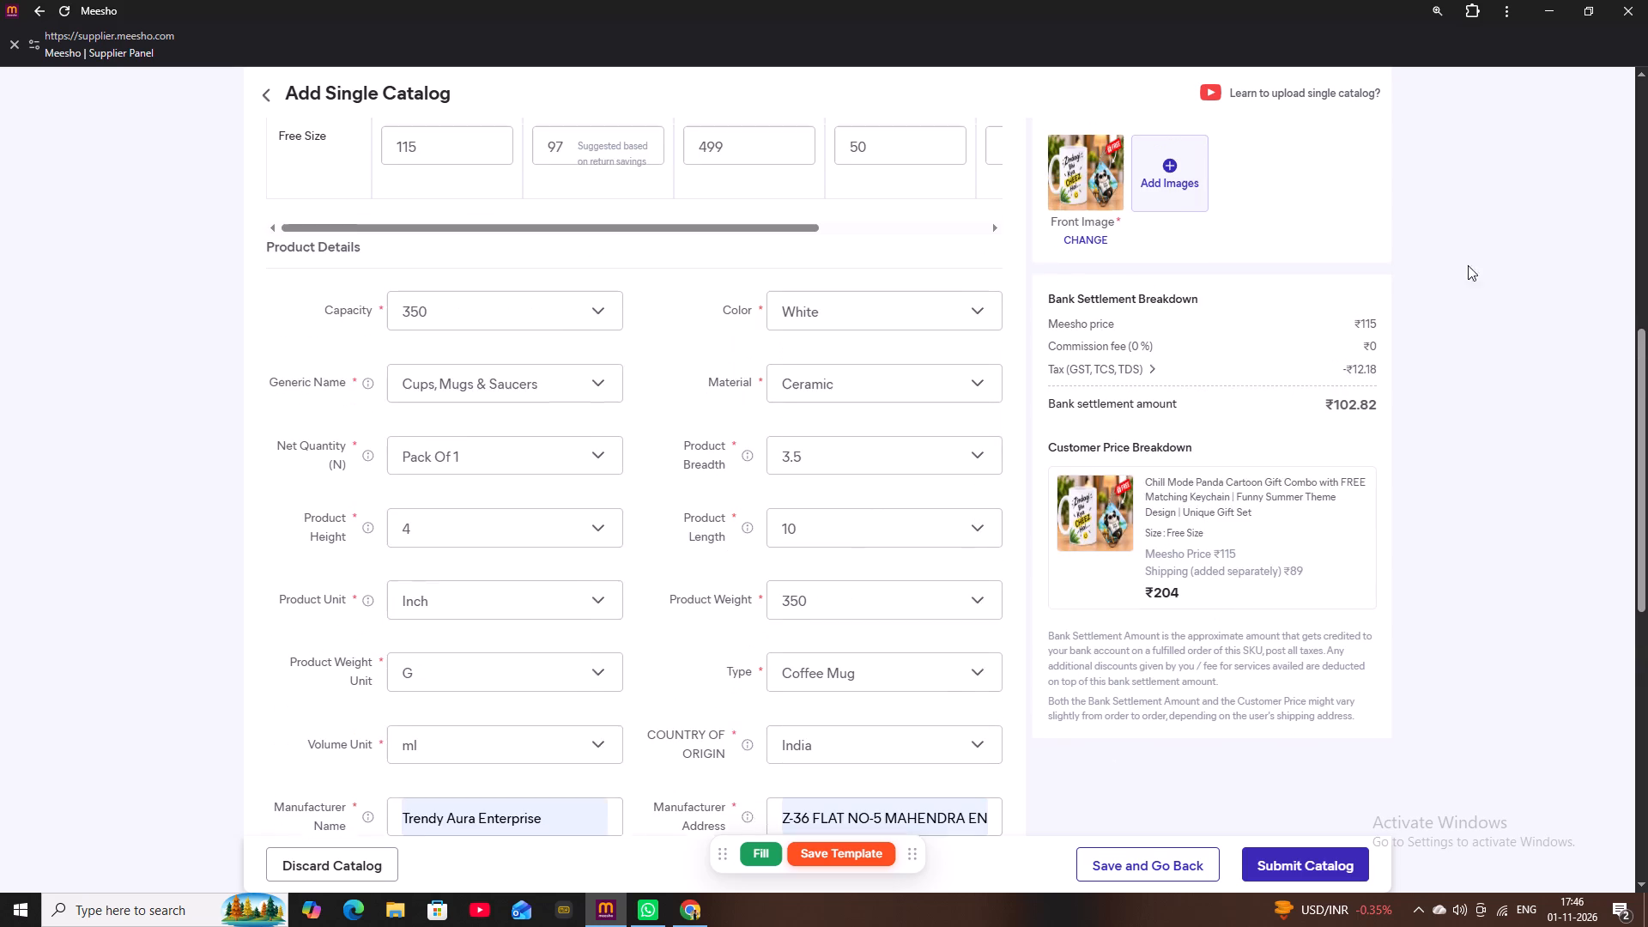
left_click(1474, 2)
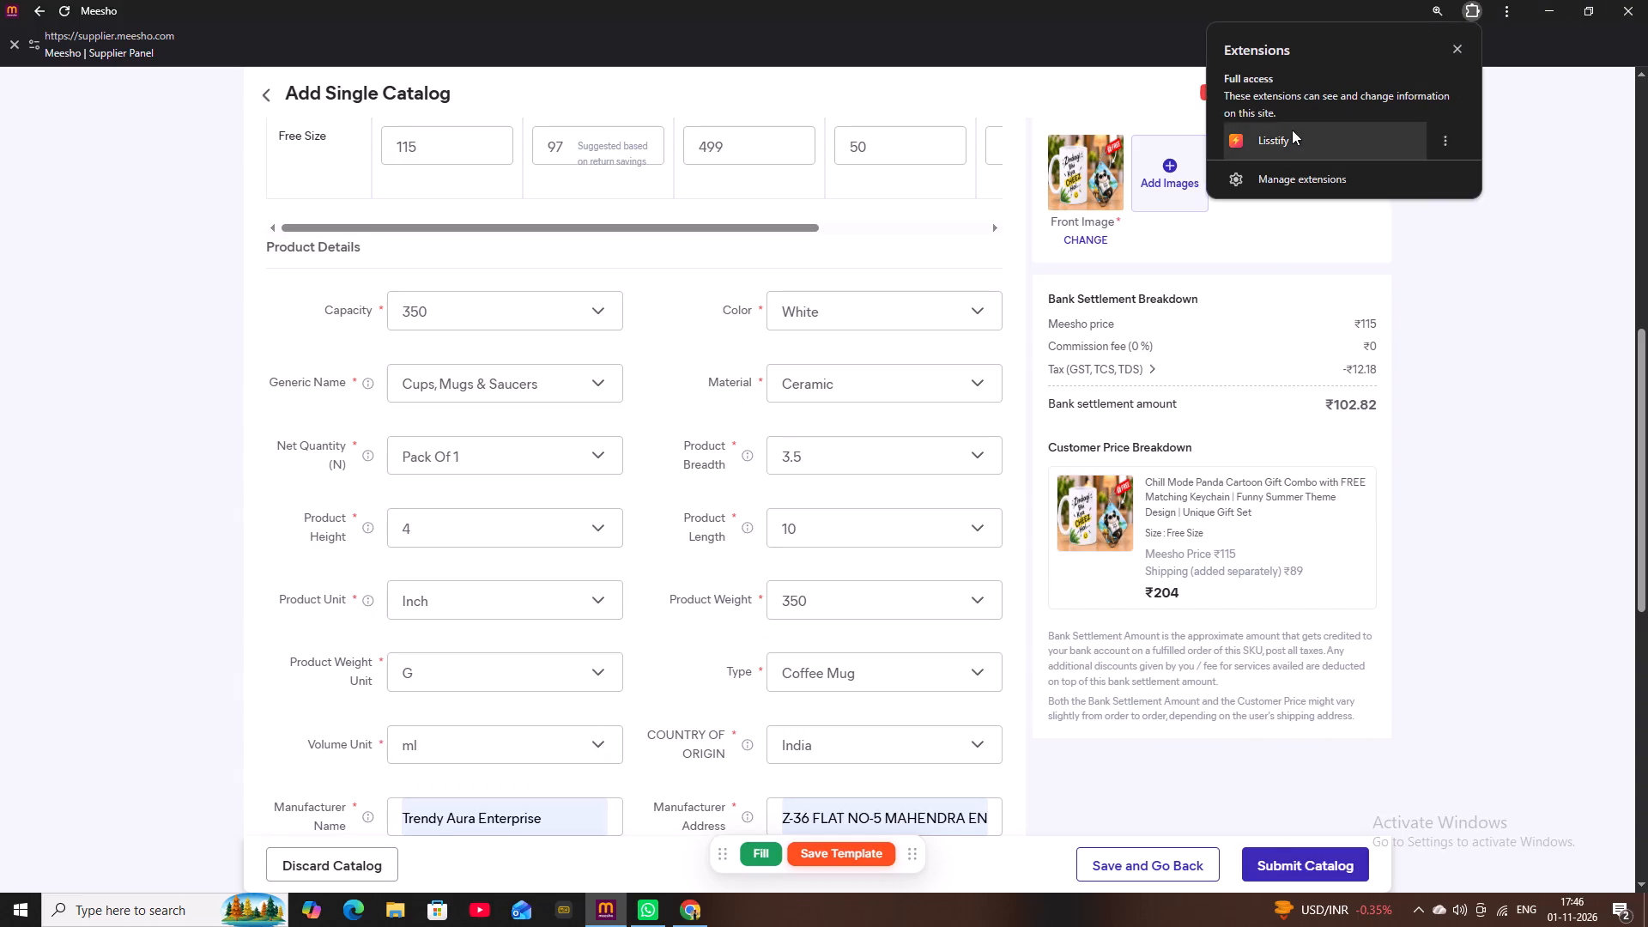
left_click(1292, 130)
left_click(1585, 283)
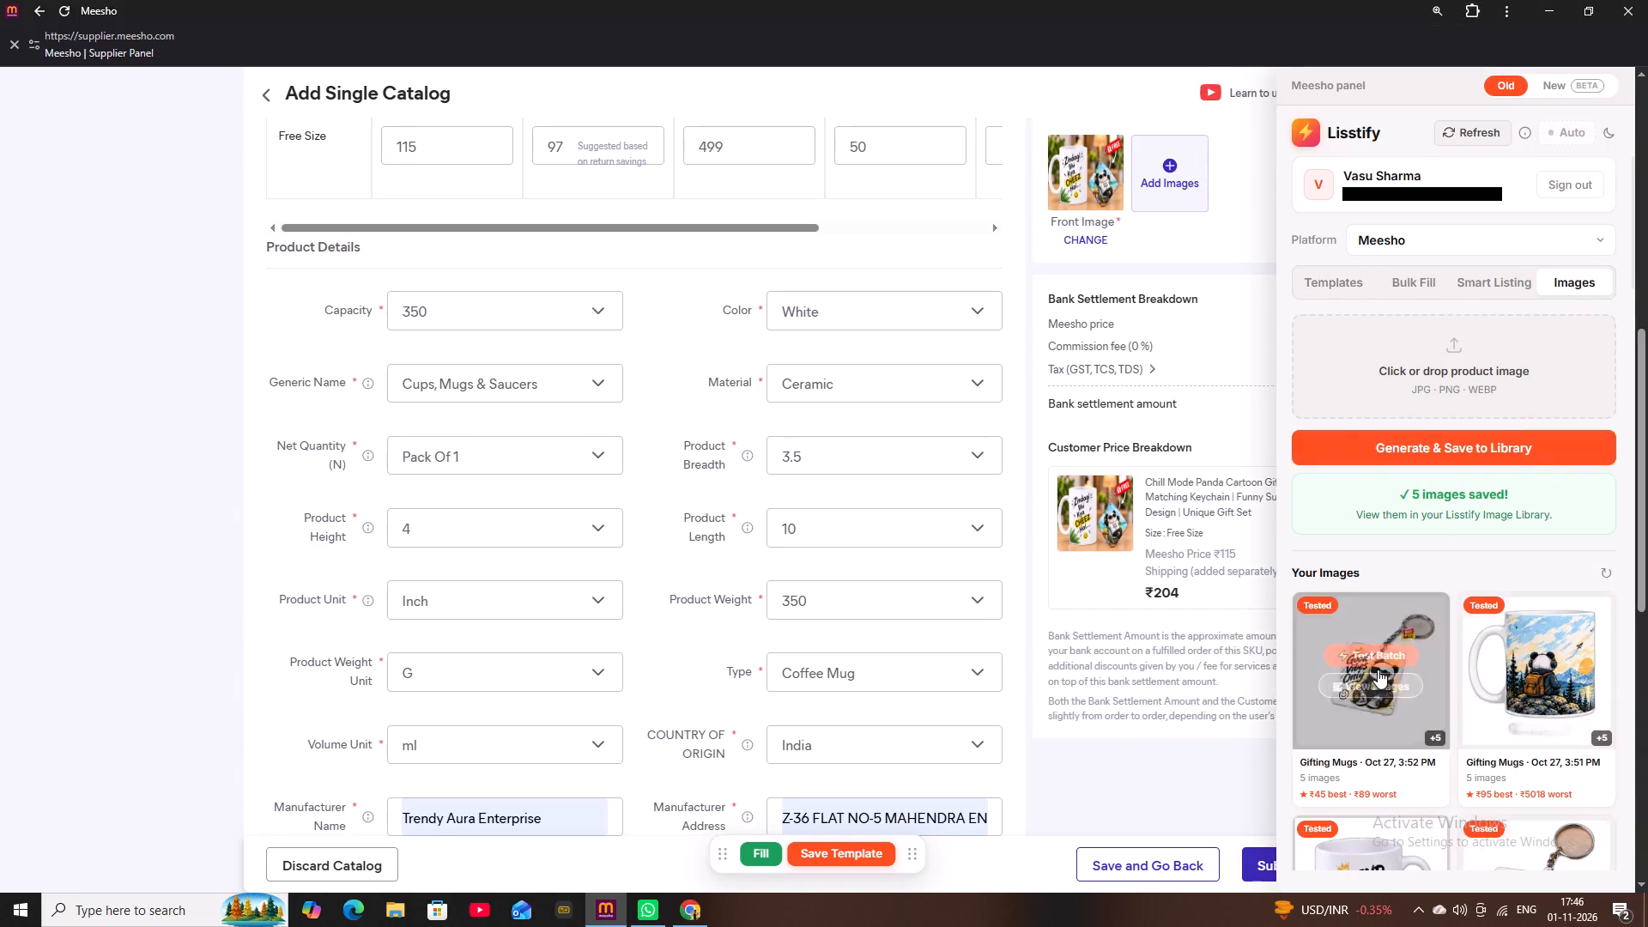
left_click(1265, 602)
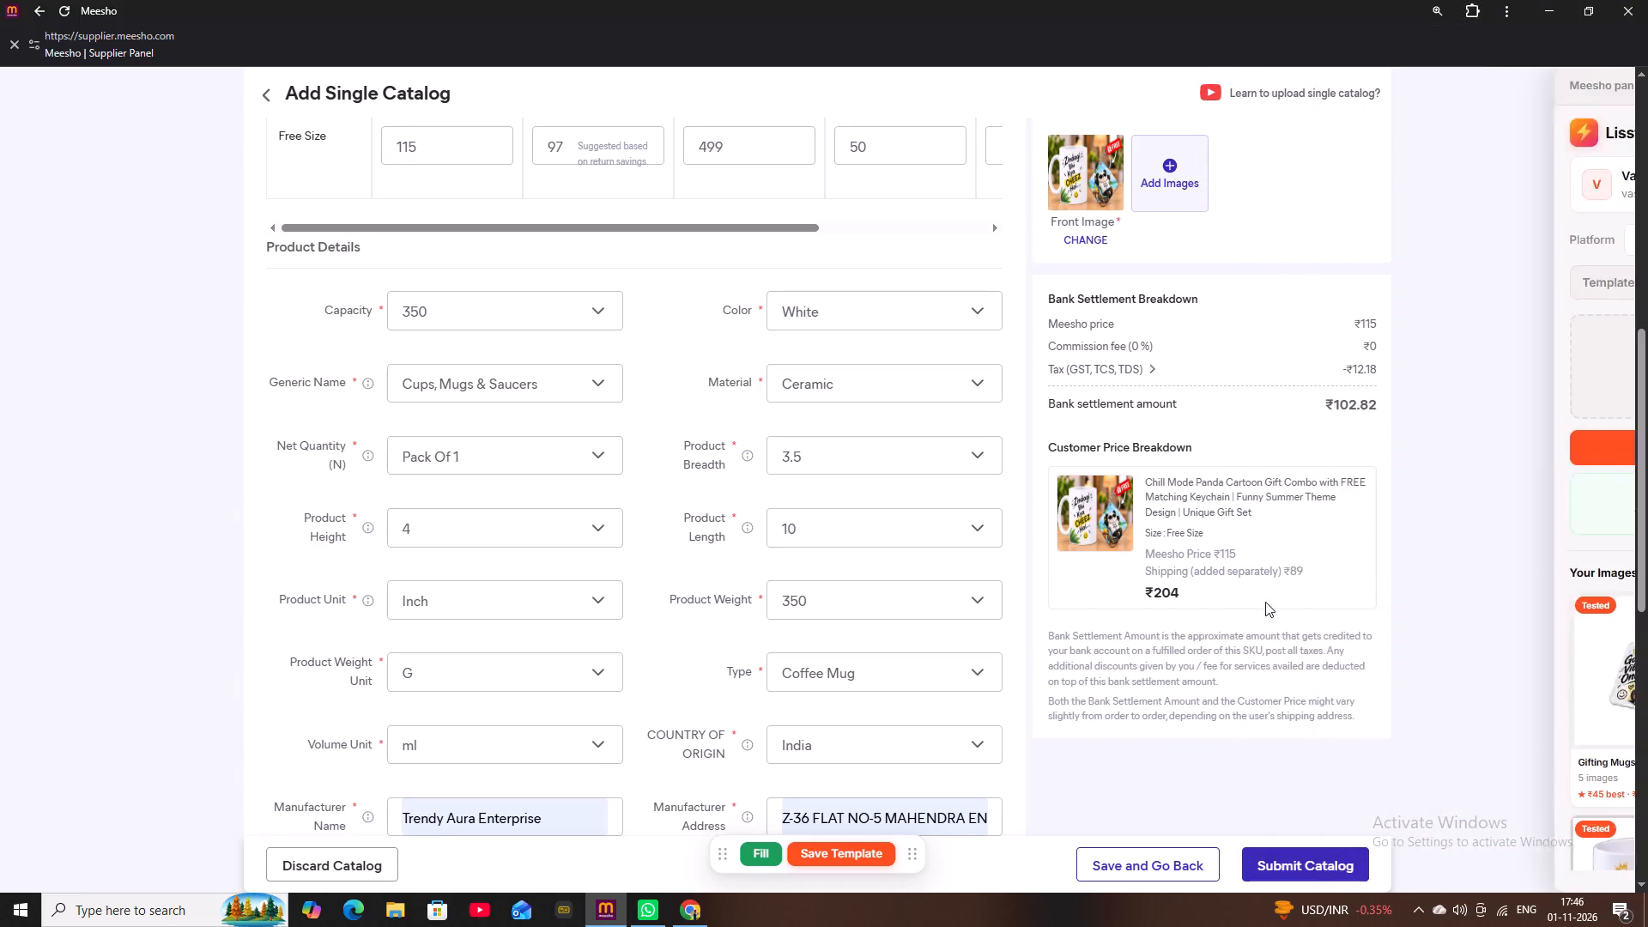
Add mockups 45 and 46 from the CUP MOCKUPS folder as Image 2 and Image 3 of the catalog.
left_click(1159, 162)
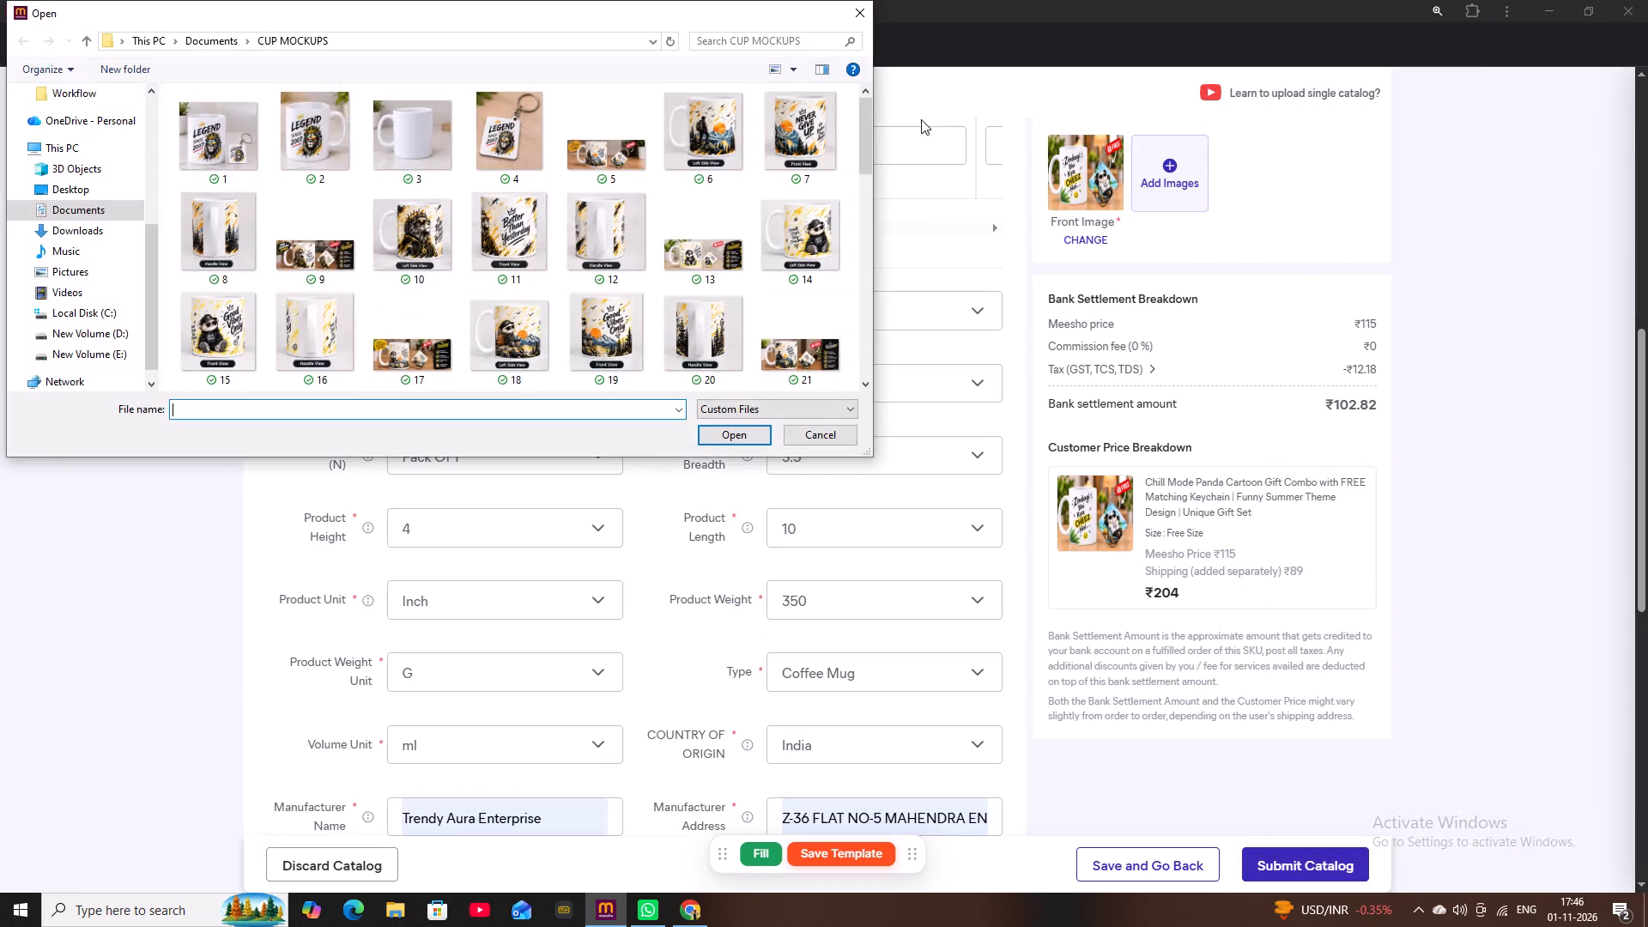
left_click_drag(864, 143, 865, 208)
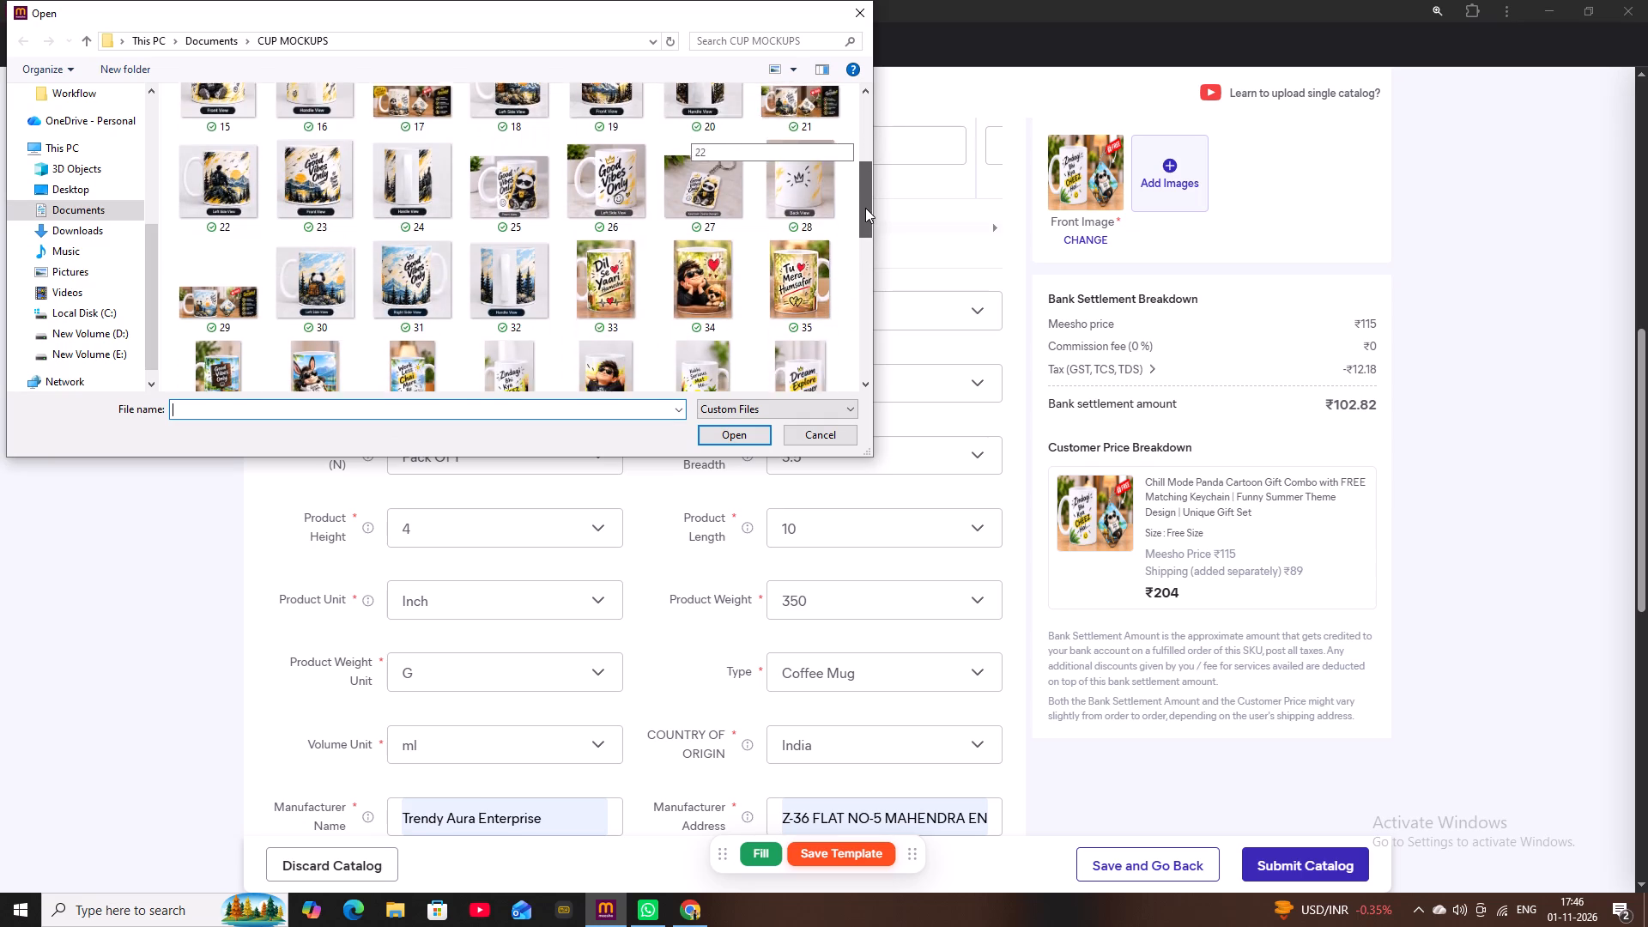
left_click_drag(865, 208, 866, 251)
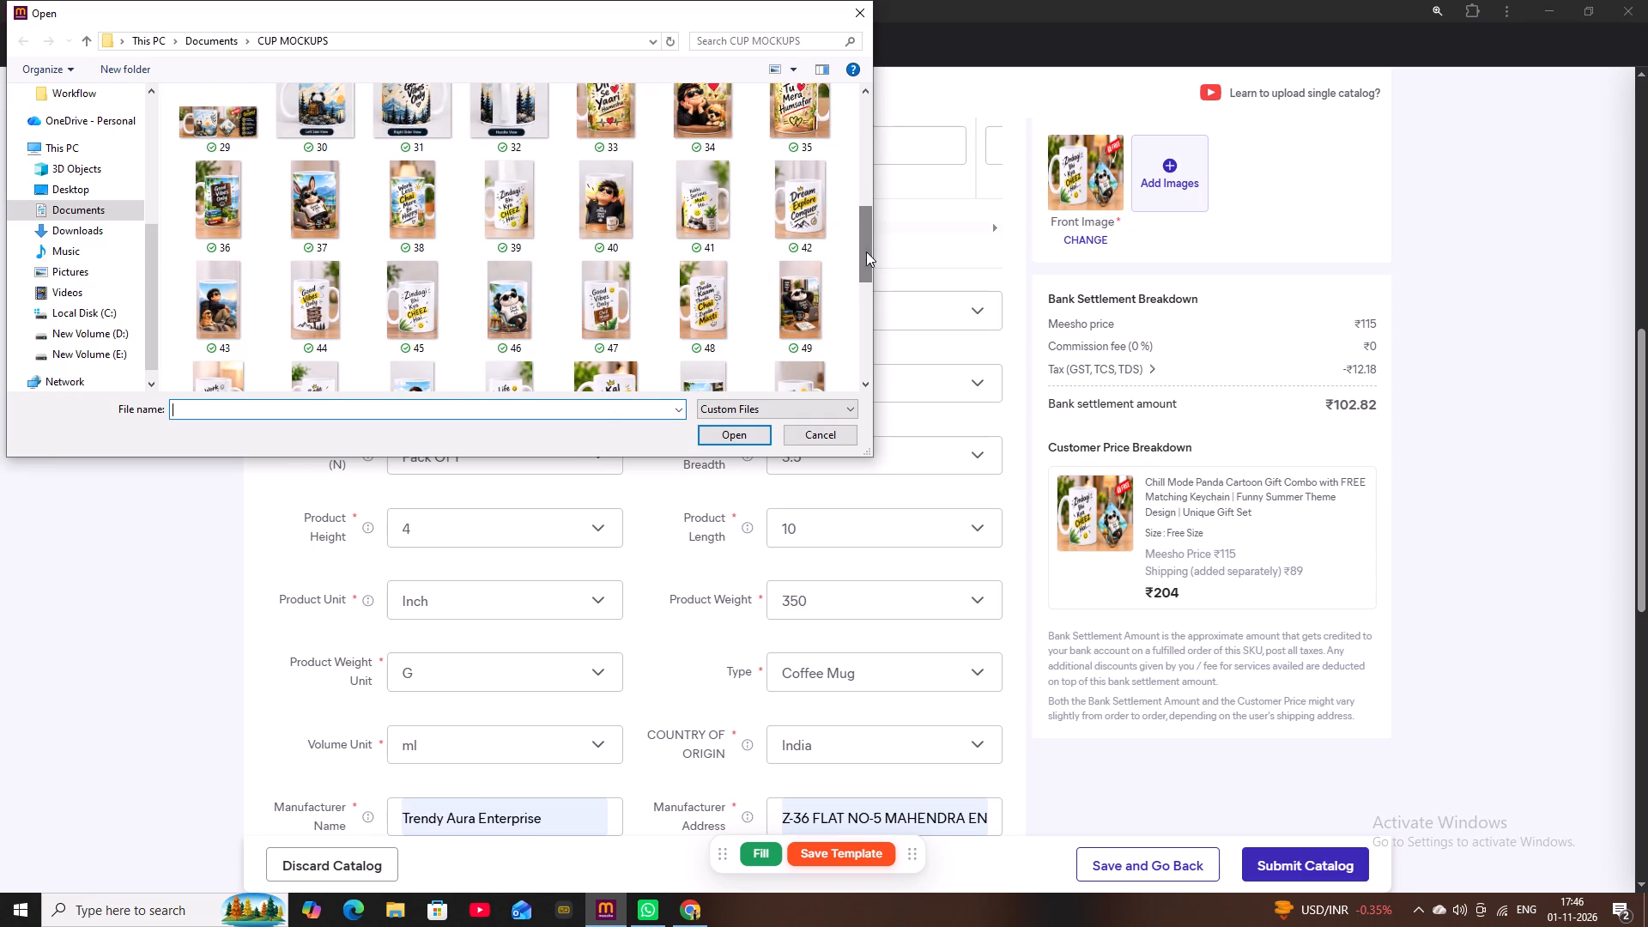
double_click(404, 302)
left_click(1278, 198)
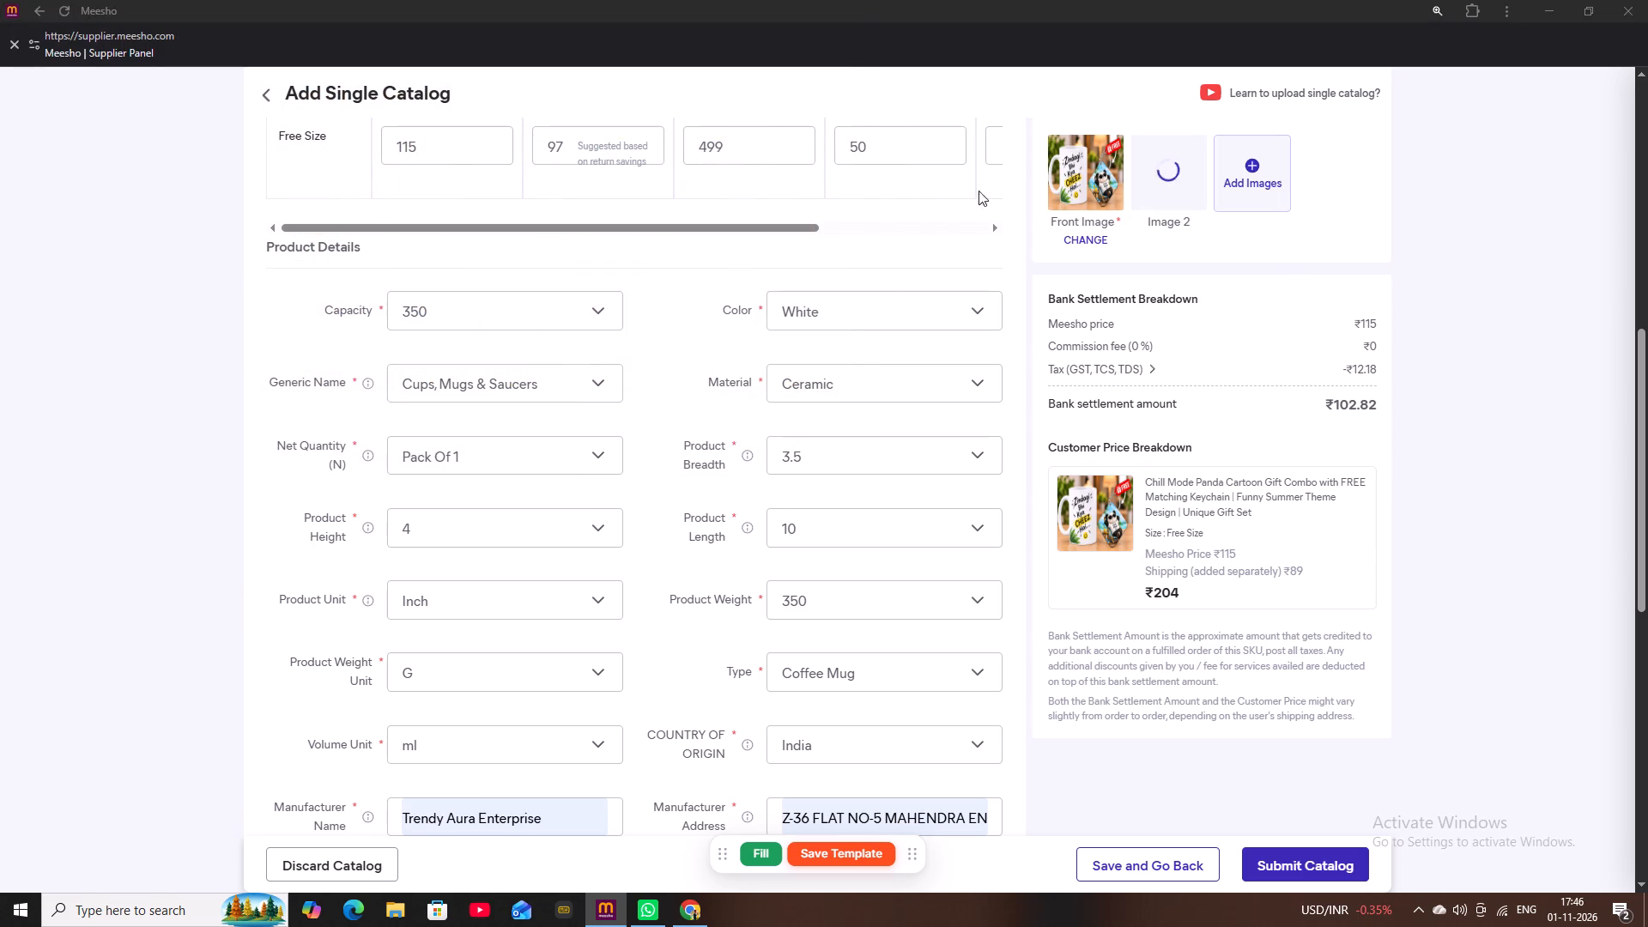
left_click_drag(863, 148, 847, 251)
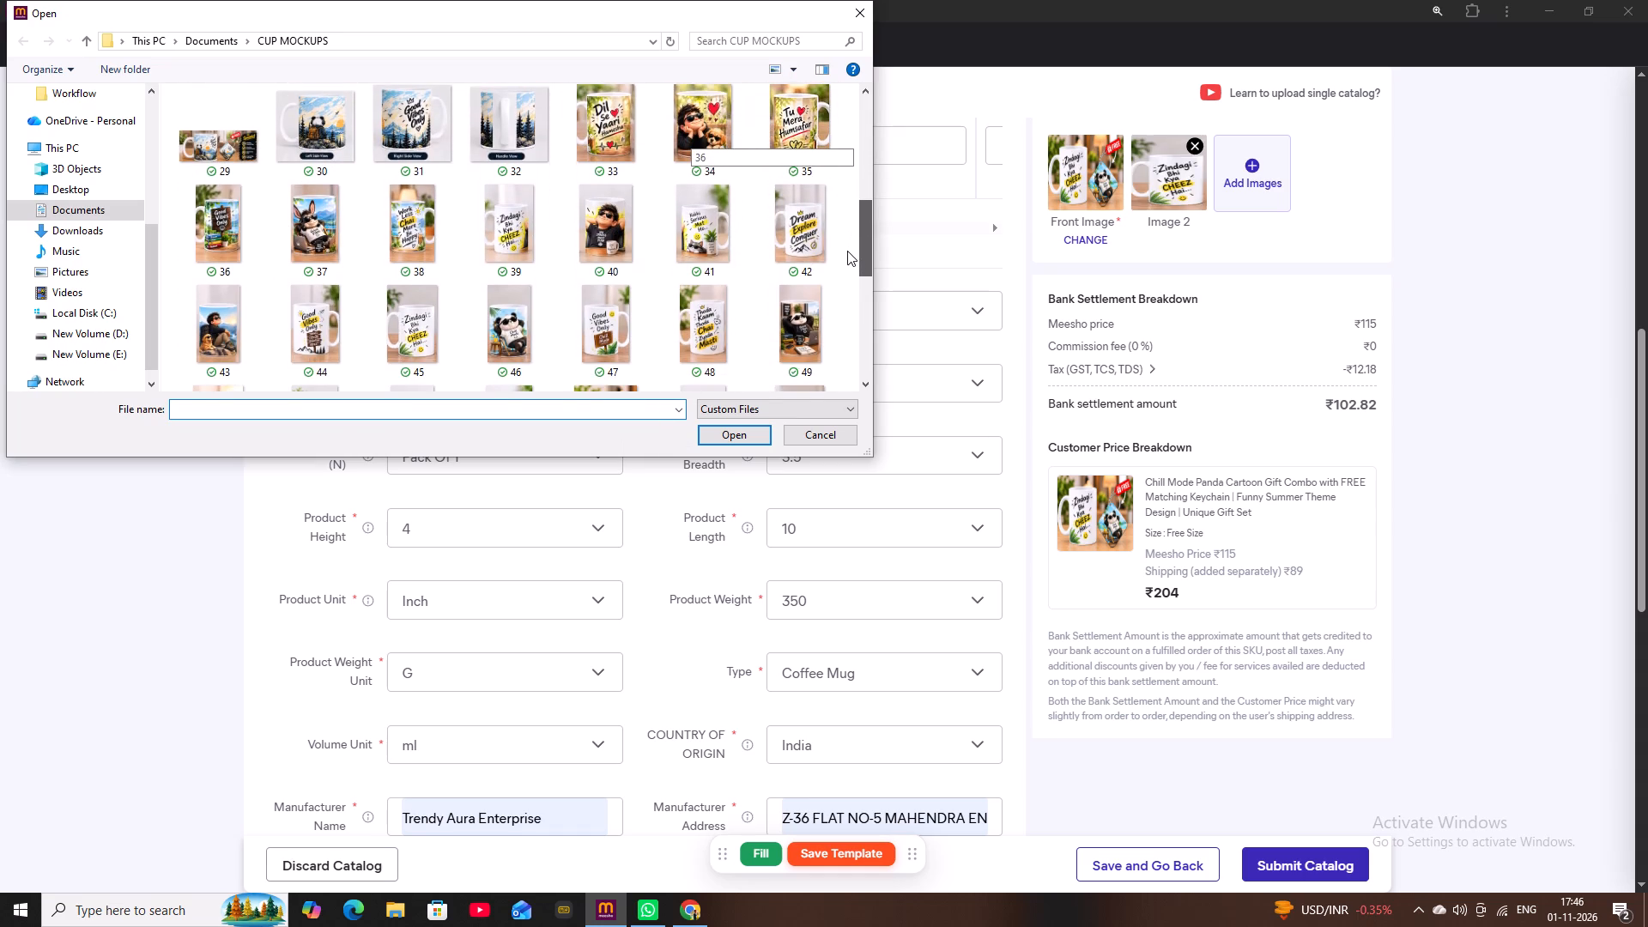
left_click_drag(847, 251, 845, 275)
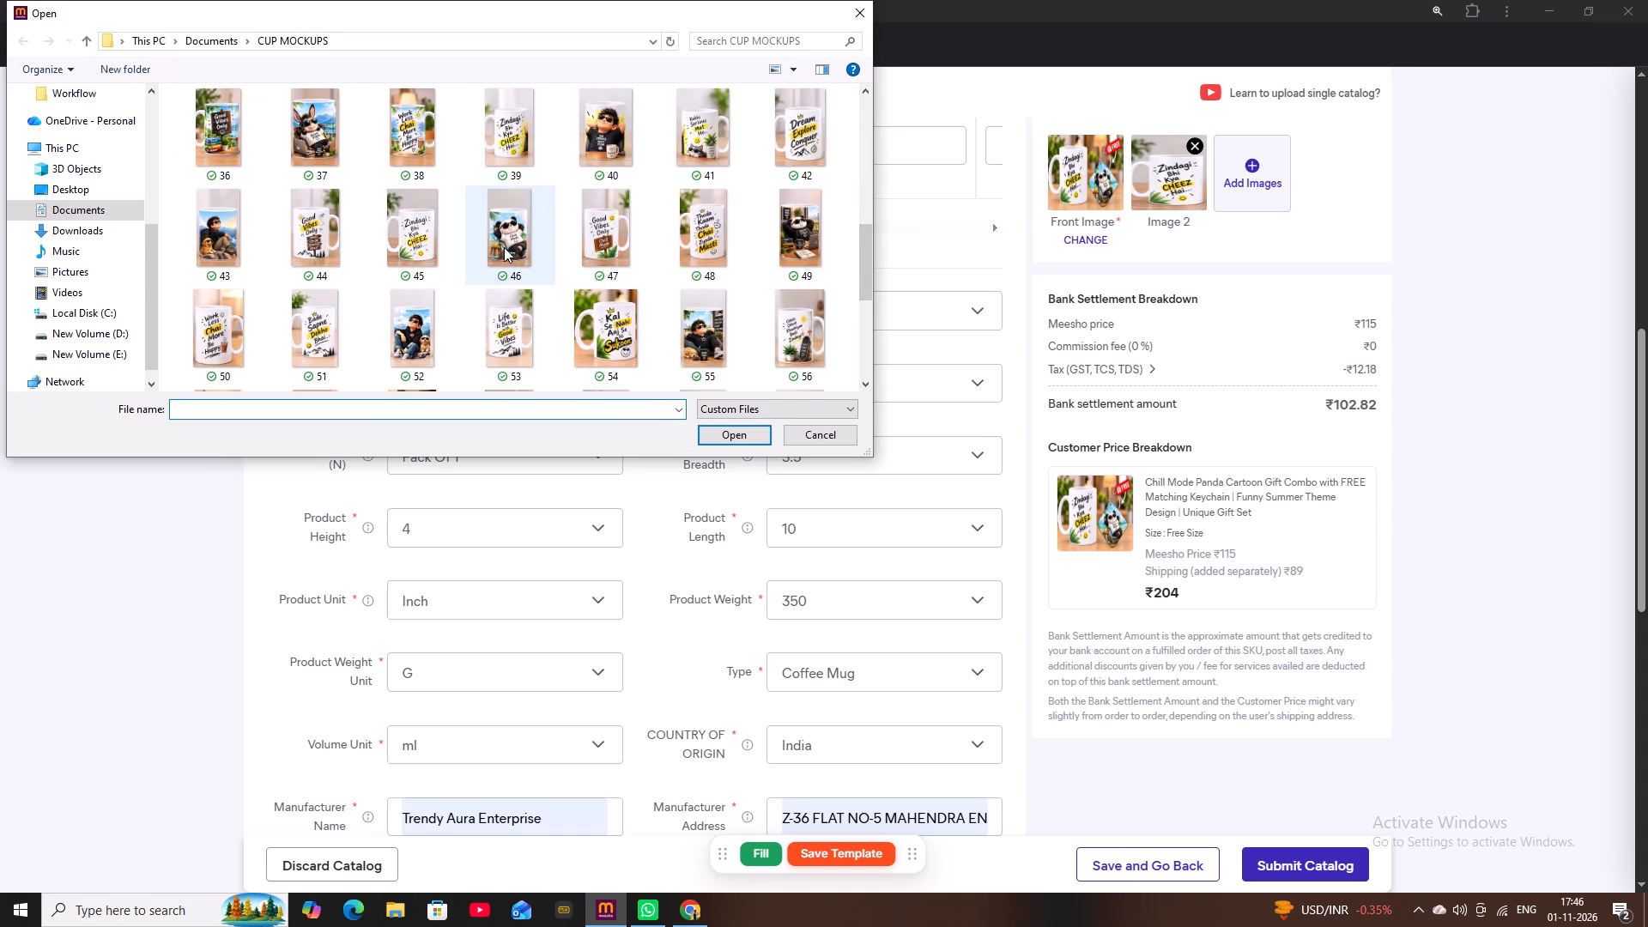
double_click(504, 247)
Add another mockup from the CUP MOCKUPS folder as the catalog's fourth image.
left_click(1354, 189)
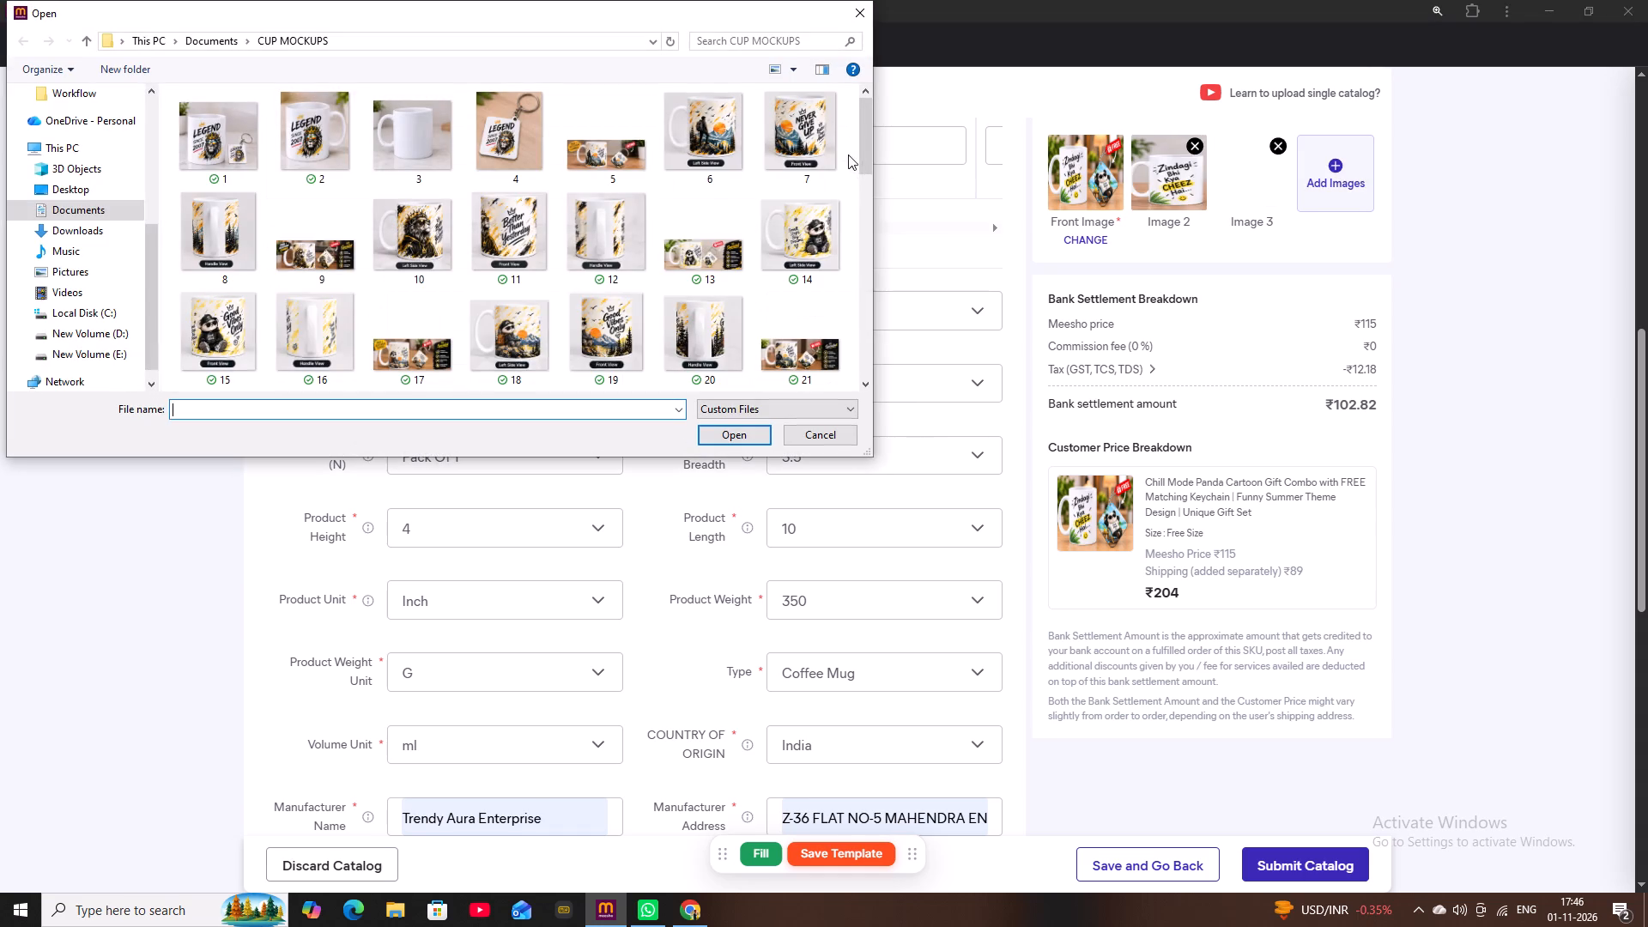
left_click_drag(857, 147, 861, 154)
left_click_drag(863, 157, 856, 234)
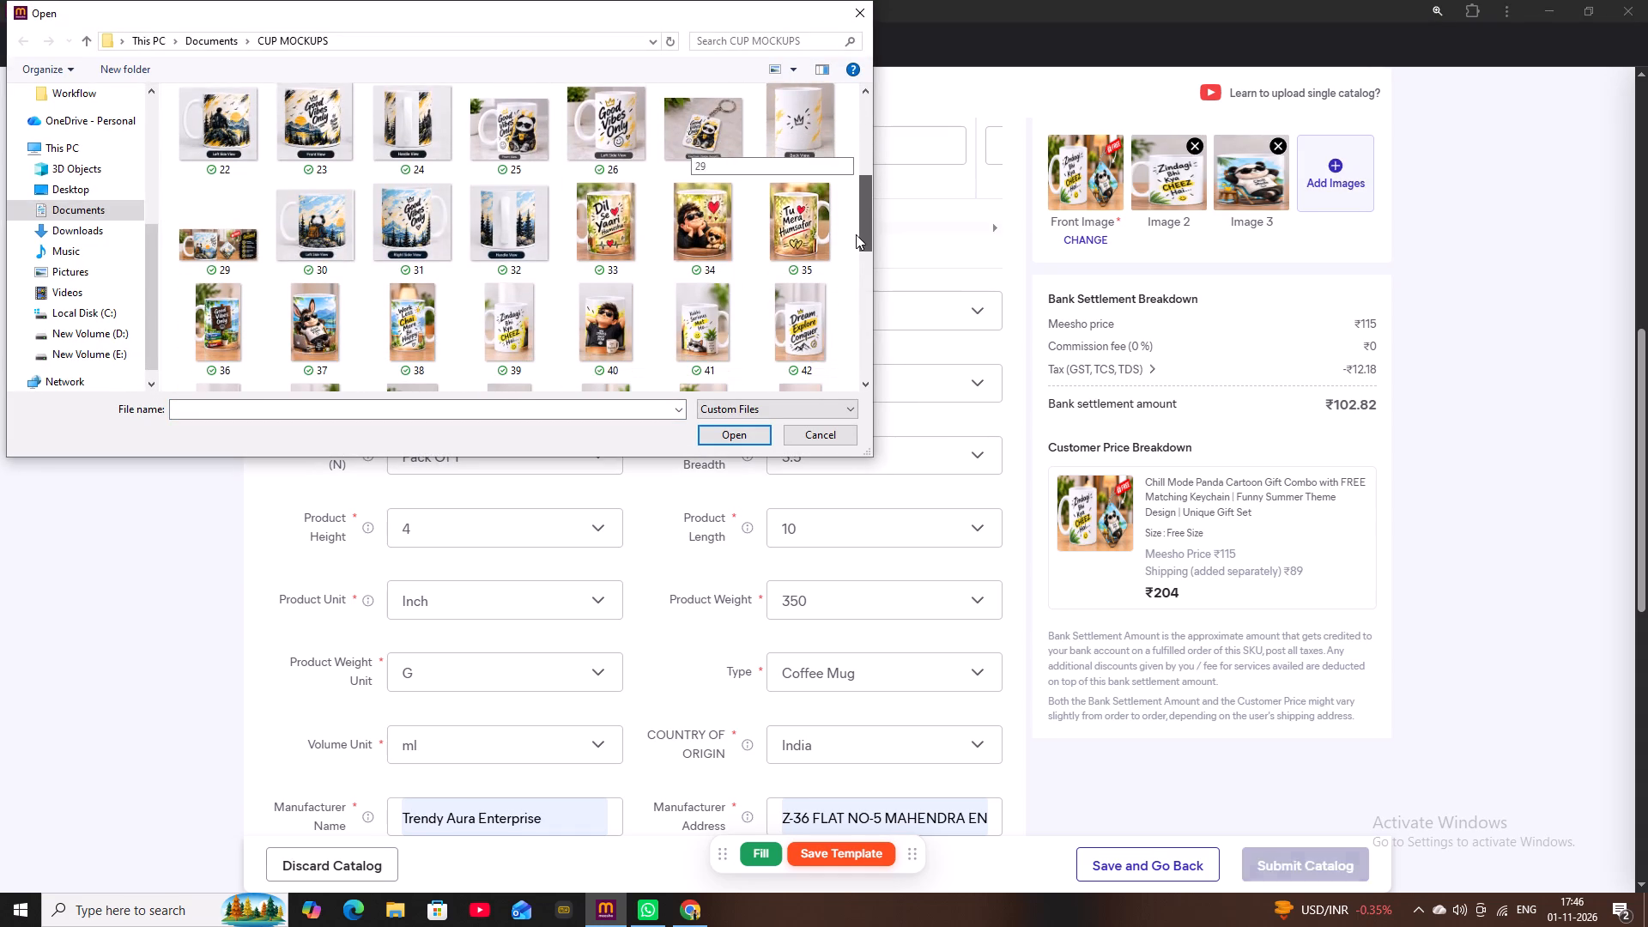
left_click_drag(856, 234, 851, 263)
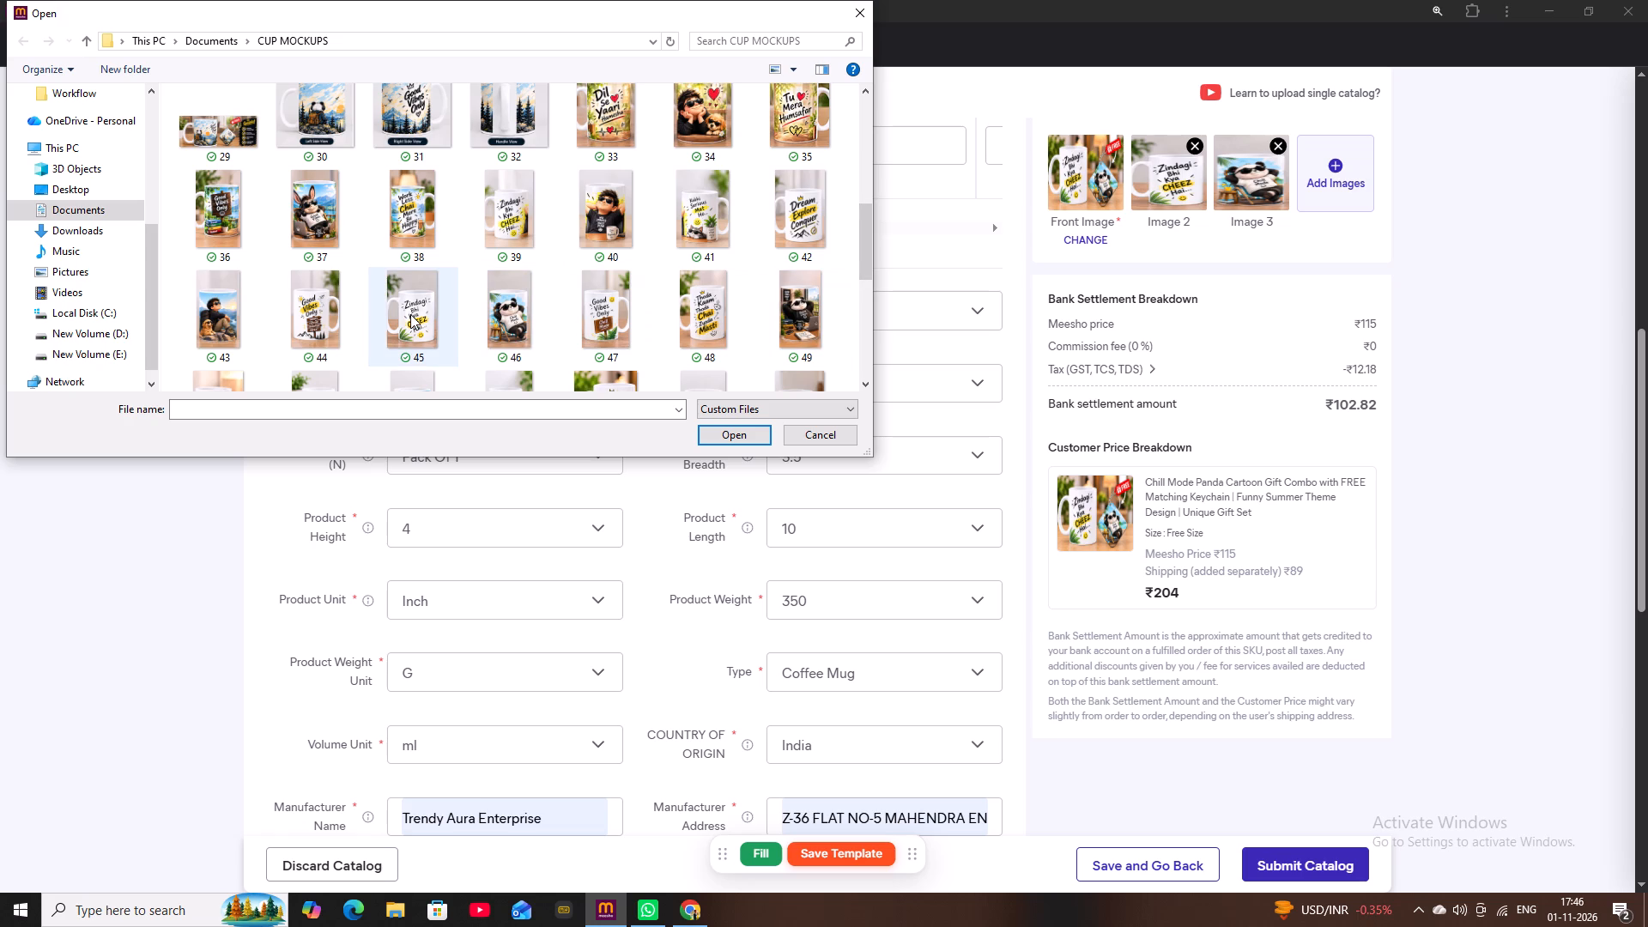
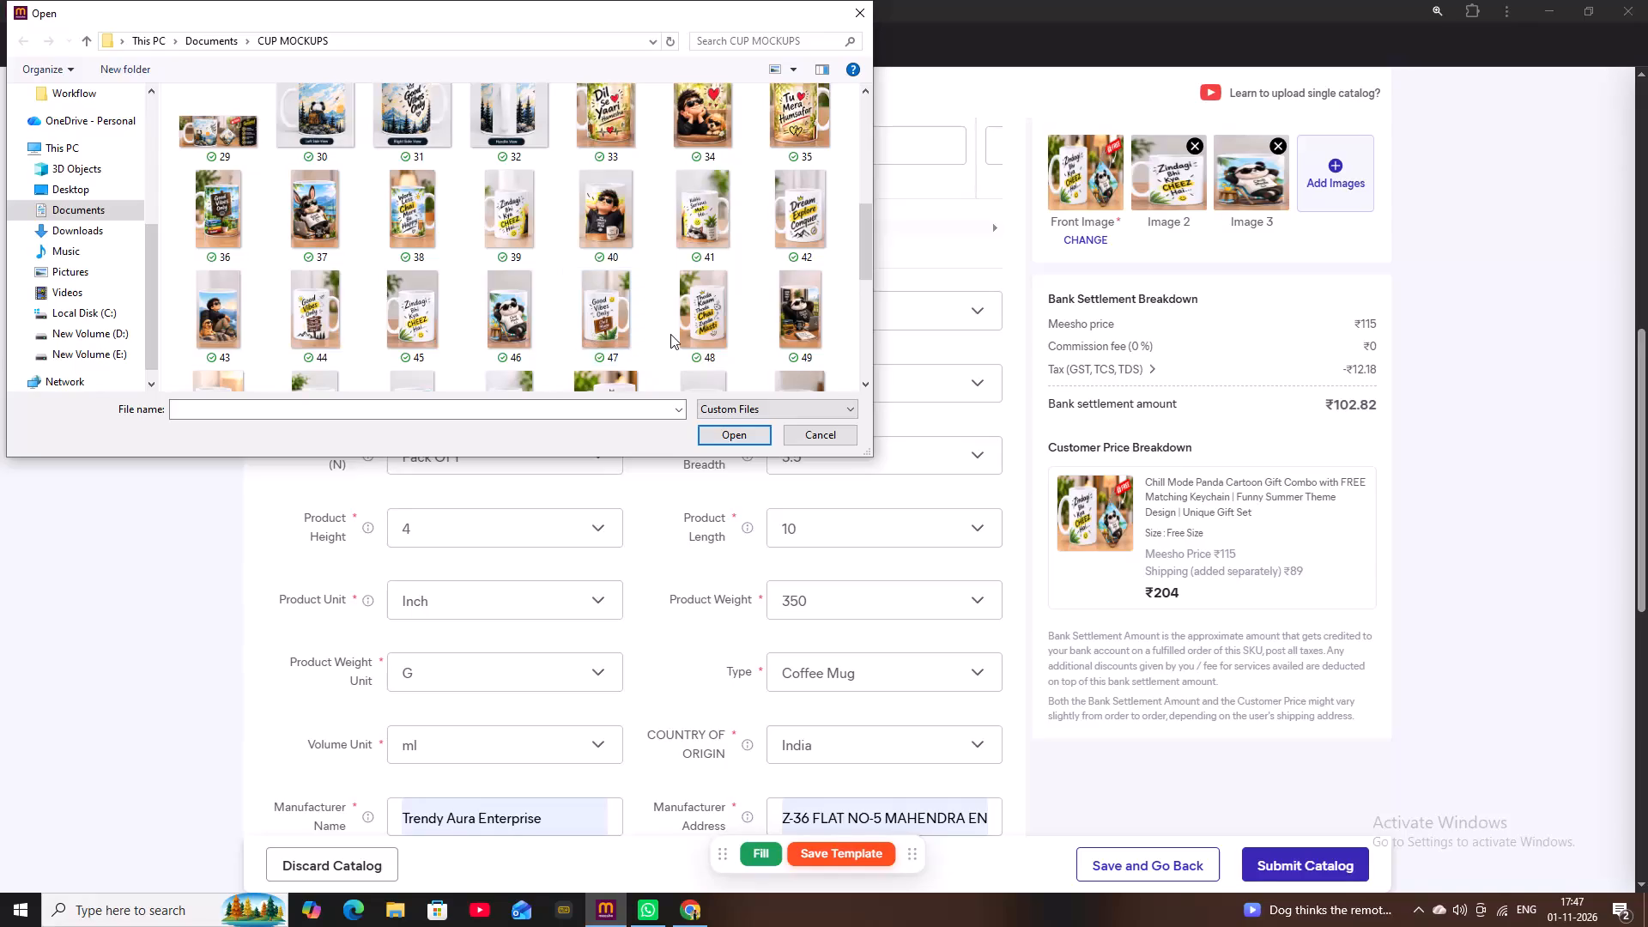
Add mockup 47 from the CUP MOCKUPS folder as Image 4 of the catalog.
double_click(588, 317)
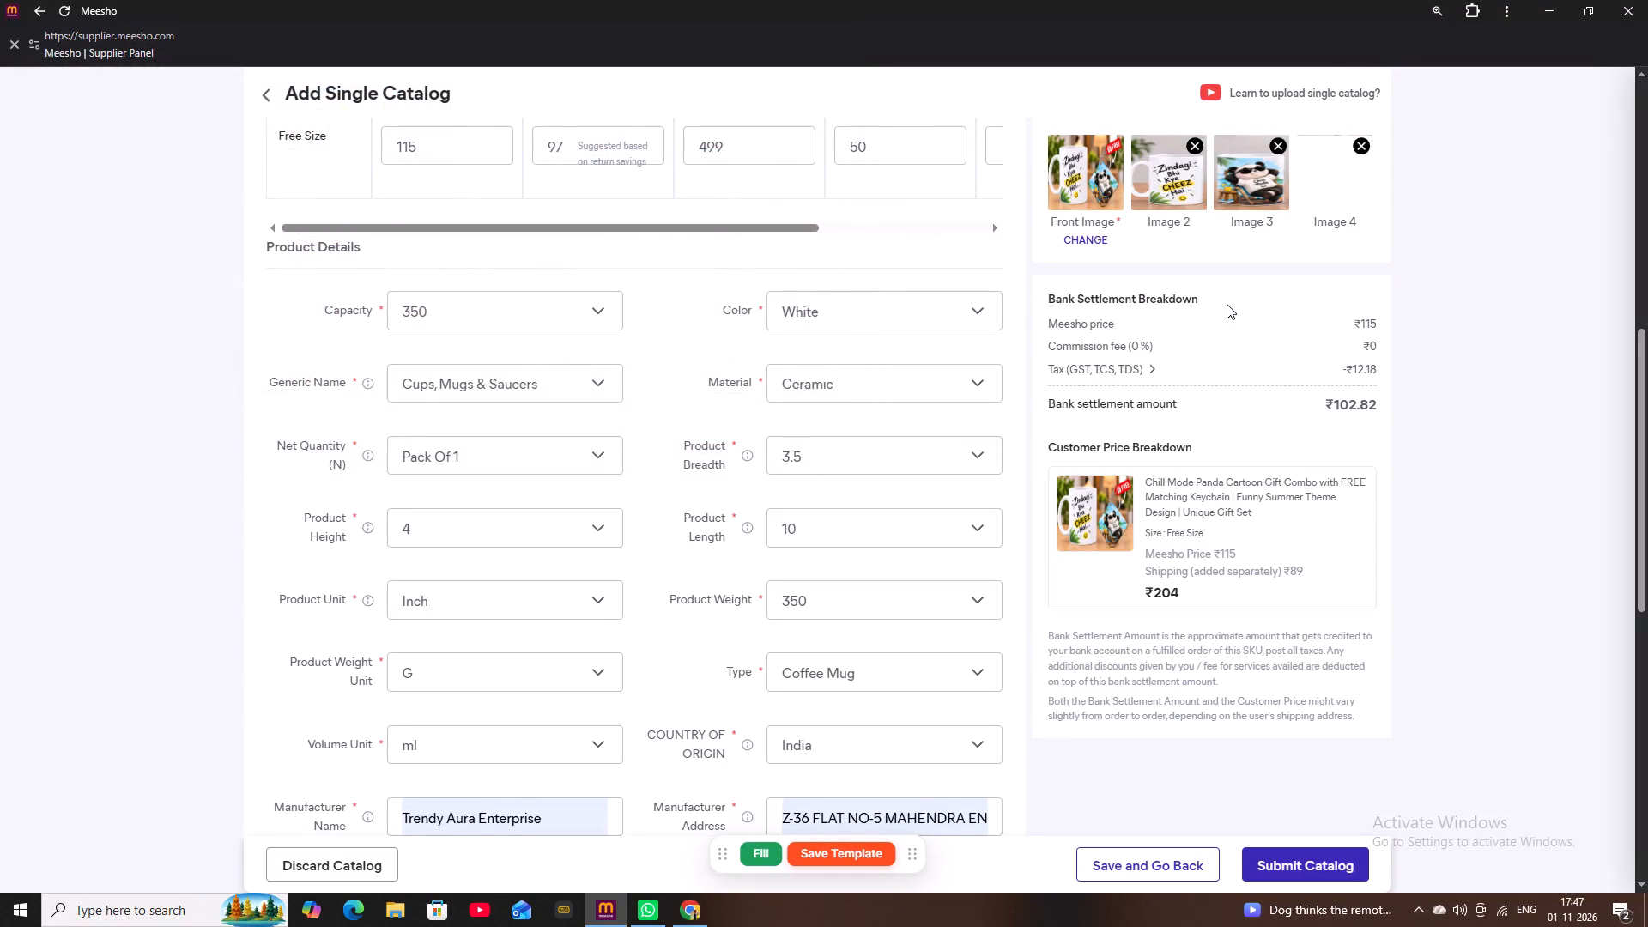
Upload Image 3 of Lisstify's Good Vibes Only panda keychain batch, marked ₹45 shipping, as the catalog's front image.
left_click(1471, 21)
left_click(1470, 11)
left_click(1378, 144)
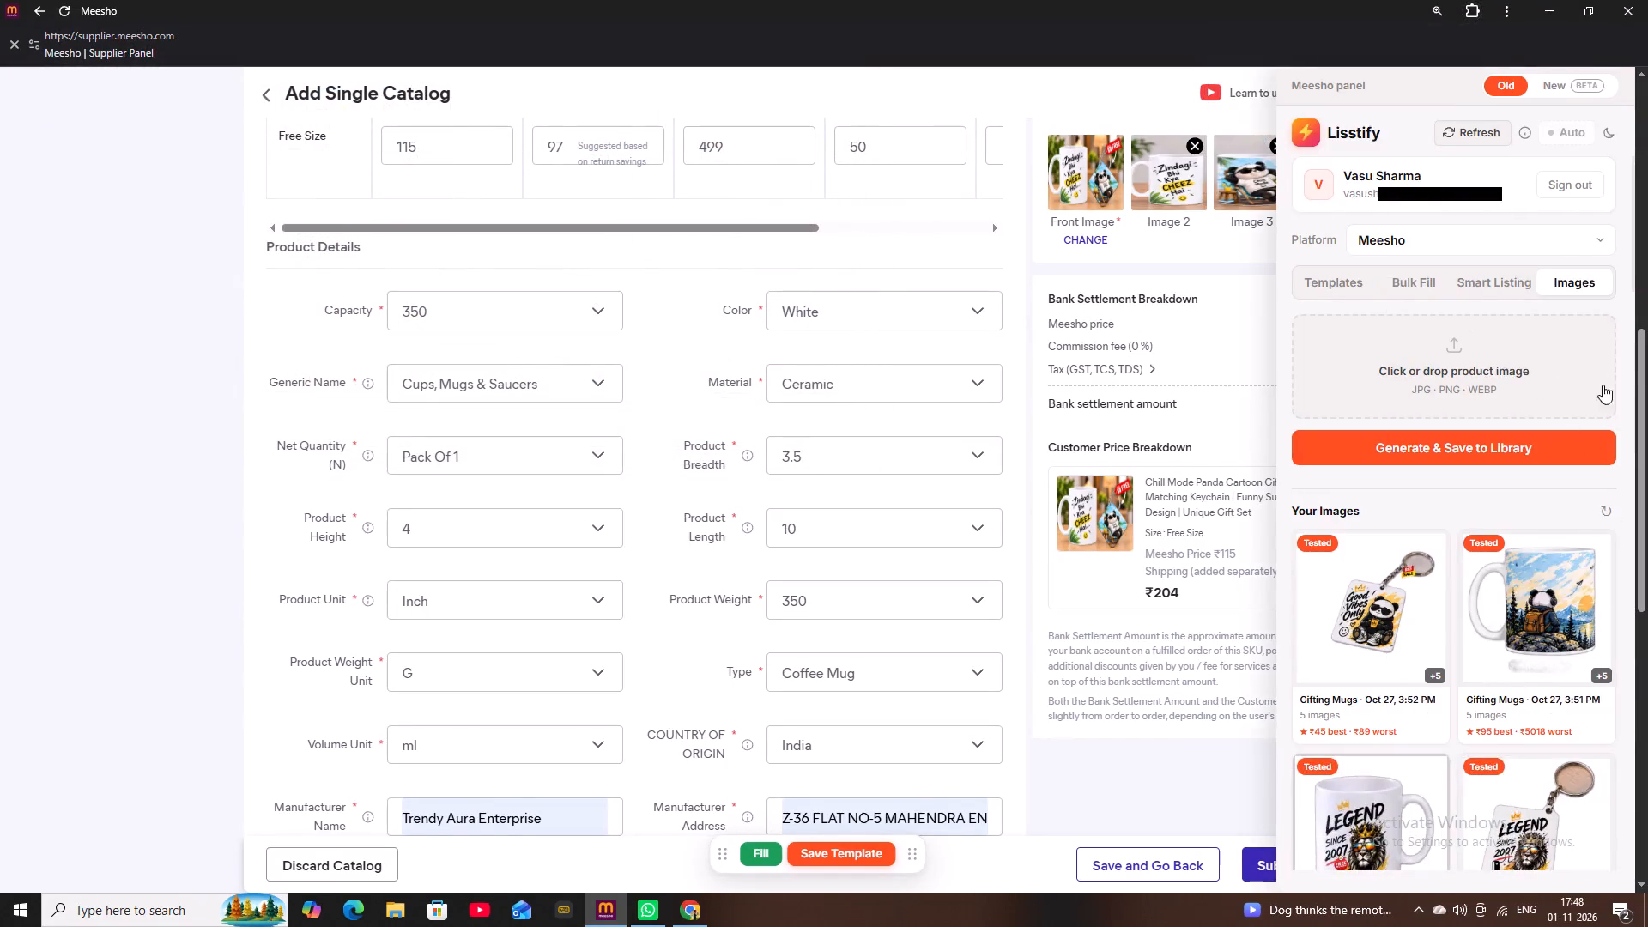
left_click(1377, 625)
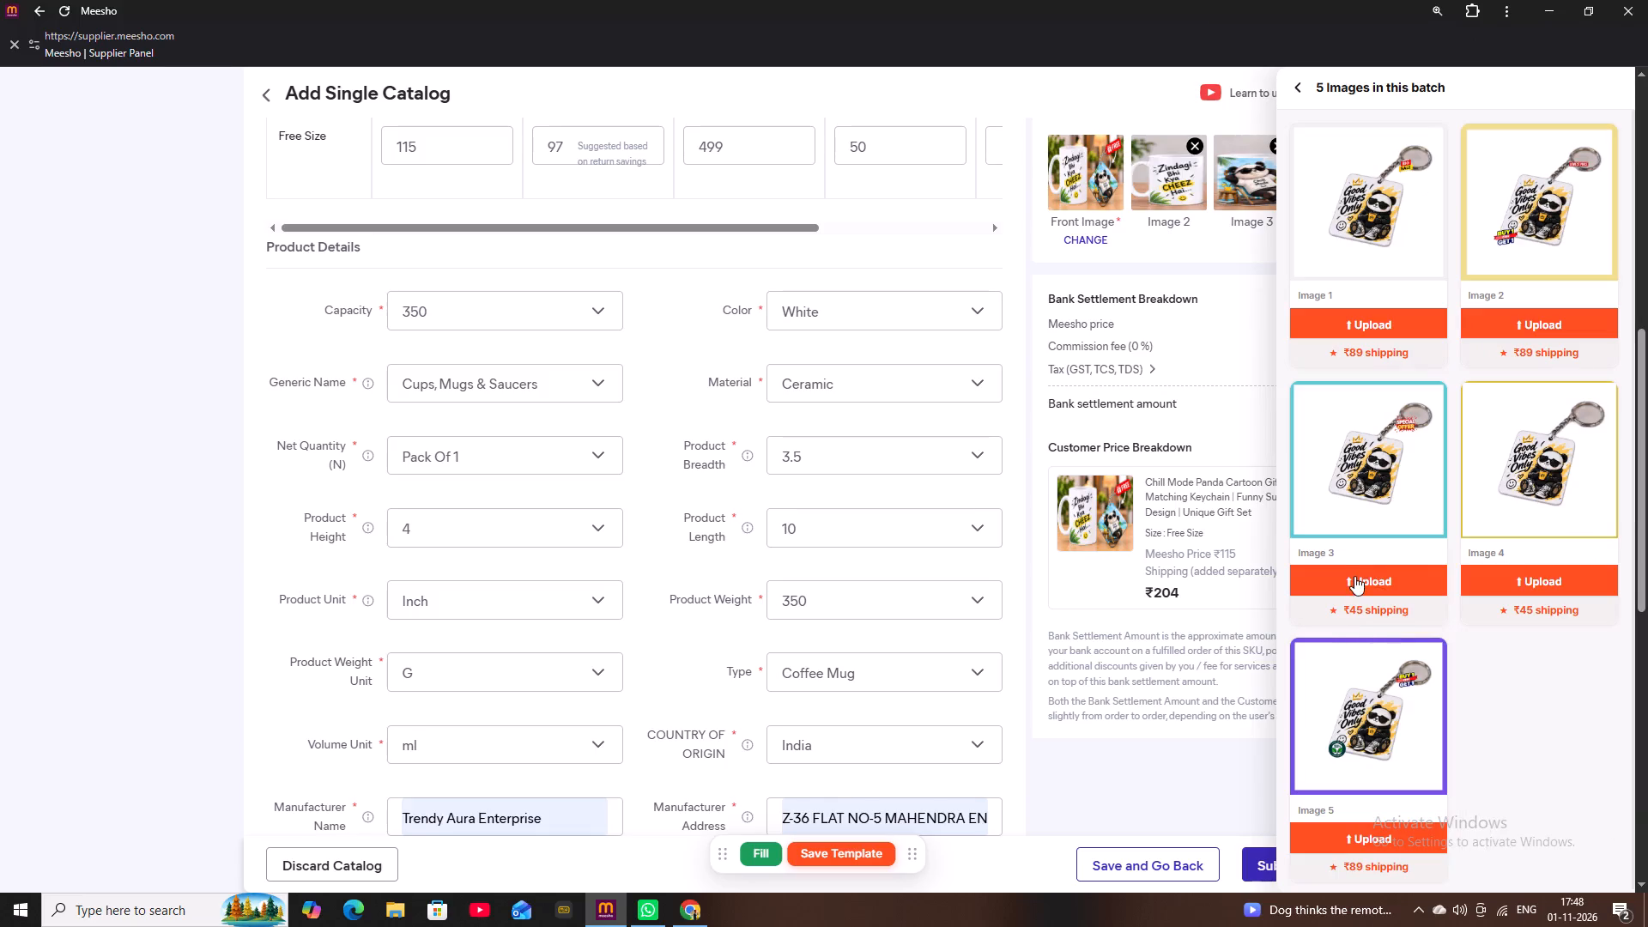
left_click(1354, 576)
left_click(1186, 374)
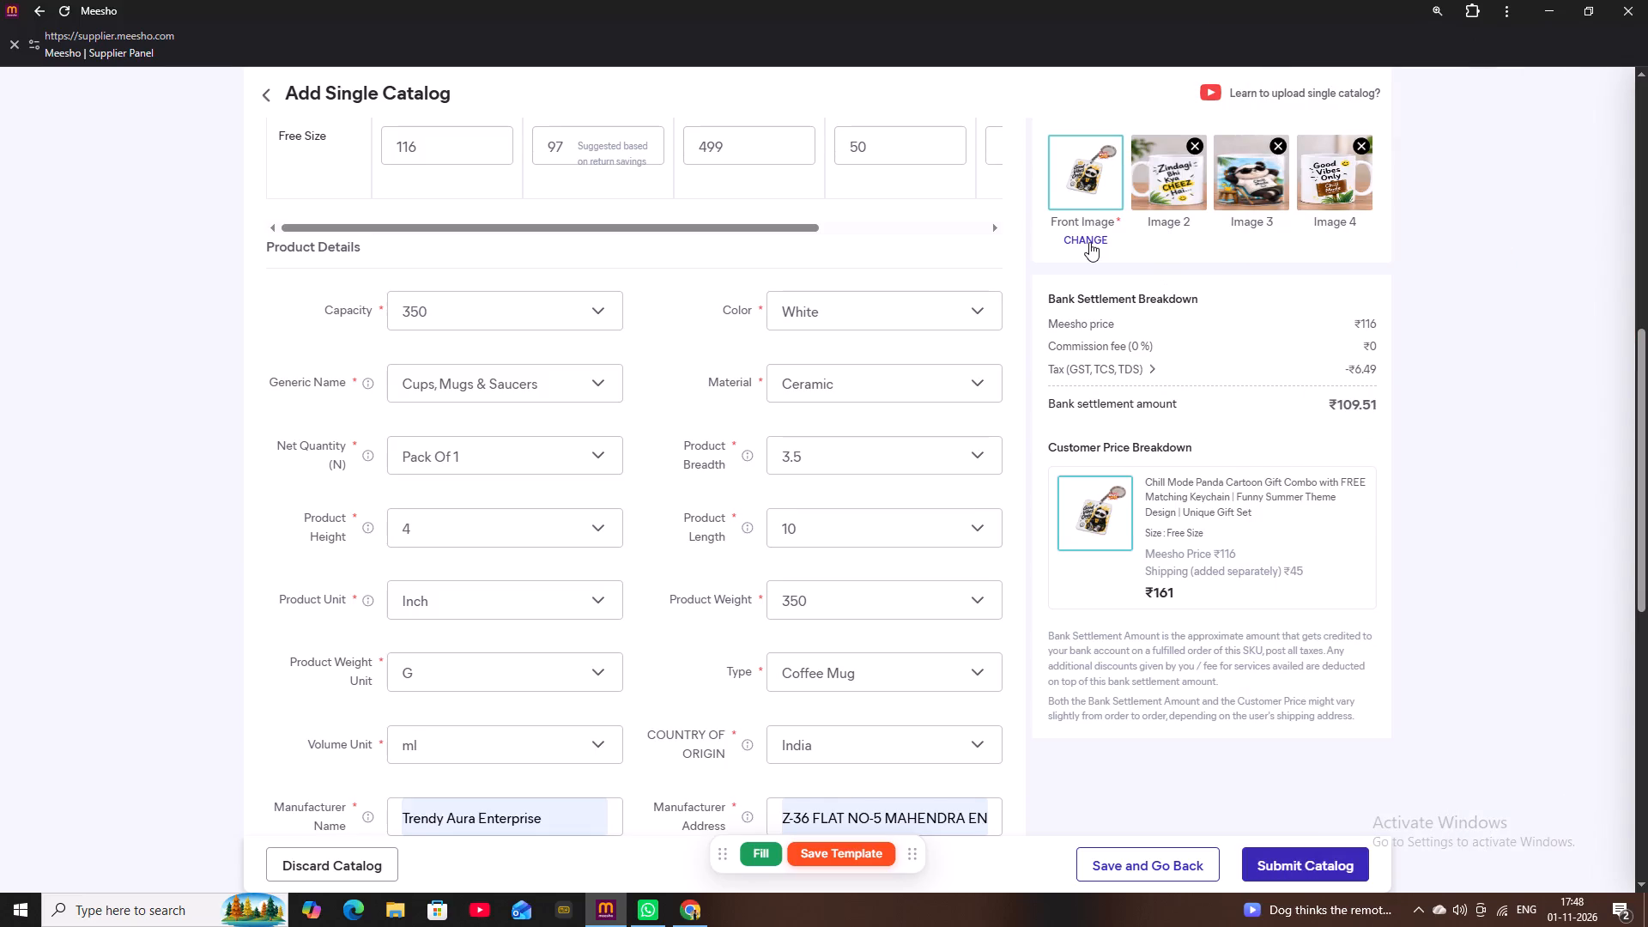
Change the front image to the mug-and-keychain mockup WhatsApp Image 2026-11-01 at 4.42.57 PM (1) from CUP MOCKUPS.
left_click(1089, 242)
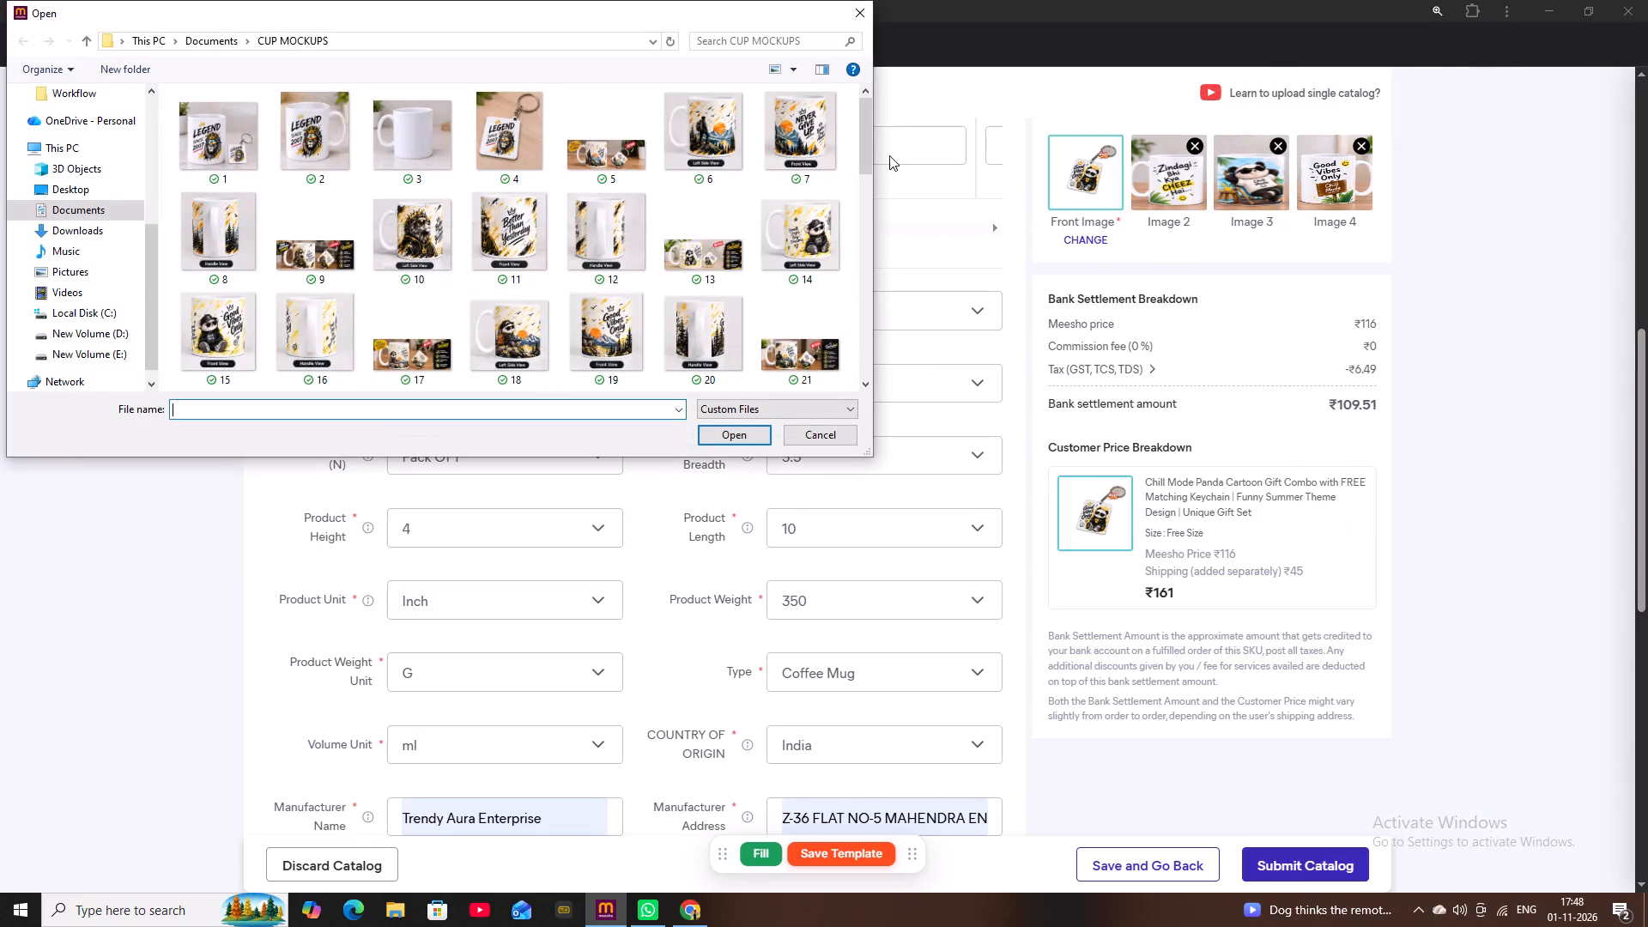
left_click_drag(862, 135, 889, 332)
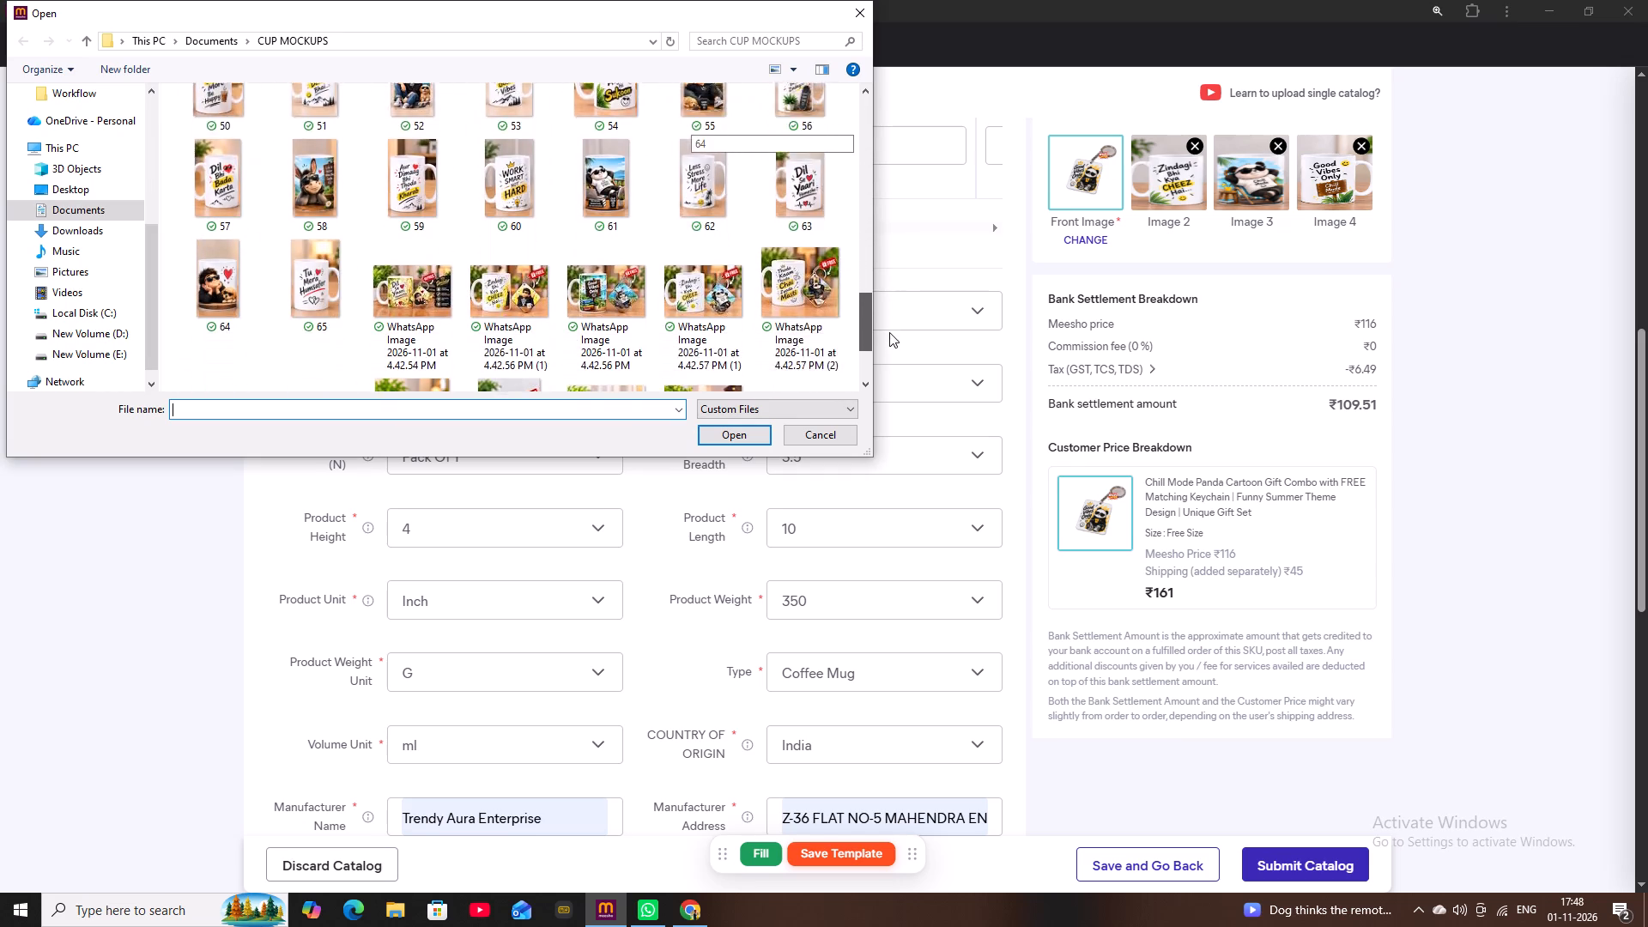
left_click_drag(889, 332, 890, 374)
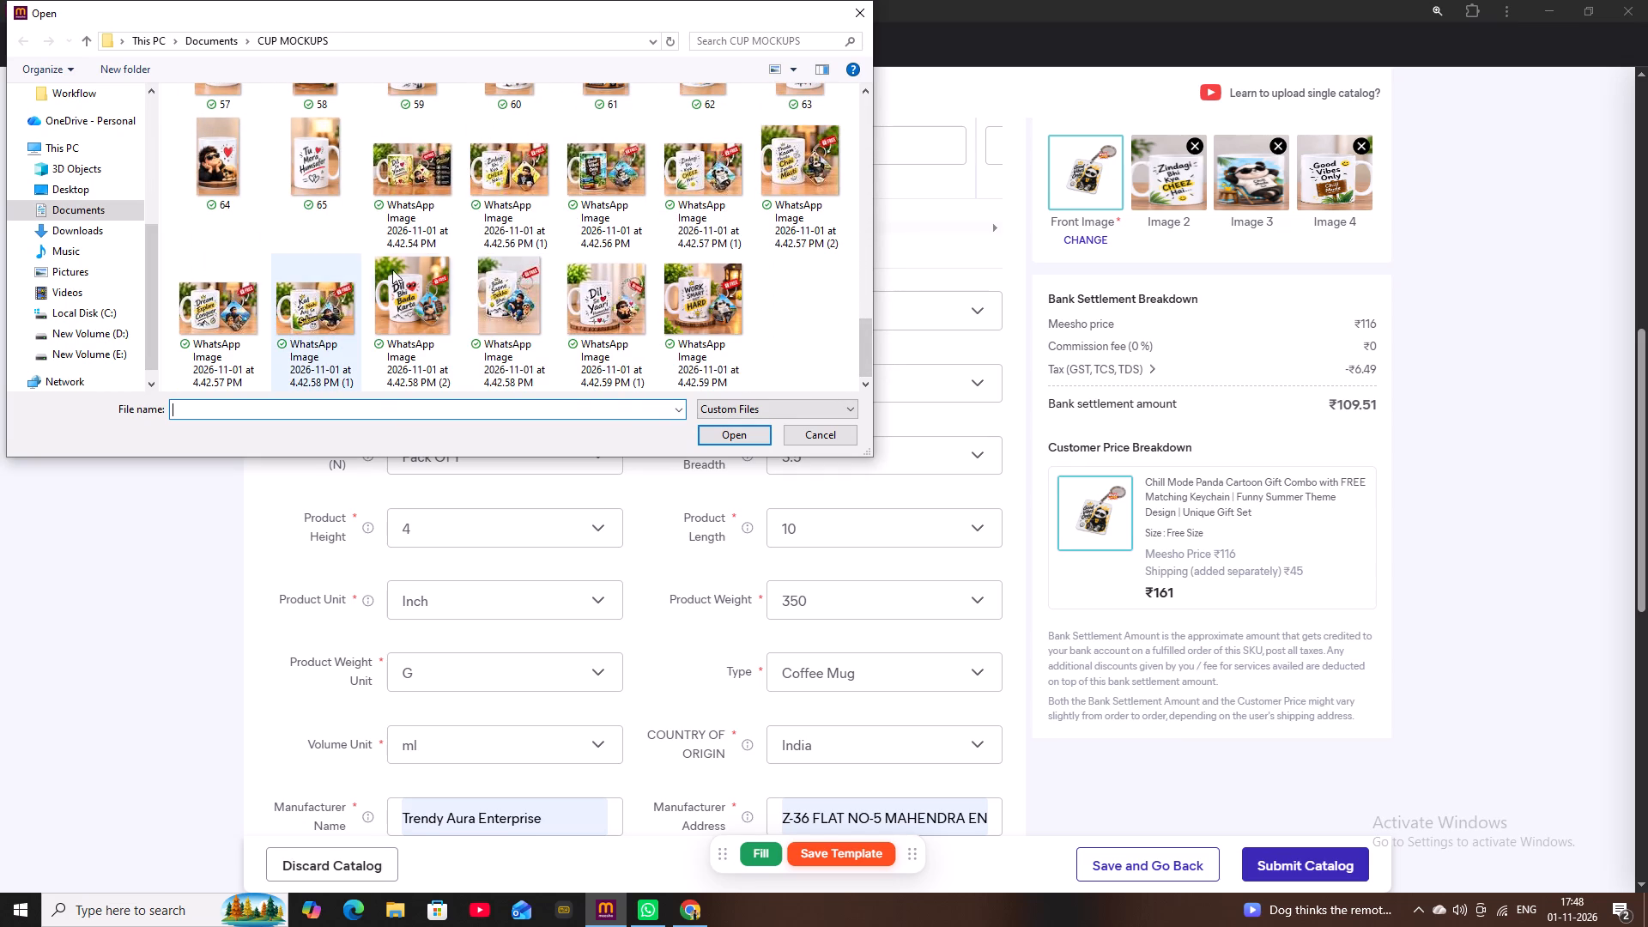
double_click(688, 172)
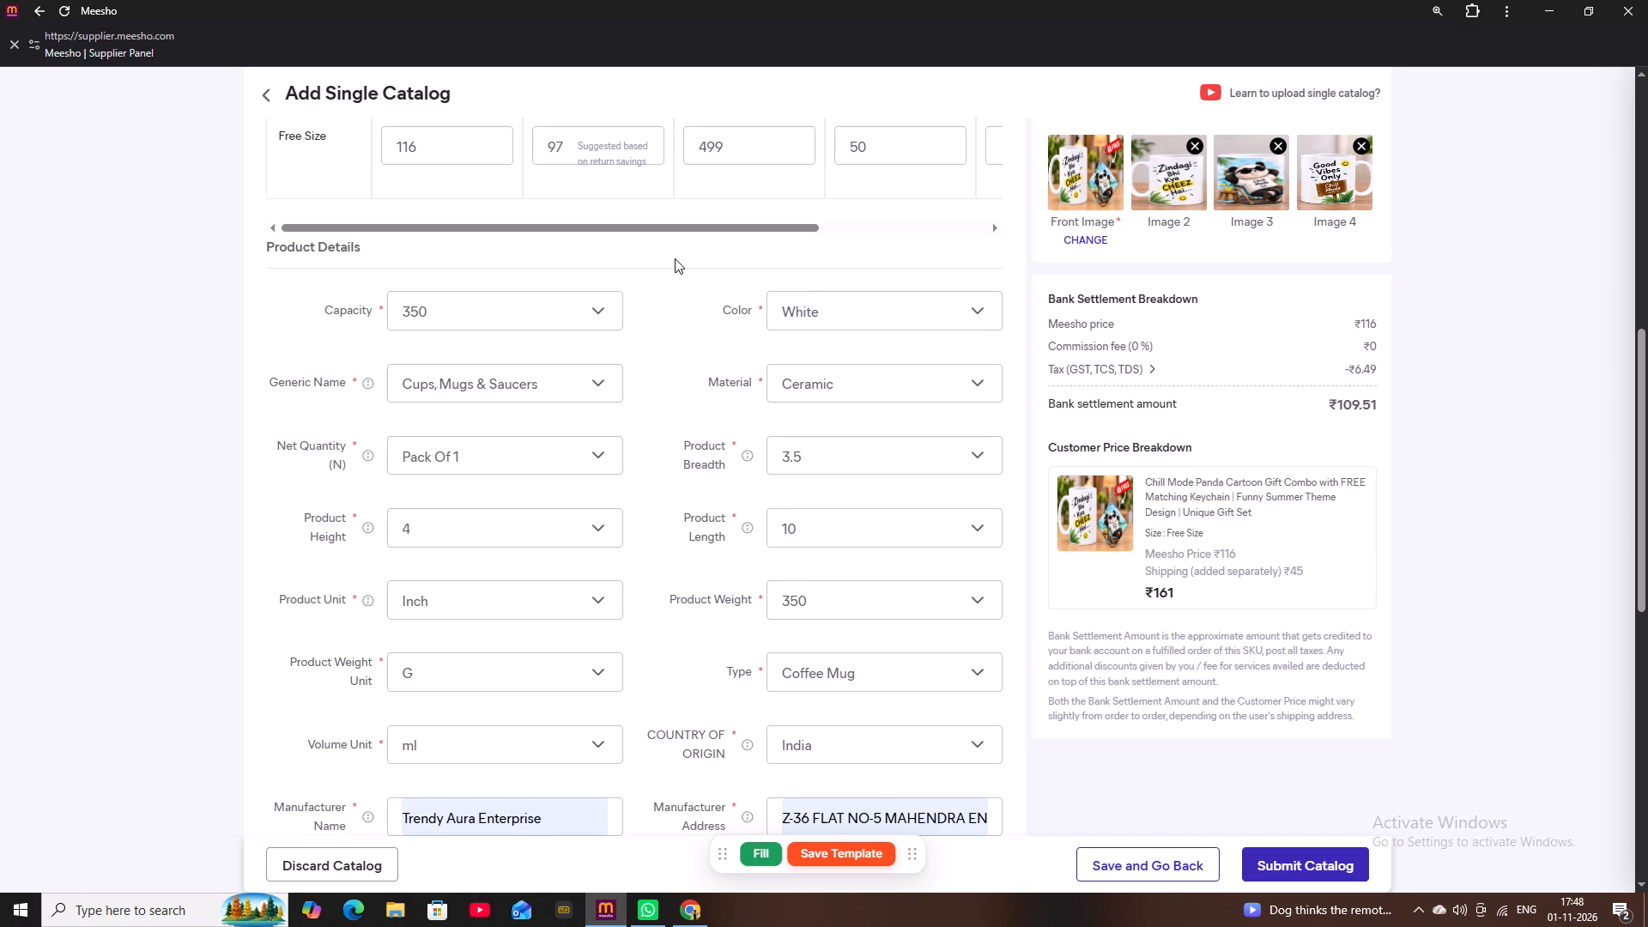
Review the catalog's product details, manufacturer and packer details, add-ons and description.
scroll(675, 258, "down", 3)
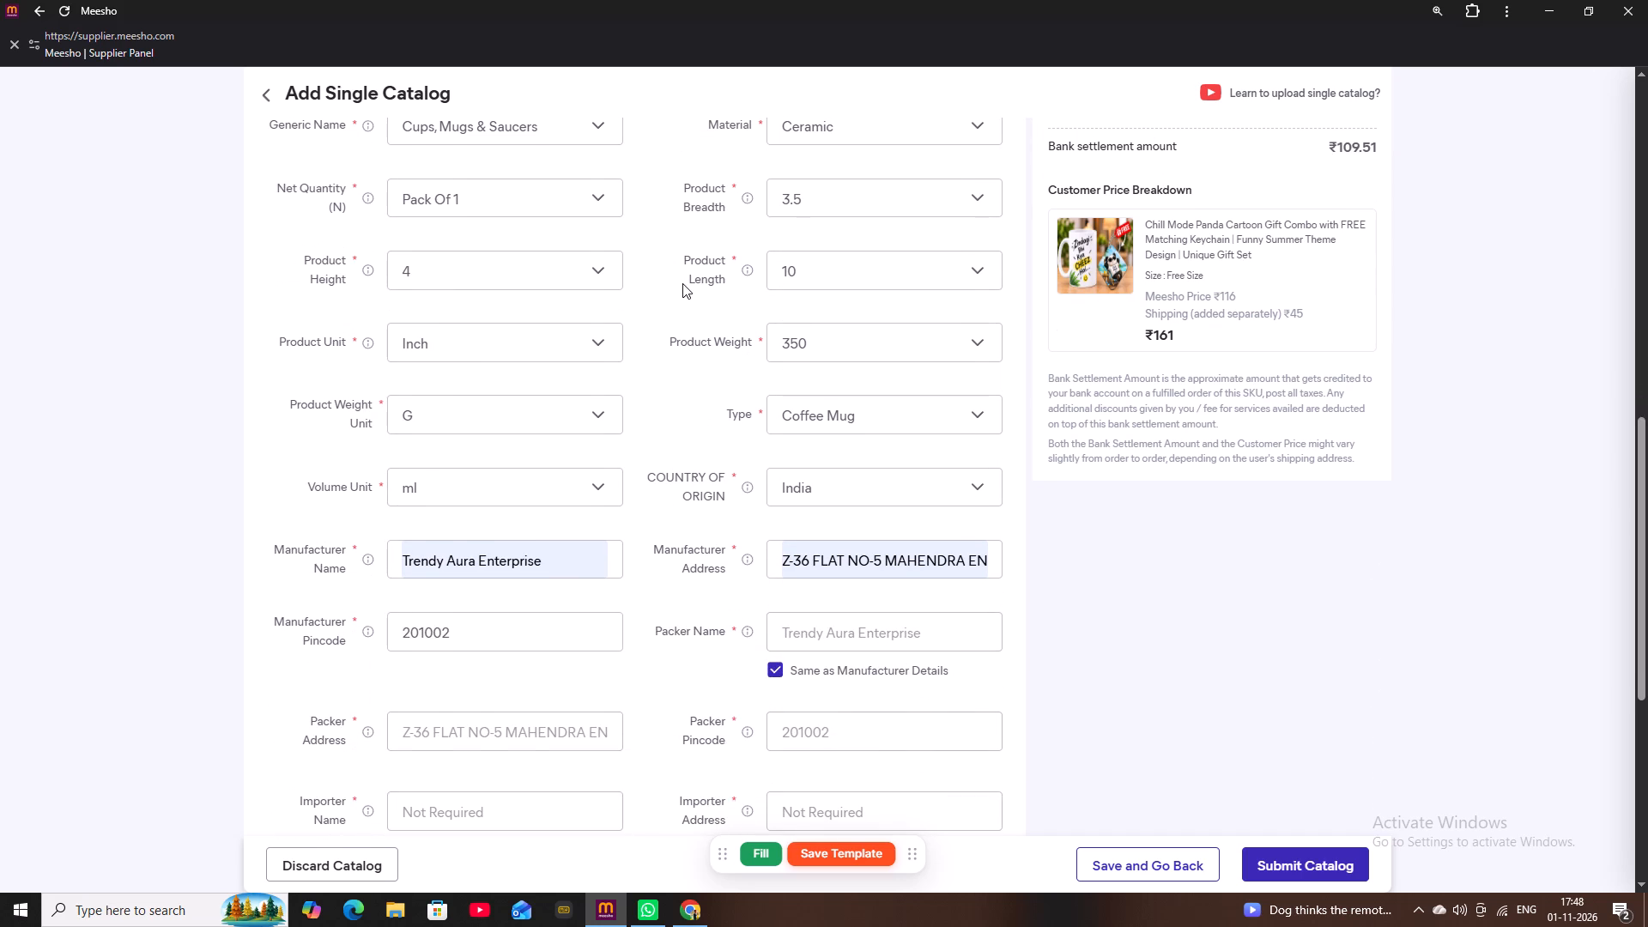
scroll(683, 283, "down", 3)
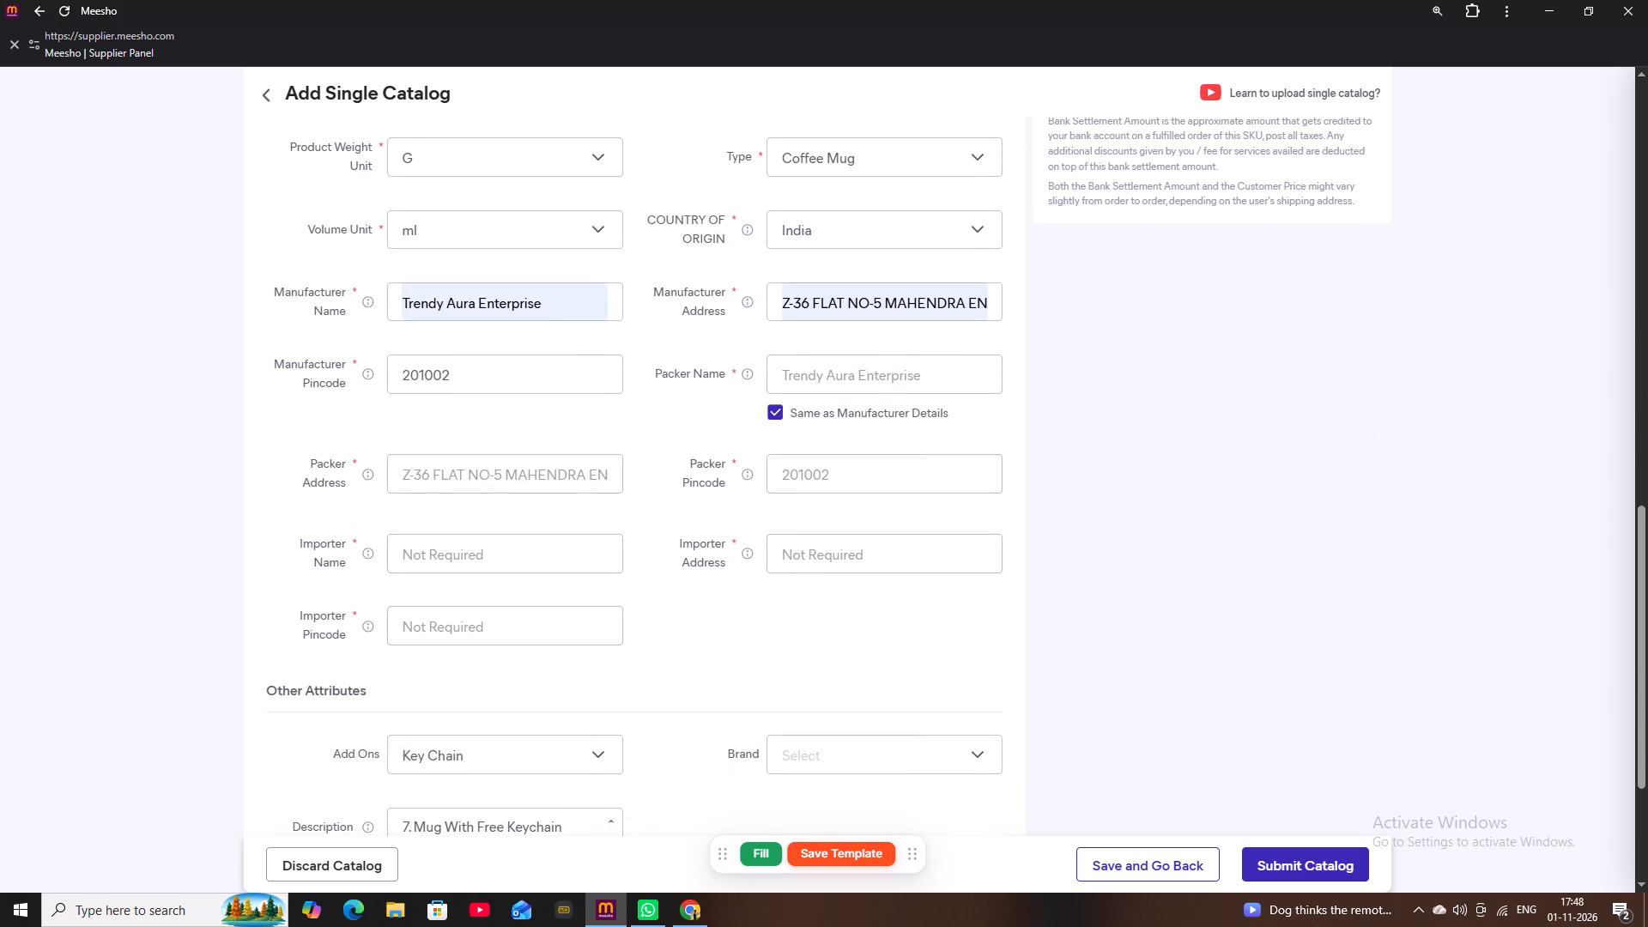
scroll(683, 283, "down", 1)
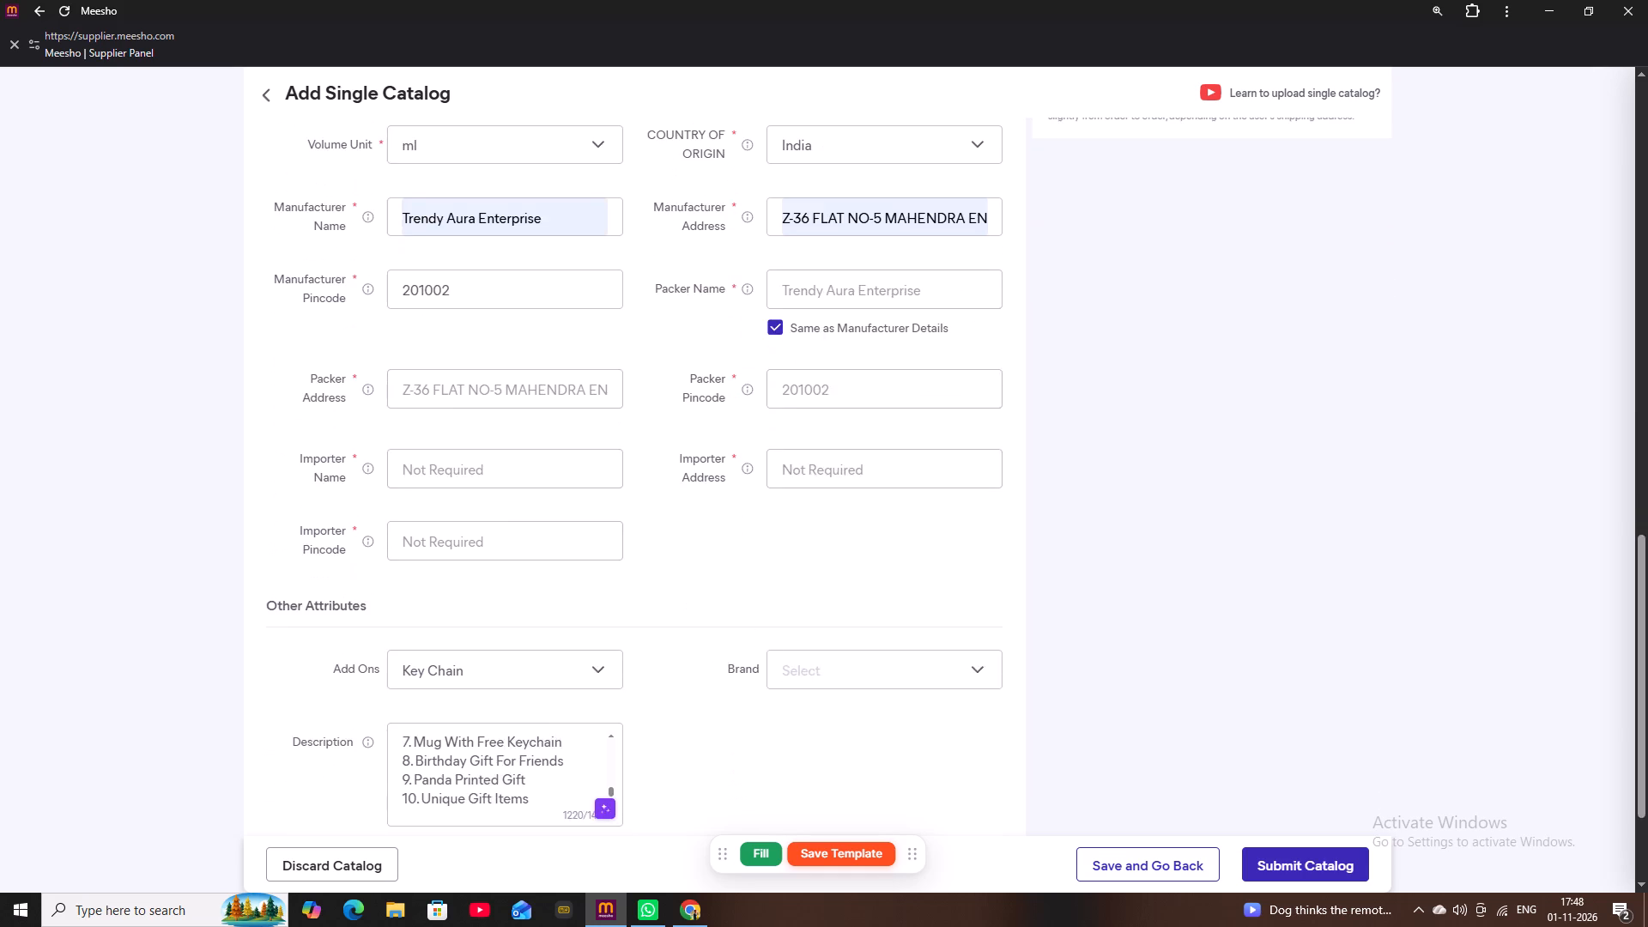
scroll(685, 283, "up", 5)
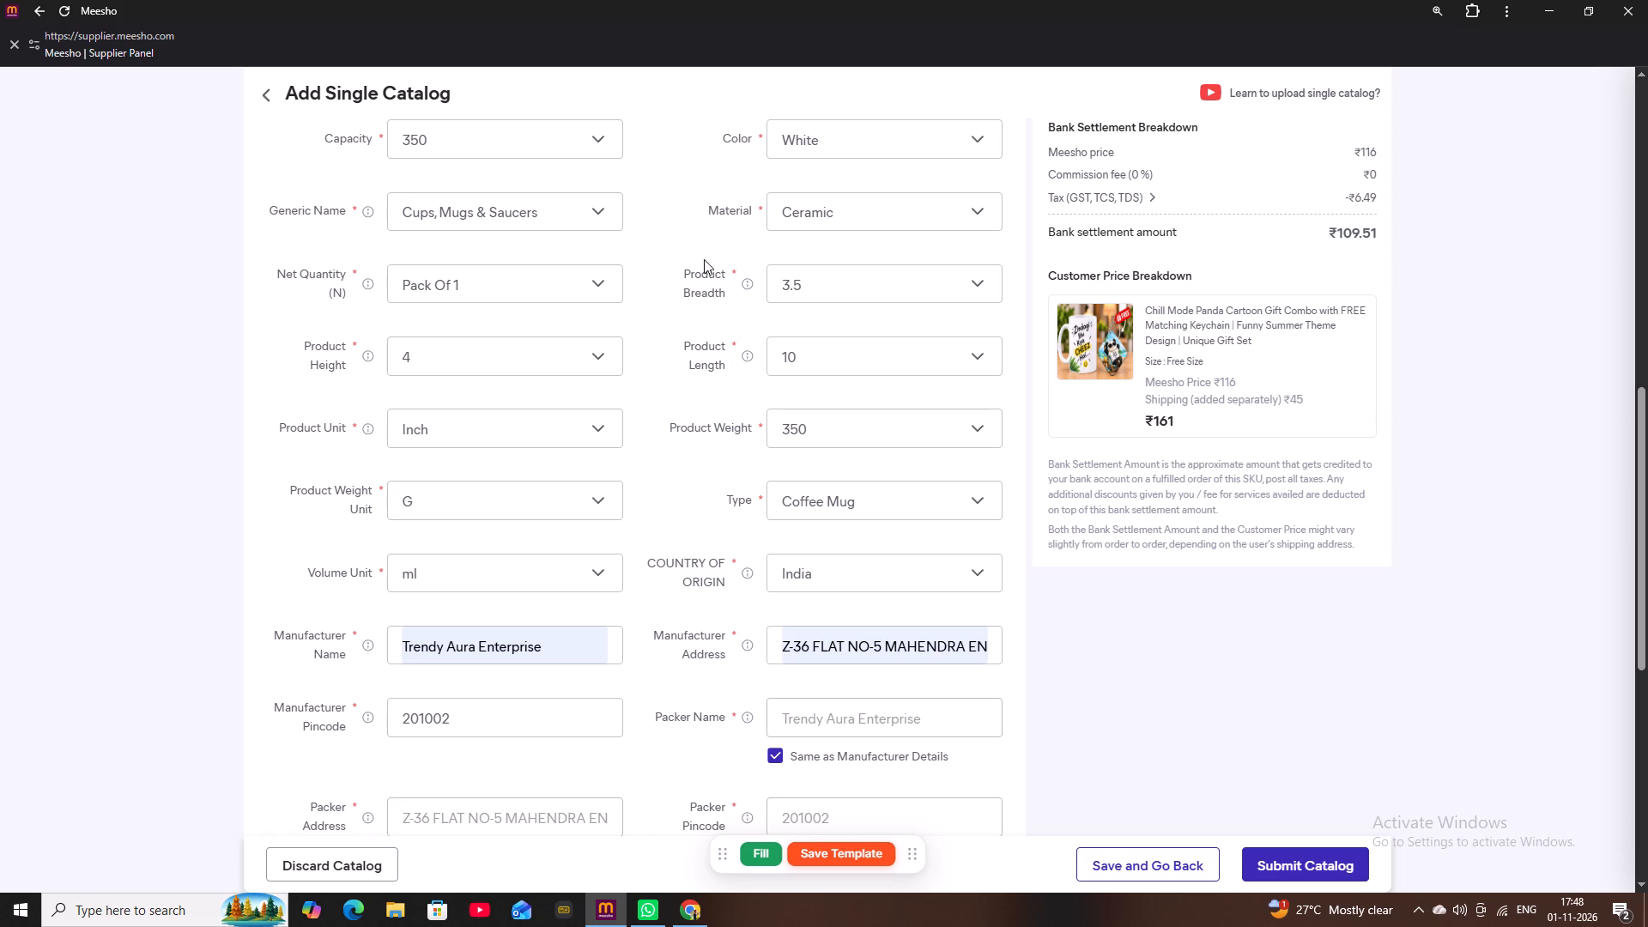
scroll(685, 267, "up", 4)
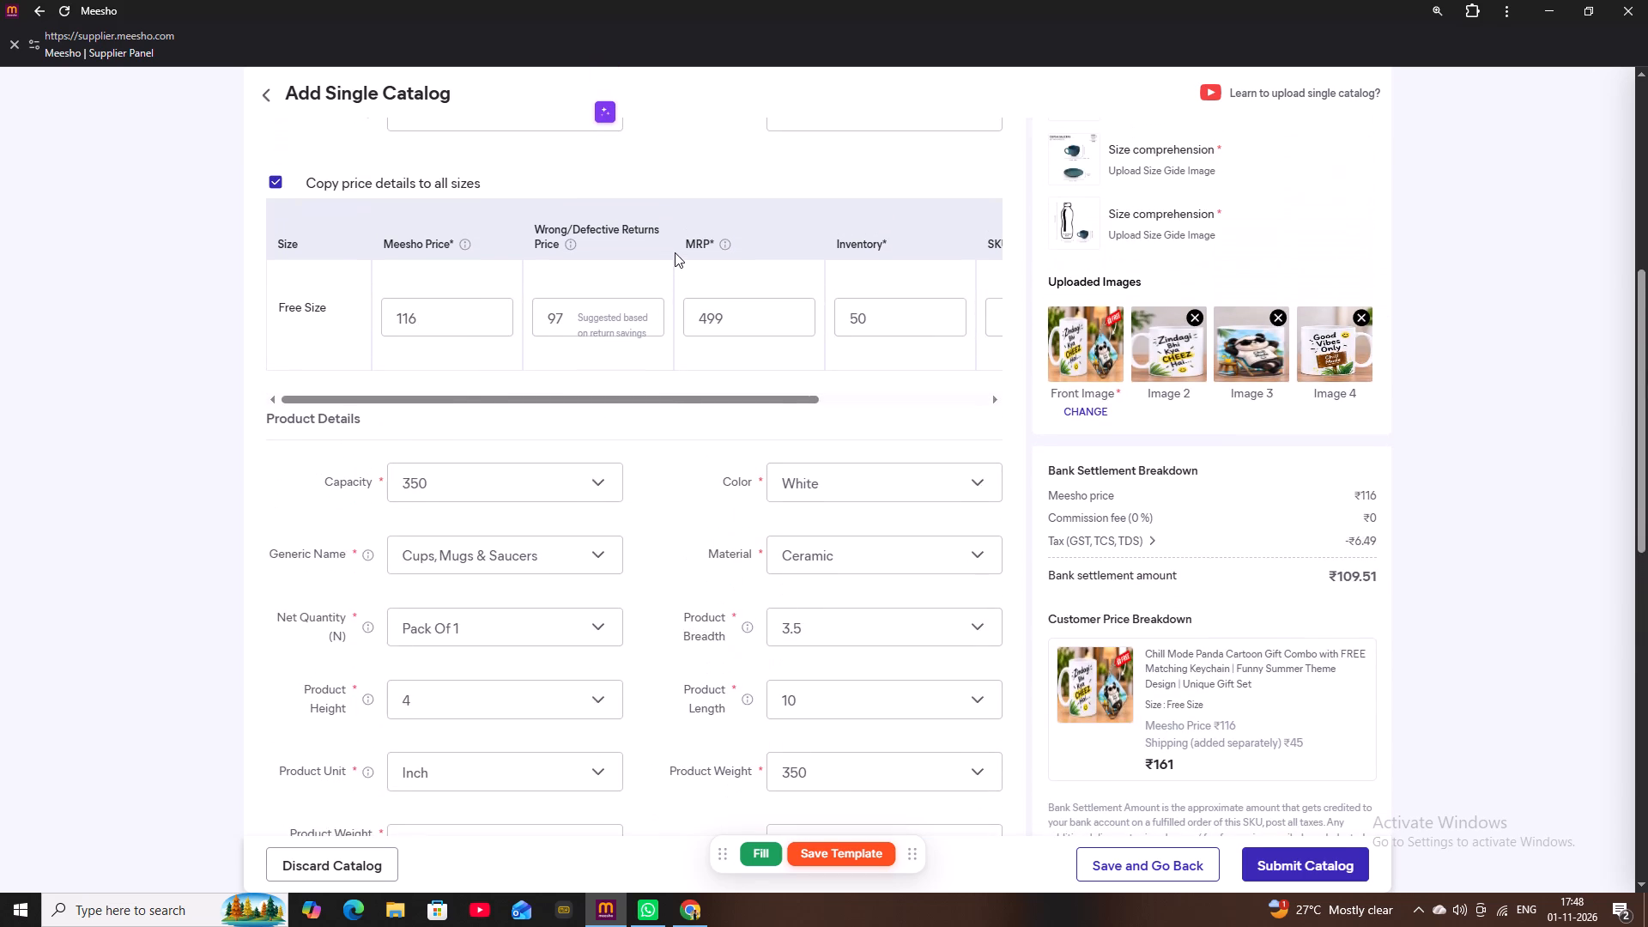
Set the Wrong/Defective Returns Price of the Free Size row to 115.
scroll(675, 252, "up", 2)
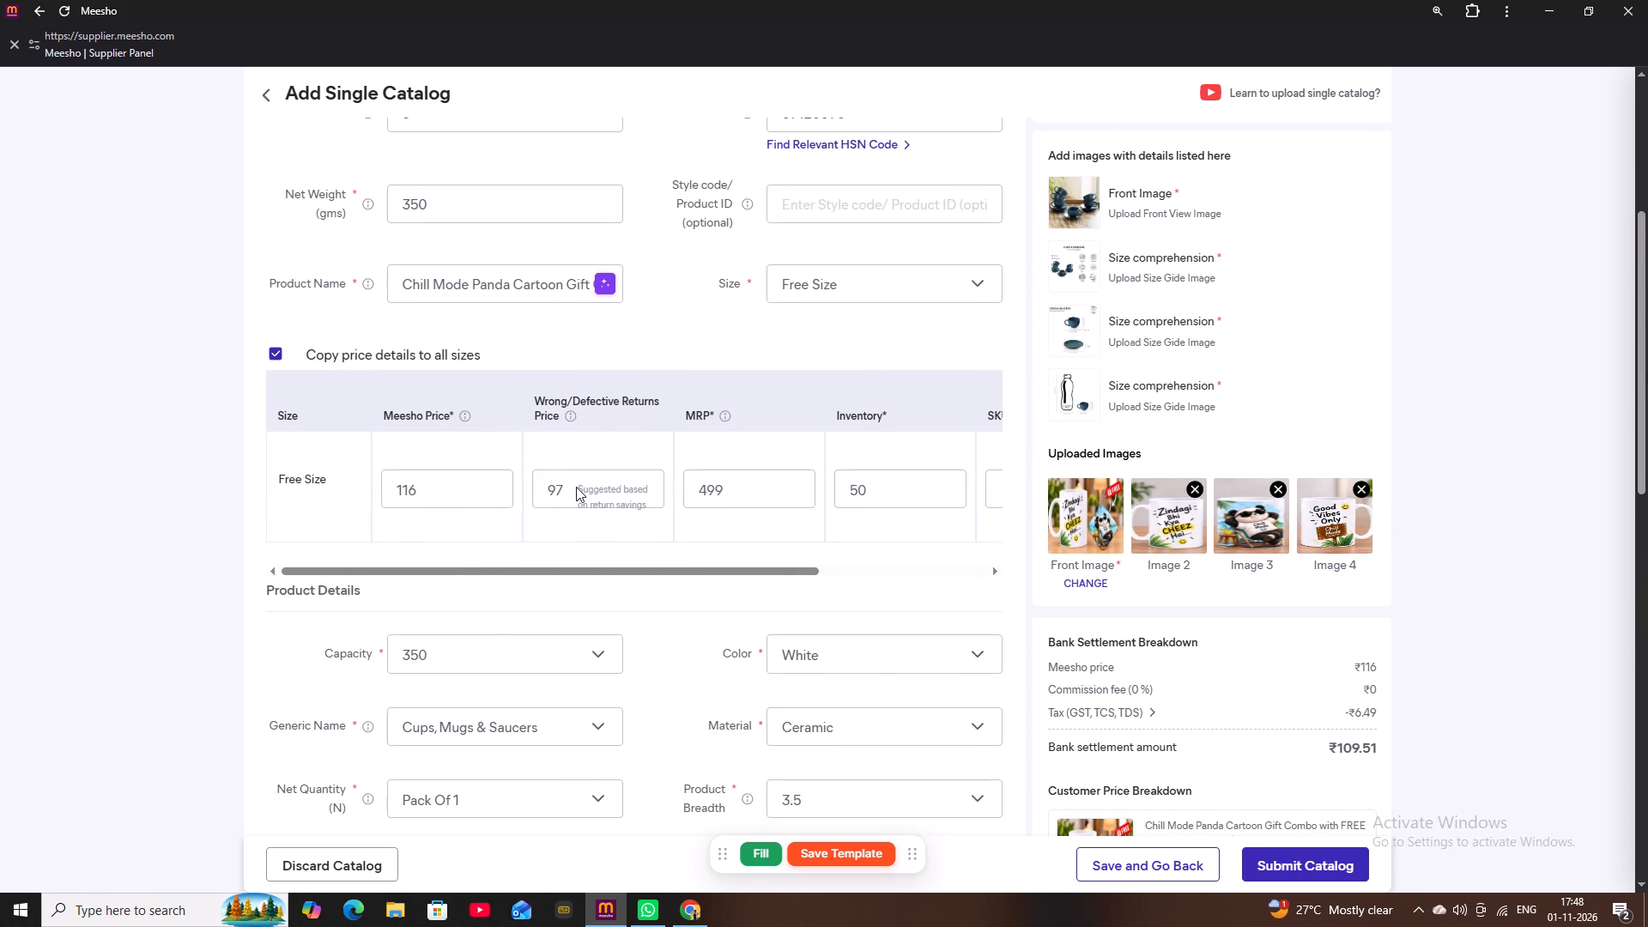
left_click_drag(570, 488, 523, 498)
key("BackSpace")
type("11")
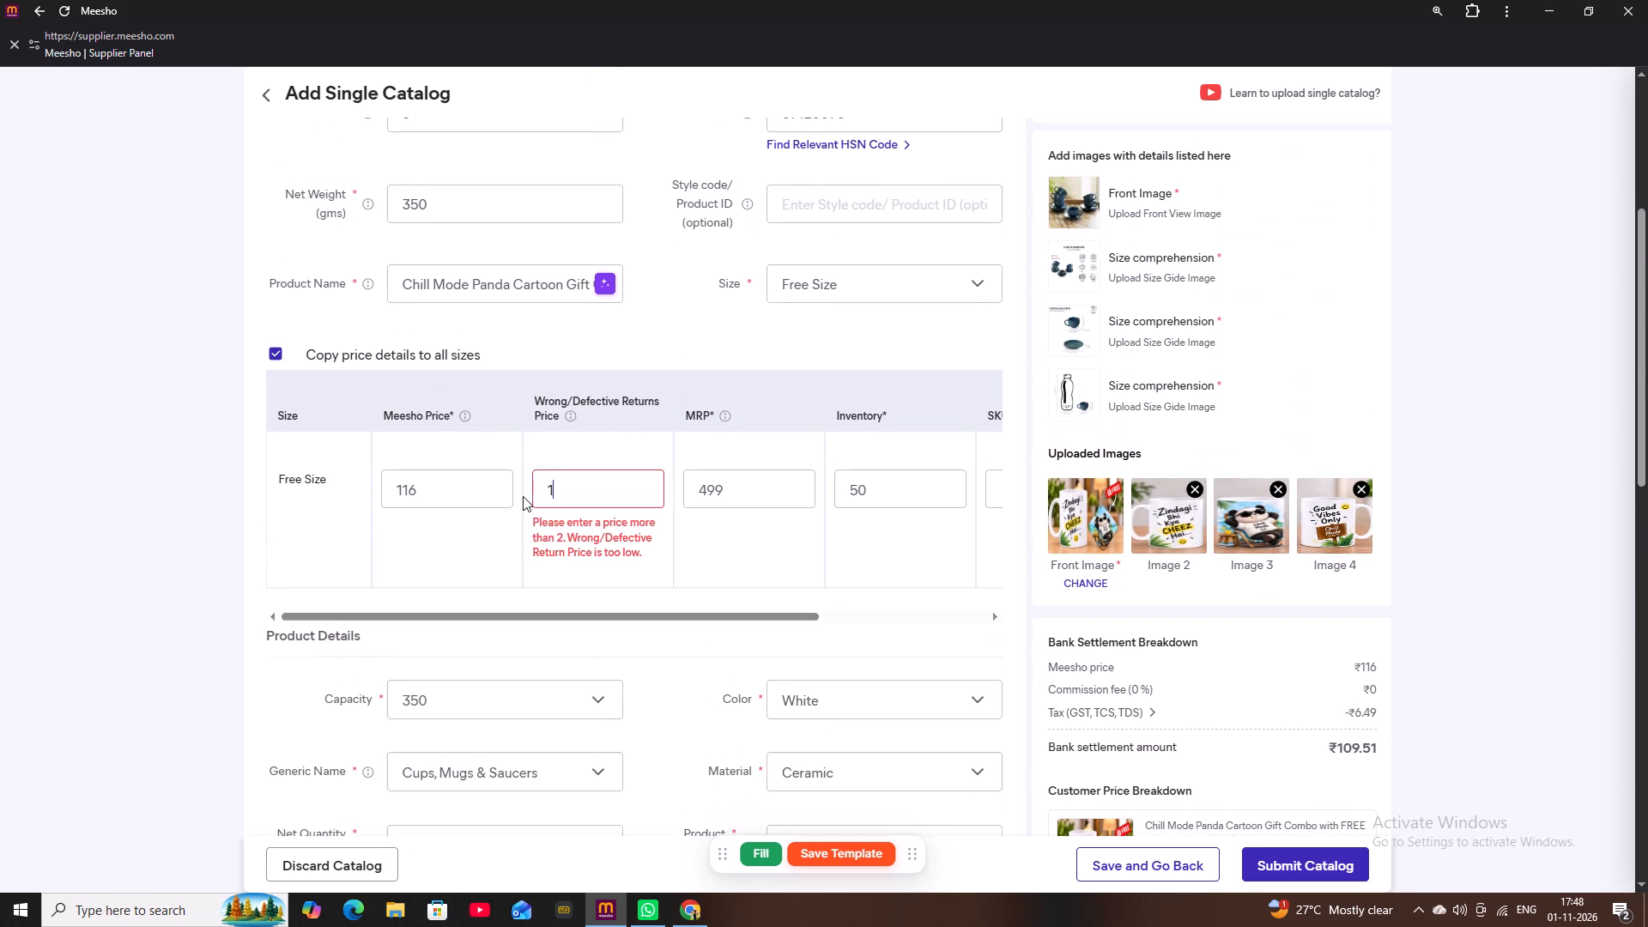
key("5")
left_click(576, 492)
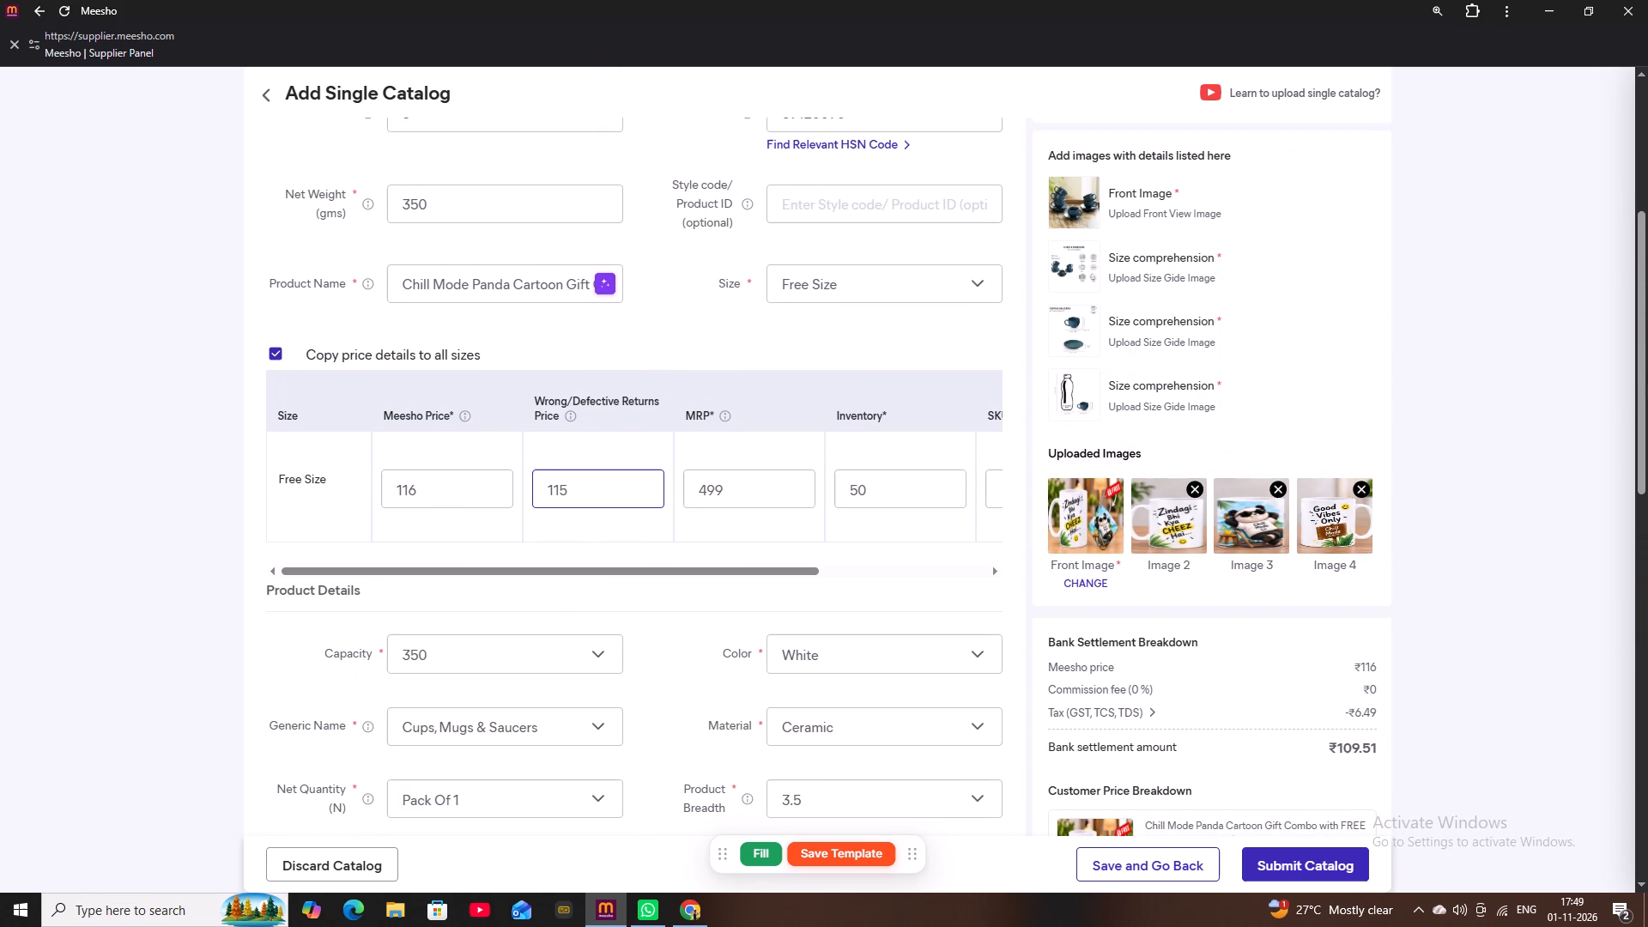
key("BackSpace")
Look over the pricing and uploaded images, and submit the Chill Mode Panda catalog.
scroll(676, 615, "down", 1)
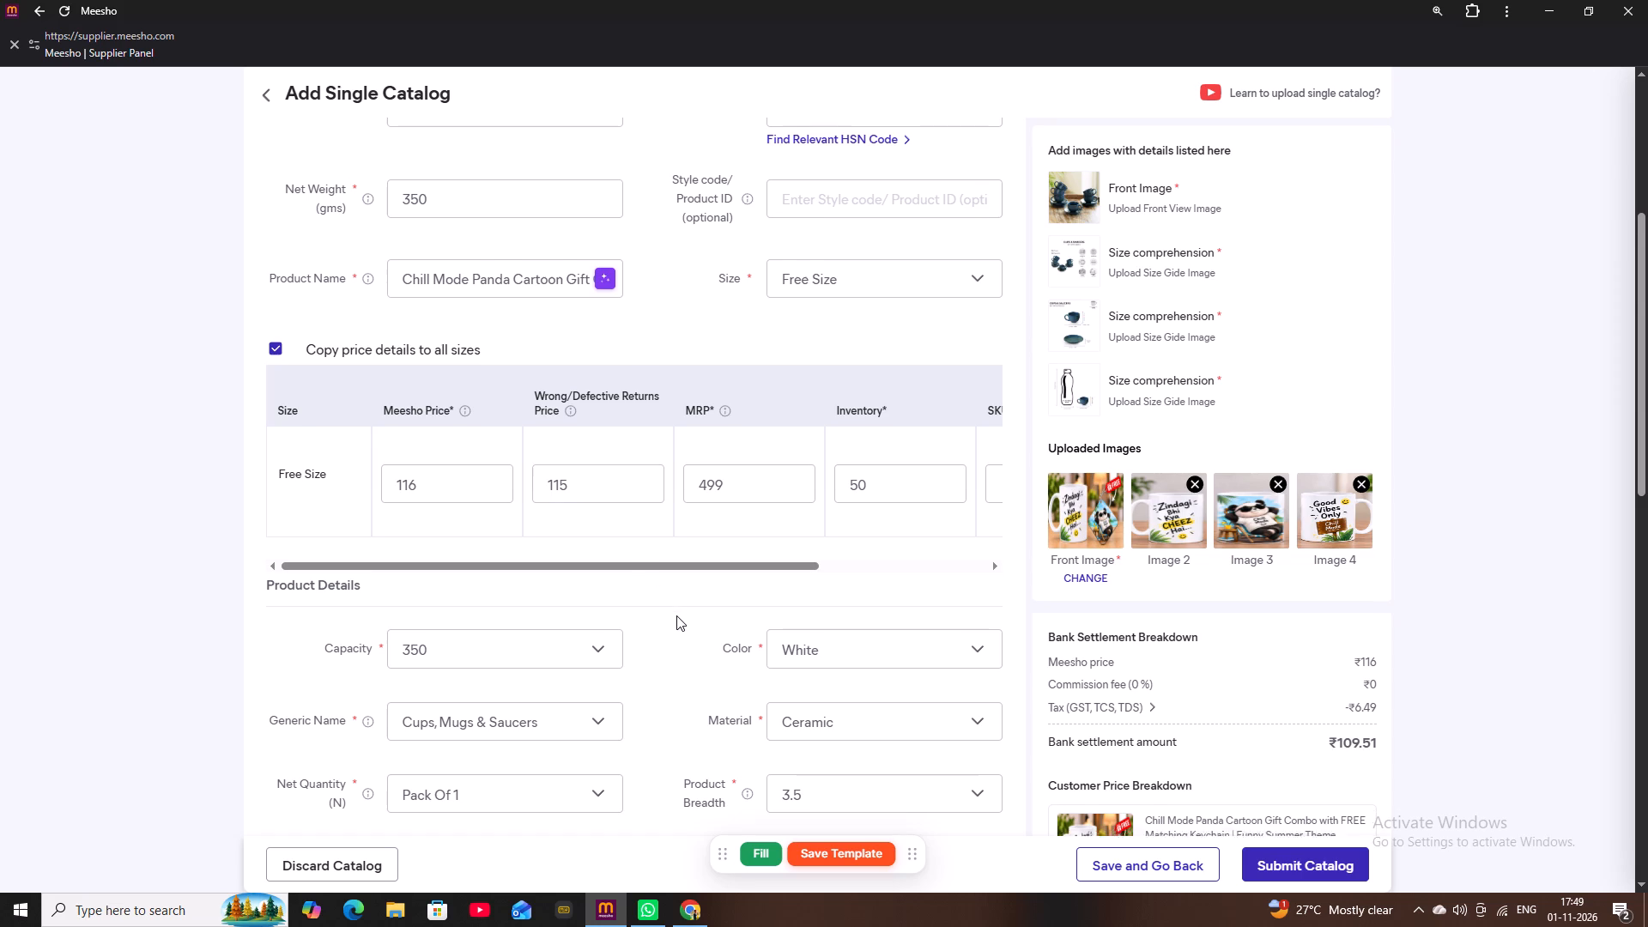
scroll(676, 615, "down", 2)
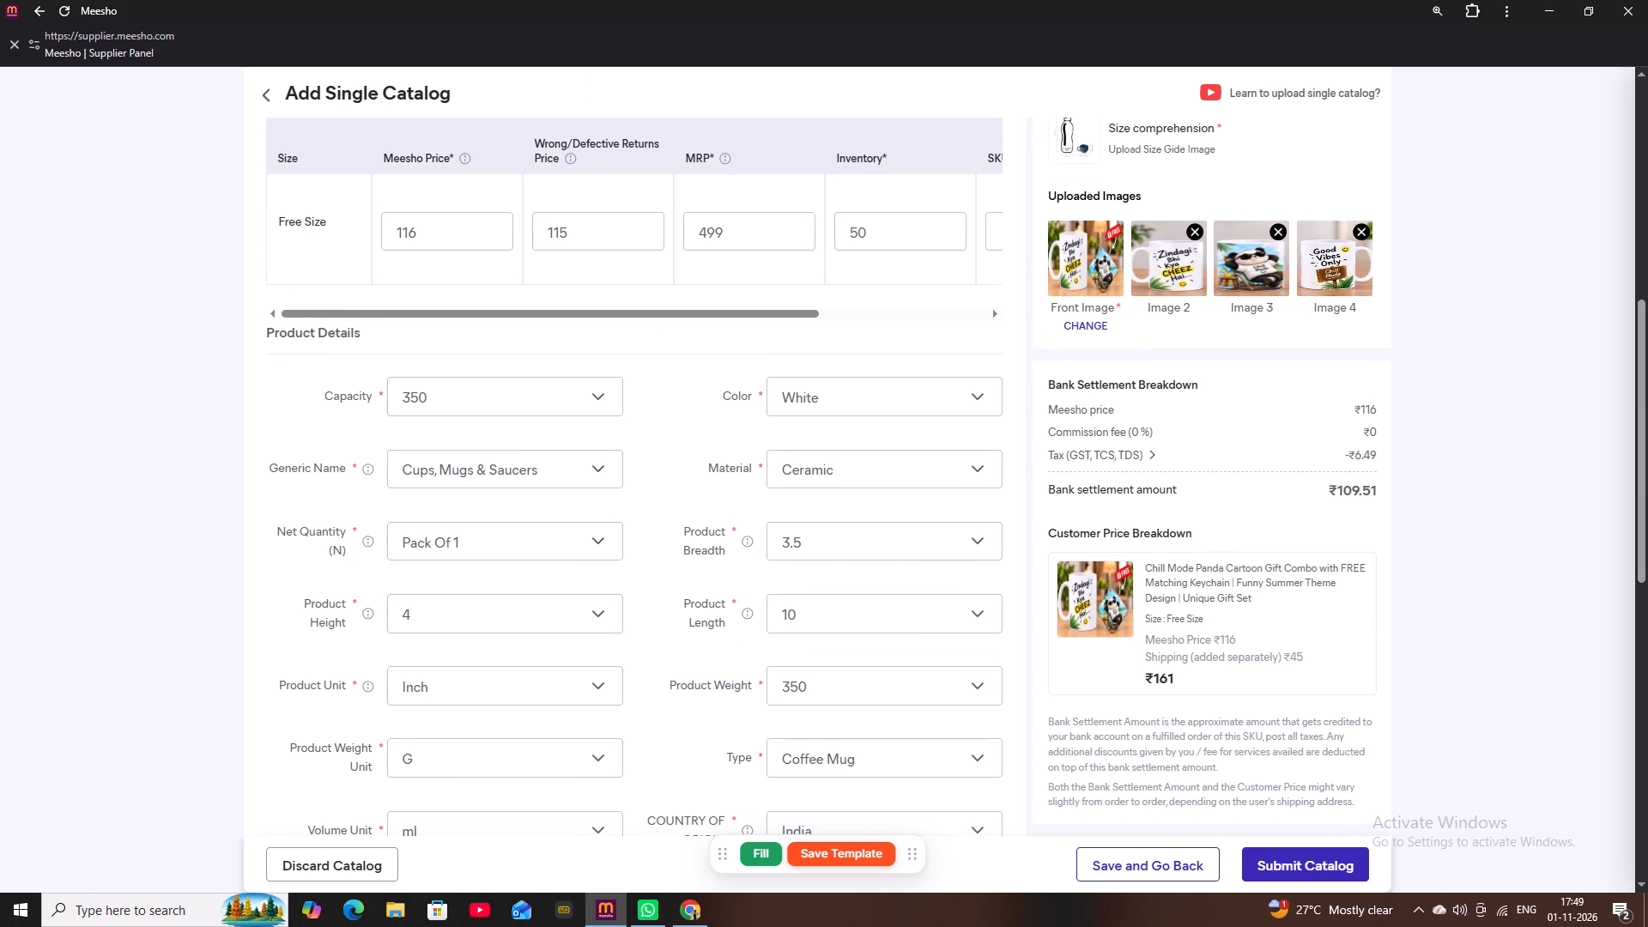
scroll(1163, 493, "up", 4)
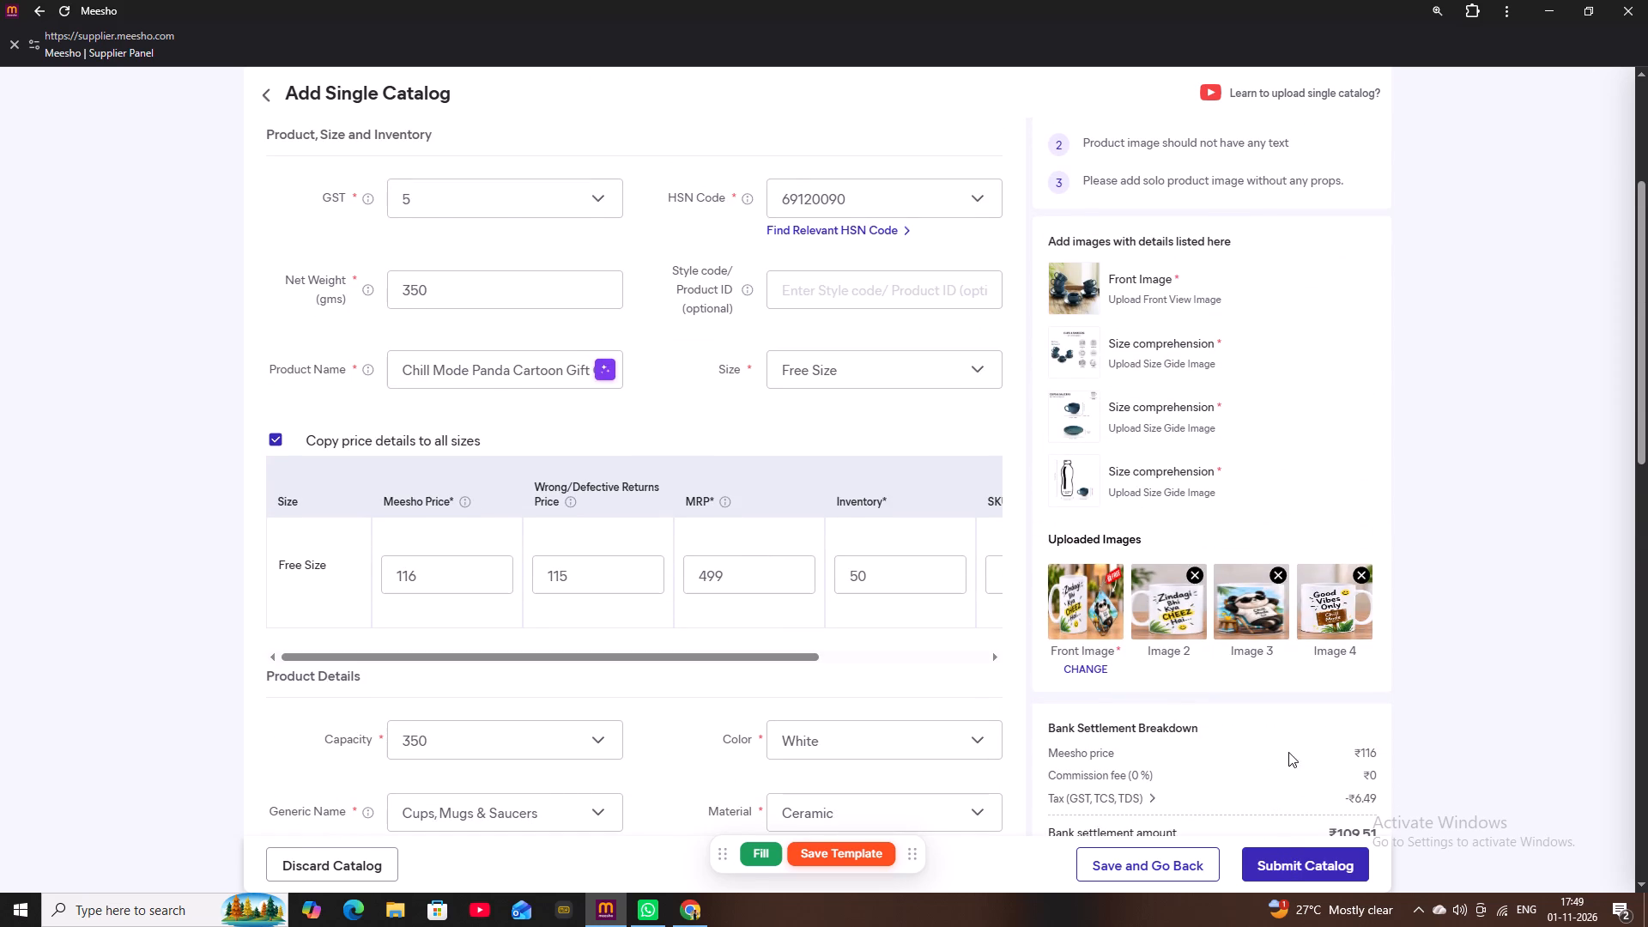
scroll(1288, 752, "down", 2)
left_click(1280, 846)
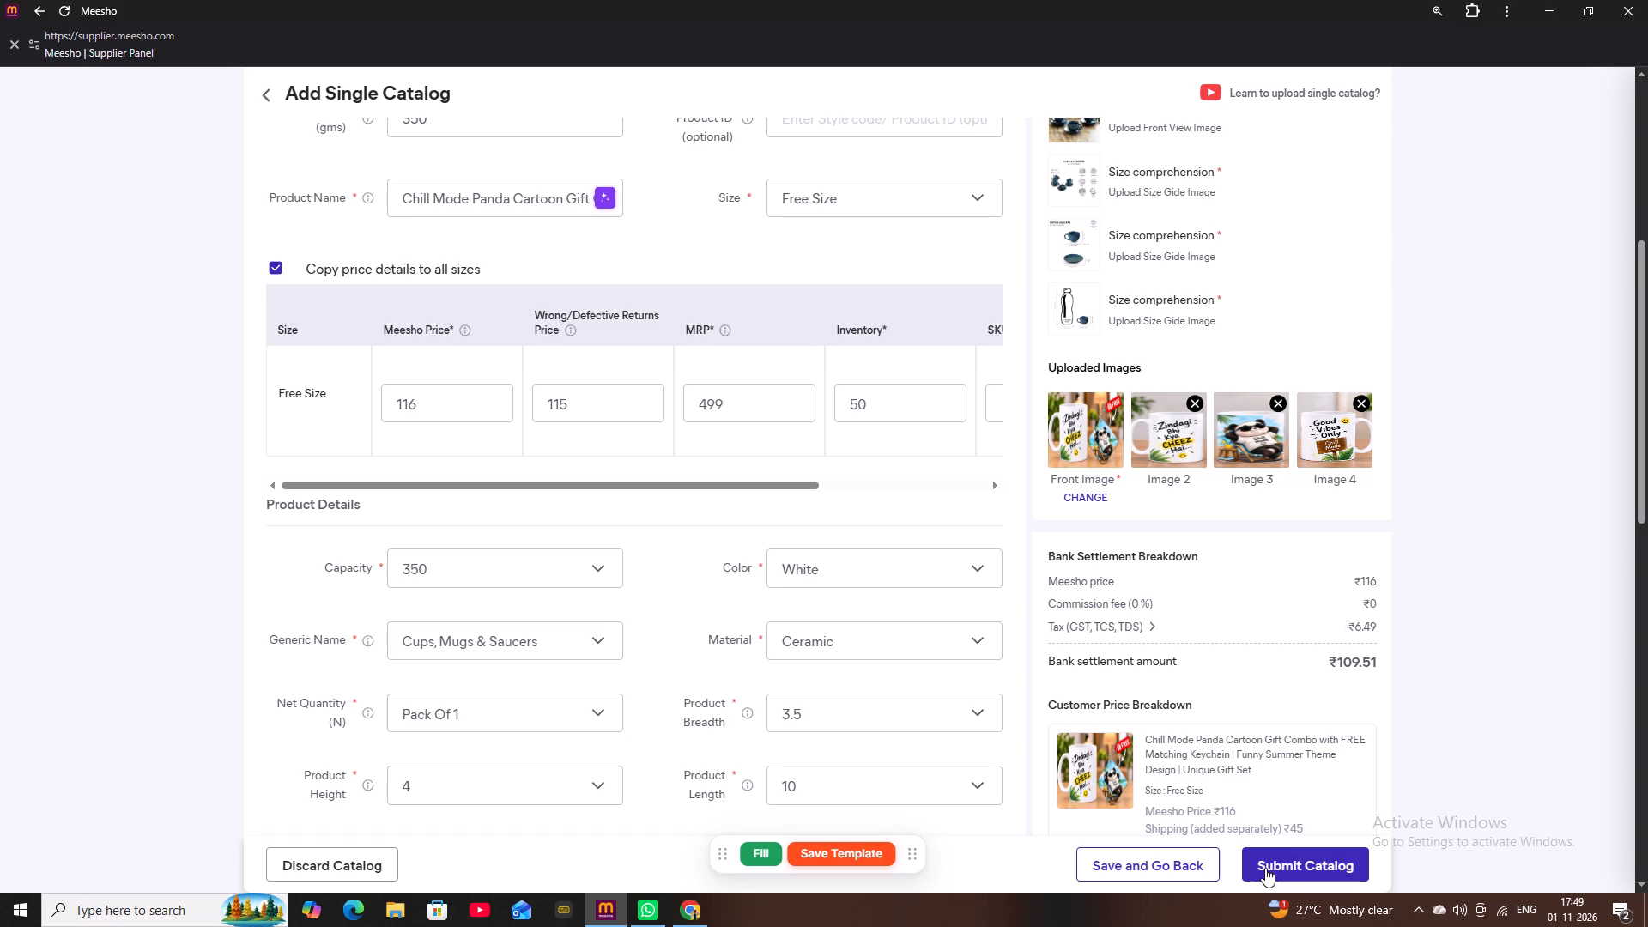
left_click(1265, 868)
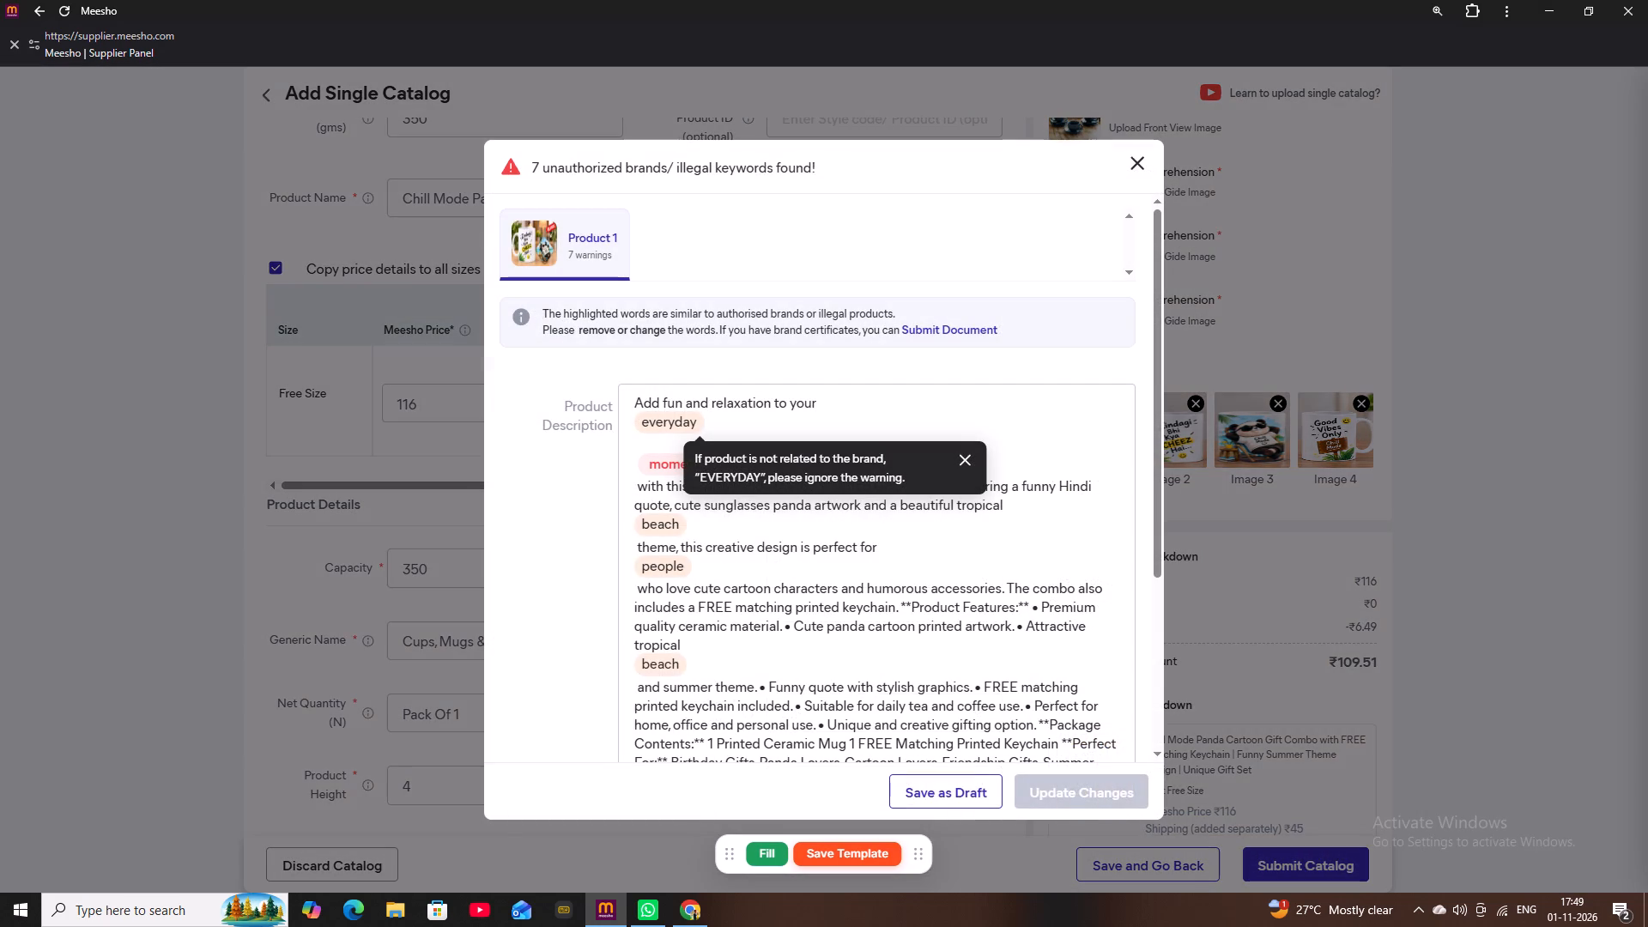
Remove the red-flagged word after "everyday" from the product description, update the changes, and complete the catalog submission.
left_click(971, 452)
left_click(717, 461)
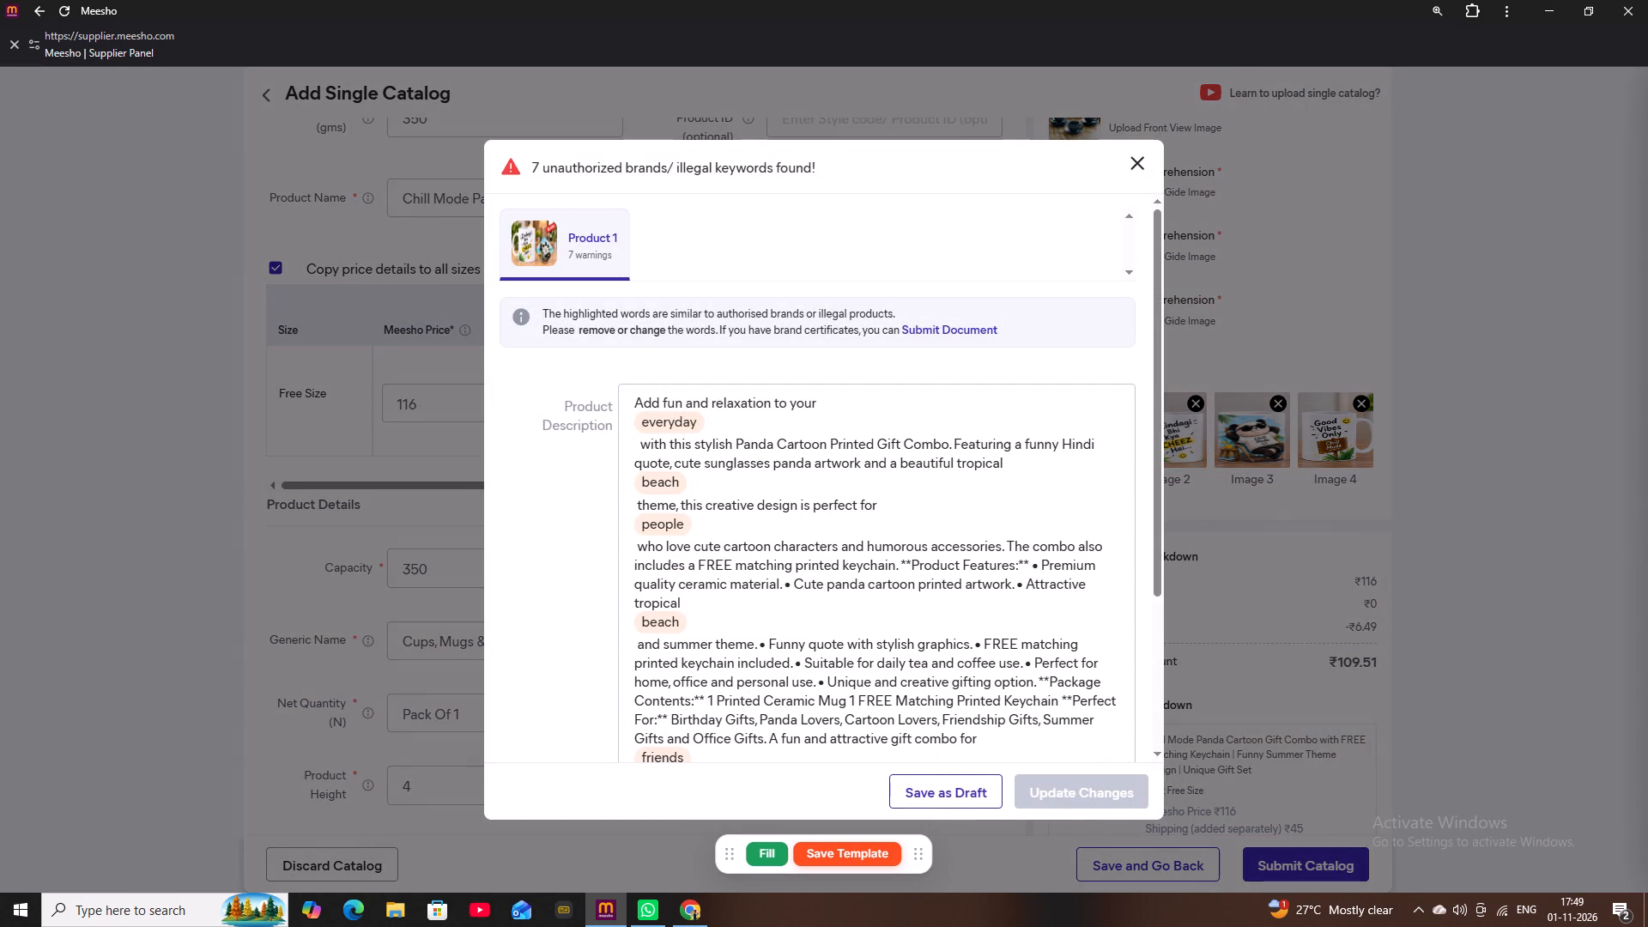
left_click(1069, 795)
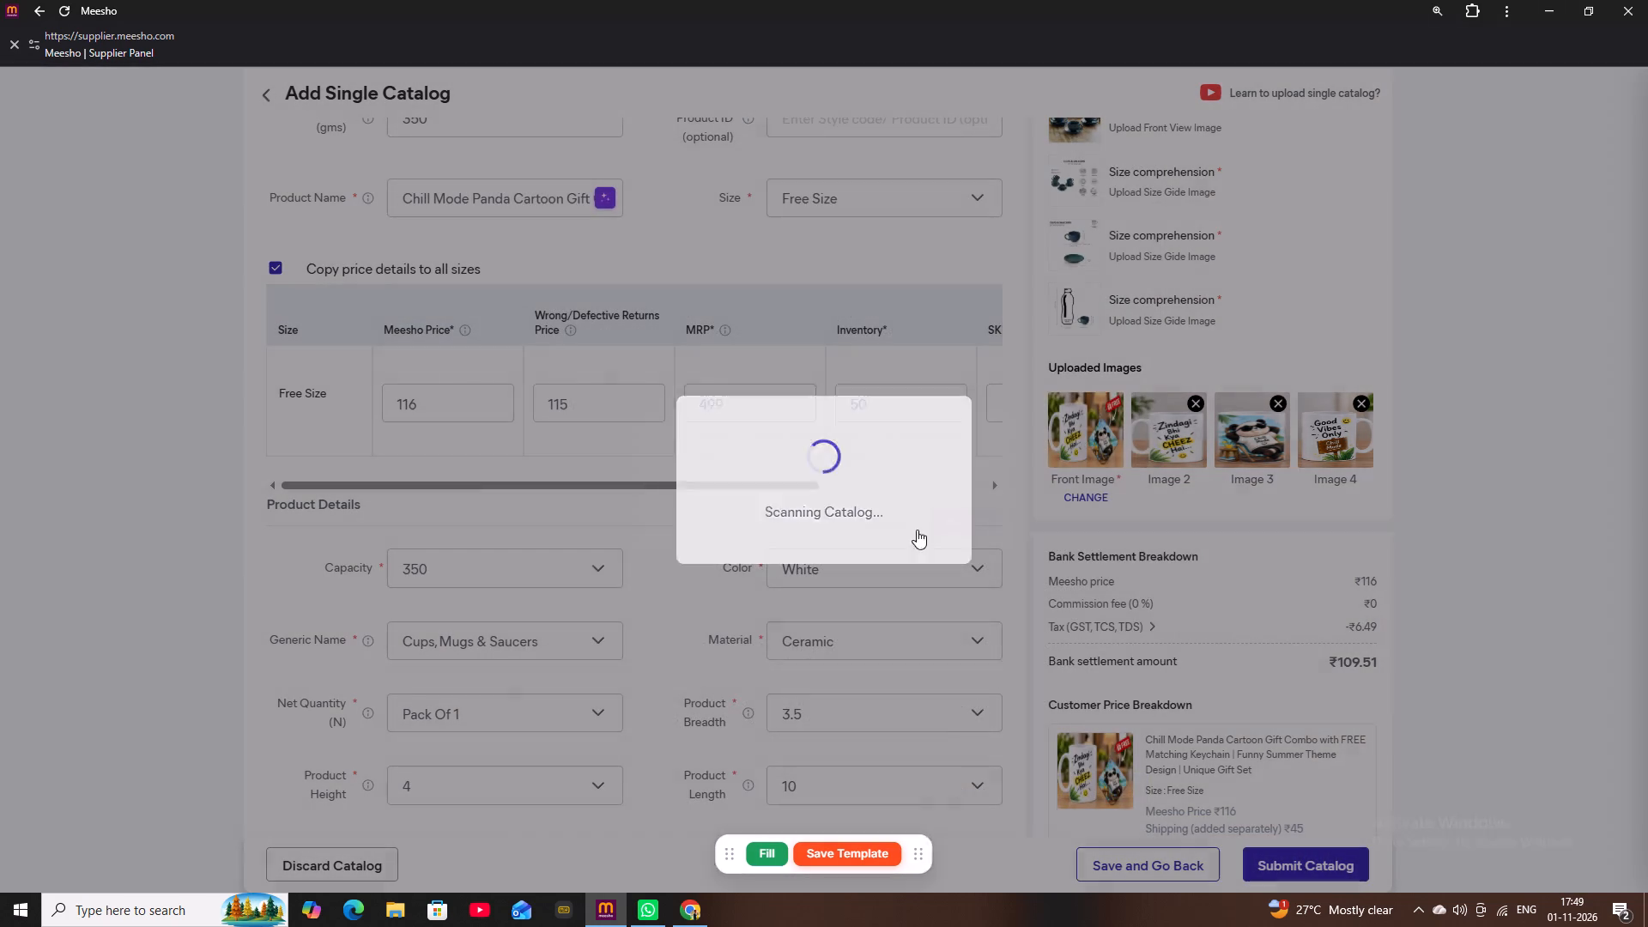
left_click(943, 512)
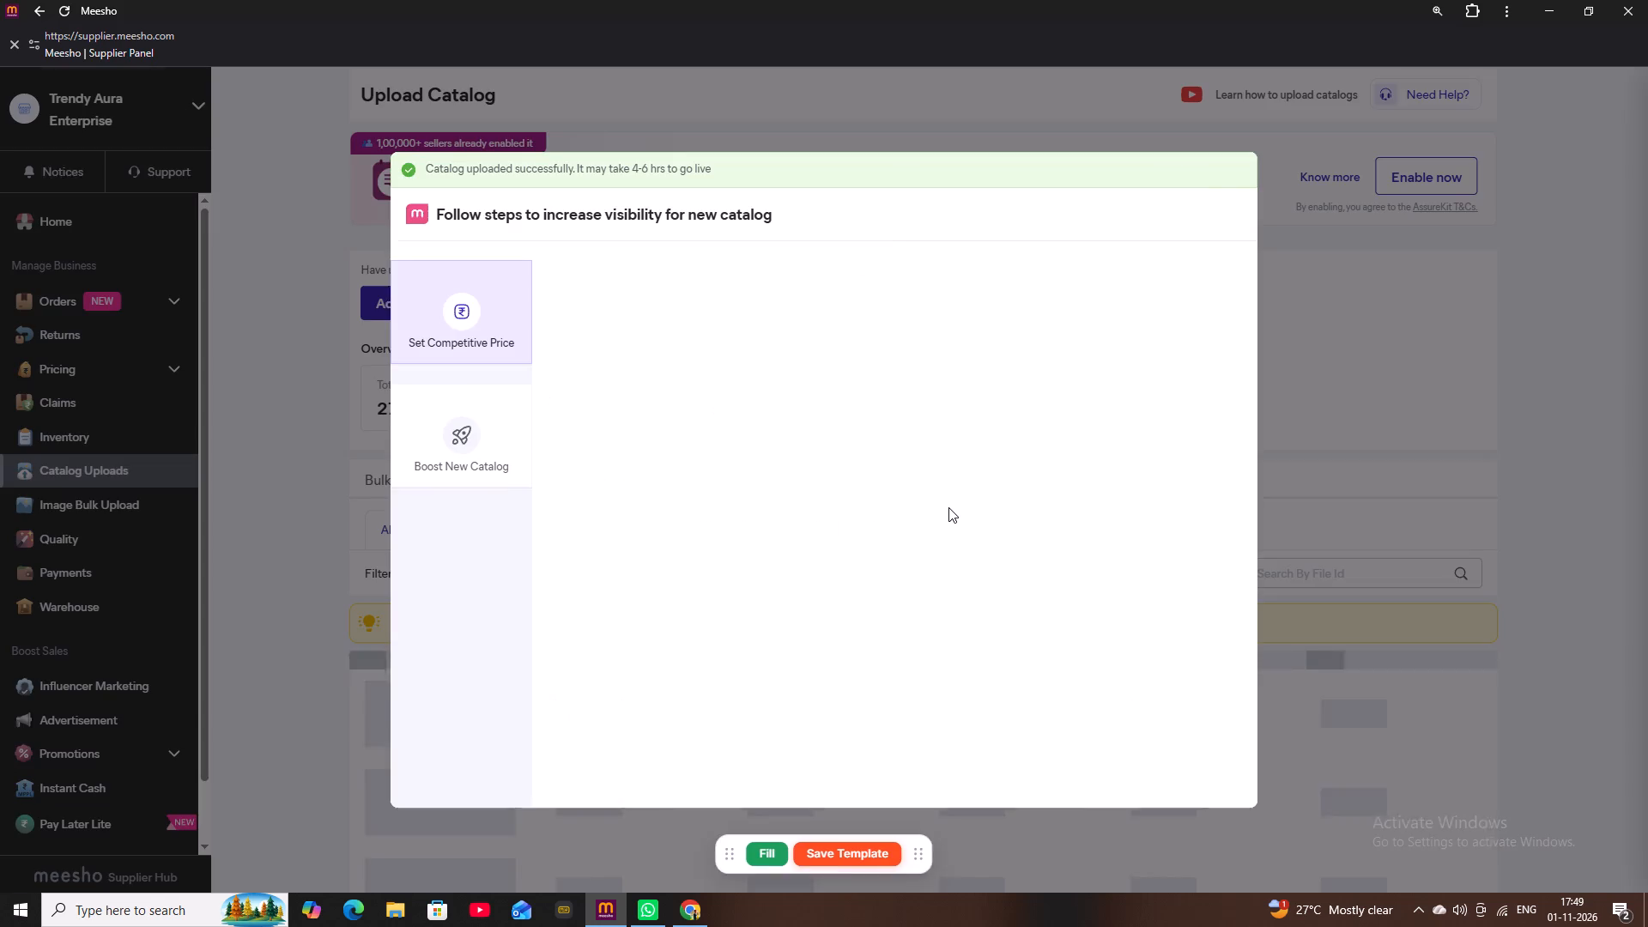
left_click(1238, 210)
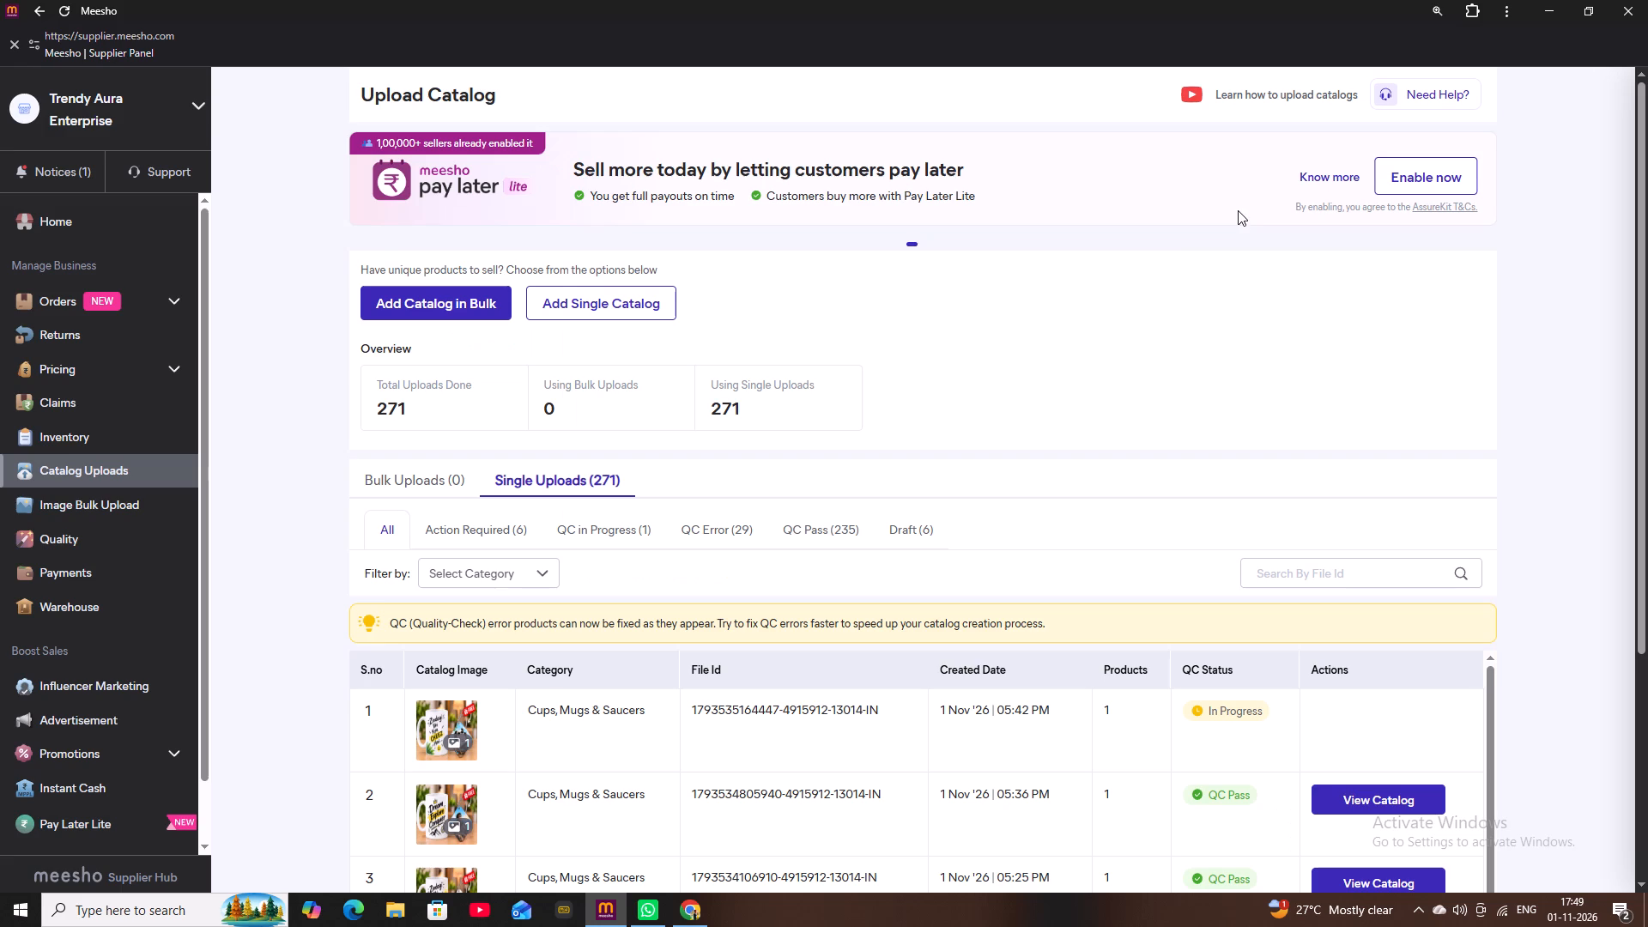
Reload the Upload Catalog page and start a new single catalog in the Cups, Mugs & Saucers category.
right_click(995, 336)
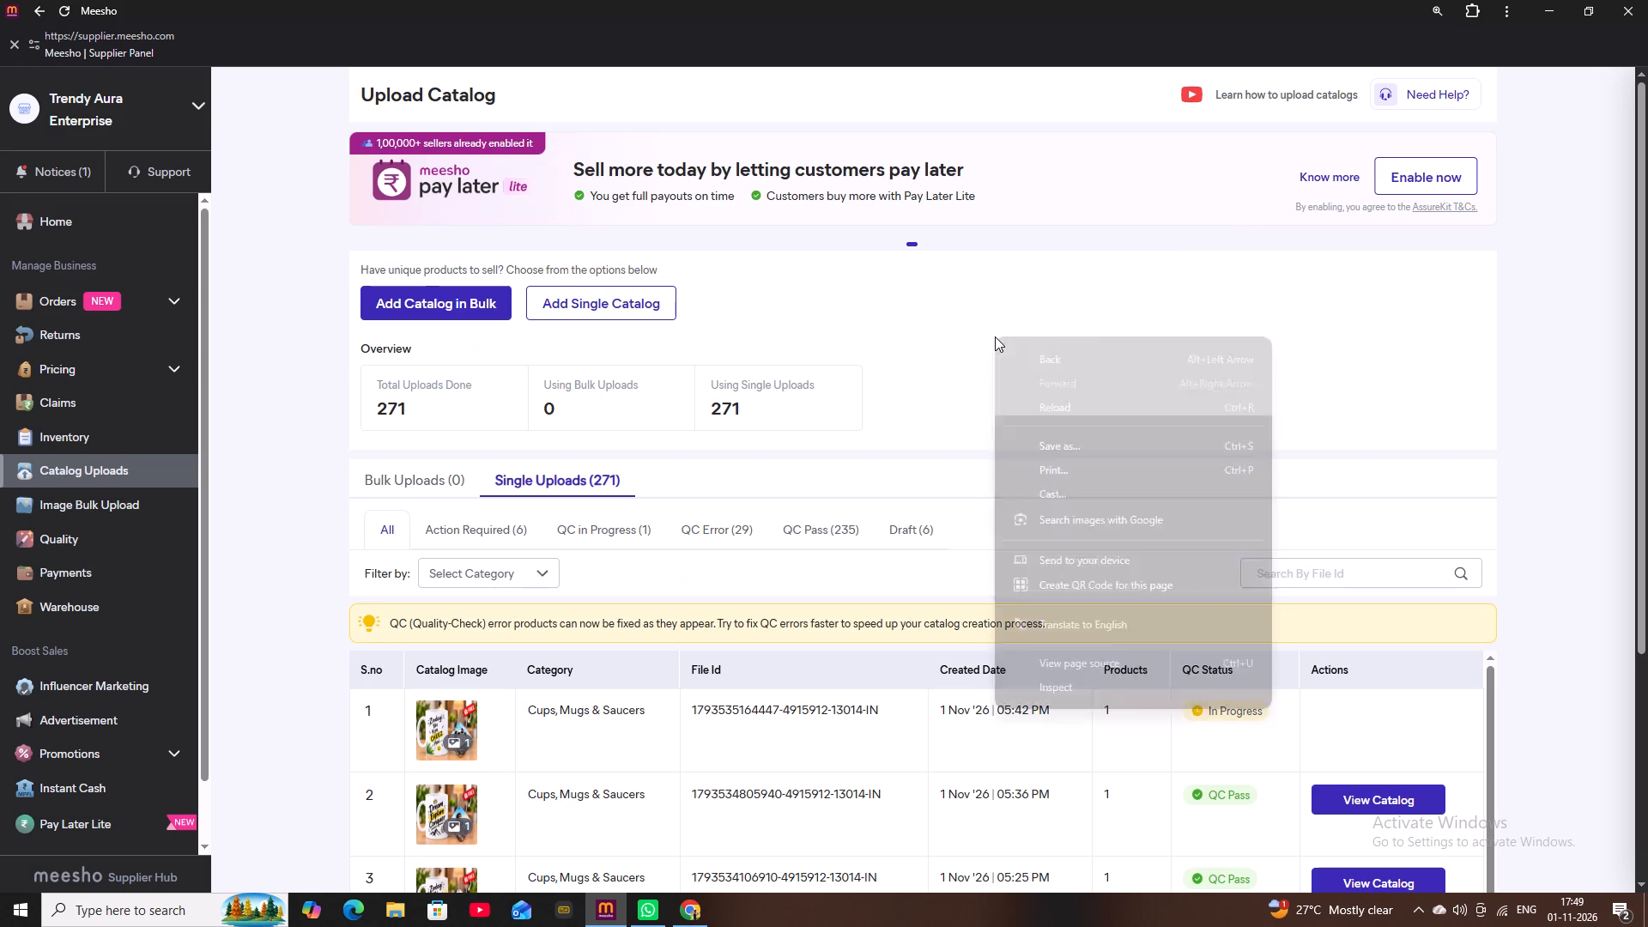
left_click(1009, 409)
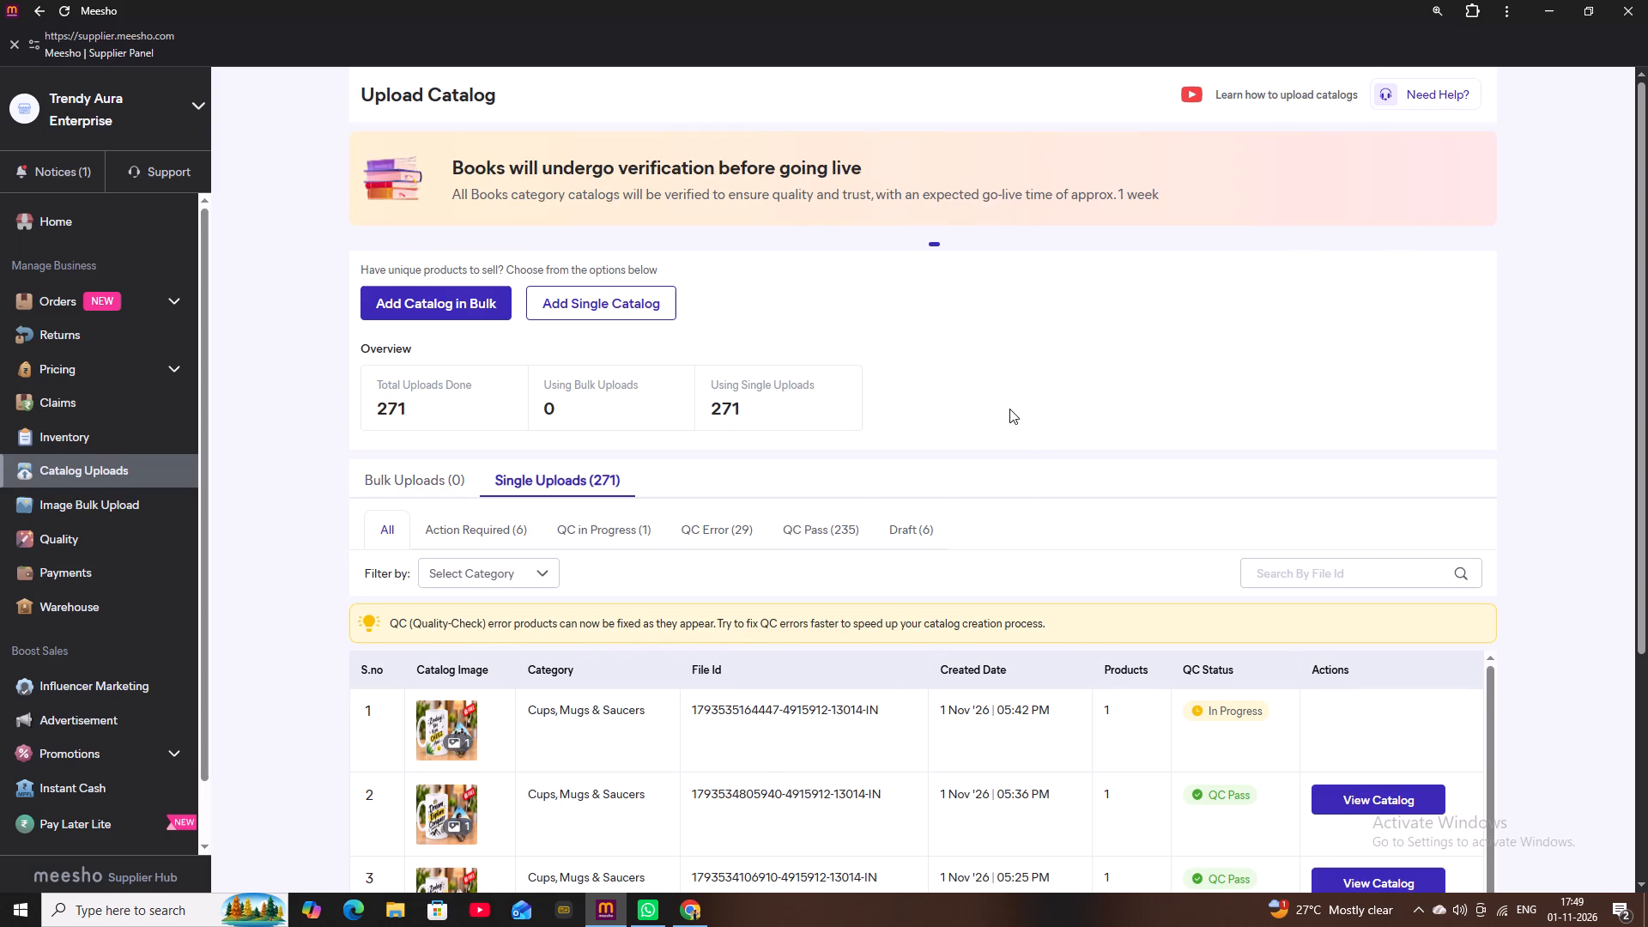
left_click(632, 302)
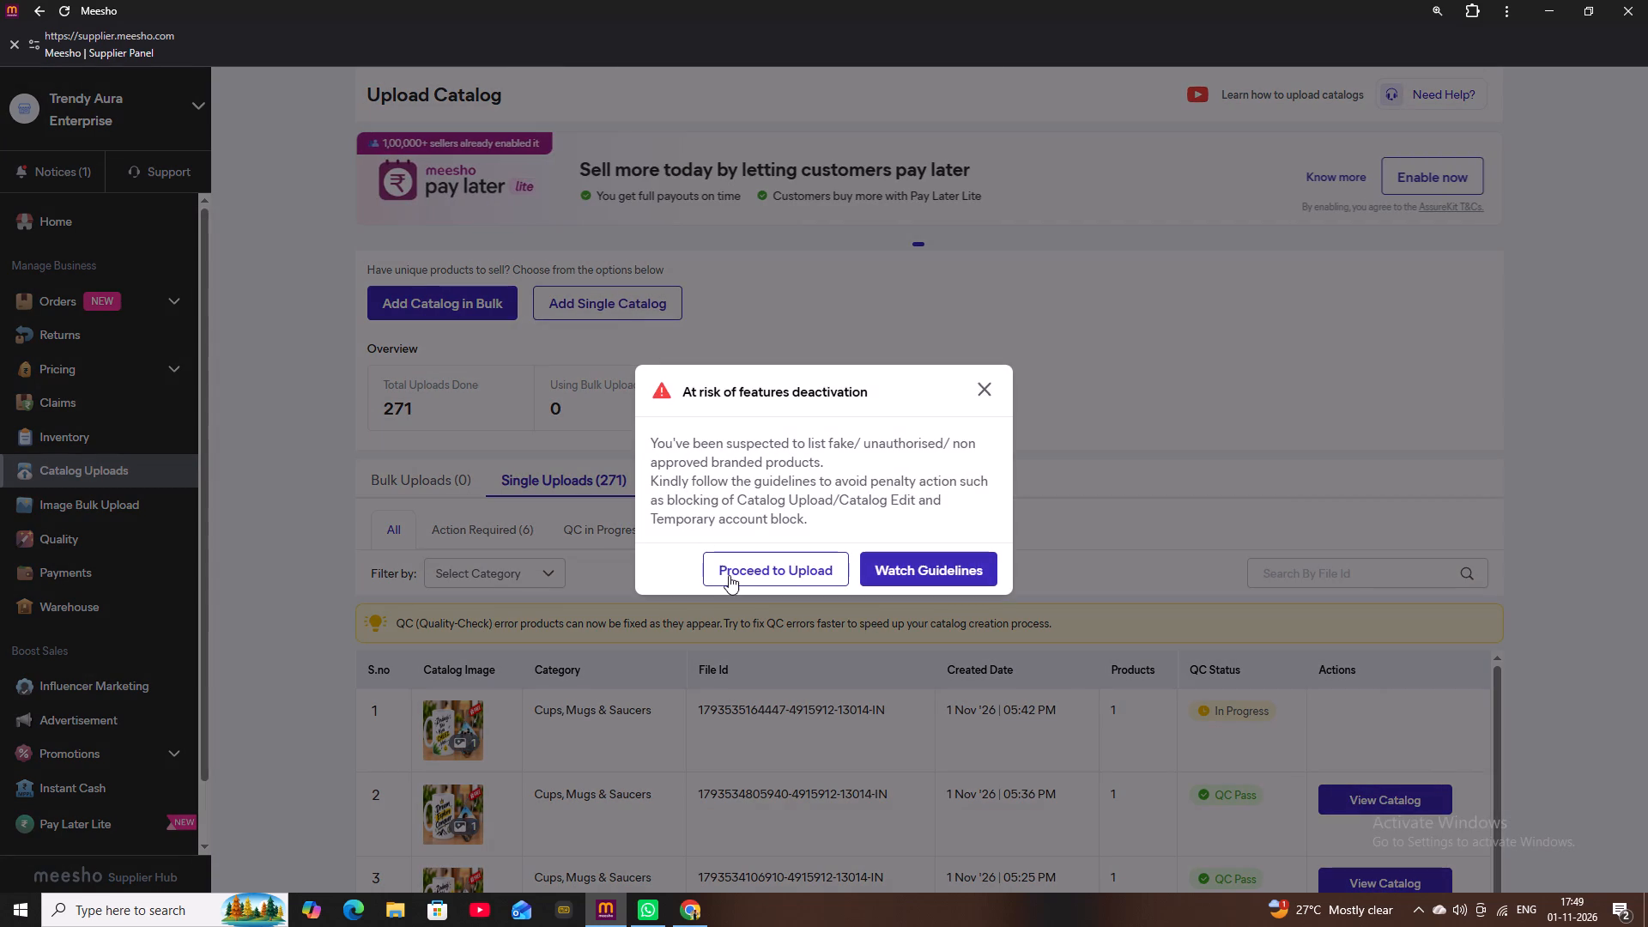
left_click(729, 575)
left_click(676, 337)
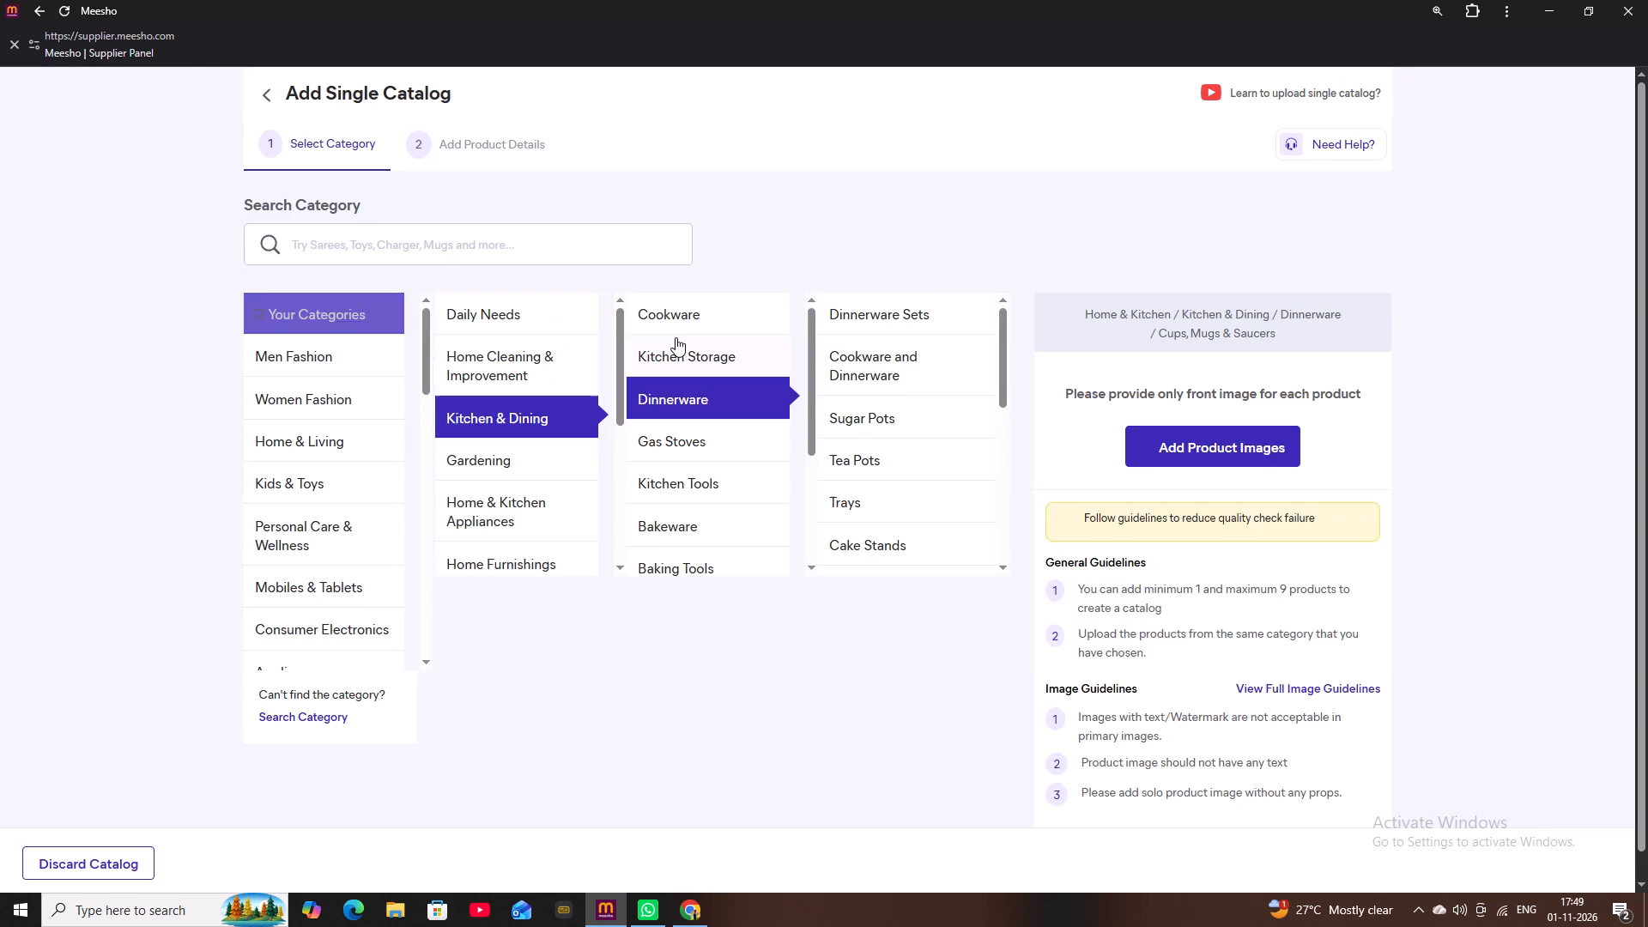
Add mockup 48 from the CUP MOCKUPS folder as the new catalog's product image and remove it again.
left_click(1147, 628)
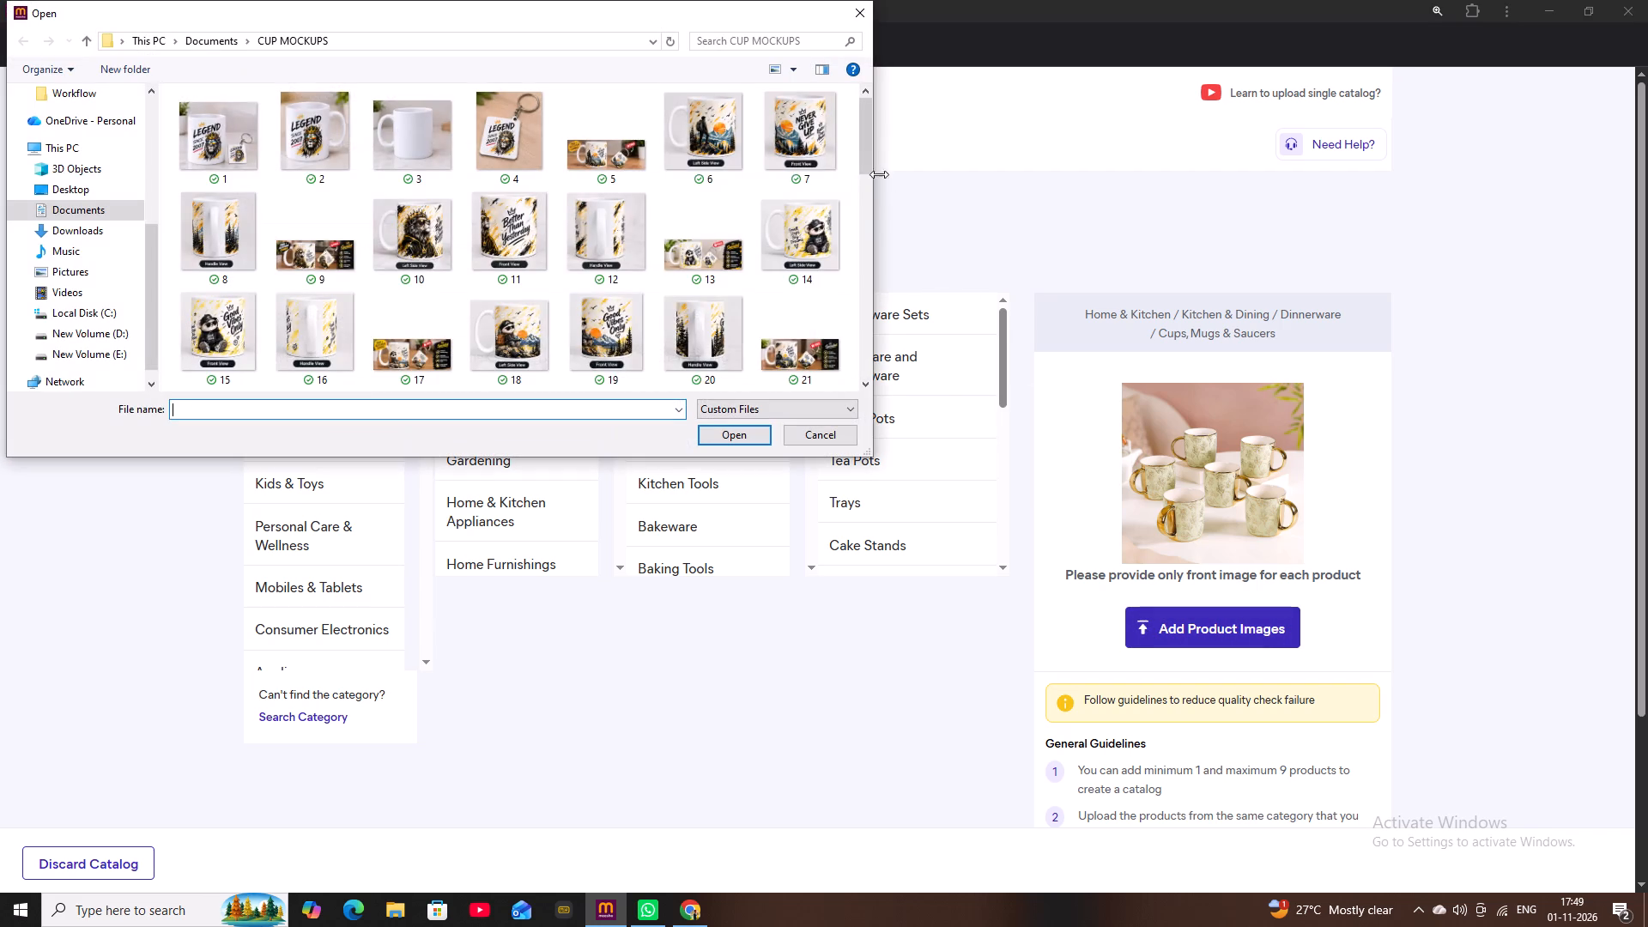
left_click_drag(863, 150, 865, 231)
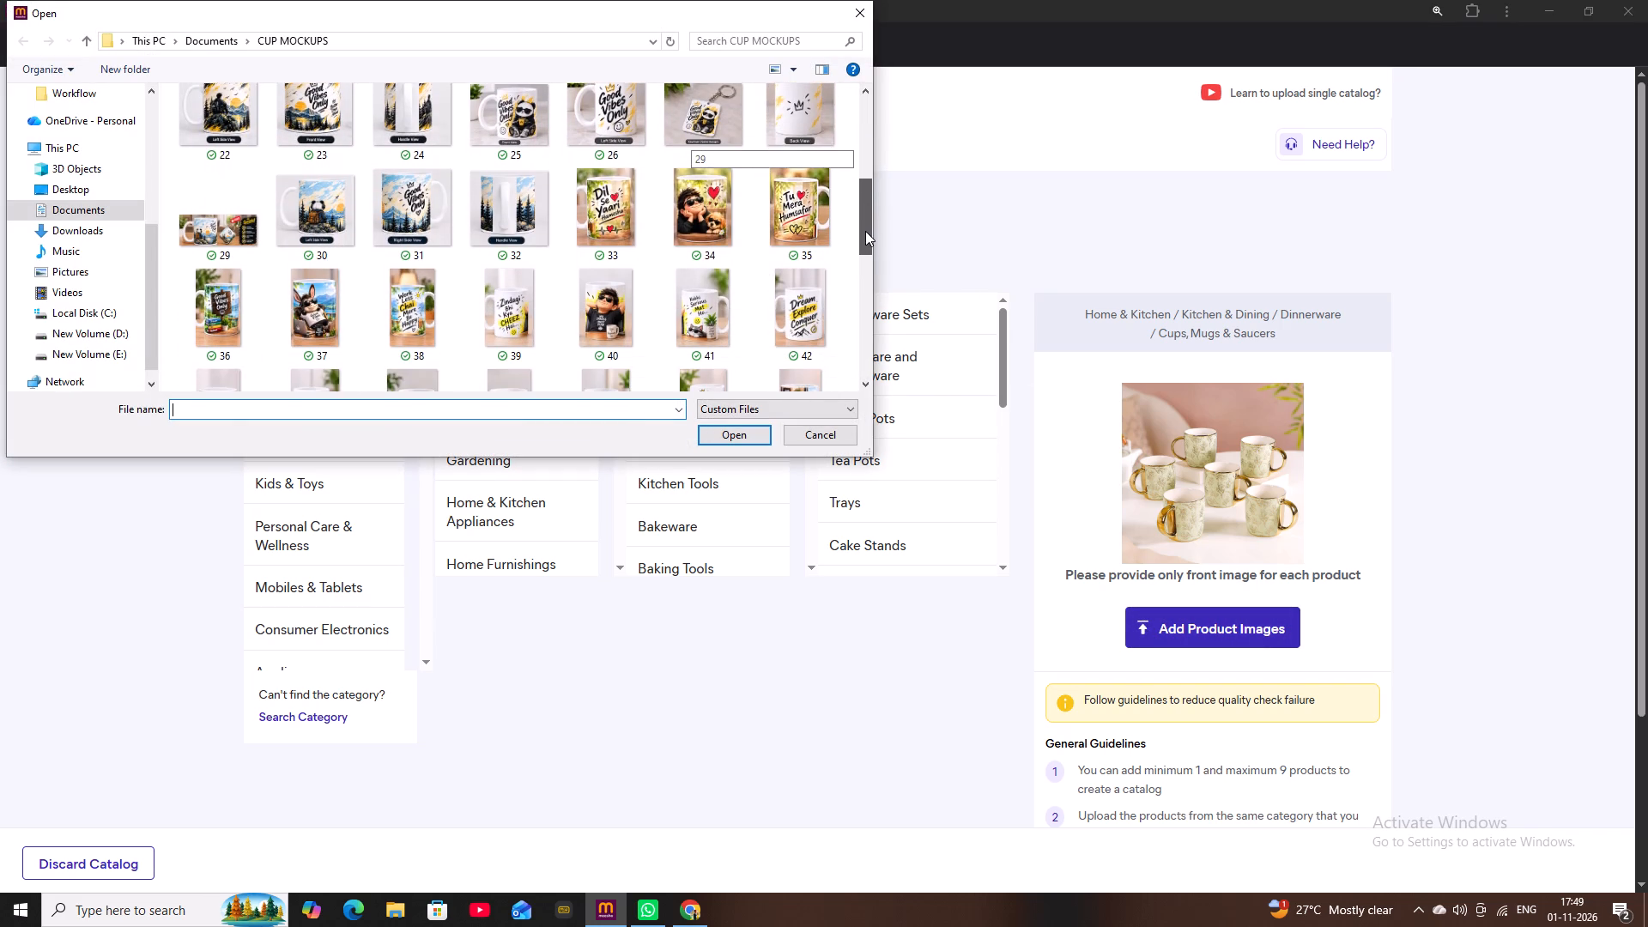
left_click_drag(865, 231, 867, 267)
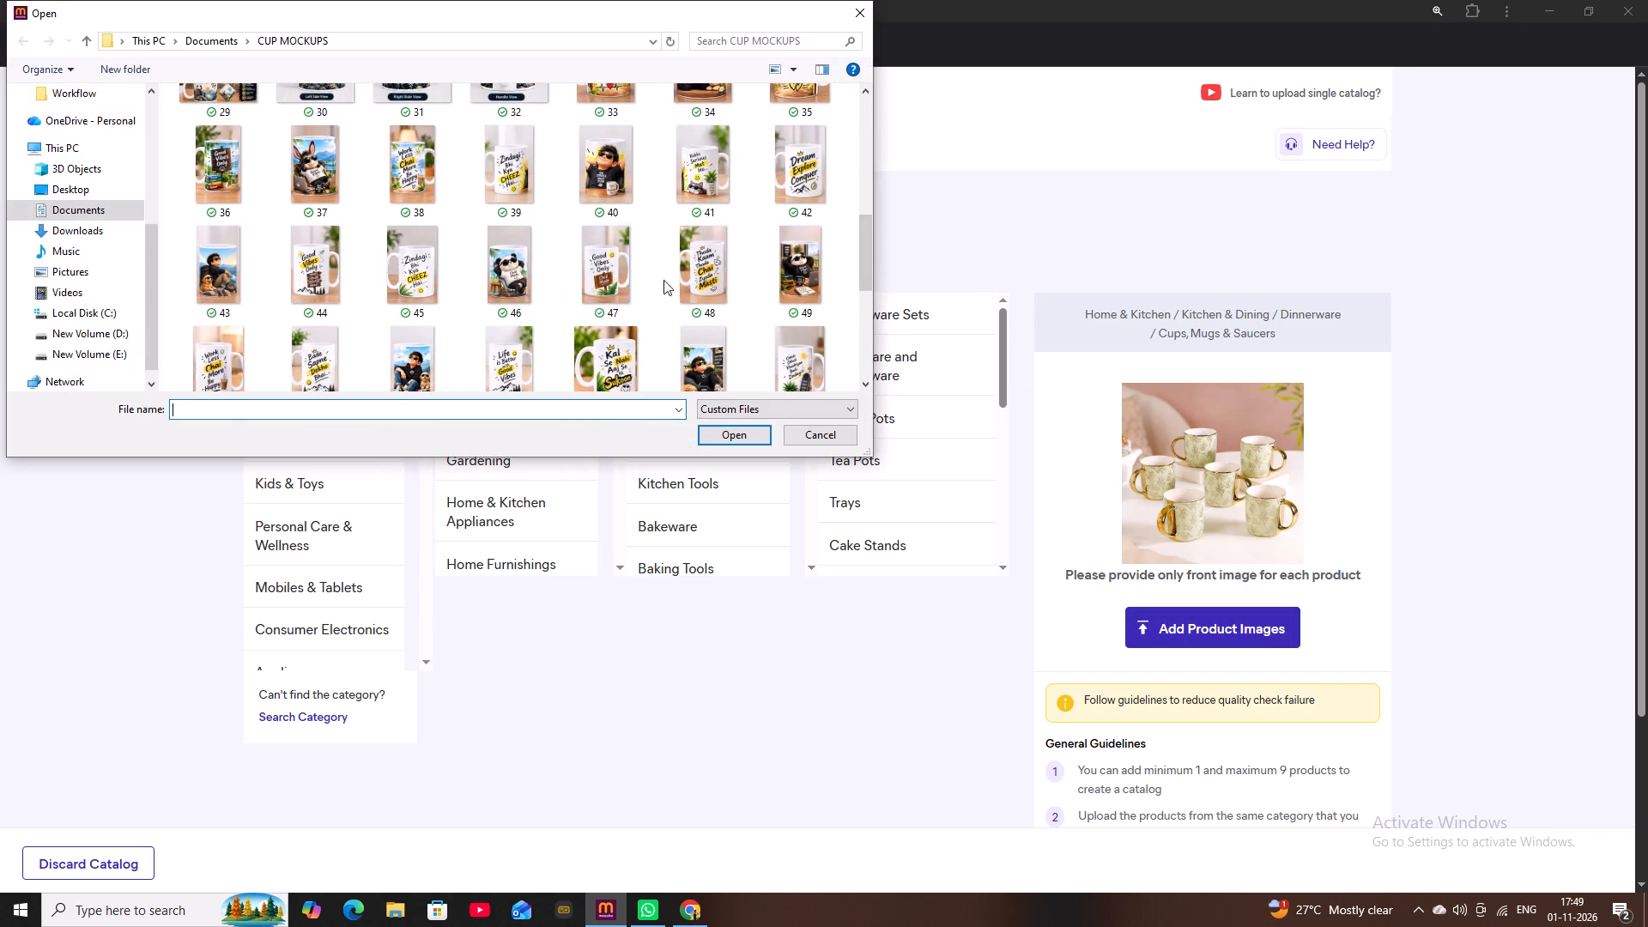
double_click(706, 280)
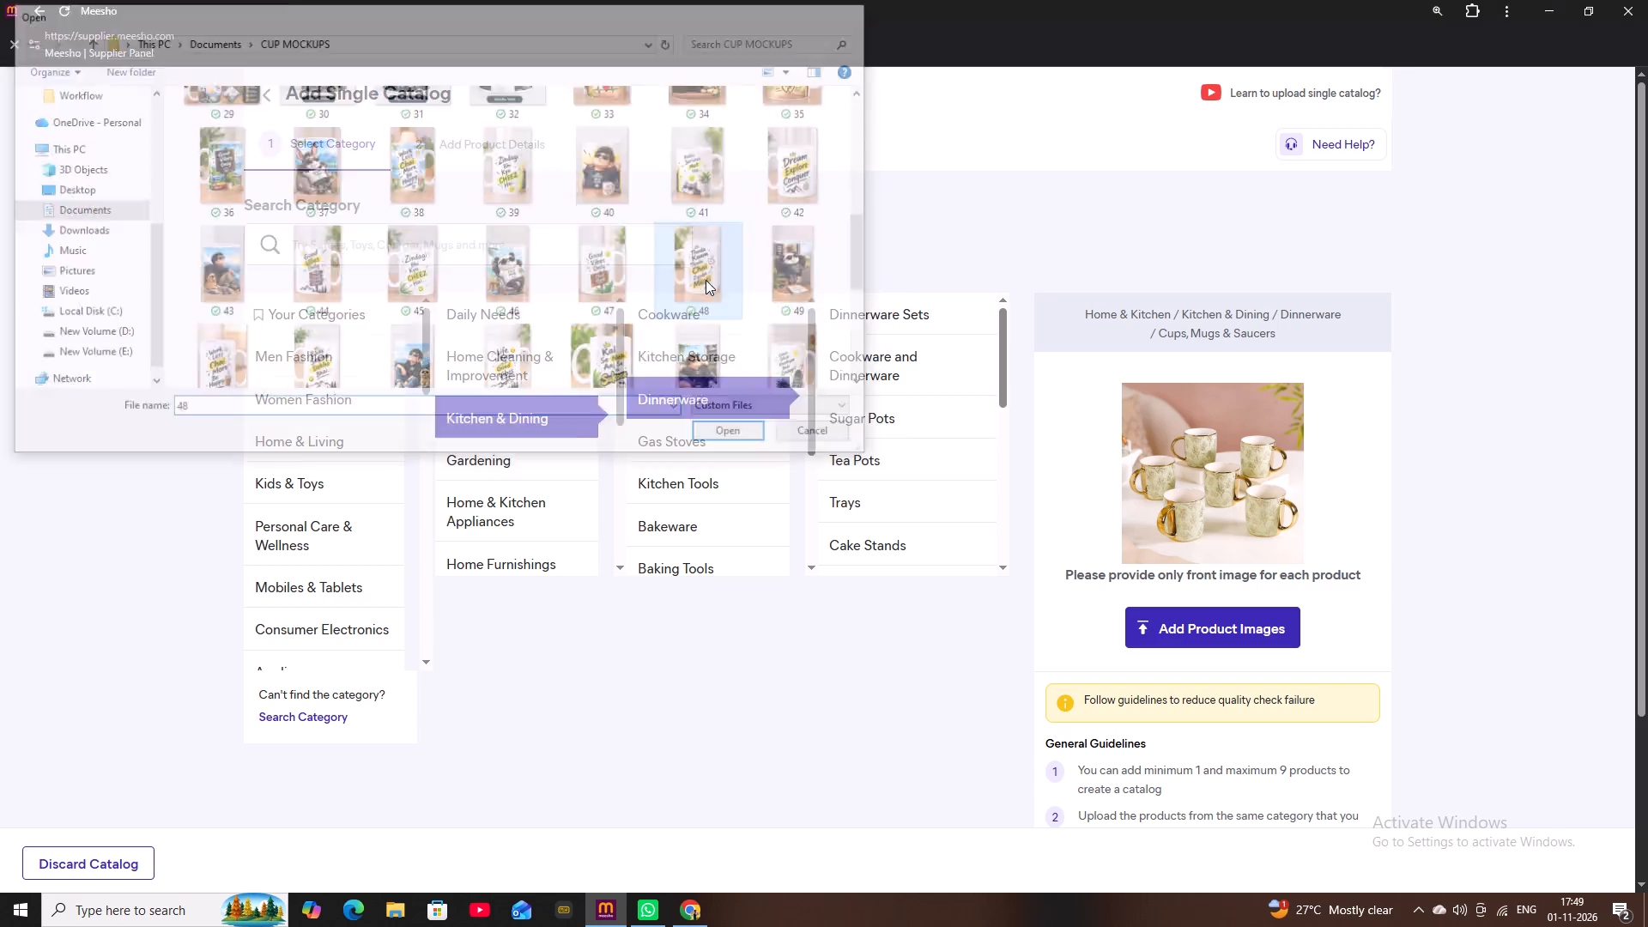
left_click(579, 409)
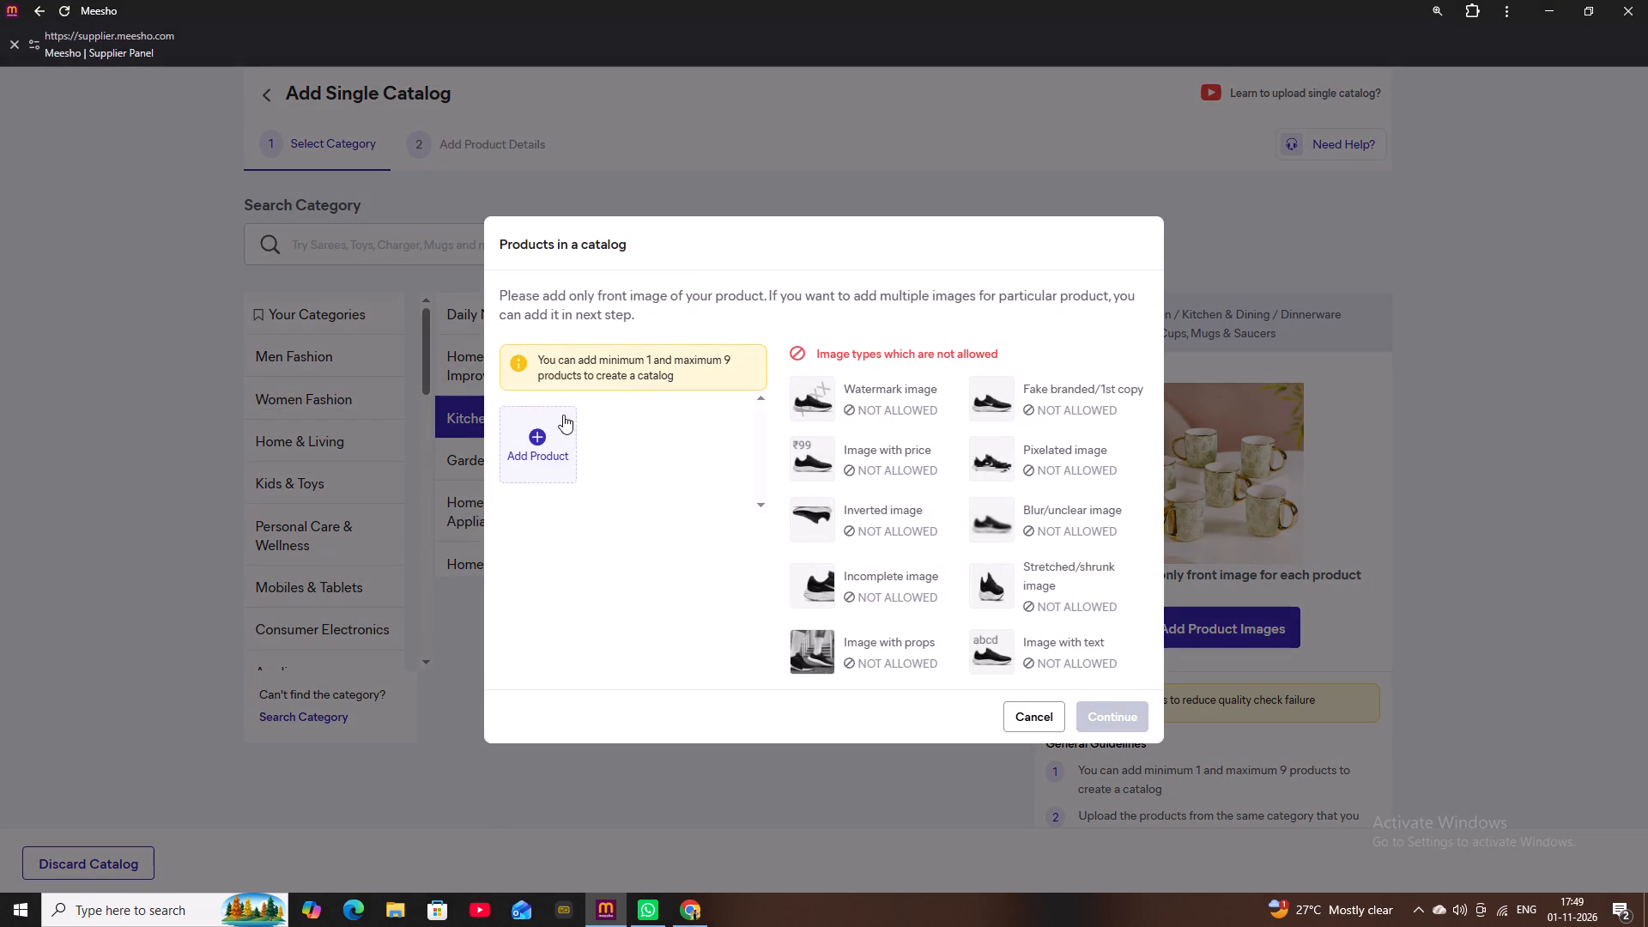
Add WhatsApp Image 2026-11-01 at 4.42.57 PM (2) from the CUP MOCKUPS folder as the catalog's front product image.
left_click(563, 415)
left_click_drag(859, 136, 873, 240)
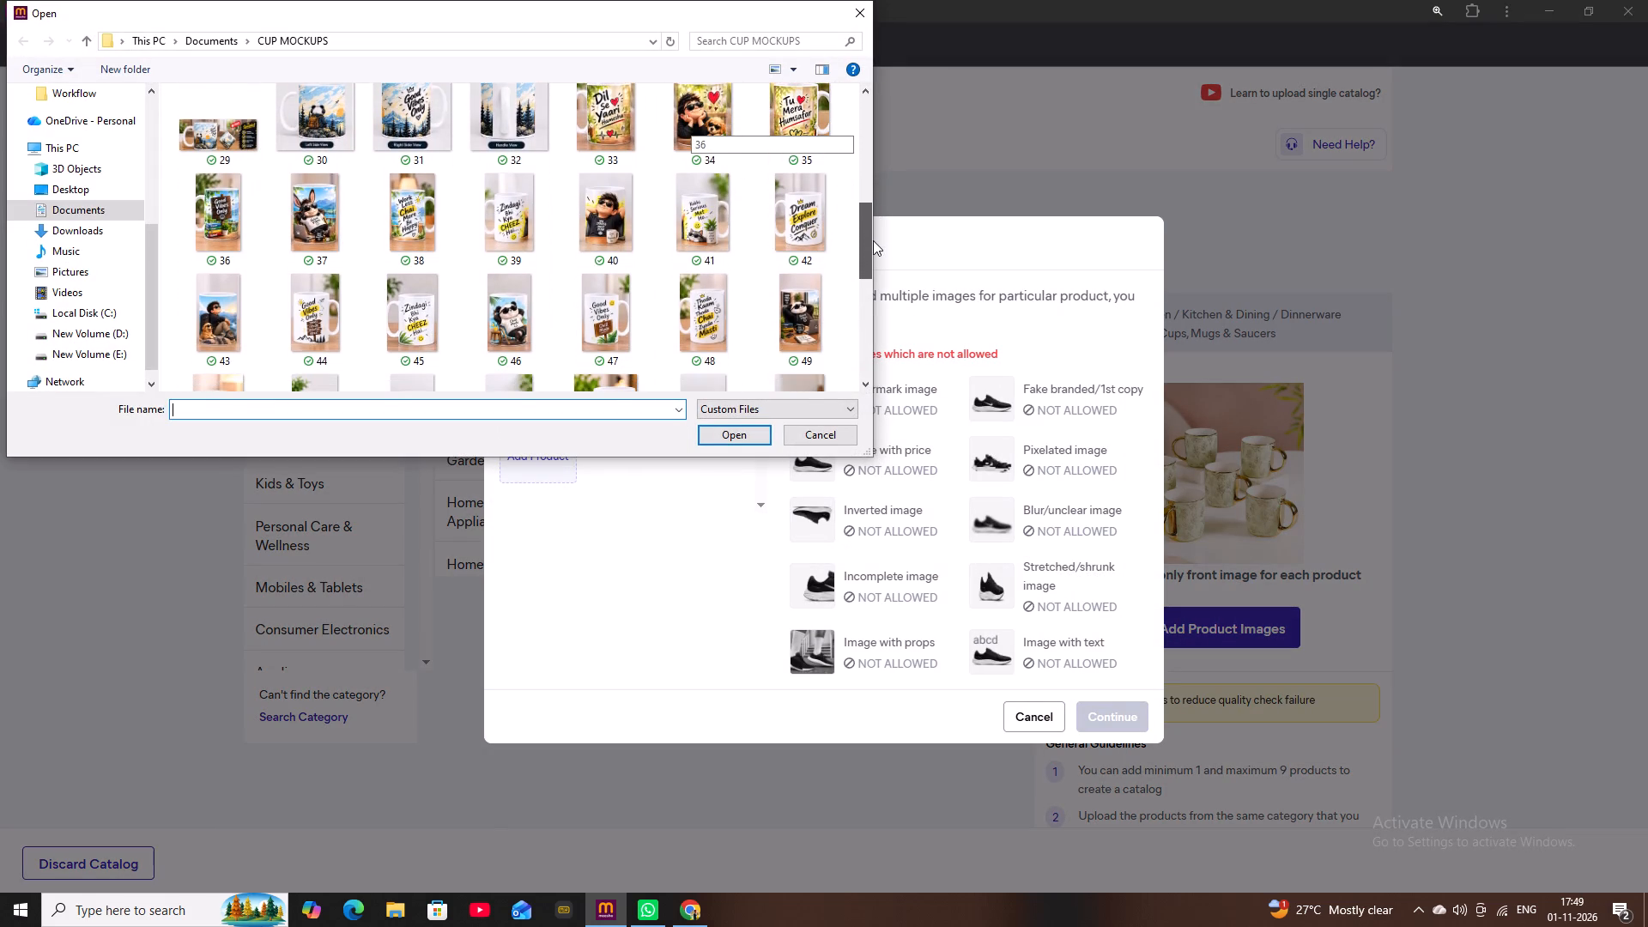
left_click_drag(873, 240, 872, 263)
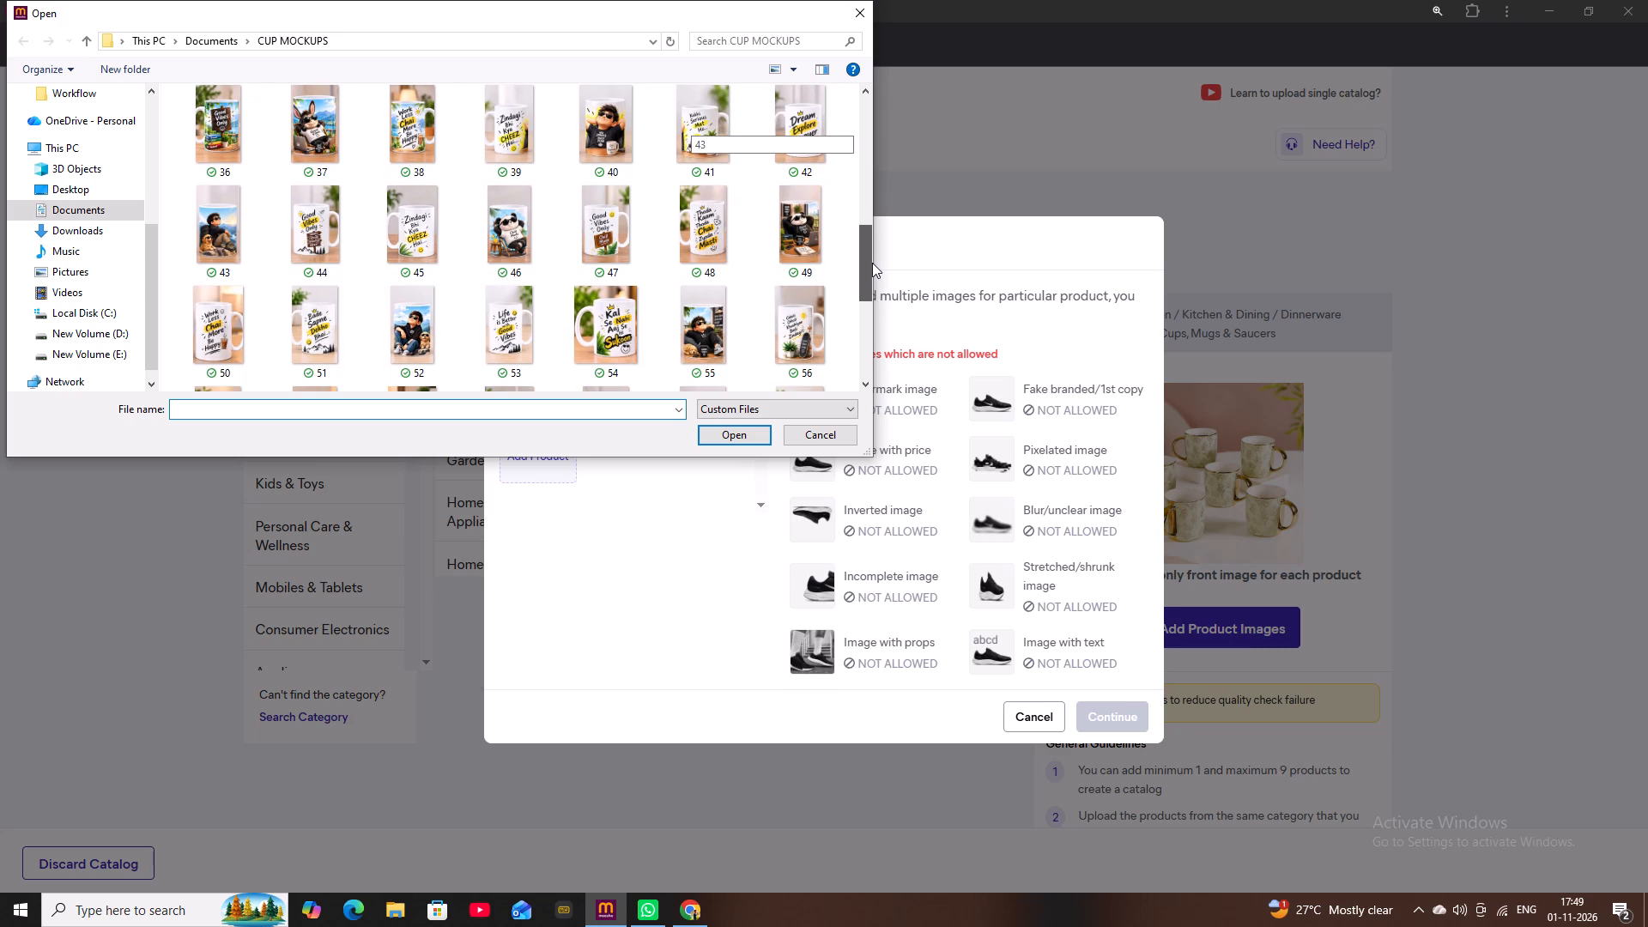
left_click_drag(872, 263, 872, 268)
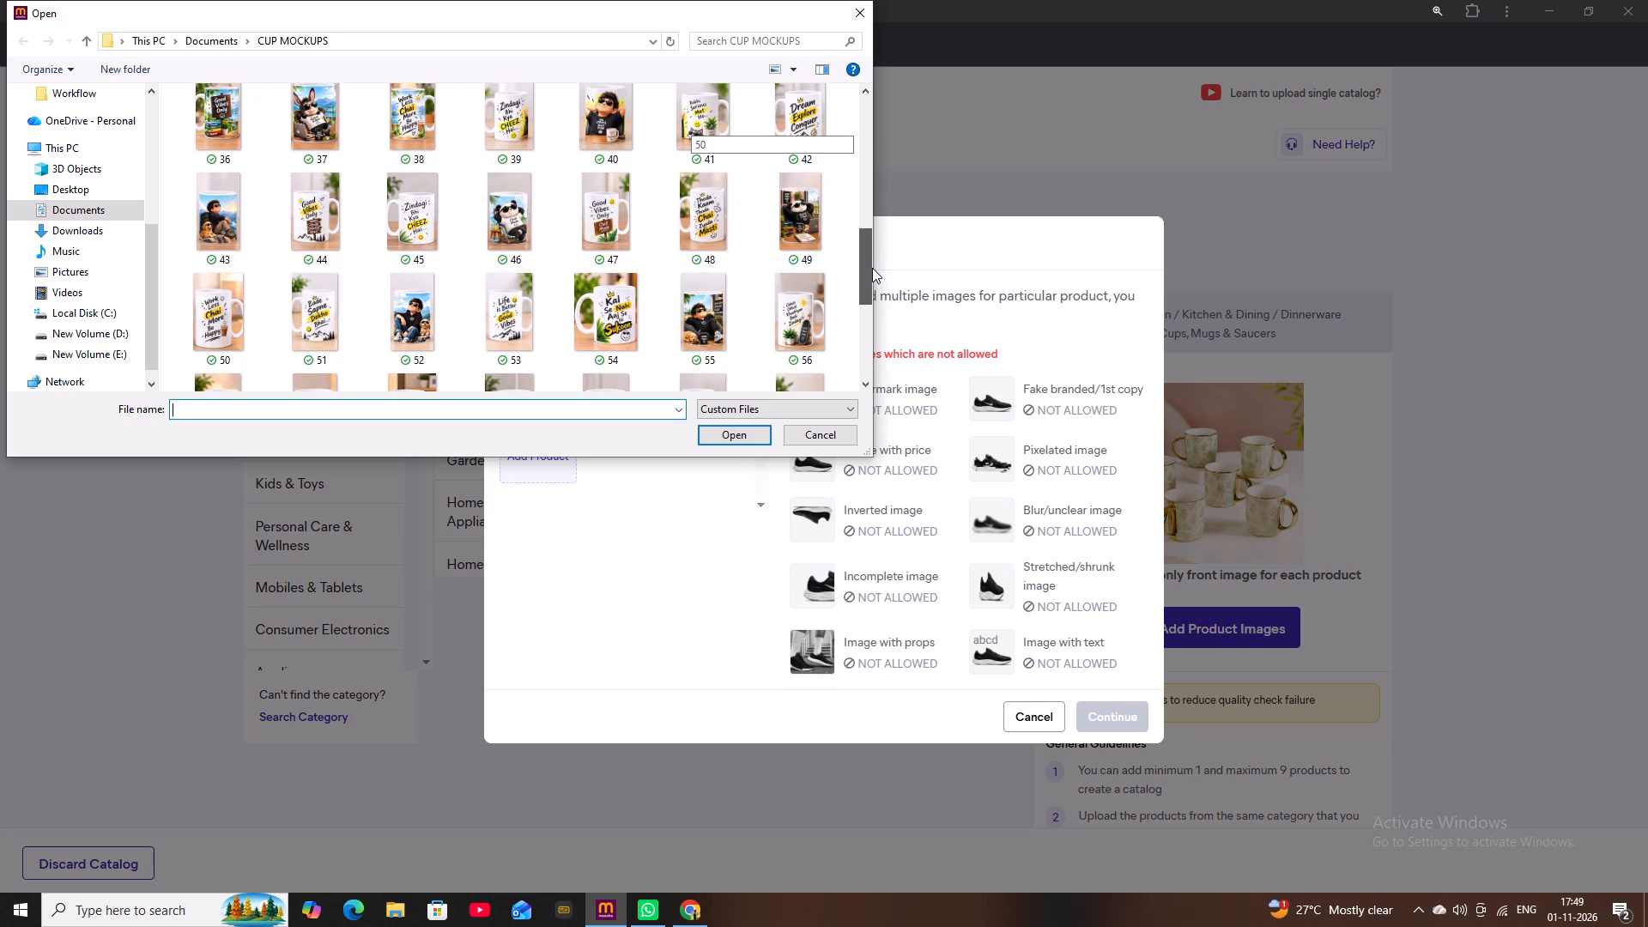
left_click_drag(872, 268, 868, 282)
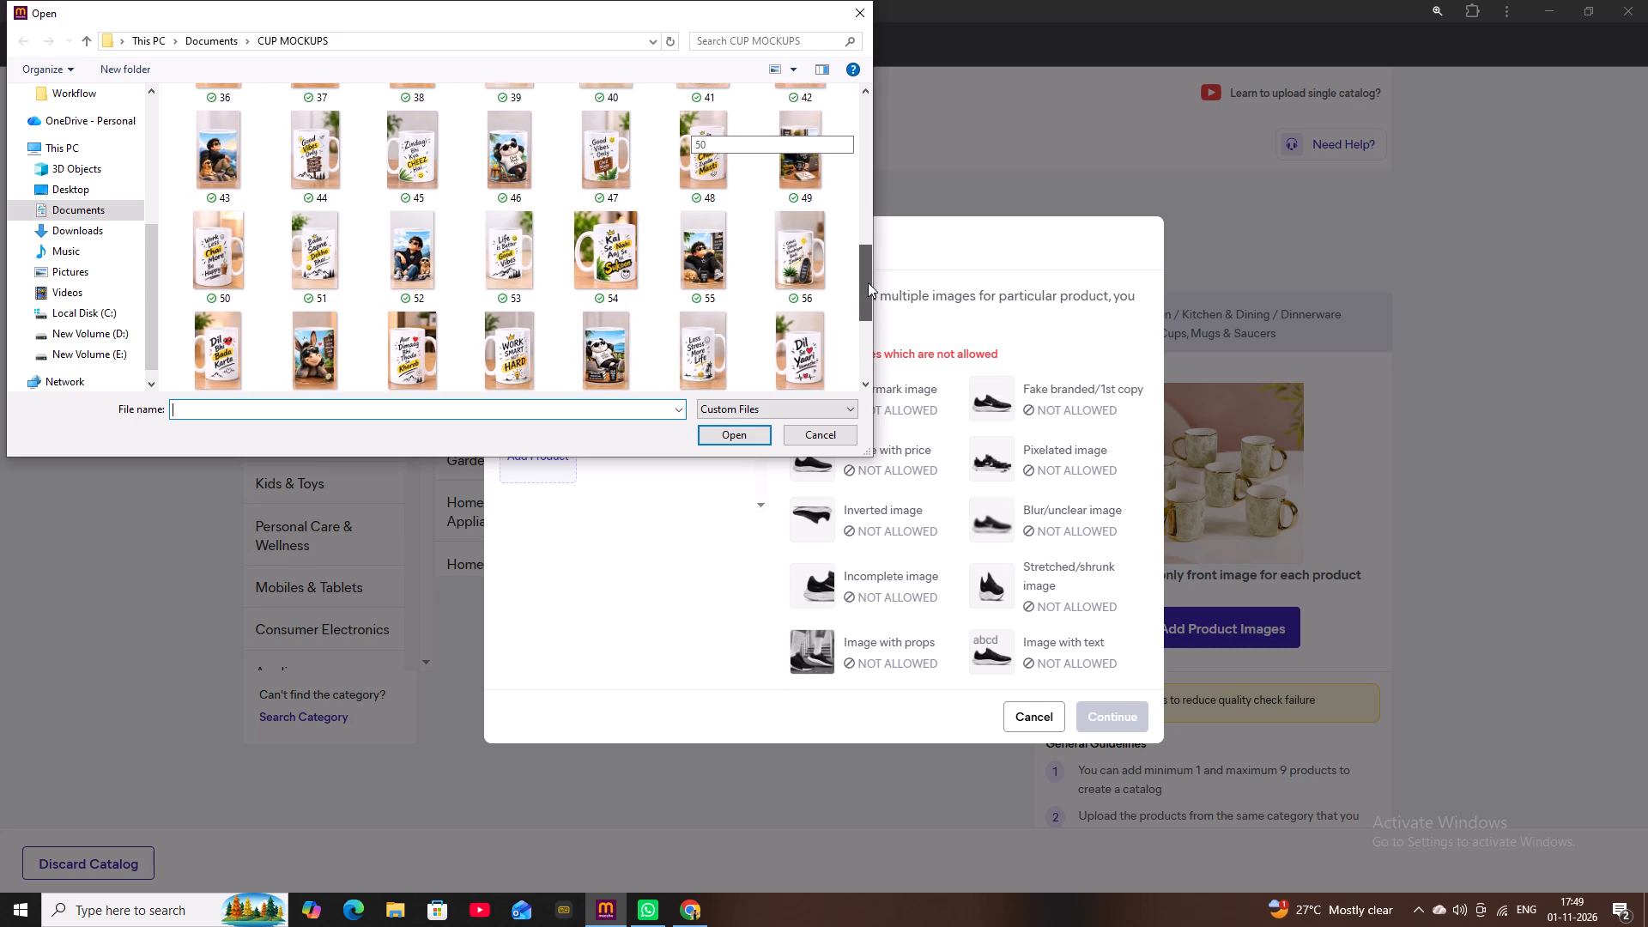
left_click_drag(868, 282, 865, 330)
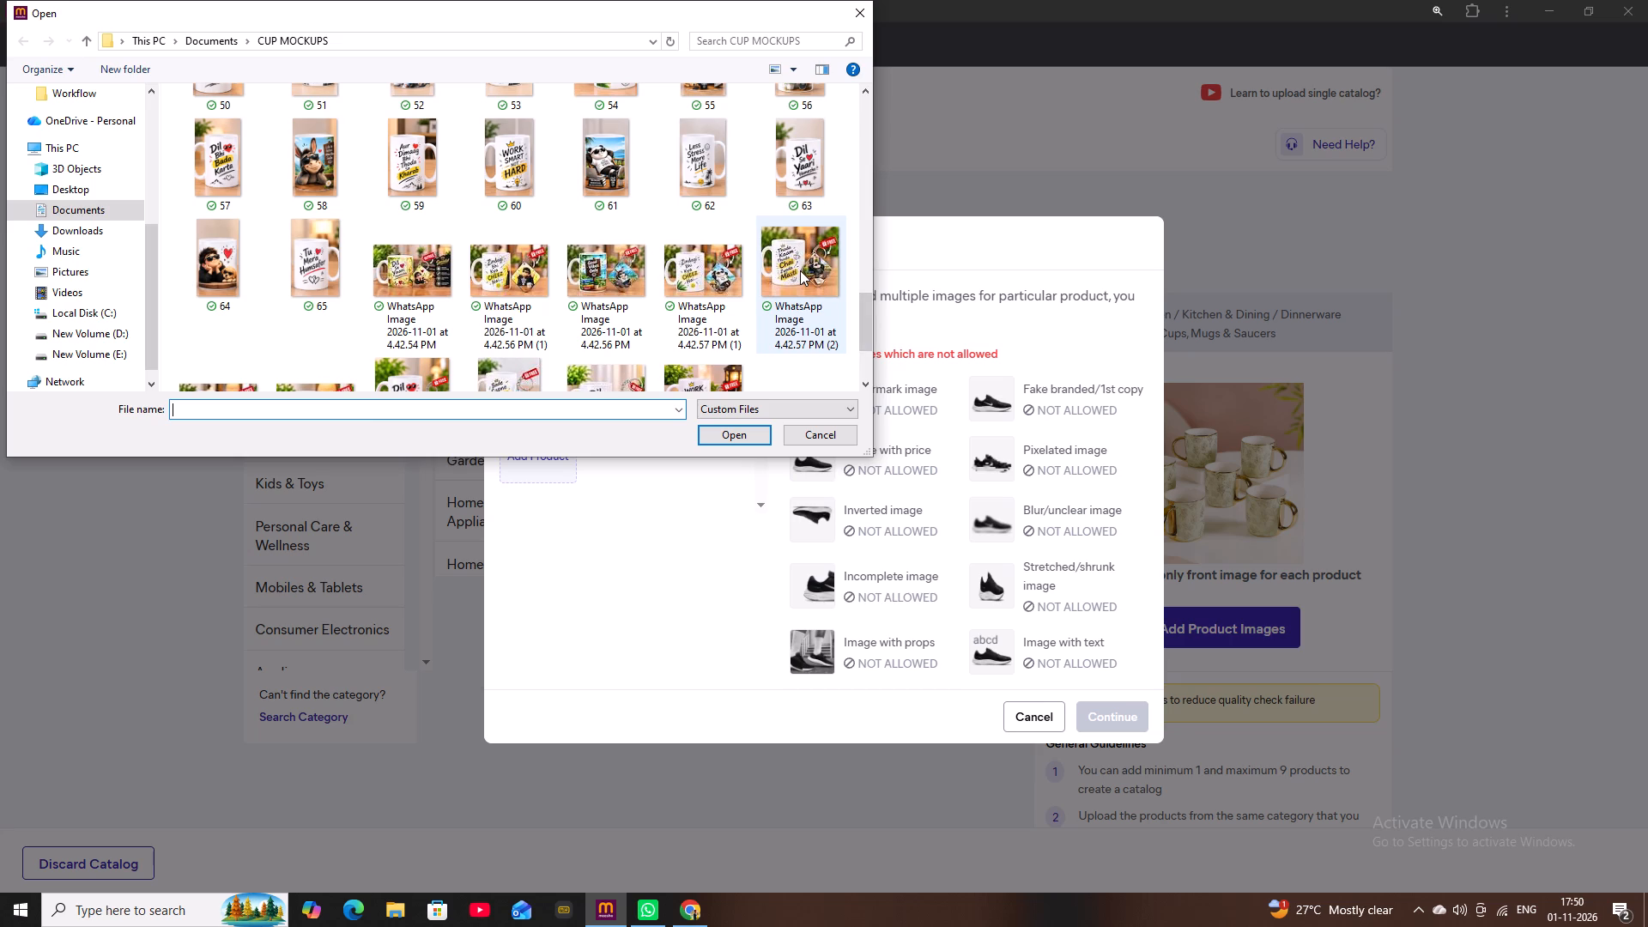
double_click(800, 270)
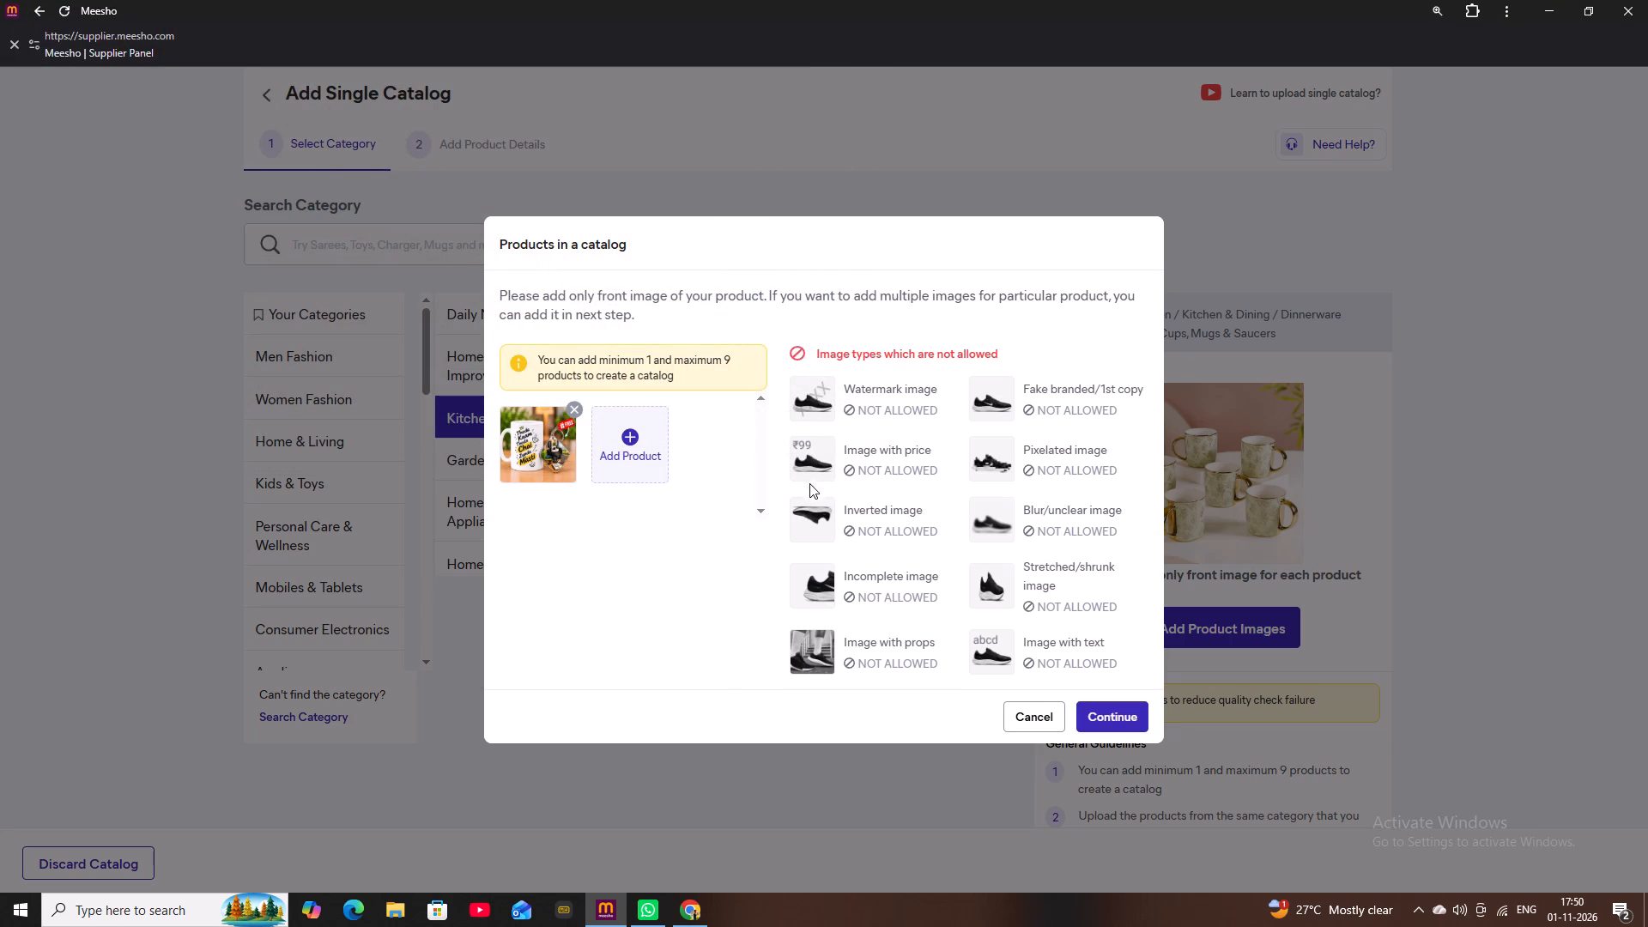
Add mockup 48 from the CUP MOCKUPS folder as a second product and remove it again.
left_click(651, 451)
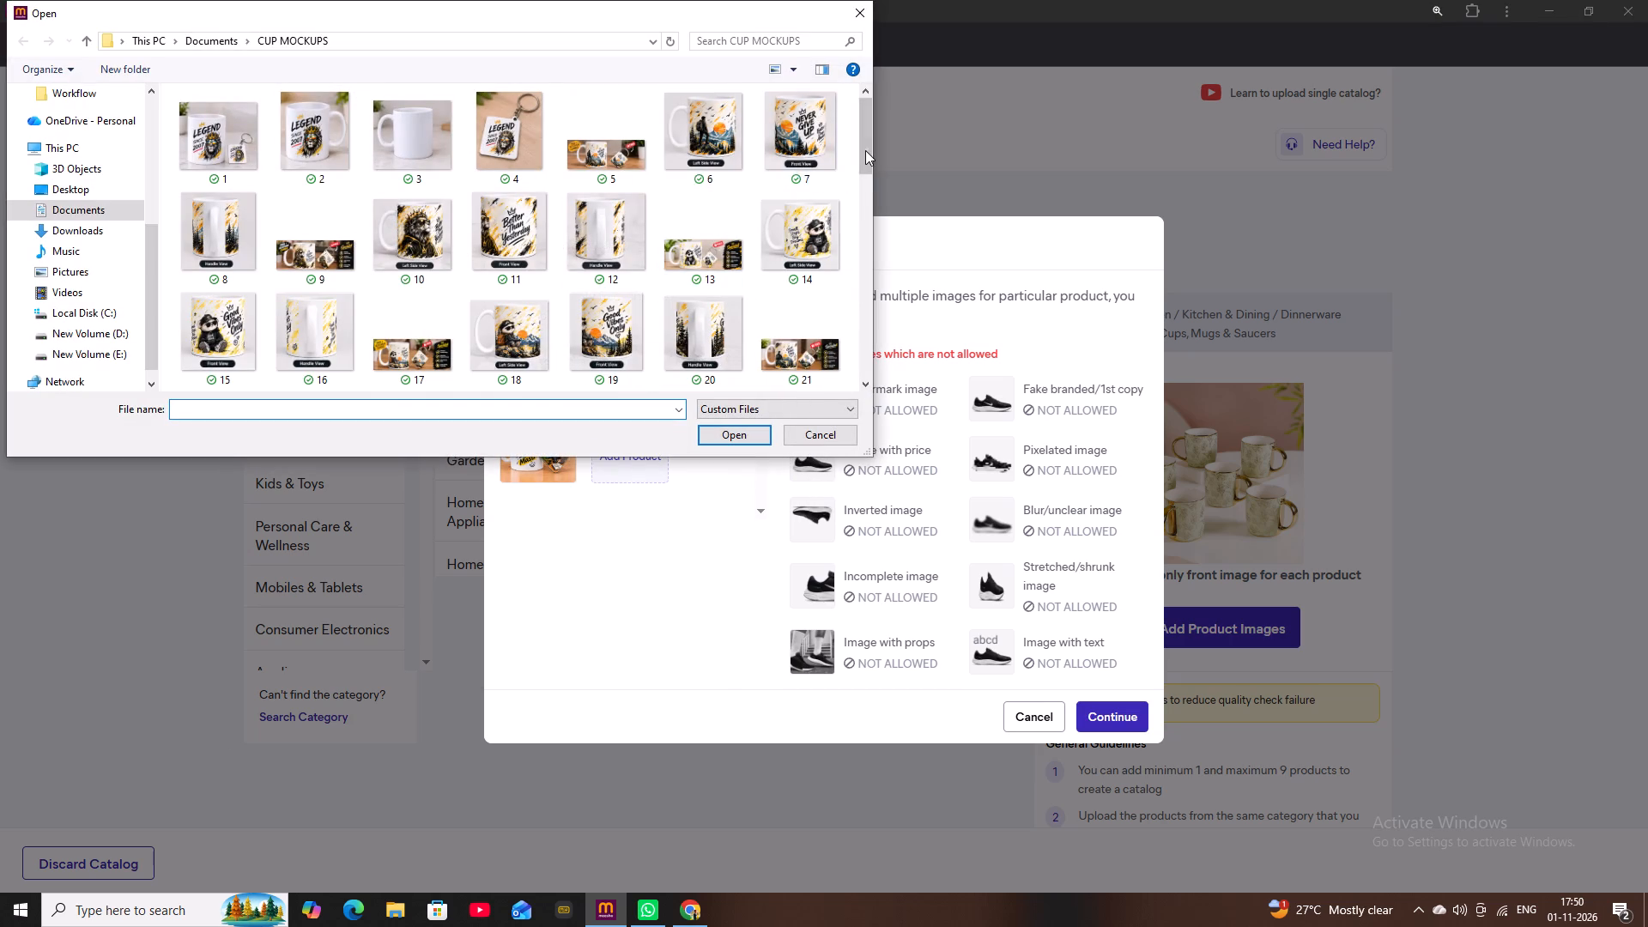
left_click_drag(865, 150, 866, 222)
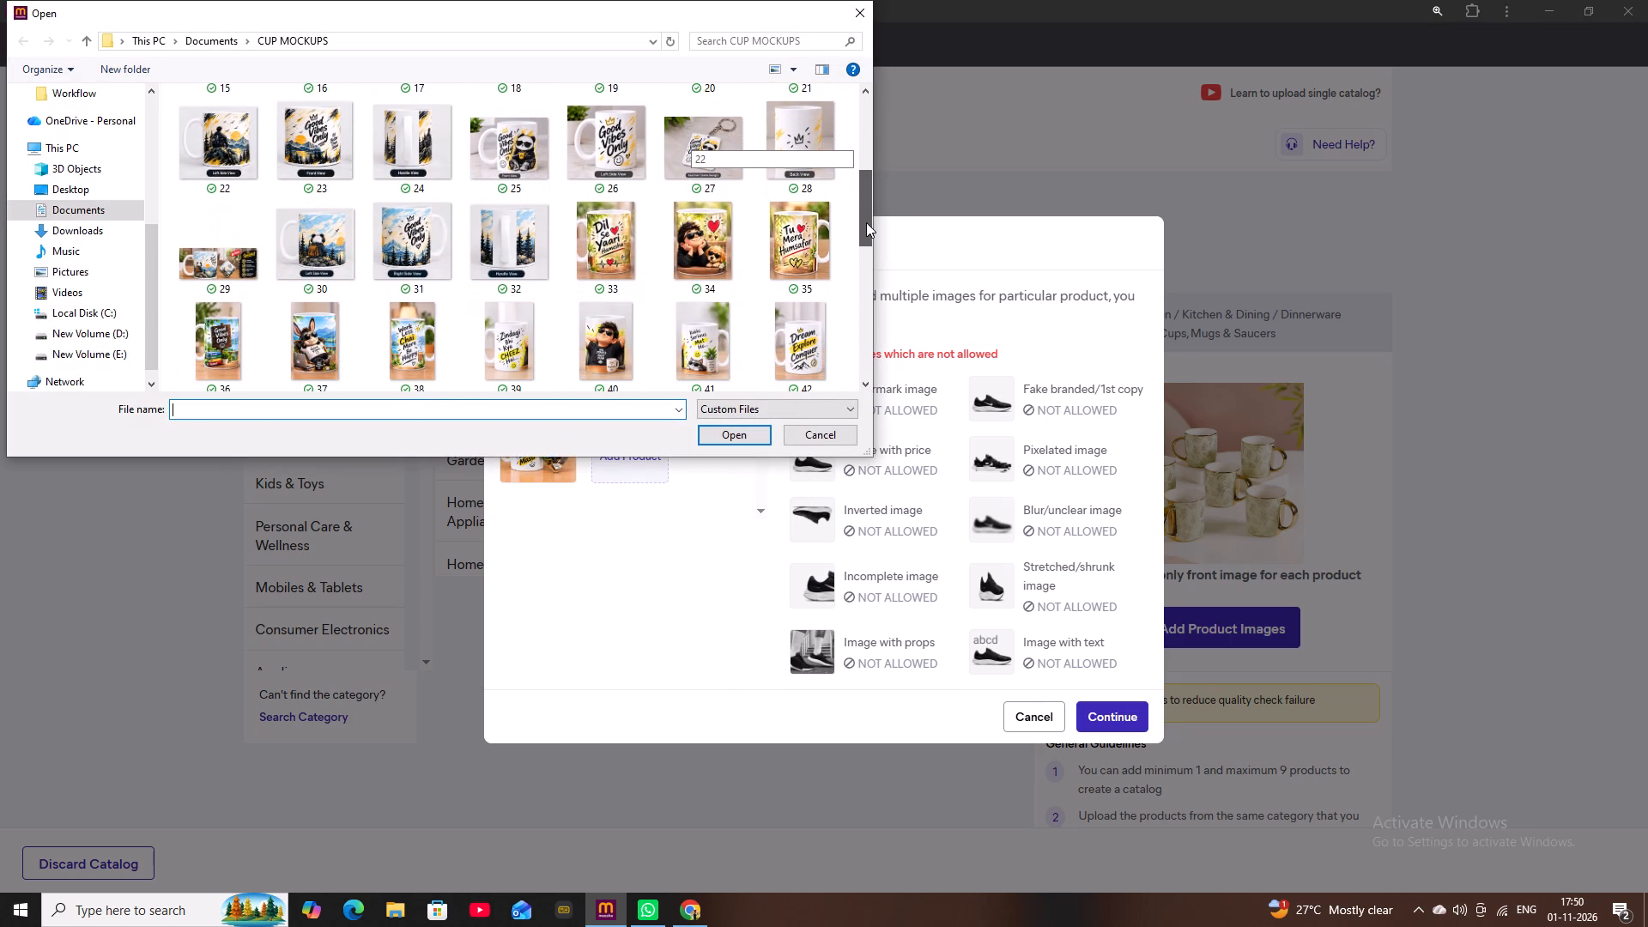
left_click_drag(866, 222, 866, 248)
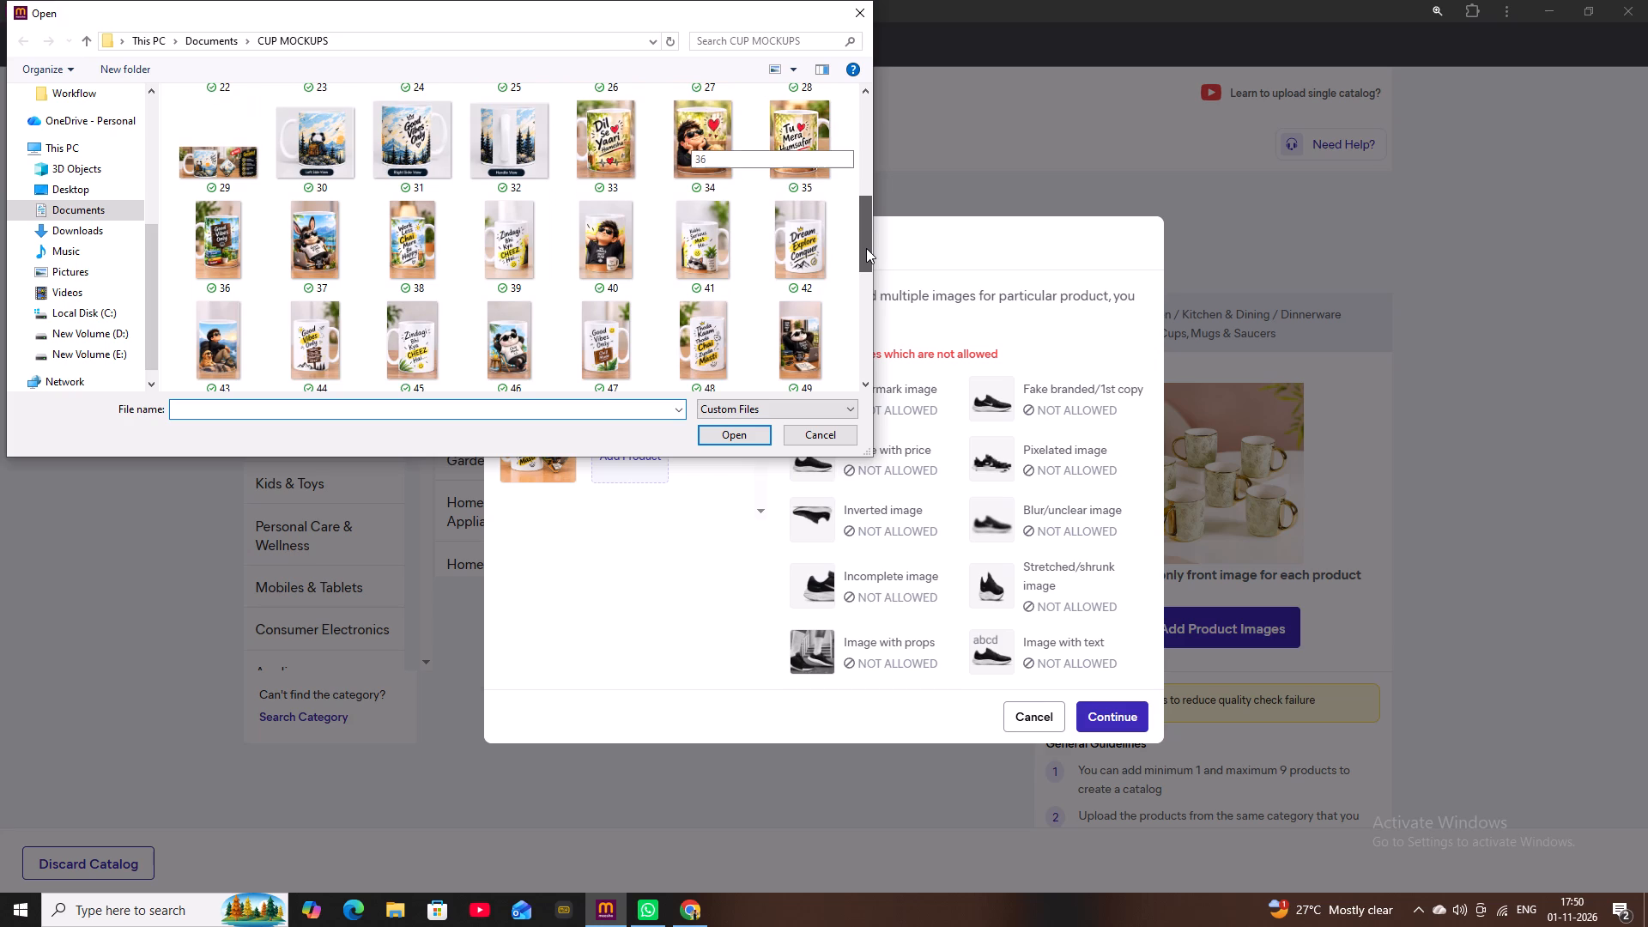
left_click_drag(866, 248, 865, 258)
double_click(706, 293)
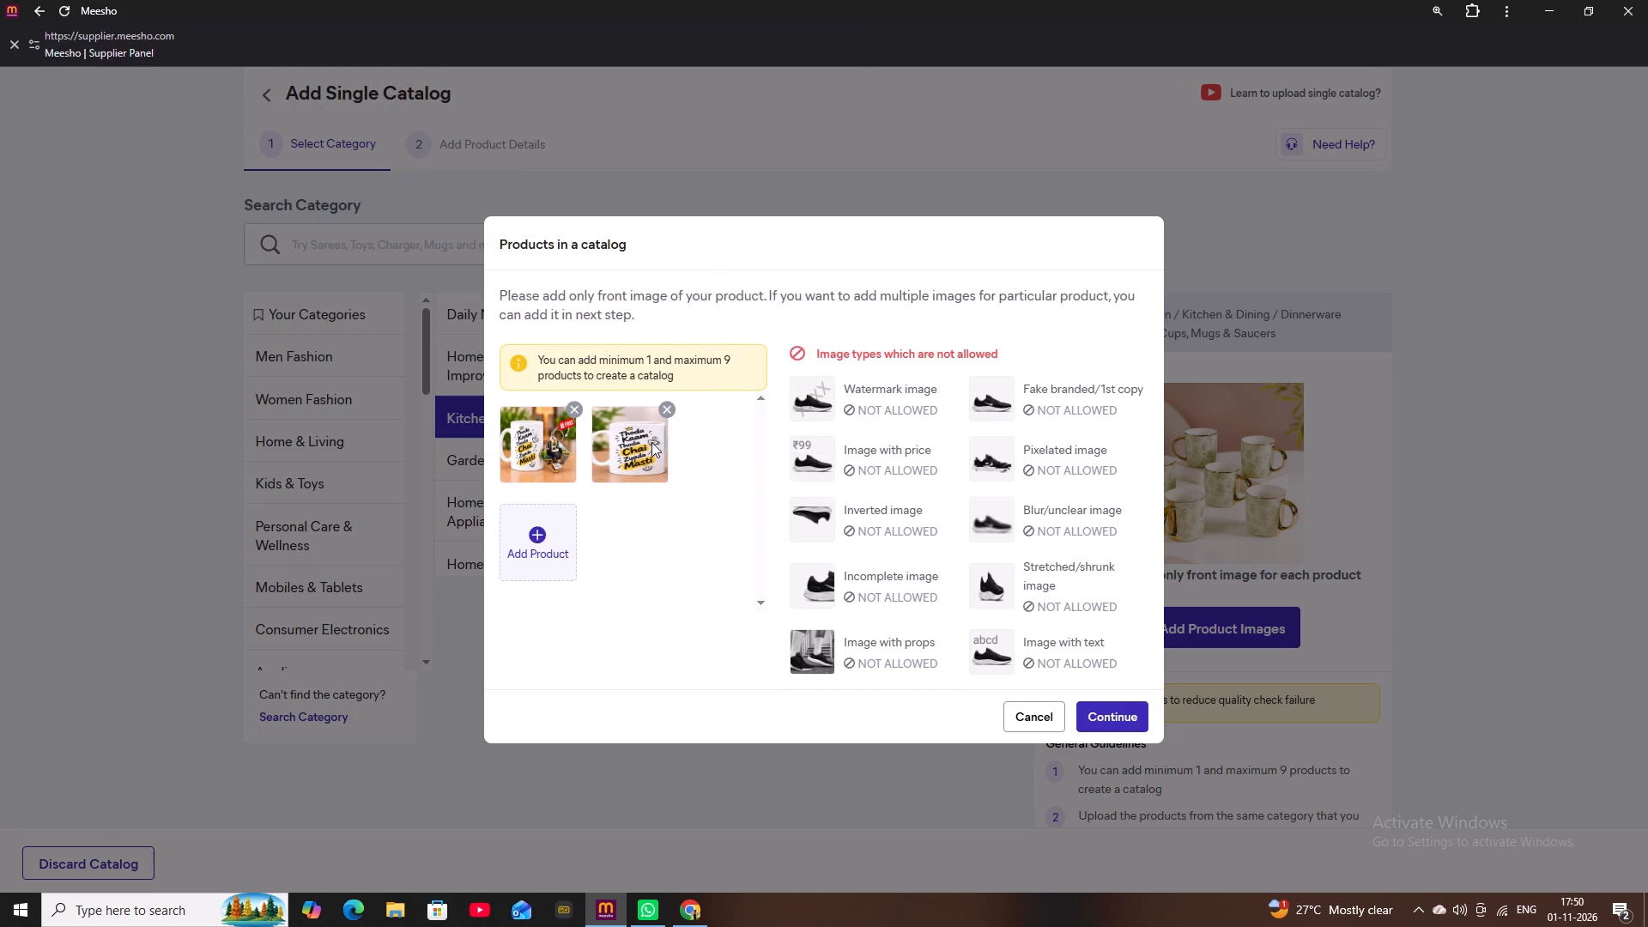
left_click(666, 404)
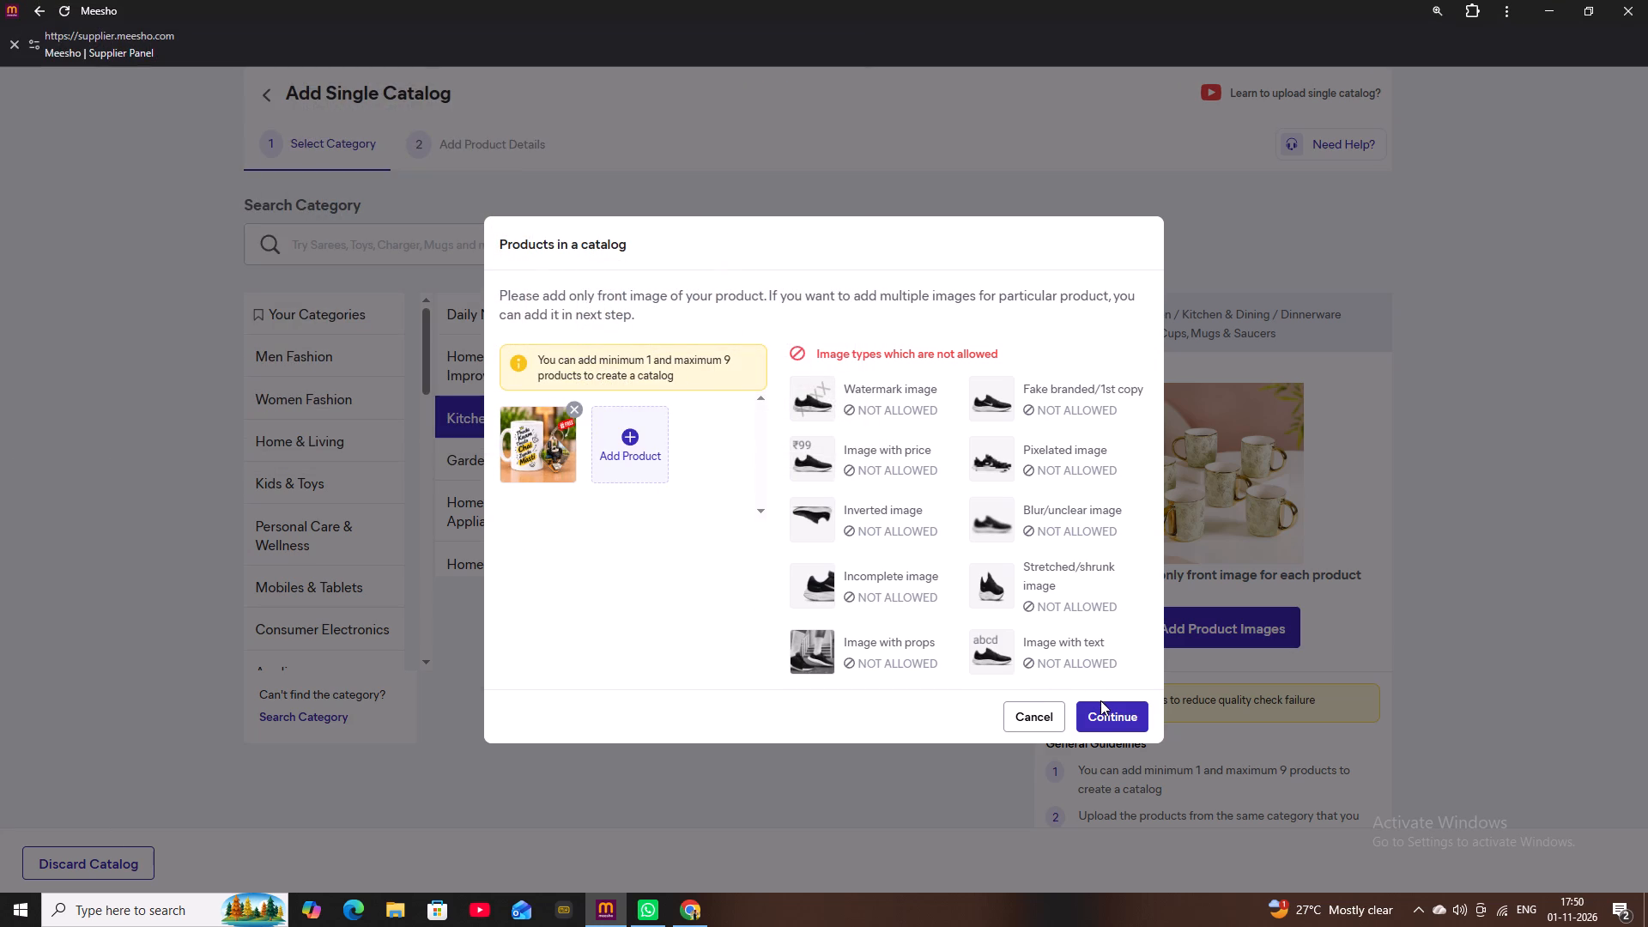
Continue to the product details and set GST 5, HSN code 69120090, size Free Size and net weight 350 gms.
left_click(1099, 707)
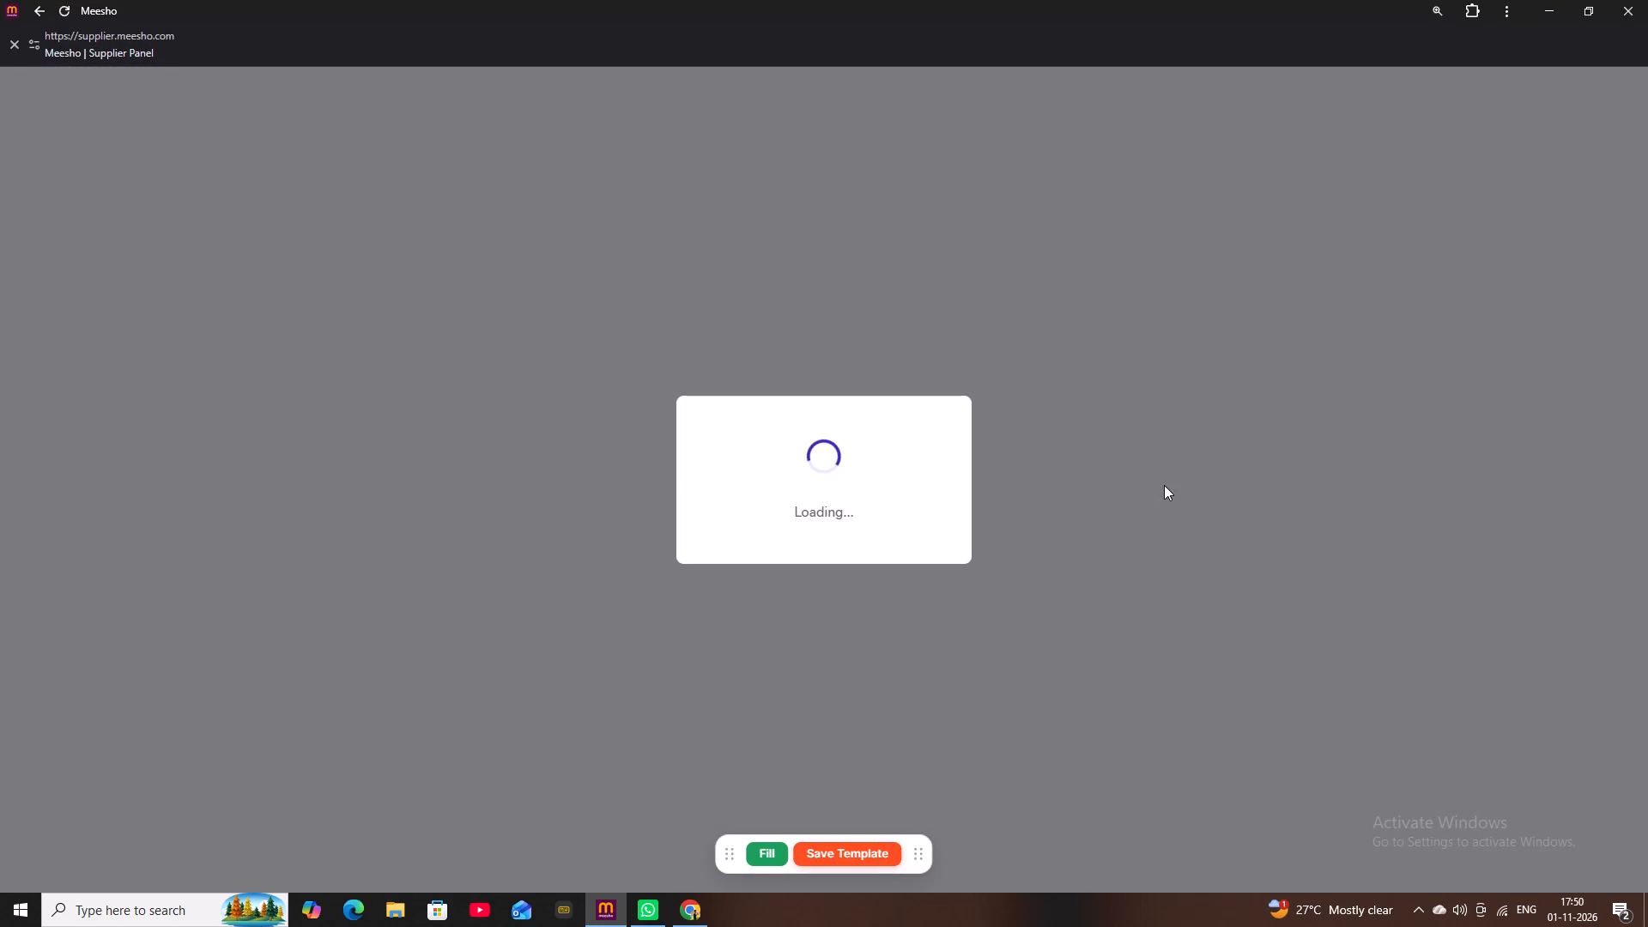
left_click(541, 484)
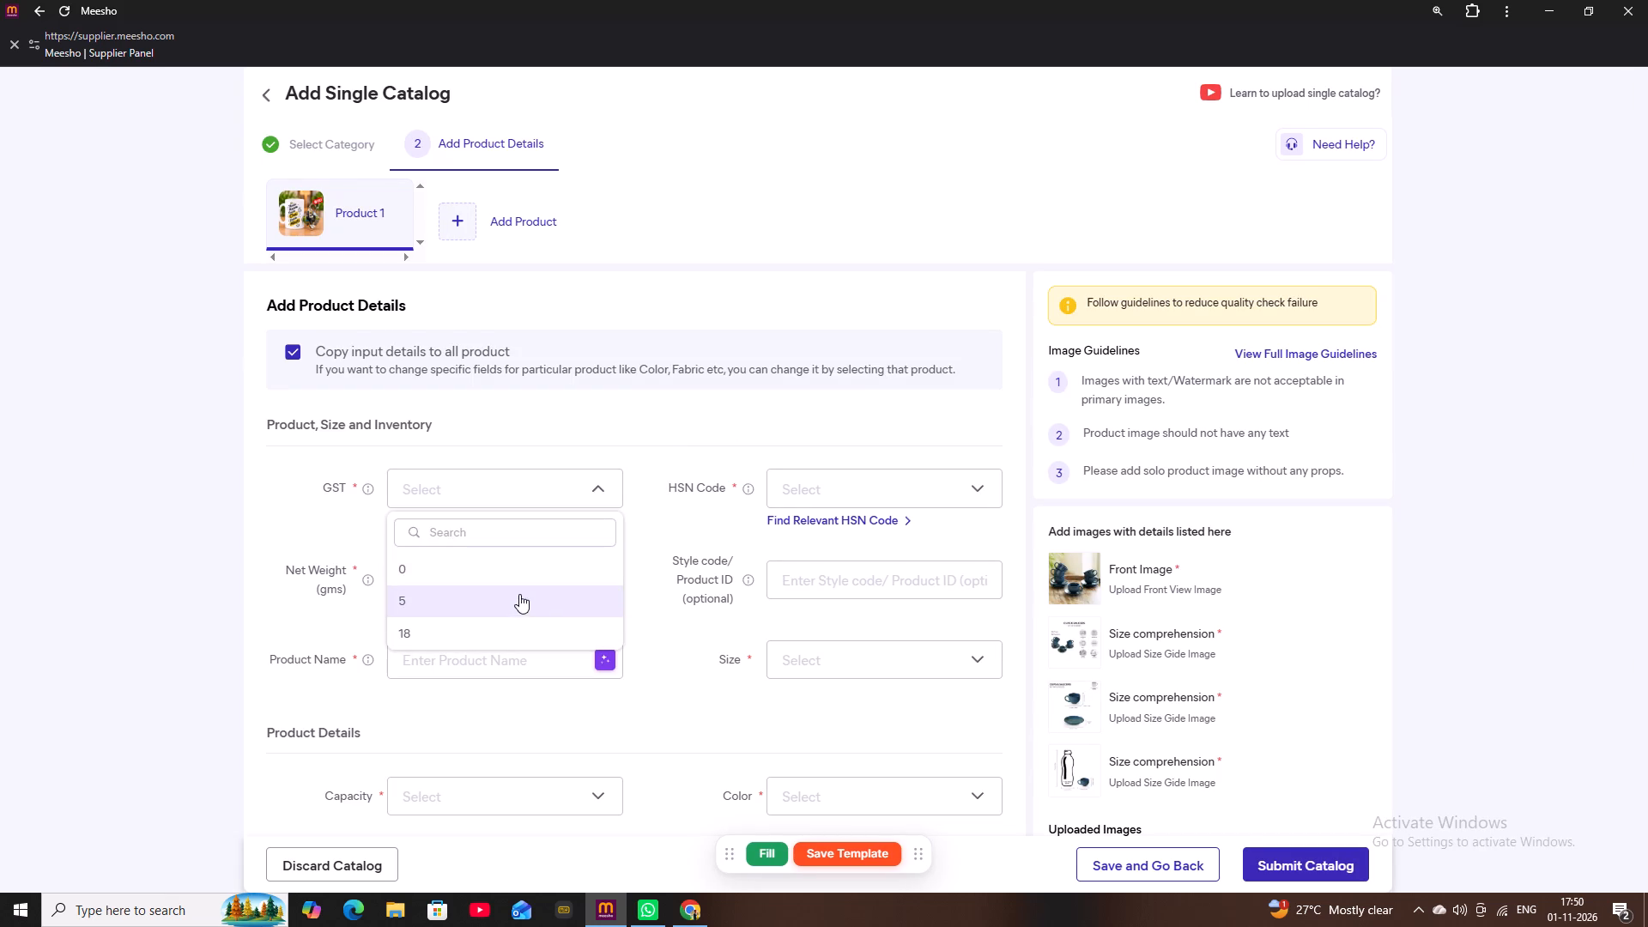
left_click(518, 597)
left_click(823, 483)
left_click(863, 568)
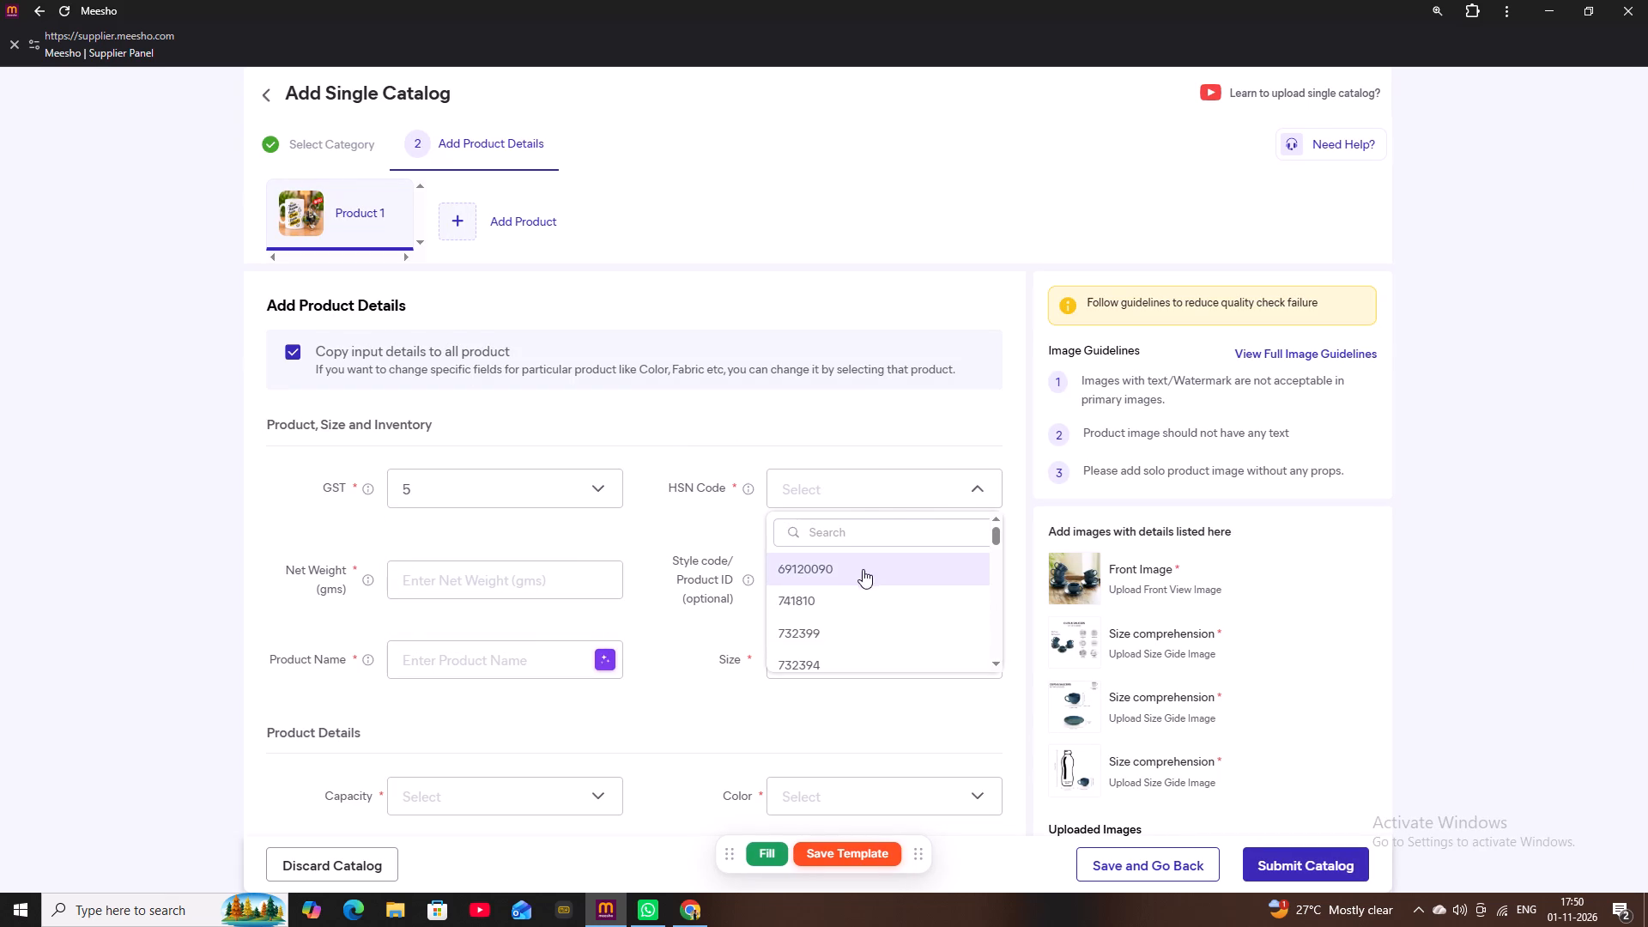
left_click(858, 662)
left_click(791, 711)
left_click(959, 776)
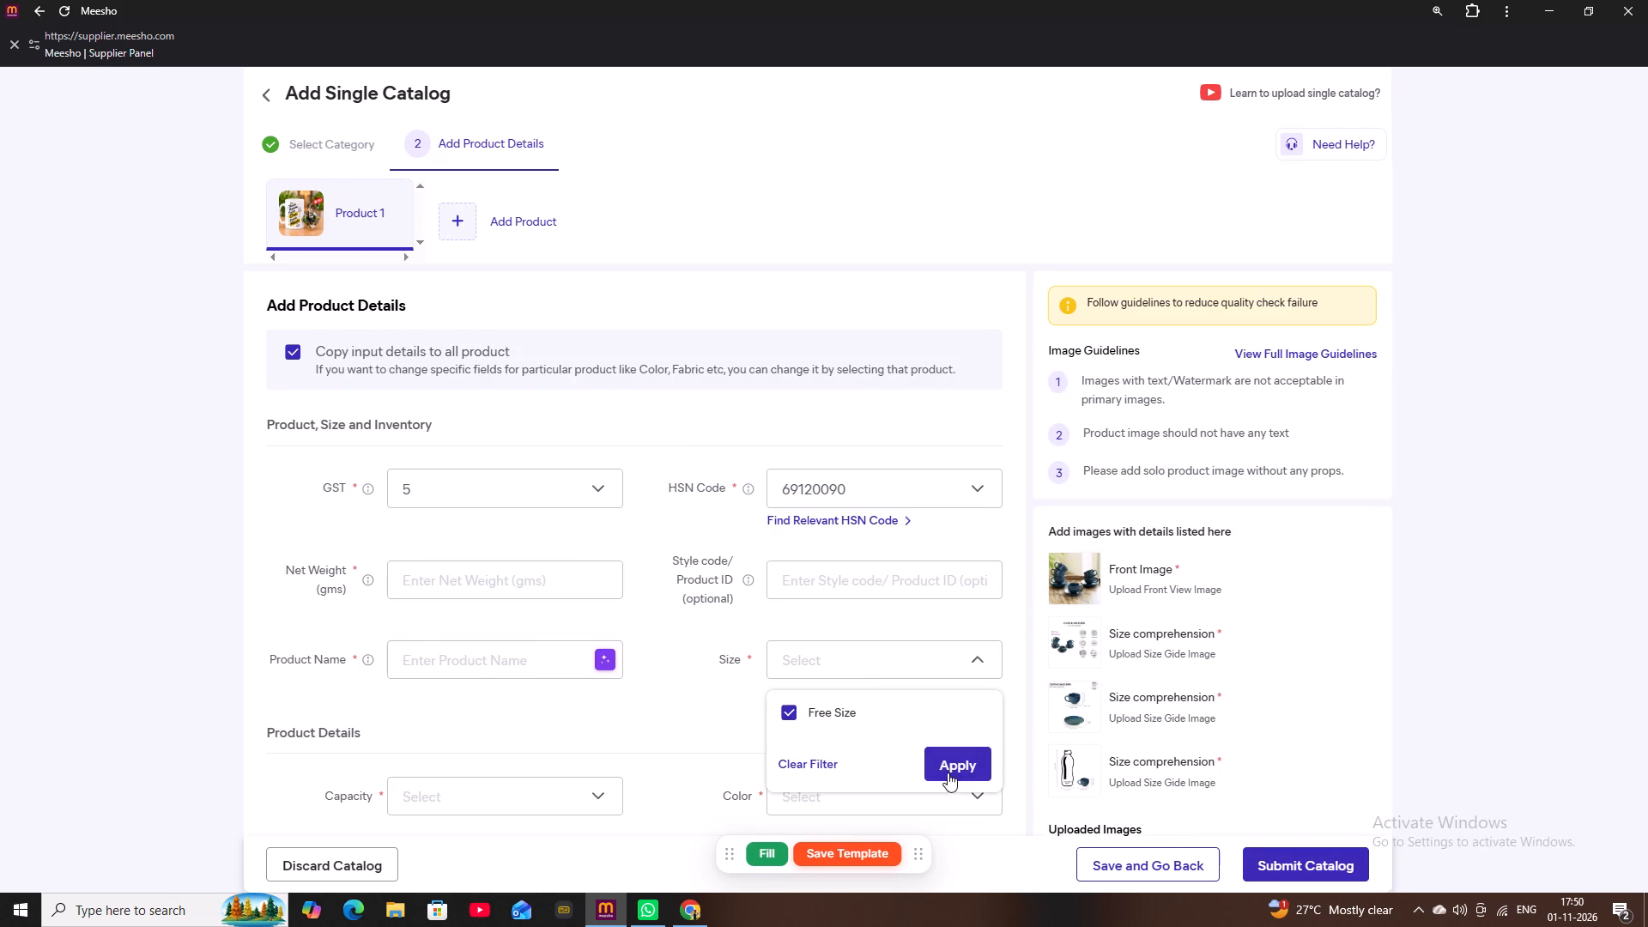
left_click(537, 576)
key("1")
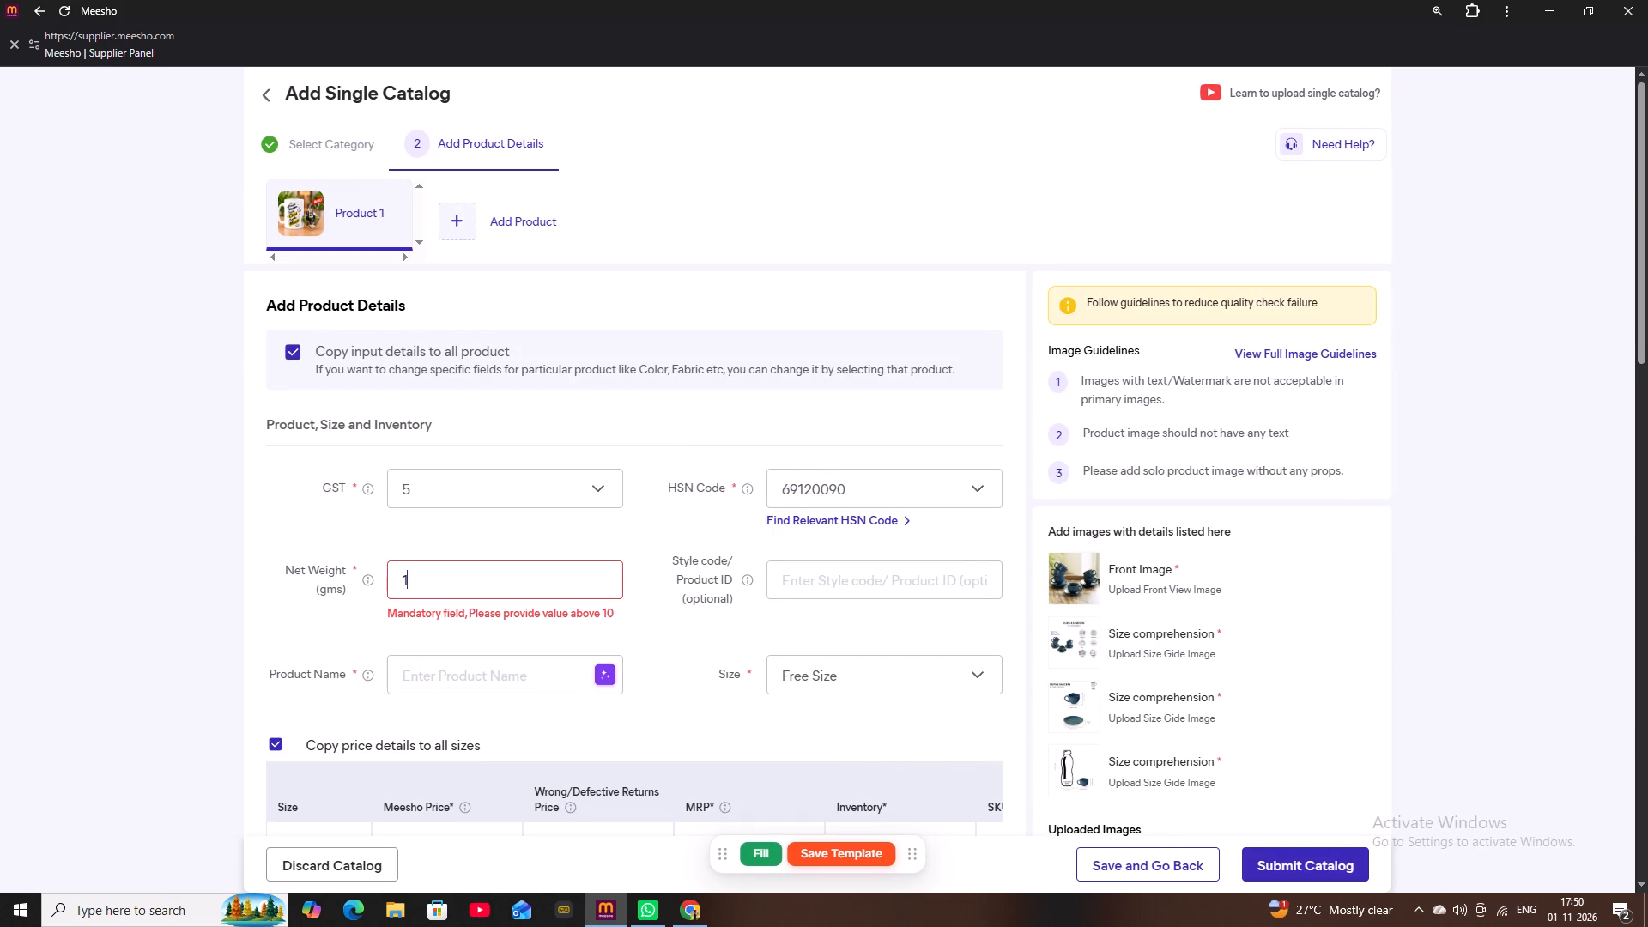
key("BackSpace")
type("350")
left_click(657, 530)
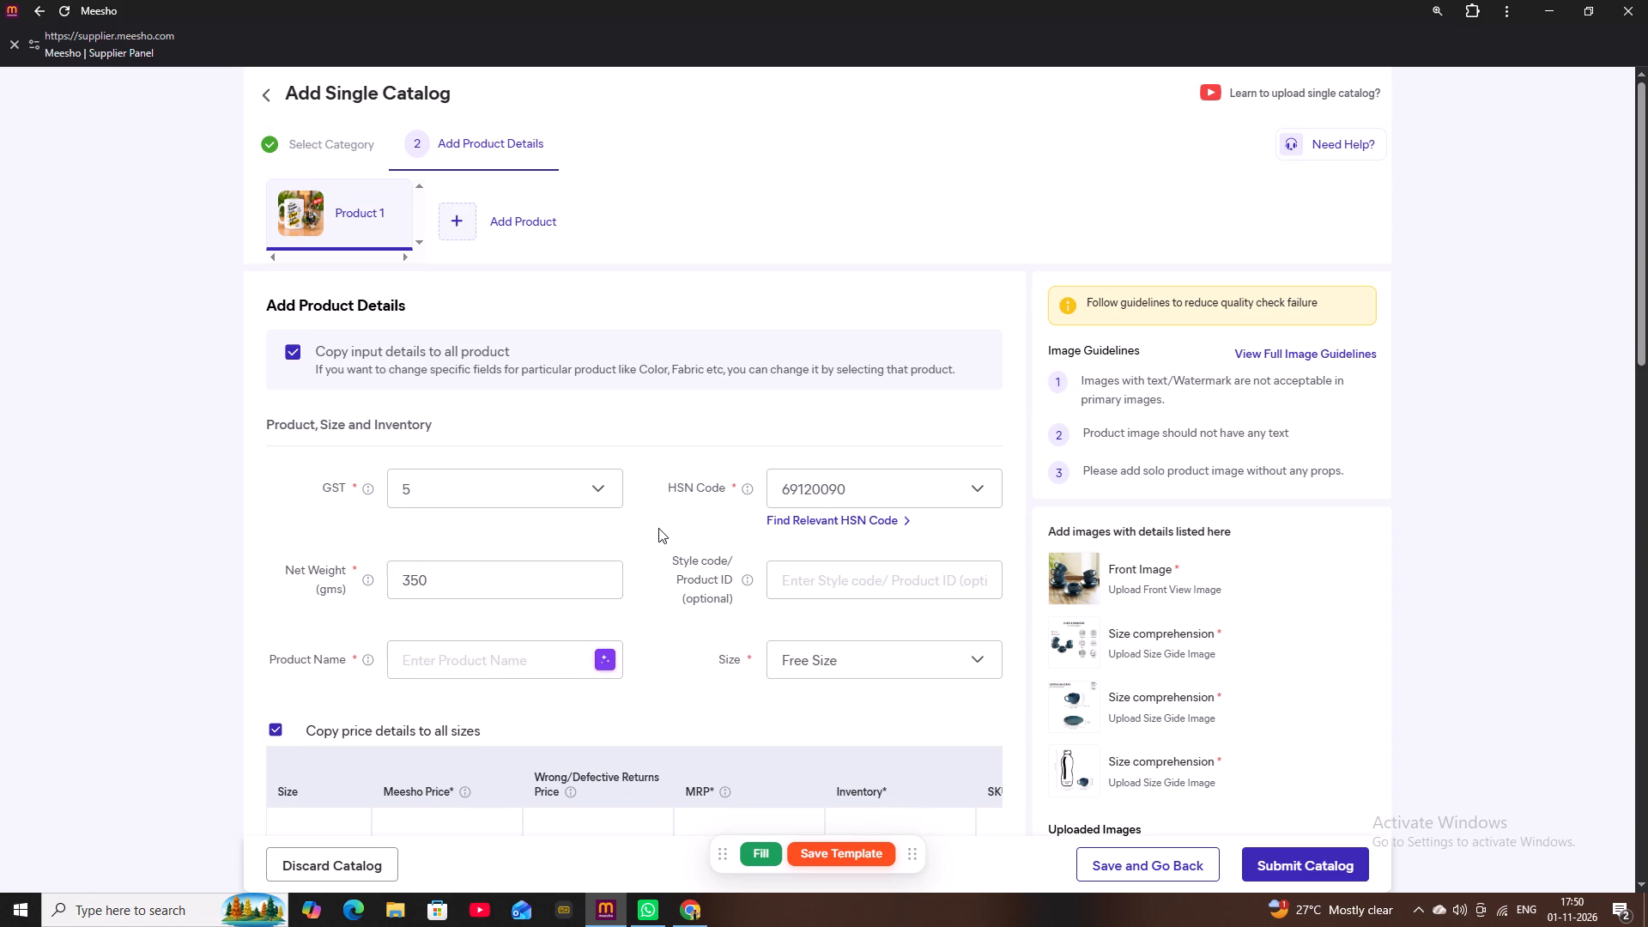
Fill the Free Size row with Meesho price 115, wrong/defective returns price 110, MRP 499 and inventory 50.
scroll(658, 526, "down", 4)
left_click(432, 524)
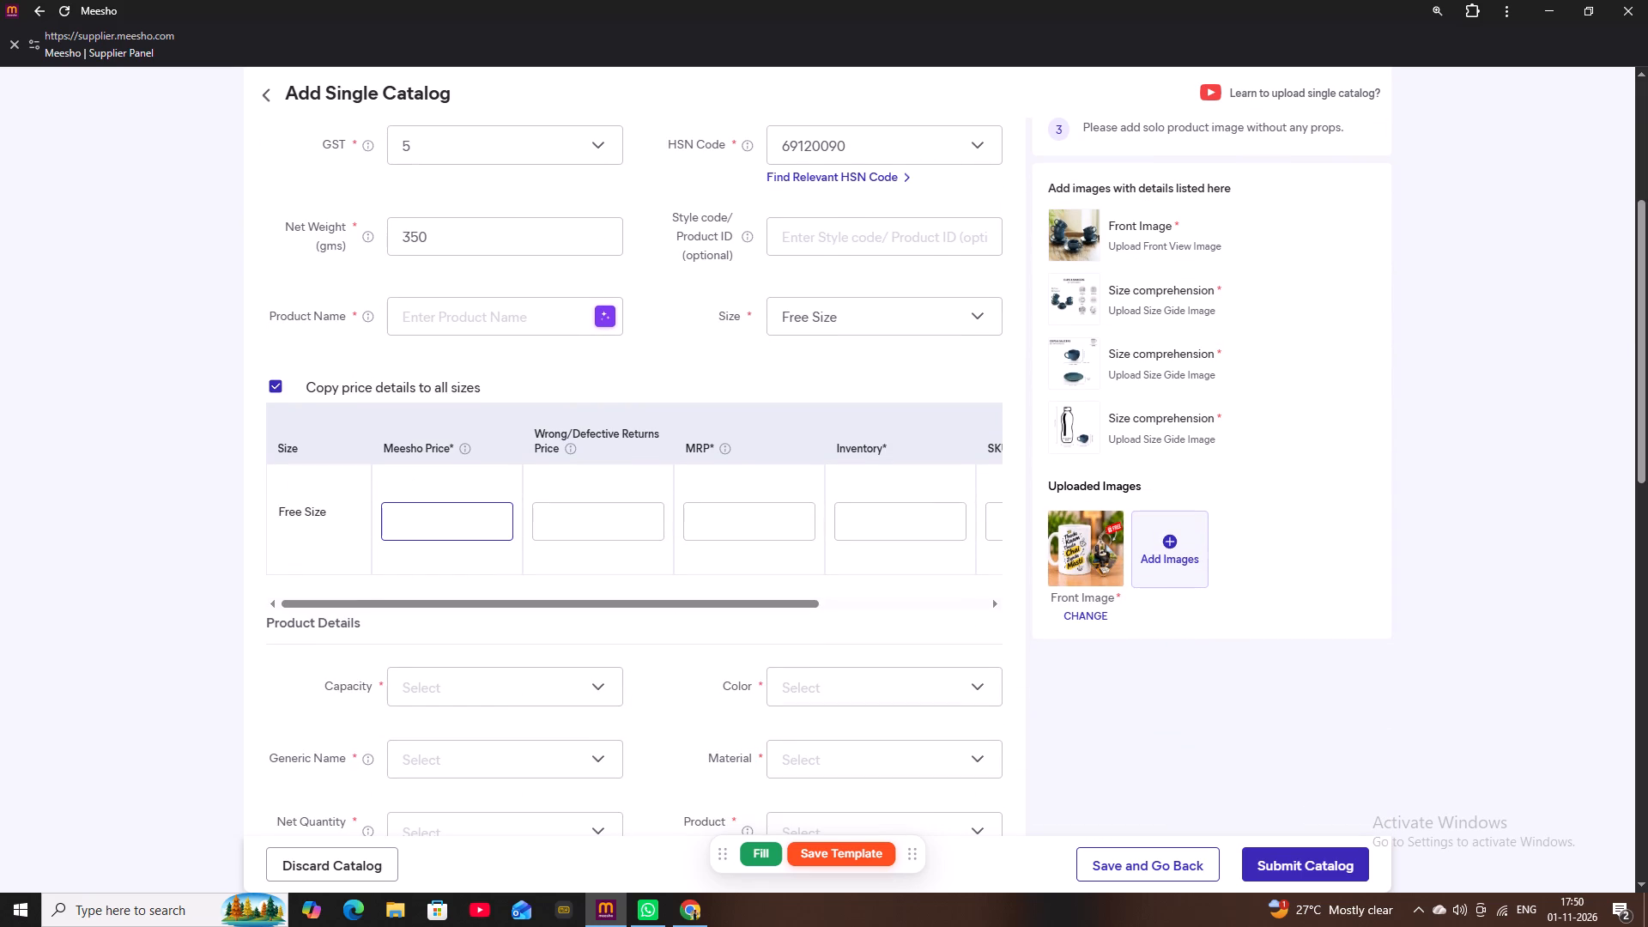
type("1115")
key("BackSpace")
key("BackSpace")
key("5")
left_click(564, 525)
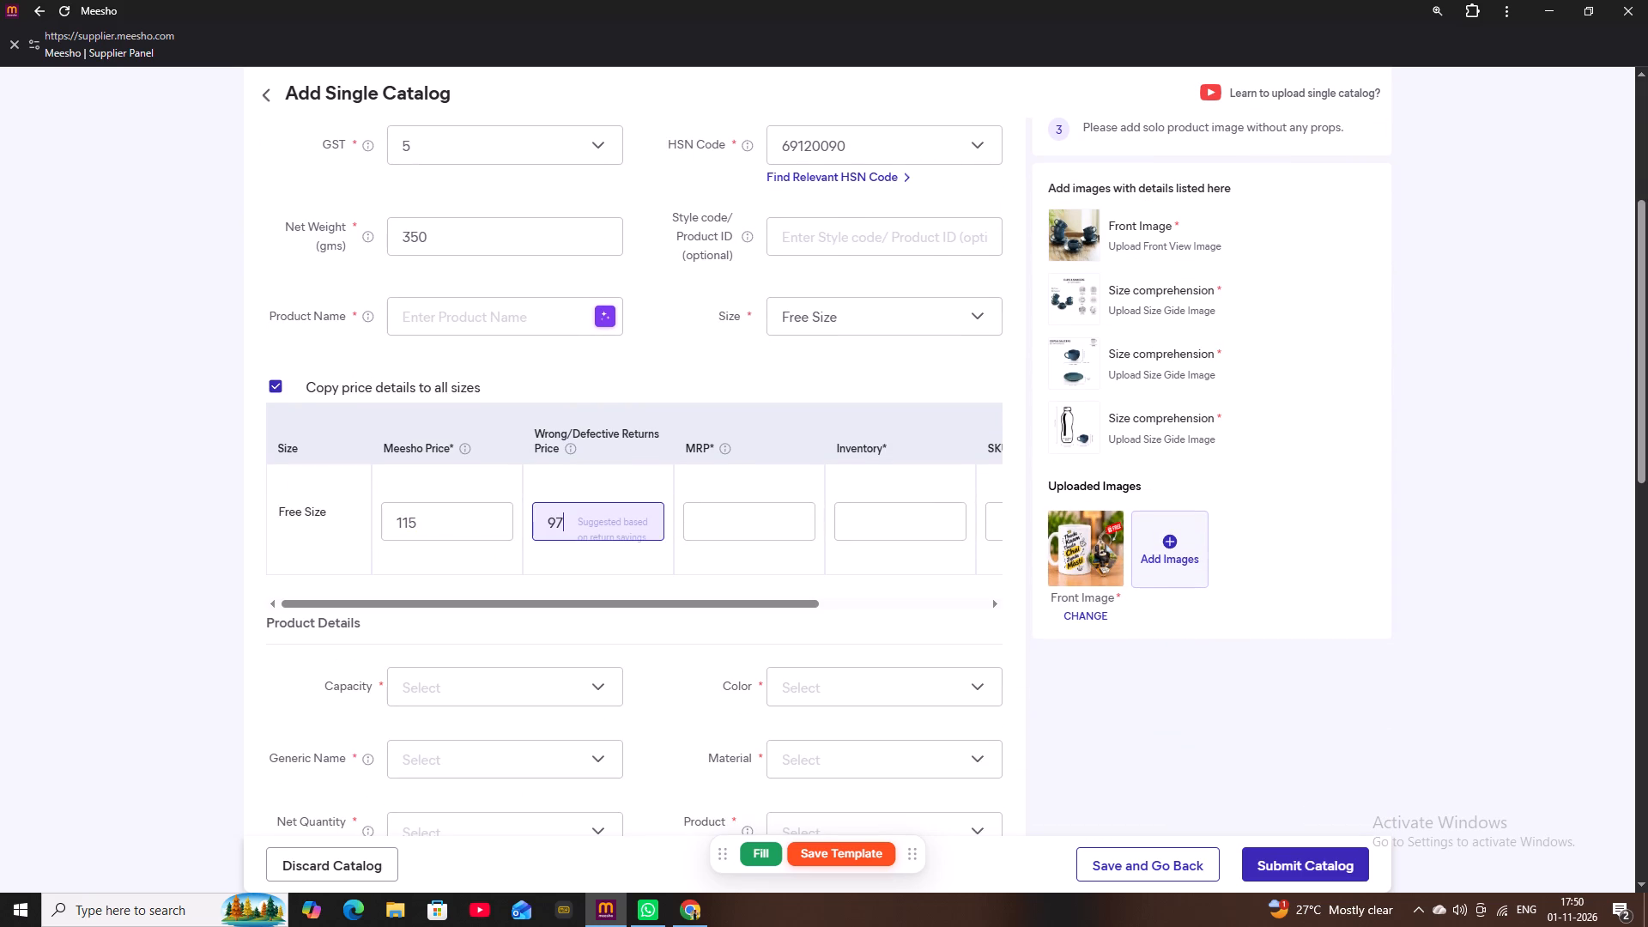
key("BackSpace")
key("BackSpace")
type("110")
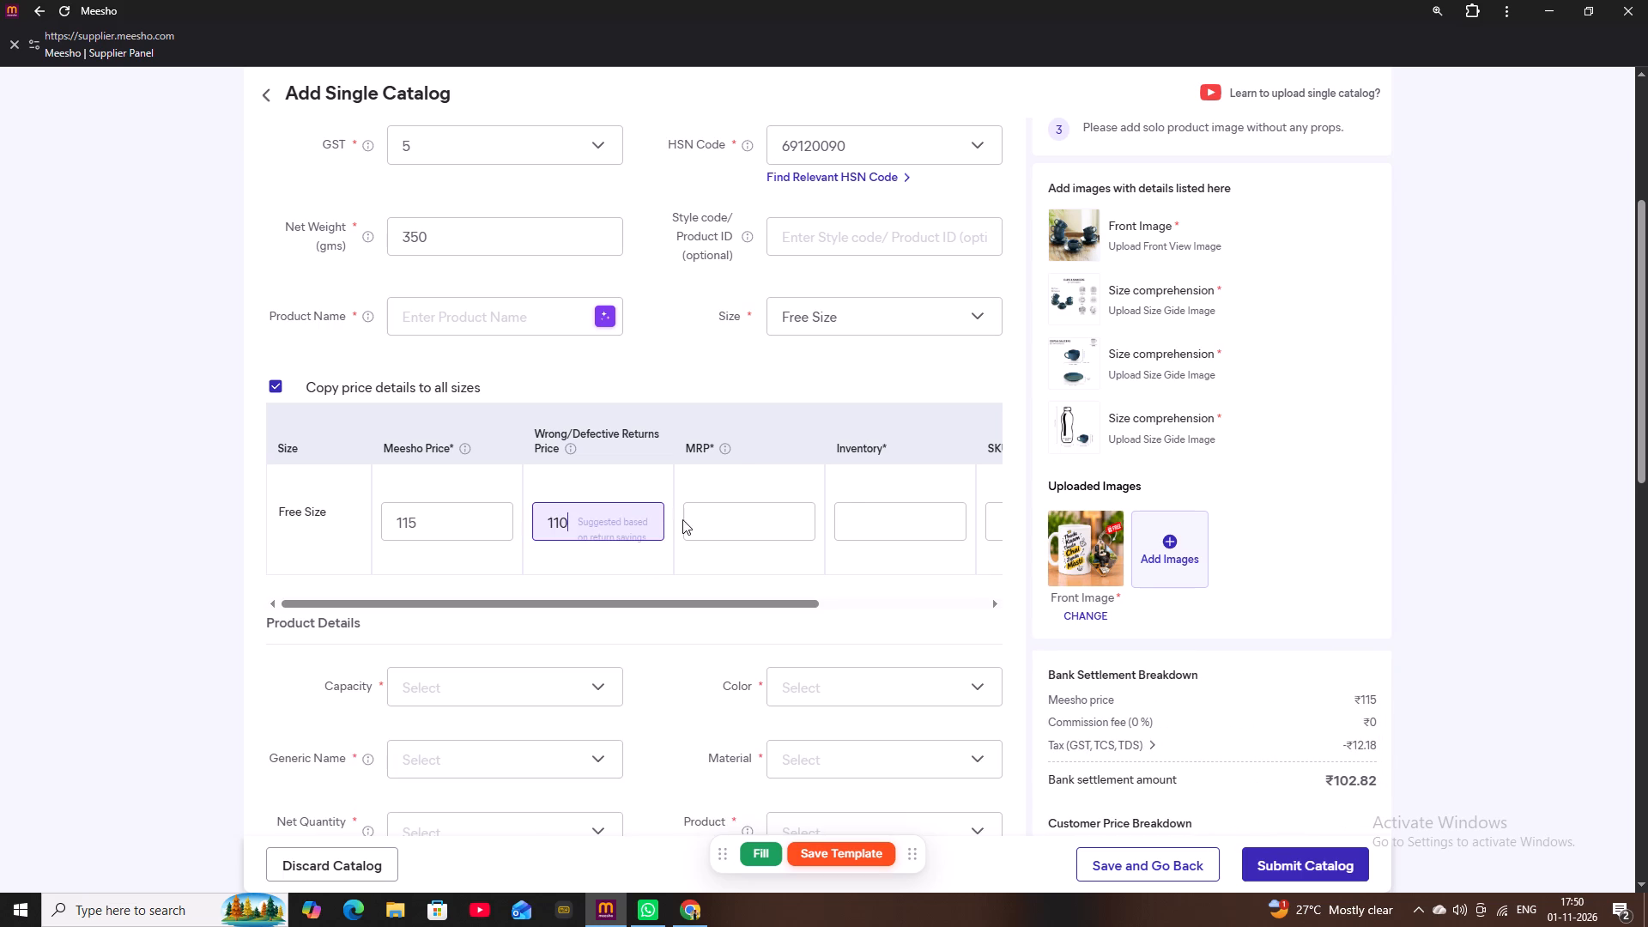
left_click(685, 519)
type("499")
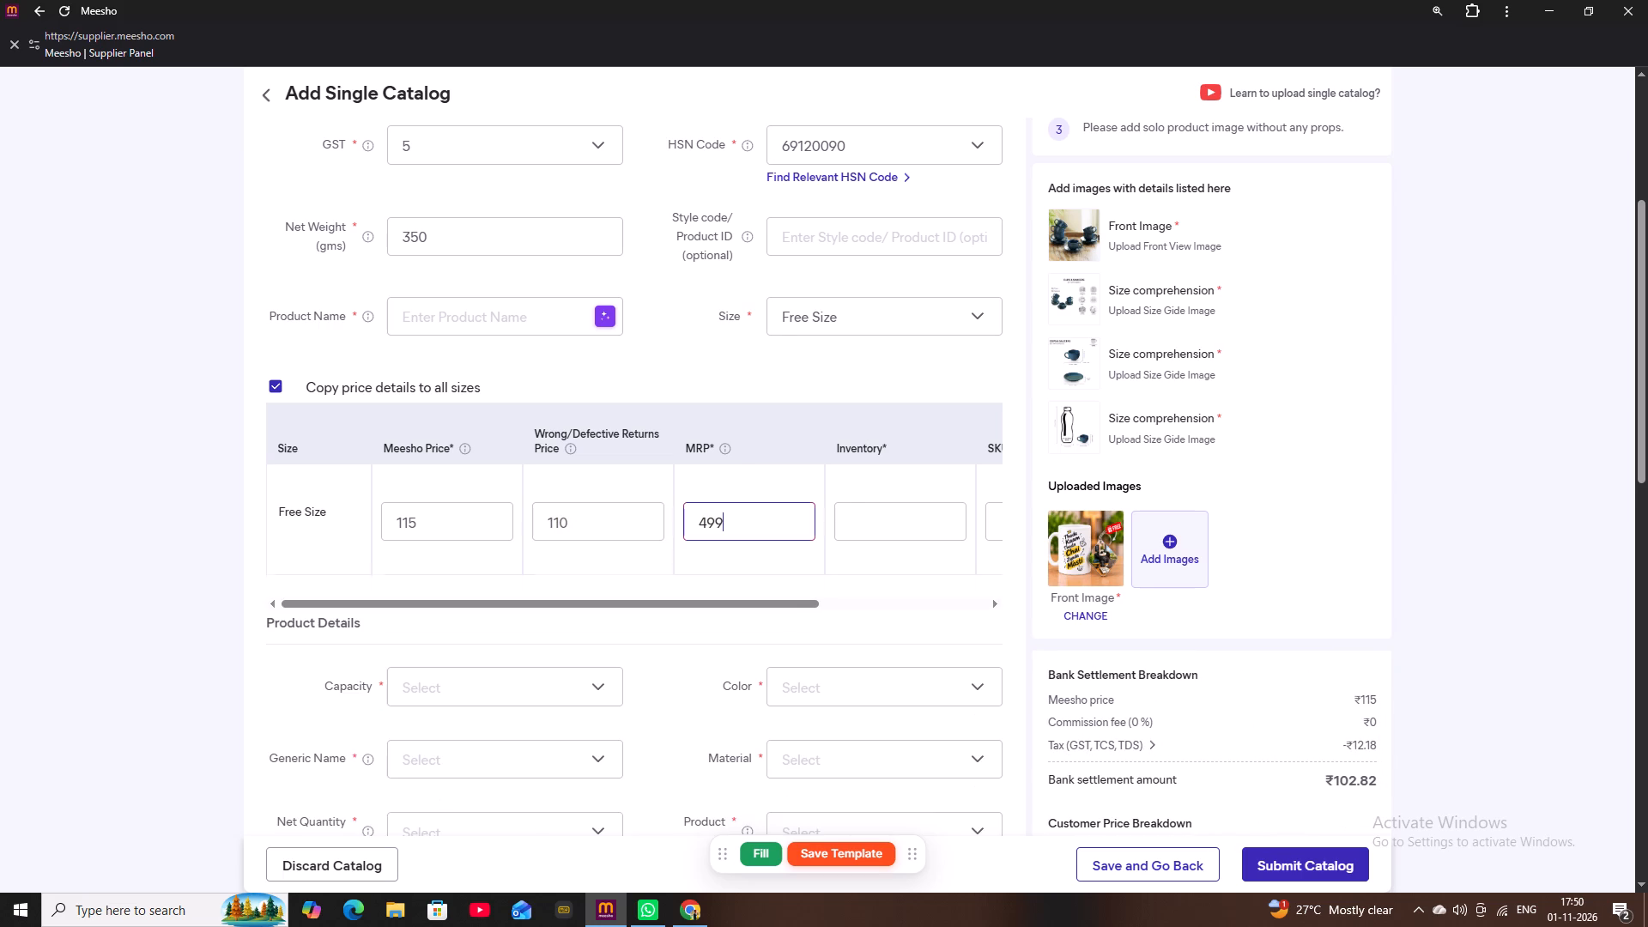
left_click(879, 516)
type("100")
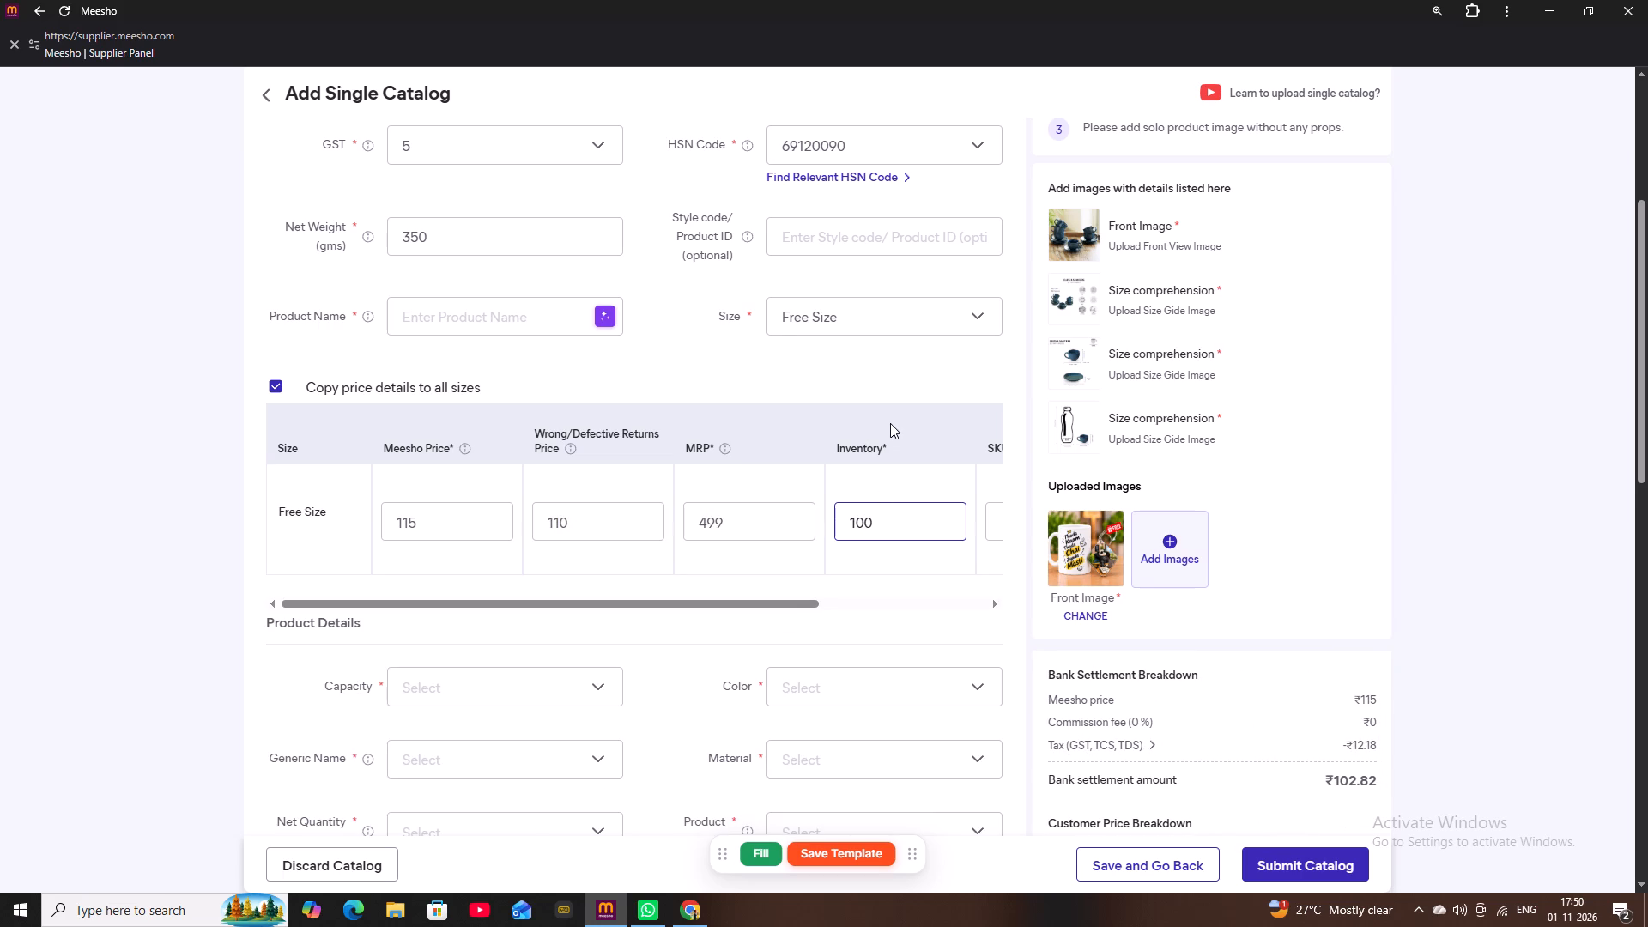
key("BackSpace")
key("BackSpace")
key("BackSpace")
type("50")
left_click(908, 350)
Upload mockups 48, 49 and 50 from the CUP MOCKUPS folder as product images 2, 3 and 4.
scroll(908, 353, "down", 4)
left_click(1074, 272)
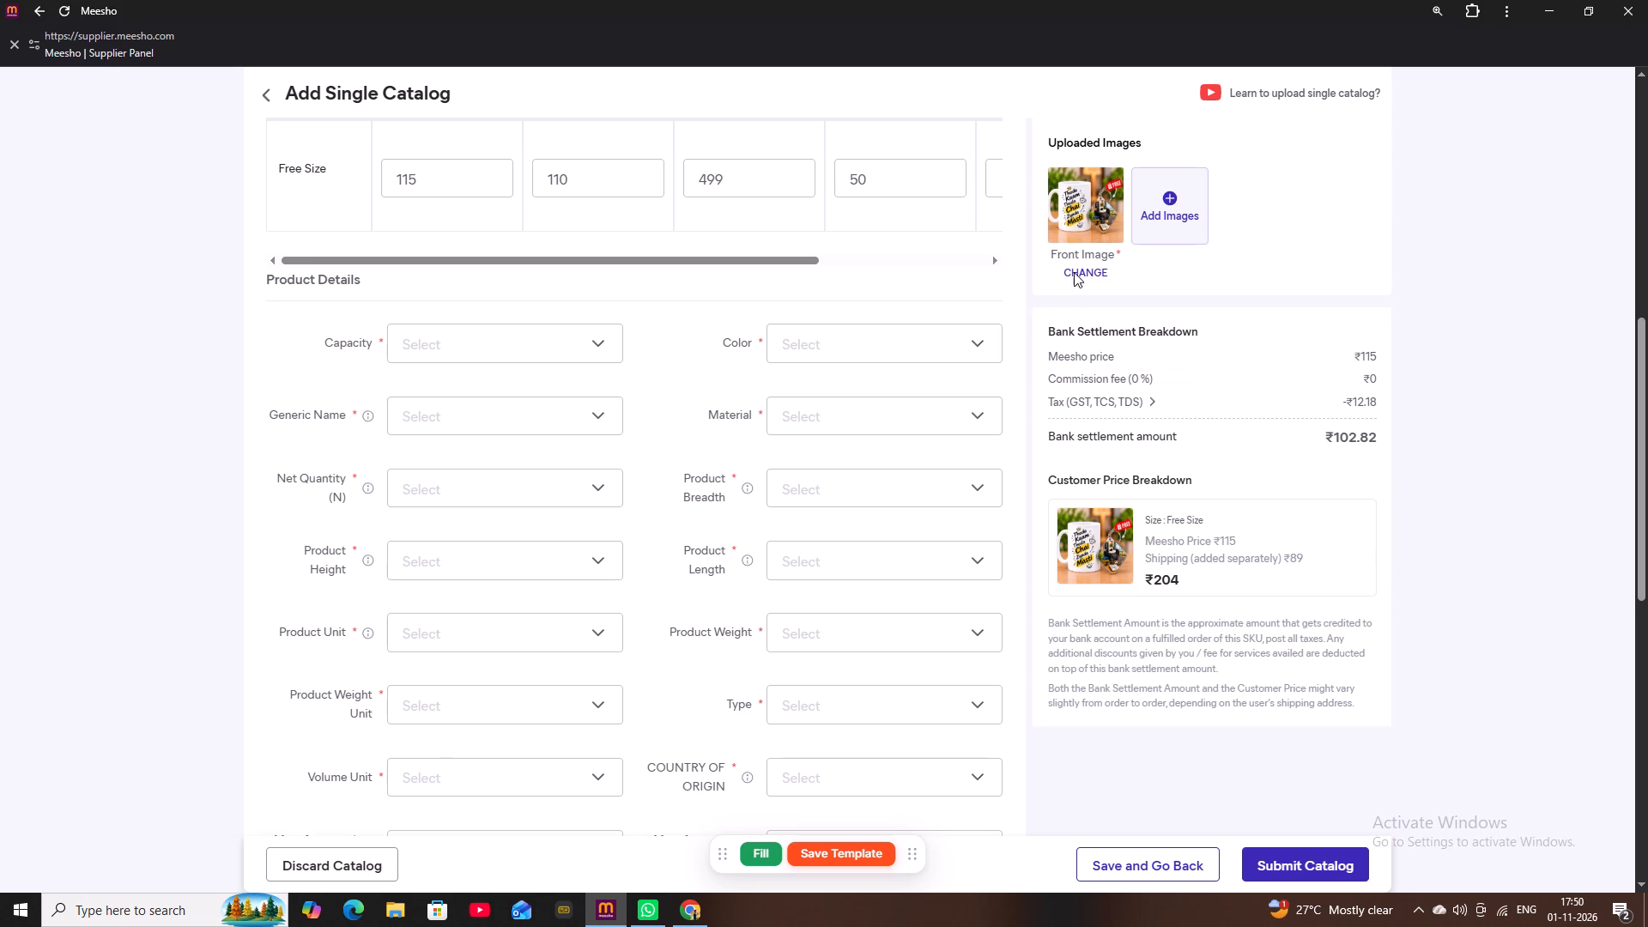
left_click(858, 7)
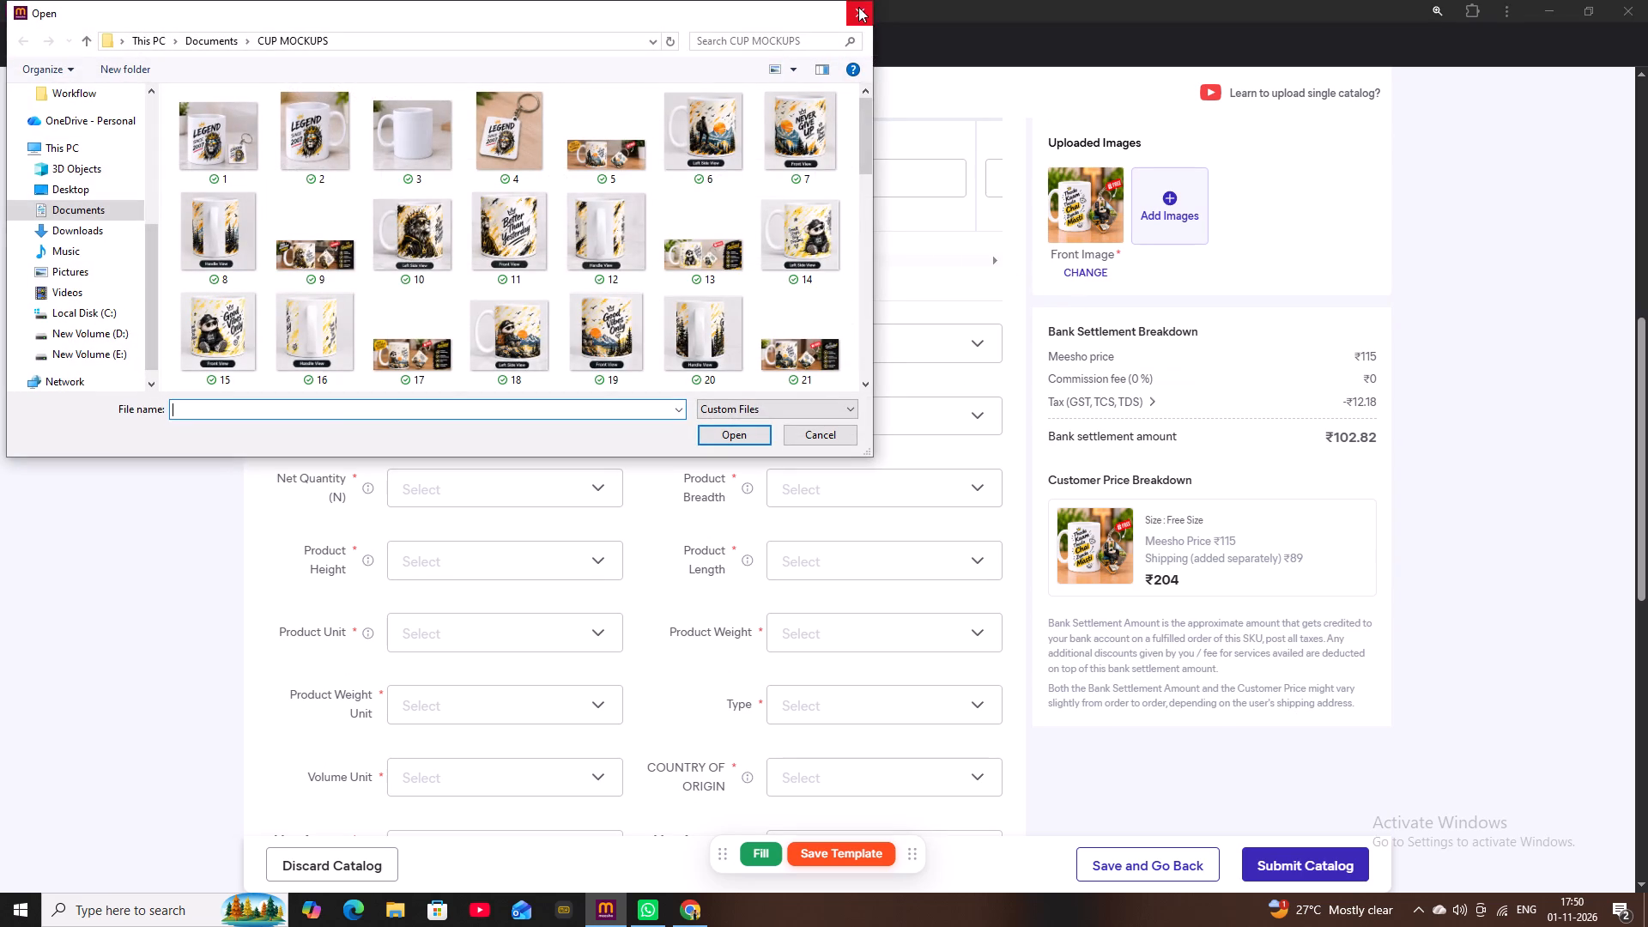
left_click(1175, 193)
left_click_drag(859, 124, 871, 233)
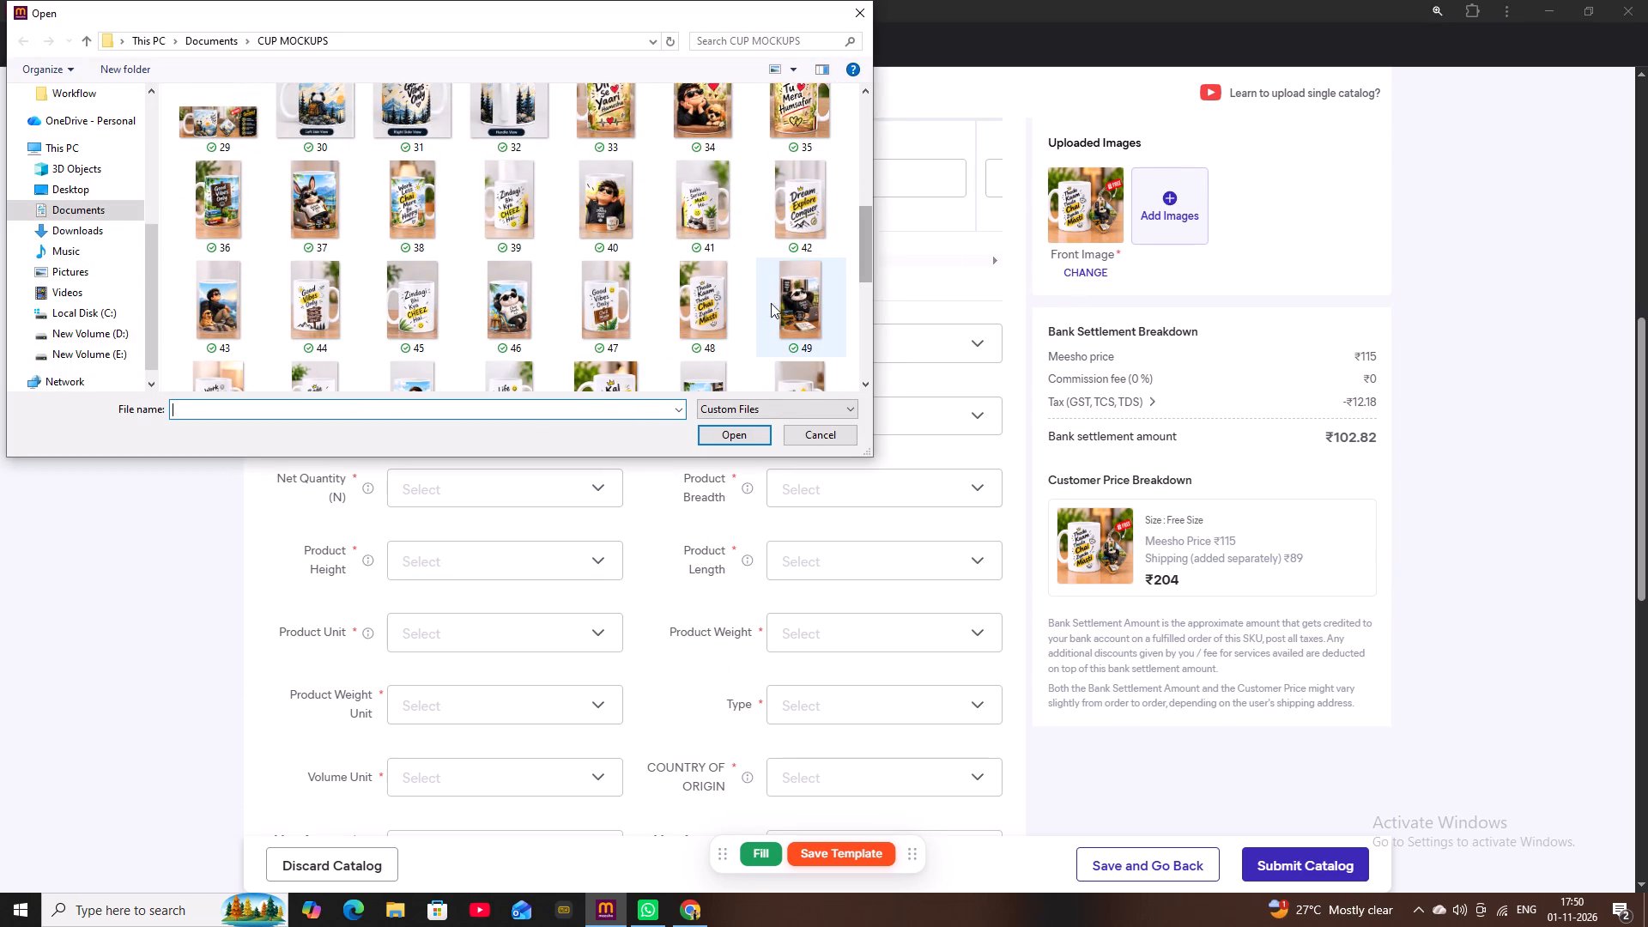
double_click(720, 309)
left_click(1238, 191)
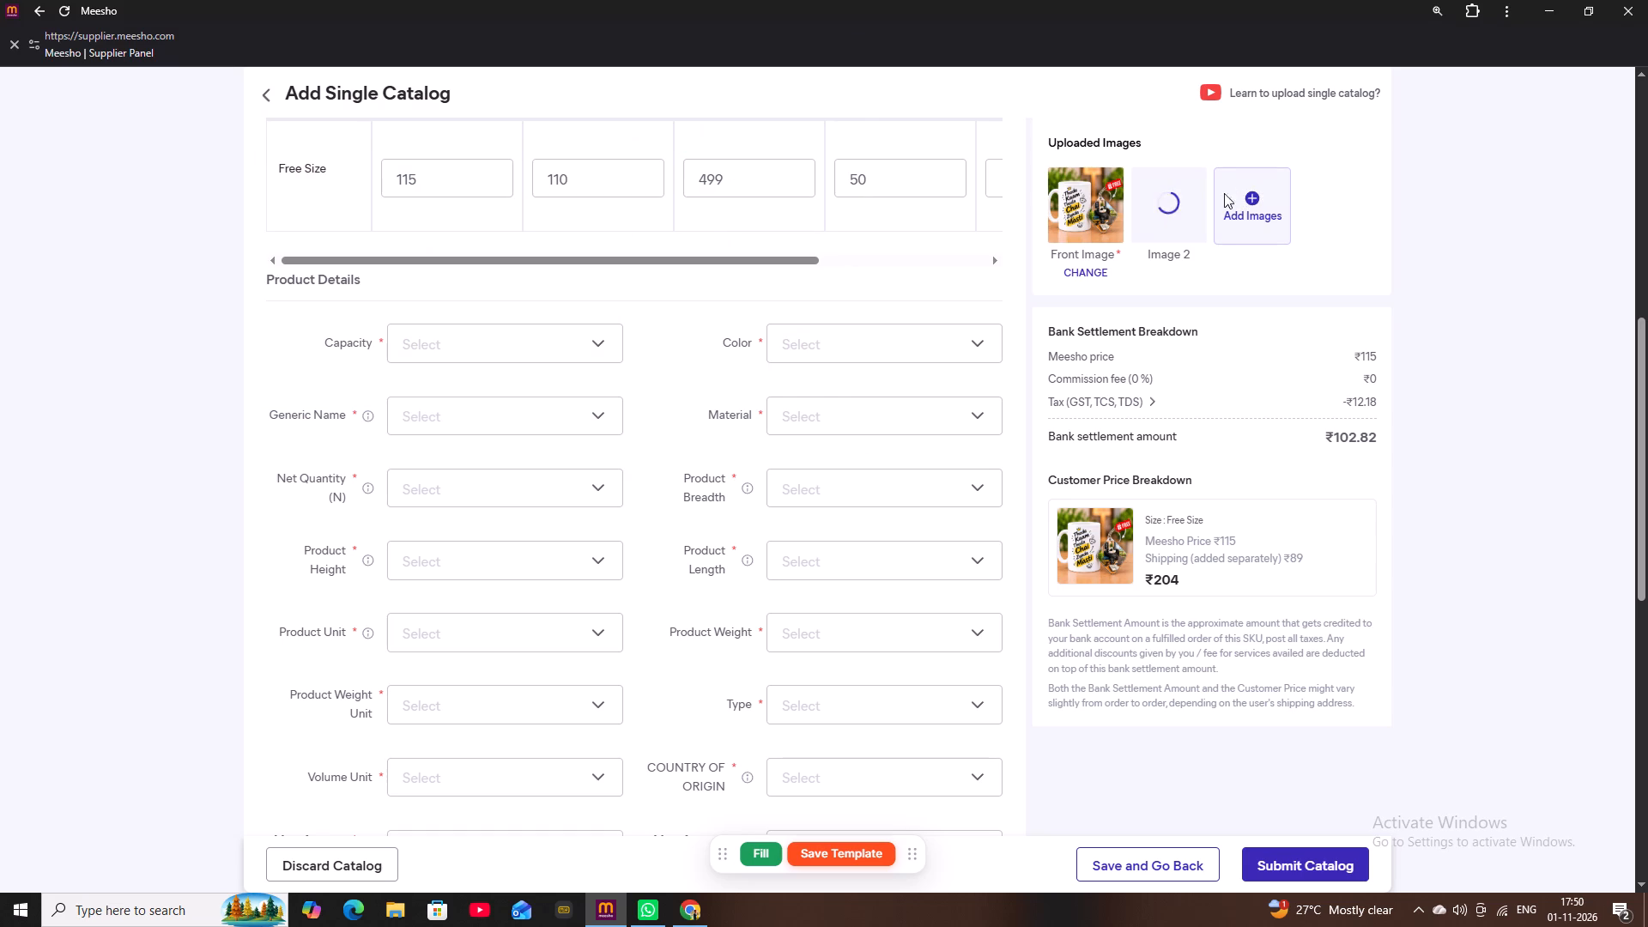
left_click_drag(869, 126, 865, 222)
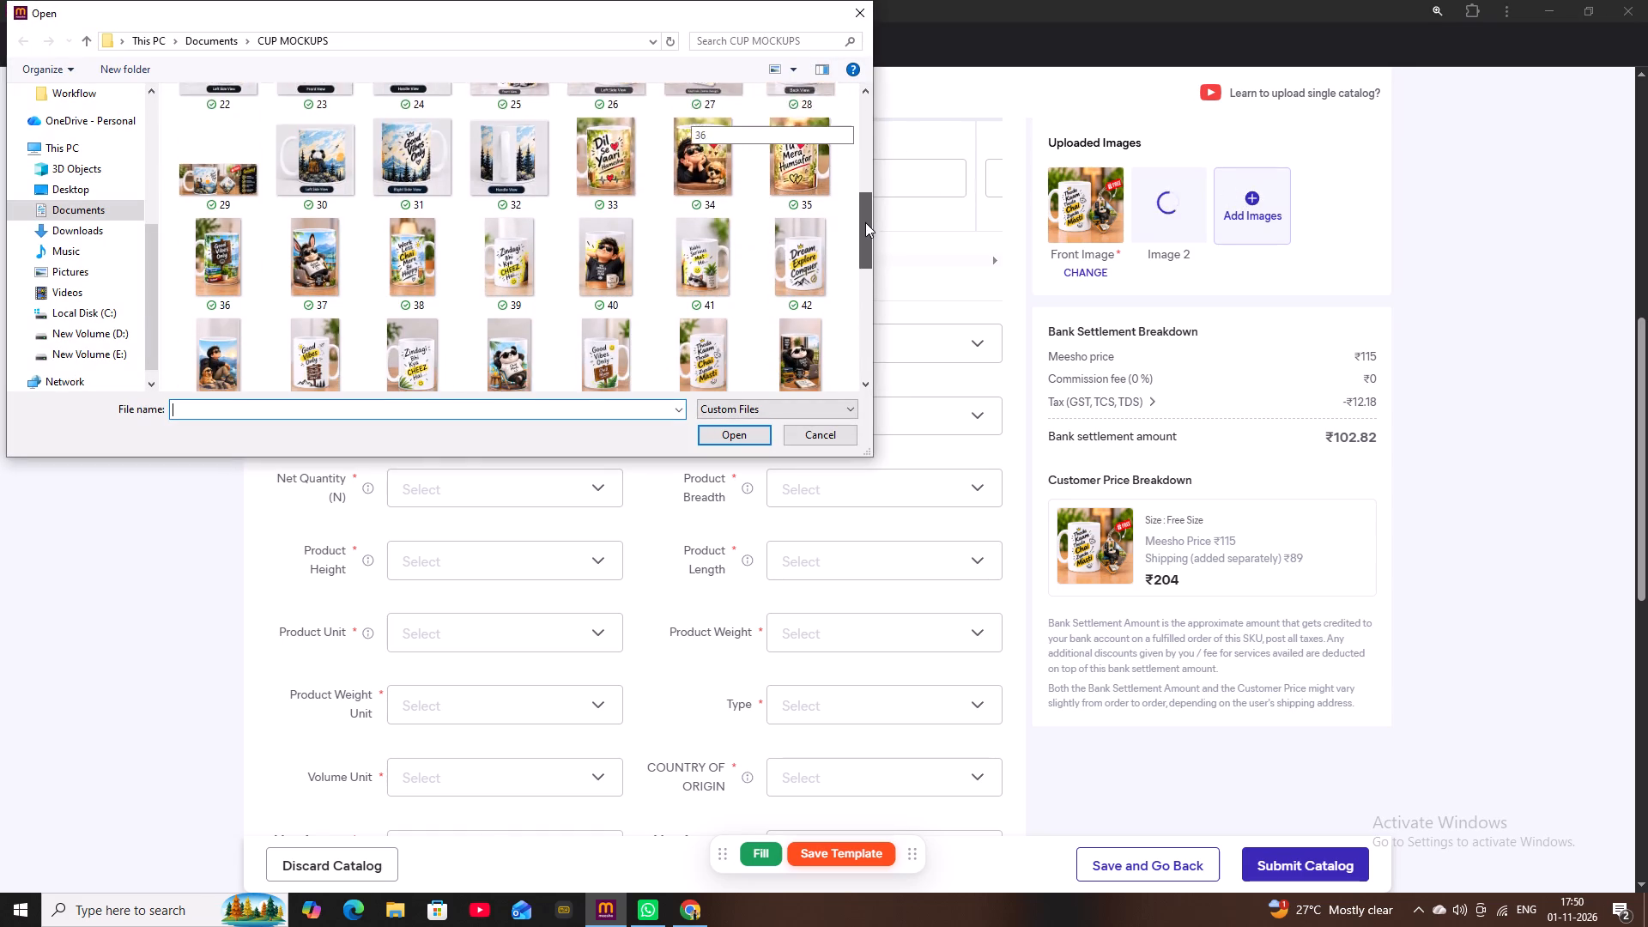
left_click_drag(865, 222, 865, 254)
double_click(823, 234)
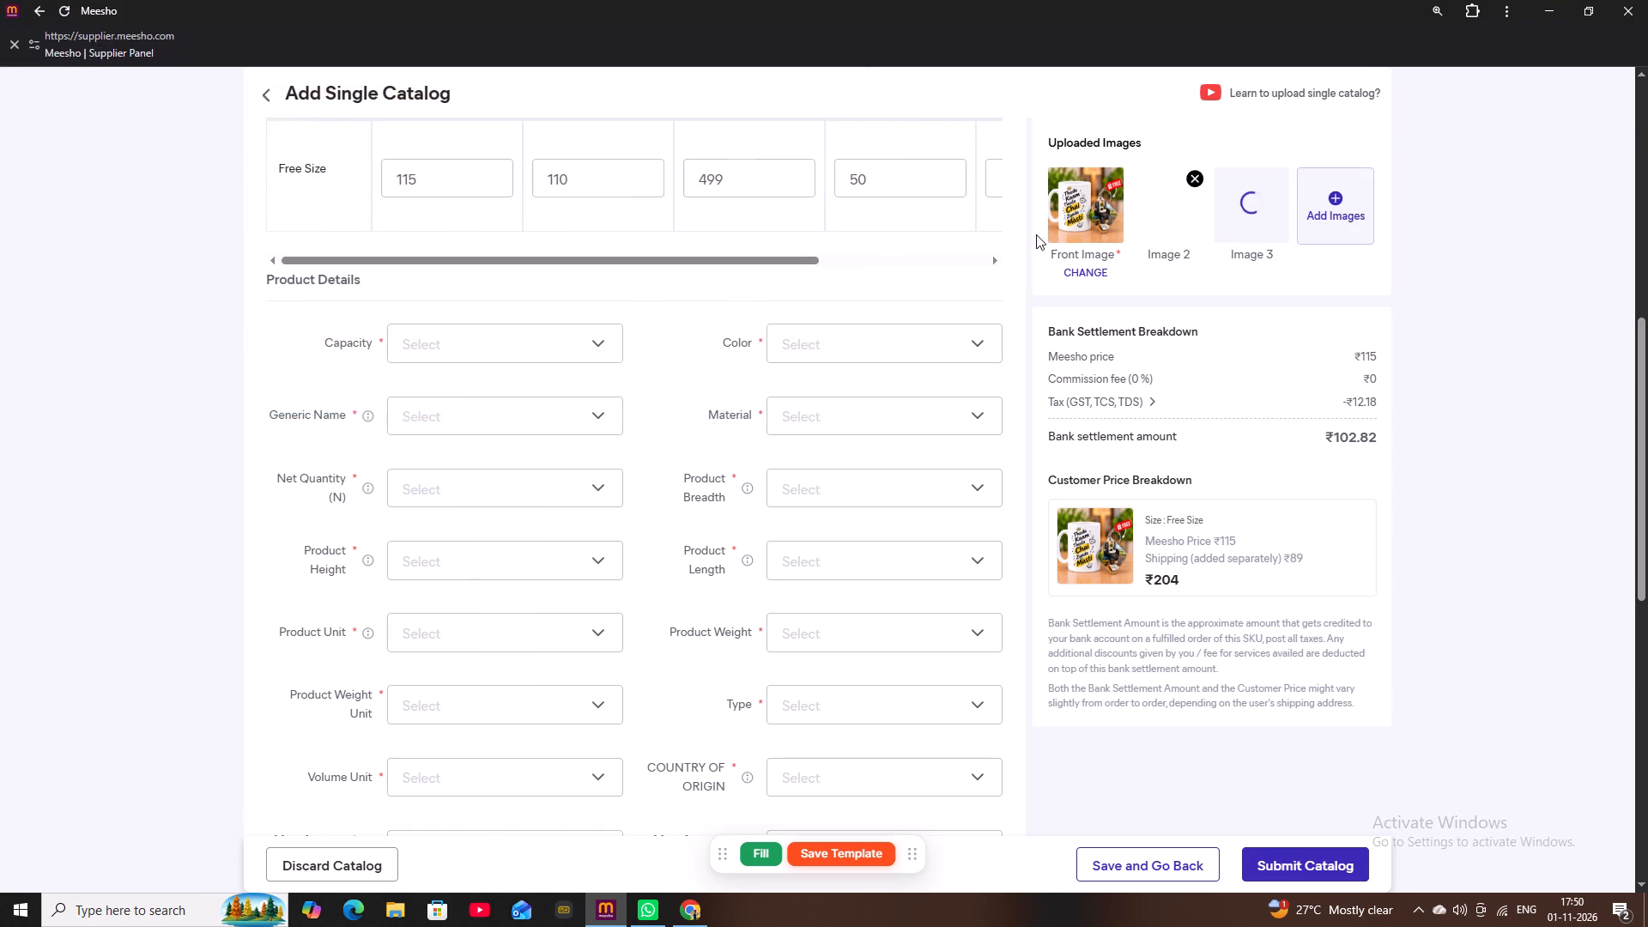
left_click(1356, 218)
left_click_drag(869, 151, 869, 169)
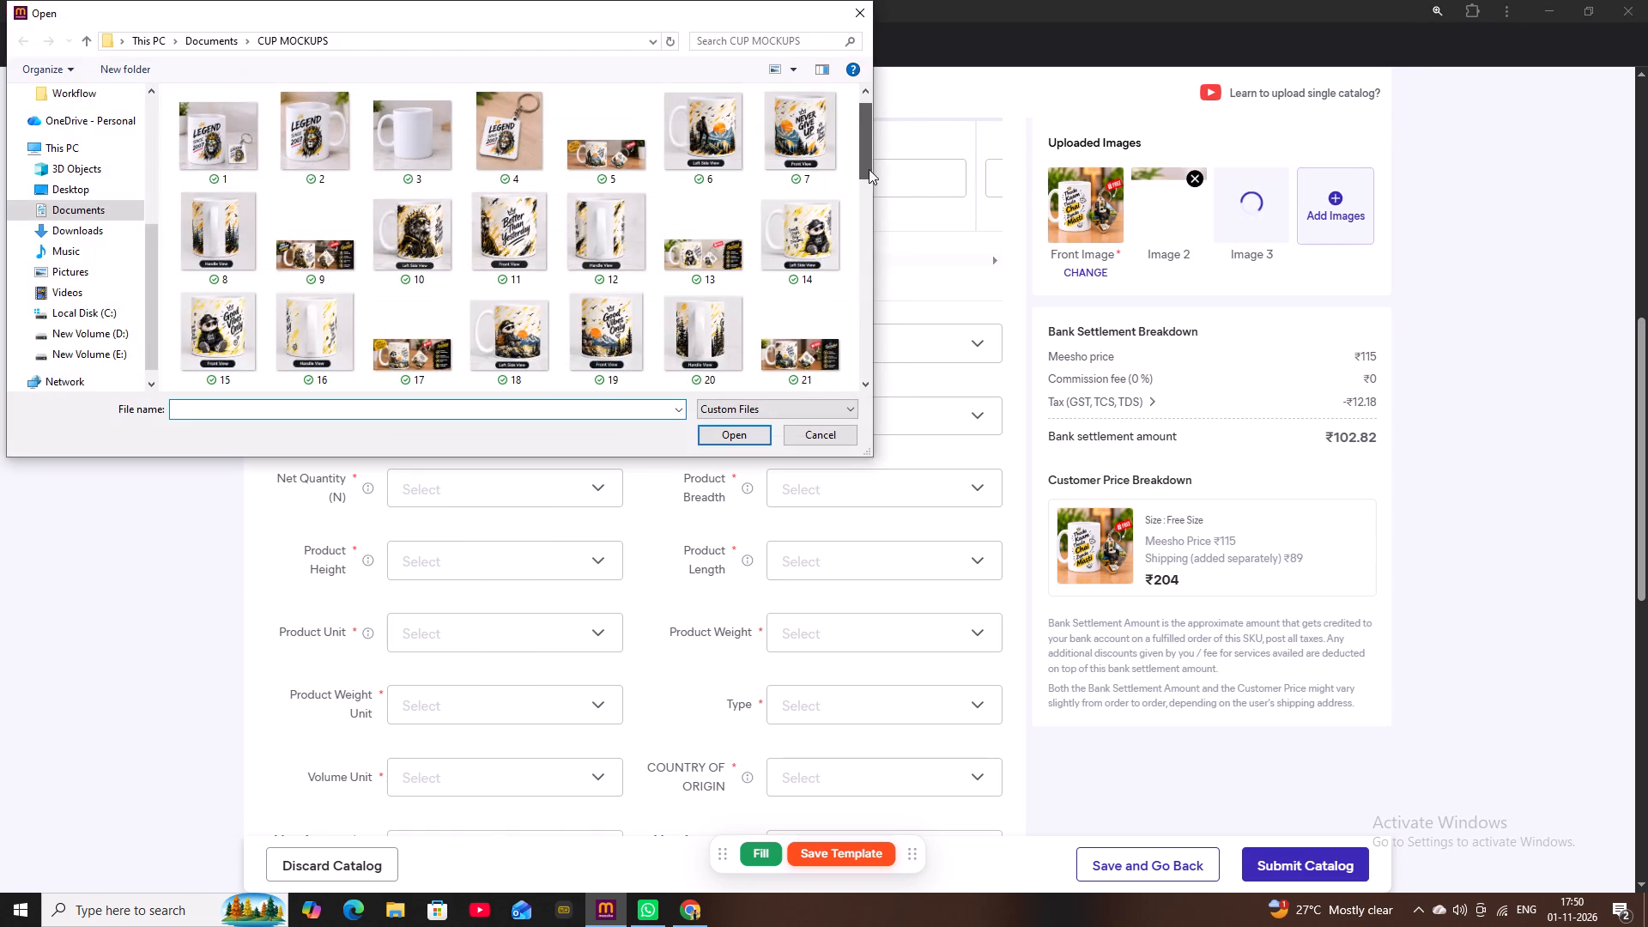
left_click_drag(869, 169, 859, 268)
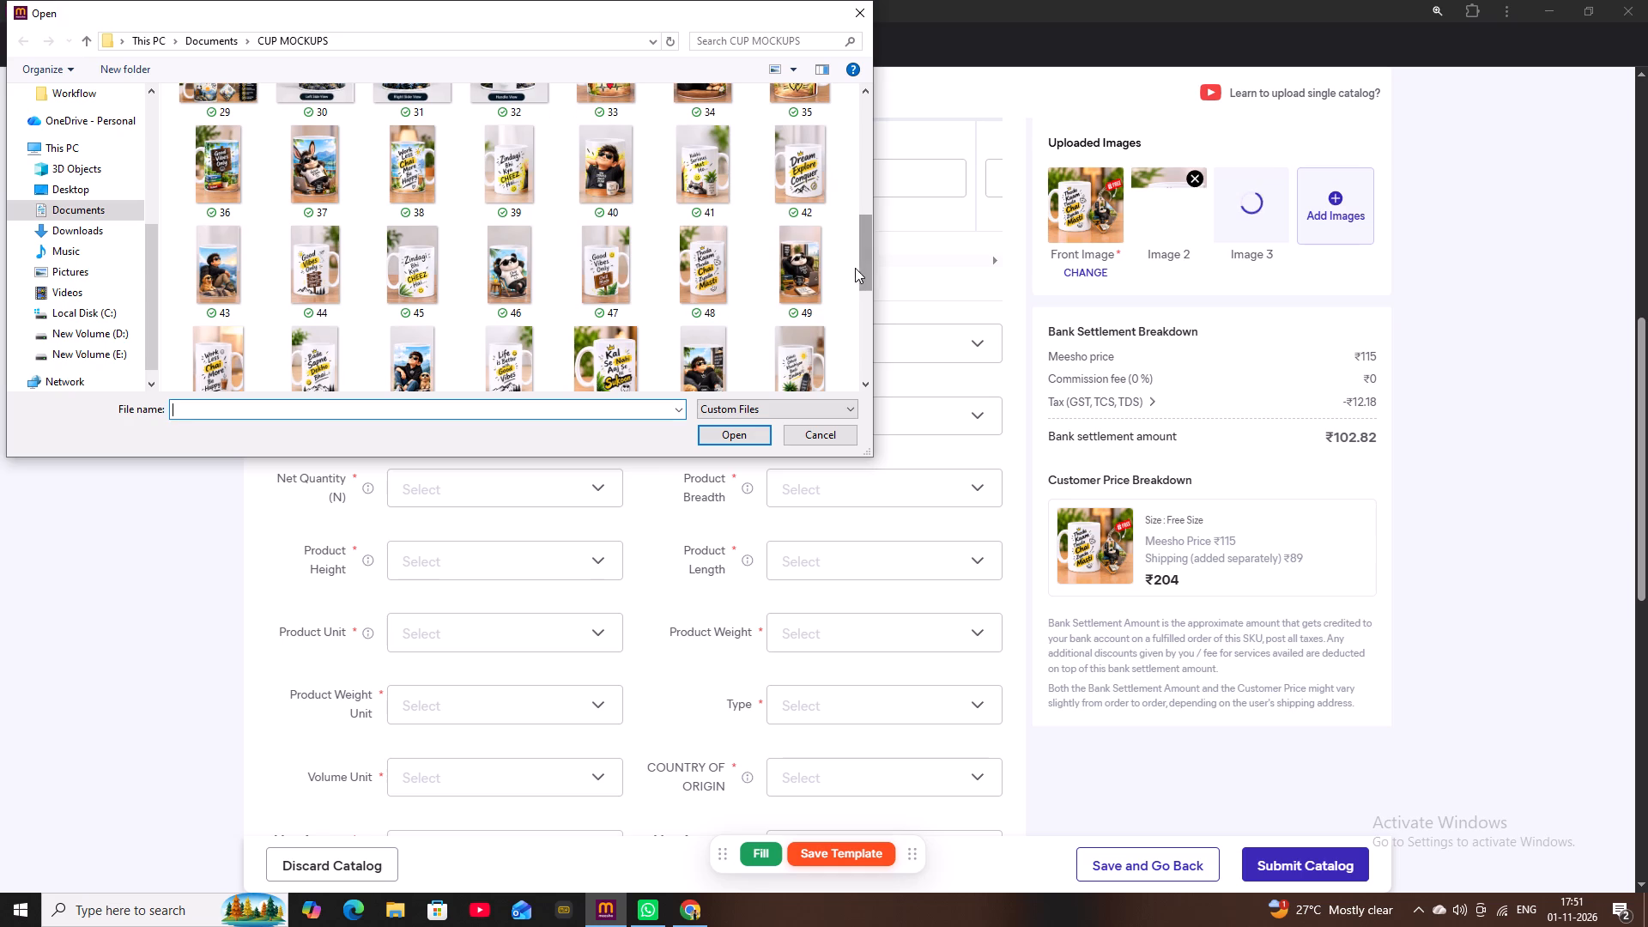
double_click(212, 354)
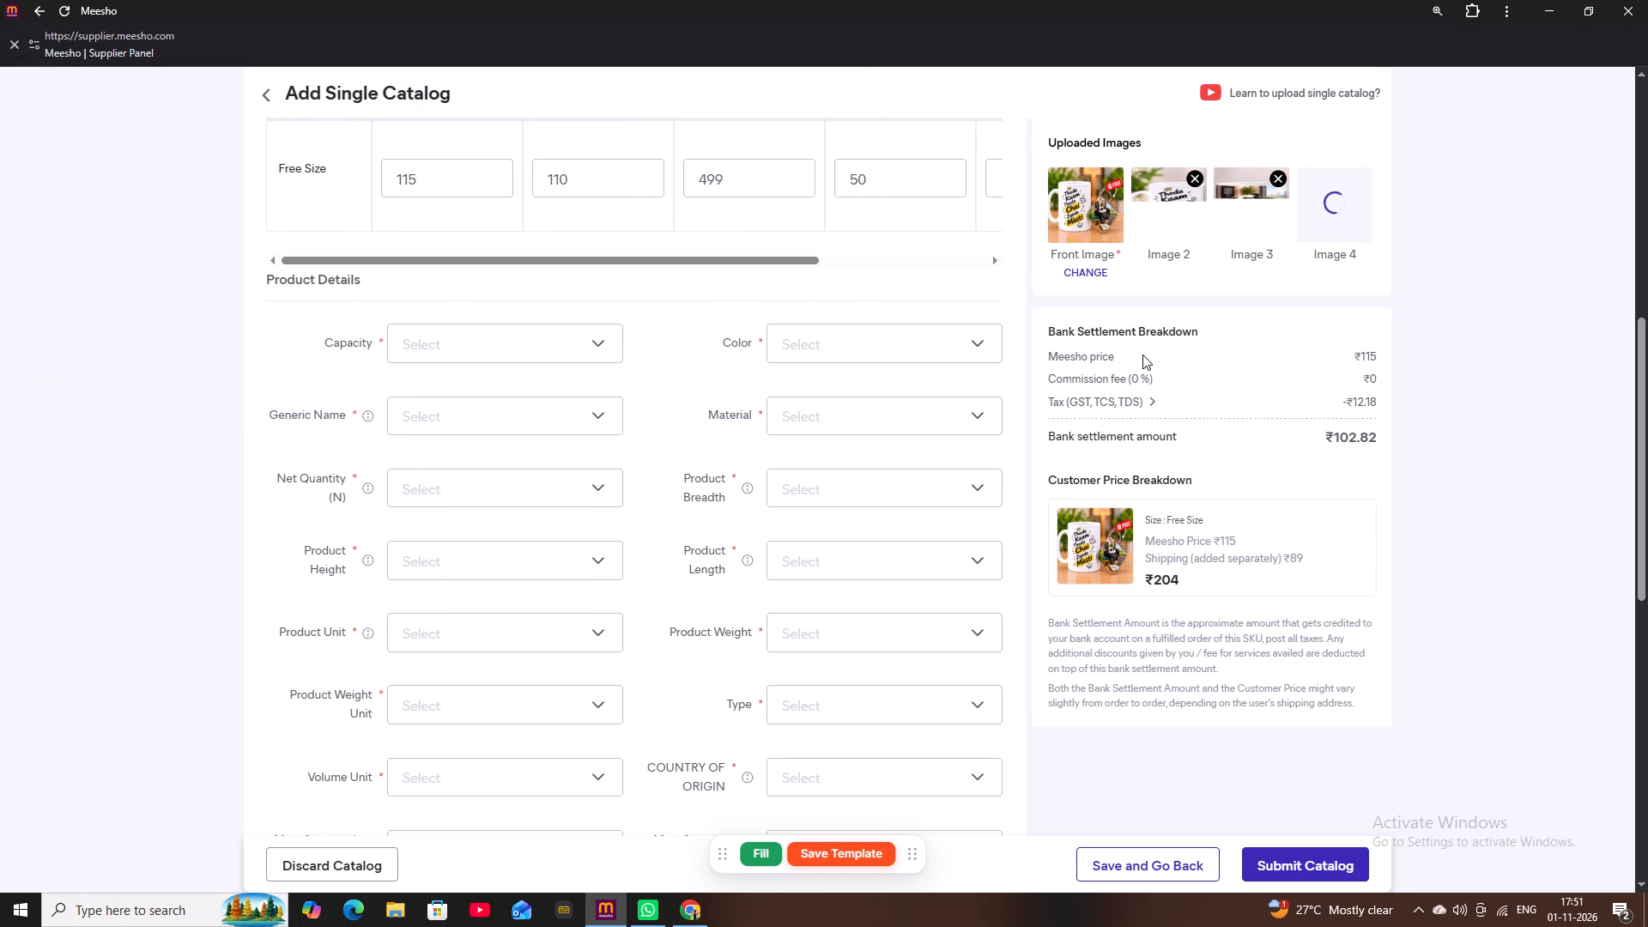
Set the product's capacity to 350 and its color to White.
left_click(496, 343)
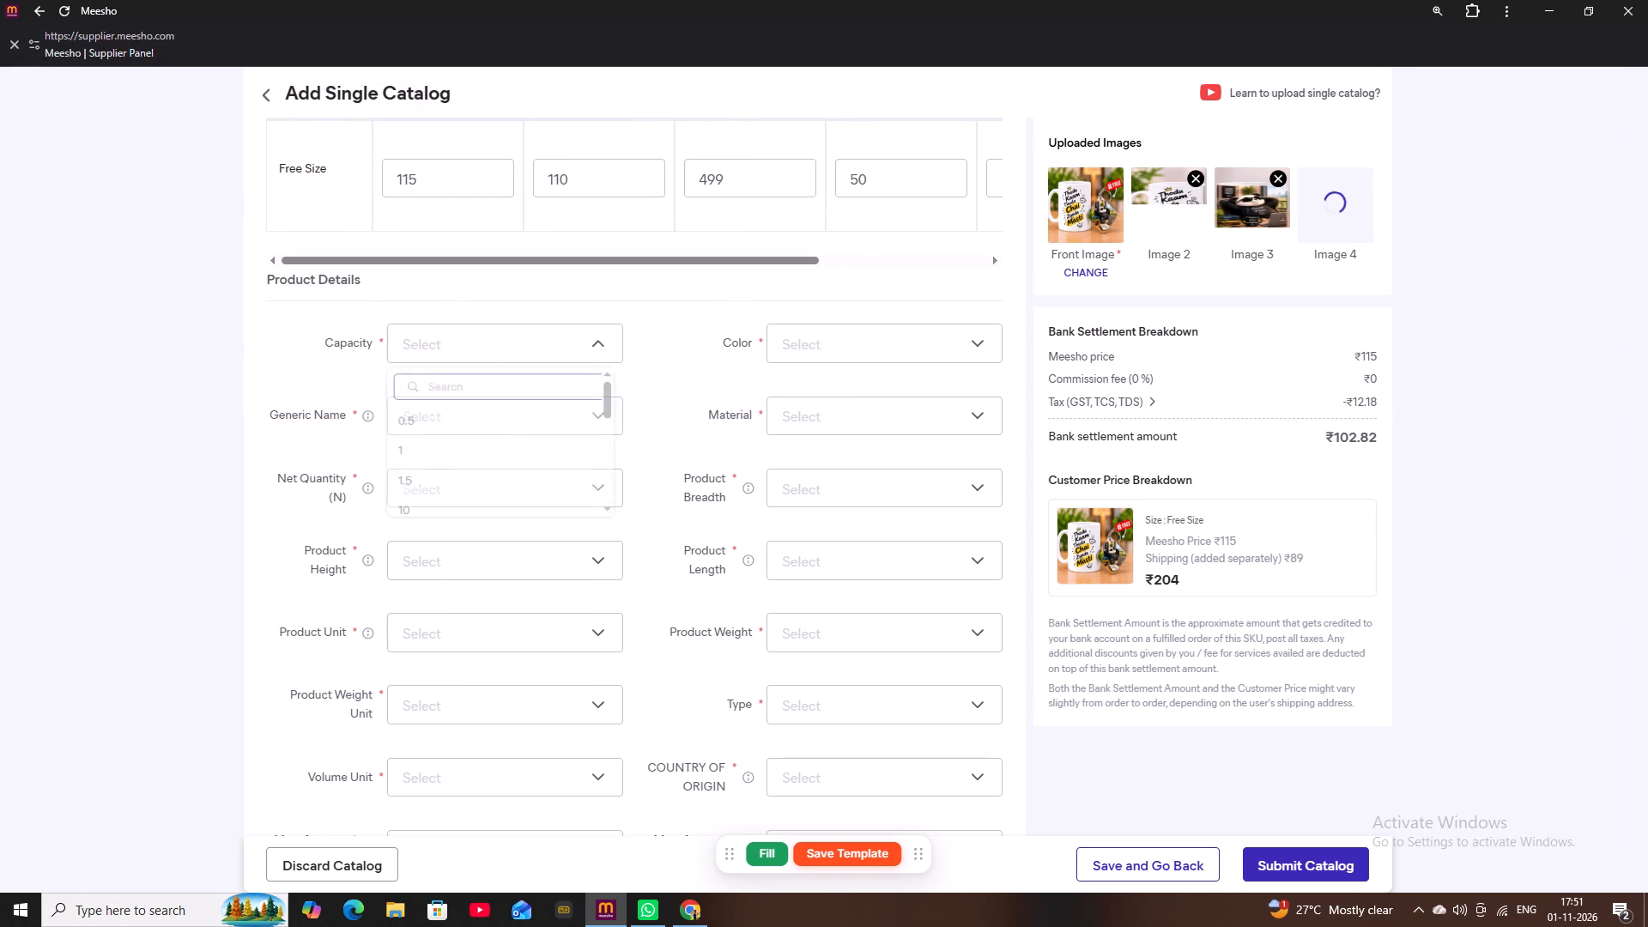
scroll(512, 444, "down", 1)
left_click(527, 377)
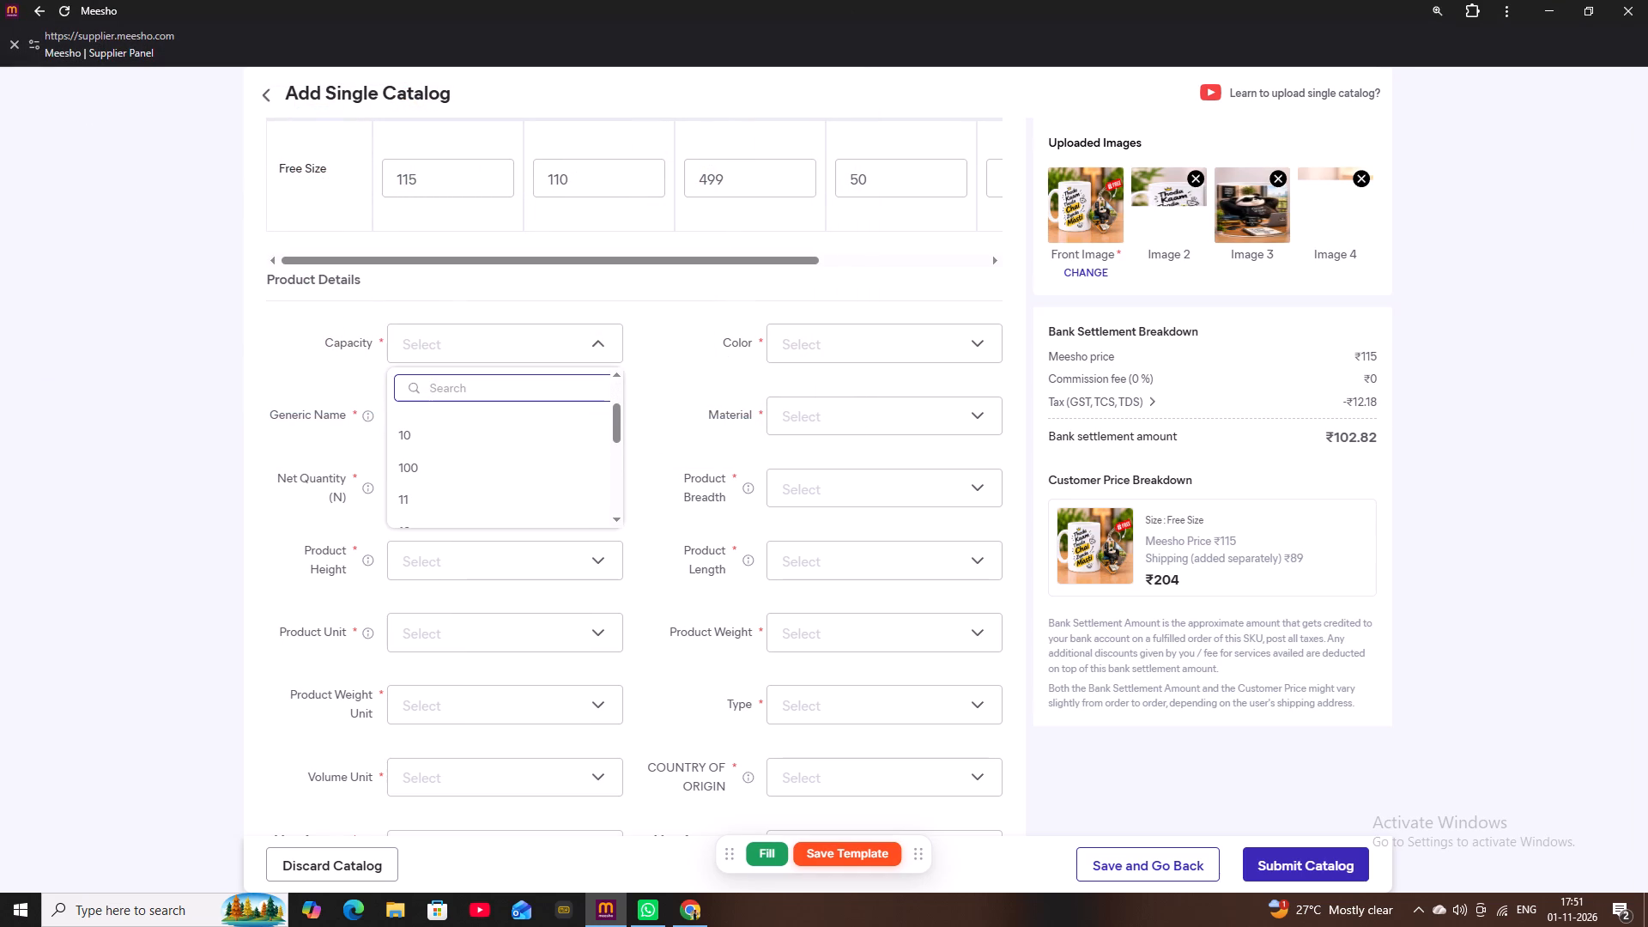
type("350")
left_click(522, 415)
left_click(884, 341)
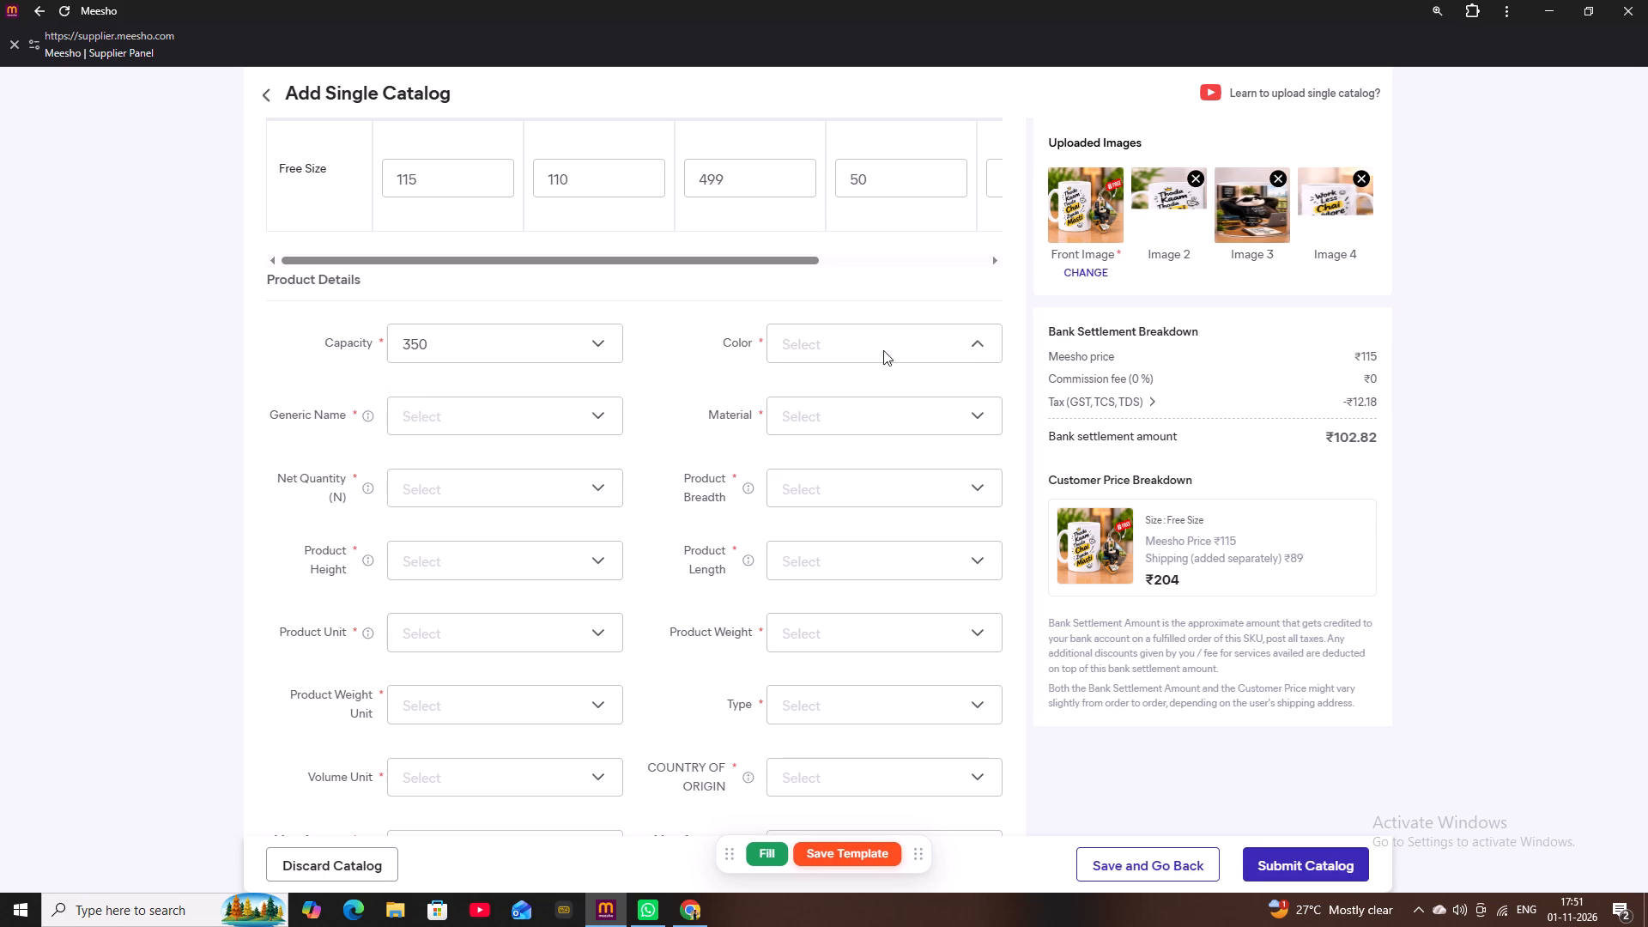
scroll(867, 445, "down", 11)
left_click(855, 482)
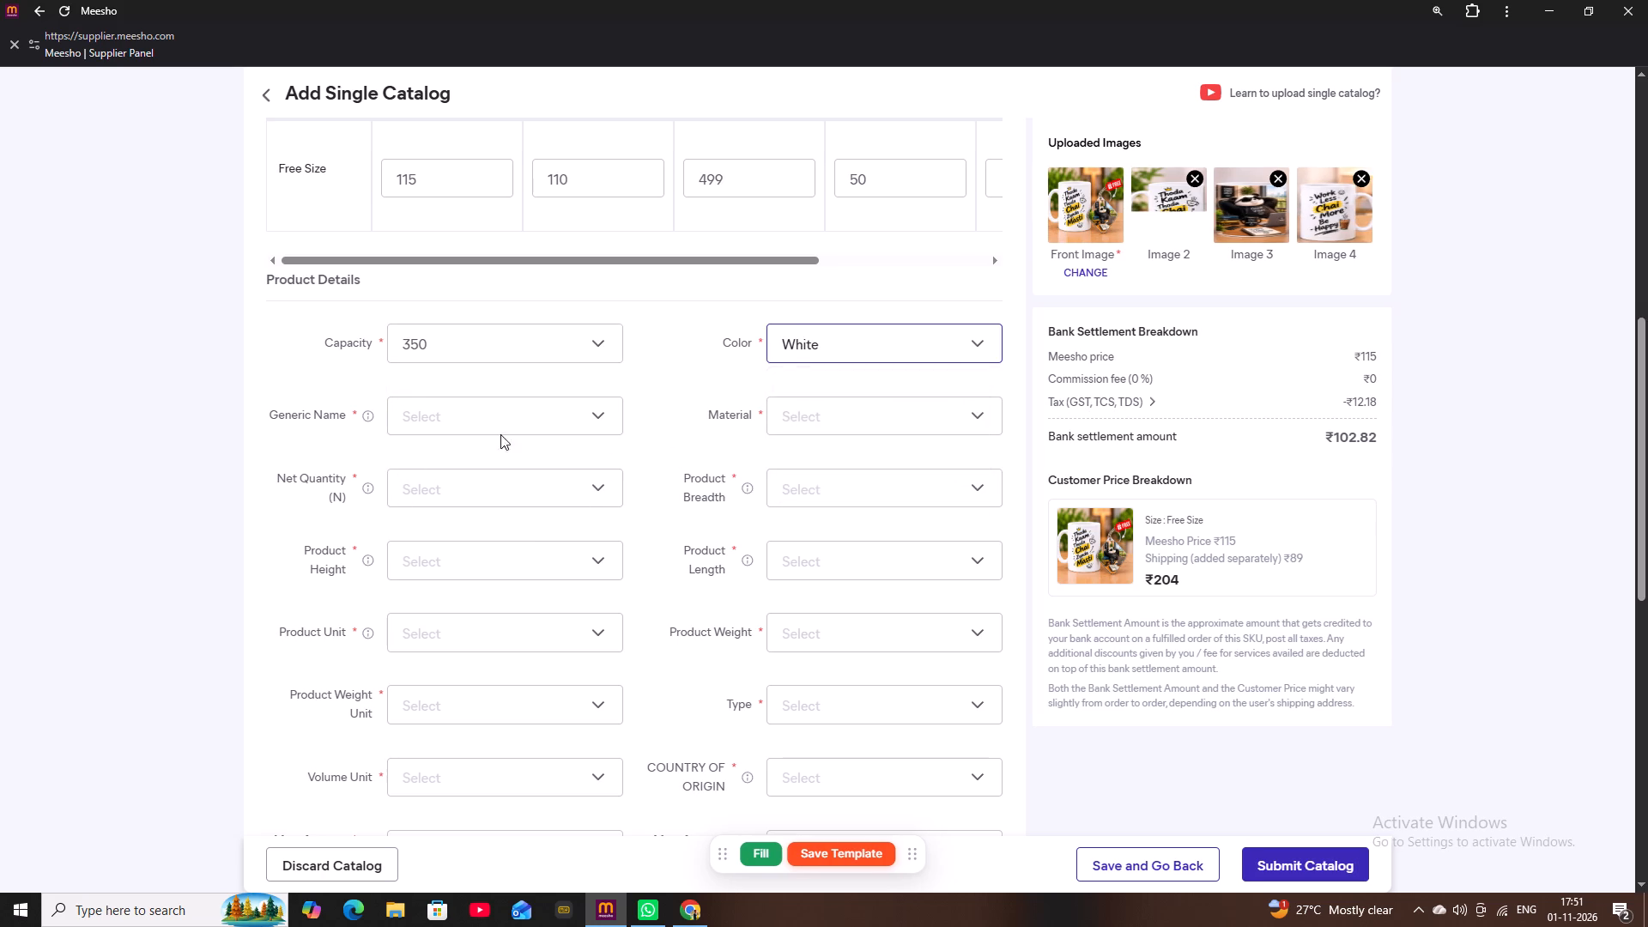
Set the generic name to Cups, Mugs & Saucers, material to Ceramic and net quantity to Pack Of 1.
left_click(496, 433)
scroll(533, 518, "down", 1)
left_click(526, 530)
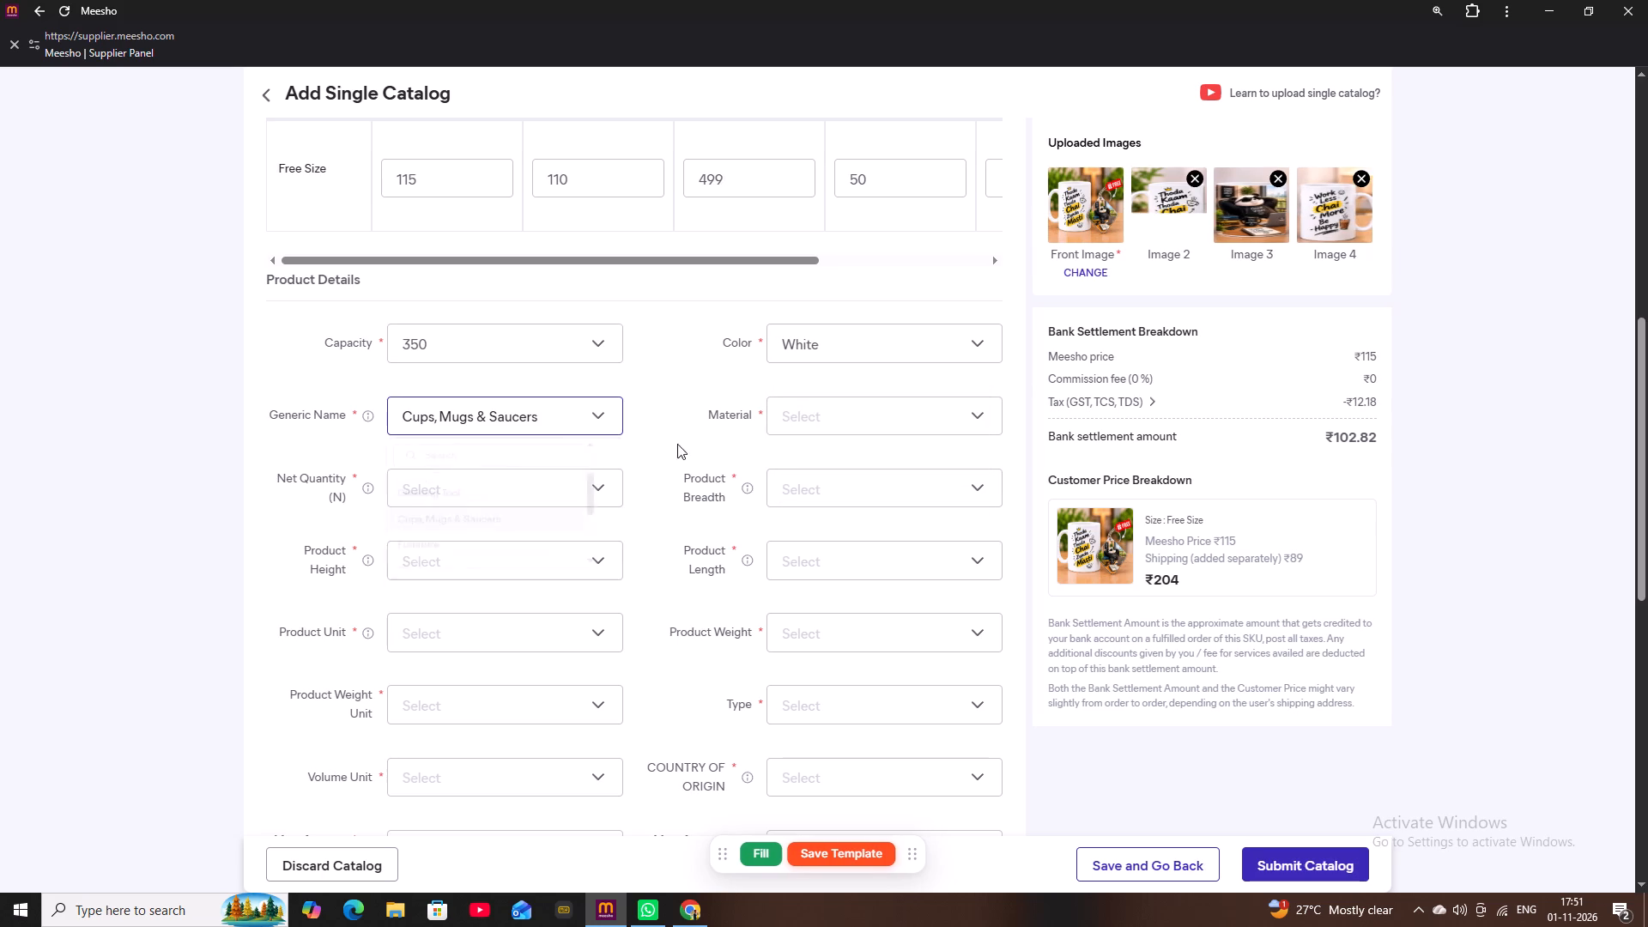
left_click(814, 408)
scroll(834, 536, "down", 1)
left_click(834, 533)
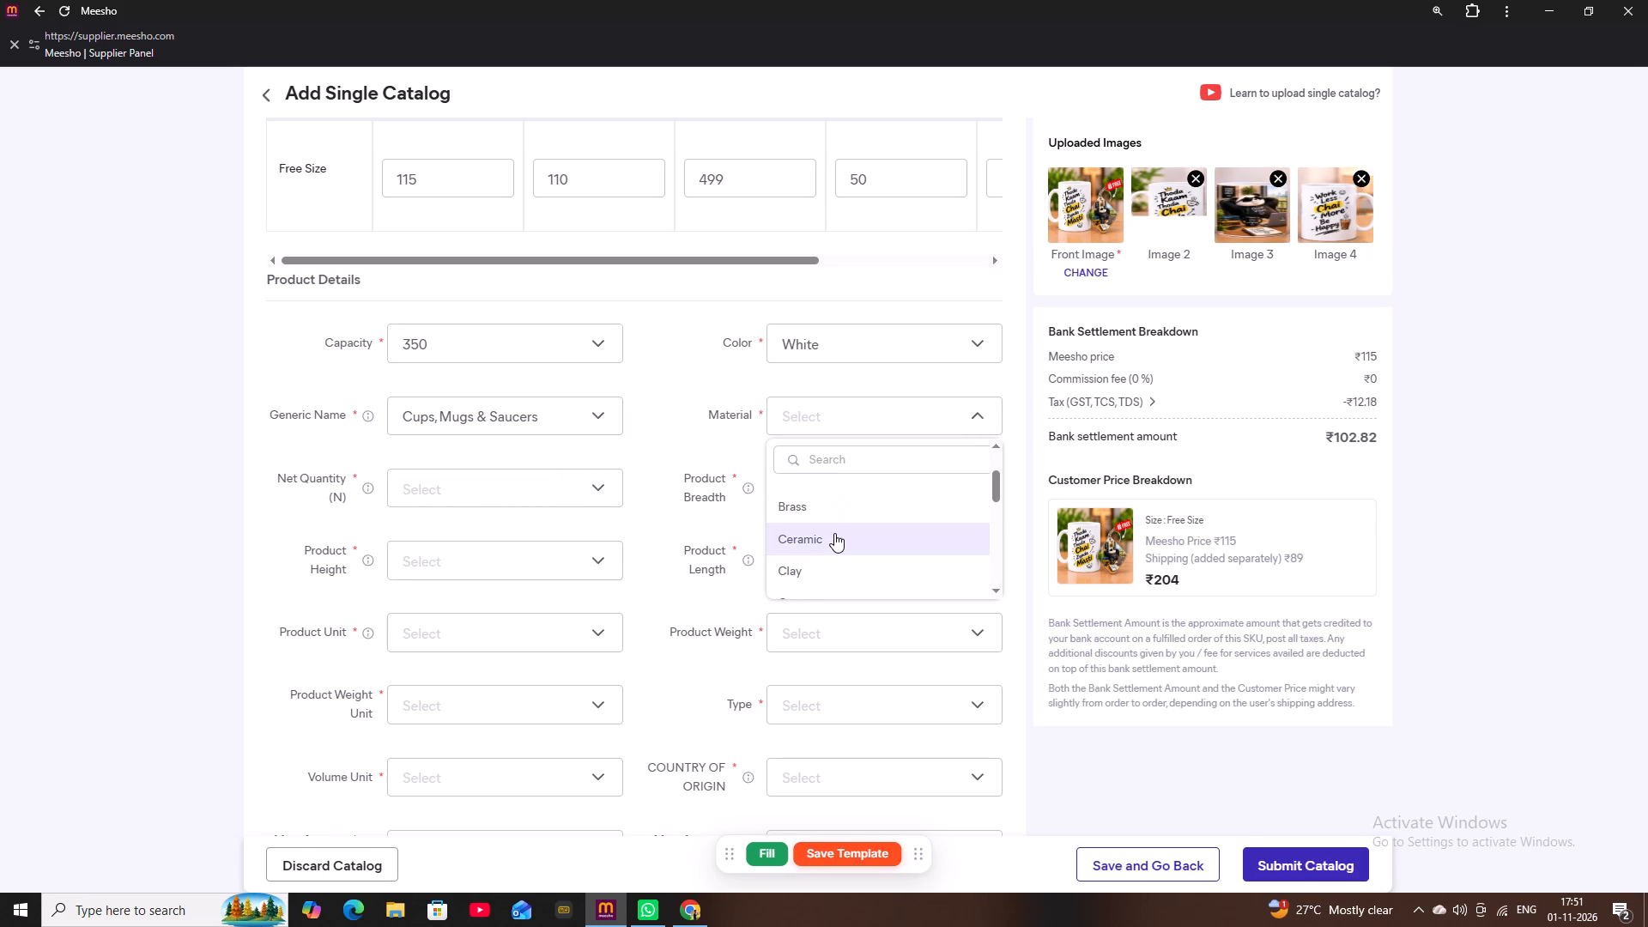
left_click(529, 490)
left_click(537, 597)
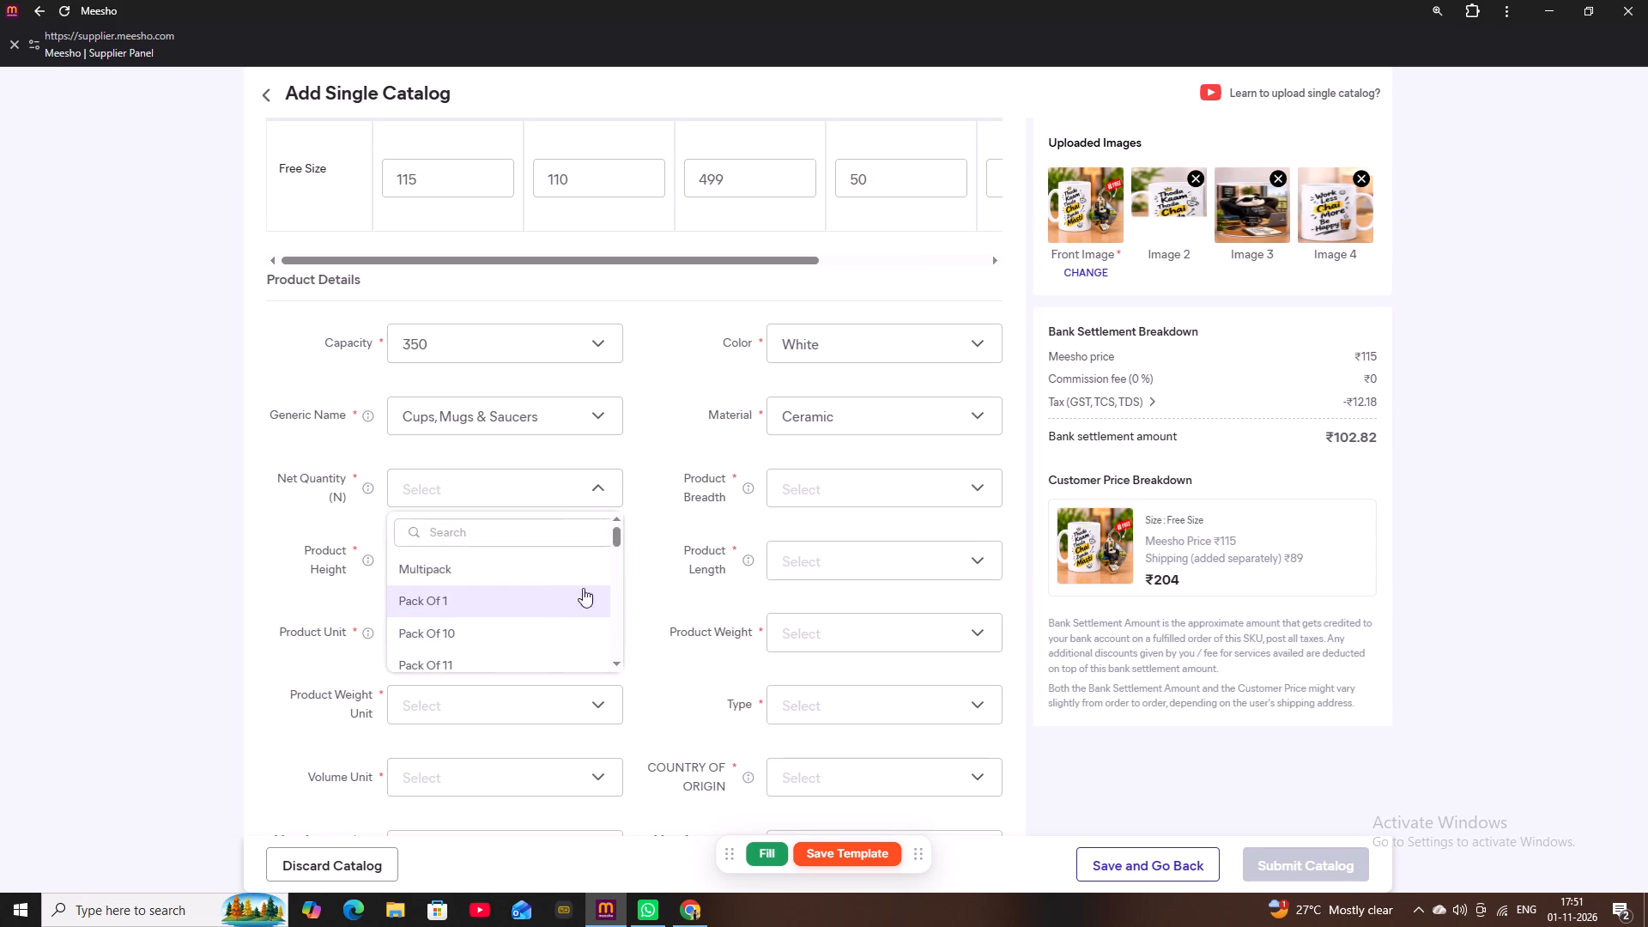
Set the product breadth to 3.5 and the product height to 4.
left_click(821, 500)
left_click(866, 530)
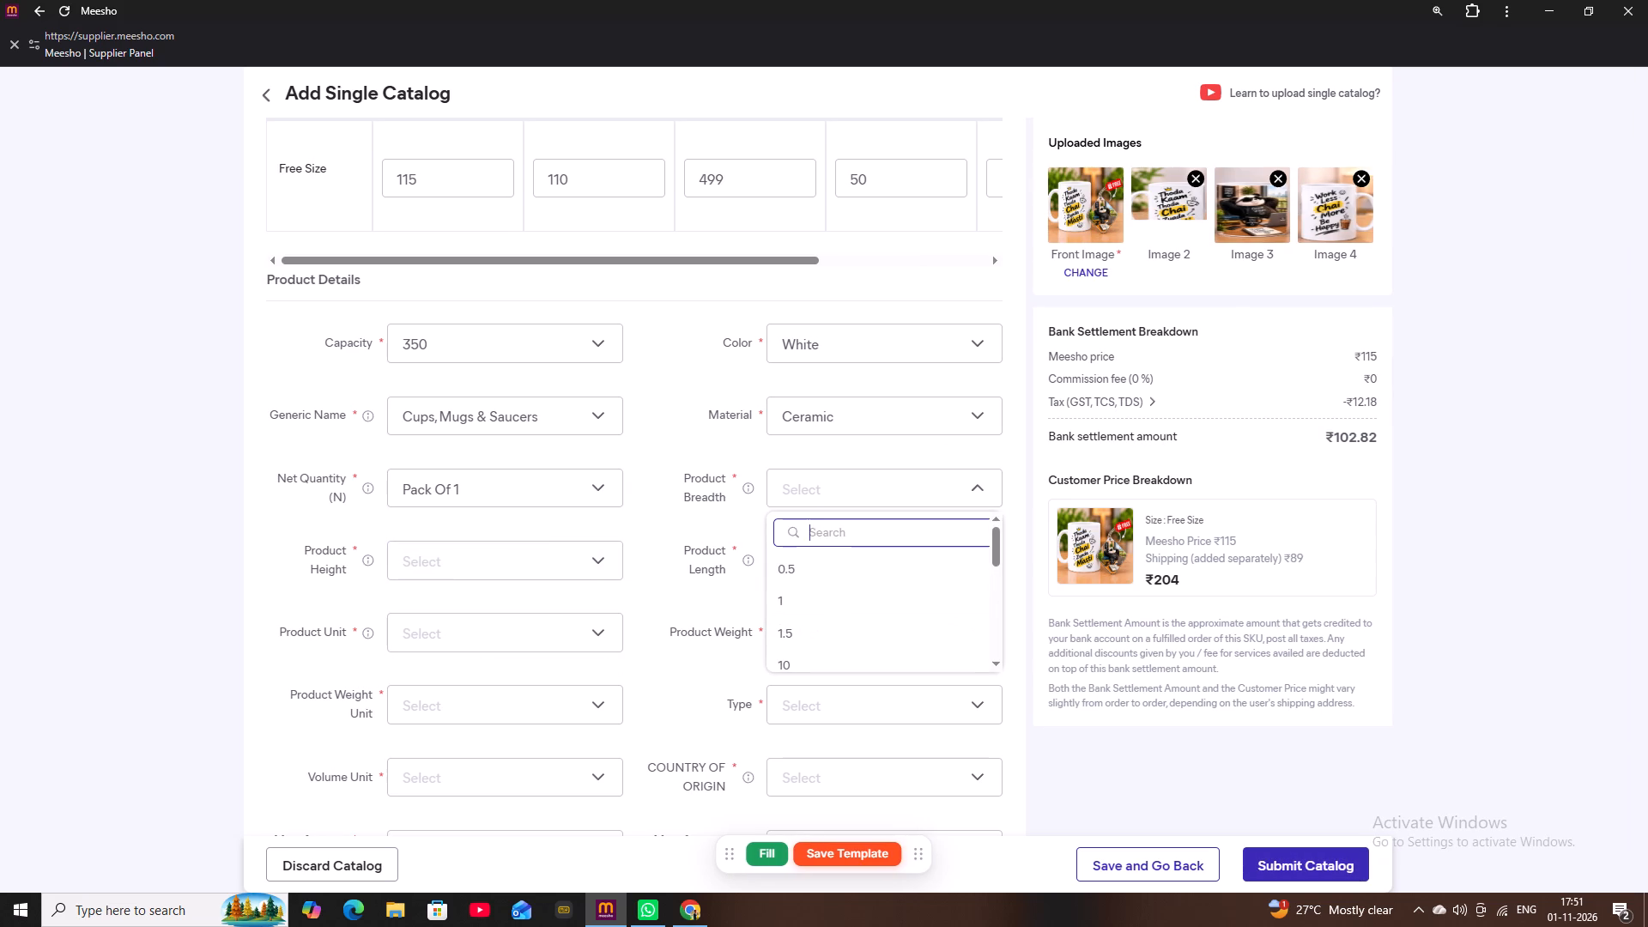
type("3.5")
left_click(828, 632)
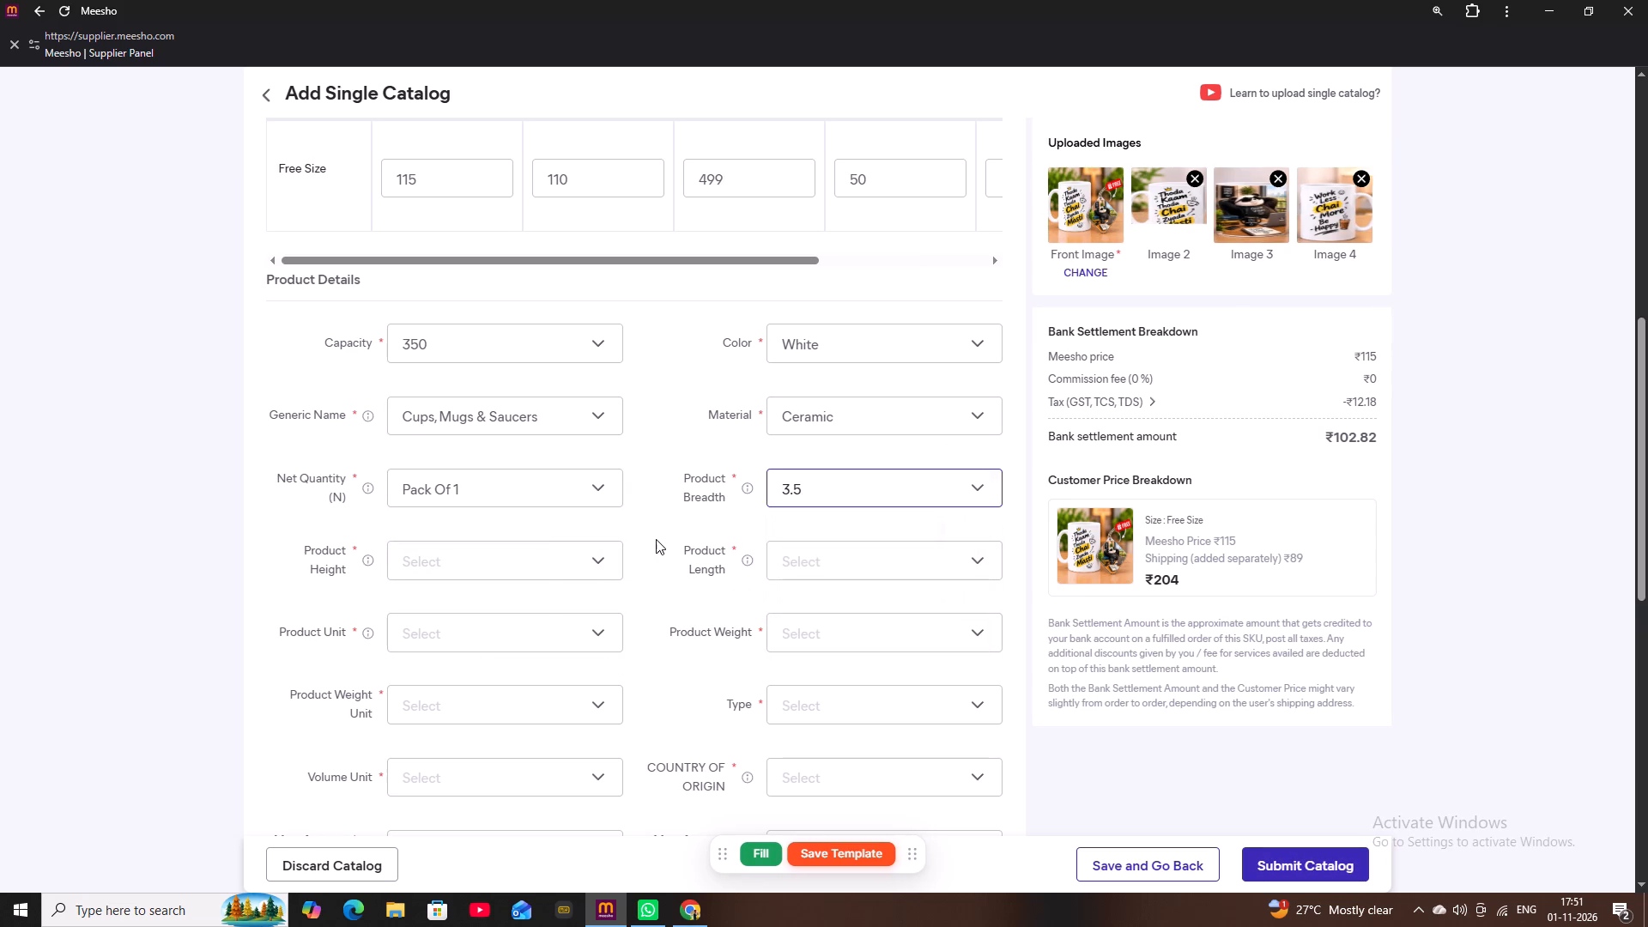
left_click(656, 539)
left_click(547, 571)
left_click(530, 615)
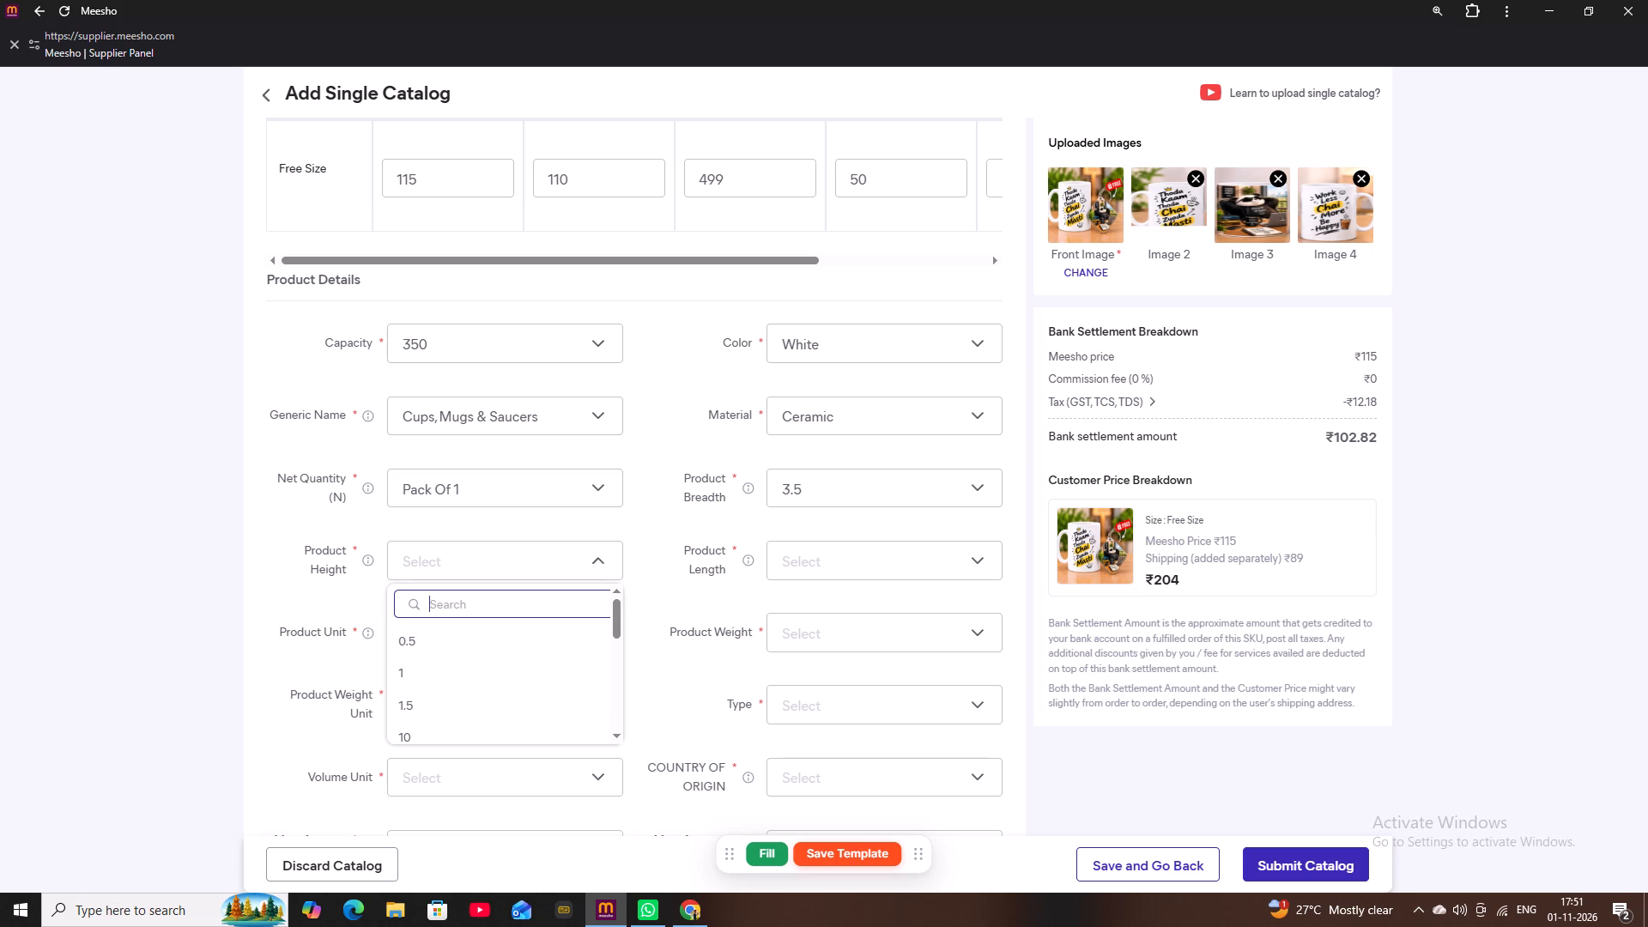
key("4")
scroll(518, 659, "down", 2)
left_click(515, 669)
Set the product length to 10 and the product weight to 350.
left_click_drag(829, 528, 827, 542)
left_click_drag(826, 563, 818, 571)
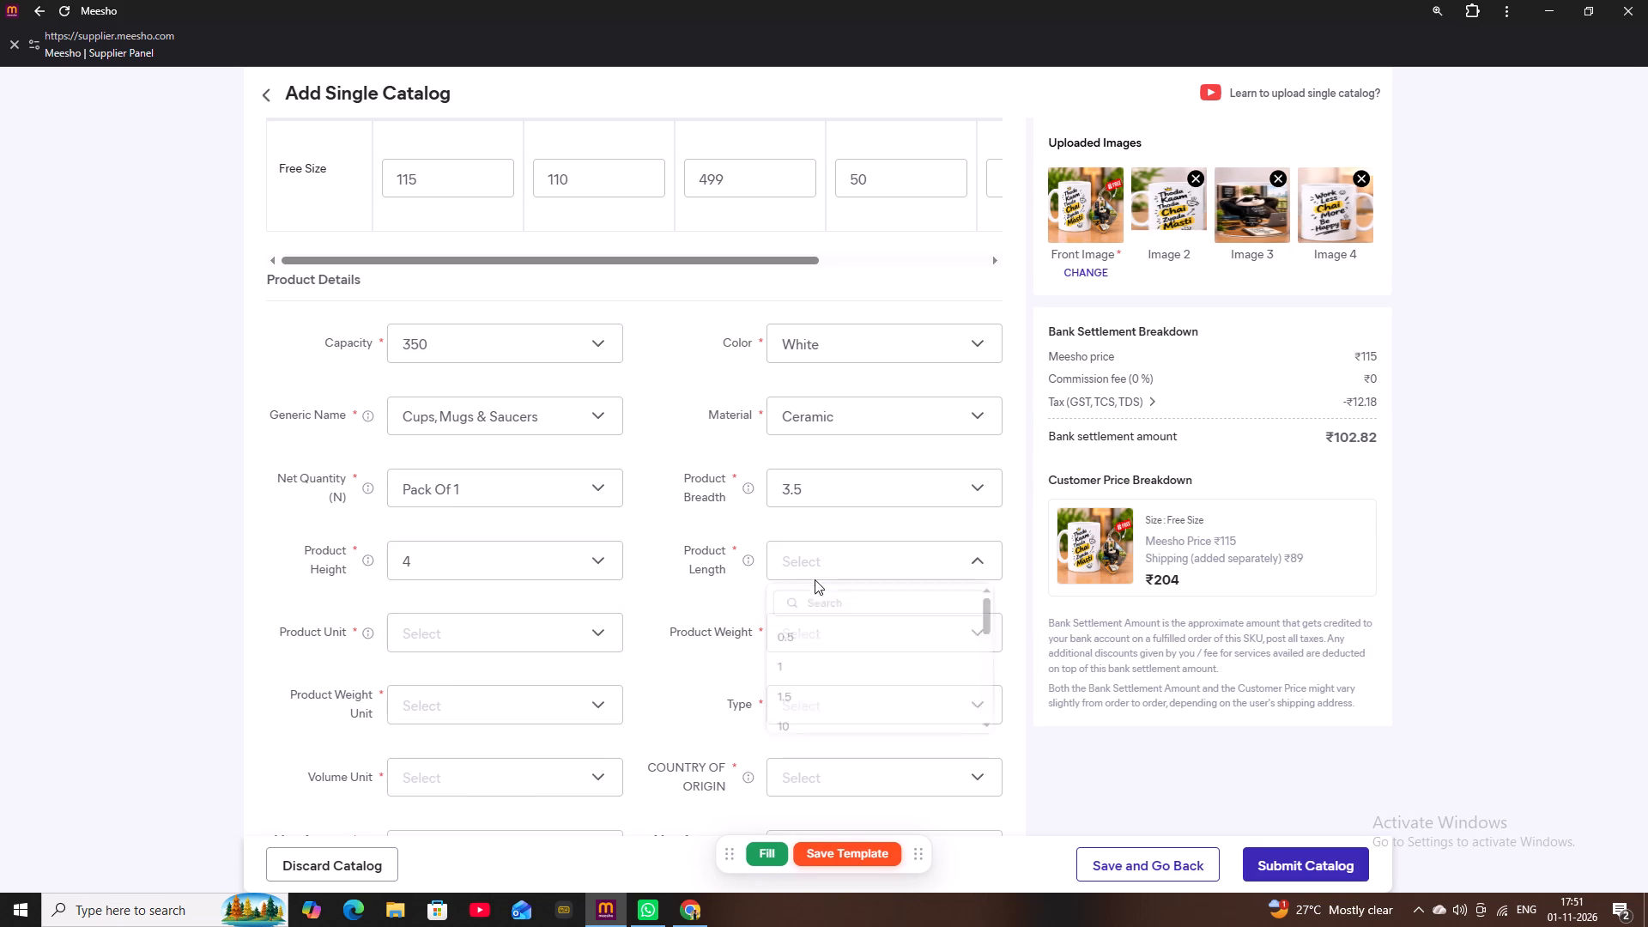
left_click(827, 612)
key("4")
key("BackSpace")
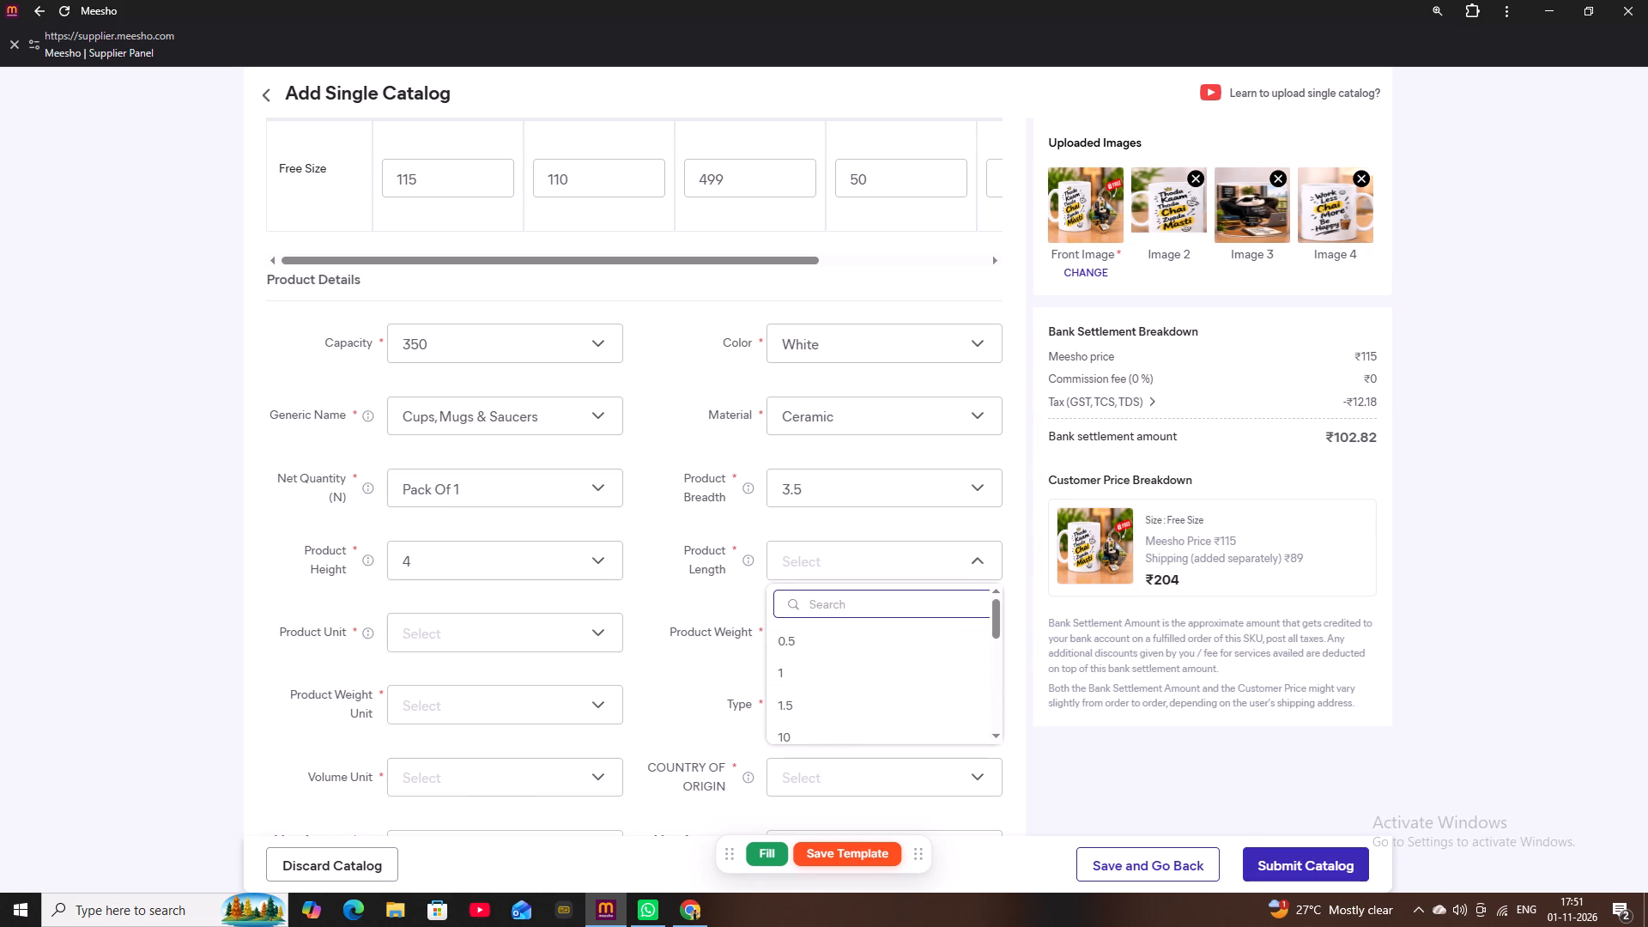
type("10")
left_click(819, 638)
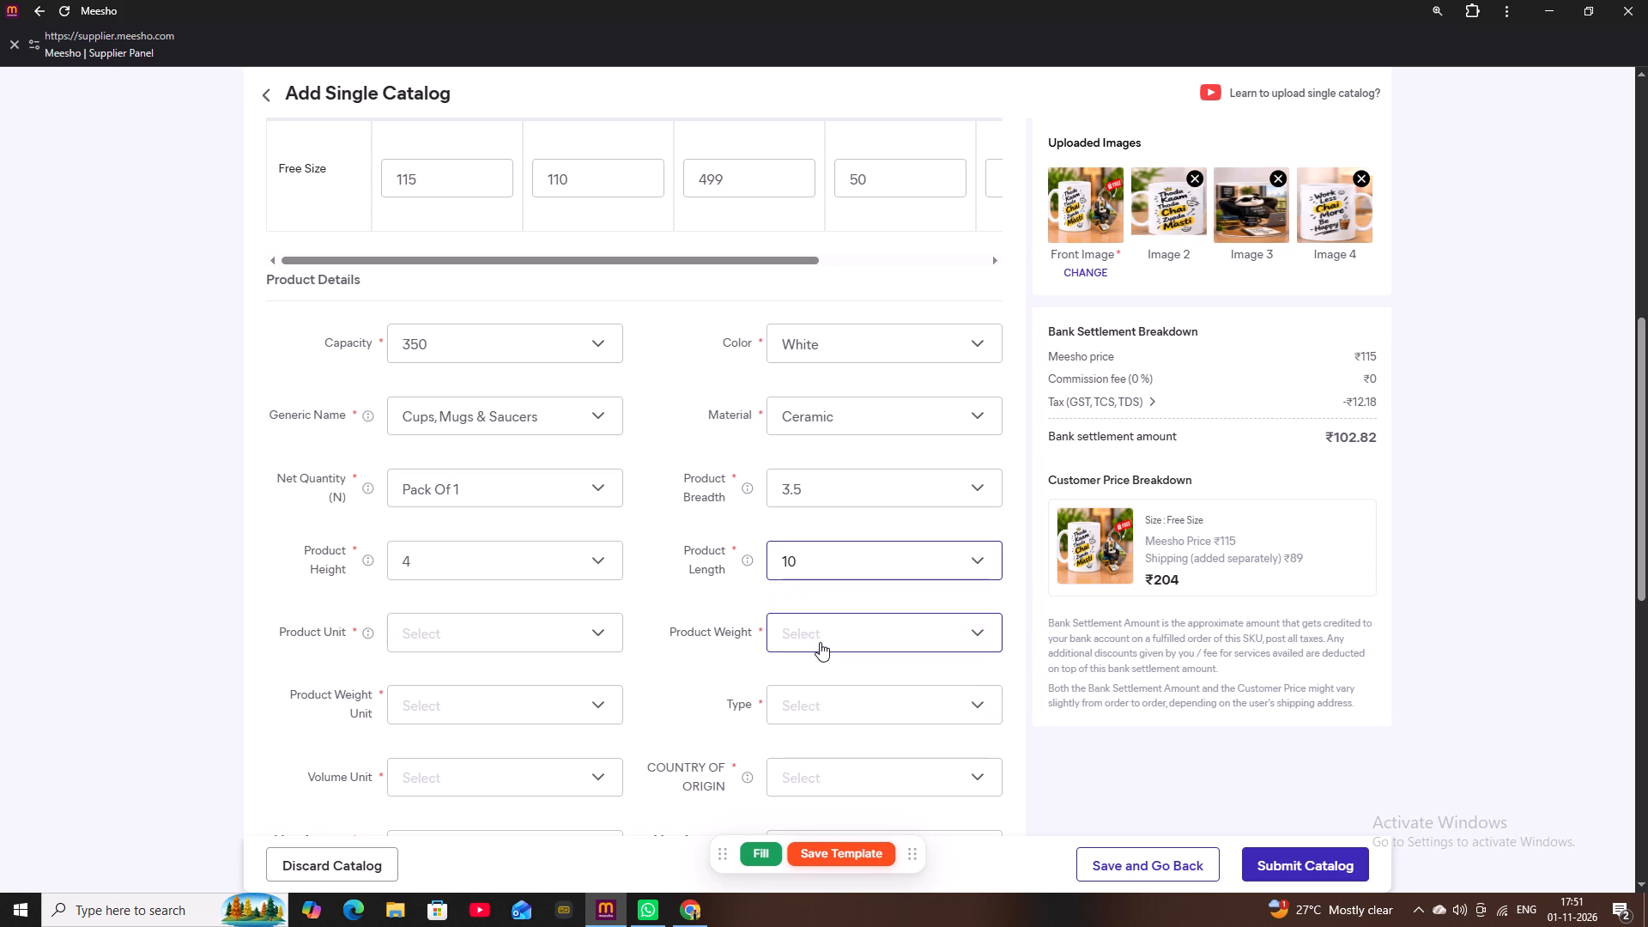
left_click(820, 642)
left_click(844, 673)
key("3")
key("5")
key("0")
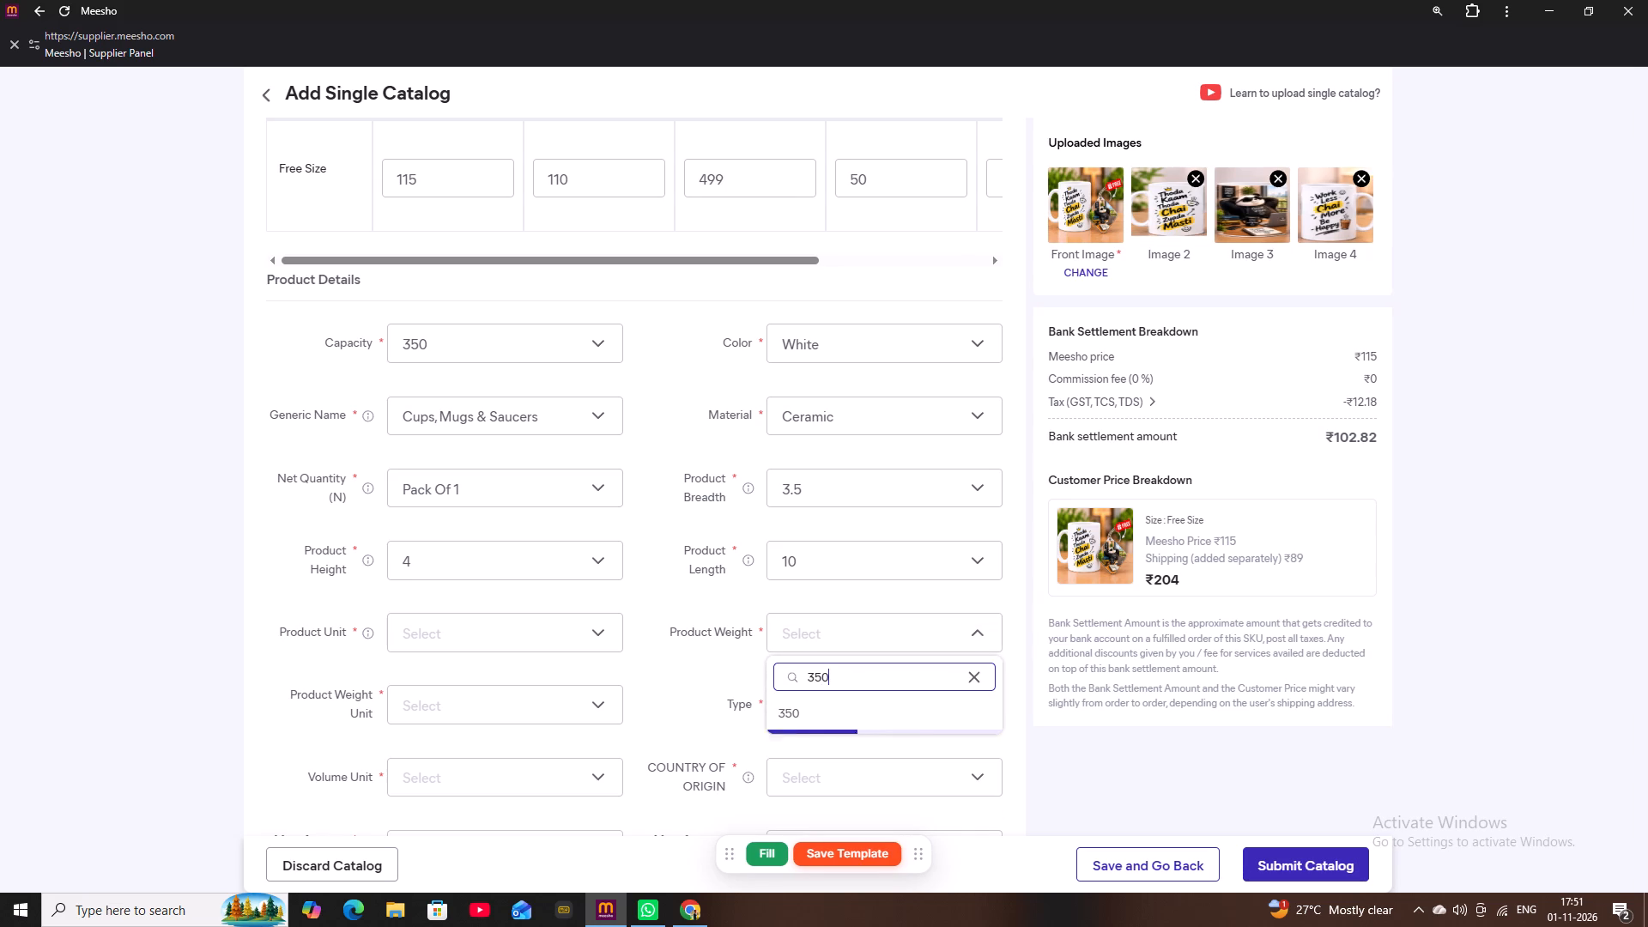
left_click(817, 700)
left_click_drag(713, 544, 700, 542)
Set type Coffee Mug, product unit Inch, weight unit G, volume unit ml and country of origin India.
scroll(696, 524, "down", 3)
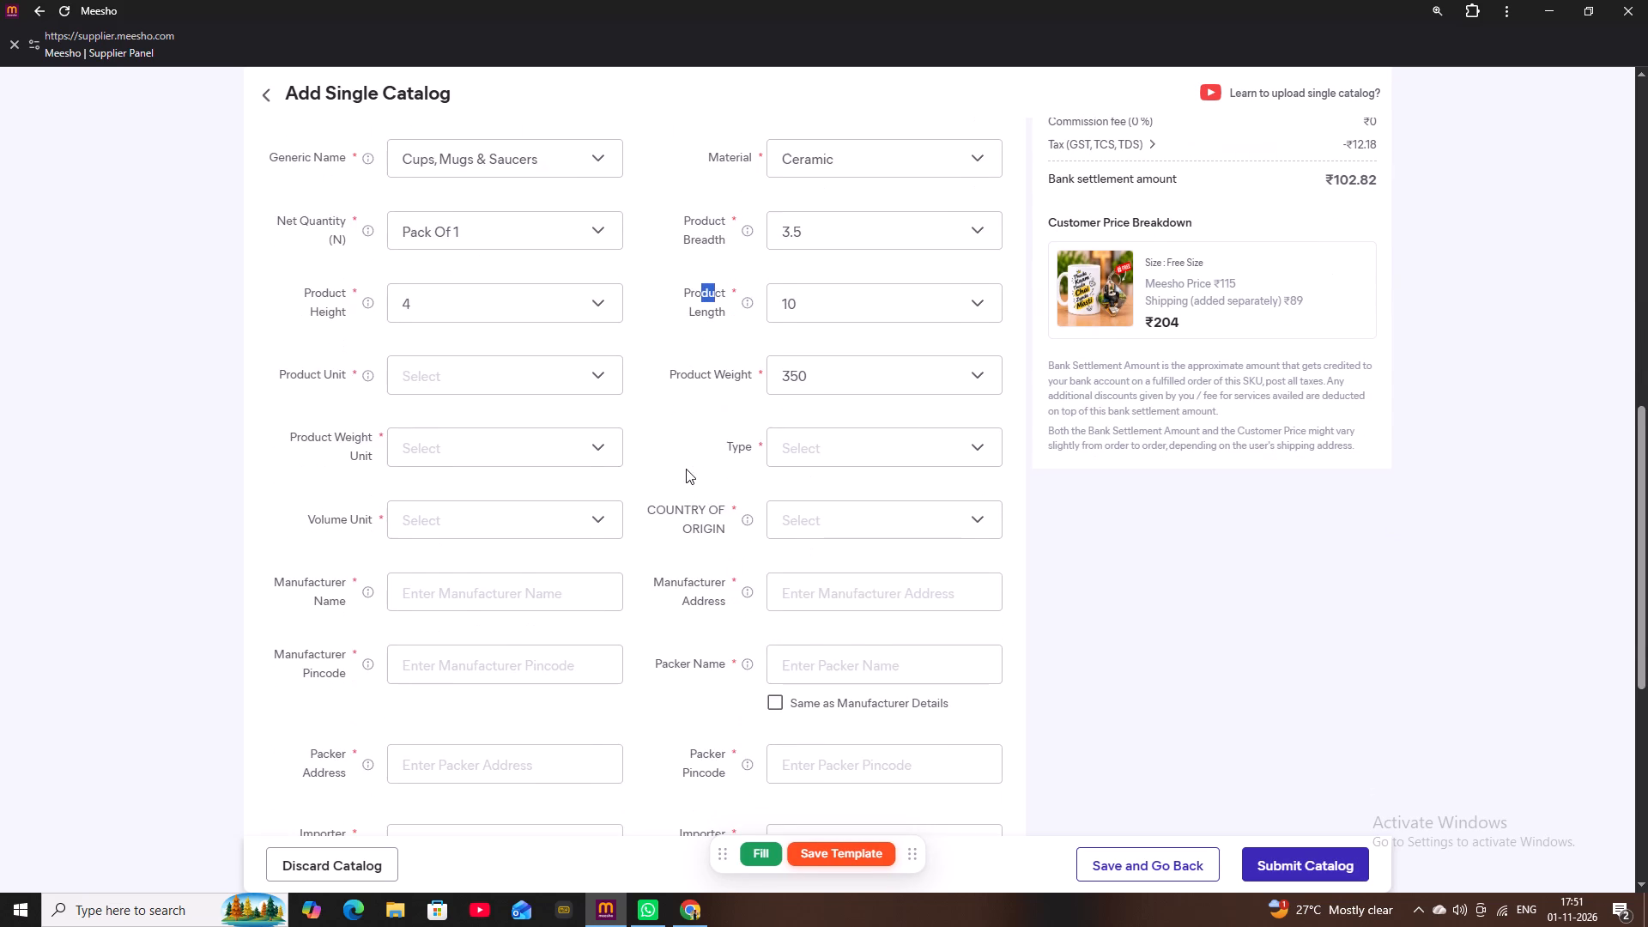
left_click(886, 447)
left_click(831, 593)
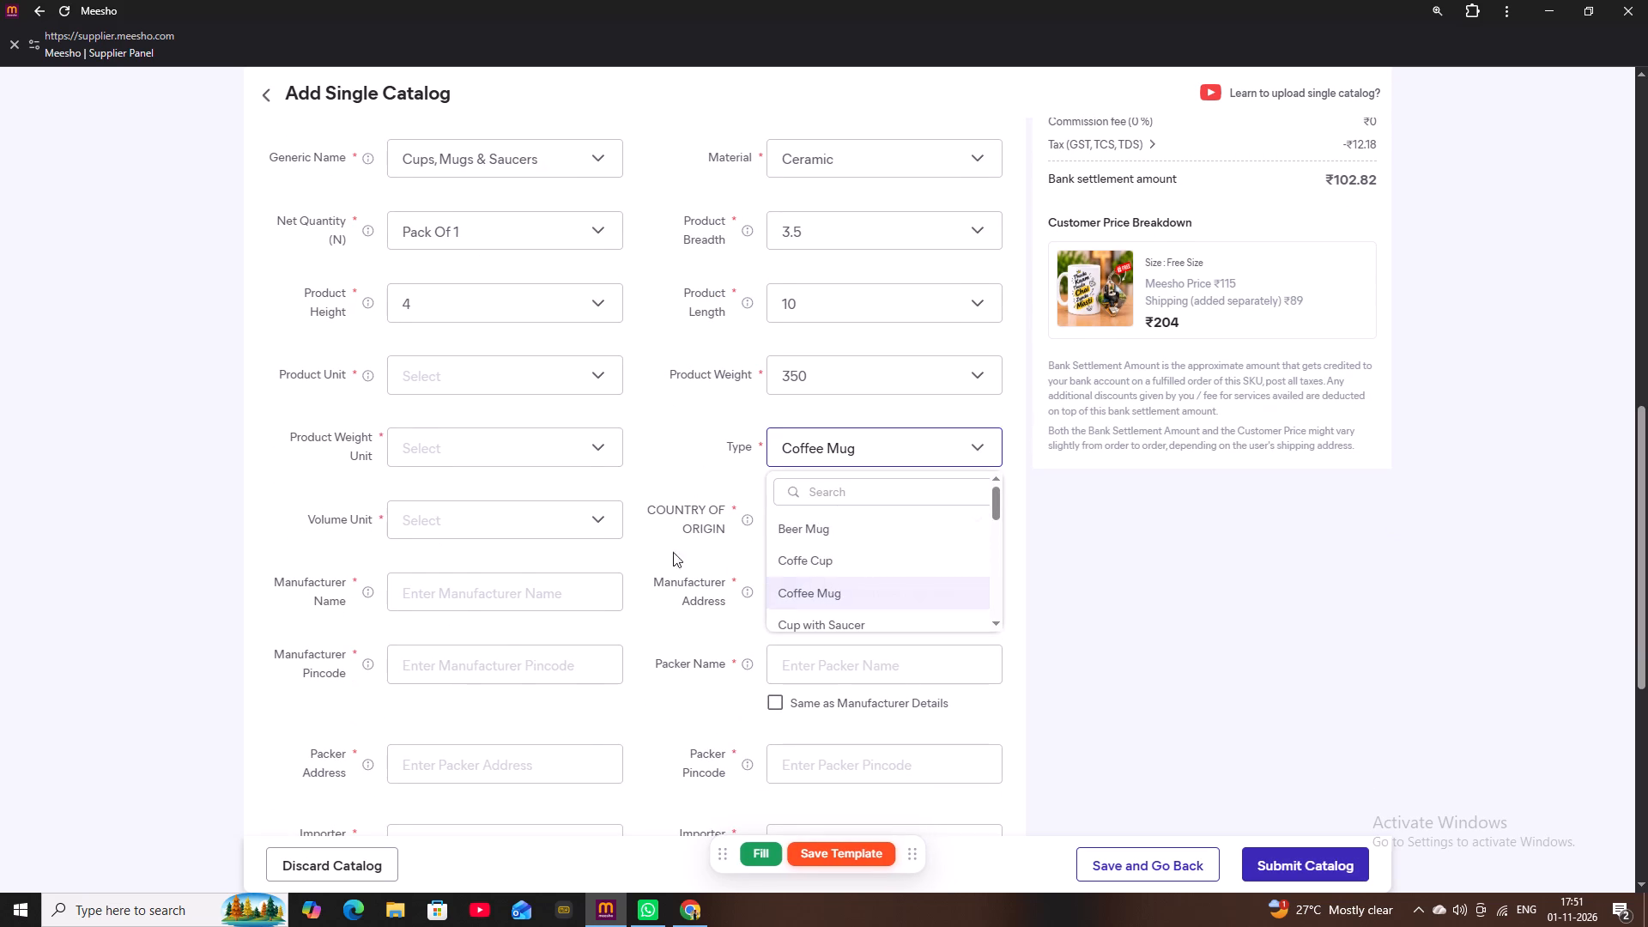
left_click(520, 375)
left_click(544, 509)
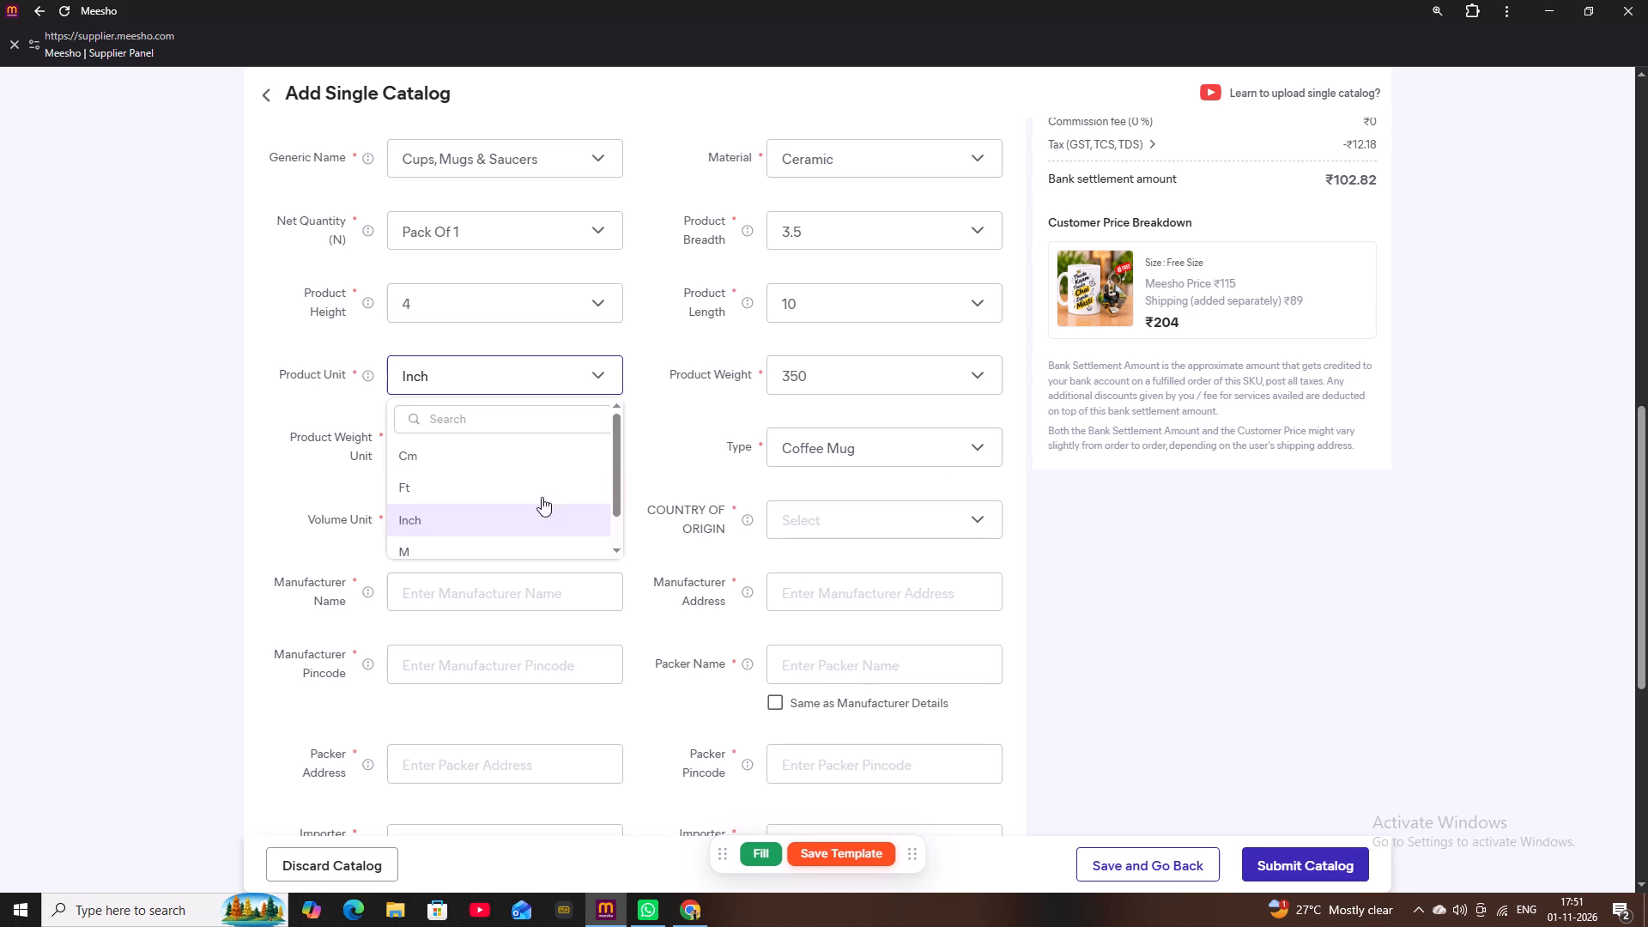
left_click(530, 453)
left_click(551, 525)
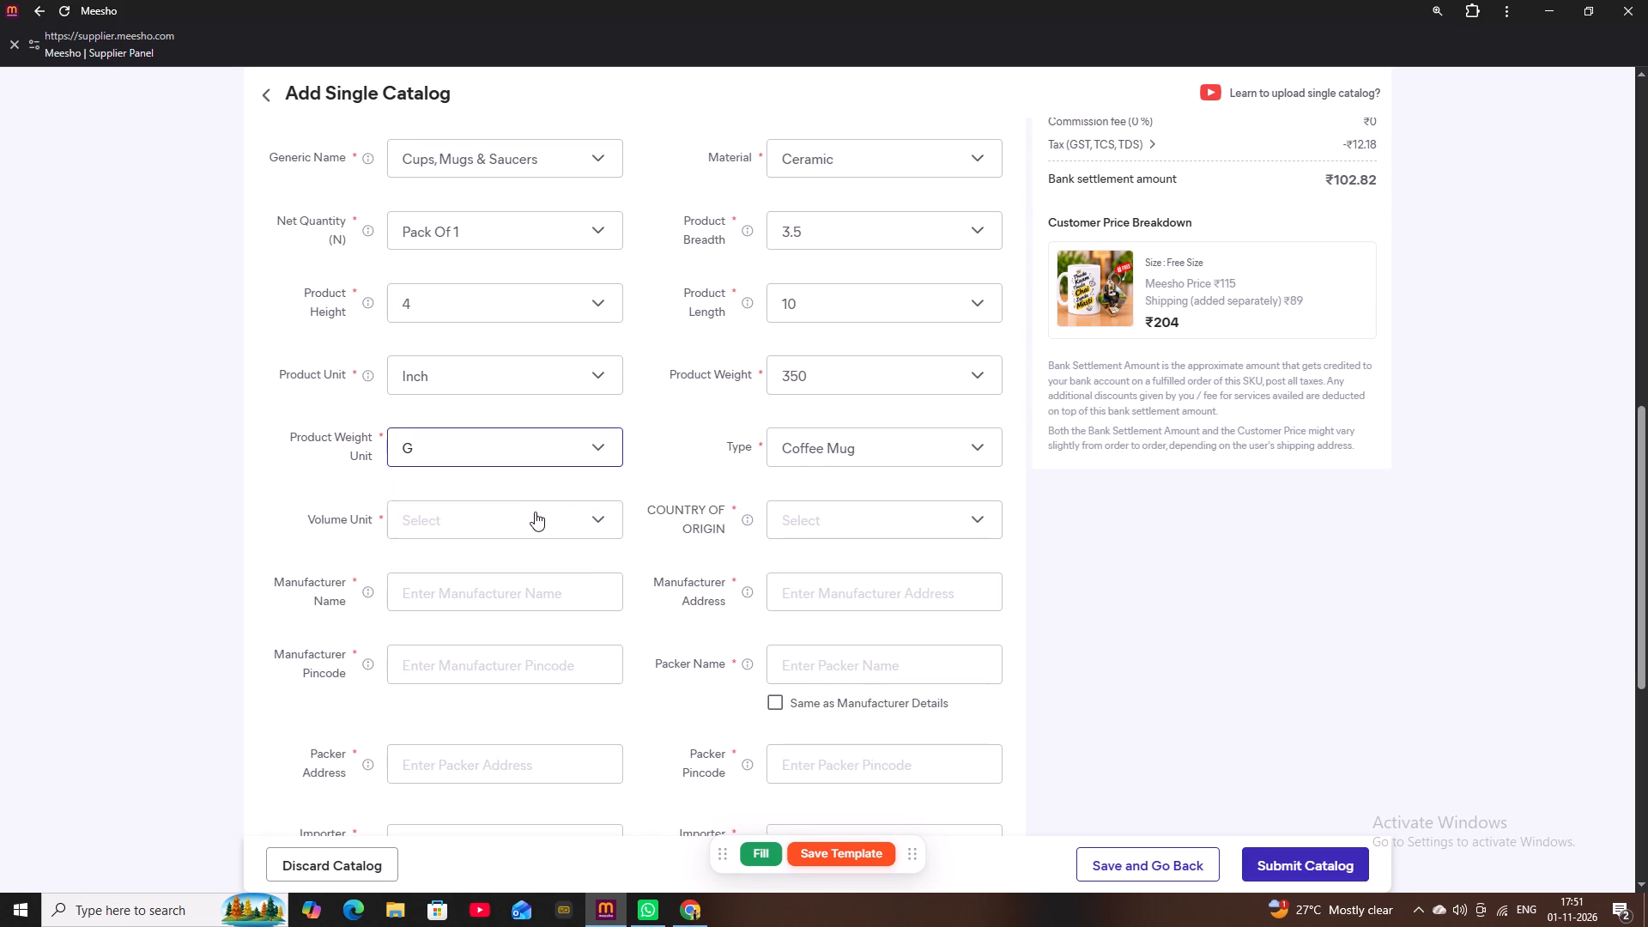
left_click(534, 513)
left_click(534, 626)
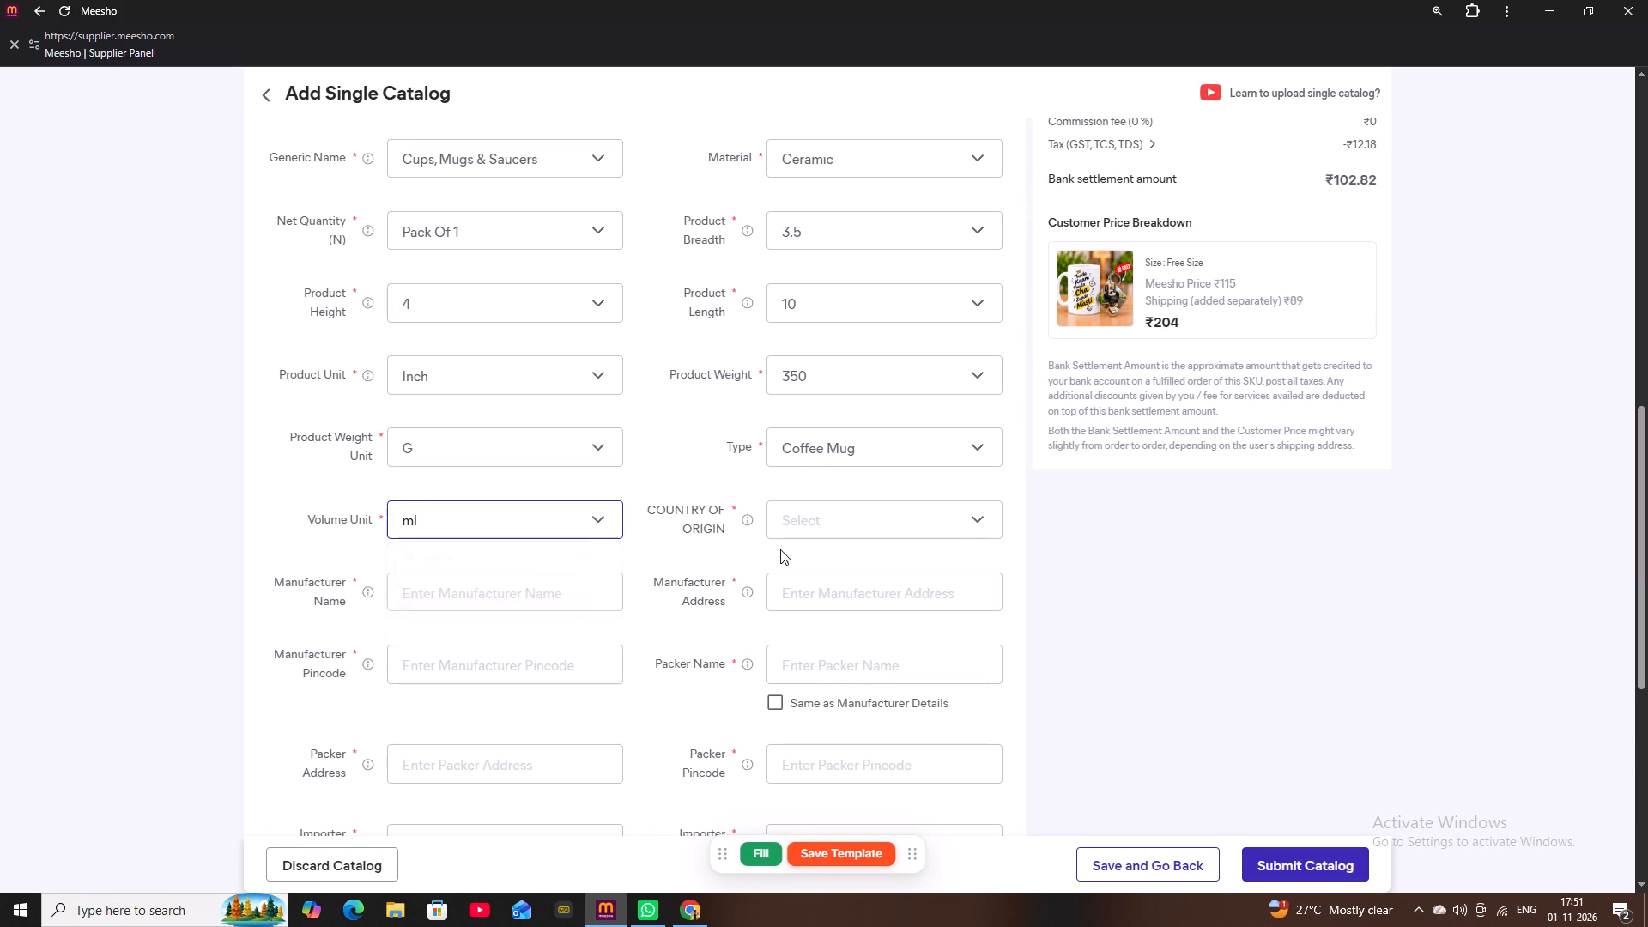
left_click(811, 524)
left_click(829, 605)
Enter Trendy Aura Enterprise as manufacturer with its saved address and pincode, and reuse the manufacturer details for the packer.
left_click(504, 595)
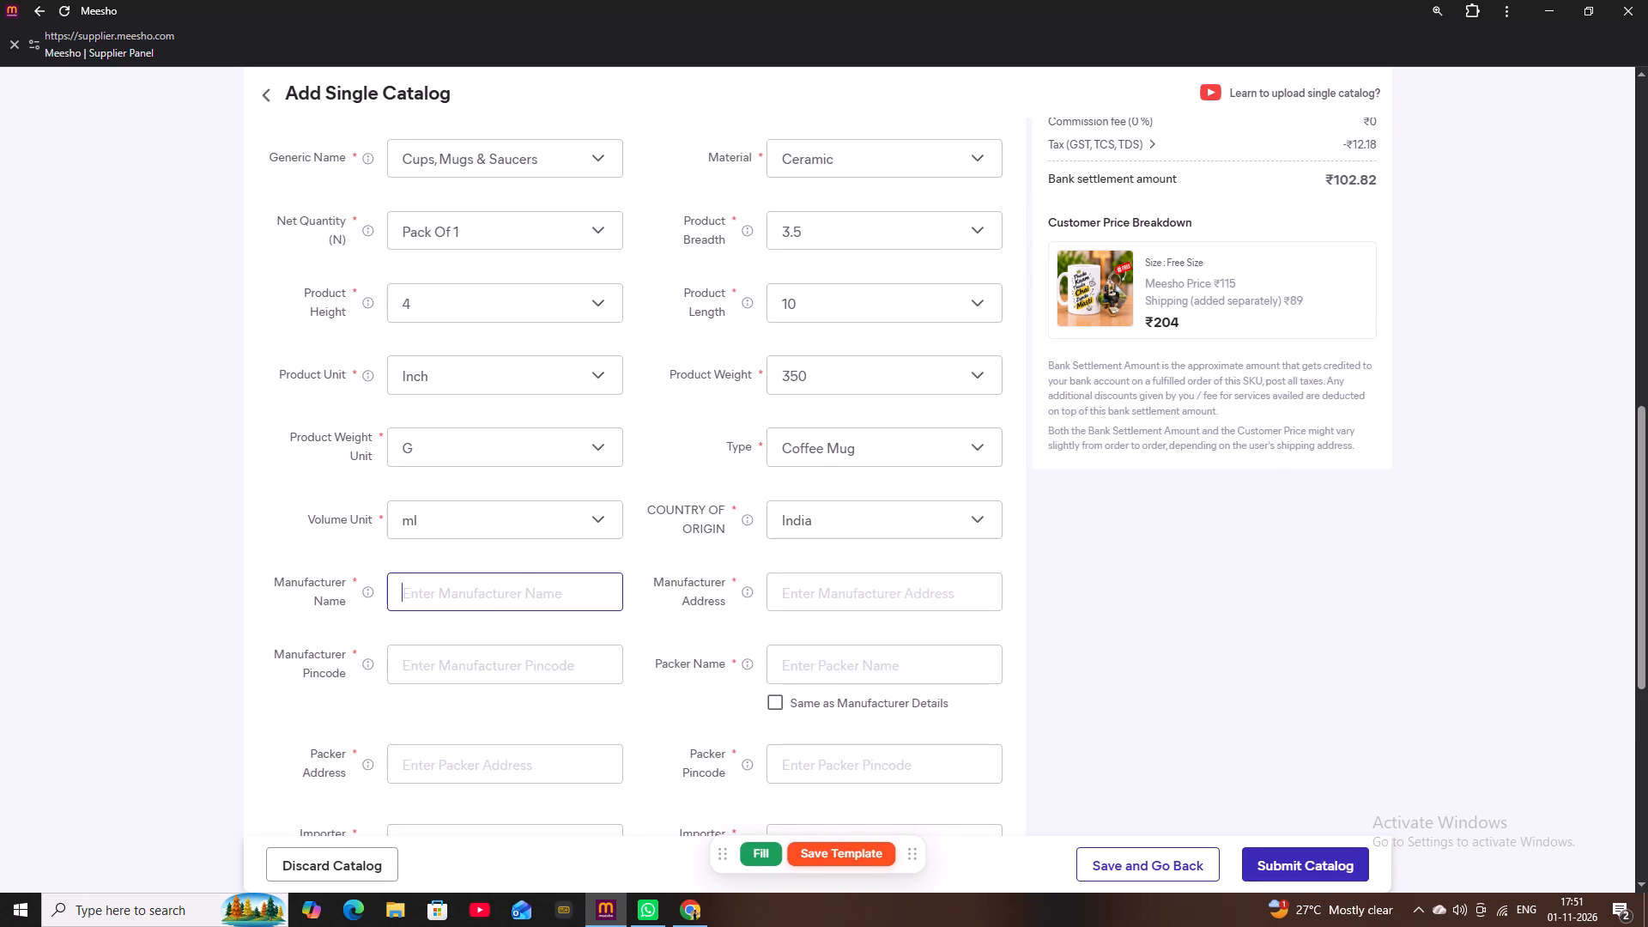
left_click(530, 694)
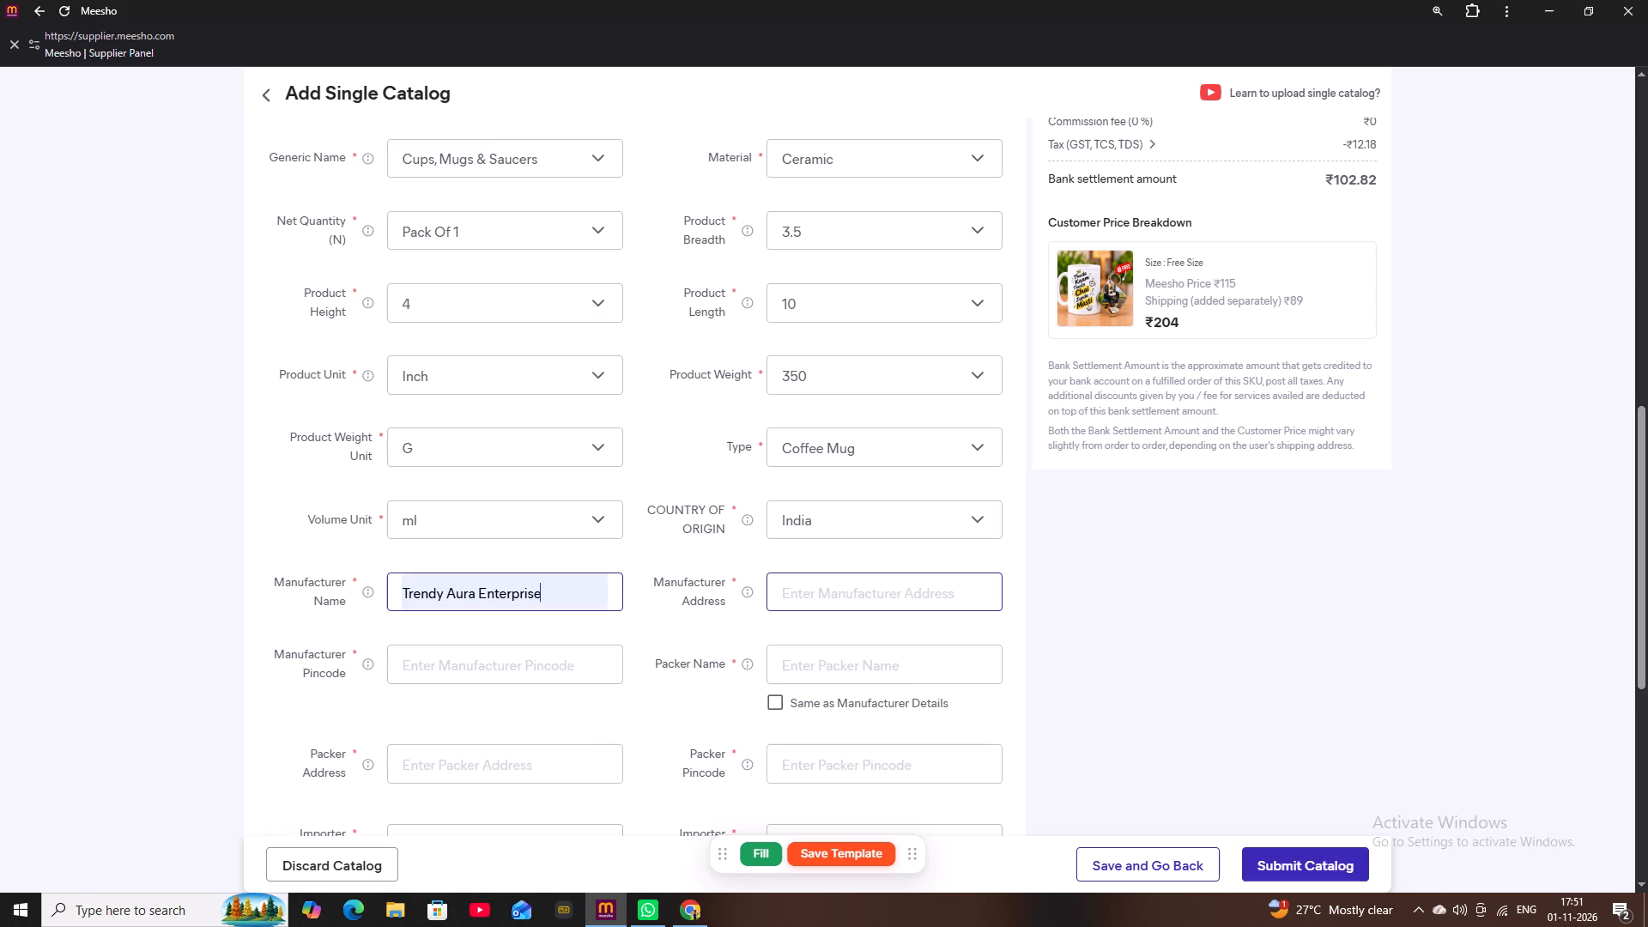
left_click(910, 588)
left_click(911, 645)
left_click(531, 659)
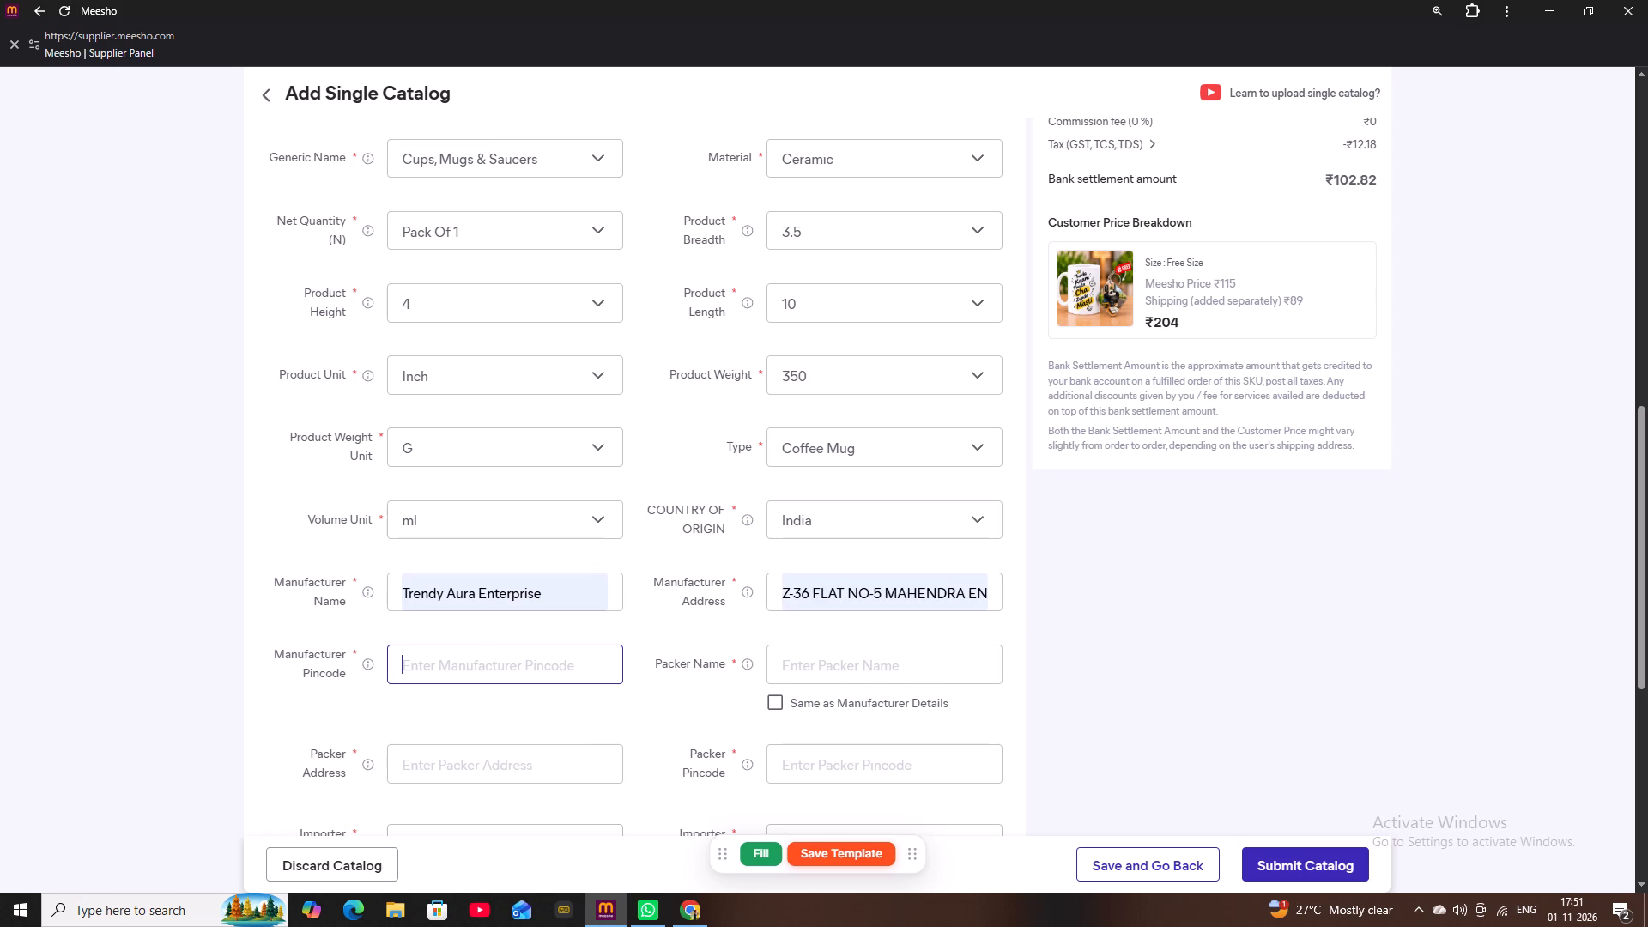
key("2")
key("0")
type("1002")
left_click(767, 698)
left_click(767, 698)
left_click(682, 536)
Set Add Ons to Key Chain under Other Attributes.
scroll(728, 360, "down", 2)
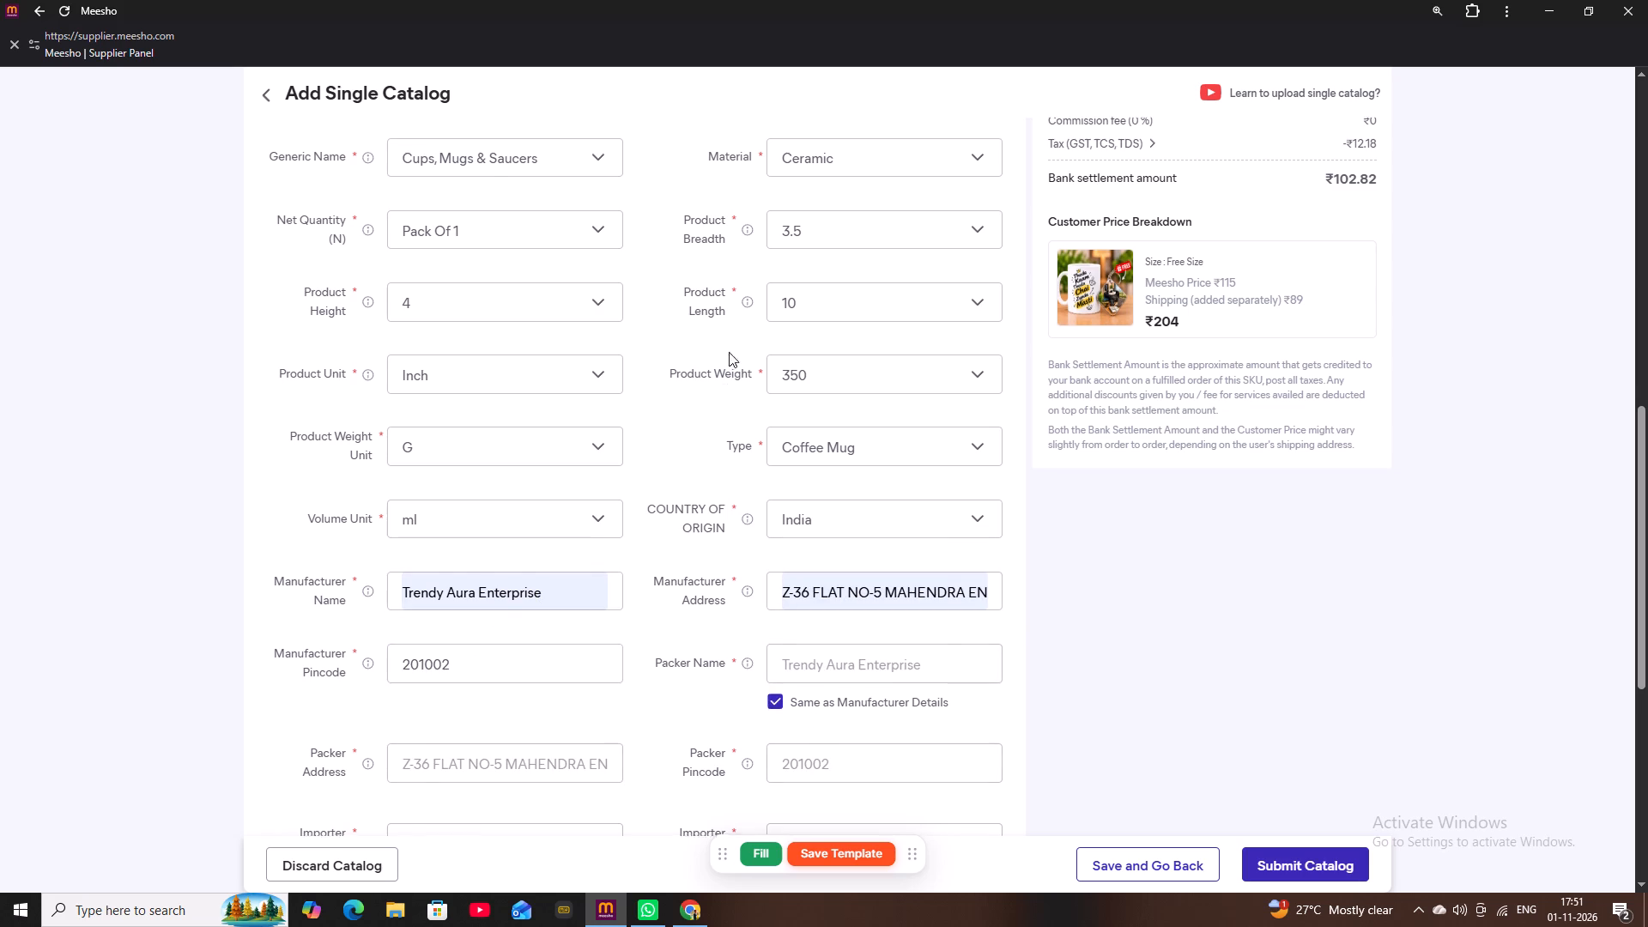
scroll(729, 352, "down", 2)
left_click(552, 695)
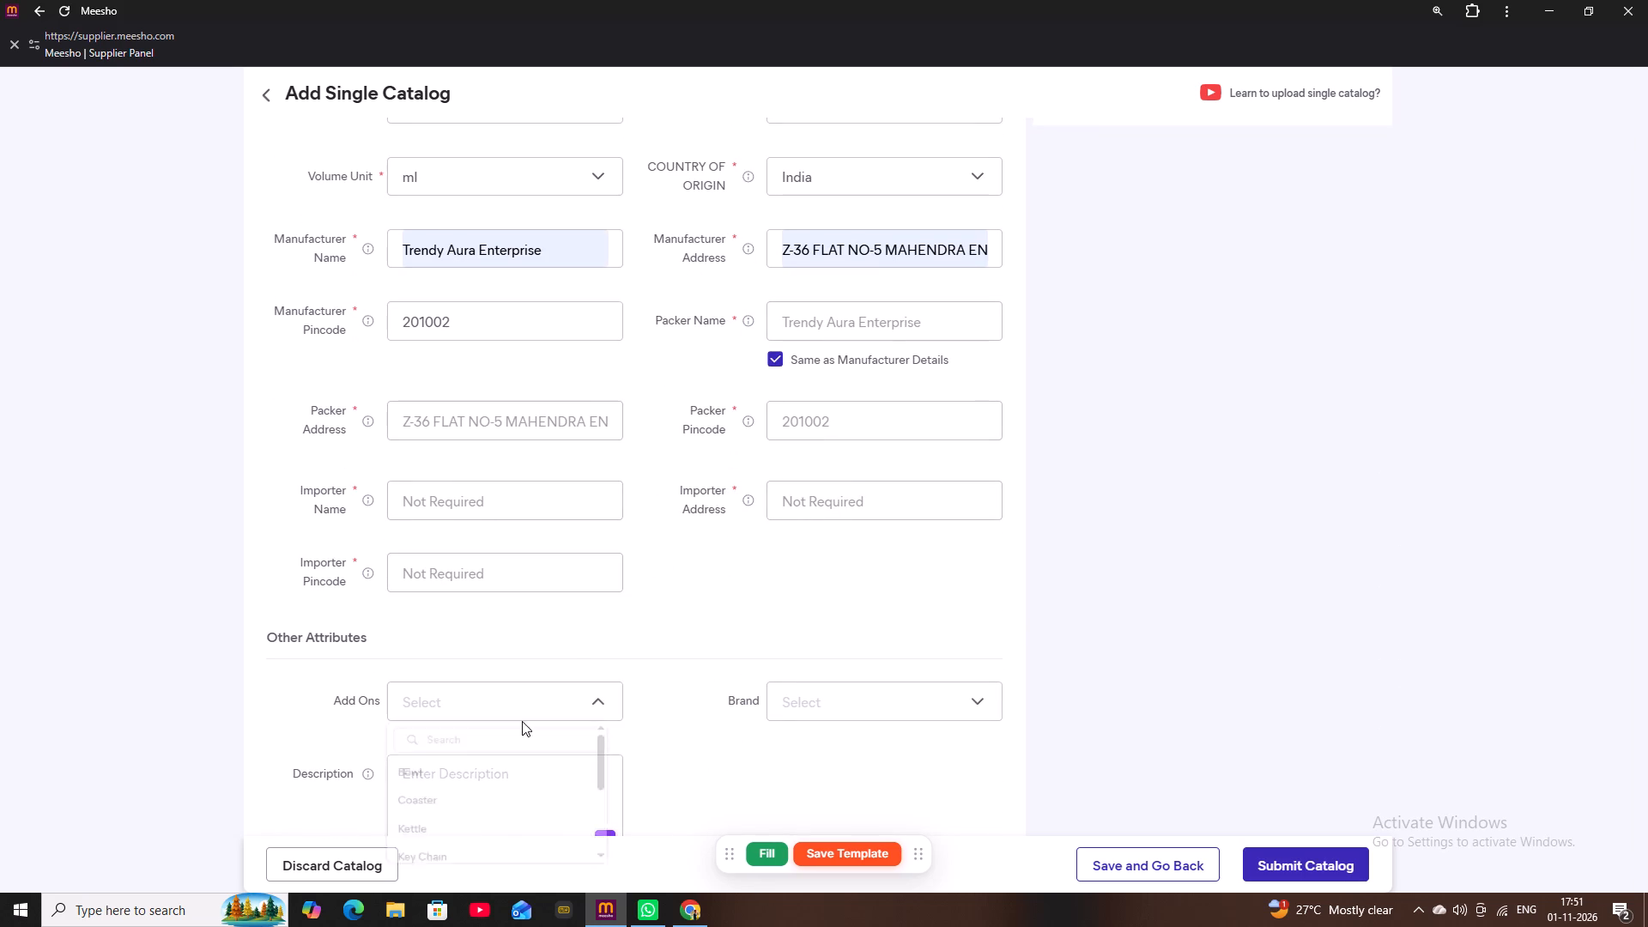
right_click_drag(522, 721, 494, 809)
left_click(511, 869)
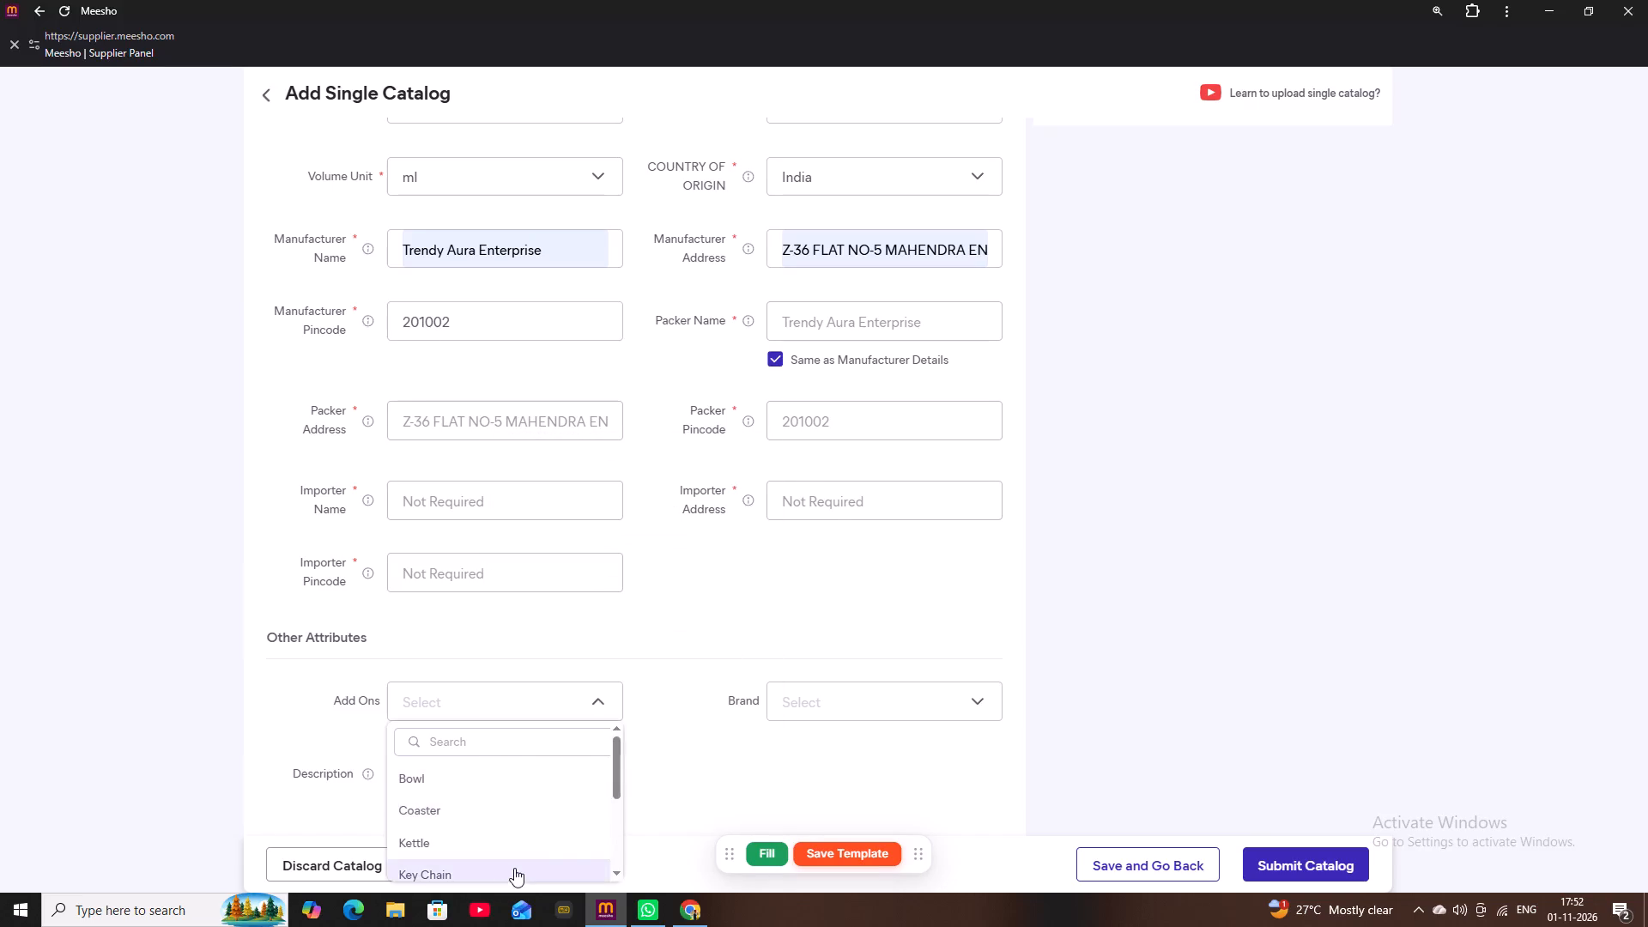
left_click(646, 617)
scroll(725, 452, "down", 4)
Replace the front image with Image 4, the ₹45-shipping panda keychain, from the saved batch in the Lisstify extension.
scroll(707, 415, "up", 1)
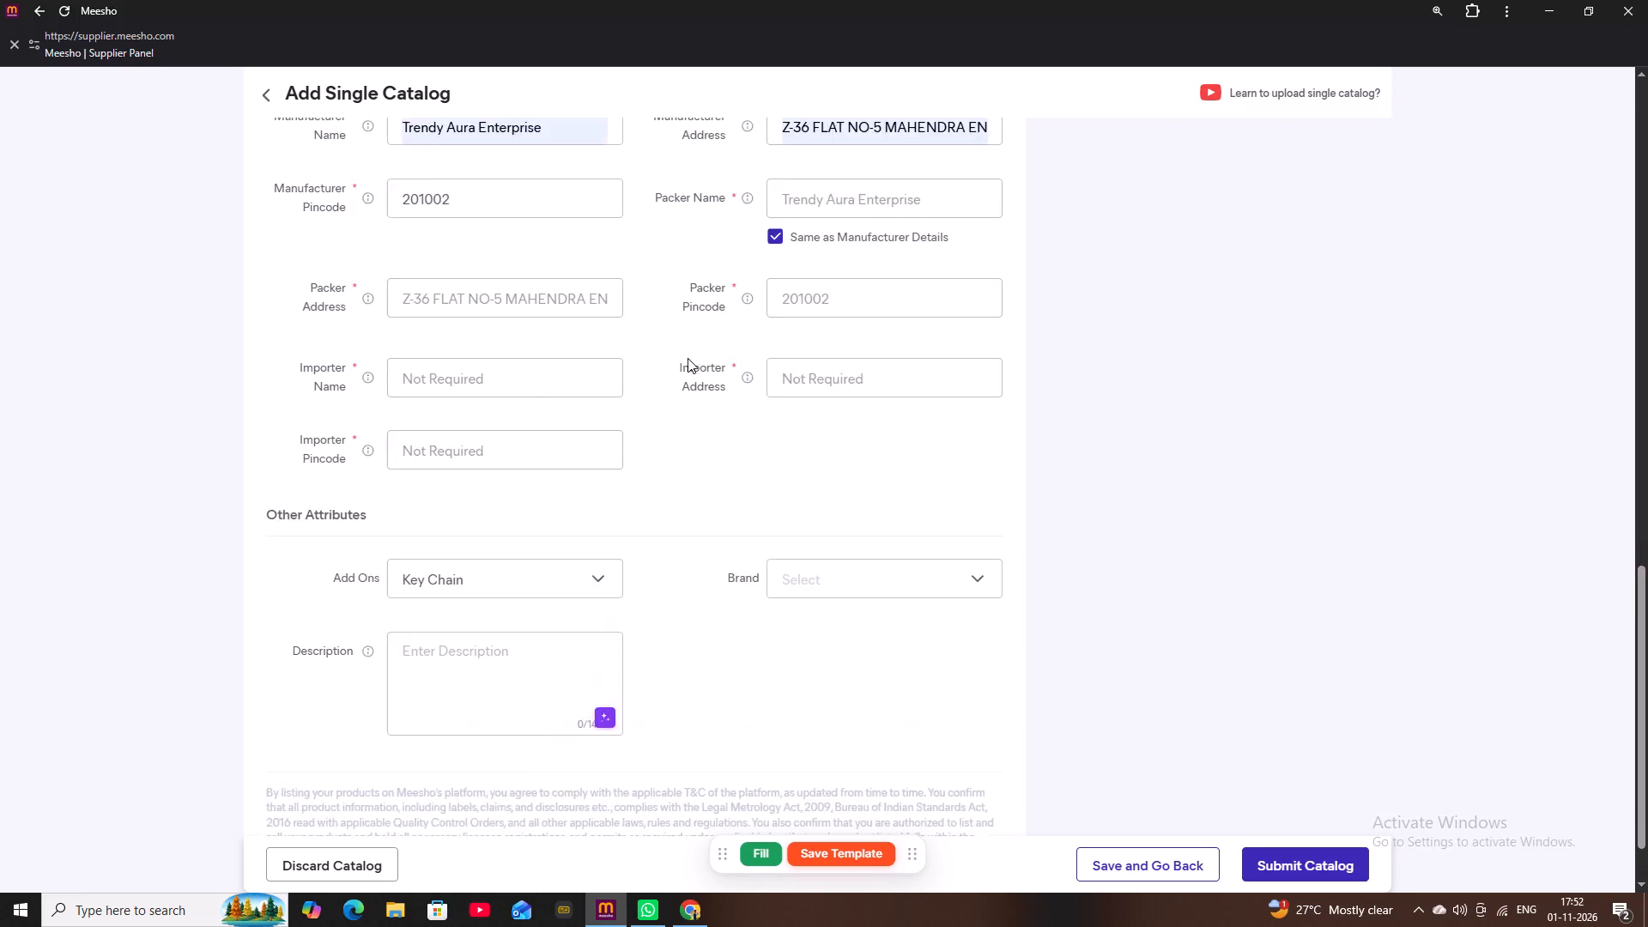
scroll(684, 339, "up", 8)
scroll(1076, 290, "up", 1)
left_click(1471, 3)
left_click(1349, 142)
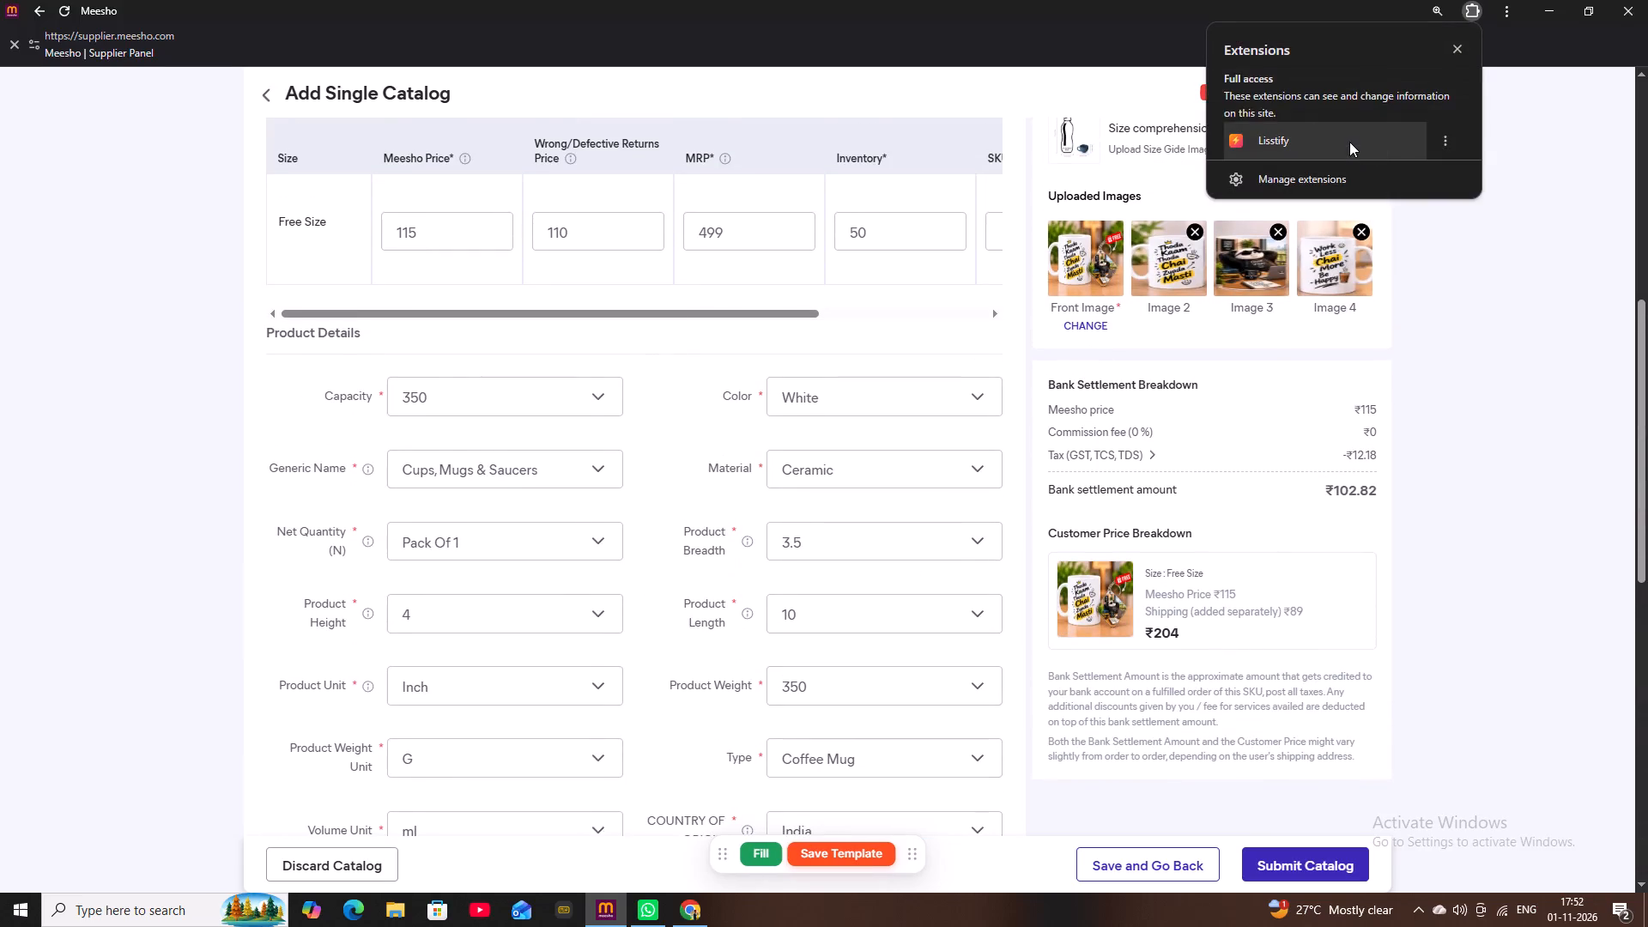
left_click(1576, 275)
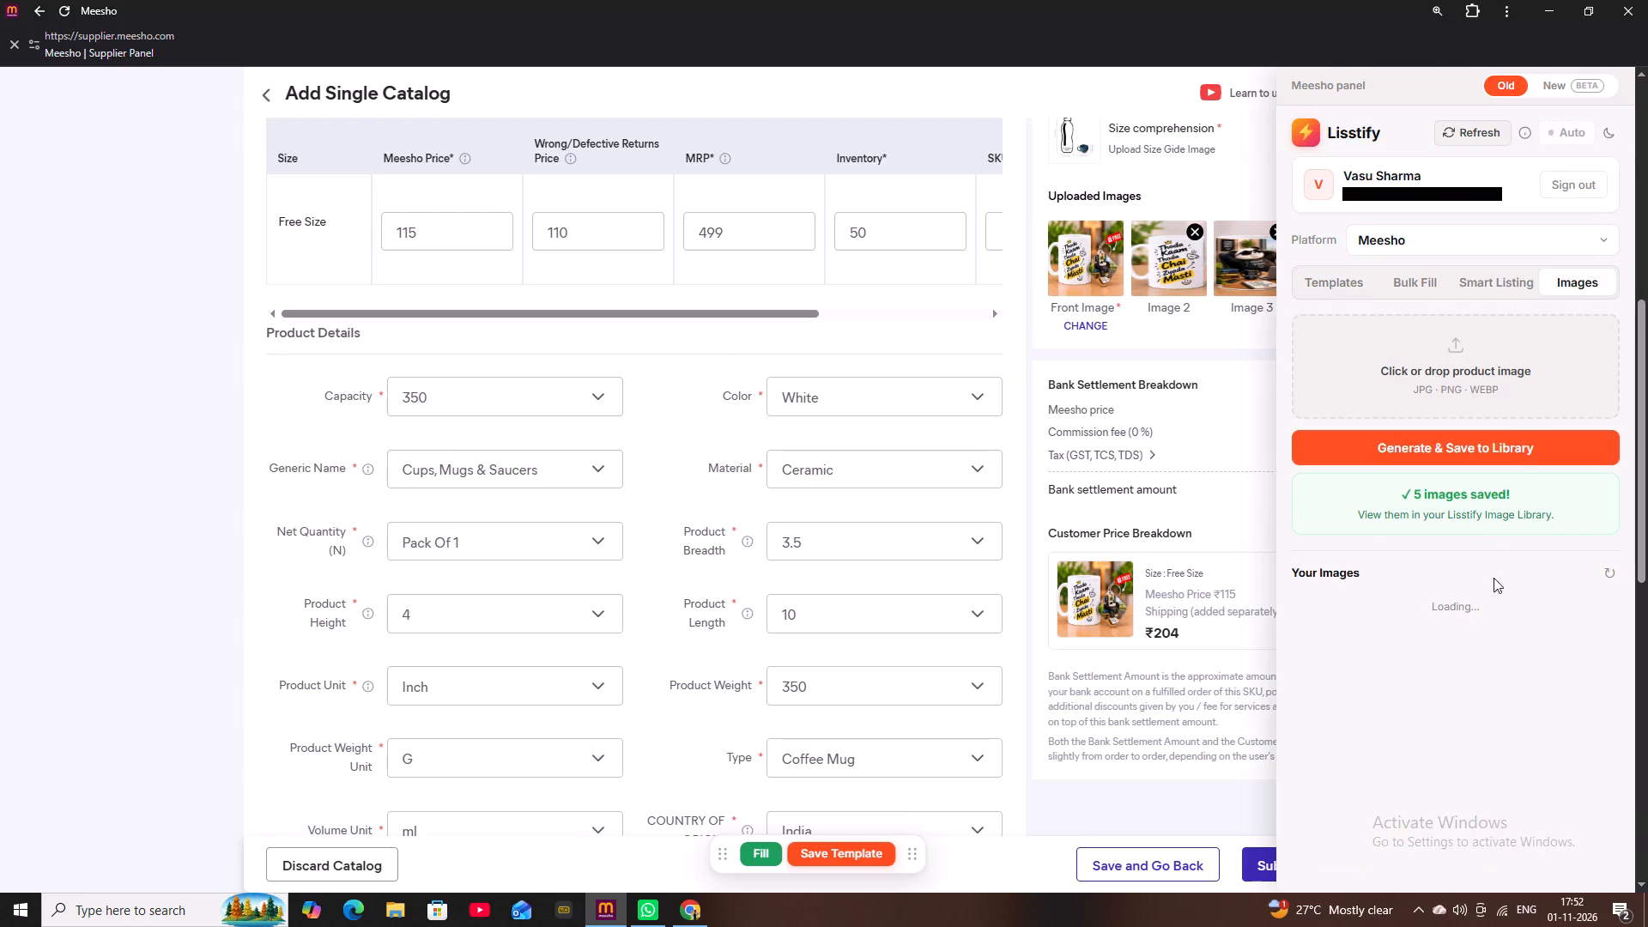
left_click(1356, 687)
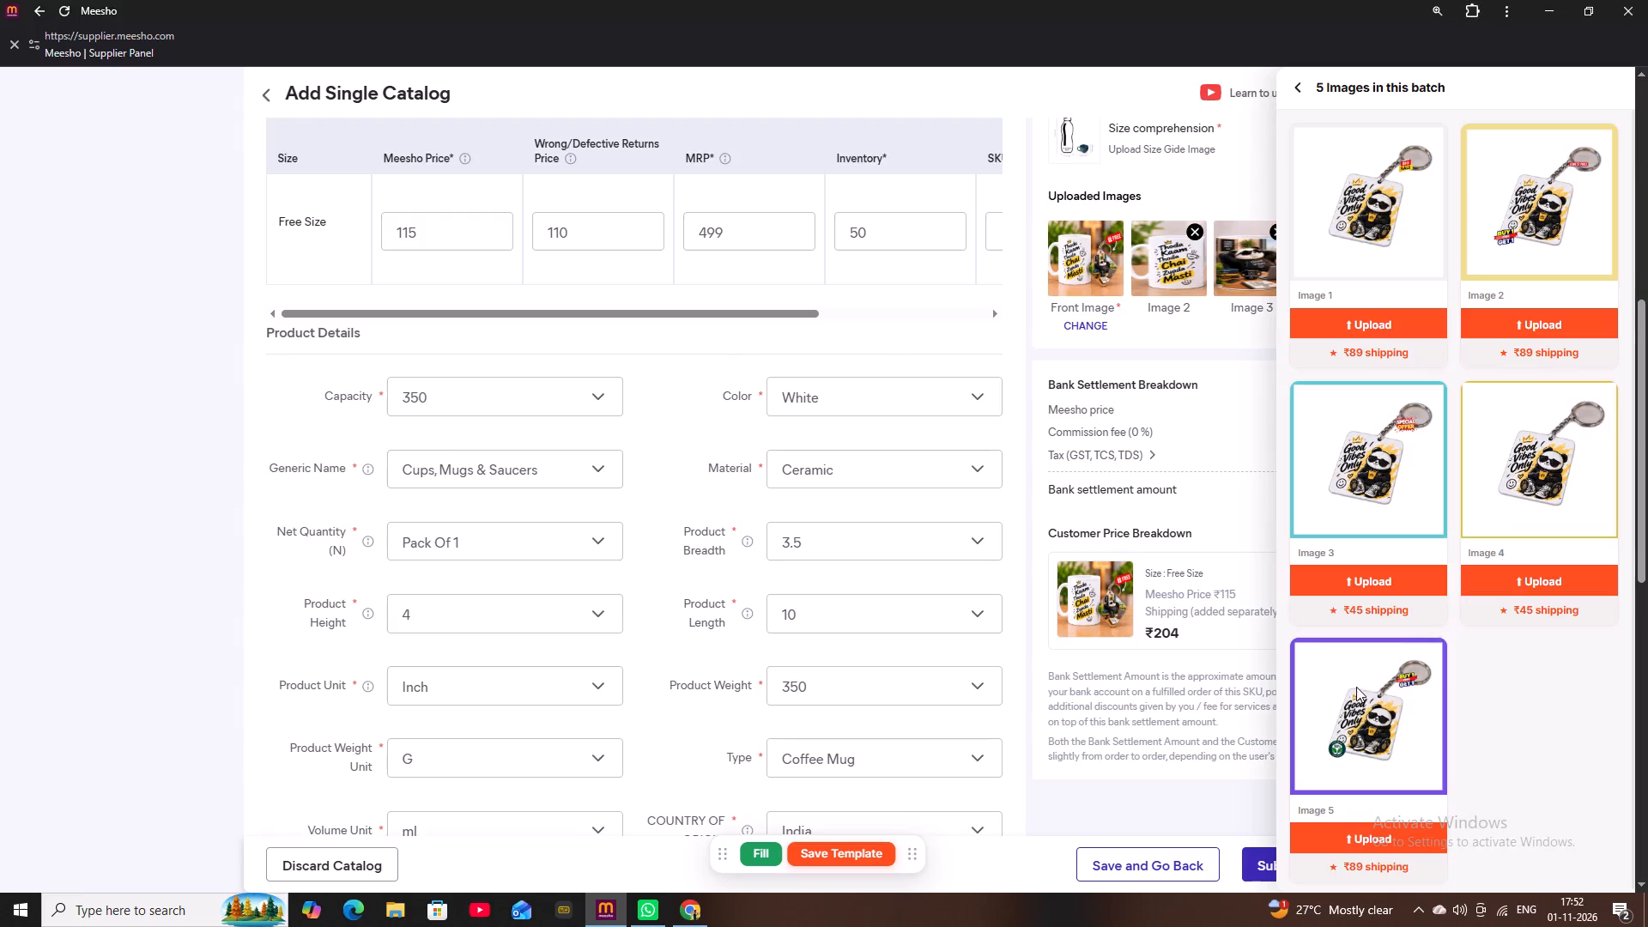
left_click(1498, 579)
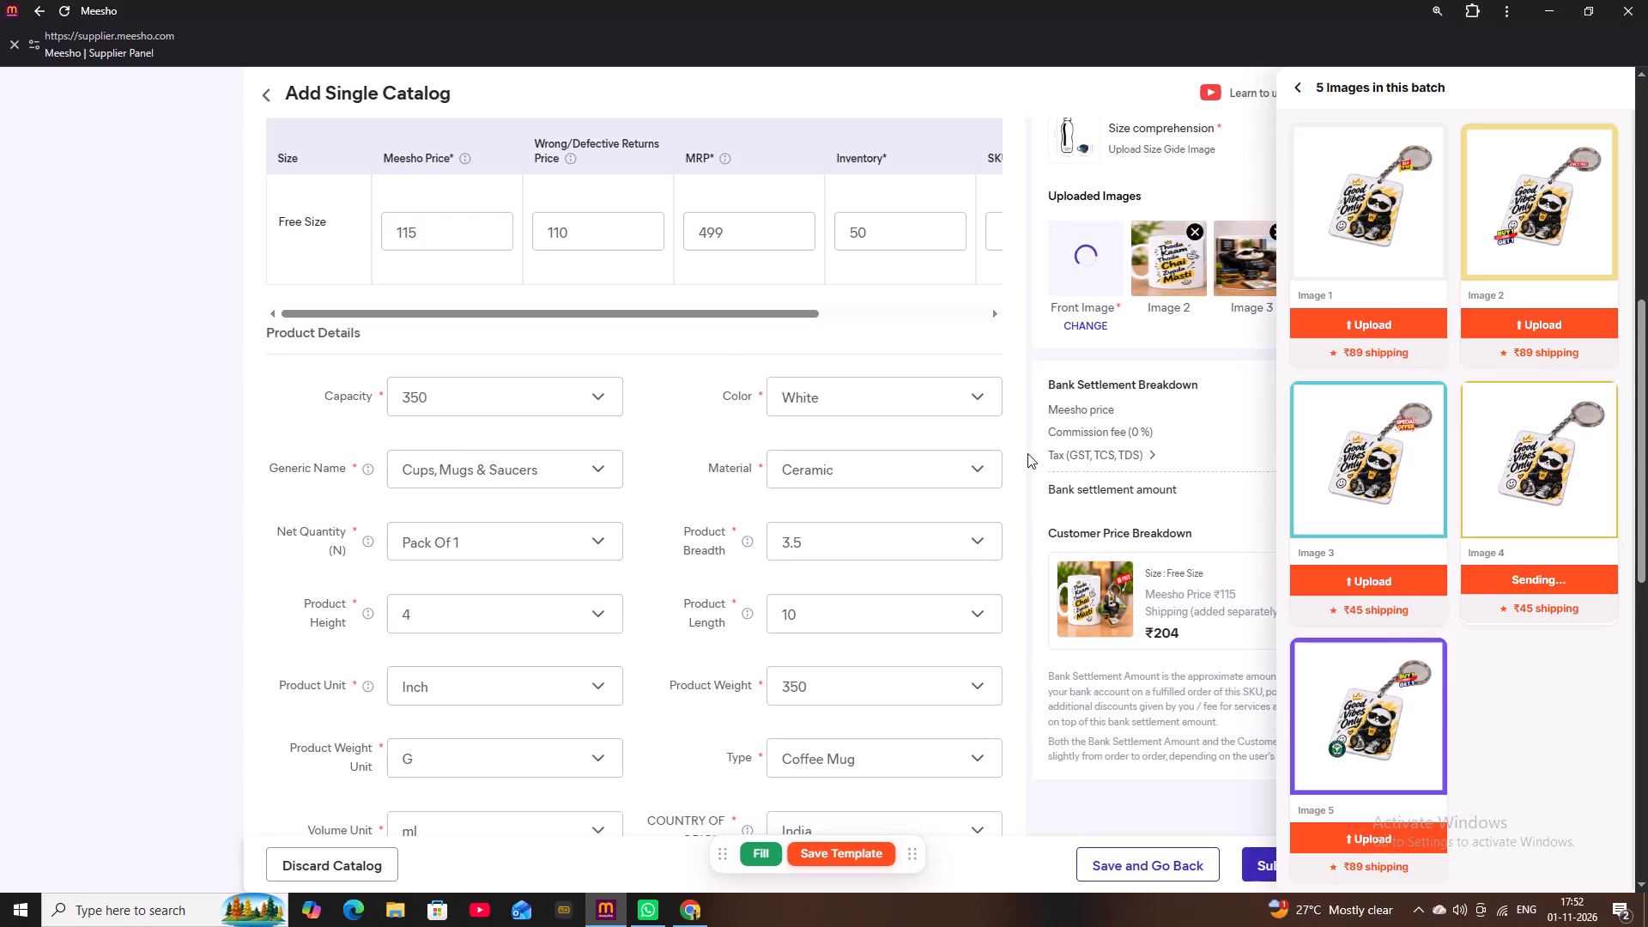
left_click(1024, 440)
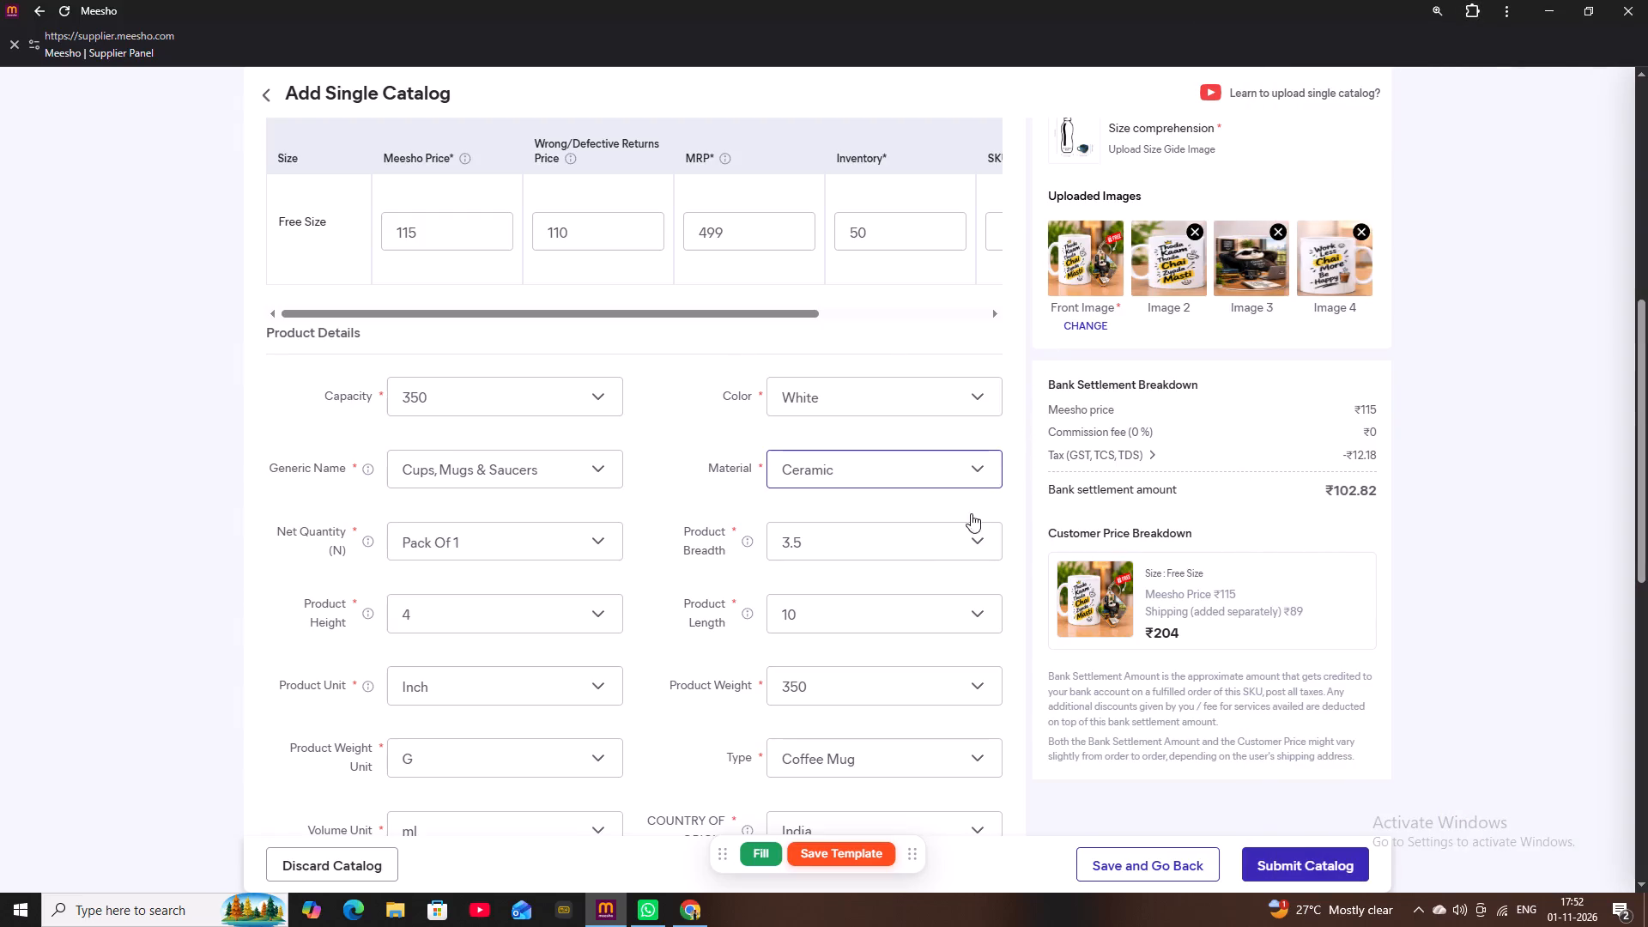
left_click(1095, 328)
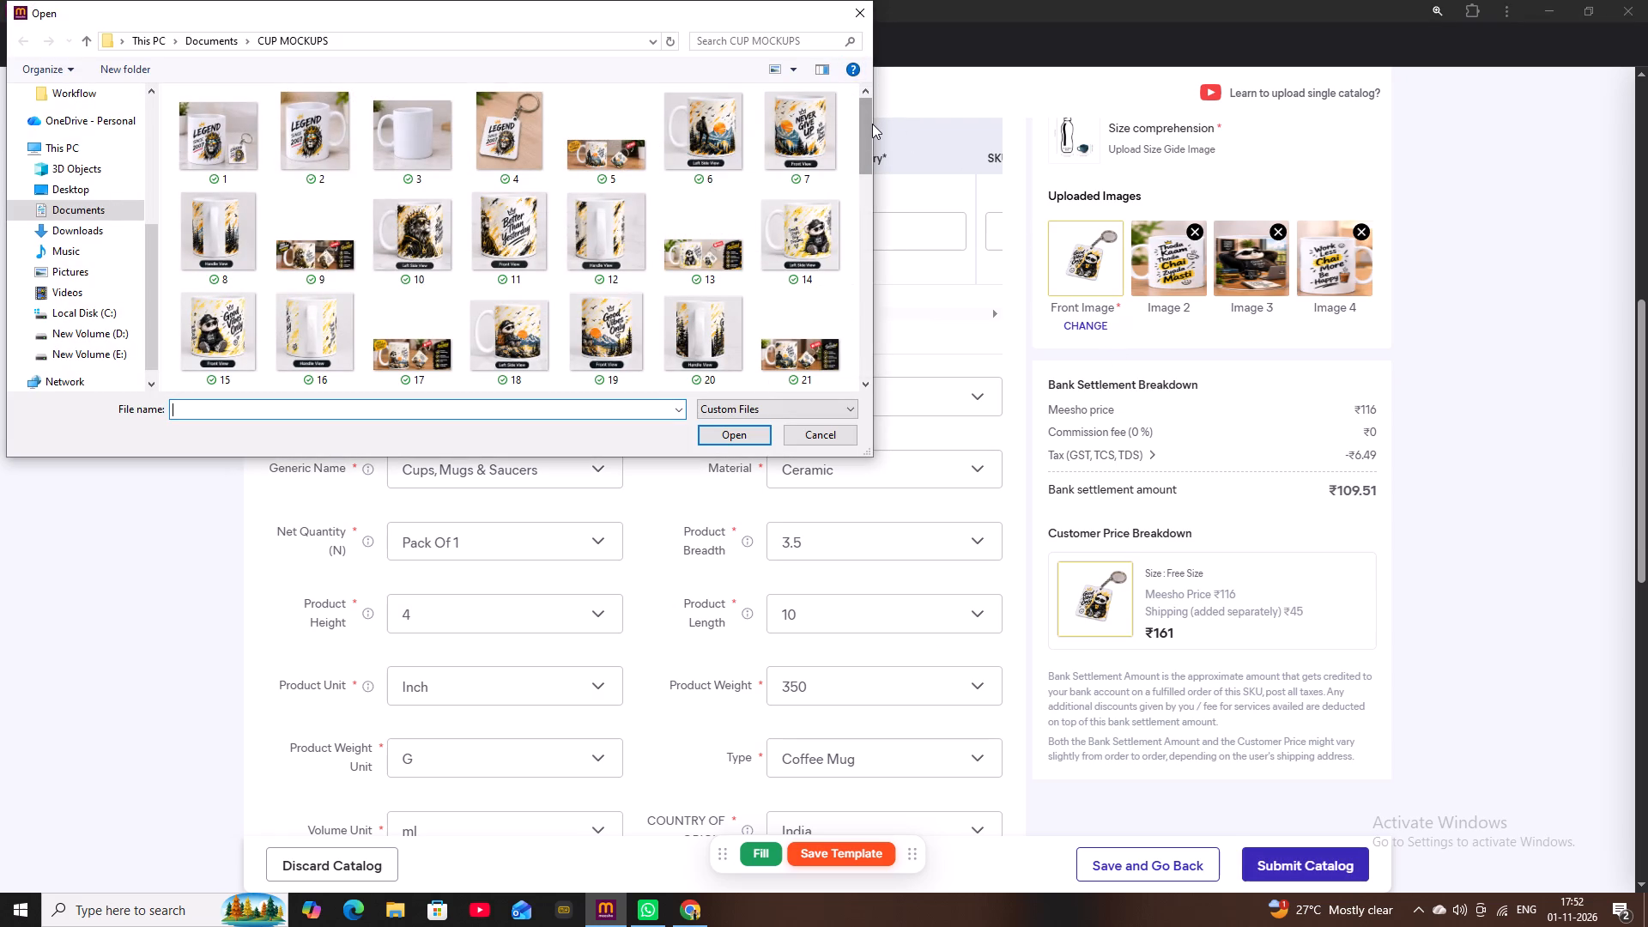
left_click_drag(869, 137, 894, 311)
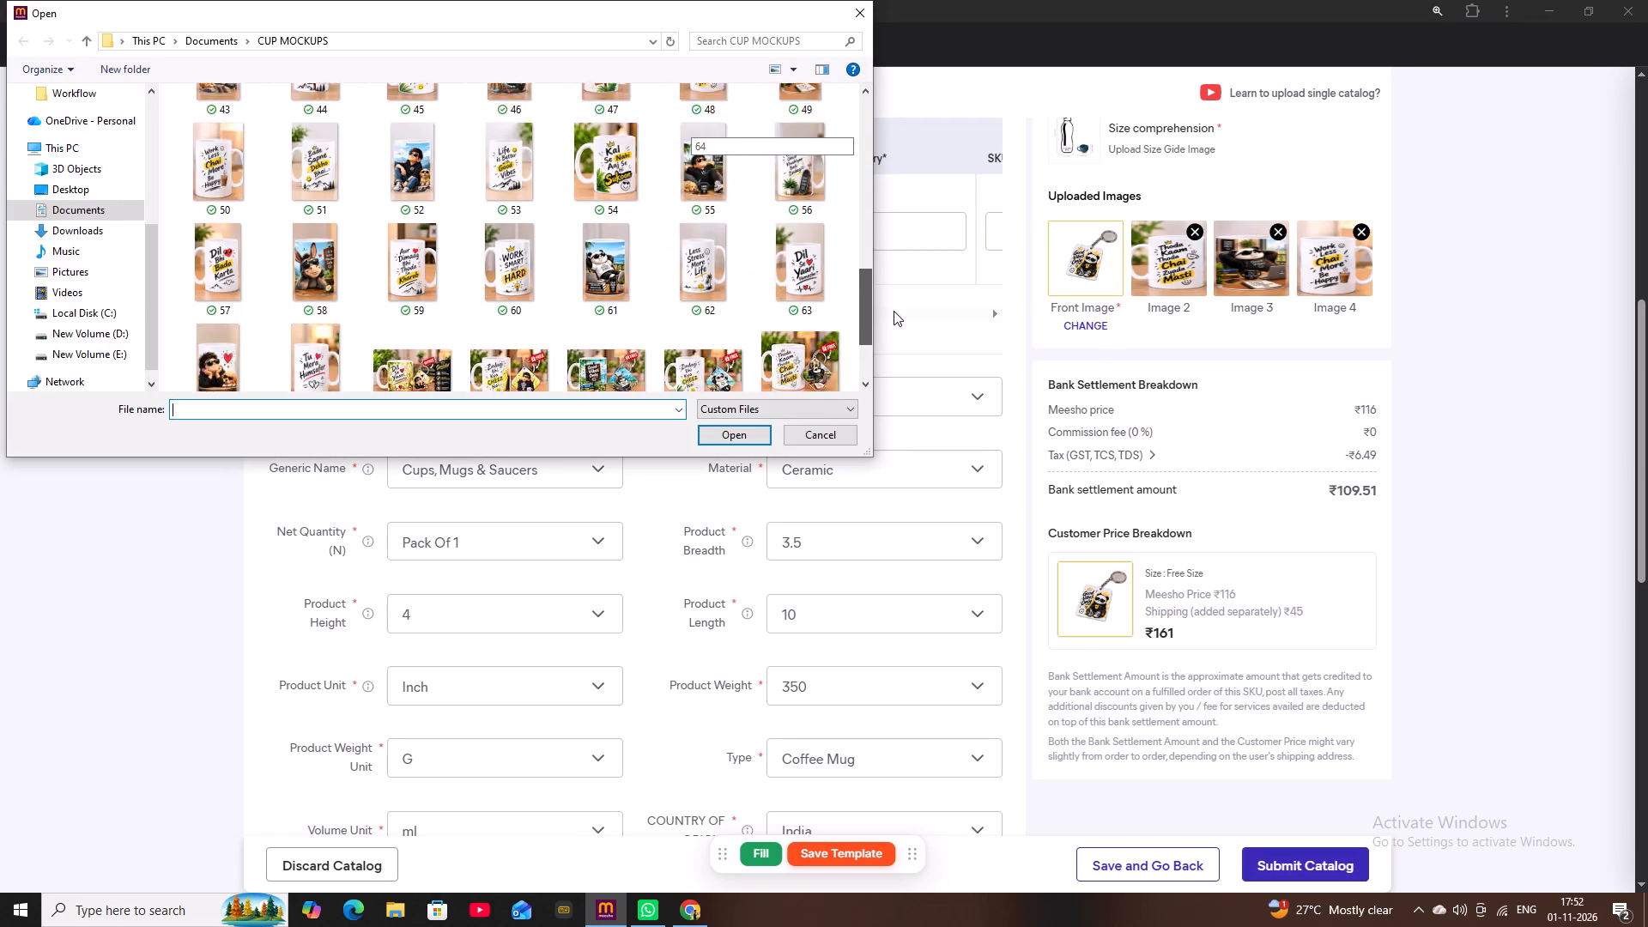
left_click_drag(894, 311, 896, 363)
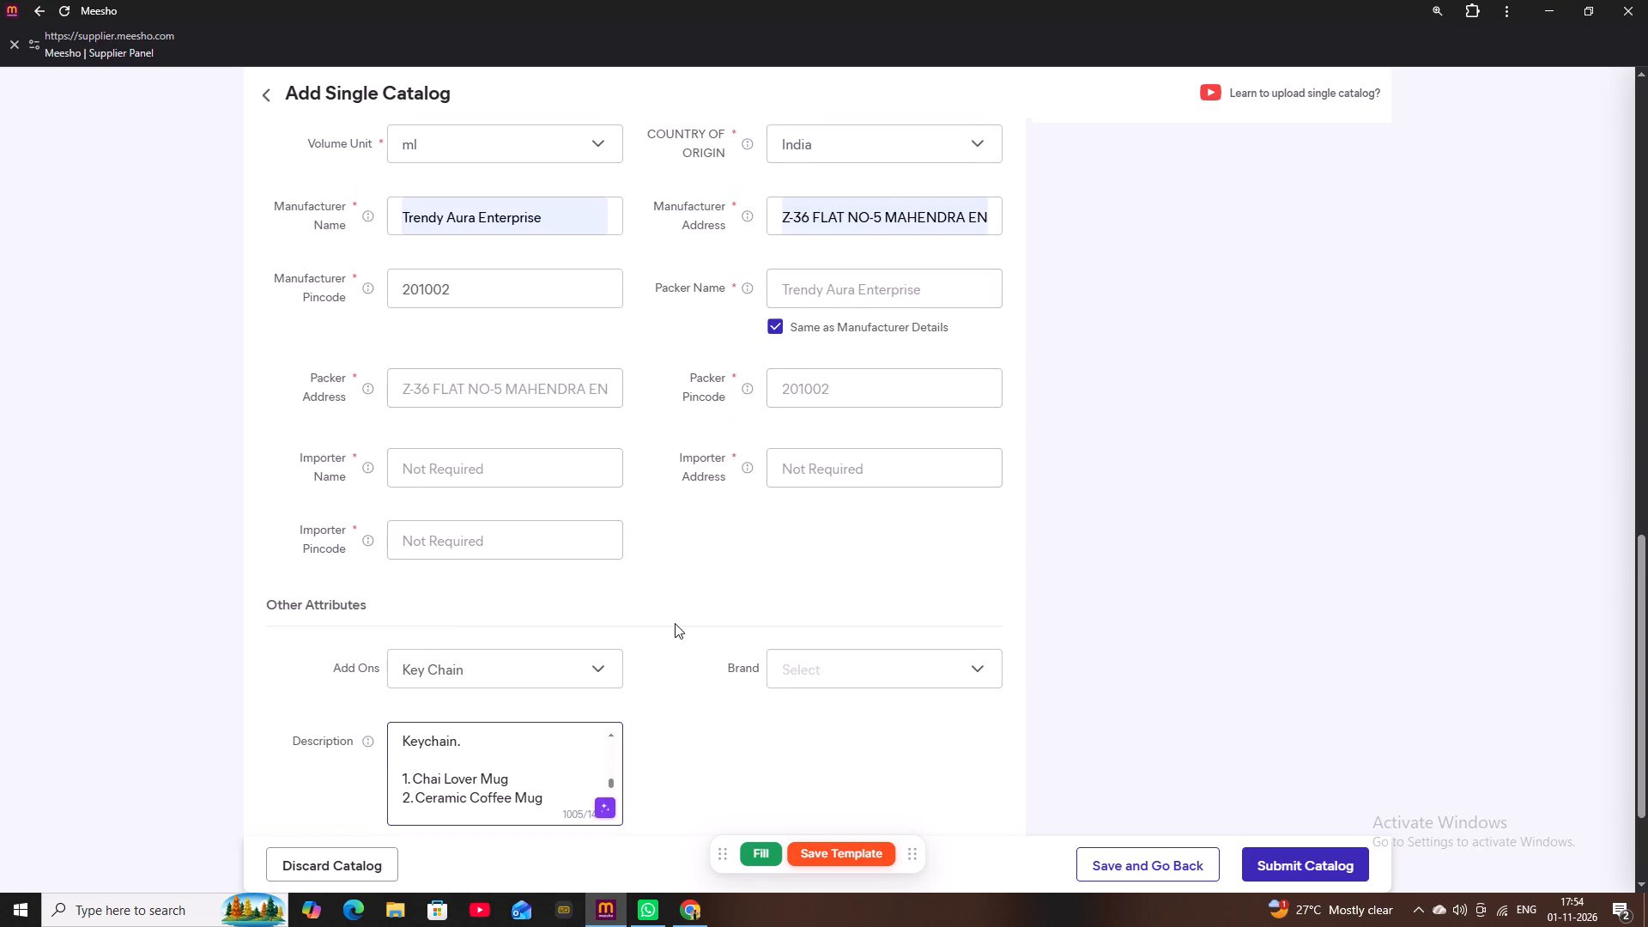
scroll(675, 623, "up", 2)
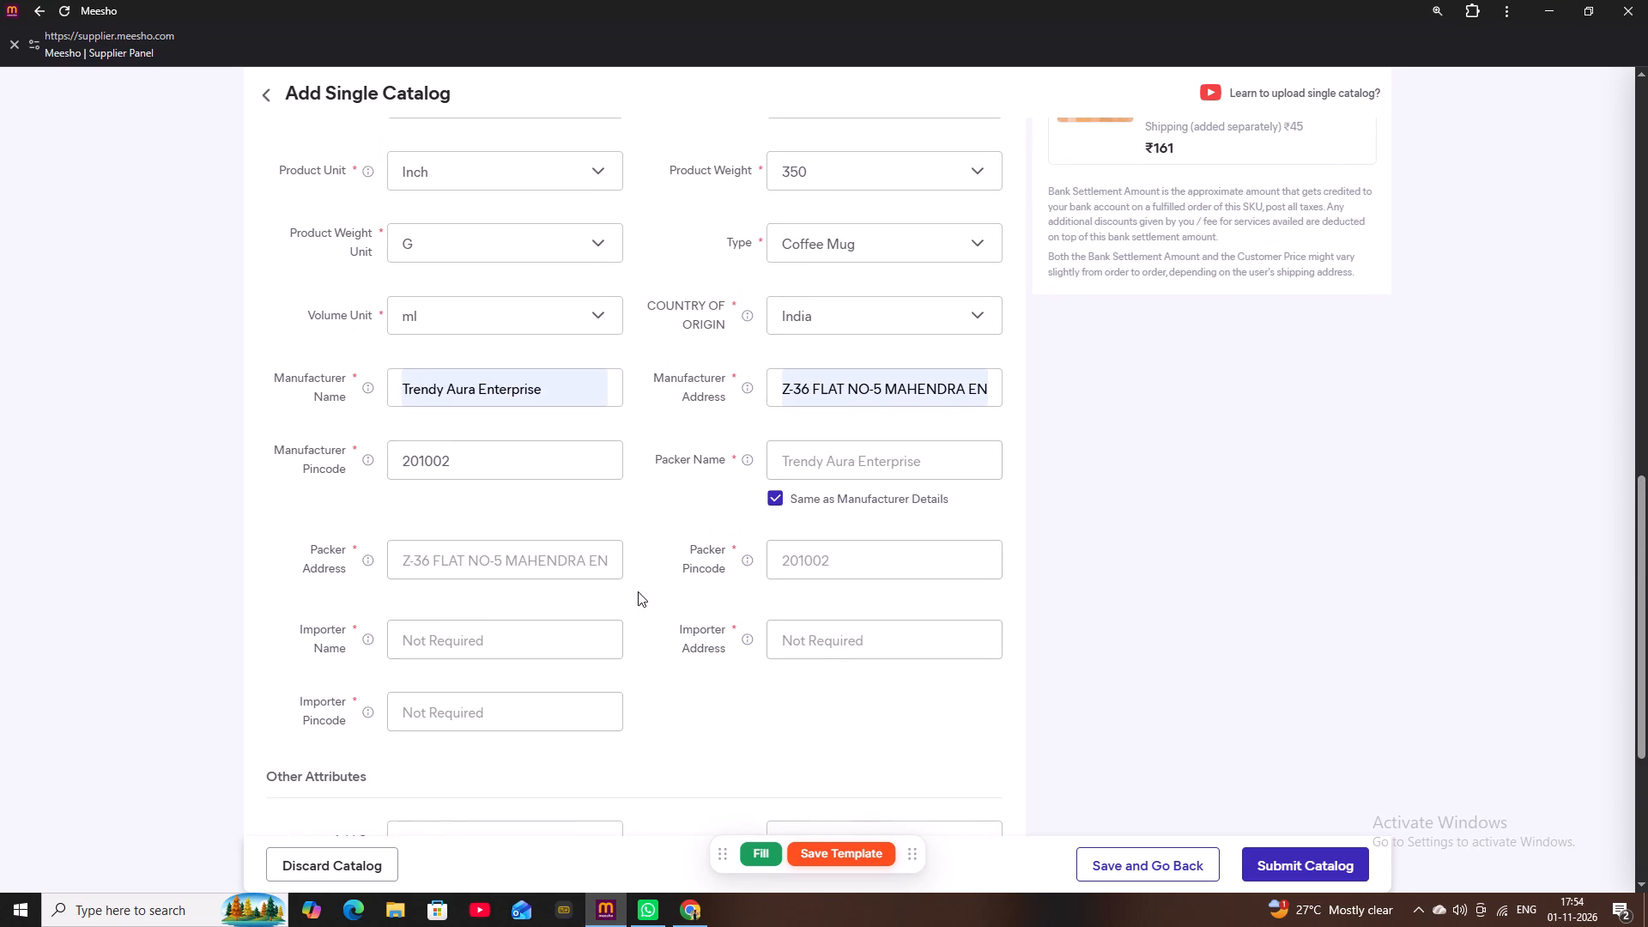
scroll(638, 591, "up", 1)
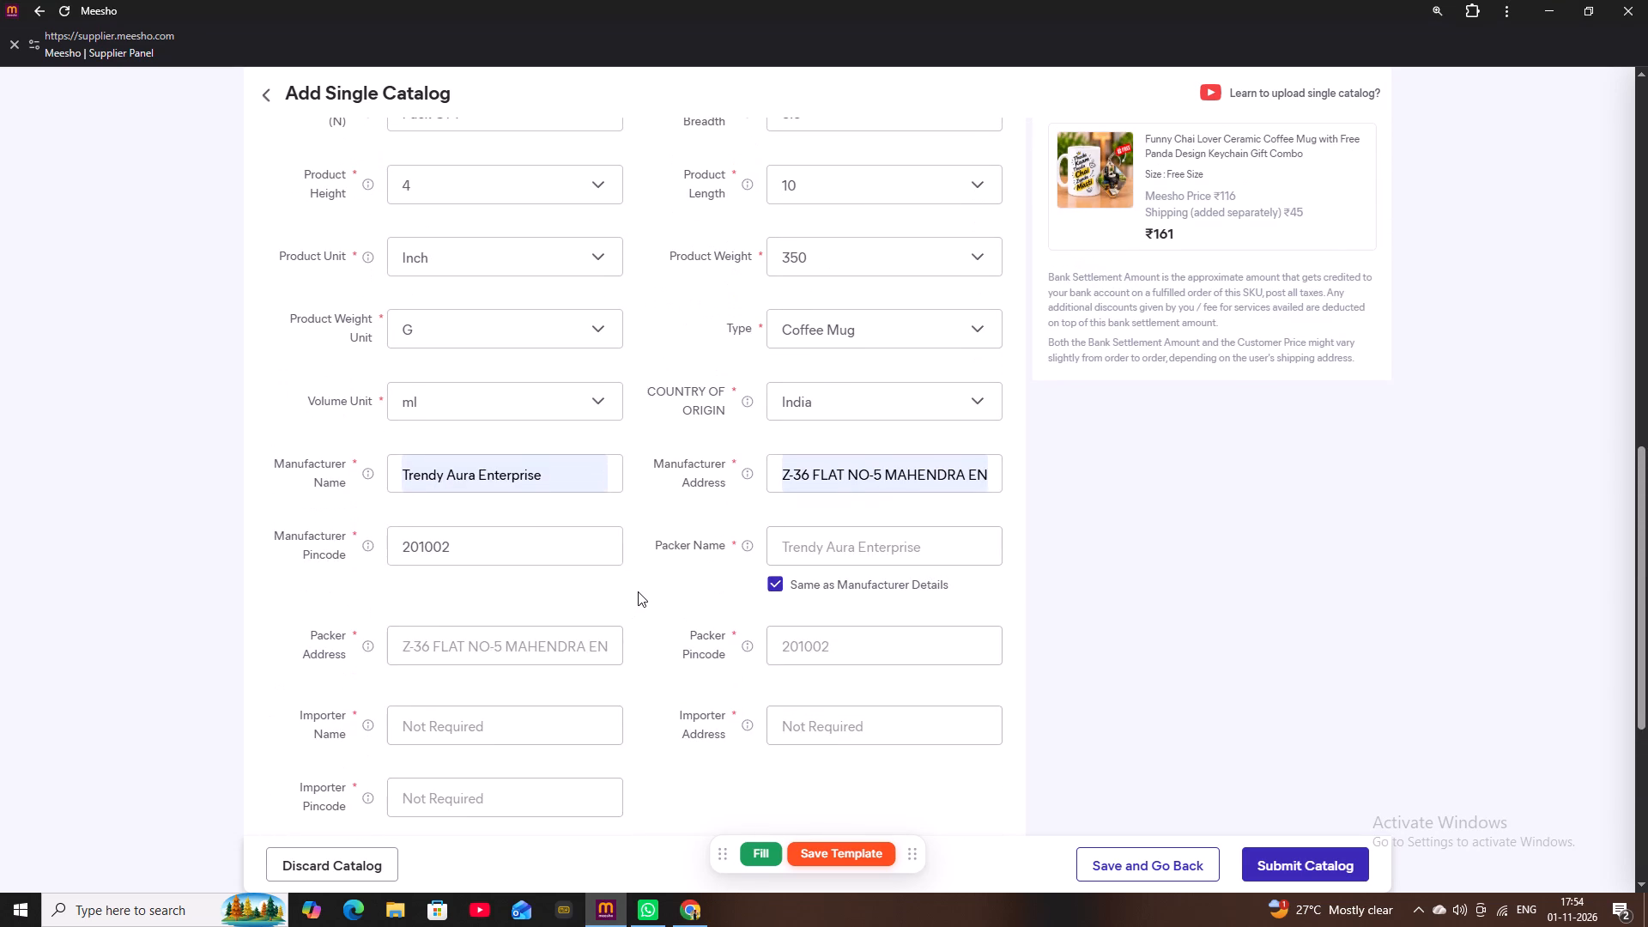
scroll(638, 591, "up", 1)
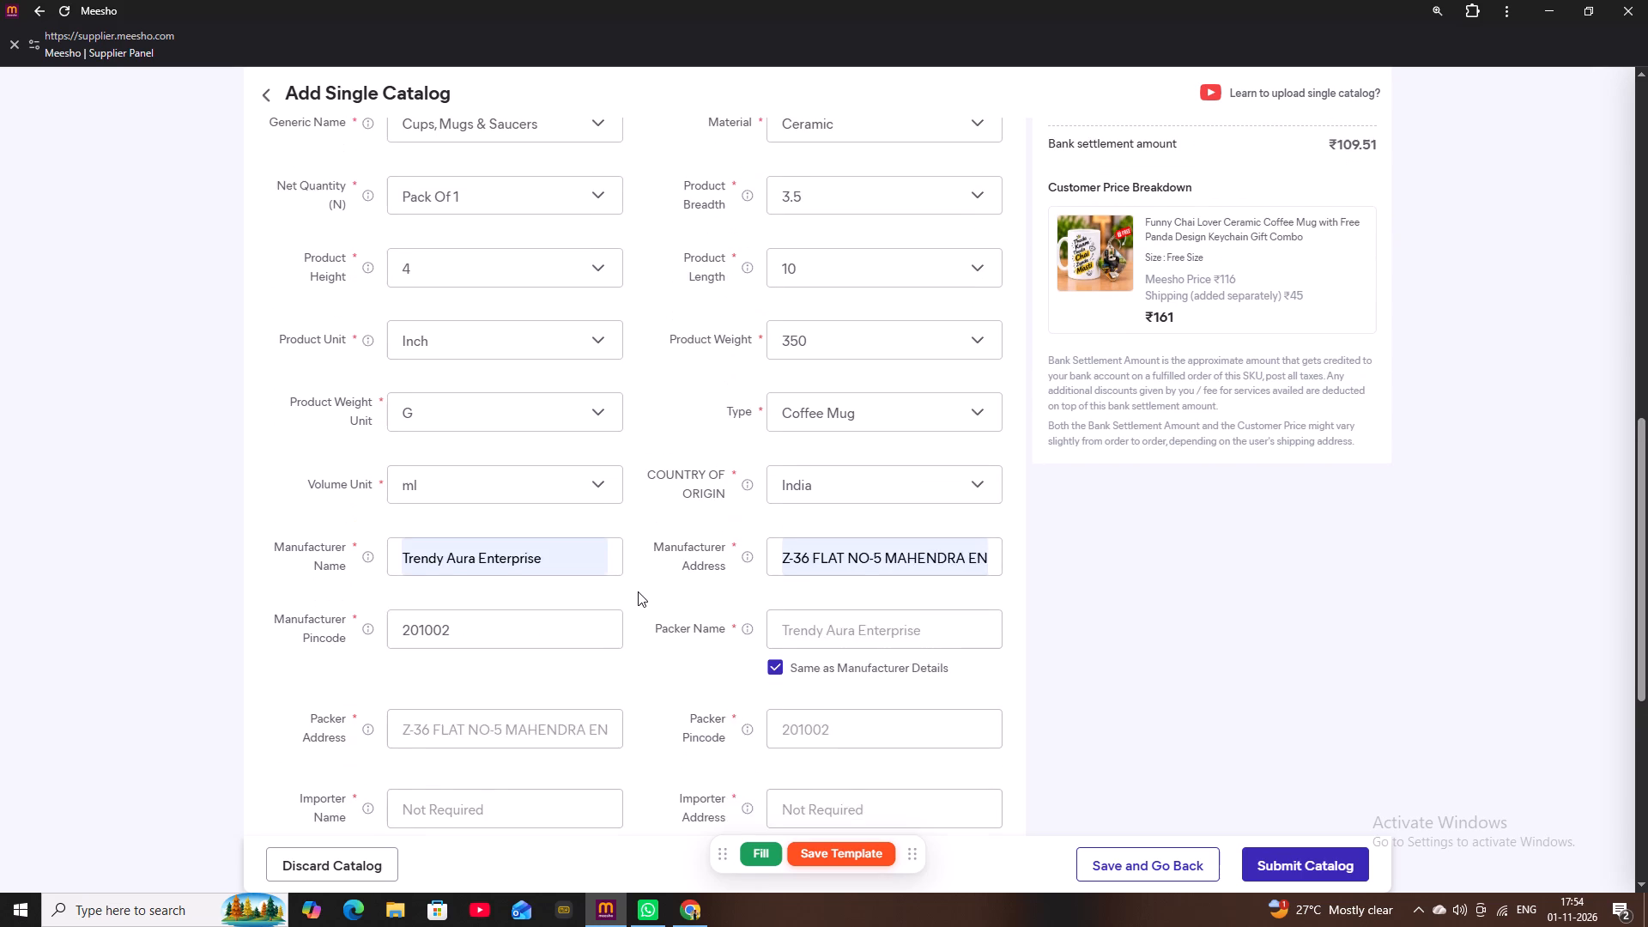
scroll(638, 591, "up", 1)
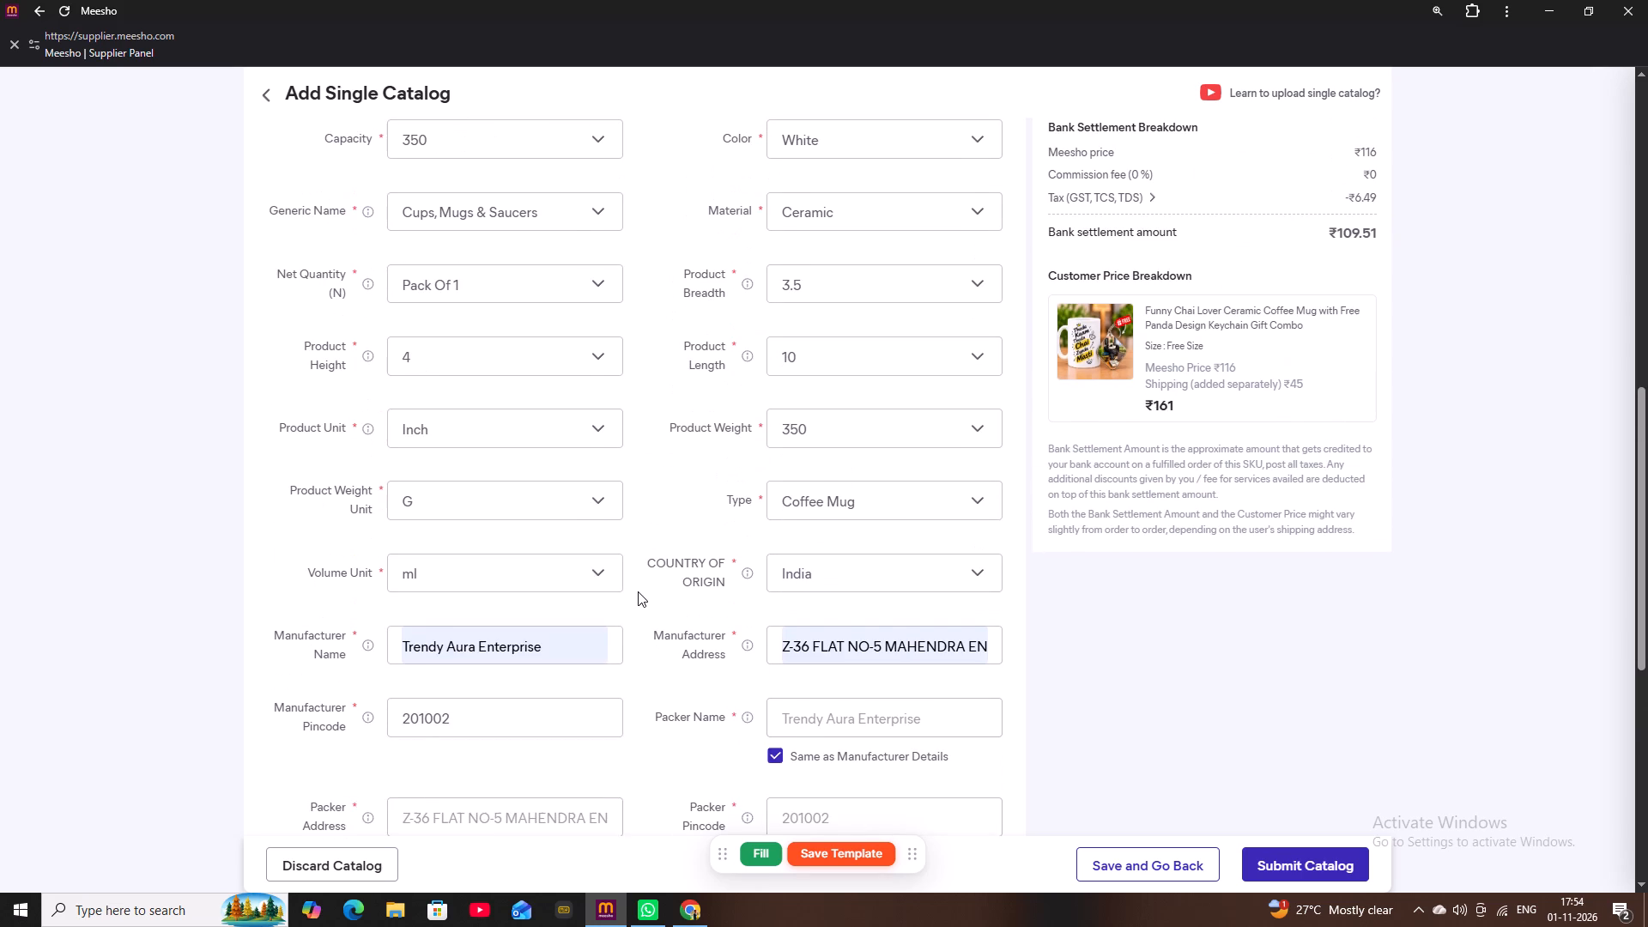
scroll(638, 591, "up", 1)
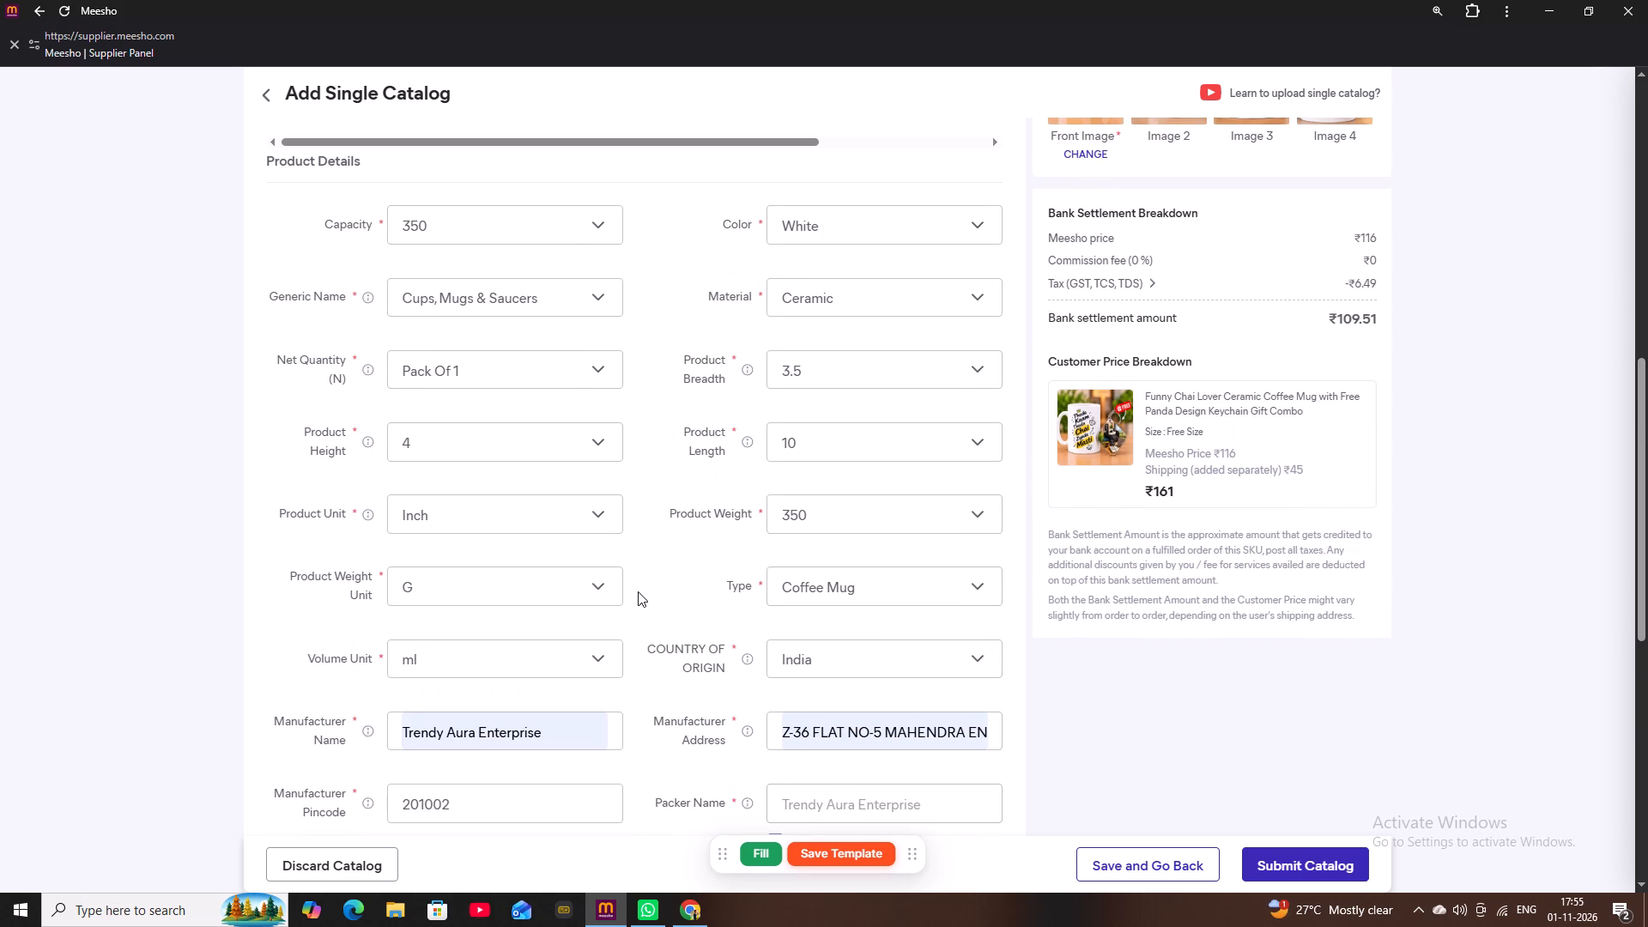
scroll(638, 591, "up", 1)
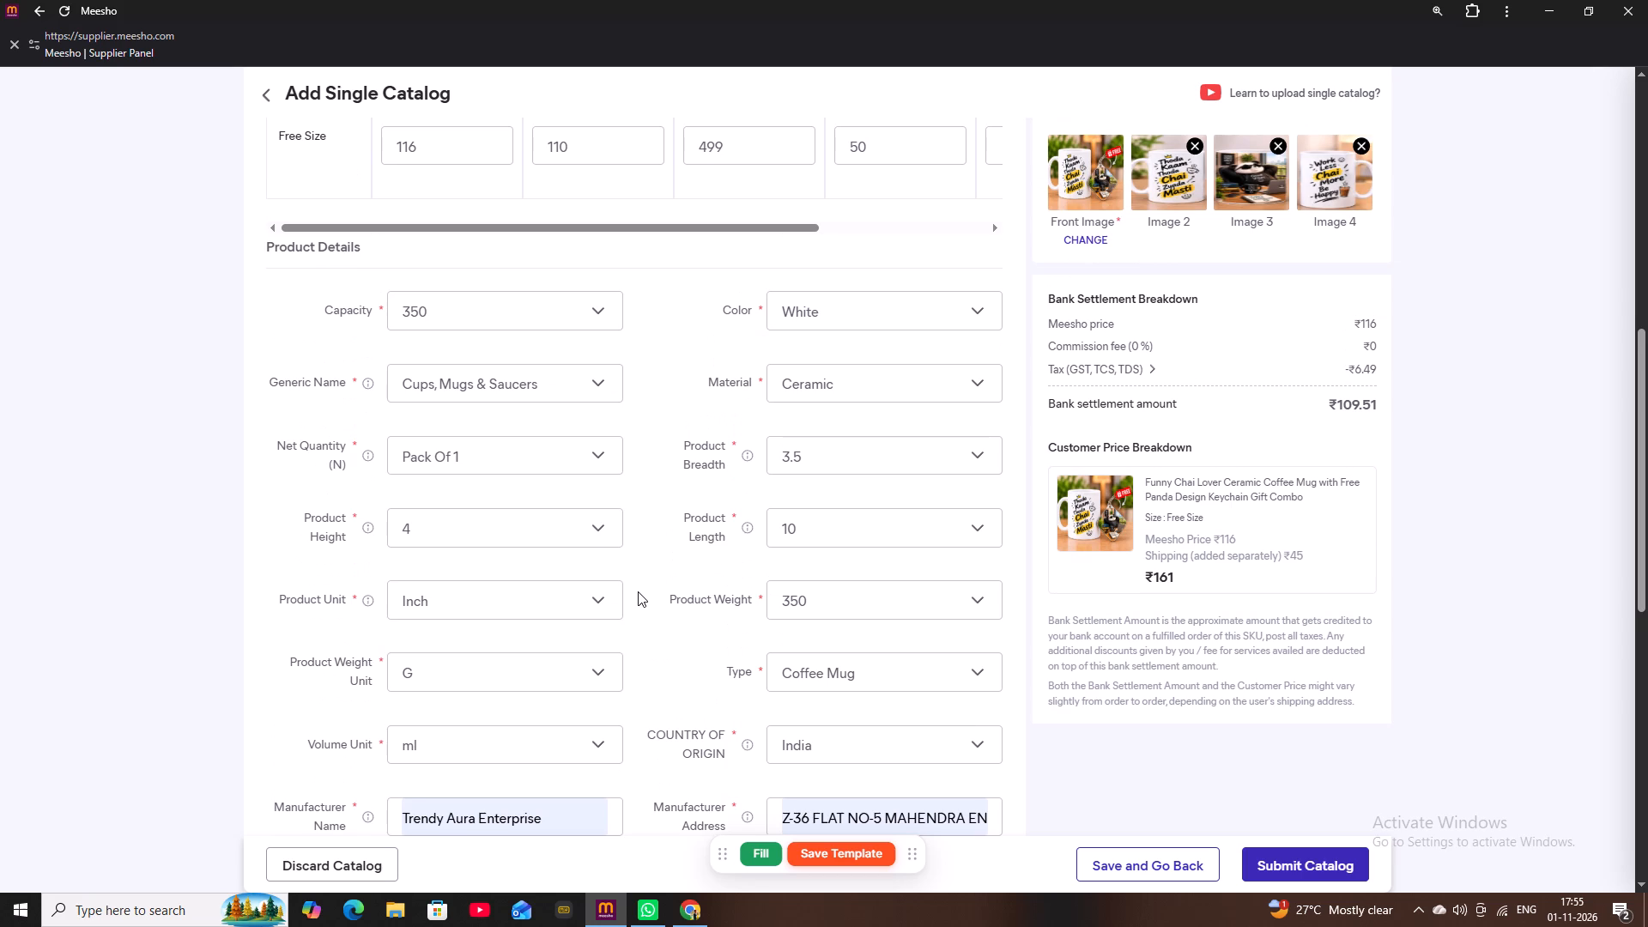
scroll(638, 591, "down", 1)
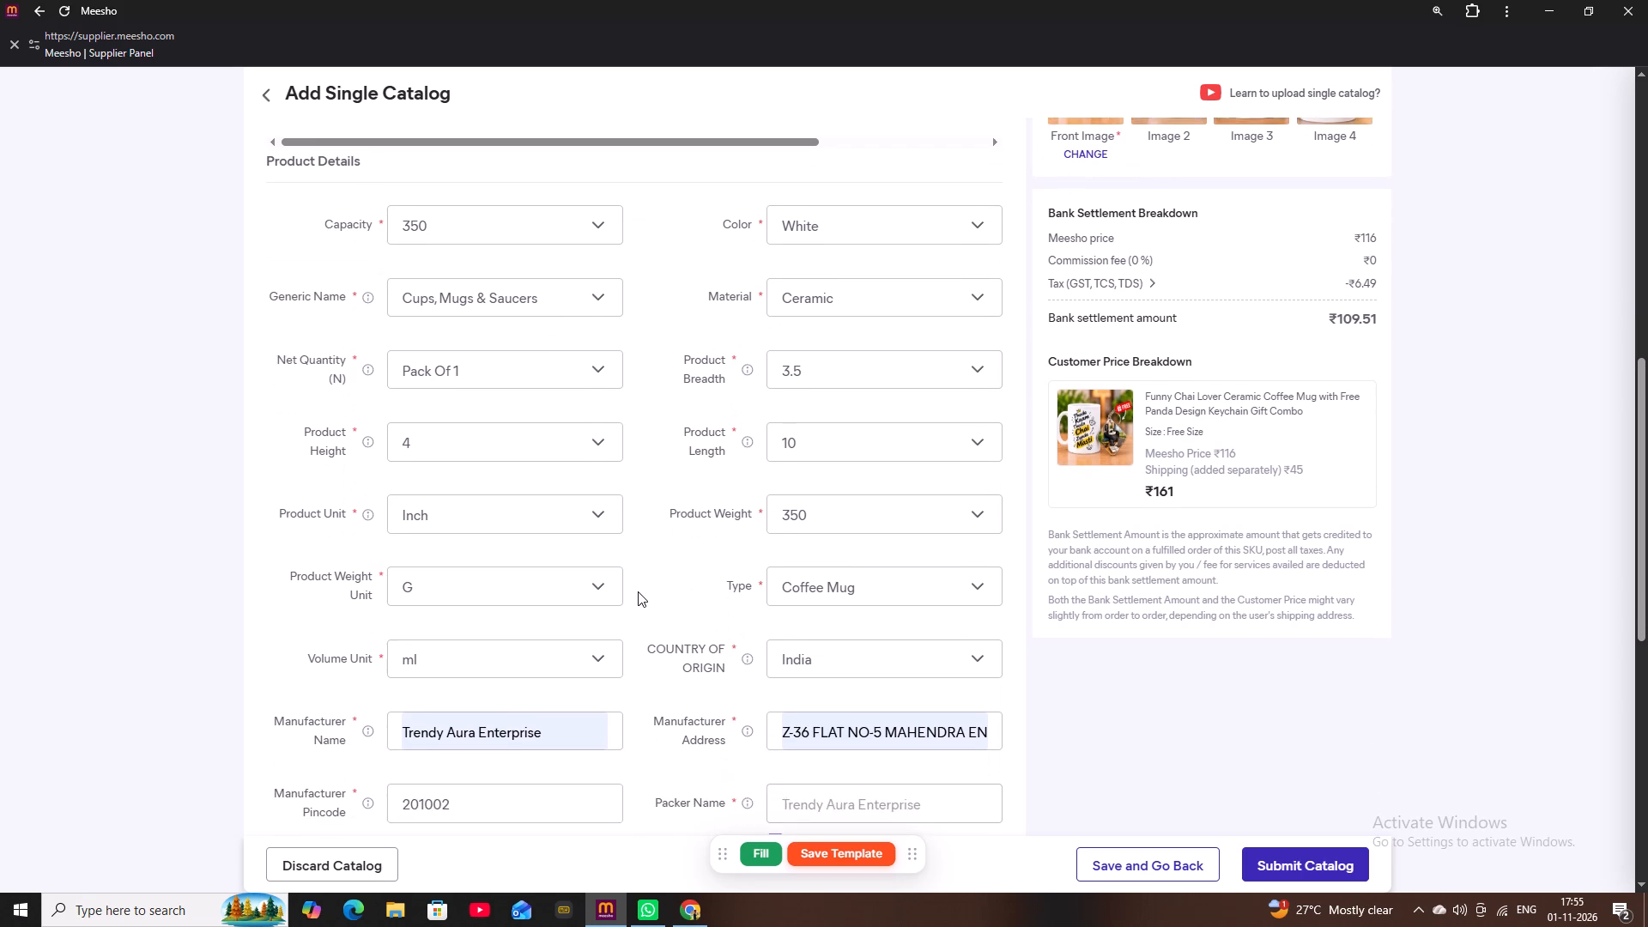
scroll(638, 591, "up", 1)
scroll(638, 591, "down", 1)
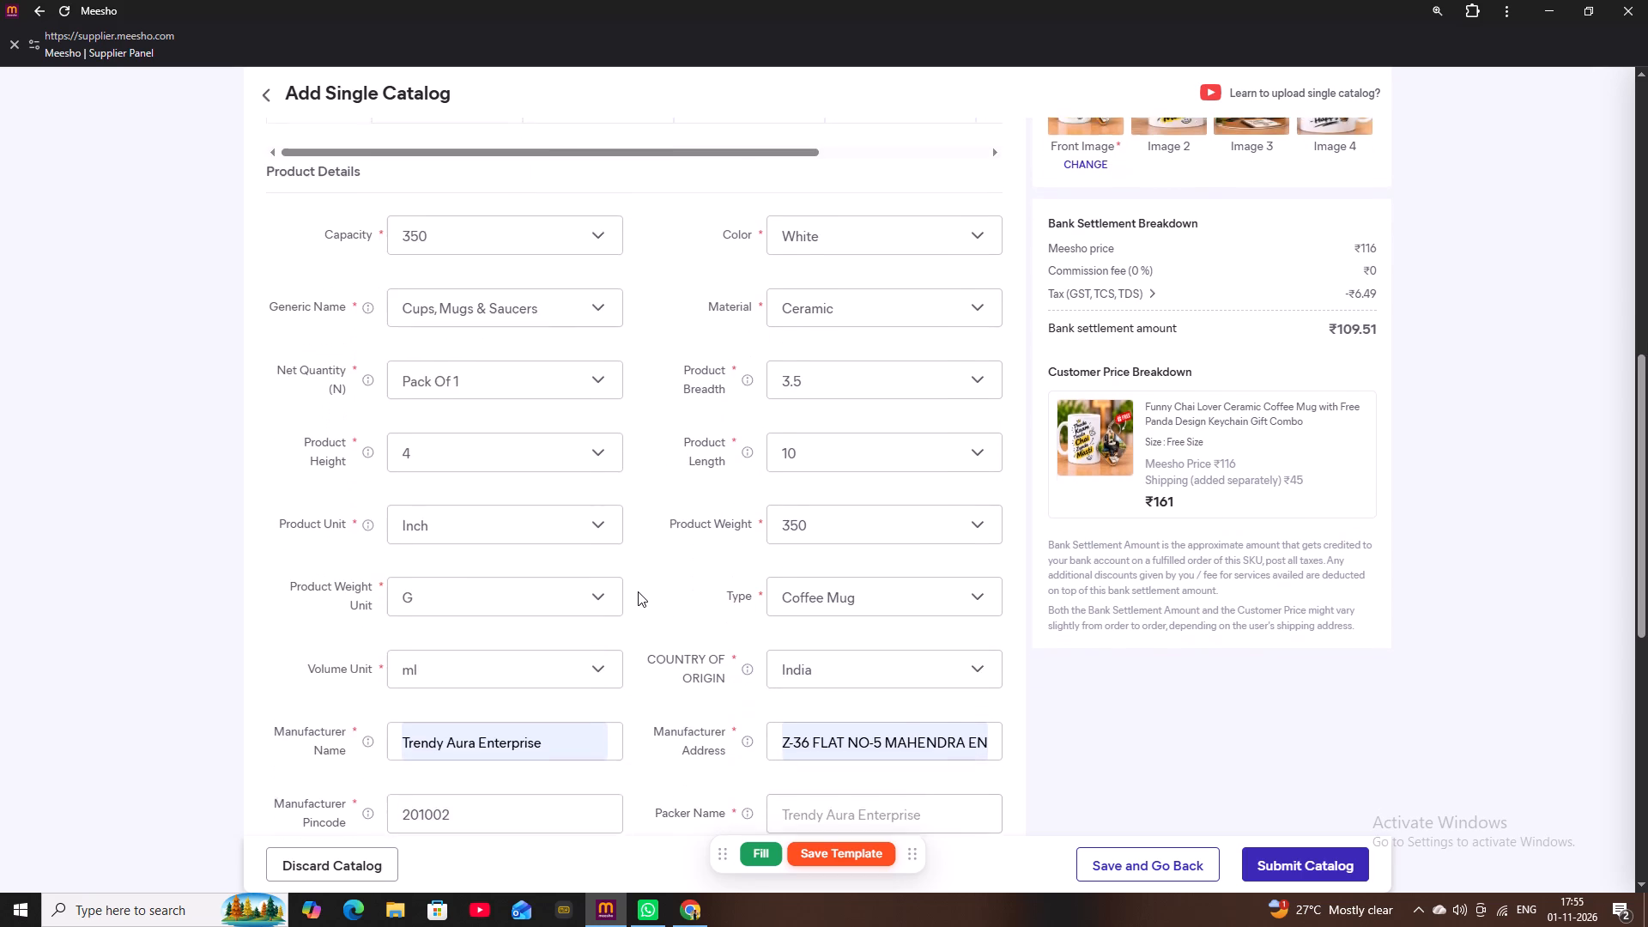
scroll(638, 591, "up", 1)
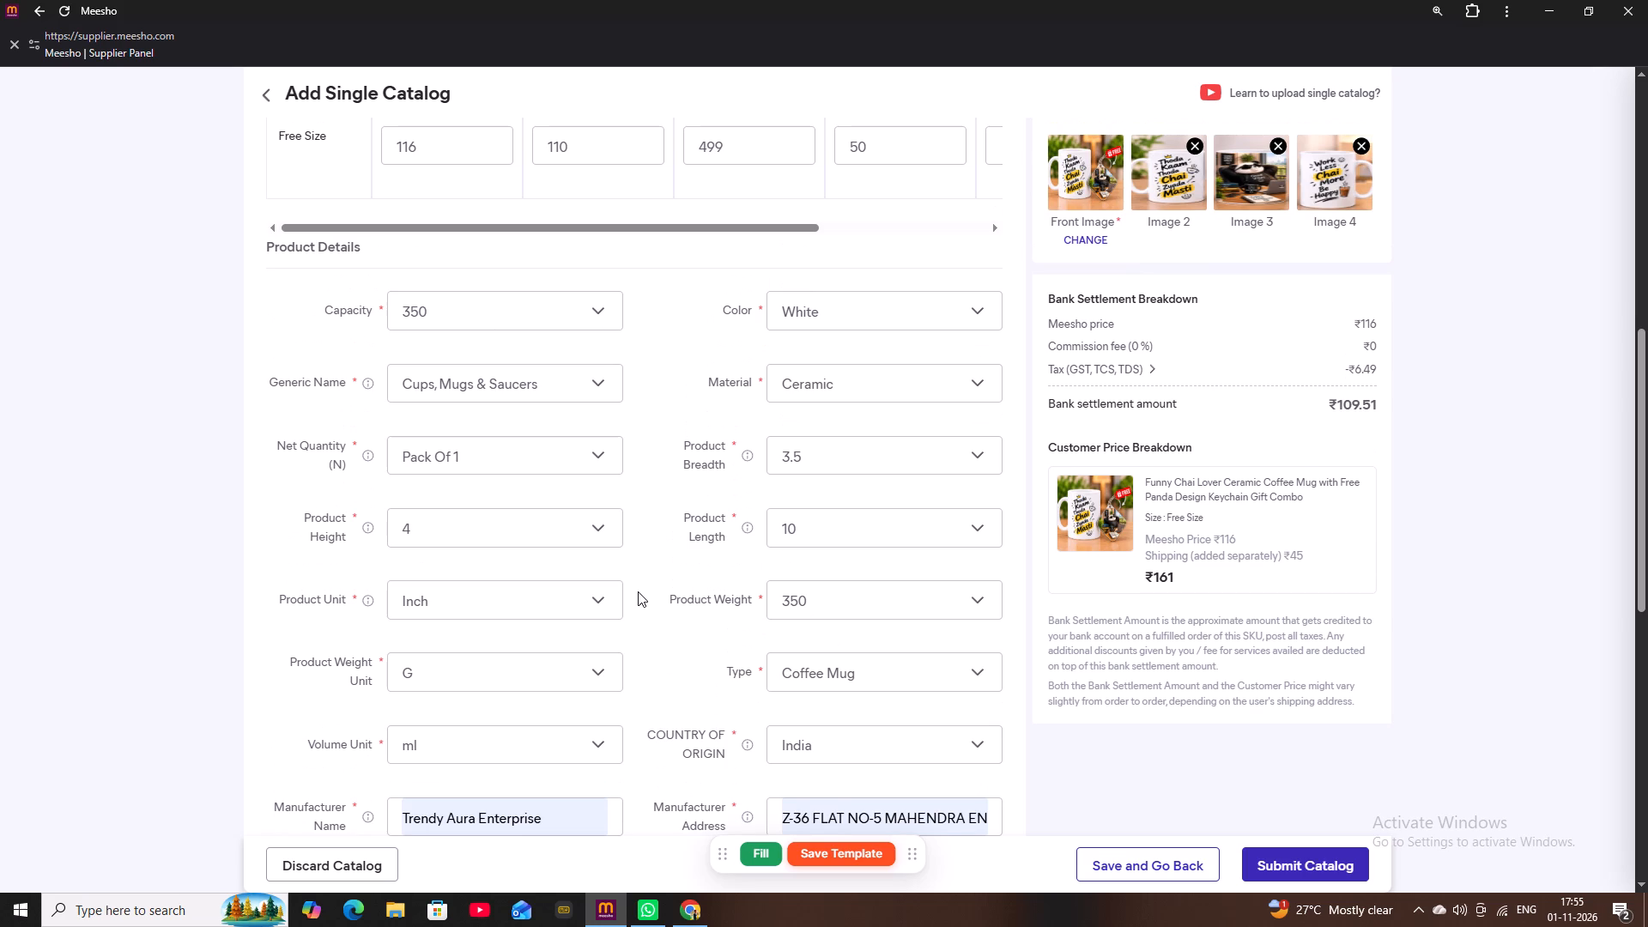
scroll(638, 591, "up", 3)
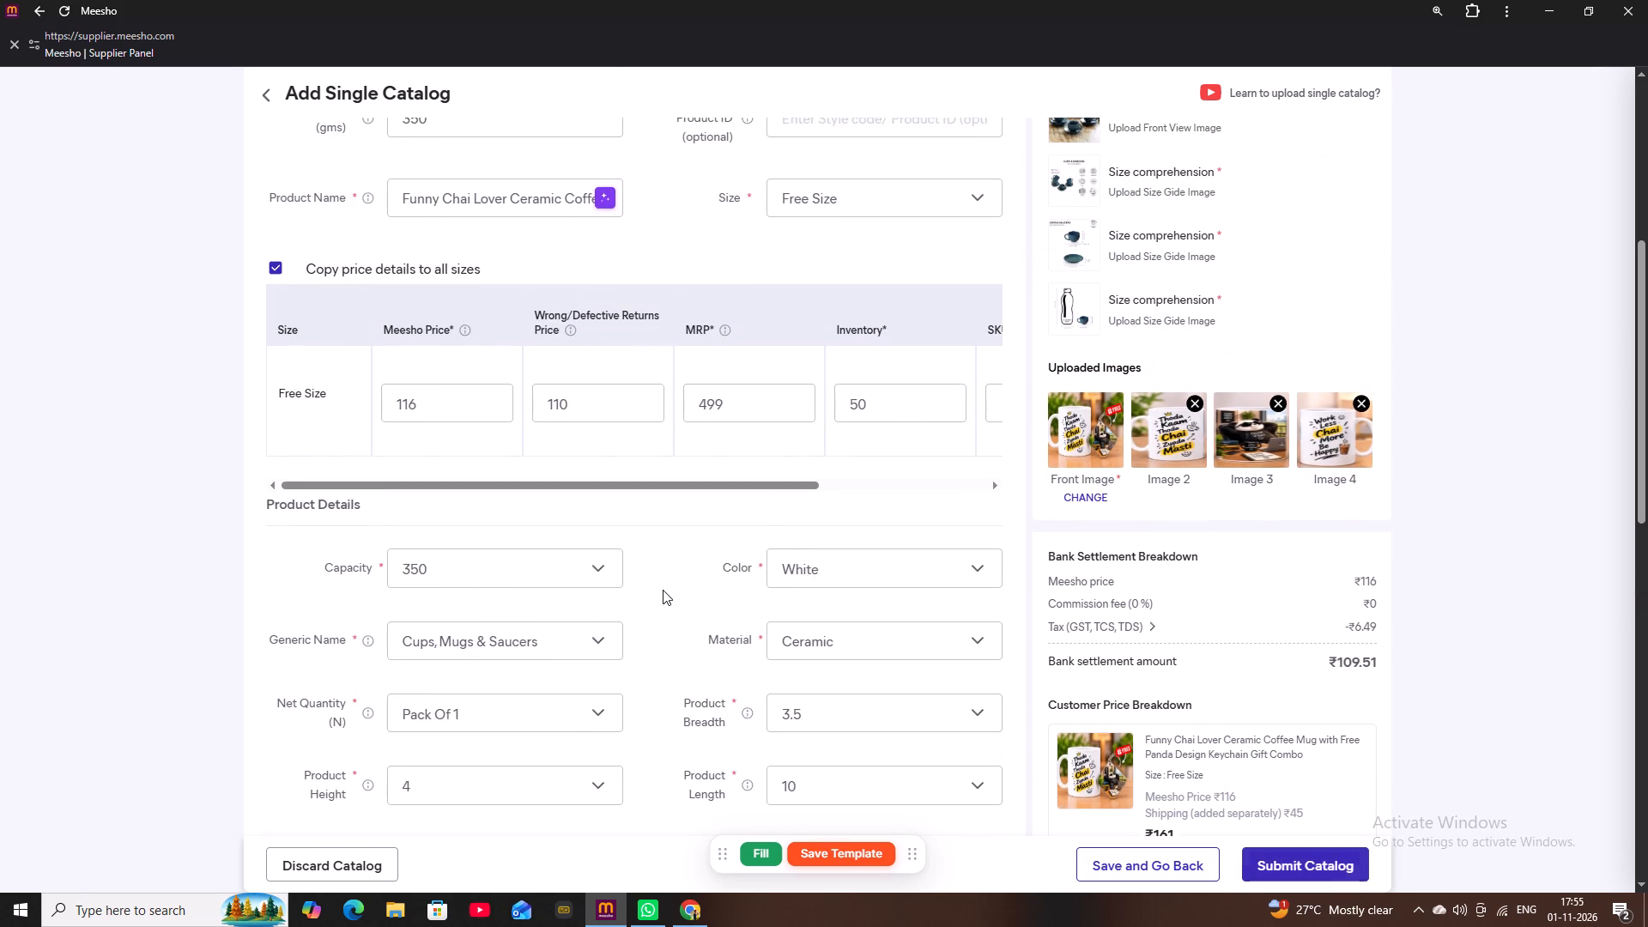
scroll(663, 590, "up", 2)
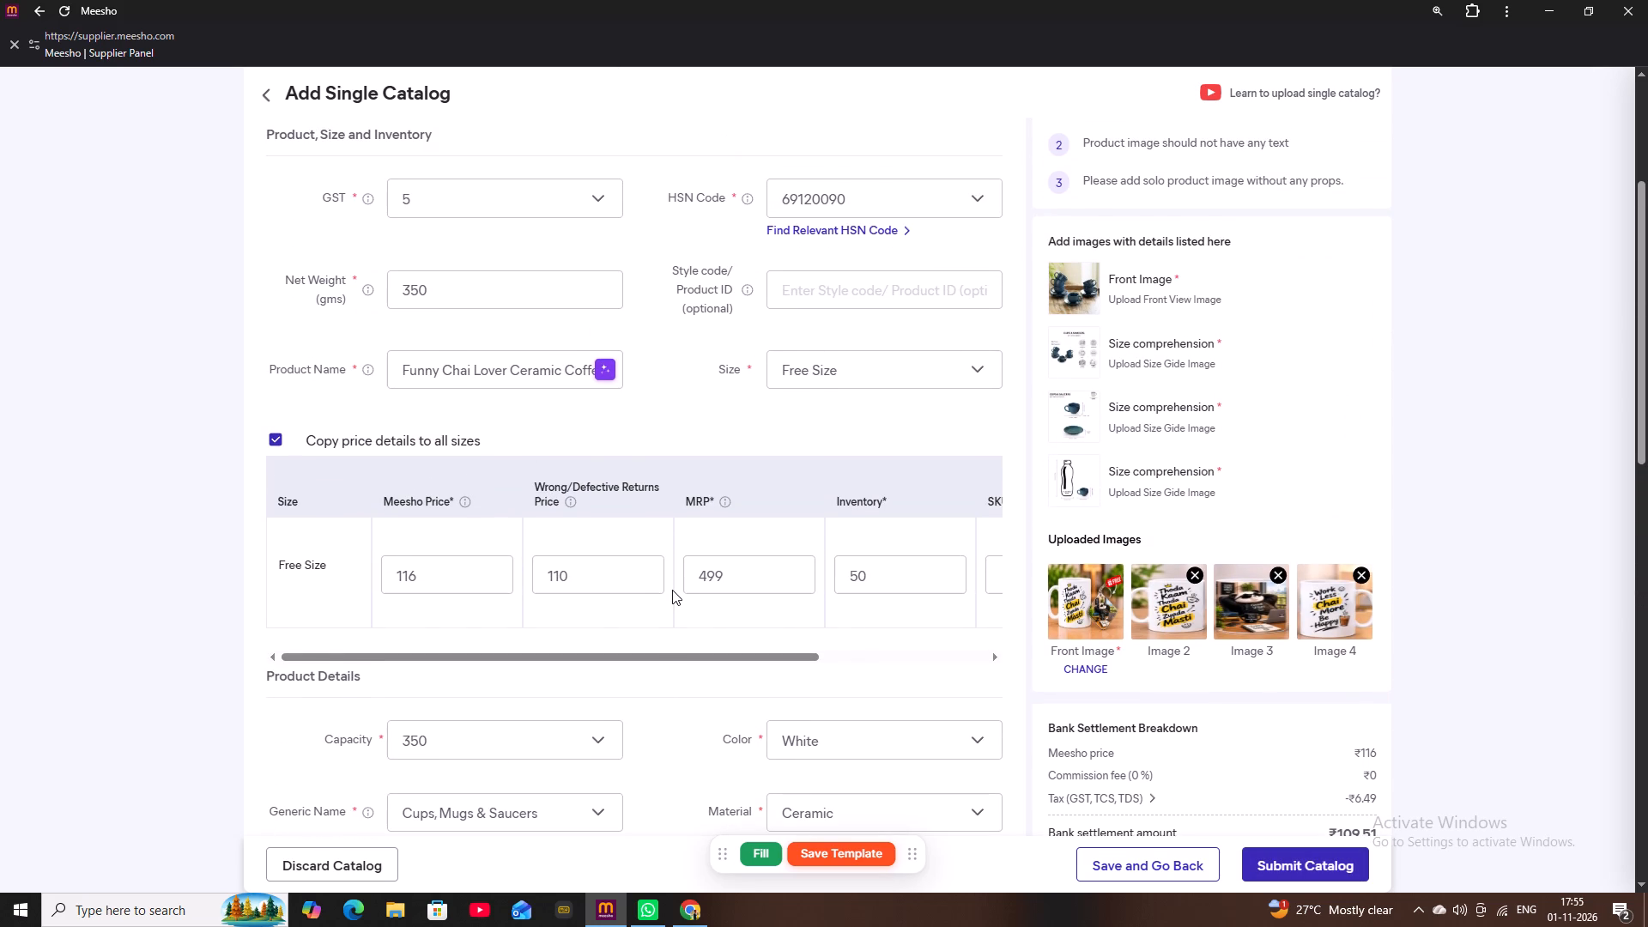
scroll(672, 590, "up", 1)
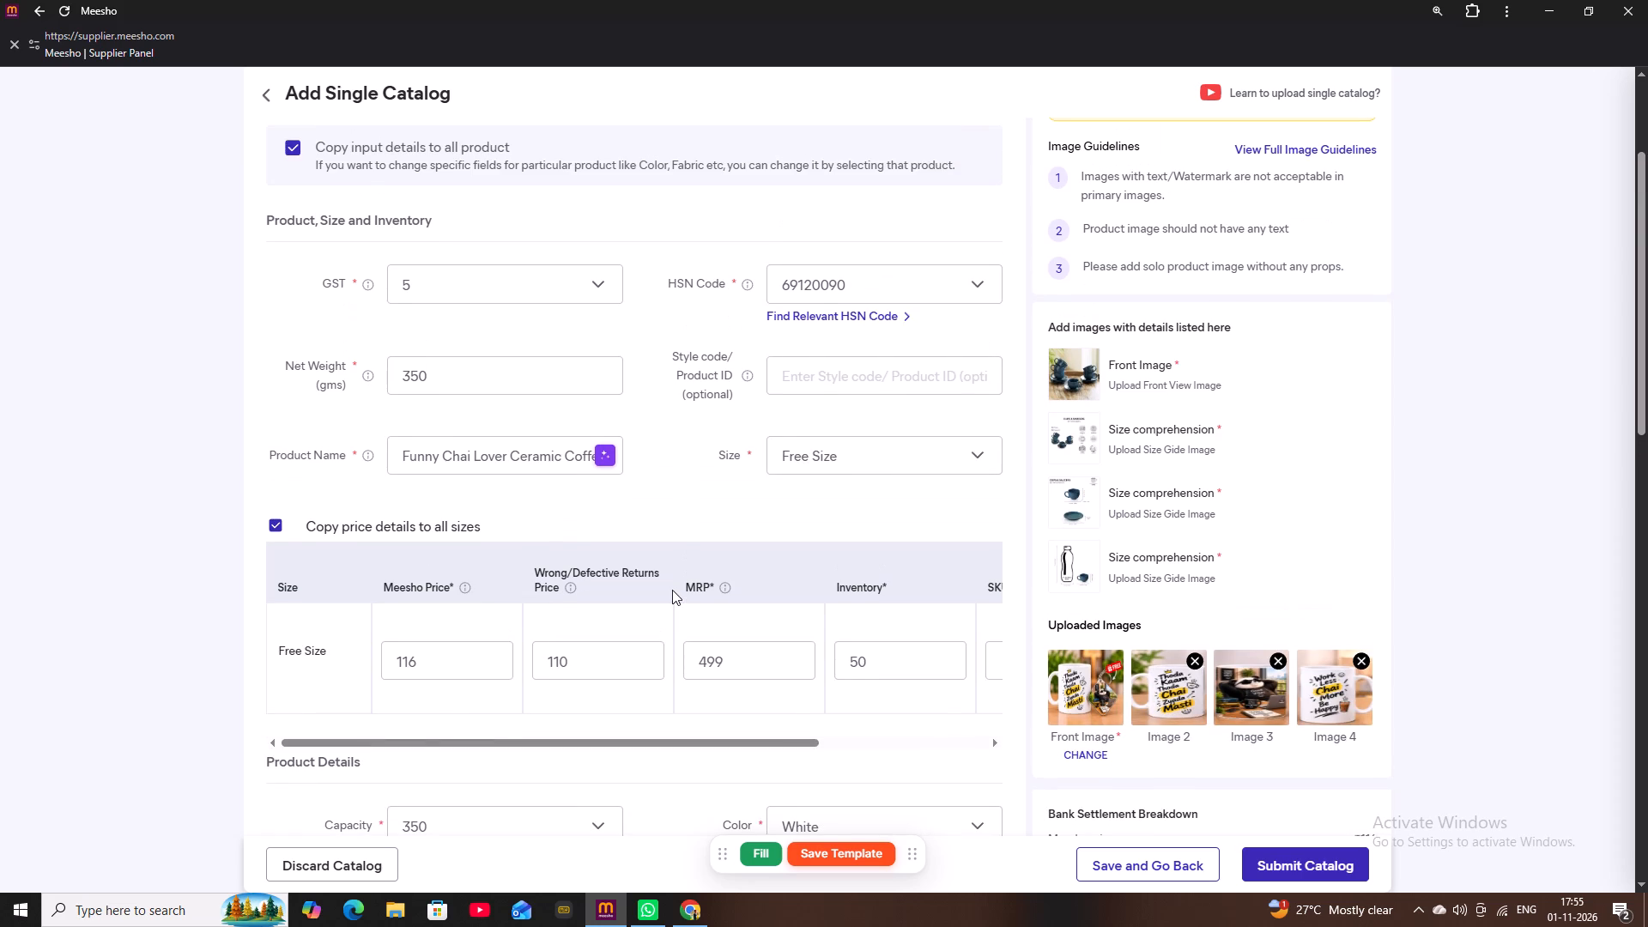
scroll(672, 590, "up", 1)
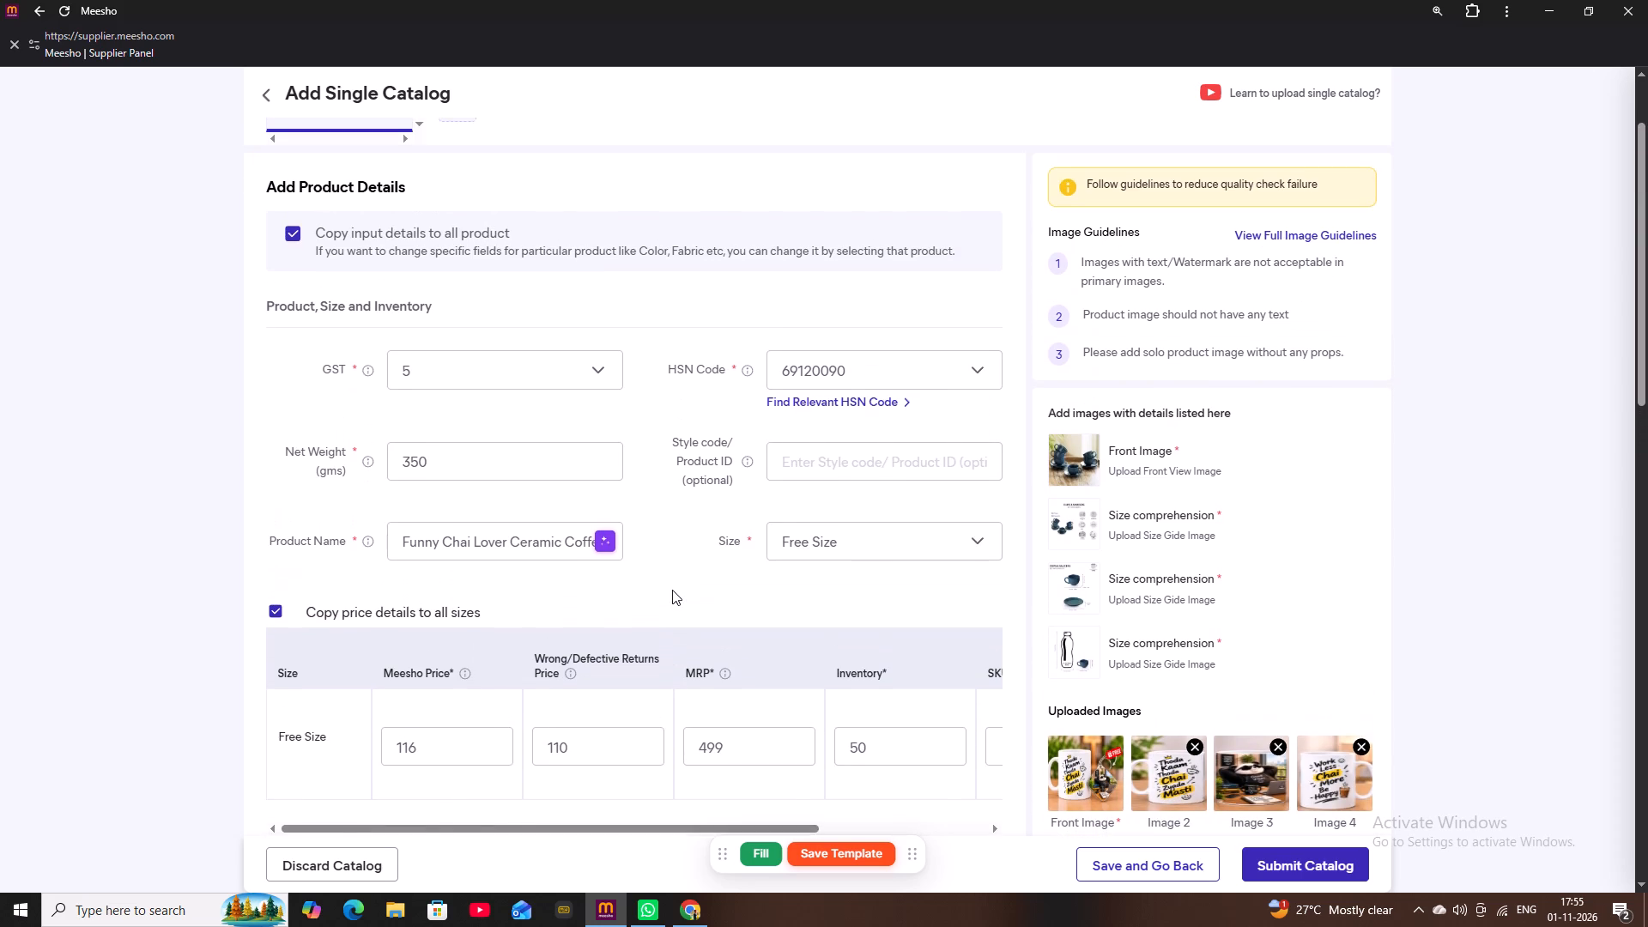
scroll(673, 590, "down", 5)
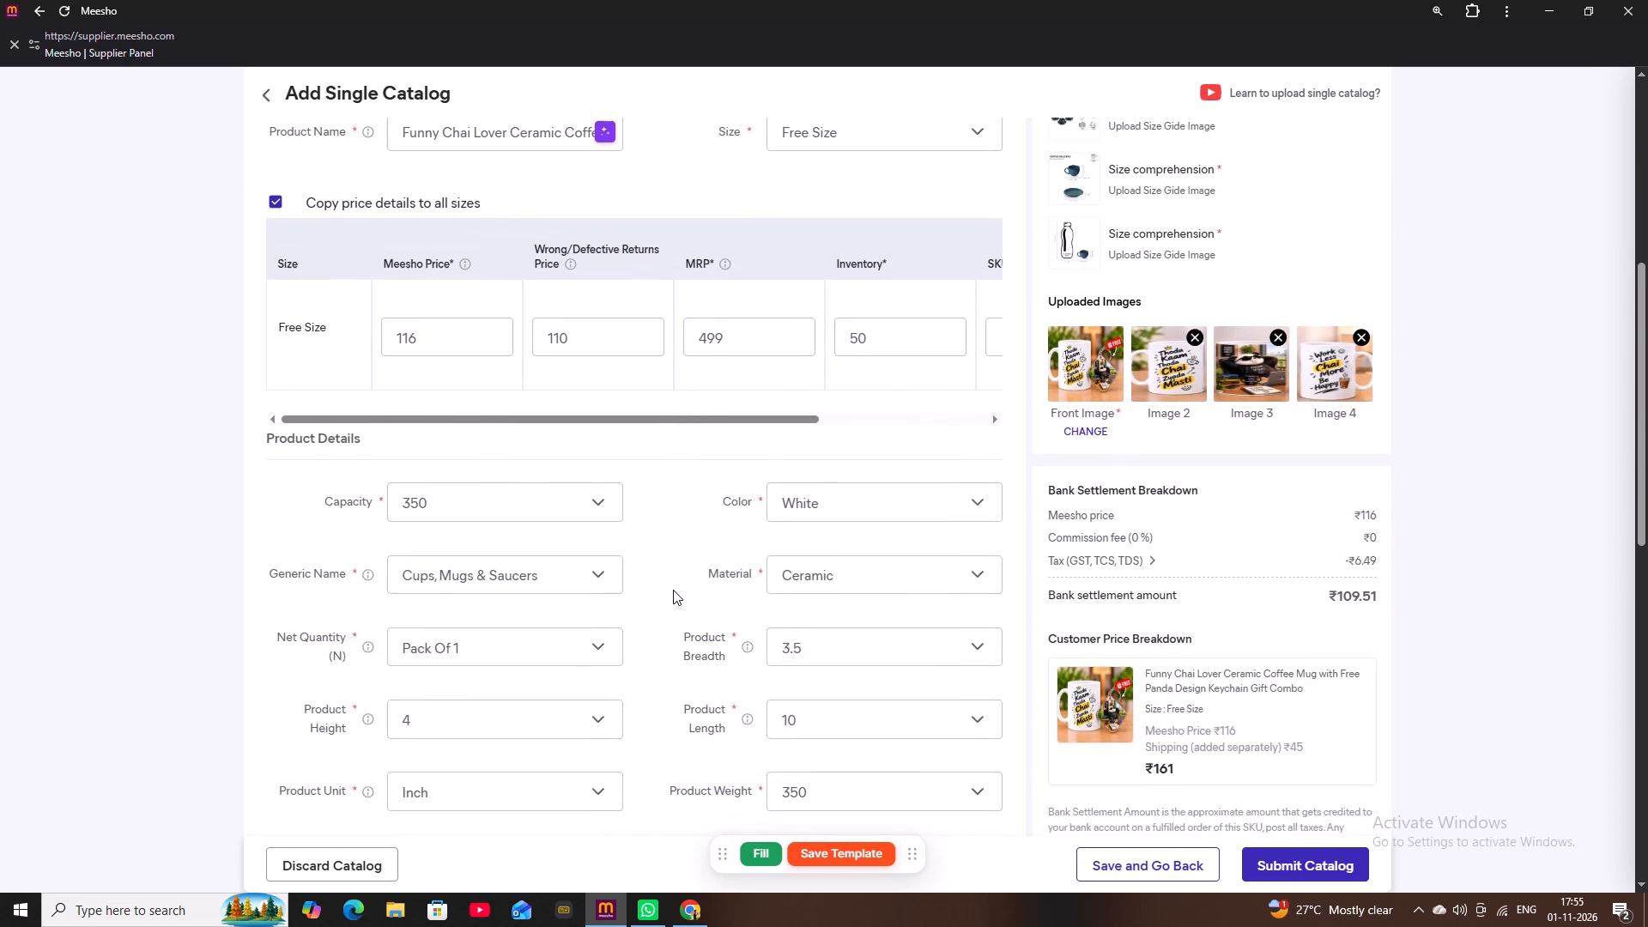
scroll(673, 590, "down", 10)
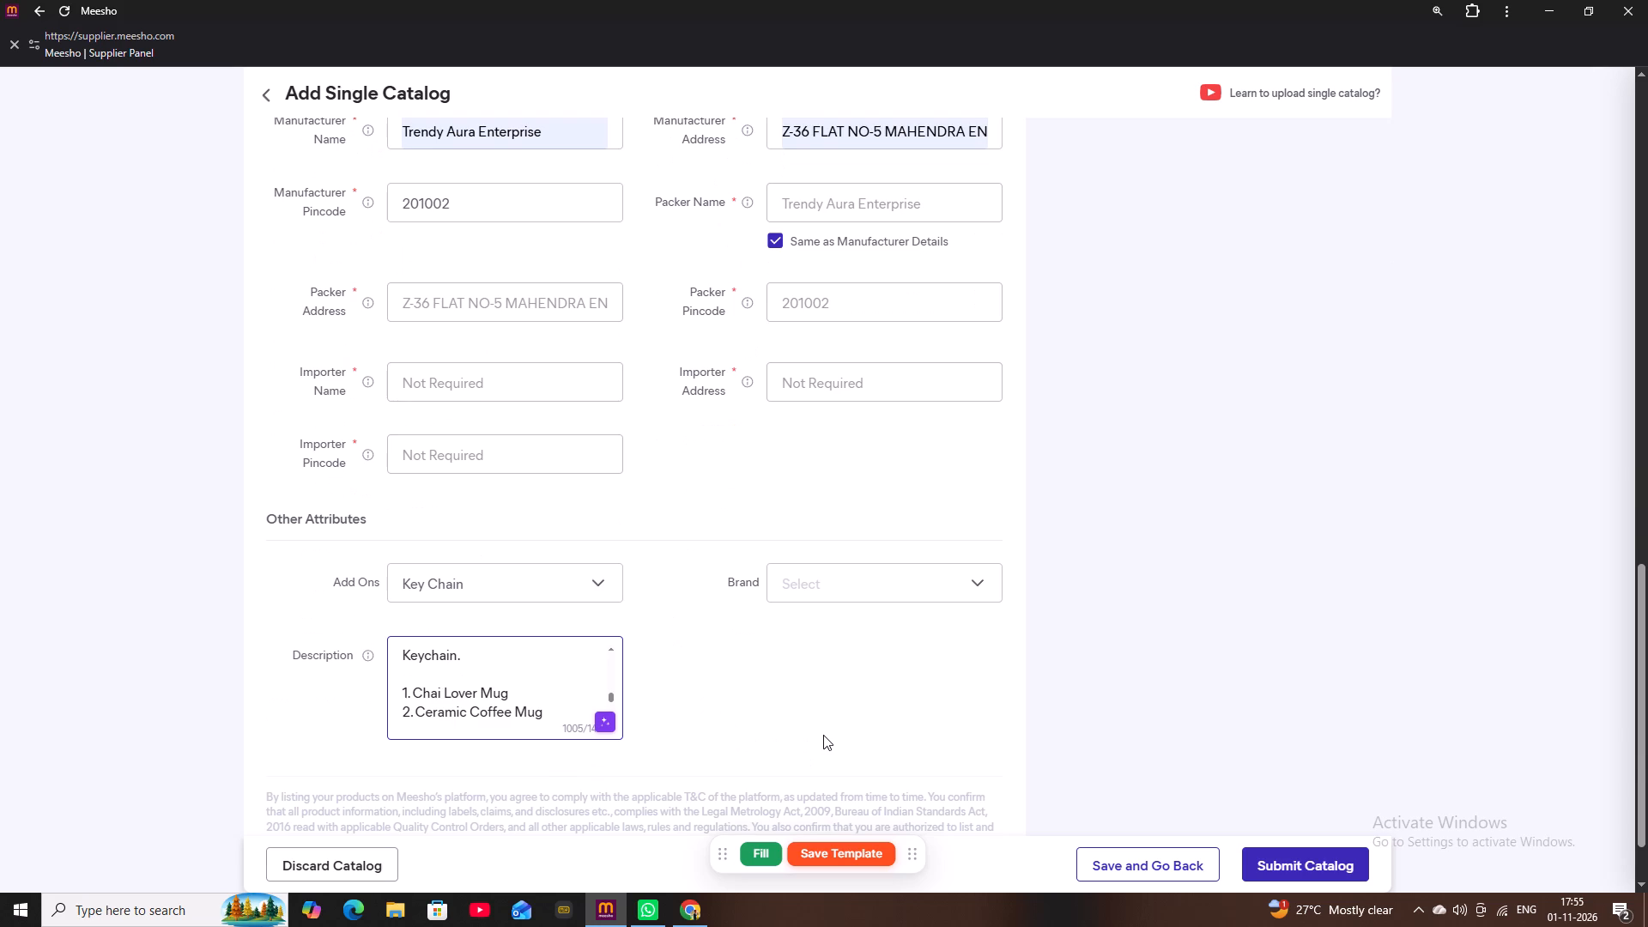
scroll(638, 667, "up", 2)
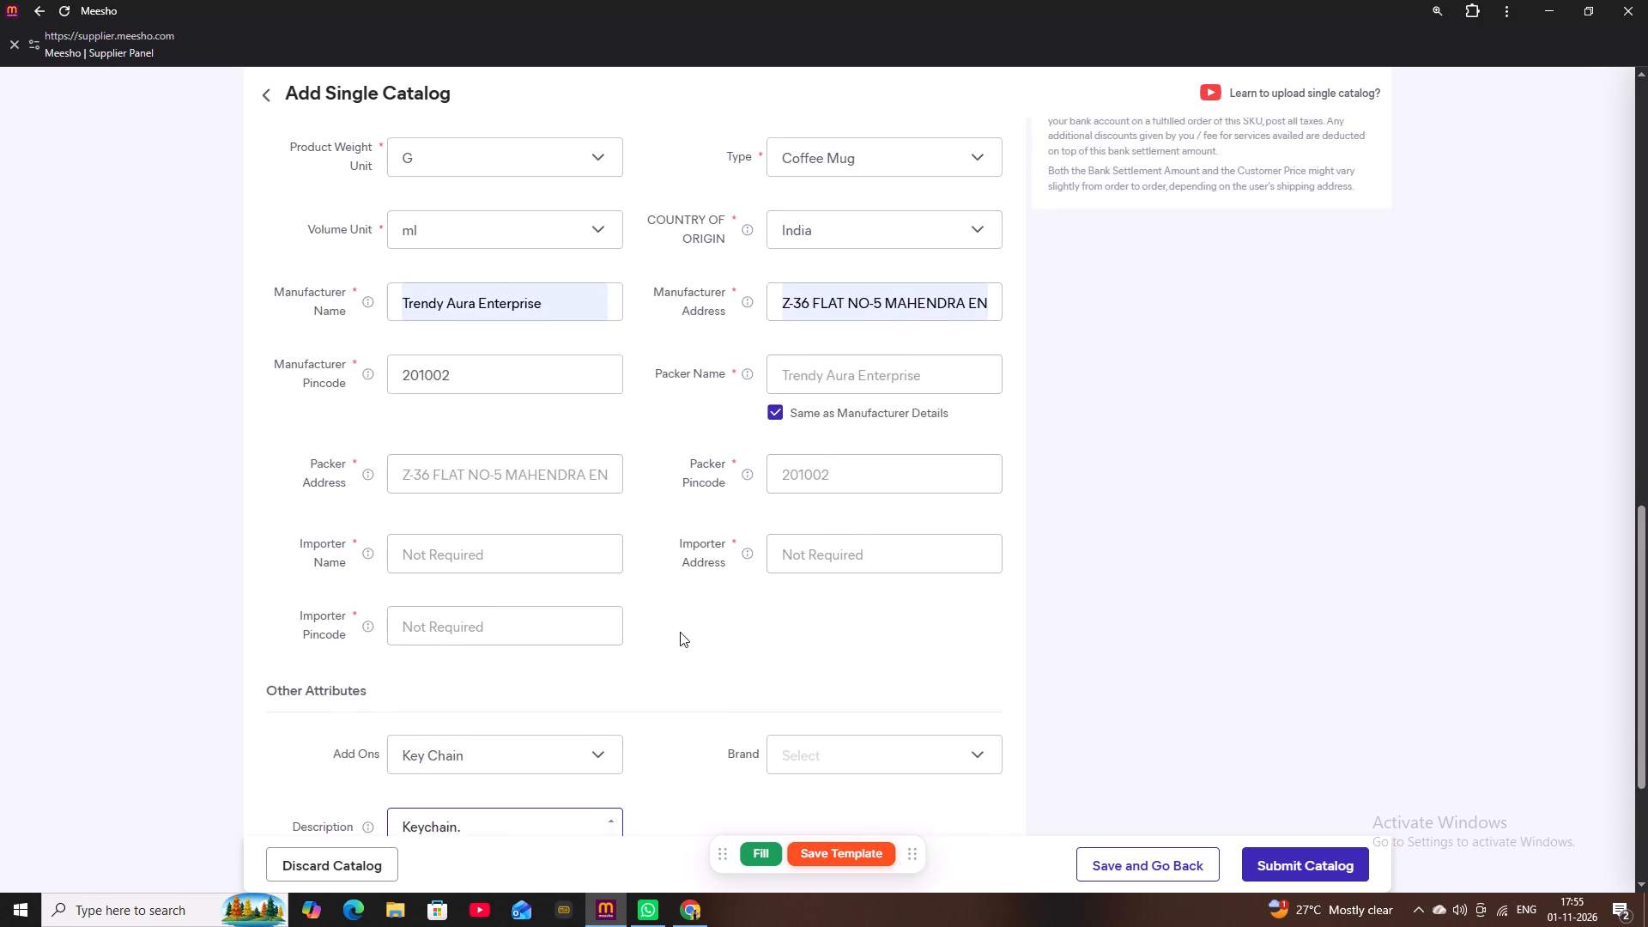
scroll(661, 606, "up", 2)
scroll(631, 526, "up", 2)
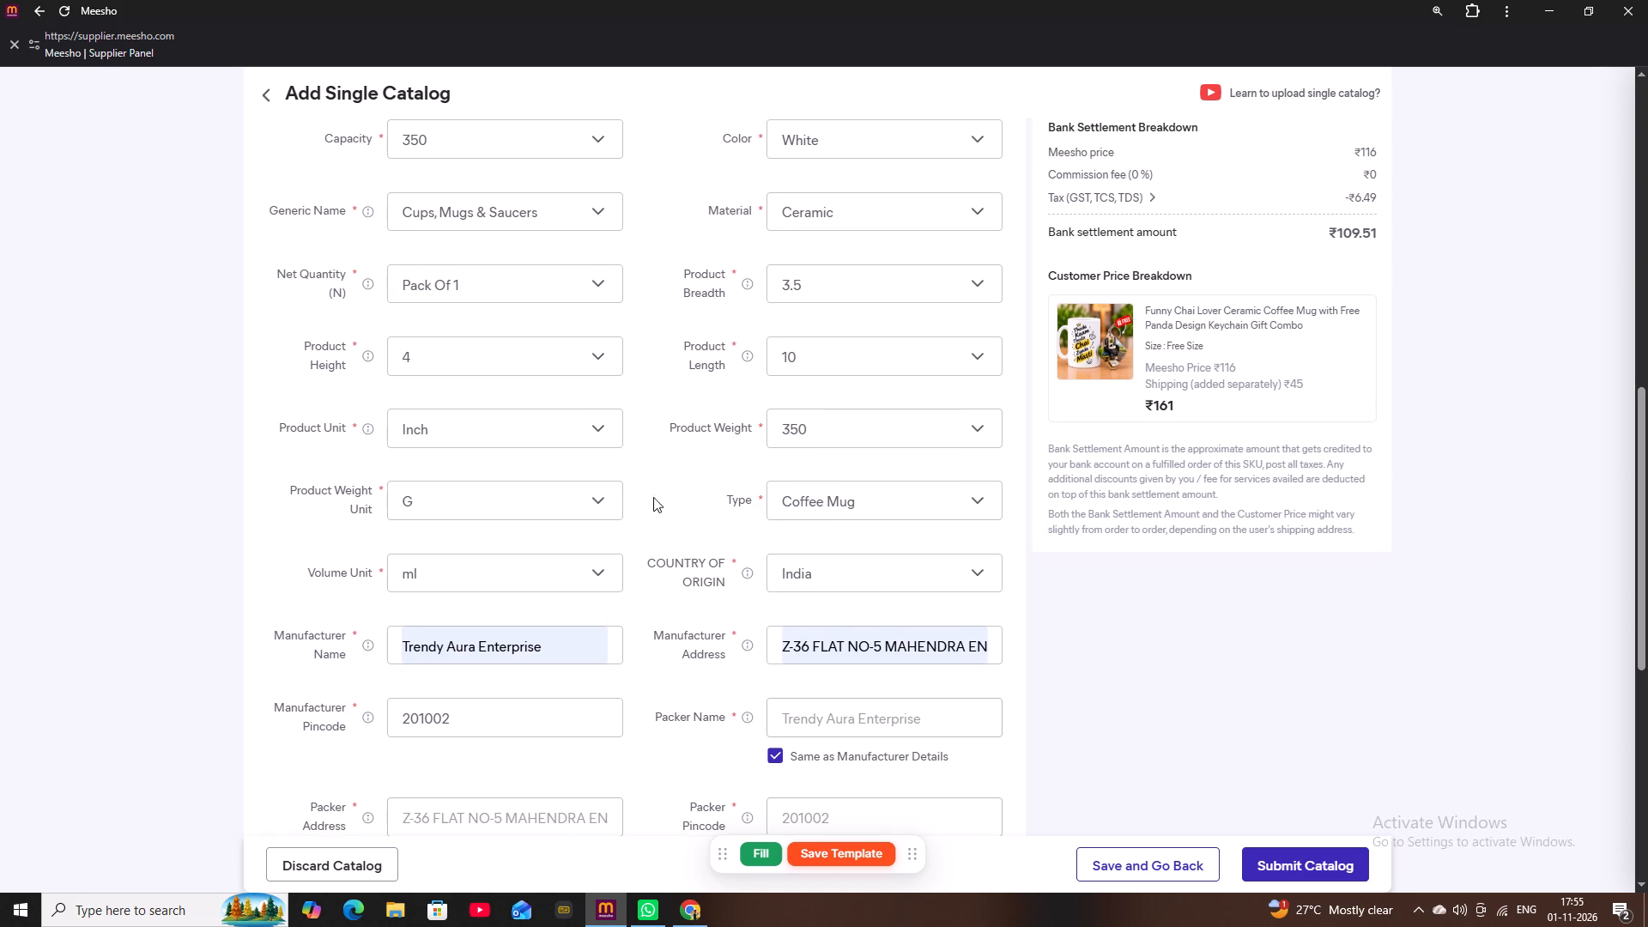
scroll(645, 474, "up", 7)
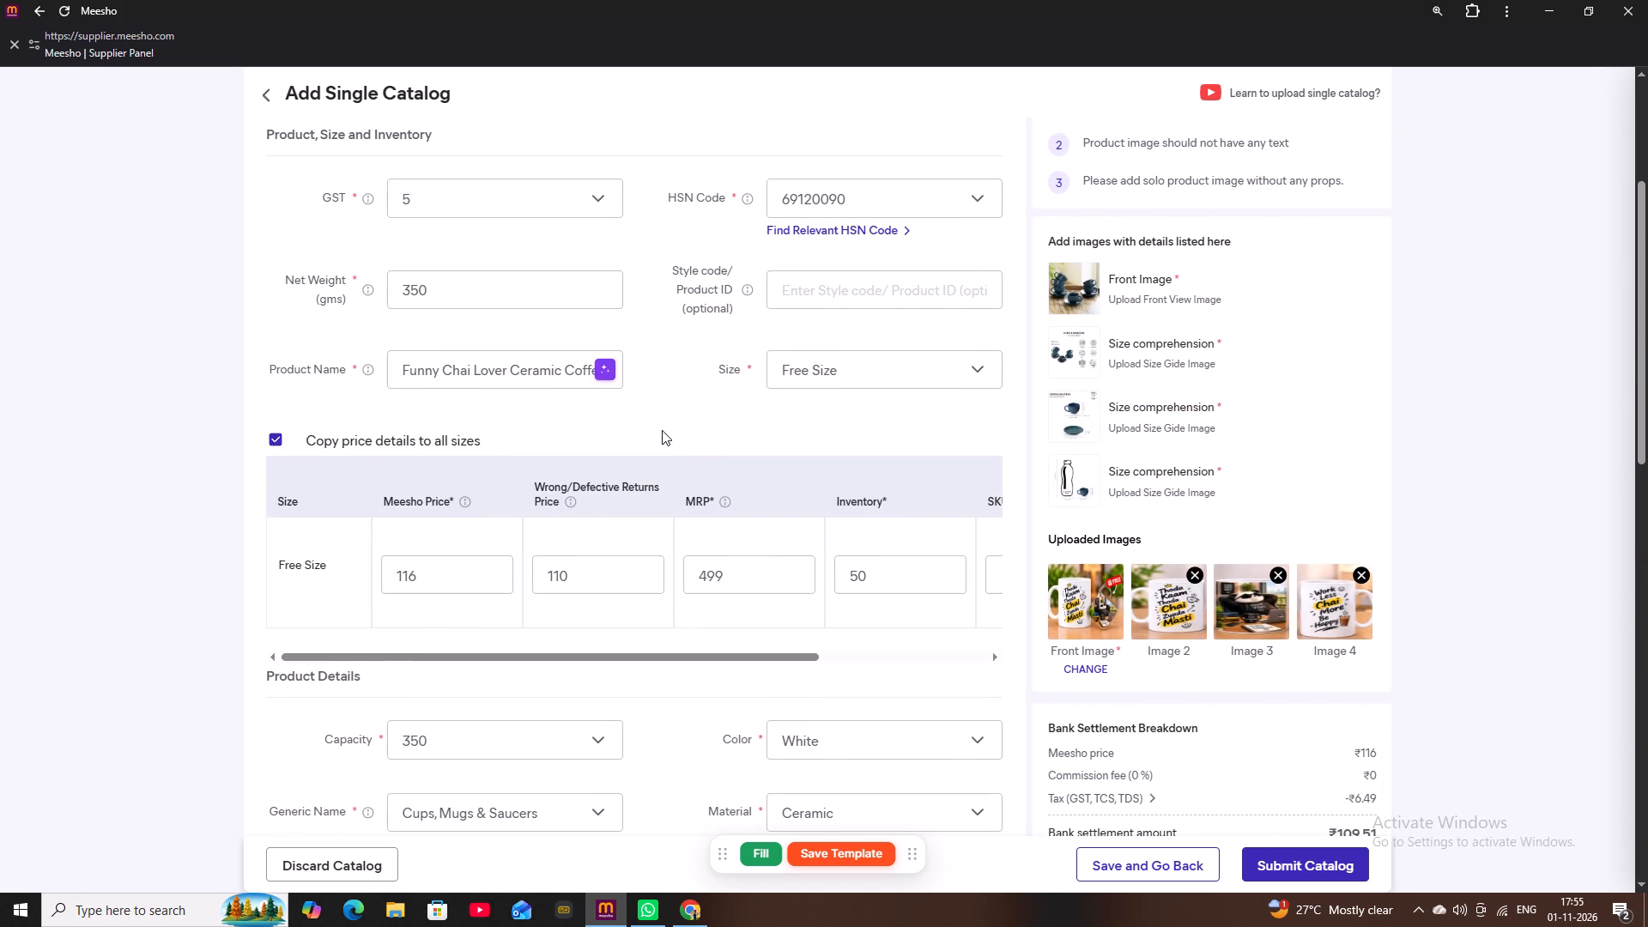
Submit the chai-quote combo catalog, acknowledging that all its products are not branded or illegal to sell, and dismiss the visibility suggestions.
scroll(673, 455, "down", 2)
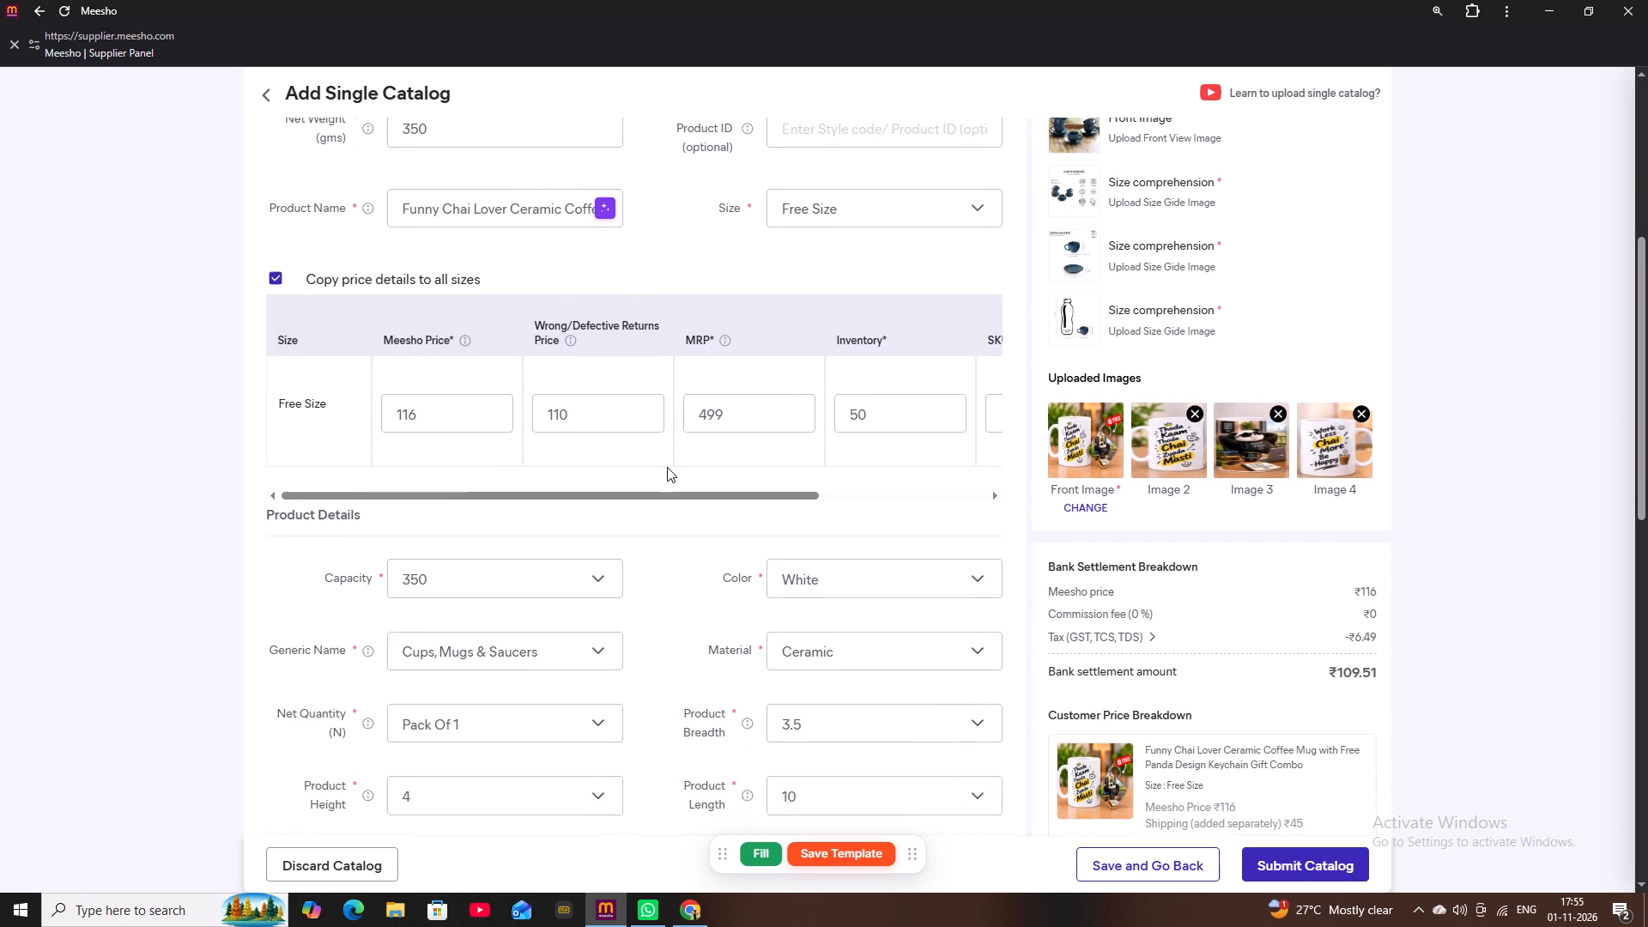
left_click_drag(671, 484, 584, 501)
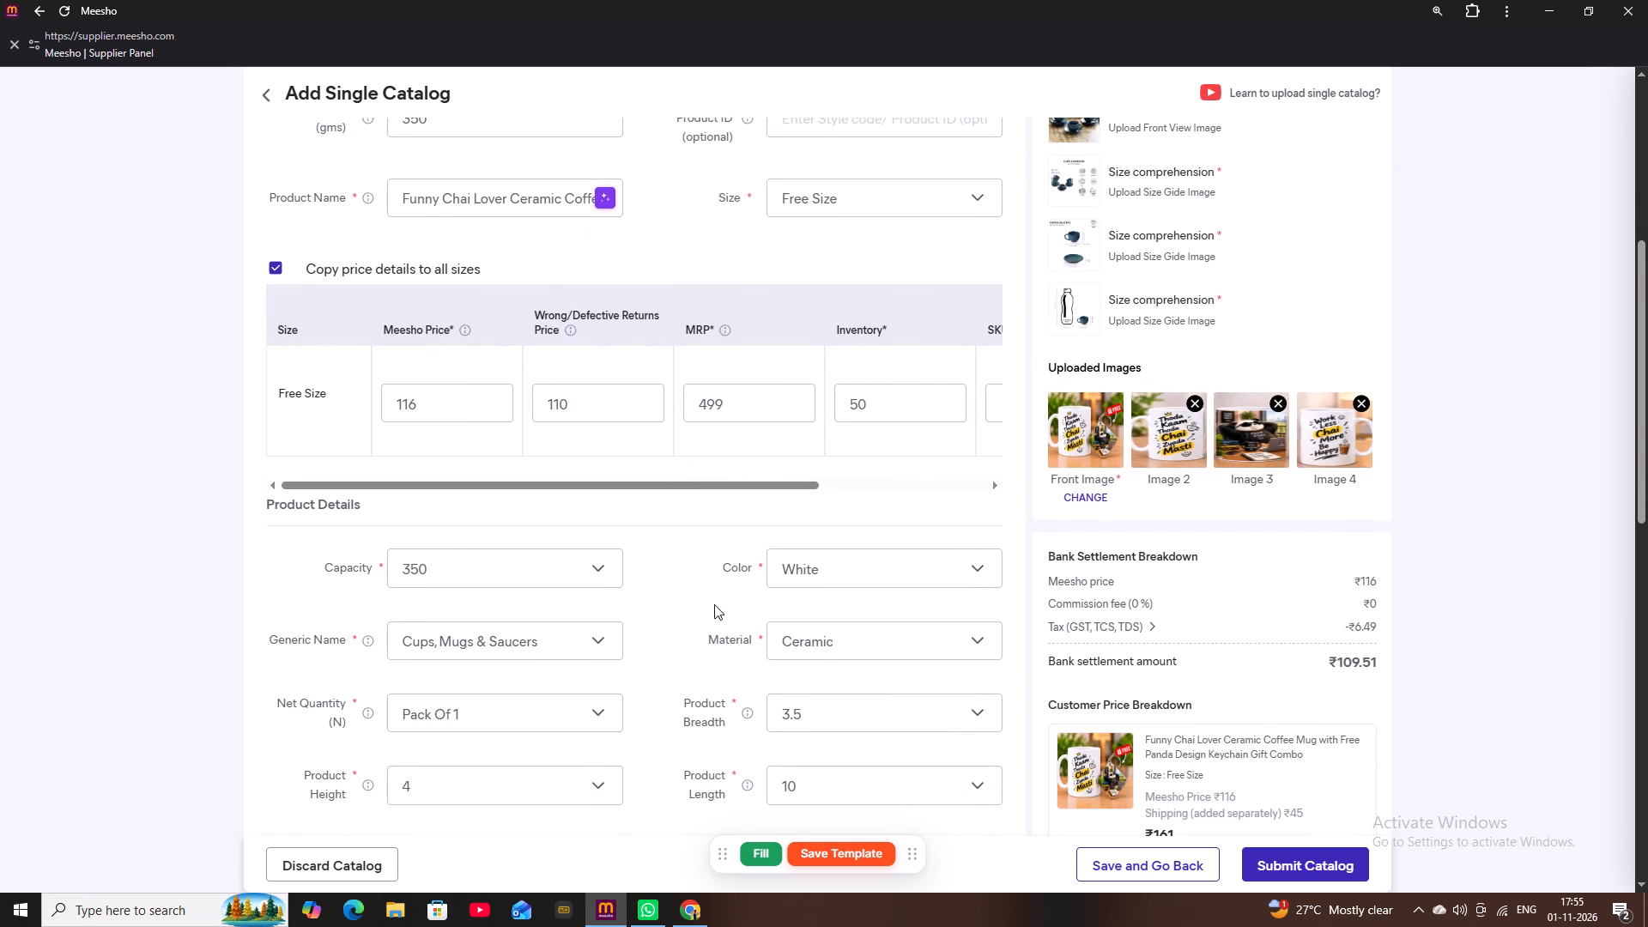
scroll(1154, 633, "down", 3)
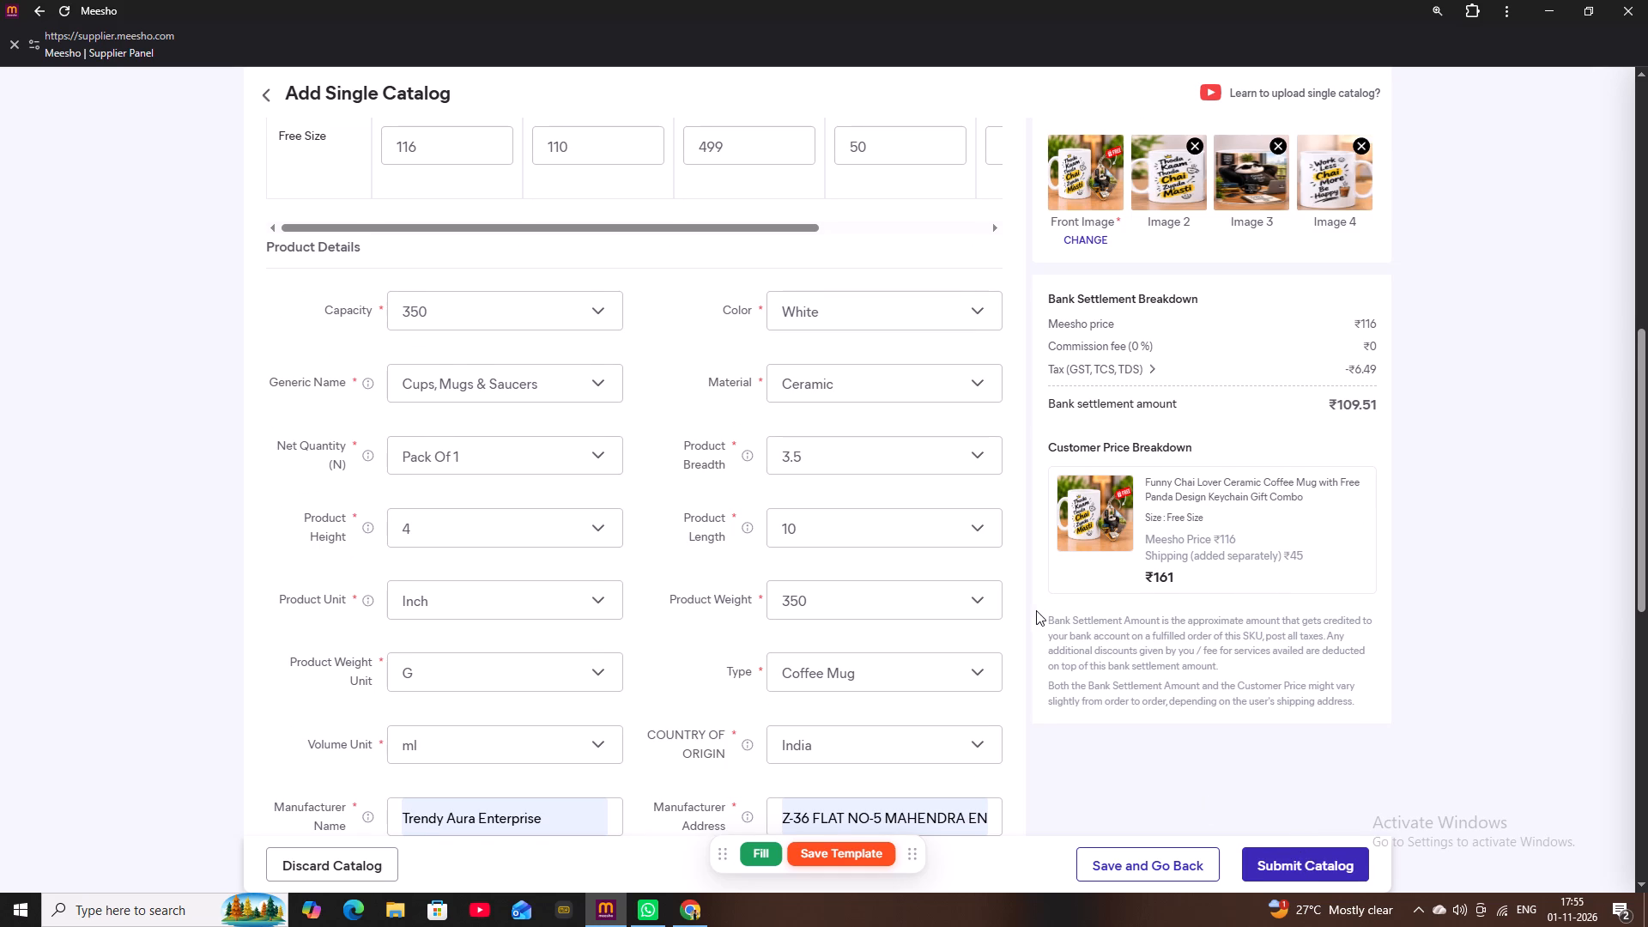
scroll(1032, 610, "down", 7)
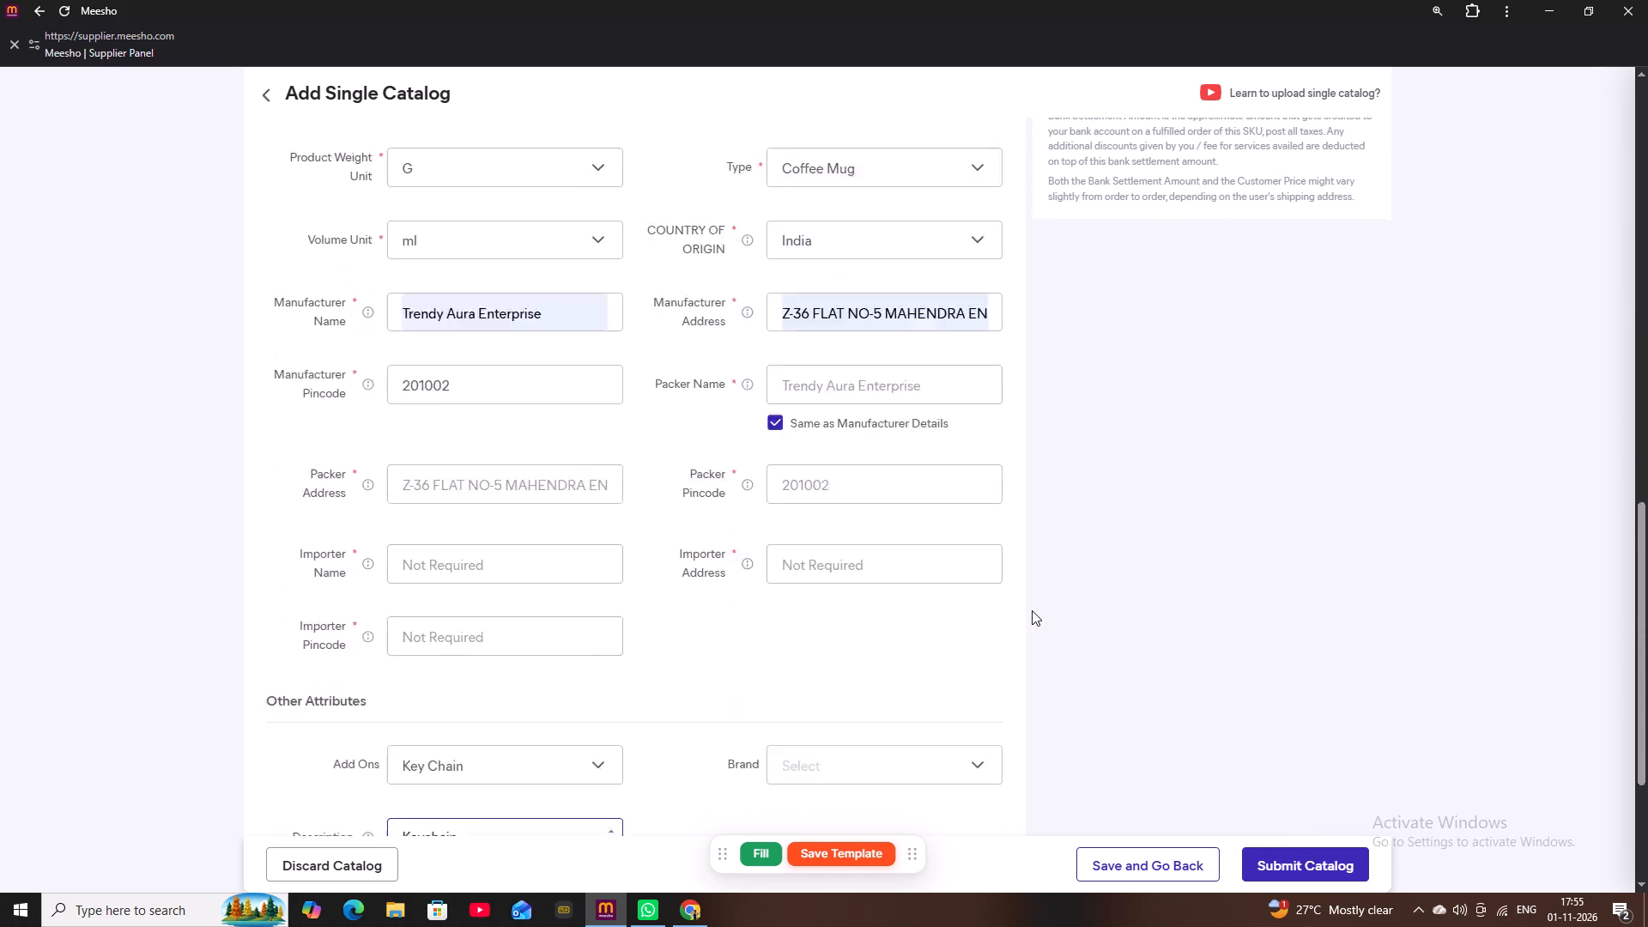
left_click(1260, 851)
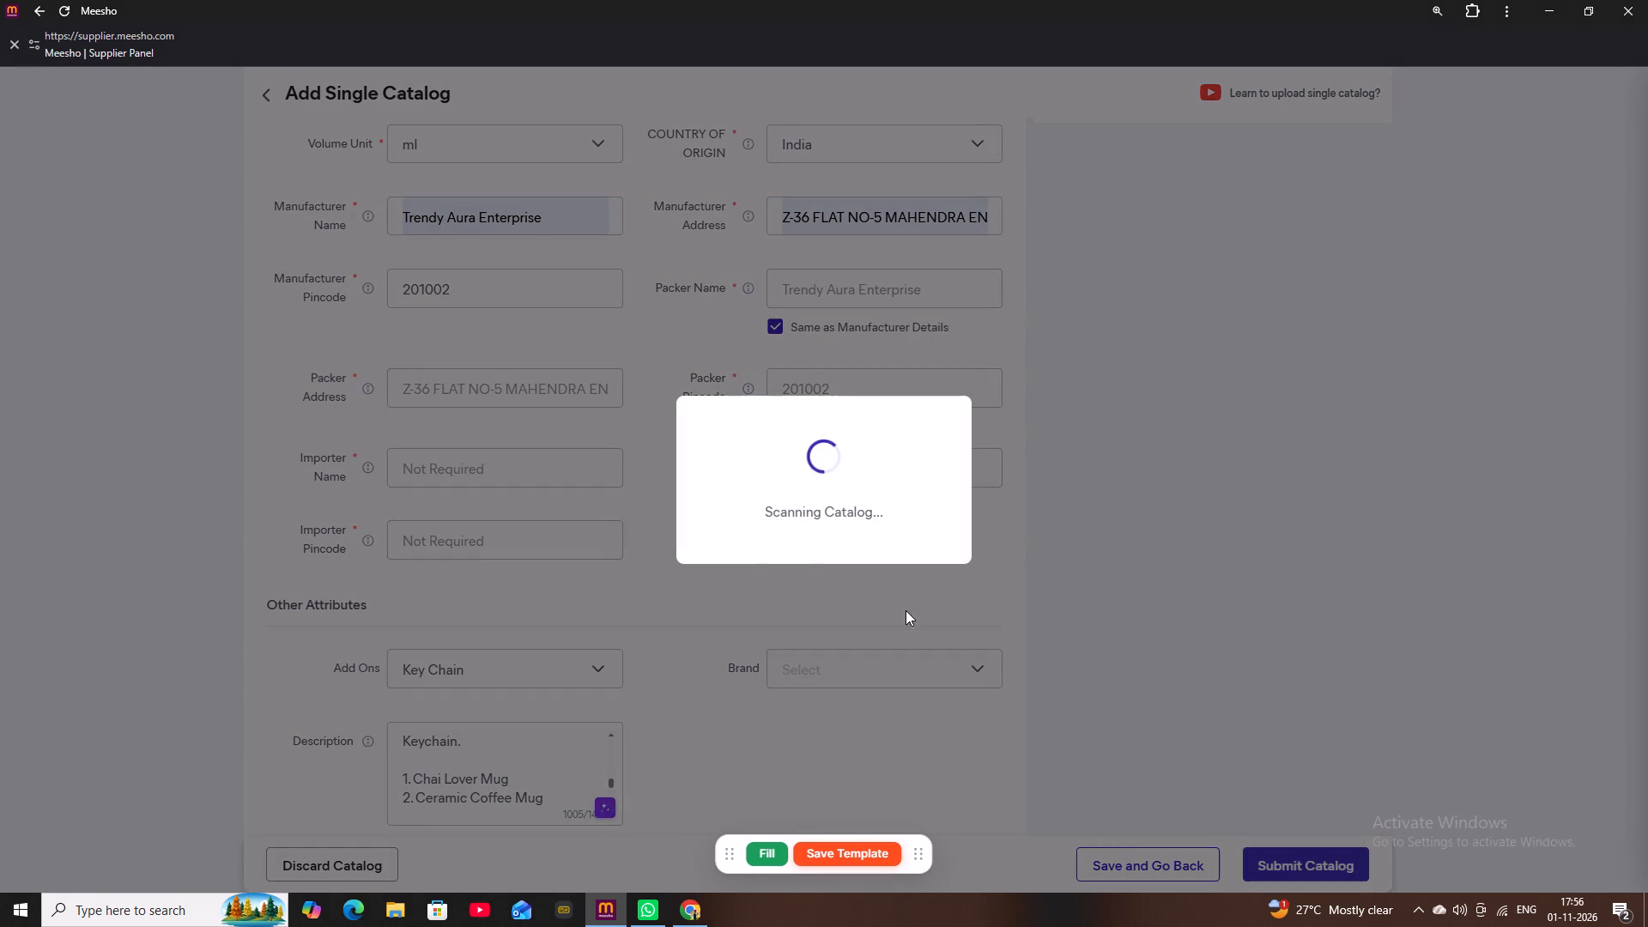
left_click(507, 738)
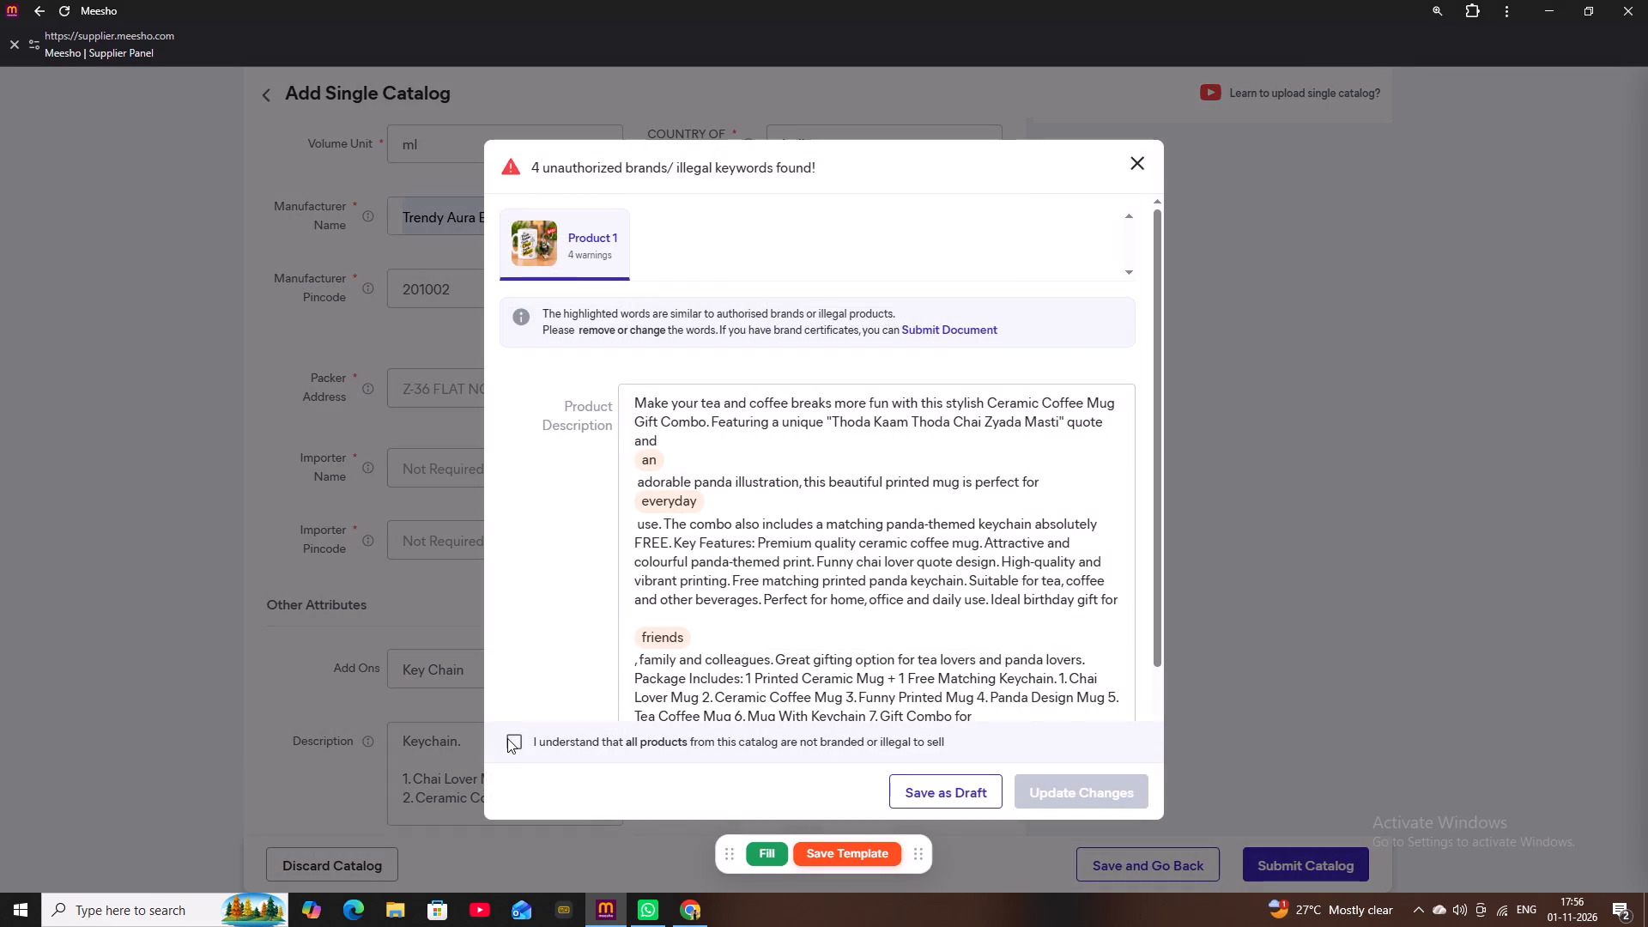
left_click(512, 740)
left_click(1045, 785)
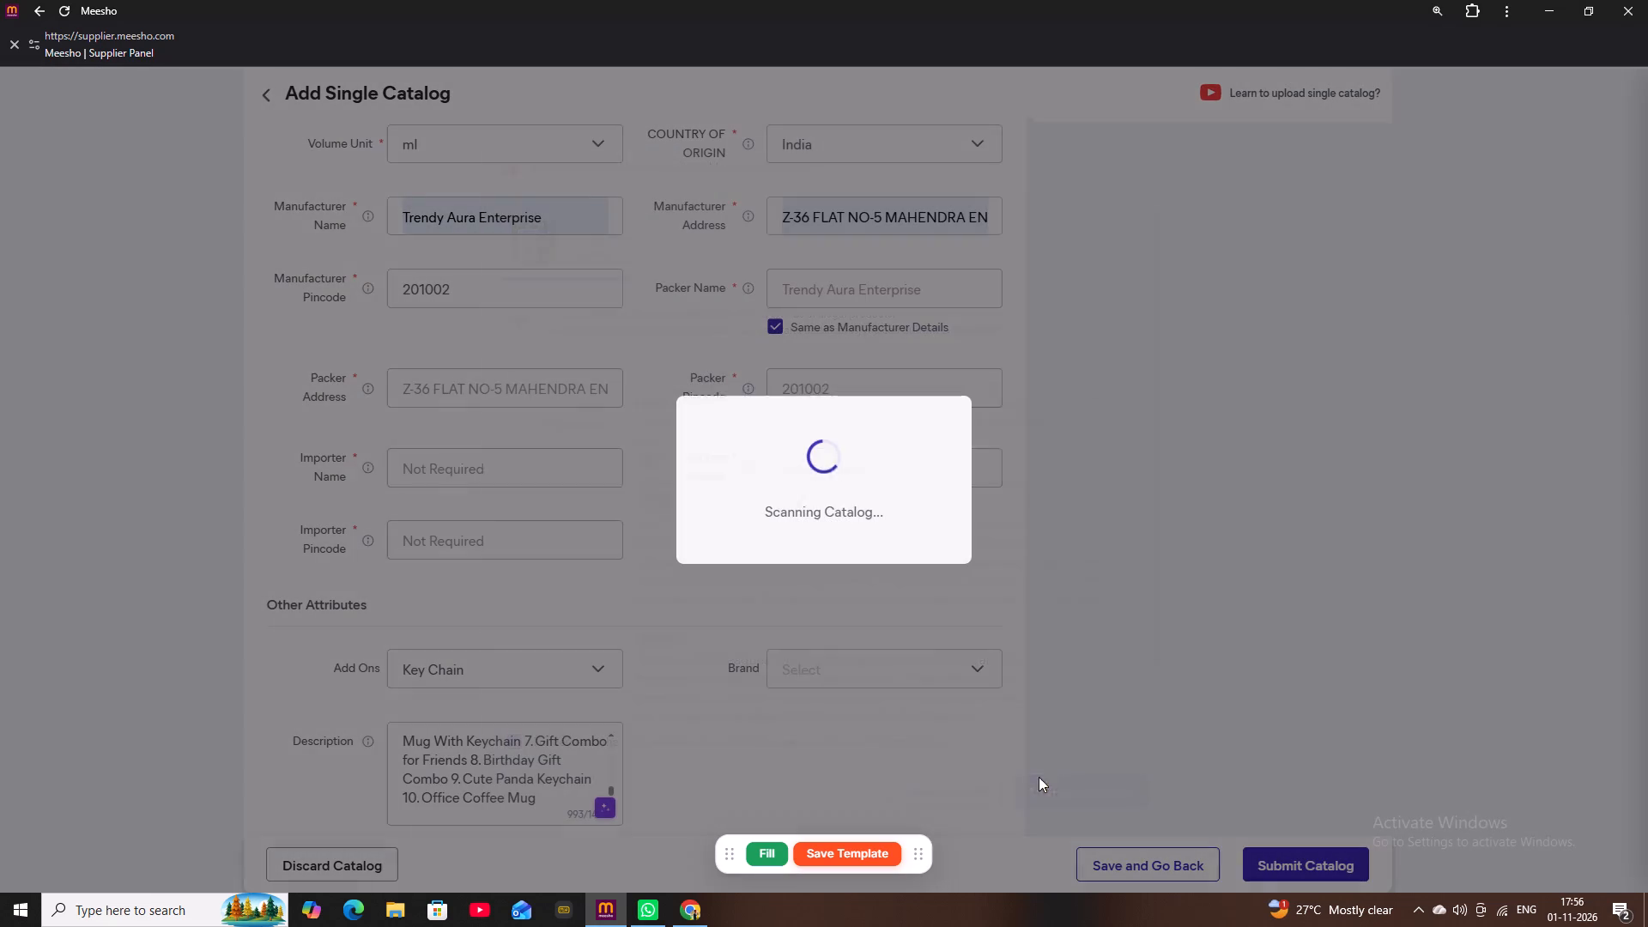
left_click(938, 526)
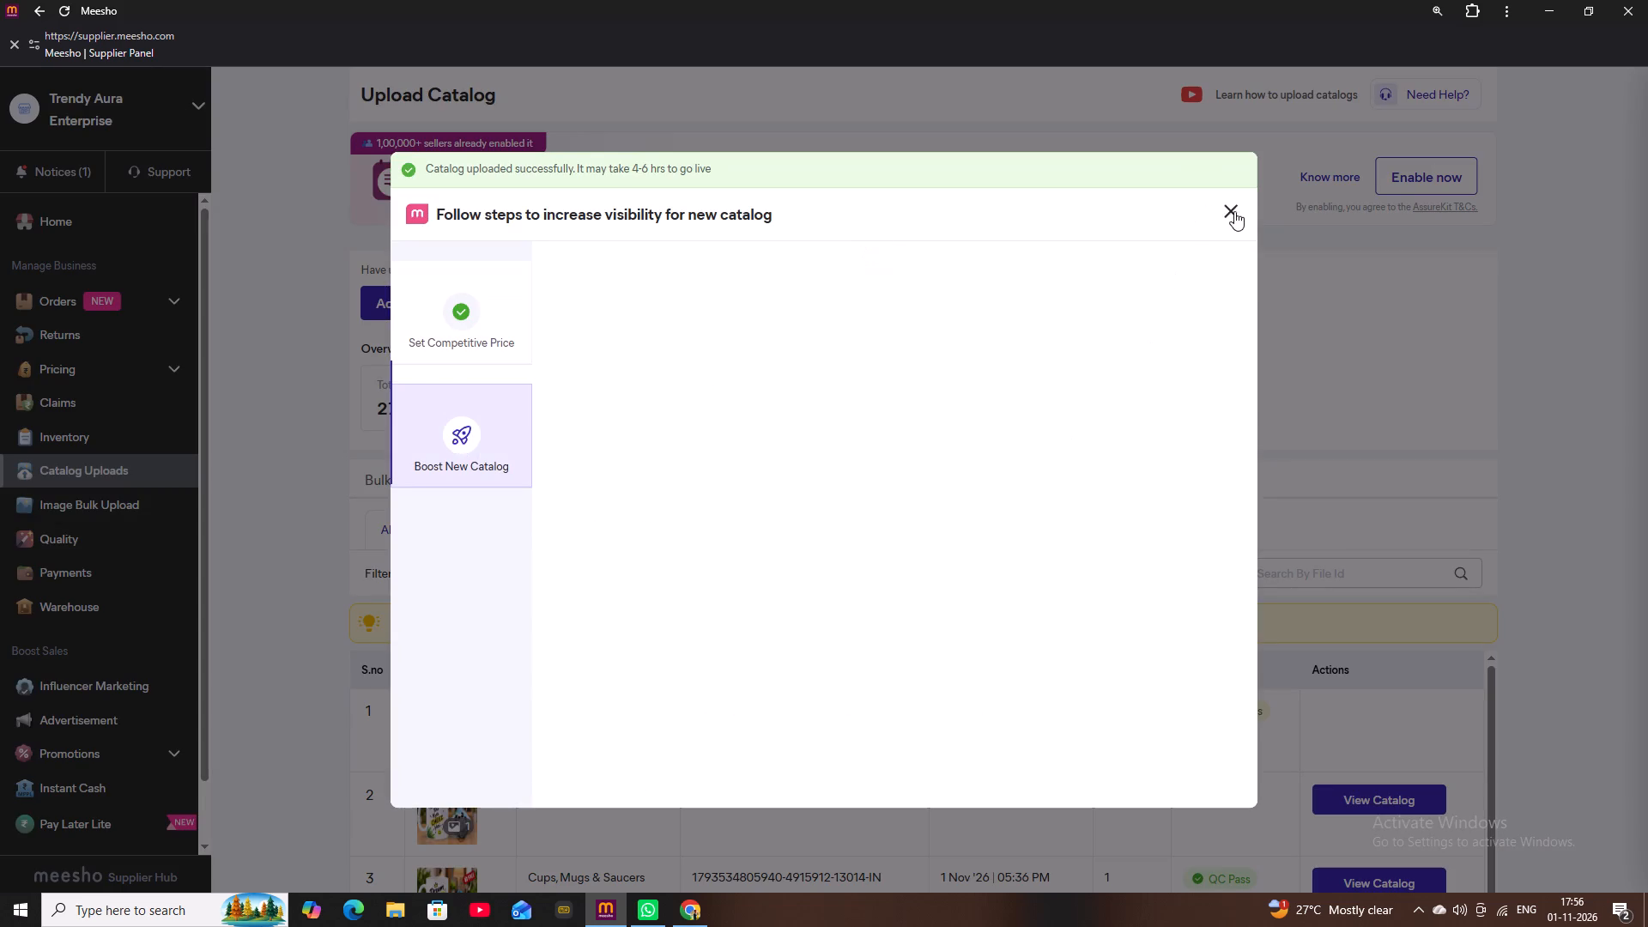
left_click(1235, 213)
Reload the catalog uploads page and start a new single catalog in the Cups, Mugs & Saucers category.
right_click(1017, 348)
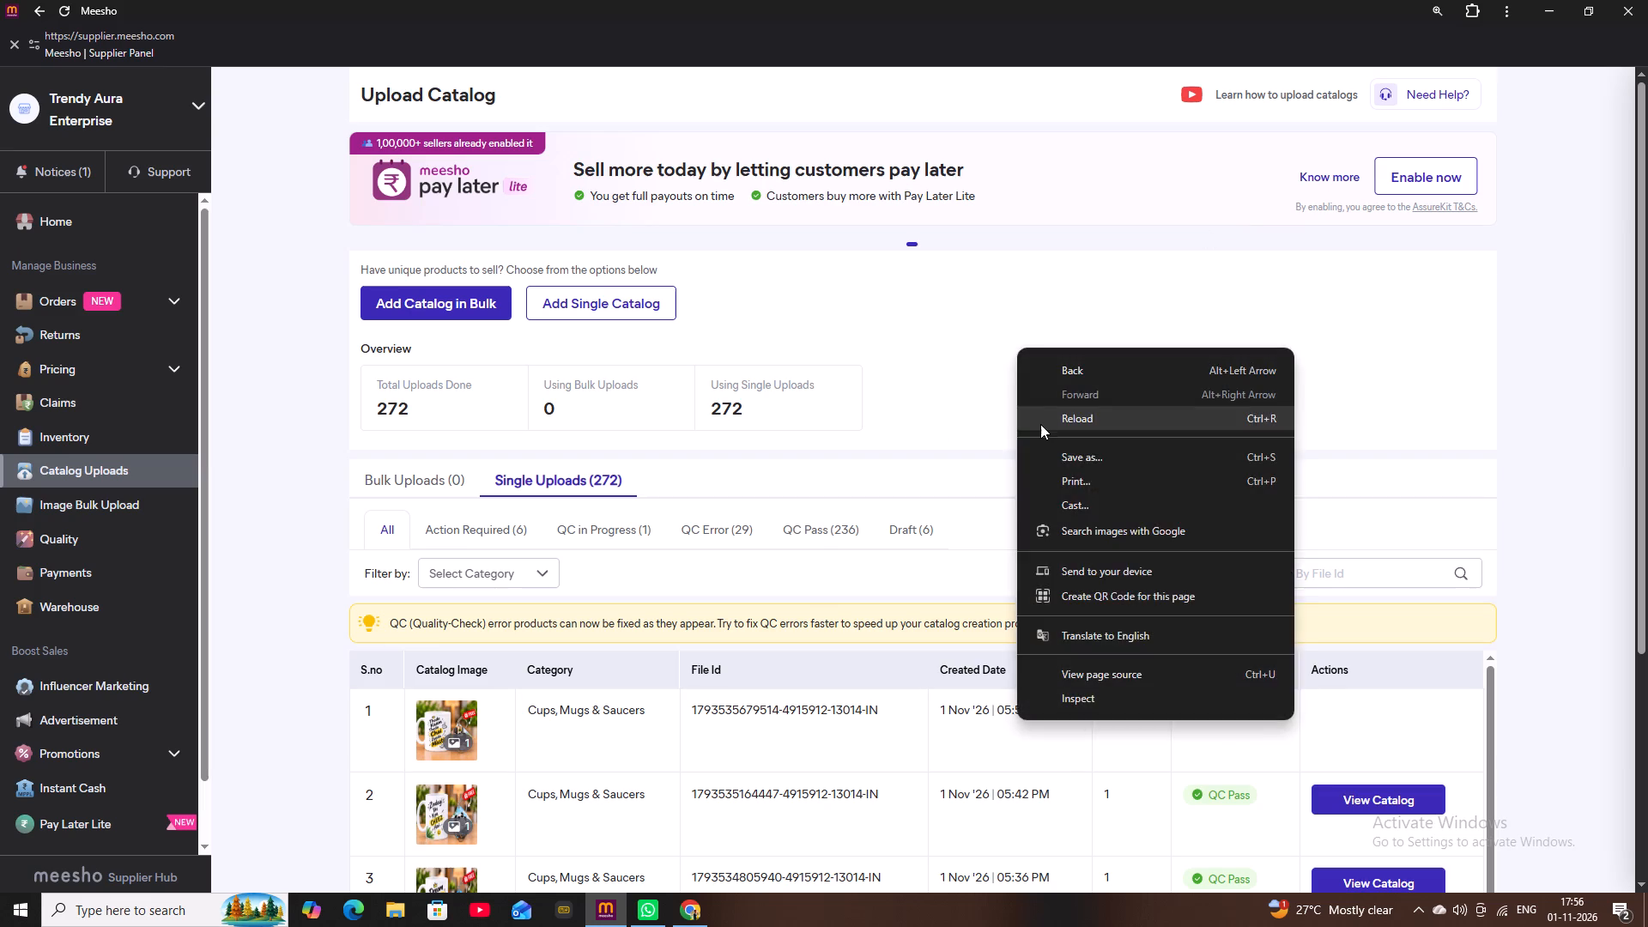
left_click(1040, 424)
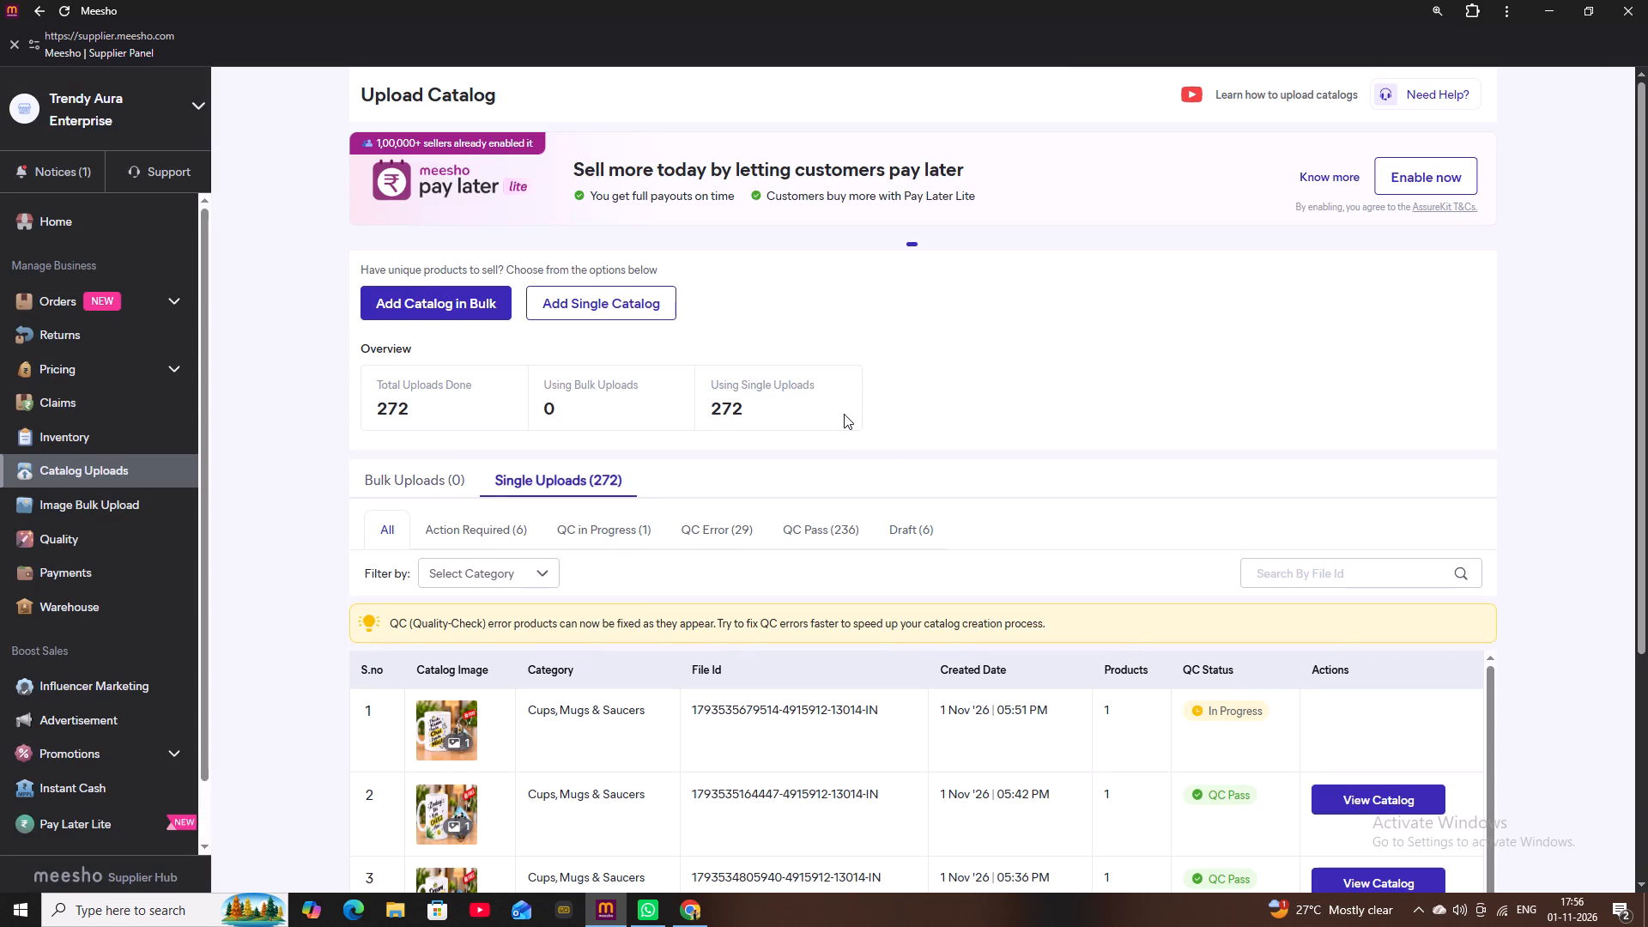
left_click(609, 307)
left_click(754, 573)
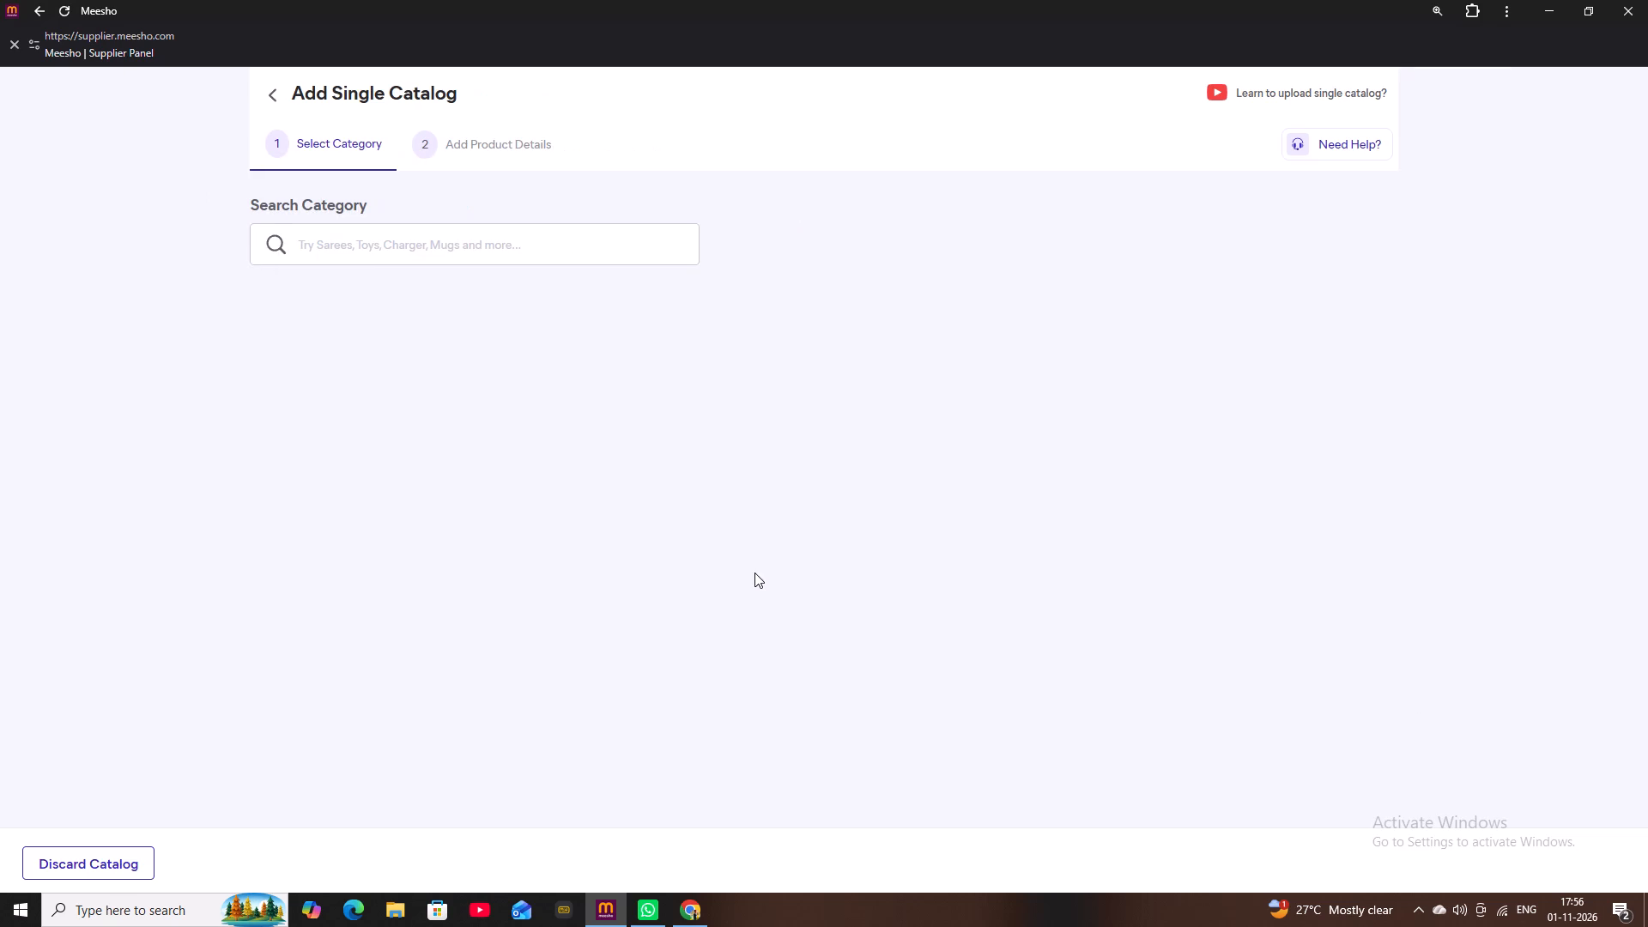
left_click(604, 339)
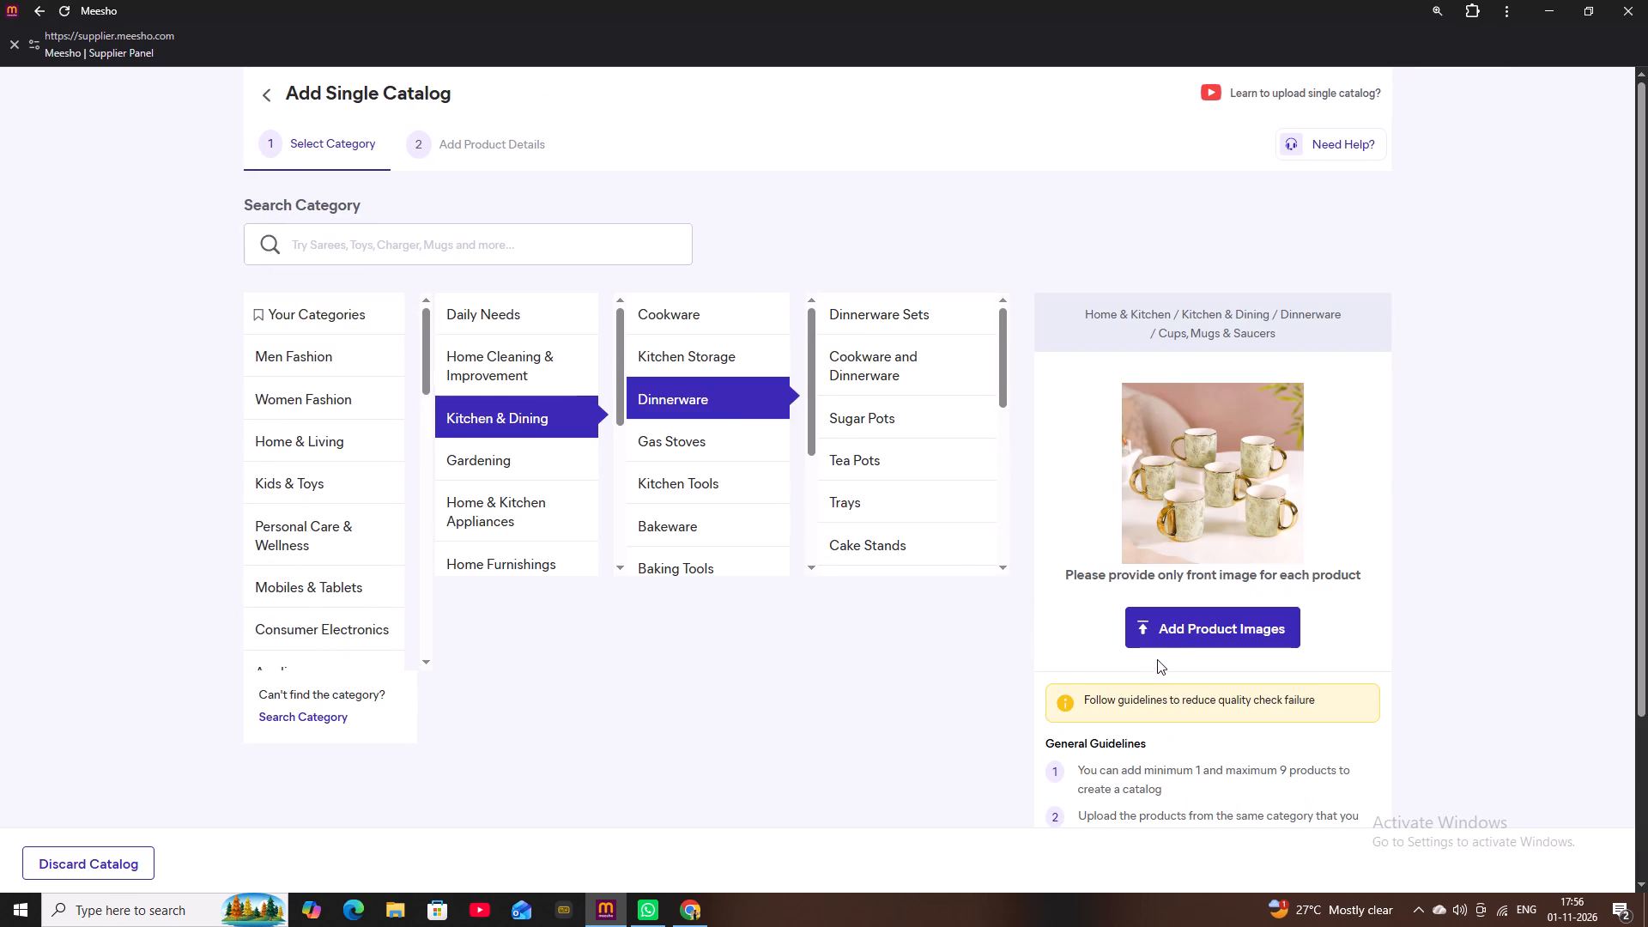
Add the mug-only photo and the mug-with-free-keychain combo photo from the CUP MOCKUPS folder as product images.
left_click(1159, 630)
left_click_drag(863, 154, 861, 233)
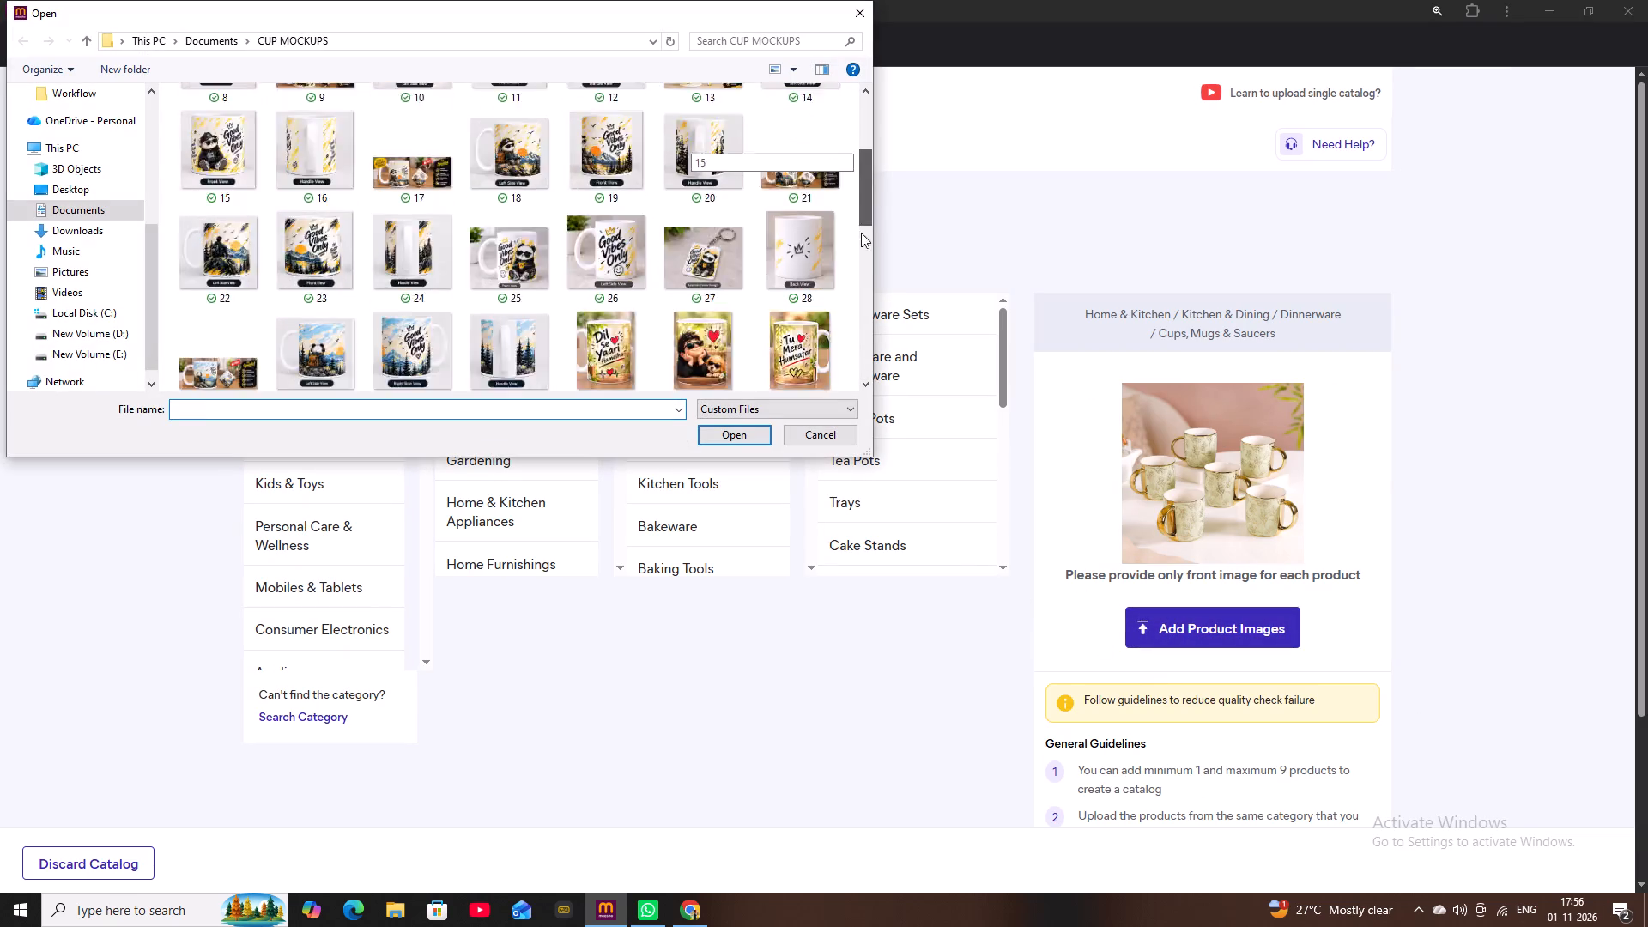
Add image 51 and the image "WhatsApp Image 2026-11-01 at 4.42.58 PM" from the CUP MOCKUPS folder as product images.
left_click_drag(861, 233, 883, 269)
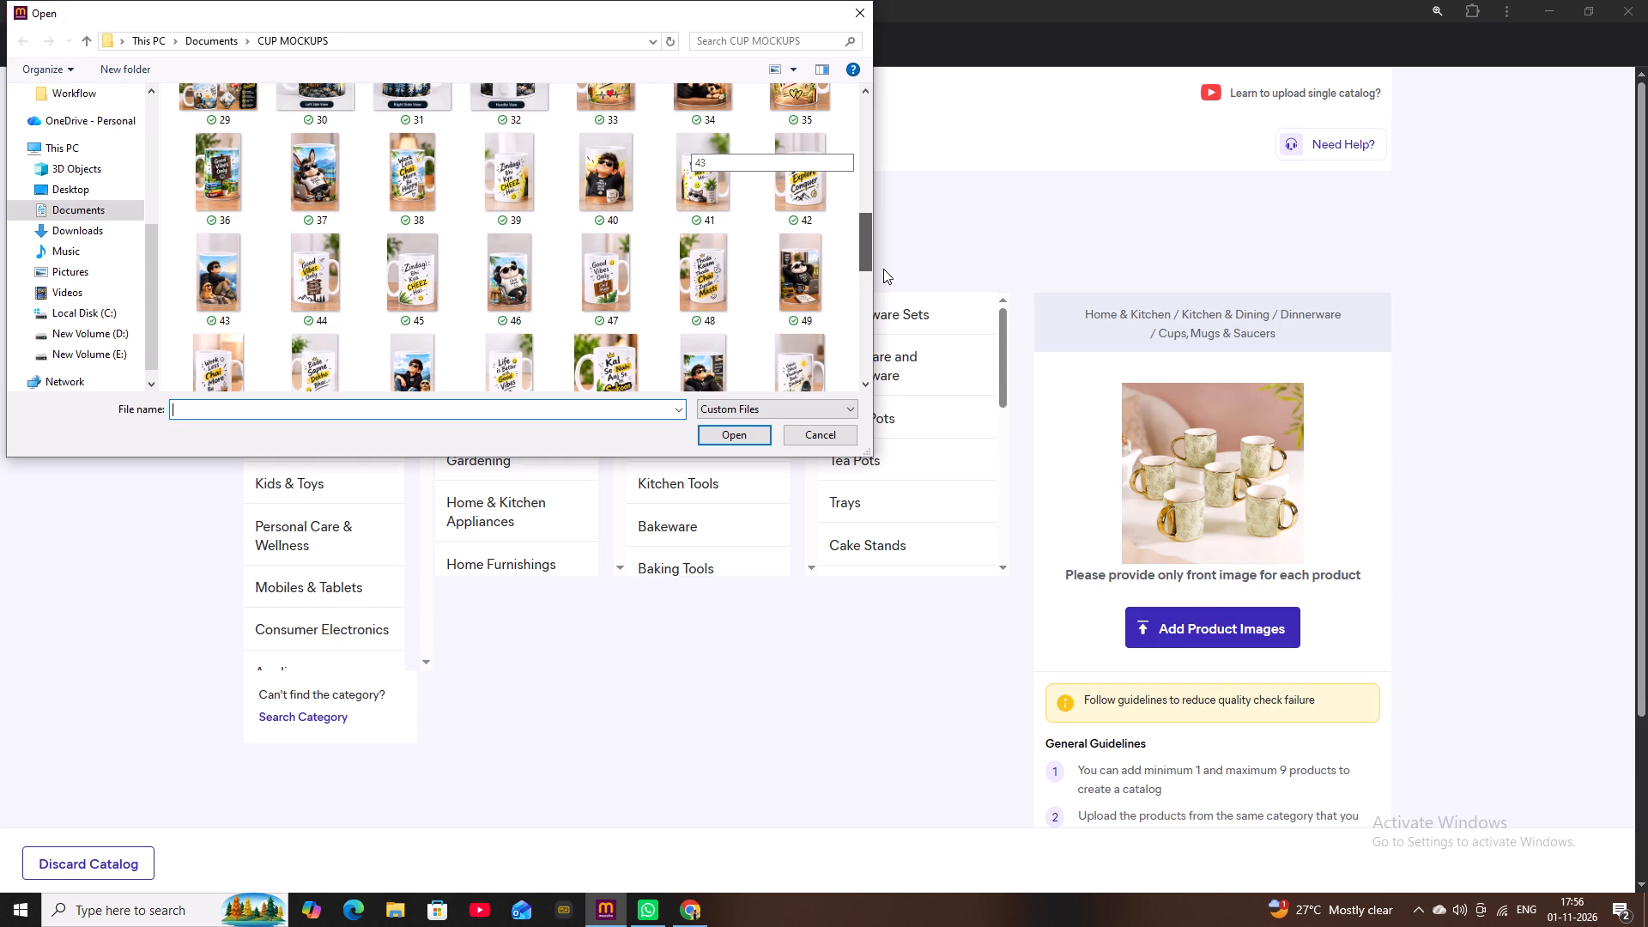
left_click_drag(883, 269, 882, 300)
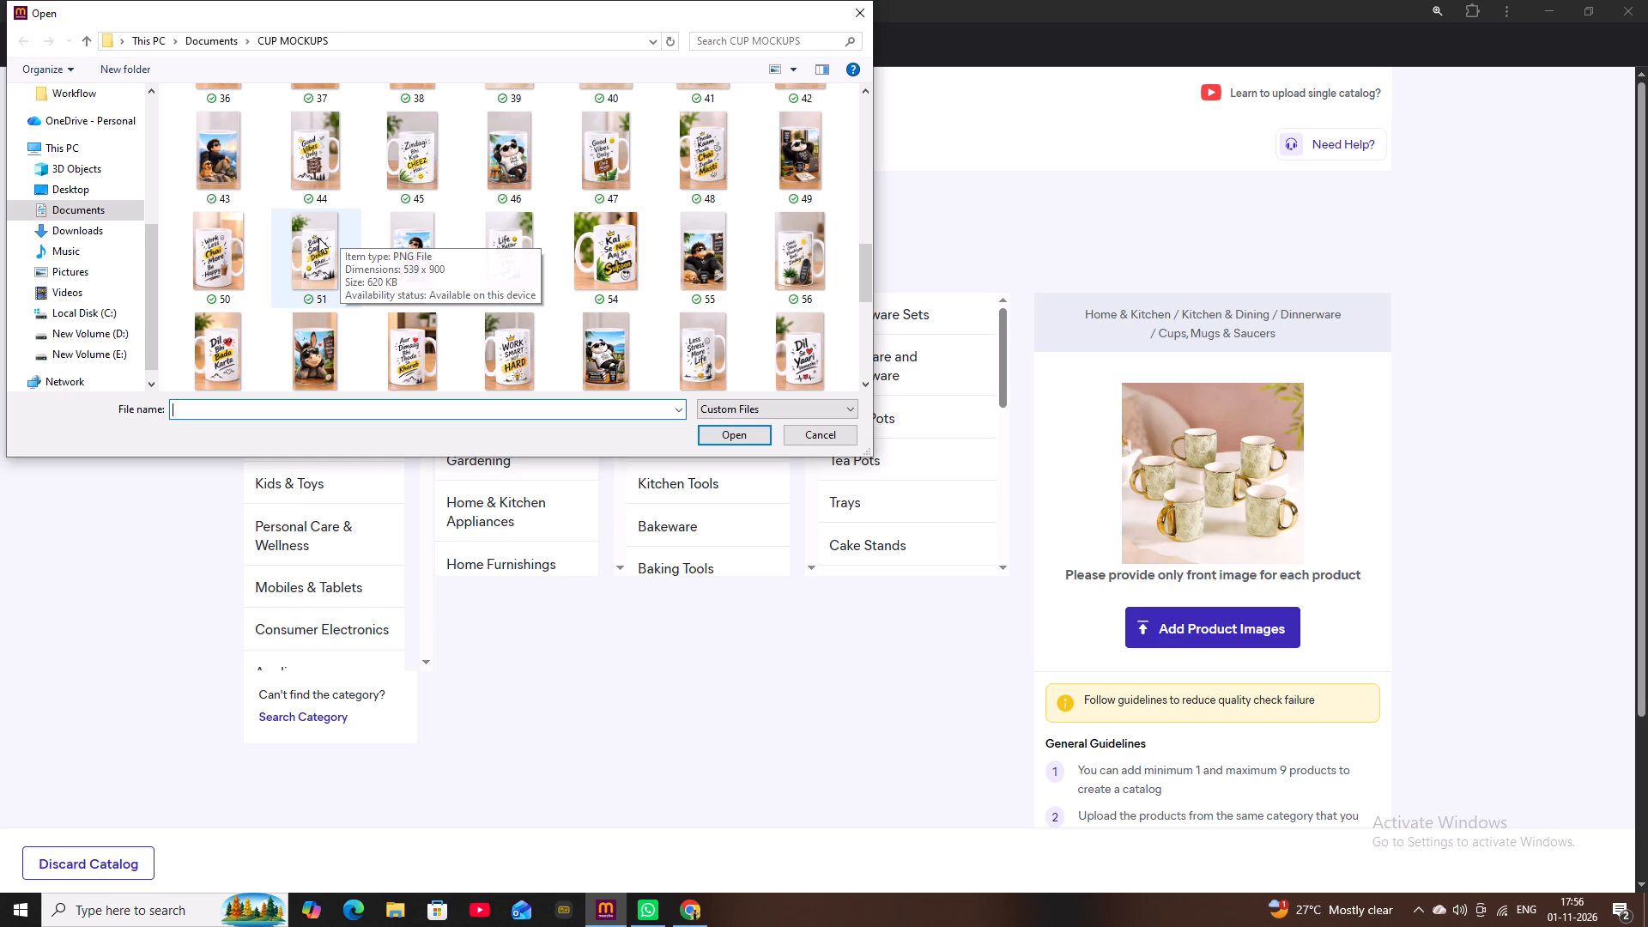
double_click(318, 238)
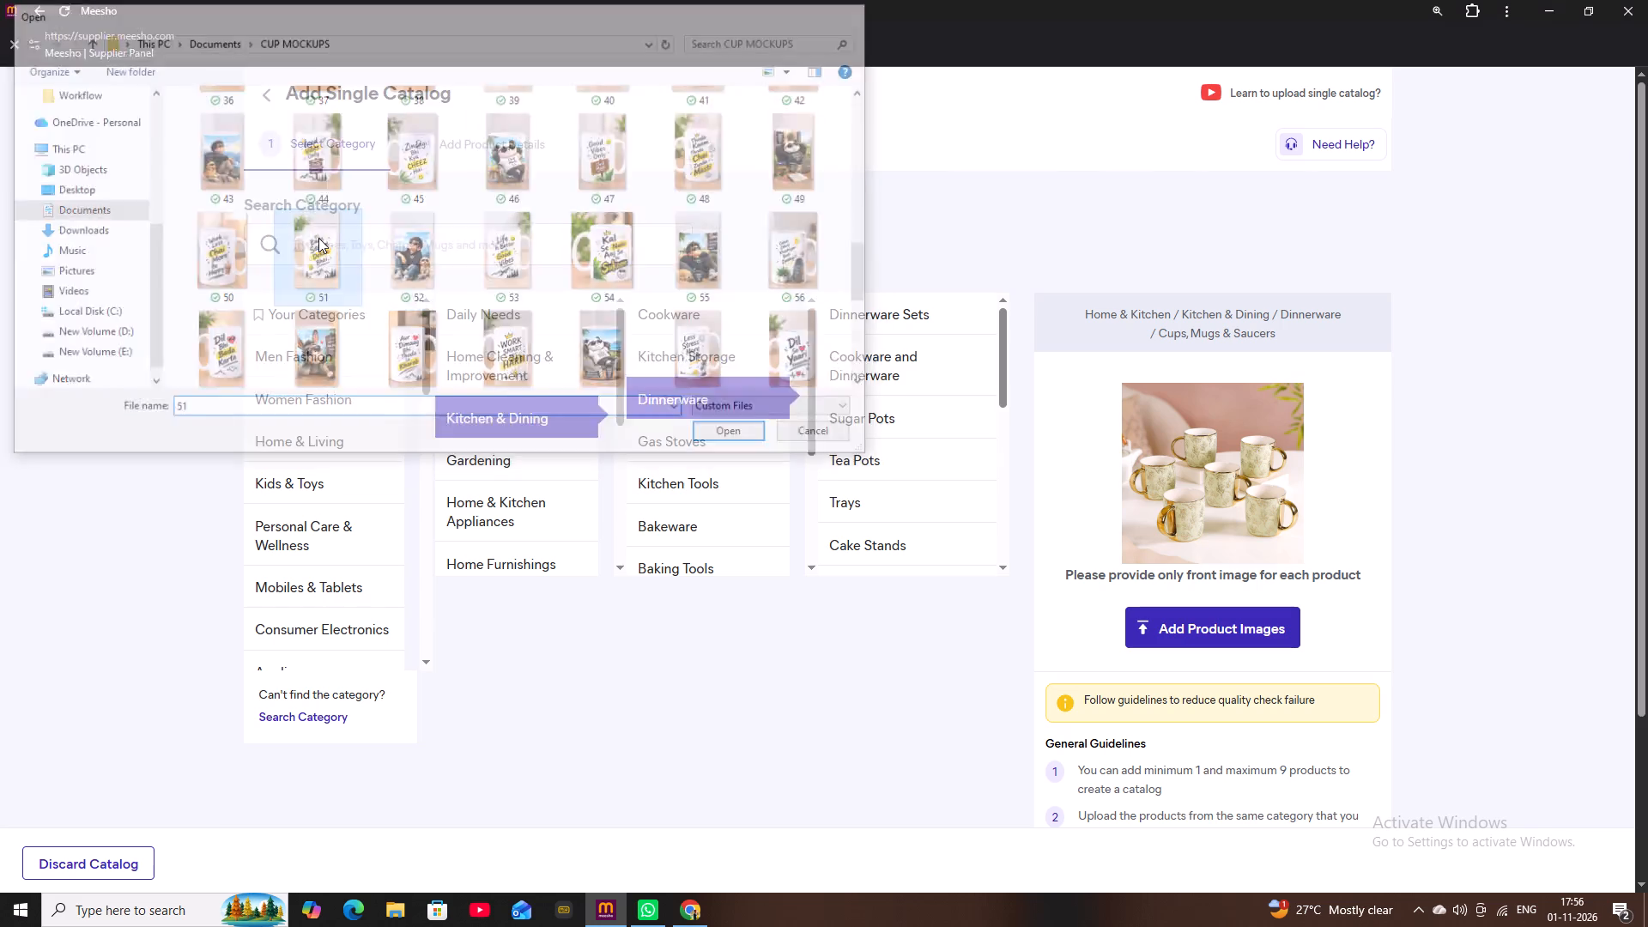
left_click(619, 455)
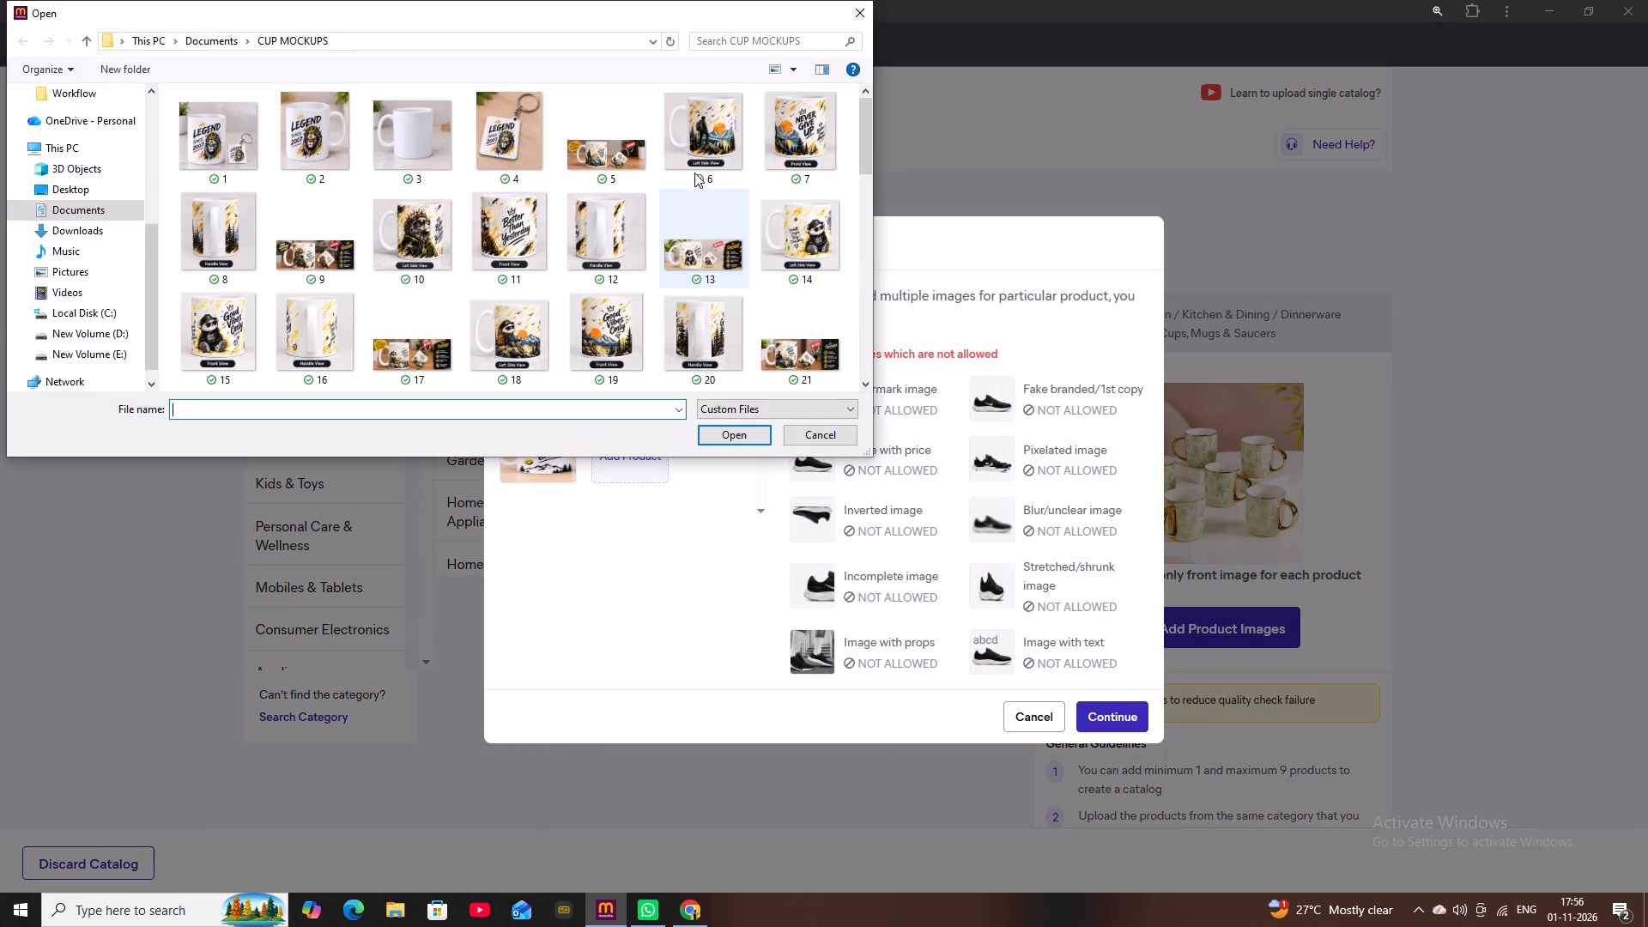
left_click_drag(865, 136, 869, 356)
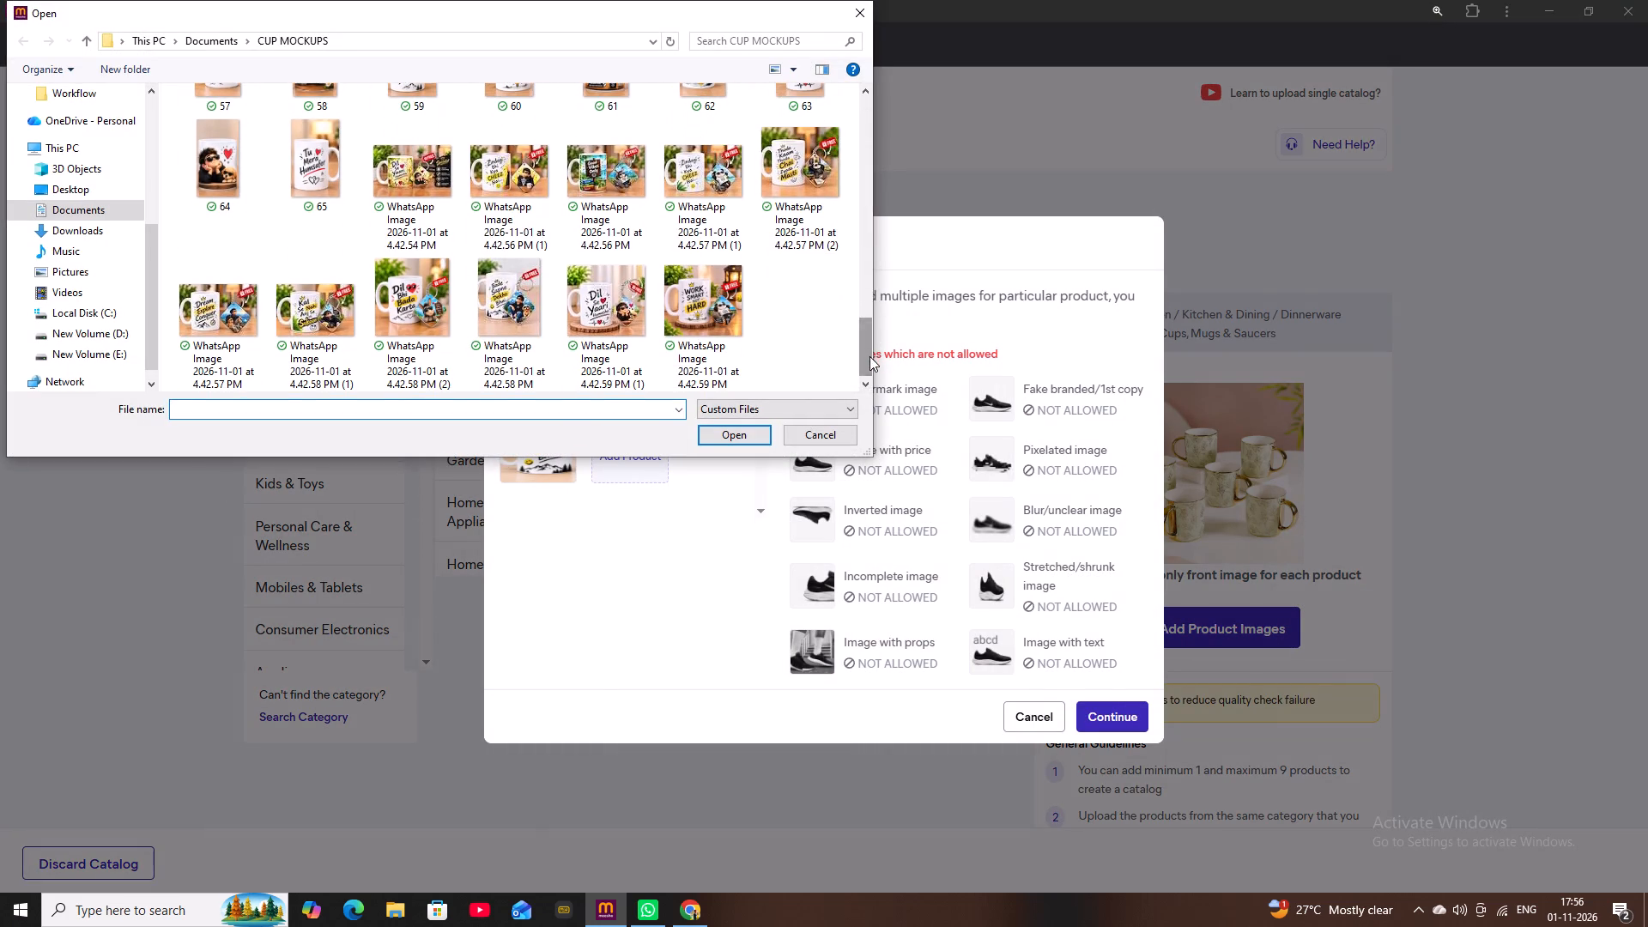
double_click(507, 310)
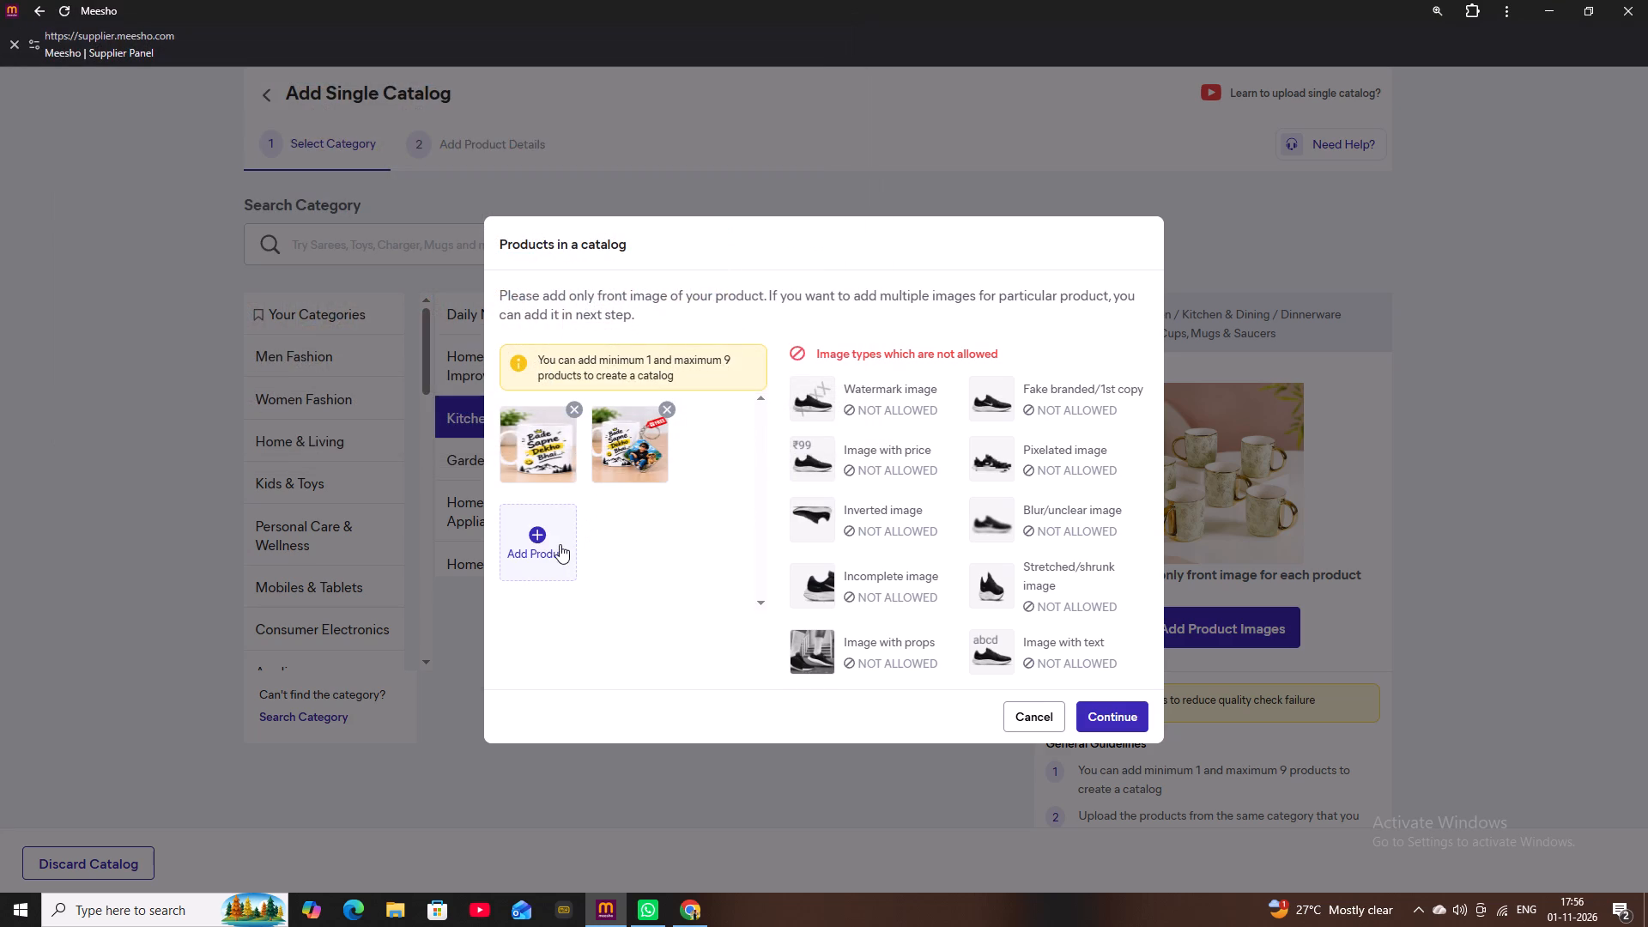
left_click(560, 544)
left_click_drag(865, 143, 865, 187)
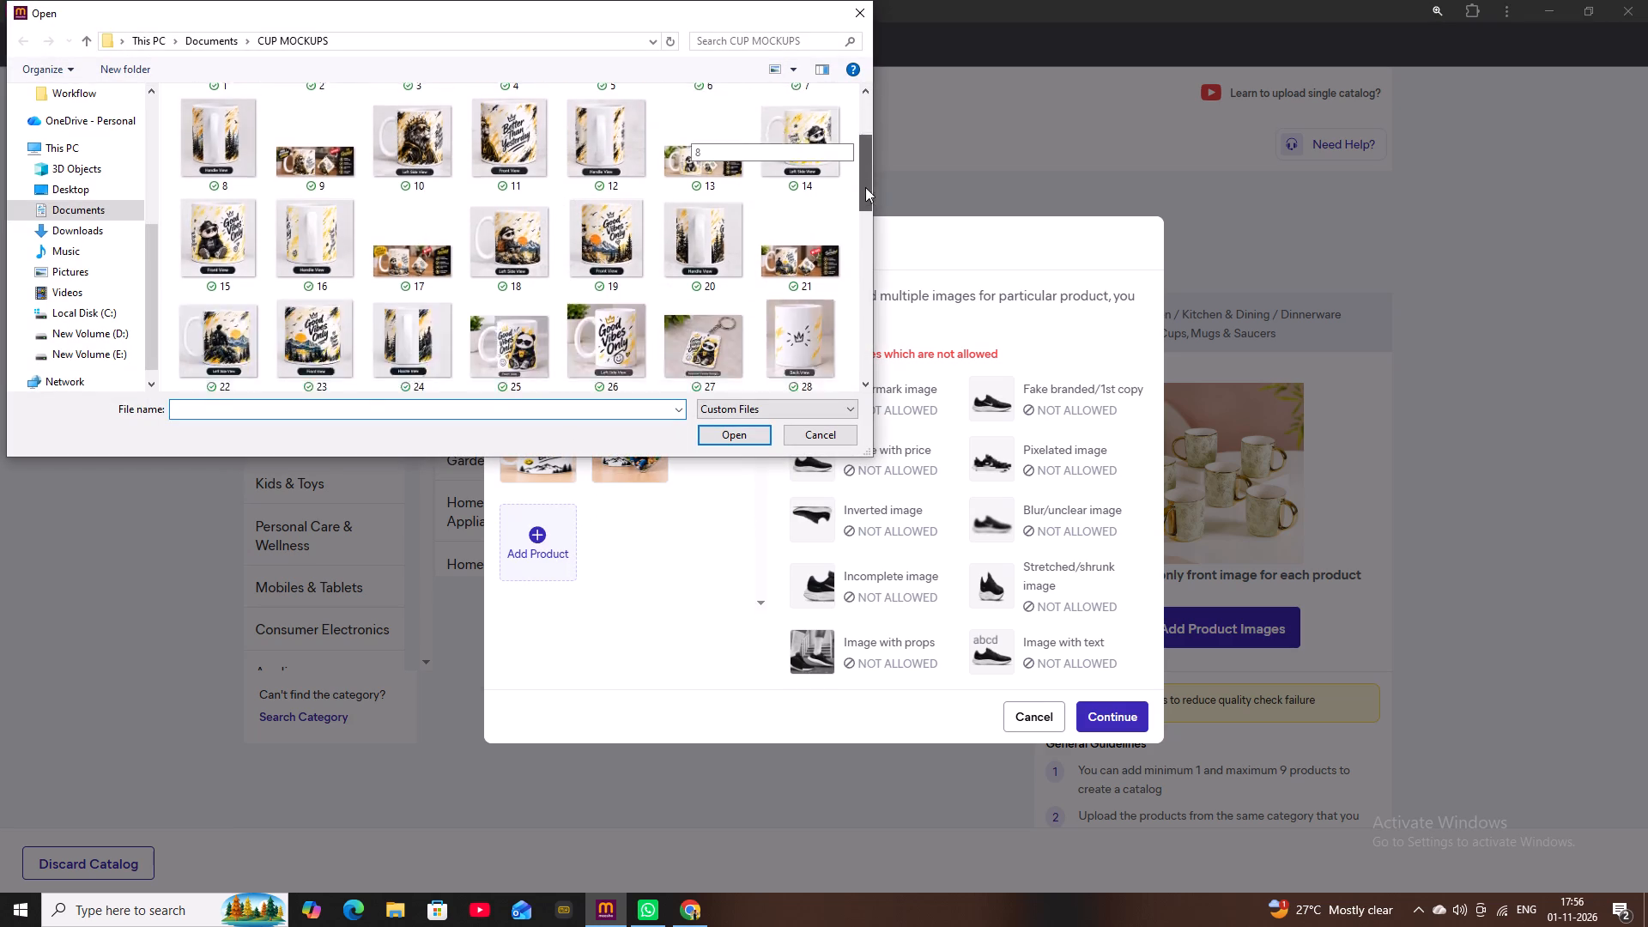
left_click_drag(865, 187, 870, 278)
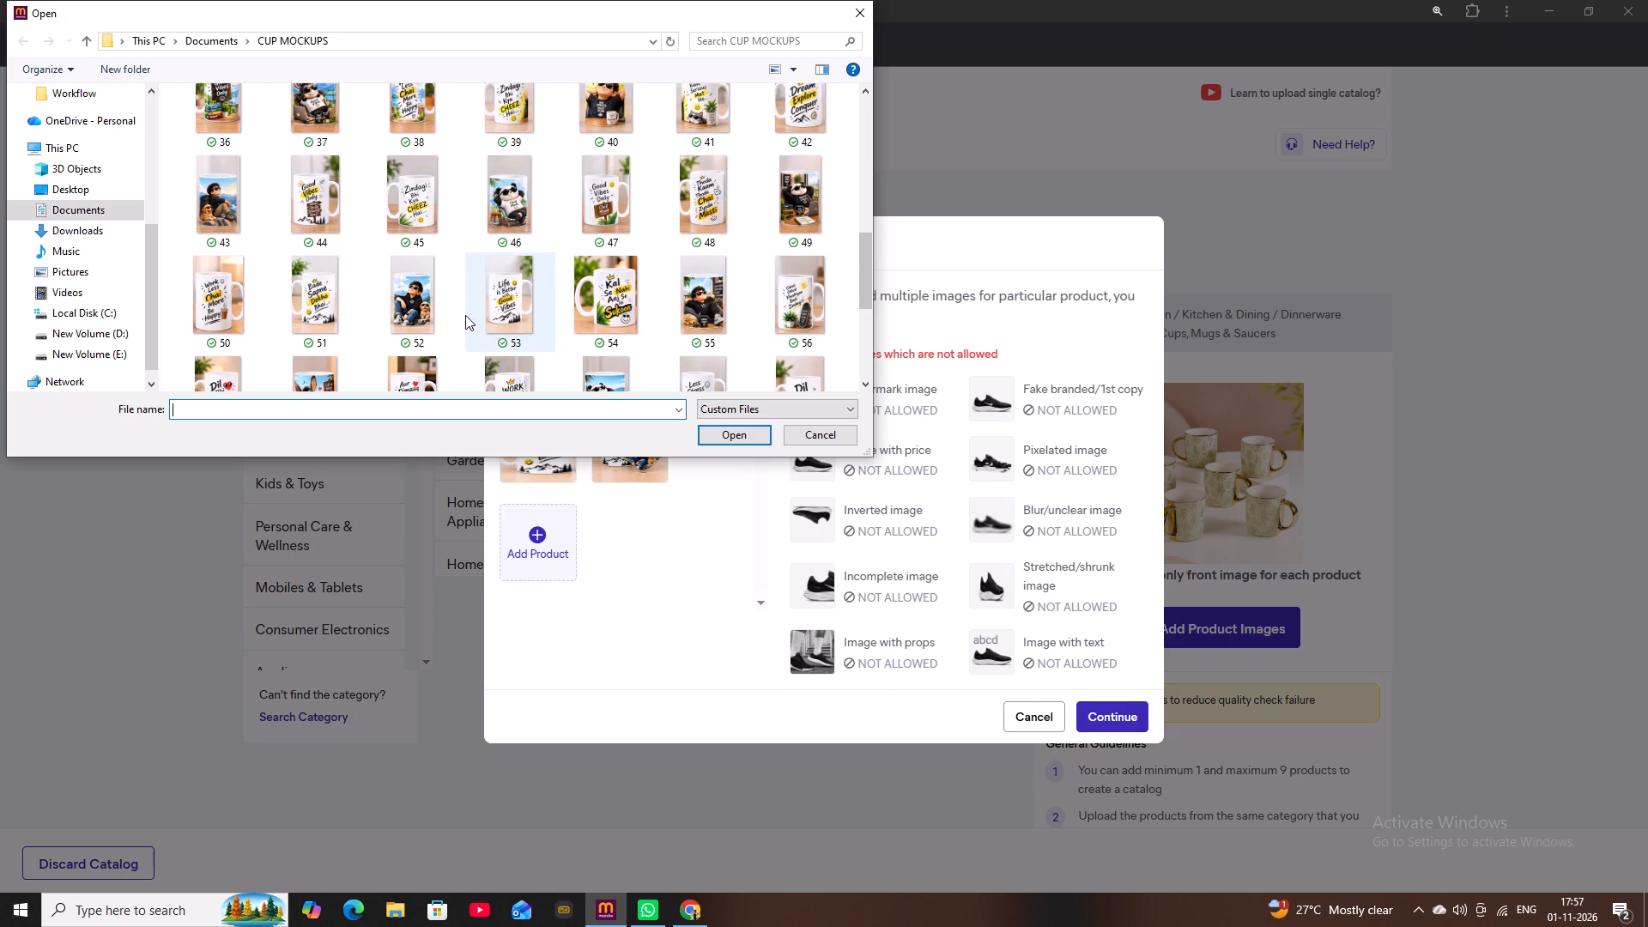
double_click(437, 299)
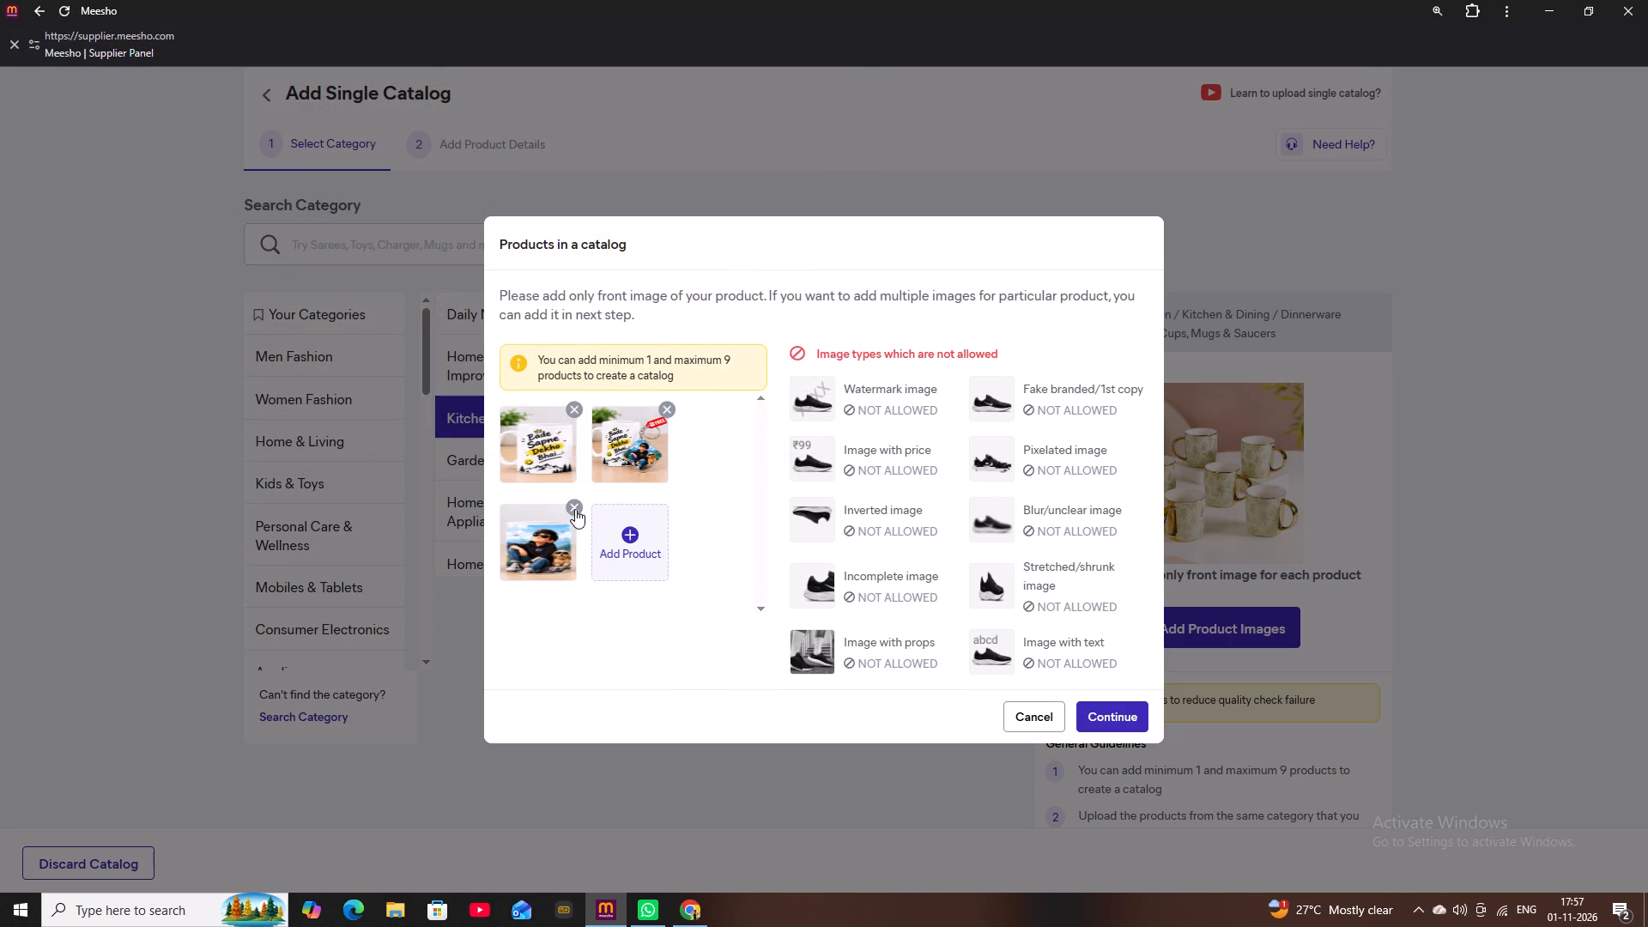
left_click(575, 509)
Remove the mug-only photo and continue to product details with just the keychain combo image.
left_click(575, 405)
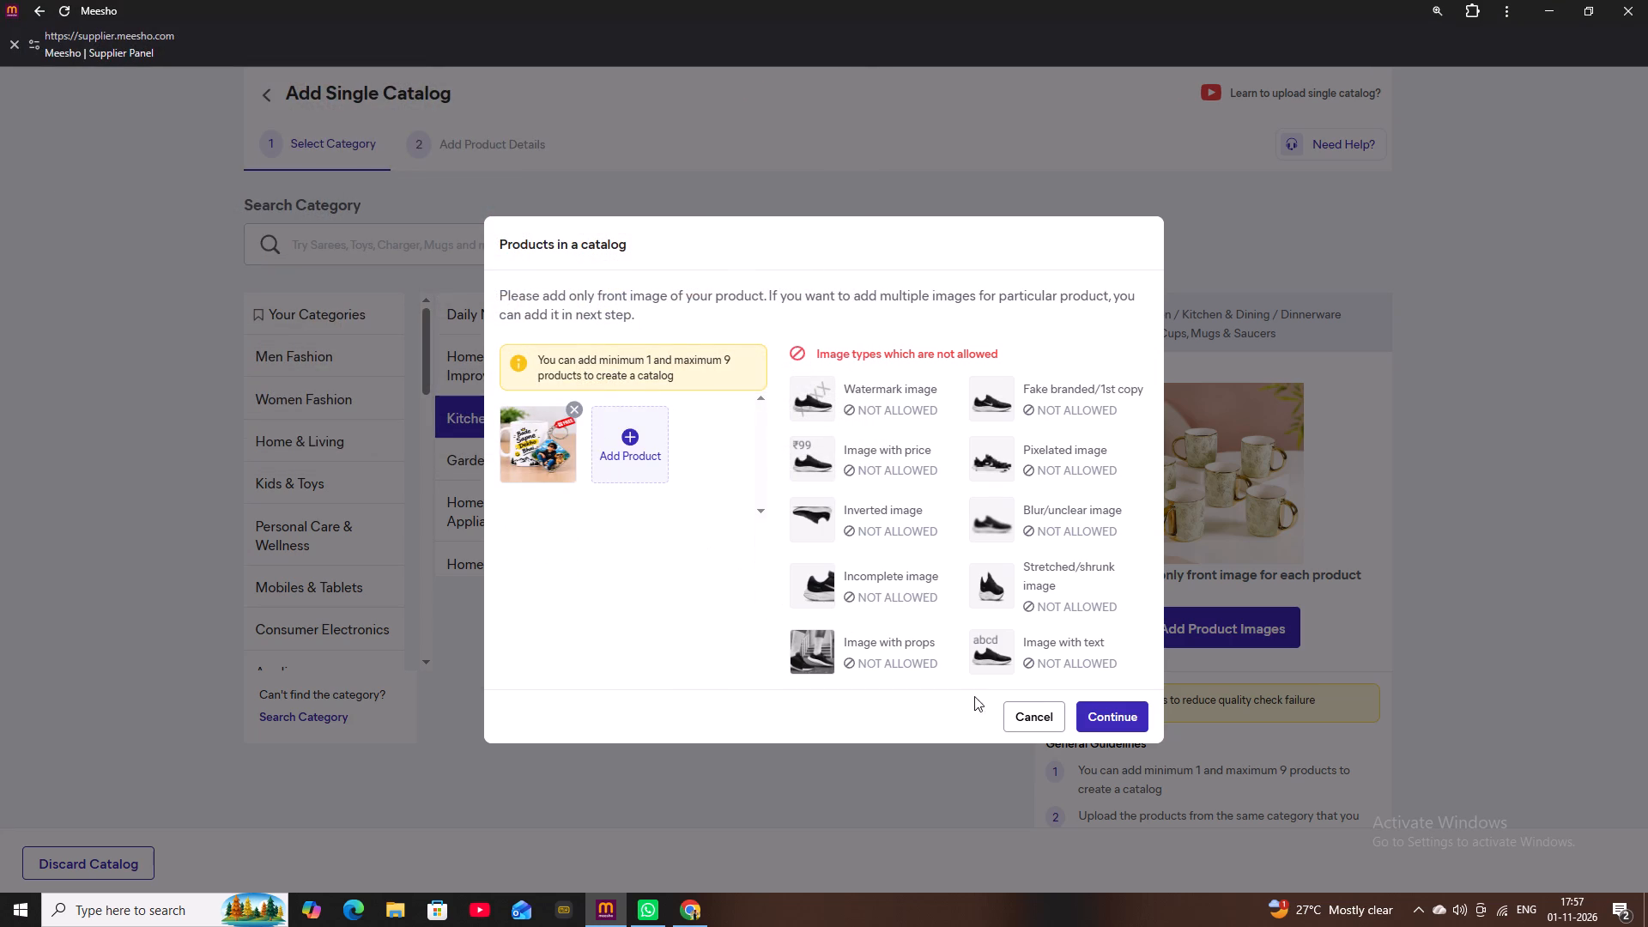
left_click(1096, 714)
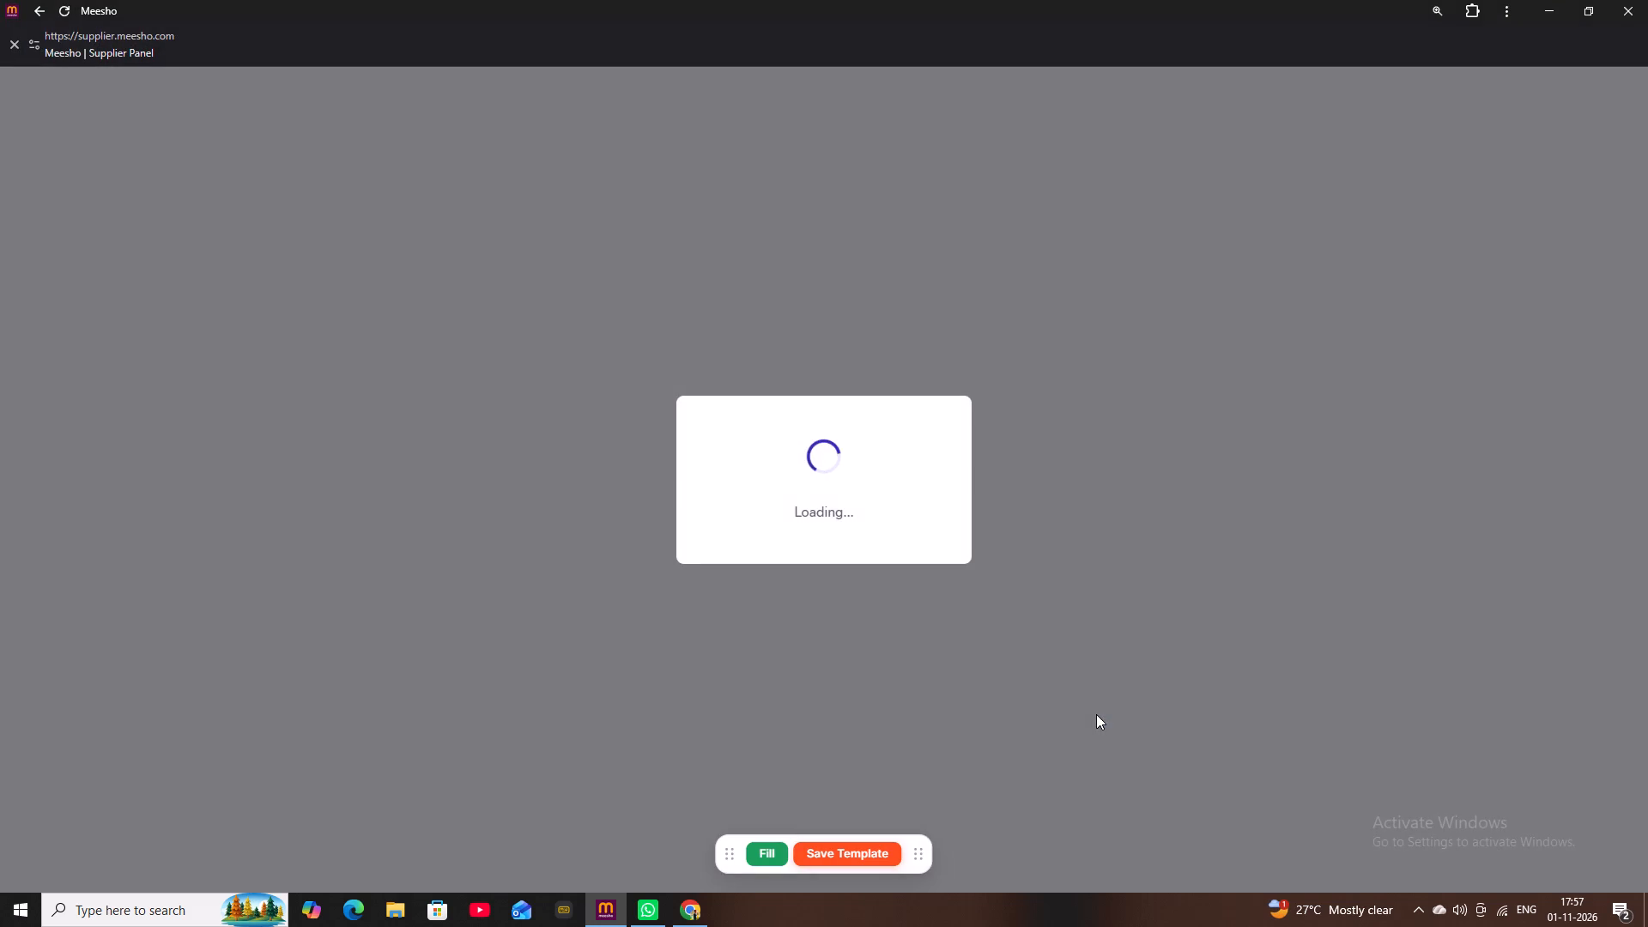
Set the new catalog's GST to 5, HSN Code to 69120090 and Size to Free Size.
left_click(549, 482)
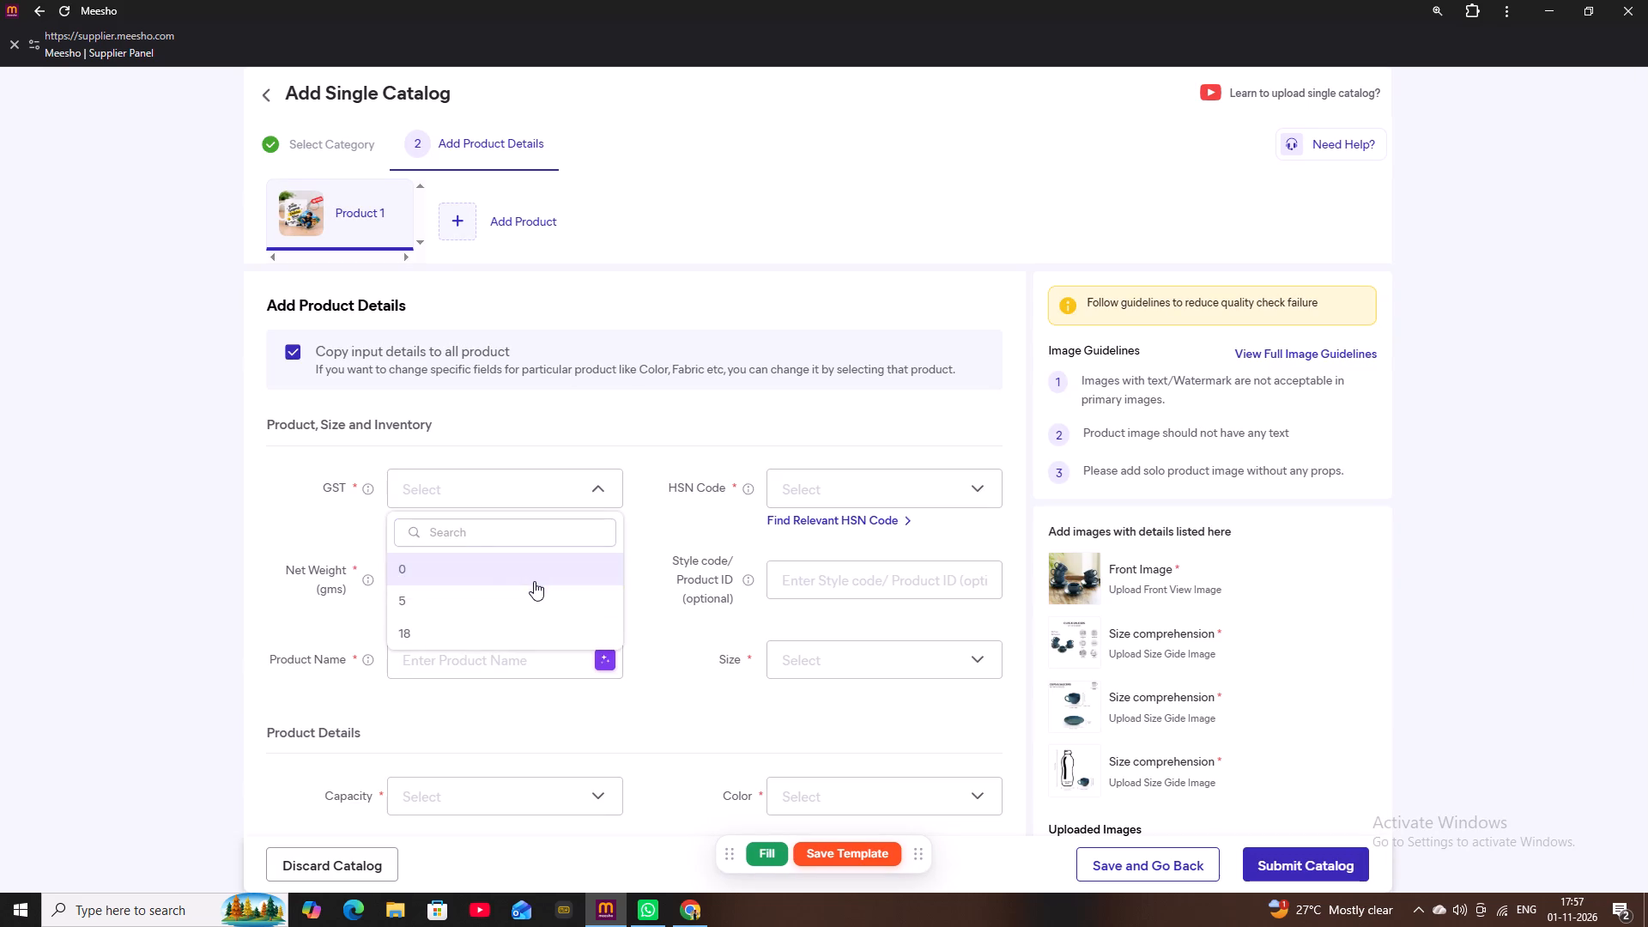
left_click(531, 595)
left_click(802, 492)
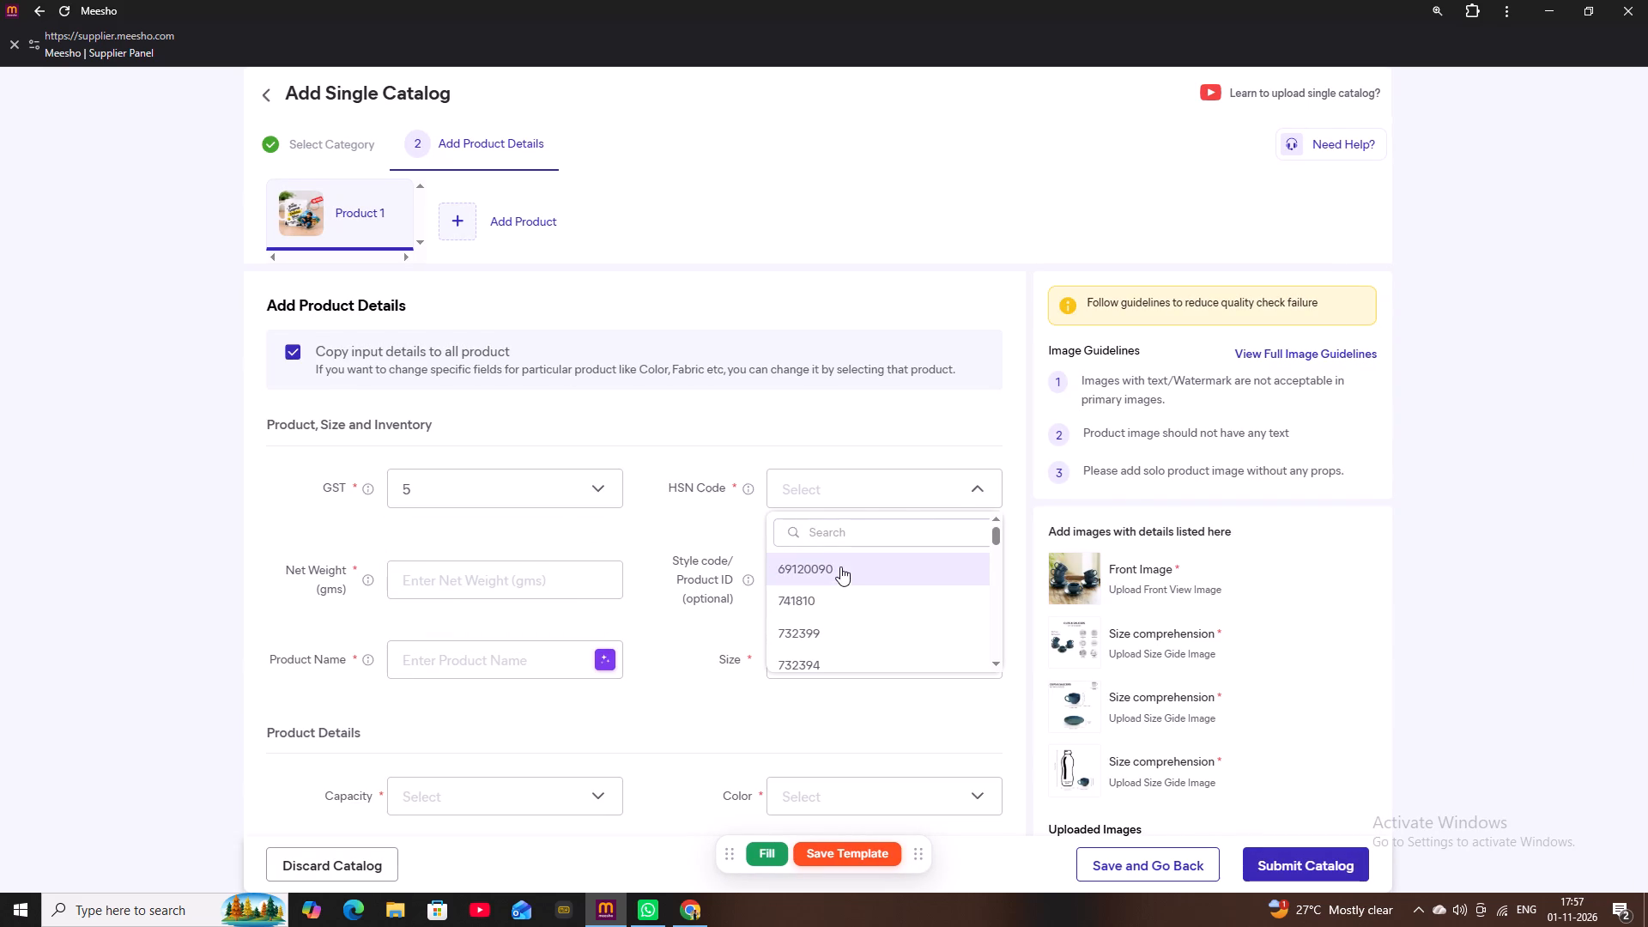
left_click(840, 566)
left_click(859, 687)
left_click(864, 673)
left_click(848, 718)
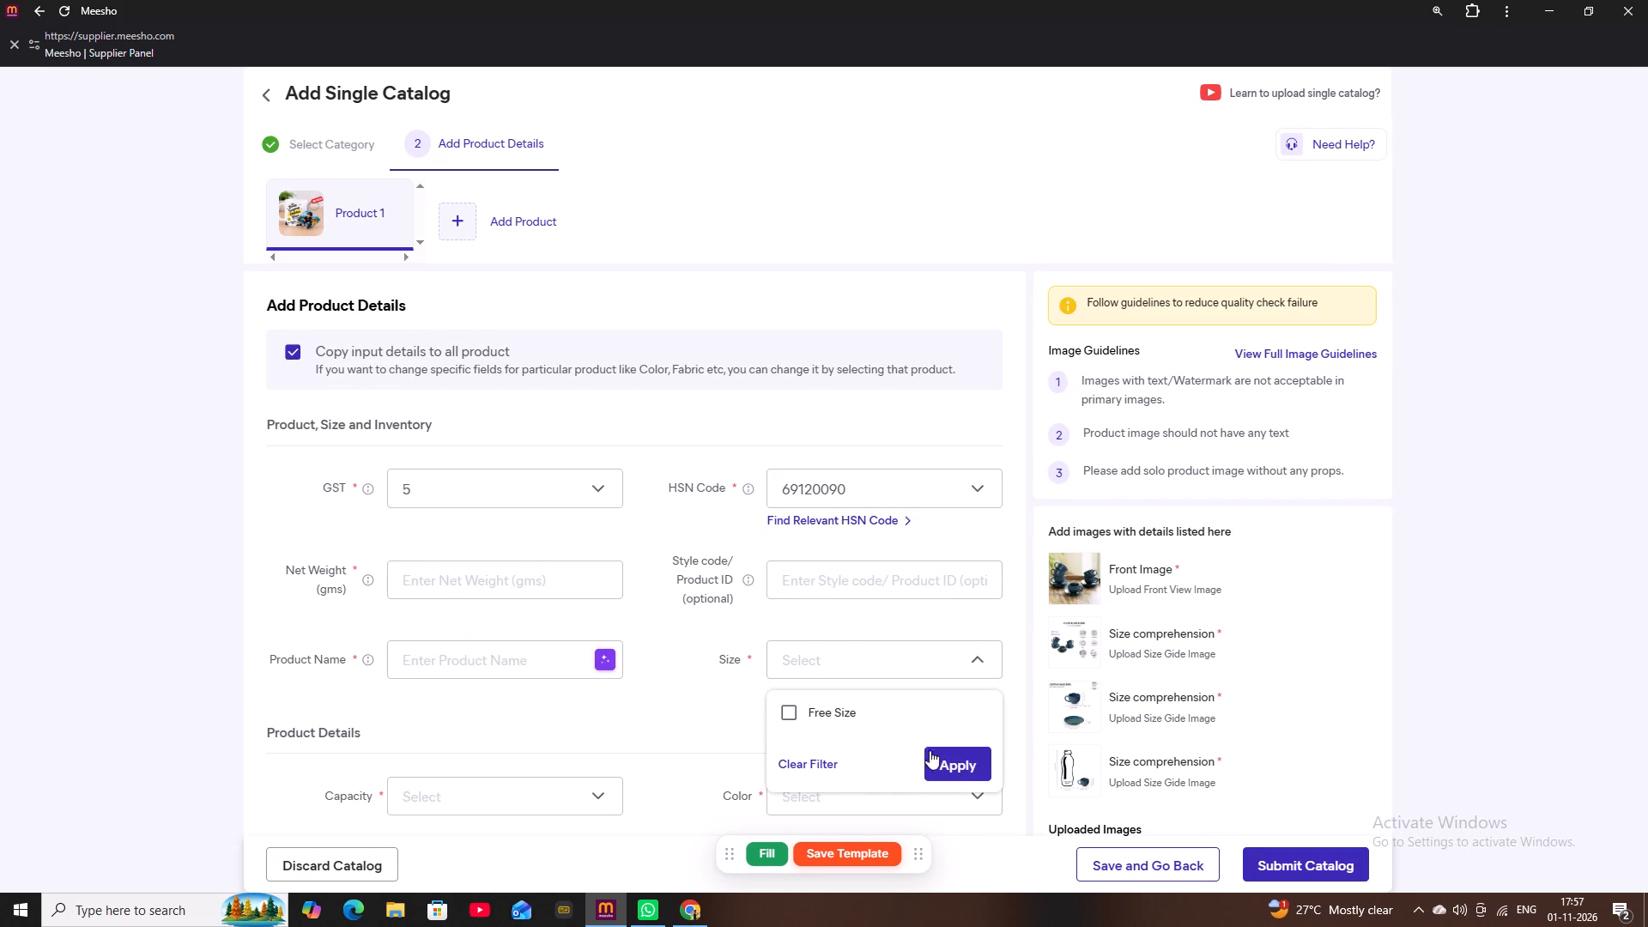
left_click(792, 715)
left_click(943, 765)
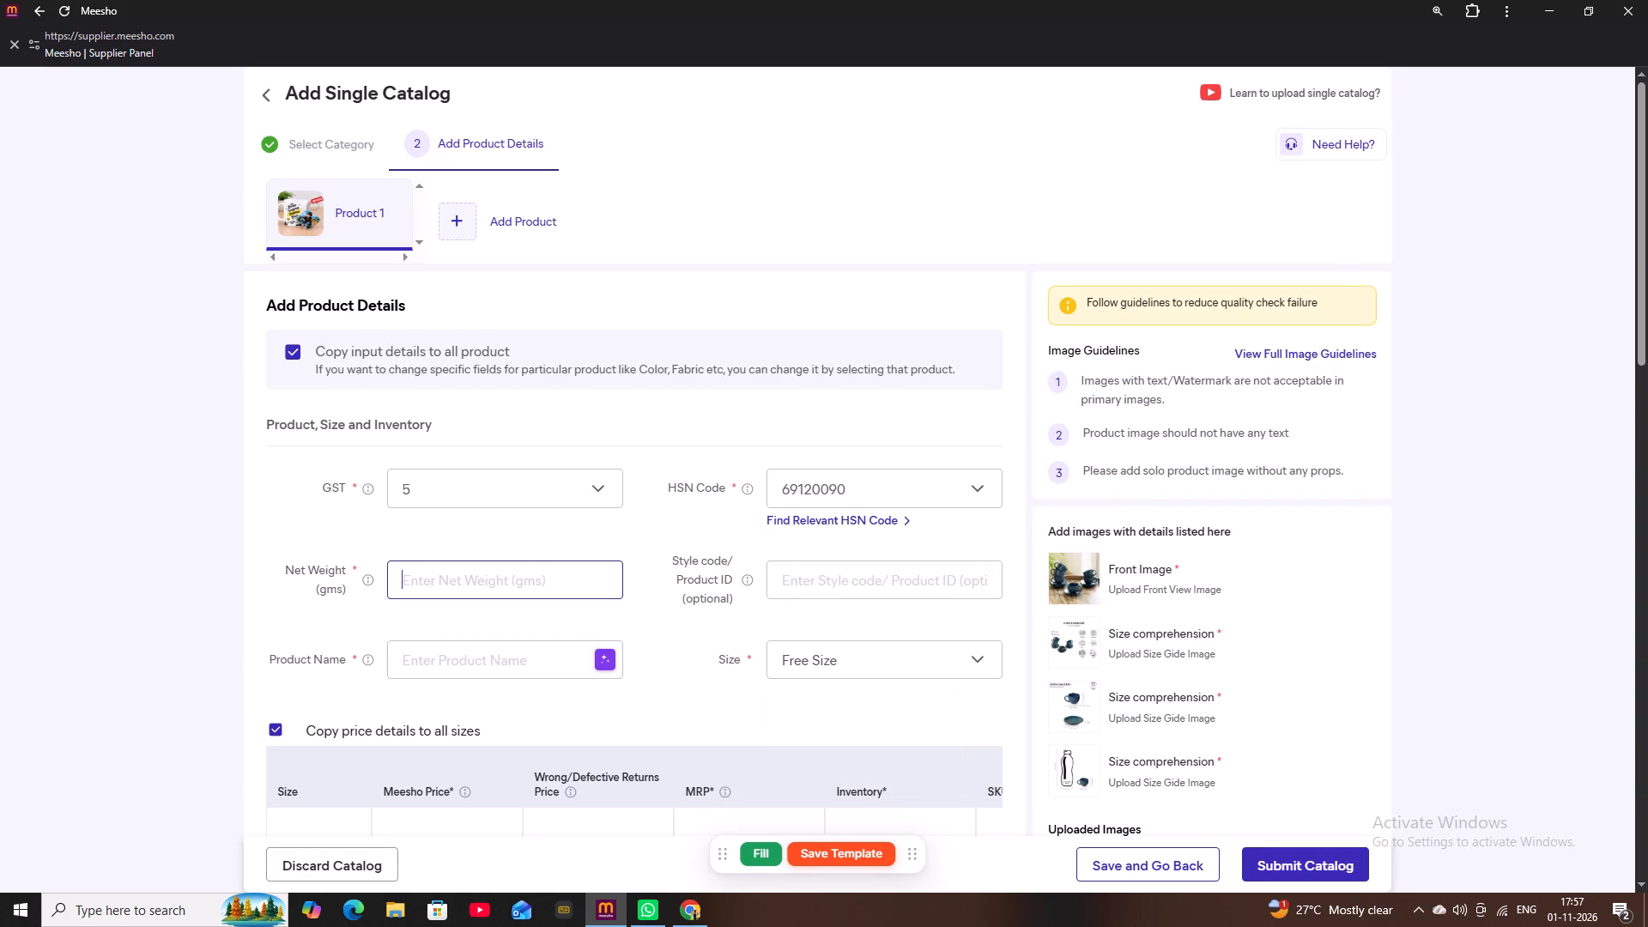
Set the product's Net Weight to 350 gms.
left_click(481, 574)
key("1")
key("BackSpace")
type("35")
key("0")
left_click(631, 546)
Set the Free Size row's Meesho Price to 112 and Wrong/Defective Returns Price to 110.
scroll(632, 543, "down", 4)
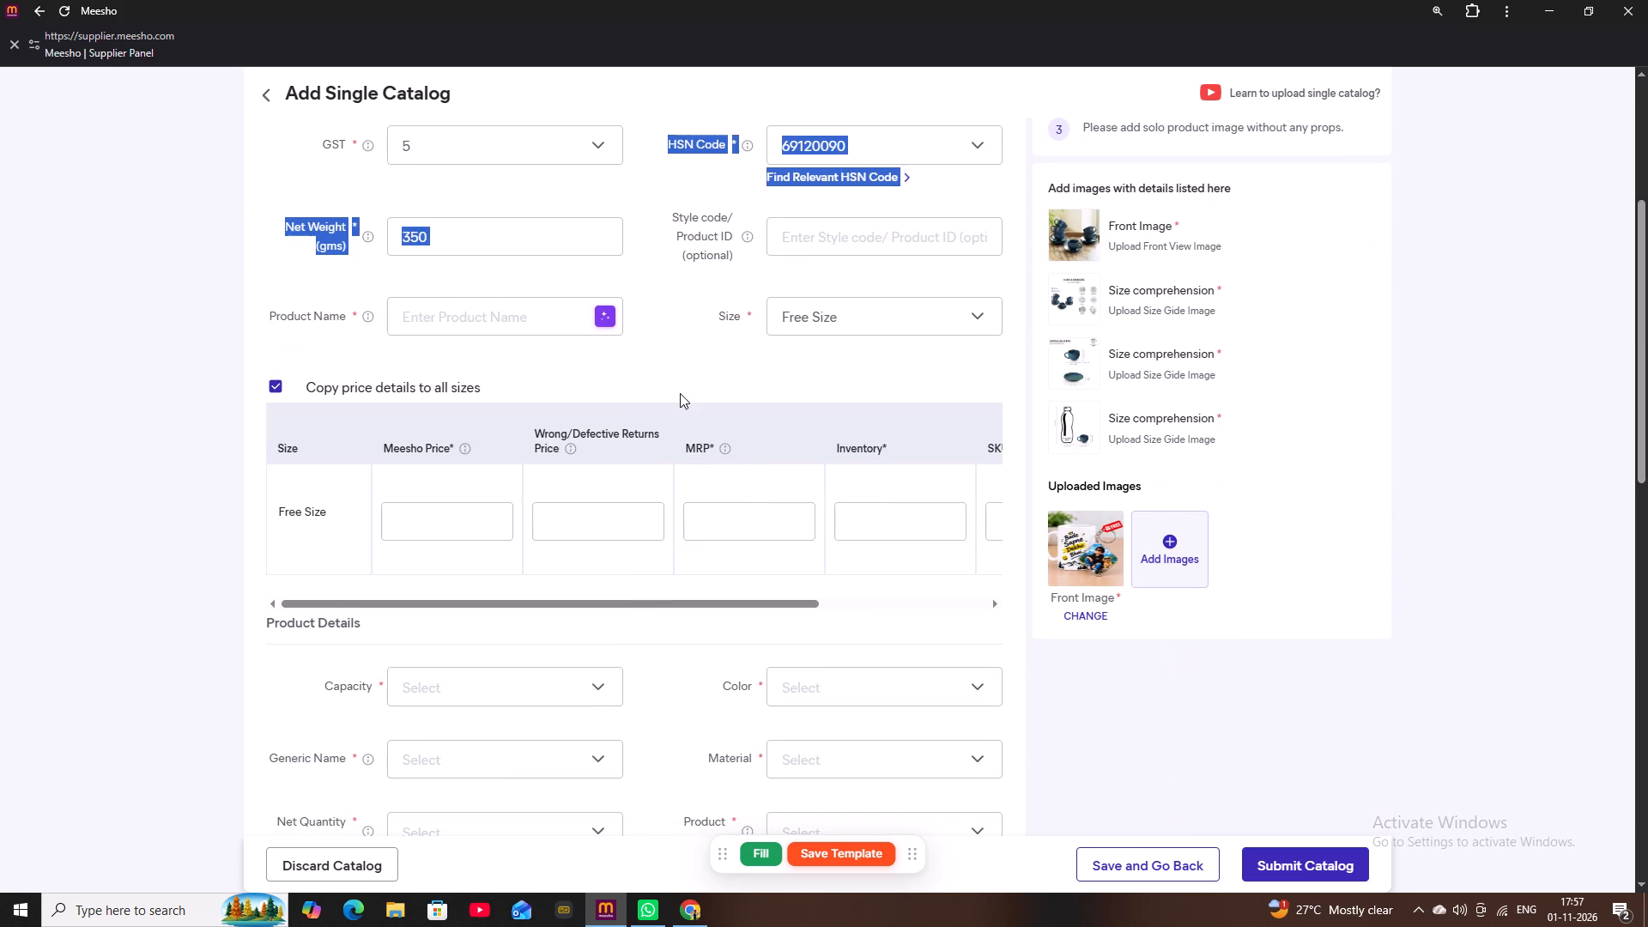
left_click(680, 393)
left_click(458, 537)
type("112")
left_click(621, 516)
key("BackSpace")
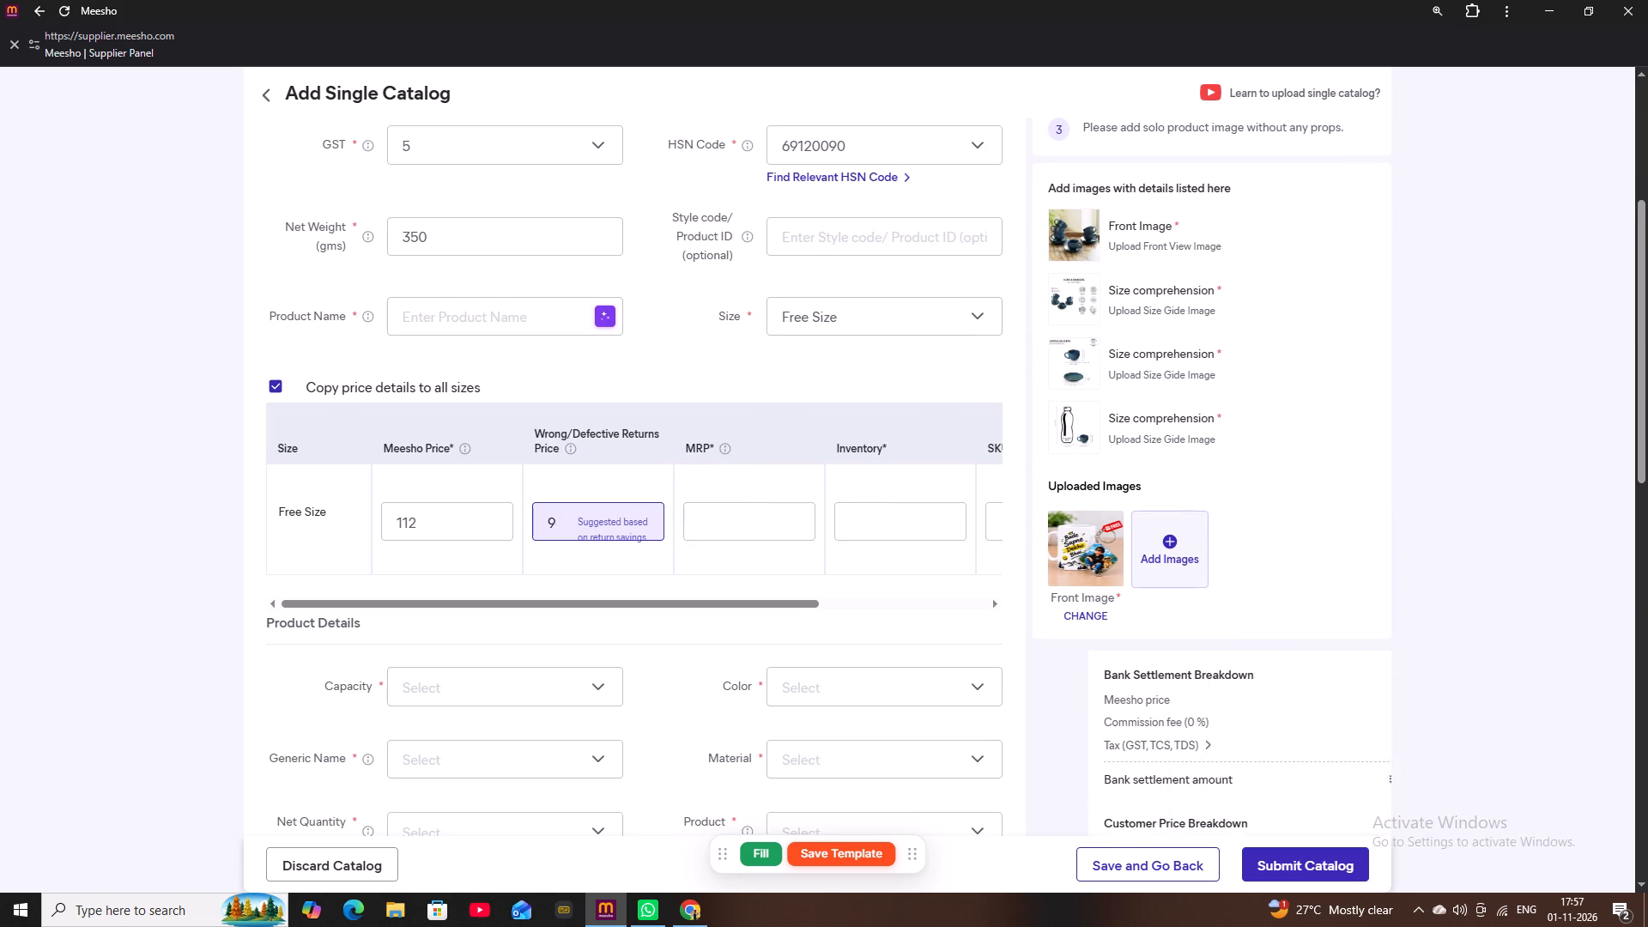
key("BackSpace")
type("11")
key("0")
Set the Free Size row's MRP to 499 and Inventory to 50.
left_click_drag(725, 549, 724, 542)
left_click(716, 523)
type("496")
key("BackSpace")
key("9")
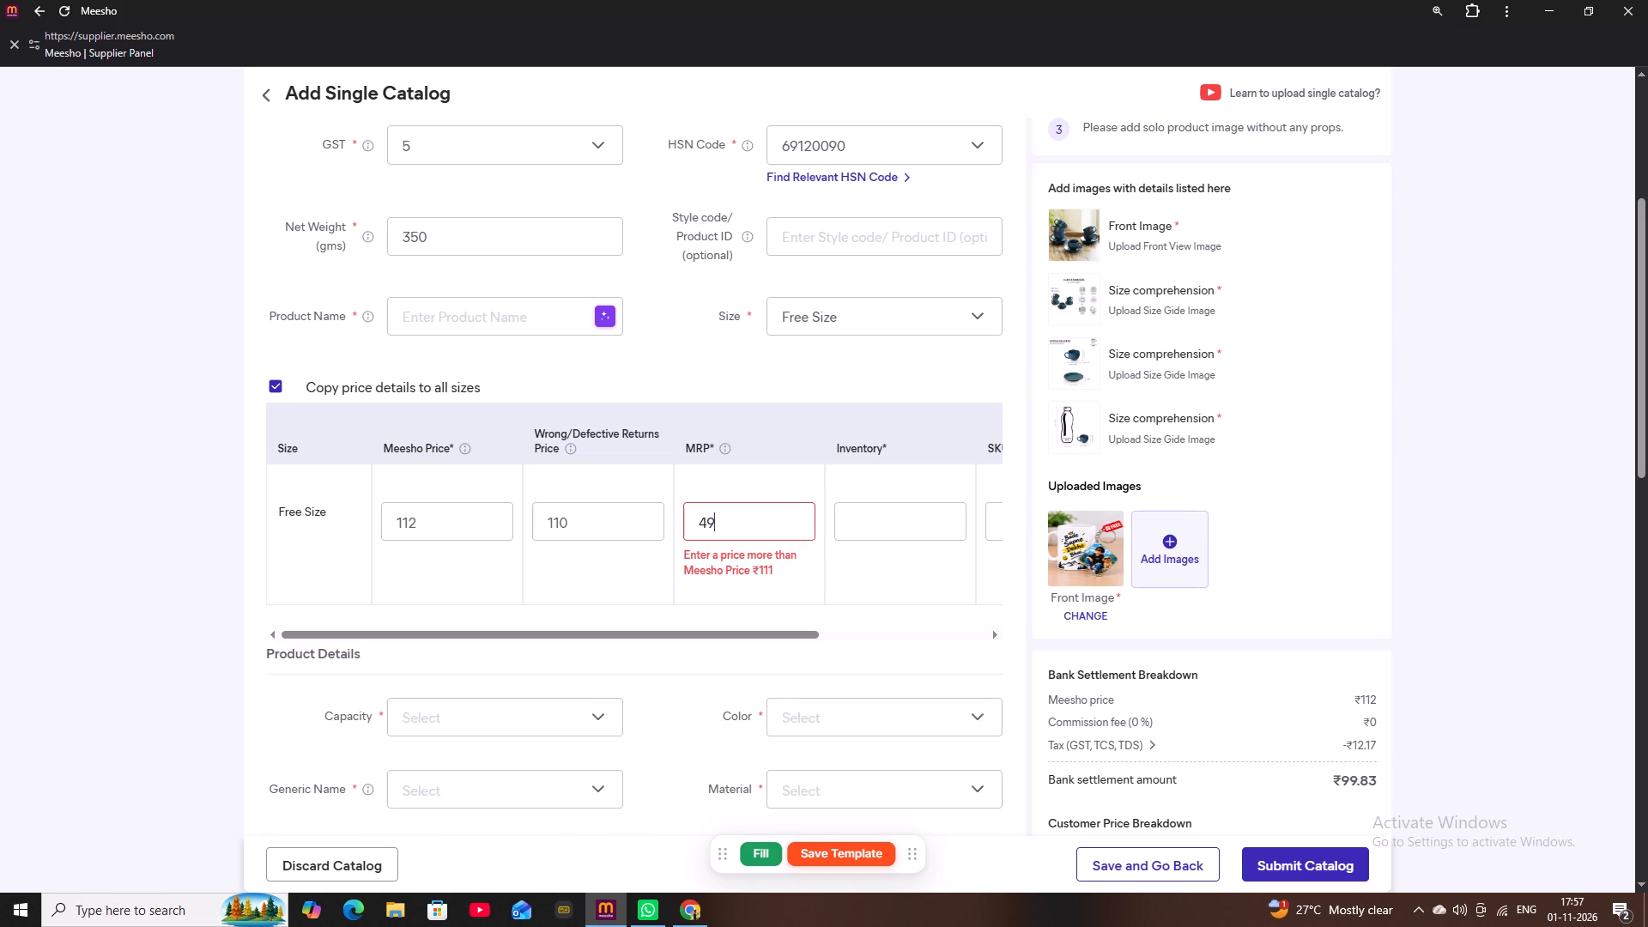
left_click(872, 521)
type("50")
left_click(715, 403)
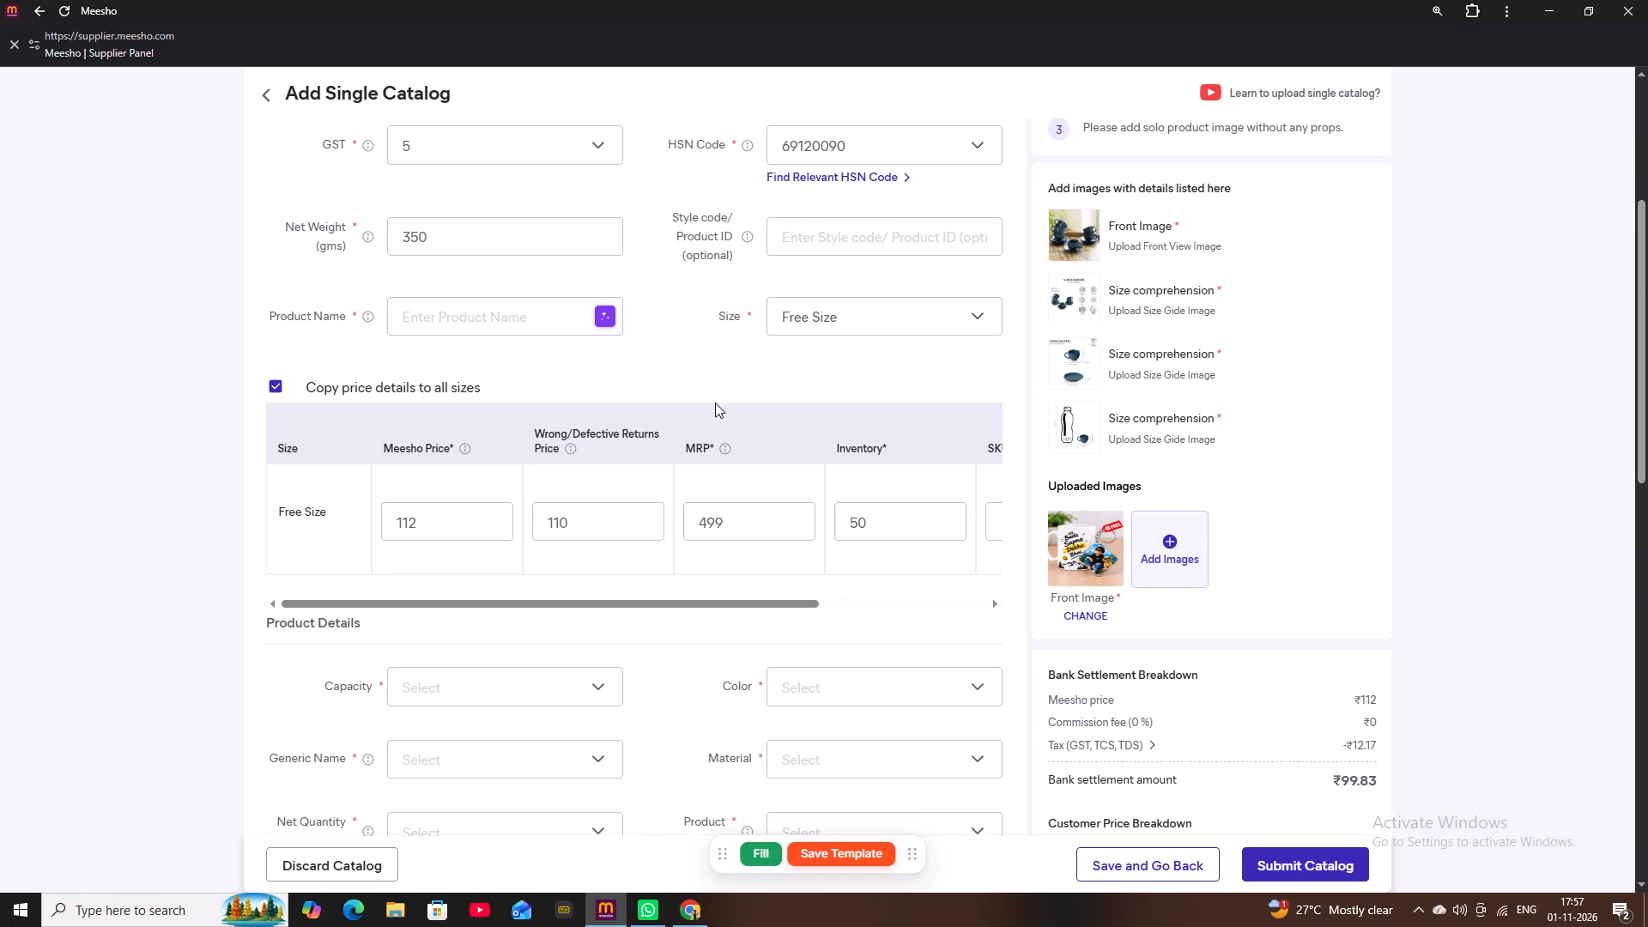
In the product details, set Capacity to 350 and Color to White.
scroll(707, 397, "down", 3)
left_click(544, 443)
scroll(531, 557, "down", 2)
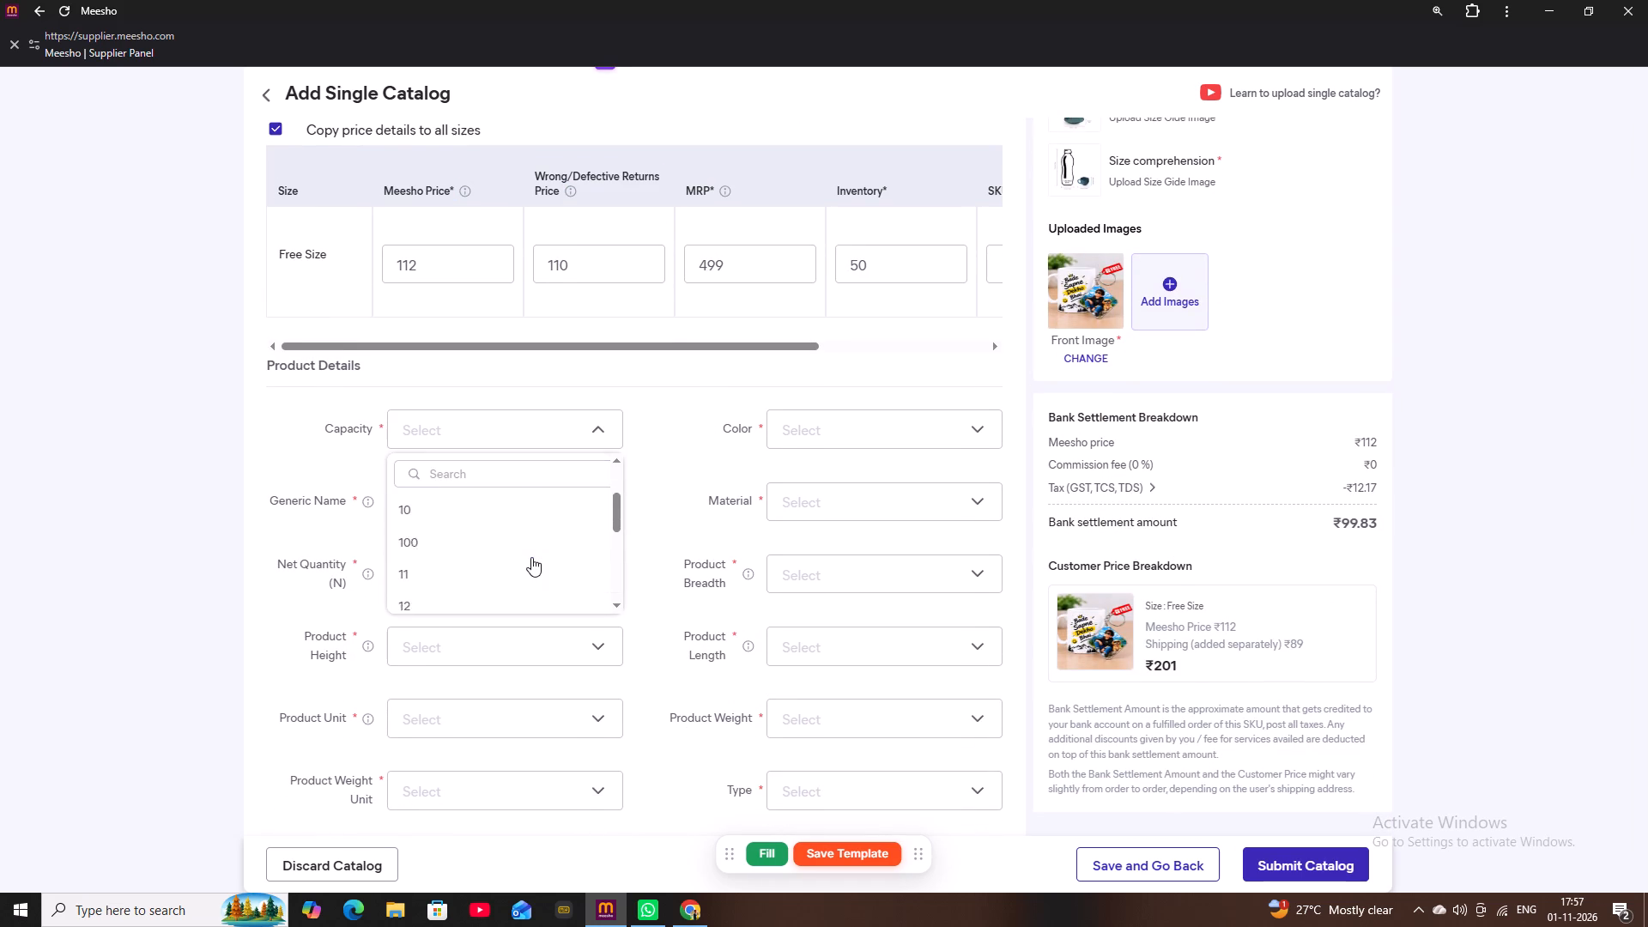
scroll(531, 557, "up", 2)
left_click(527, 466)
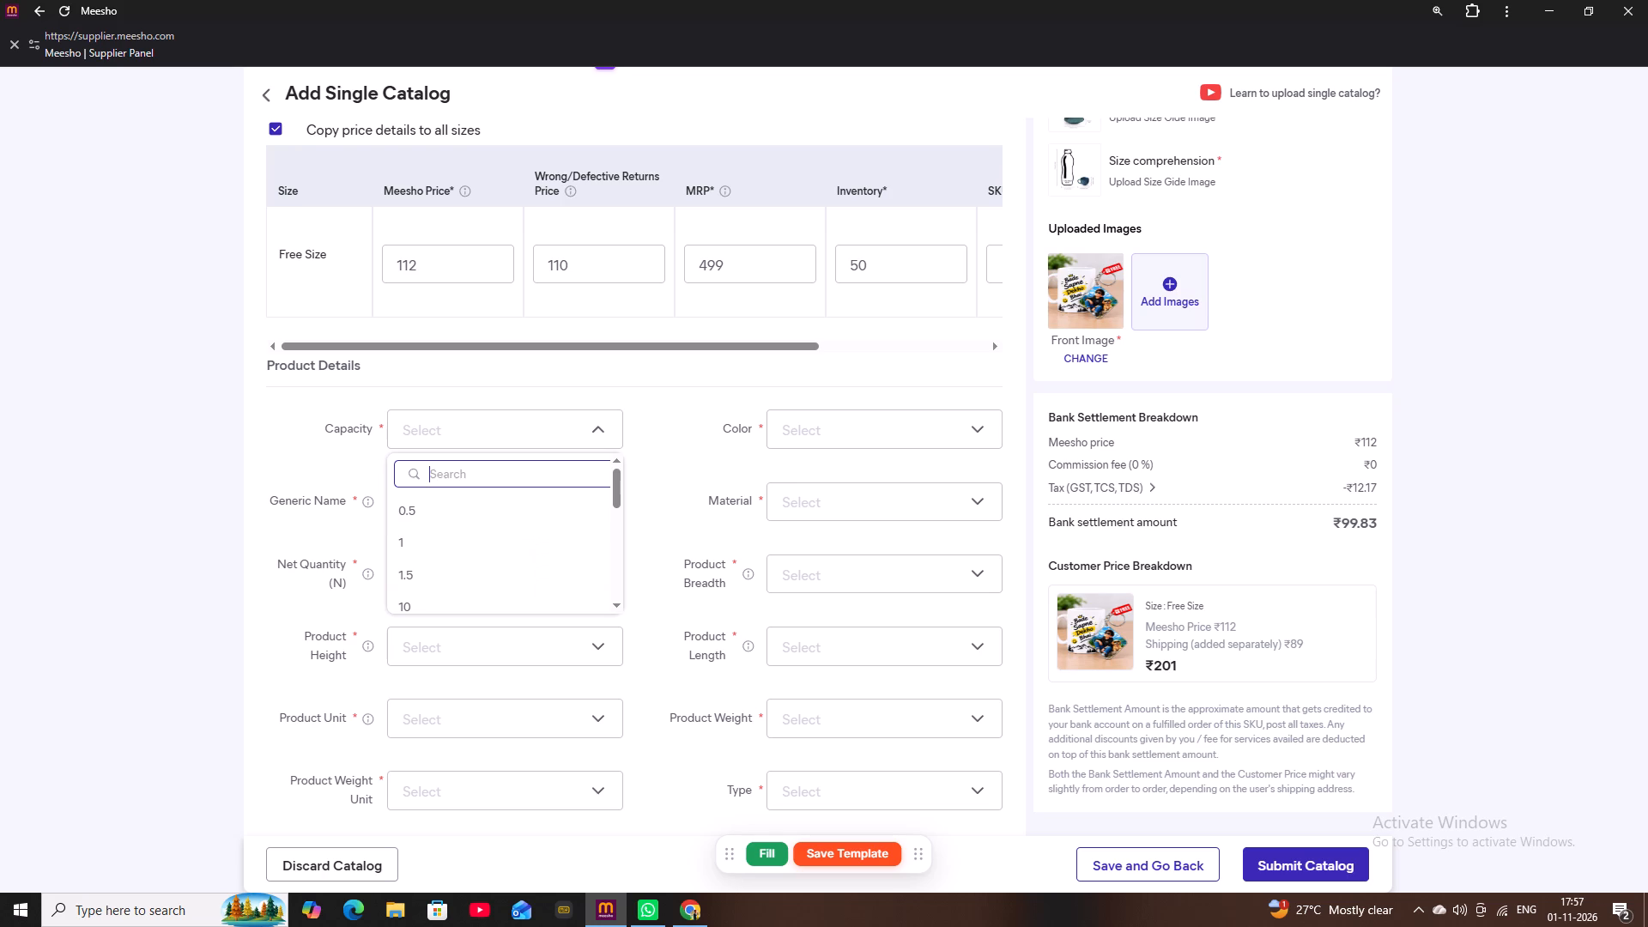
type("350")
left_click(527, 512)
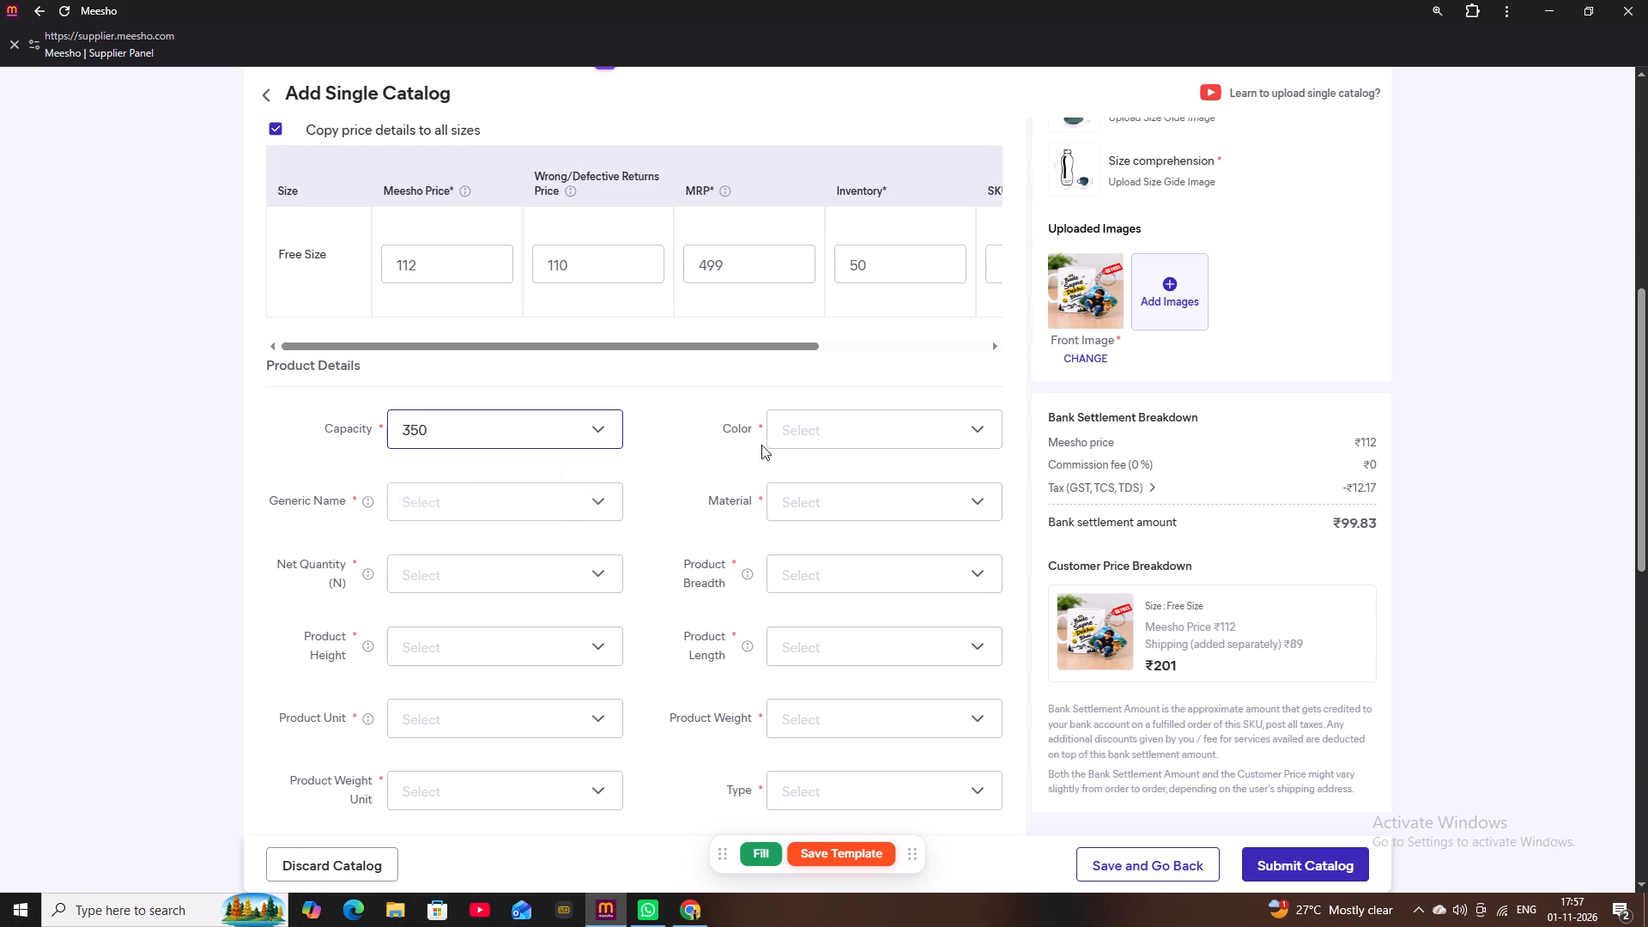
left_click(803, 434)
scroll(824, 542, "down", 14)
left_click(823, 557)
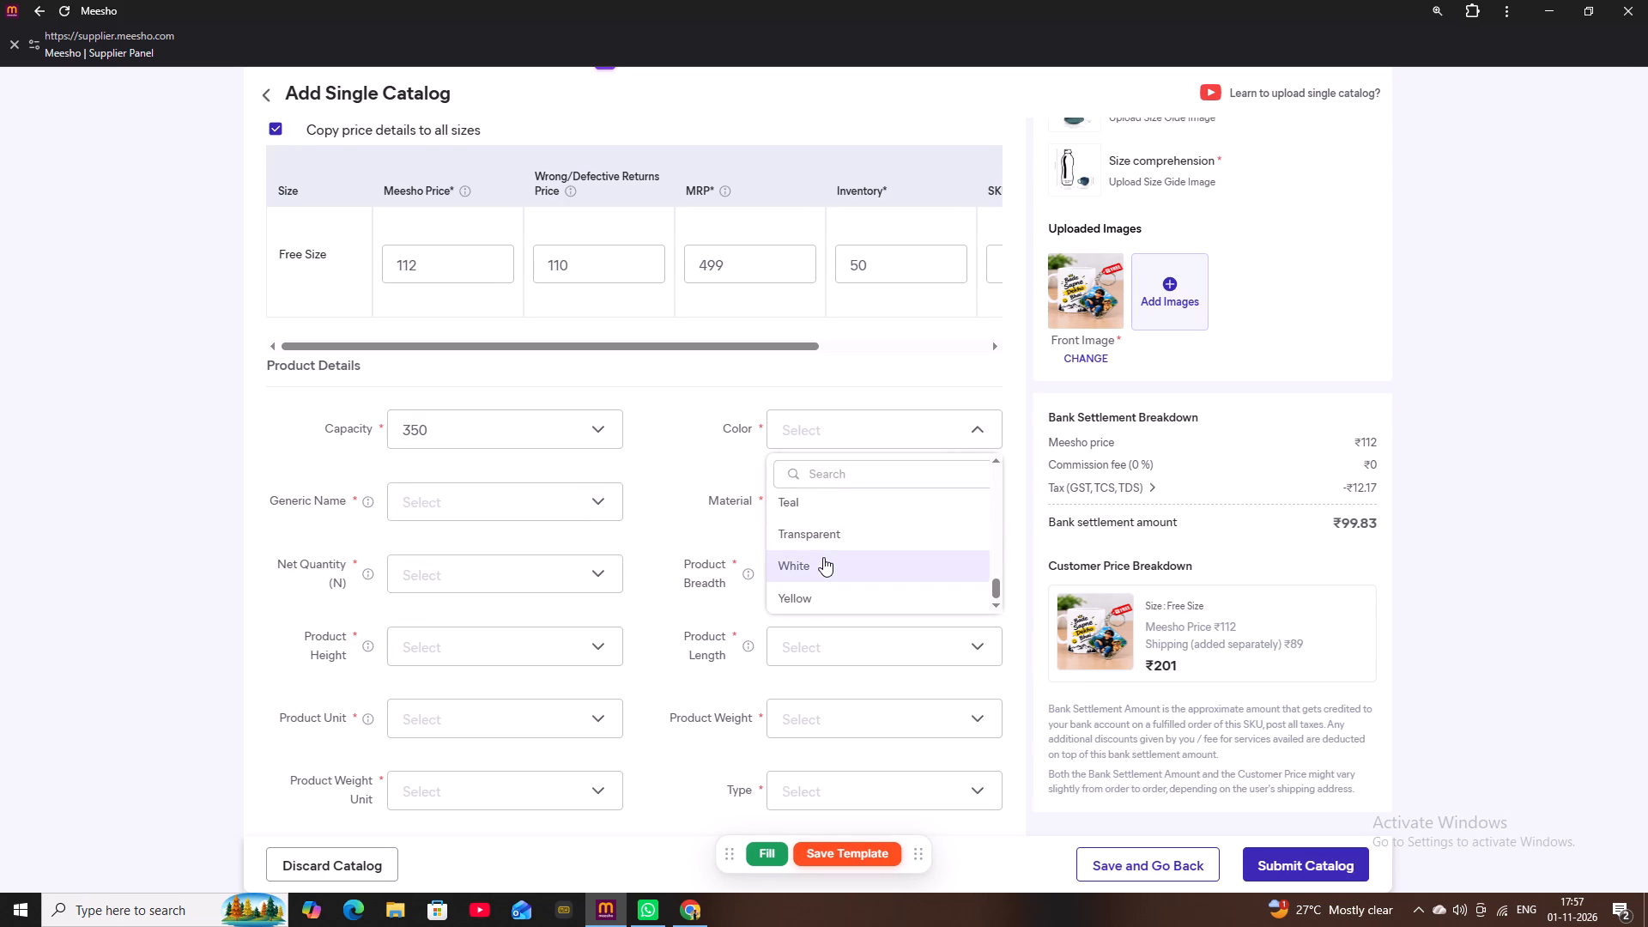
Set Generic Name to Cups, Mugs & Saucers, Material to Ceramic and Net Quantity to Pack Of 1.
left_click(469, 485)
scroll(498, 589, "down", 1)
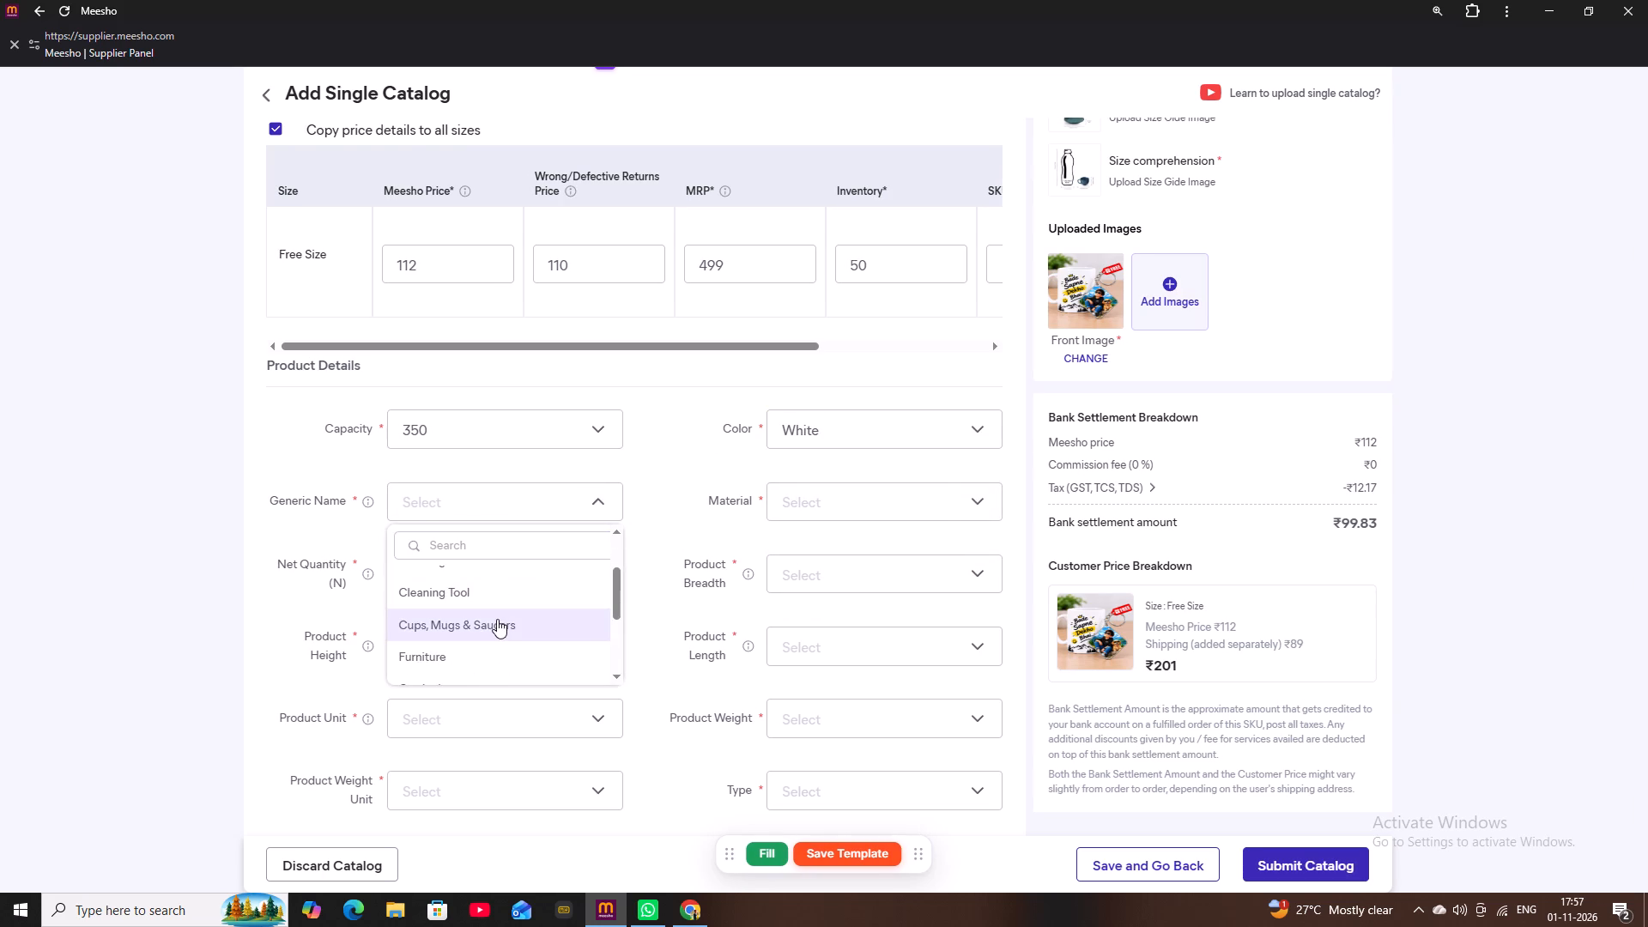
left_click(497, 619)
left_click(827, 505)
scroll(857, 616, "down", 1)
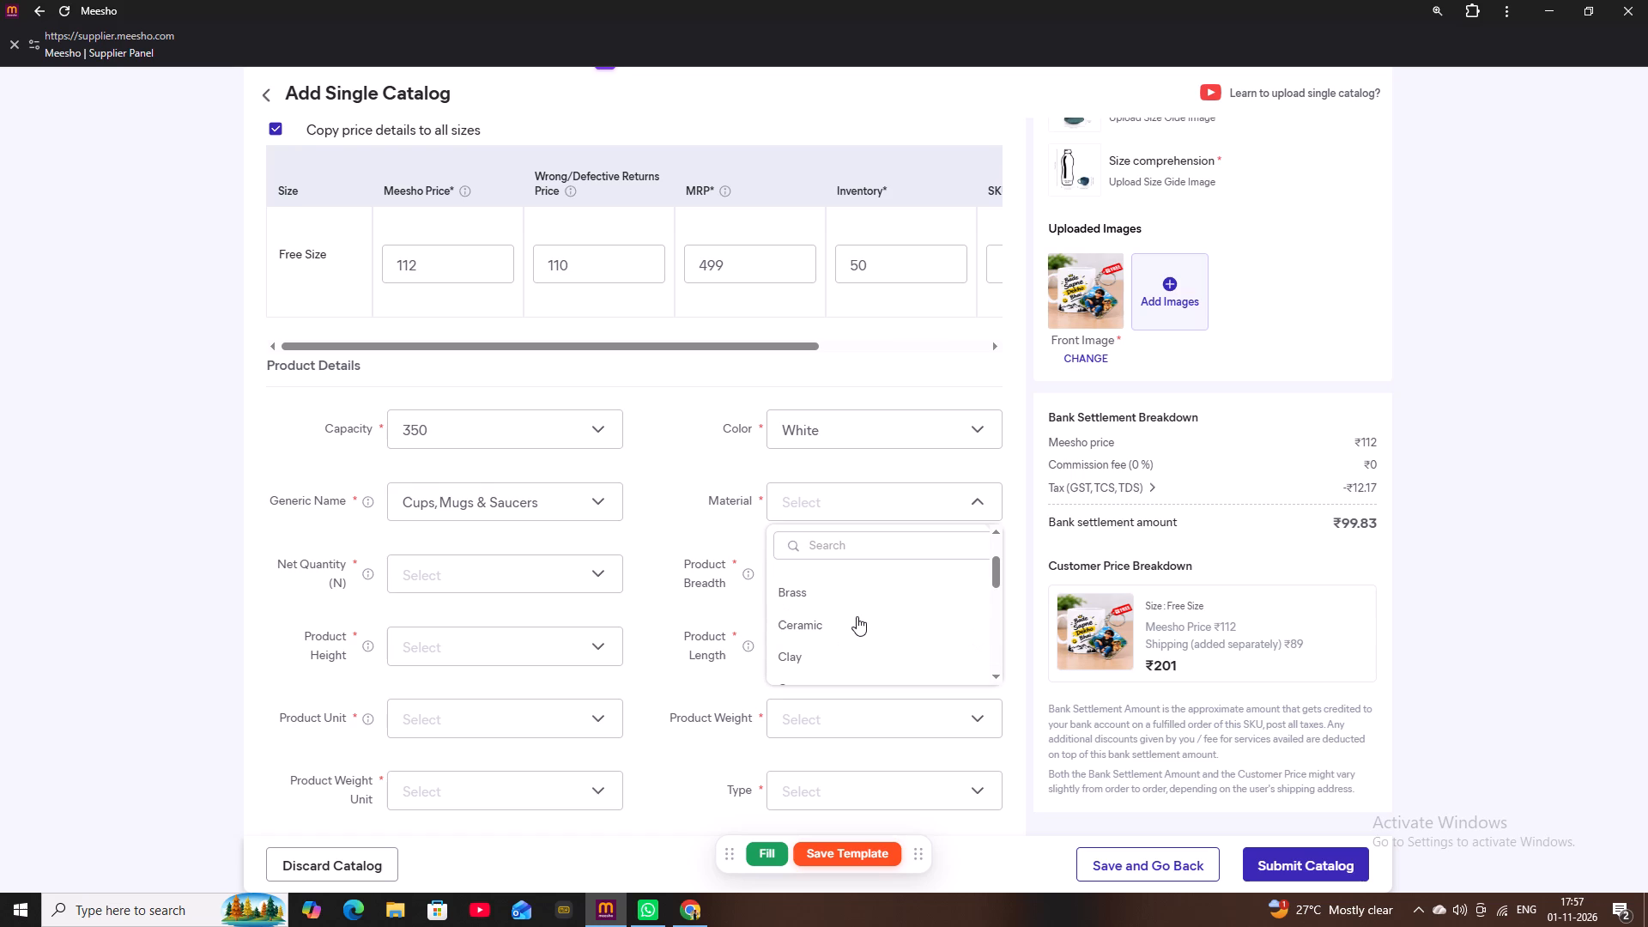
left_click(857, 616)
left_click(494, 586)
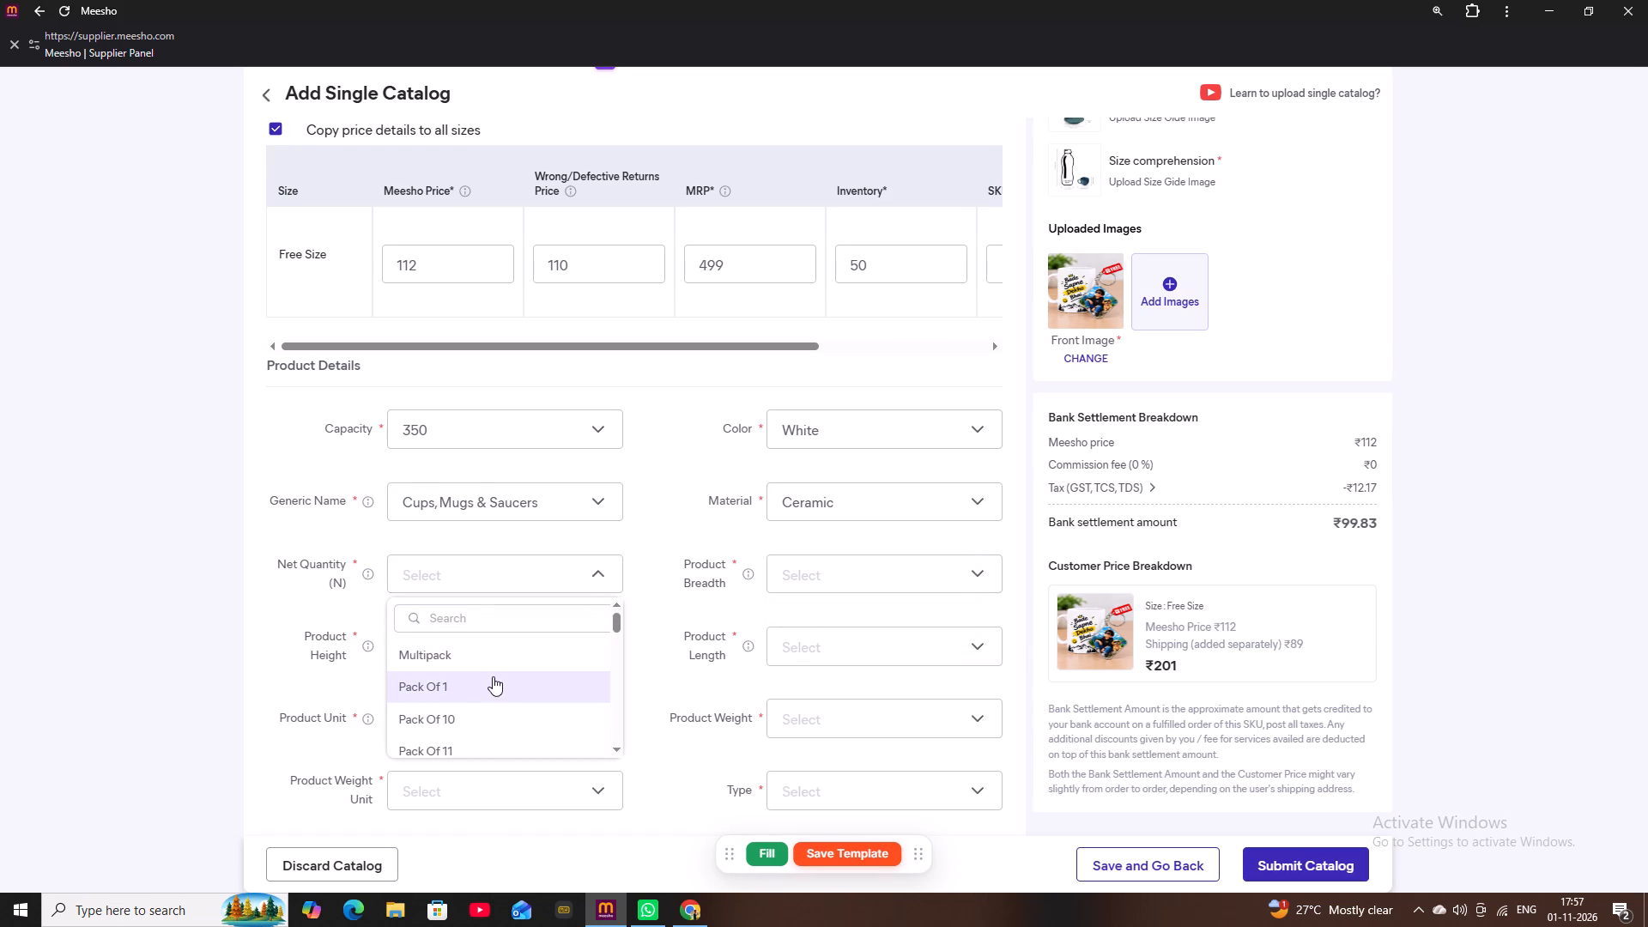
left_click(493, 680)
Set Product Breadth to 3.5 and Product Height to 4 in the product details.
left_click(791, 599)
left_click(815, 586)
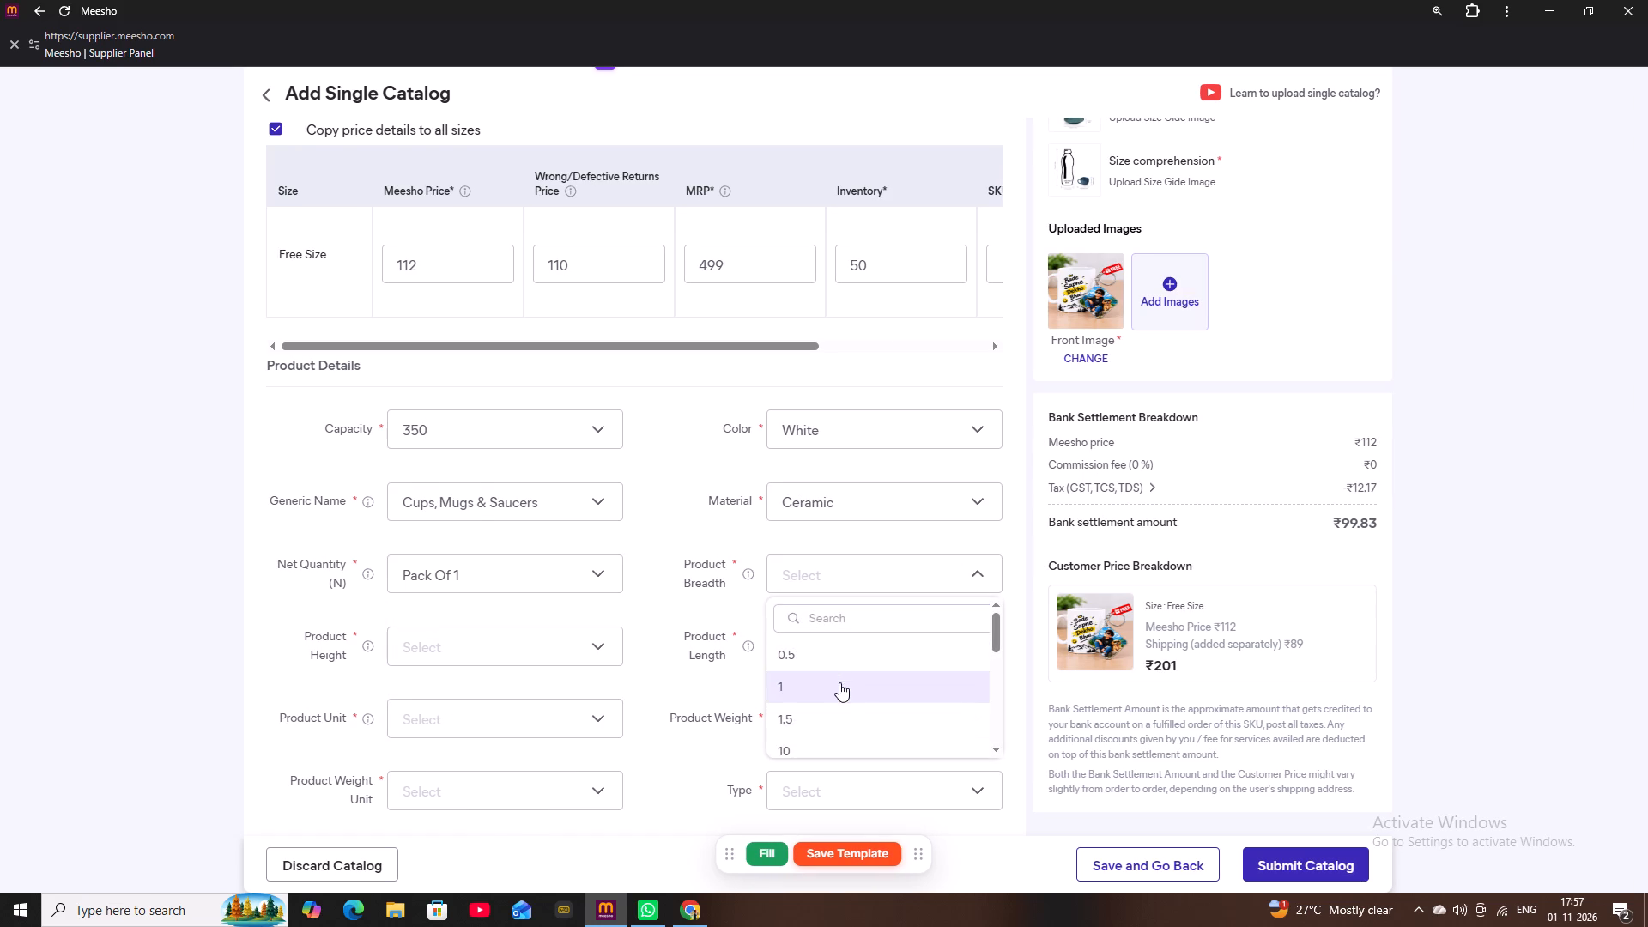
left_click(858, 619)
type("3.5")
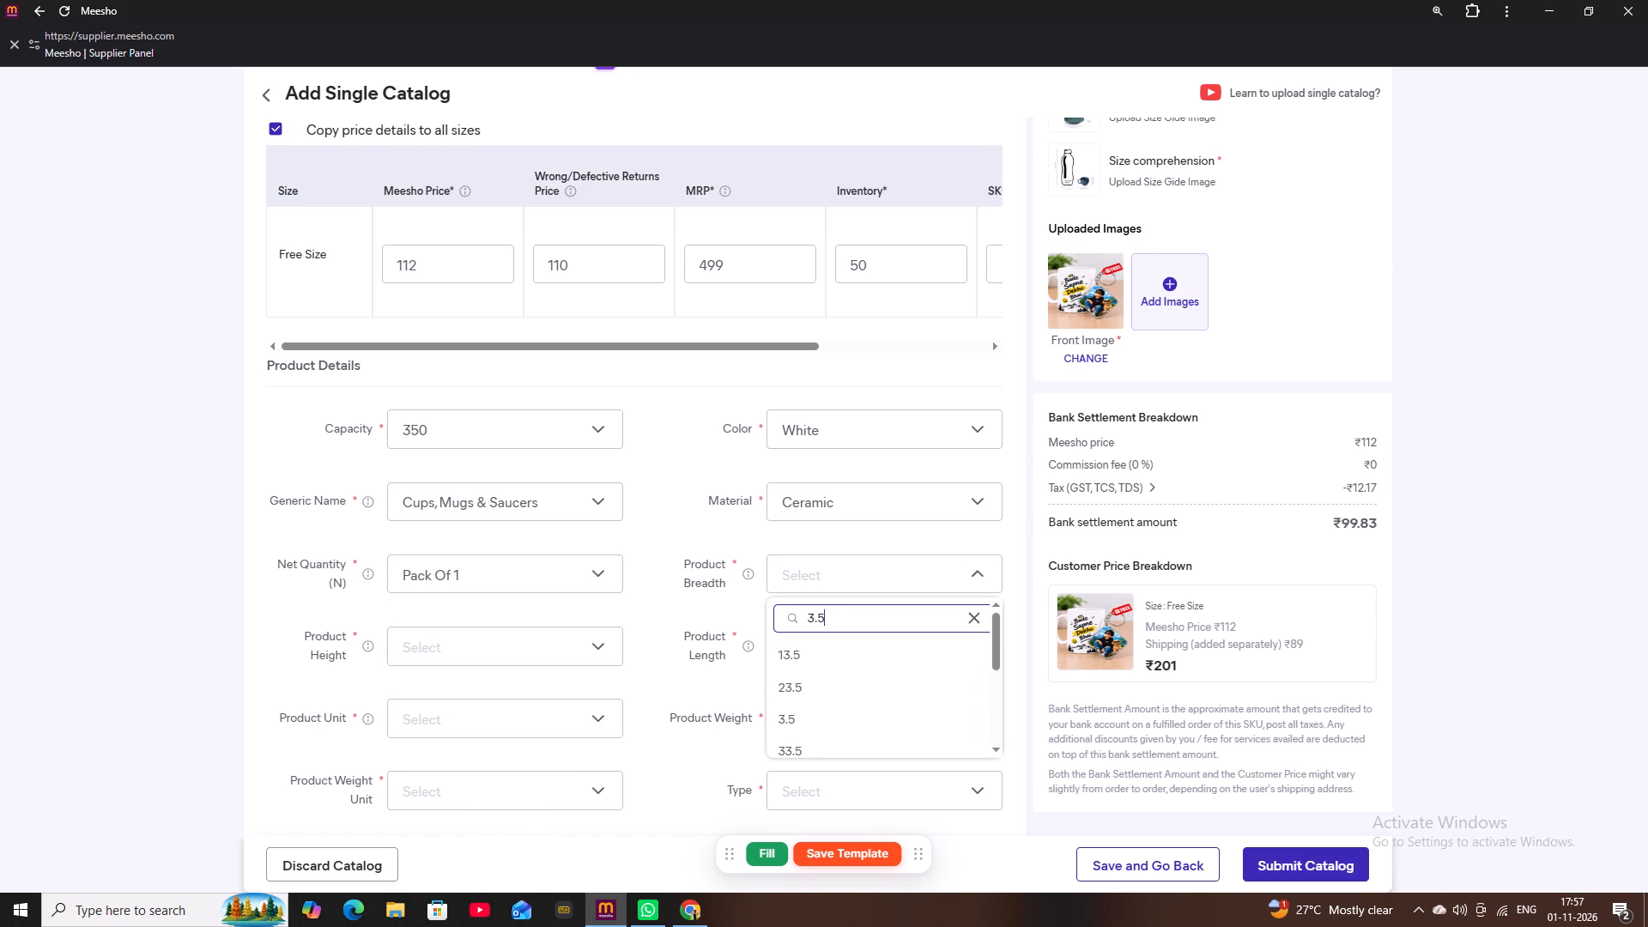
left_click(819, 717)
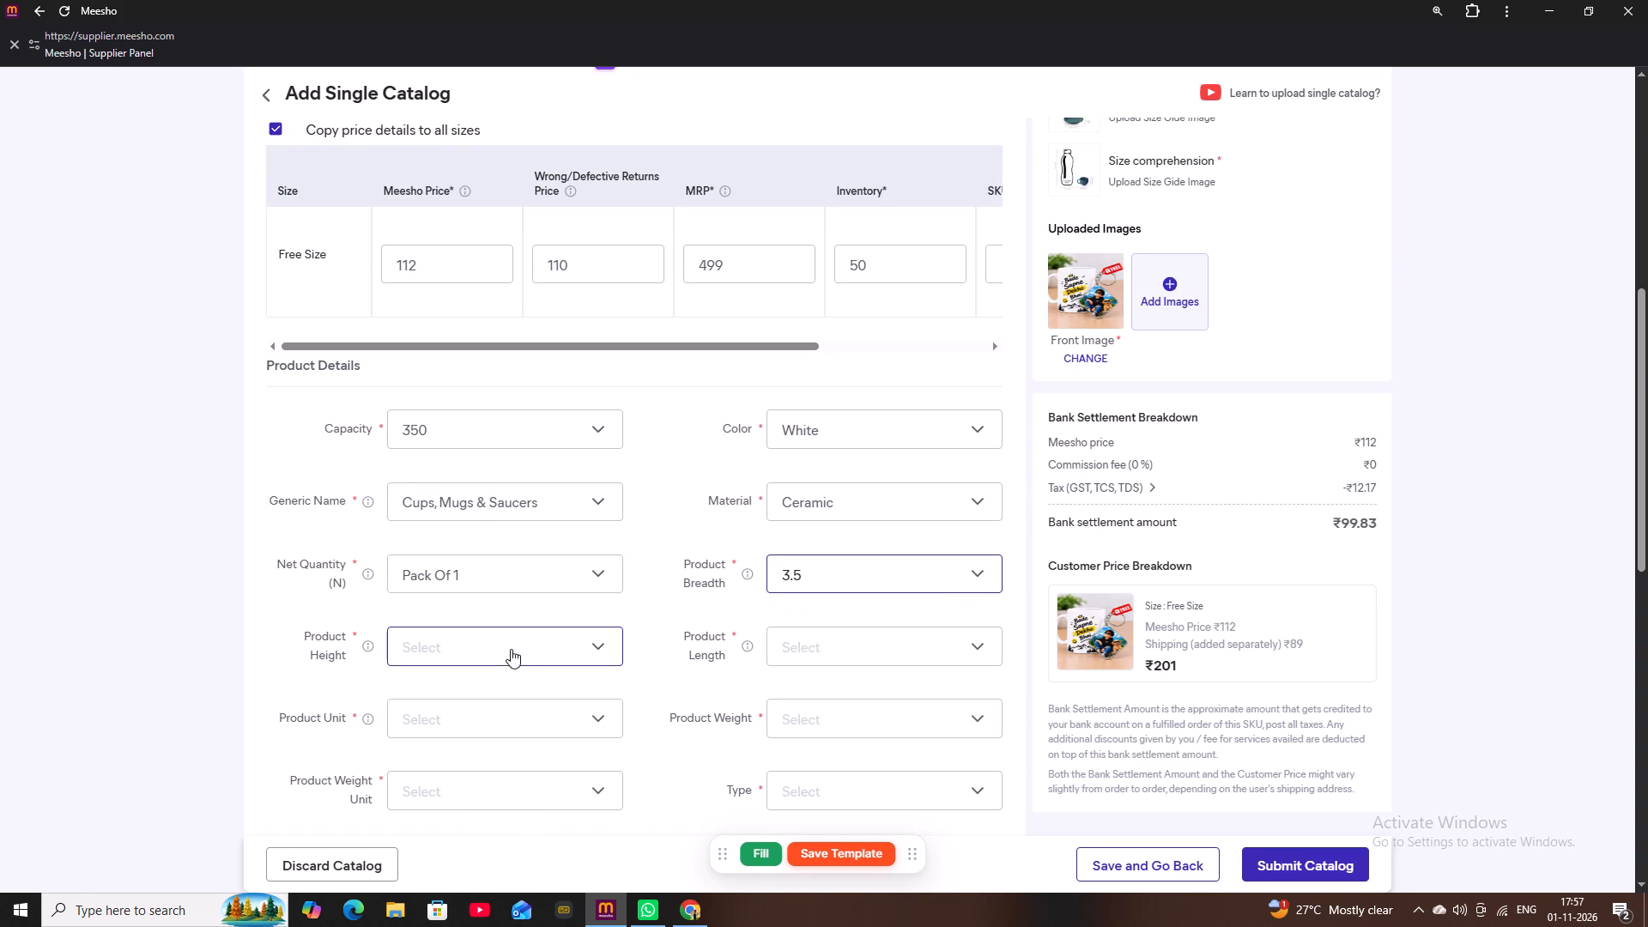
left_click(511, 649)
left_click(518, 696)
key("4")
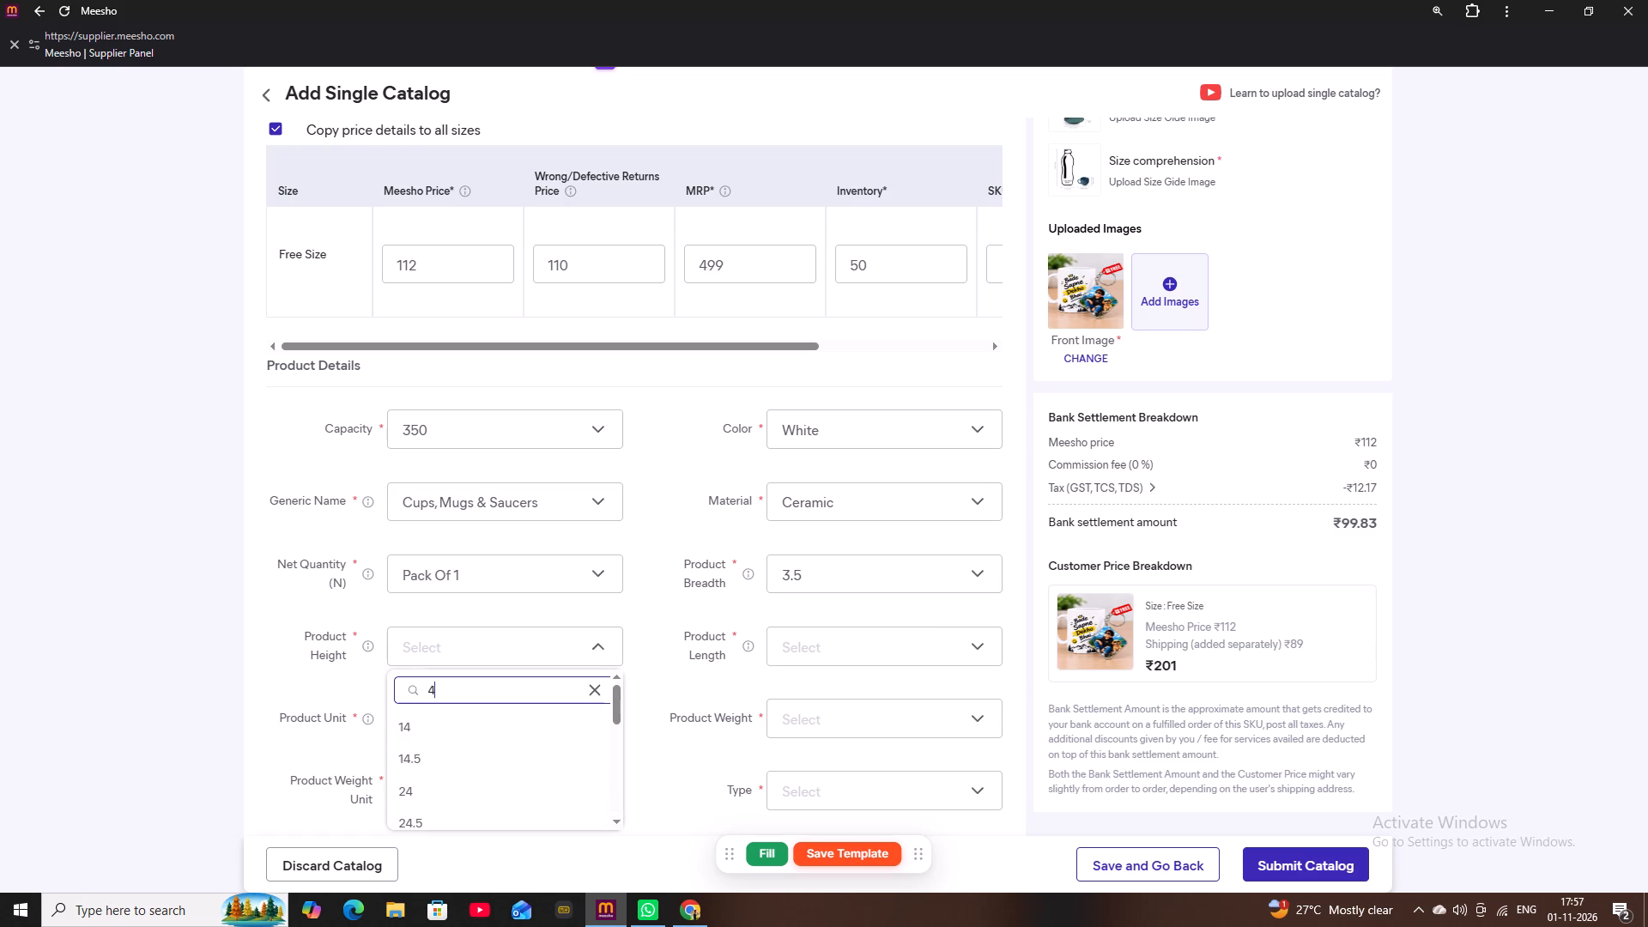
scroll(511, 726, "down", 2)
left_click(497, 742)
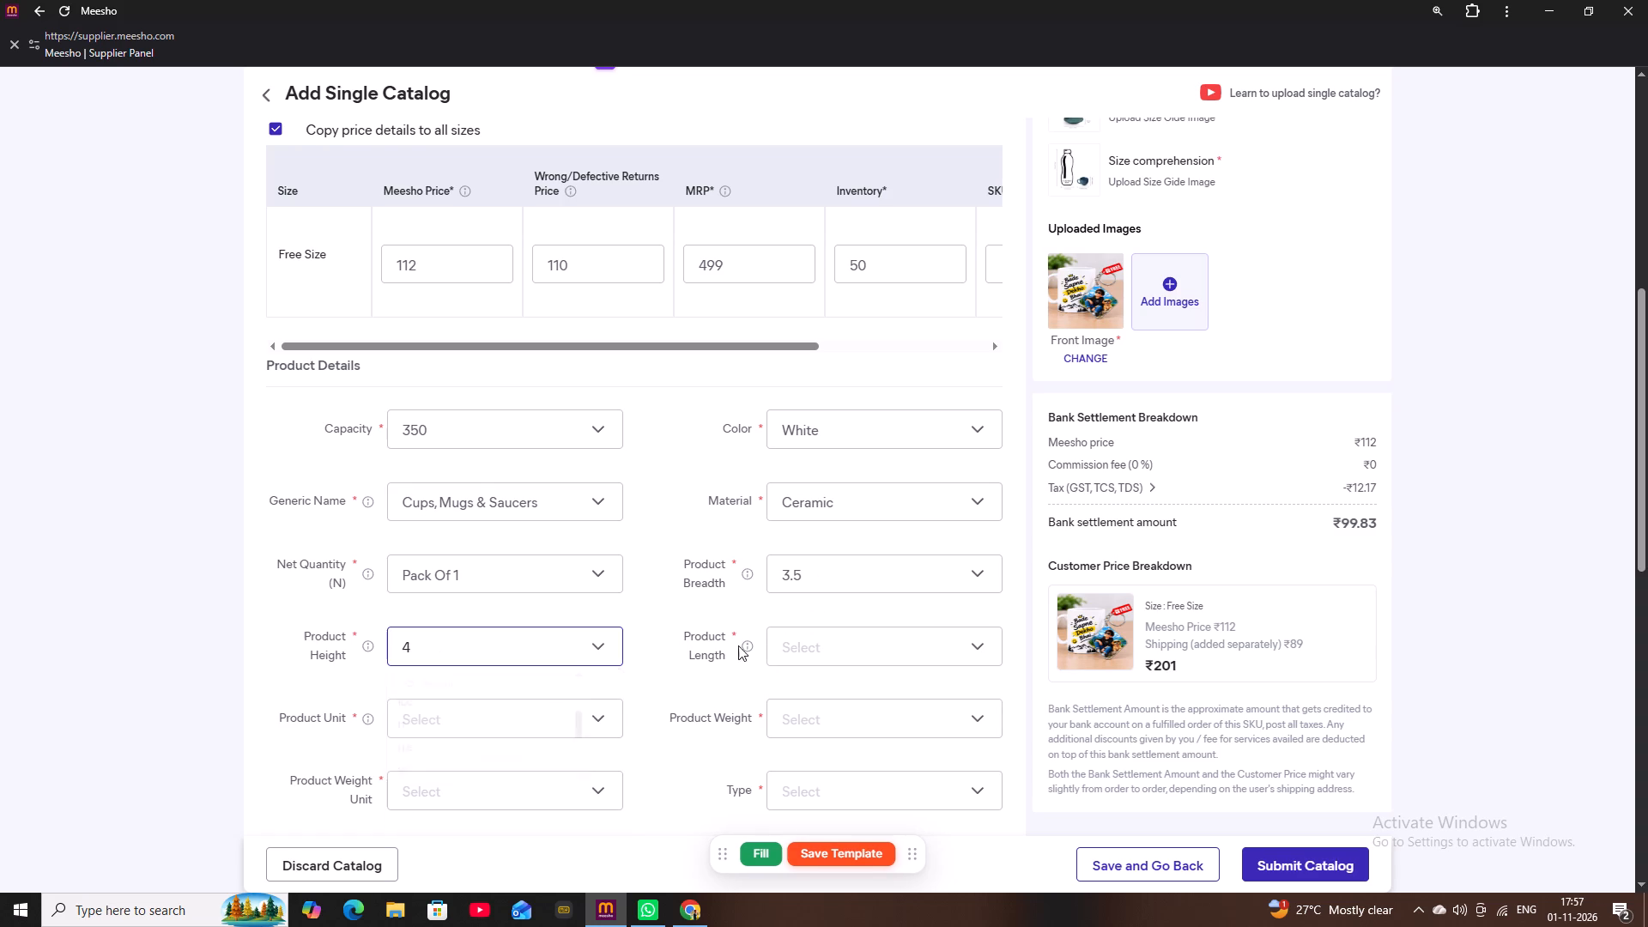
Set Product Length to 10 and Product Unit to Inch.
left_click(798, 641)
left_click(848, 700)
type("10")
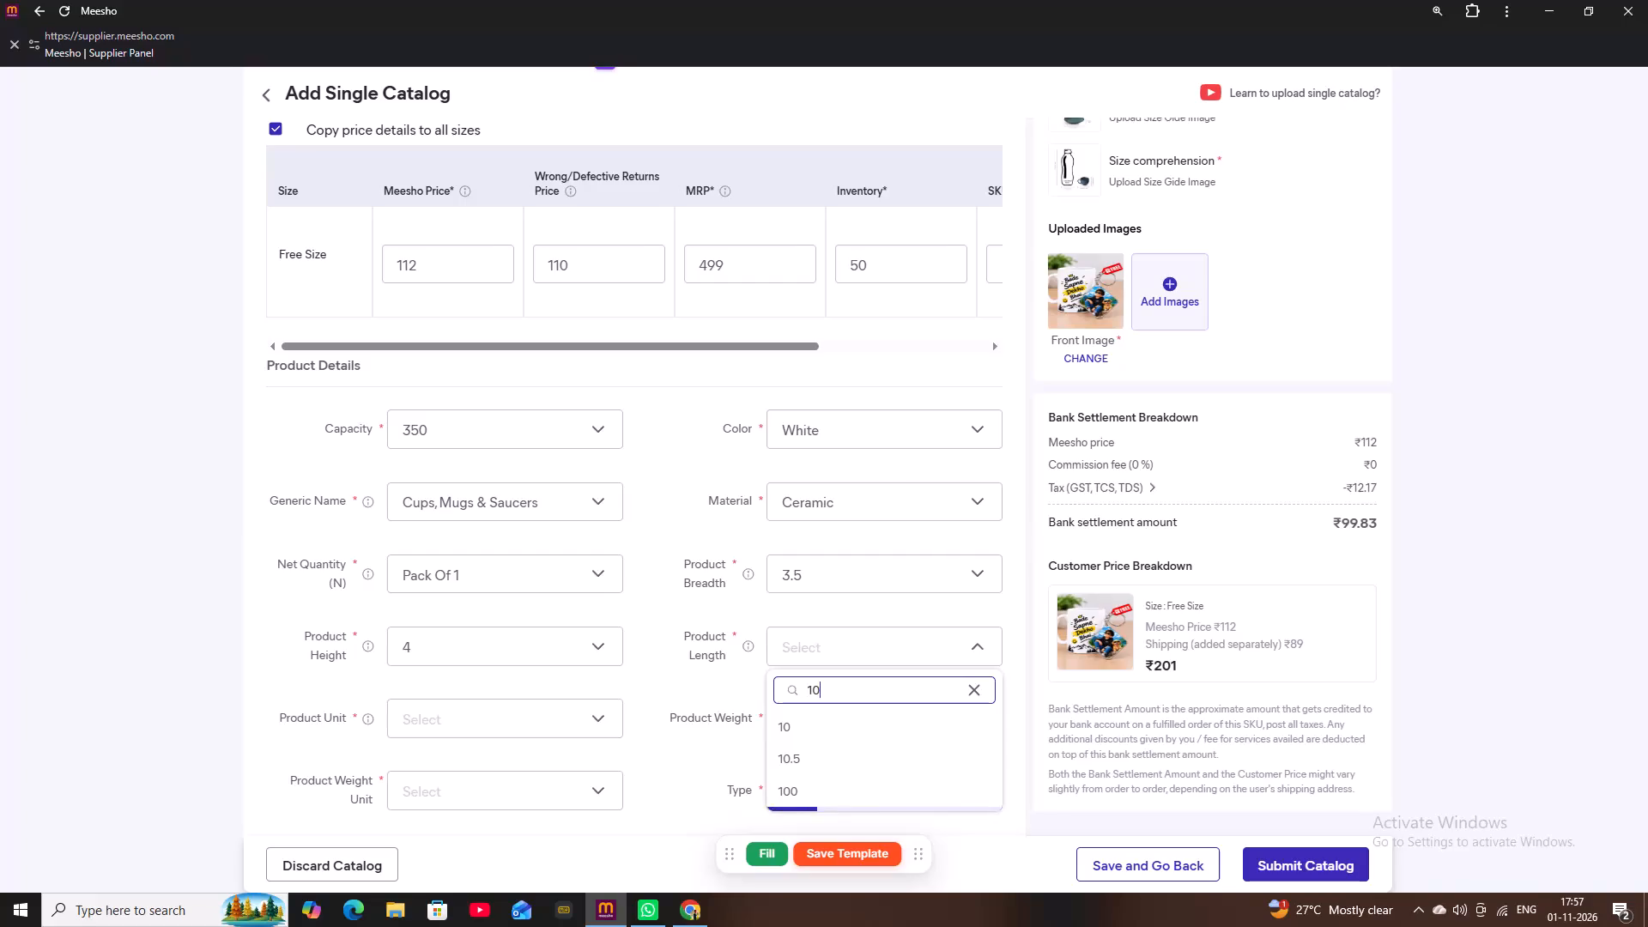
left_click(826, 731)
left_click(542, 720)
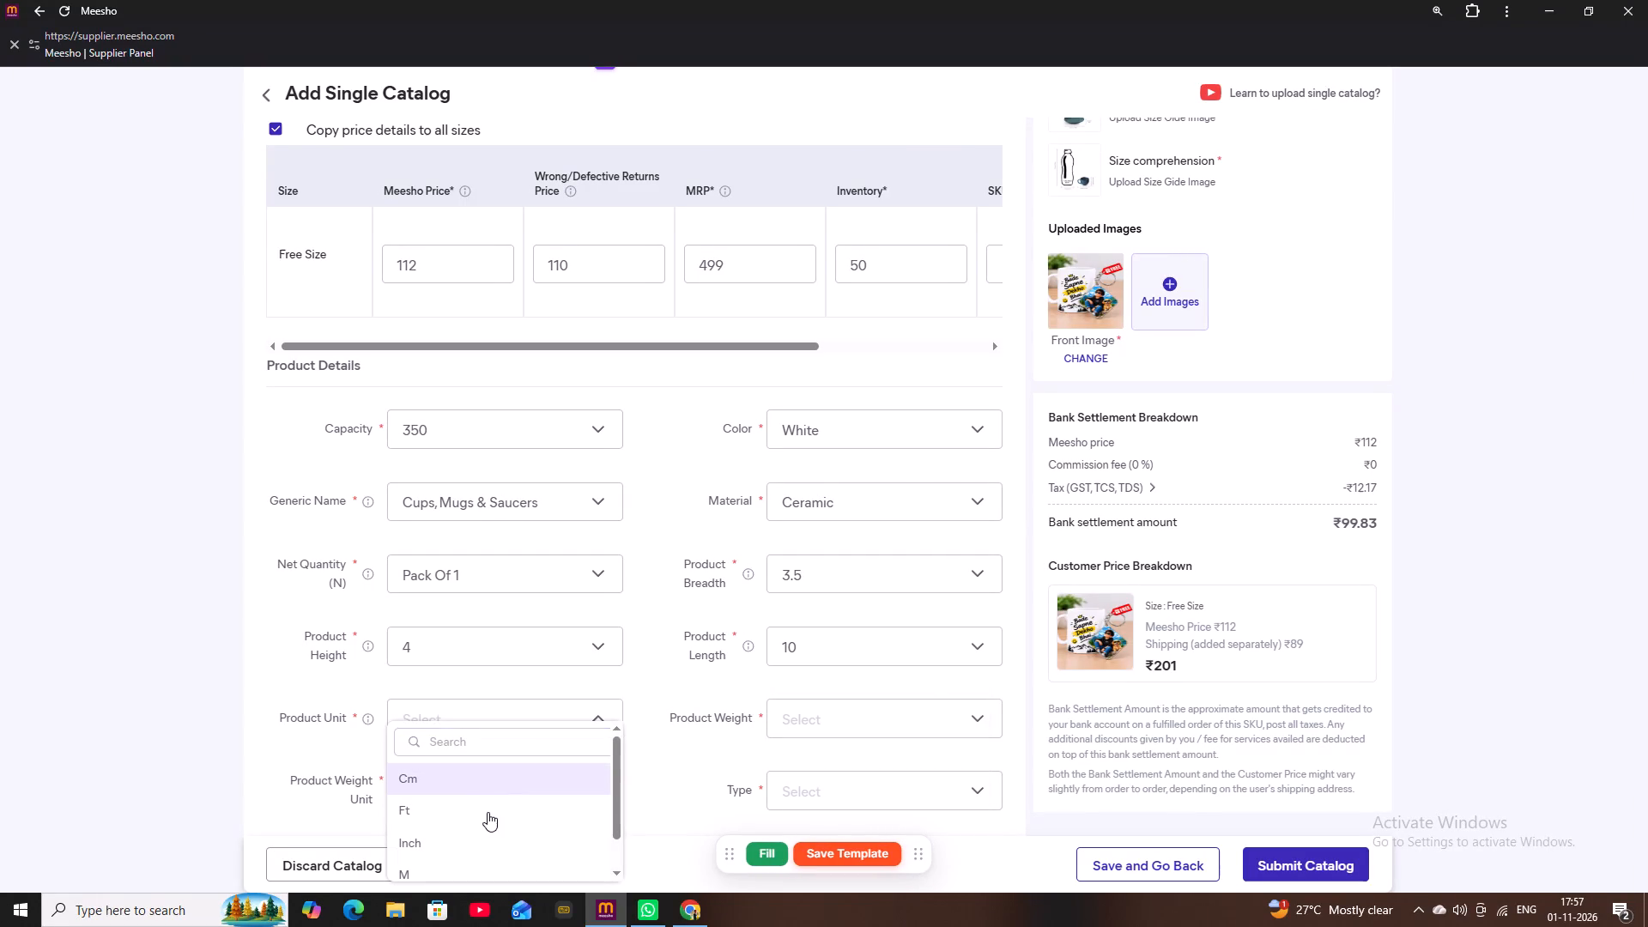
left_click(488, 835)
Set Product Weight to 350.
left_click(920, 712)
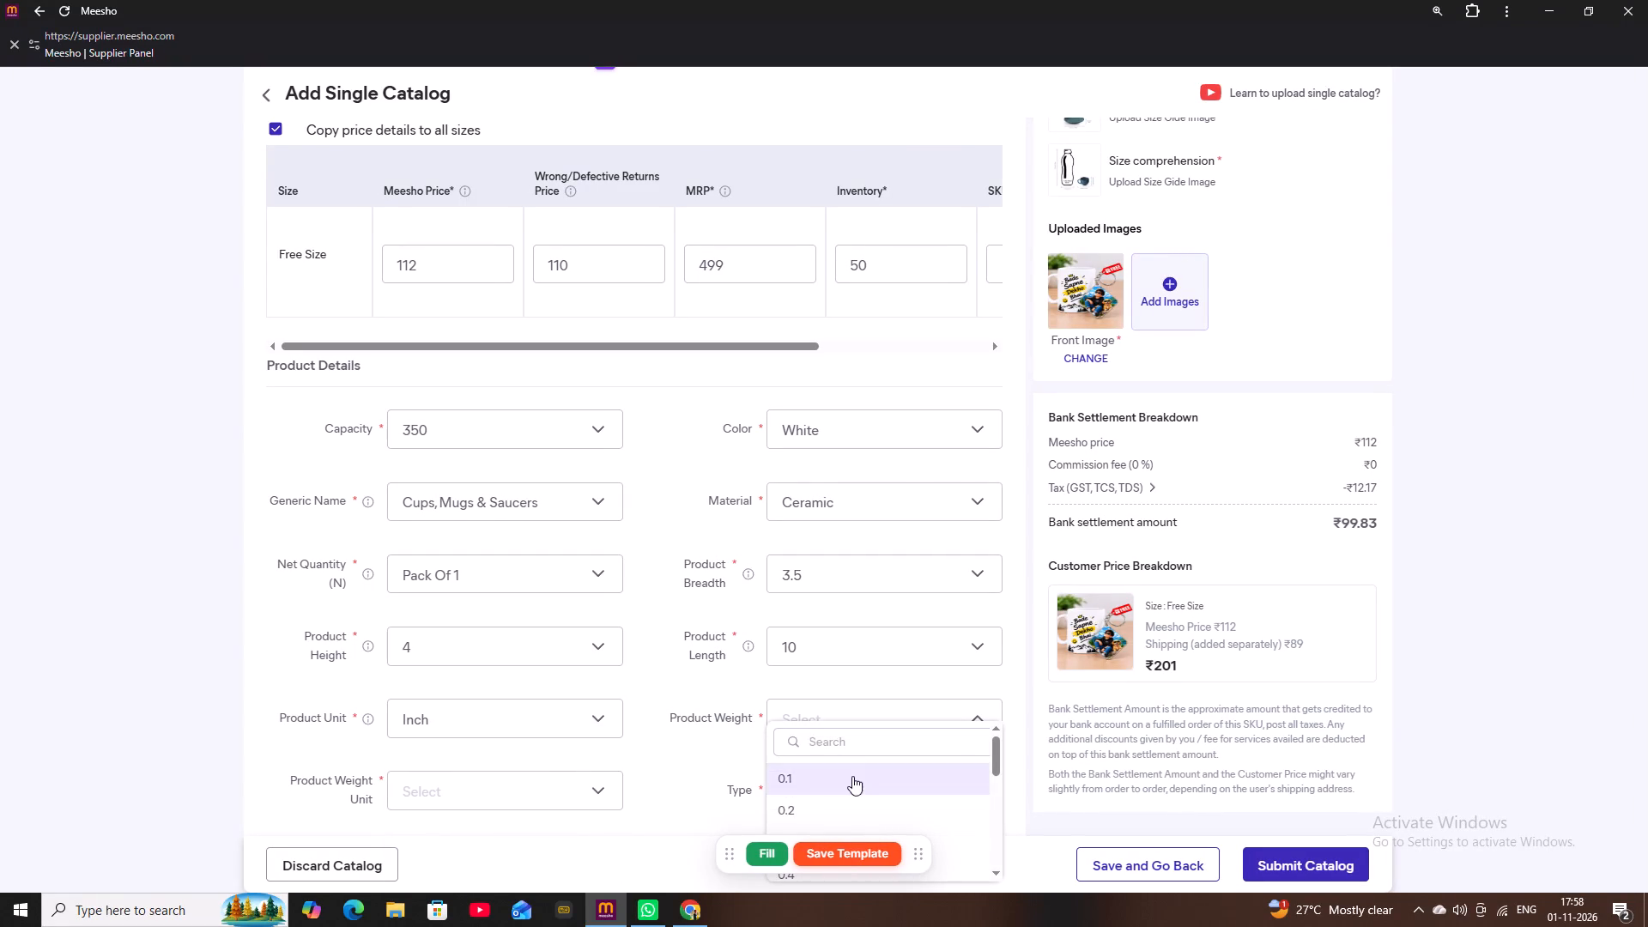
left_click(855, 741)
key("3")
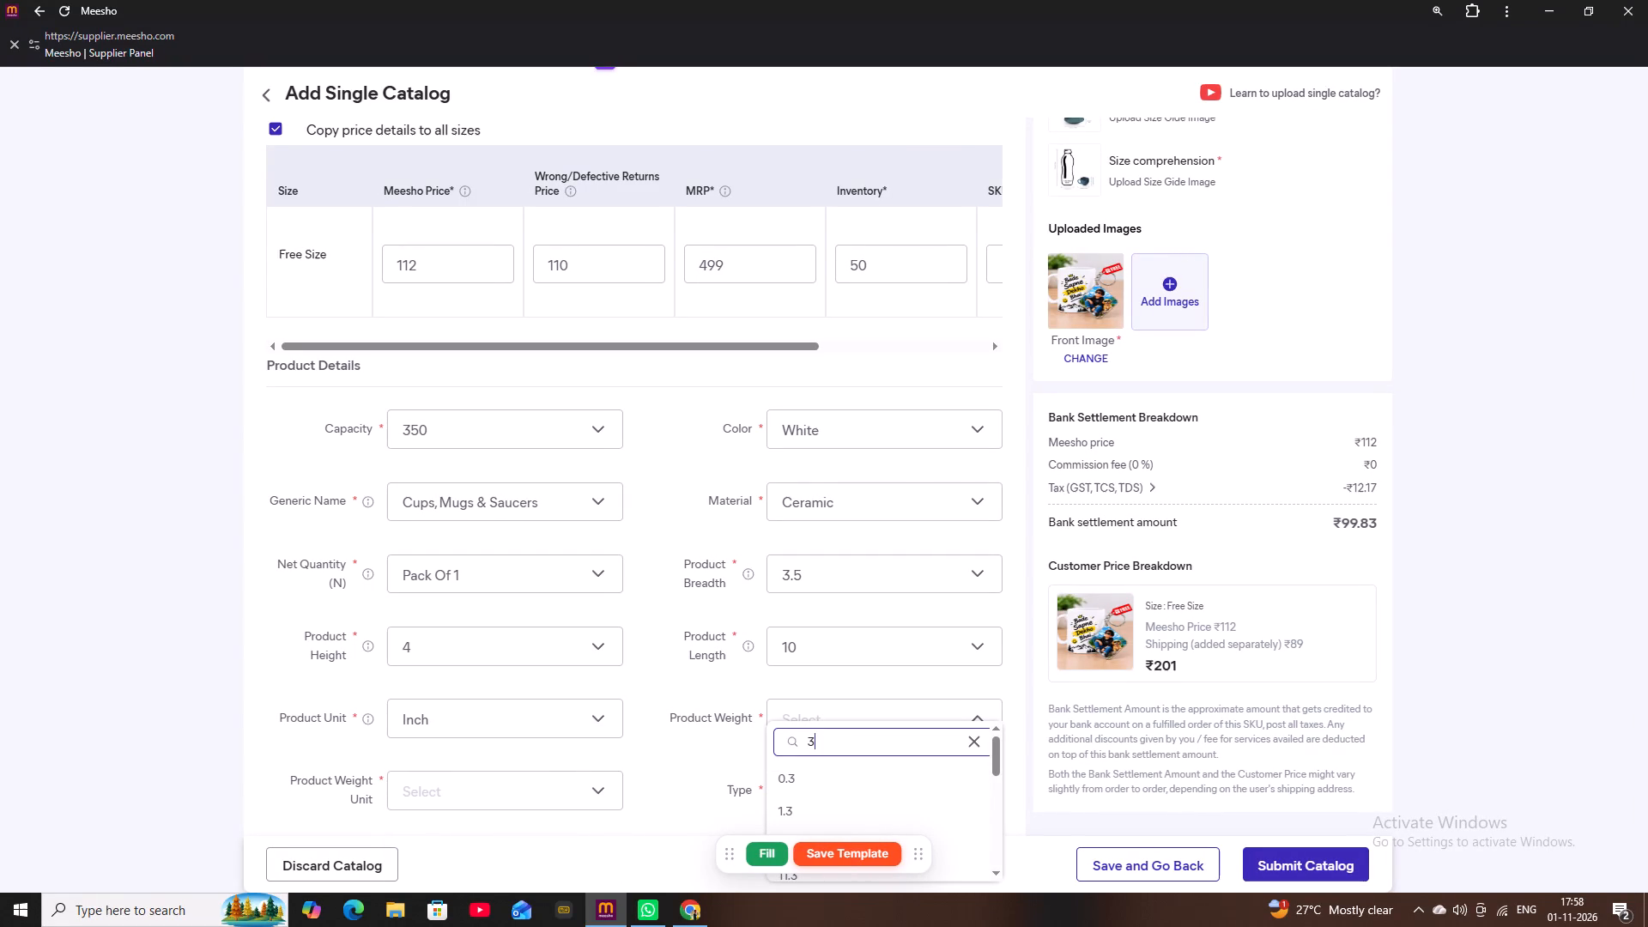
type("50")
left_click(775, 791)
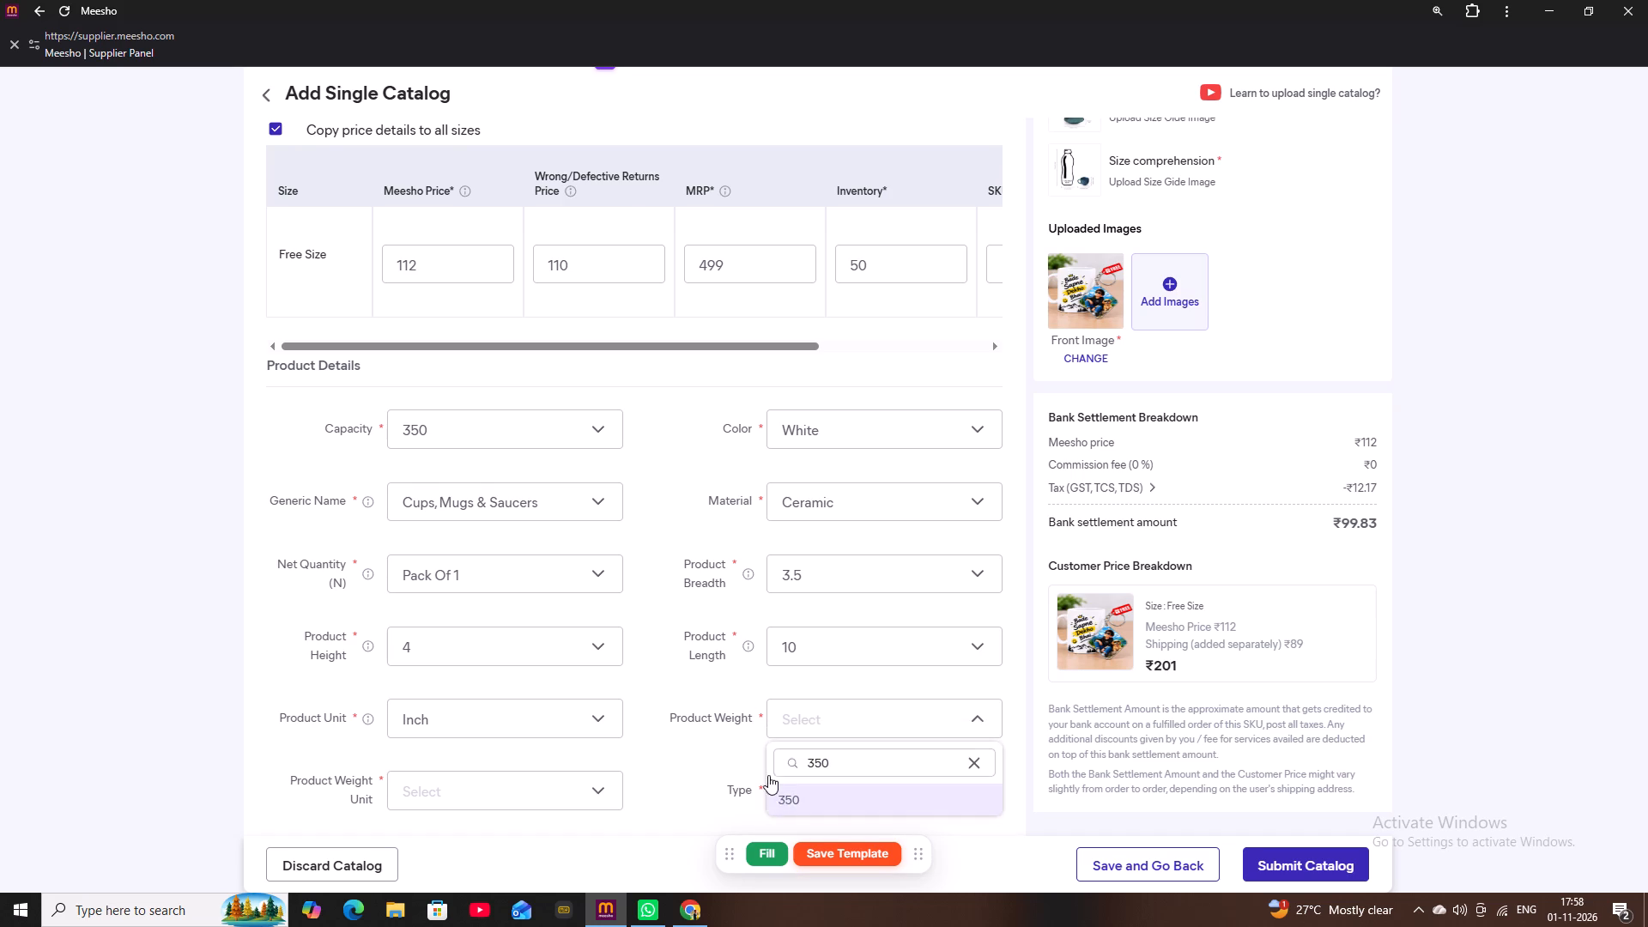
left_click(658, 593)
Change the Capacity in the product details to 300.
scroll(657, 578, "down", 1)
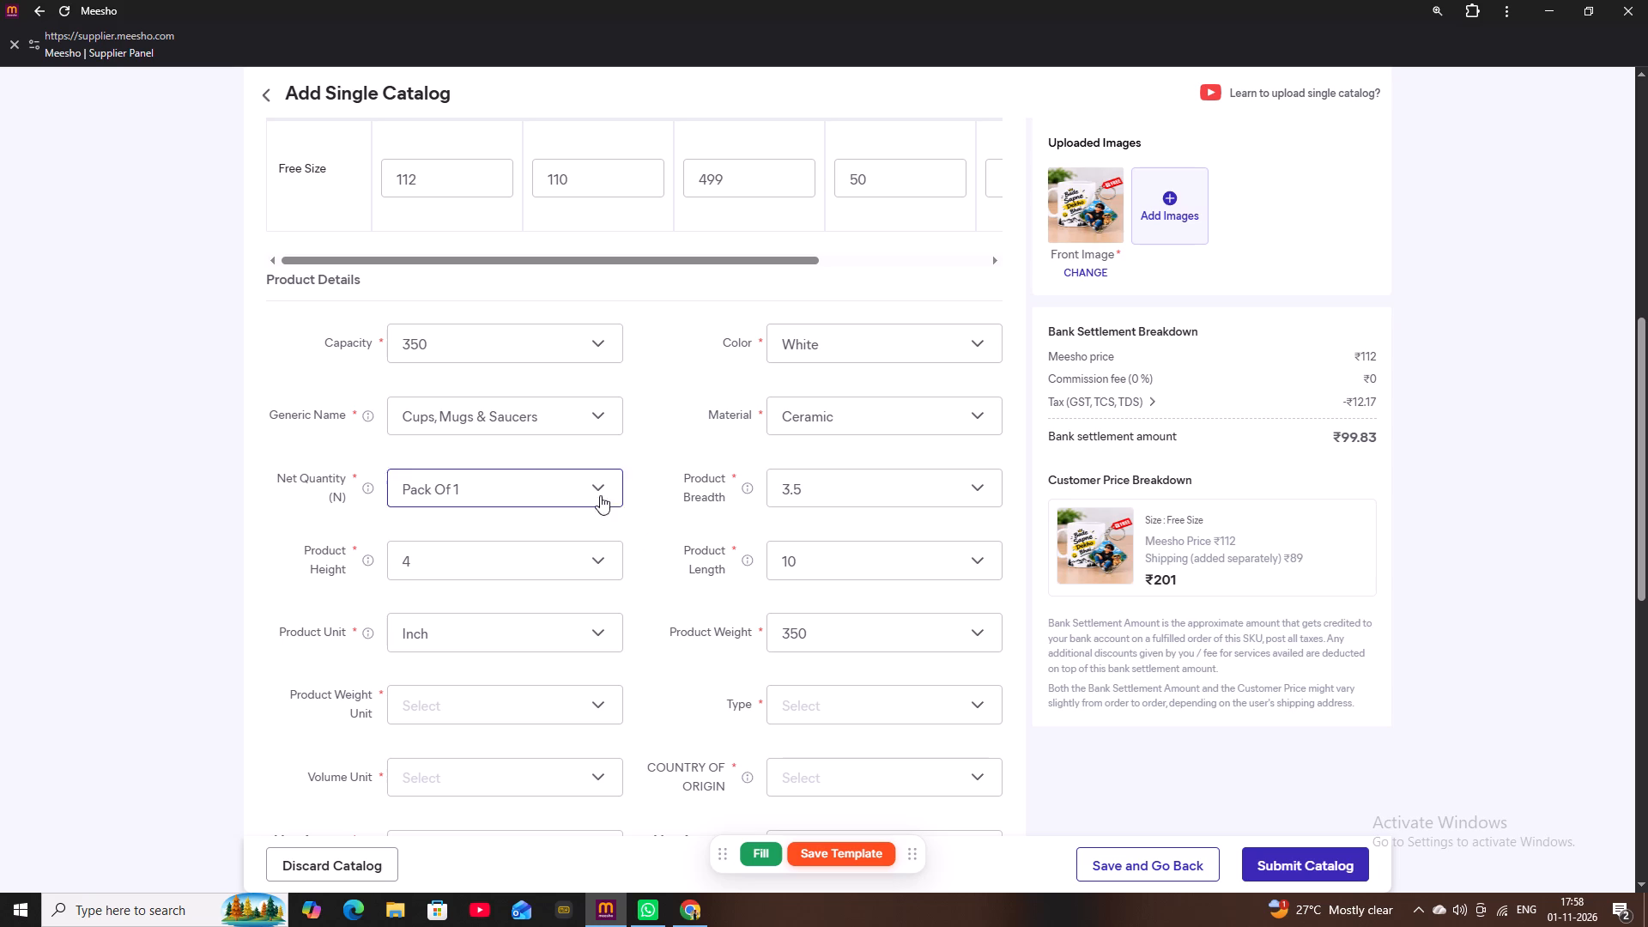
left_click(437, 353)
left_click(474, 398)
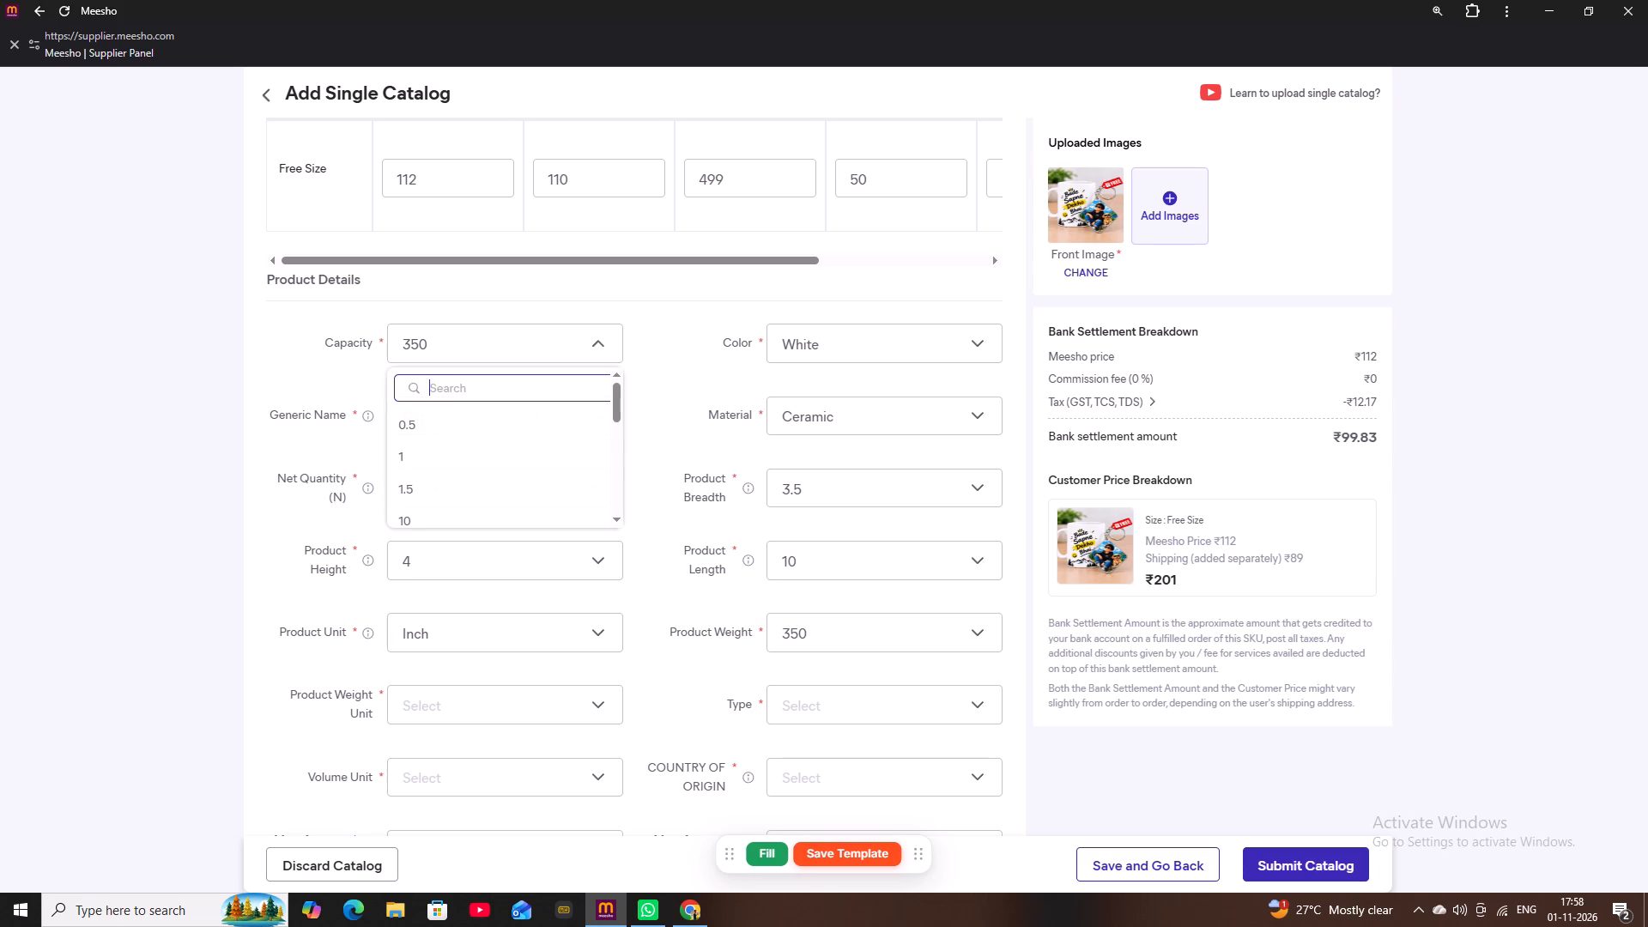
type("300")
left_click(474, 413)
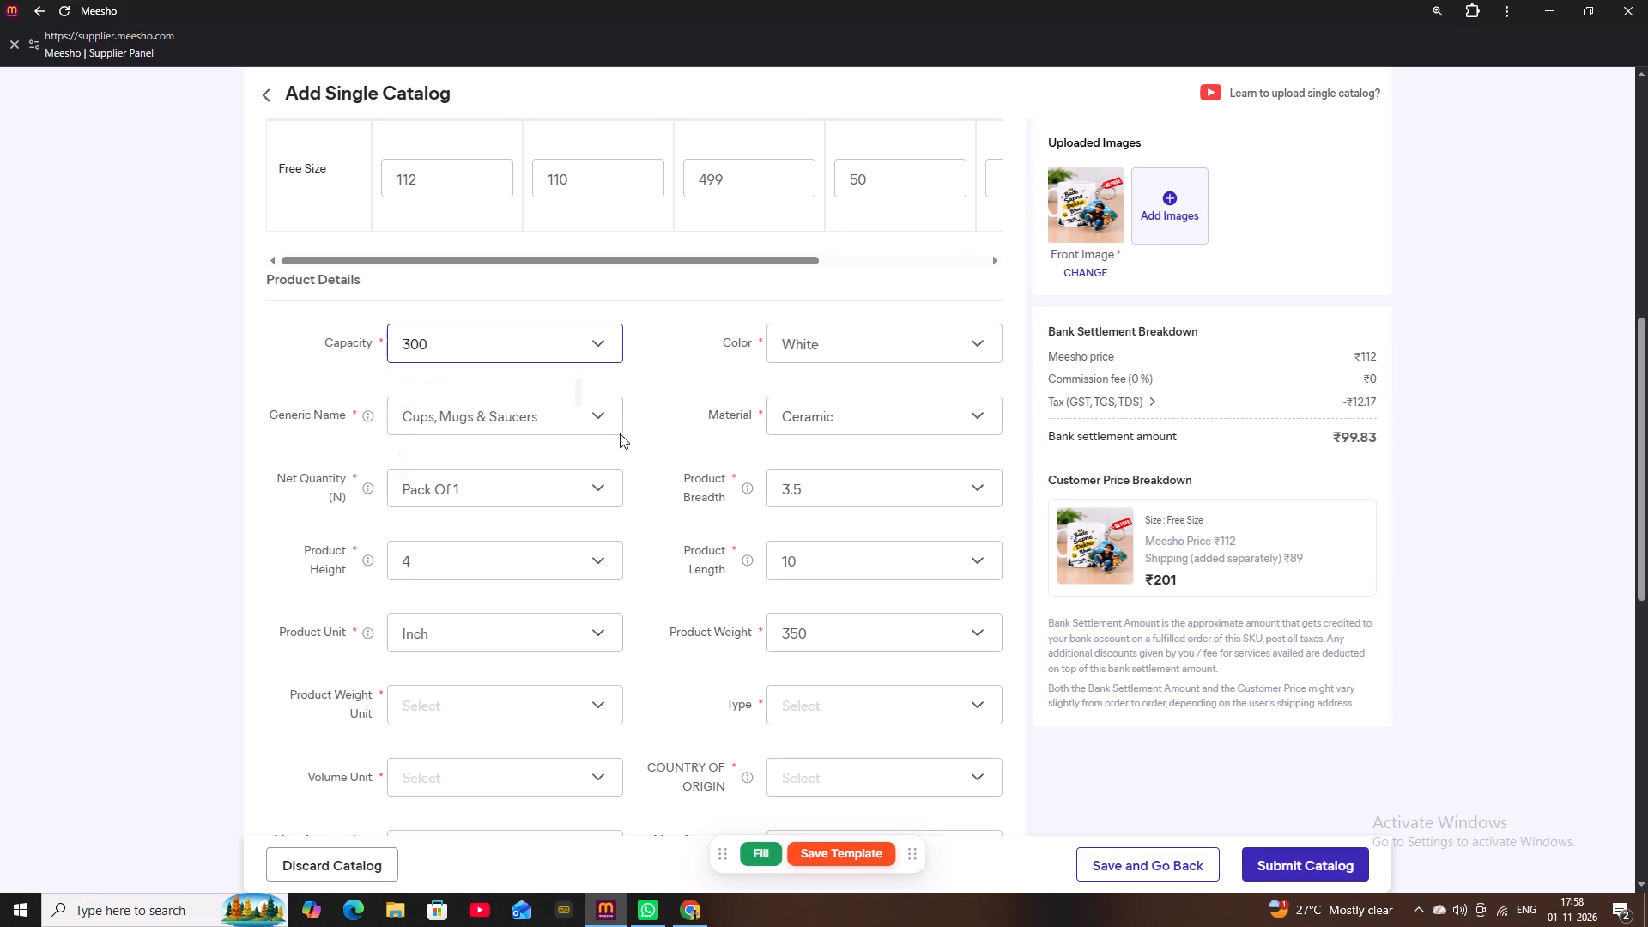
Set Product Weight Unit to G and Type to Coffee Mug.
scroll(651, 580, "down", 2)
left_click(530, 532)
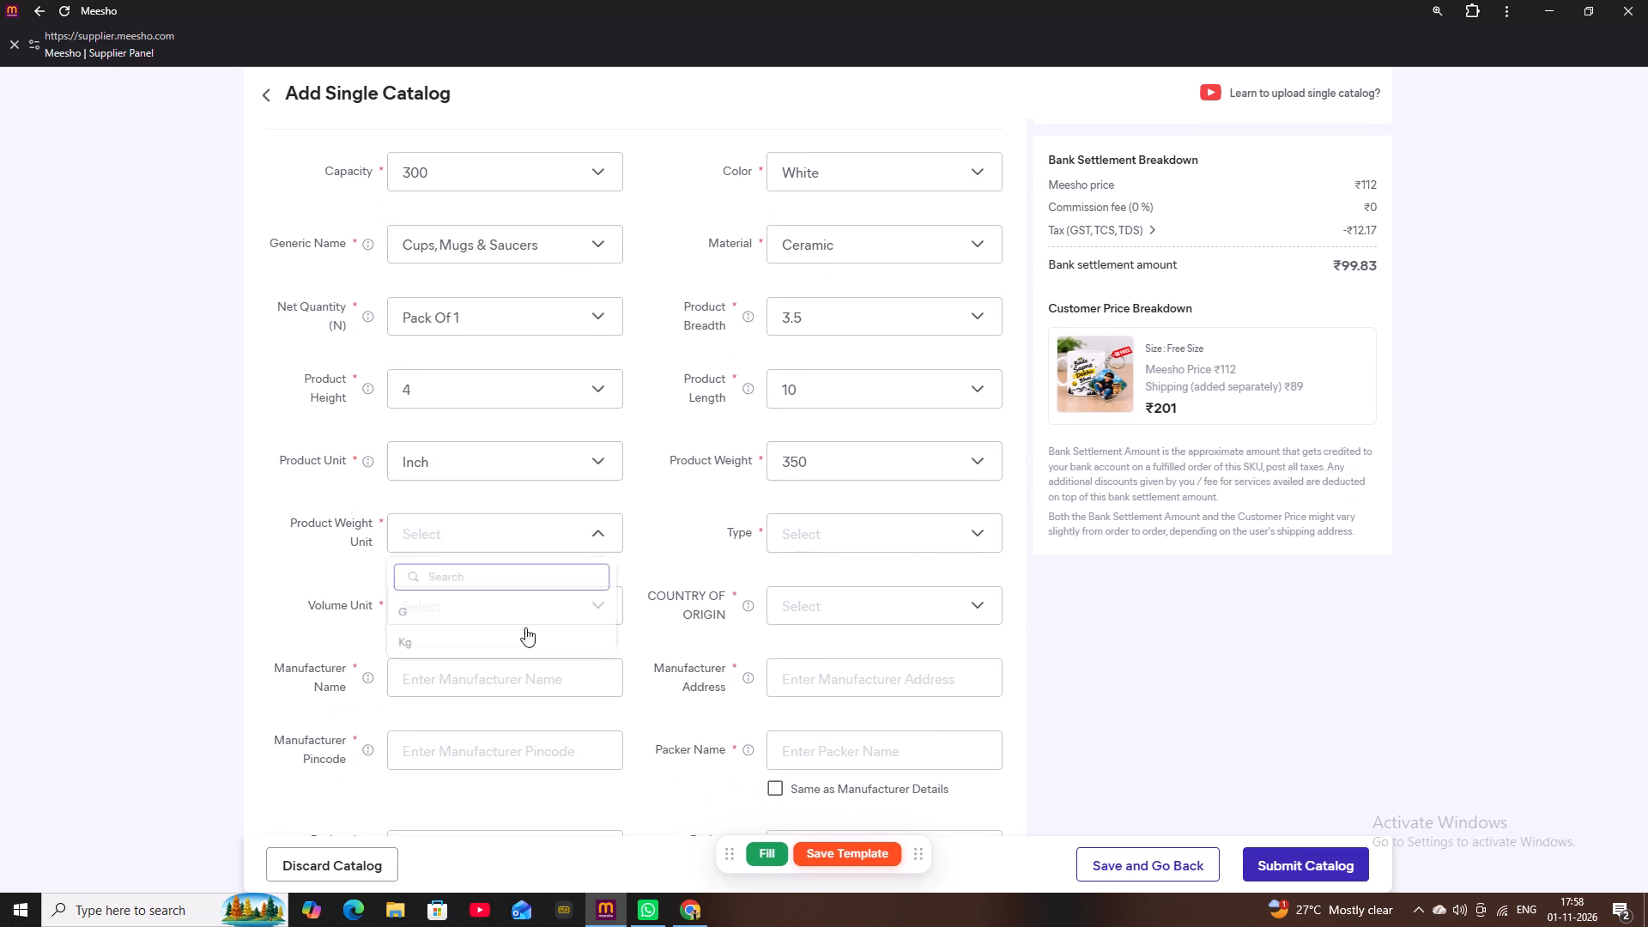
left_click(518, 622)
left_click(811, 532)
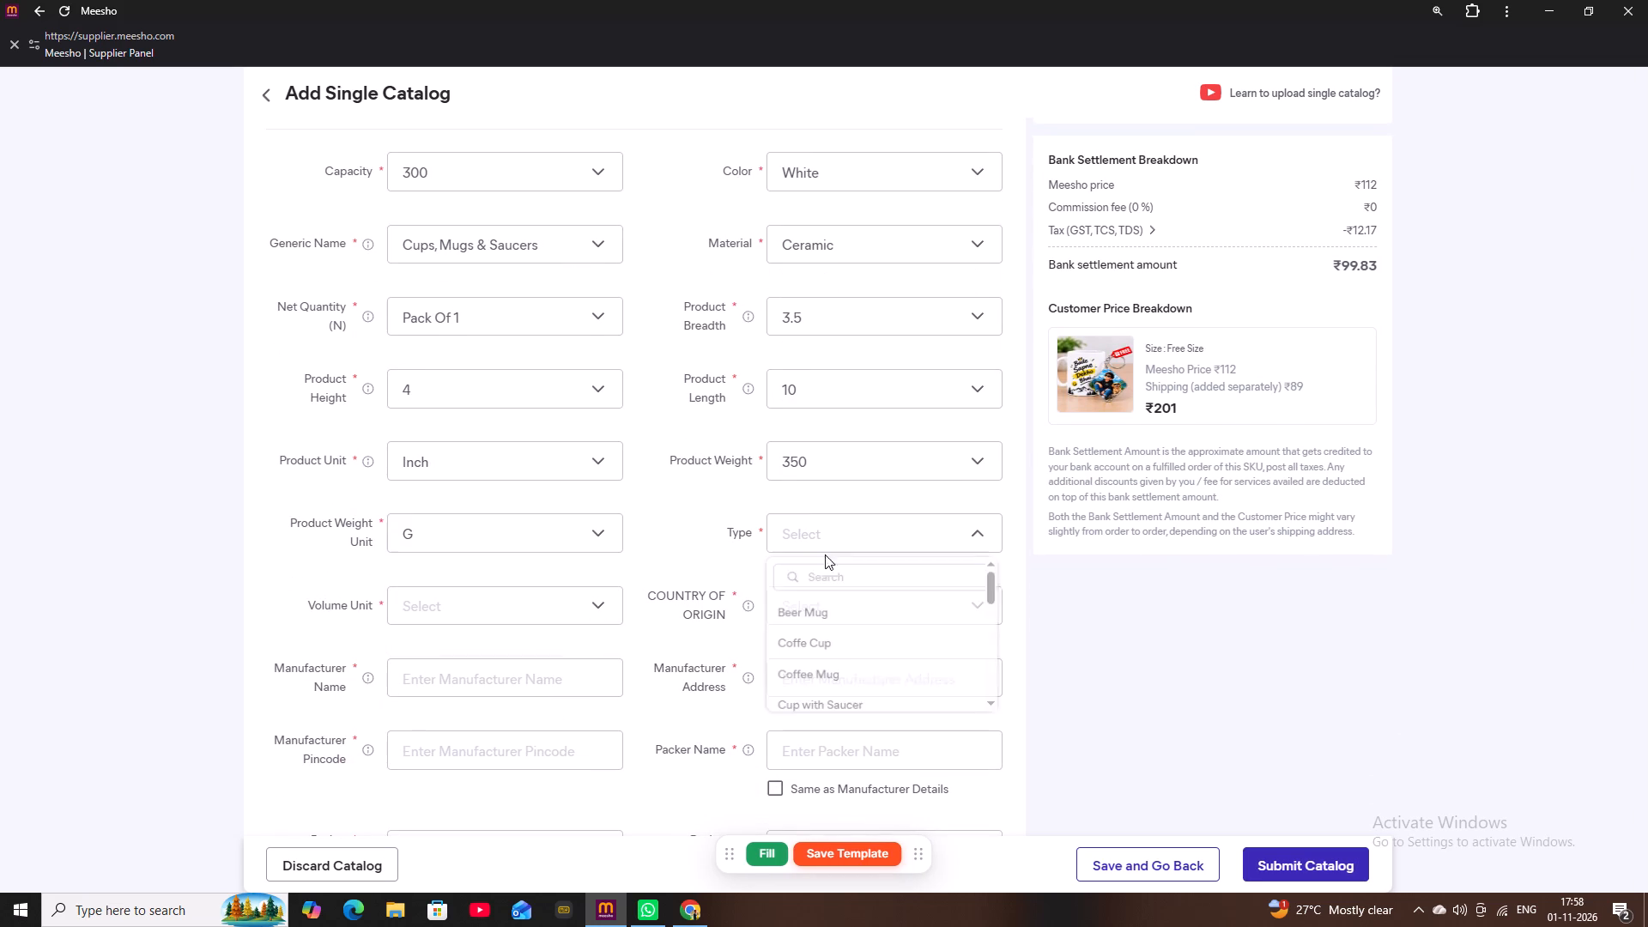
left_click(838, 669)
Set Volume Unit to L and Country of Origin to India.
left_click(487, 617)
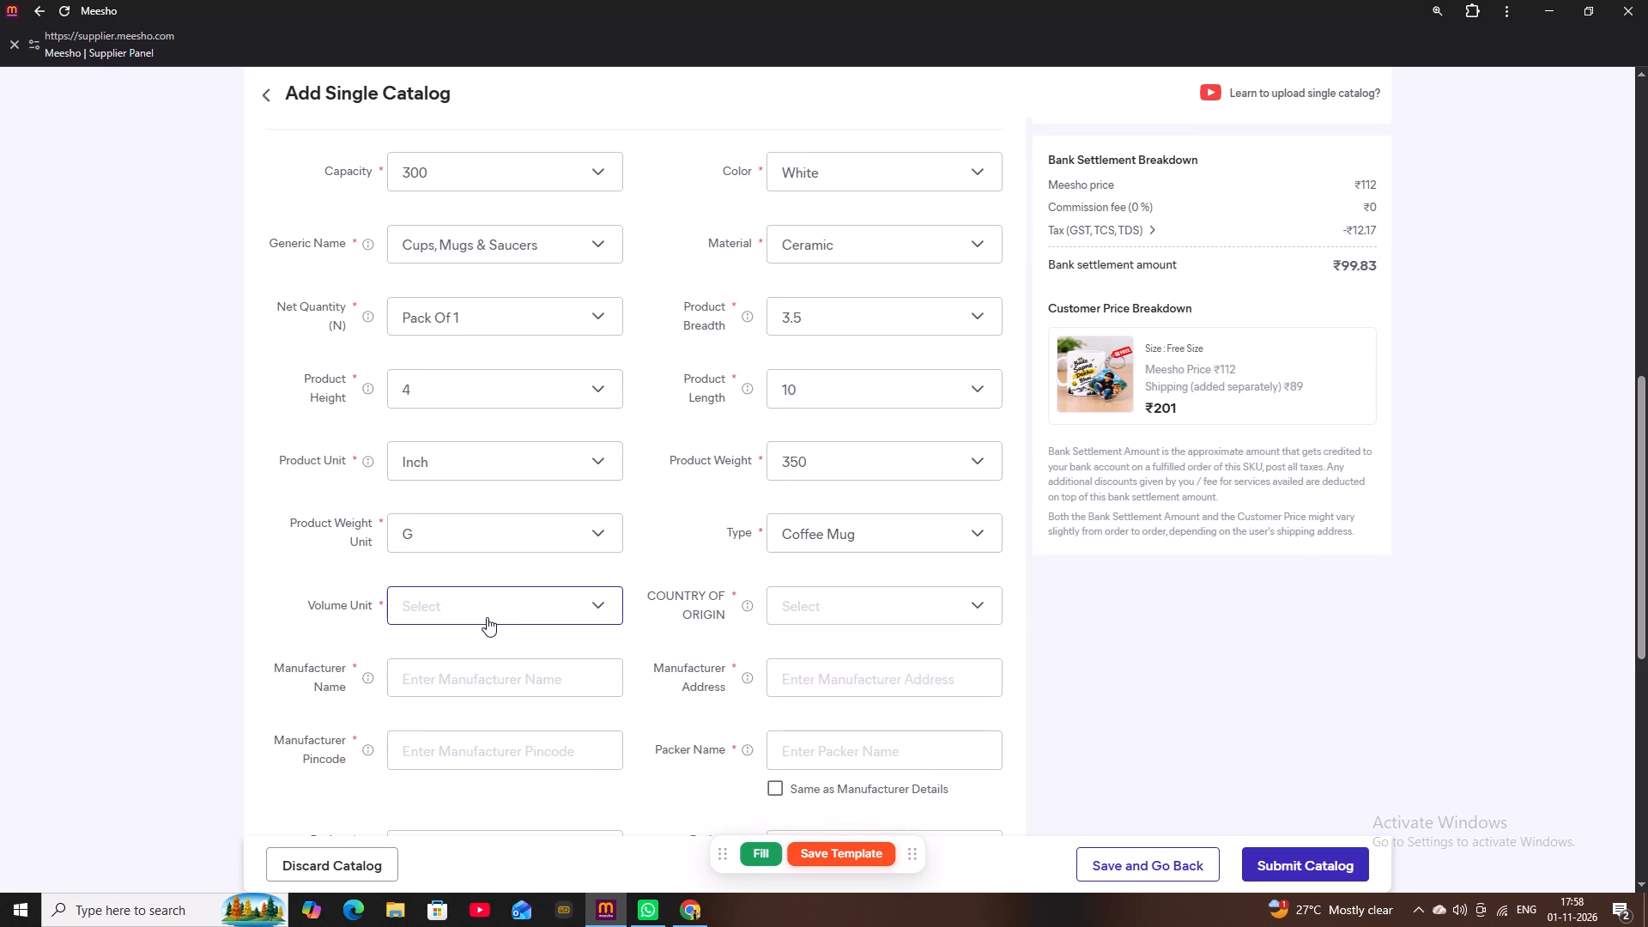
left_click(508, 682)
left_click(836, 602)
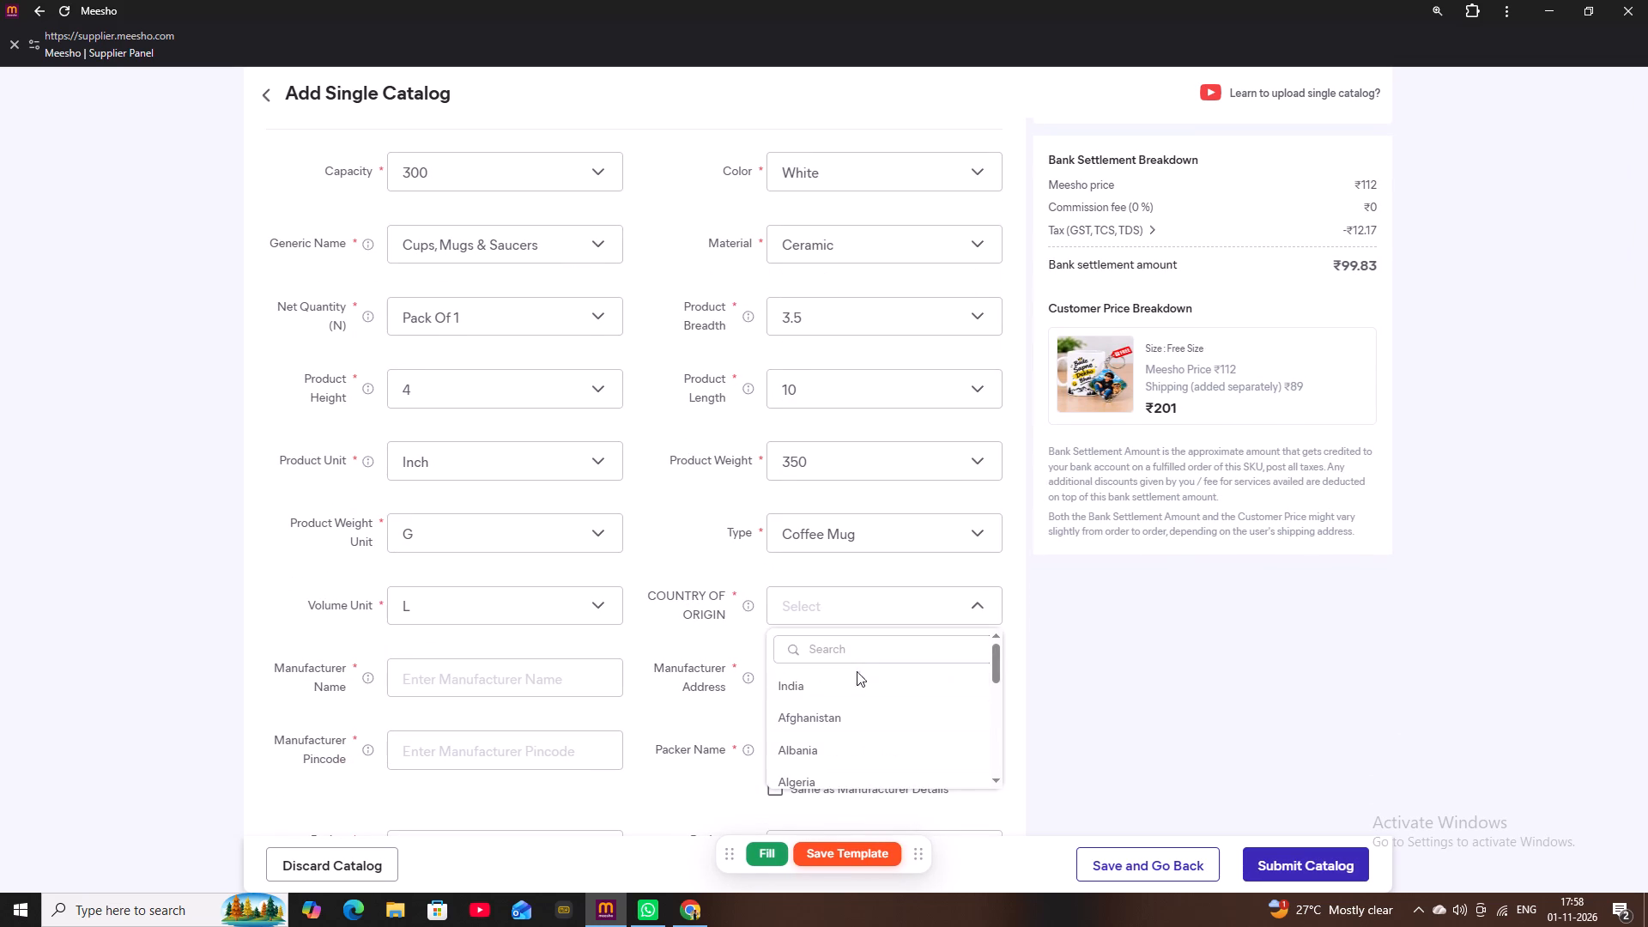
left_click(856, 687)
Fill in the manufacturer details with the name Trendy Aura Enterprise, its saved address and its pincode.
left_click(529, 687)
left_click(560, 779)
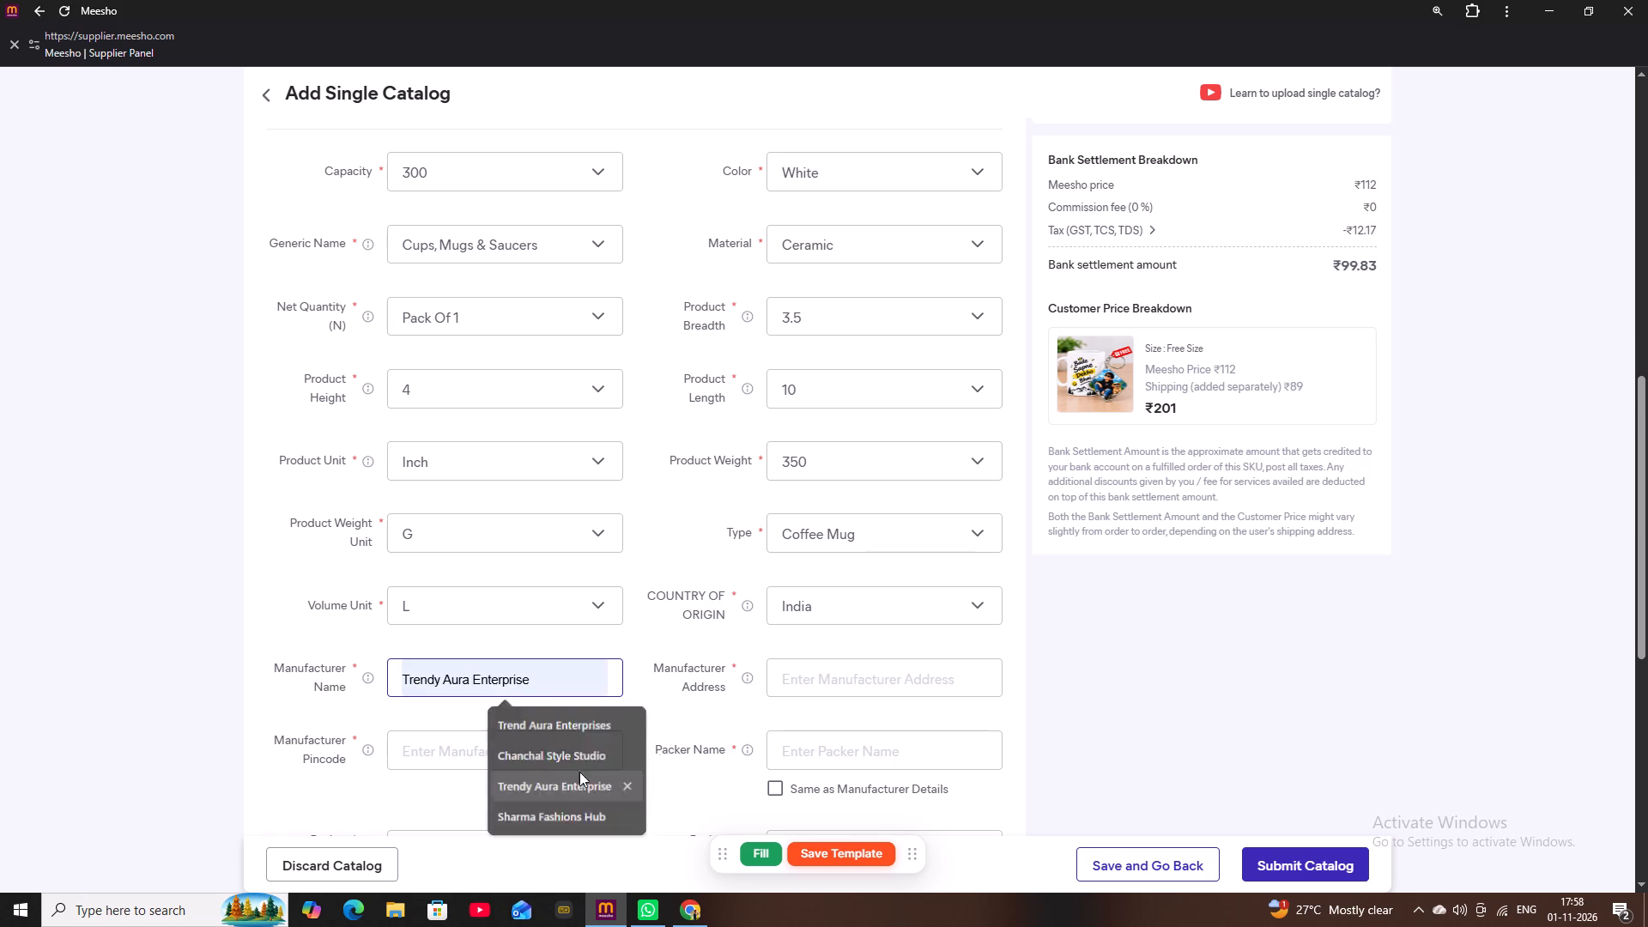
left_click(821, 685)
left_click(884, 719)
left_click(528, 741)
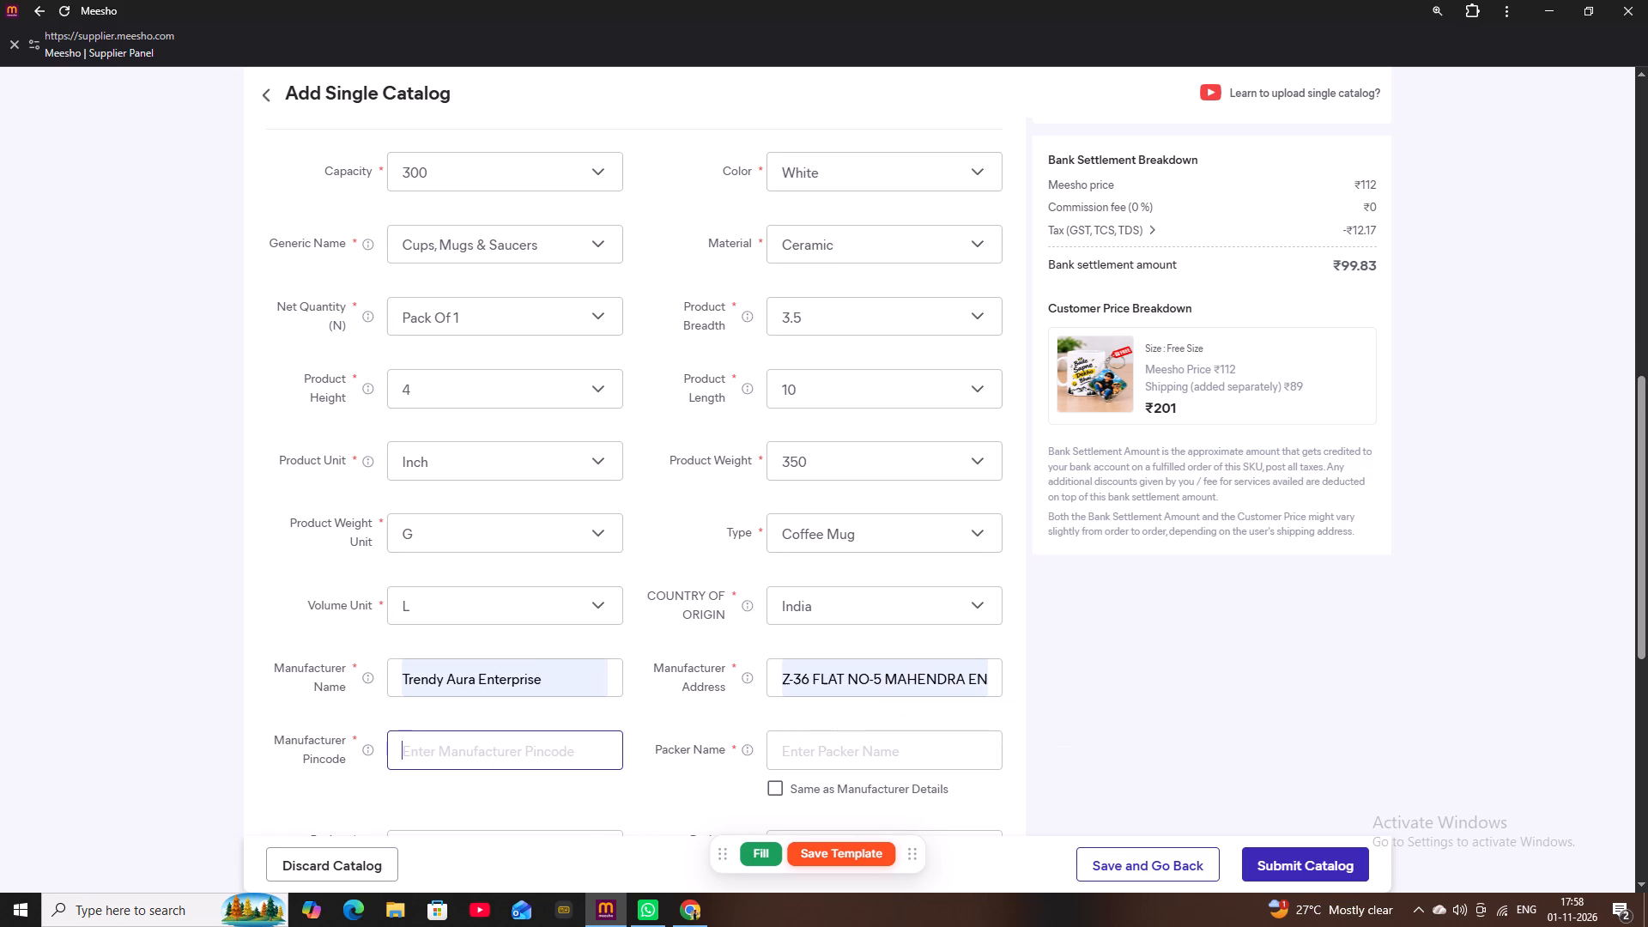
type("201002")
Make the packer details the same as the manufacturer details.
left_click(782, 791)
left_click(766, 792)
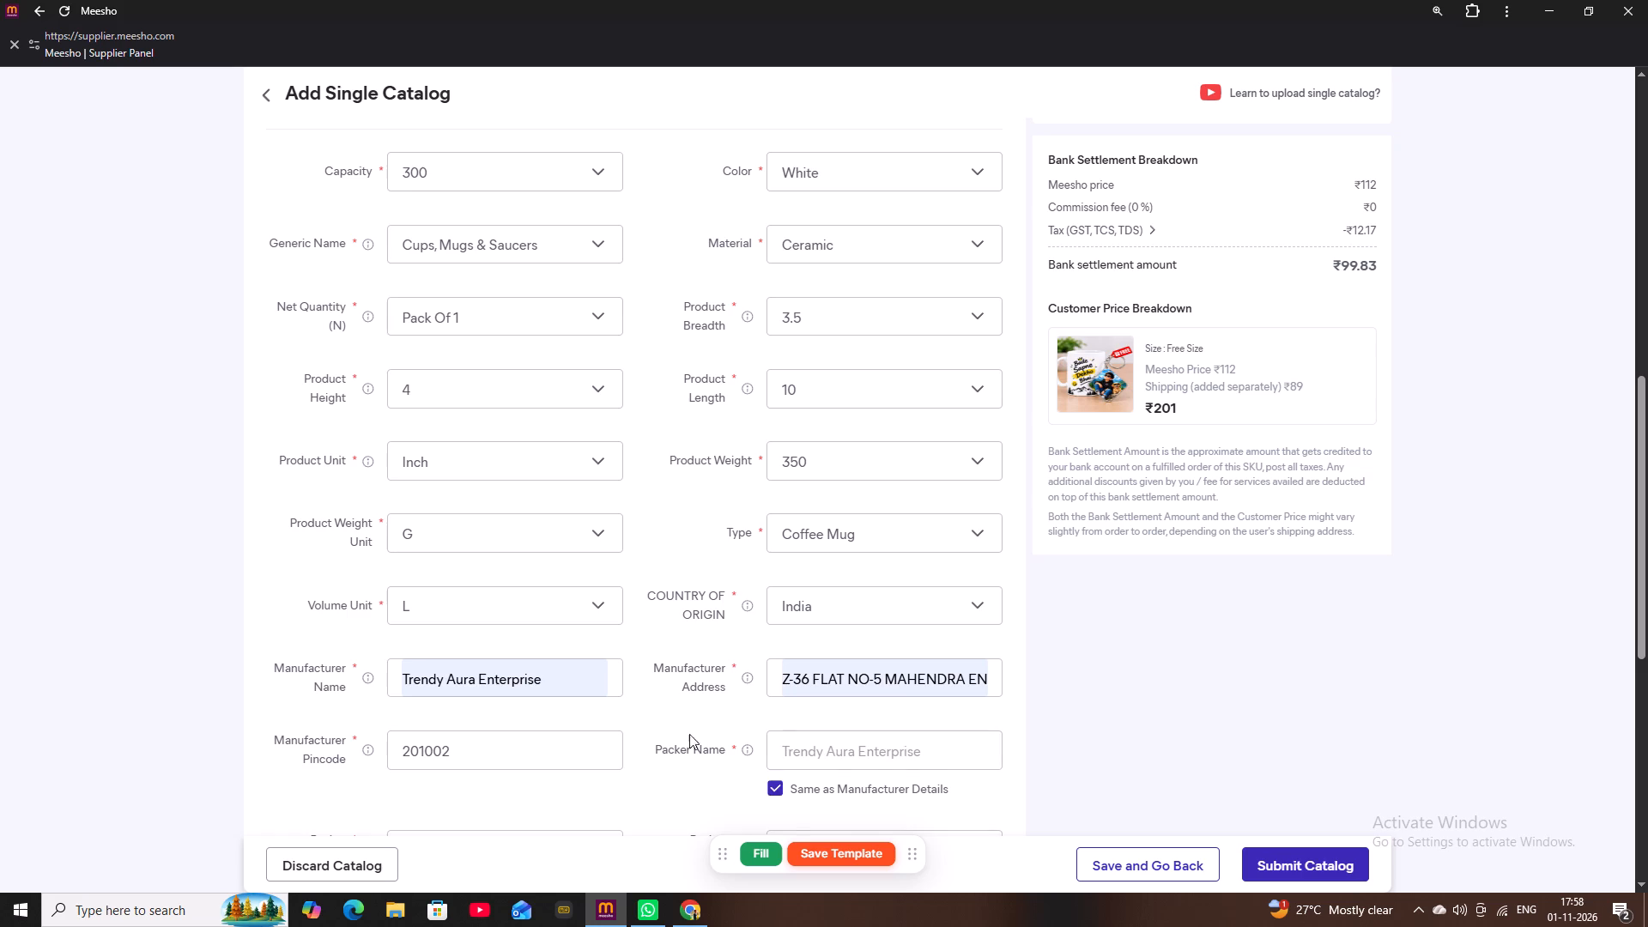
scroll(688, 723, "down", 6)
left_click(519, 617)
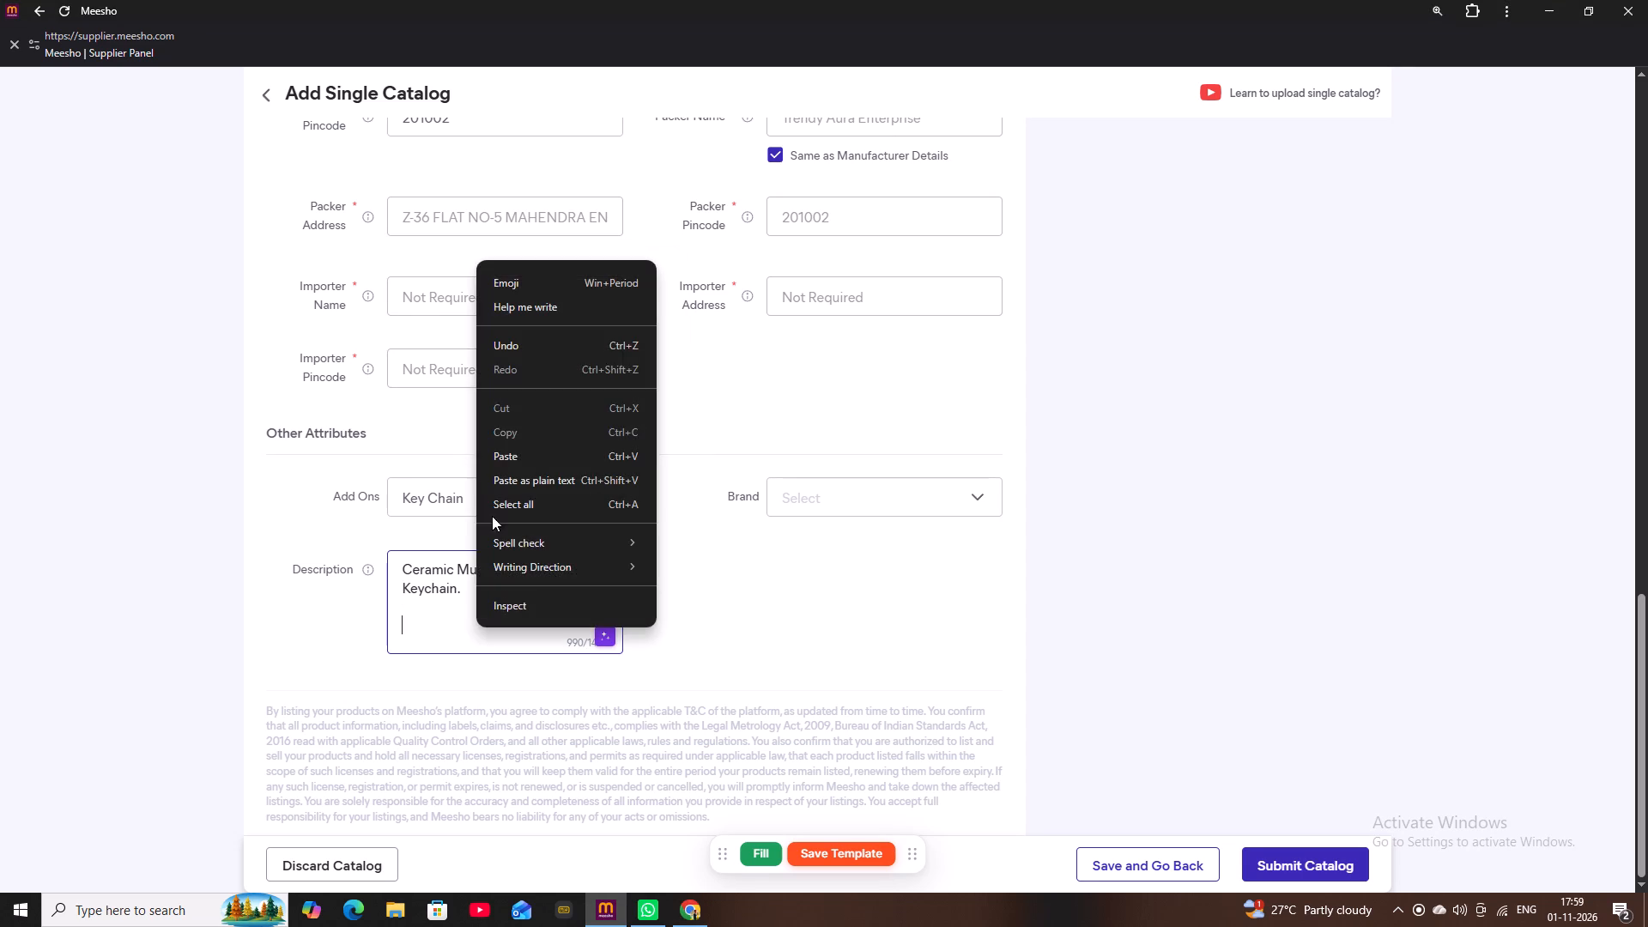
left_click(492, 457)
left_click(656, 591)
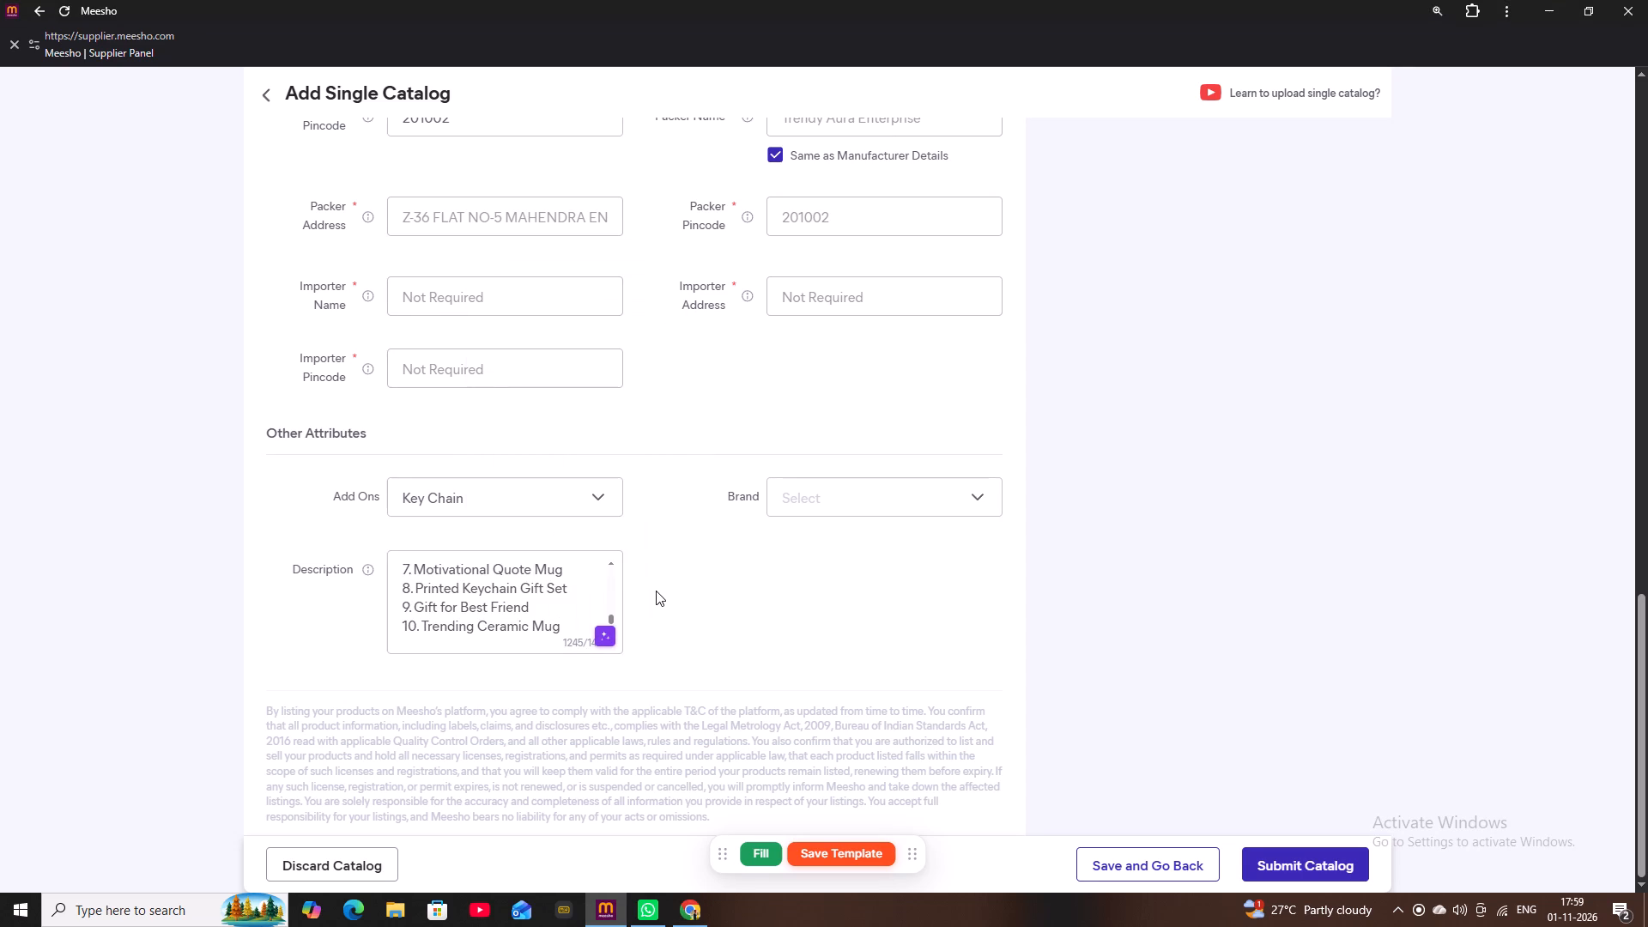
Review the catalog form from Other Attributes back up to the start of Product Details.
scroll(656, 591, "up", 3)
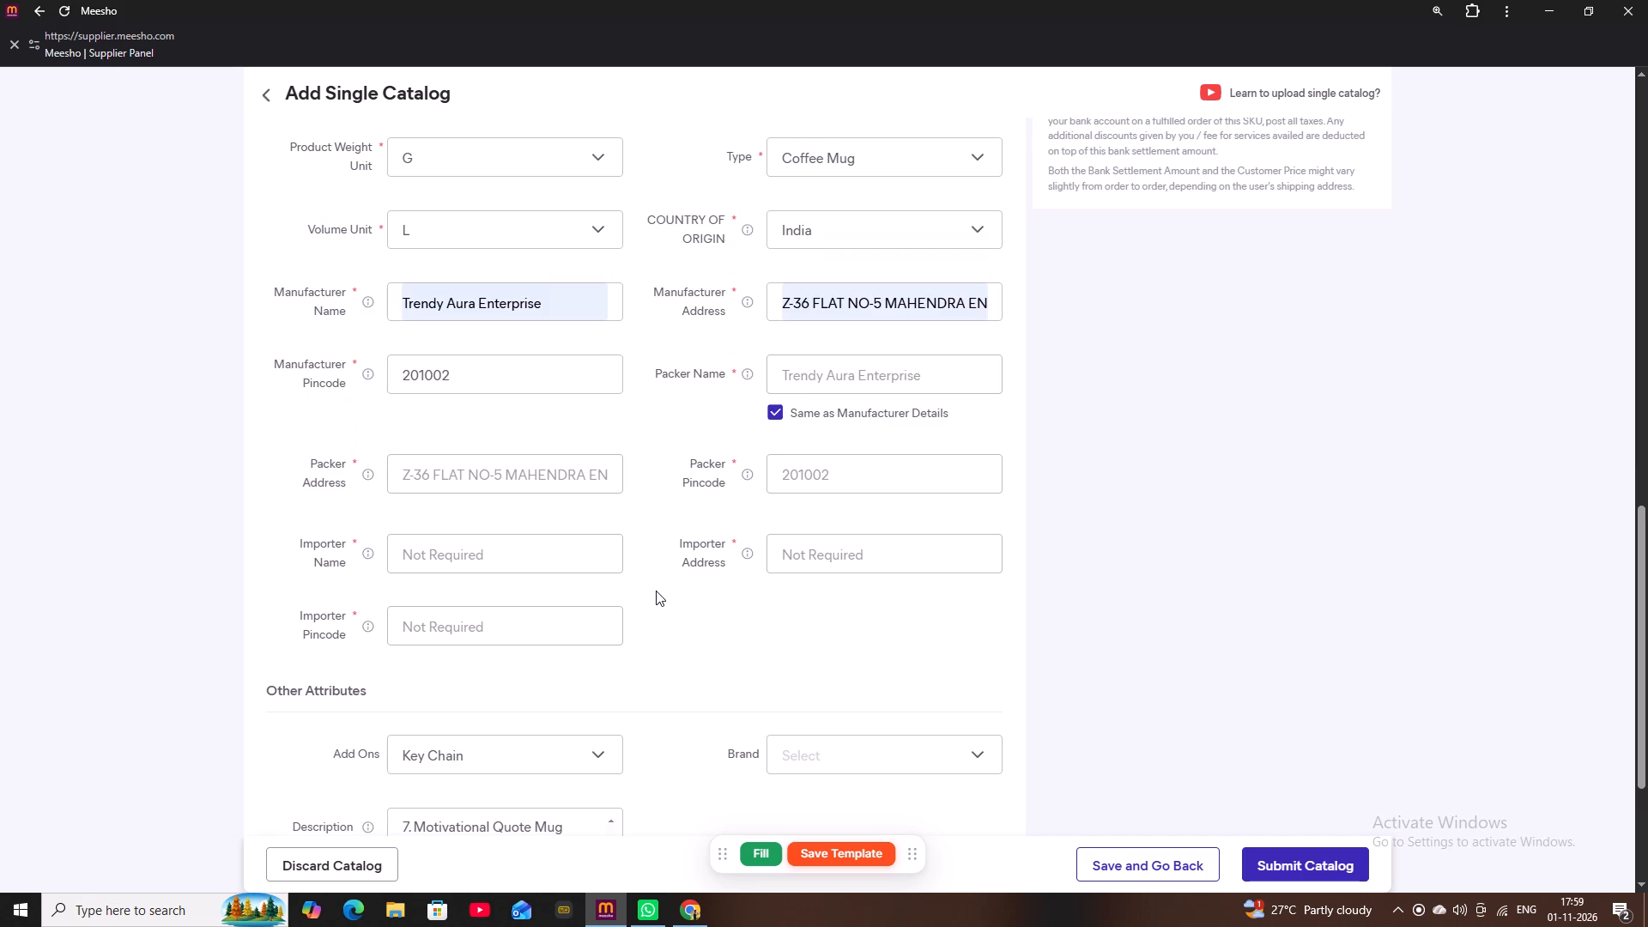
scroll(656, 591, "up", 2)
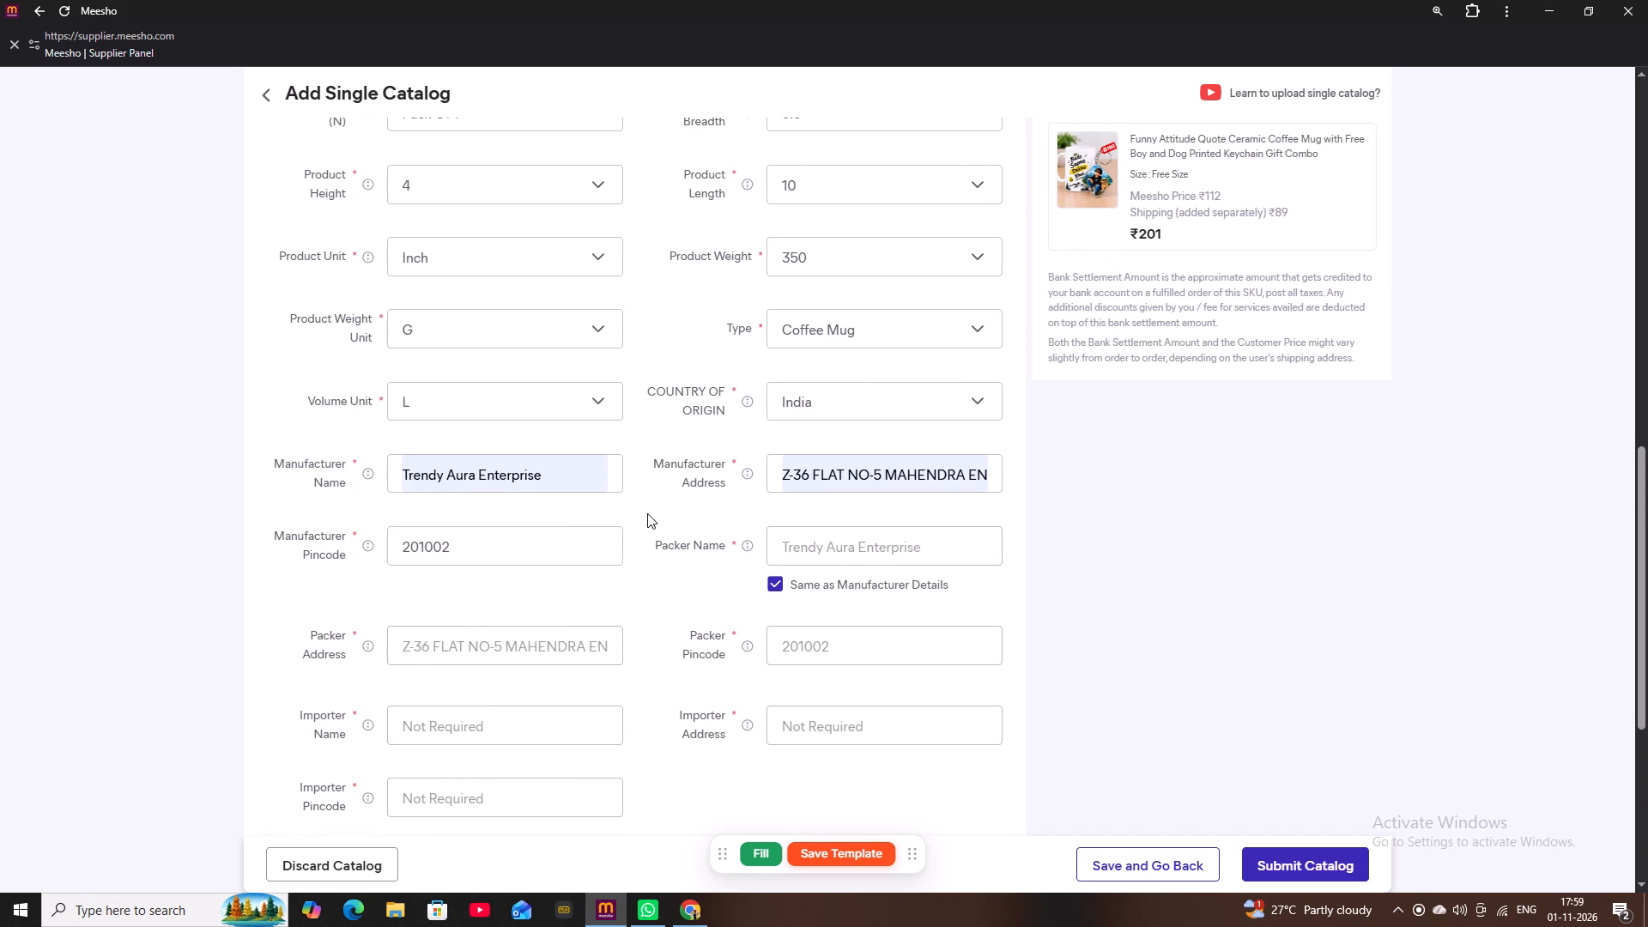
scroll(647, 513, "up", 1)
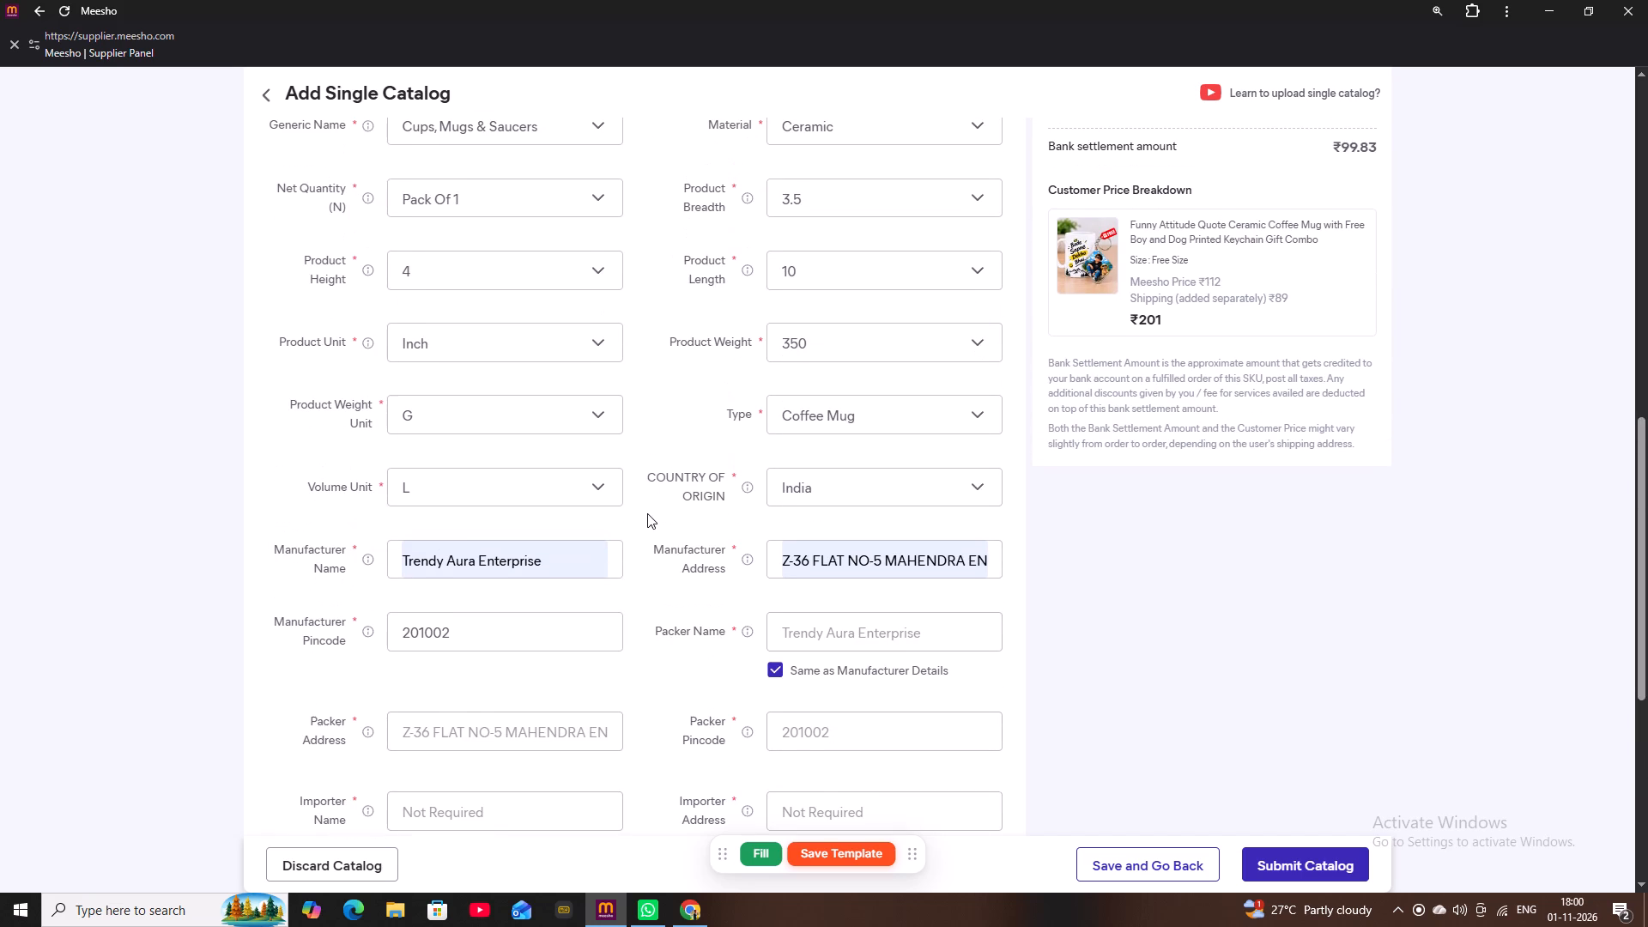
scroll(647, 513, "up", 1)
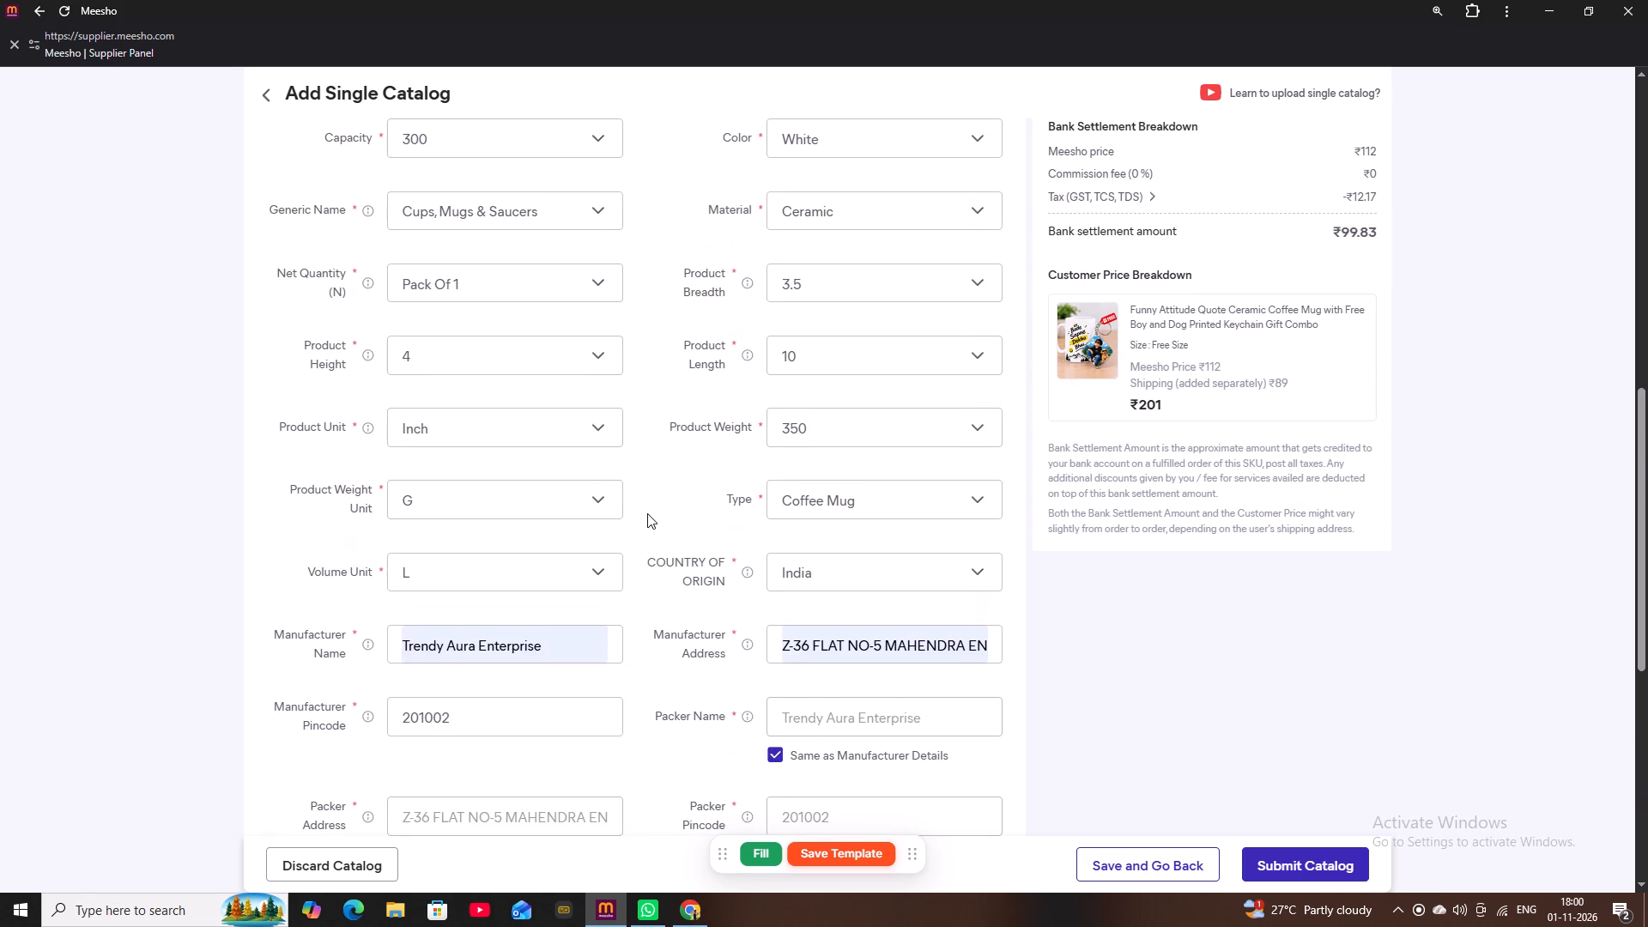
scroll(647, 513, "up", 1)
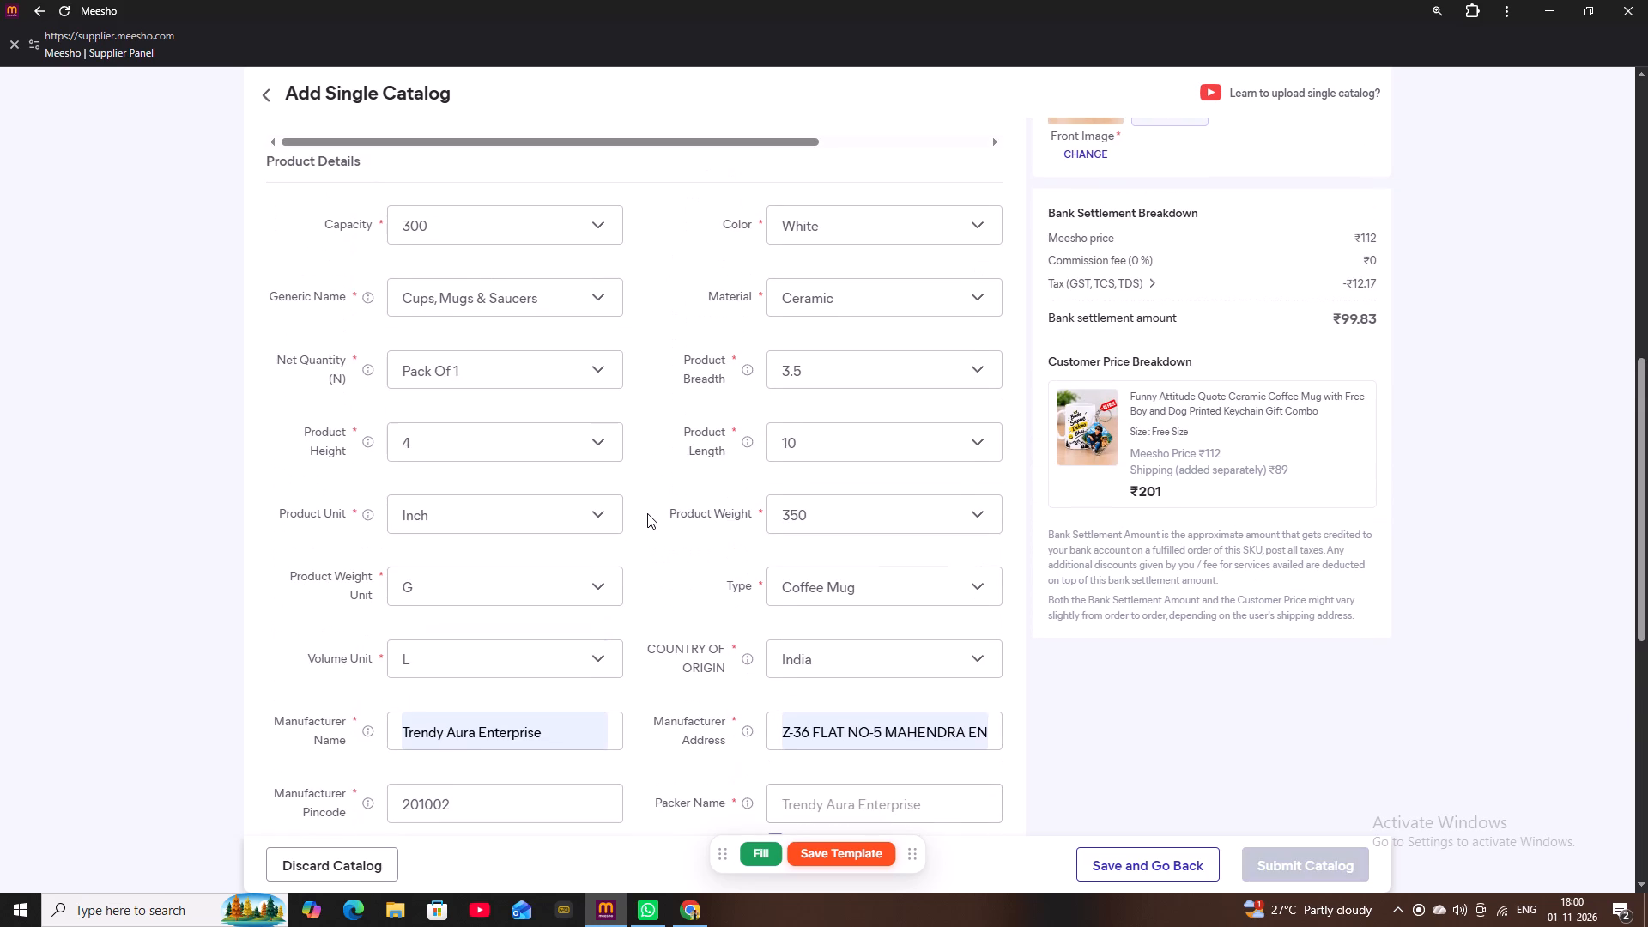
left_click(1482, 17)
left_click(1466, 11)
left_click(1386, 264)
Add photos 51, 52 and 53 from the CUP MOCKUPS folder to the catalog as Image 2, Image 3 and Image 4.
scroll(1302, 229, "up", 2)
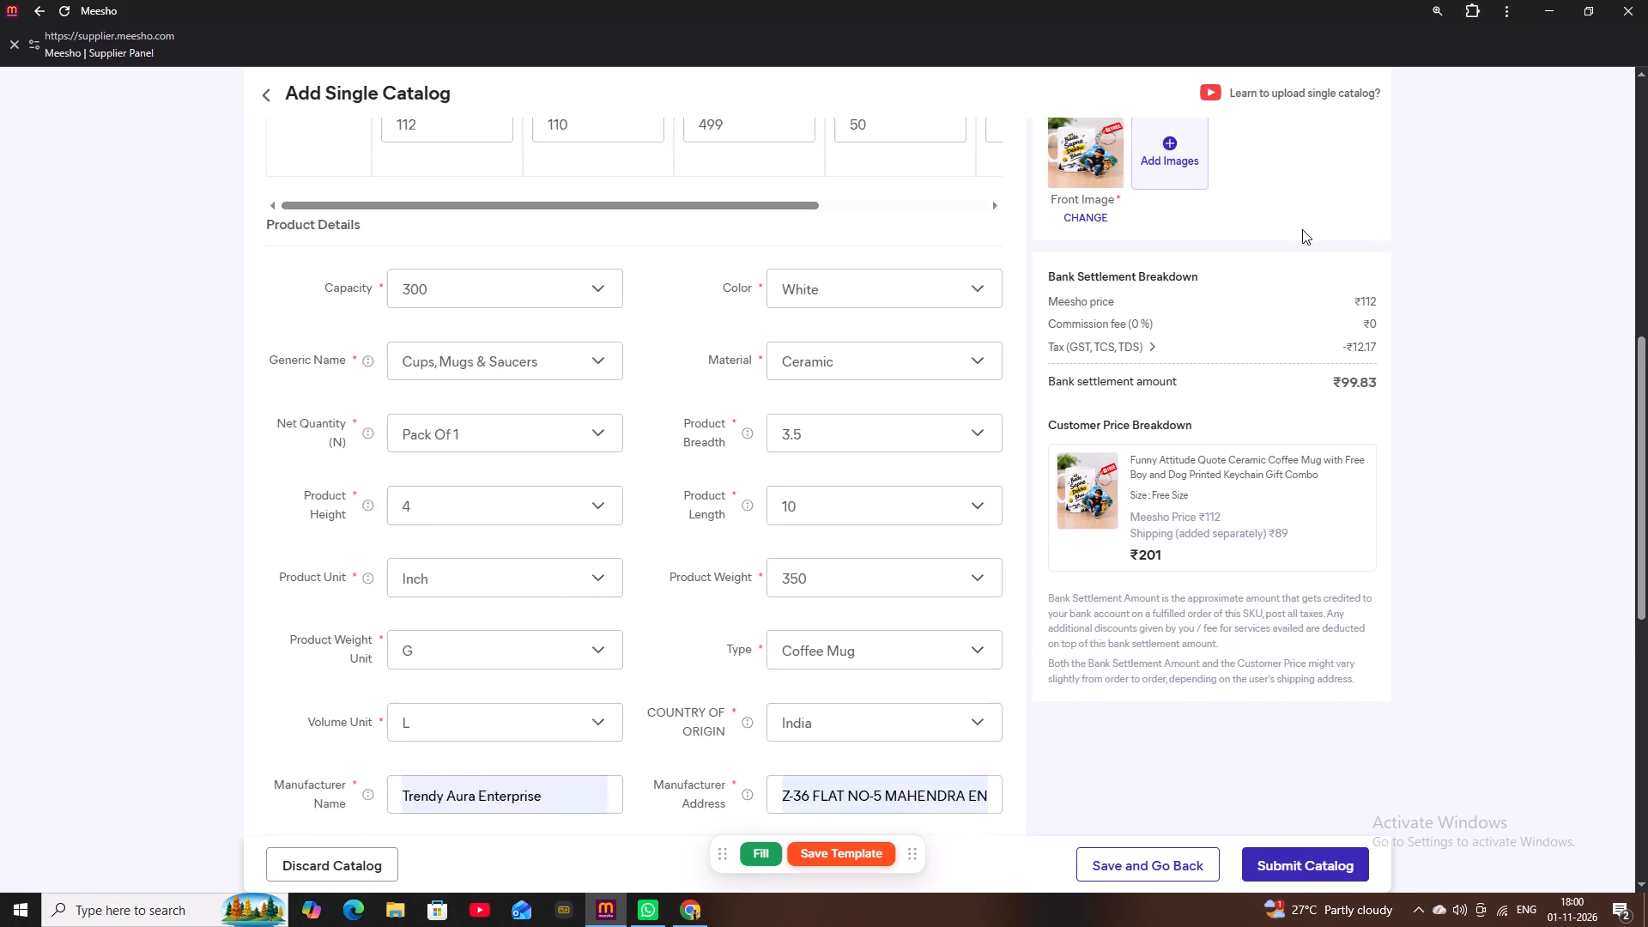
left_click(1144, 220)
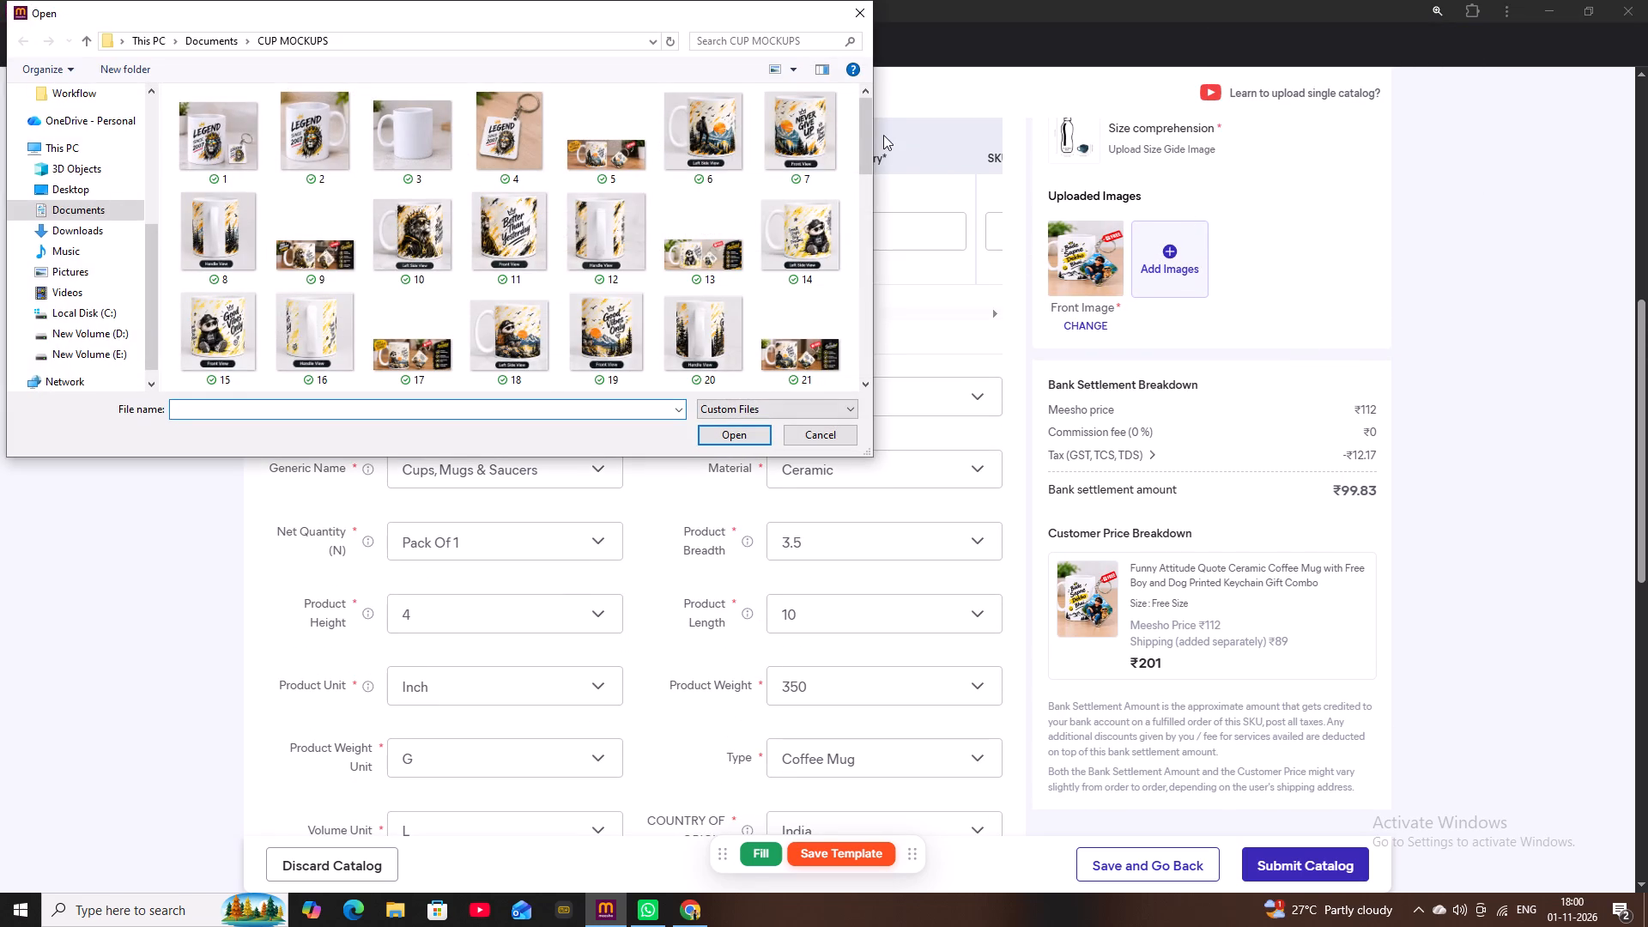
left_click_drag(869, 138, 870, 283)
double_click(321, 265)
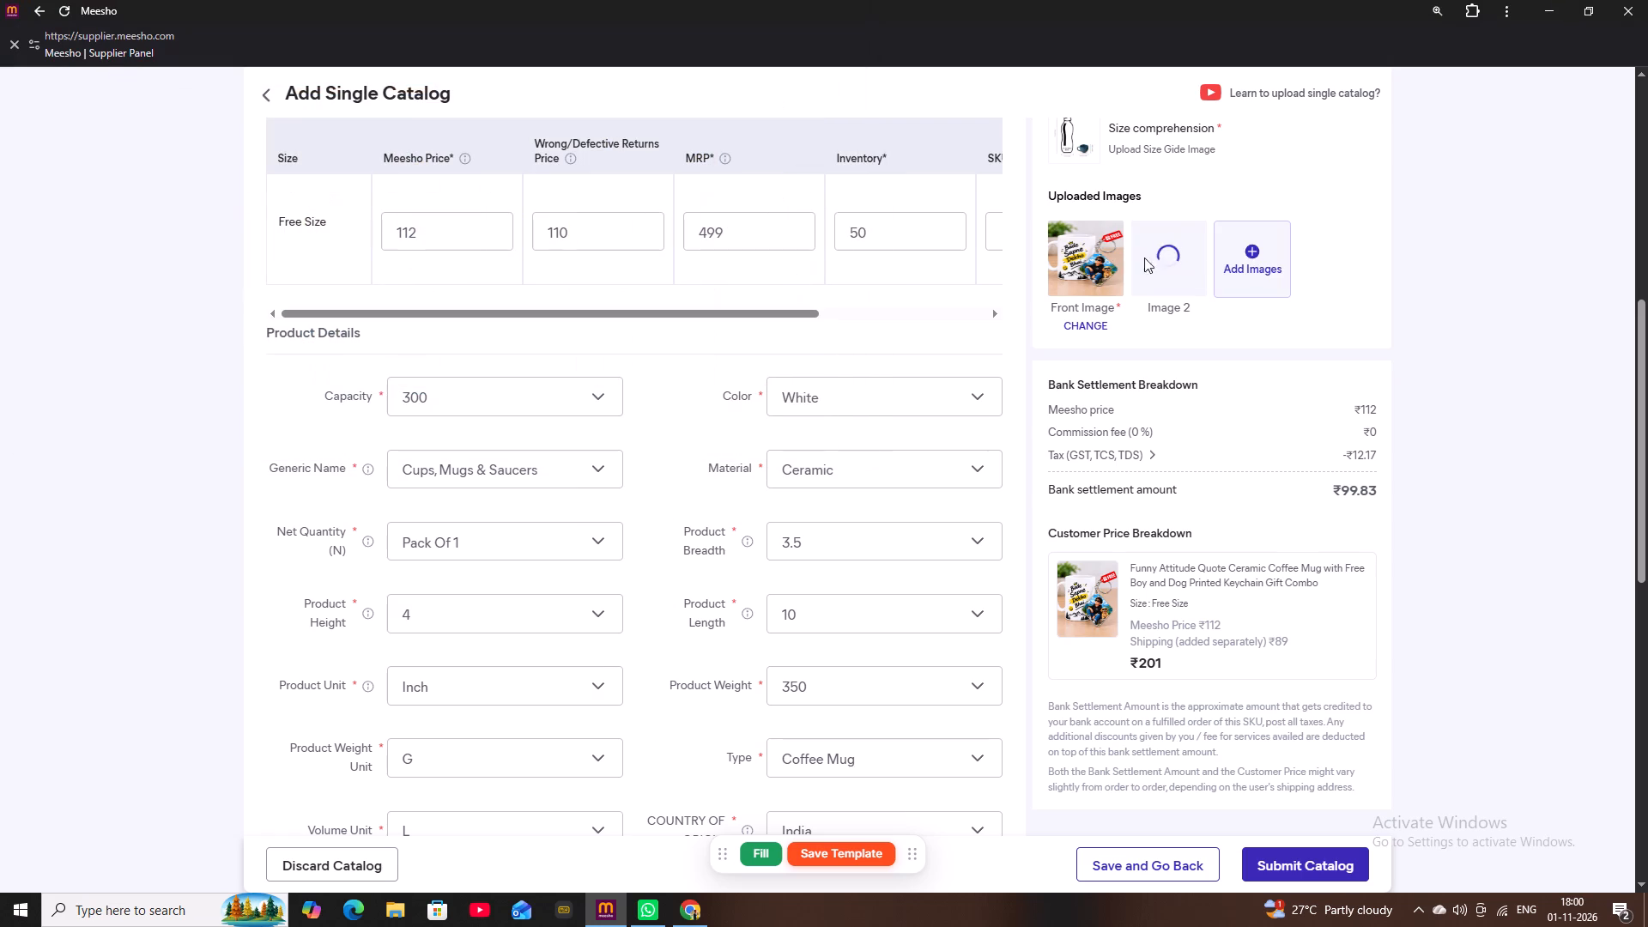
left_click(1281, 262)
left_click_drag(870, 149, 866, 200)
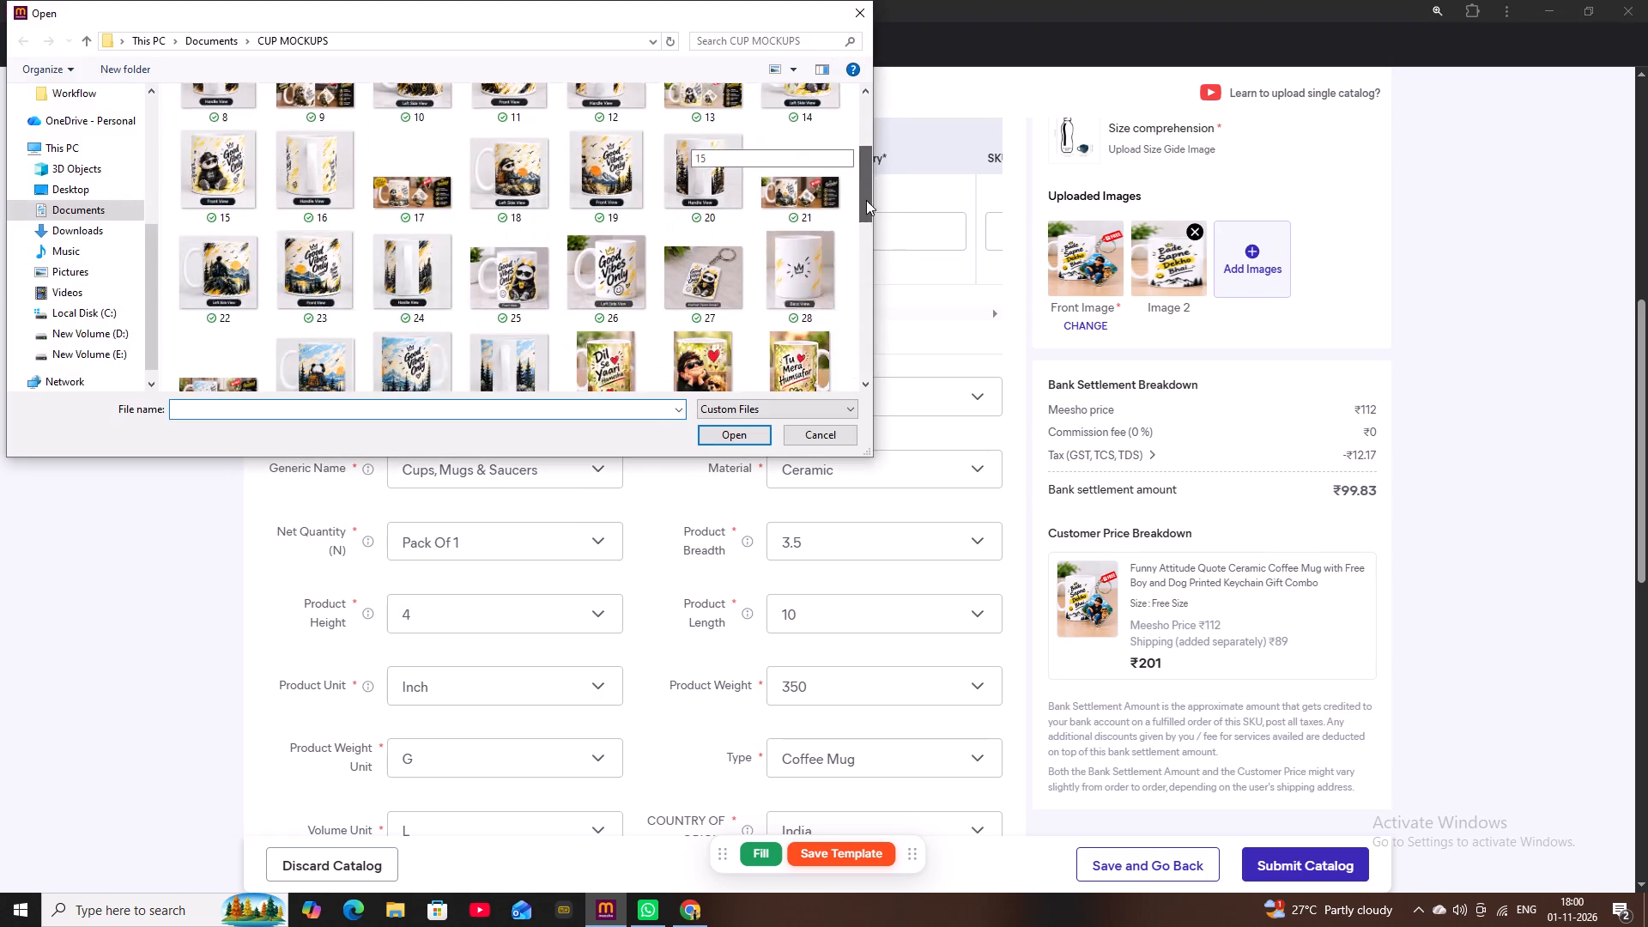
left_click_drag(866, 200, 865, 288)
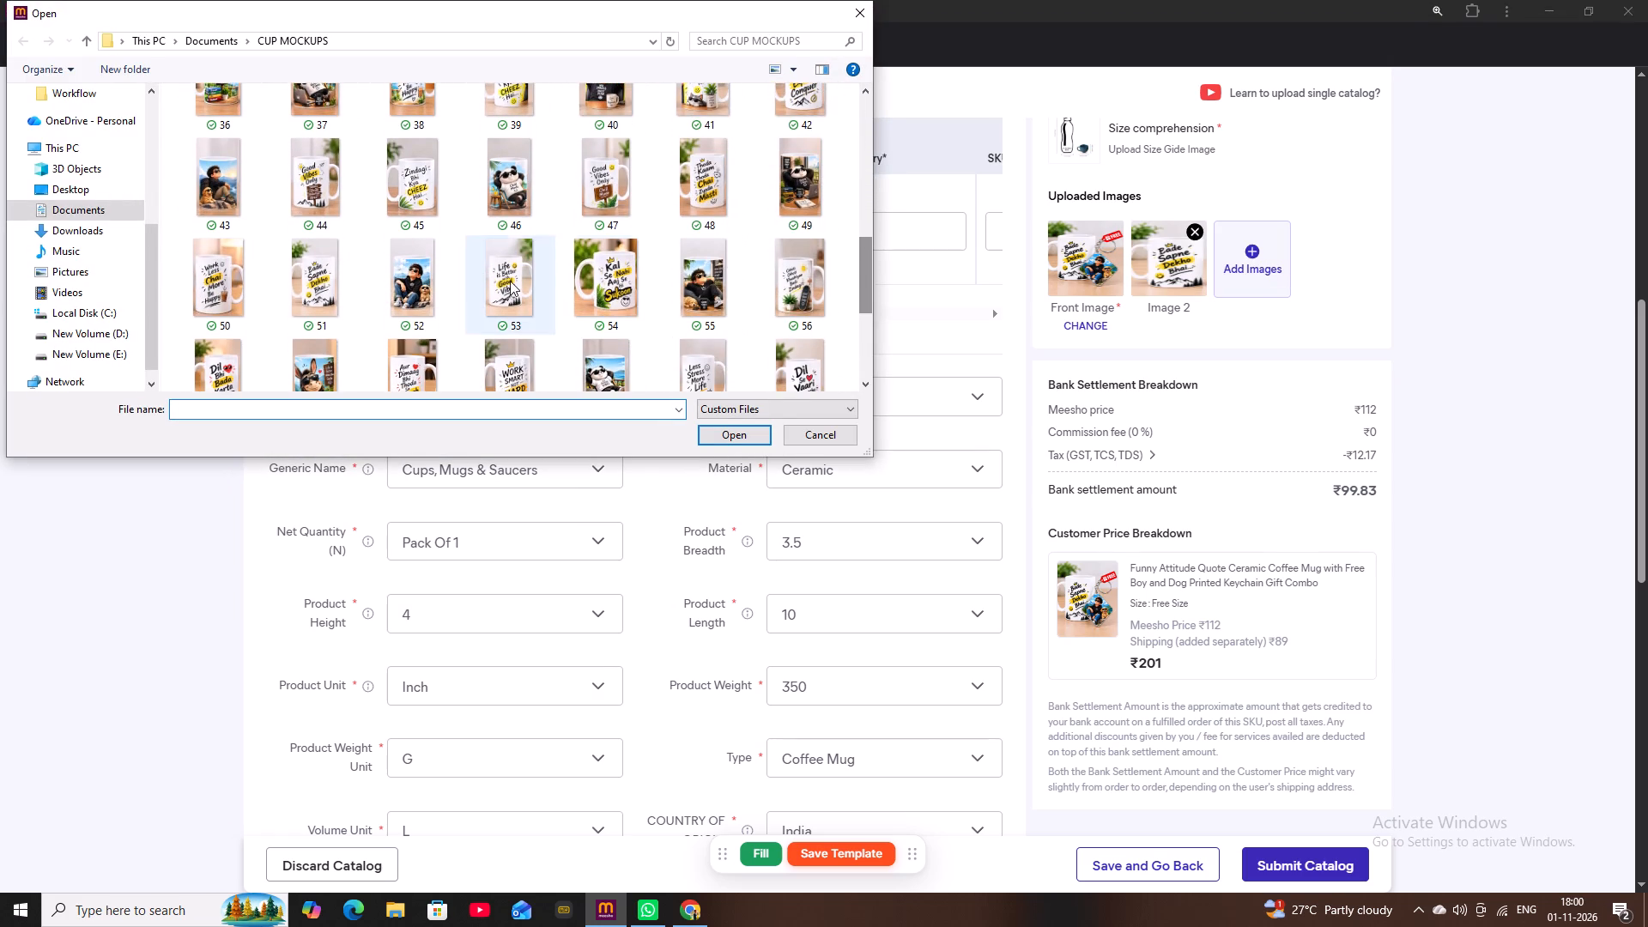
double_click(425, 254)
left_click(1321, 244)
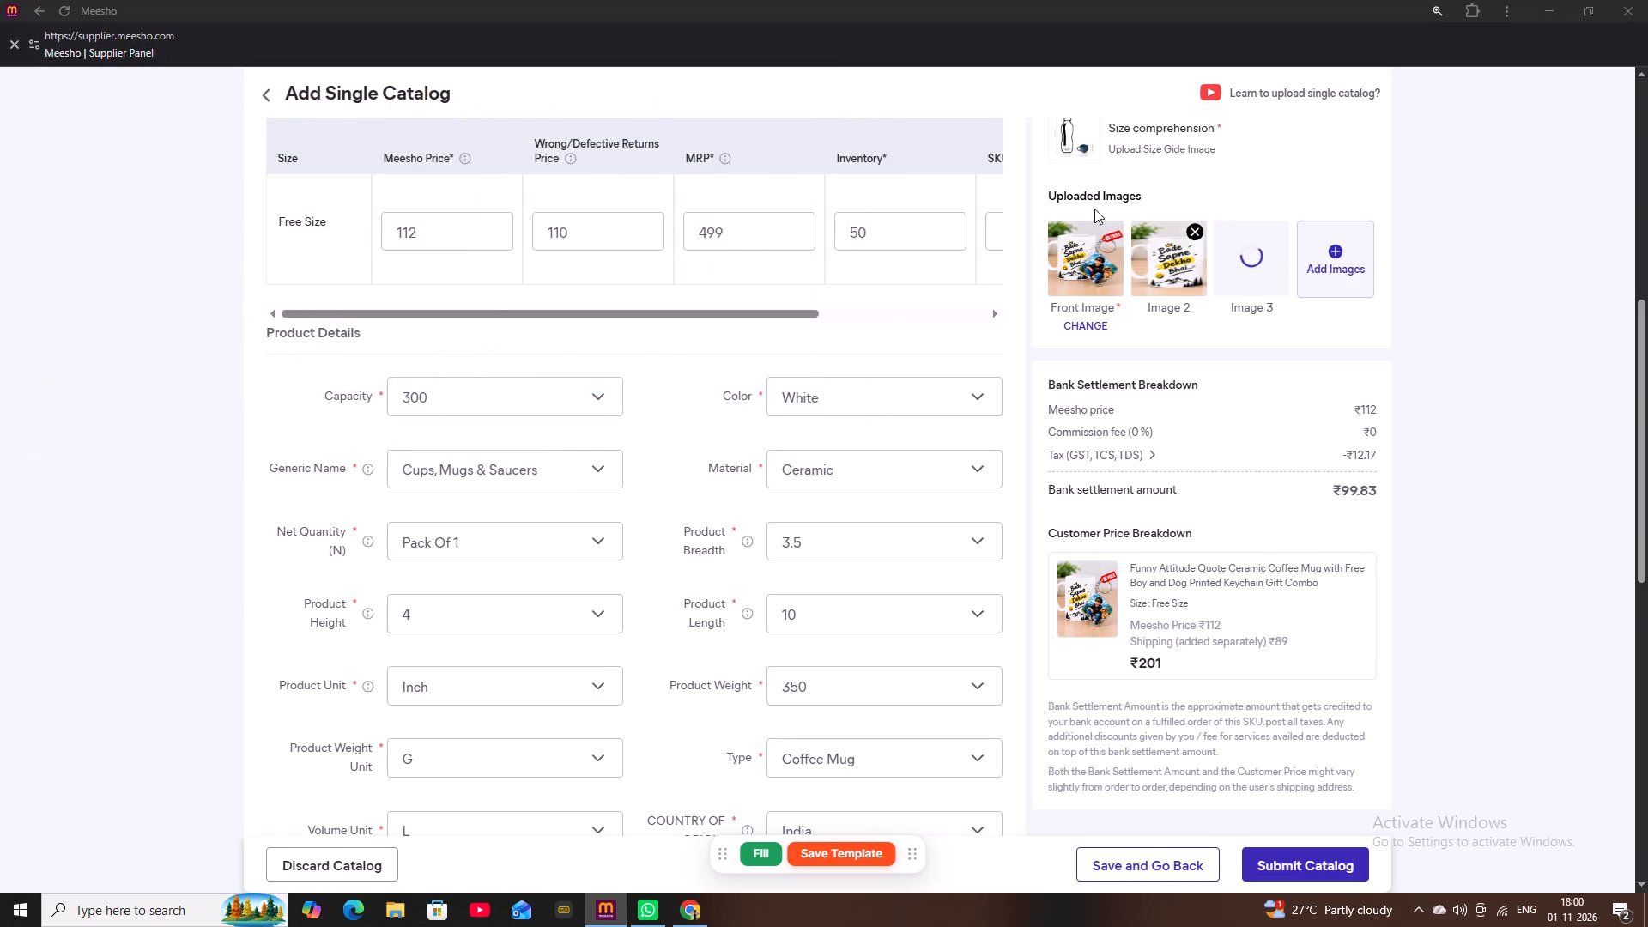
left_click_drag(867, 142, 876, 300)
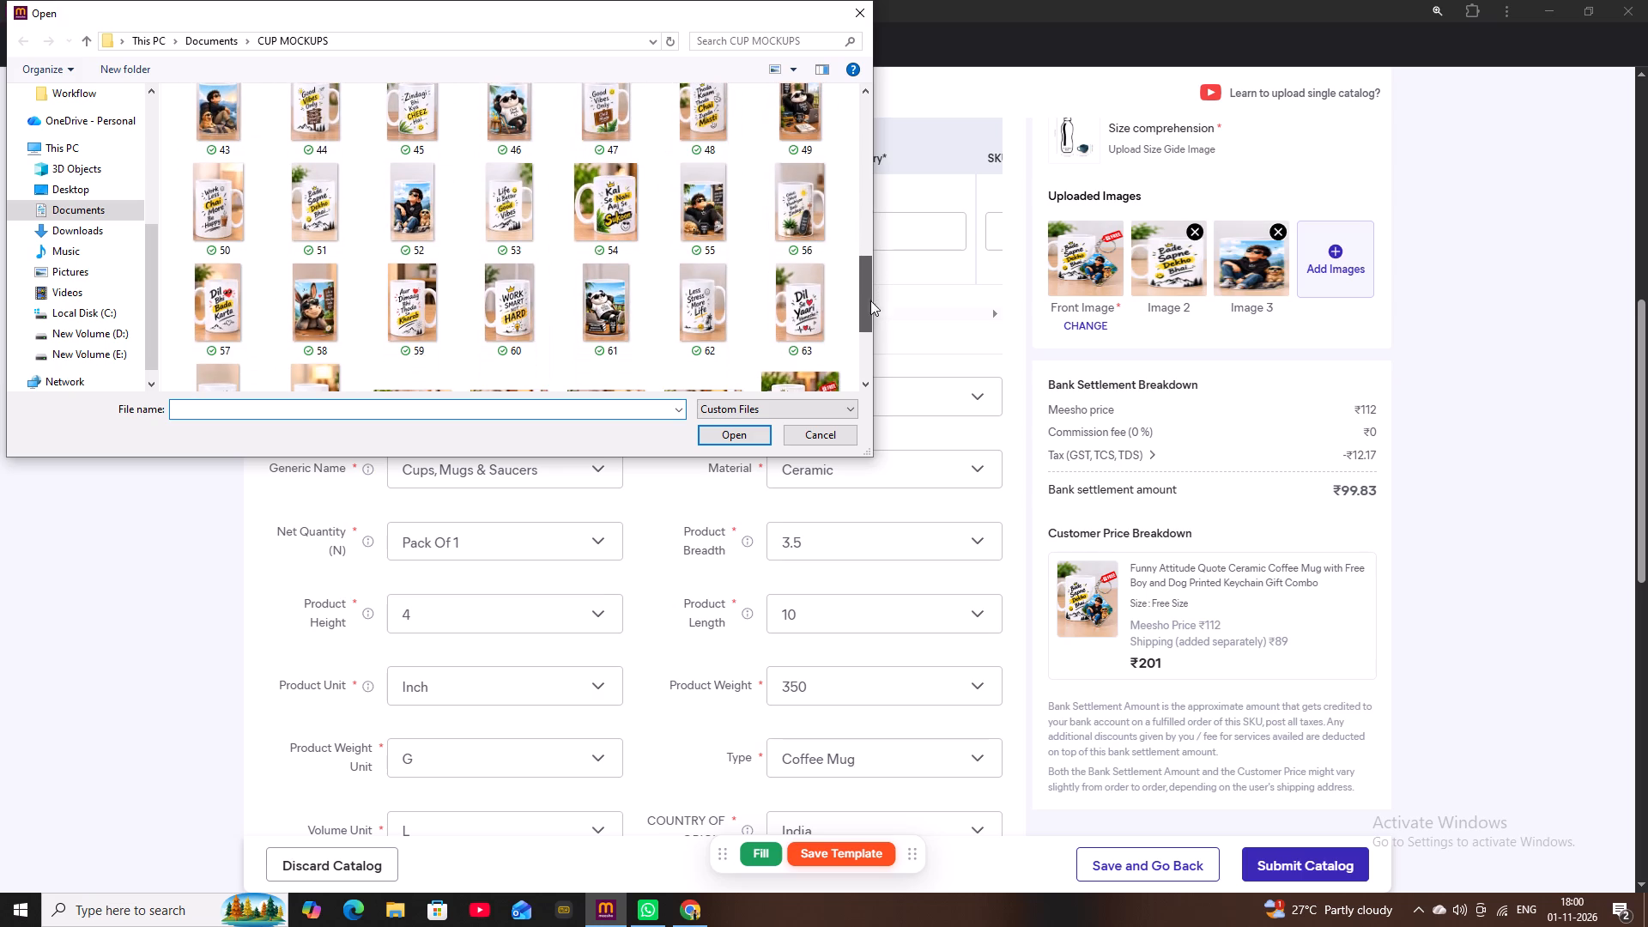
double_click(512, 206)
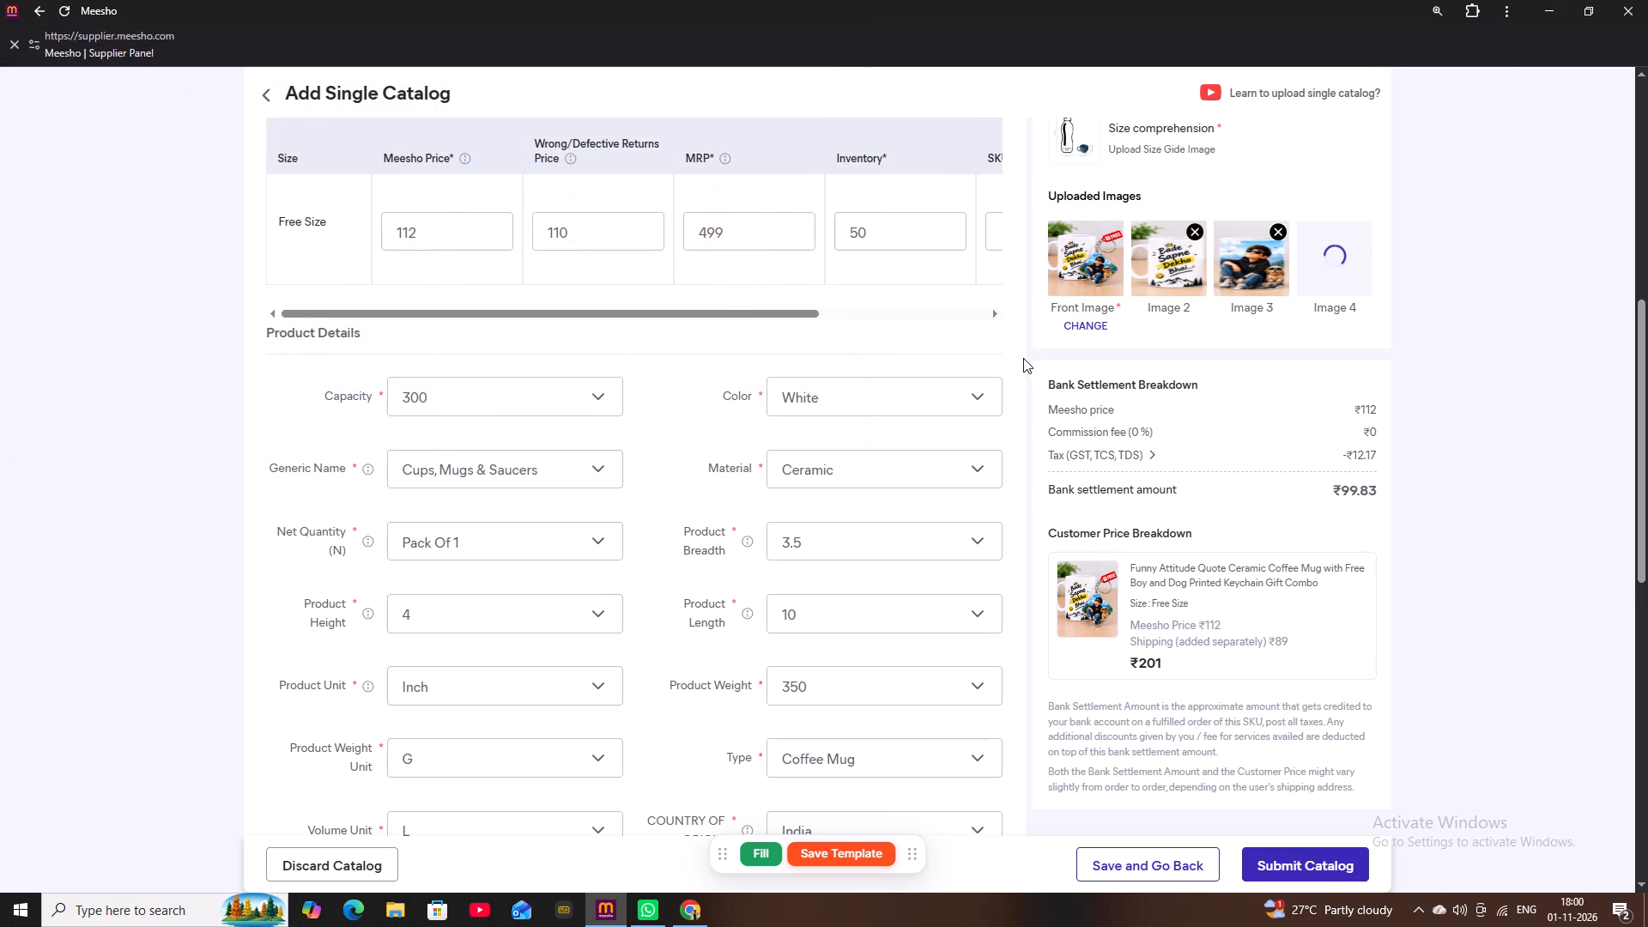
Review the whole catalog form, checking the GST, pricing, uploaded images, product details and manufacturer fields.
scroll(689, 342, "up", 3)
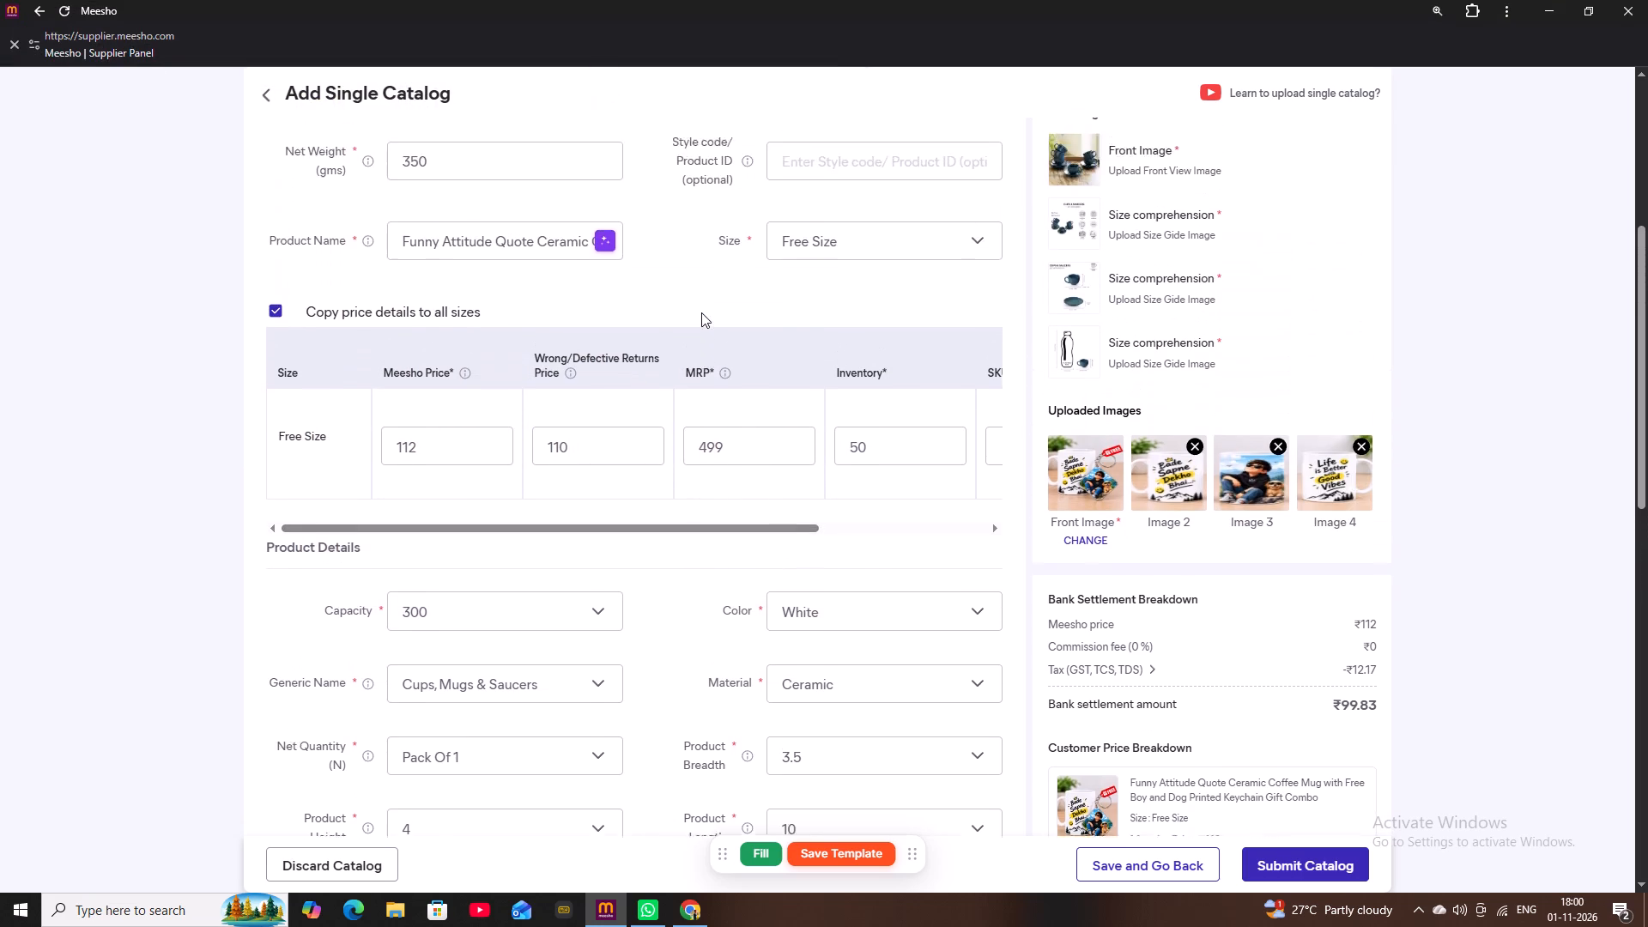
scroll(701, 312, "up", 1)
scroll(651, 312, "down", 9)
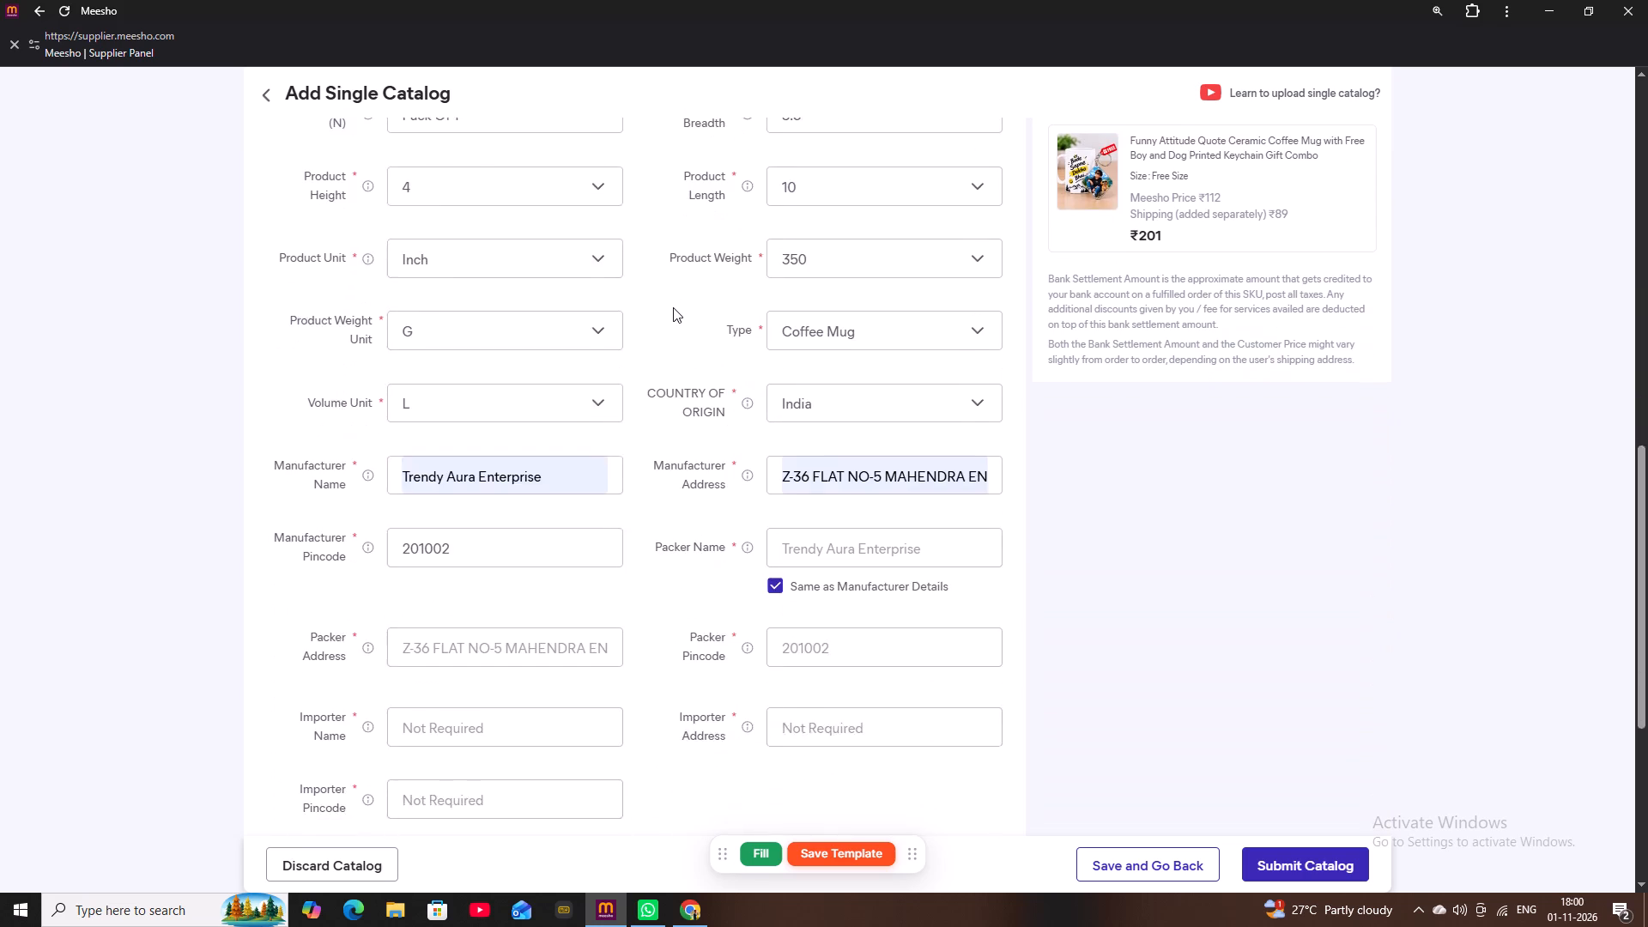
scroll(673, 307, "down", 4)
scroll(678, 304, "up", 4)
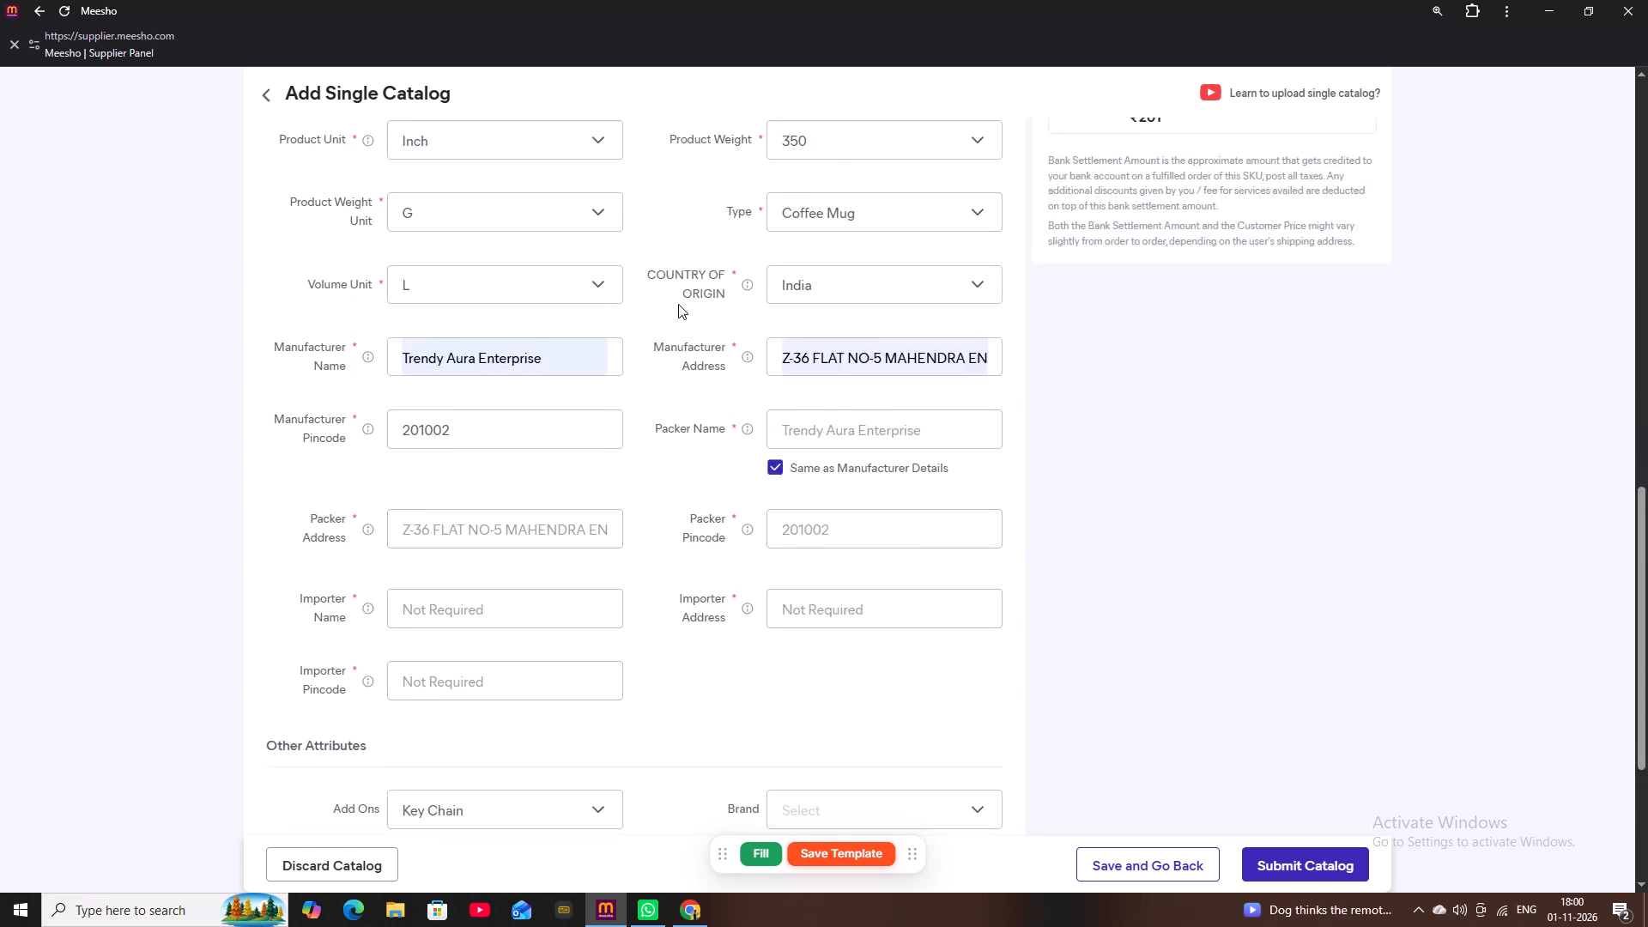
scroll(678, 304, "up", 9)
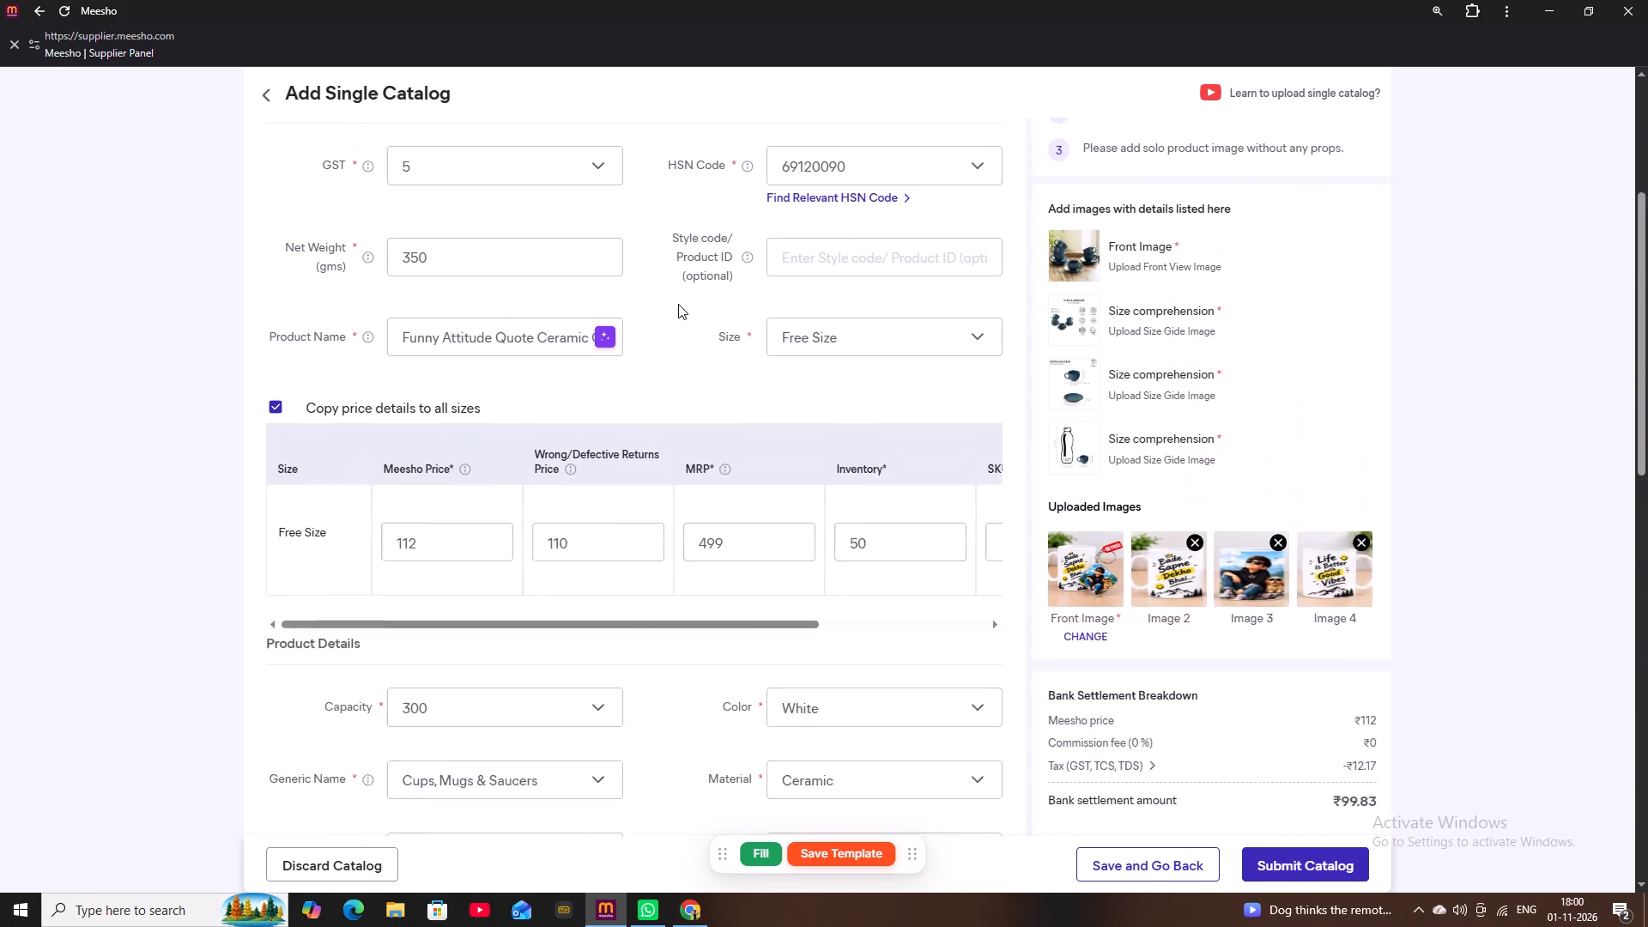
scroll(678, 304, "down", 5)
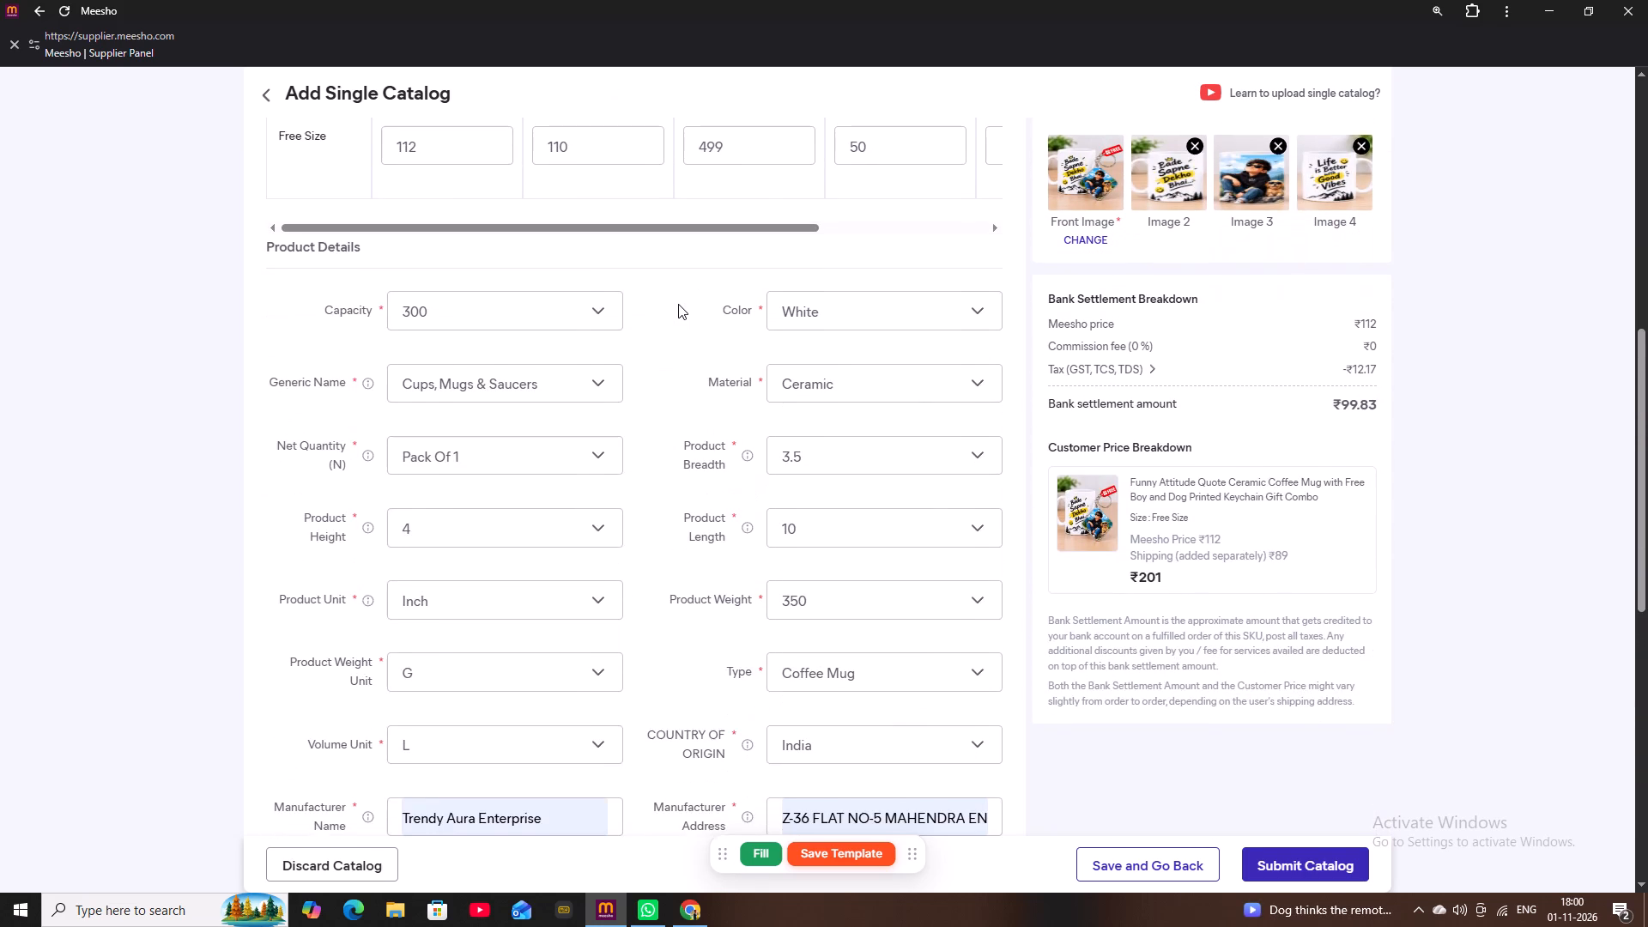
scroll(678, 304, "down", 1)
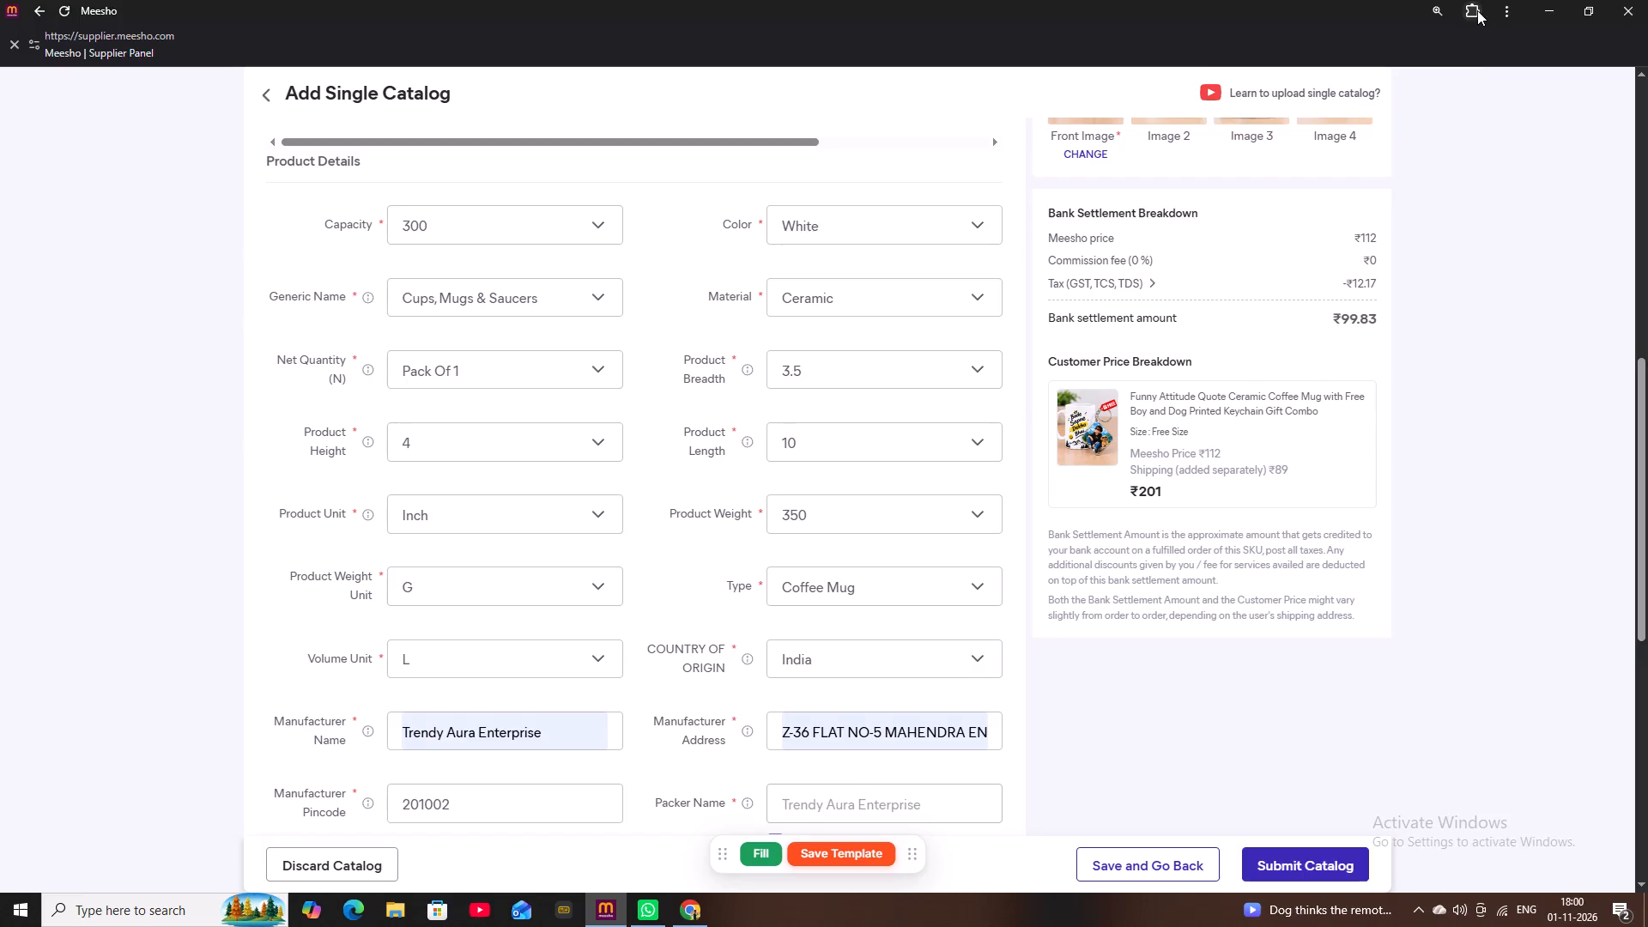
Upload Image 3, the turquoise-bordered panda keychain image marked ₹45 shipping, from the saved Lisstify image batch as the catalog's front image.
left_click(1477, 10)
left_click(1367, 144)
left_click(1563, 281)
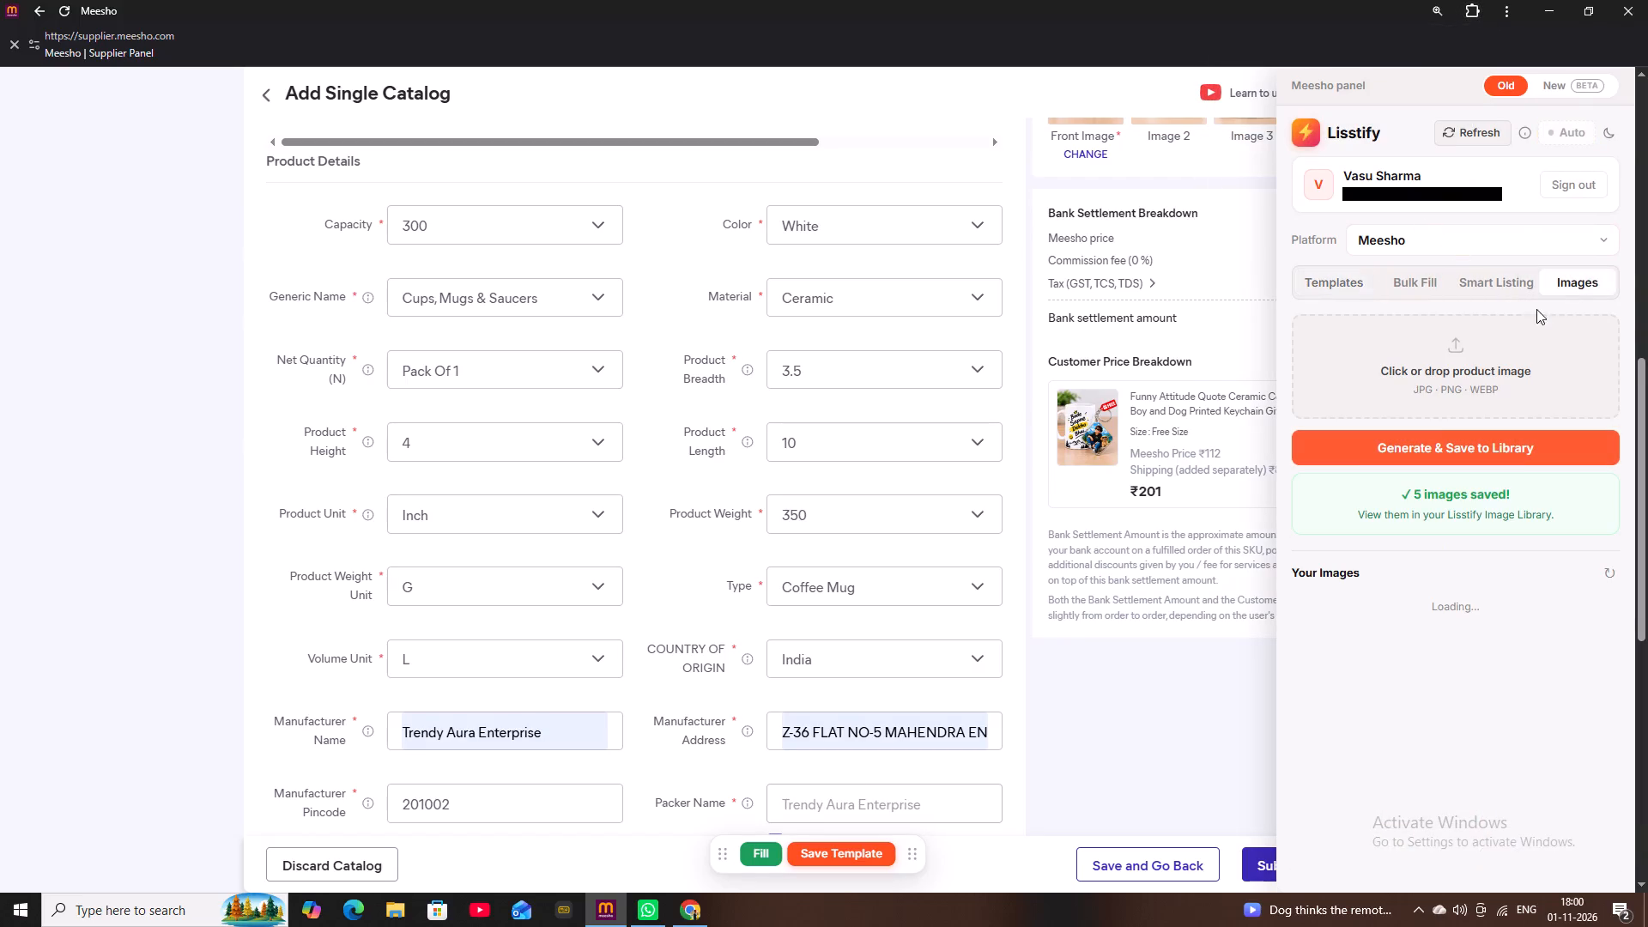
left_click(1379, 679)
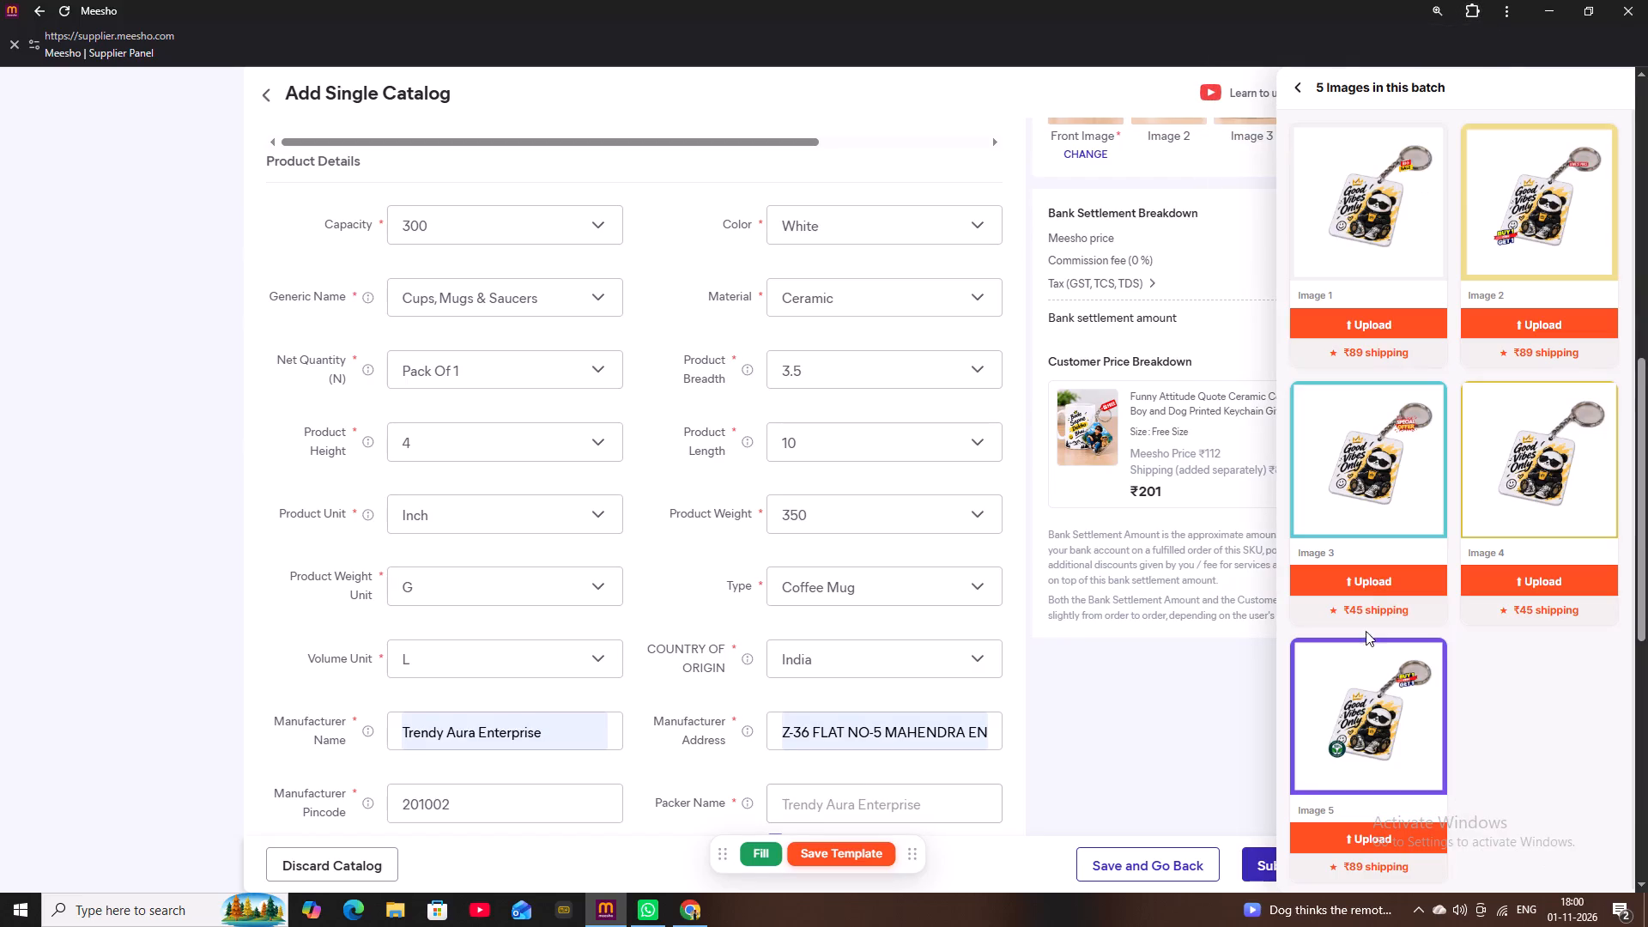
left_click(1366, 562)
left_click(1366, 572)
left_click(1178, 668)
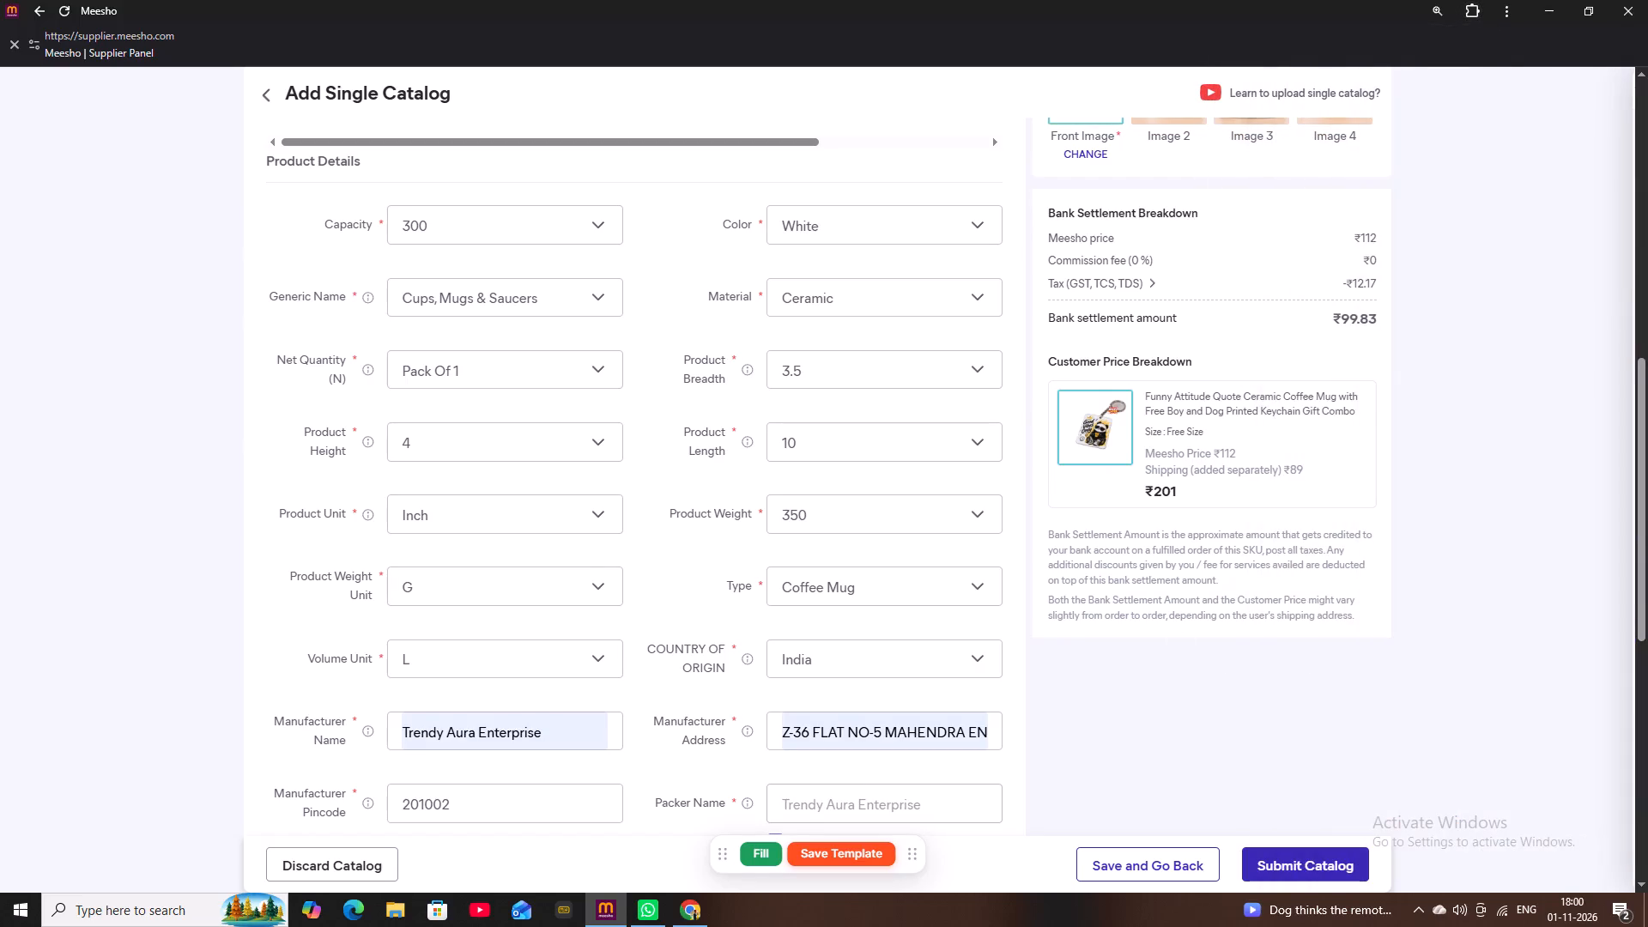
Change the front image to the "Bade Sapne Dekho Bhai" mug and boy-and-dog keychain combo picture from the CUP MOCKUPS folder.
scroll(1199, 435, "up", 2)
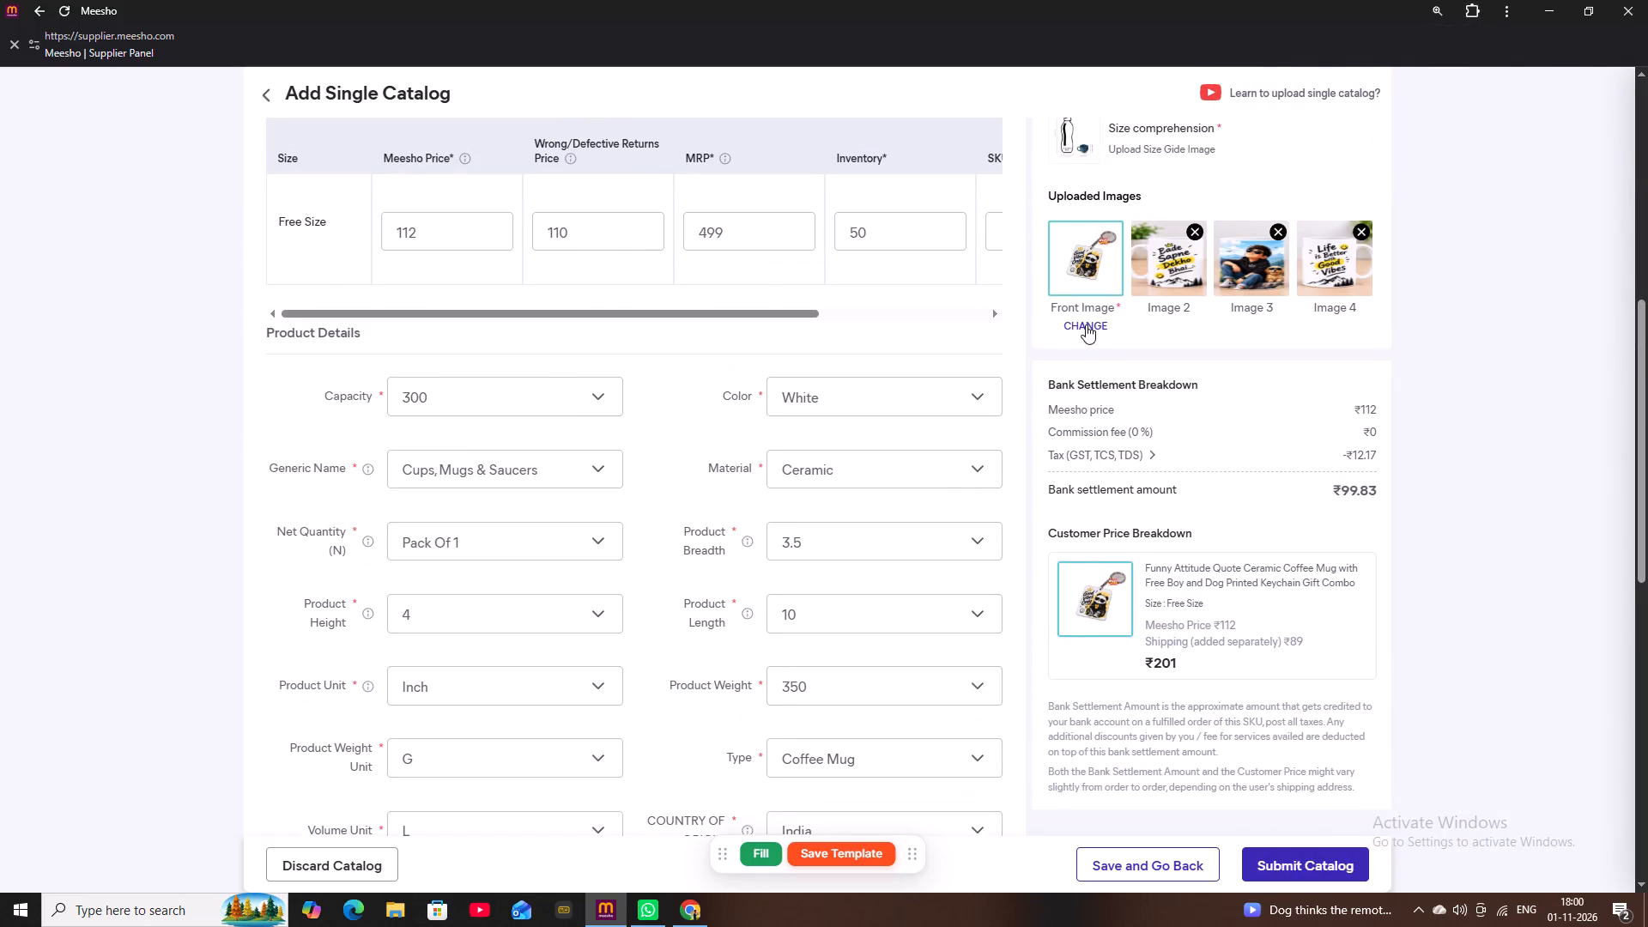
left_click(1086, 324)
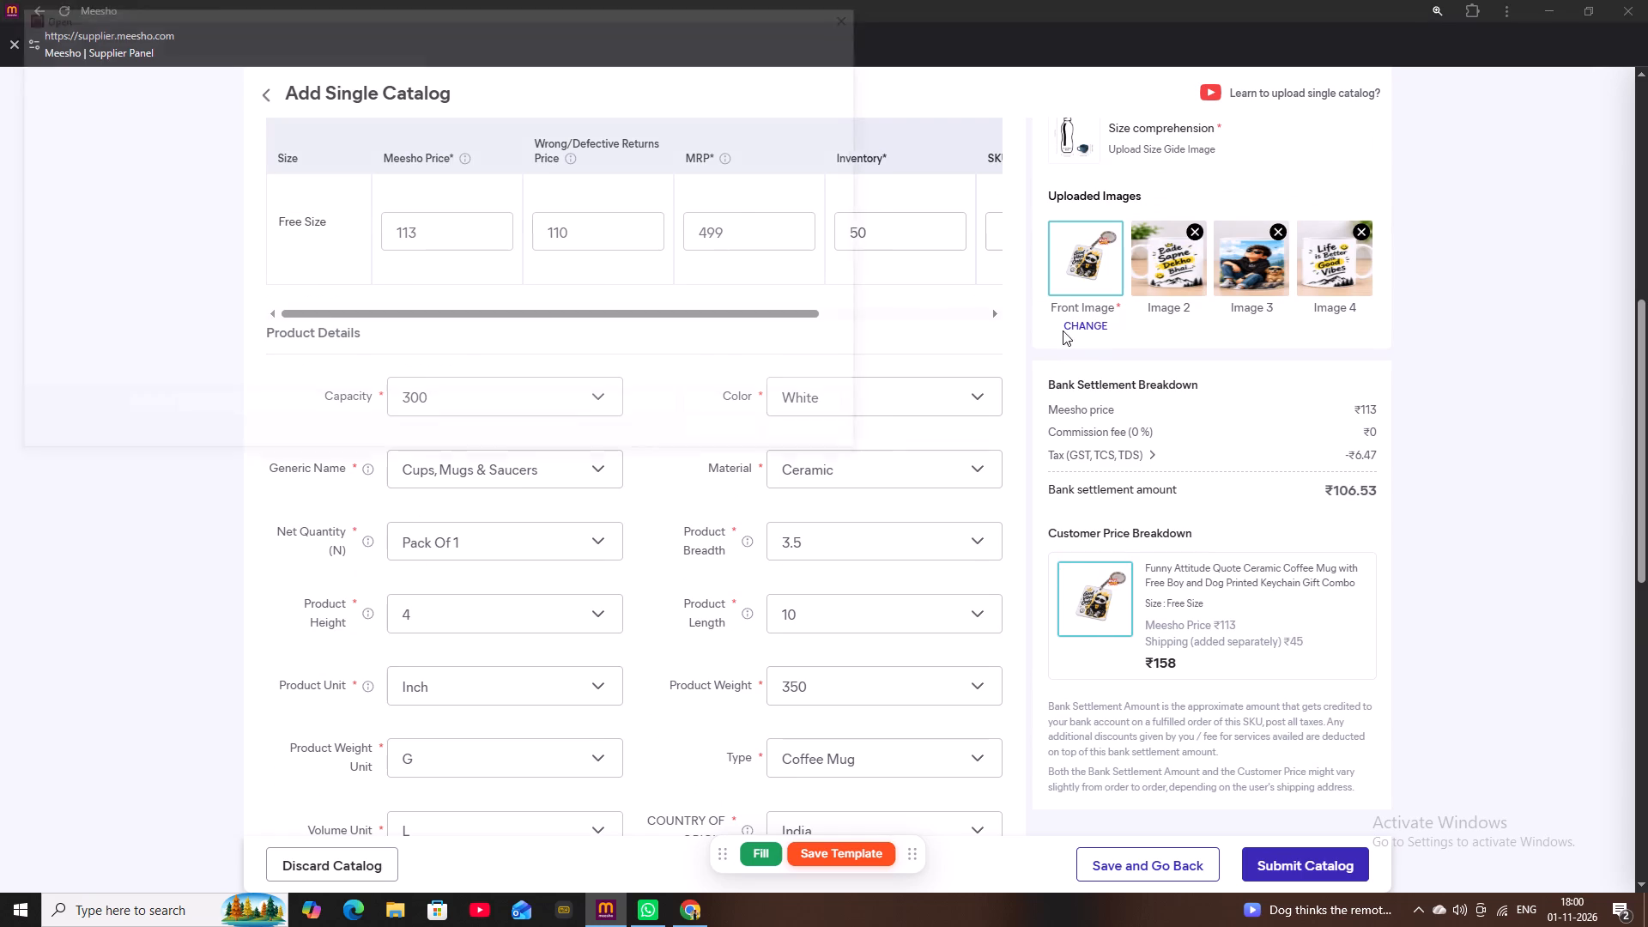
left_click_drag(864, 133, 889, 342)
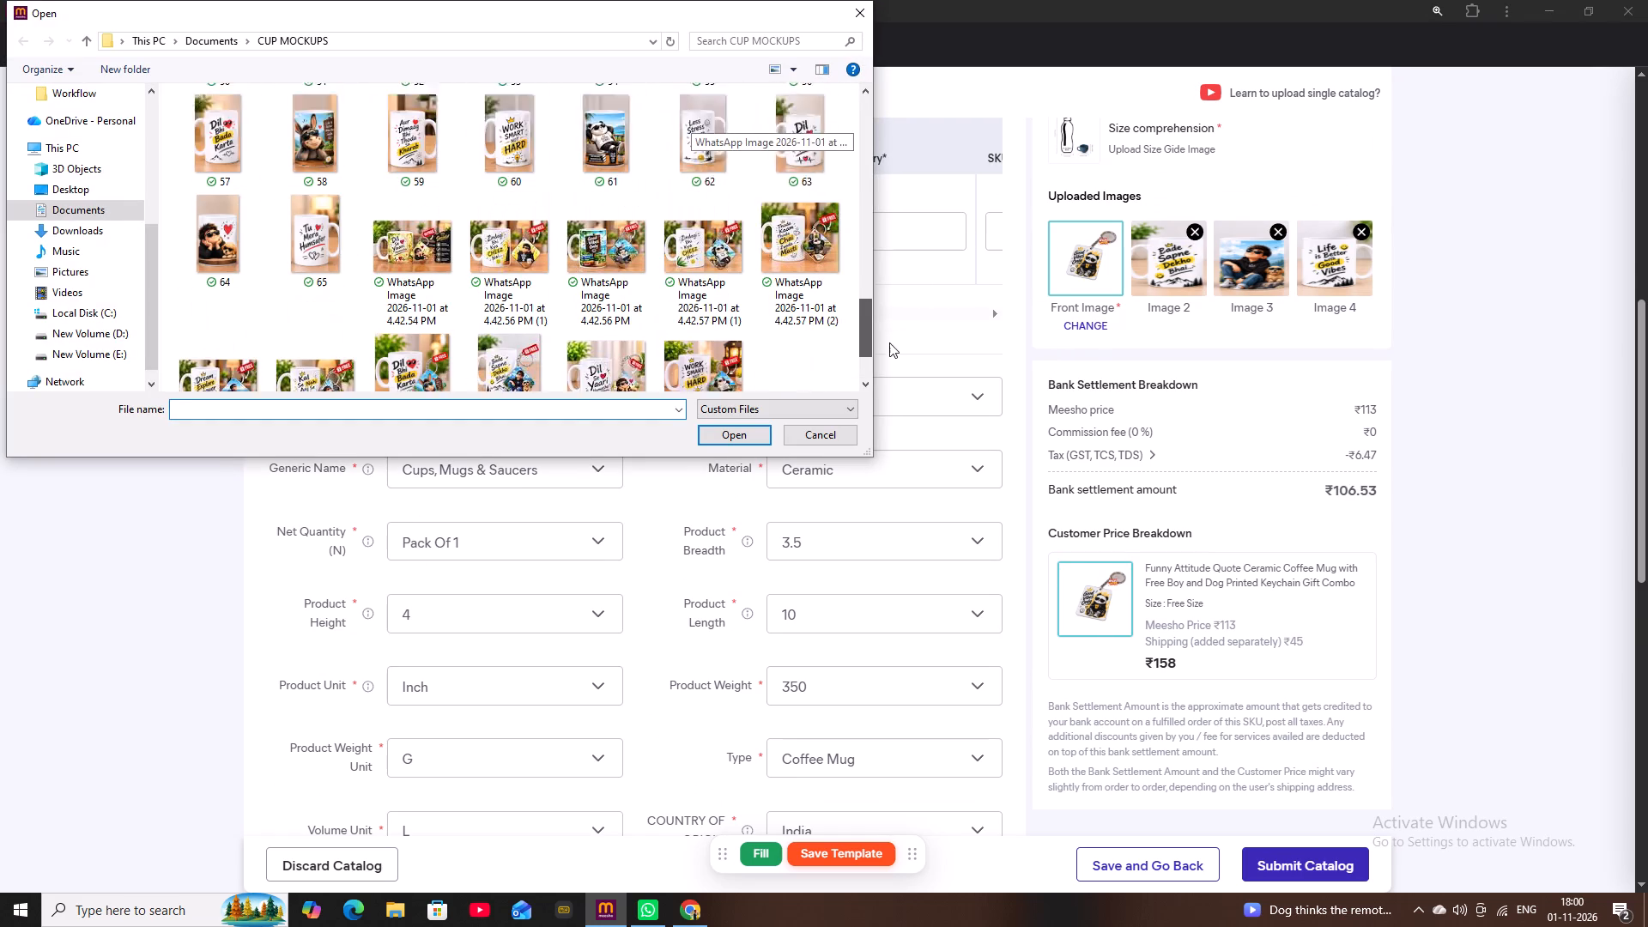
left_click_drag(889, 342, 889, 378)
scroll(892, 378, "up", 1)
double_click(525, 288)
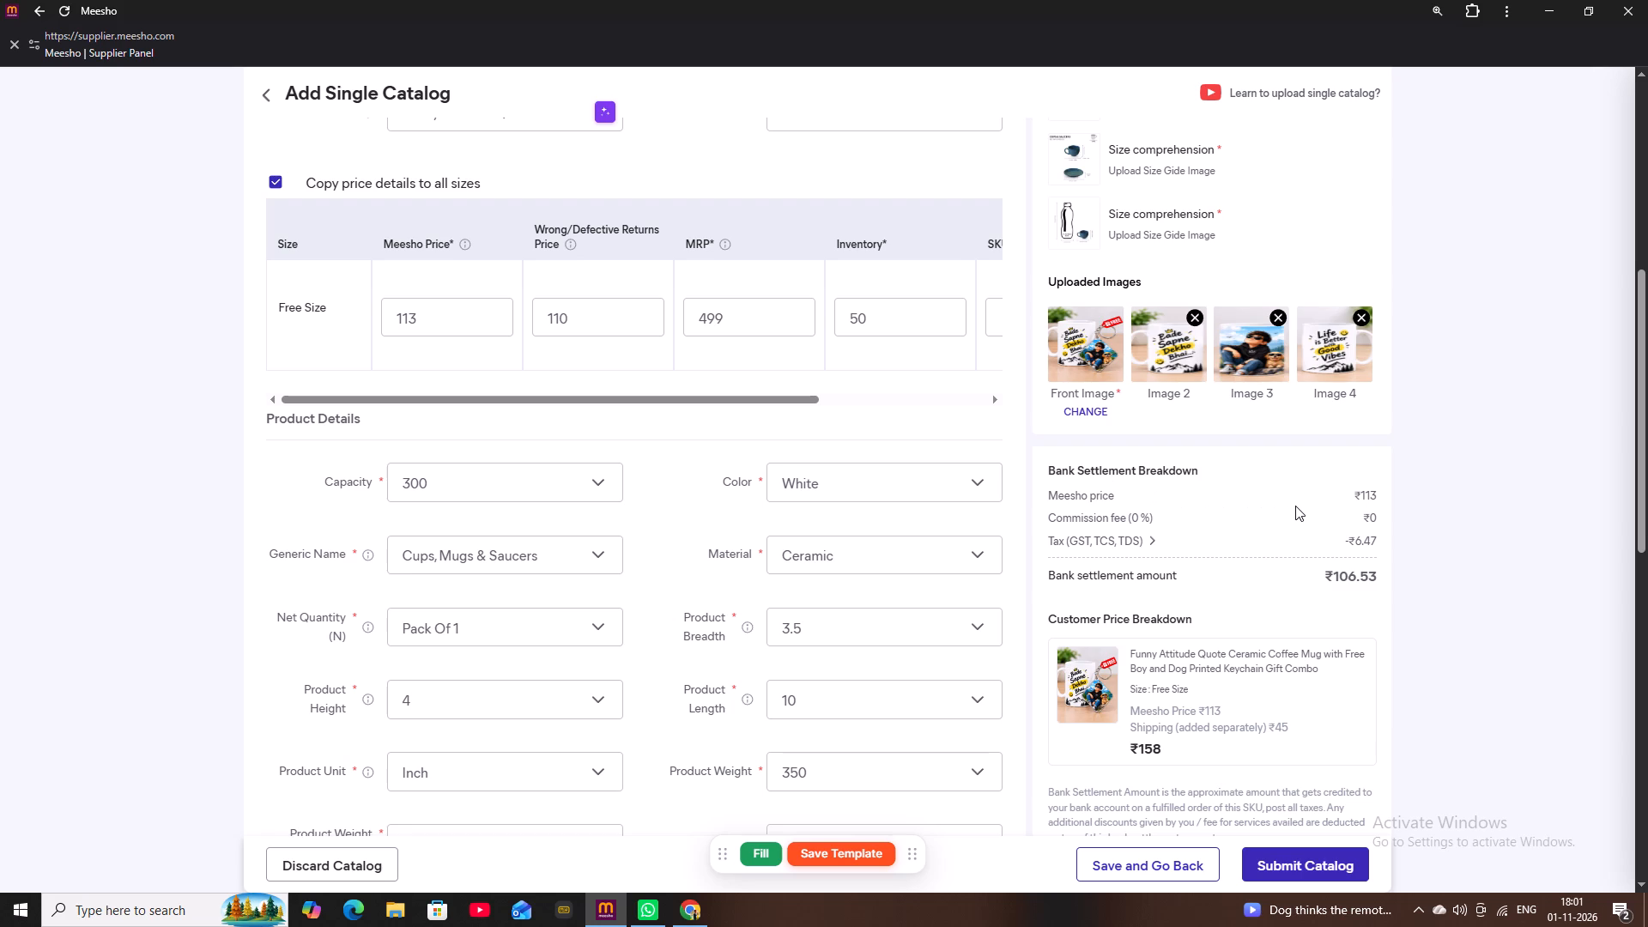
Review the catalog form's settlement and customer price breakdown, uploaded images, product details, manufacturer fields and description.
scroll(1295, 506, "down", 1)
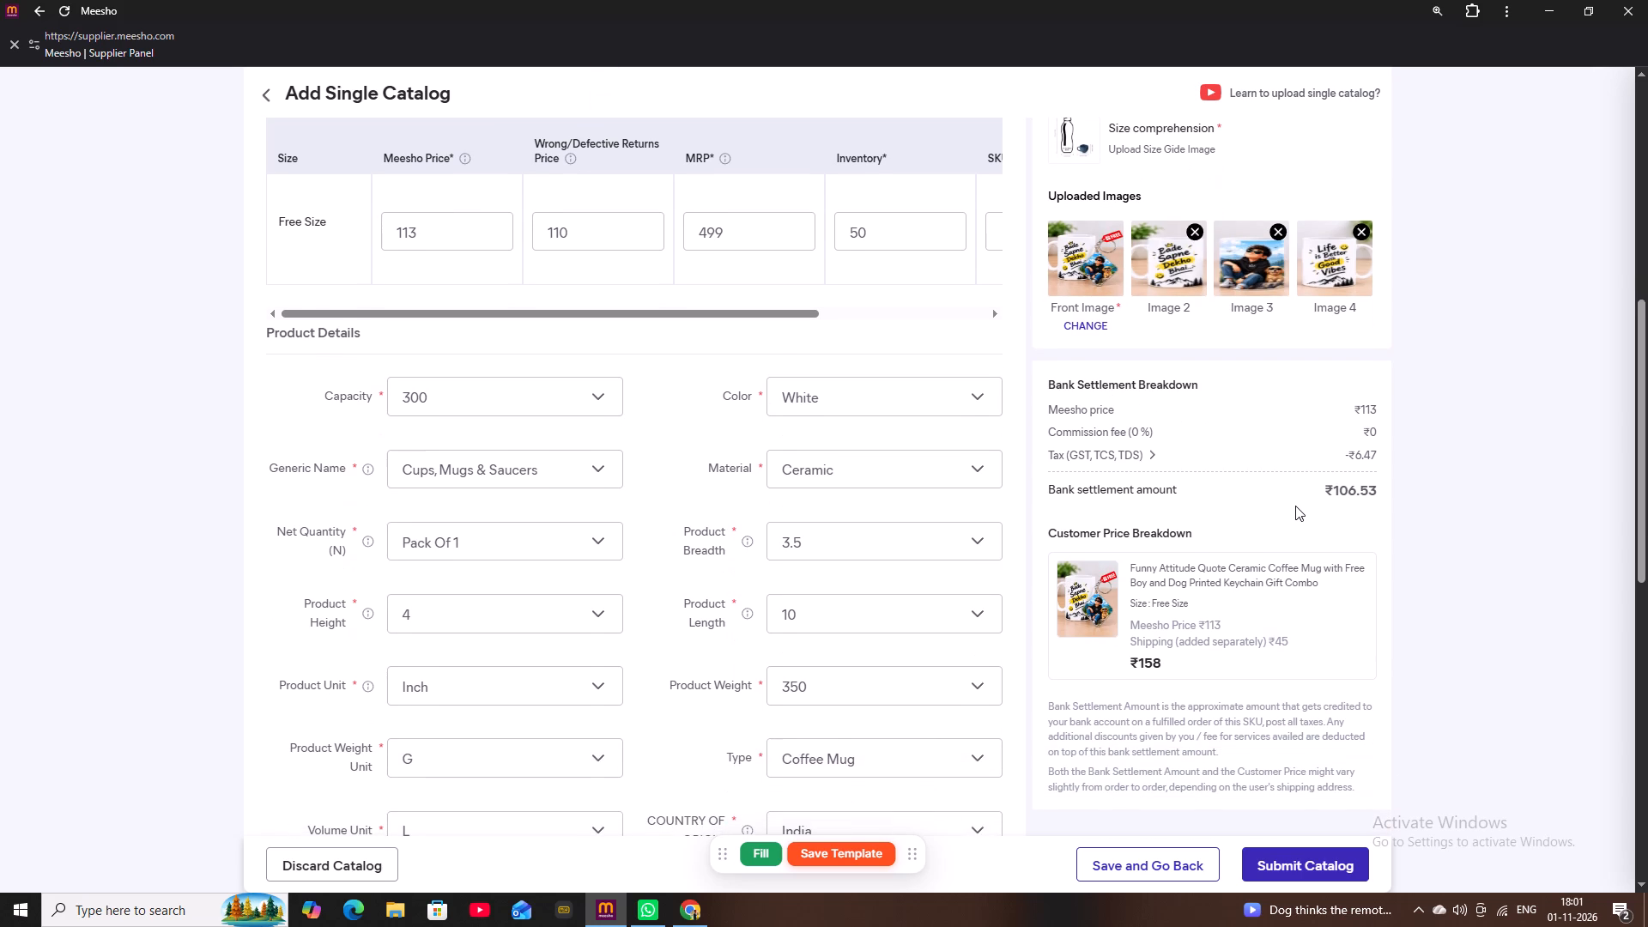
scroll(1295, 506, "down", 2)
scroll(1295, 506, "up", 6)
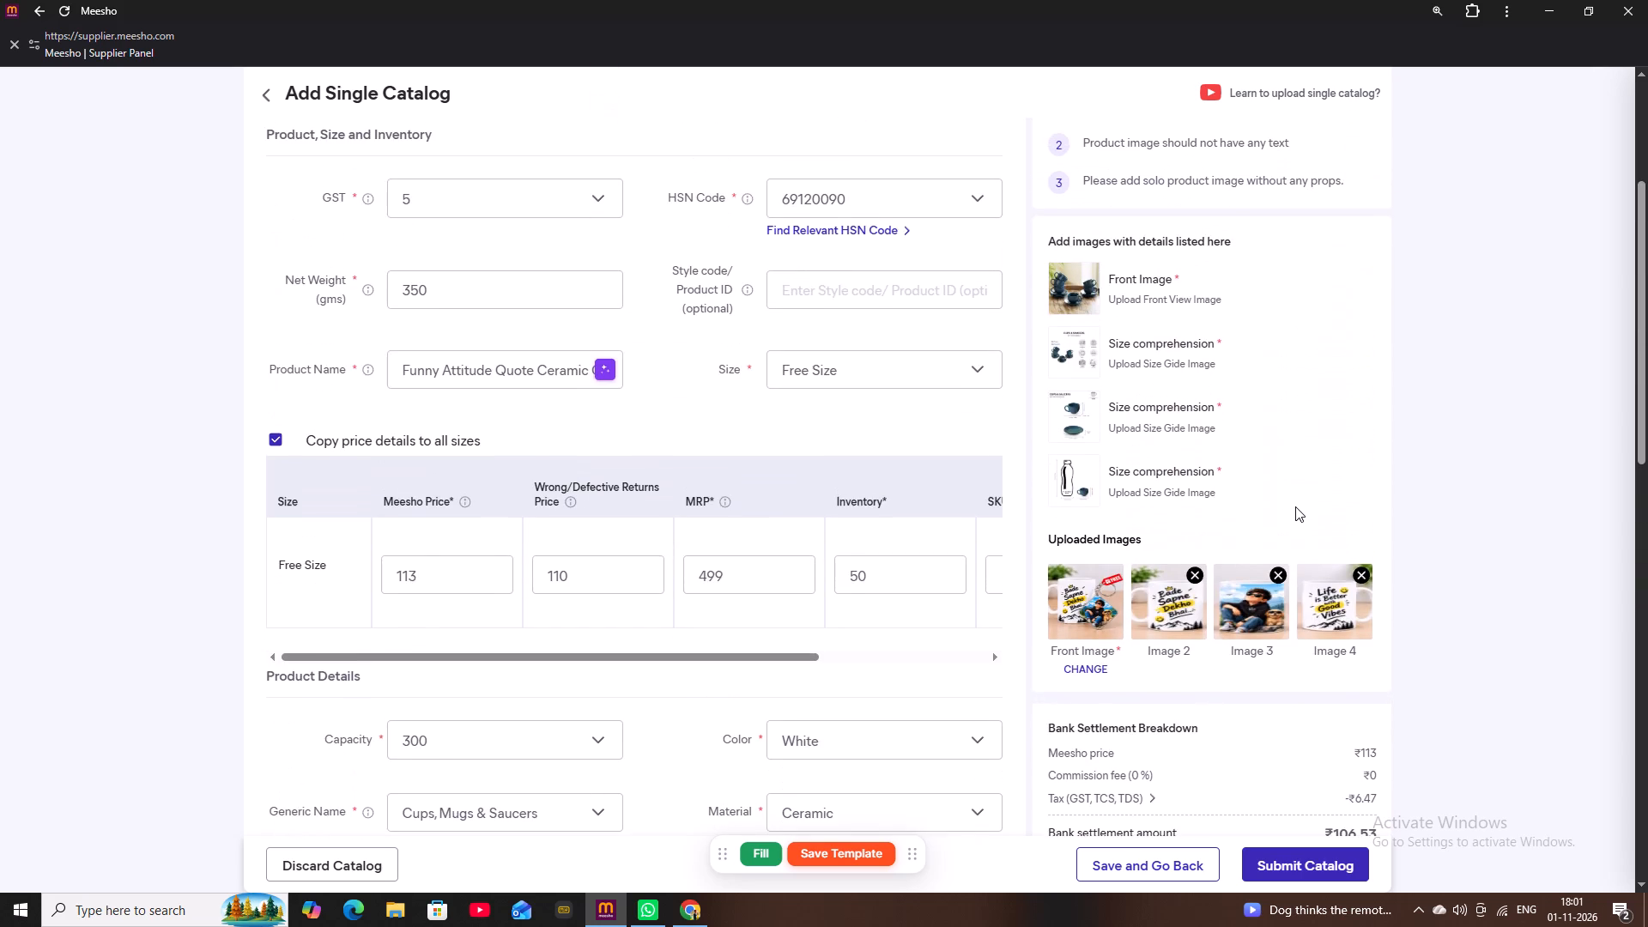
scroll(1295, 506, "down", 13)
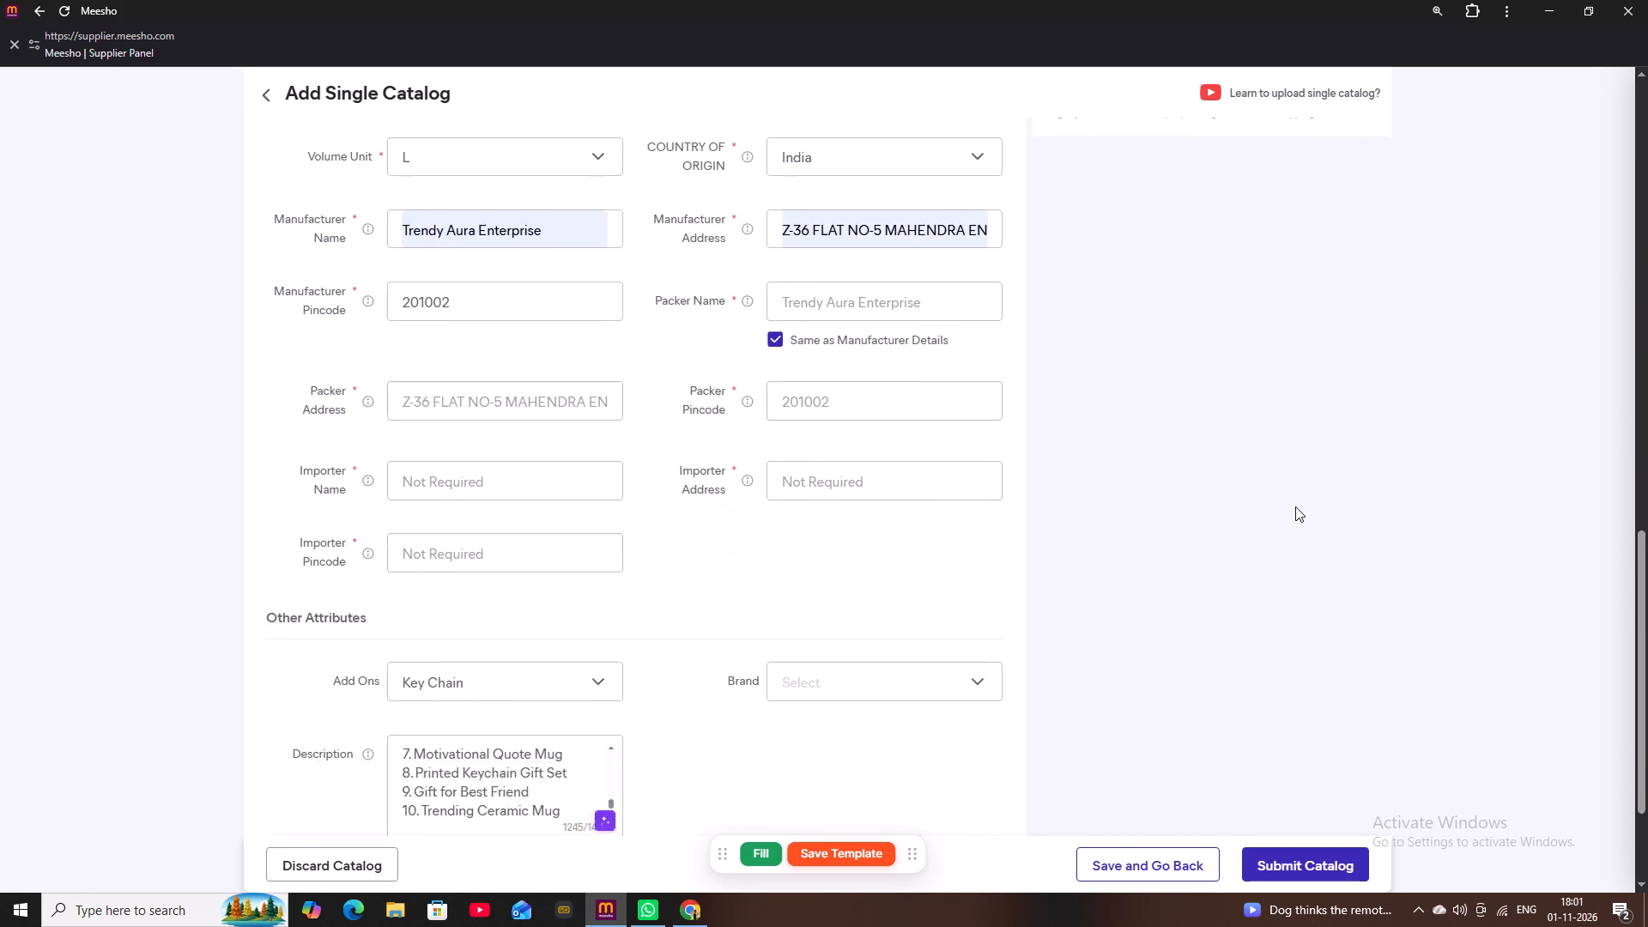
scroll(1295, 506, "up", 6)
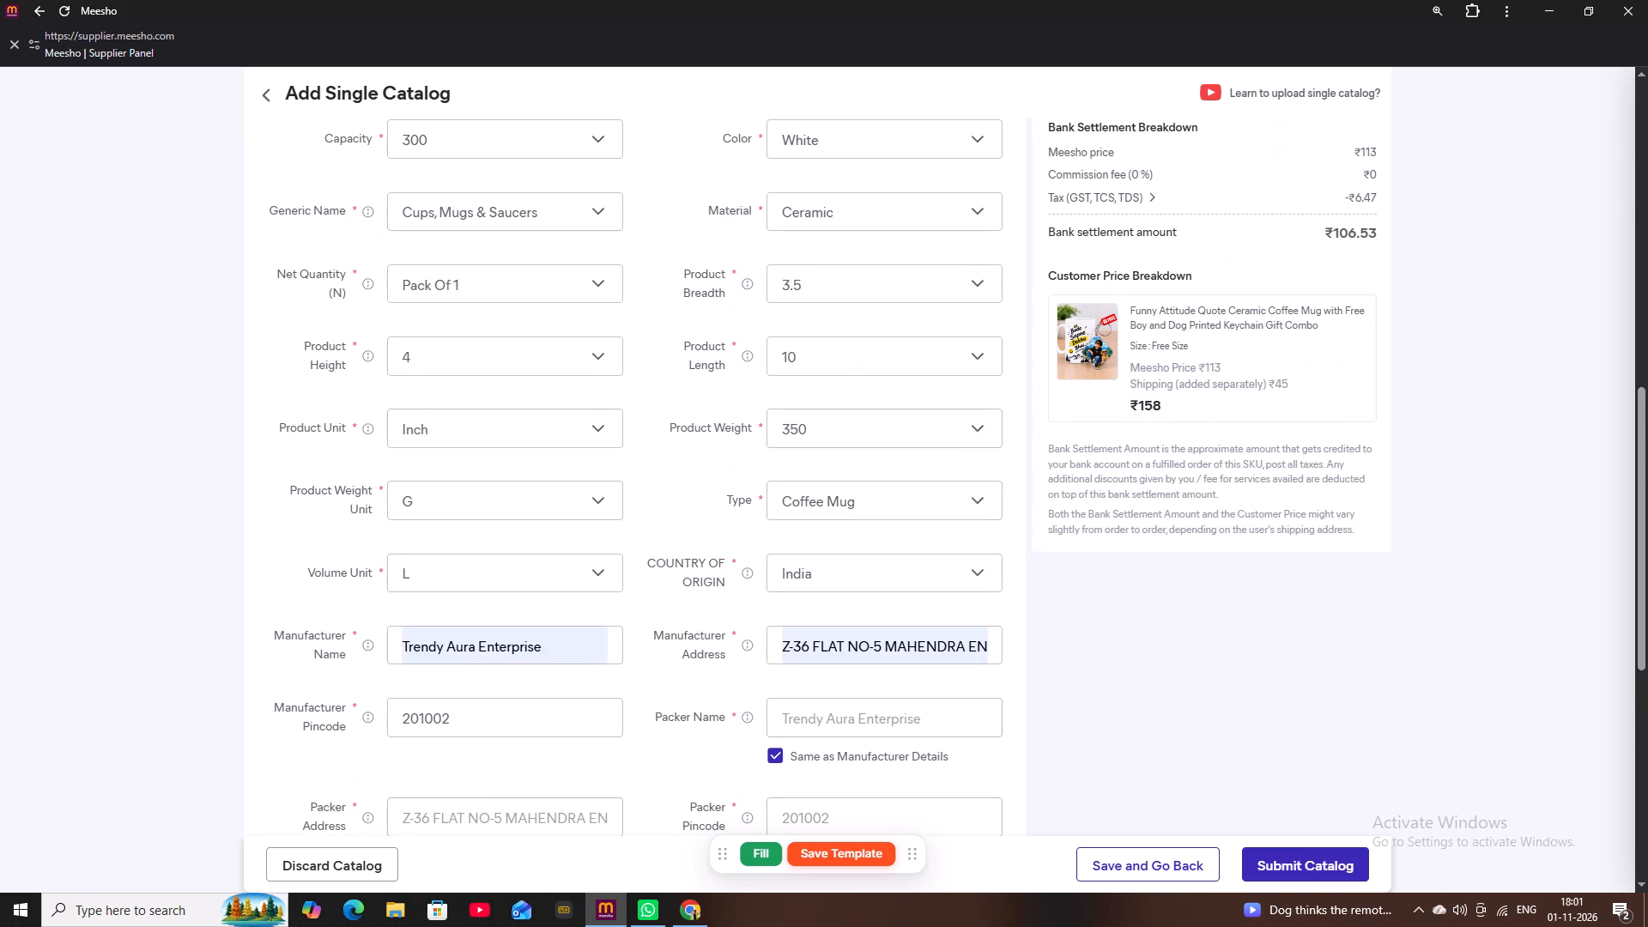
Submit the catalog, removing the flagged keyword "moments" from the description and updating the changes, and dismiss the ad campaign offer.
left_click(1316, 855)
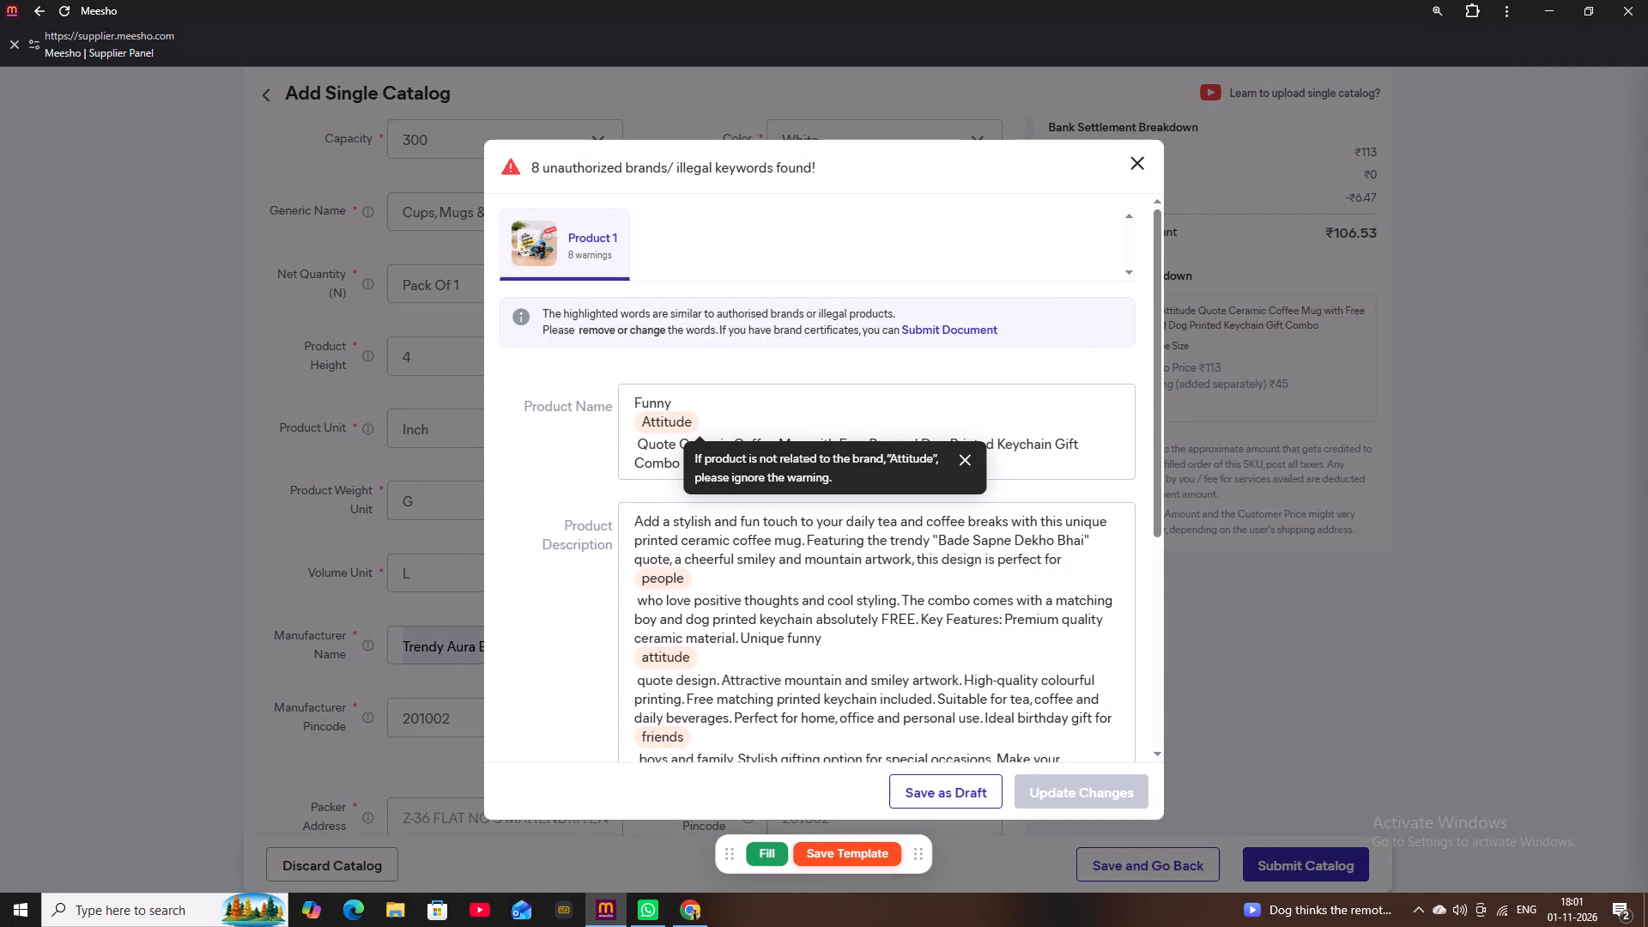
left_click(967, 458)
scroll(967, 458, "down", 5)
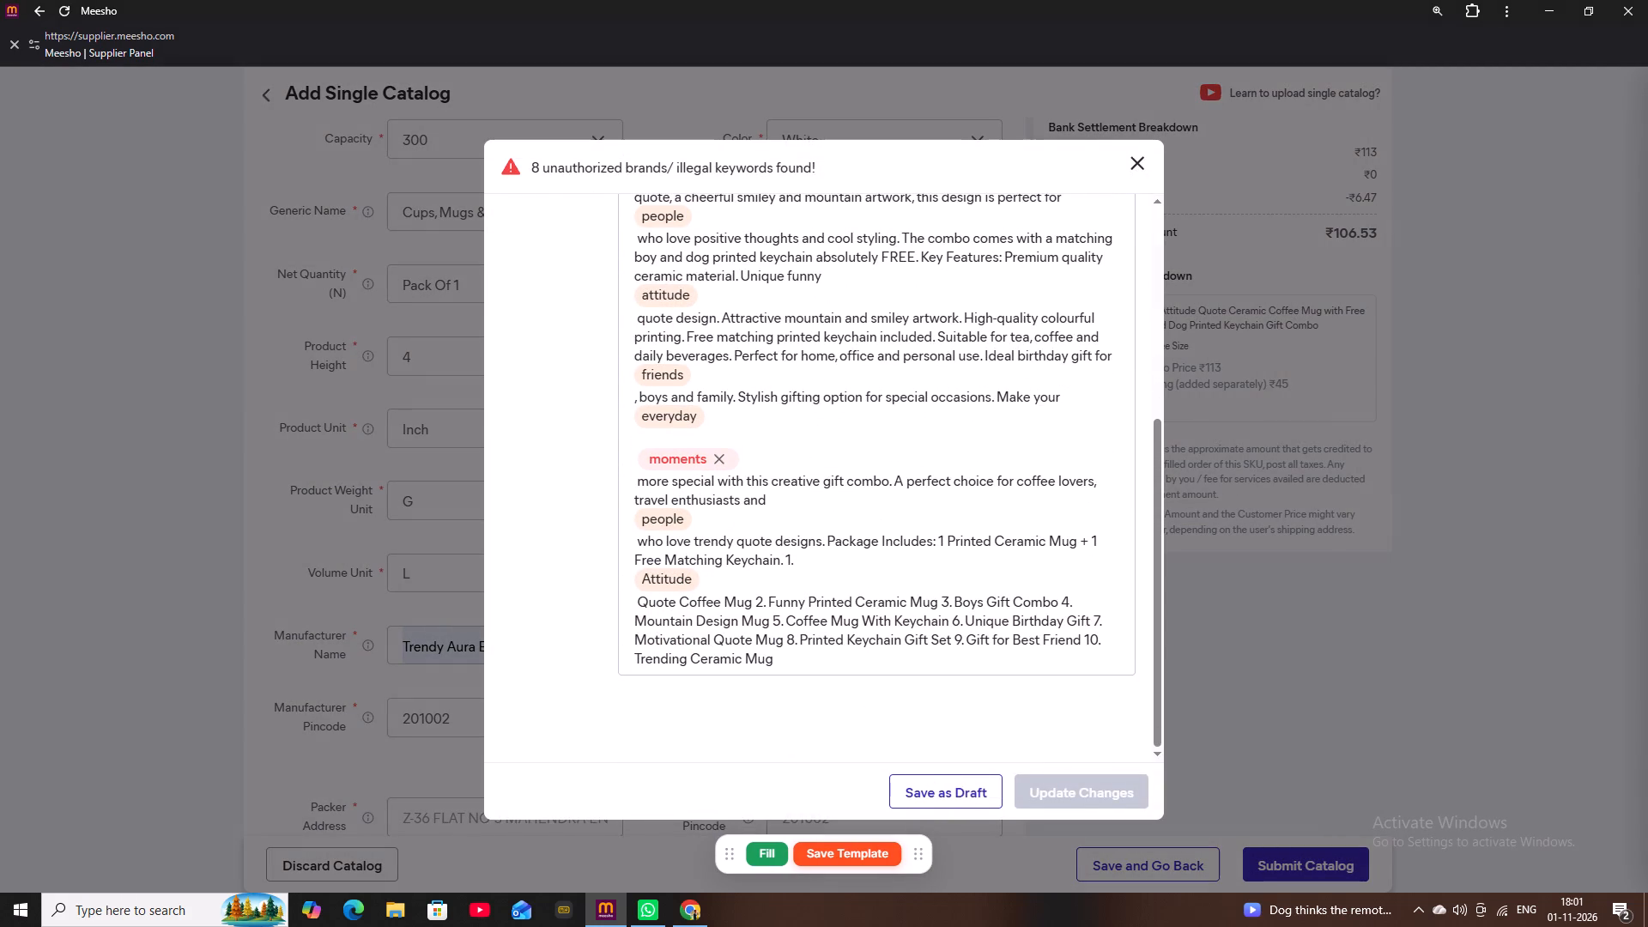
left_click(723, 465)
left_click(1079, 797)
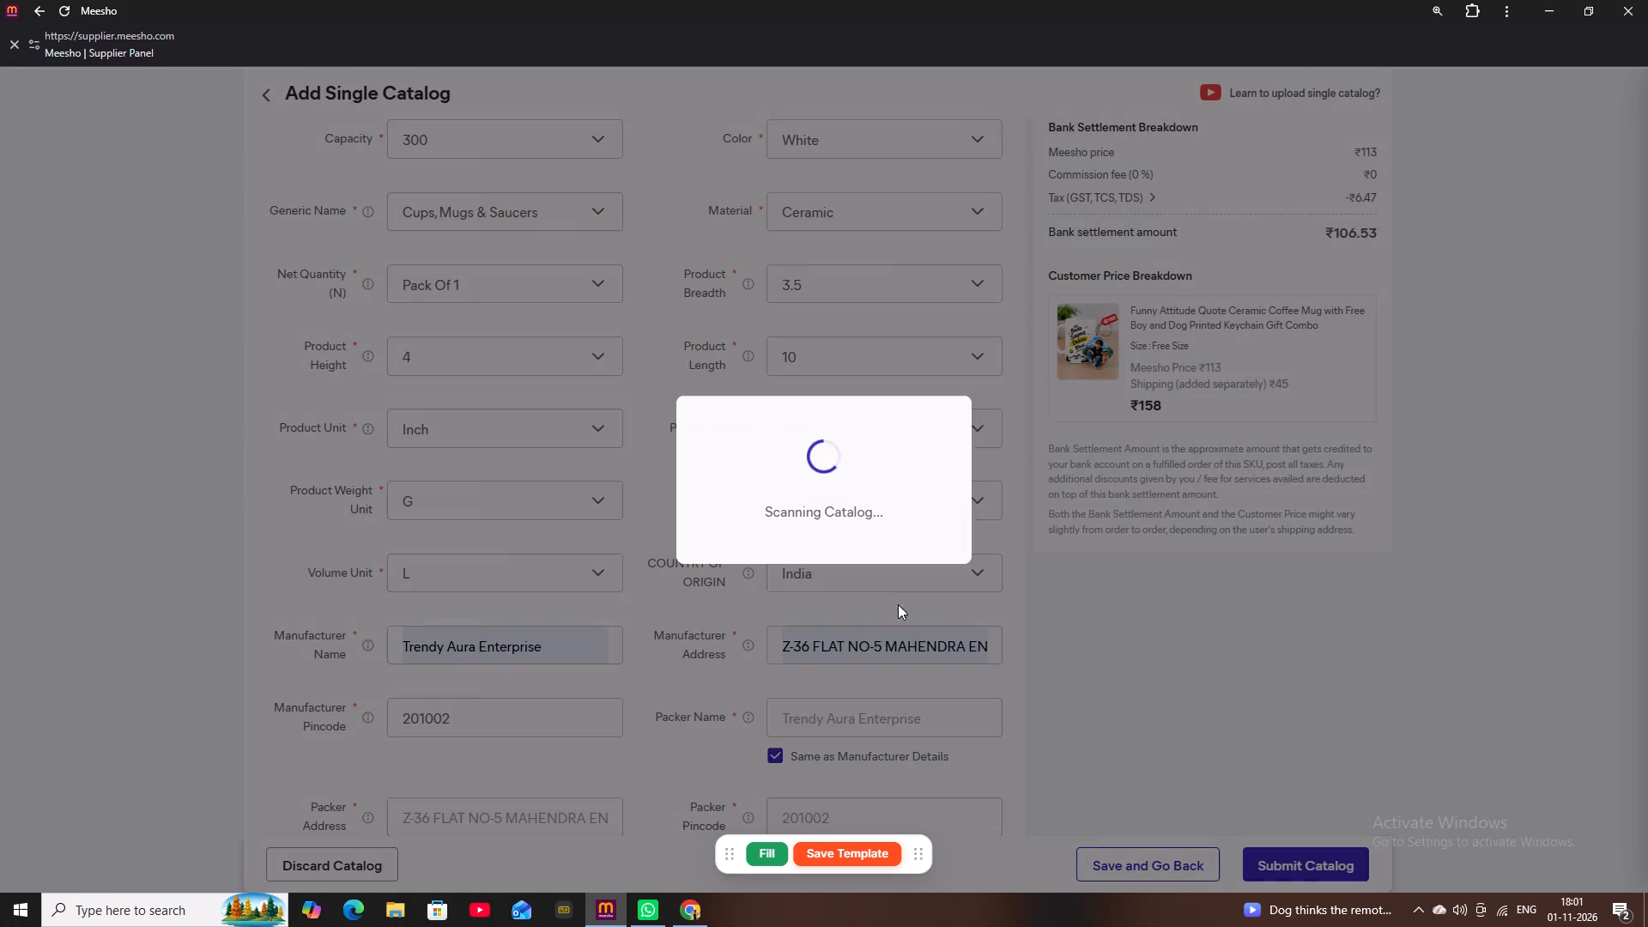
left_click(989, 515)
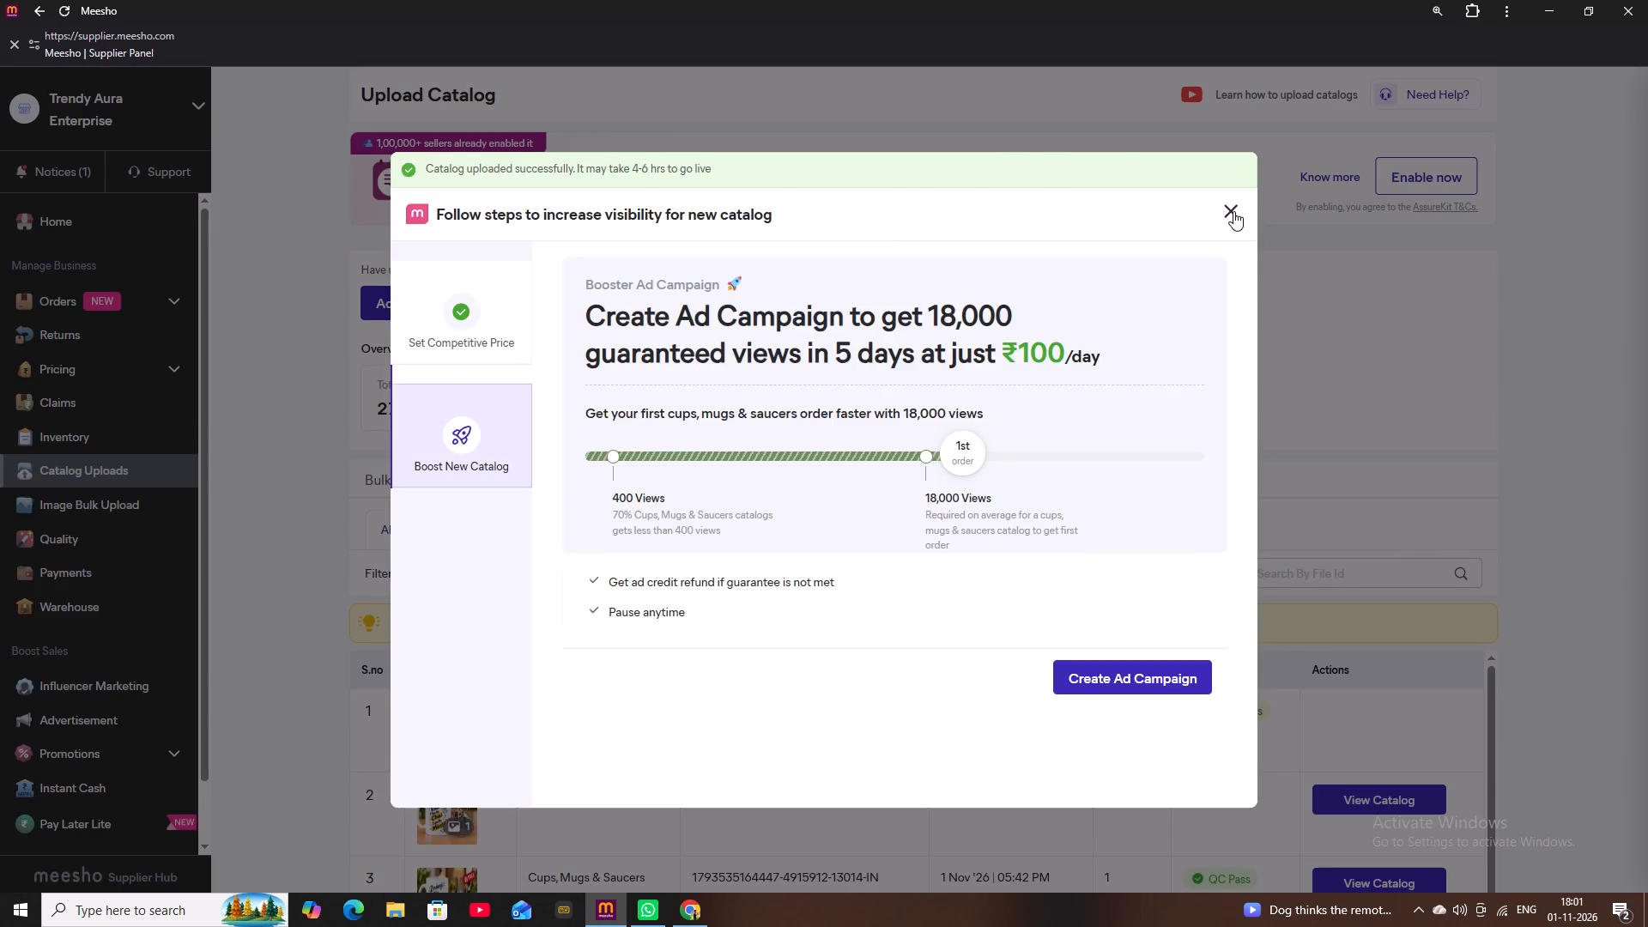
left_click(1233, 211)
Look through the single uploads list to check the catalogs' QC status.
scroll(1076, 468, "down", 5)
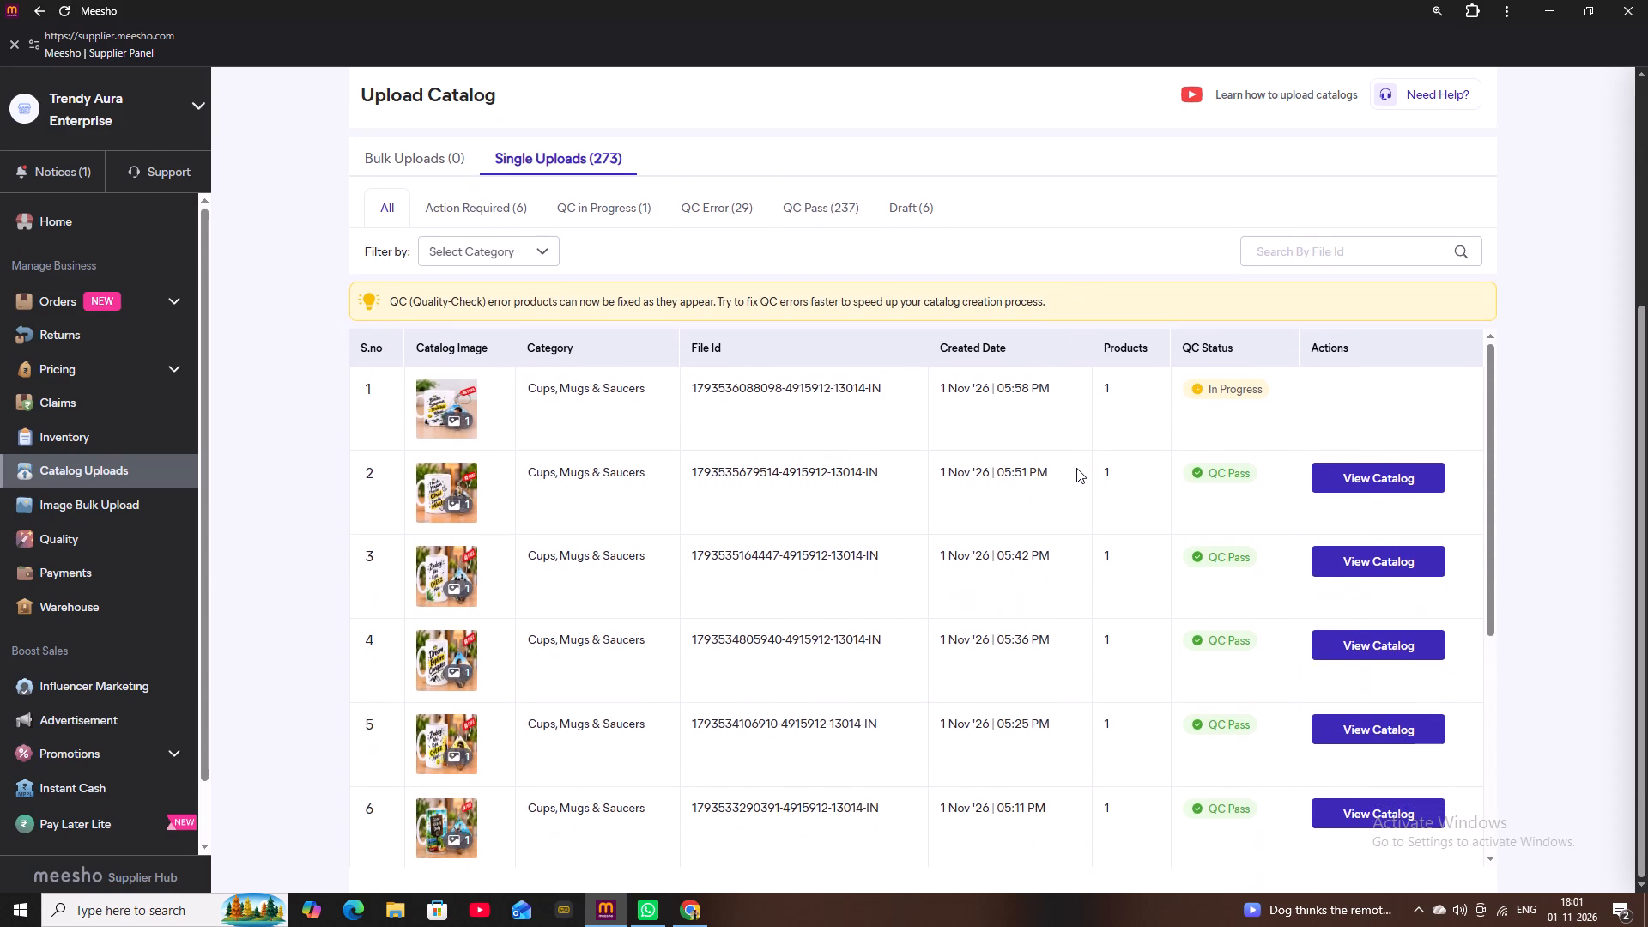
scroll(950, 496, "down", 4)
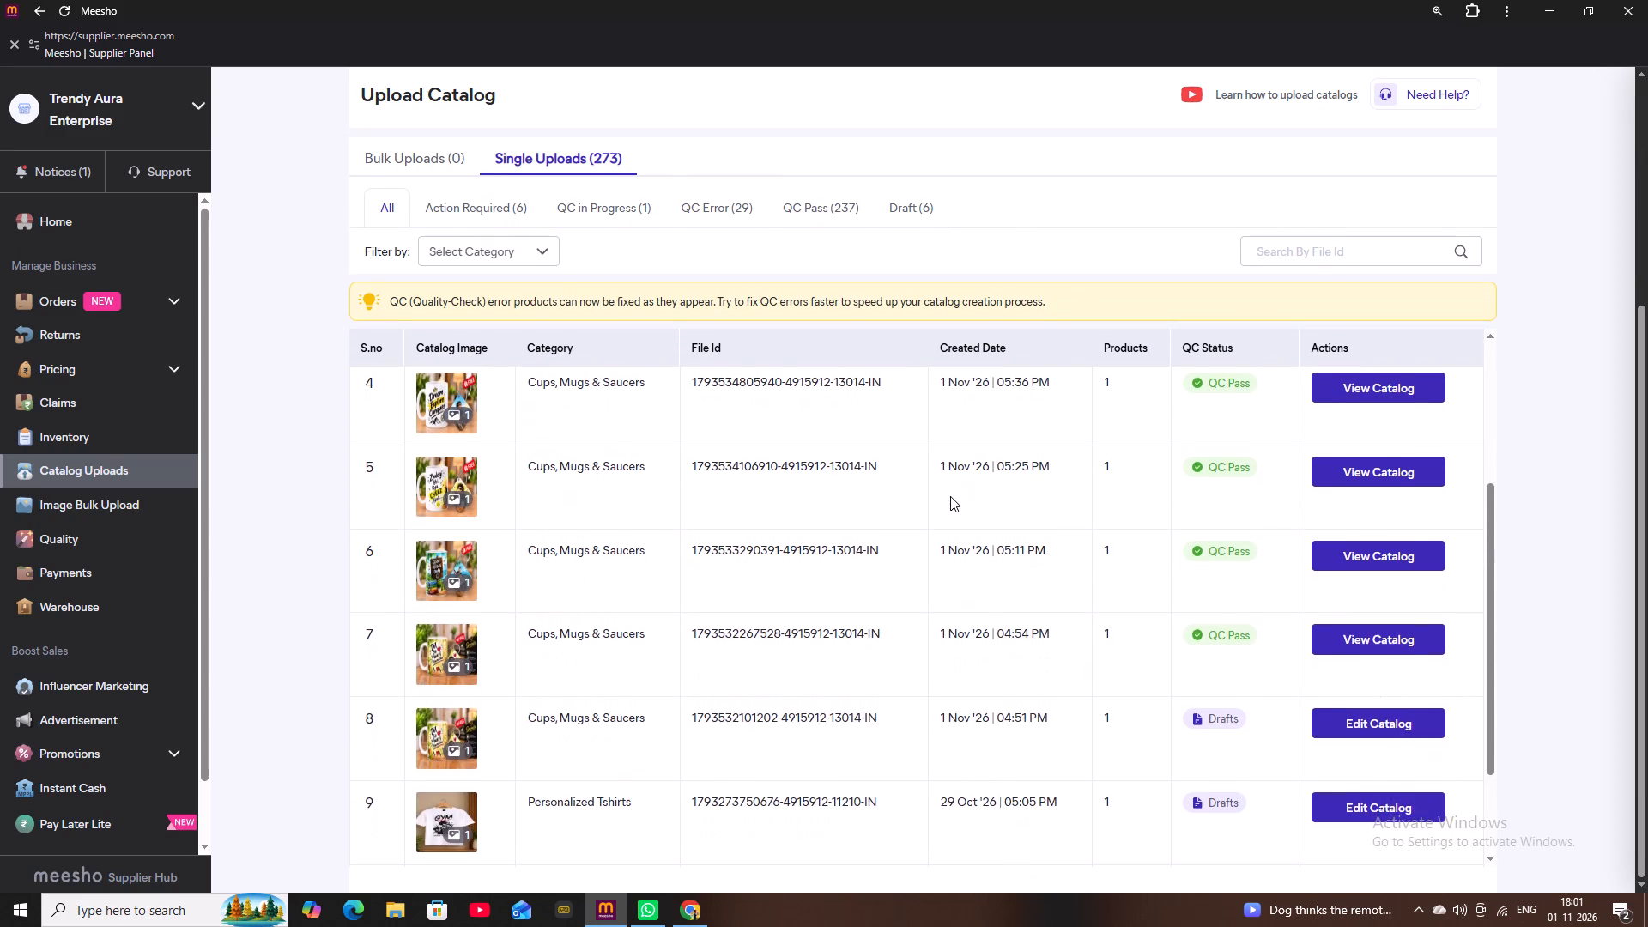
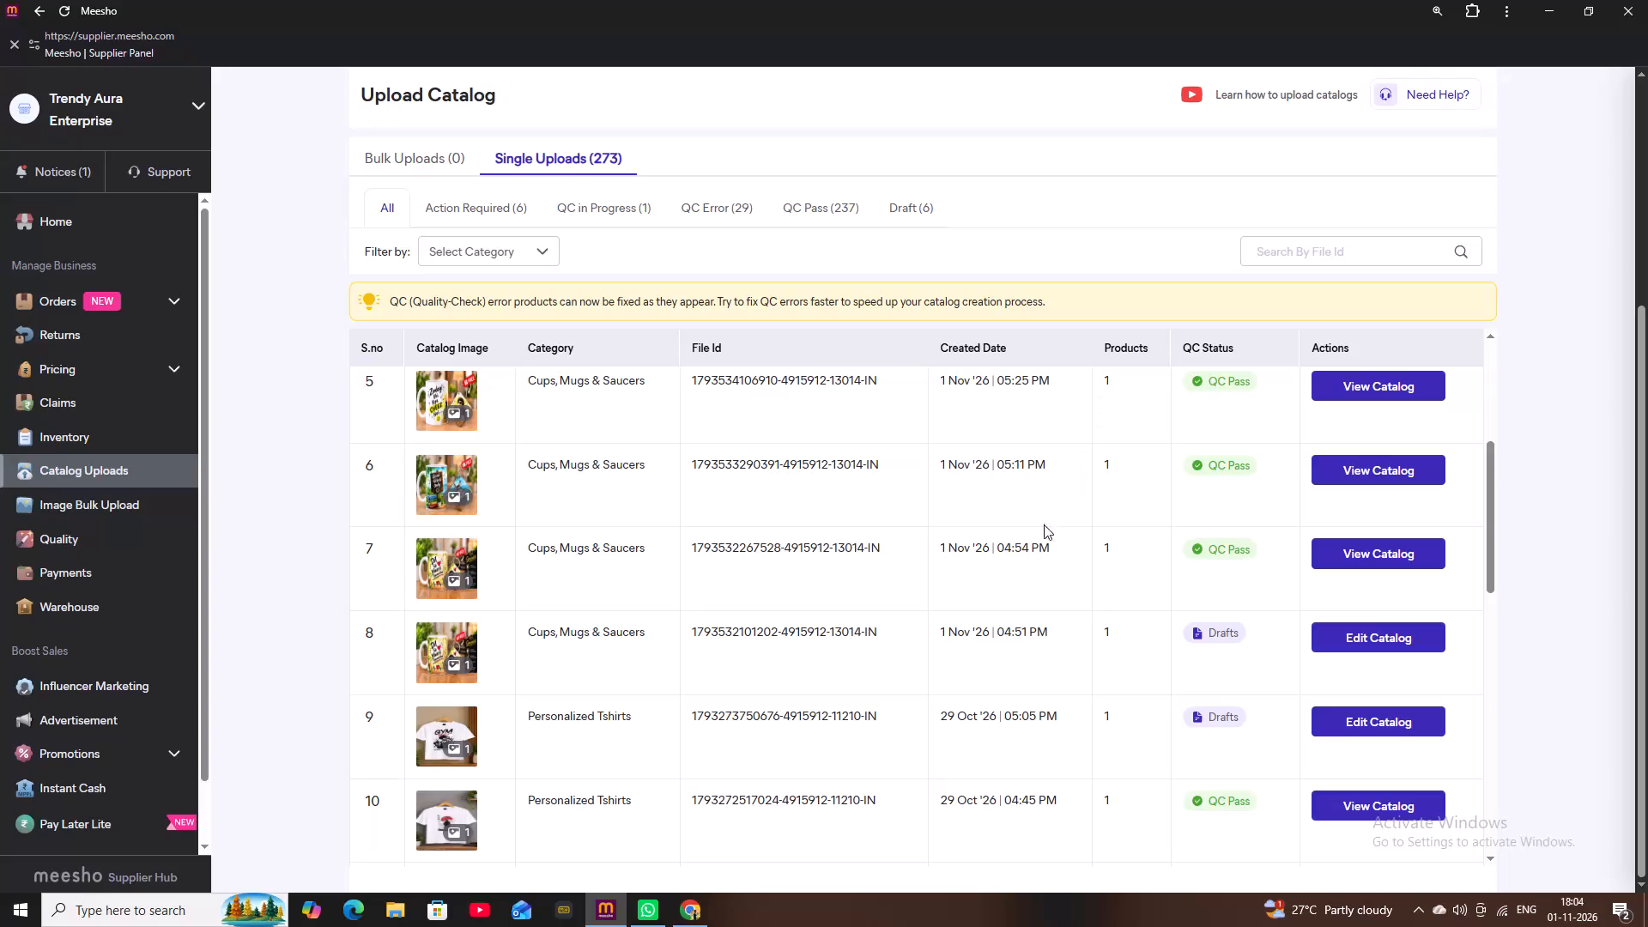
Look through the single uploads list for the latest catalogs' QC status and reload the page.
scroll(1026, 592, "up", 2)
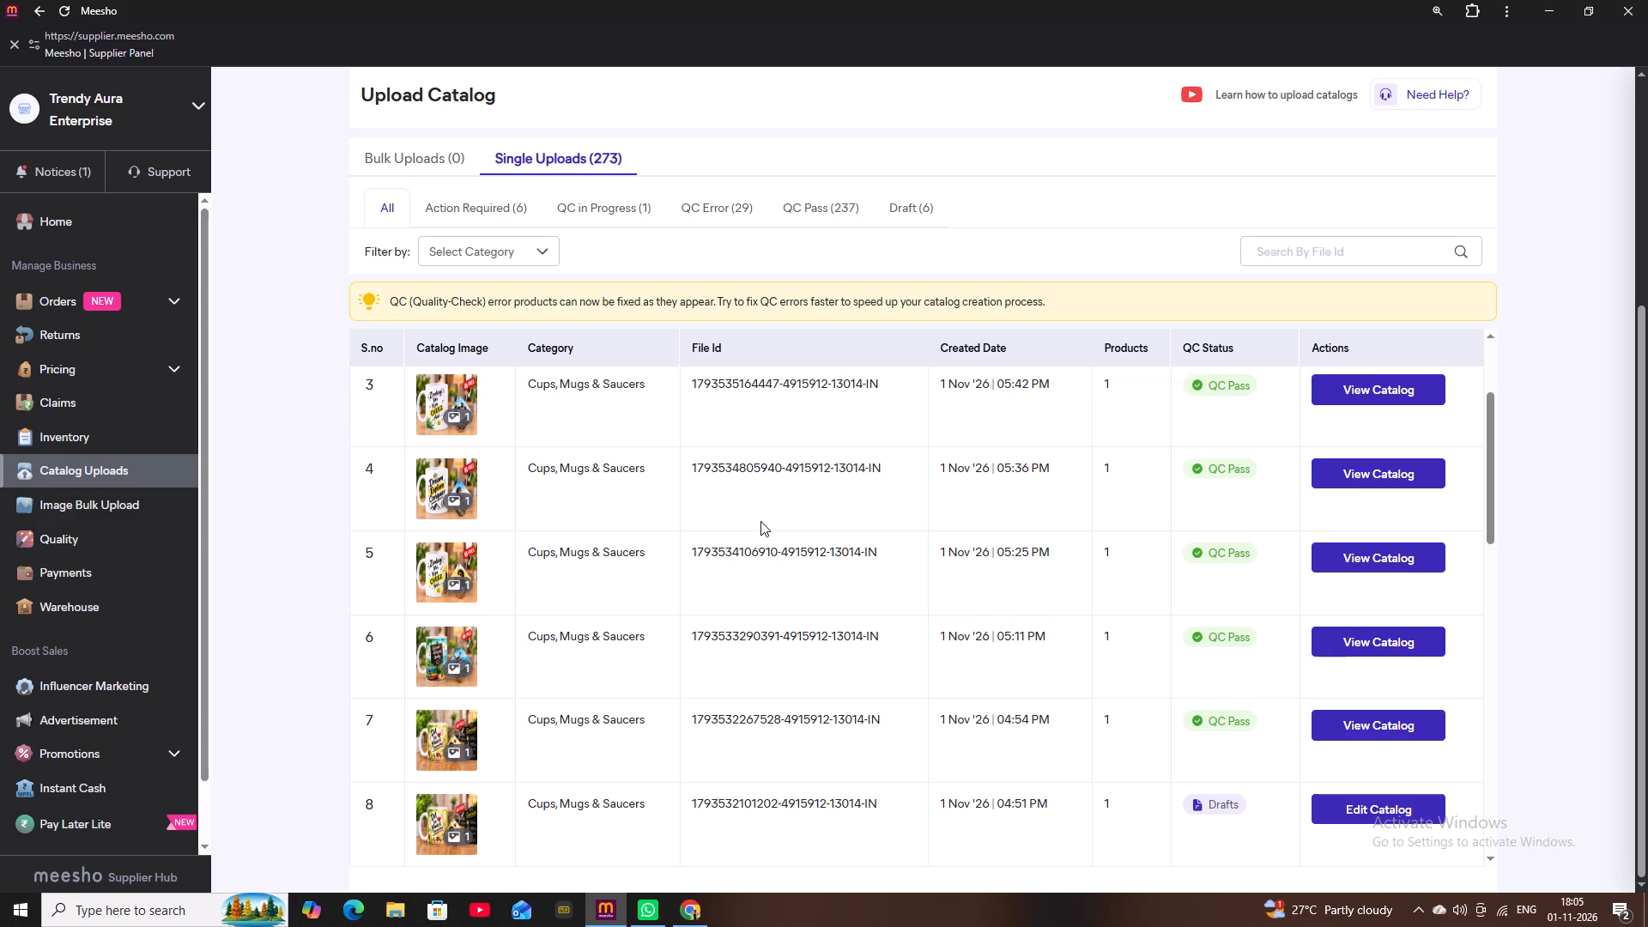
scroll(760, 521, "up", 1)
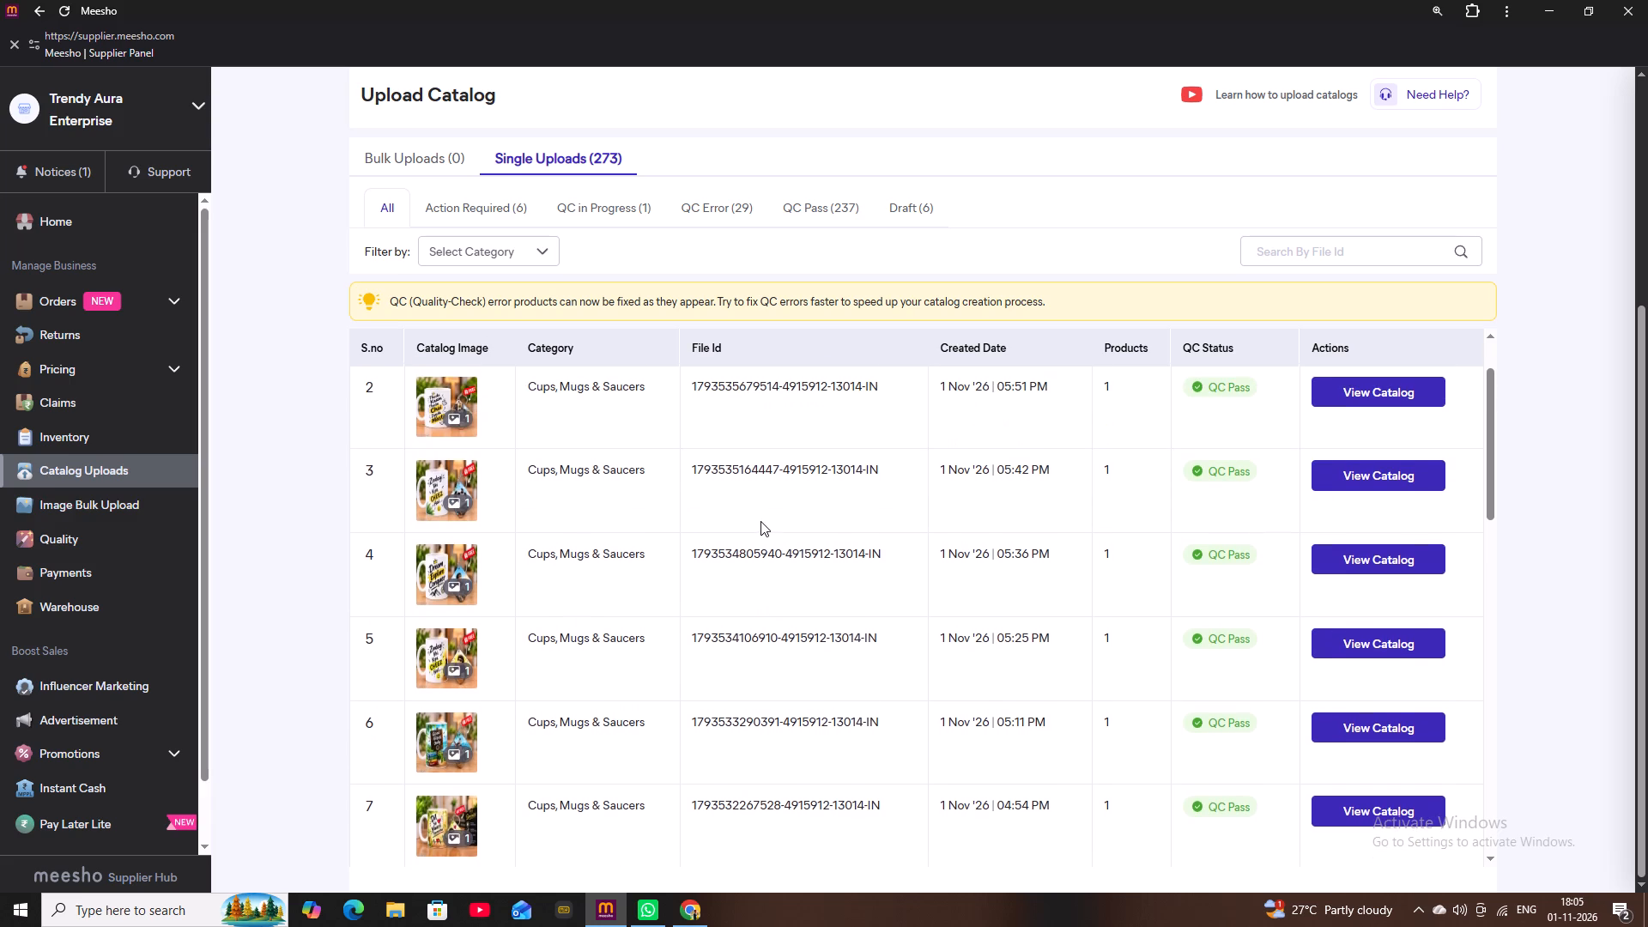
scroll(760, 521, "up", 1)
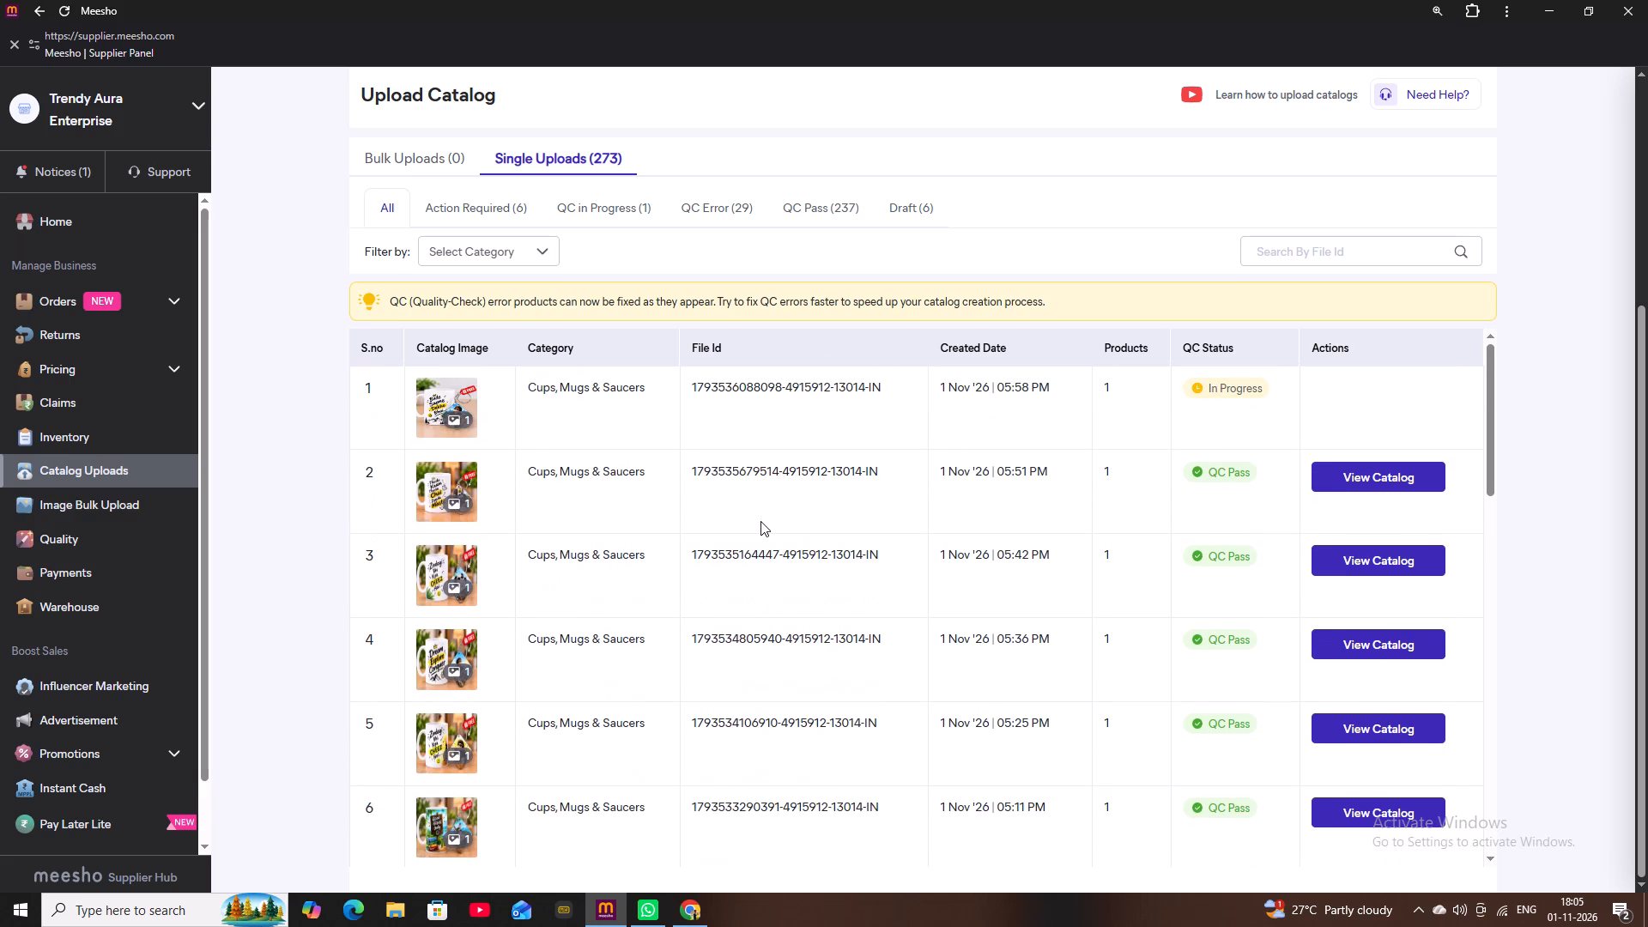
scroll(760, 521, "up", 2)
scroll(760, 521, "down", 1)
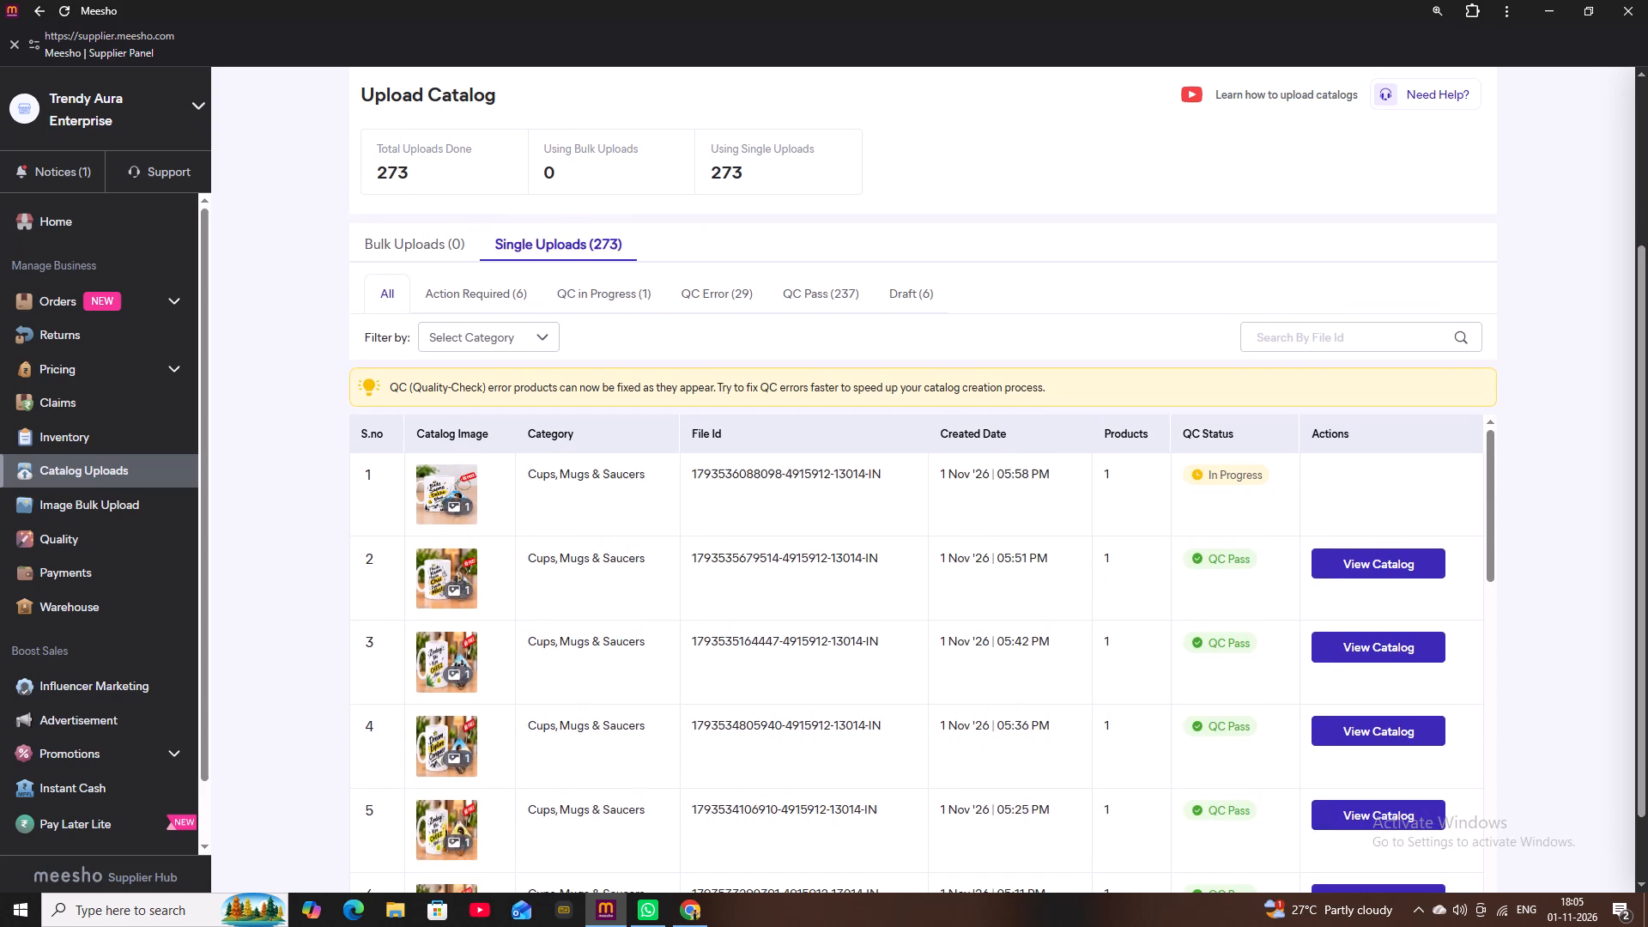
scroll(760, 521, "up", 1)
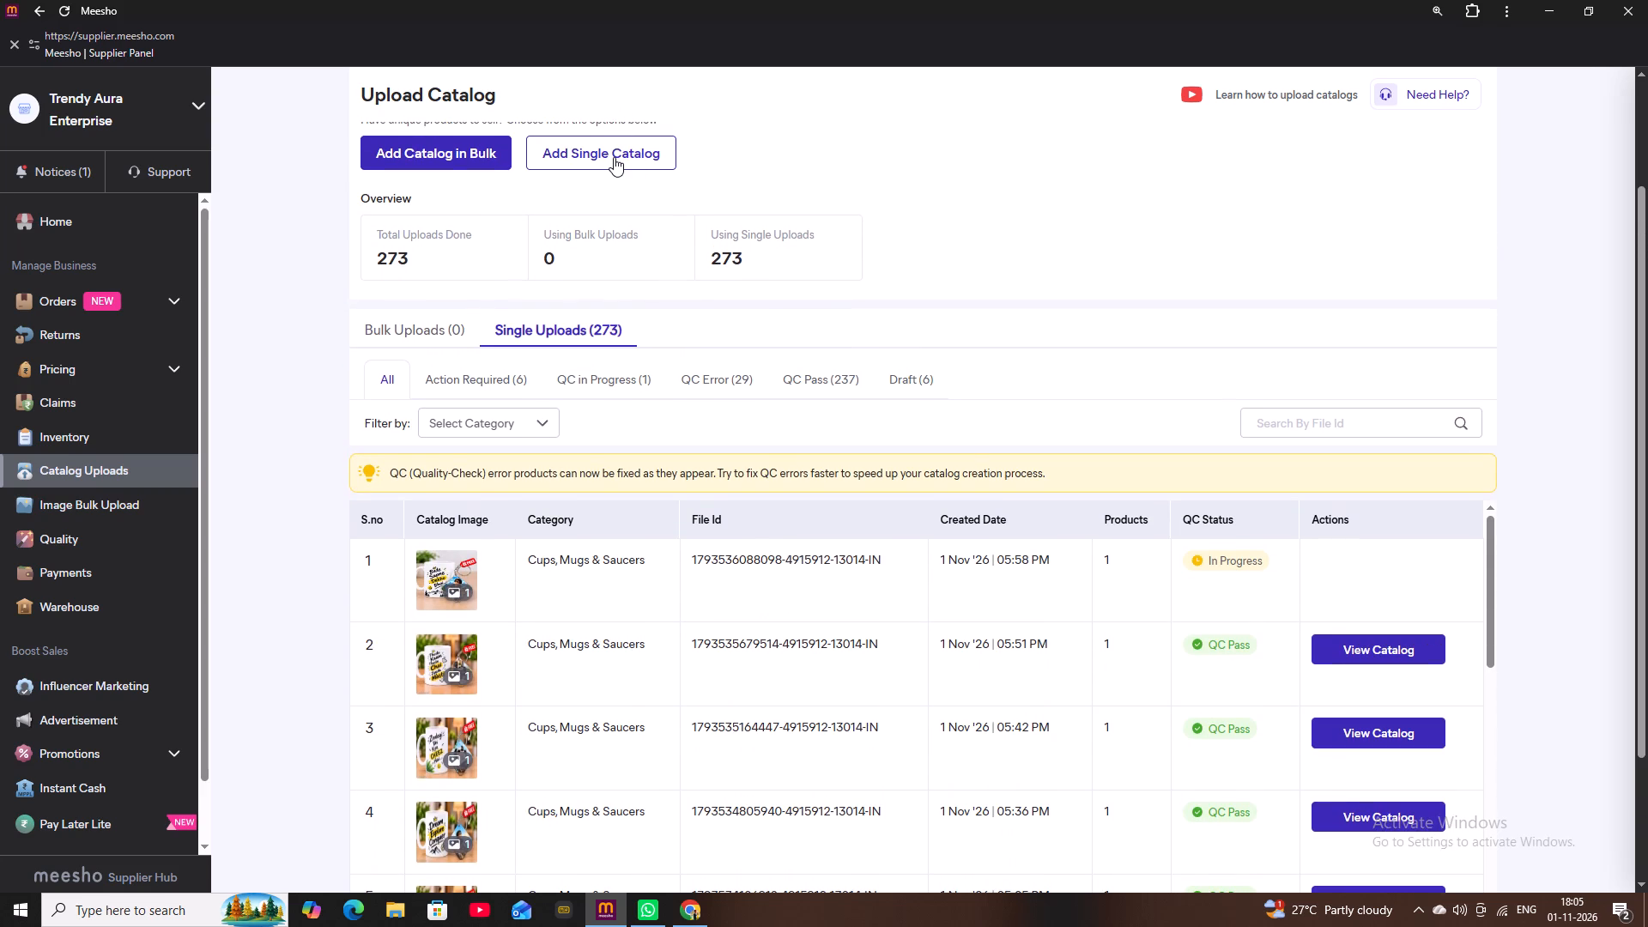
right_click(915, 157)
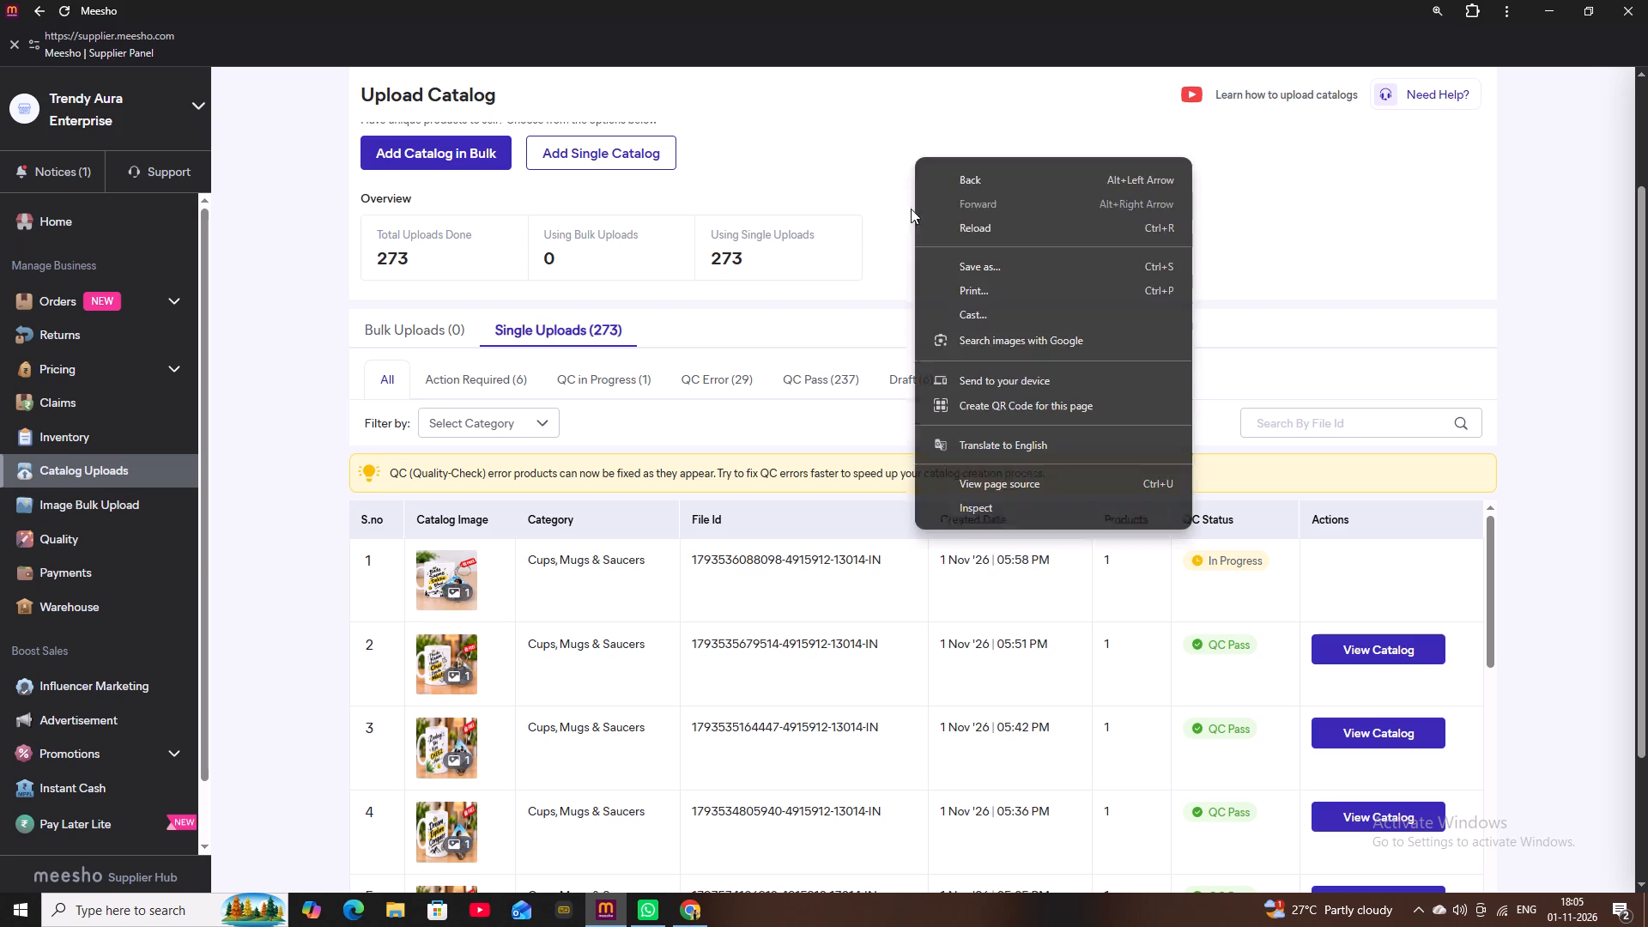
left_click(923, 232)
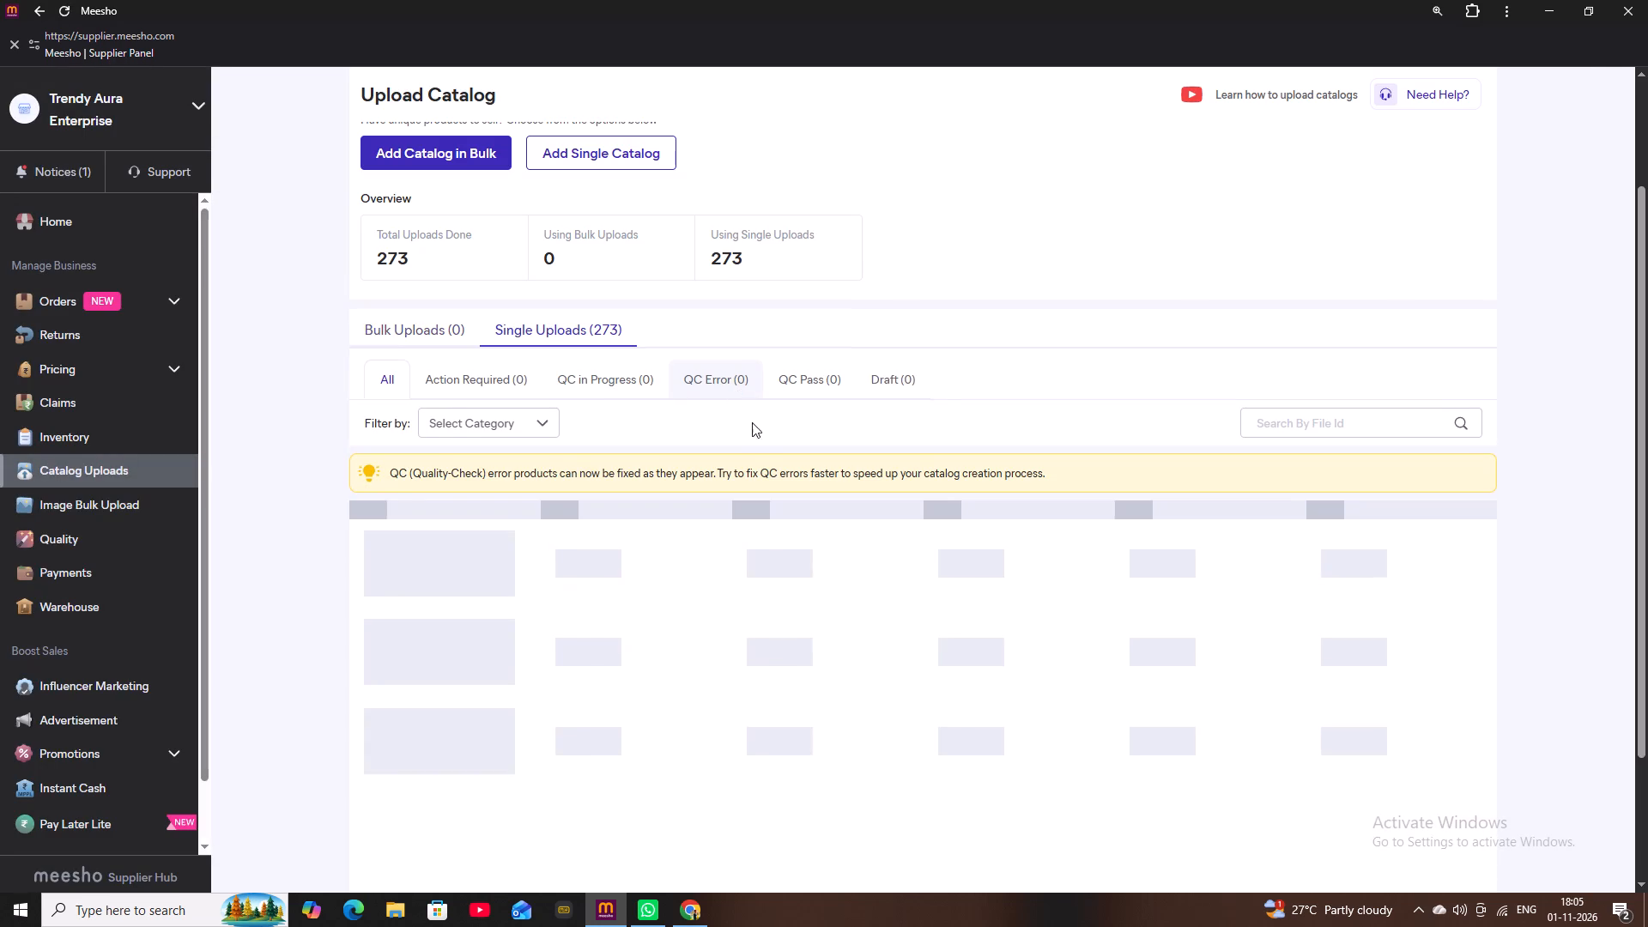
Check the blocked, paused and active catalogs in the inventory, and reopen the single uploads list under Catalog Uploads.
left_click(150, 434)
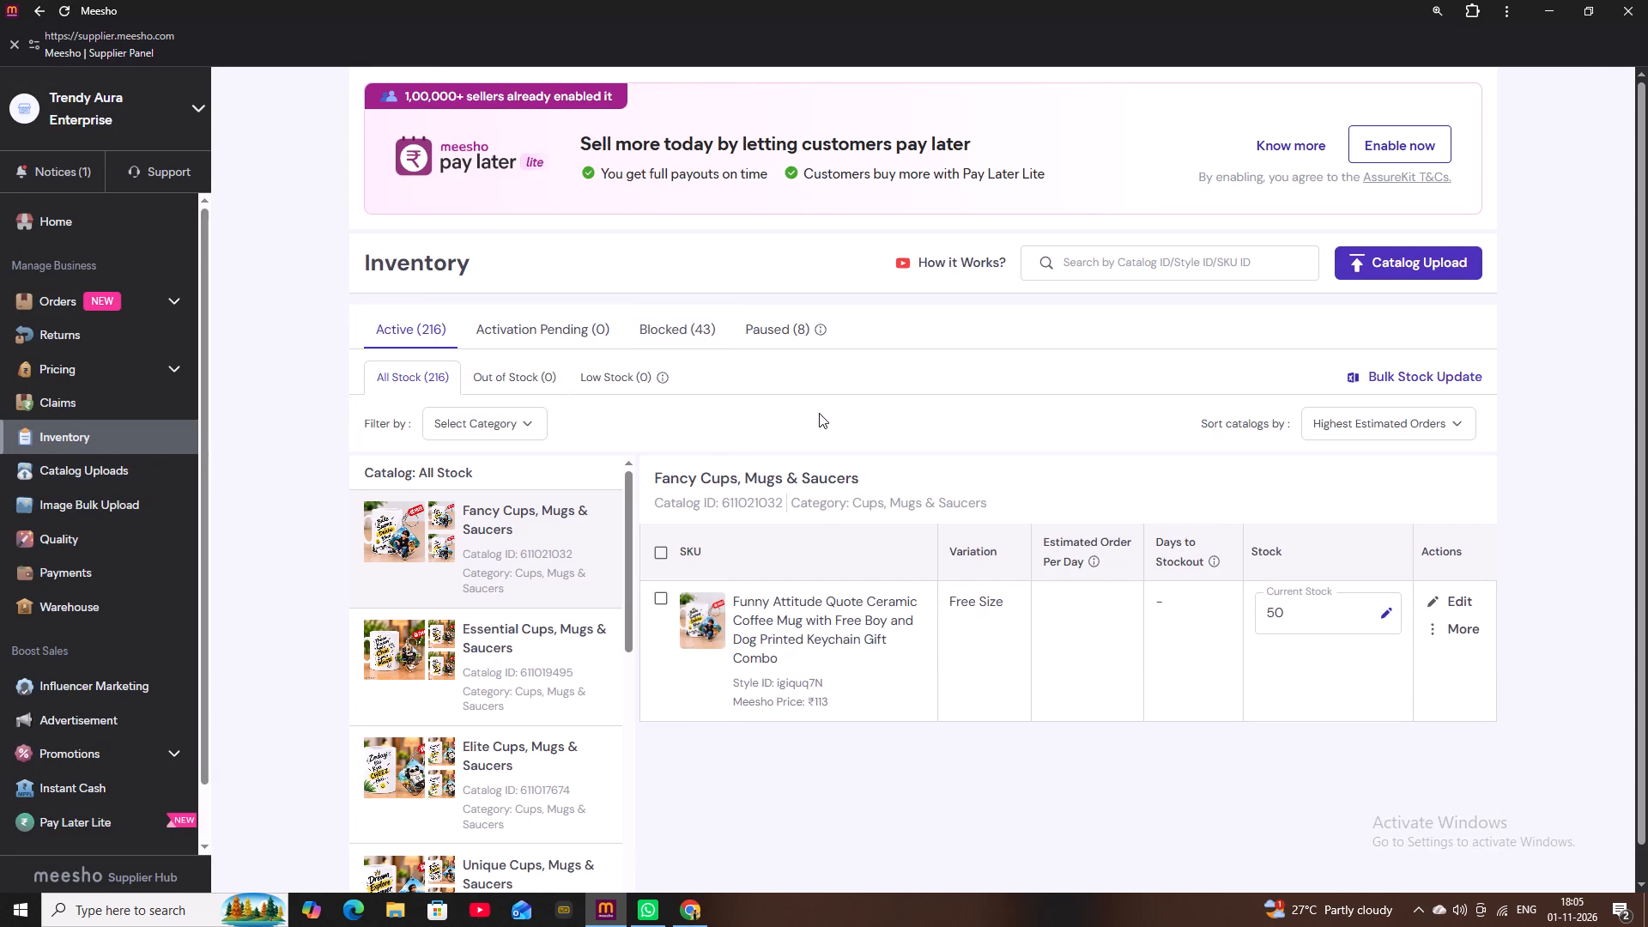
left_click(695, 319)
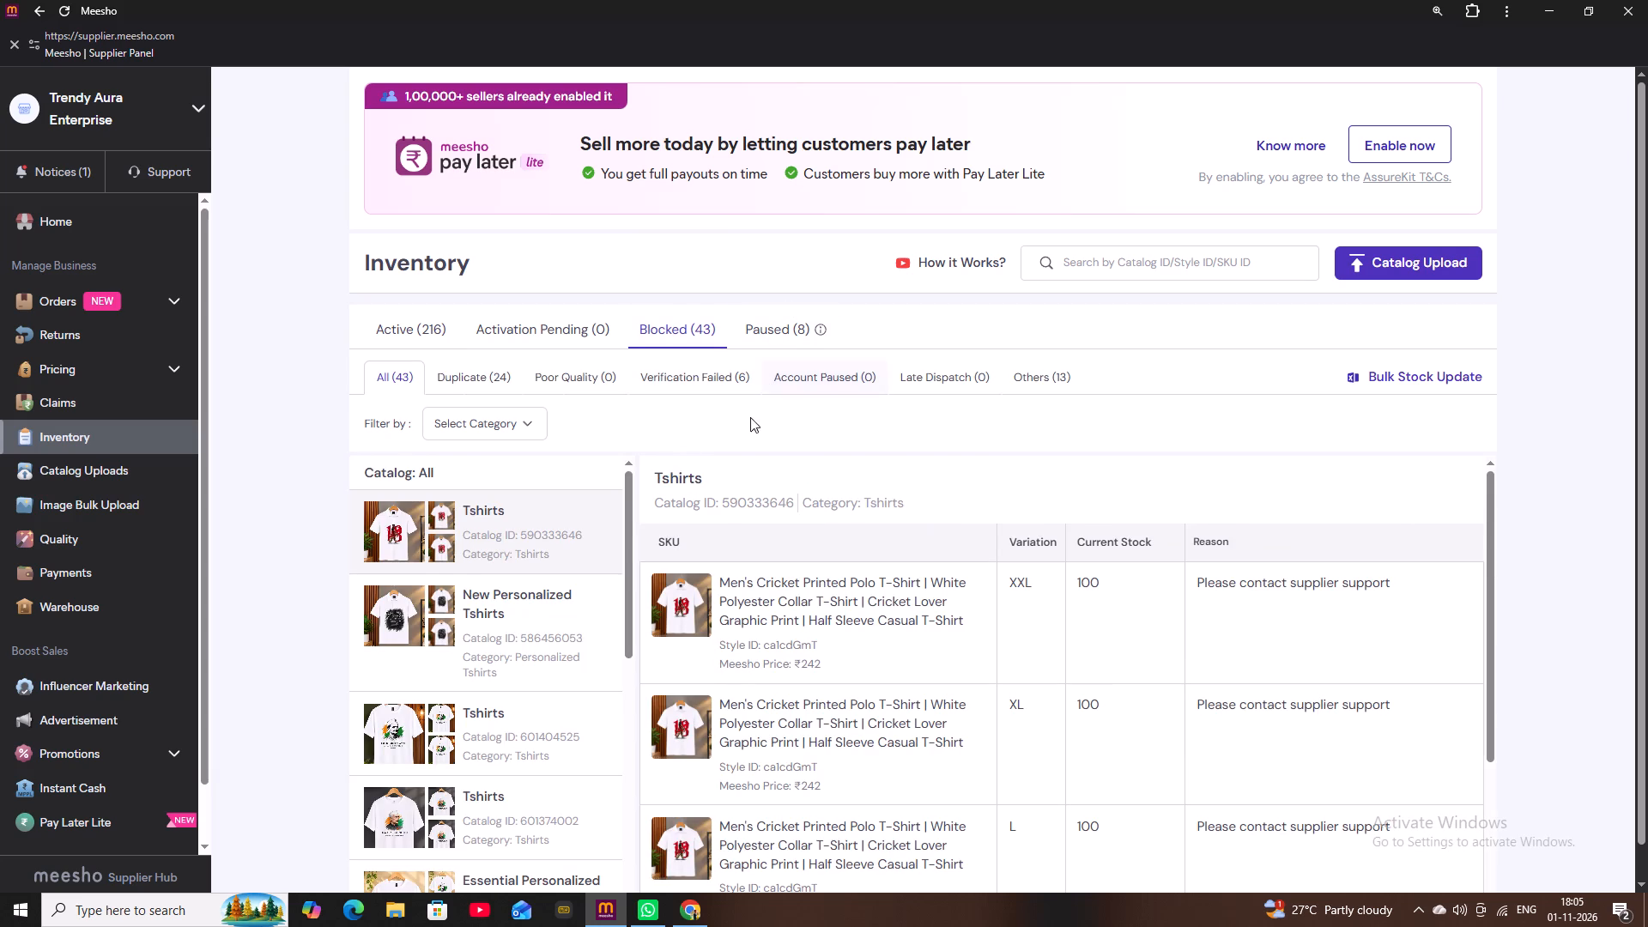
scroll(591, 489, "down", 4)
scroll(595, 492, "up", 5)
left_click(742, 326)
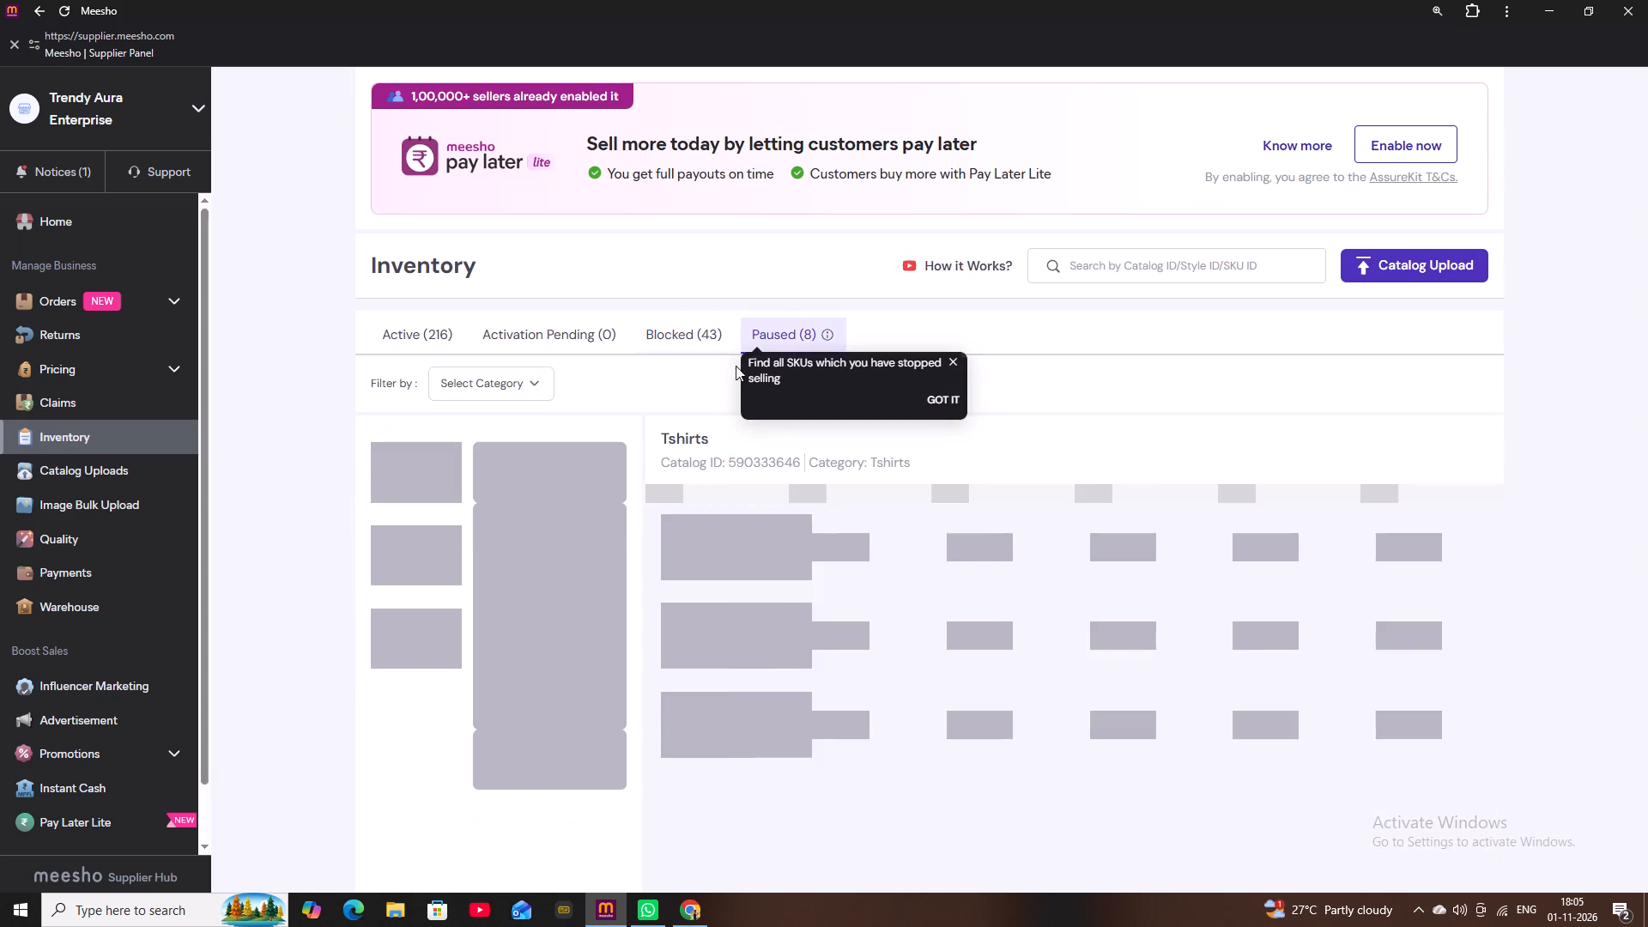
left_click(448, 339)
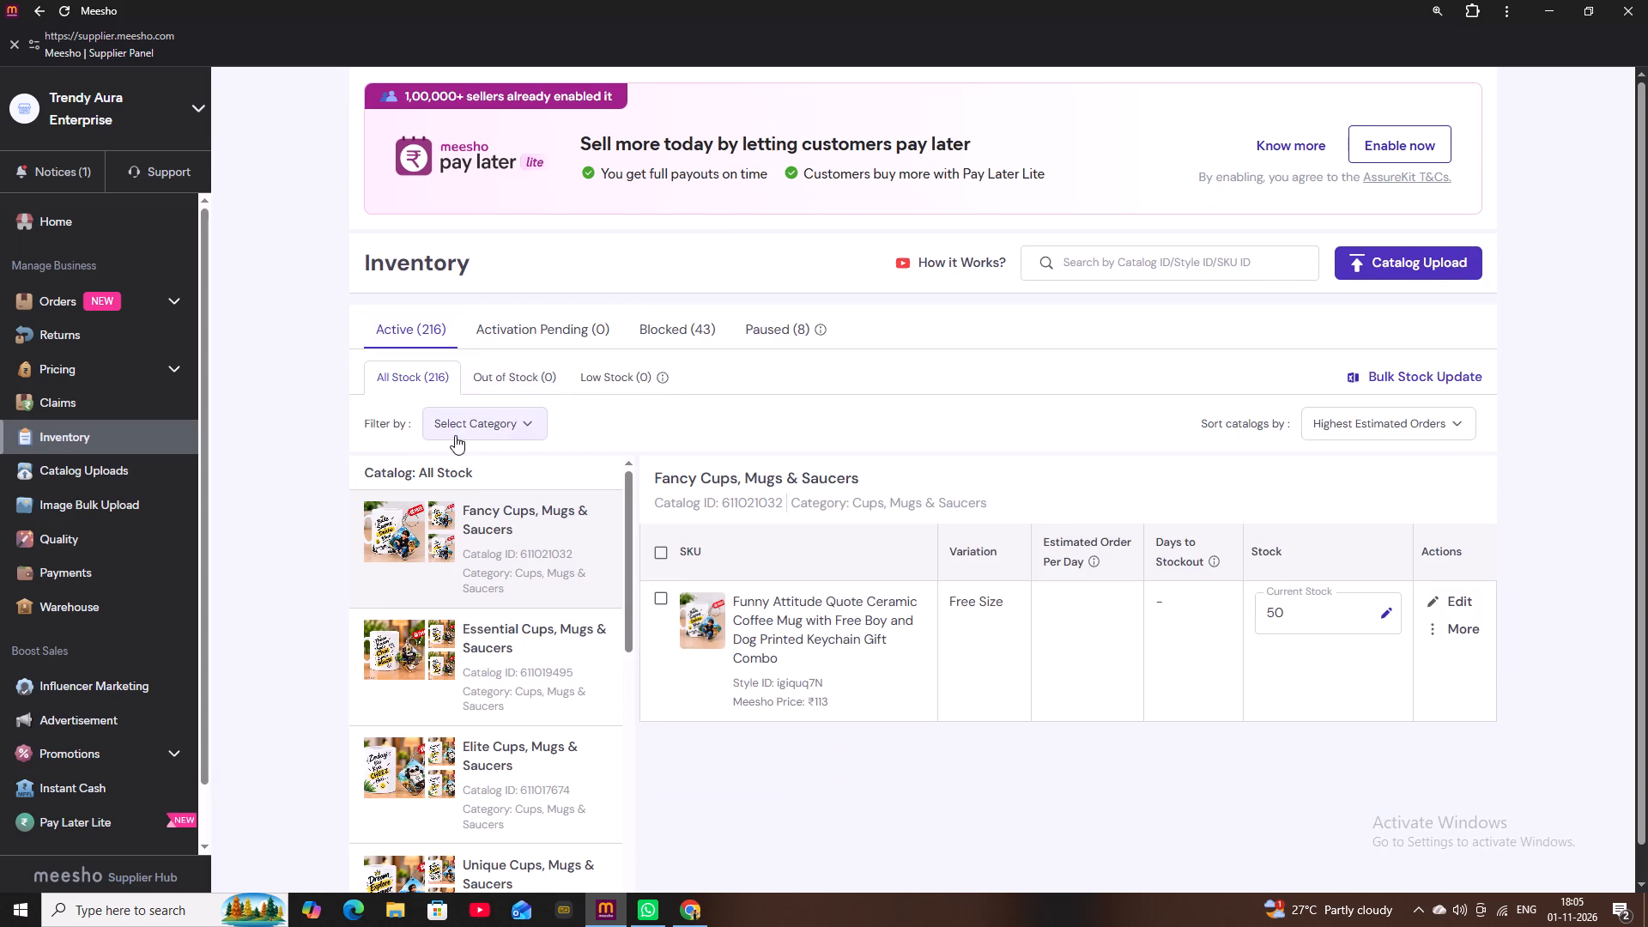
left_click(70, 460)
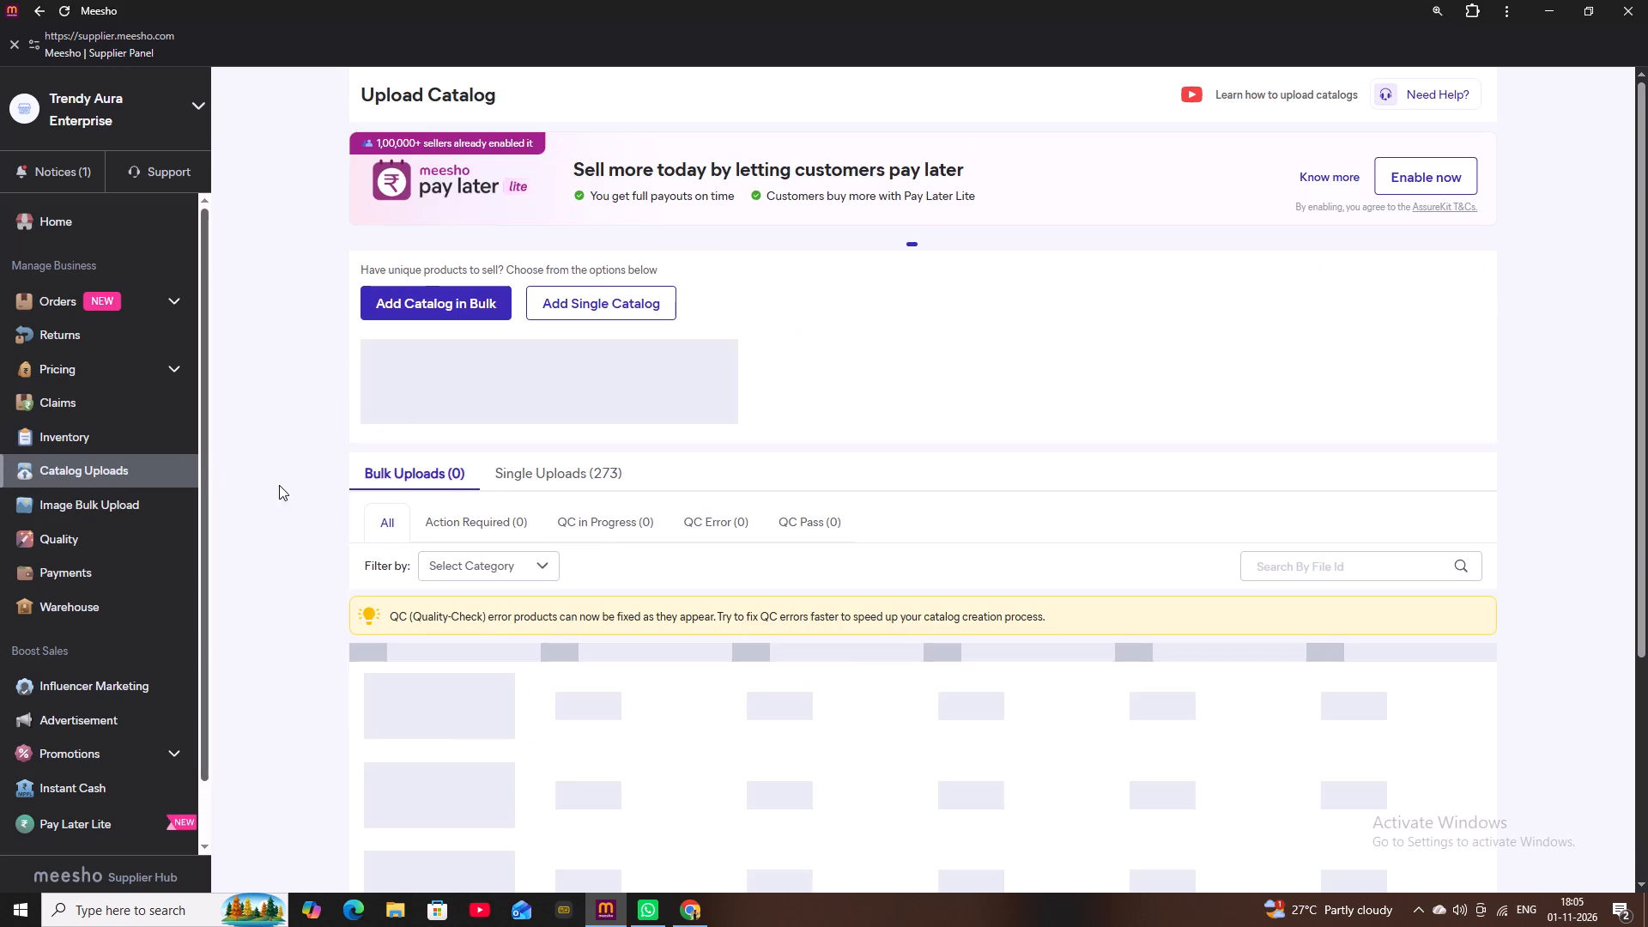
left_click(515, 497)
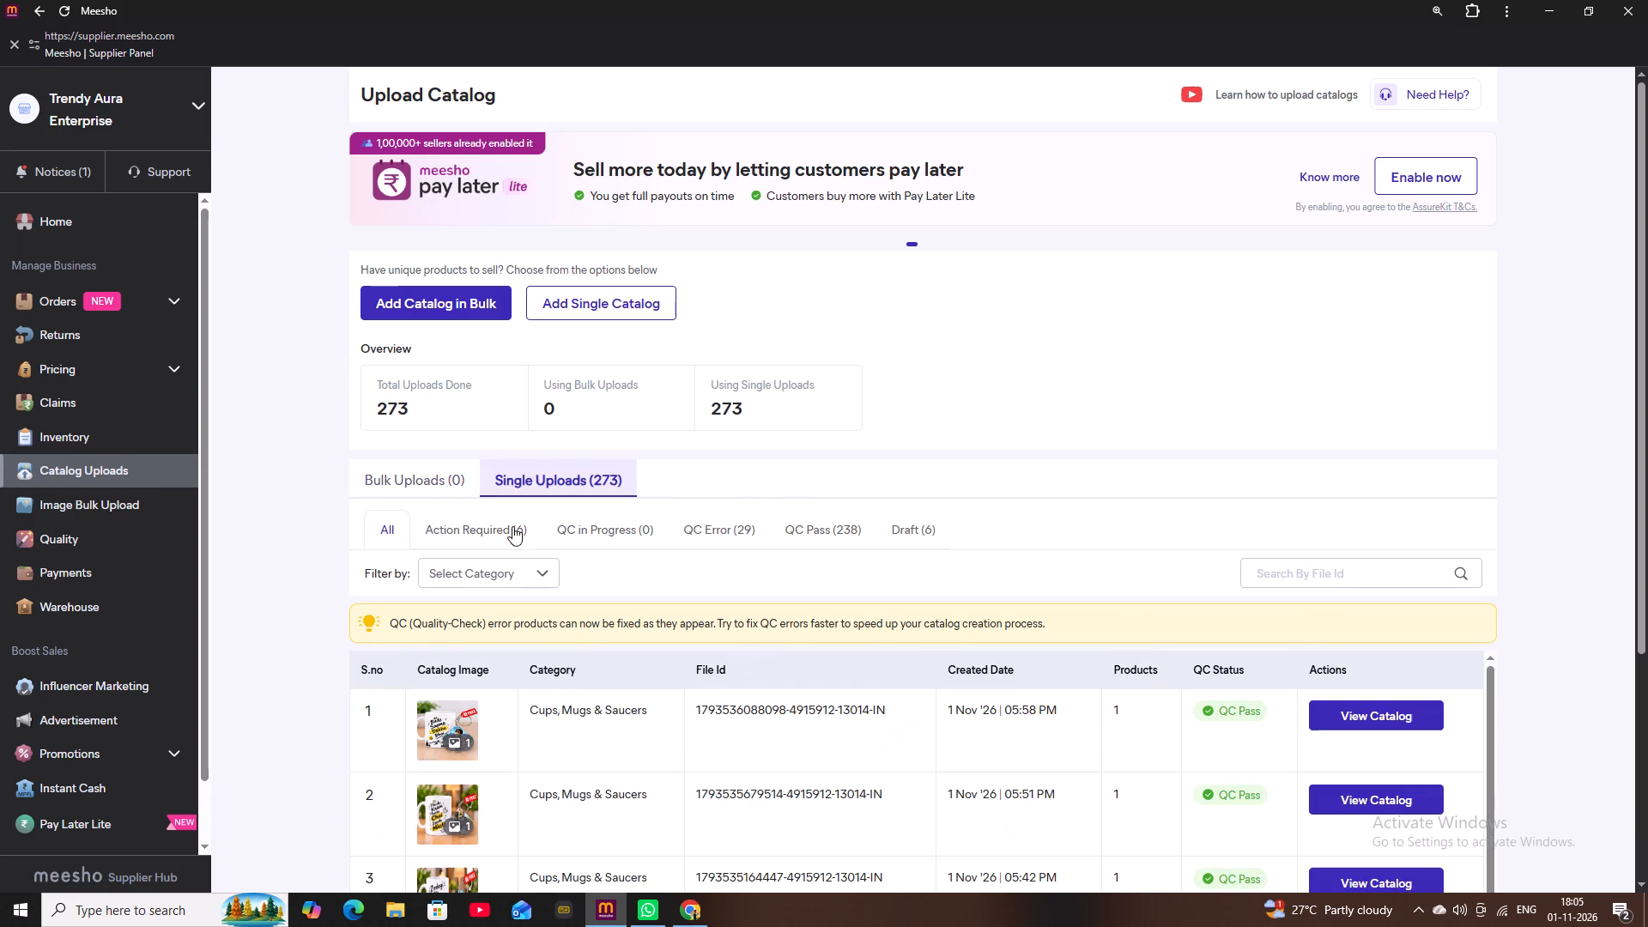
Start a new single catalog, proceeding past the deactivation risk notice, and choose the Cups, Mugs & Saucers category.
left_click(621, 310)
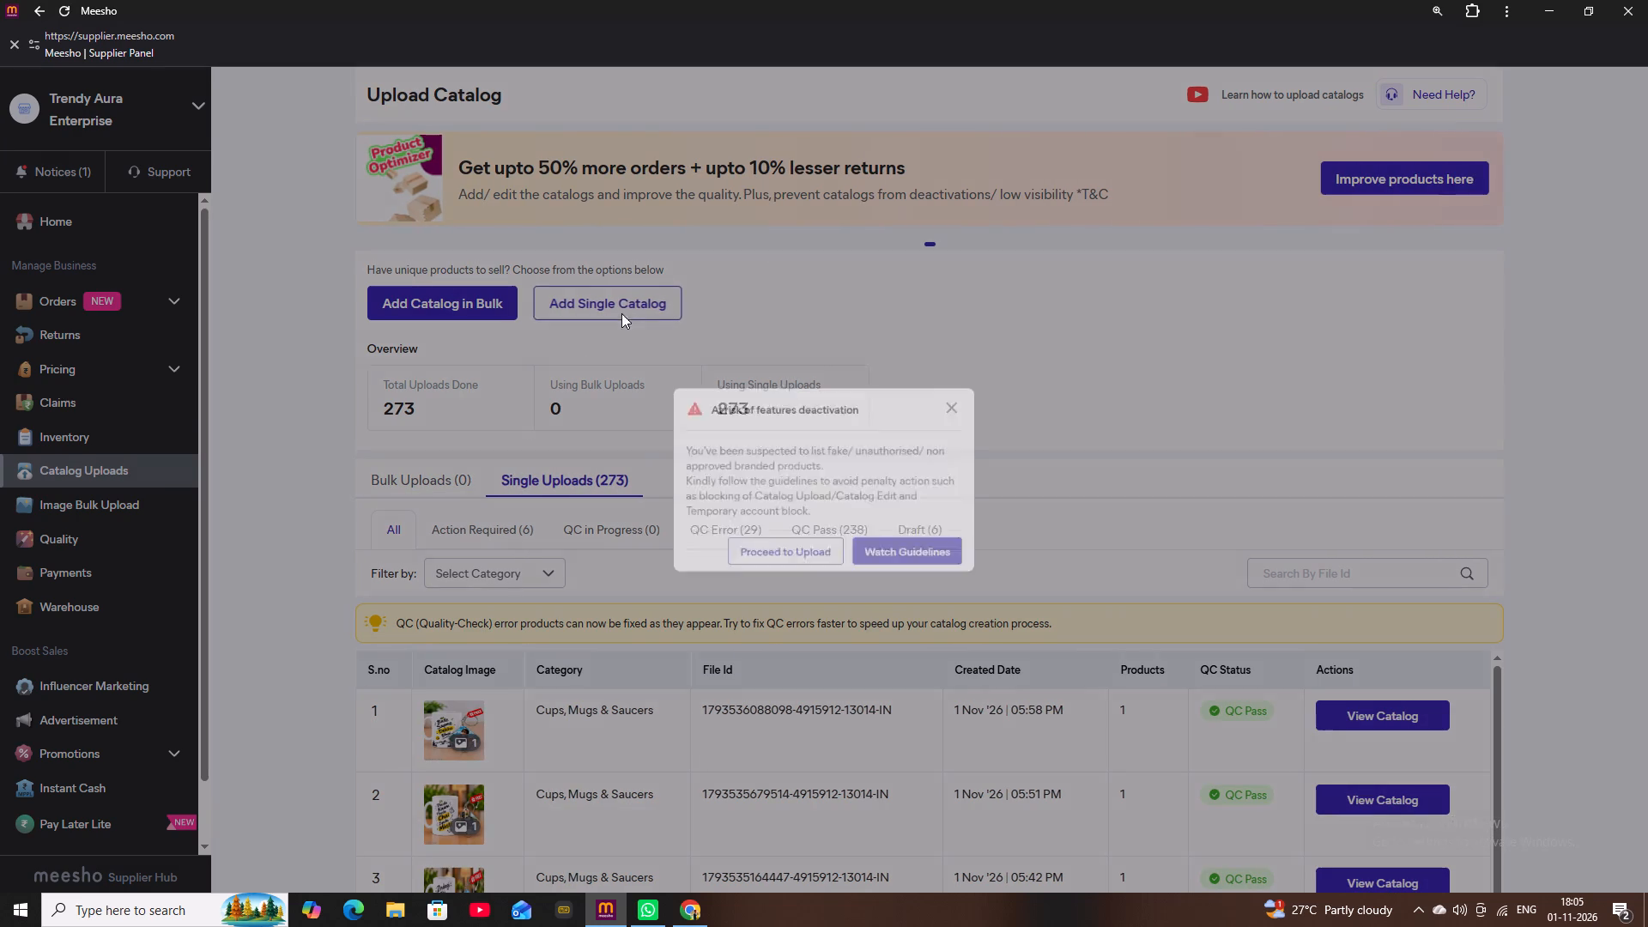
double_click(691, 553)
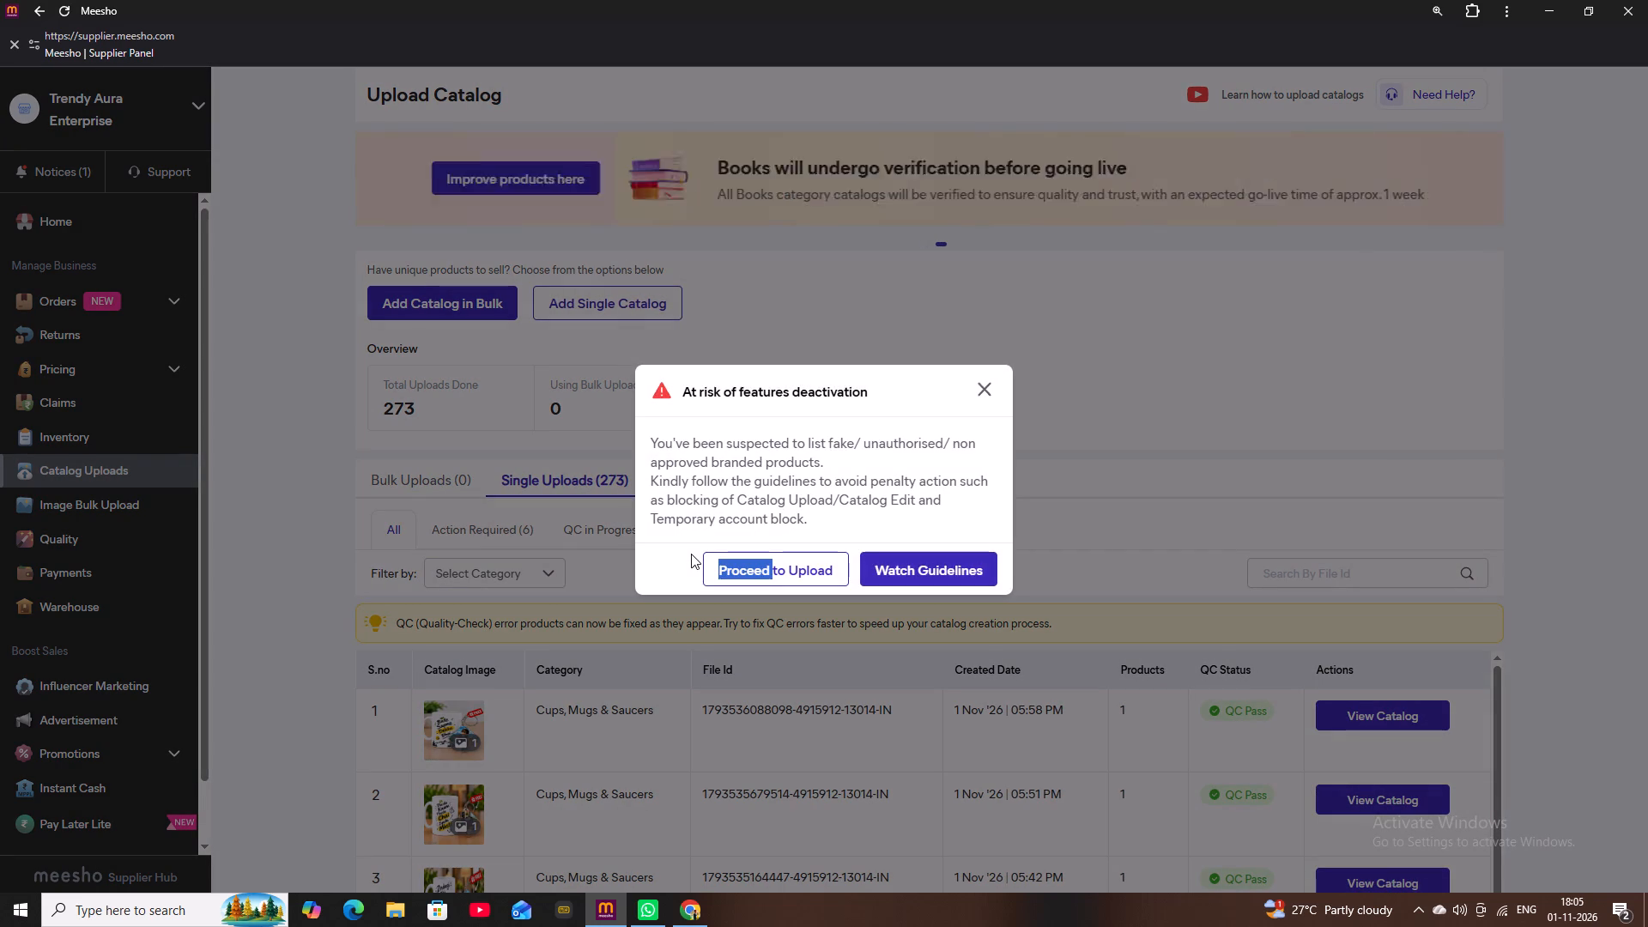
left_click(691, 554)
right_click_drag(692, 554, 725, 566)
left_click(725, 566)
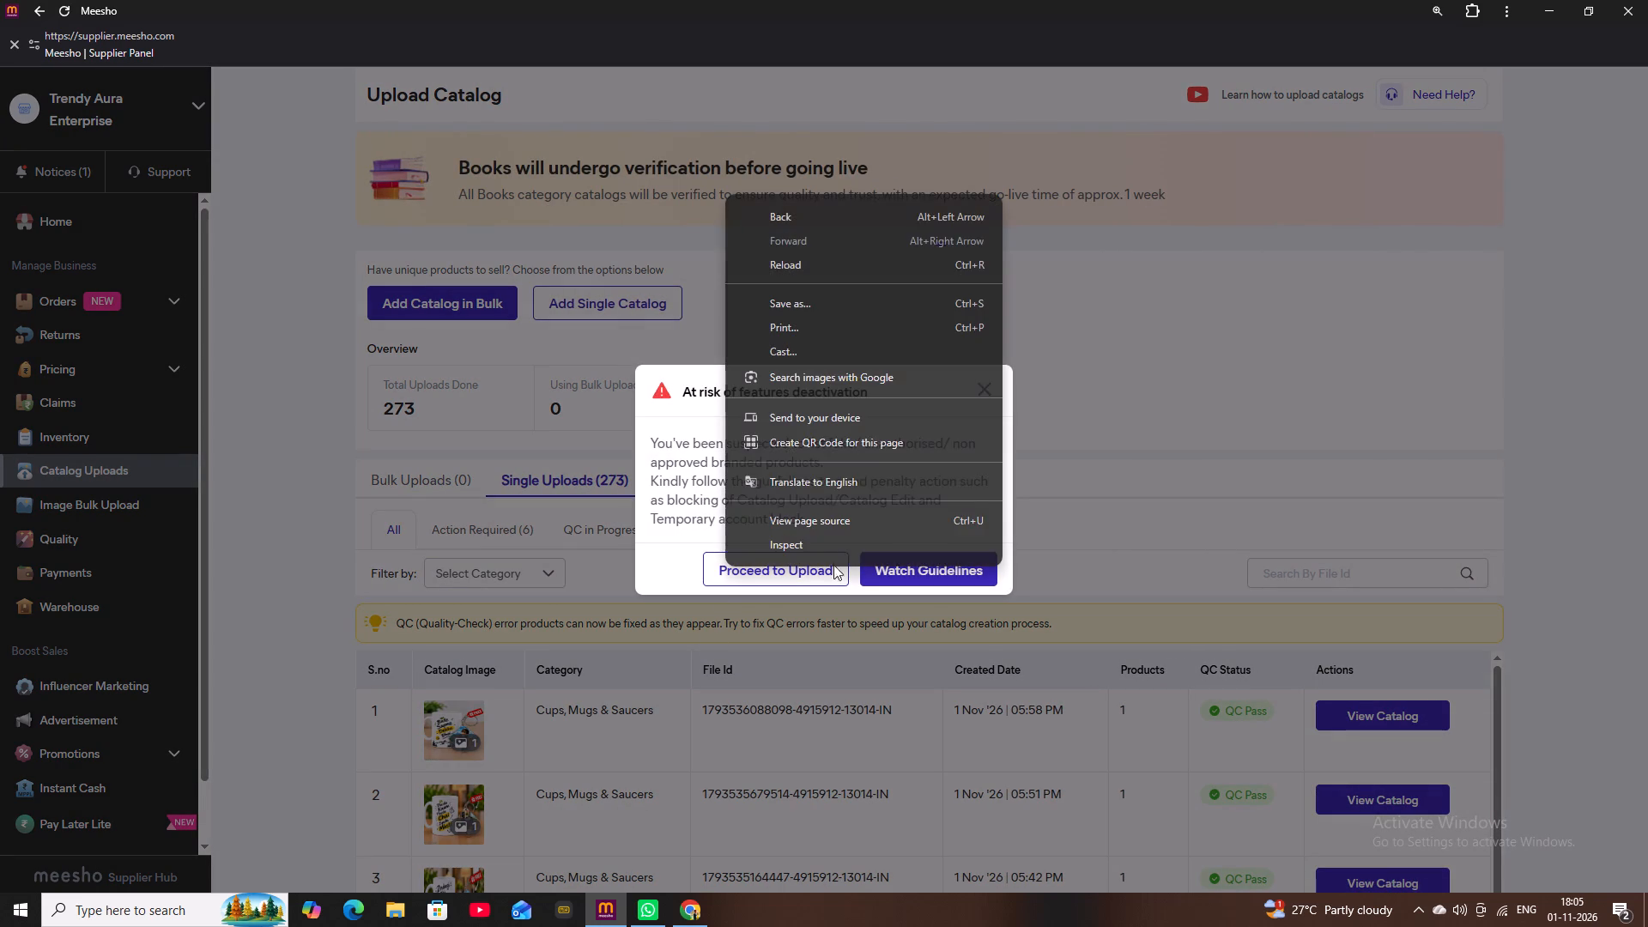
left_click(742, 568)
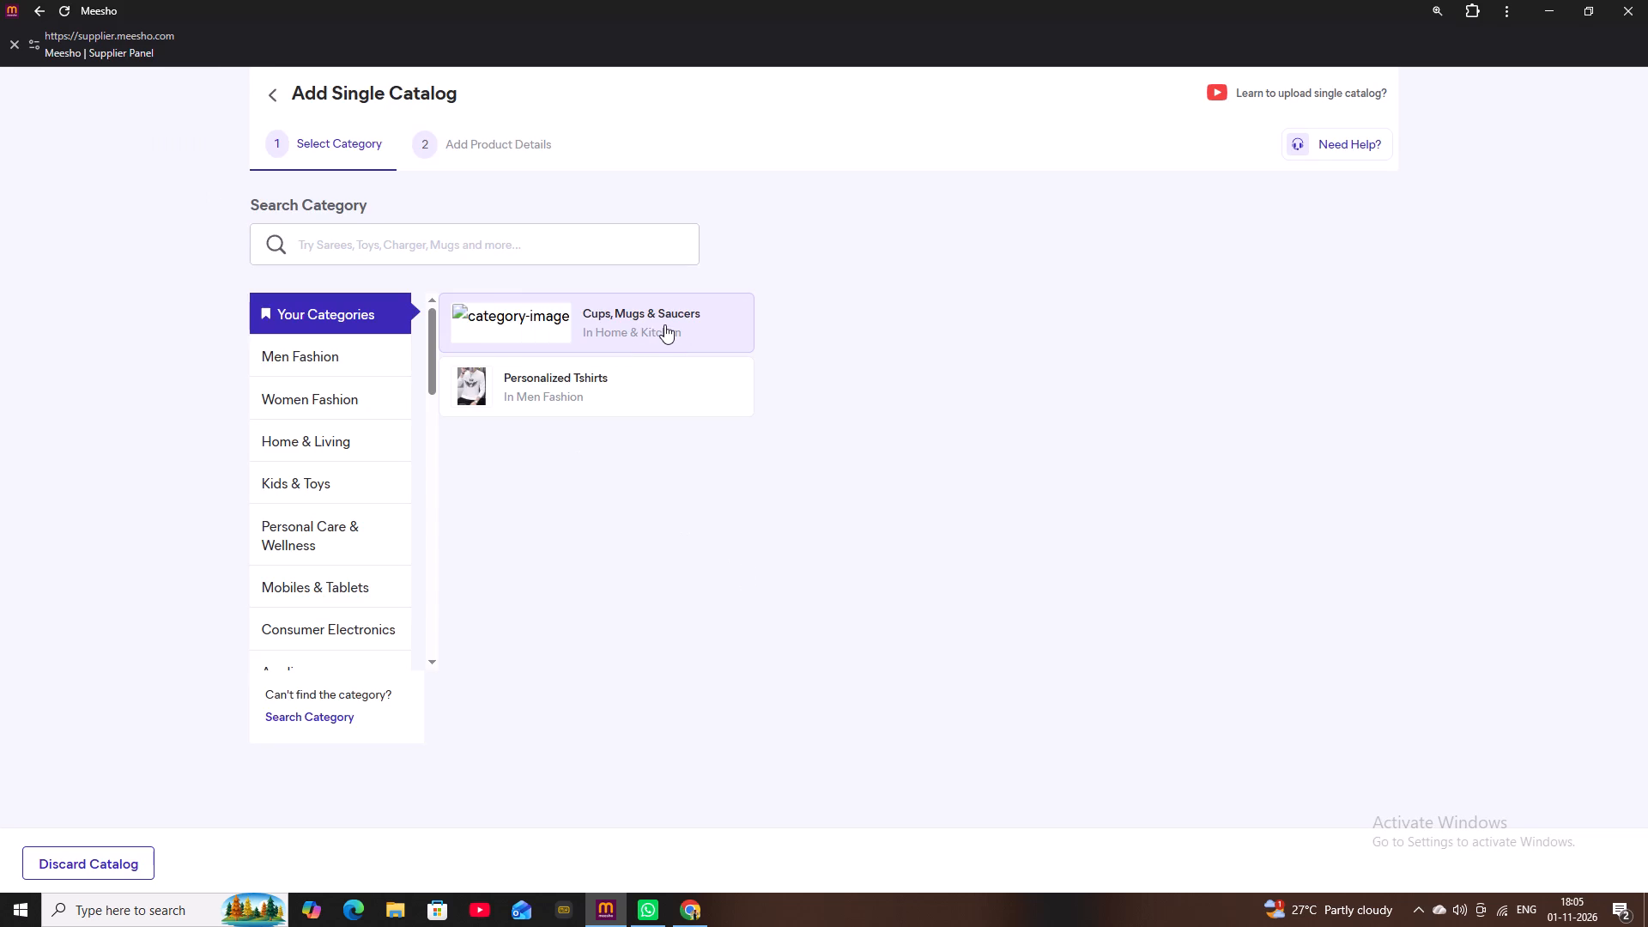
left_click(664, 324)
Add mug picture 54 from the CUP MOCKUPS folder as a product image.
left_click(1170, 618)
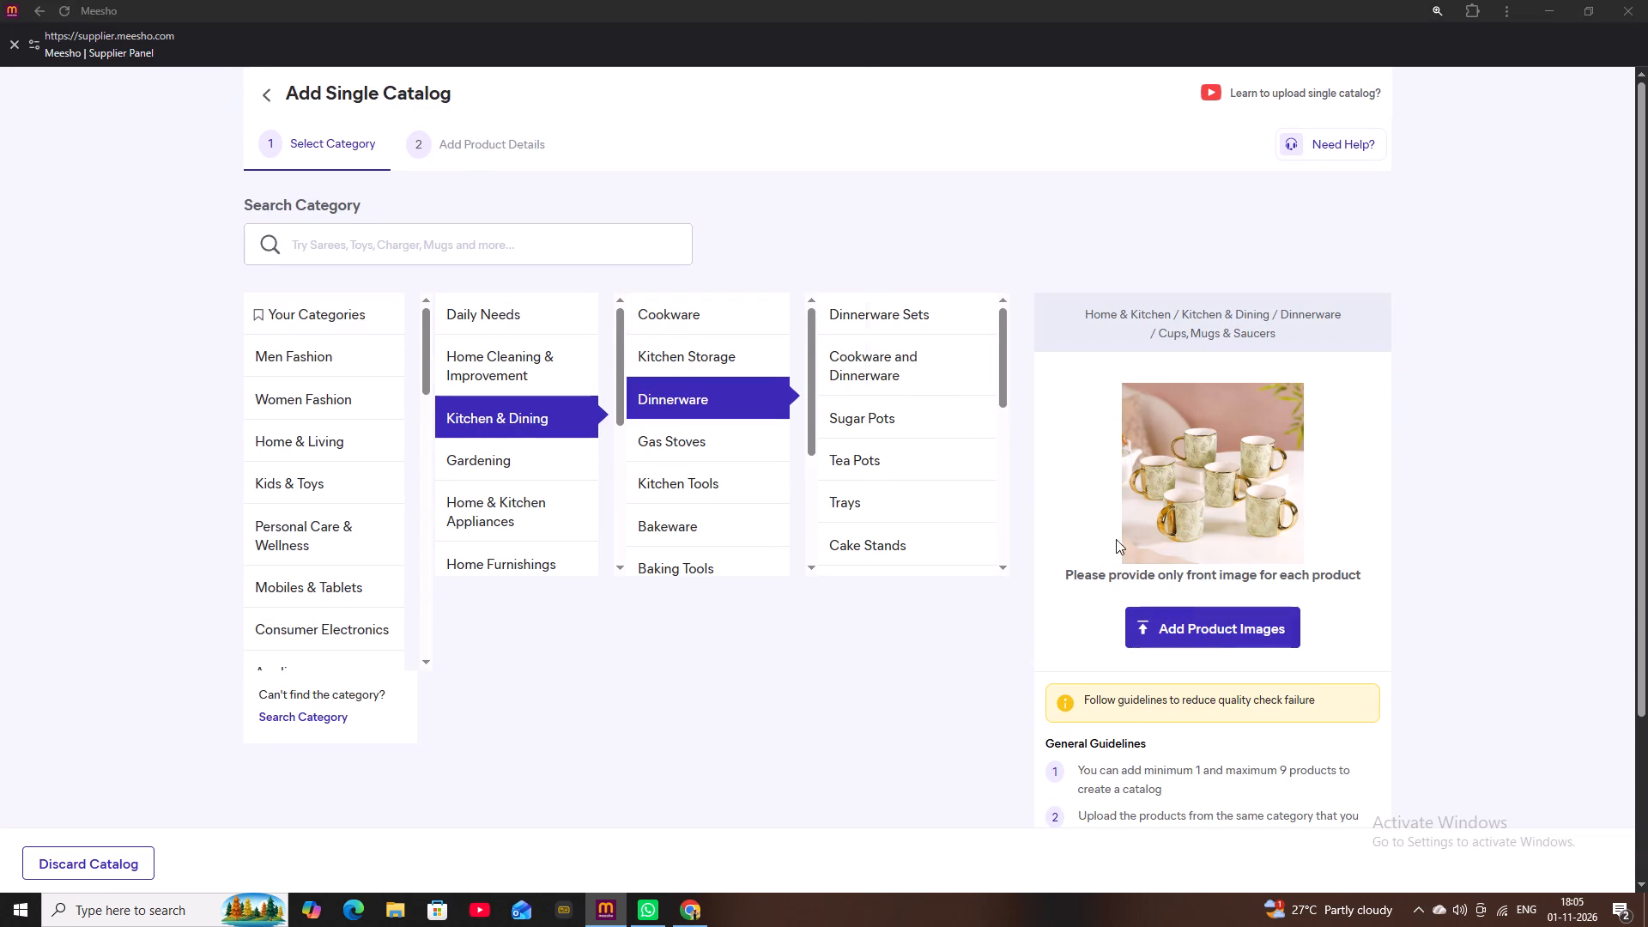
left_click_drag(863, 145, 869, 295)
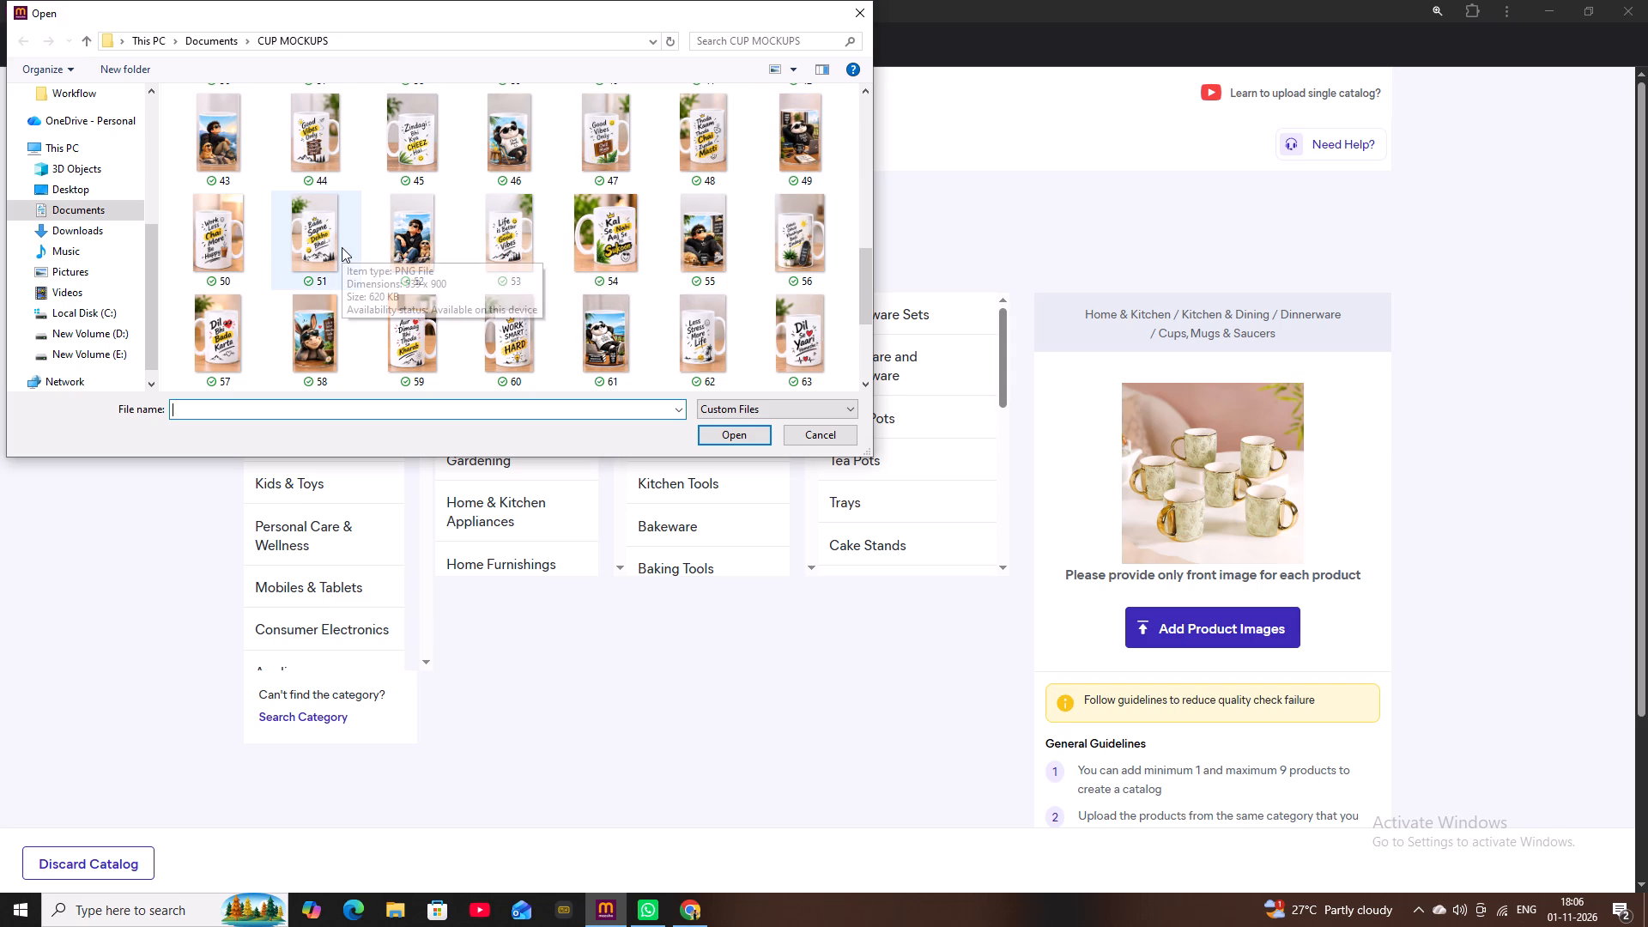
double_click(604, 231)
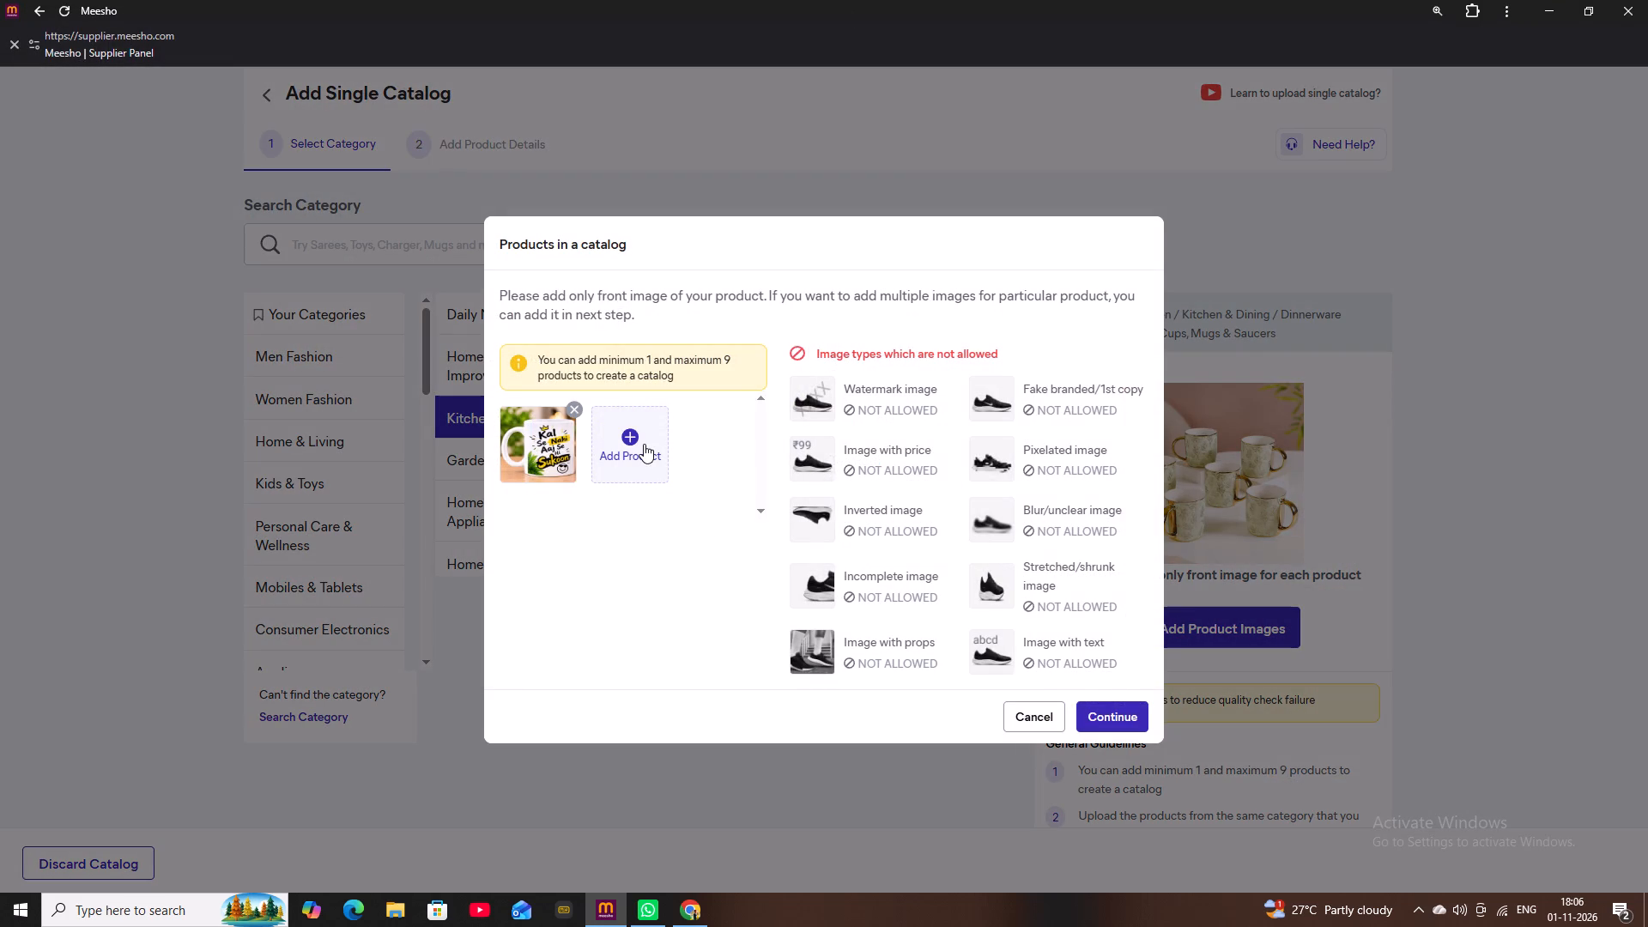
Add the matching mug and keychain combo picture, "WhatsApp Image 2026-11-01 at 4.42.58 PM (1)", from the CUP MOCKUPS folder as a product.
left_click(644, 444)
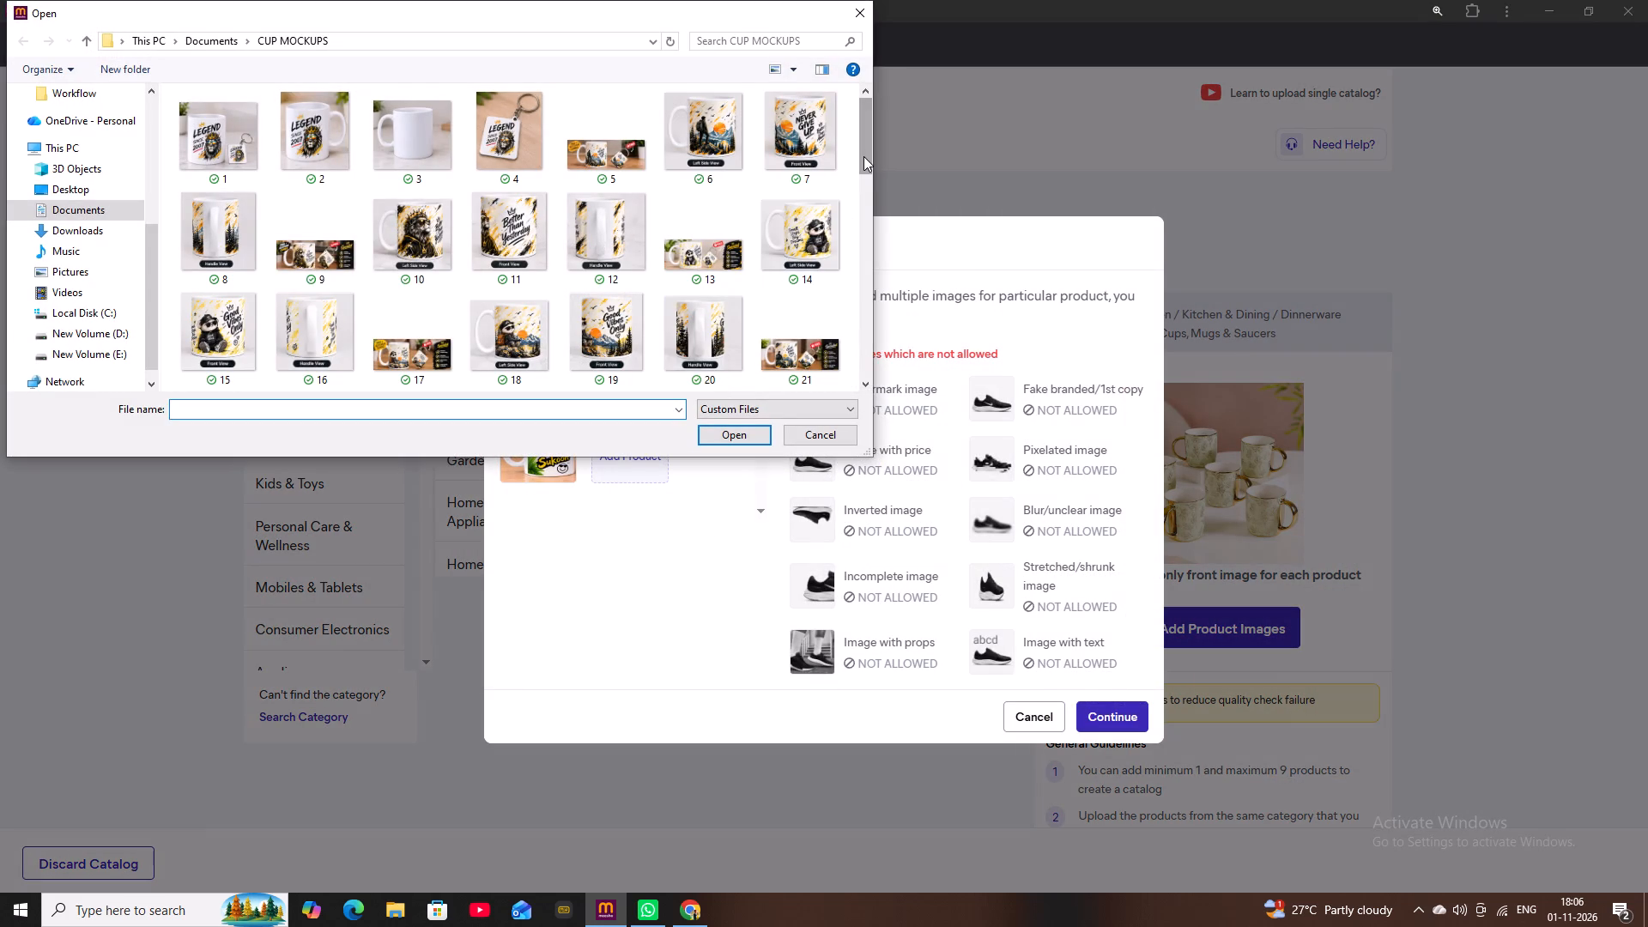
left_click_drag(863, 156, 869, 367)
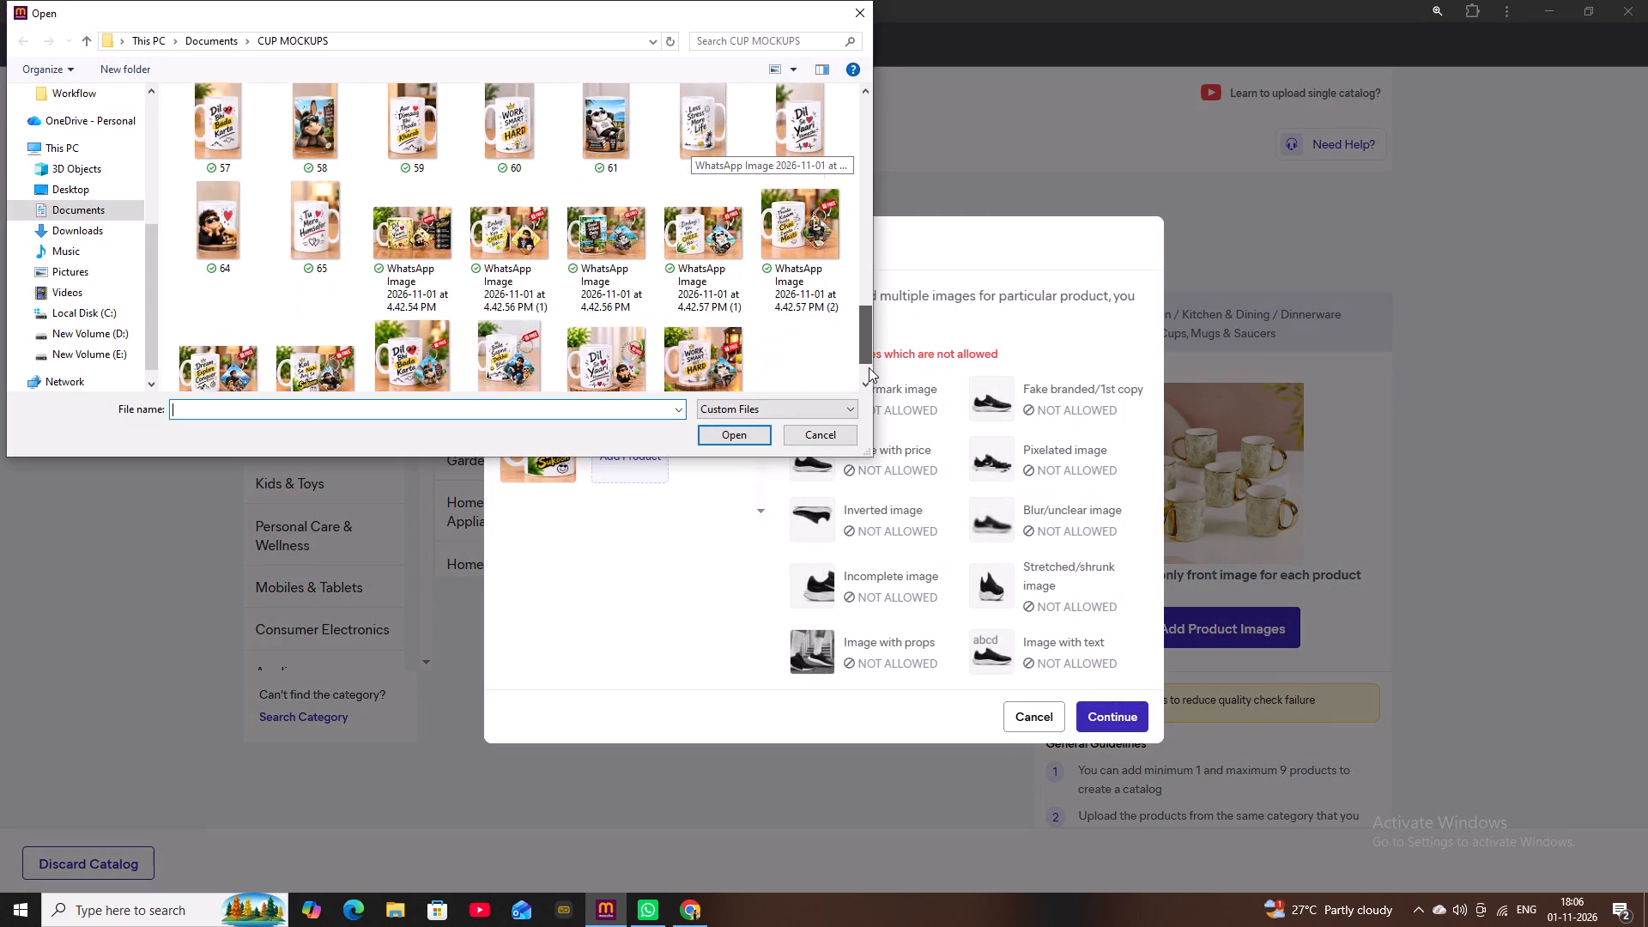
left_click_drag(869, 367, 871, 385)
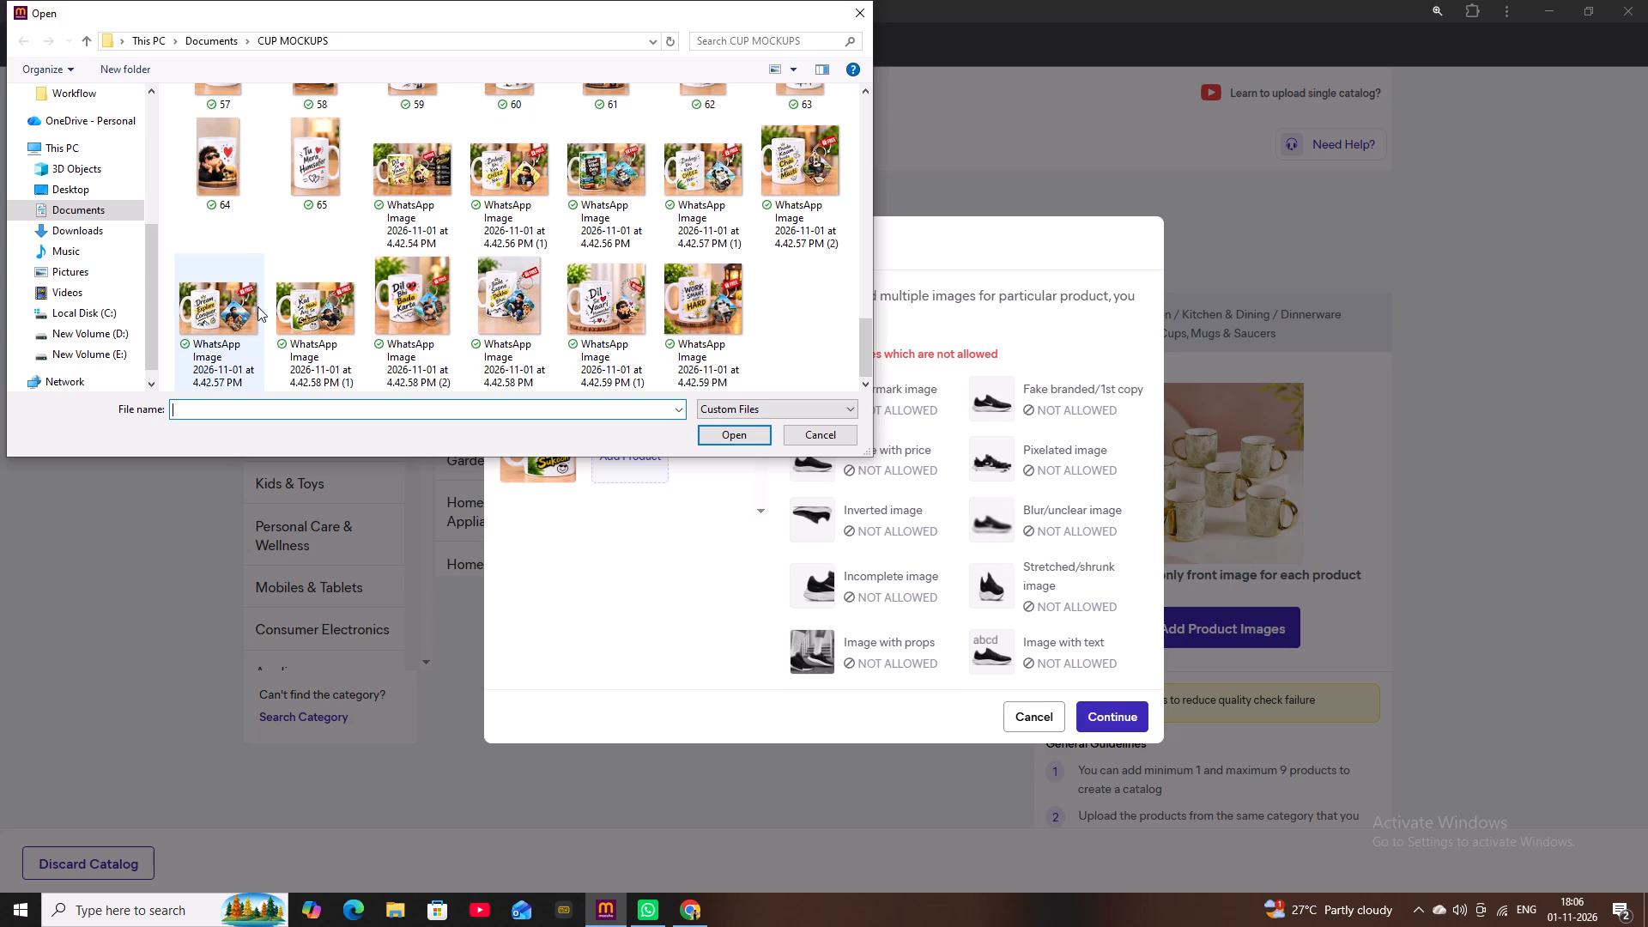
left_click(342, 321)
left_click(342, 321)
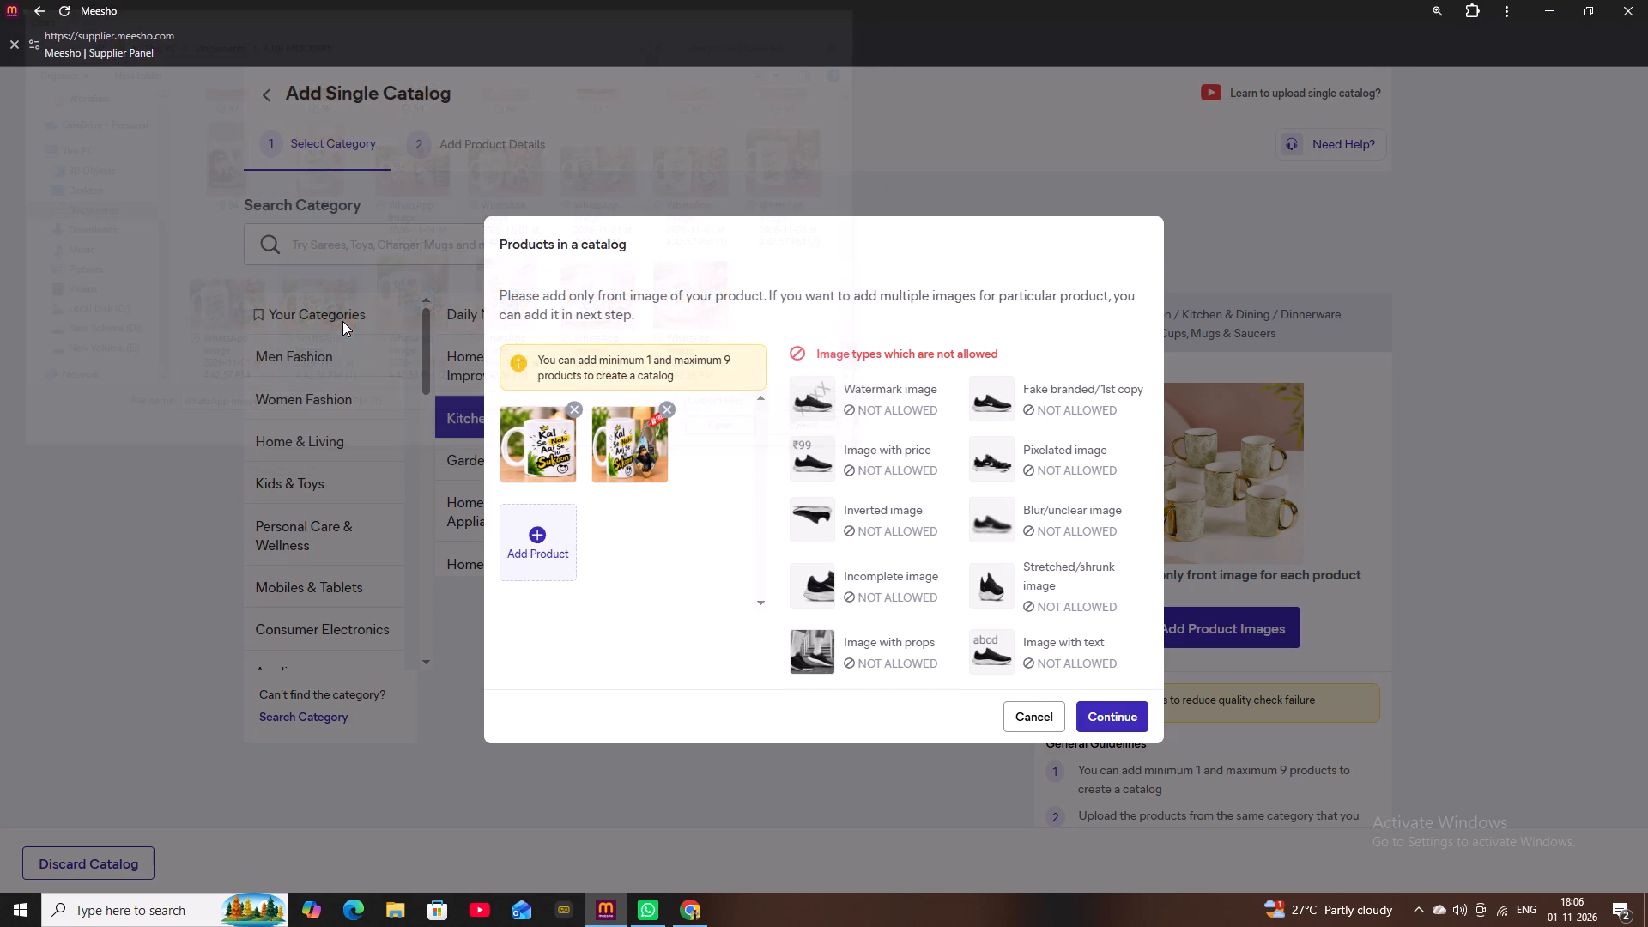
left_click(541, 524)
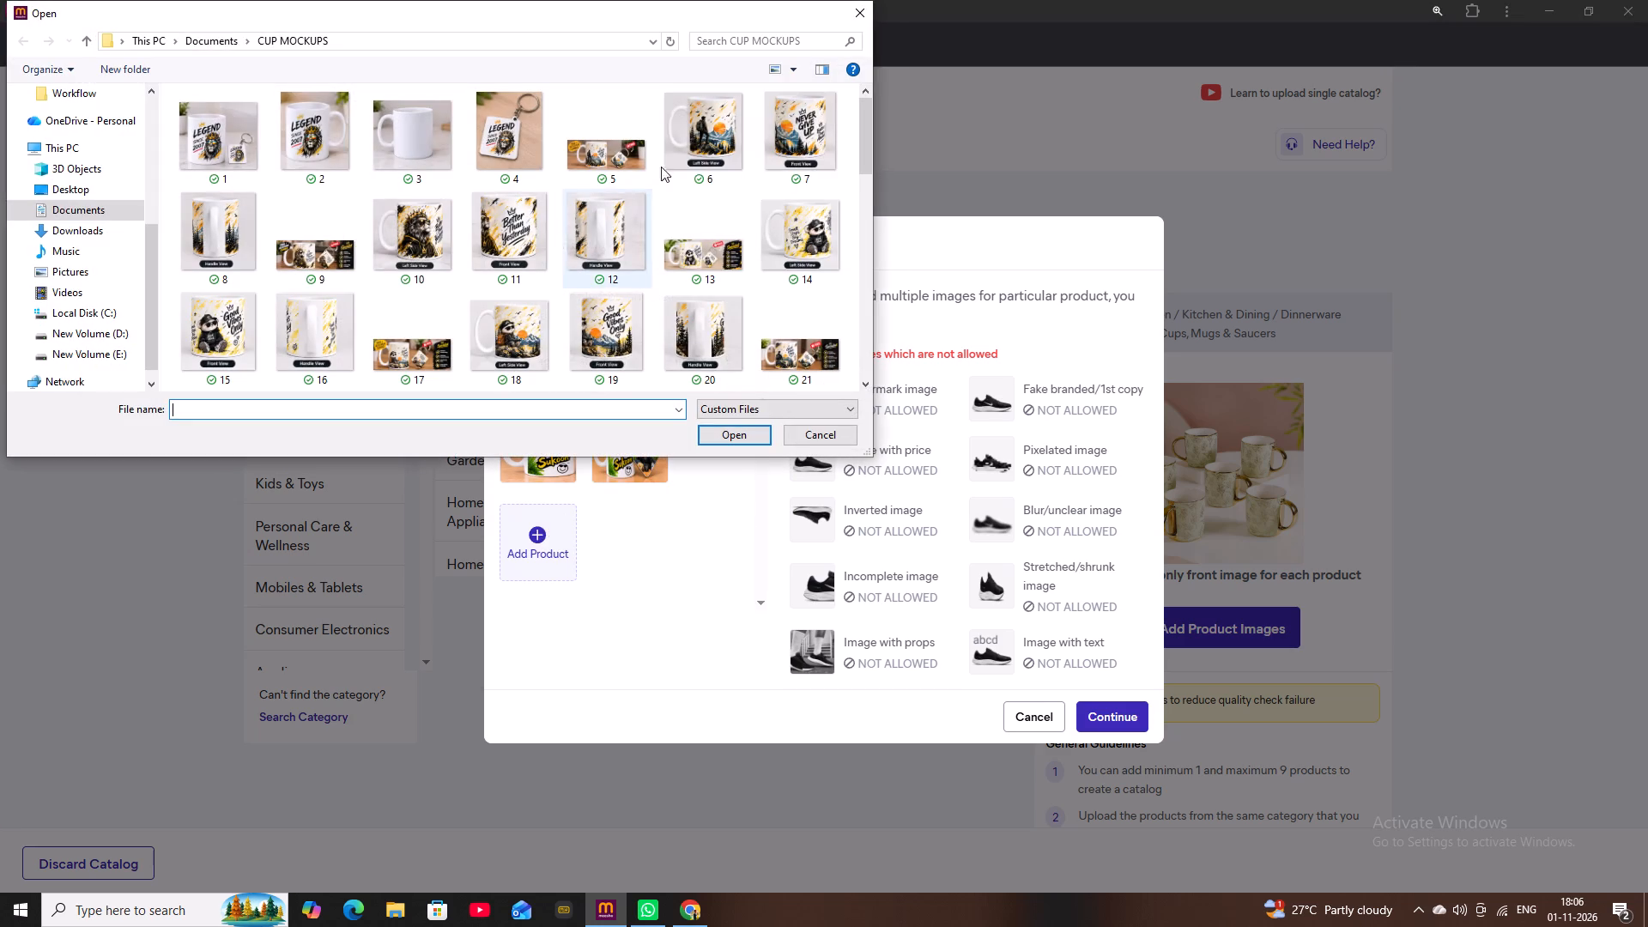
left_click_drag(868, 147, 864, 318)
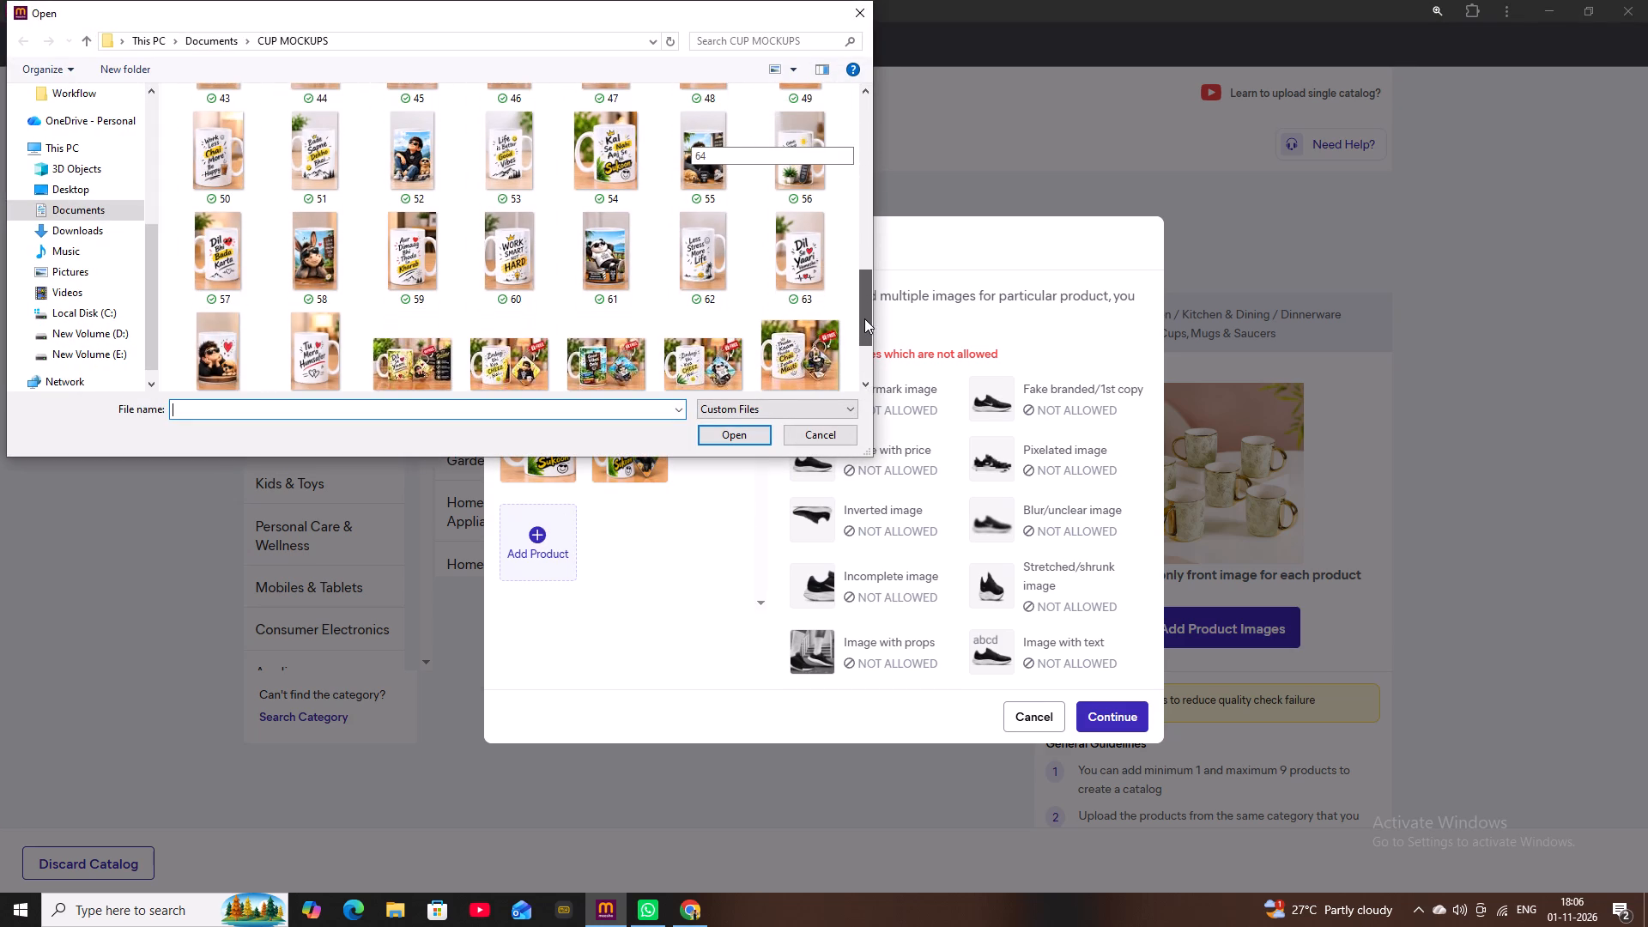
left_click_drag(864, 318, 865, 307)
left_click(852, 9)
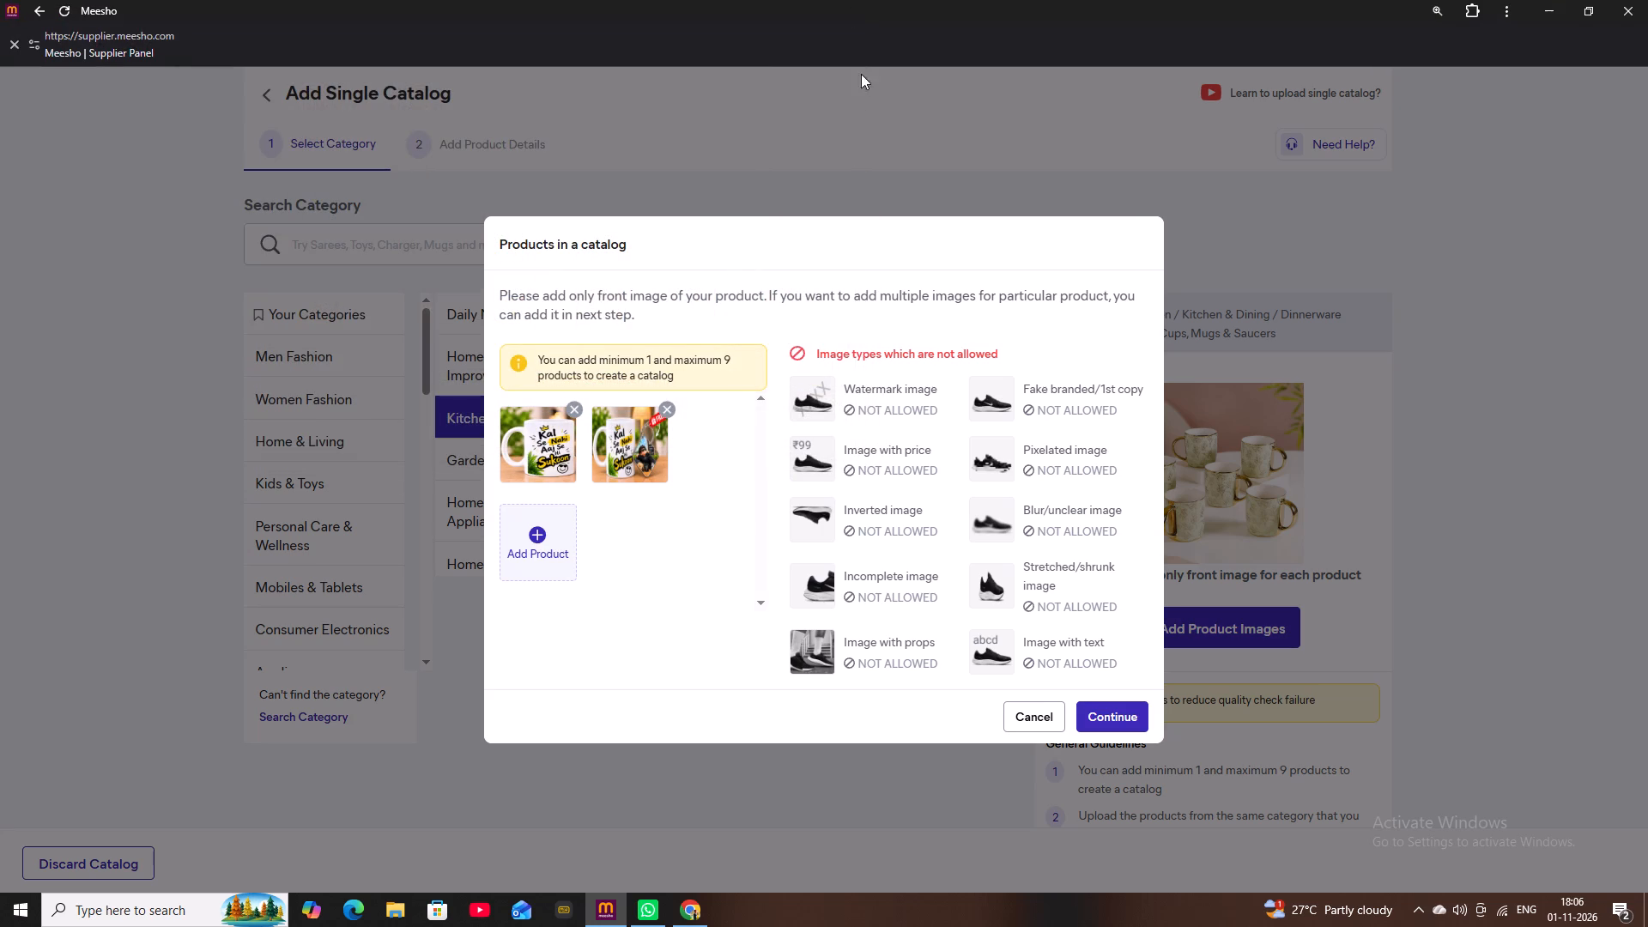
Remove the mug-only picture, keeping the combo picture as the only product, and continue to the product details.
left_click(572, 409)
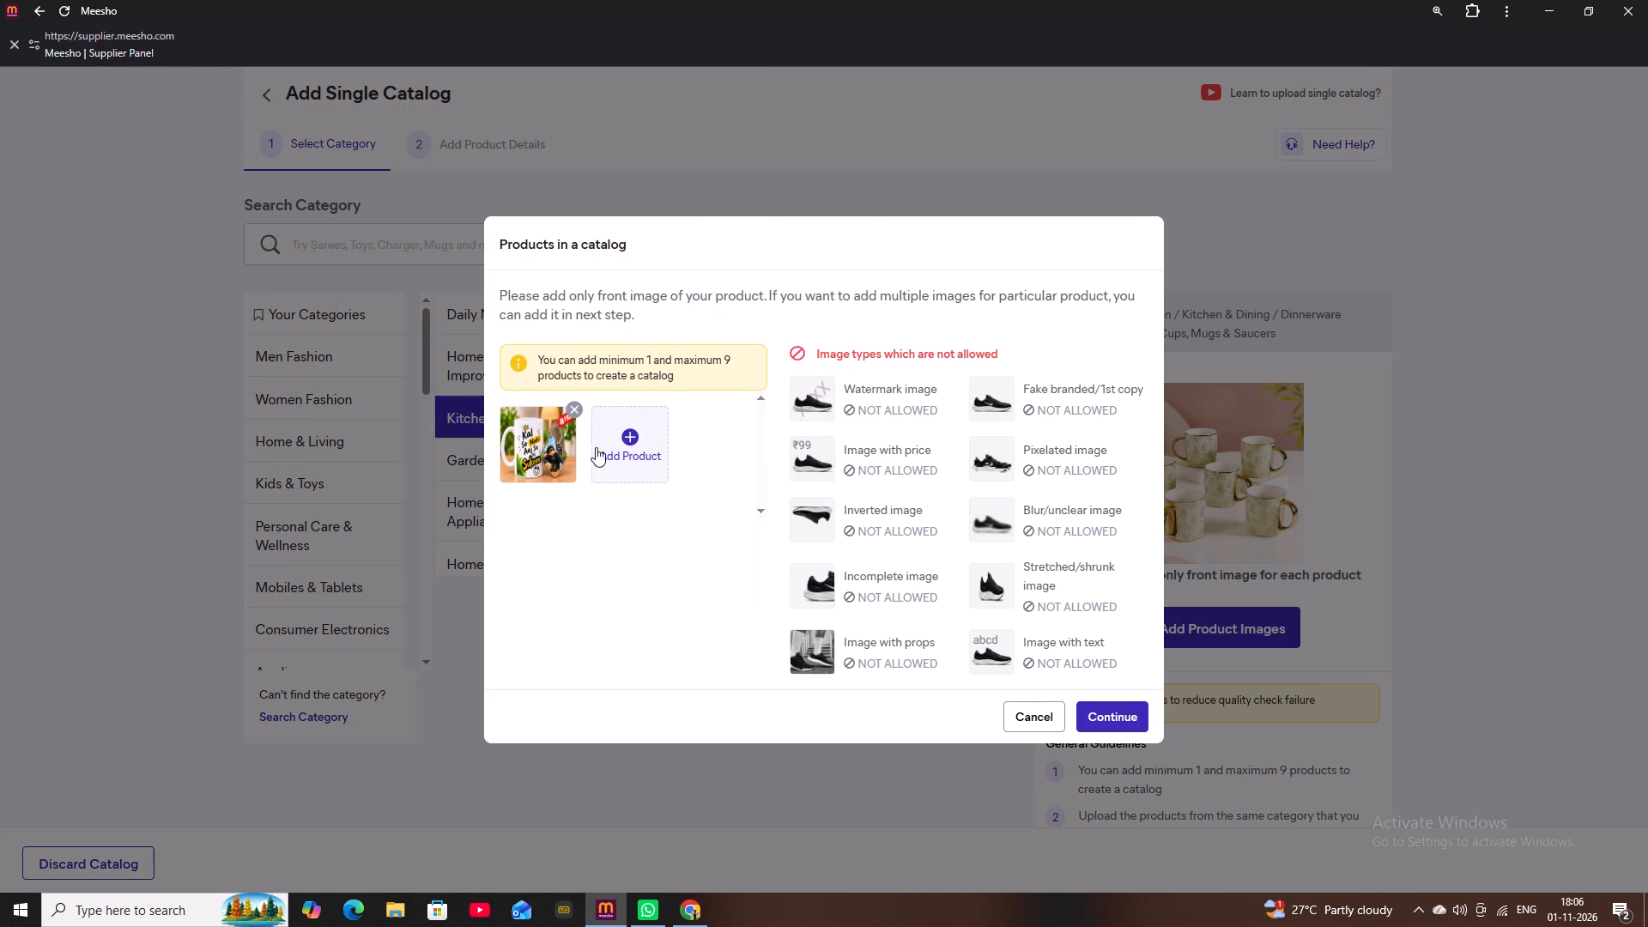
left_click(598, 451)
left_click(853, 4)
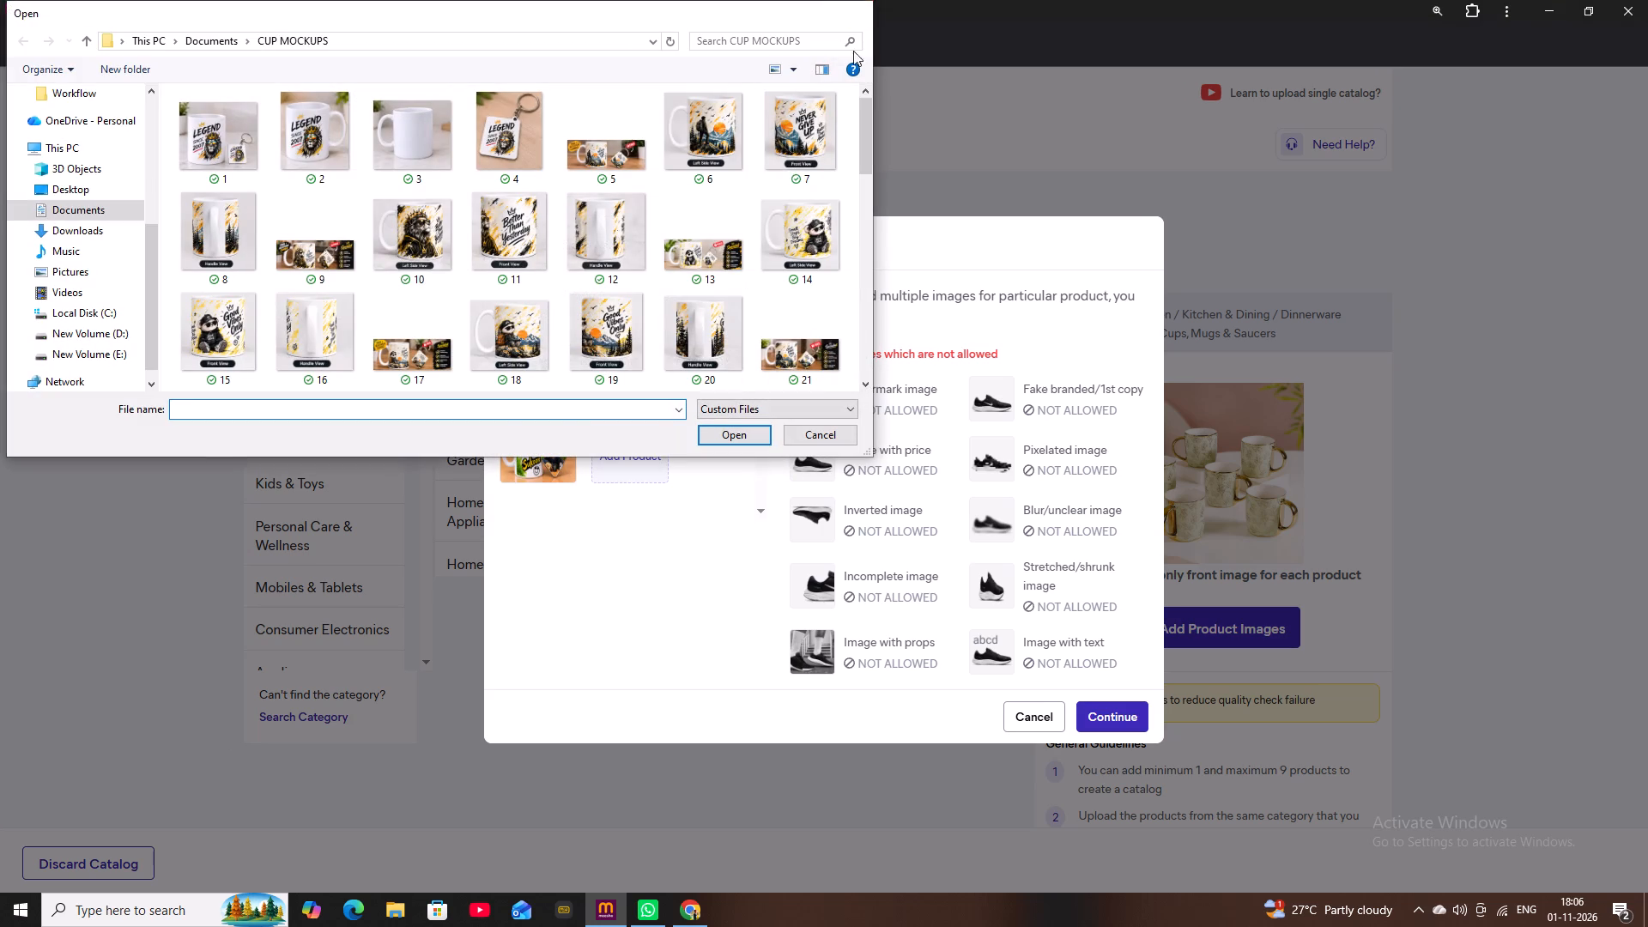
left_click(1099, 706)
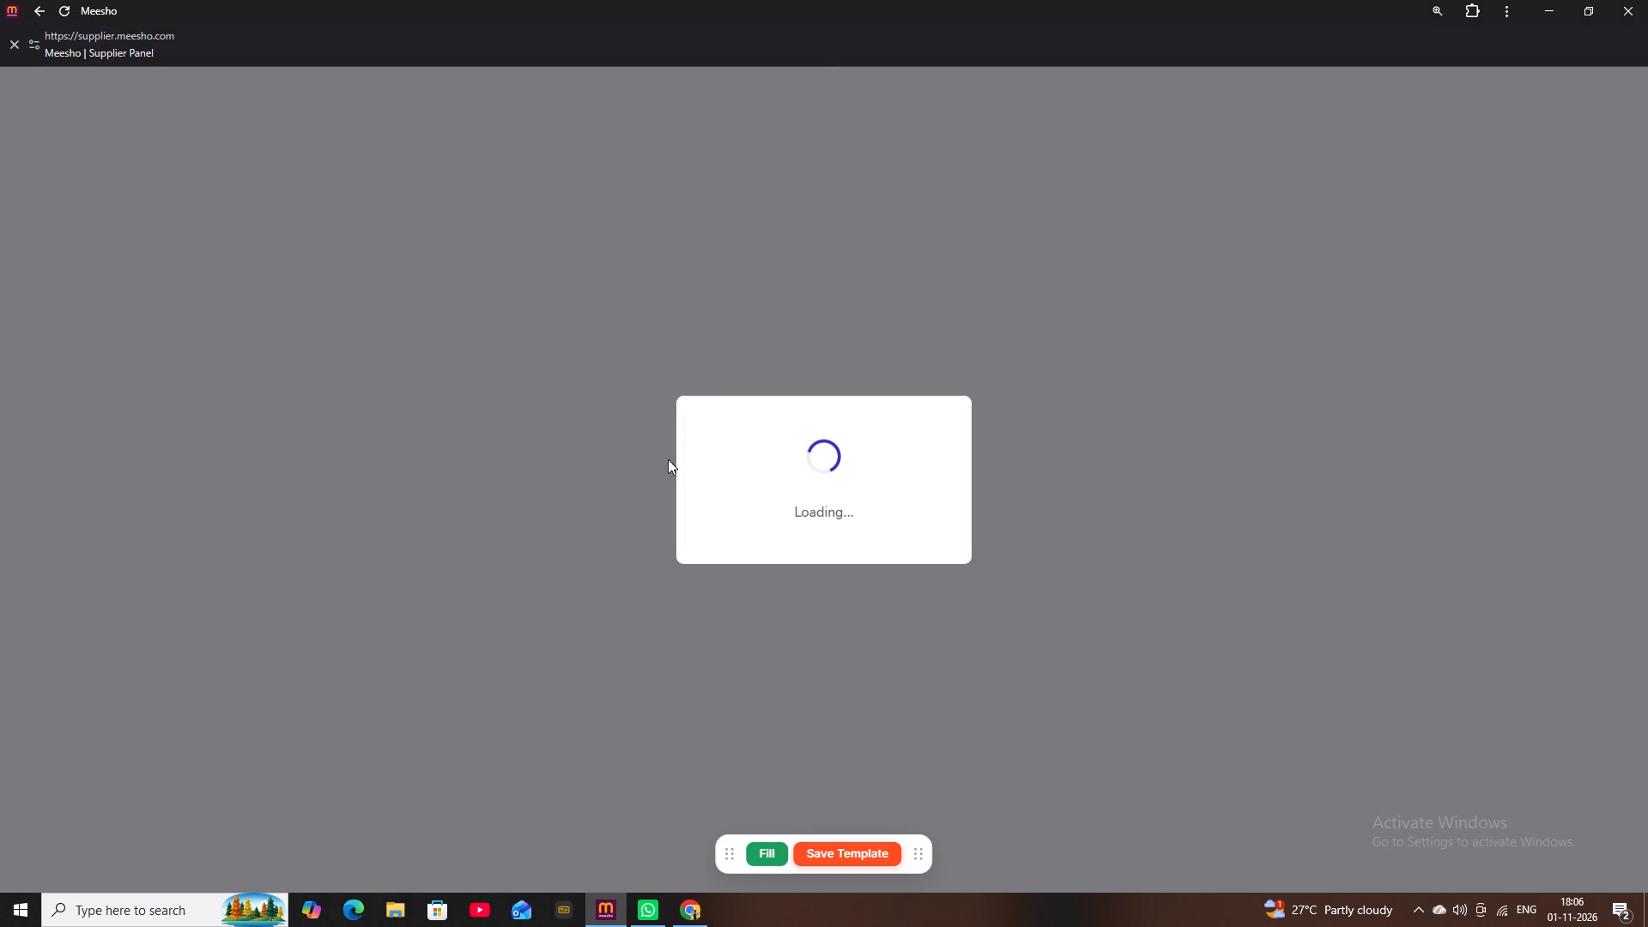
Set the product's GST to 5, net weight to 350 gms and HSN code to 69120090.
left_click(499, 486)
left_click(486, 597)
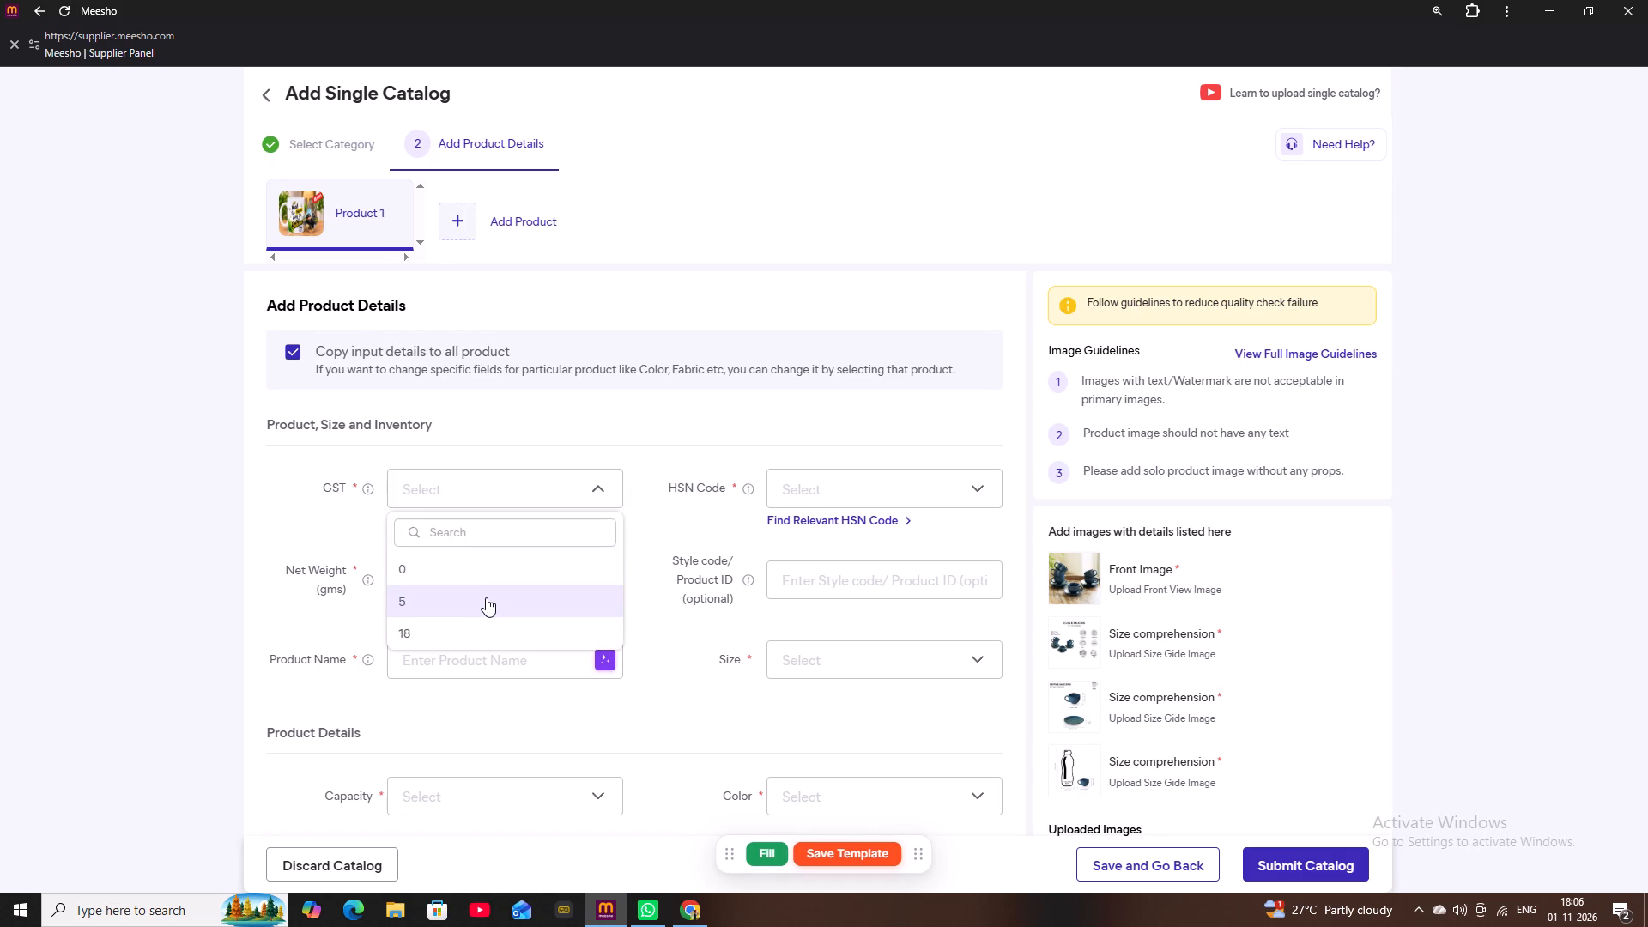
left_click(481, 659)
left_click(477, 600)
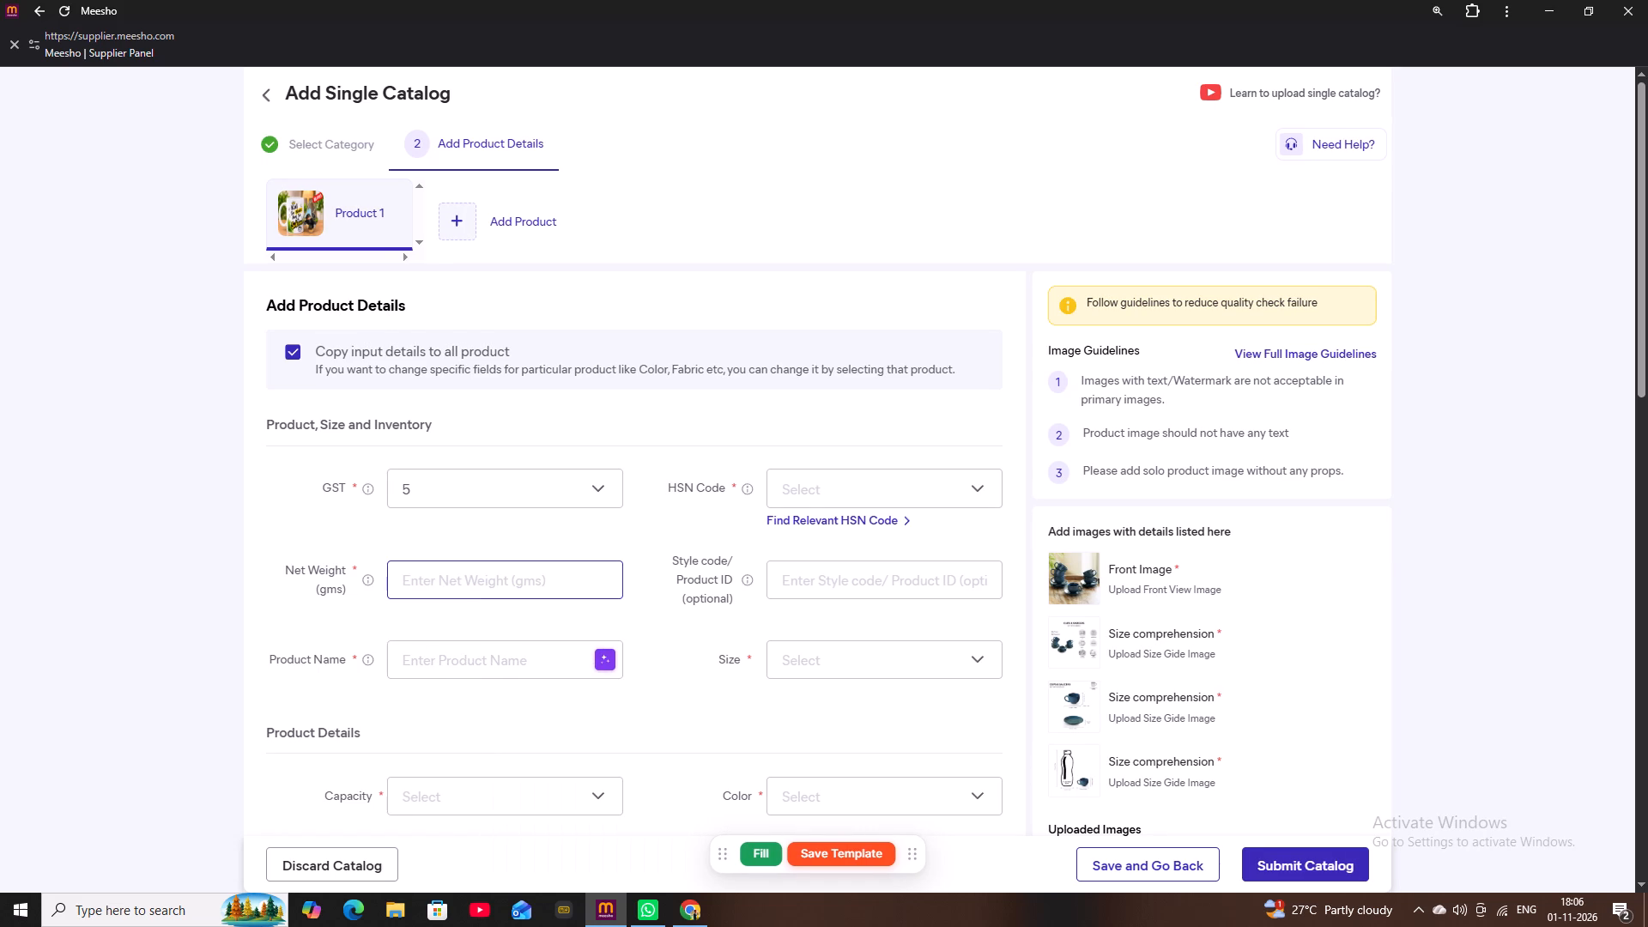
left_click(485, 585)
type("350")
left_click(806, 480)
left_click(821, 577)
Set the product's size to Free Size and apply it.
left_click(842, 645)
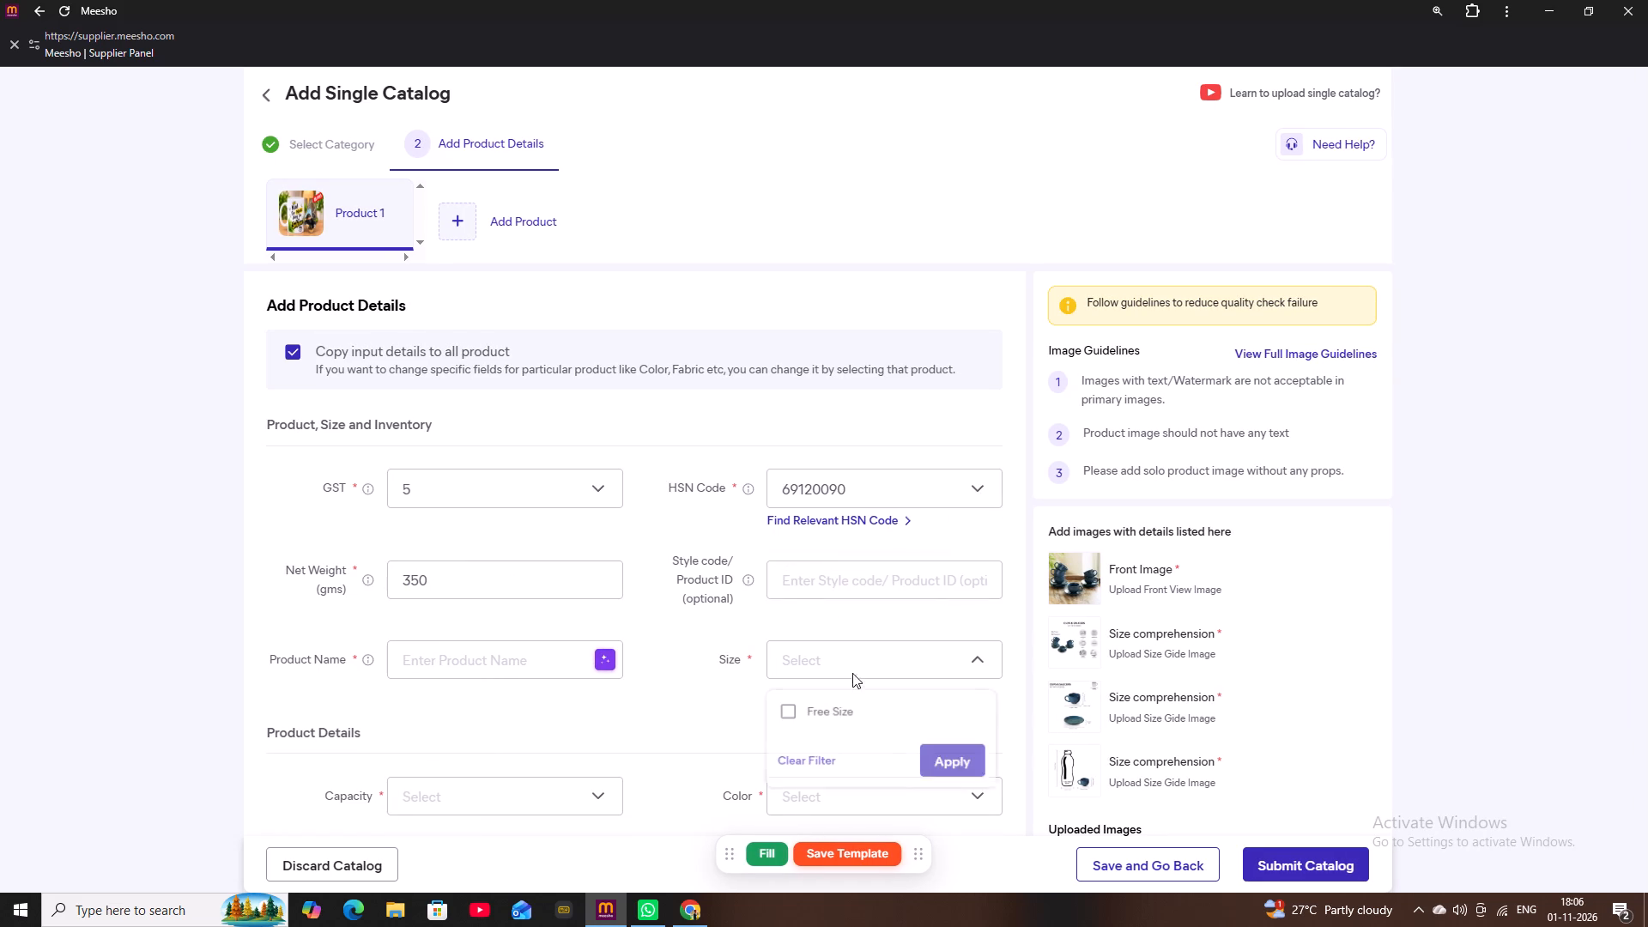
left_click(777, 700)
left_click(793, 714)
left_click(932, 766)
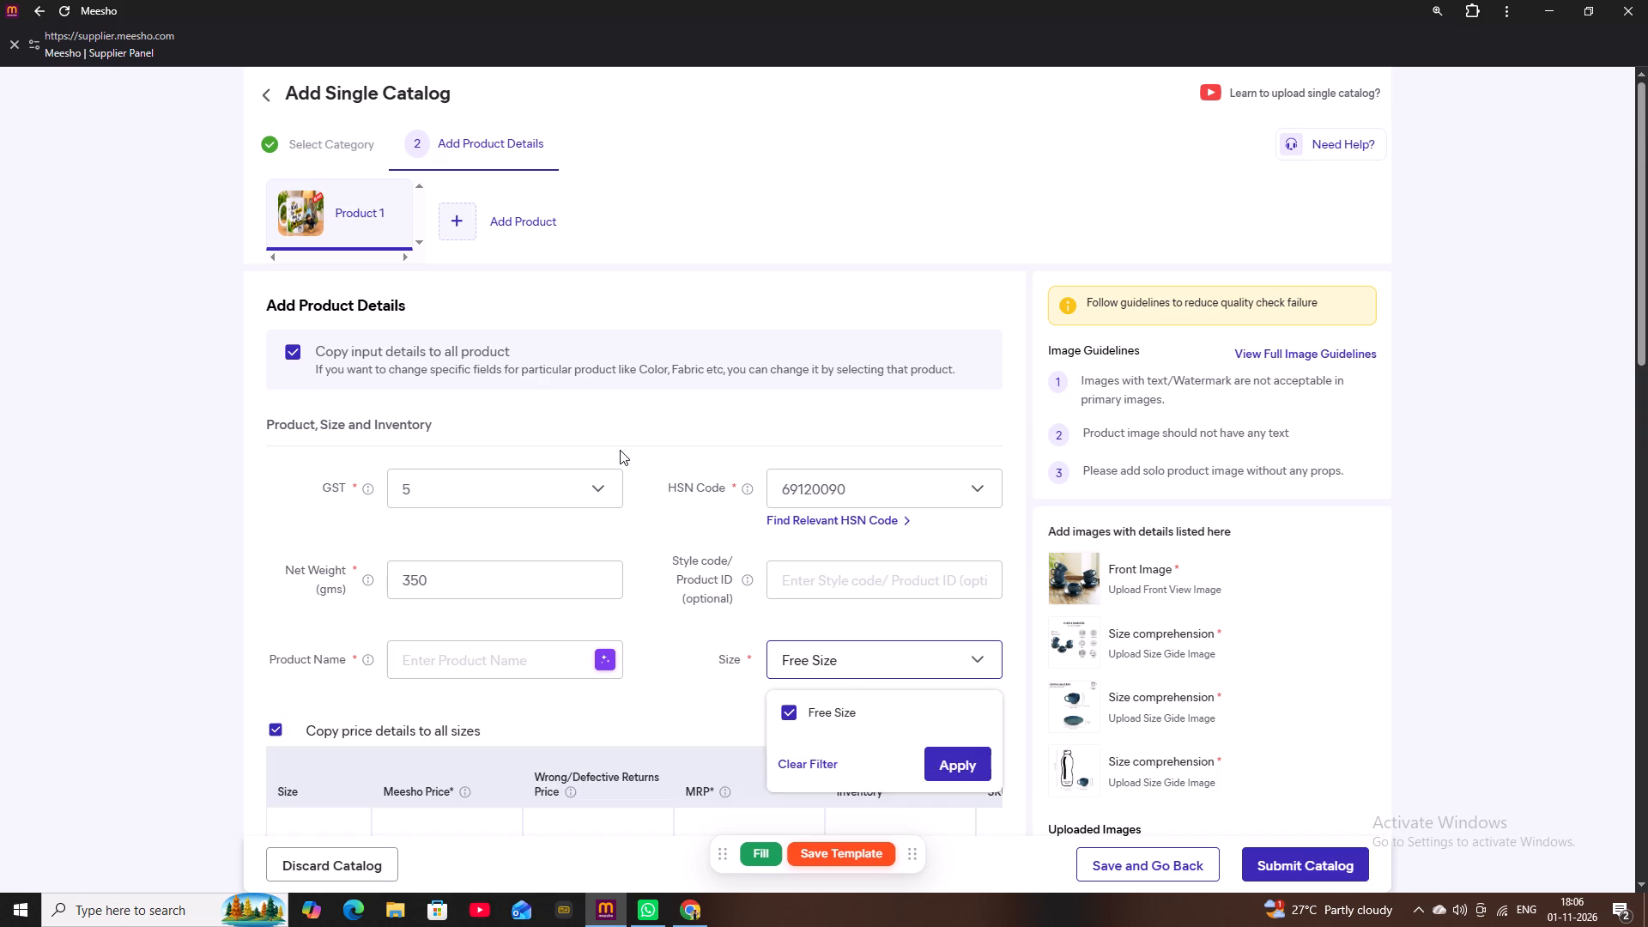
left_click(620, 450)
Fill in the Free Size row with Meesho price 115, MRP 499 and inventory 50.
scroll(645, 431, "down", 3)
left_click(437, 644)
left_click(437, 604)
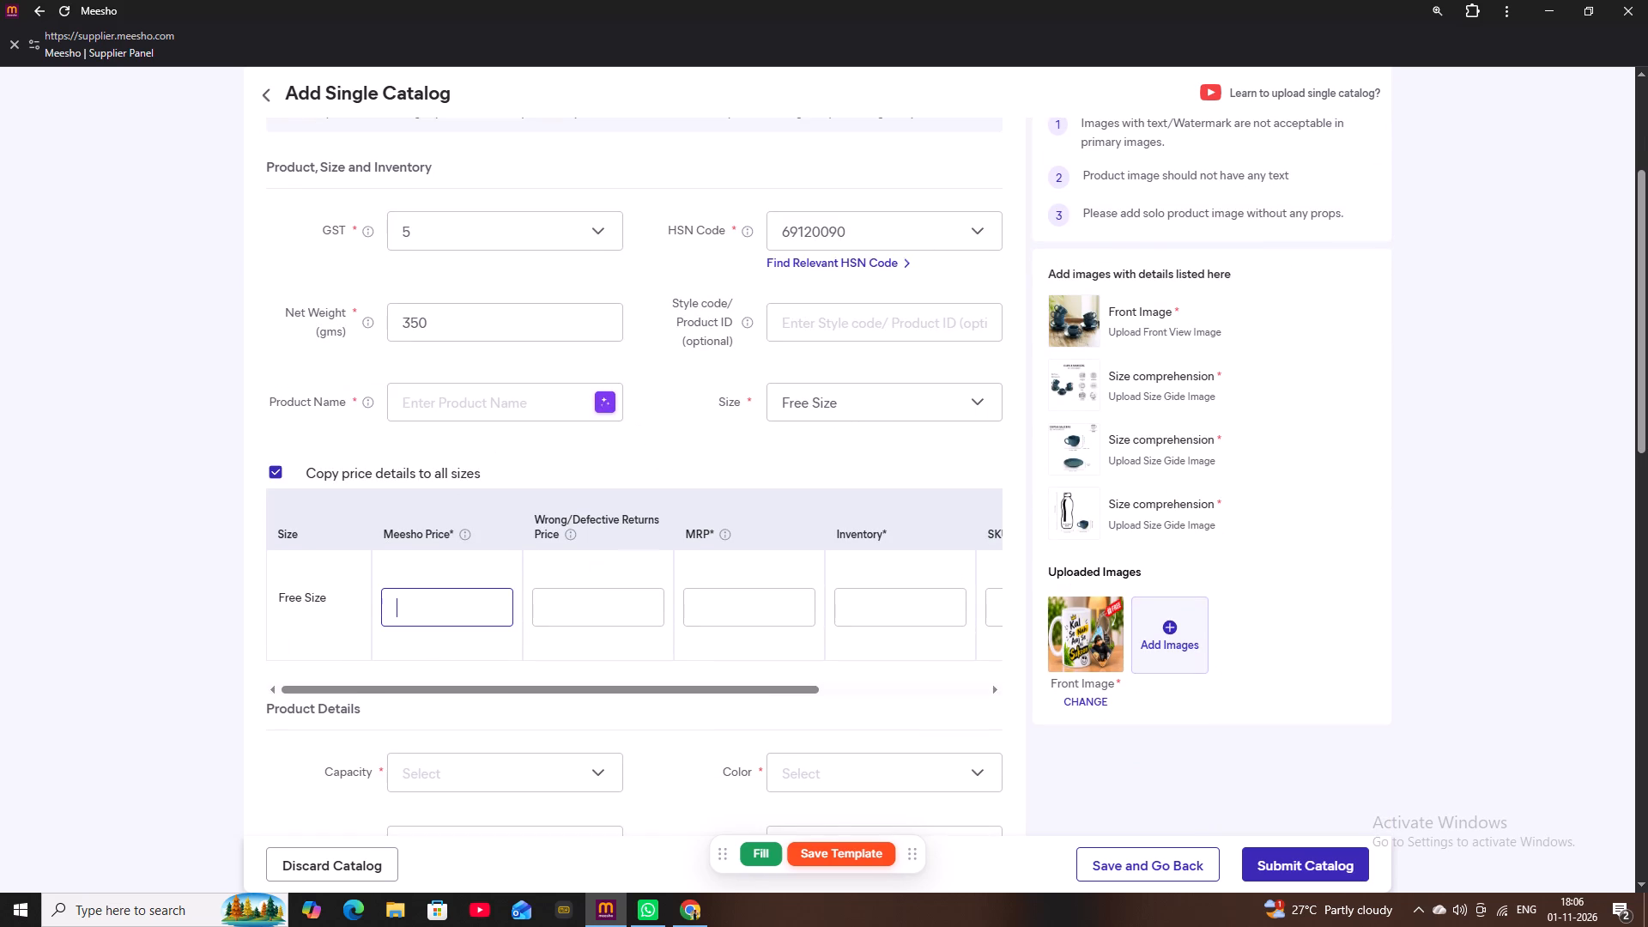
type("115")
left_click(713, 606)
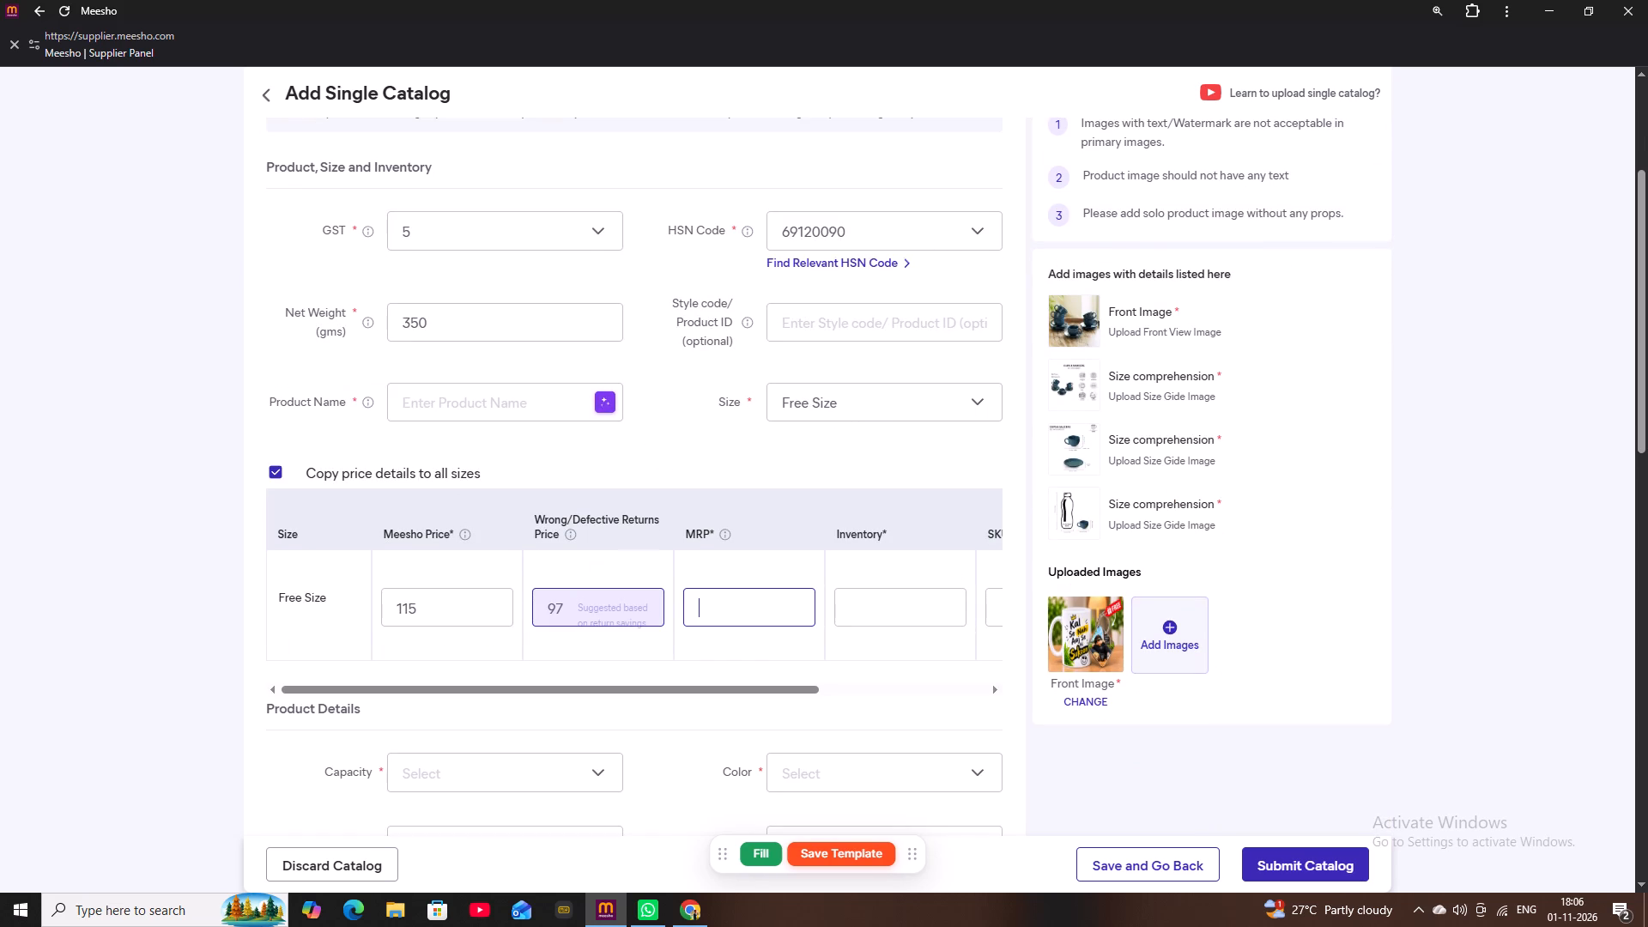
type("499")
left_click(853, 598)
type("520")
key("BackSpace")
key("BackSpace")
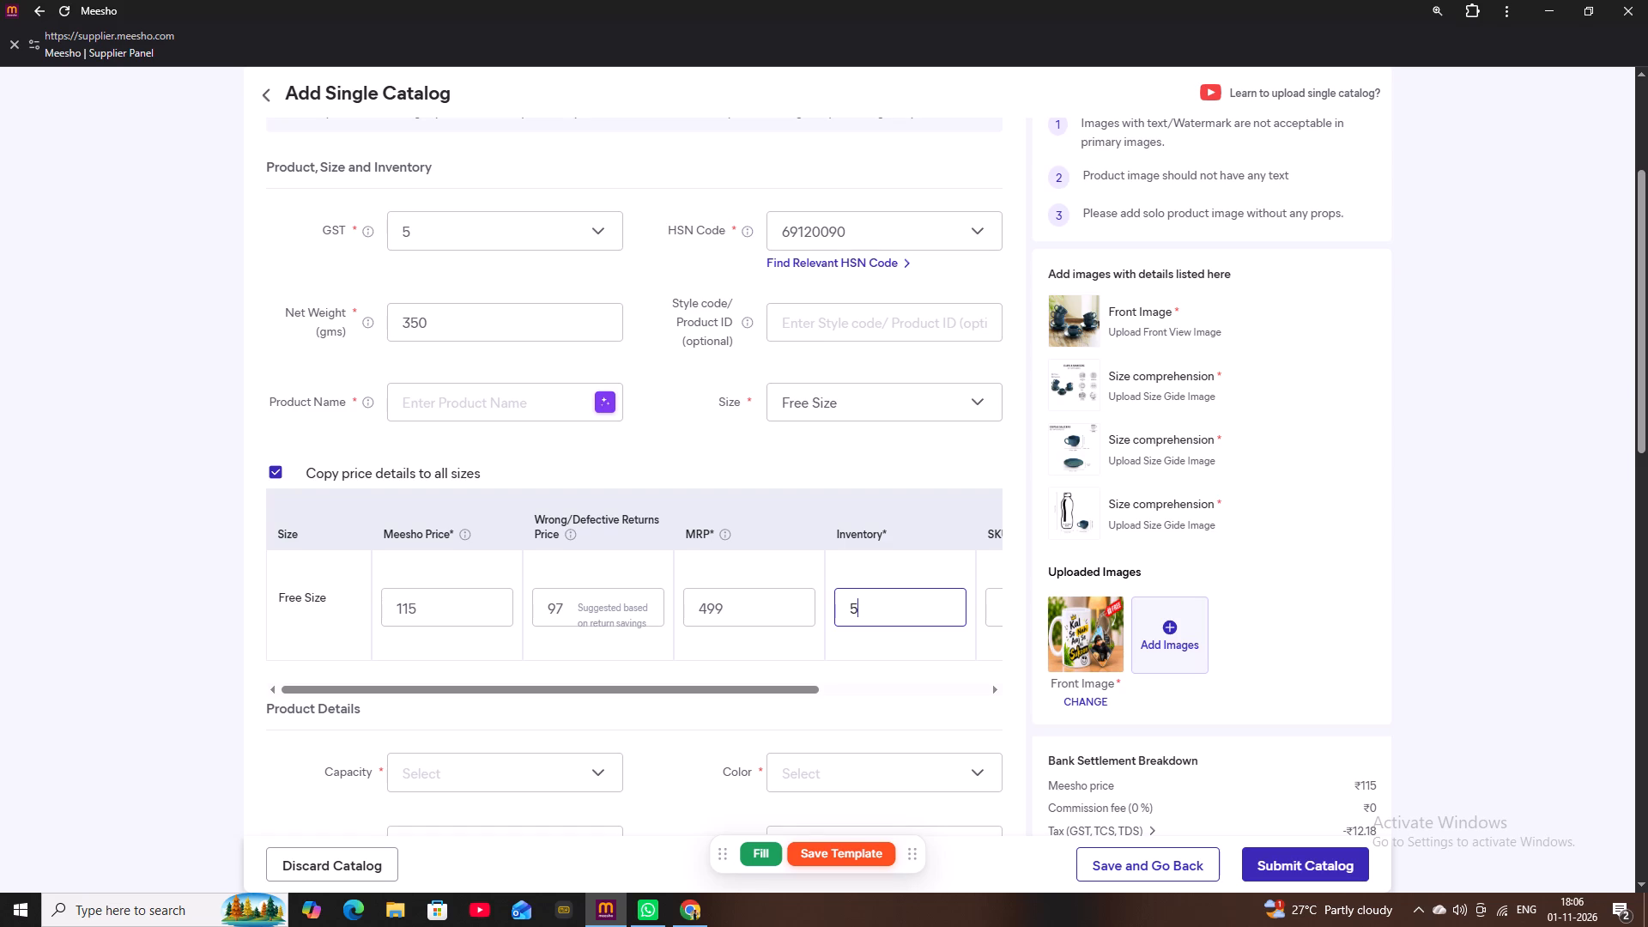
key("0")
Add mug picture 54 from the CUP MOCKUPS folder as the product's second image.
left_click(1246, 699)
left_click(1160, 638)
left_click_drag(863, 142, 861, 224)
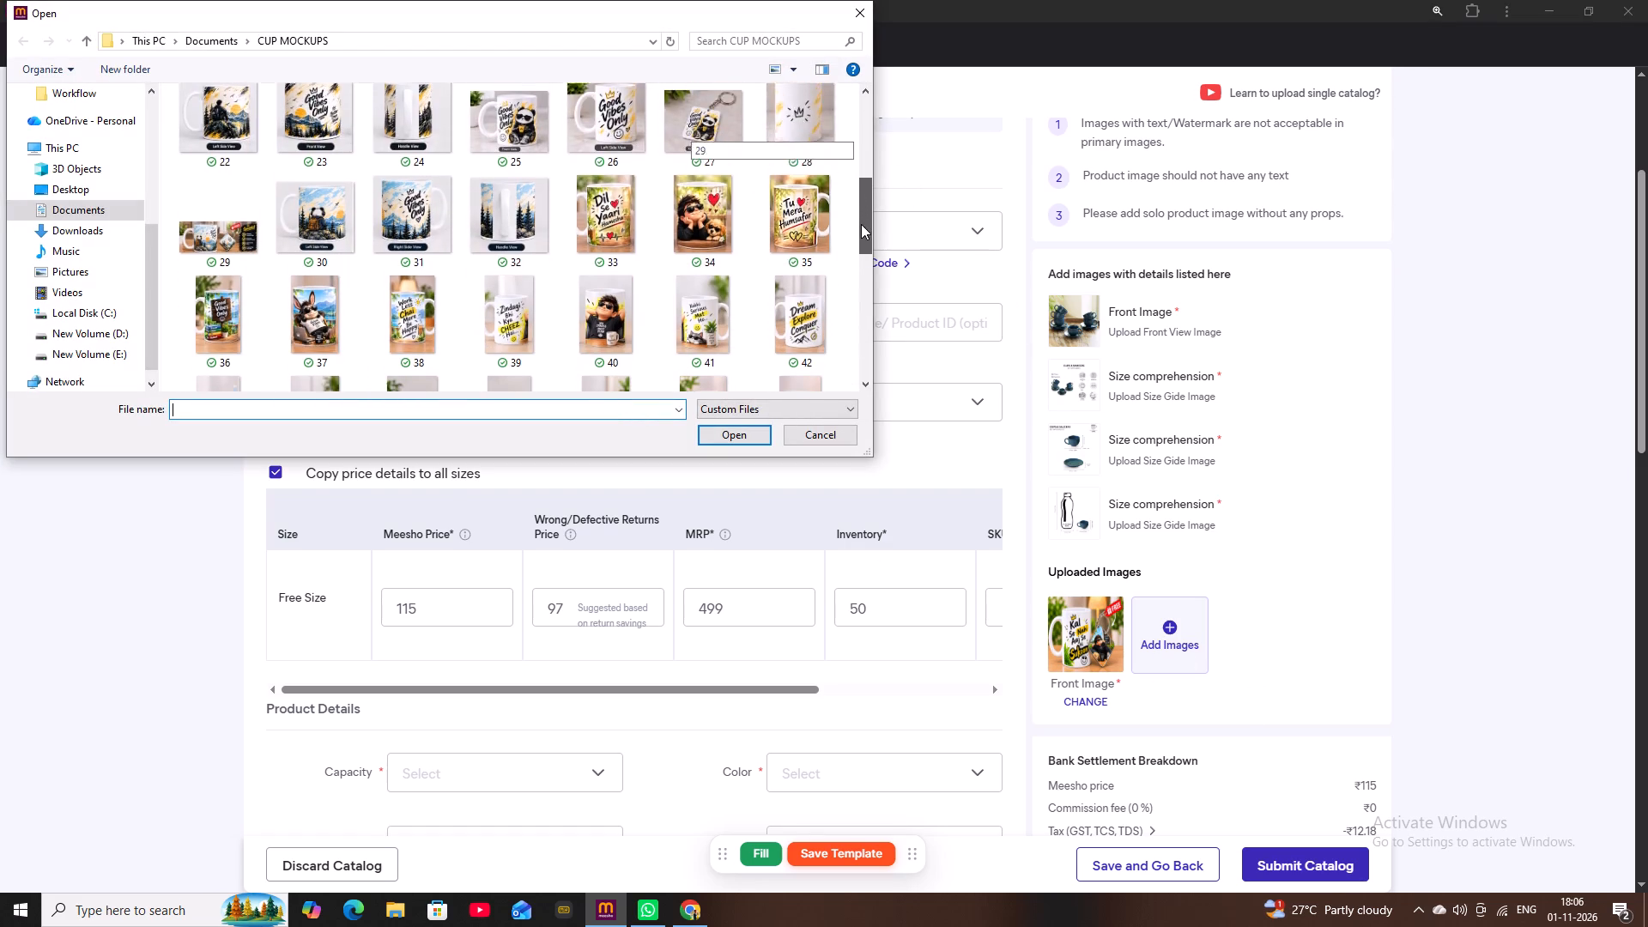
left_click_drag(861, 224, 861, 248)
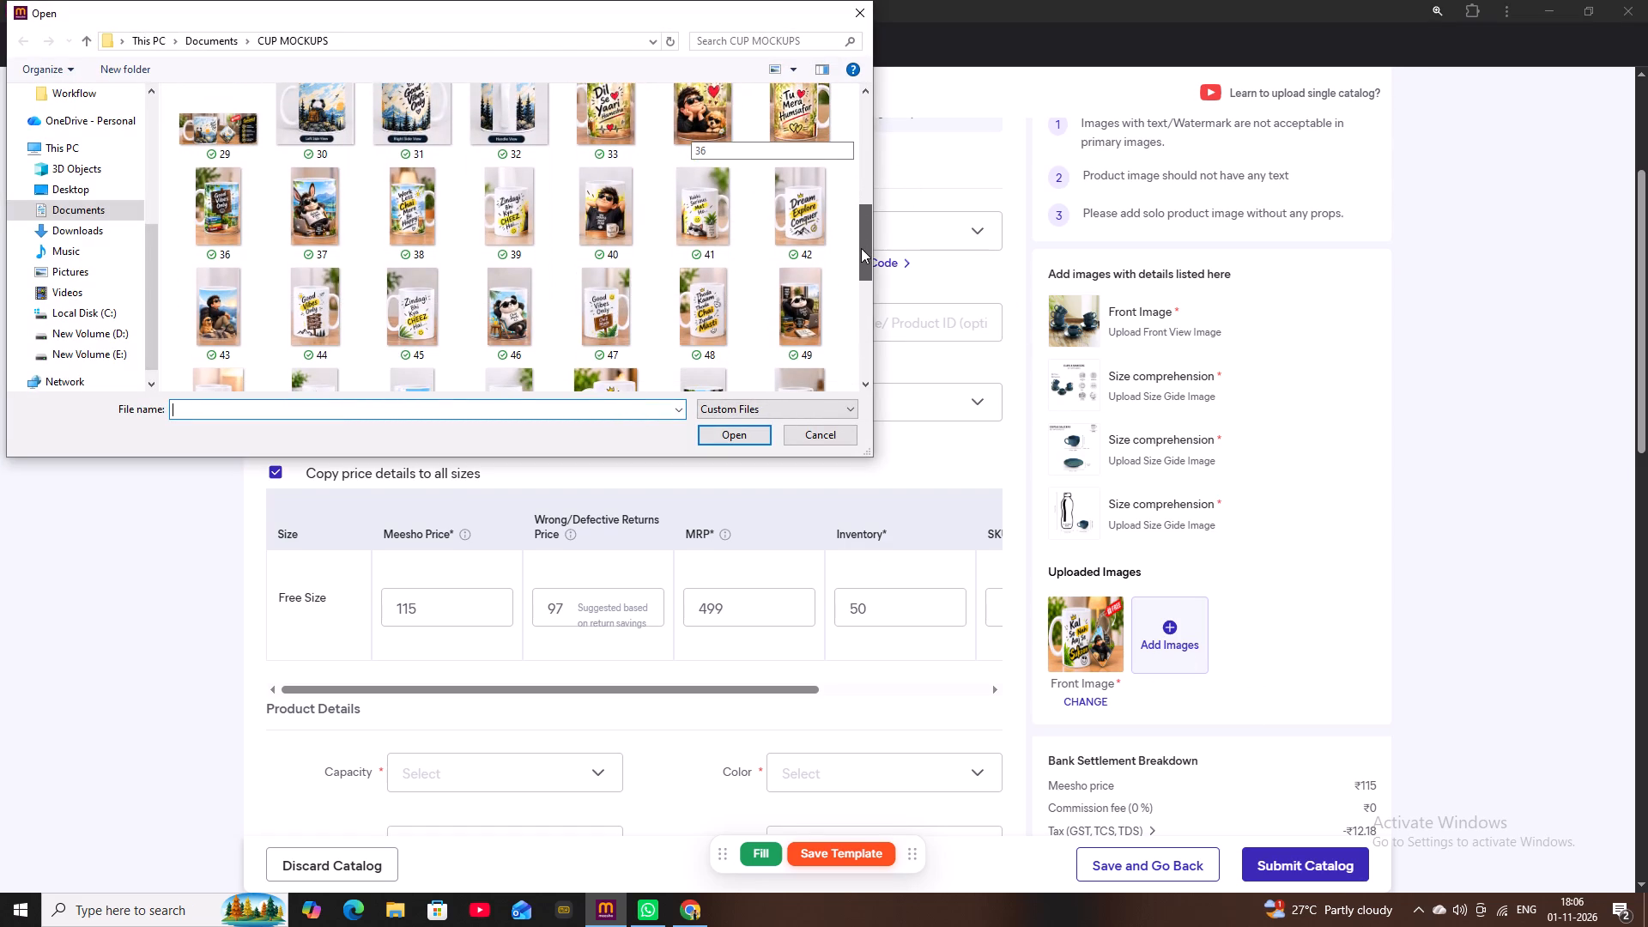
left_click_drag(861, 248, 865, 268)
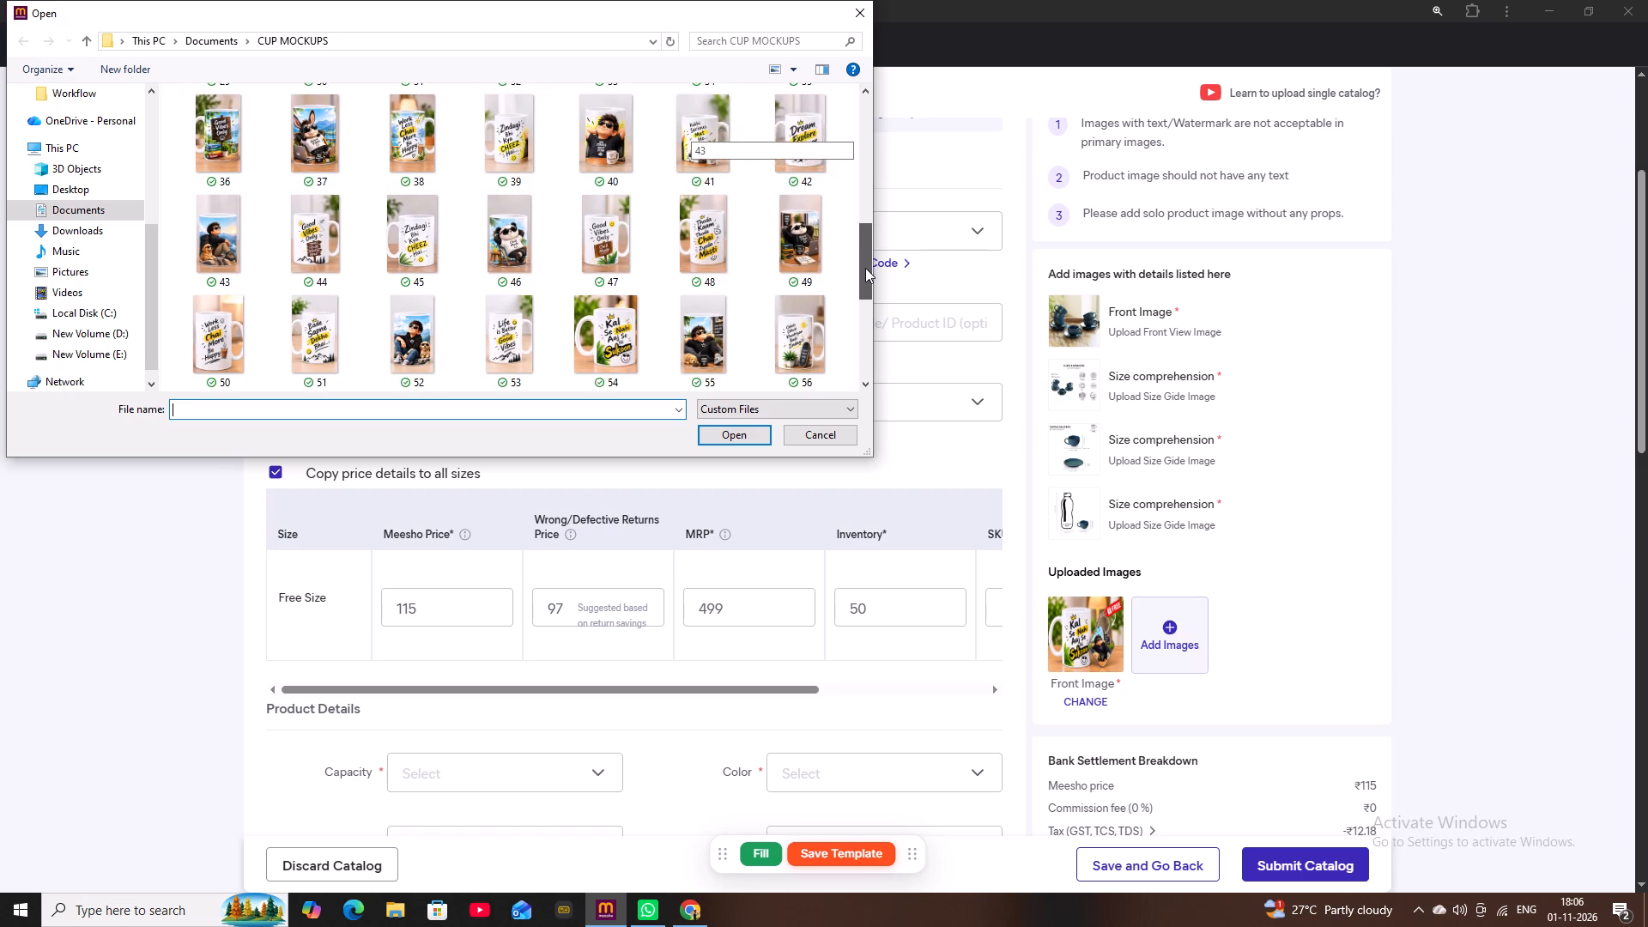
left_click_drag(865, 268, 867, 273)
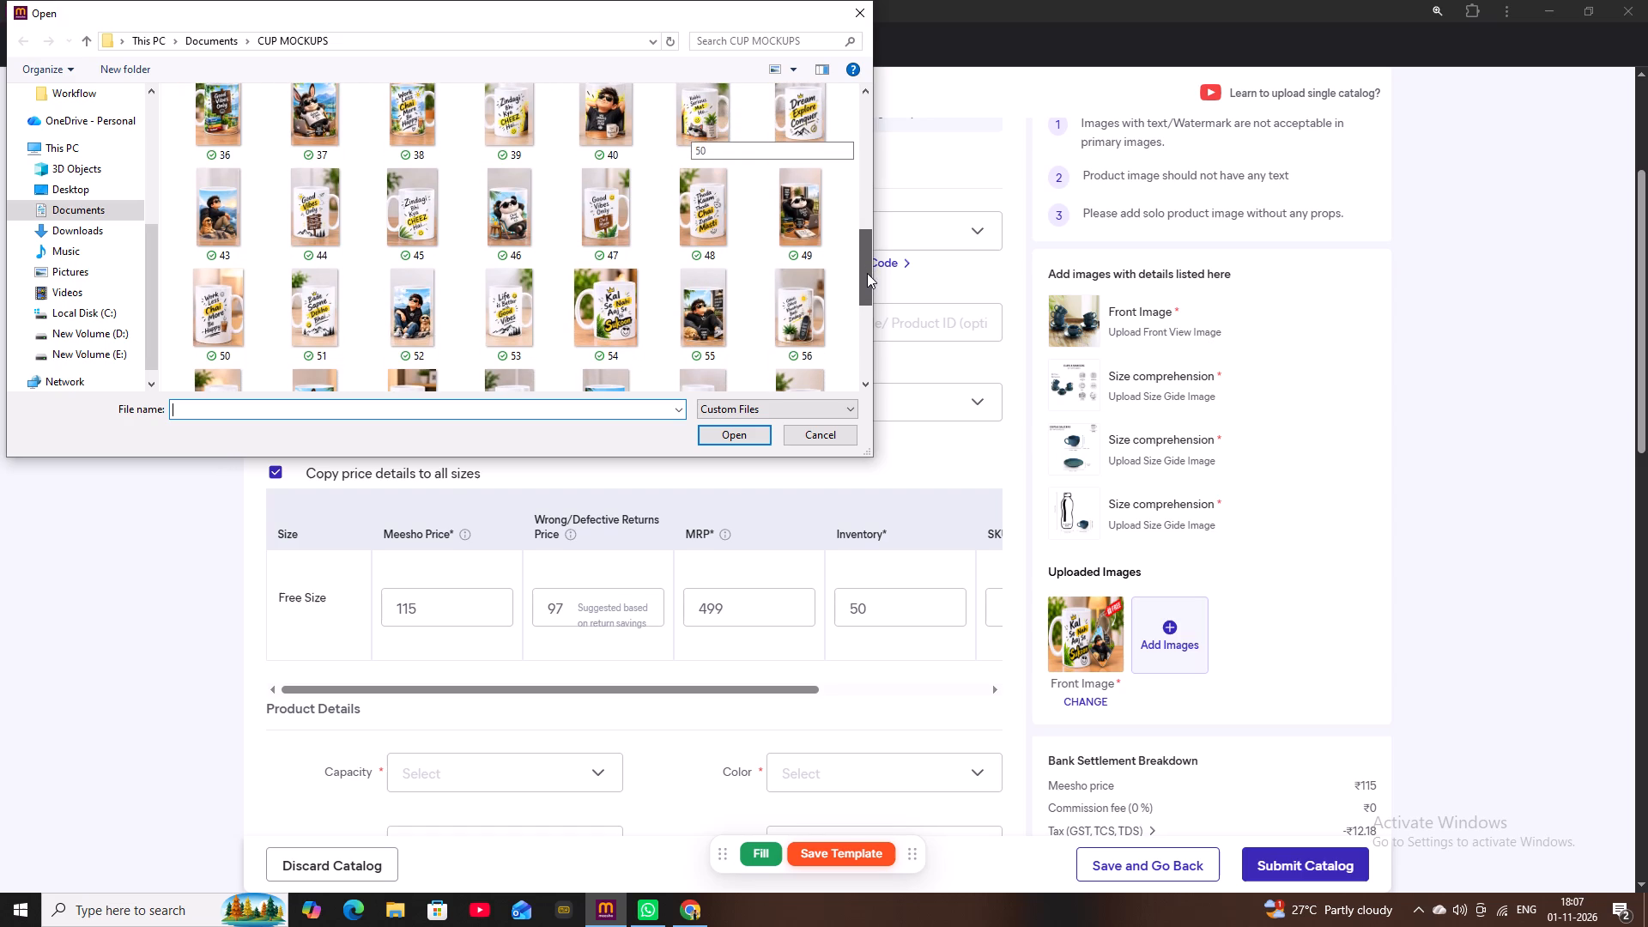
left_click_drag(867, 273, 869, 286)
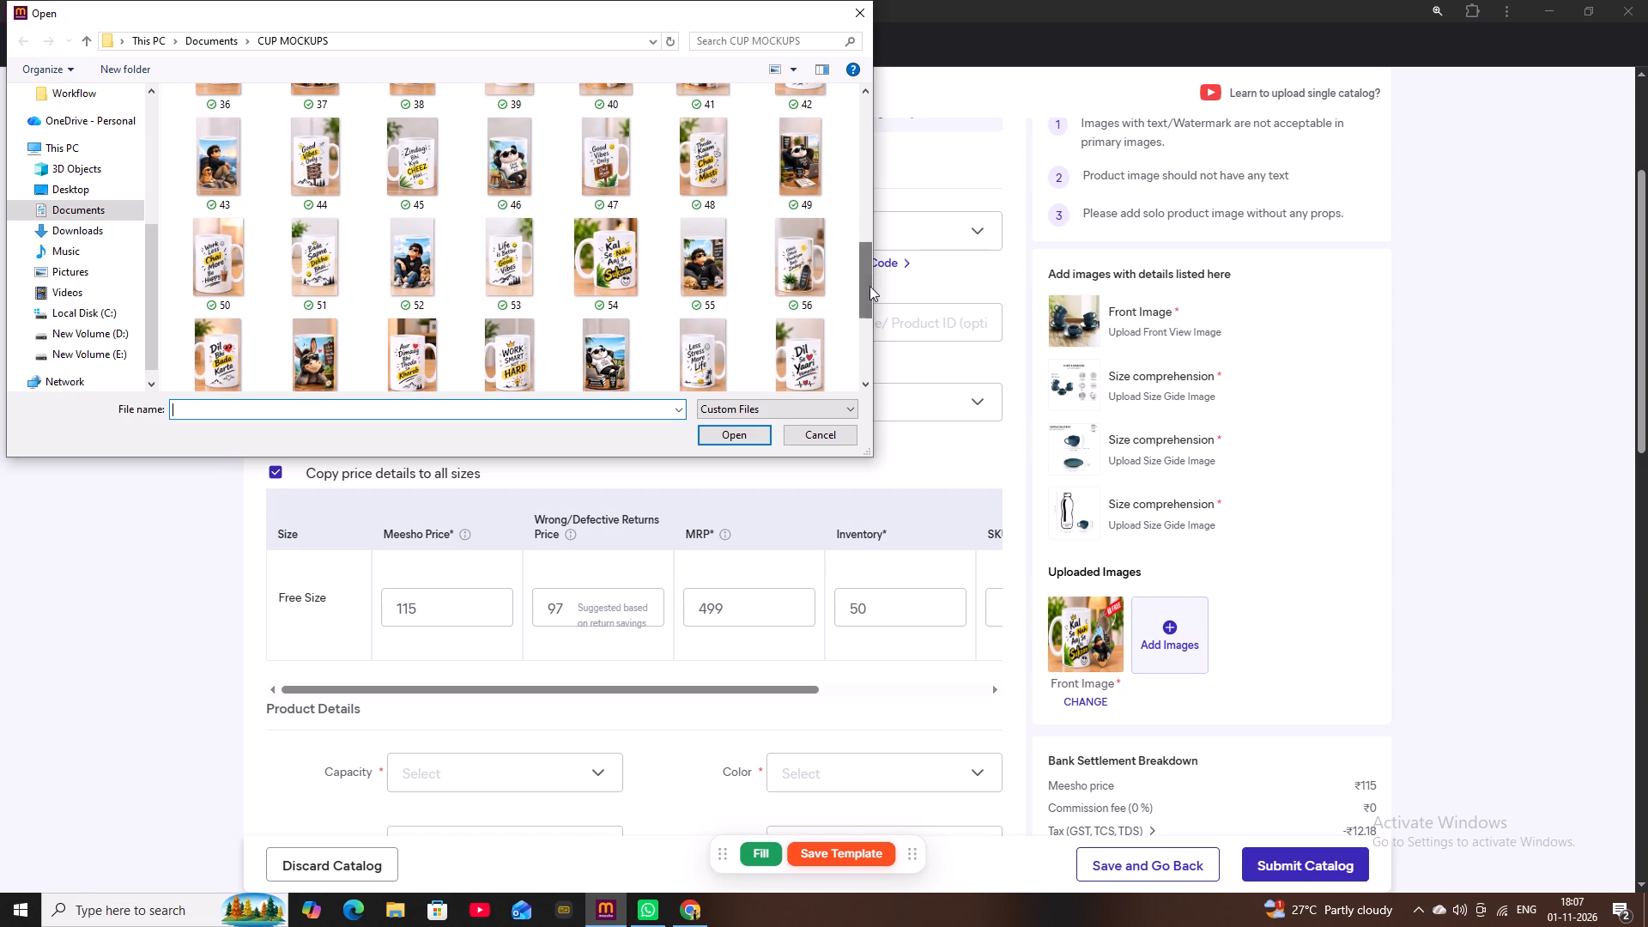
double_click(624, 272)
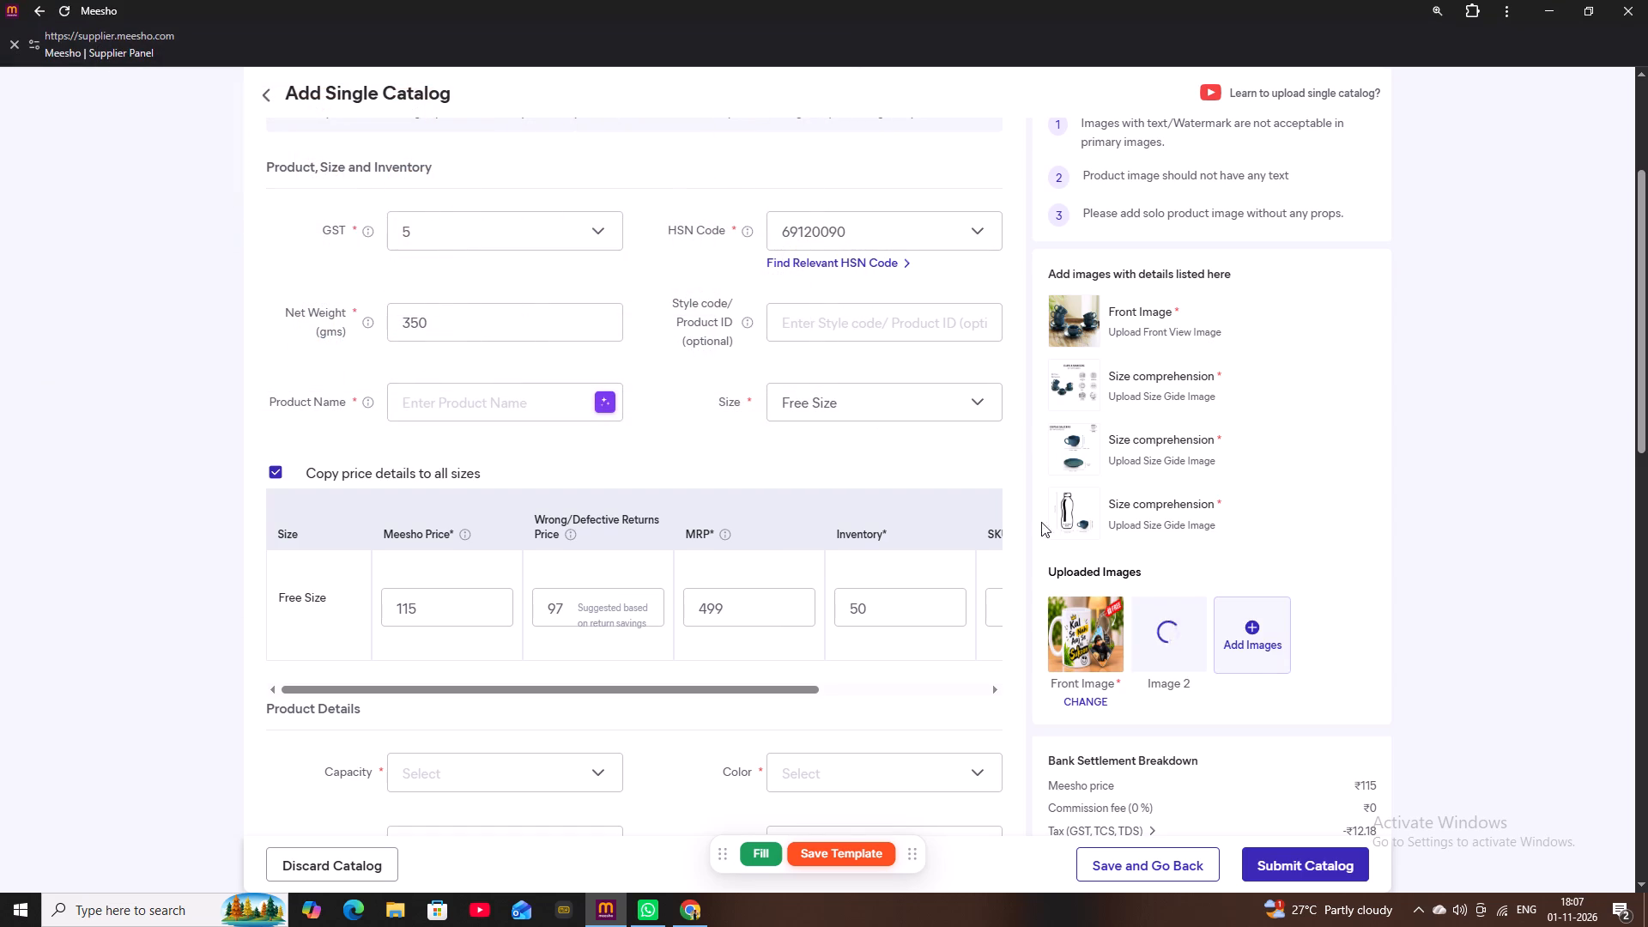
Add mug picture 55 from the CUP MOCKUPS folder as the product's third image.
left_click(1248, 656)
left_click_drag(868, 155, 878, 201)
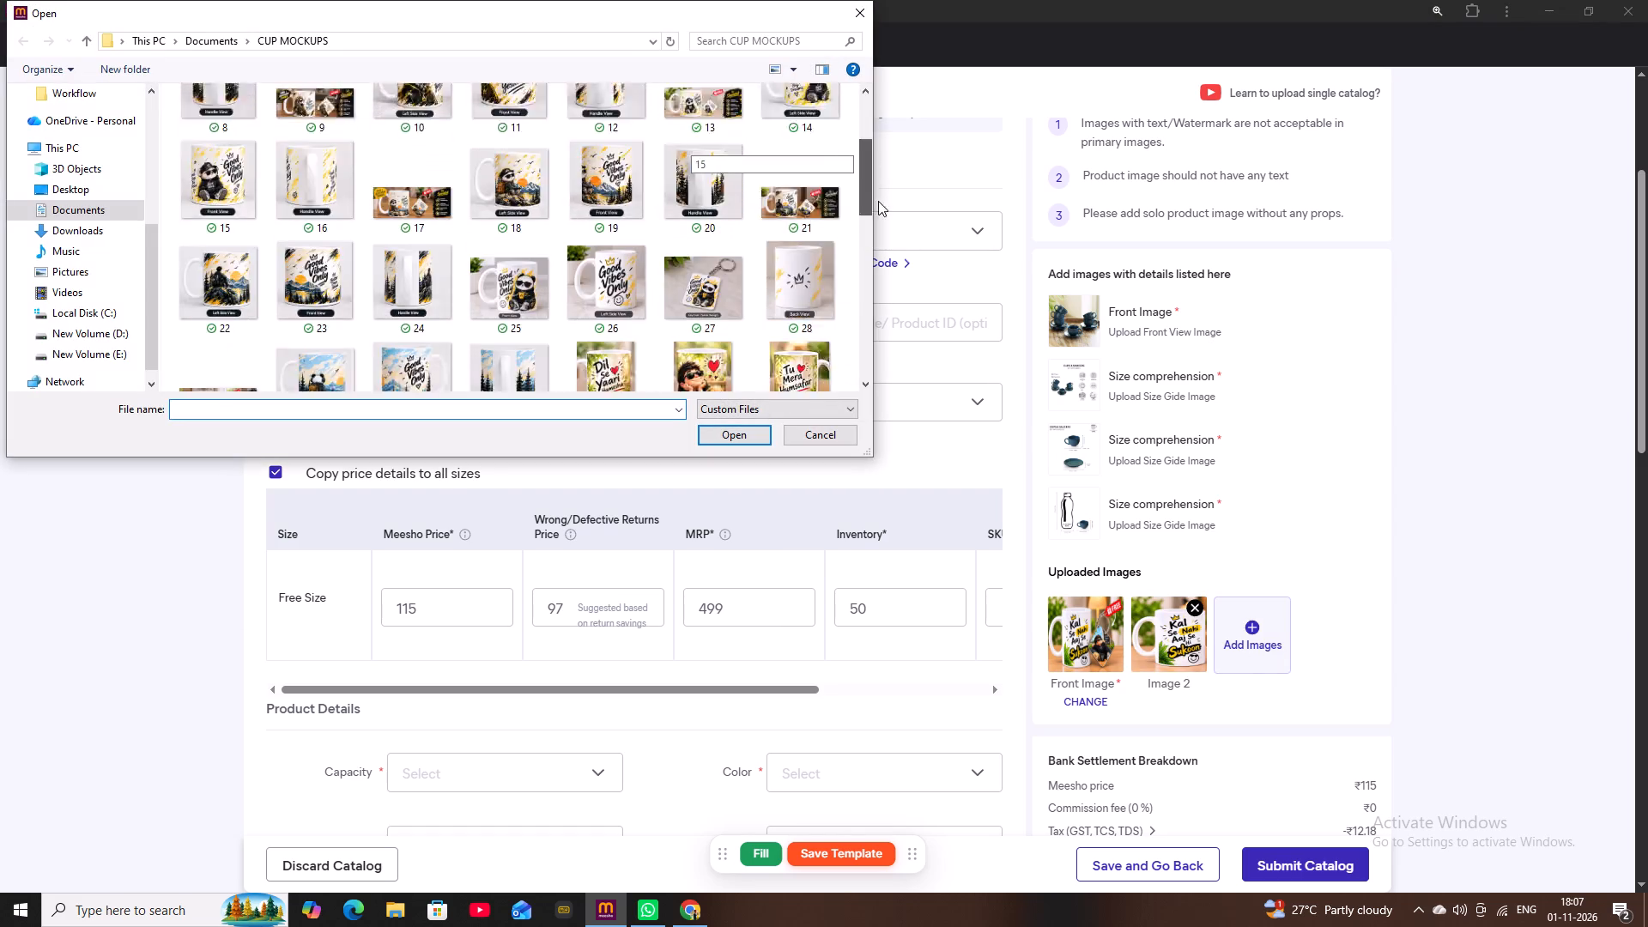
left_click_drag(878, 201, 889, 306)
double_click(683, 221)
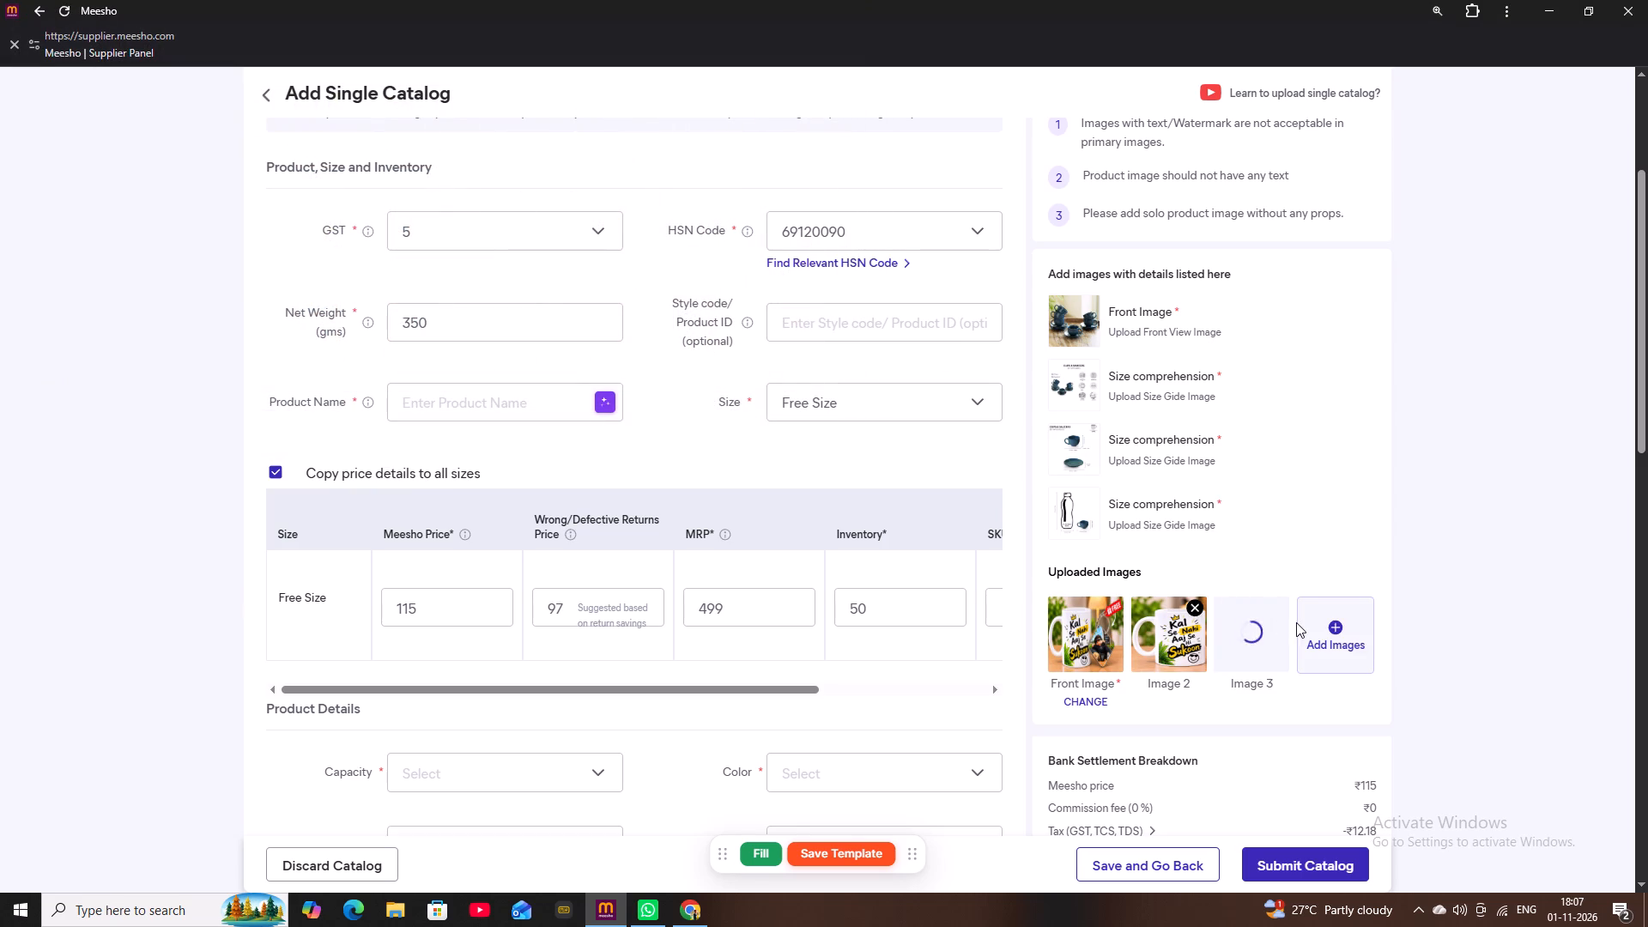
Add mug picture 56 from the CUP MOCKUPS folder as the product's fourth image.
left_click(1296, 622)
left_click(1312, 626)
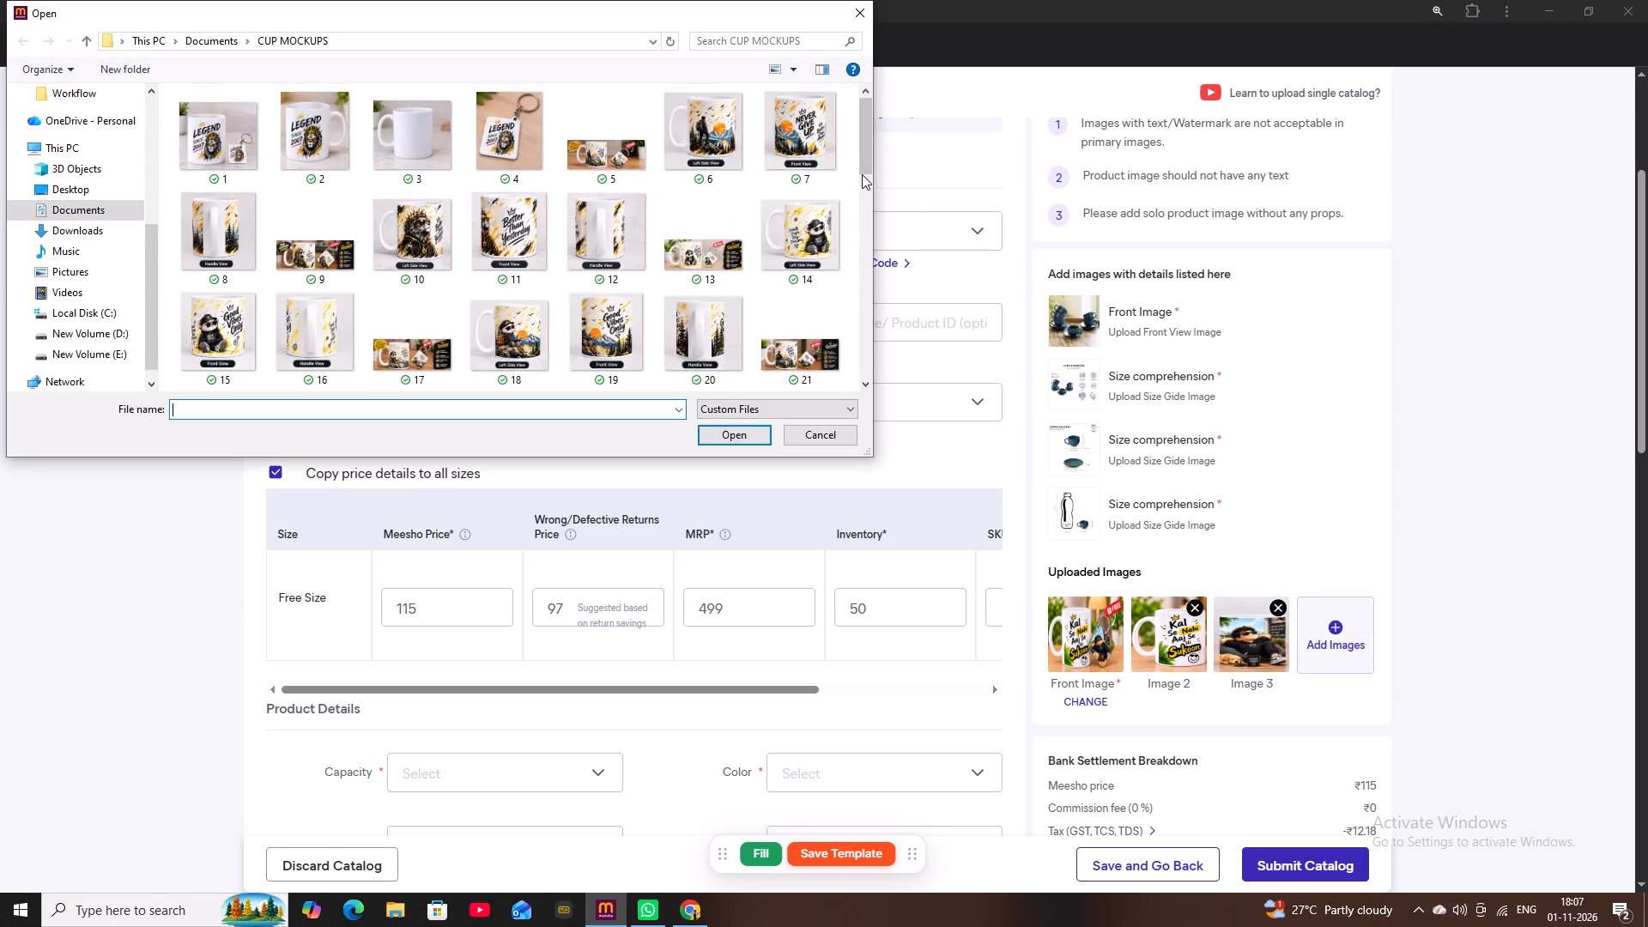
left_click_drag(862, 157, 887, 288)
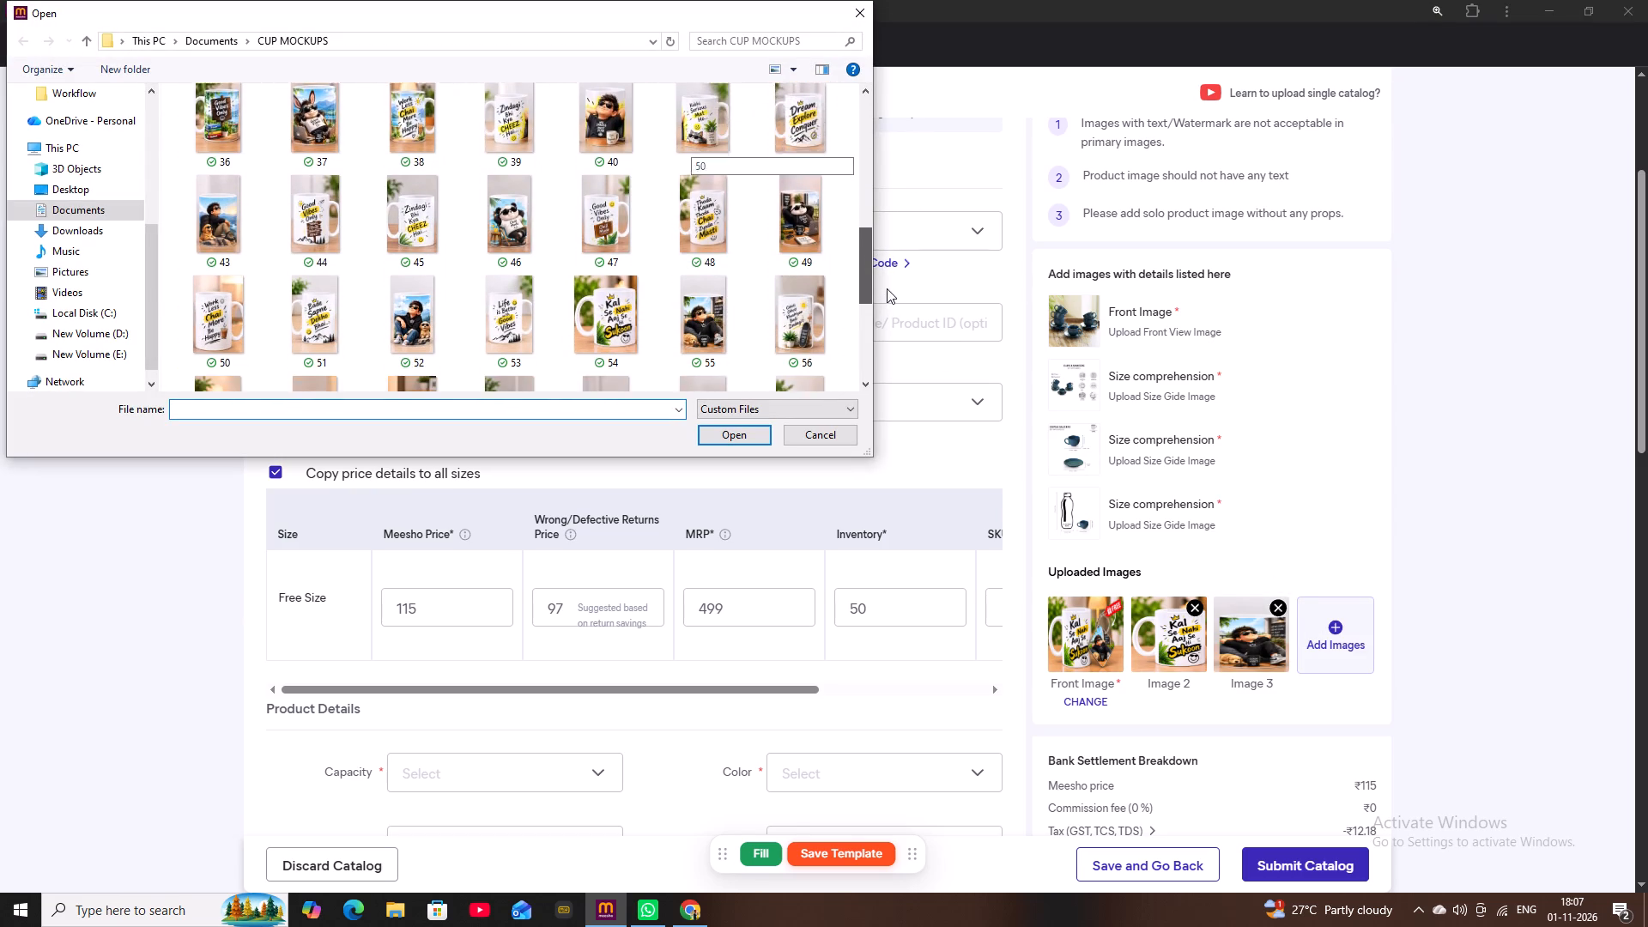
left_click_drag(887, 288, 890, 303)
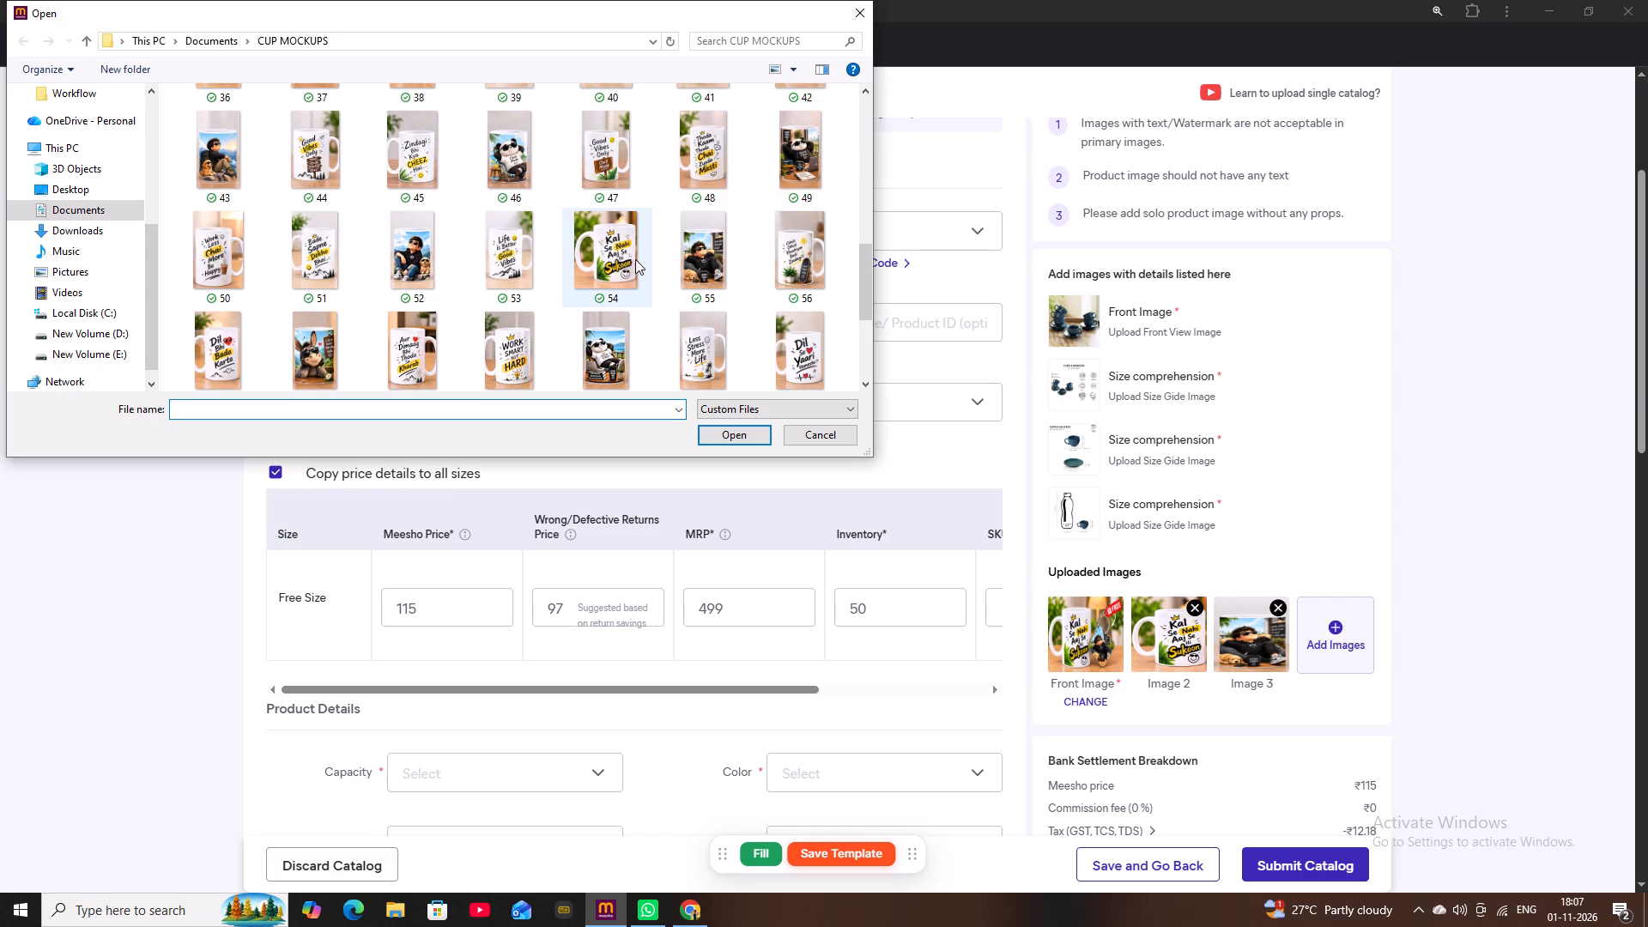
double_click(788, 276)
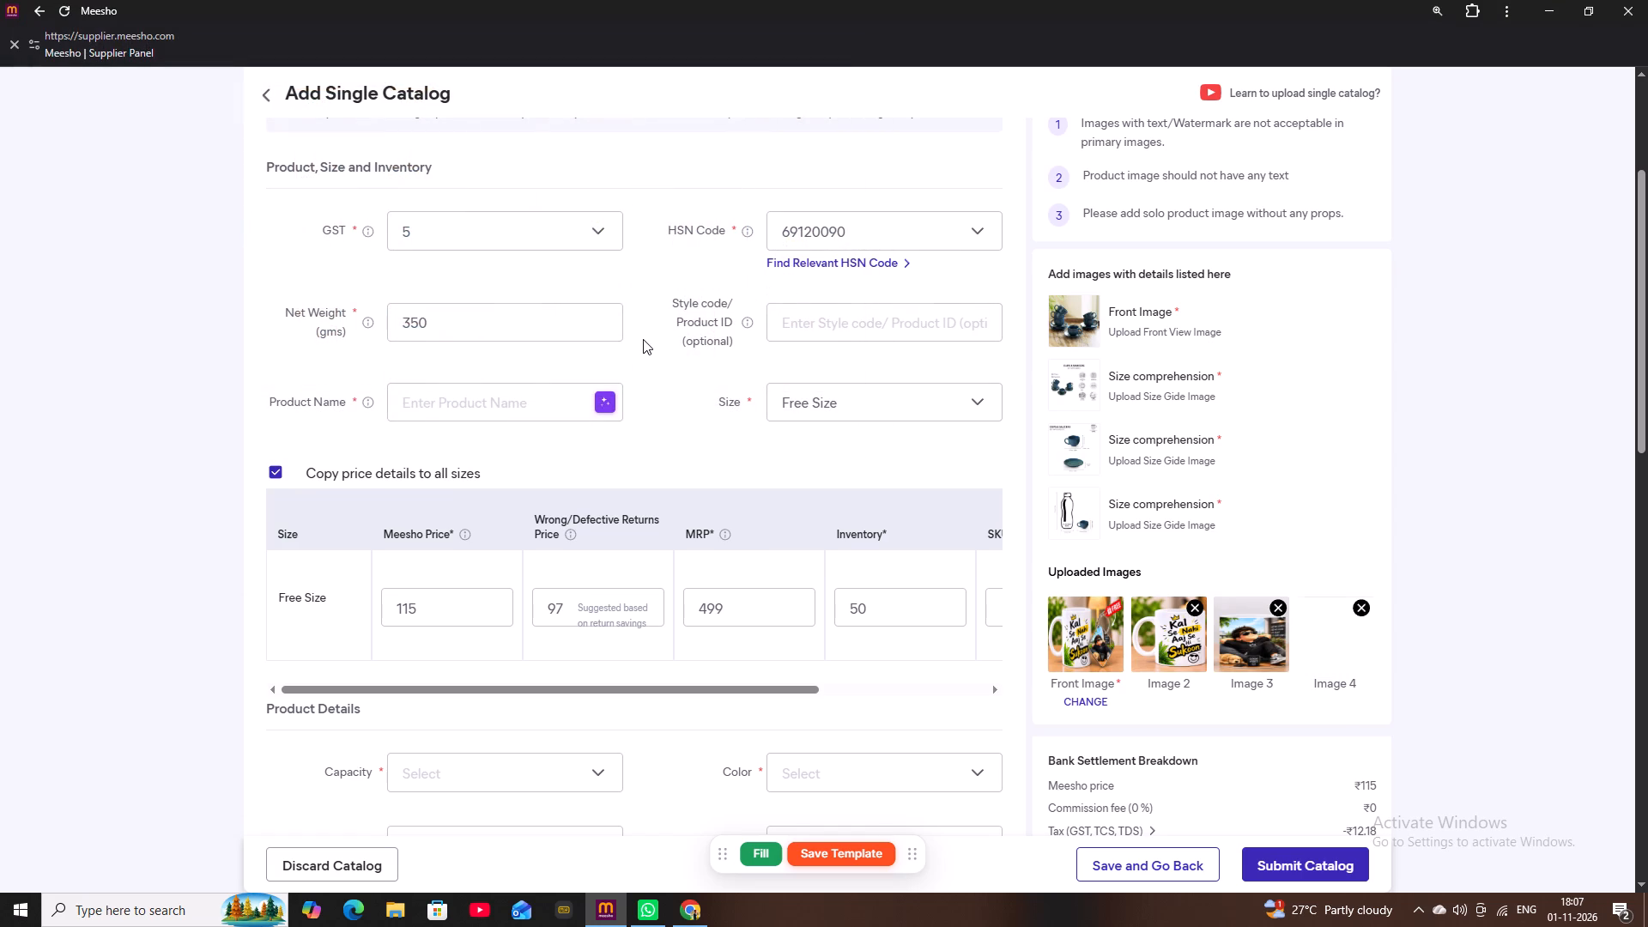
Set the product's capacity to 300 and its color to White.
scroll(643, 339, "down", 3)
left_click(504, 523)
scroll(514, 617, "down", 3)
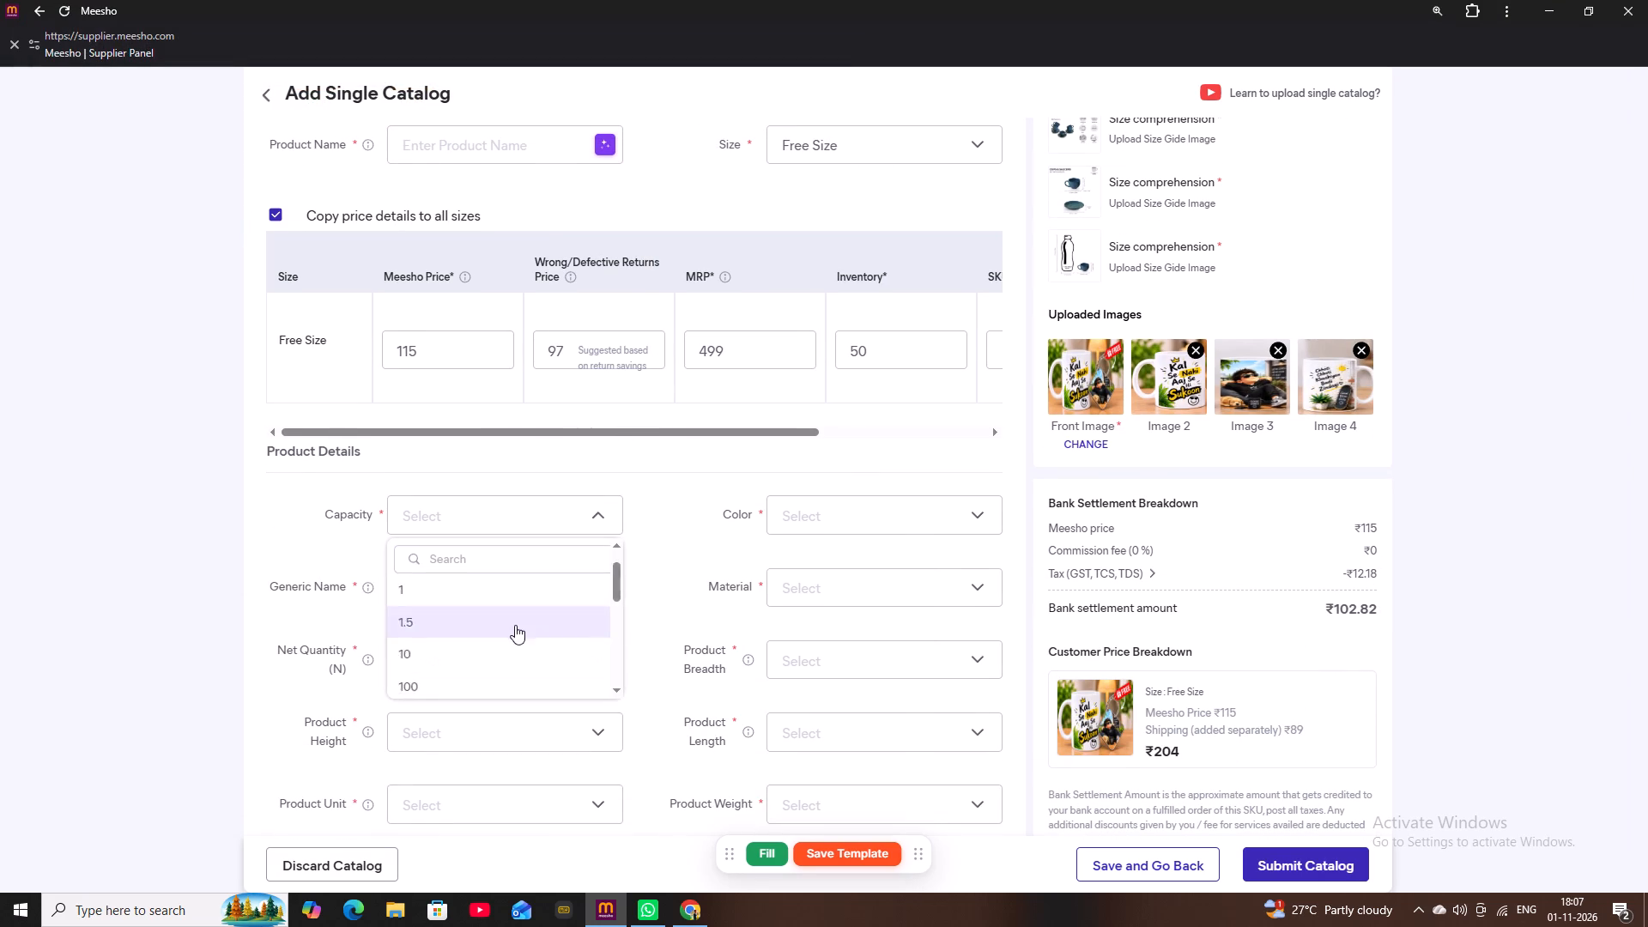
scroll(515, 625, "down", 6)
scroll(516, 629, "up", 2)
left_click(517, 554)
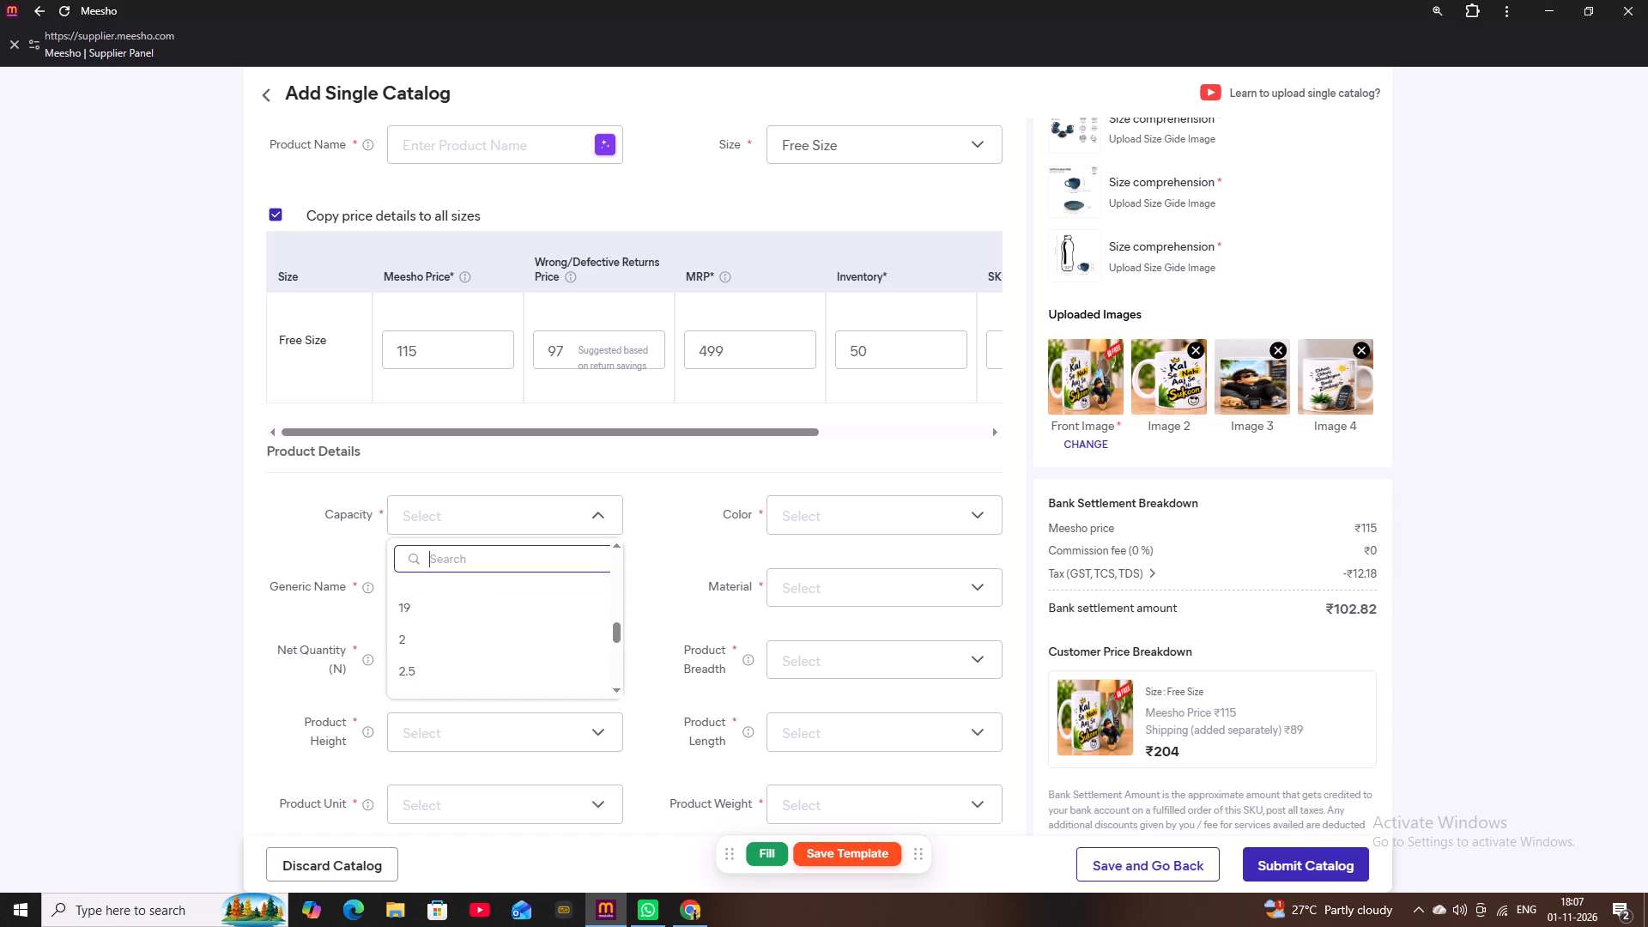
type("300")
left_click(518, 591)
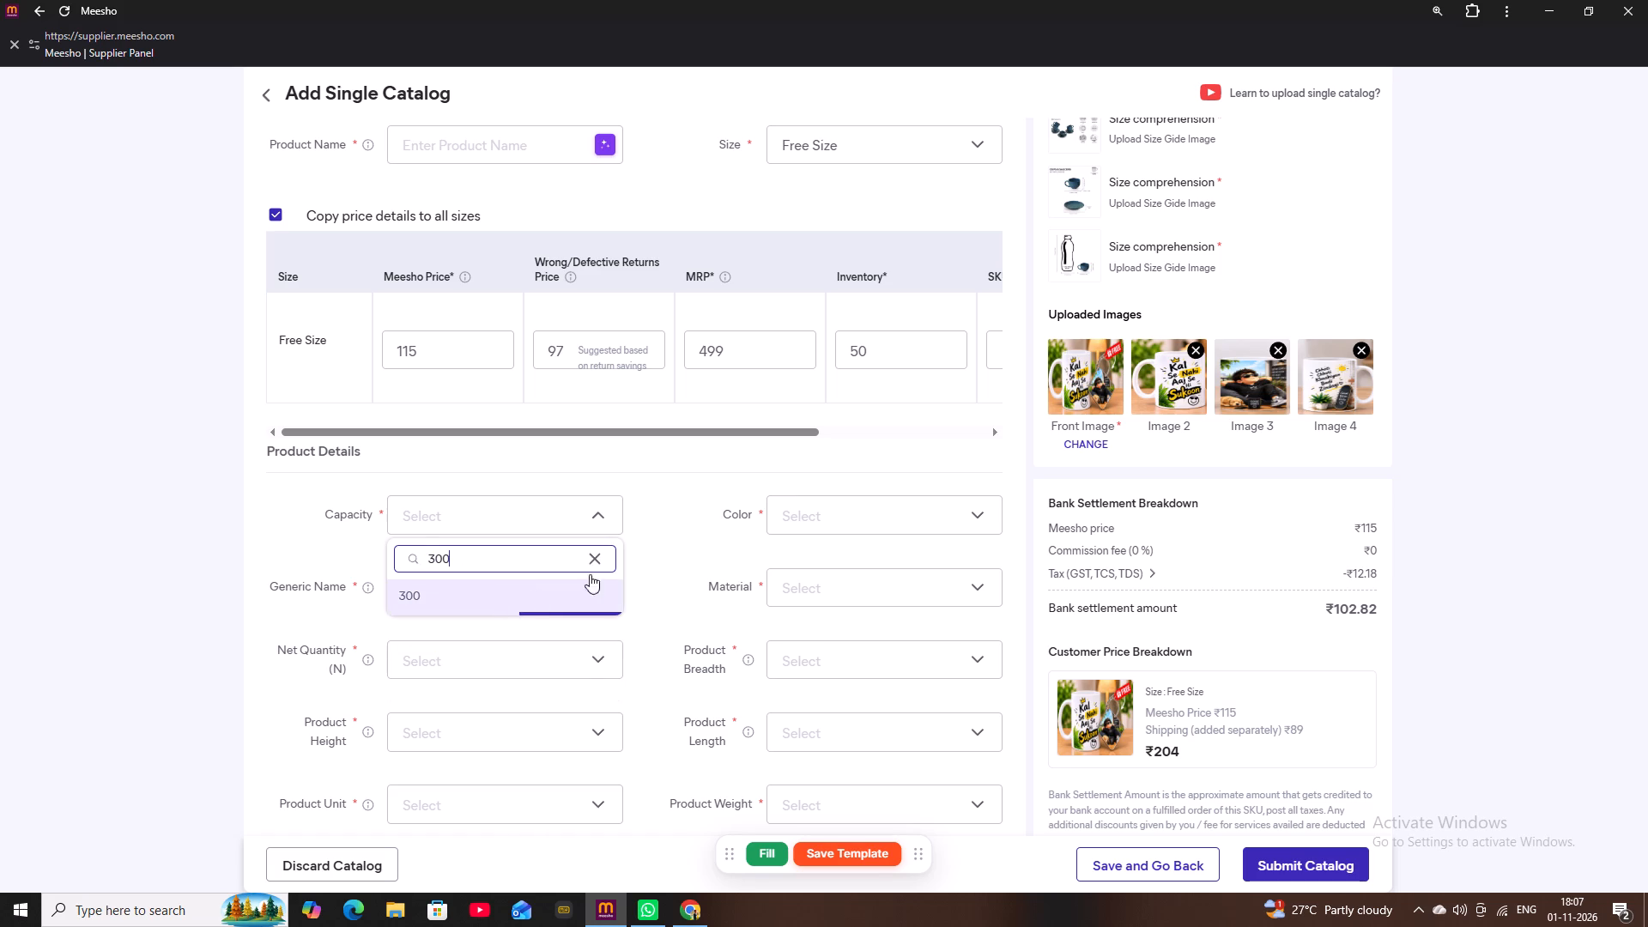
left_click(831, 524)
scroll(837, 631, "down", 12)
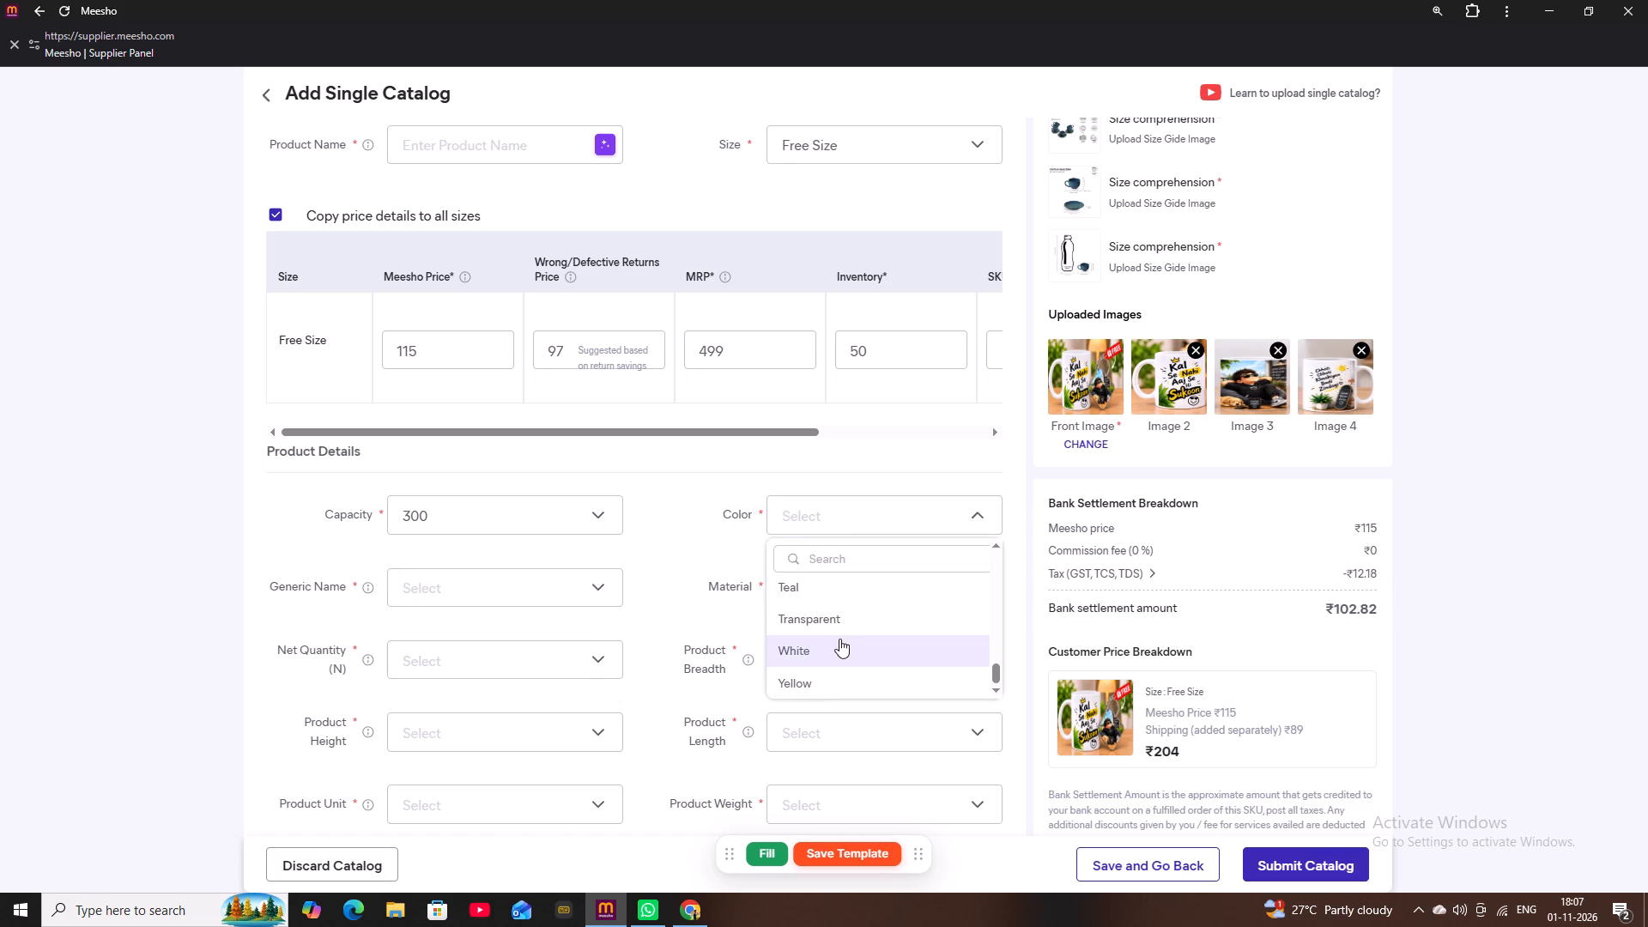
left_click(839, 639)
Set the generic name to Cups, Mugs & Saucers, the material to Ceramic and the net quantity to Pack Of 1.
left_click(497, 593)
scroll(525, 712, "down", 1)
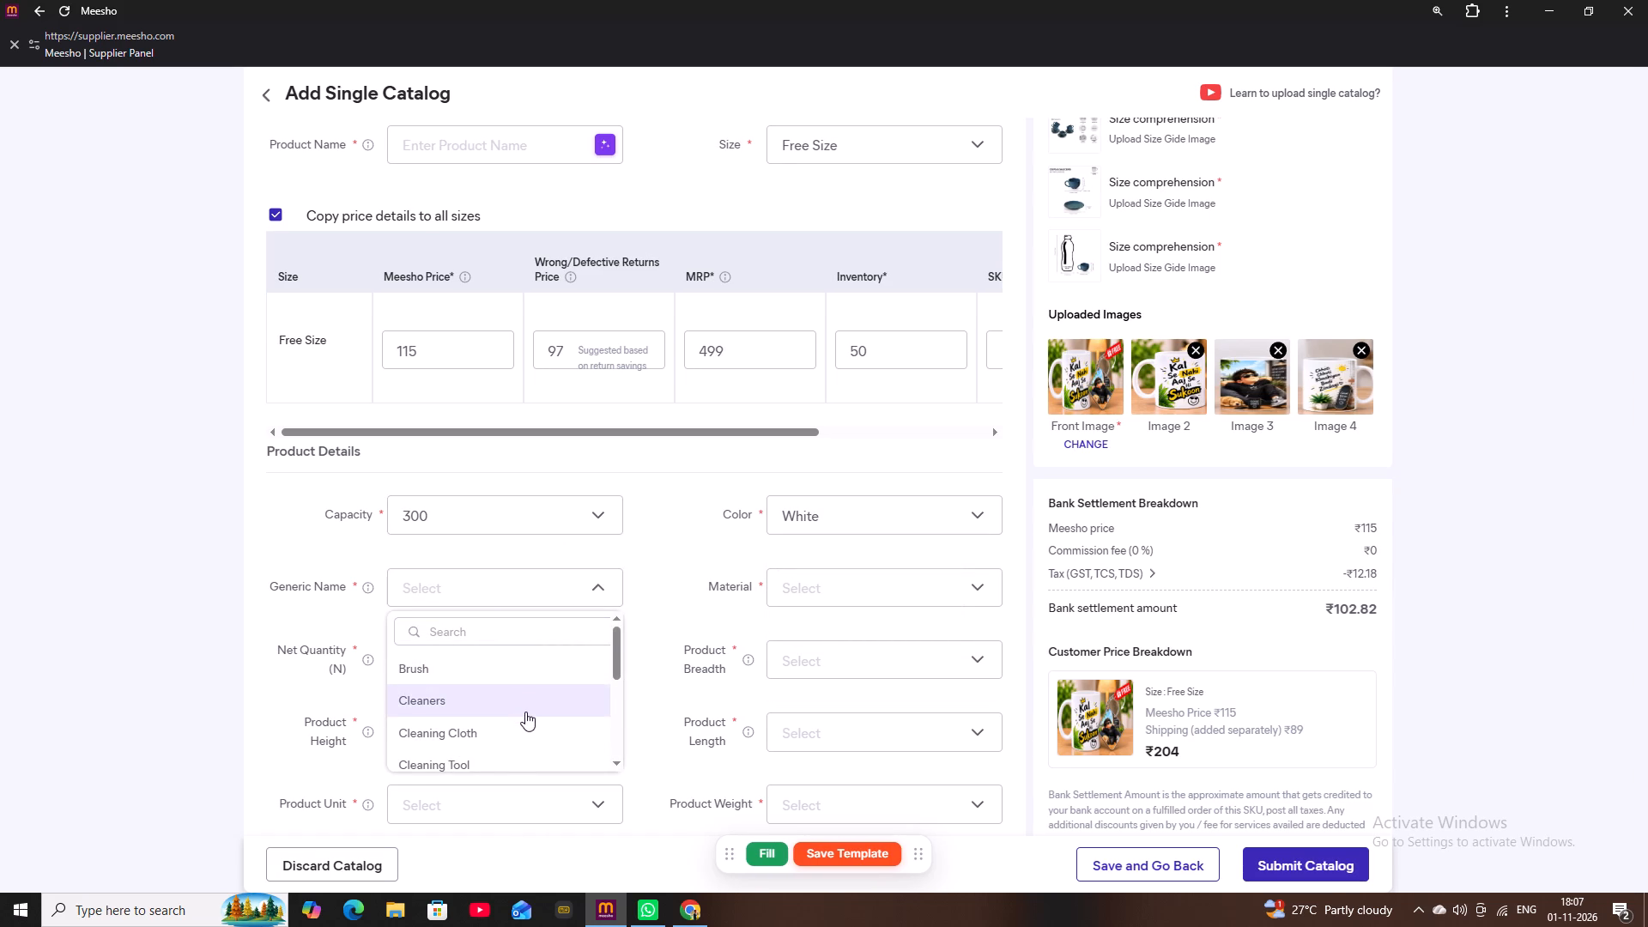
left_click(525, 712)
left_click(820, 572)
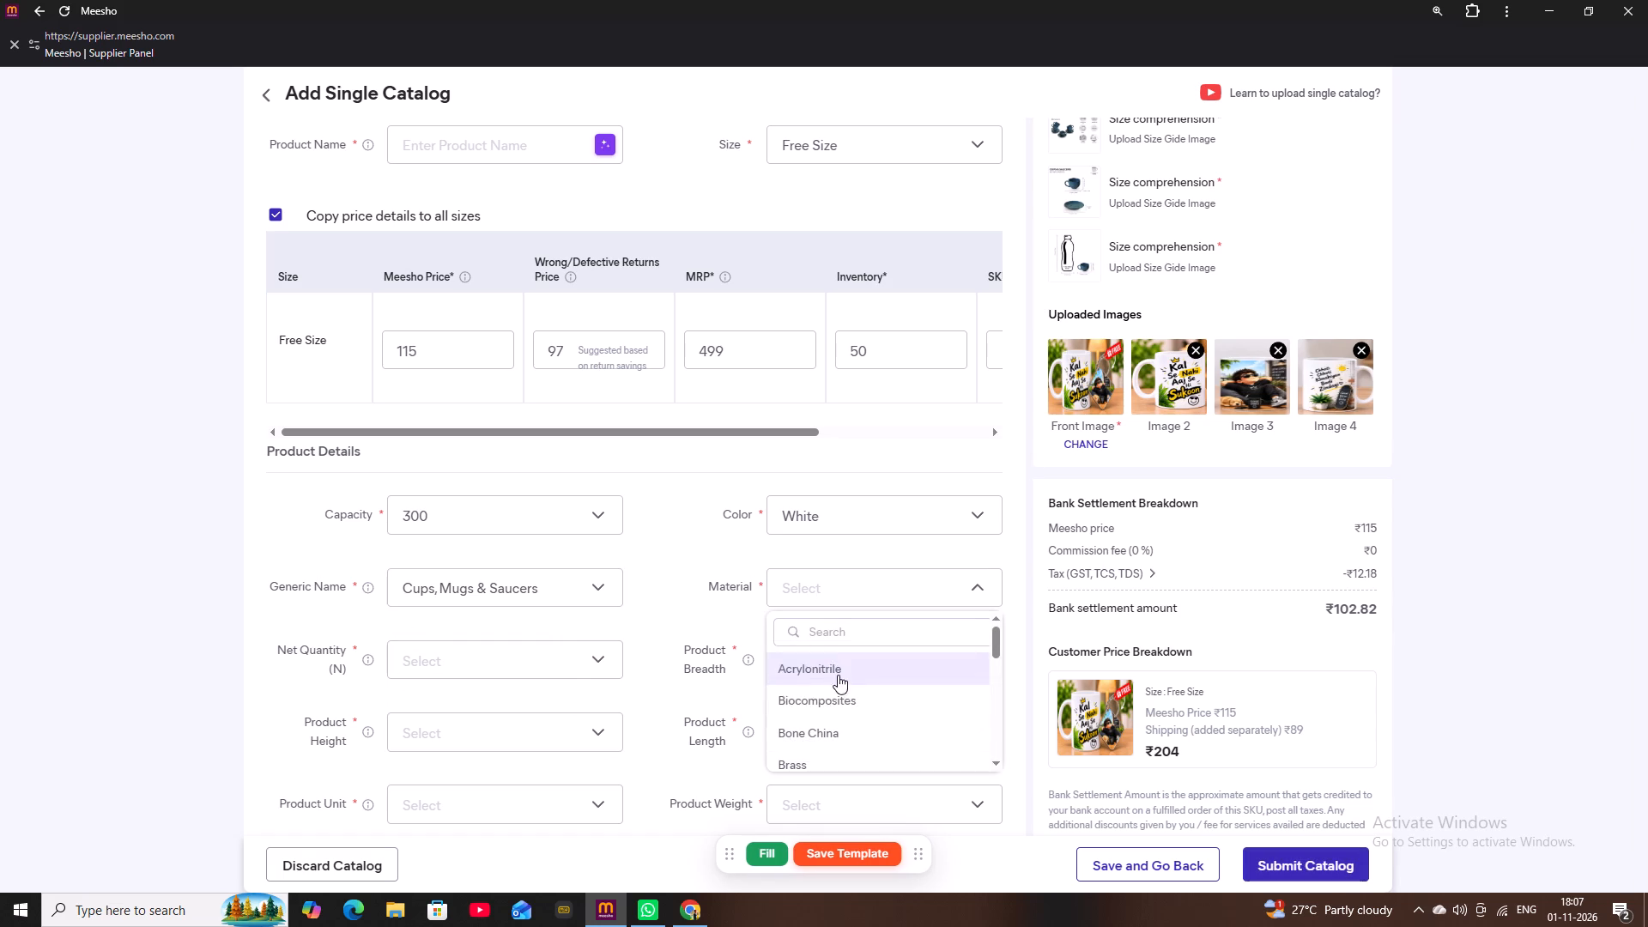
scroll(857, 730, "down", 1)
left_click(852, 716)
left_click(515, 677)
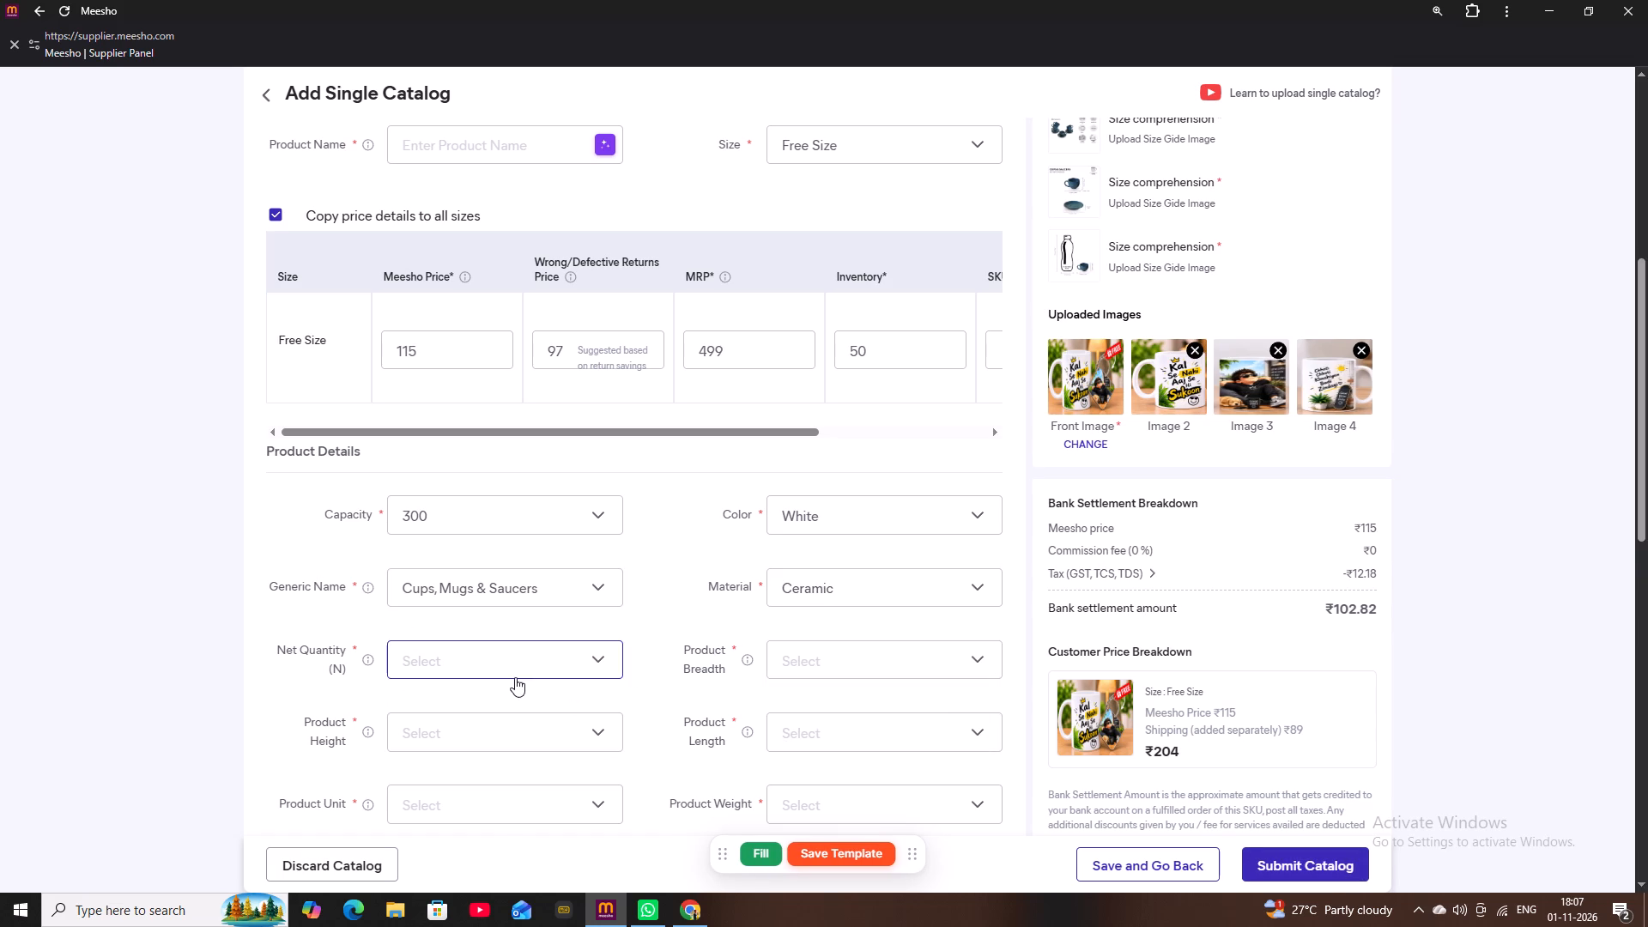
left_click(505, 763)
Set the product breadth to 3.5.
left_click(778, 661)
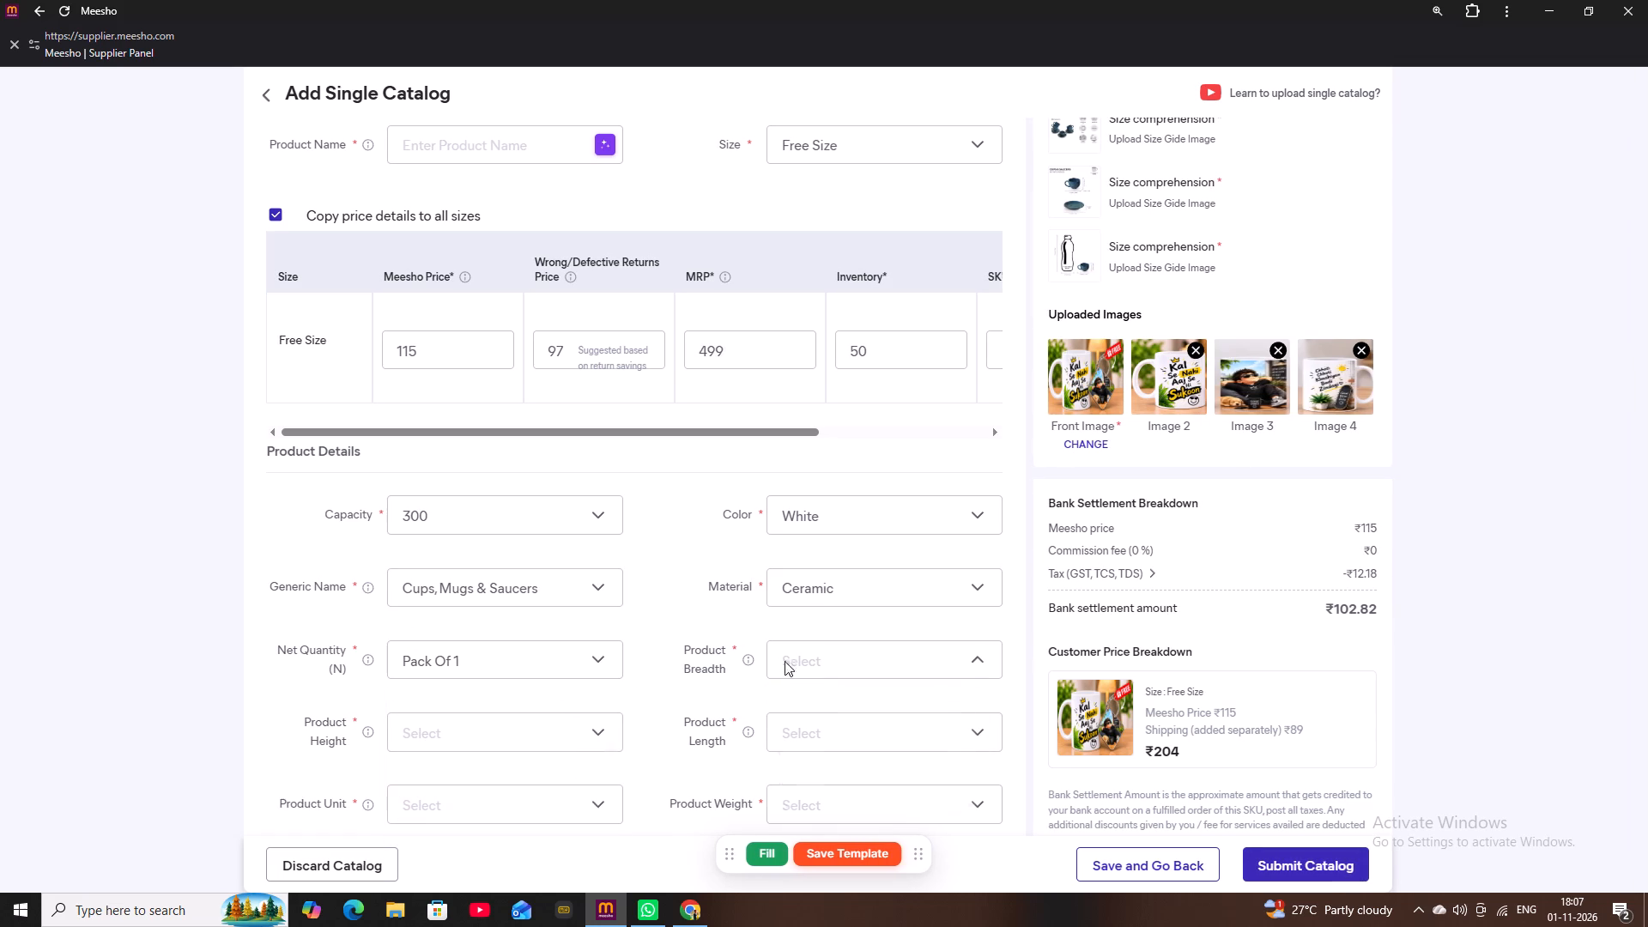
left_click(843, 694)
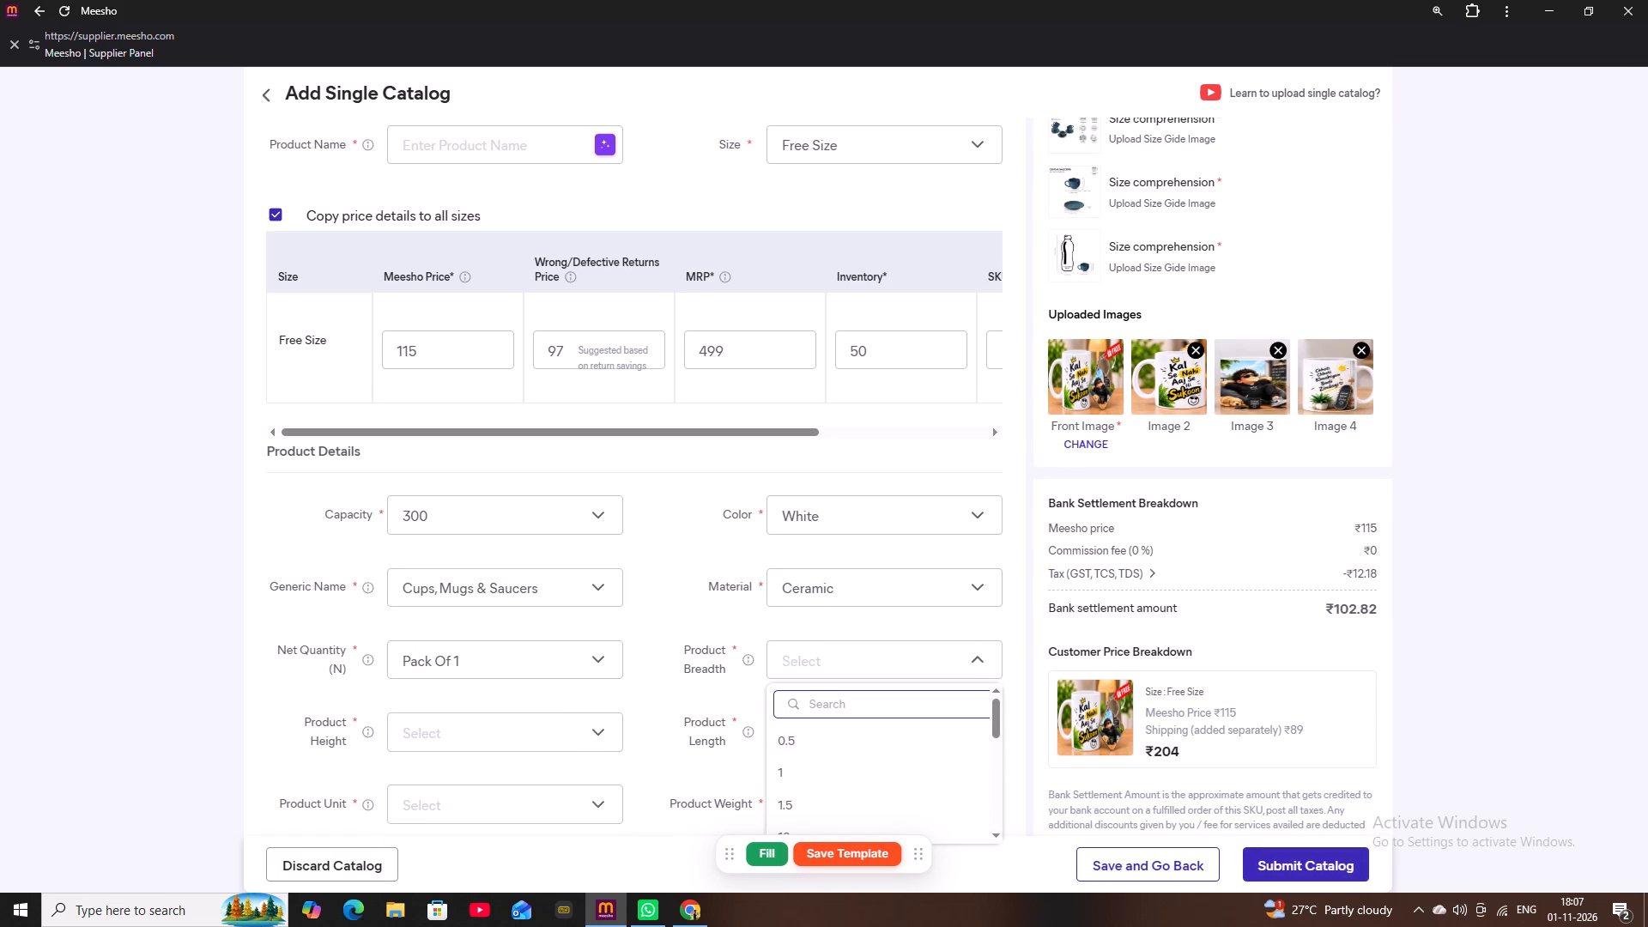
type("3.5")
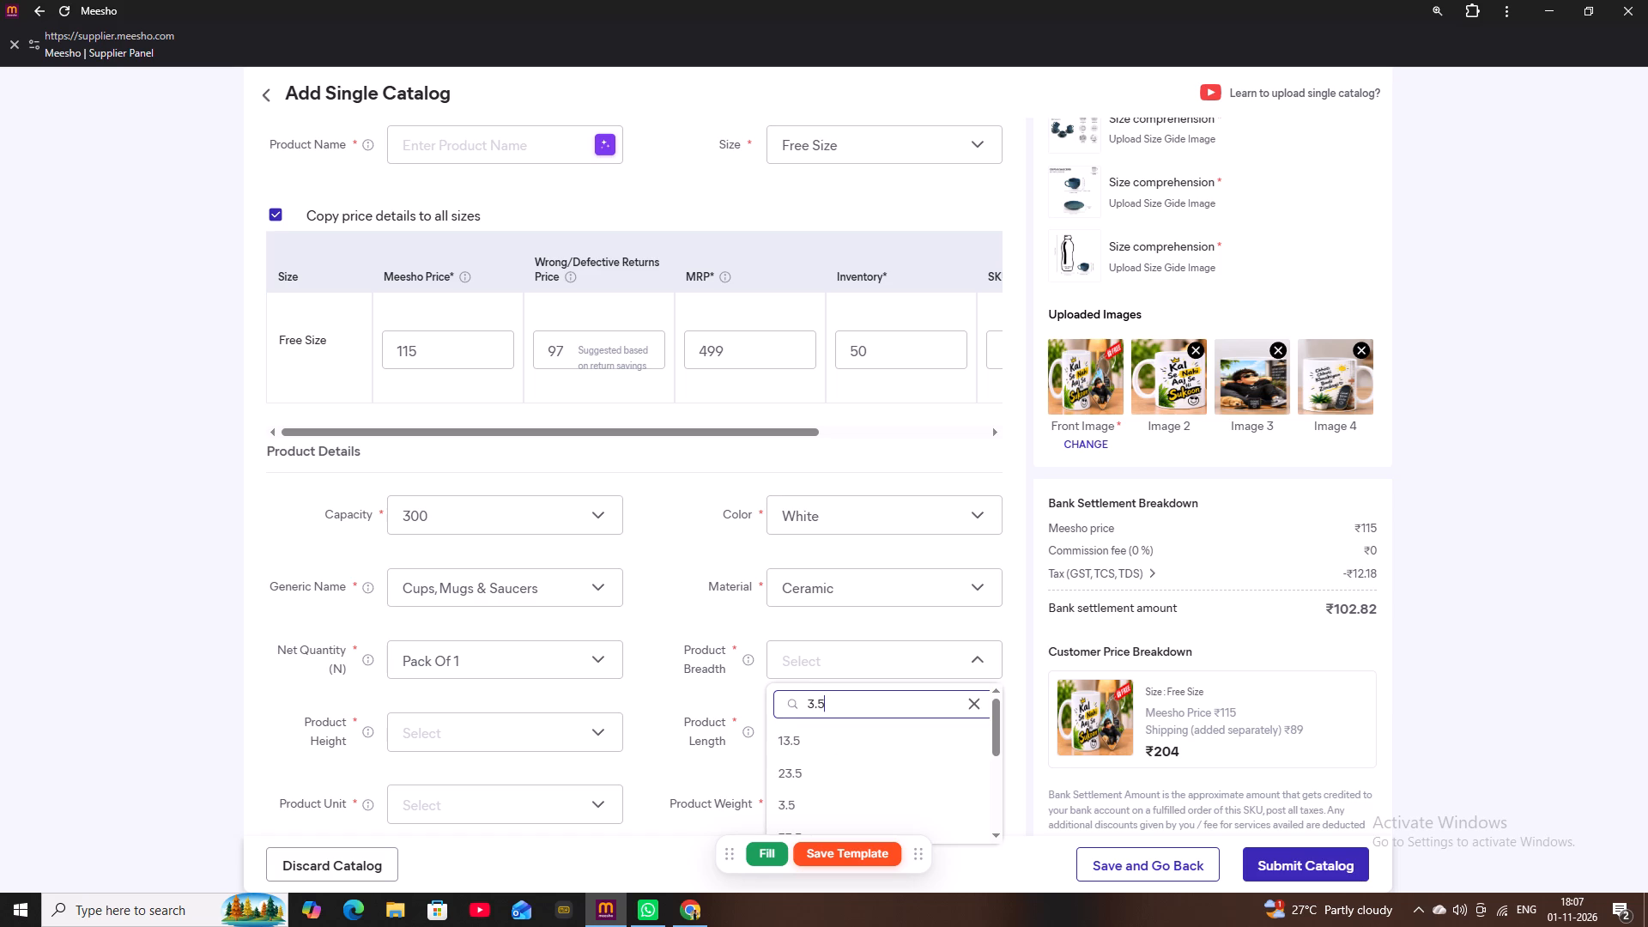
left_click(812, 804)
Set the product height to 4.
left_click(622, 629)
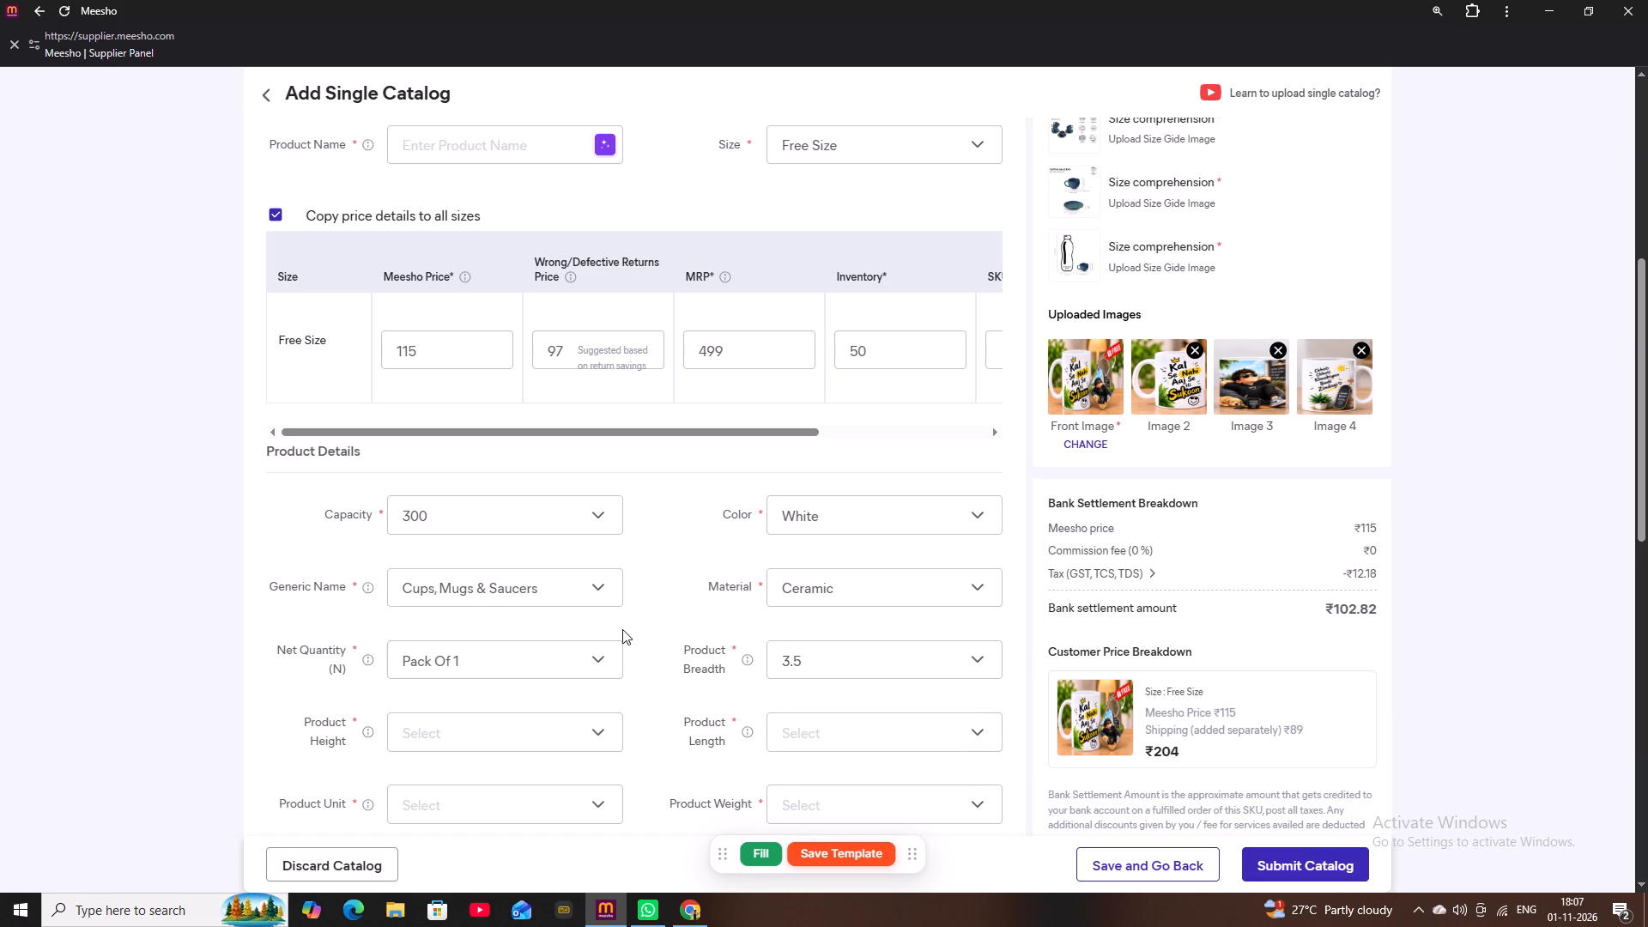
left_click(557, 760)
left_click(520, 734)
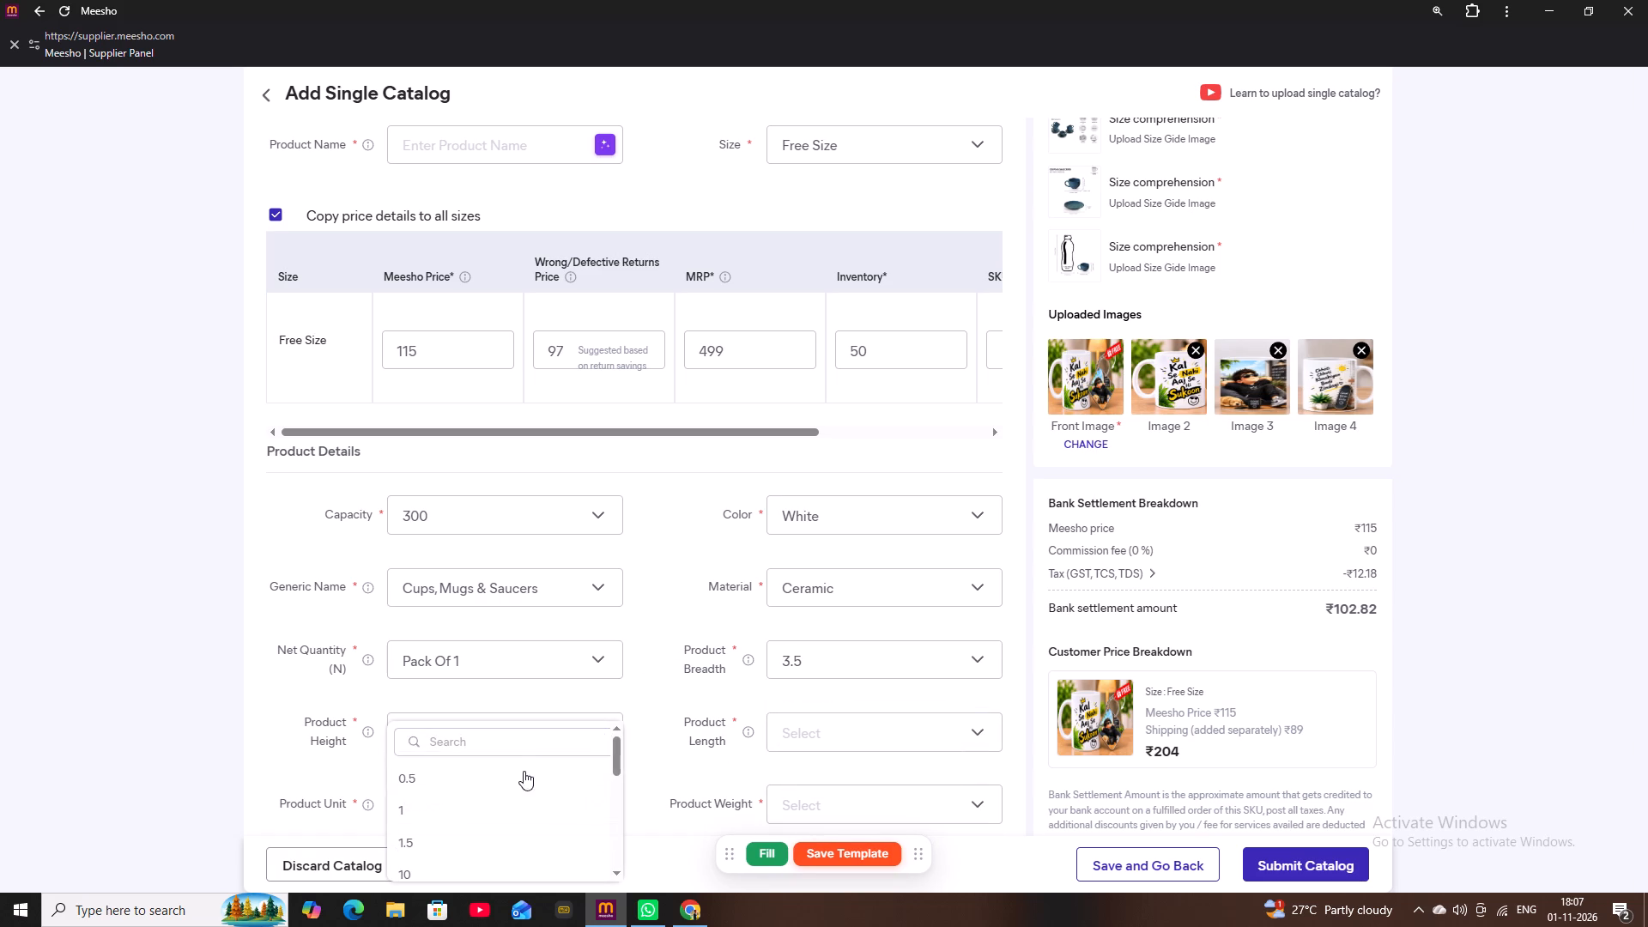
left_click(519, 754)
key("4")
scroll(512, 801, "down", 2)
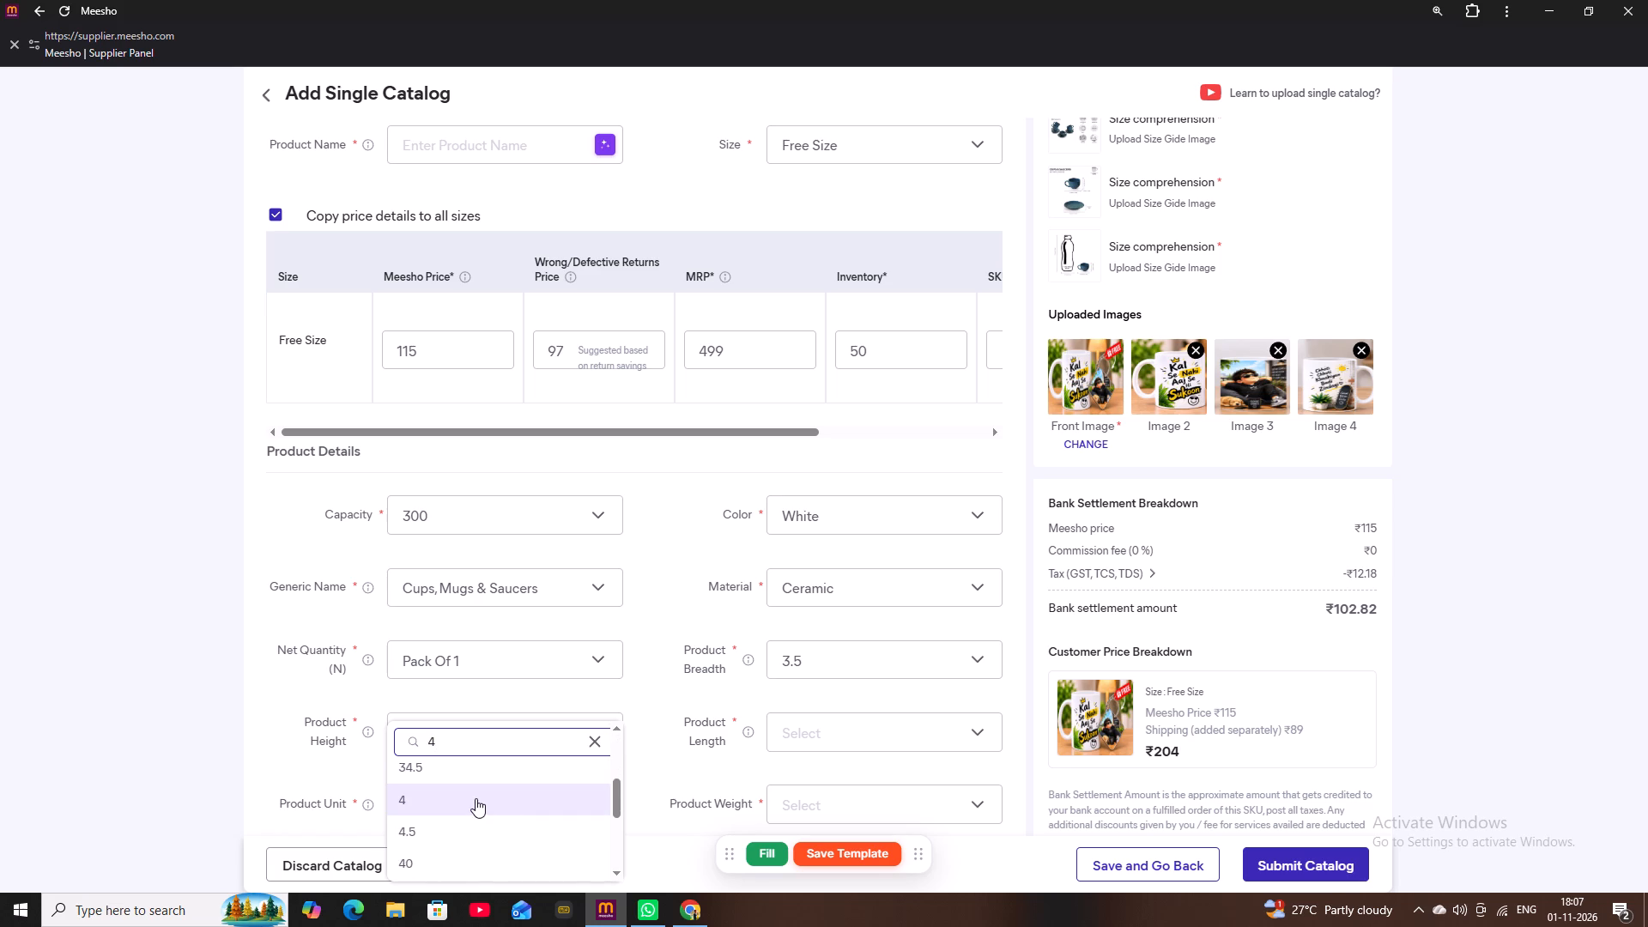
left_click(476, 798)
Set the product length to 10.
left_click(816, 736)
left_click(838, 761)
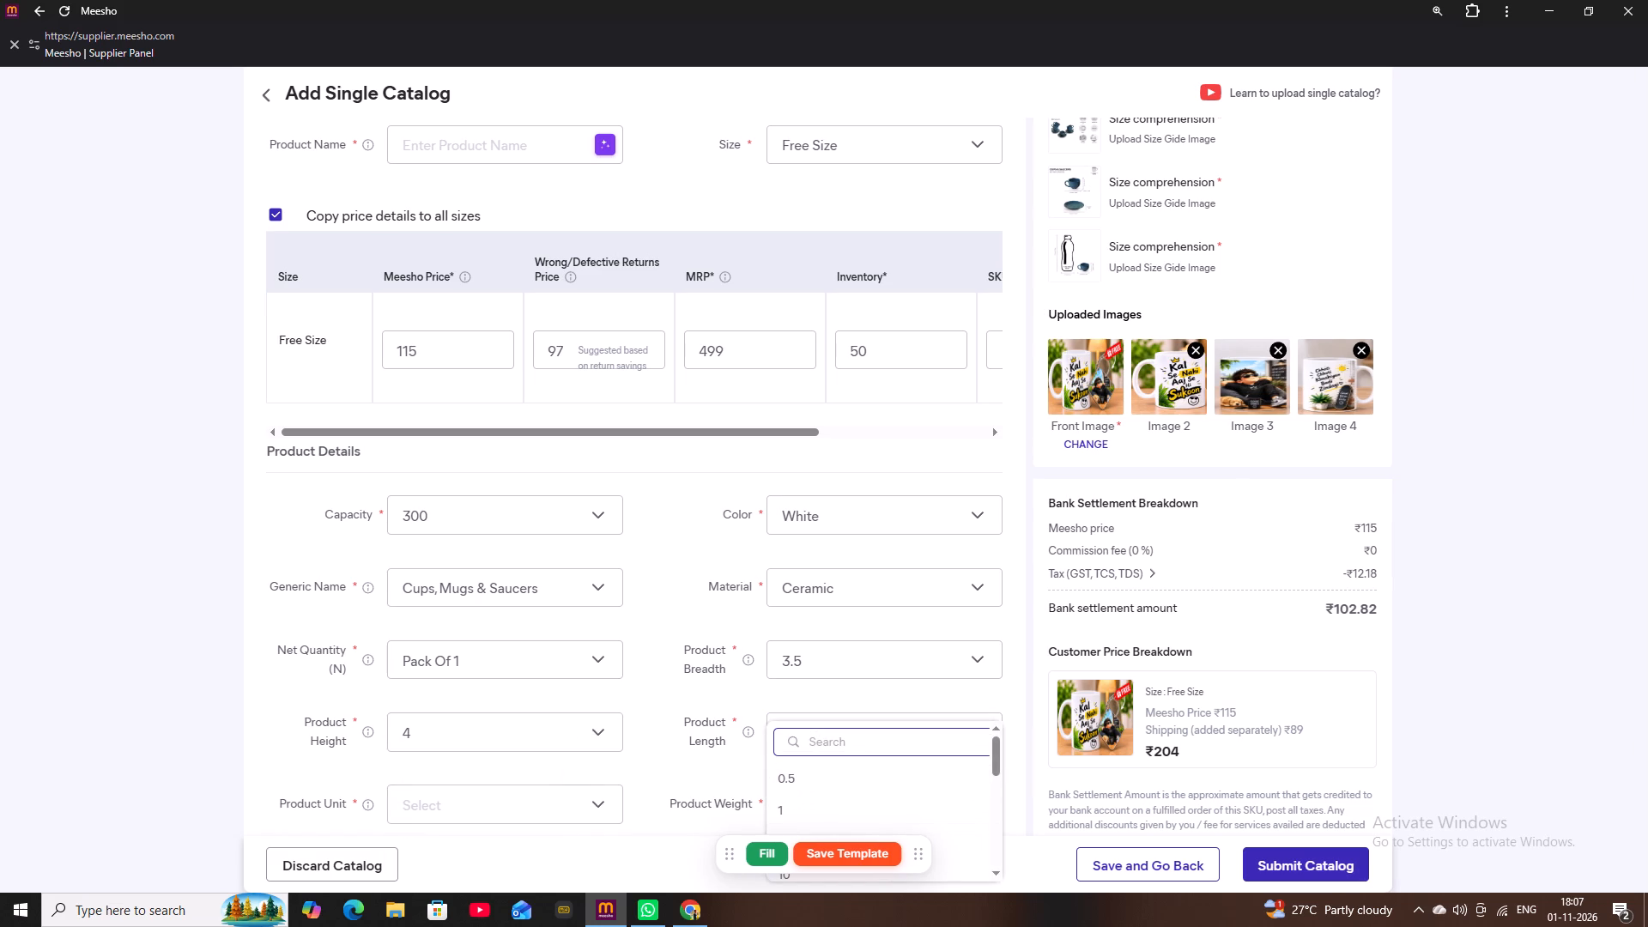
left_click(839, 753)
type("10")
left_click(840, 802)
Set the product weight to 350.
left_click(815, 792)
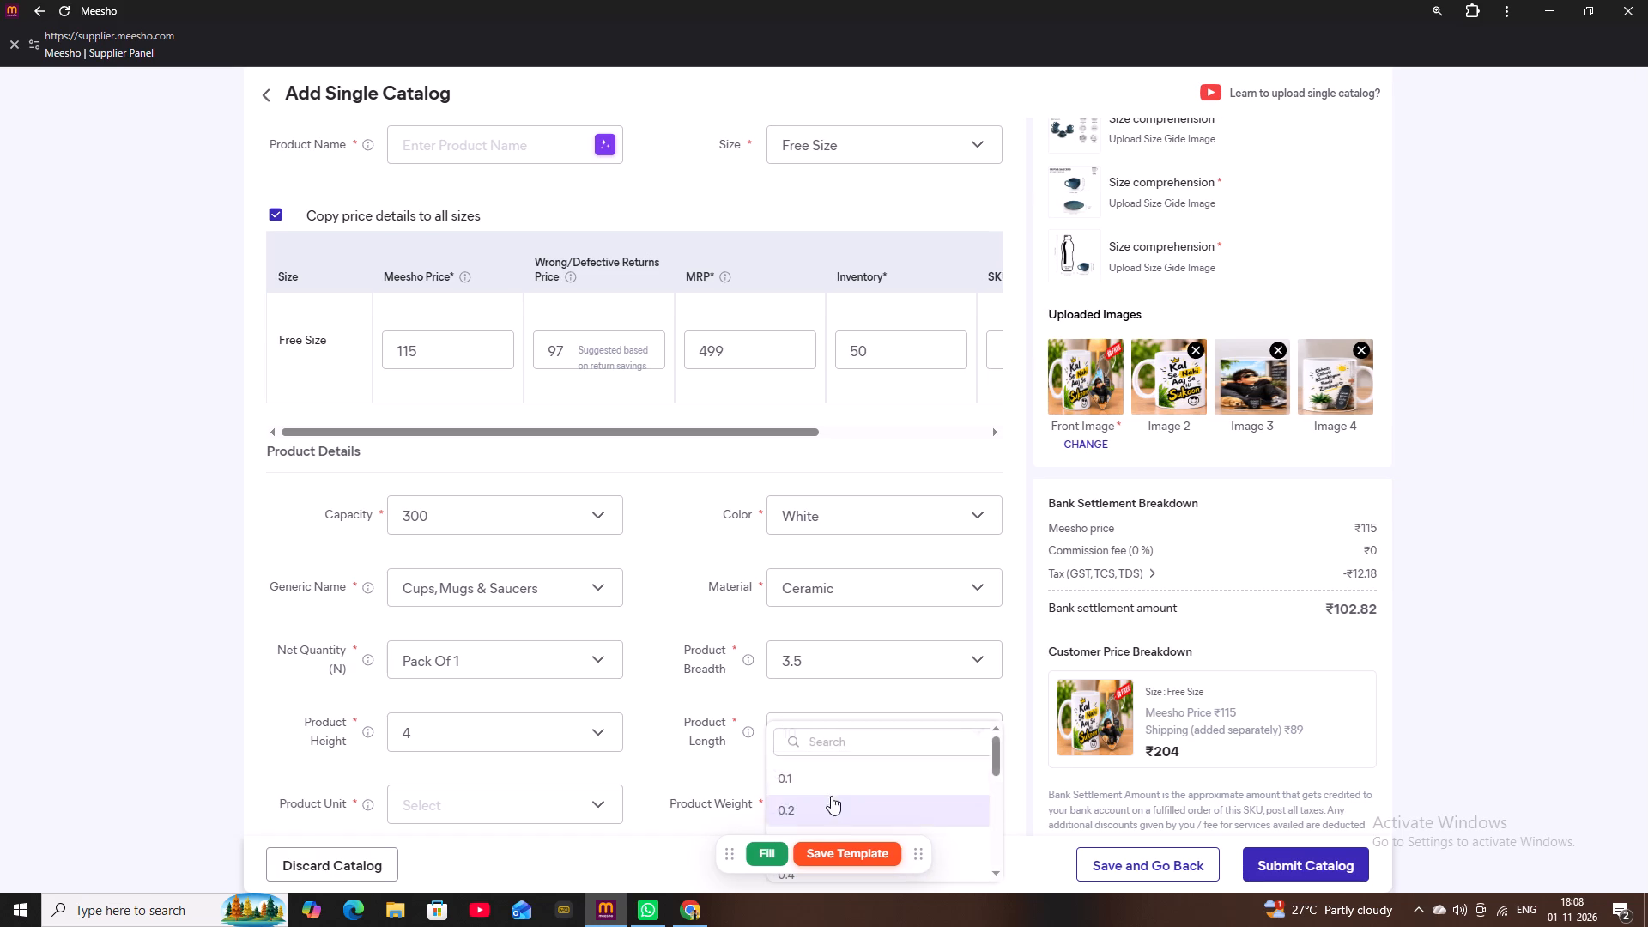
left_click(845, 760)
left_click(857, 747)
type("350")
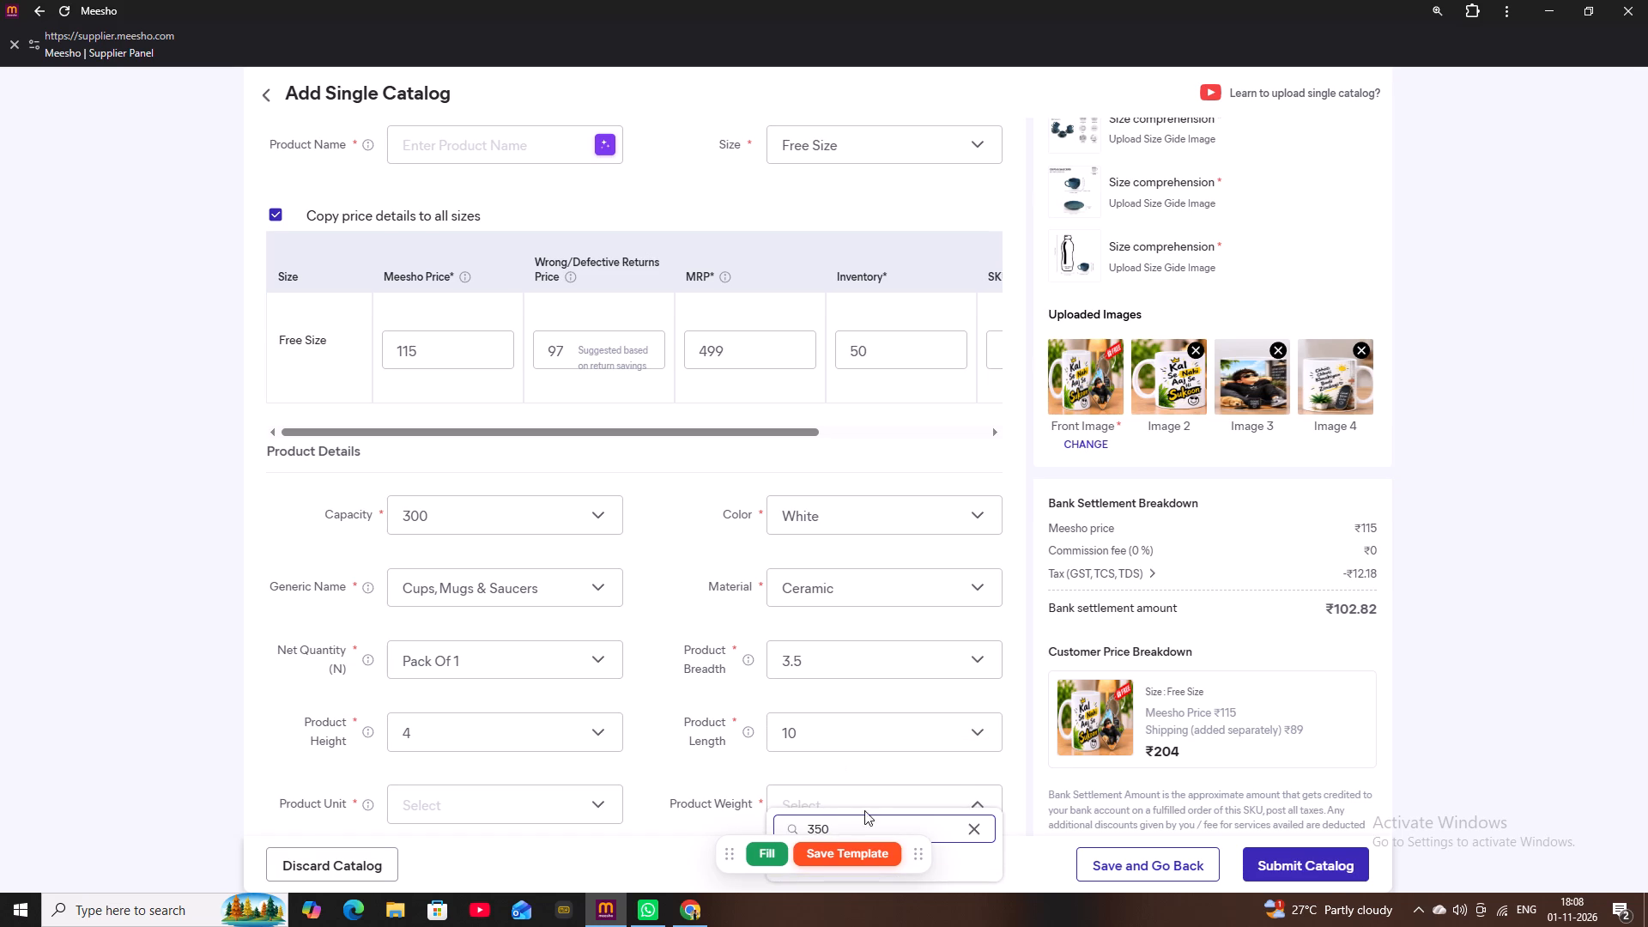
left_click(972, 870)
left_click(669, 651)
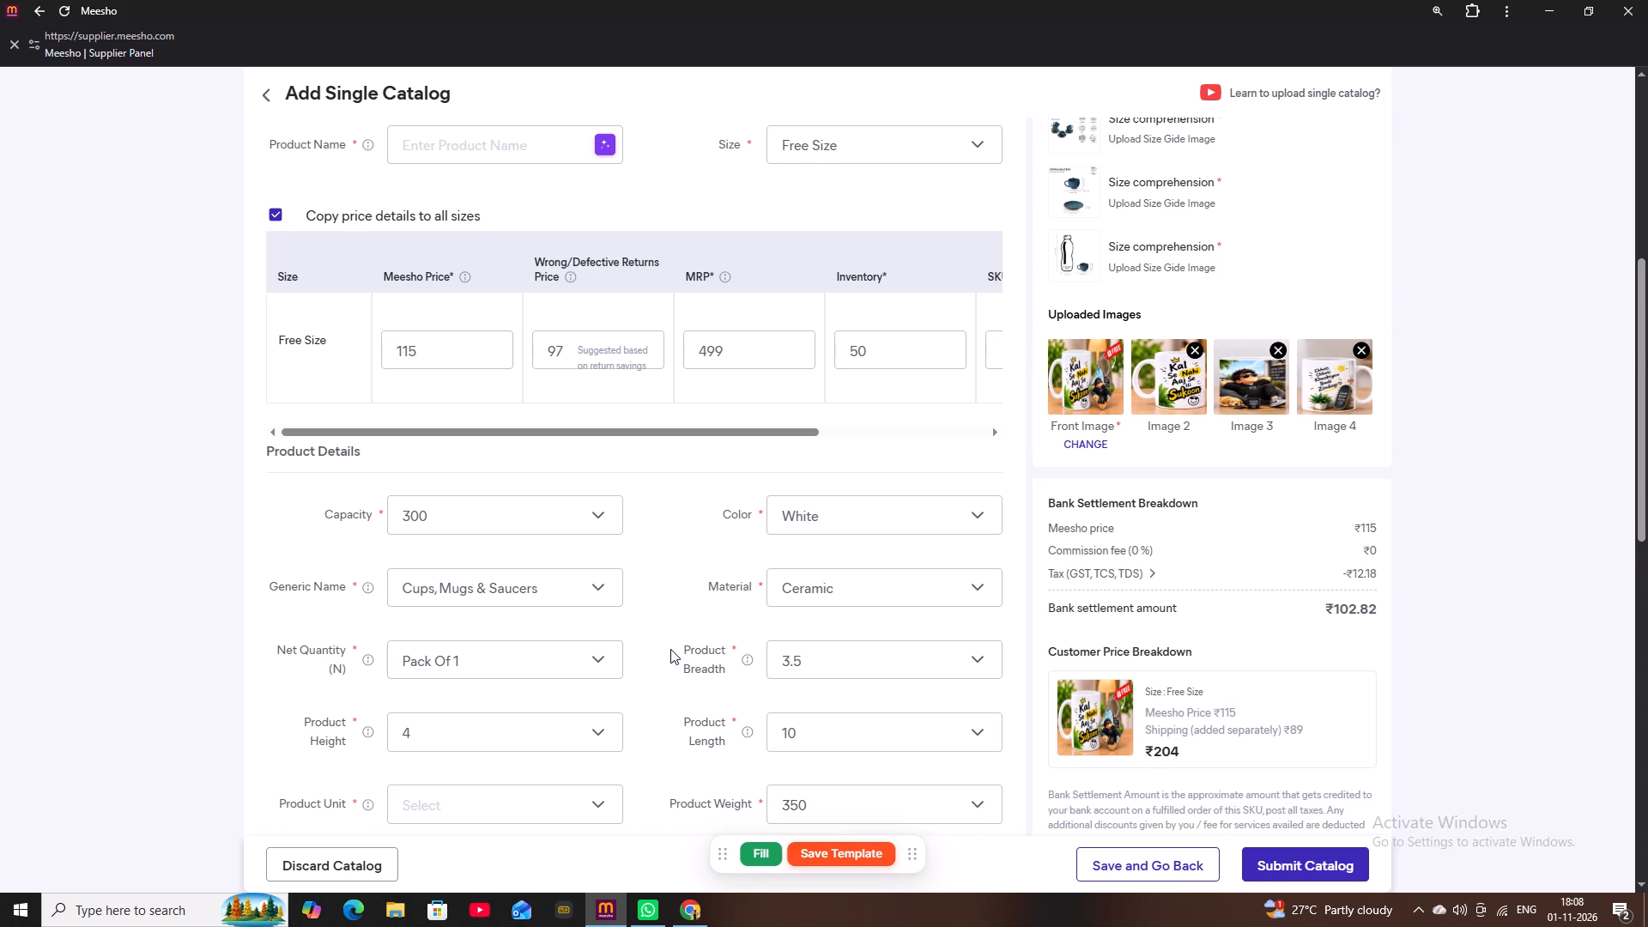
Set the product unit to Inch, the product weight unit to G and the volume unit to ml.
scroll(670, 649, "down", 5)
left_click(500, 373)
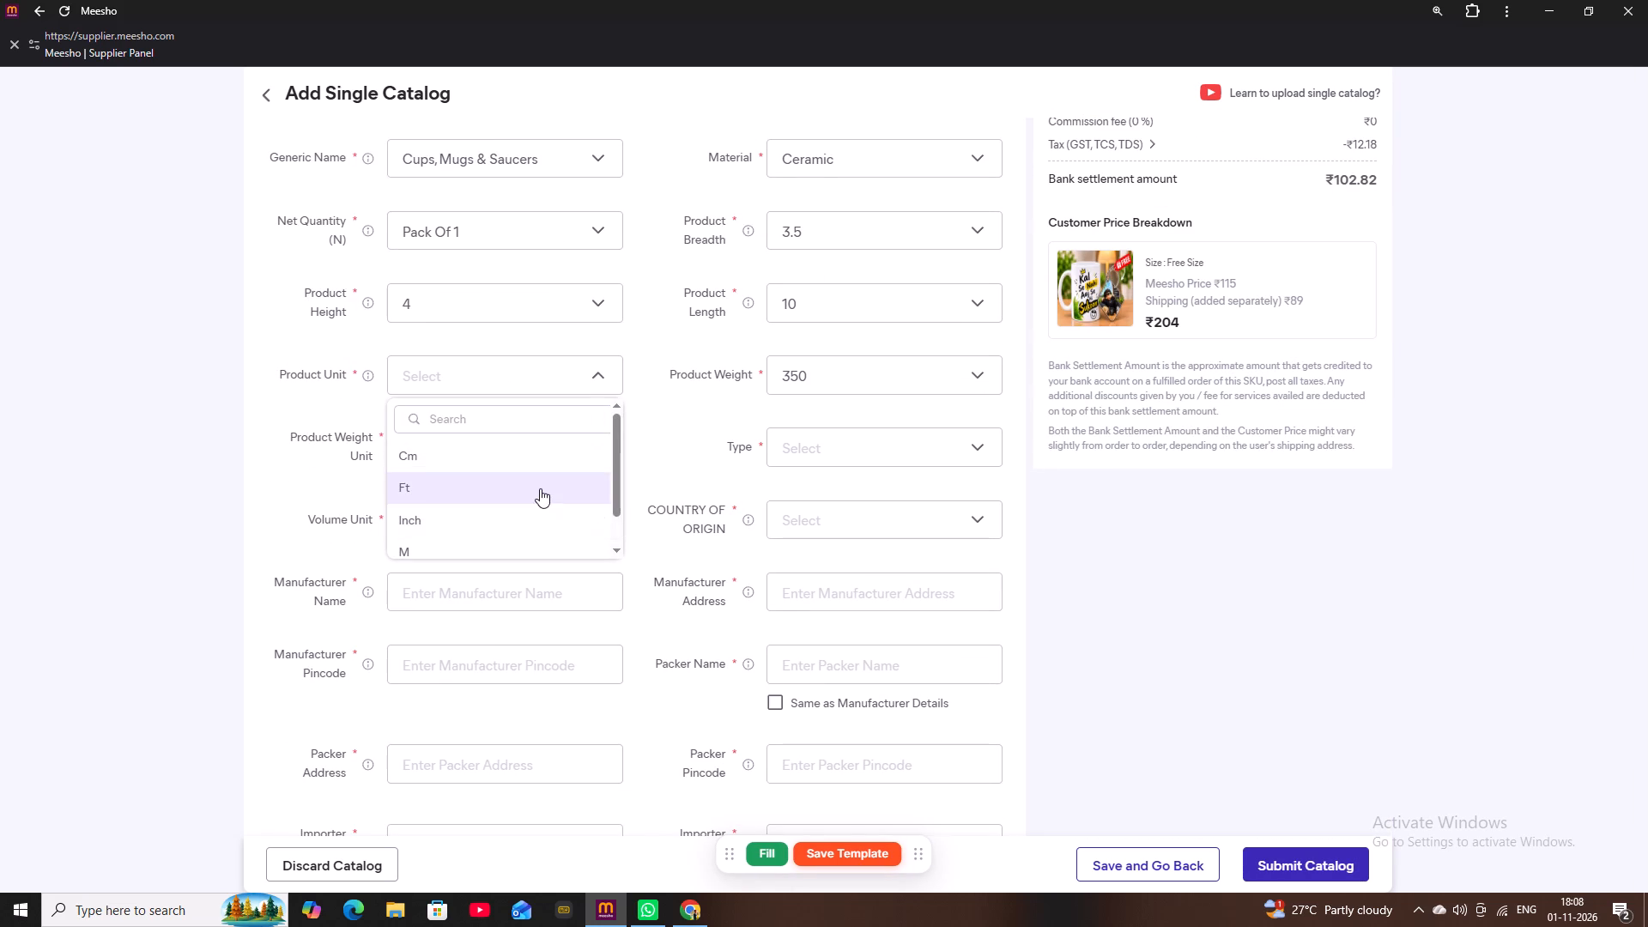
left_click(529, 513)
left_click(518, 453)
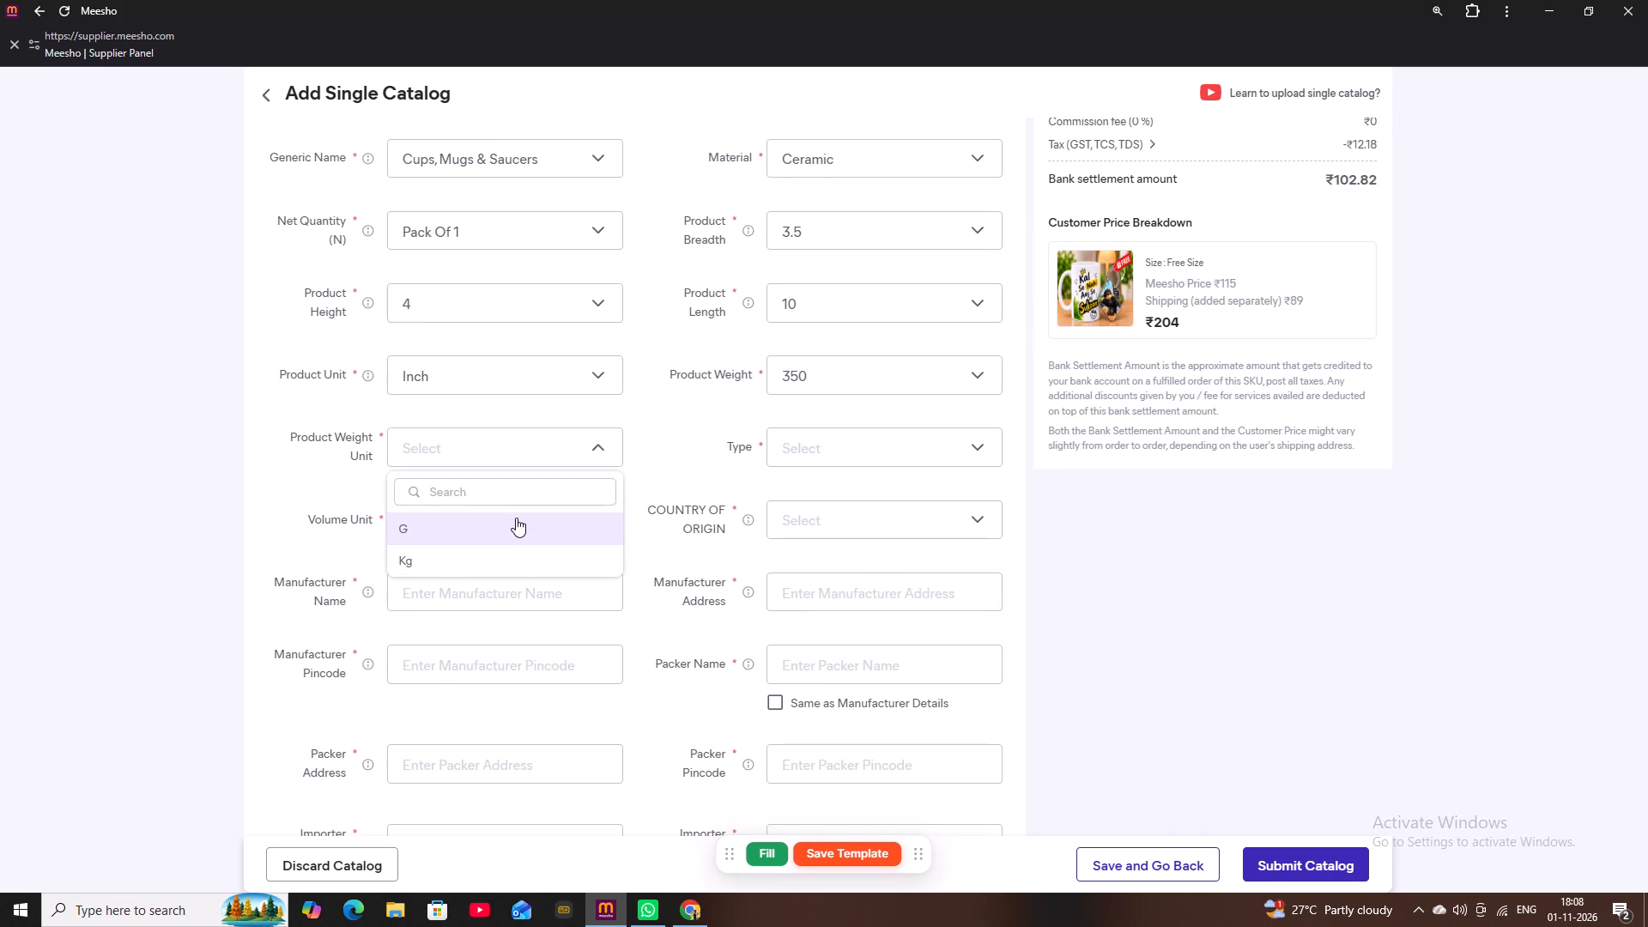
left_click(516, 518)
left_click(509, 522)
left_click(495, 643)
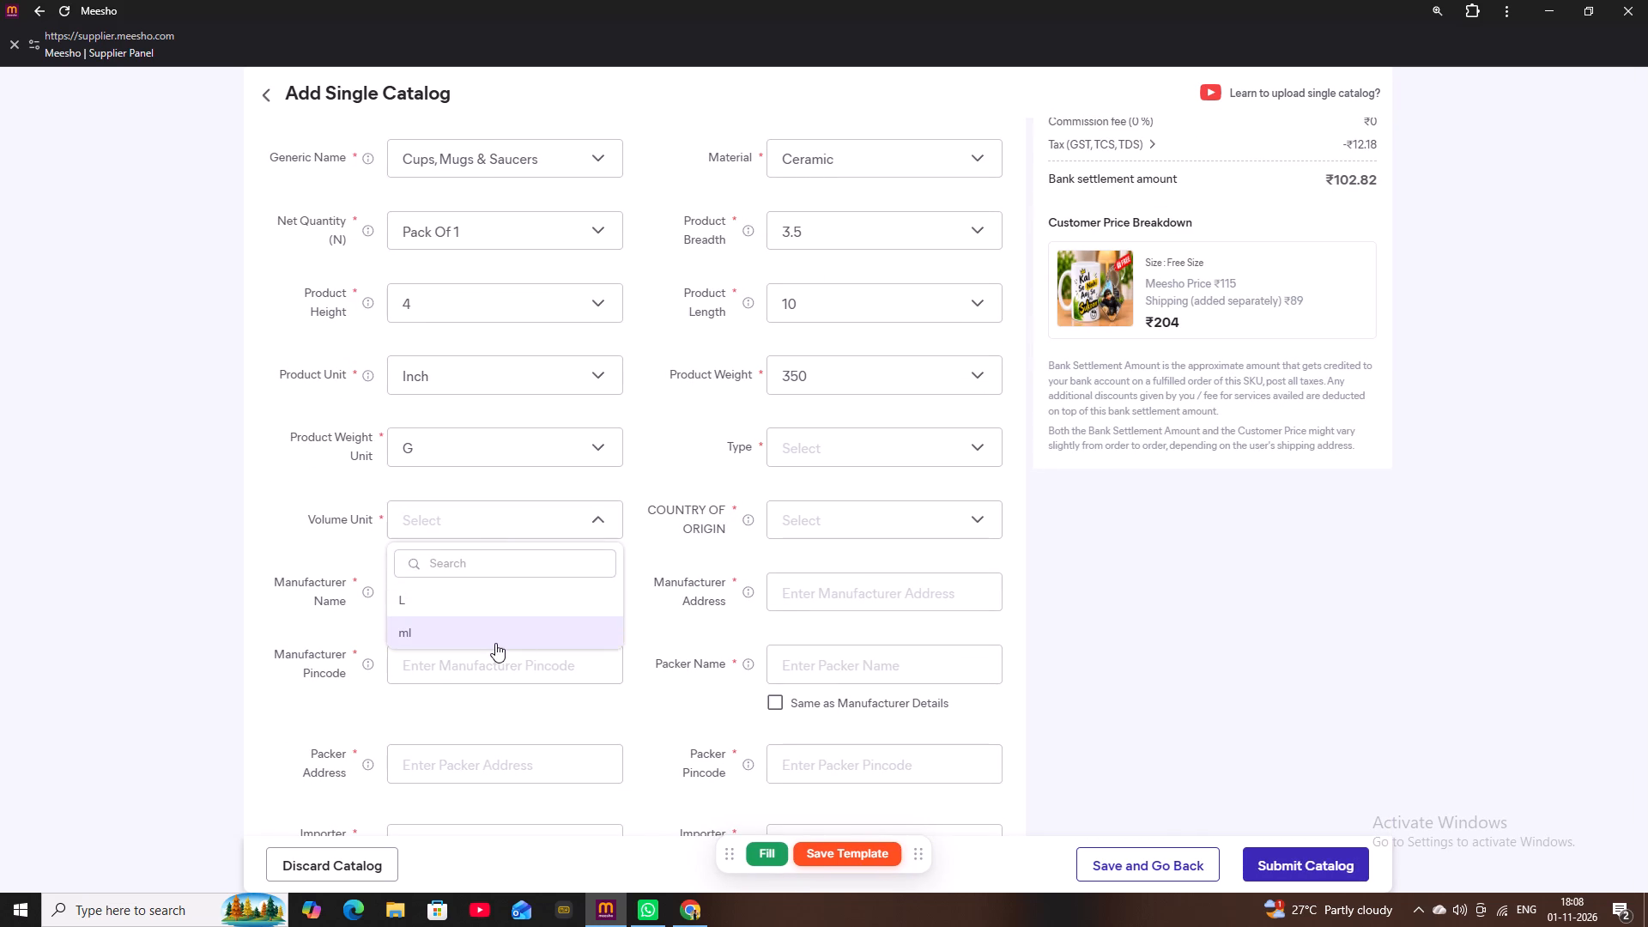
Set the product type to Coffee Mug and the country of origin to India.
left_click(871, 439)
left_click(875, 600)
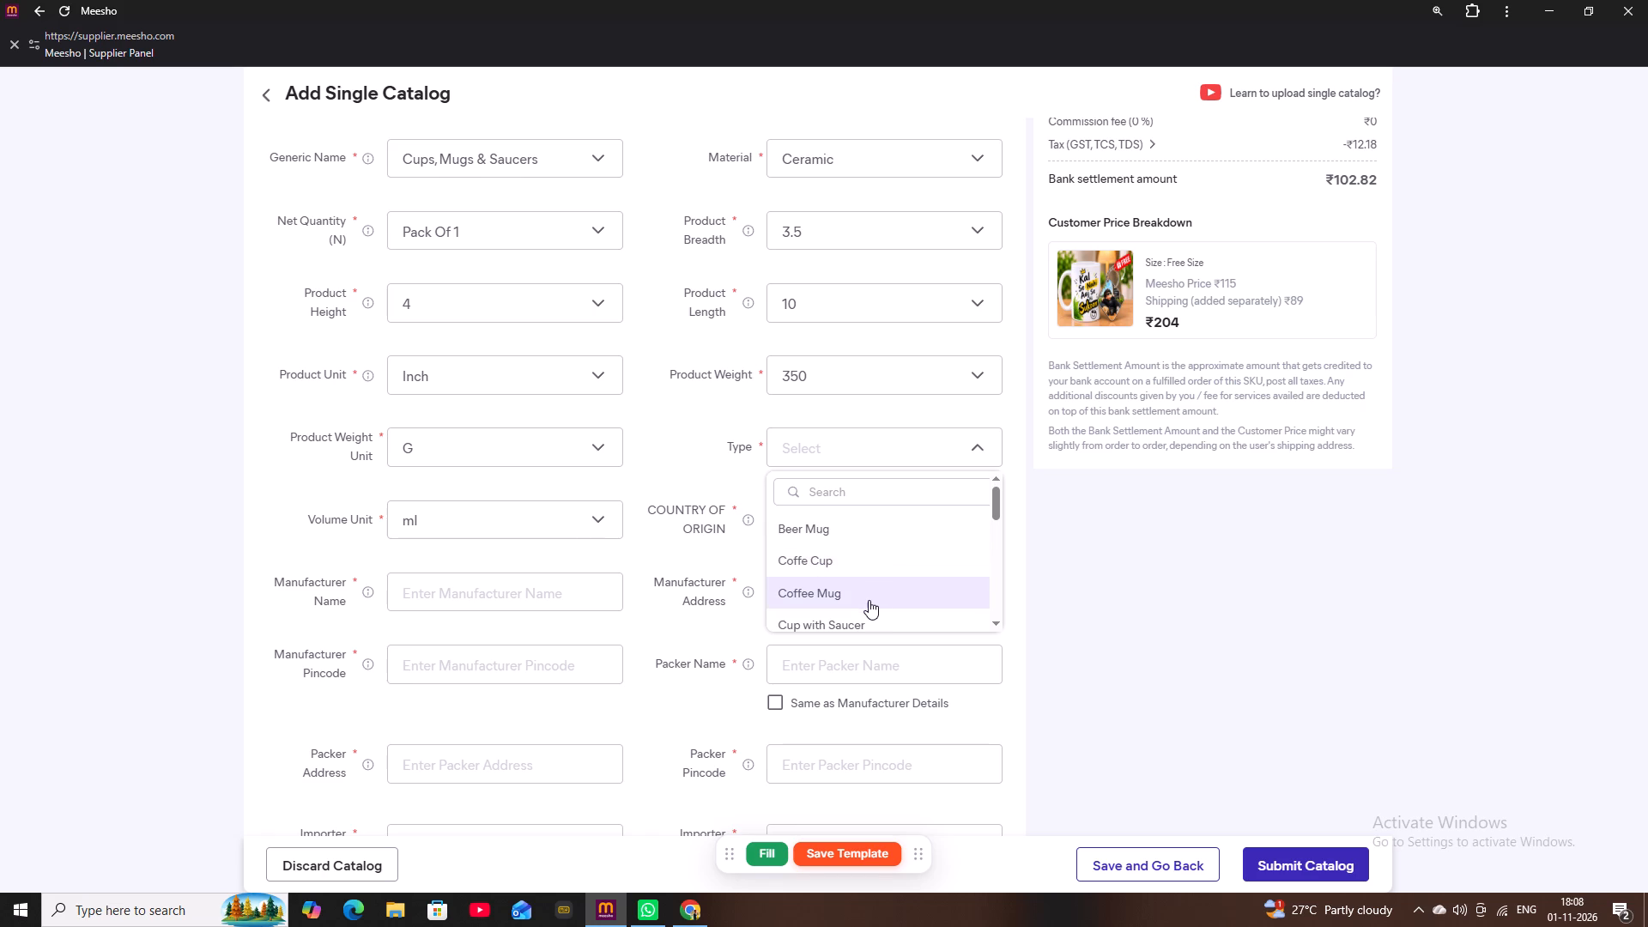
left_click(839, 525)
left_click(852, 607)
Fill in the manufacturer name Trendy Aura Enterprise with its saved address and pincode, and make the packer details the same as the manufacturer's.
left_click(524, 574)
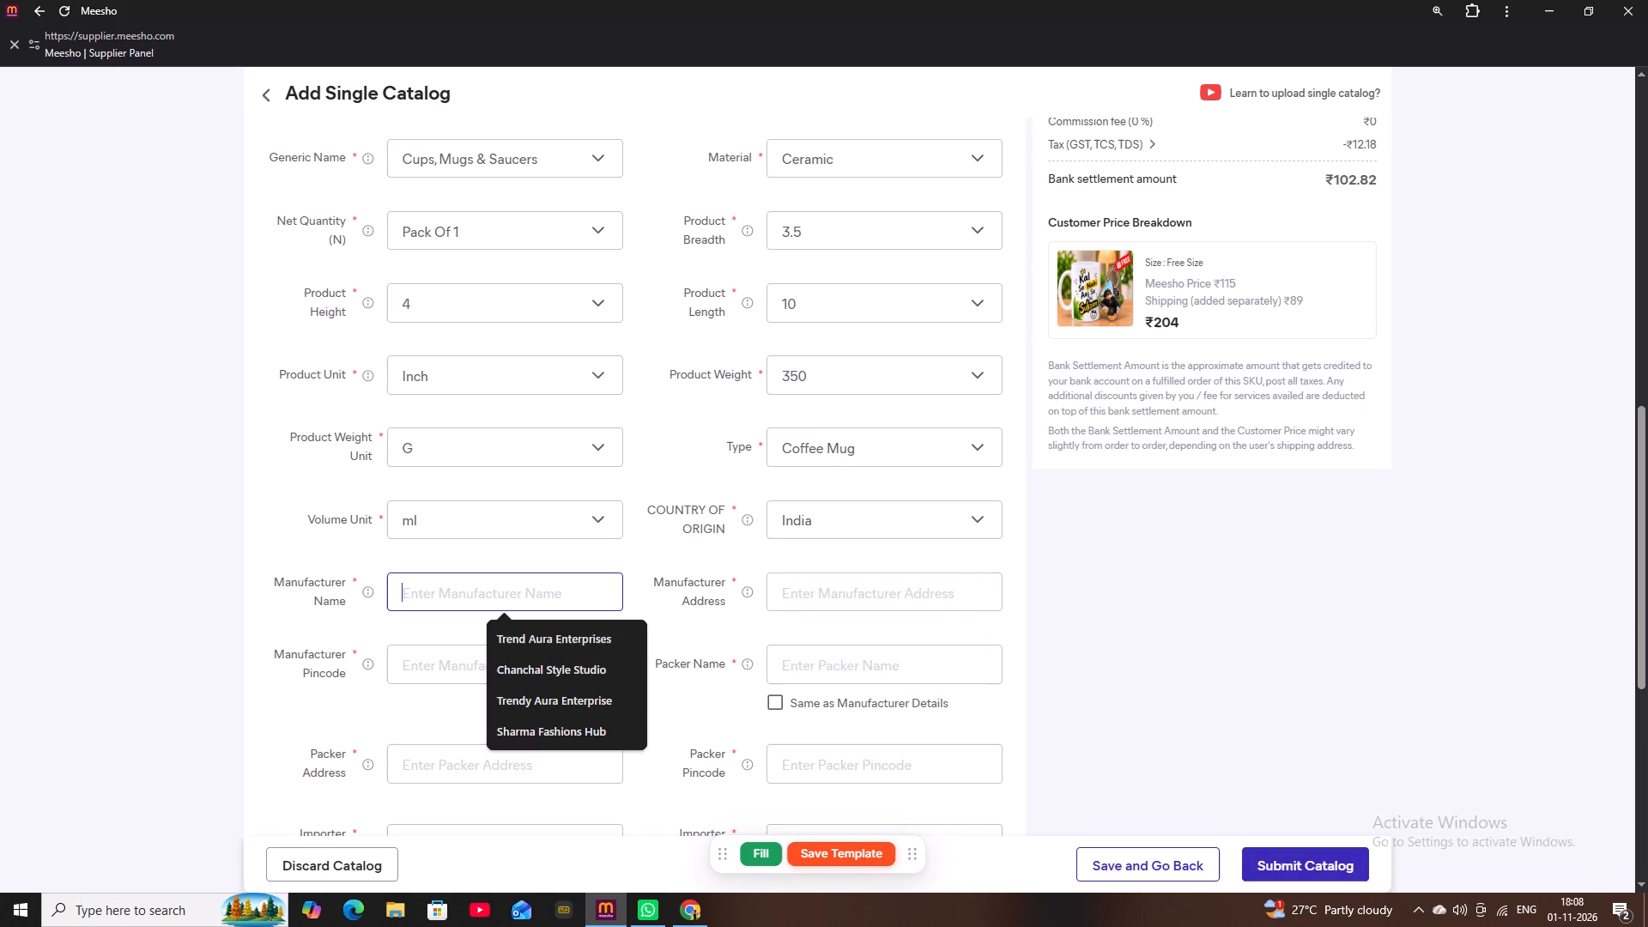
left_click(575, 692)
left_click(839, 573)
left_click(886, 641)
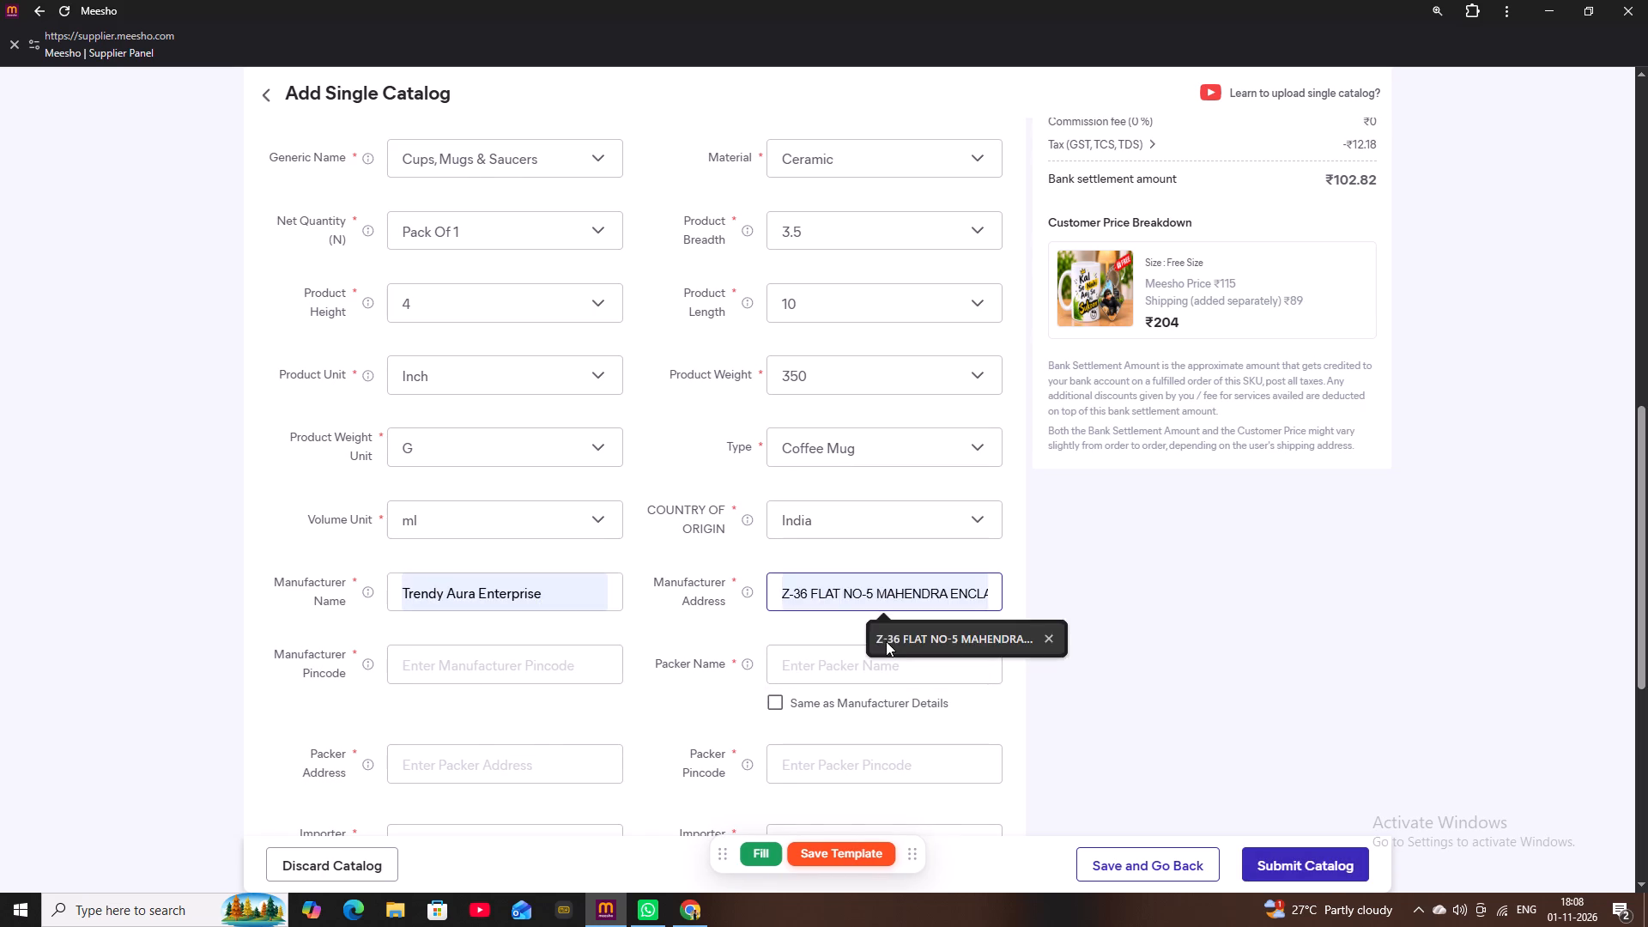
left_click(568, 679)
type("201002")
double_click(785, 703)
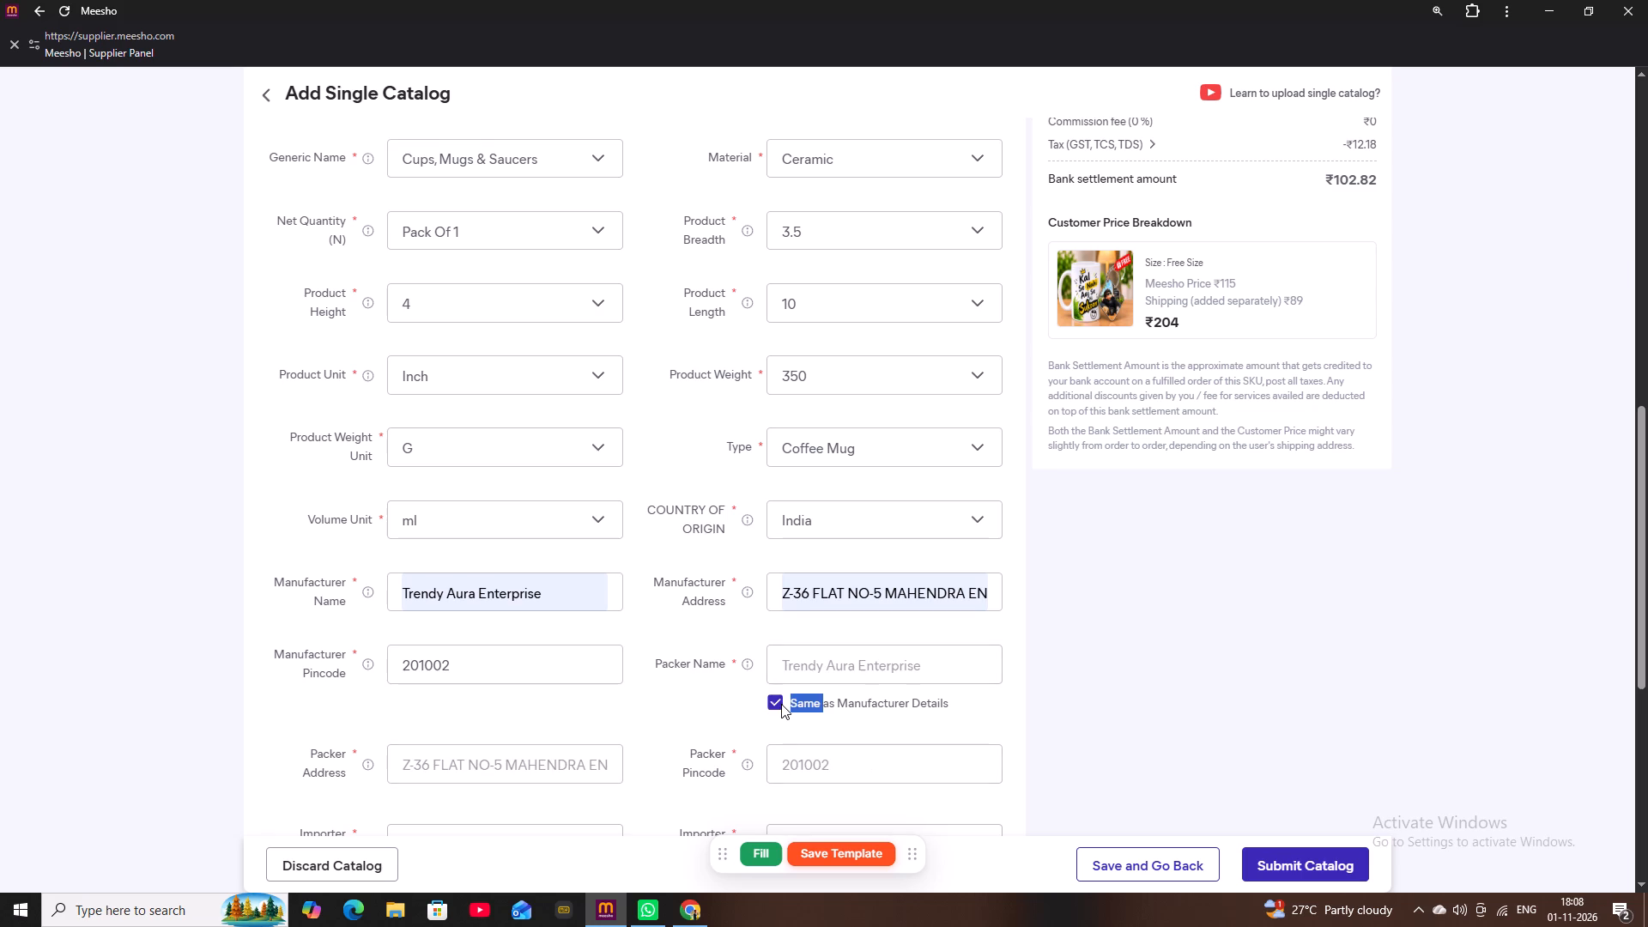
left_click(682, 679)
Set the product's add-on to Key Chain under Other Attributes.
scroll(657, 672, "down", 5)
left_click(525, 607)
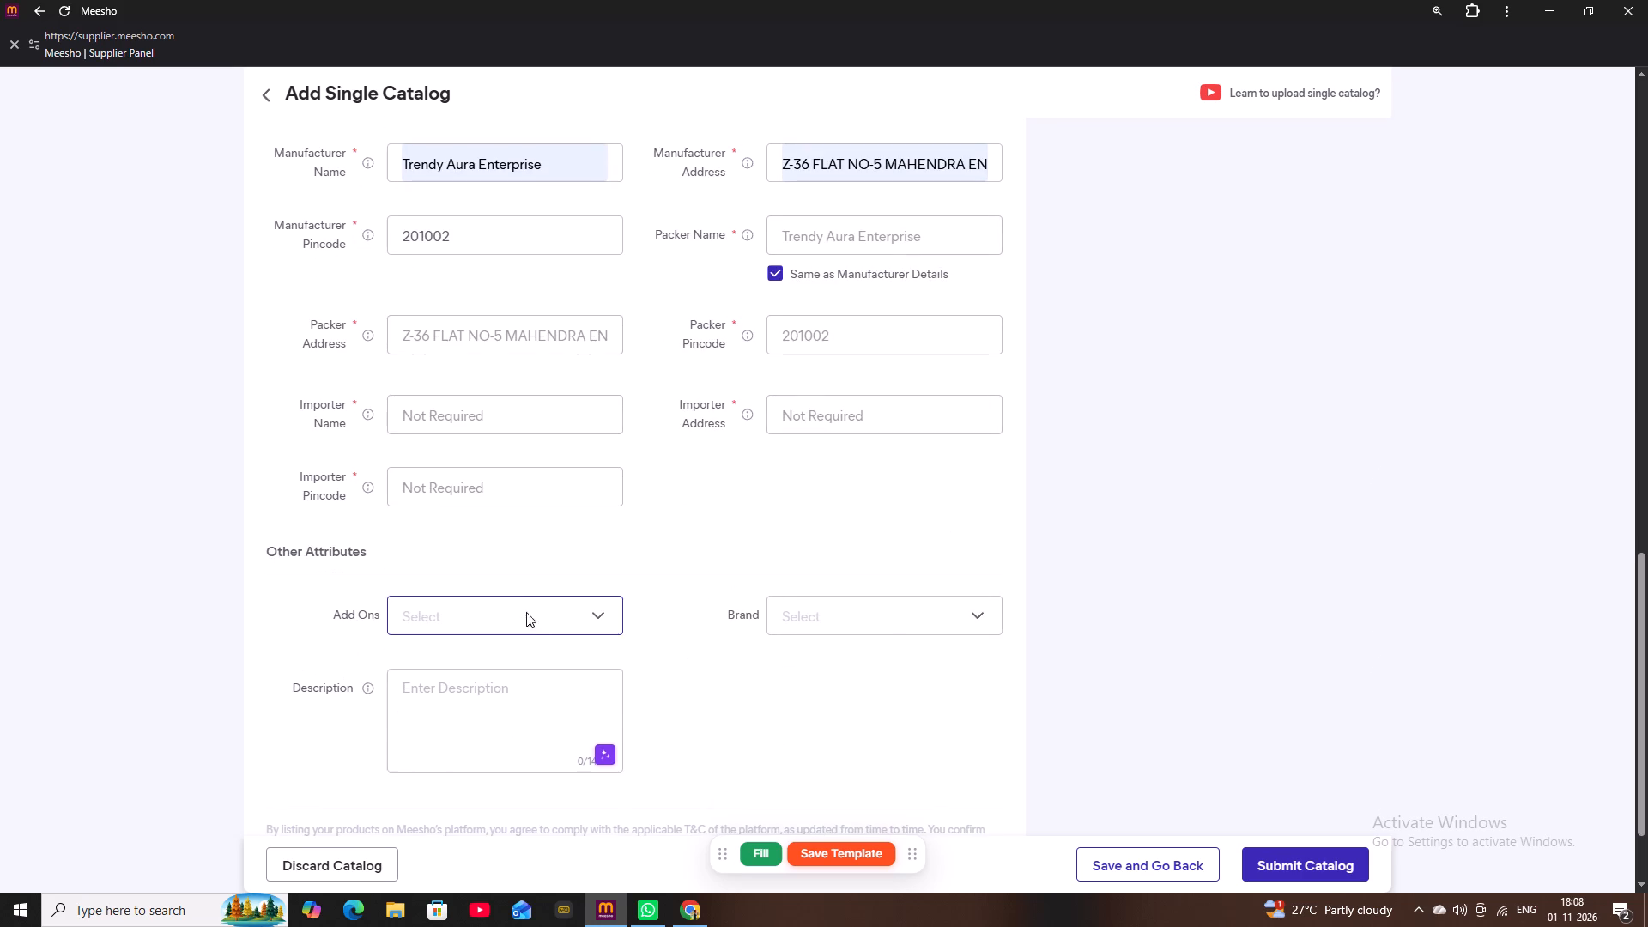
left_click(535, 788)
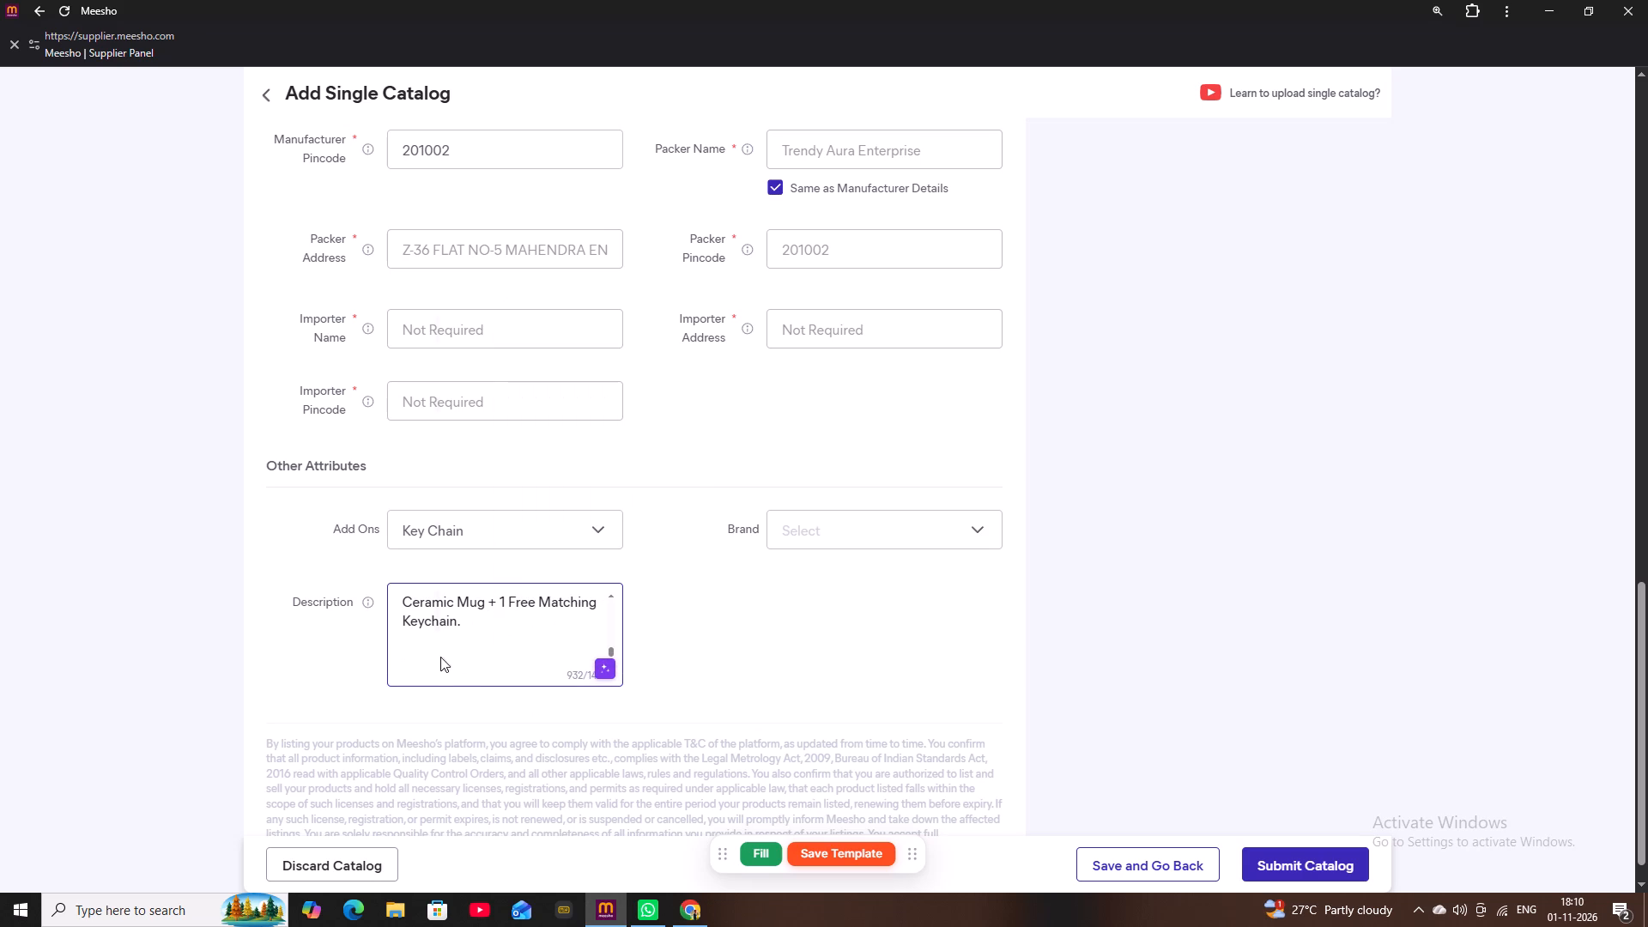
left_click(470, 494)
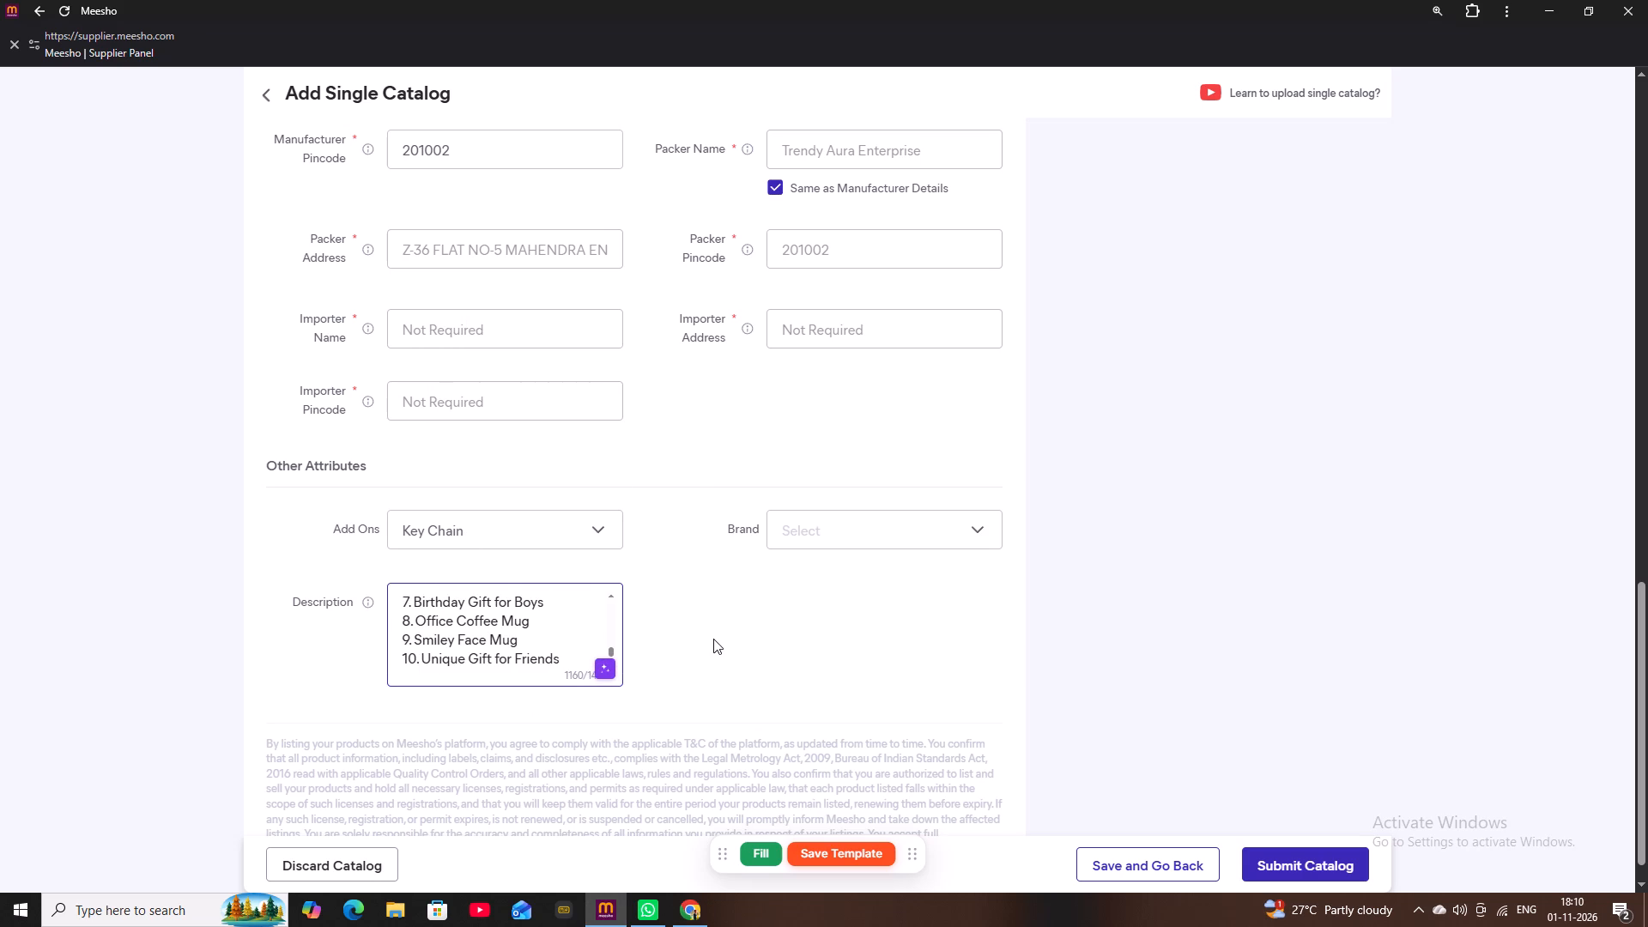
left_click(713, 639)
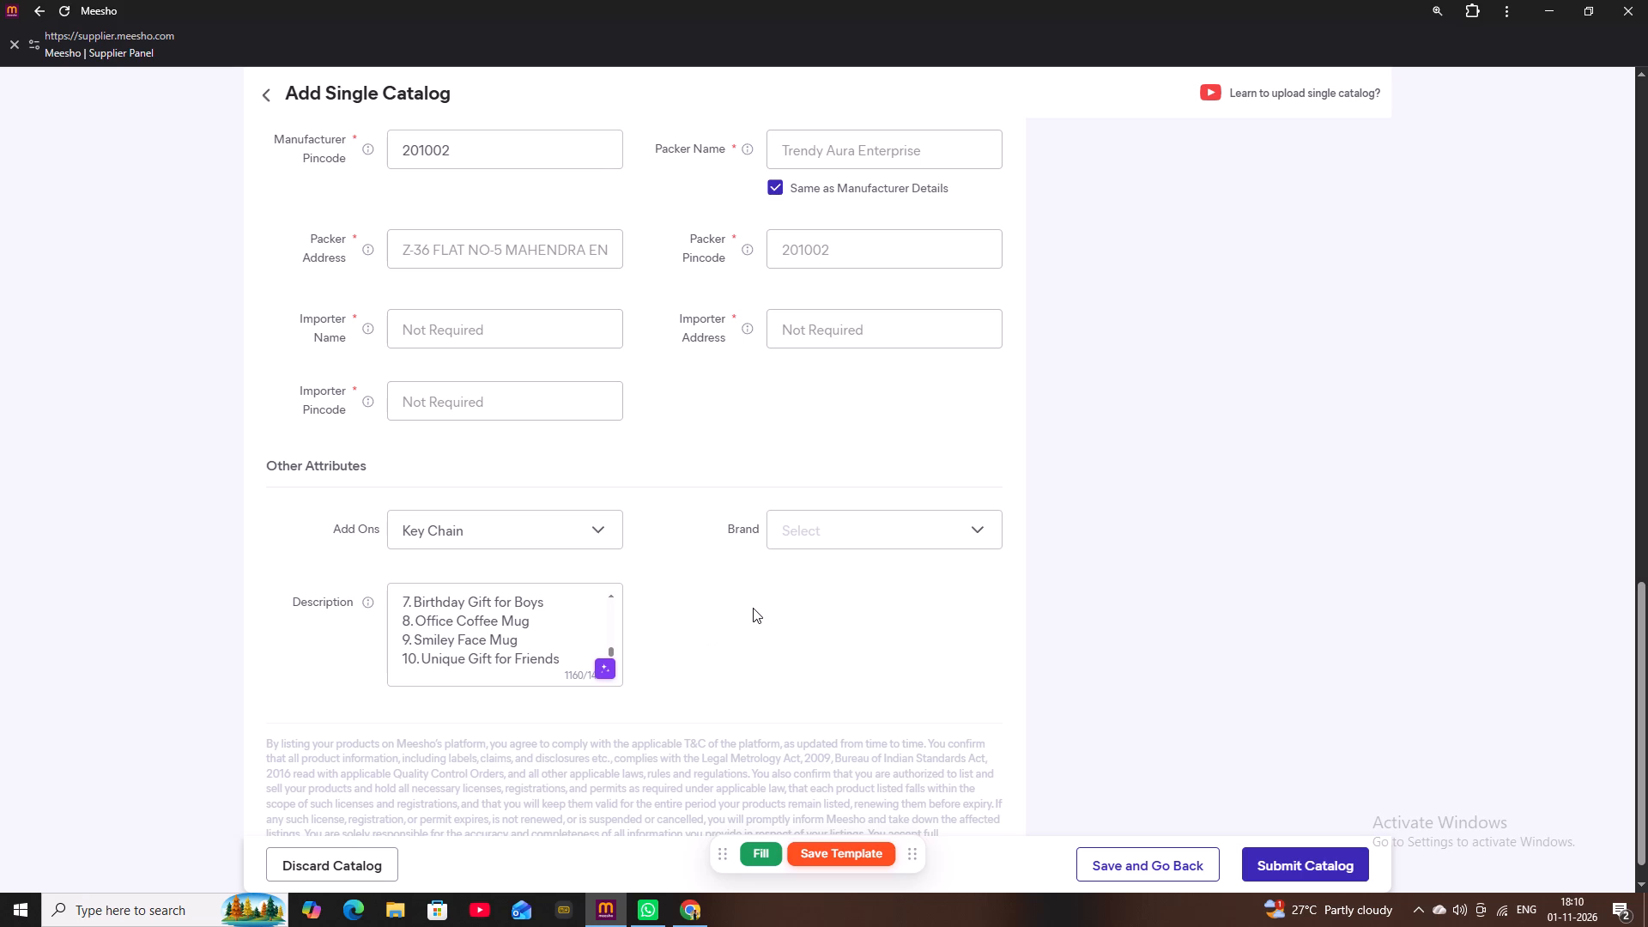
Using the Lisstify extension, upload Image 3 with ₹45 shipping from the Gifting Mugs Oct 27, 3:52 PM batch as the front image.
scroll(678, 525, "up", 2)
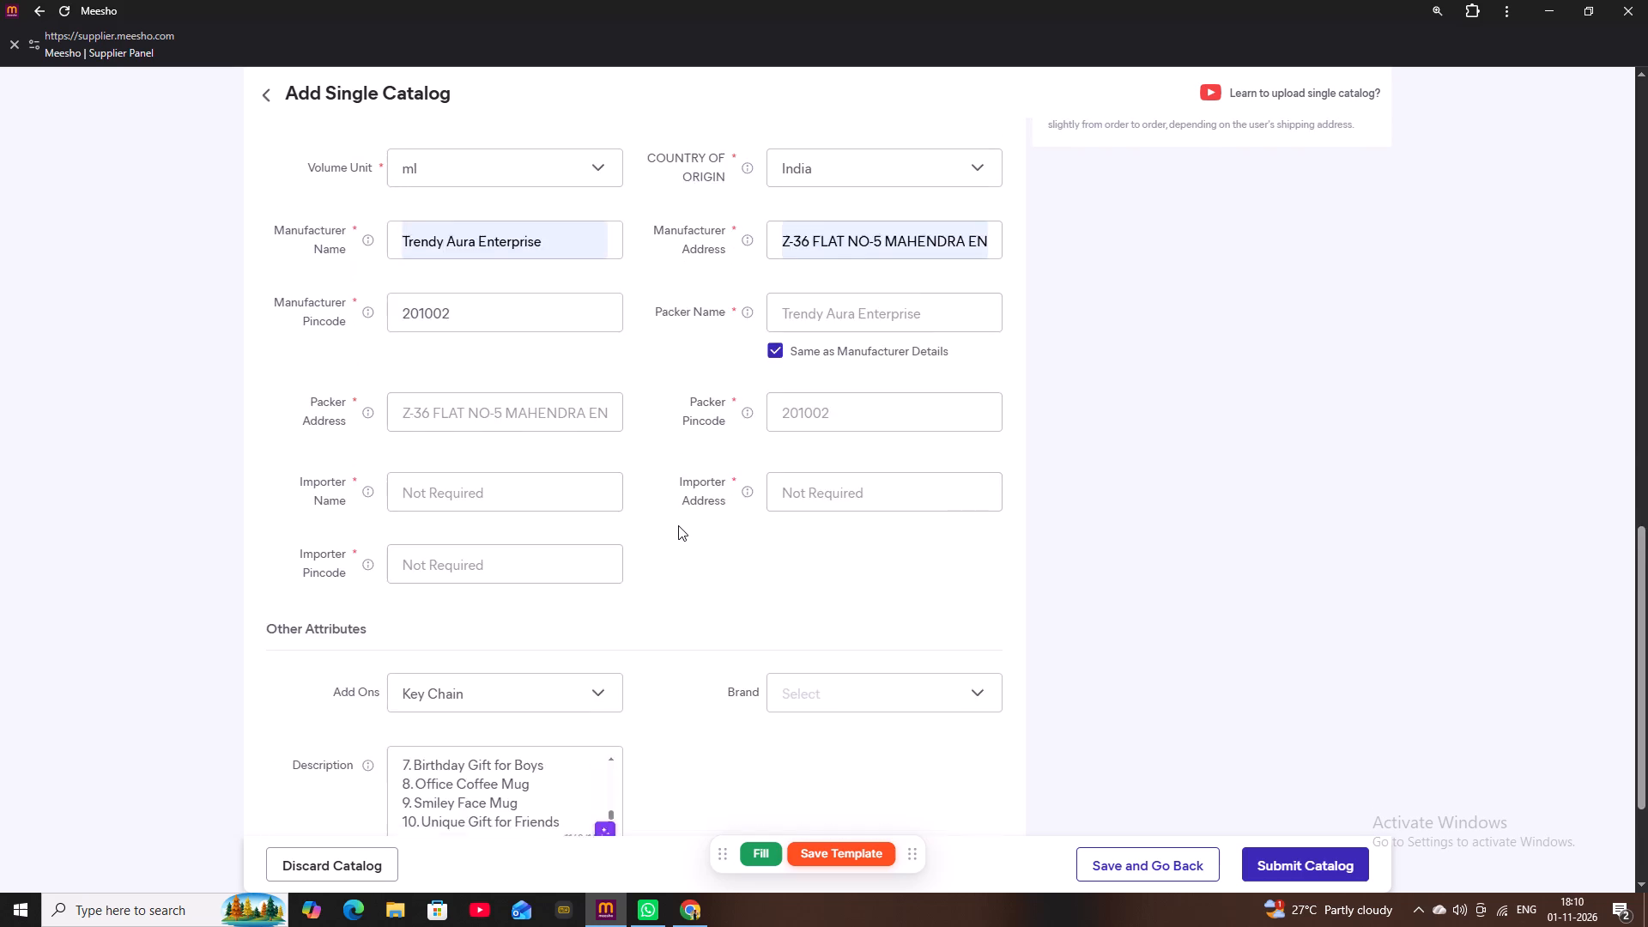
scroll(678, 525, "up", 5)
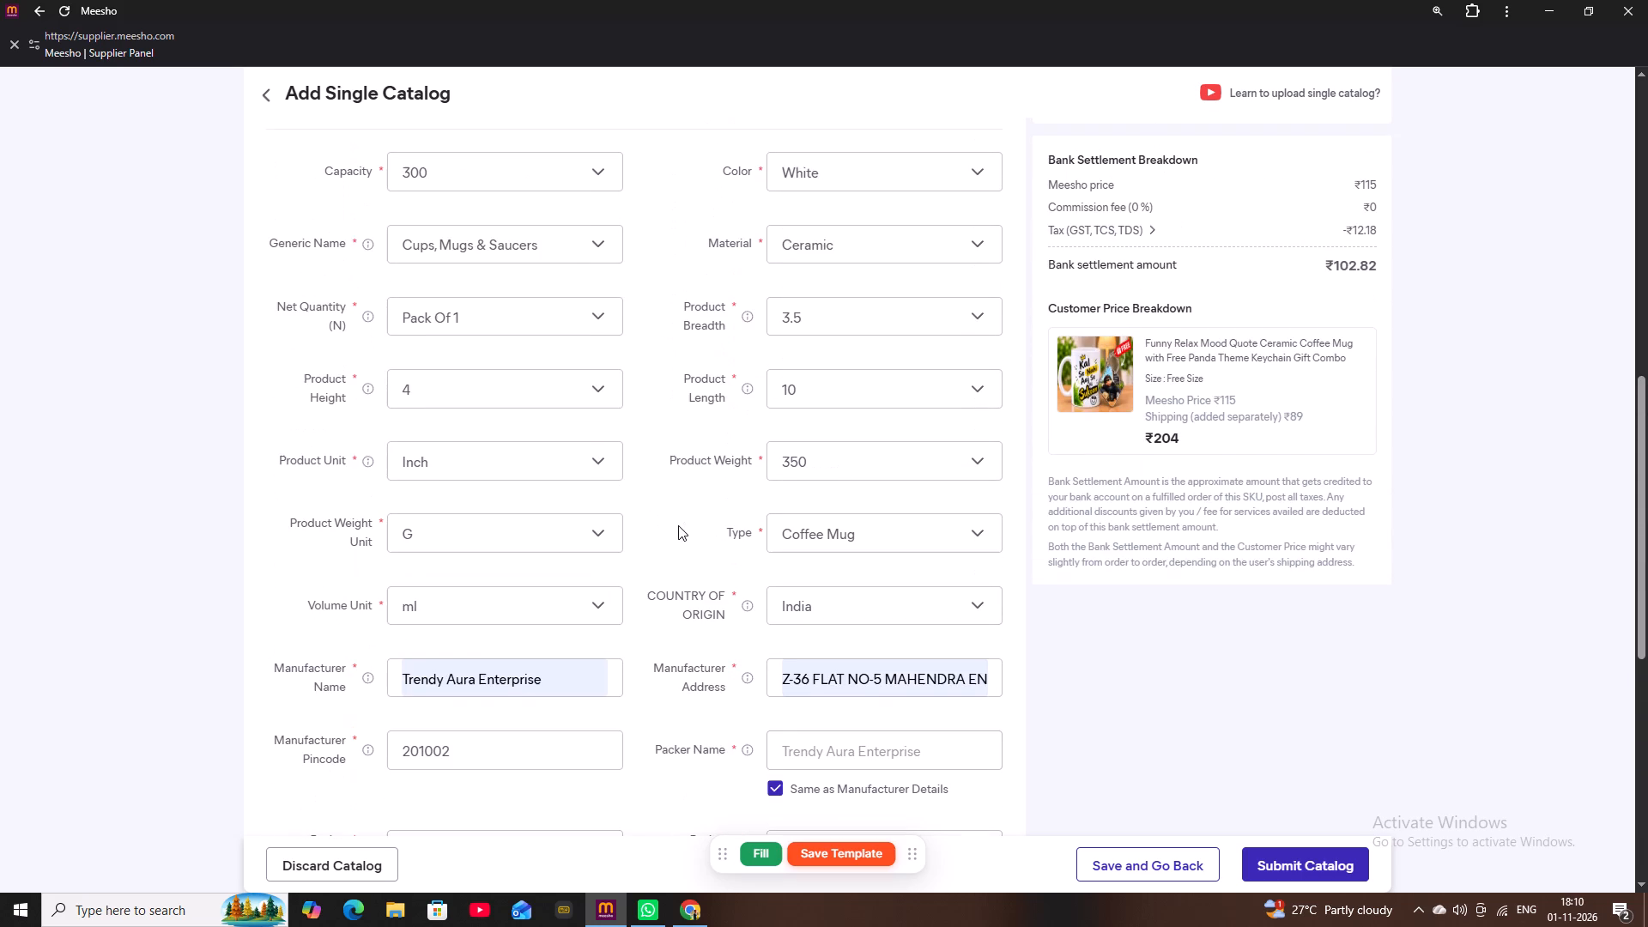
scroll(678, 525, "up", 1)
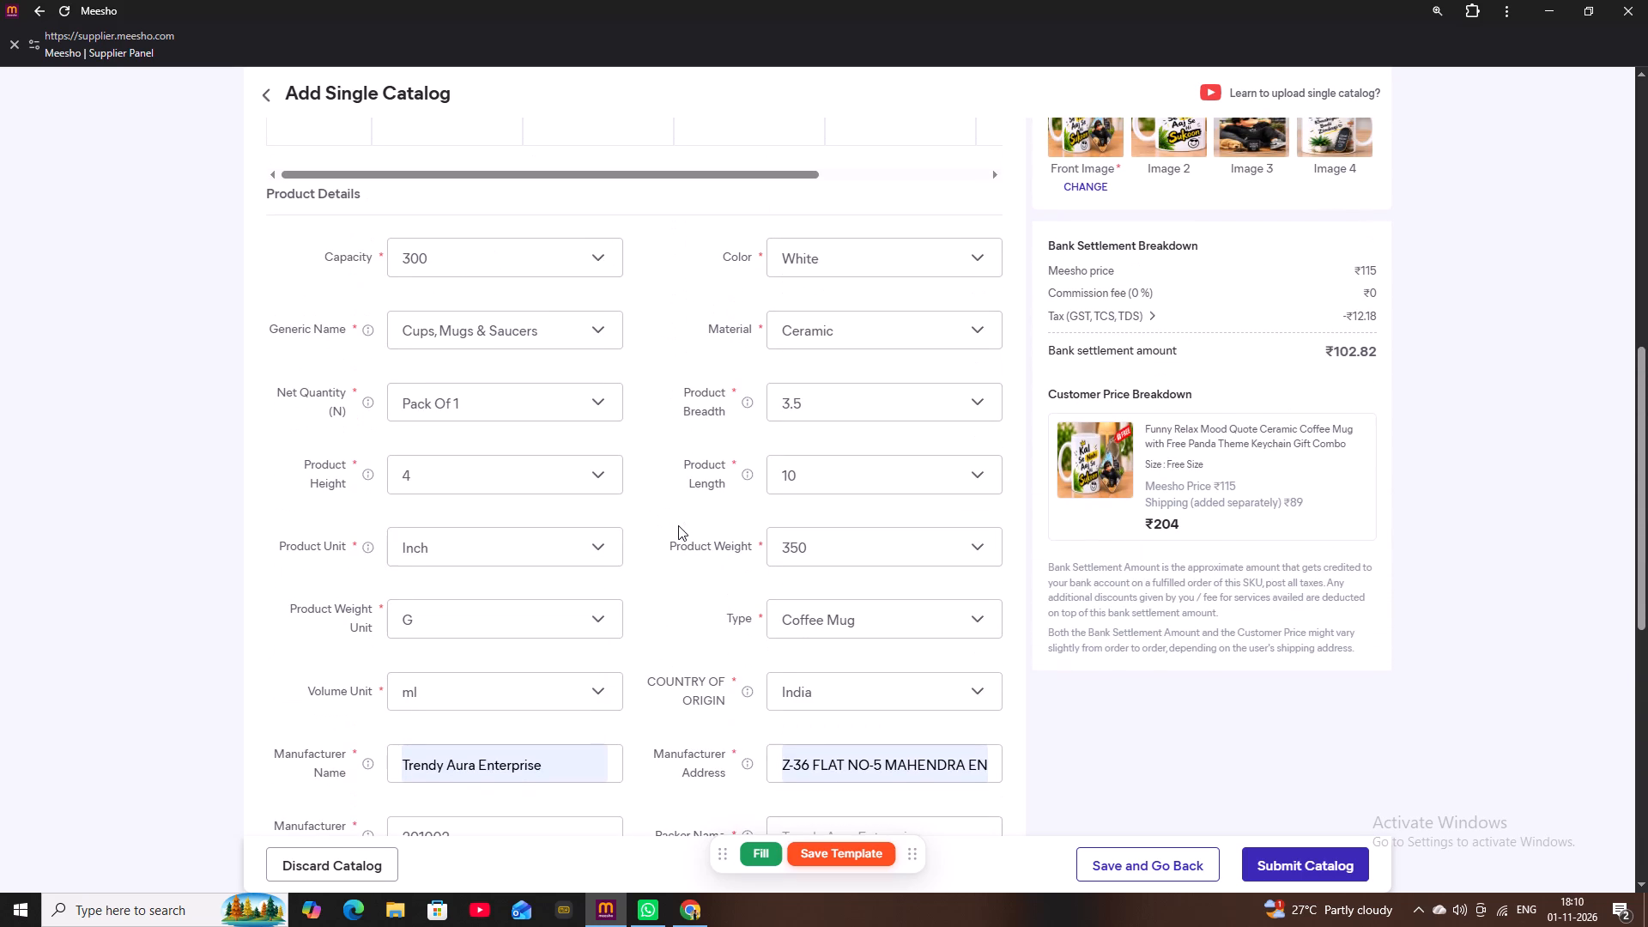
scroll(678, 525, "up", 3)
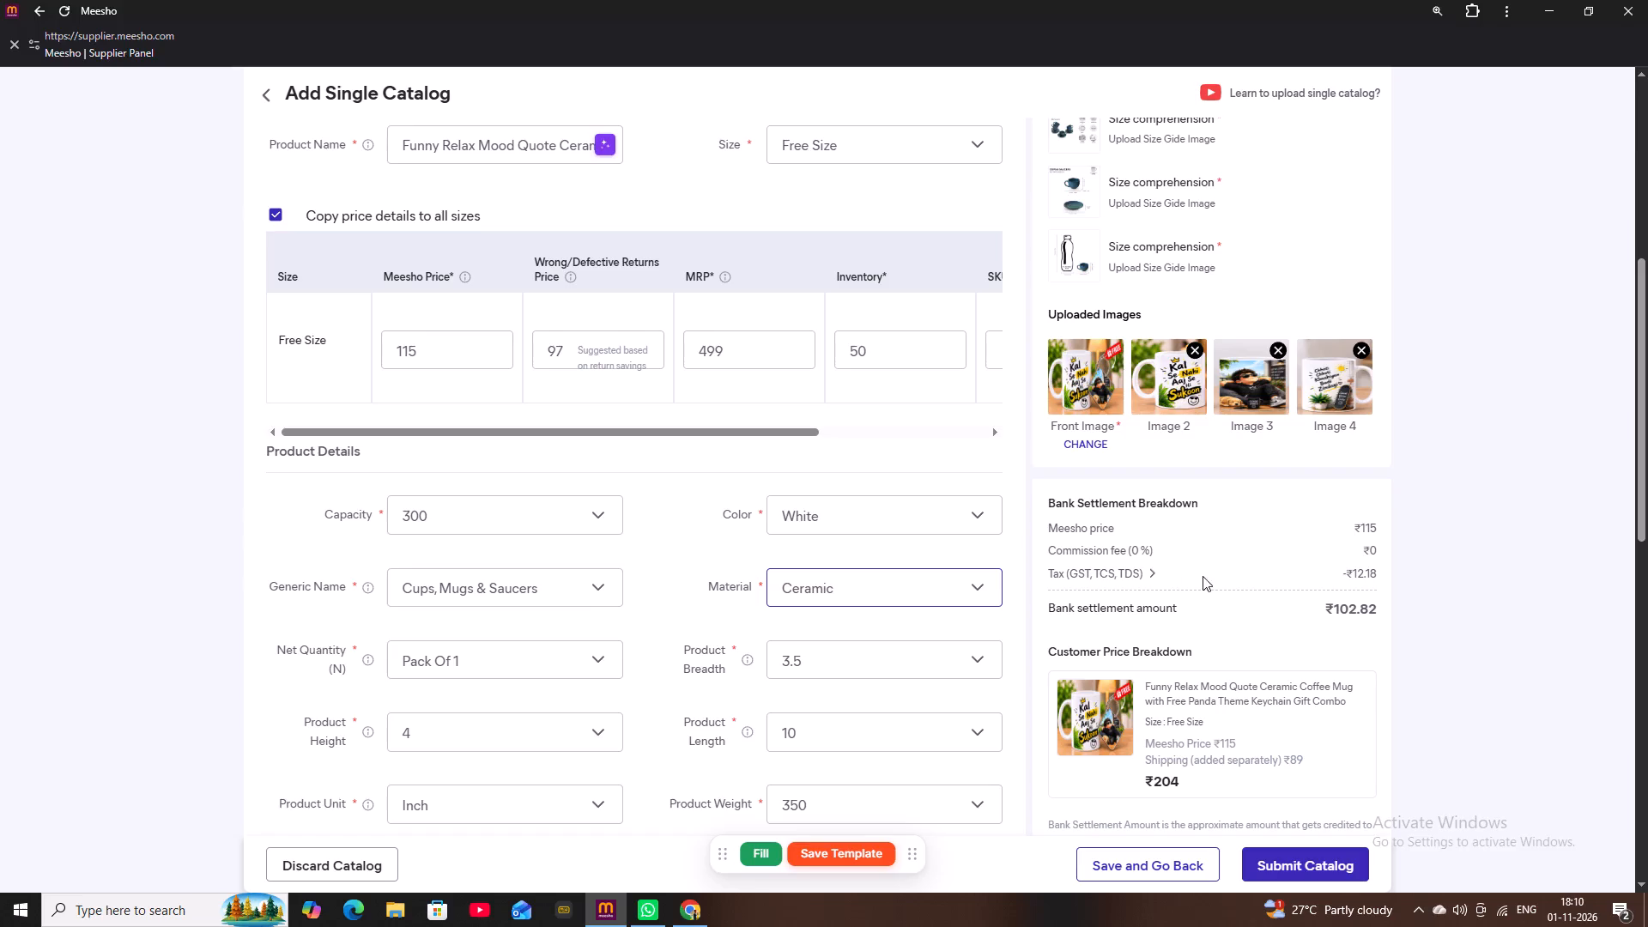
left_click(1468, 3)
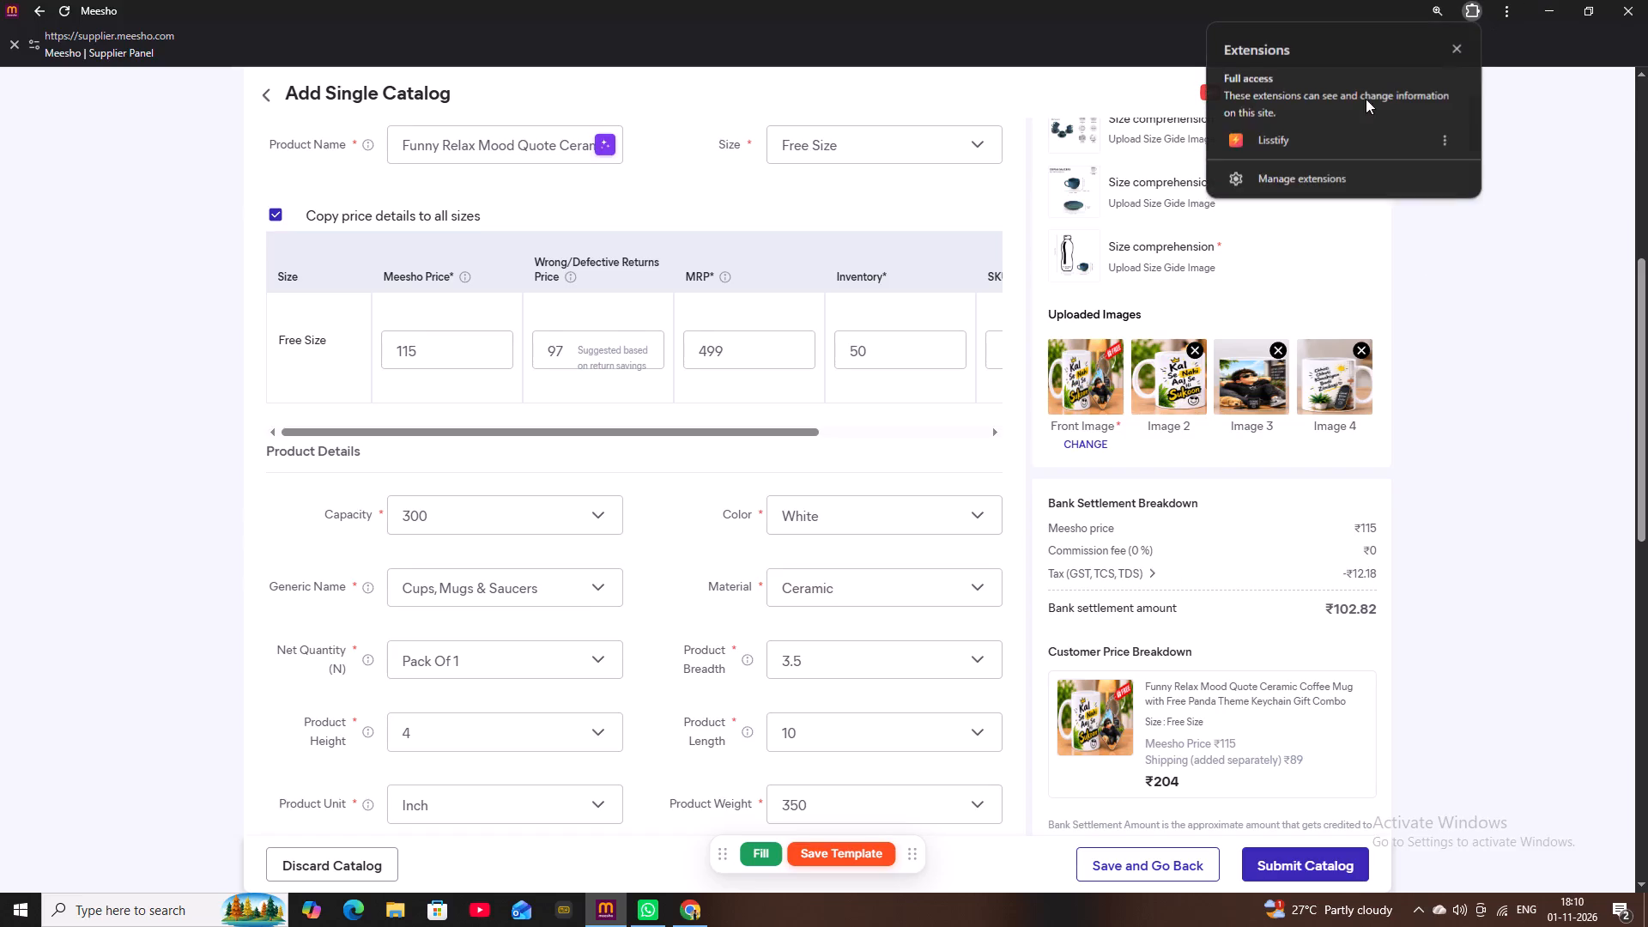
left_click(1314, 135)
left_click(1570, 284)
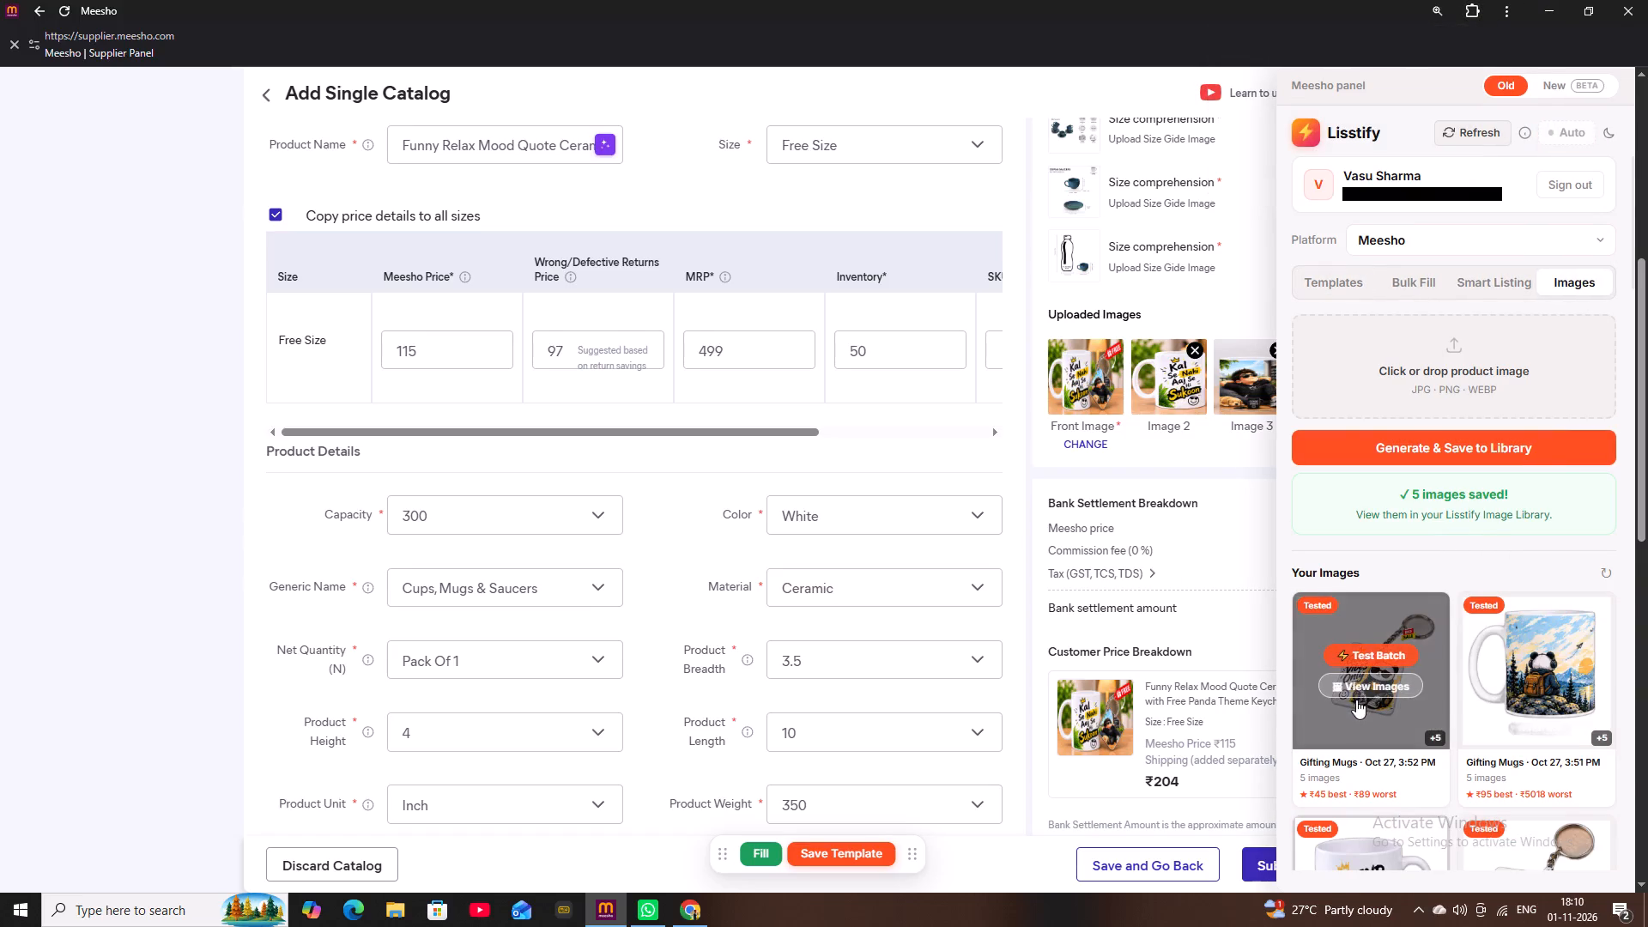
left_click(1357, 687)
left_click(1415, 570)
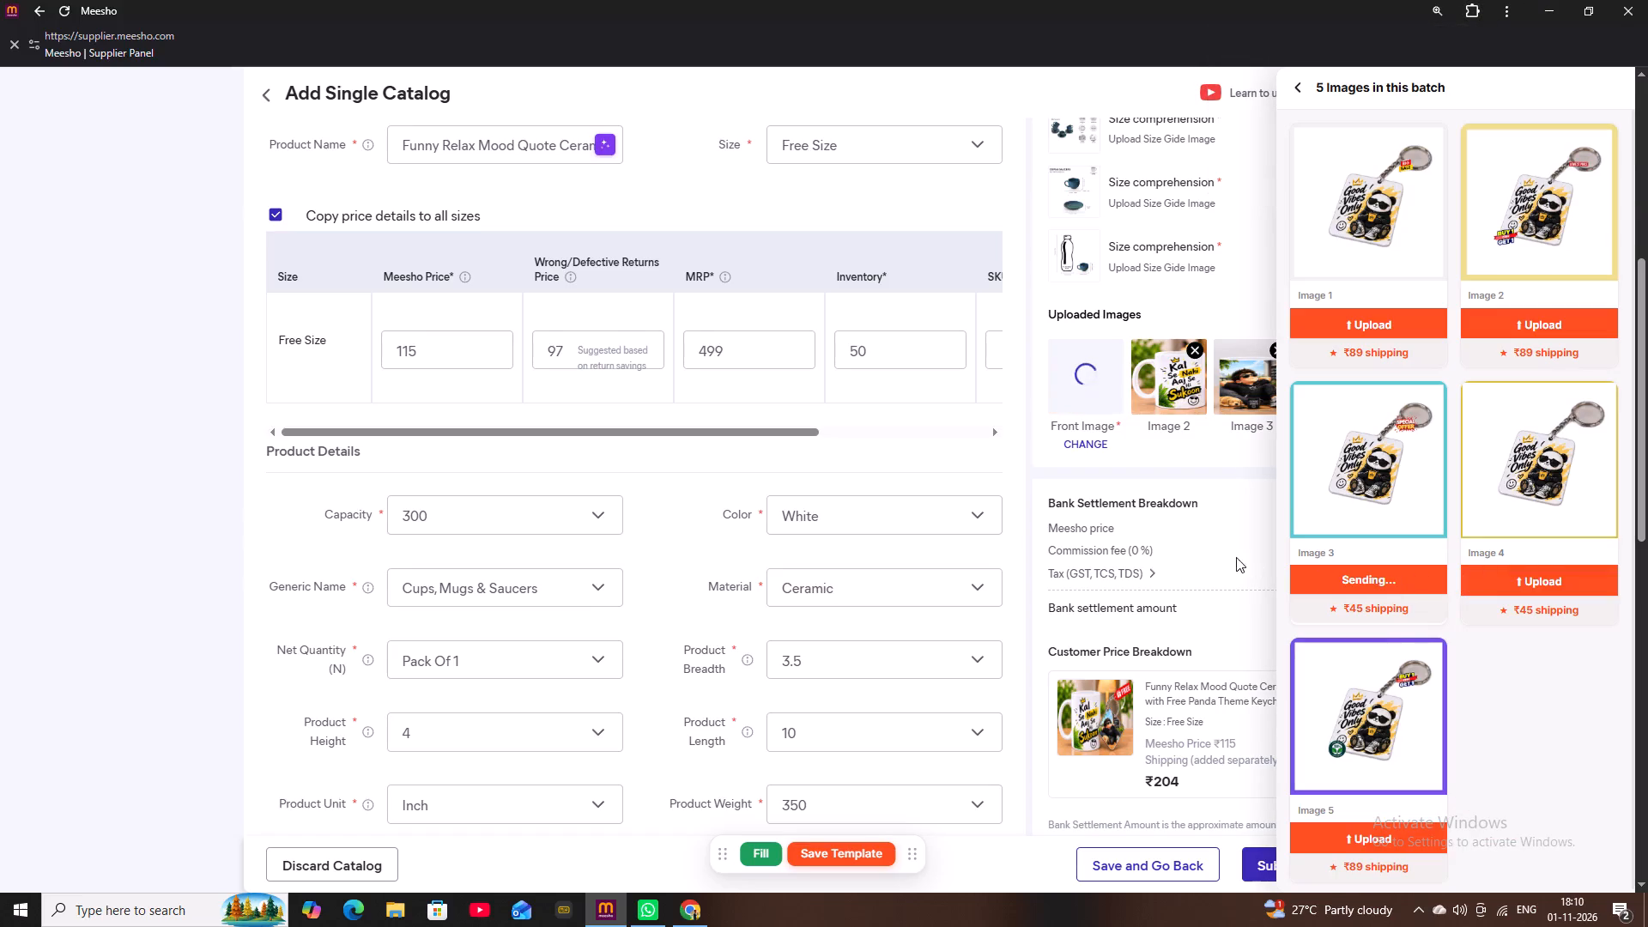
left_click(1236, 557)
Replace the front image with WhatsApp Image 2026-11-01 at 4.42.58 PM (1) from the CUP MOCKUPS folder.
scroll(1228, 555, "up", 3)
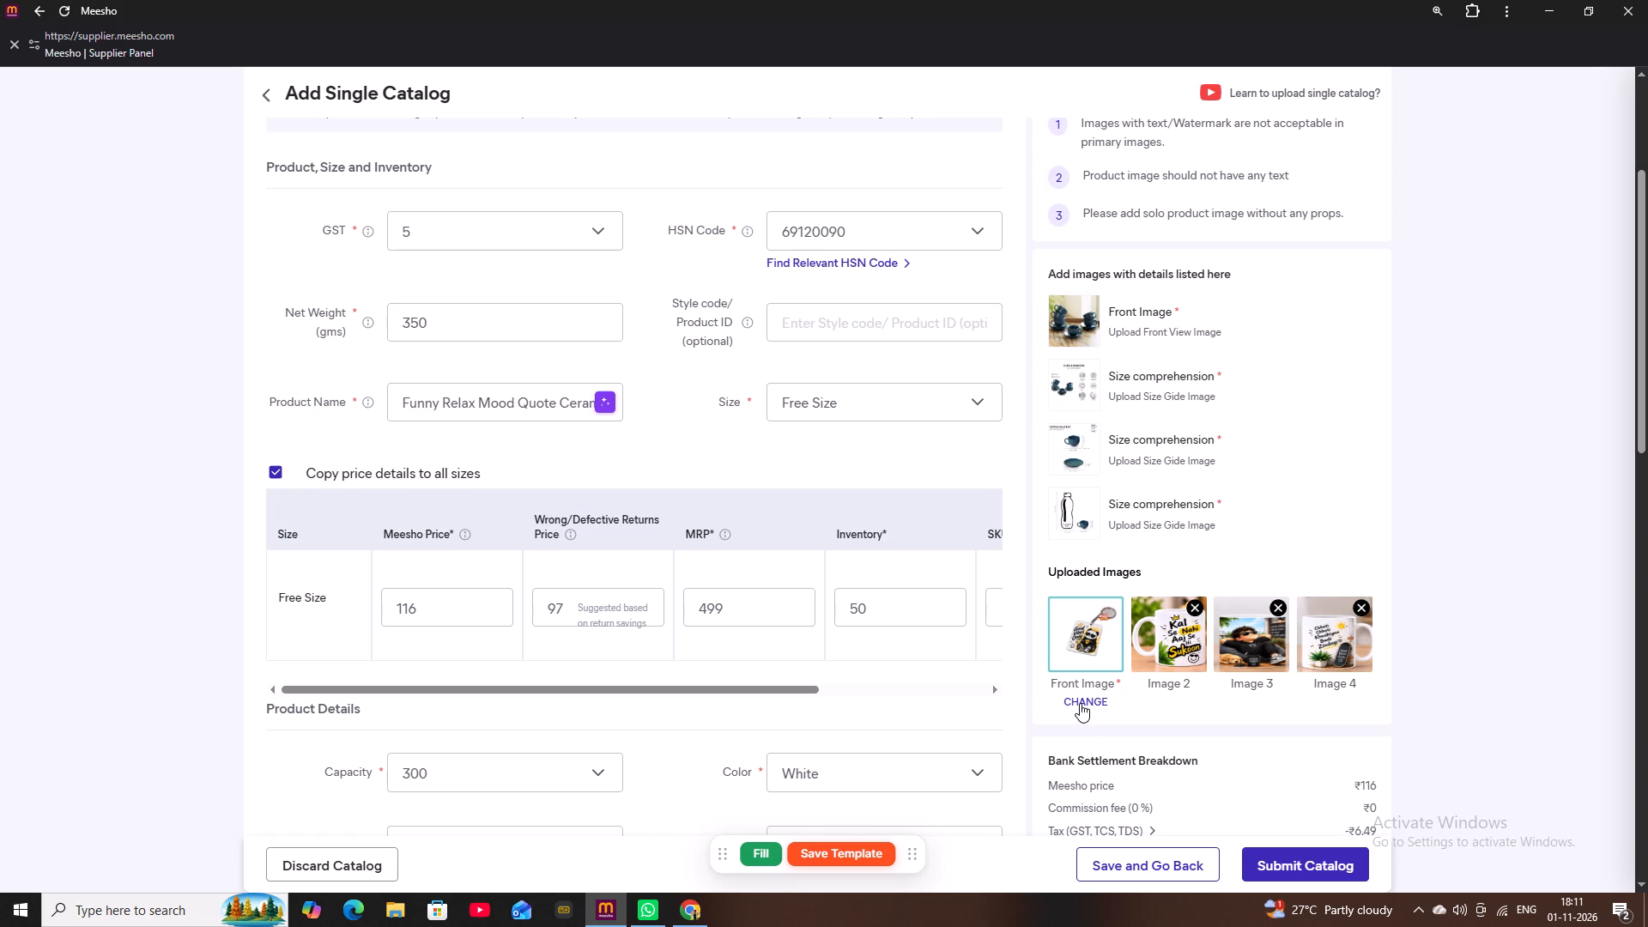
scroll(1223, 458, "down", 3)
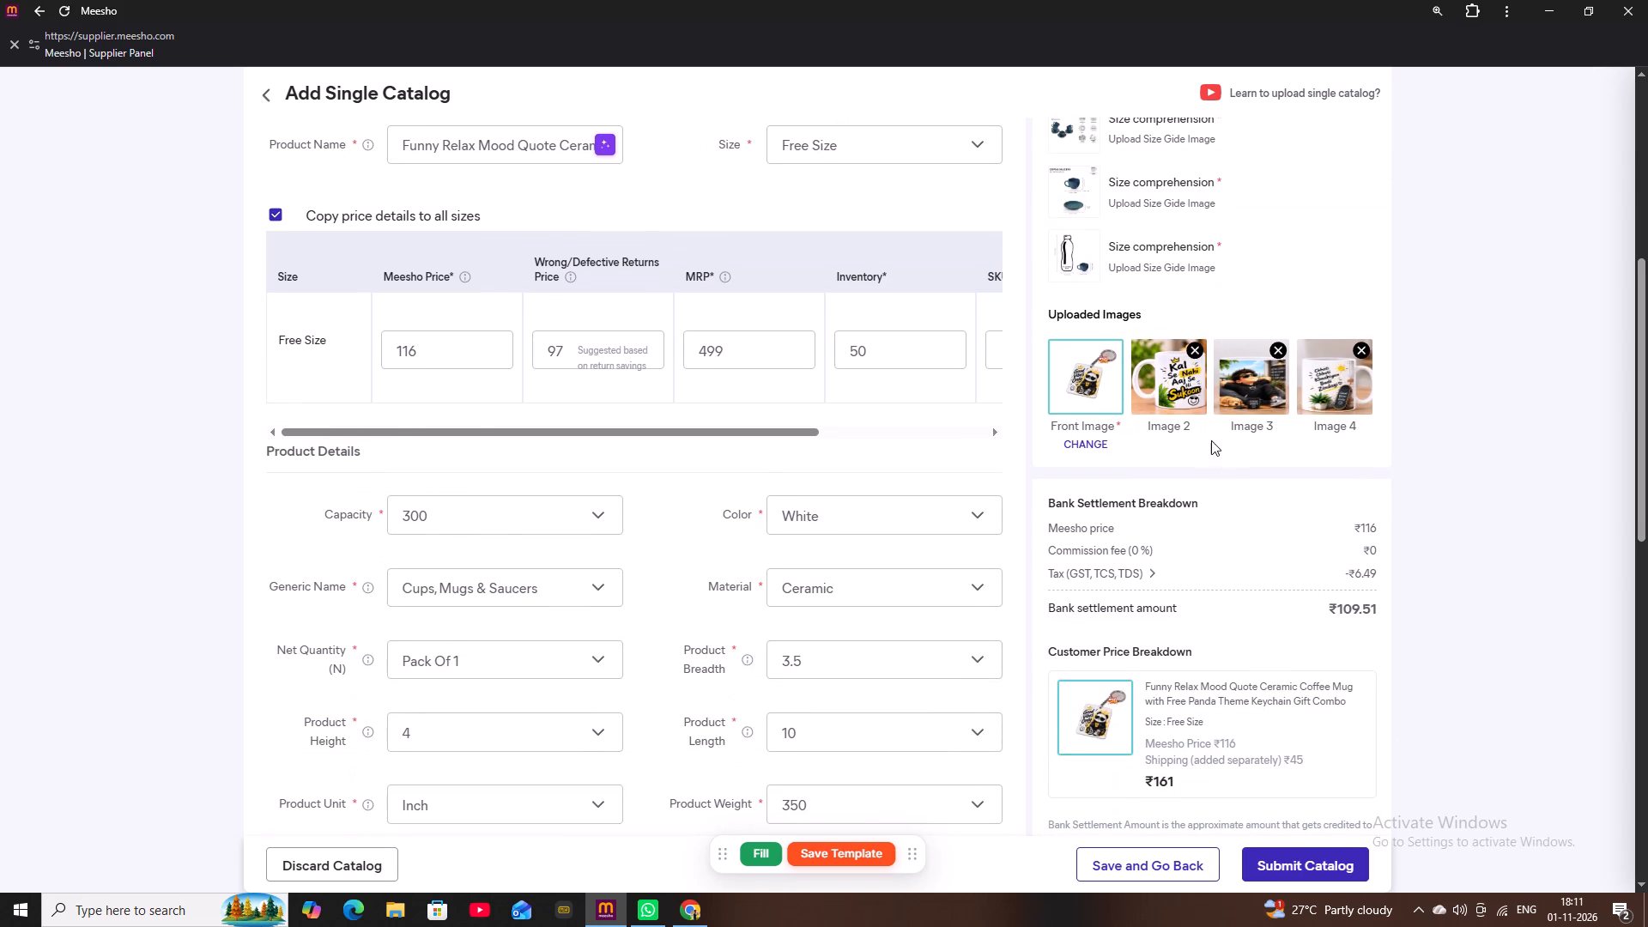
left_click(1076, 441)
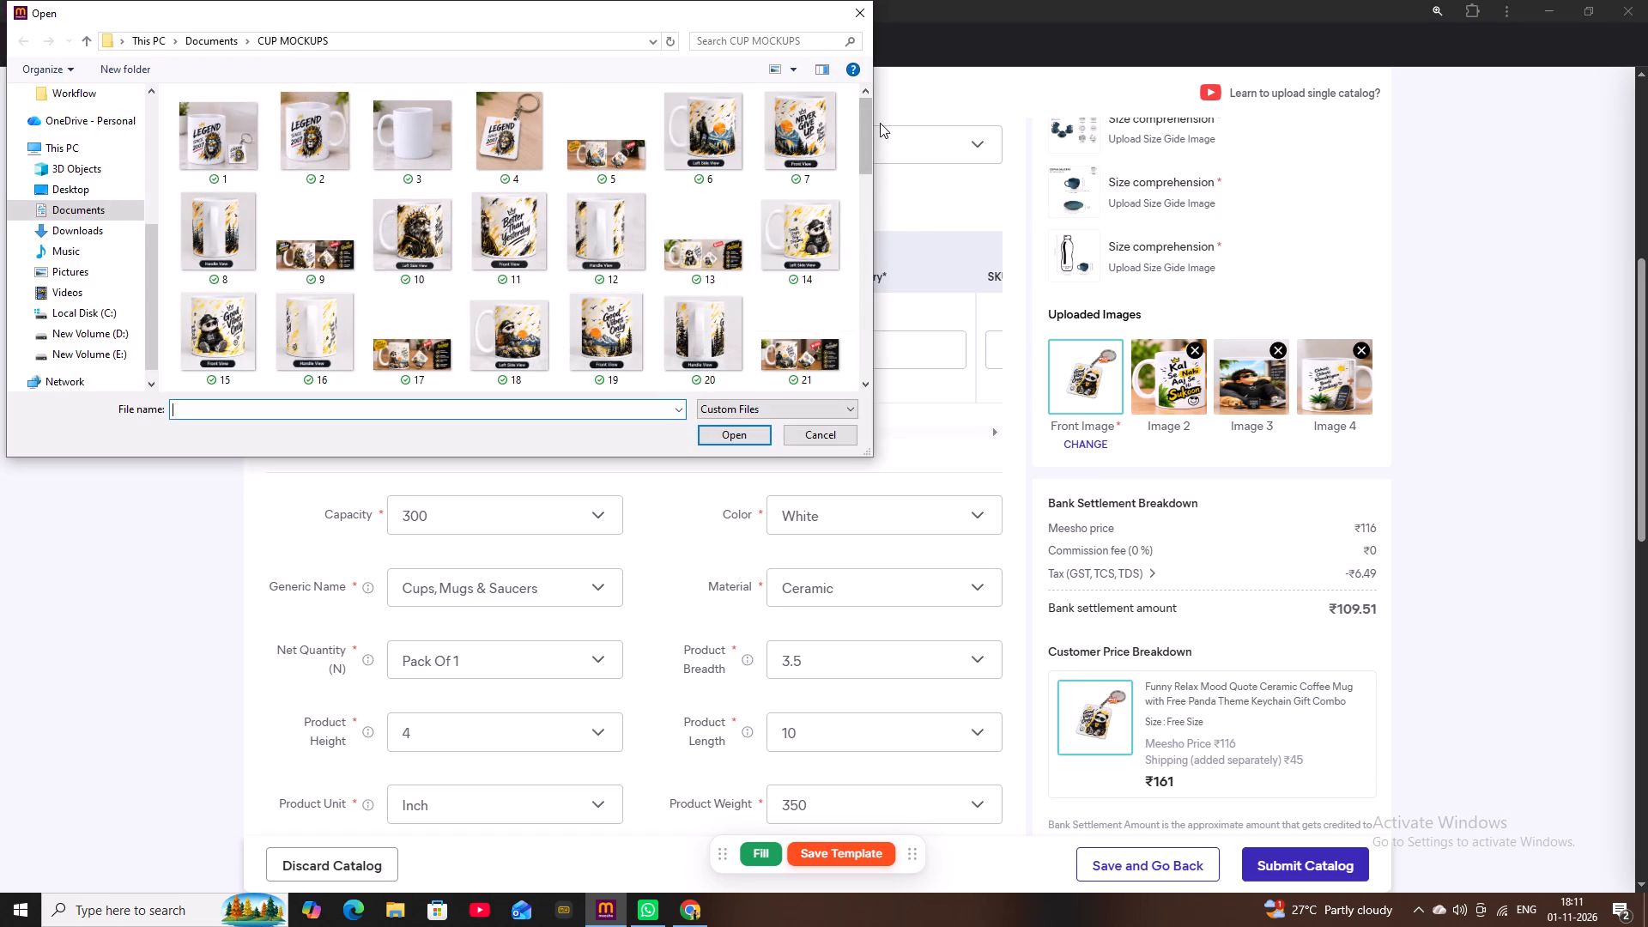
left_click_drag(861, 167, 872, 433)
left_click_drag(862, 143, 863, 381)
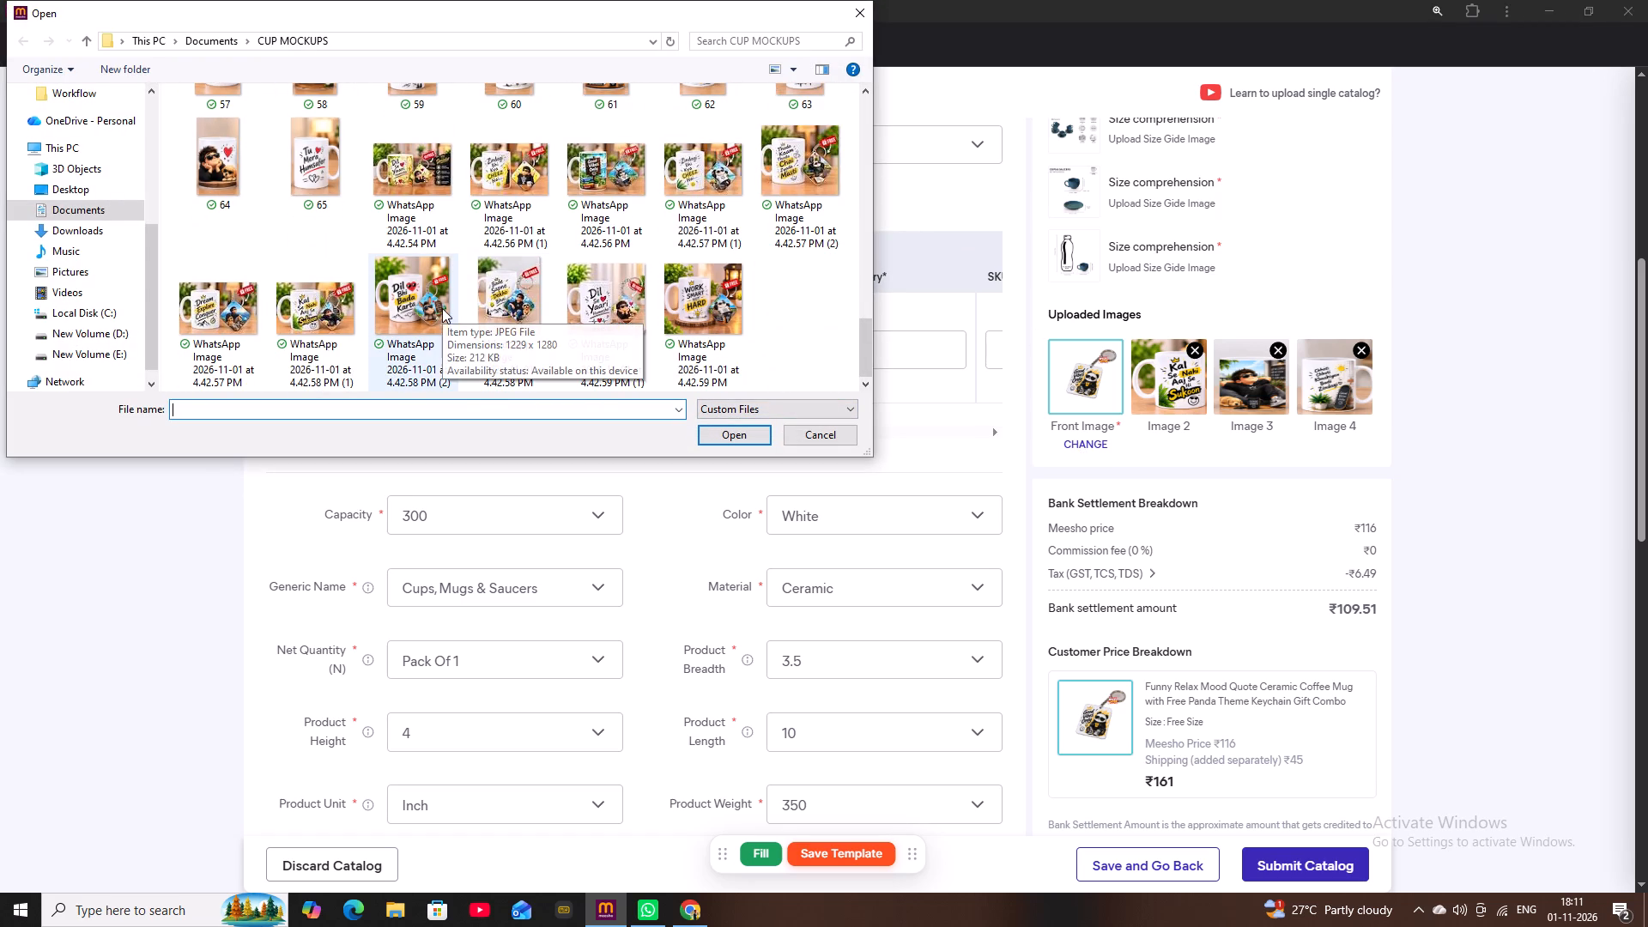
double_click(345, 290)
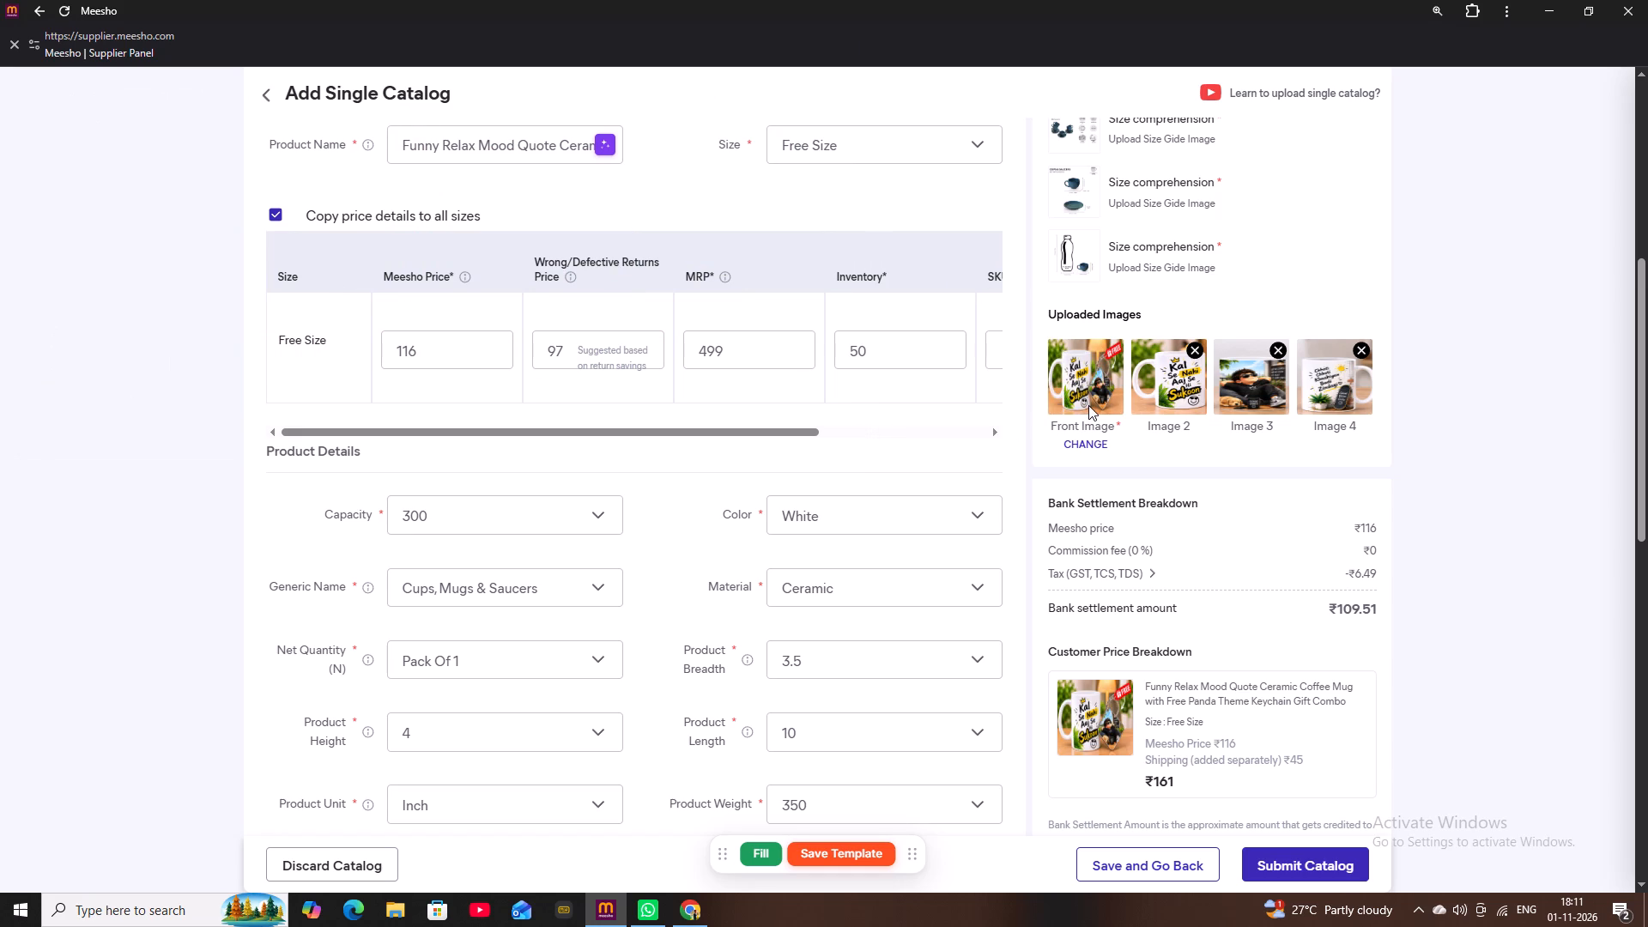
Review the whole catalog form, checking the product details, manufacturer and packer details, add-on, description, prices and uploaded images.
scroll(998, 469, "down", 2)
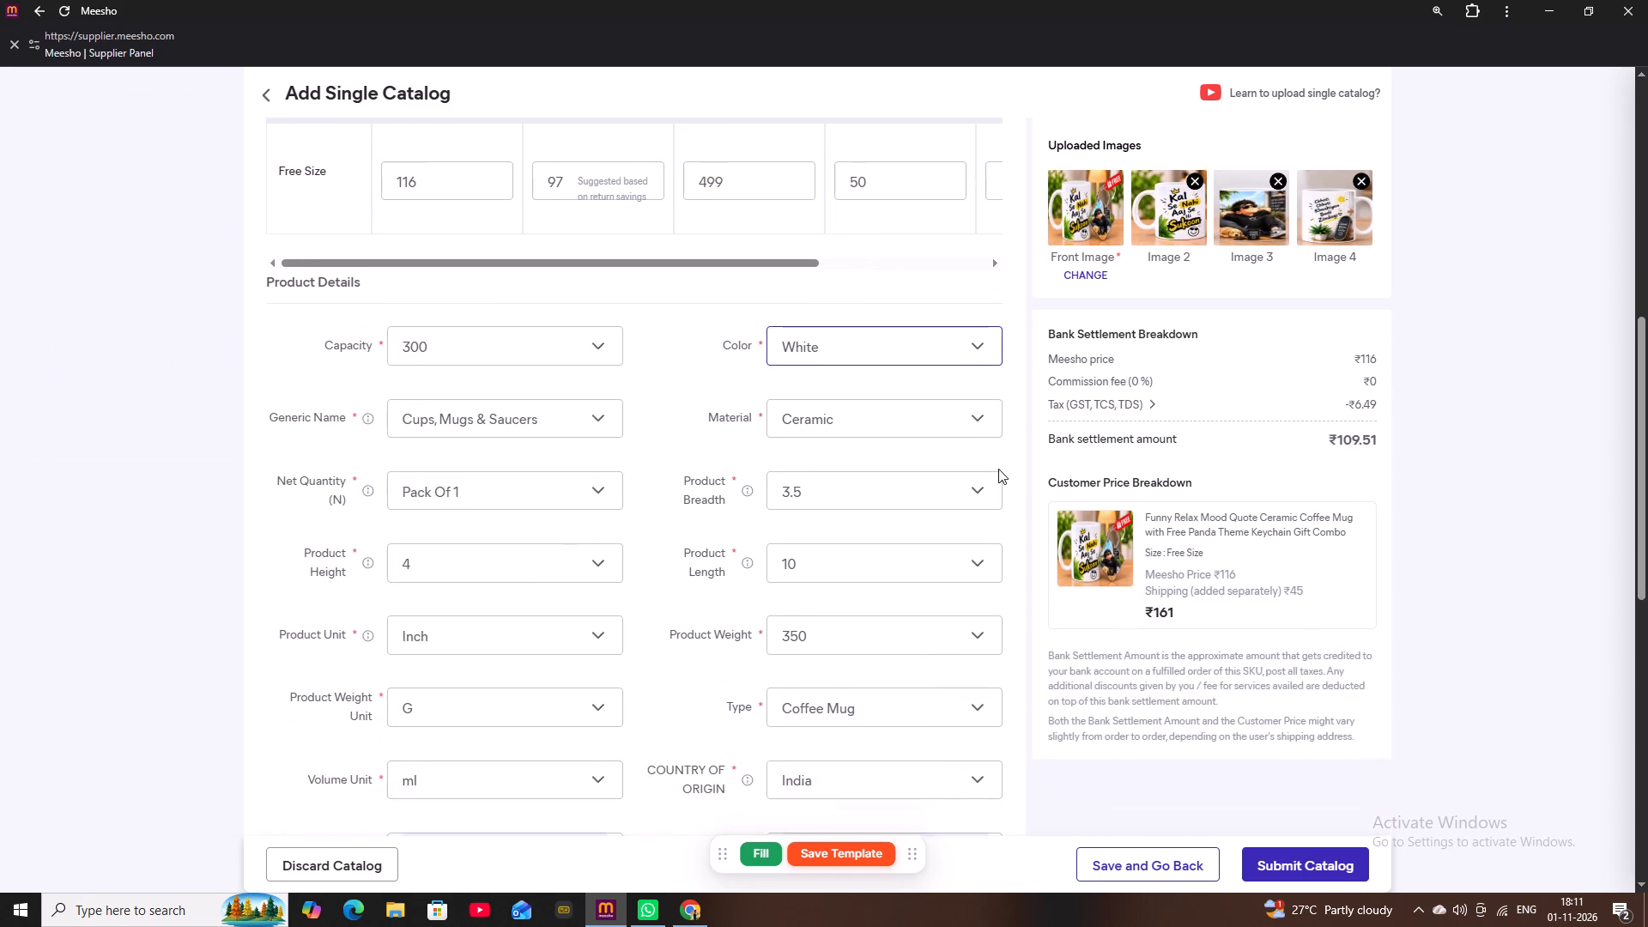
scroll(998, 469, "down", 3)
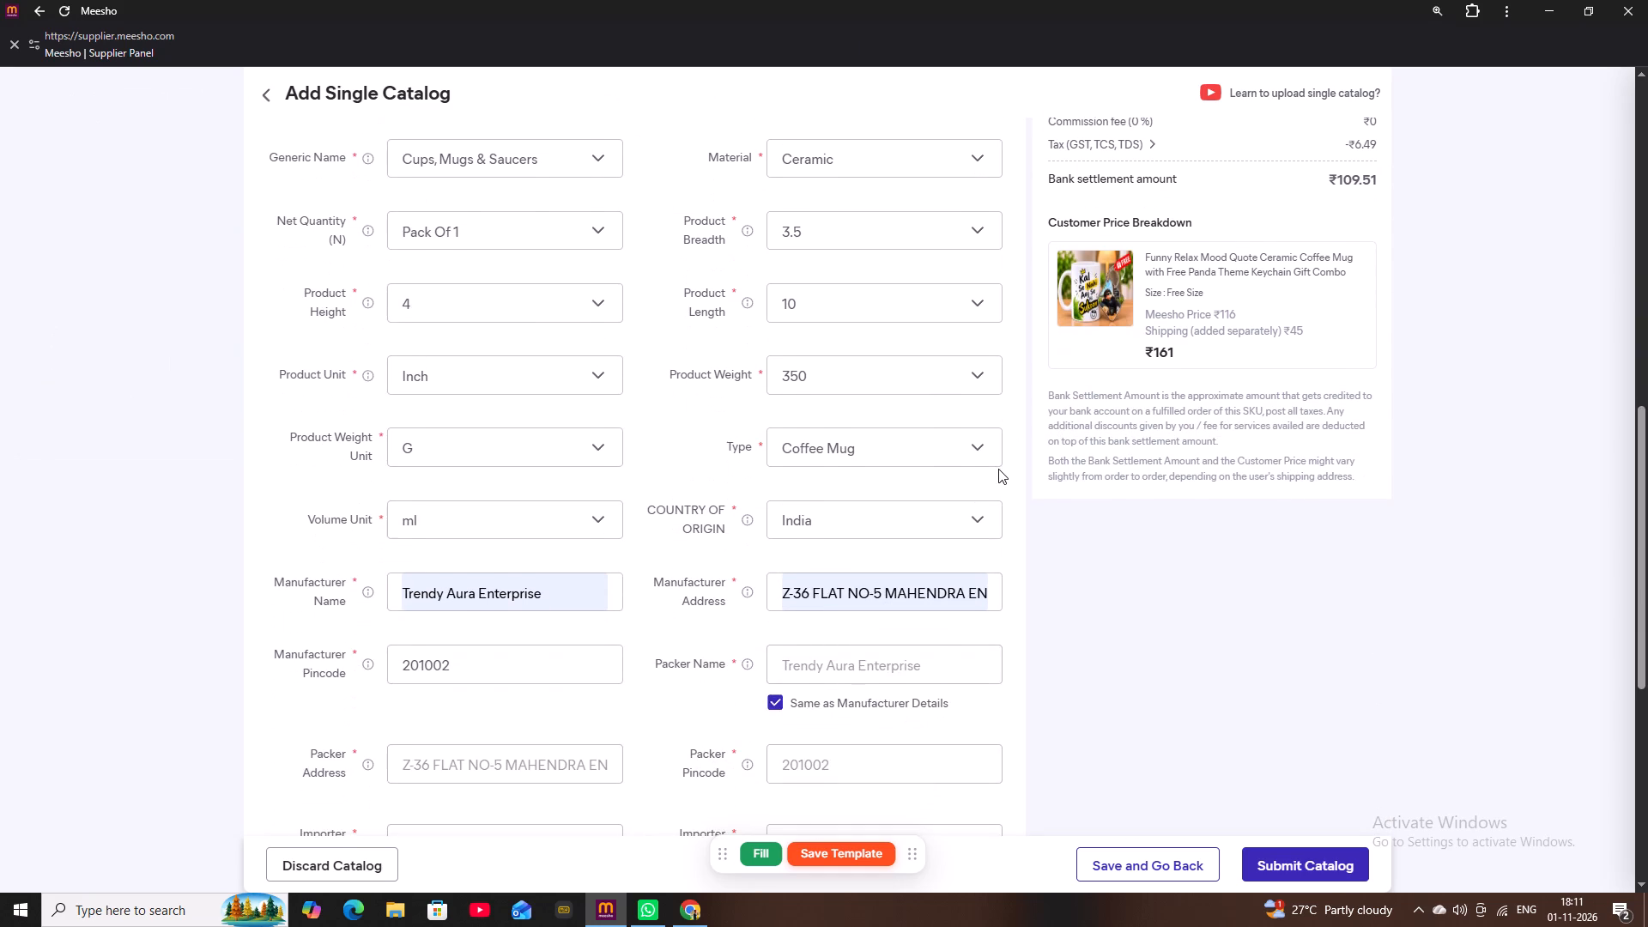
scroll(998, 469, "down", 1)
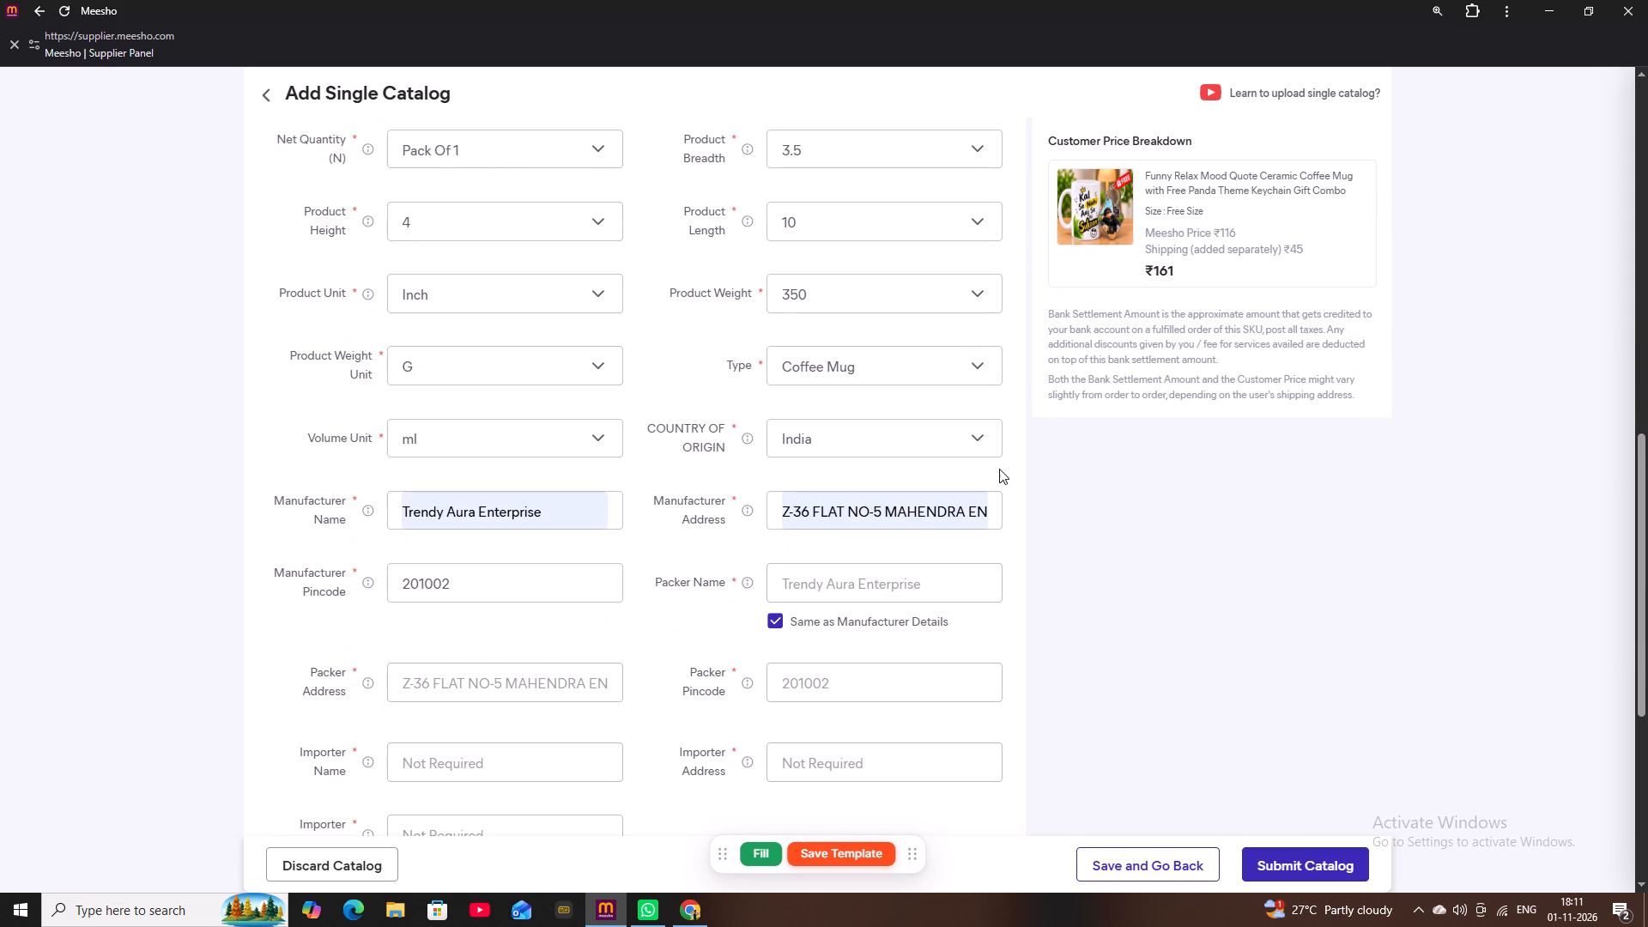
scroll(999, 462, "down", 2)
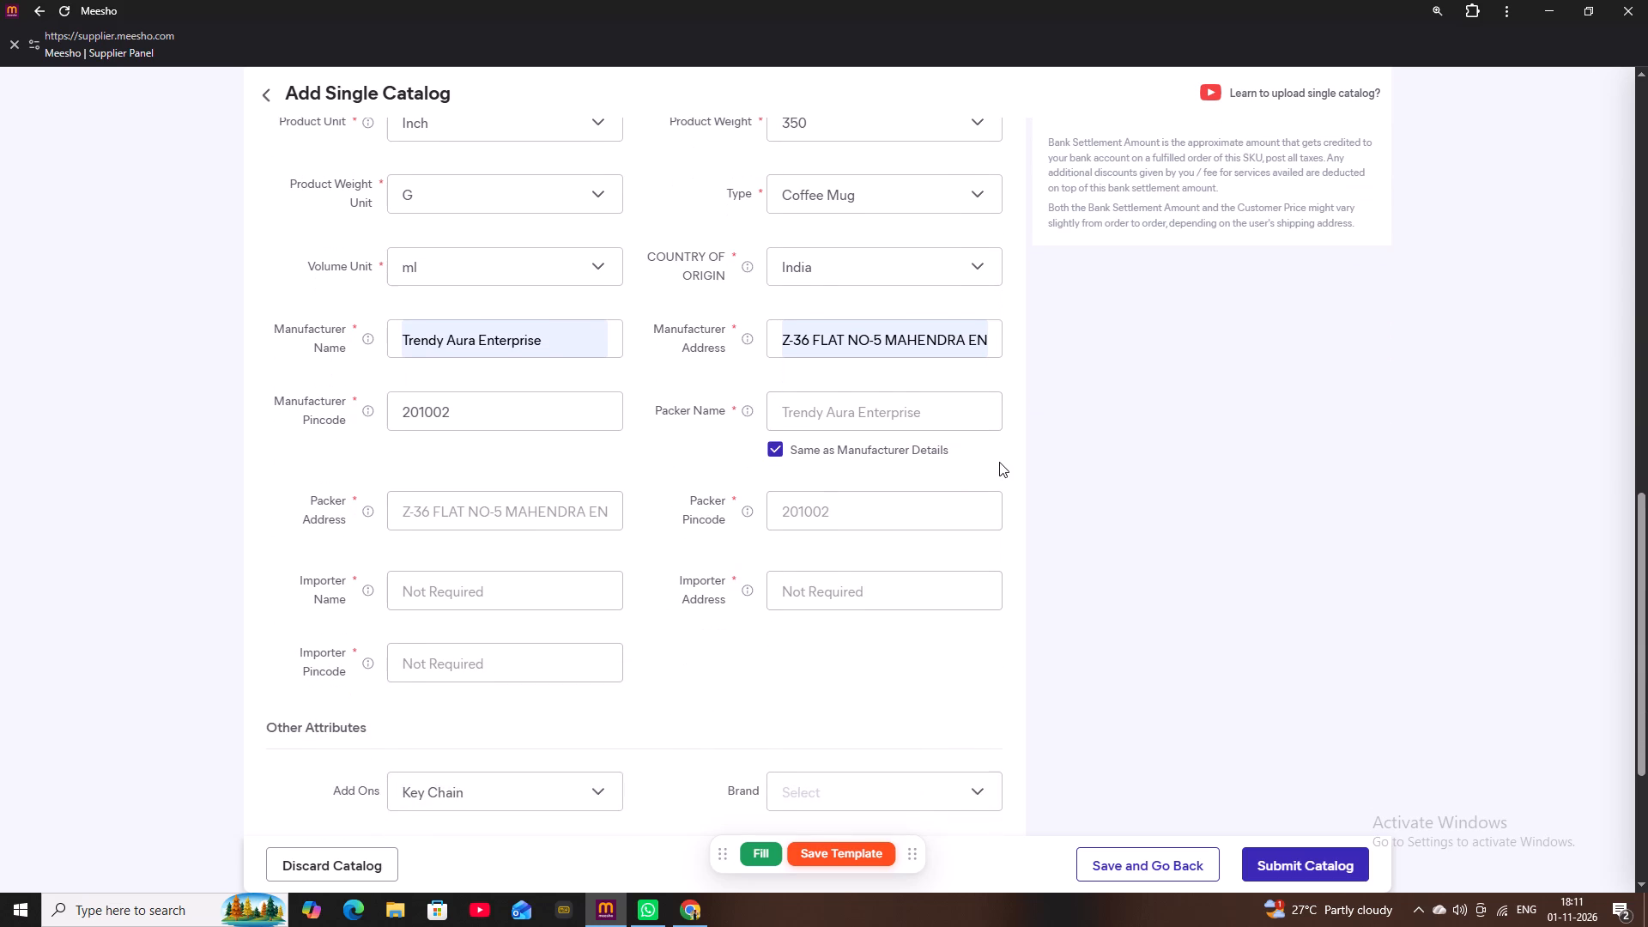
scroll(1000, 458, "down", 4)
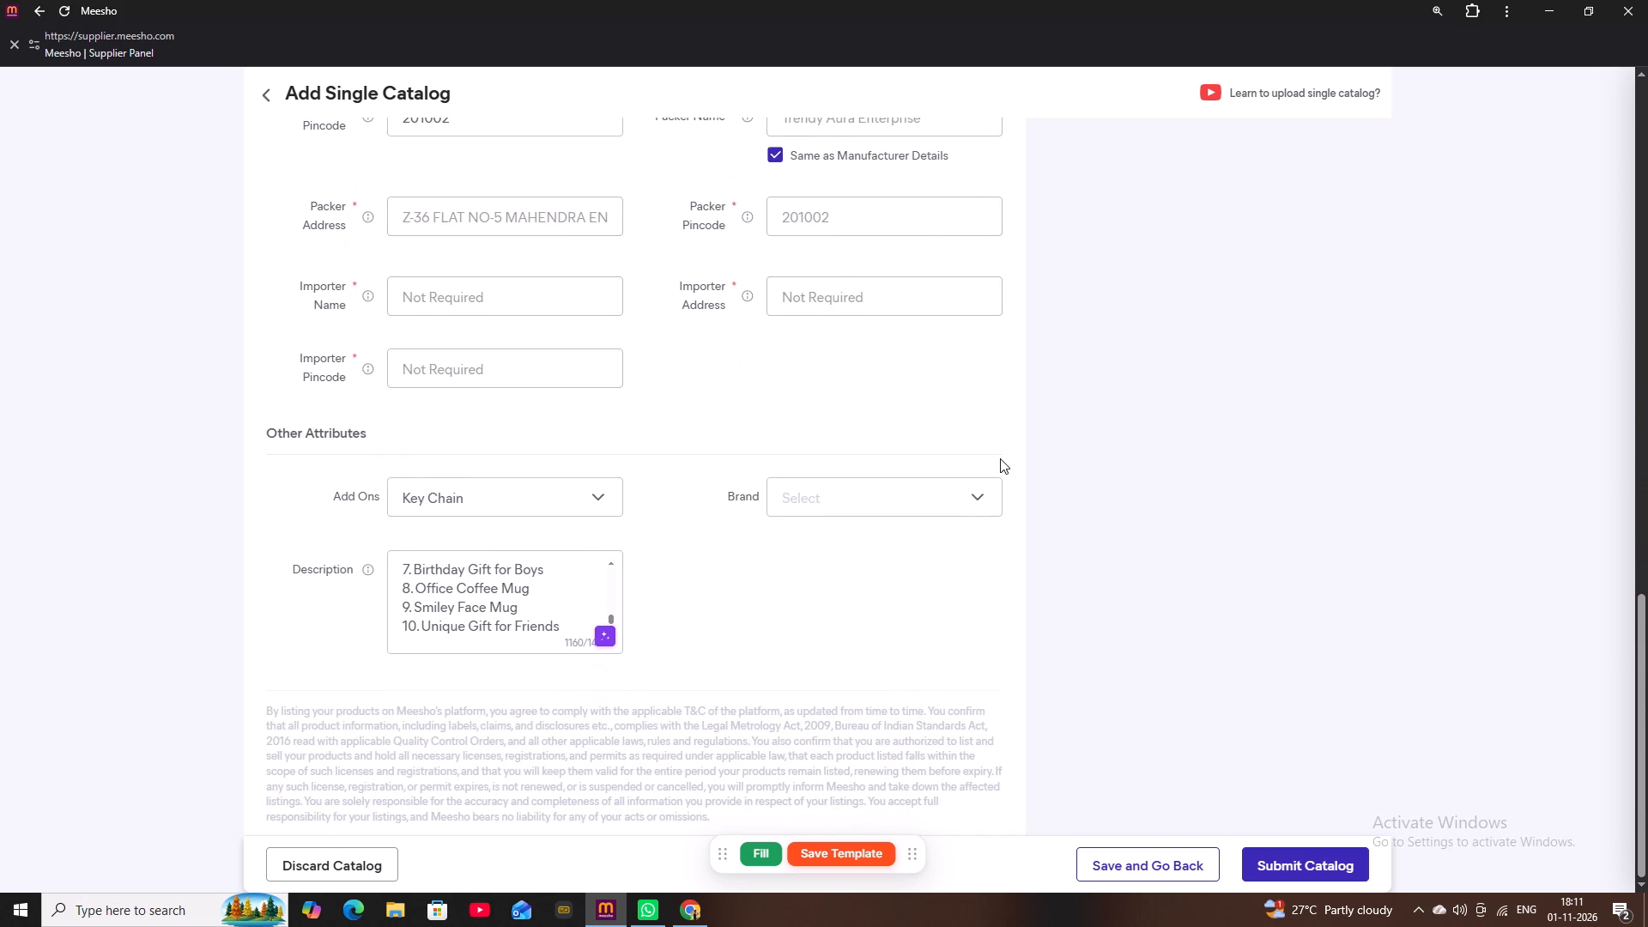
scroll(1000, 458, "up", 14)
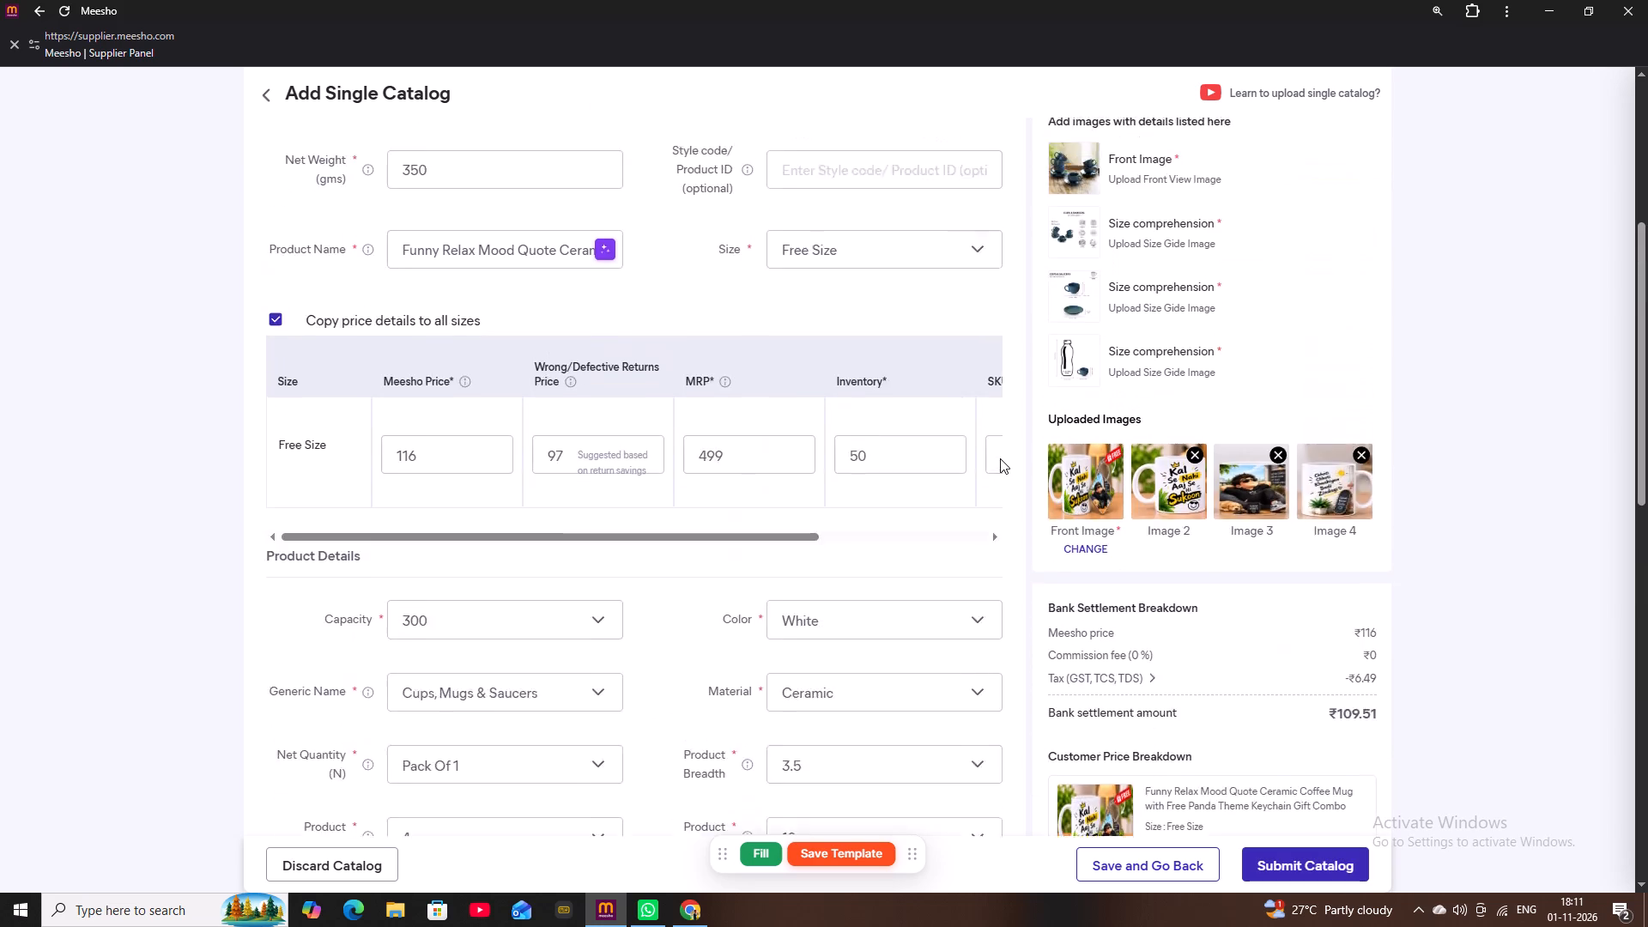
Submit the completed coffee mug catalog.
left_click(1255, 863)
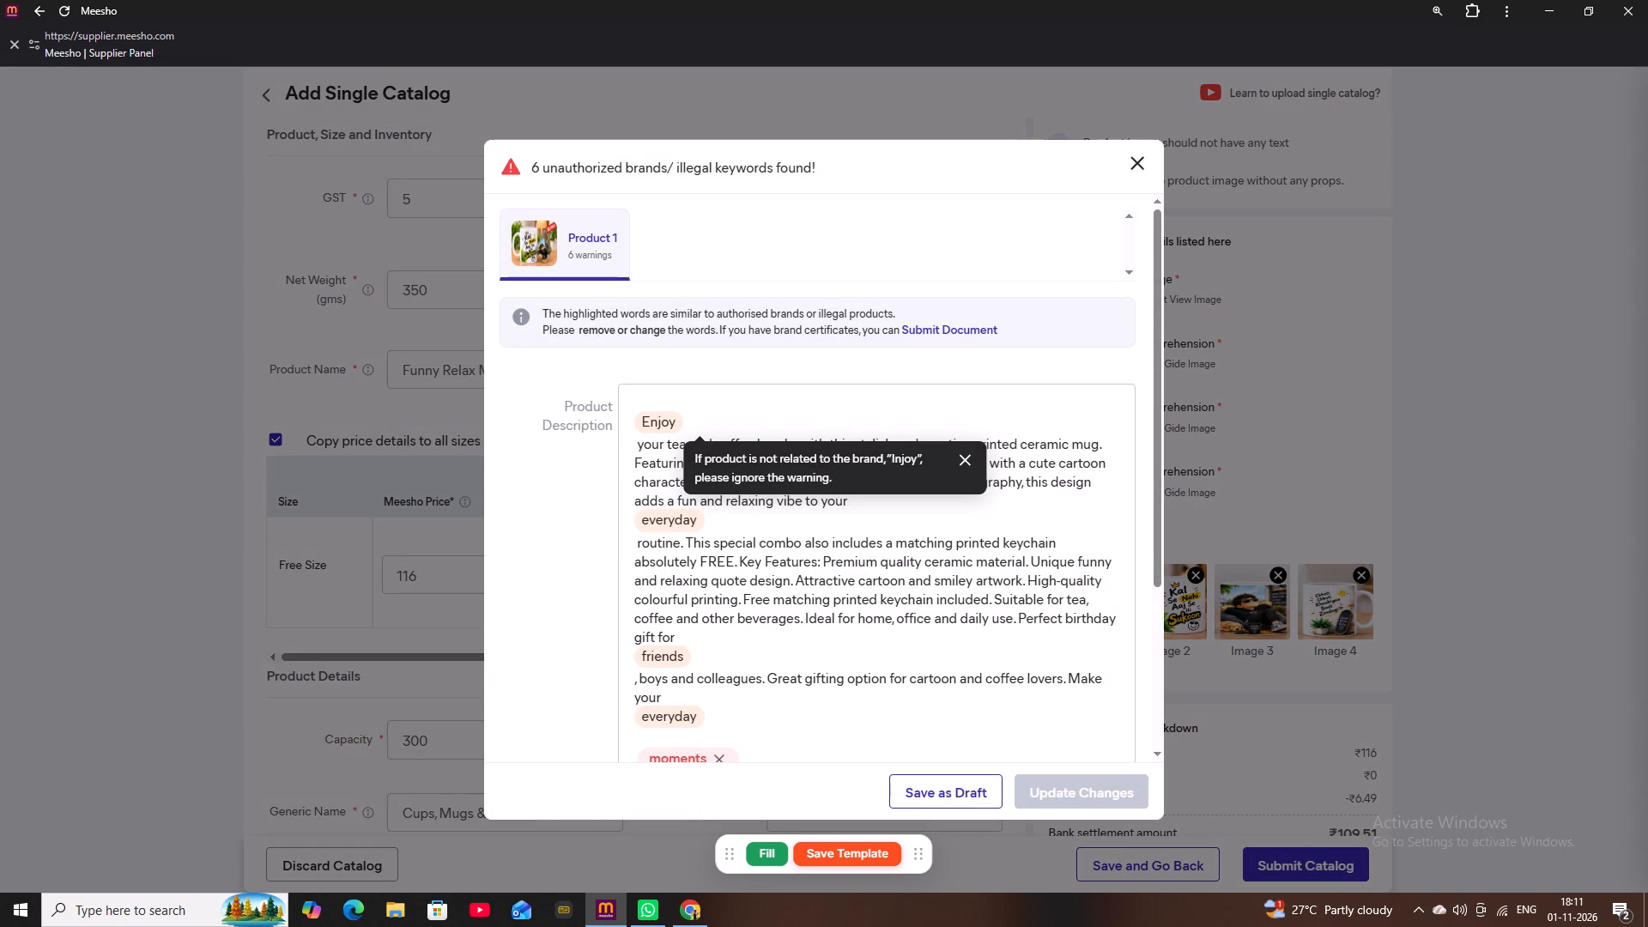
Remove the flagged word "moments" from the product description and update the changes.
left_click(718, 762)
left_click(717, 757)
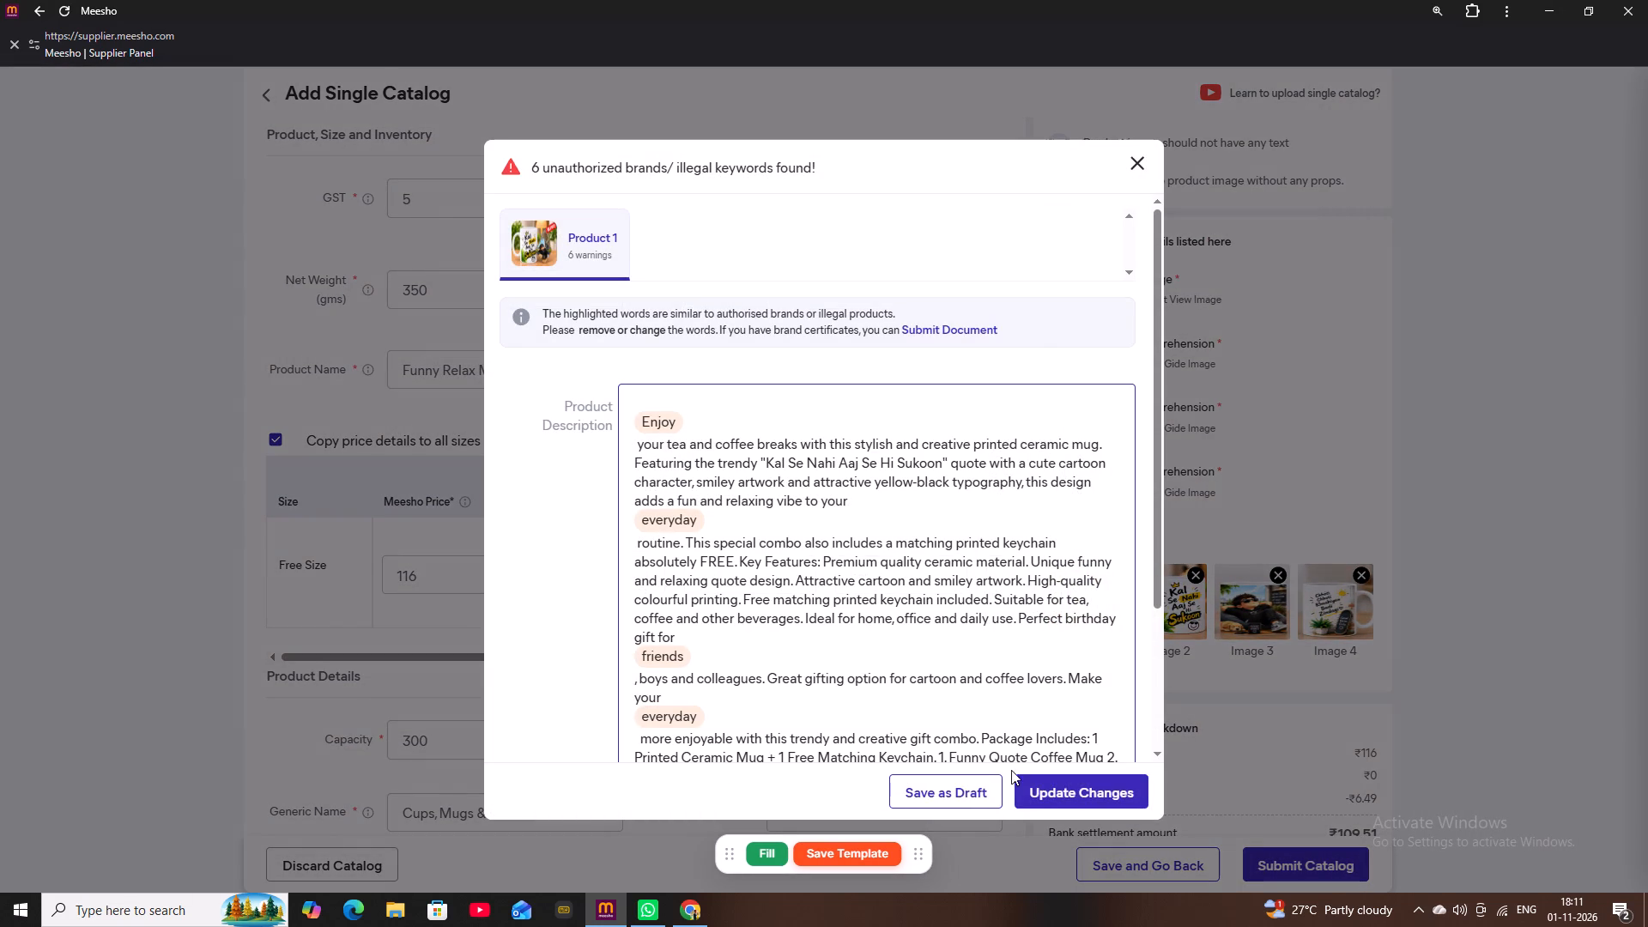
left_click(1020, 777)
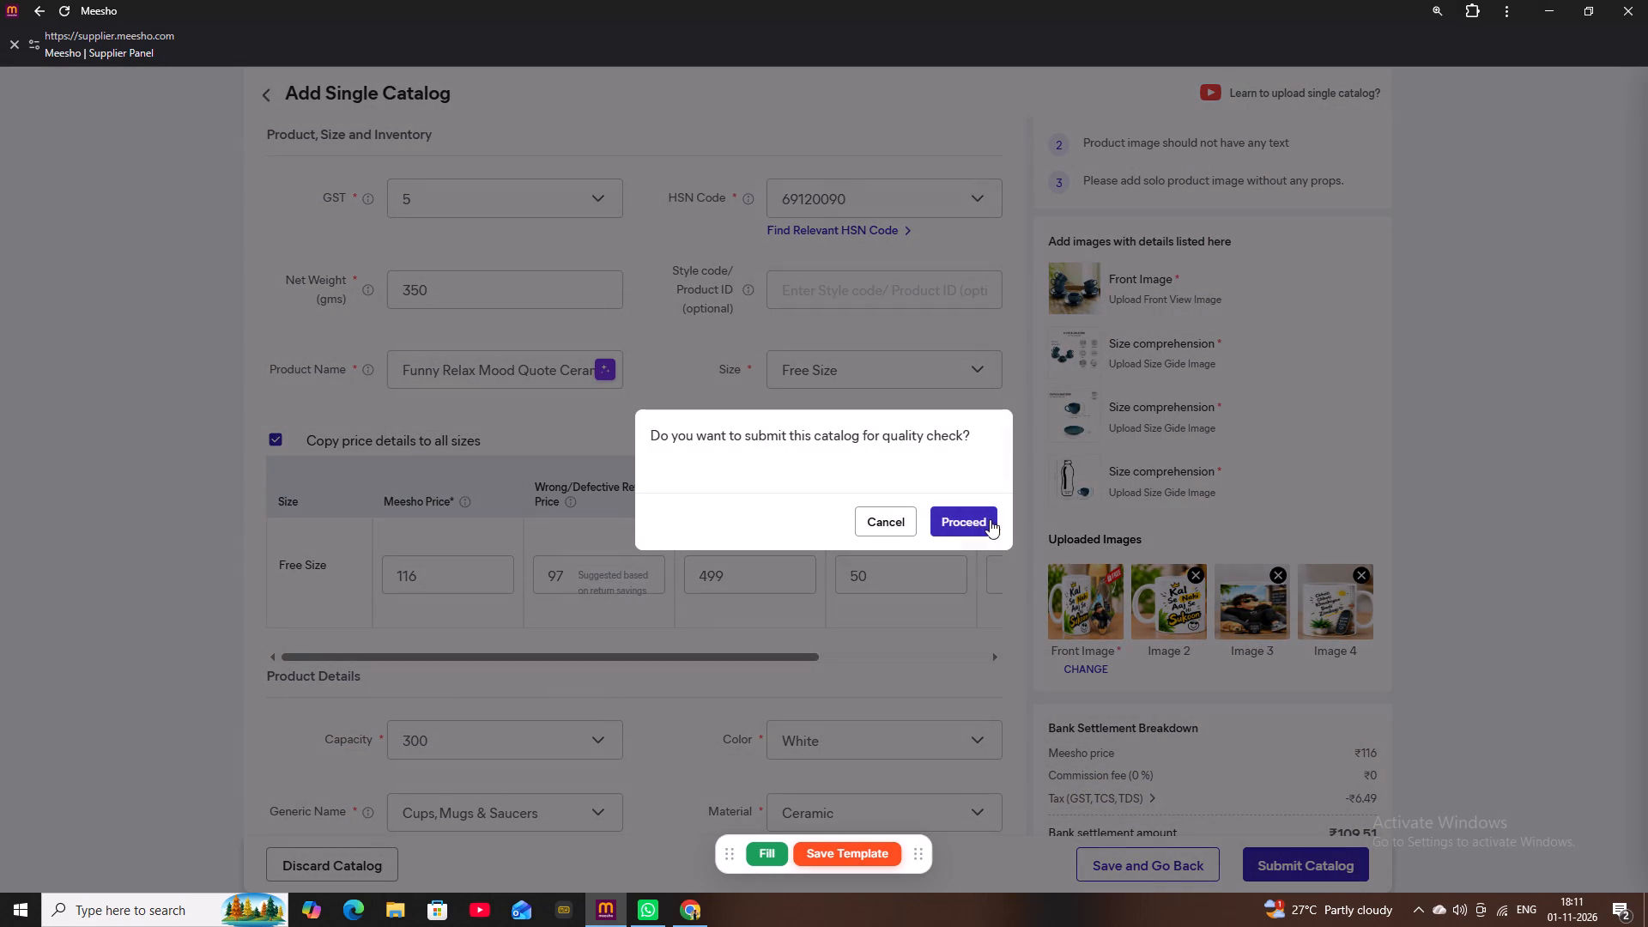
Proceed with submitting the catalog for quality check and dismiss the ad campaign offer.
left_click(985, 501)
left_click(975, 530)
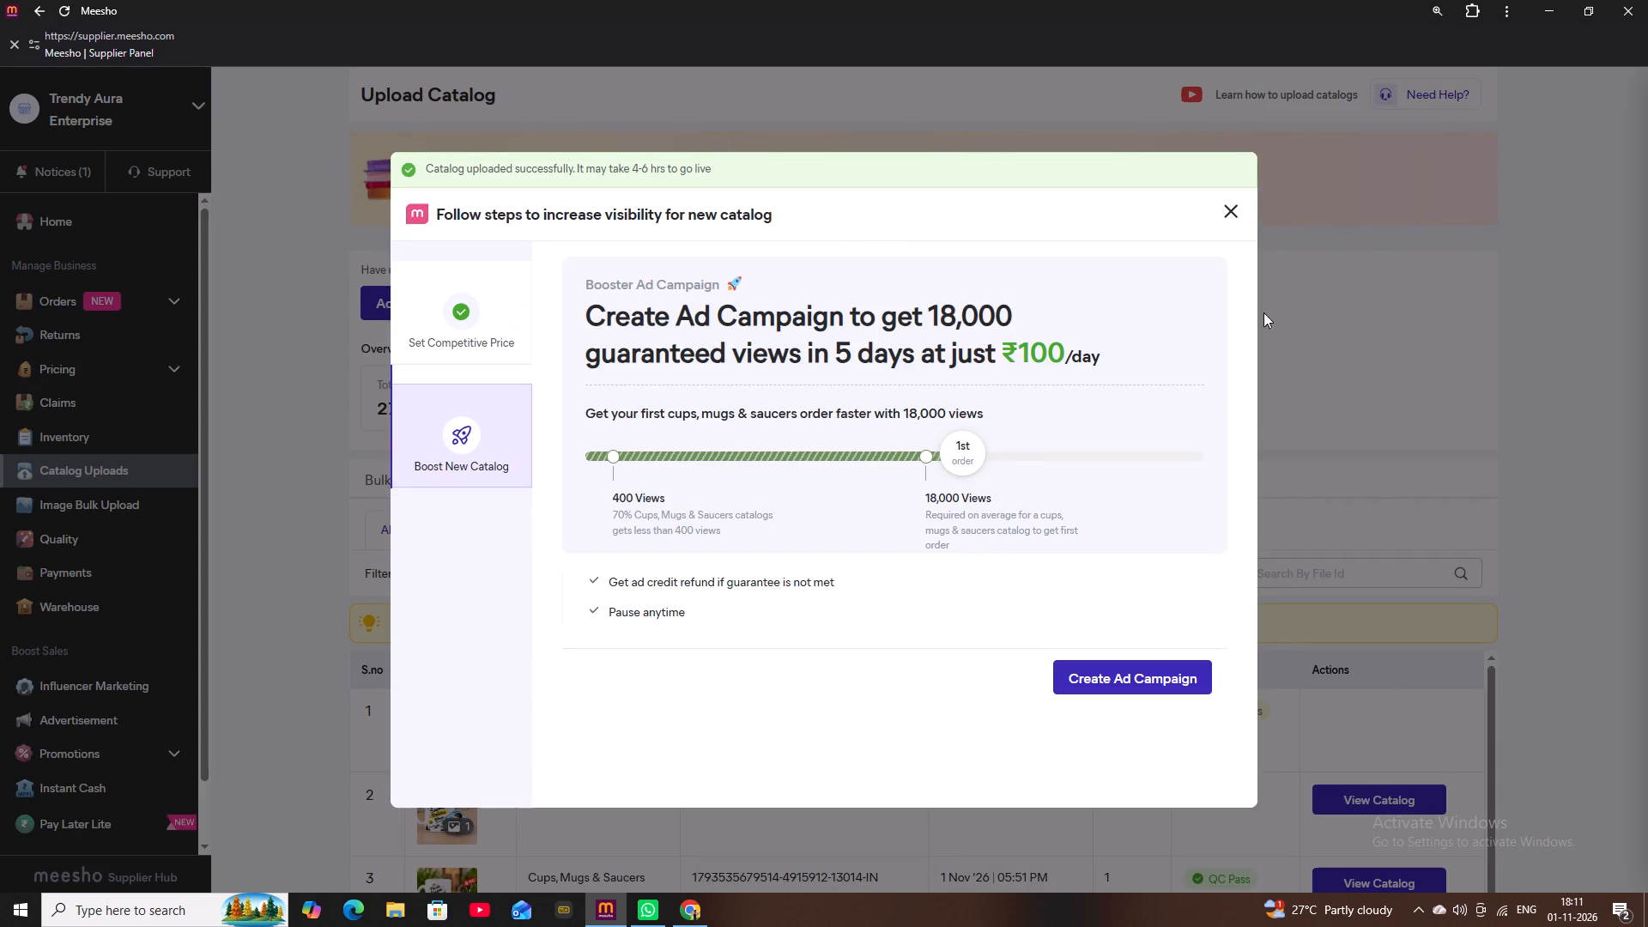
left_click(1226, 215)
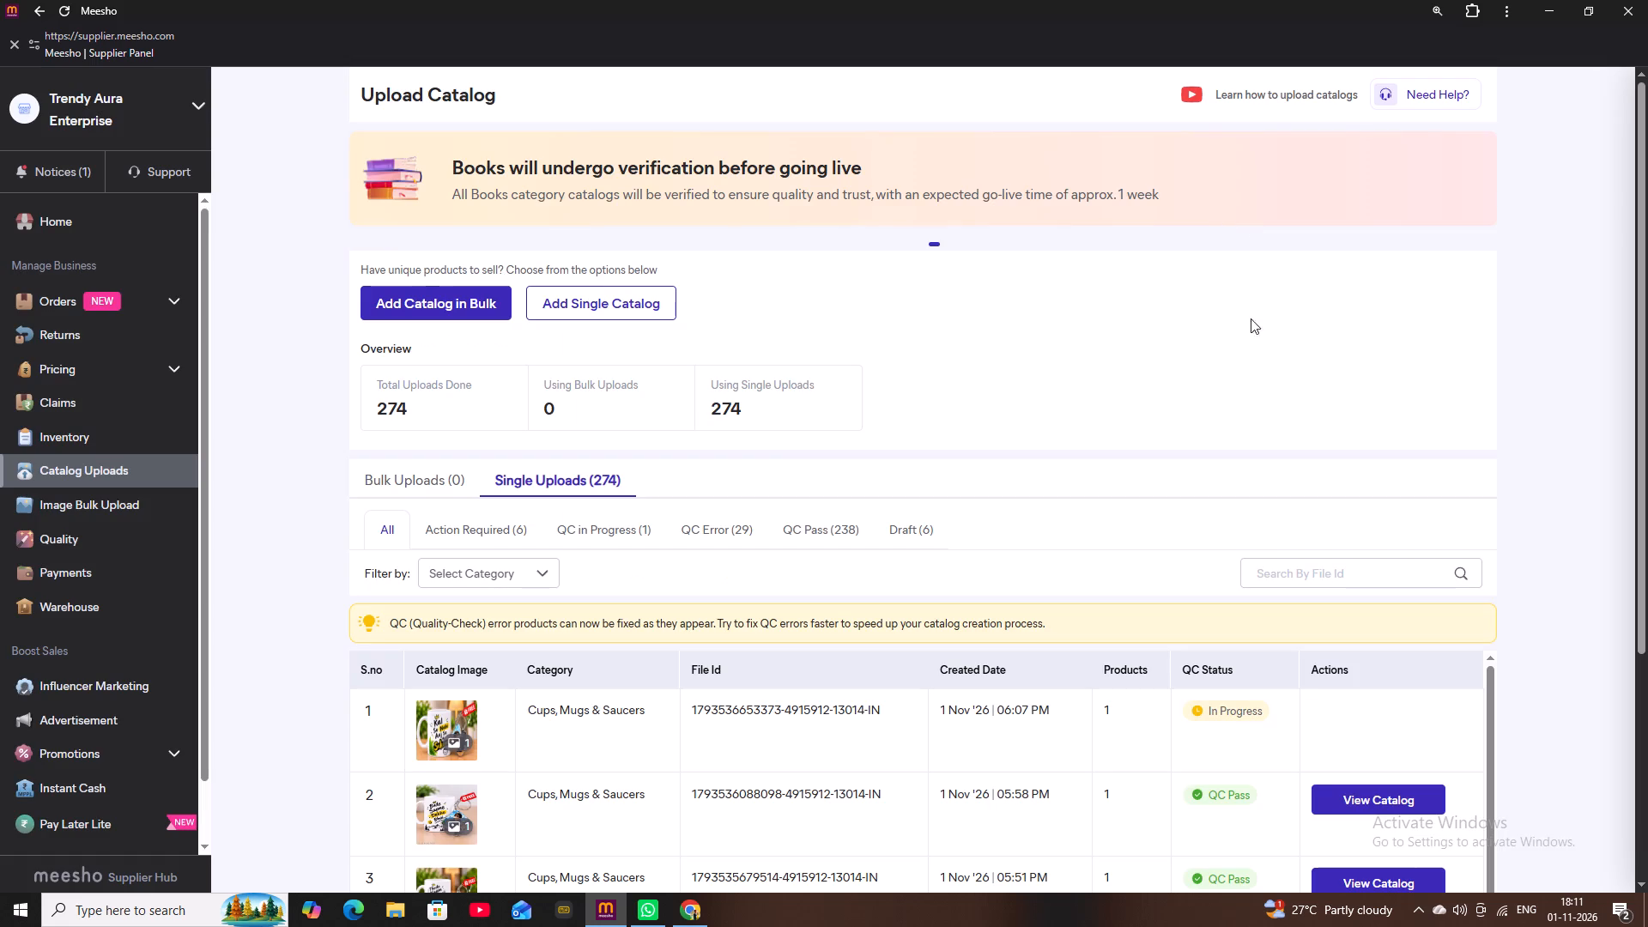
Start a new single catalog in the Home & Kitchen / Kitchen & Dining / Dinnerware / Cups, Mugs & Saucers category.
right_click(1152, 379)
left_click(1166, 447)
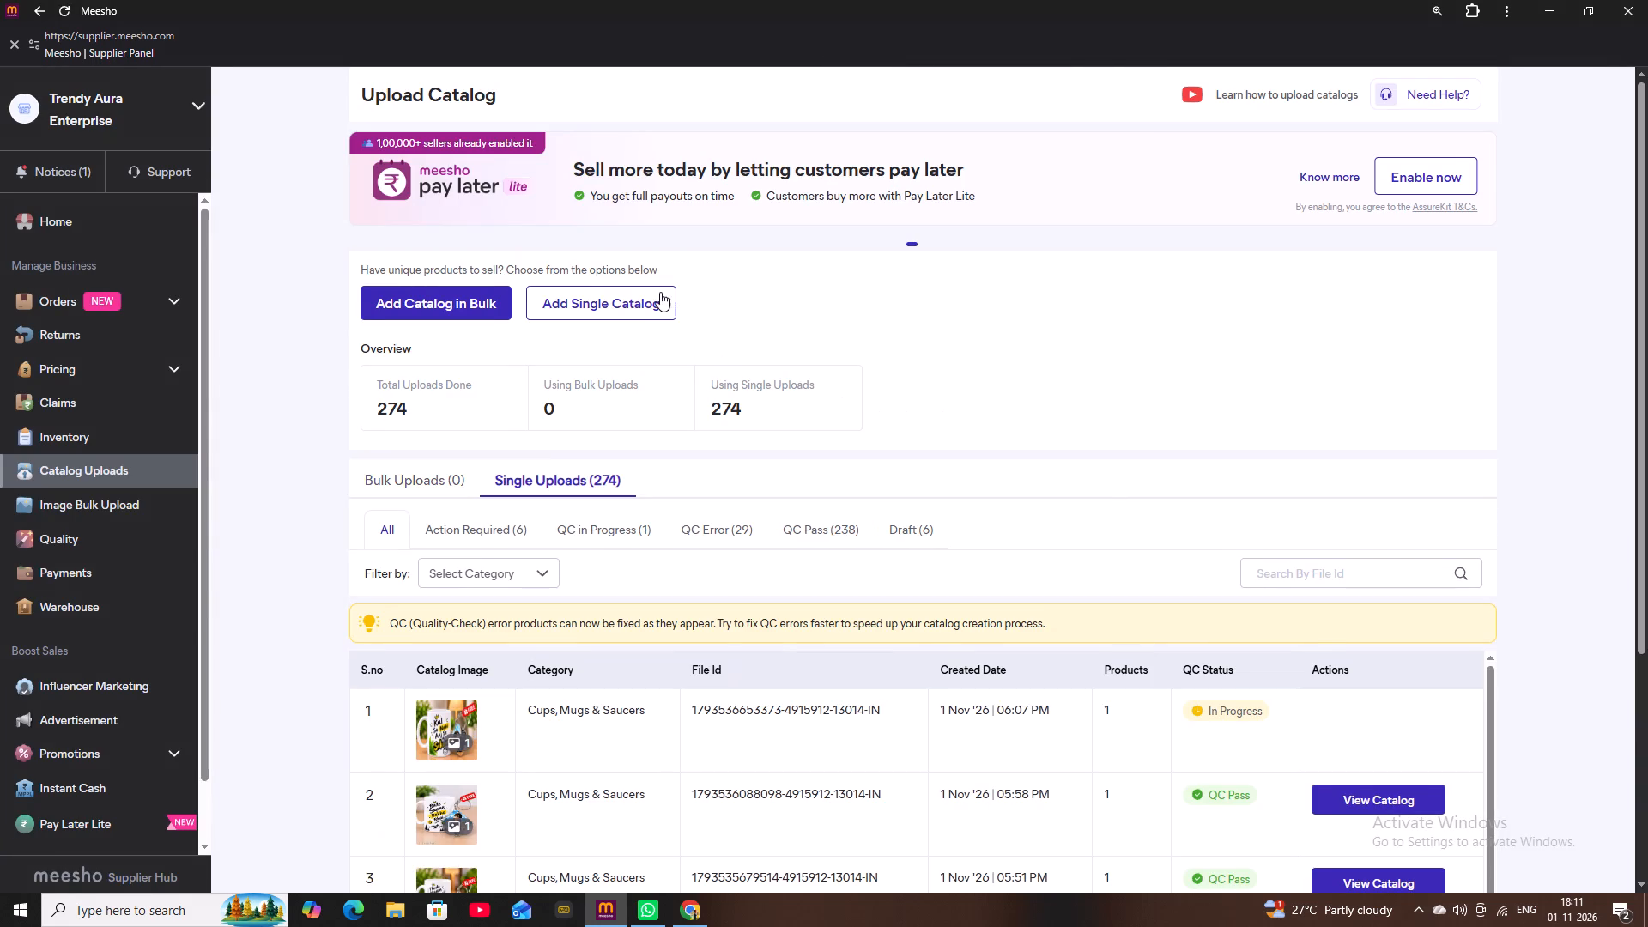
left_click(660, 292)
left_click(748, 574)
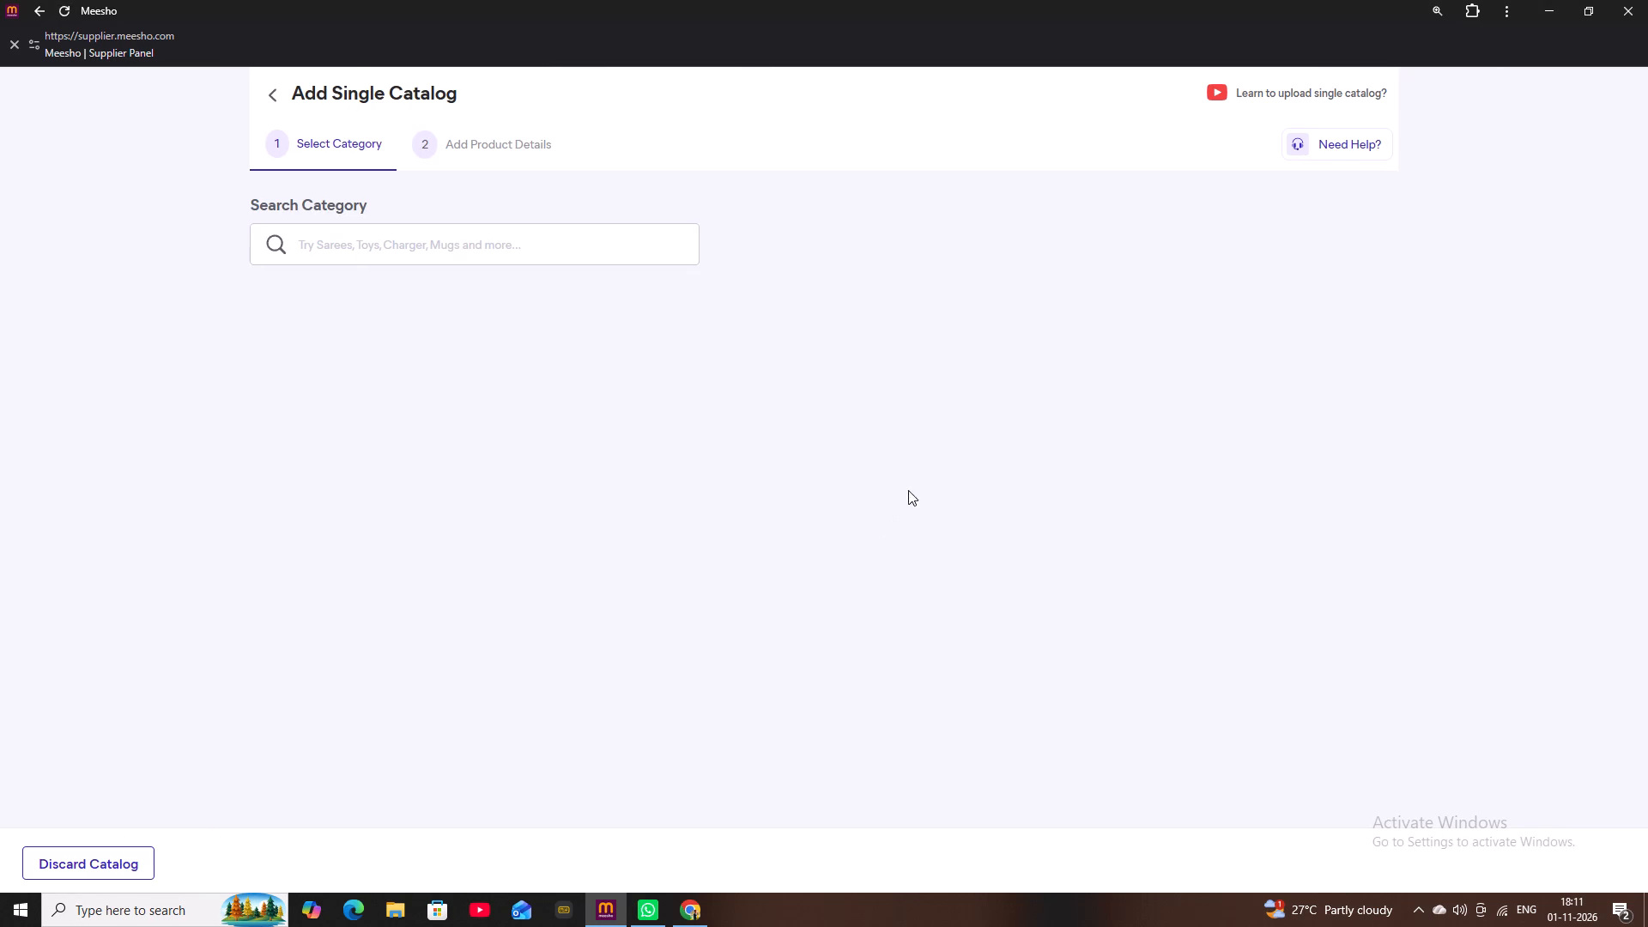
left_click(734, 325)
Start adding the product's front image and browse the mug mockups in the CUP MOCKUPS folder.
left_click(1189, 634)
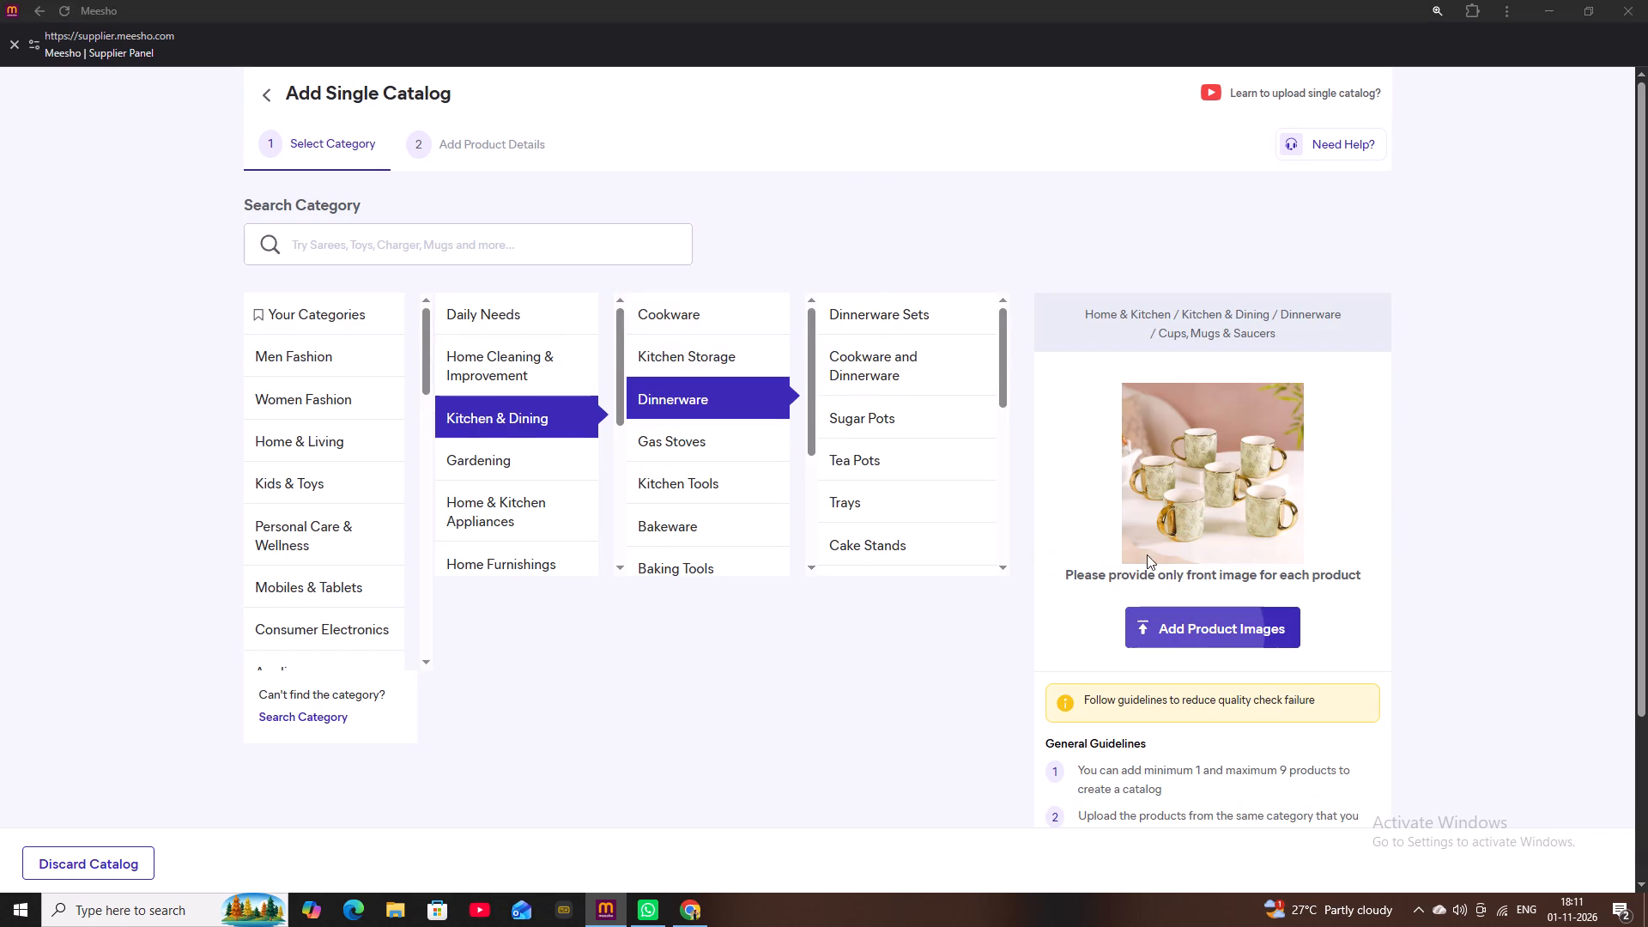
left_click_drag(870, 132, 849, 189)
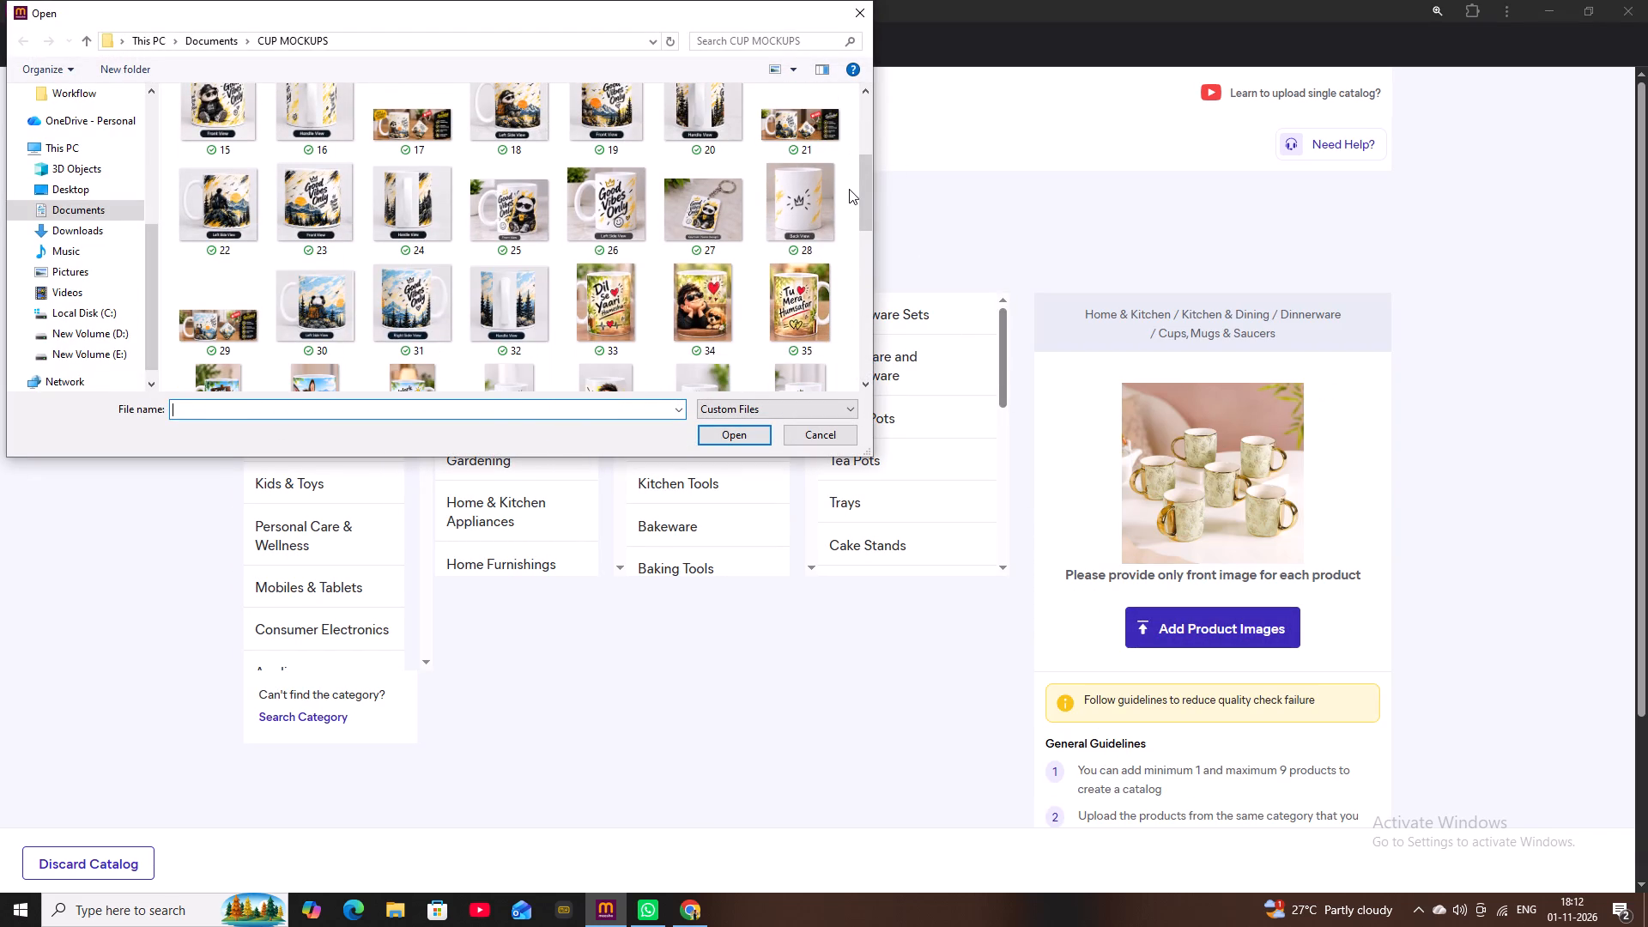
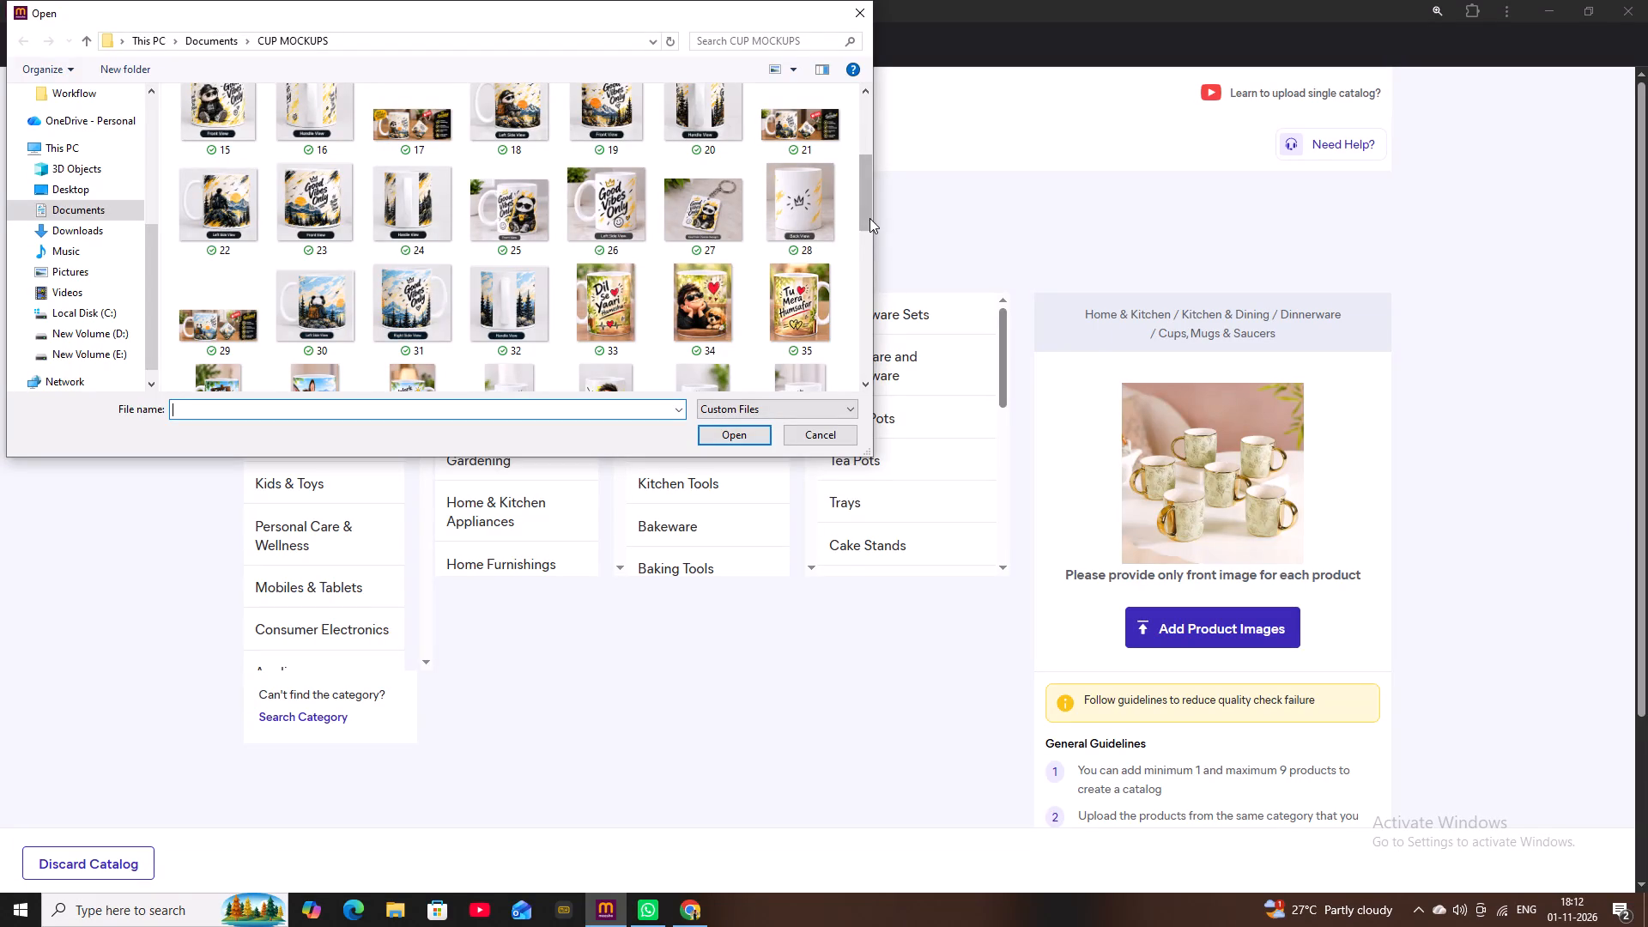
Add image 57, the "Dil Bhi Bada Karta" mug, from the CUP MOCKUPS folder as the first product's front image.
left_click_drag(869, 218, 862, 300)
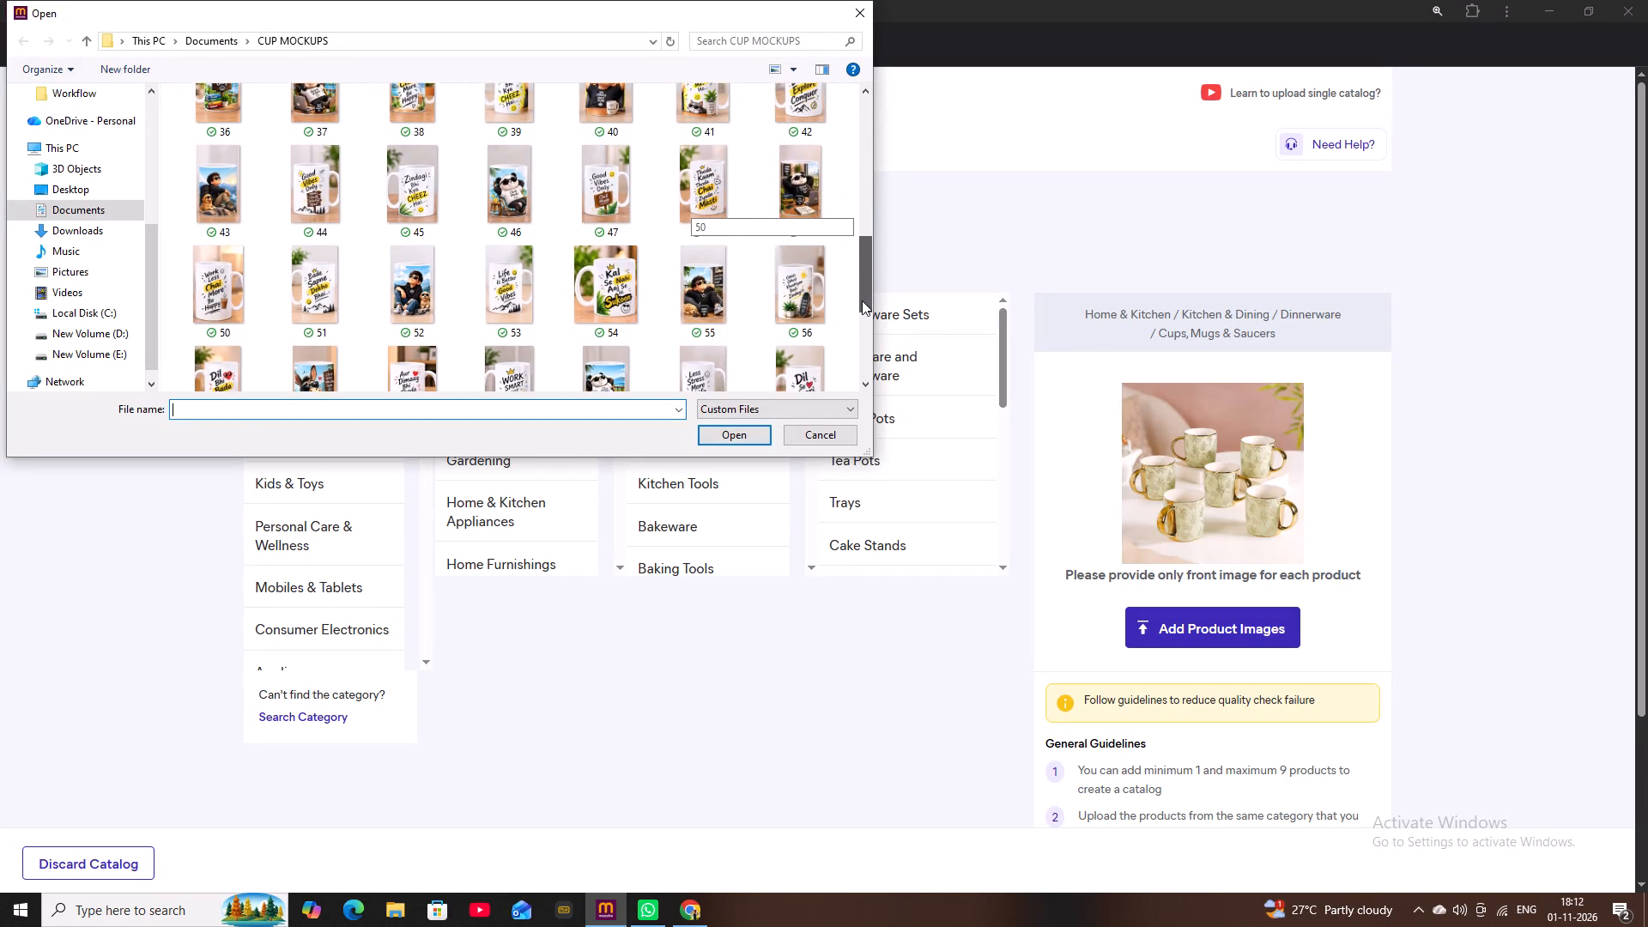
left_click_drag(862, 300, 863, 311)
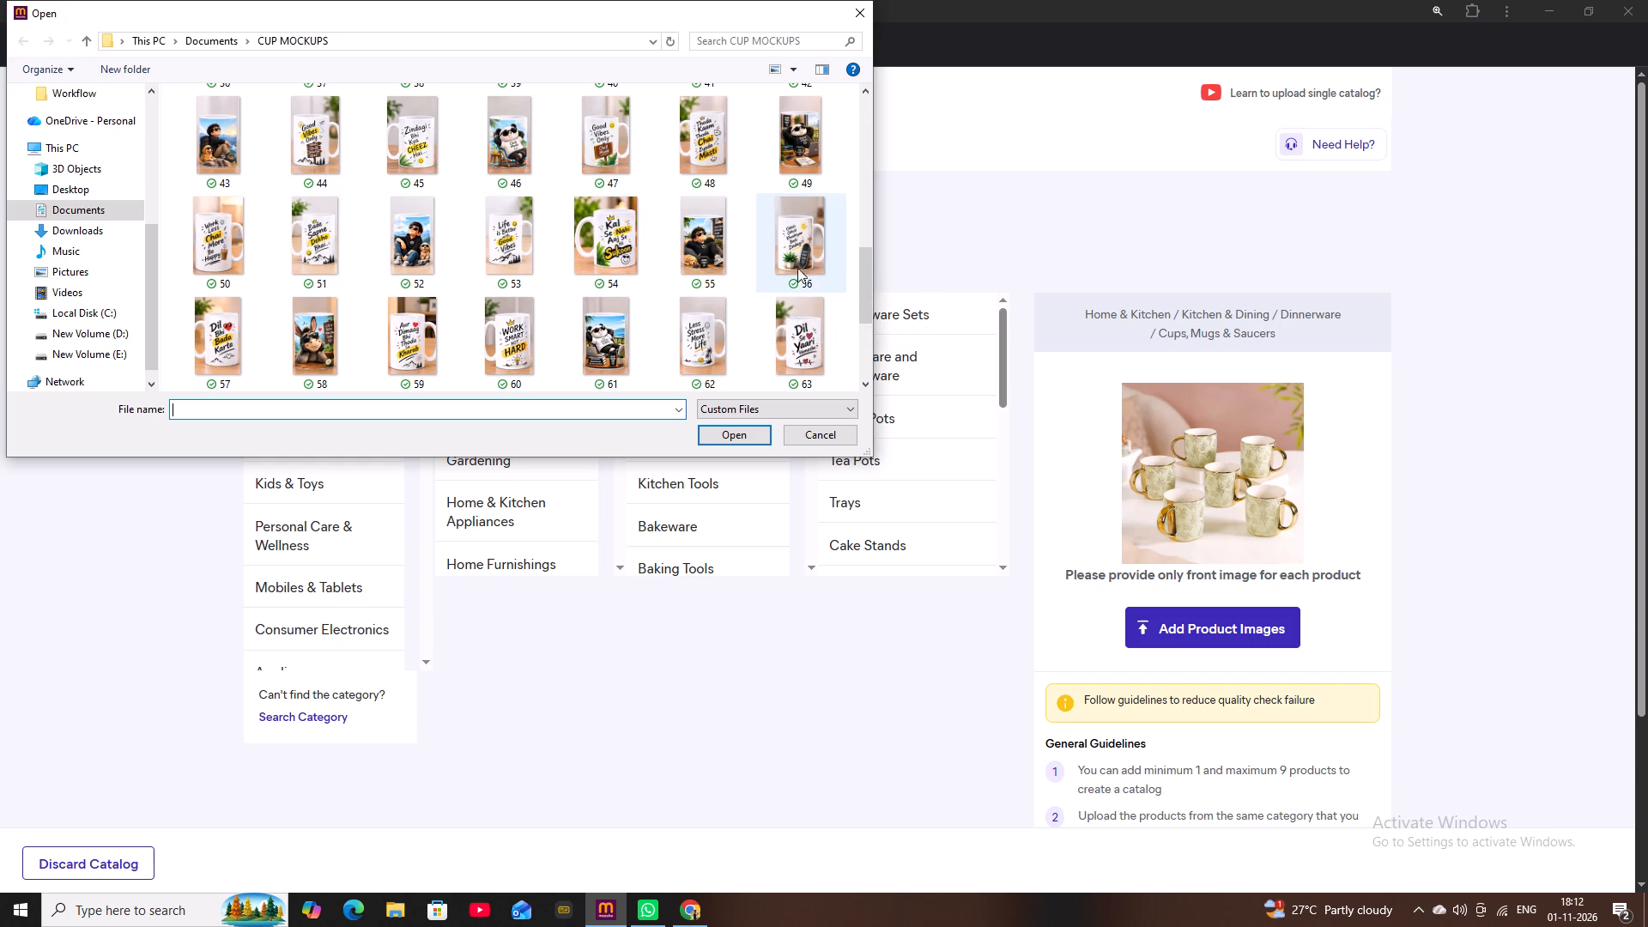
scroll(233, 333, "down", 1)
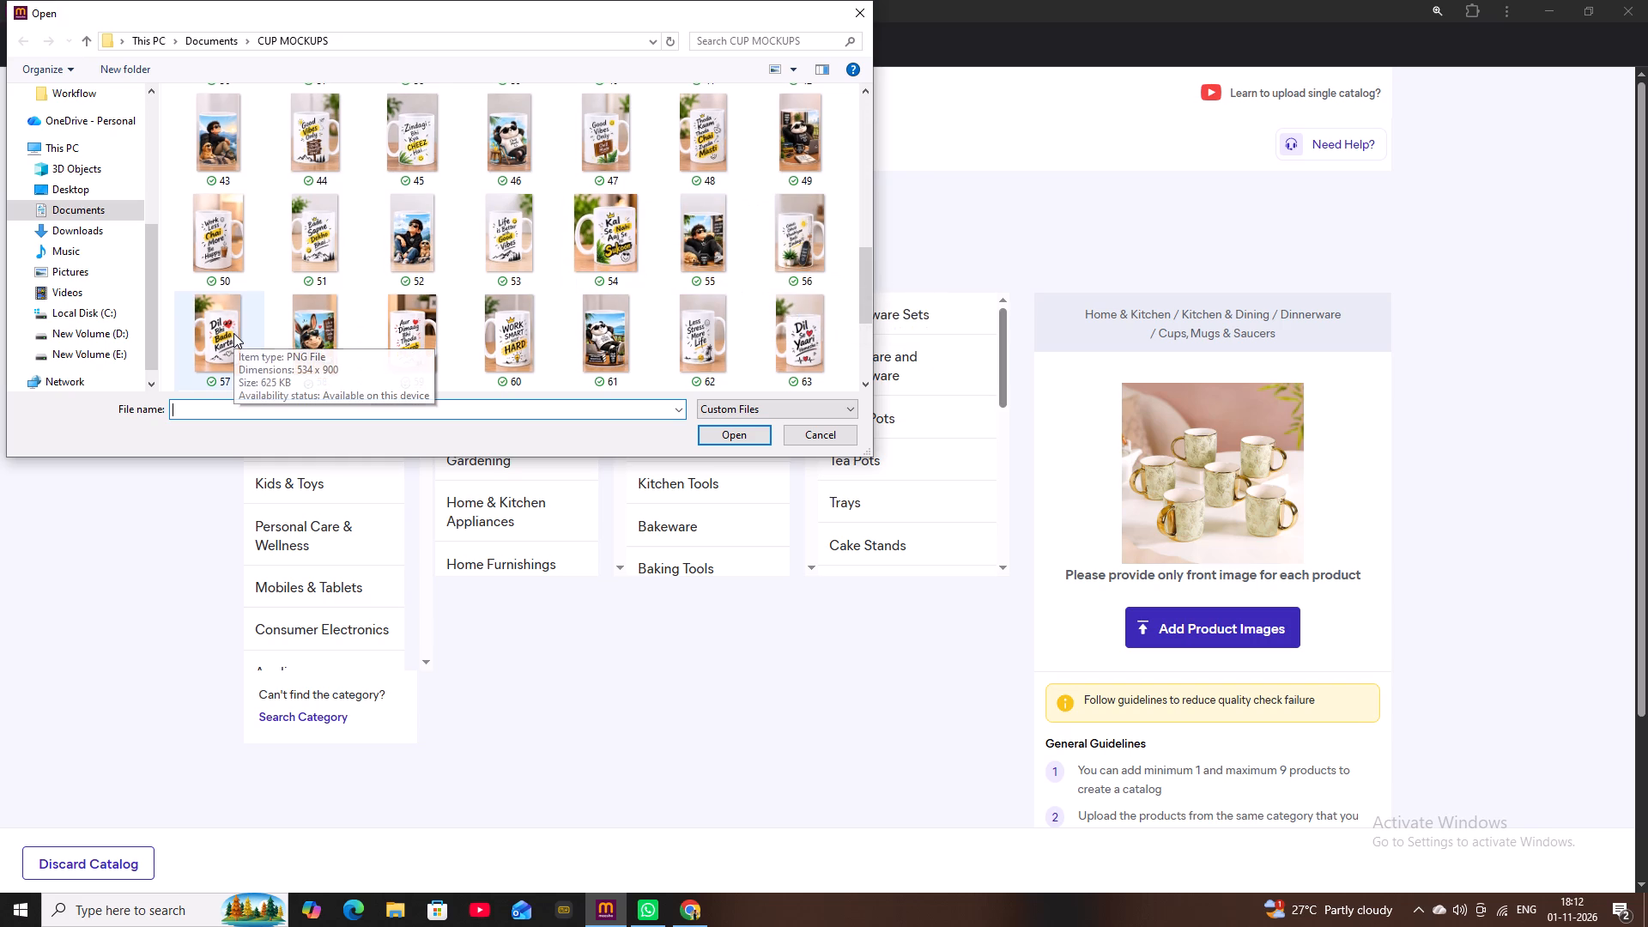
scroll(233, 333, "down", 1)
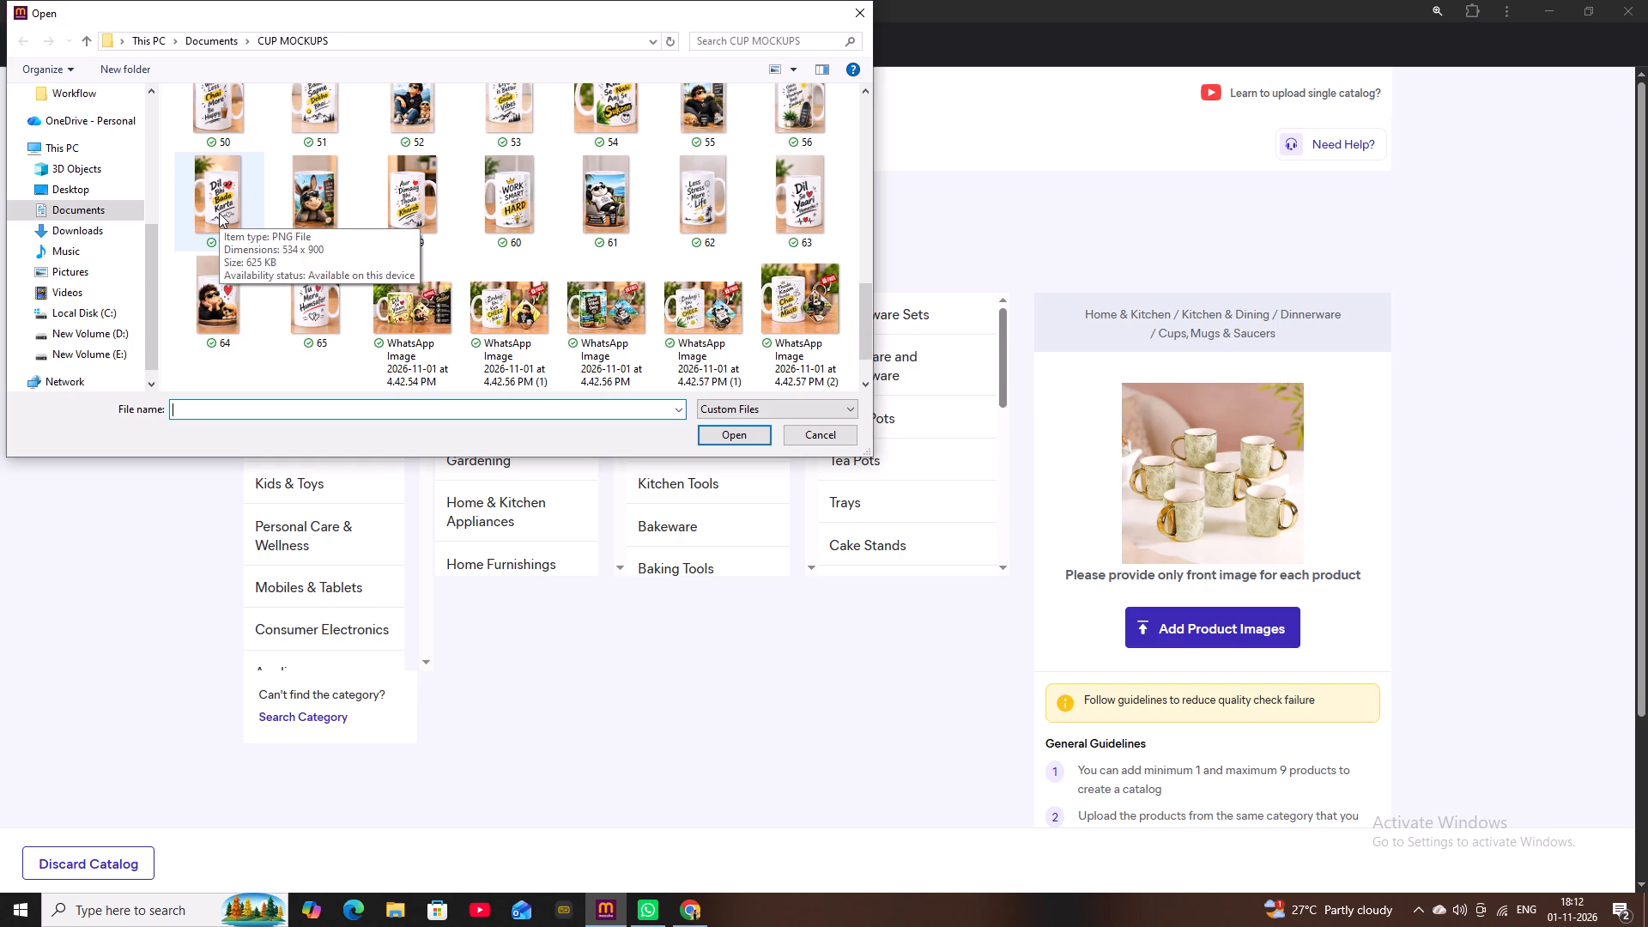
double_click(221, 203)
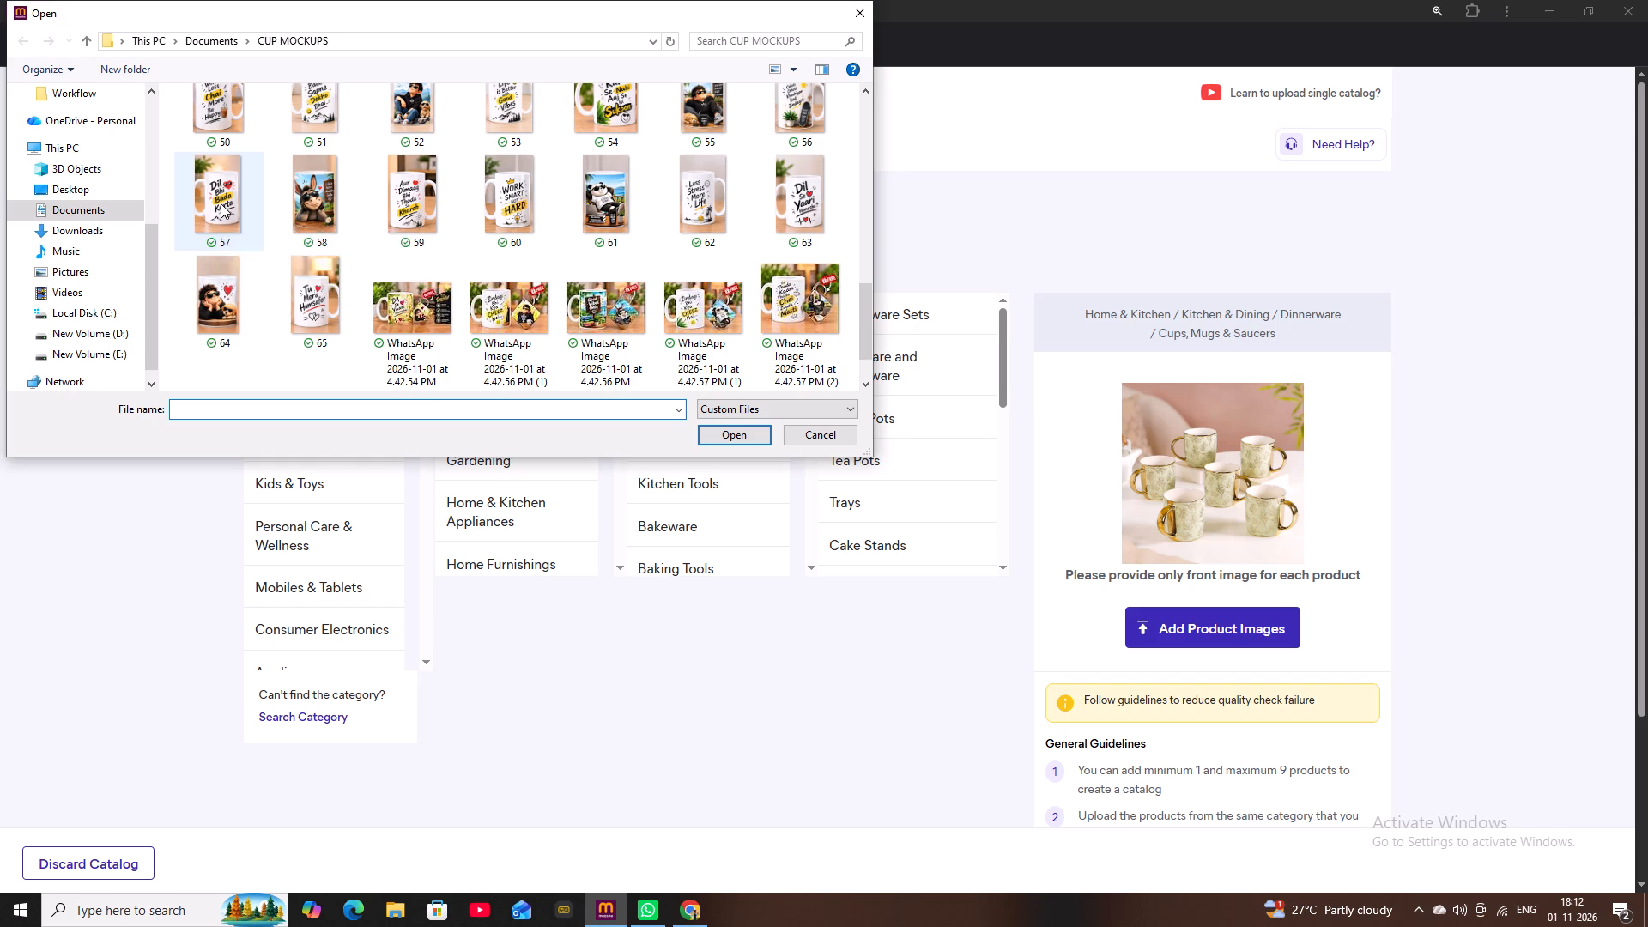
Add a second product to the catalog using the image "WhatsApp Image 2026-11-01 at 4.42.58 PM (2)".
left_click(632, 460)
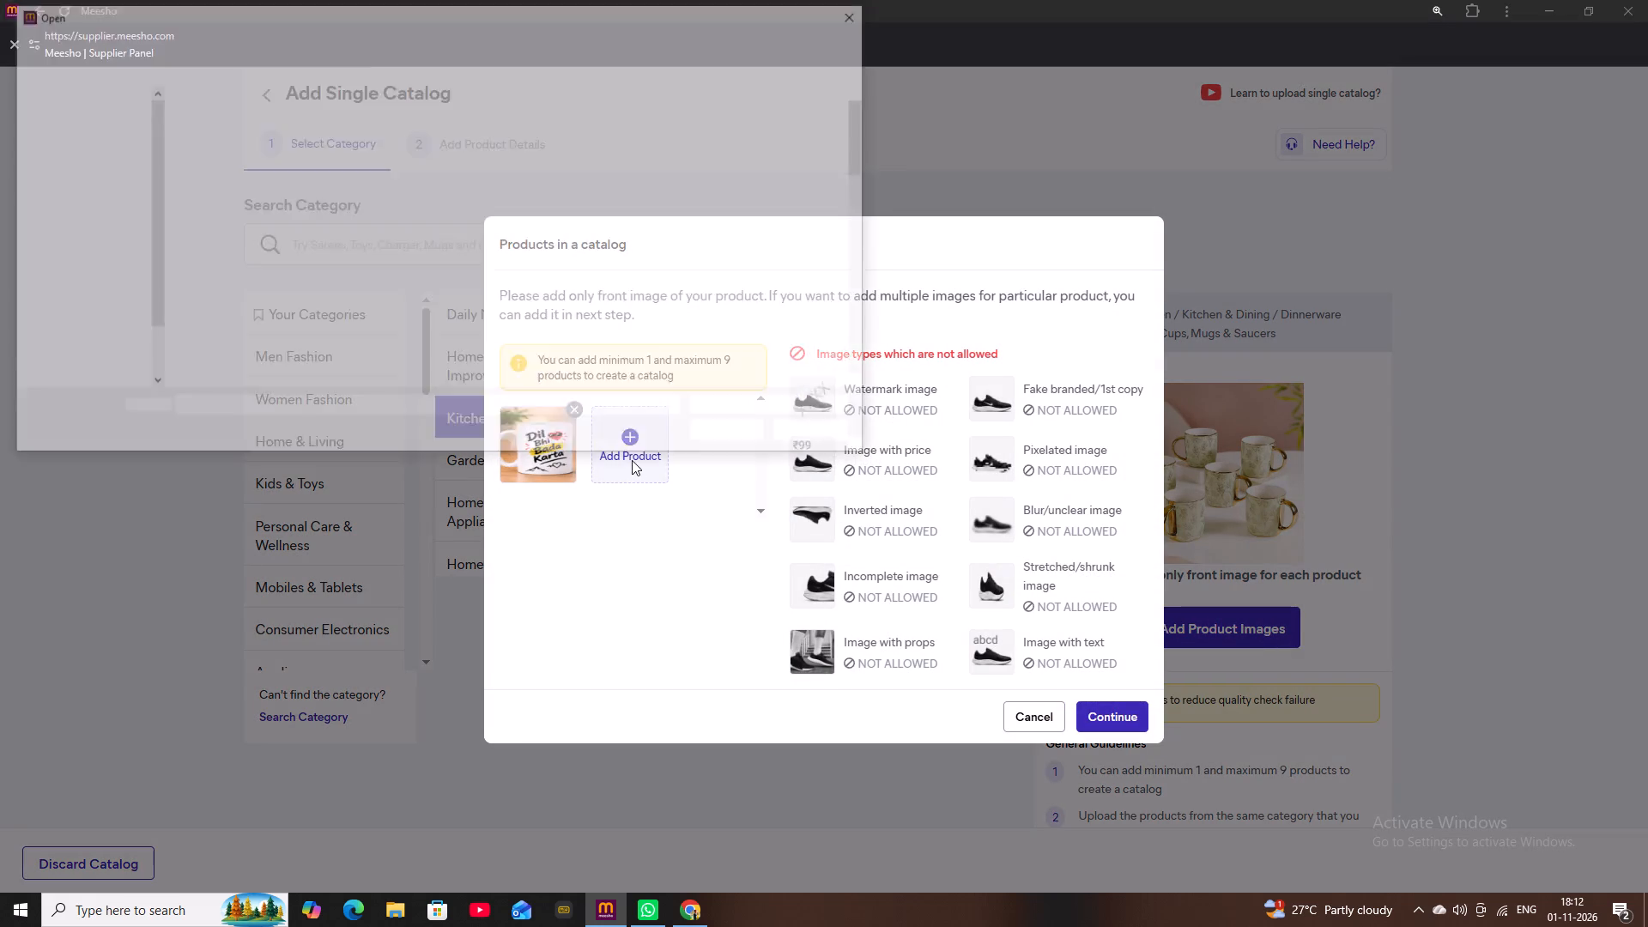
left_click_drag(859, 143, 859, 330)
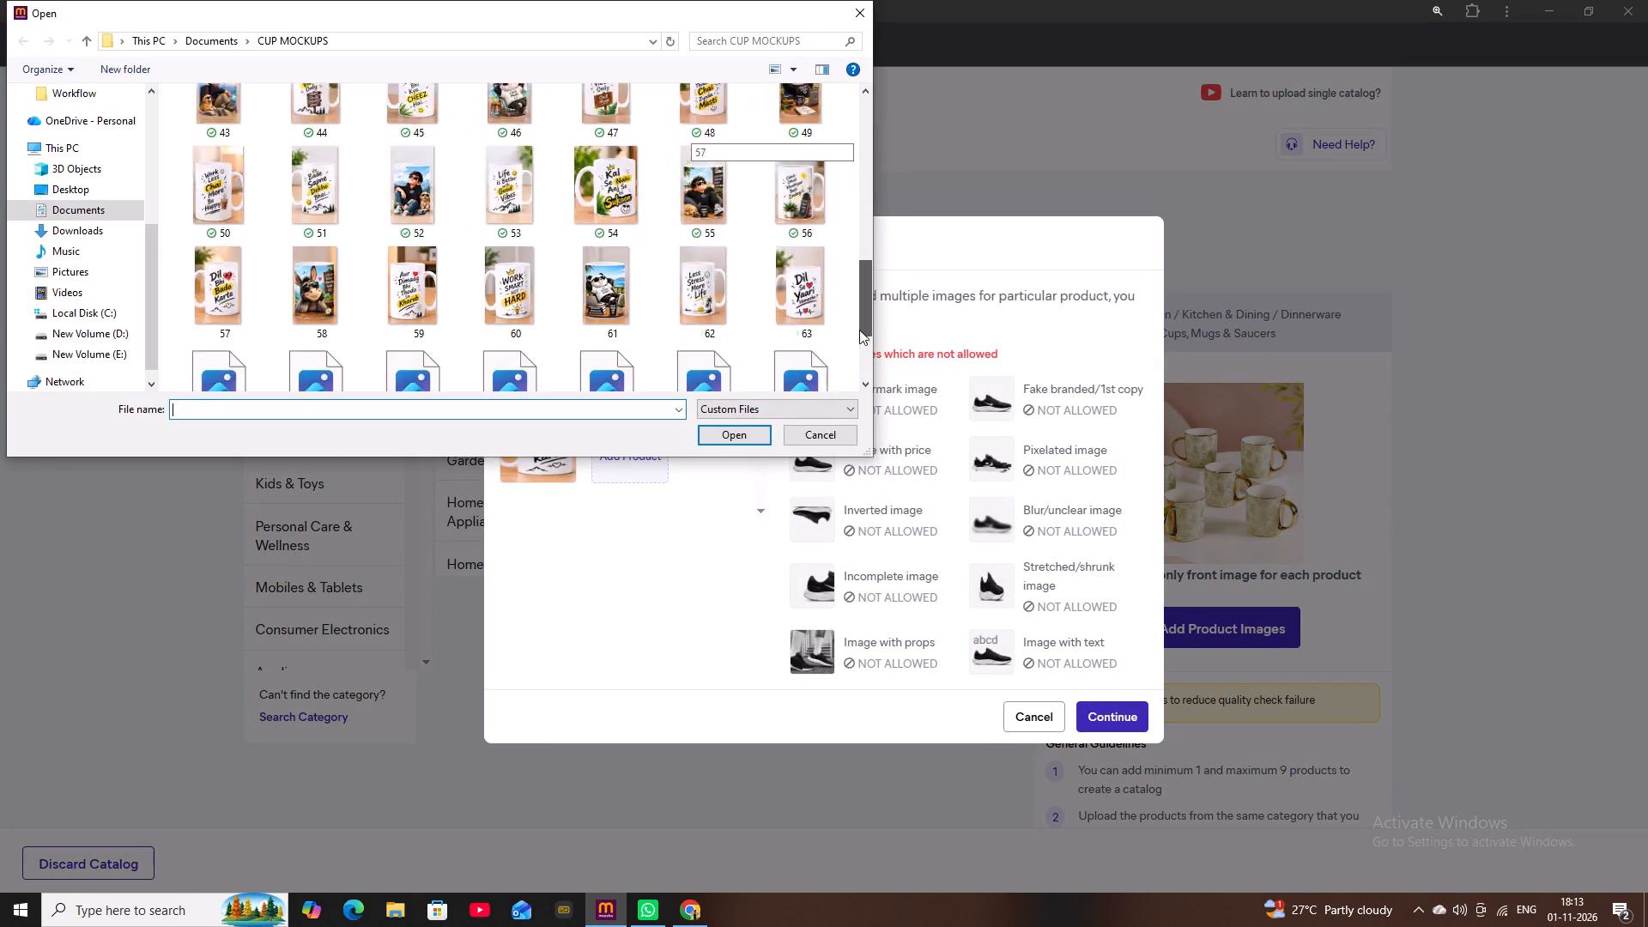
left_click_drag(859, 330, 859, 370)
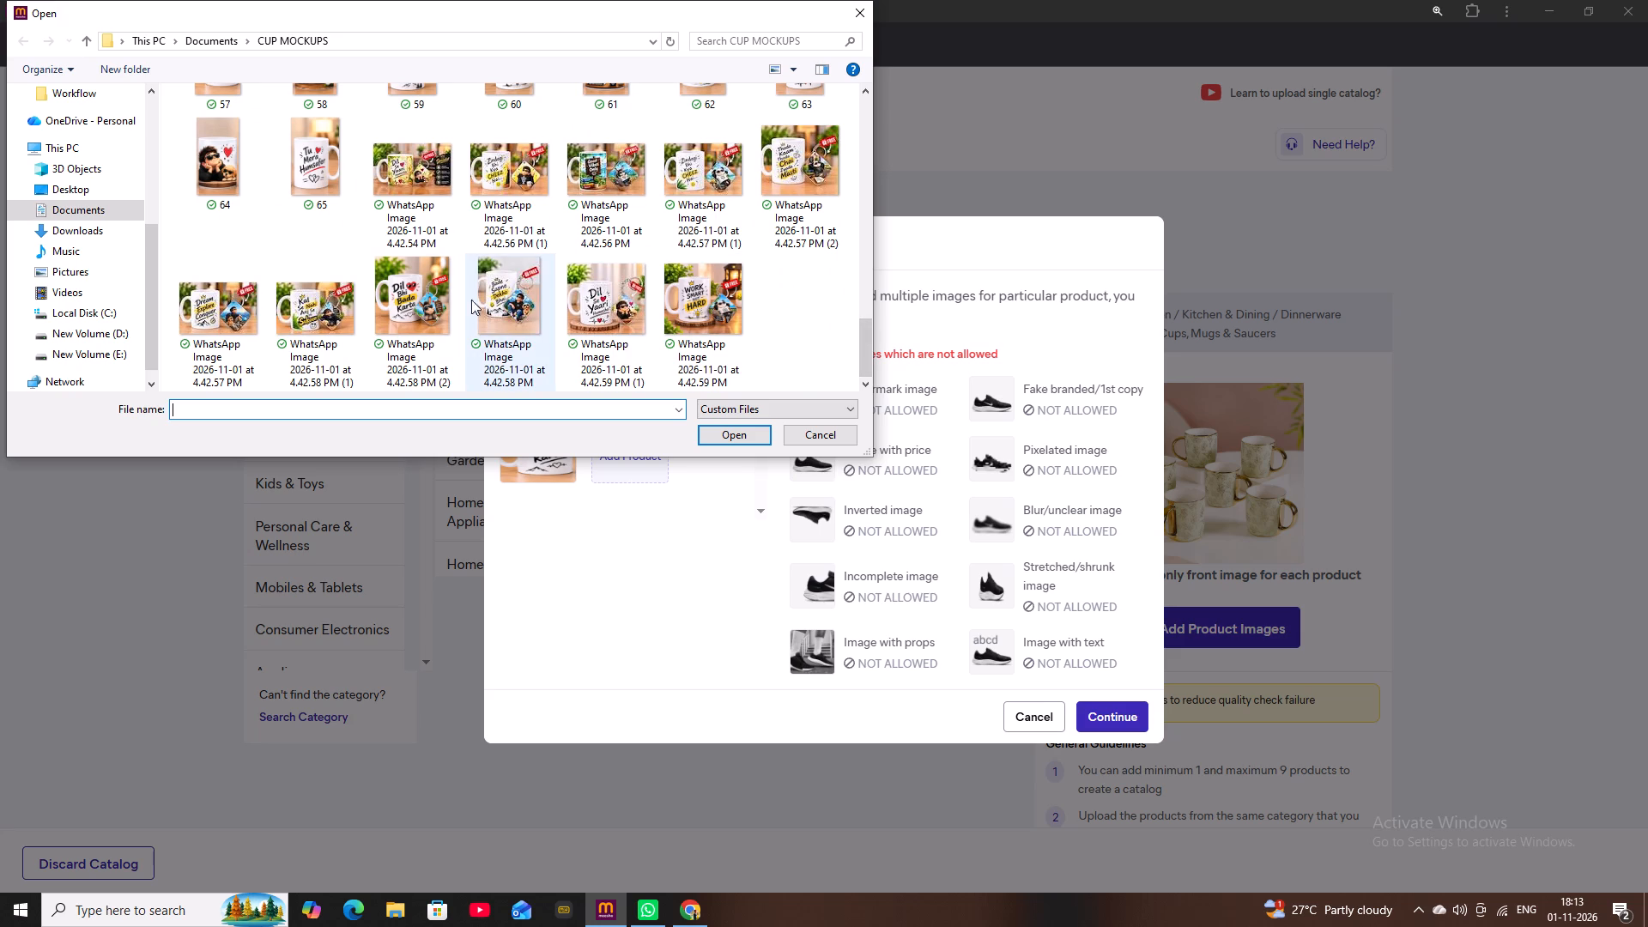
double_click(419, 300)
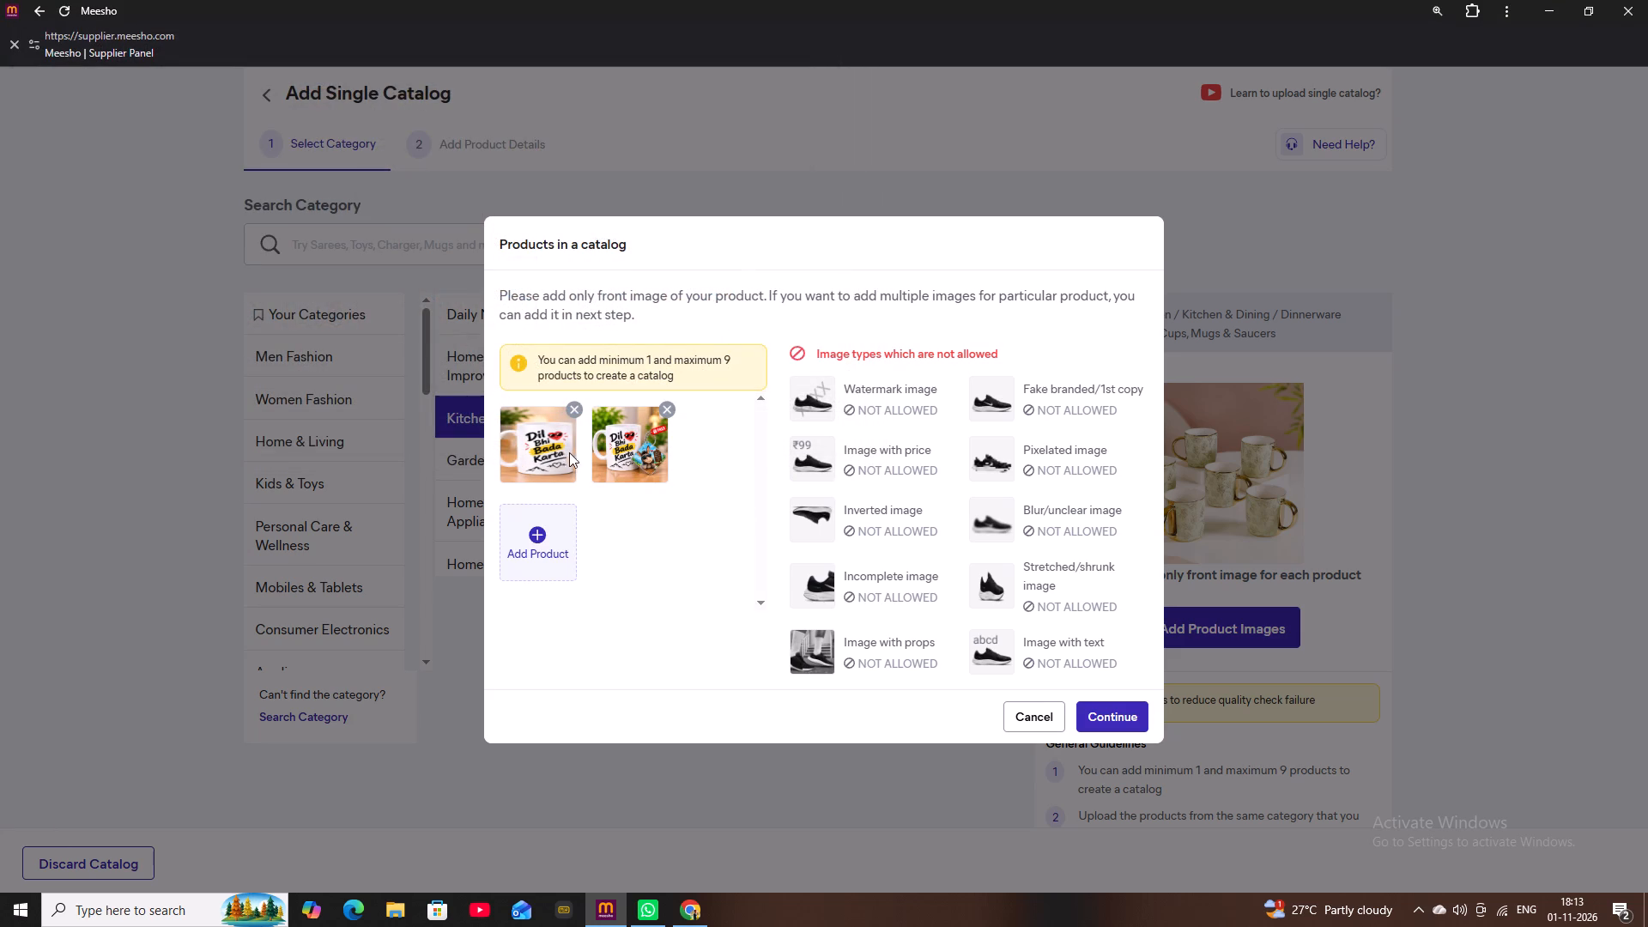
Remove the mug-only image from the catalog's products and continue with the Dil Bhi Bada Karta mug and keychain image.
left_click(574, 410)
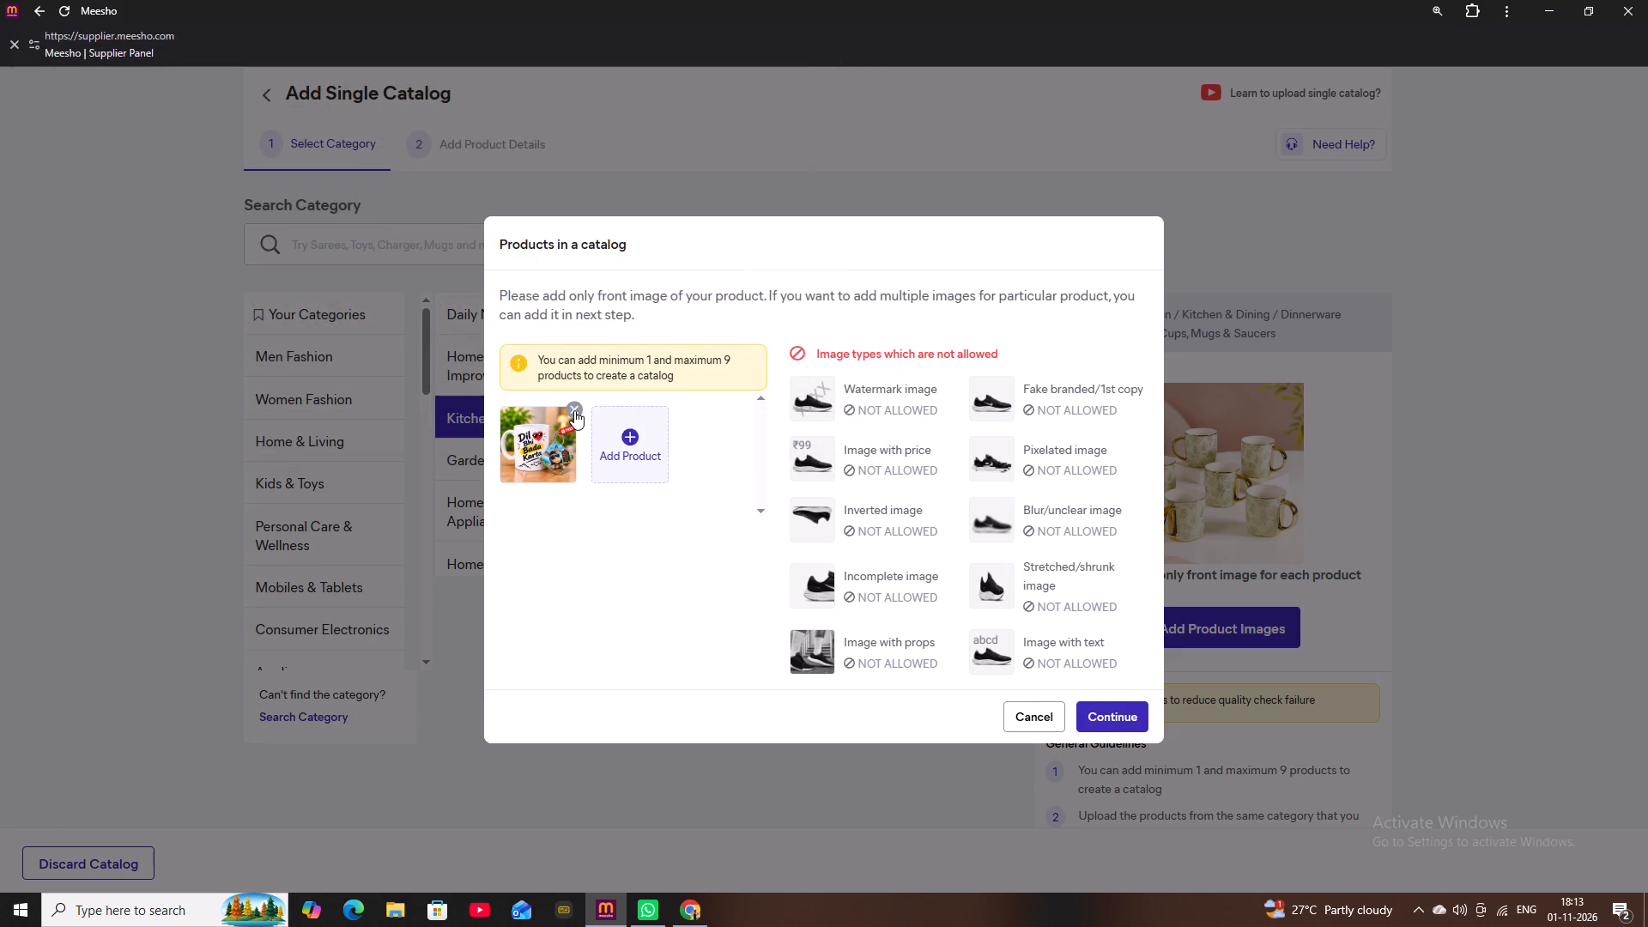
left_click(1102, 717)
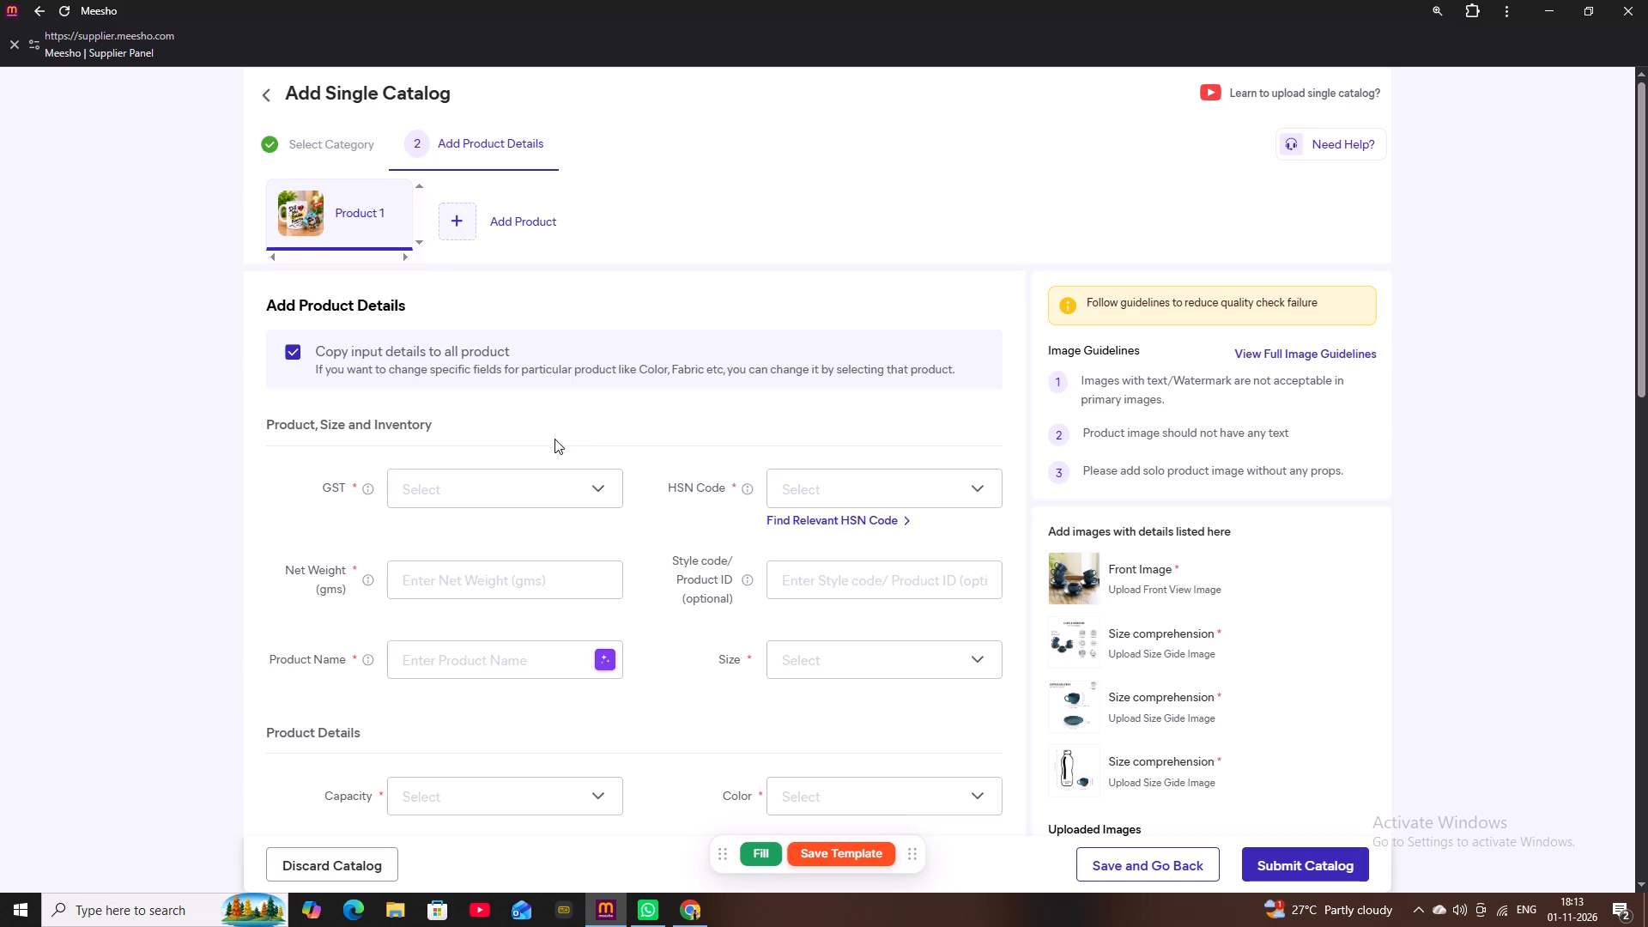
Set GST to 5, HSN code to 69120090, size to Free Size and net weight to 350 gms.
left_click(536, 480)
left_click(515, 587)
left_click(878, 485)
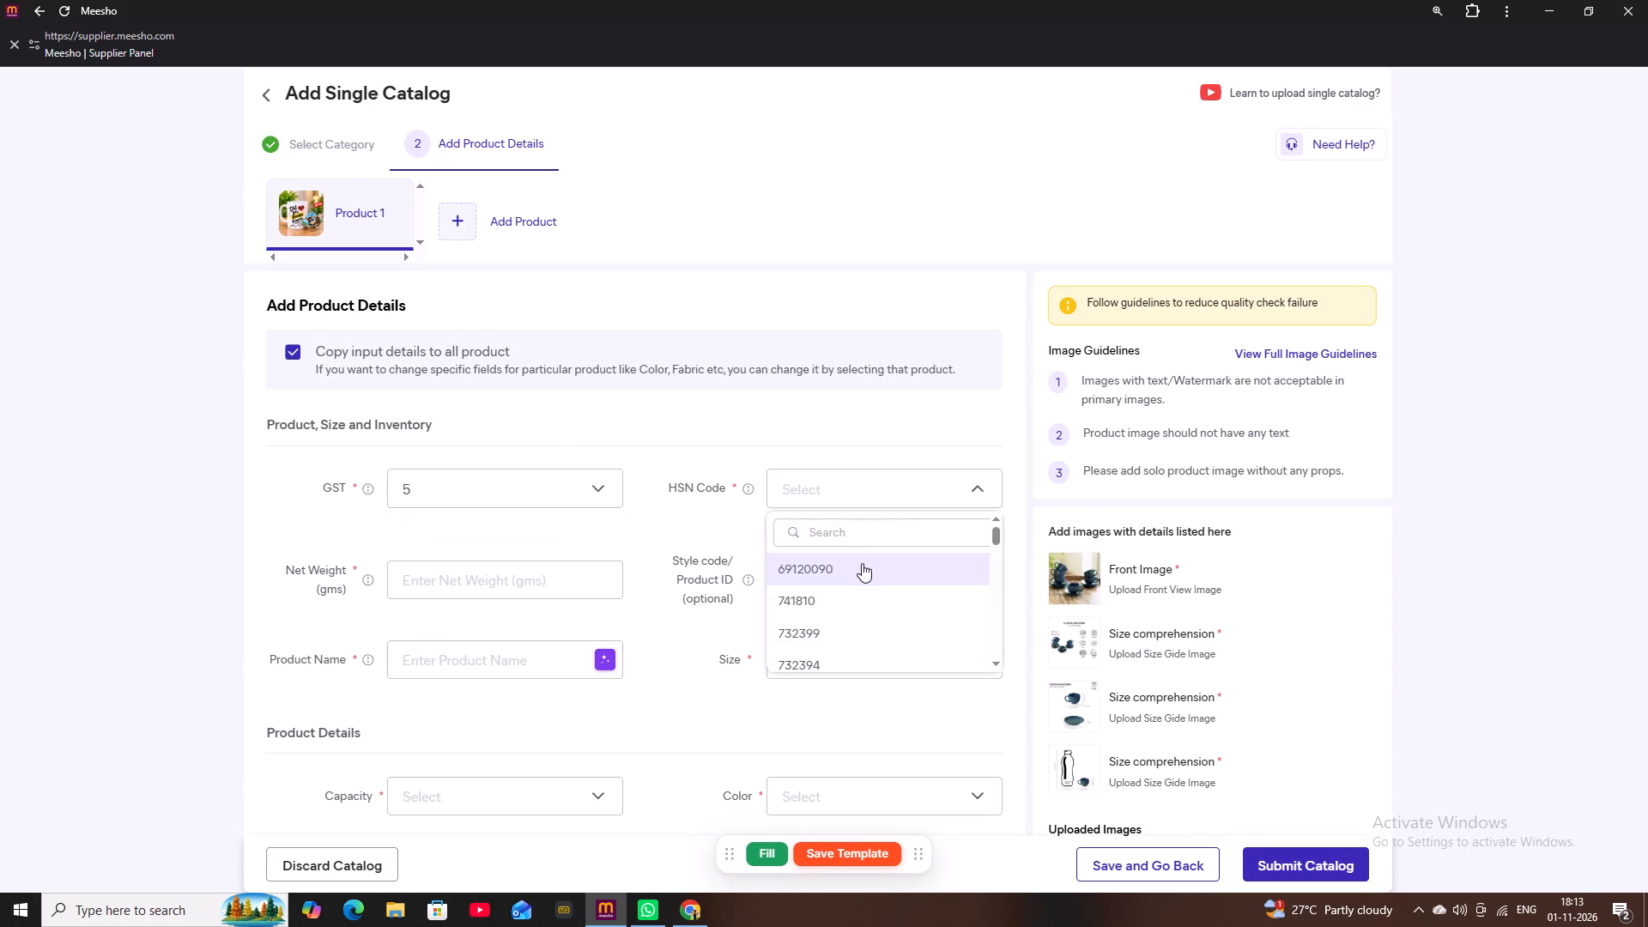
left_click(862, 563)
left_click(870, 640)
left_click(791, 706)
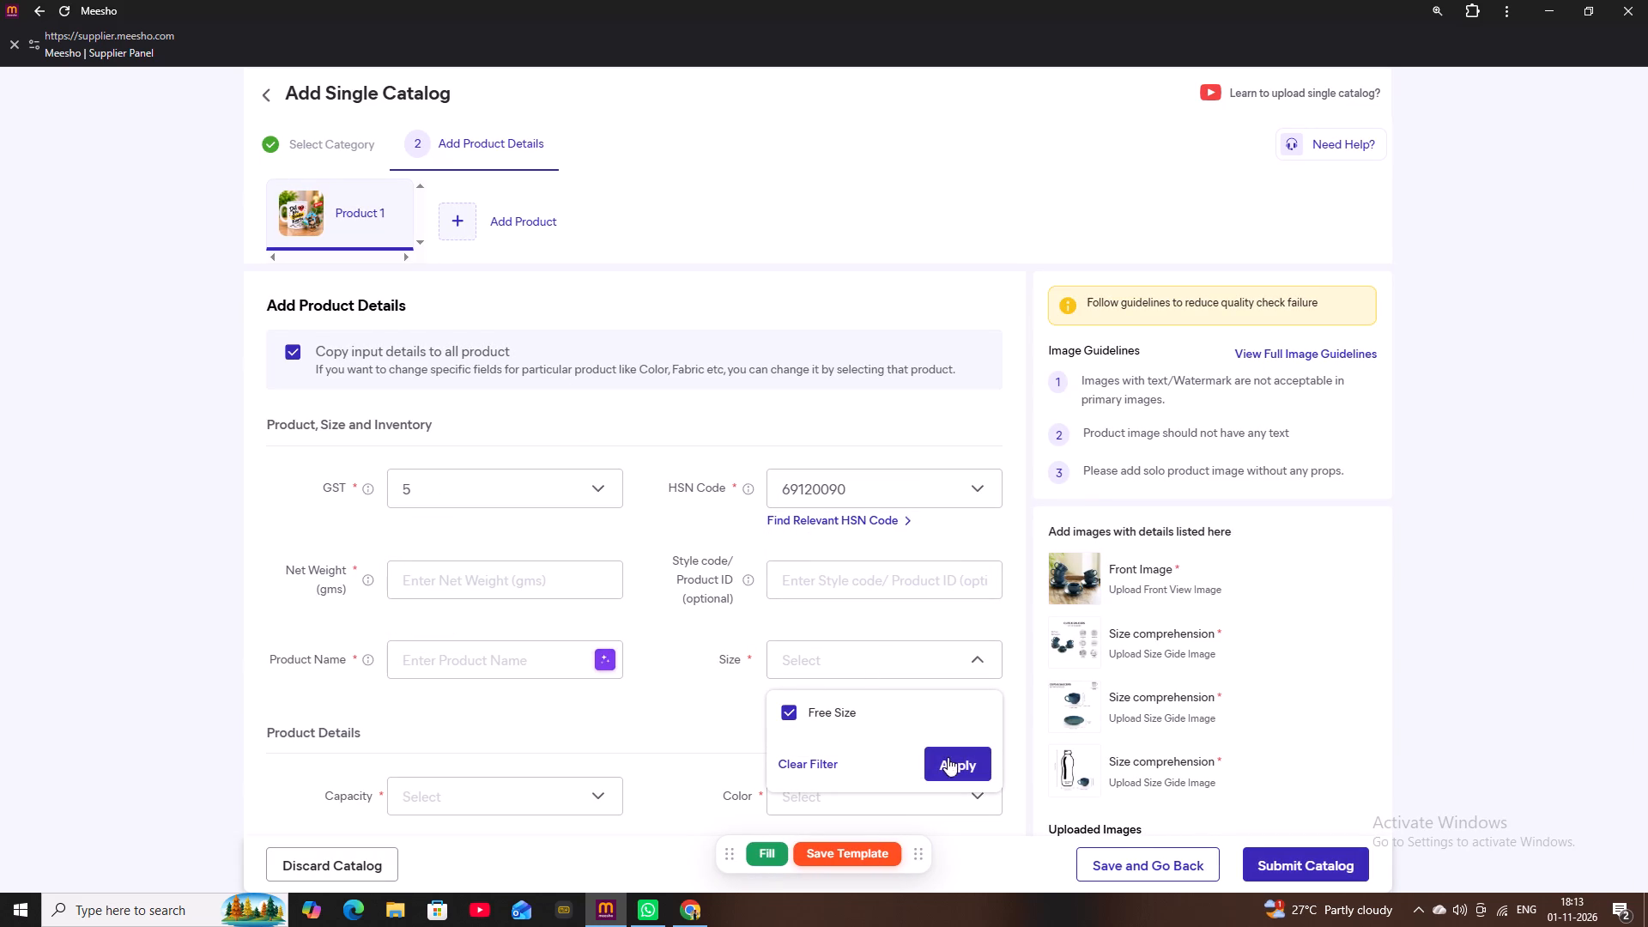
left_click(948, 757)
left_click(488, 572)
left_click(489, 573)
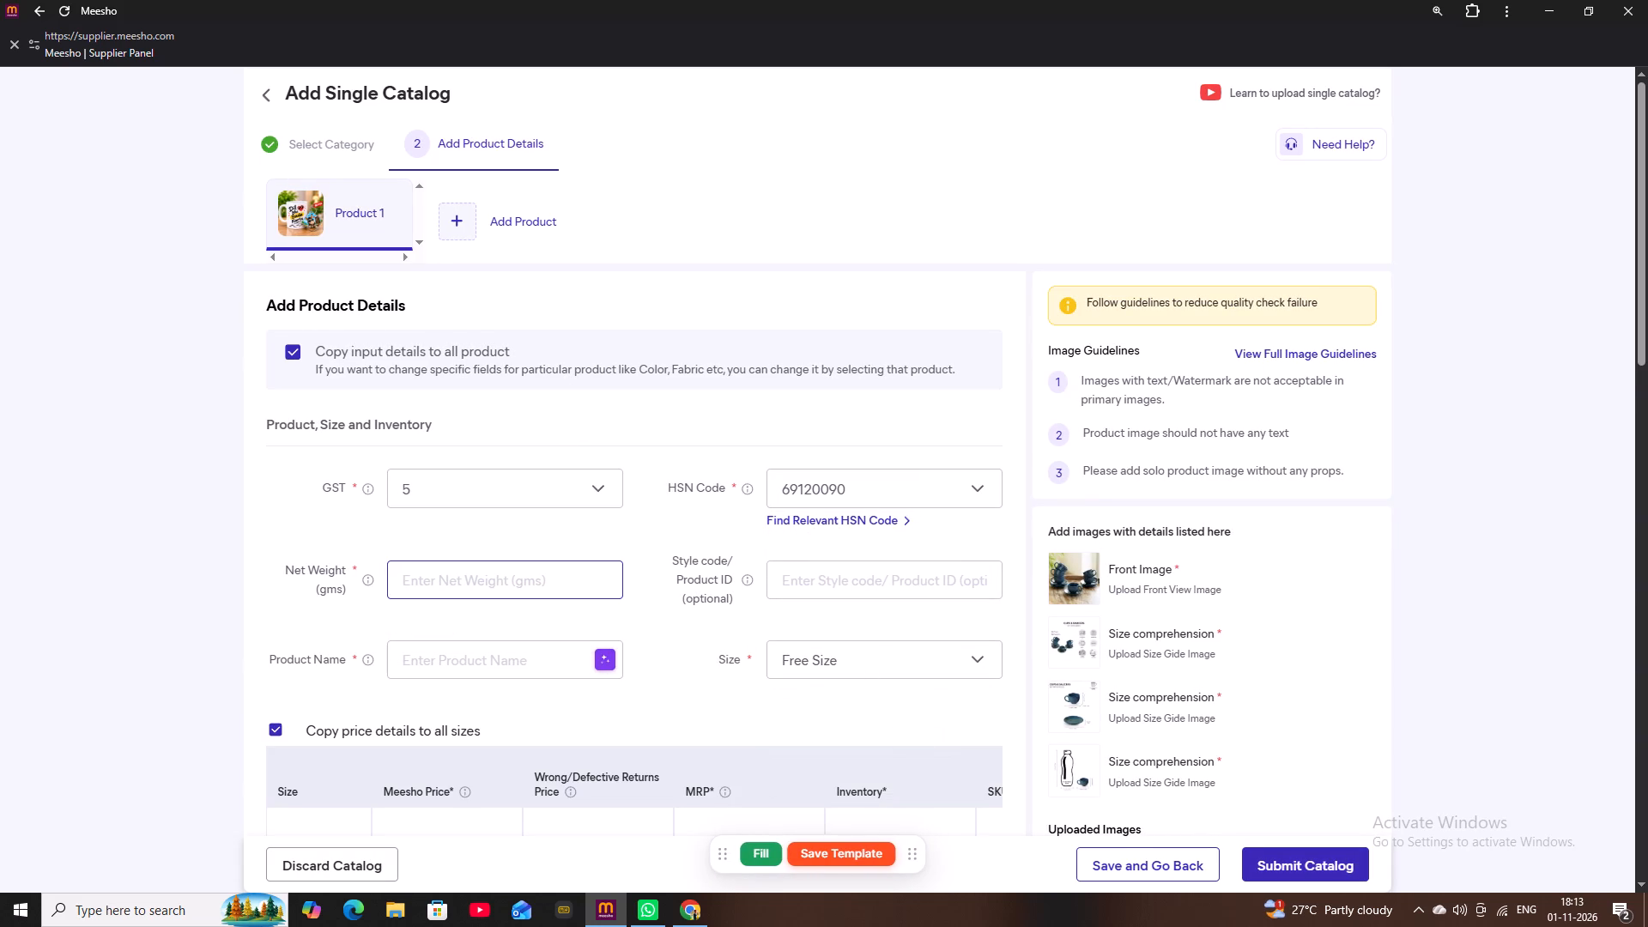
type("350")
left_click(753, 573)
Enter the Free Size pricing: Meesho price 115, wrong/defective returns price 110, MRP 499 and inventory 50.
scroll(691, 547, "down", 2)
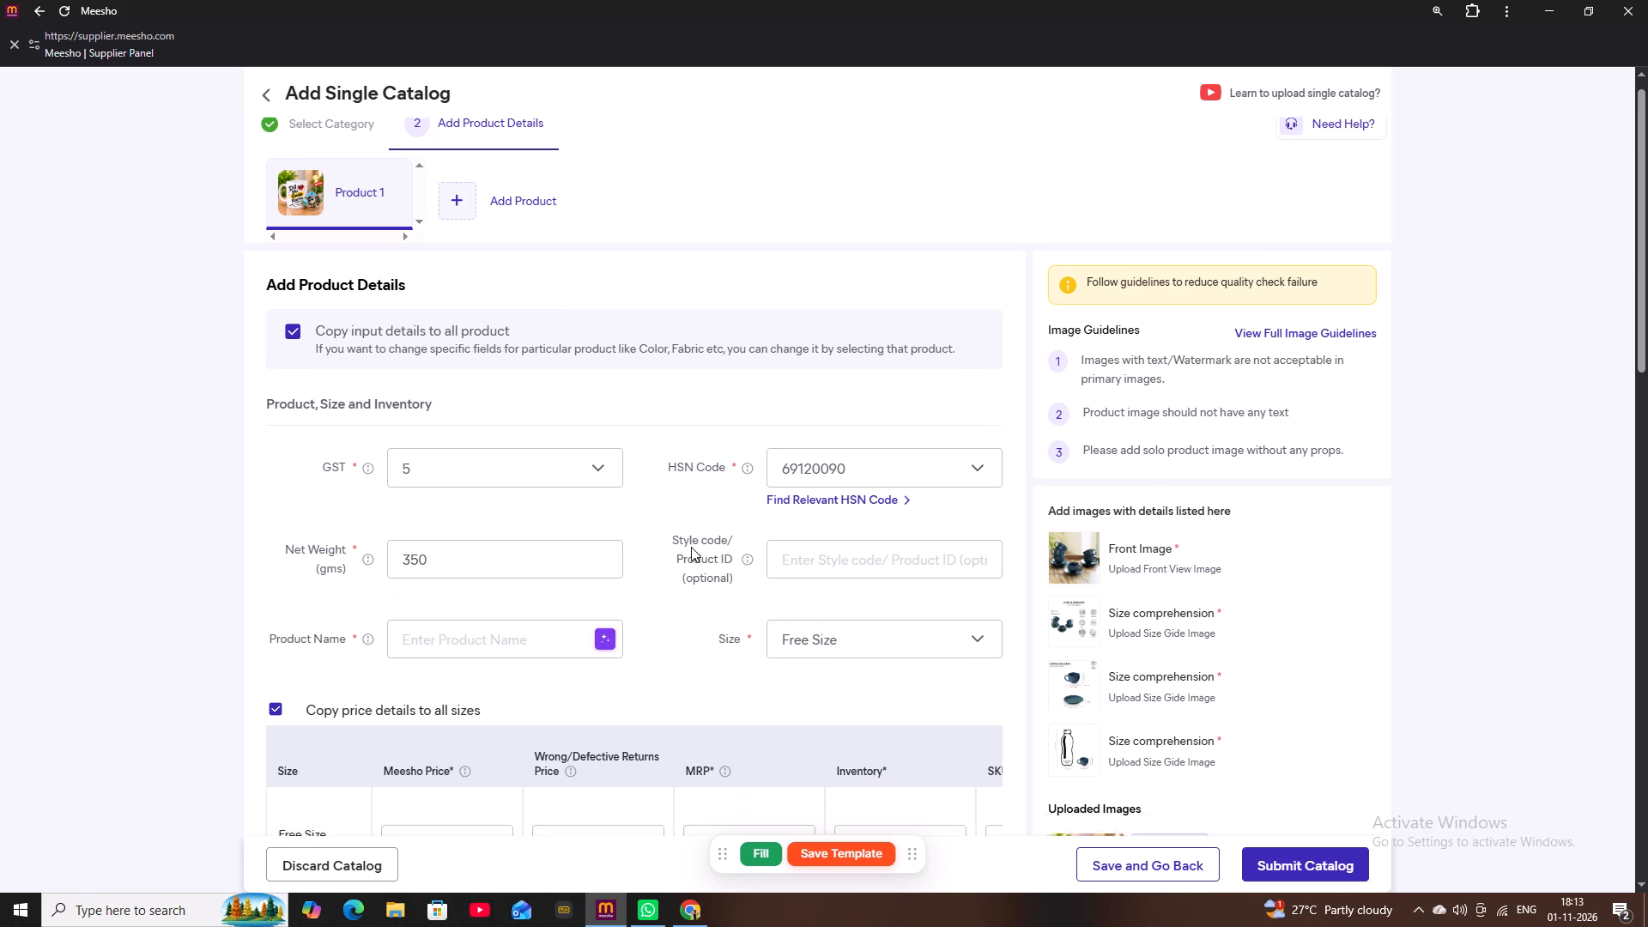
scroll(691, 547, "down", 2)
left_click(490, 517)
type("115")
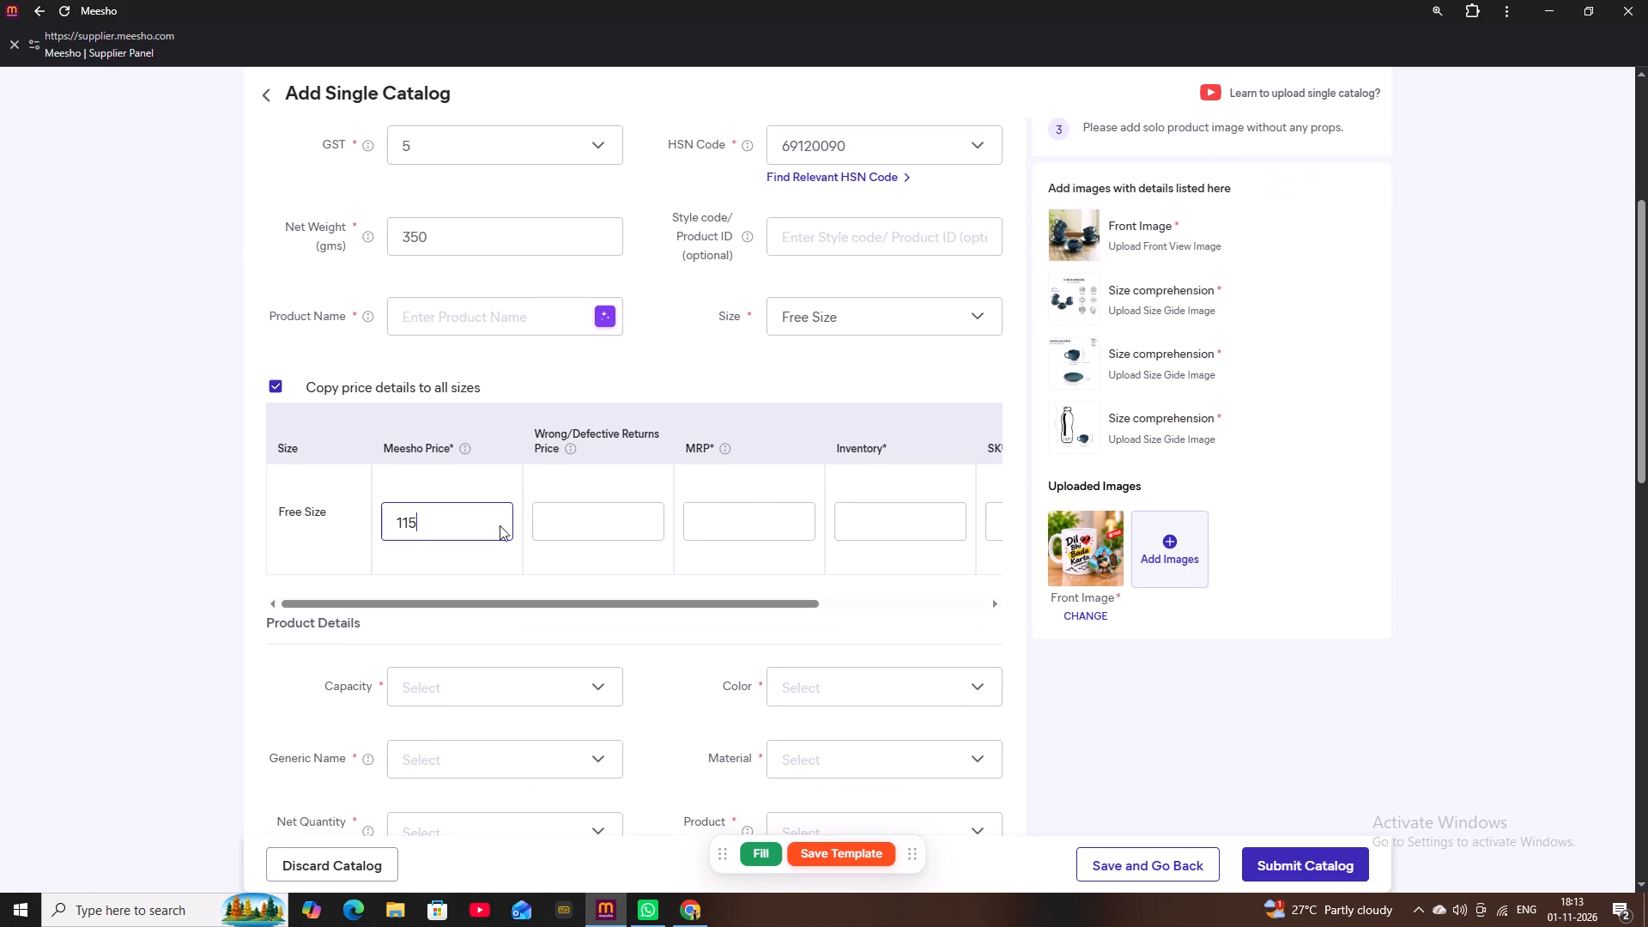
left_click(611, 524)
key("BackSpace")
key("BackSpace")
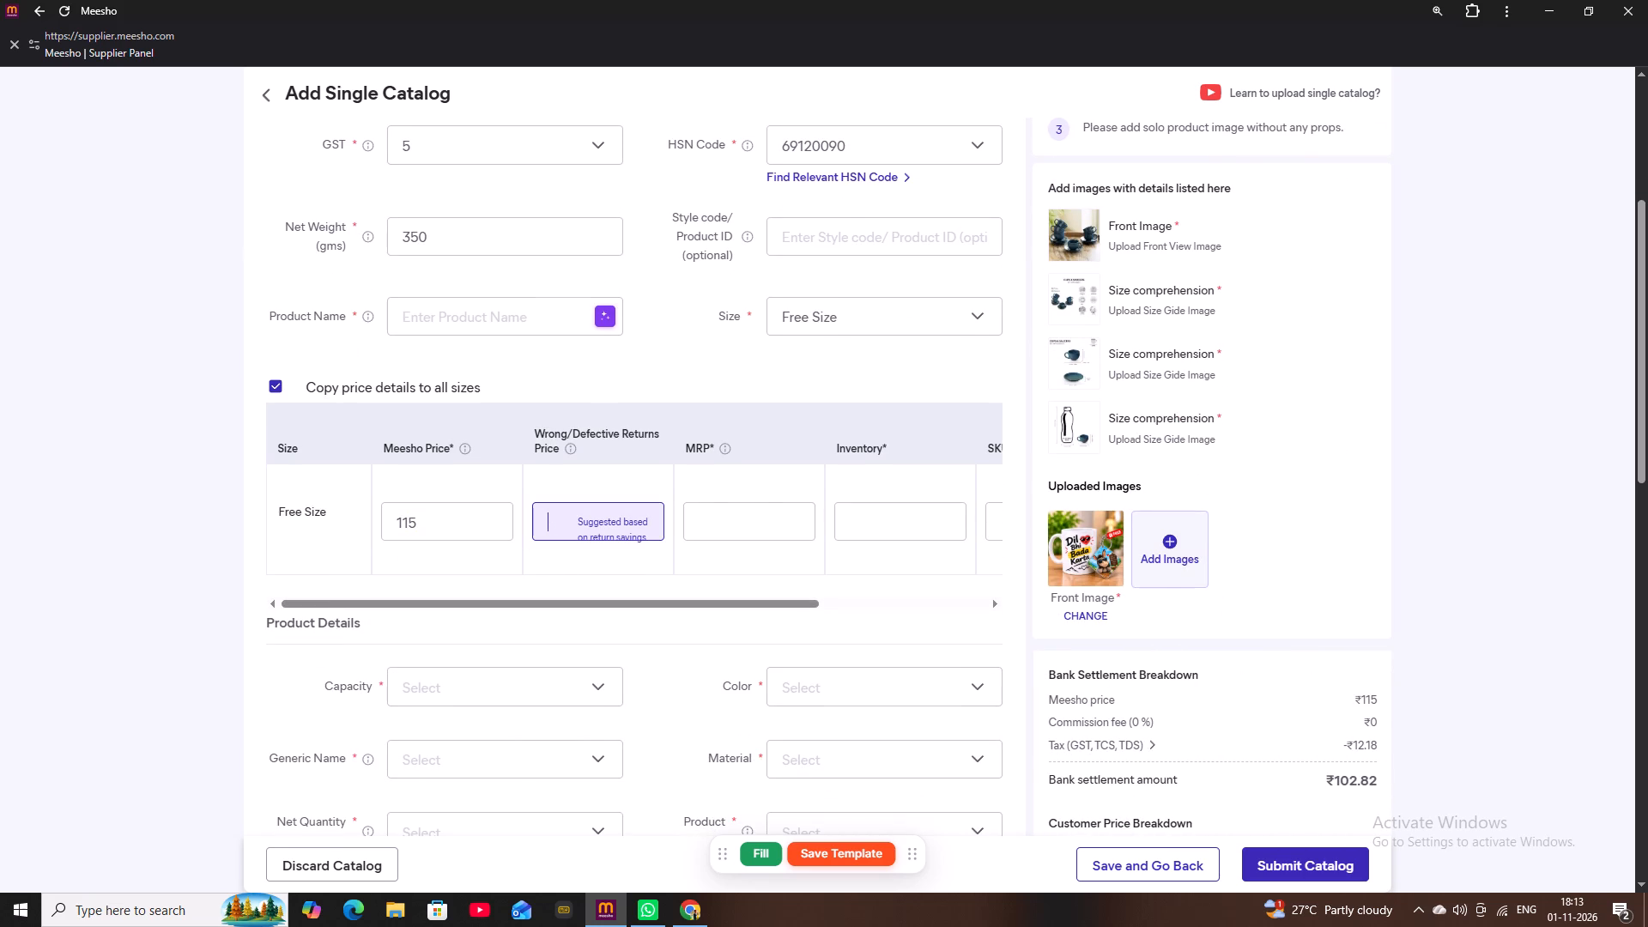
type("41")
key("BackSpace")
key("BackSpace")
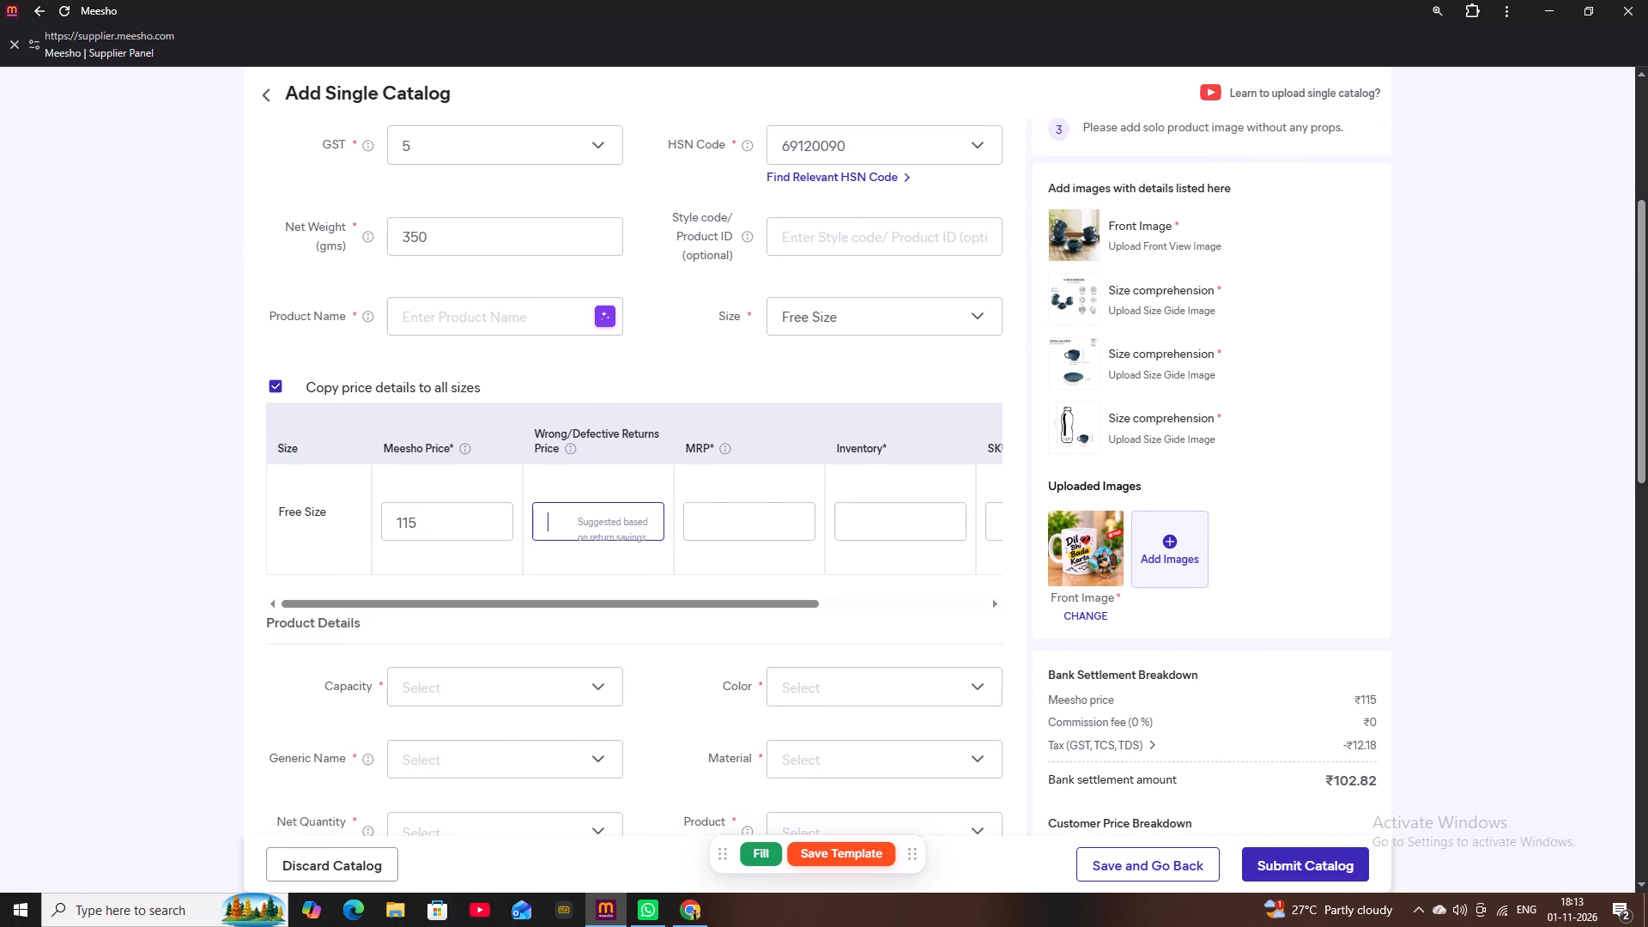
type("110")
left_click(734, 534)
key("4")
type("99")
left_click(886, 526)
type("50")
left_click(927, 609)
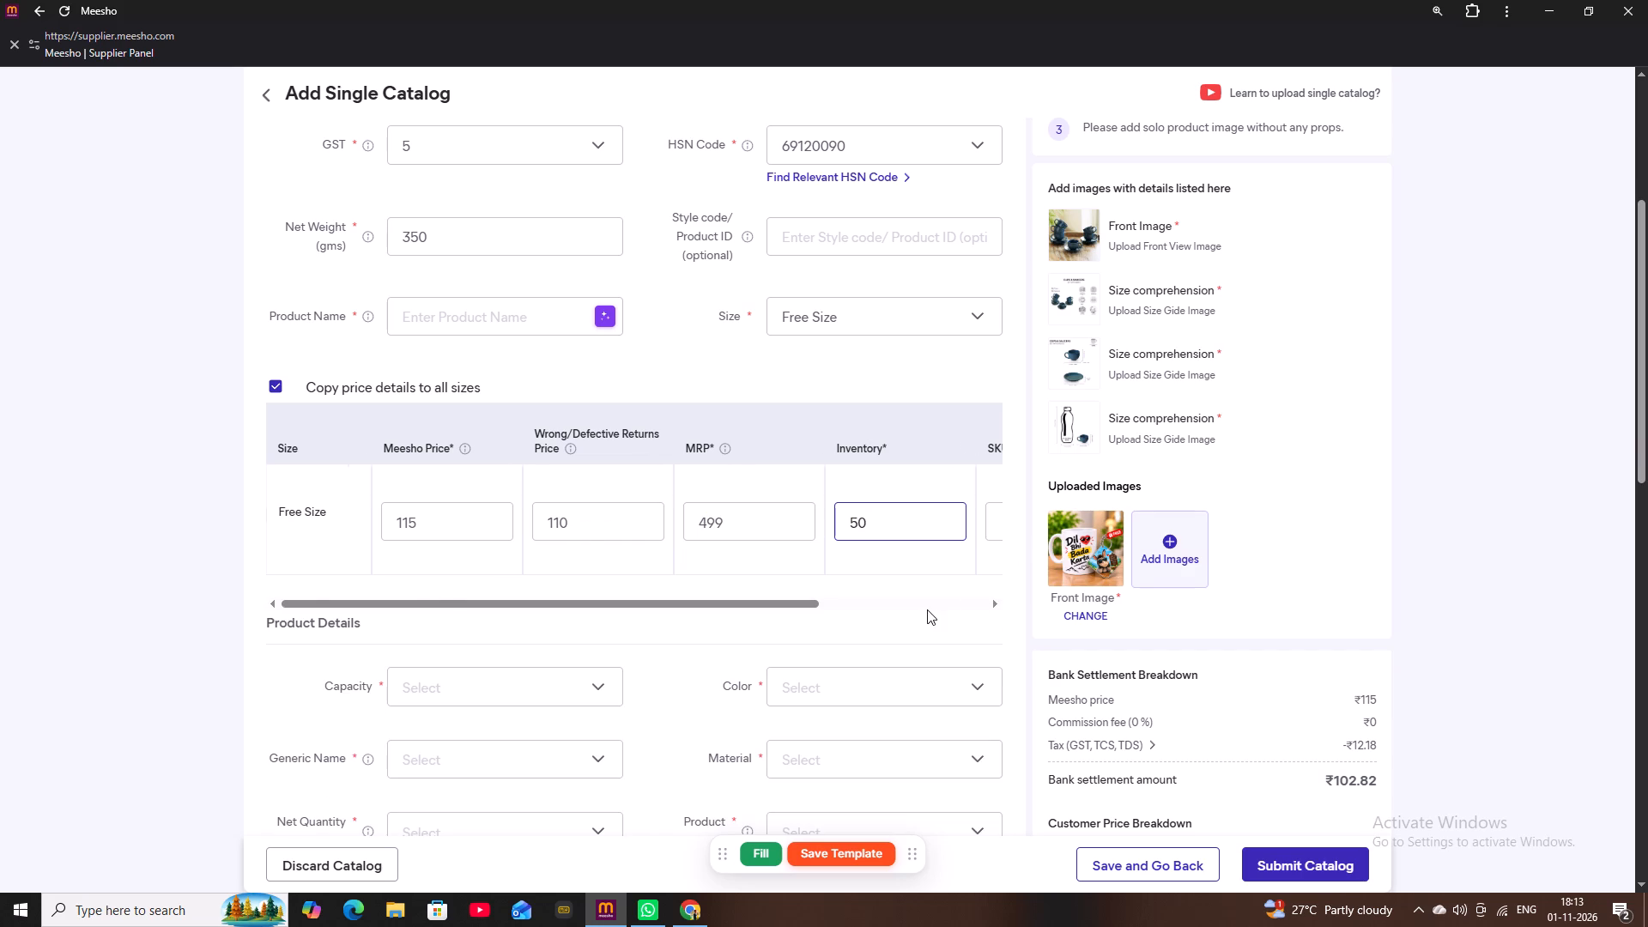
Add mockups 57, 58 and 59 from the CUP MOCKUPS folder as the product's second, third and fourth images.
left_click(1177, 590)
left_click(1178, 578)
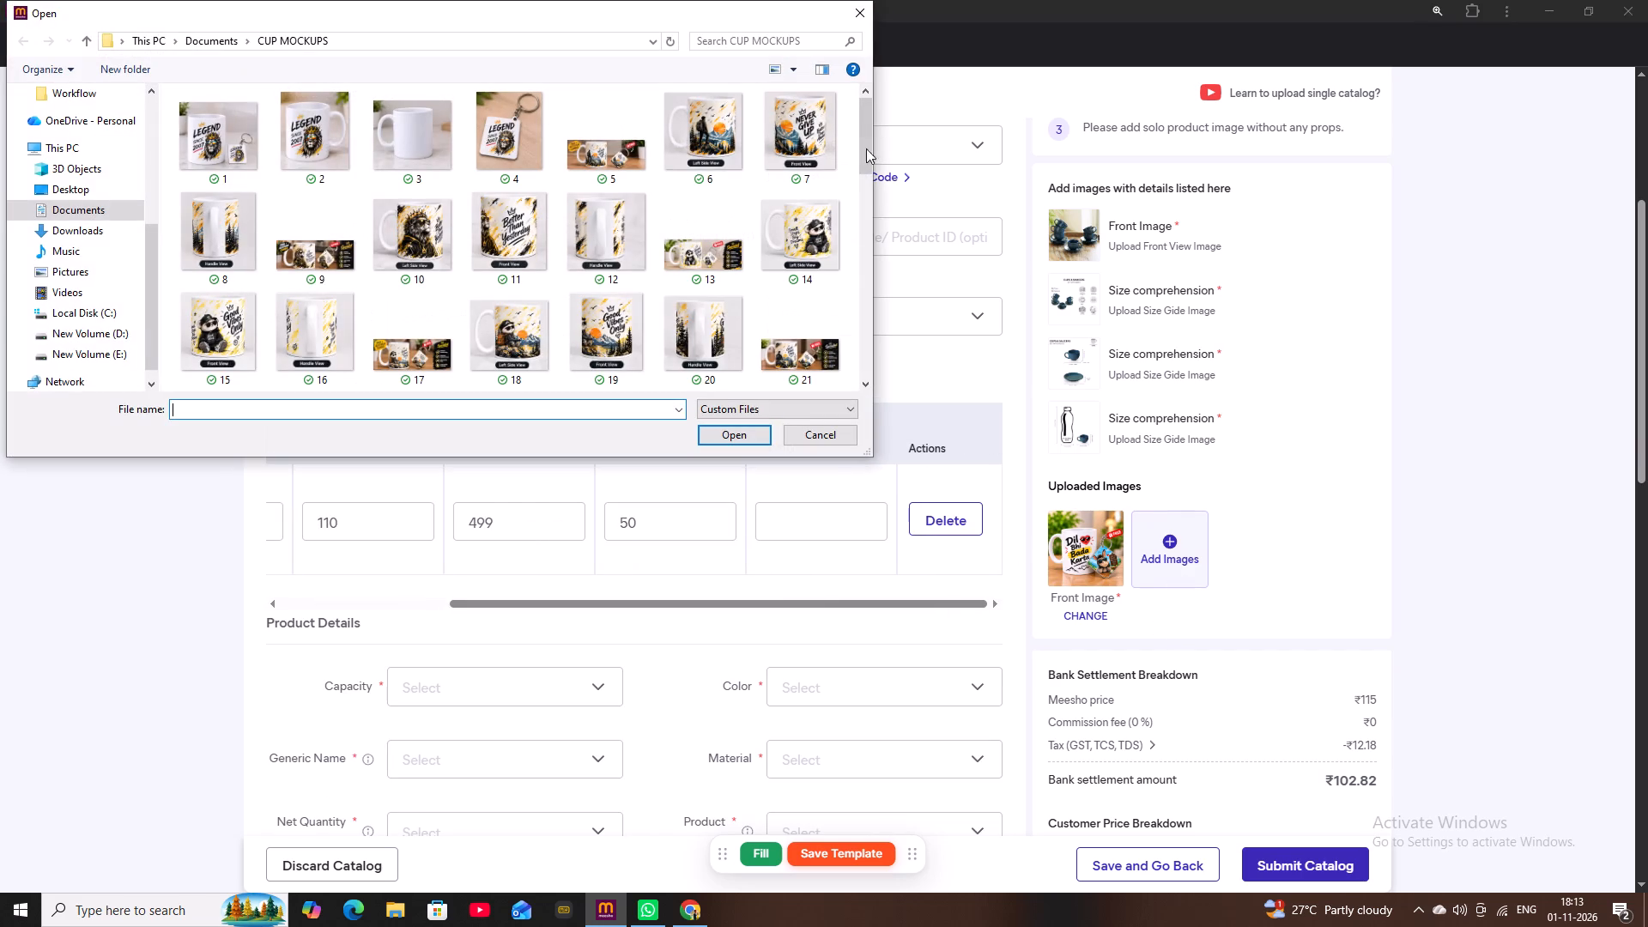
left_click_drag(857, 146, 857, 183)
left_click_drag(865, 163, 858, 318)
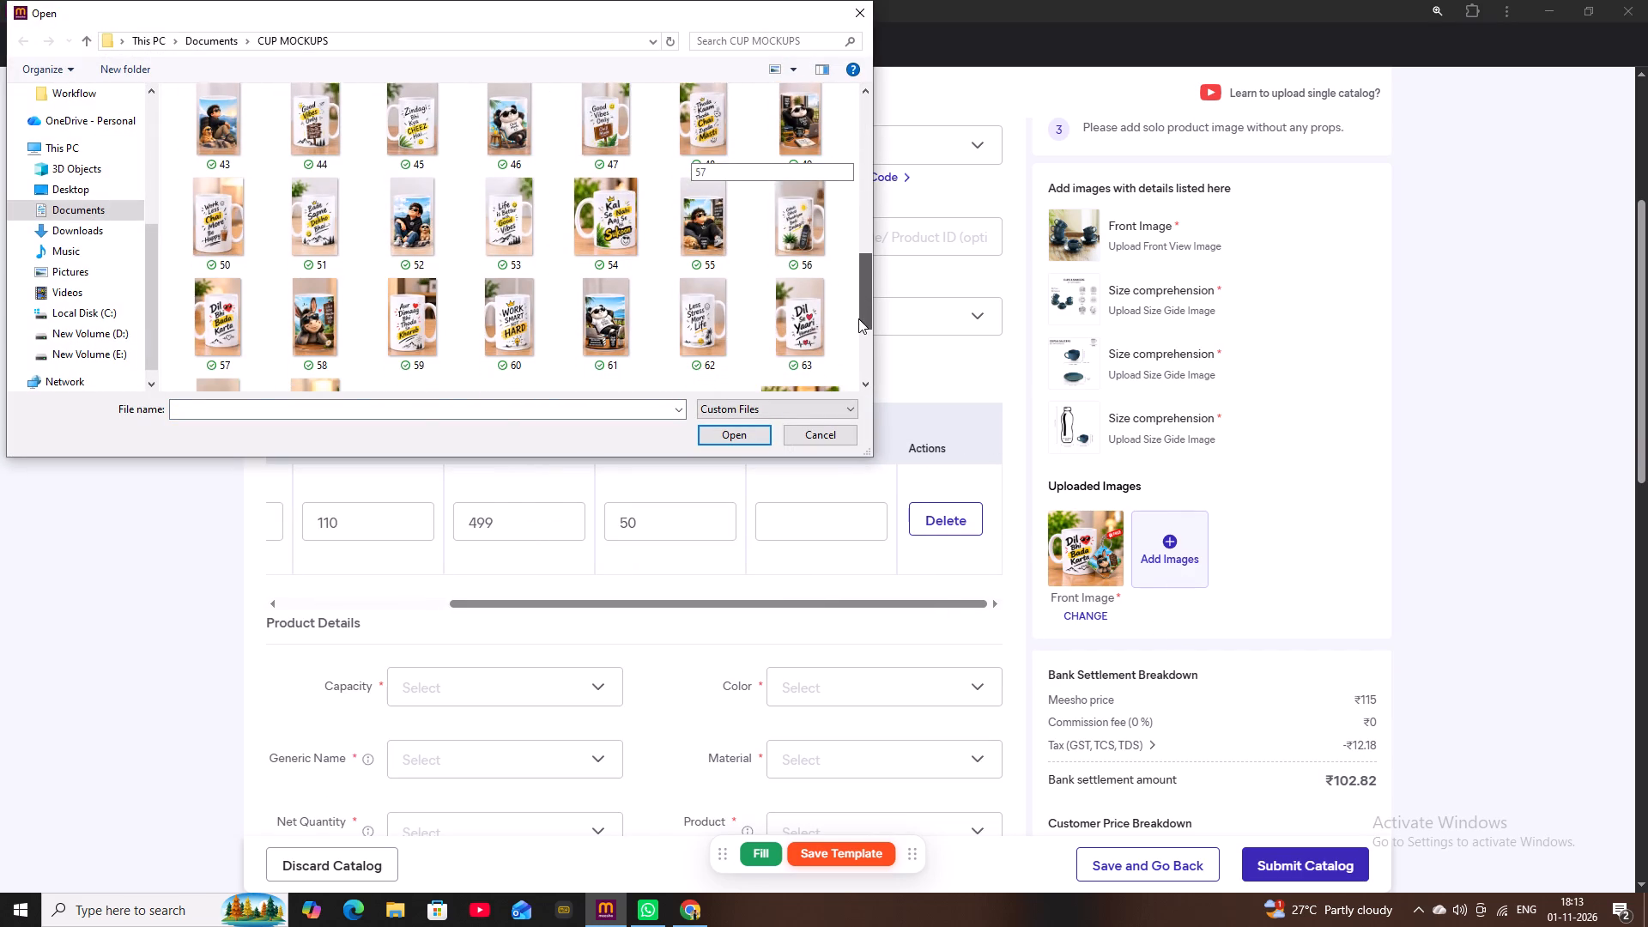
left_click_drag(858, 318, 858, 338)
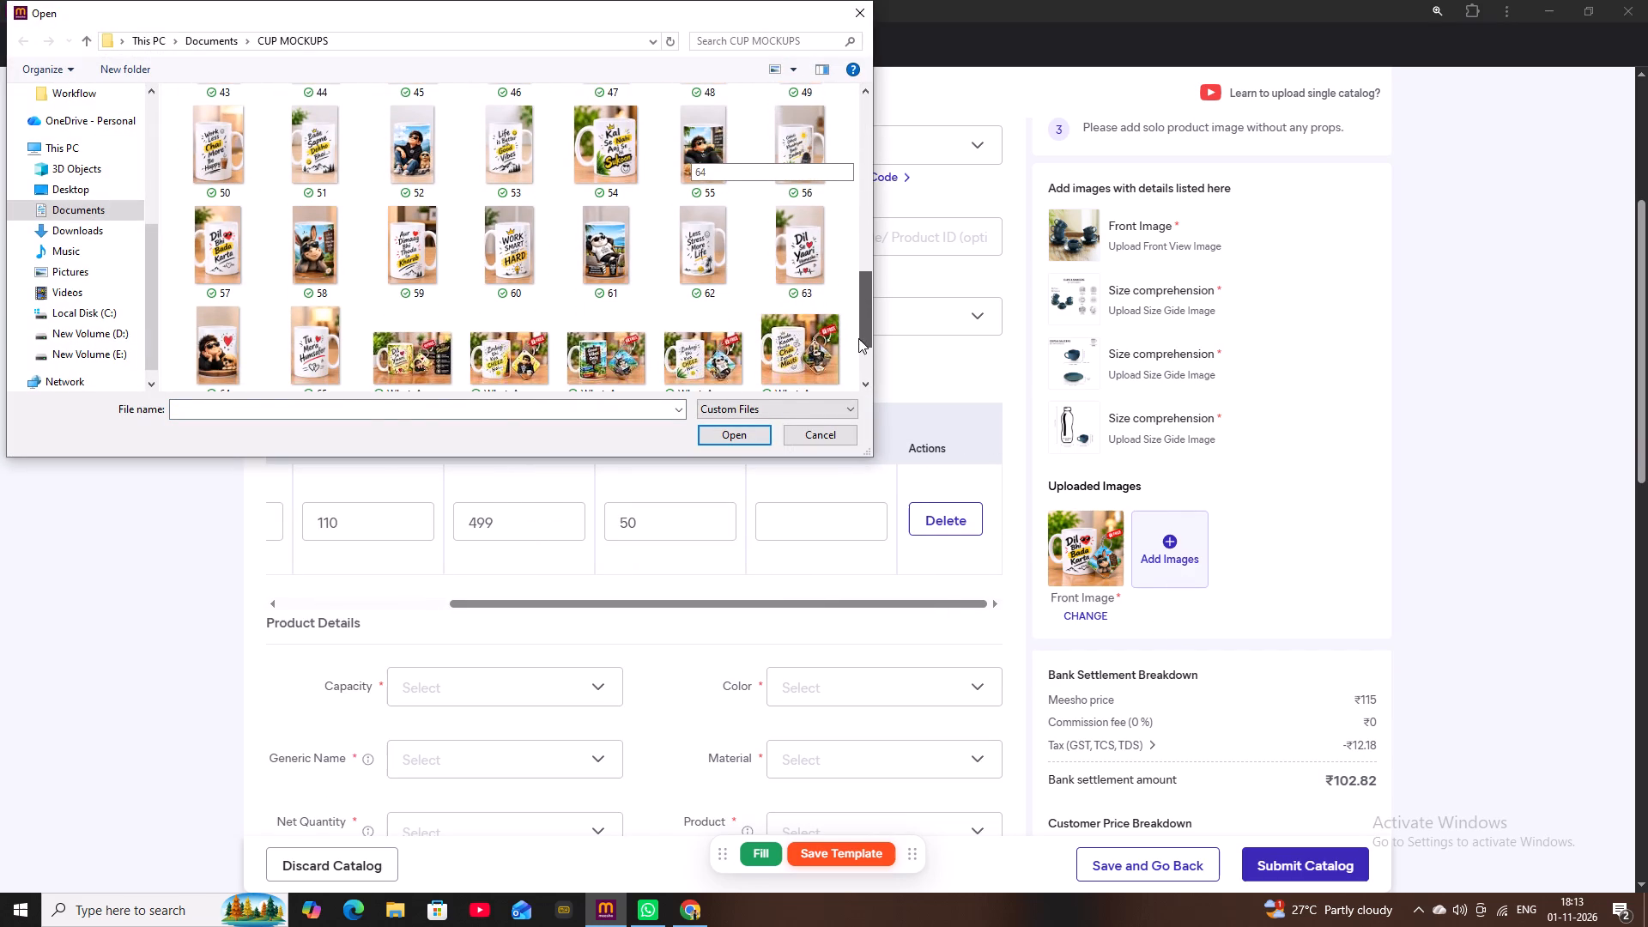
left_click_drag(858, 338, 858, 339)
double_click(233, 240)
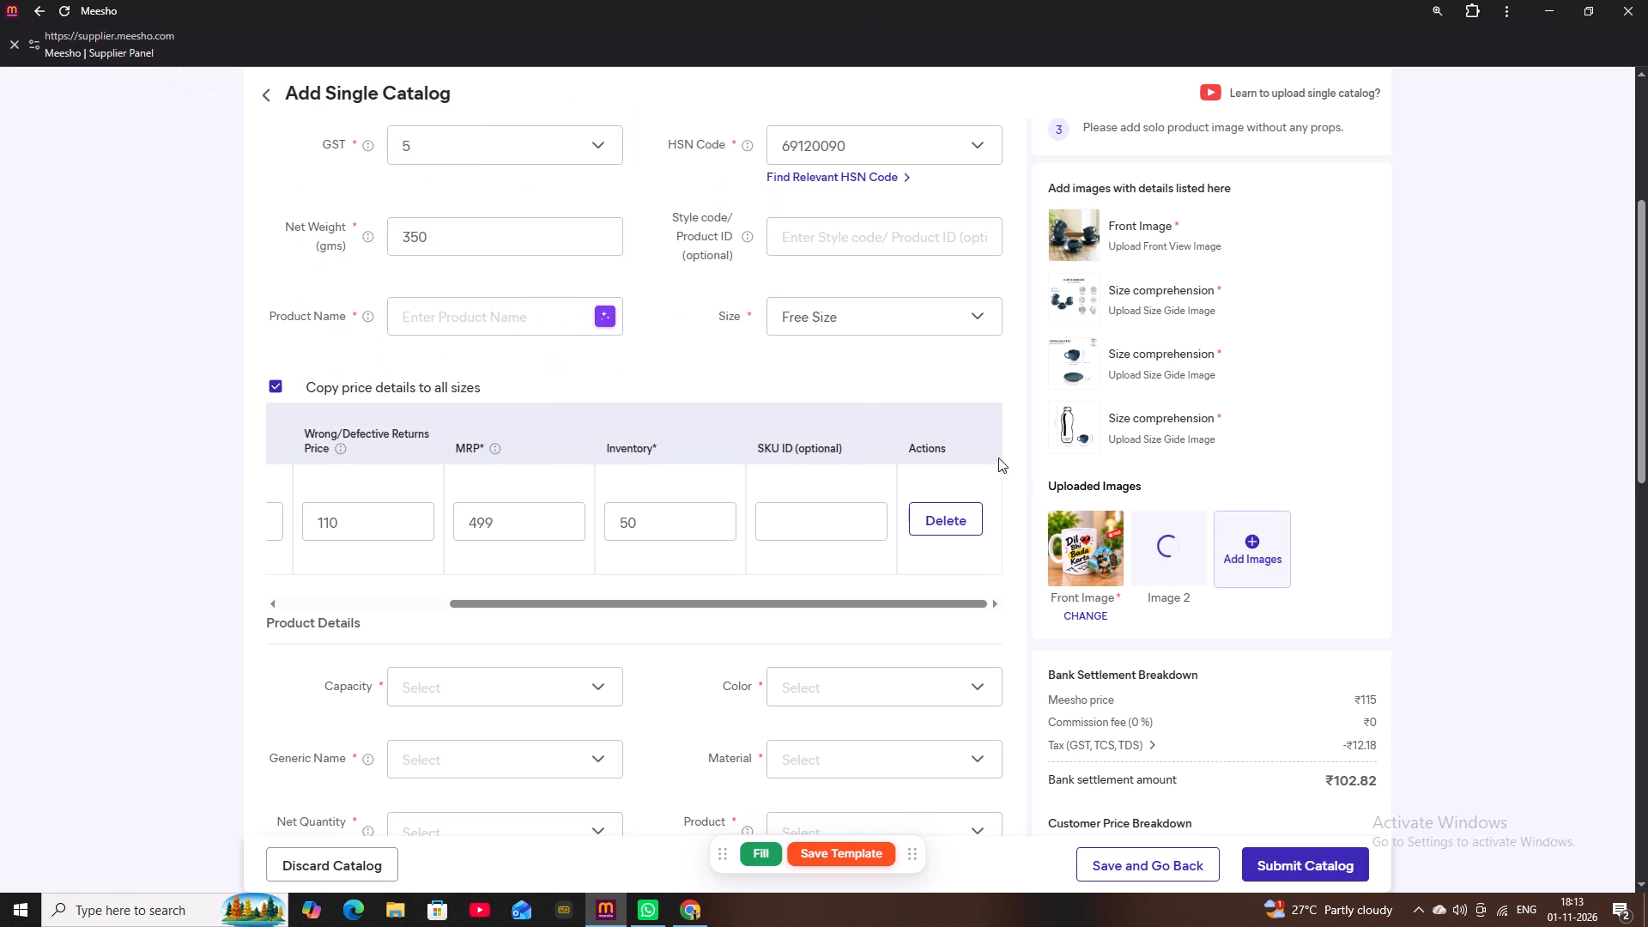
left_click(1242, 572)
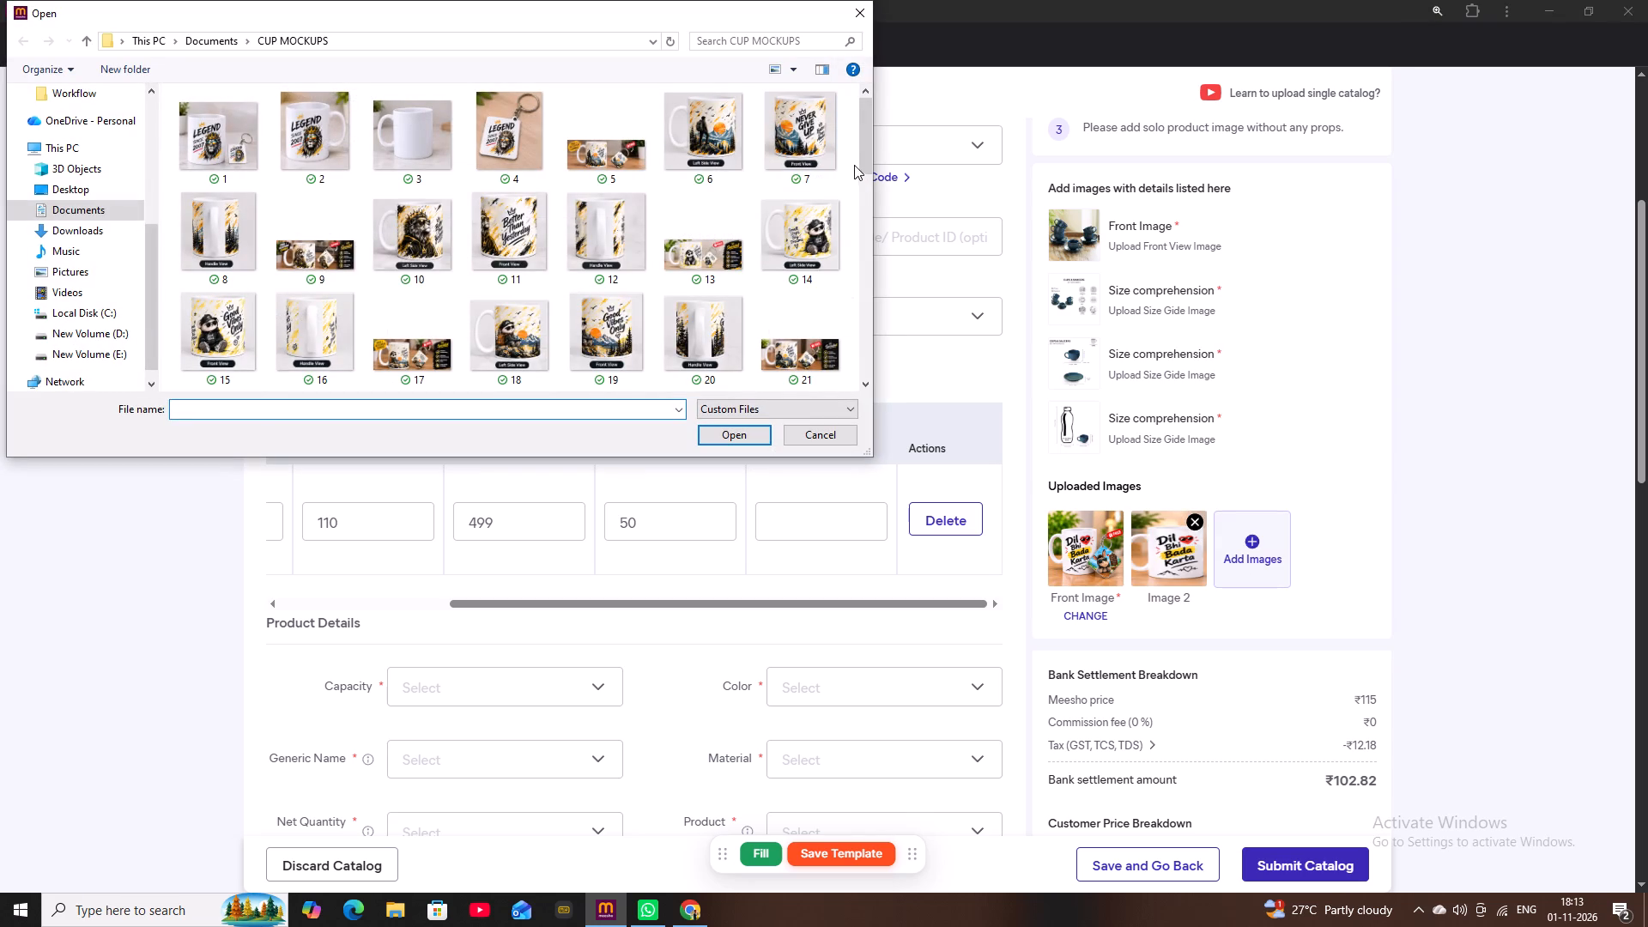
left_click_drag(865, 155, 860, 319)
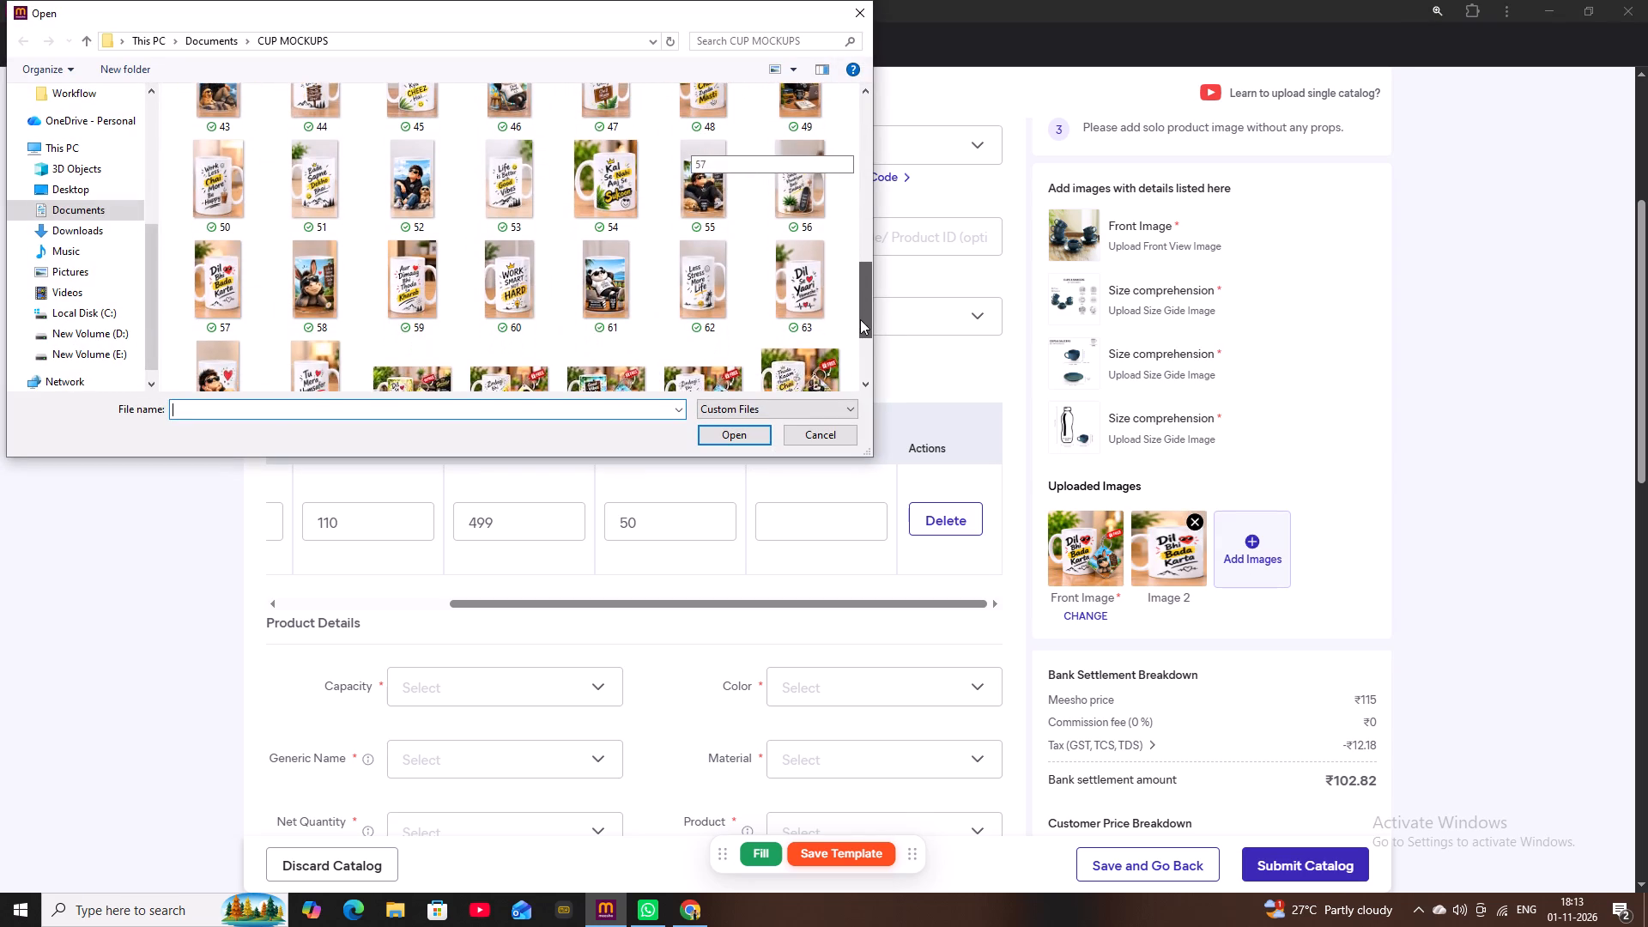
left_click_drag(860, 319, 860, 327)
double_click(322, 251)
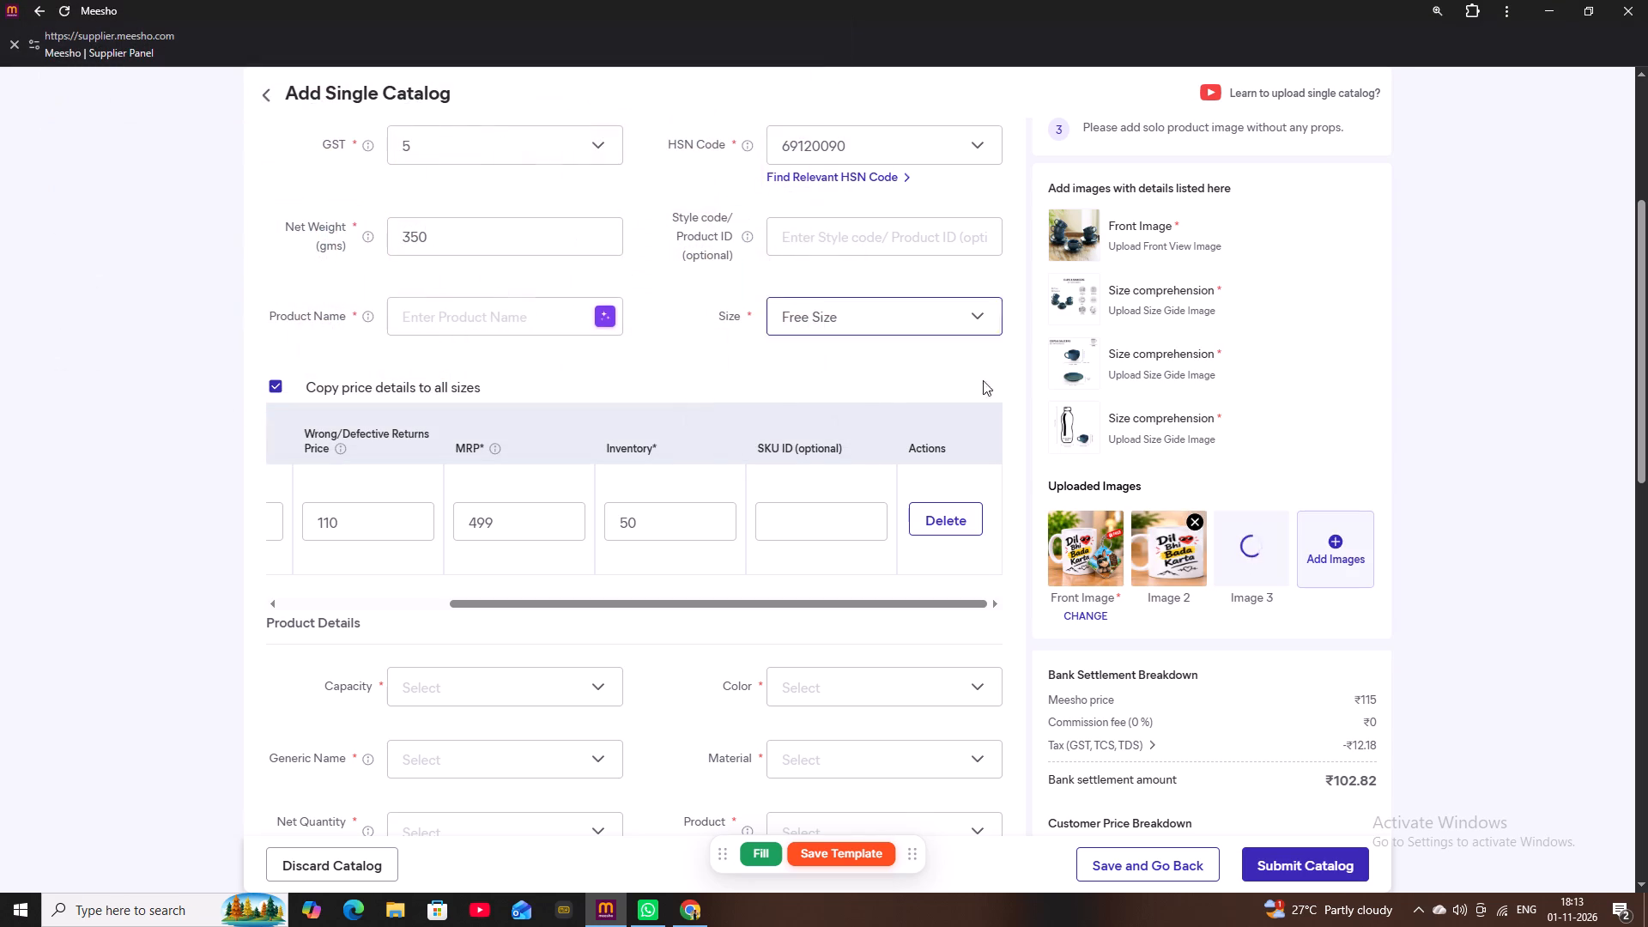
left_click(1330, 528)
left_click_drag(869, 142, 871, 332)
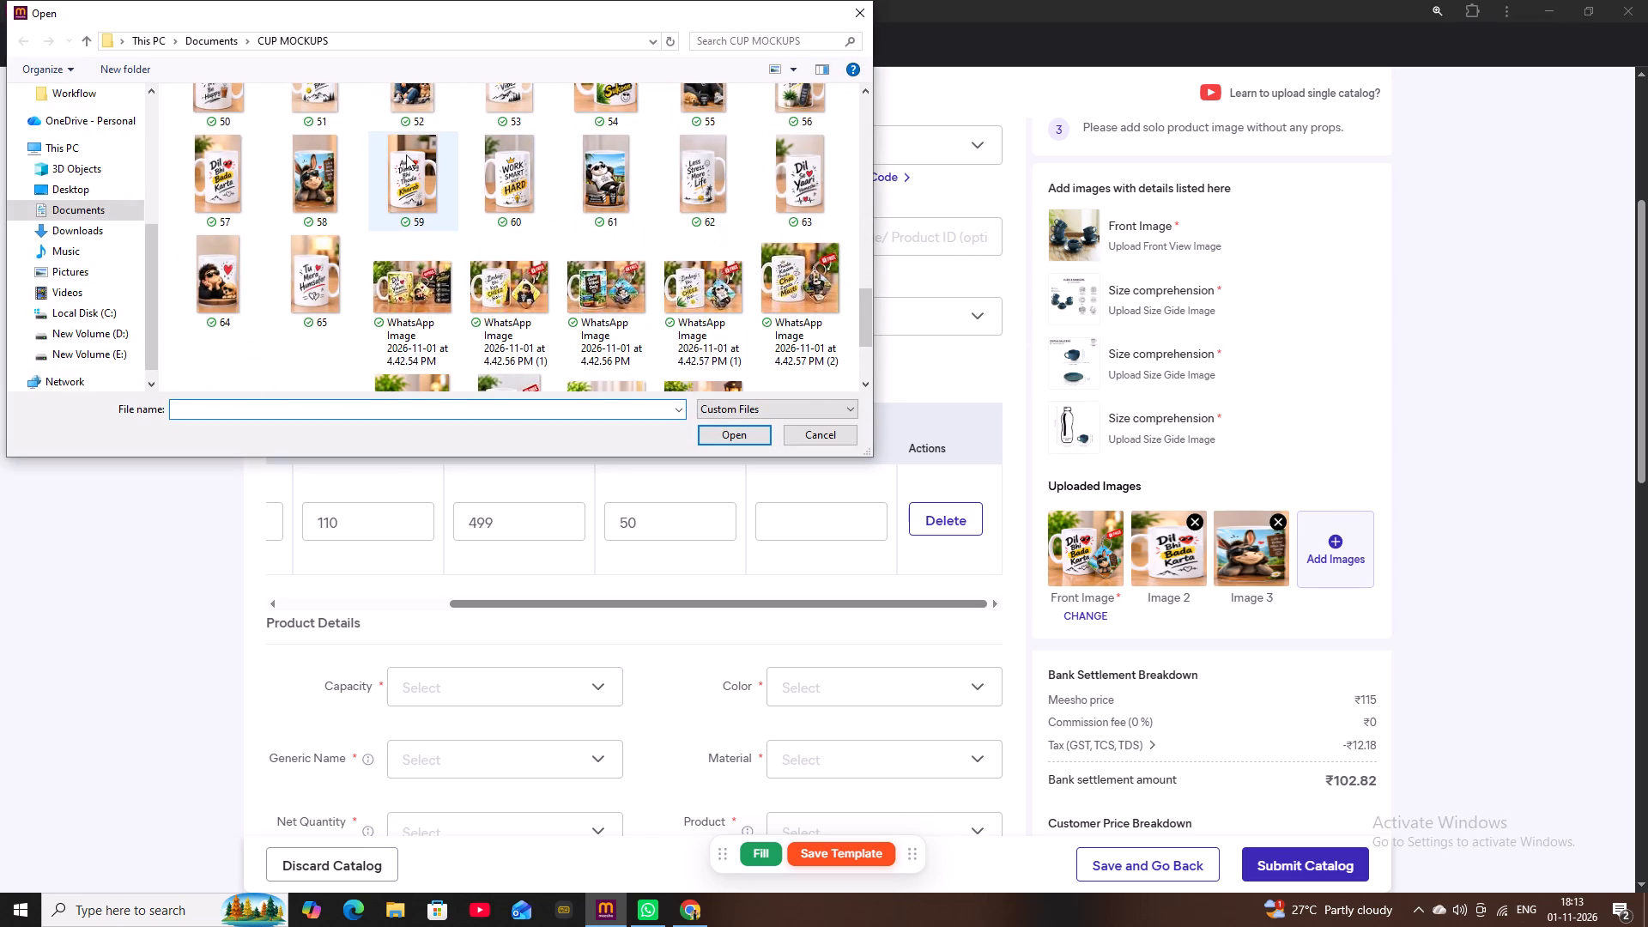
double_click(405, 156)
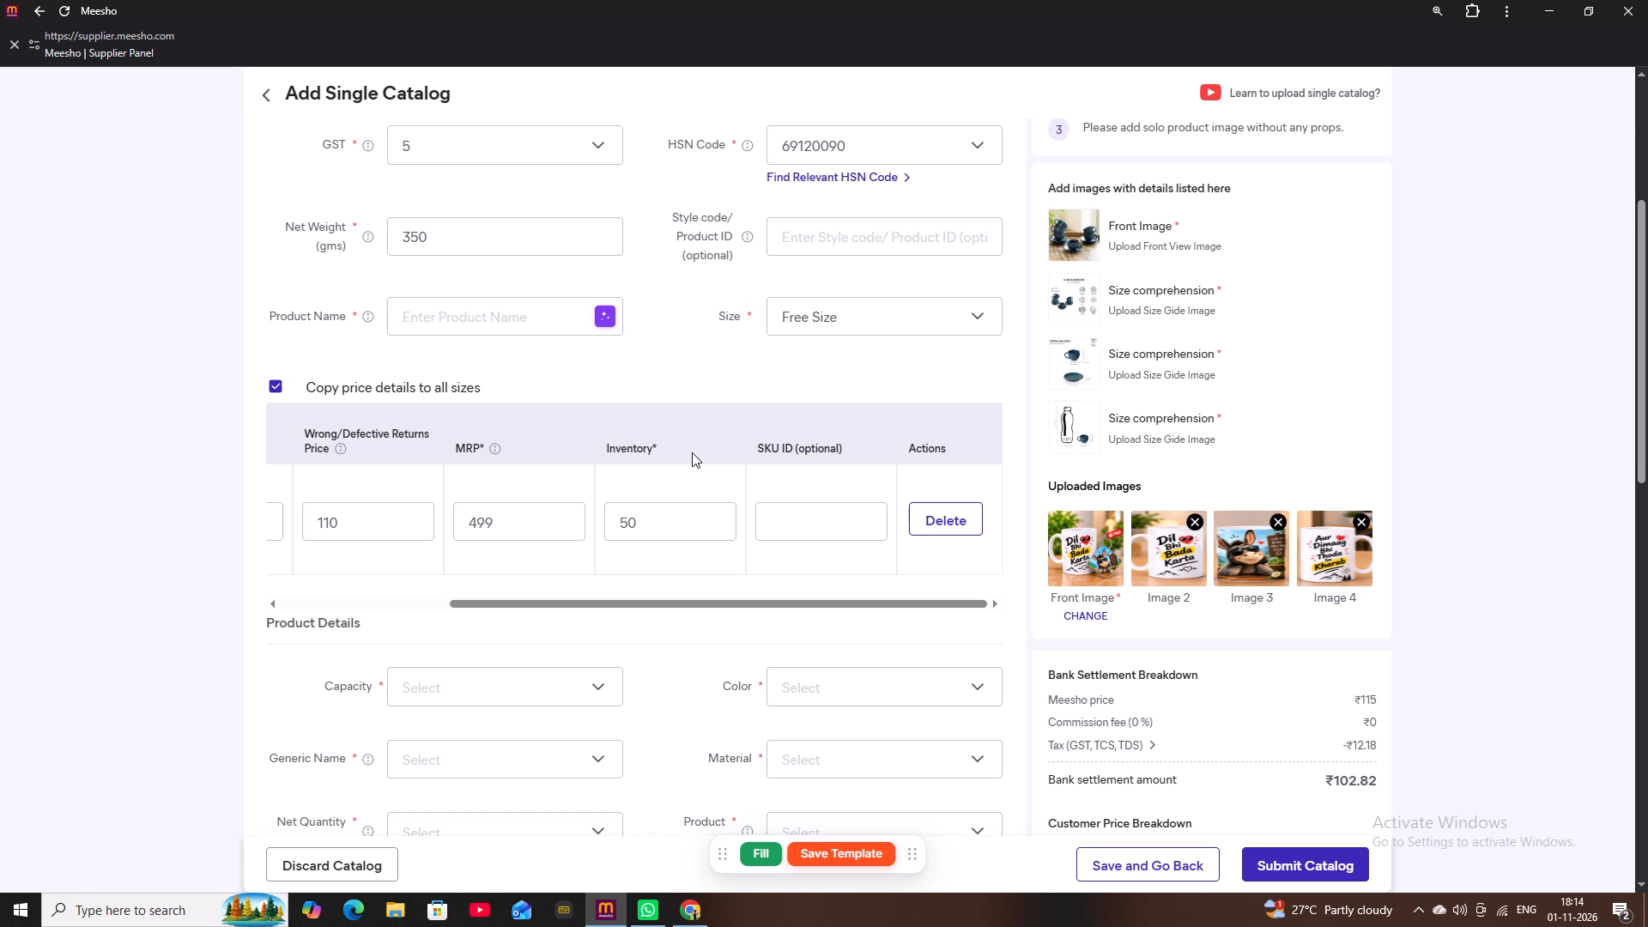
Set the product's capacity to 300 and its color to White.
scroll(692, 452, "up", 2)
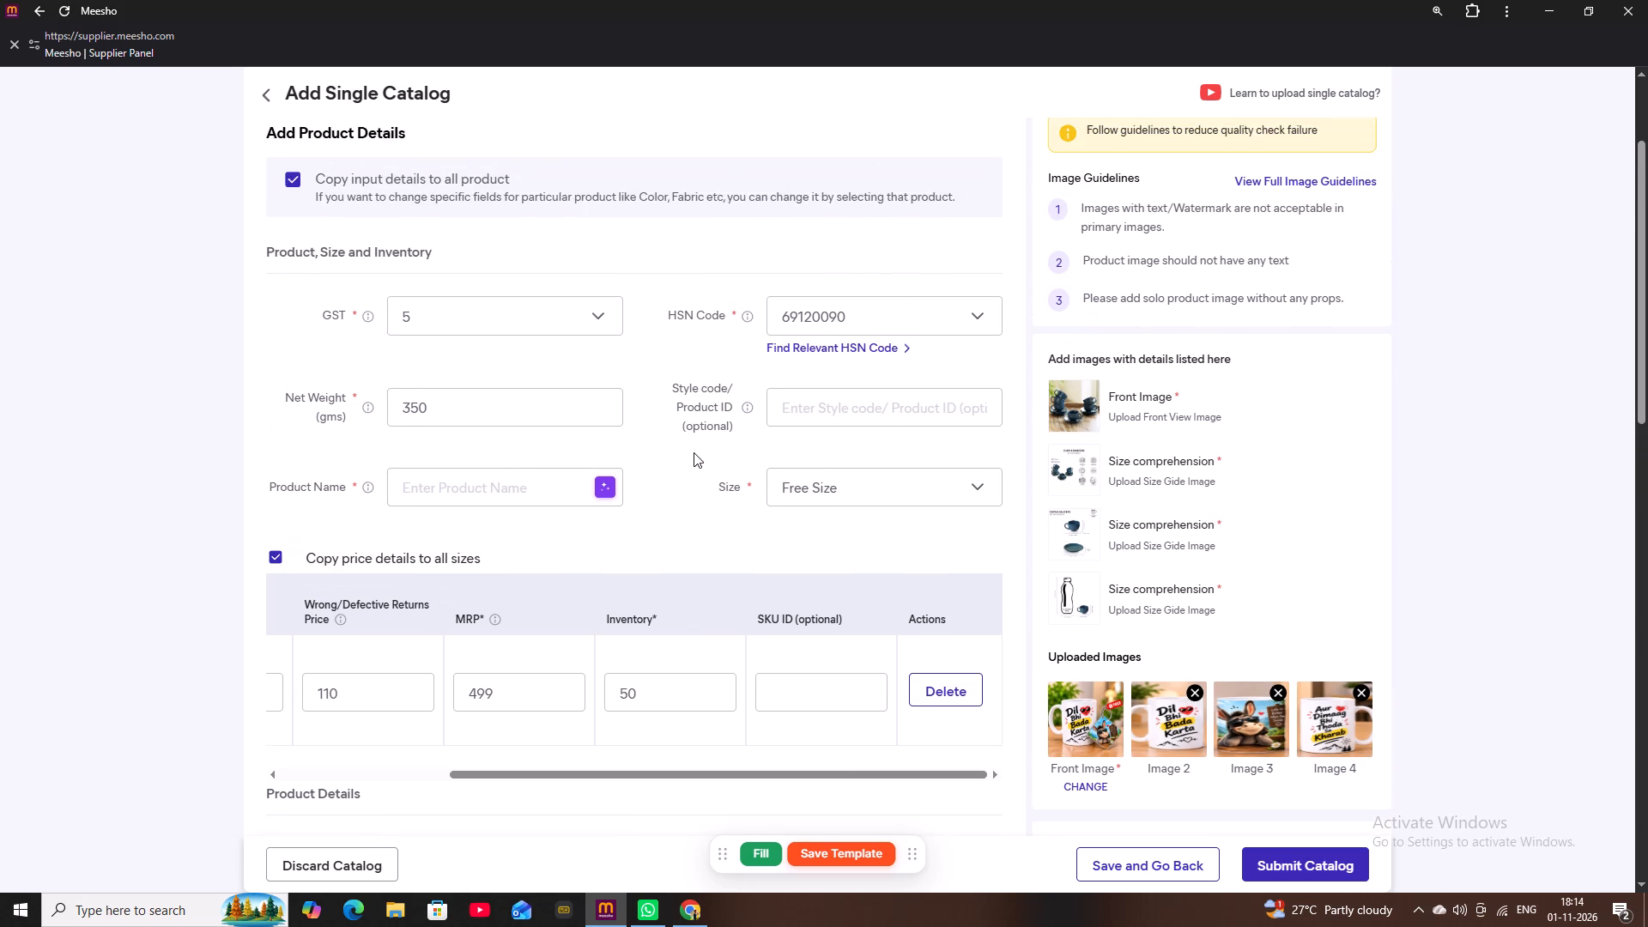
scroll(694, 452, "down", 6)
left_click(518, 345)
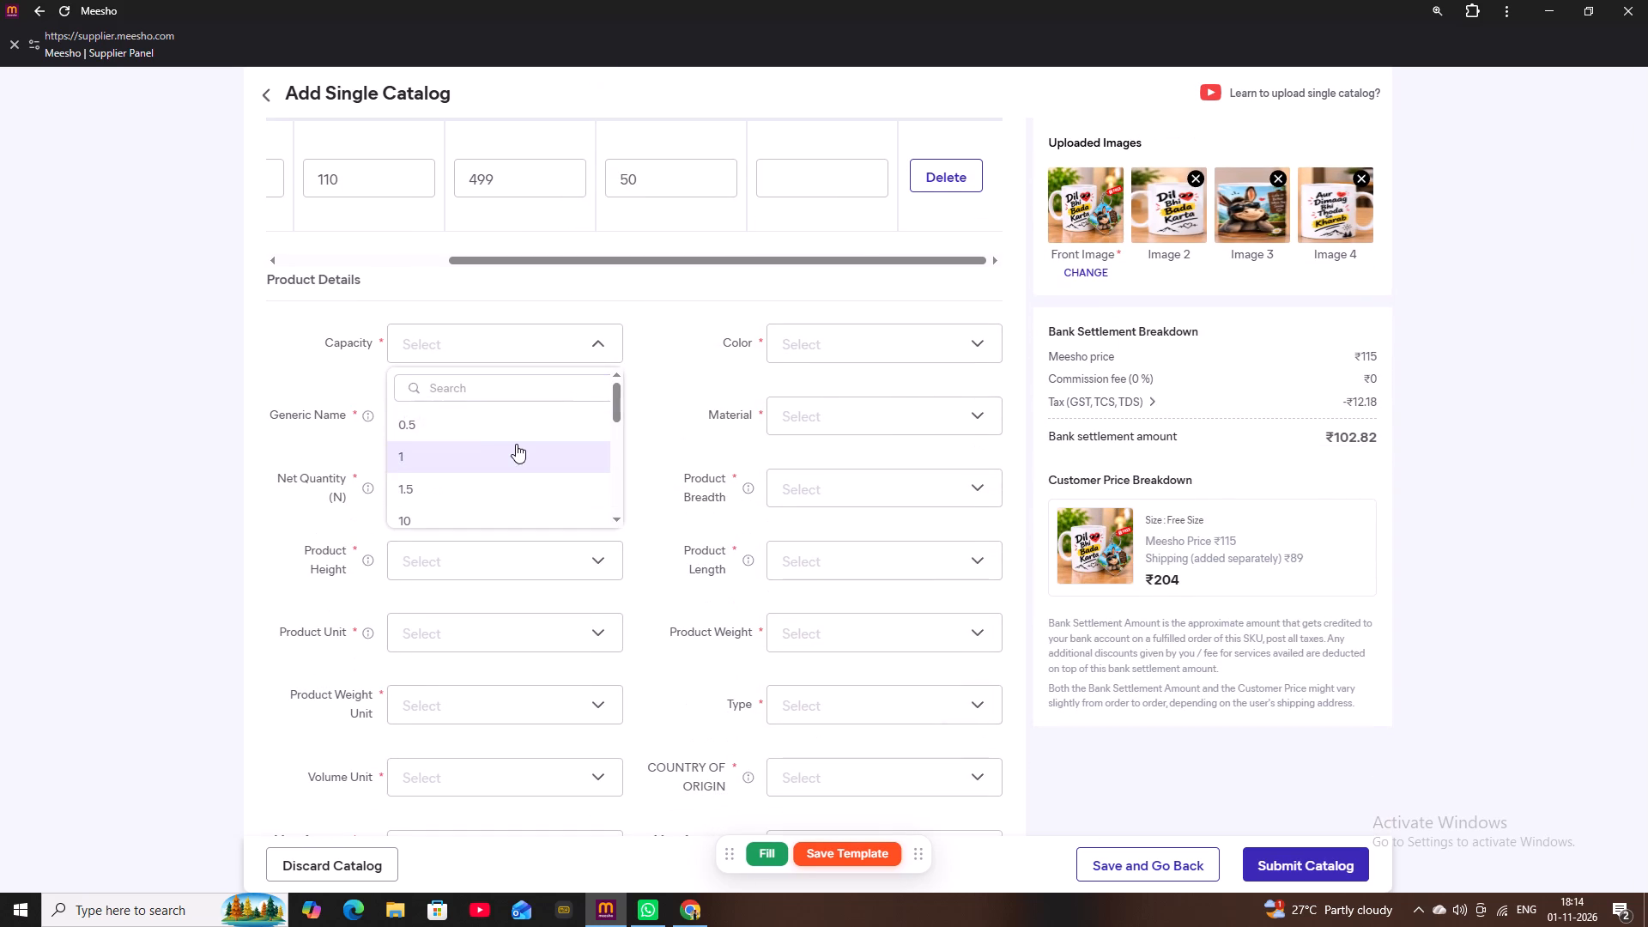
left_click(519, 394)
type("300")
left_click(518, 414)
left_click(797, 349)
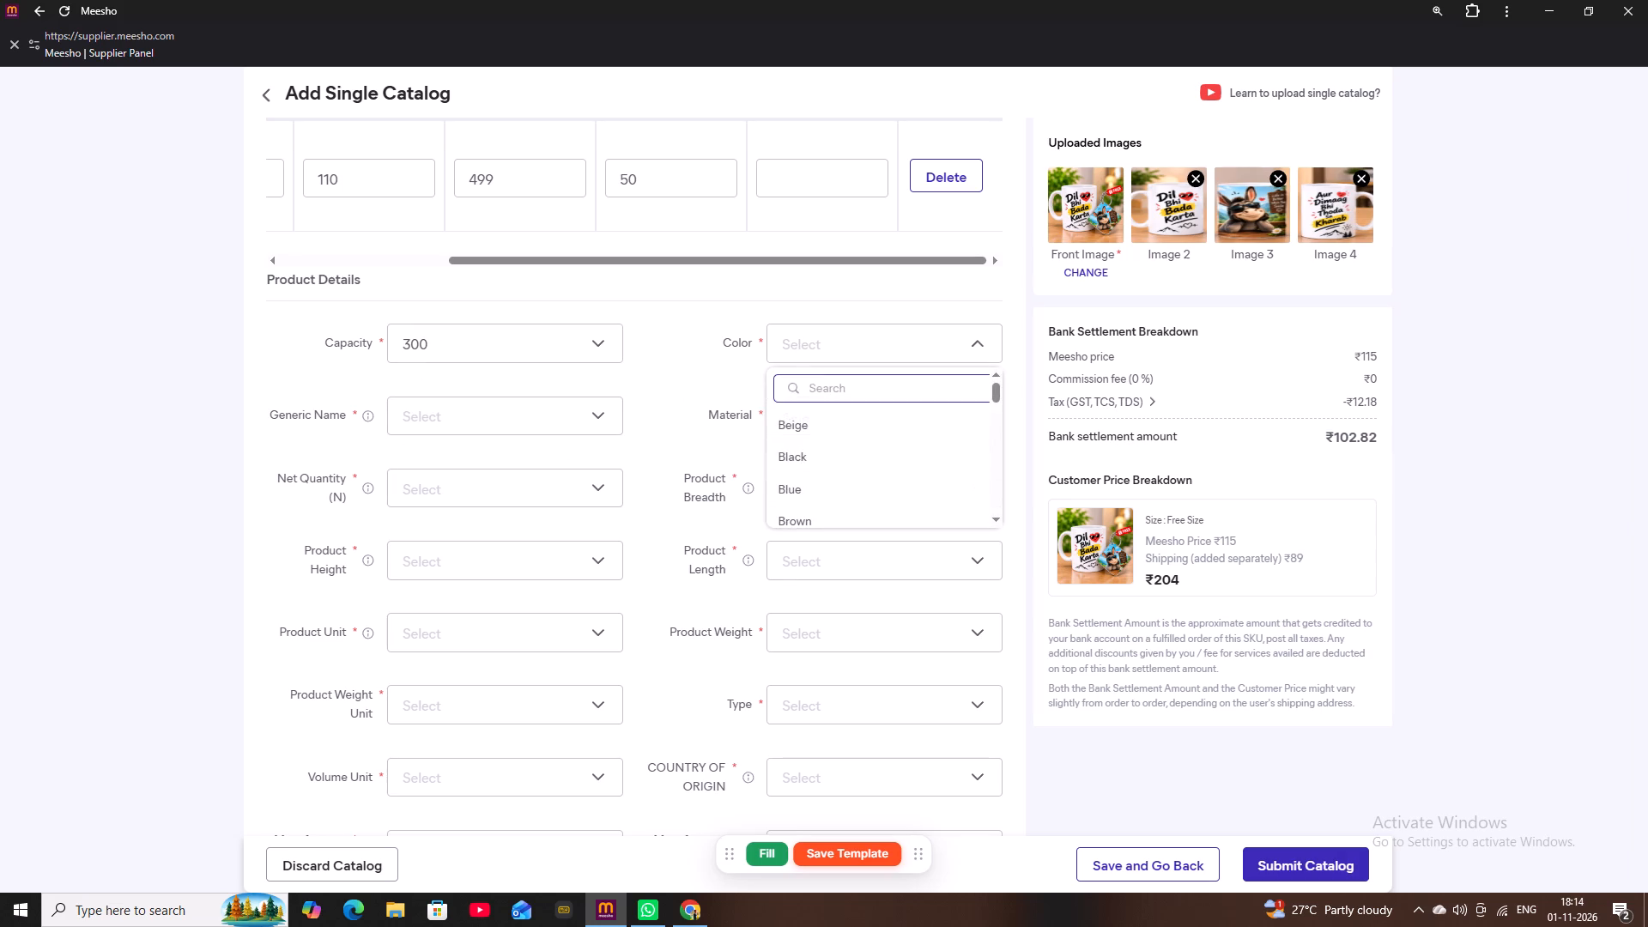
scroll(849, 448, "down", 12)
left_click(844, 480)
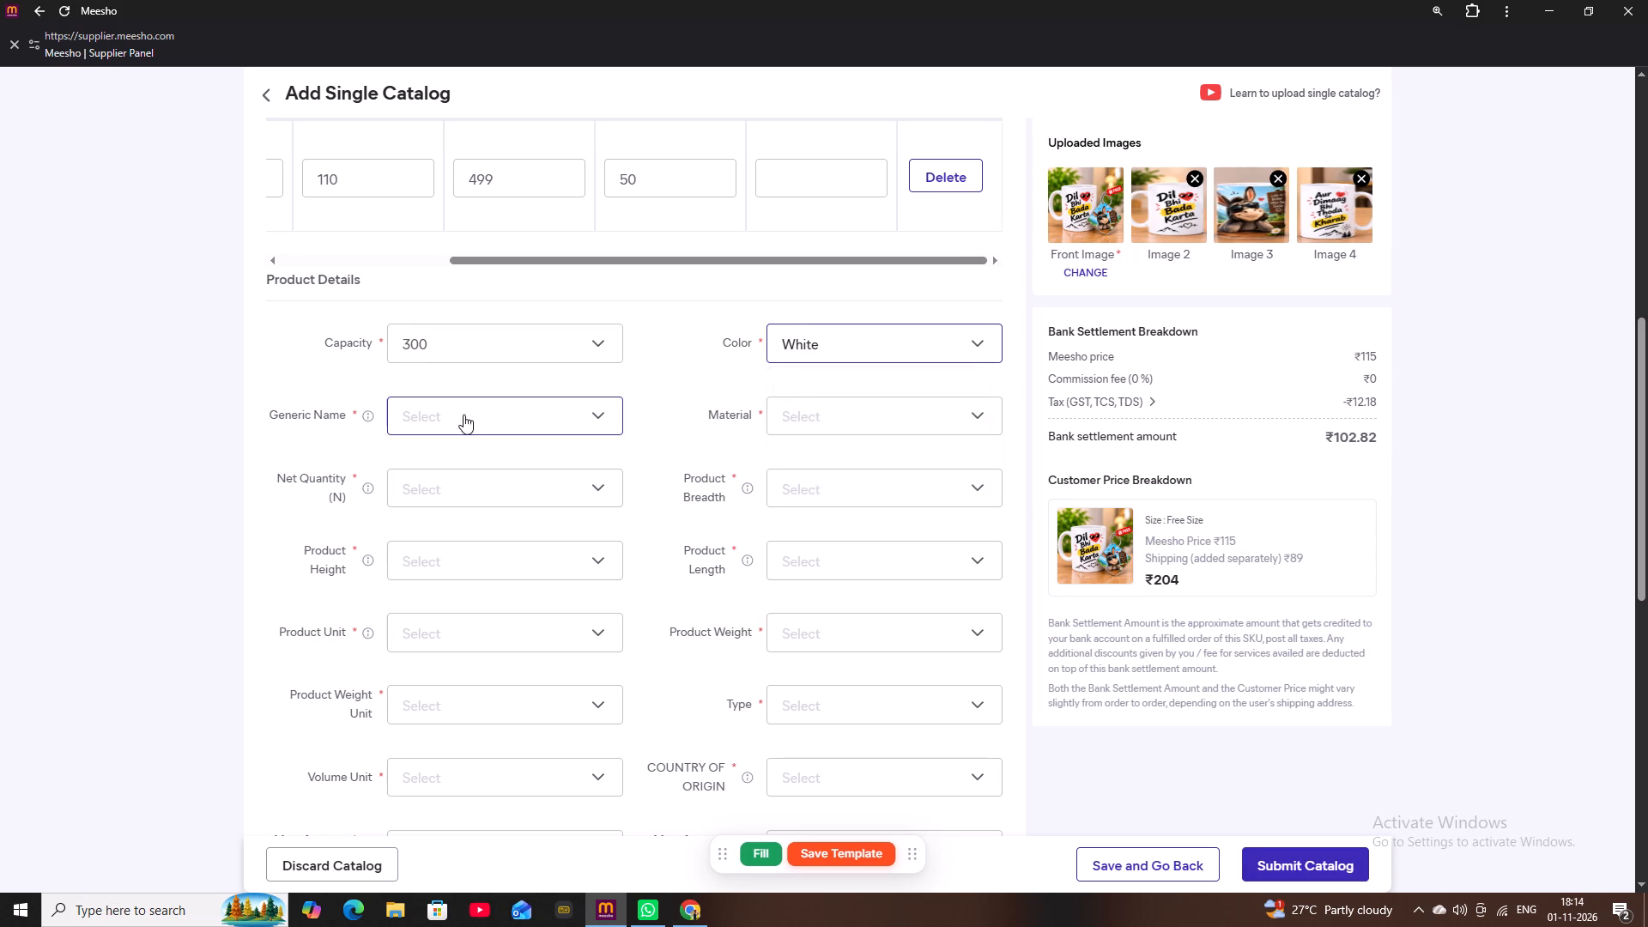
Set the generic name to Cups, Mugs & Saucers, the material to Ceramic and the net quantity to Pack Of 1.
left_click(463, 414)
scroll(502, 520, "down", 2)
scroll(502, 527, "up", 1)
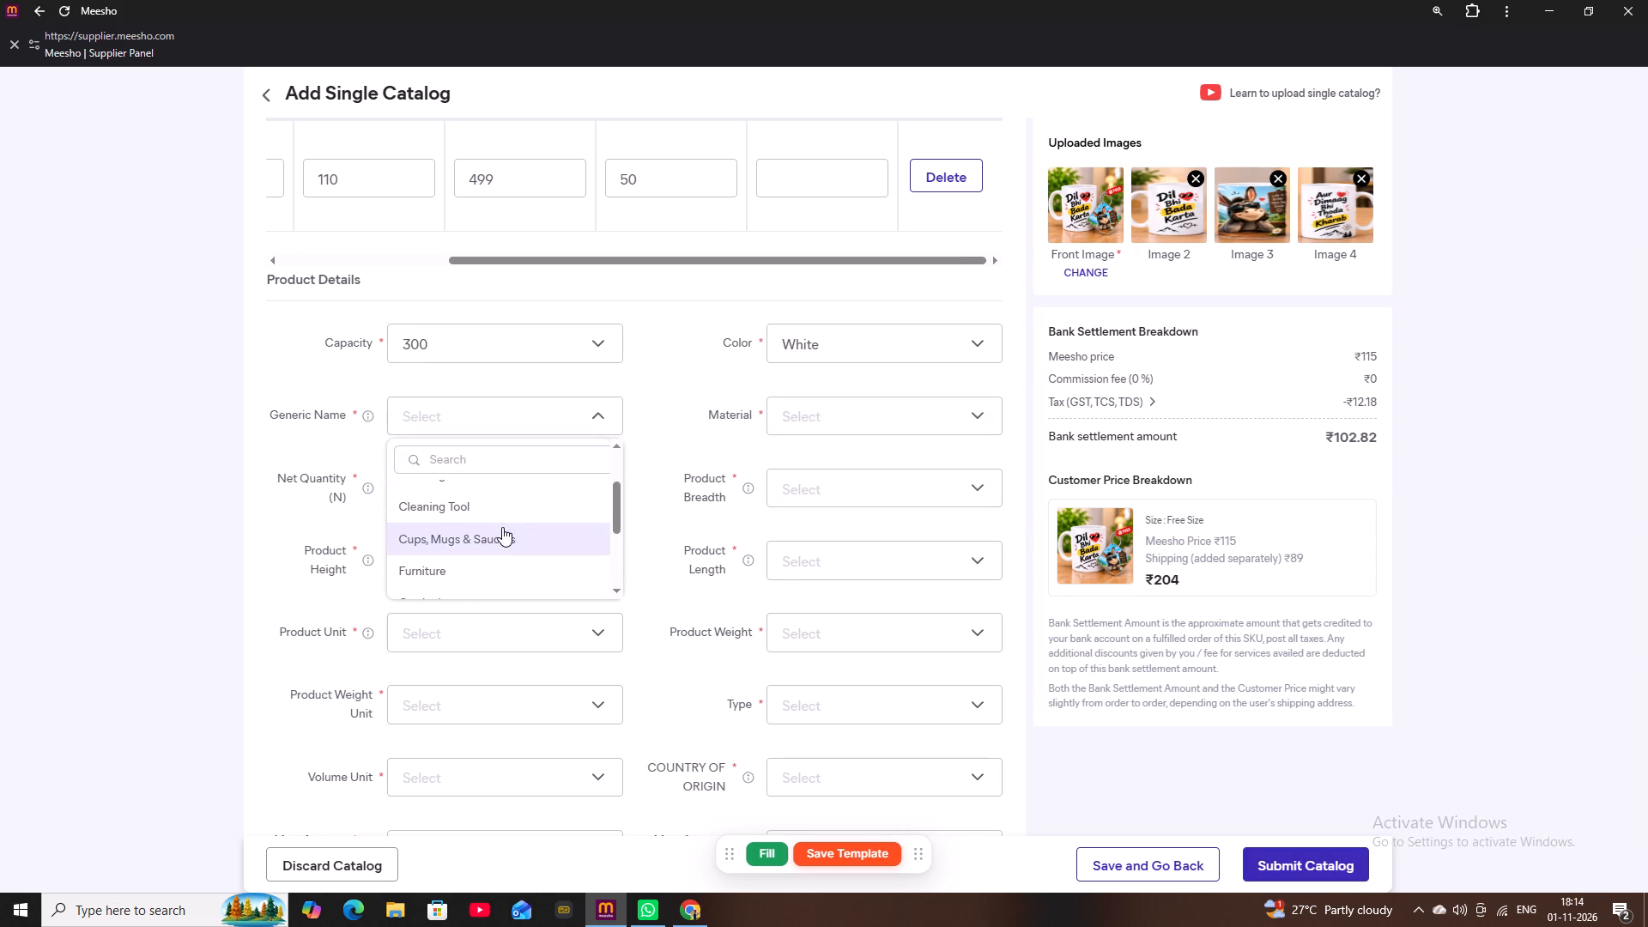
left_click(499, 540)
left_click(821, 431)
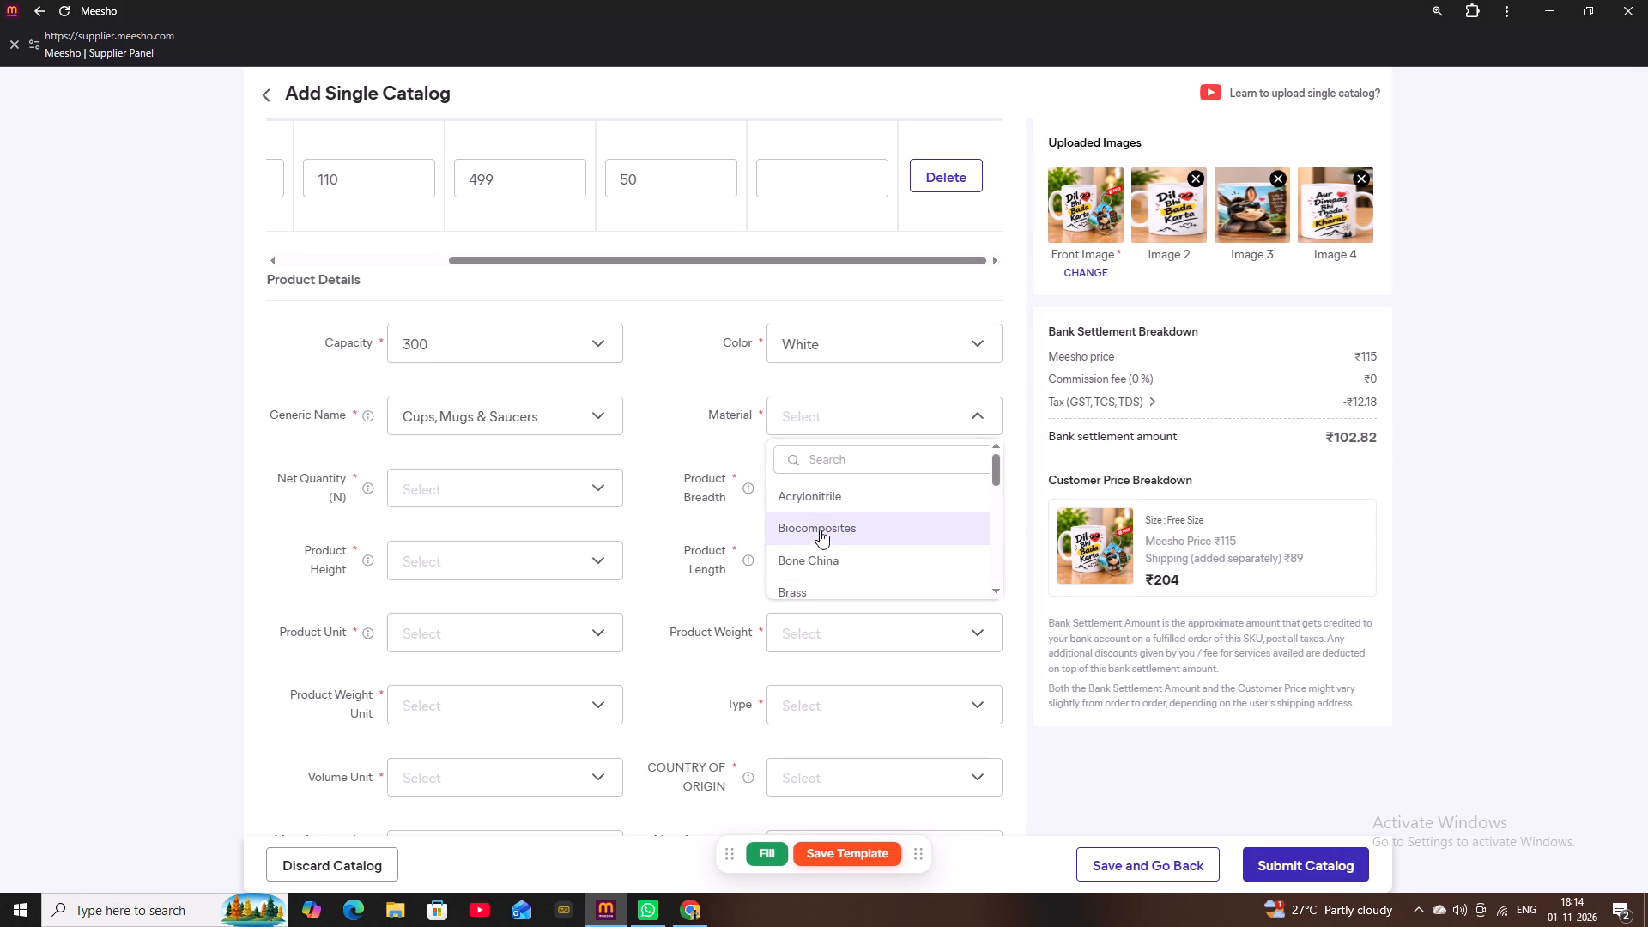
scroll(822, 539, "down", 1)
left_click(822, 539)
left_click_drag(488, 457, 486, 469)
left_click(486, 482)
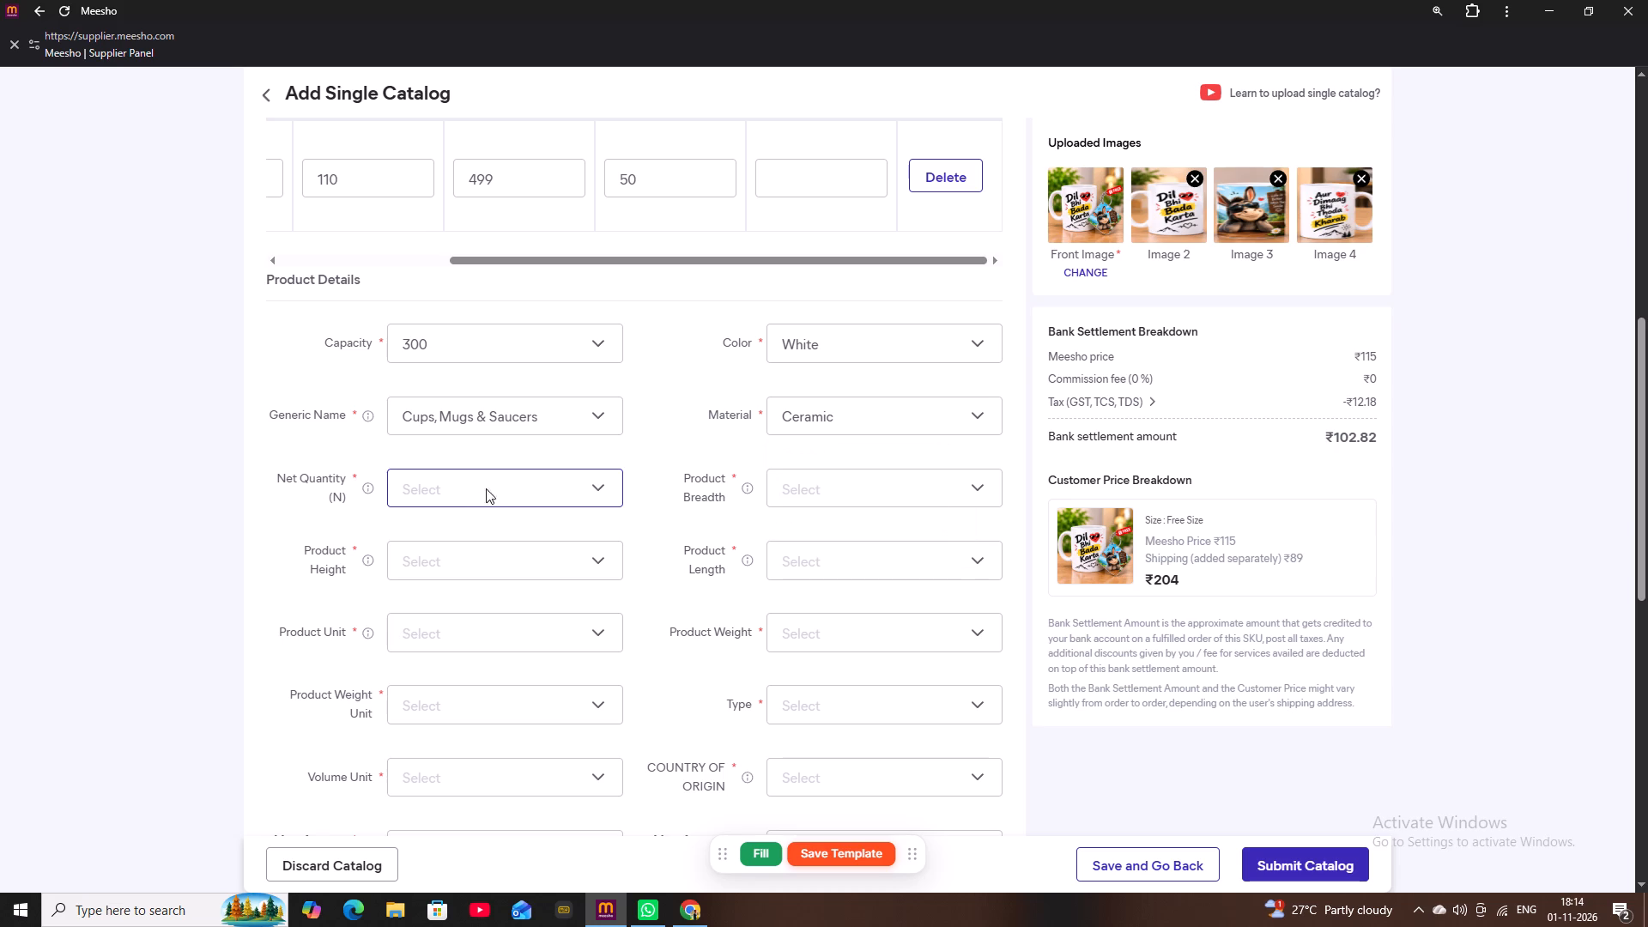
left_click(496, 595)
Set the product dimensions to breadth 3.5, height 4 and length 10.
left_click(852, 512)
left_click(869, 494)
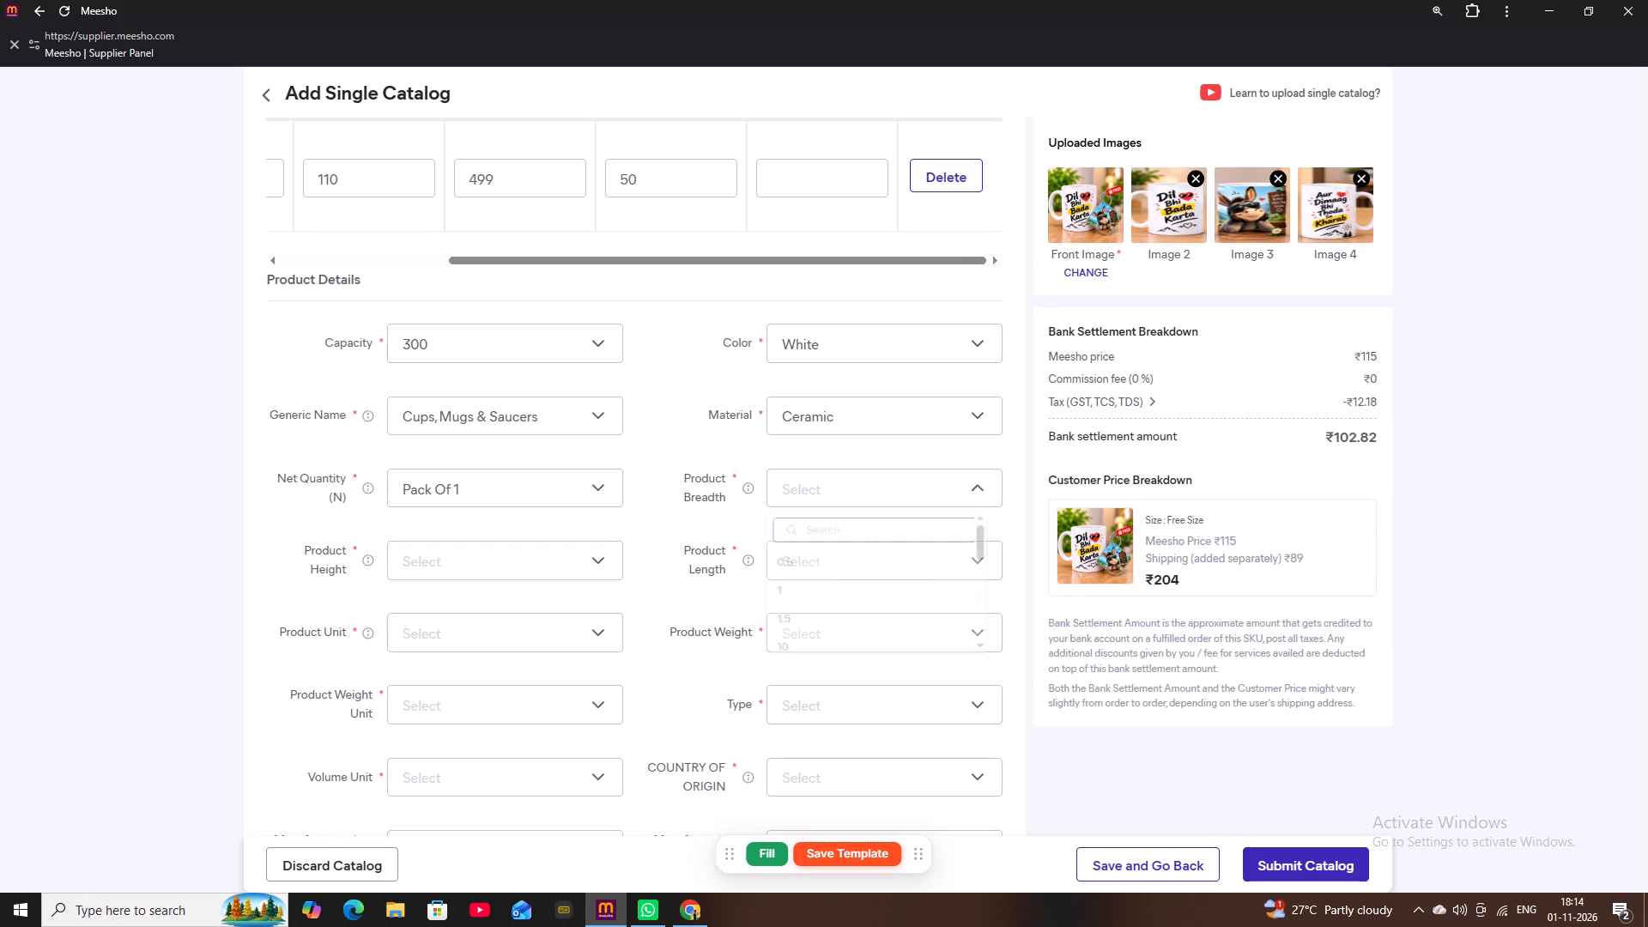
left_click(873, 534)
type("3.5")
left_click(821, 629)
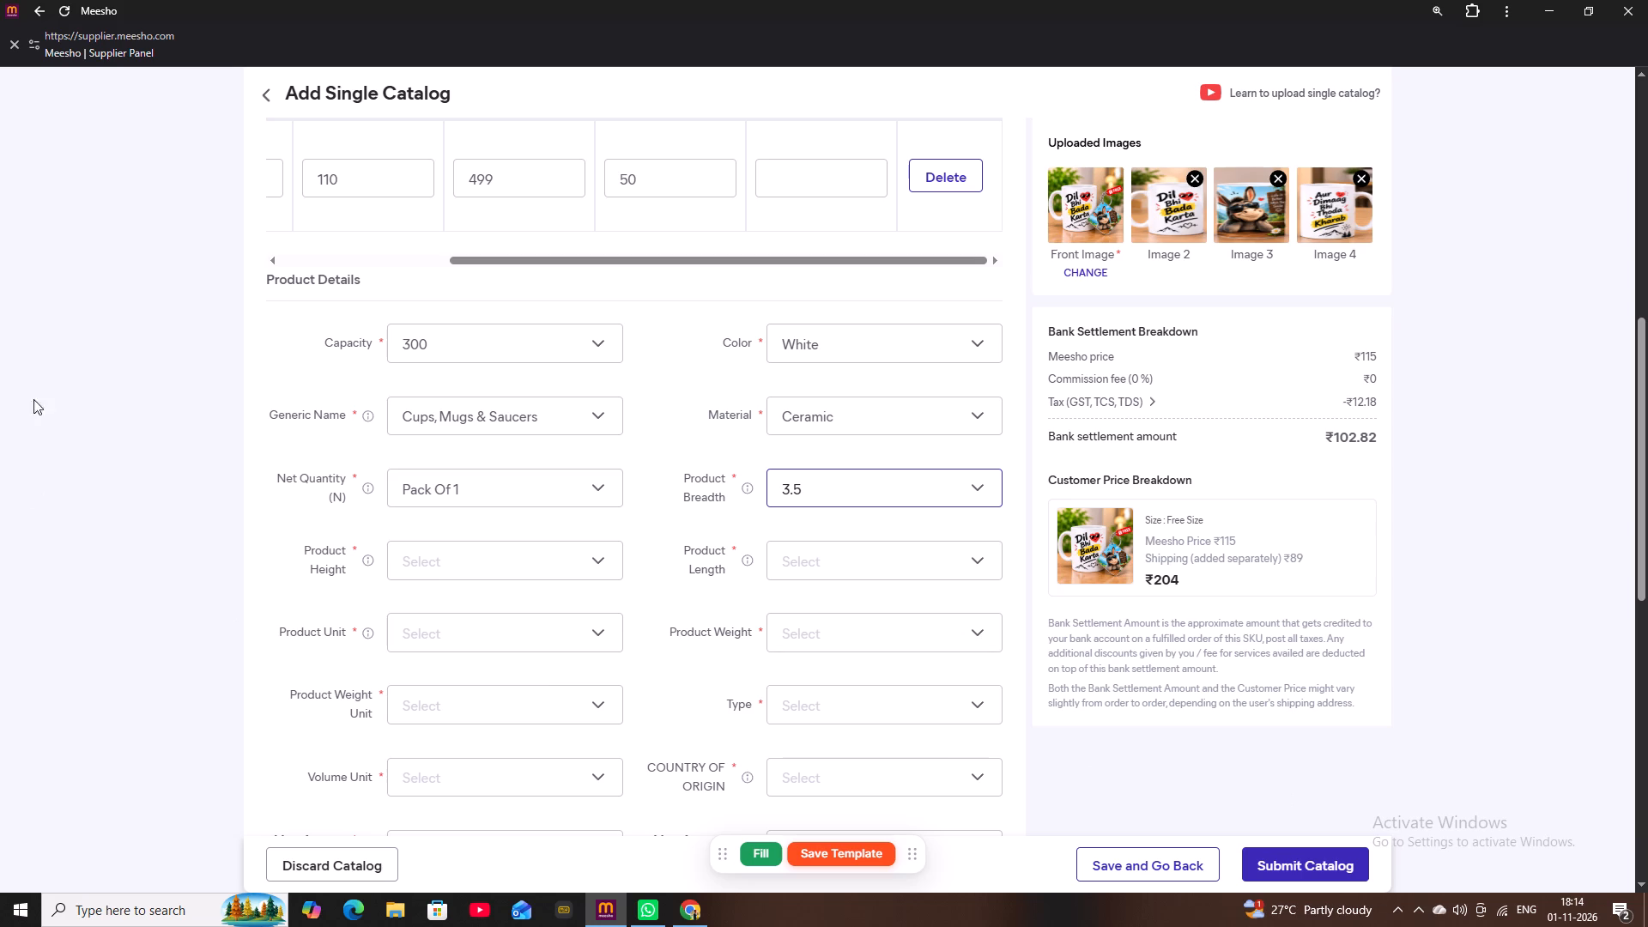
left_click(469, 545)
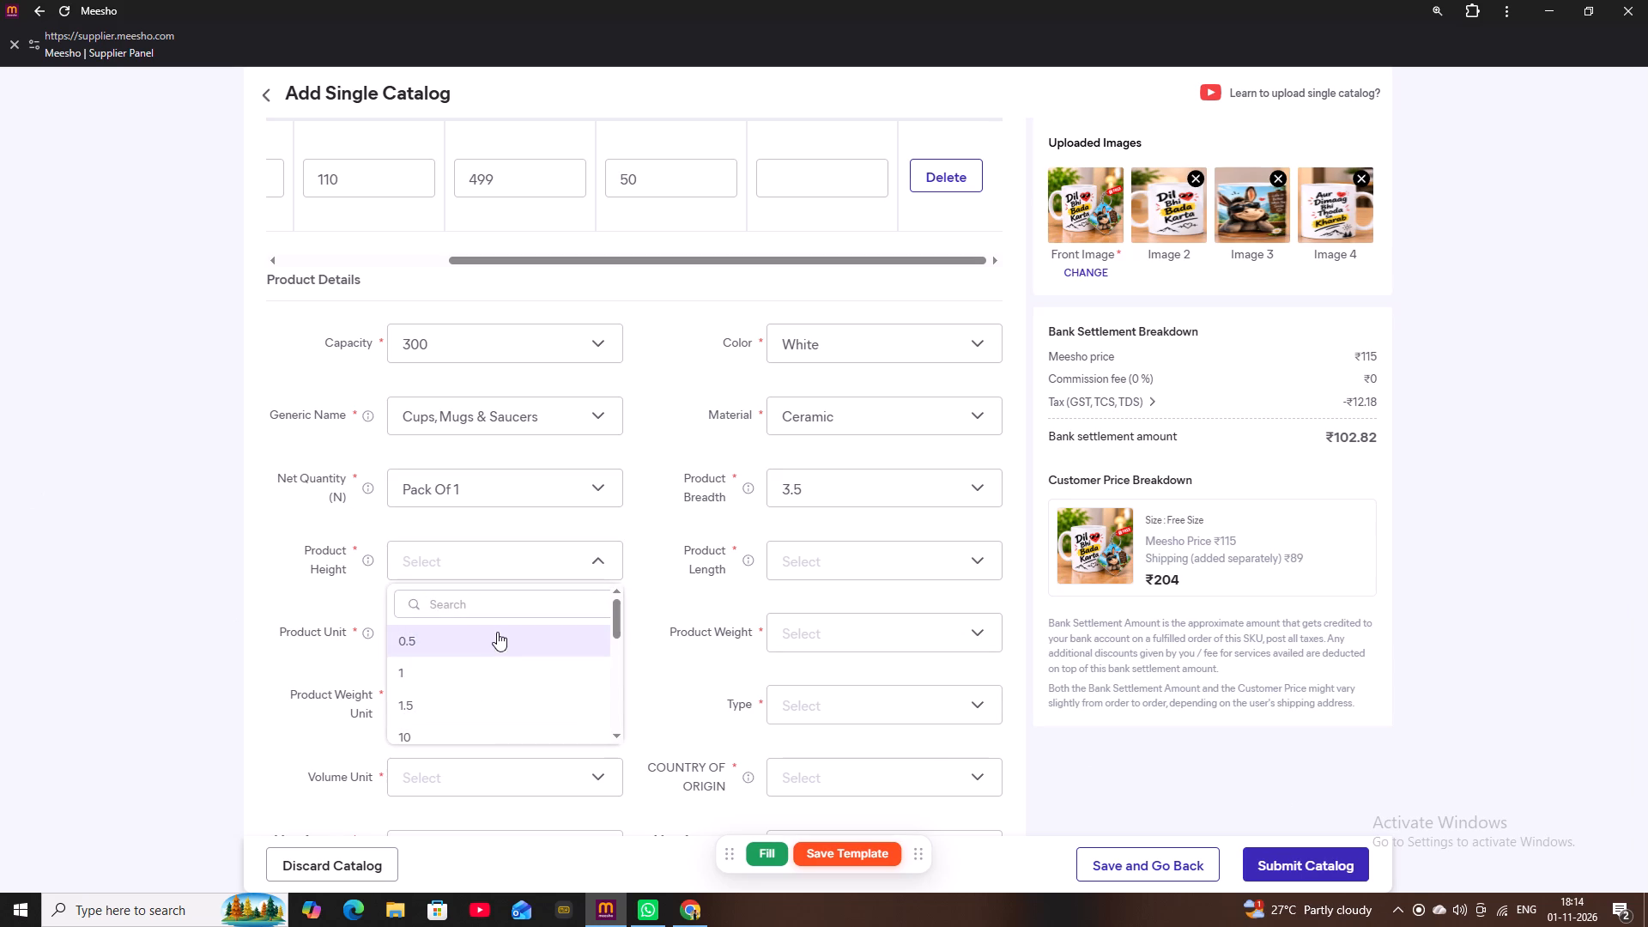
left_click(504, 609)
key("4")
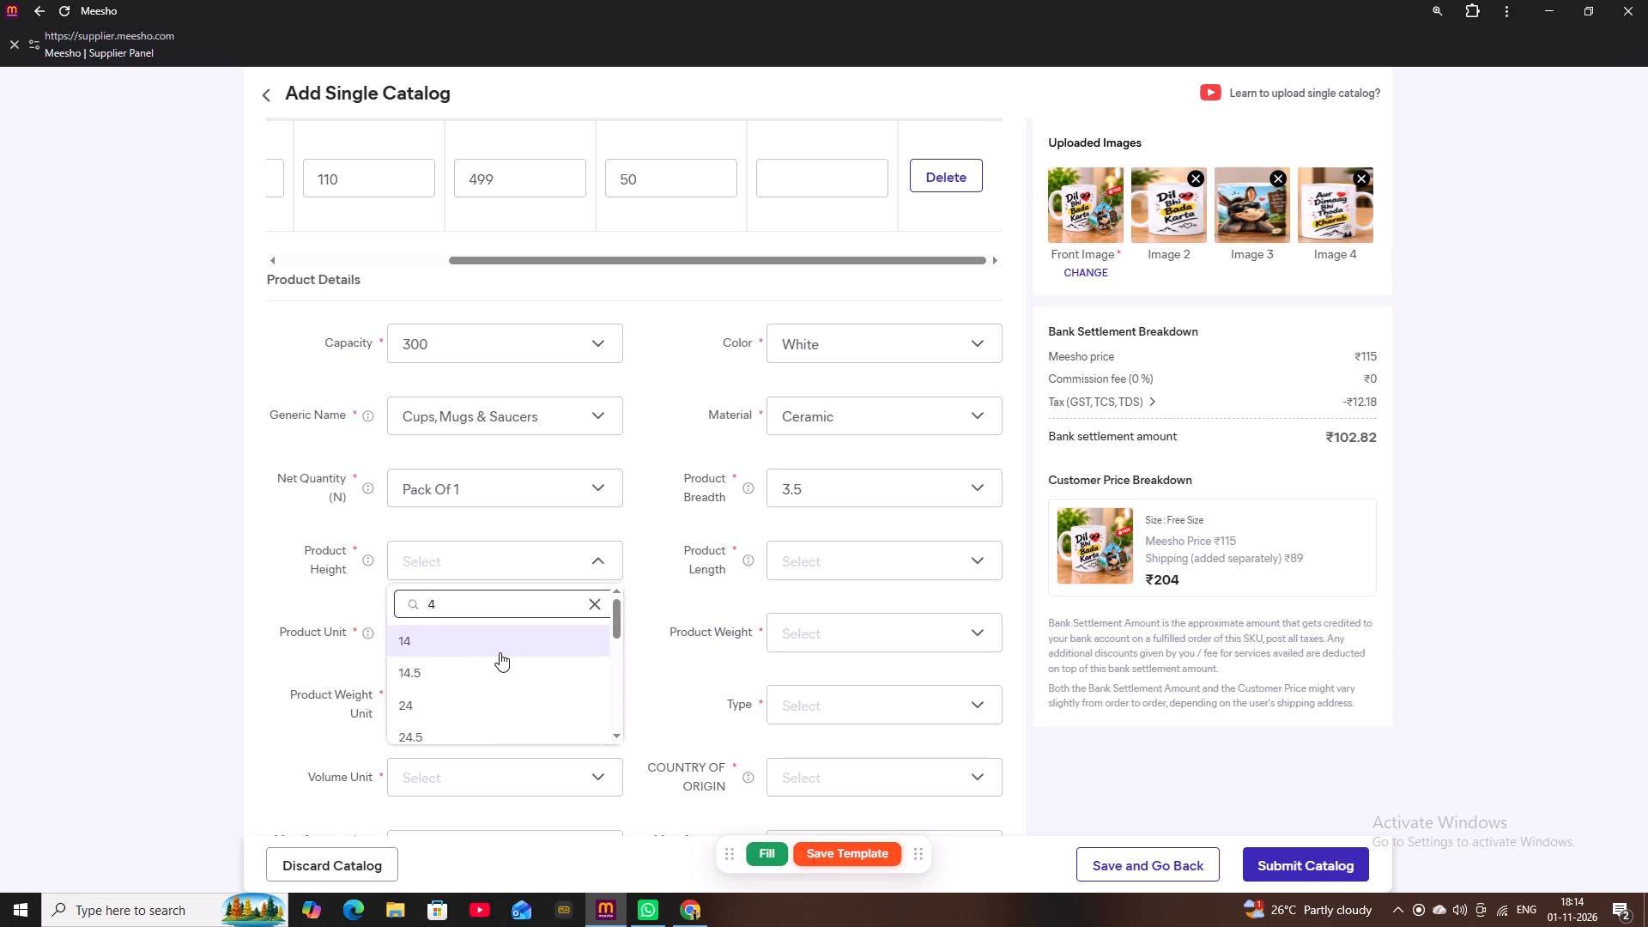
scroll(500, 652, "down", 2)
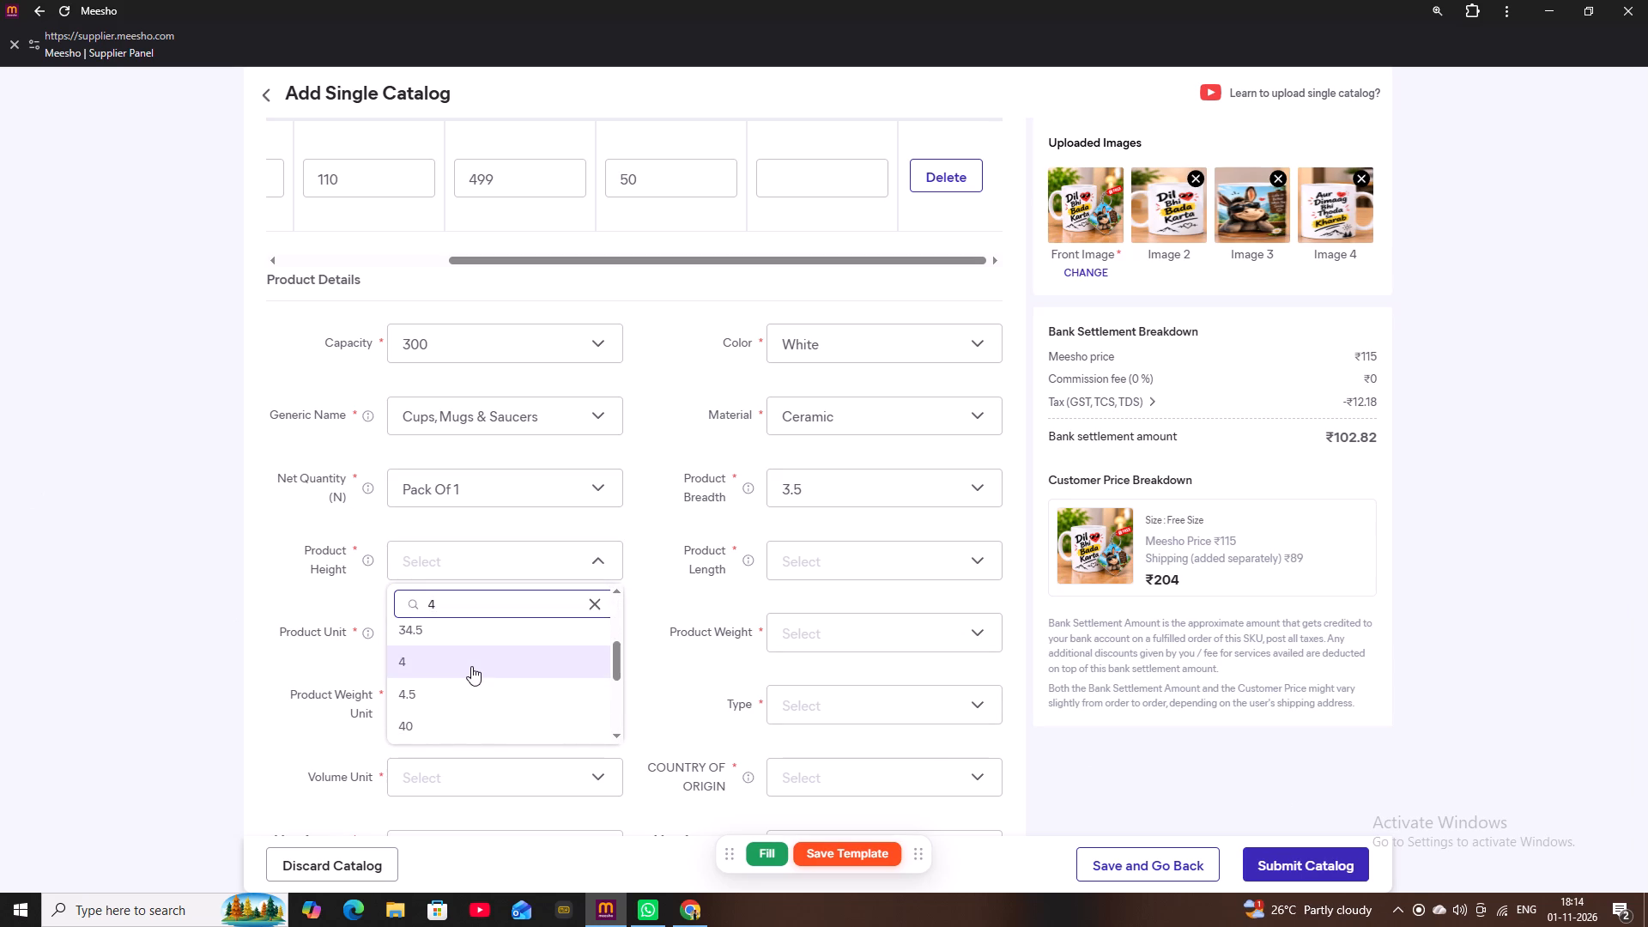
left_click(474, 659)
left_click(865, 574)
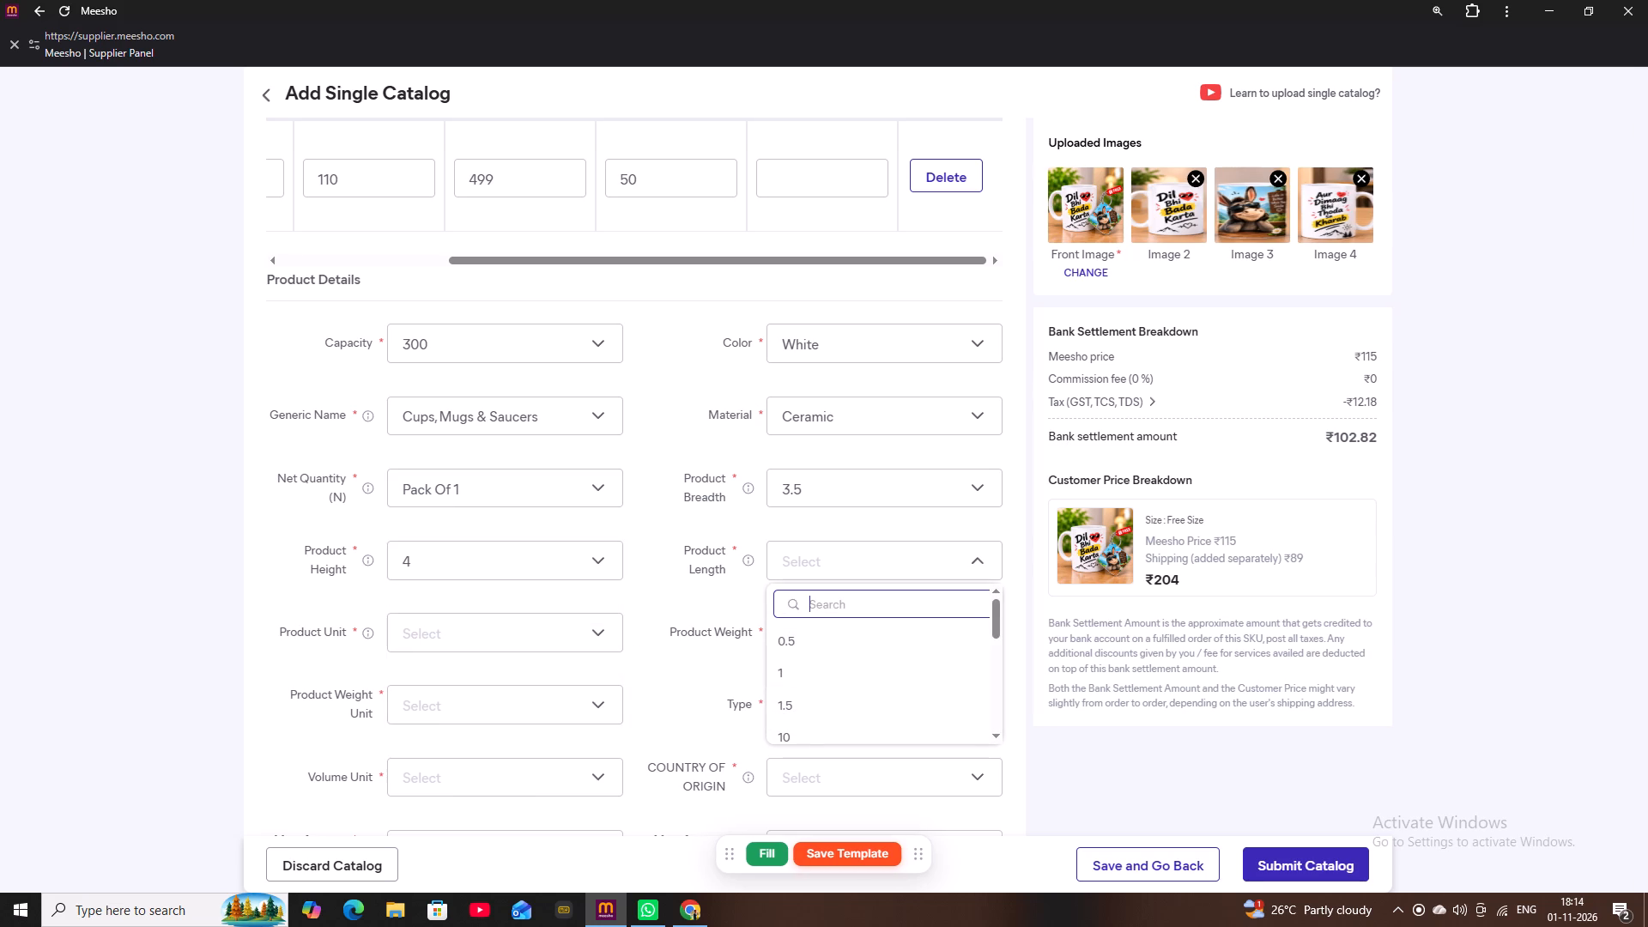
left_click(863, 607)
type("10")
left_click(851, 641)
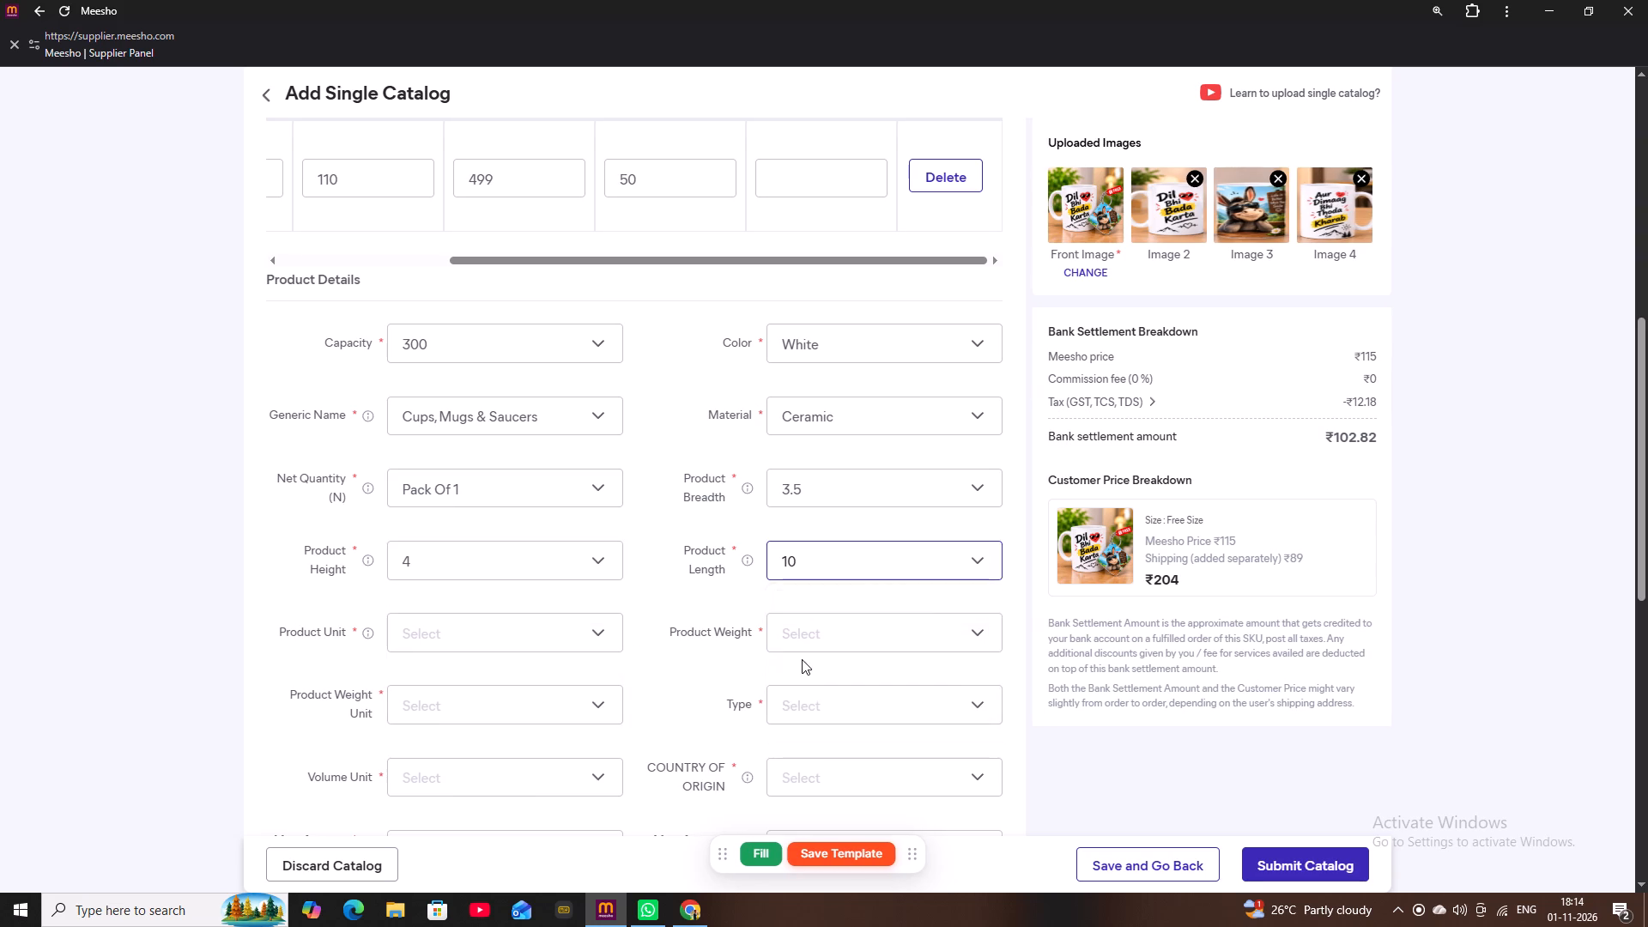
Set the product weight to 350 and the product unit to Inch.
left_click(802, 659)
left_click(817, 633)
left_click(814, 669)
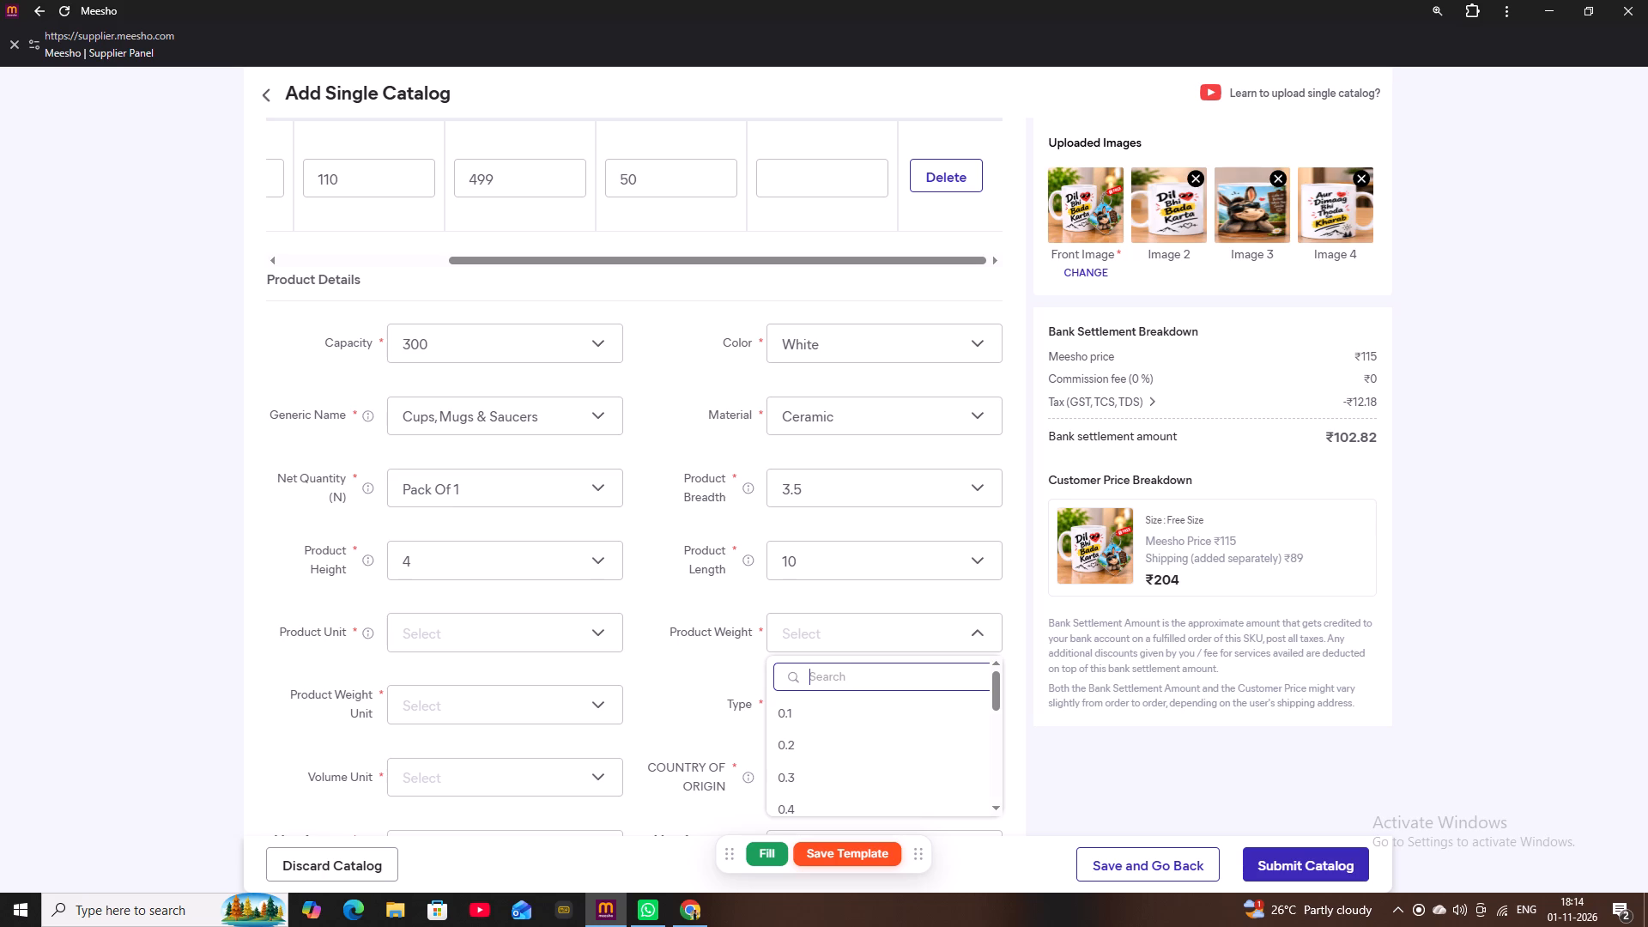
type("350")
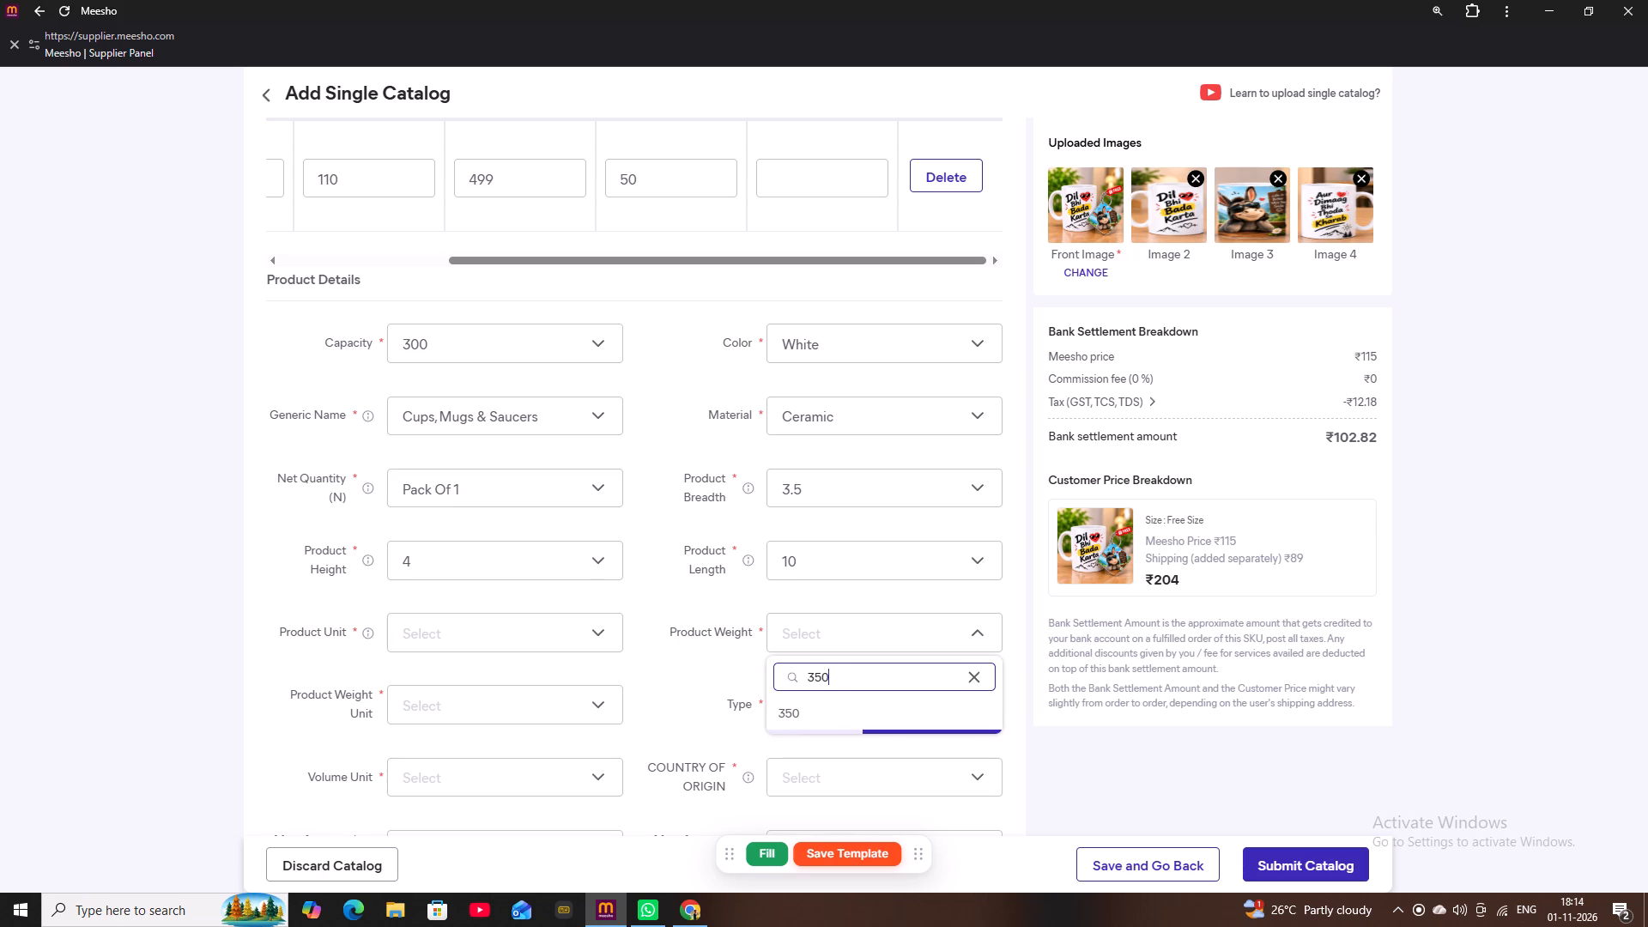
left_click(820, 700)
left_click(463, 592)
left_click(465, 624)
left_click(473, 691)
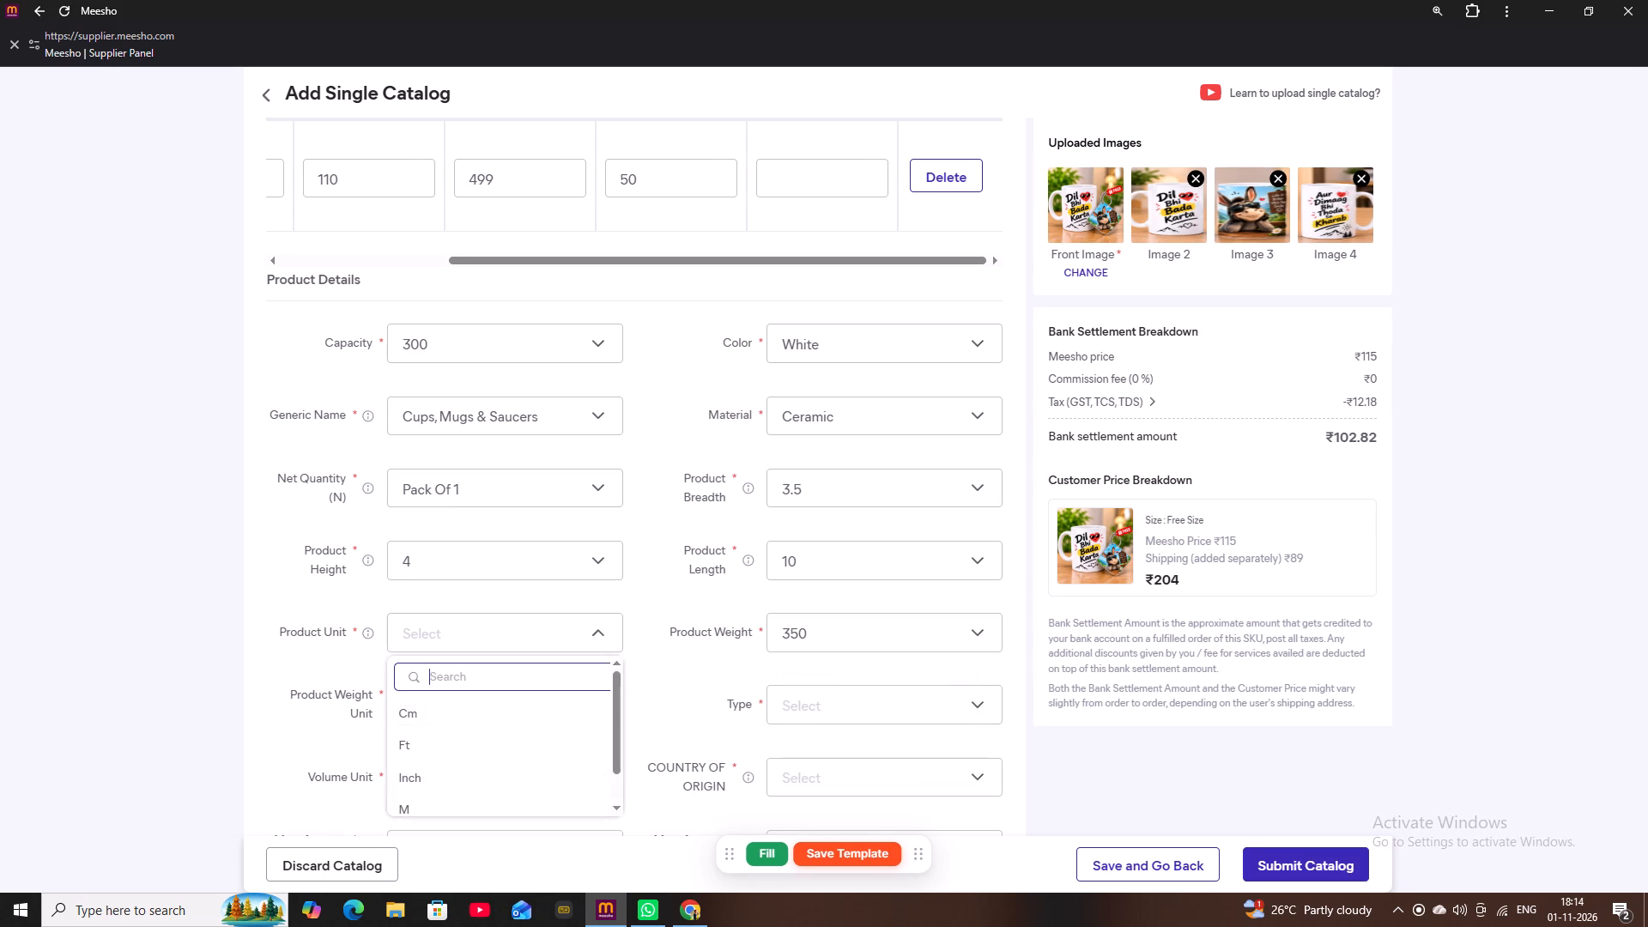
left_click(450, 773)
Set the product weight unit to G and the volume unit to ml.
left_click(465, 704)
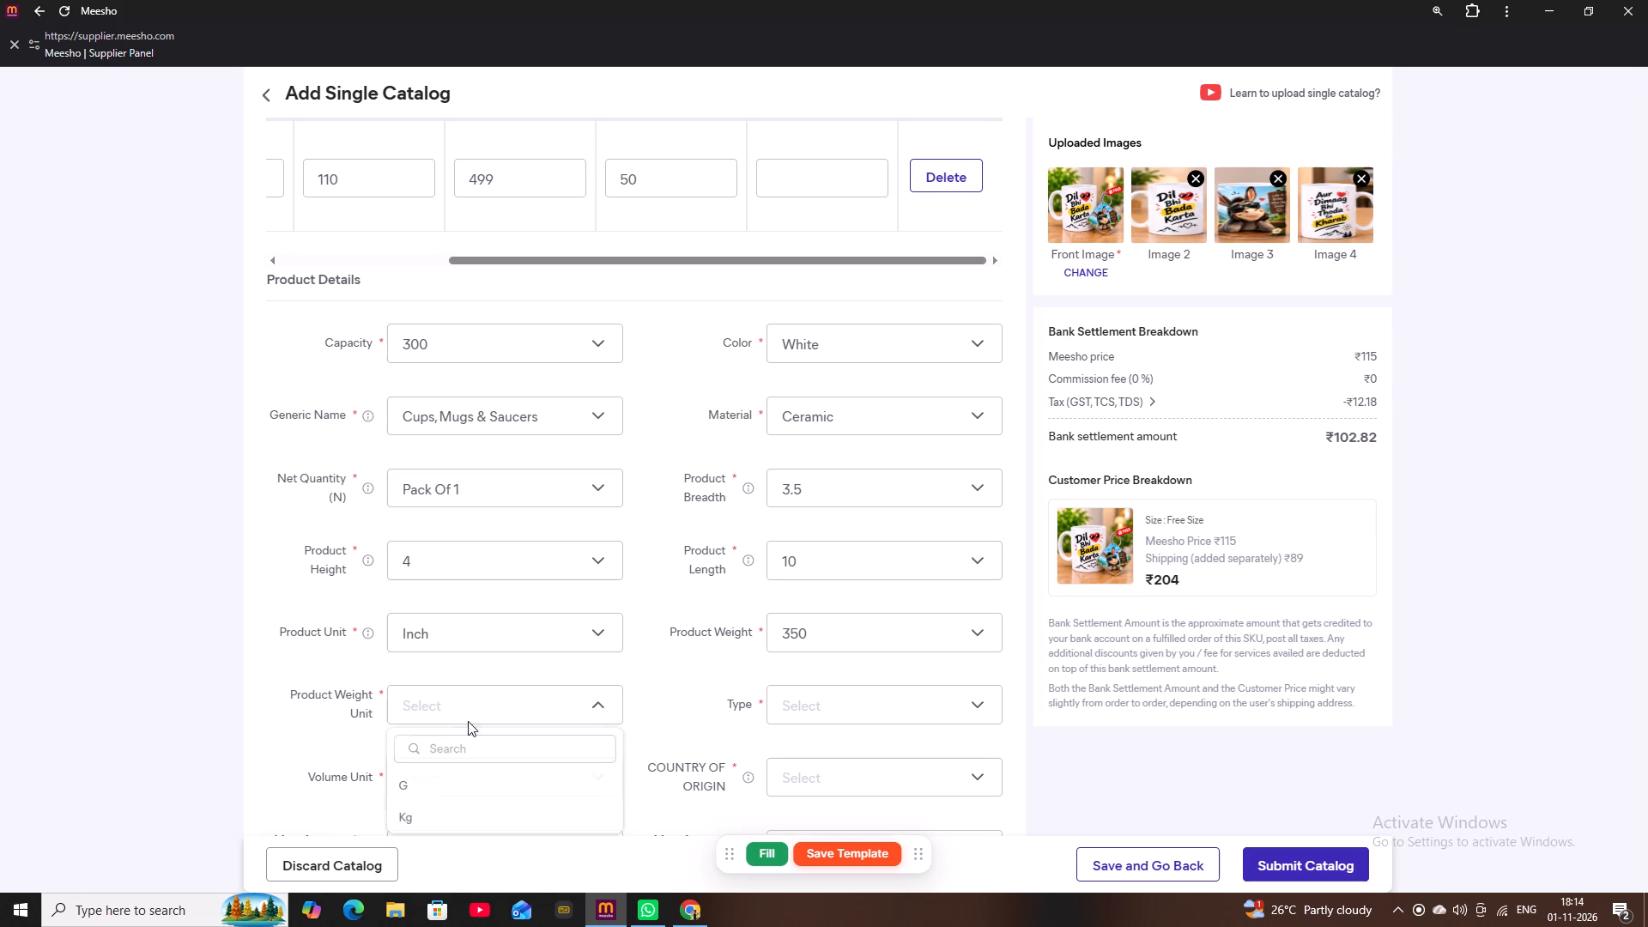
left_click(469, 780)
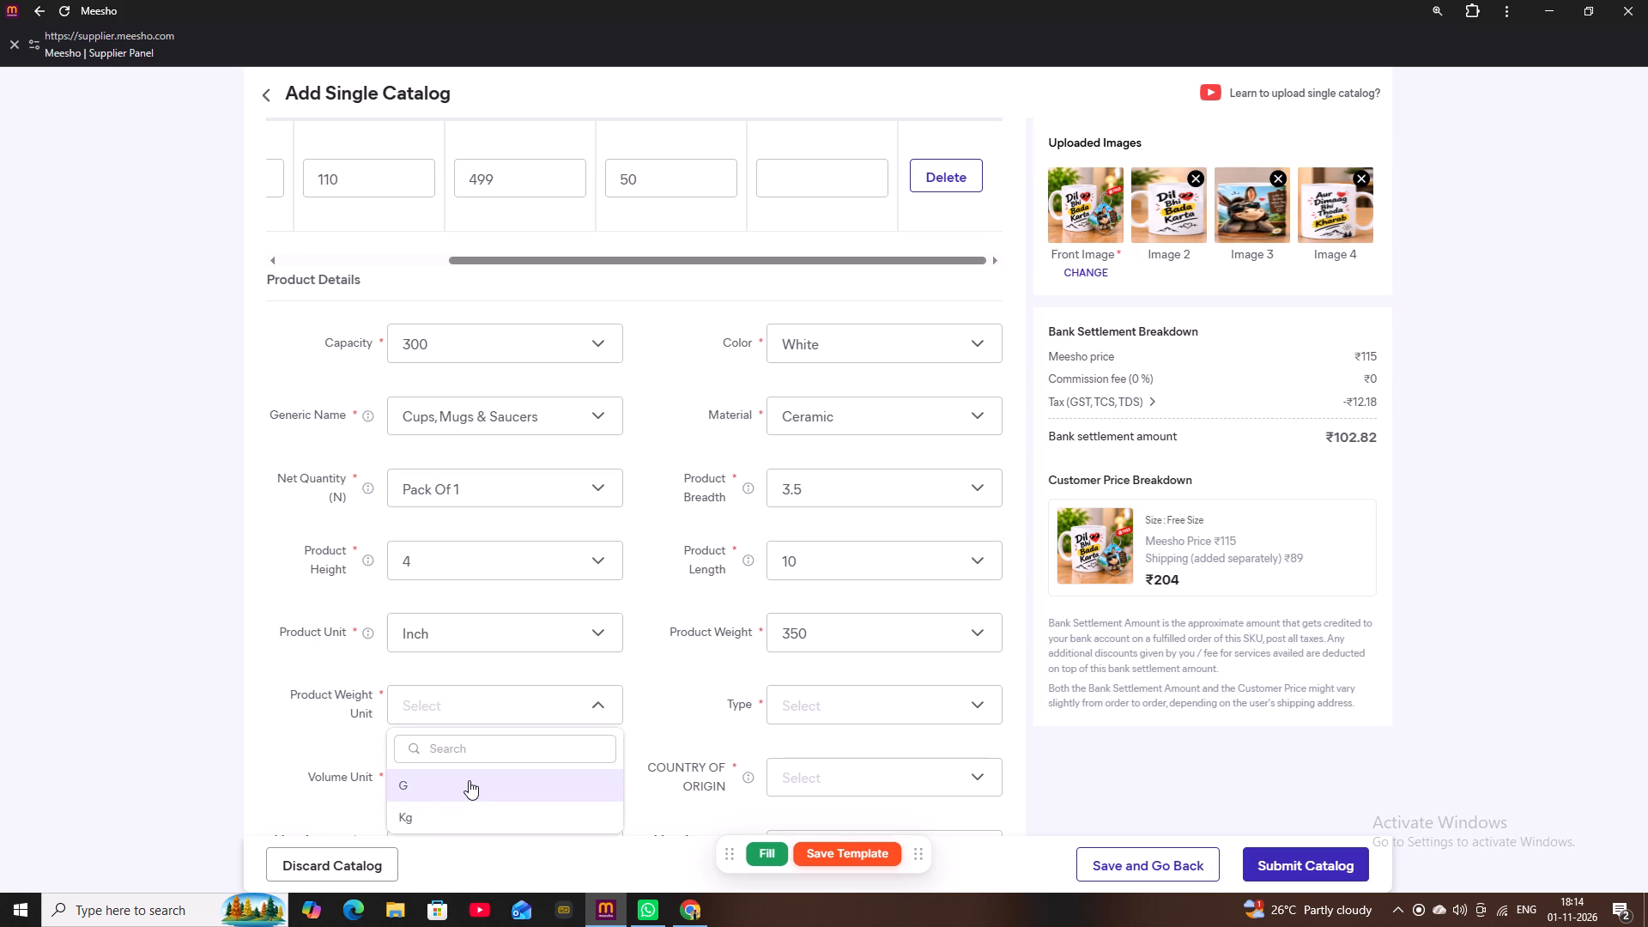
left_click(469, 780)
left_click(452, 864)
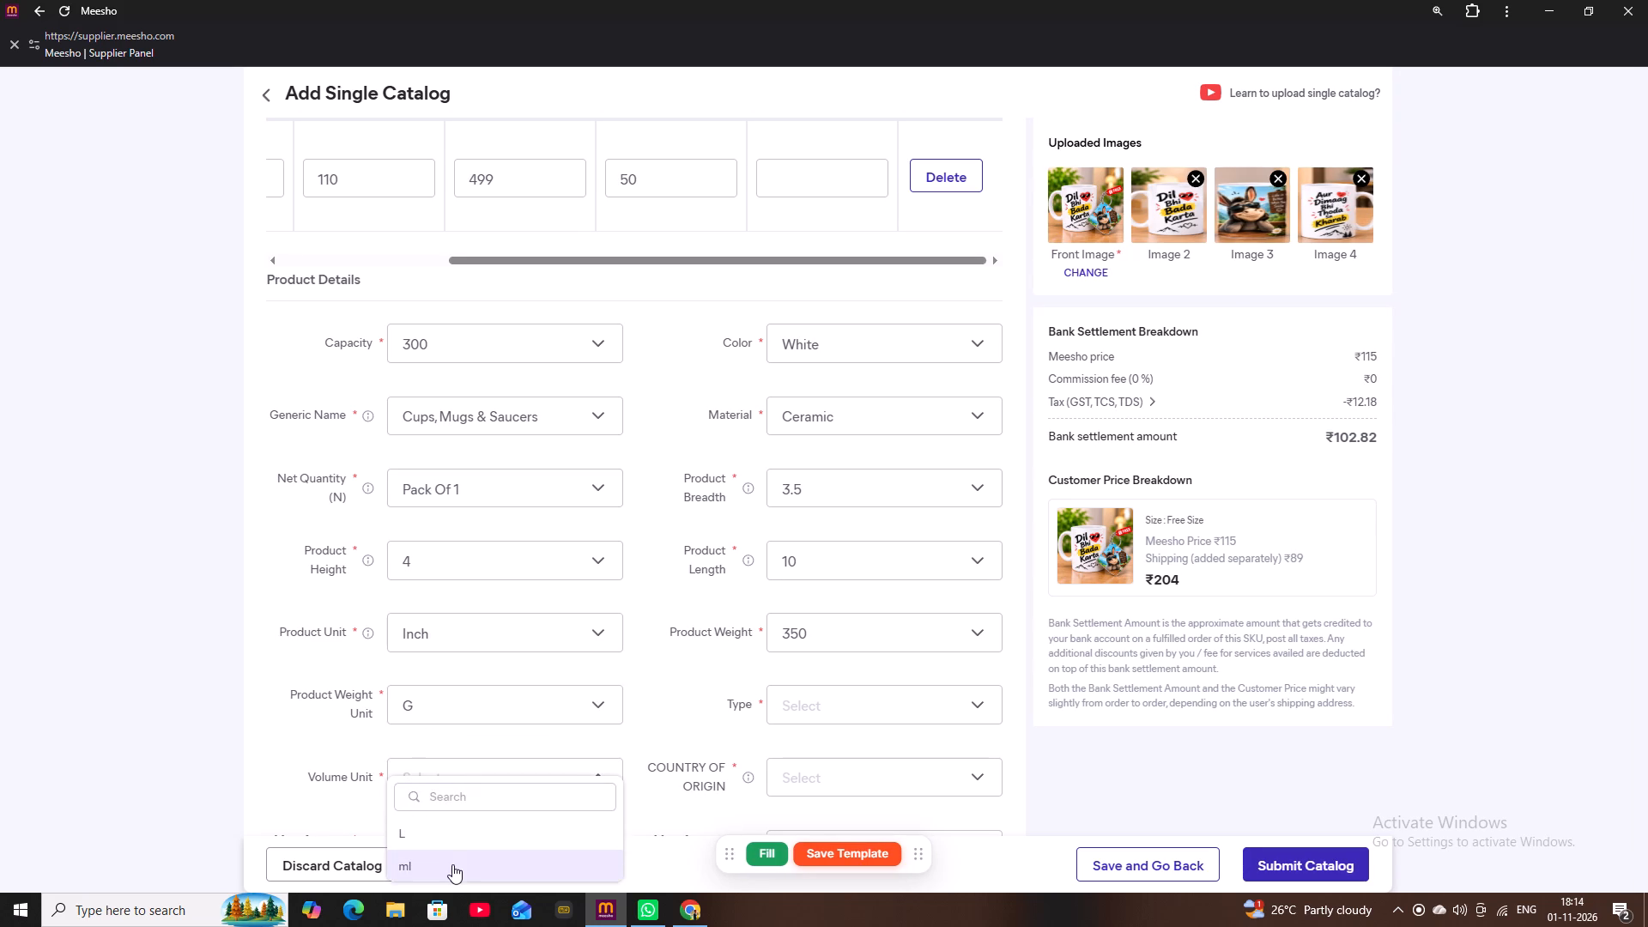
Set the product type to Coffee Mug and the country of origin to India.
left_click(802, 707)
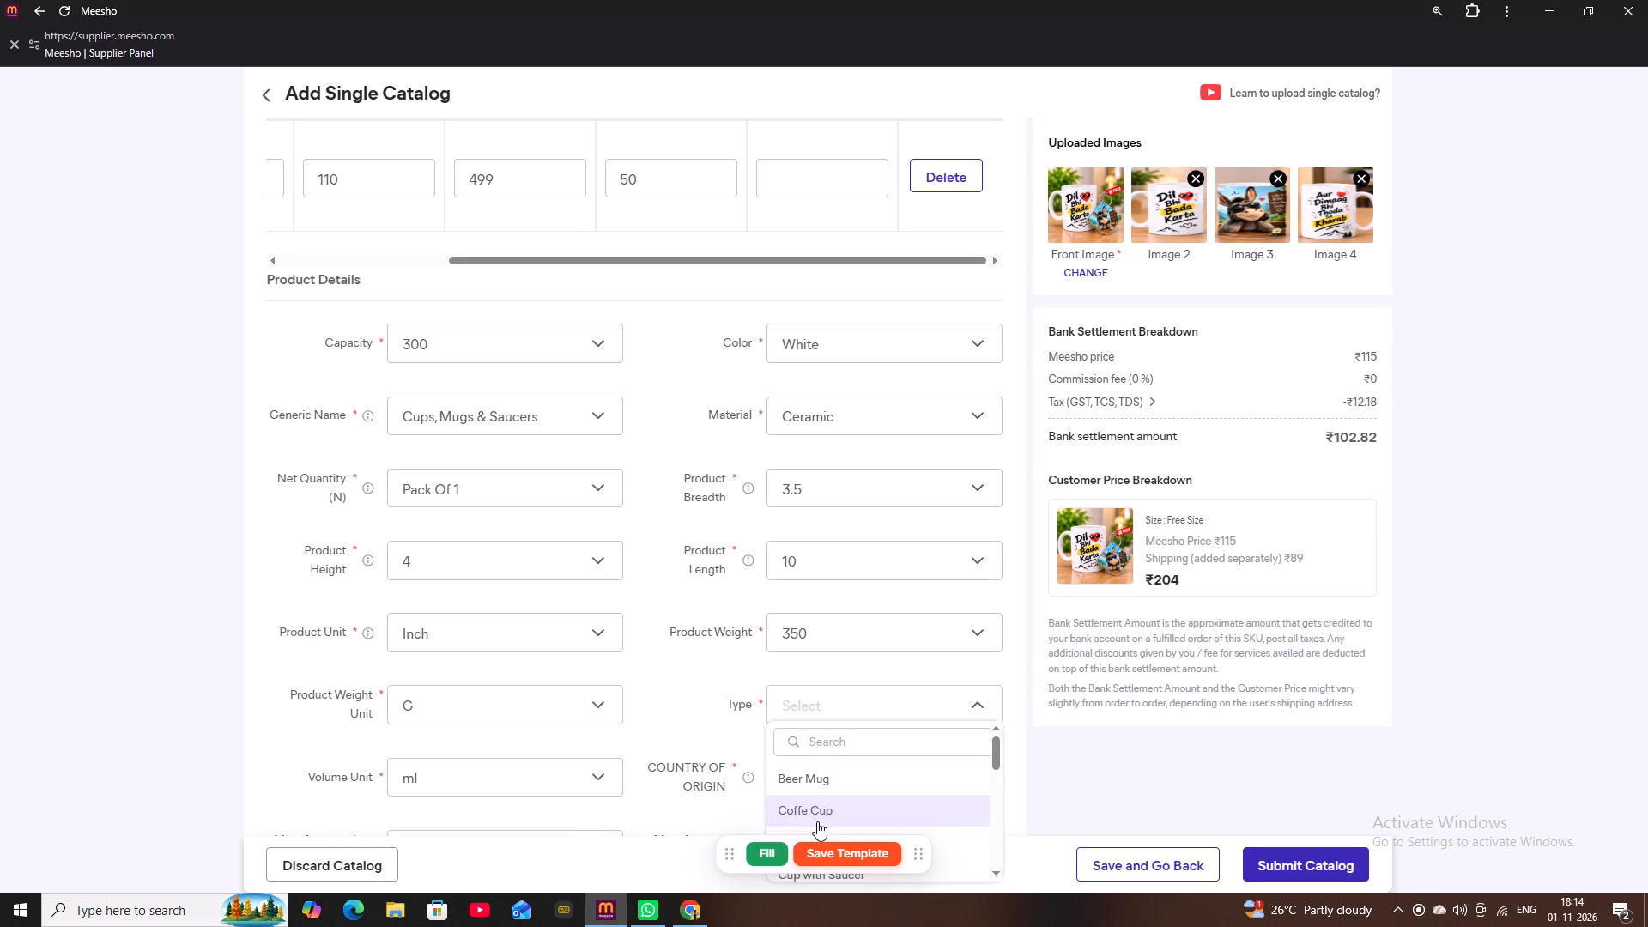
left_click(948, 850)
left_click(641, 651)
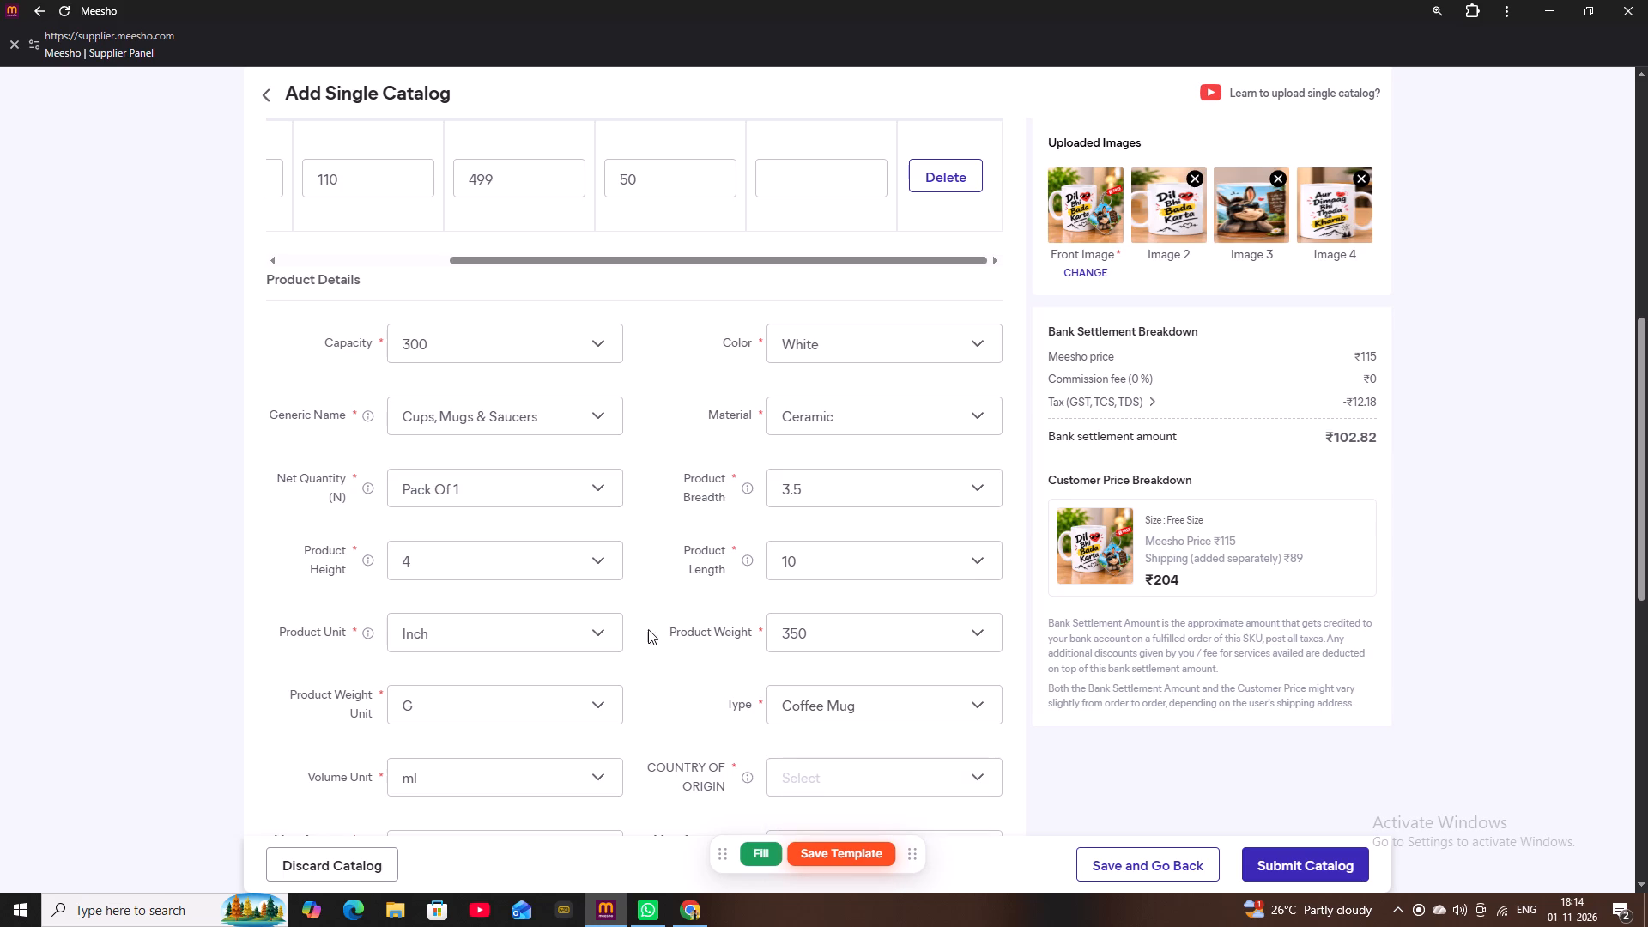
scroll(648, 629, "down", 4)
left_click(552, 451)
left_click(843, 420)
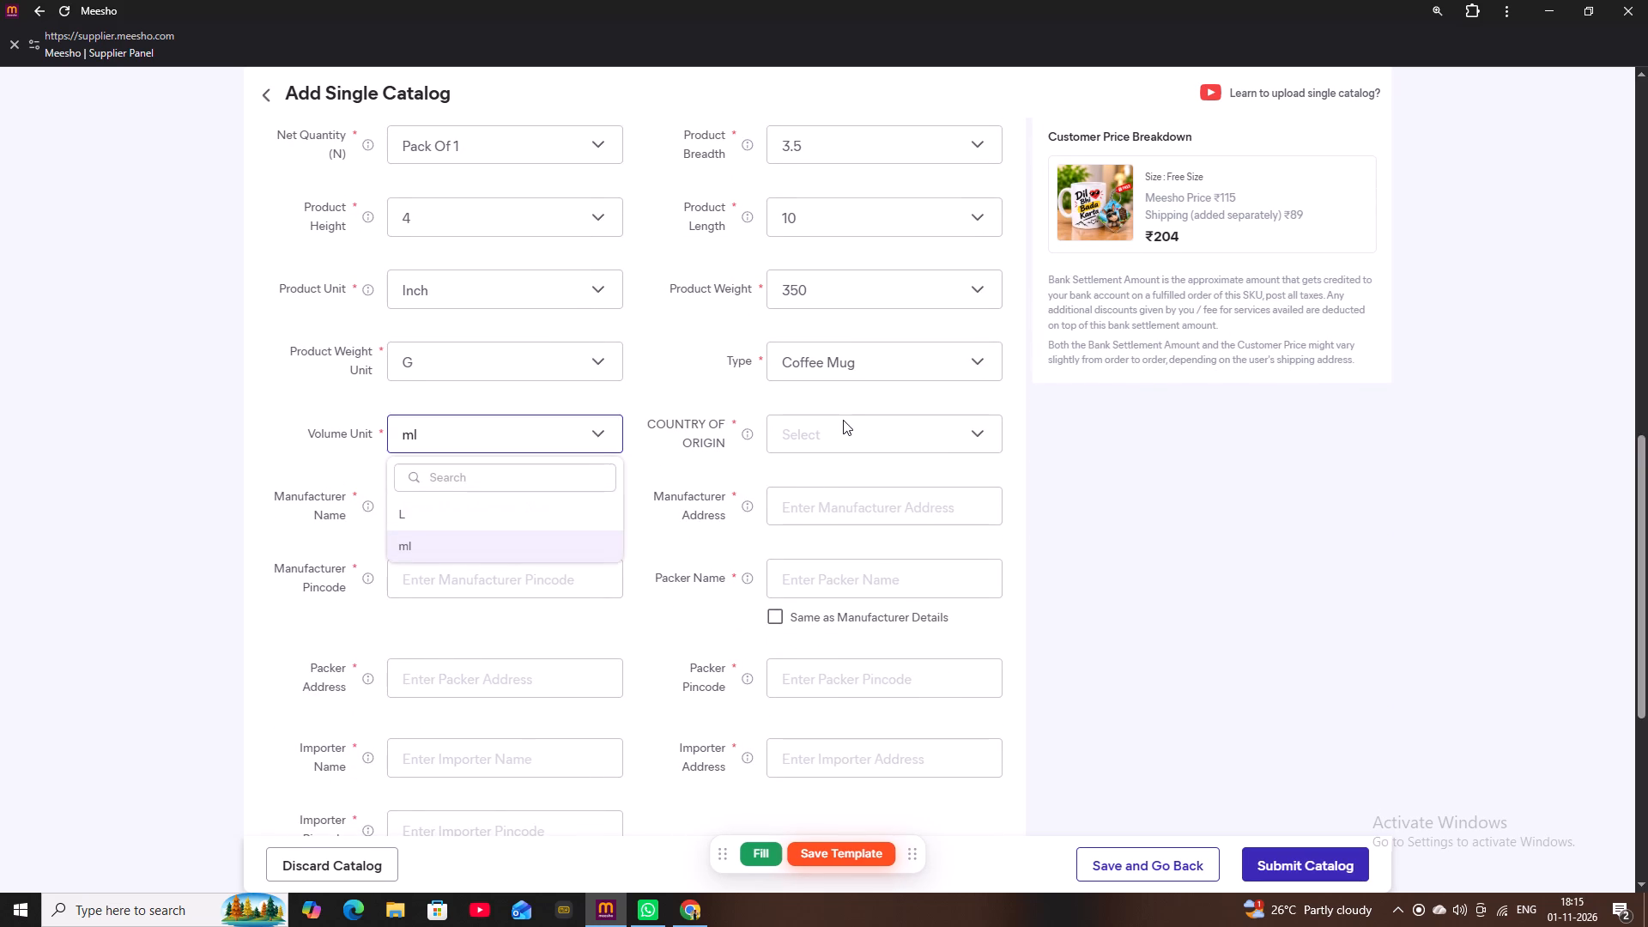
left_click(843, 432)
left_click(824, 517)
Enter Trendy Aura Enterprise as the manufacturer name, with its saved address and the manufacturer pincode.
left_click(514, 520)
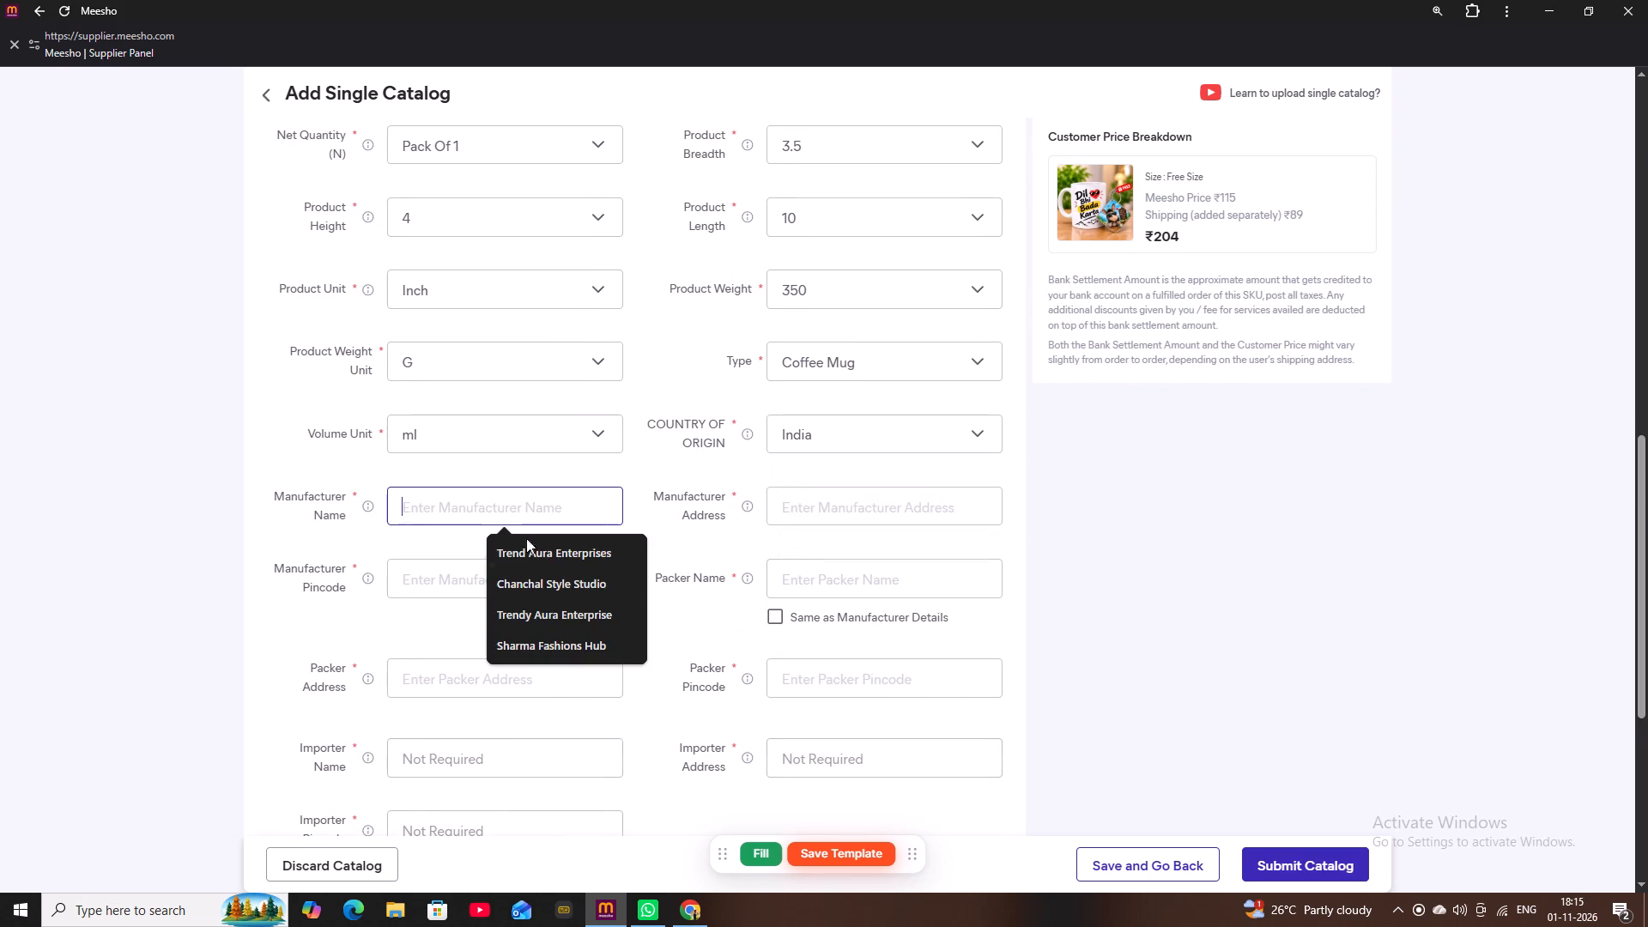
left_click(553, 610)
left_click(840, 520)
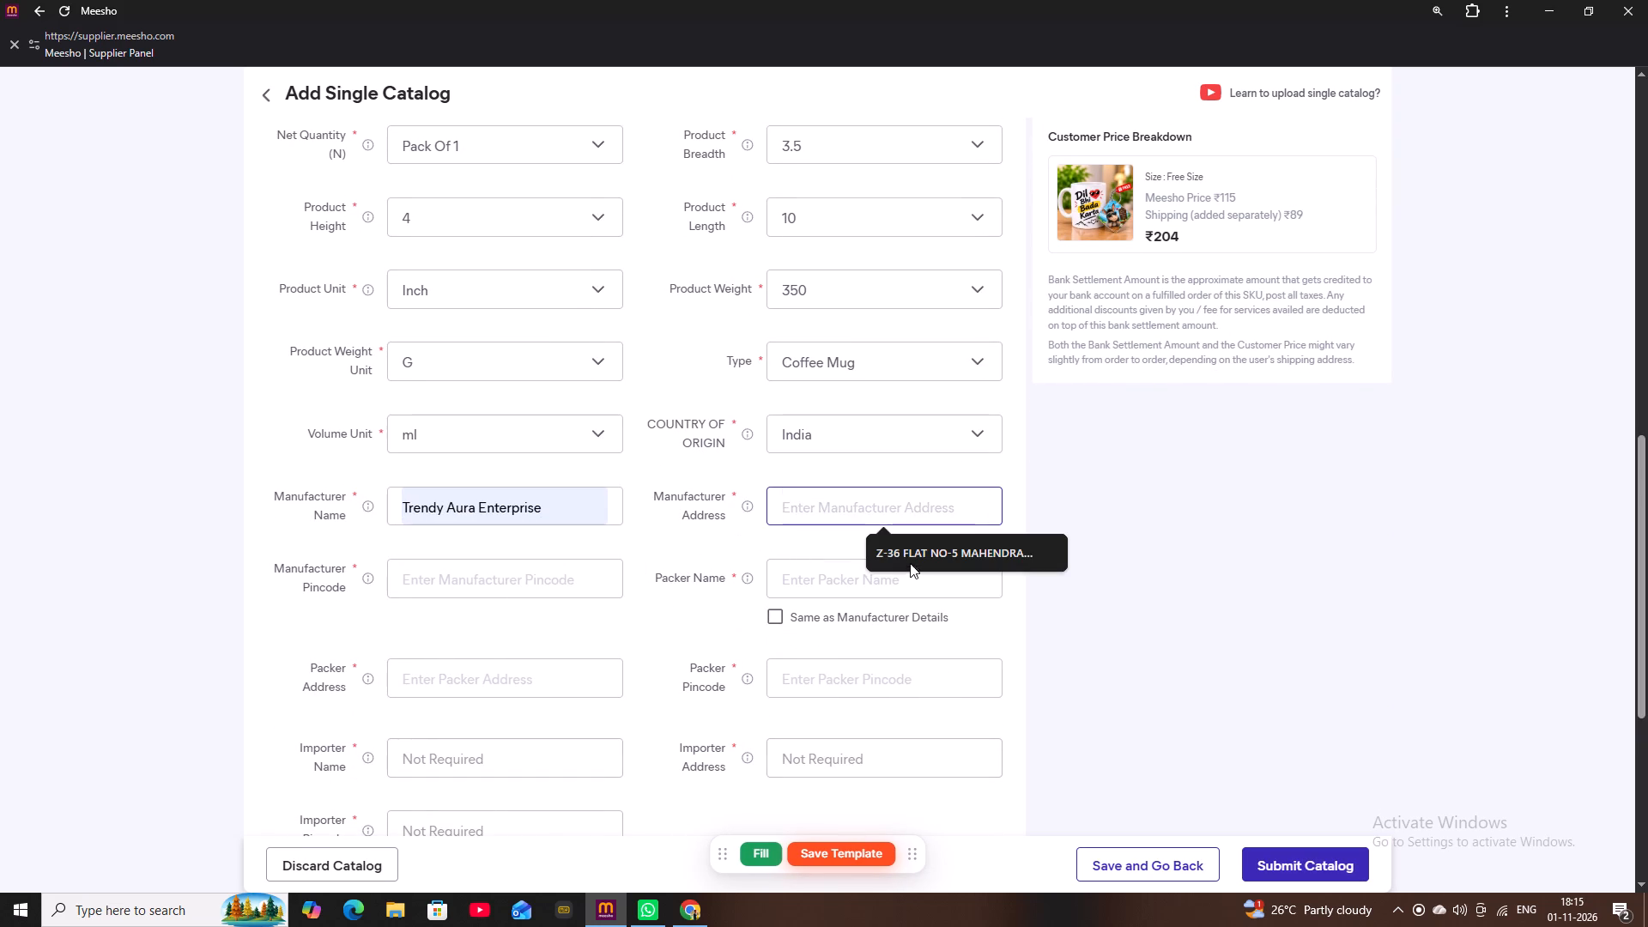
left_click(916, 548)
left_click(519, 571)
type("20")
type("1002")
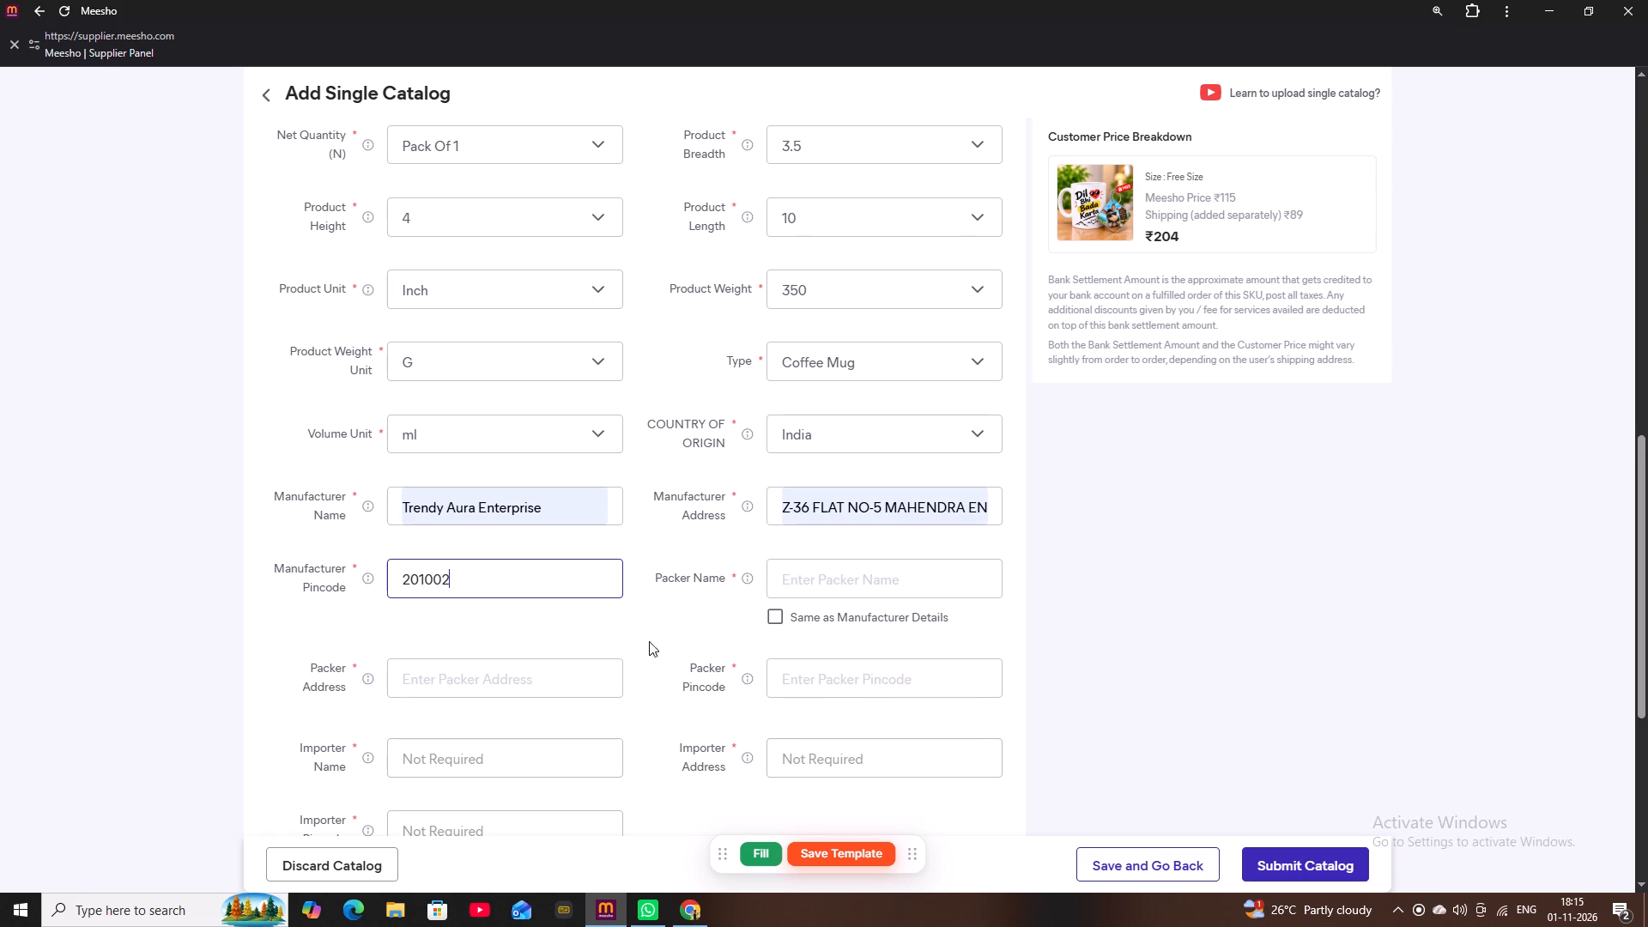
Set the packer details to be the same as the manufacturer details.
left_click(760, 621)
left_click(768, 619)
left_click(637, 590)
Set the product's add-ons to Key Chain under Other Attributes.
scroll(637, 589, "down", 2)
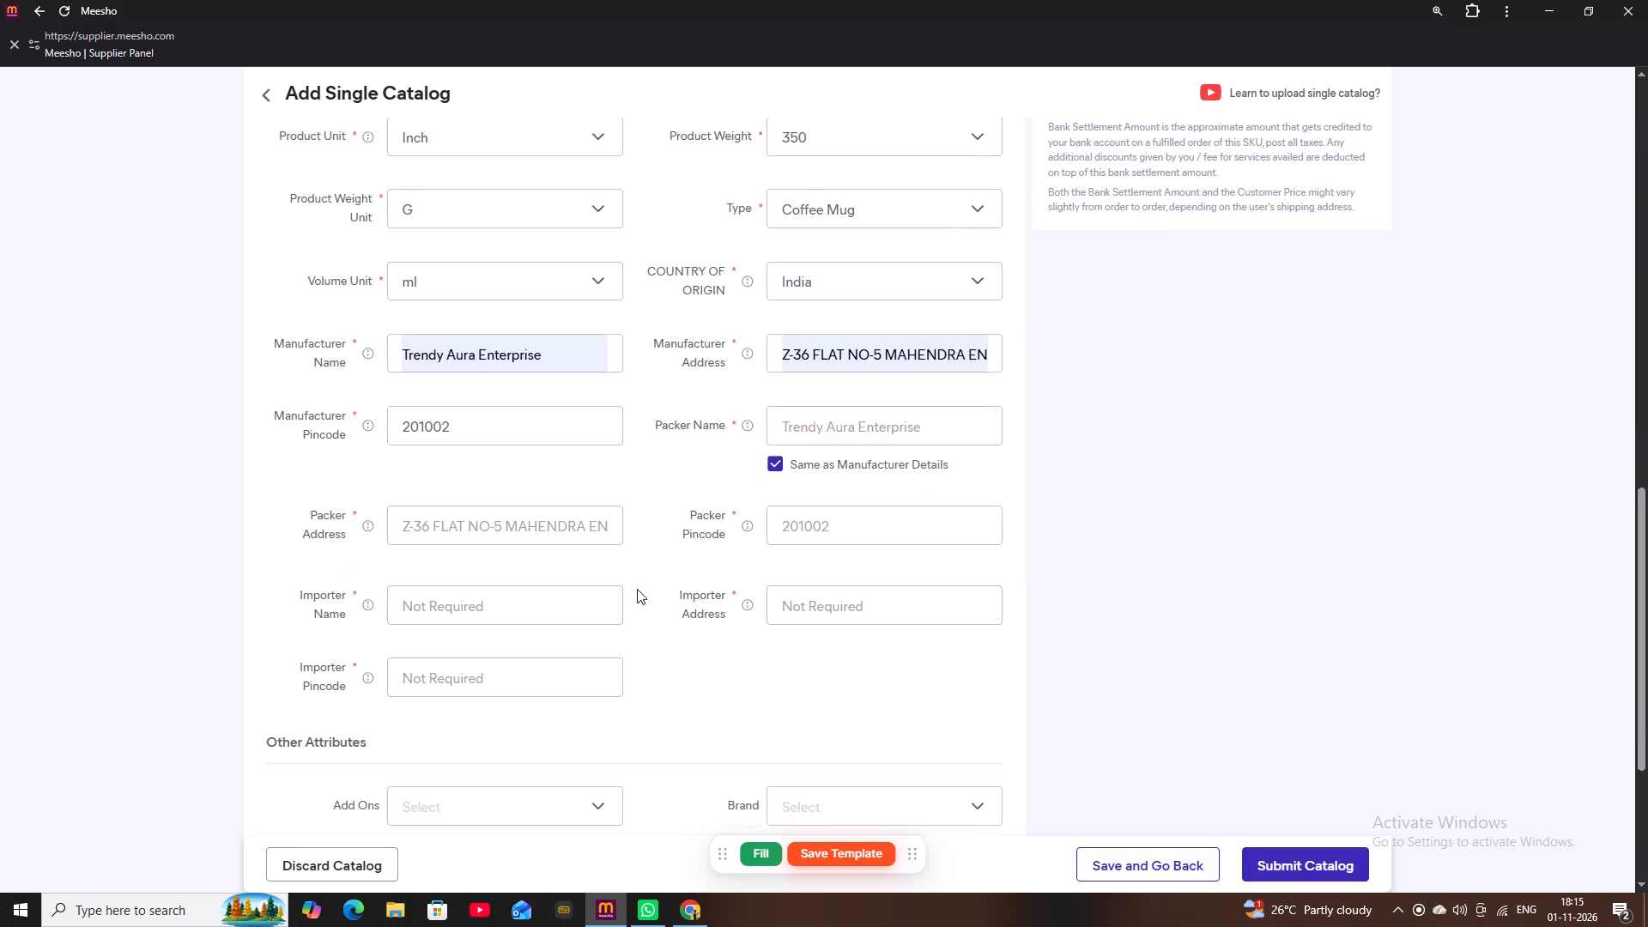
scroll(637, 589, "down", 1)
left_click(500, 675)
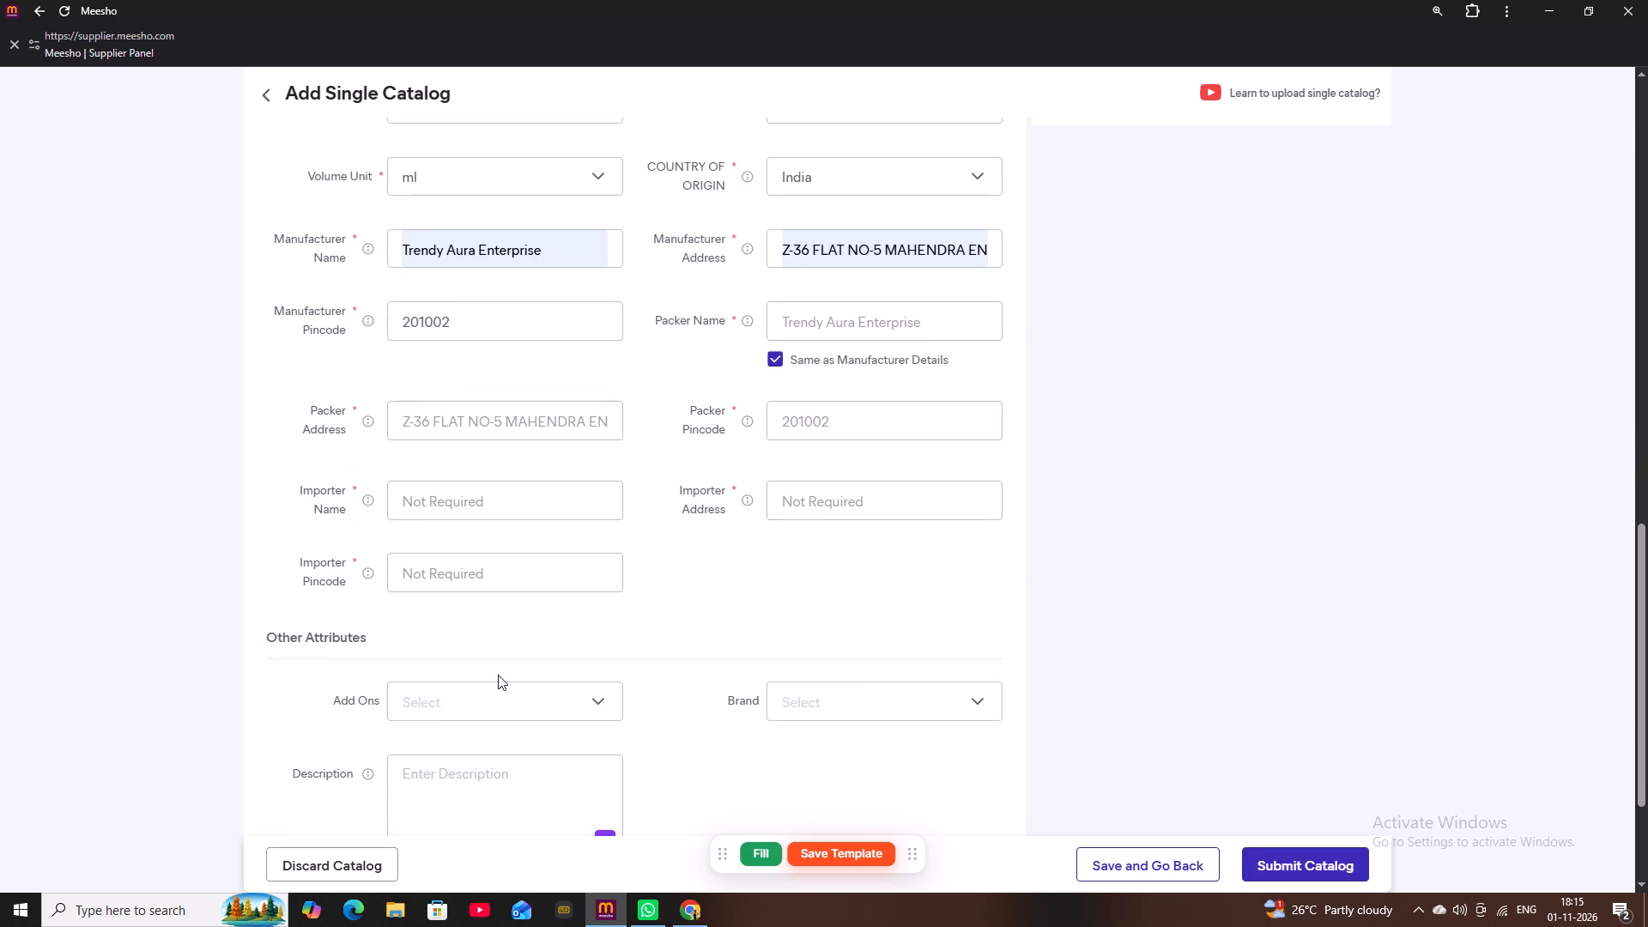
left_click(477, 707)
scroll(478, 838, "down", 1)
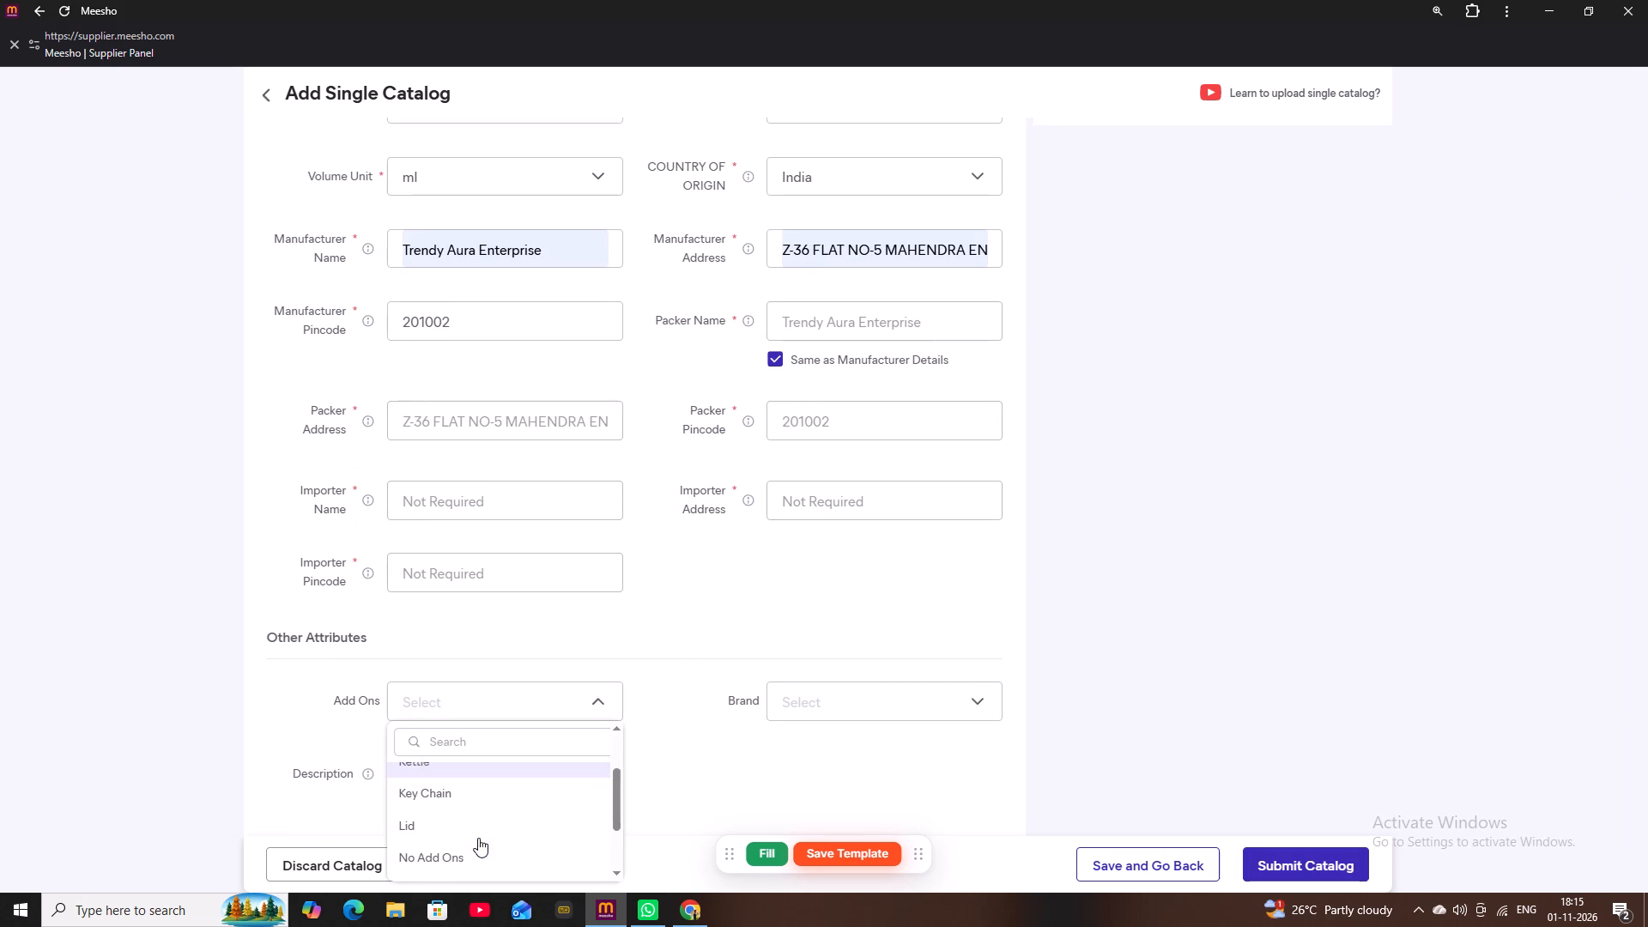
left_click(485, 802)
left_click(659, 617)
scroll(662, 610, "down", 3)
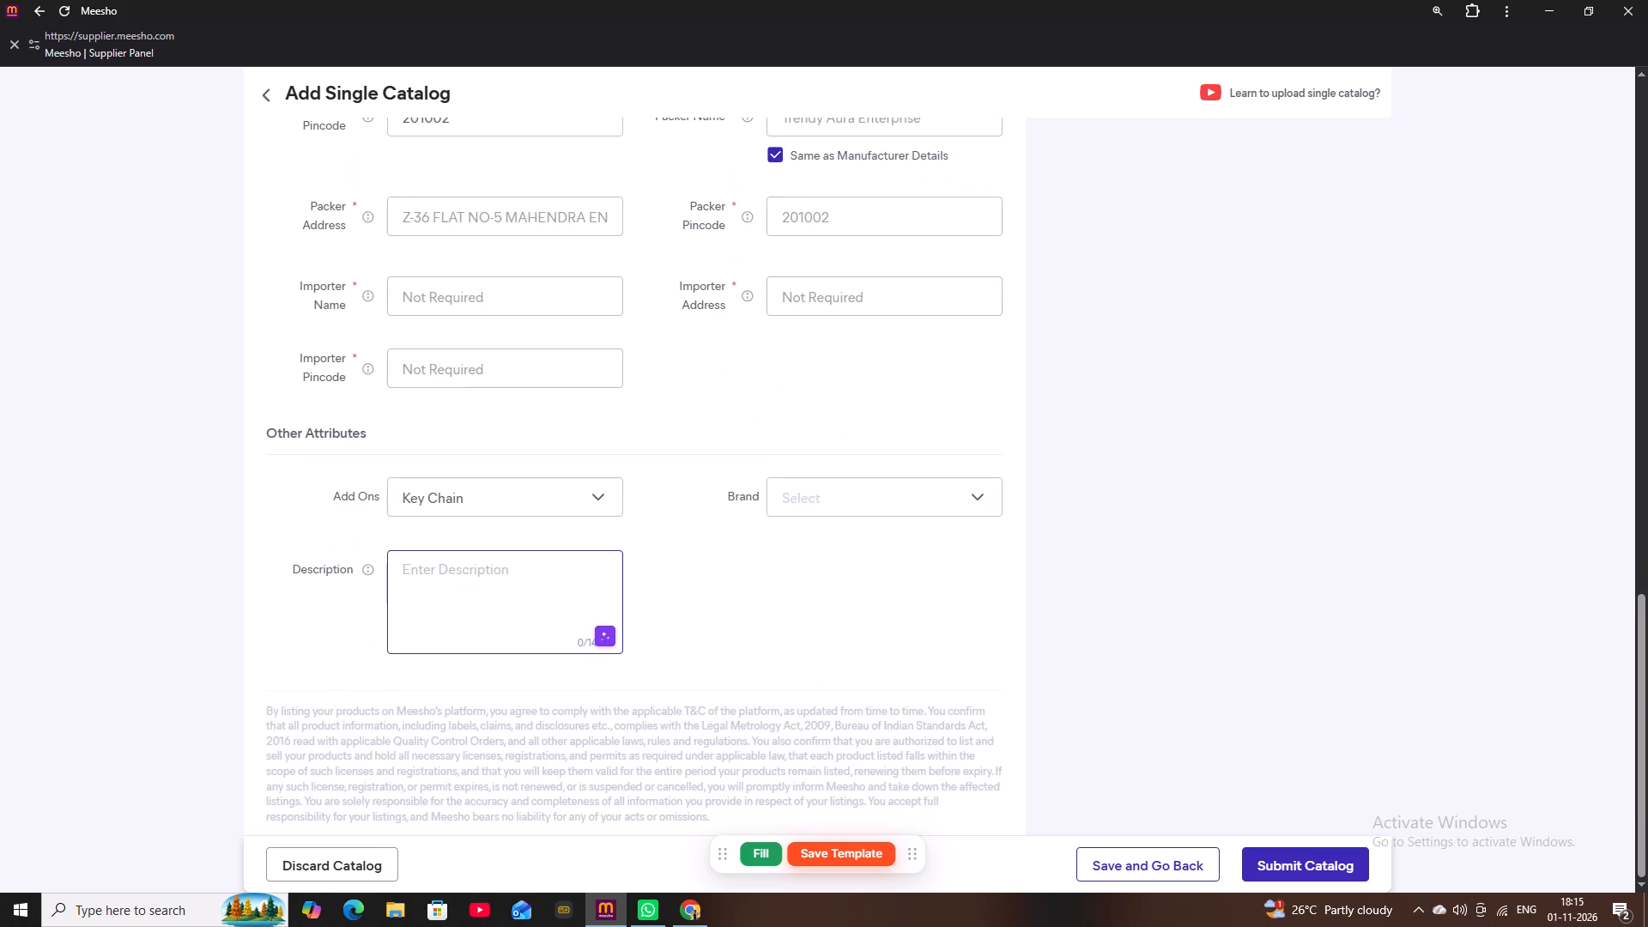
left_click(562, 583)
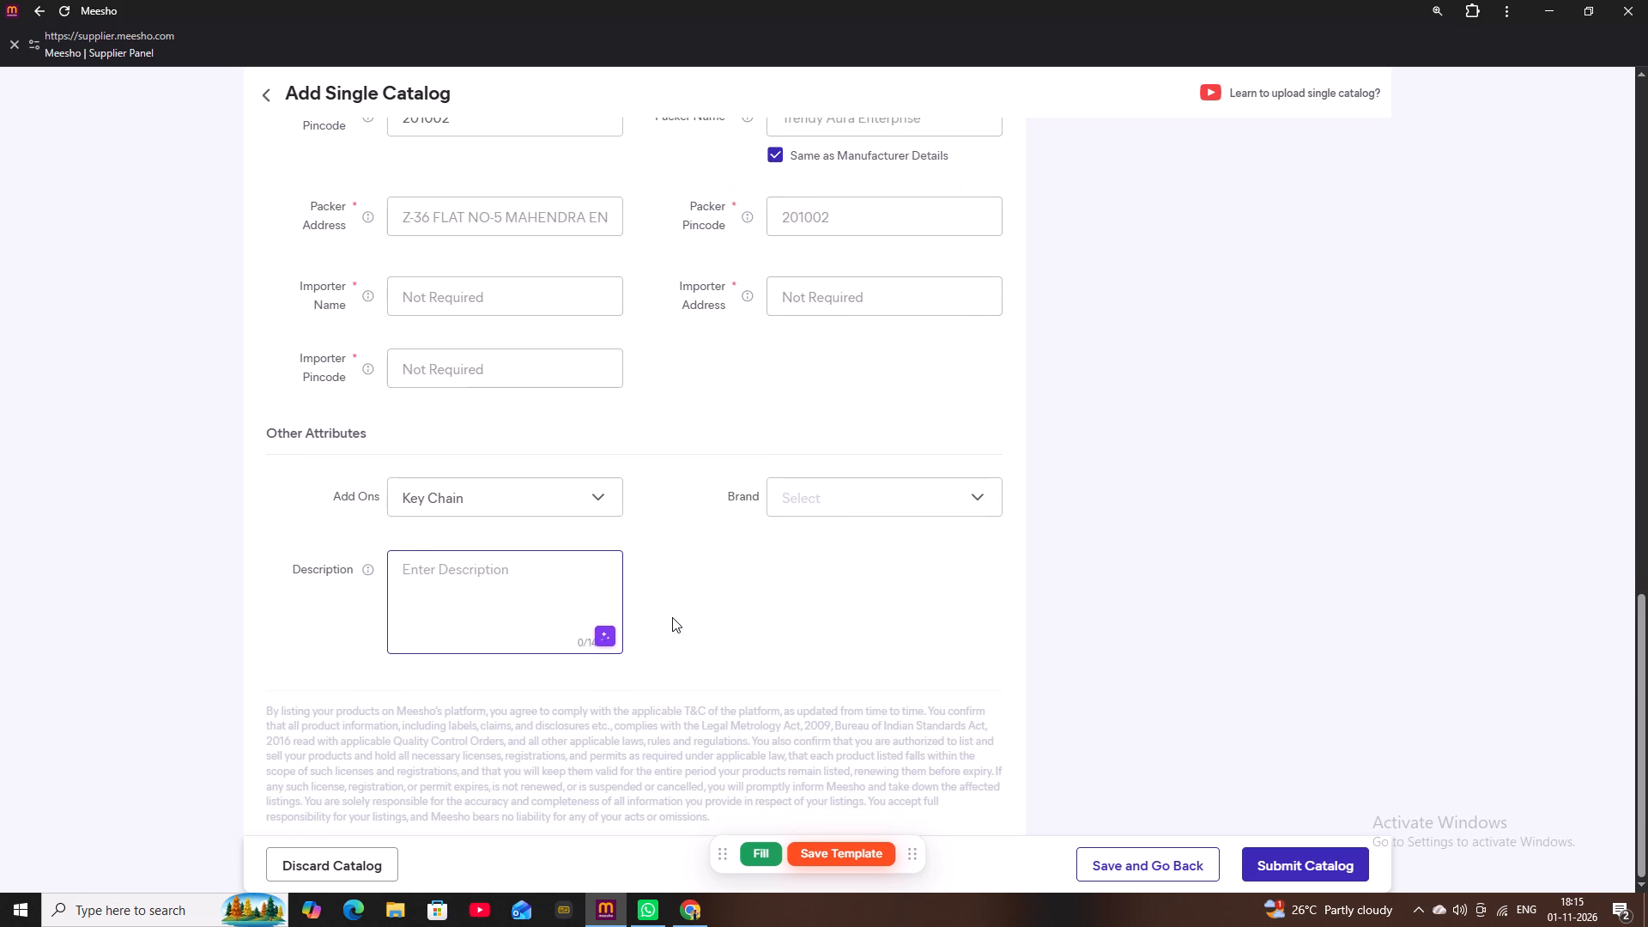
left_click(672, 617)
Upload Image 3, marked ₹45 shipping, from the Gifting Mugs Oct 27, 3:52 PM batch in Lisstify as the front image.
scroll(672, 617, "up", 7)
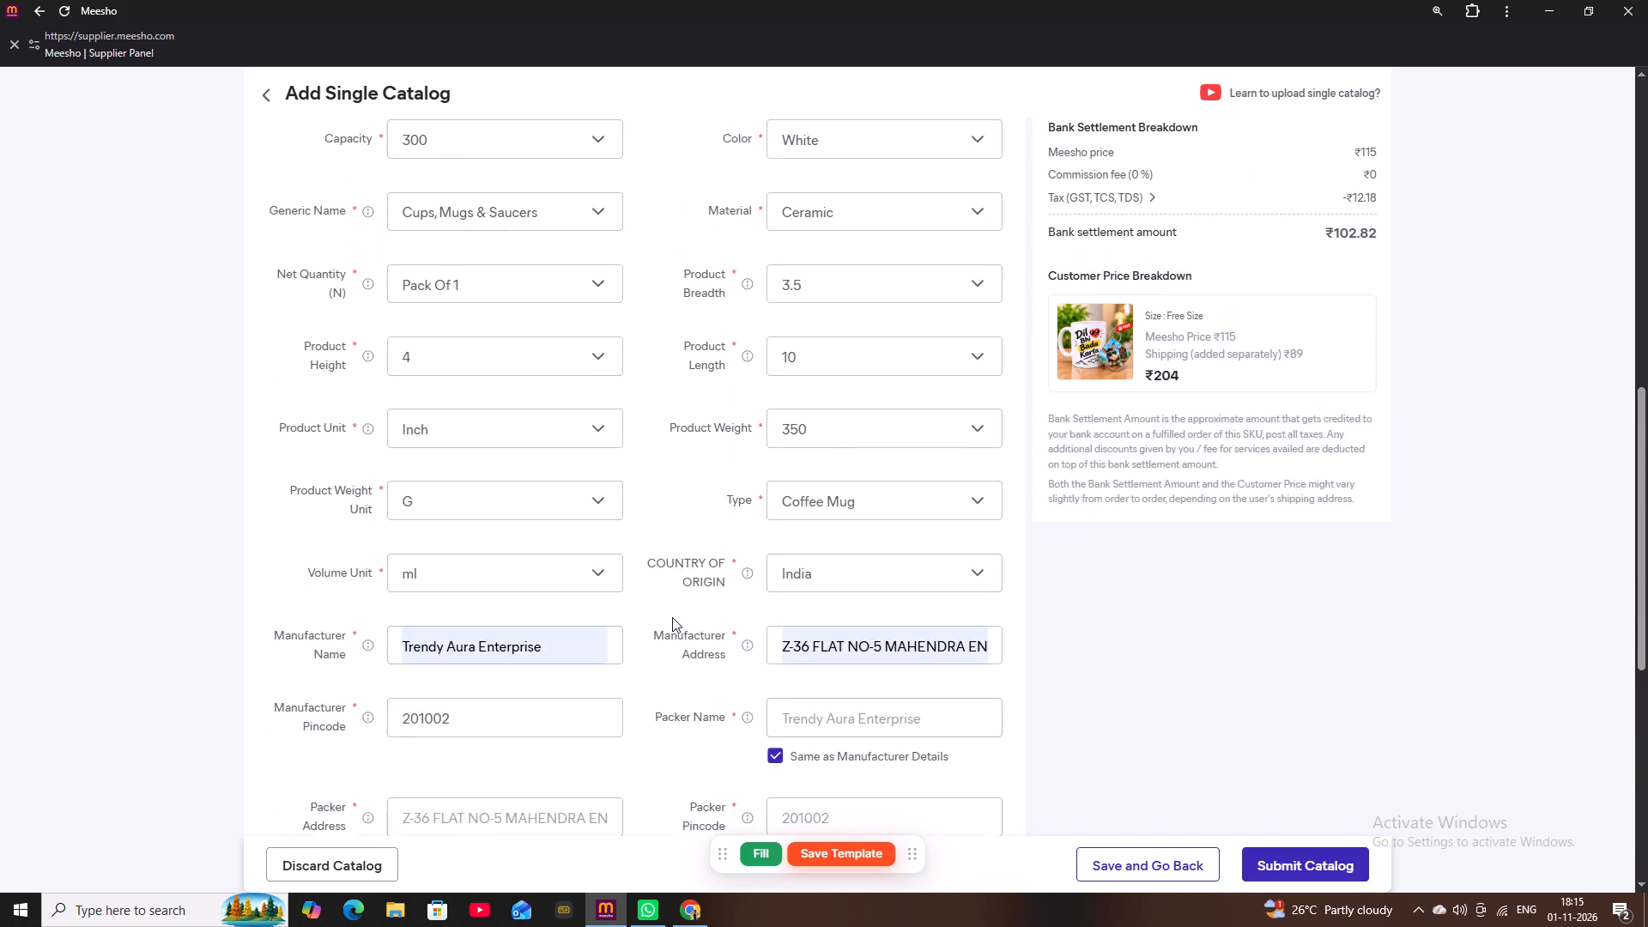
scroll(672, 617, "up", 3)
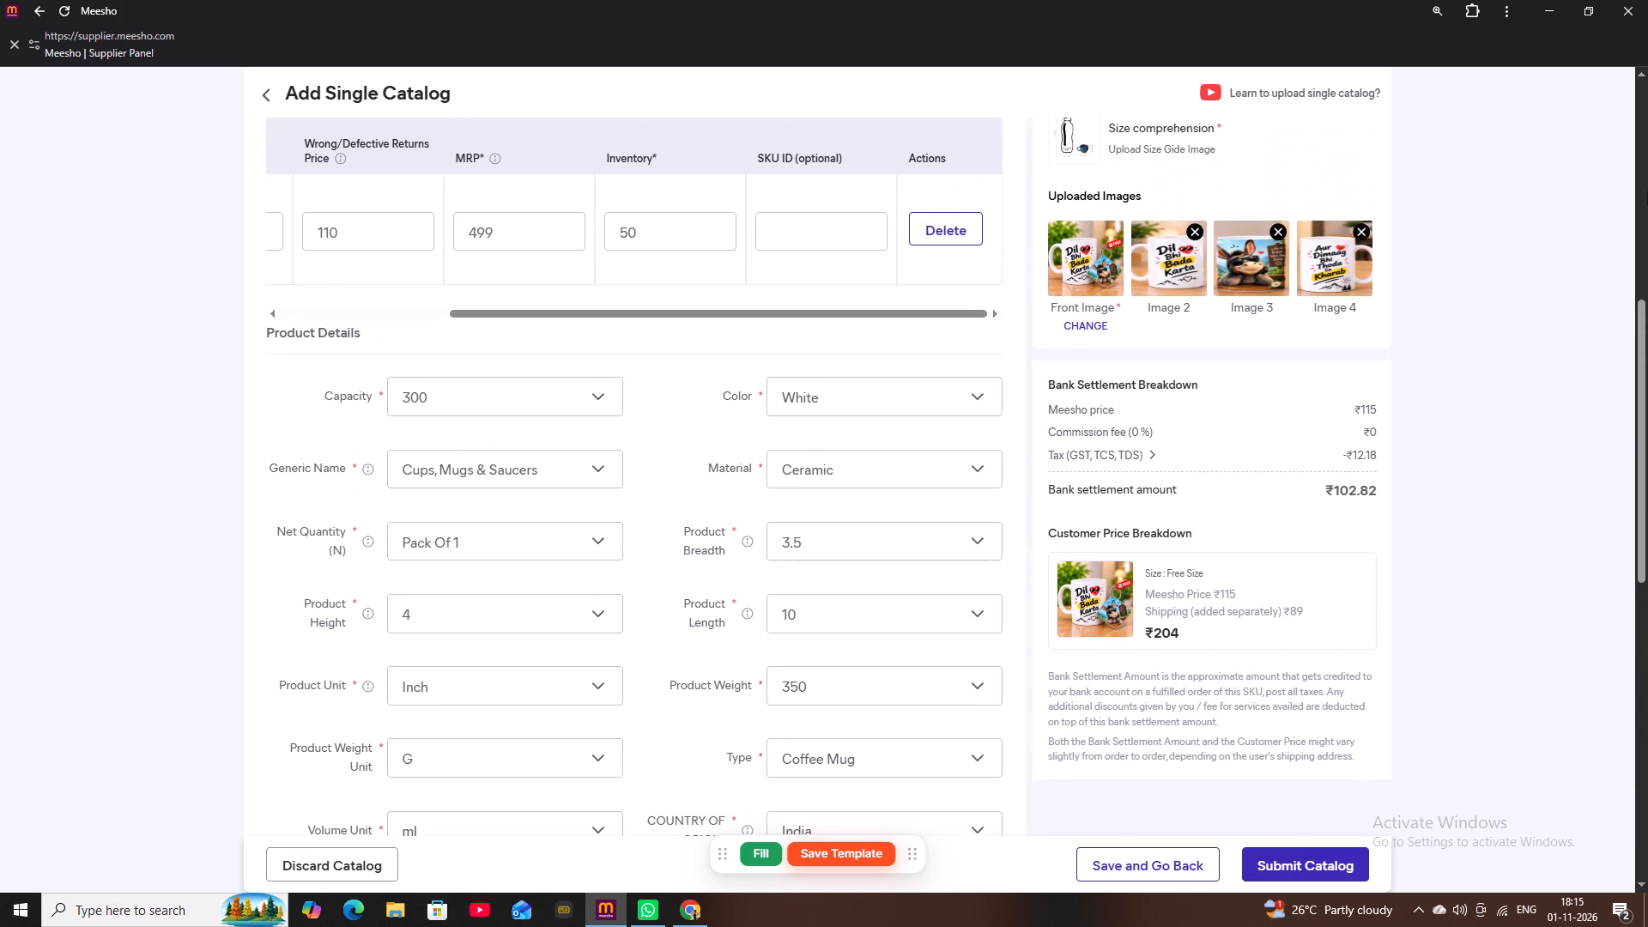
left_click(1456, 18)
left_click(1462, 12)
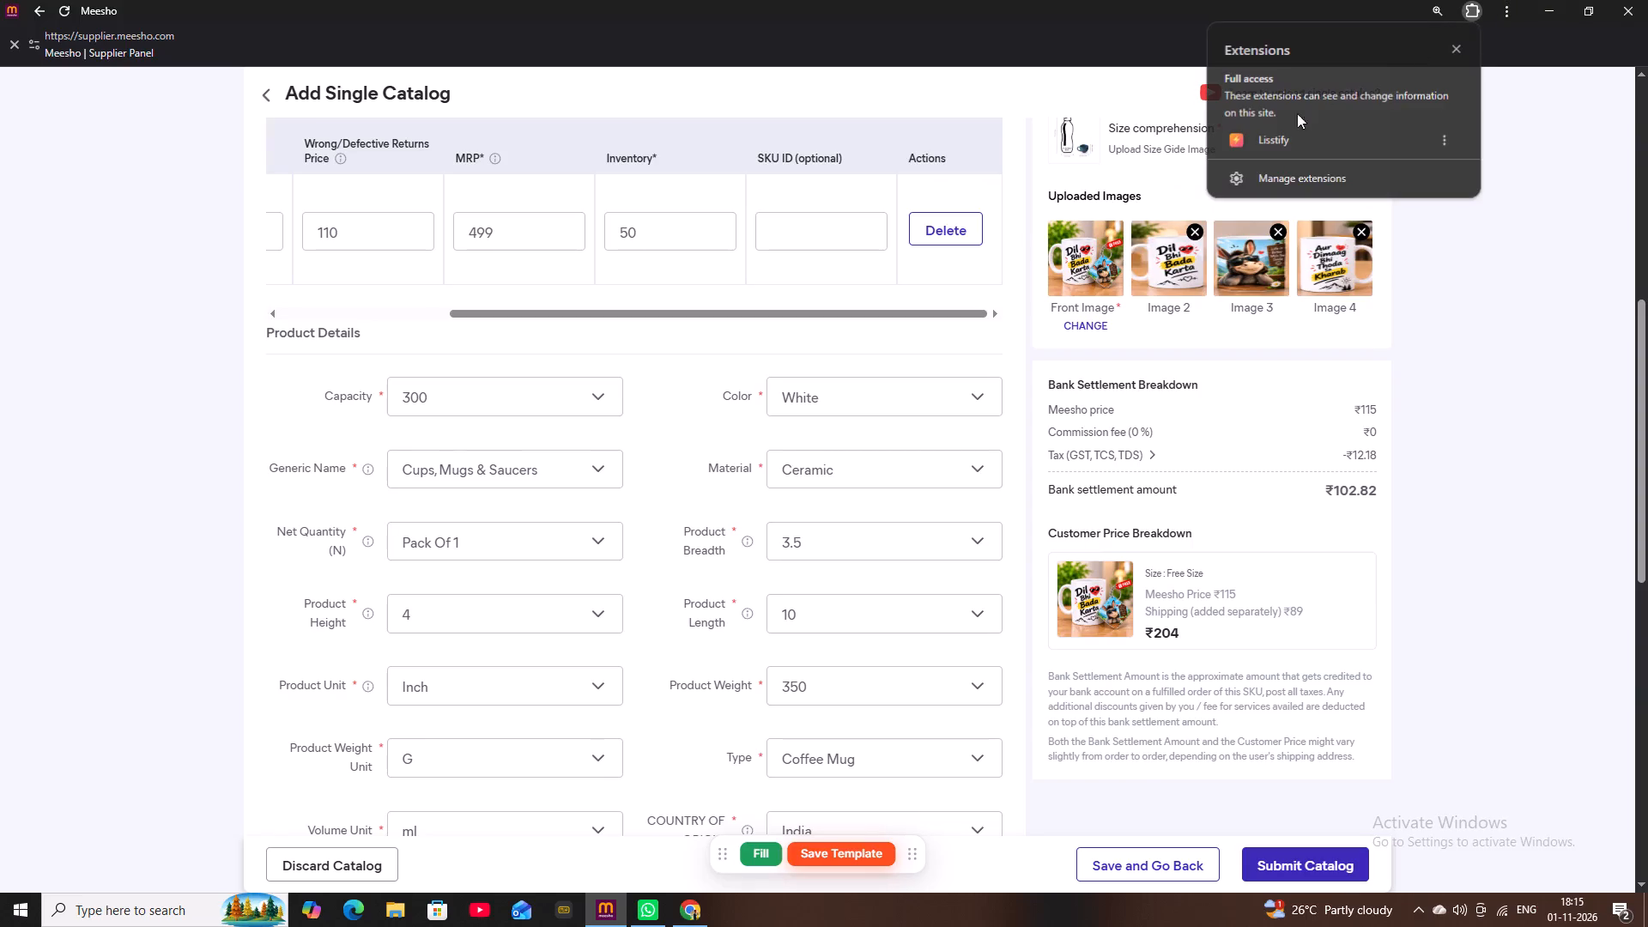
left_click(1277, 143)
left_click(1546, 275)
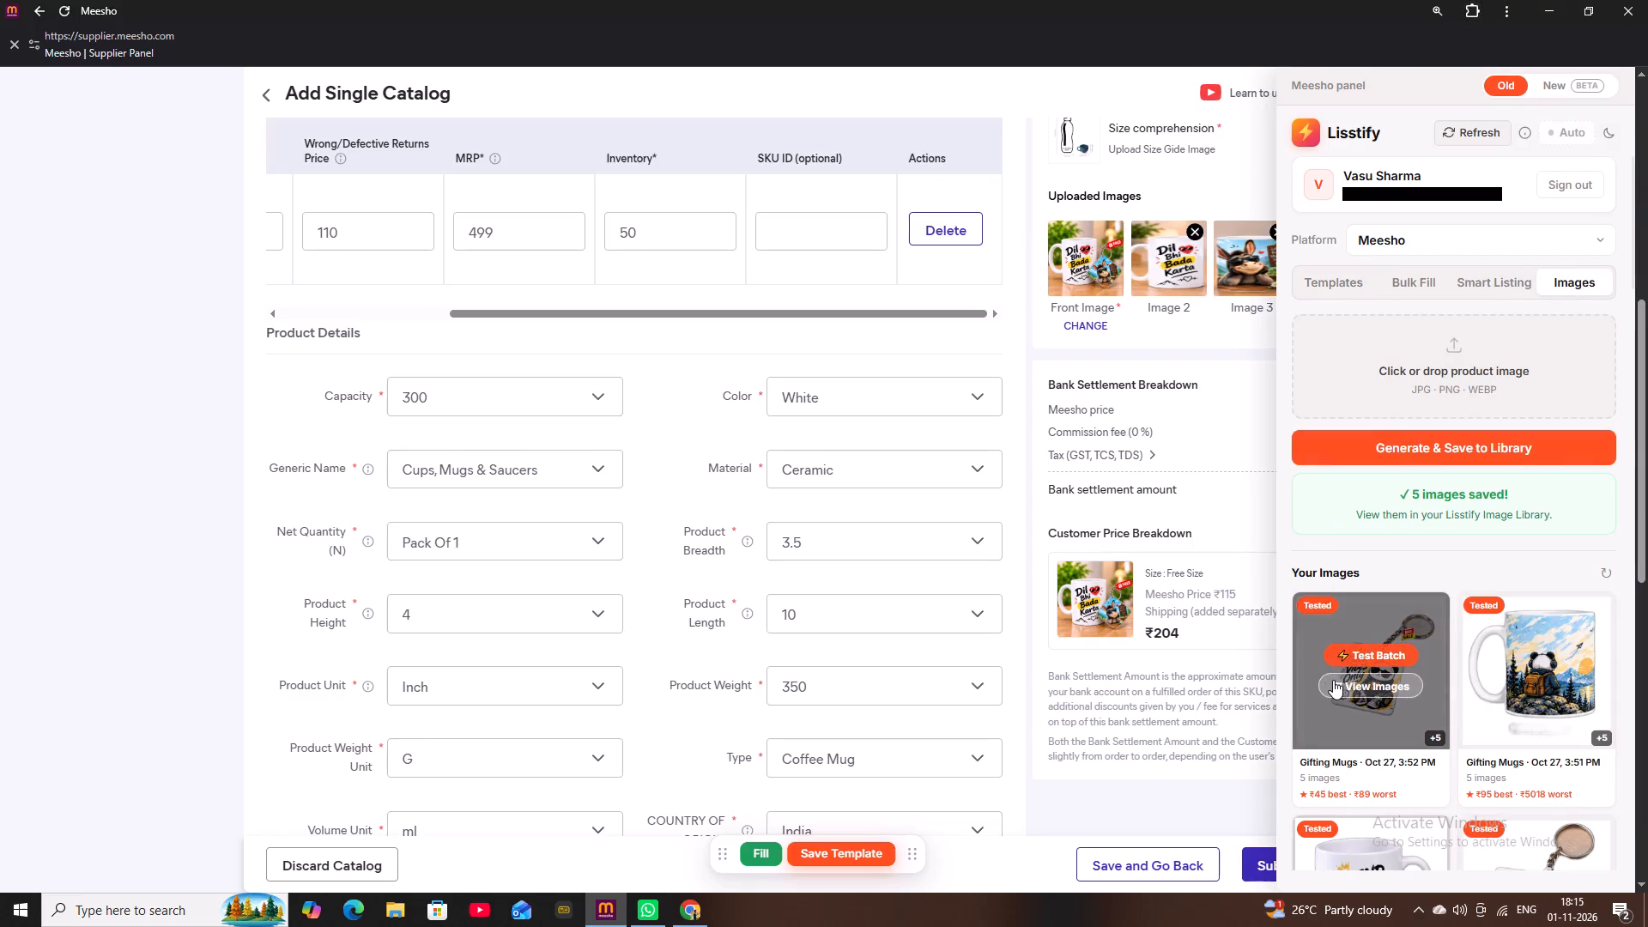
left_click(1333, 680)
left_click(1326, 568)
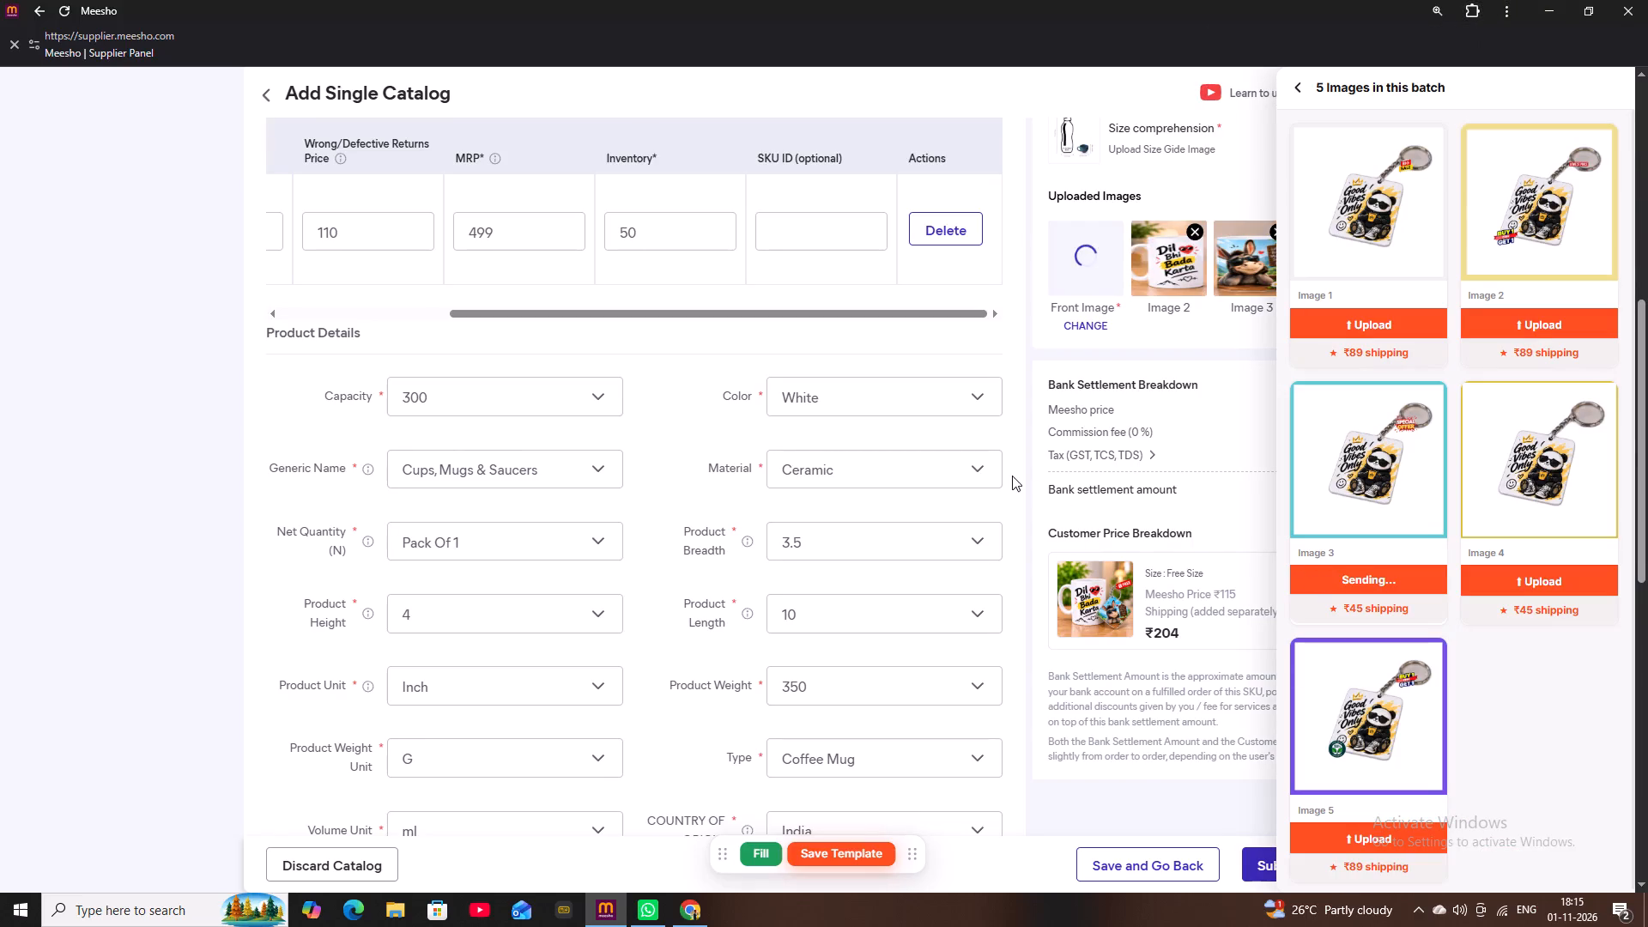
left_click(1012, 476)
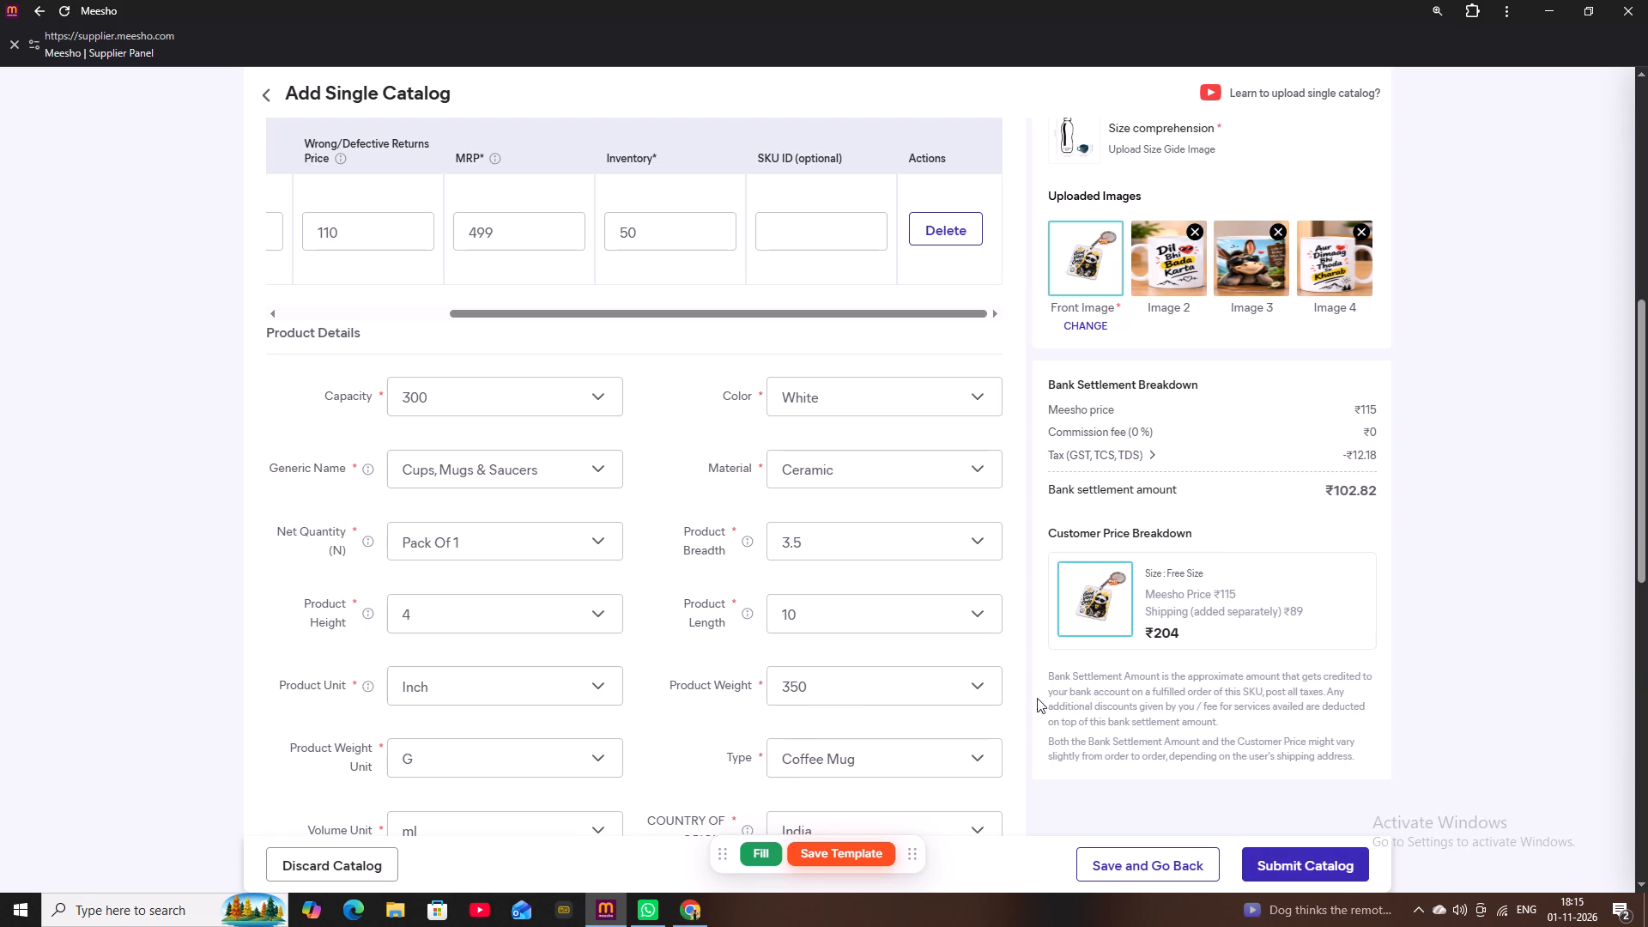
Change the front image to the Dil Bhi Bada Karta mug and keychain picture from the CUP MOCKUPS folder.
left_click(1084, 324)
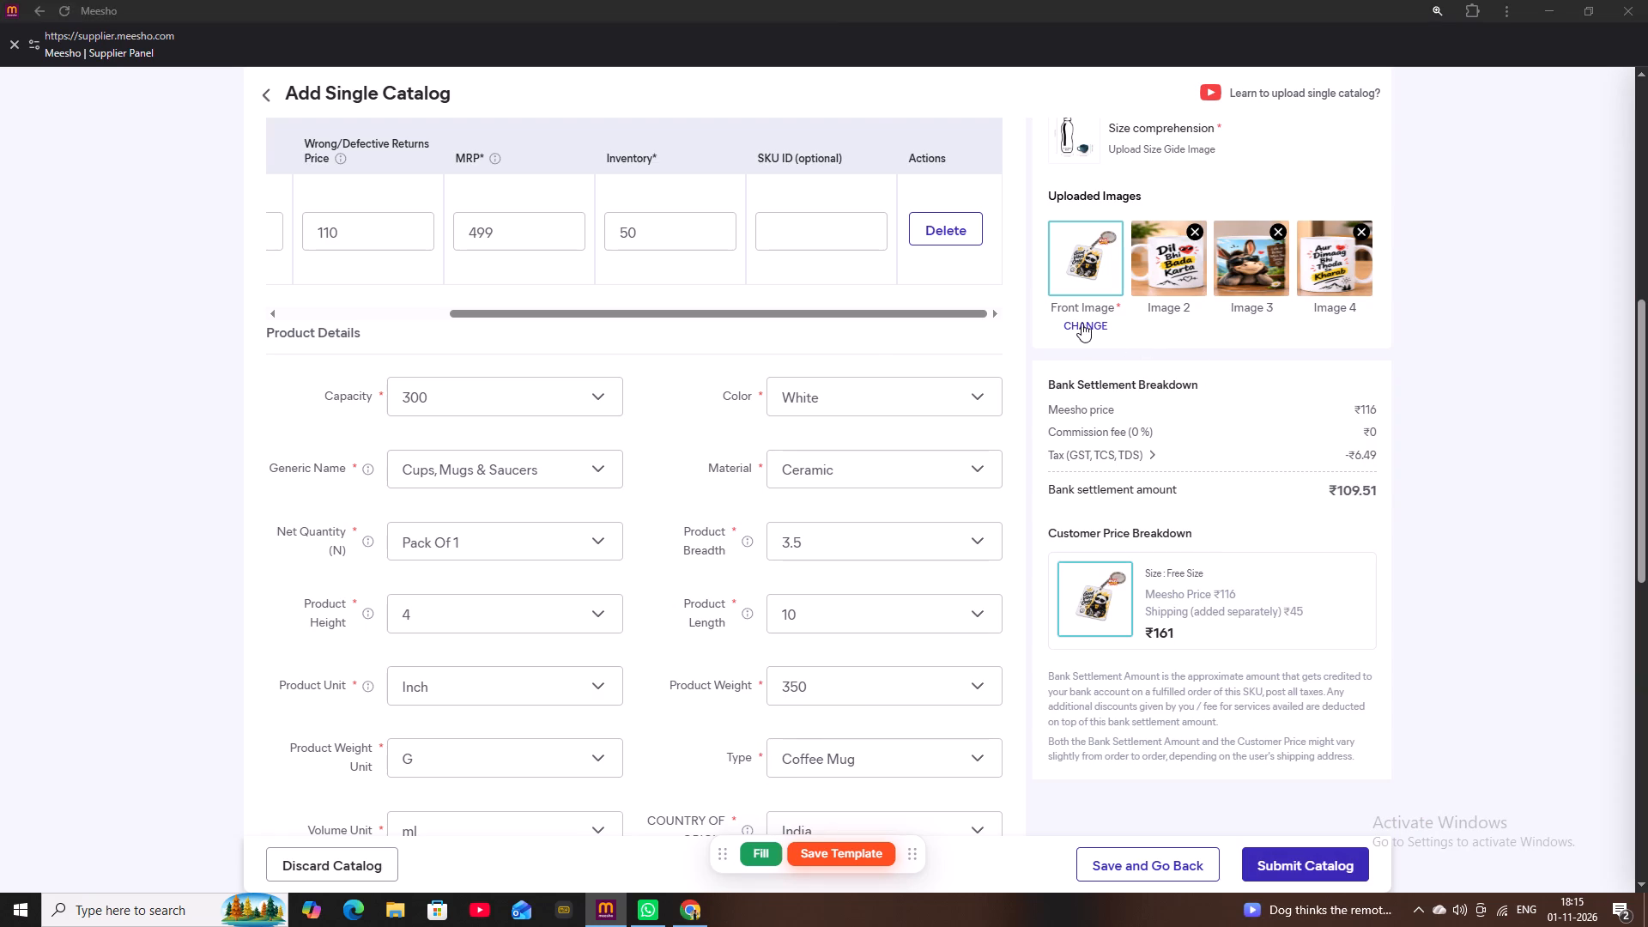
left_click_drag(871, 147, 863, 215)
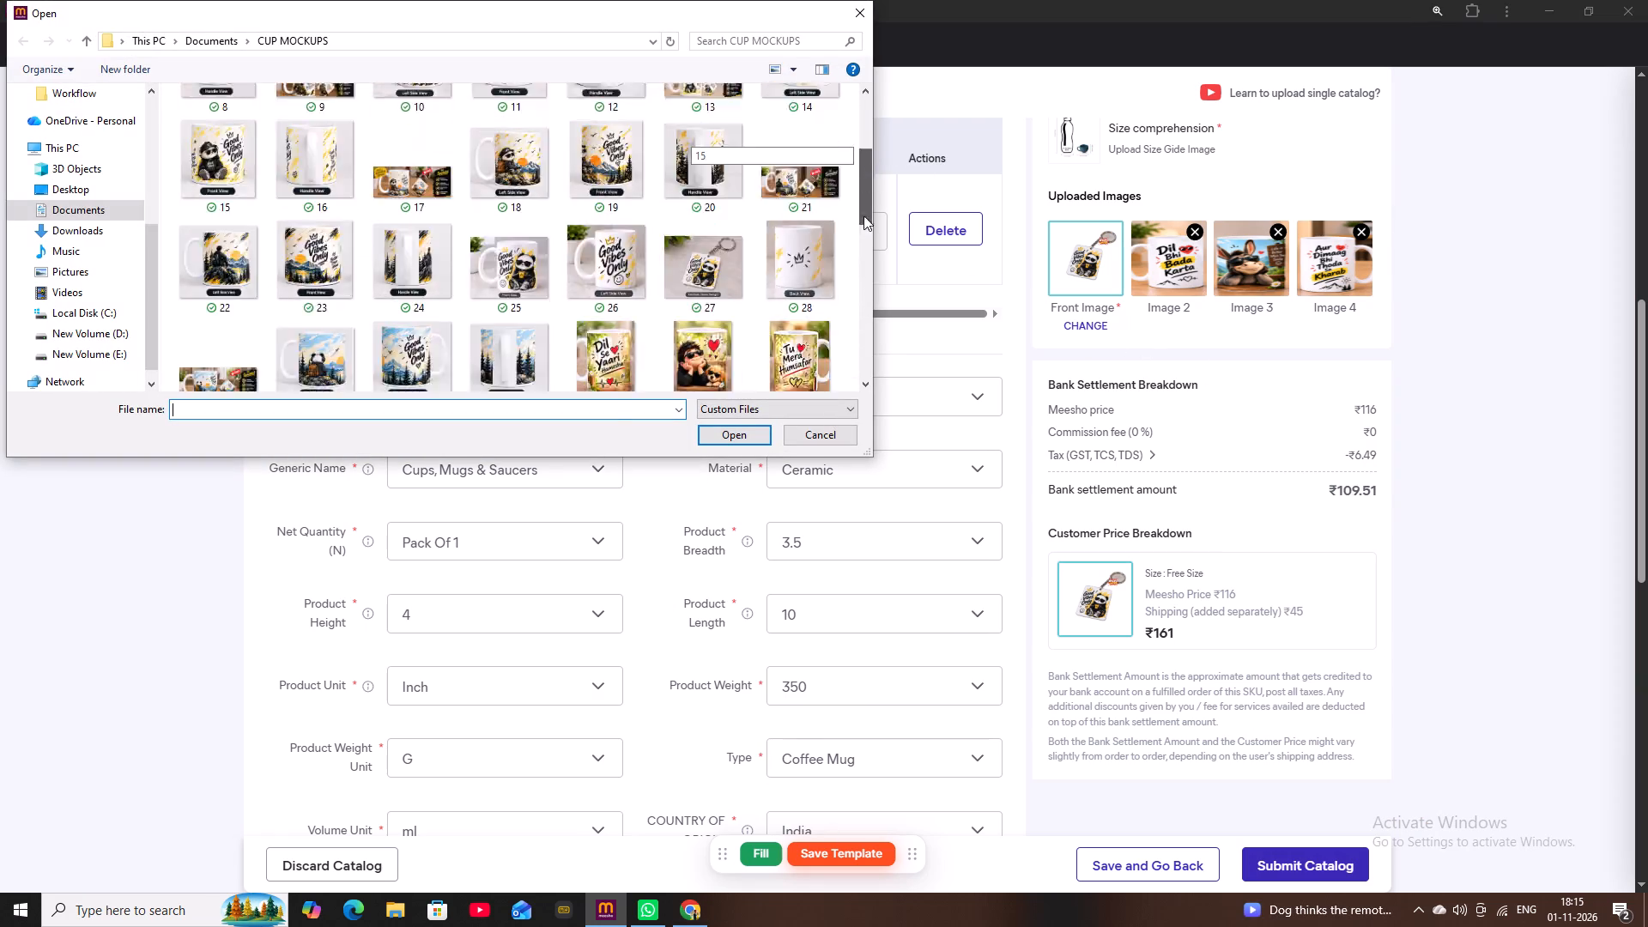
left_click_drag(863, 215, 861, 387)
double_click(399, 277)
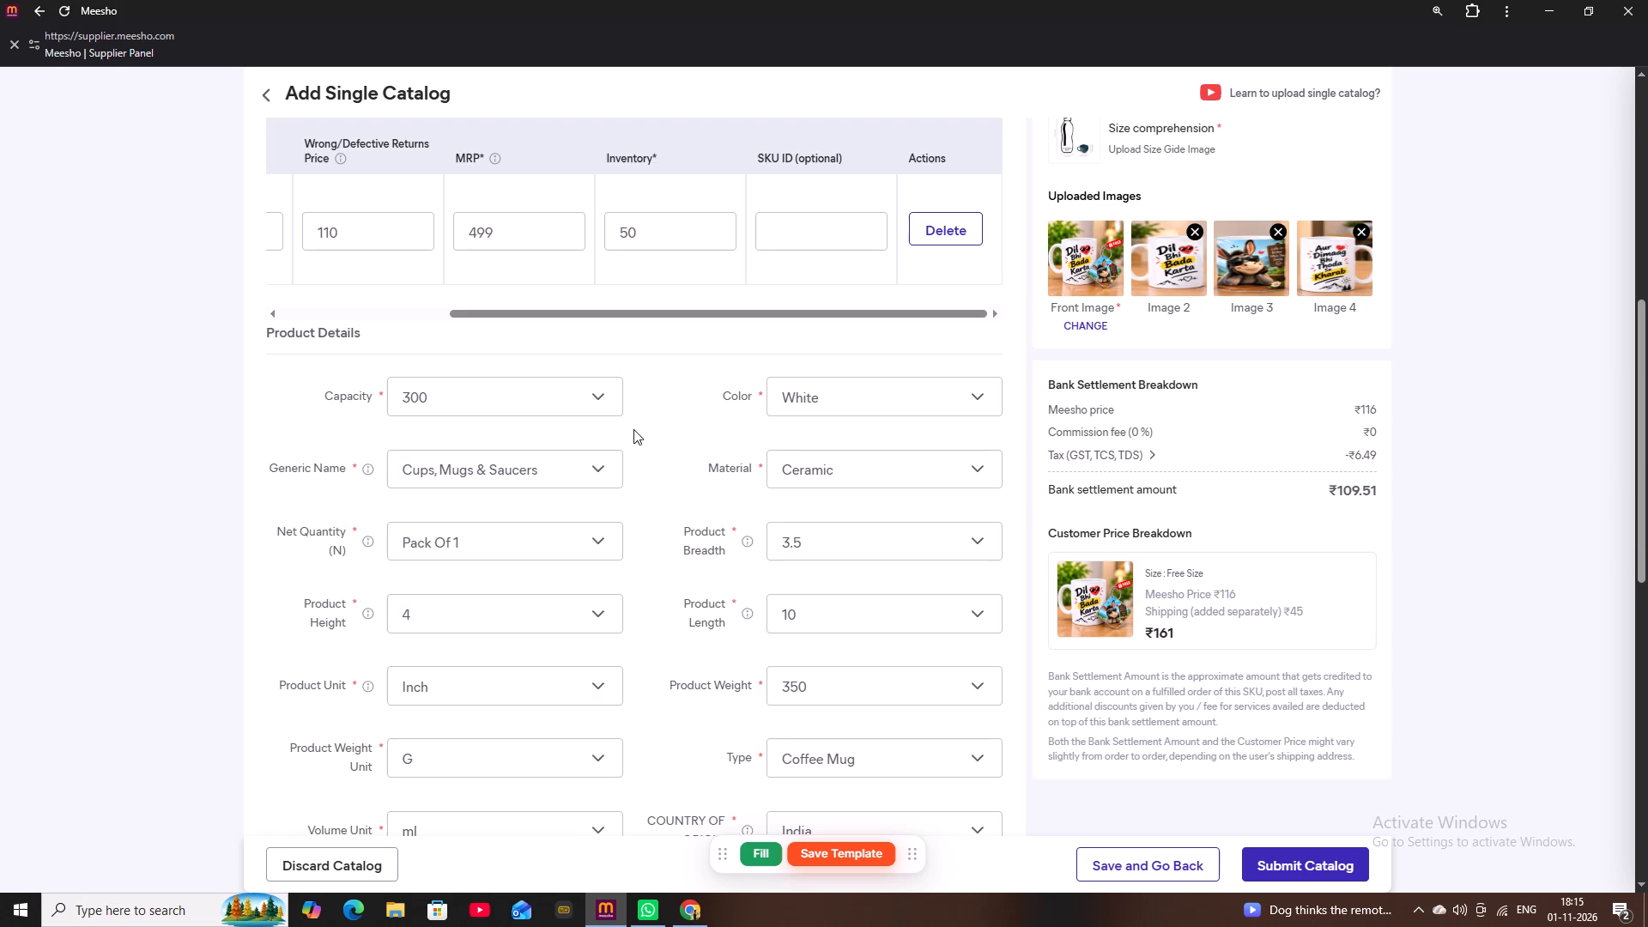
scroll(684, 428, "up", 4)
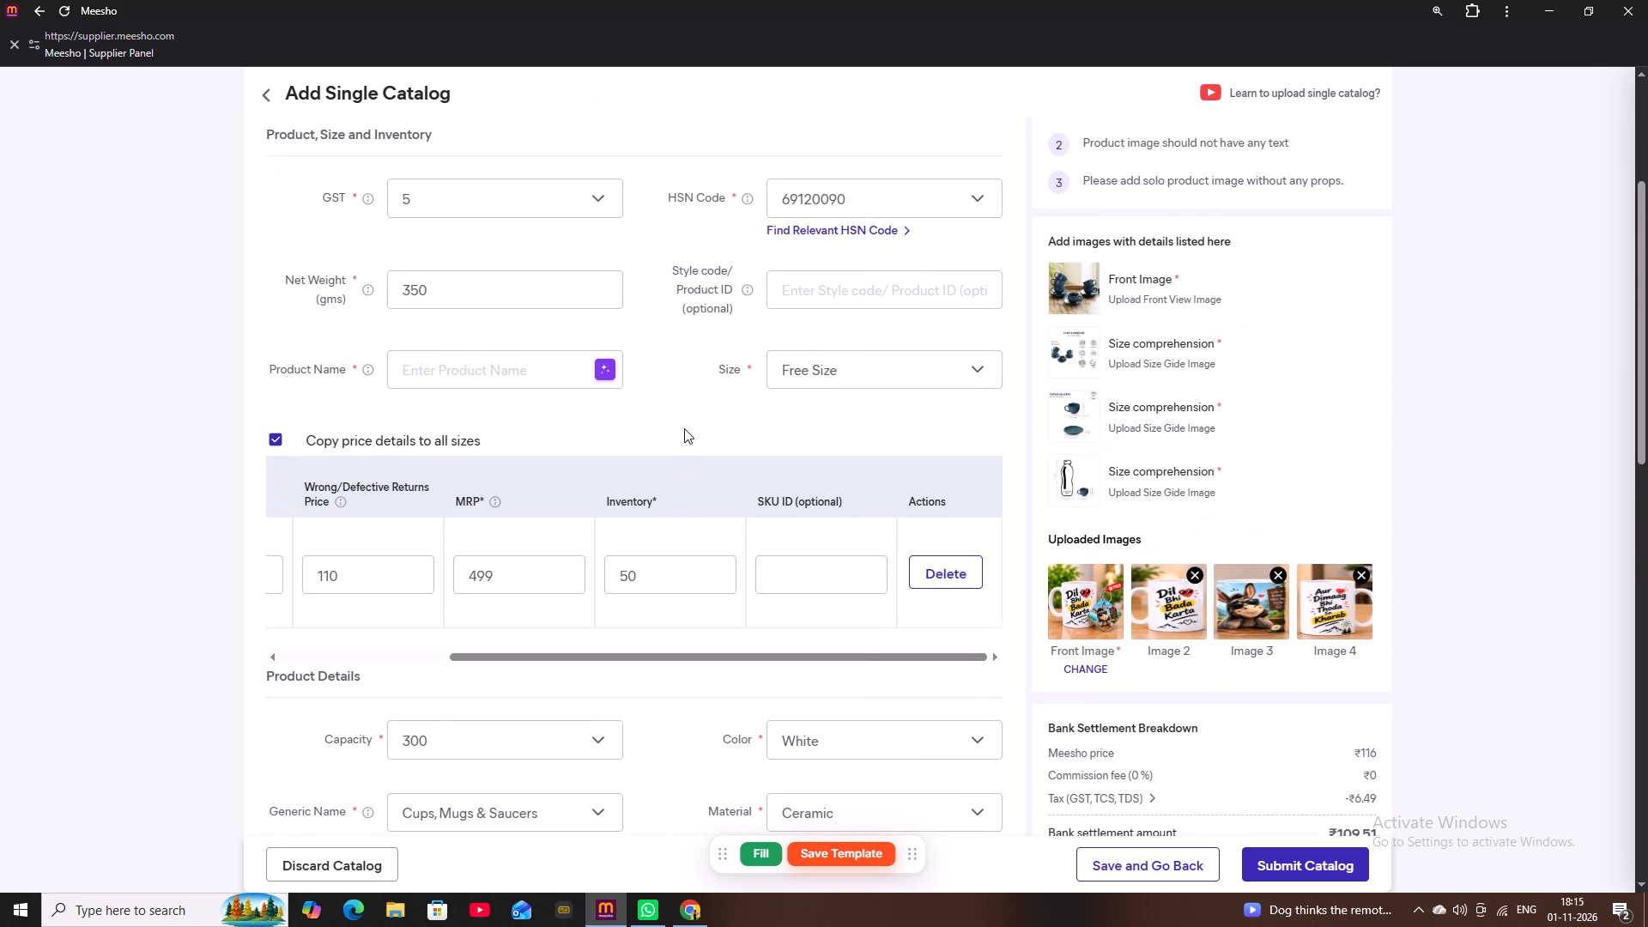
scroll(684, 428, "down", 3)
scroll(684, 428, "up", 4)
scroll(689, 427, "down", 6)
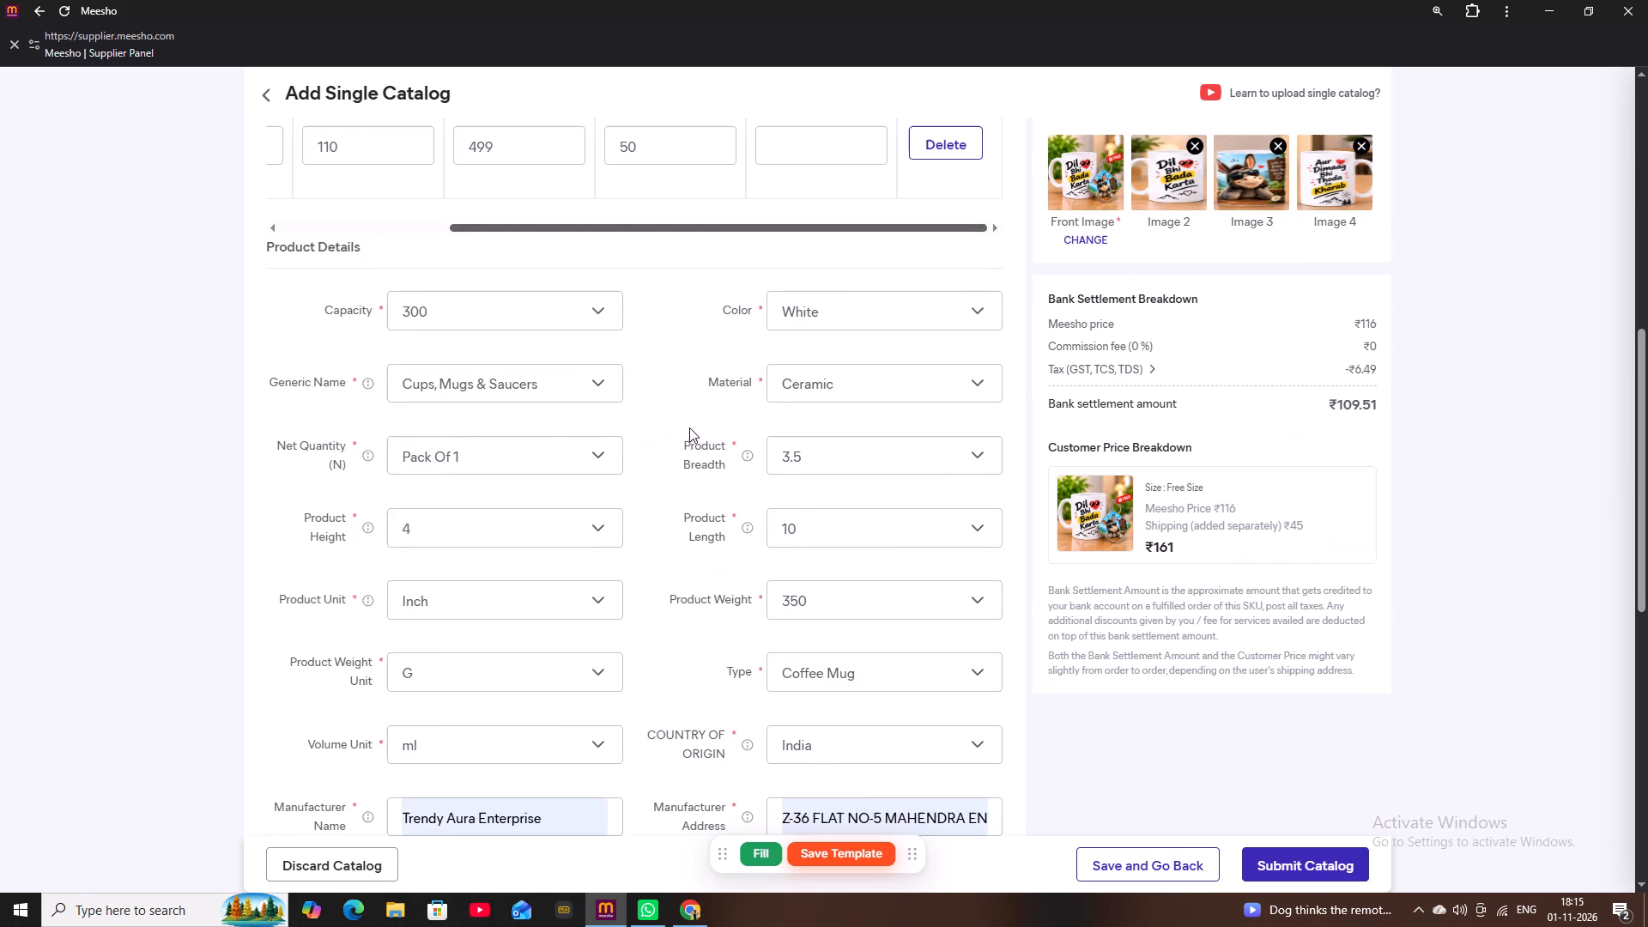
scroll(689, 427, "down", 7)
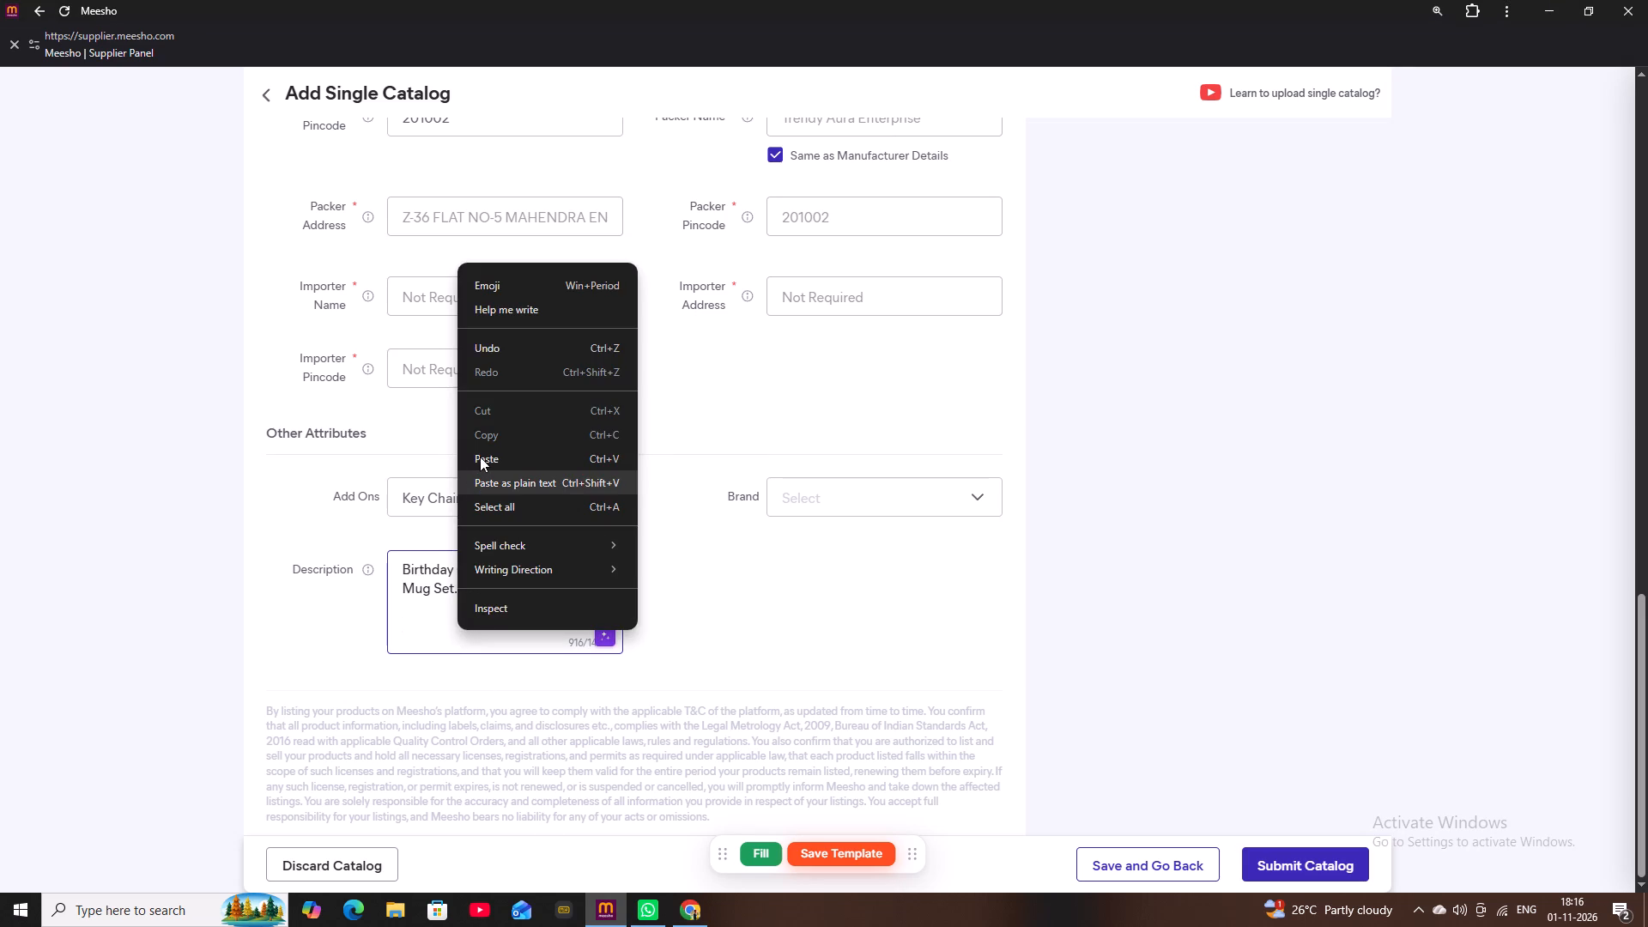
left_click(480, 457)
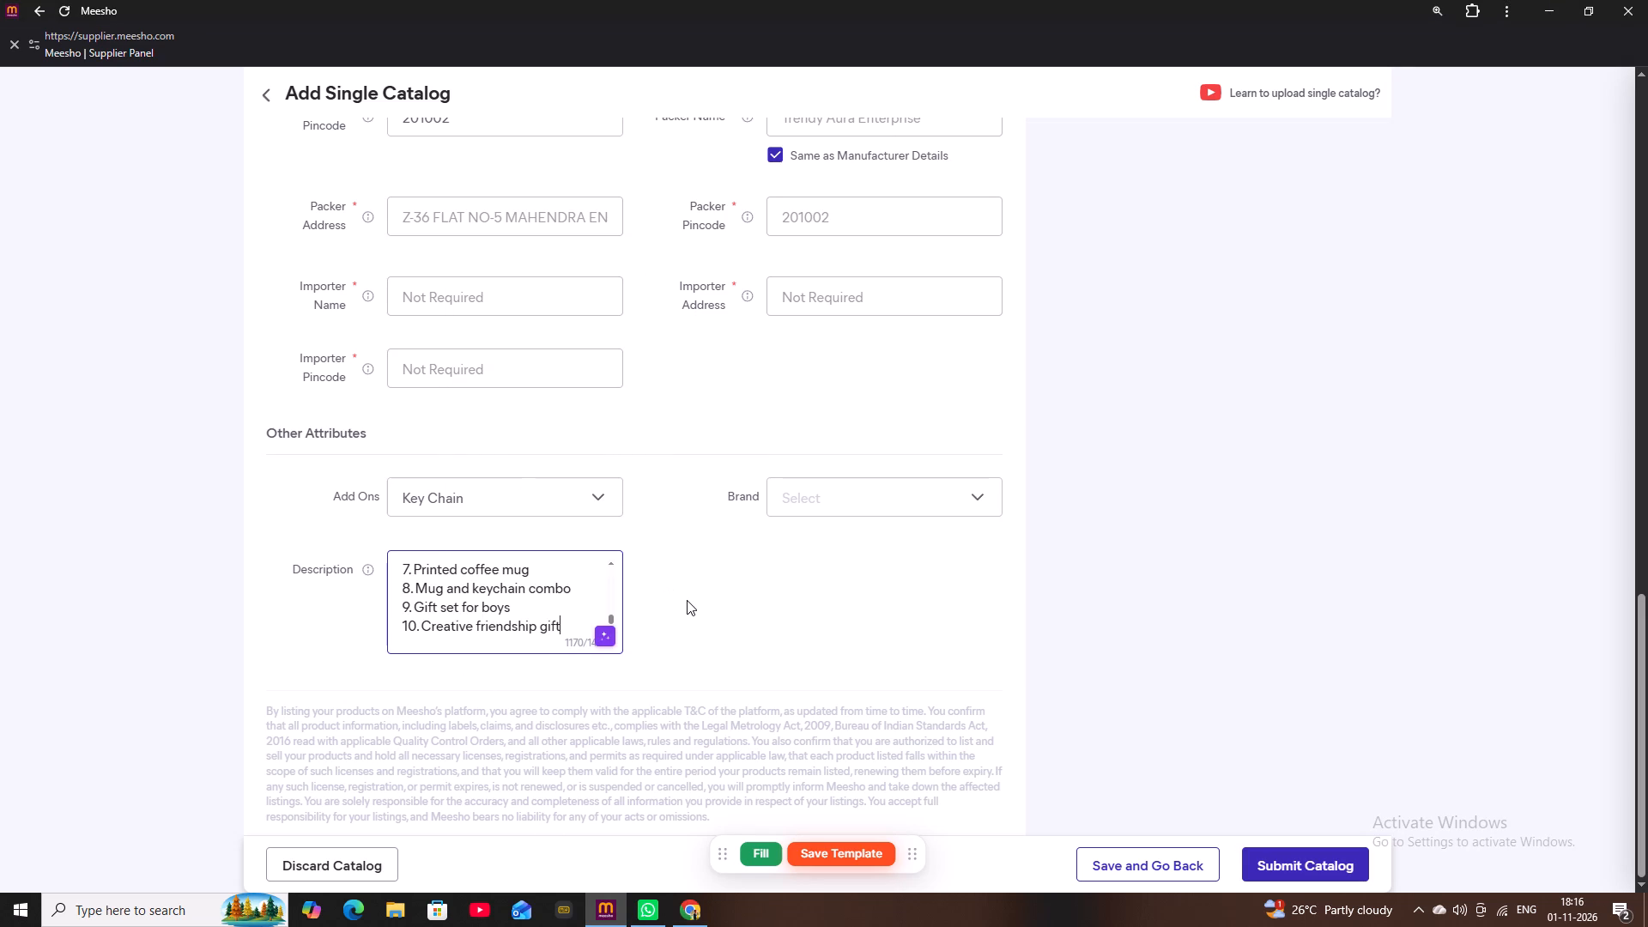
left_click(687, 600)
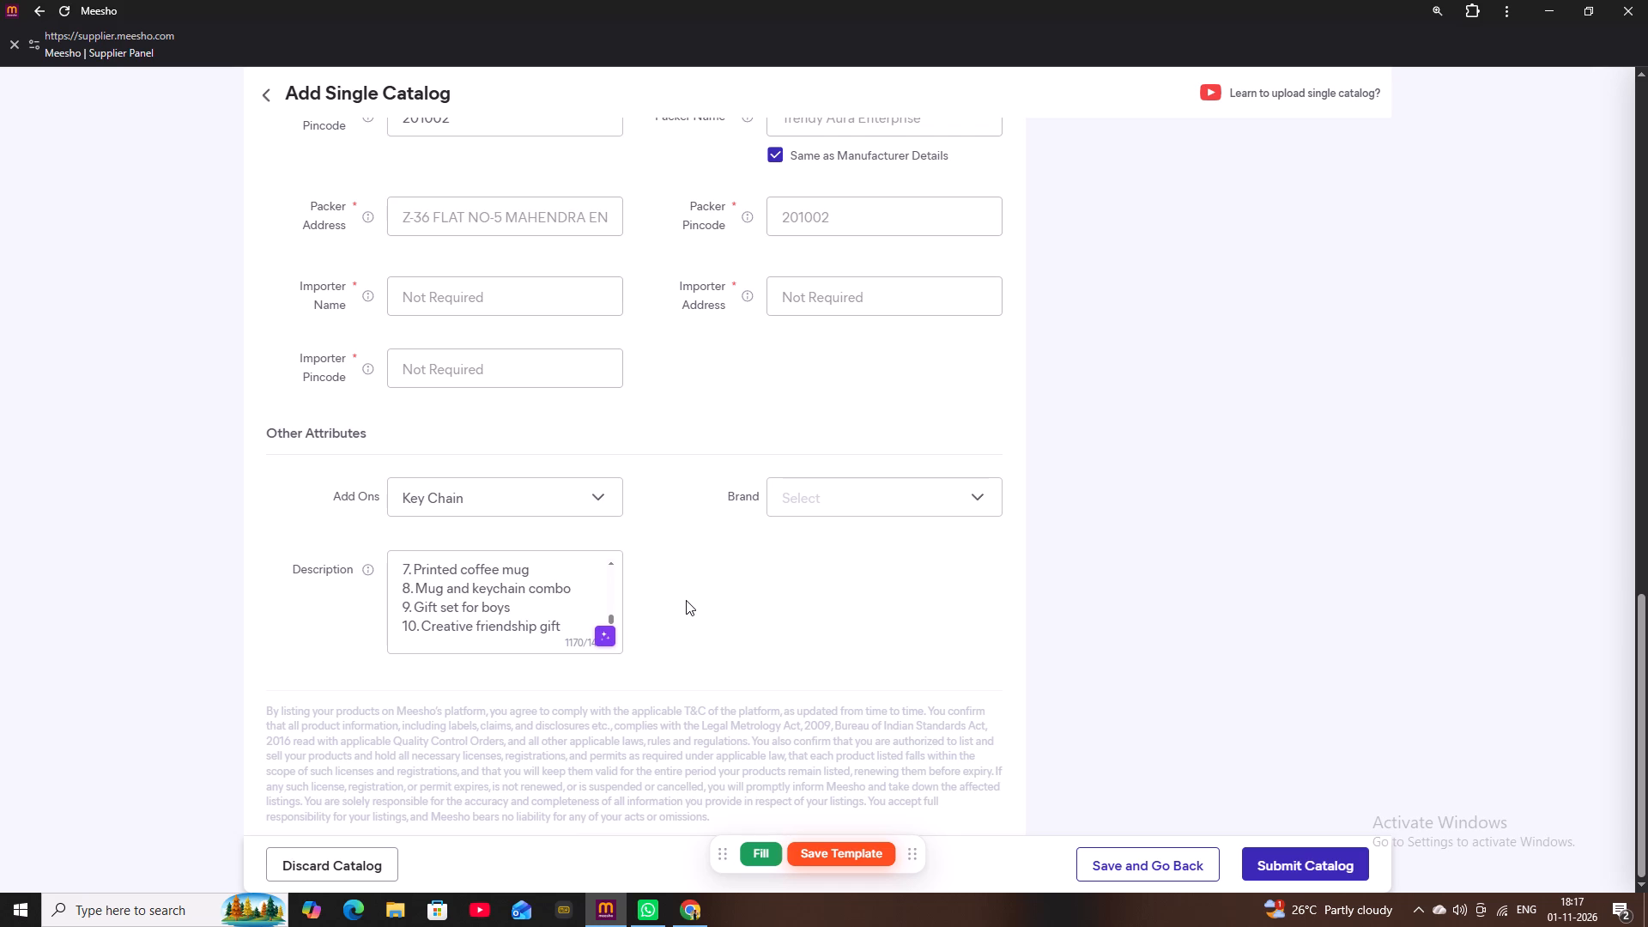
Review the completed Meesho catalog form, checking the manufacturer and product details, product name, uploaded images, prices and inventory.
scroll(688, 597, "up", 2)
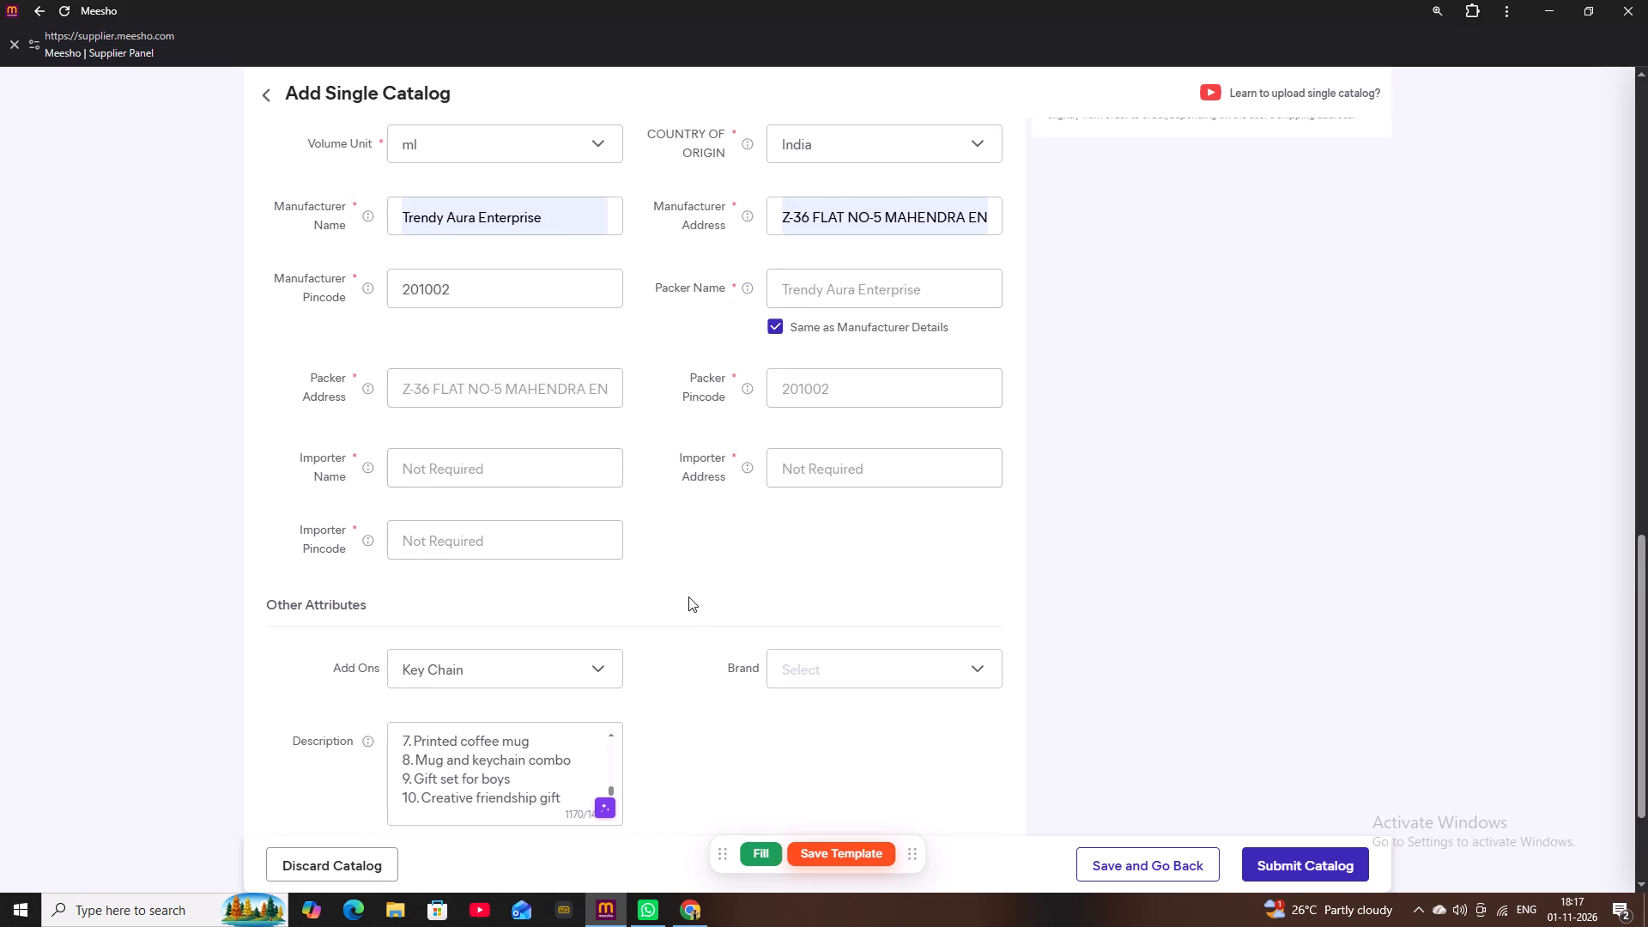
scroll(688, 597, "up", 2)
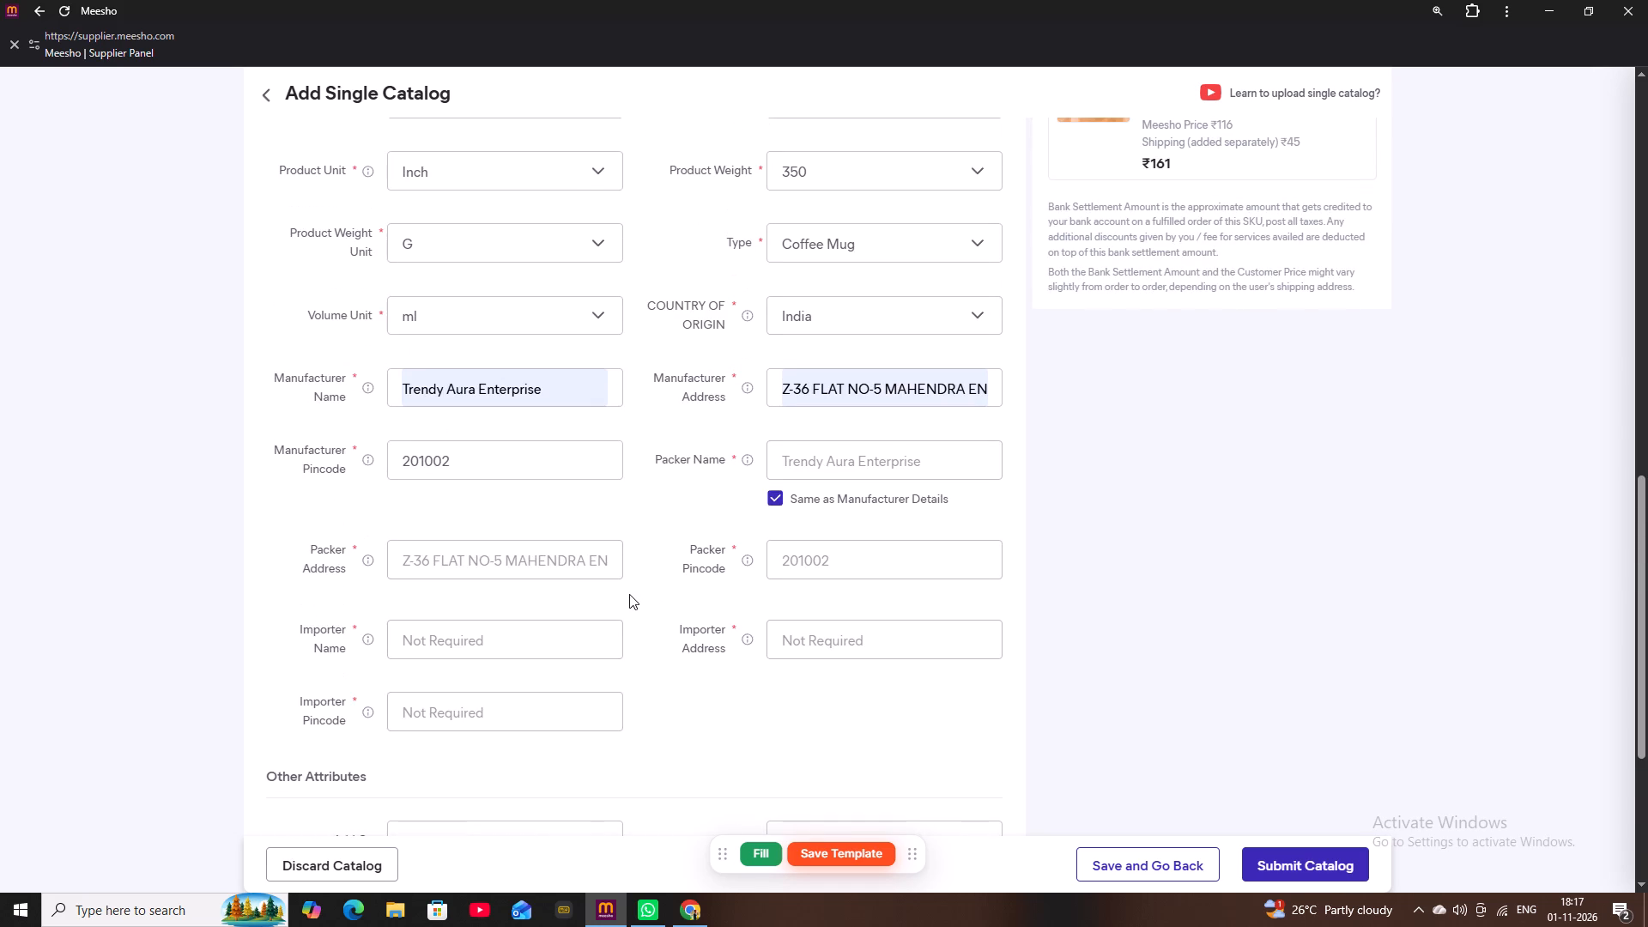
scroll(638, 585, "up", 2)
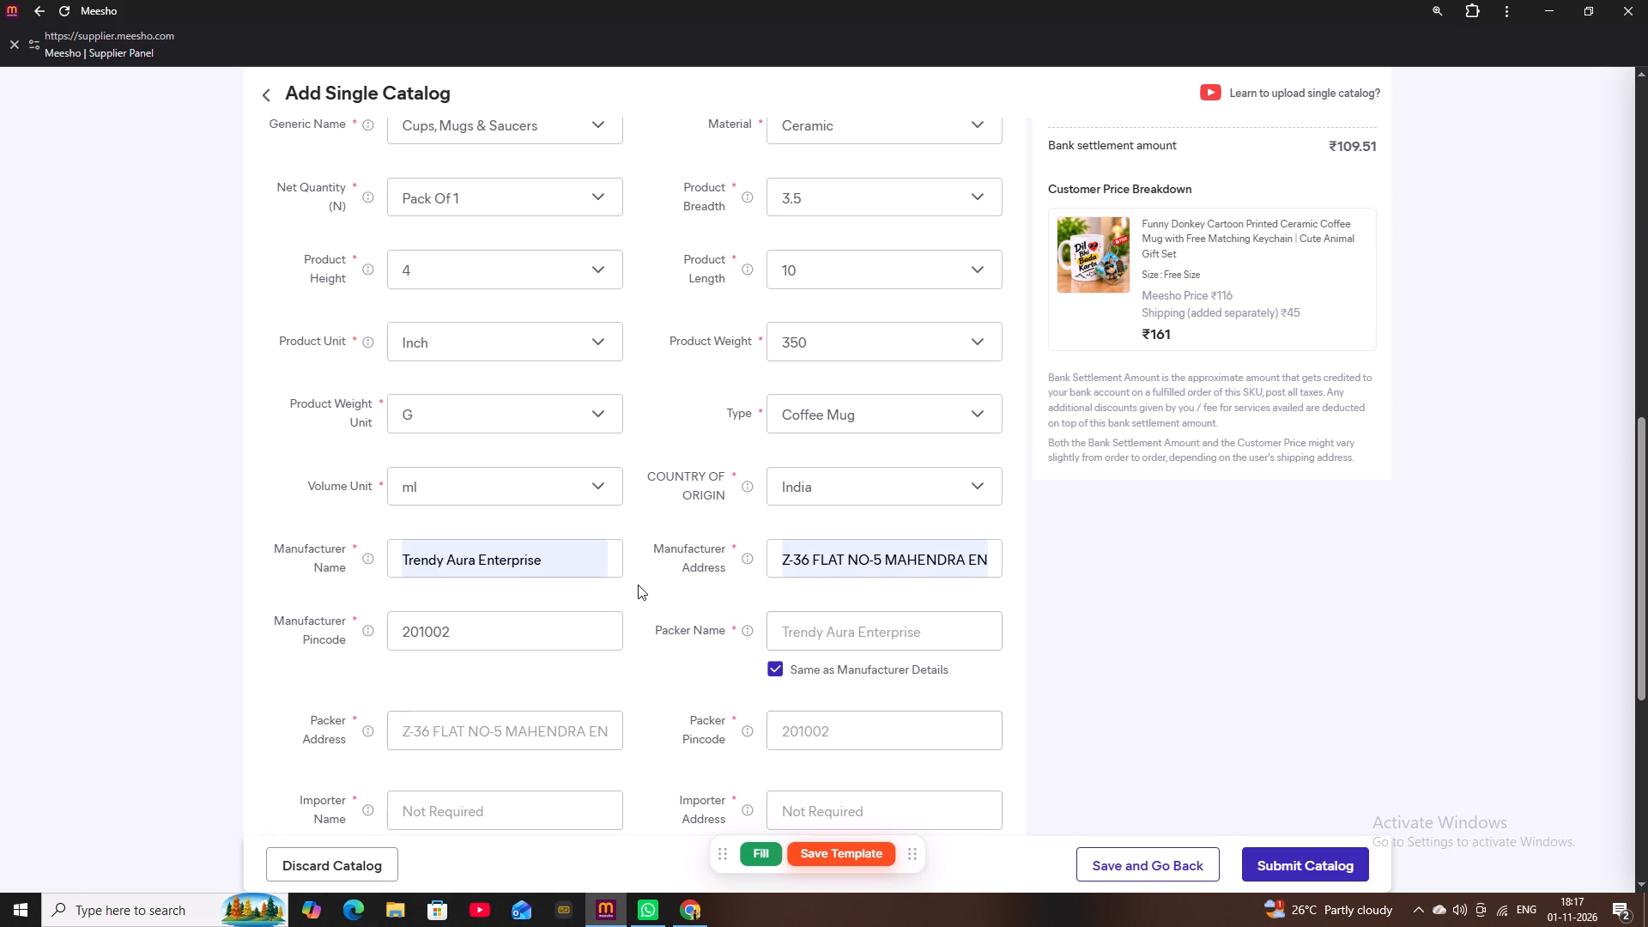
scroll(638, 585, "up", 2)
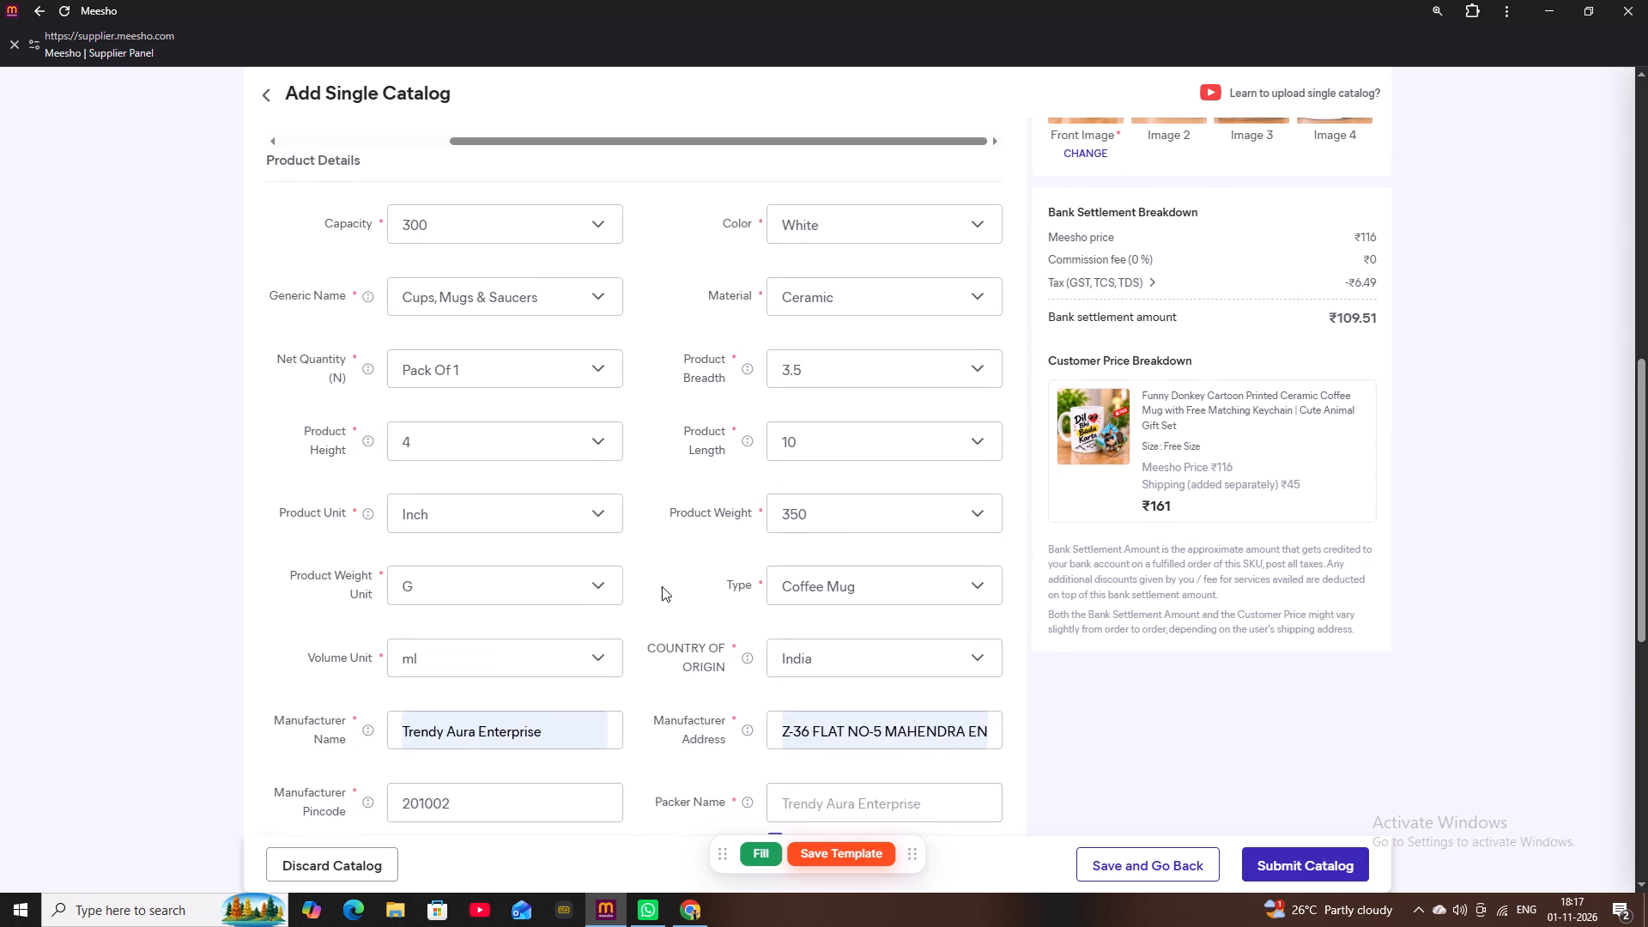
scroll(662, 586, "up", 2)
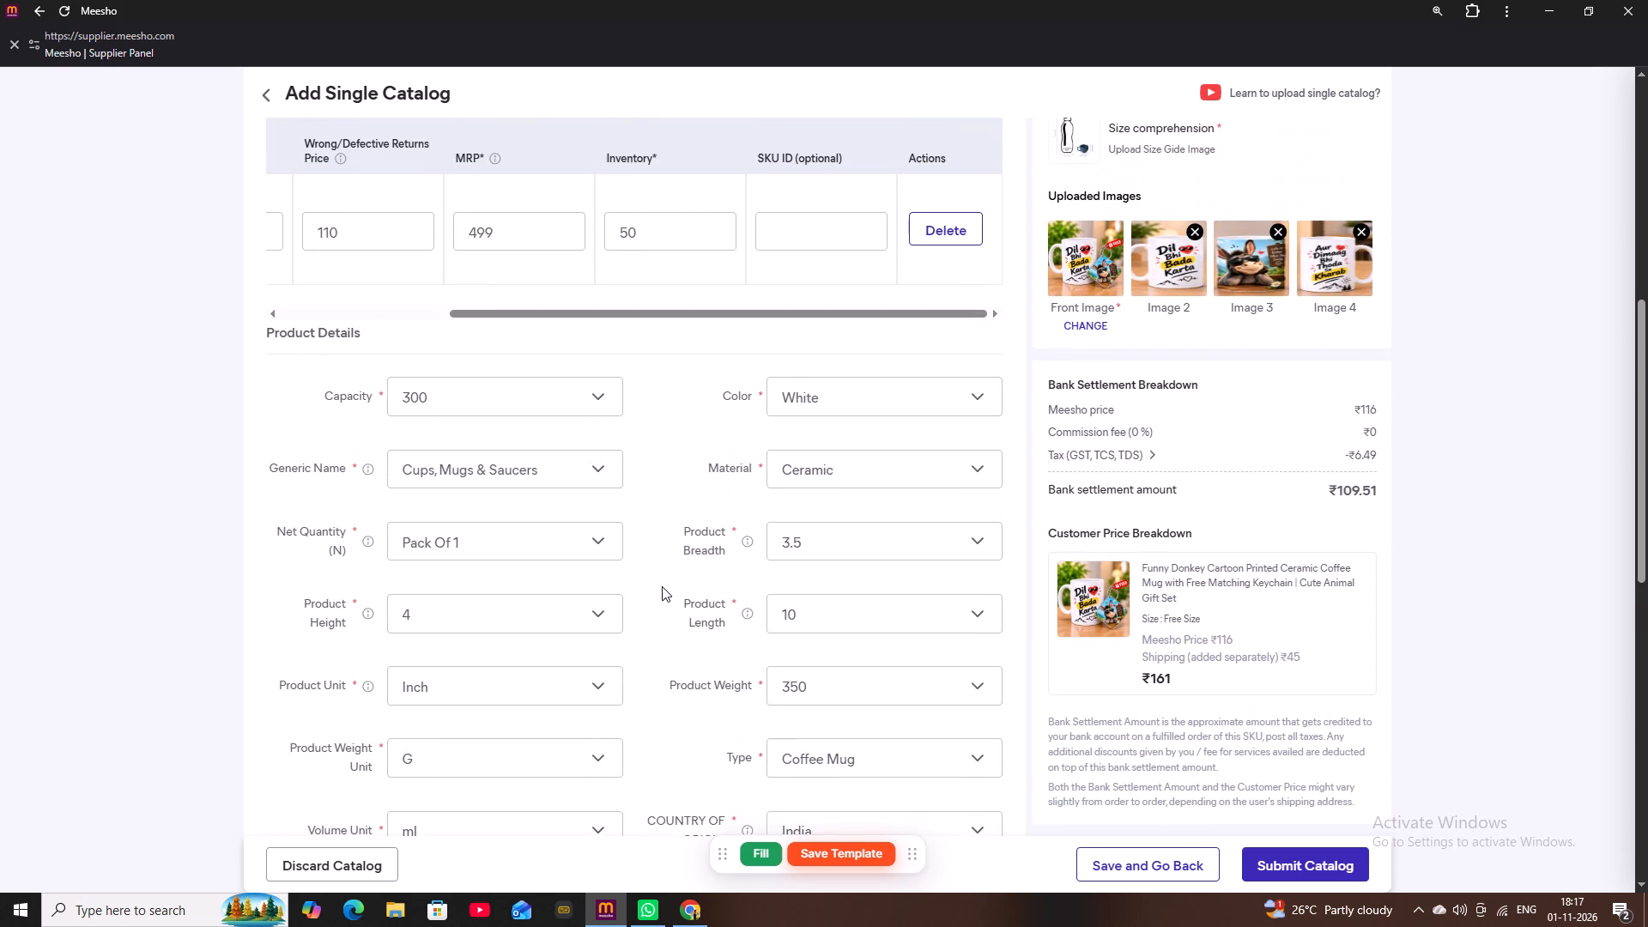
scroll(662, 586, "up", 3)
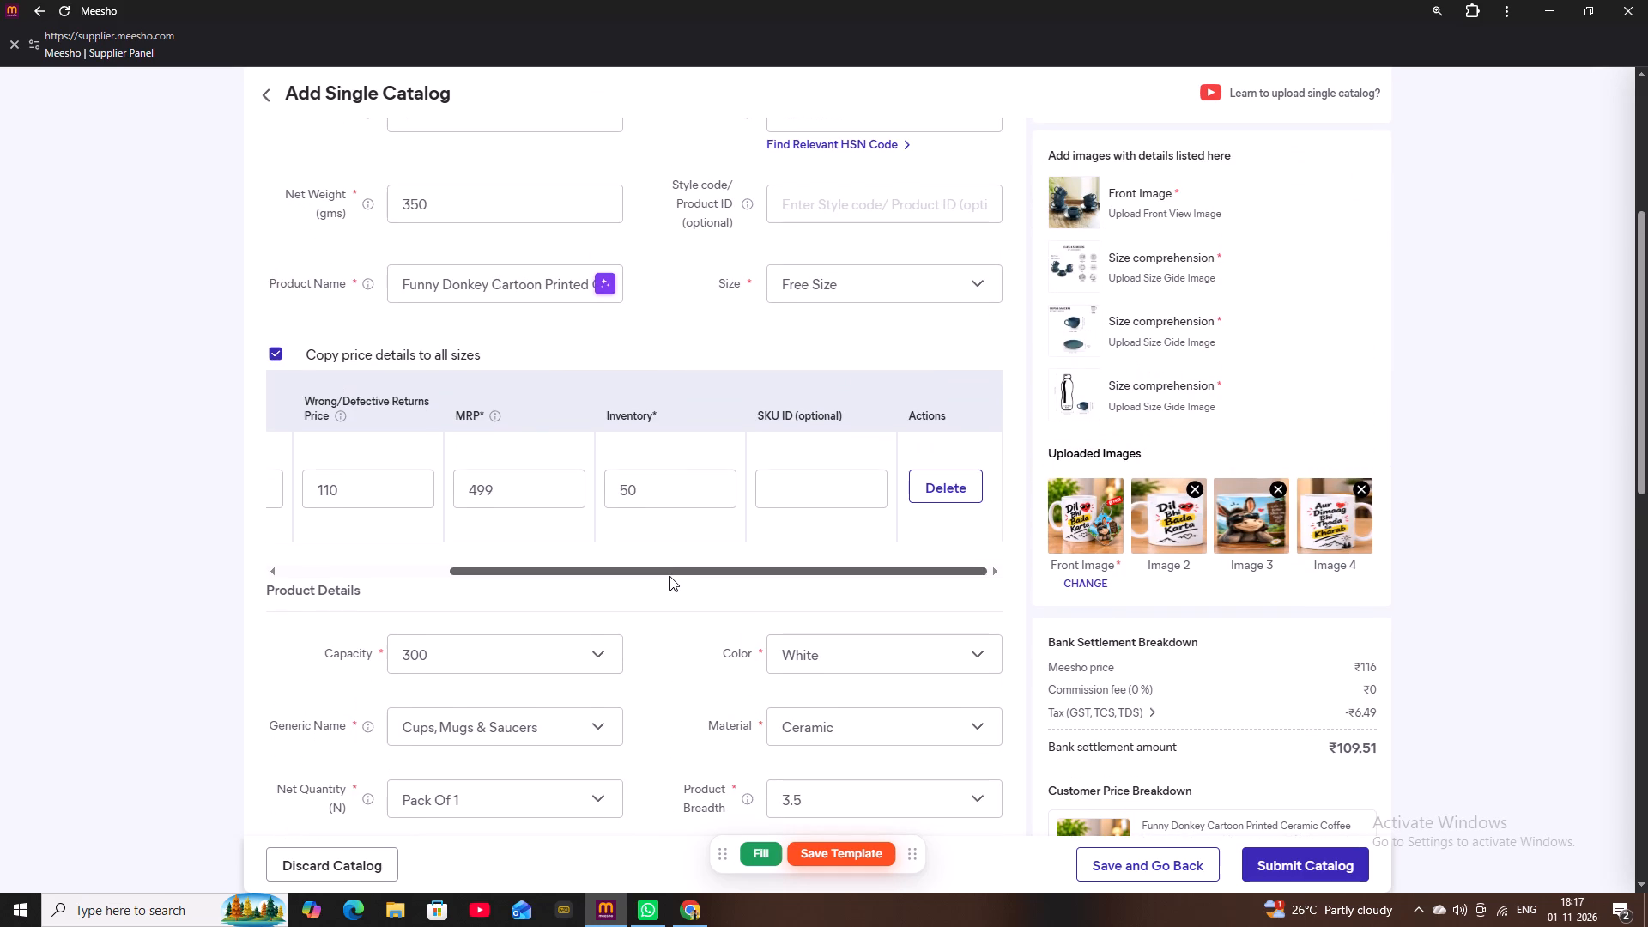
left_click_drag(669, 575, 484, 582)
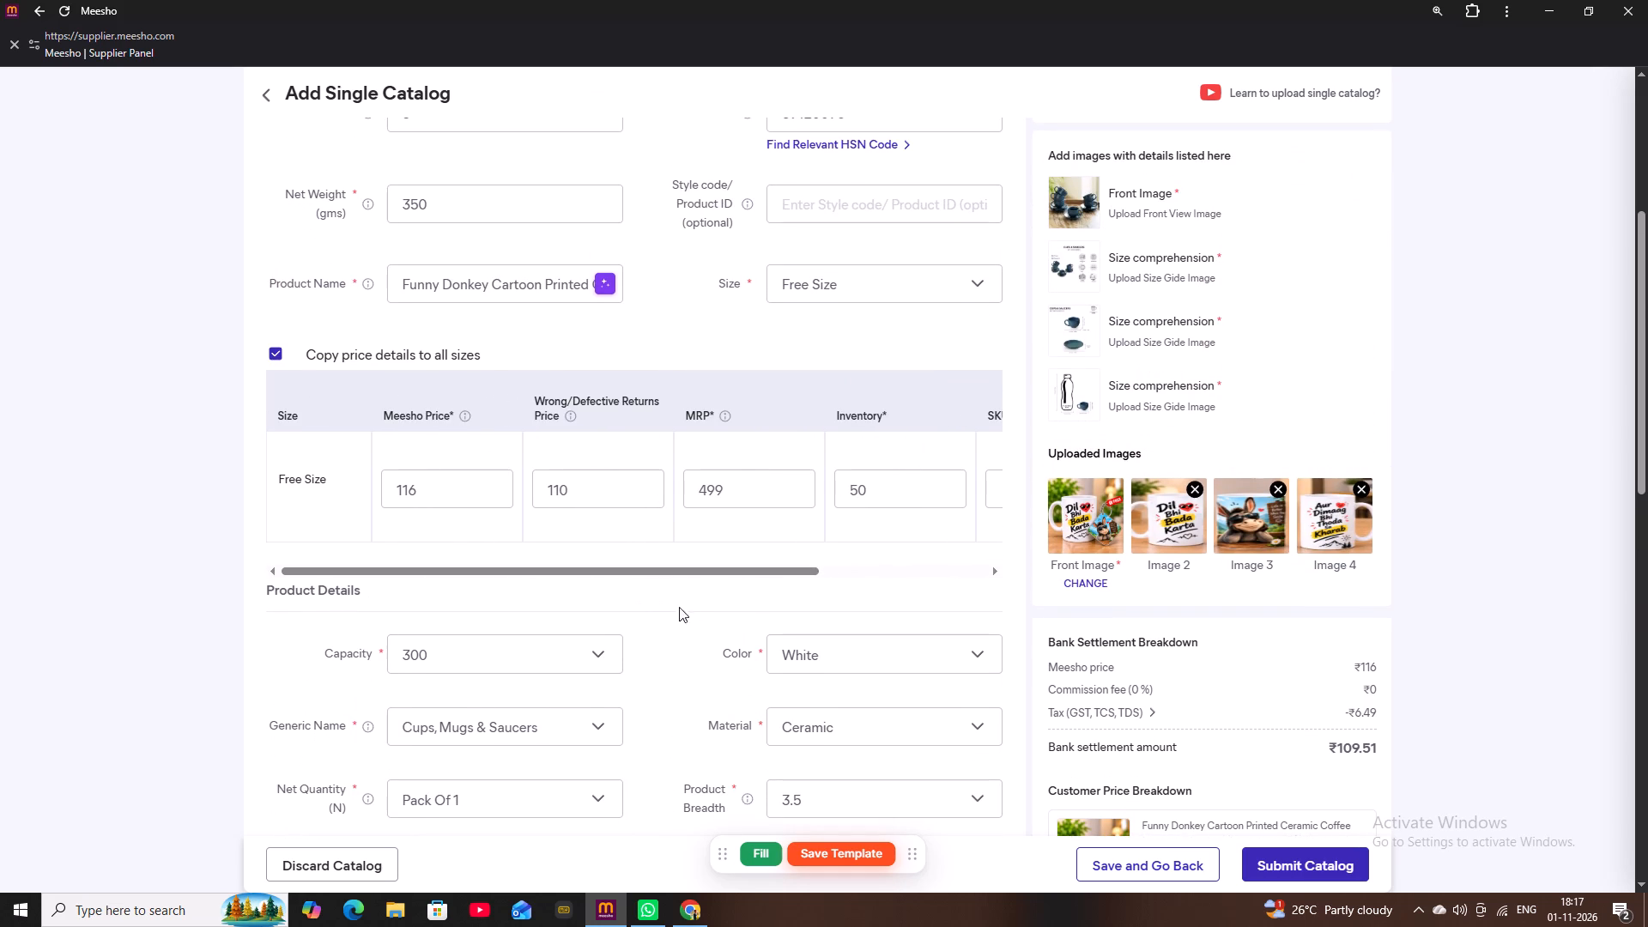
scroll(666, 597, "up", 3)
scroll(891, 641, "down", 3)
Submit the Dil Bhi Bada Karta mug catalog, declaring that all products are not branded or illegal, and dismiss the visibility suggestions.
scroll(896, 642, "down", 3)
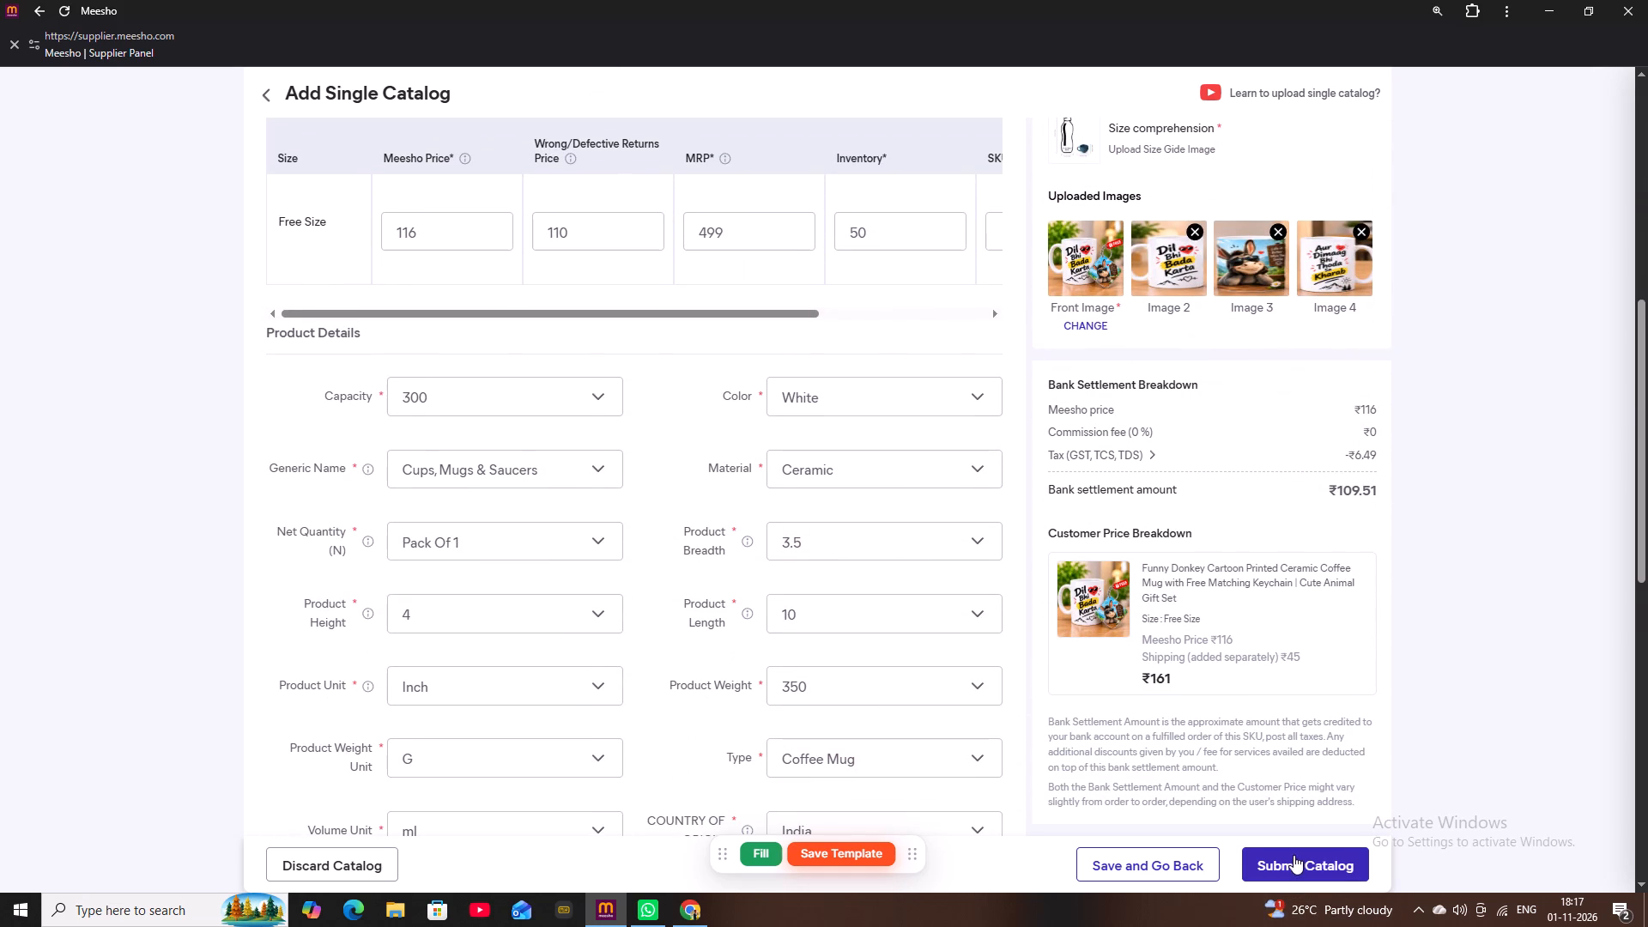
scroll(1330, 766, "down", 9)
left_click(1308, 860)
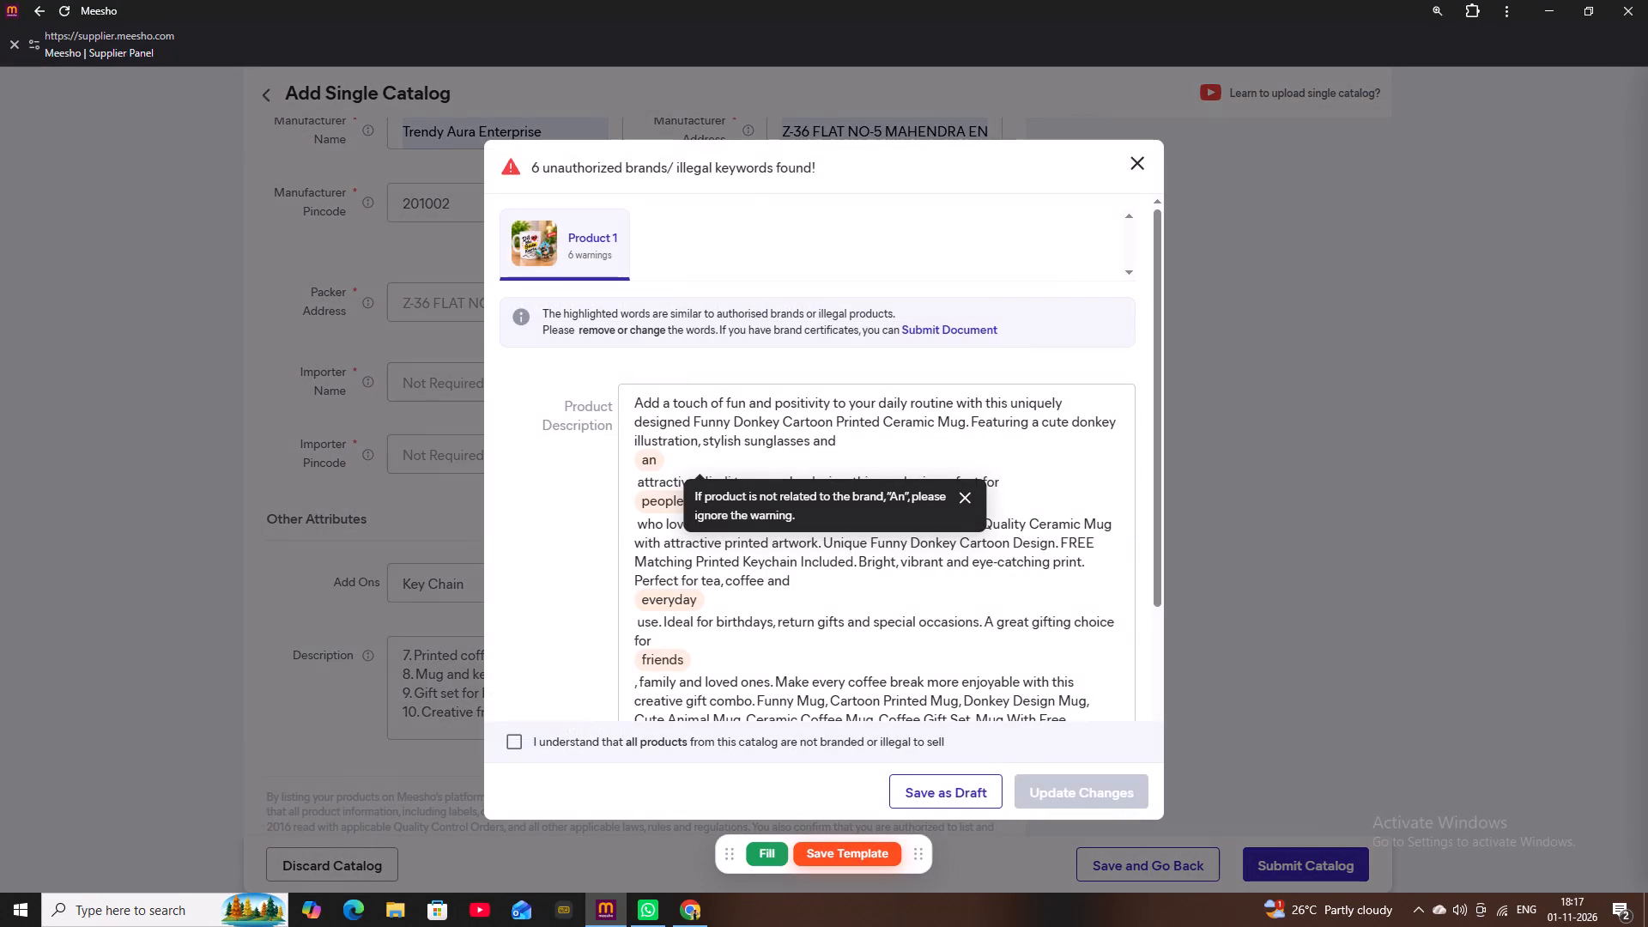
double_click(519, 739)
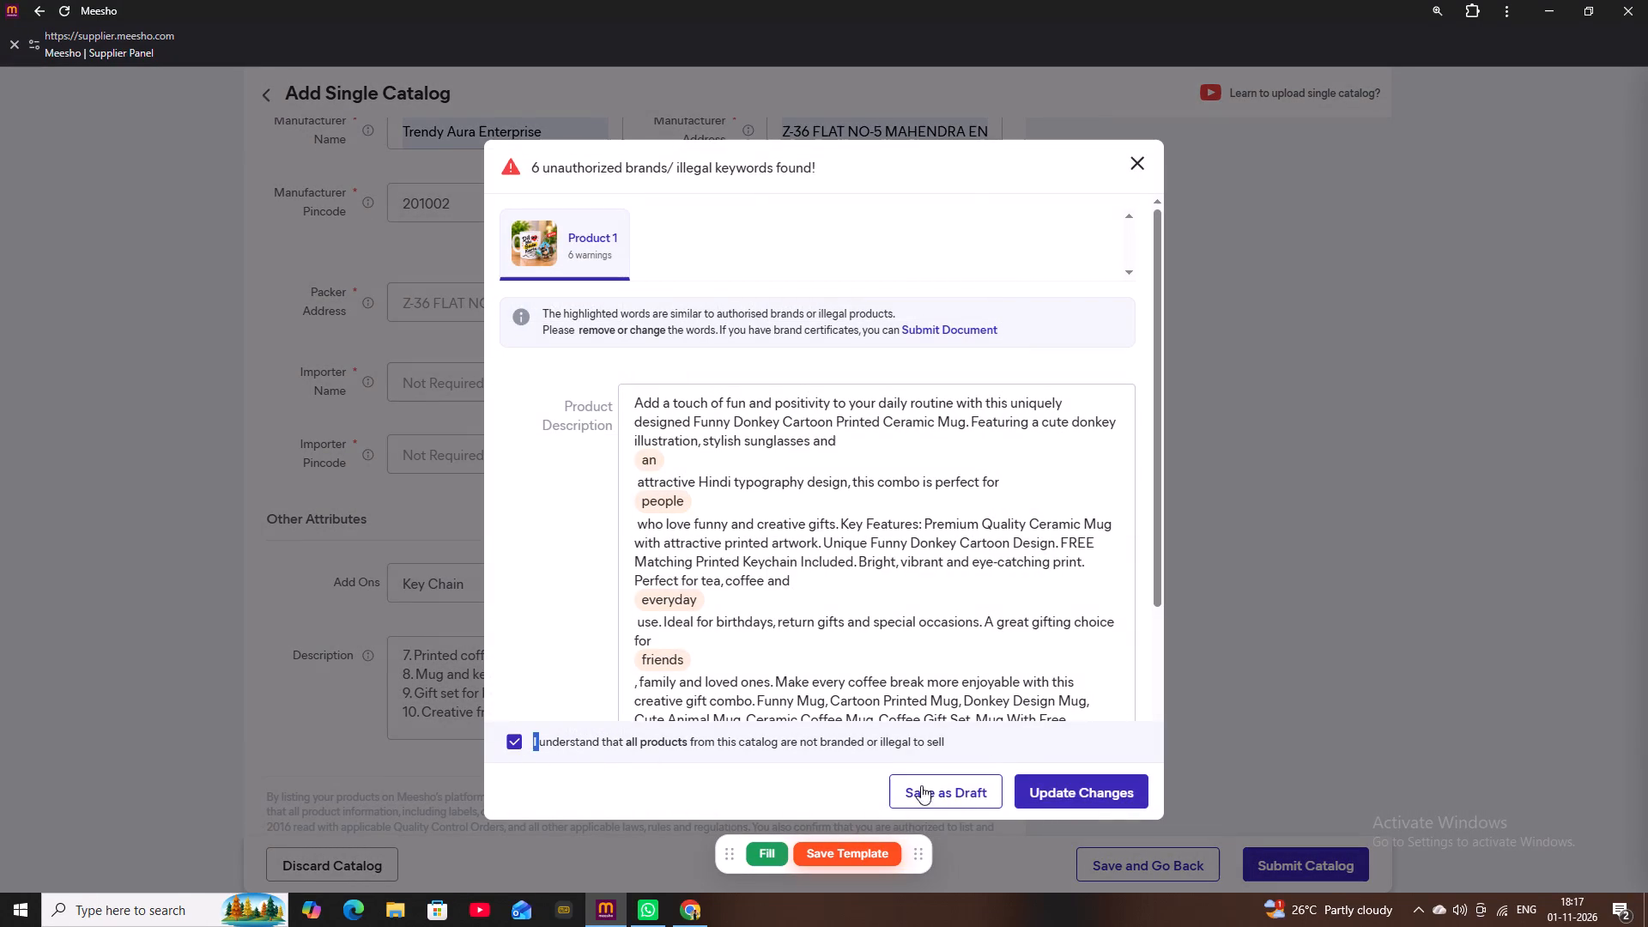
left_click(1063, 798)
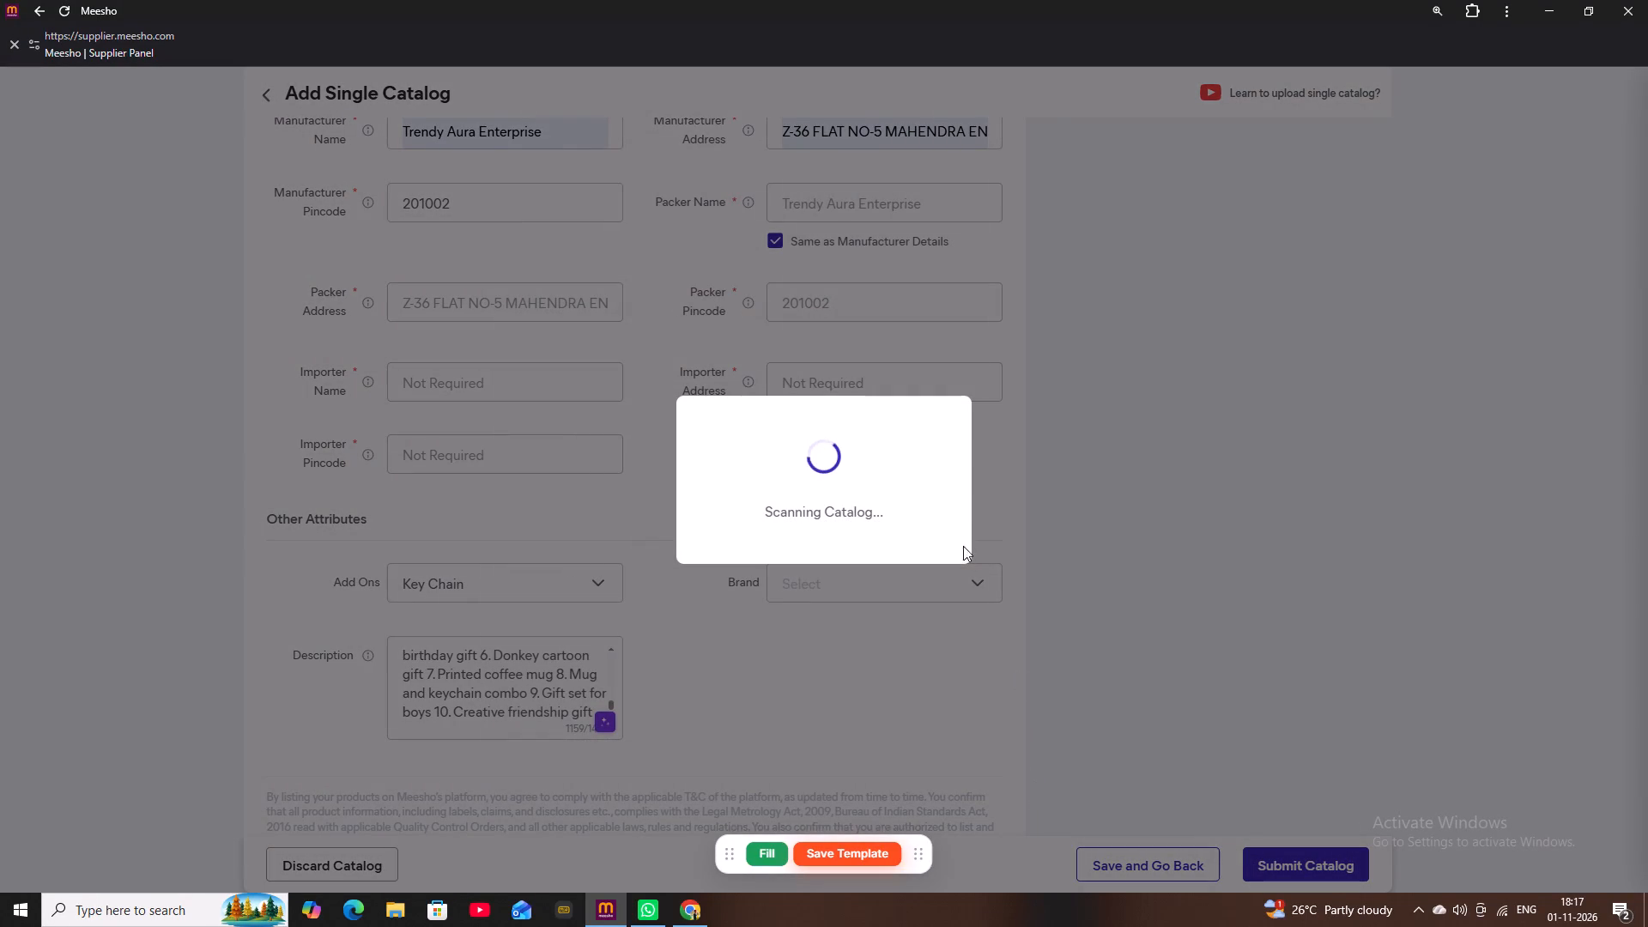
left_click(936, 530)
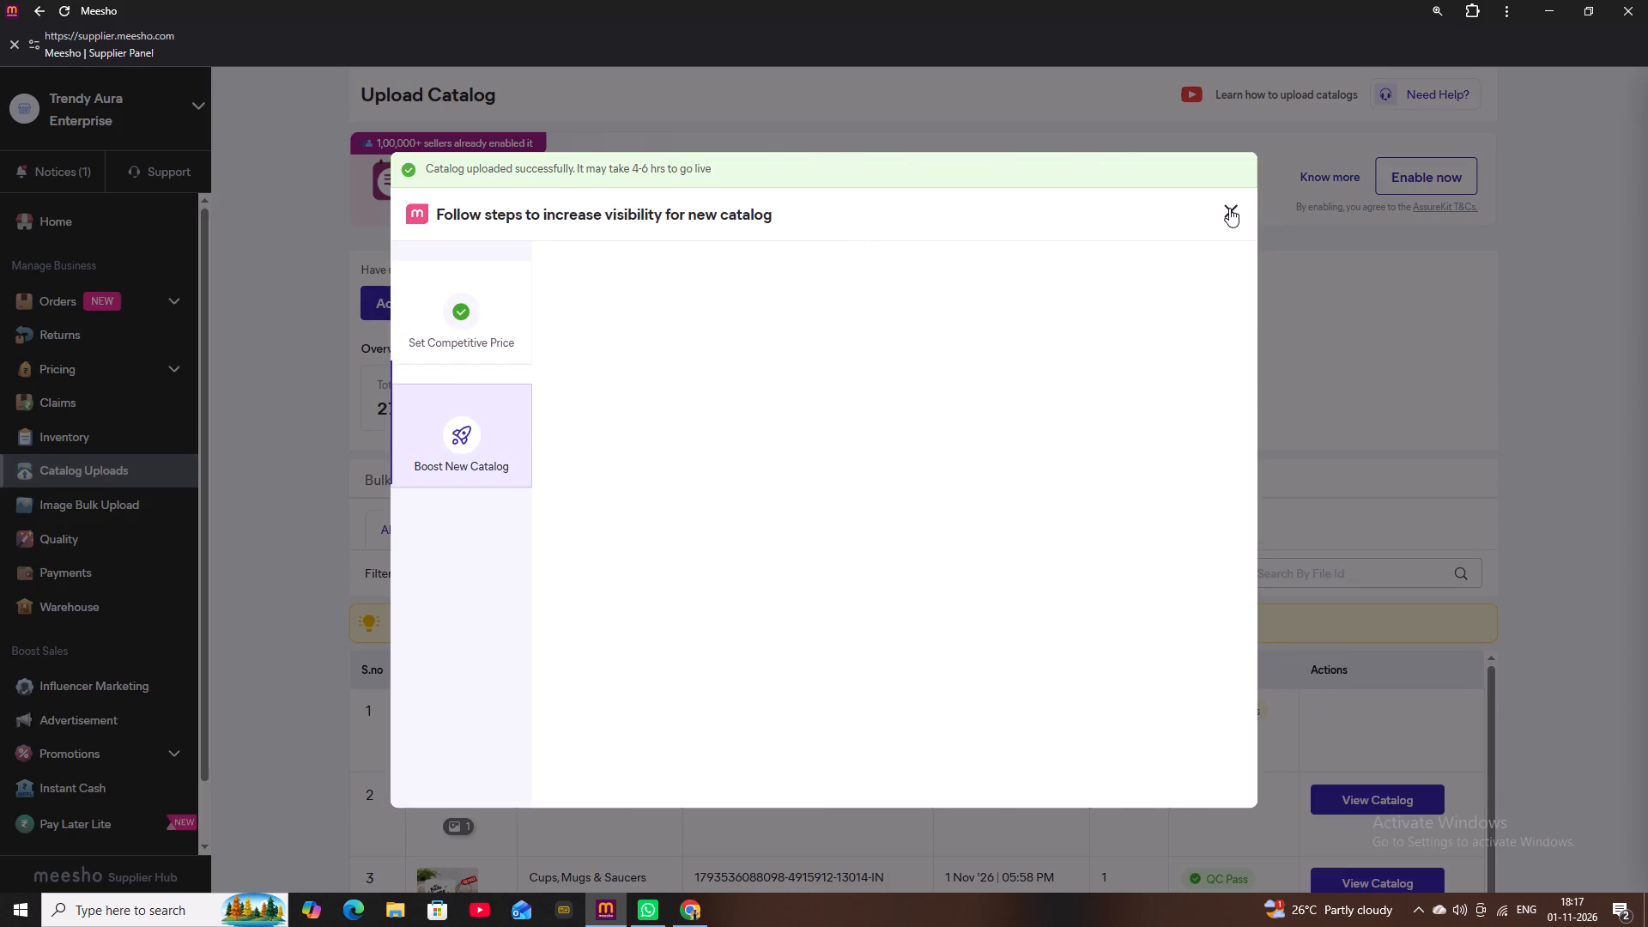
left_click(1229, 208)
Reload the Upload Catalog page and start a new single catalog in the Cups, Mugs & Saucers category.
right_click(1161, 358)
left_click(1194, 431)
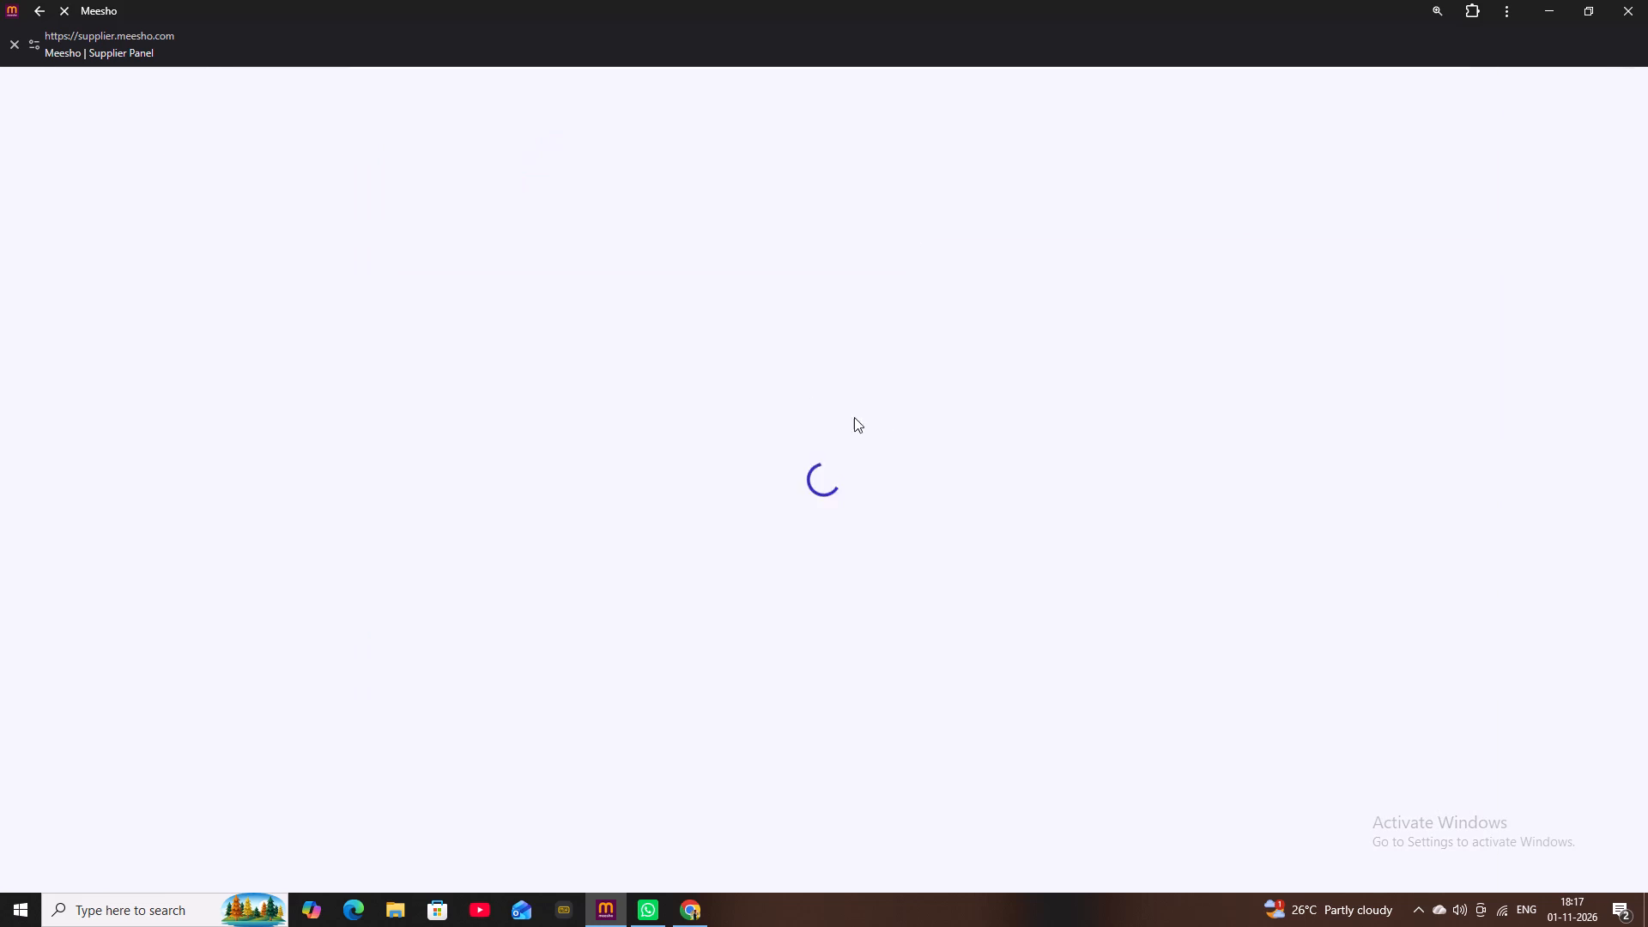
left_click(639, 303)
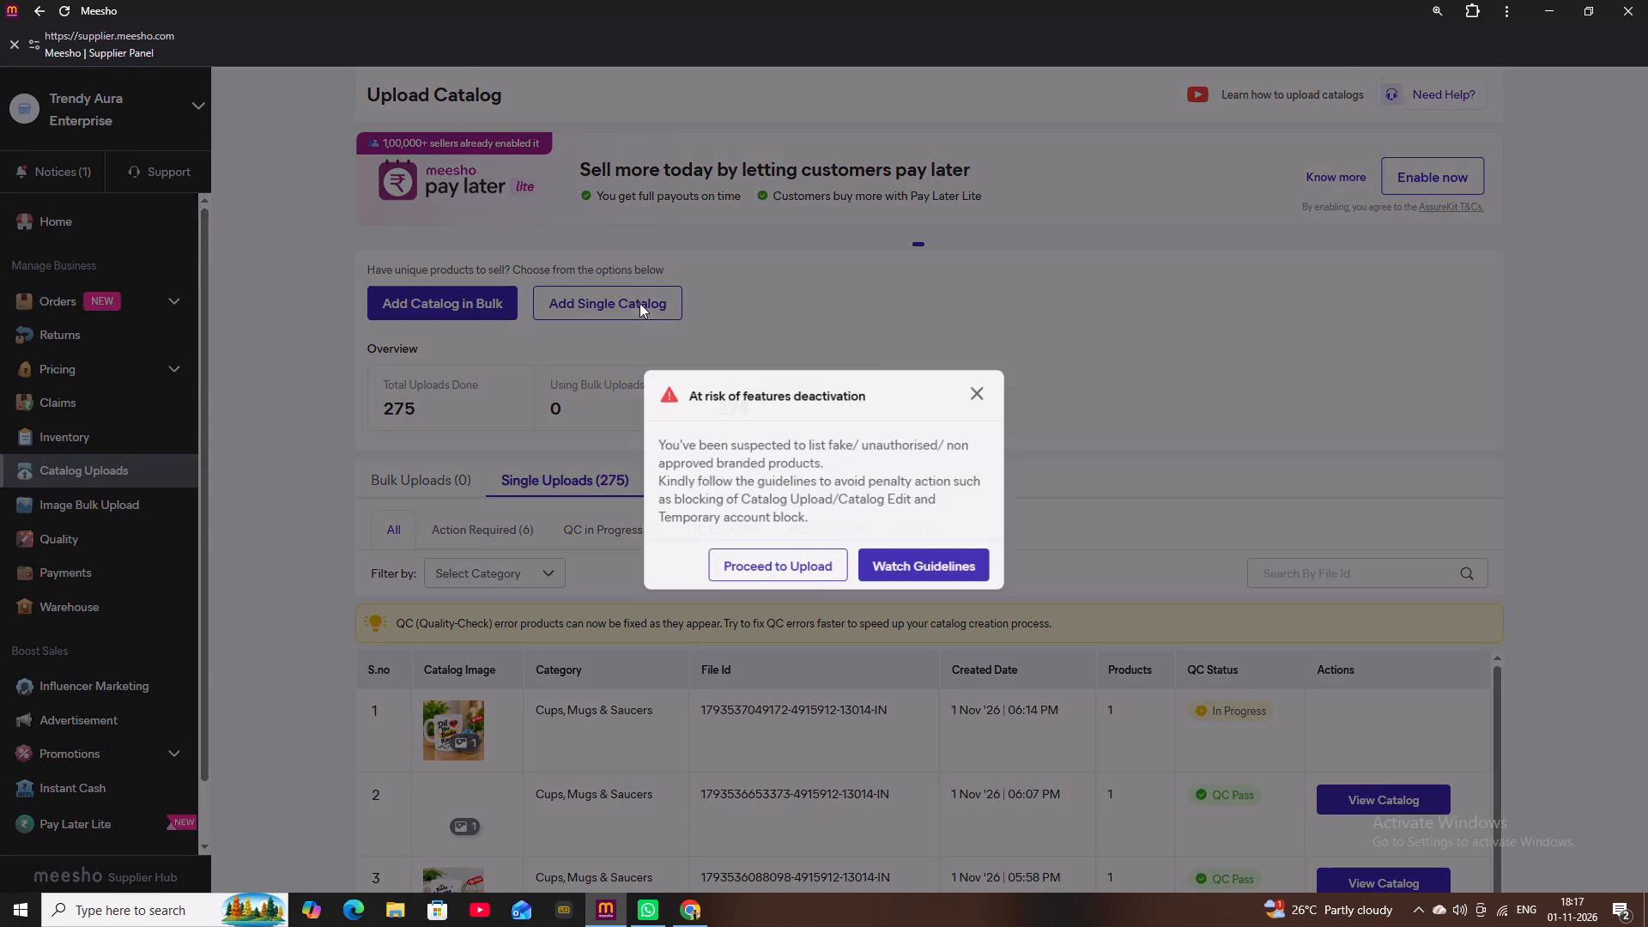
left_click(760, 566)
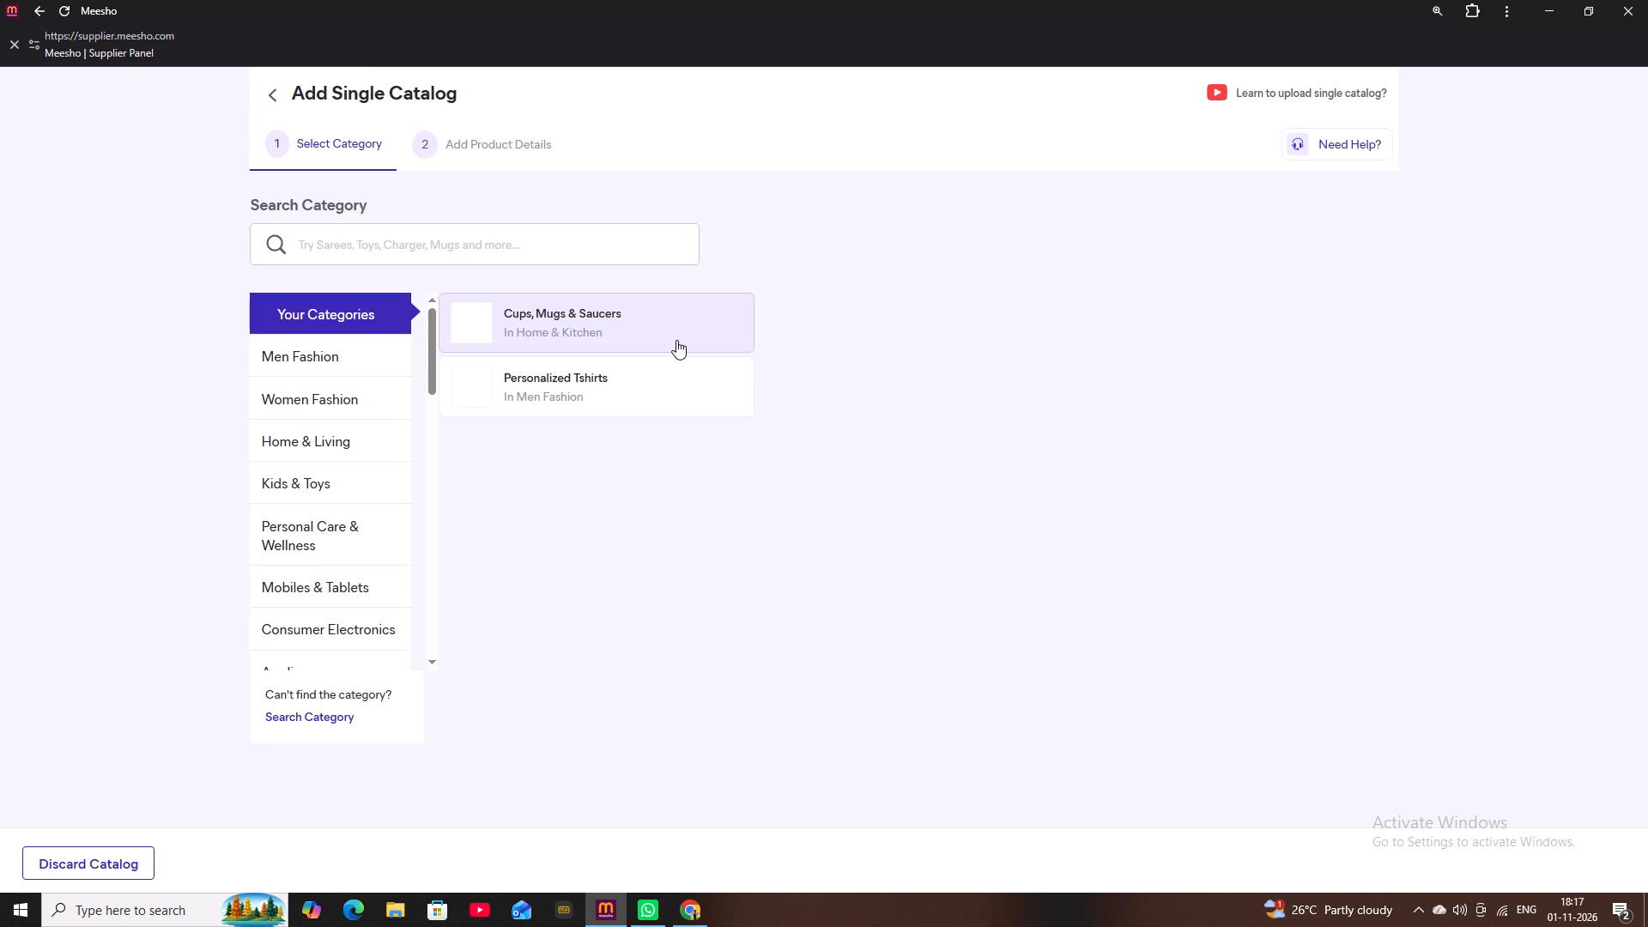
left_click(676, 340)
Add the "Work Smart" mug and keychain picture, WhatsApp Image 2026-11-01 at 4.42.59 PM, as the front image and continue to product details.
left_click(1214, 630)
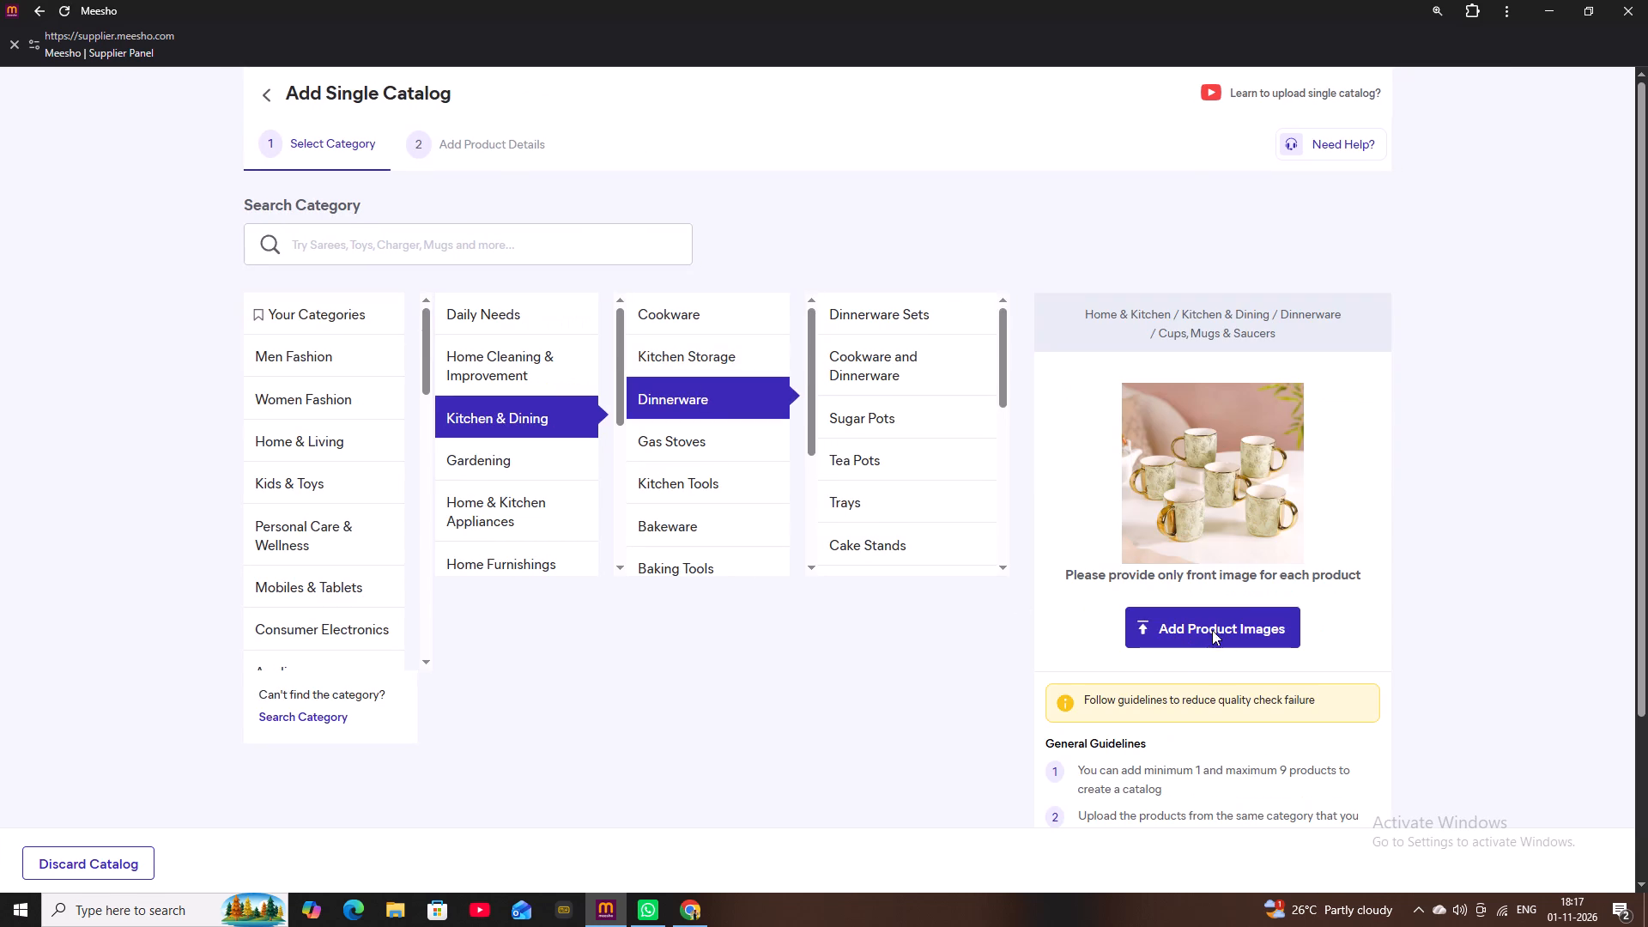
left_click_drag(867, 148, 845, 307)
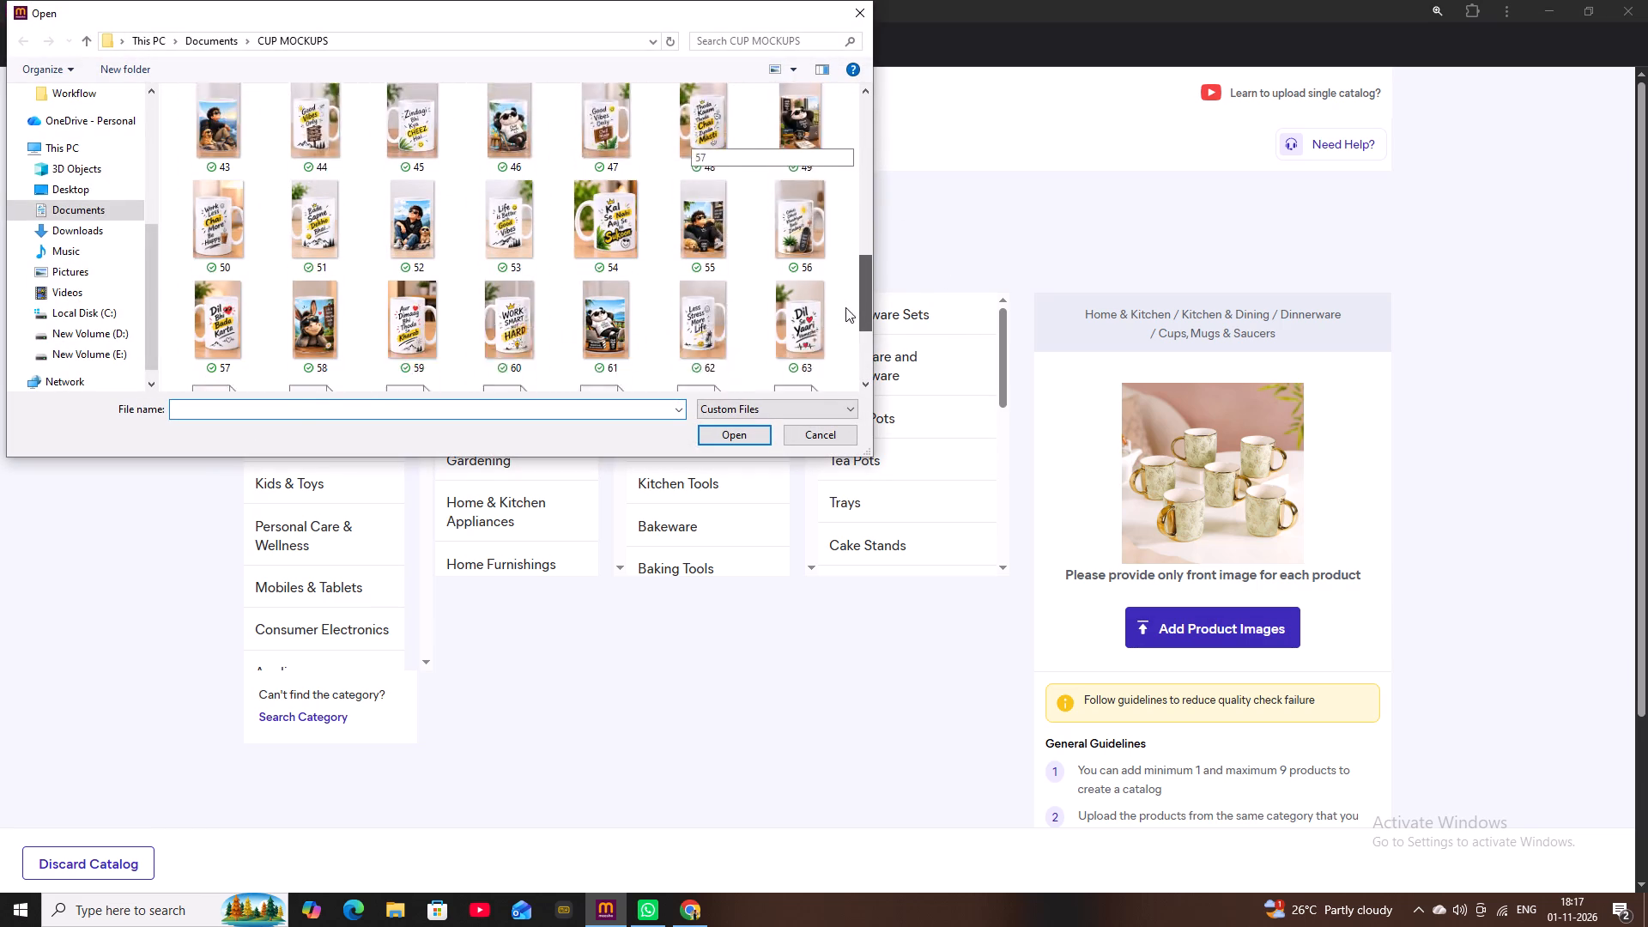
left_click_drag(845, 307, 847, 329)
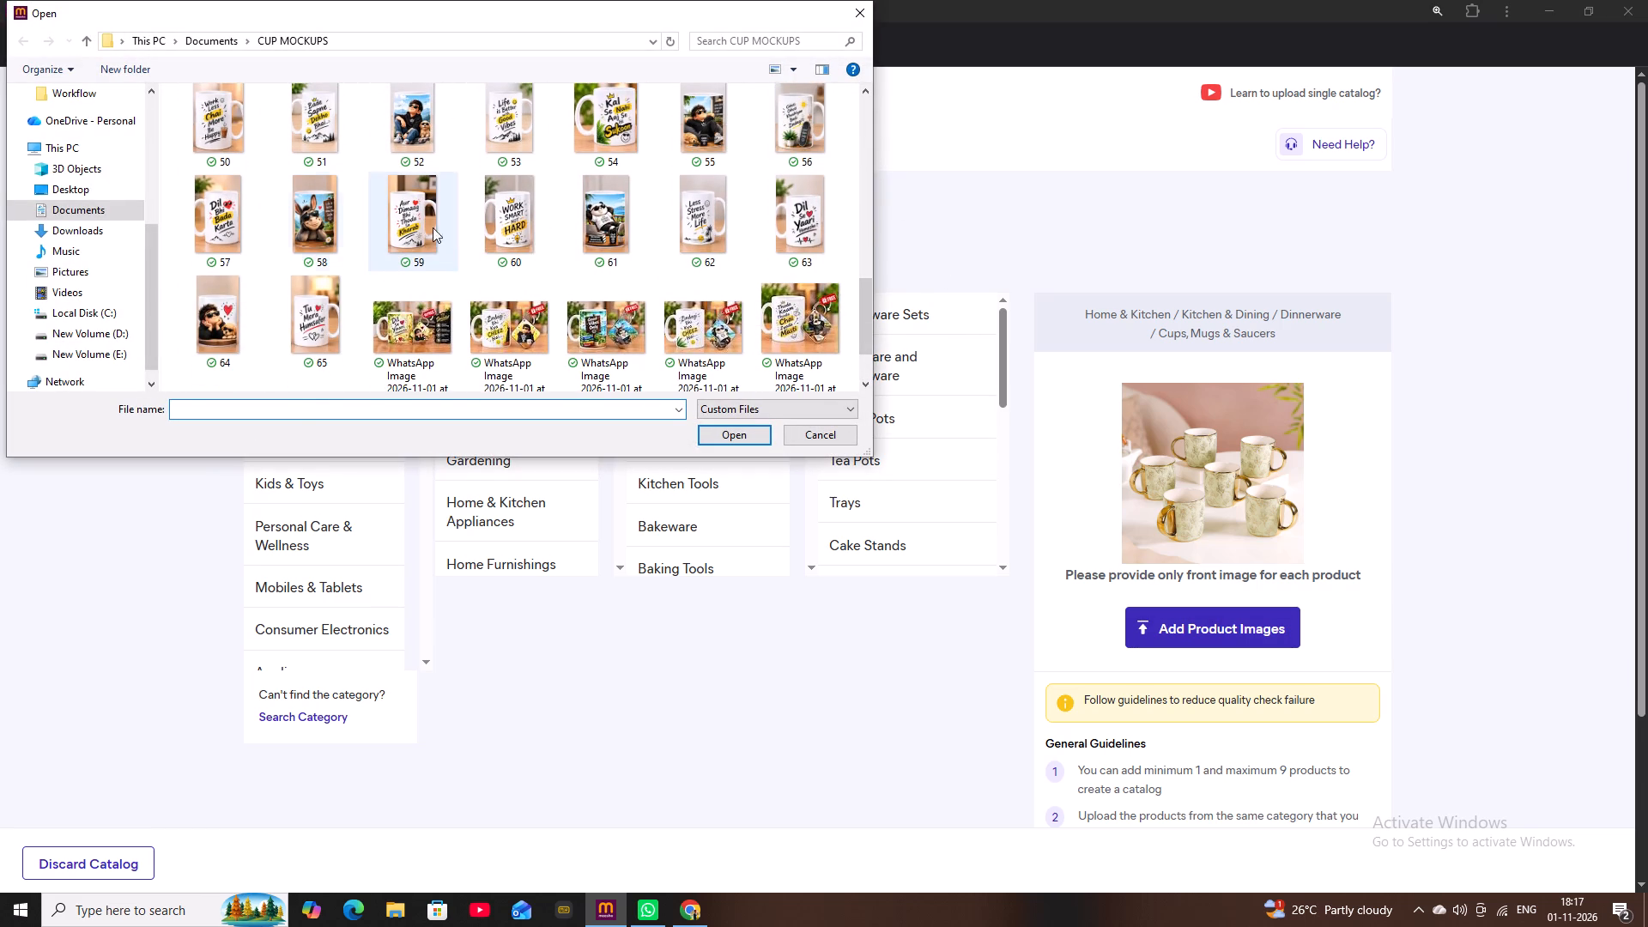
scroll(532, 233, "down", 4)
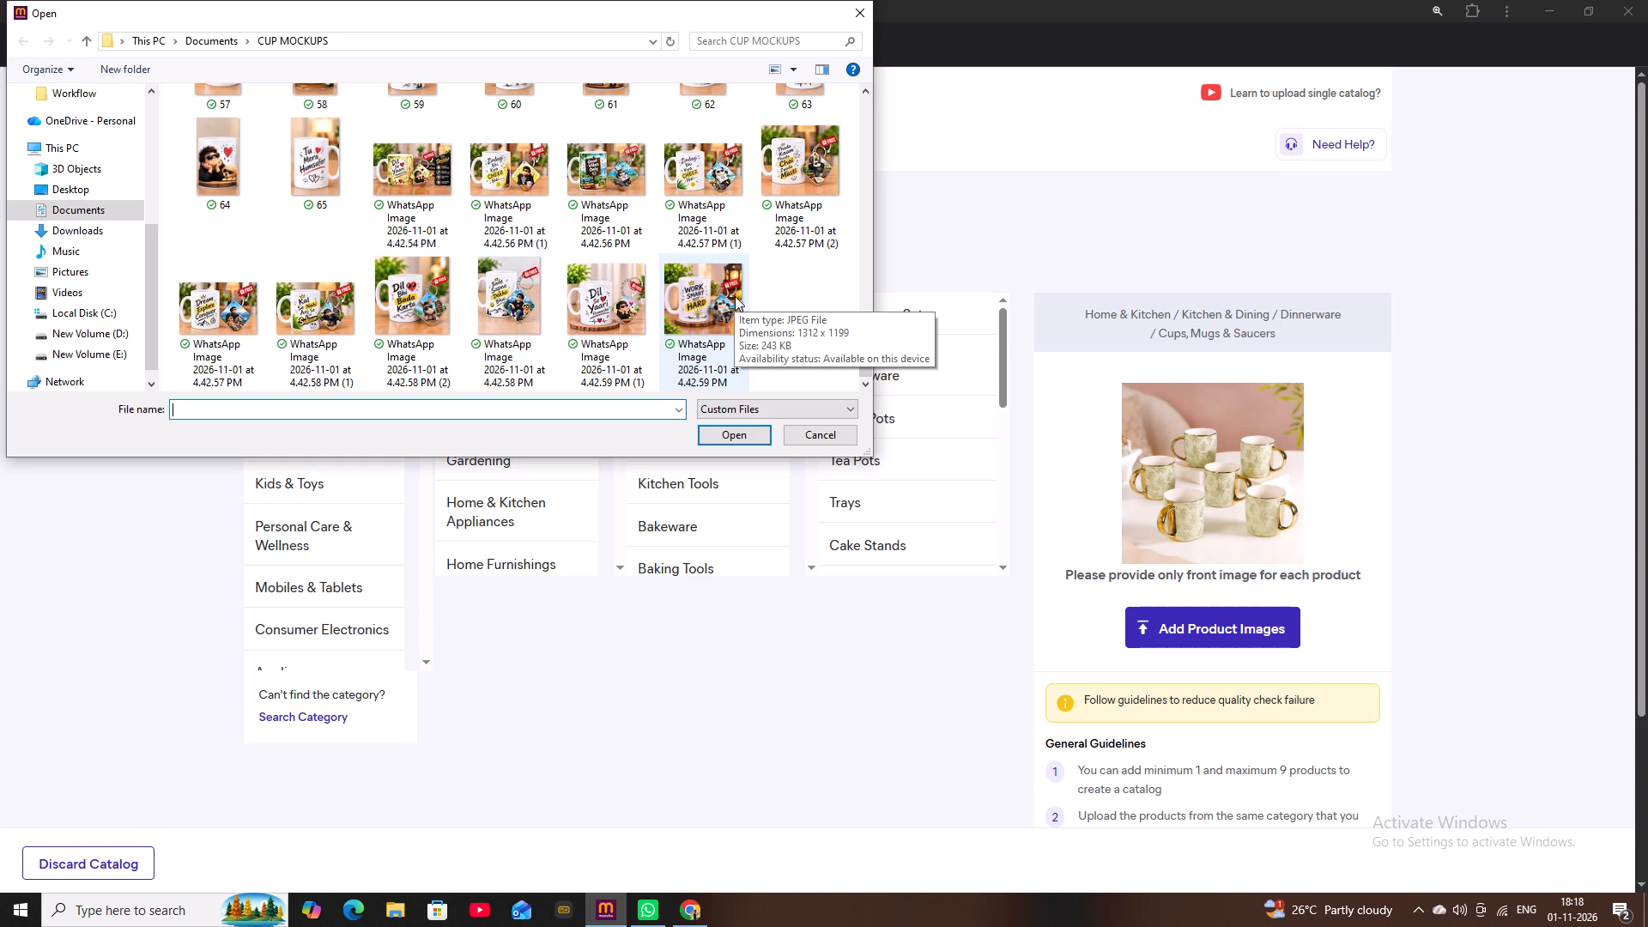
scroll(715, 282, "up", 1)
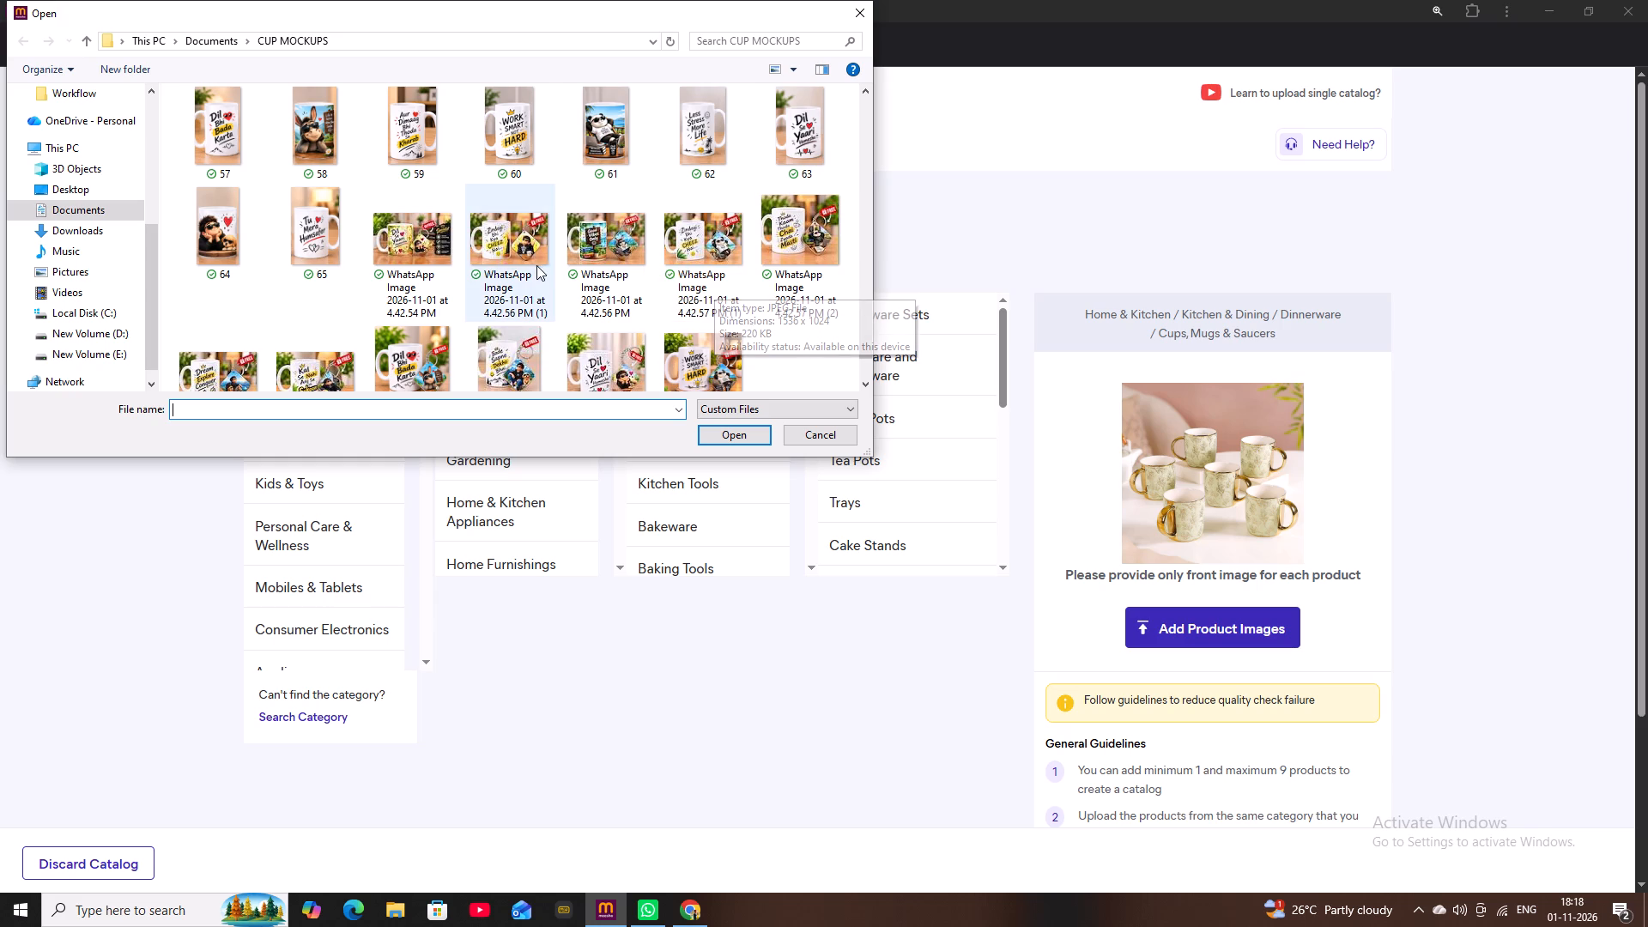
scroll(658, 239, "down", 2)
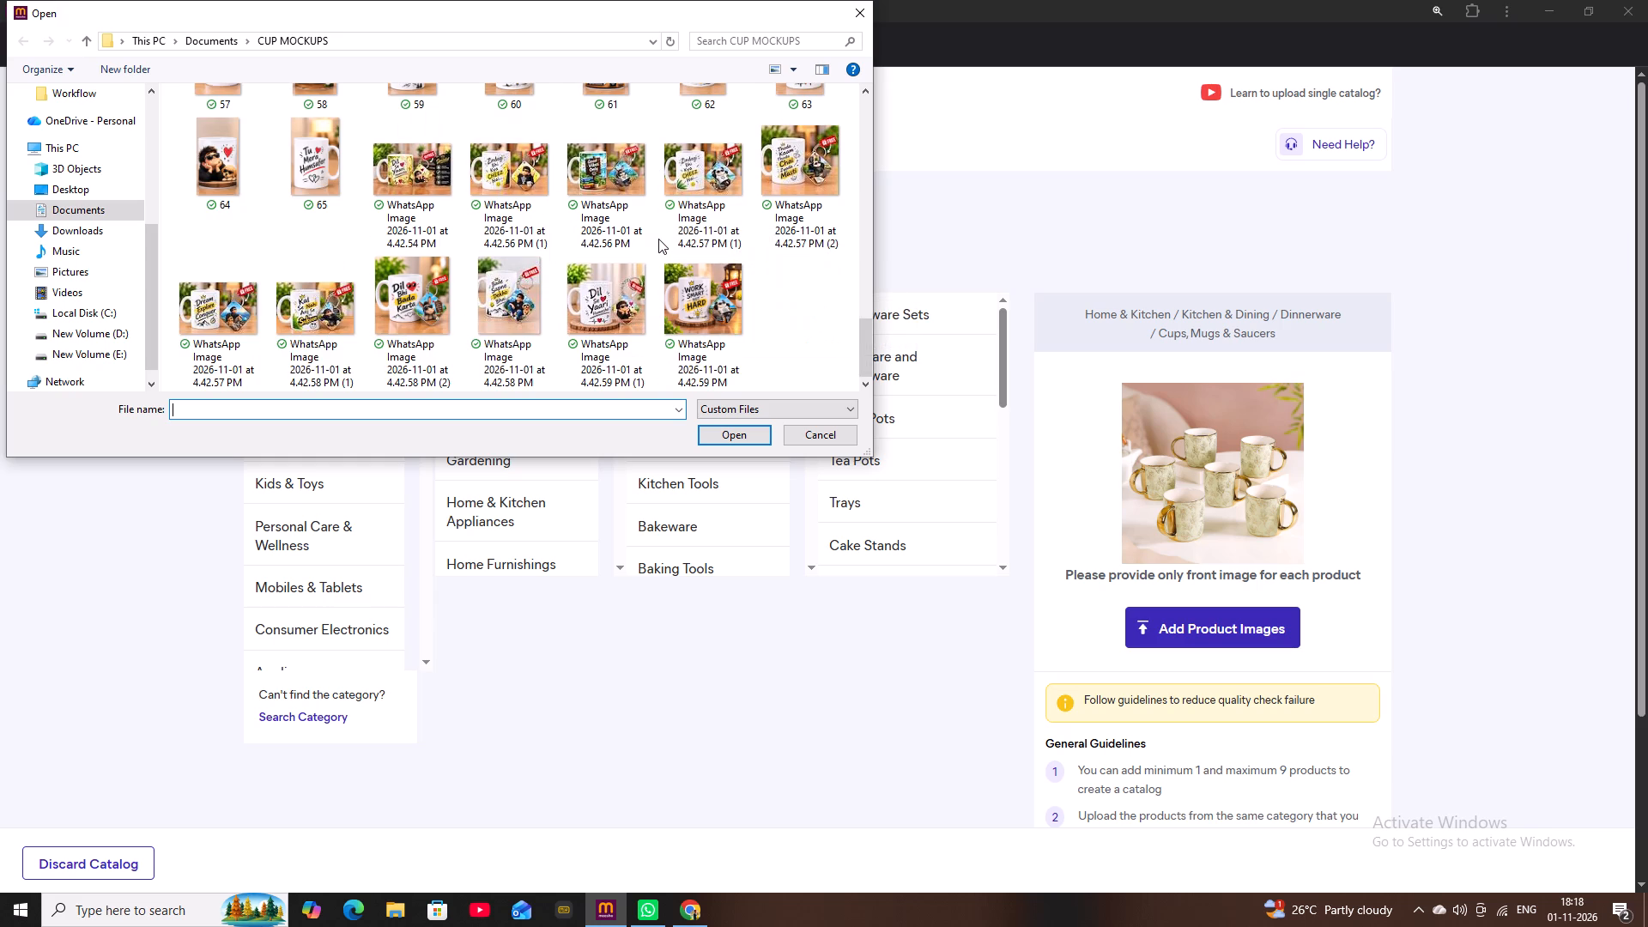
scroll(658, 239, "up", 1)
scroll(658, 239, "down", 2)
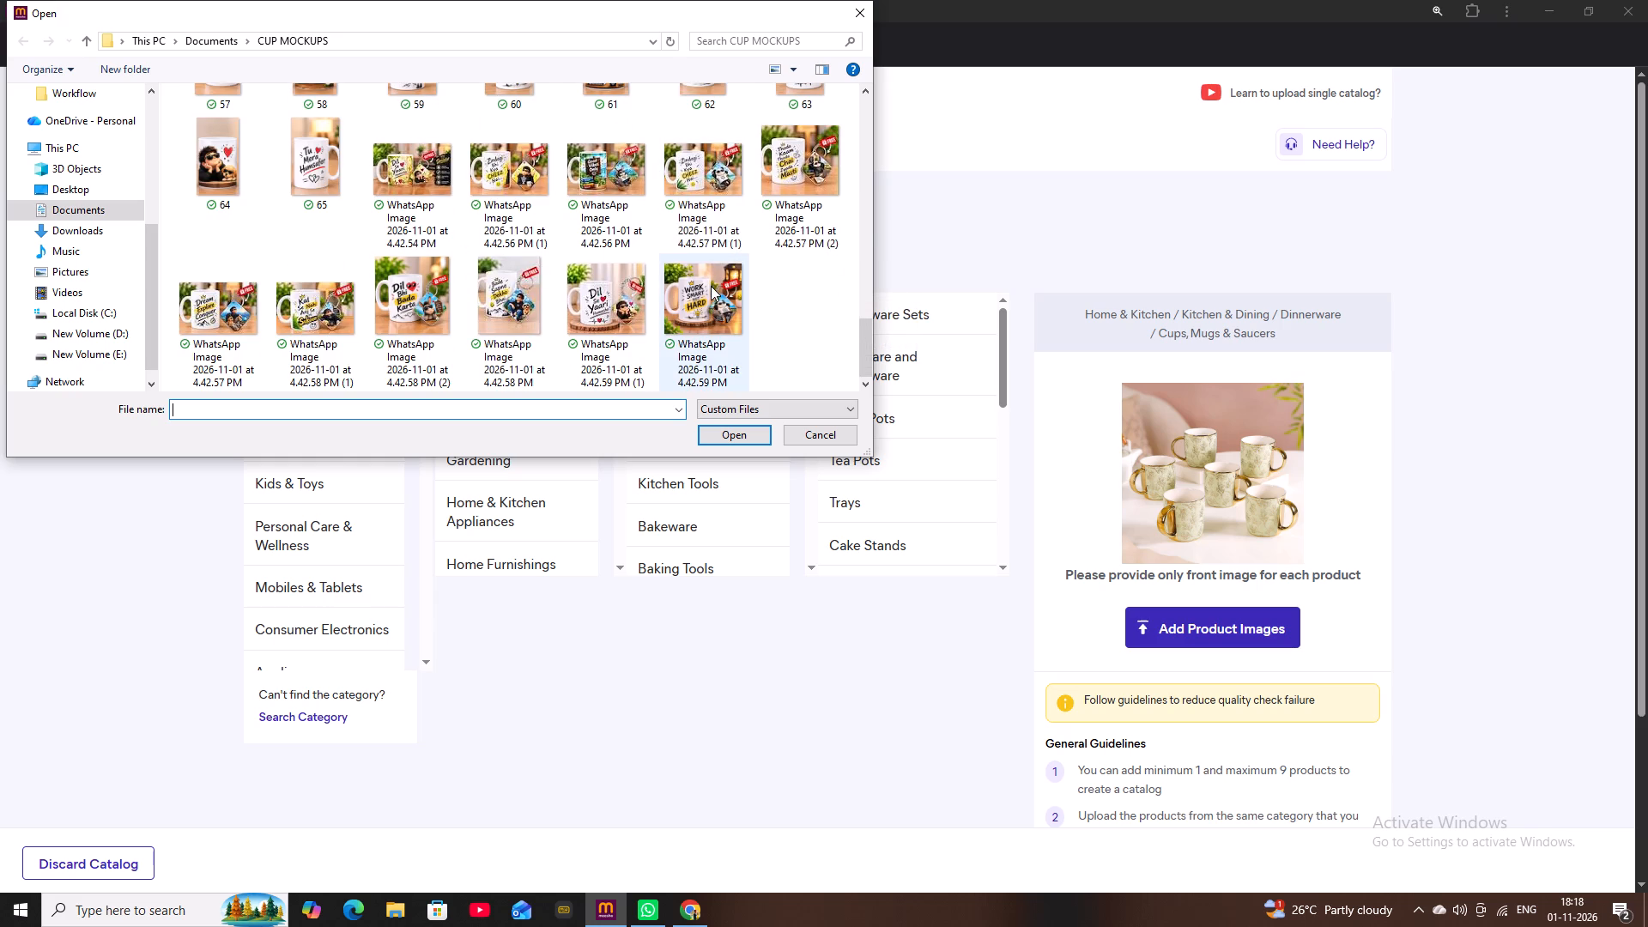
double_click(711, 286)
left_click(1103, 717)
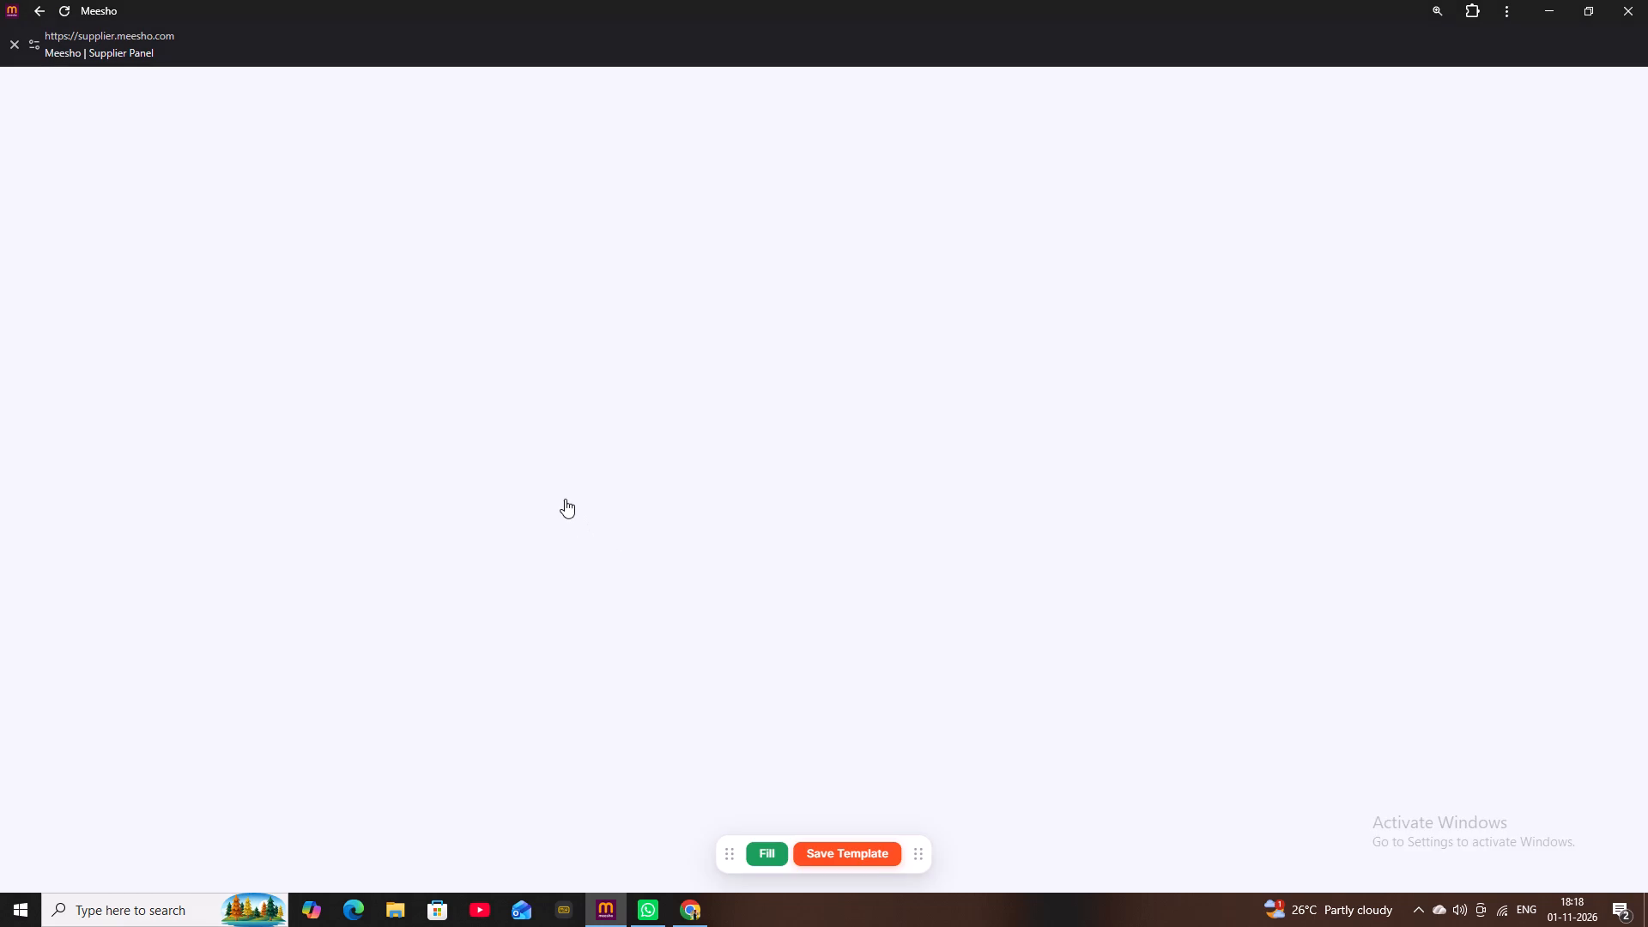
Set GST to 5, HSN Code to 69120090 and Size to Free Size for the new product.
left_click(565, 493)
left_click(531, 595)
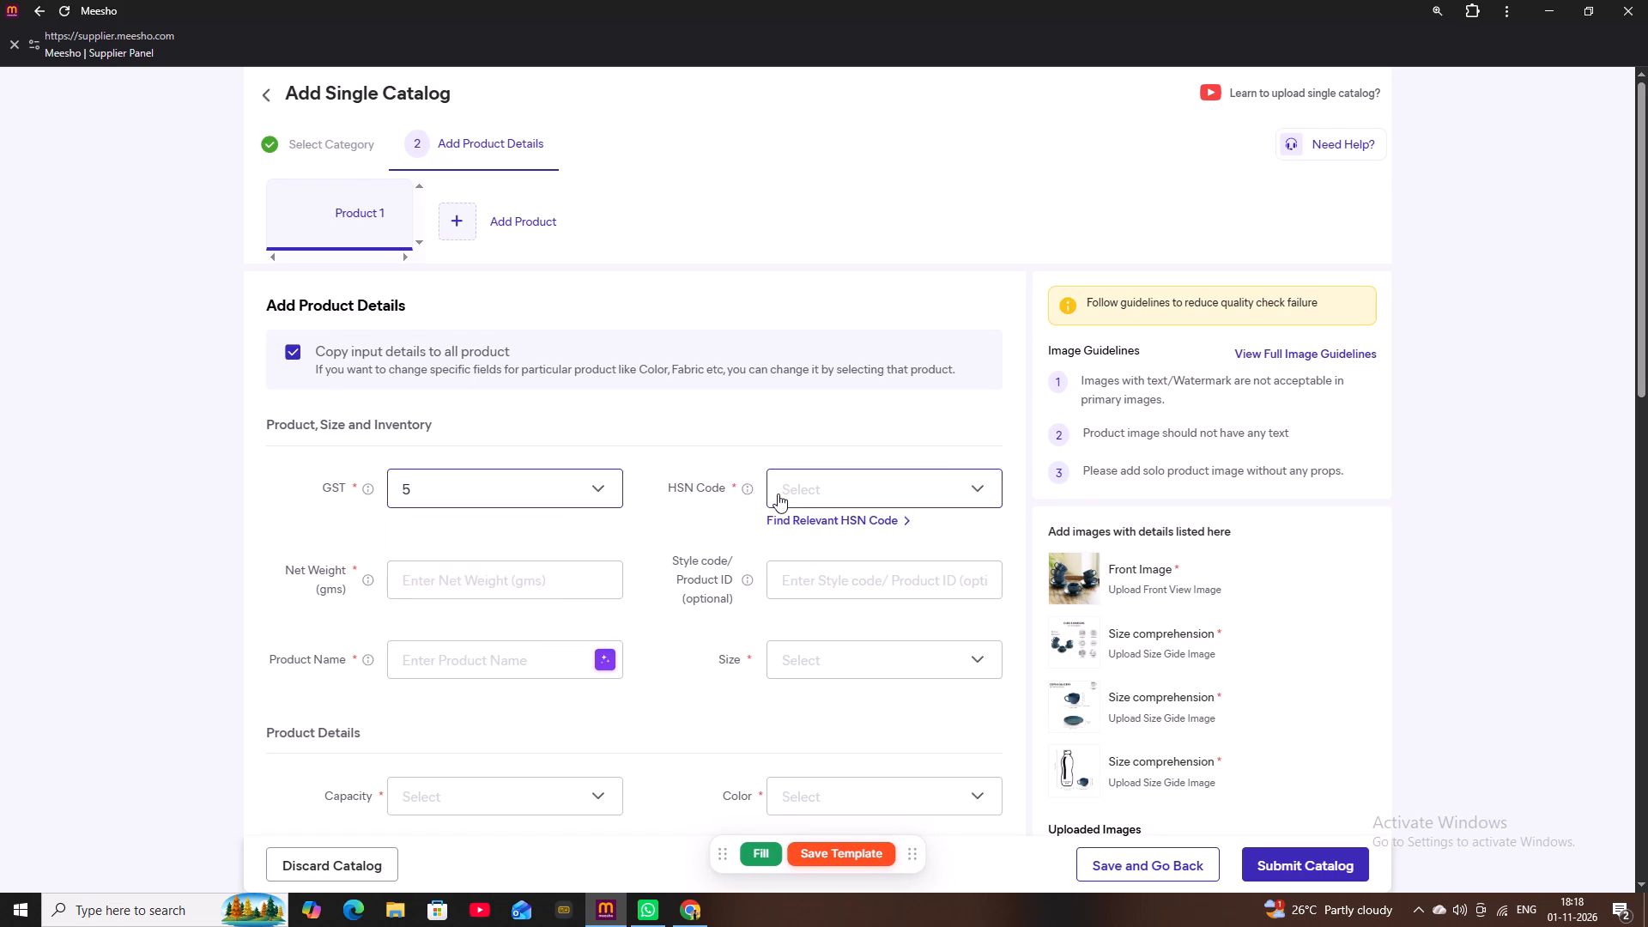
left_click(778, 494)
left_click(816, 563)
left_click(821, 651)
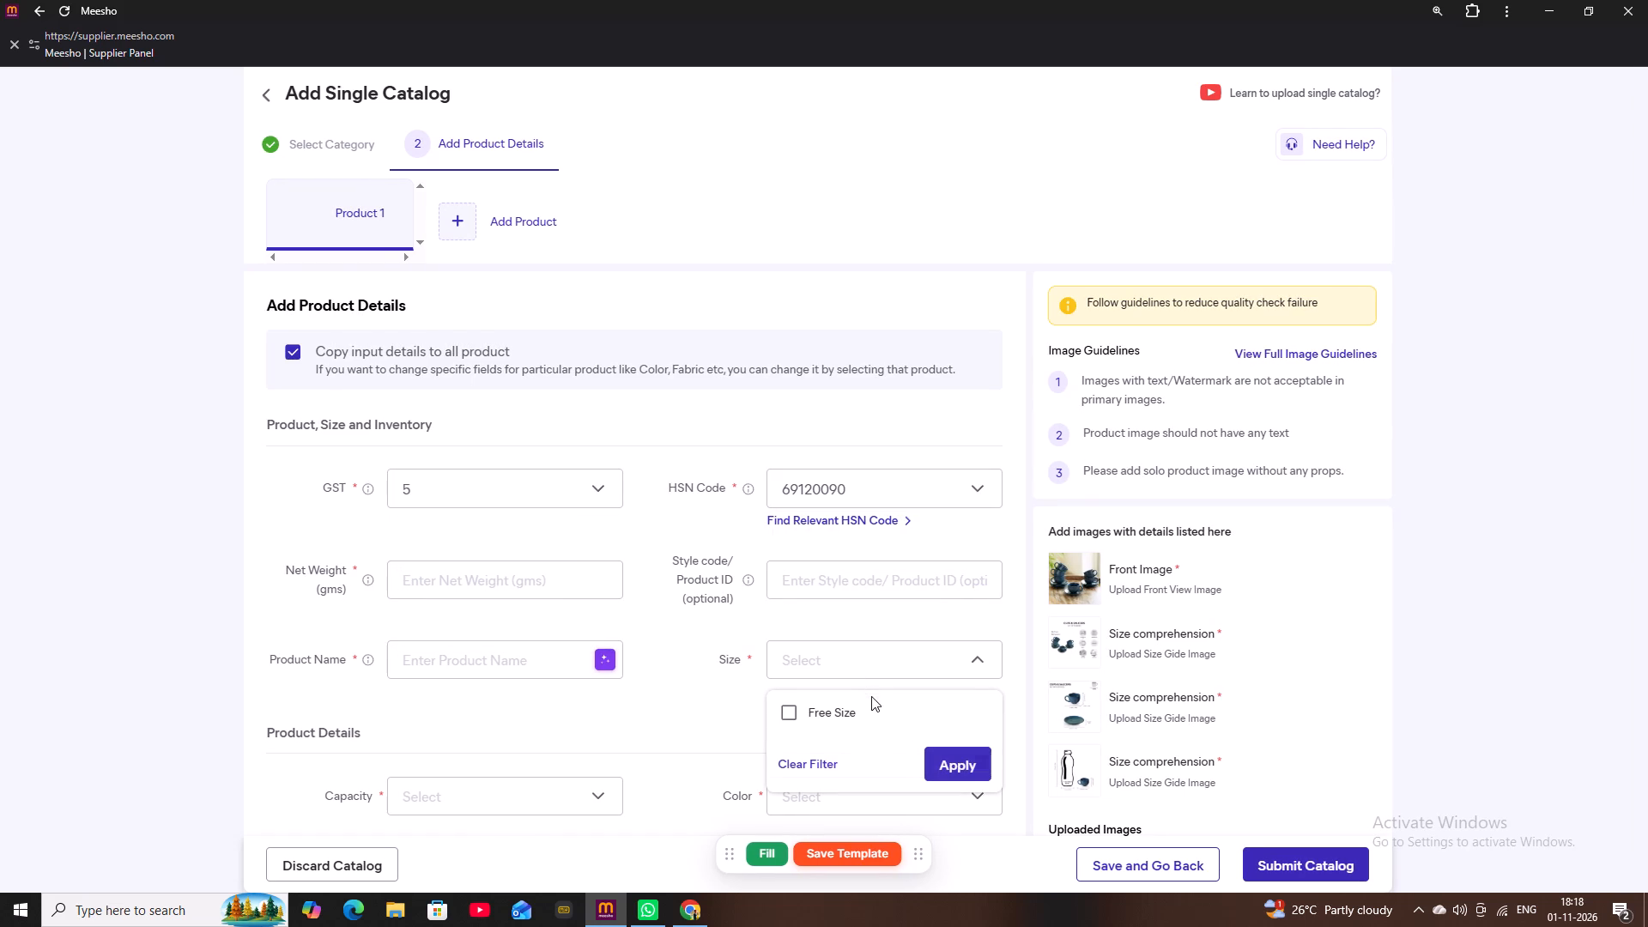
left_click(798, 710)
left_click(960, 765)
Set the product's net weight to 350 grams.
left_click(489, 583)
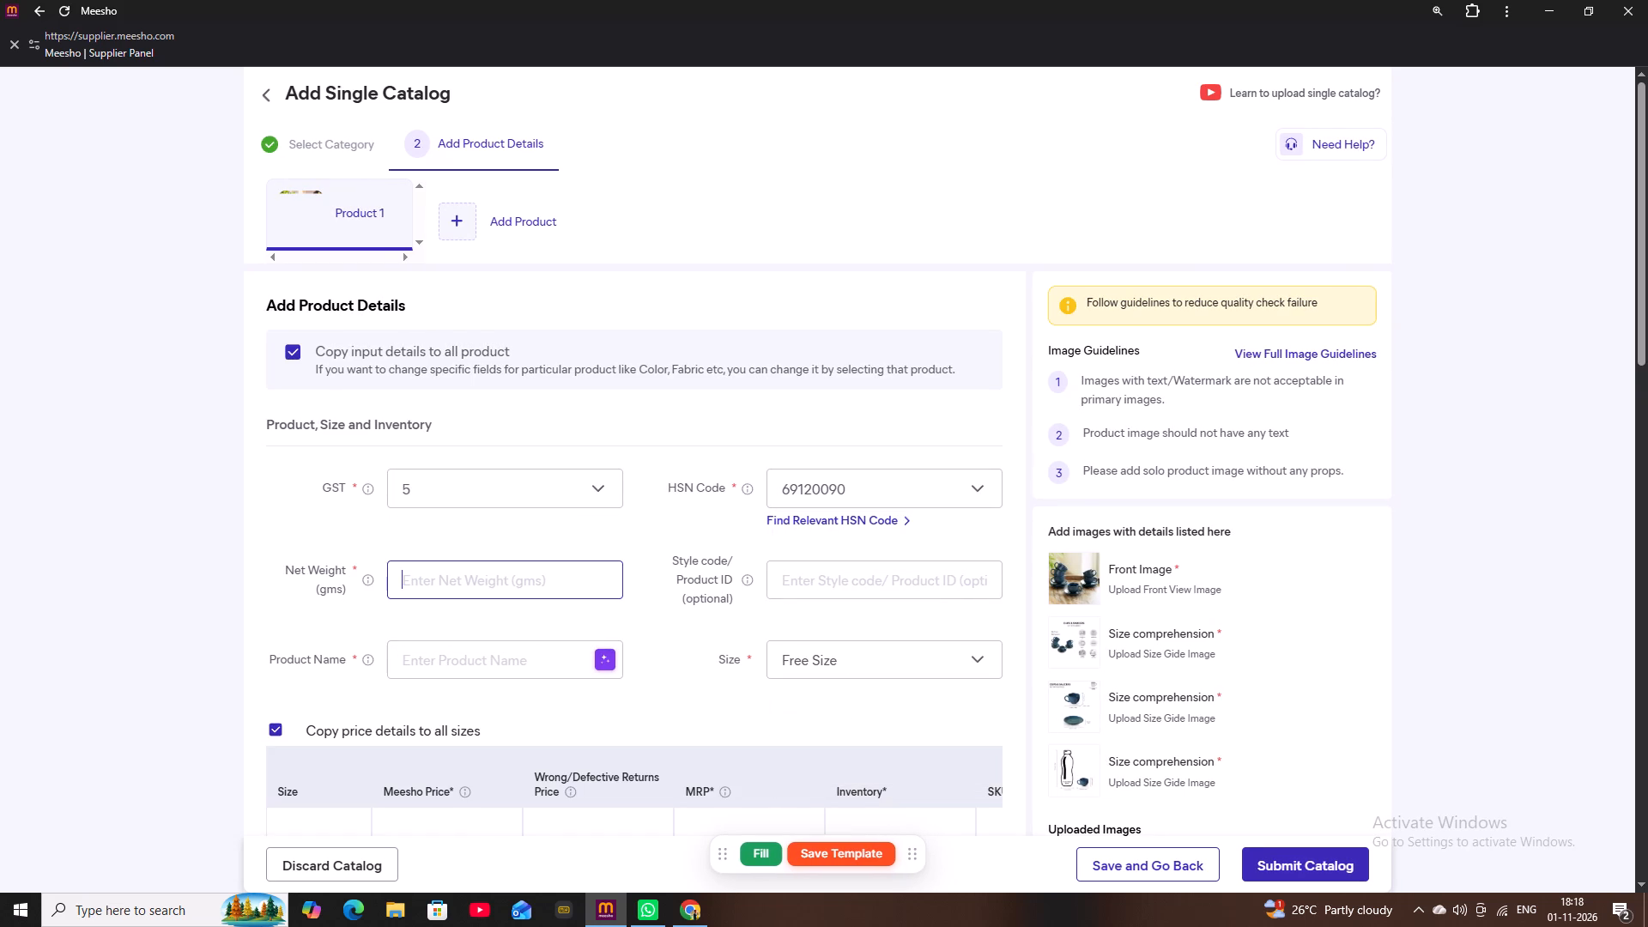
key("1")
key("5")
key("0")
key("BackSpace")
key("BackSpace")
key("BackSpace")
type("350")
left_click(718, 593)
Set the Free Size Meesho Price to 110 and the Wrong/Defective Returns Price to 105.
scroll(670, 591, "down", 4)
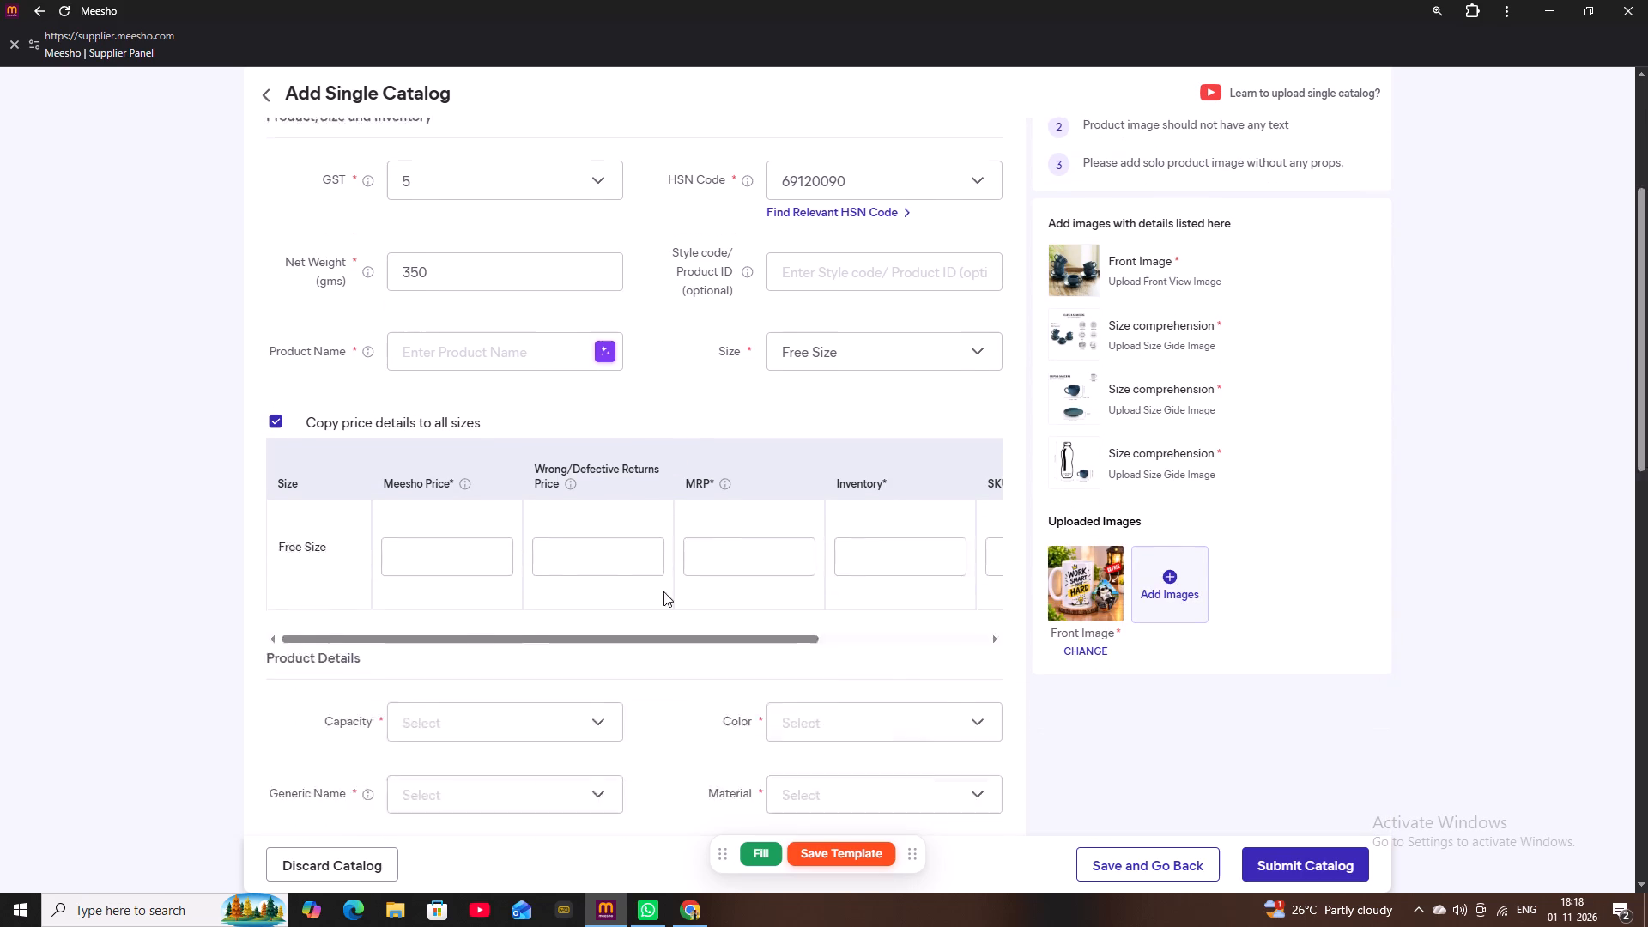
left_click(444, 522)
type("1101")
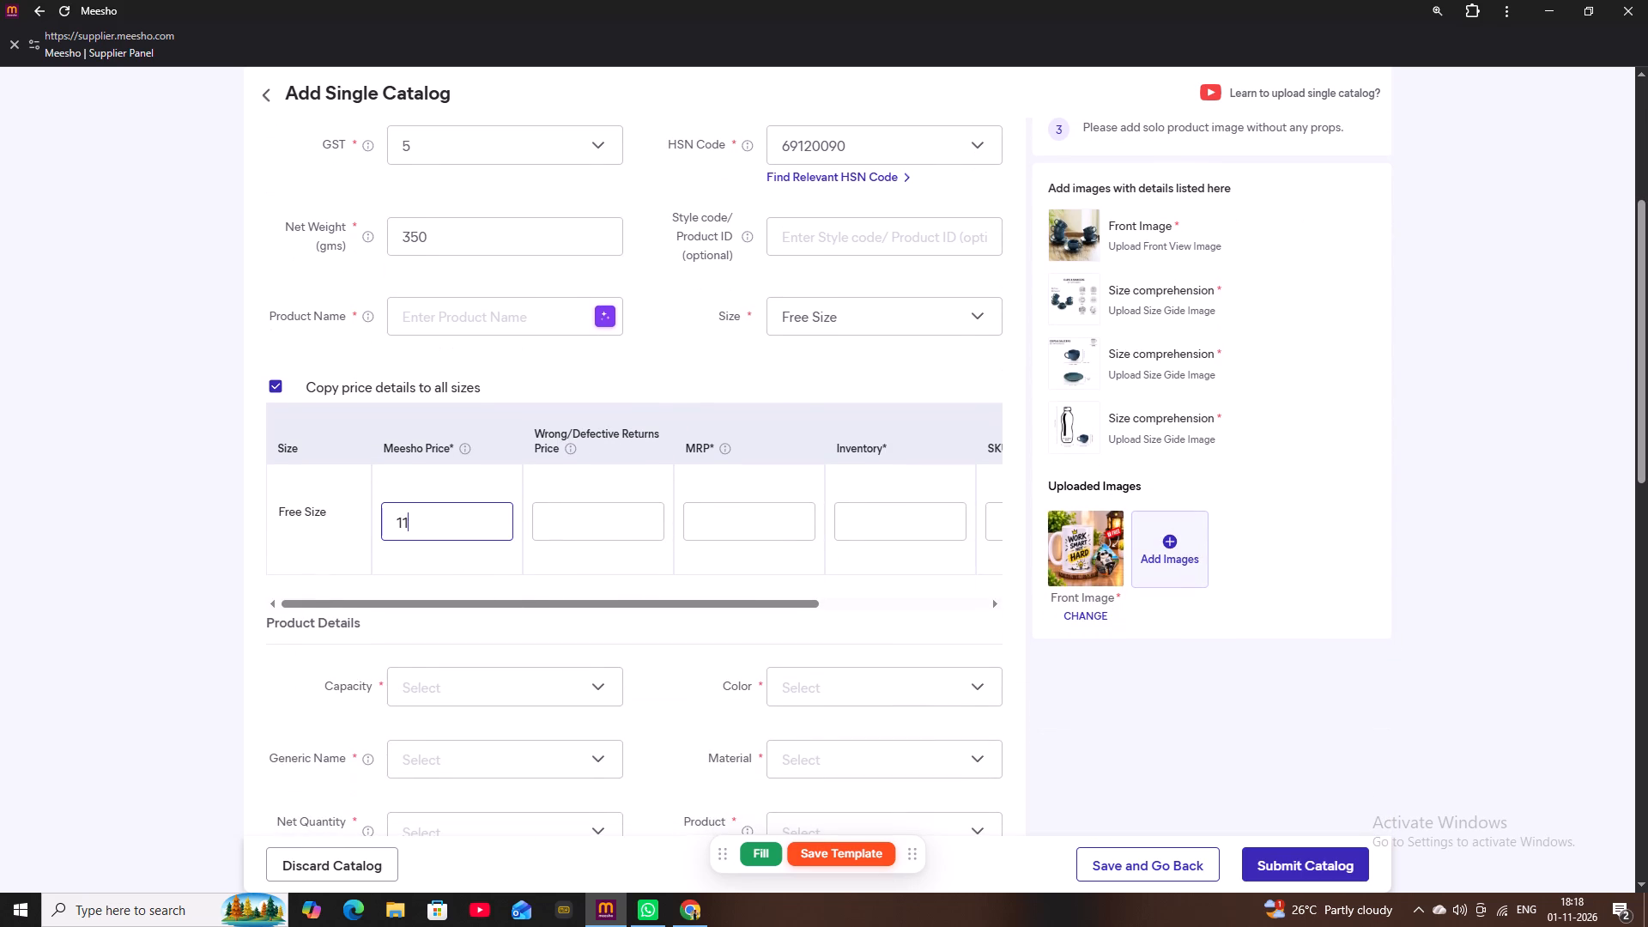
key("Return")
key("BackSpace")
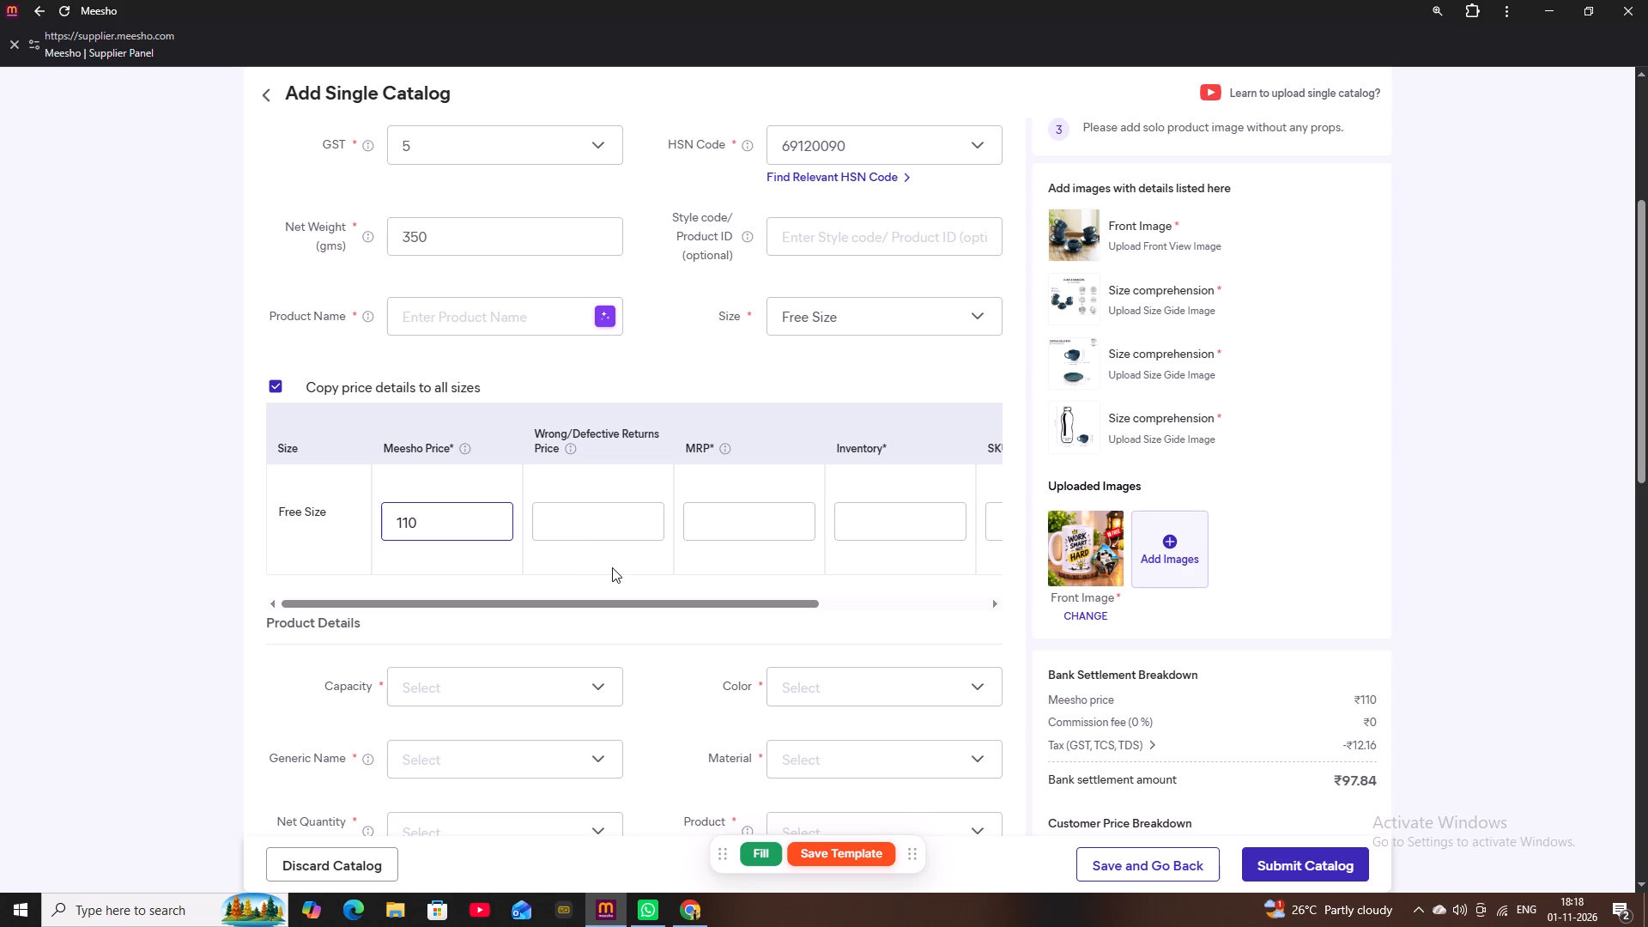
left_click(592, 505)
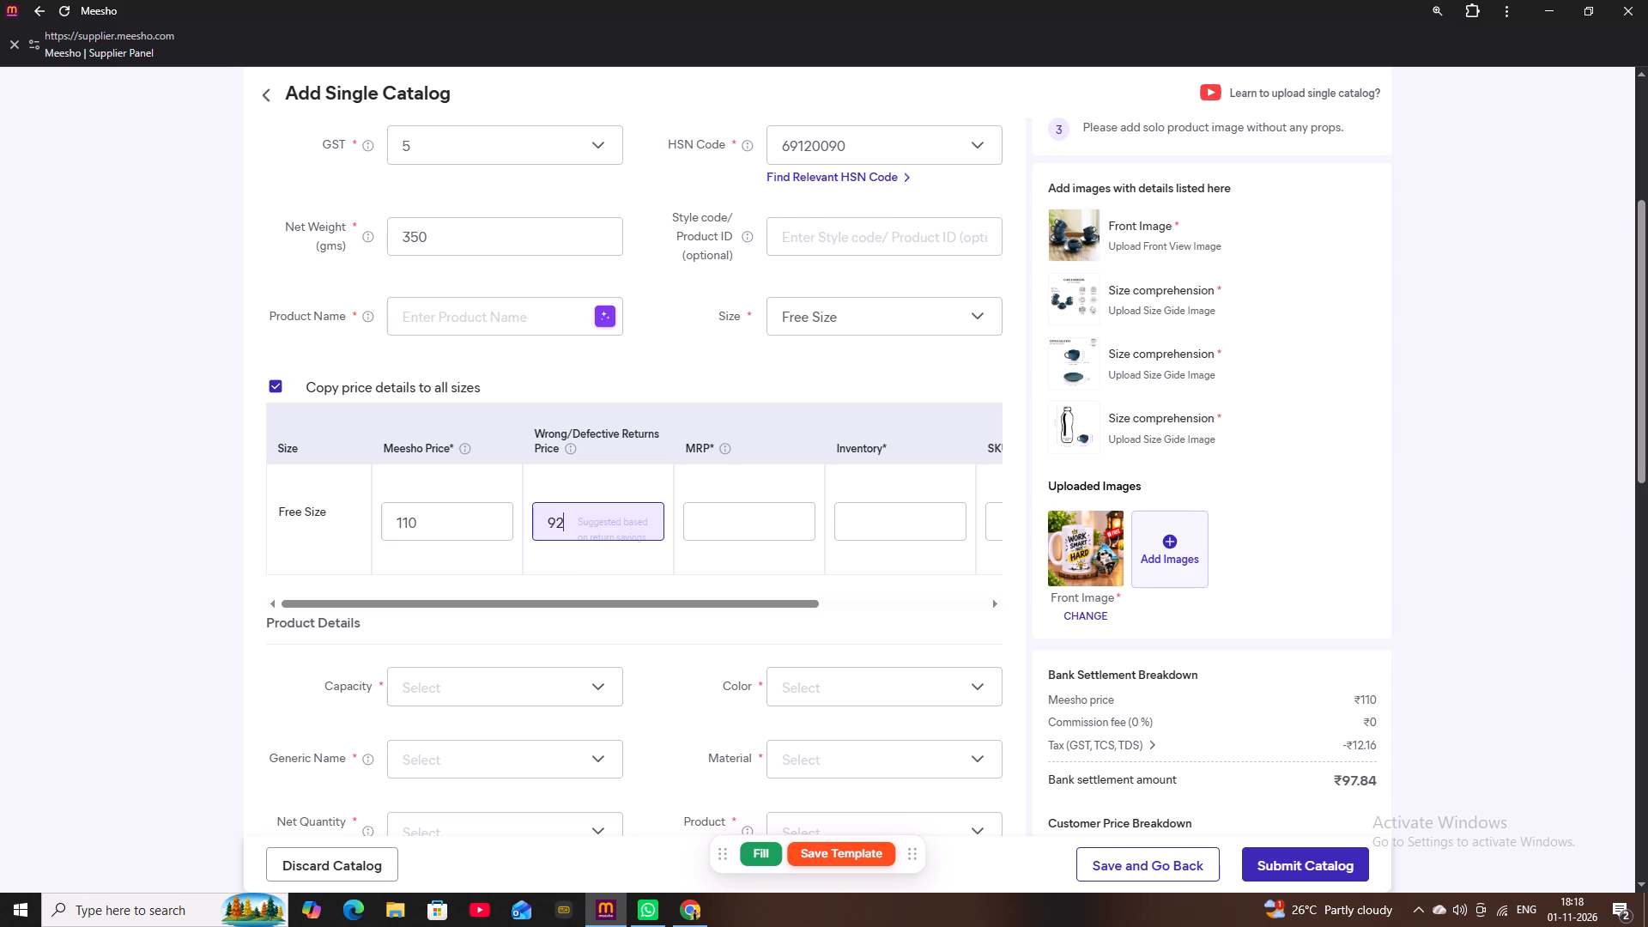
key("BackSpace")
key("BackSpace")
type("105")
Set the Free Size MRP to 499 and the inventory to 50.
left_click(798, 513)
type("499")
left_click(898, 525)
type("50")
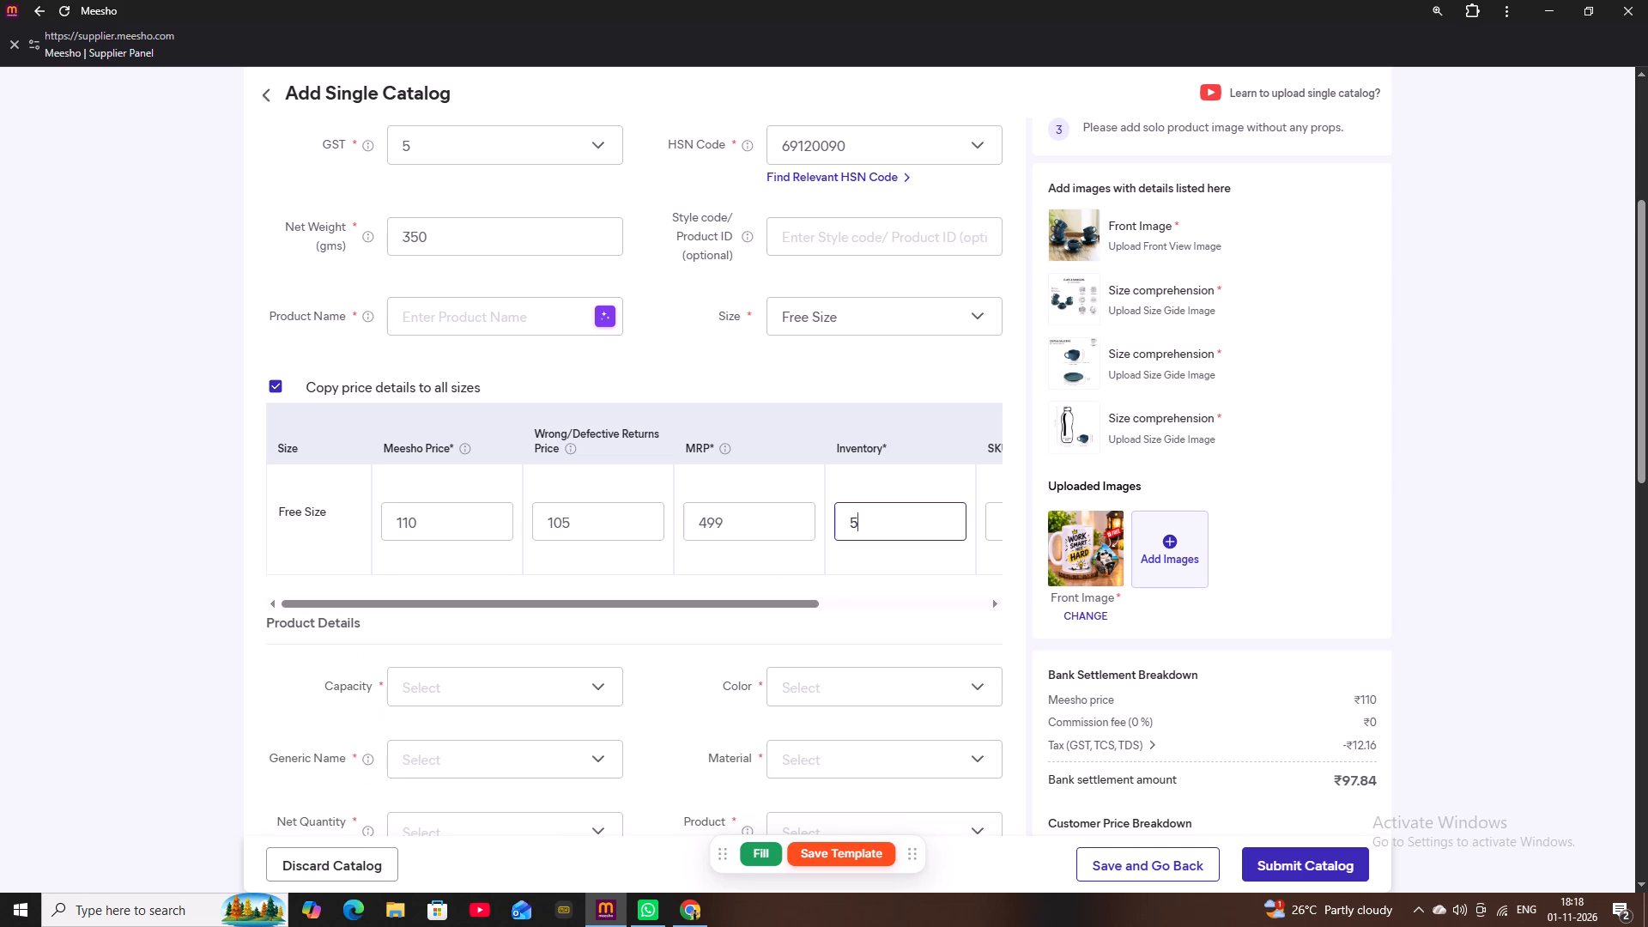
scroll(660, 391, "down", 1)
left_click(660, 391)
Add mockup image 60 from the CUP MOCKUPS folder as the product's second image.
left_click(1142, 465)
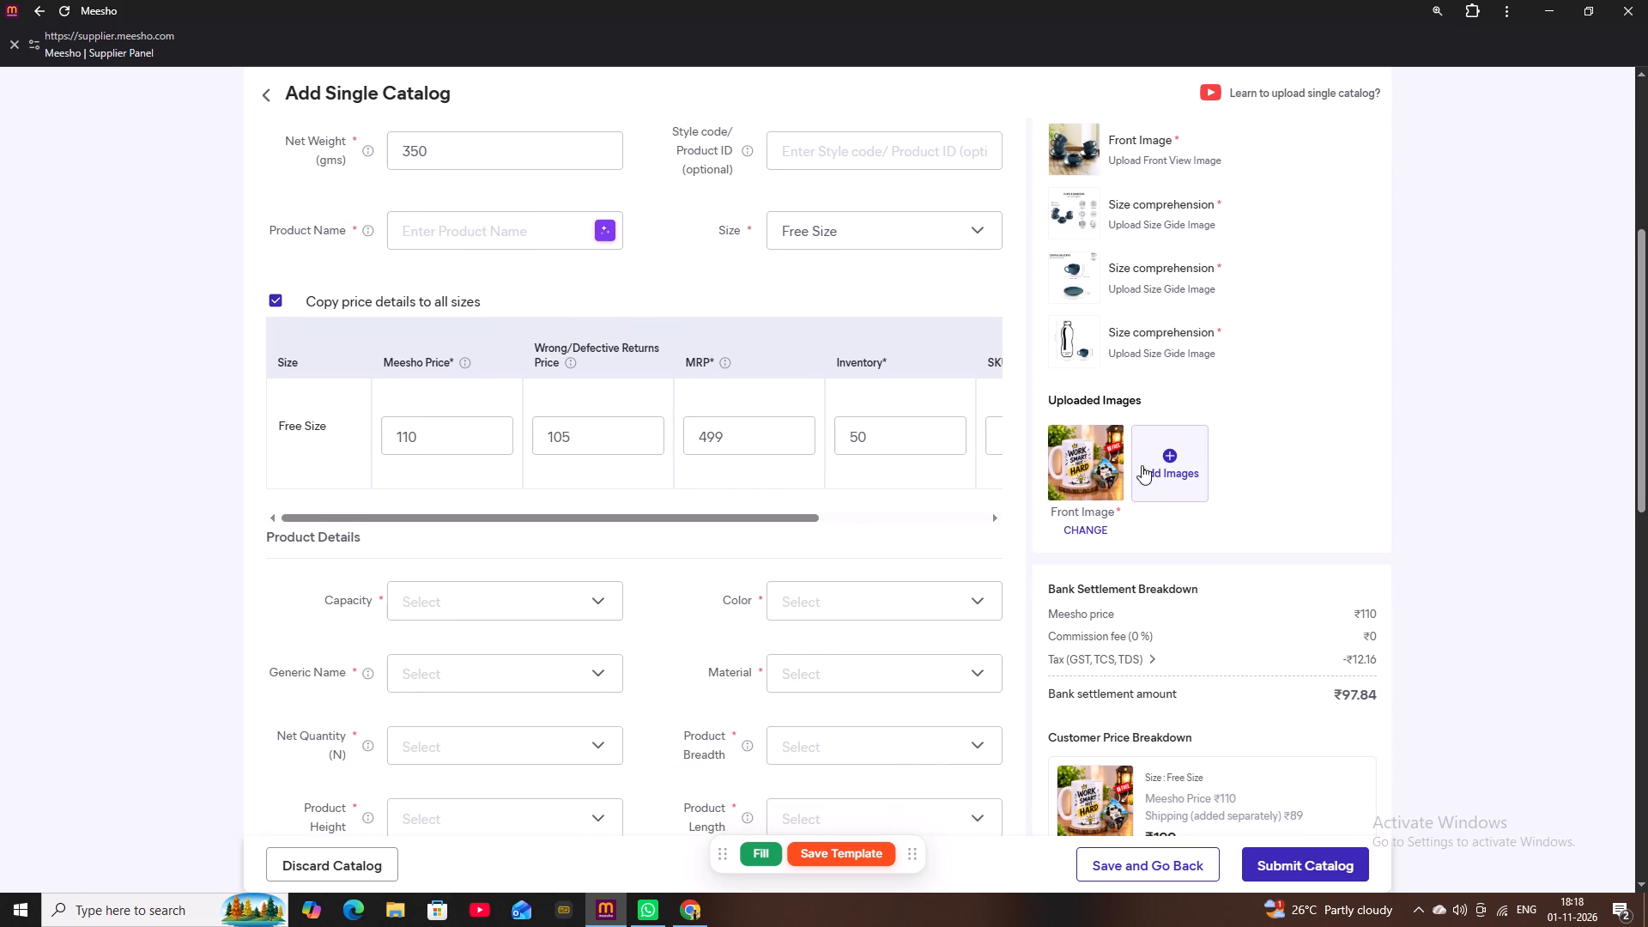
left_click_drag(857, 145, 856, 161)
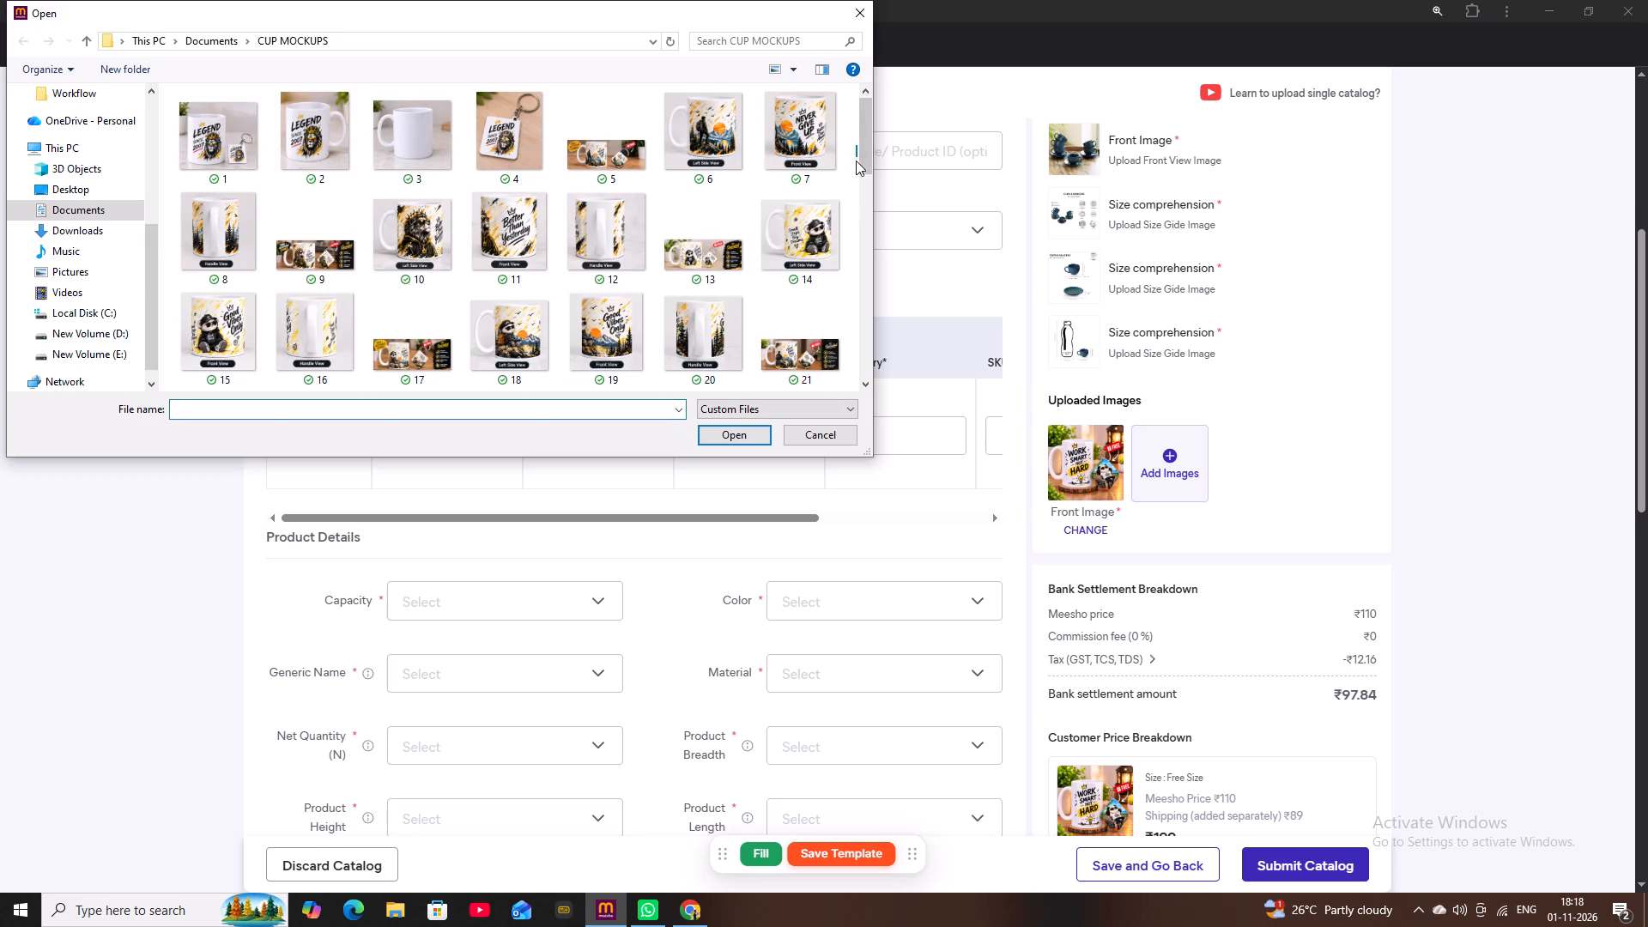
left_click_drag(856, 161, 856, 172)
left_click_drag(866, 154, 843, 284)
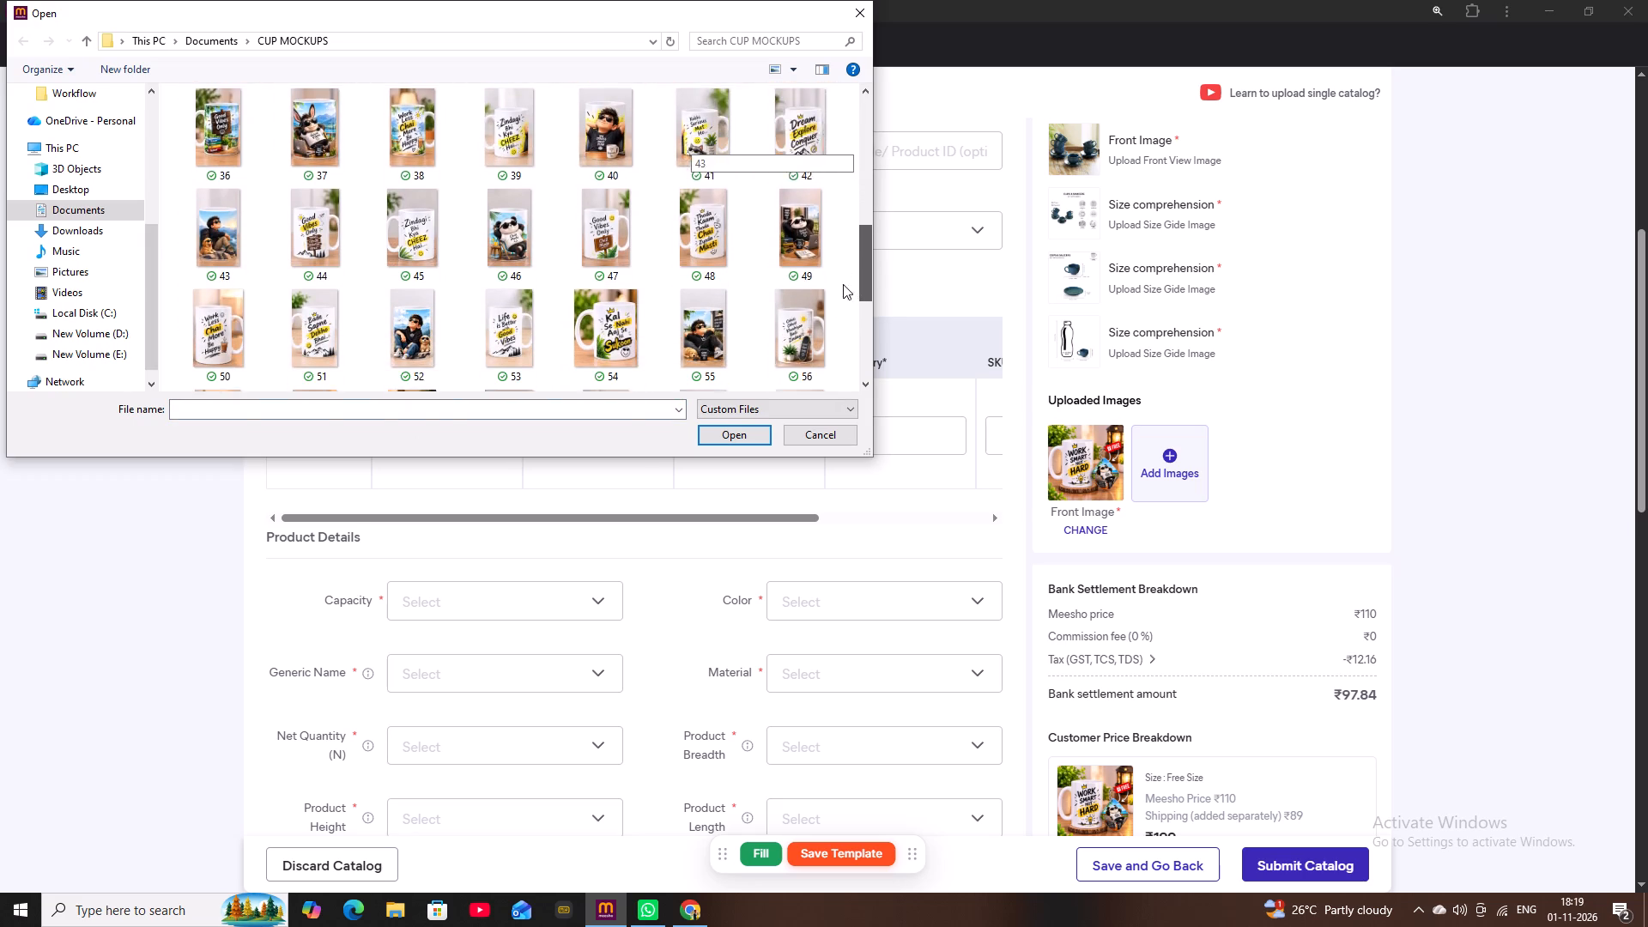
left_click_drag(843, 284, 833, 327)
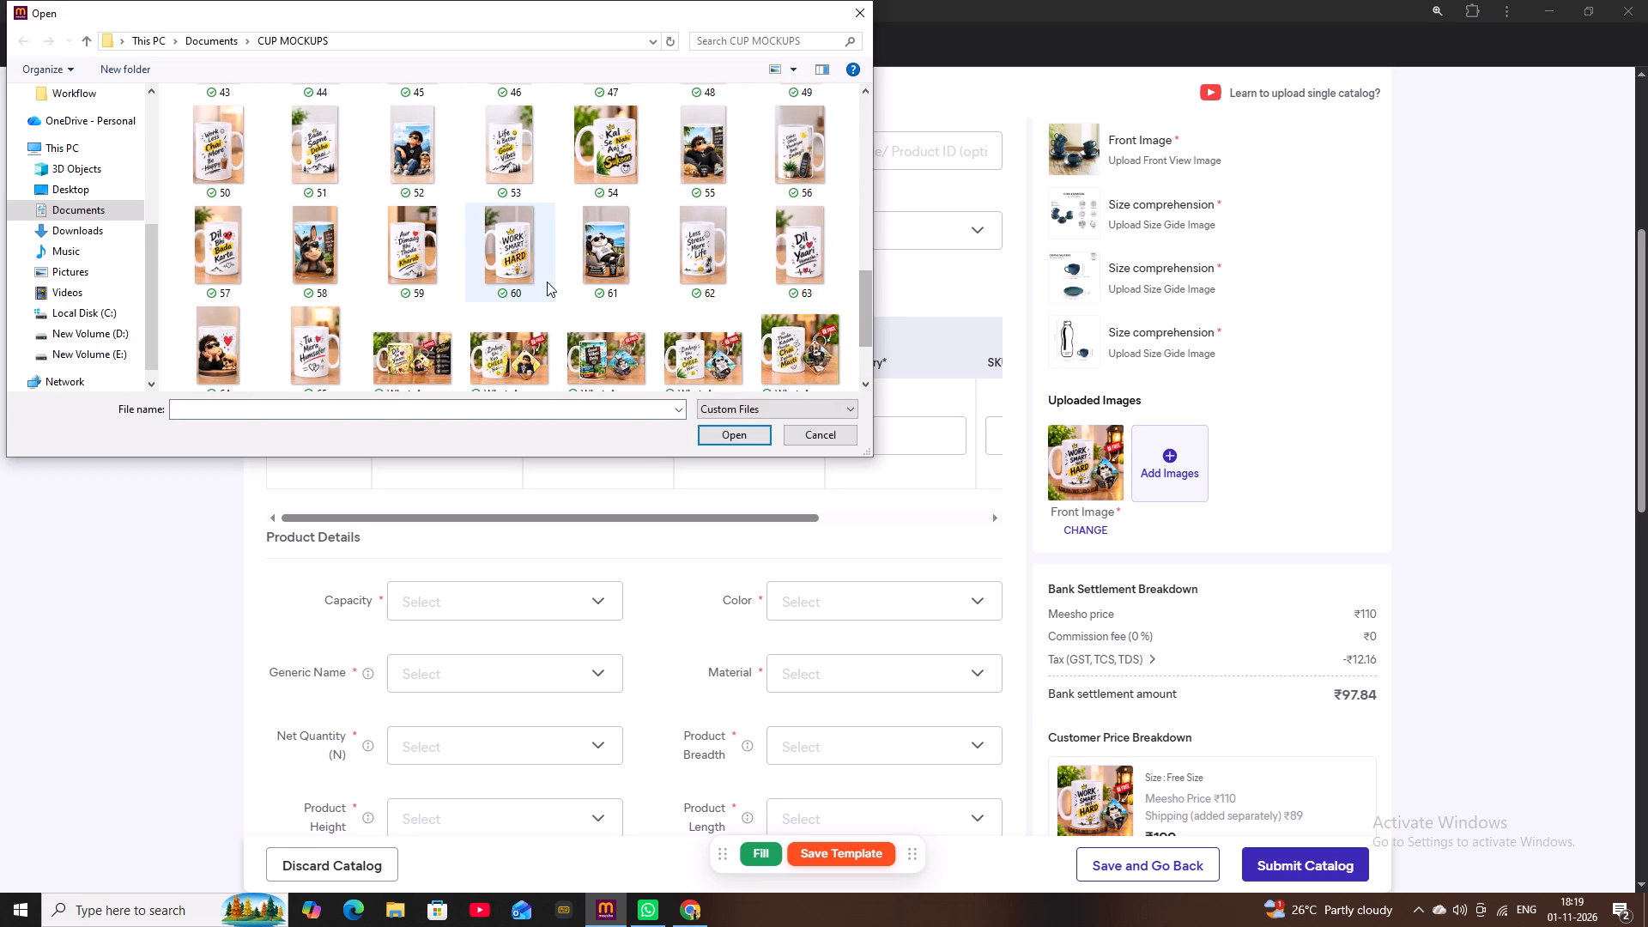
double_click(506, 256)
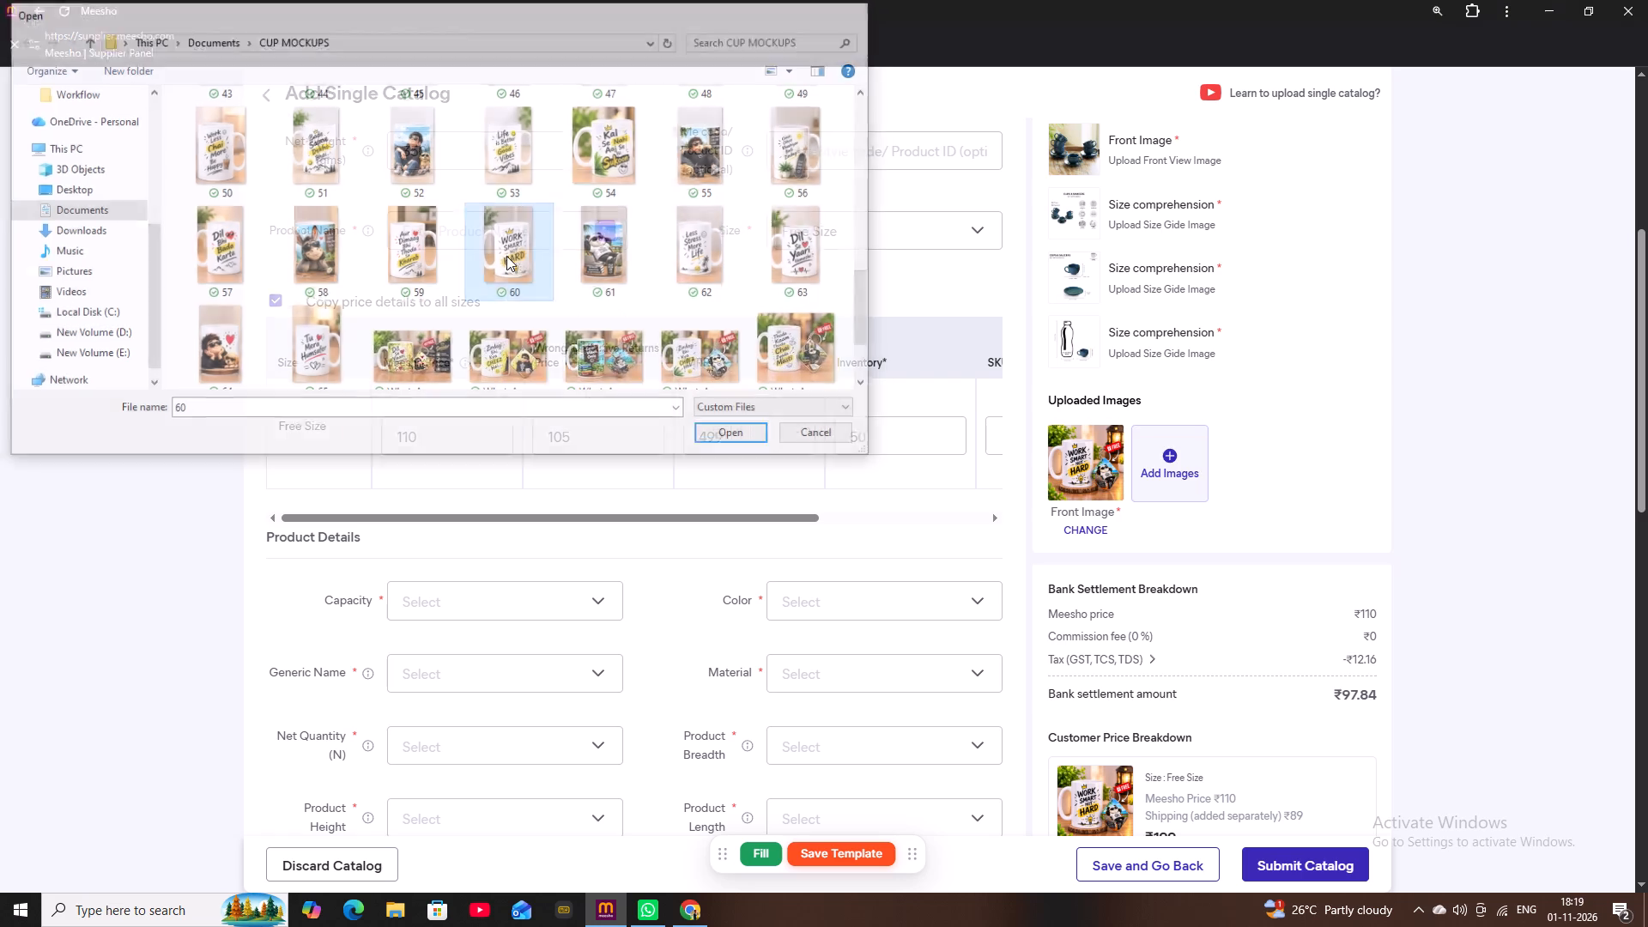
left_click(1294, 475)
Add mockup image 61 from the CUP MOCKUPS folder as the product's third image.
left_click(1237, 462)
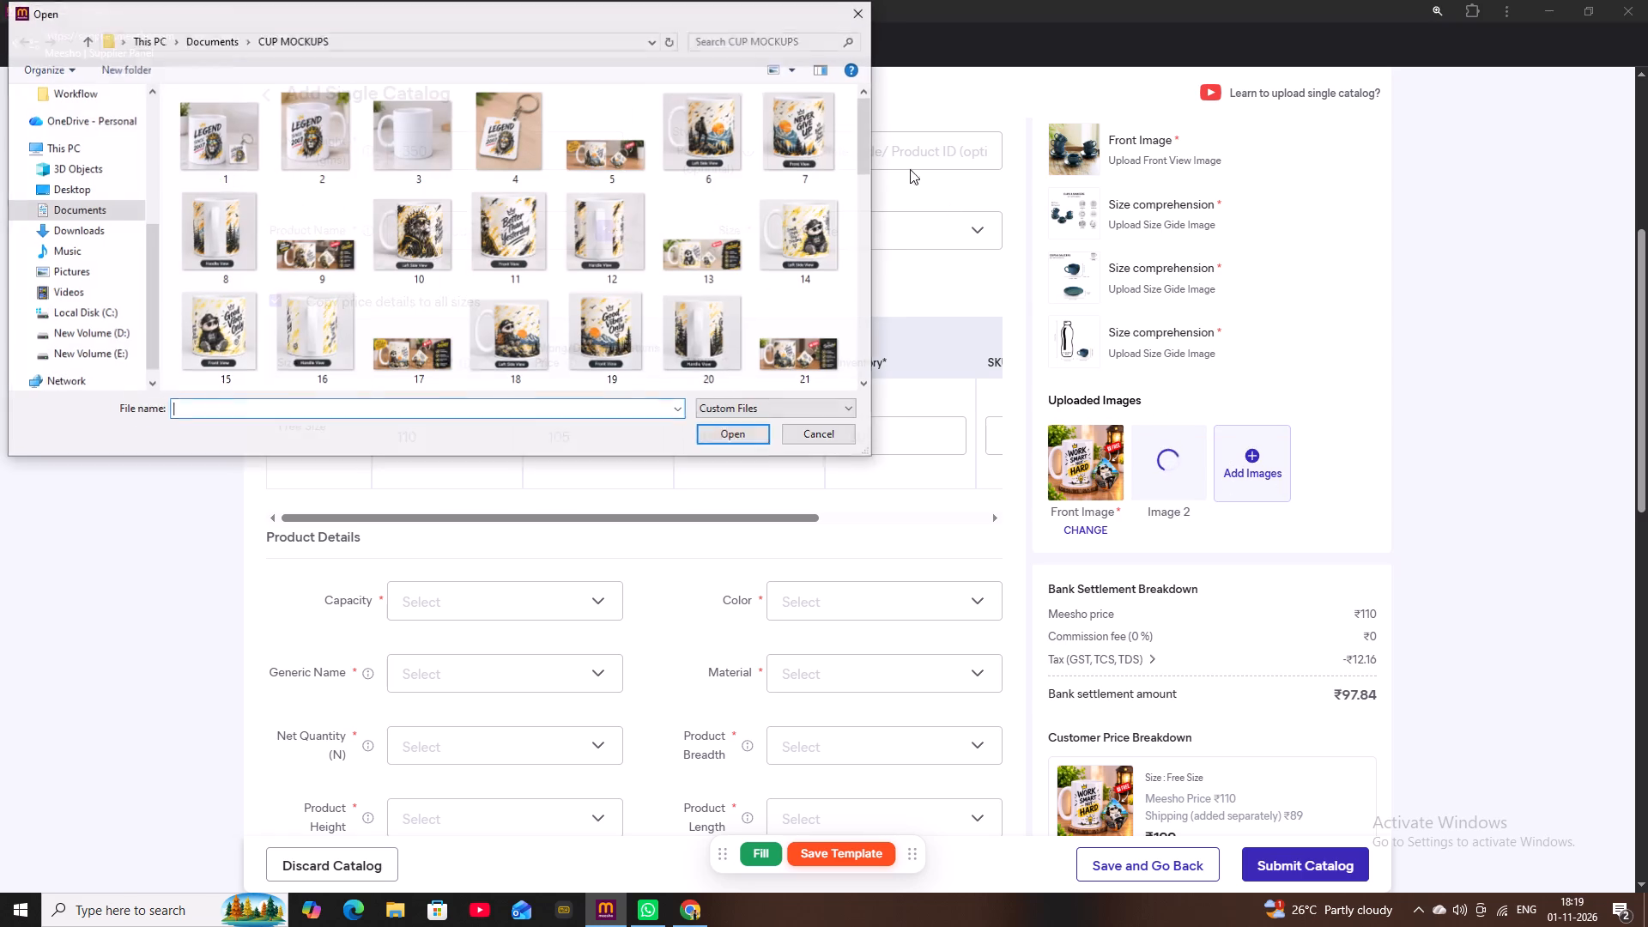
left_click_drag(865, 145, 848, 274)
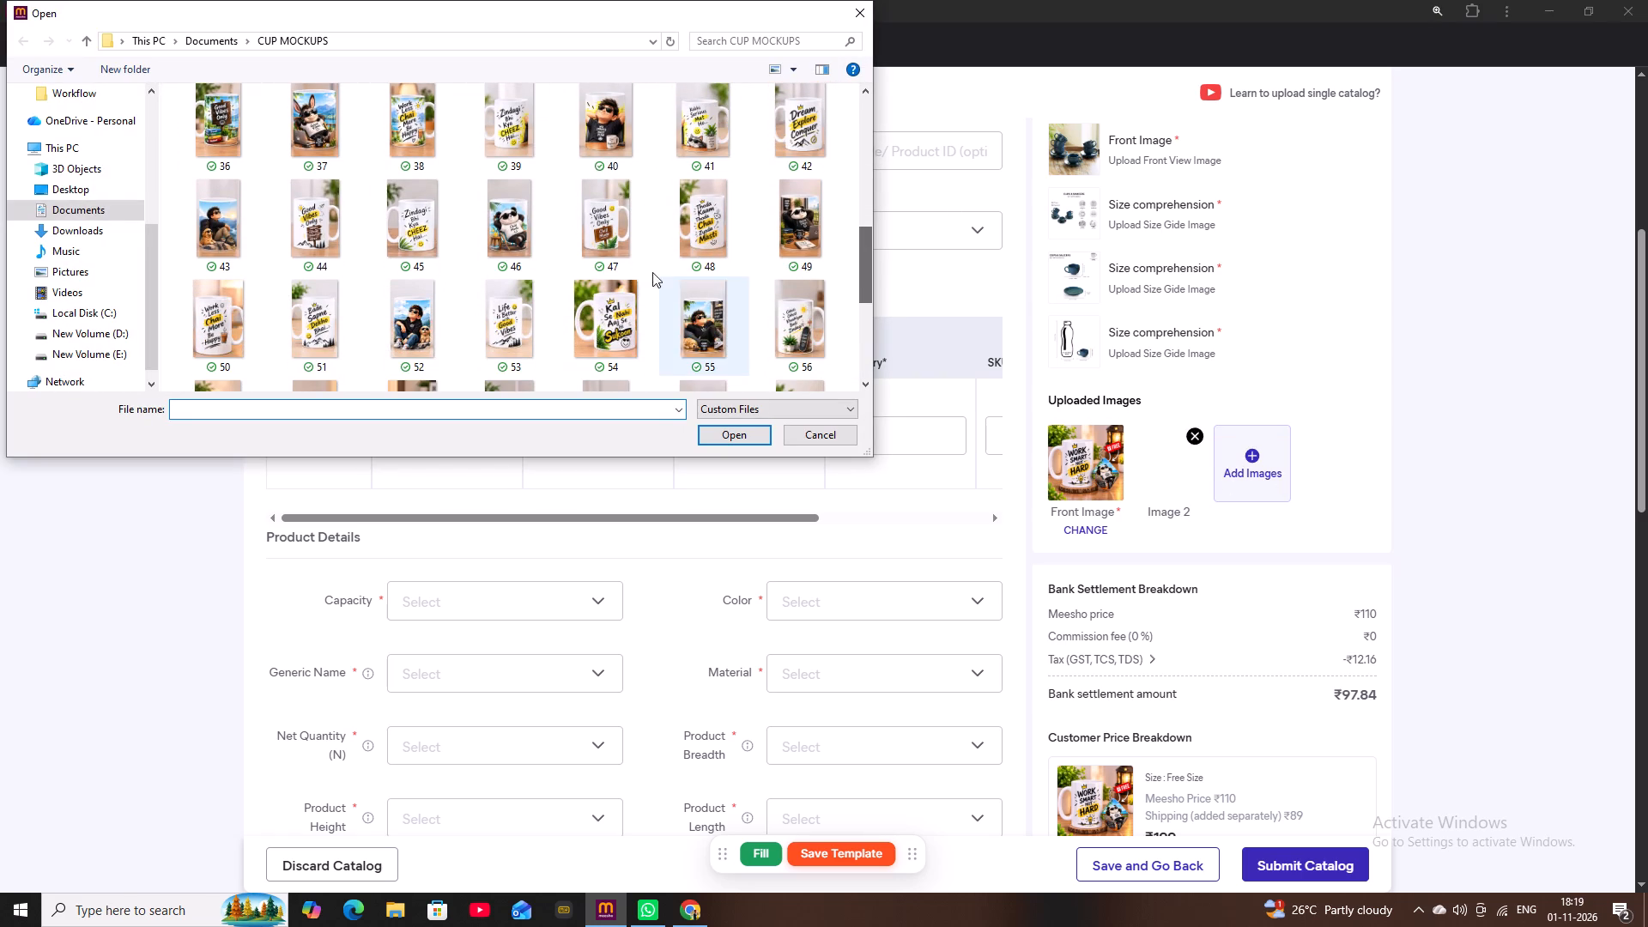
scroll(566, 333, "down", 1)
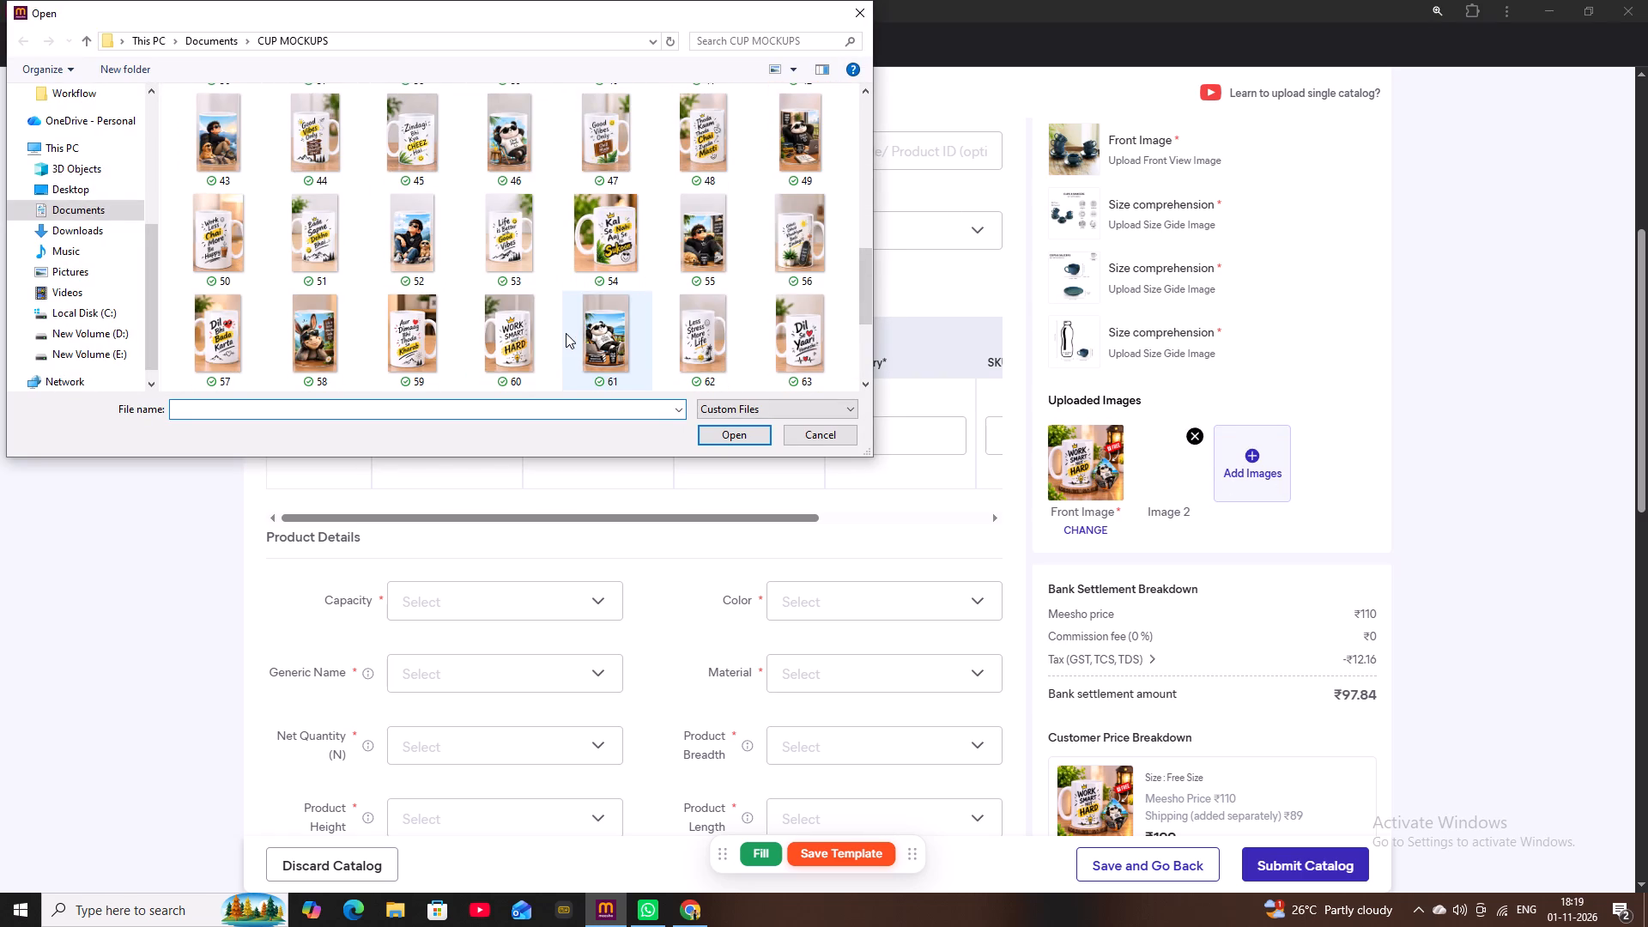
scroll(526, 342, "down", 1)
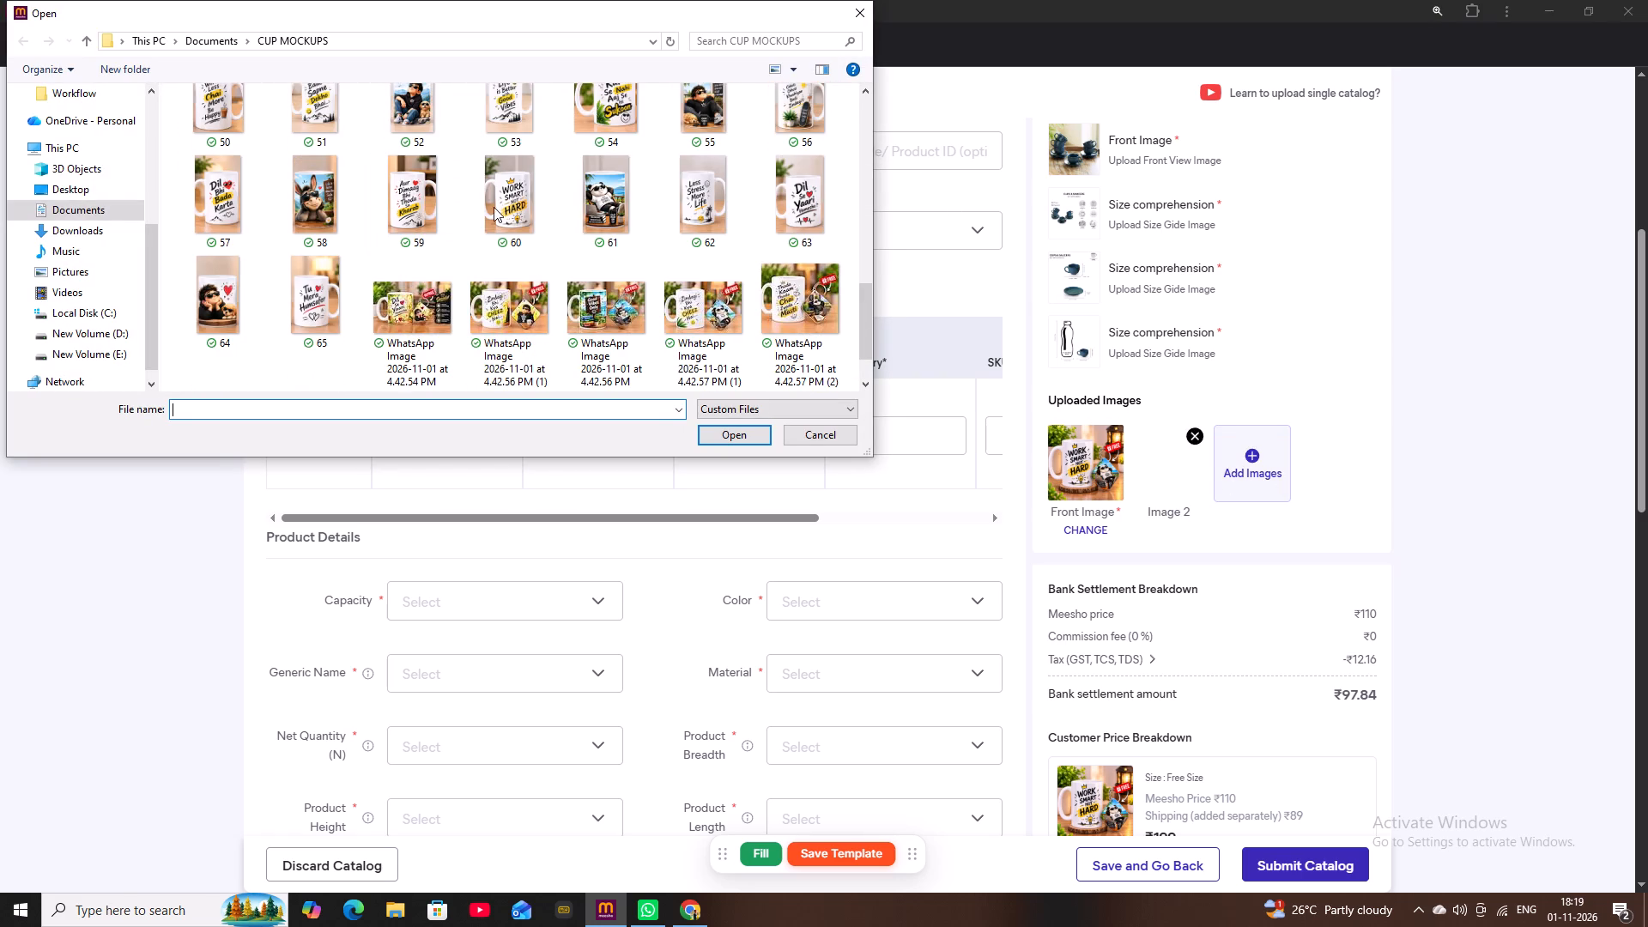
double_click(591, 201)
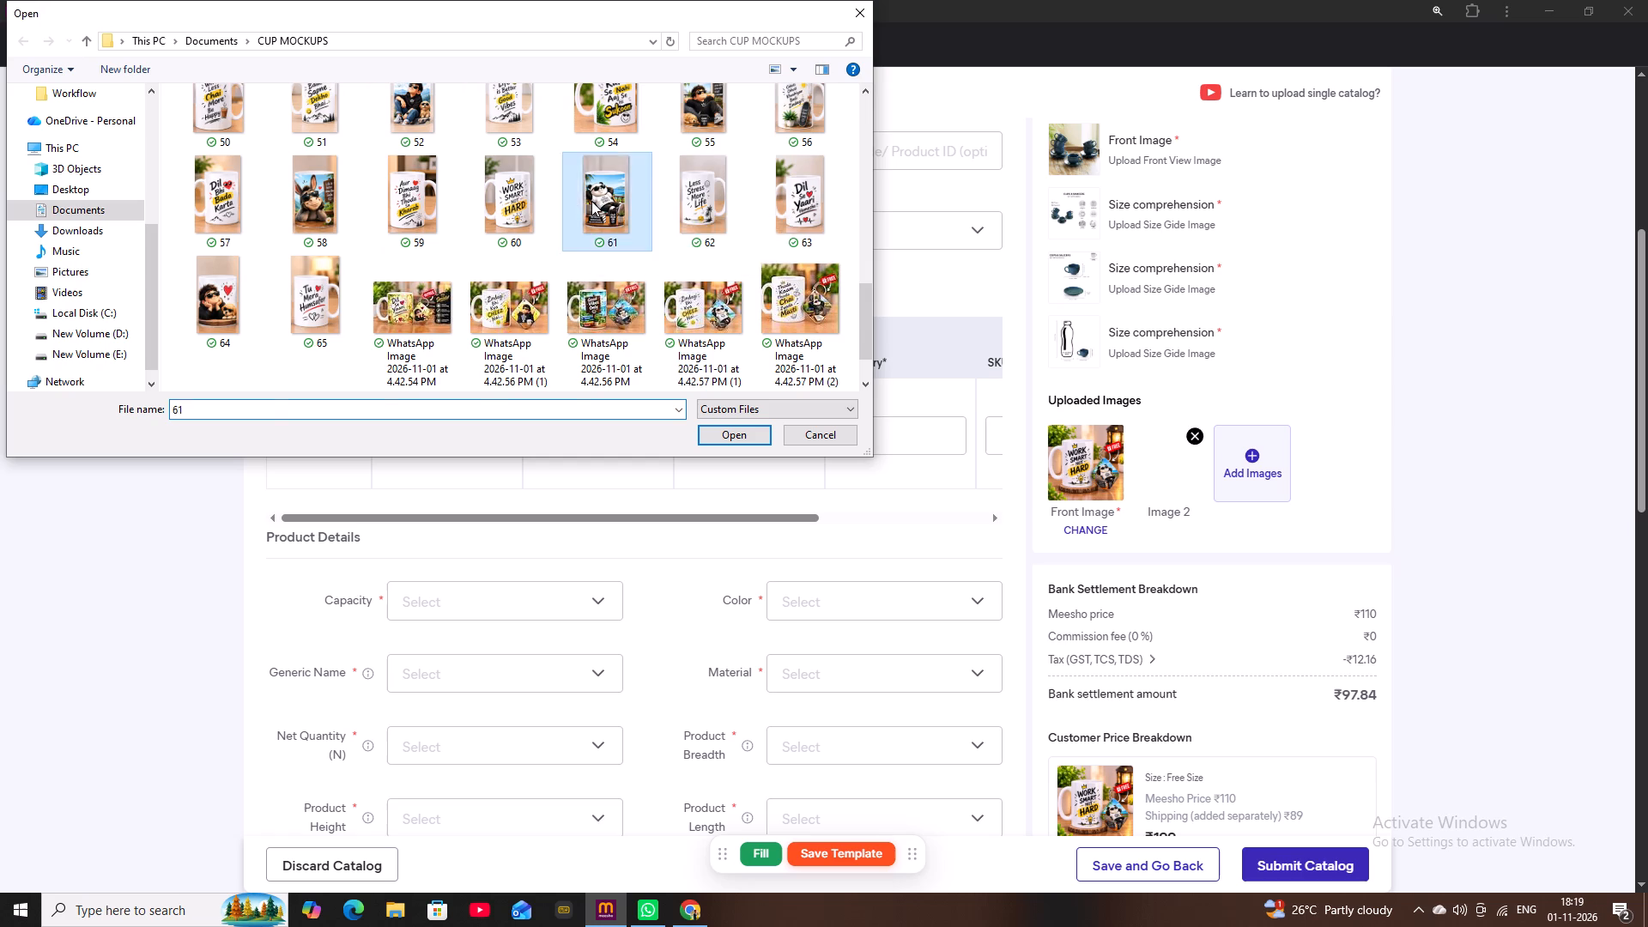
Add mockup image 62 from the CUP MOCKUPS folder as the product's fourth image.
left_click(1309, 457)
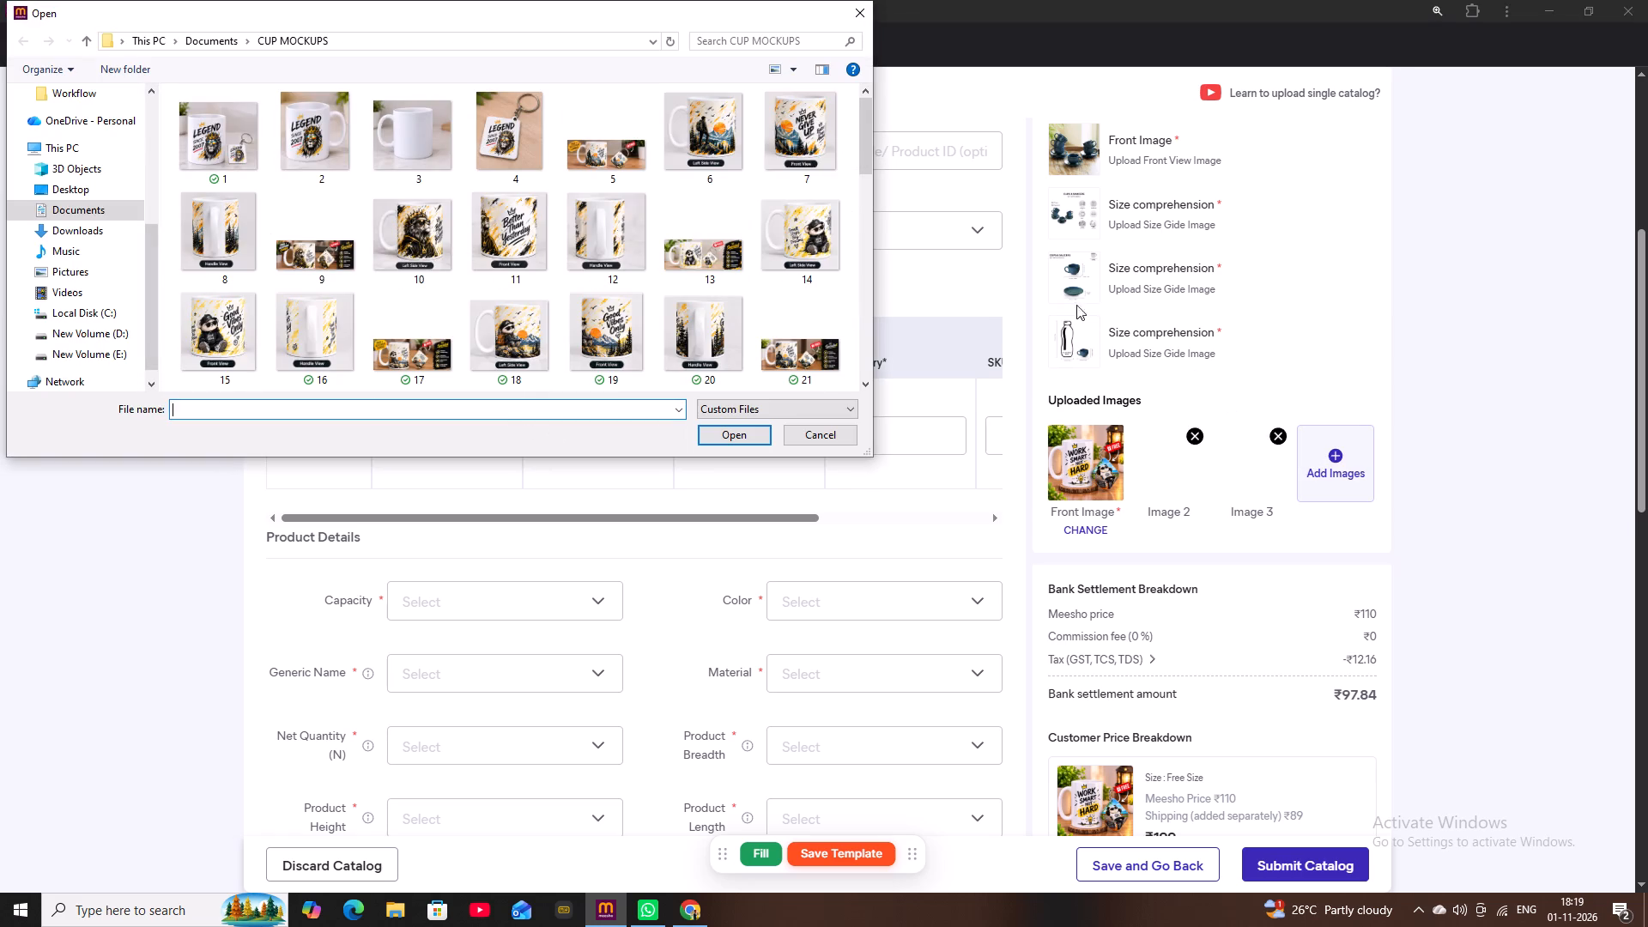
left_click_drag(867, 154, 846, 266)
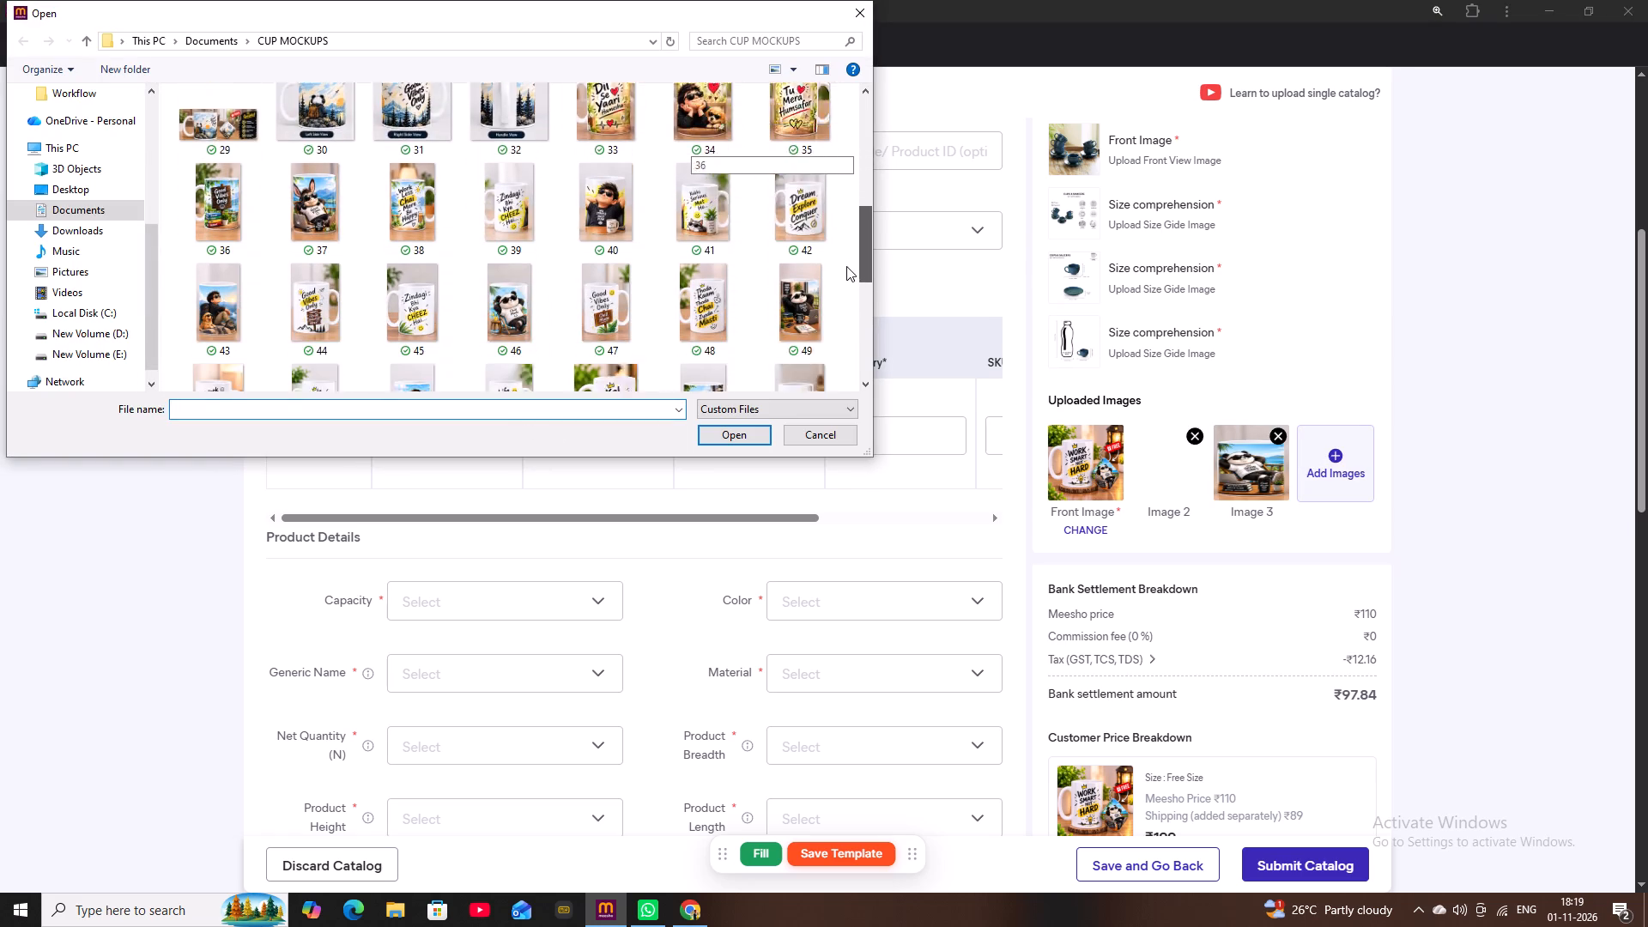
left_click_drag(846, 266, 838, 318)
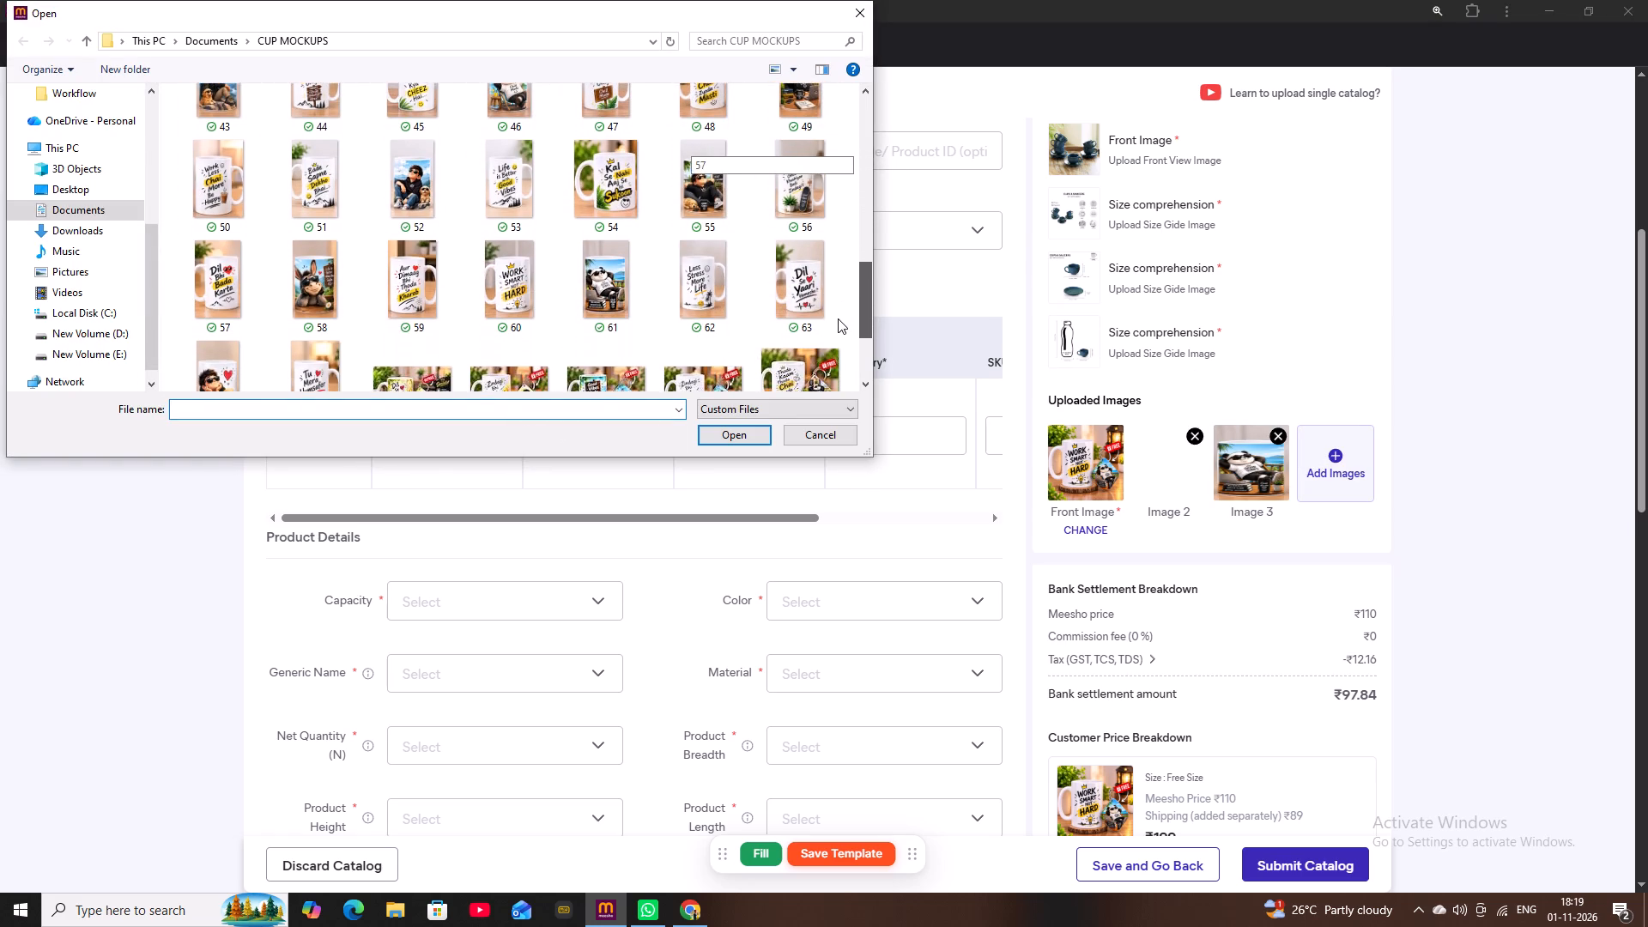
left_click_drag(838, 318, 836, 324)
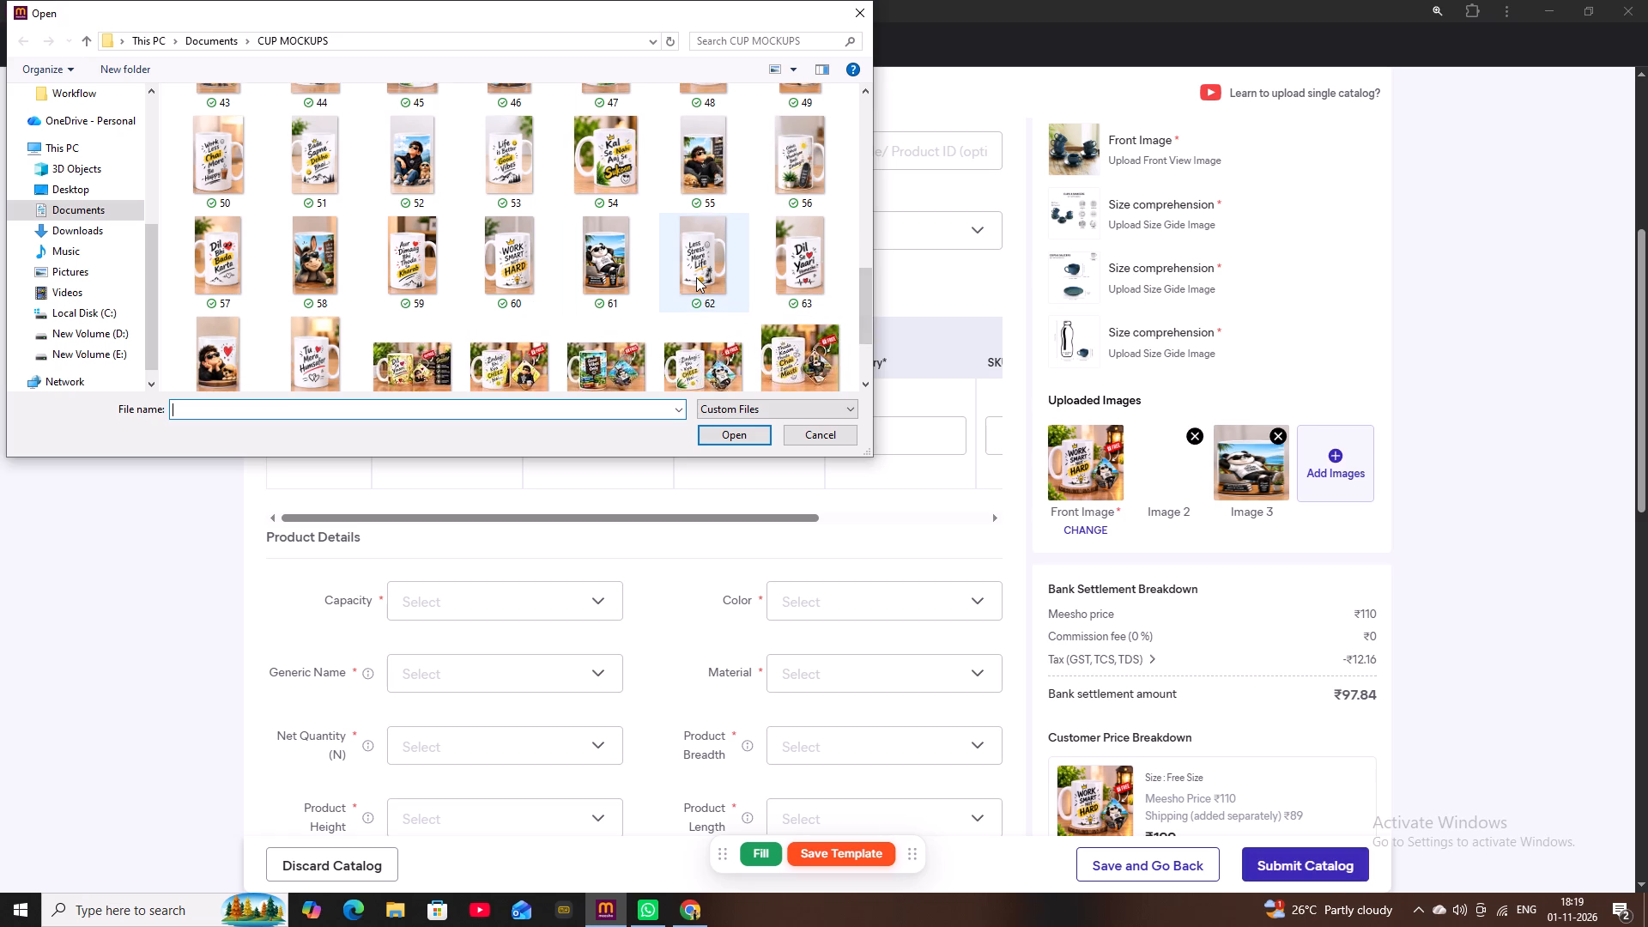
double_click(696, 277)
Set the product's Capacity to 300 and its Color to White.
left_click(520, 585)
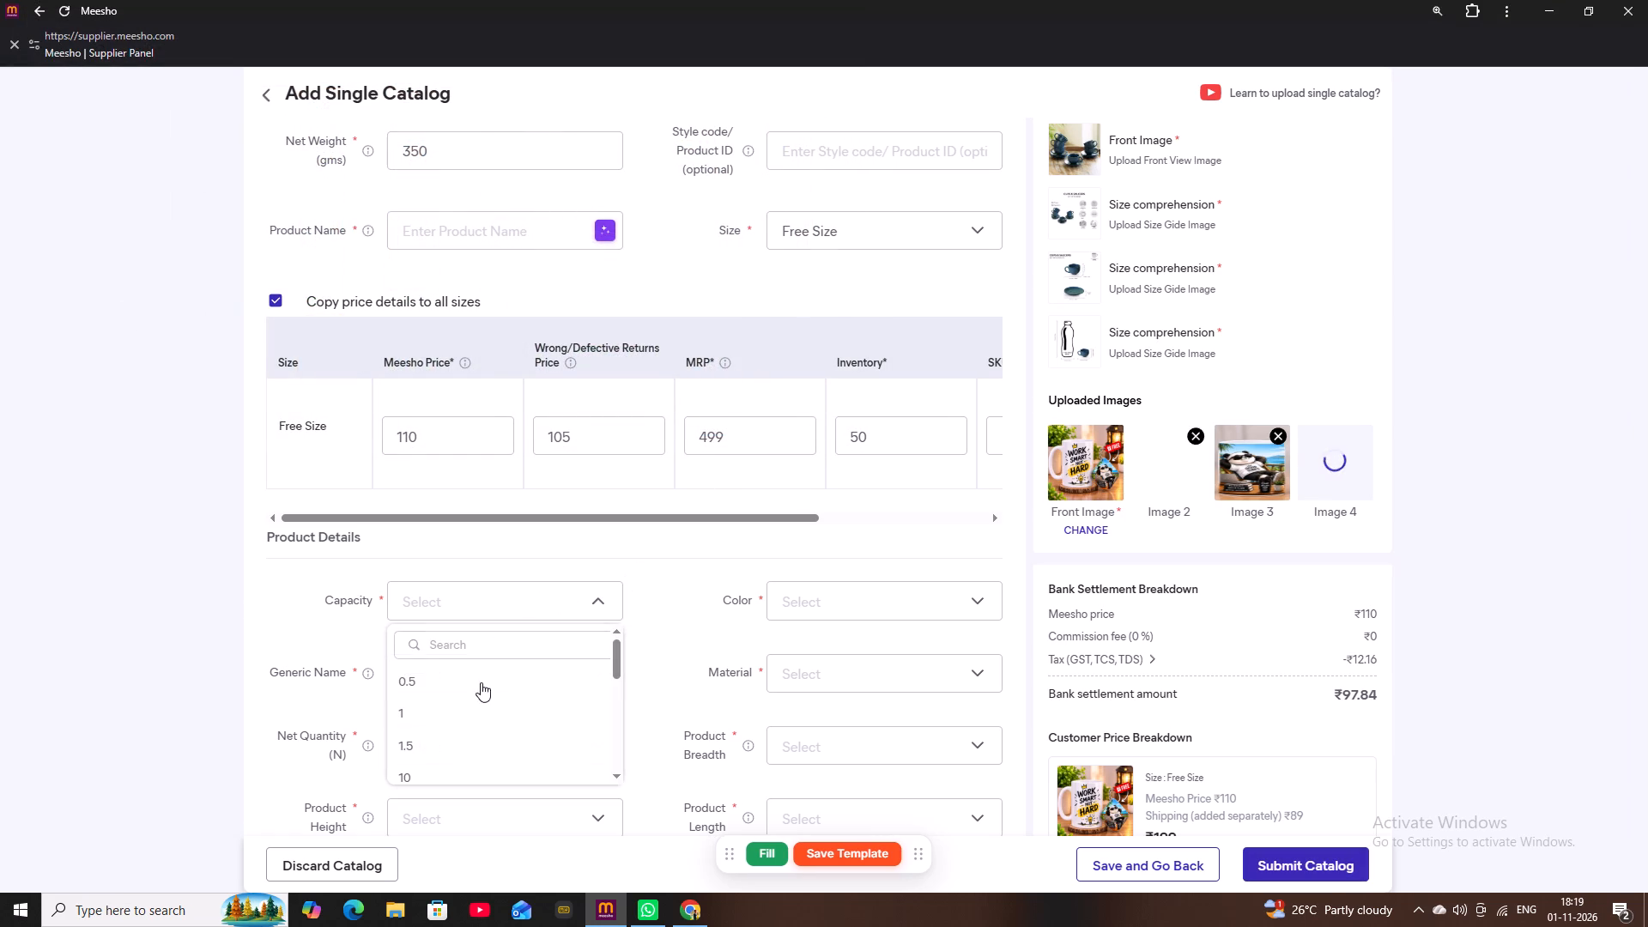
left_click(505, 651)
type("35")
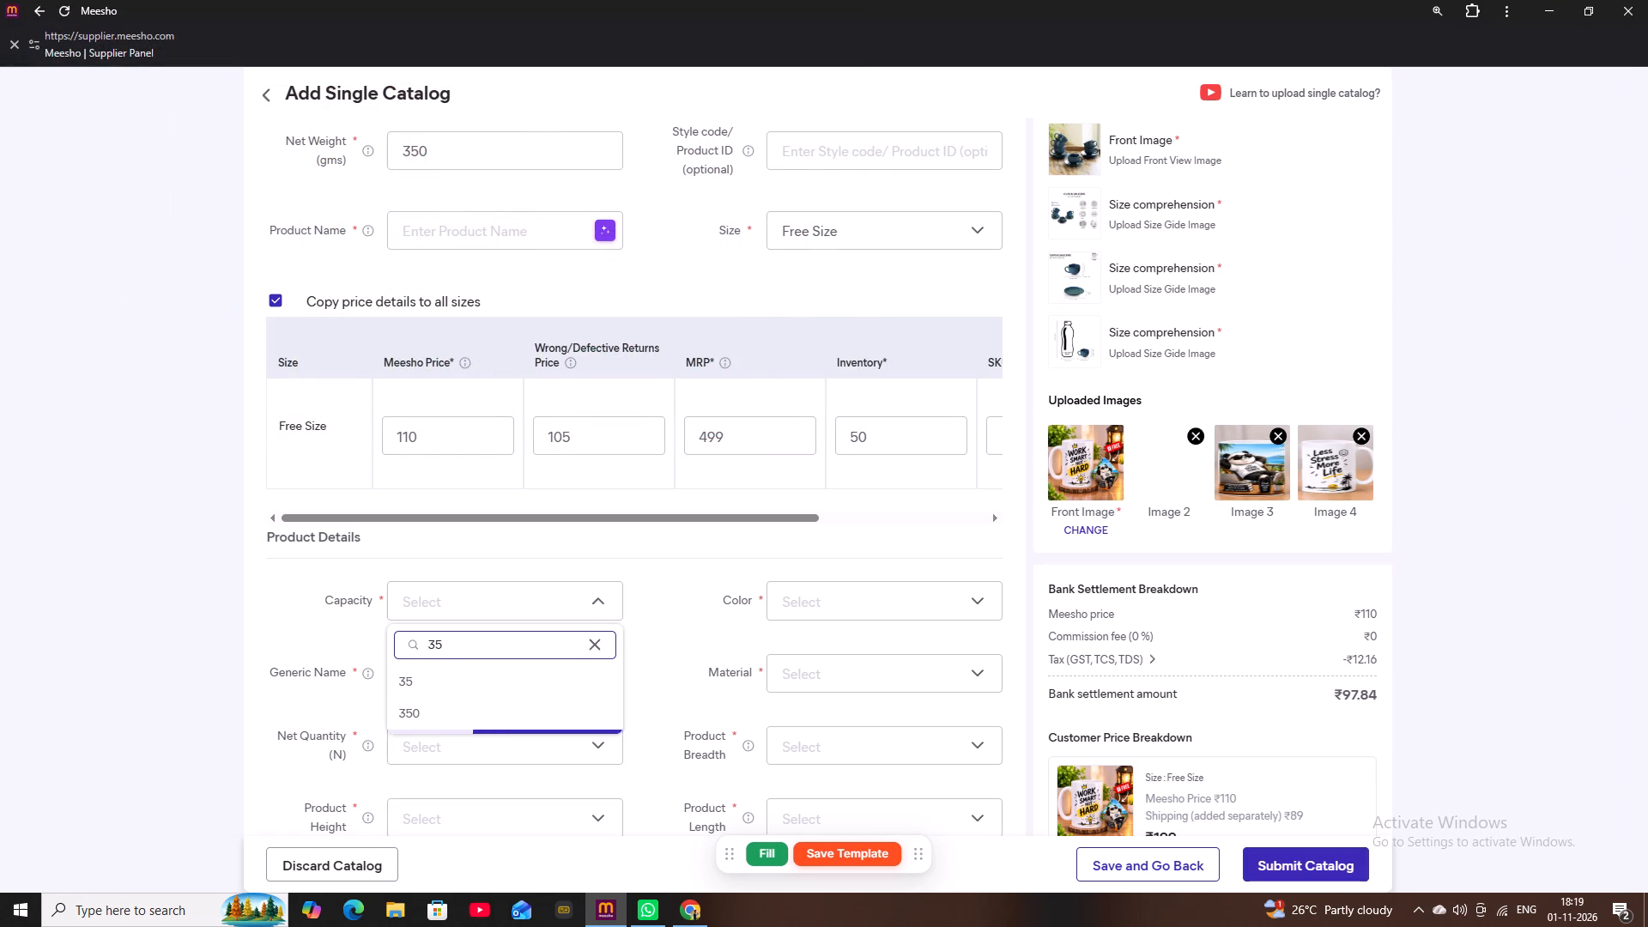
key("BackSpace")
type("00")
left_click(504, 678)
left_click(851, 601)
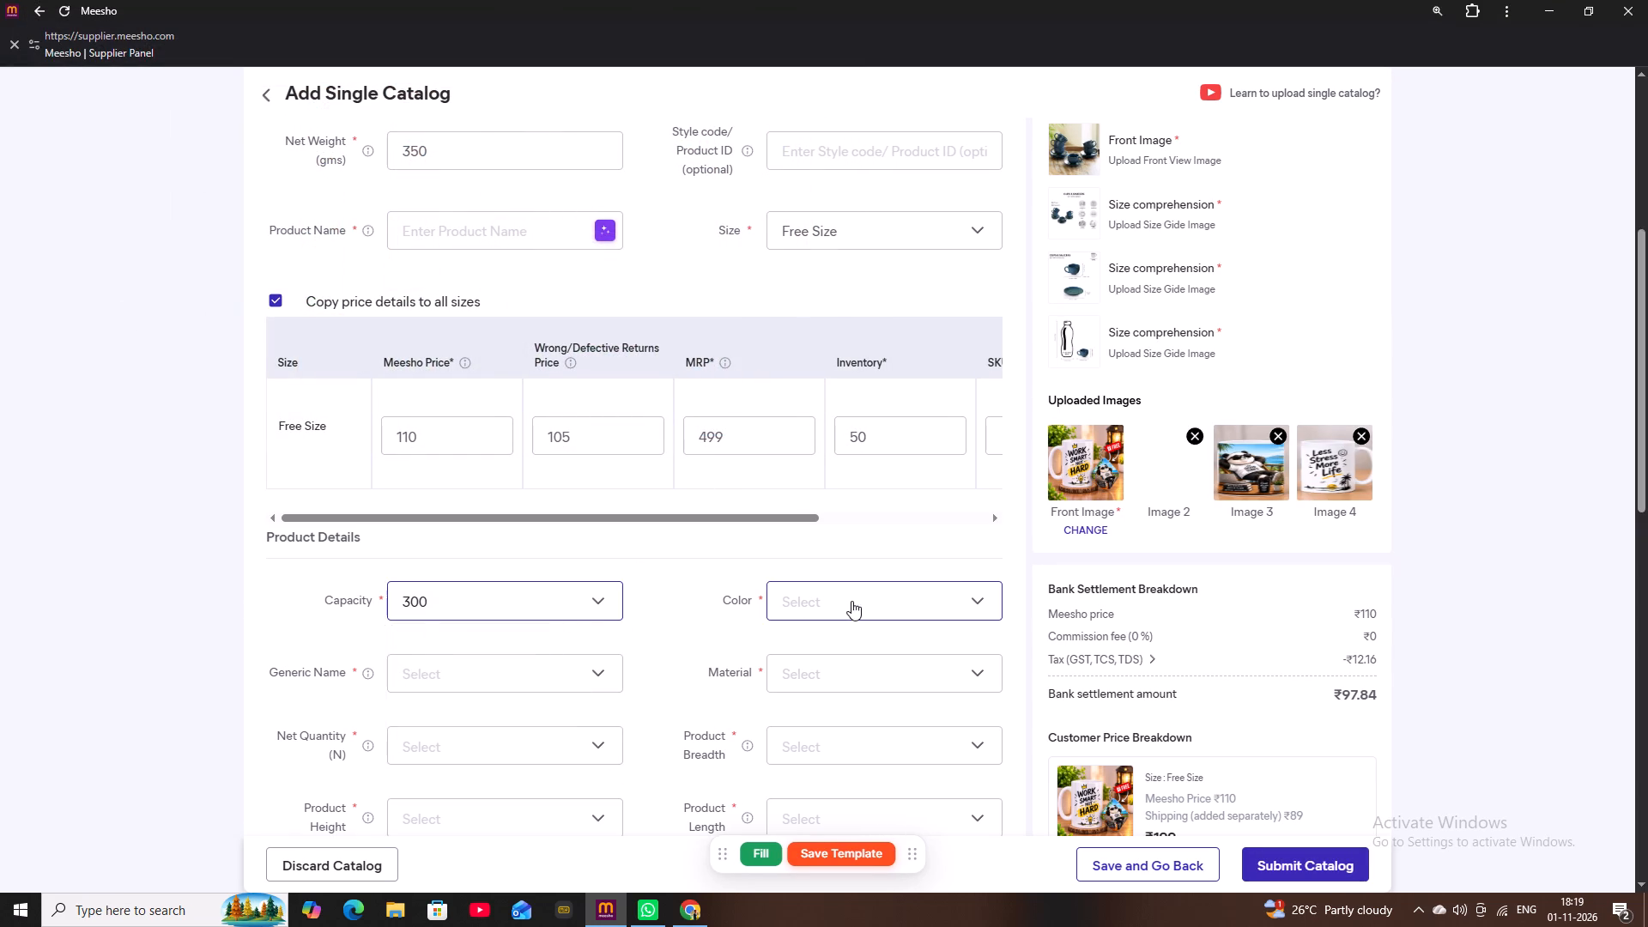
scroll(838, 694, "down", 14)
left_click(824, 729)
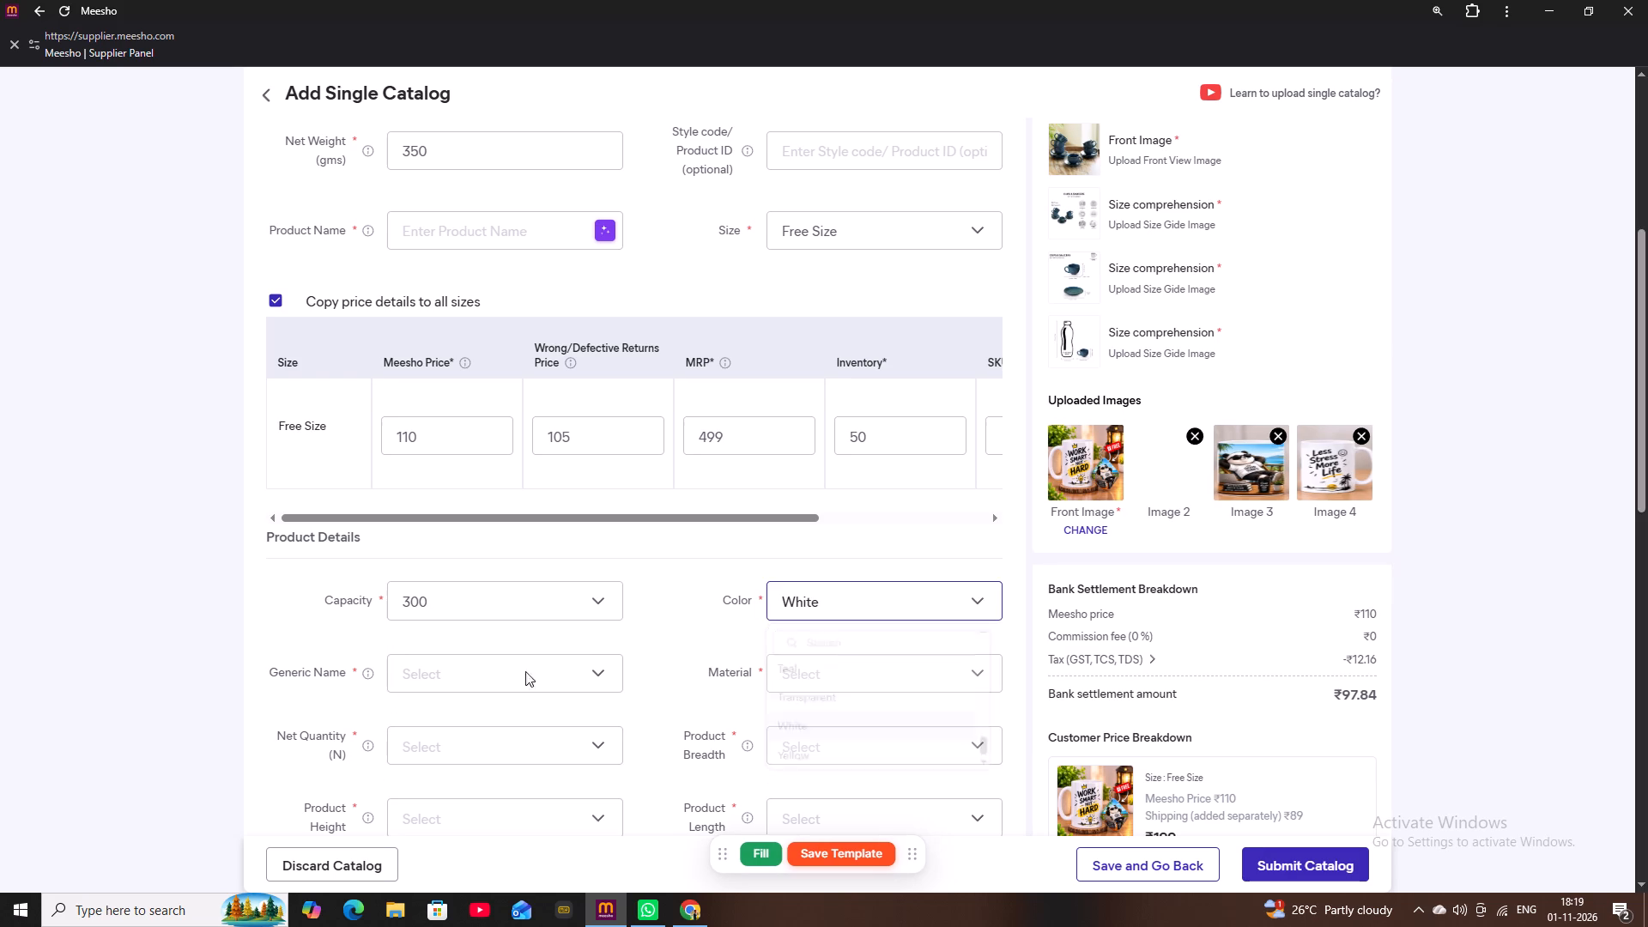
Set the Generic Name to Cups, Mugs & Saucers and the Material to Ceramic.
left_click(475, 663)
scroll(493, 796, "down", 1)
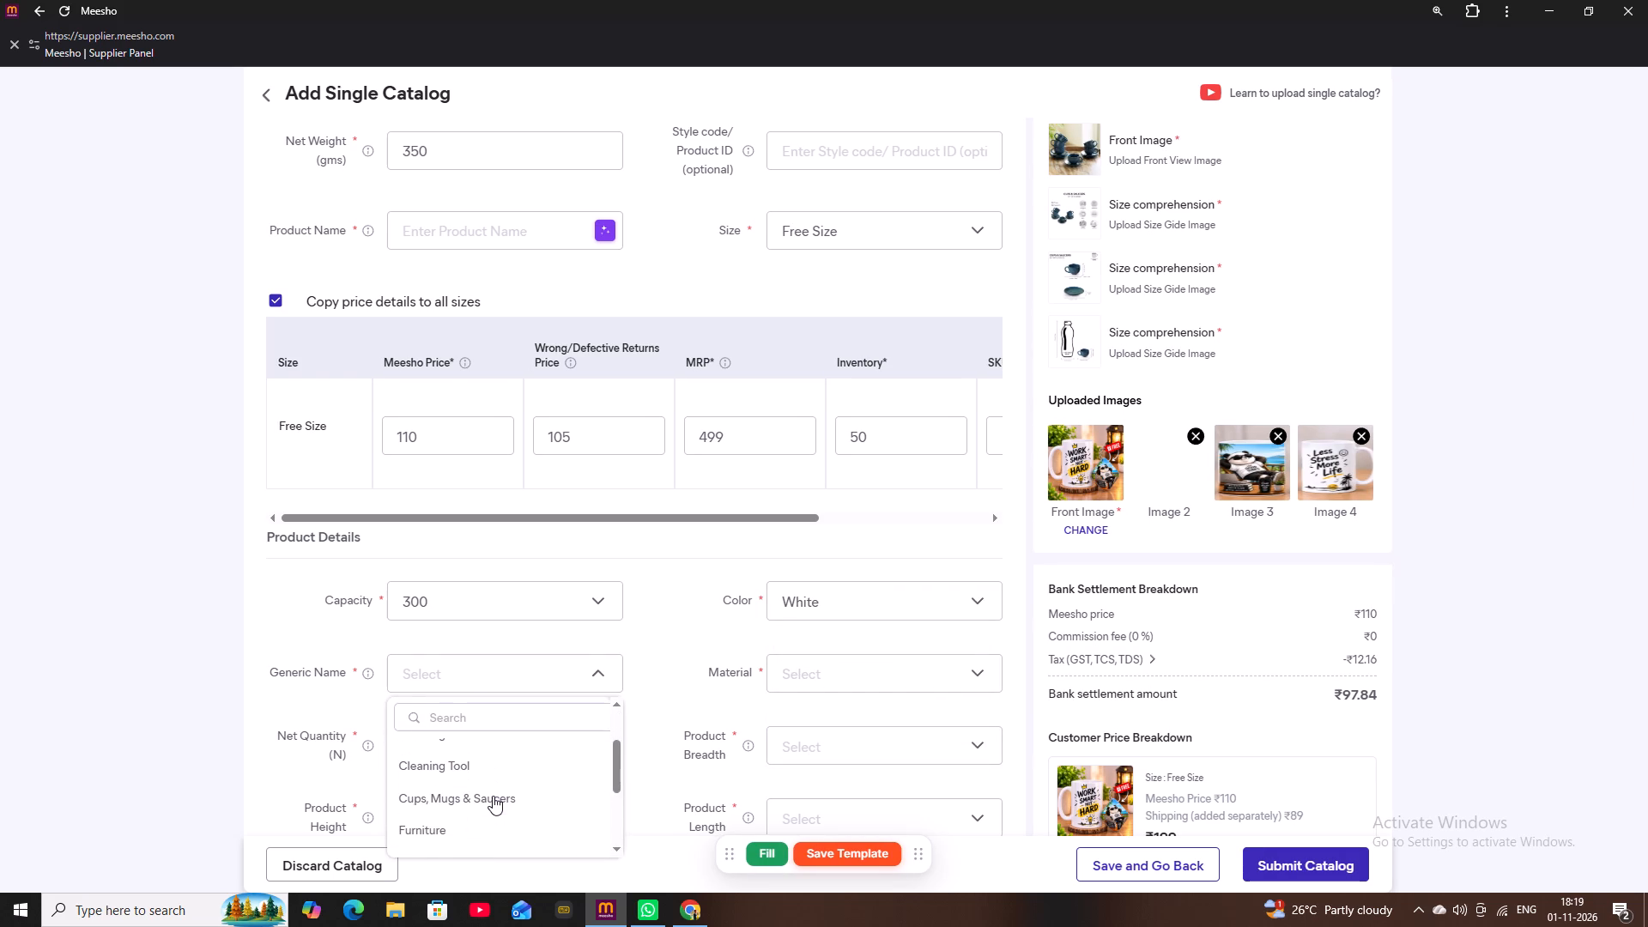
left_click(493, 796)
left_click(860, 674)
scroll(845, 773, "down", 1)
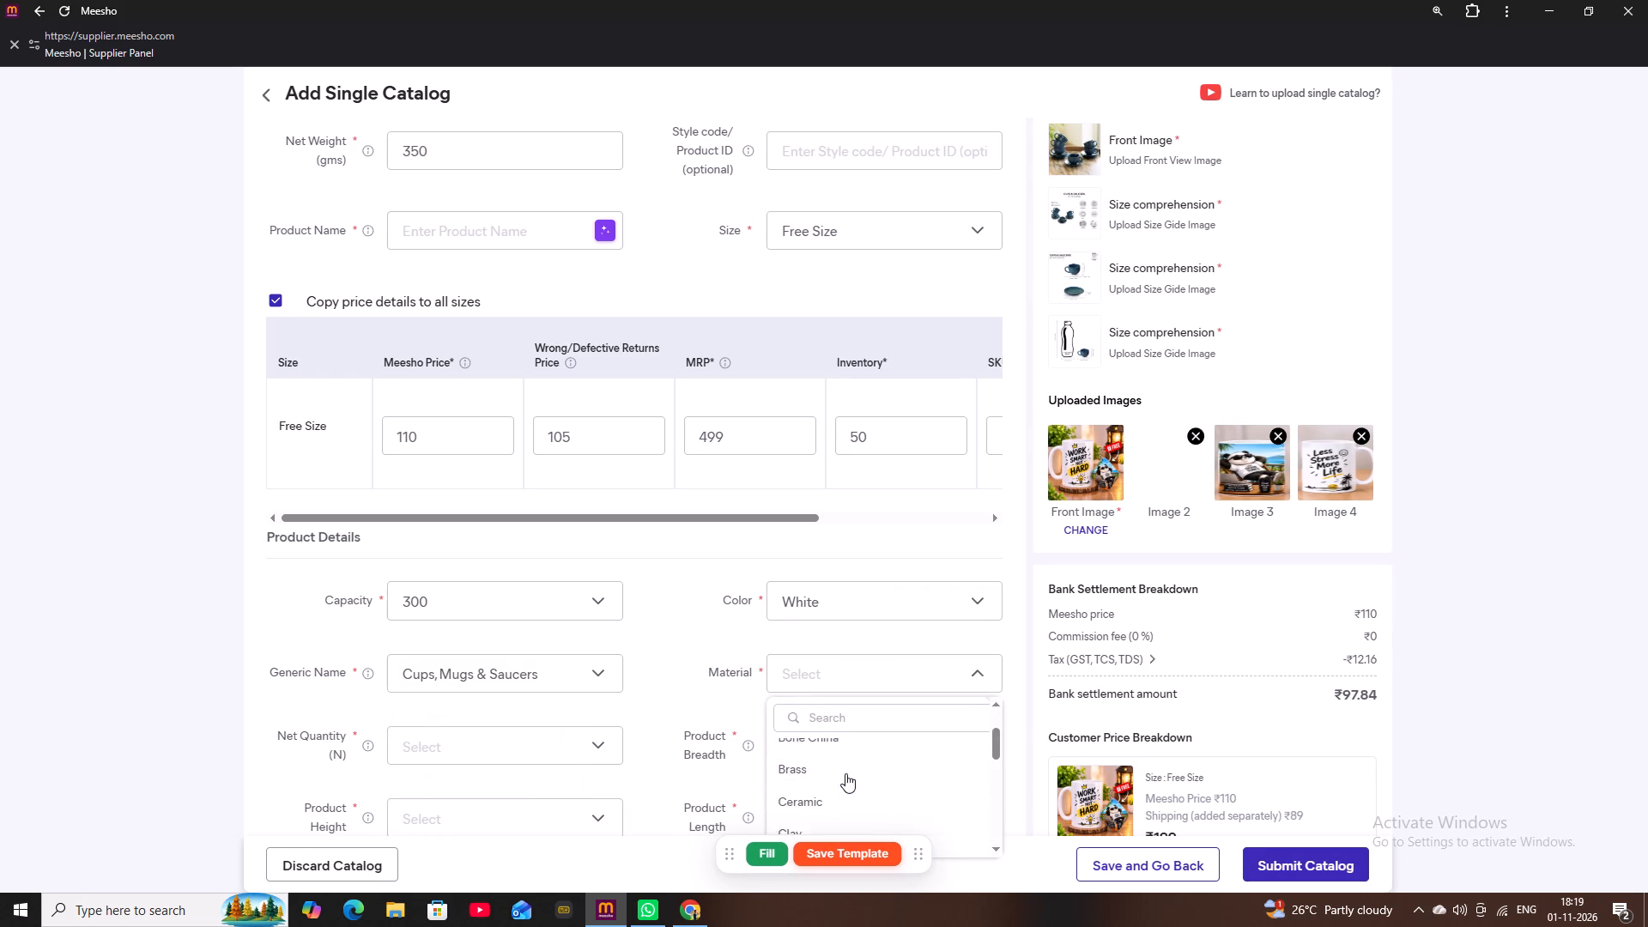
left_click(834, 795)
Set the Net Quantity to Pack Of 1 and the Product Breadth to 3.5.
left_click(541, 743)
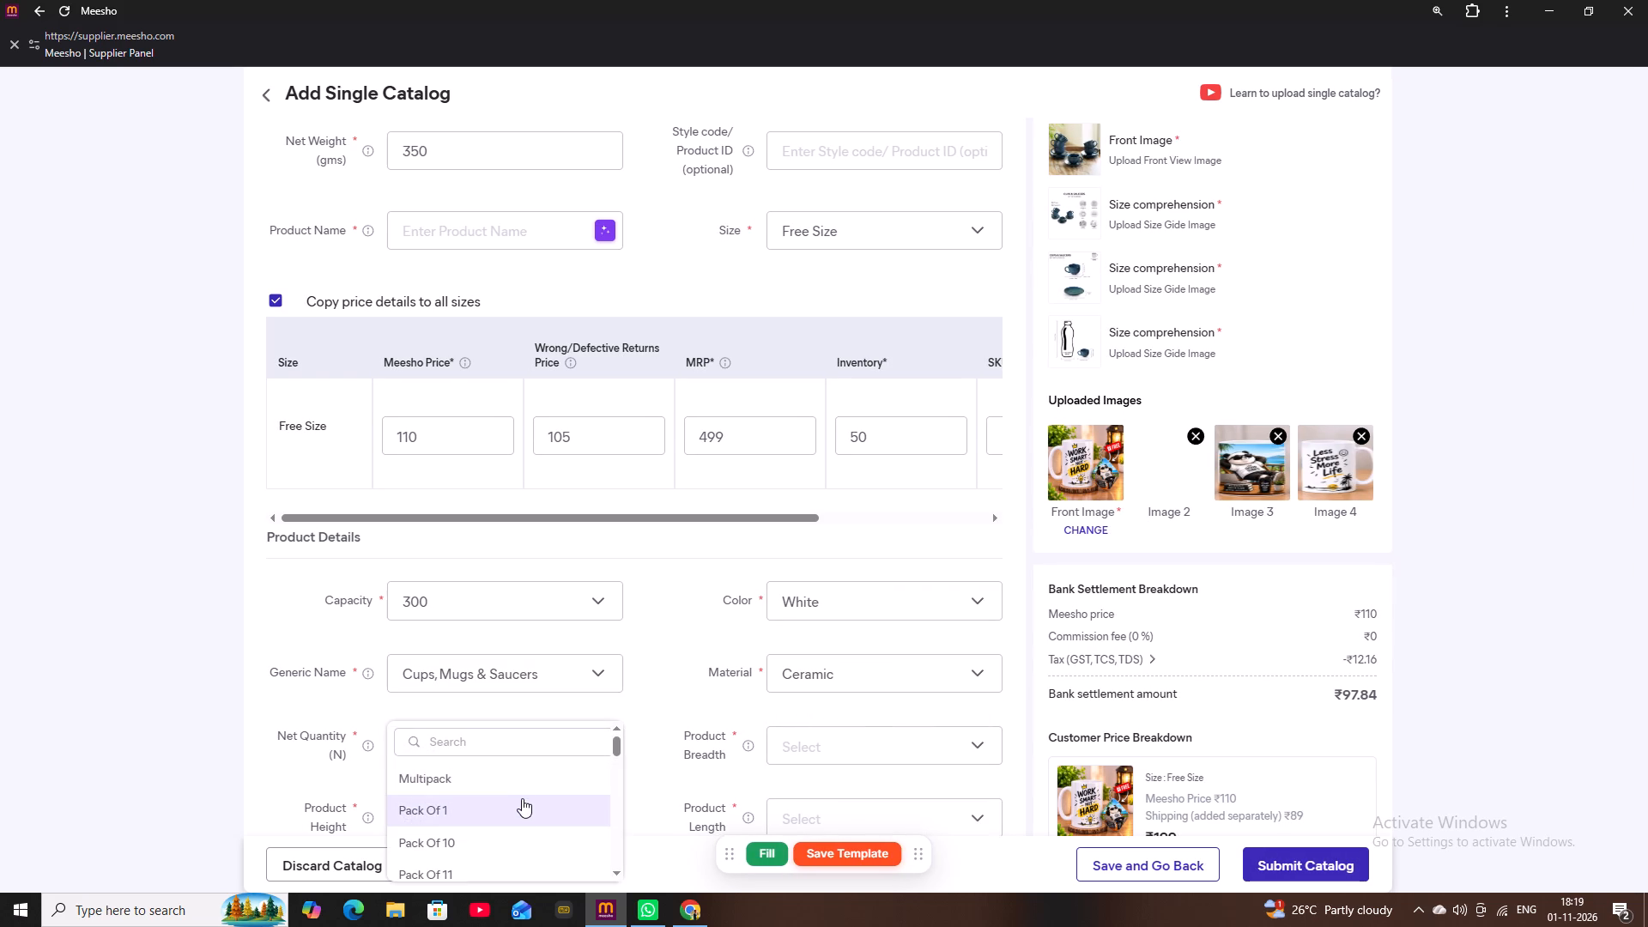
left_click(522, 798)
left_click(685, 726)
scroll(688, 724, "down", 2)
left_click(821, 570)
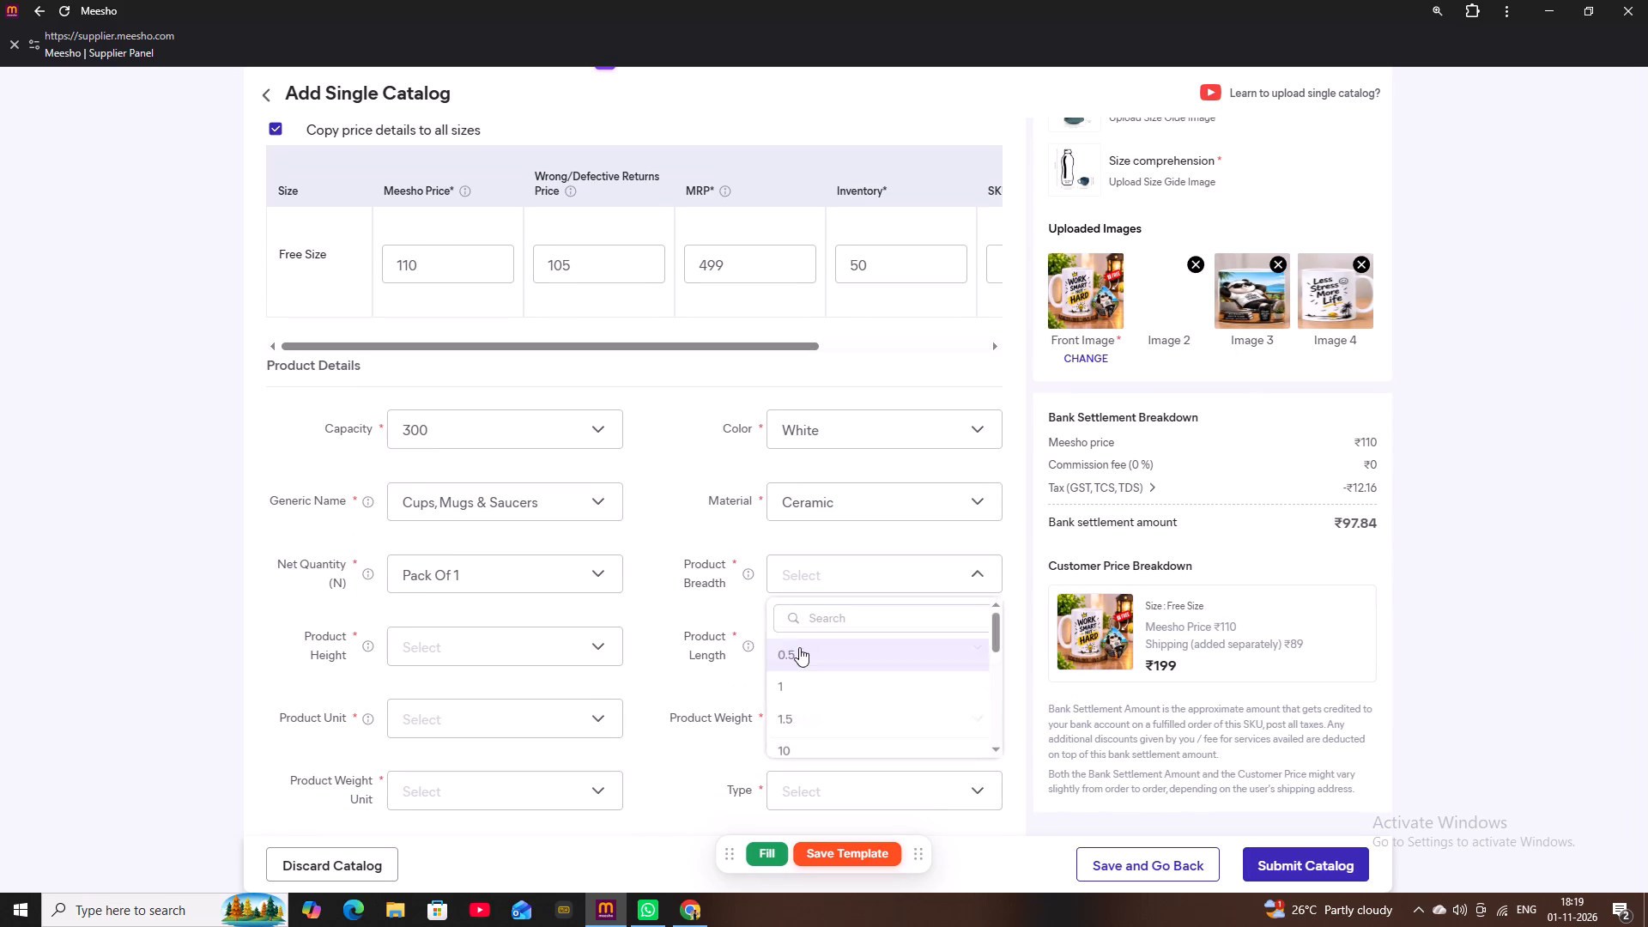
left_click(863, 616)
type("350")
key("BackSpace")
key("BackSpace")
key("BackSpace")
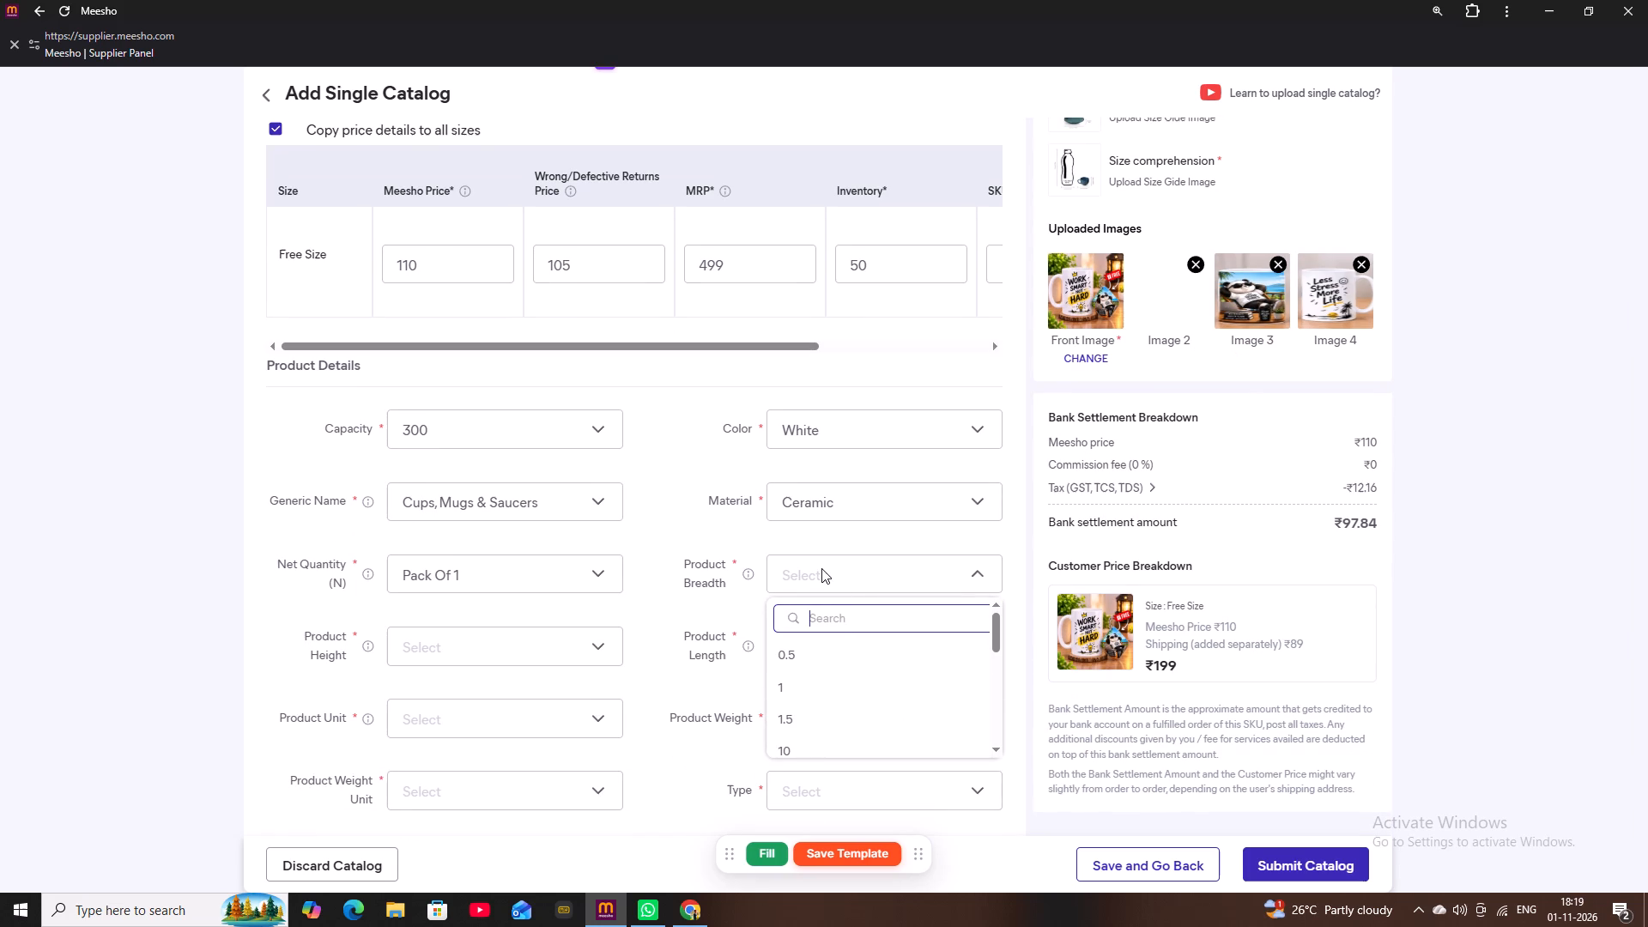
type("3.5")
left_click(795, 713)
Set the Product Height to 4 and the Product Length to 10.
left_click(530, 640)
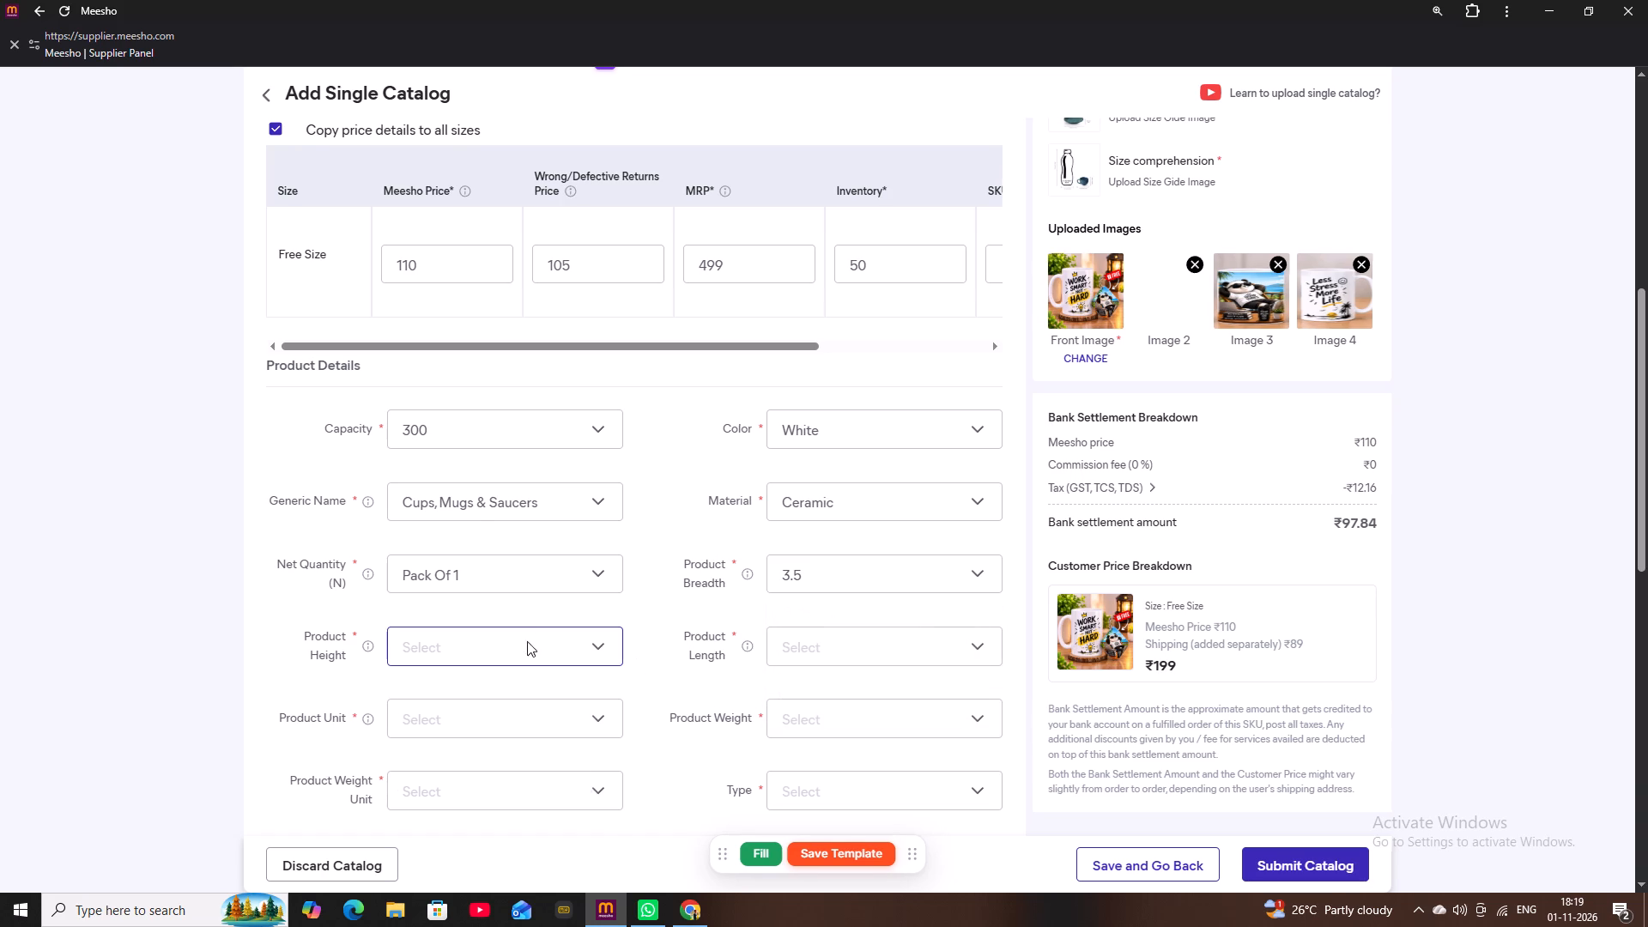
left_click(548, 693)
key("4")
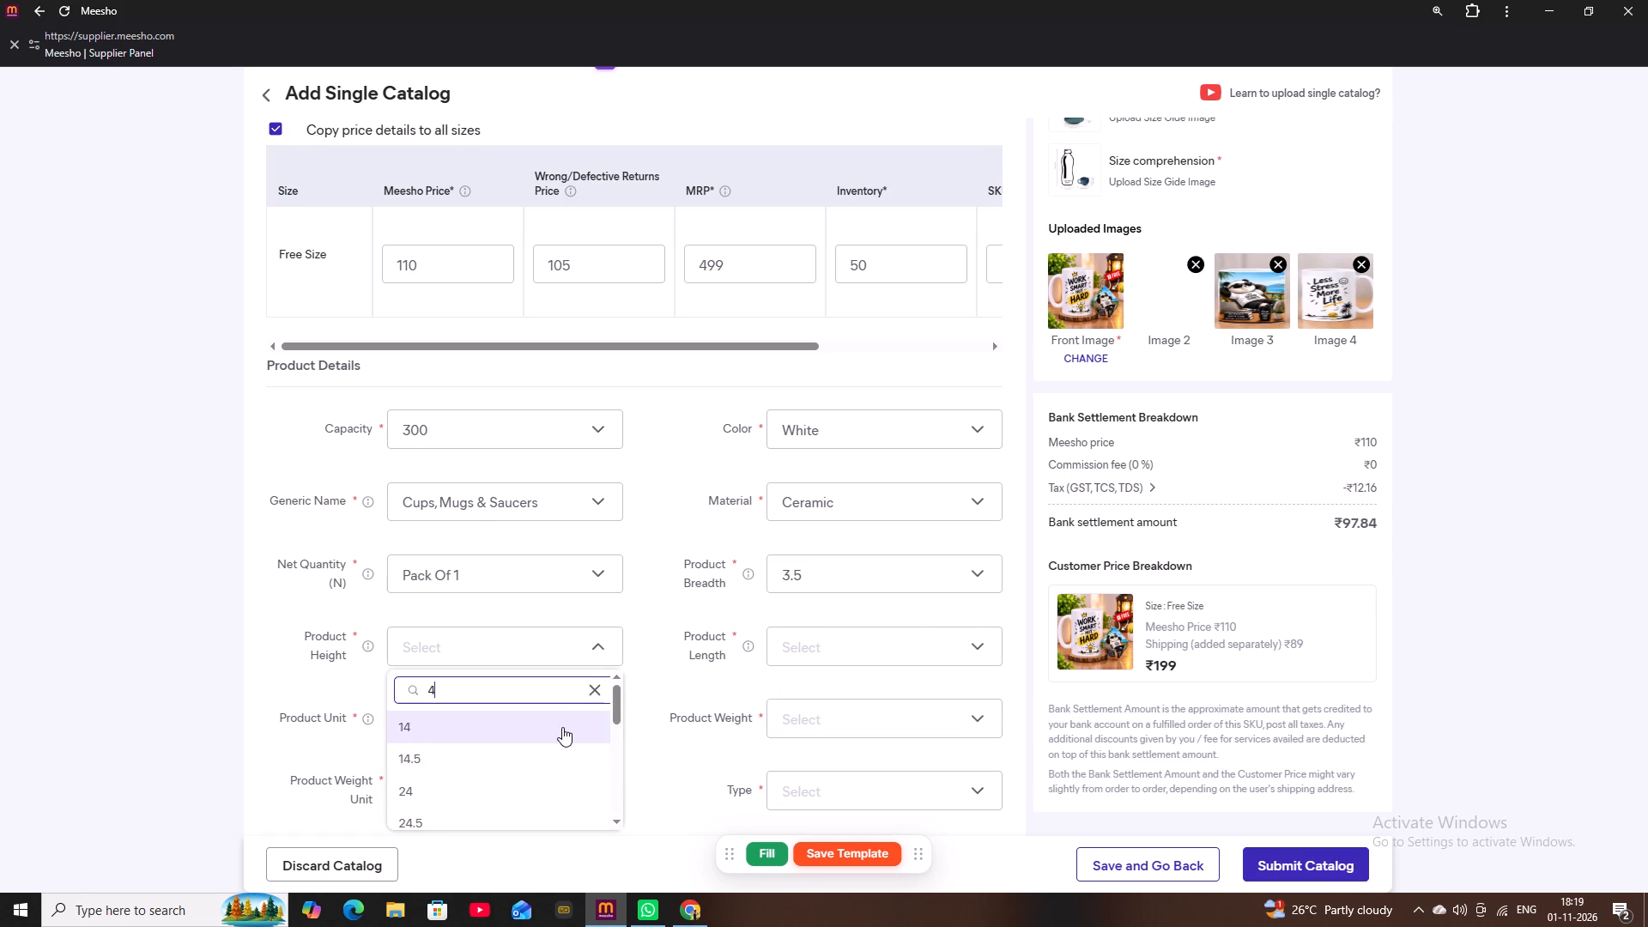
scroll(562, 727, "down", 2)
left_click(508, 740)
left_click(757, 653)
left_click(801, 653)
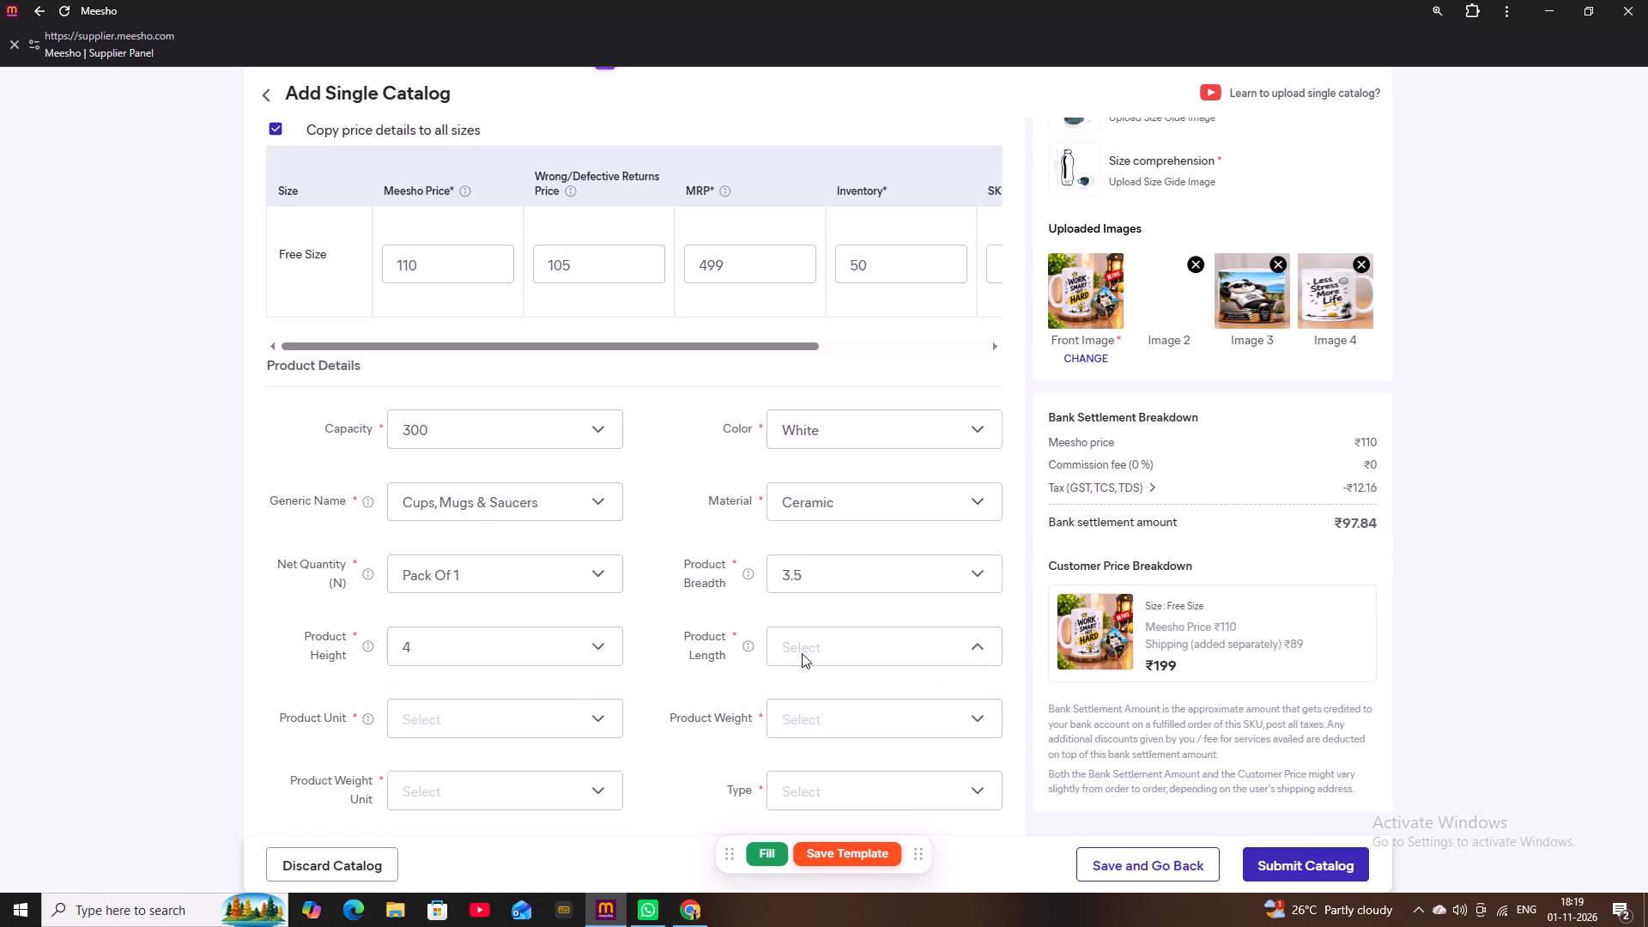
left_click(842, 703)
type("10")
left_click(839, 727)
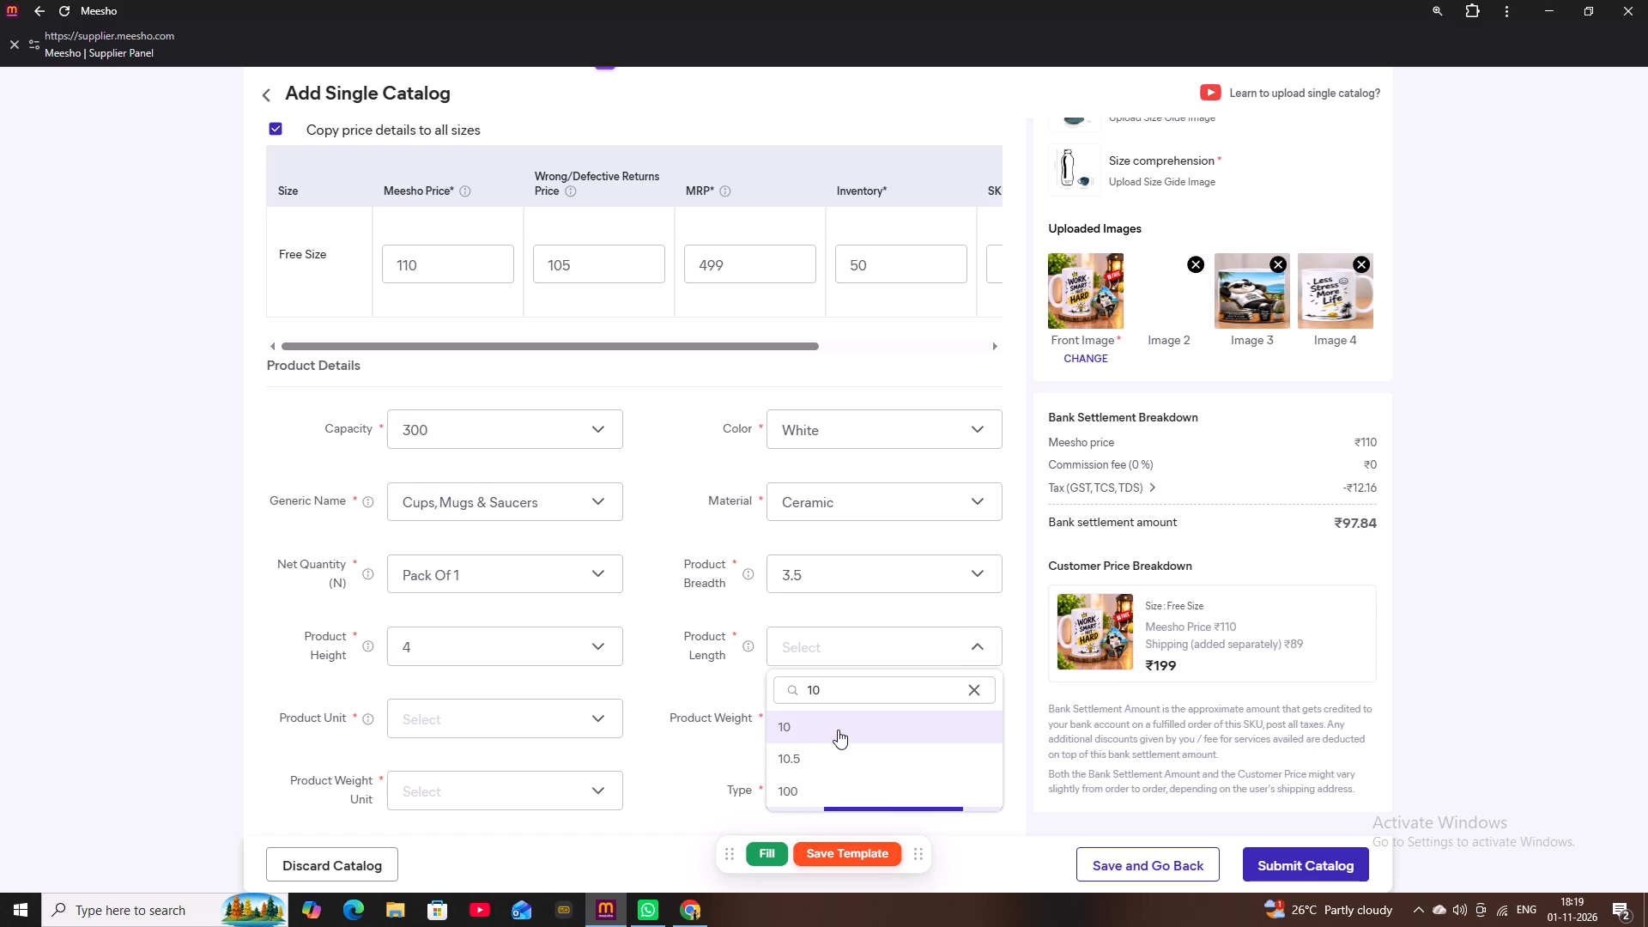
Set the Product Weight to 350 and the Product Unit to Inch.
left_click(838, 723)
left_click(838, 730)
type("350")
left_click(827, 794)
left_click(625, 629)
scroll(628, 627, "down", 2)
left_click(528, 536)
left_click(521, 685)
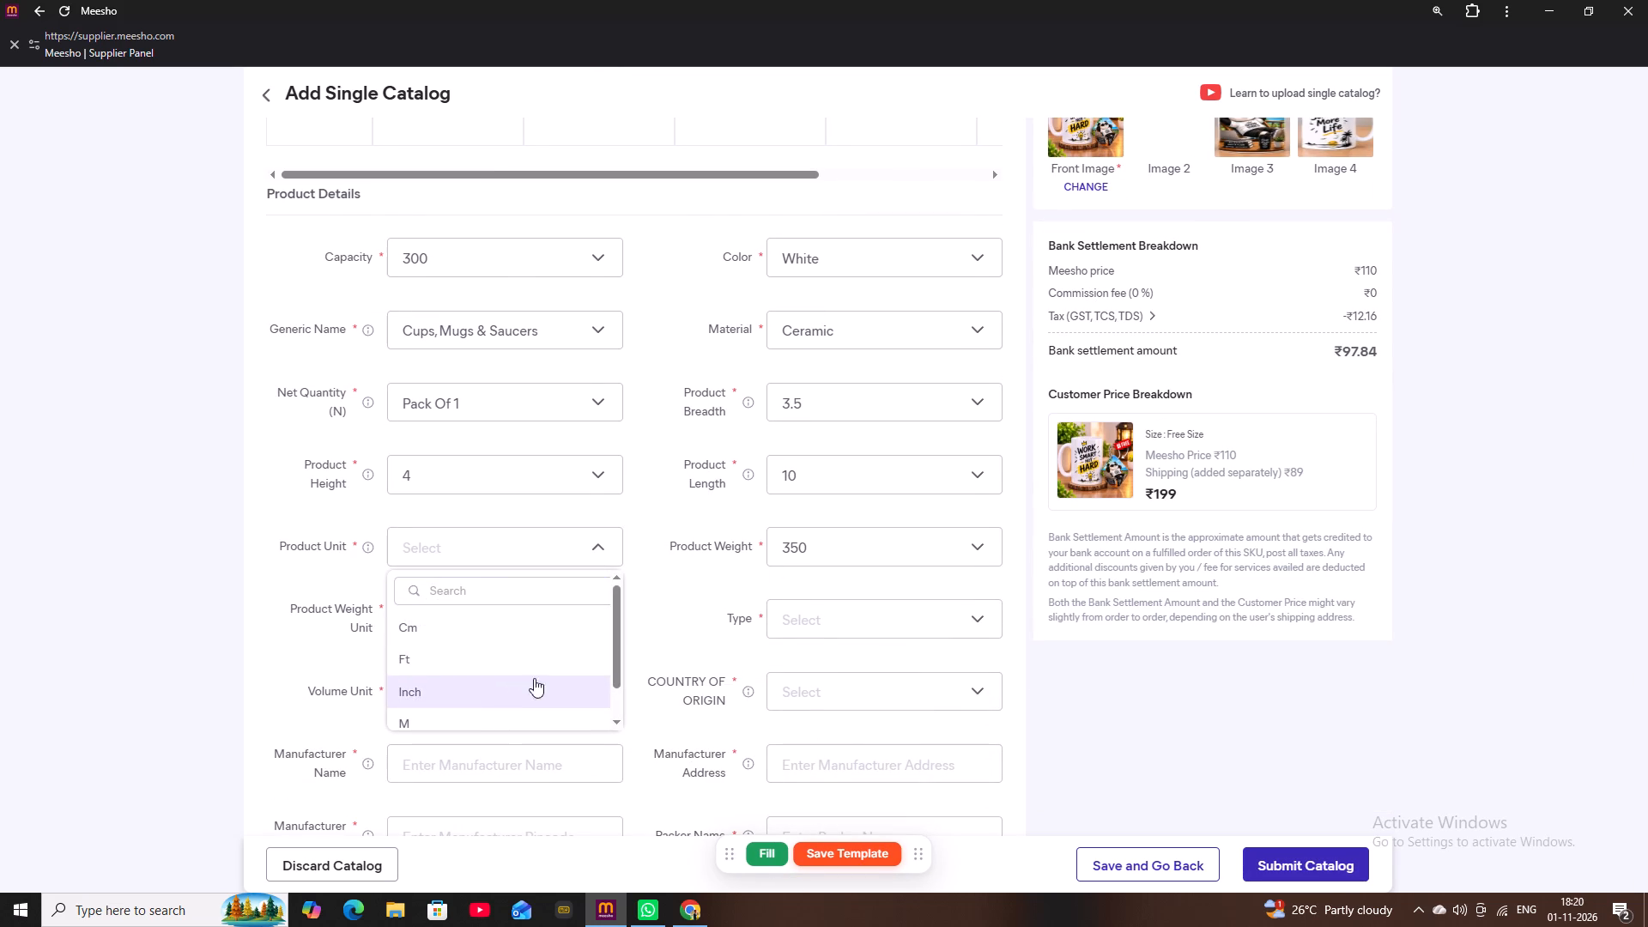
Set the product Type to Coffee Mug and the Product Weight Unit to G.
left_click(780, 618)
left_click(815, 754)
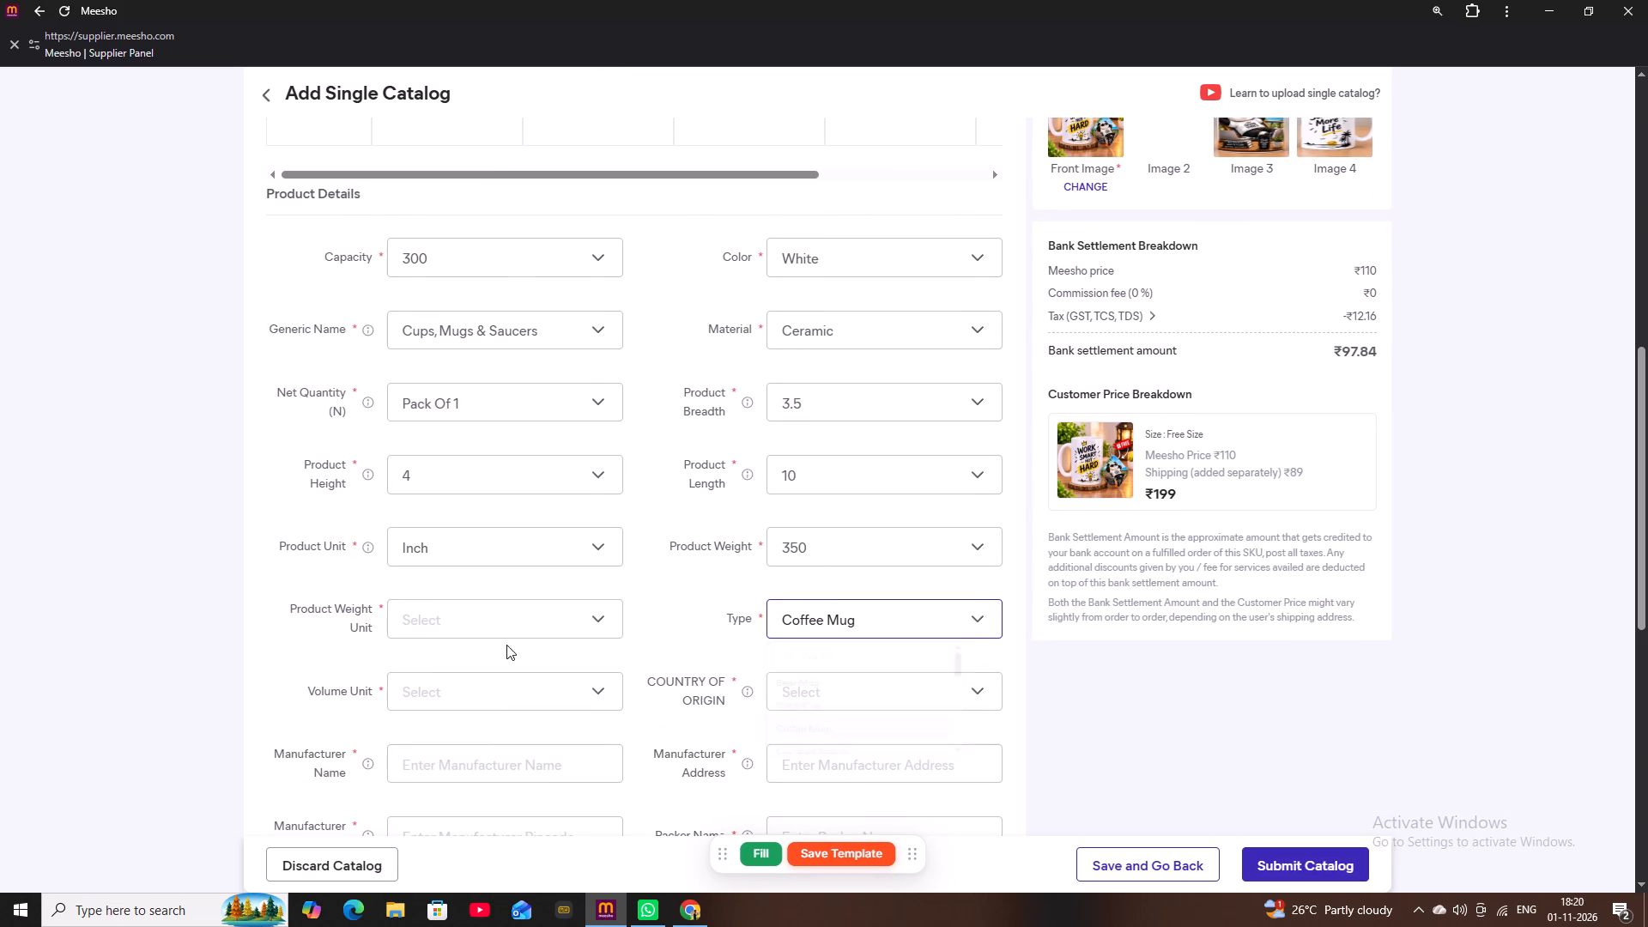
left_click(485, 597)
left_click(502, 625)
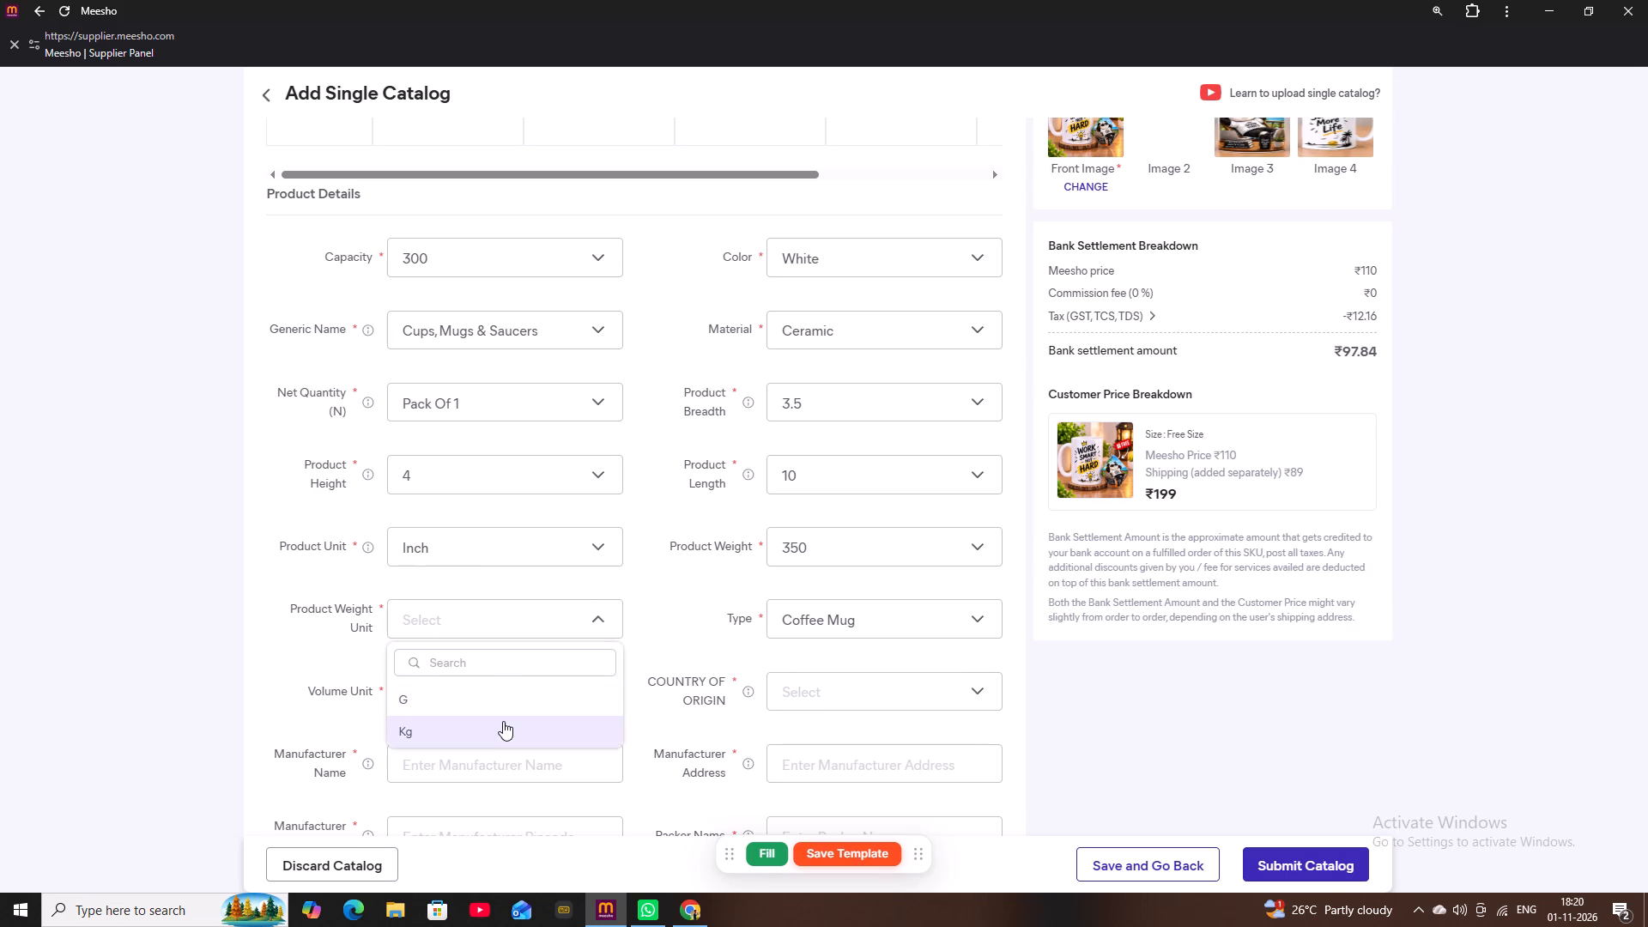
left_click(507, 699)
Set the Volume Unit to ml and the Country of Origin to India.
left_click(506, 705)
left_click(506, 791)
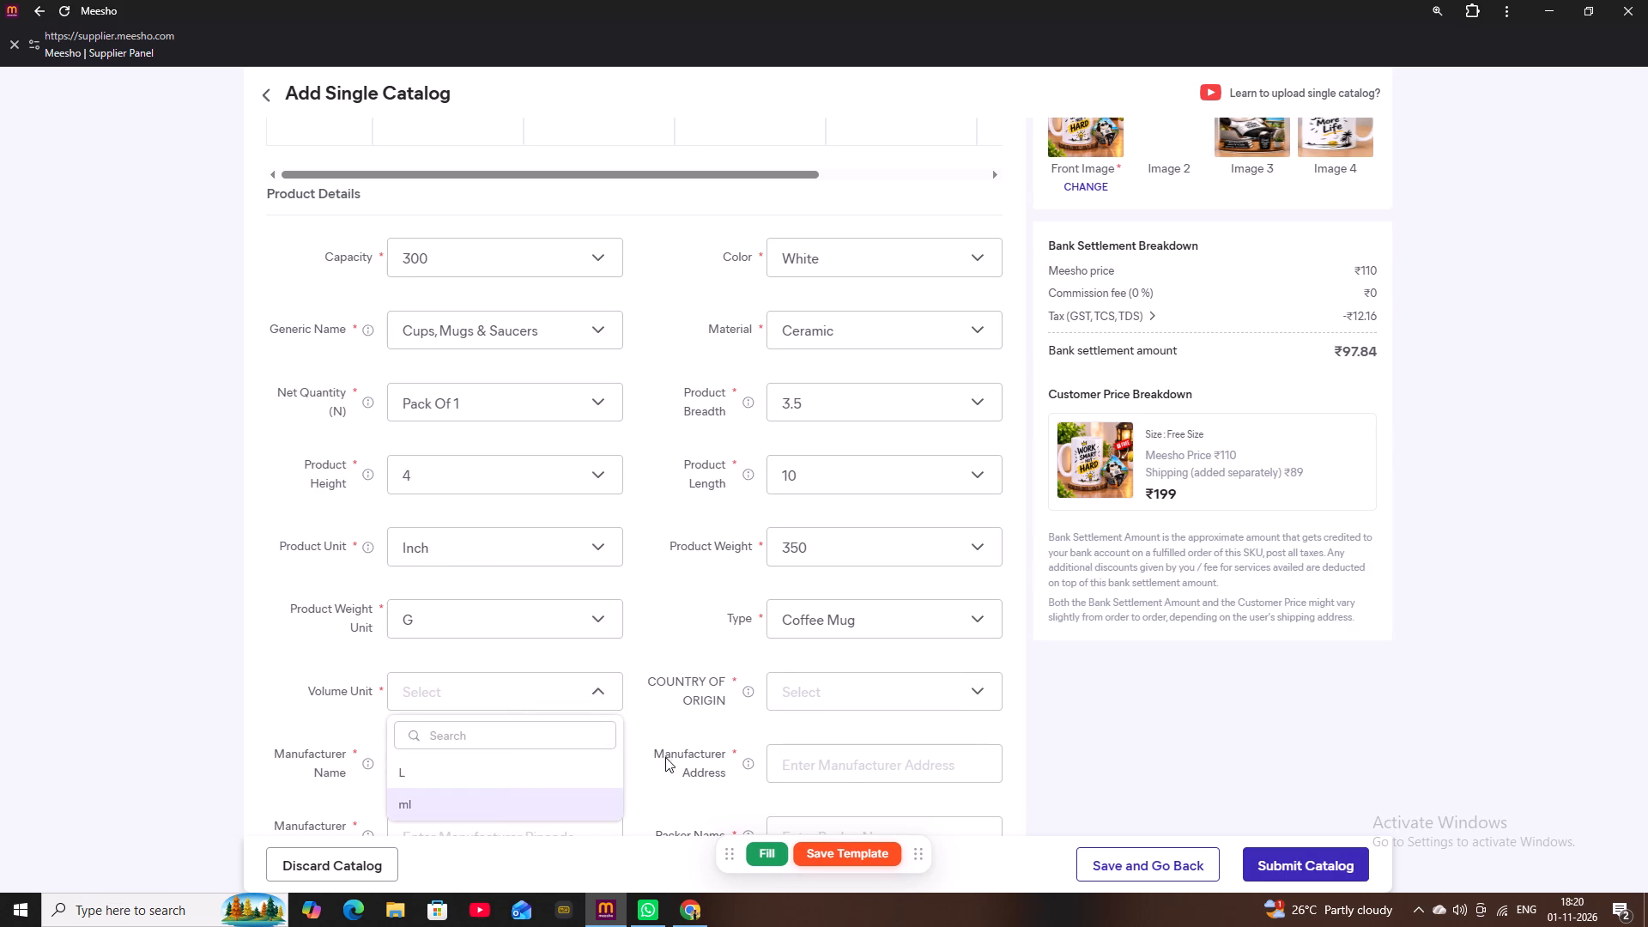
left_click(780, 706)
left_click(816, 771)
left_click(1083, 756)
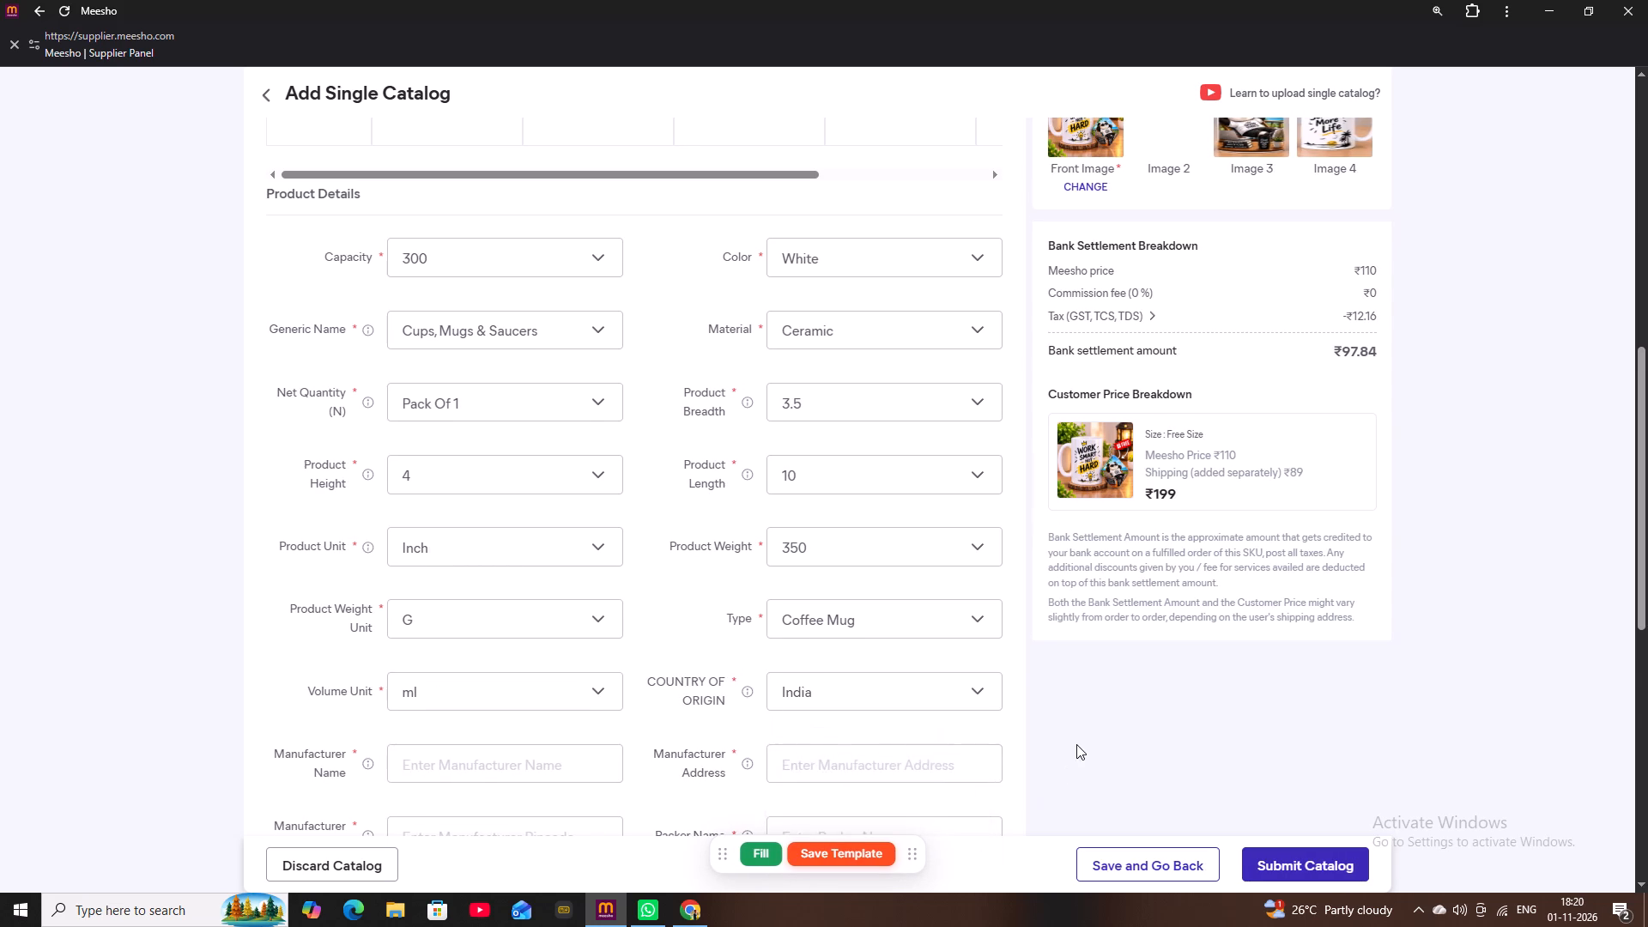
Enter Trendy Aura Enterprise as the manufacturer name, with its saved address and pincode.
scroll(1076, 744, "down", 3)
left_click(471, 459)
left_click(472, 499)
left_click(537, 610)
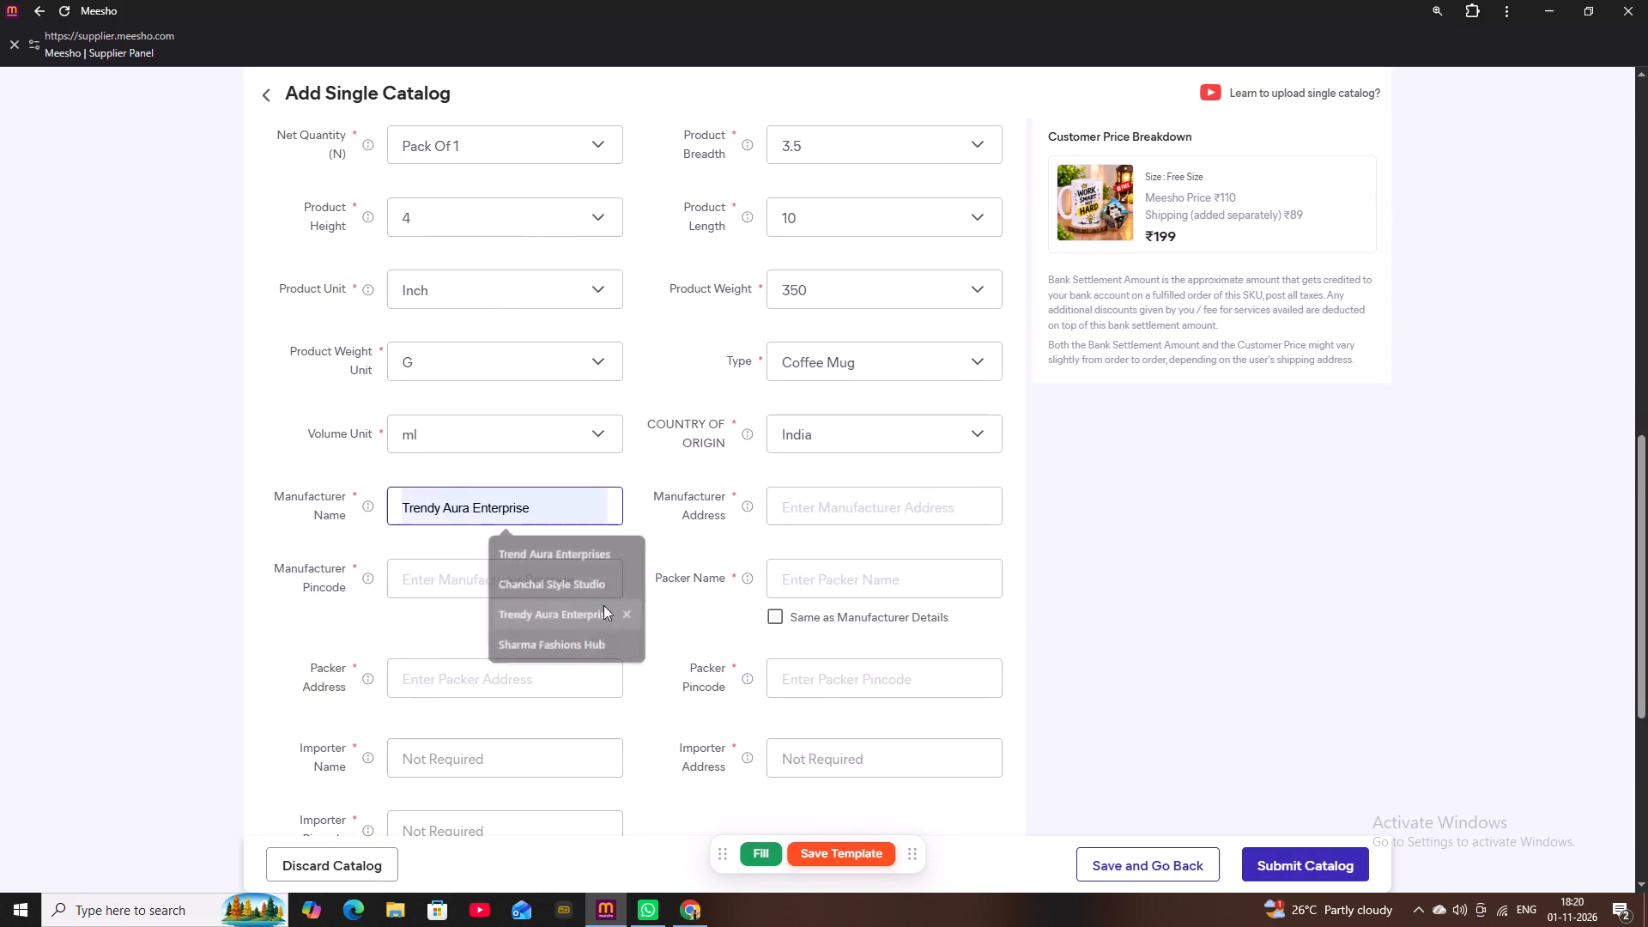
left_click(839, 511)
left_click(894, 556)
left_click(506, 560)
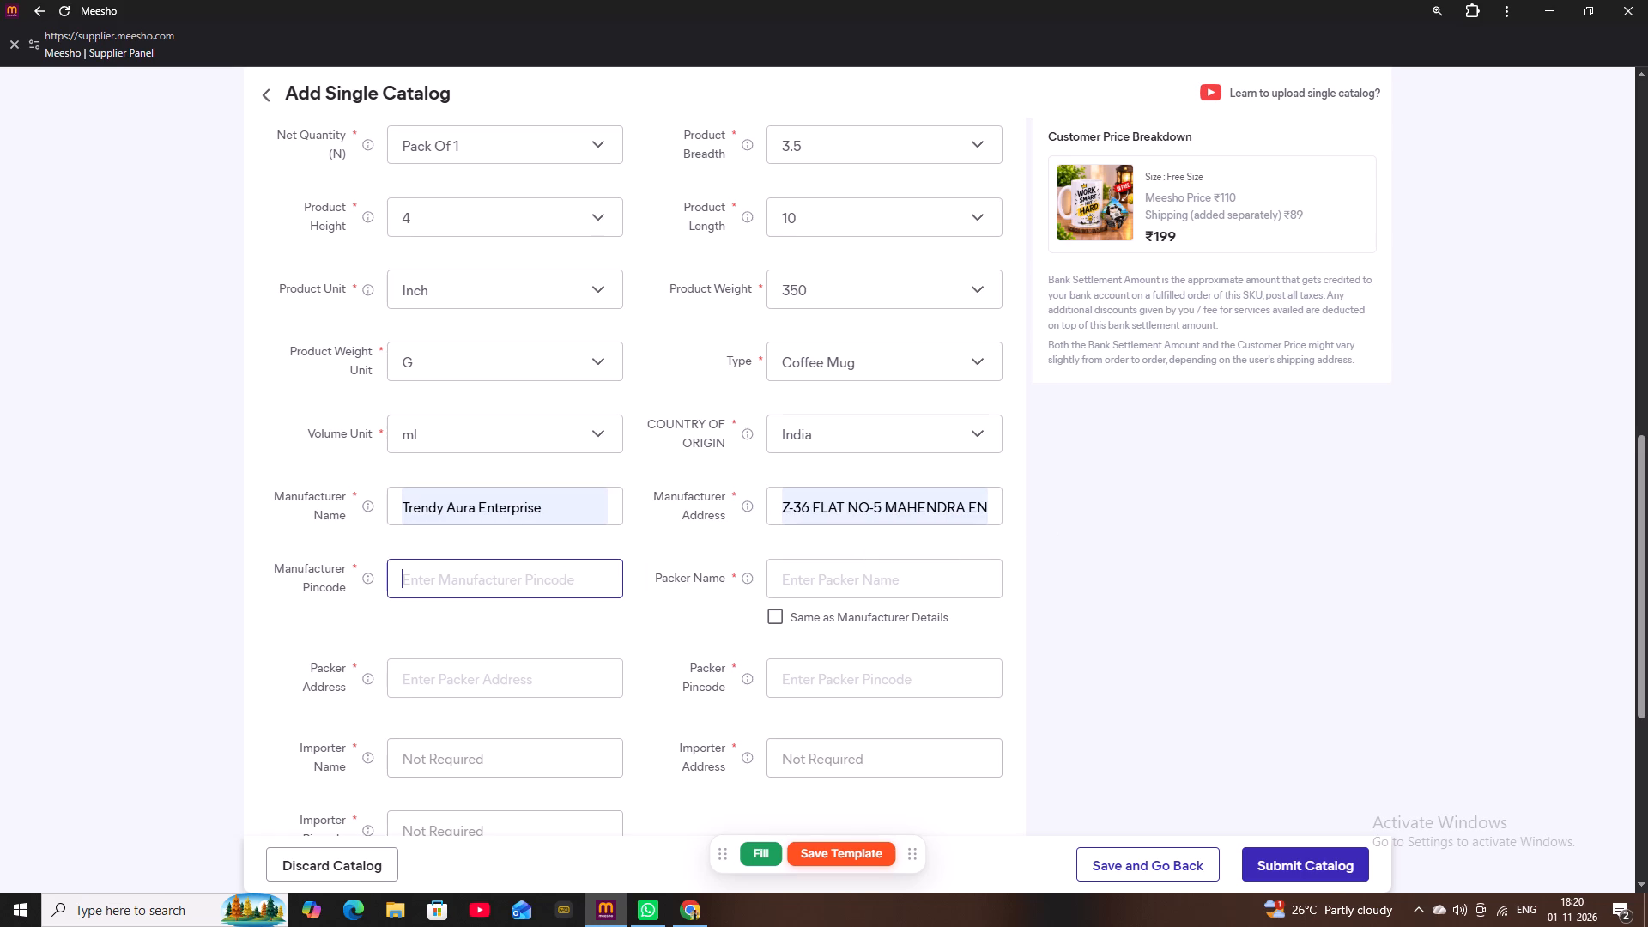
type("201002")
Apply the Same as Manufacturer Details option to the packer details.
left_click(777, 622)
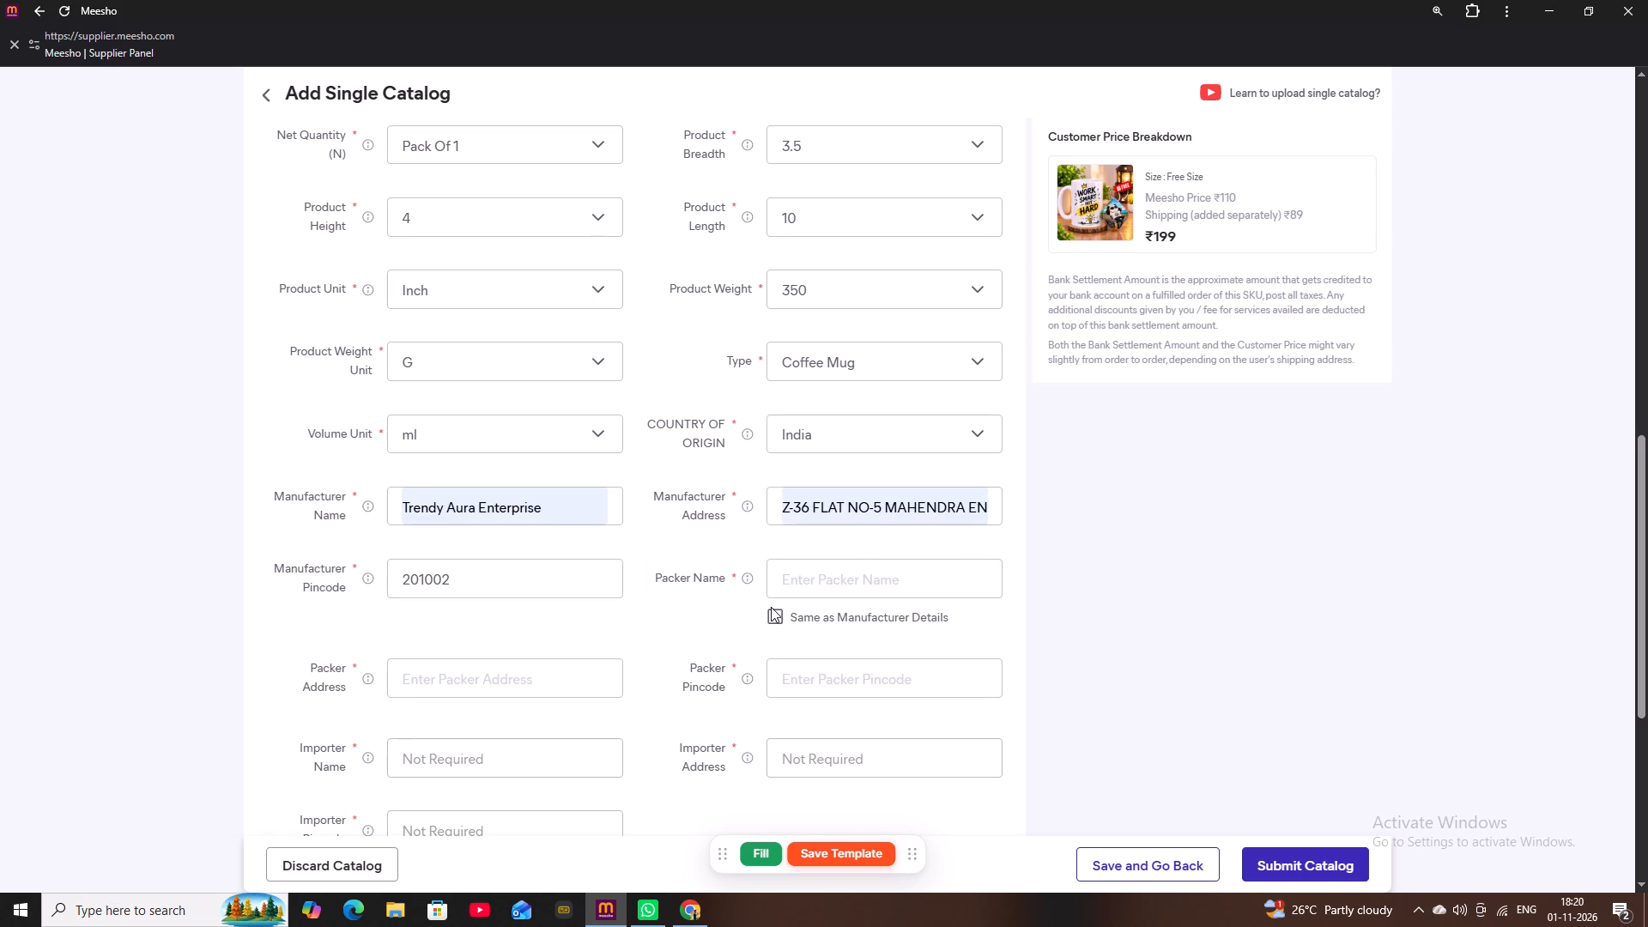
left_click(771, 607)
left_click(770, 615)
left_click(772, 614)
left_click(1071, 622)
Upload Image 3 of the Good Vibes Only keychain batch from the Lisstify image library to the listing.
scroll(1071, 622, "up", 3)
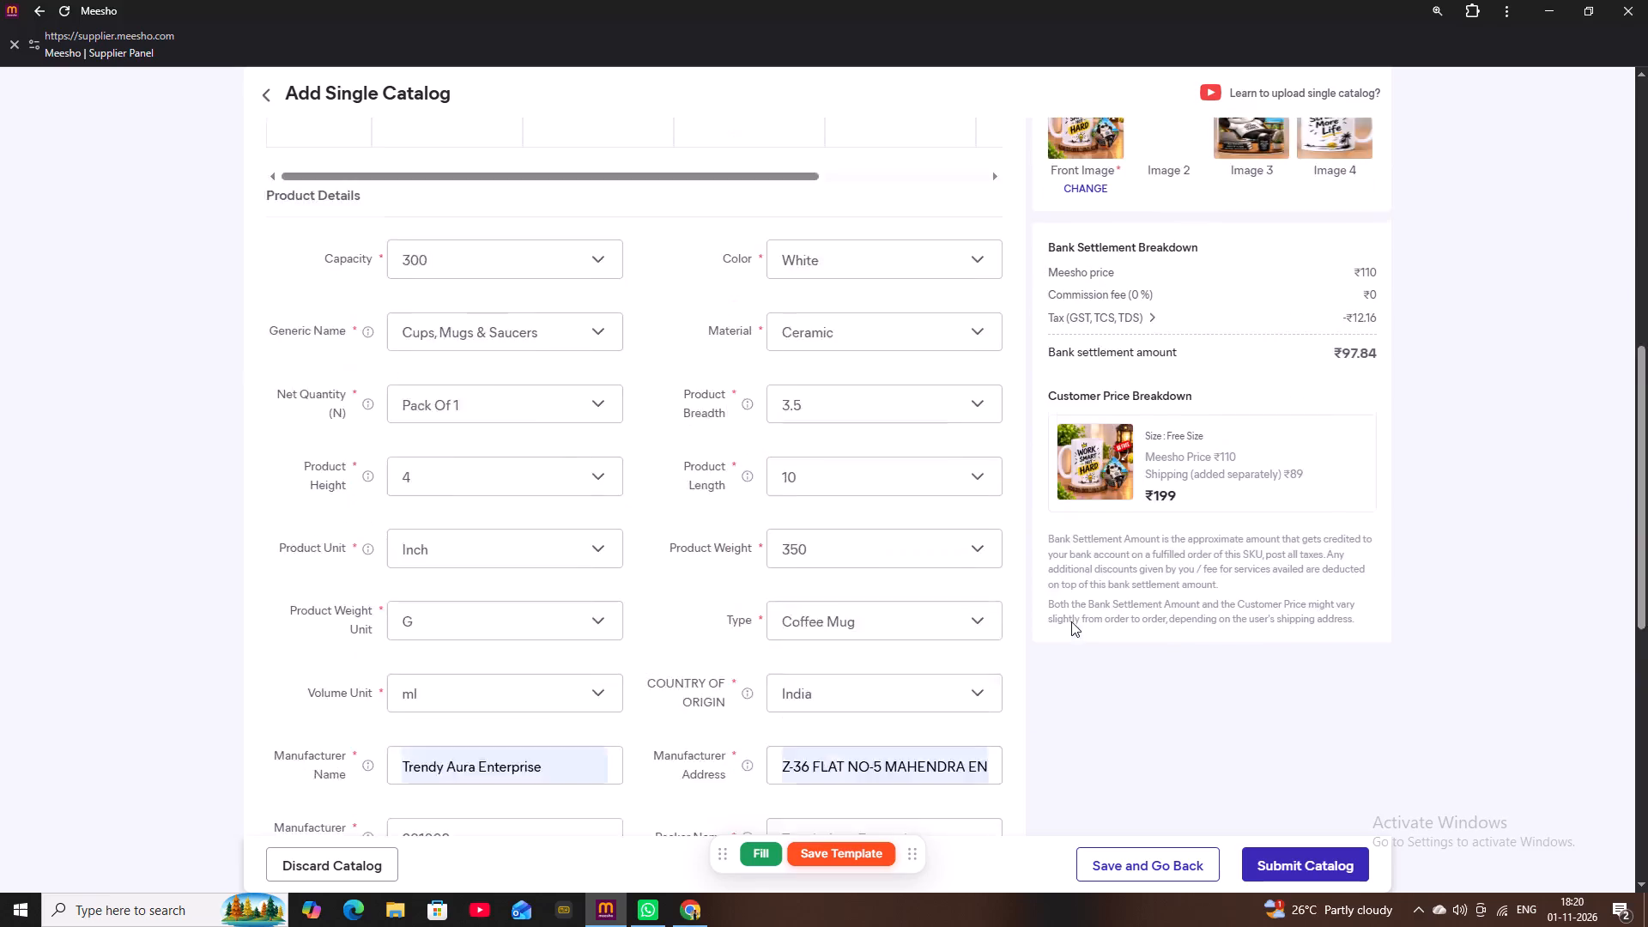
scroll(1071, 621, "up", 3)
left_click(1470, 13)
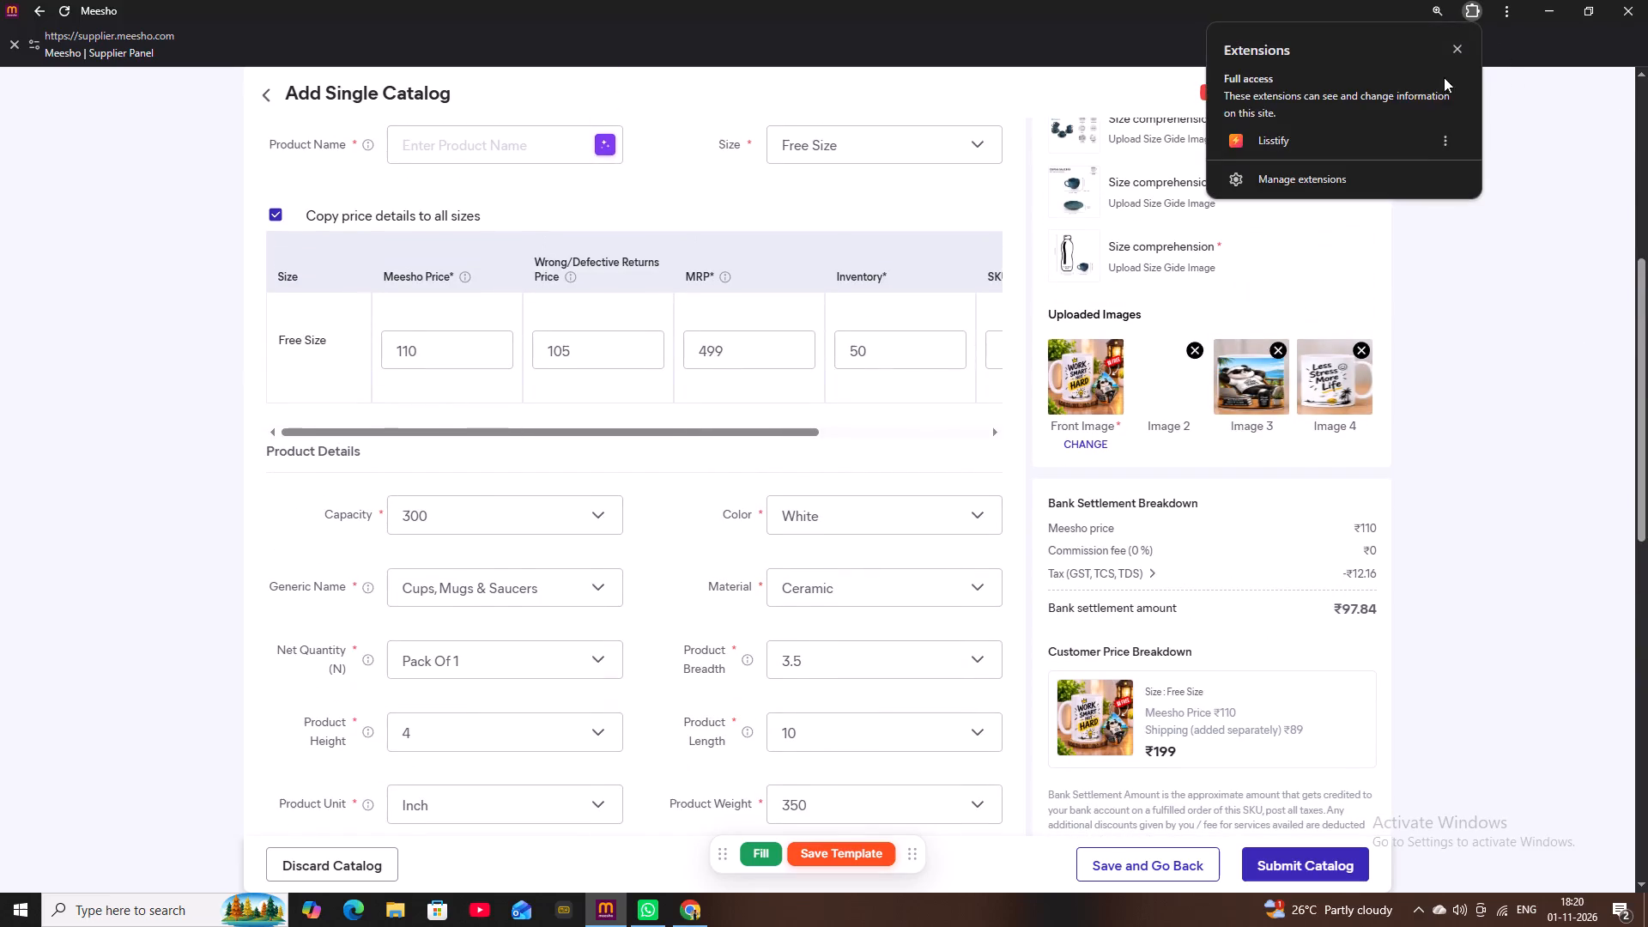
left_click(1386, 130)
left_click(1557, 284)
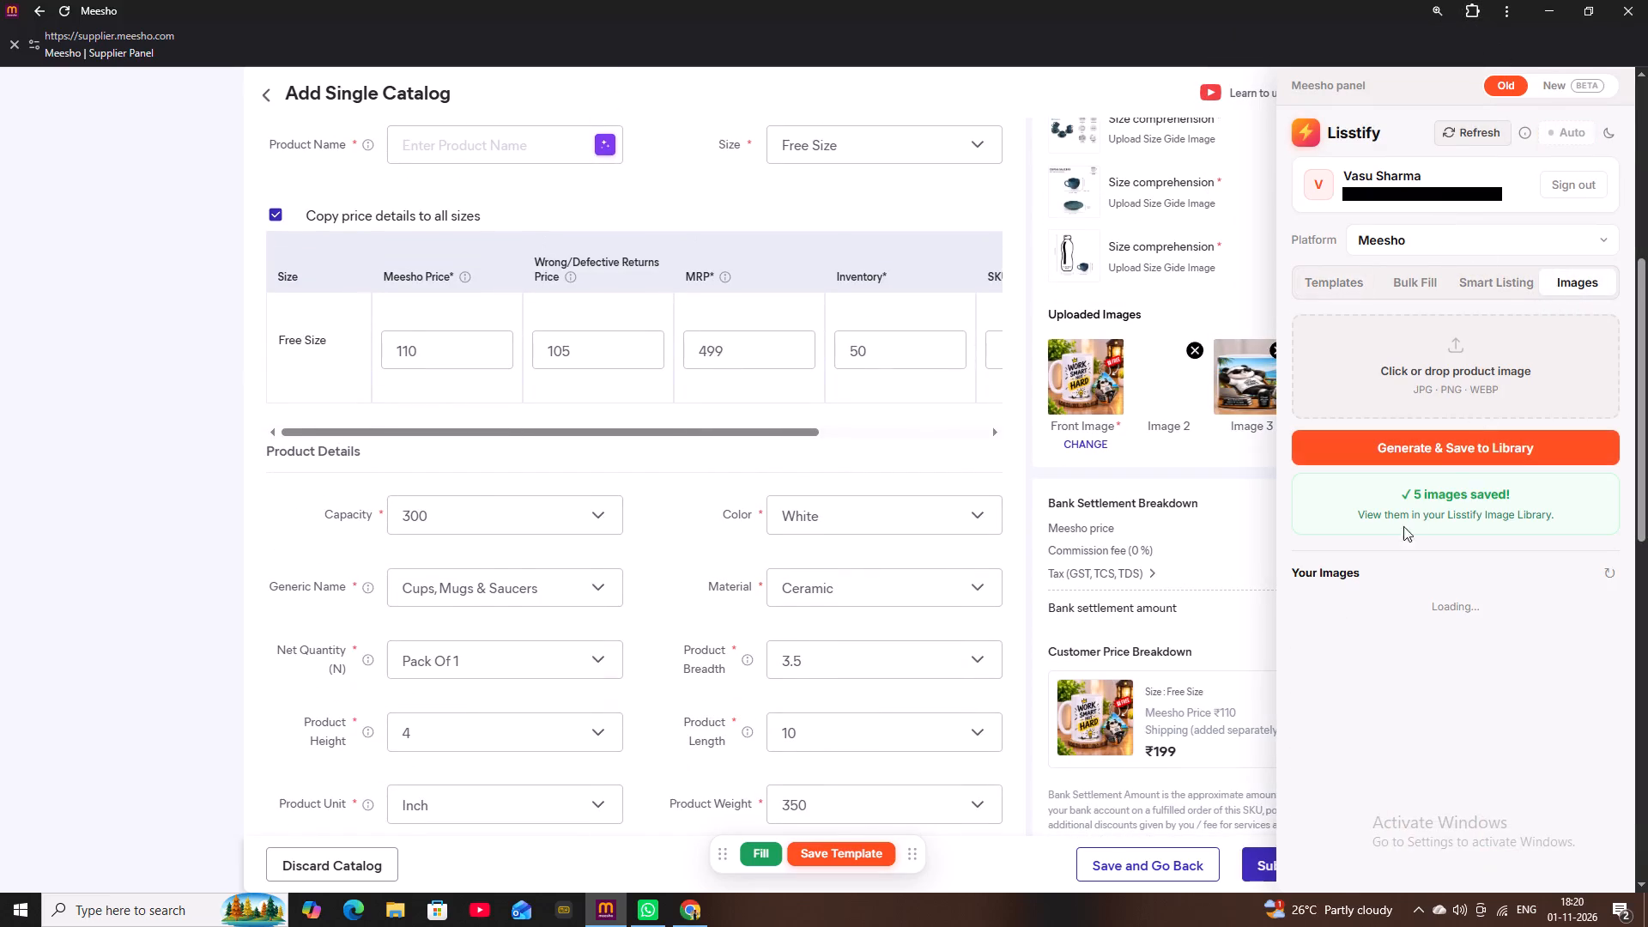
left_click(1350, 689)
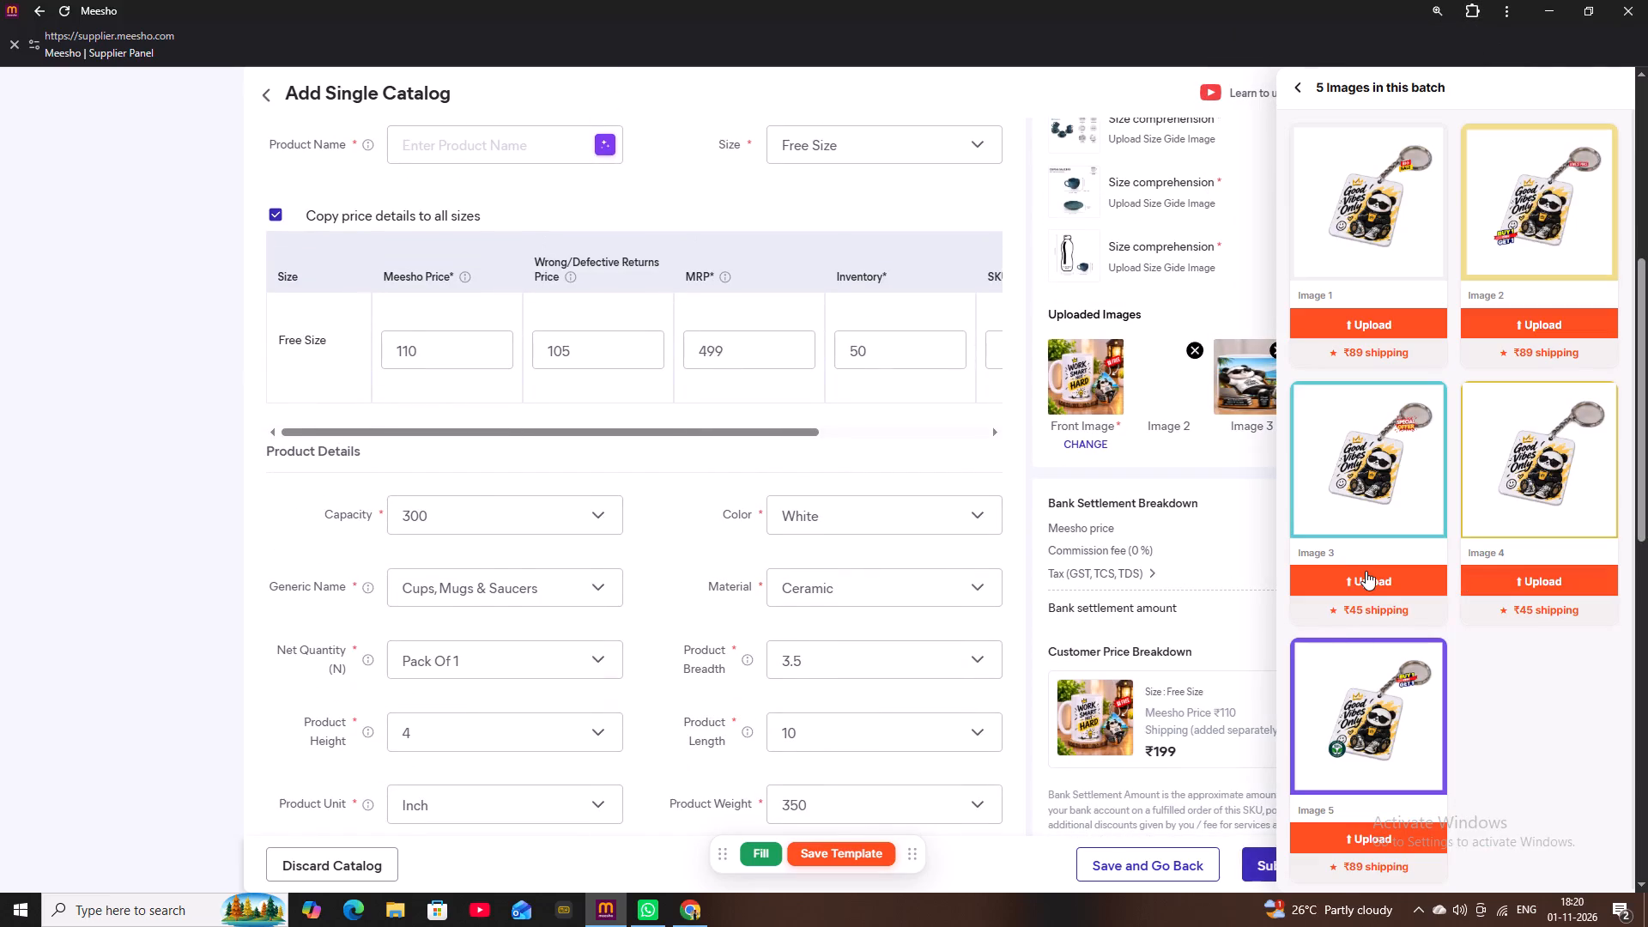
left_click(1366, 571)
left_click(1194, 579)
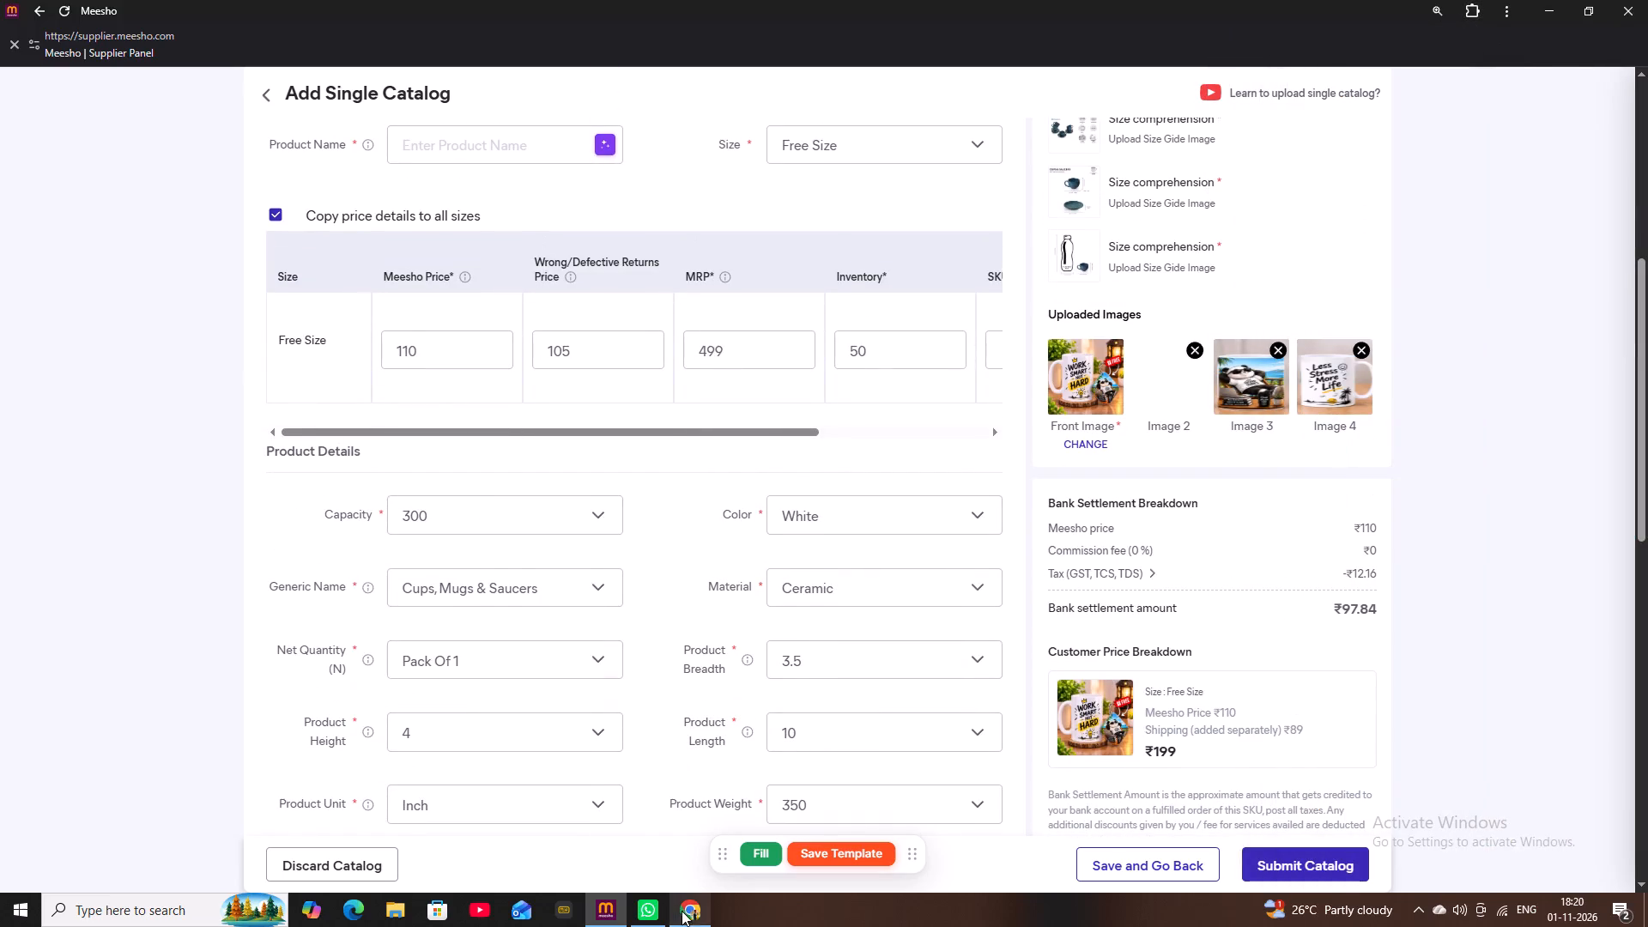
left_click(1311, 618)
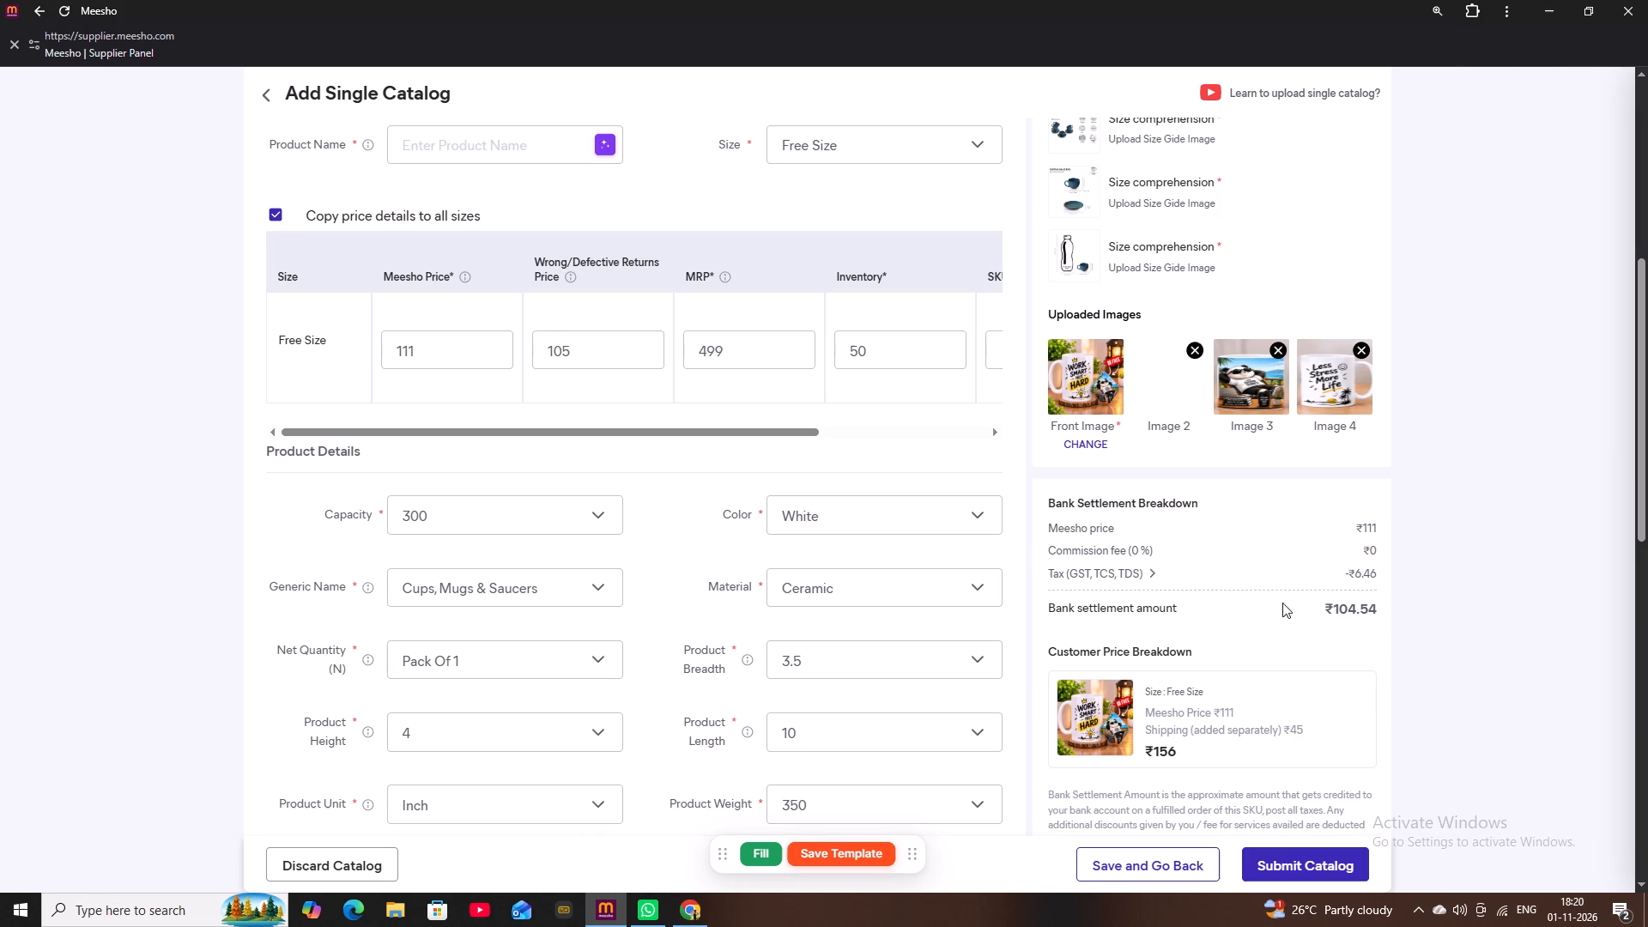
Change the listing's front image to the Work Smart mug picture, WhatsApp Image 2026-11-01 at 4.42.59 PM, from the CUP MOCKUPS folder.
left_click(1075, 448)
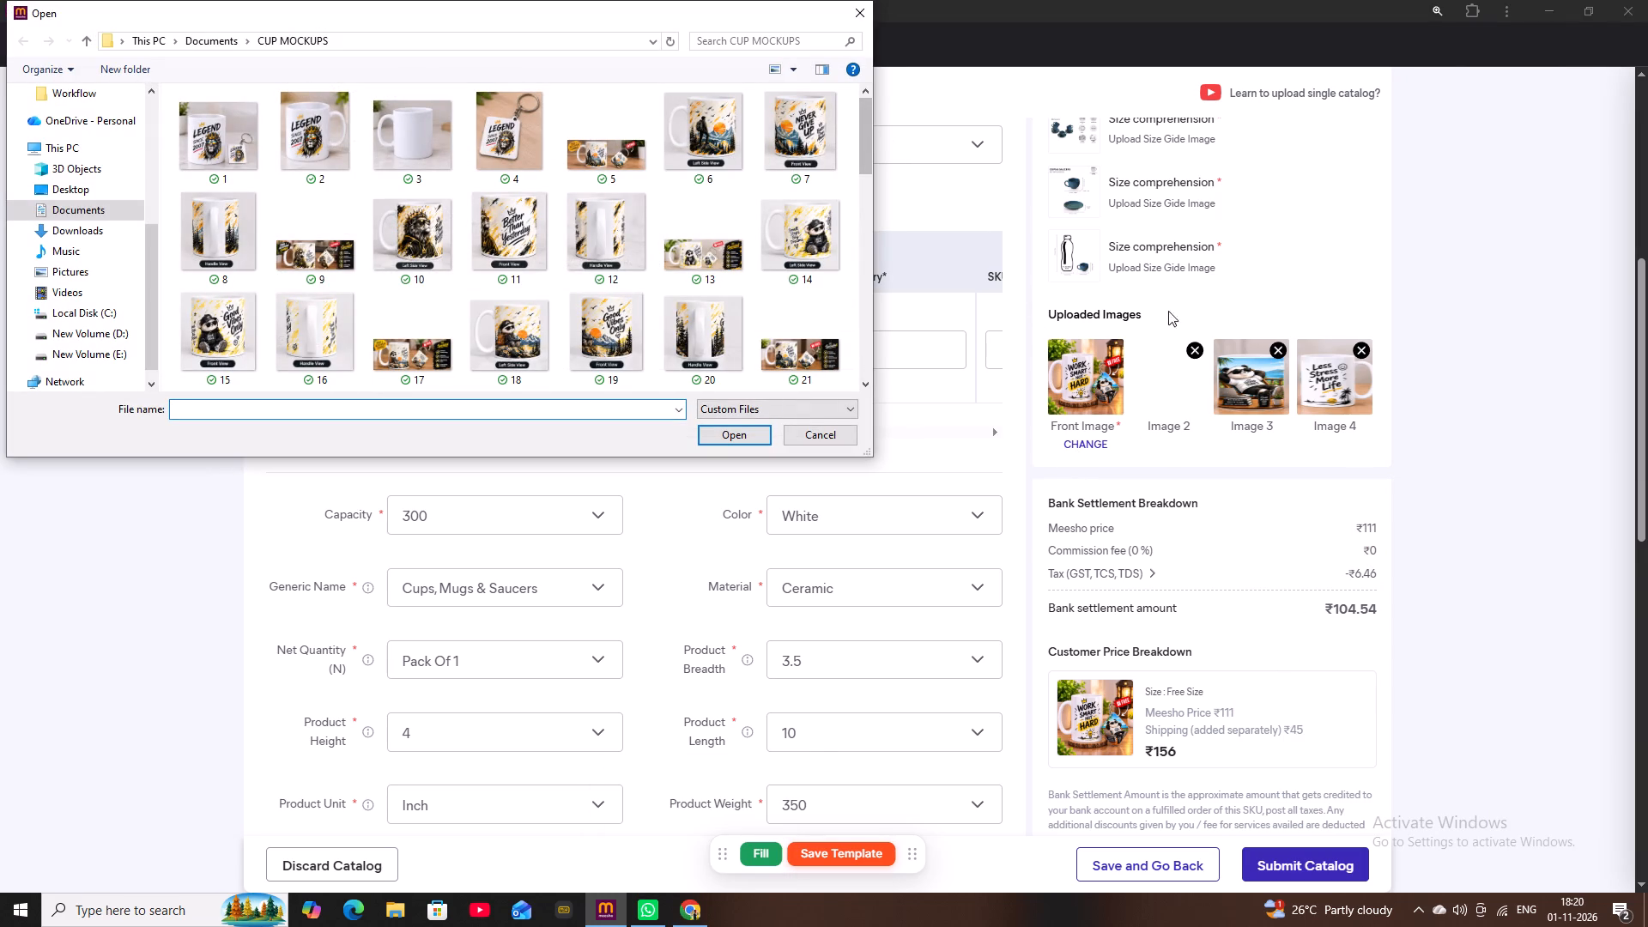
left_click(1233, 542)
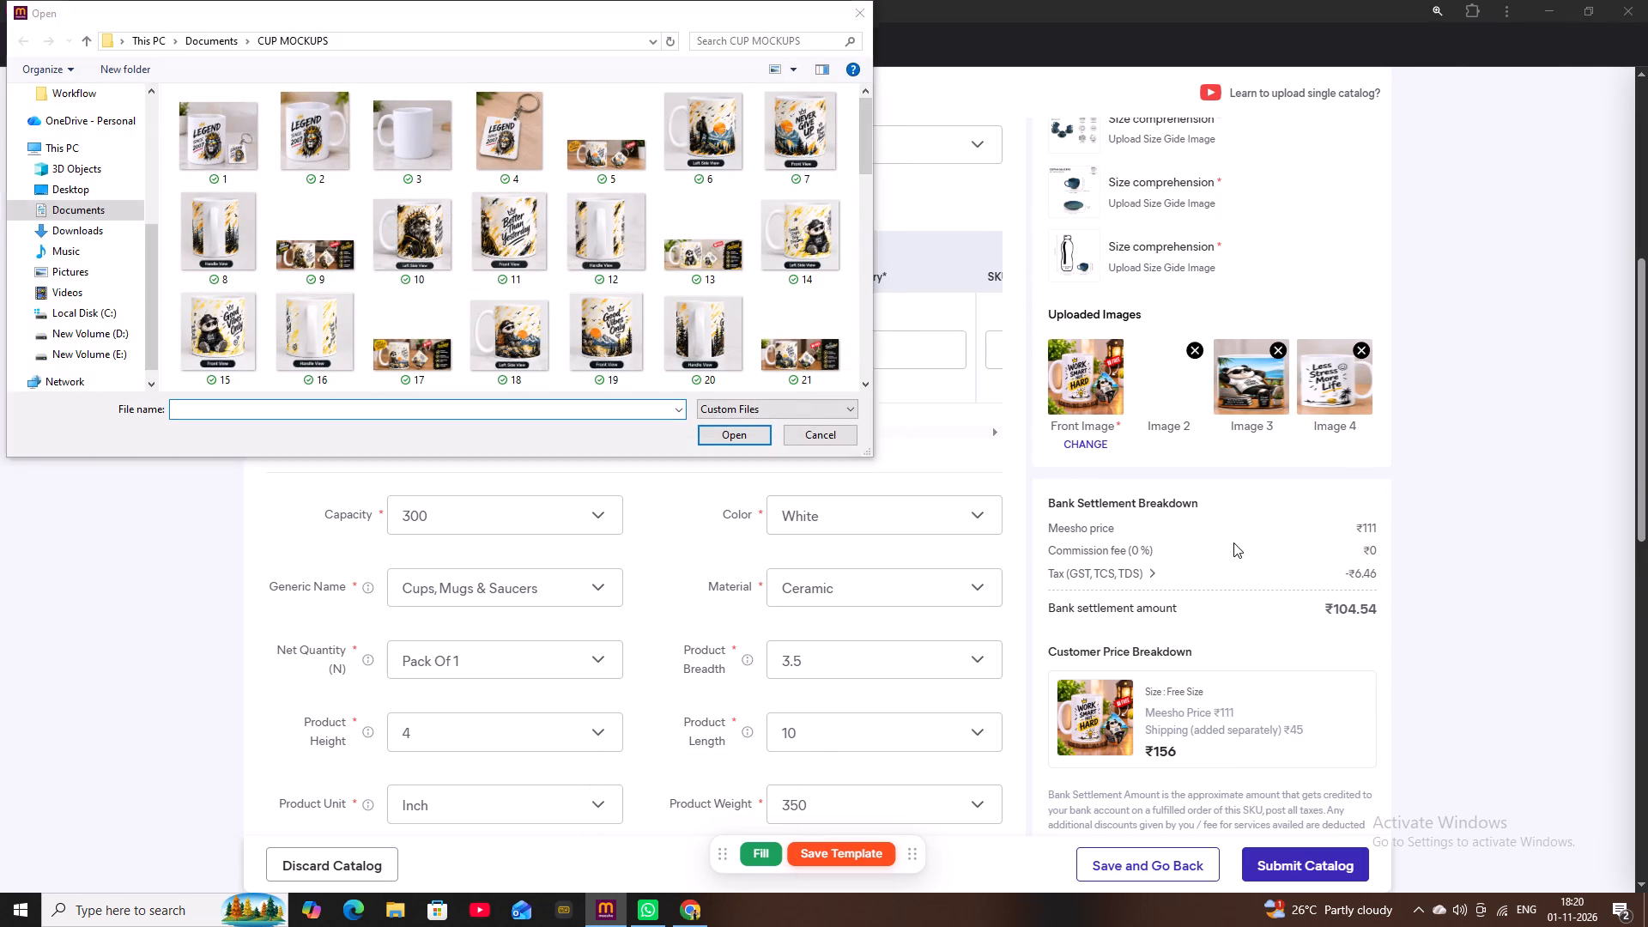
left_click_drag(863, 120, 871, 168)
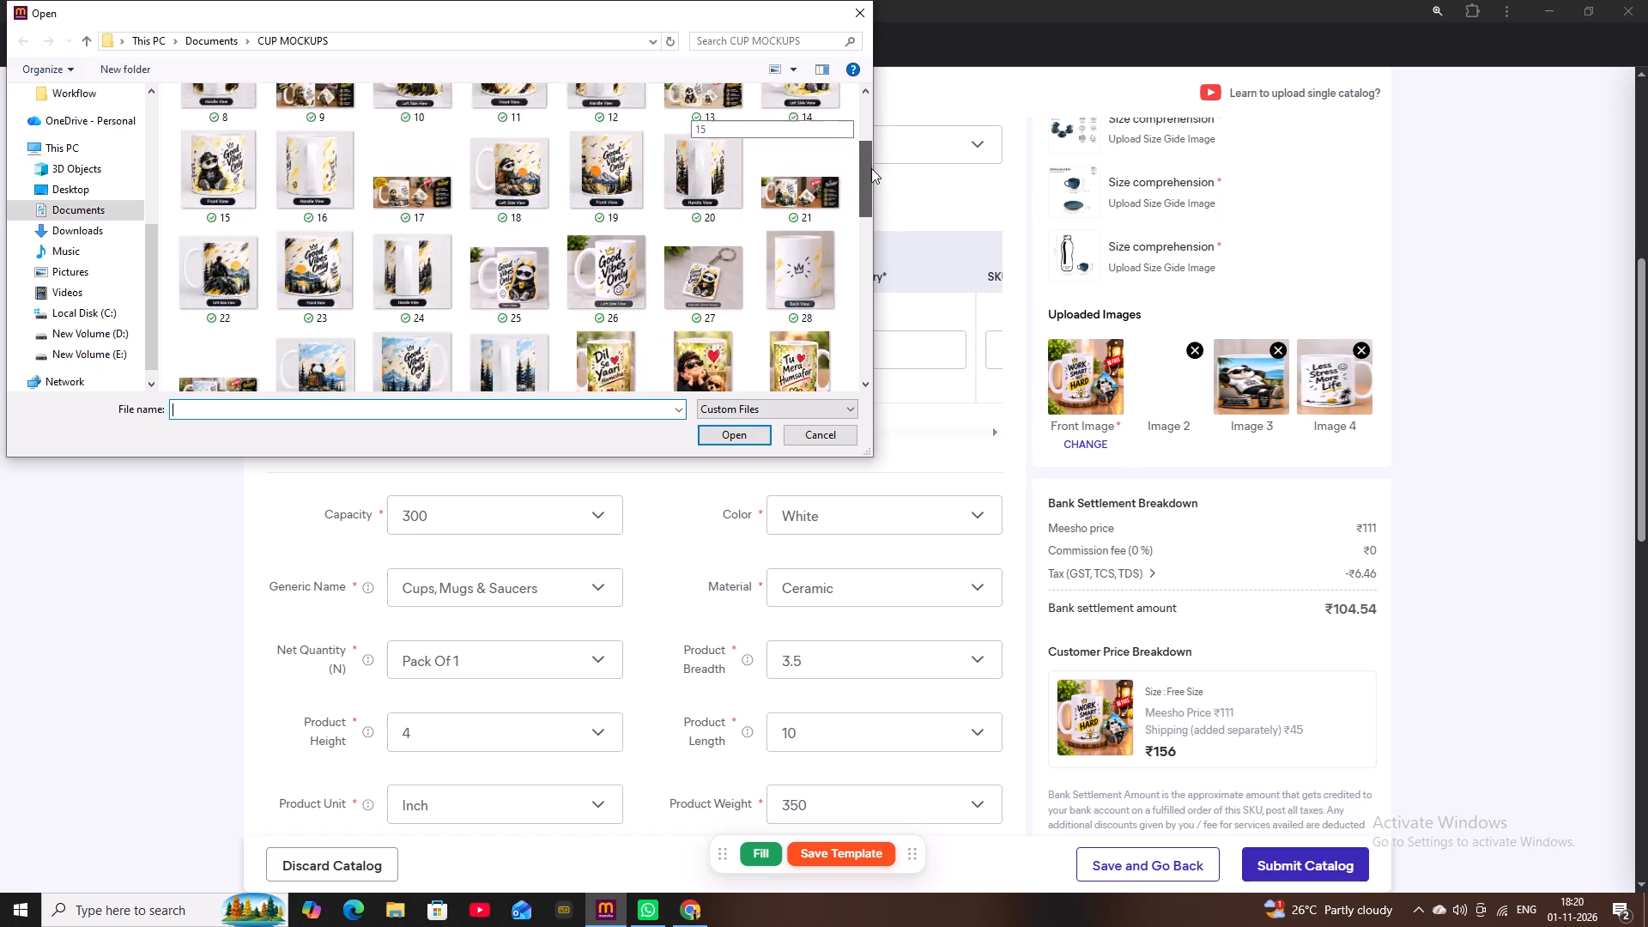
left_click_drag(871, 168, 884, 380)
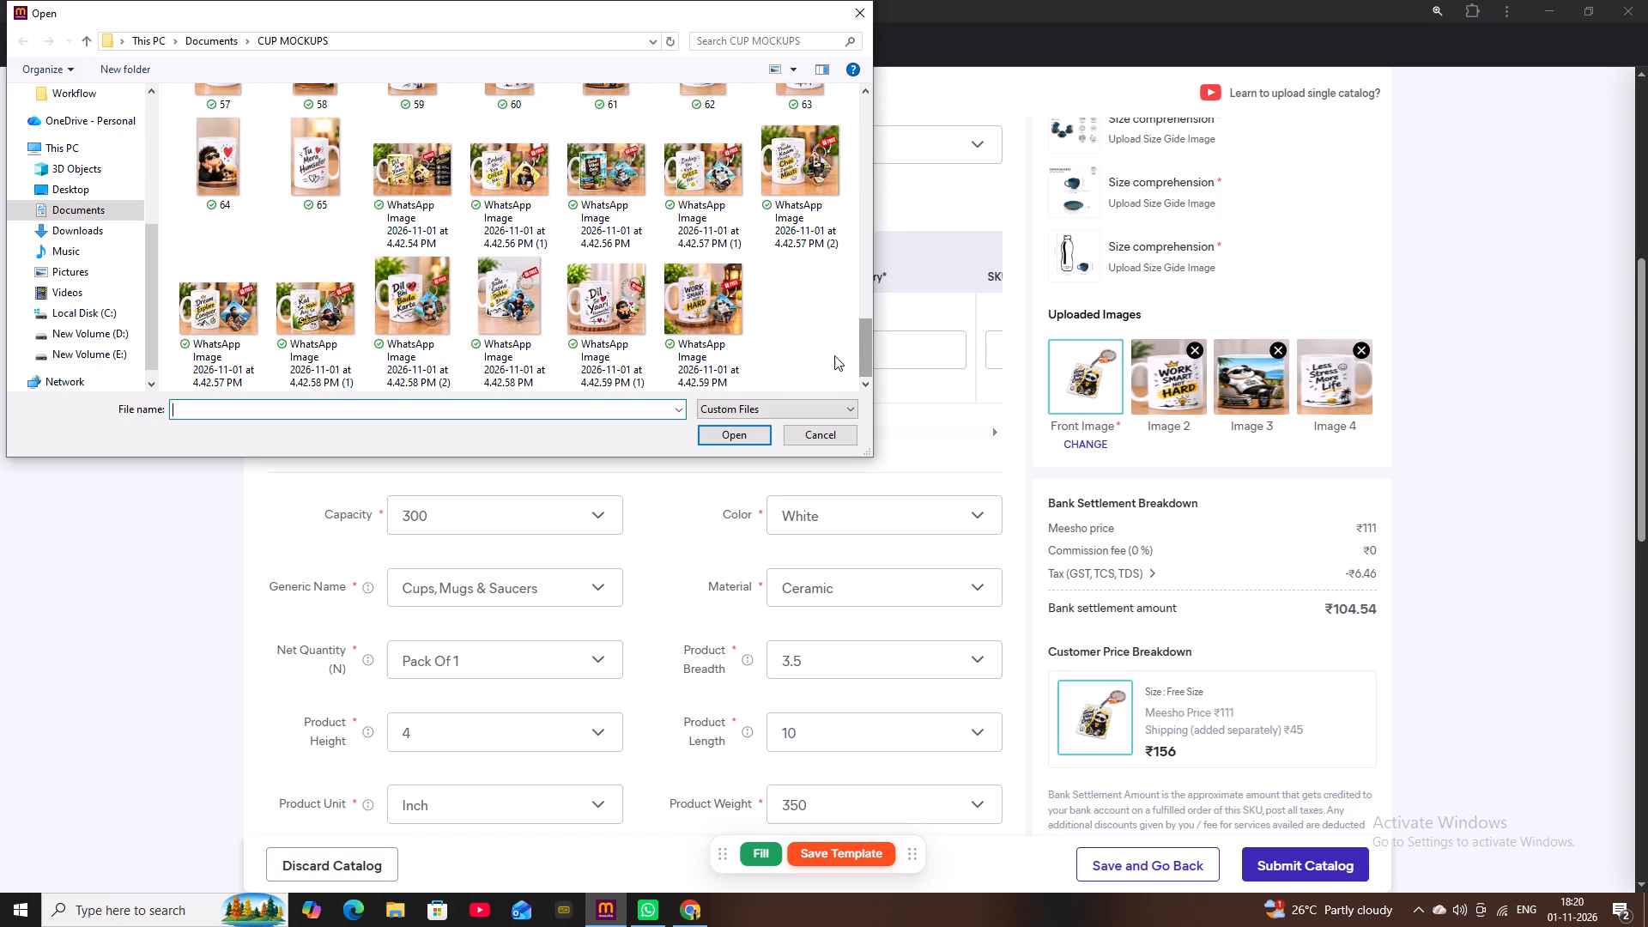
left_click(718, 286)
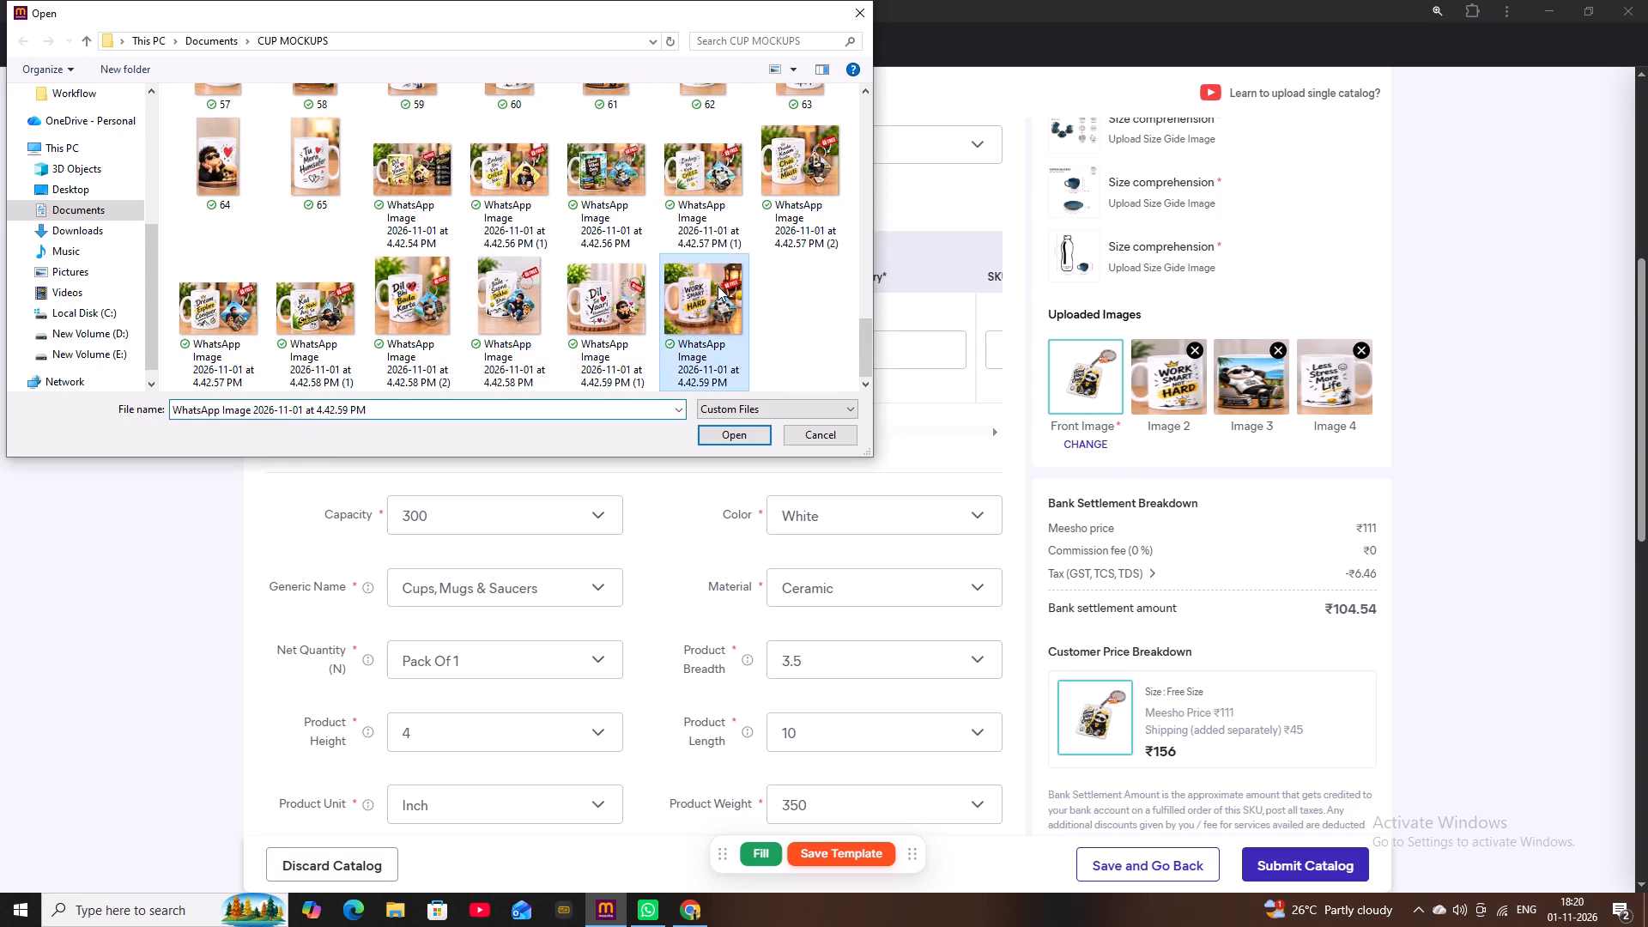
left_click(718, 286)
left_click(756, 205)
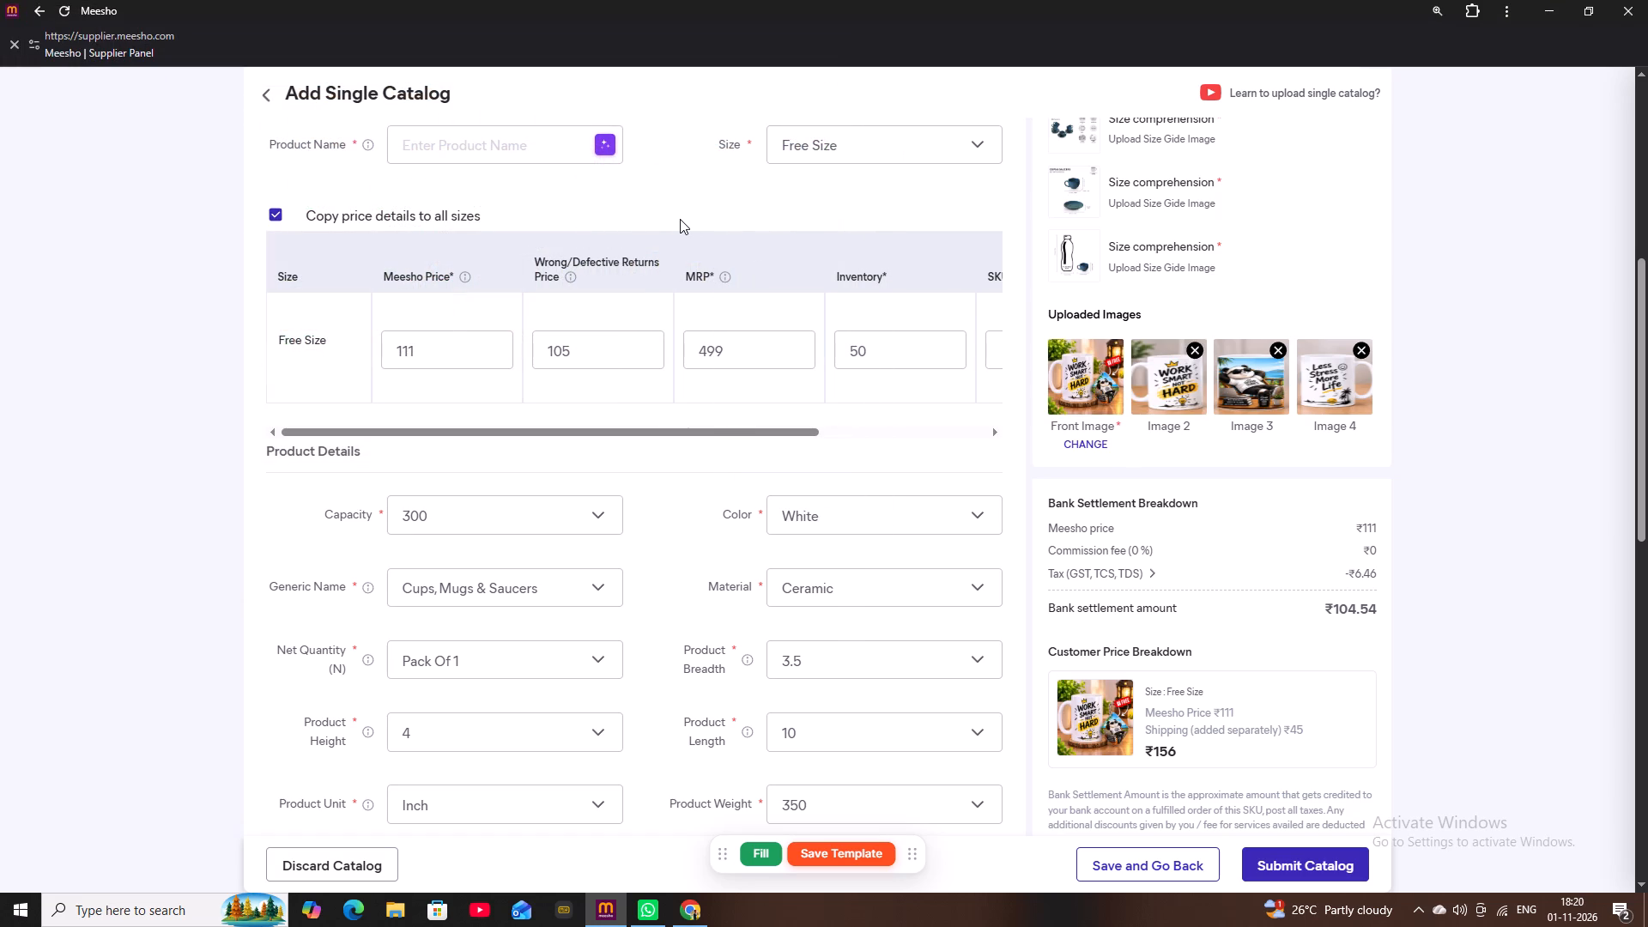
Set the Add Ons attribute to Key Chain under Other Attributes.
scroll(679, 219, "up", 3)
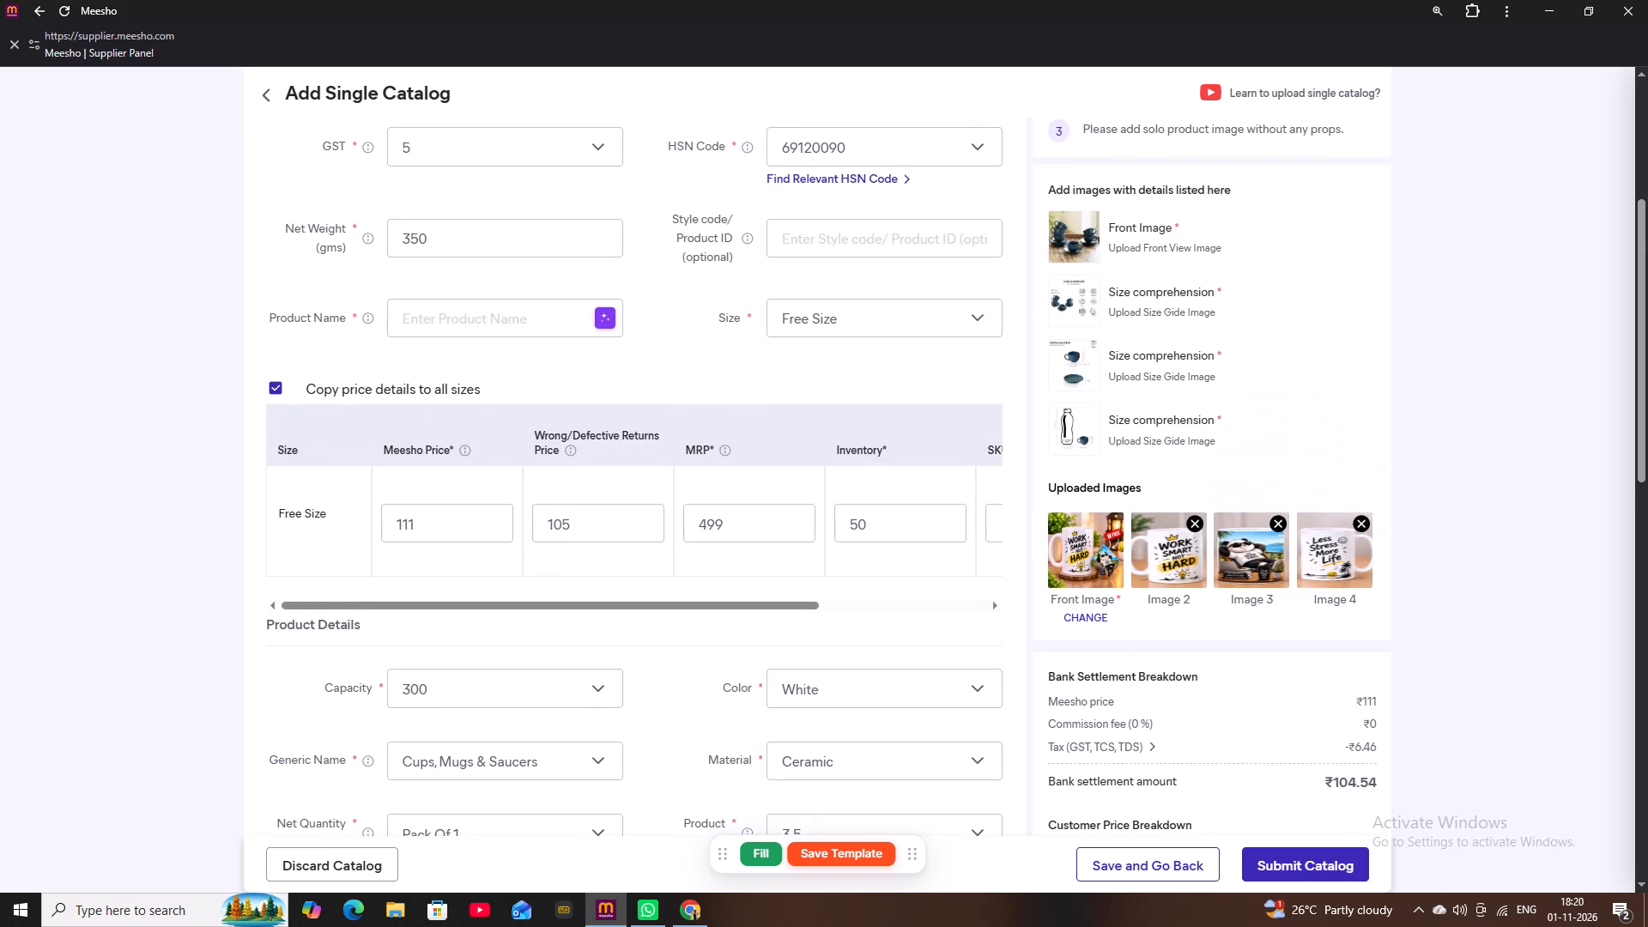
scroll(679, 219, "up", 1)
scroll(679, 219, "down", 9)
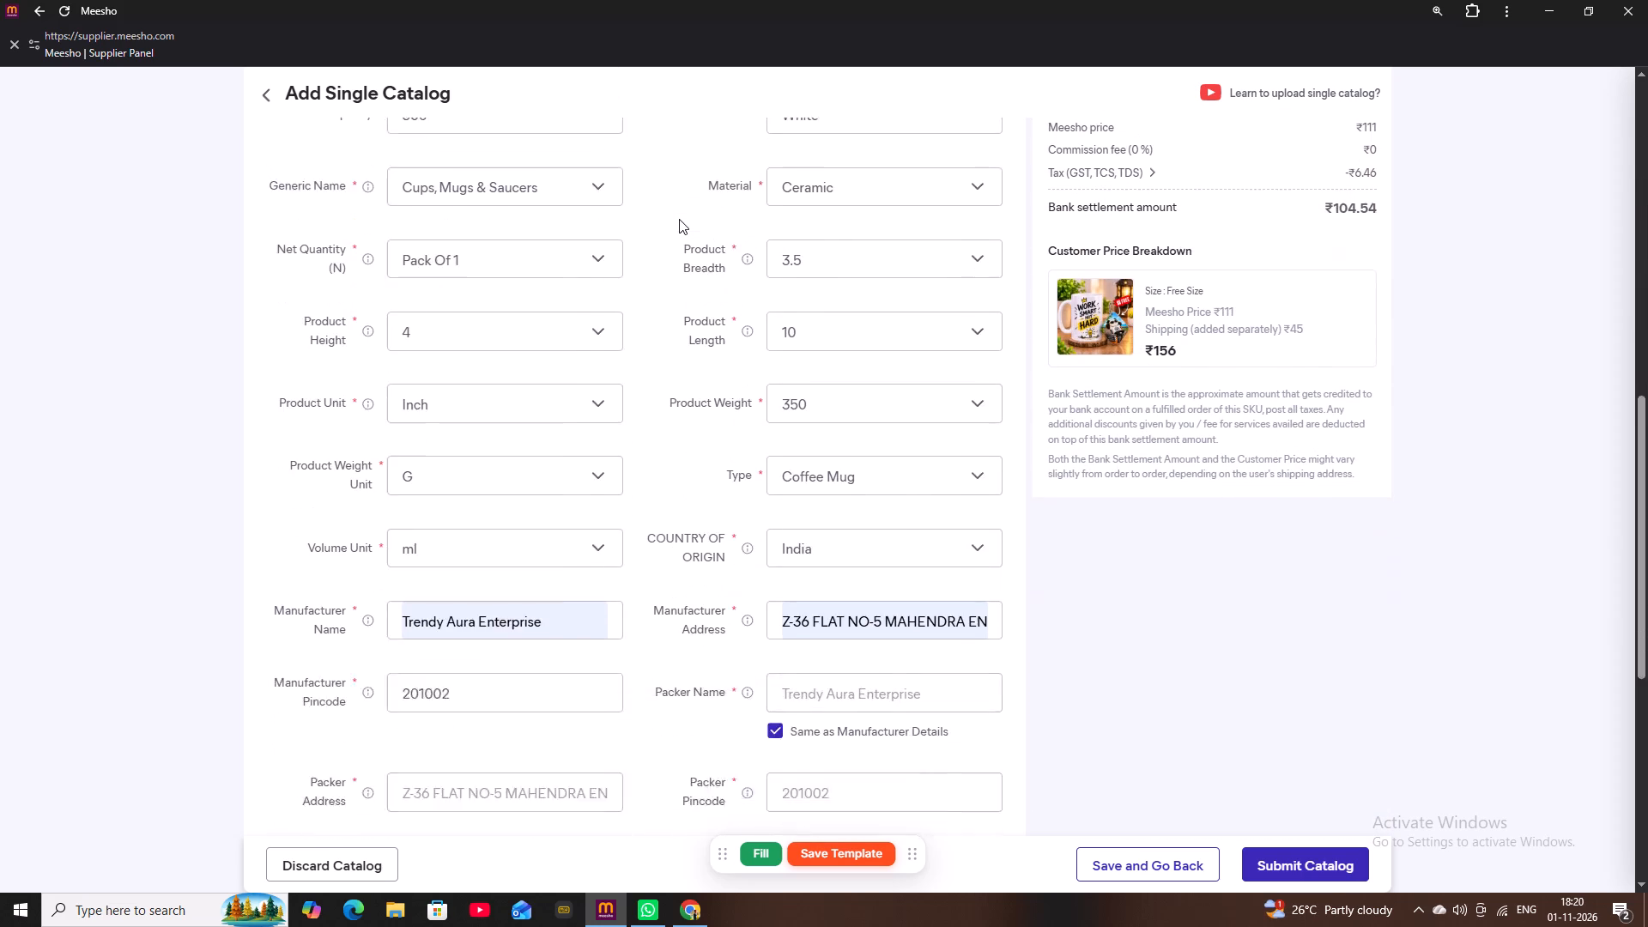
scroll(679, 219, "down", 6)
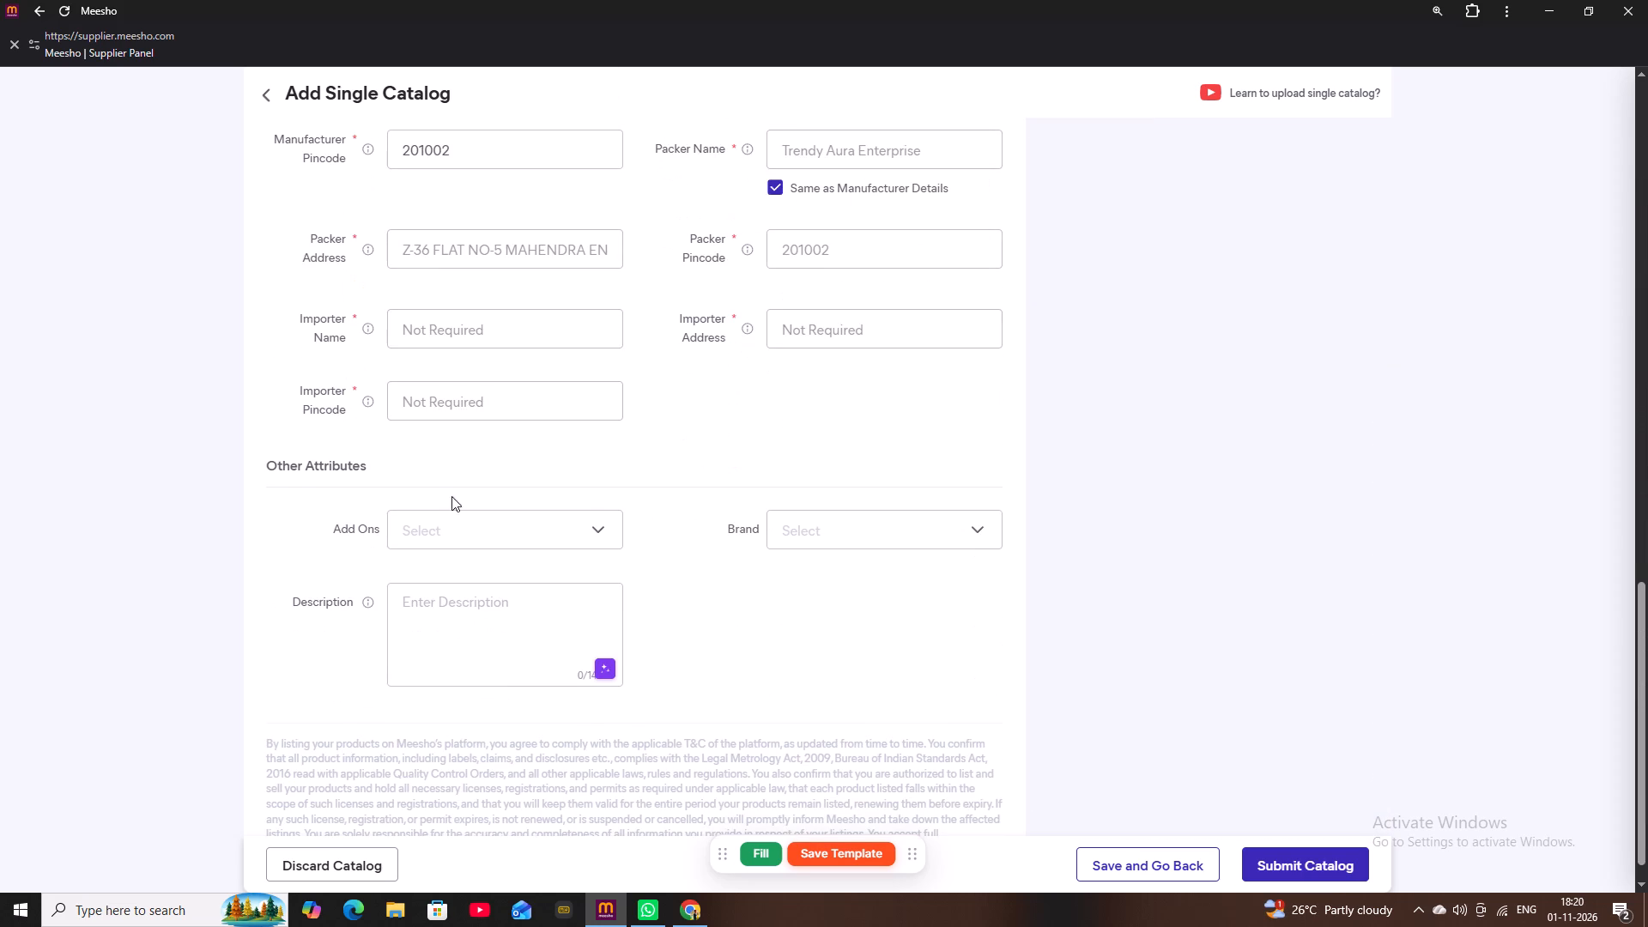
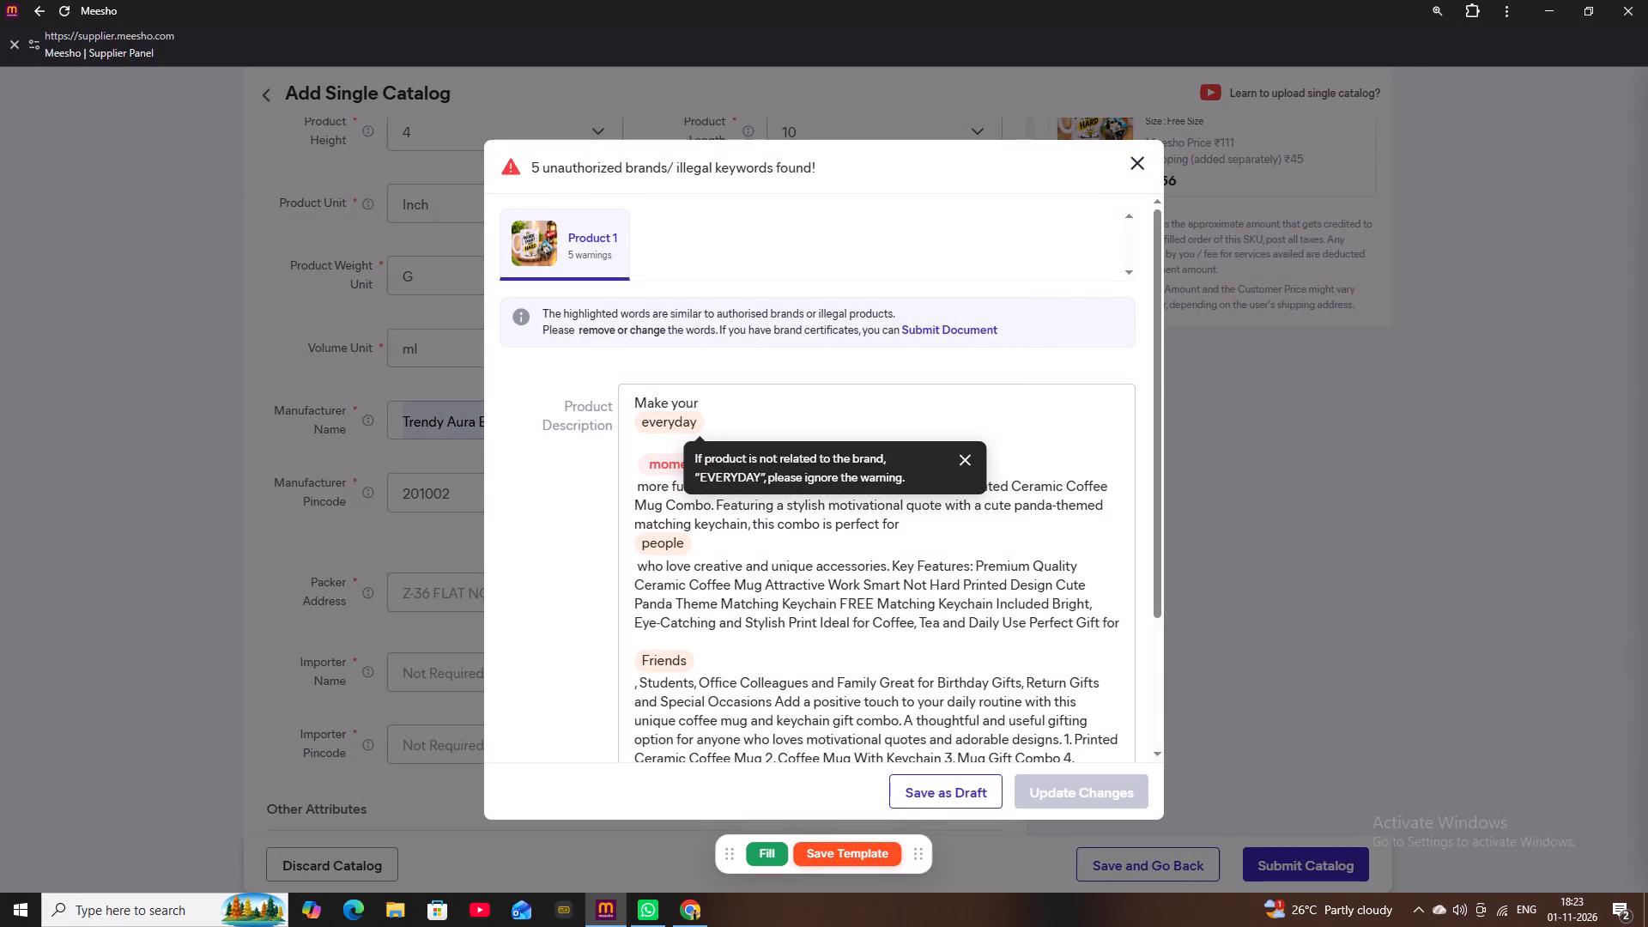
left_click(969, 464)
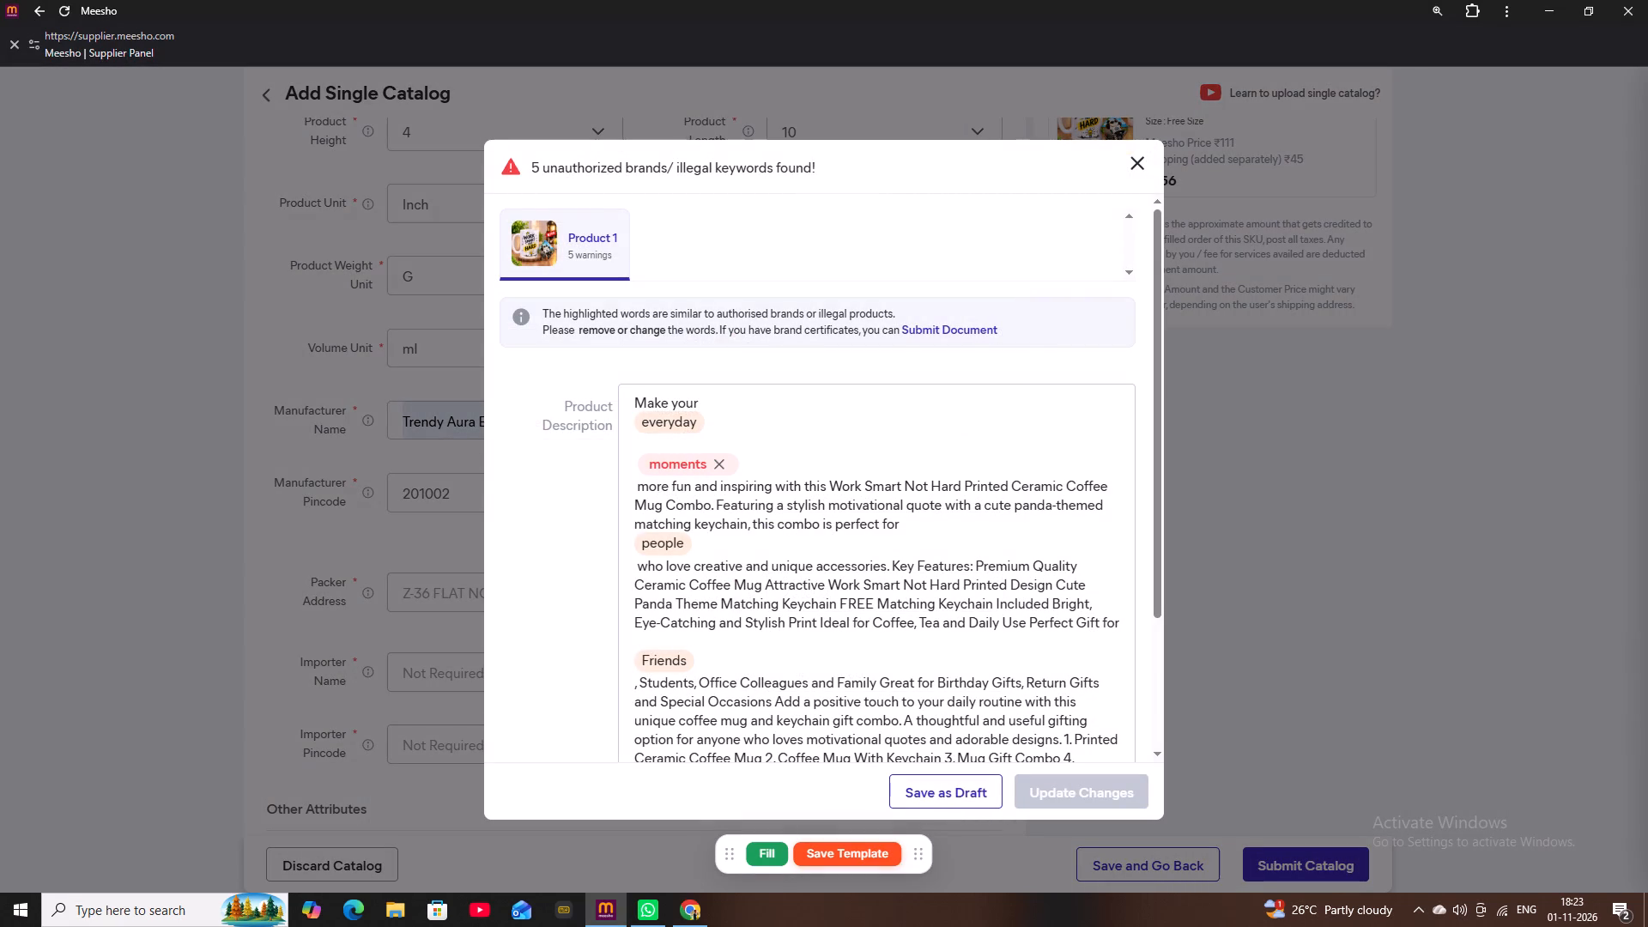
left_click(724, 466)
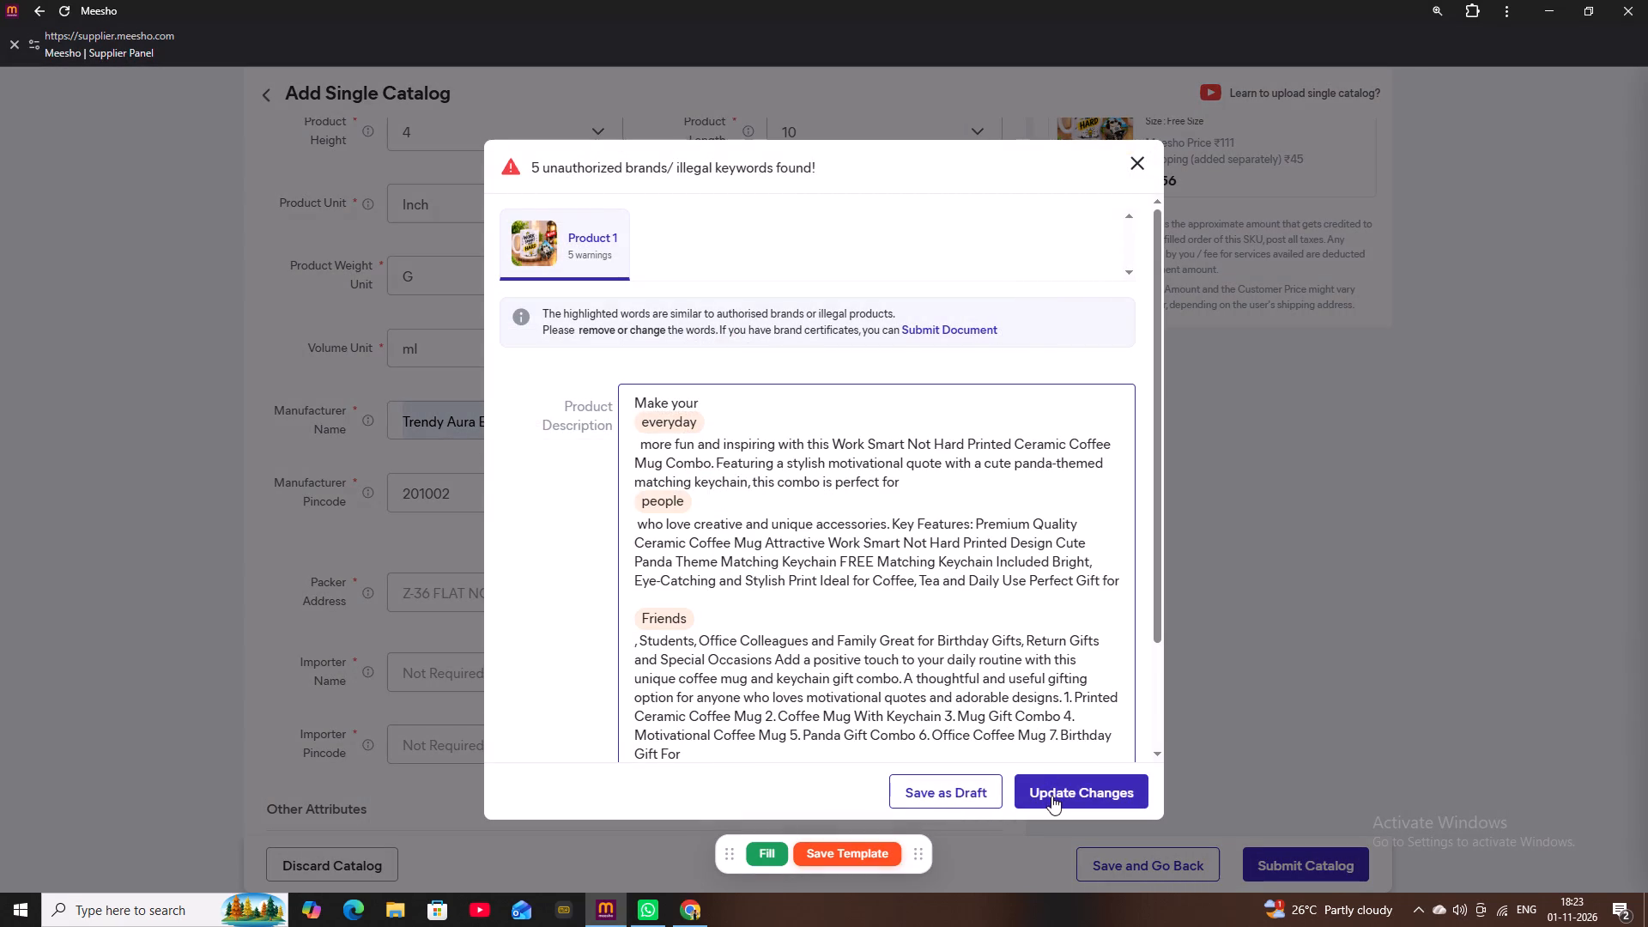
left_click(1051, 796)
left_click(972, 507)
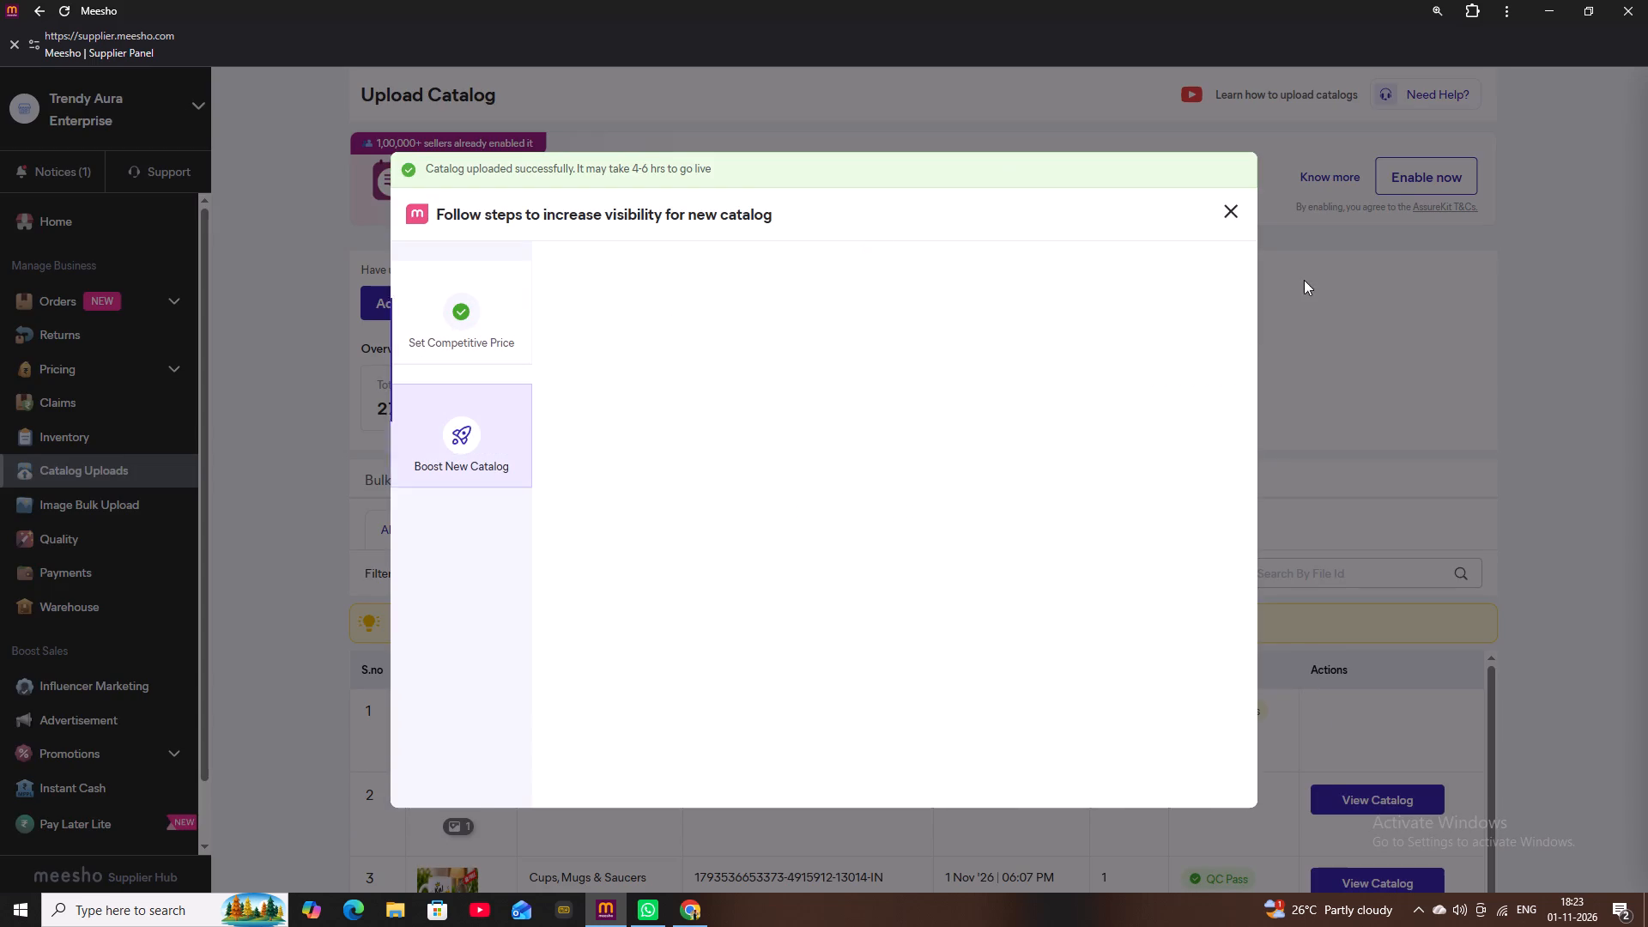
Close the new-catalog visibility dialog and reload the Catalog Uploads page.
left_click(1232, 210)
right_click(1255, 301)
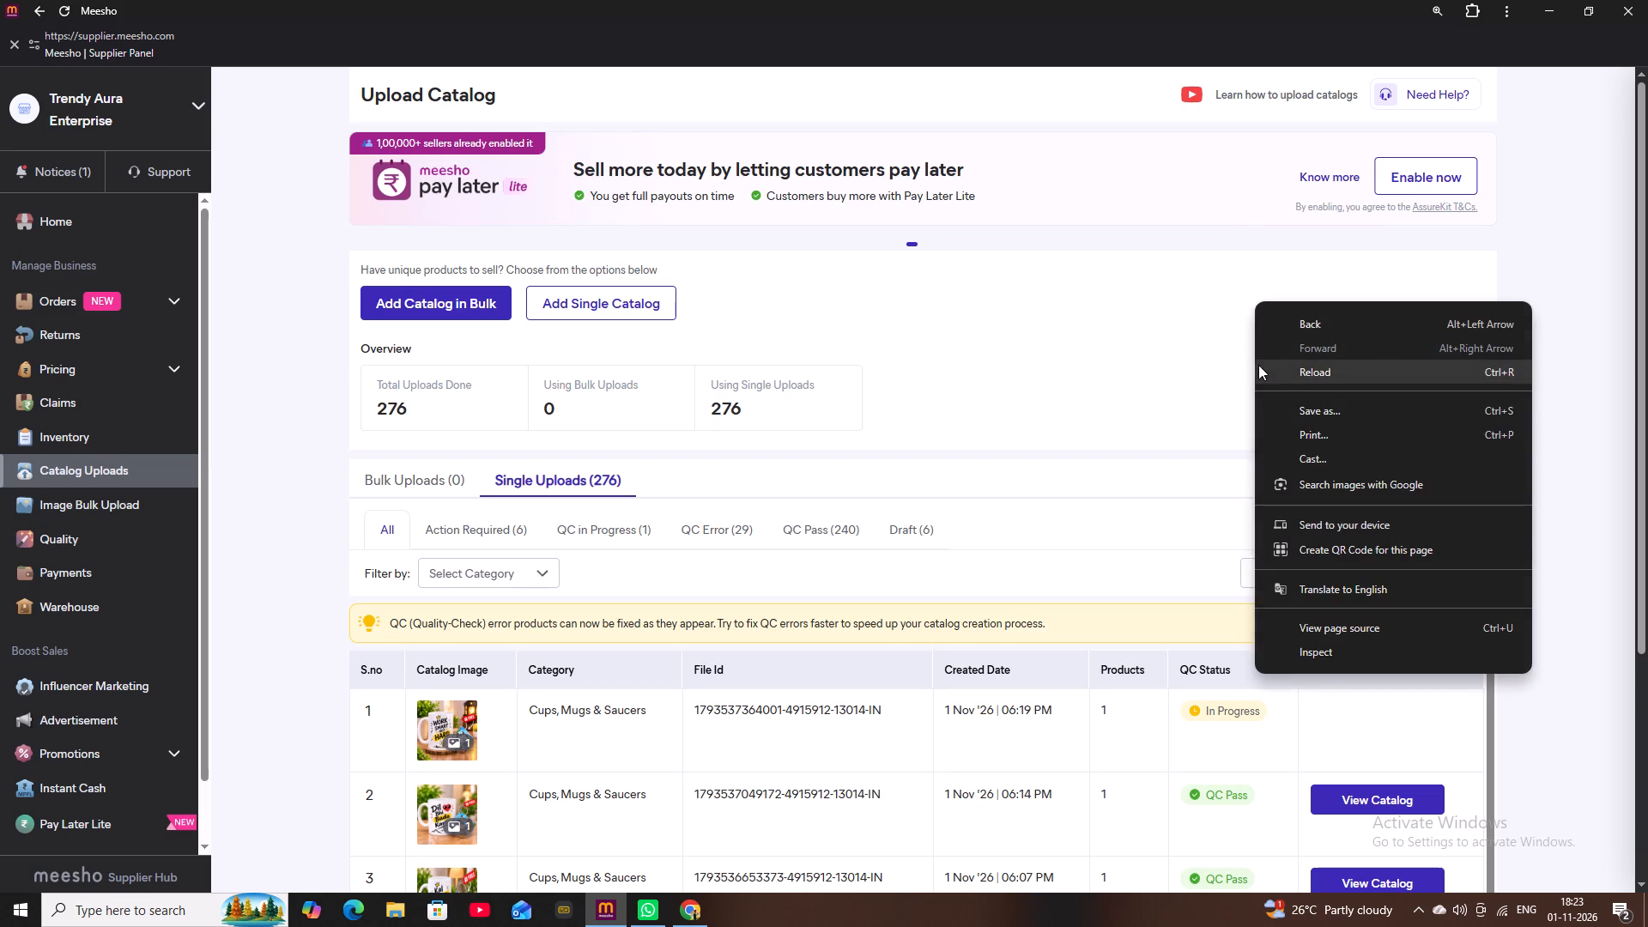
left_click(1258, 365)
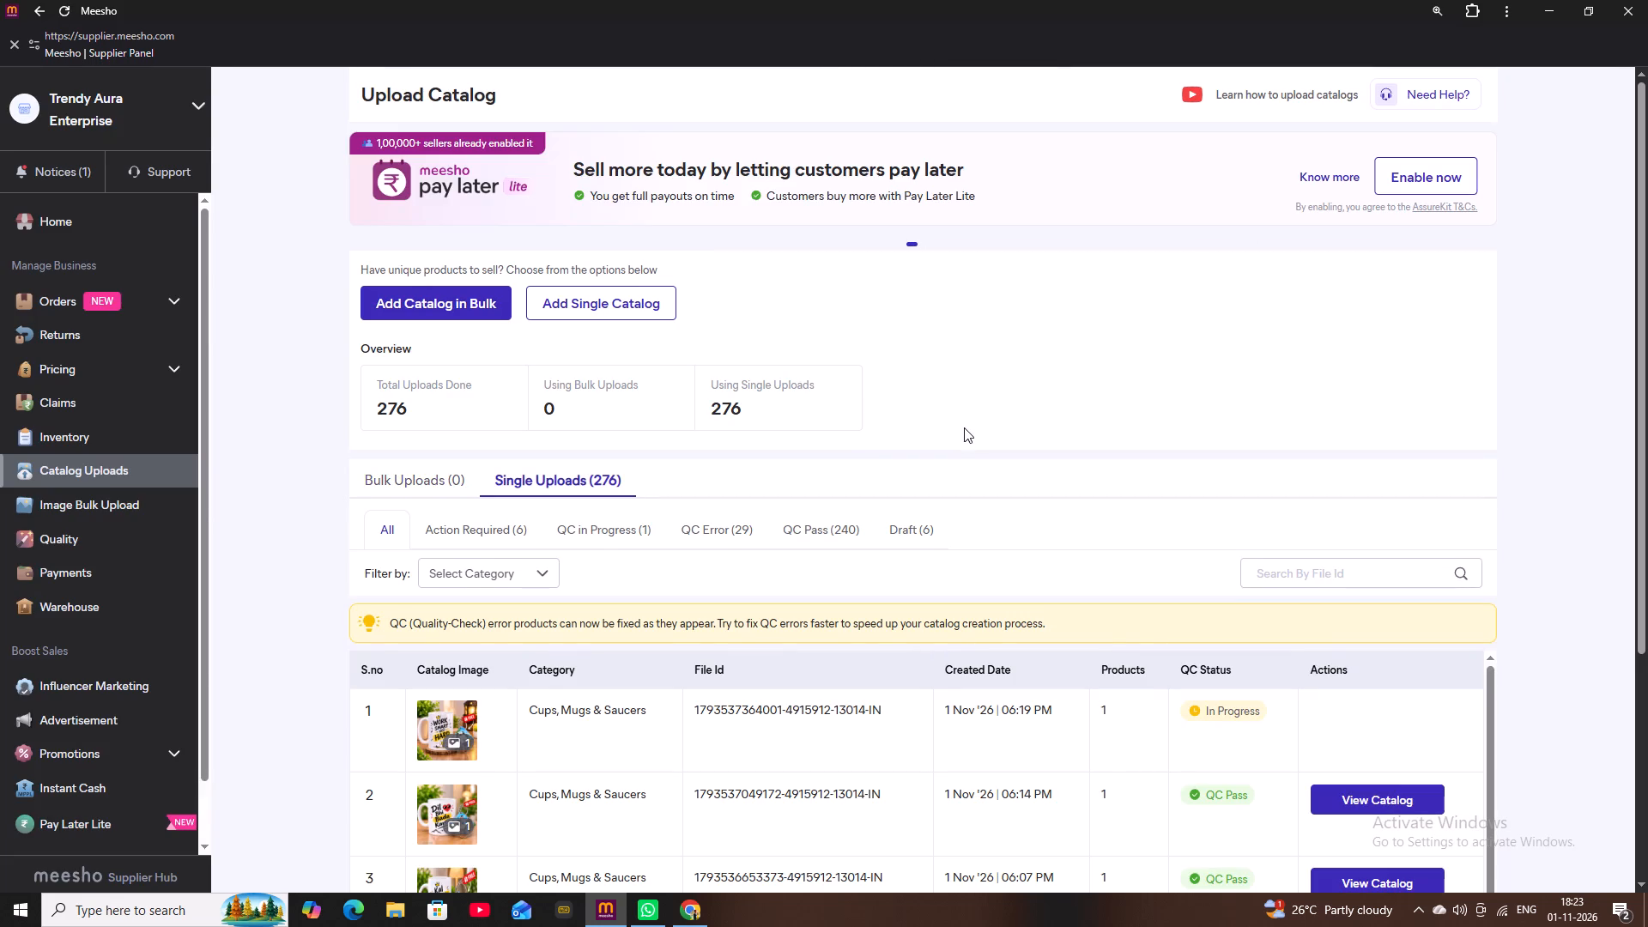
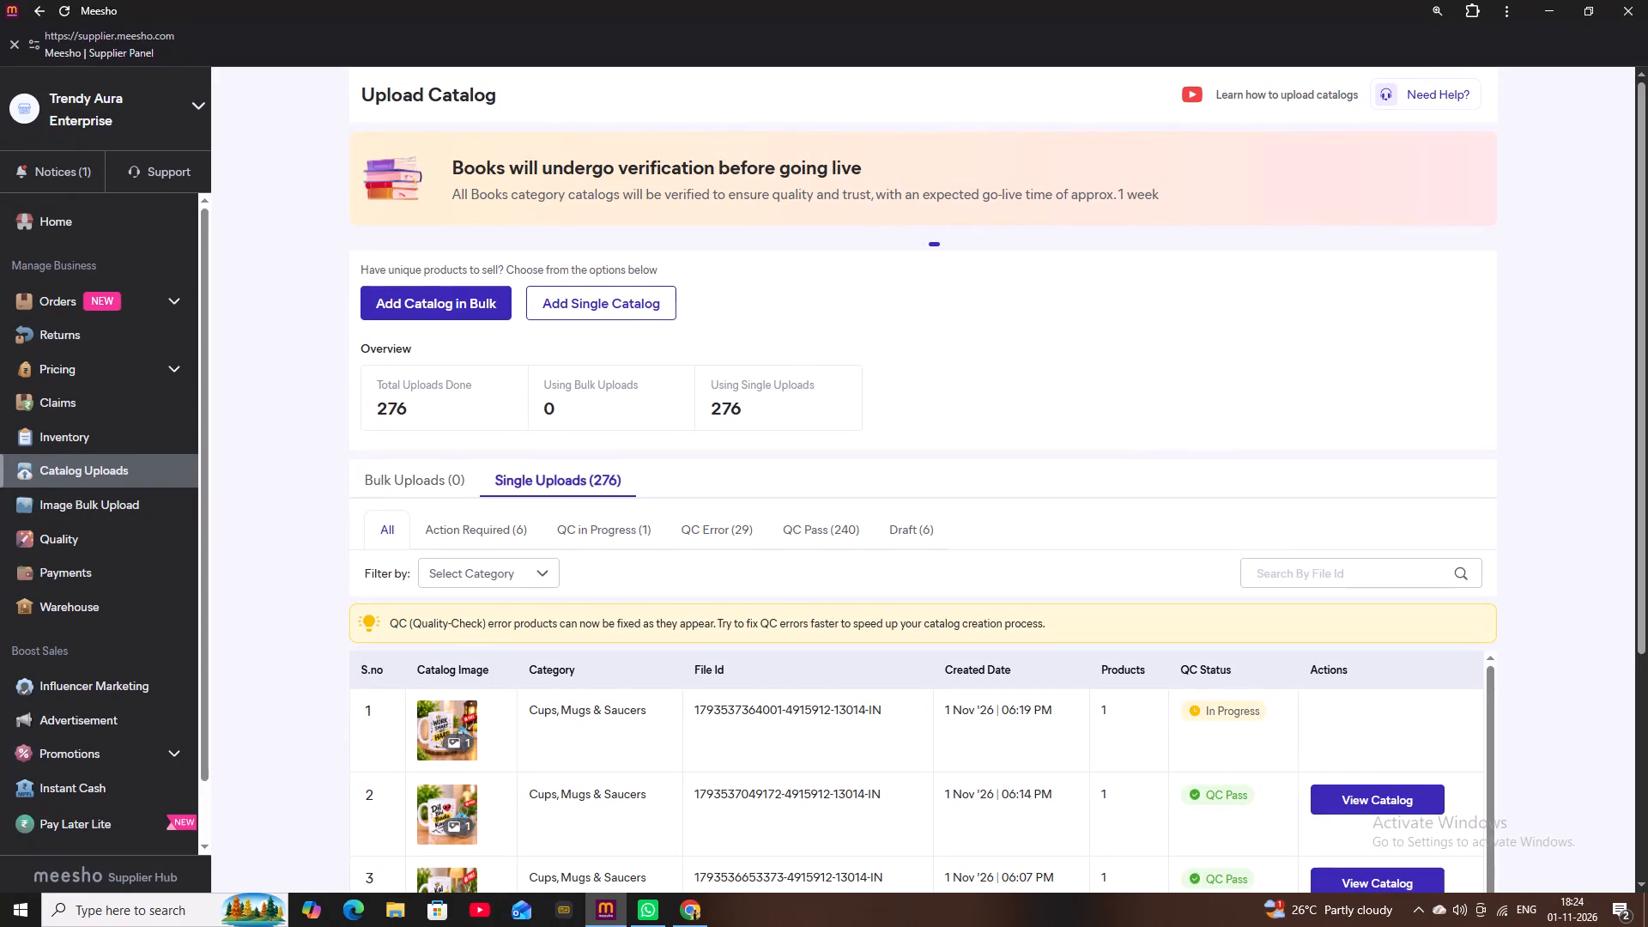
Start a new single catalog in the category Home & Kitchen / Kitchen & Dining / Dinnerware / Cups, Mugs & Saucers.
left_click(621, 309)
left_click(766, 590)
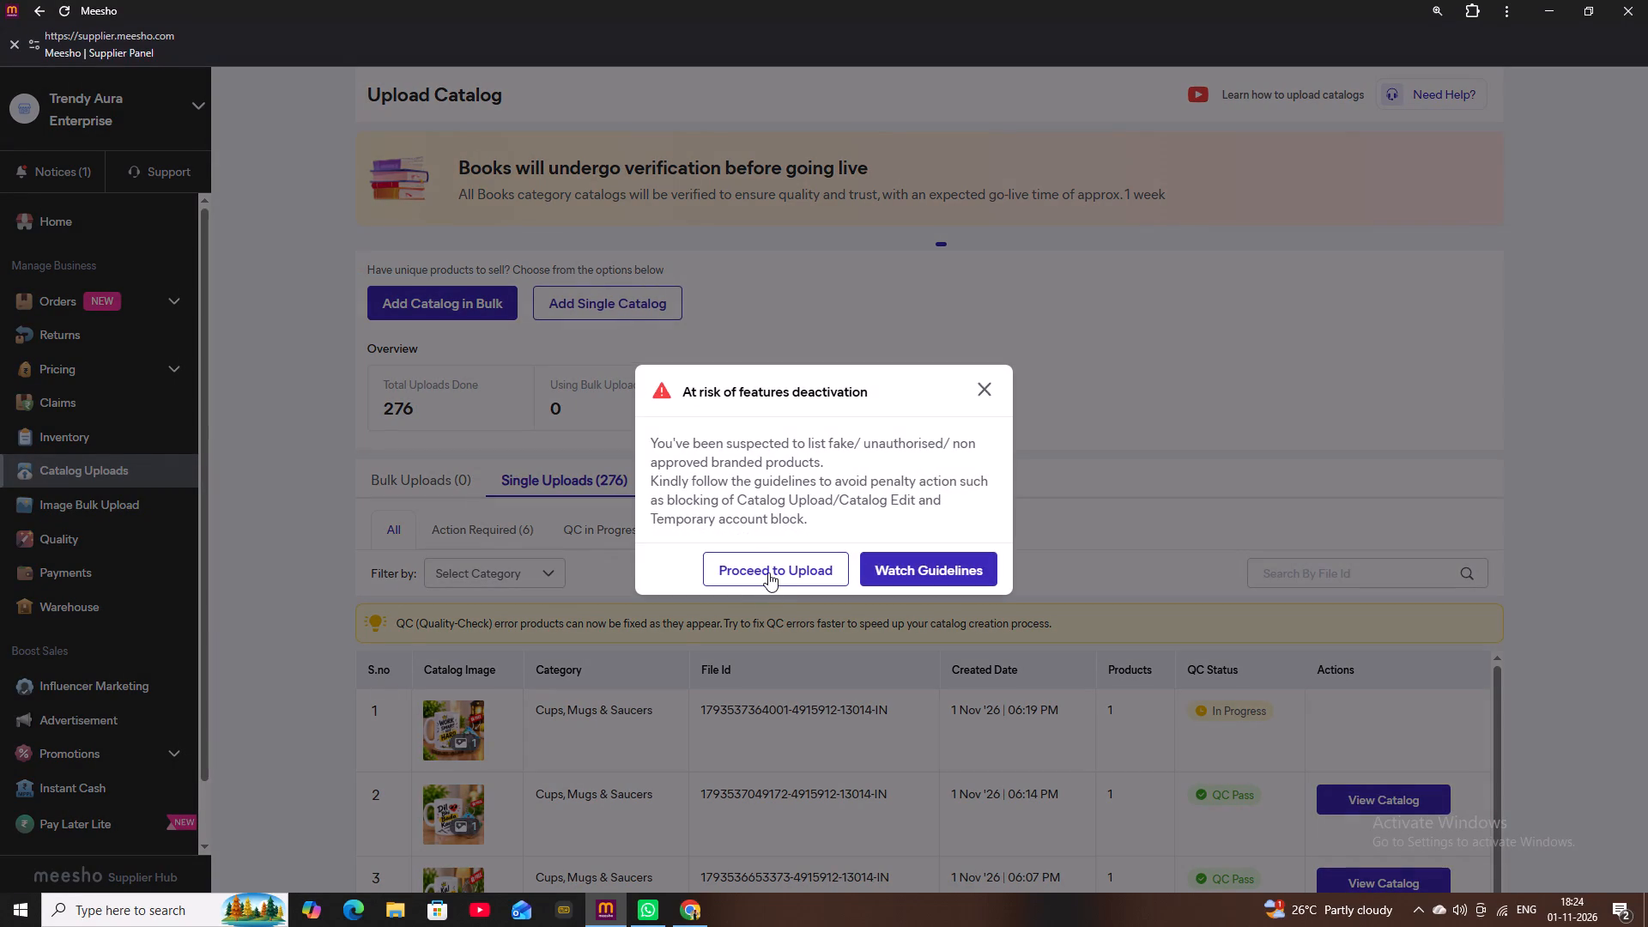
left_click(768, 573)
left_click(662, 348)
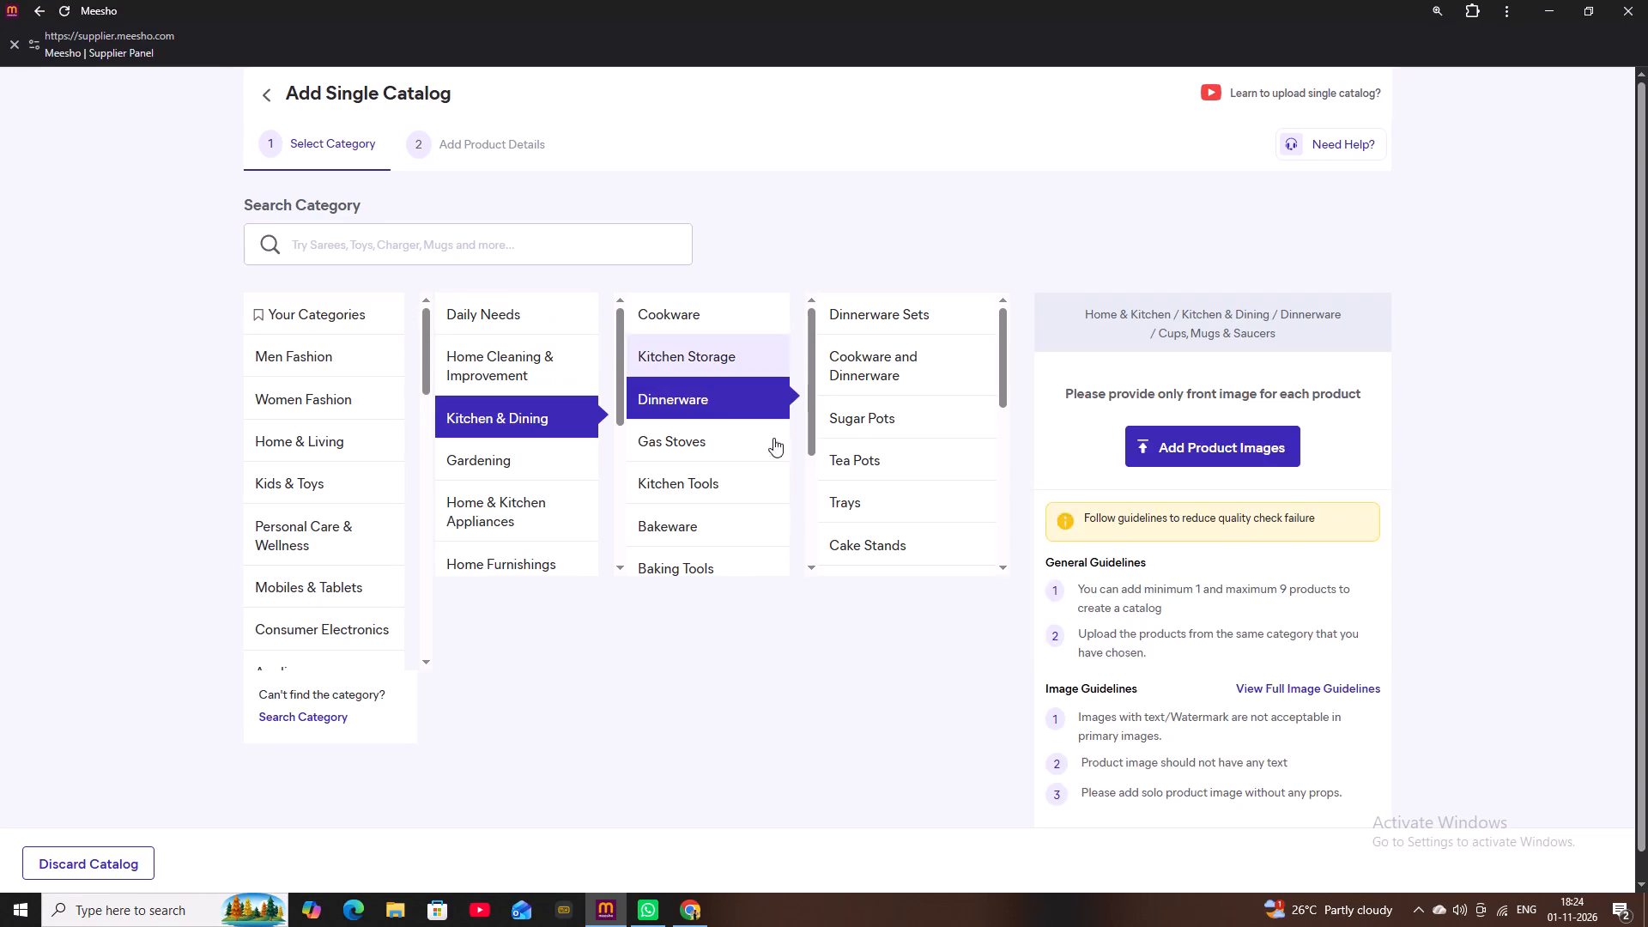
left_click(1203, 625)
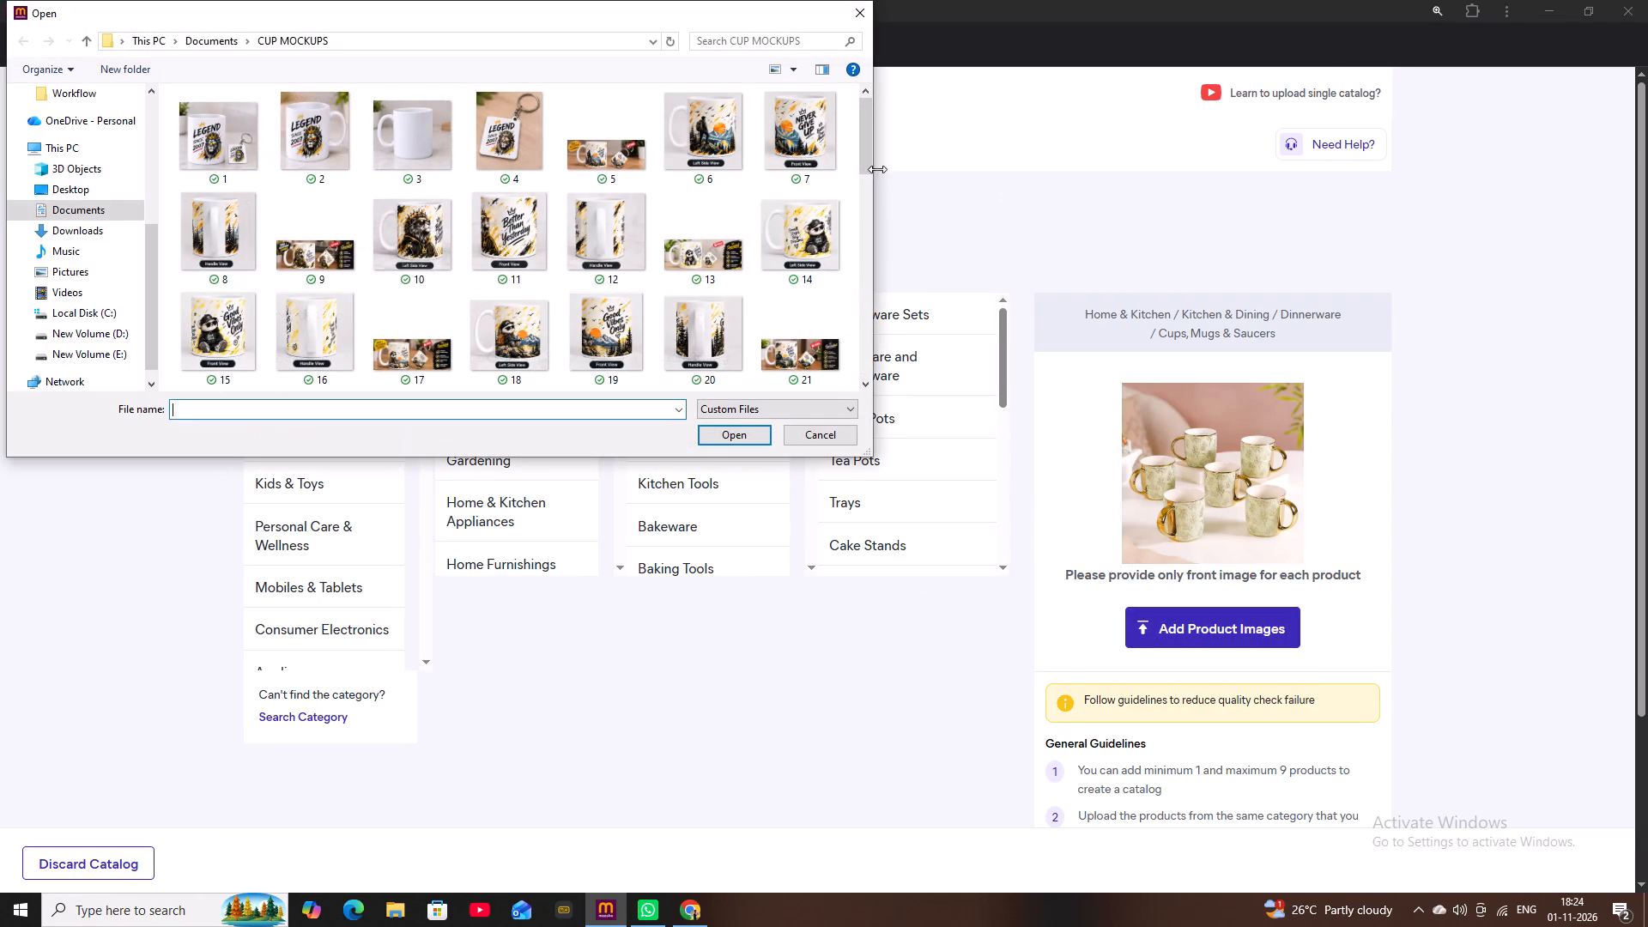
left_click_drag(863, 153, 847, 342)
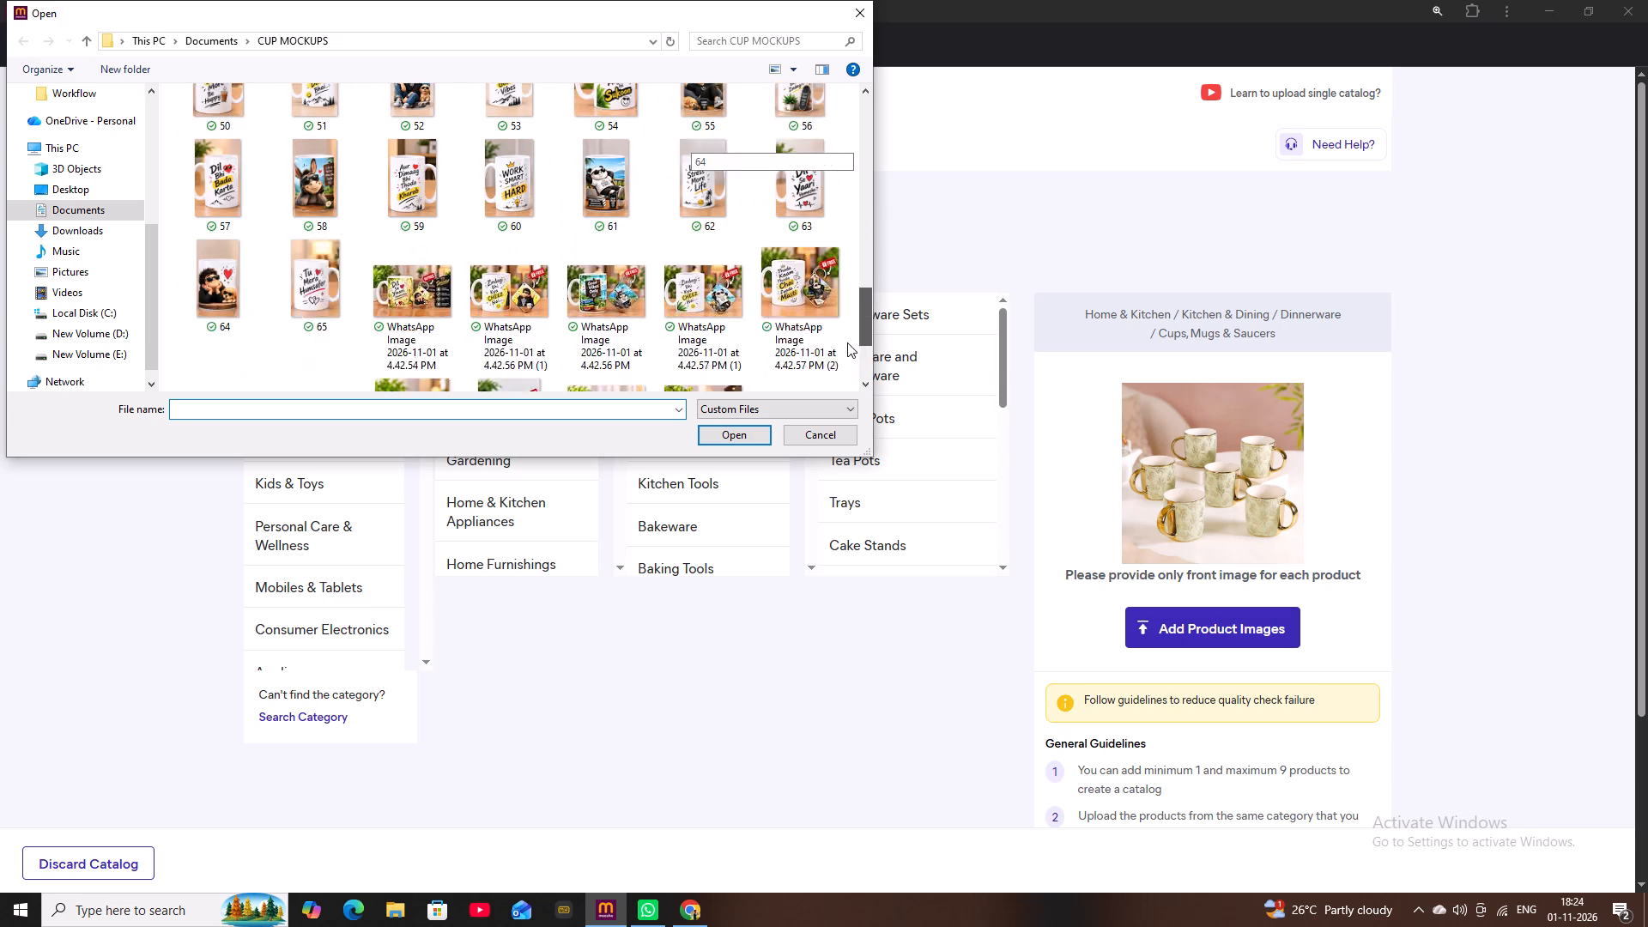
left_click_drag(847, 342, 845, 331)
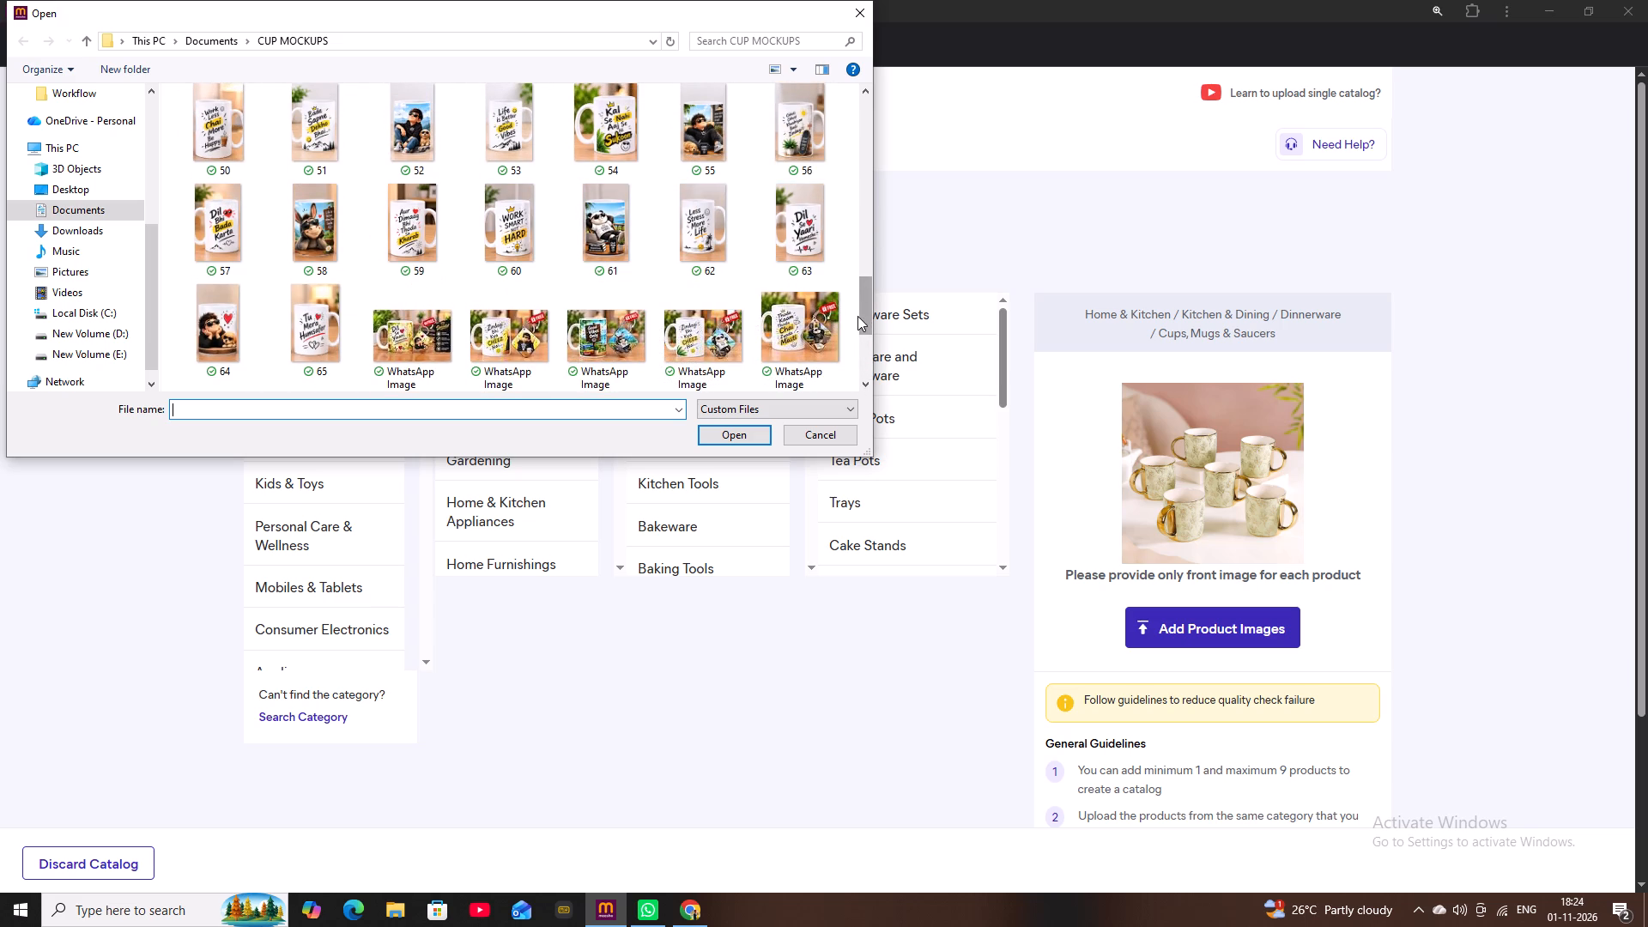
left_click_drag(863, 308, 869, 359)
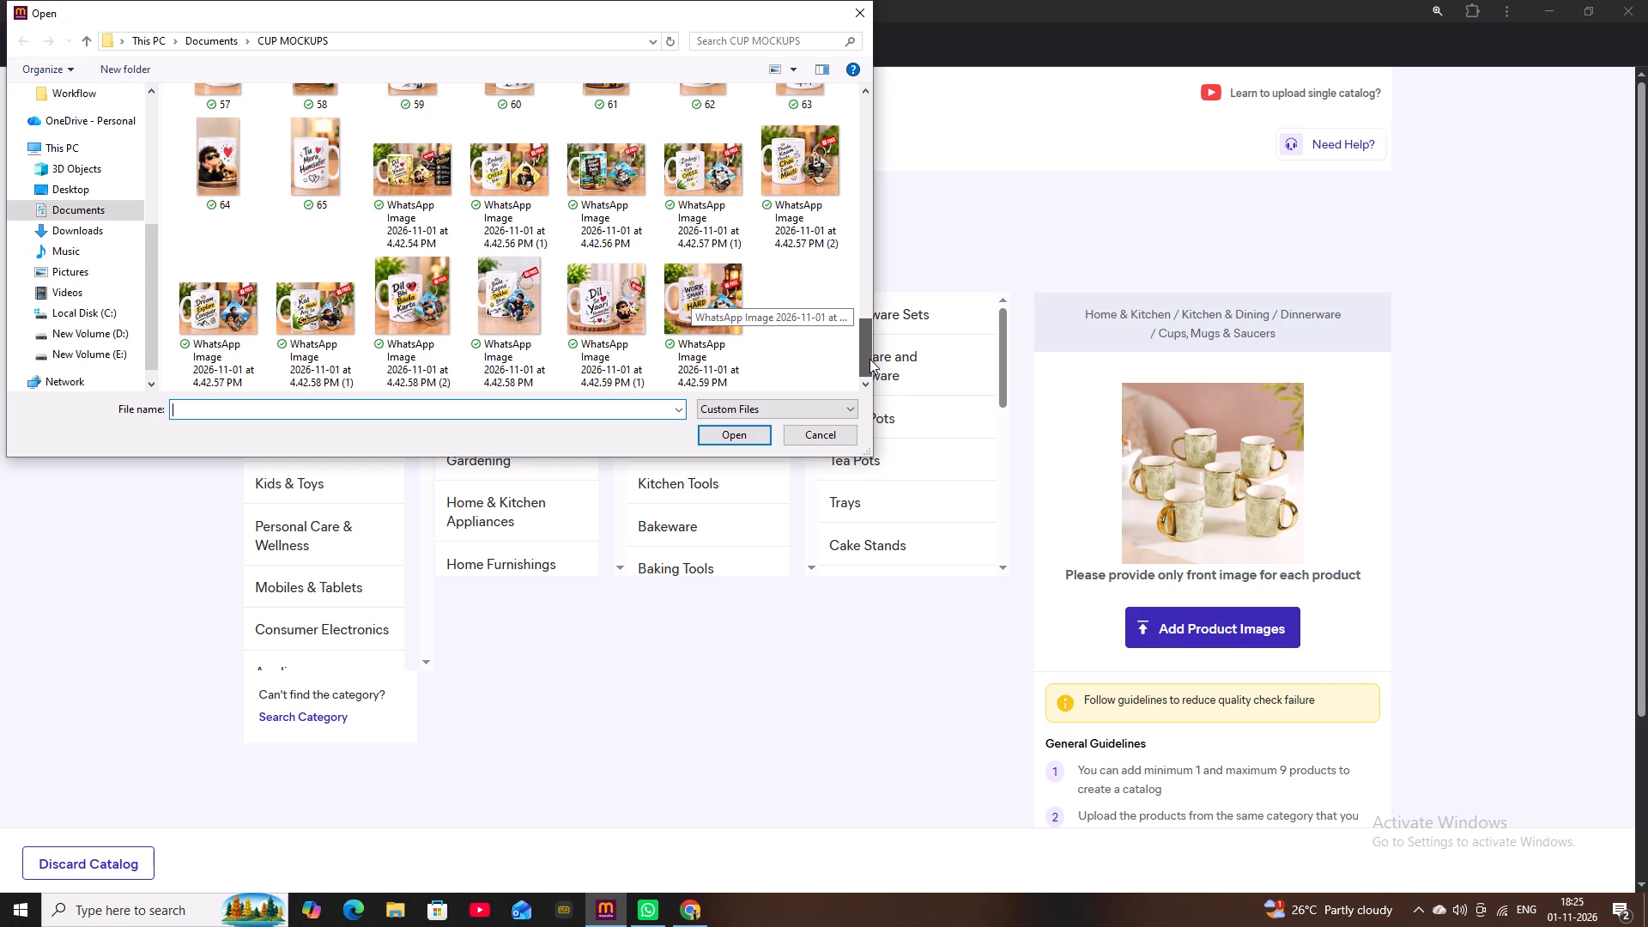
left_click_drag(869, 359, 876, 342)
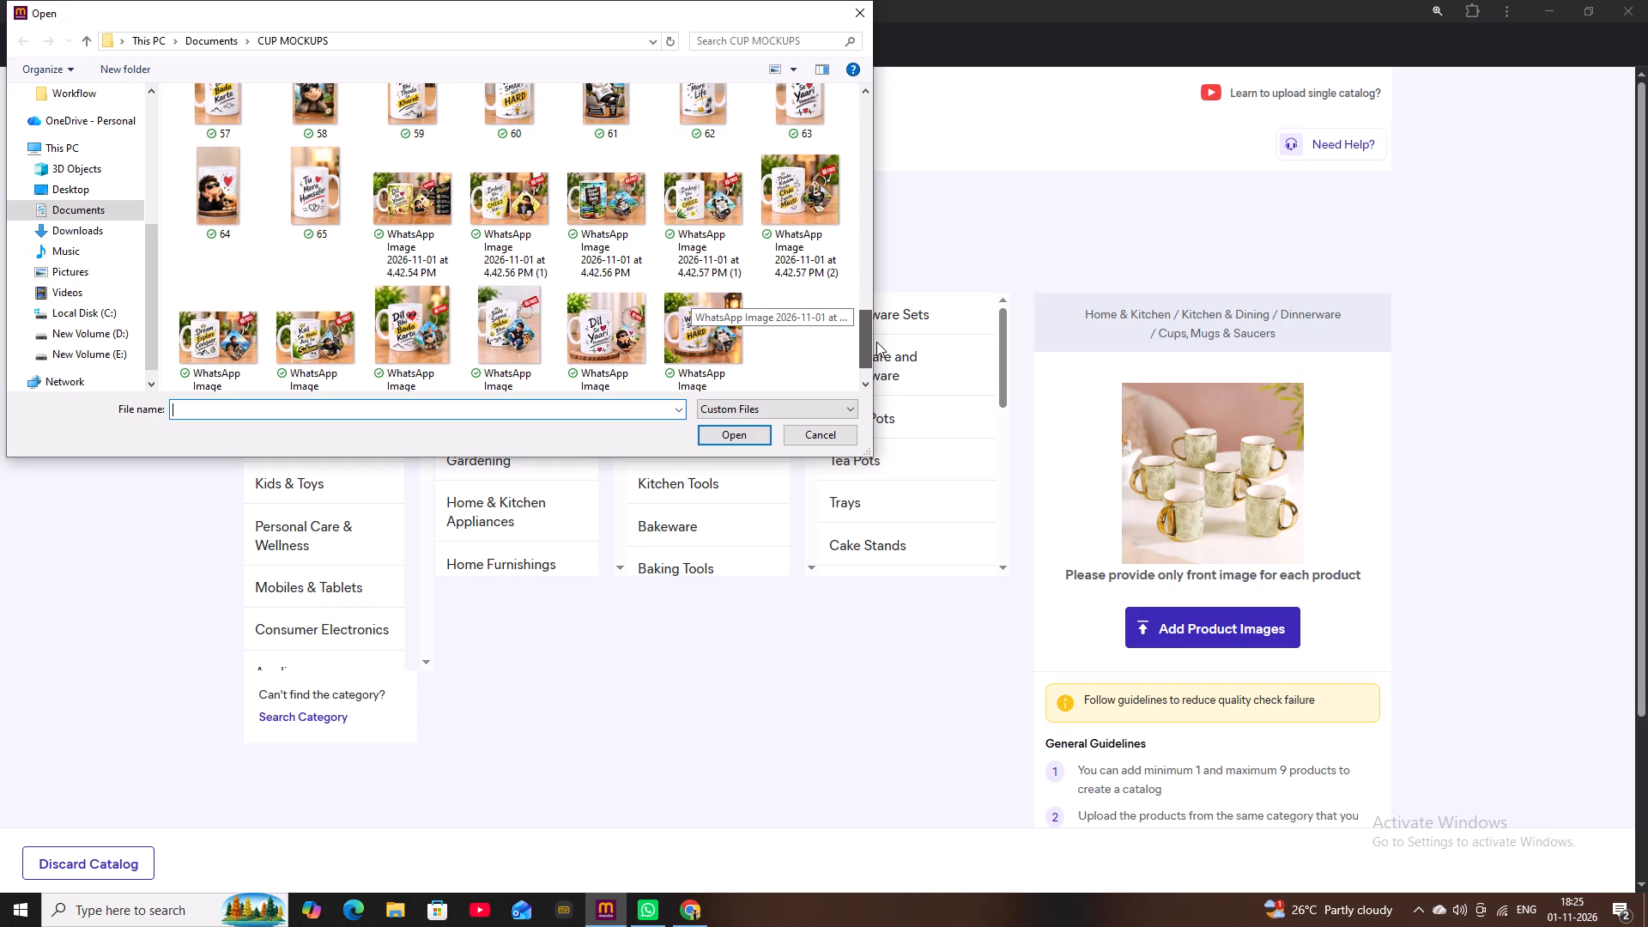
left_click_drag(876, 342, 876, 347)
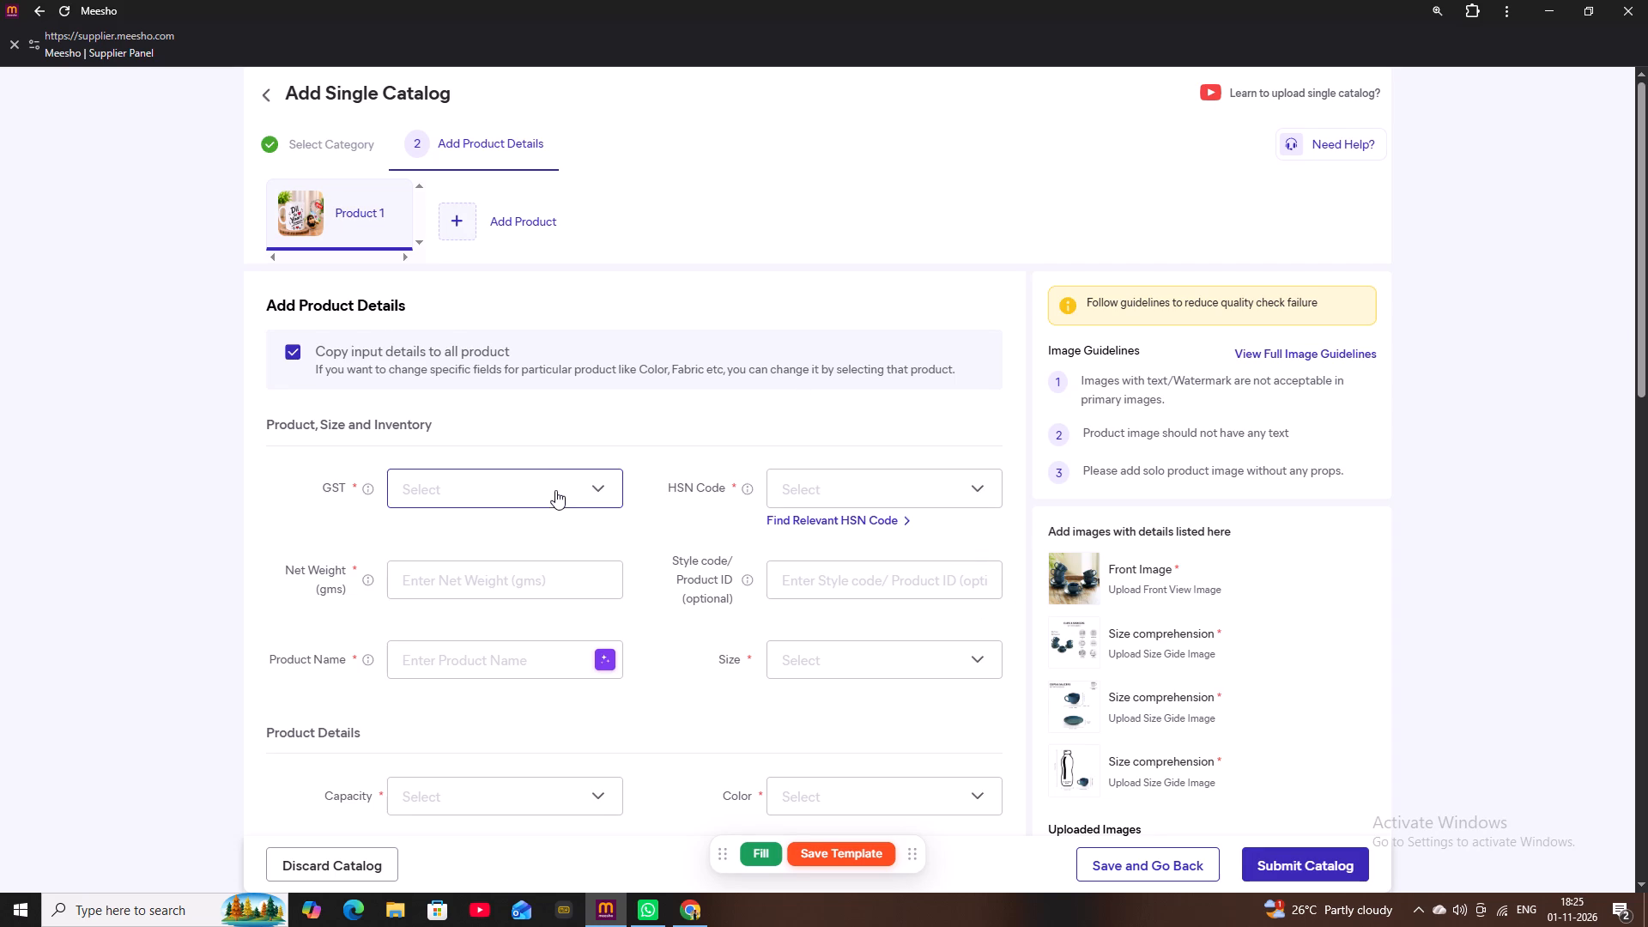
left_click(555, 490)
left_click(529, 596)
left_click(535, 579)
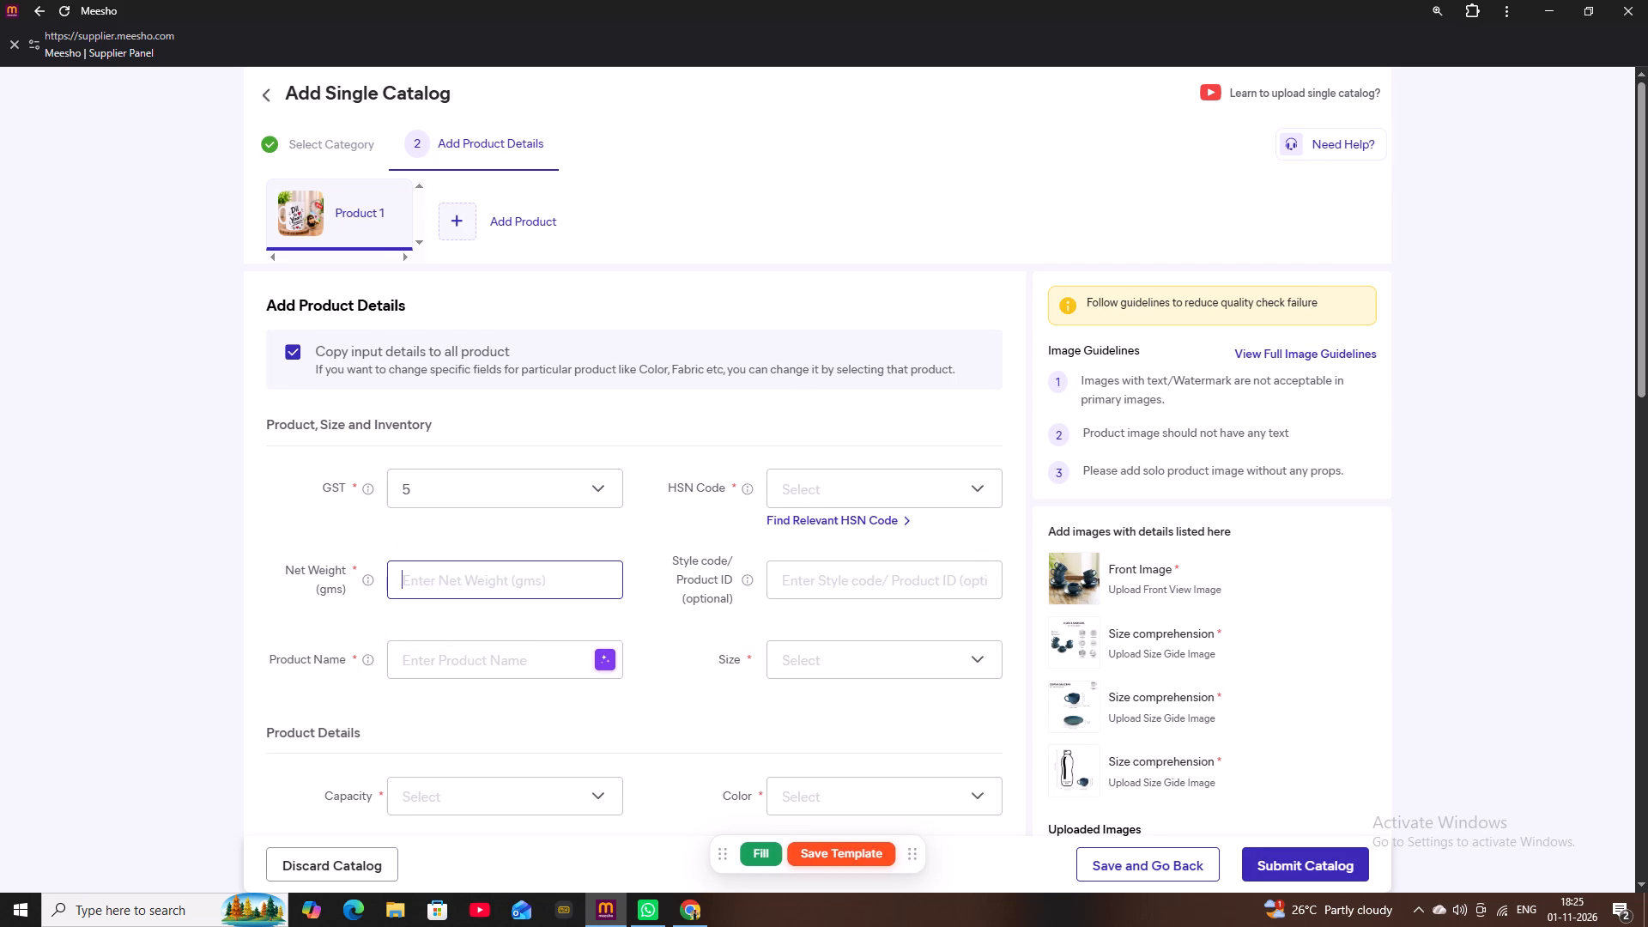
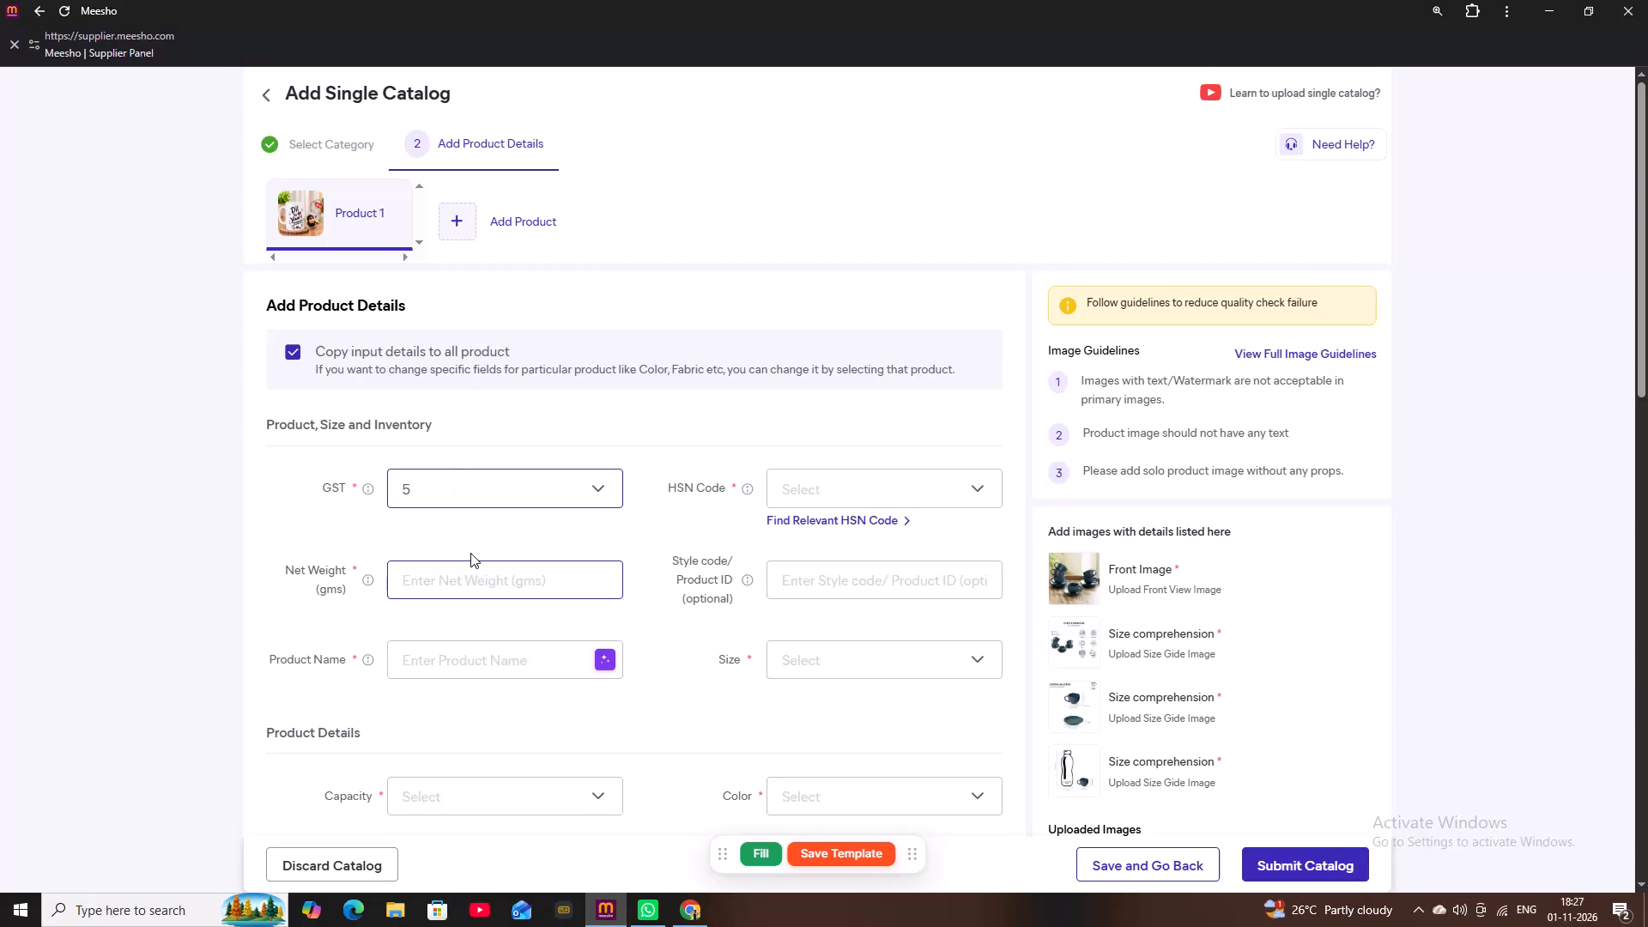
Set the net weight to 350 gms, the size to Free Size and the HSN code to 69120090.
type("35")
key("0")
left_click_drag(922, 688, 927, 668)
left_click(927, 668)
left_click(787, 713)
left_click(940, 759)
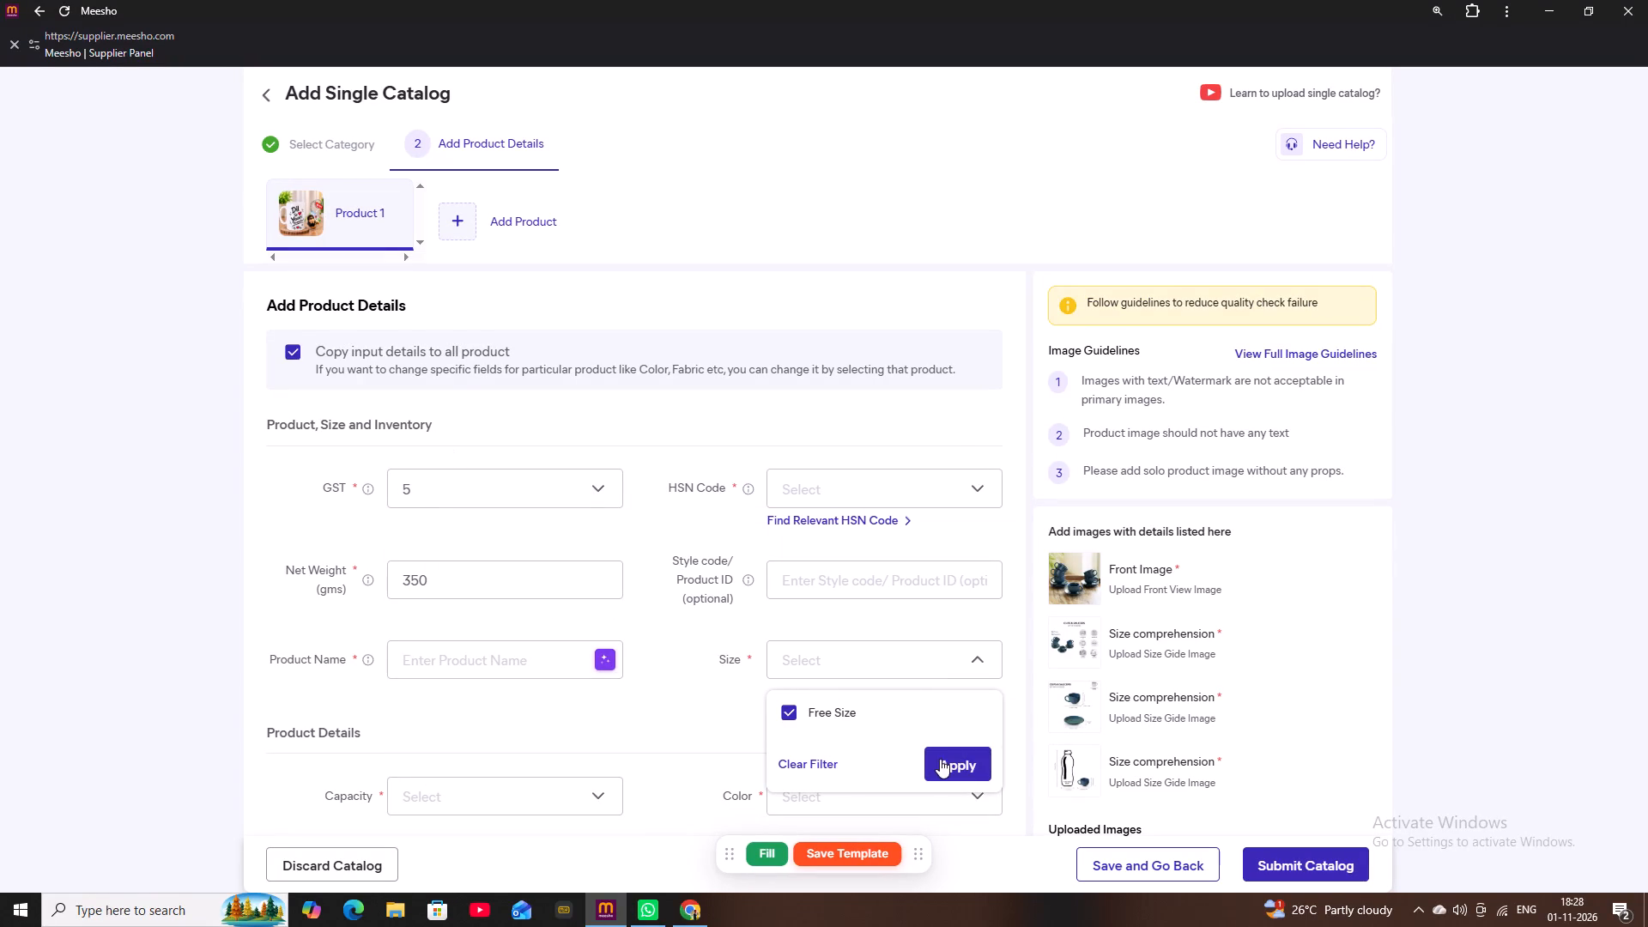
left_click(641, 553)
left_click_drag(842, 464, 847, 478)
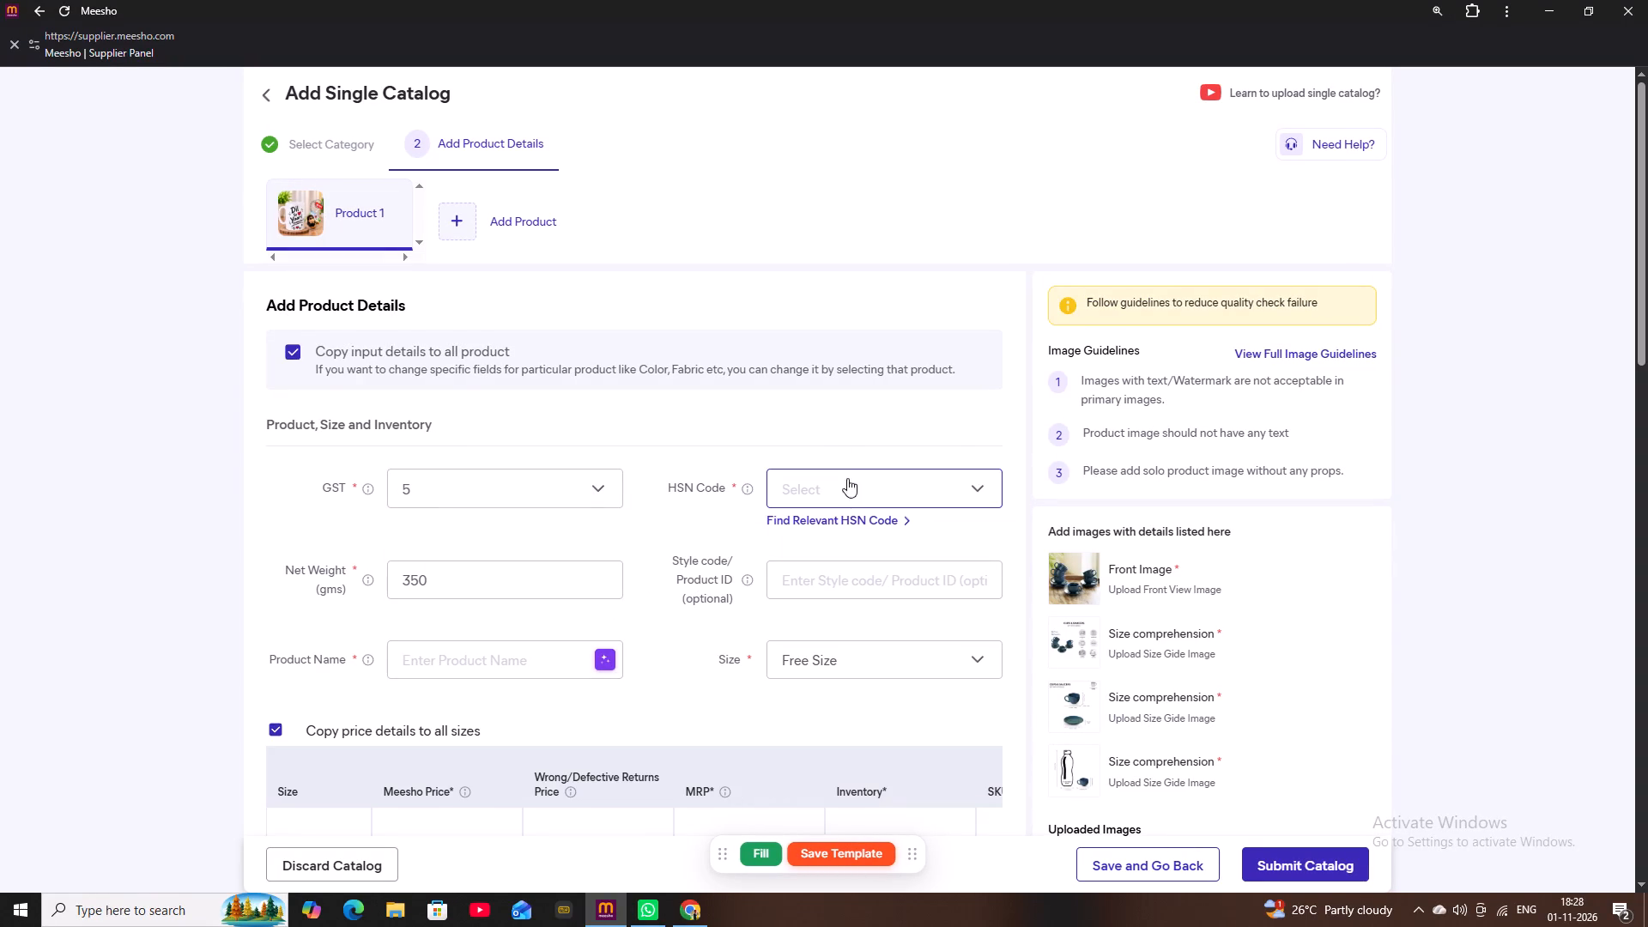
left_click_drag(847, 478, 848, 479)
left_click(853, 492)
left_click(844, 556)
left_click(645, 384)
Enter the Free Size pricing row: Meesho price 112, wrong/defective returns price 110, MRP 499 and inventory 50.
scroll(650, 414, "down", 4)
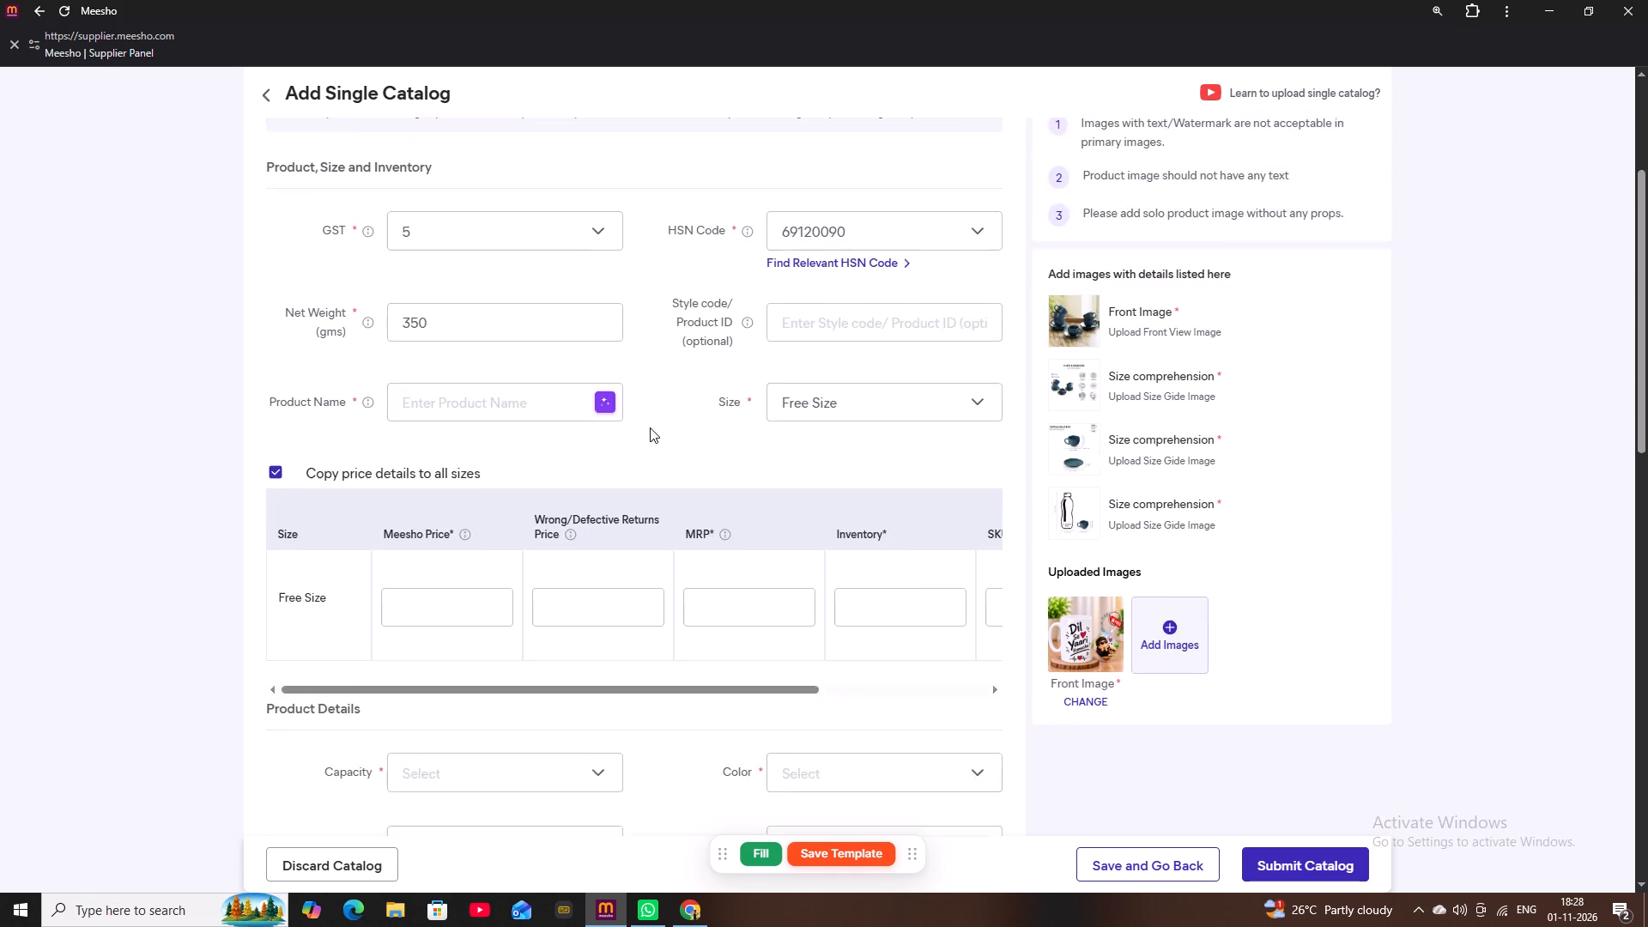
scroll(650, 427, "down", 1)
left_click(482, 421)
type("112")
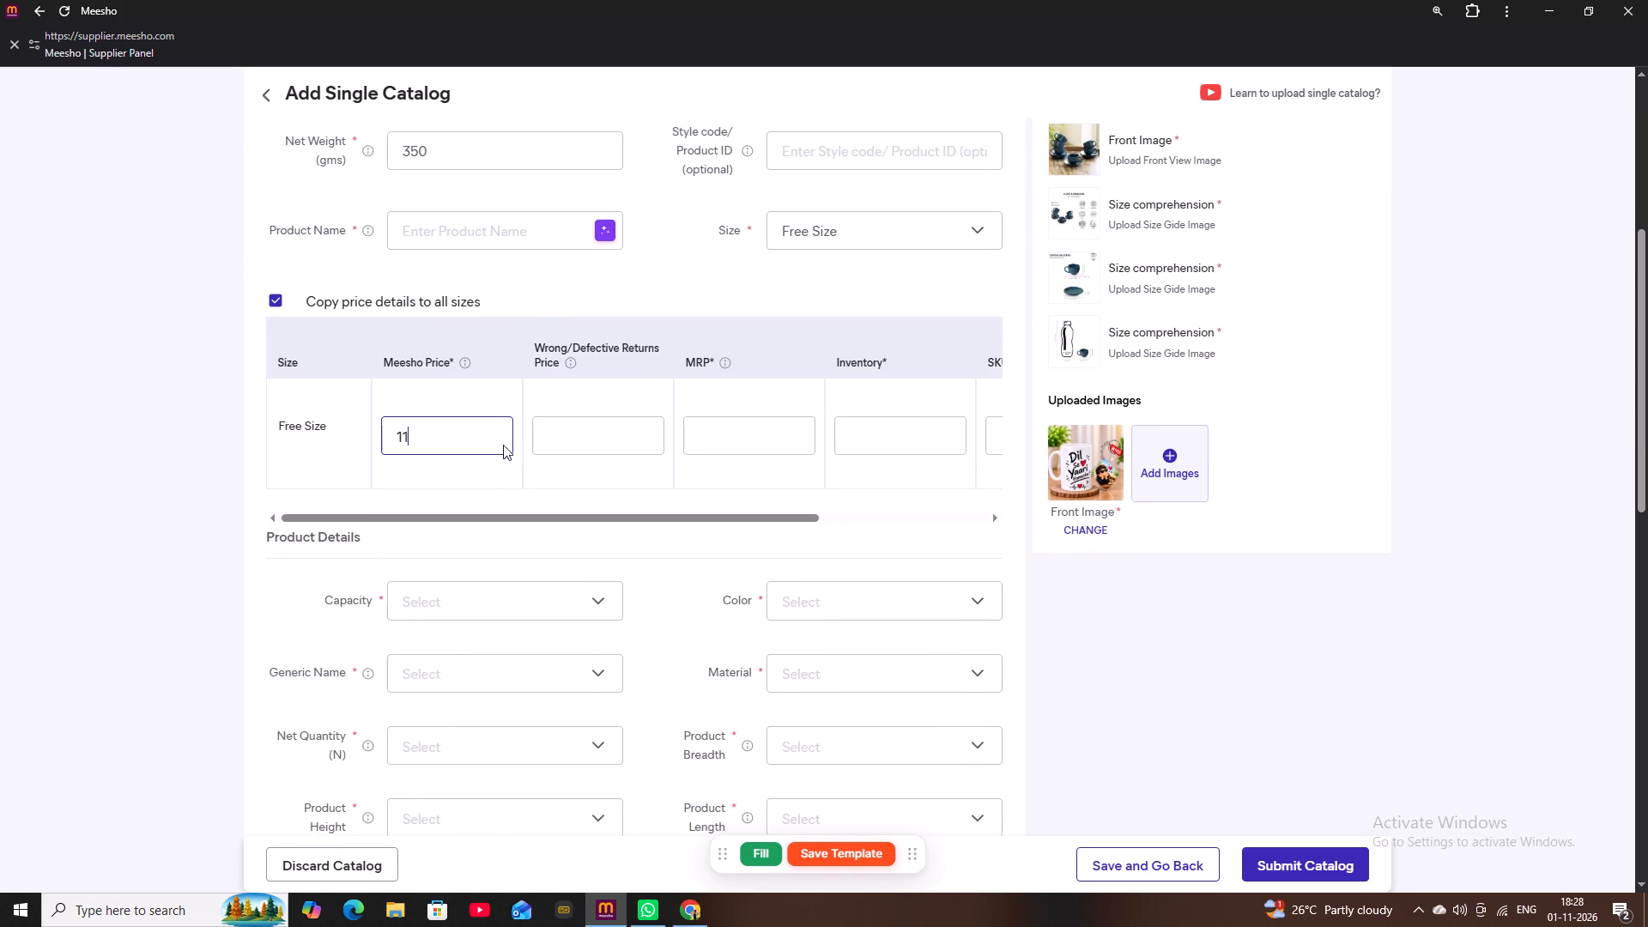
left_click(596, 424)
key("BackSpace")
key("BackSpace")
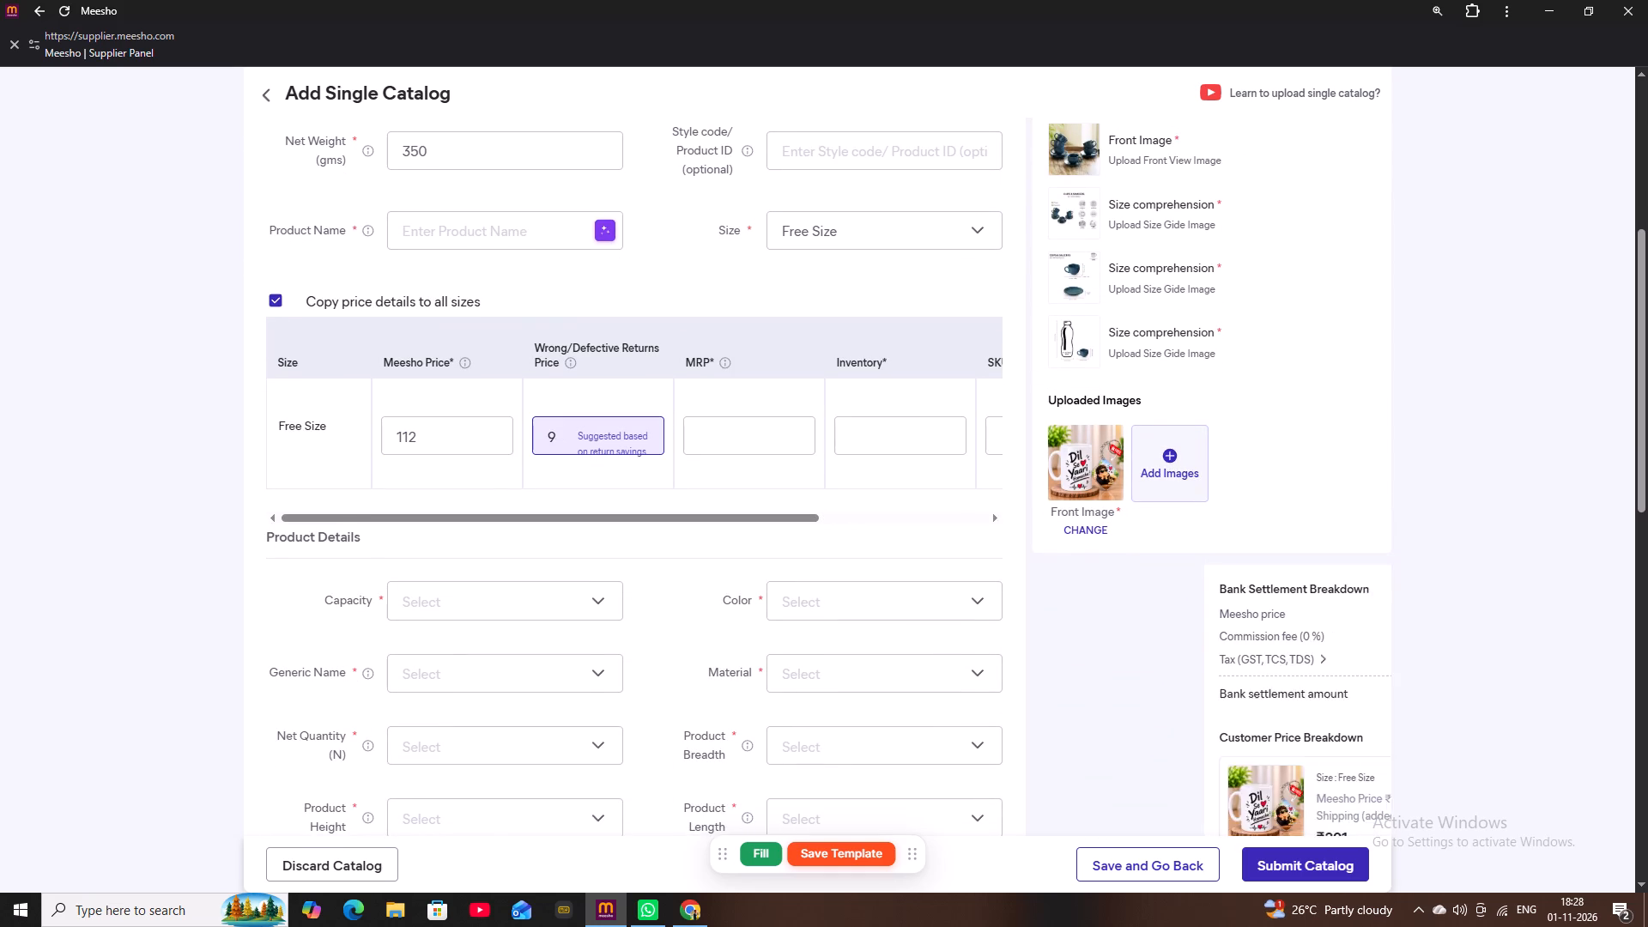
key("BackSpace")
type("110")
left_click(716, 432)
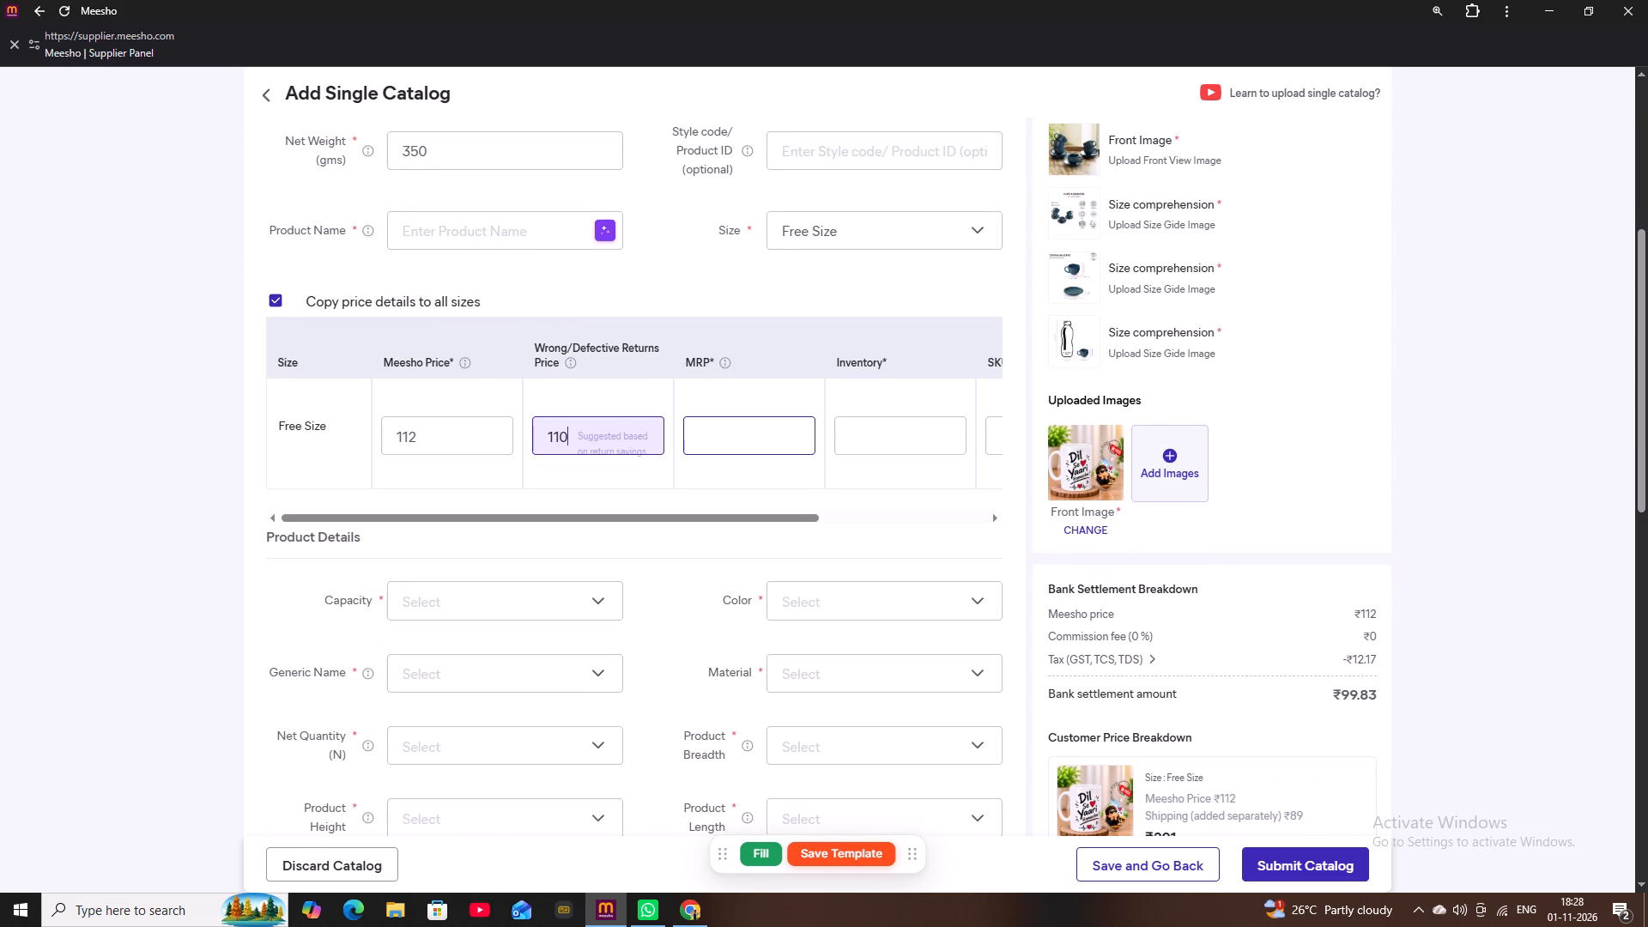
type("499")
left_click(870, 432)
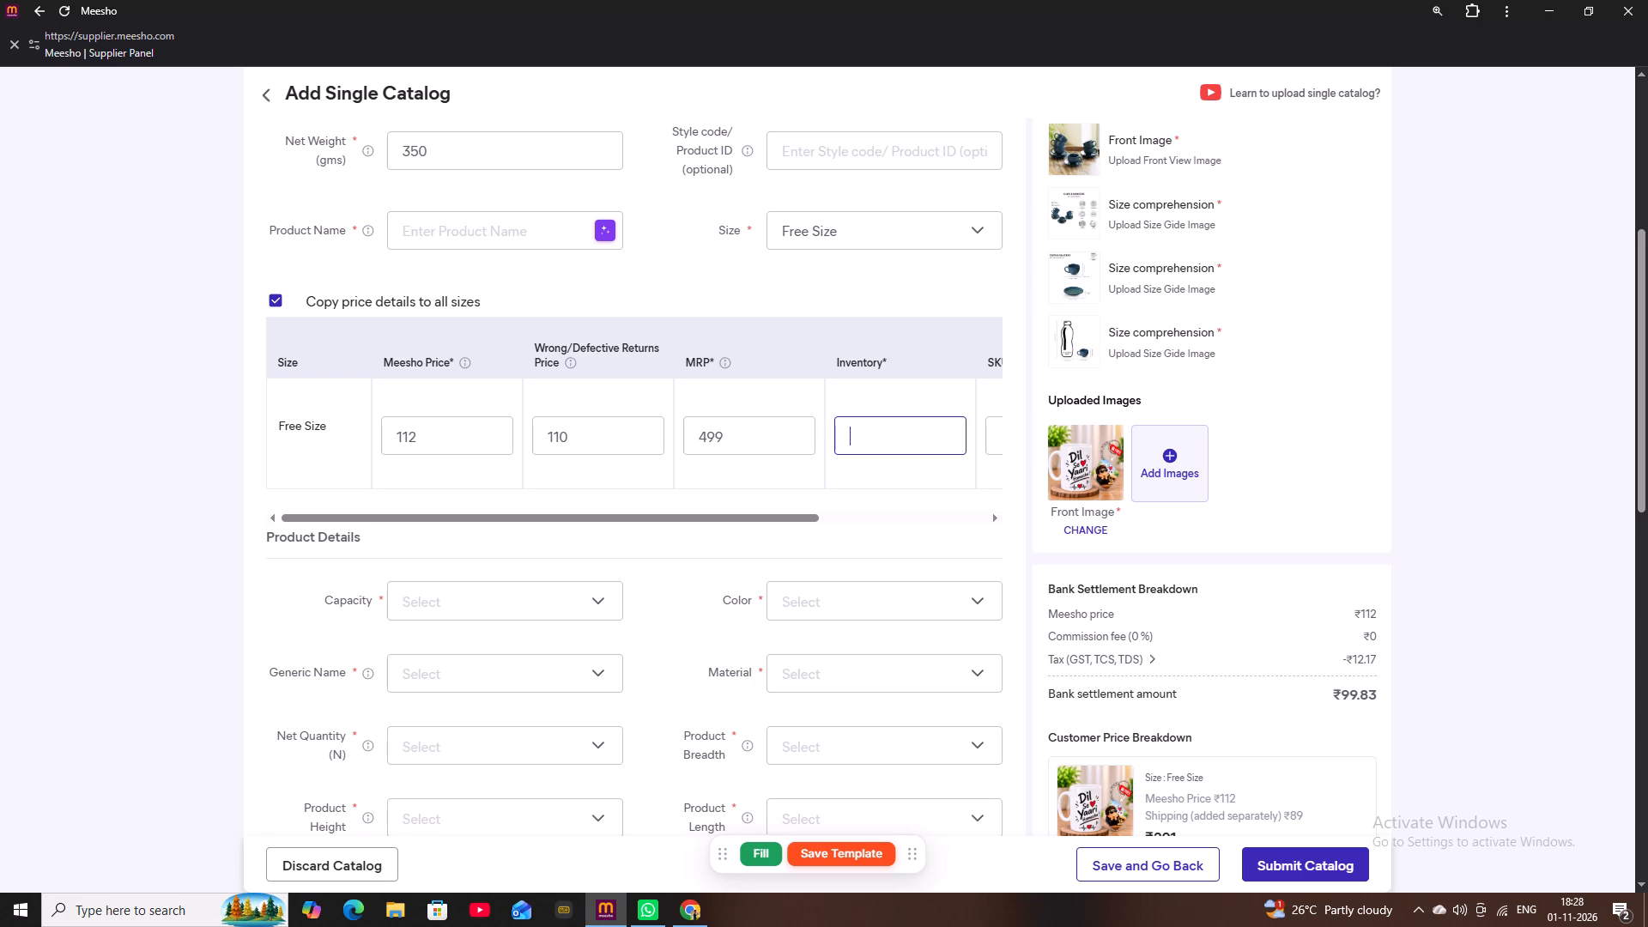
type("50")
left_click(673, 235)
Set the product's capacity to 300.
scroll(685, 324, "down", 2)
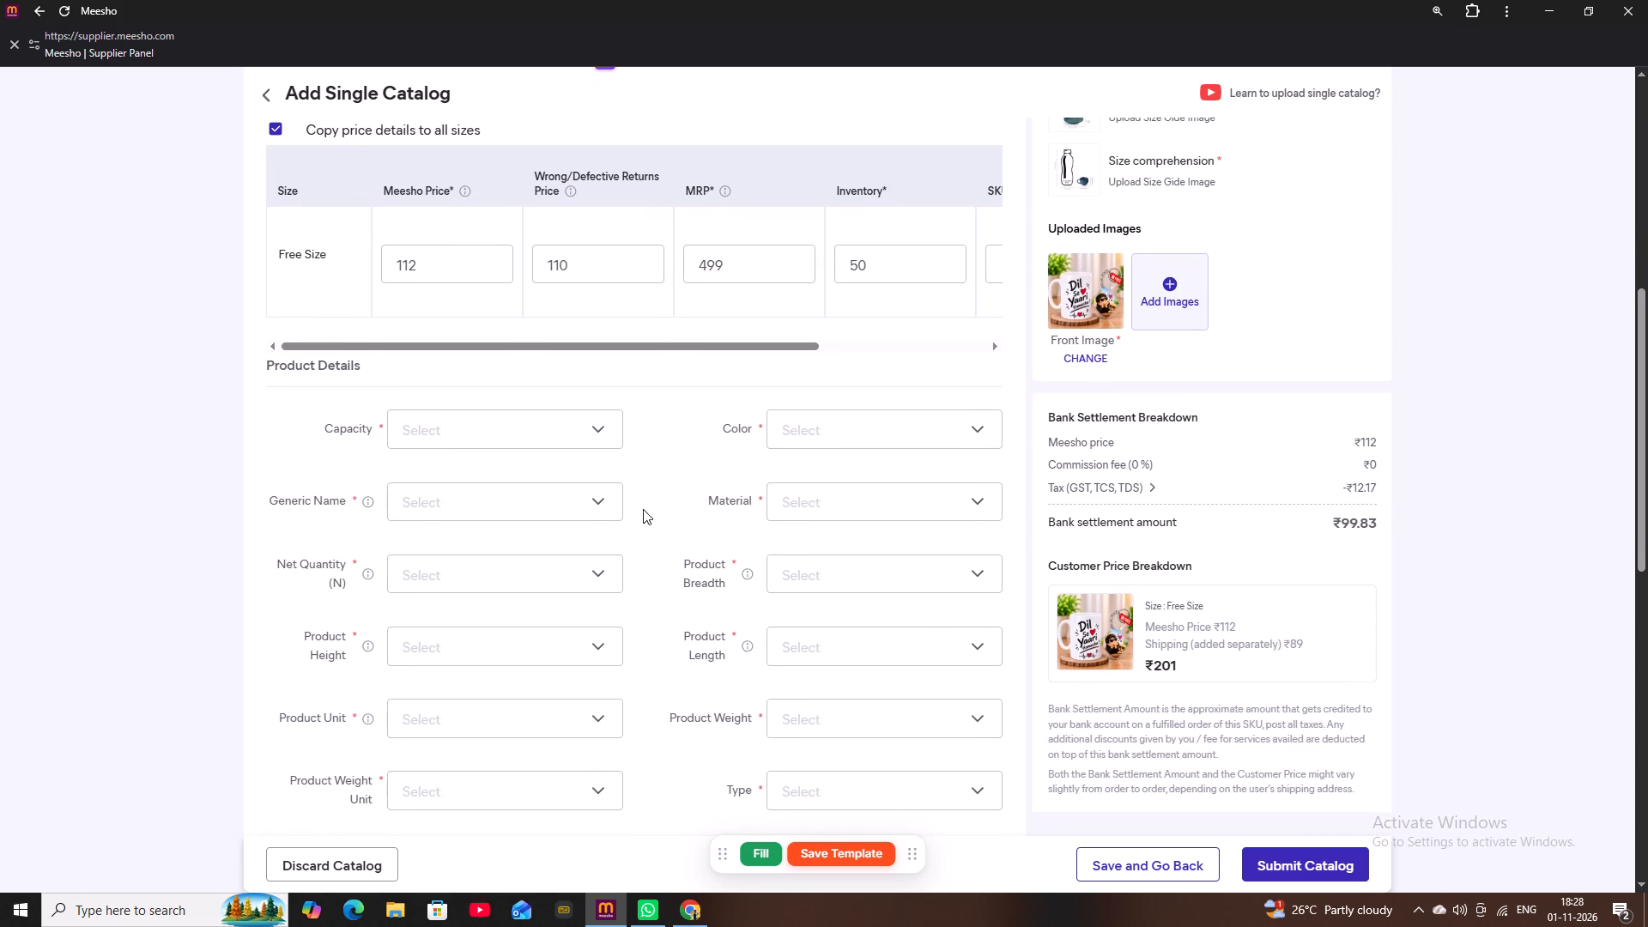
left_click_drag(373, 397, 400, 412)
left_click_drag(466, 433, 470, 440)
scroll(467, 517, "down", 6)
scroll(468, 478, "up", 1)
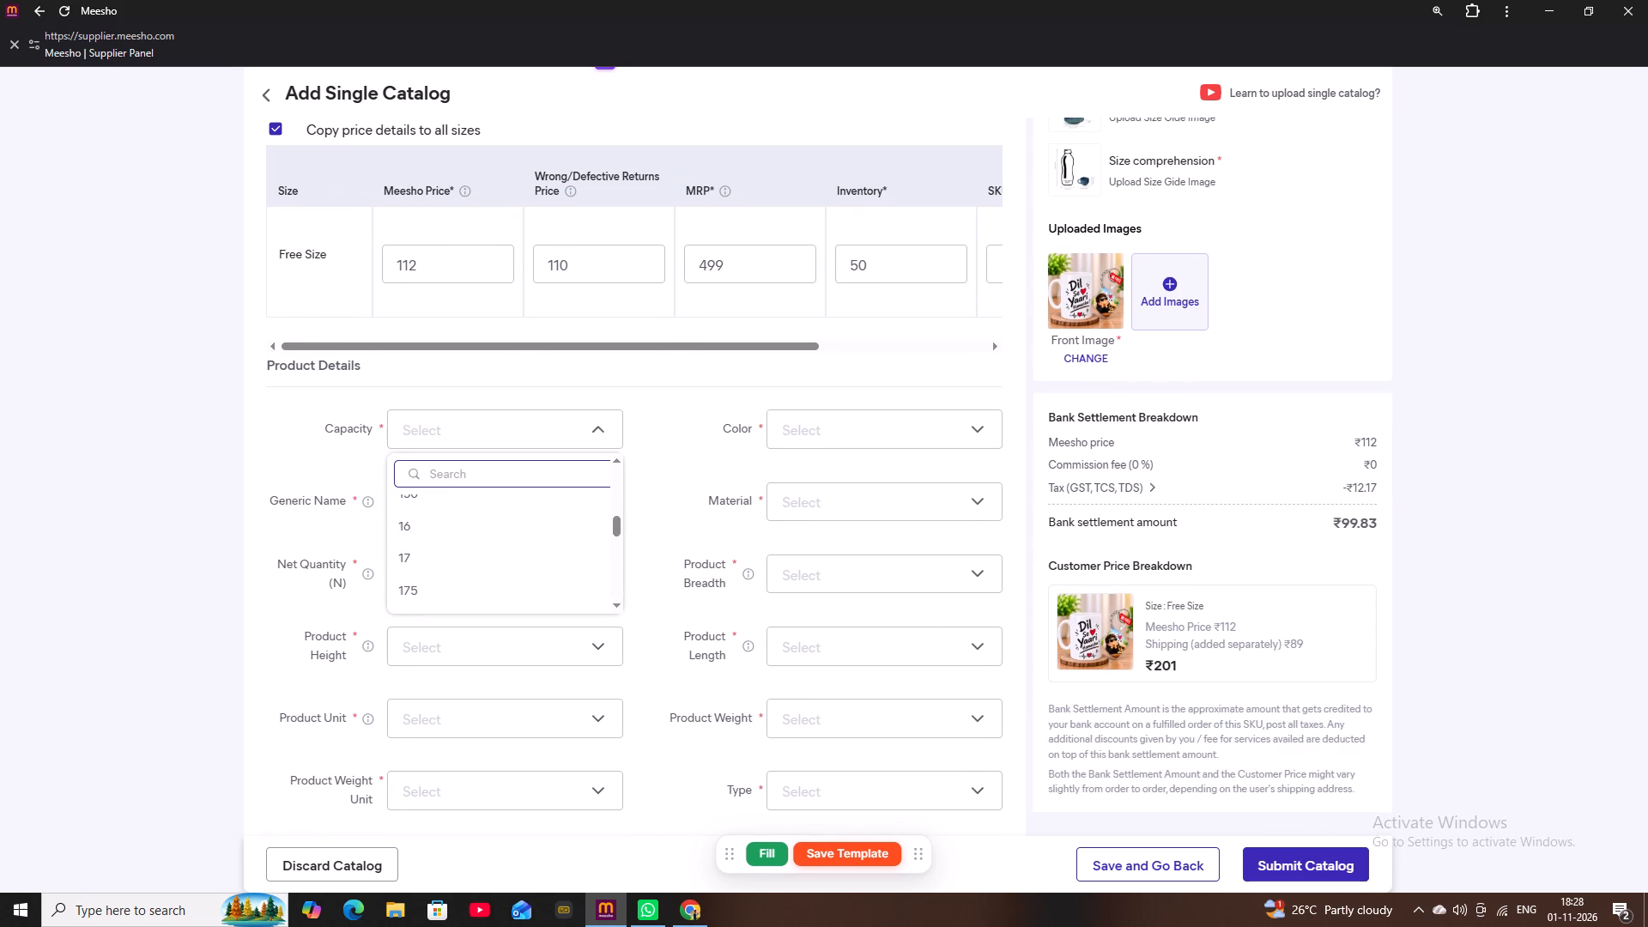
left_click(481, 467)
type("300")
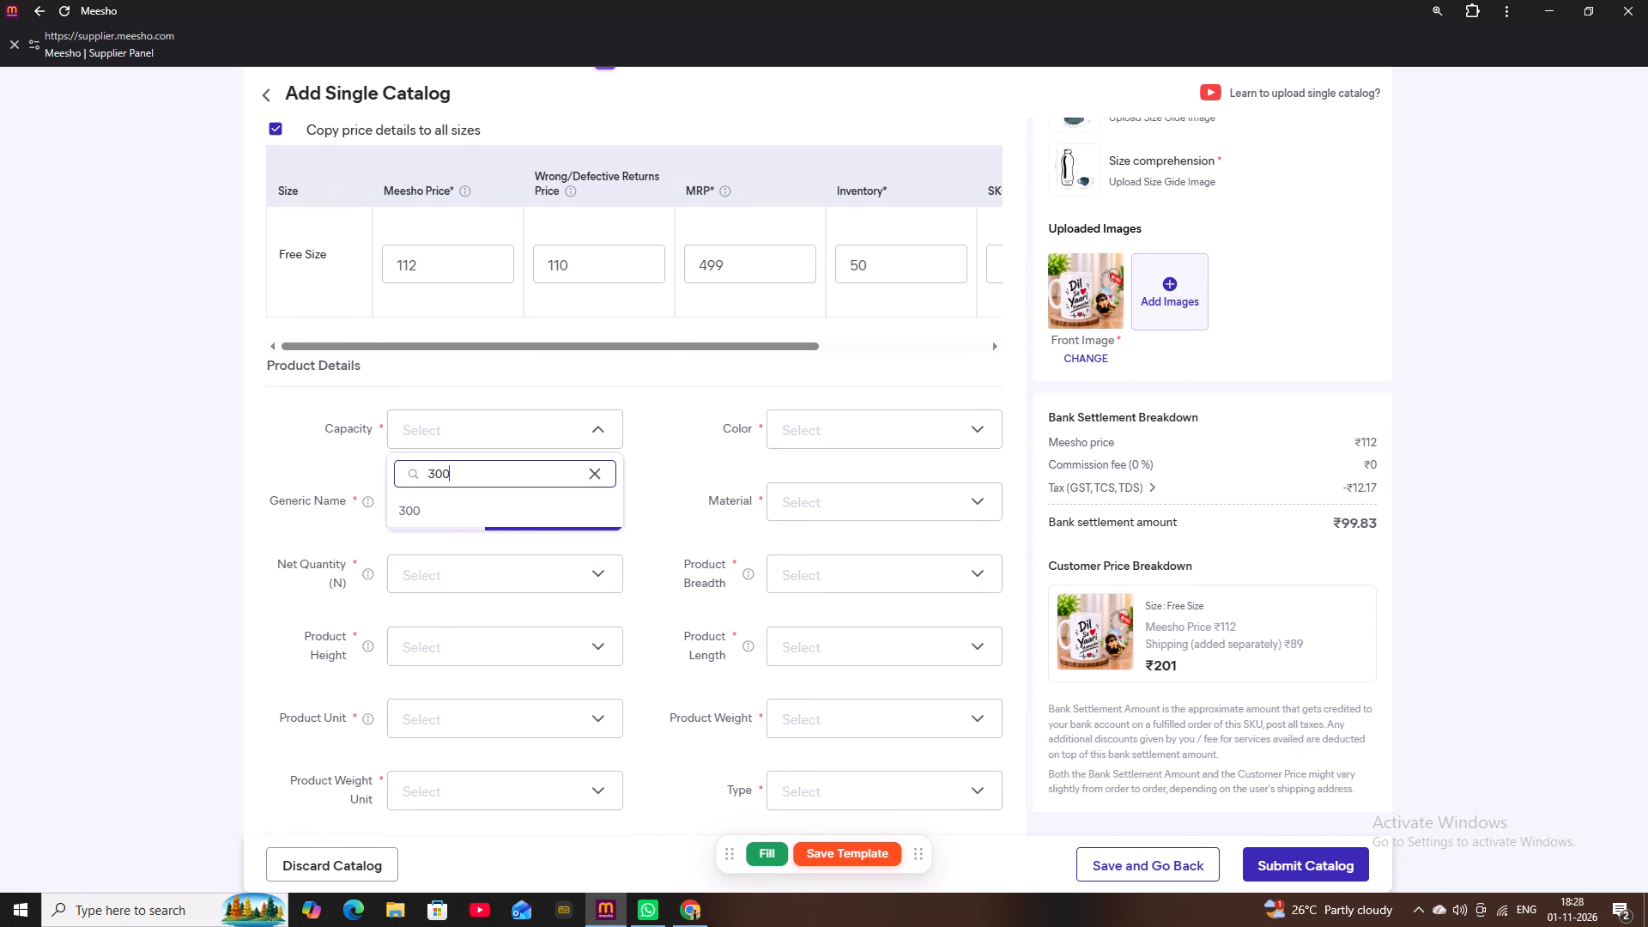
double_click(500, 494)
Set the product's color to White and its material to Ceramic.
left_click(826, 433)
scroll(833, 510, "down", 7)
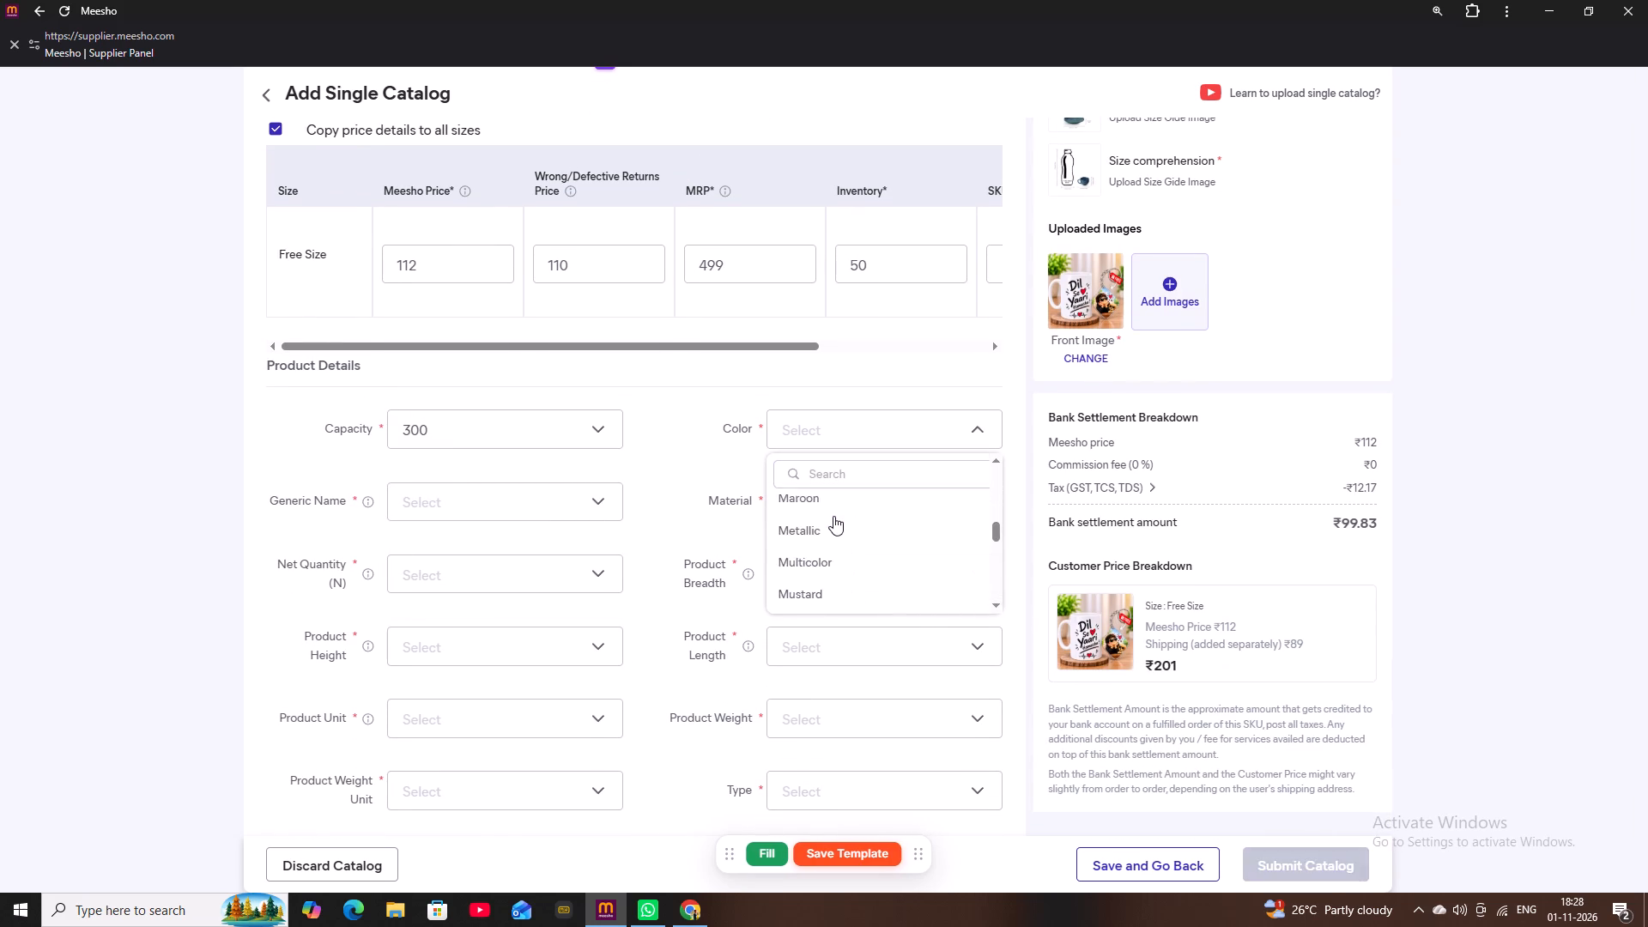
scroll(833, 516, "down", 6)
left_click(832, 572)
left_click(829, 507)
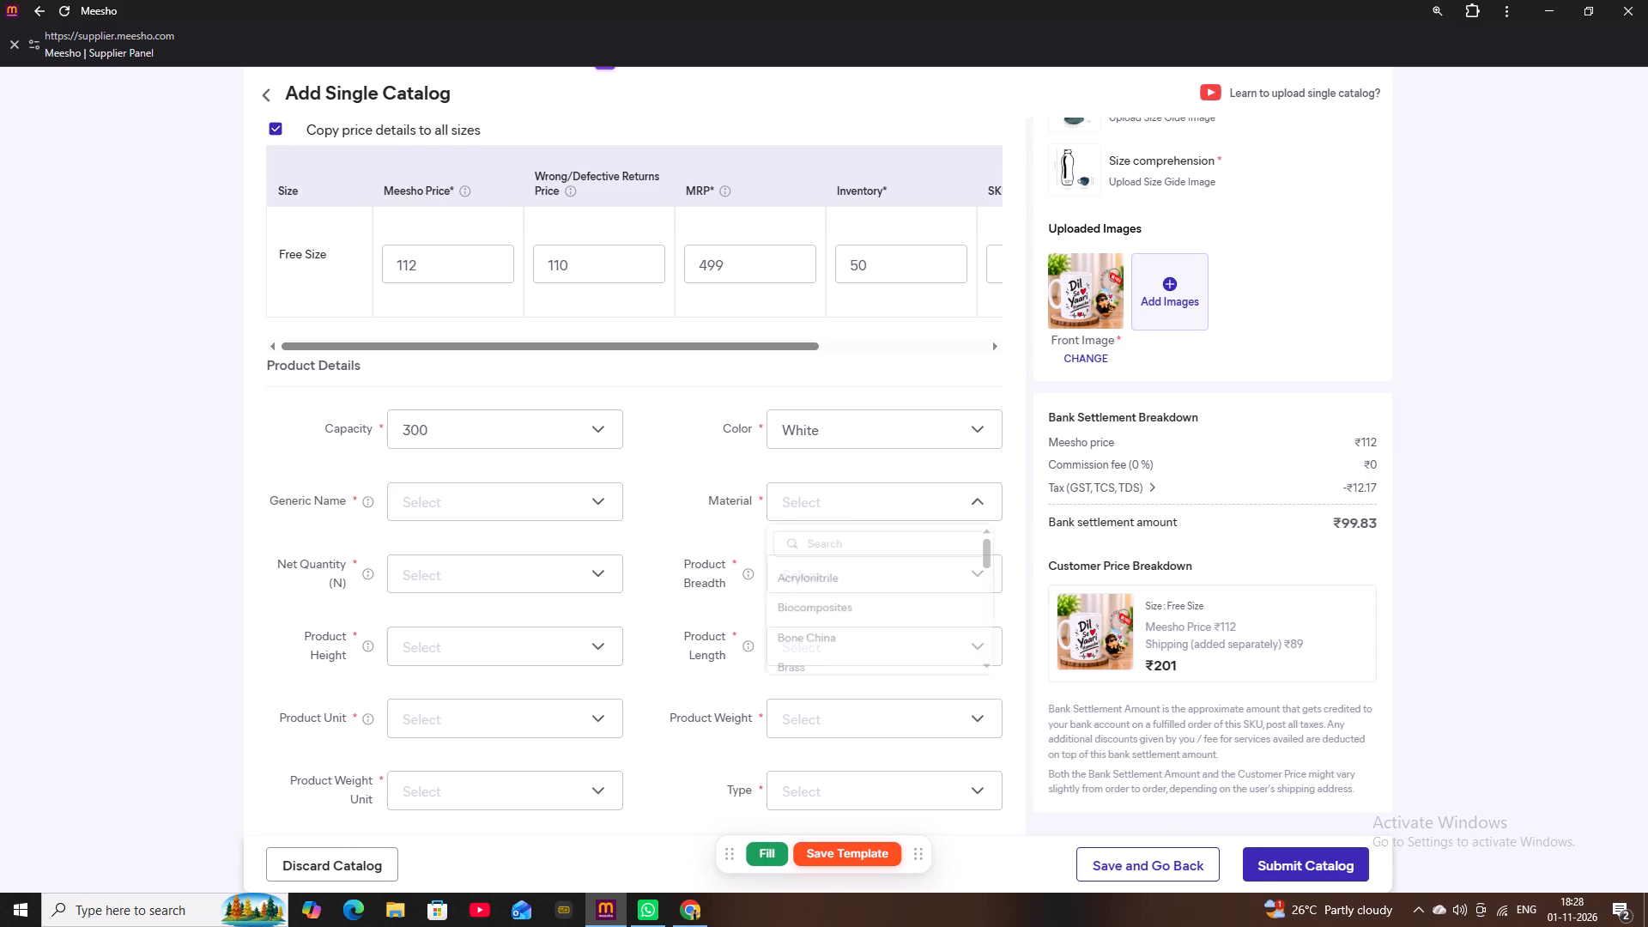
scroll(845, 573, "down", 1)
left_click(833, 621)
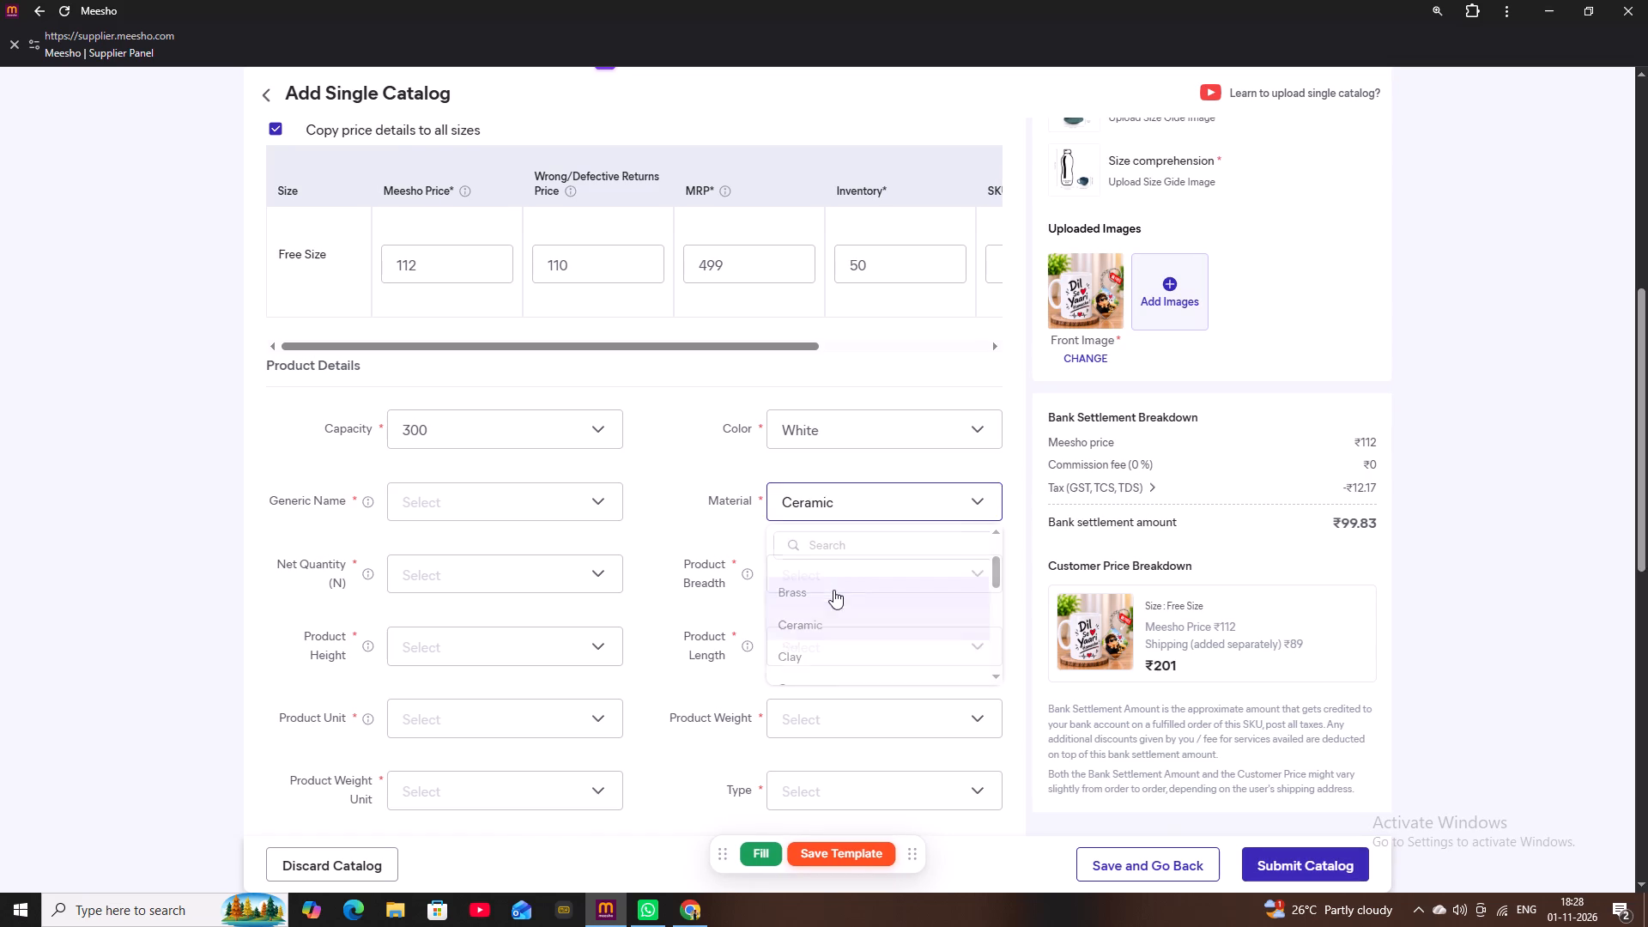
Set the product breadth to 3.5.
left_click(833, 575)
left_click(847, 596)
left_click(847, 609)
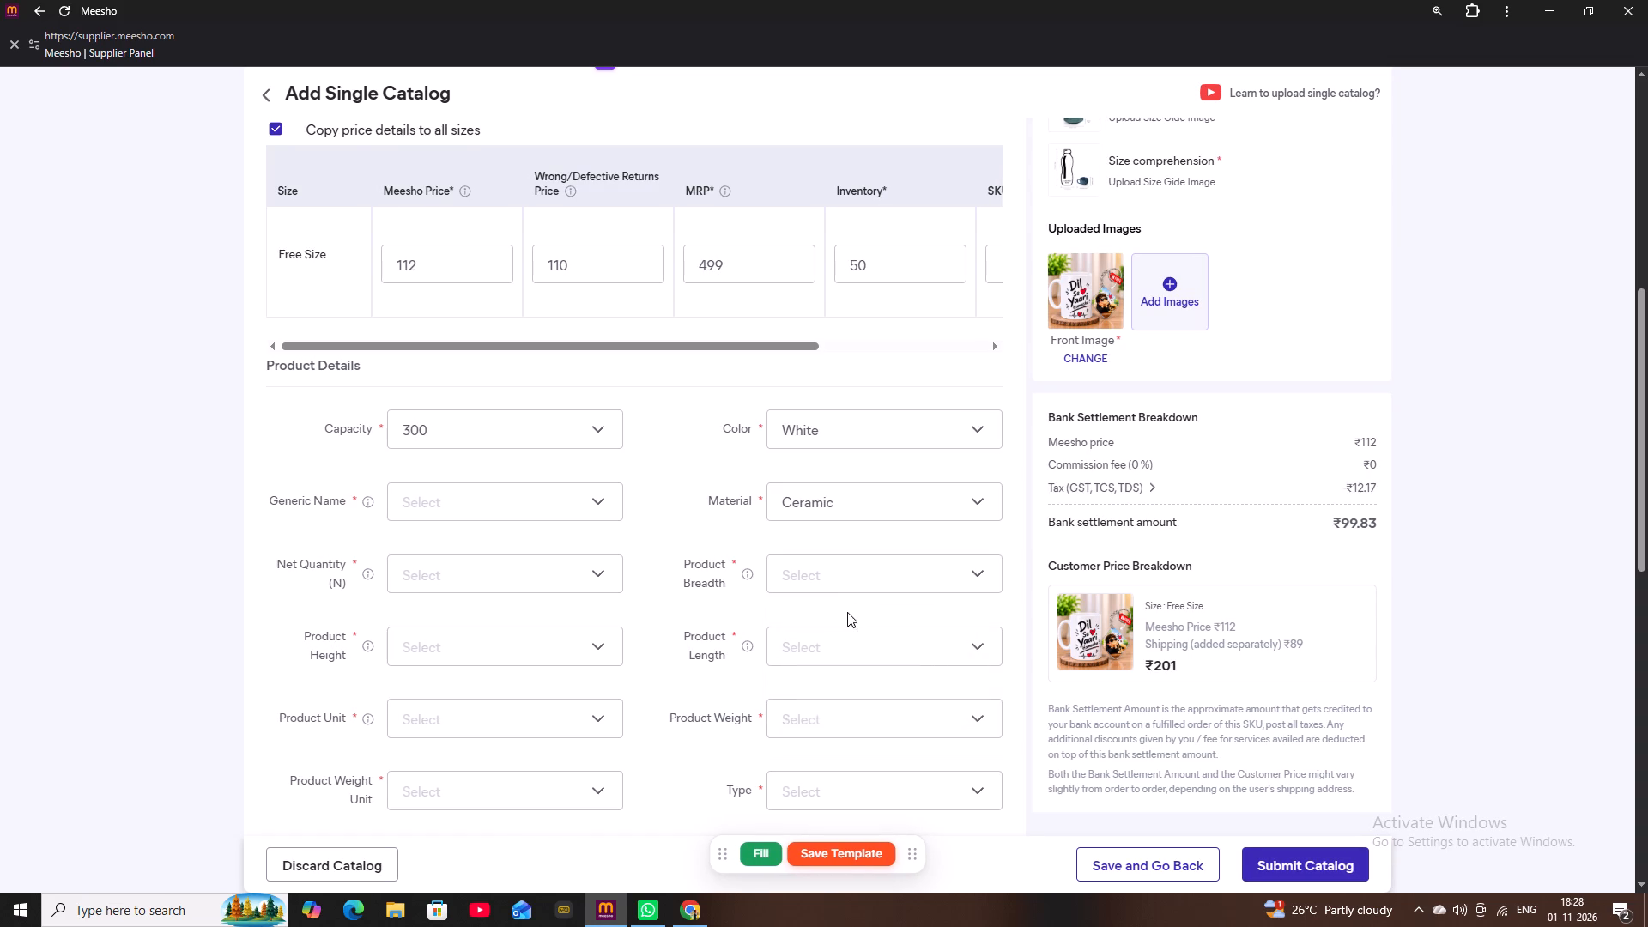
left_click(847, 591)
left_click(863, 612)
type("3.5")
left_click(850, 707)
Set the net quantity to Pack Of 1 and the generic name to Cups, Mugs & Saucers.
left_click(531, 561)
left_click(549, 676)
left_click(482, 496)
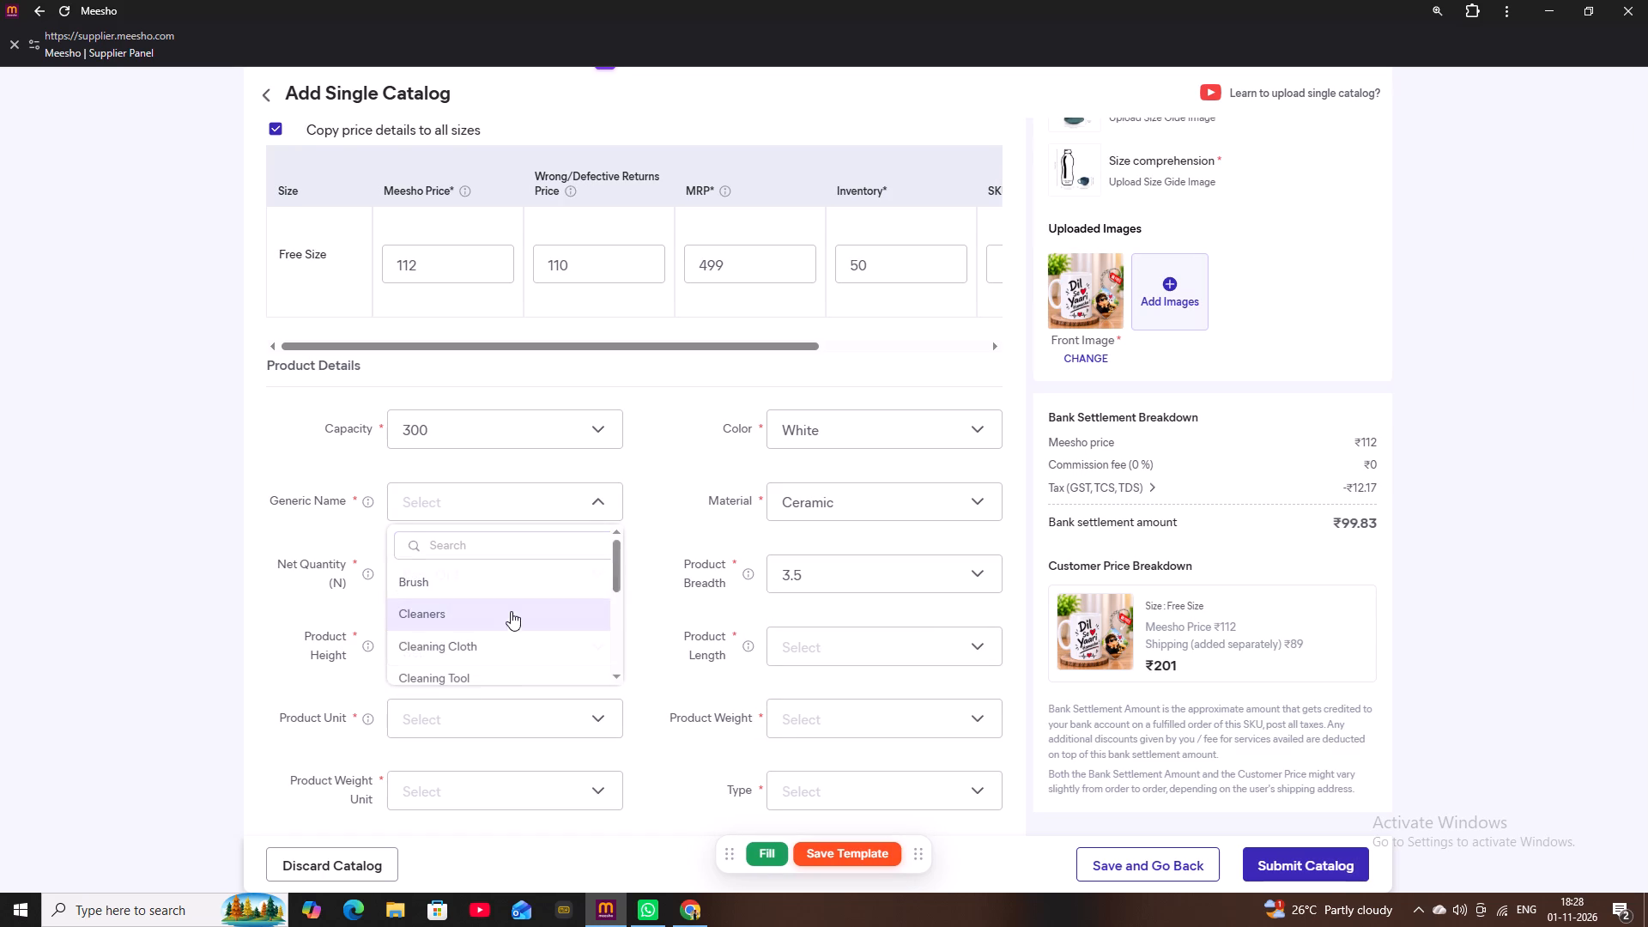
scroll(515, 633, "down", 1)
left_click(514, 622)
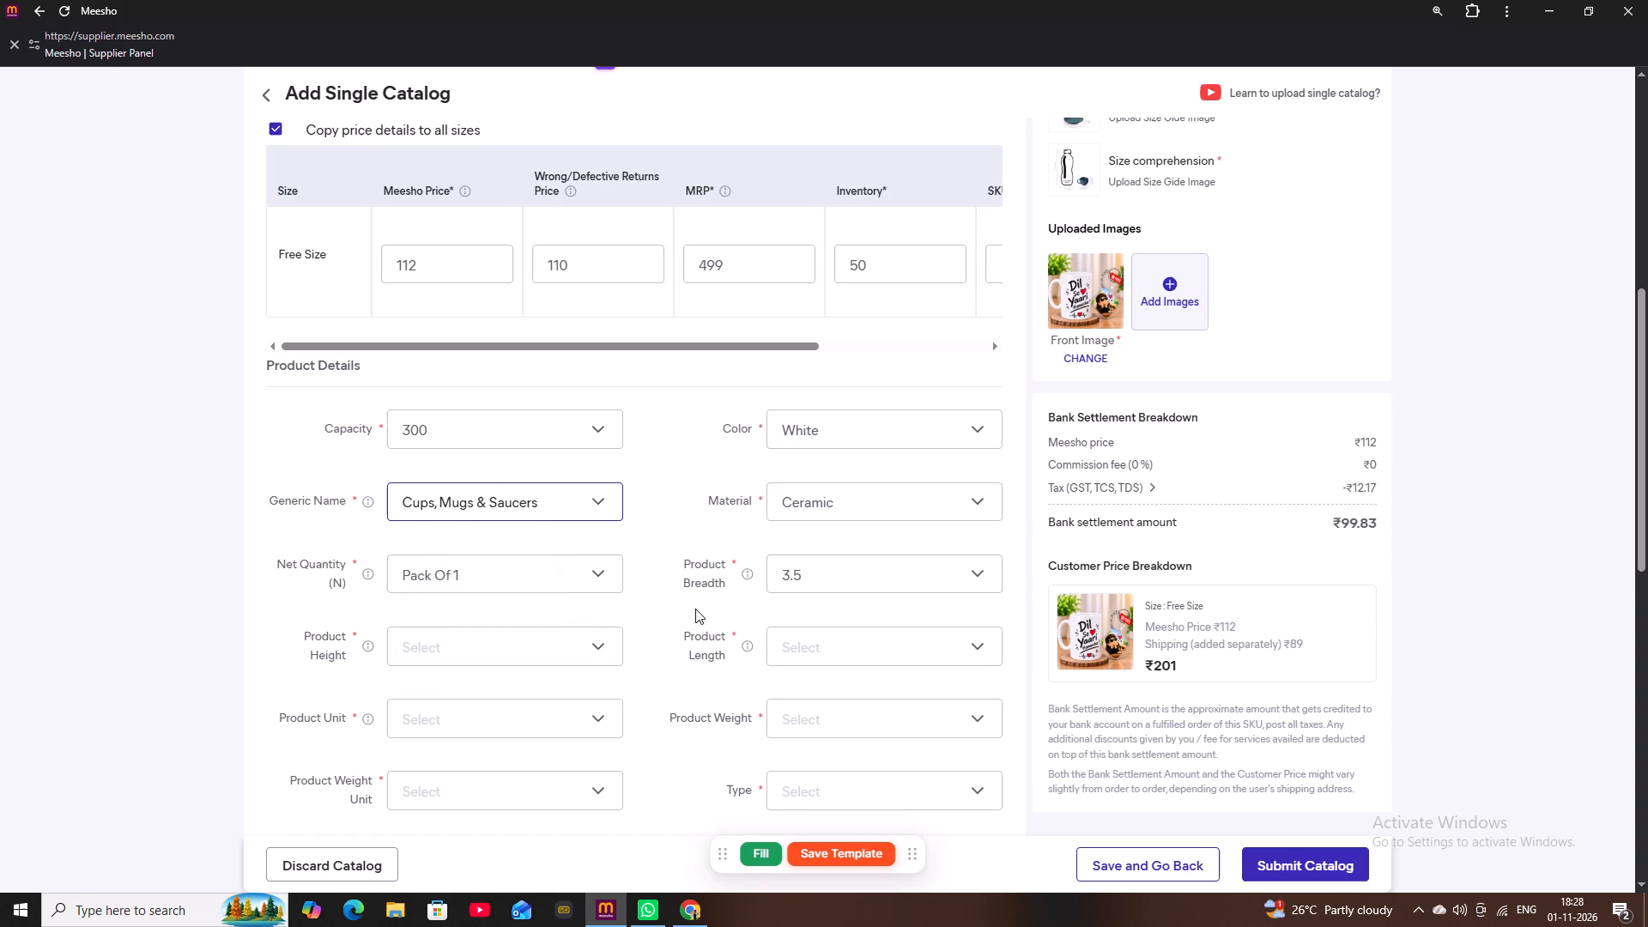
Set the product length to 10.
scroll(695, 609, "down", 1)
left_click(779, 566)
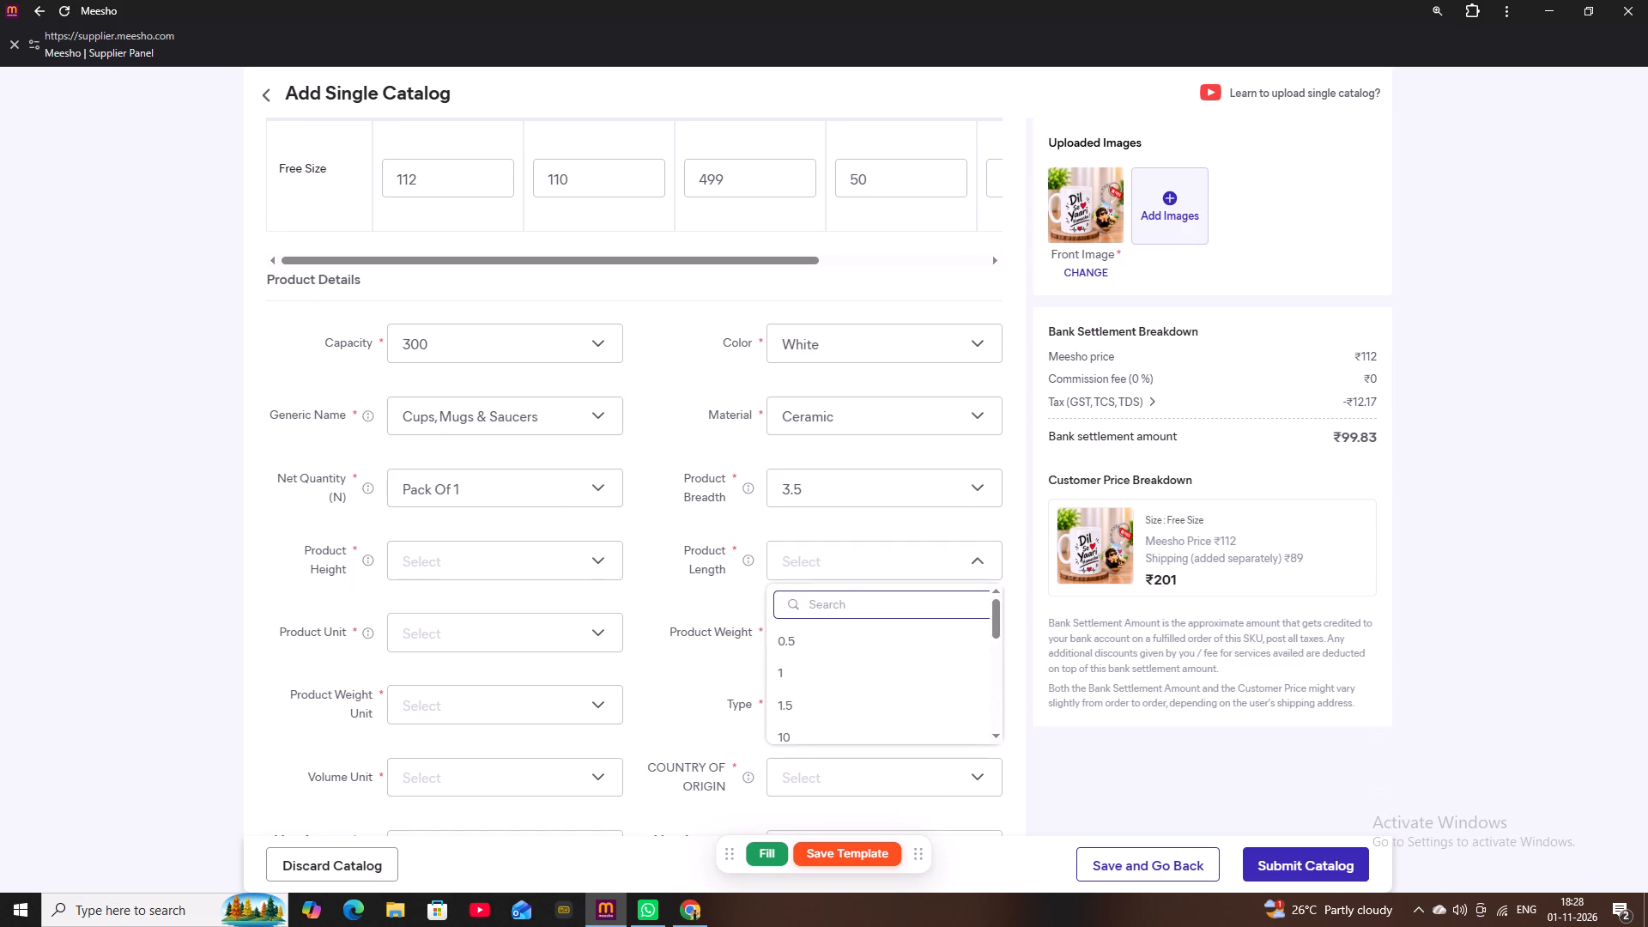
left_click(821, 615)
type("110")
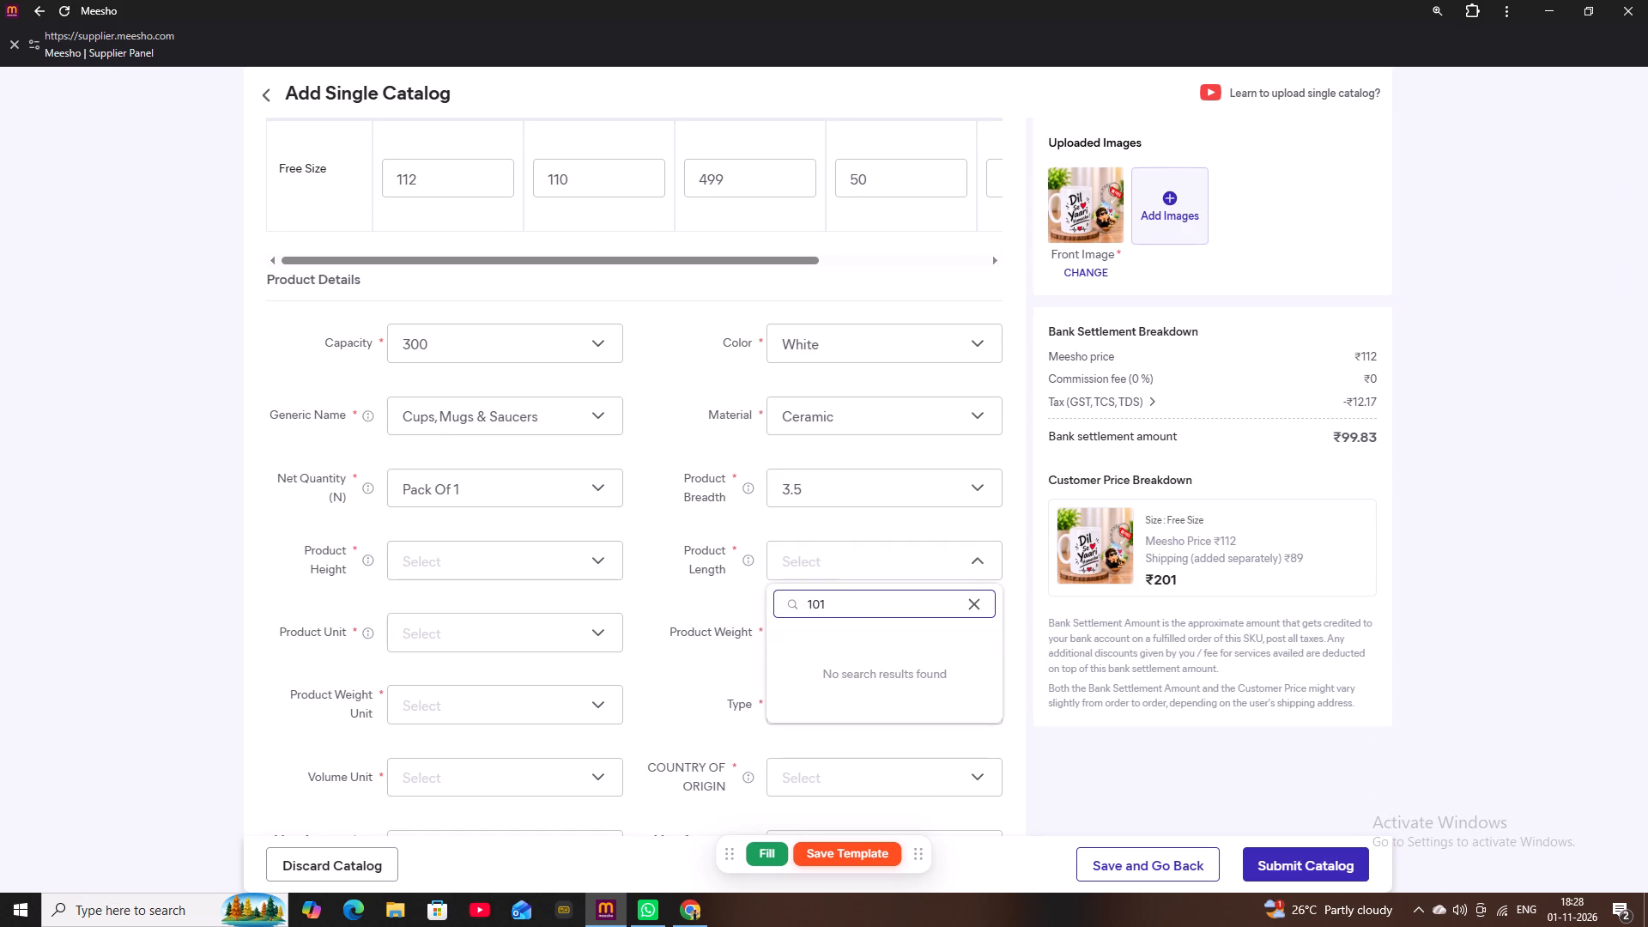
key("Insert")
key("BackSpace")
left_click(829, 634)
Set the product weight to 350 and the type to Coffee Mug.
left_click(830, 649)
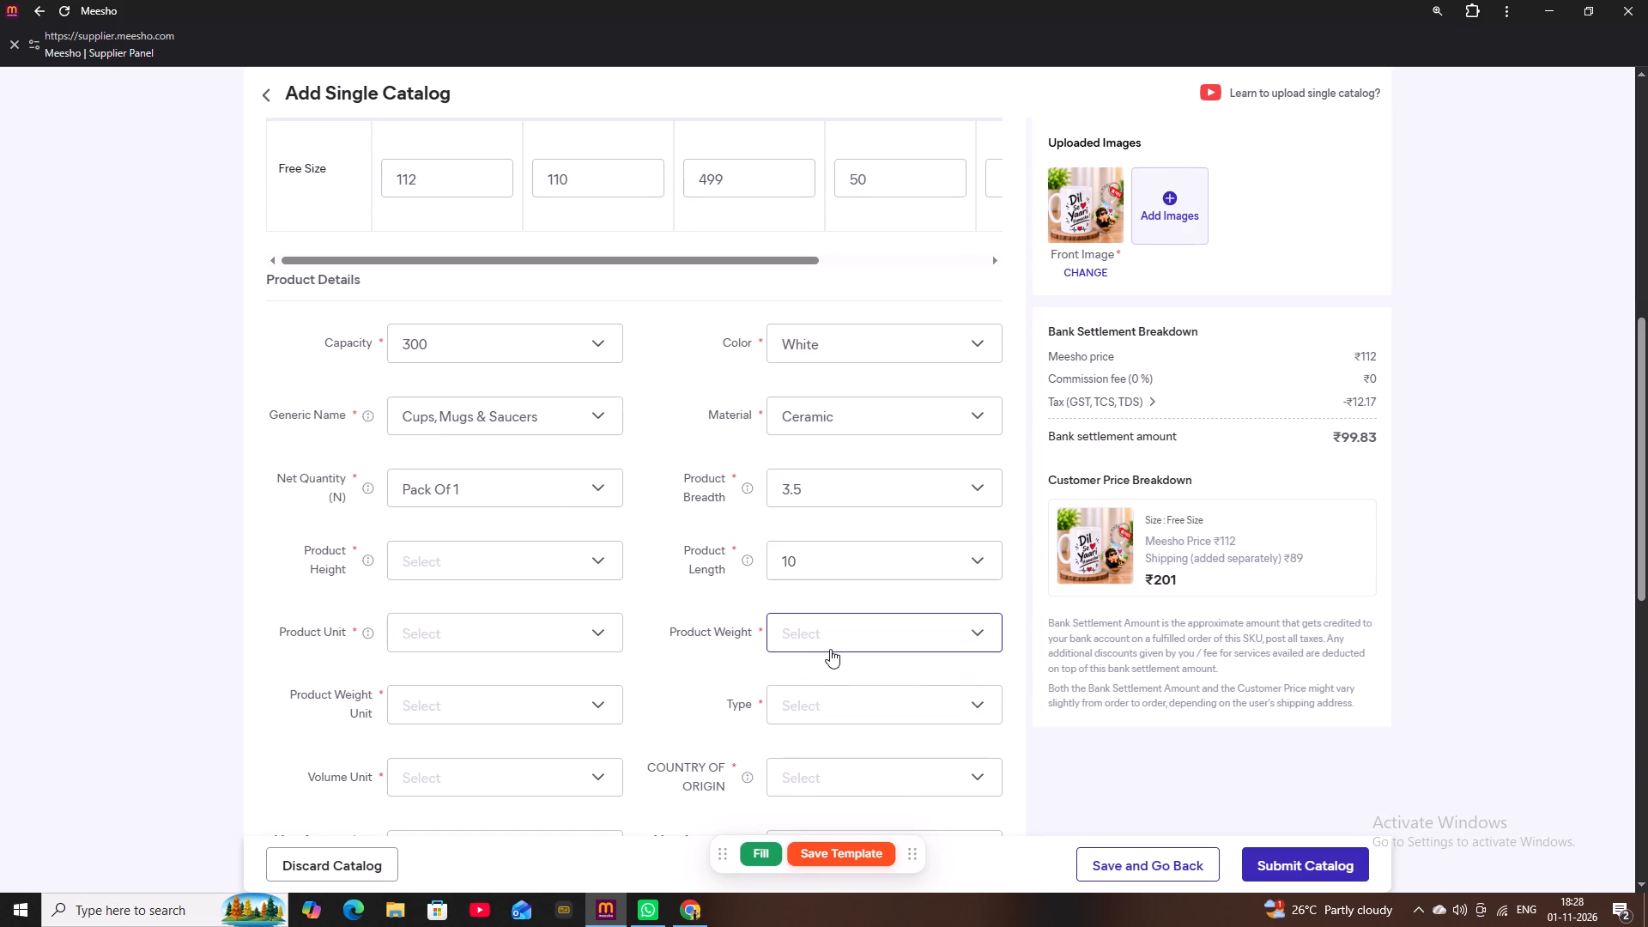
left_click(833, 666)
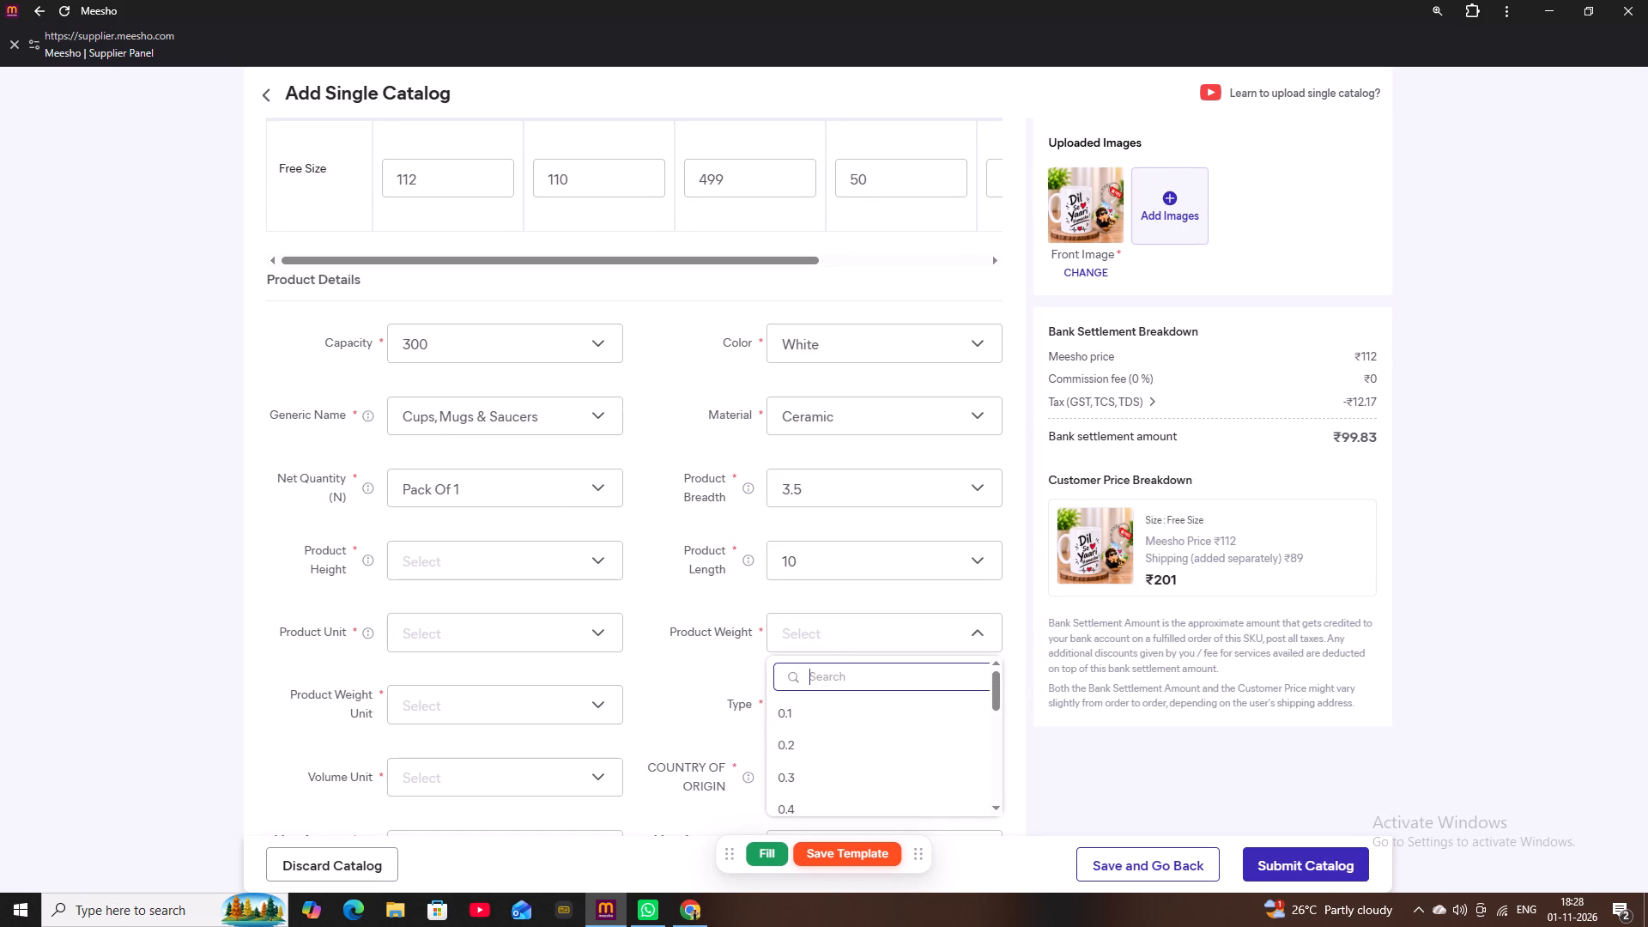
type("350")
left_click(828, 710)
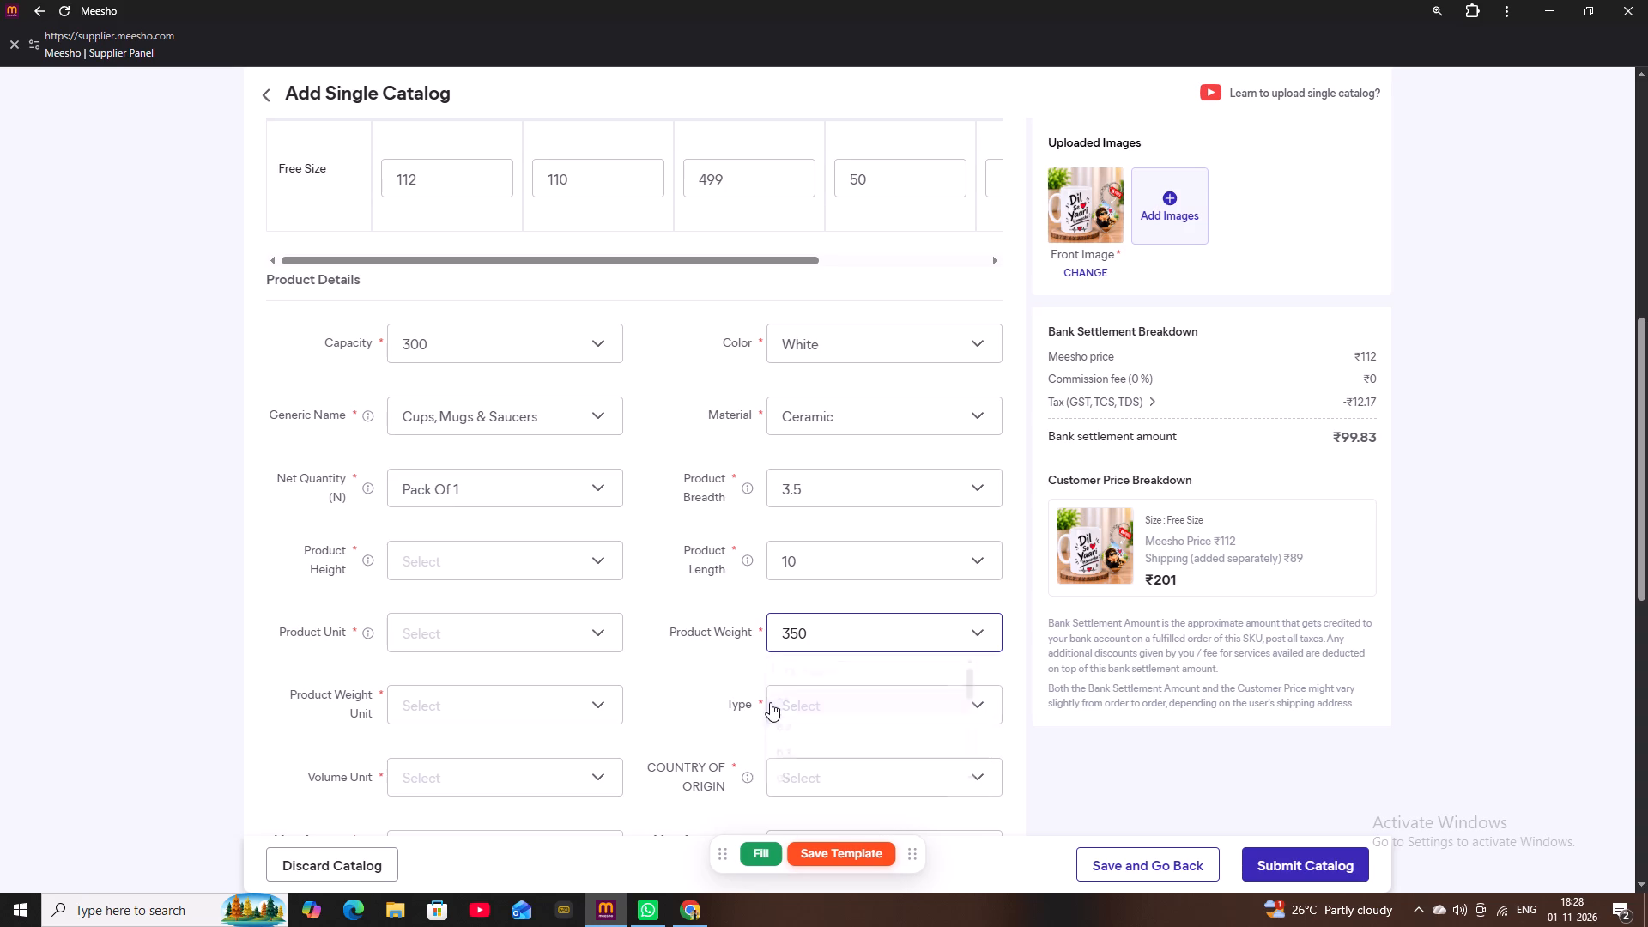
left_click(798, 718)
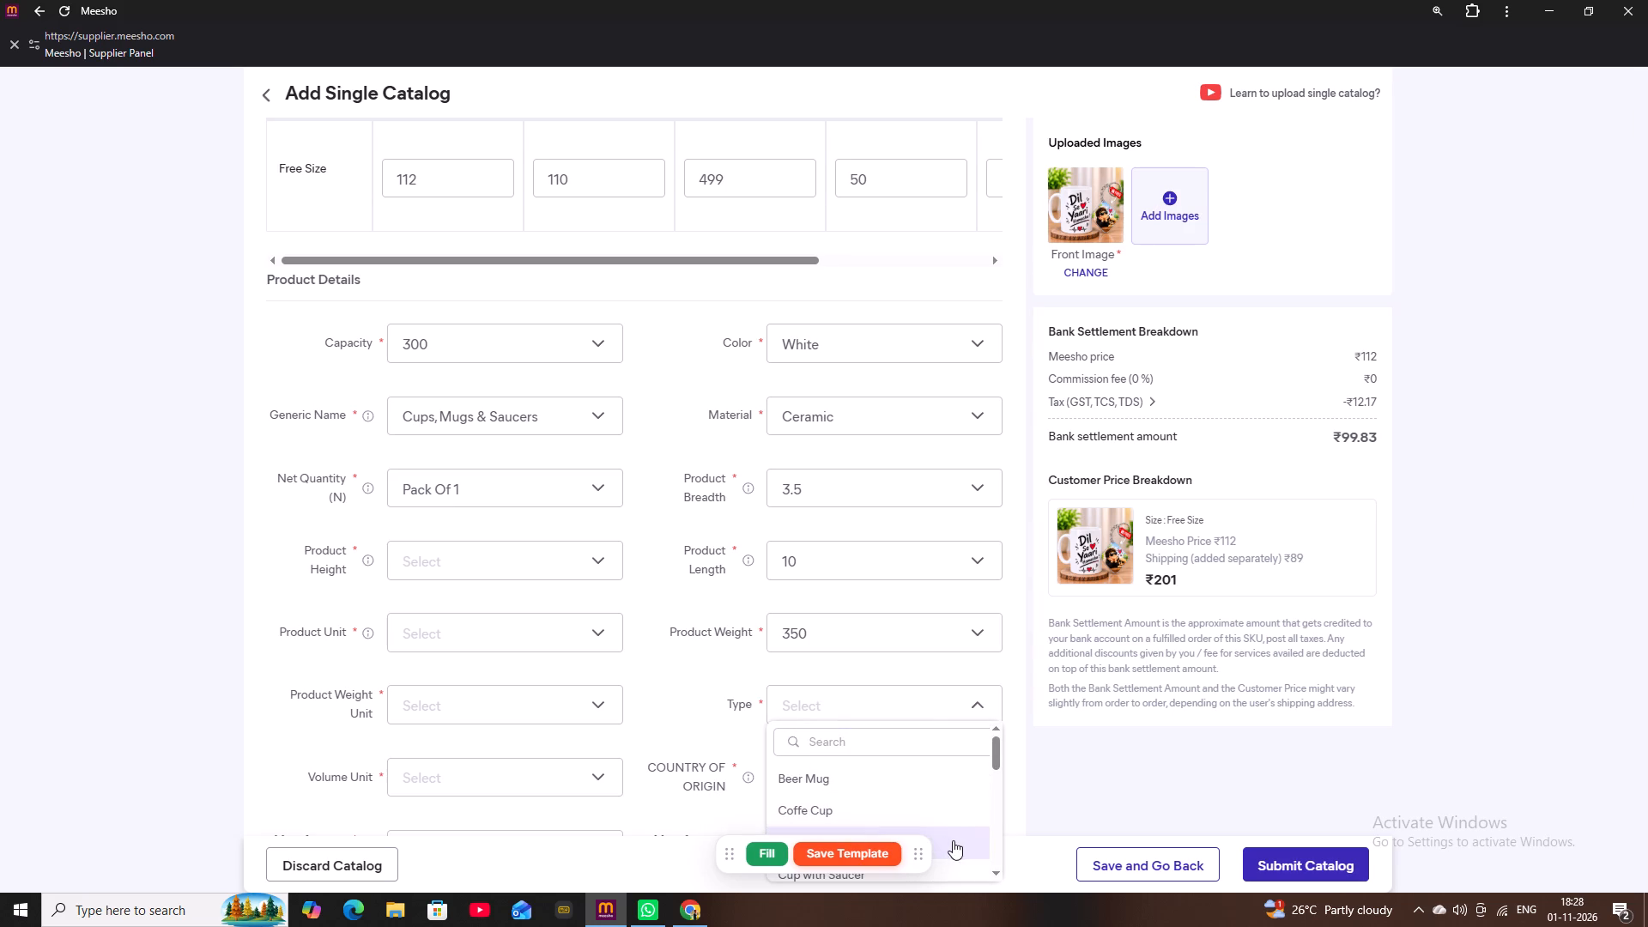
left_click(953, 840)
left_click(686, 681)
Set the product height to 4 and the product unit to Inch.
scroll(686, 681, "down", 3)
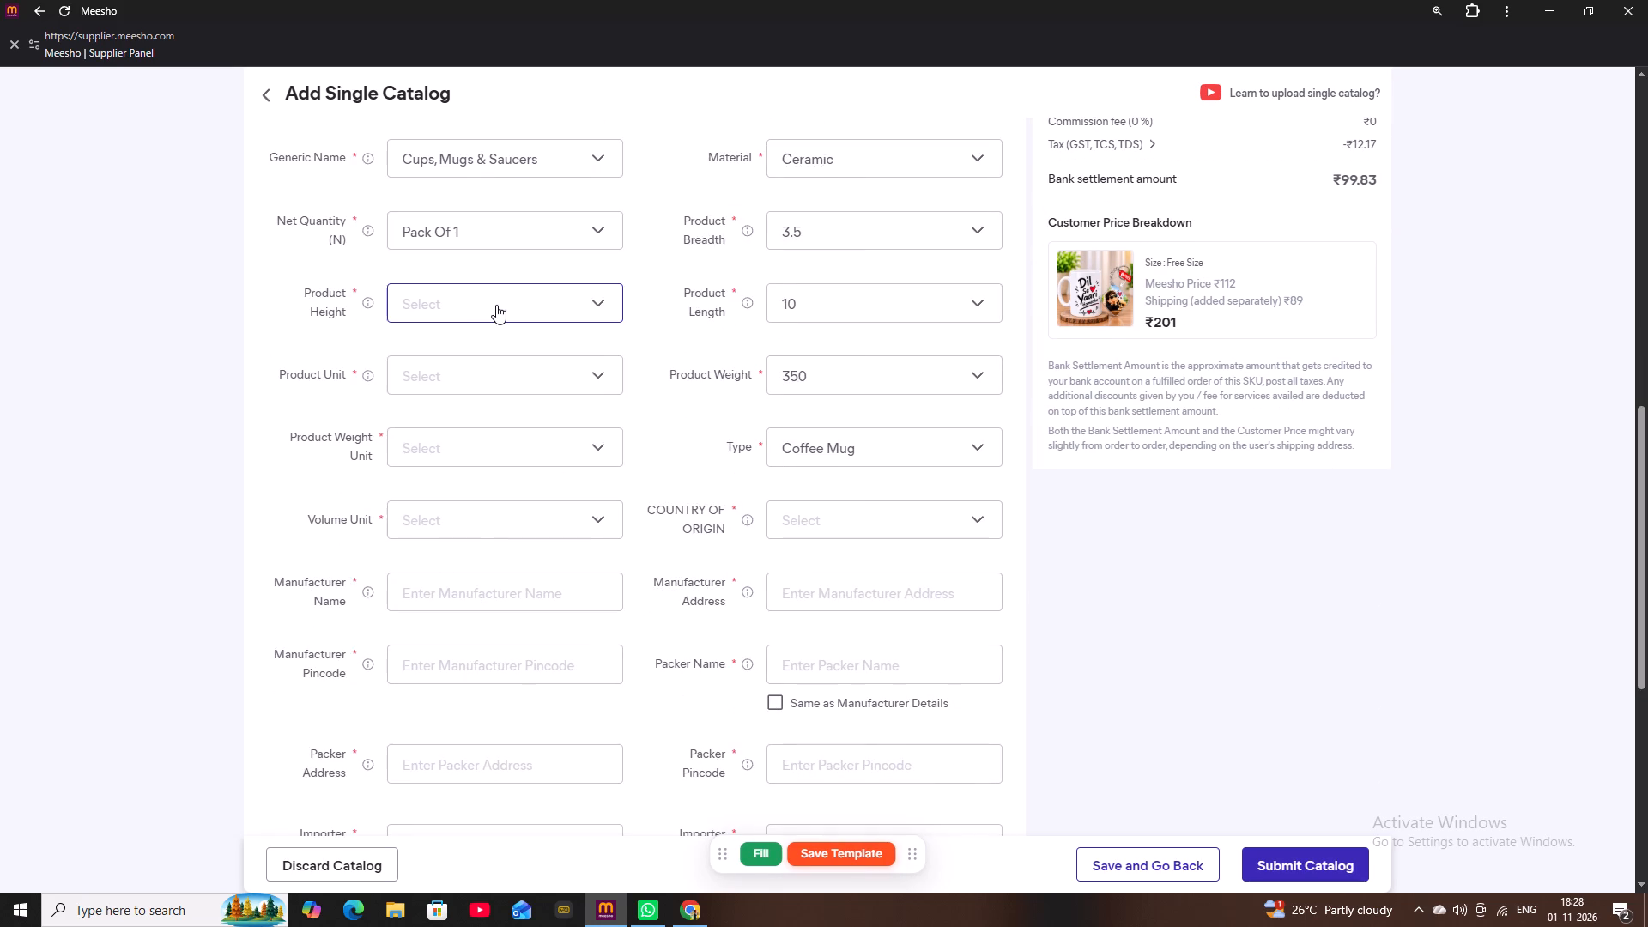
left_click(495, 300)
left_click(504, 348)
key("4")
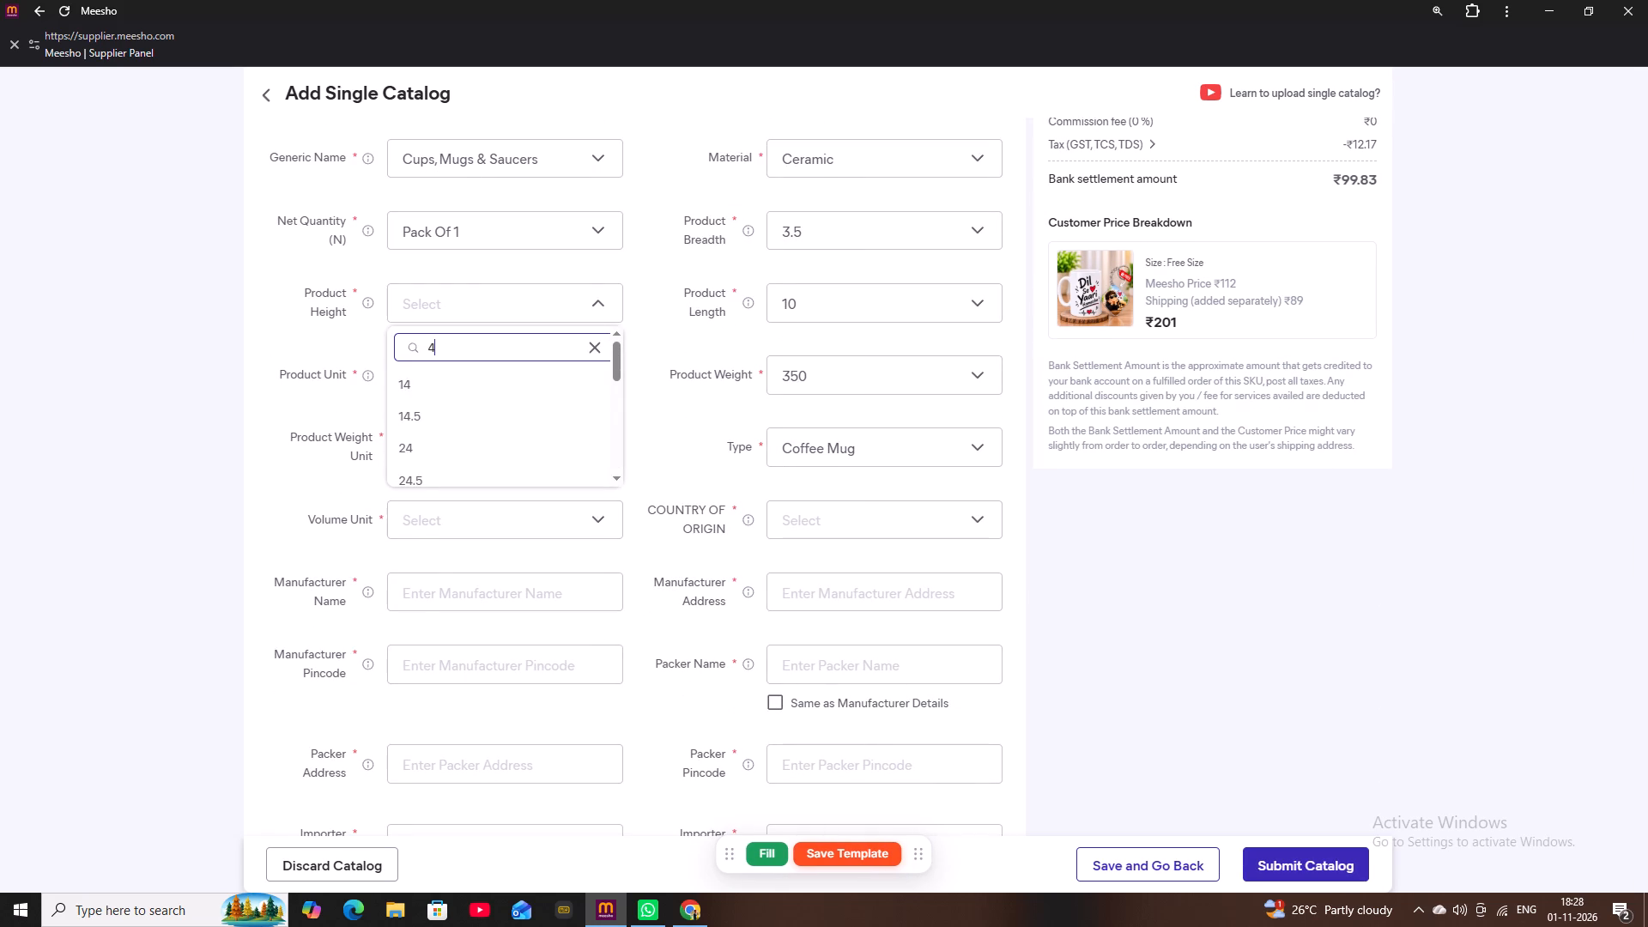
scroll(520, 424, "down", 1)
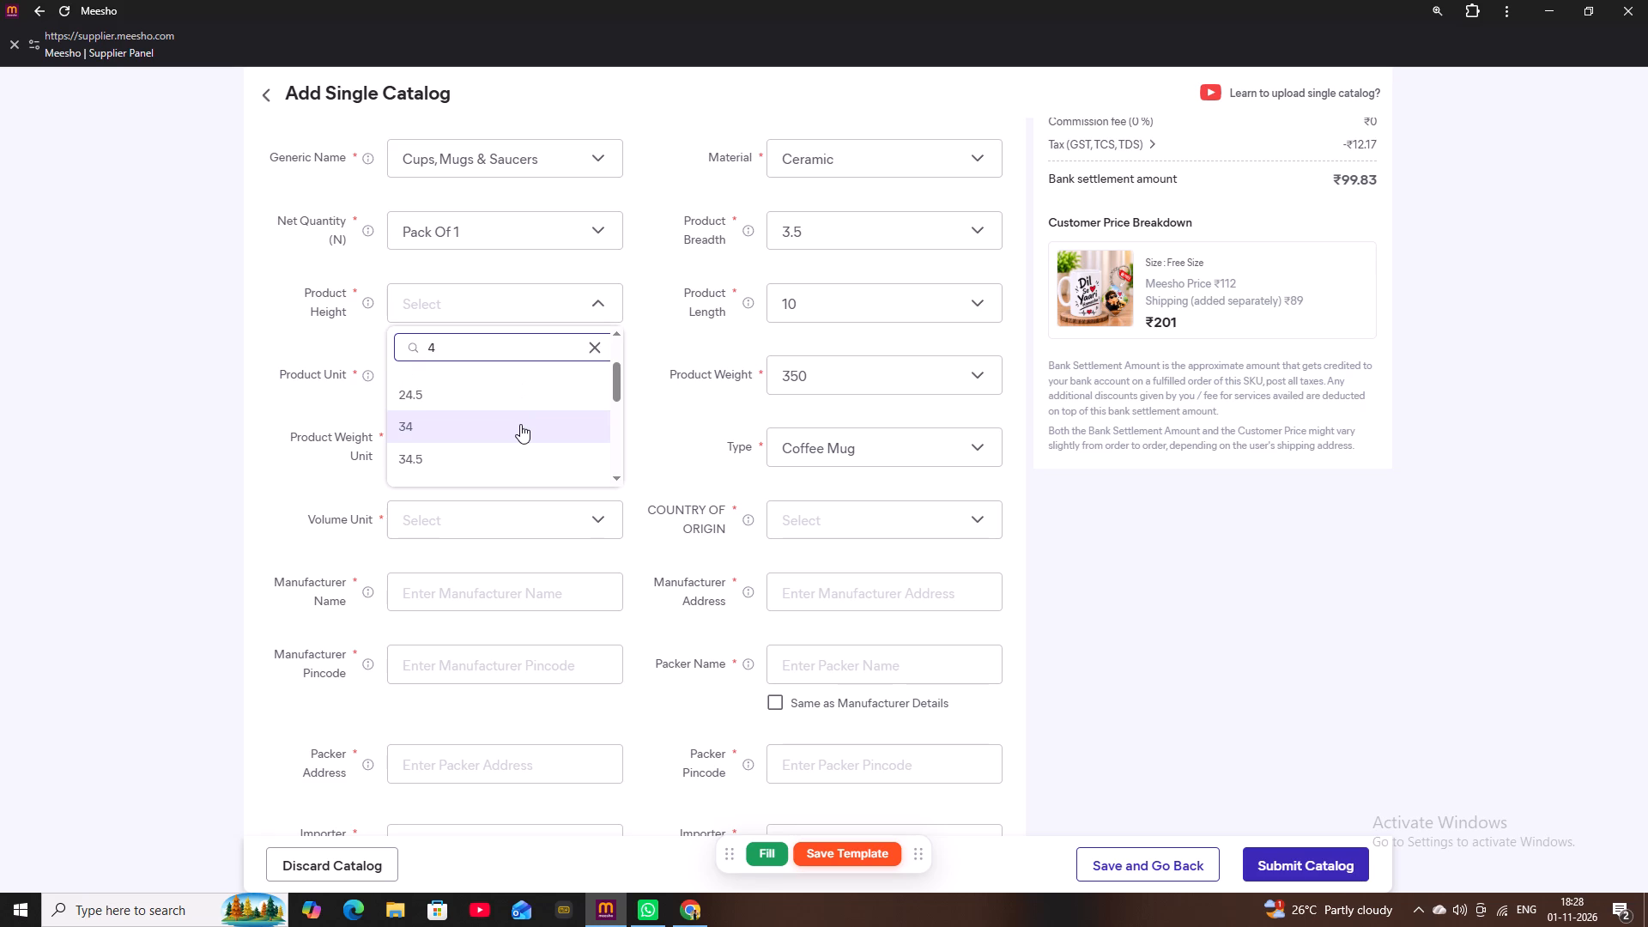
scroll(520, 424, "down", 1)
left_click(513, 401)
left_click(510, 384)
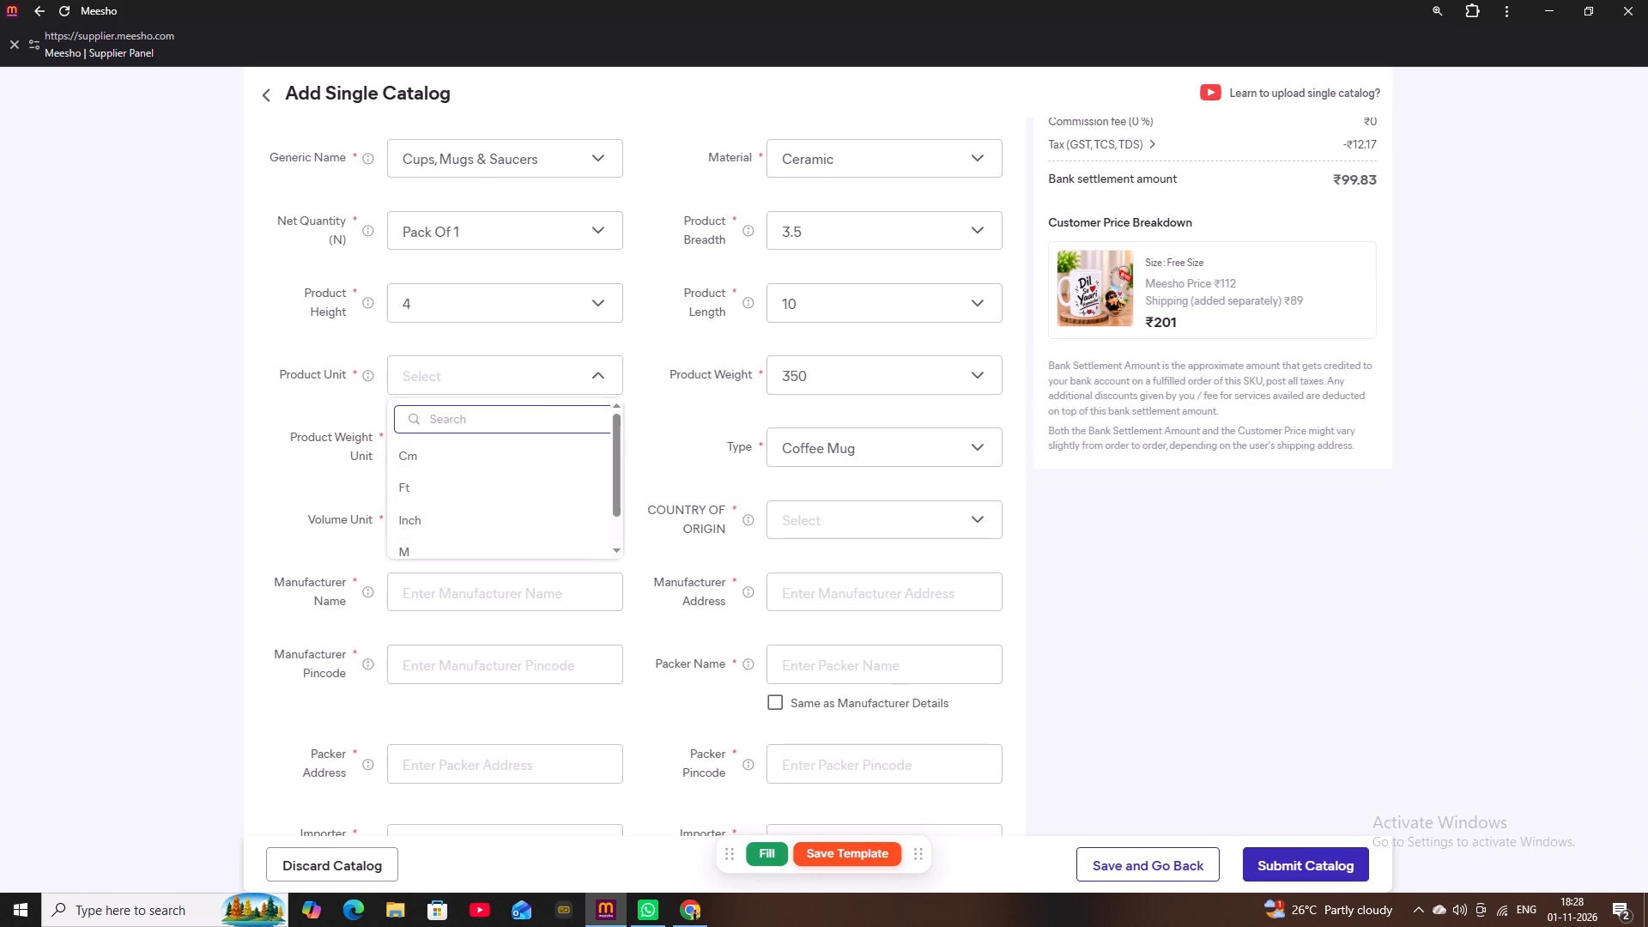
left_click(500, 514)
Set the product weight unit to G and the volume unit to ml.
left_click(500, 437)
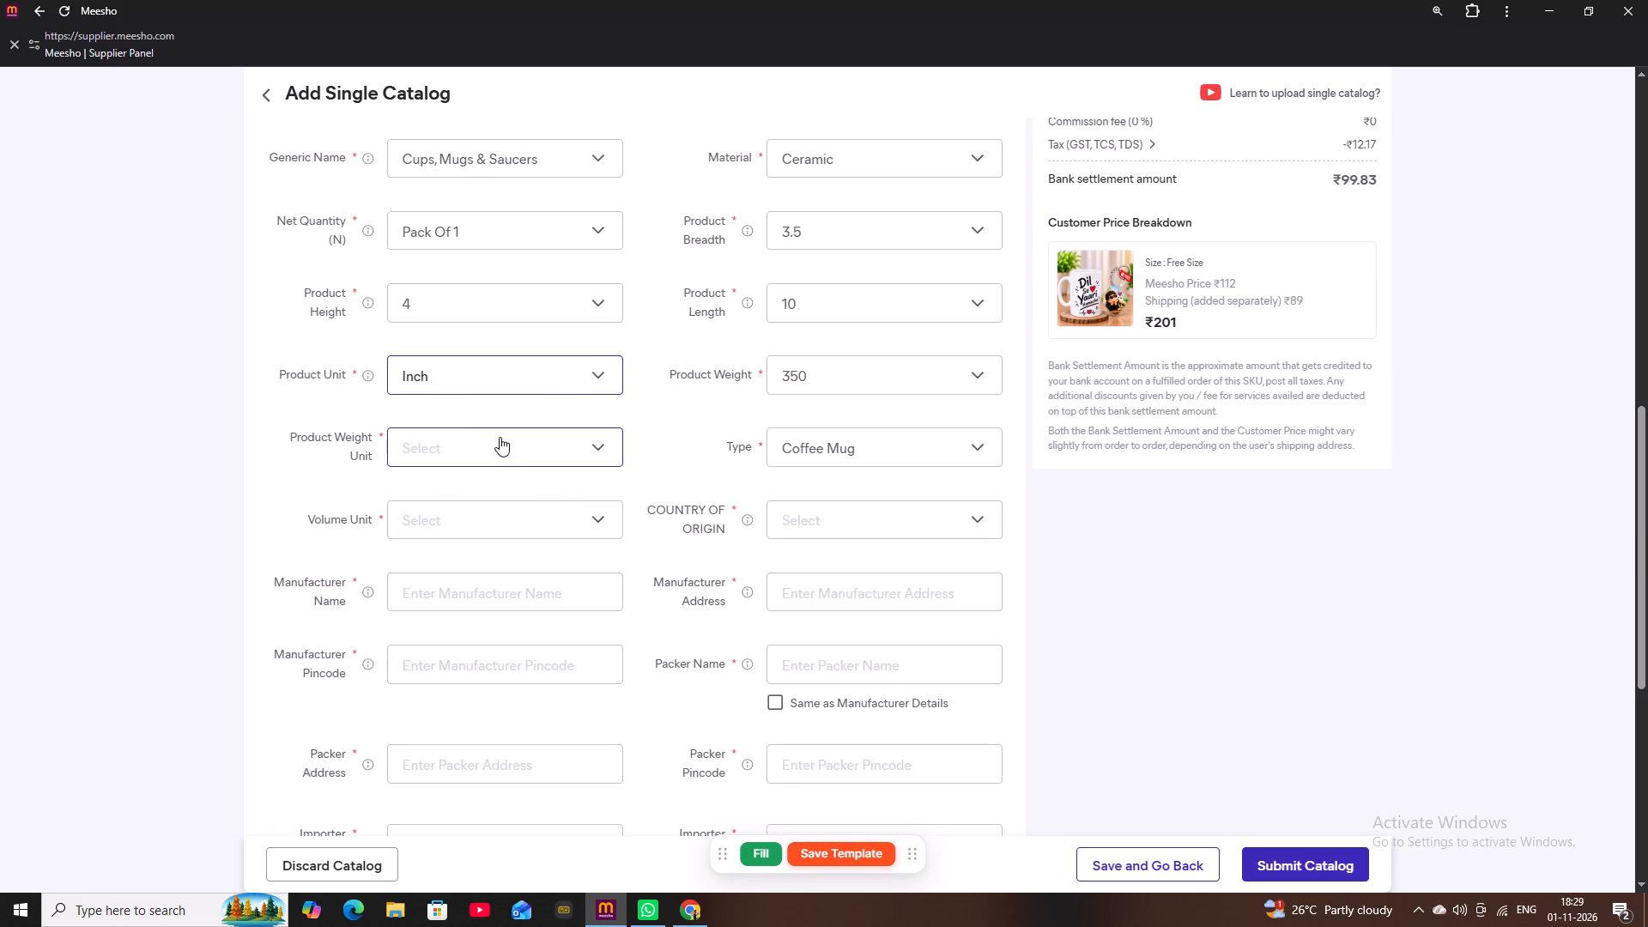
left_click(493, 525)
left_click(468, 488)
left_click(462, 513)
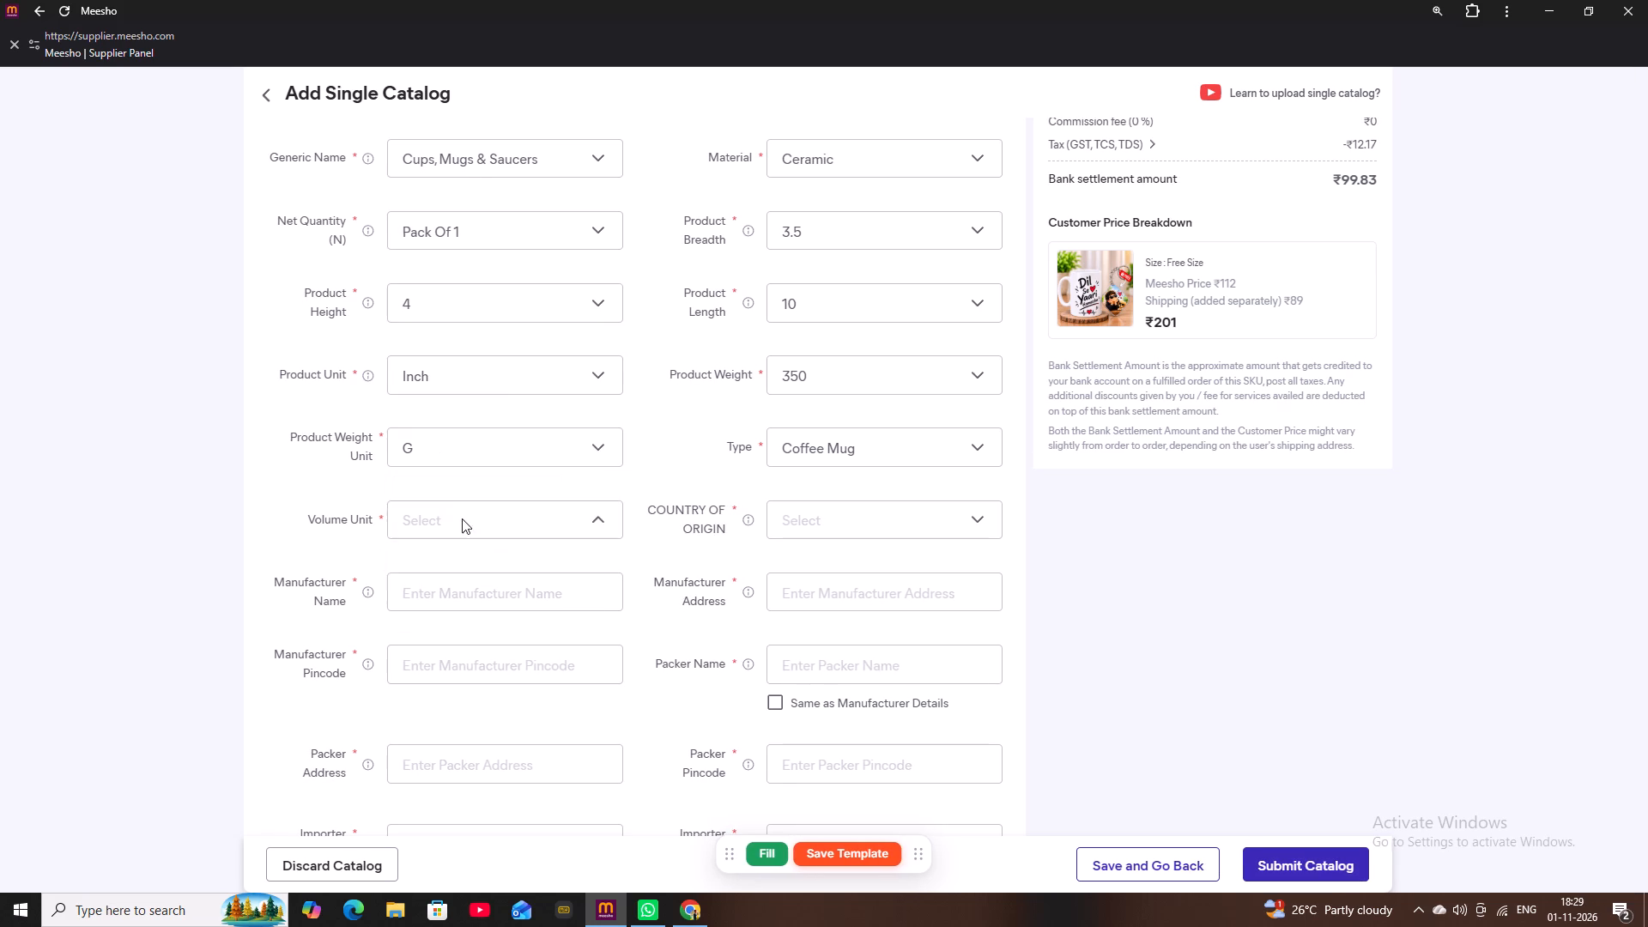
left_click(485, 631)
Fill in the manufacturer details with the name Trendy Aura Enterprise, its pincode and the saved manufacturer address.
left_click(504, 588)
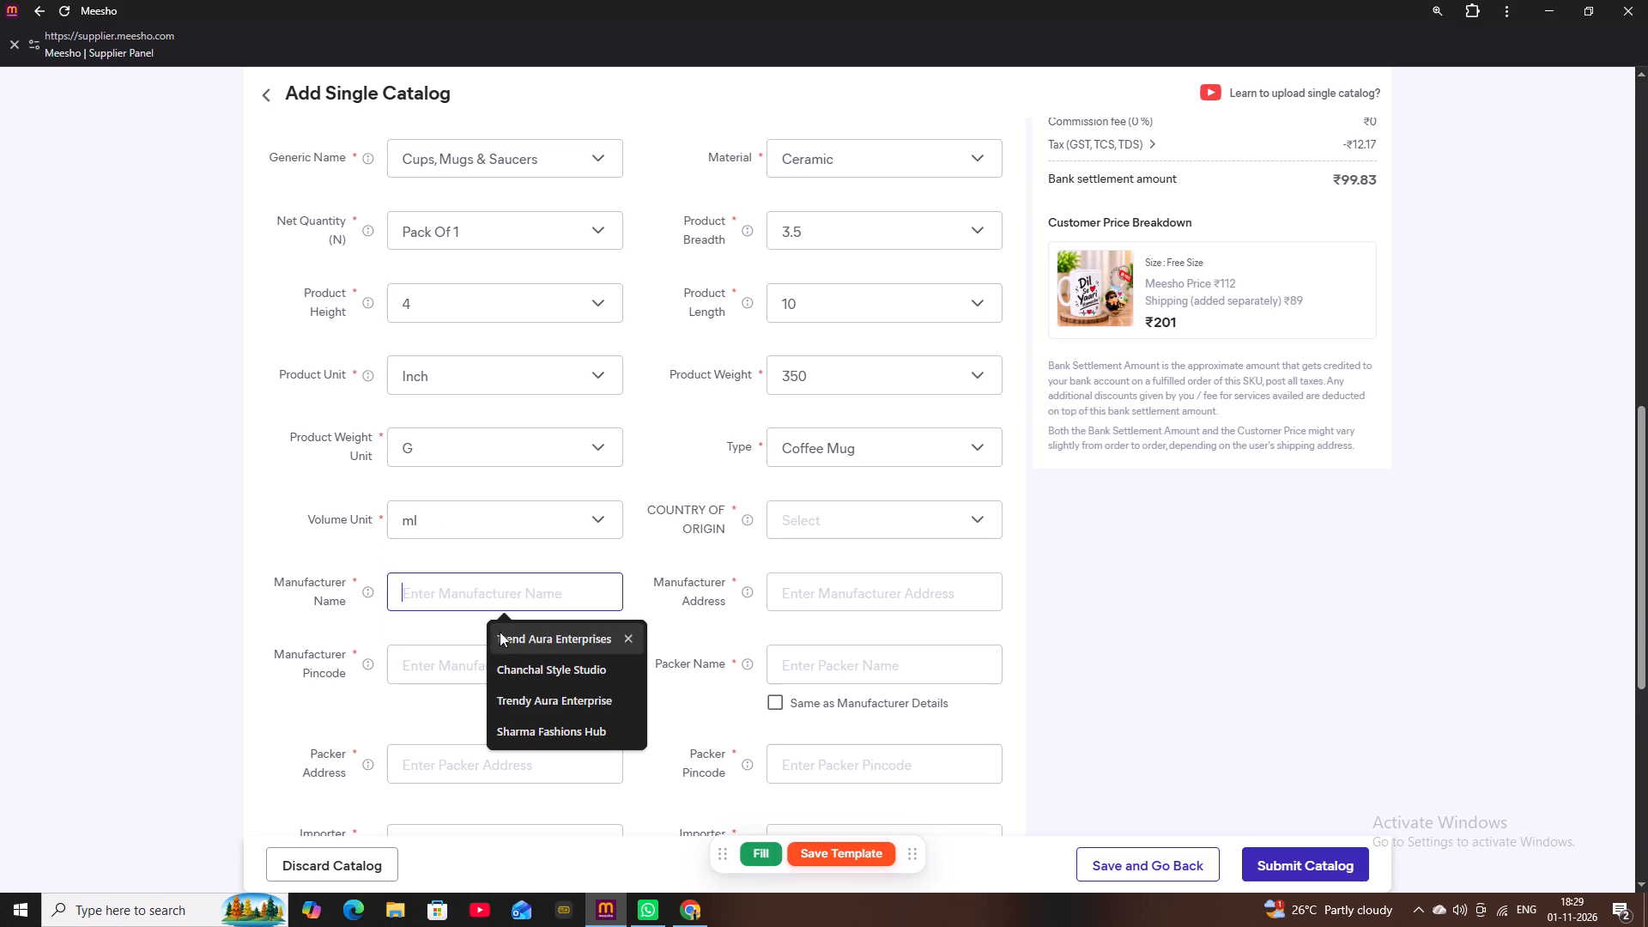
left_click(532, 696)
left_click(473, 678)
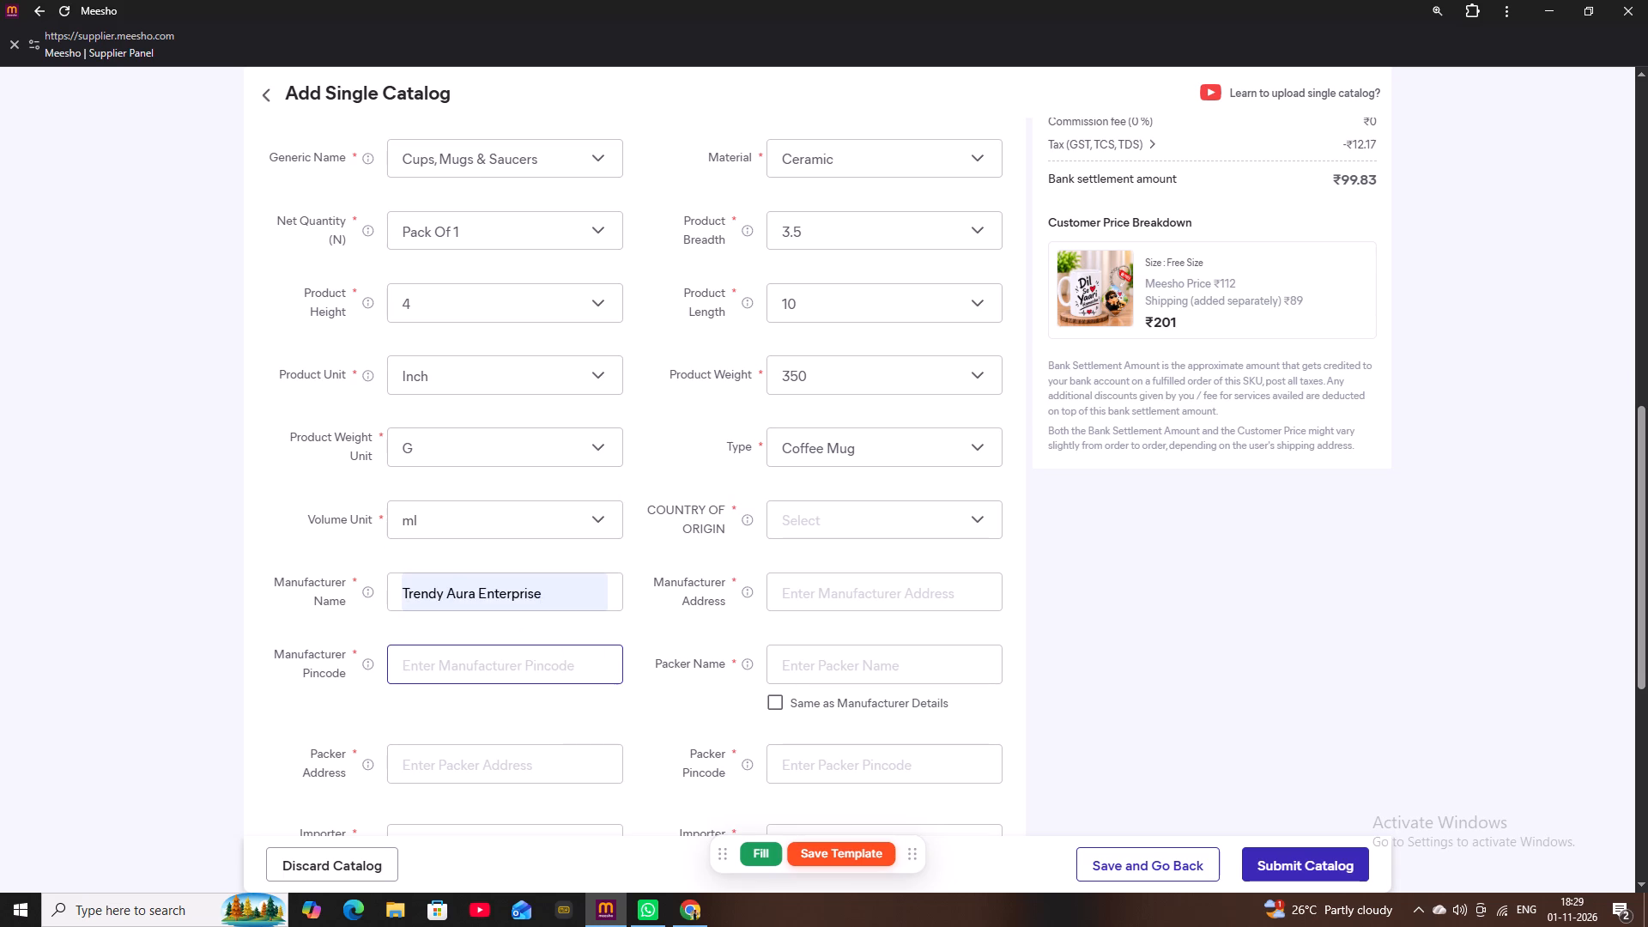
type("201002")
left_click(838, 593)
left_click_drag(886, 615, 889, 623)
left_click(890, 625)
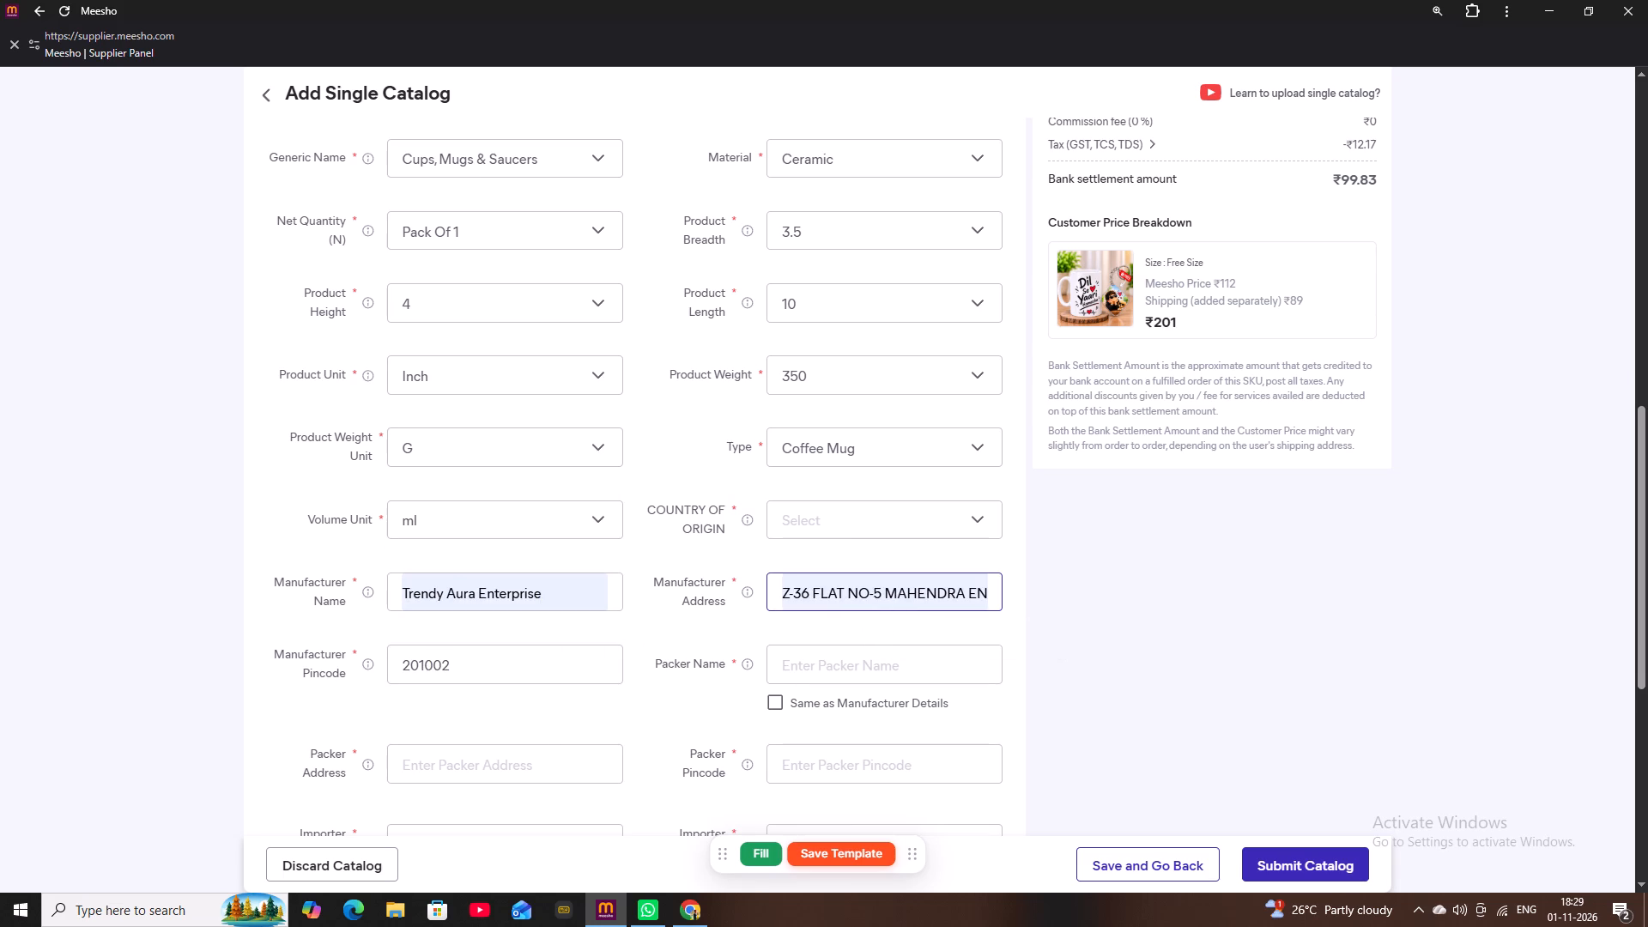
Set the country of origin to India and make the packer details the same as the manufacturer details.
left_click(816, 529)
left_click(834, 600)
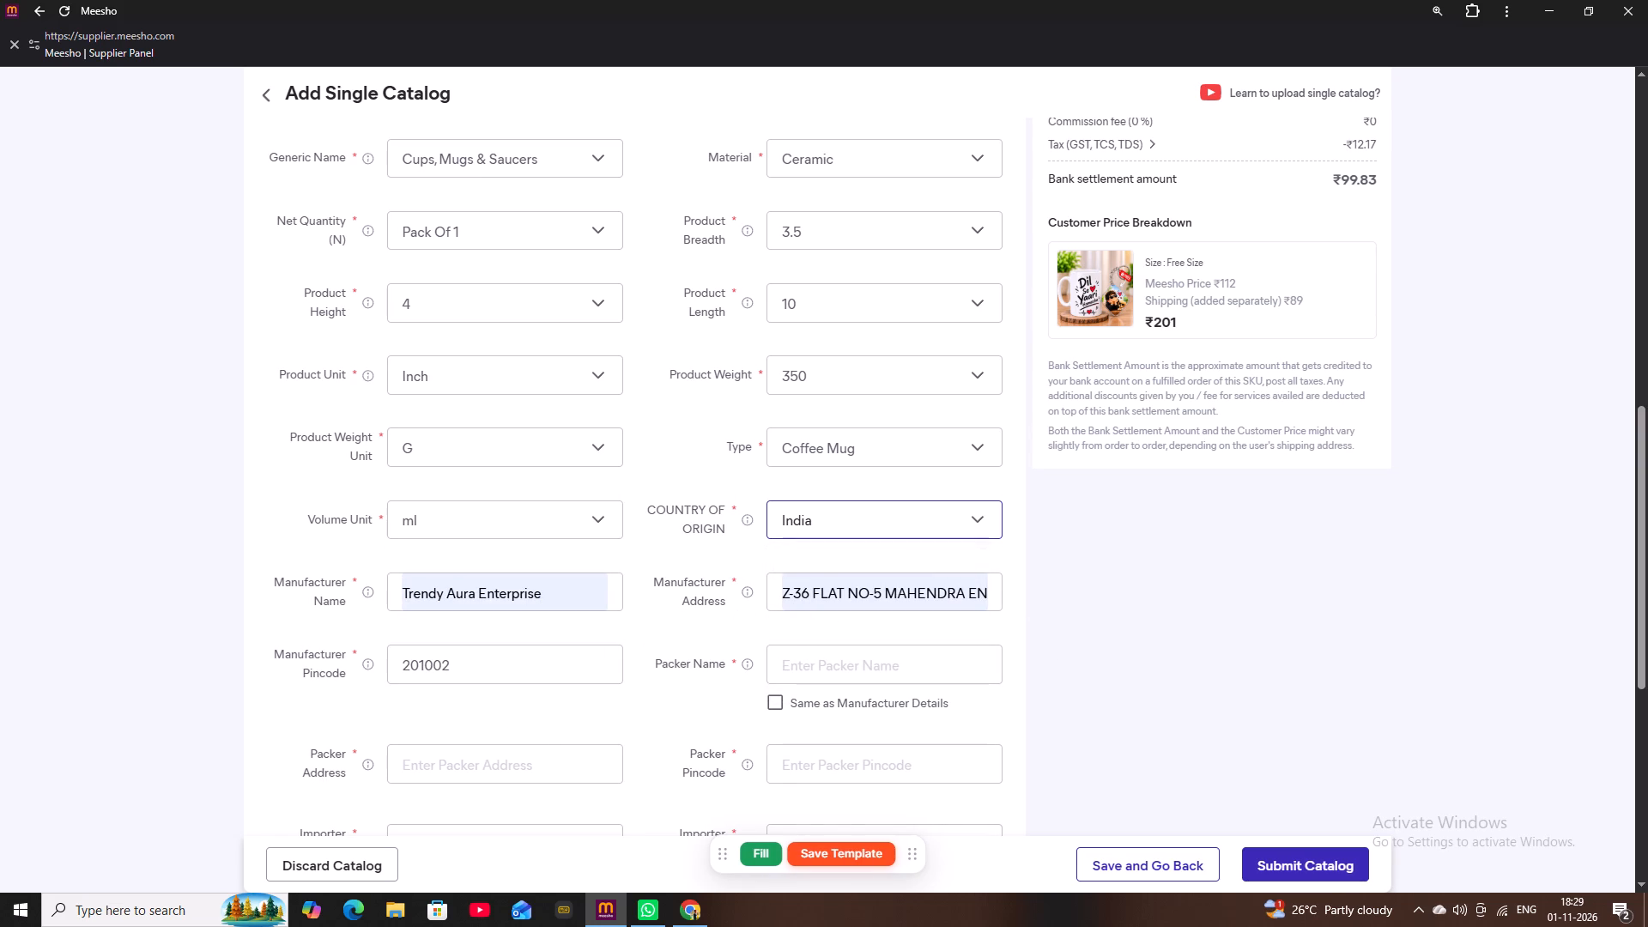
left_click(782, 703)
left_click(694, 645)
scroll(684, 645, "down", 5)
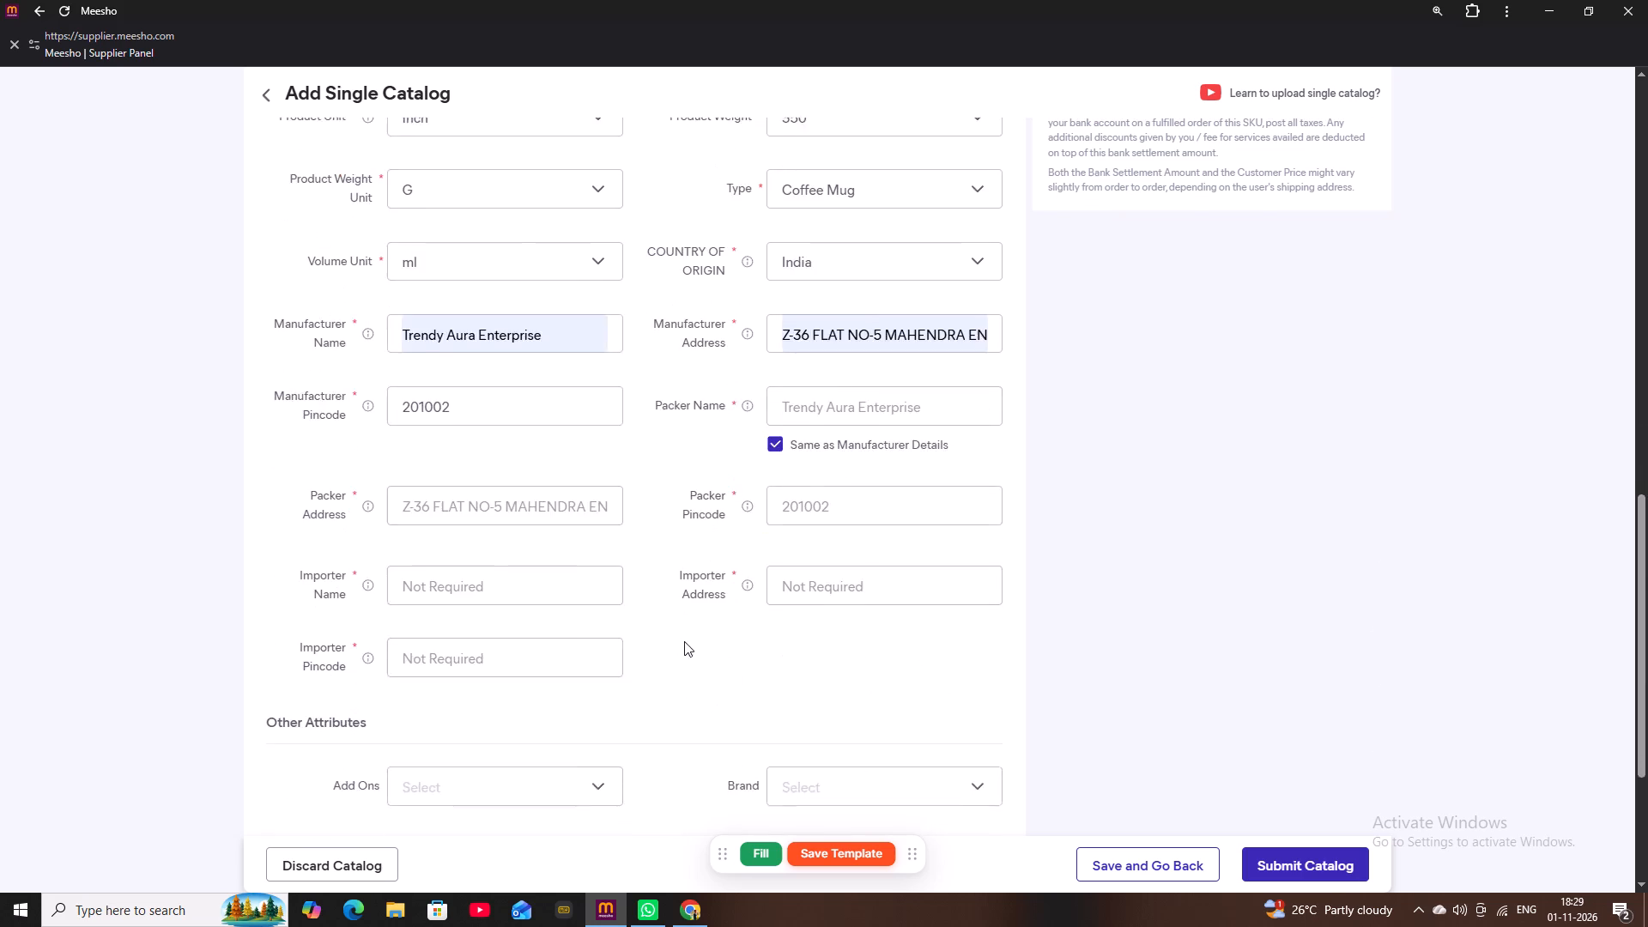
Set the Add Ons attribute to Key Chain under Other Attributes.
scroll(684, 641, "down", 1)
left_click(451, 487)
left_click_drag(468, 521, 475, 530)
scroll(488, 624, "down", 5)
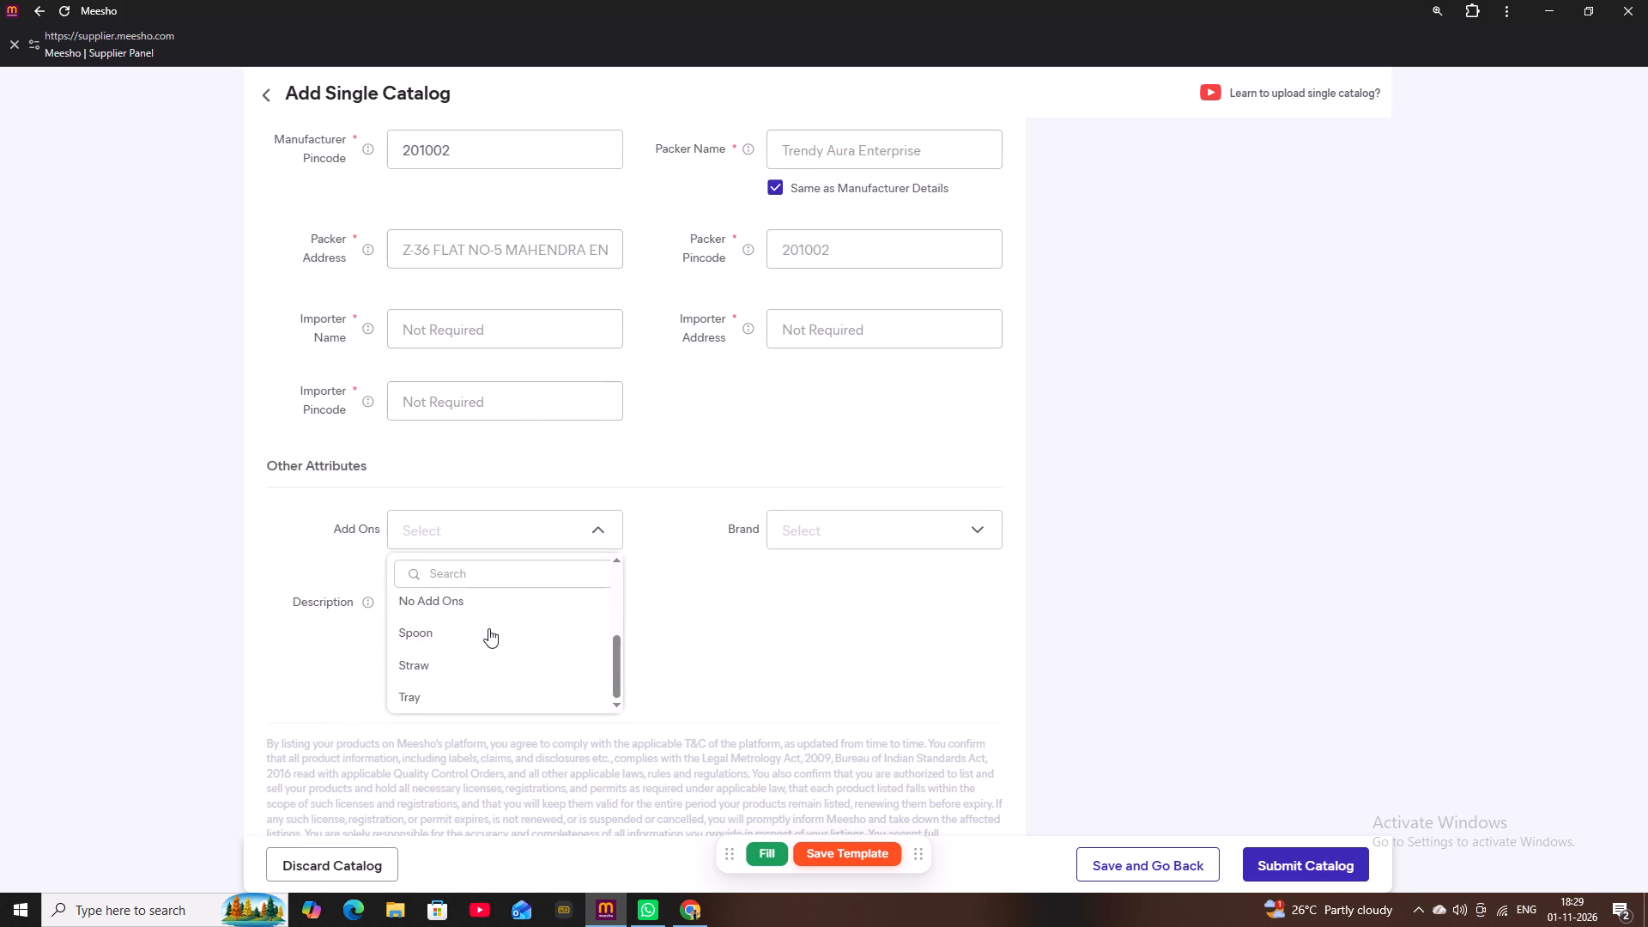
scroll(488, 628, "up", 2)
left_click(476, 698)
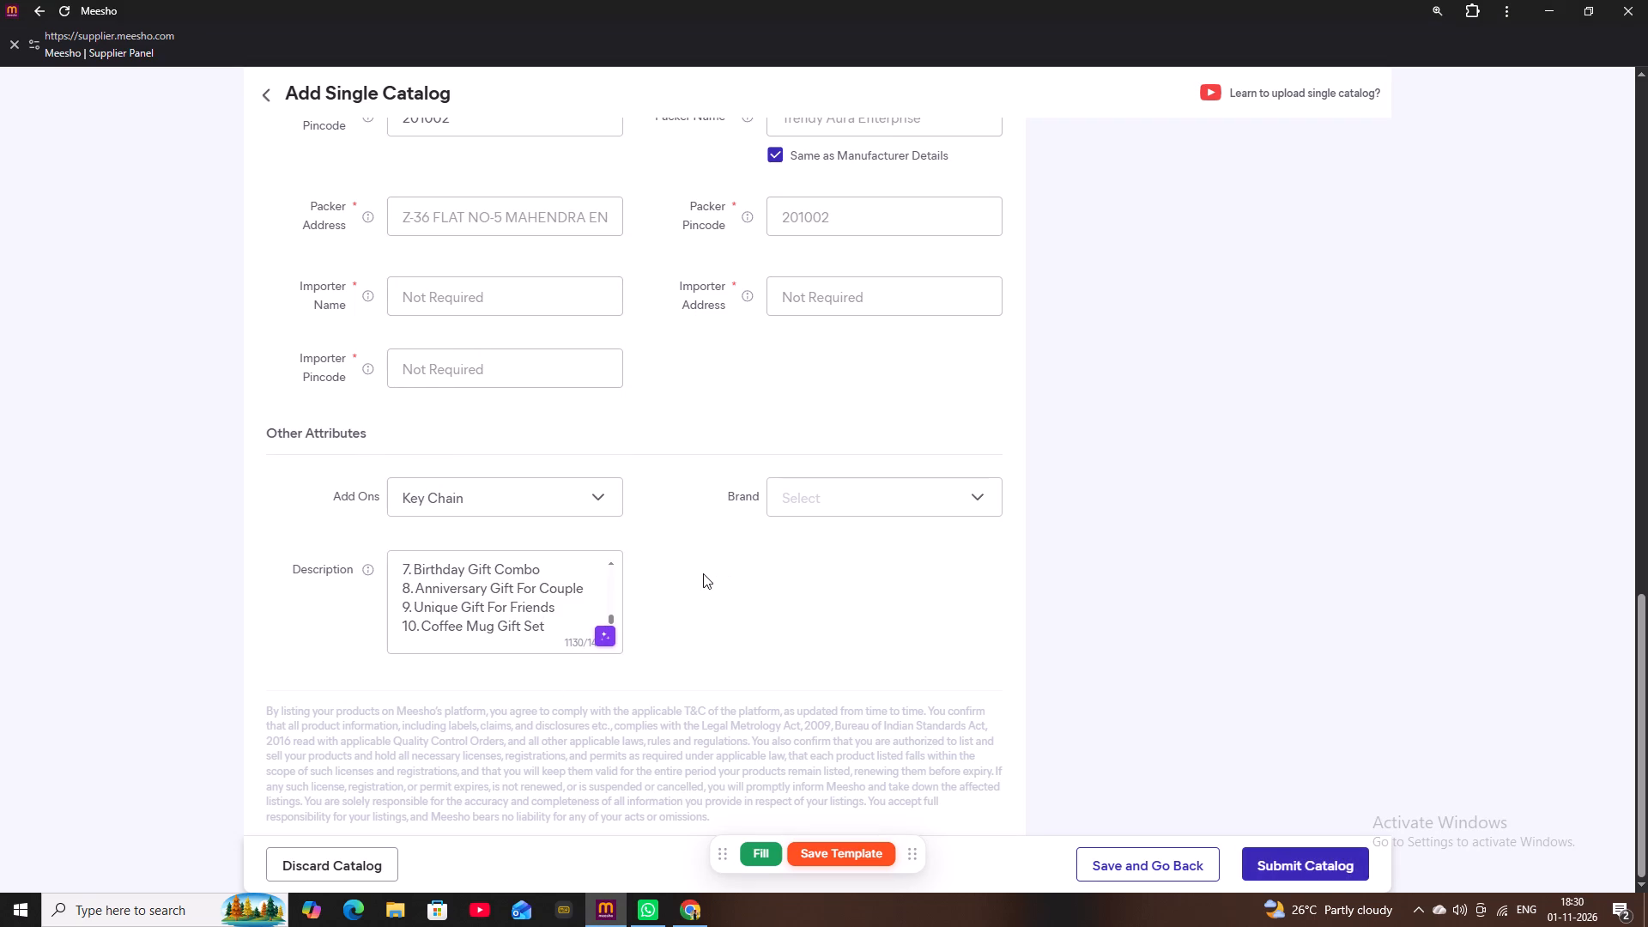
Add mockup image 63 from the CUP MOCKUPS folder as the second product image.
scroll(692, 566, "up", 7)
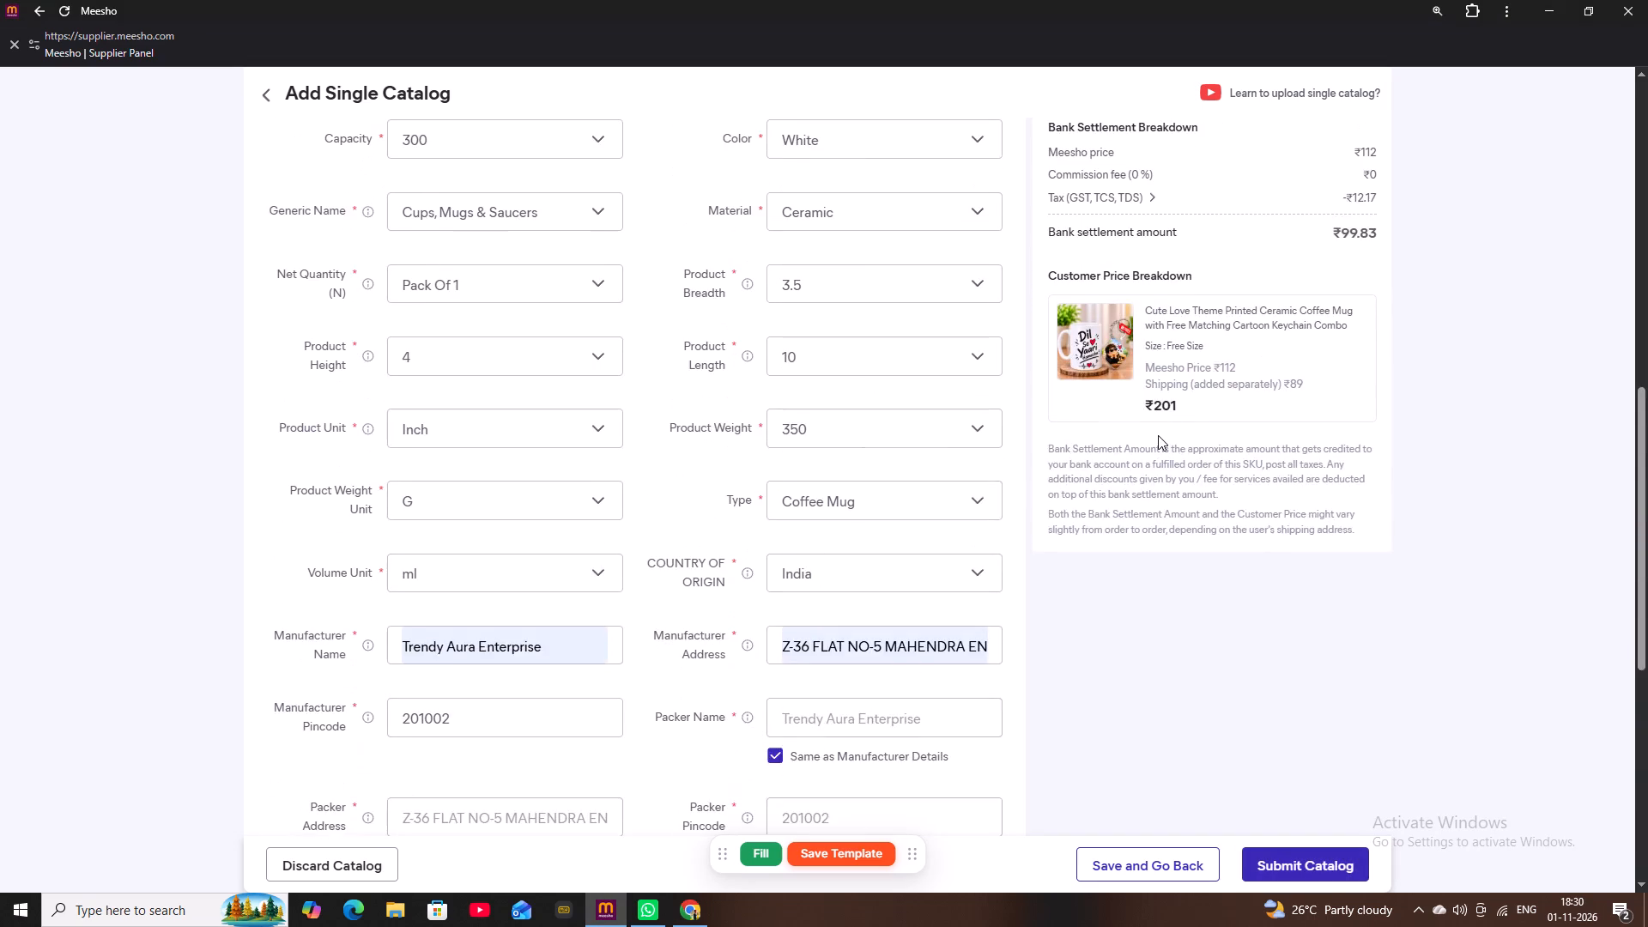
scroll(1159, 434, "up", 2)
left_click(1138, 173)
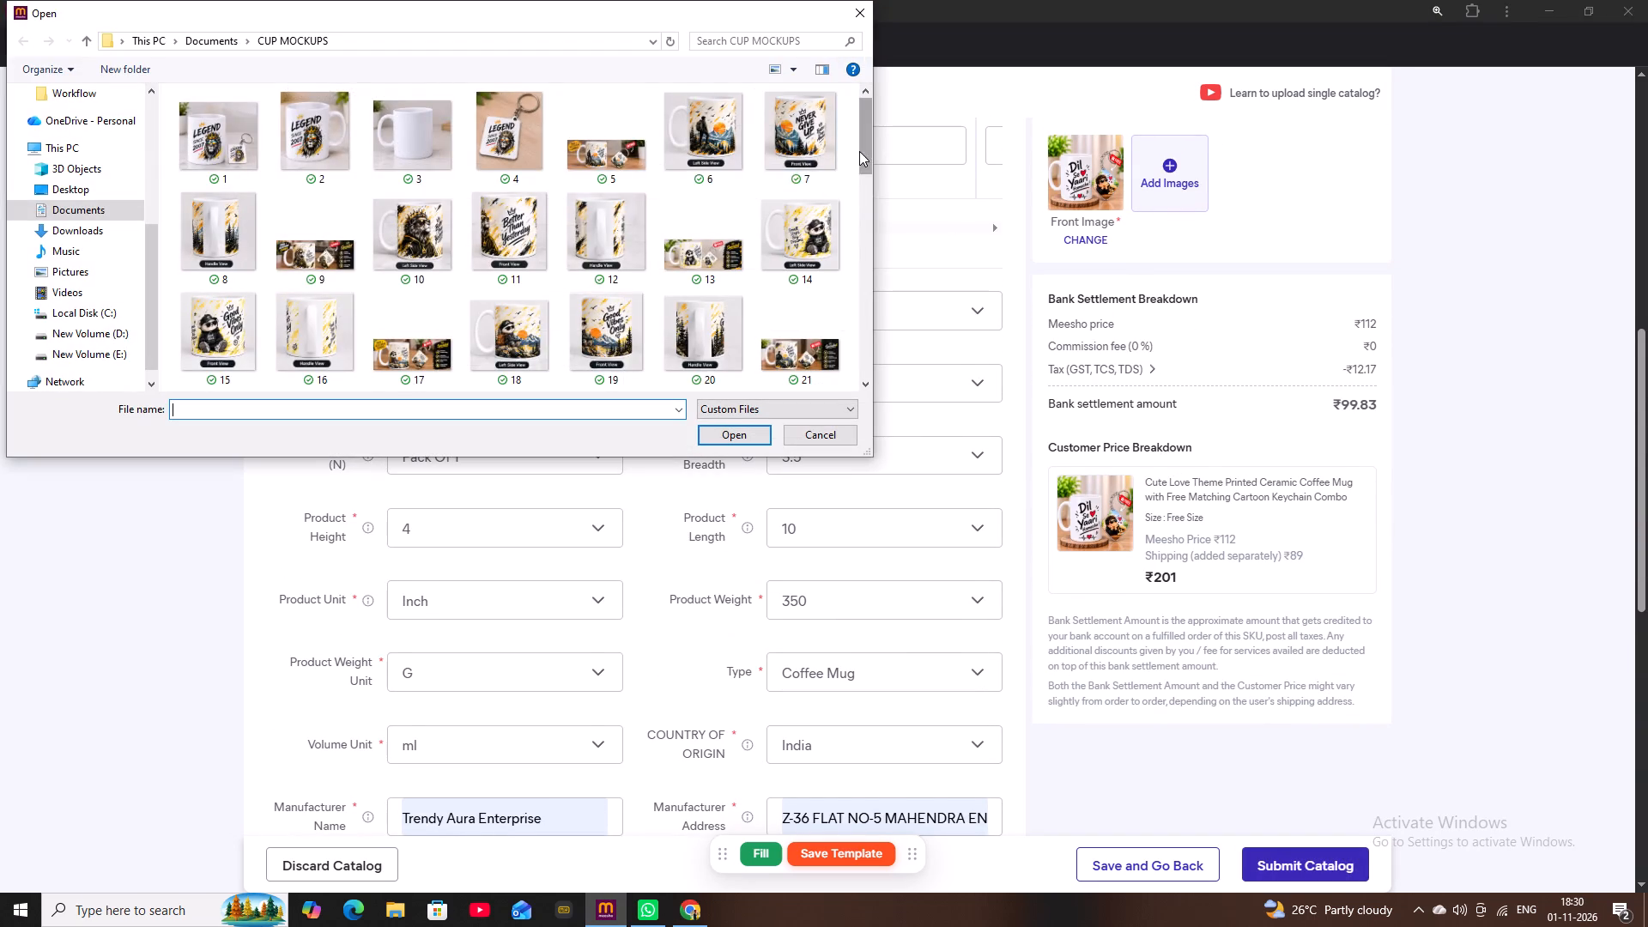
left_click_drag(859, 151, 869, 342)
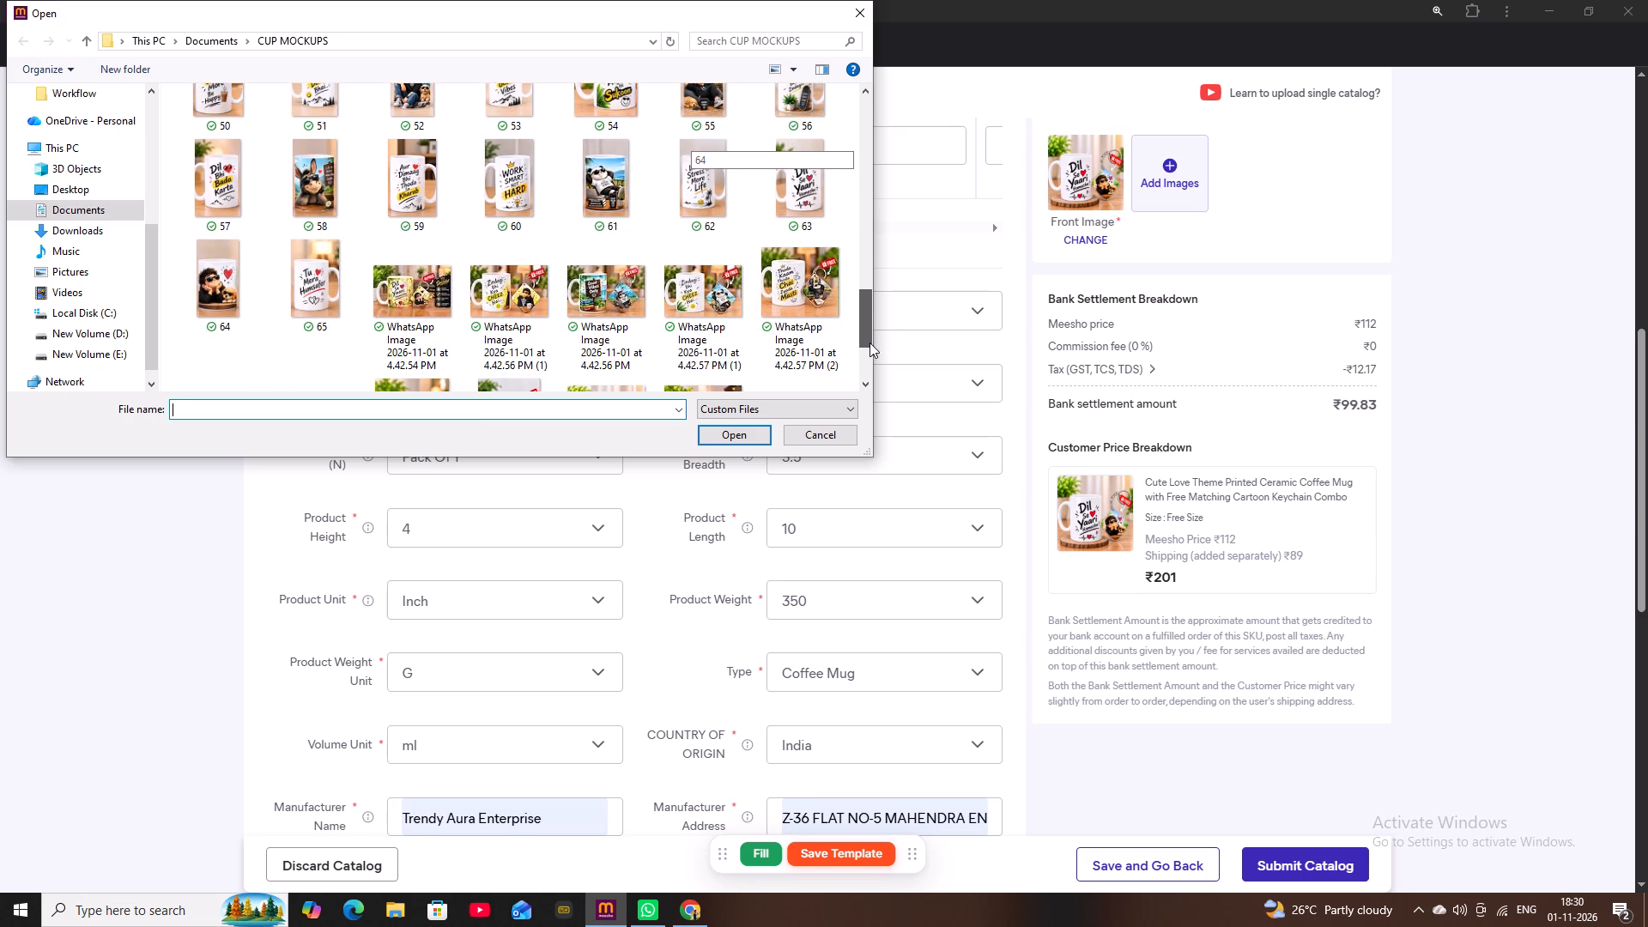
left_click_drag(869, 342, 869, 343)
double_click(790, 185)
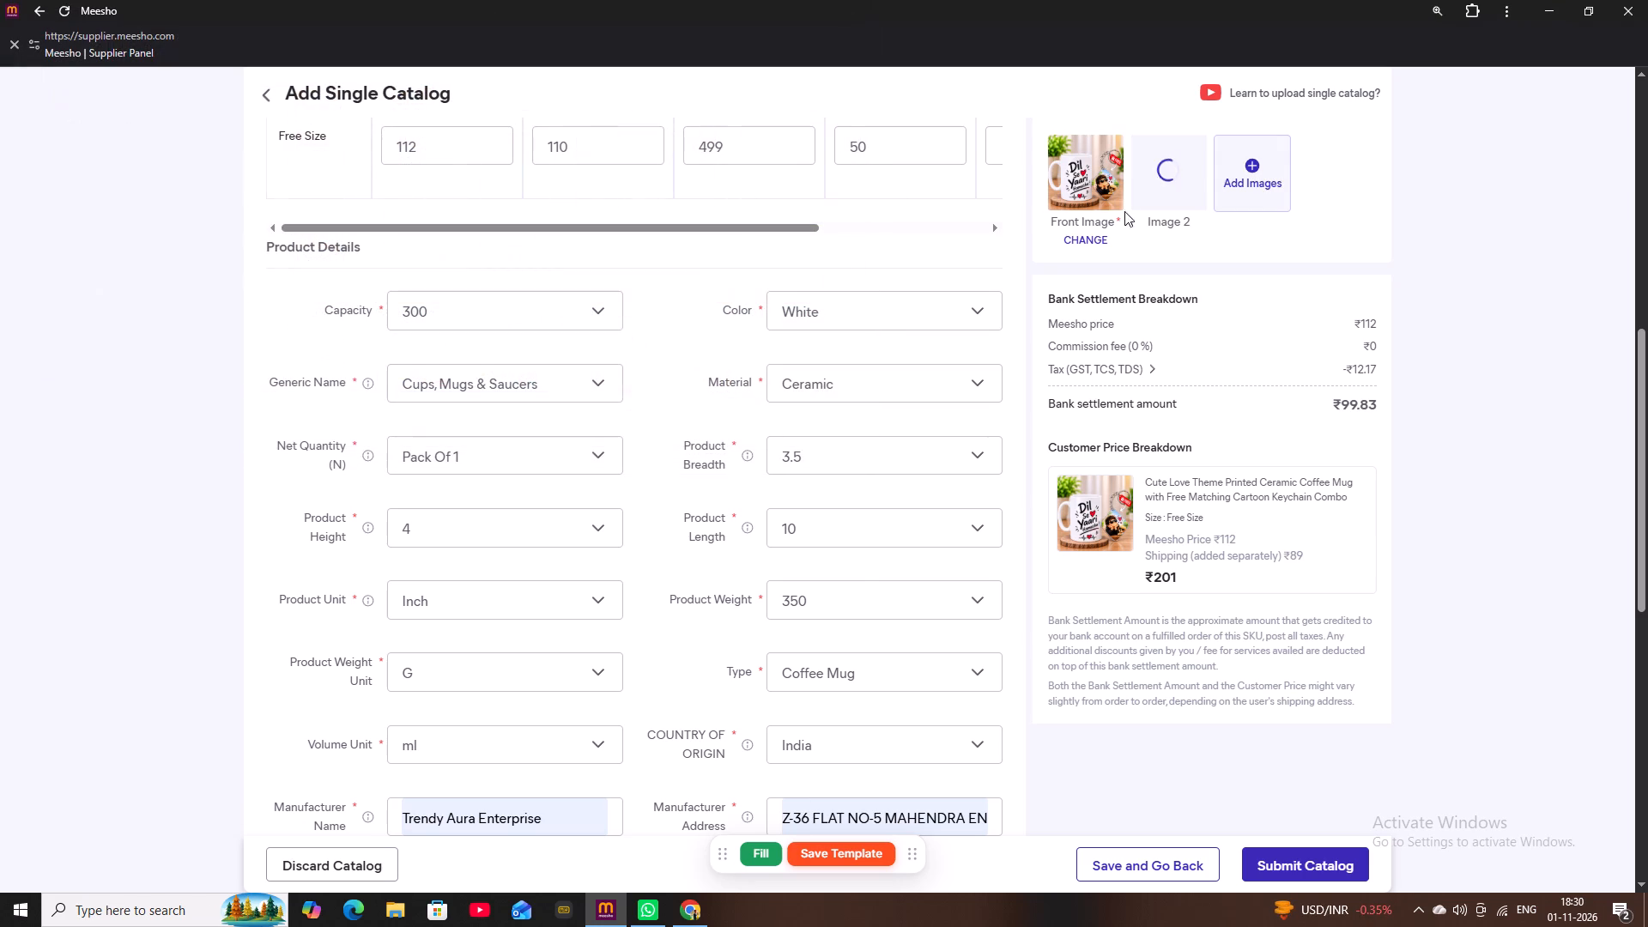
Add mockup image 64 from the CUP MOCKUPS folder as the third product image.
left_click(1221, 178)
left_click_drag(860, 155, 872, 280)
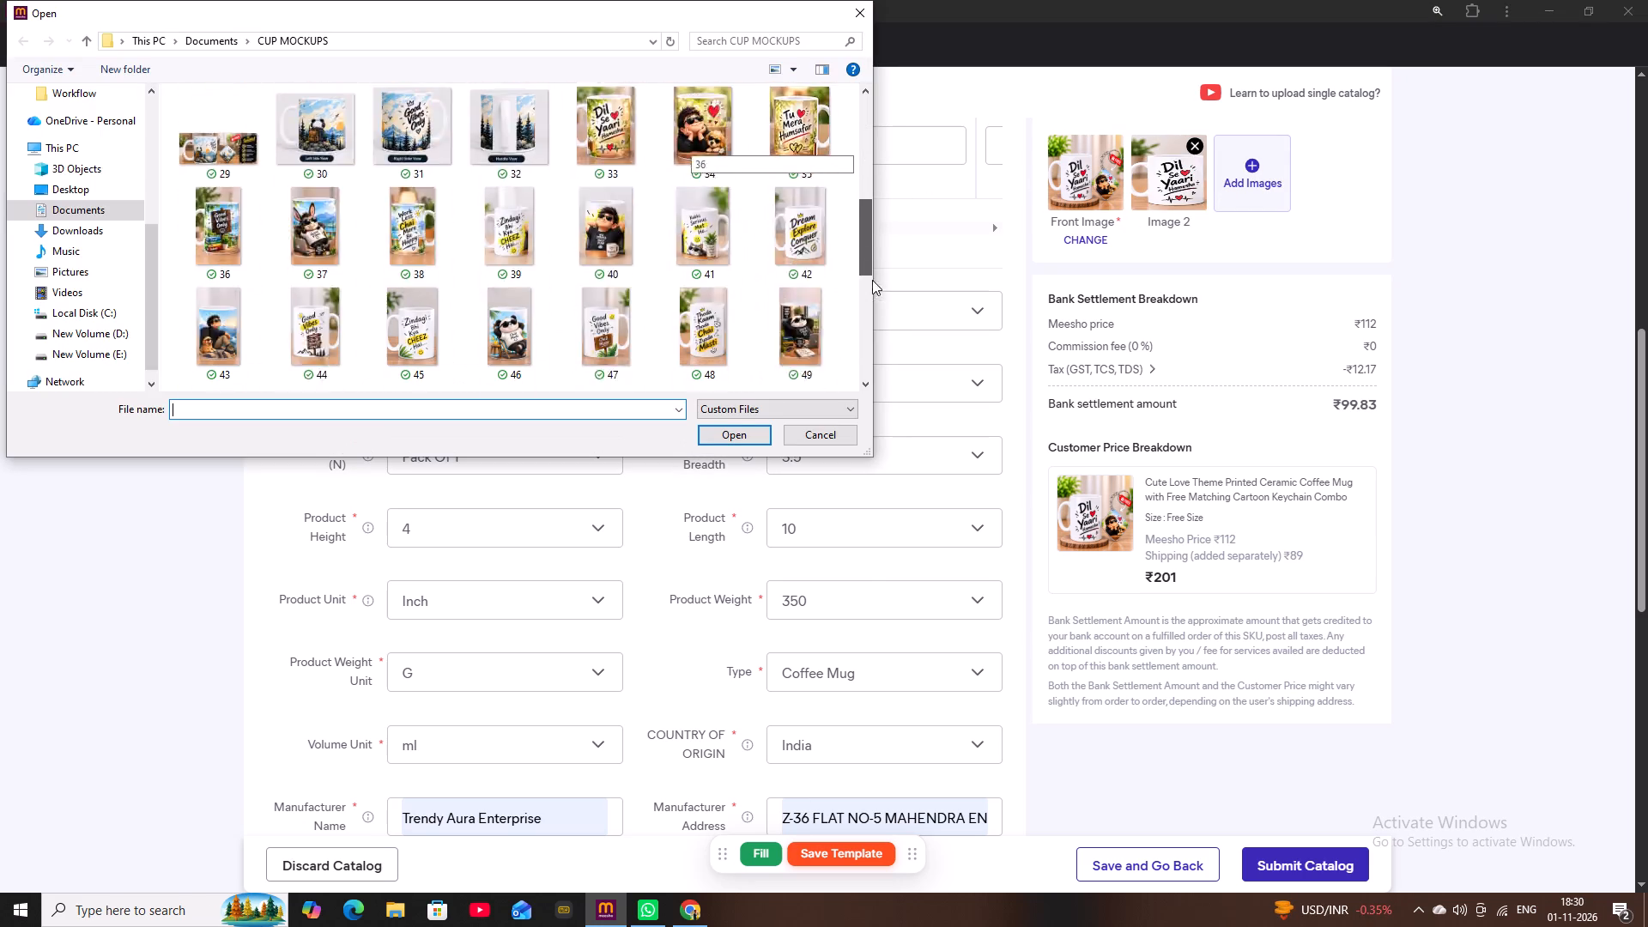
left_click_drag(872, 280, 878, 342)
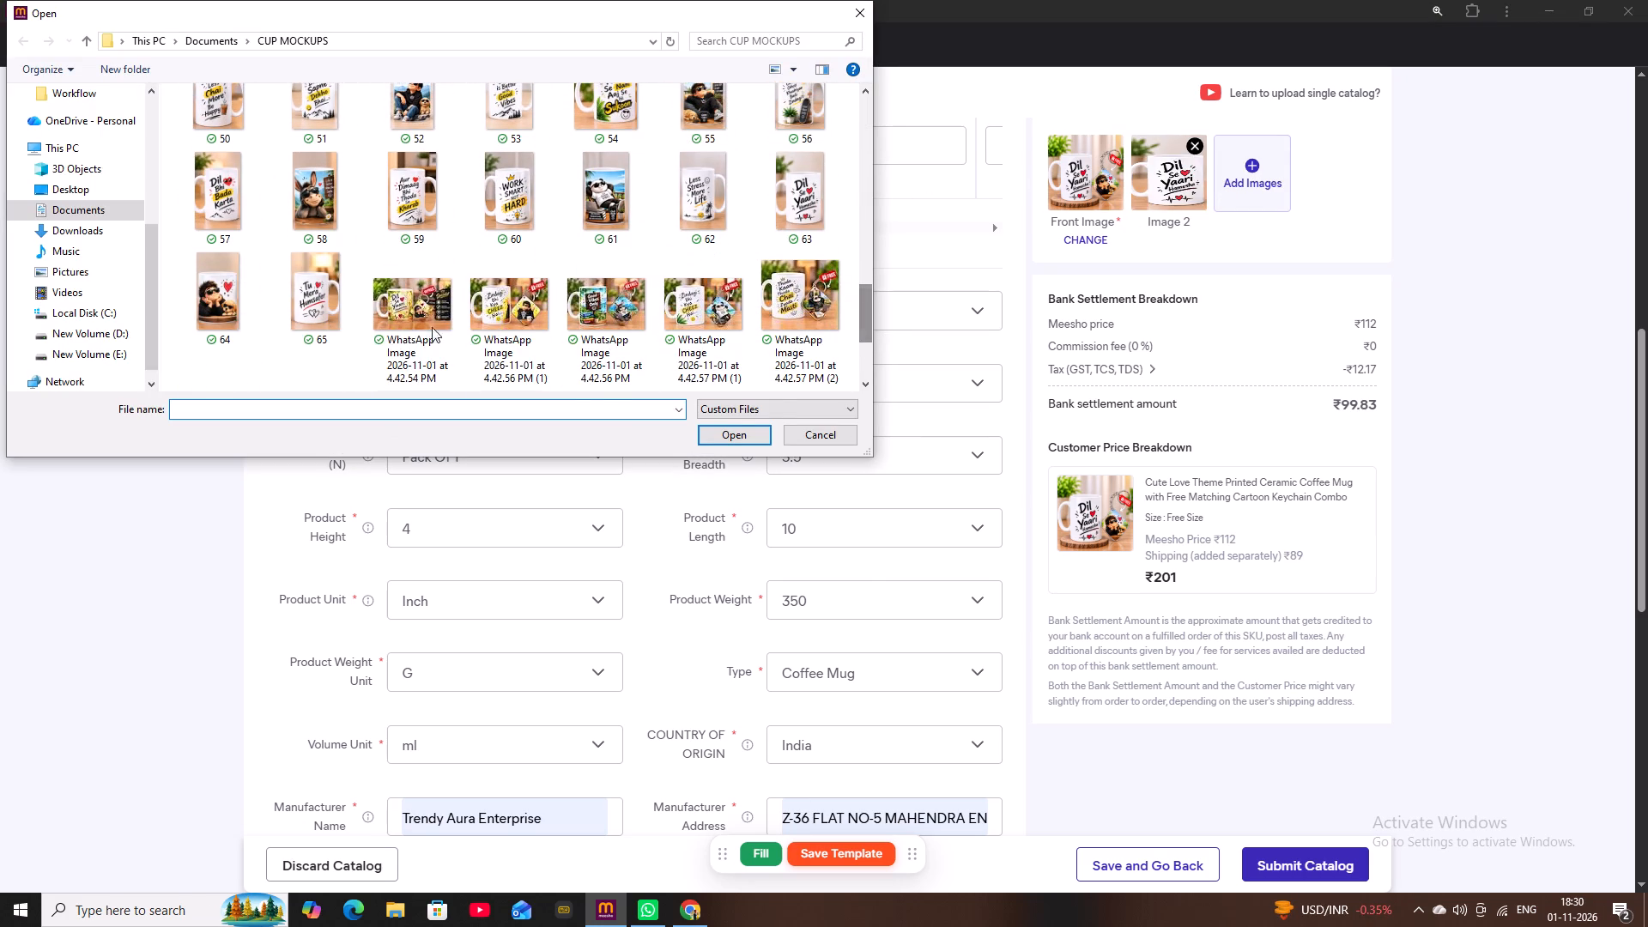
double_click(179, 294)
Add mockup image 65 from the CUP MOCKUPS folder as the fourth product image.
left_click(1324, 175)
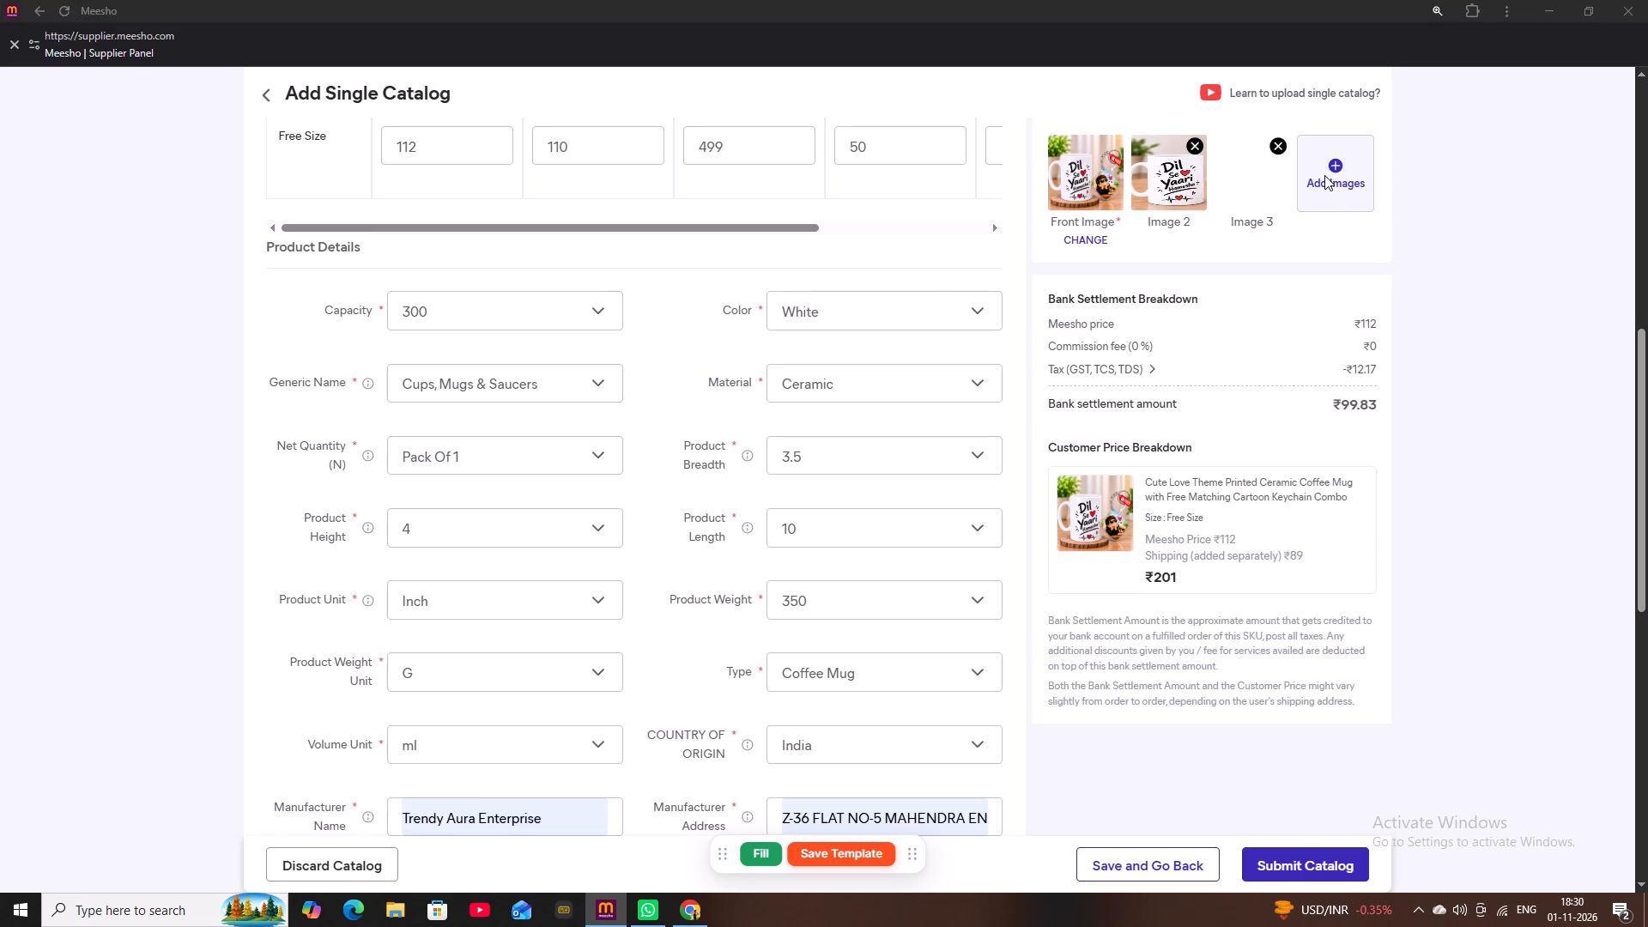
left_click_drag(865, 119, 892, 347)
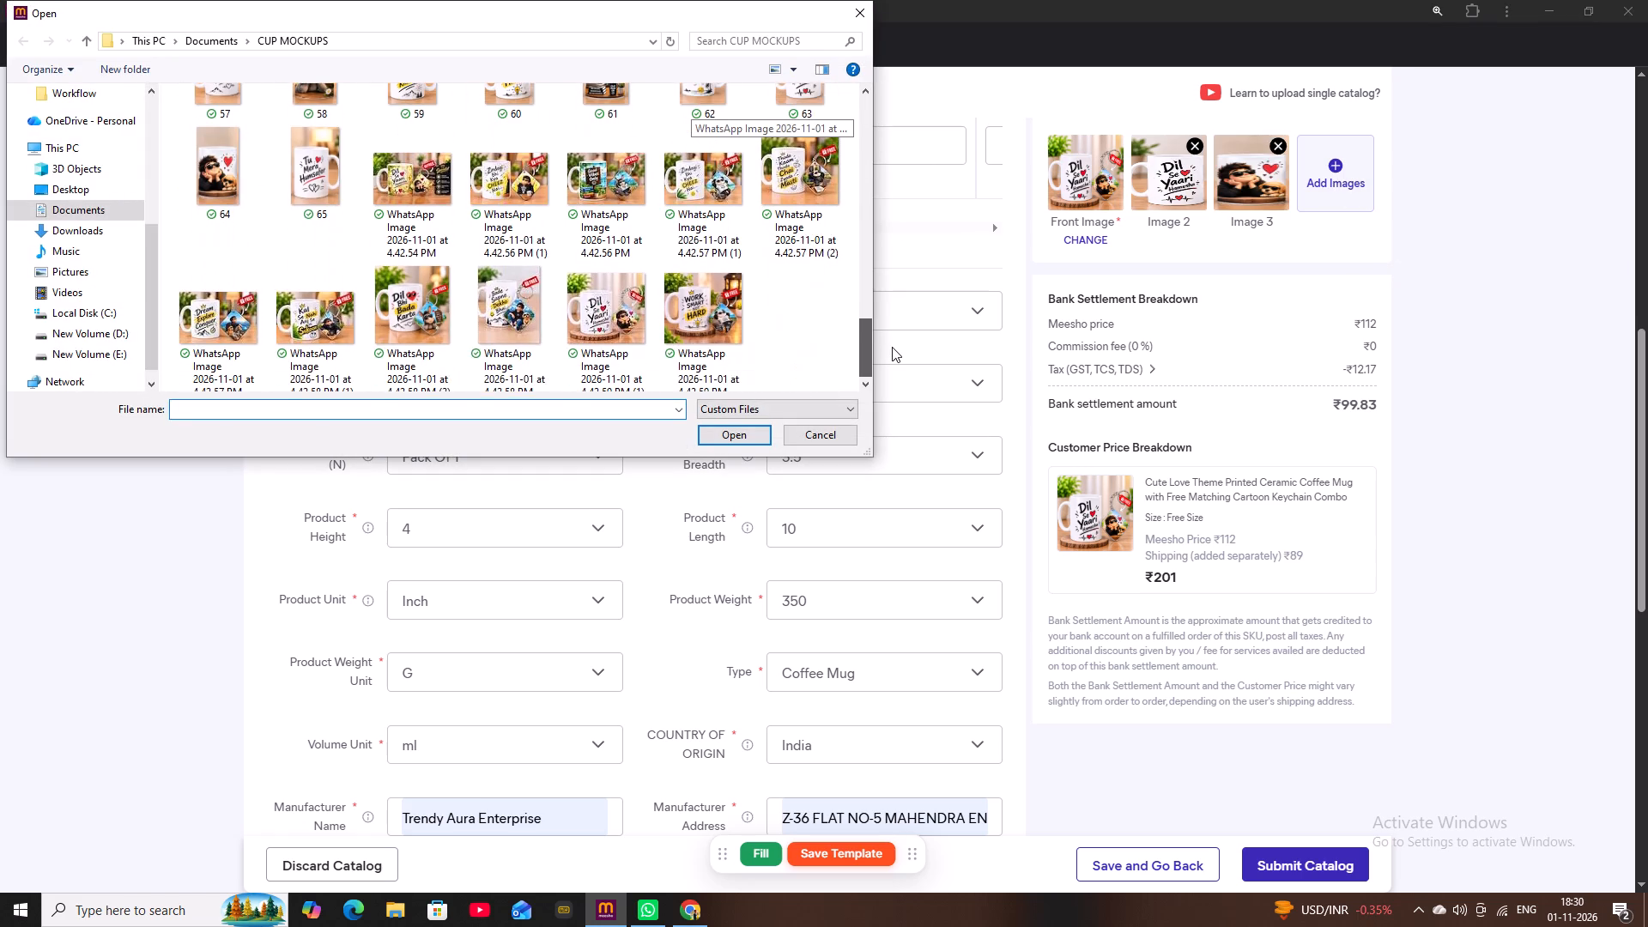
left_click_drag(892, 347, 893, 348)
double_click(315, 170)
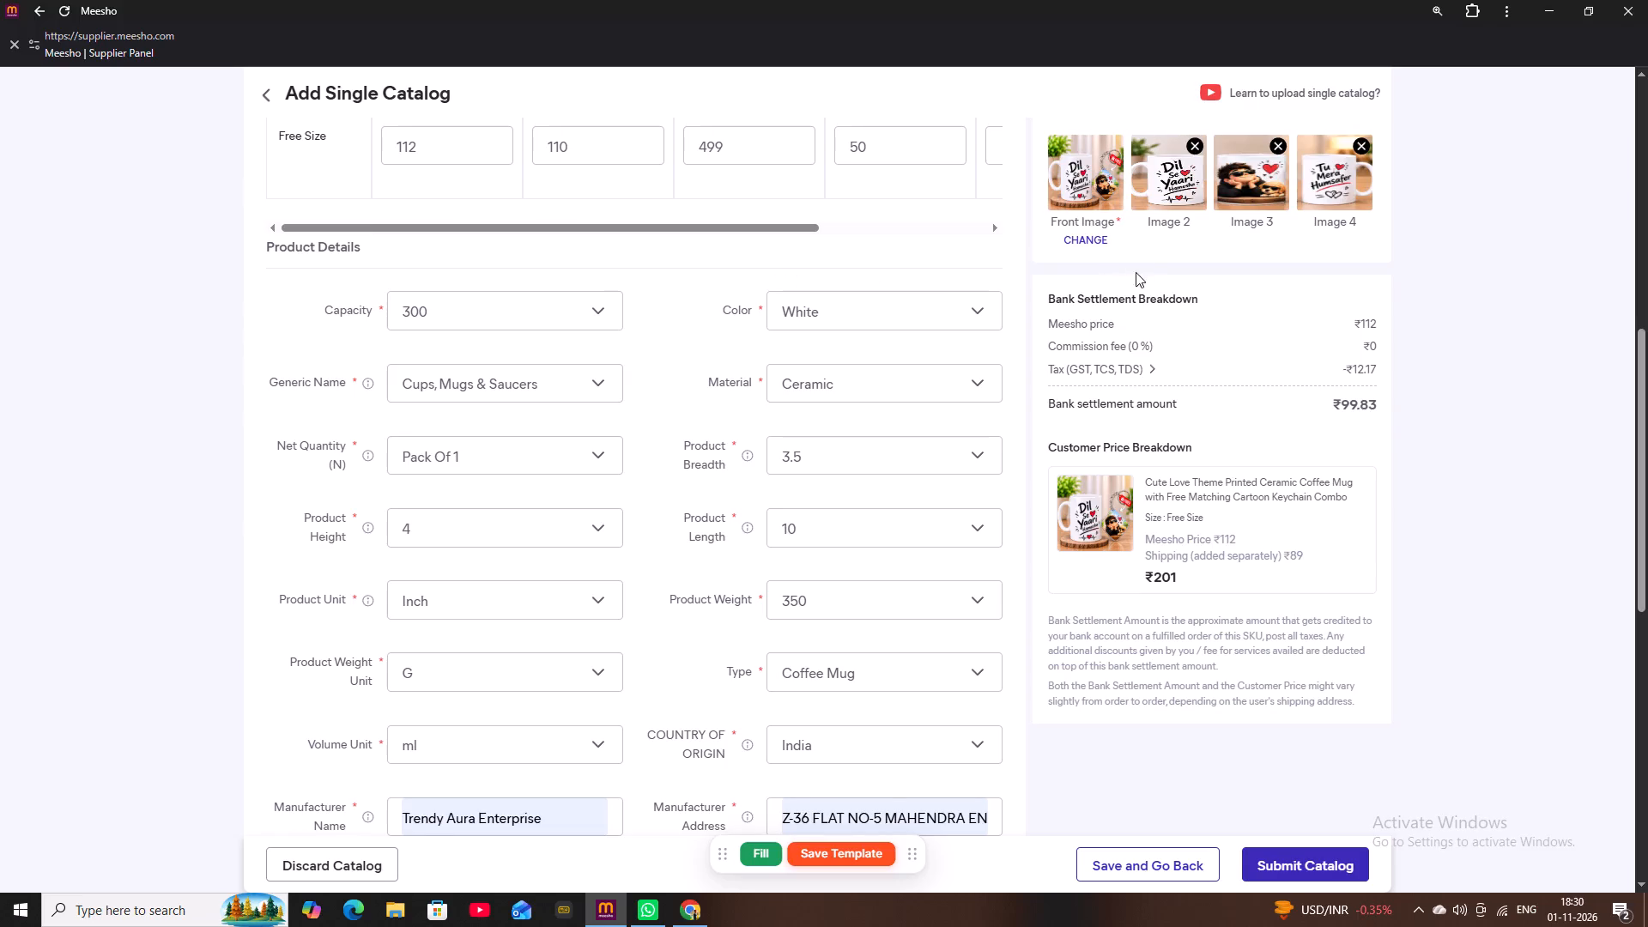
Replace the catalog's front image with keychain Image 3 from the five-image batch in the Lisstify extension.
left_click(1088, 245)
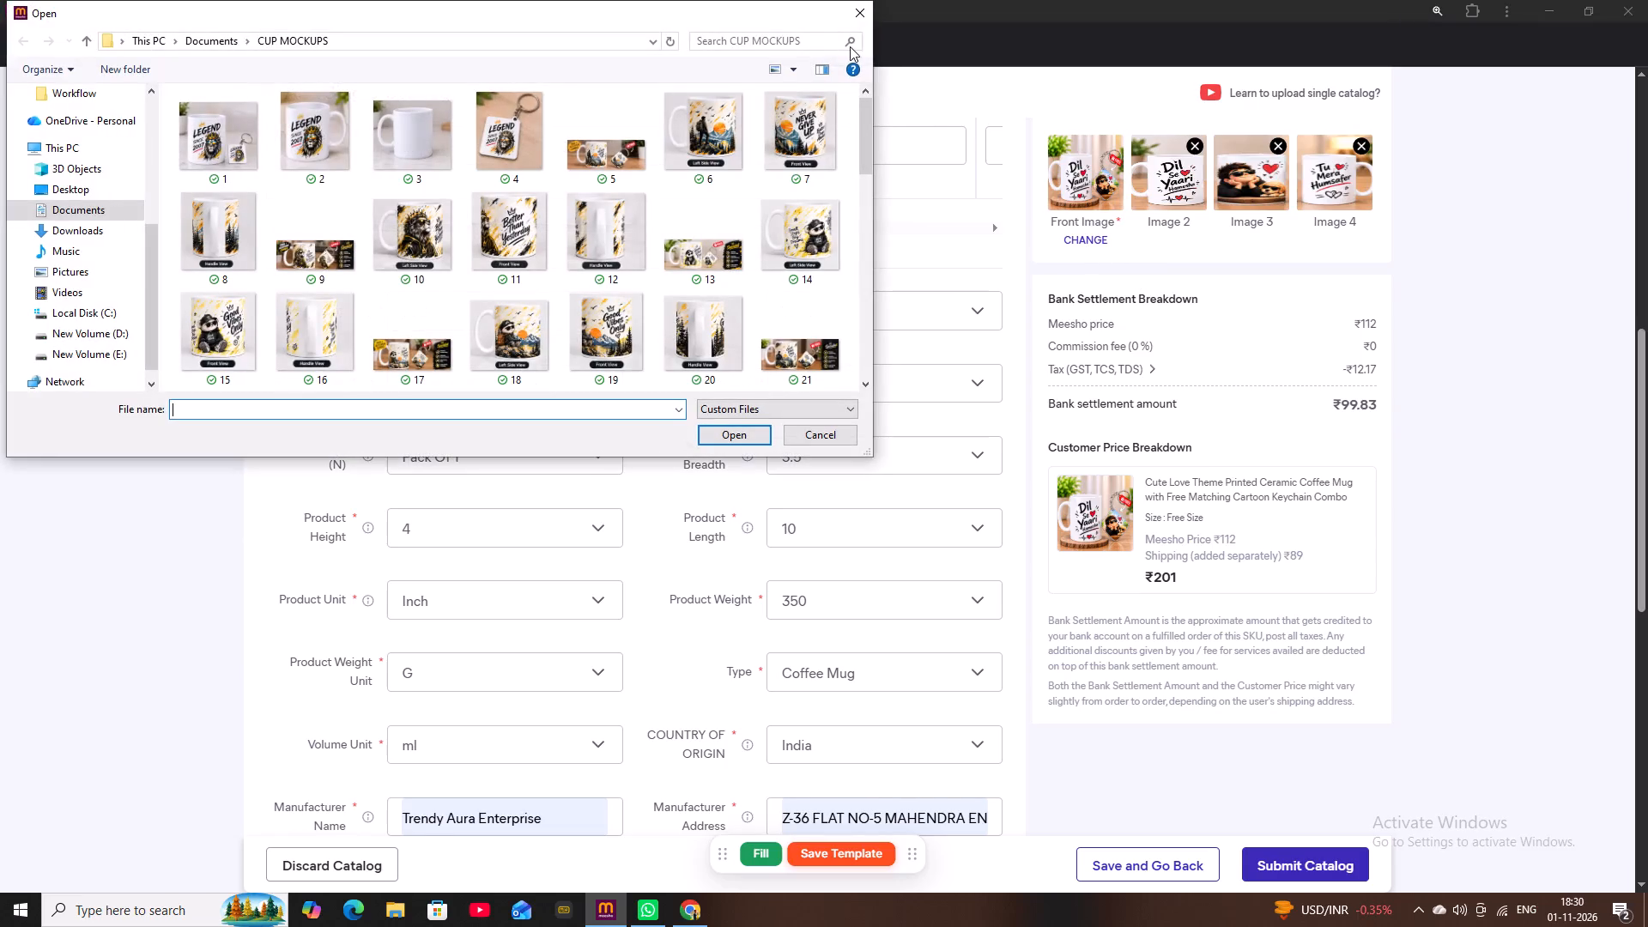
left_click(853, 16)
left_click(1473, 18)
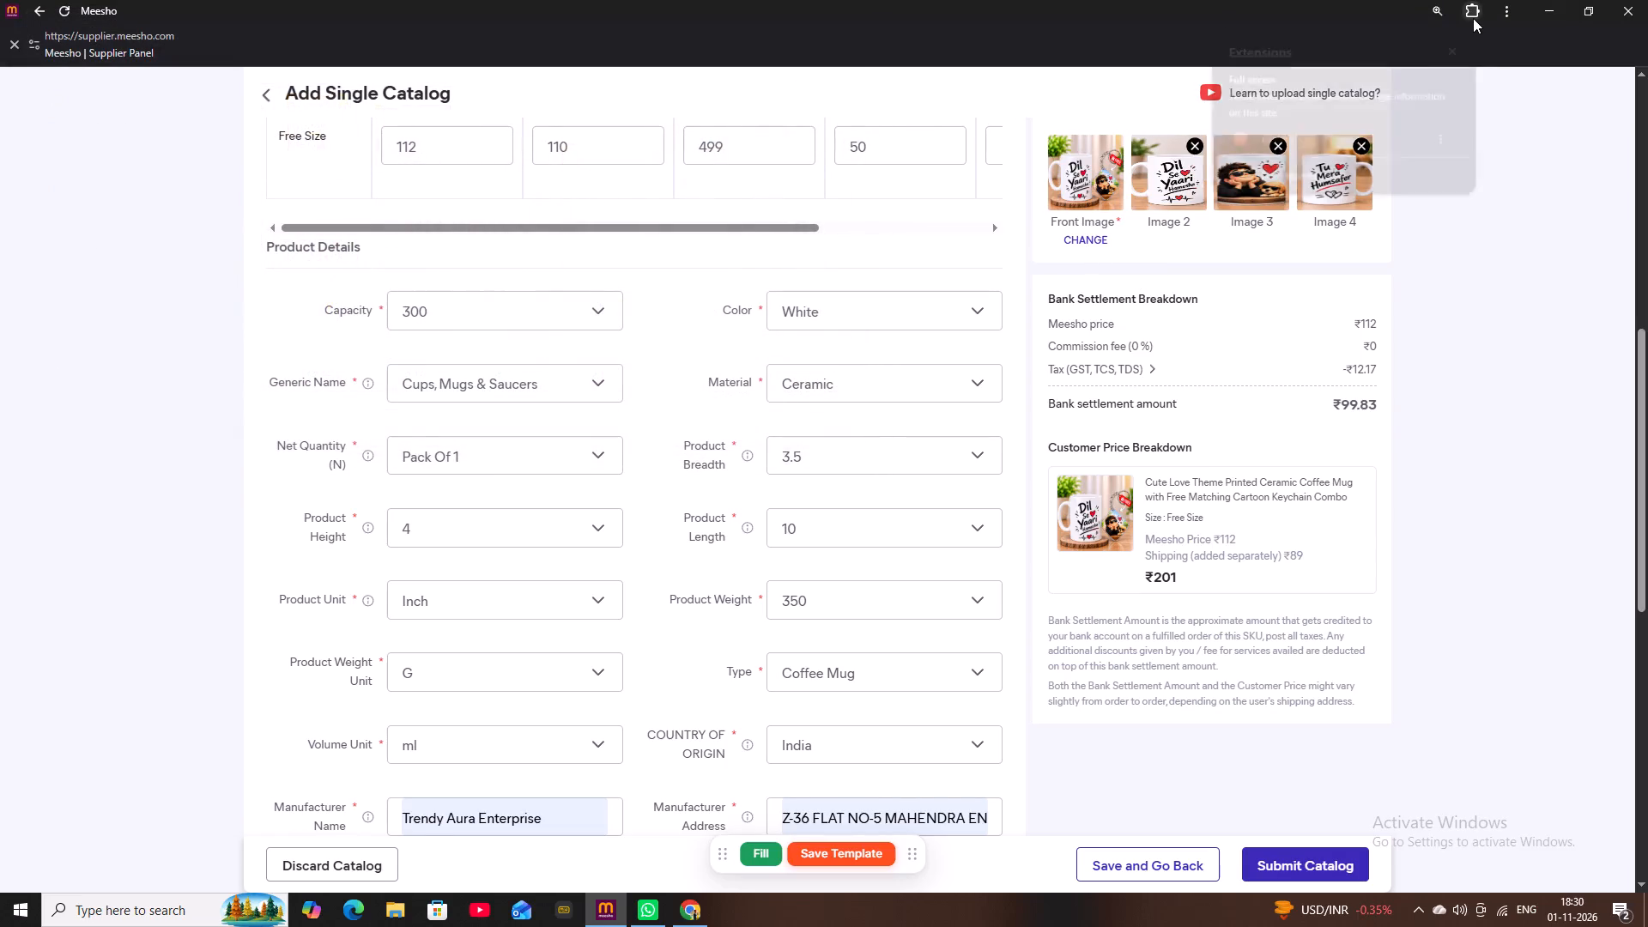
left_click(1312, 142)
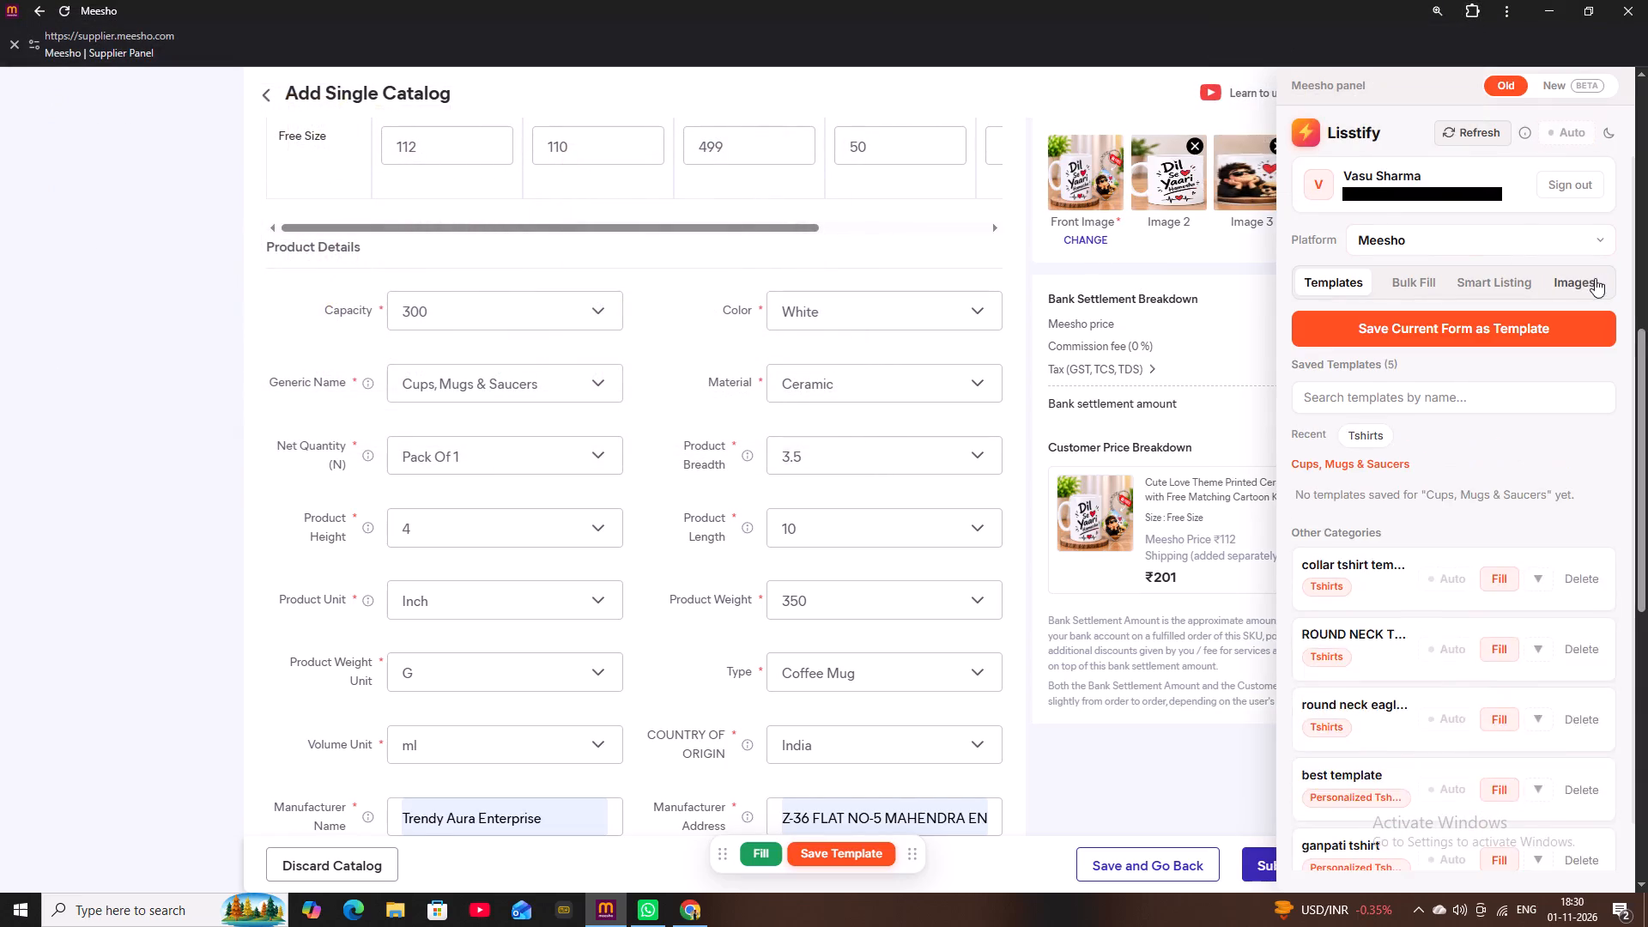
left_click(1595, 278)
left_click(1386, 677)
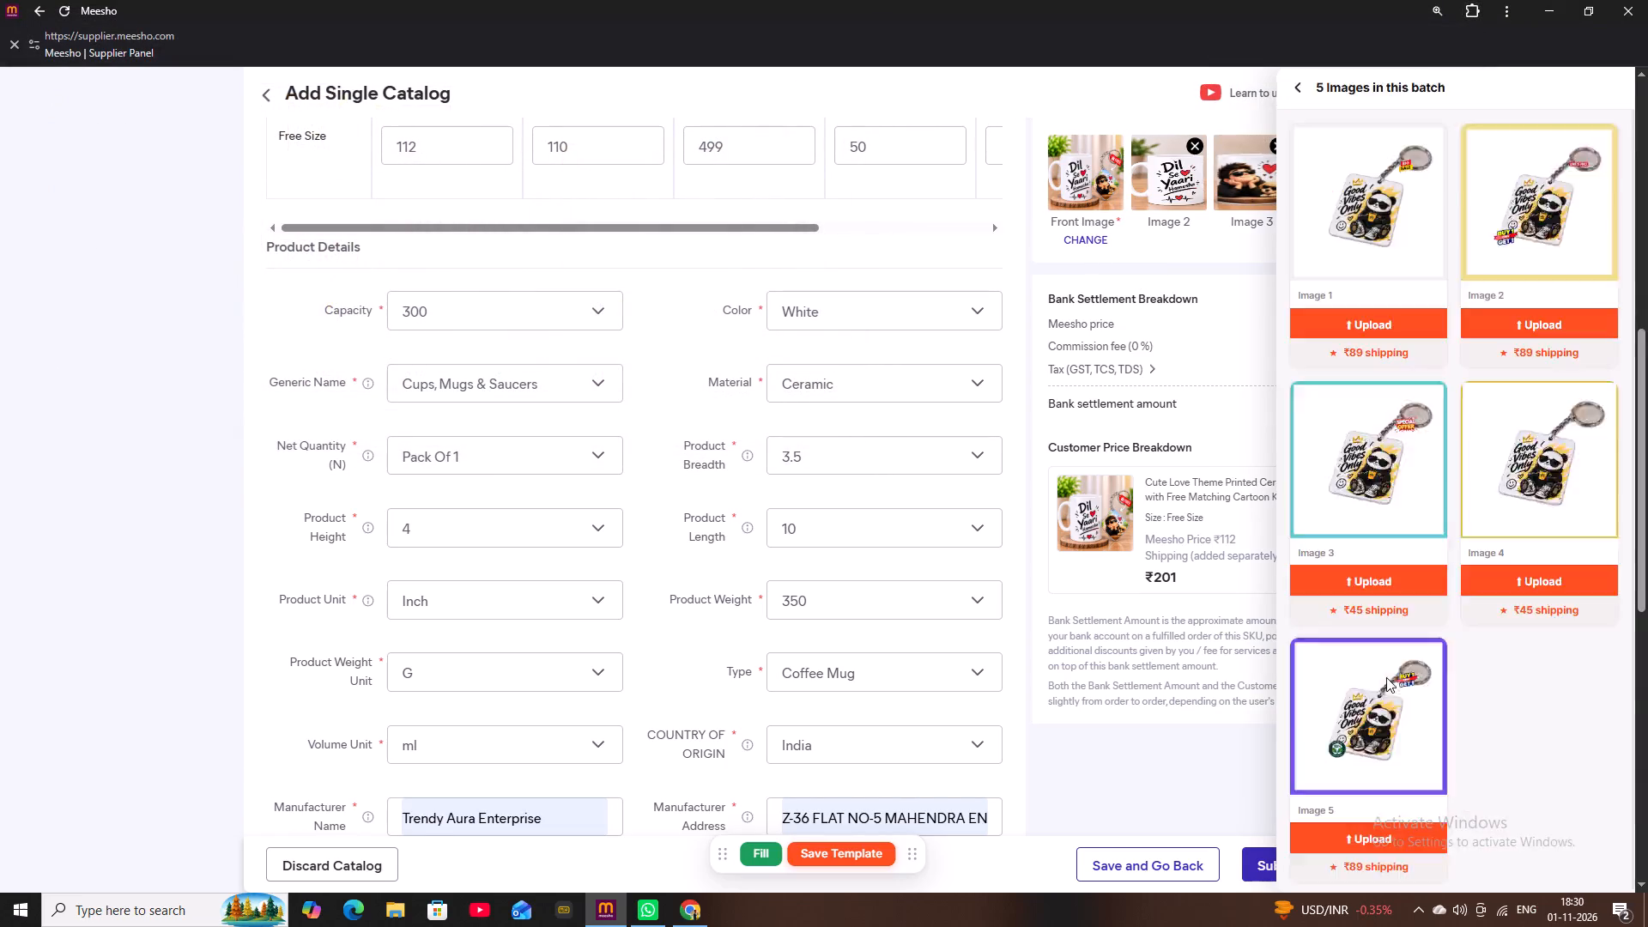
left_click(1359, 587)
left_click(1152, 679)
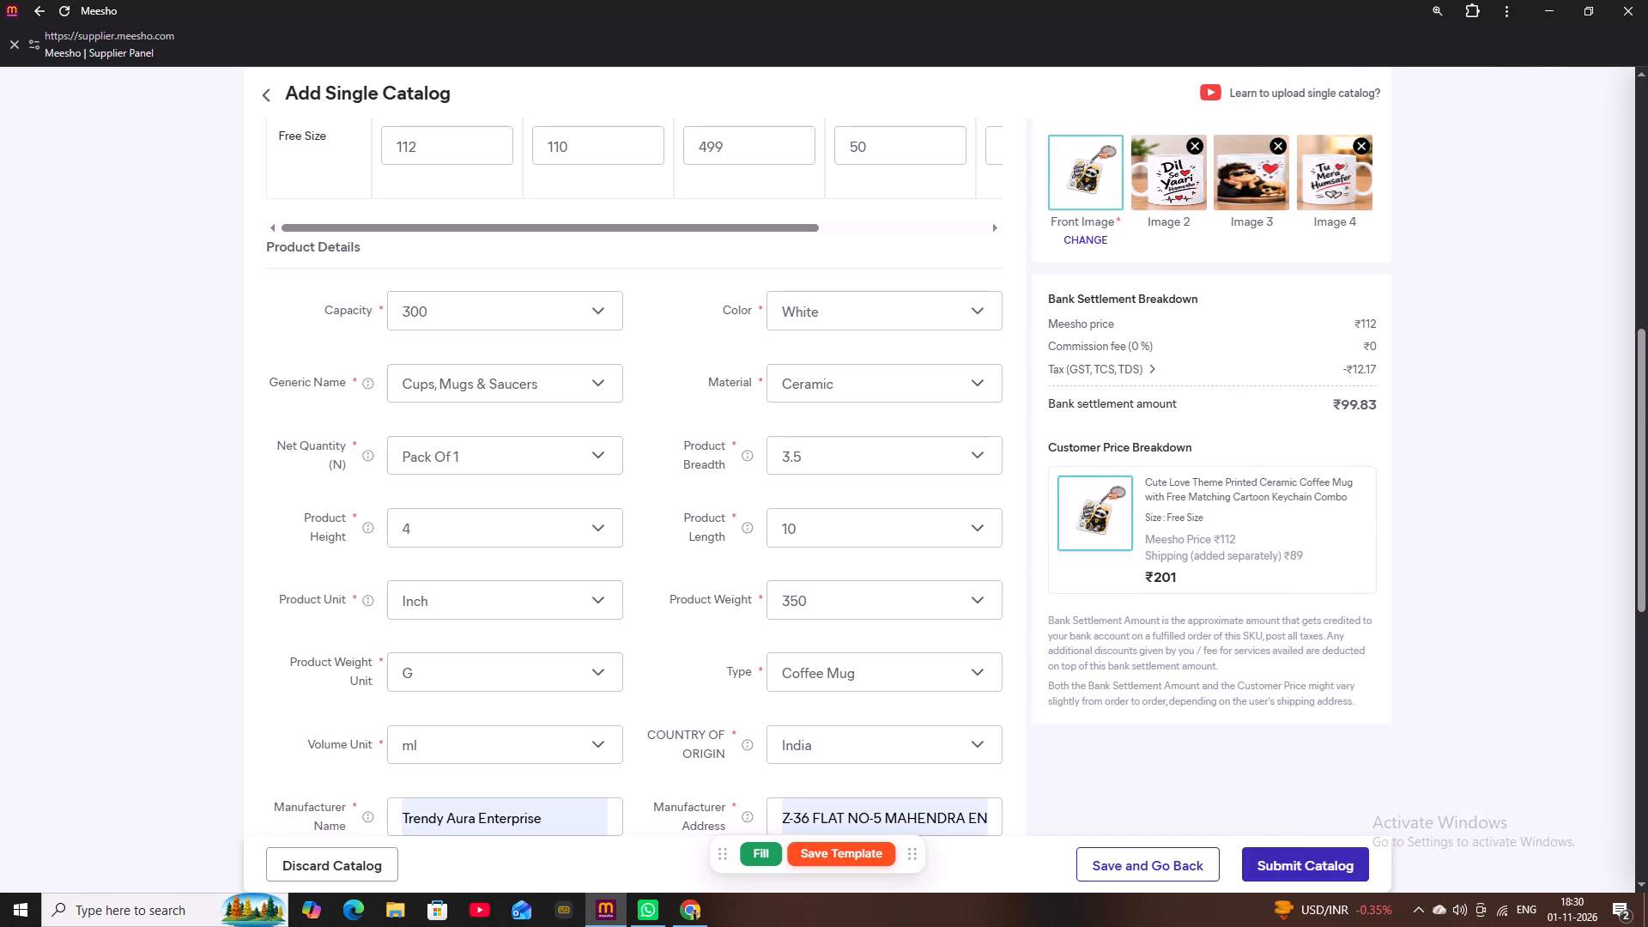
Change the front image to the "Dil Se Yaari Hamesha" mug combo file "WhatsApp Image 2026-11-01 at 4.42.59 PM (1)".
left_click(1083, 239)
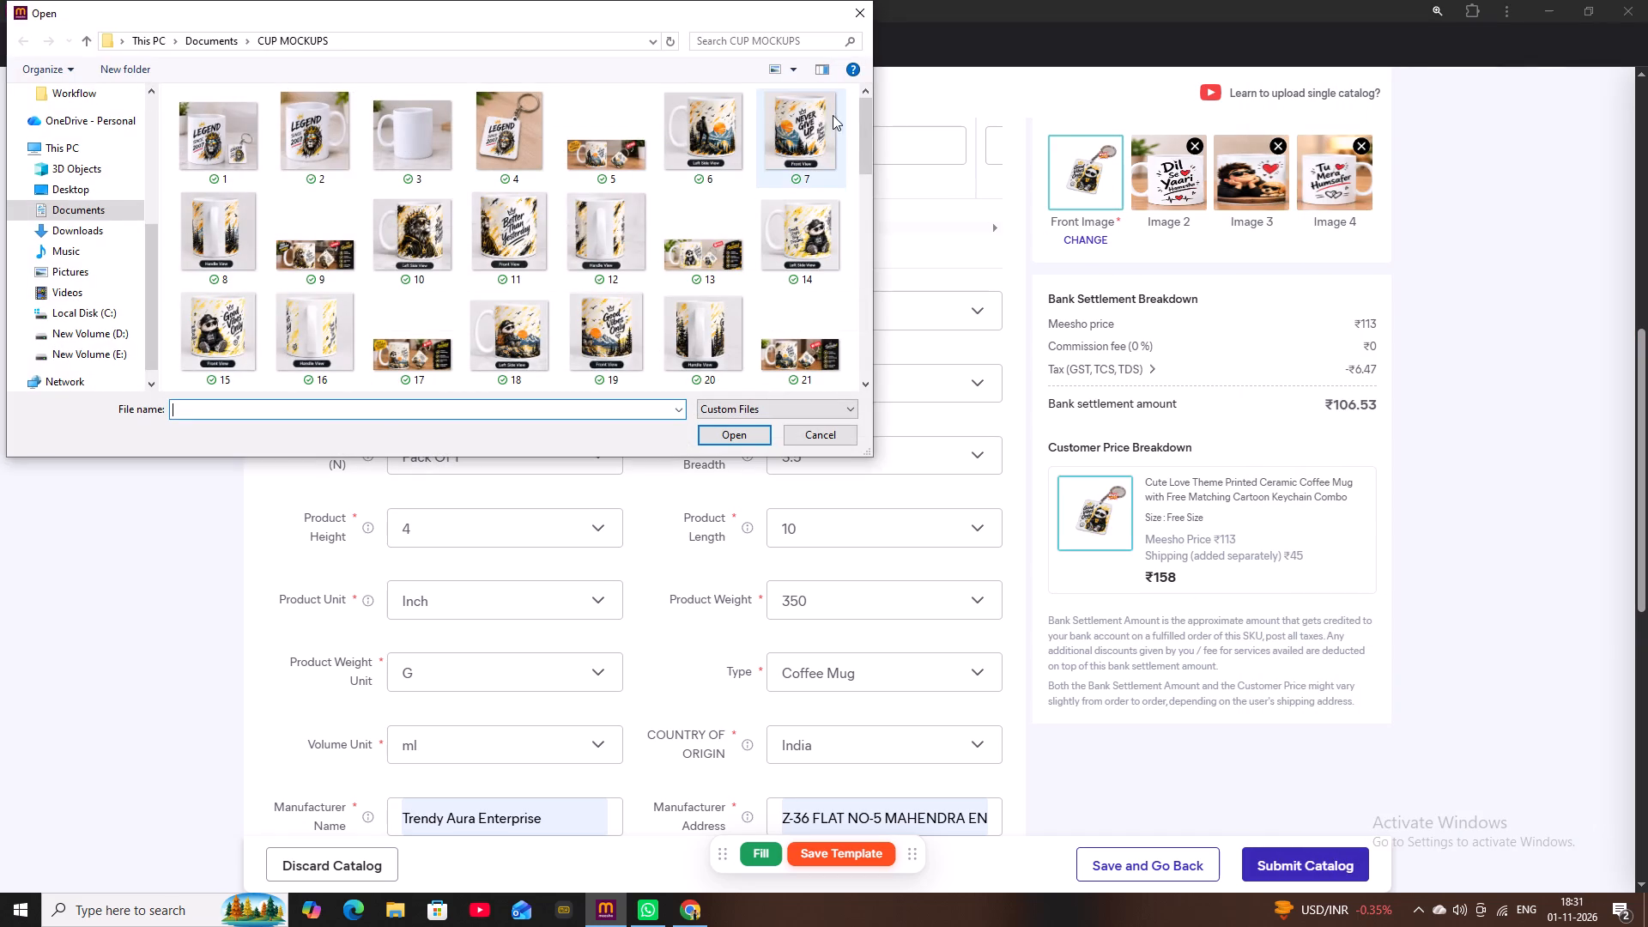
left_click_drag(869, 131, 878, 360)
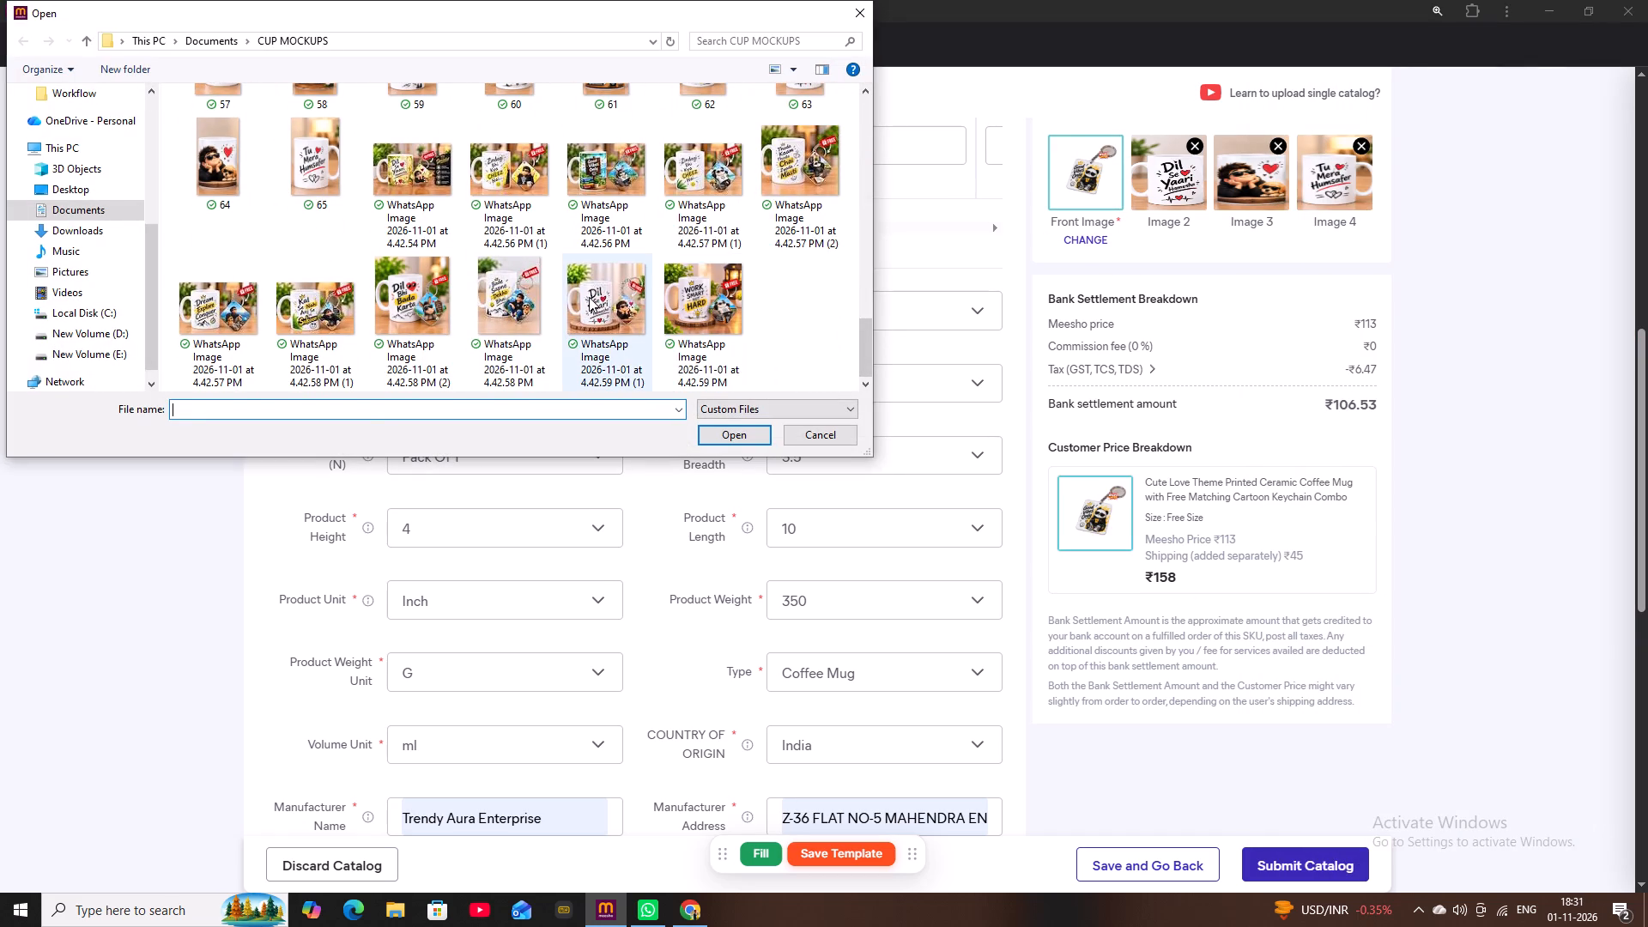
double_click(589, 297)
Review the complete catalog form, including pricing, product details, manufacturer details, add-ons, description and the customer price breakdown.
scroll(651, 355, "up", 3)
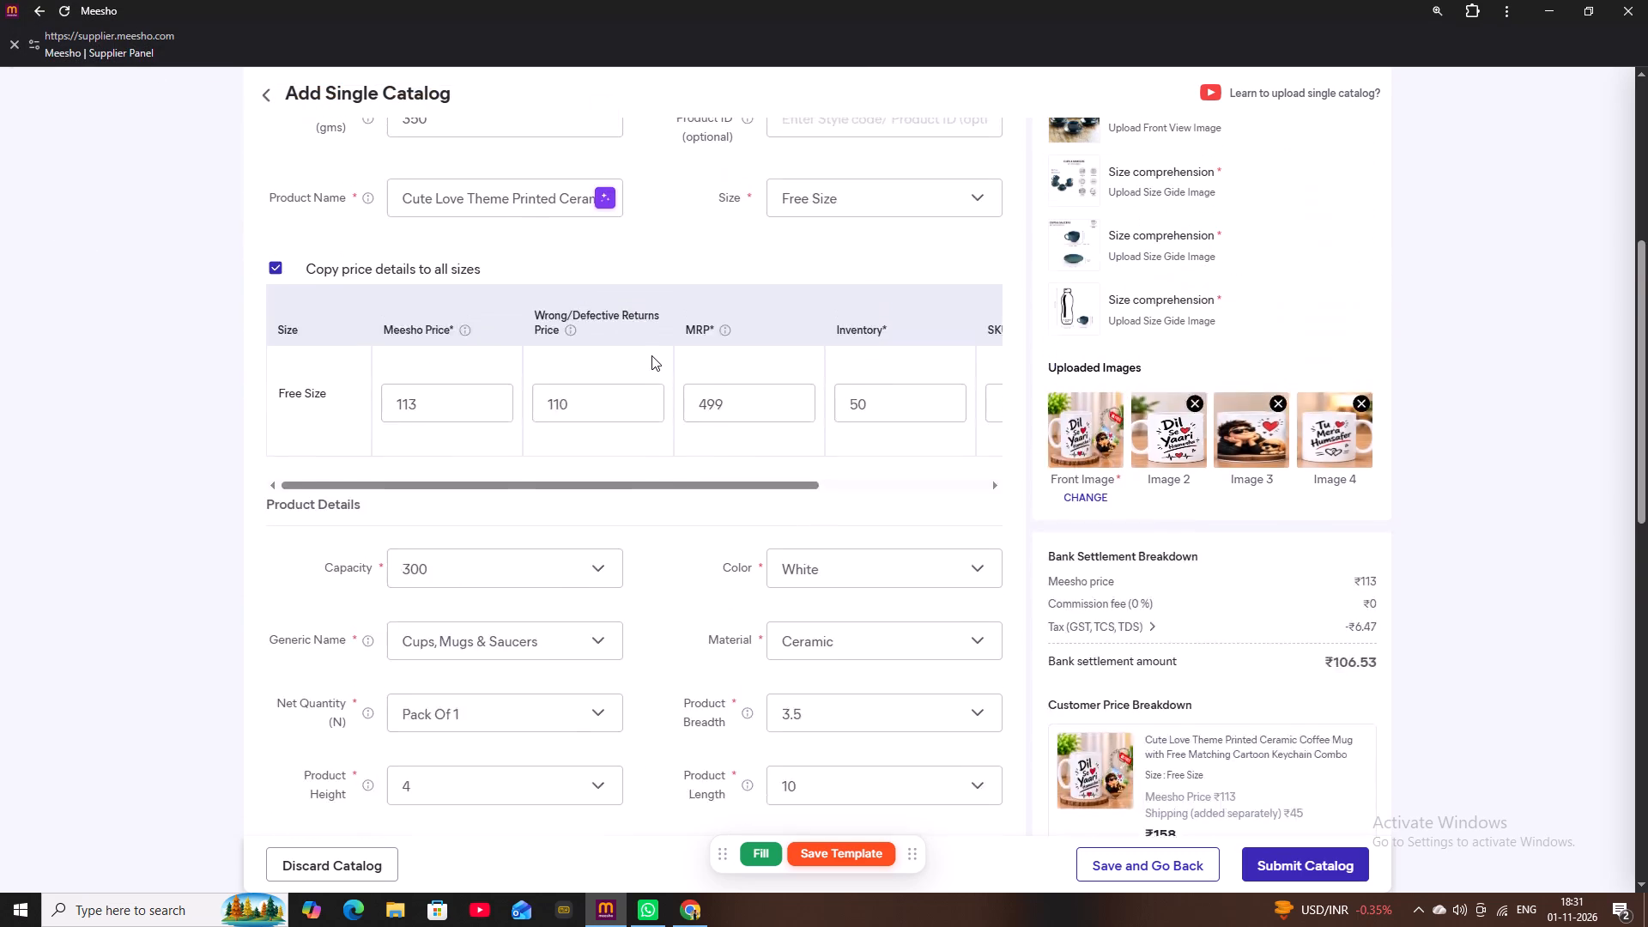
scroll(651, 355, "up", 3)
scroll(679, 353, "down", 5)
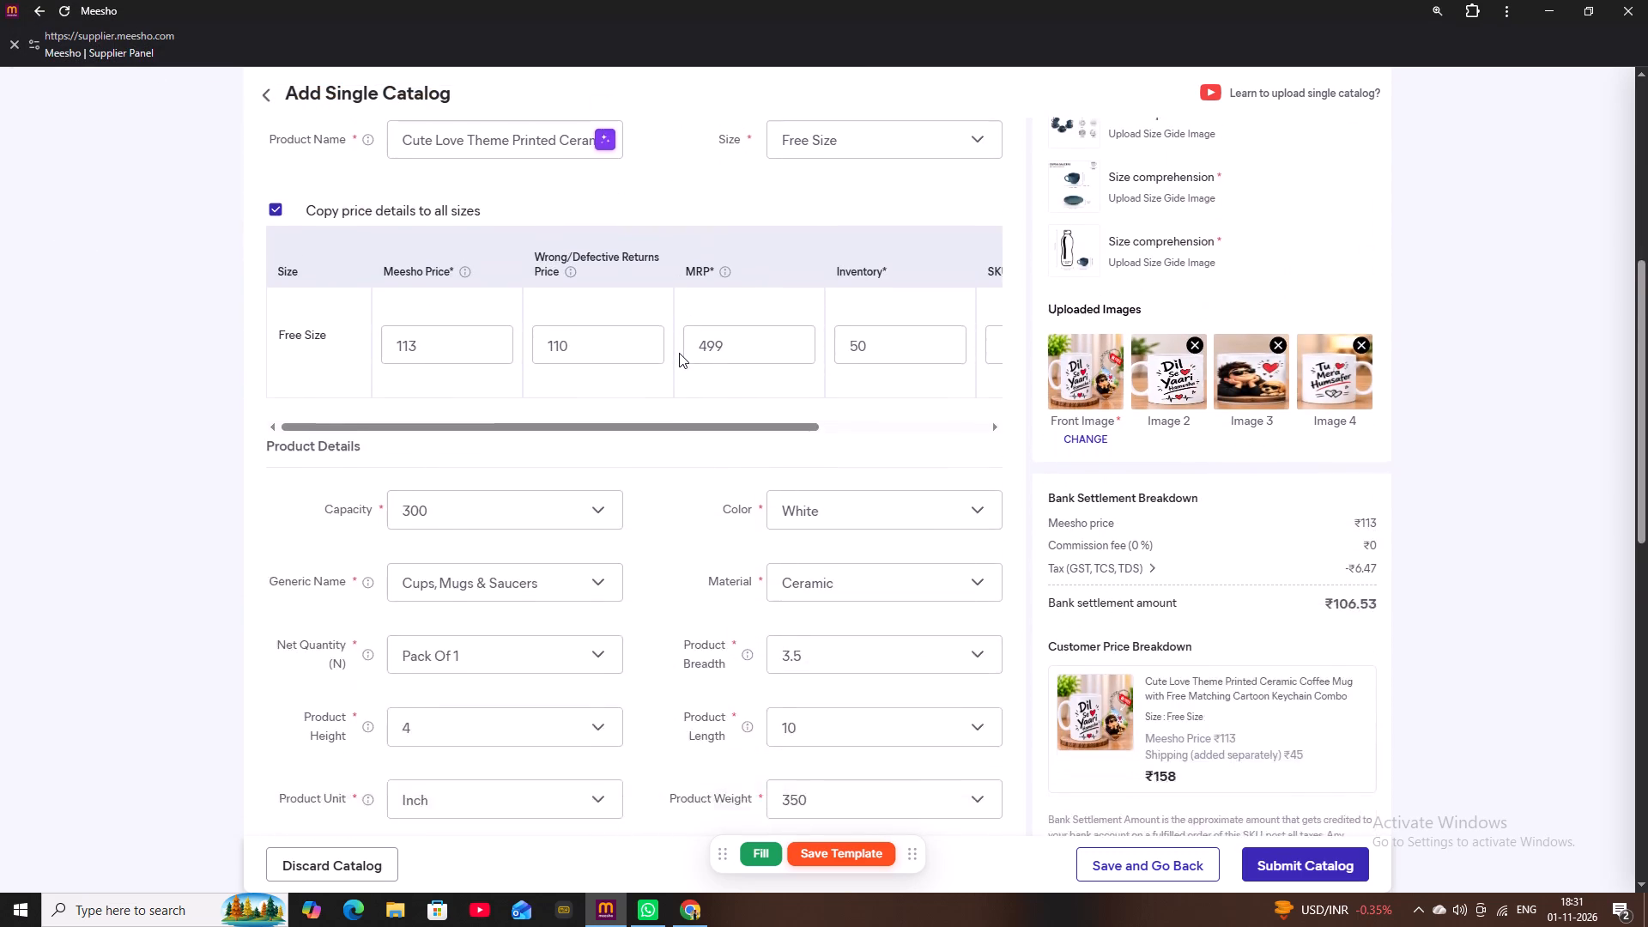
scroll(679, 353, "down", 5)
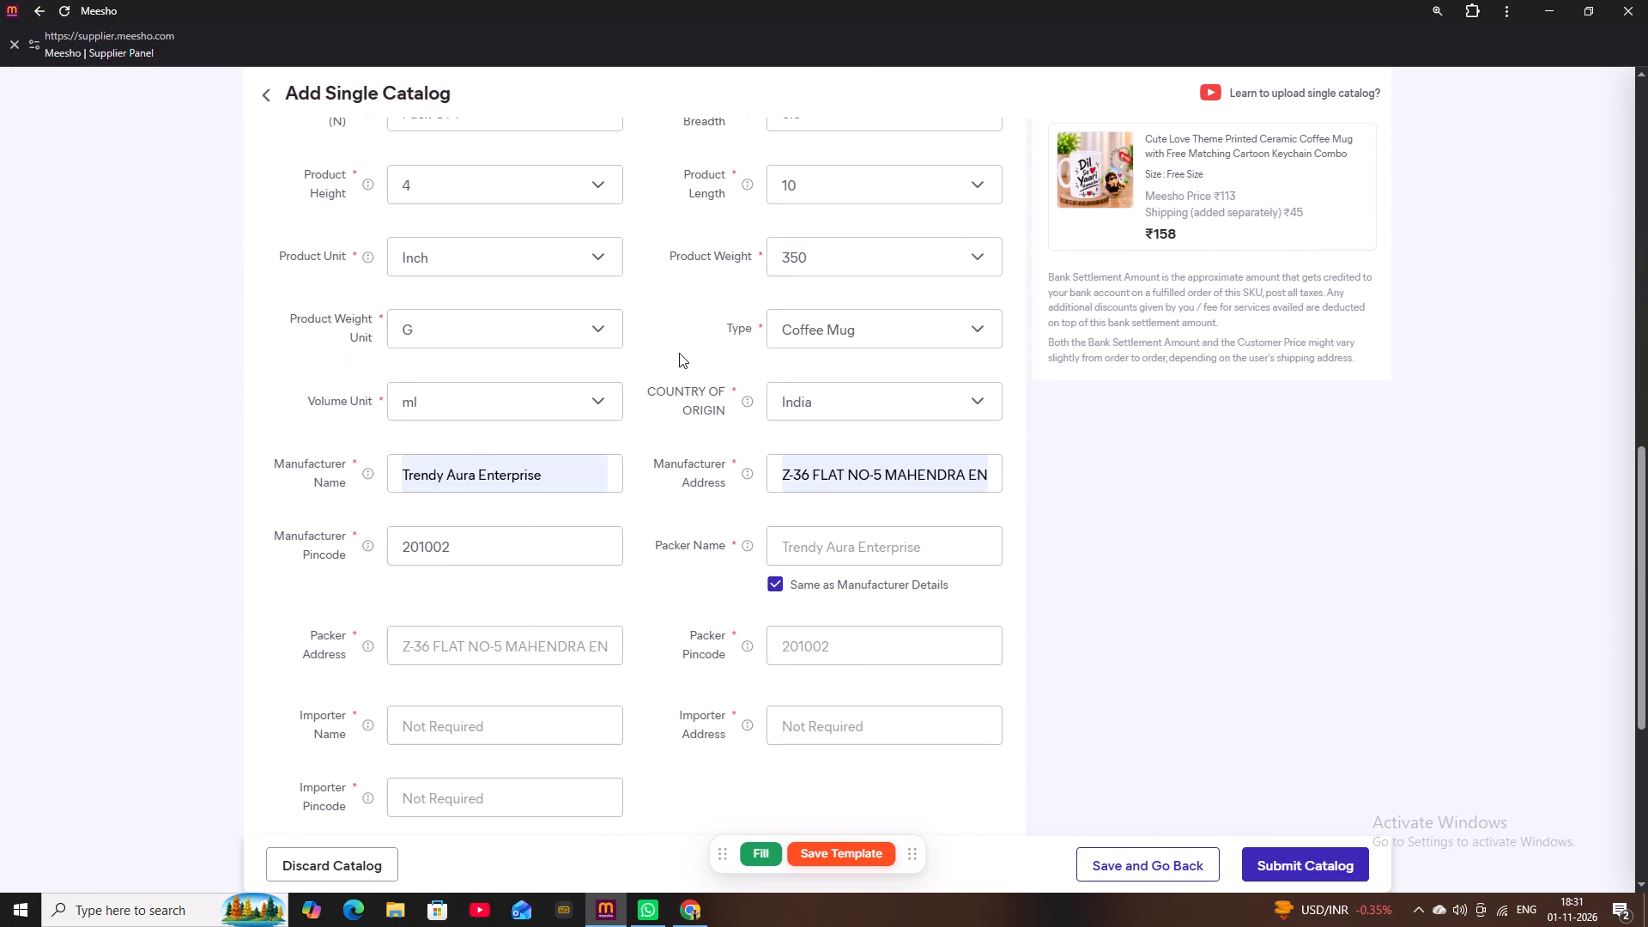
scroll(679, 353, "up", 1)
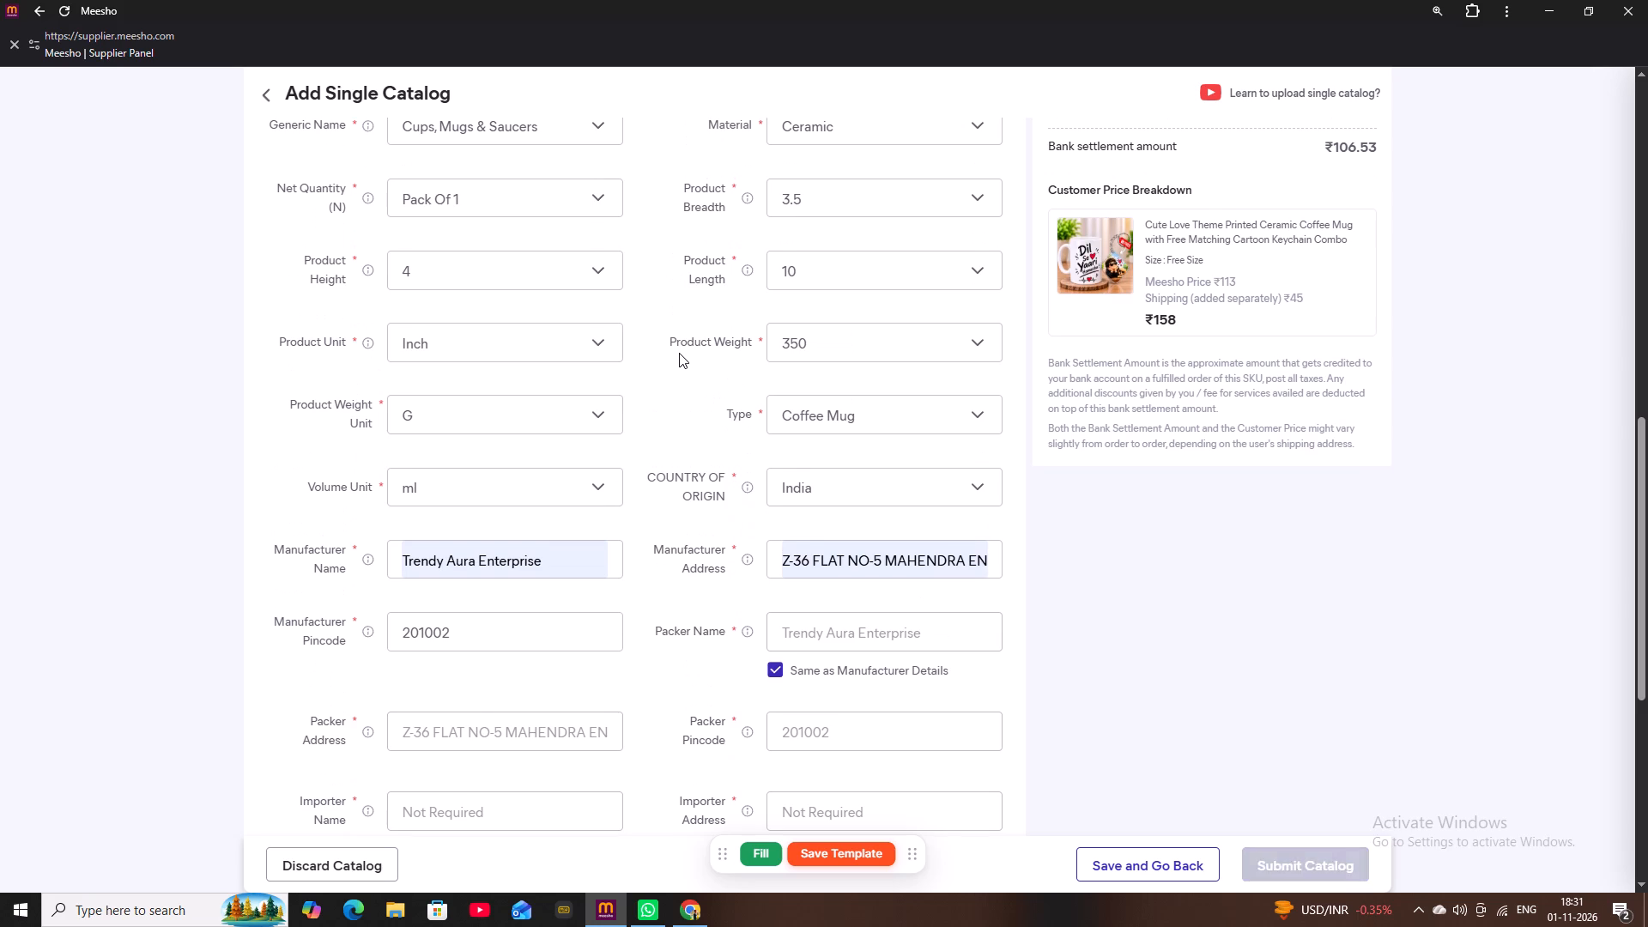
scroll(679, 353, "down", 4)
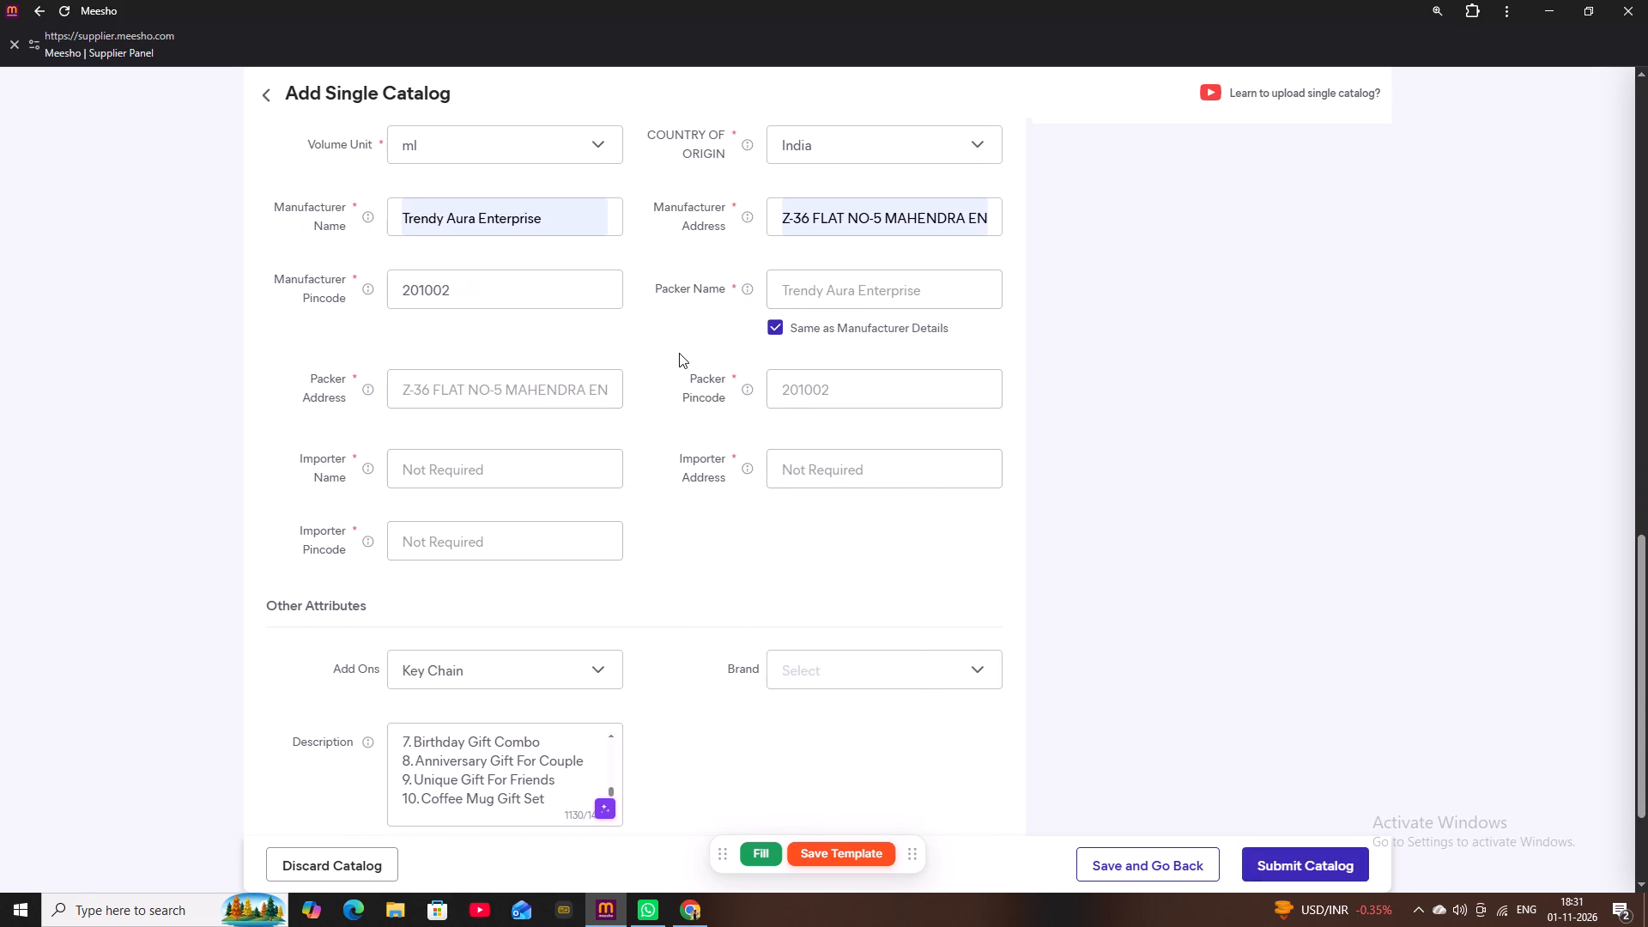
scroll(679, 353, "down", 2)
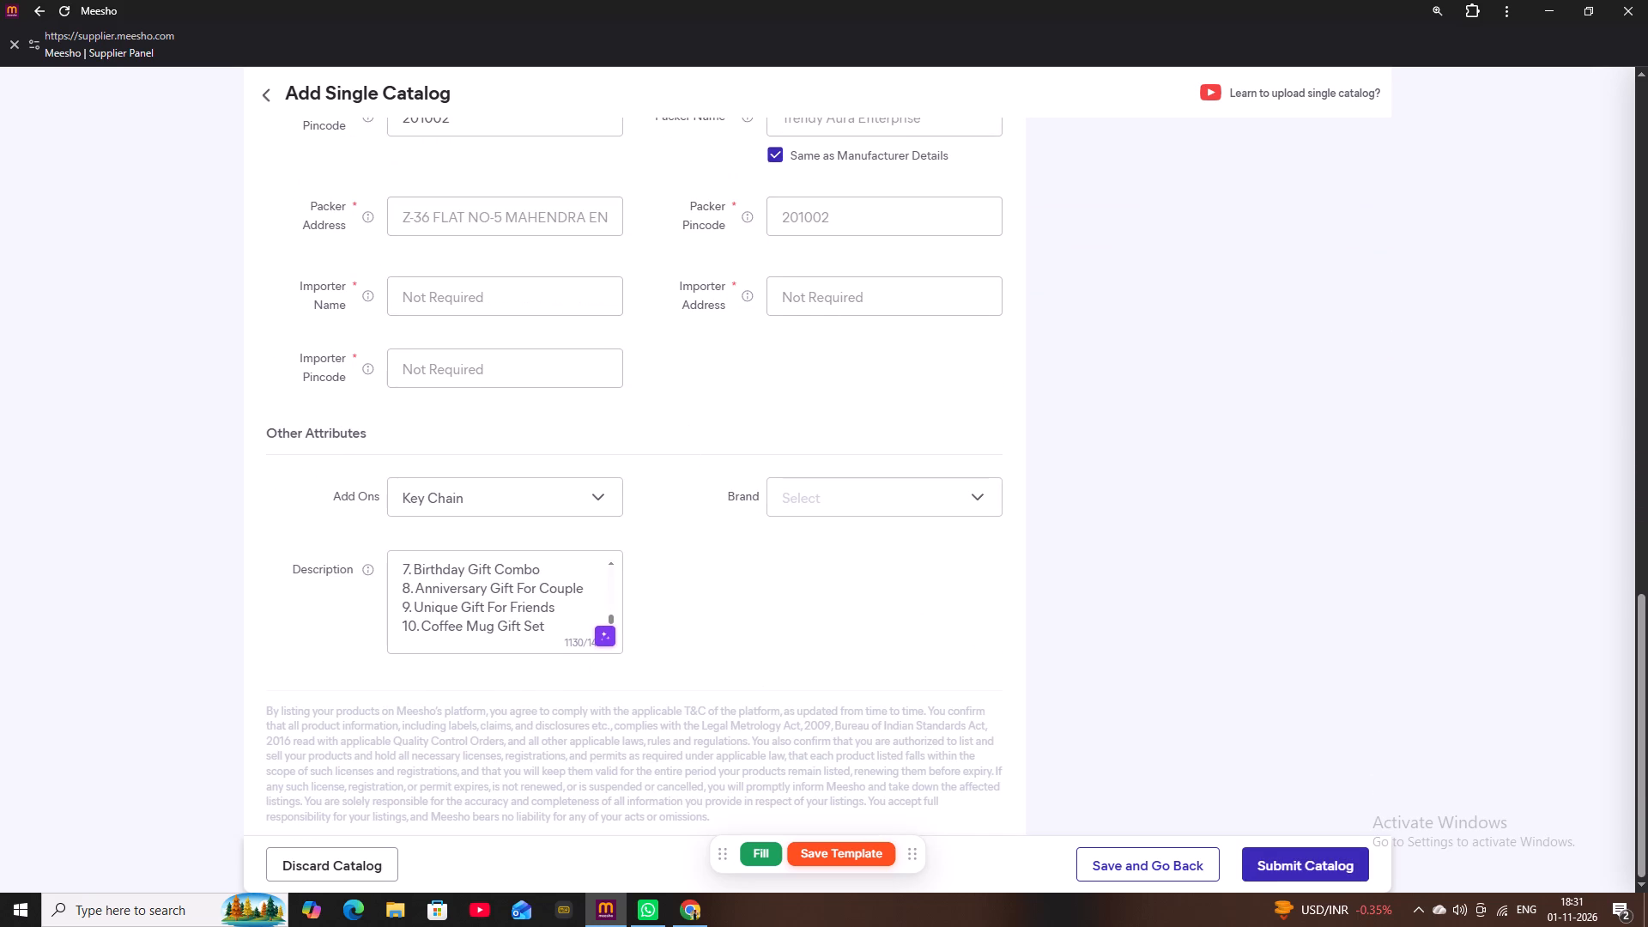
scroll(1236, 718, "up", 8)
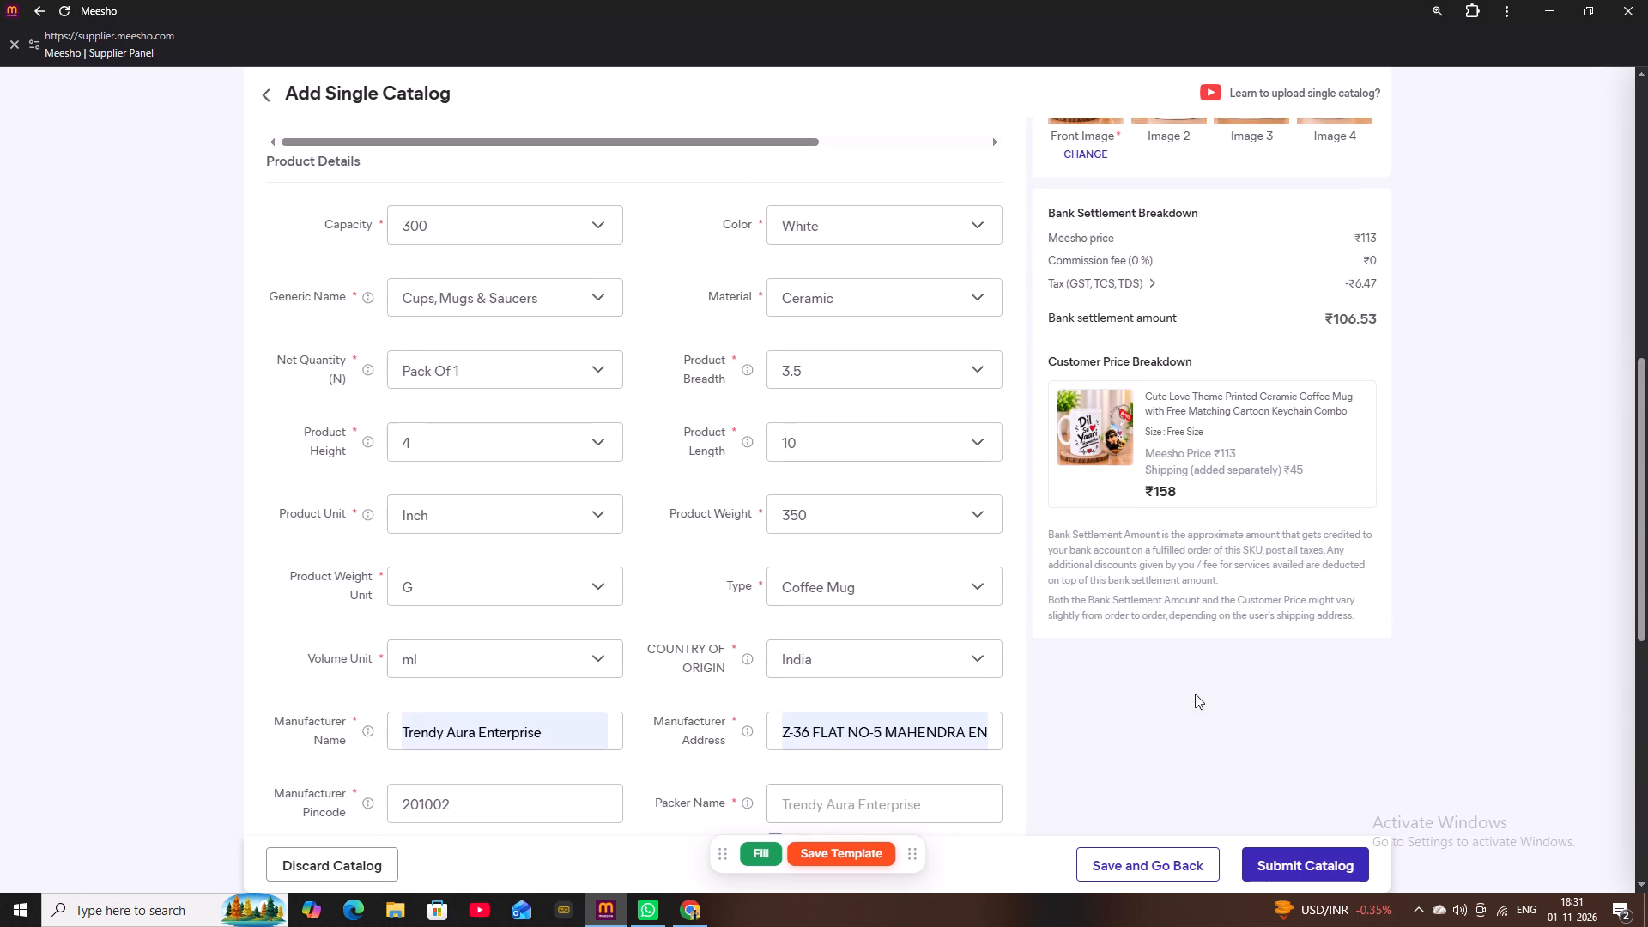
Submit the catalog, declaring that all its products are not branded or illegal to sell, and dismiss the ad campaign offer.
left_click(1294, 862)
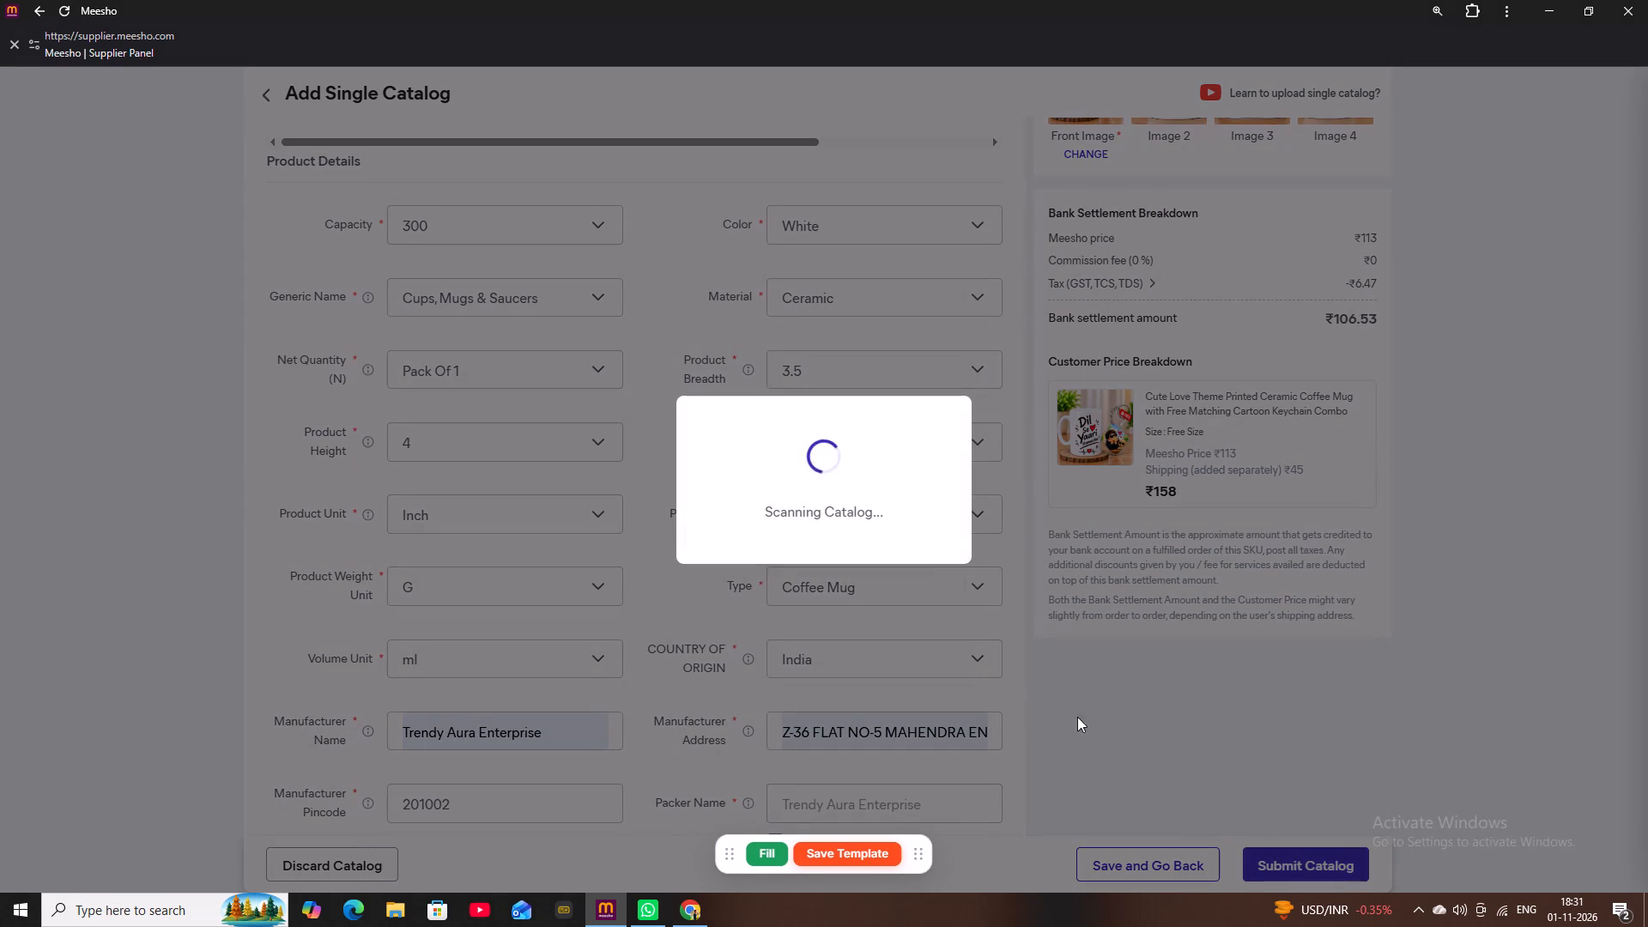
left_click(959, 476)
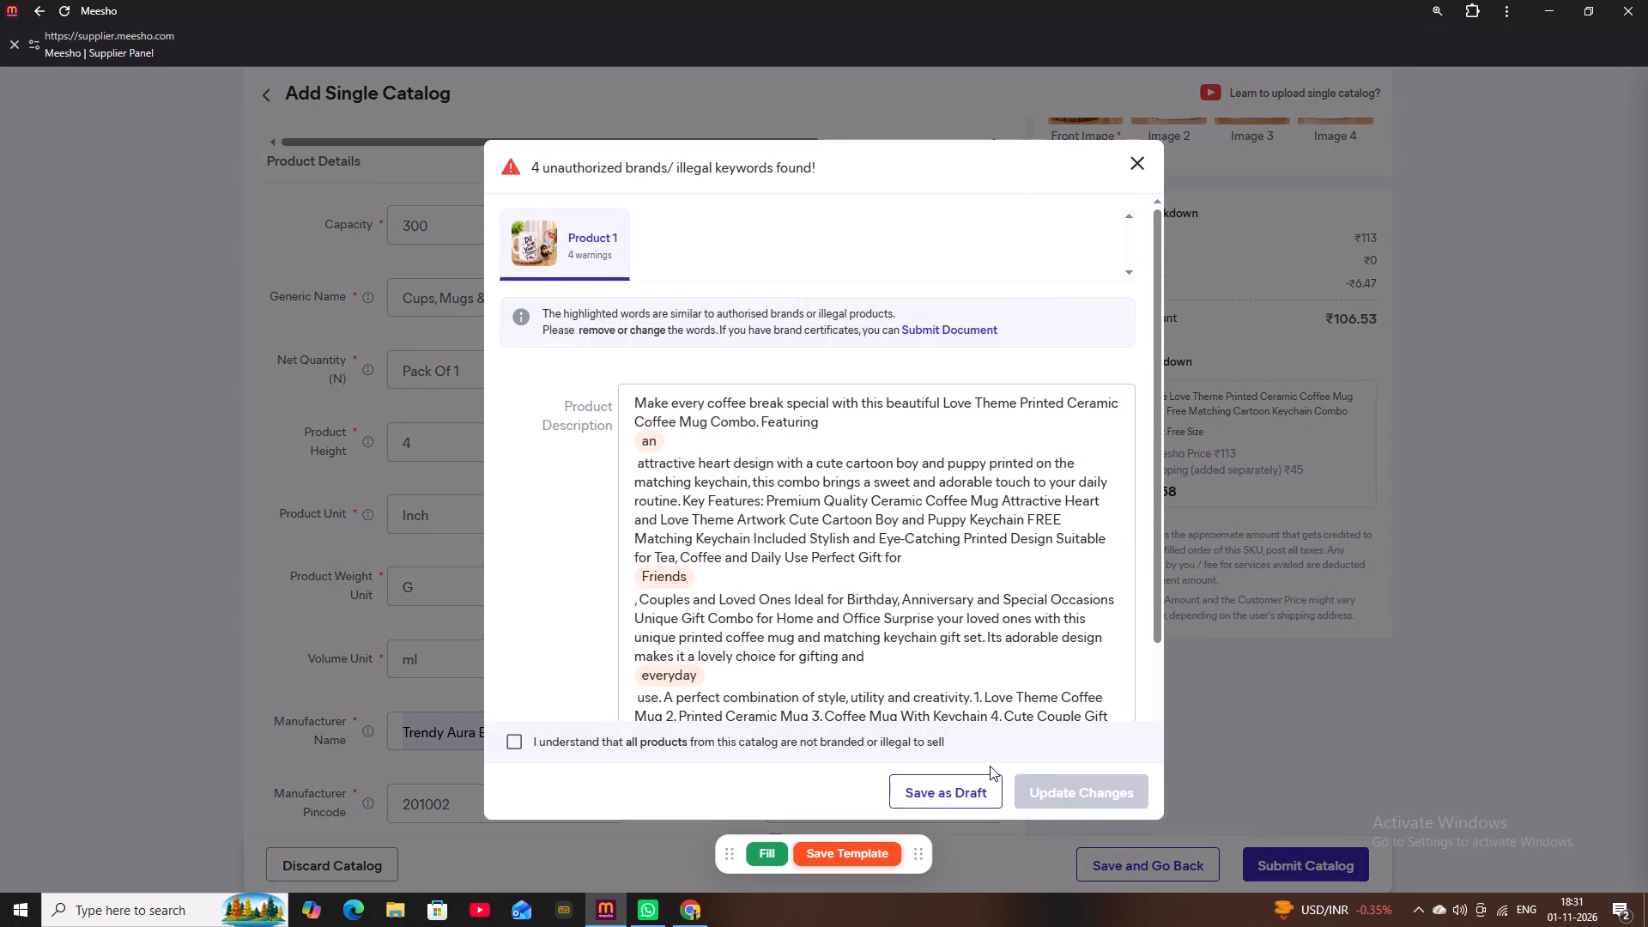
left_click(517, 742)
left_click(1016, 793)
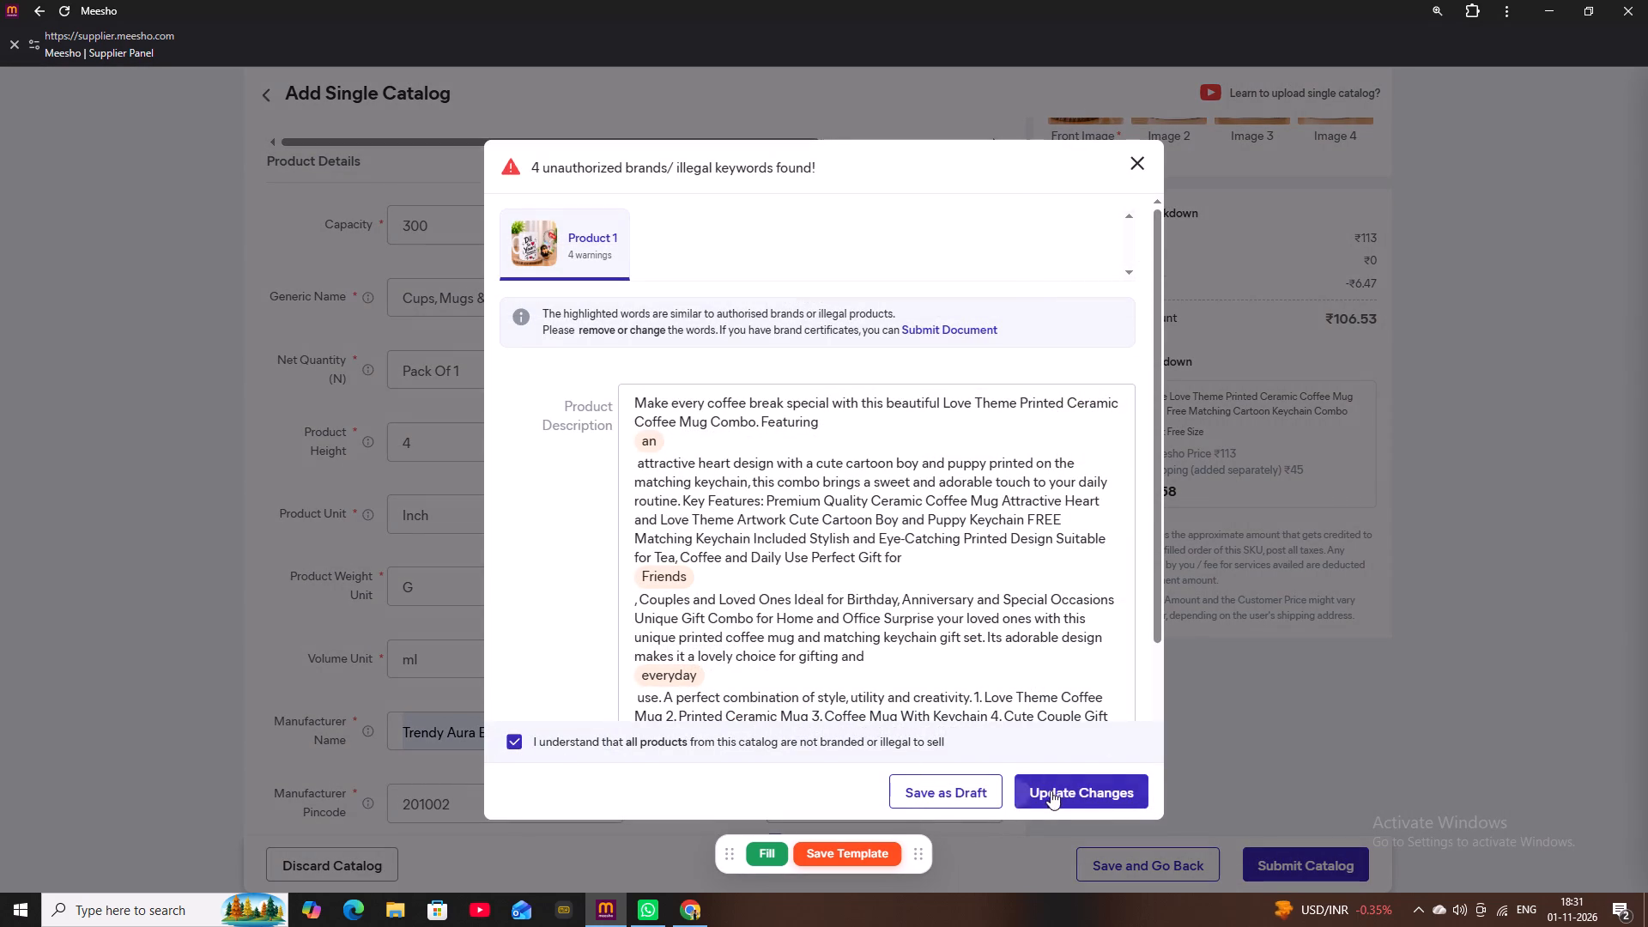
left_click(958, 512)
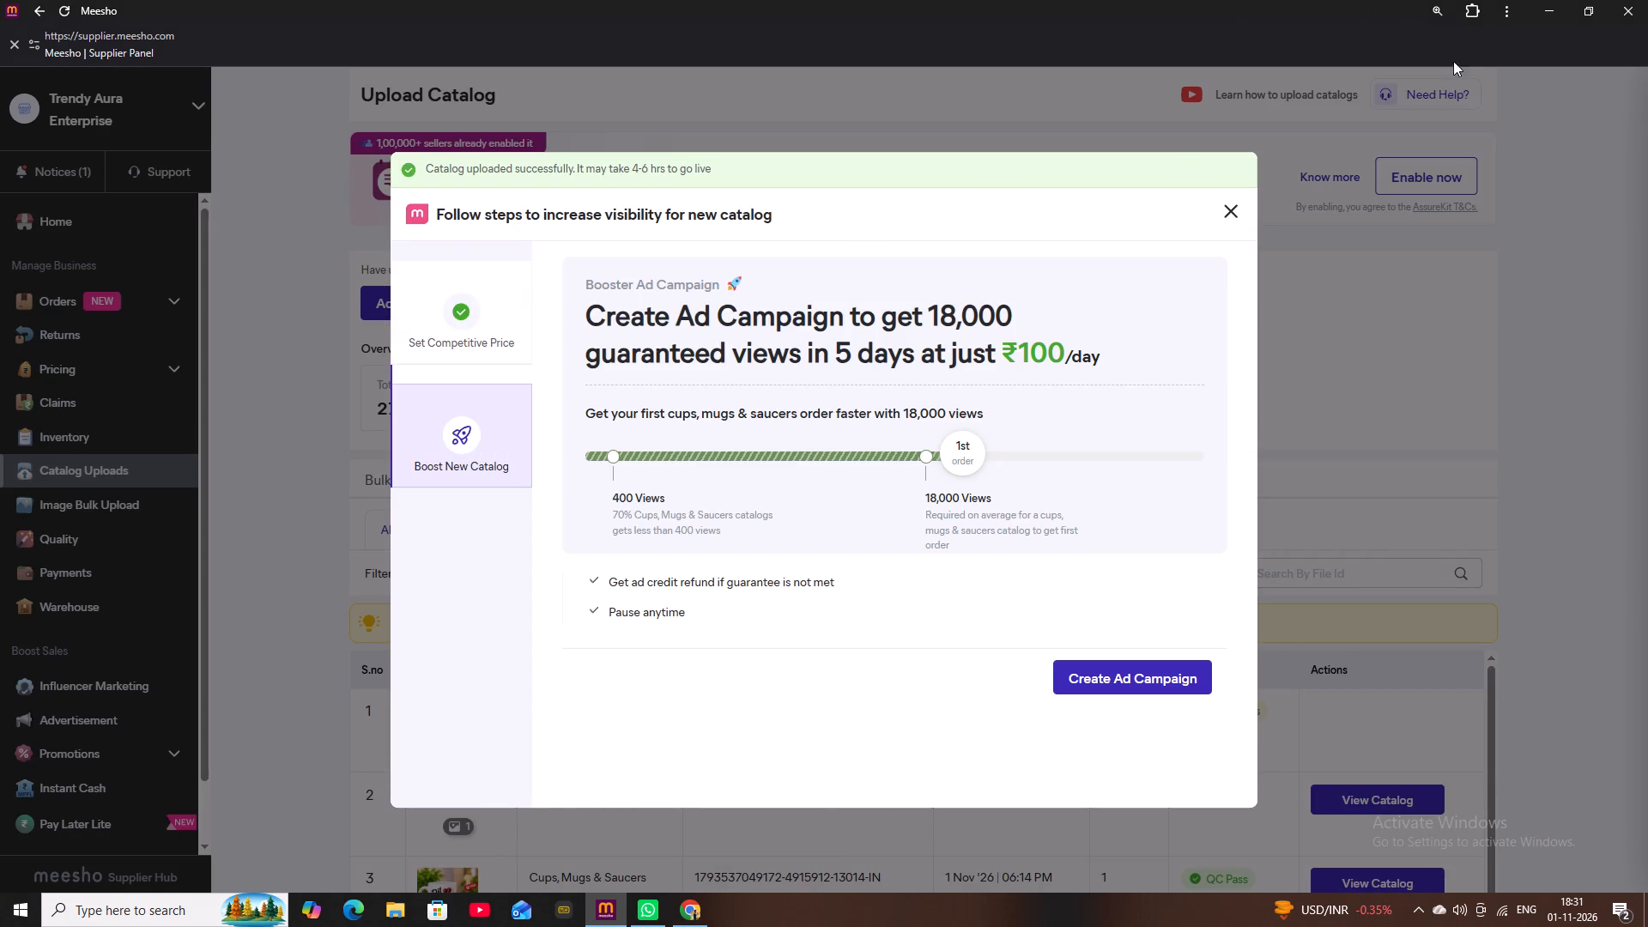
left_click(1220, 218)
Reload the Catalog Uploads page.
right_click(1217, 276)
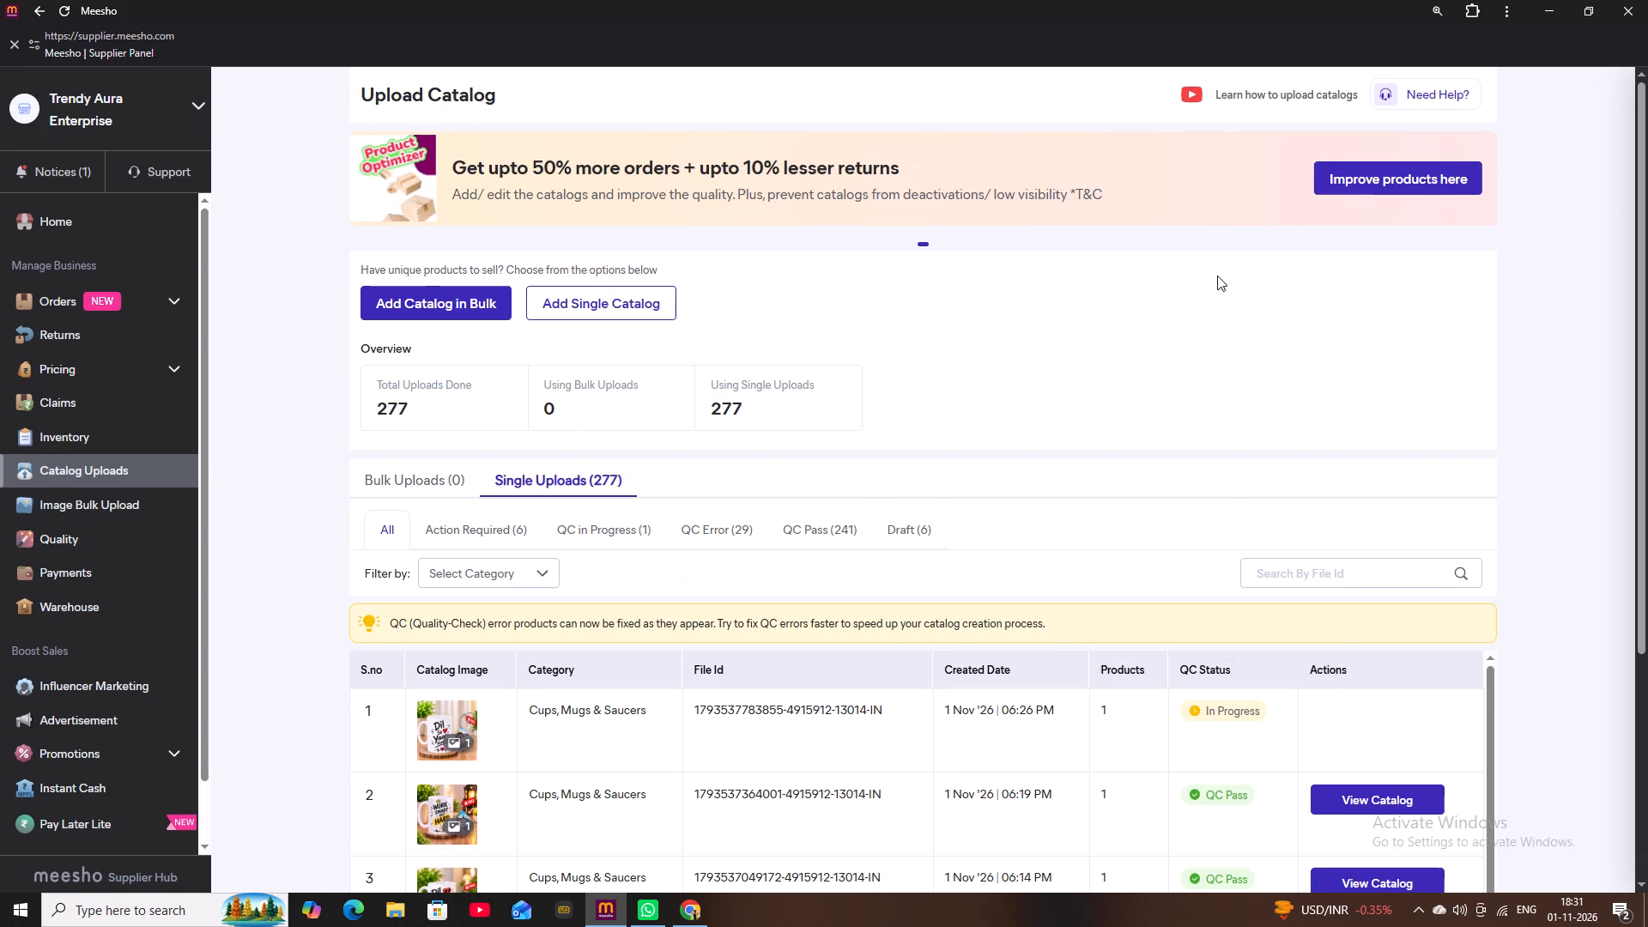
left_click(1235, 337)
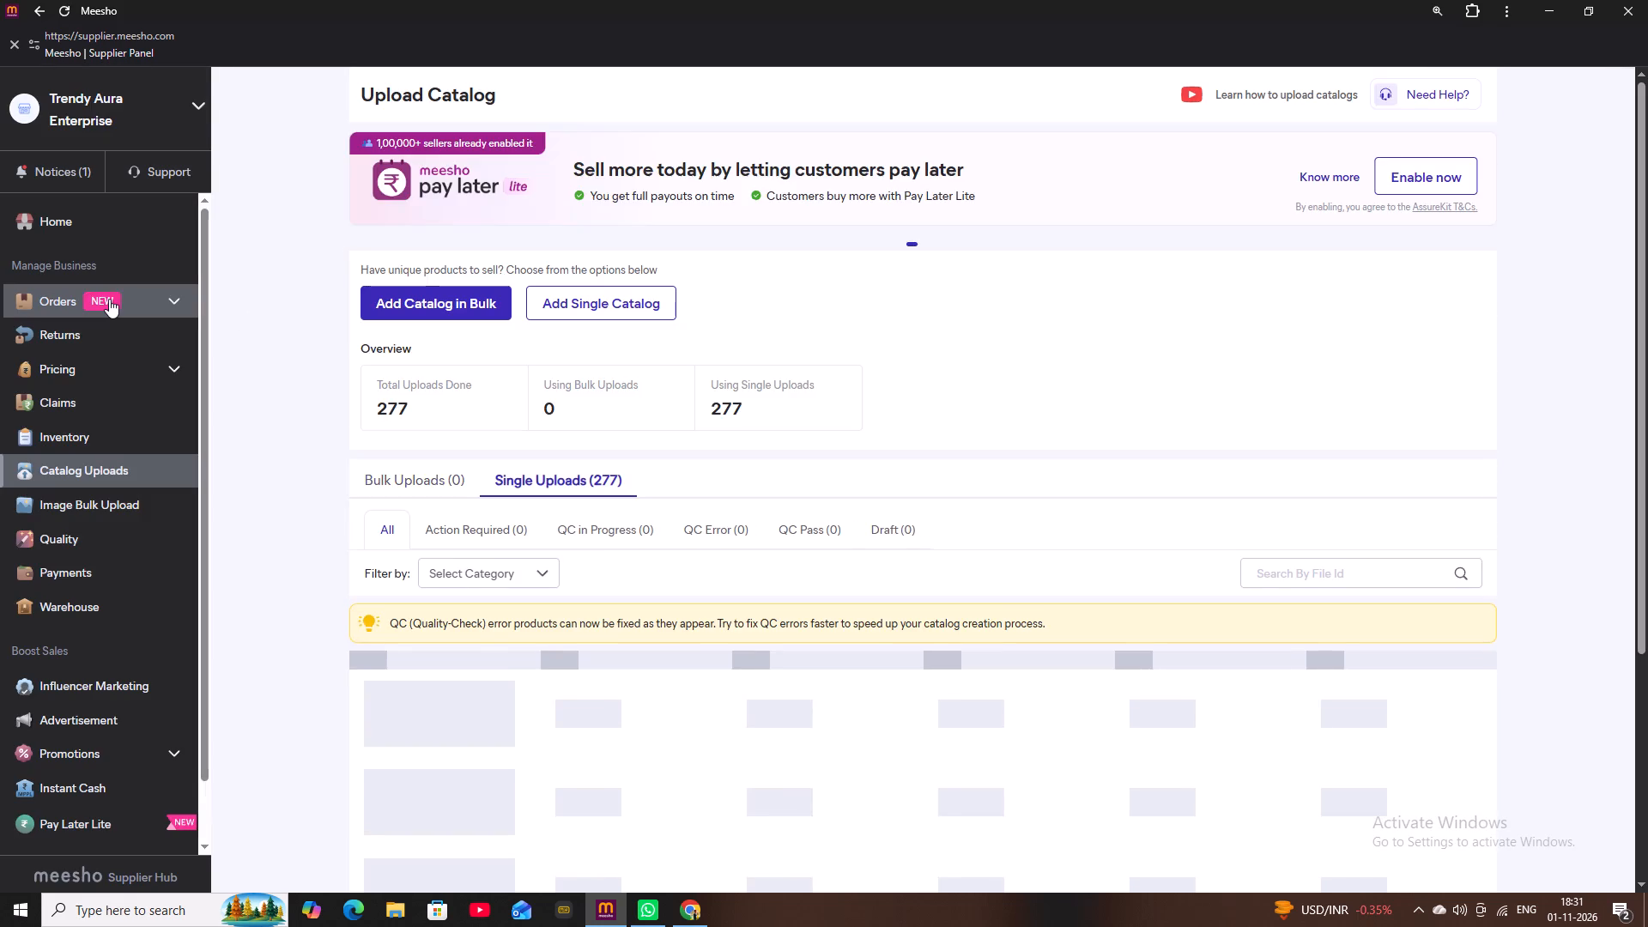
Check the on-hold orders and view the product image of the white dog graphic T-shirt order.
left_click(109, 299)
left_click(374, 643)
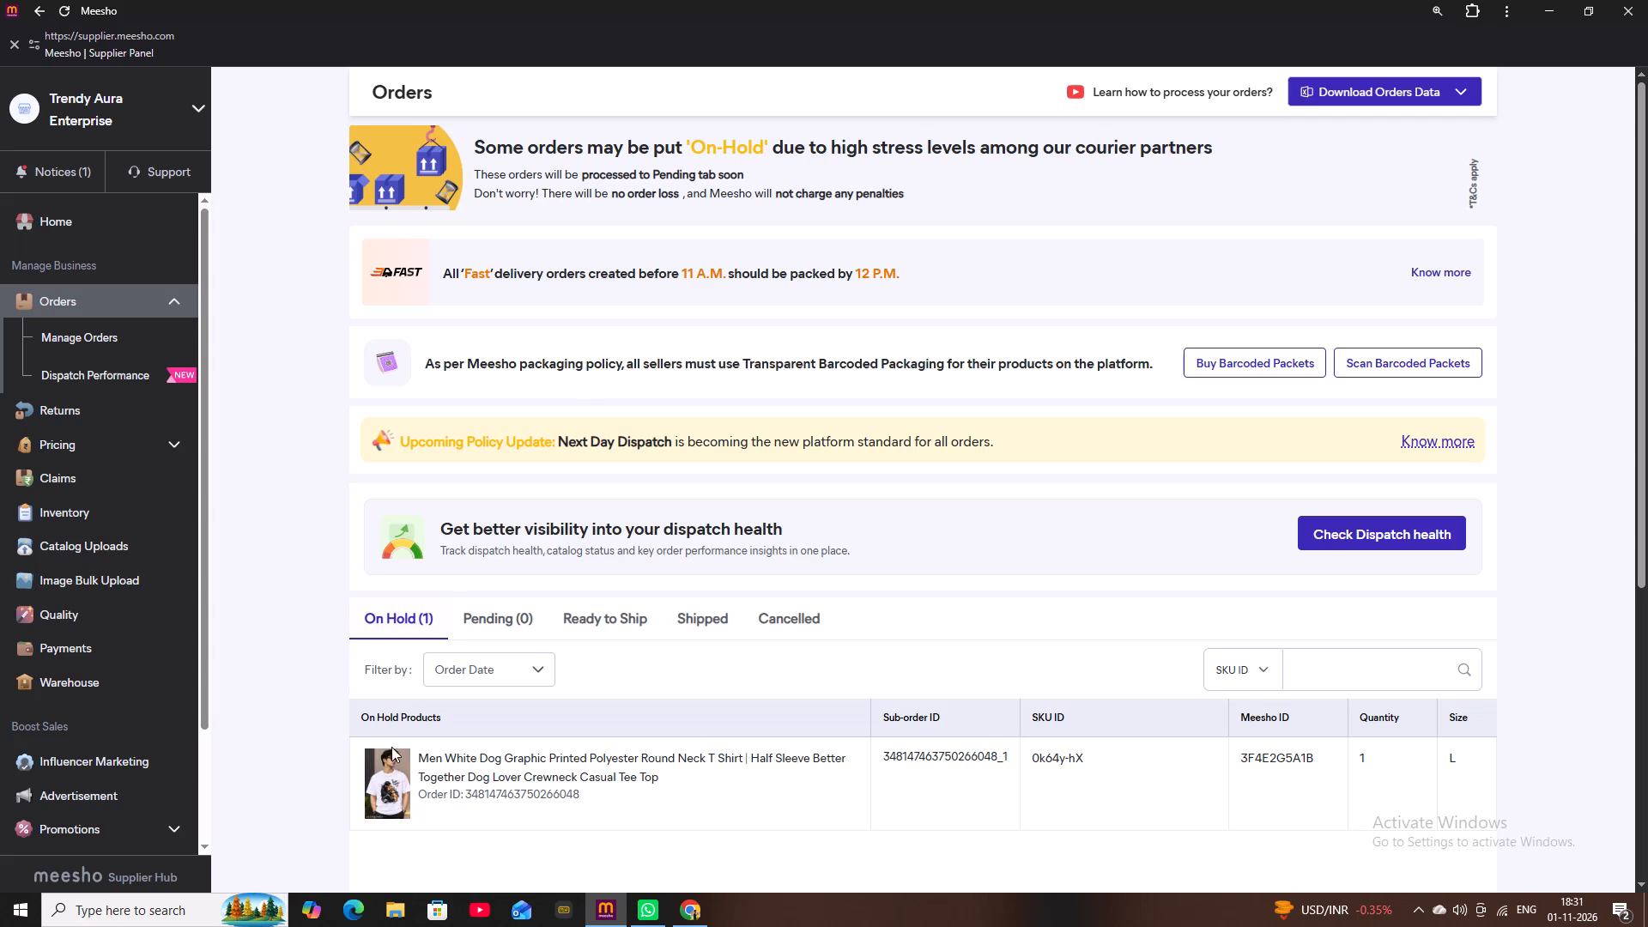
left_click(387, 768)
left_click(1061, 125)
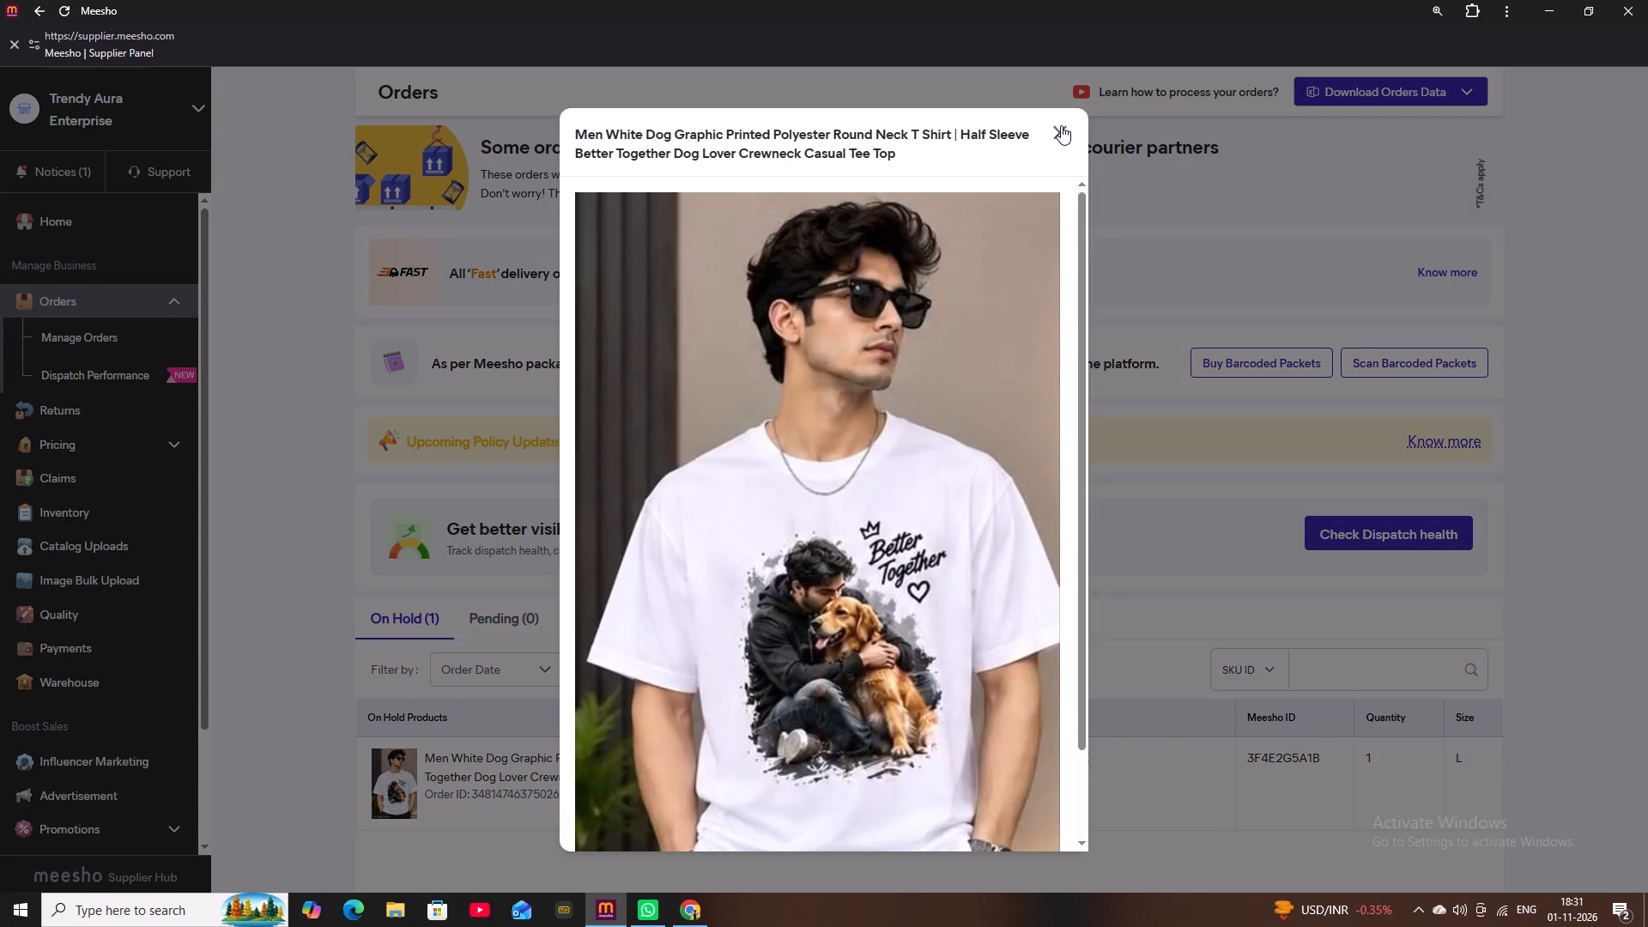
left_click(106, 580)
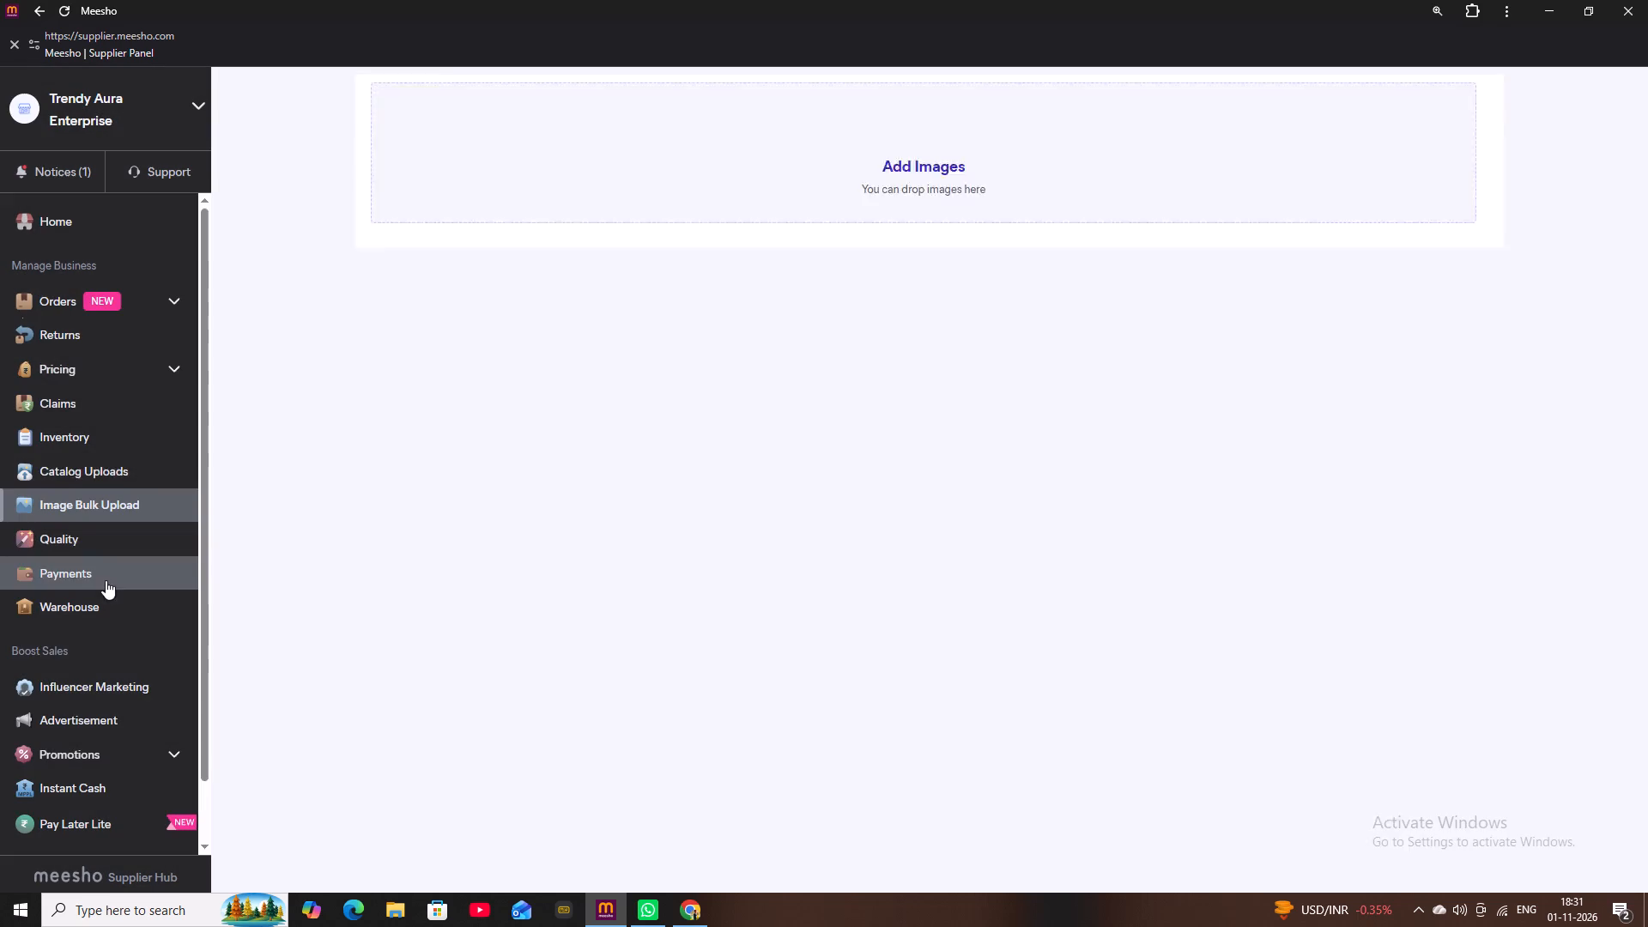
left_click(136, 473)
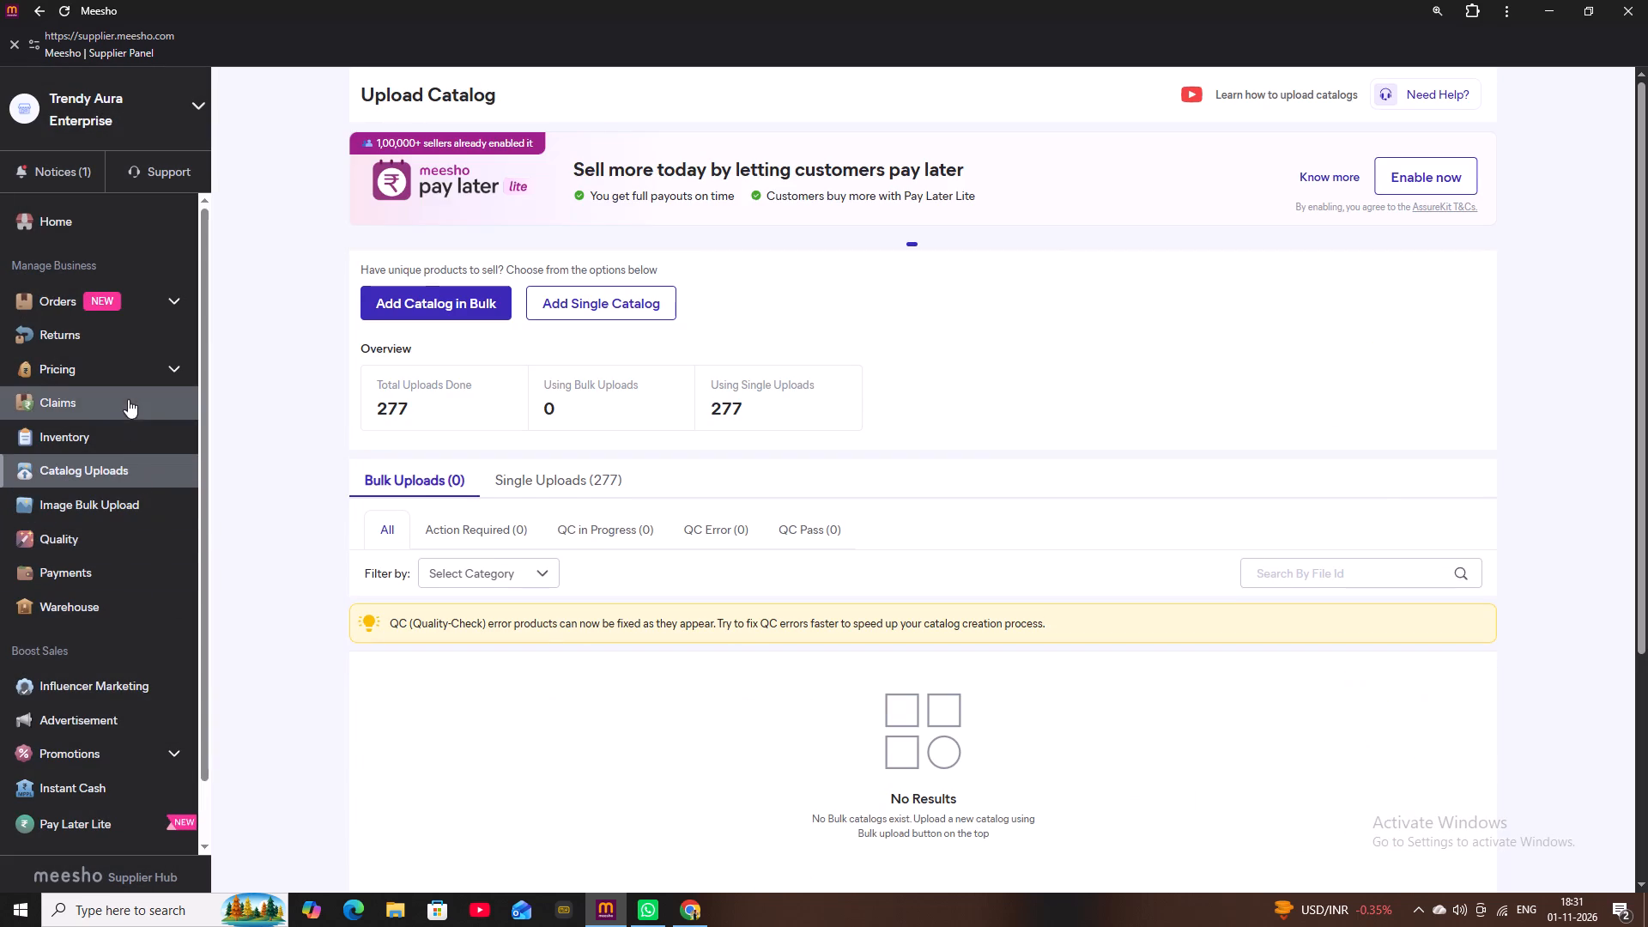
Read the full last update on the support ticket raised on 29 Oct.
left_click(190, 182)
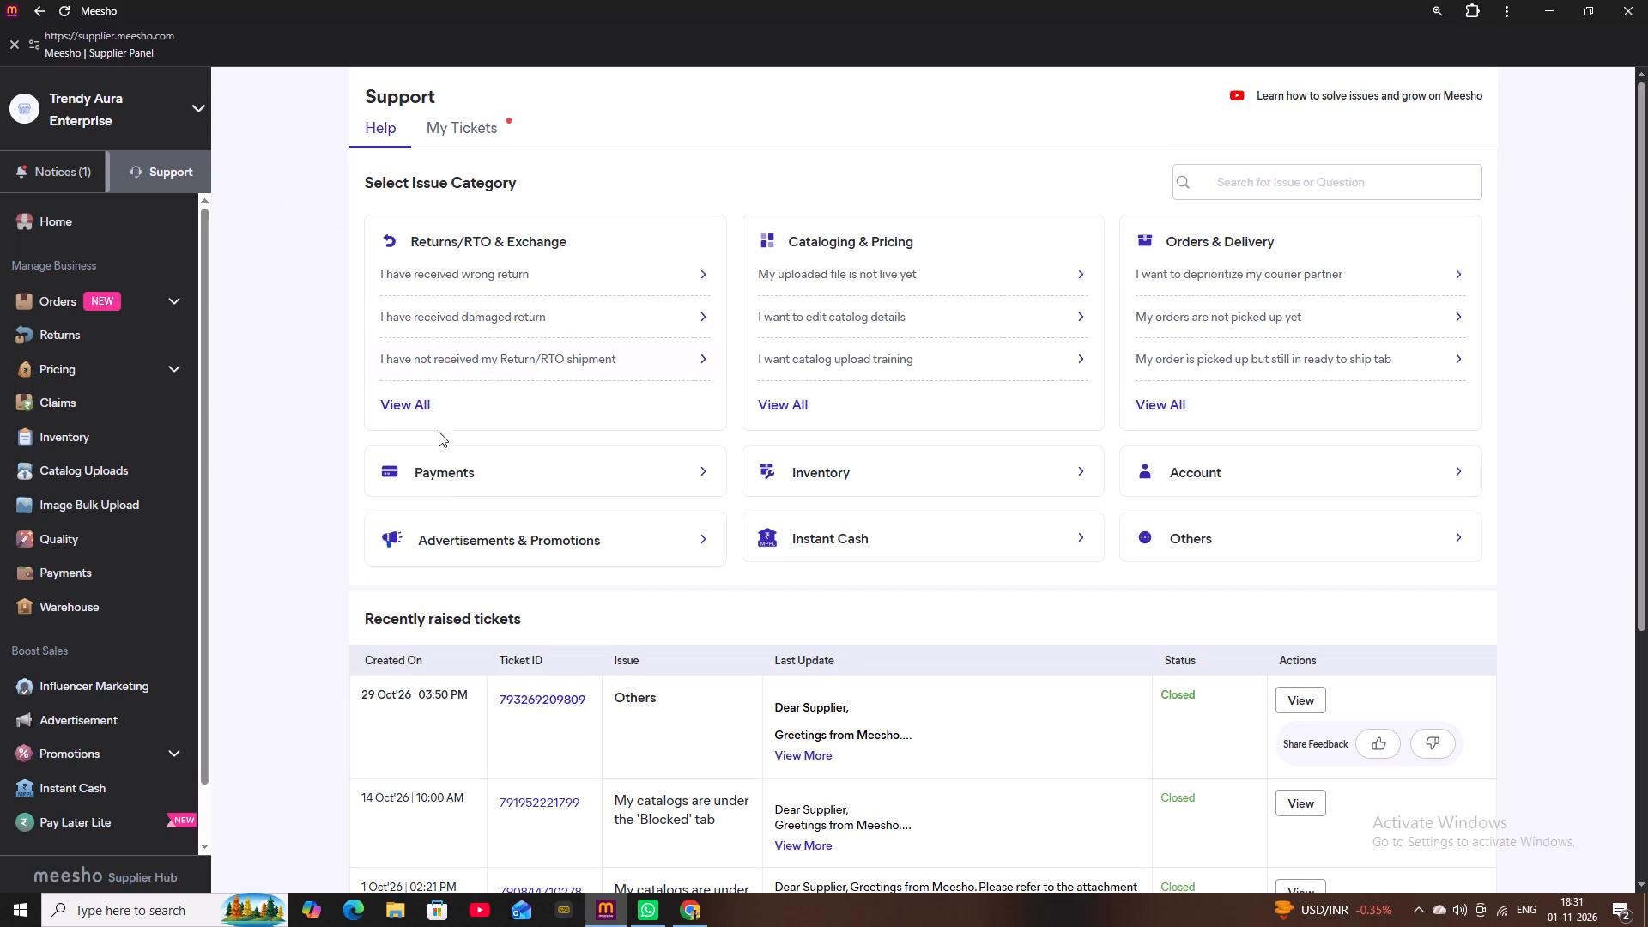
left_click(809, 746)
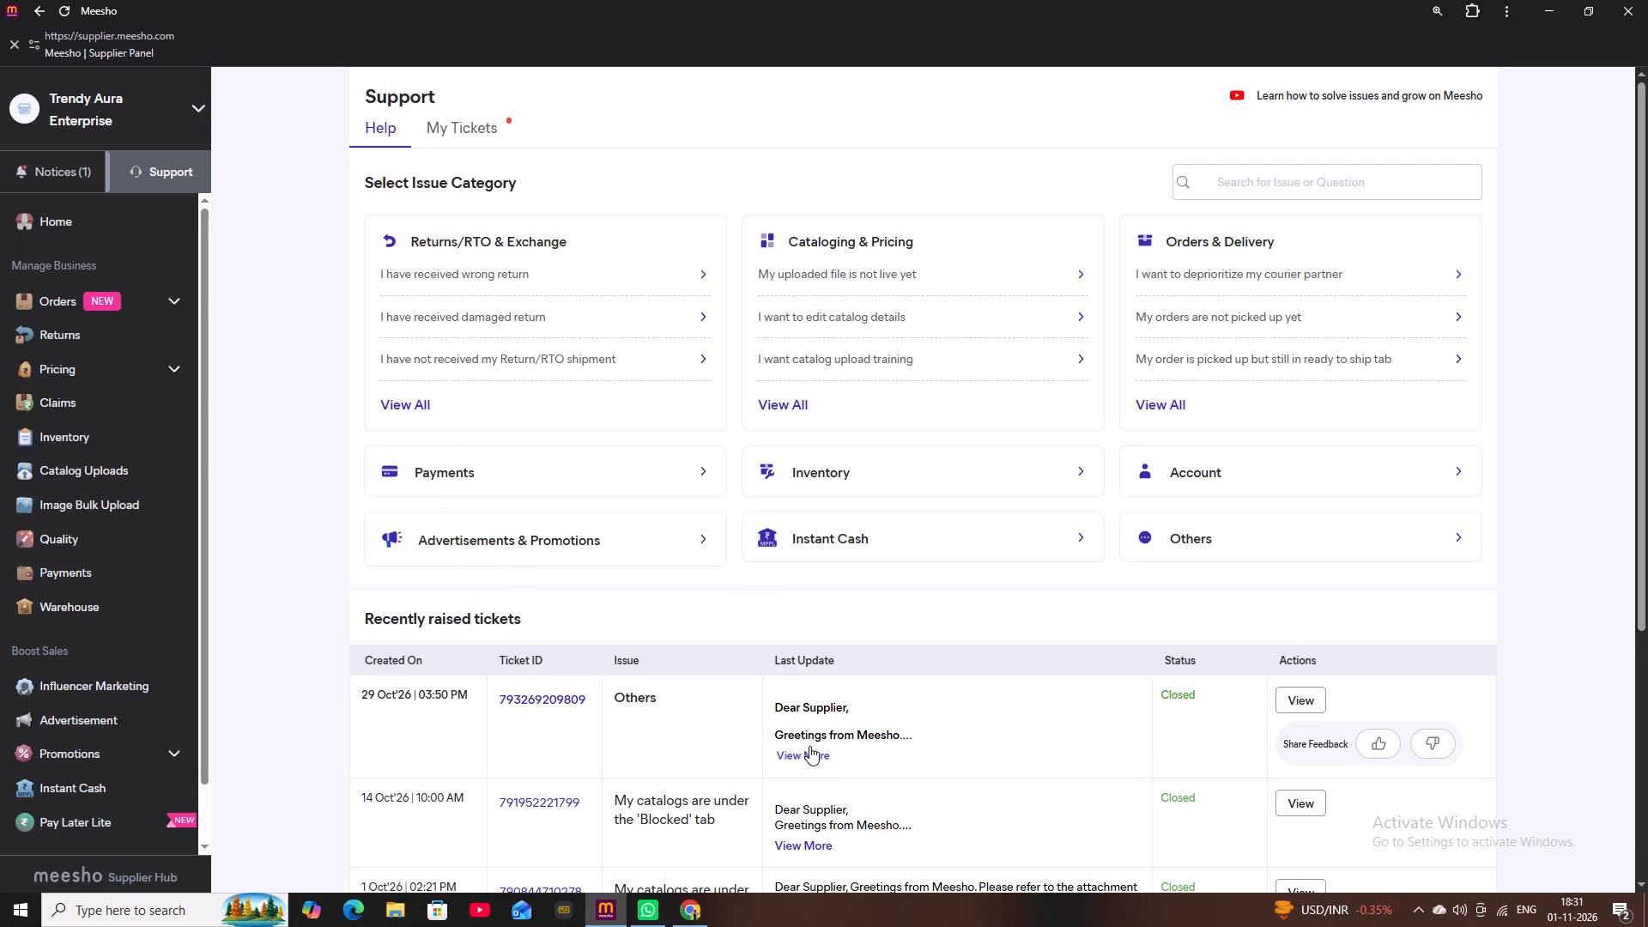
left_click(812, 763)
scroll(884, 754, "down", 2)
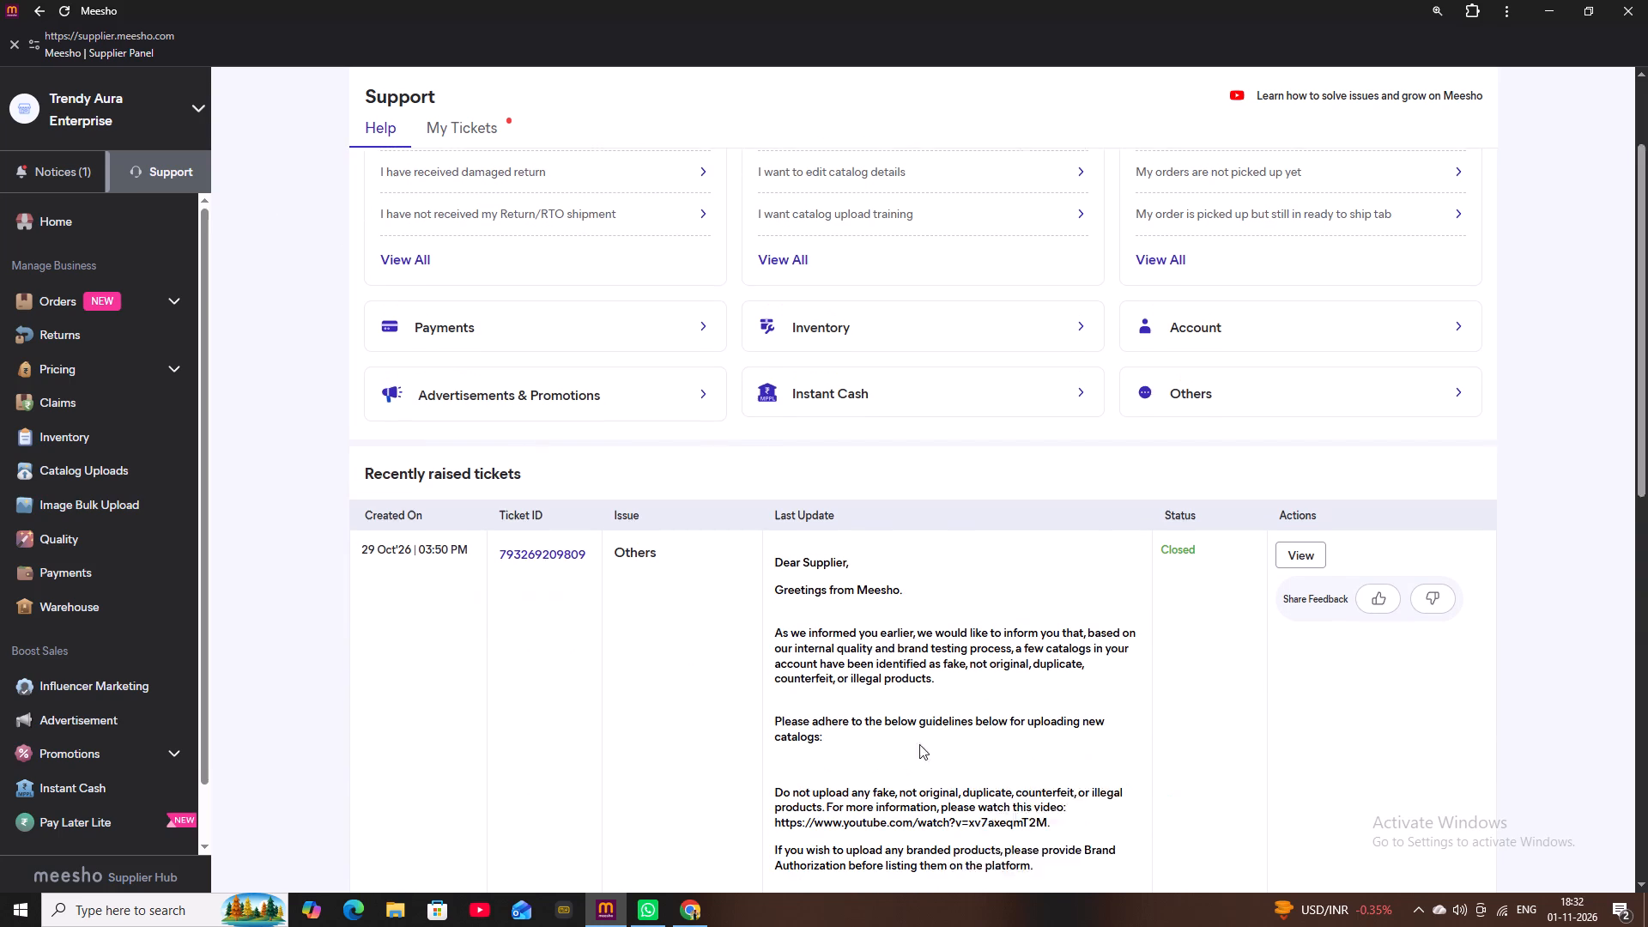
scroll(1045, 657, "down", 2)
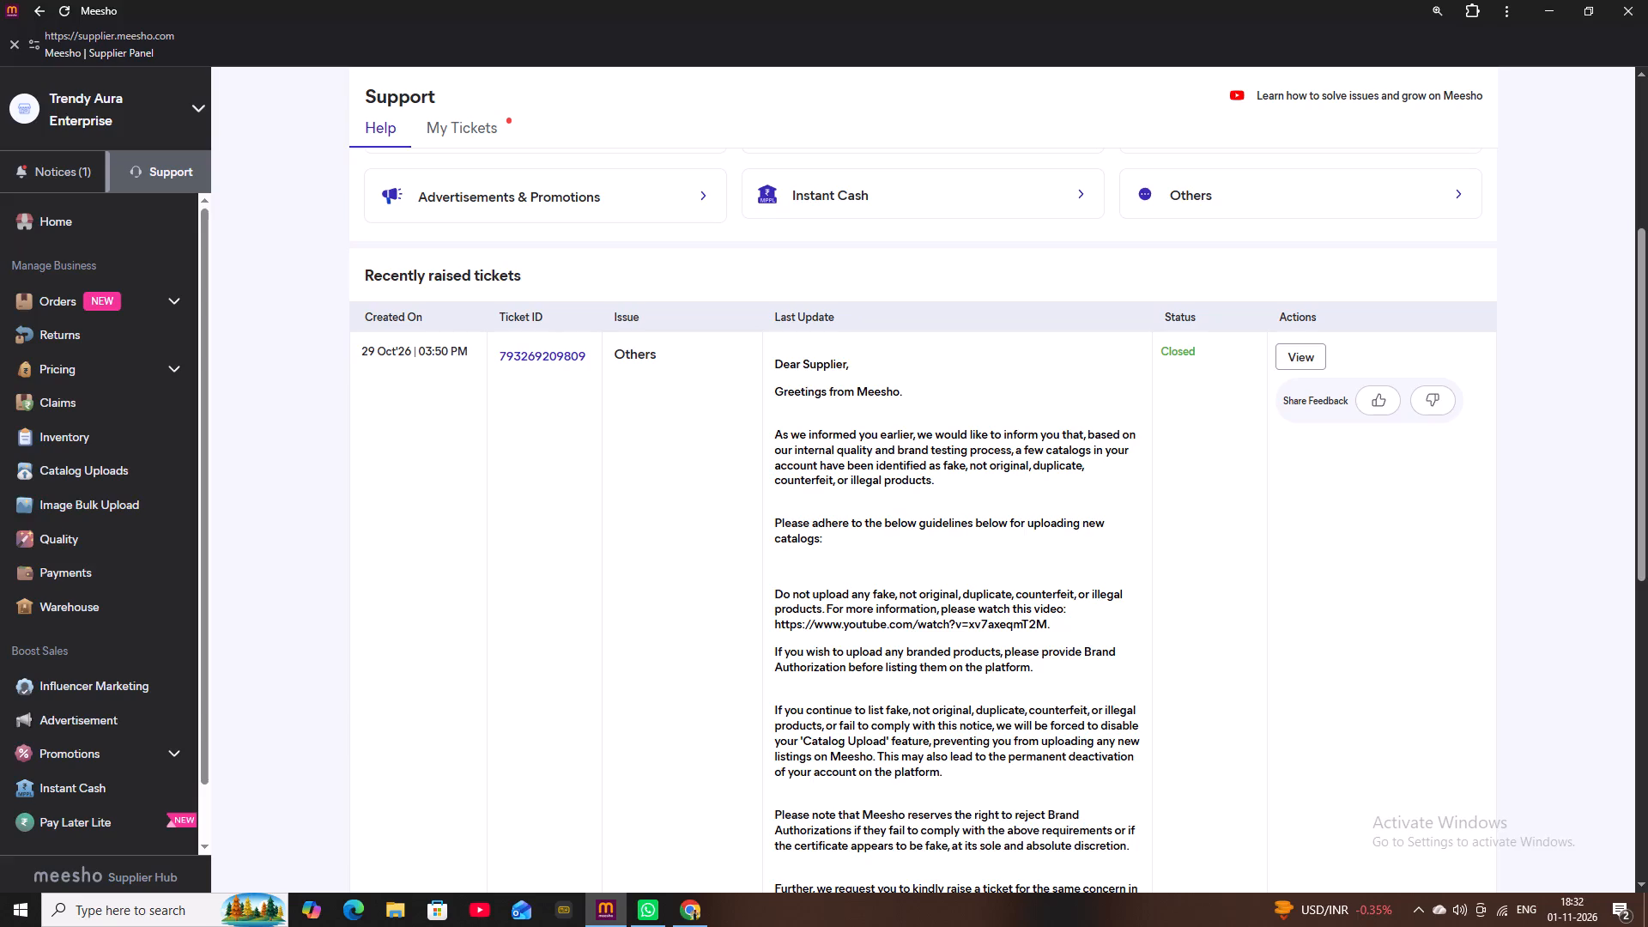
Open the 29 Oct support ticket's details and read the full newest update from 1 Nov.
left_click(1312, 364)
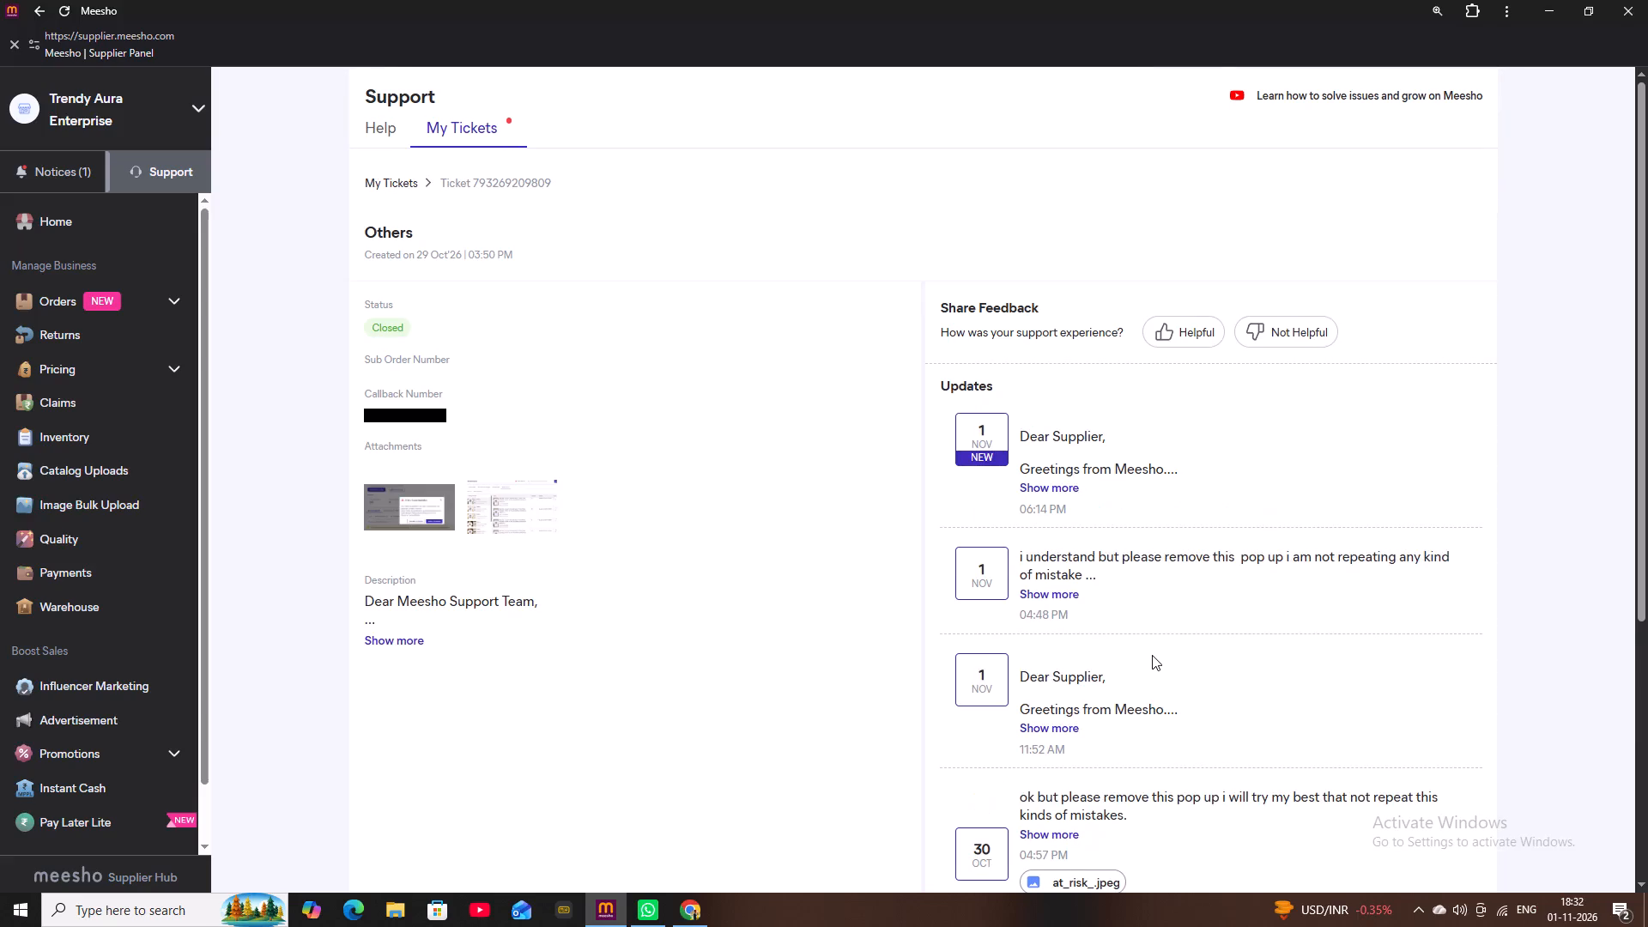
left_click(1038, 490)
scroll(1133, 512, "down", 1)
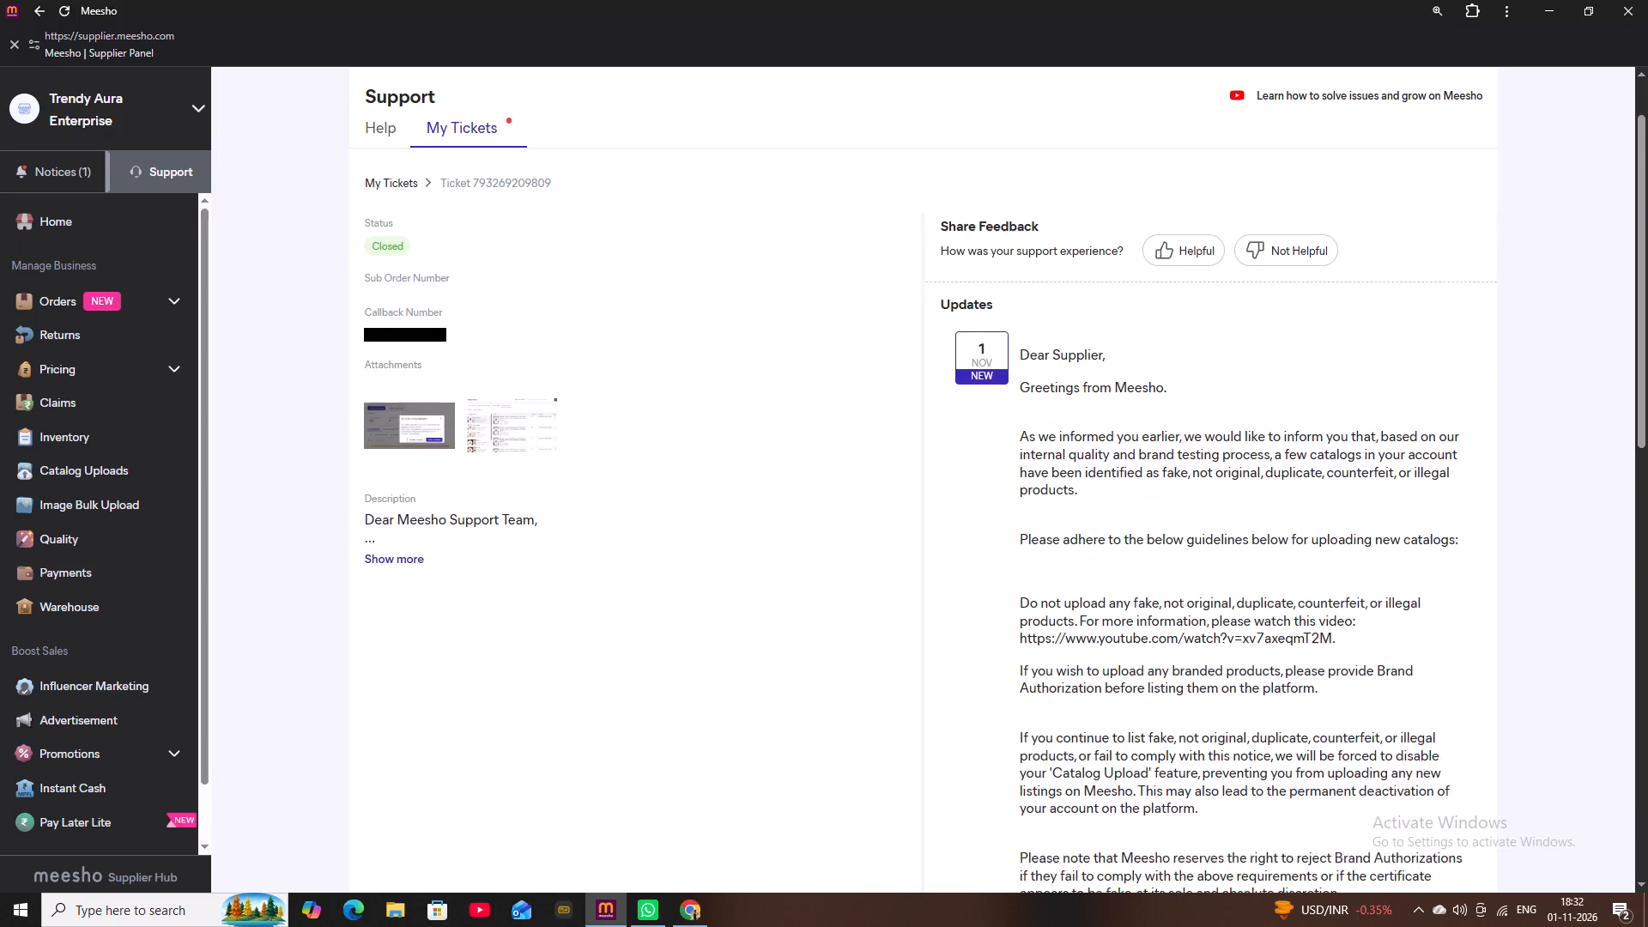
scroll(1133, 512, "down", 1)
scroll(1133, 512, "up", 1)
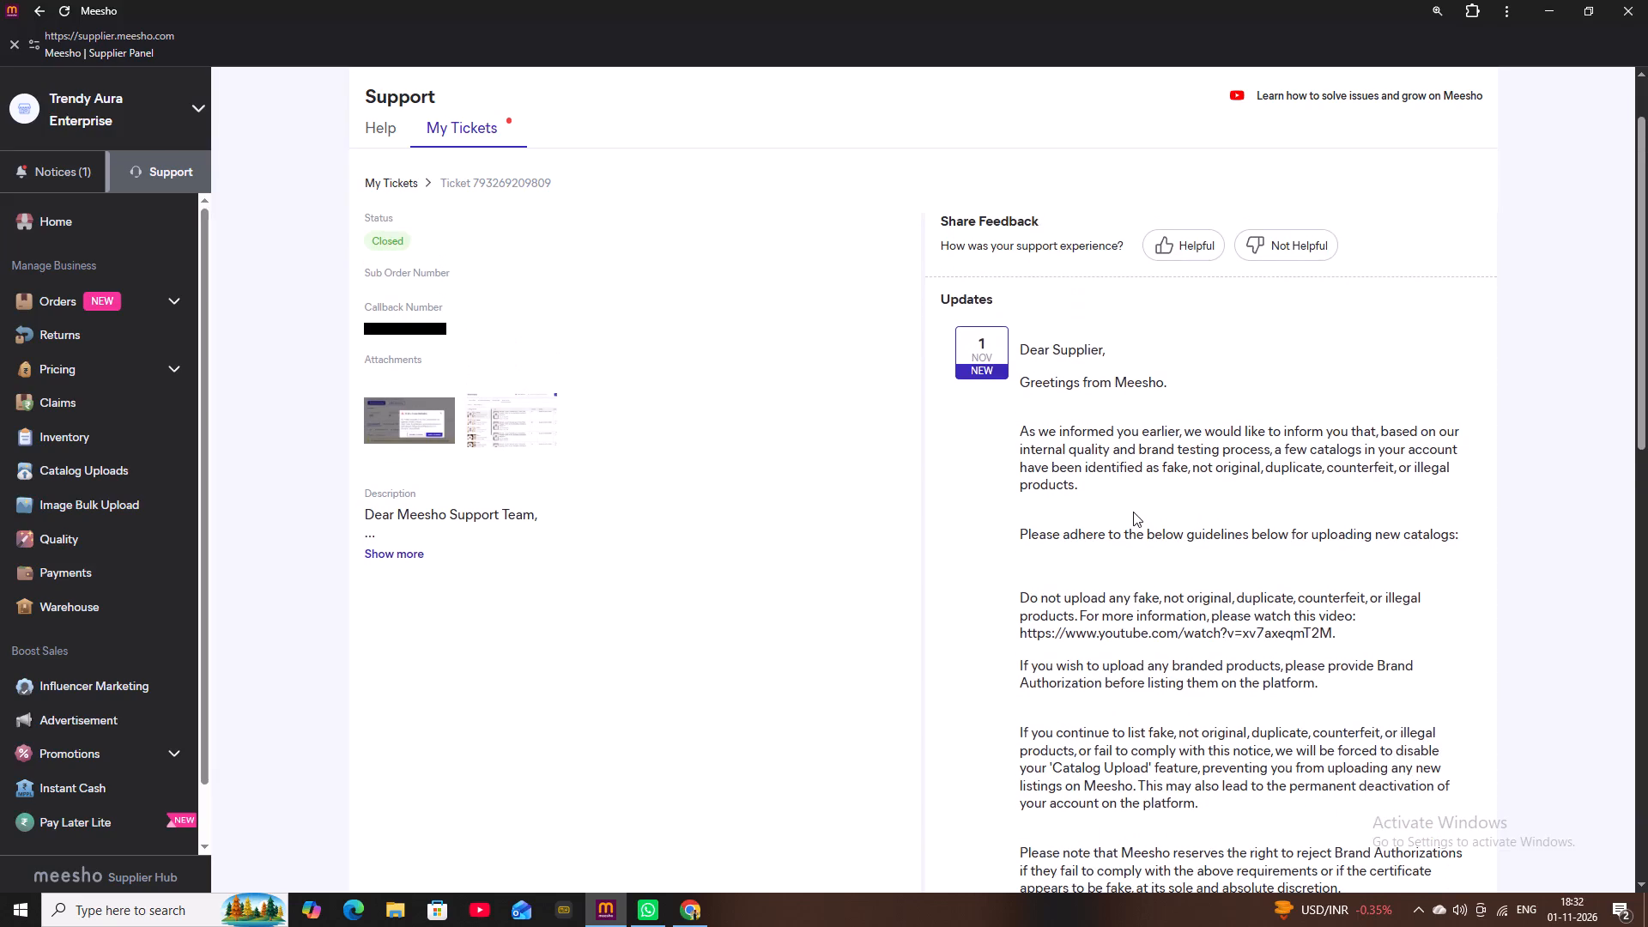
scroll(1133, 512, "up", 2)
Return to the catalog uploads overview and close the Meesho supplier panel window.
left_click(131, 482)
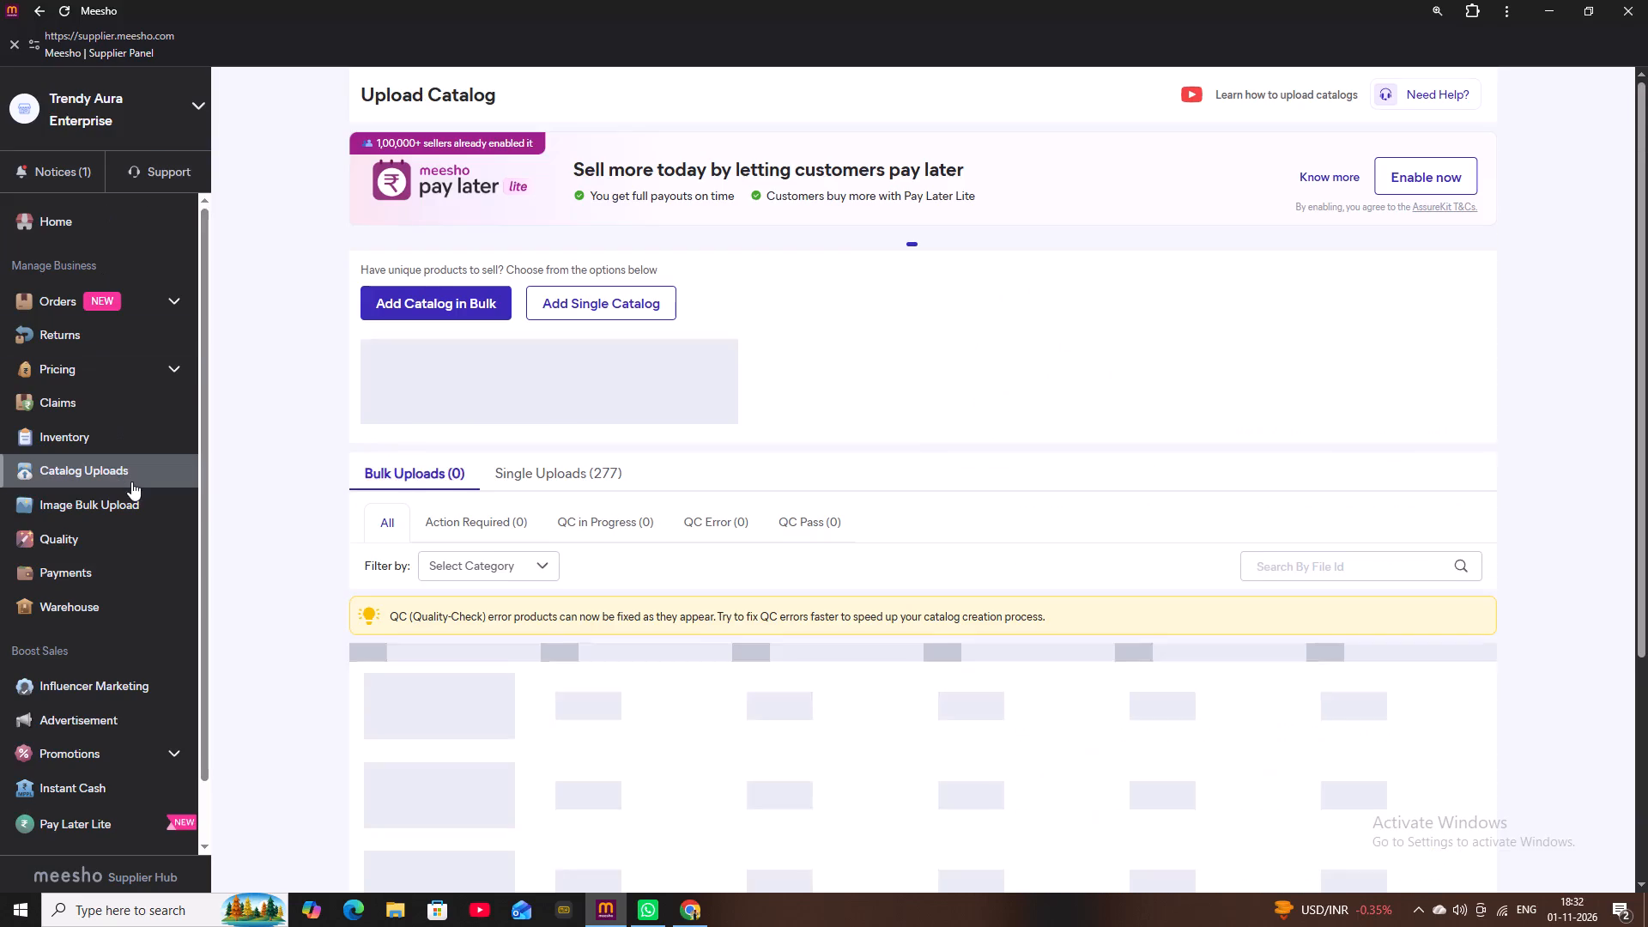